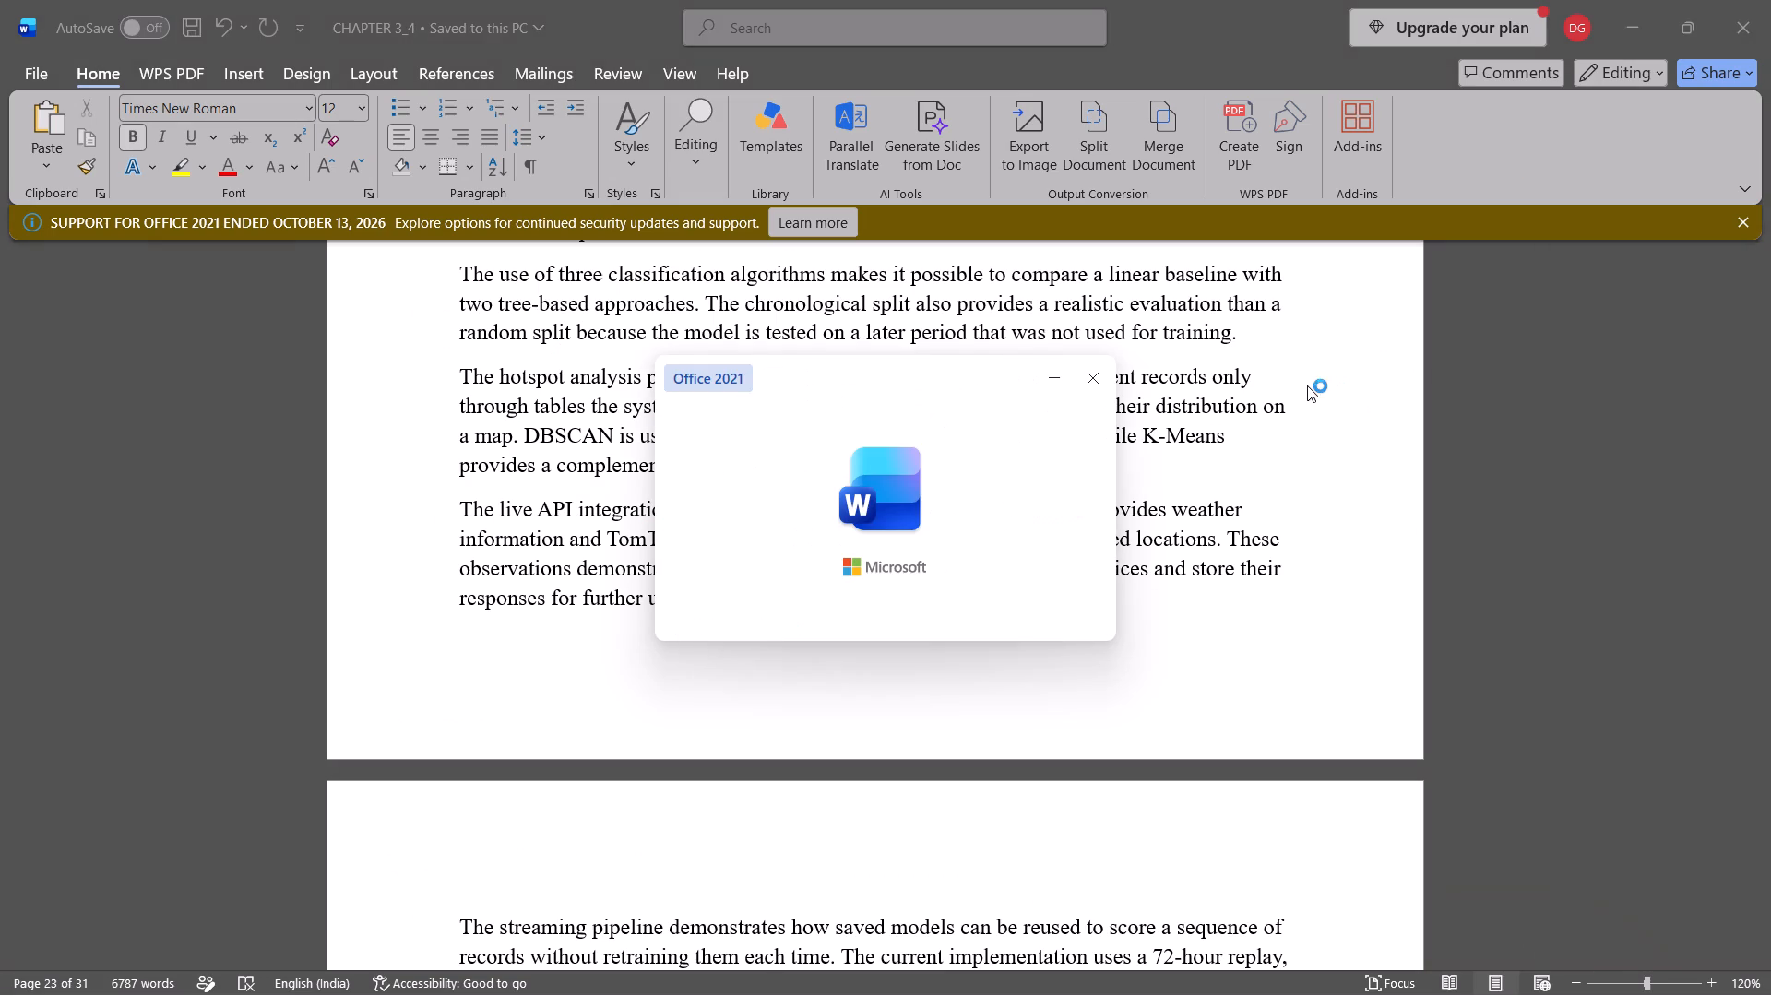
# Look through the combined report's front matter, table of contents and Chapters 1 and 2, up to the start of Chapter 3.
pyautogui.scroll(-6, 1139, 533)
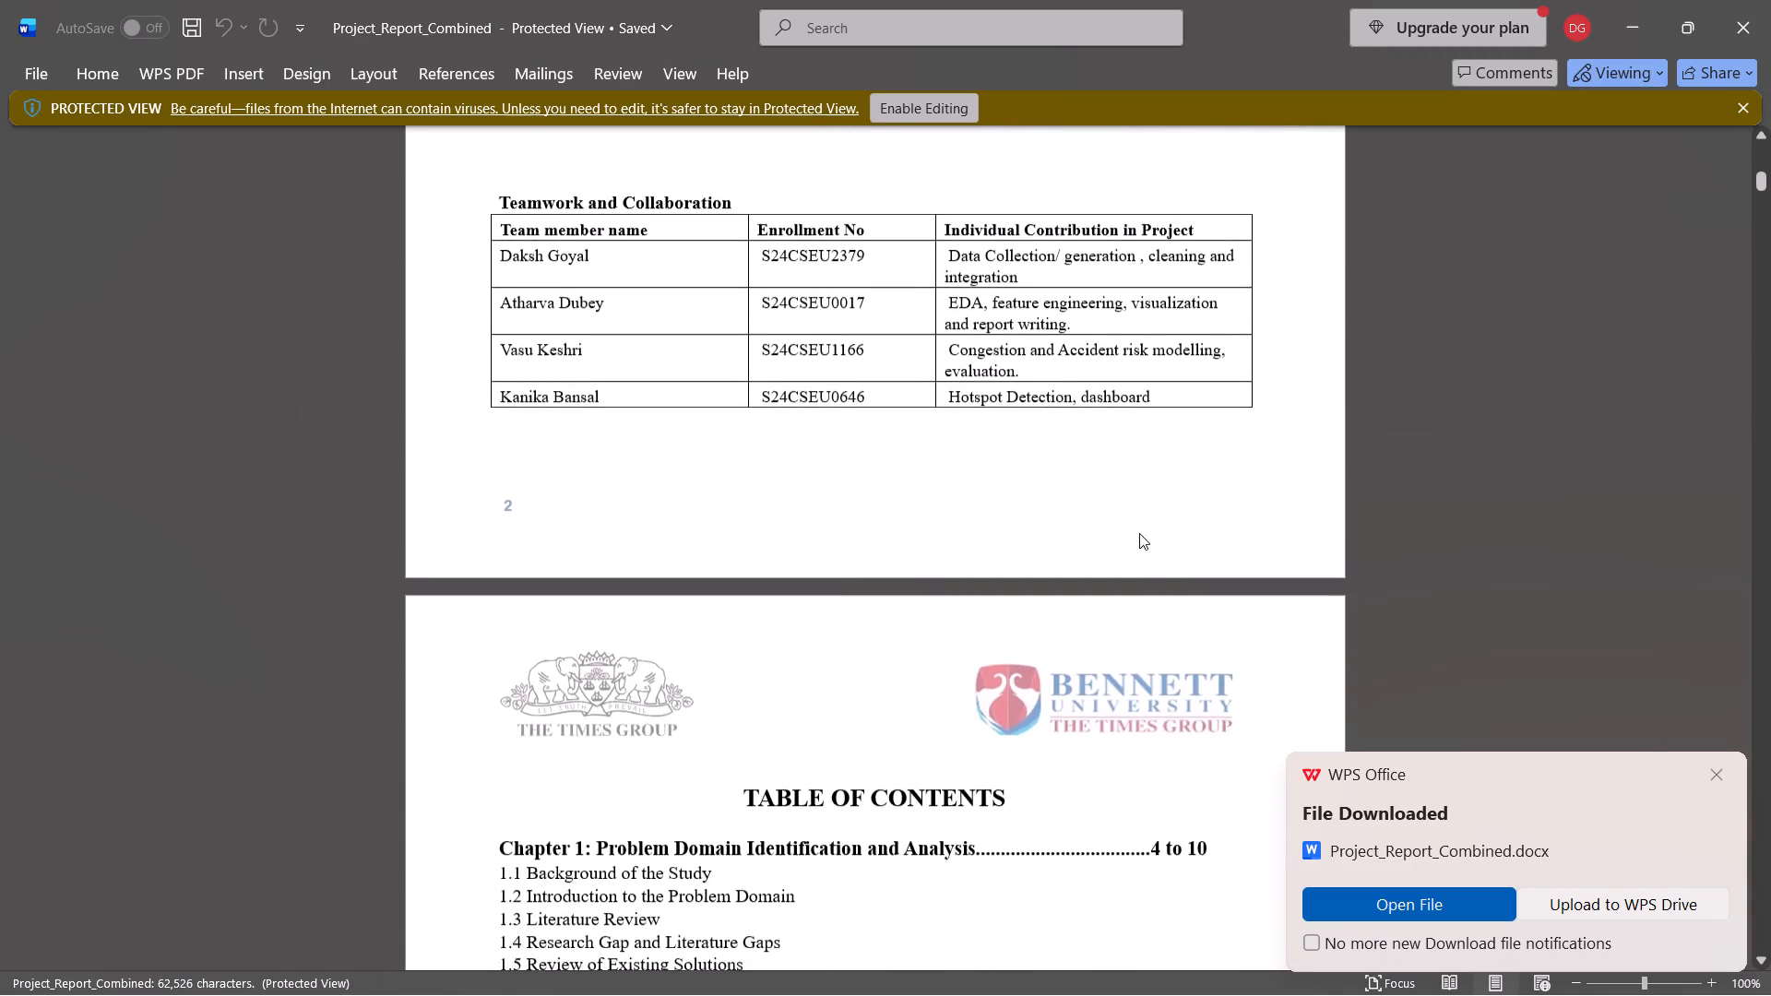
pyautogui.scroll(-5, 1139, 533)
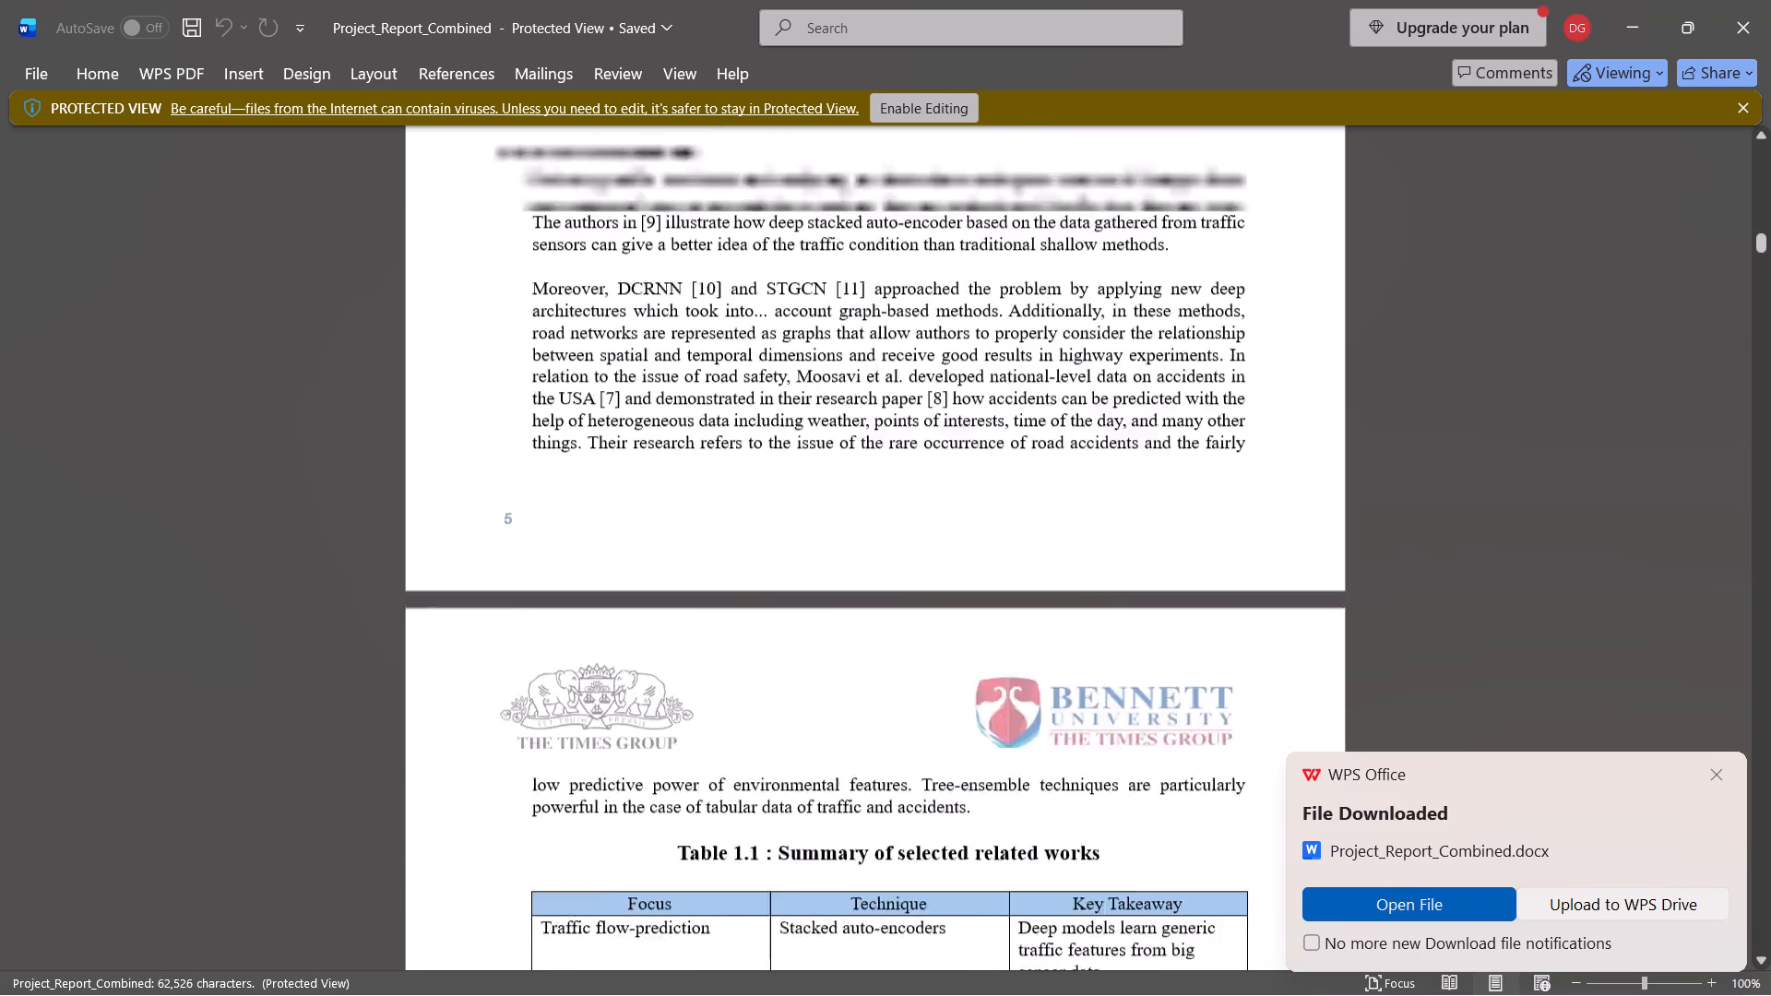
pyautogui.scroll(-9, 1139, 533)
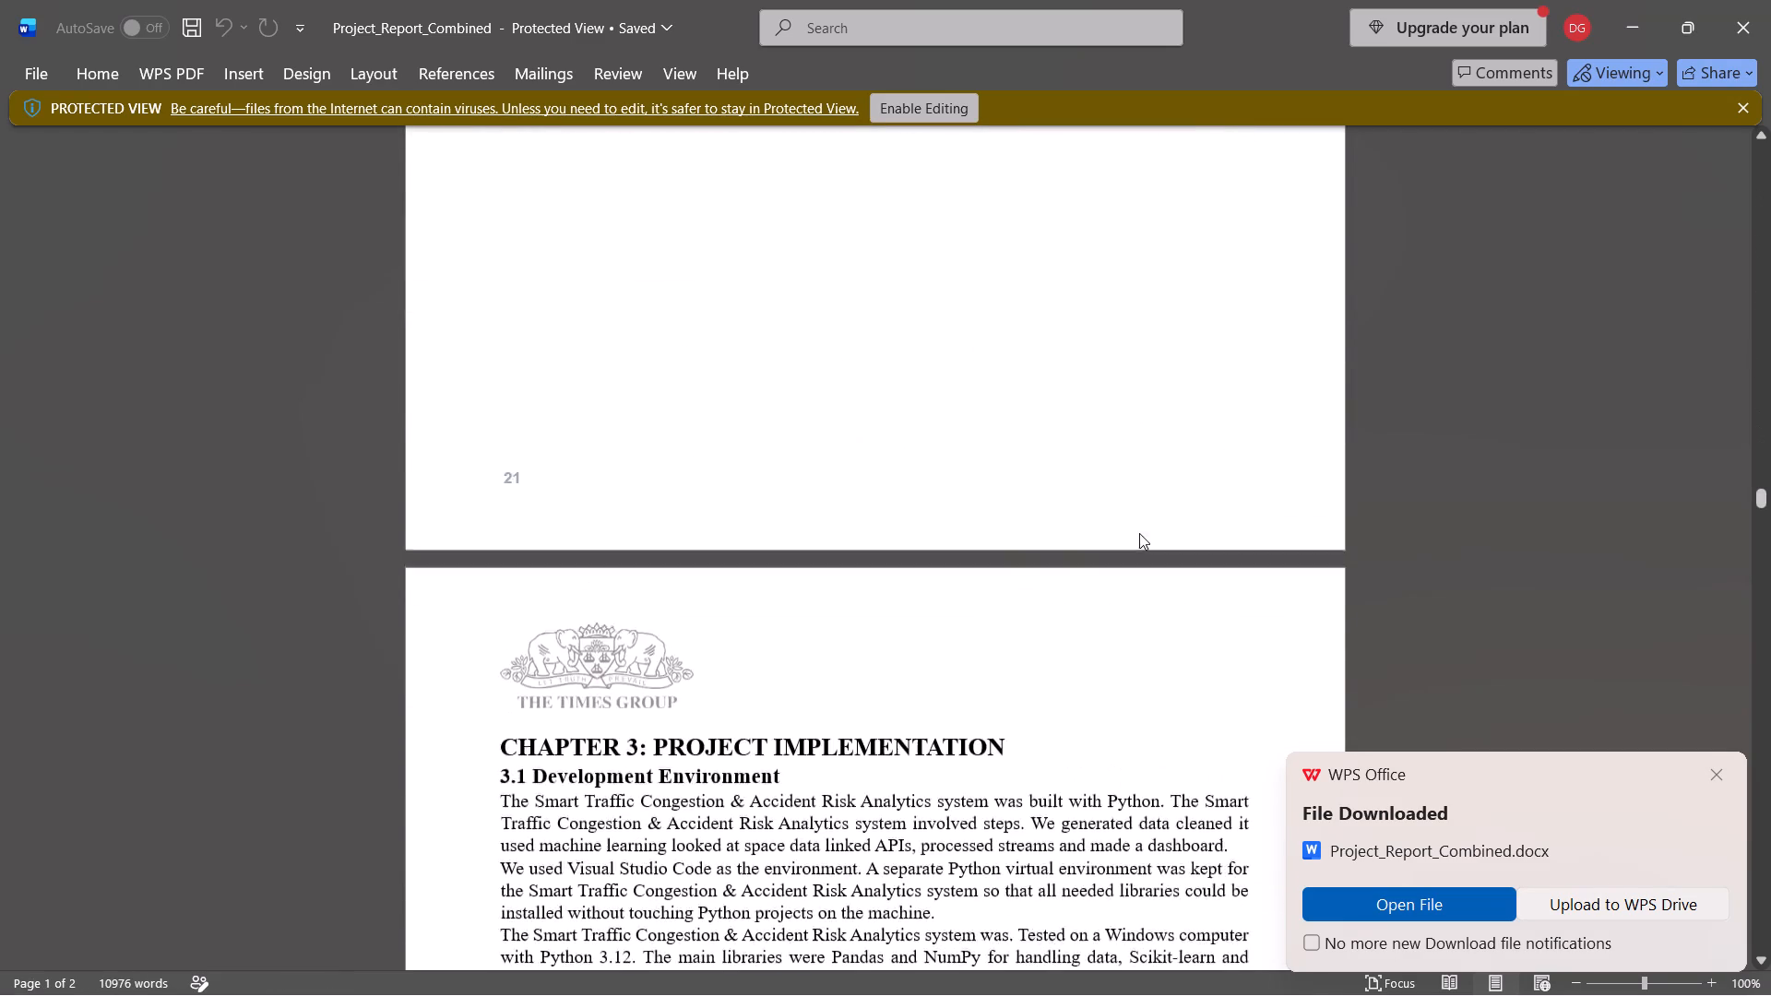
# Review Chapter 3: Project Implementation in the combined report, from 3.1 Development Environment through the list of limitations.
pyautogui.scroll(-2, 1139, 533)
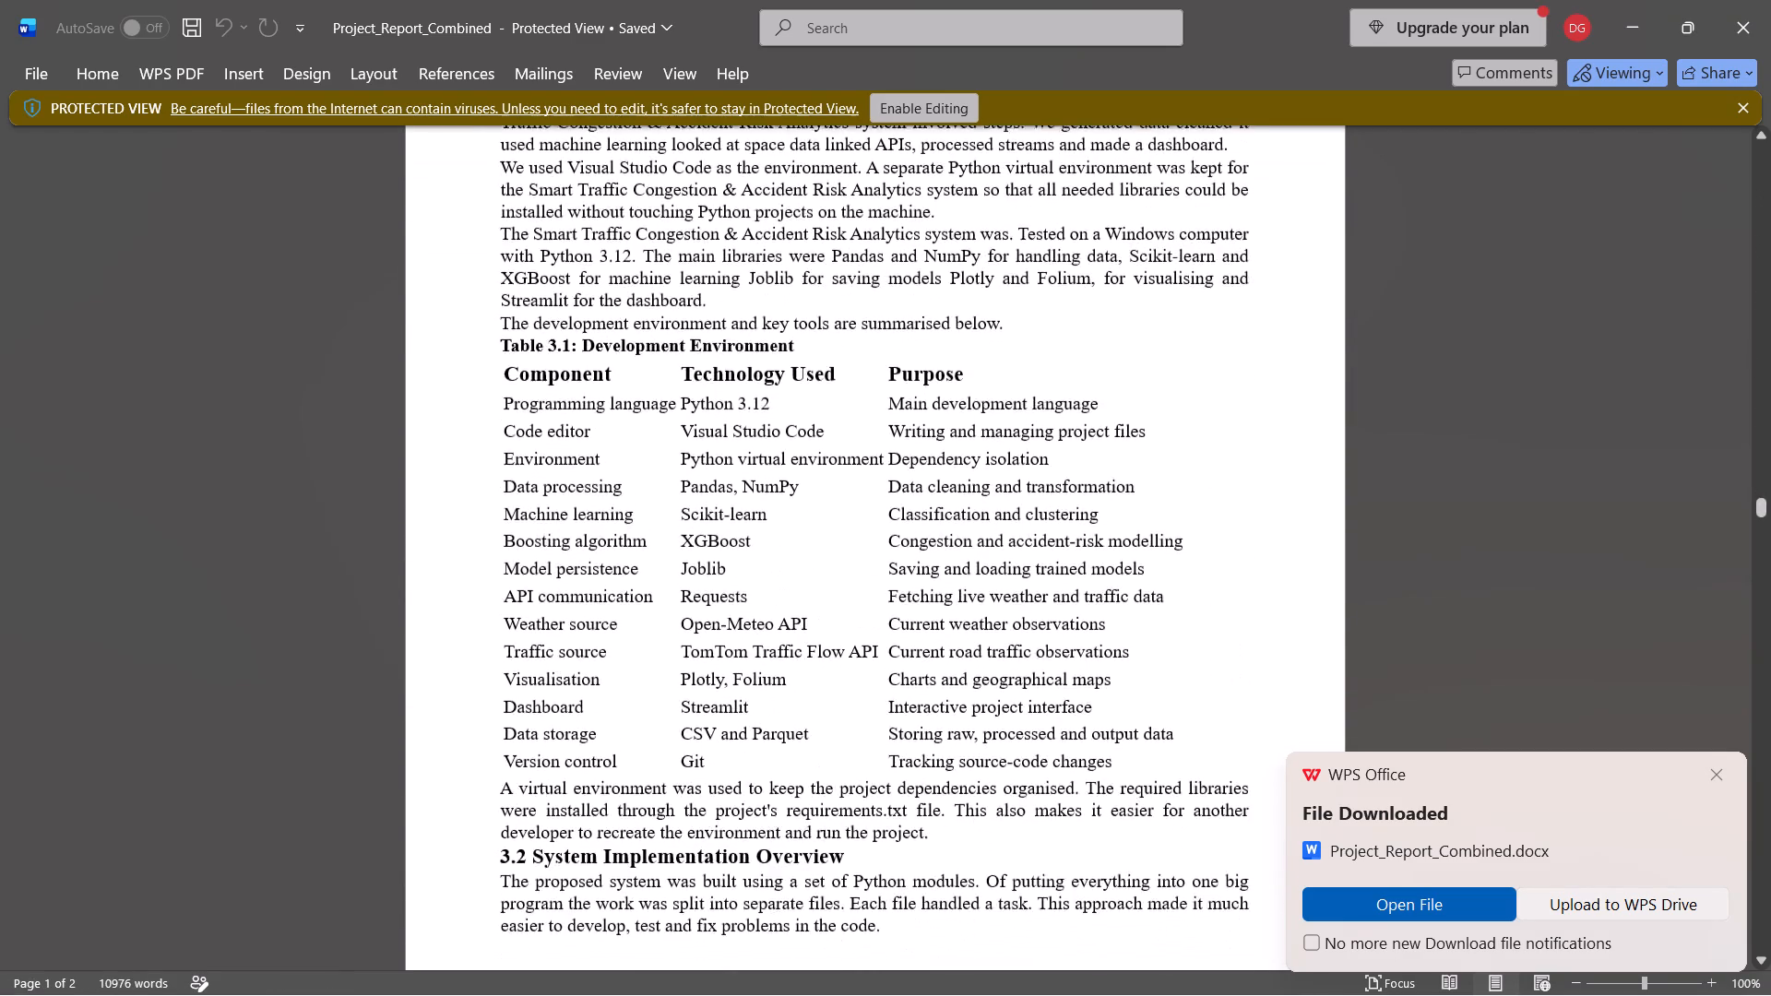
pyautogui.scroll(-5, 1139, 533)
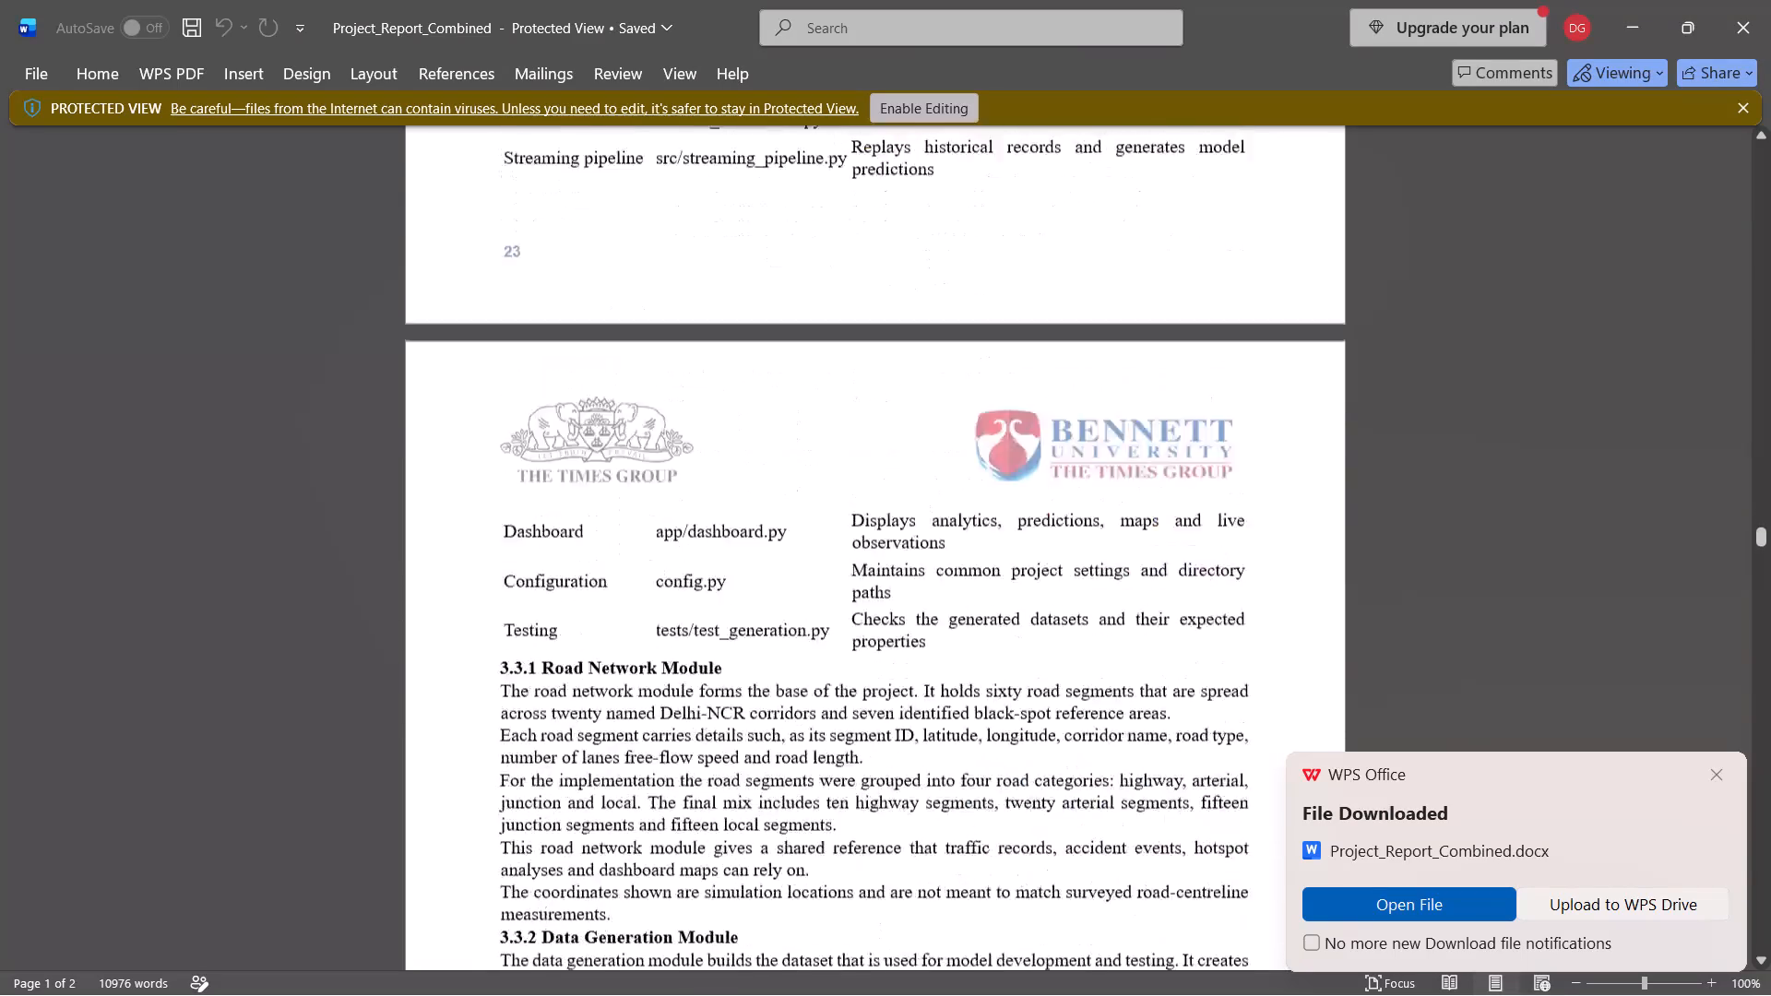
pyautogui.scroll(-14, 1139, 533)
pyautogui.scroll(1, 1139, 533)
pyautogui.scroll(-2, 1139, 533)
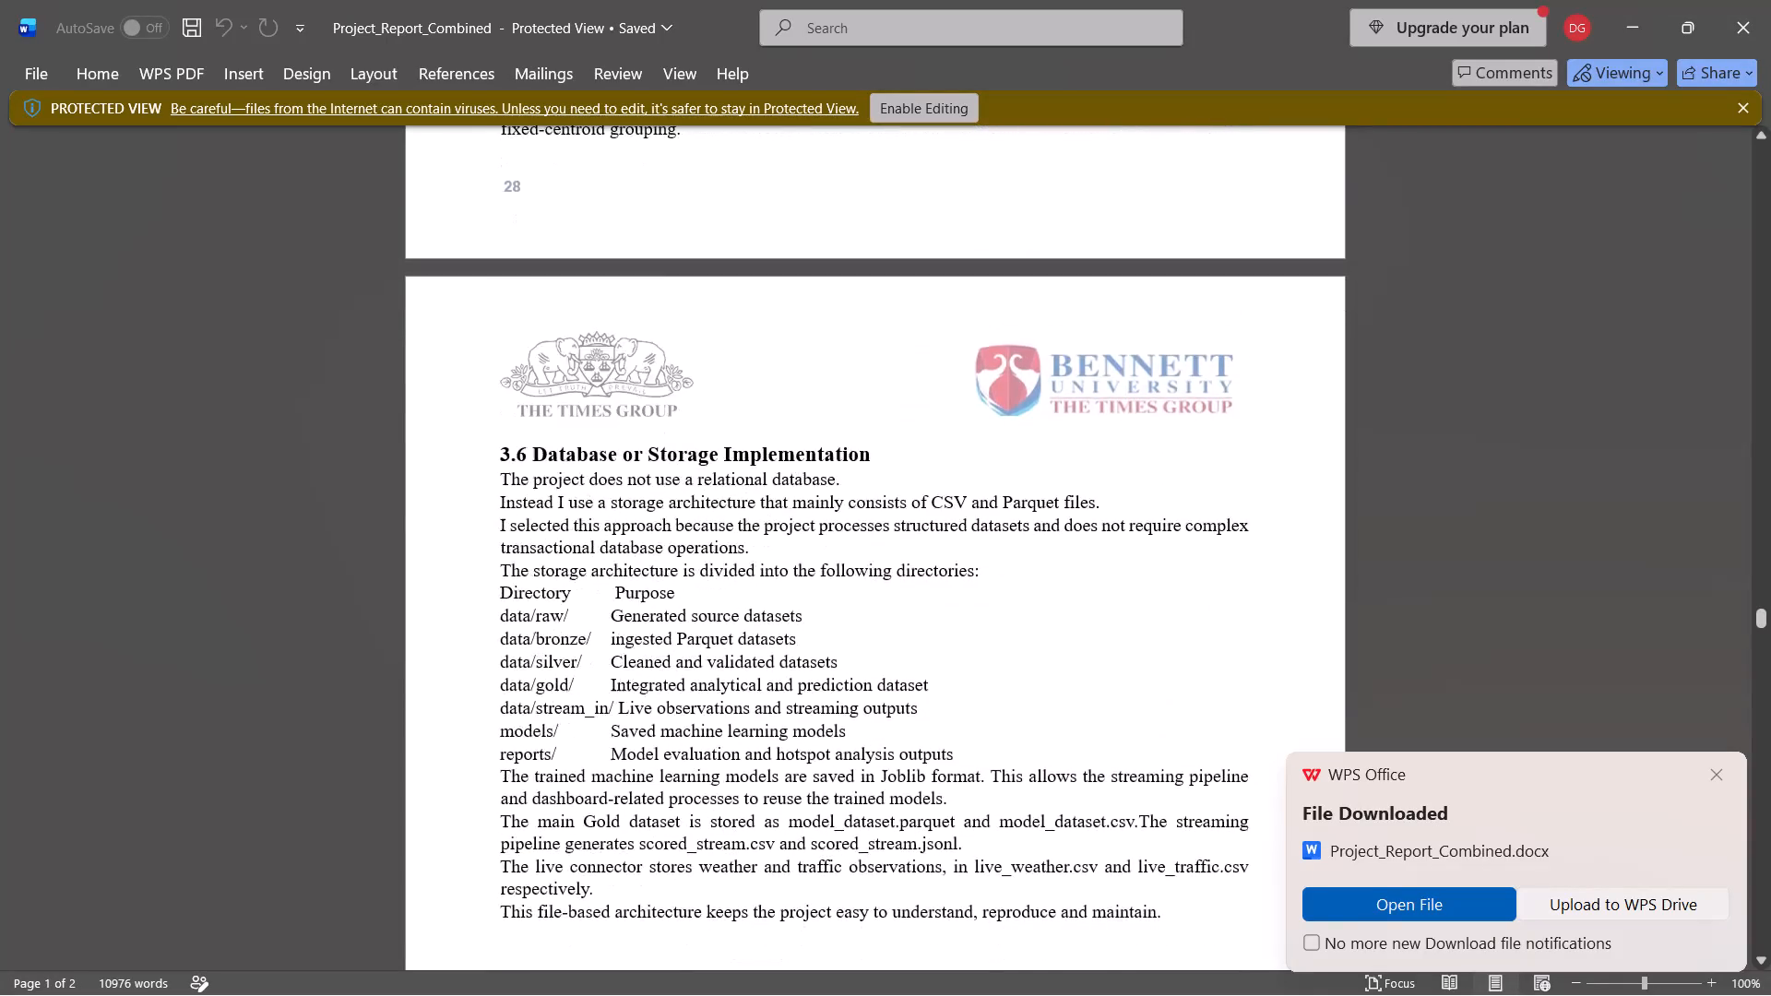
pyautogui.scroll(-2, 1139, 533)
pyautogui.scroll(-5, 963, 618)
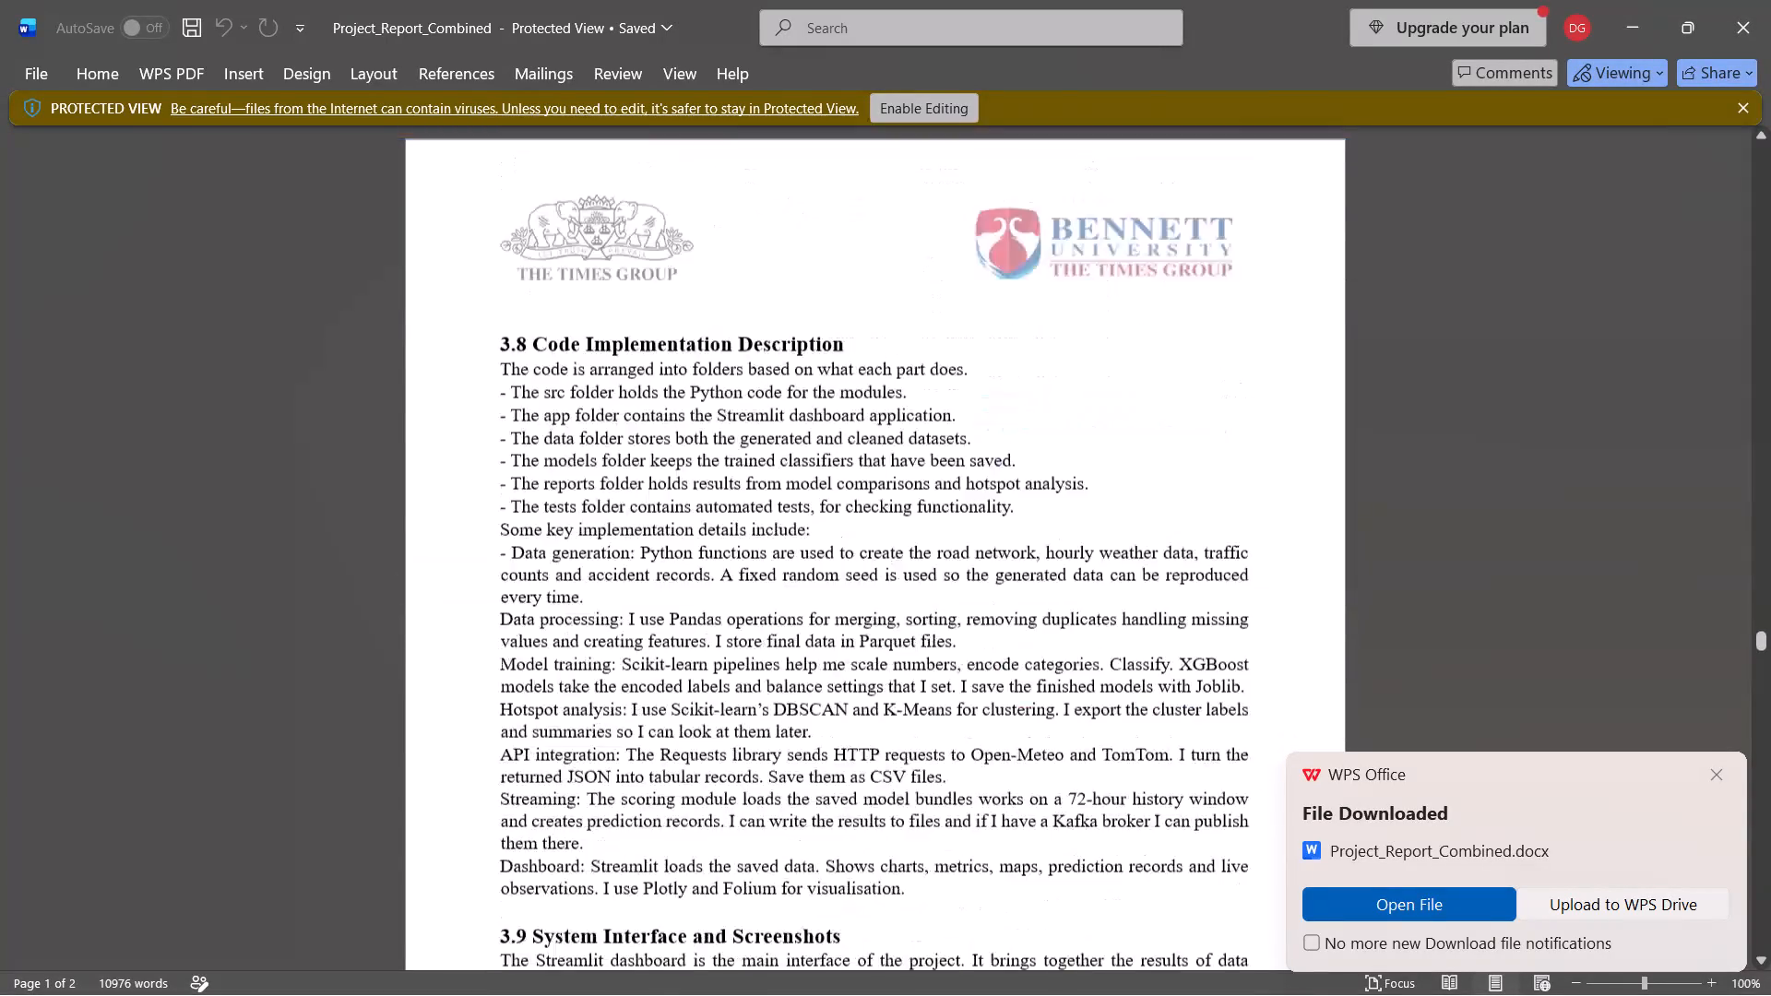
pyautogui.scroll(-12, 963, 618)
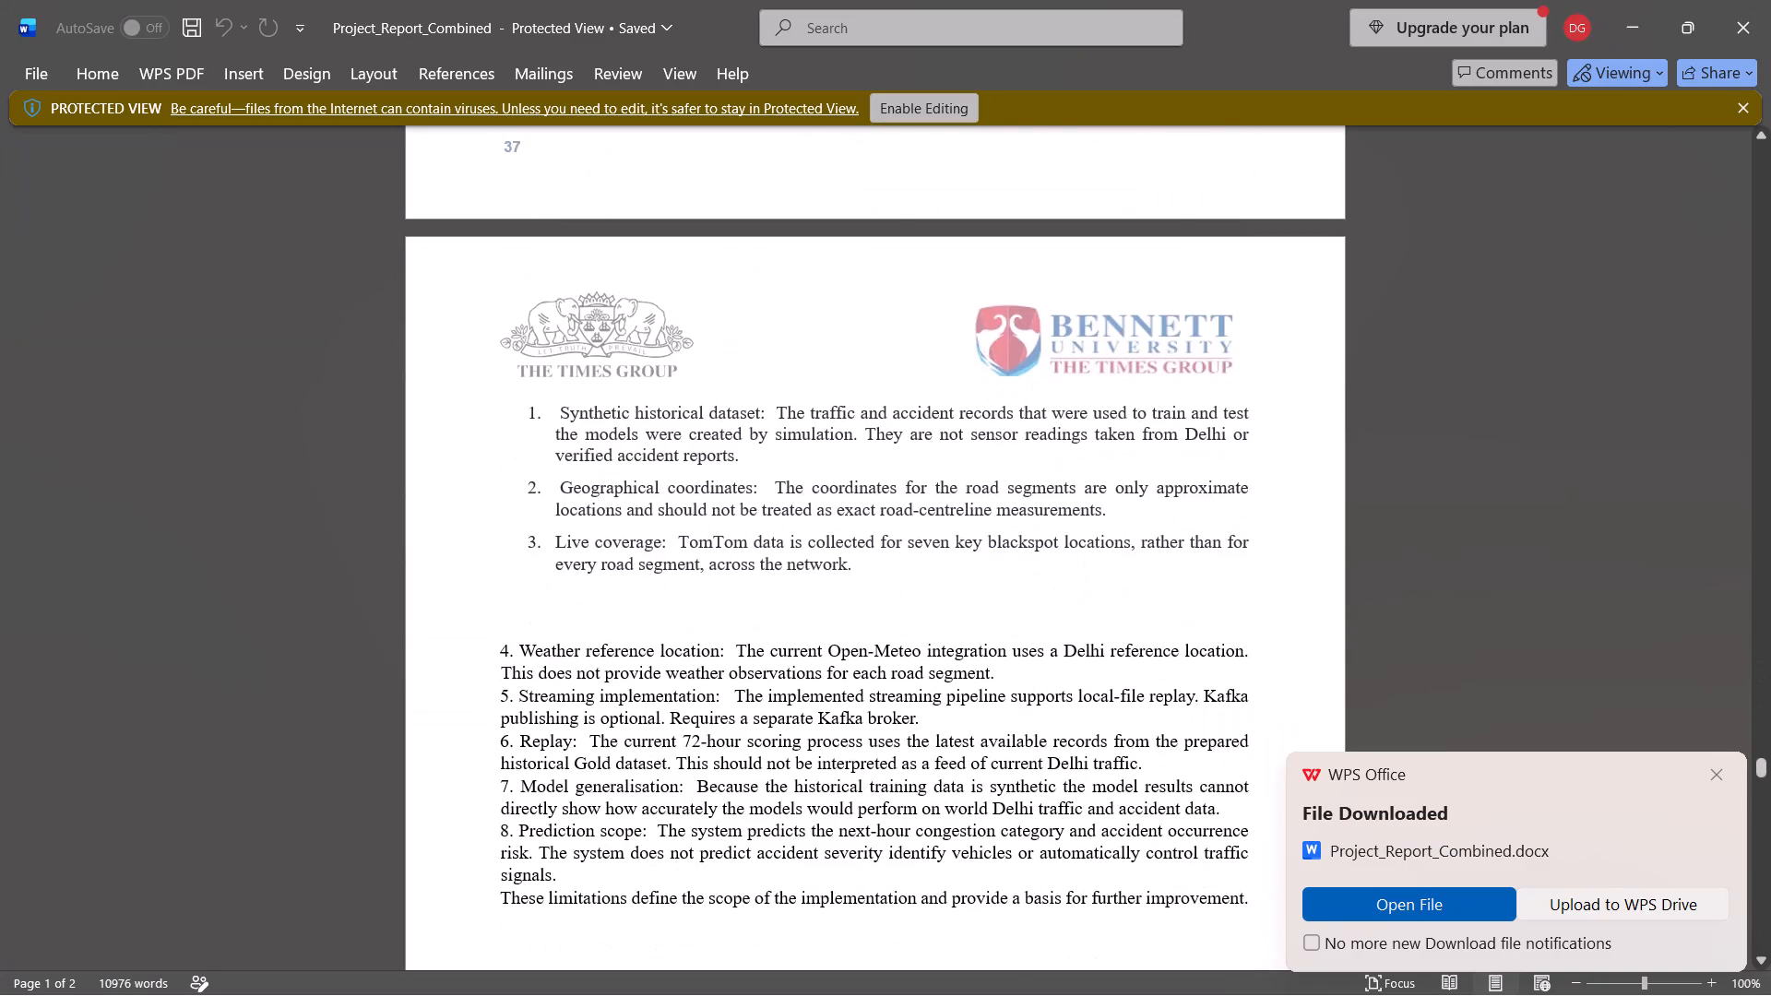
# Review Chapter 4 of the combined report, from model evaluation and discussion through to the References page.
pyautogui.scroll(-9, 963, 618)
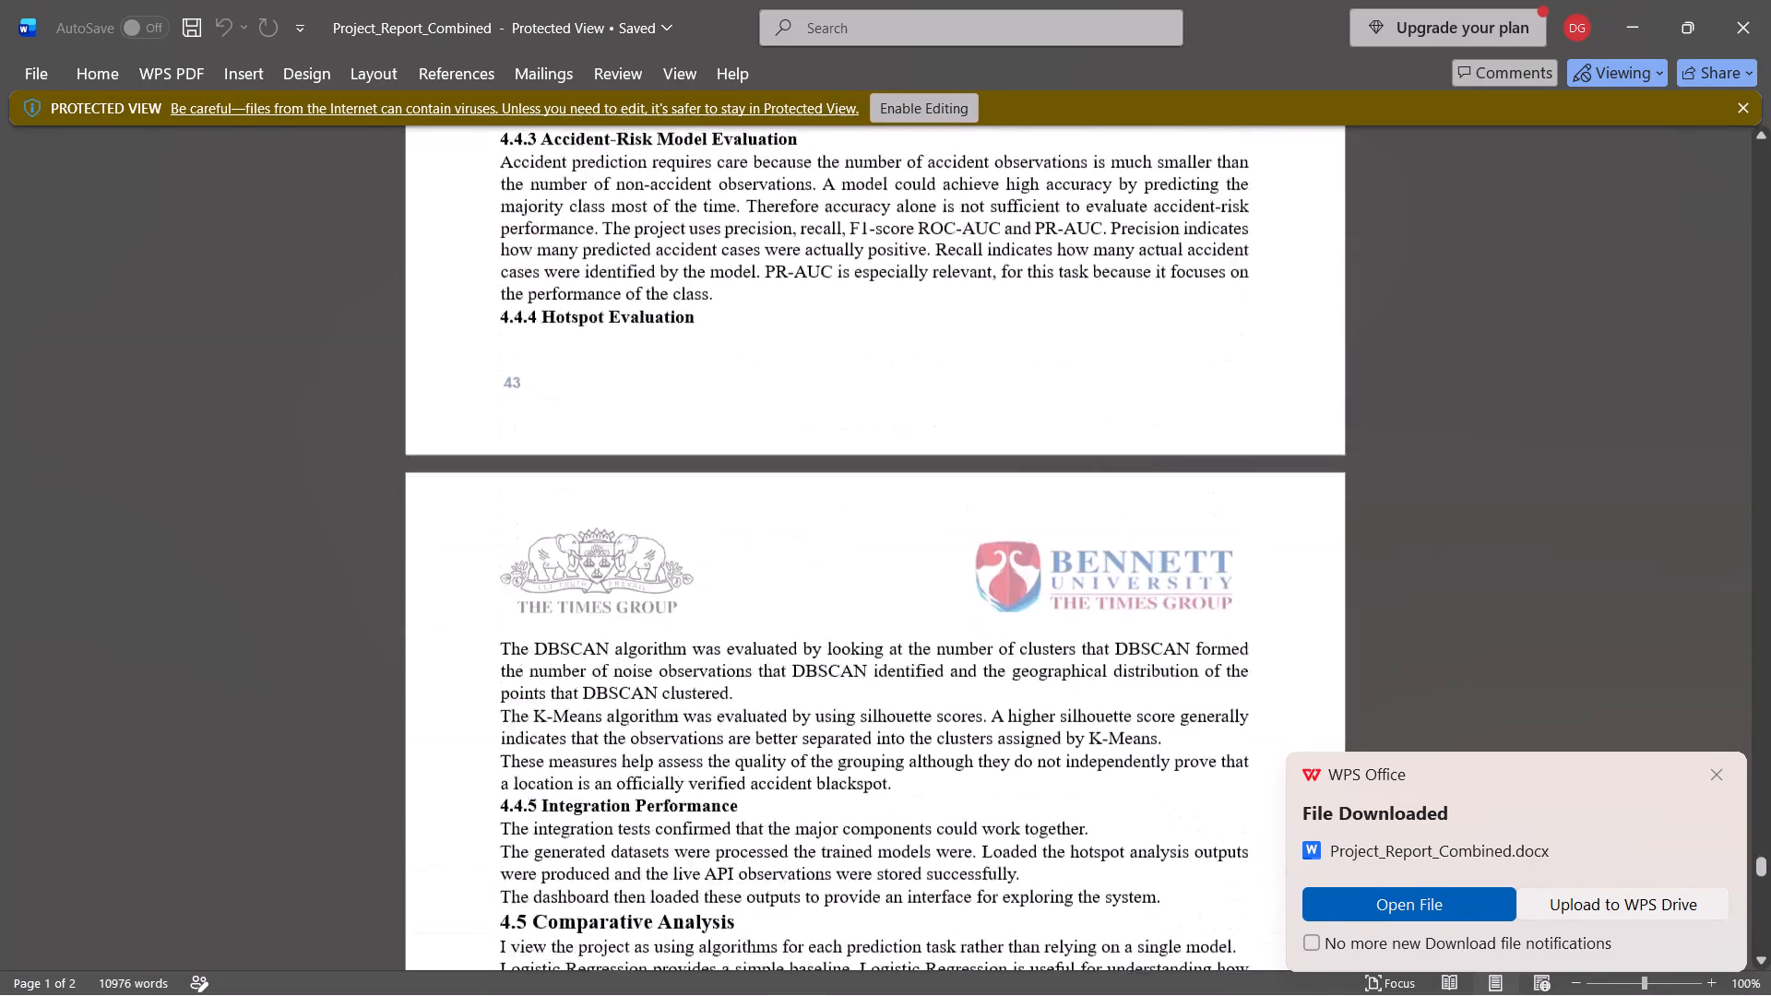
pyautogui.scroll(-4, 963, 618)
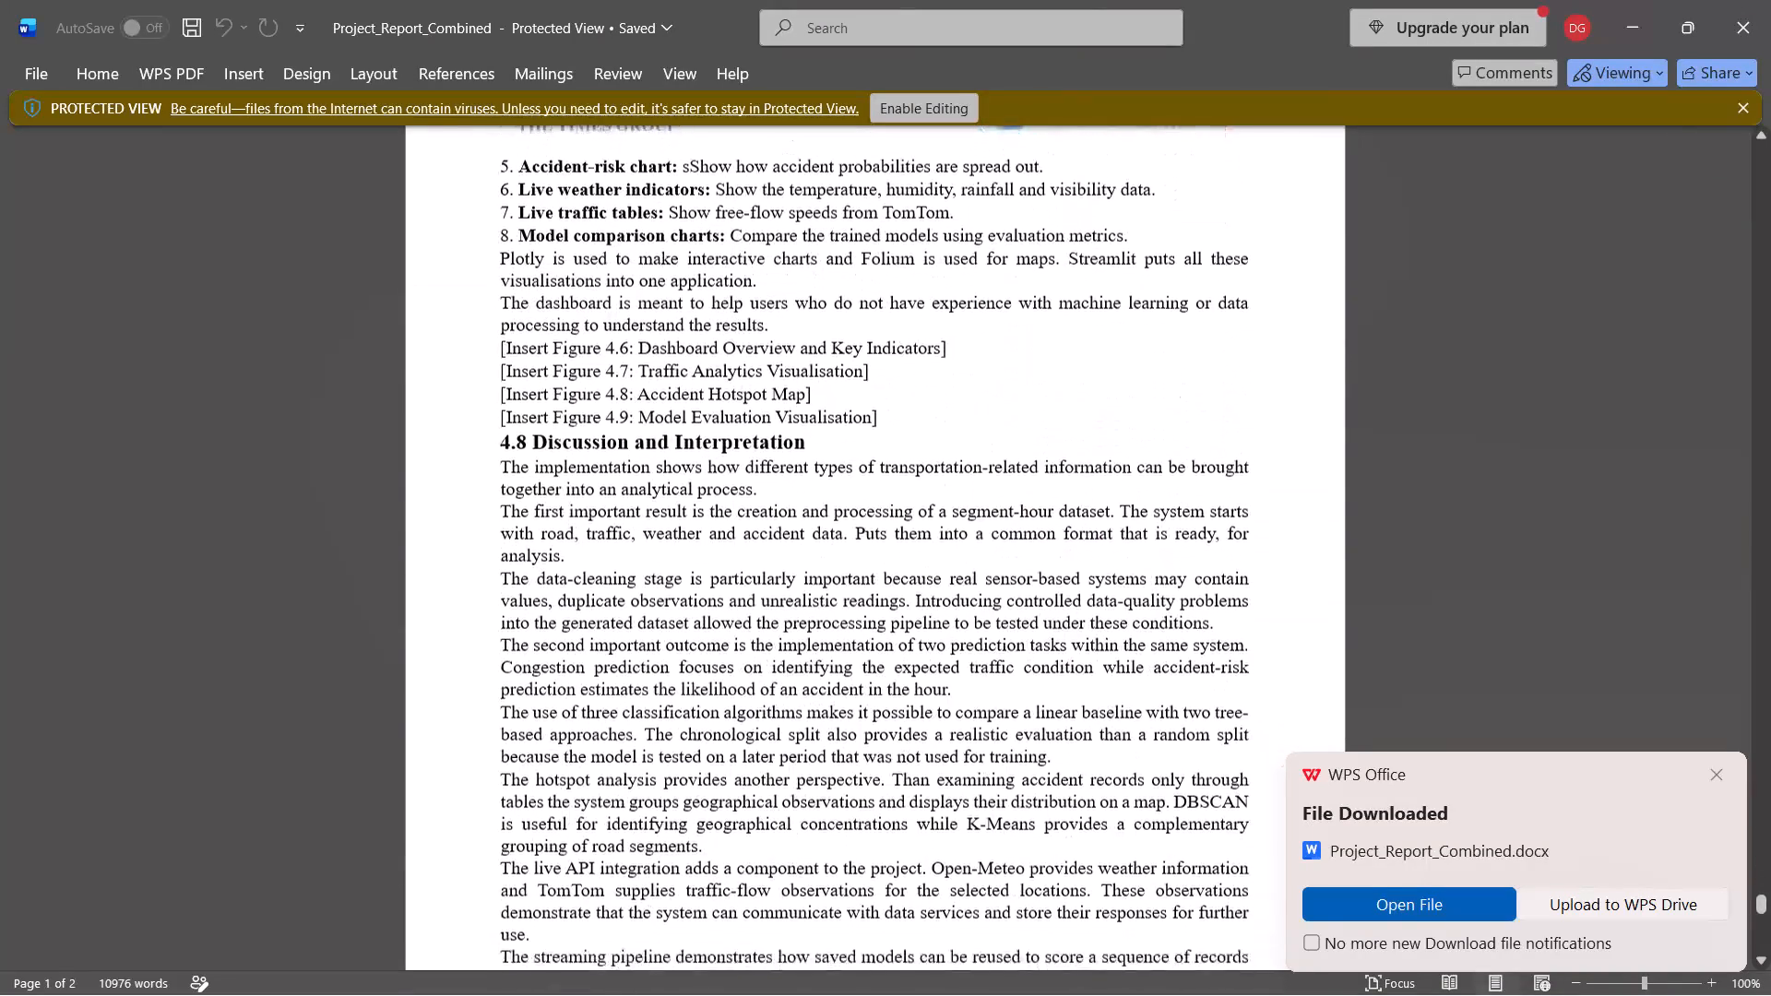
pyautogui.scroll(-6, 963, 618)
pyautogui.scroll(3, 963, 618)
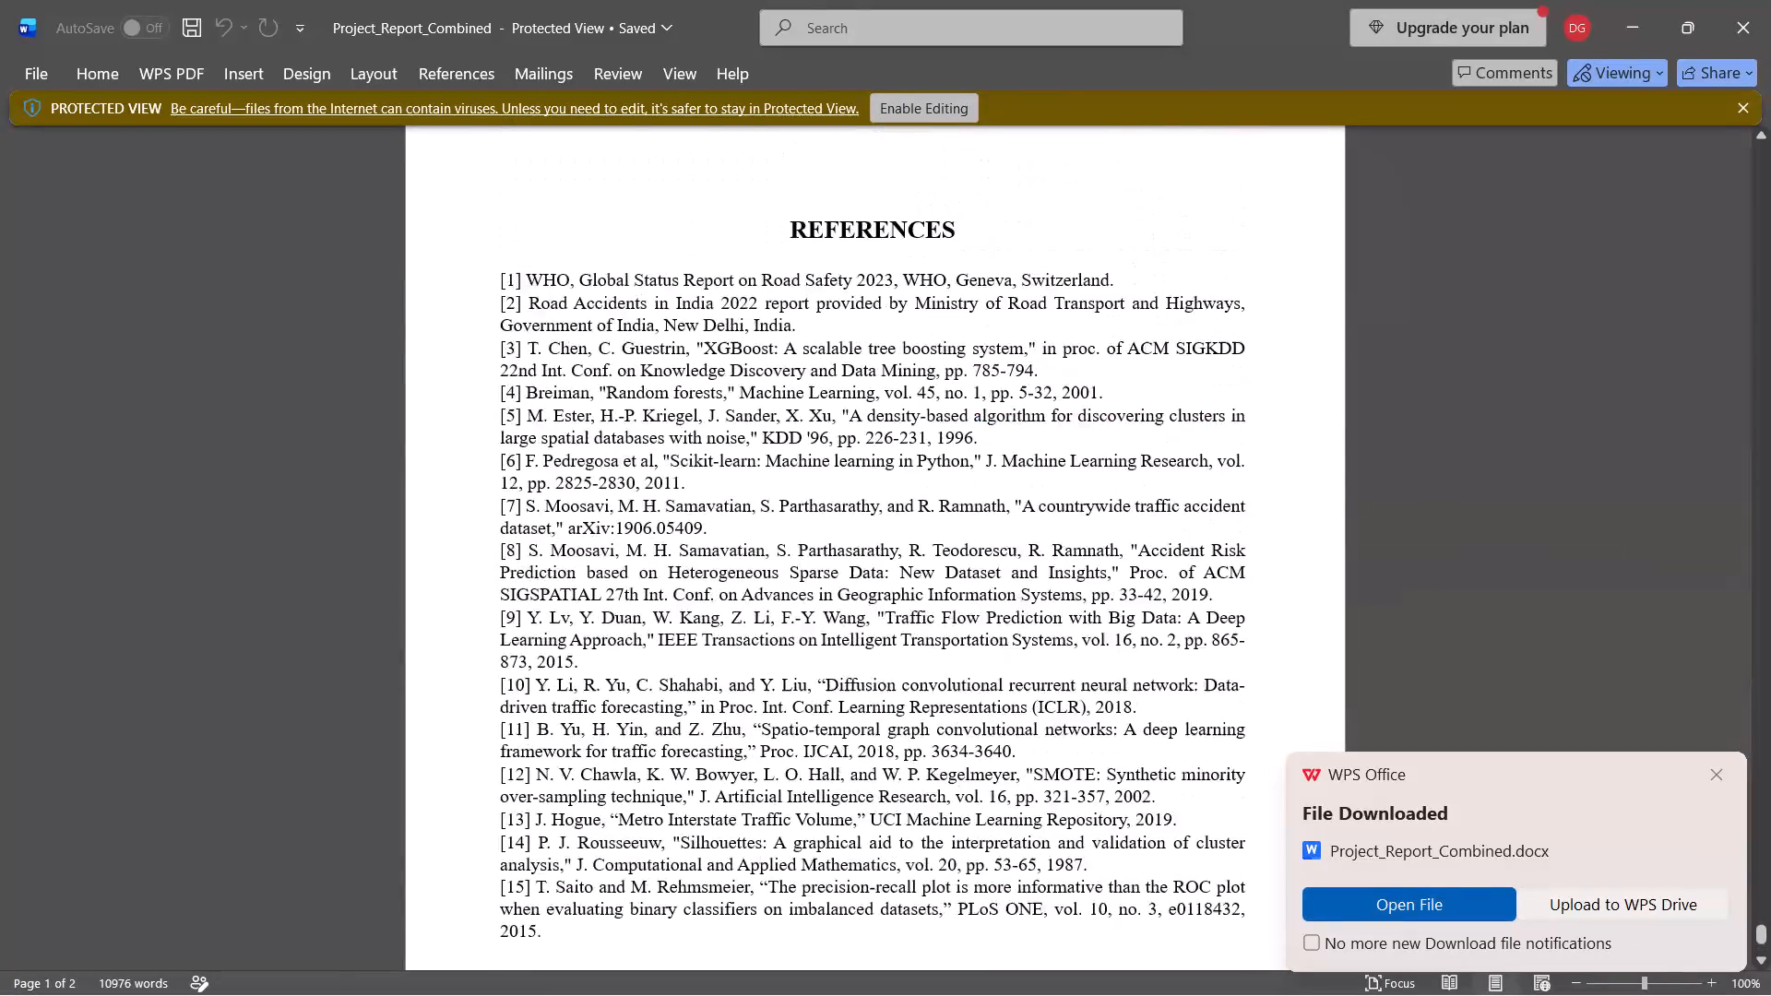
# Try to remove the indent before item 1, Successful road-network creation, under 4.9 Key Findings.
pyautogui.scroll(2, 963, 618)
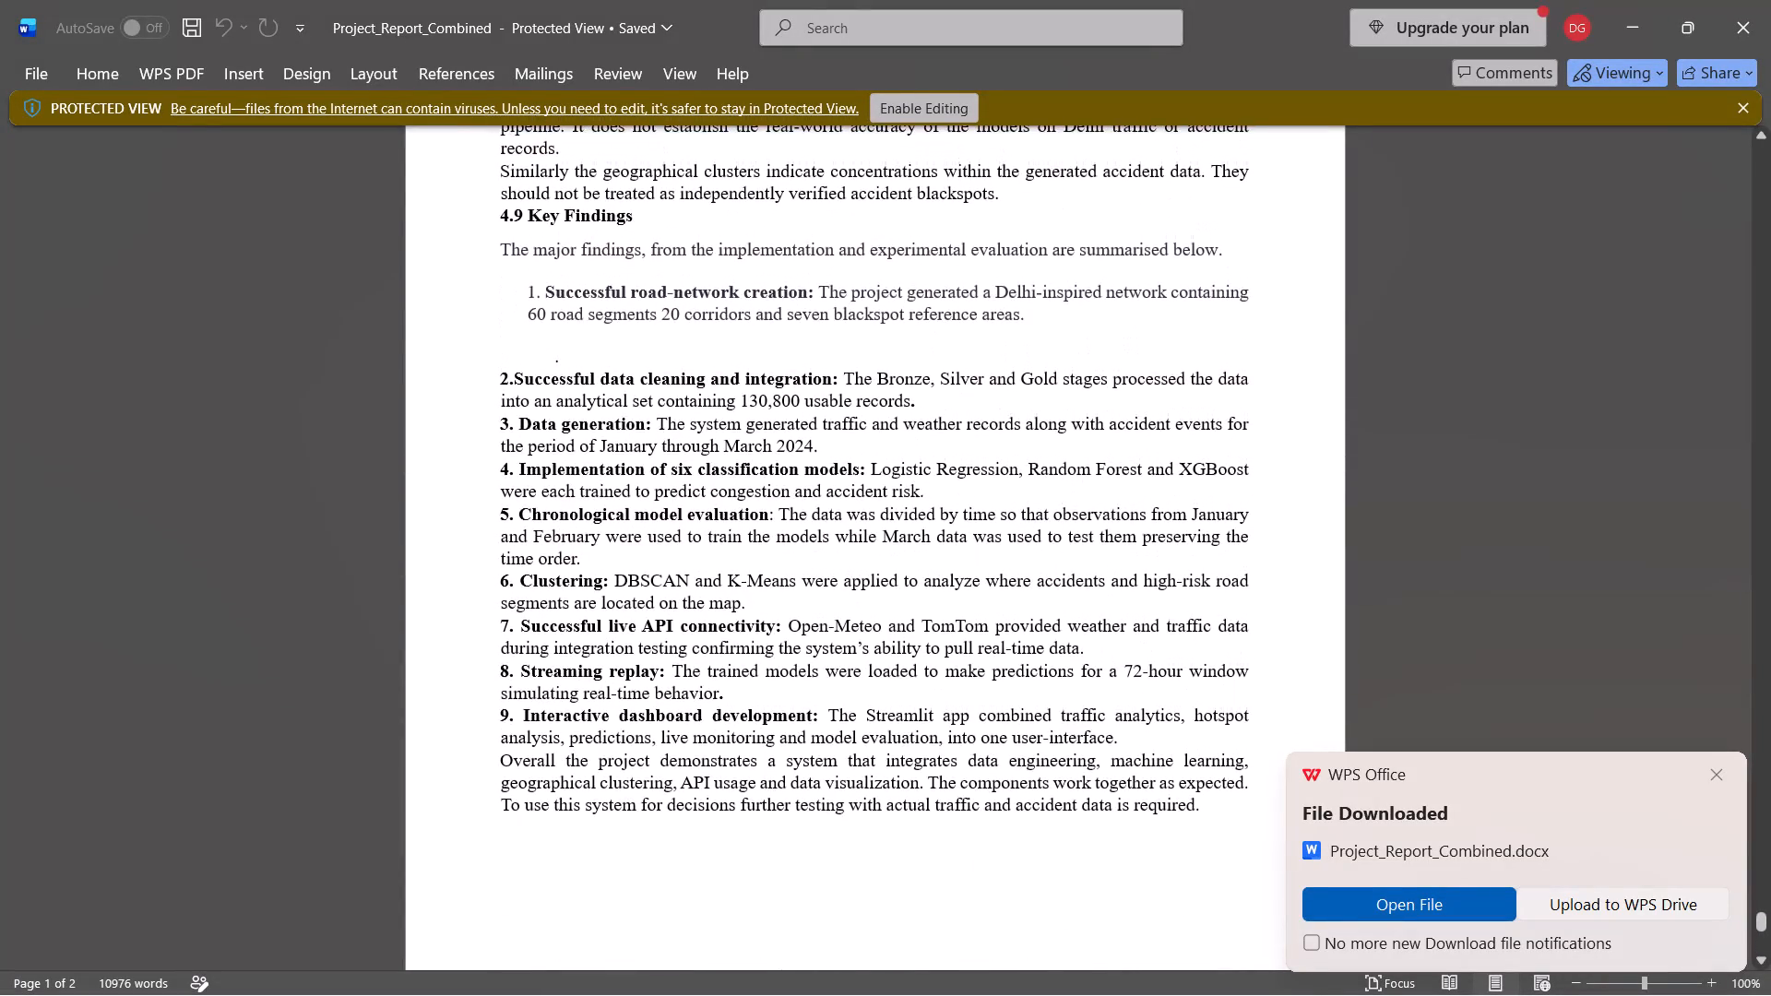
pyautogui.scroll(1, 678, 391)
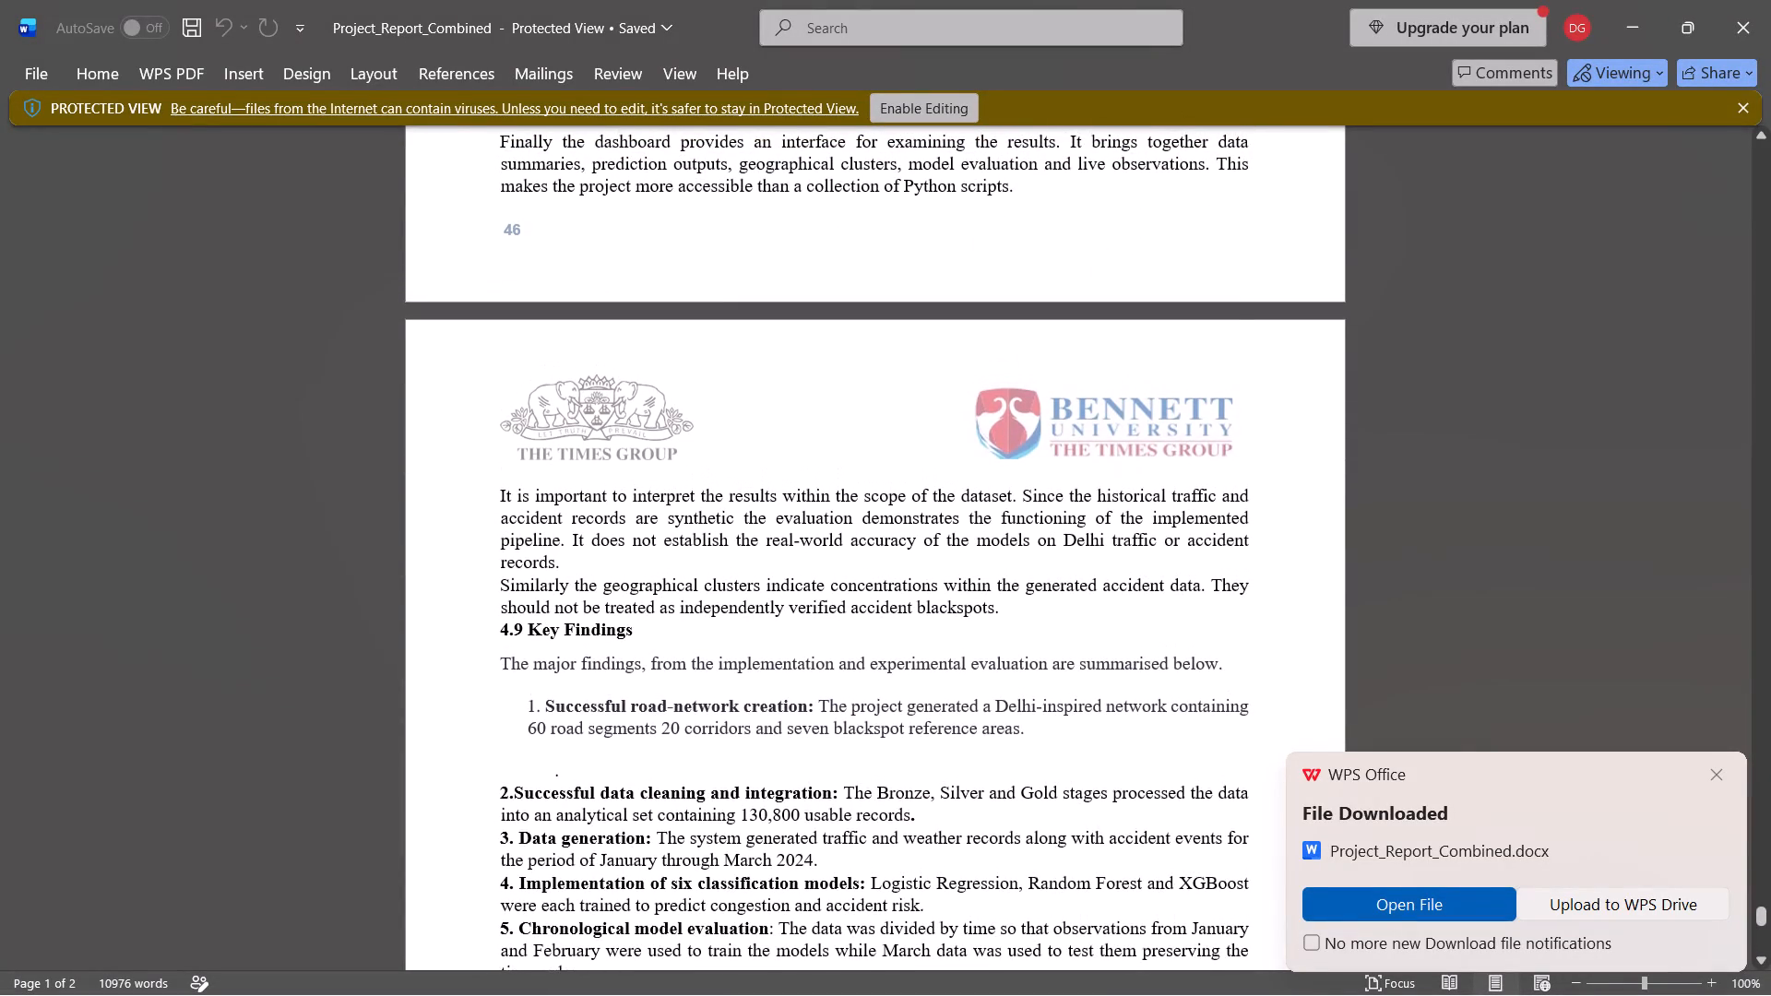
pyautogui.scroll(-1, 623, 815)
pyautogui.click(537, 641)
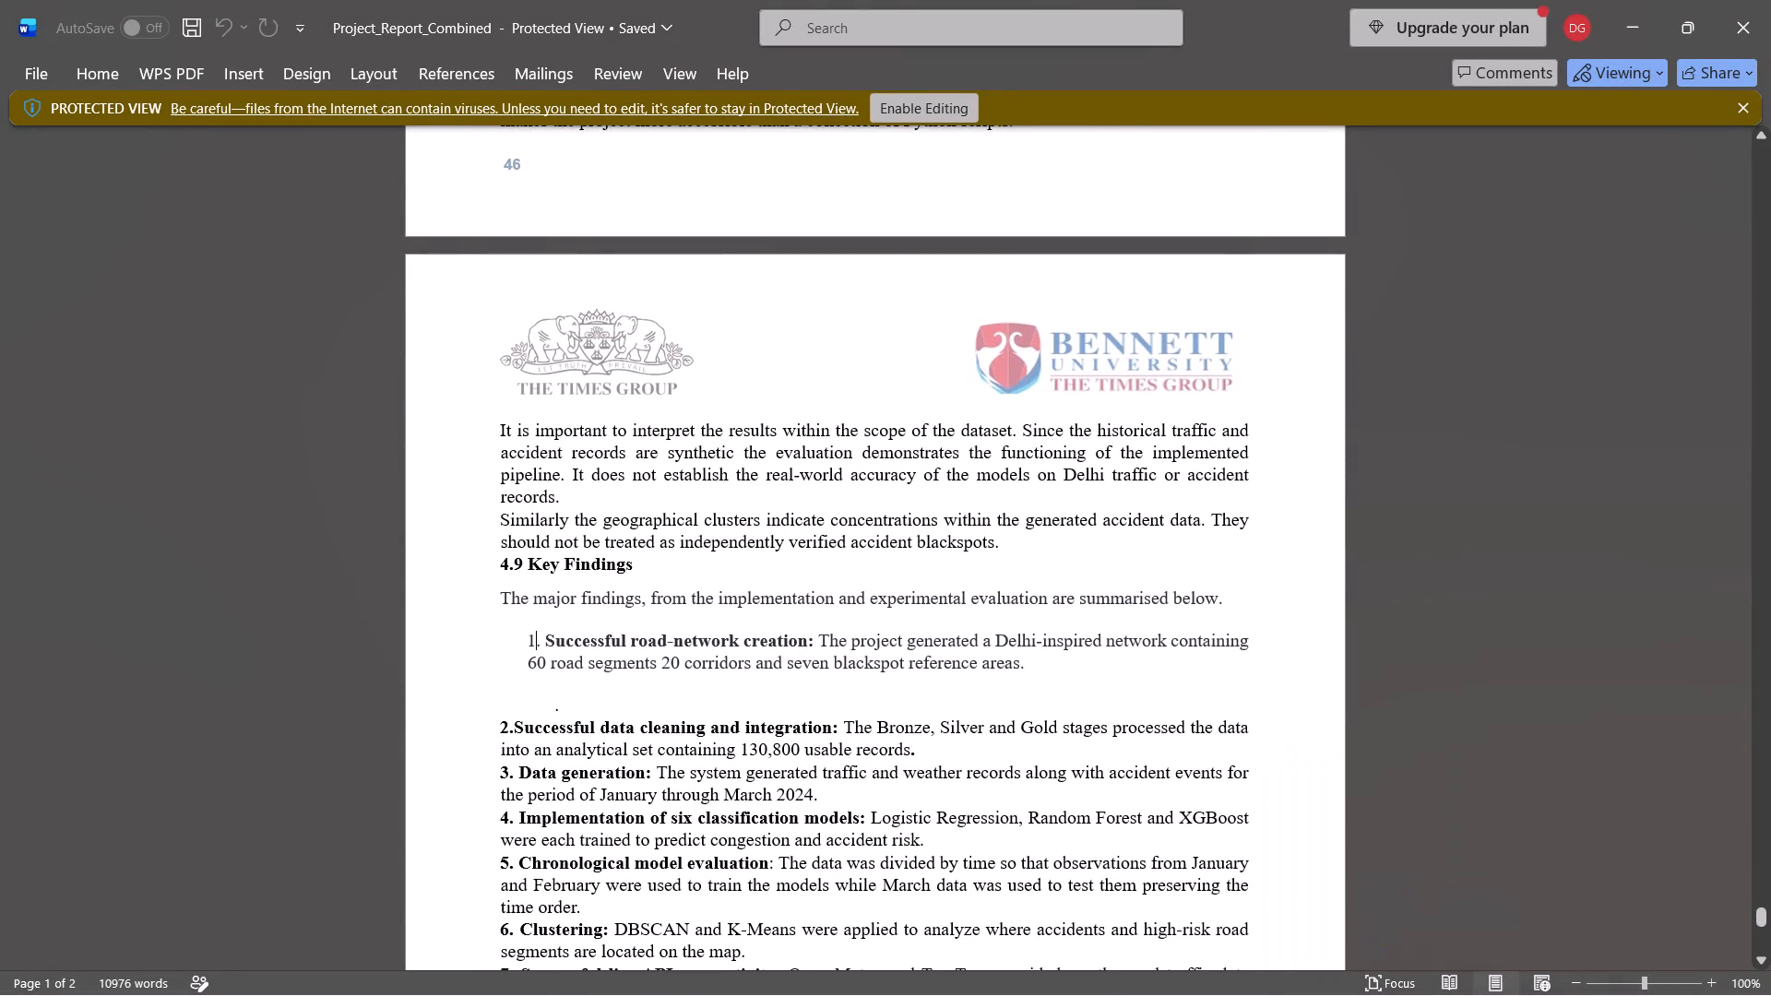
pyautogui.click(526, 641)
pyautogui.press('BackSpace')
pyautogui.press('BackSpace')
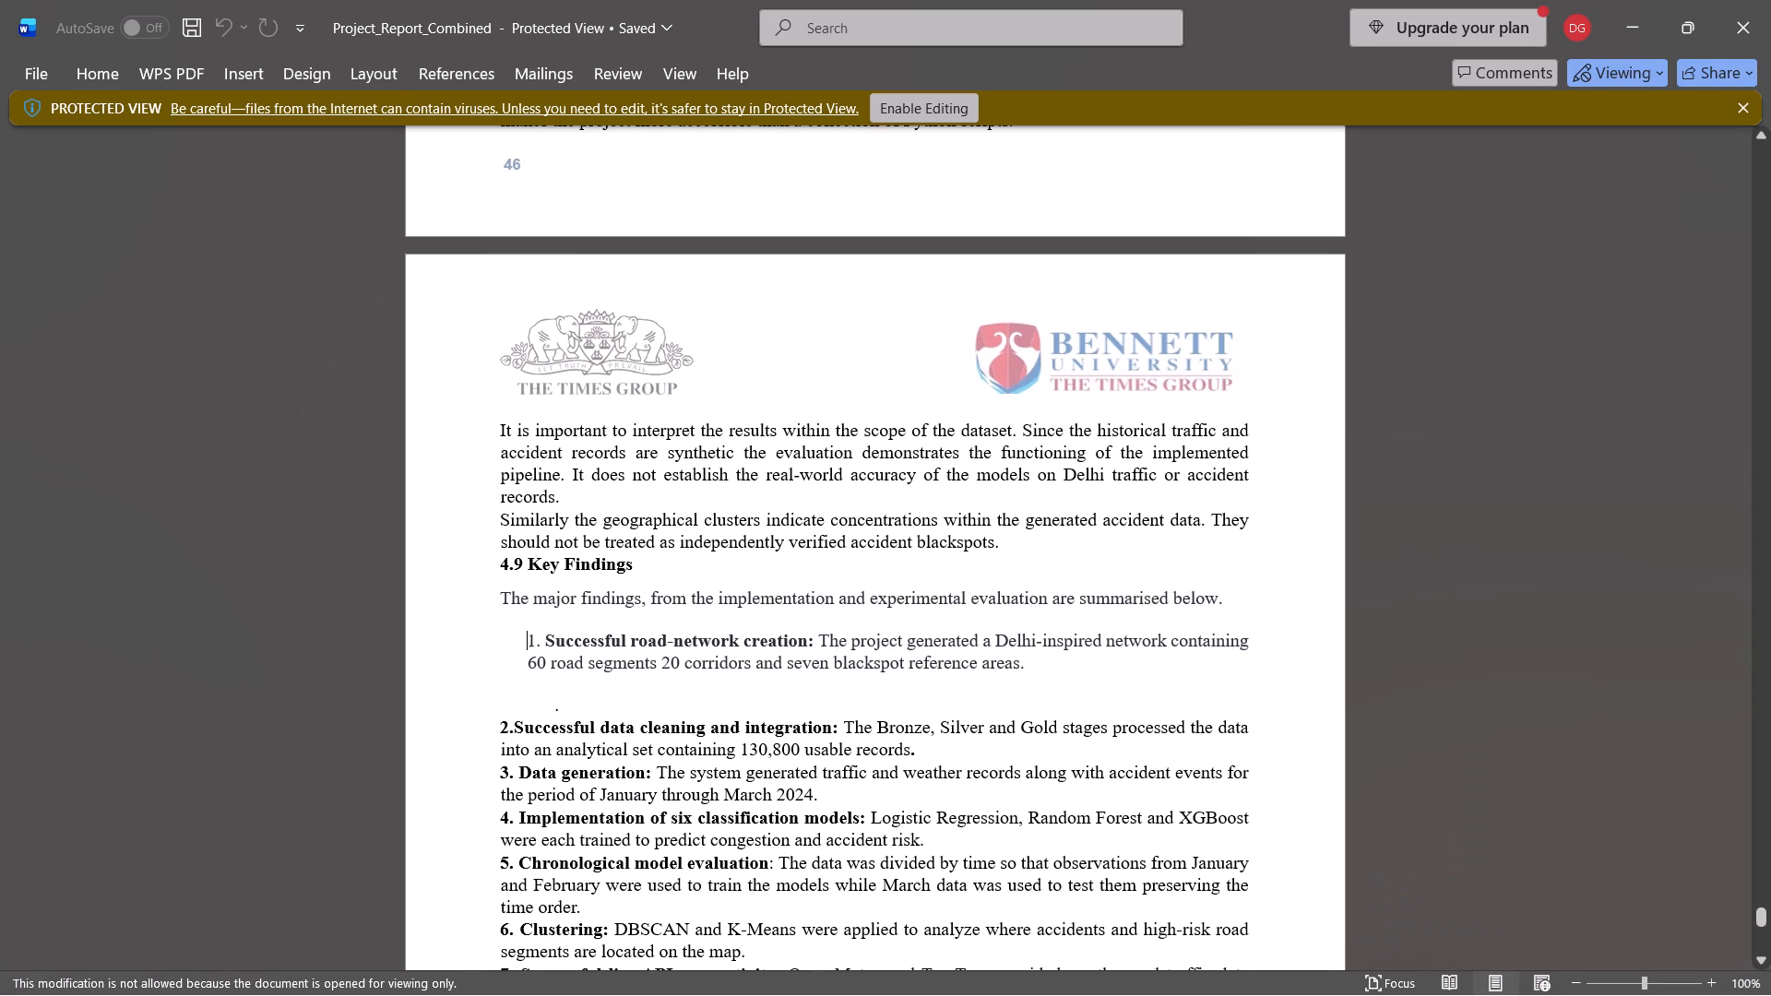
# Look through the combined report again, from the Chapter 1 sections to the dashboard screenshots and 3.10 Limitations in Chapter 3.
pyautogui.scroll(17, 526, 641)
pyautogui.scroll(18, 526, 641)
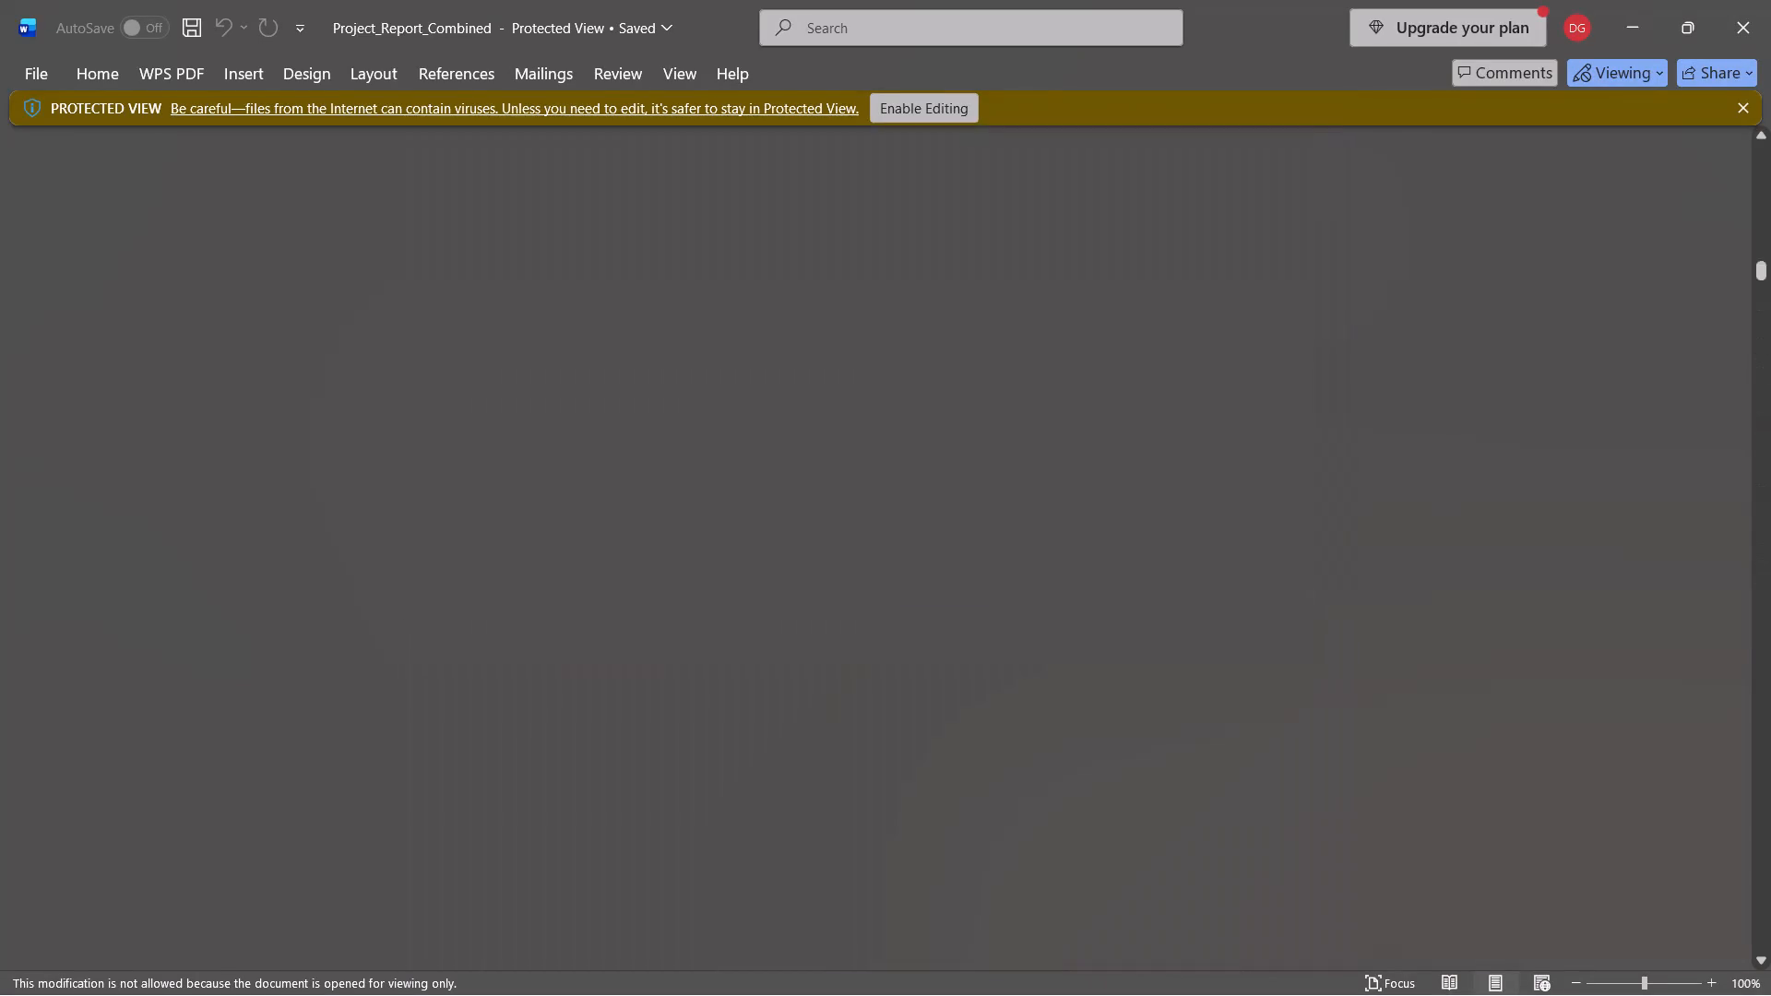
pyautogui.scroll(-10, 526, 641)
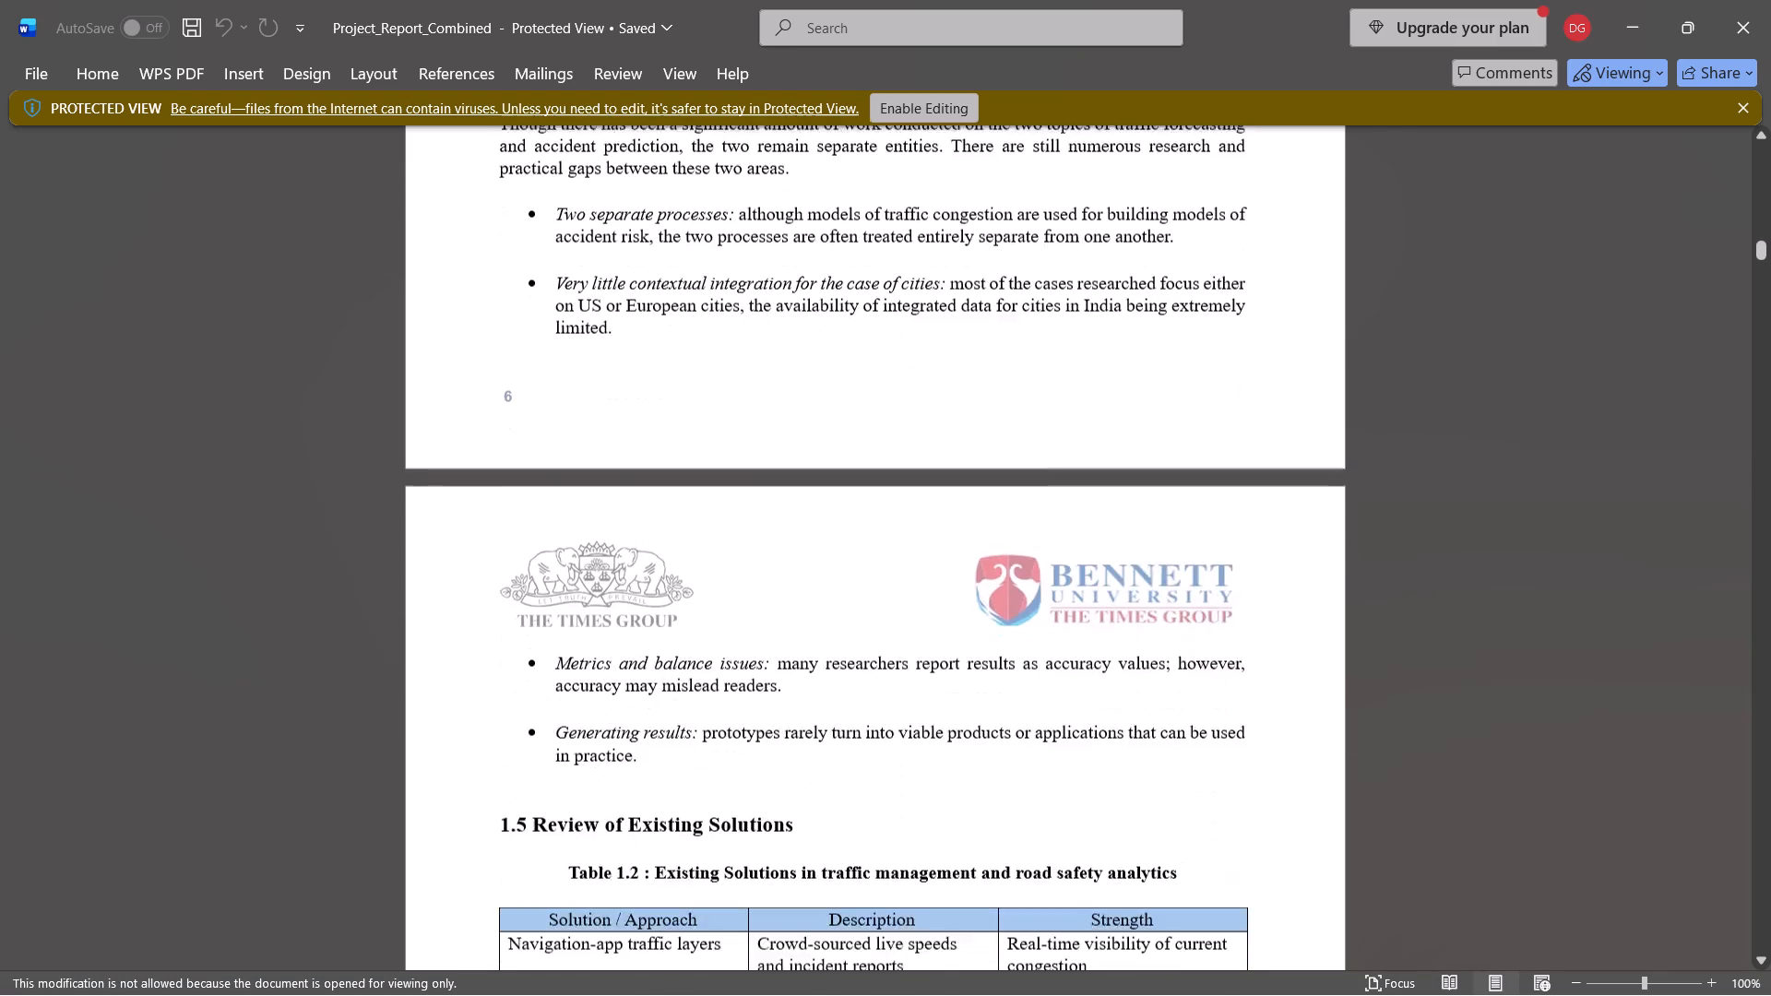
pyautogui.scroll(2, 526, 641)
pyautogui.scroll(-13, 526, 641)
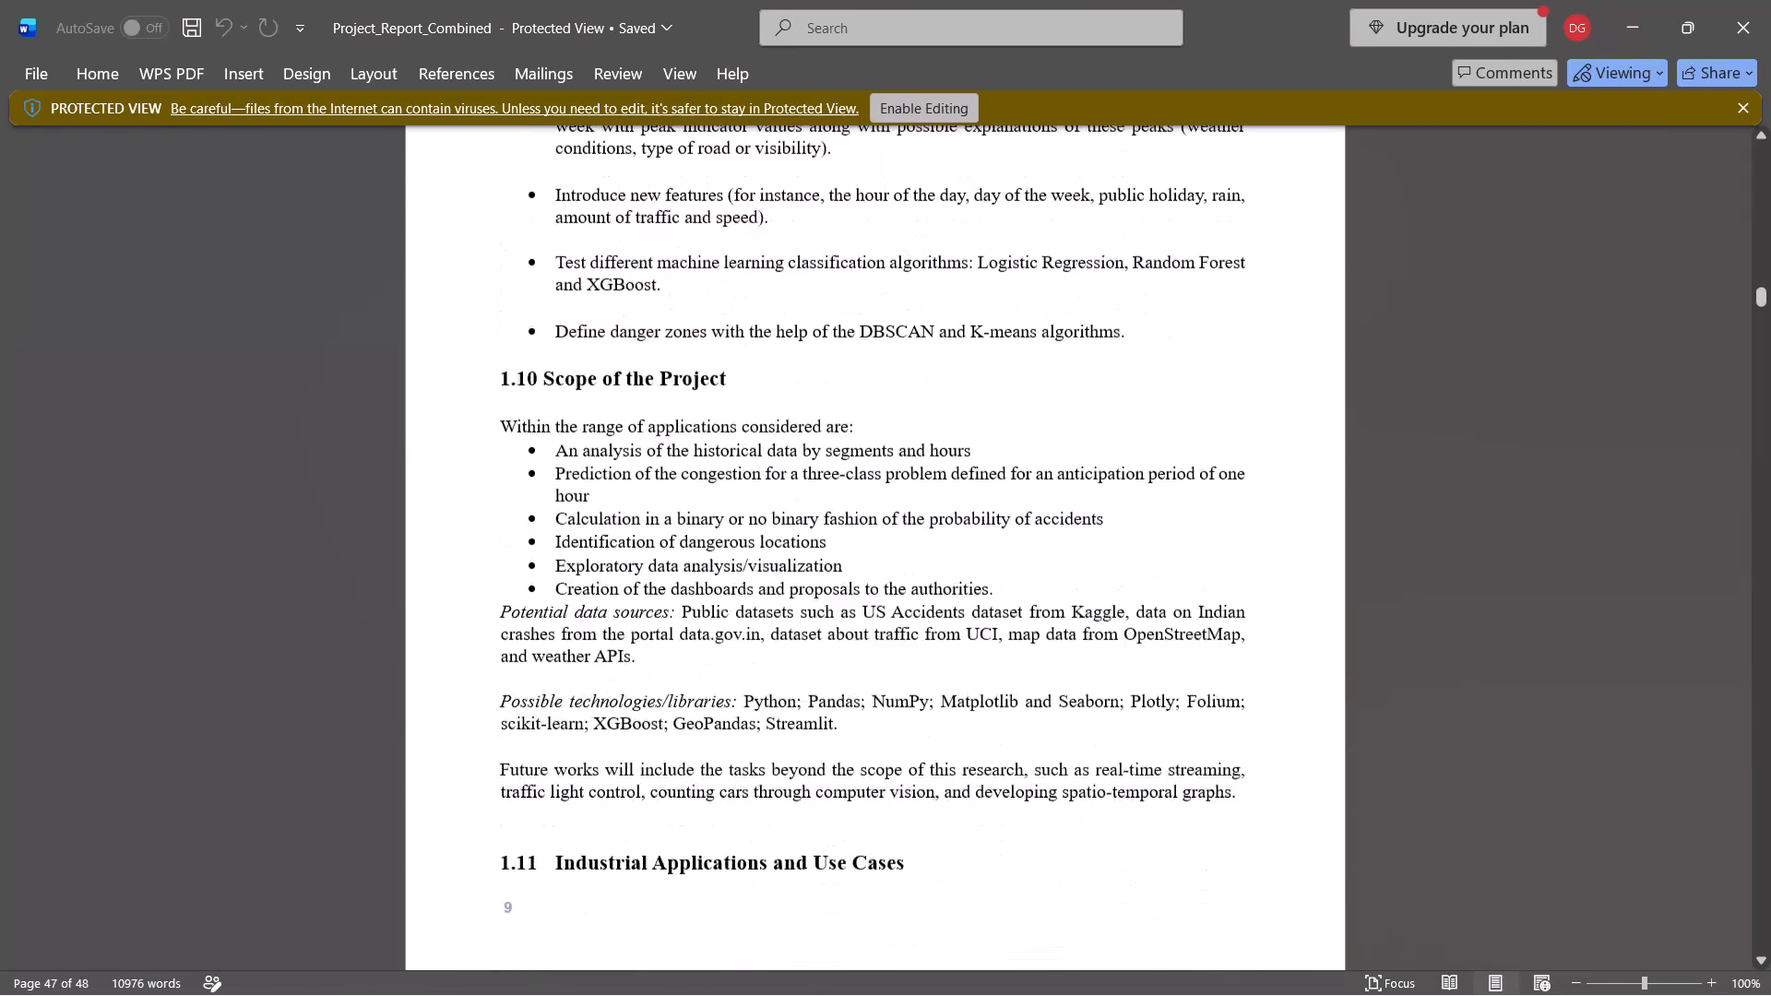
pyautogui.scroll(-14, 526, 641)
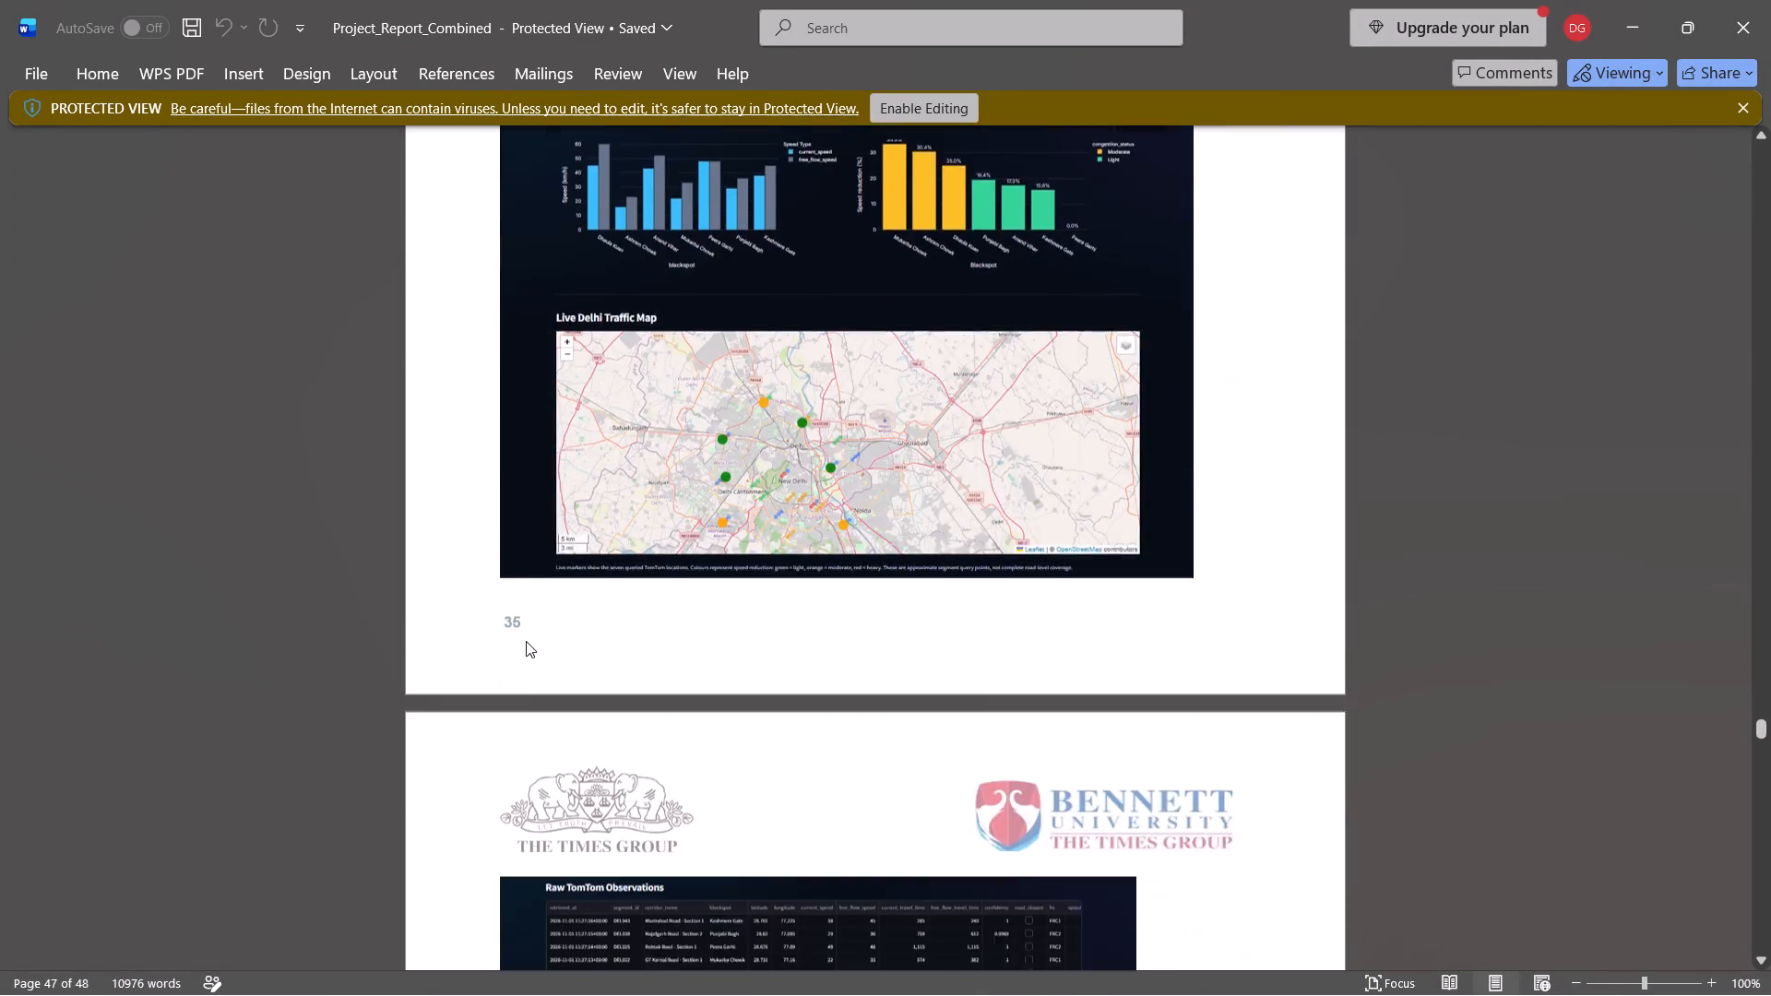
pyautogui.scroll(-1, 526, 641)
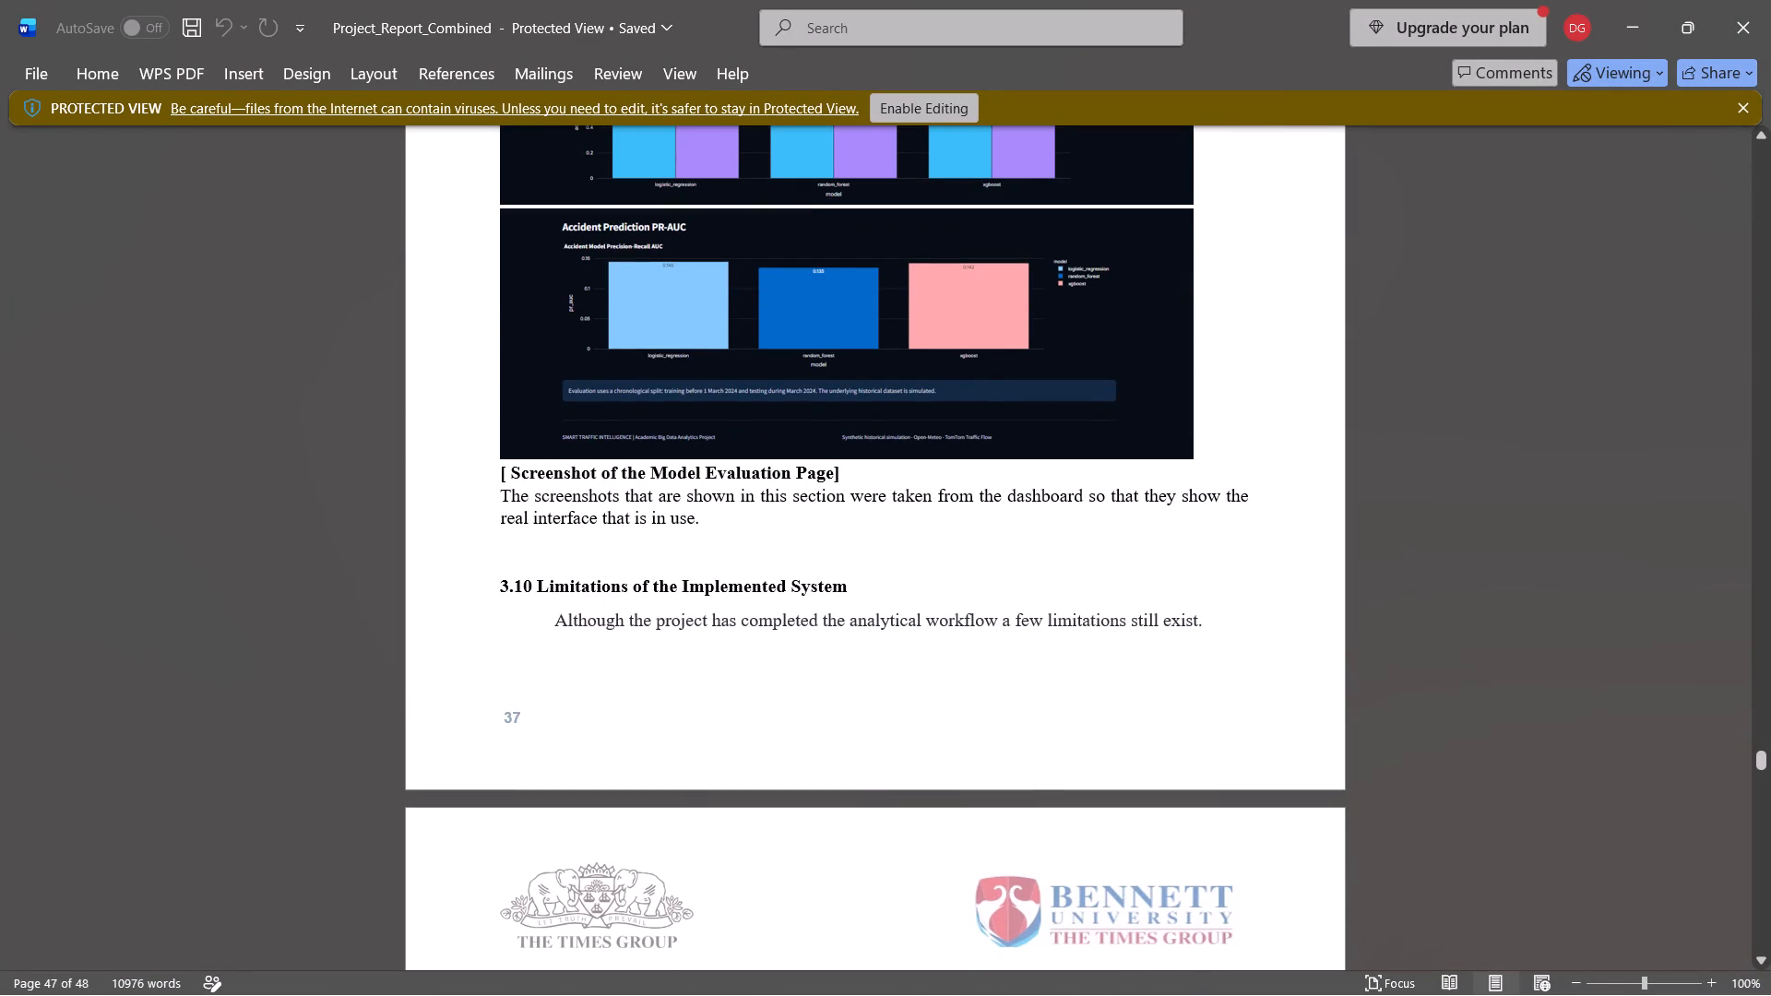
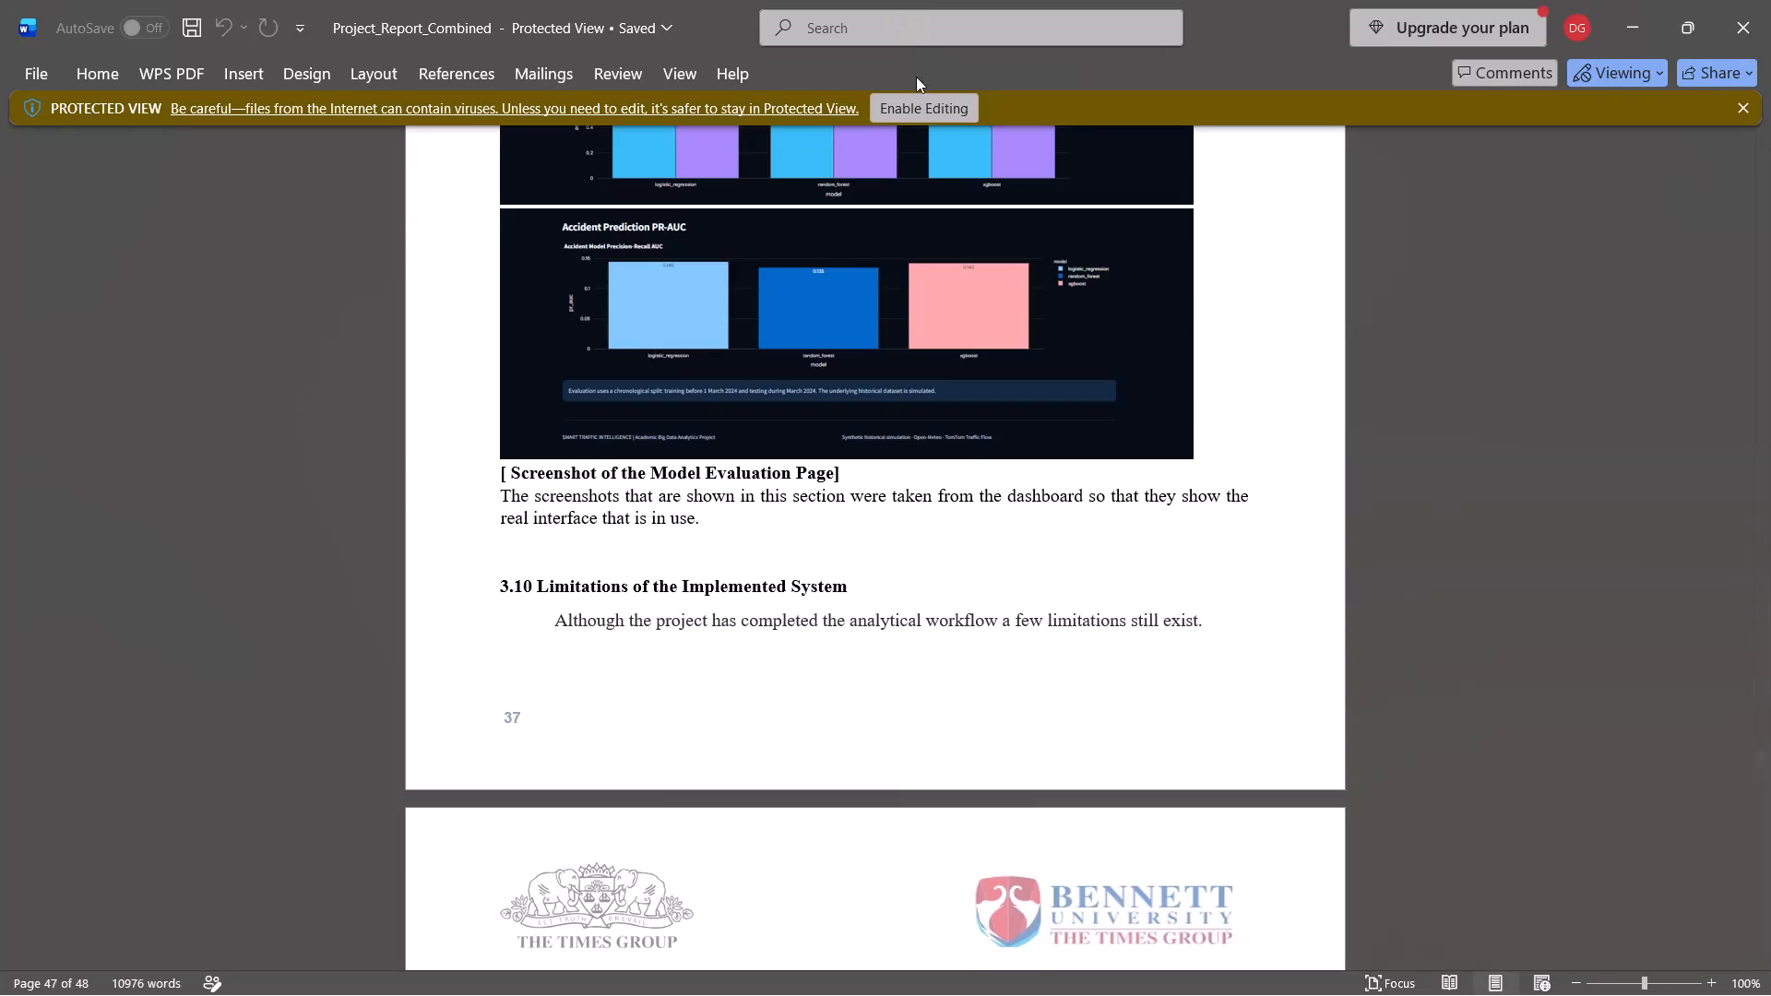
# Enable editing of the combined report so it leaves Protected View.
pyautogui.click(906, 108)
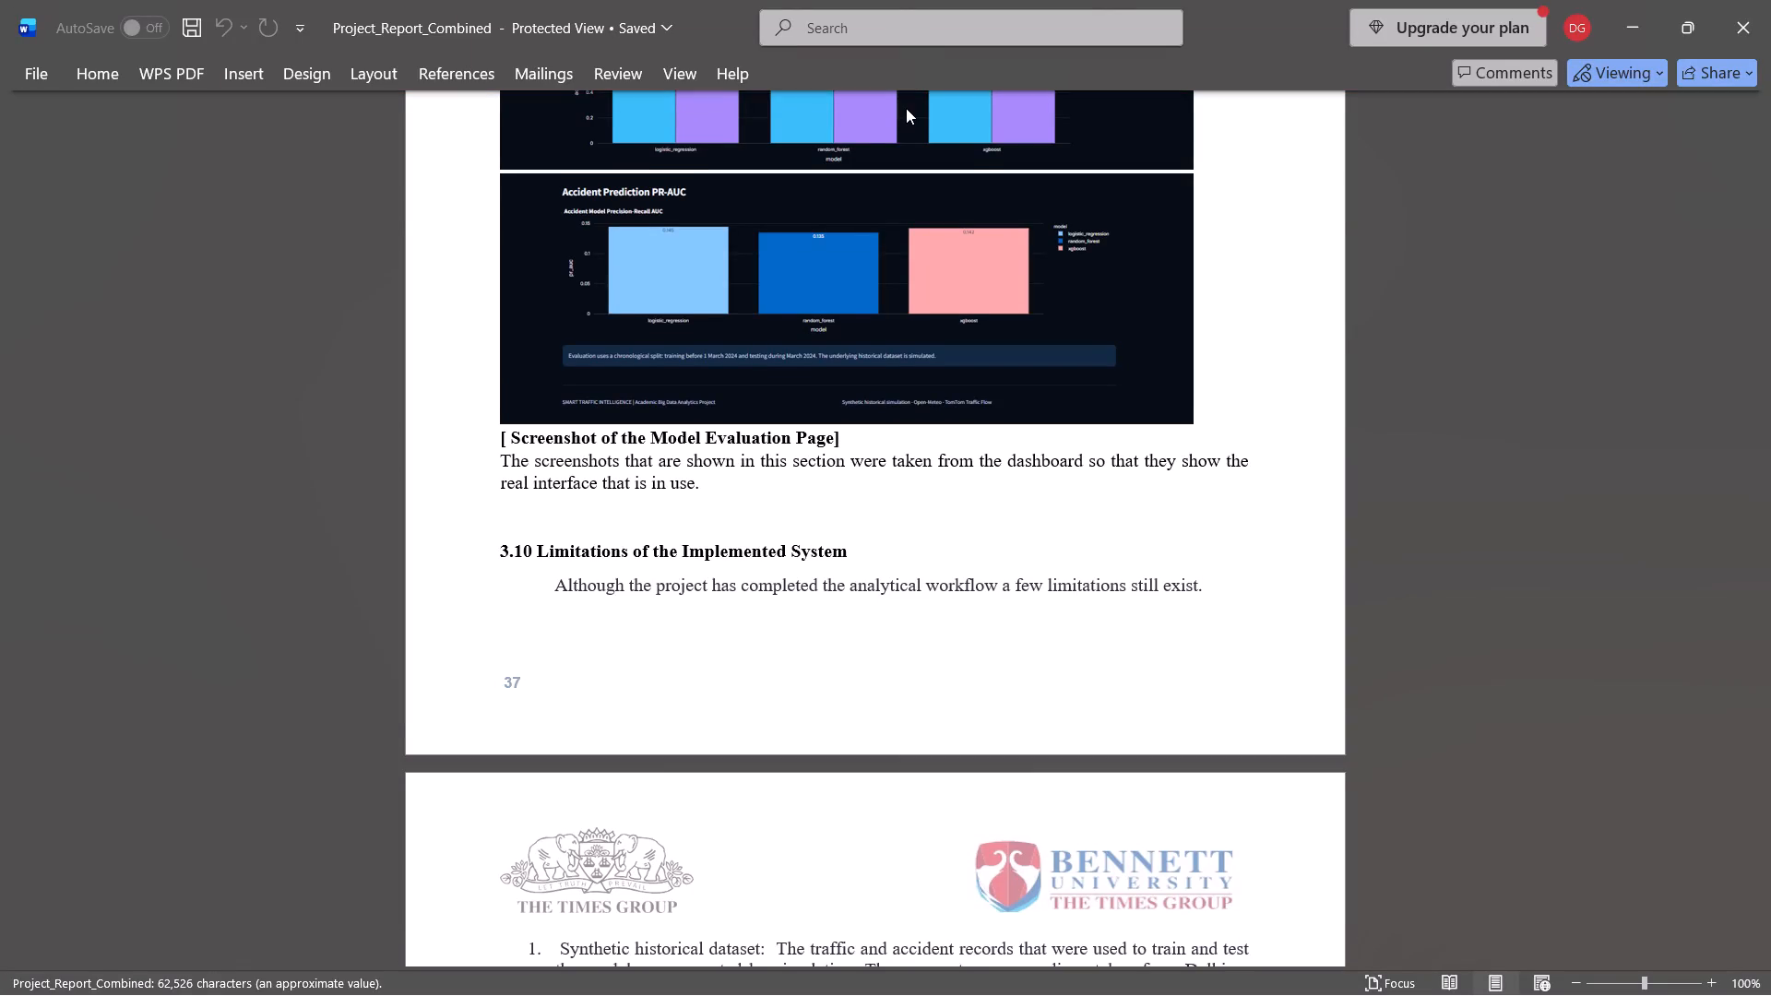
pyautogui.scroll(8, 906, 108)
pyautogui.scroll(-7, 906, 108)
pyautogui.scroll(-2, 874, 530)
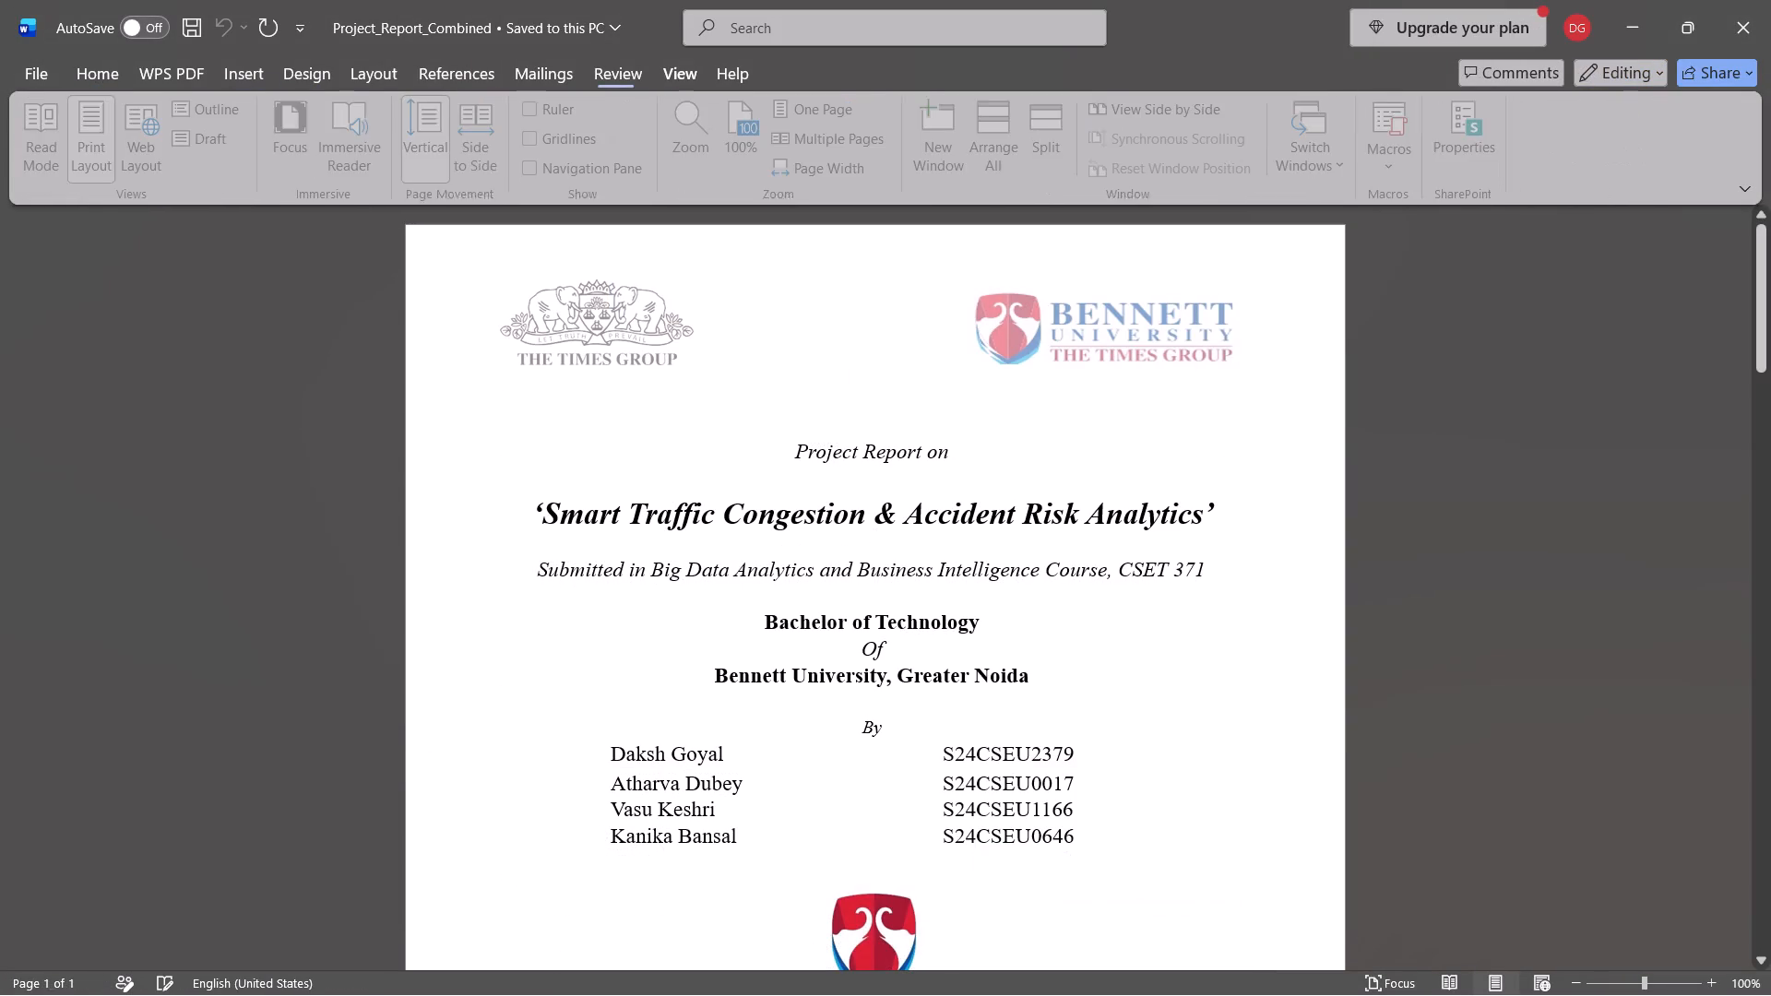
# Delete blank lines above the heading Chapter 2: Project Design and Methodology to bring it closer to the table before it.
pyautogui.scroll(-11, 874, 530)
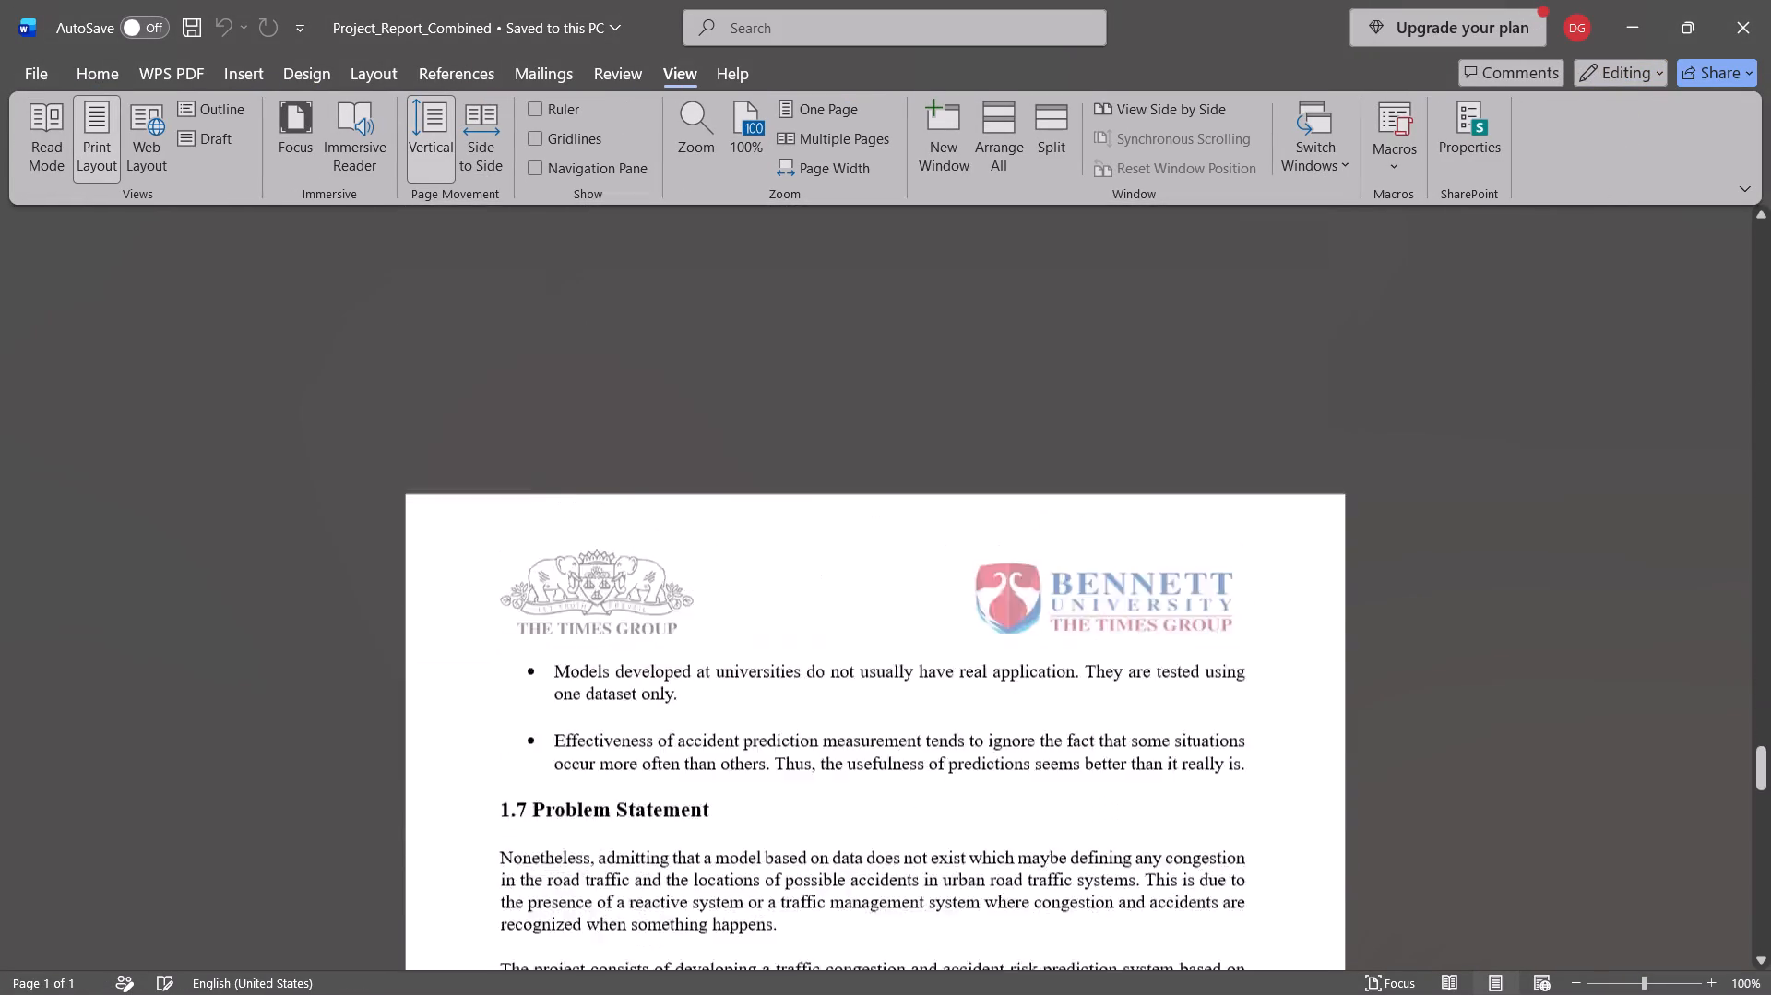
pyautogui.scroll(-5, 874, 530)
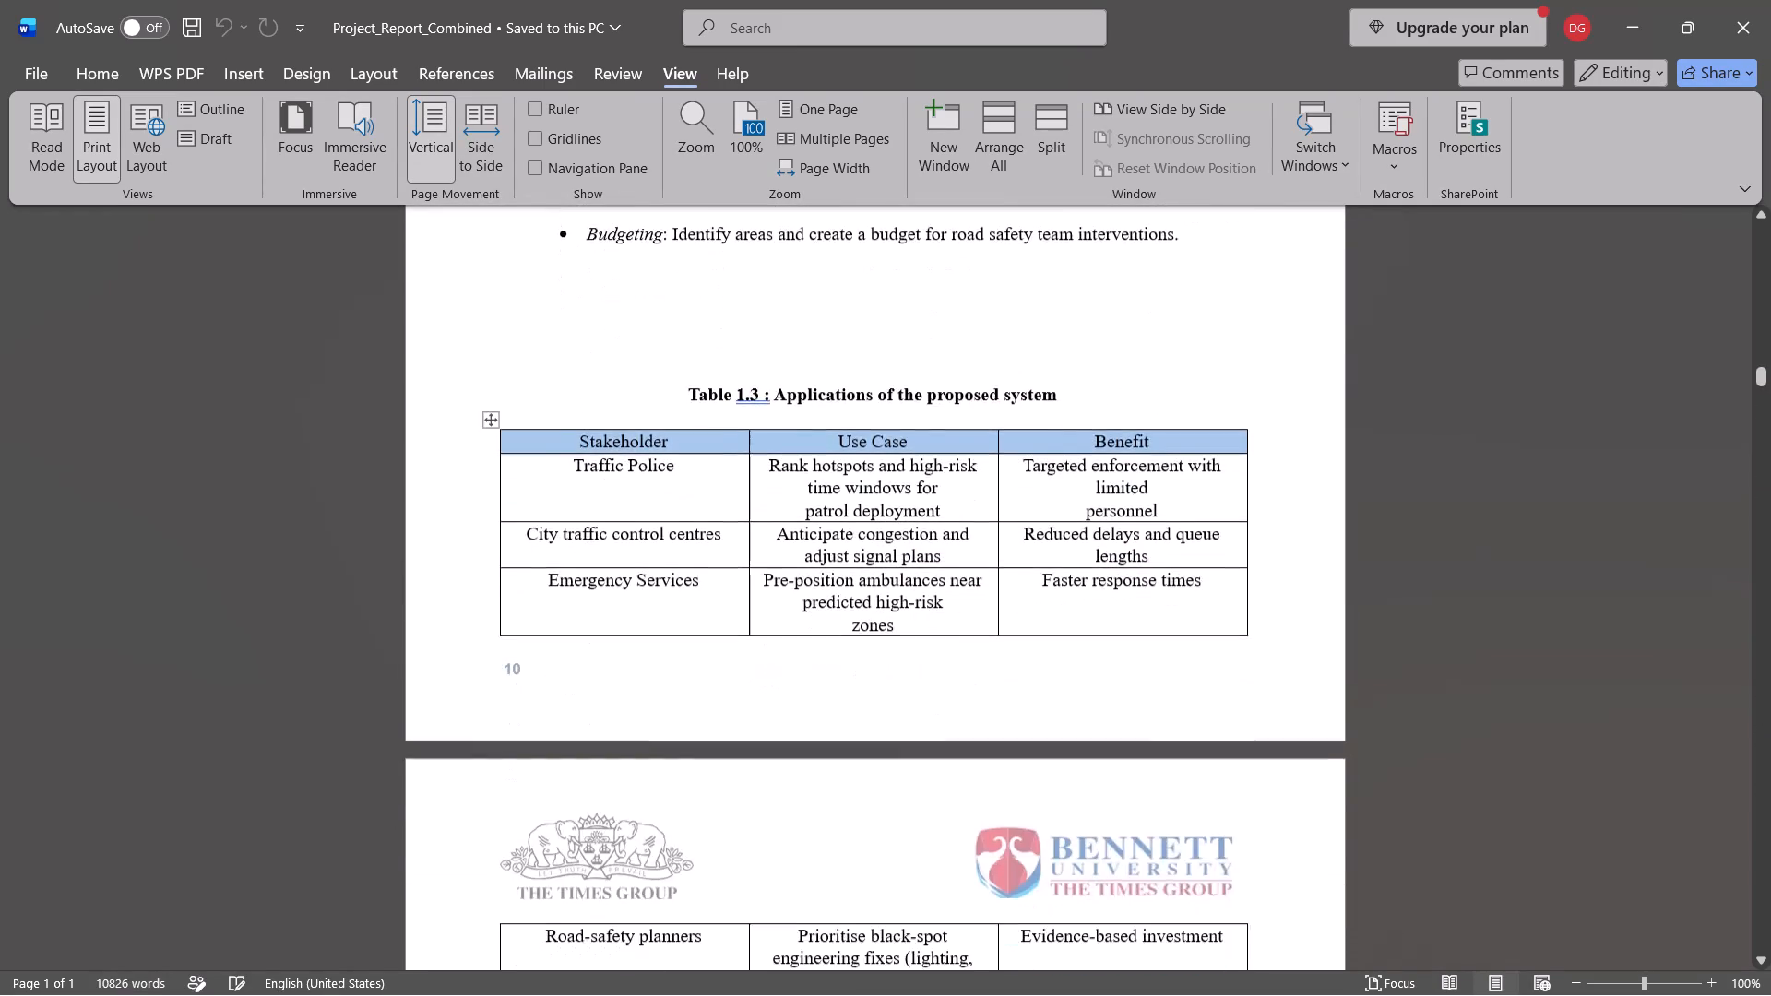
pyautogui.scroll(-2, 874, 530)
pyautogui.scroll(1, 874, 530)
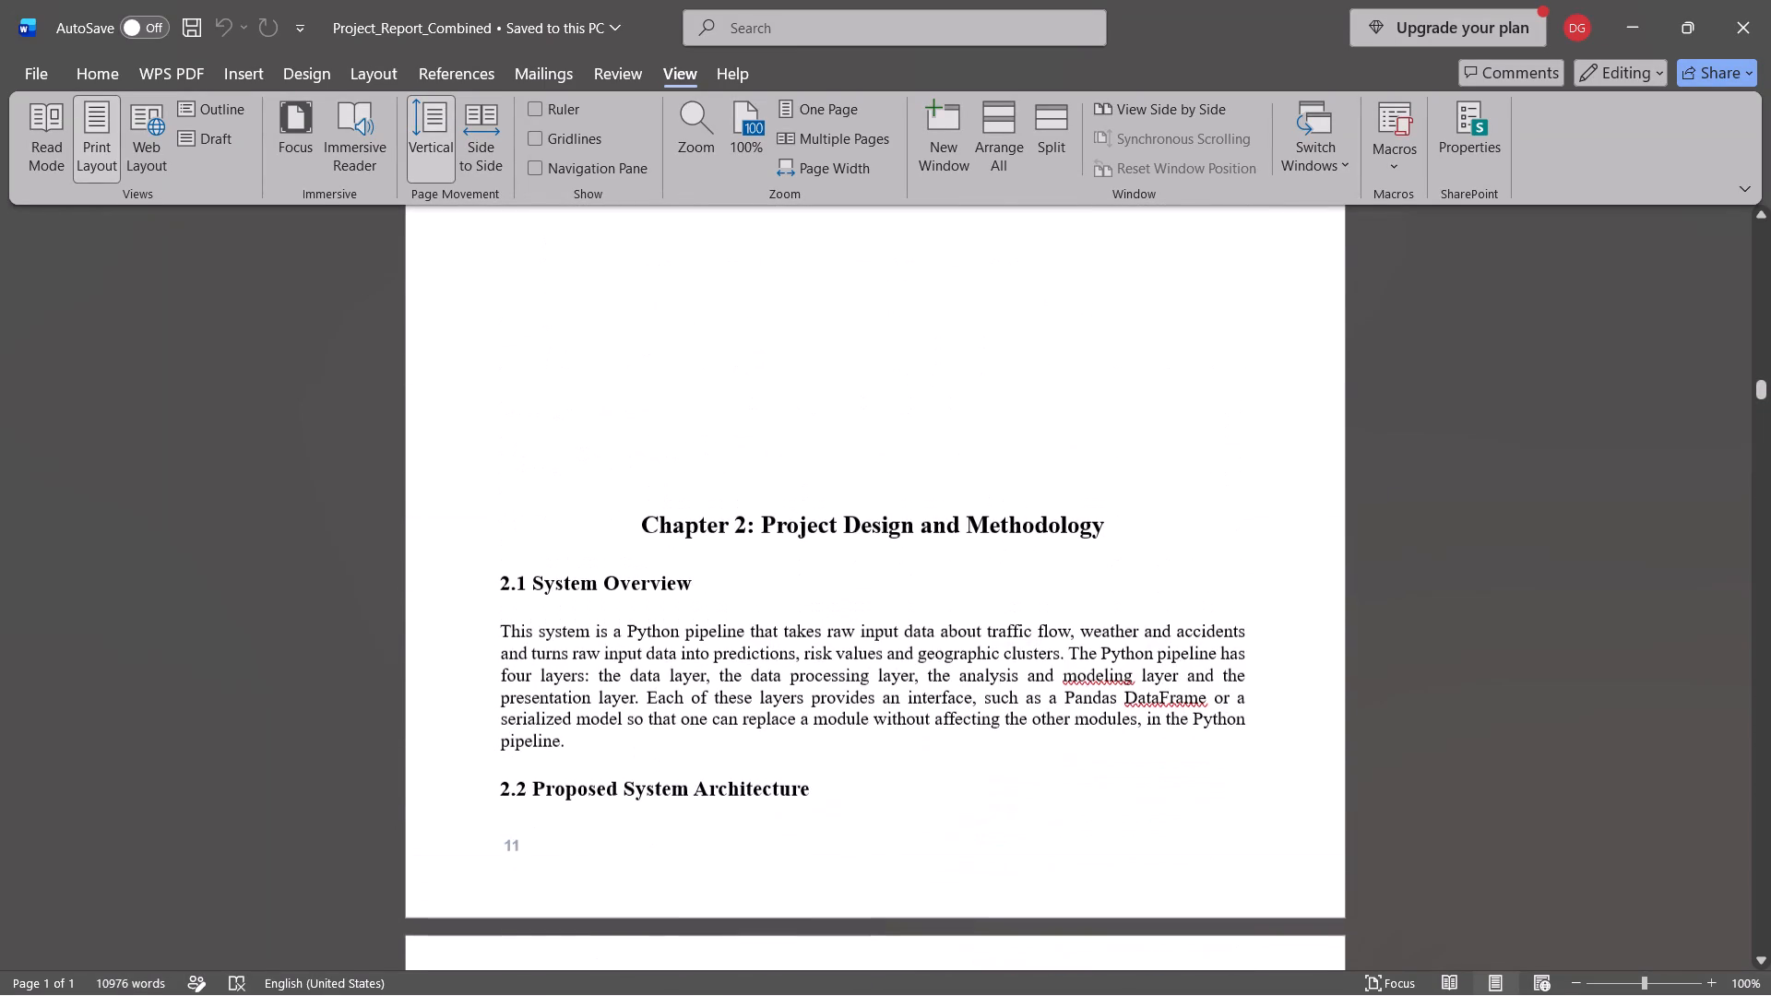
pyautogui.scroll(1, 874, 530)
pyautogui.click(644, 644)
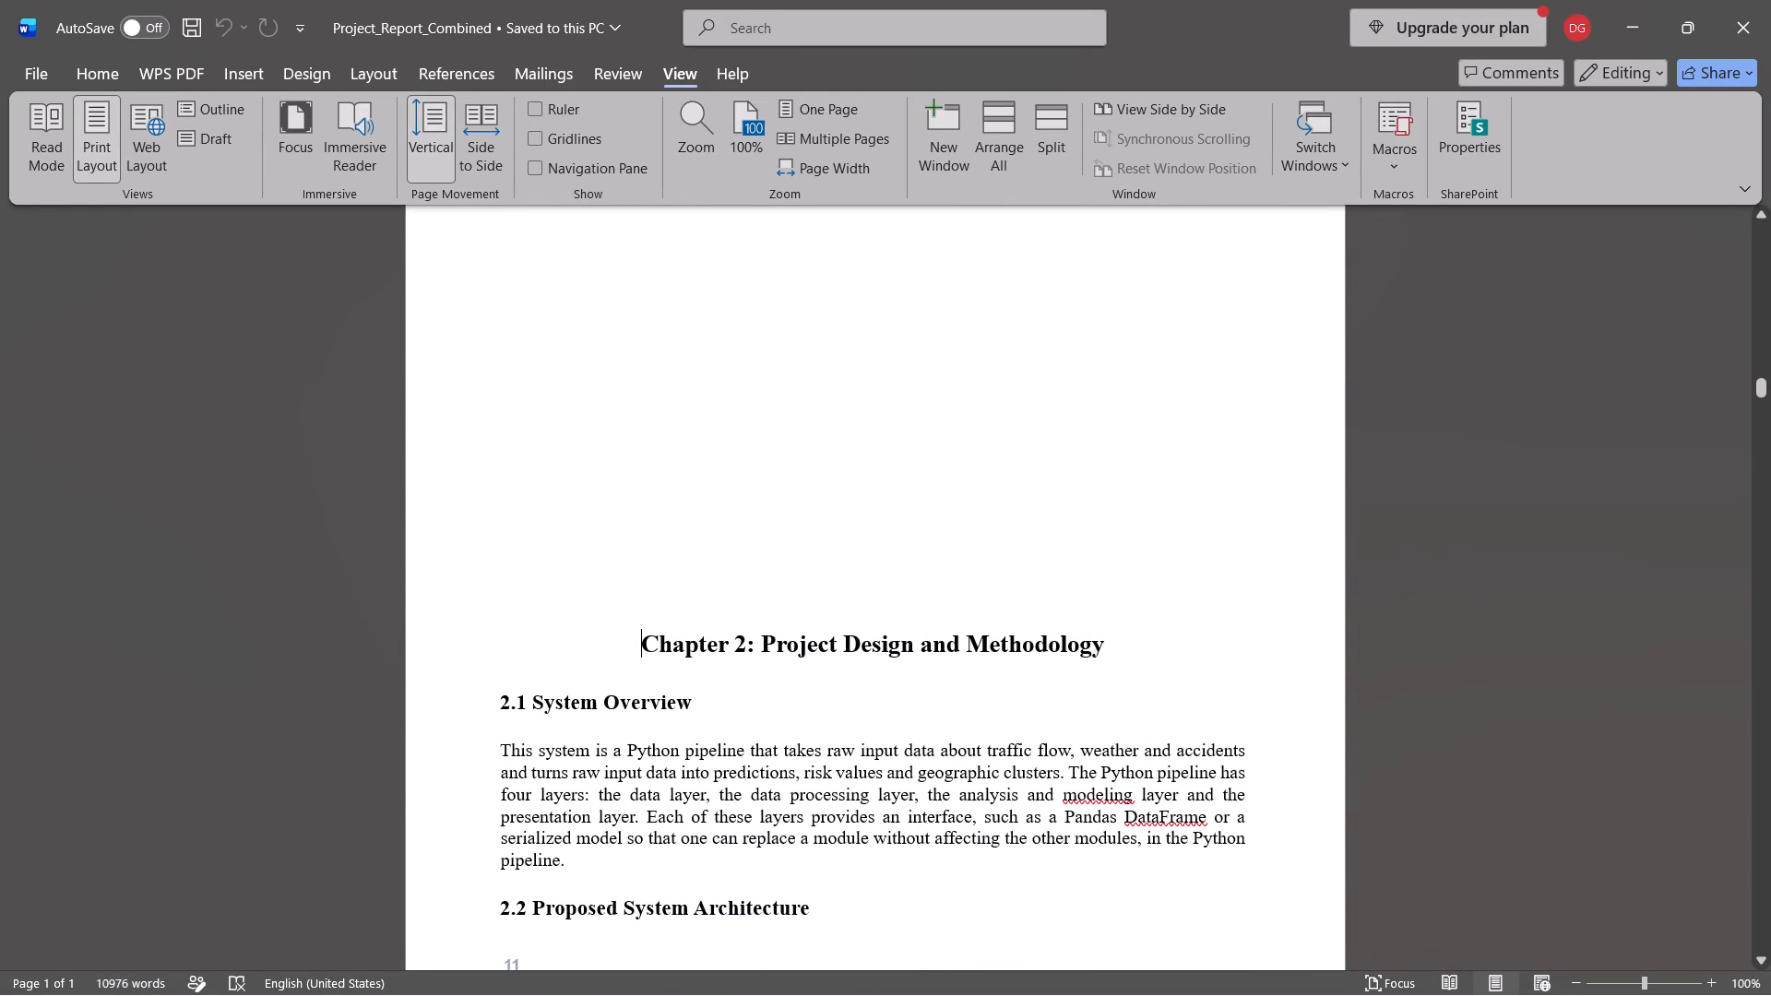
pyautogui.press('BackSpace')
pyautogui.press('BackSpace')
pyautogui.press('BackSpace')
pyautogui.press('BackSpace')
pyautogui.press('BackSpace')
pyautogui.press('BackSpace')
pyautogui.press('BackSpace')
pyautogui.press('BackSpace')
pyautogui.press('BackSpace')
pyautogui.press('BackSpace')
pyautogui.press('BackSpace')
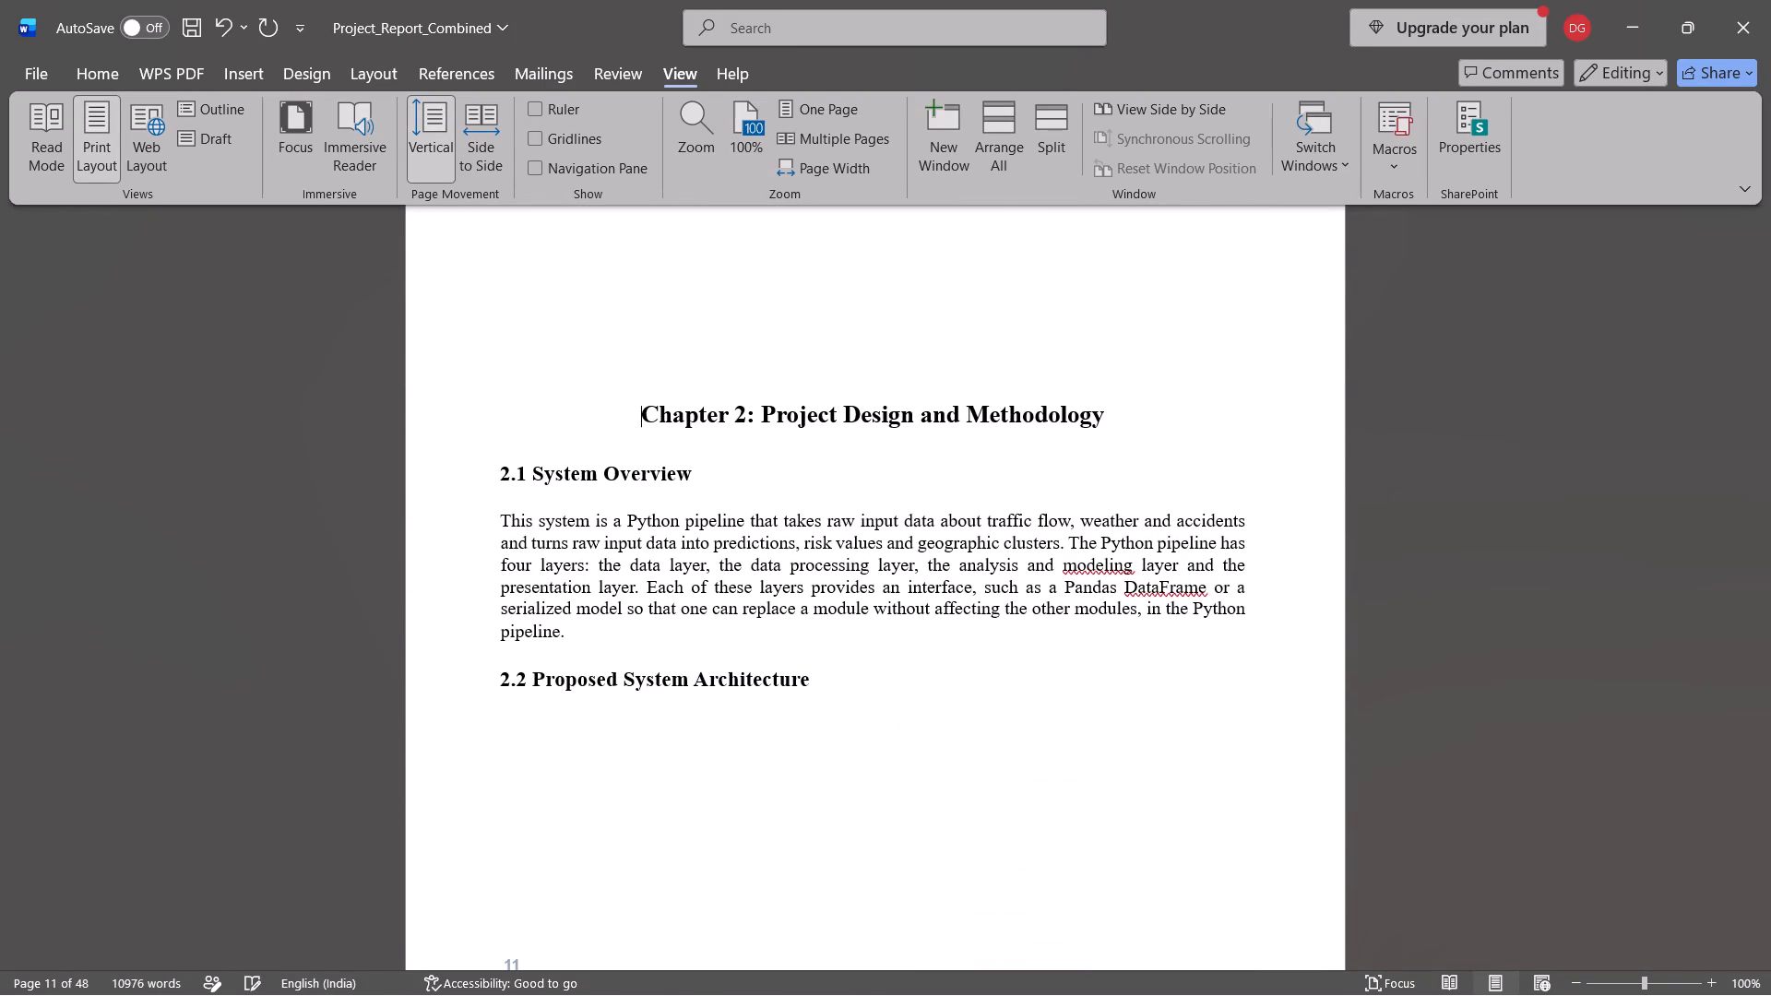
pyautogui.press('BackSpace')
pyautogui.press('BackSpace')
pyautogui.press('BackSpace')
# Insert blank lines before the Chapter 2: Project Design and Methodology heading until the chapter starts at the top of a new page.
pyautogui.scroll(1, 644, 644)
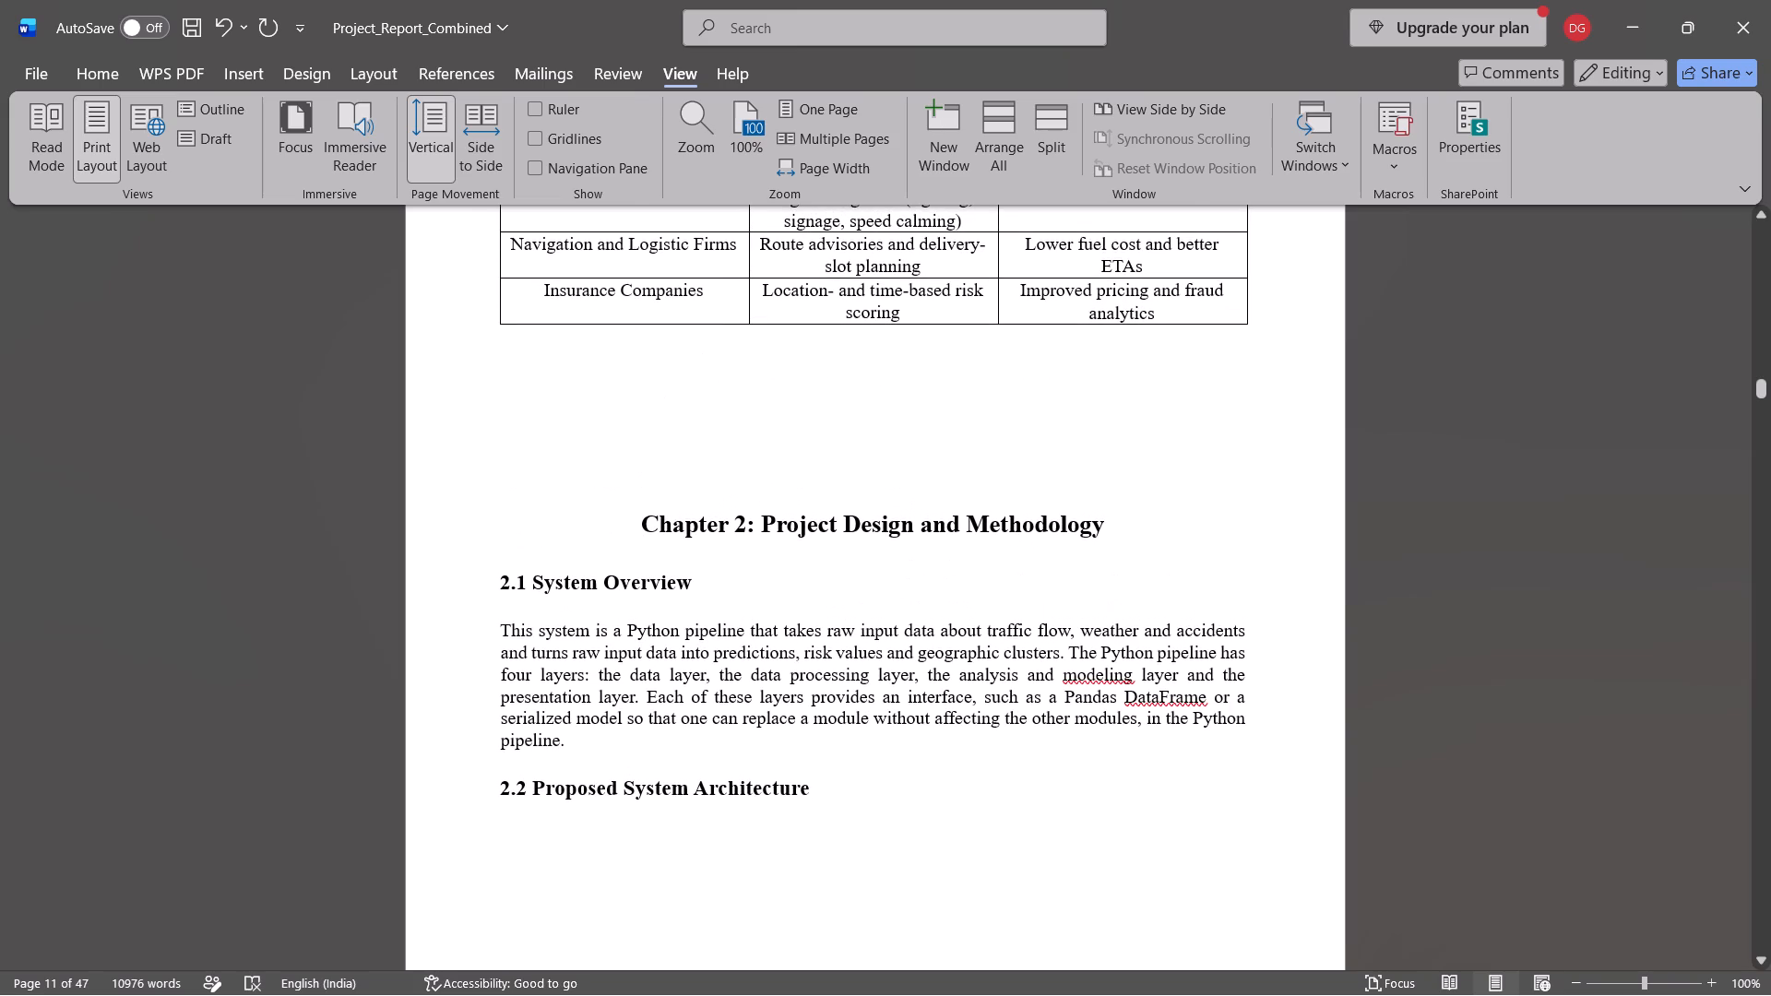
pyautogui.scroll(2, 644, 644)
pyautogui.scroll(-2, 644, 644)
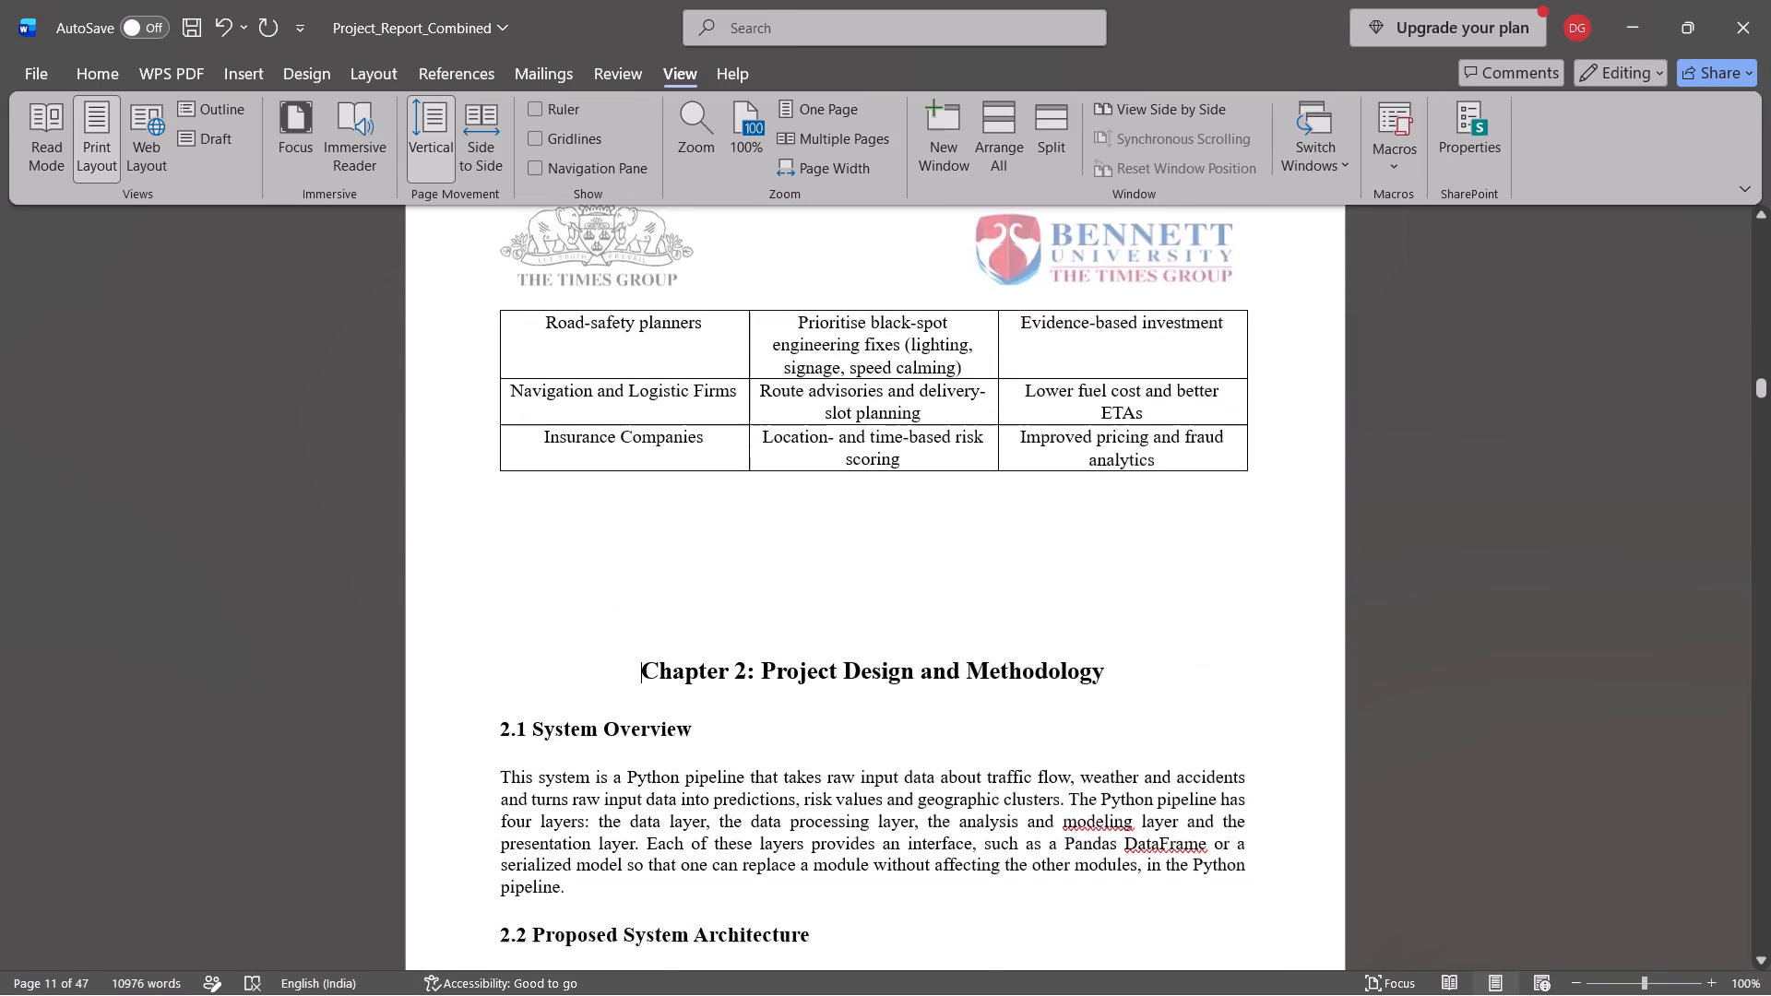
pyautogui.scroll(-2, 644, 644)
pyautogui.scroll(2, 644, 644)
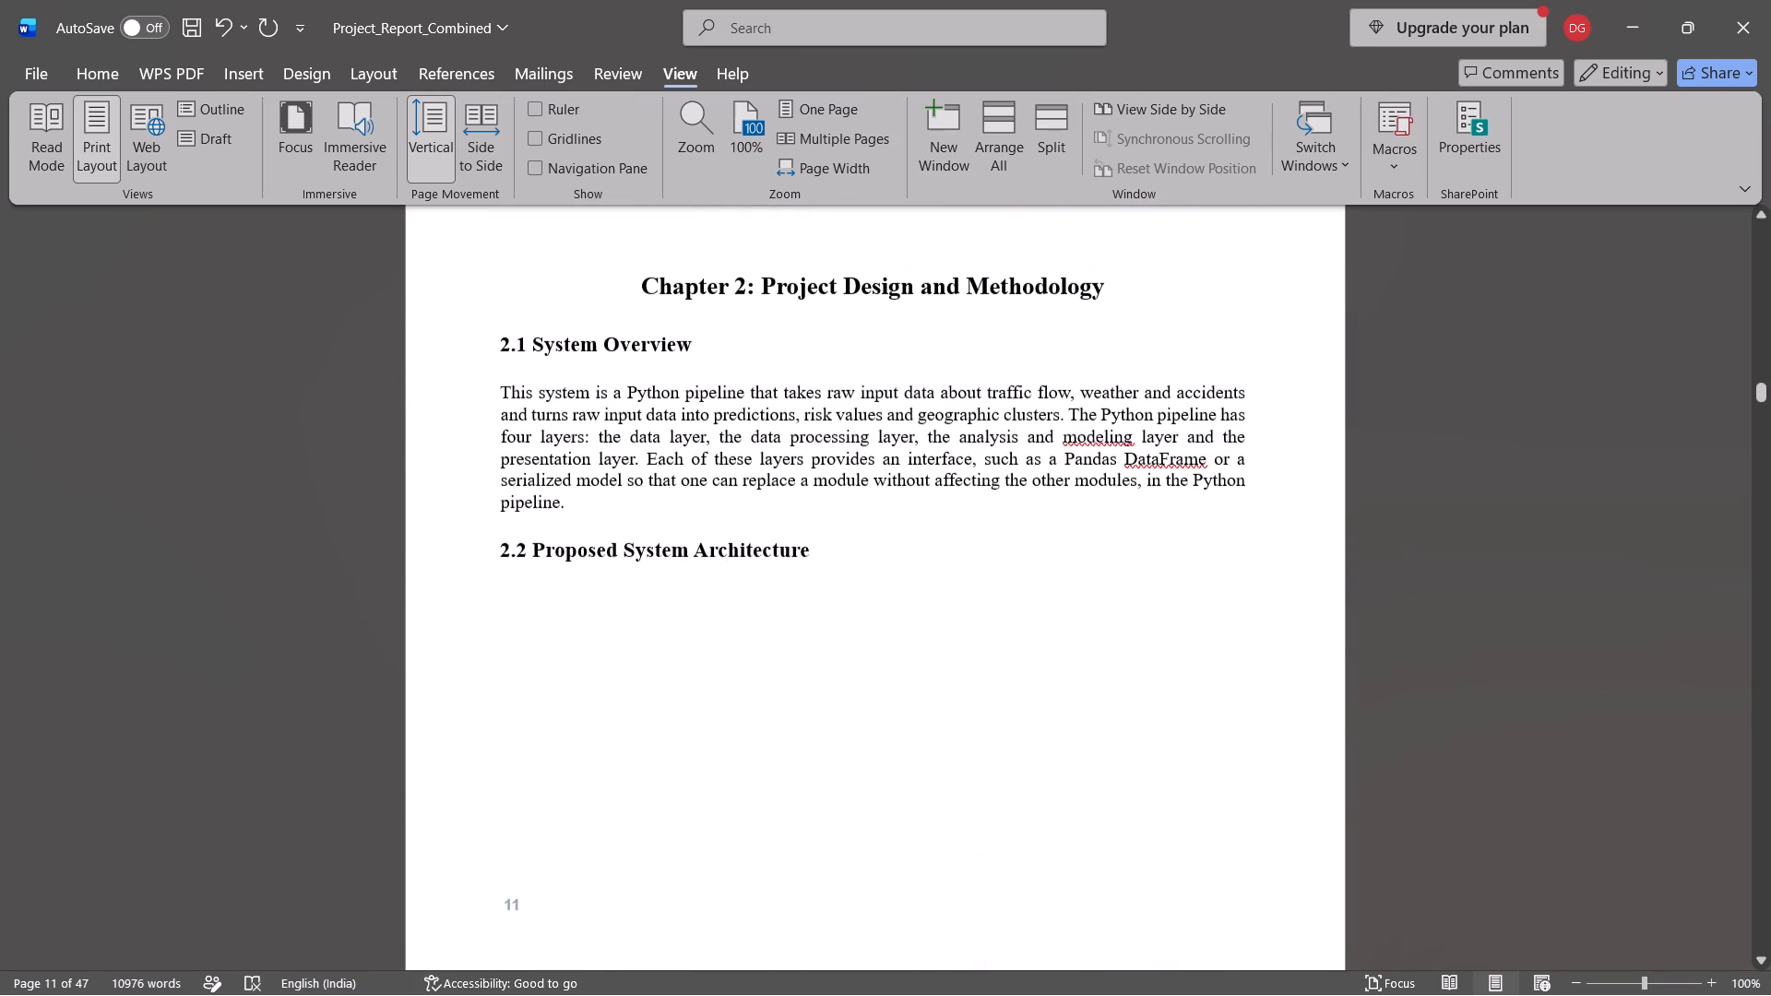
pyautogui.press('Return')
pyautogui.press('Return')
pyautogui.press('Return')
pyautogui.press('Return')
pyautogui.press('Return')
pyautogui.press('Return')
pyautogui.press('Return')
pyautogui.press('Return')
pyautogui.press('Return')
pyautogui.press('Return')
pyautogui.press('Return')
pyautogui.press('Return')
pyautogui.press('Return')
pyautogui.press('Return')
pyautogui.press('Return')
pyautogui.press('Return')
pyautogui.press('Return')
pyautogui.press('Return')
pyautogui.press('Return')
pyautogui.press('Return')
pyautogui.press('Return')
pyautogui.press('Return')
pyautogui.press('Return')
pyautogui.press('Return')
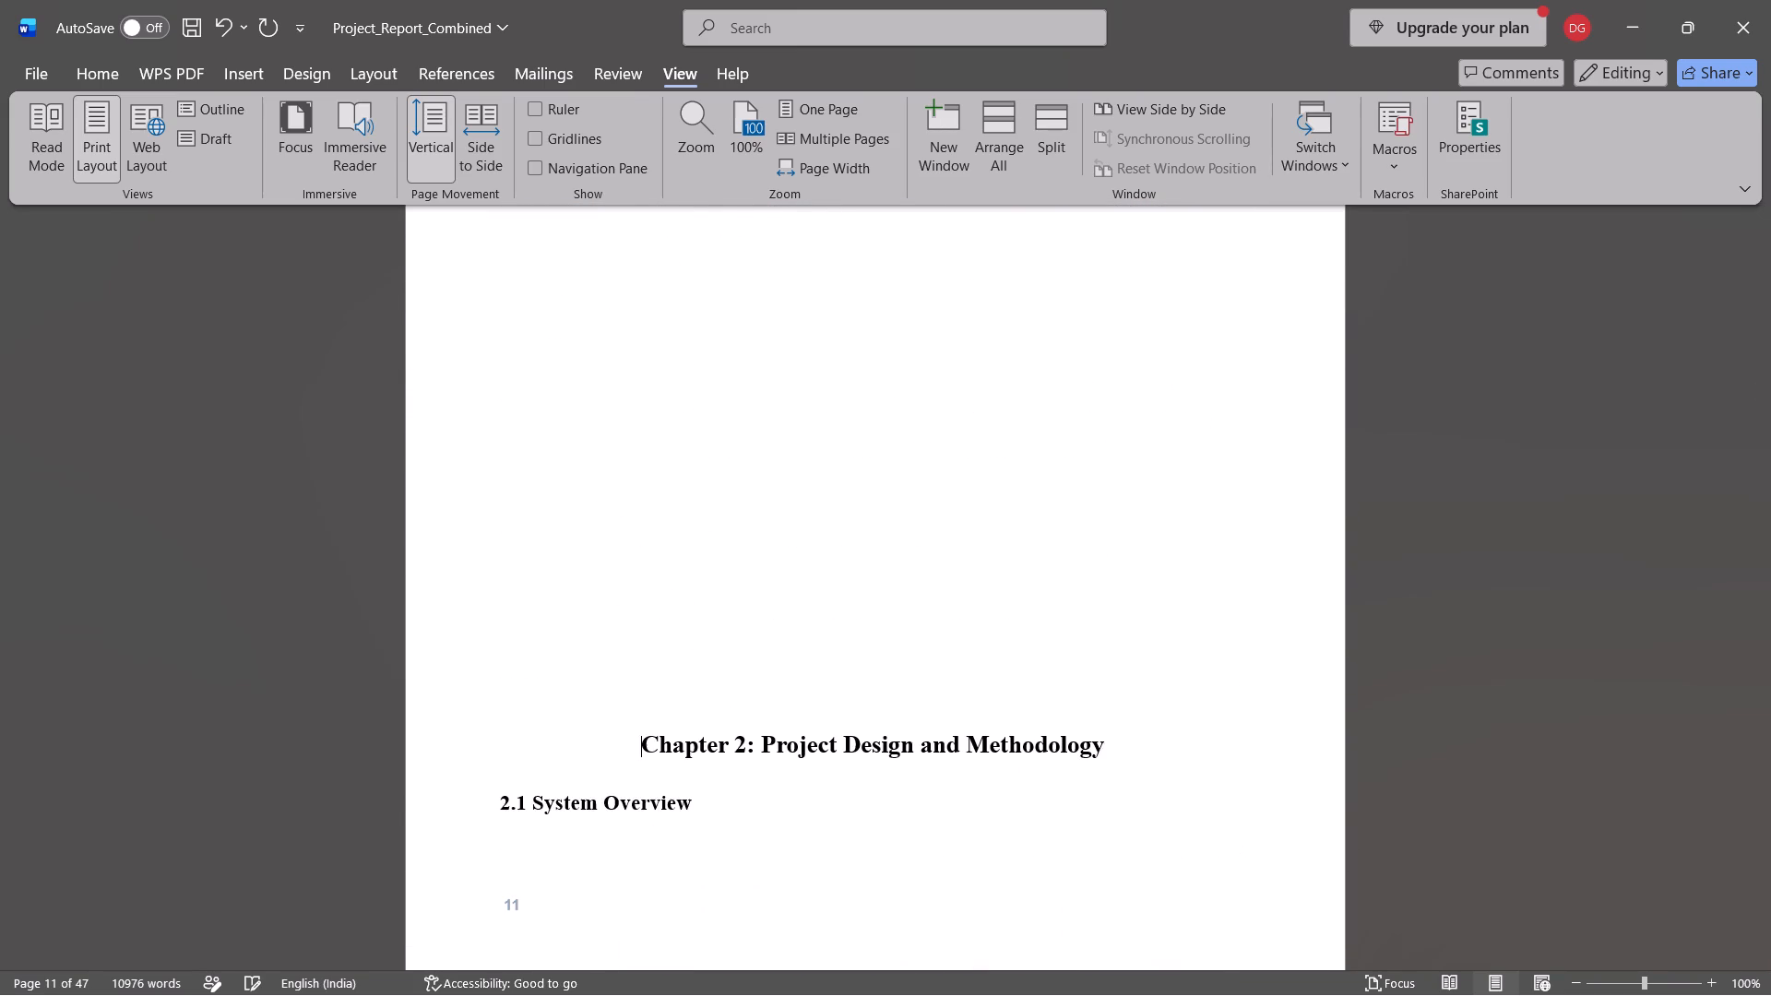
pyautogui.press('Return')
pyautogui.press('Return')
pyautogui.press('Return')
# Insert blank lines before the Table 1.3 caption so the caption and whole applications table sit together on the next page.
pyautogui.scroll(1, 644, 644)
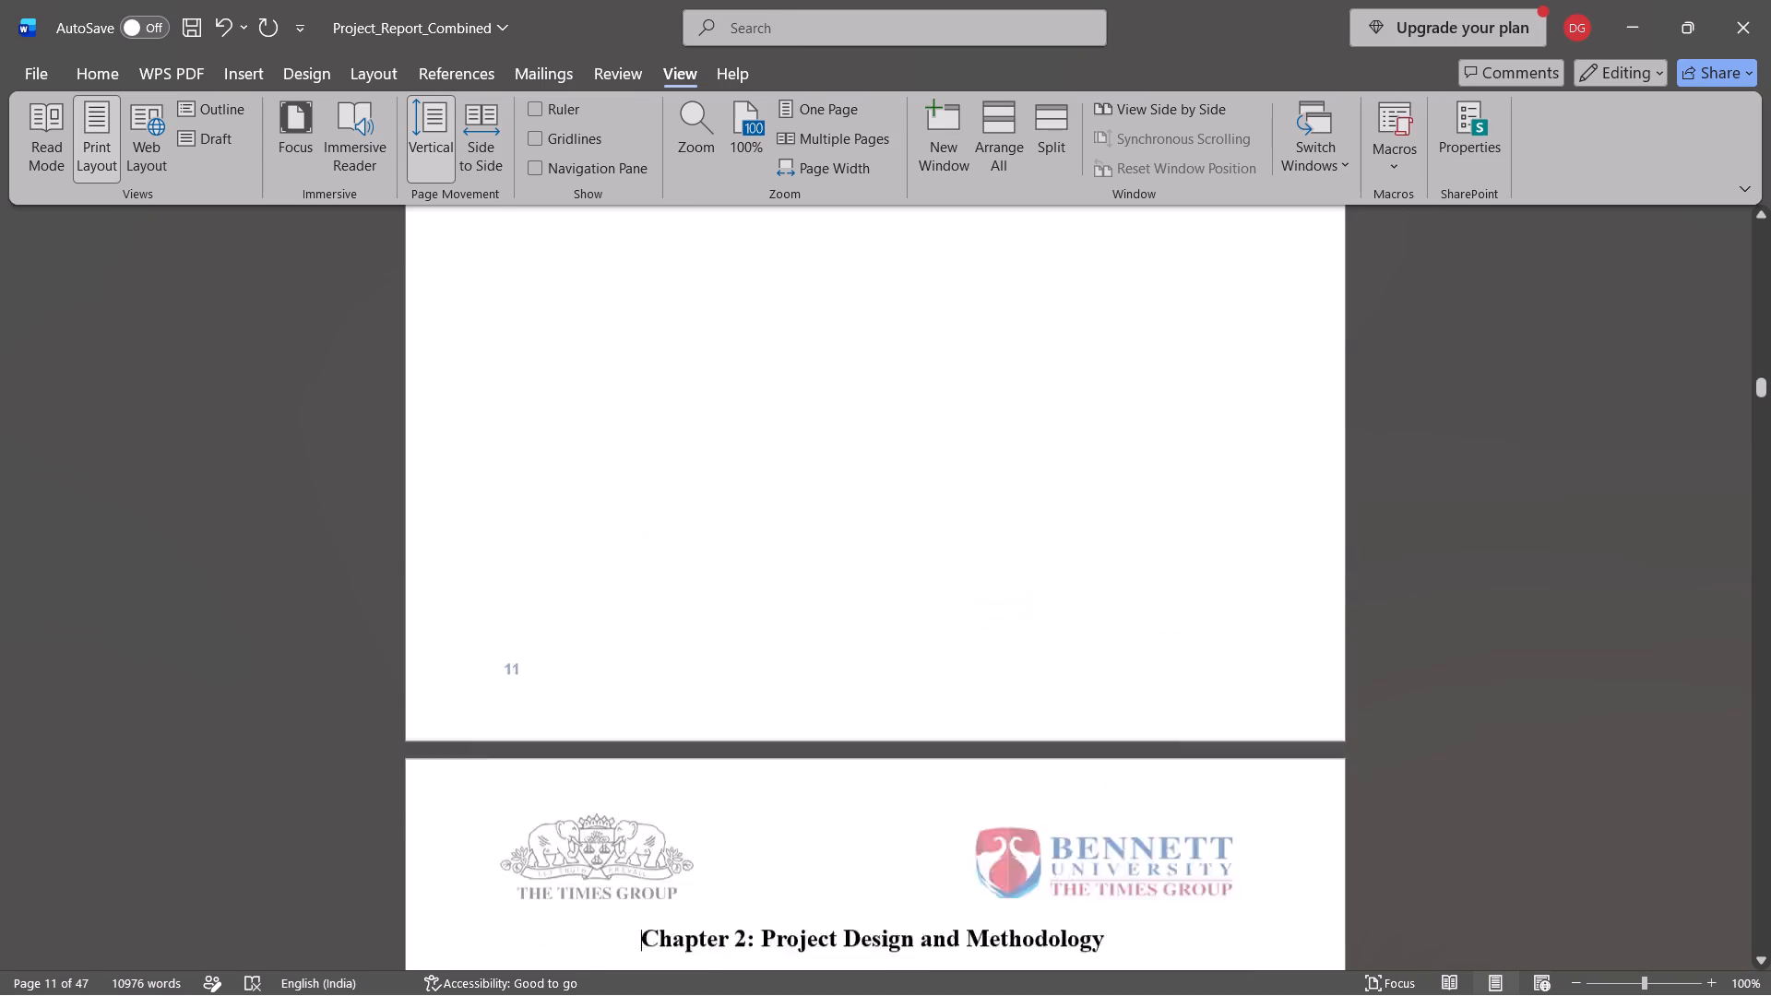
pyautogui.scroll(4, 644, 644)
pyautogui.scroll(-1, 644, 644)
pyautogui.scroll(2, 644, 644)
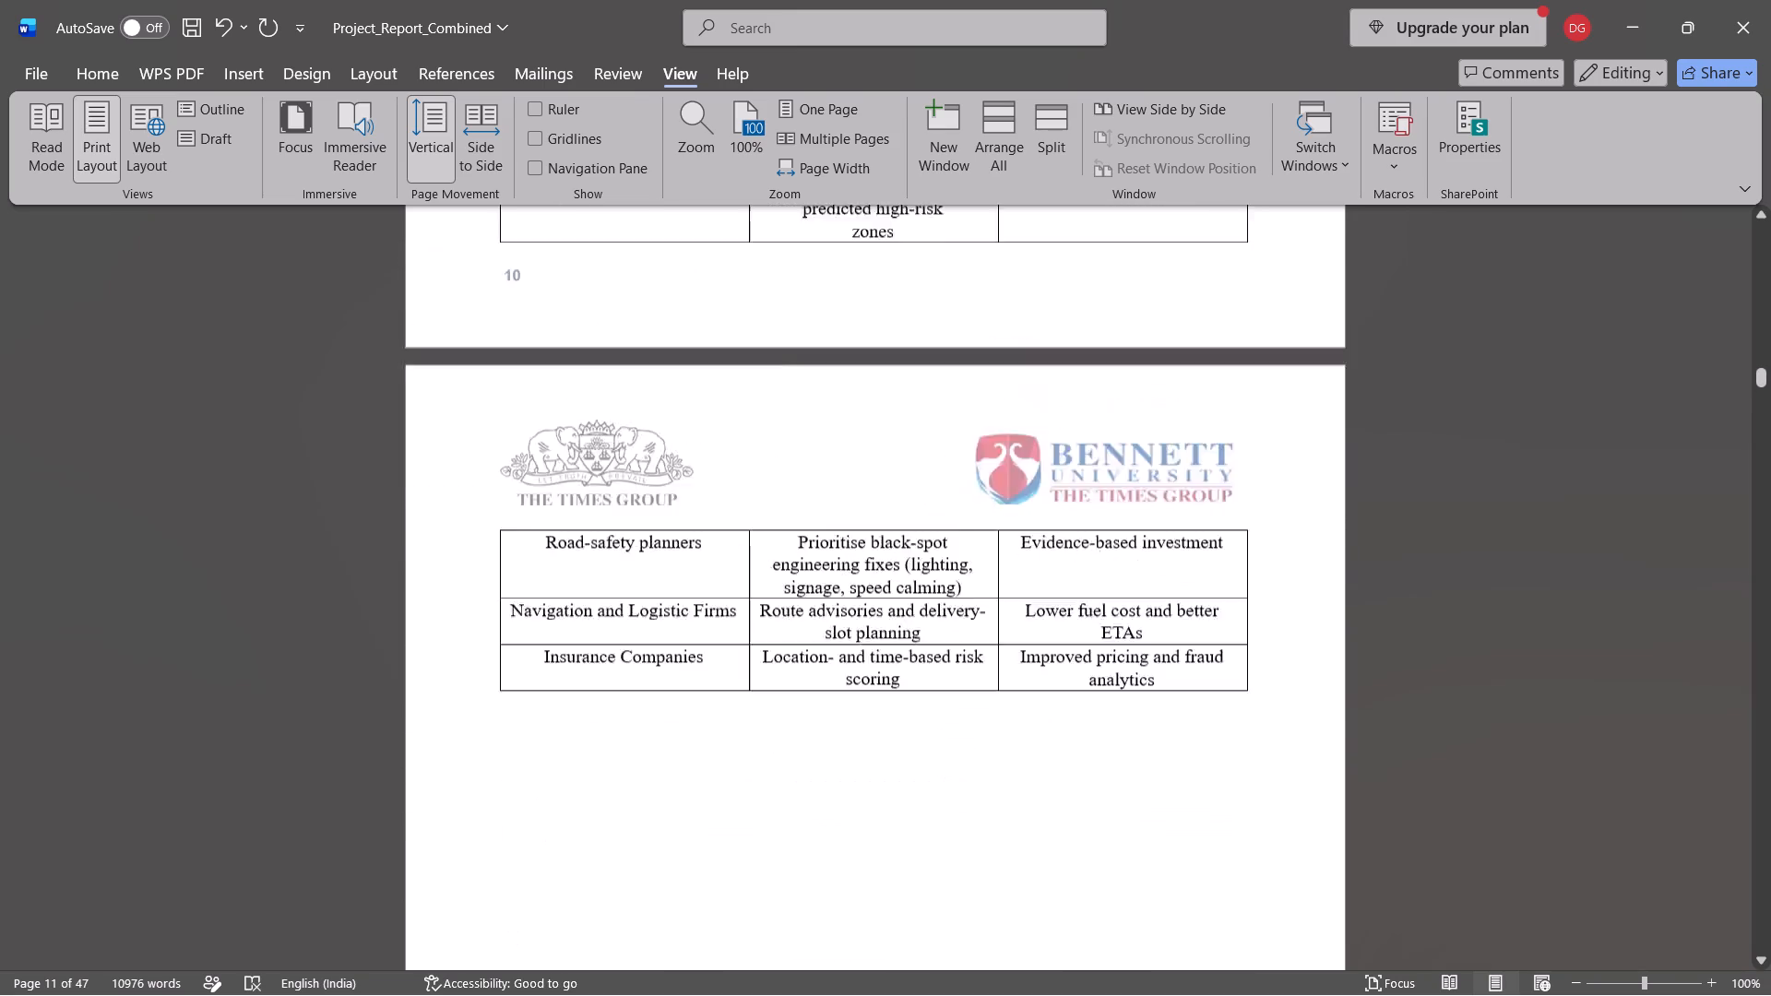
pyautogui.scroll(1, 644, 644)
pyautogui.click(660, 700)
pyautogui.press('Return')
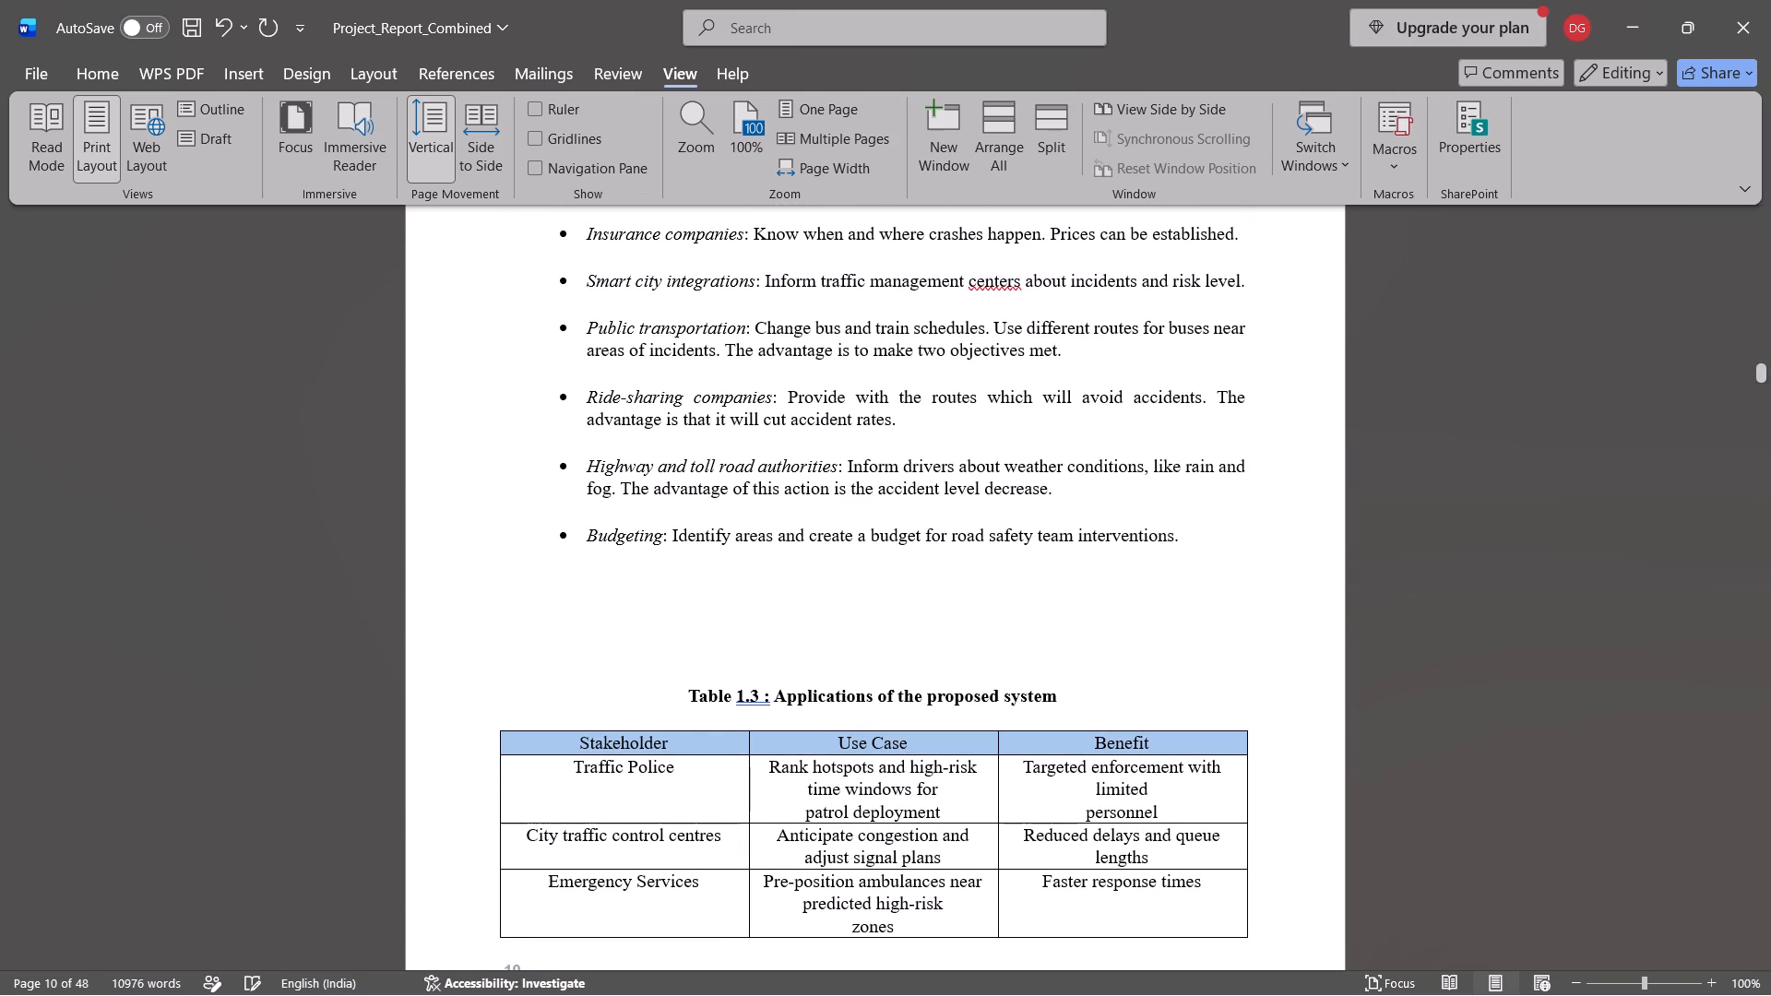
pyautogui.press('Return')
pyautogui.press('Return')
pyautogui.press('Return')
pyautogui.press('Return')
pyautogui.press('Return')
pyautogui.press('Return')
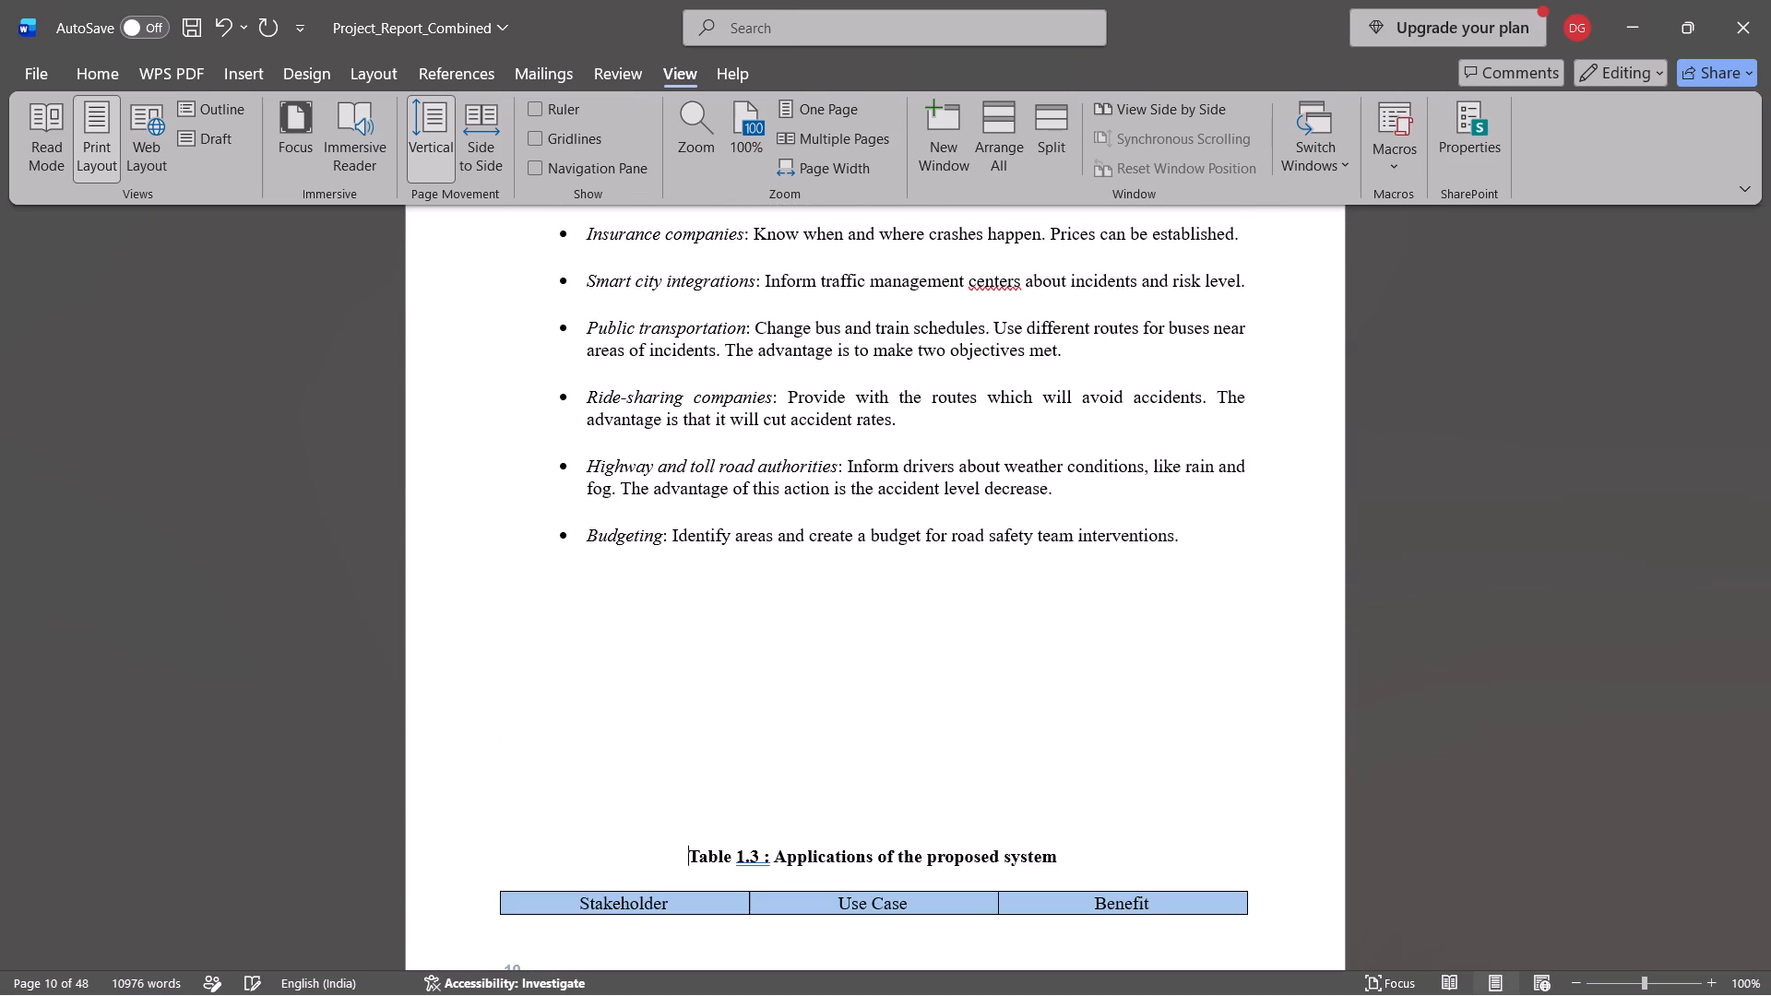
pyautogui.press('Return')
pyautogui.press('Return')
pyautogui.press('Return')
pyautogui.press('Return')
pyautogui.scroll(-1, 660, 700)
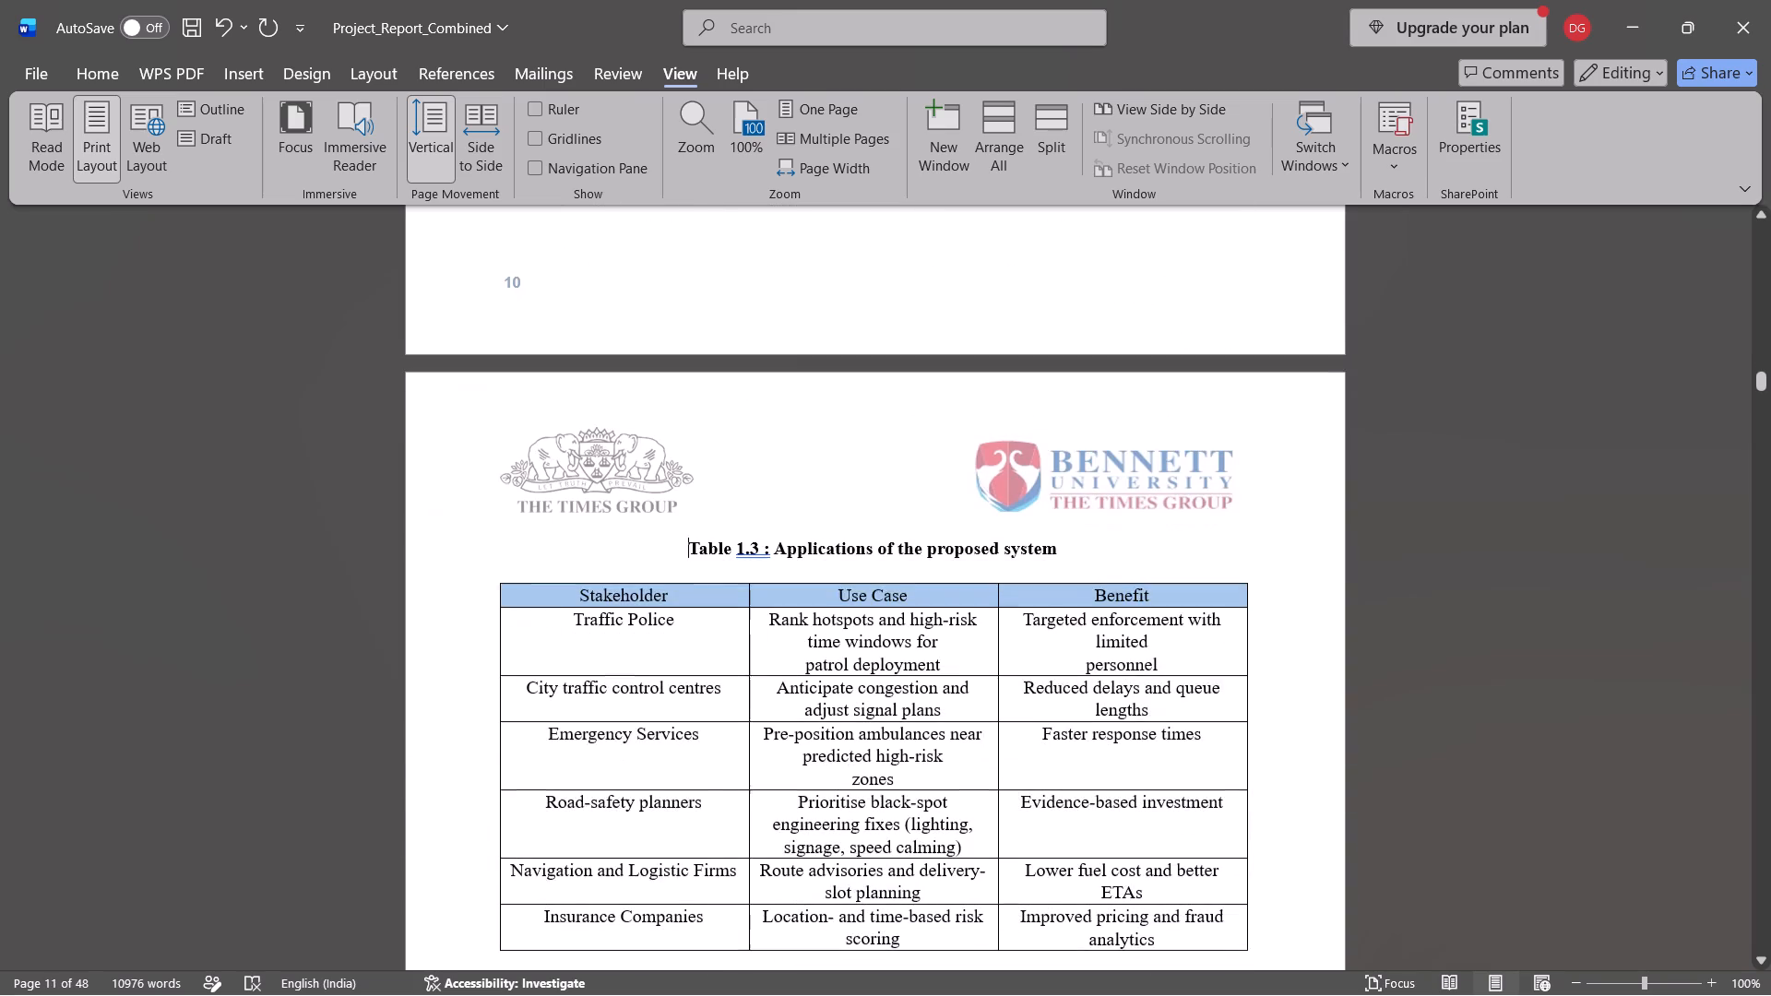
# Check the page layout of the combined report from Table 1.3 through the Figure 2.3 data-flow diagram in Chapter 2.
pyautogui.click(101, 66)
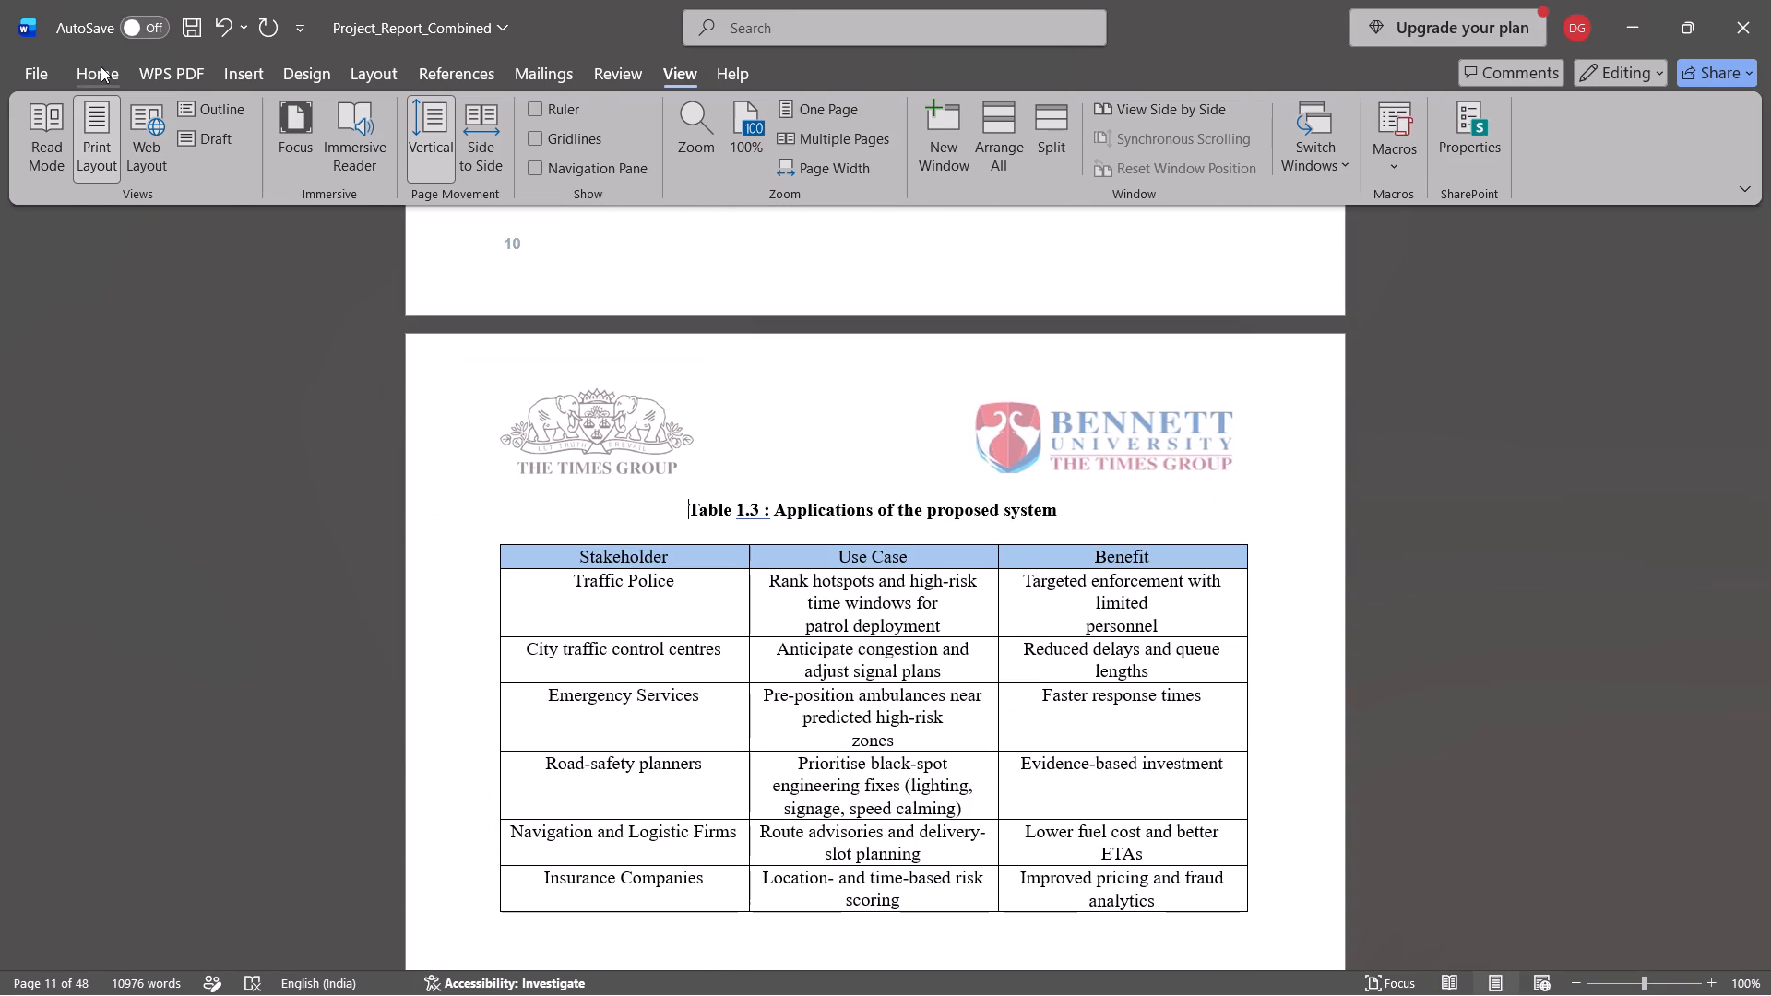
pyautogui.scroll(-1, 792, 517)
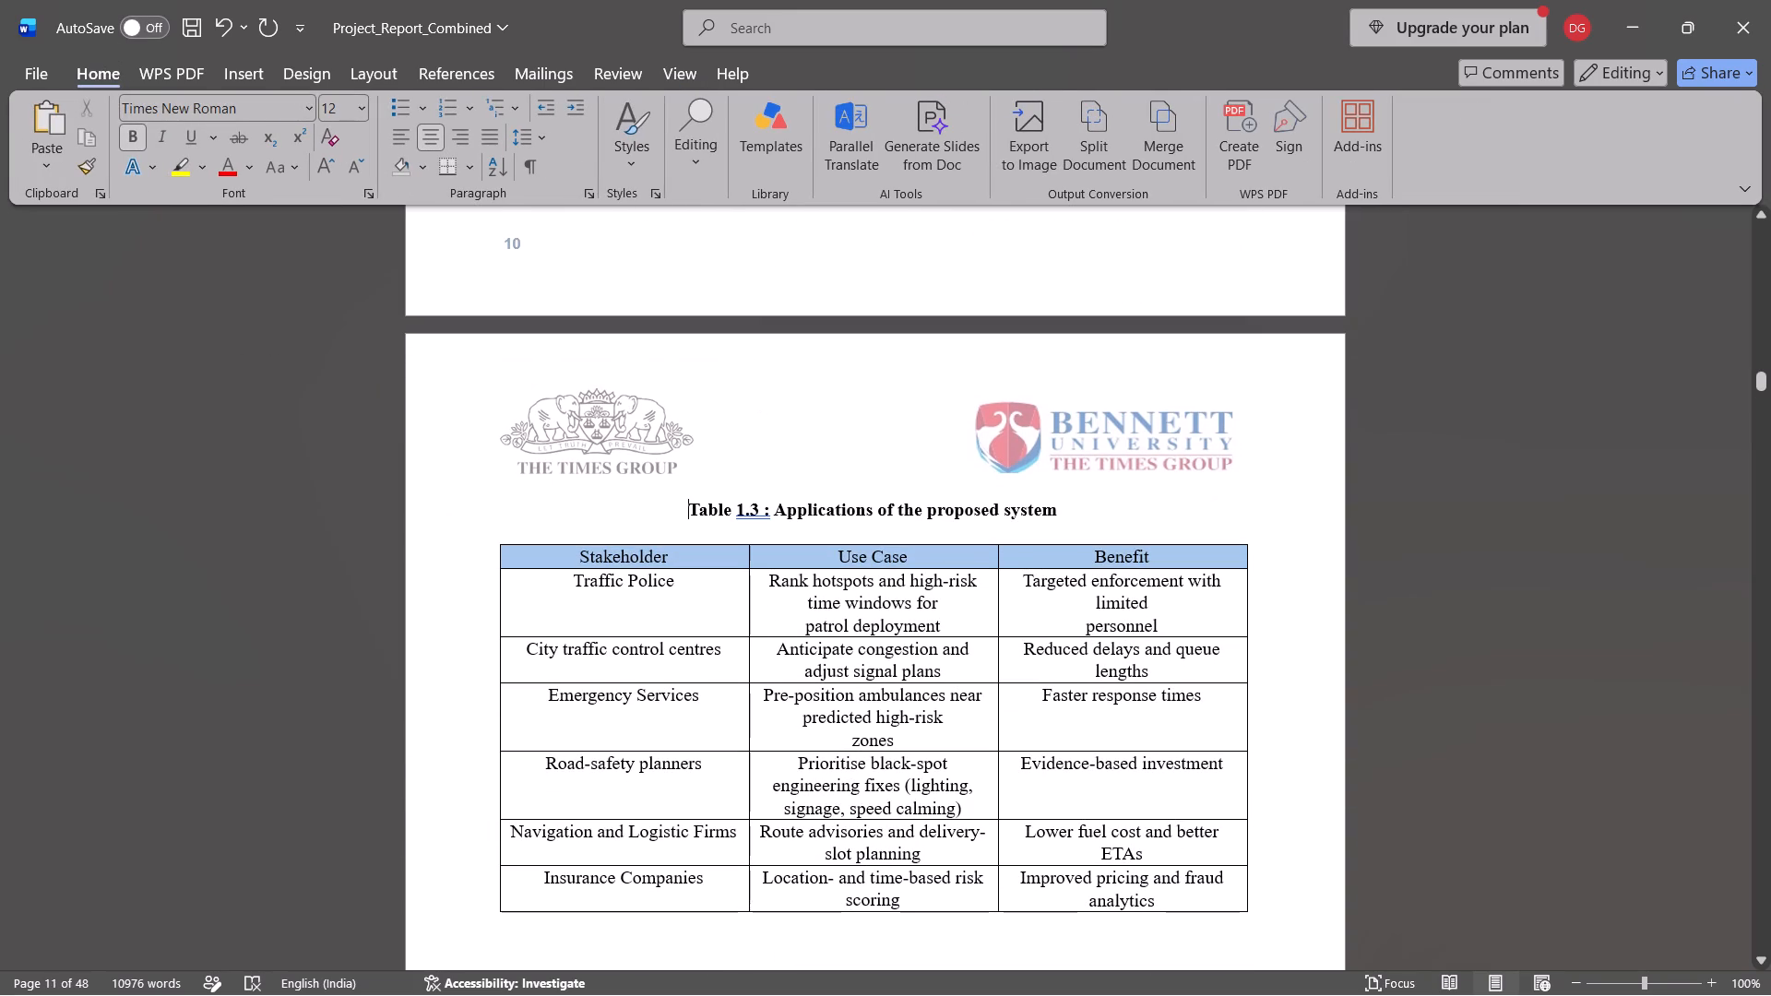
pyautogui.scroll(-4, 792, 517)
pyautogui.scroll(-2, 688, 592)
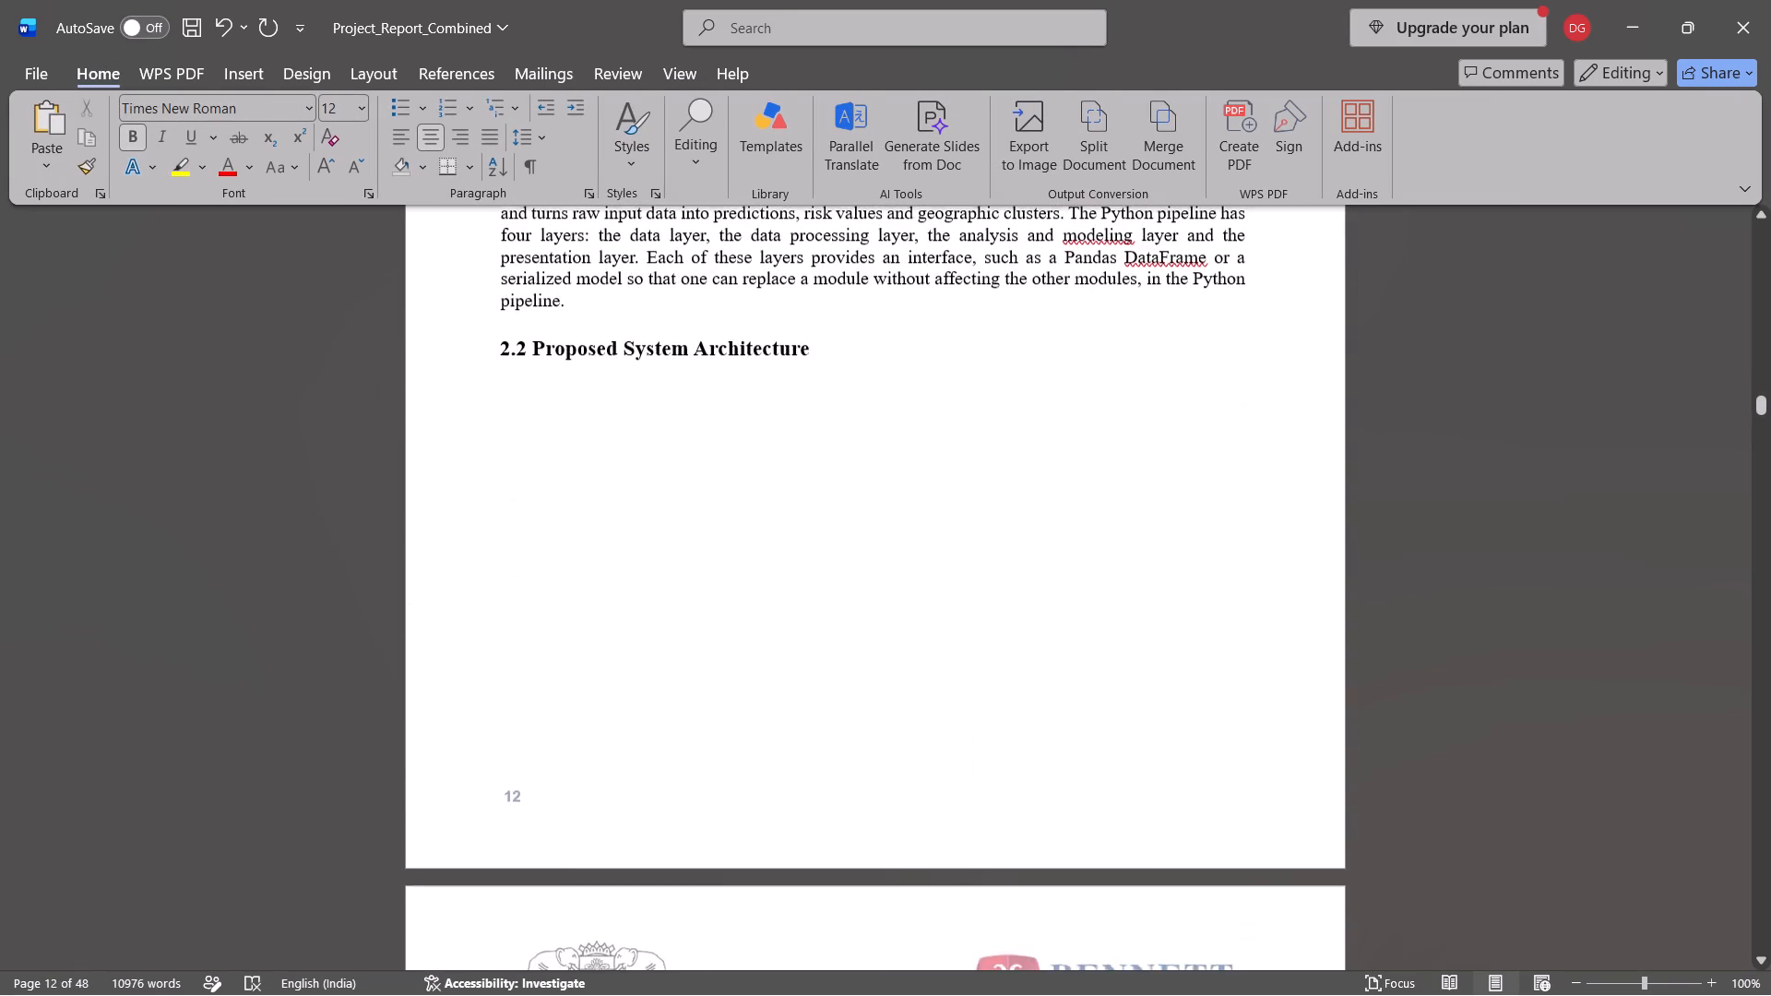
pyautogui.scroll(-1, 645, 766)
pyautogui.scroll(-1, 610, 689)
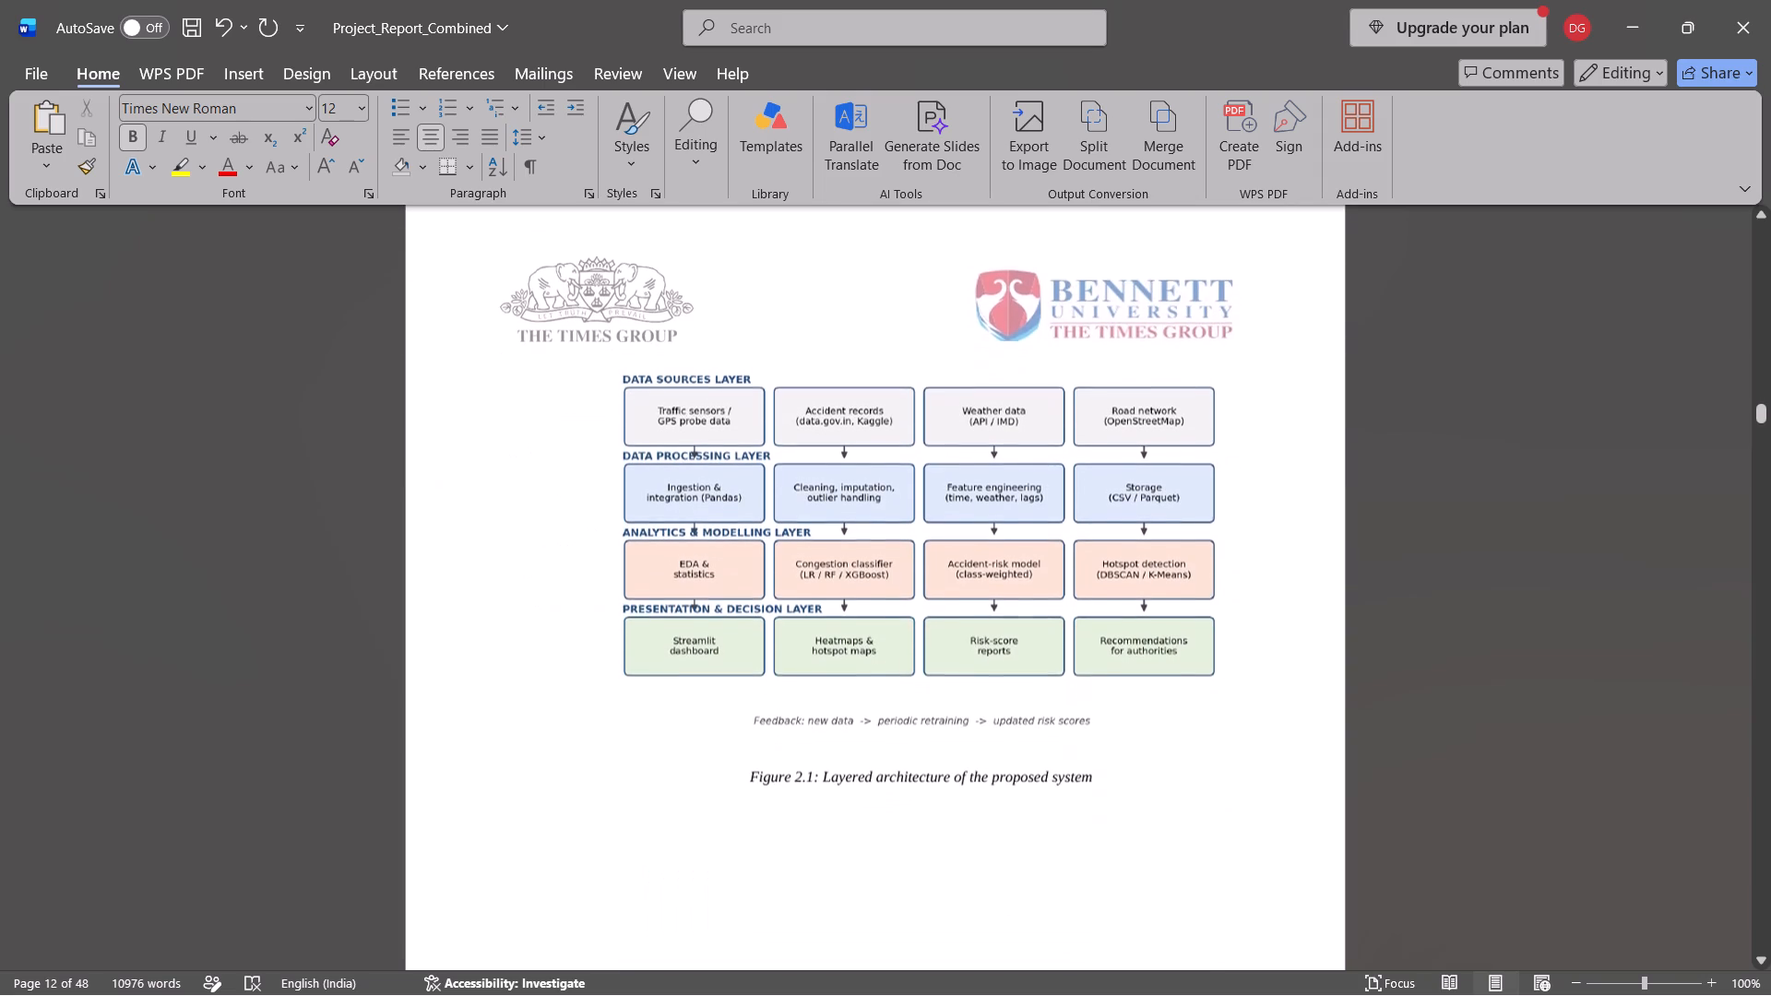
pyautogui.click(789, 621)
pyautogui.scroll(-5, 789, 621)
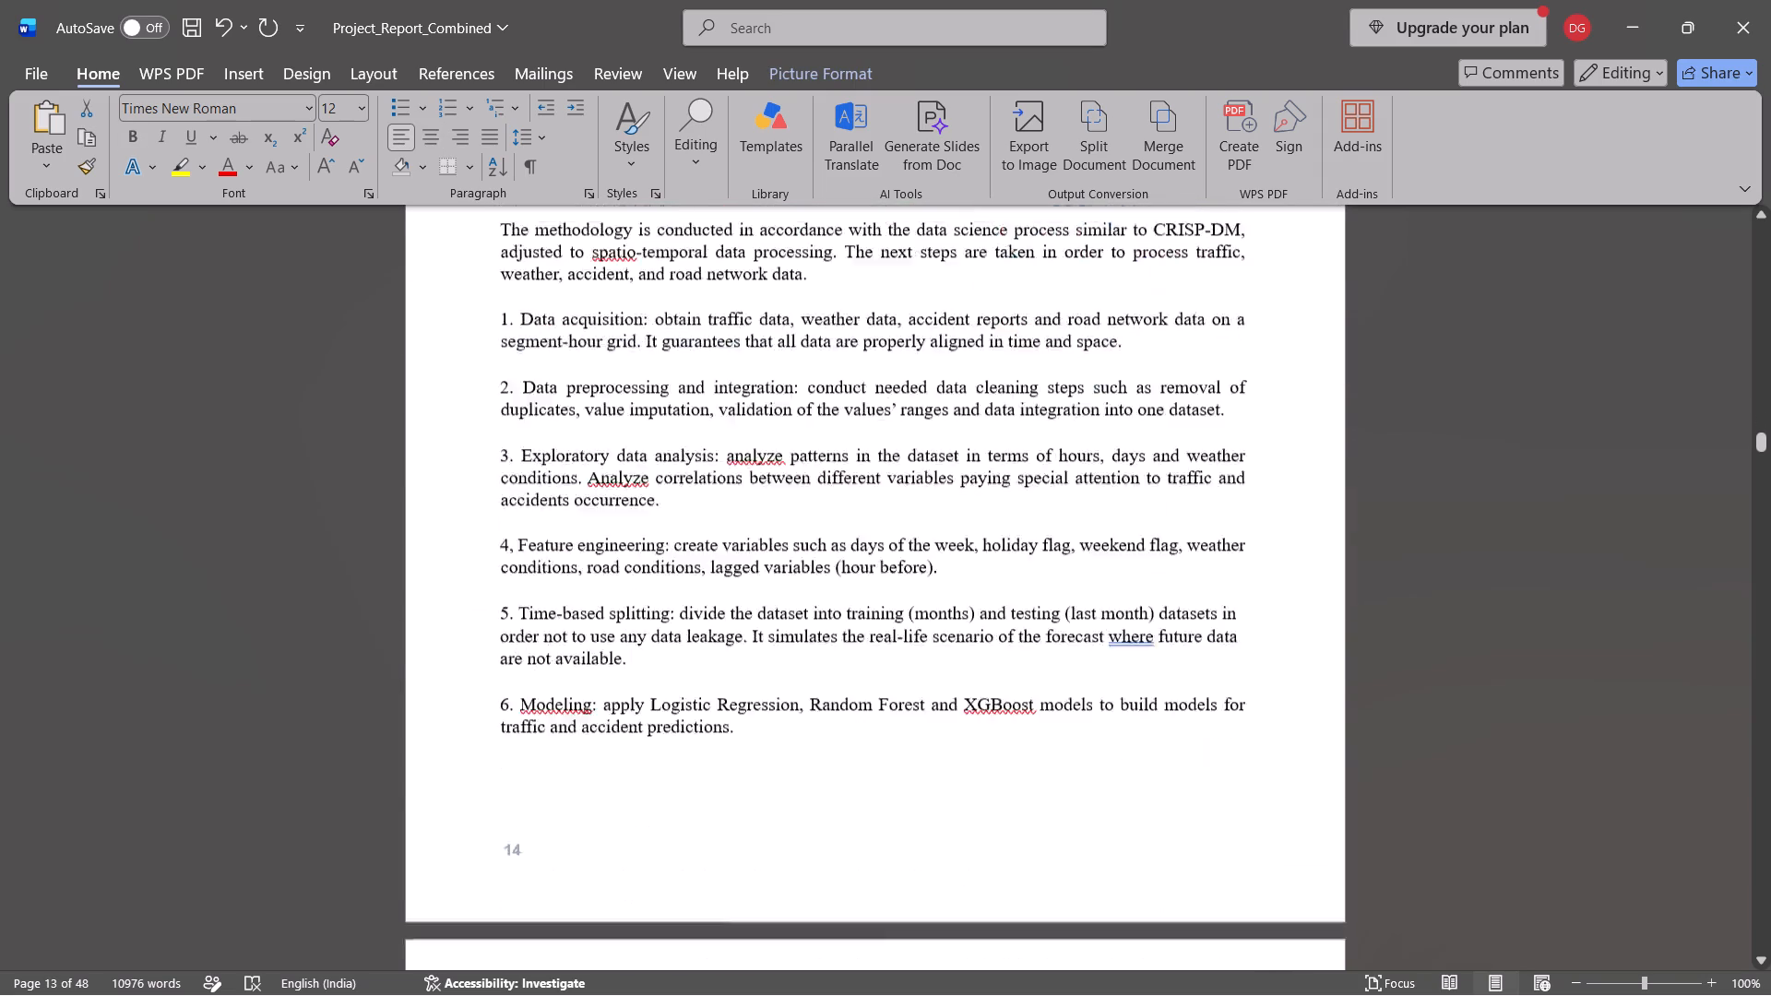
pyautogui.scroll(-3, 789, 621)
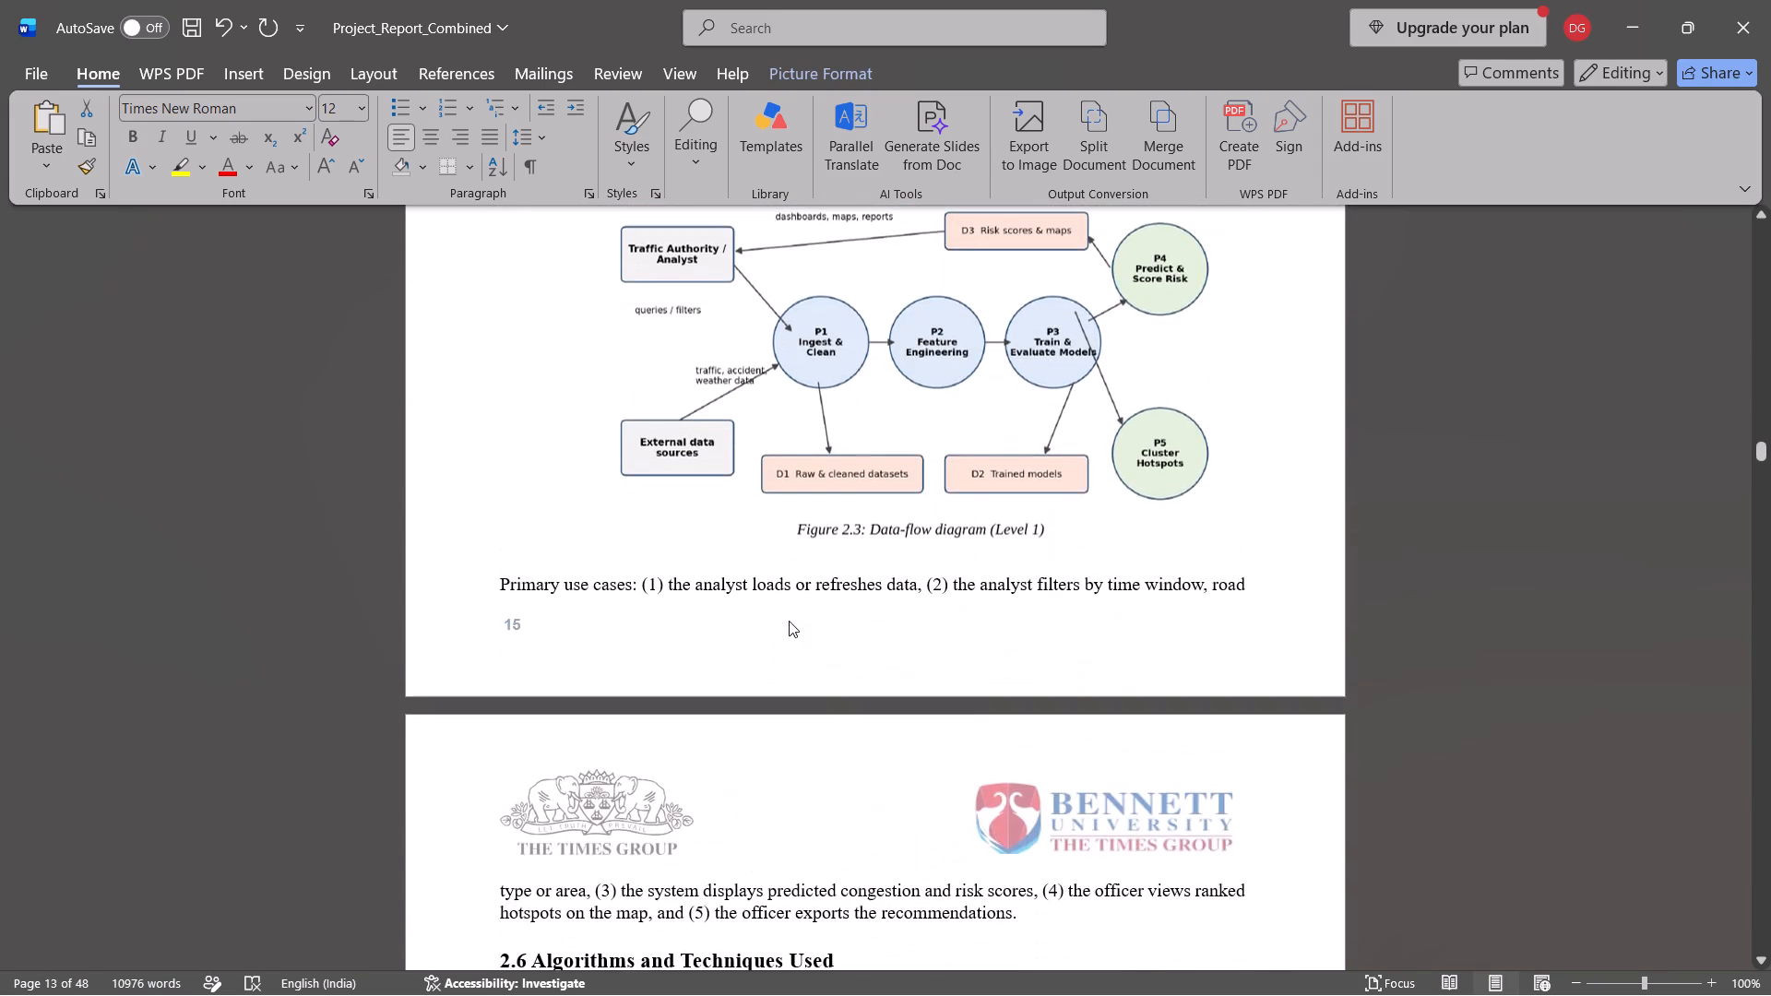
# Move the Figure 2.1 layered architecture diagram up to the empty space under the 2.2 Proposed System Architecture heading.
pyautogui.scroll(12, 789, 621)
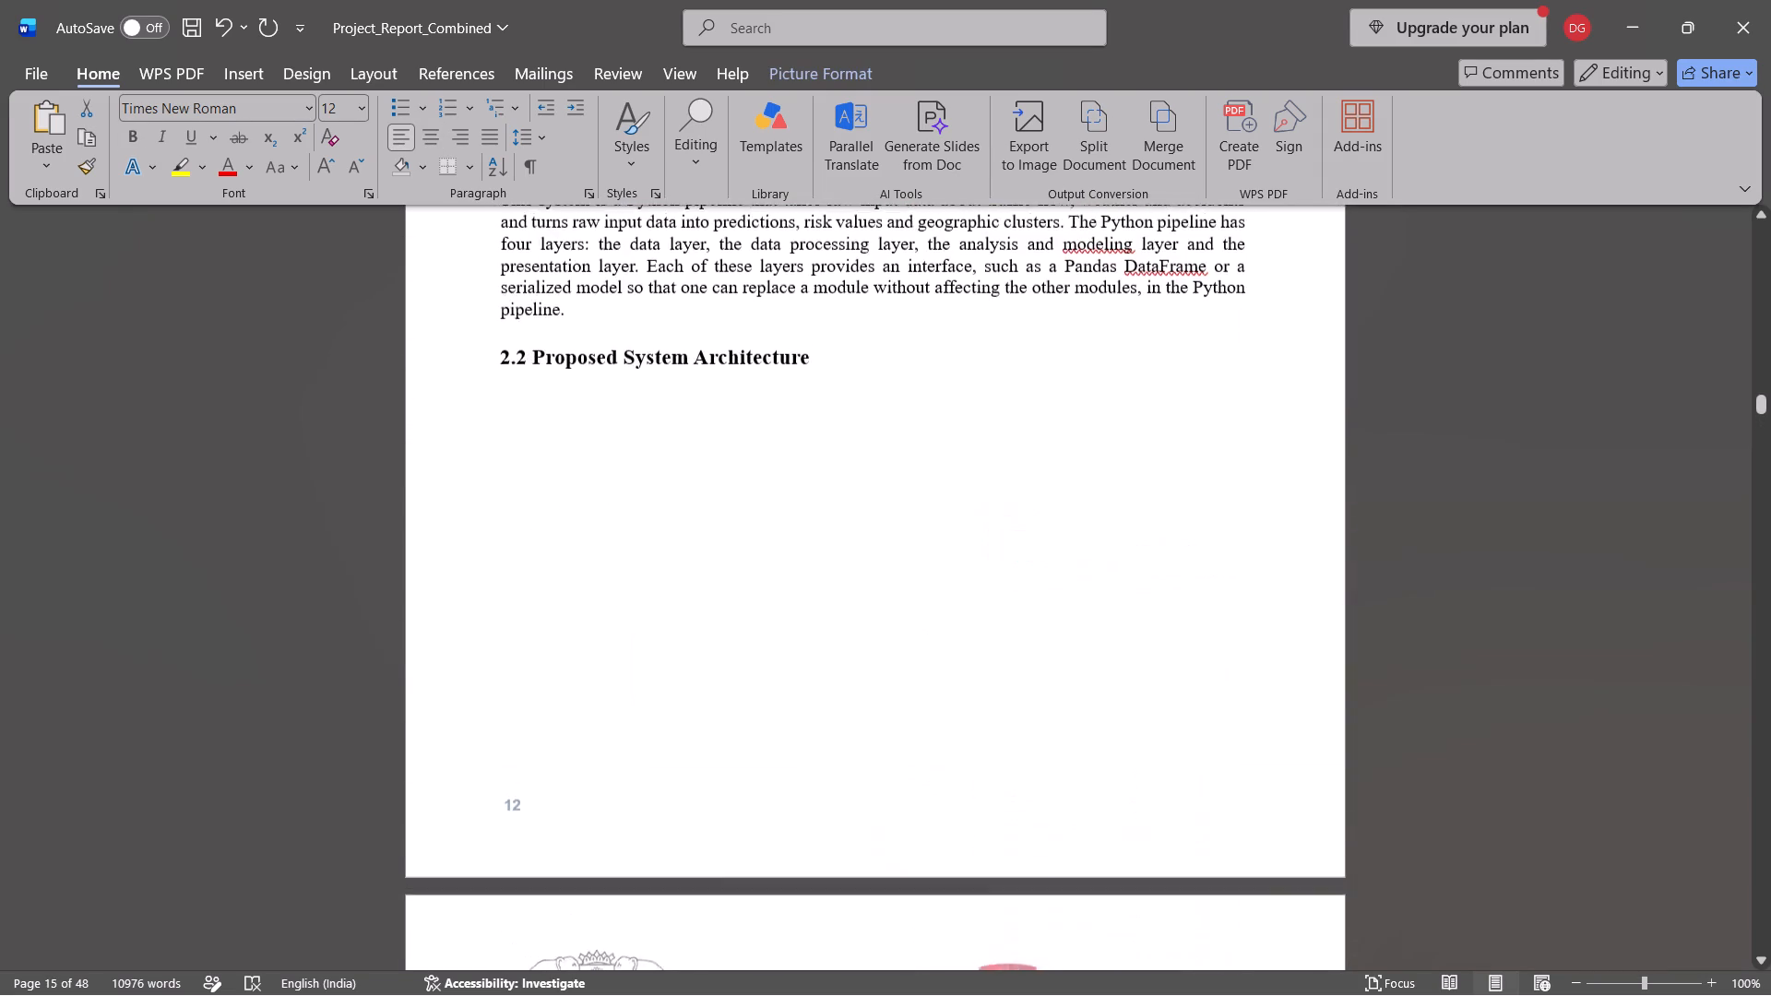
pyautogui.scroll(1, 789, 621)
pyautogui.scroll(-1, 789, 621)
pyautogui.moveTo(816, 817); pyautogui.dragTo(693, 361)
# Delete the blank lines above 2.3 Architecture Components and Their Functions to pull the heading and its tables up the page.
pyautogui.scroll(-2, 692, 558)
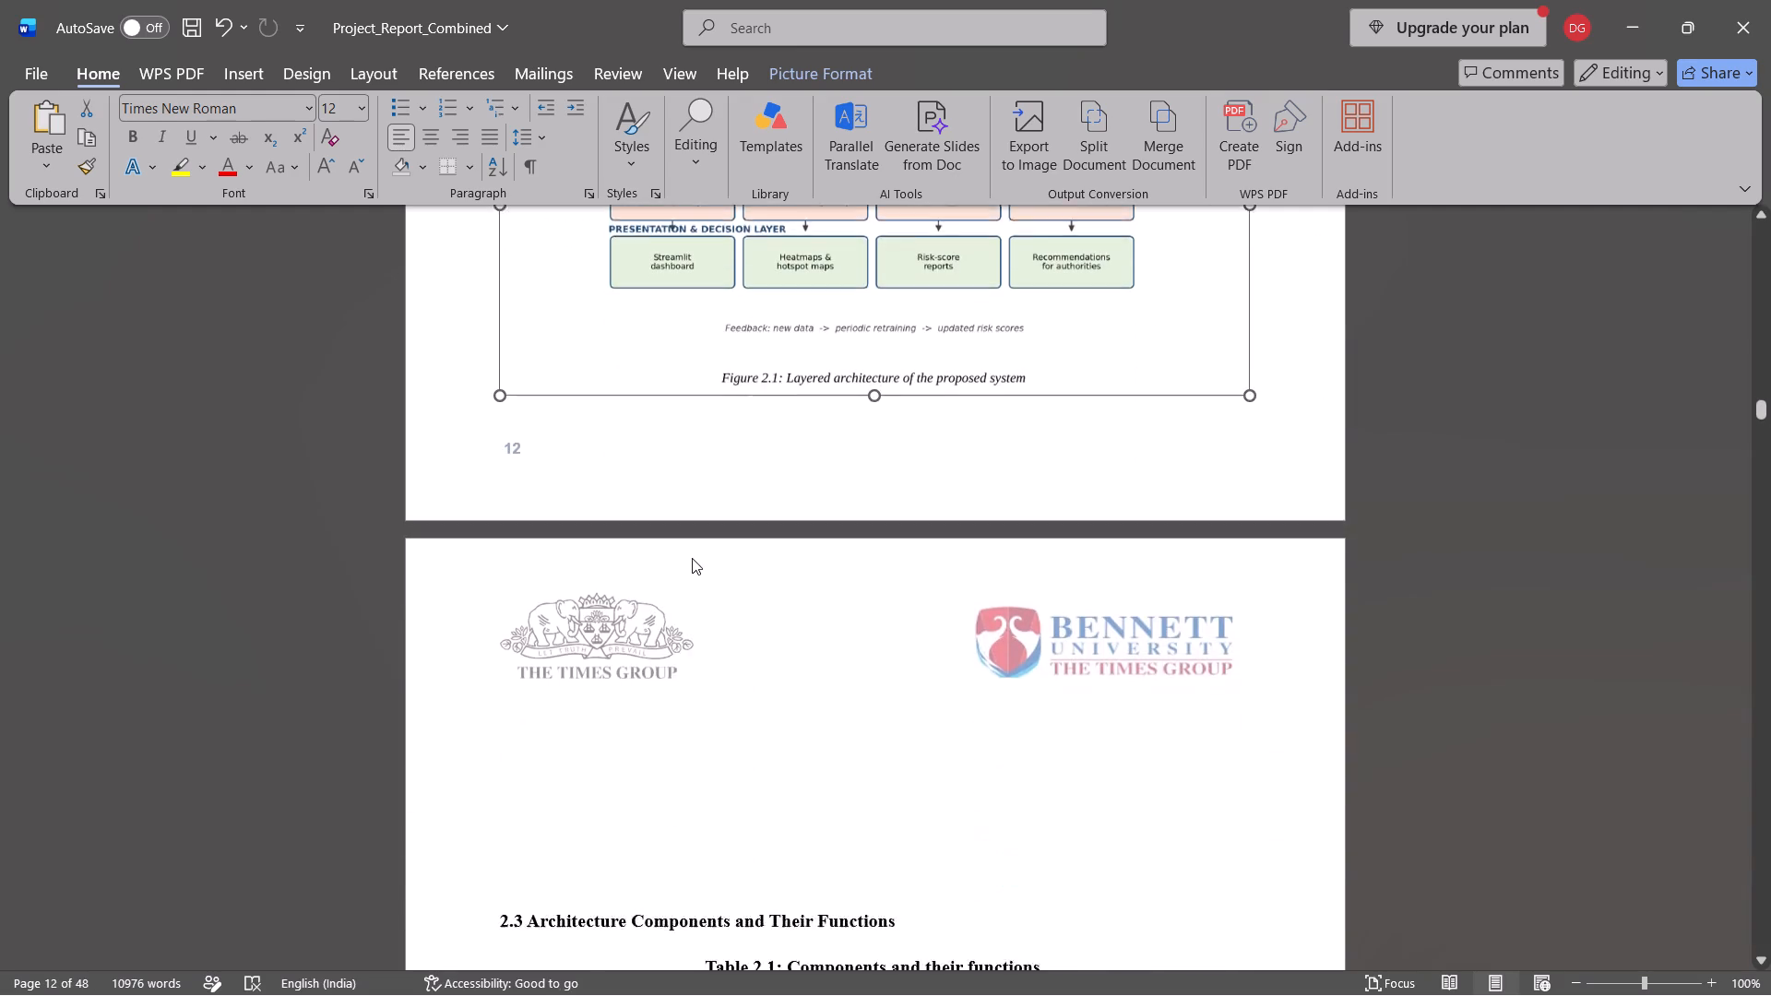
pyautogui.scroll(-1, 767, 819)
pyautogui.click(493, 549)
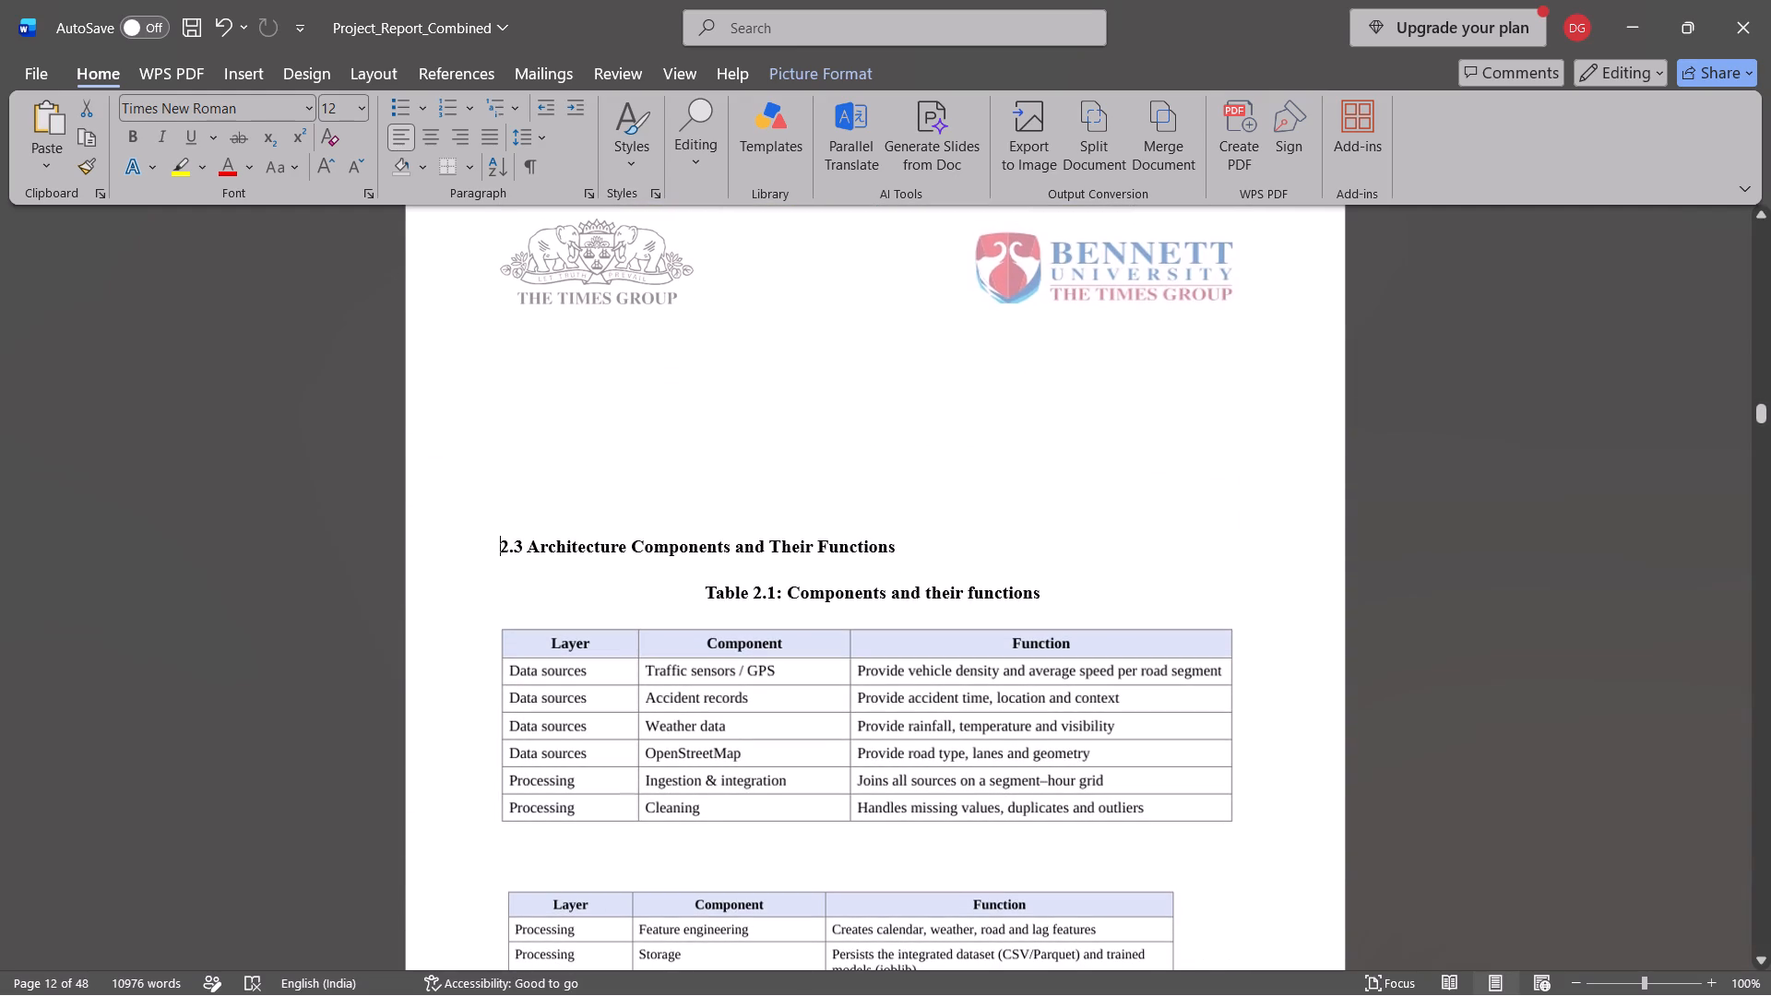
pyautogui.press('BackSpace')
pyautogui.press('BackSpace')
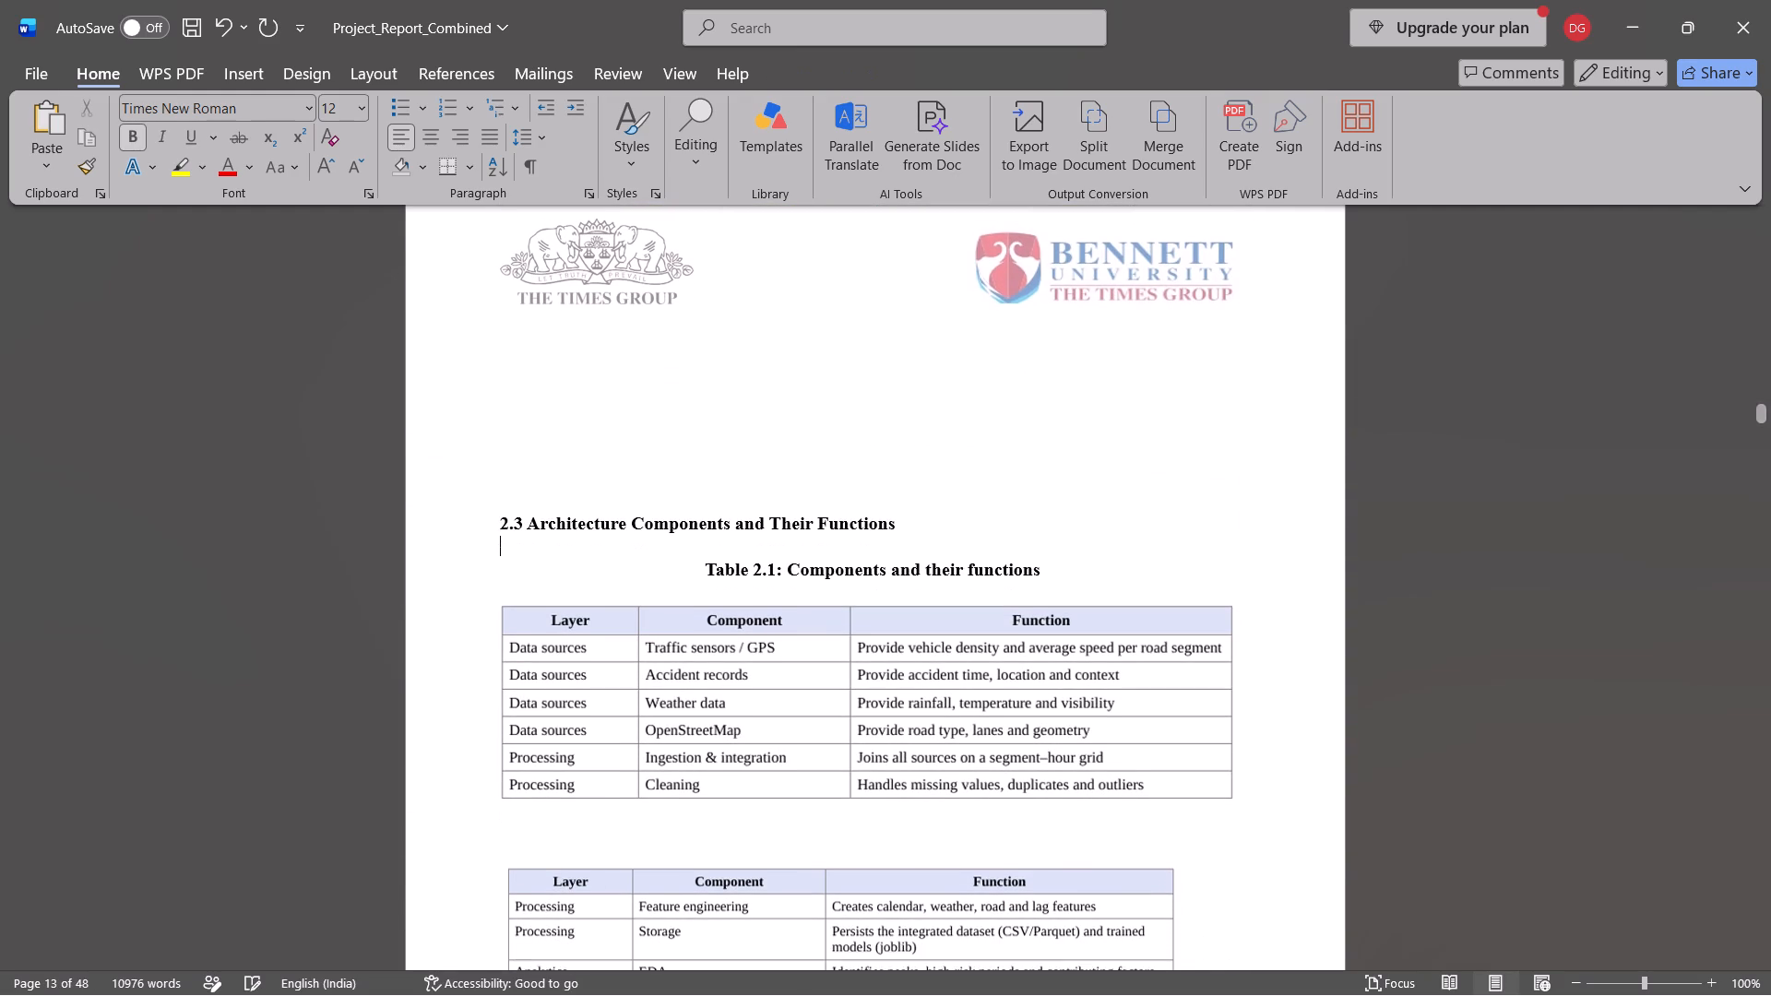
pyautogui.press('BackSpace')
pyautogui.press('BackSpace')
pyautogui.press('BackSpace')
pyautogui.press('BackSpace')
pyautogui.press('BackSpace')
pyautogui.press('BackSpace')
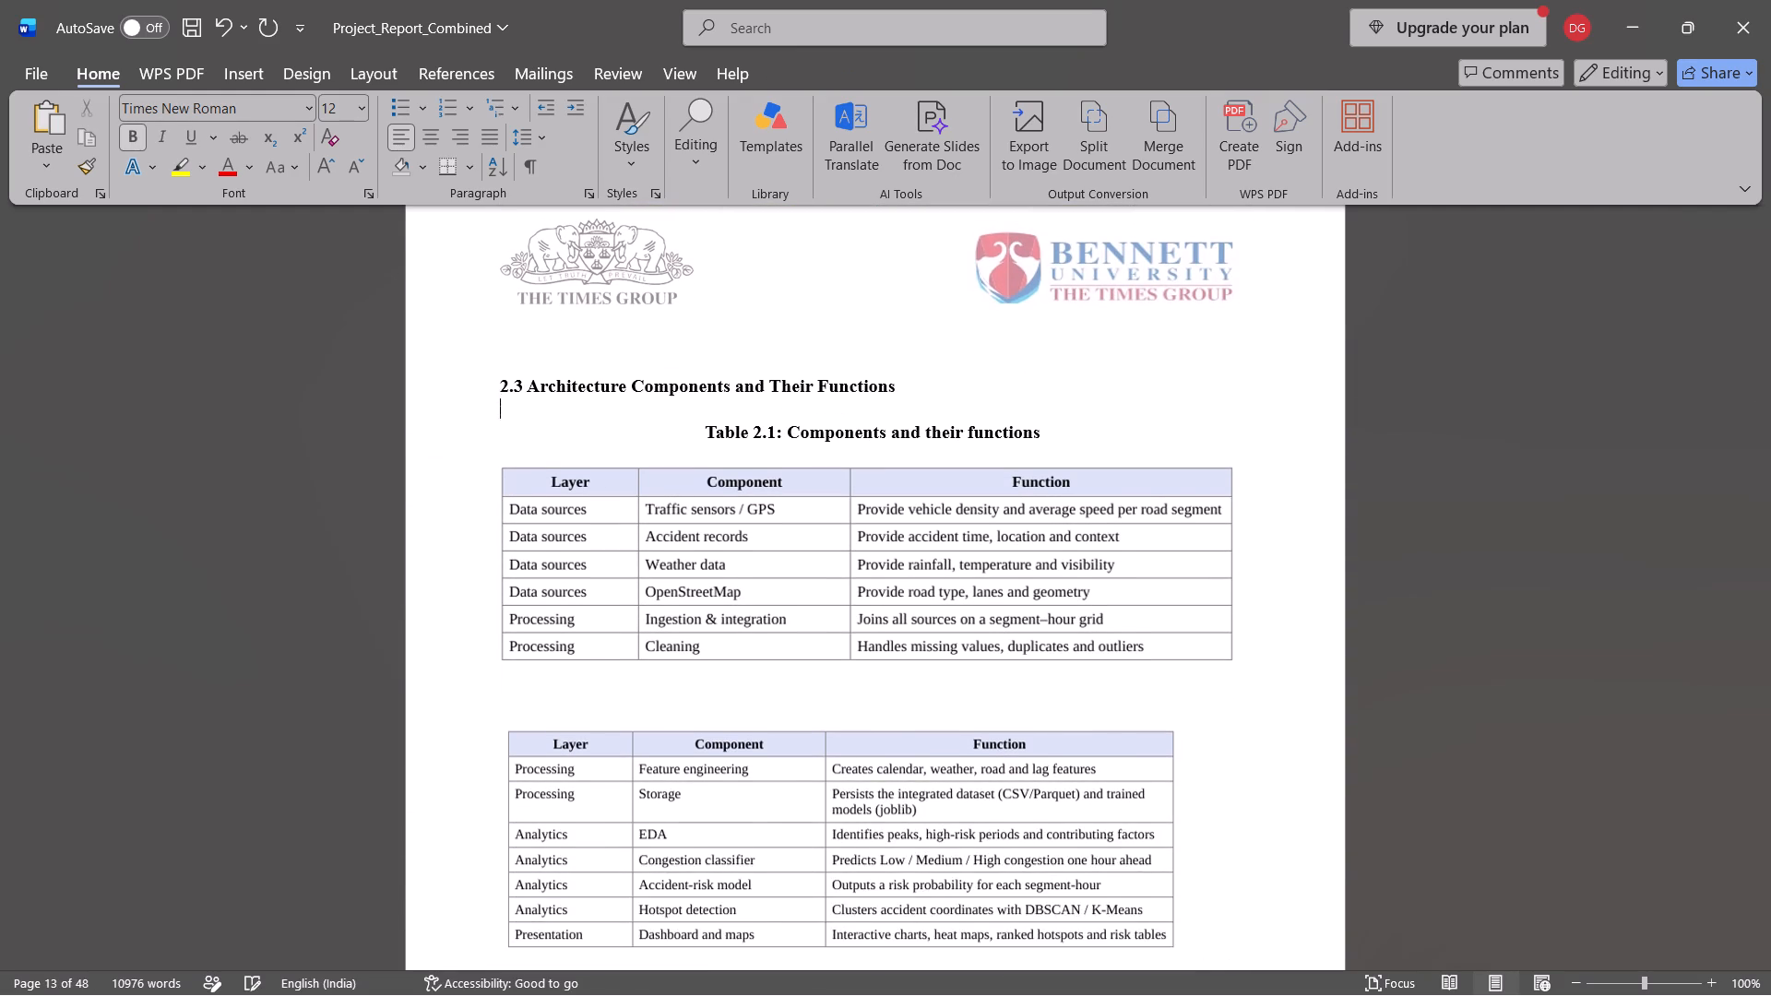
pyautogui.press('BackSpace')
pyautogui.press('BackSpace')
# Review the layout of the rest of Chapter 2, from 2.4 Proposed Methodology to 2.8 Data Collection and Data Preprocessing.
pyautogui.scroll(-1, 509, 547)
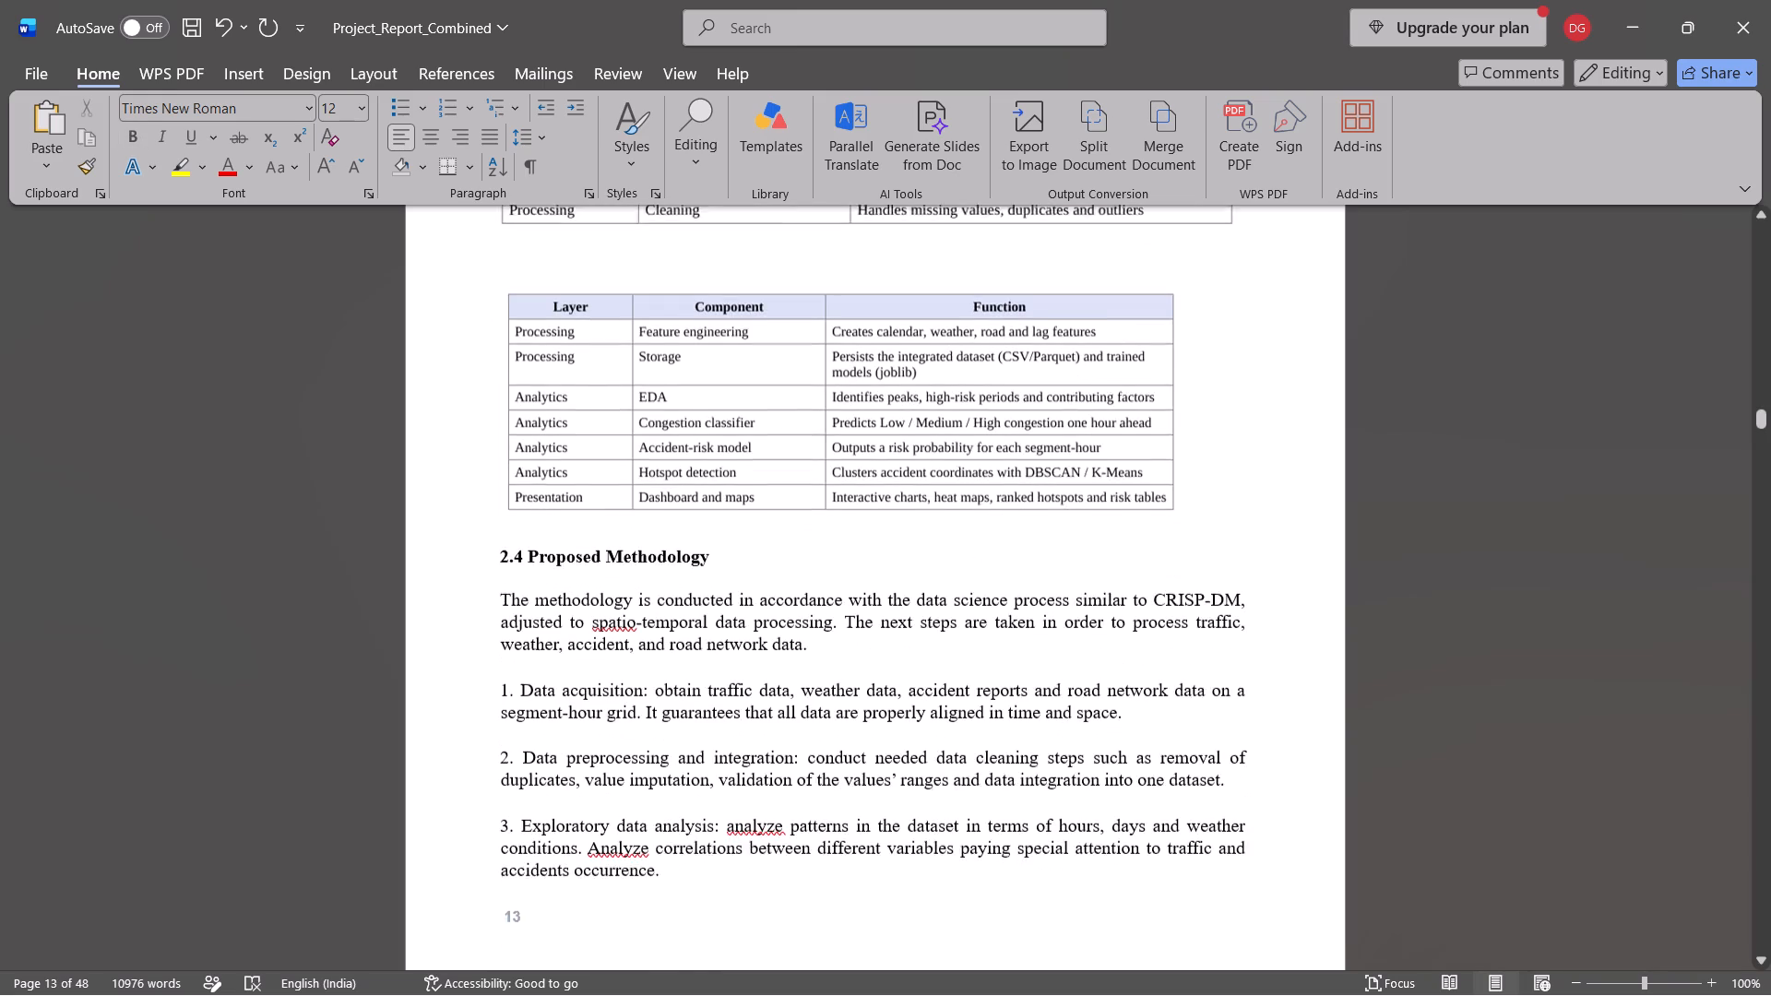
pyautogui.scroll(-3, 581, 675)
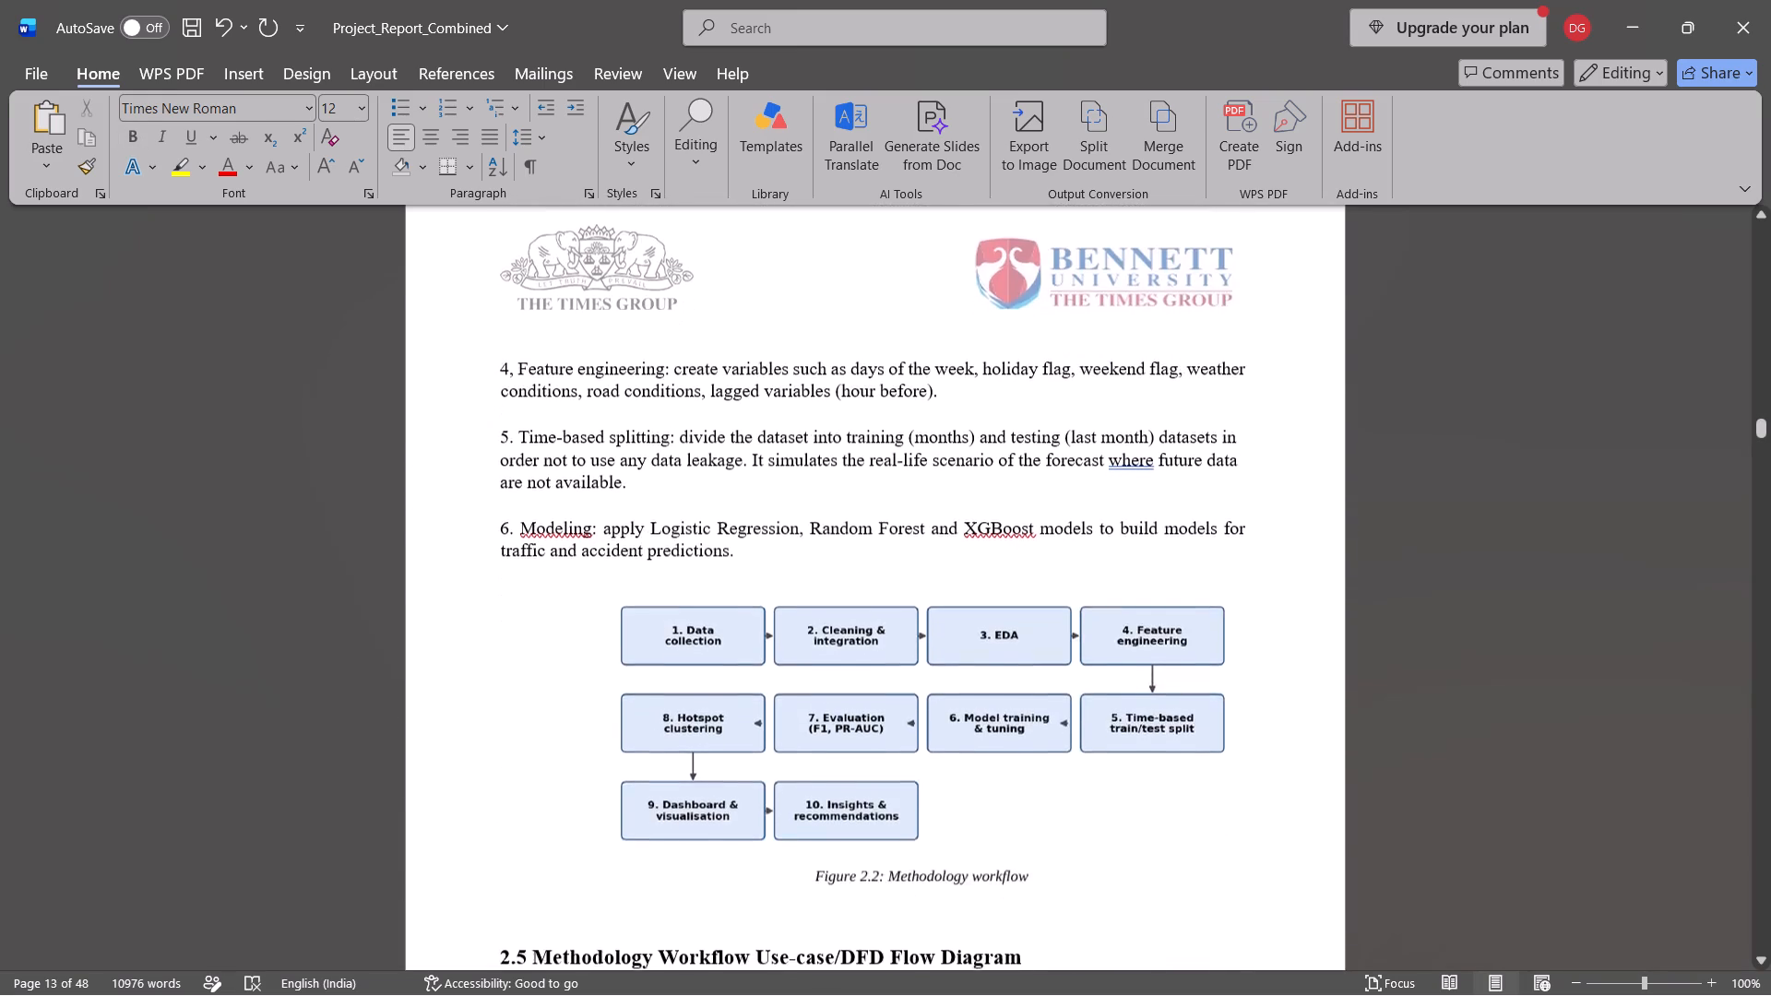
pyautogui.scroll(-1, 581, 675)
pyautogui.scroll(1, 553, 481)
pyautogui.scroll(-2, 529, 566)
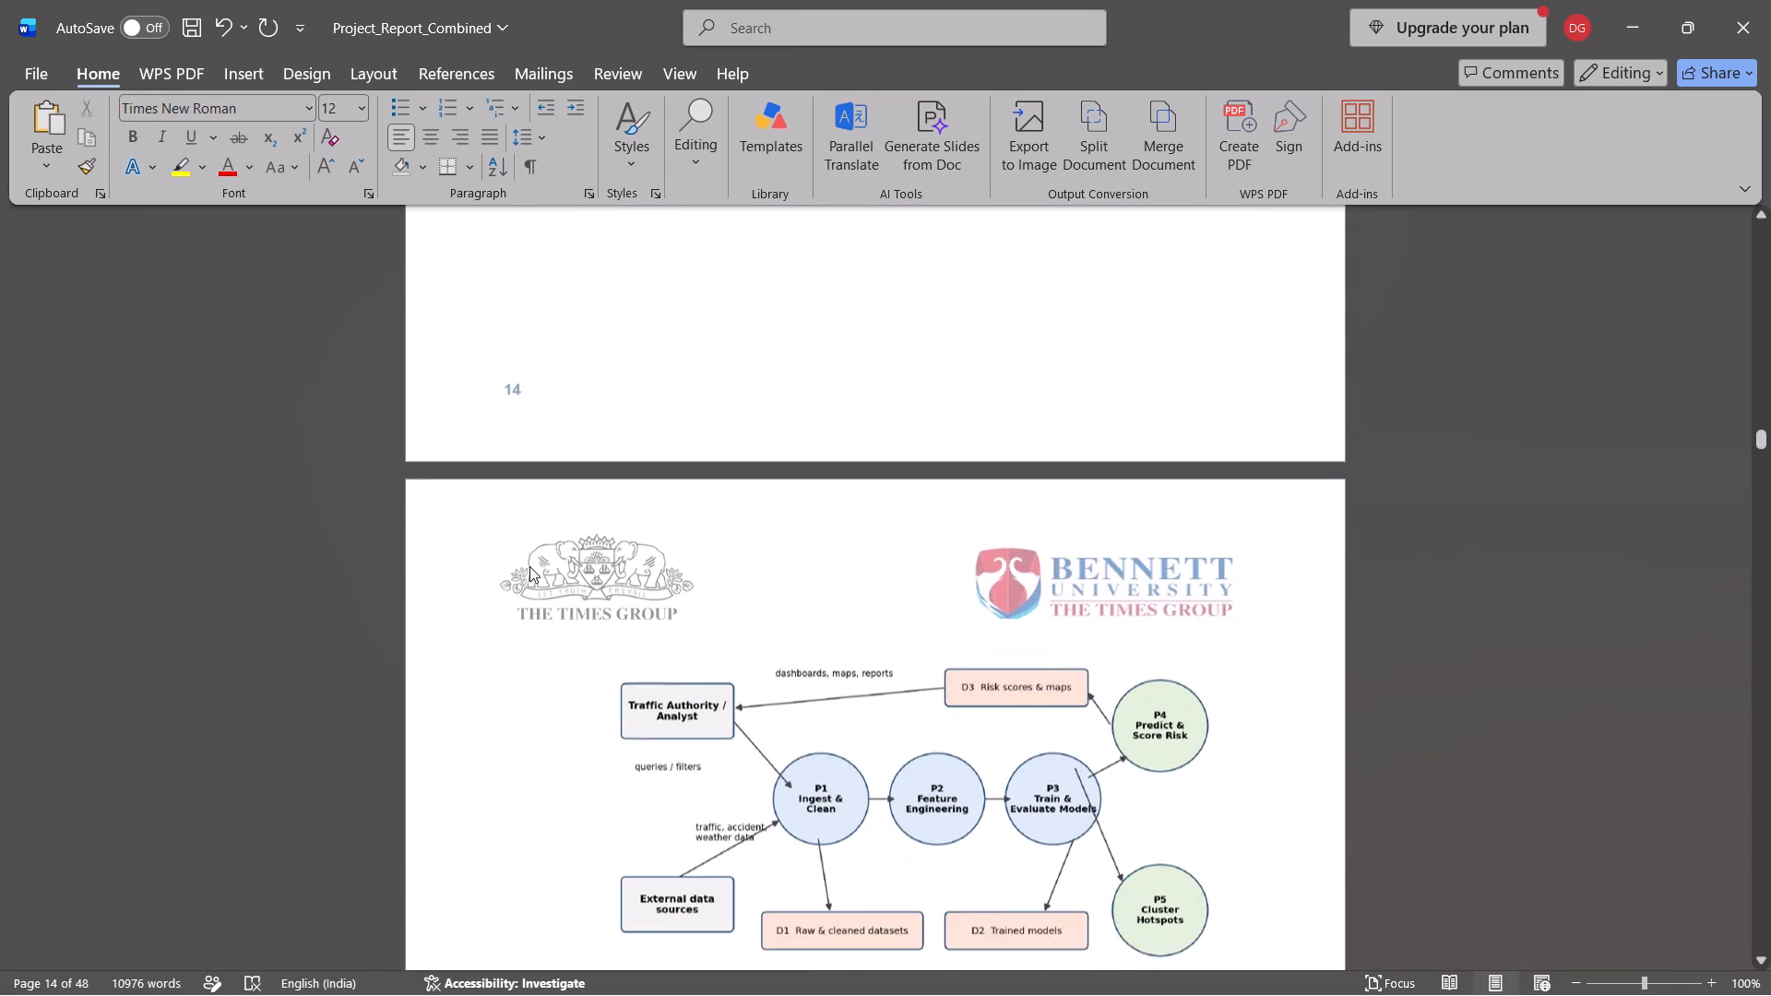
pyautogui.scroll(-2, 659, 717)
pyautogui.scroll(3, 659, 717)
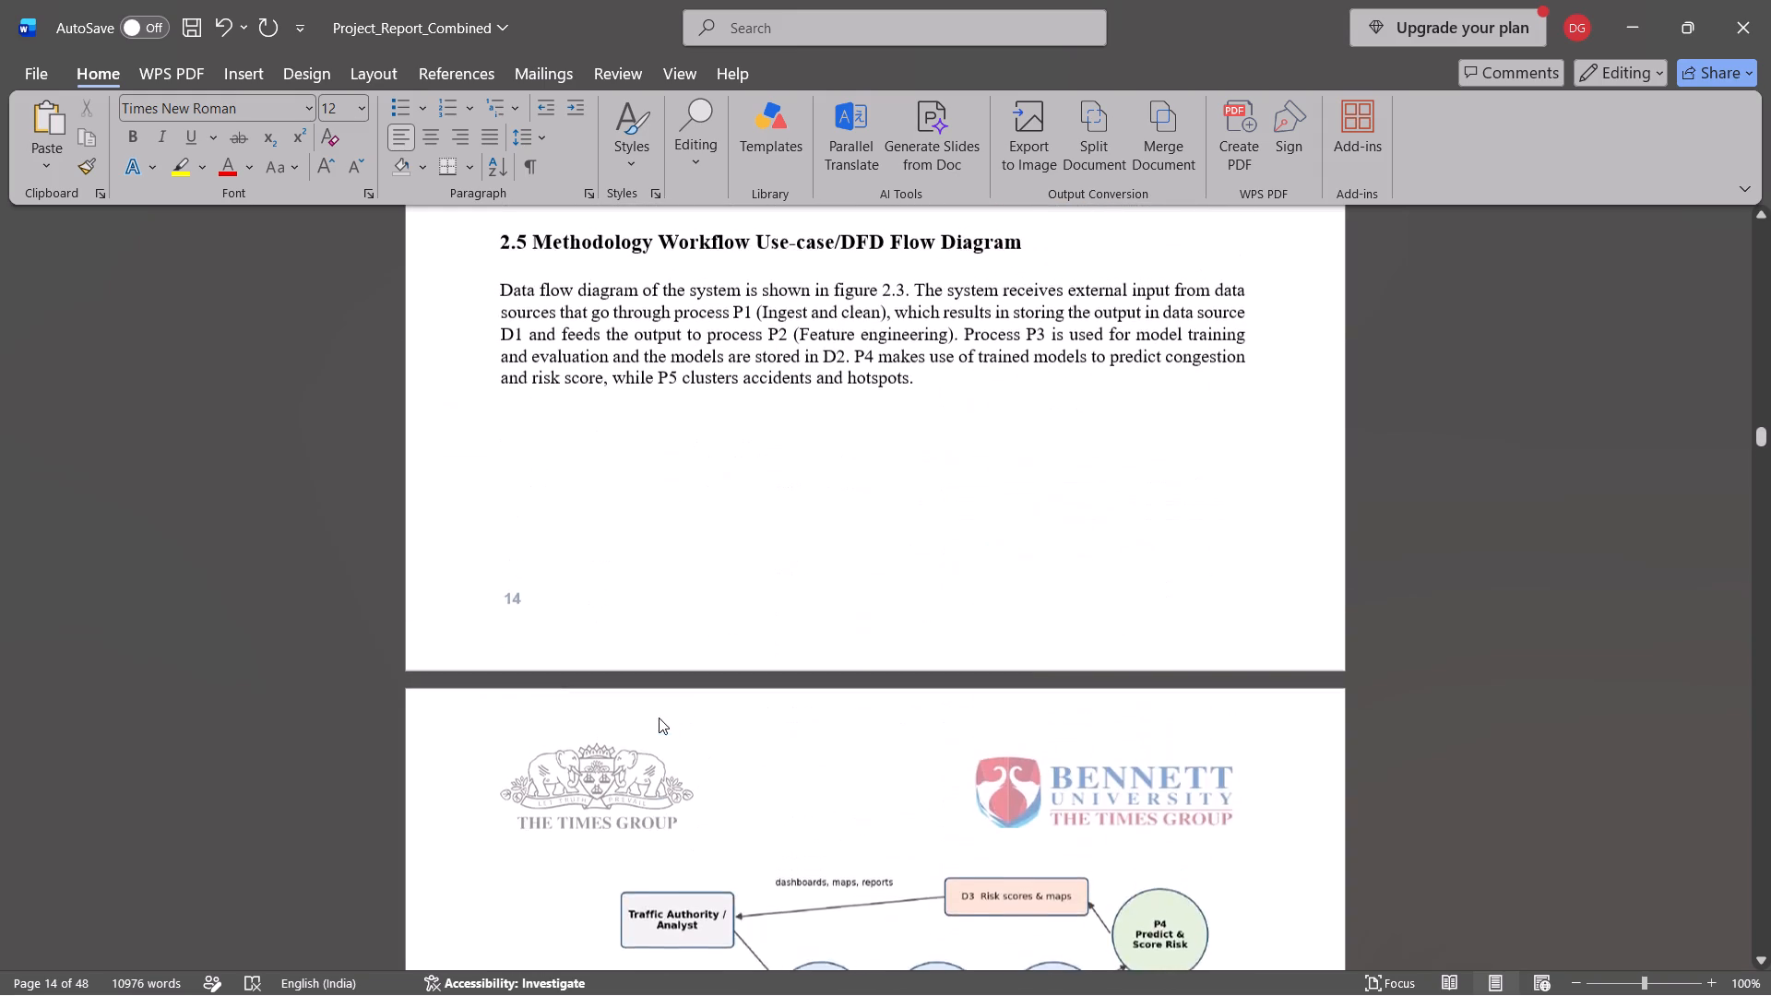
pyautogui.scroll(-3, 659, 717)
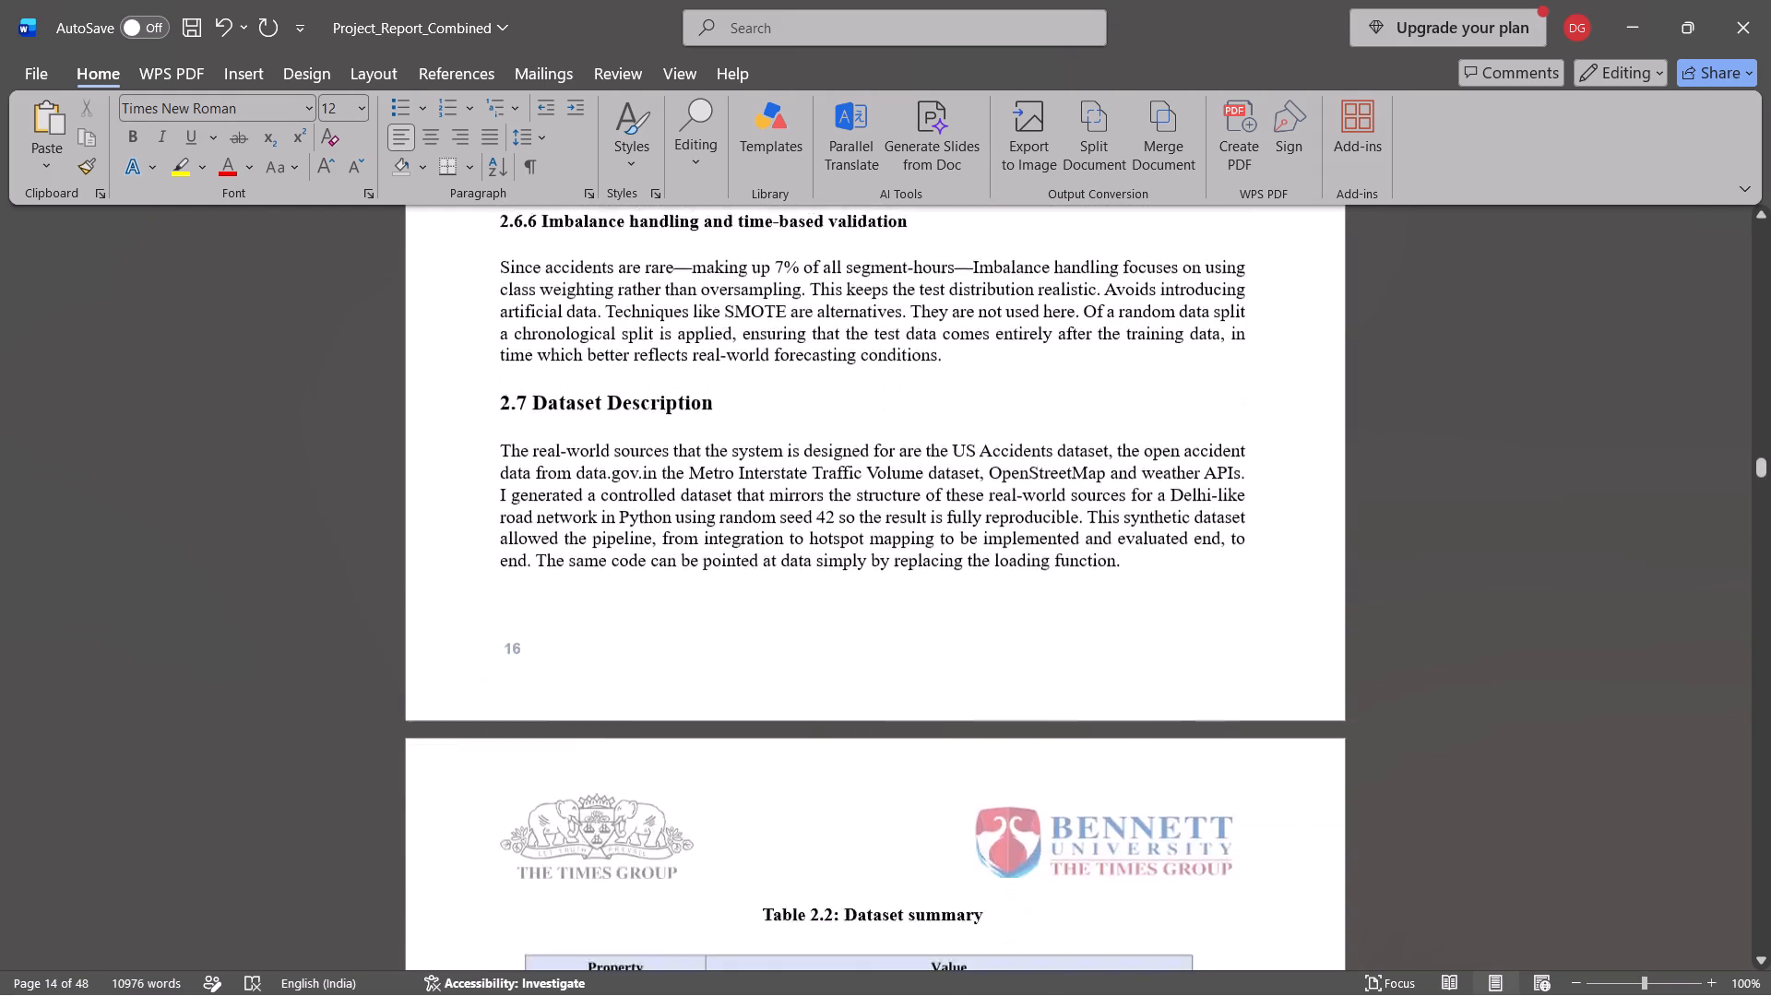
pyautogui.scroll(-4, 659, 717)
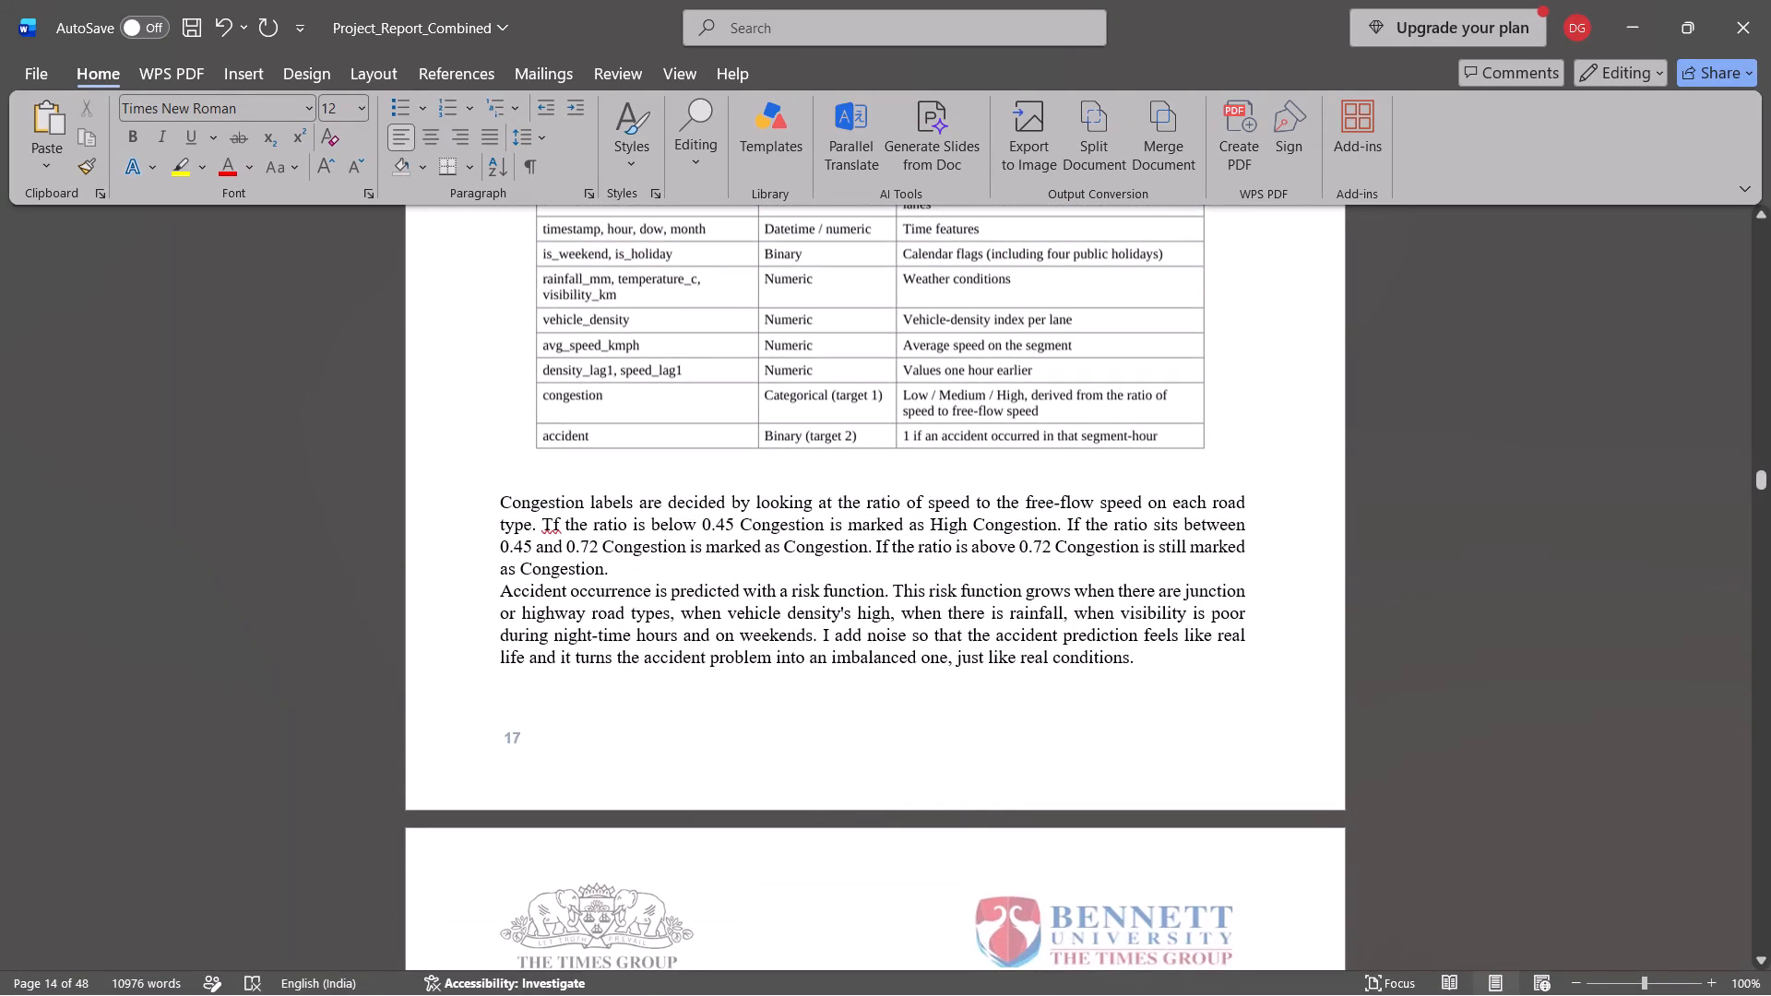
pyautogui.click(648, 669)
pyautogui.click(620, 606)
pyautogui.scroll(-1, 620, 606)
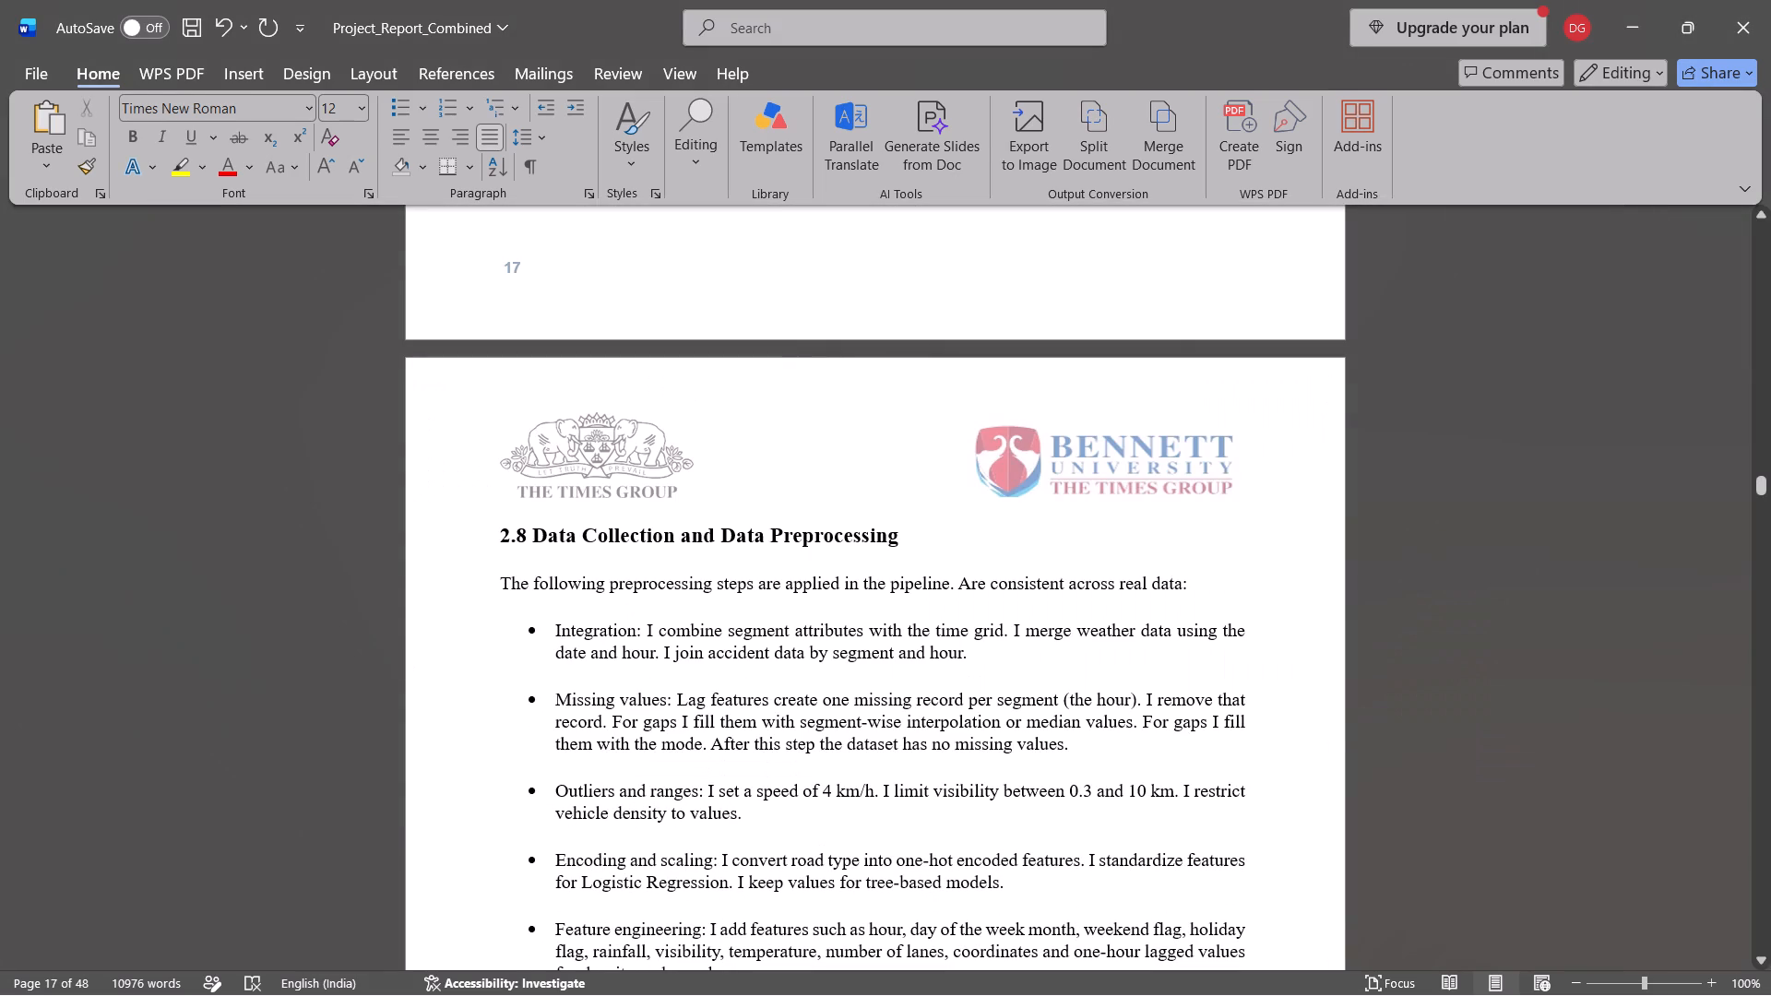
# Review the page layout from 2.8 Data Collection and Data Preprocessing through the blank page before Chapter 3.
pyautogui.click(660, 644)
pyautogui.scroll(-3, 584, 708)
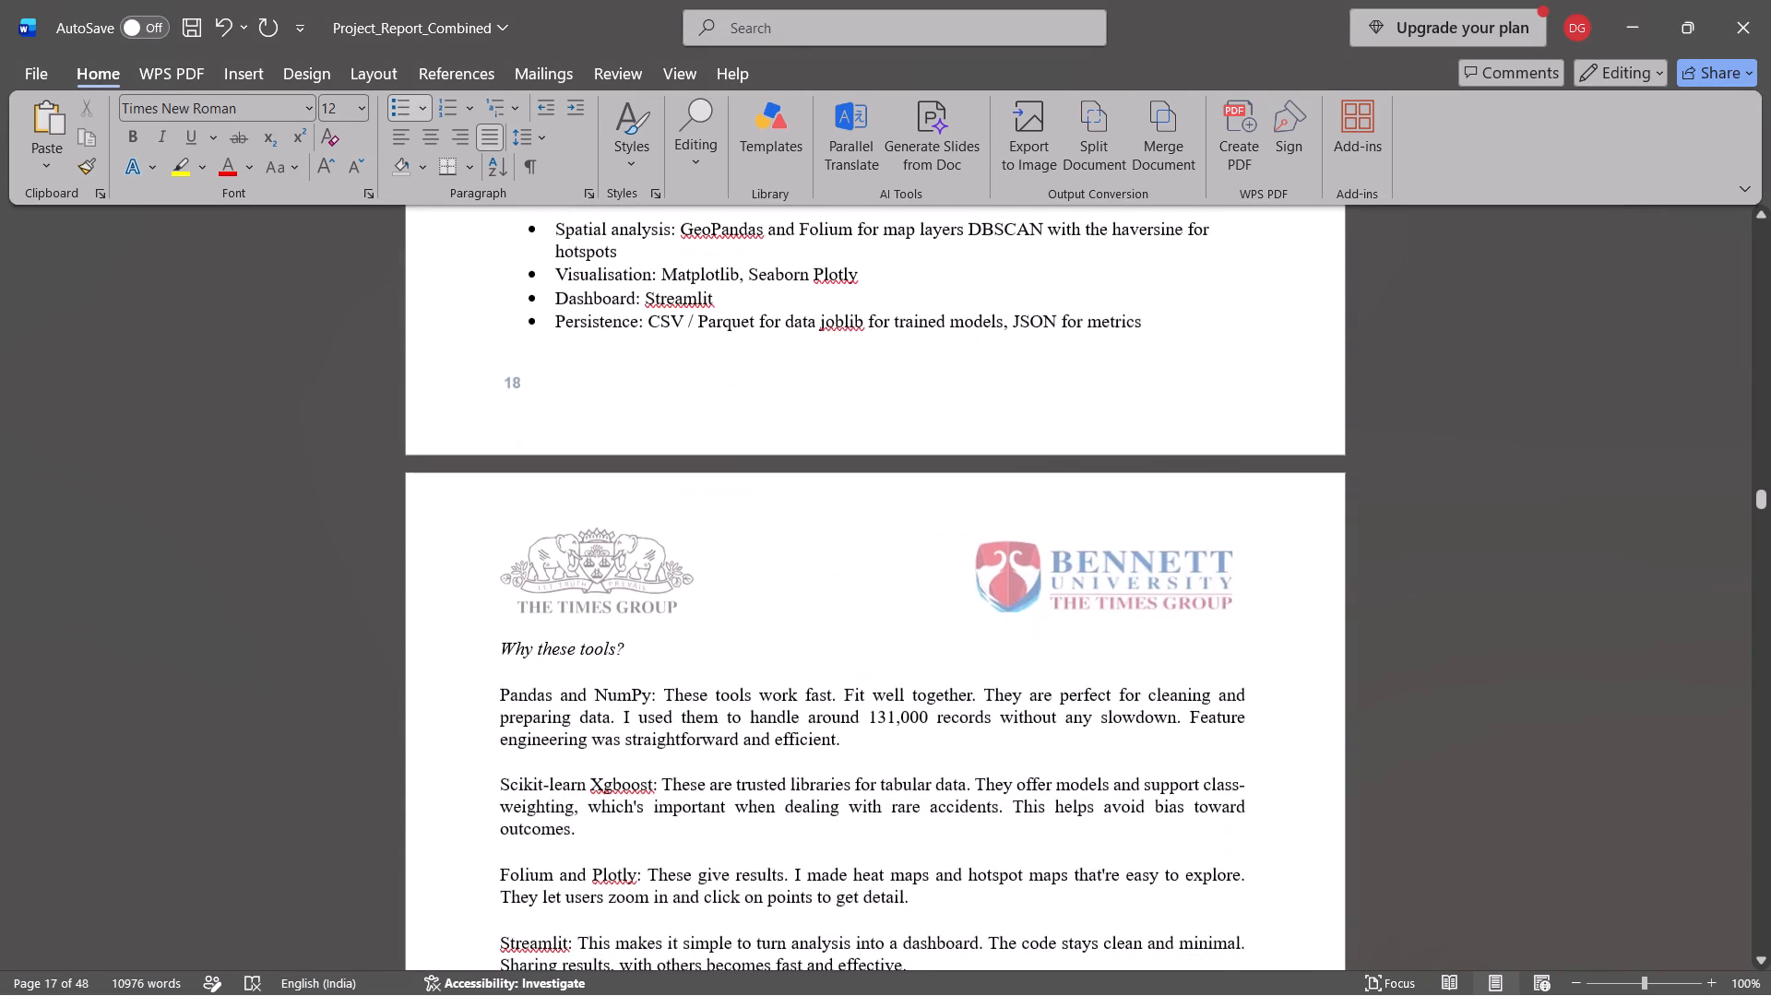
pyautogui.scroll(1, 584, 708)
pyautogui.scroll(-1, 556, 475)
pyautogui.scroll(-10, 603, 642)
pyautogui.scroll(1, 603, 642)
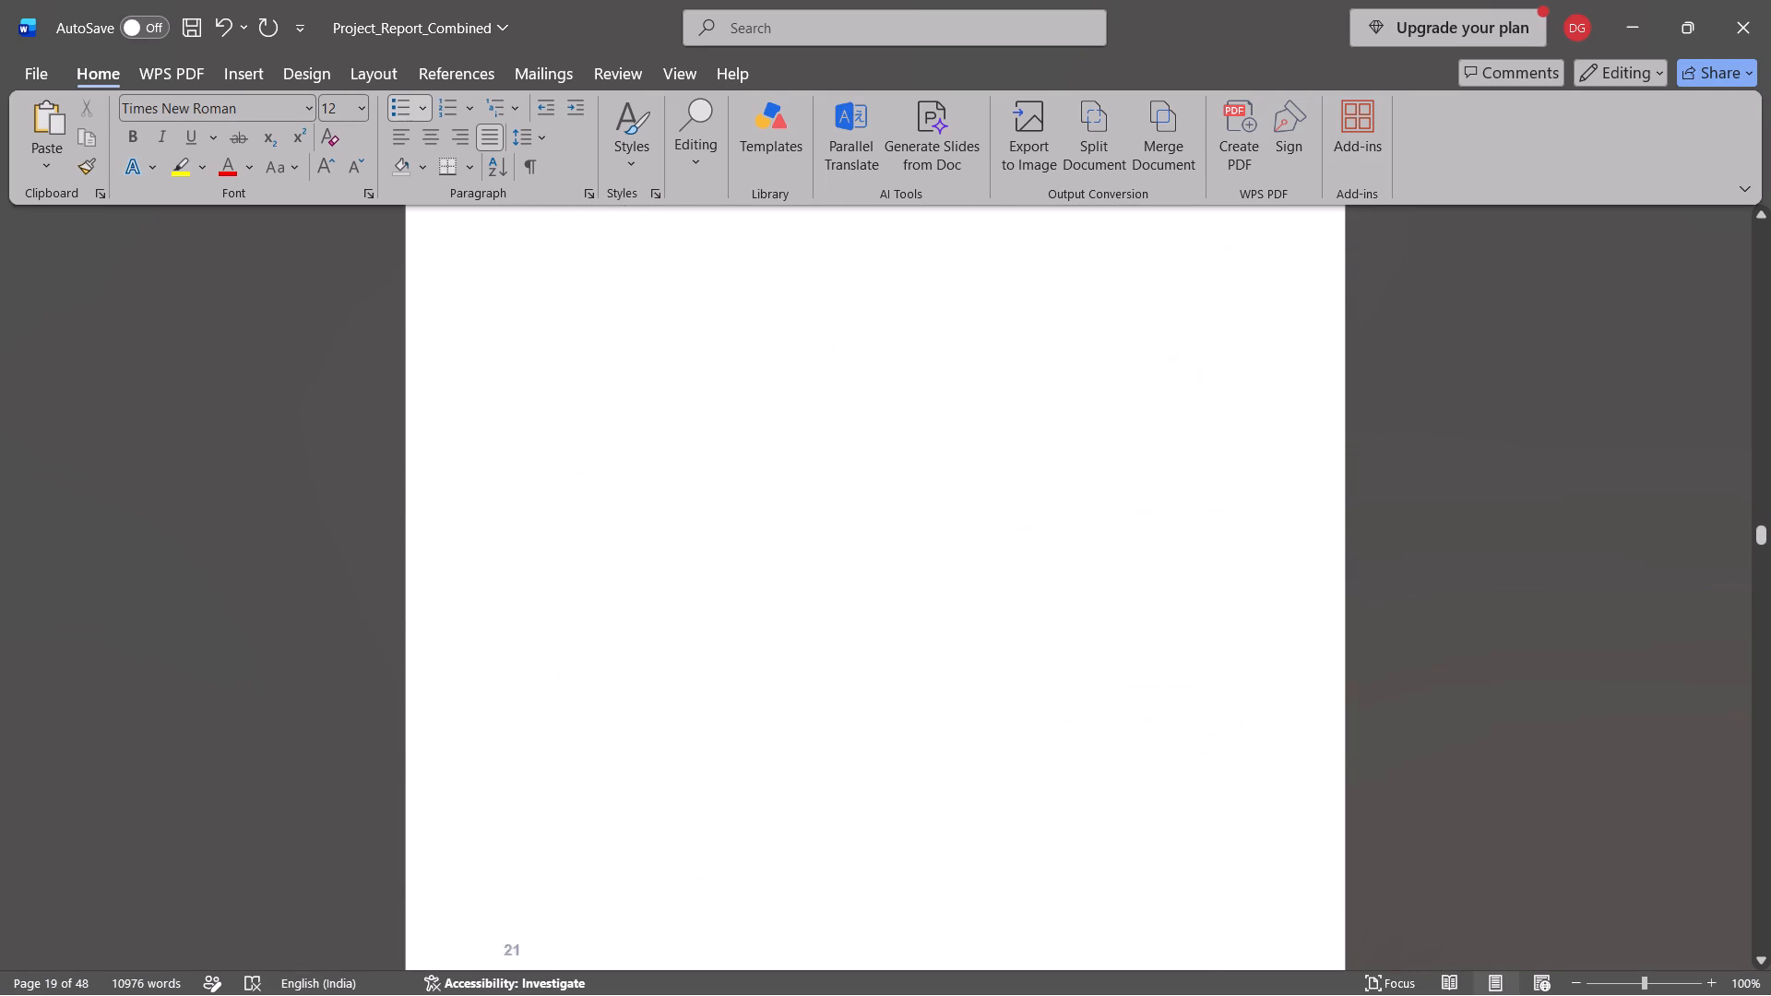
pyautogui.scroll(2, 603, 642)
pyautogui.scroll(-5, 603, 642)
pyautogui.scroll(4, 603, 642)
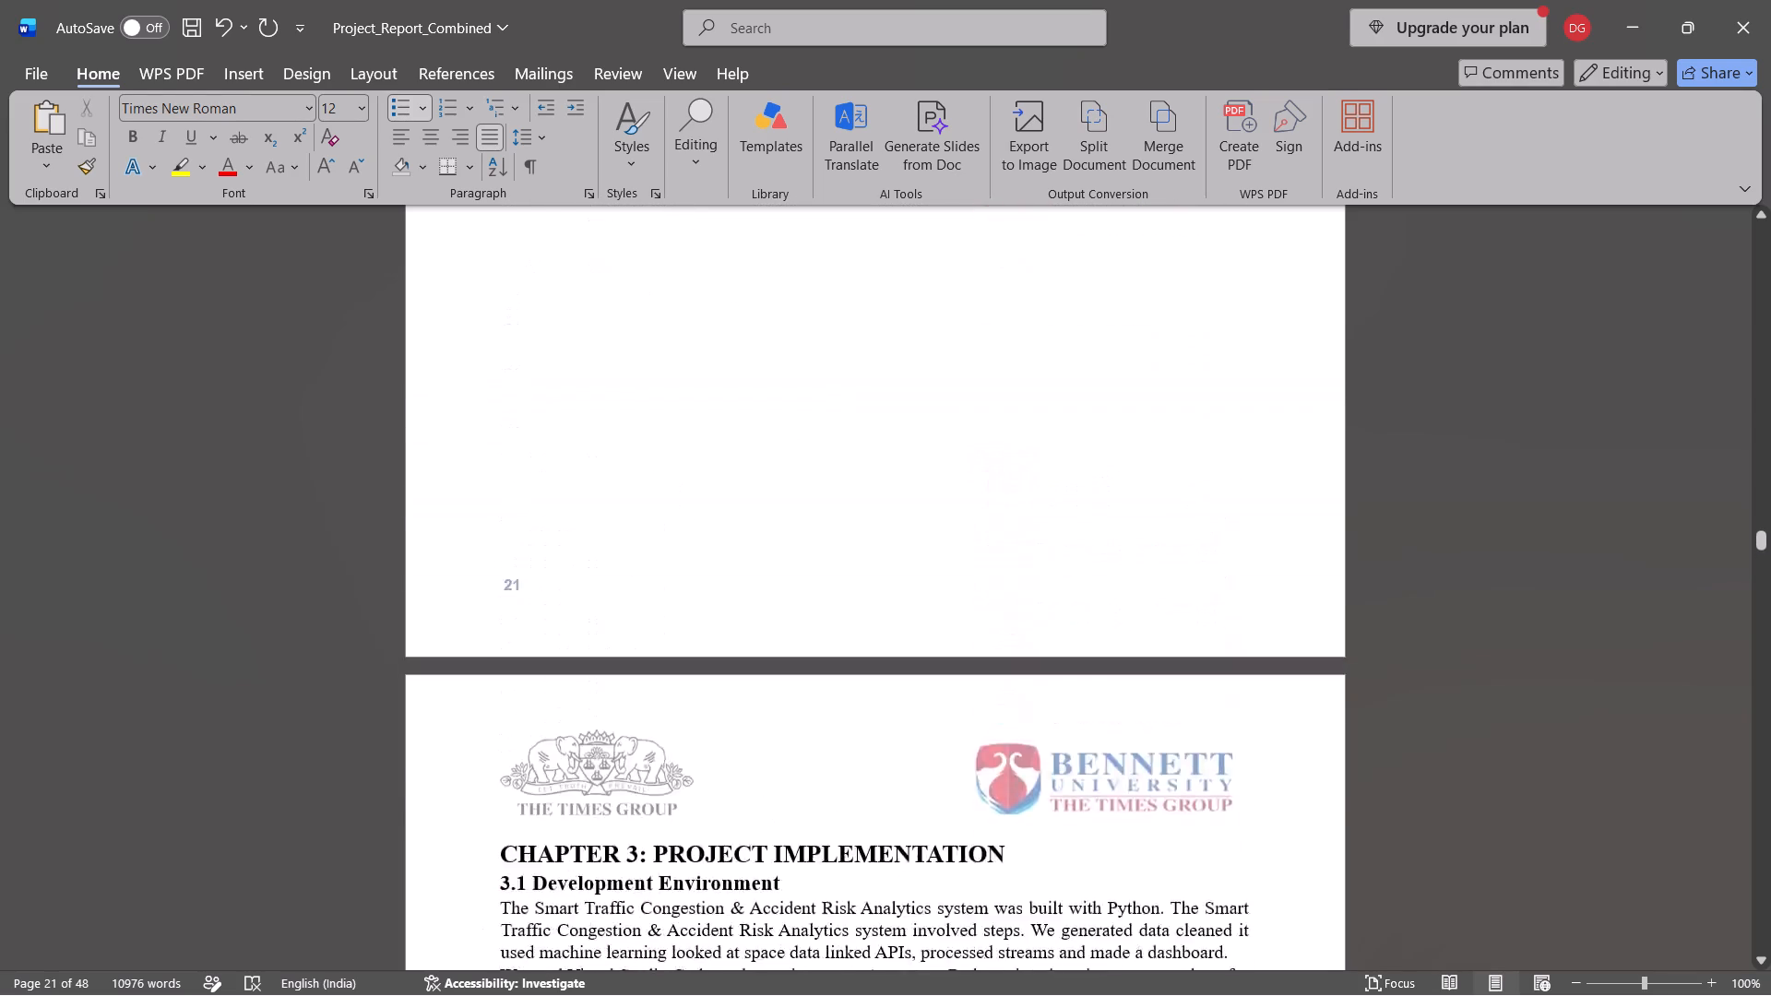
pyautogui.scroll(1, 633, 442)
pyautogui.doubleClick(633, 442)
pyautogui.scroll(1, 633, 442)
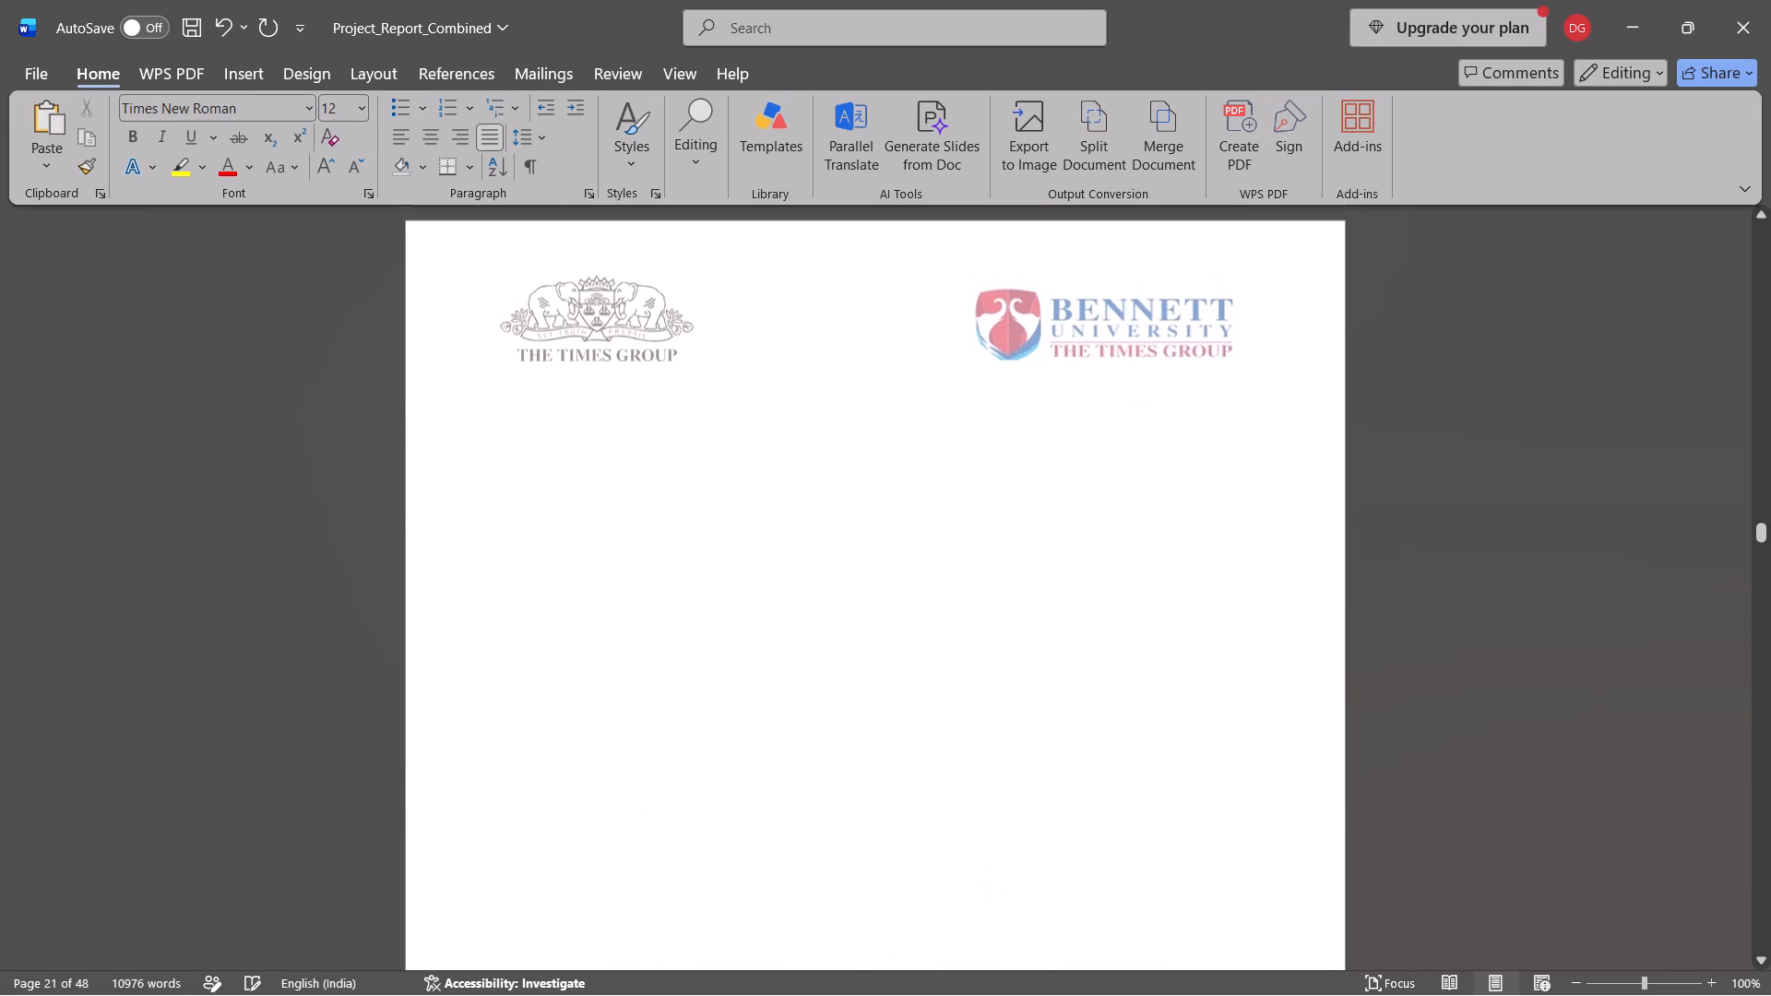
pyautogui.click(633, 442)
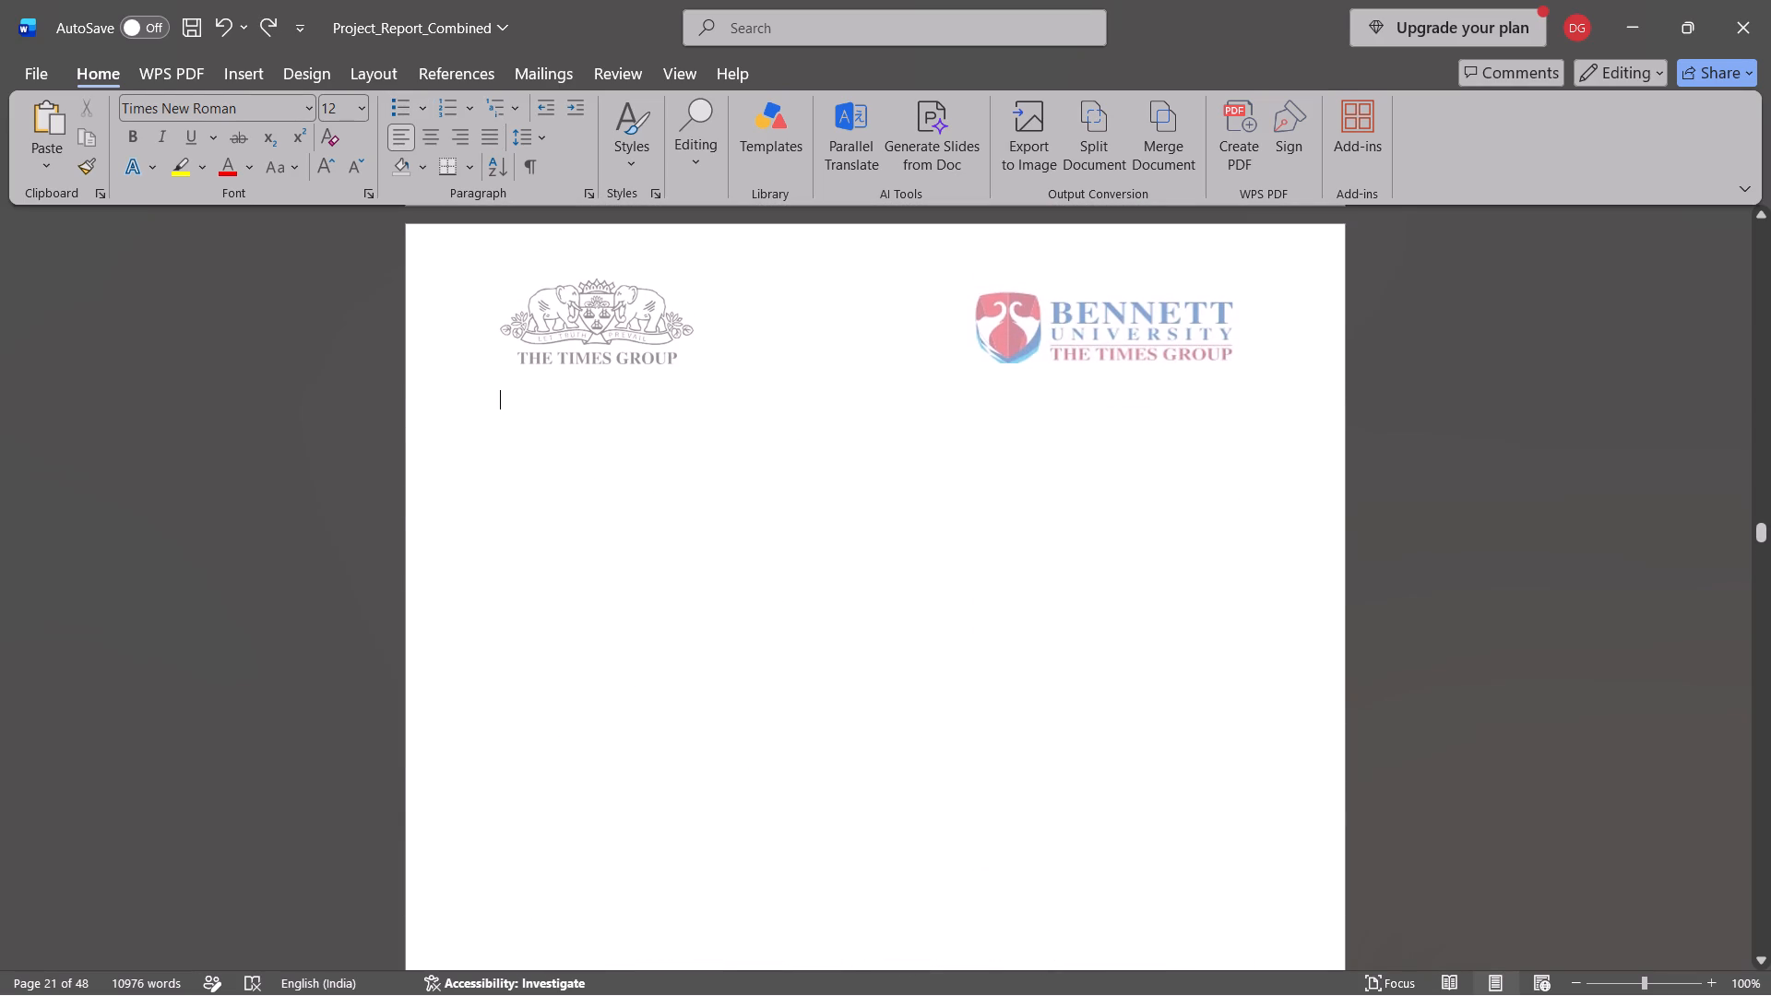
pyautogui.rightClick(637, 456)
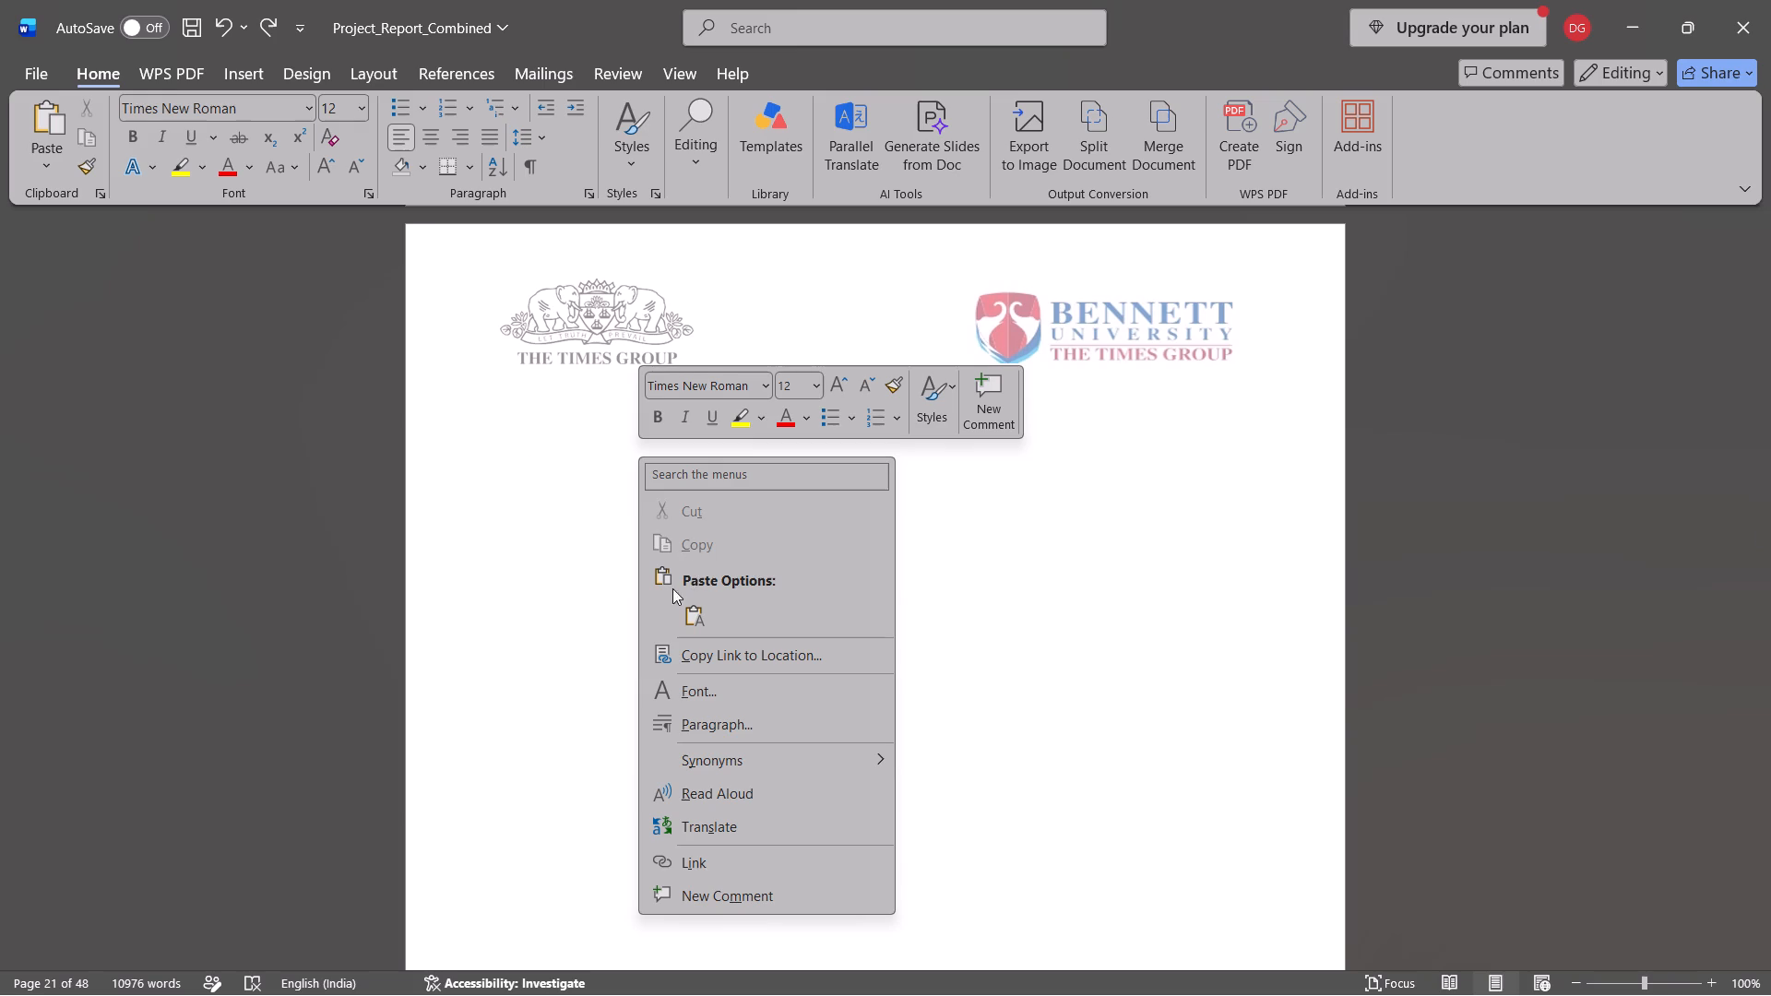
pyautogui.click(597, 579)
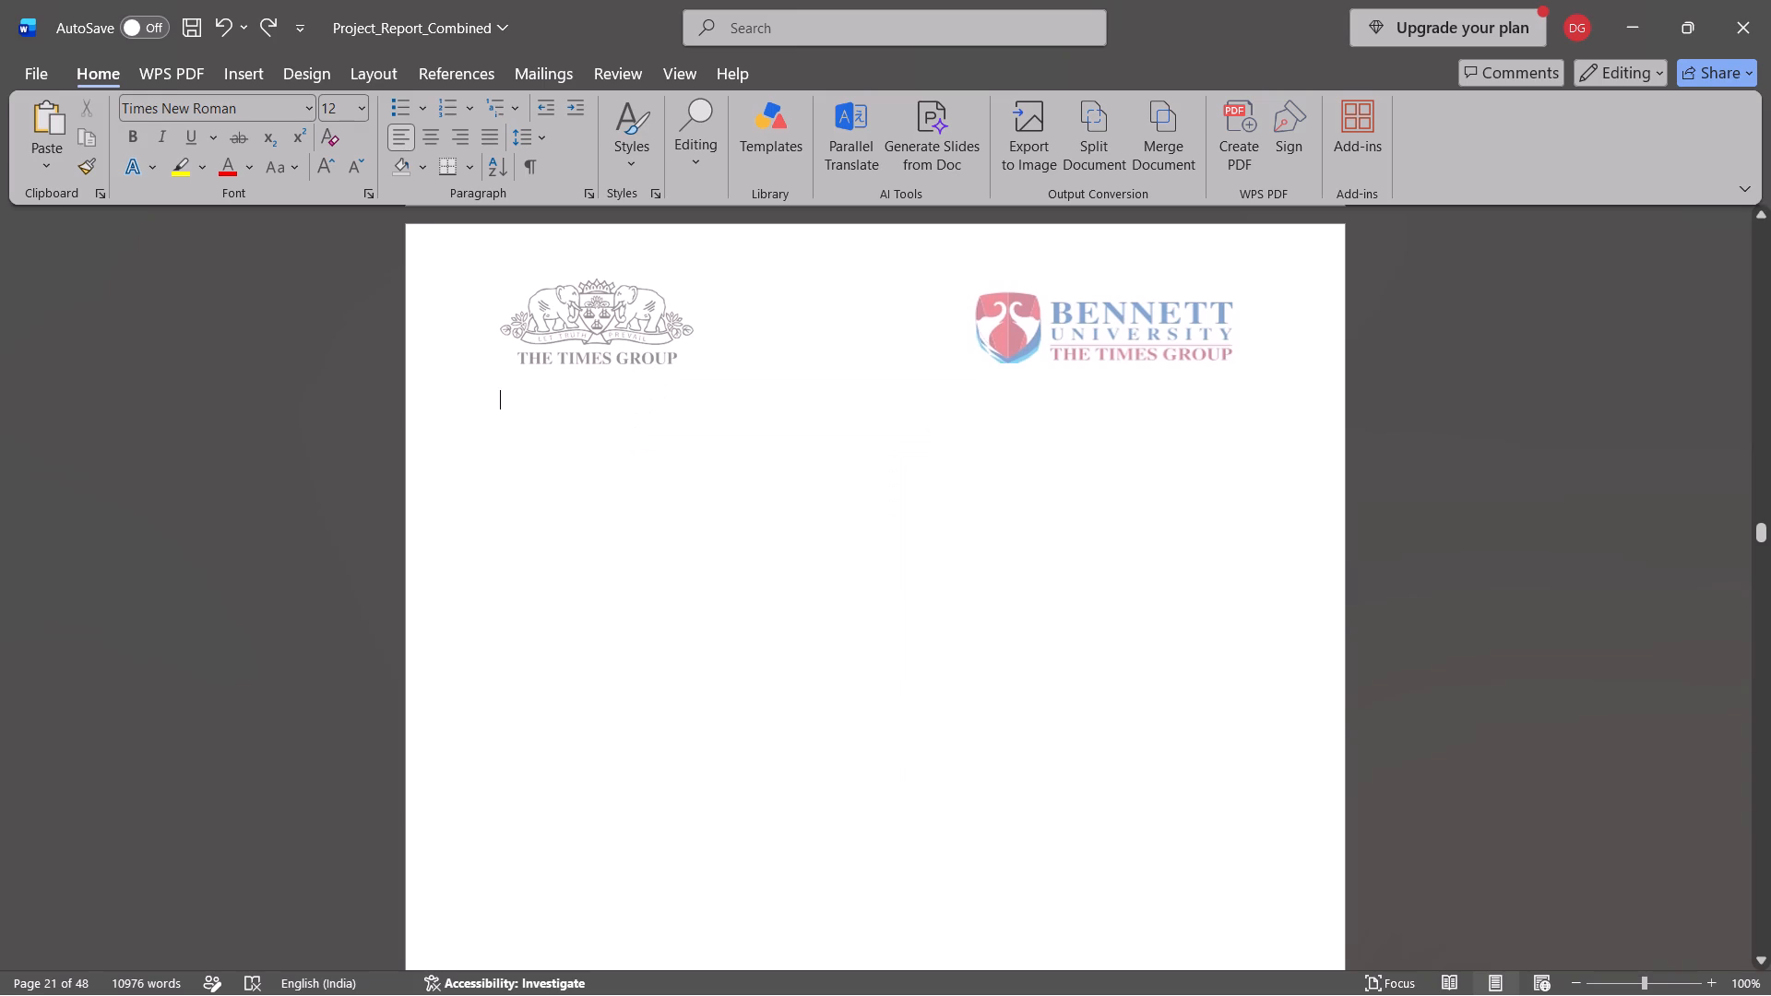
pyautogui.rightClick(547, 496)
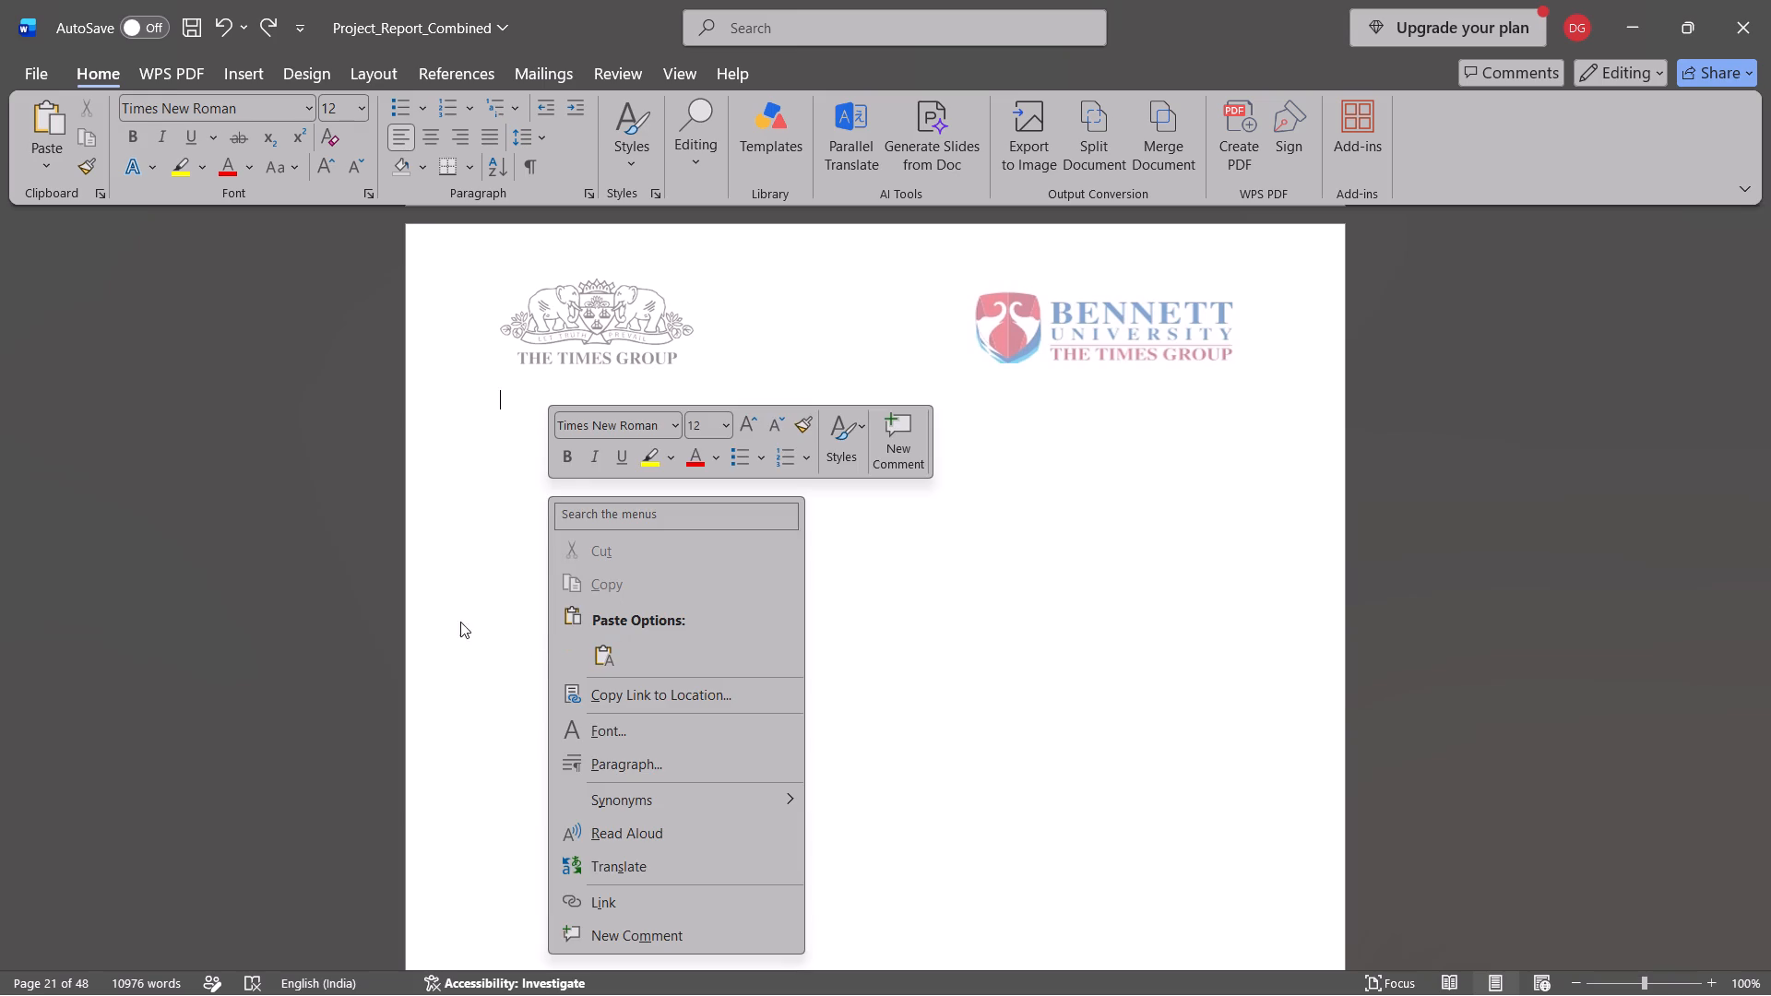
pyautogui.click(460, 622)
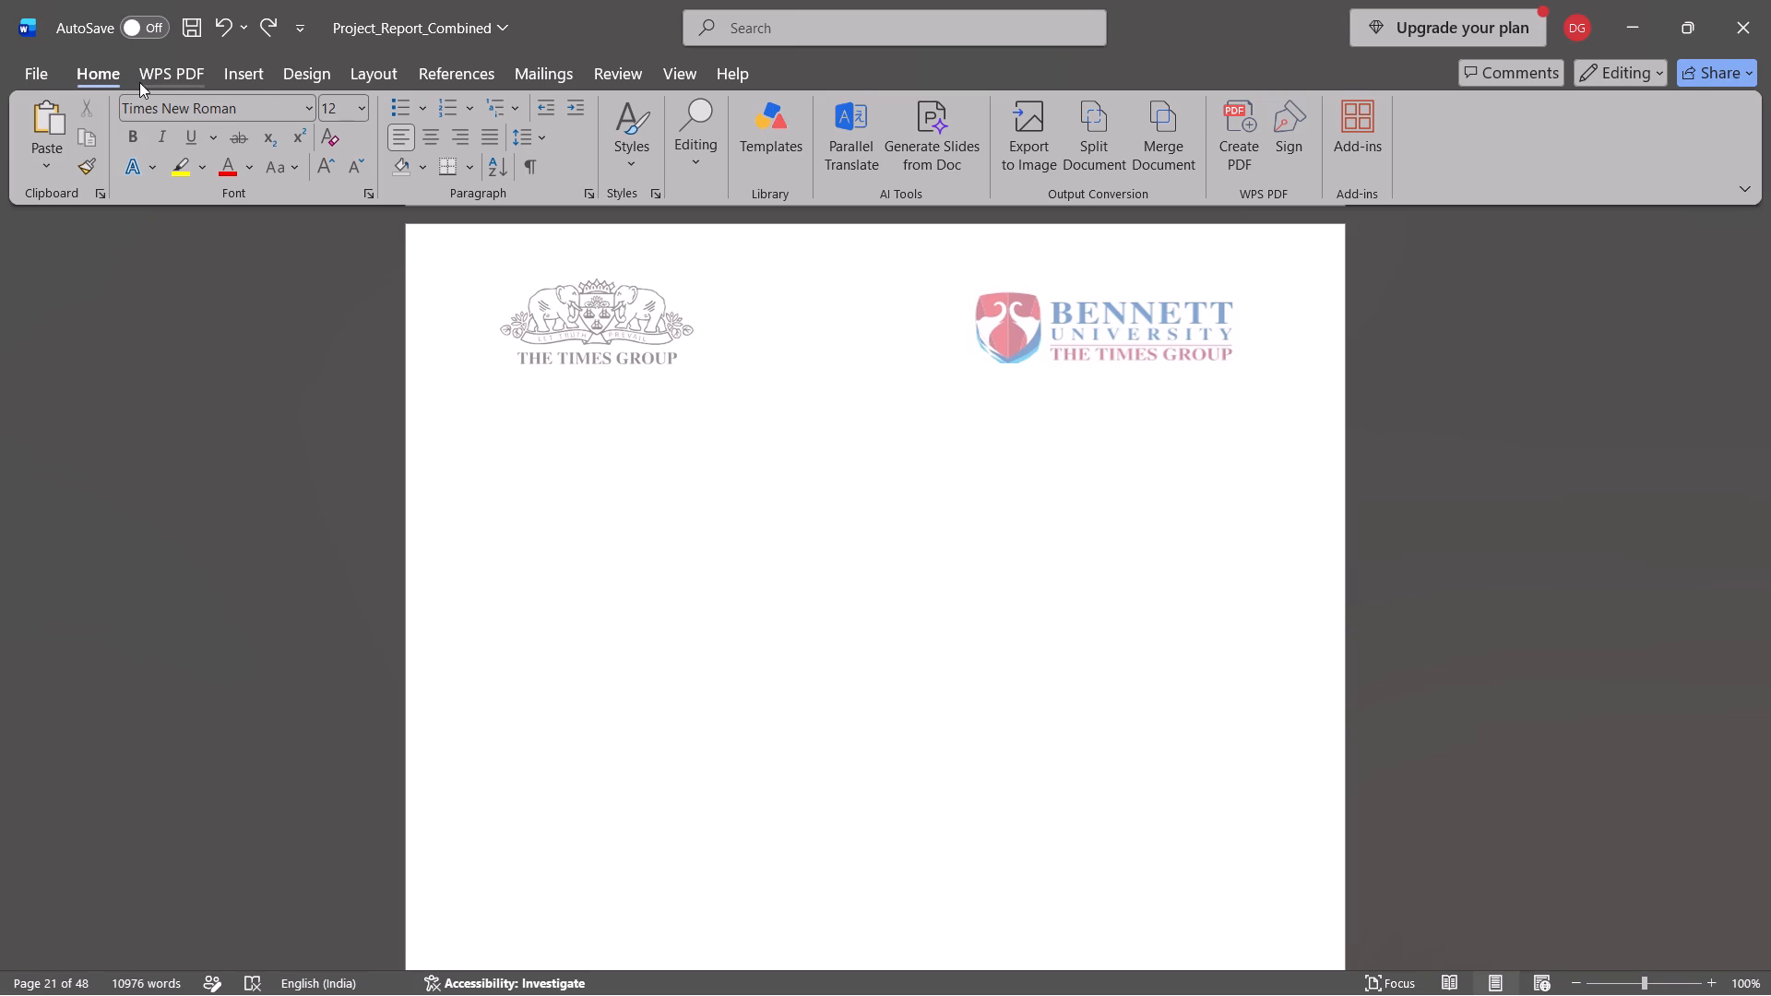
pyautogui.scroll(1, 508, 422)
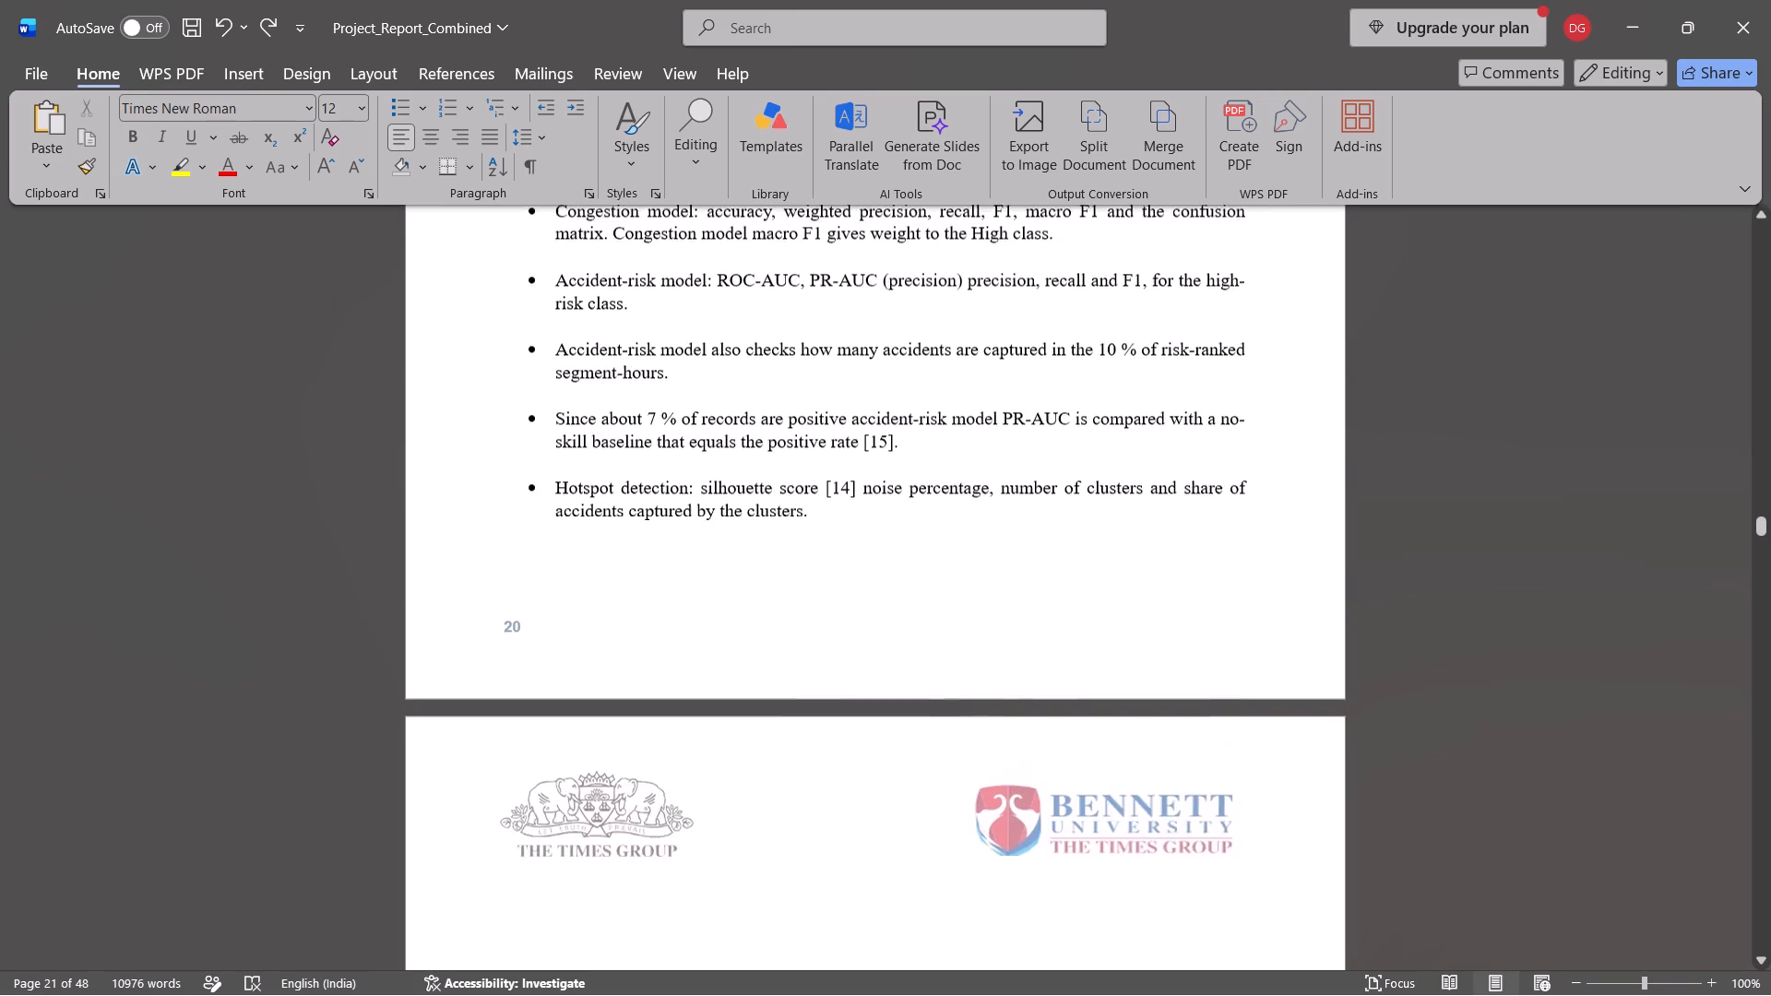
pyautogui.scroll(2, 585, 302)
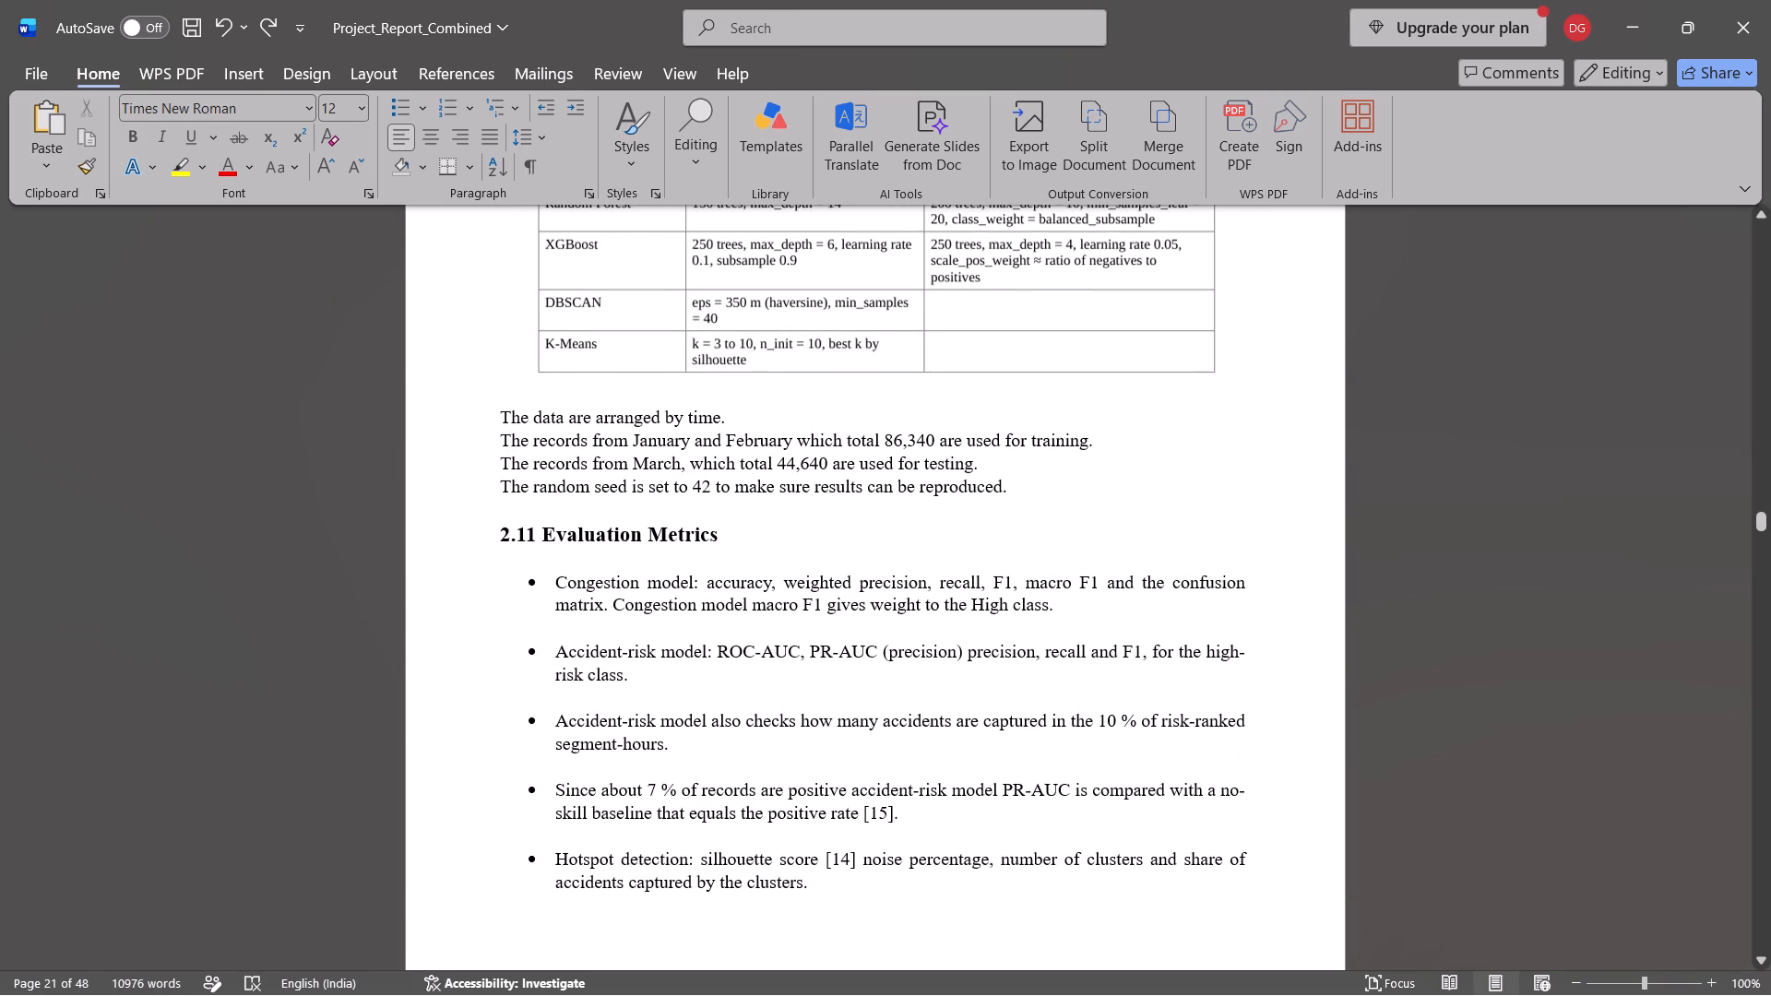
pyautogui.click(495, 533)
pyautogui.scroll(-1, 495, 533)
# Enter the text "hgy" in the page header beside the Bennett University logo, then return to the document body.
pyautogui.click(607, 685)
pyautogui.click(673, 729)
pyautogui.rightClick(673, 729)
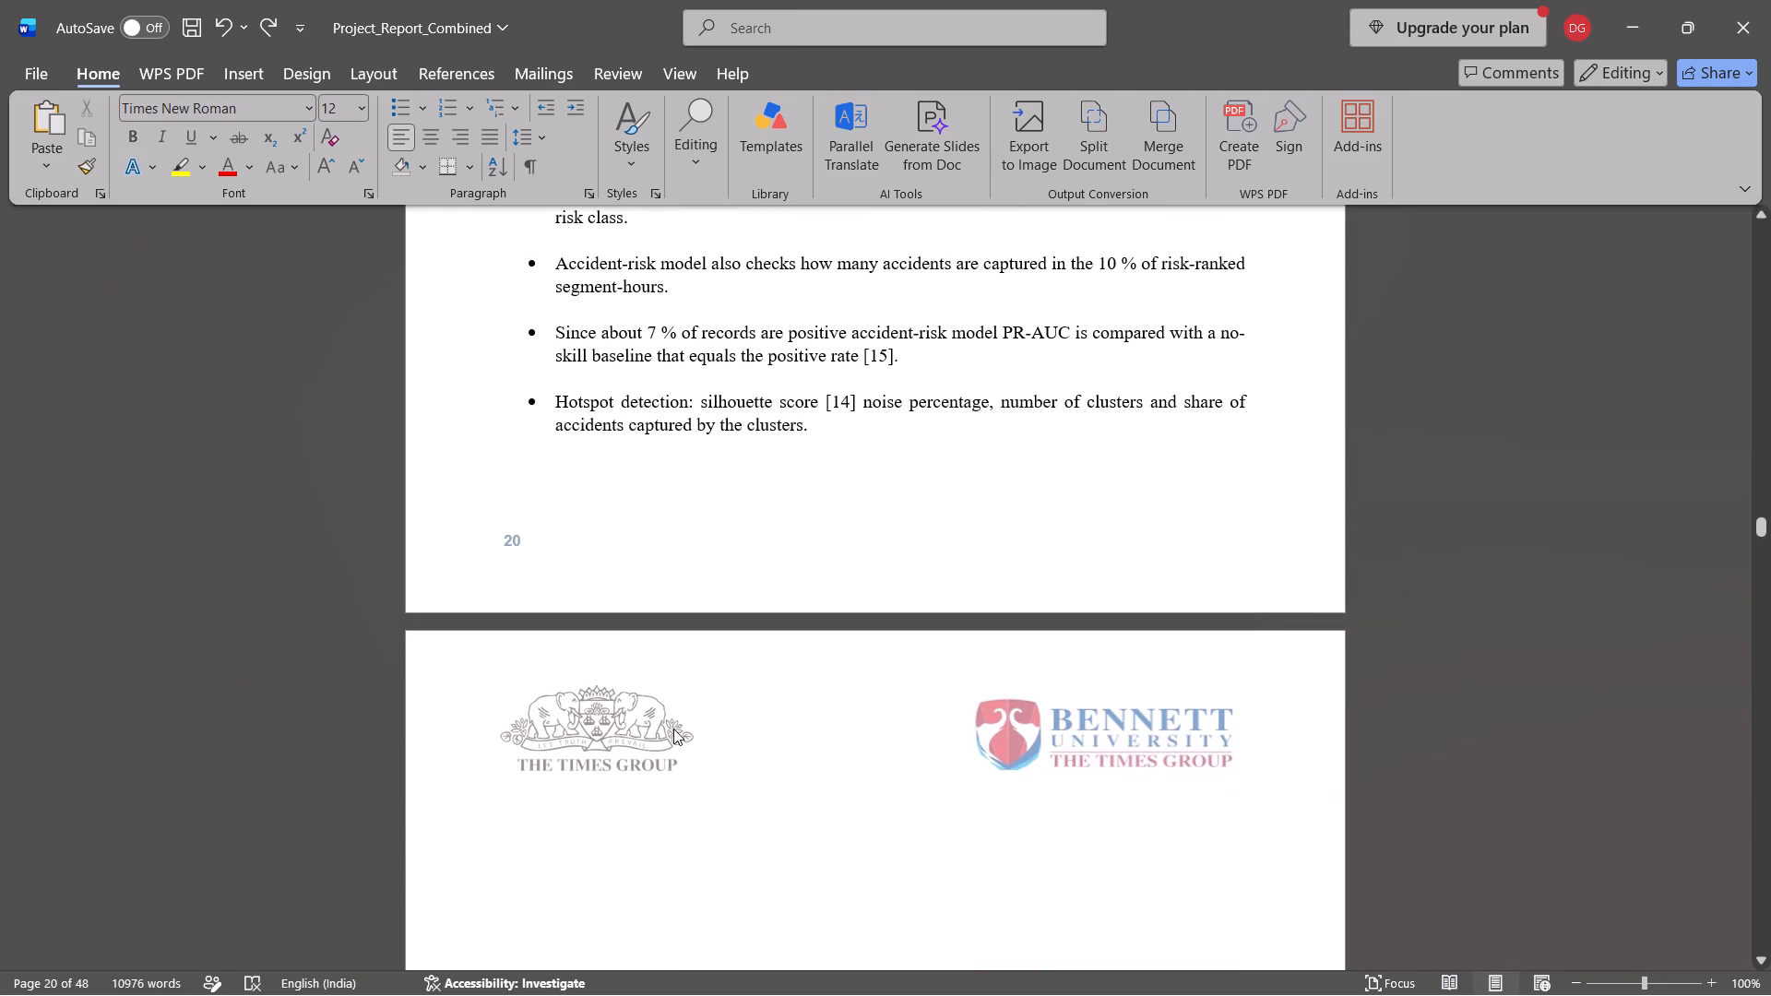
pyautogui.click(690, 741)
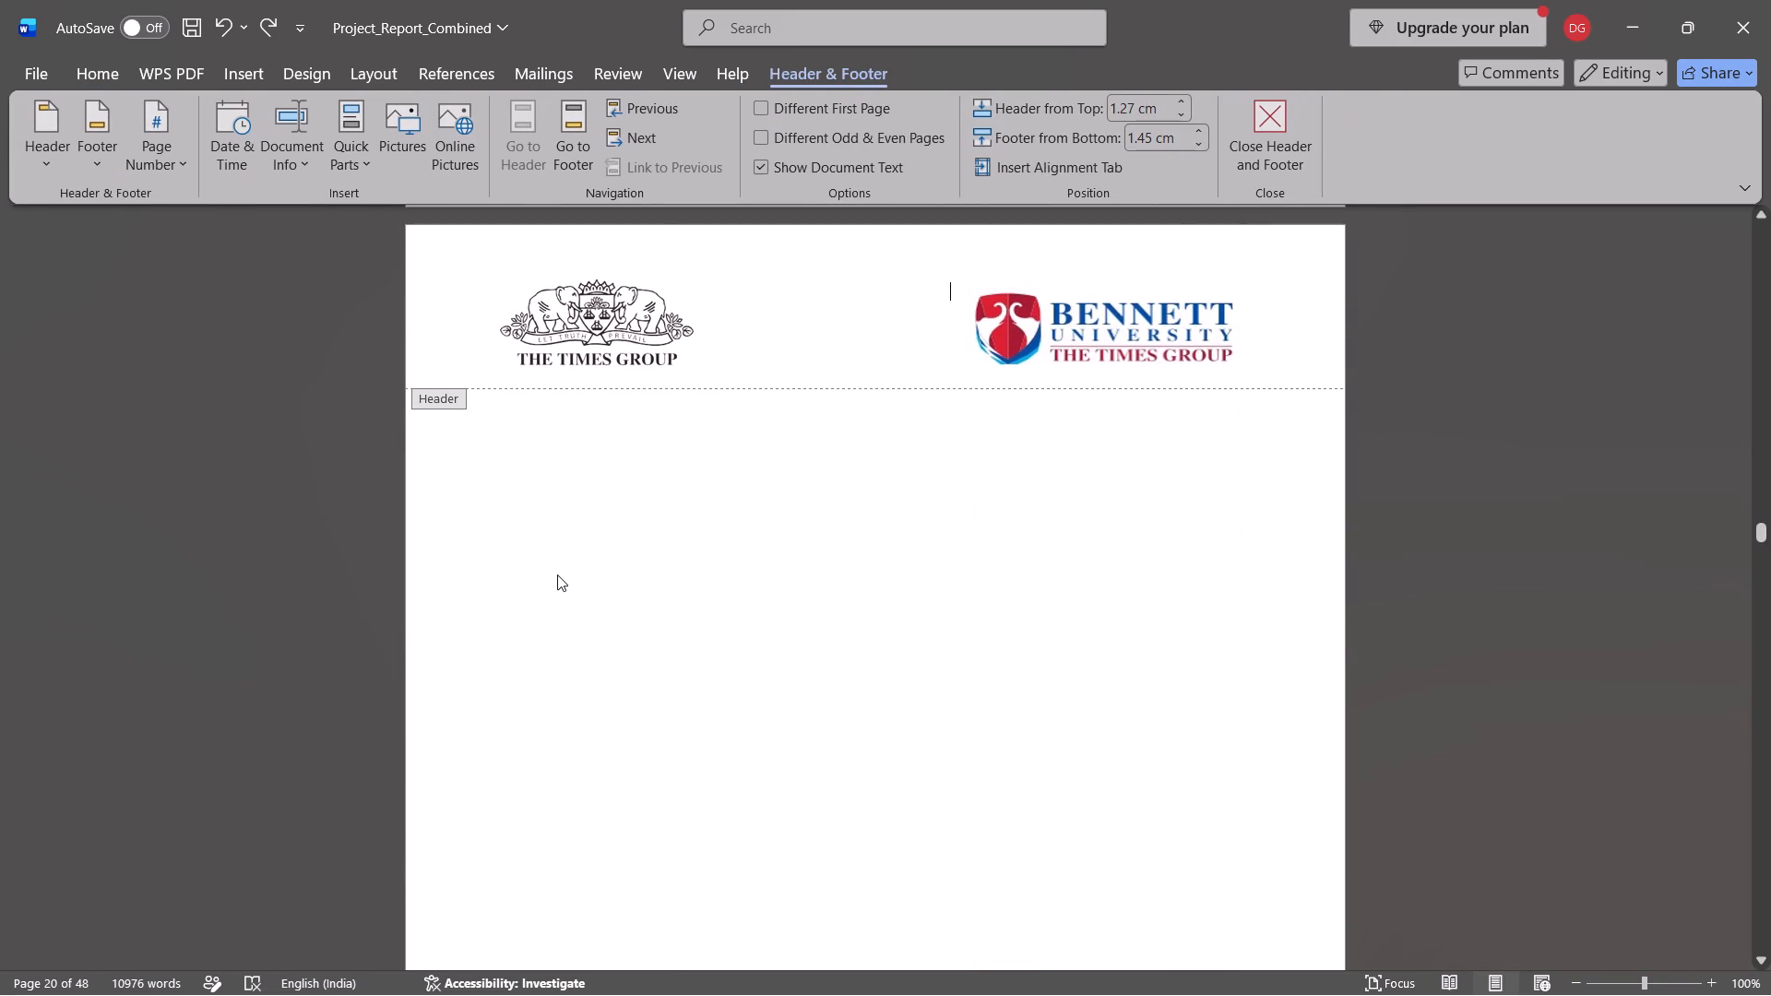
pyautogui.click(557, 575)
pyautogui.rightClick(557, 575)
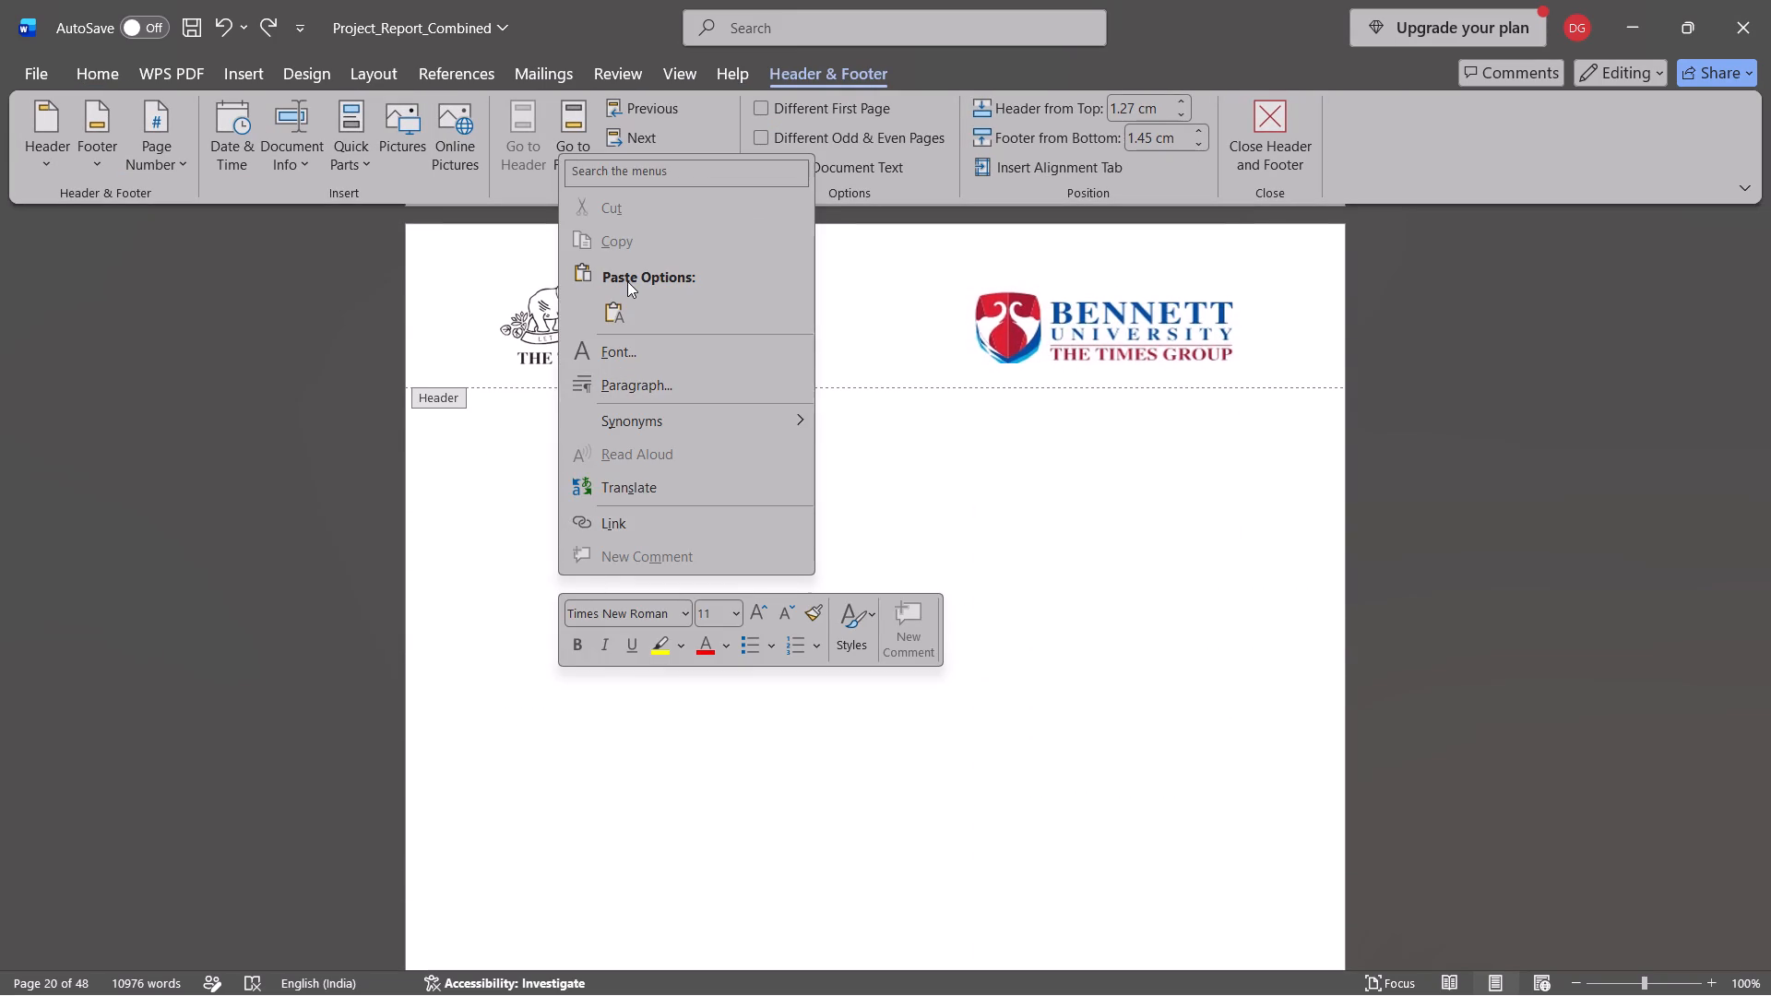
pyautogui.click(519, 478)
pyautogui.click(672, 521)
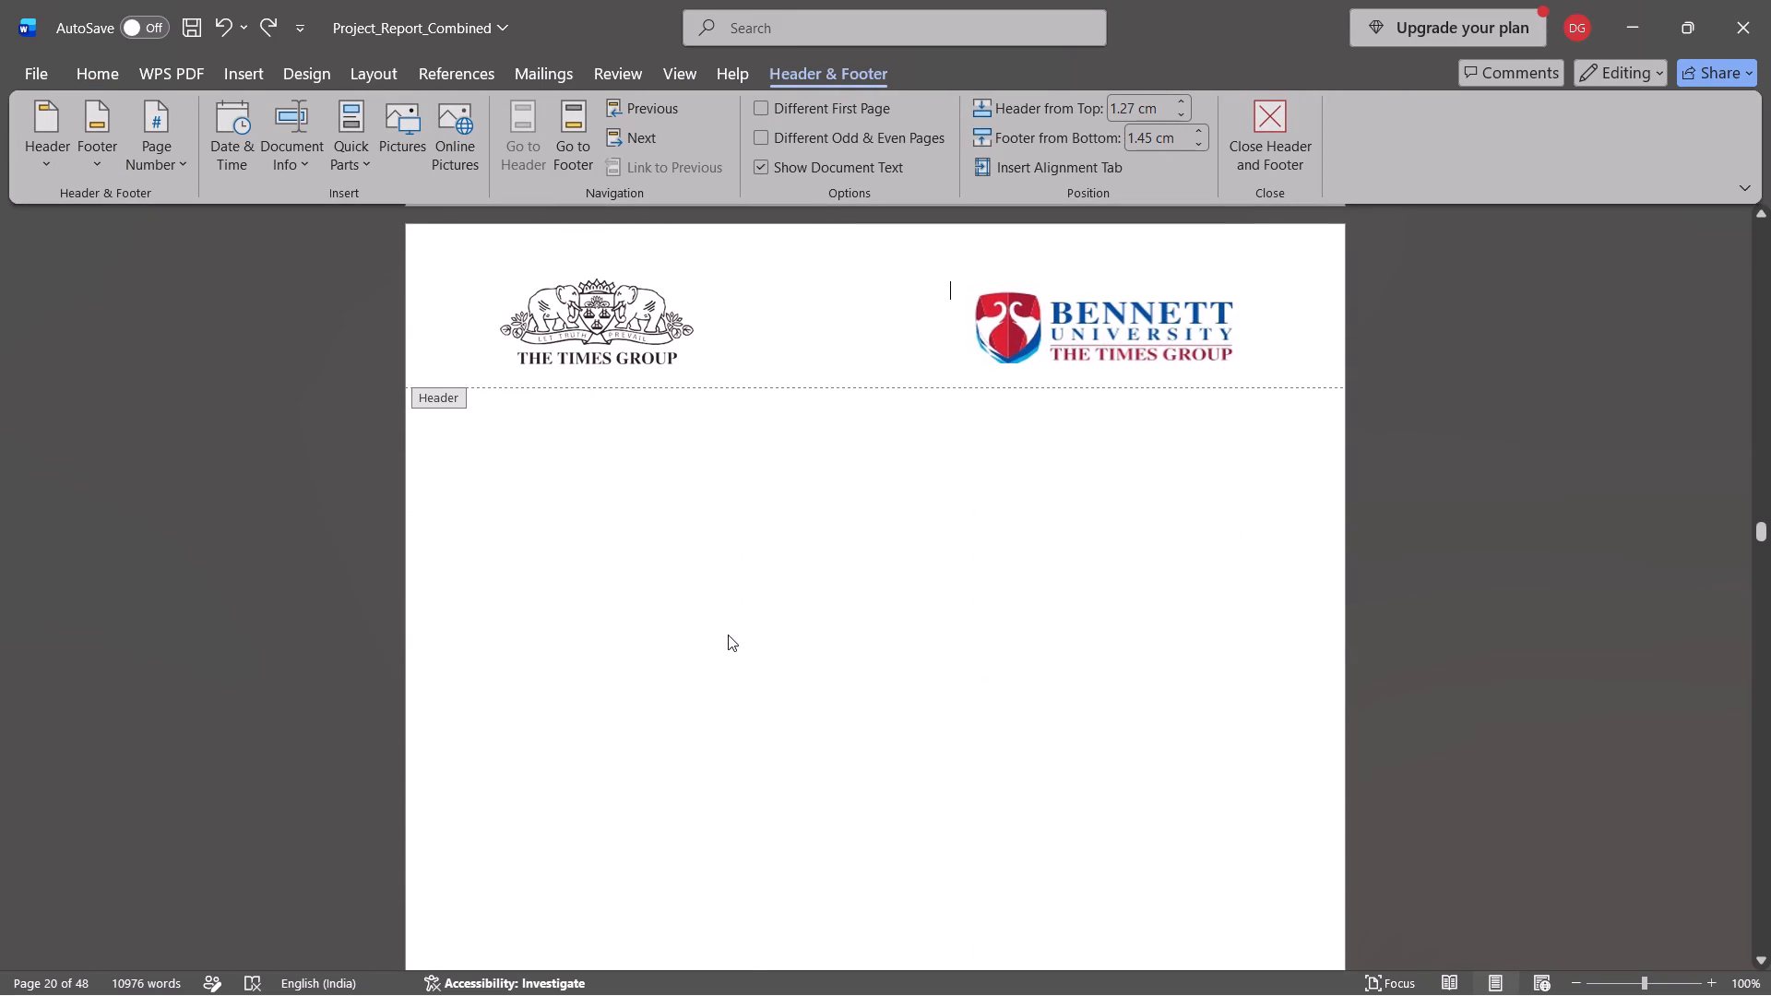
pyautogui.click(728, 634)
pyautogui.write('hgy')
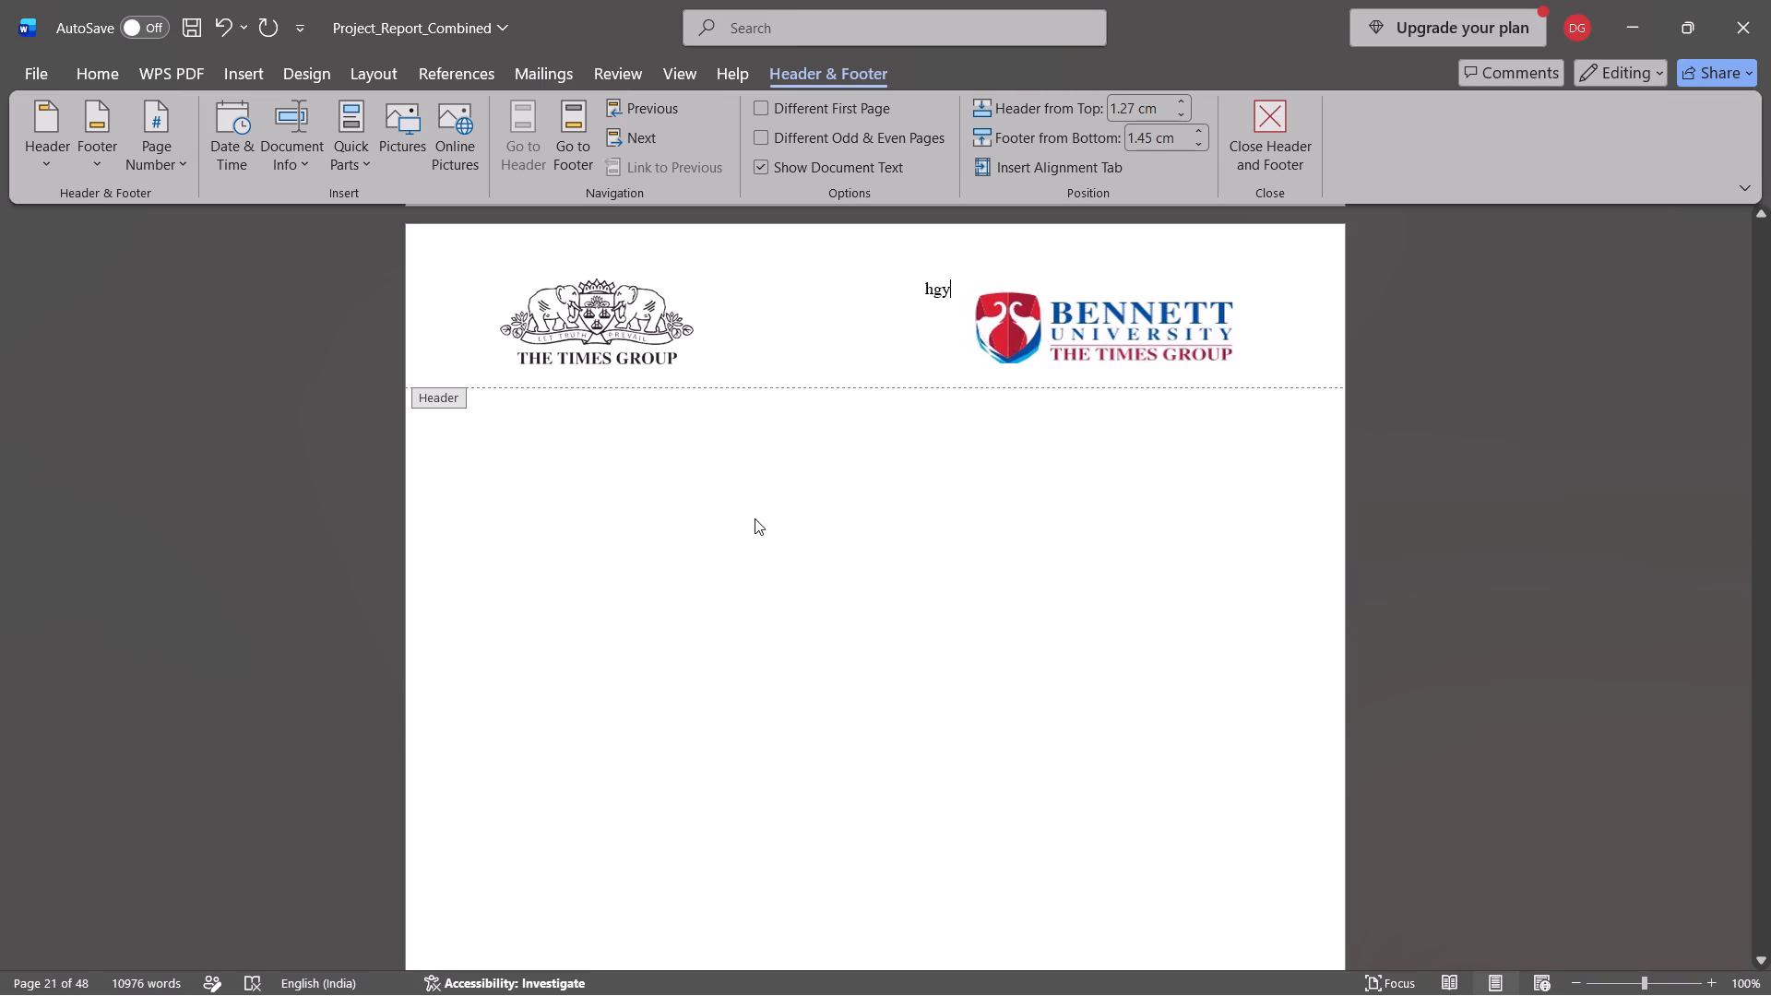
pyautogui.click(755, 518)
pyautogui.rightClick(755, 518)
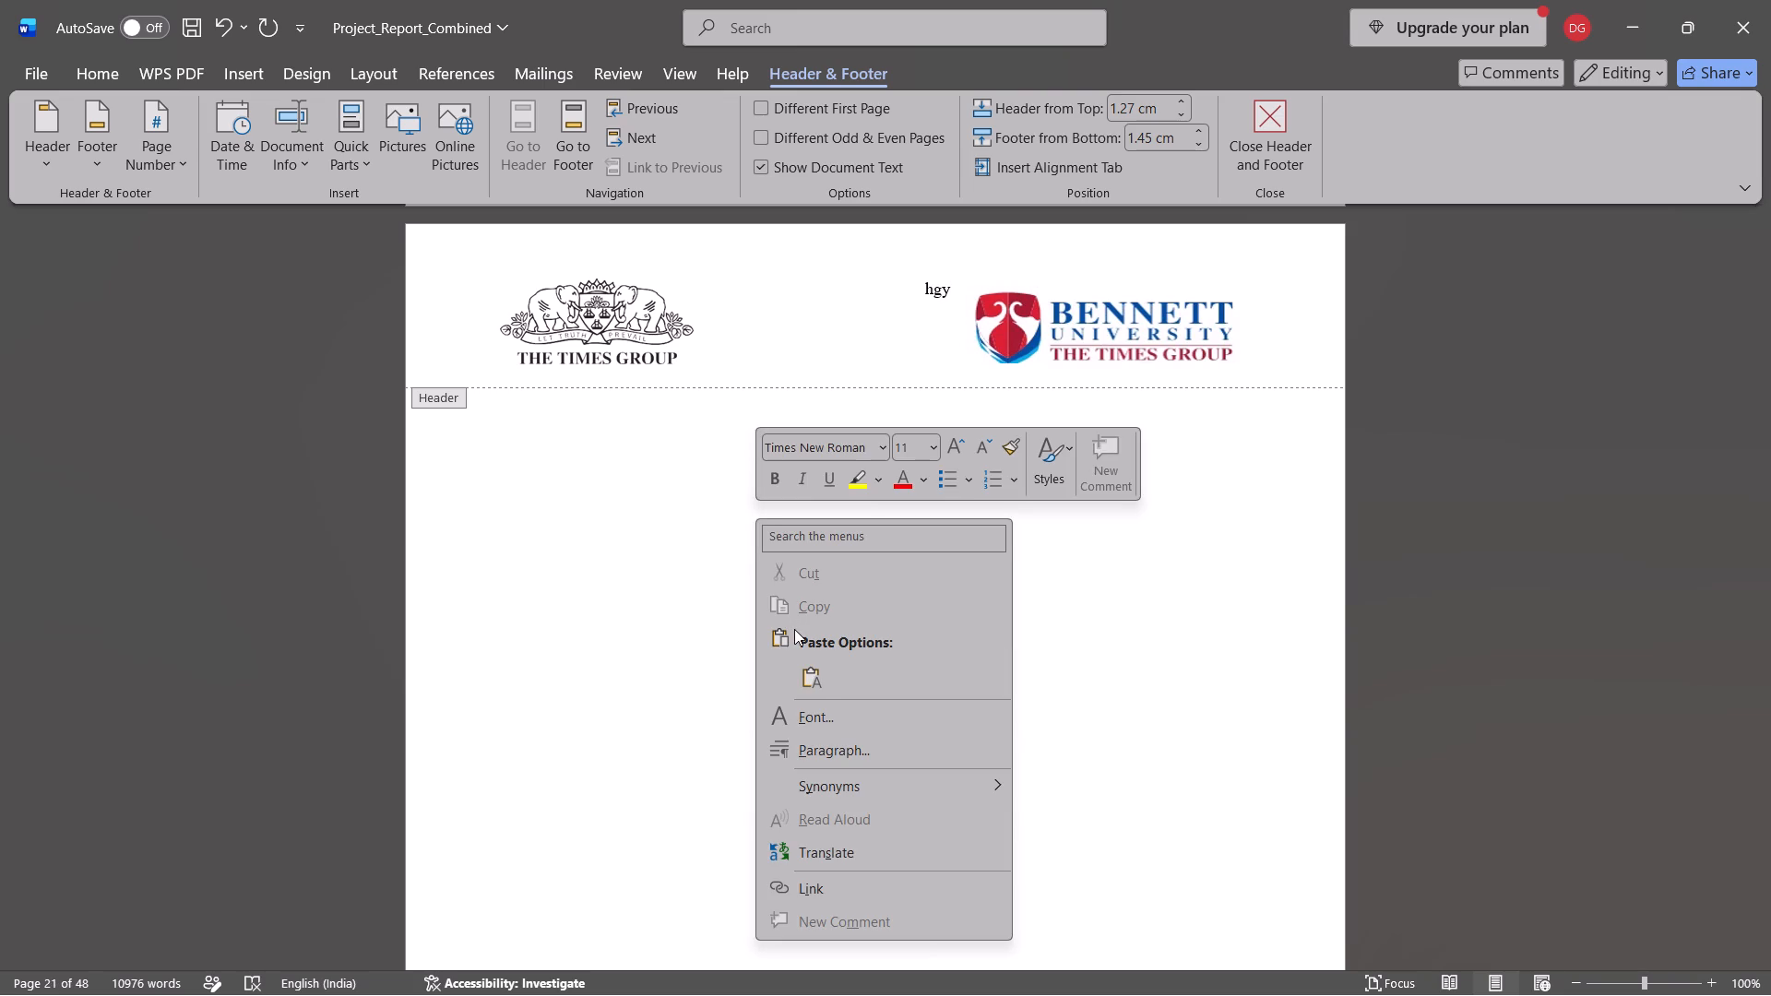
pyautogui.click(693, 589)
pyautogui.click(578, 384)
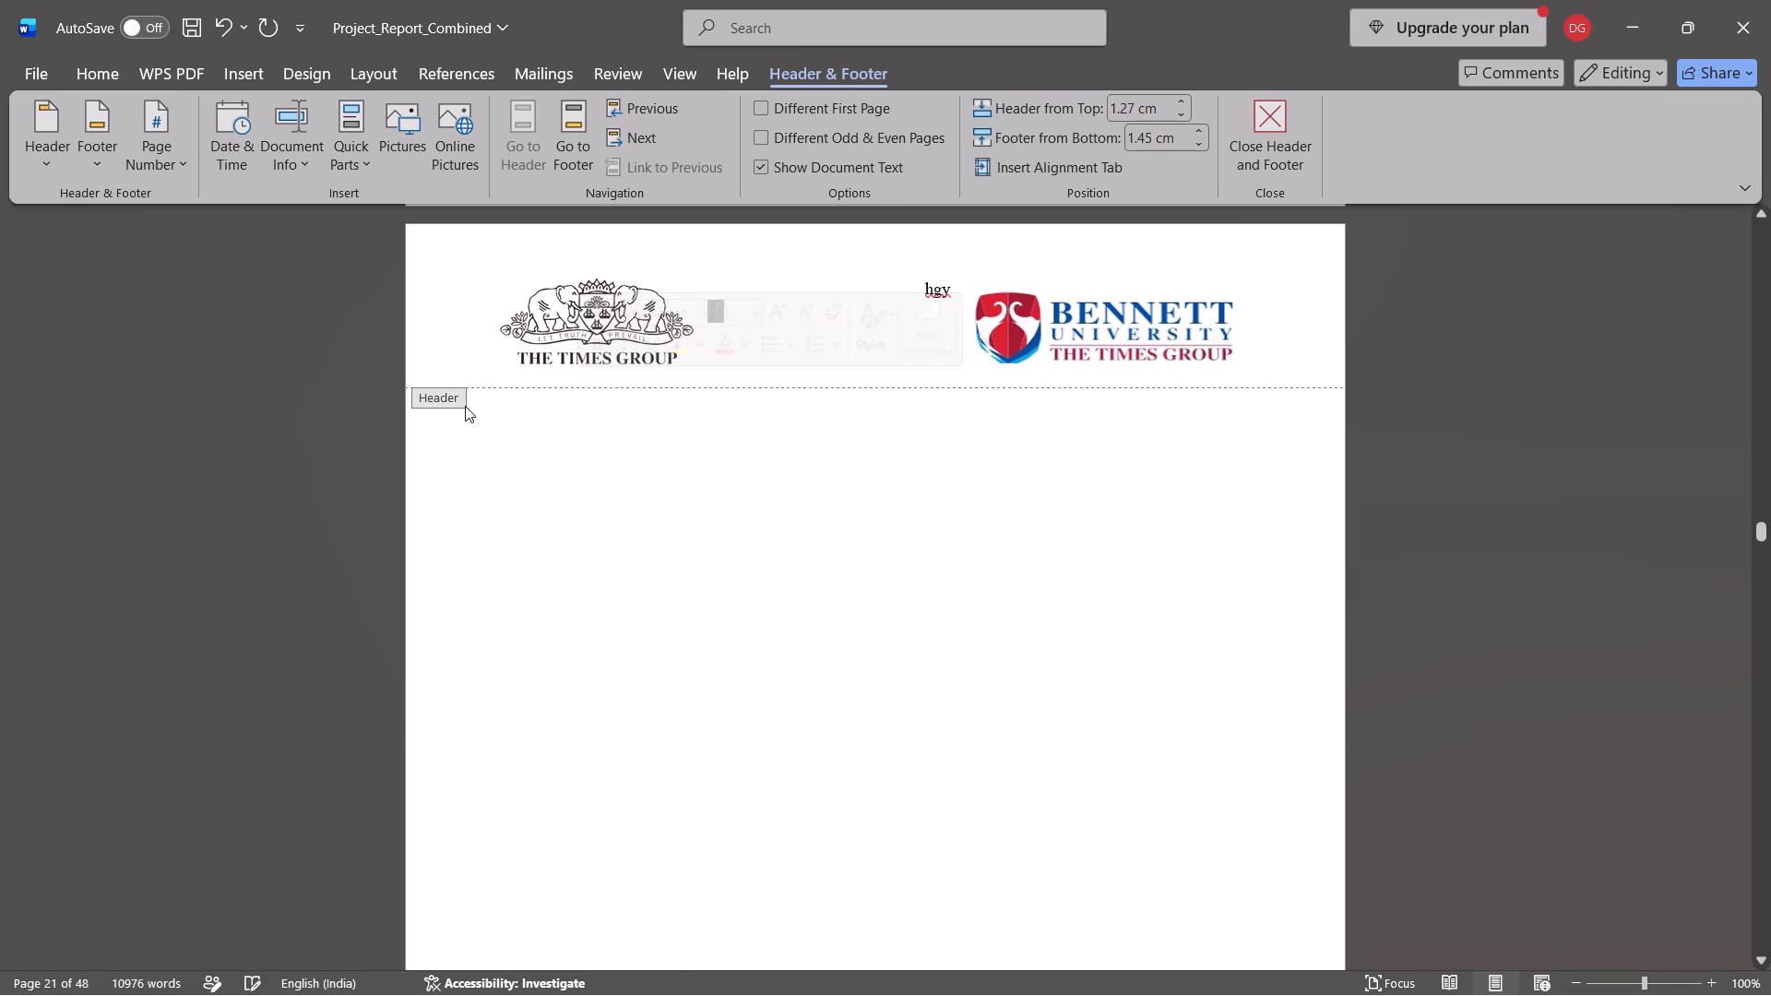
pyautogui.click(438, 402)
pyautogui.doubleClick(541, 516)
# Enter the test text "jh" at the top of the blank page before Chapter 3.
pyautogui.scroll(-2, 541, 516)
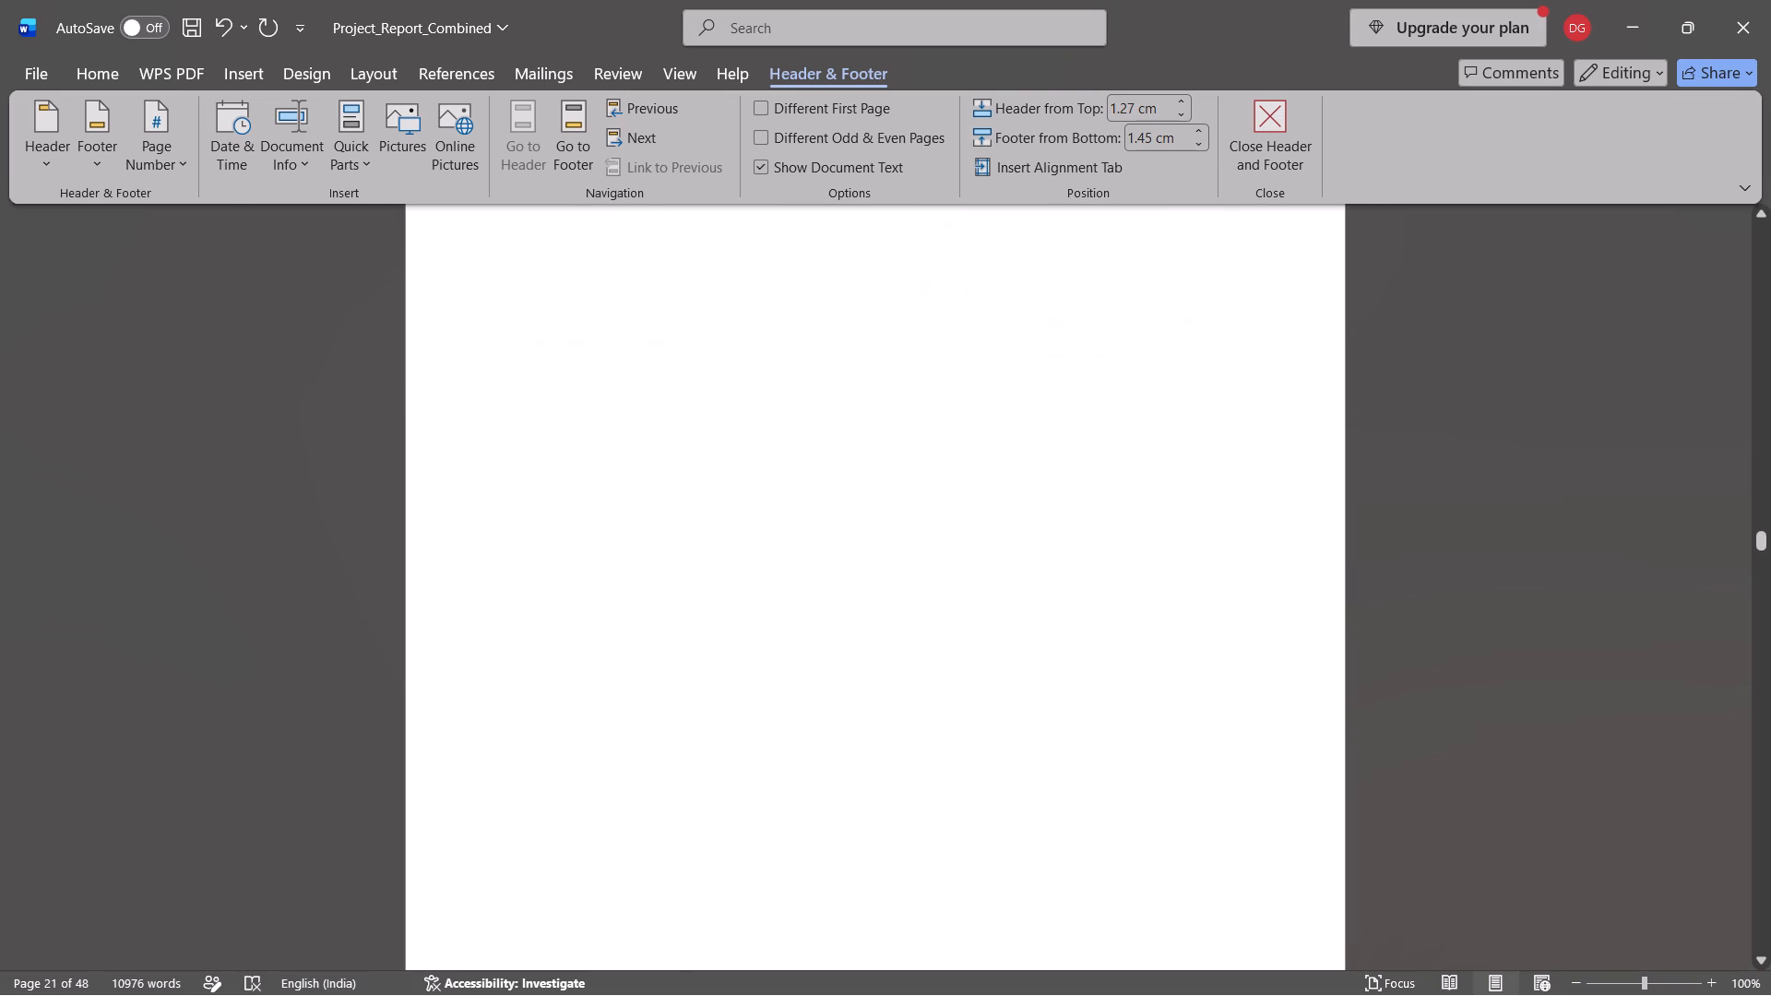
pyautogui.scroll(-2, 541, 516)
pyautogui.scroll(1, 541, 516)
pyautogui.rightClick(541, 516)
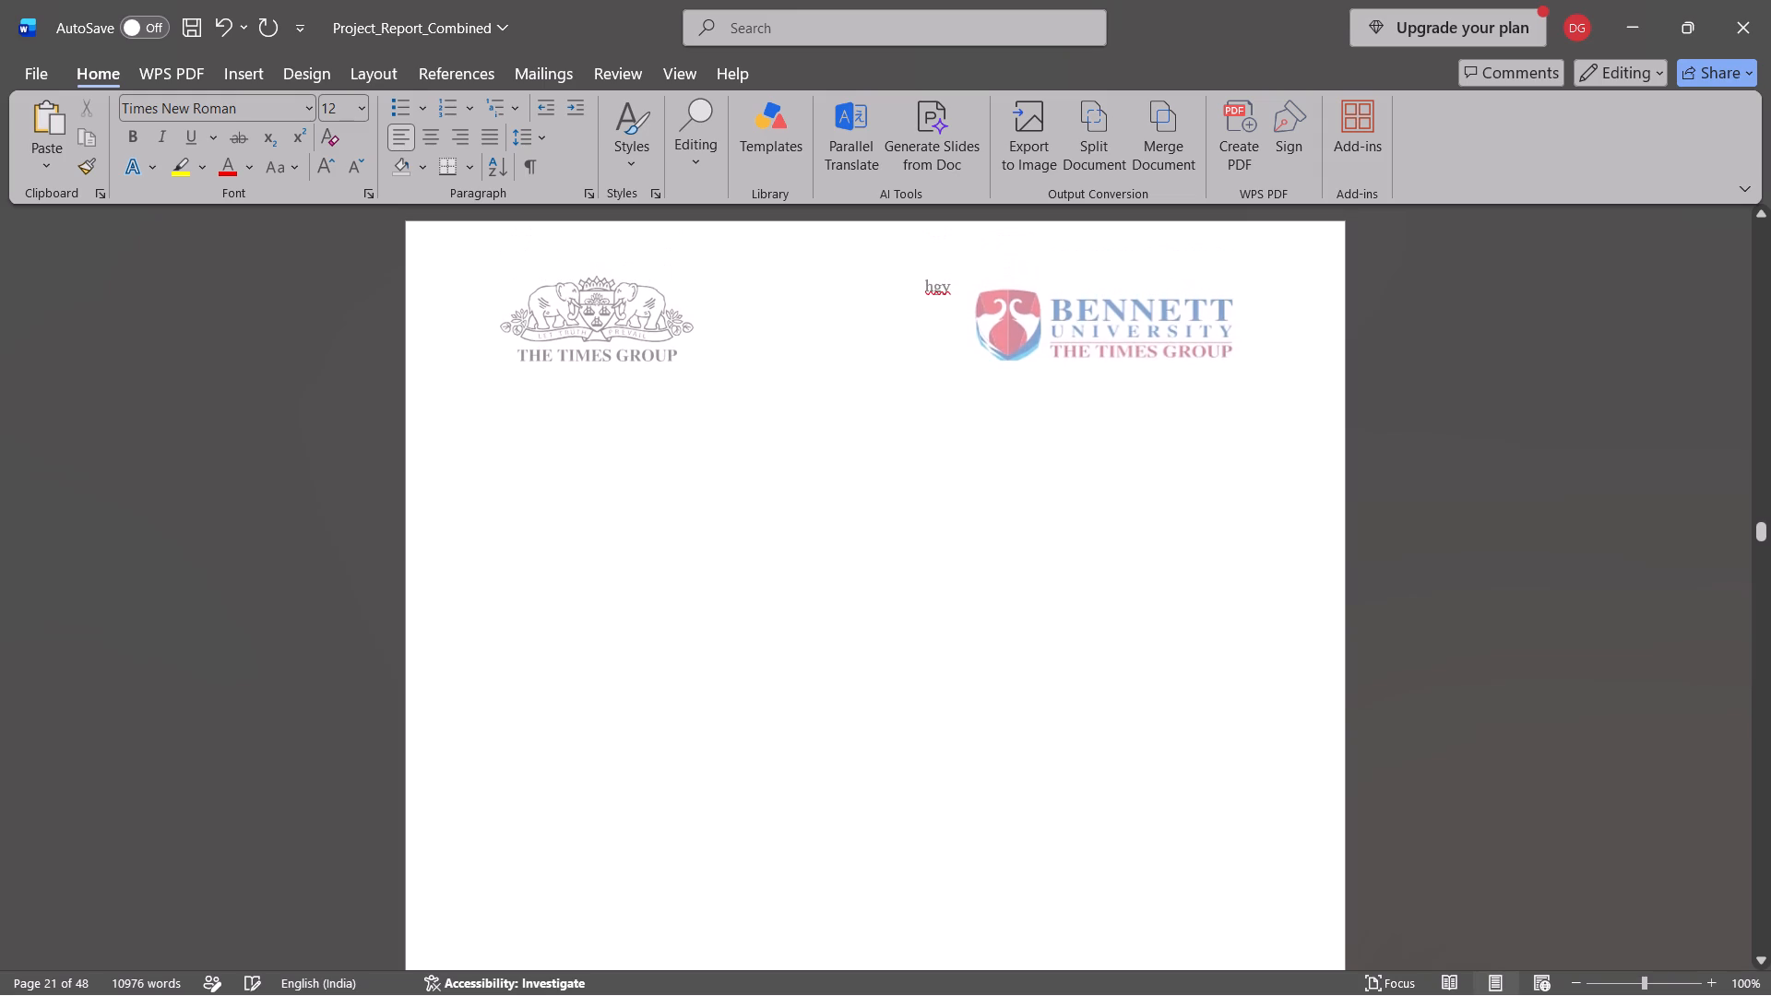
pyautogui.click(528, 516)
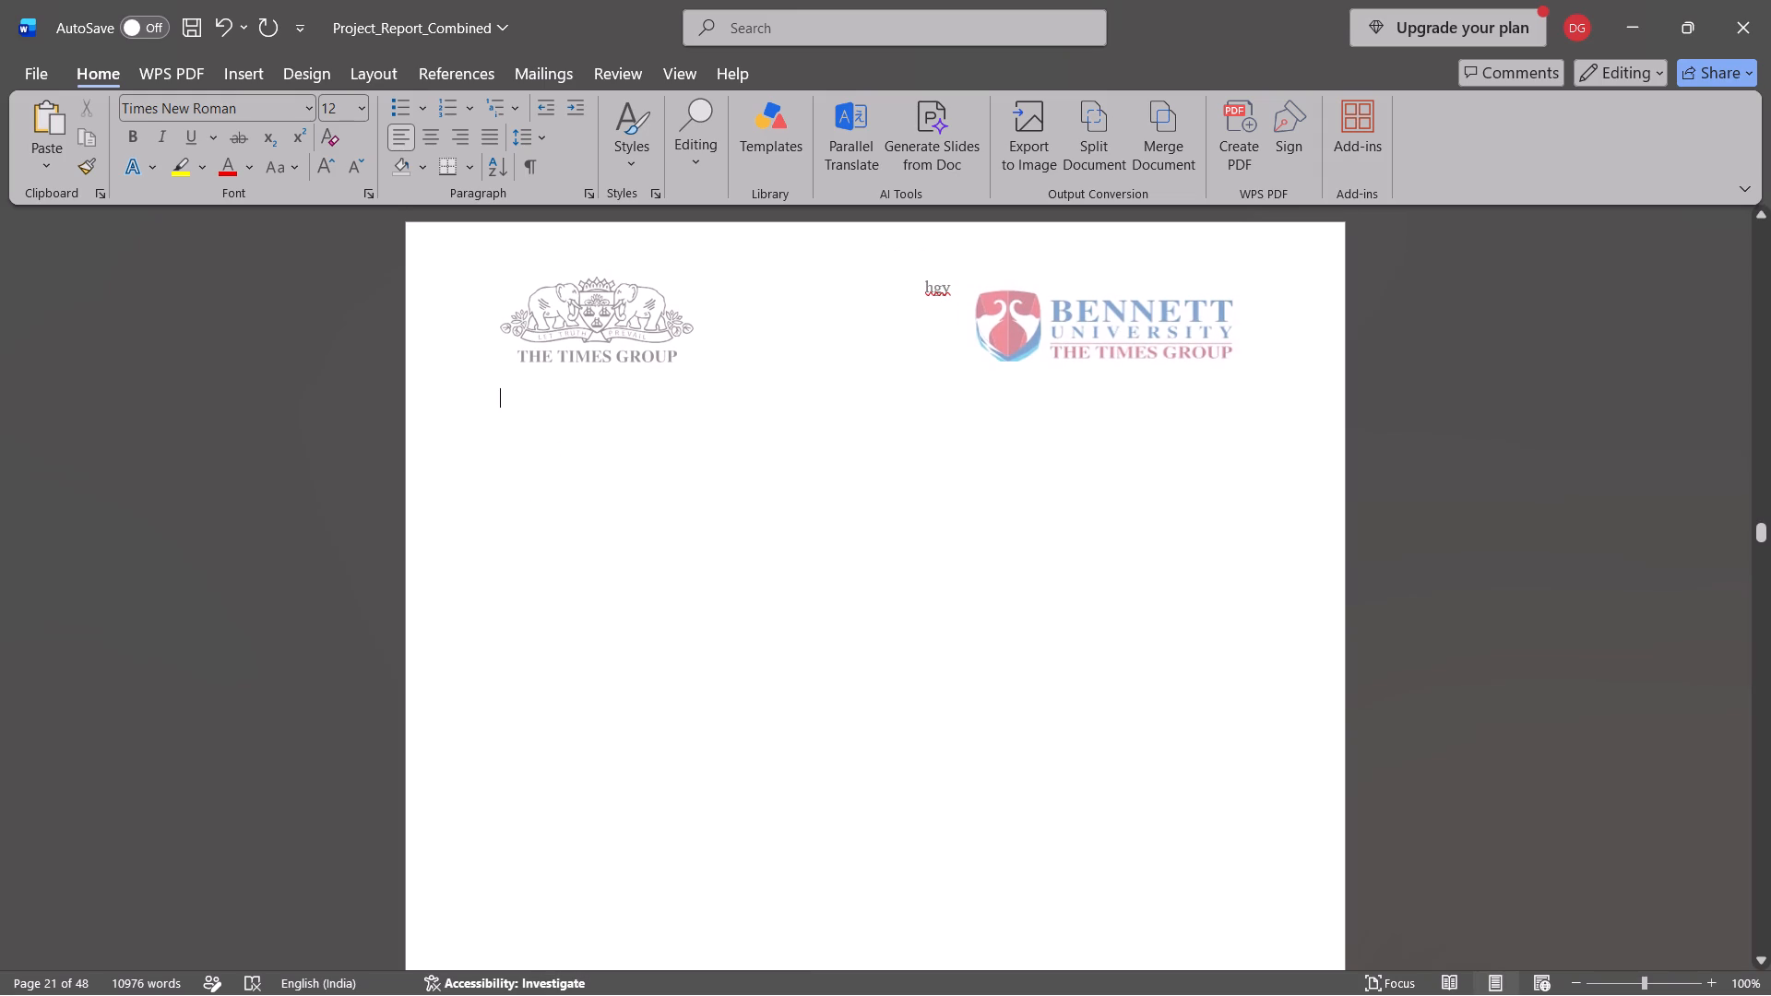
pyautogui.press('j')
pyautogui.write('hg')
pyautogui.press('BackSpace')
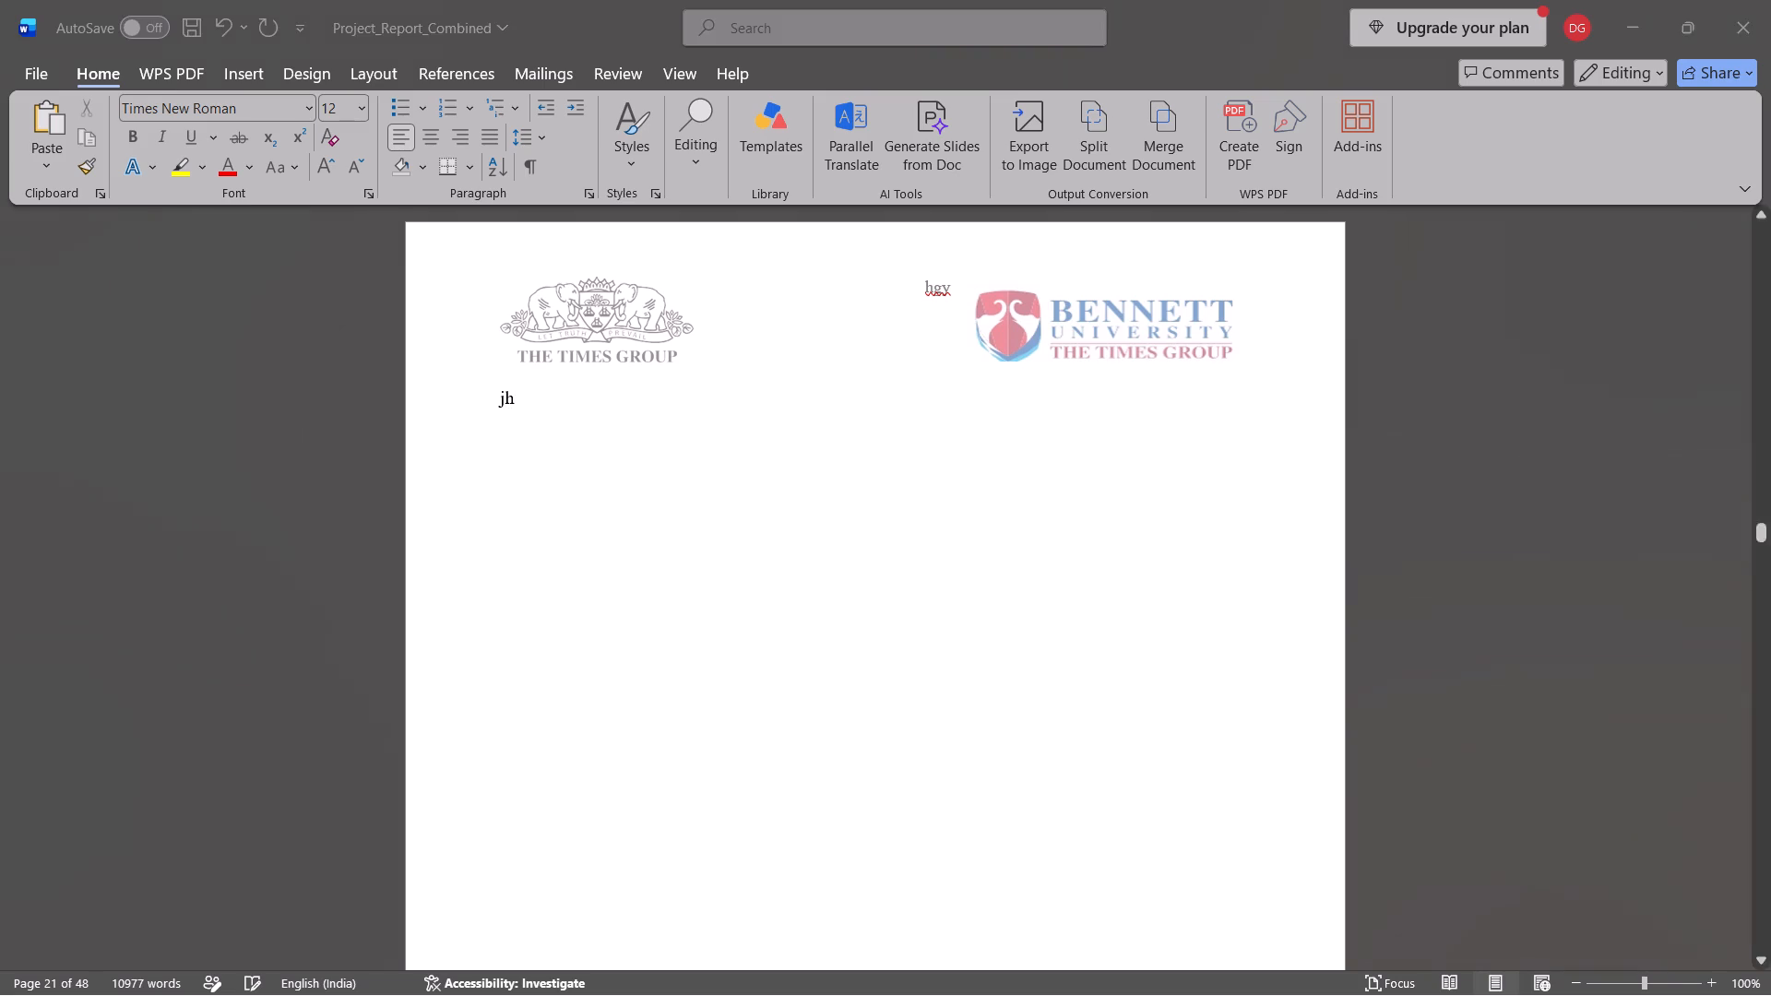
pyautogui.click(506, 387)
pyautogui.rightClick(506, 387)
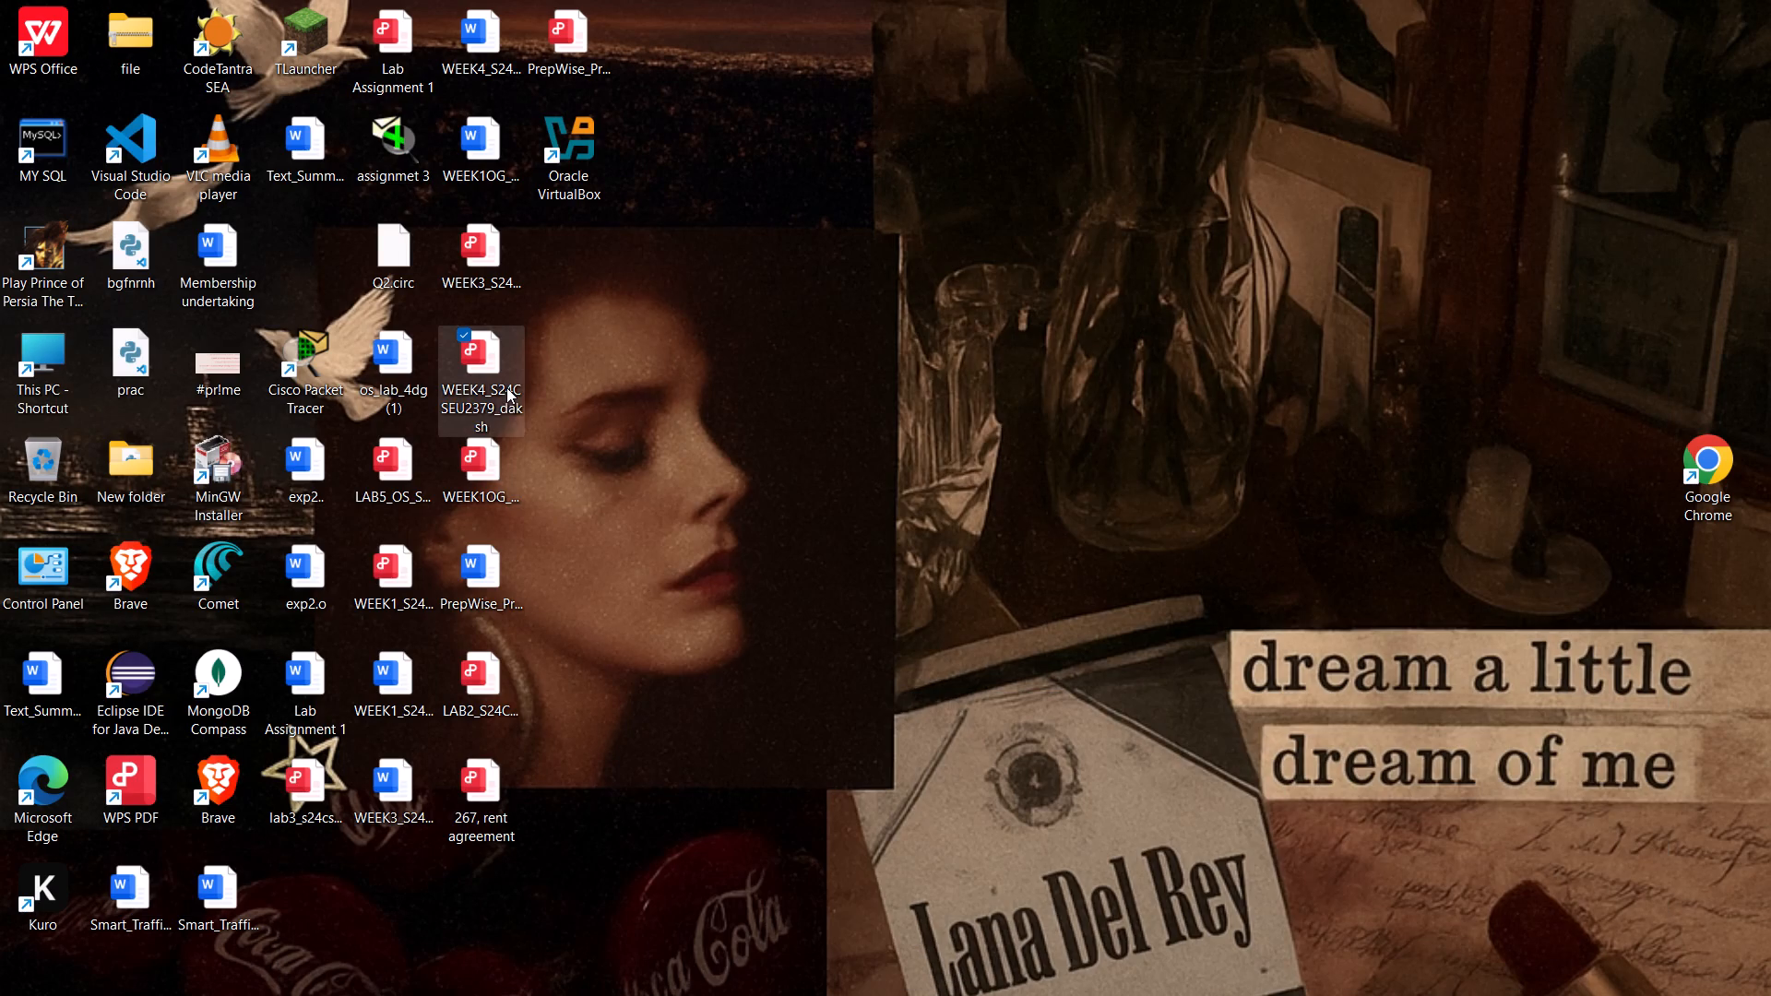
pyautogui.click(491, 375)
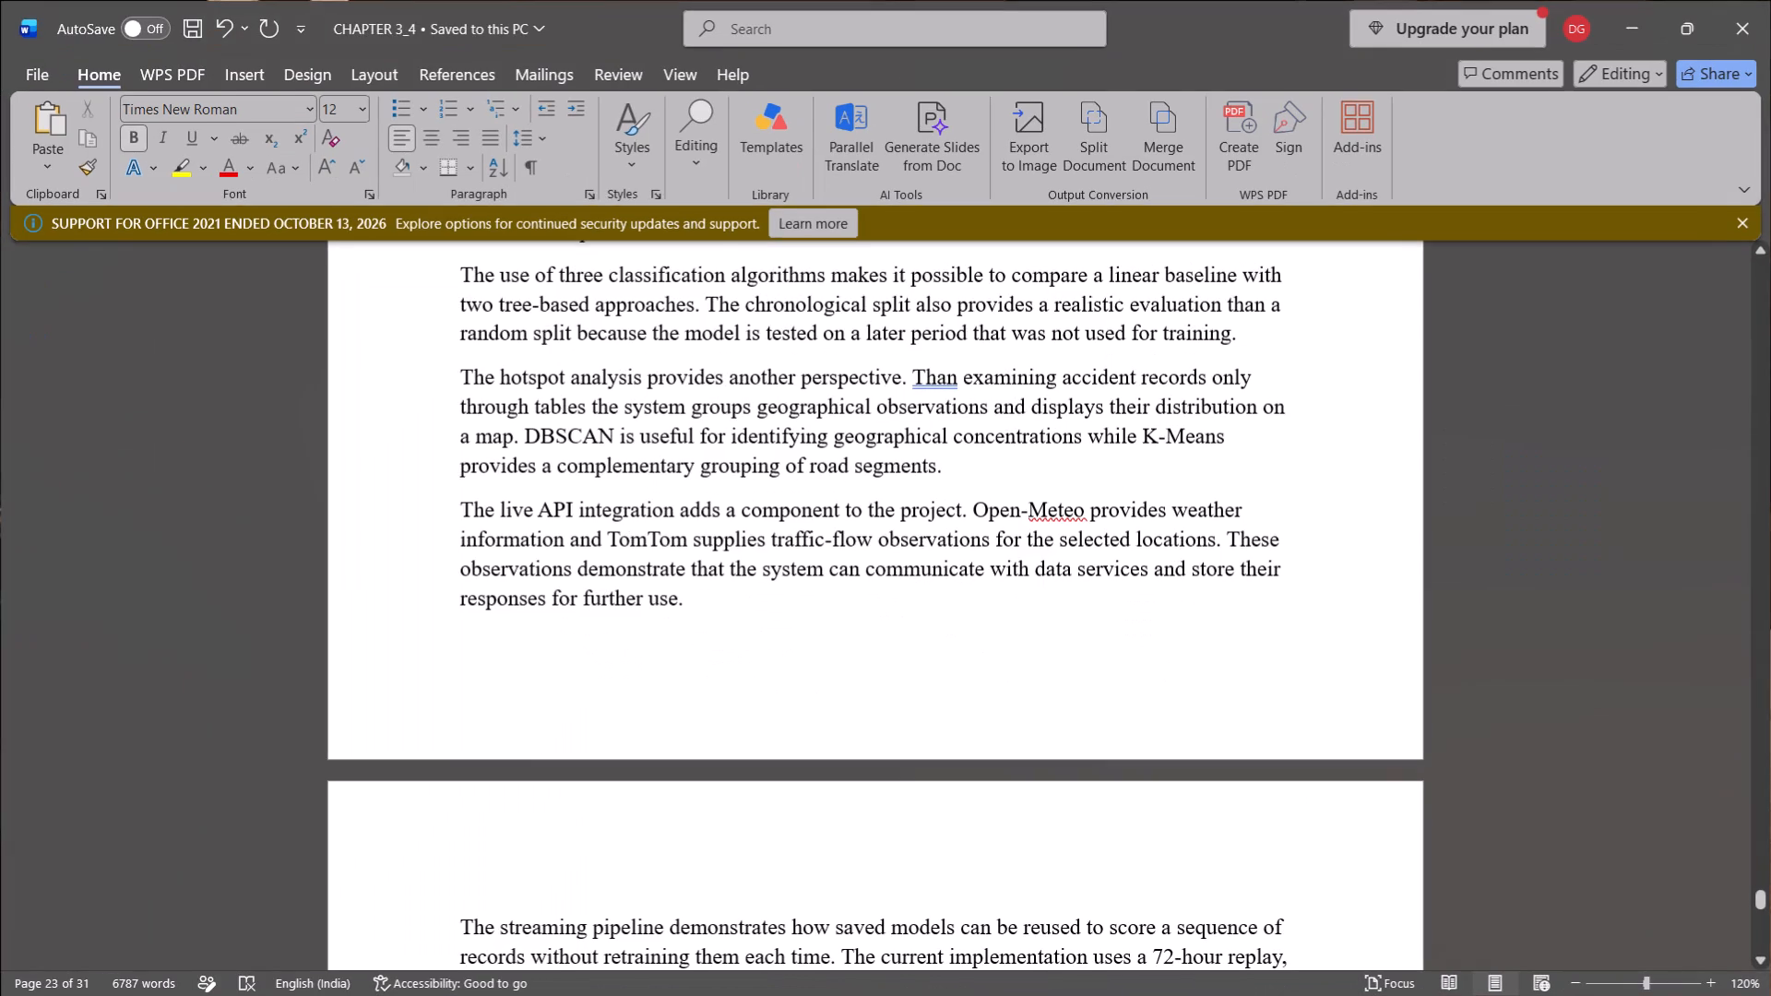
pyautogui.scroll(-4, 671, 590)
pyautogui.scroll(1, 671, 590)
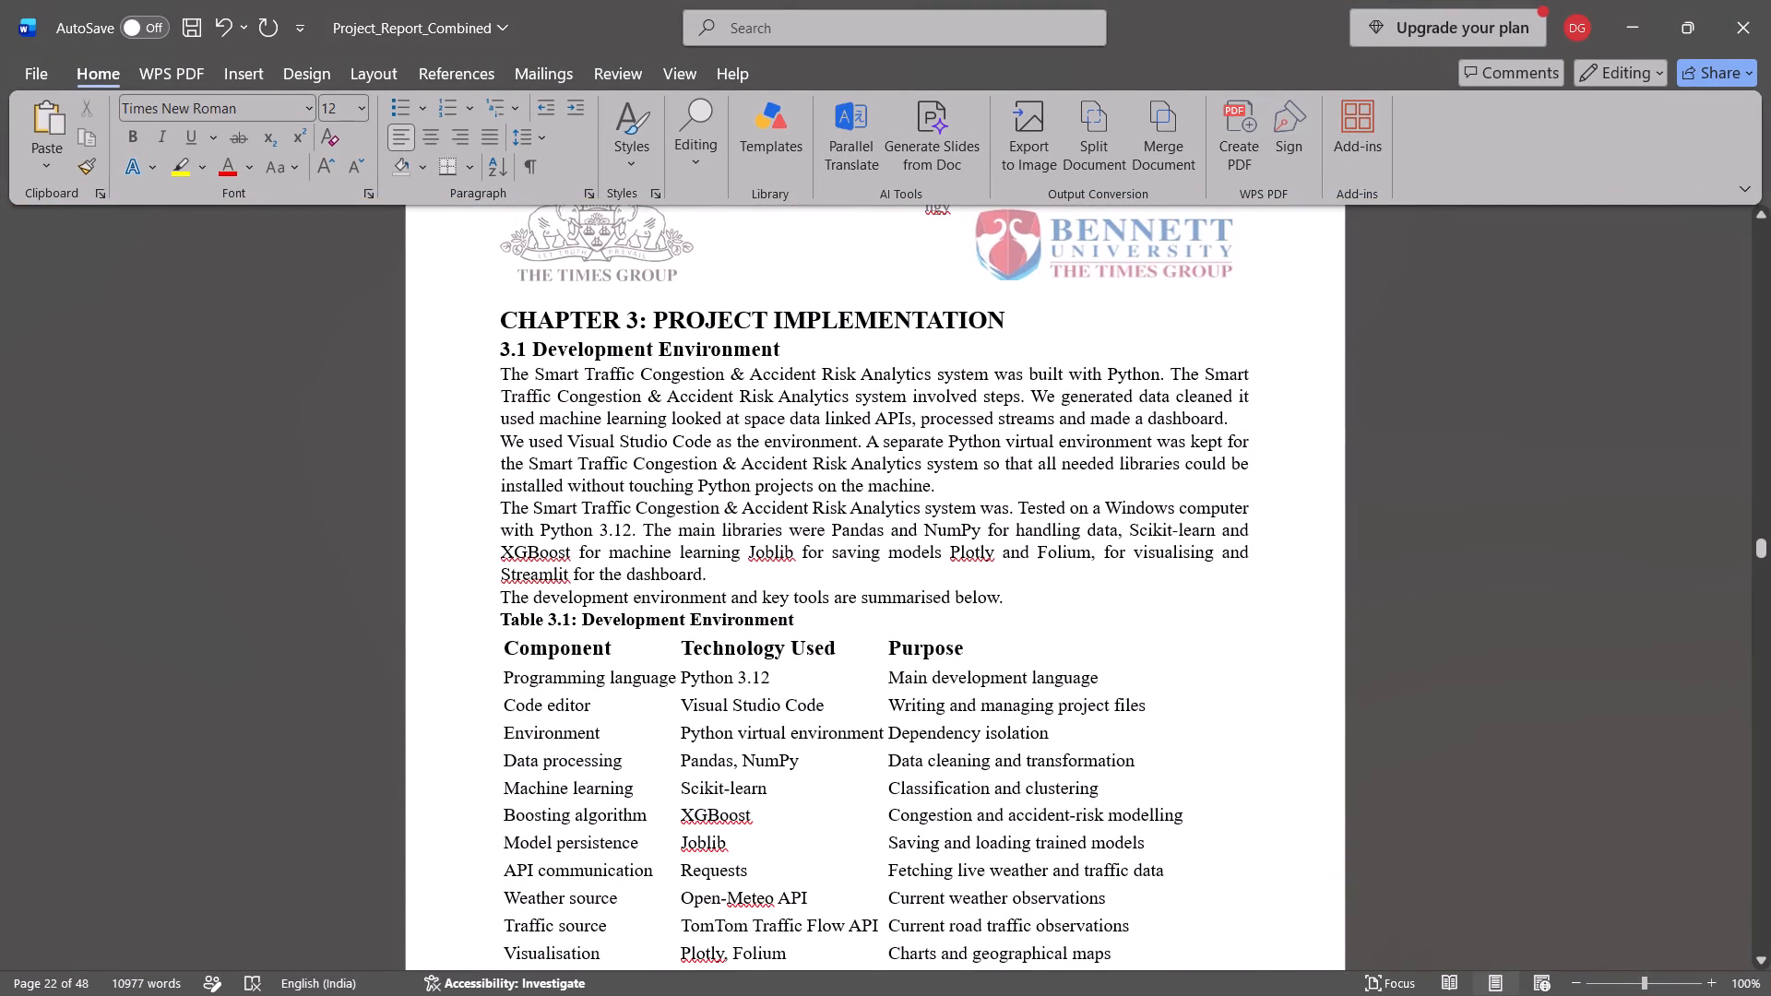
# Insert a blank line above and a blank line below the heading "3.1 Development Environment".
pyautogui.click(500, 350)
pyautogui.press('Return')
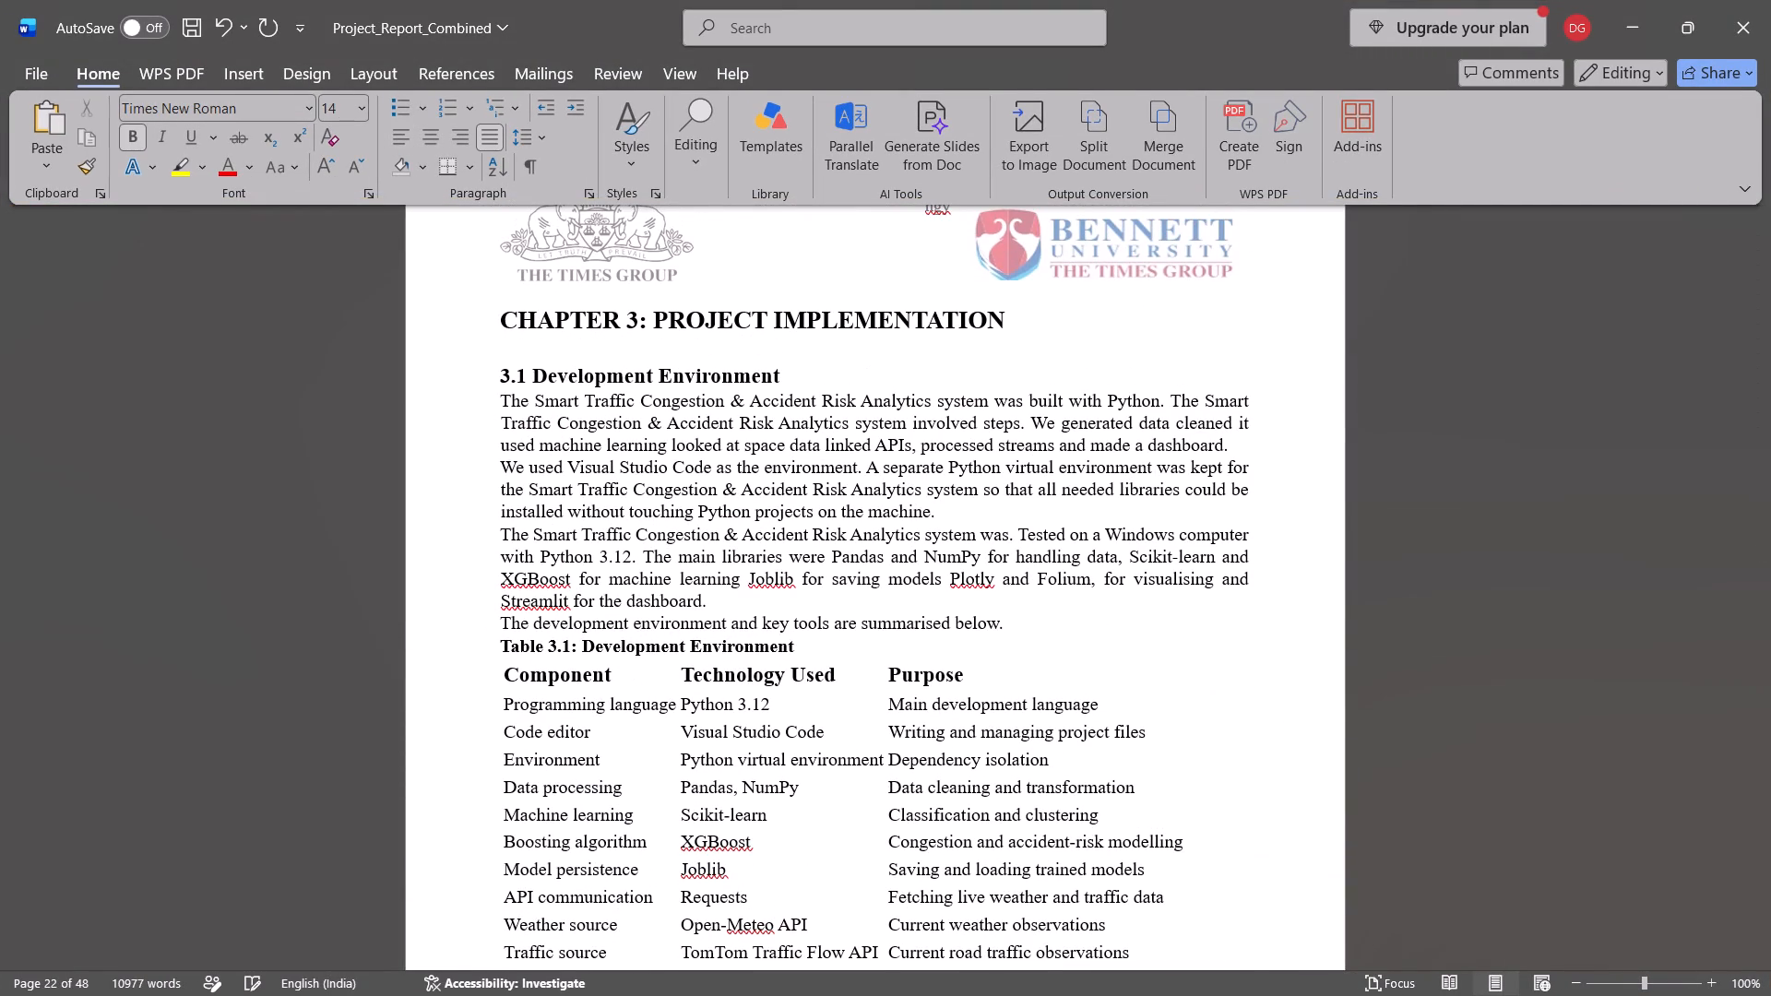
pyautogui.press('Down')
pyautogui.press('Return')
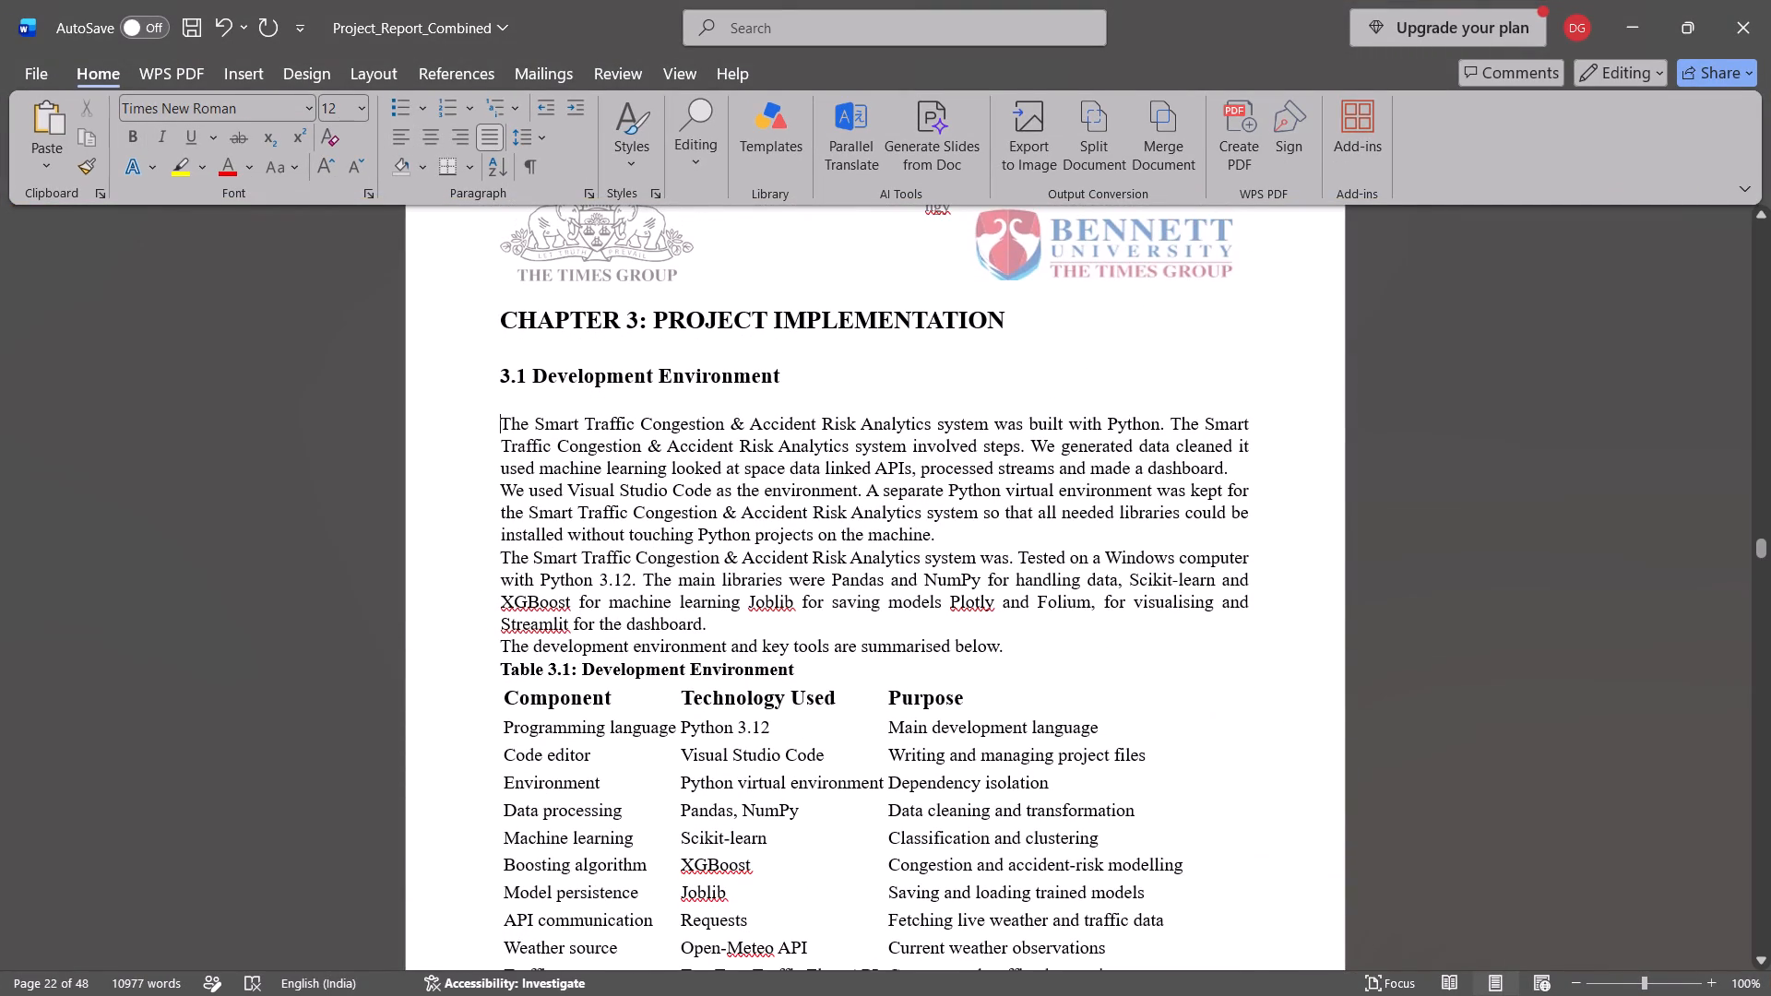
# Separate the four body paragraphs of section 3.1 with a blank line between each.
pyautogui.click(603, 456)
pyautogui.moveTo(648, 490); pyautogui.dragTo(576, 450)
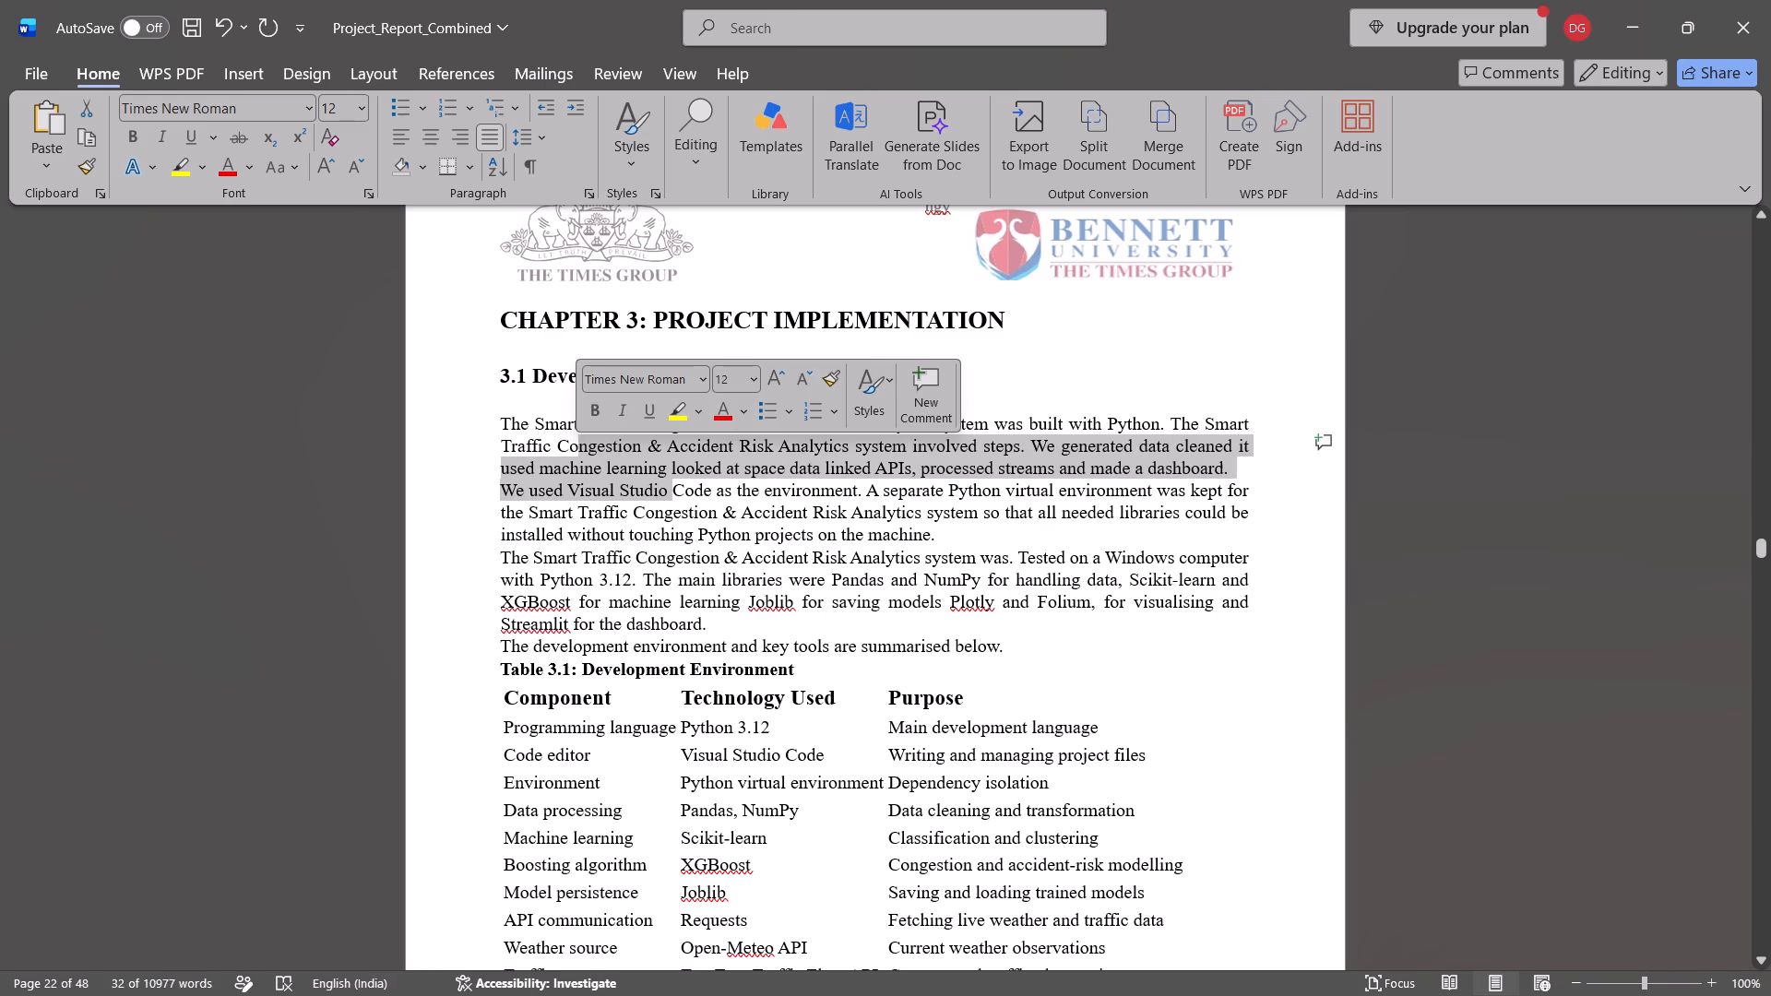
pyautogui.click(766, 568)
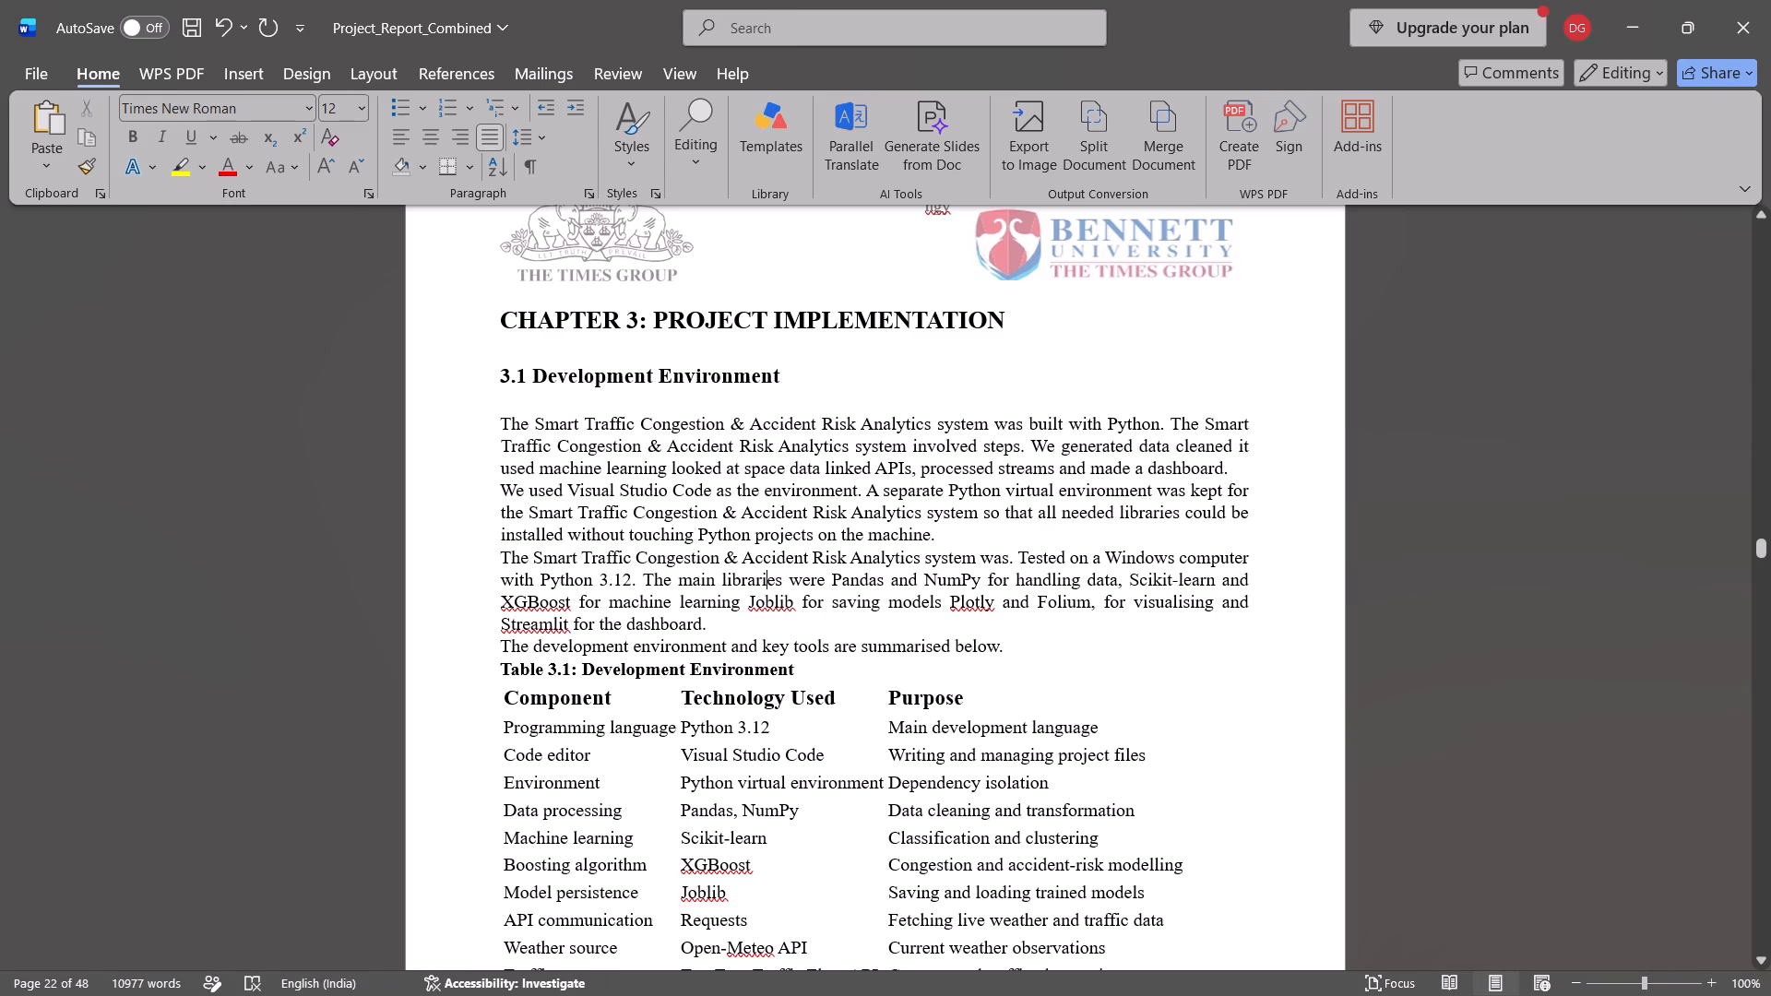
pyautogui.click(503, 554)
pyautogui.press('Return')
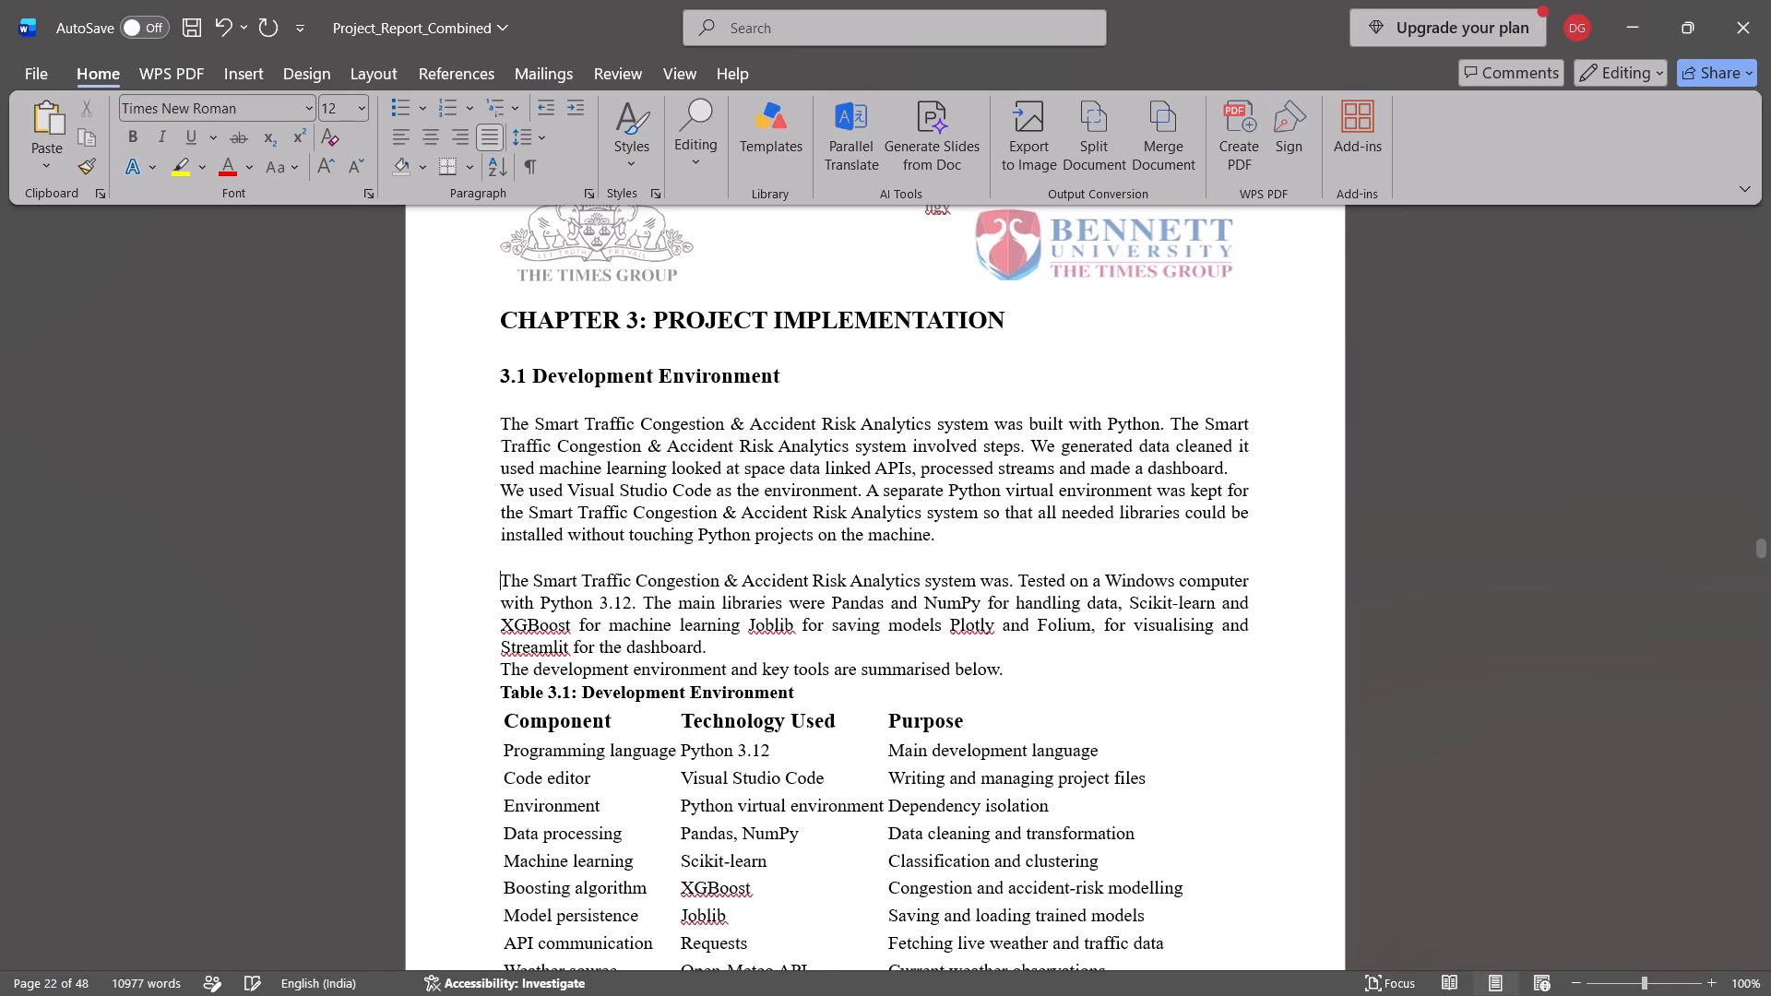
pyautogui.click(502, 492)
pyautogui.press('Return')
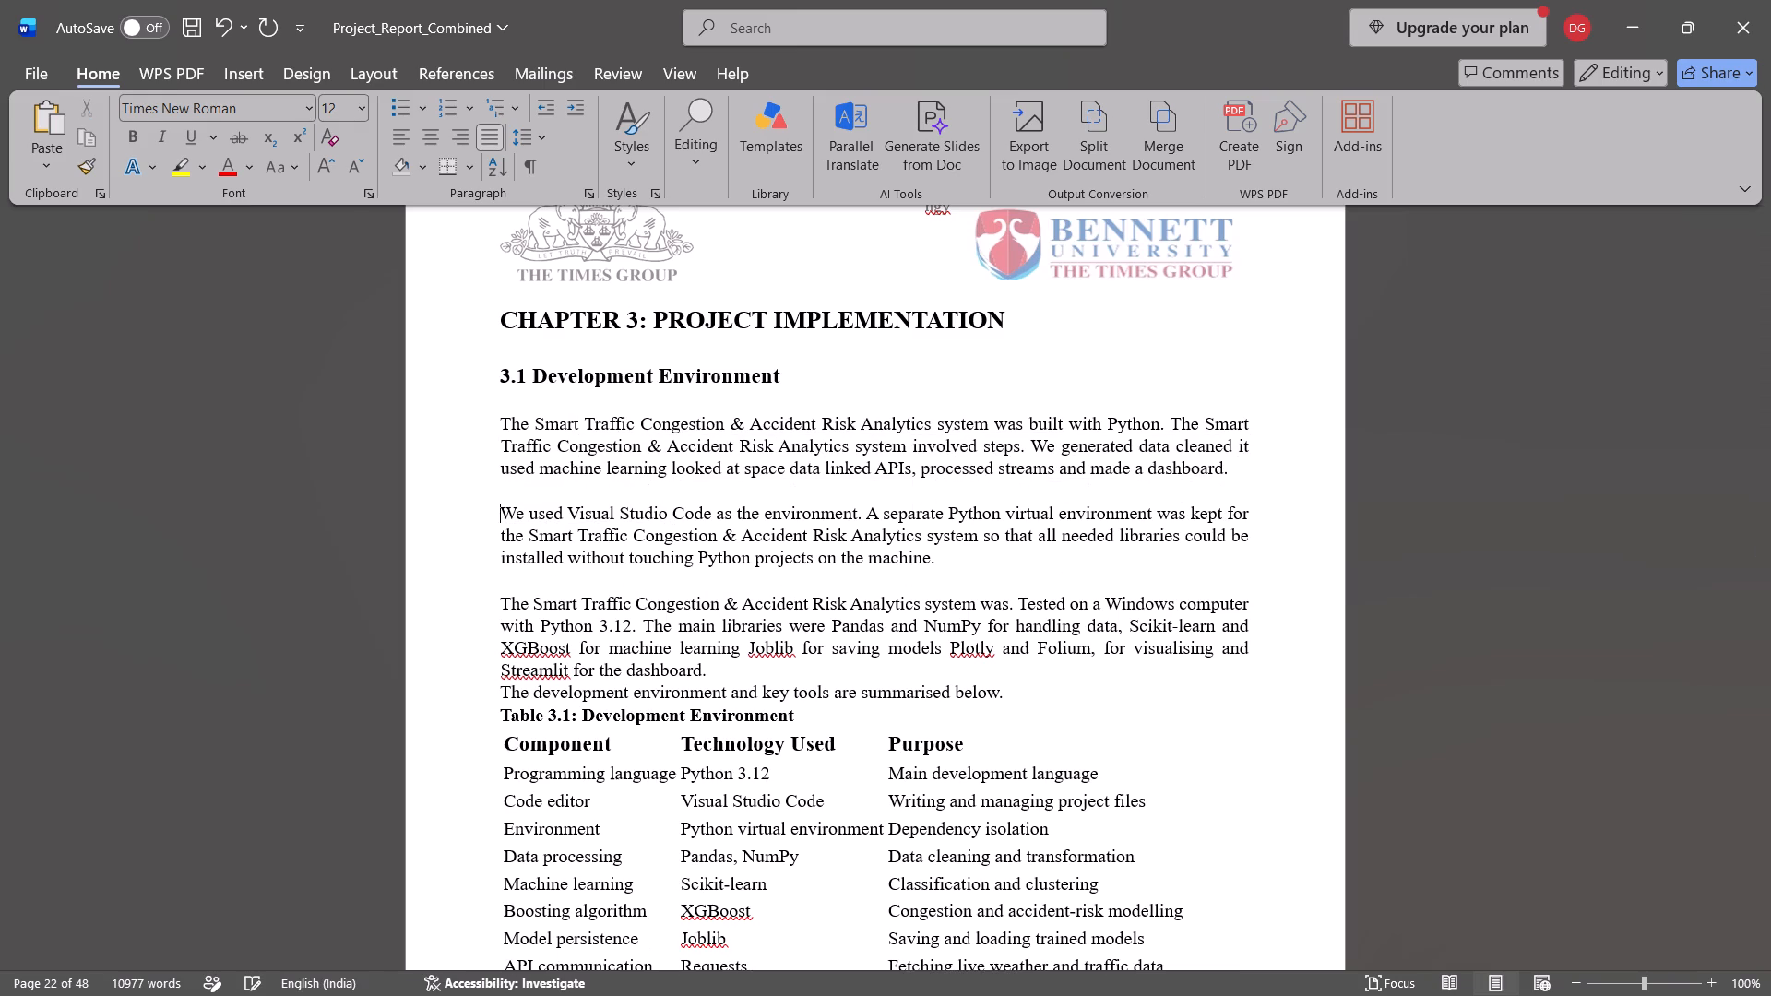
pyautogui.click(499, 692)
pyautogui.press('Return')
# Switch to the CHAPTER 3_4 document and examine the spacing and layout of its pages, back to the start of Chapter 3.
pyautogui.scroll(-1, 499, 692)
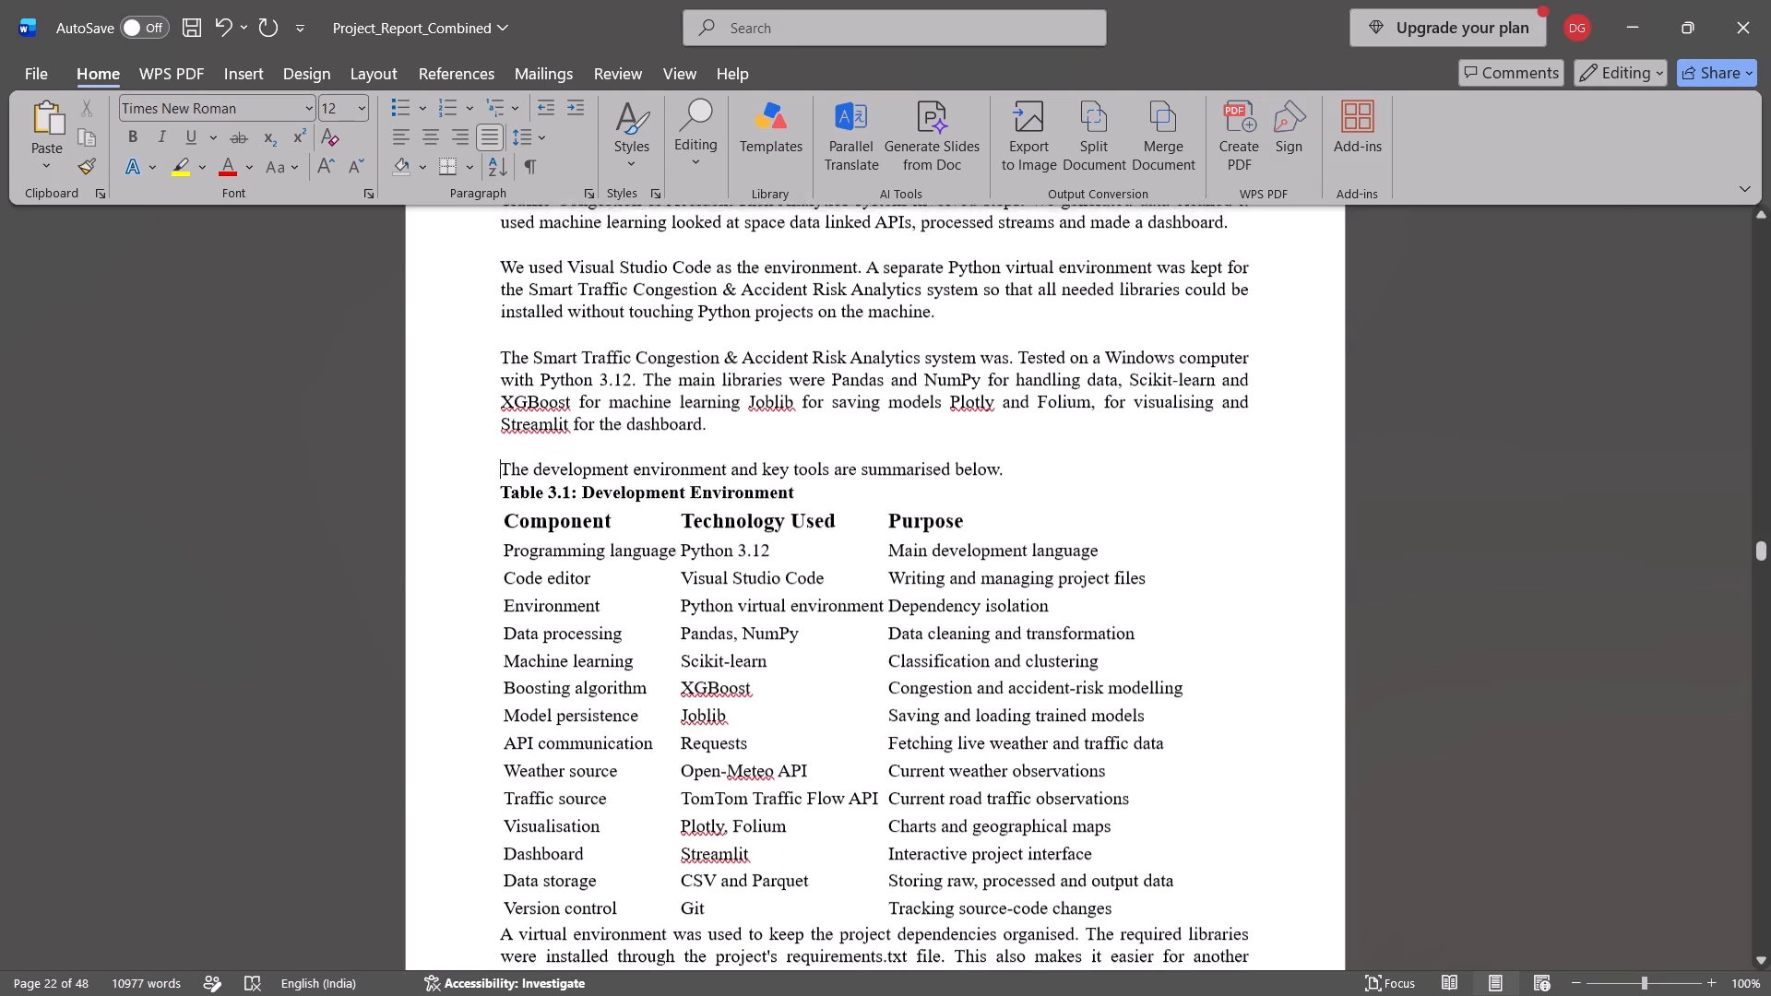
pyautogui.scroll(3, 648, 506)
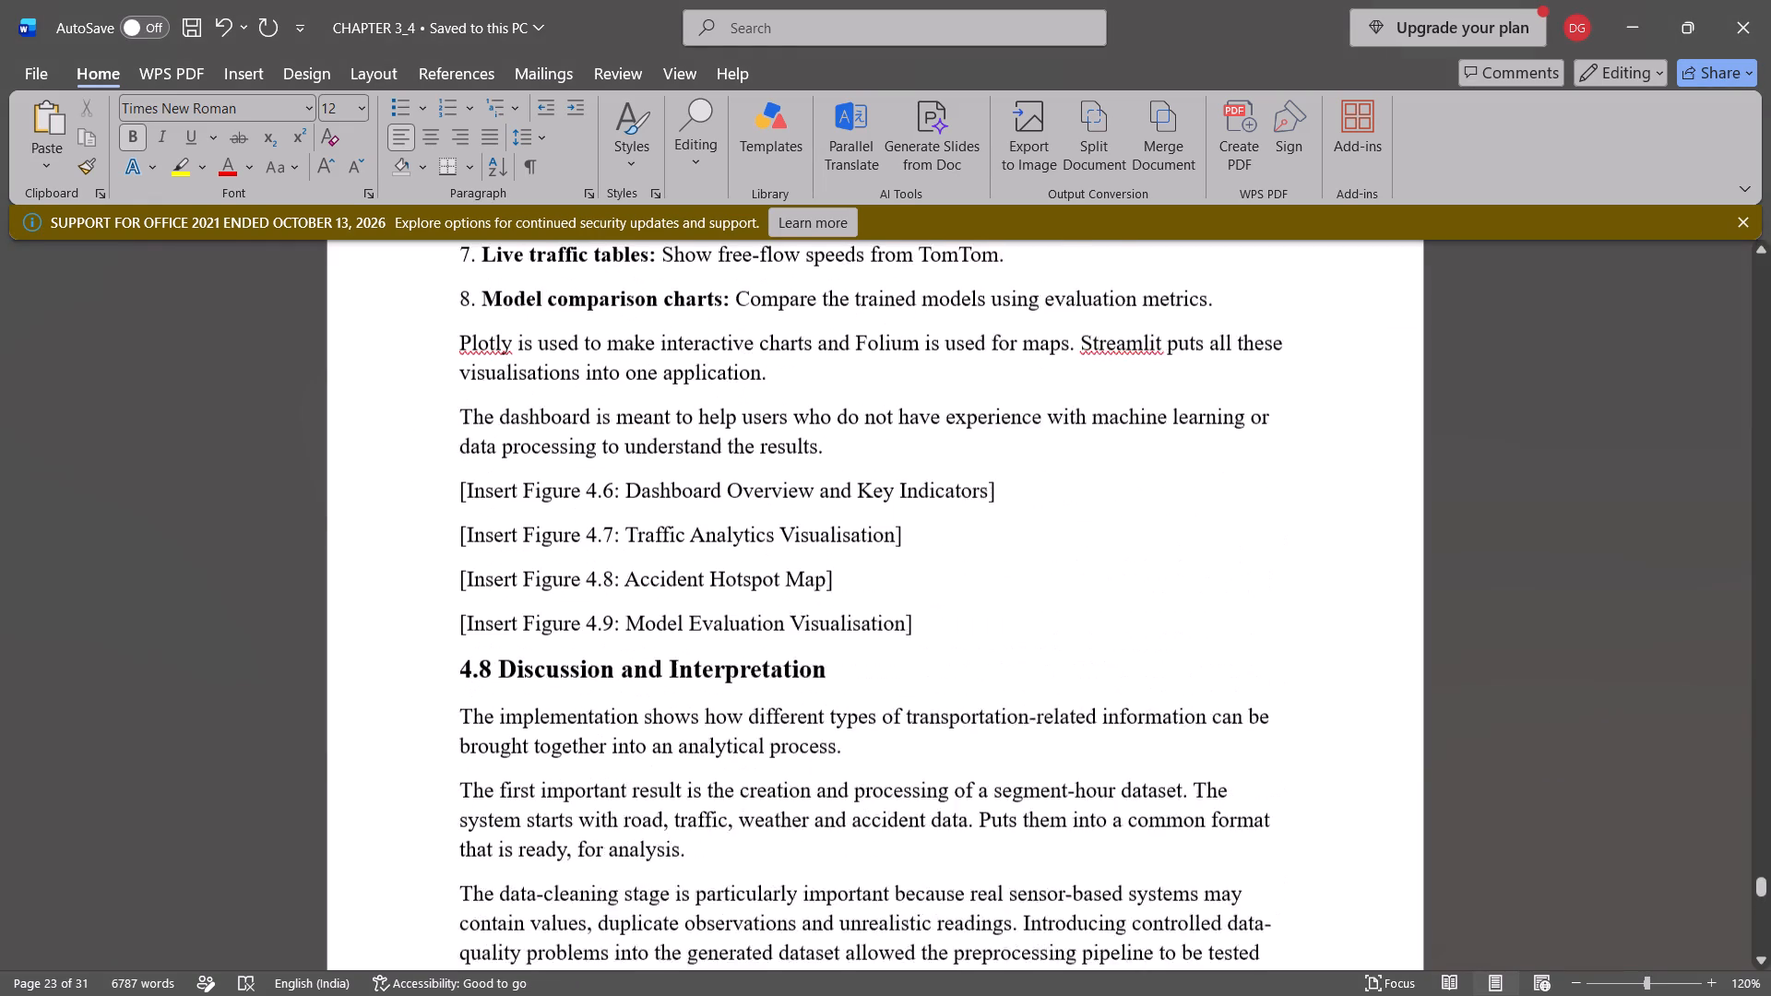
pyautogui.click(648, 506)
pyautogui.scroll(4, 640, 597)
pyautogui.keyDown('ctrl'); pyautogui.scroll(-1, 640, 597); pyautogui.keyUp('ctrl')
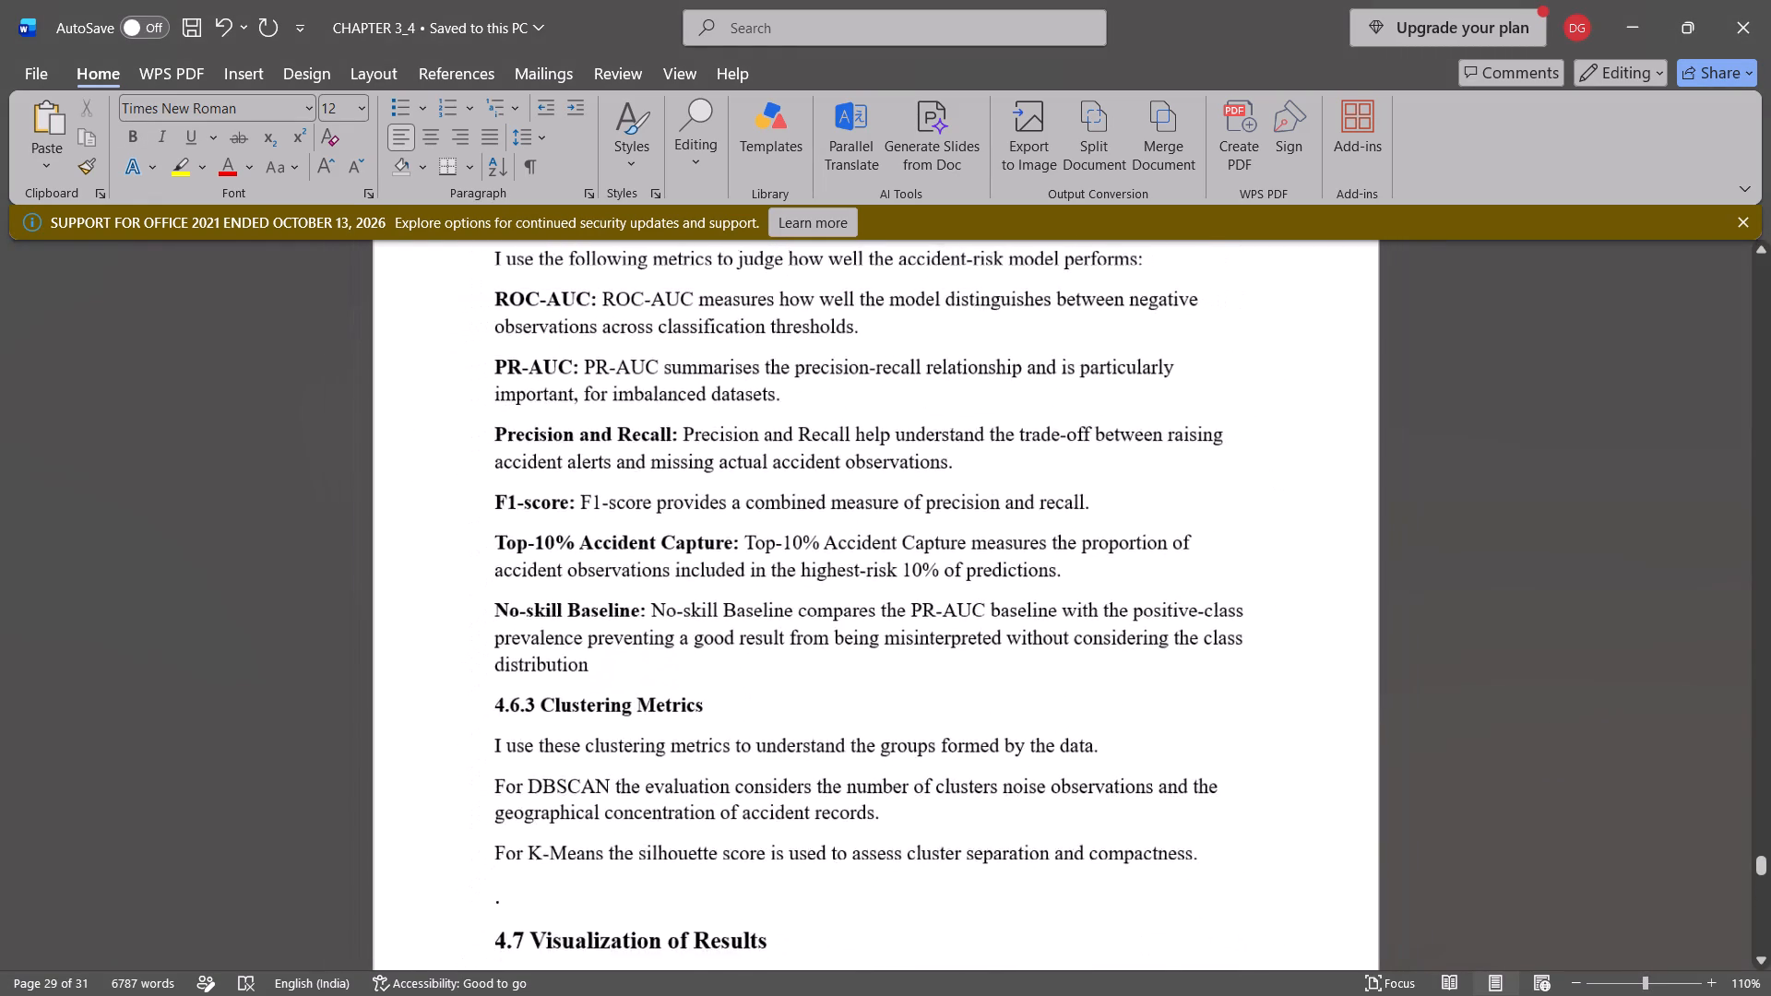
pyautogui.keyDown('ctrl'); pyautogui.scroll(-4, 640, 597); pyautogui.keyUp('ctrl')
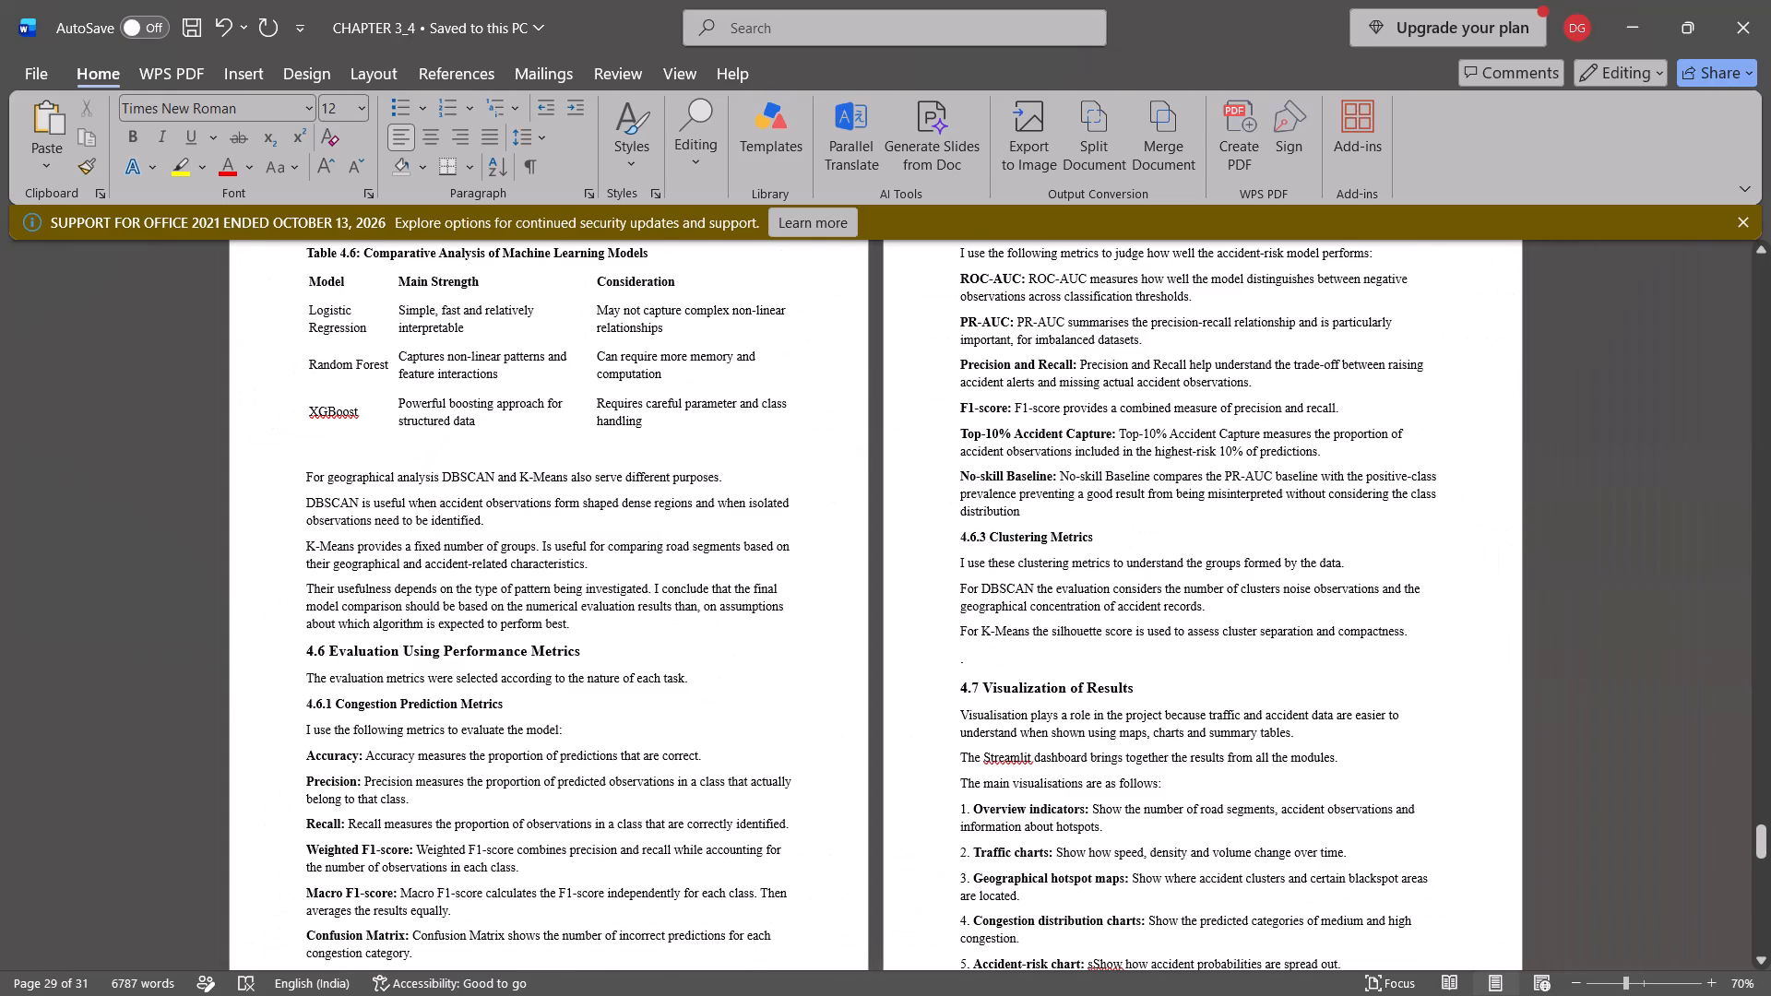
pyautogui.keyDown('ctrl'); pyautogui.scroll(-1, 640, 597); pyautogui.keyUp('ctrl')
pyautogui.scroll(3, 640, 597)
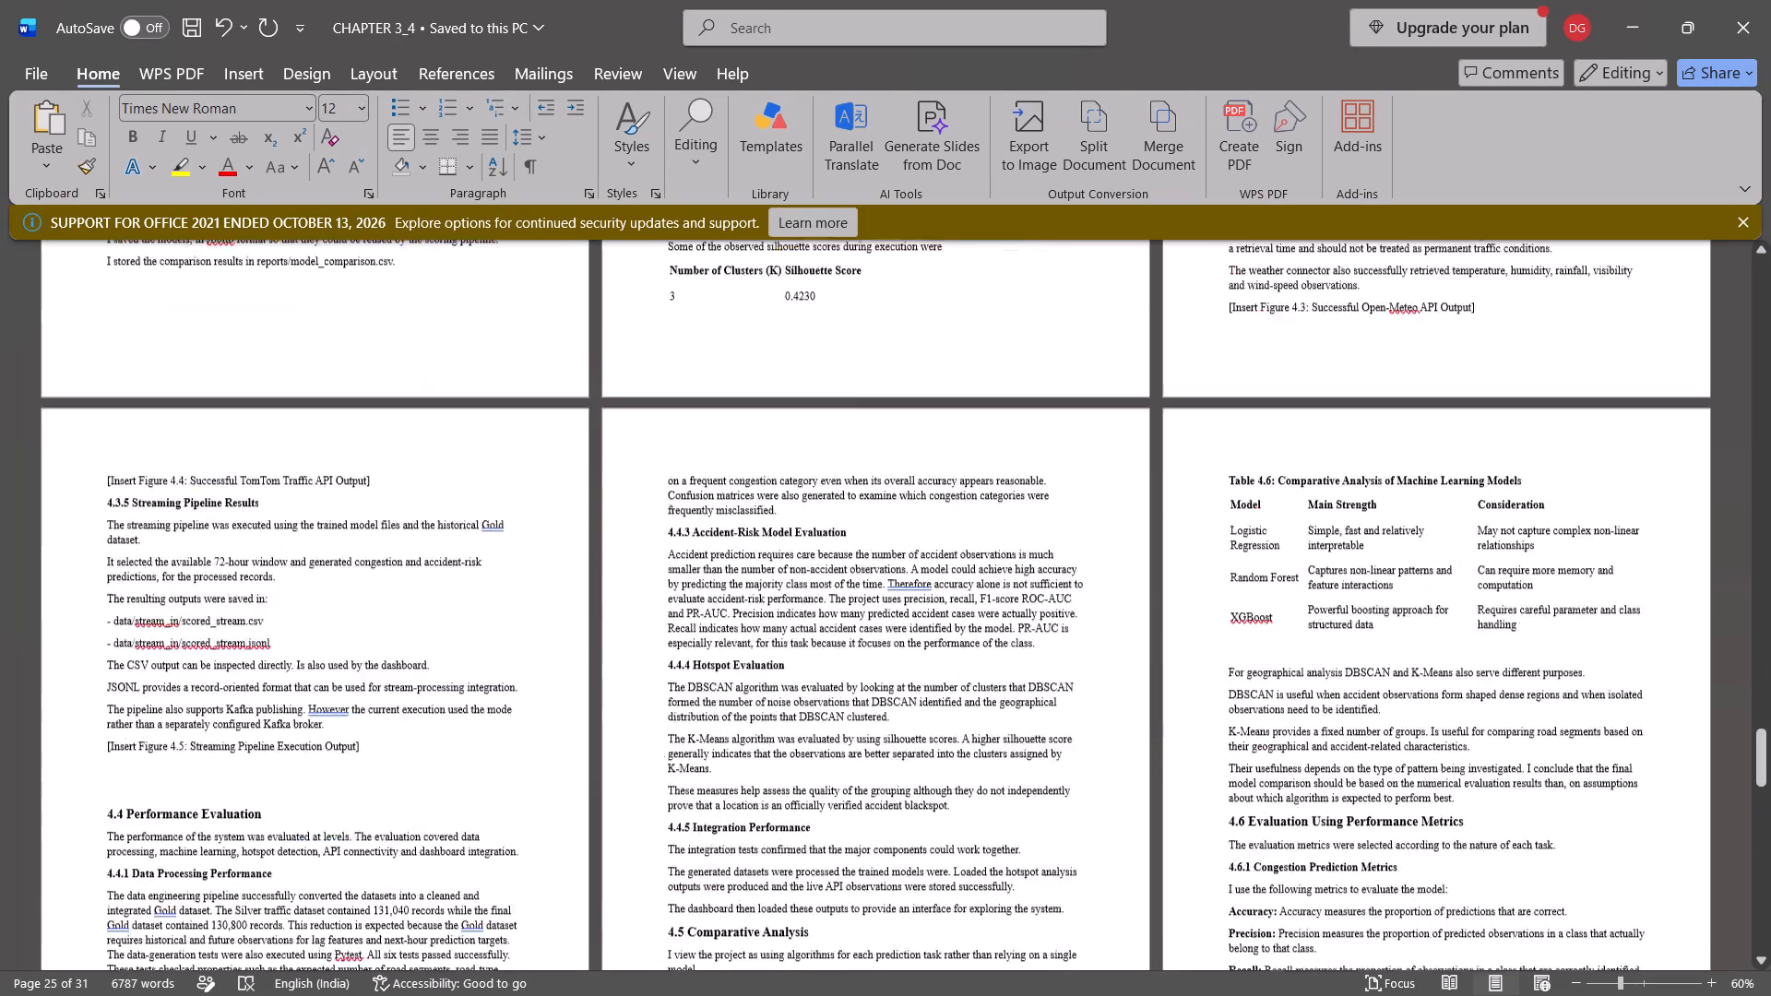
pyautogui.scroll(7, 640, 597)
pyautogui.scroll(20, 640, 597)
pyautogui.scroll(14, 640, 597)
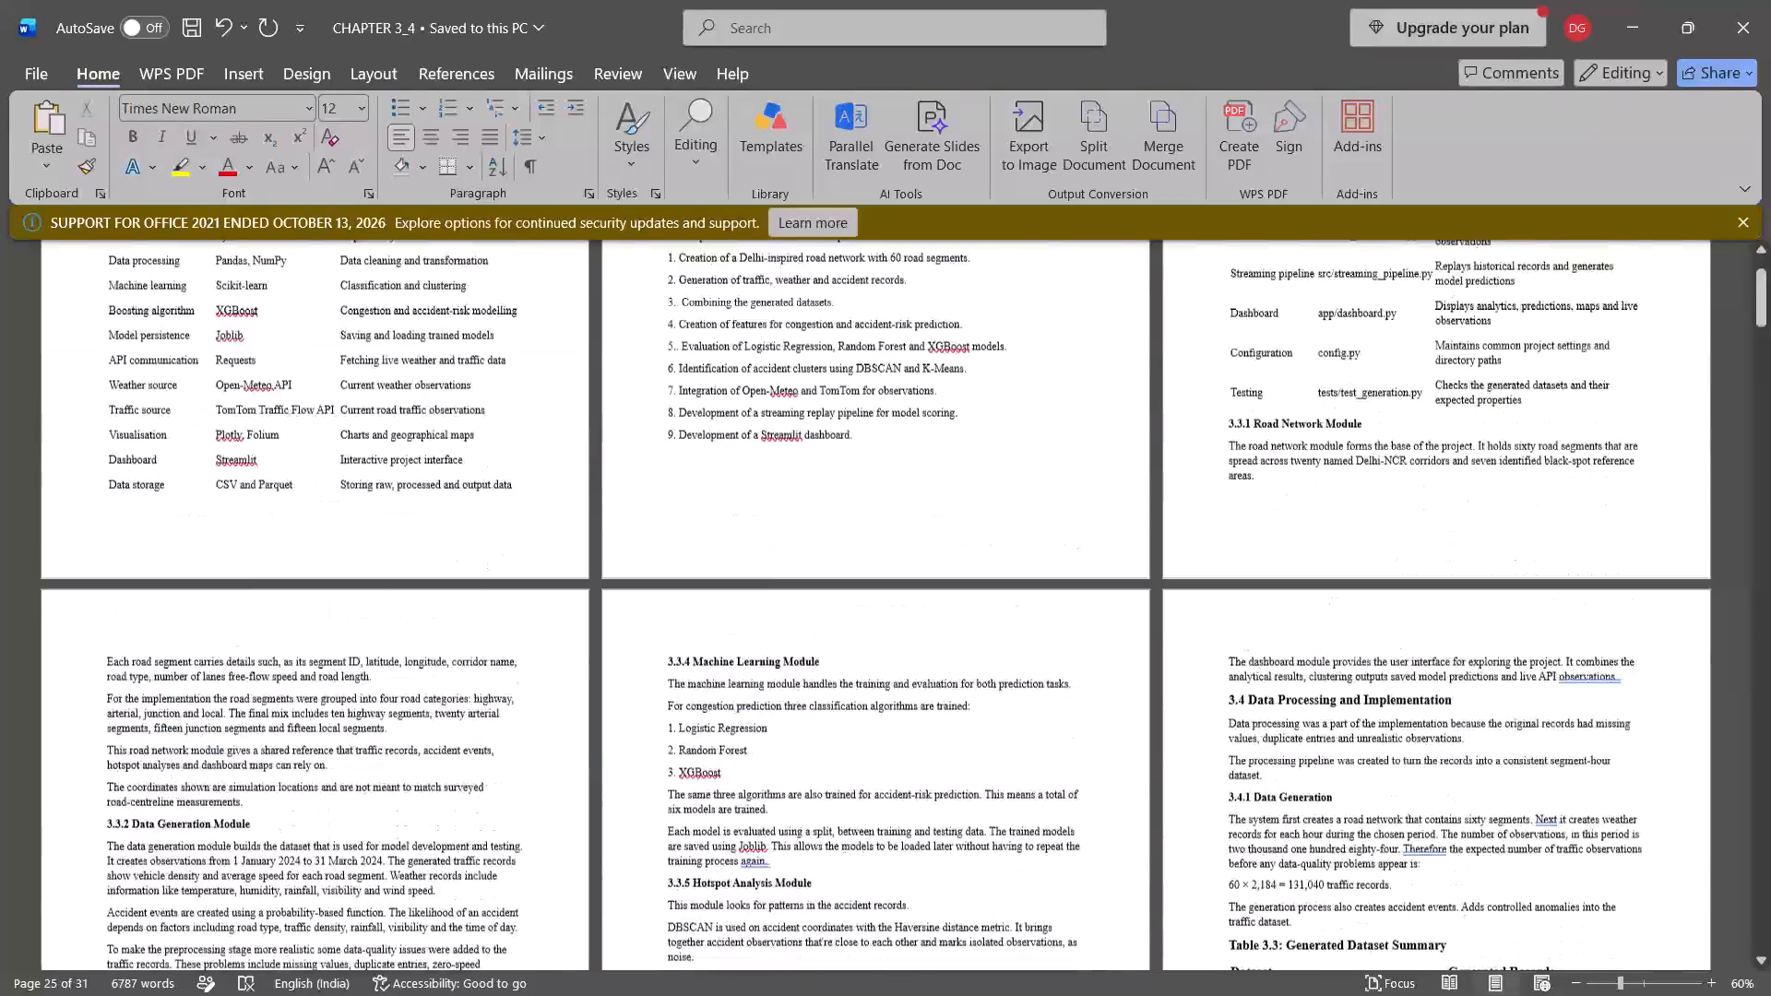
pyautogui.scroll(15, 640, 597)
pyautogui.click(242, 409)
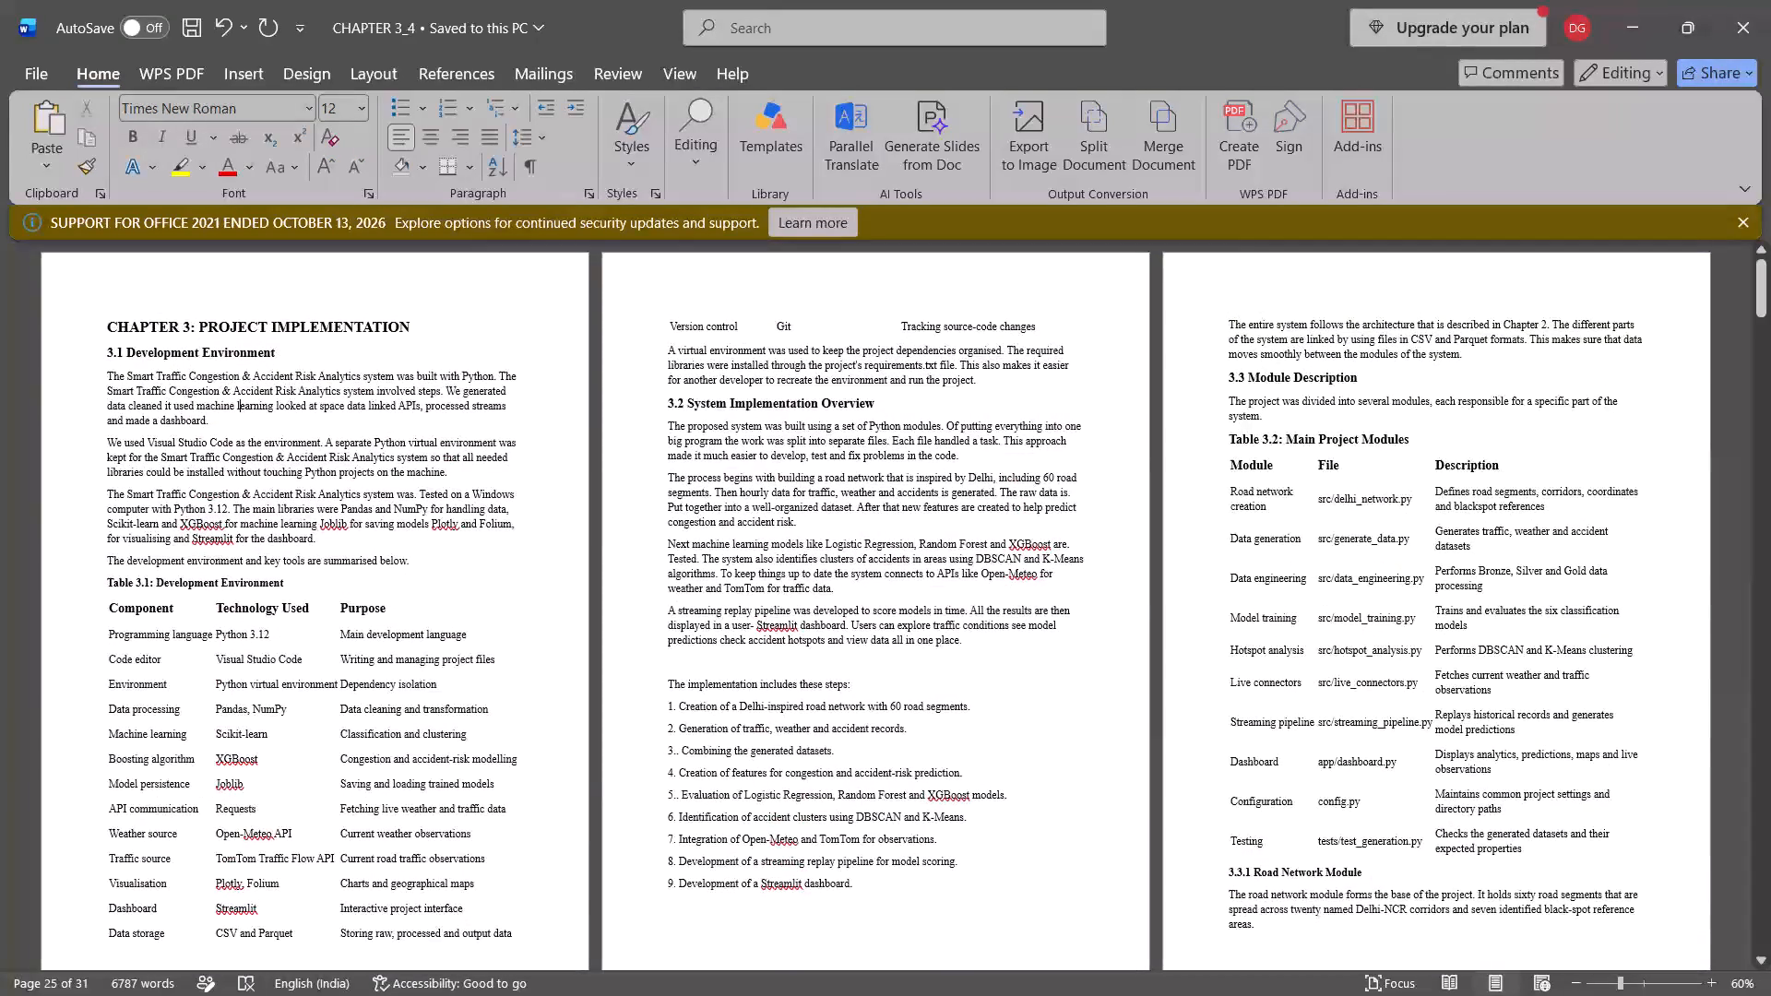
pyautogui.keyDown('ctrl'); pyautogui.scroll(6, 318, 568); pyautogui.keyUp('ctrl')
pyautogui.keyDown('ctrl'); pyautogui.scroll(-1, 535, 469); pyautogui.keyUp('ctrl')
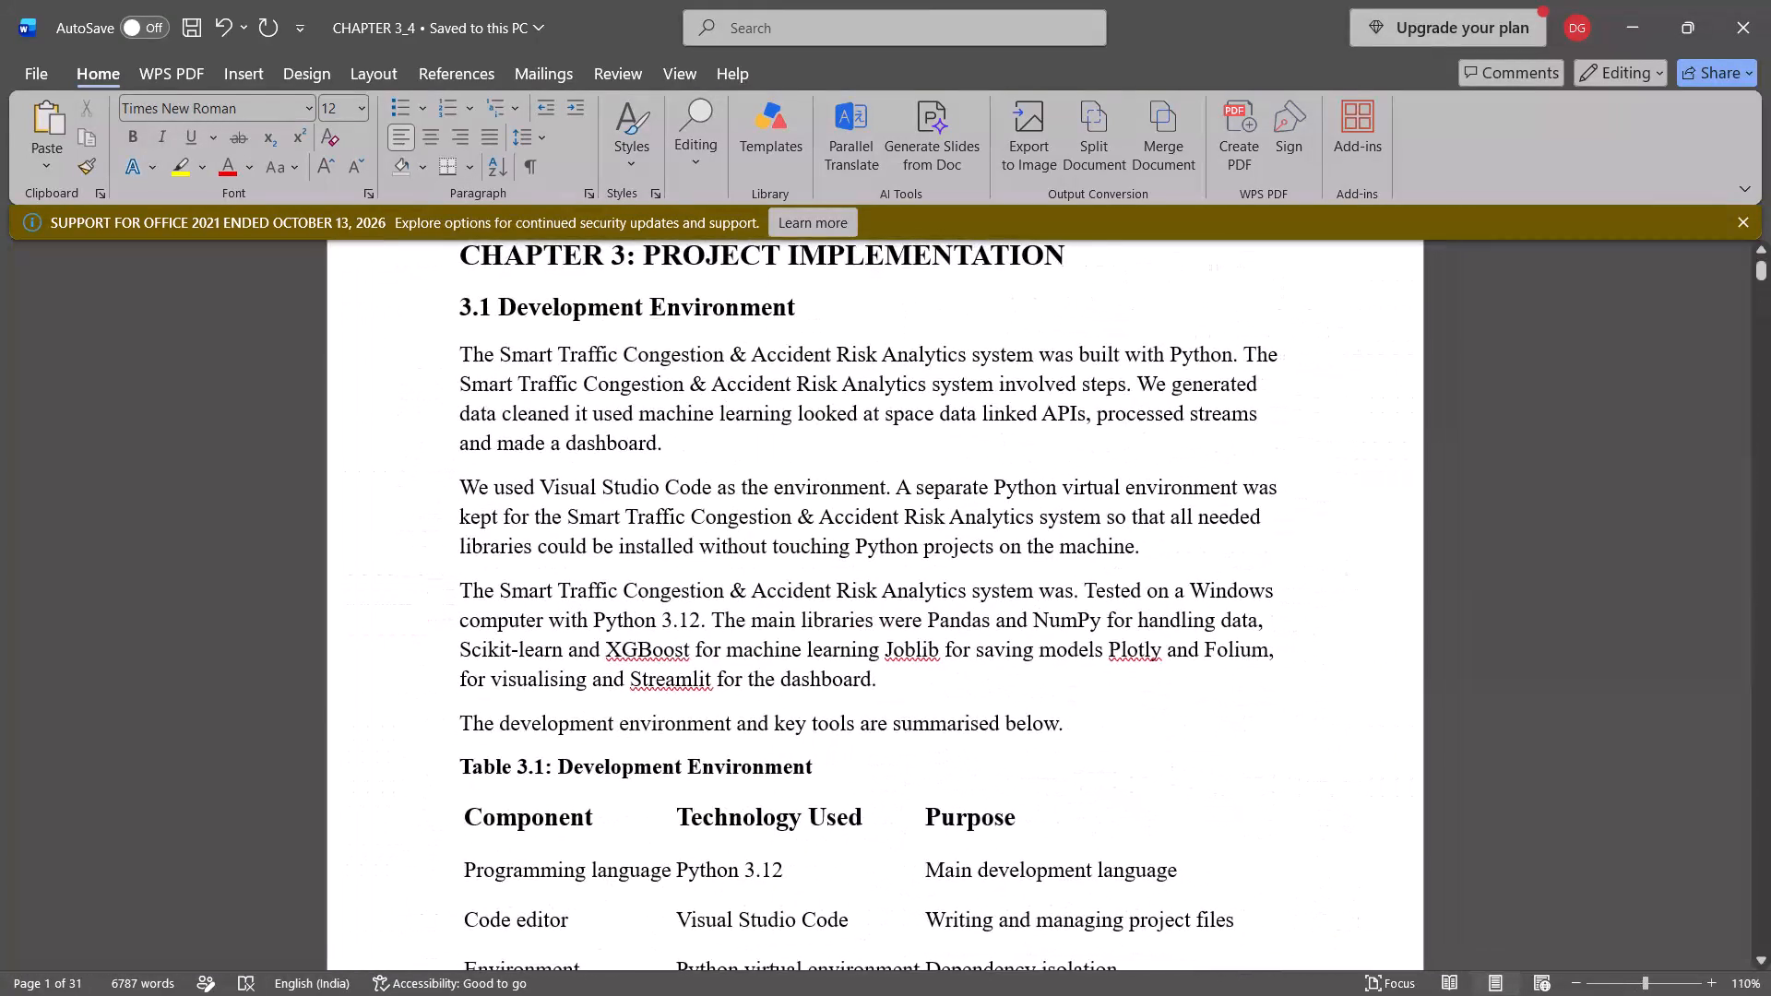
pyautogui.keyDown('ctrl'); pyautogui.scroll(-3, 535, 469); pyautogui.keyUp('ctrl')
pyautogui.keyDown('ctrl'); pyautogui.scroll(3, 535, 469); pyautogui.keyUp('ctrl')
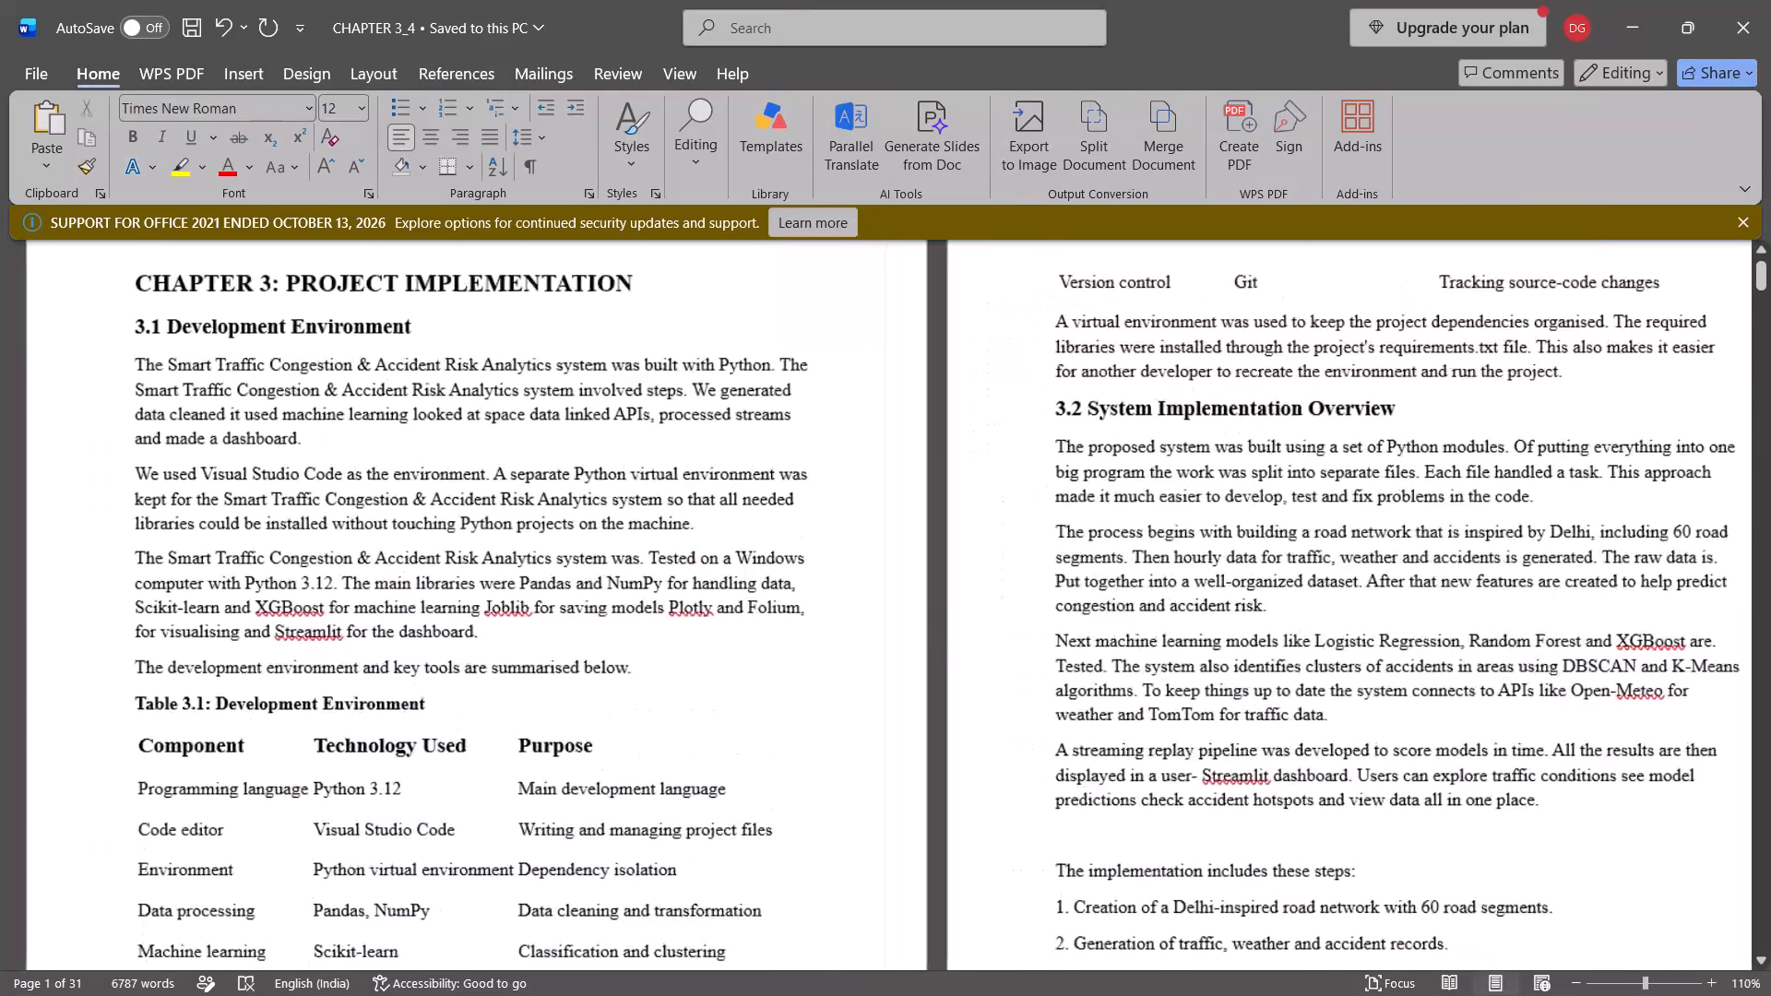
pyautogui.keyDown('ctrl'); pyautogui.scroll(1, 535, 469); pyautogui.keyUp('ctrl')
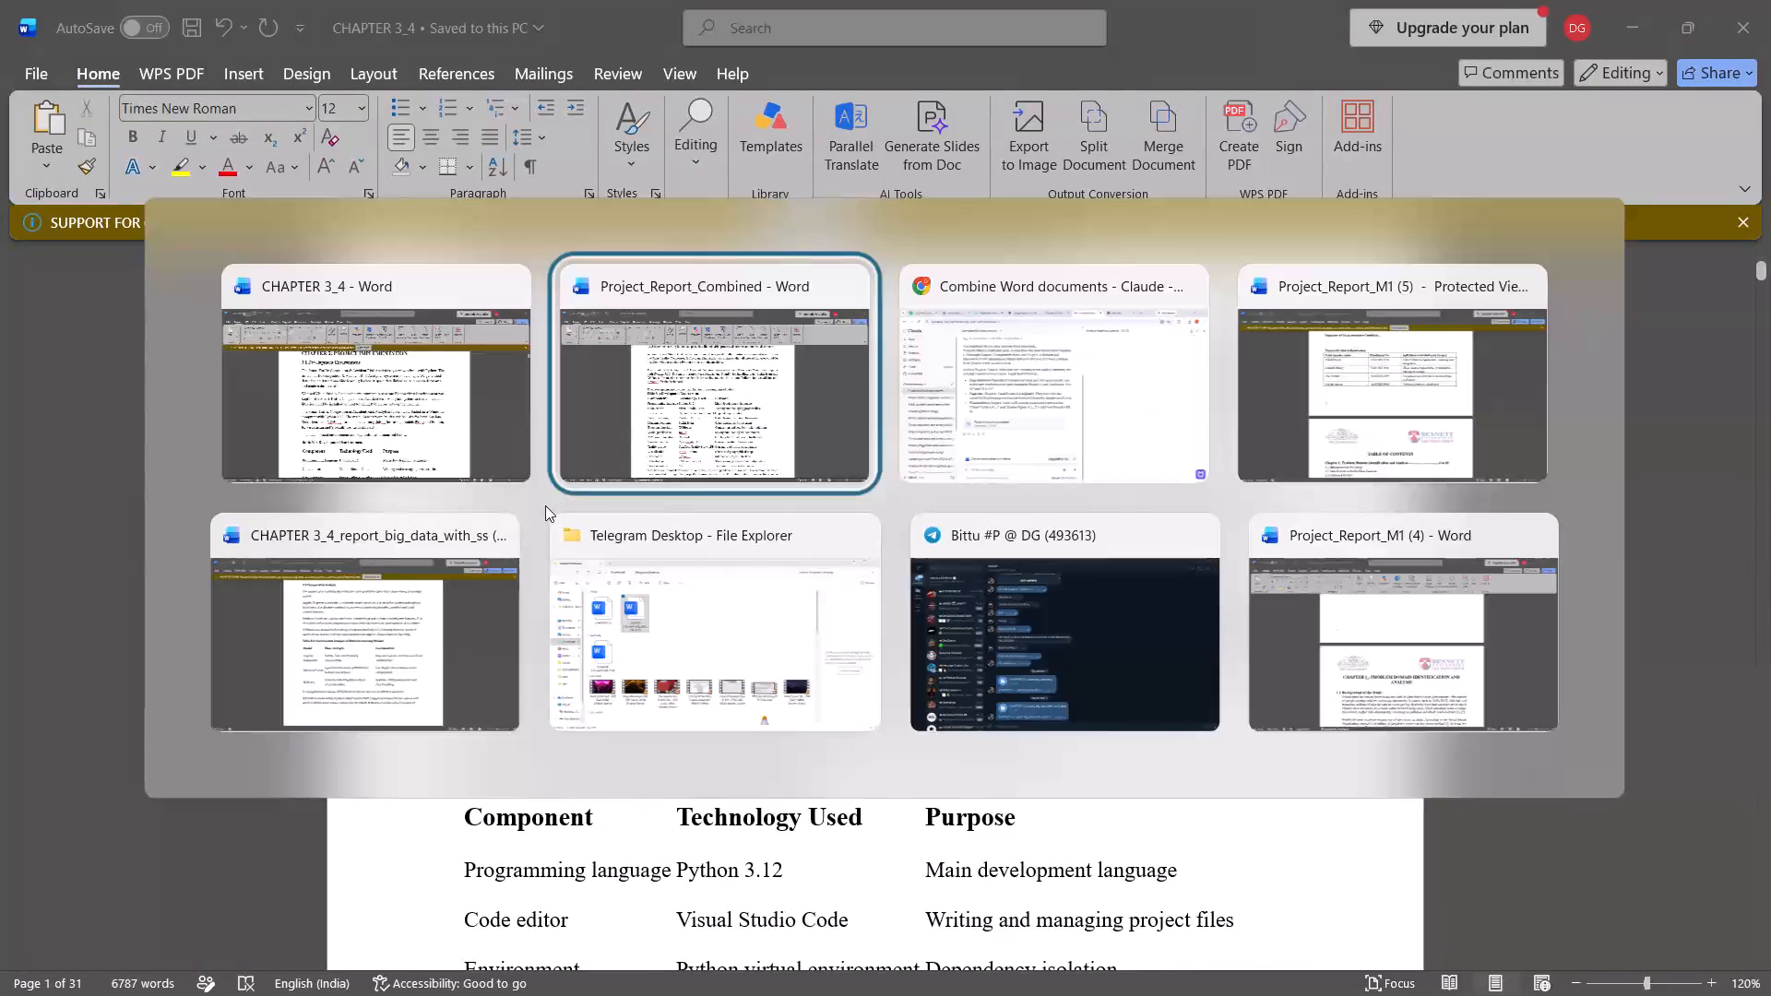
# Return to Project_Report_Combined and insert a blank line above the caption "Table 3.1: Development Environment".
pyautogui.click(592, 417)
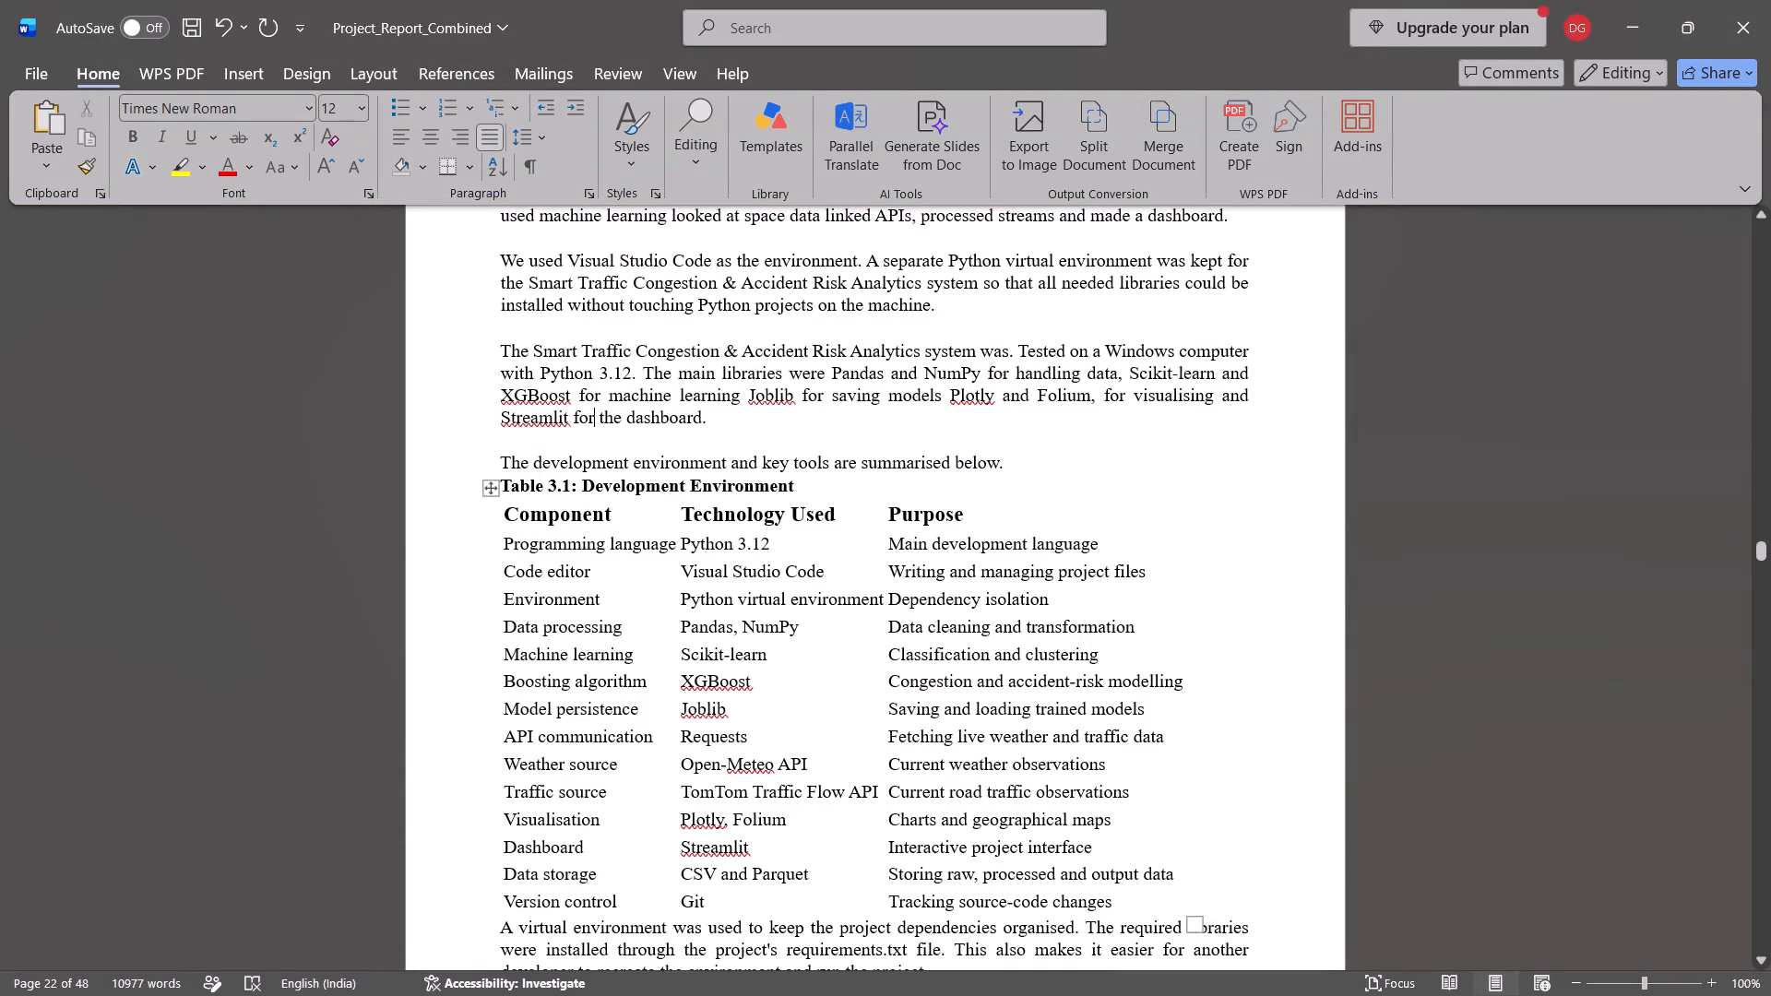
pyautogui.click(508, 485)
pyautogui.press('Left')
pyautogui.press('Return')
pyautogui.press('Down')
pyautogui.press('Up')
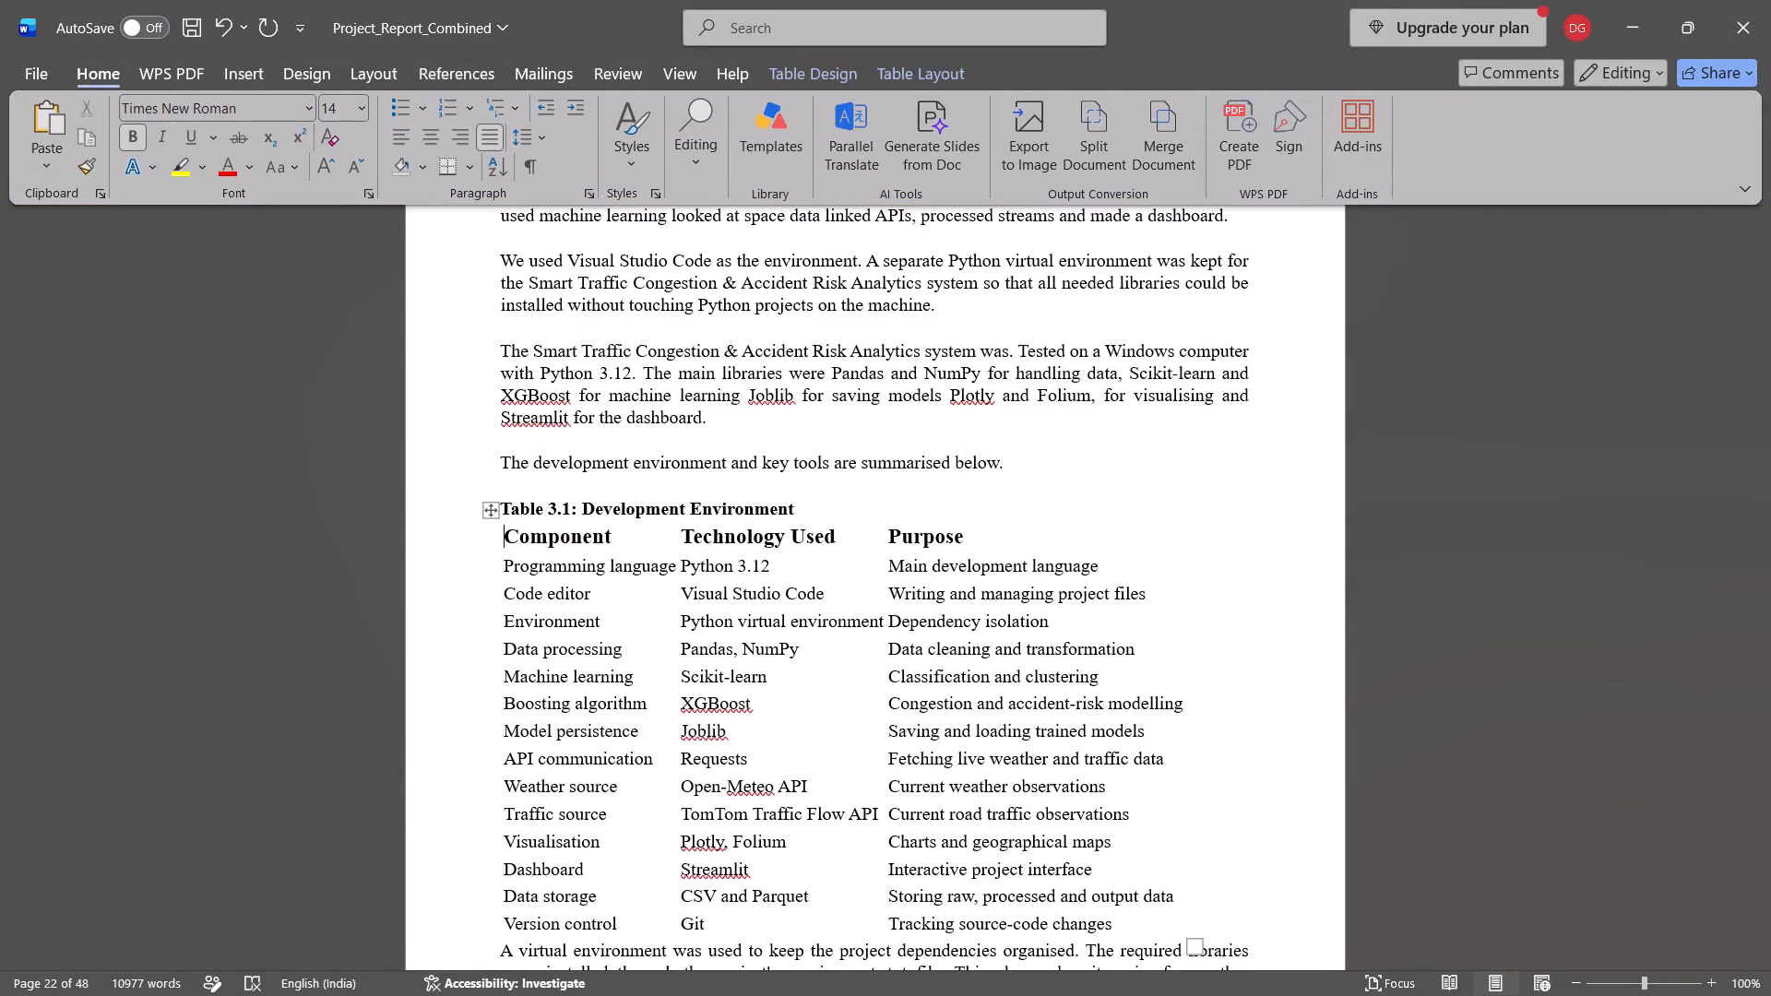
pyautogui.press('Up')
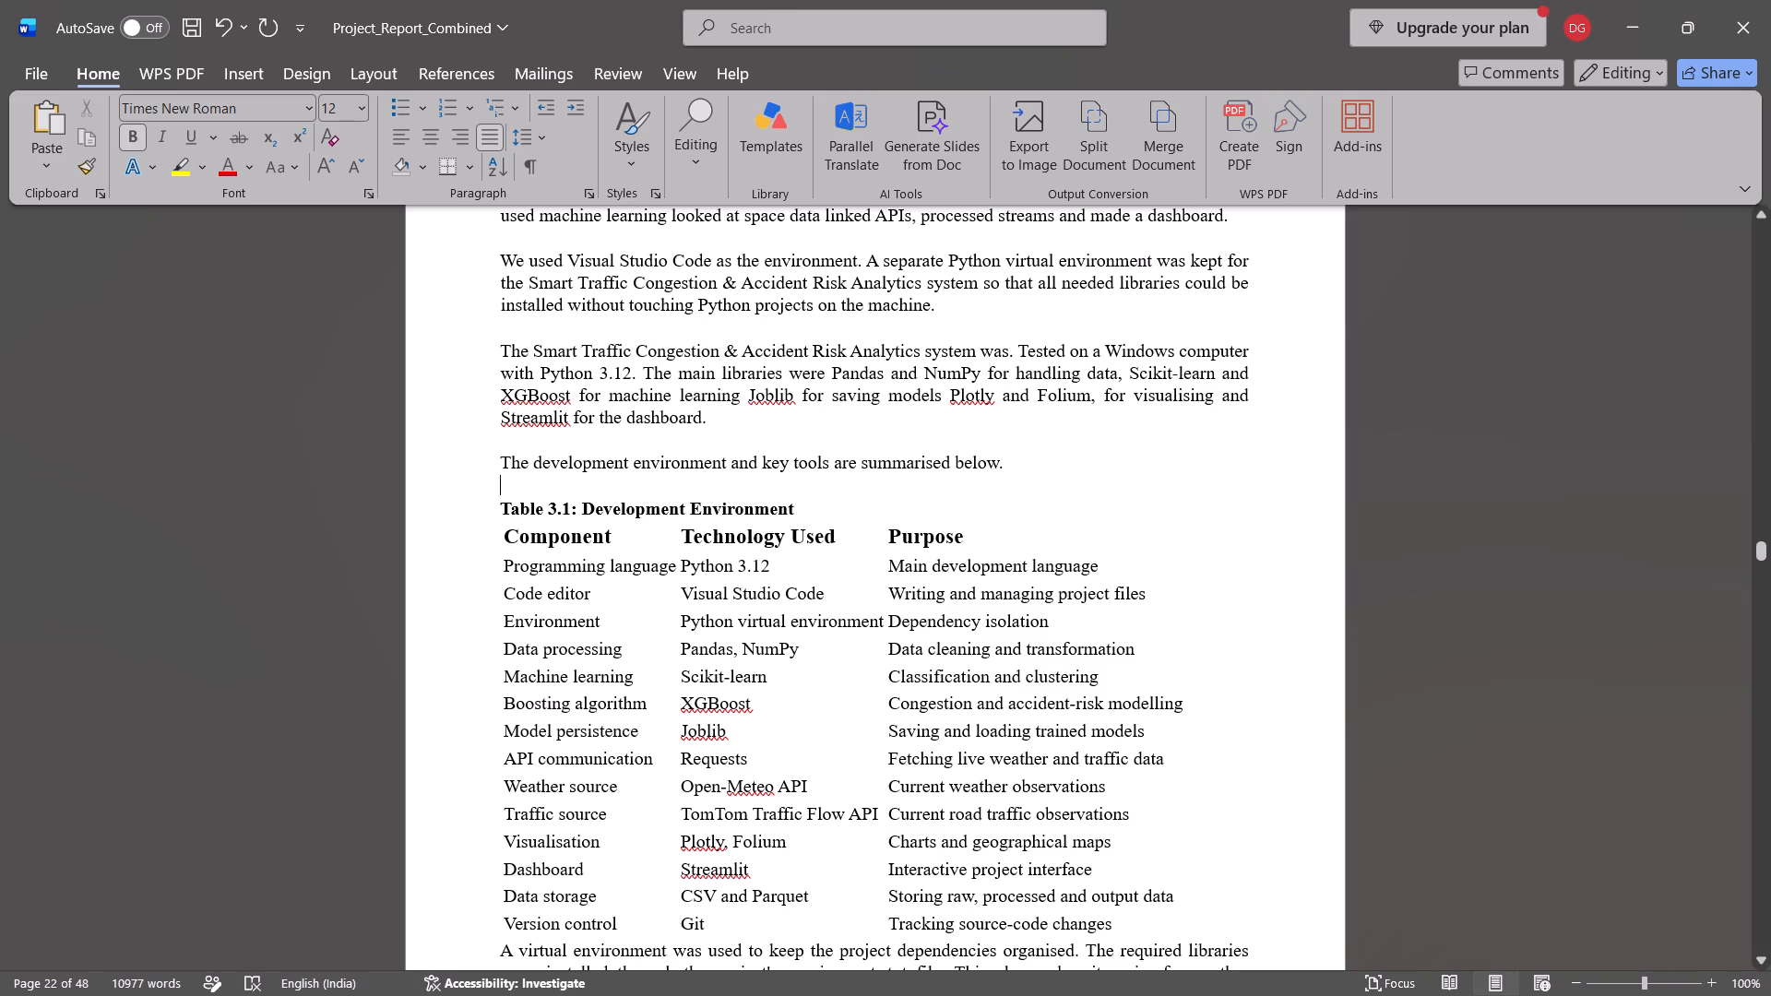
# Select part of the third body paragraph in section 3.1 and open its font size choices.
pyautogui.moveTo(543, 507); pyautogui.dragTo(782, 537)
pyautogui.click(740, 506)
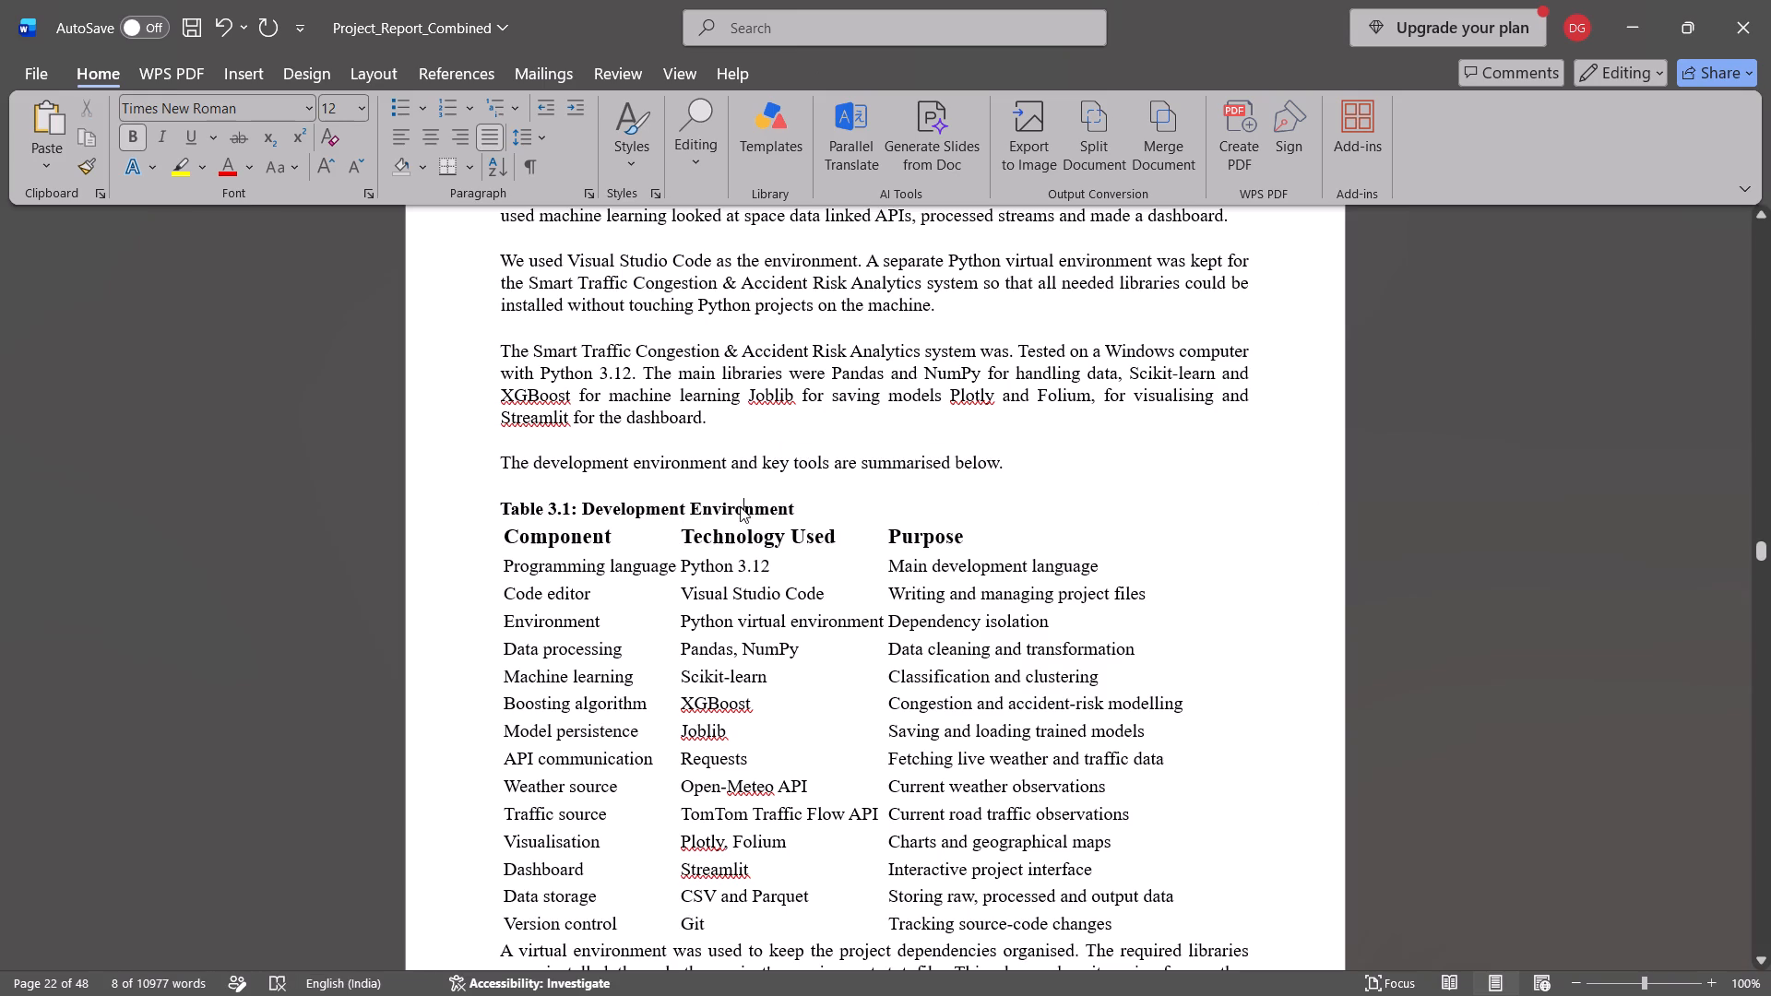
pyautogui.moveTo(735, 368); pyautogui.dragTo(685, 355)
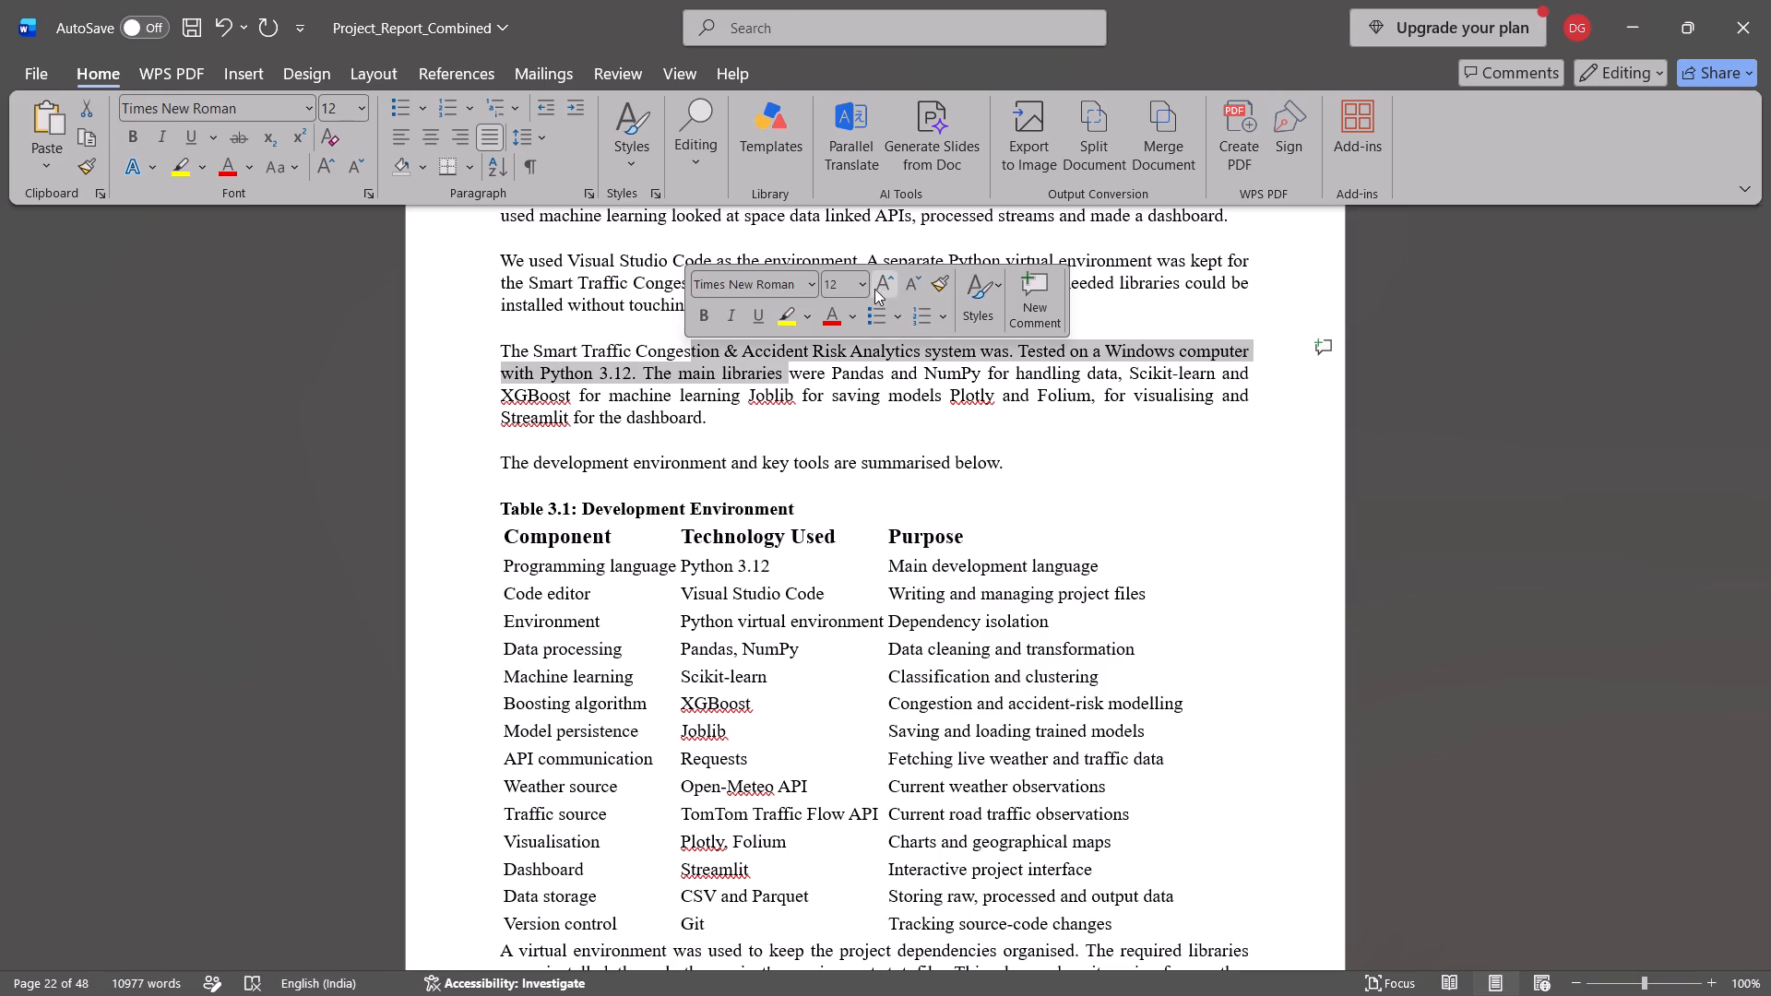
pyautogui.click(856, 285)
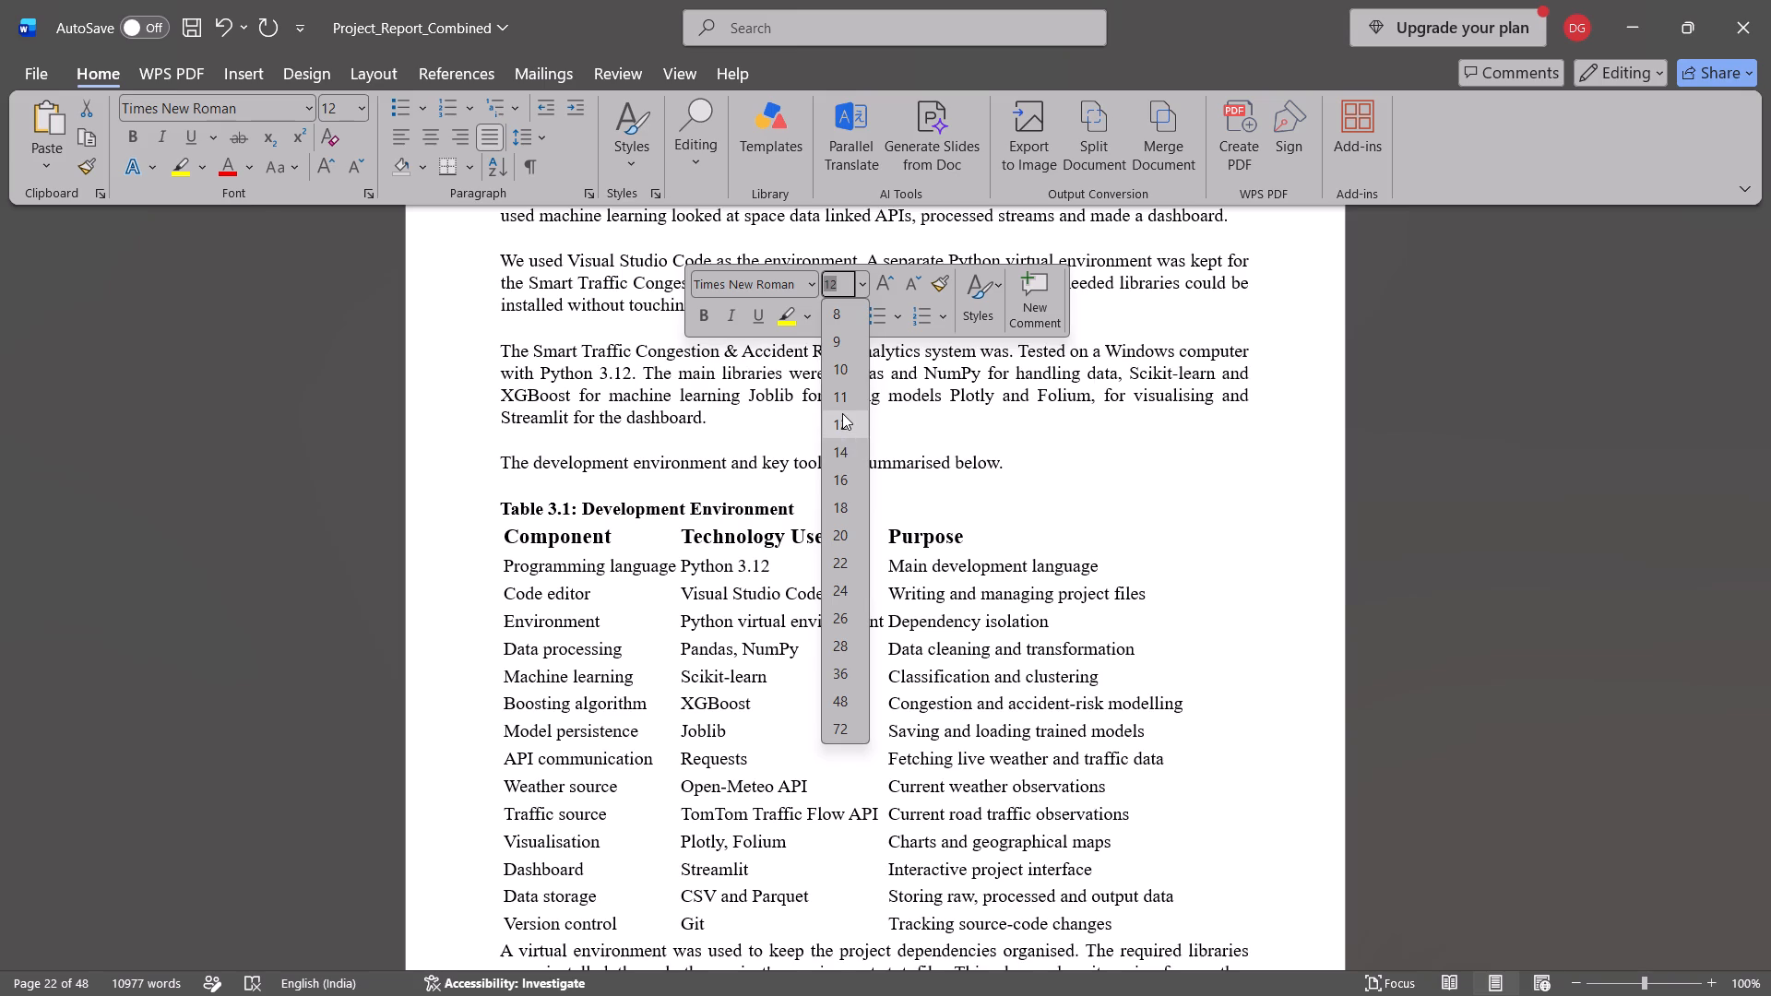
# Set the font size of the selected text in 3.1 Development Environment to 12.
pyautogui.click(843, 423)
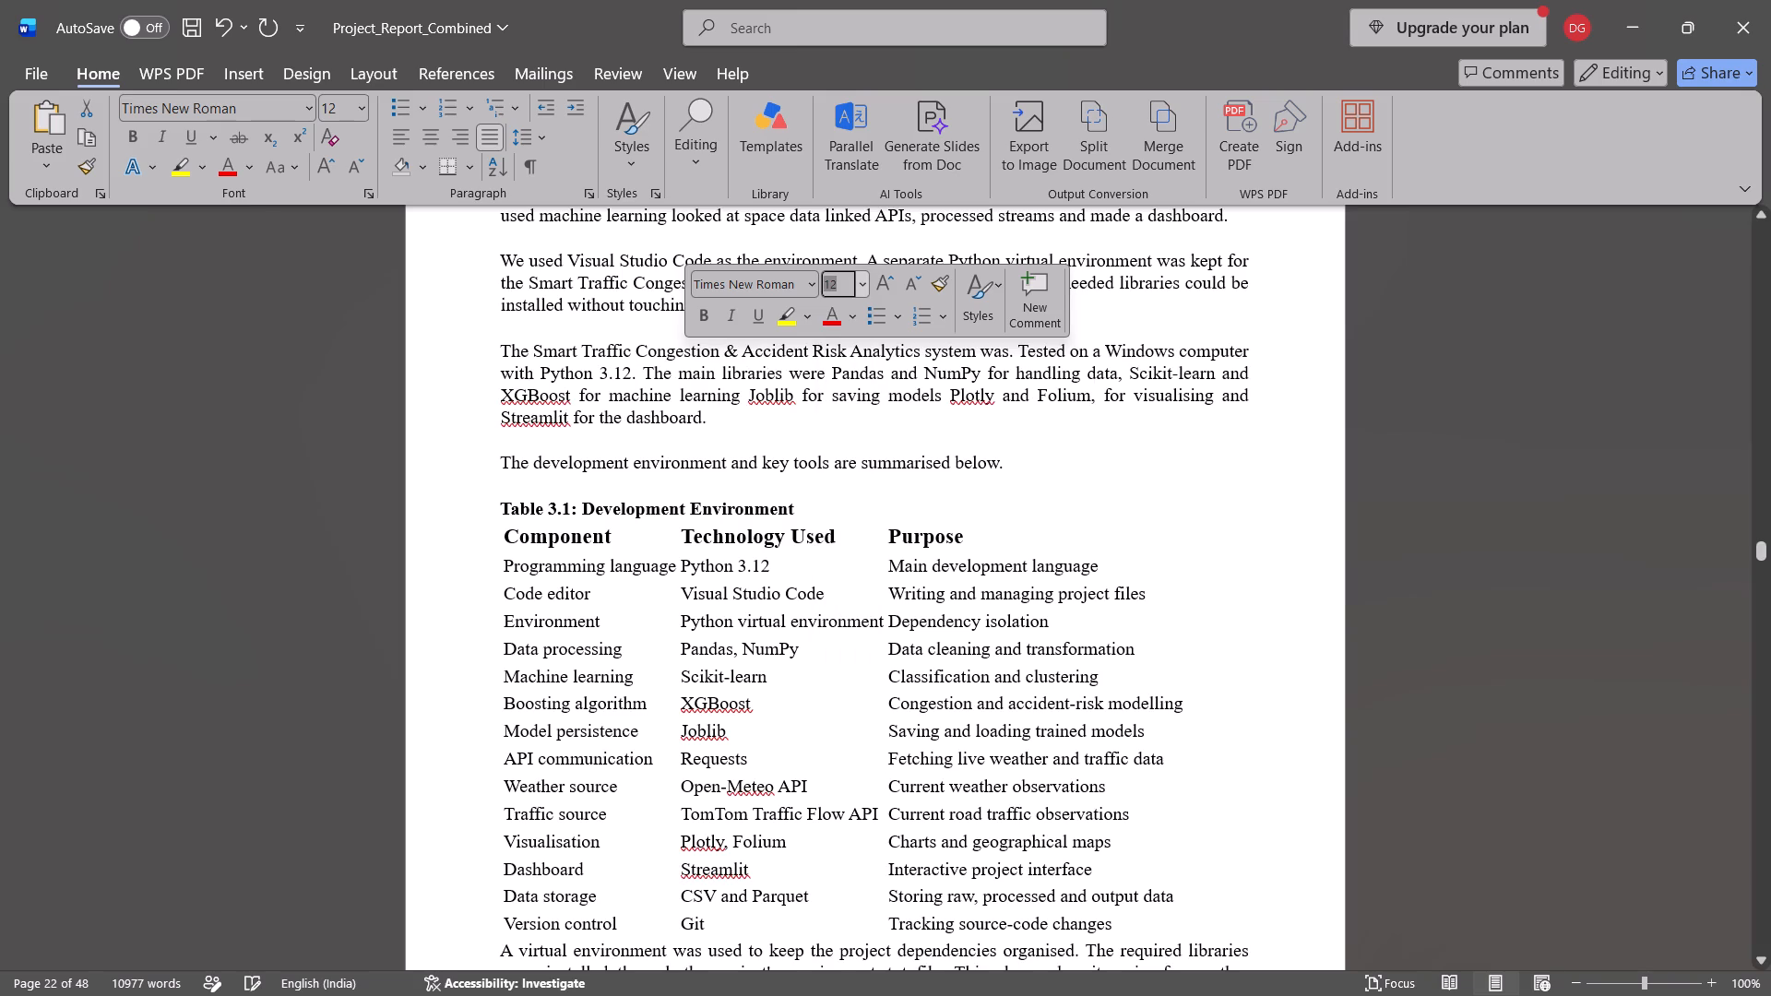
pyautogui.click(791, 390)
# Check the font and size of the paragraph about the Windows computer and Python 3.12 in section 3.1.
pyautogui.moveTo(773, 421); pyautogui.dragTo(536, 330)
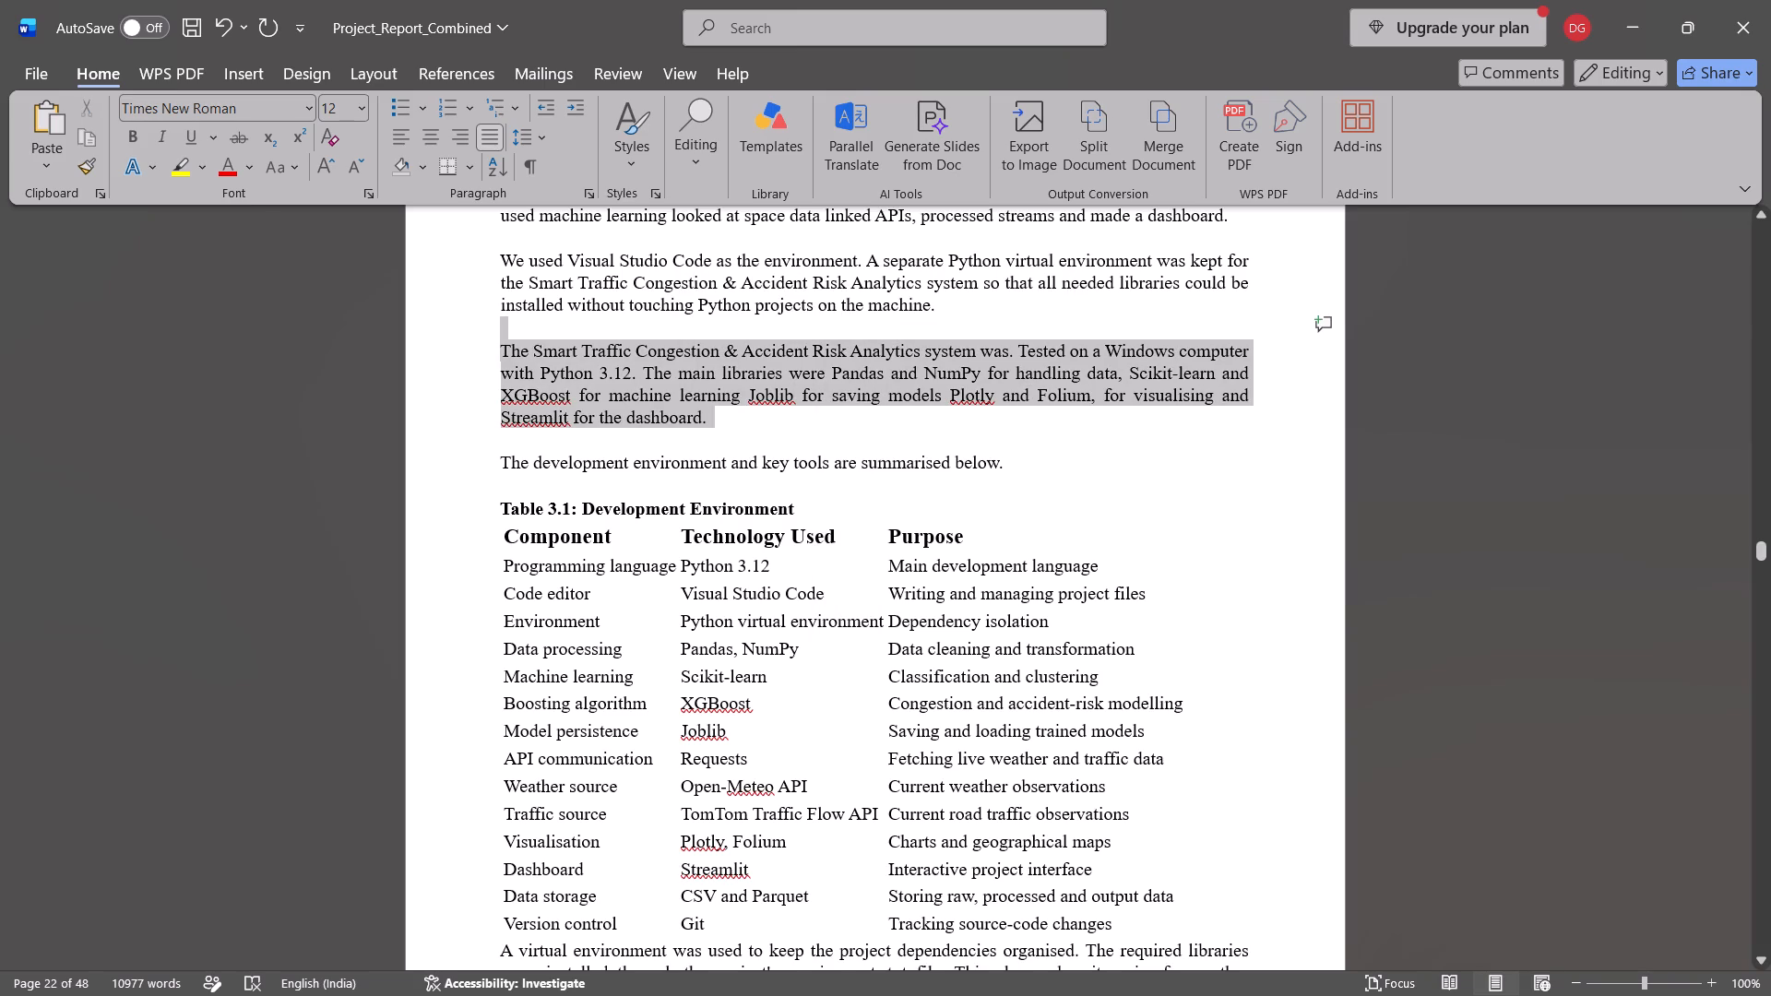
pyautogui.moveTo(536, 330); pyautogui.dragTo(536, 331)
pyautogui.click(670, 263)
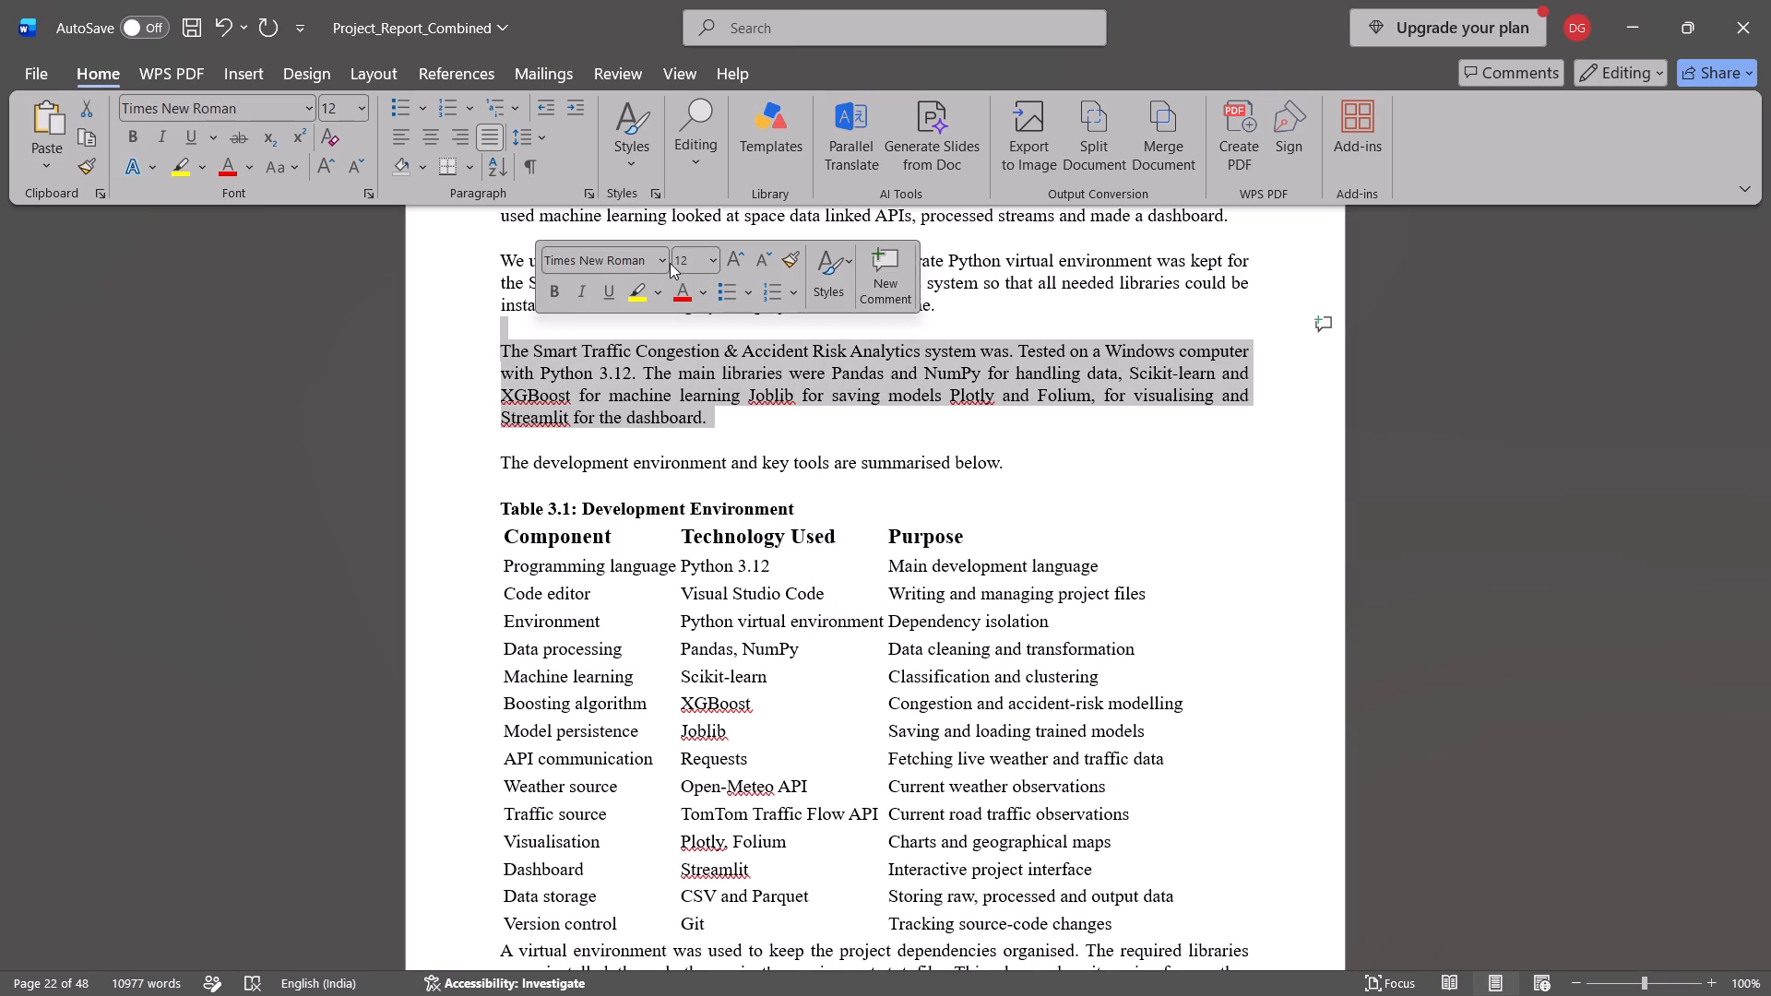
pyautogui.click(665, 262)
pyautogui.click(659, 422)
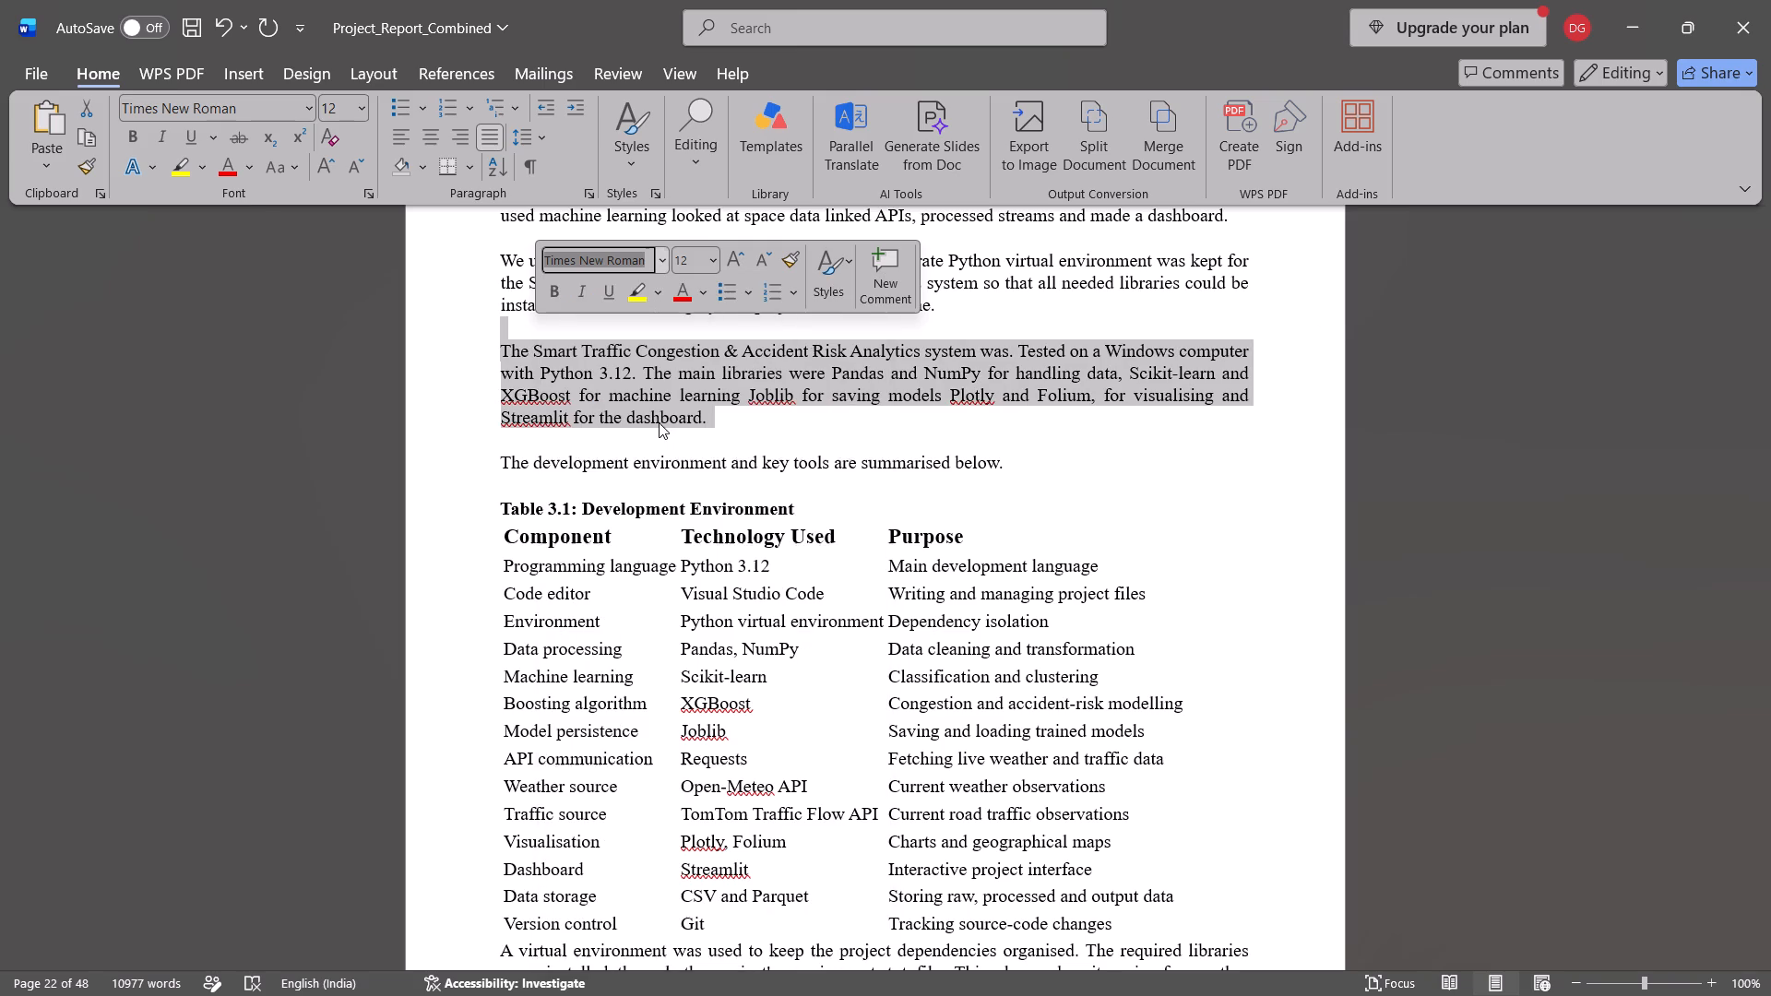
pyautogui.click(782, 444)
# Insert an empty row at the bottom of Table 3.1: Development Environment, below the Version control row.
pyautogui.scroll(-1, 782, 444)
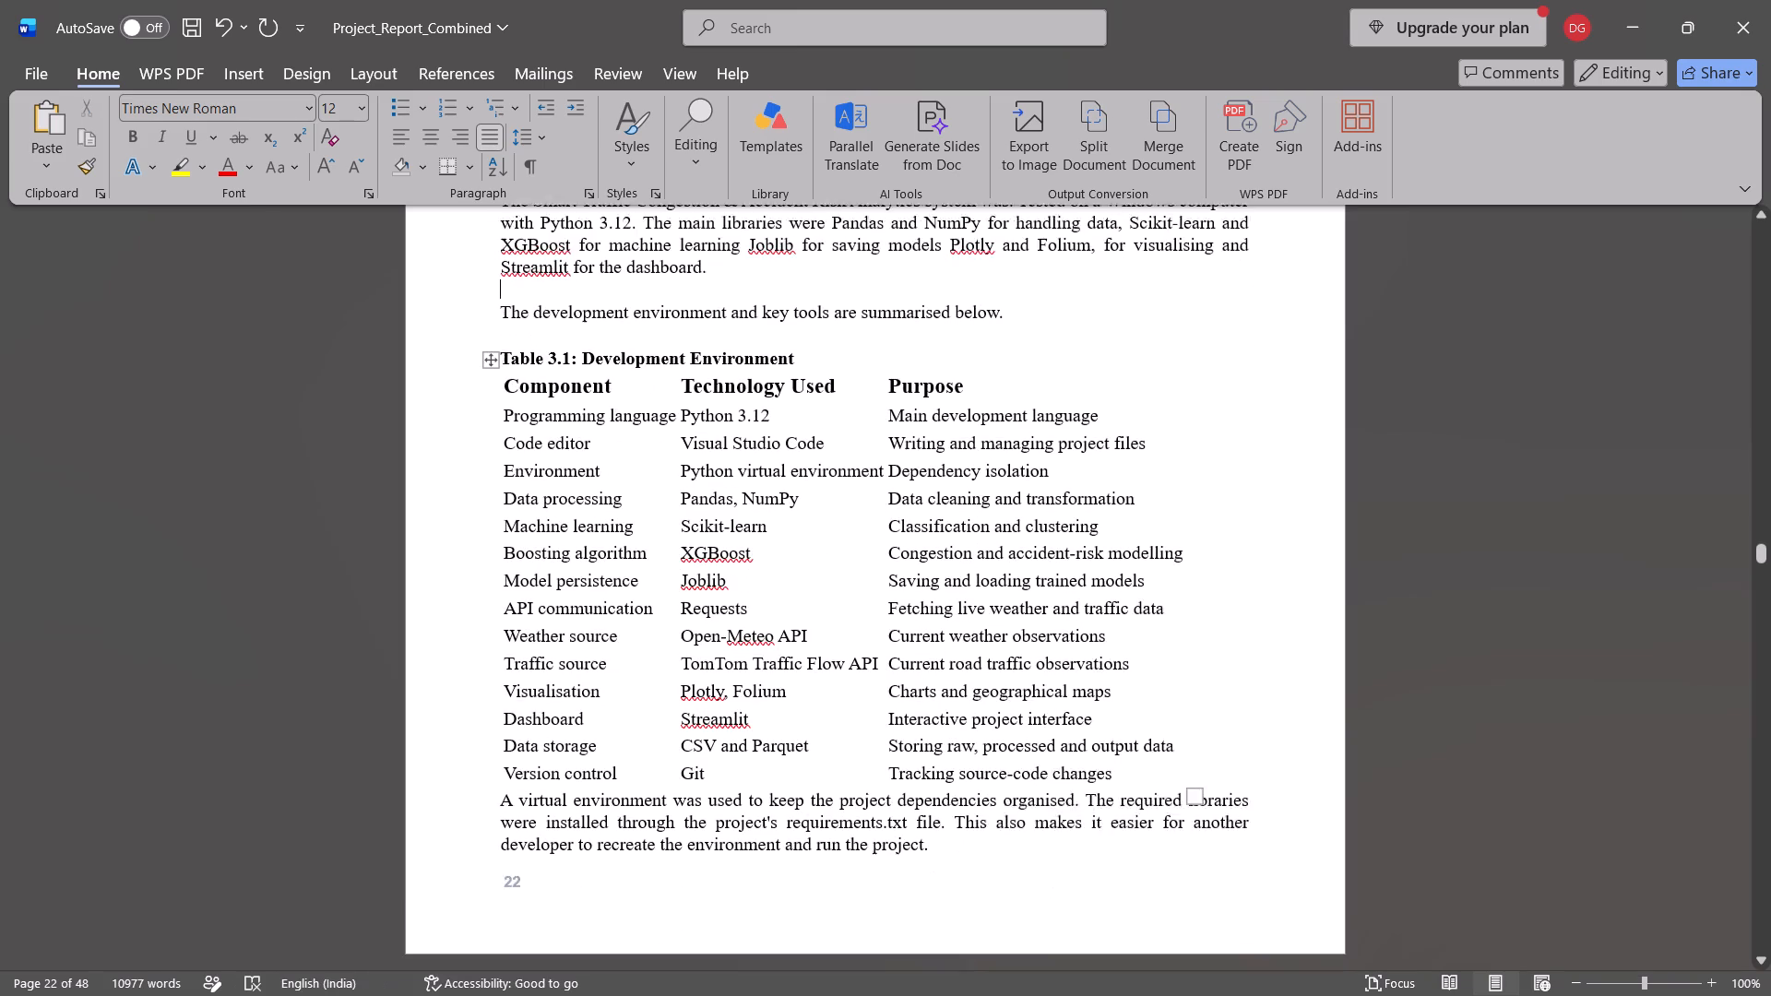
pyautogui.scroll(-1, 782, 444)
pyautogui.click(531, 357)
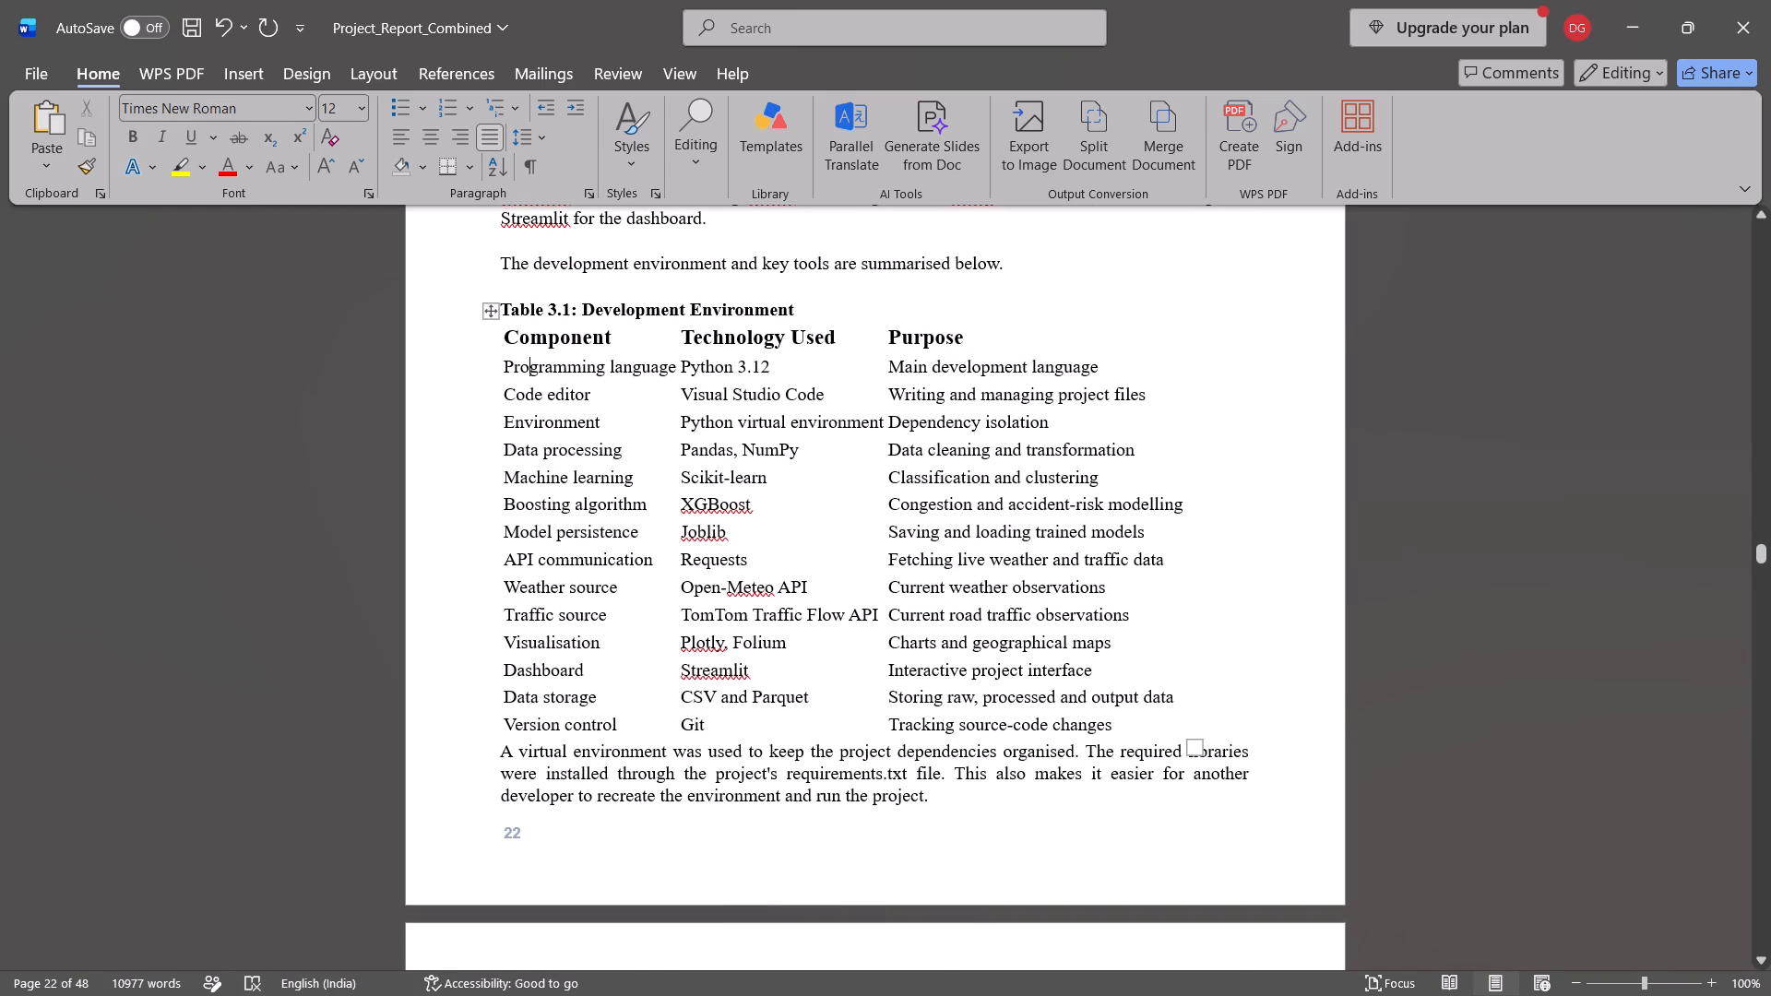
pyautogui.scroll(-1, 600, 547)
pyautogui.click(498, 704)
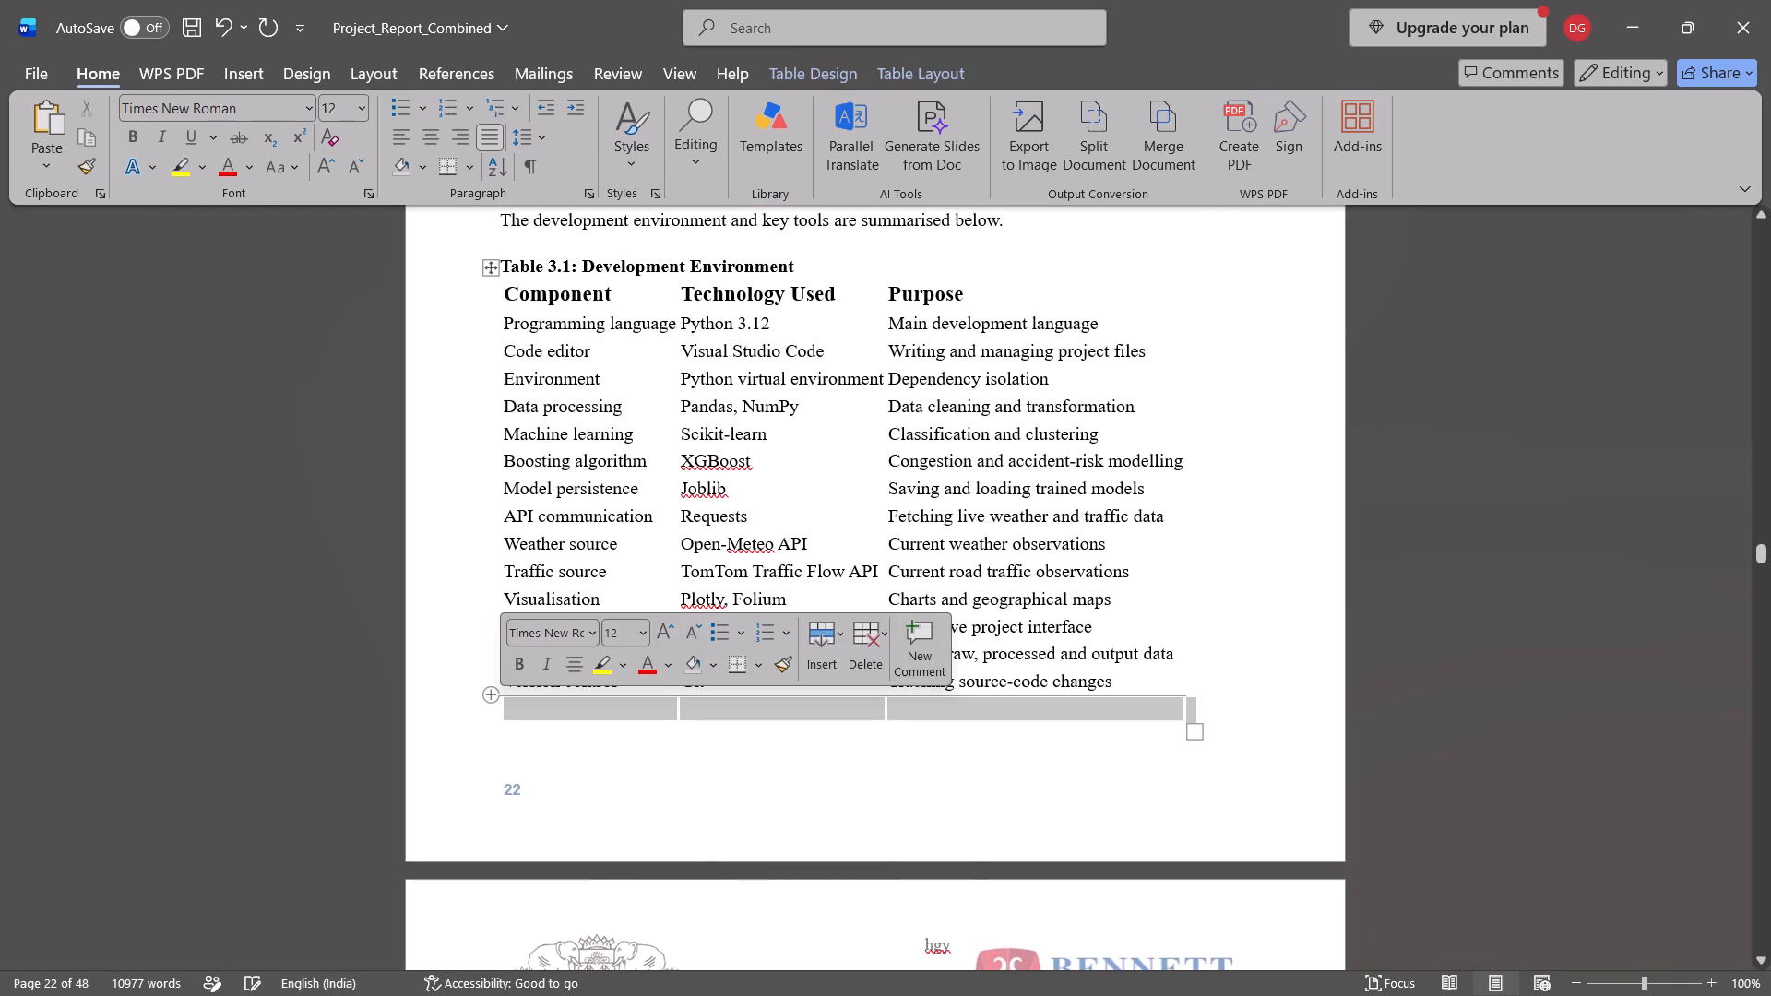
# Undo the insertion of the empty row at the bottom of Table 3.1: Development Environment.
pyautogui.click(430, 668)
pyautogui.click(535, 720)
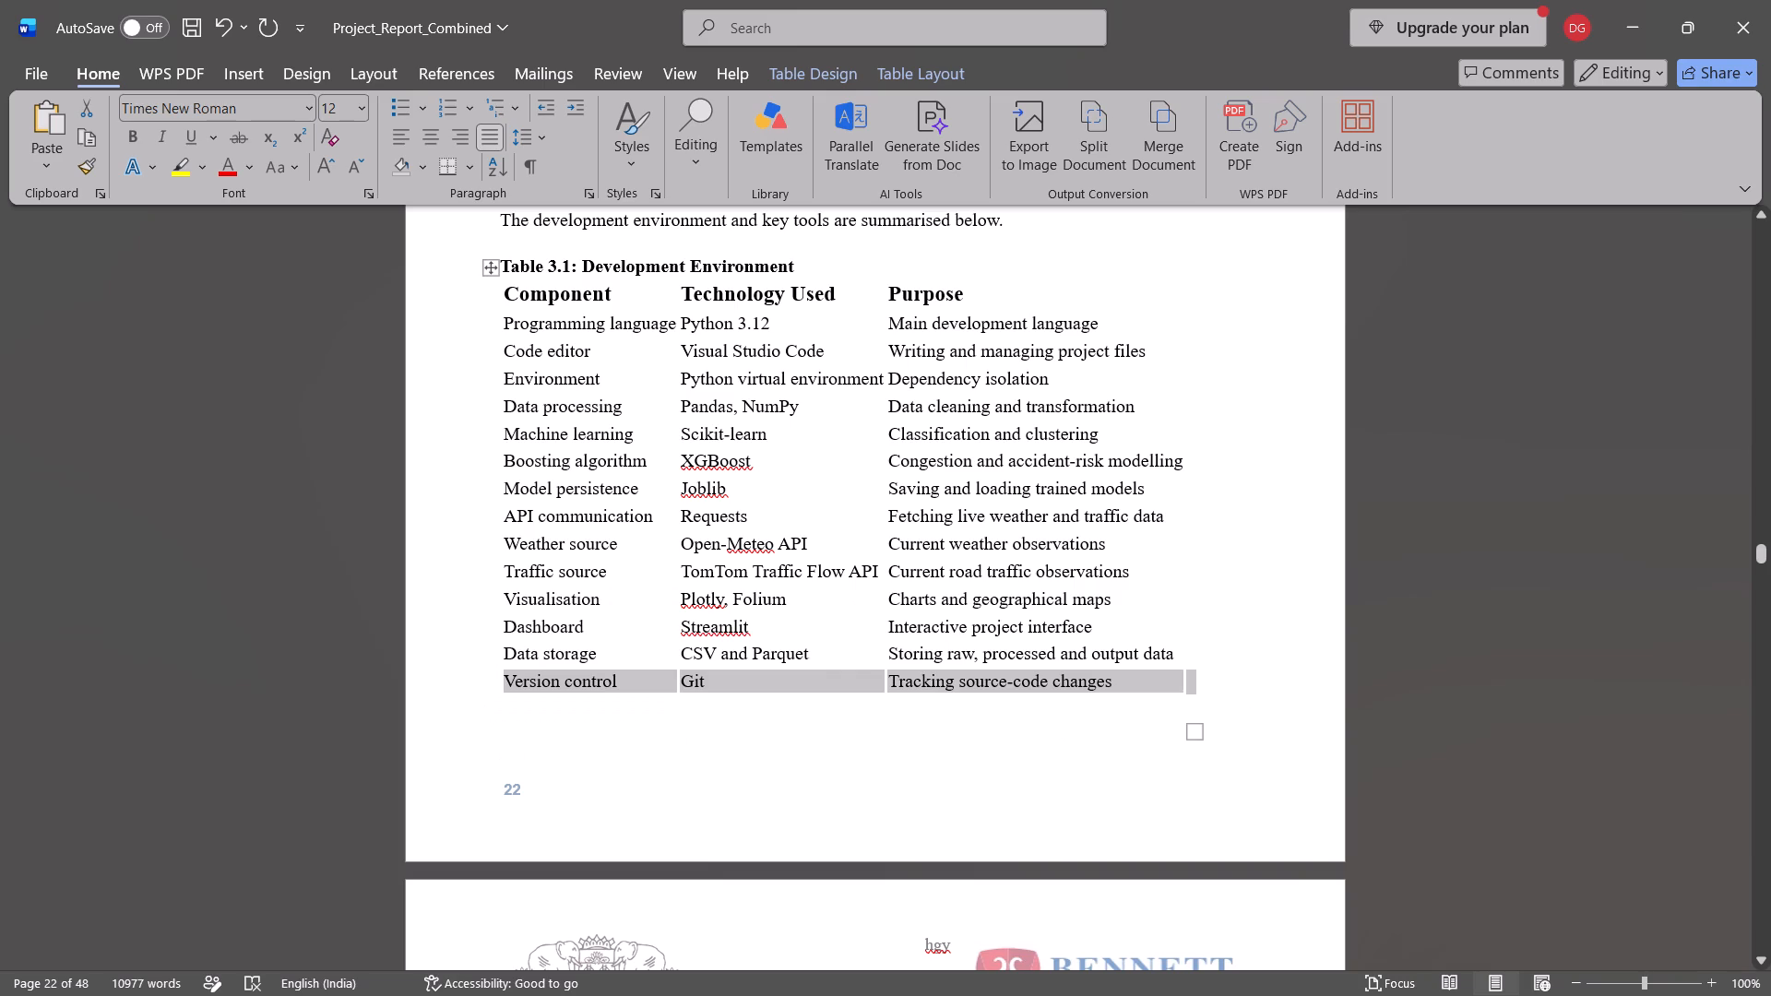
pyautogui.hotkey('ctrl', 'z')
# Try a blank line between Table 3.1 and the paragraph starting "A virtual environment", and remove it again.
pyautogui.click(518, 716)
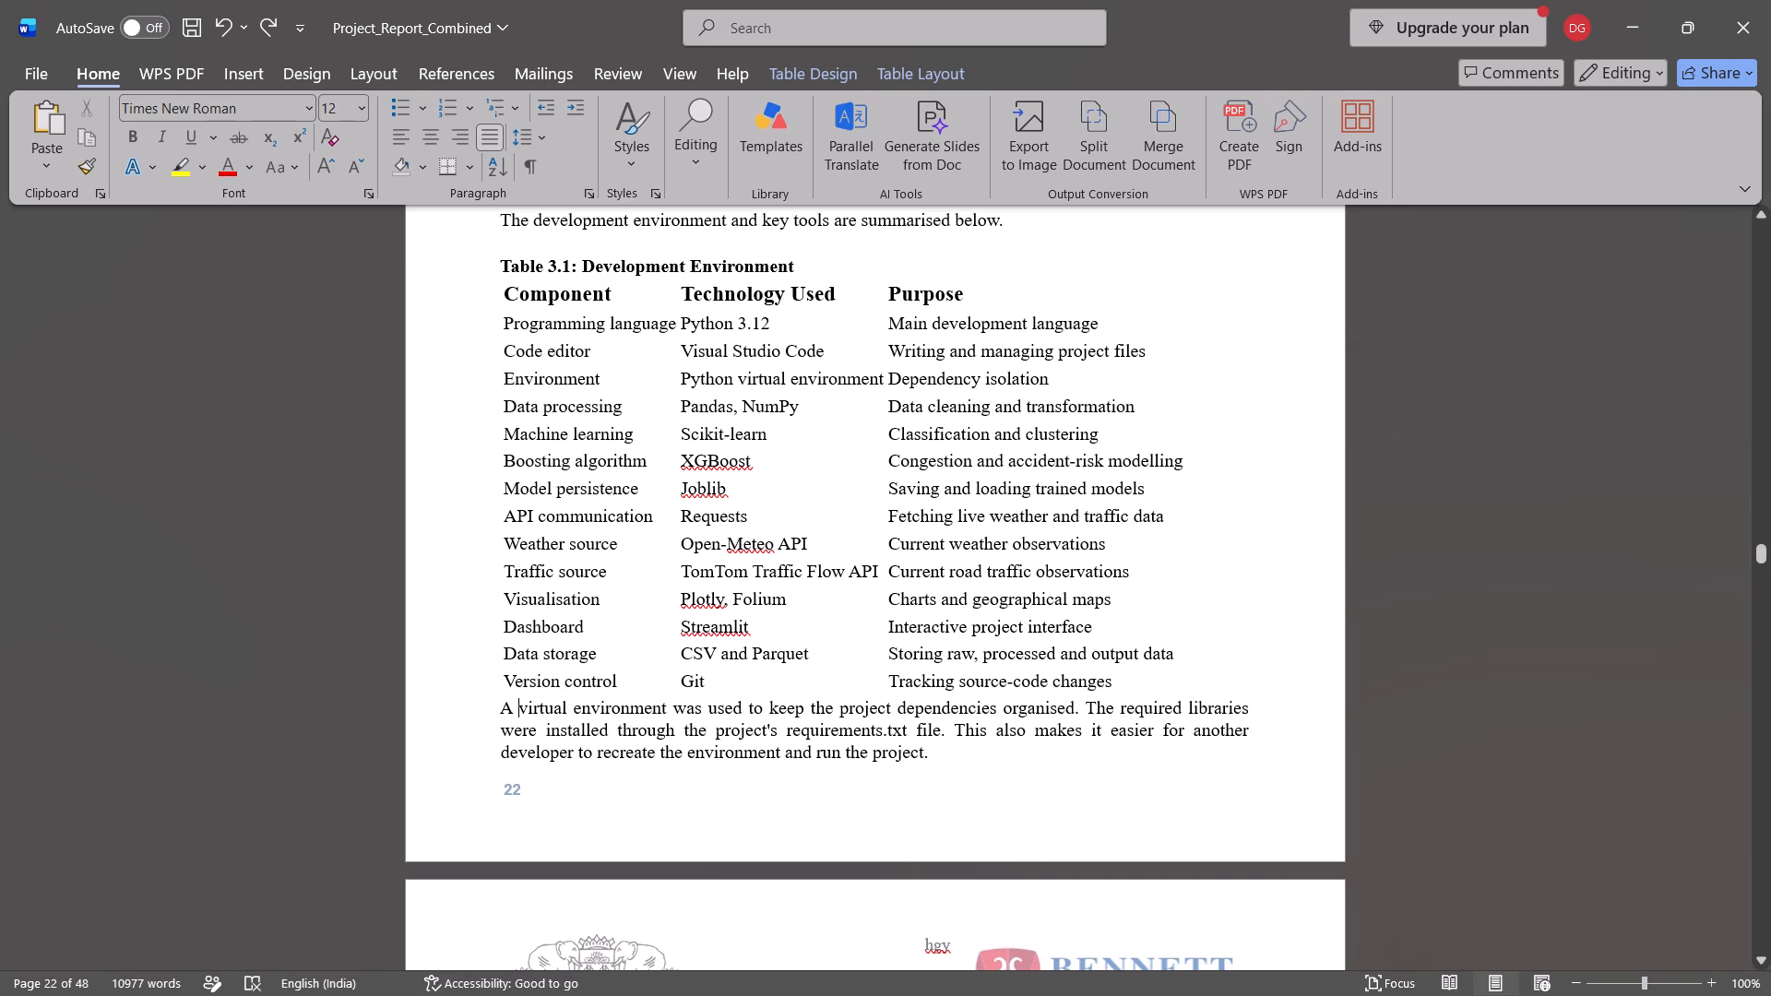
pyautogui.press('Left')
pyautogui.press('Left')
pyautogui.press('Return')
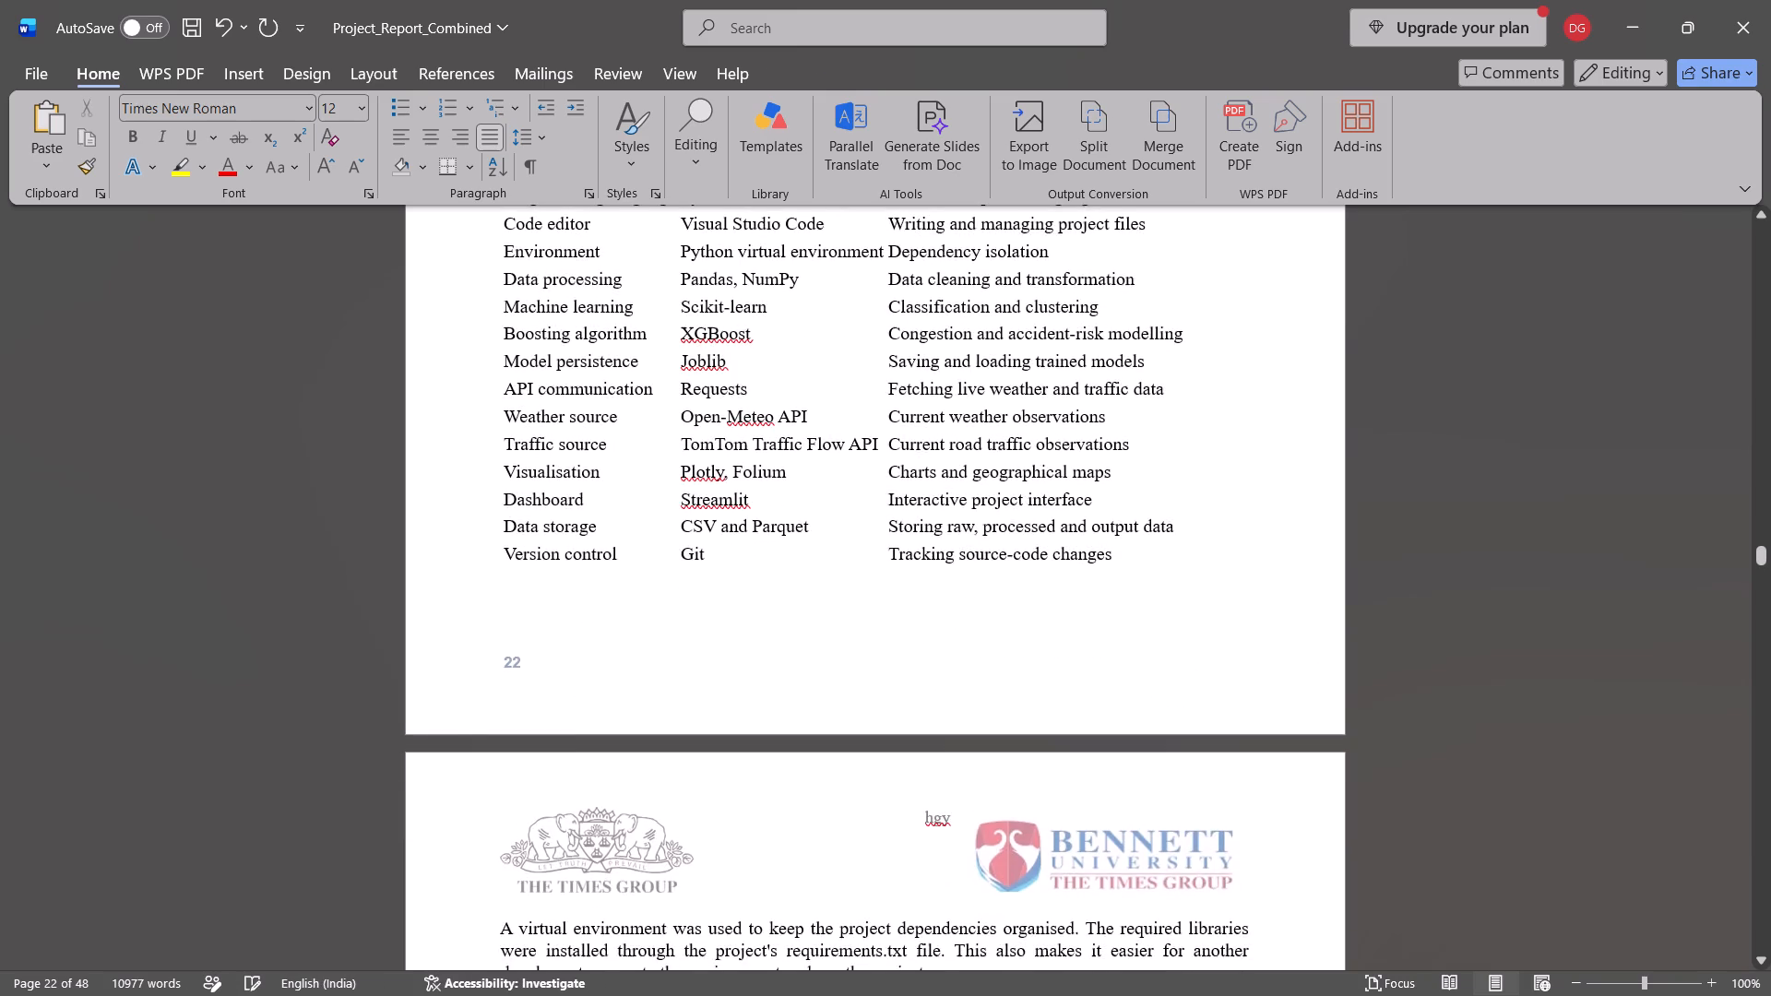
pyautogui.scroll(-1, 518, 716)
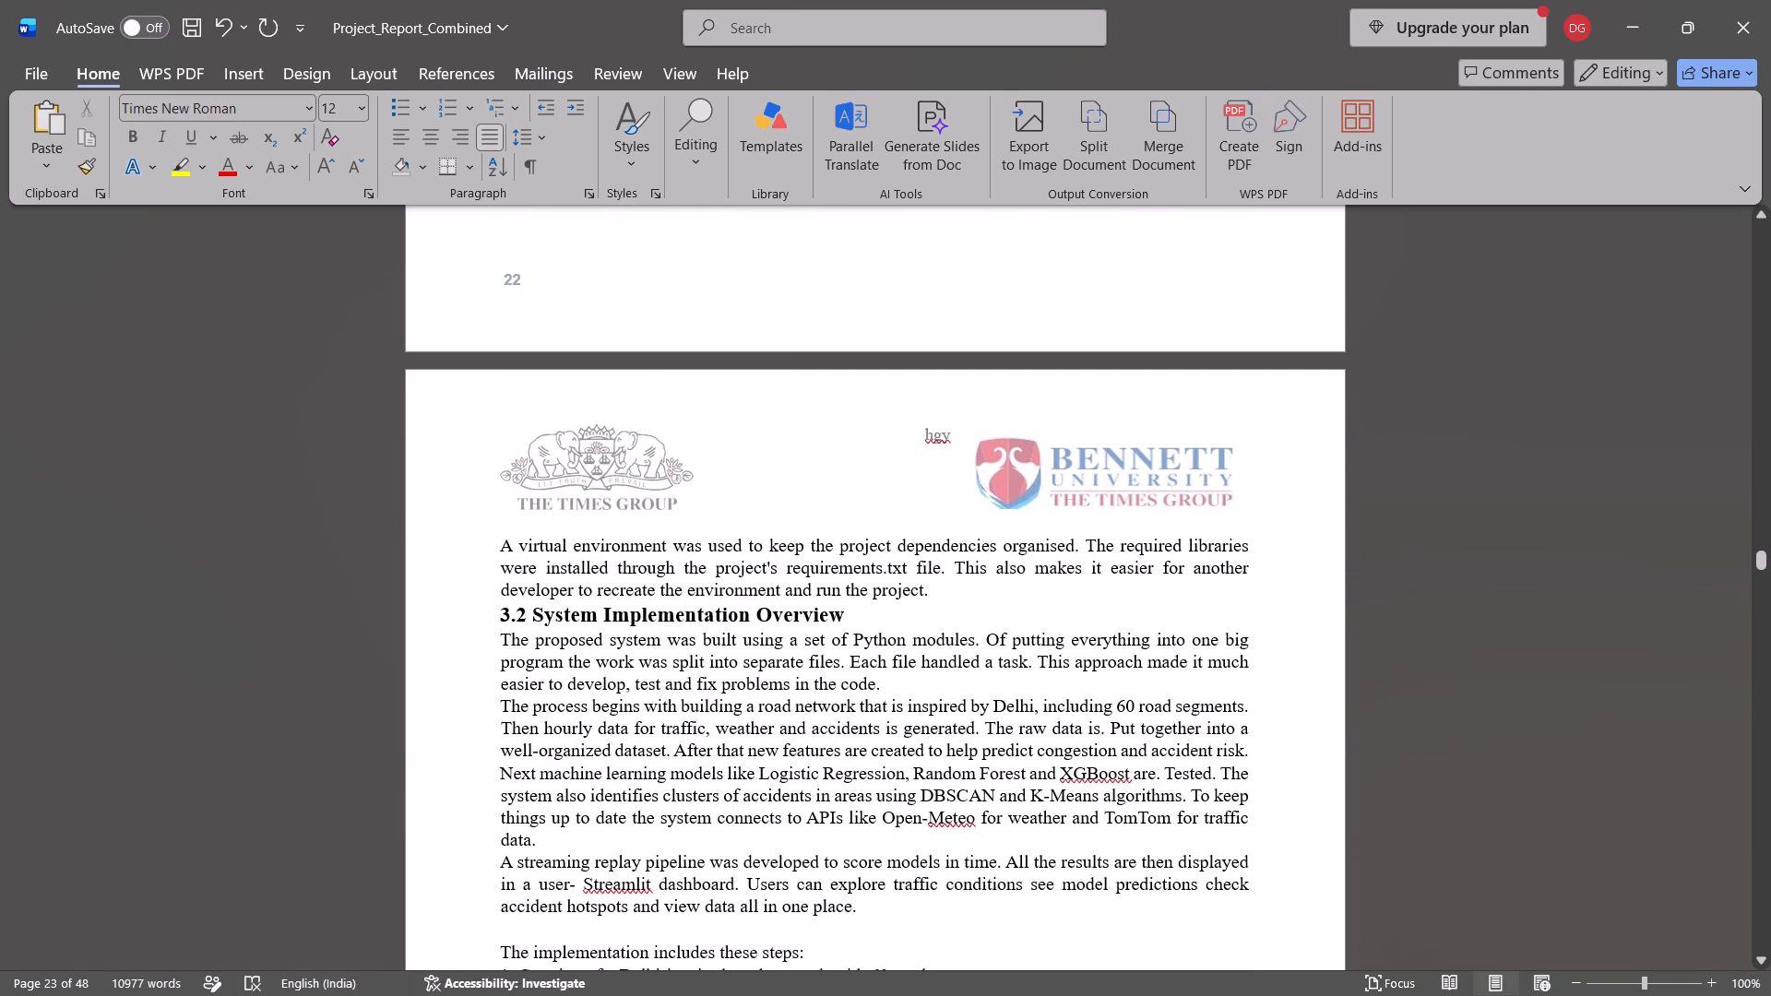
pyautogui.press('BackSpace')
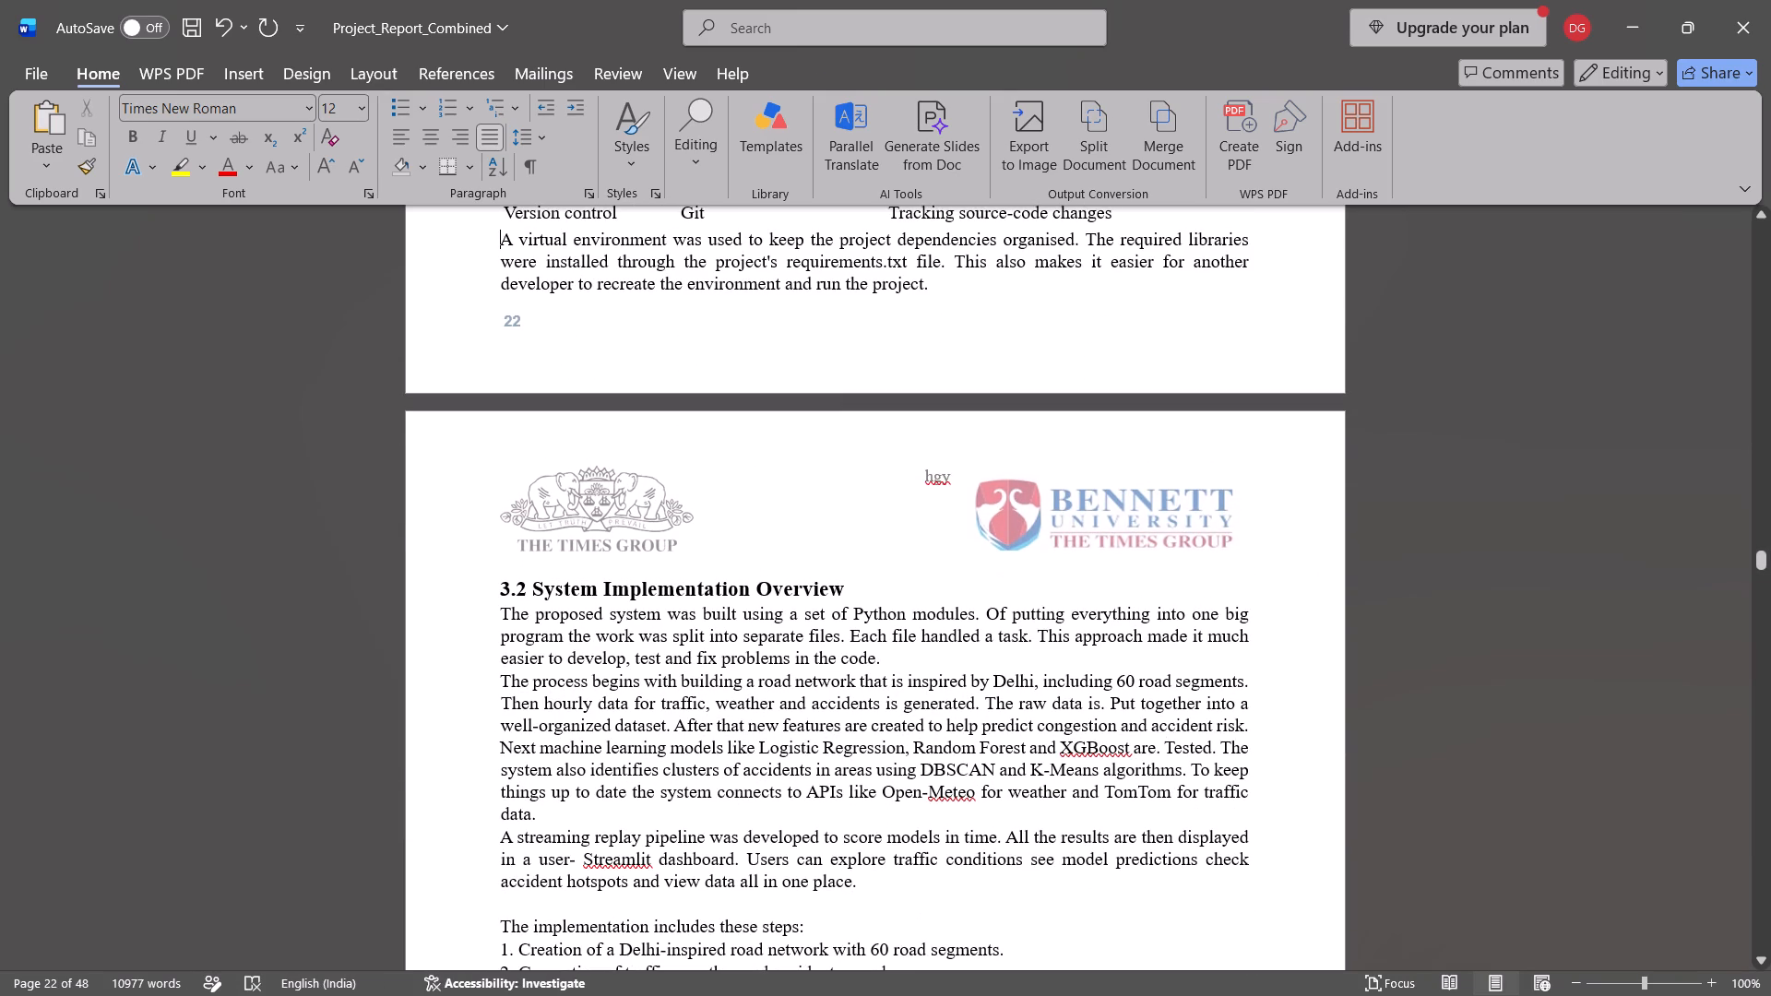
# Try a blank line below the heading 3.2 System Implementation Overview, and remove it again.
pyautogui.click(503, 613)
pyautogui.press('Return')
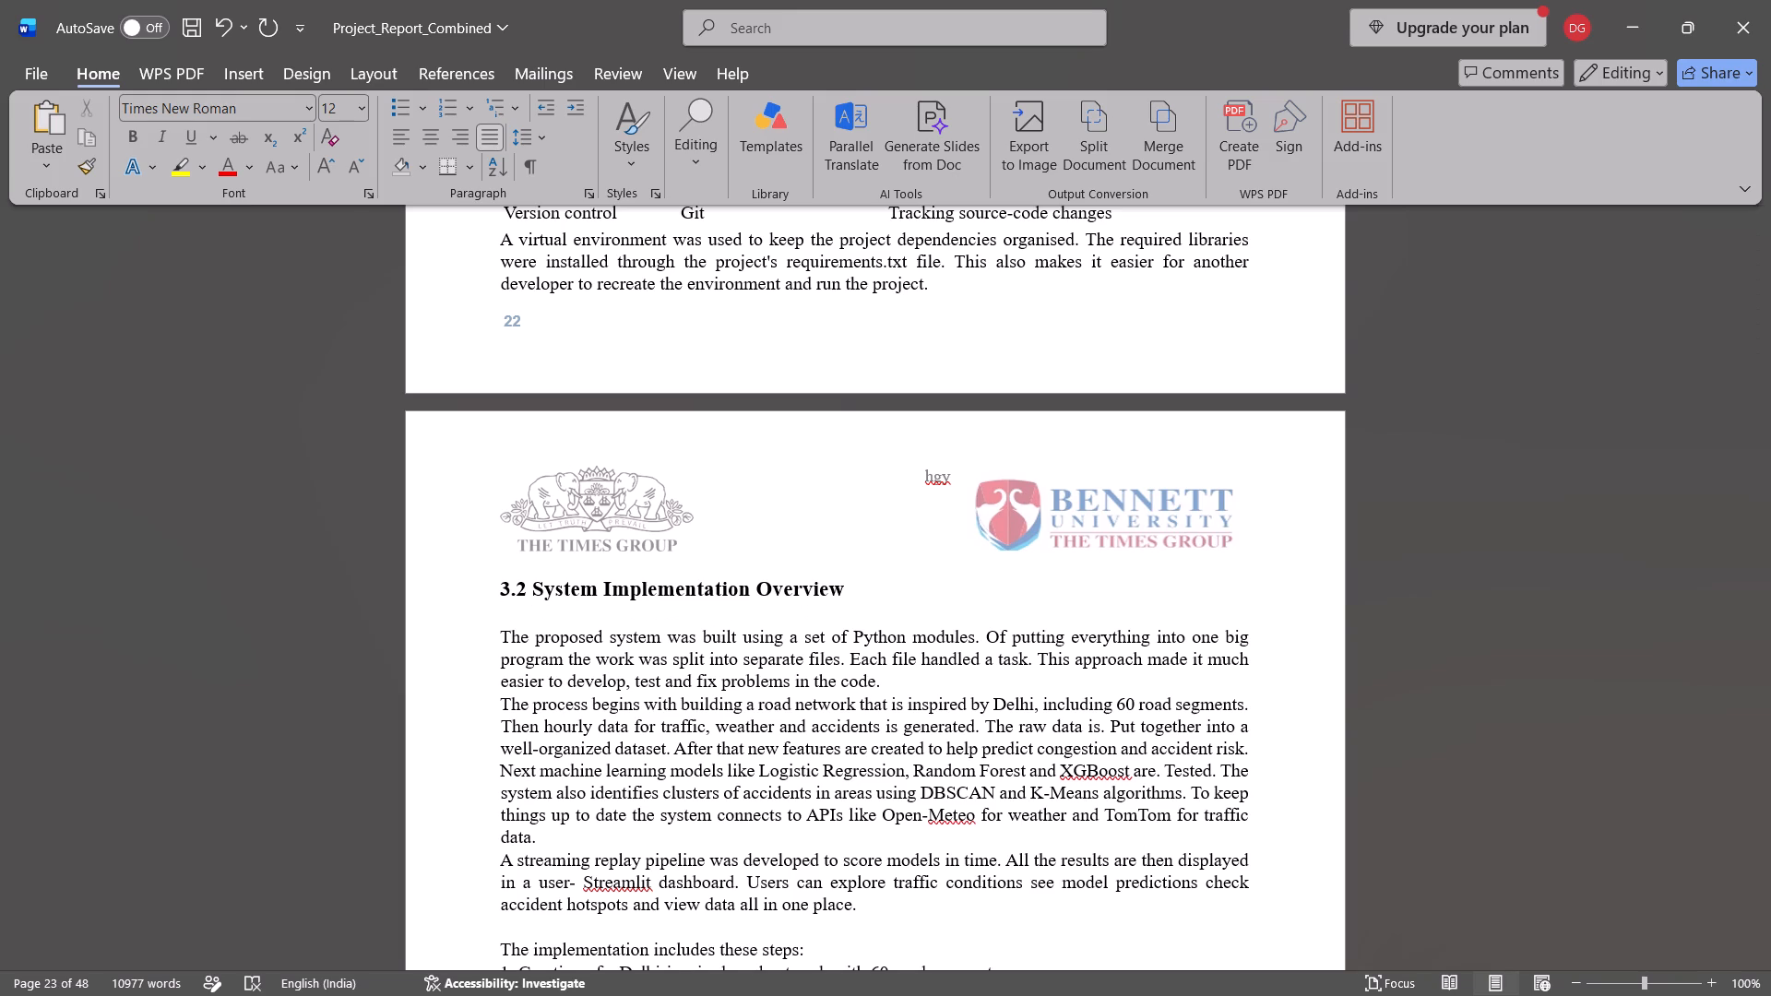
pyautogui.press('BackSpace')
# Compare the Chapter 3 layout and tables in the combined report with the original CHAPTER 3_4 document.
pyautogui.scroll(-2, 503, 613)
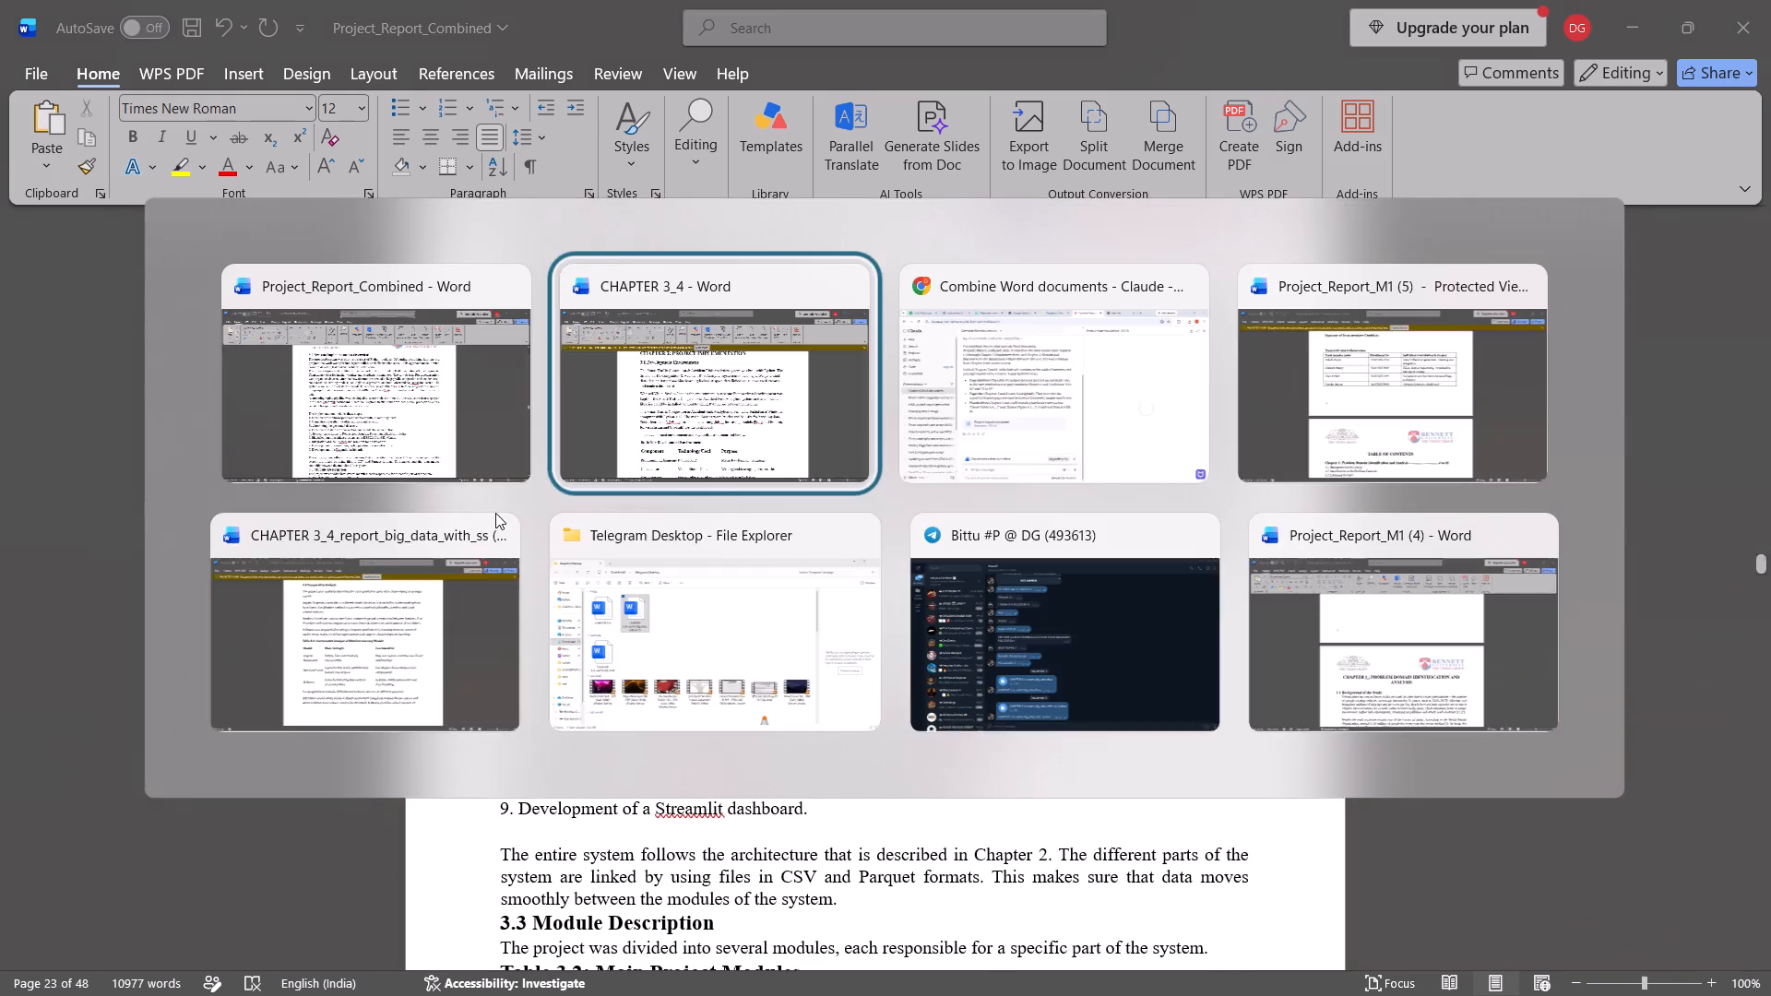
pyautogui.scroll(1, 641, 617)
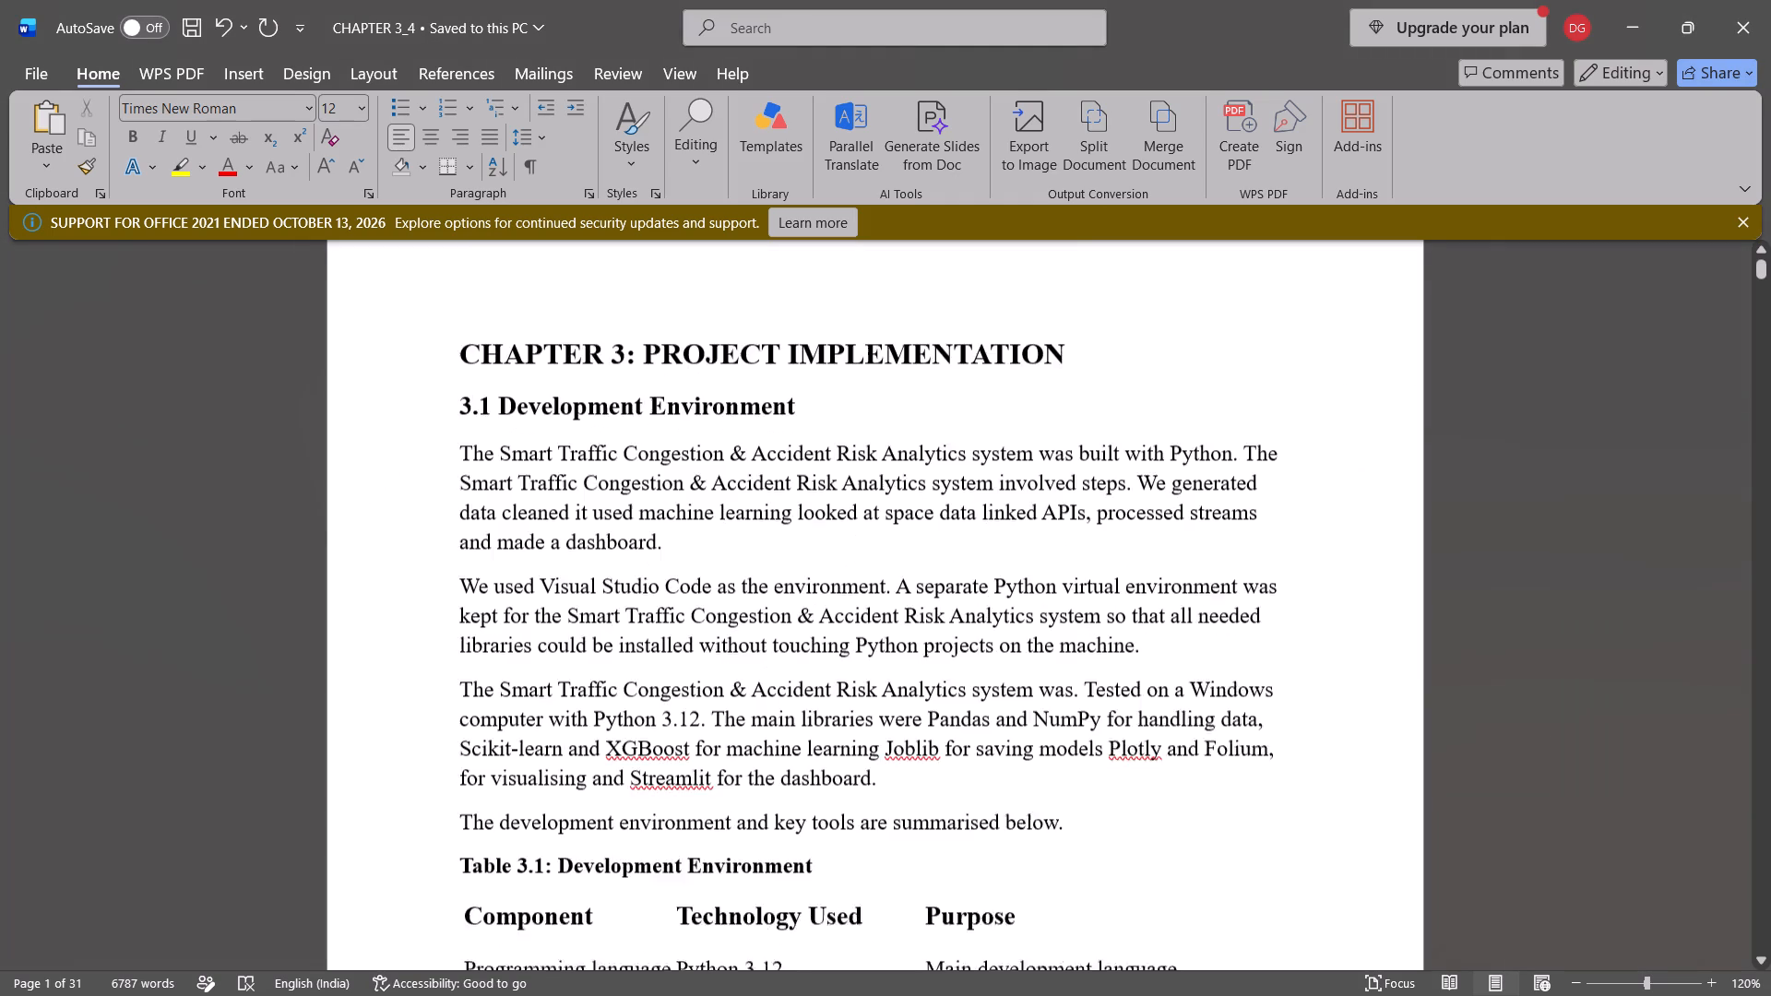
pyautogui.scroll(1, 641, 617)
pyautogui.scroll(-7, 641, 617)
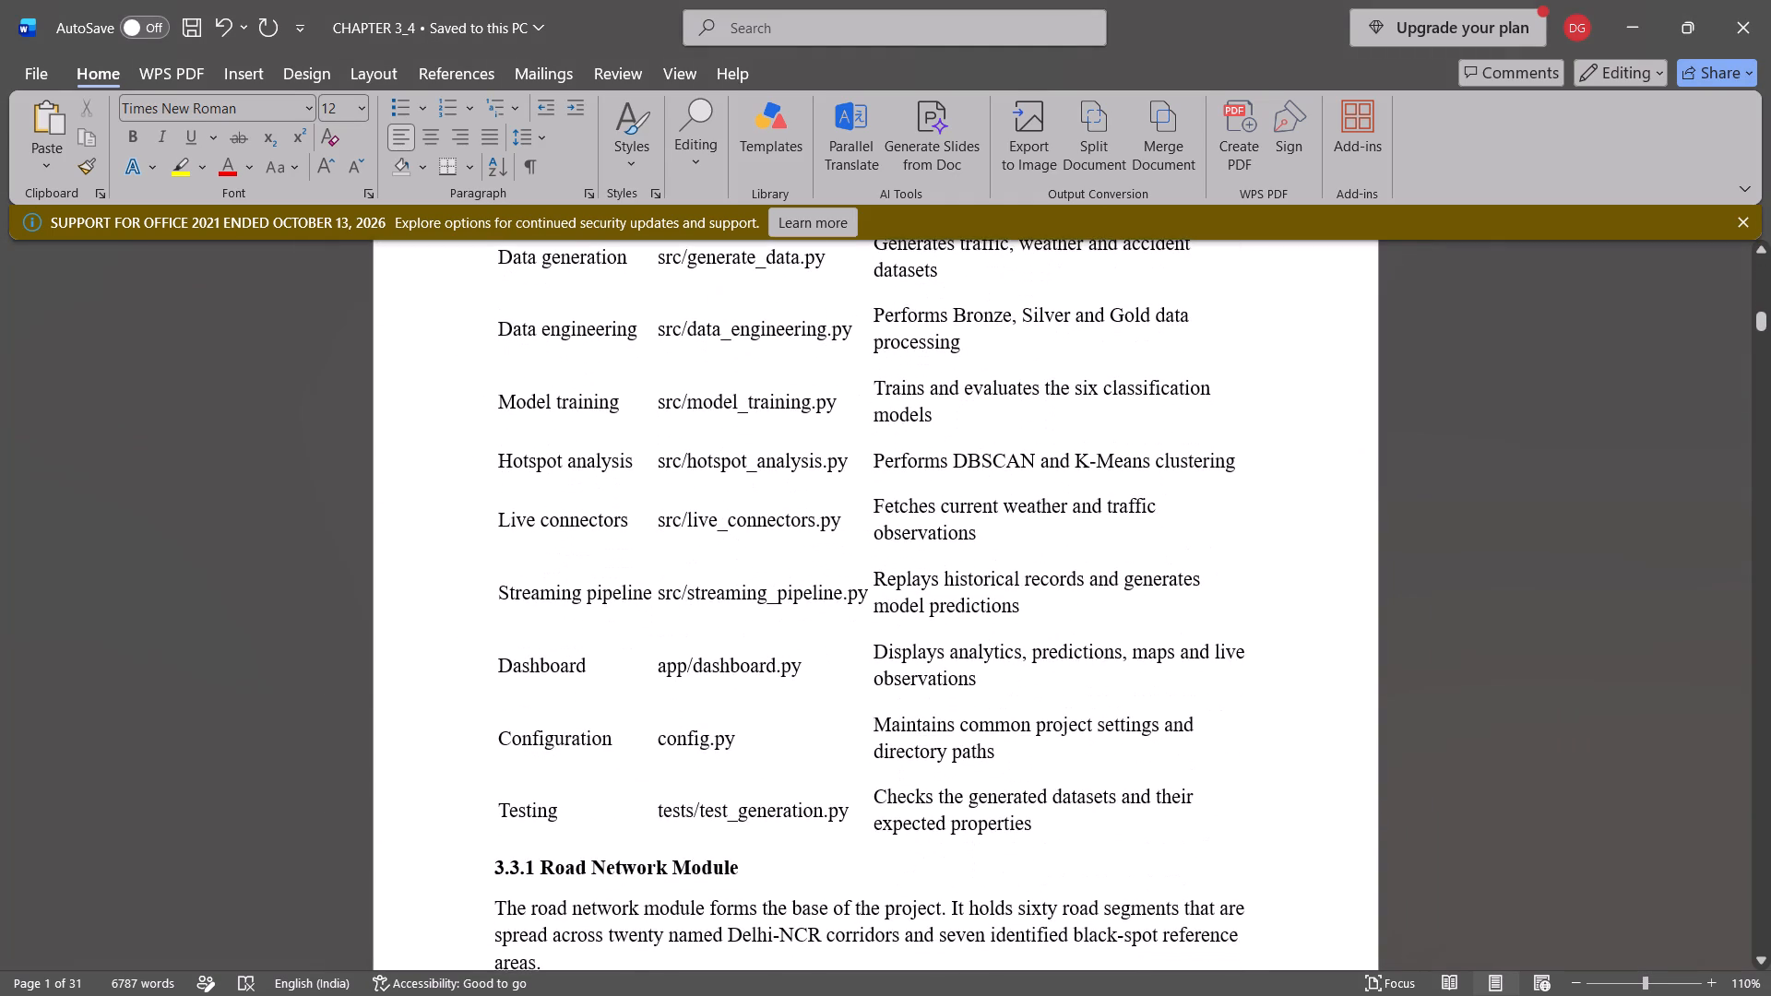
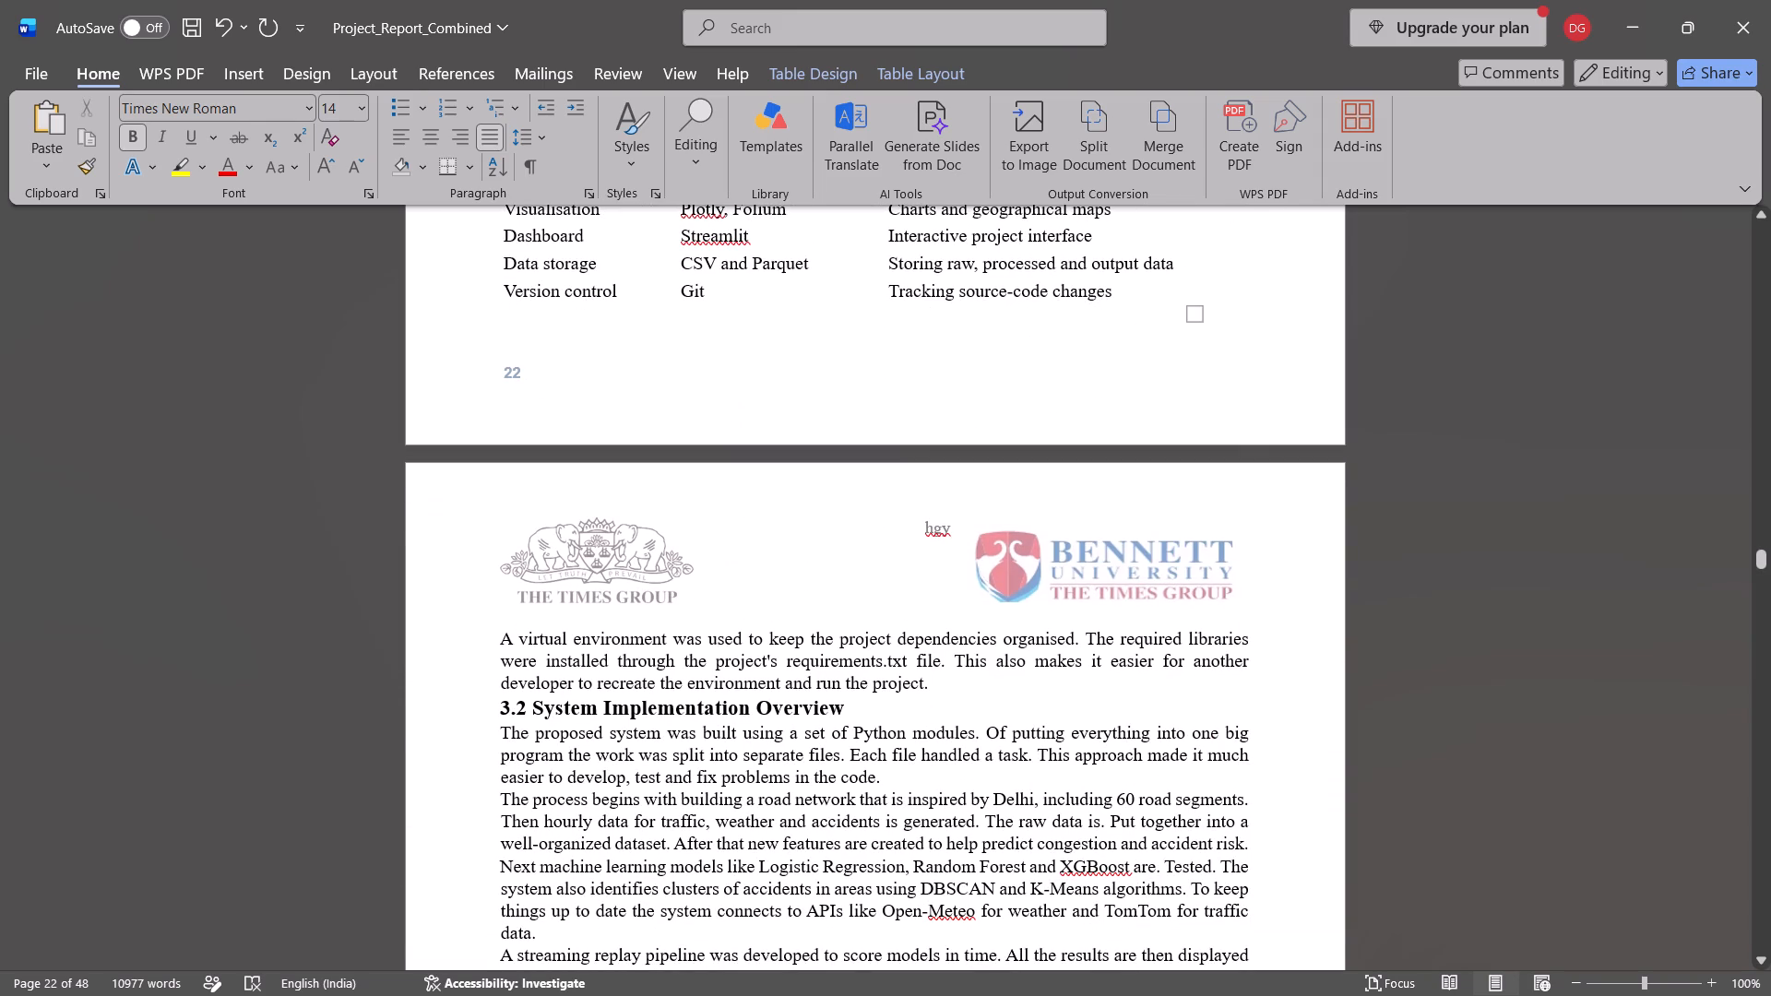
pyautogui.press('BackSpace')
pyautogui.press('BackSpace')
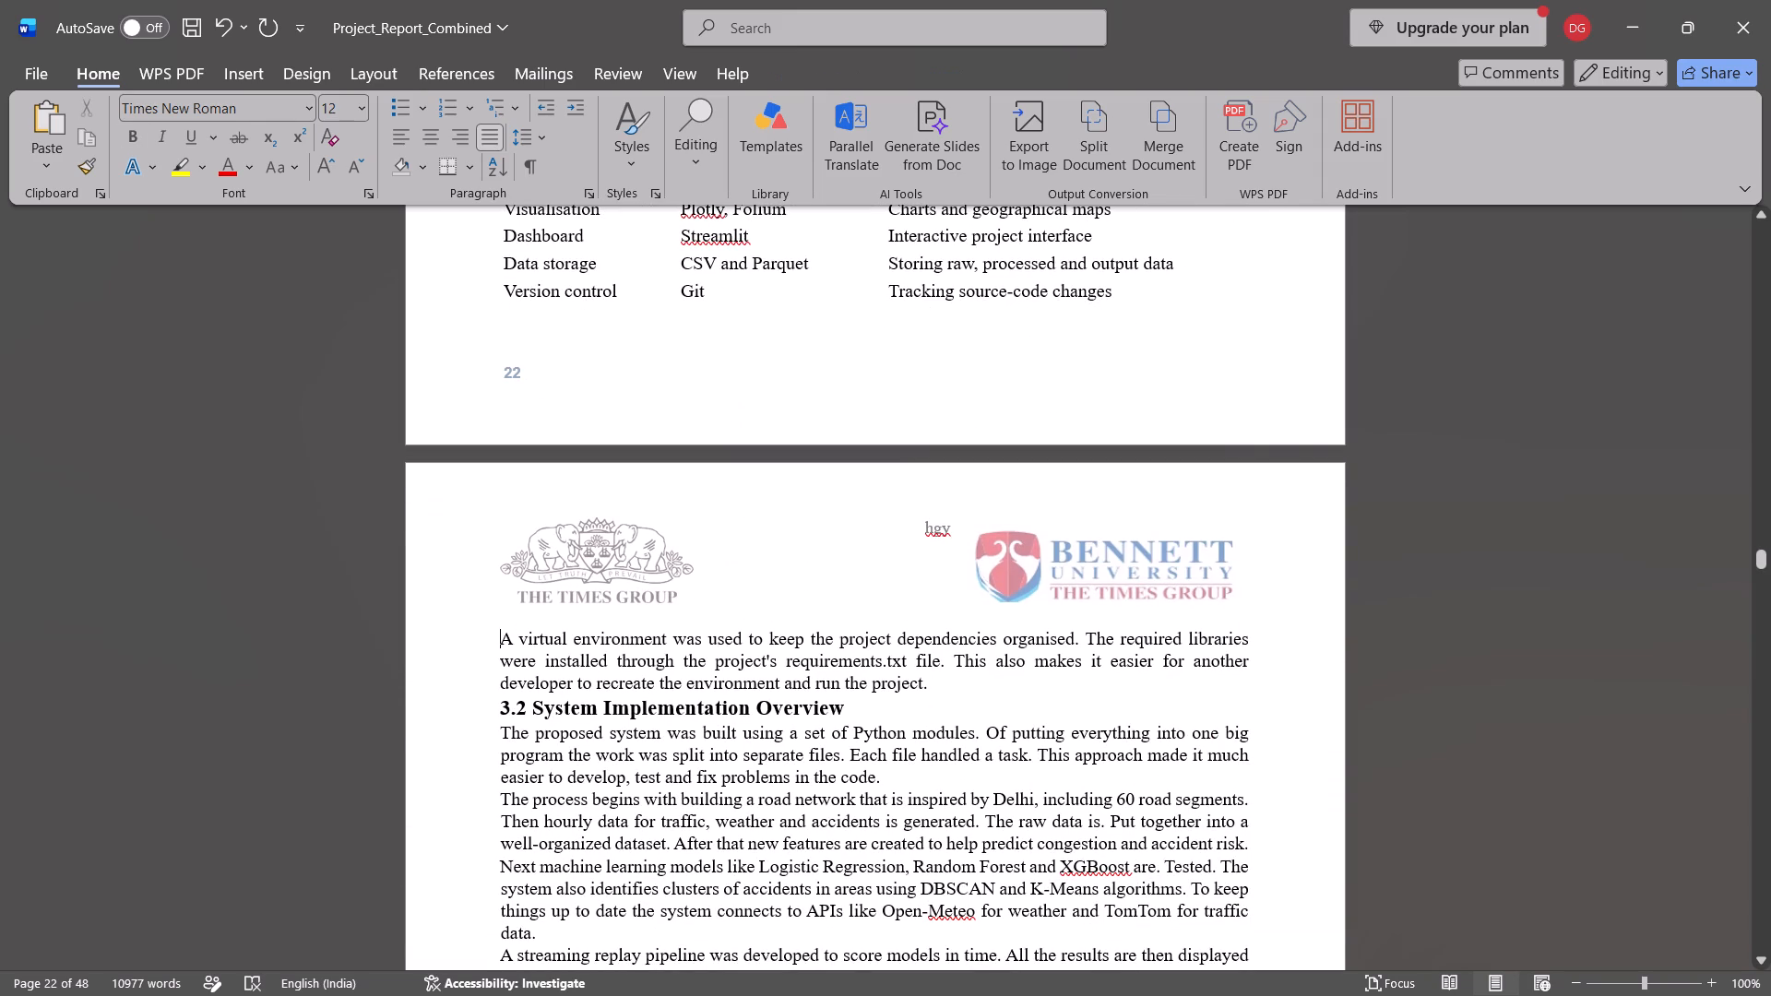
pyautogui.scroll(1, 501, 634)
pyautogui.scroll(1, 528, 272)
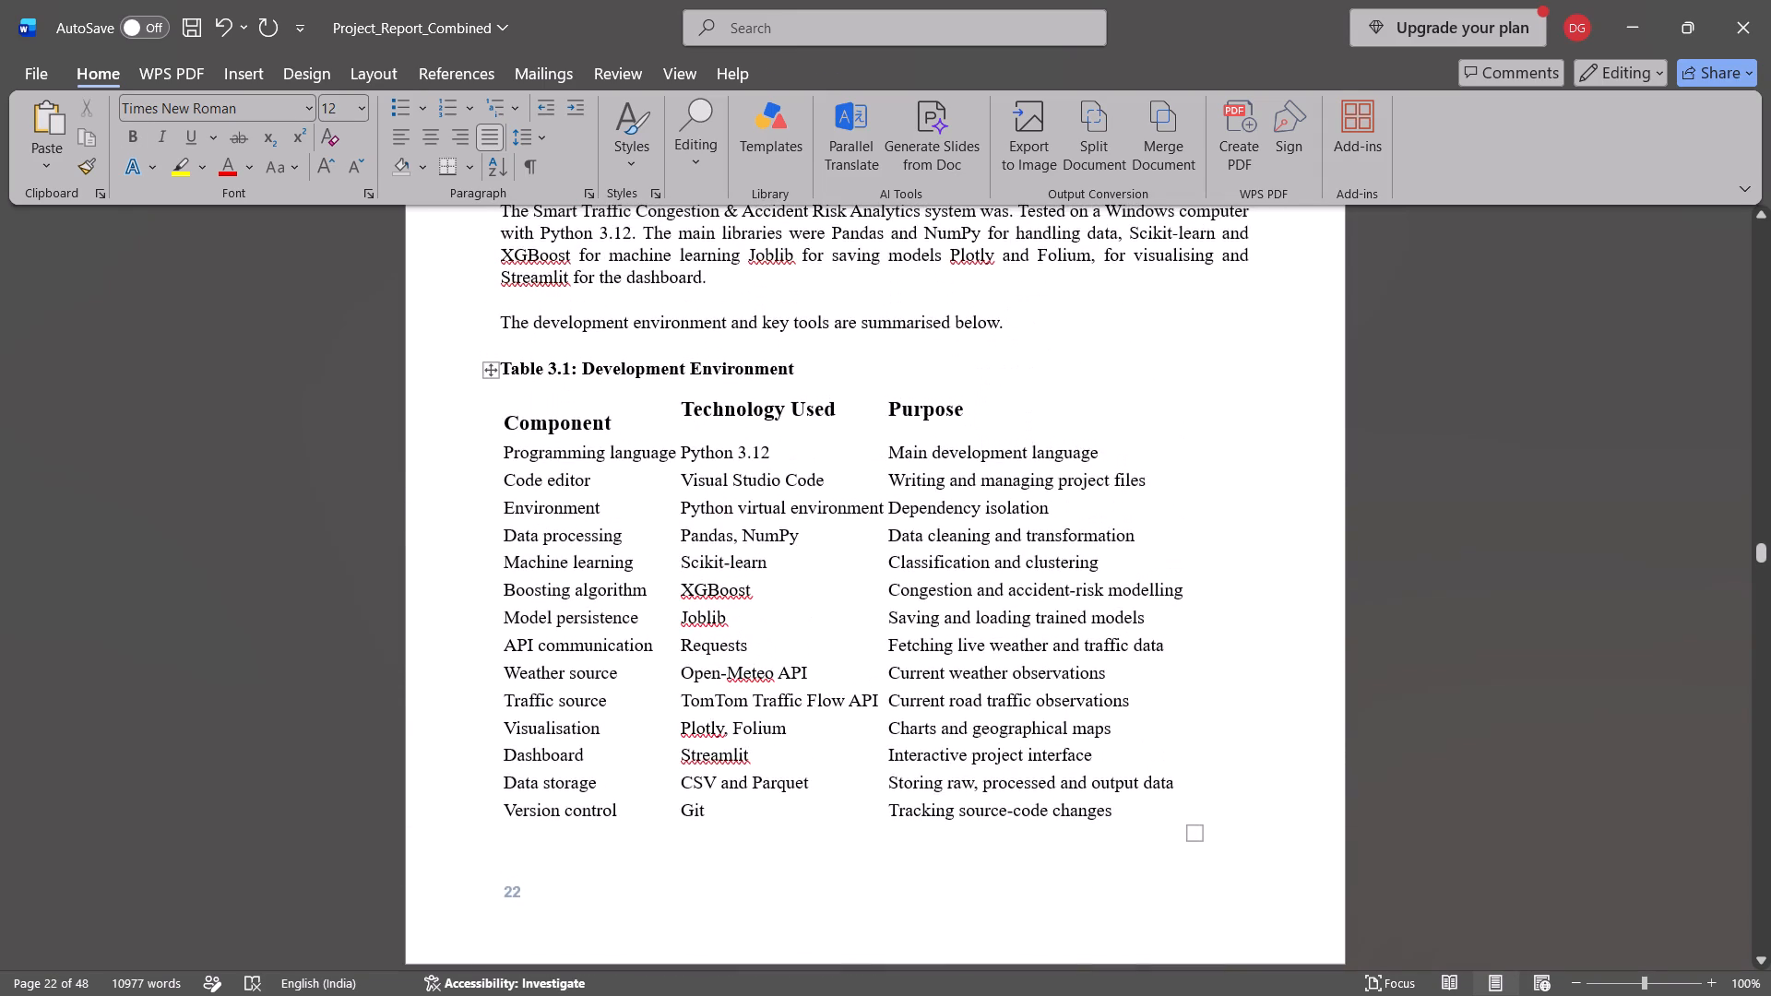
# Place the text cursor at the start of the heading "3.2 System Implementation Overview".
pyautogui.scroll(-3, 573, 409)
pyautogui.click(495, 530)
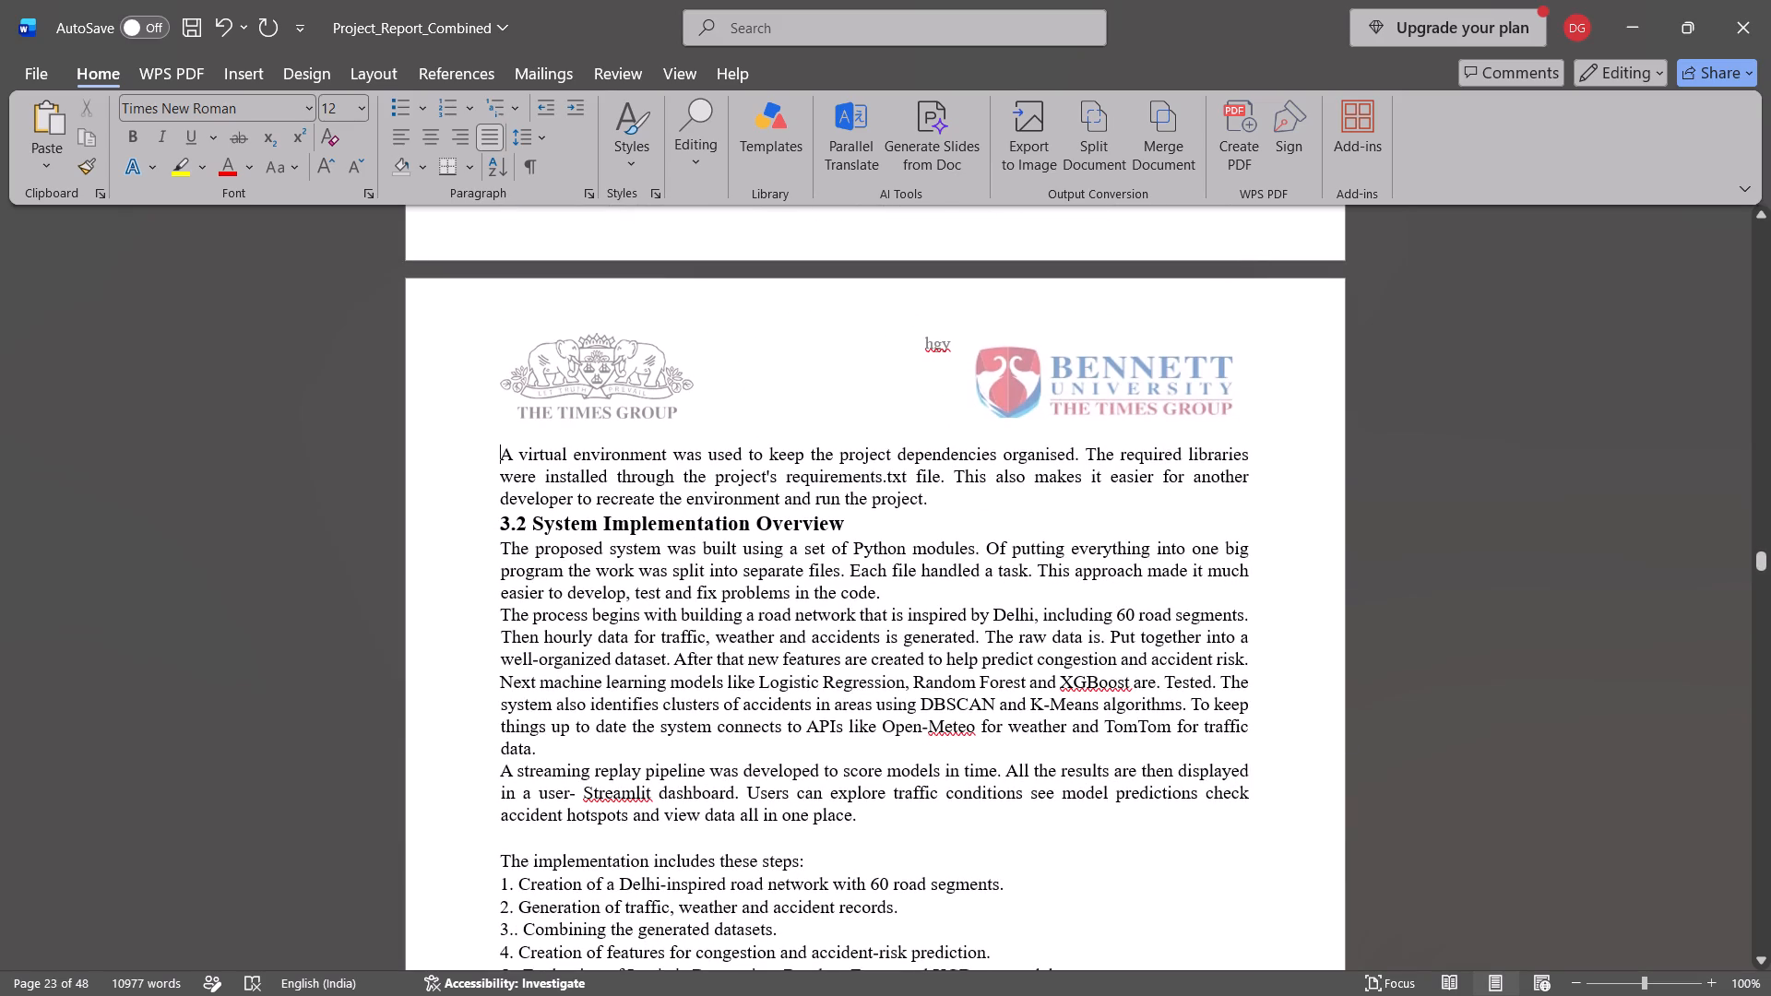
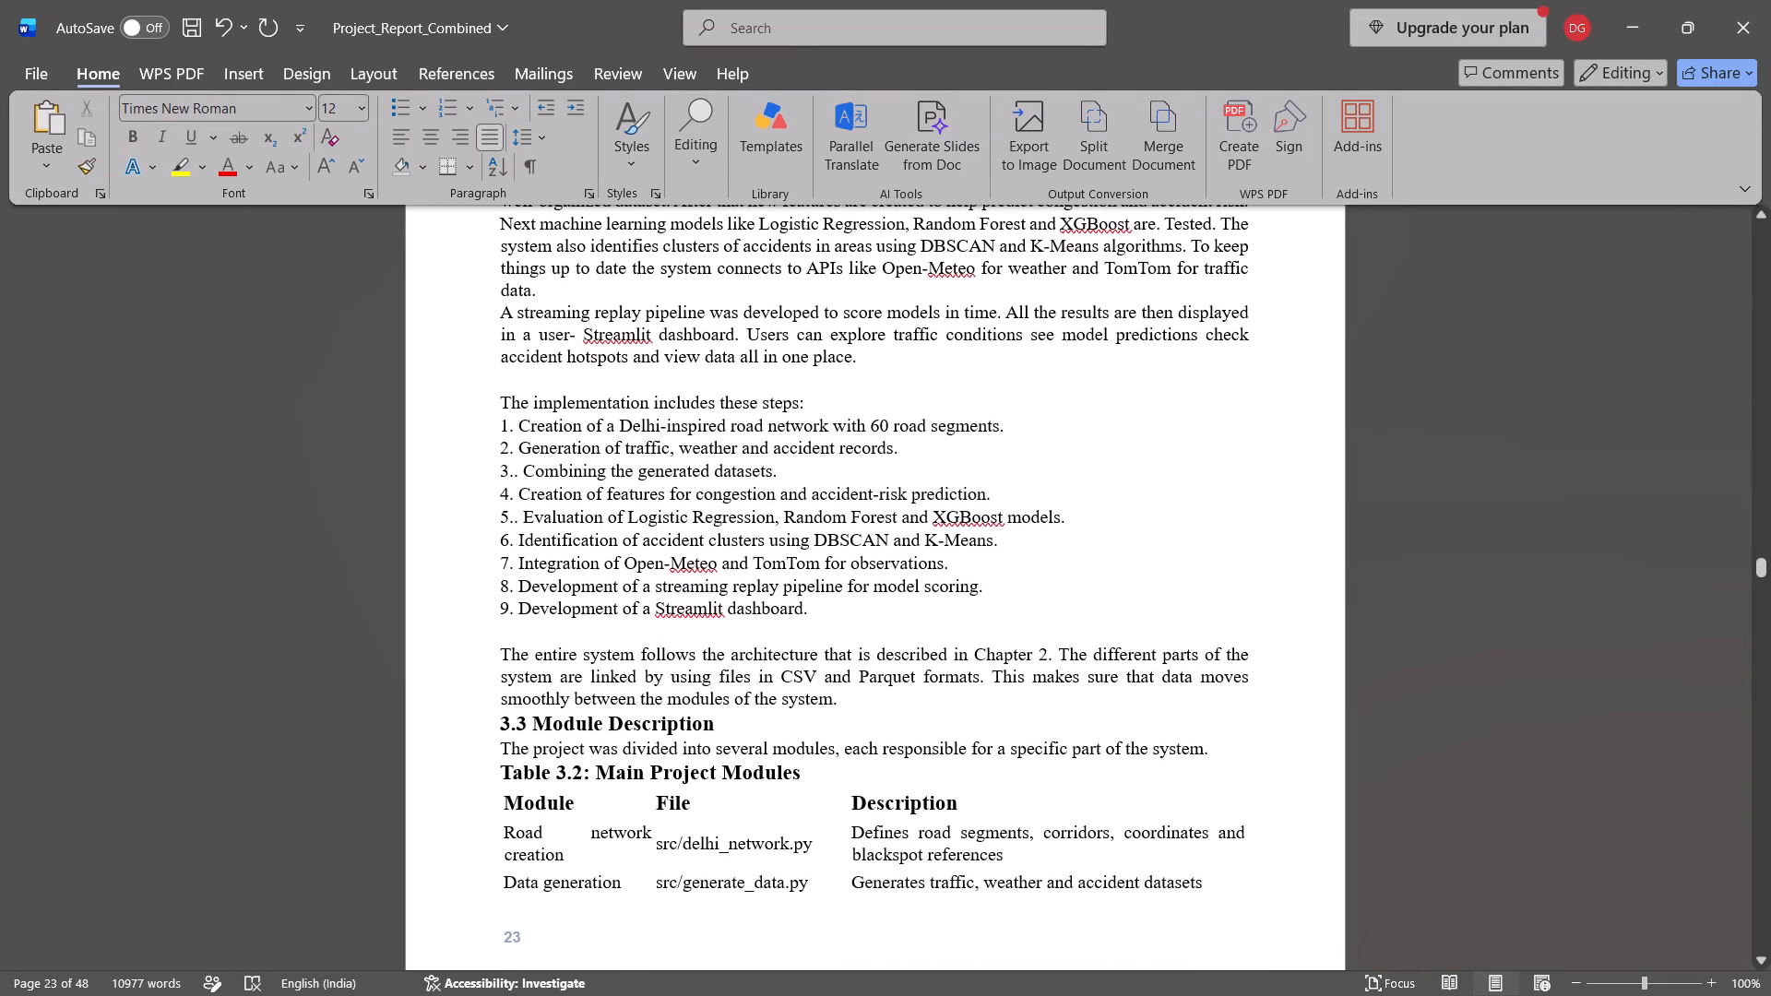
# Push the heading "3.3 Module Description" and its table onto the next page by inserting blank lines before the heading.
pyautogui.click(494, 724)
pyautogui.press('Return')
pyautogui.press('Return')
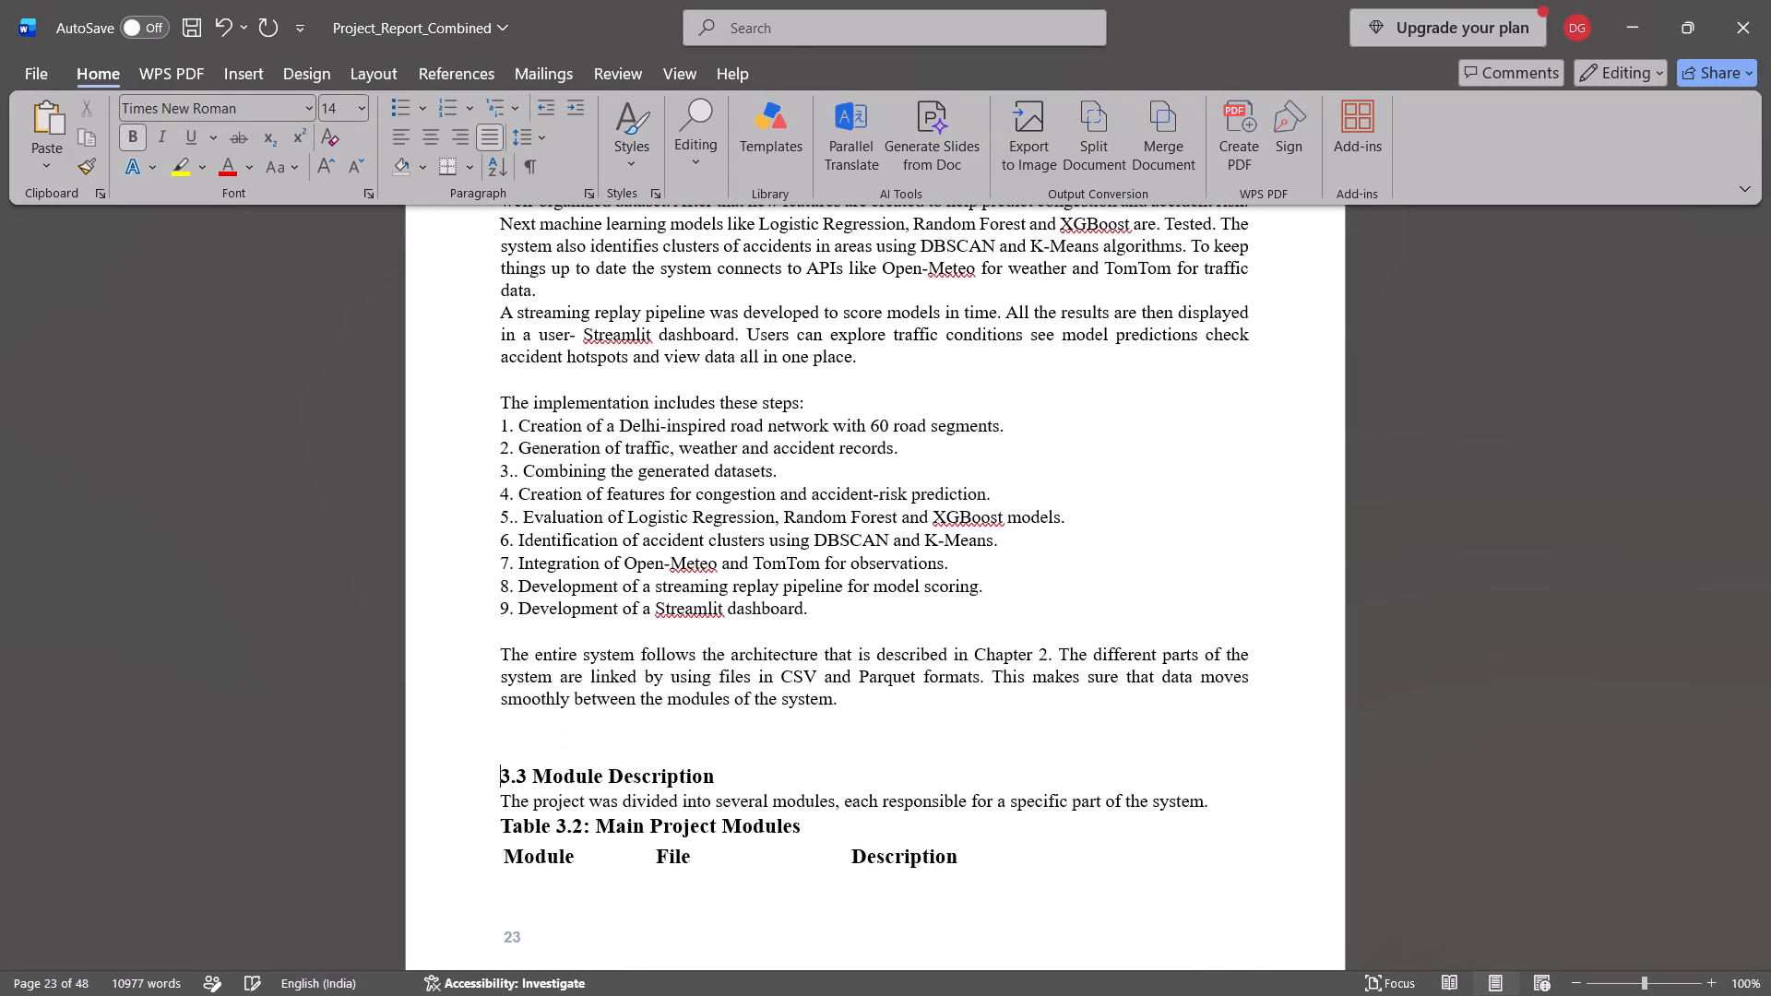
pyautogui.press('Return')
pyautogui.press('Return')
pyautogui.press('Return')
pyautogui.press('Return')
pyautogui.press('Return')
# Insert a blank line between the module description sentence and the caption "Table 3.2: Main Project Modules".
pyautogui.scroll(-1, 494, 724)
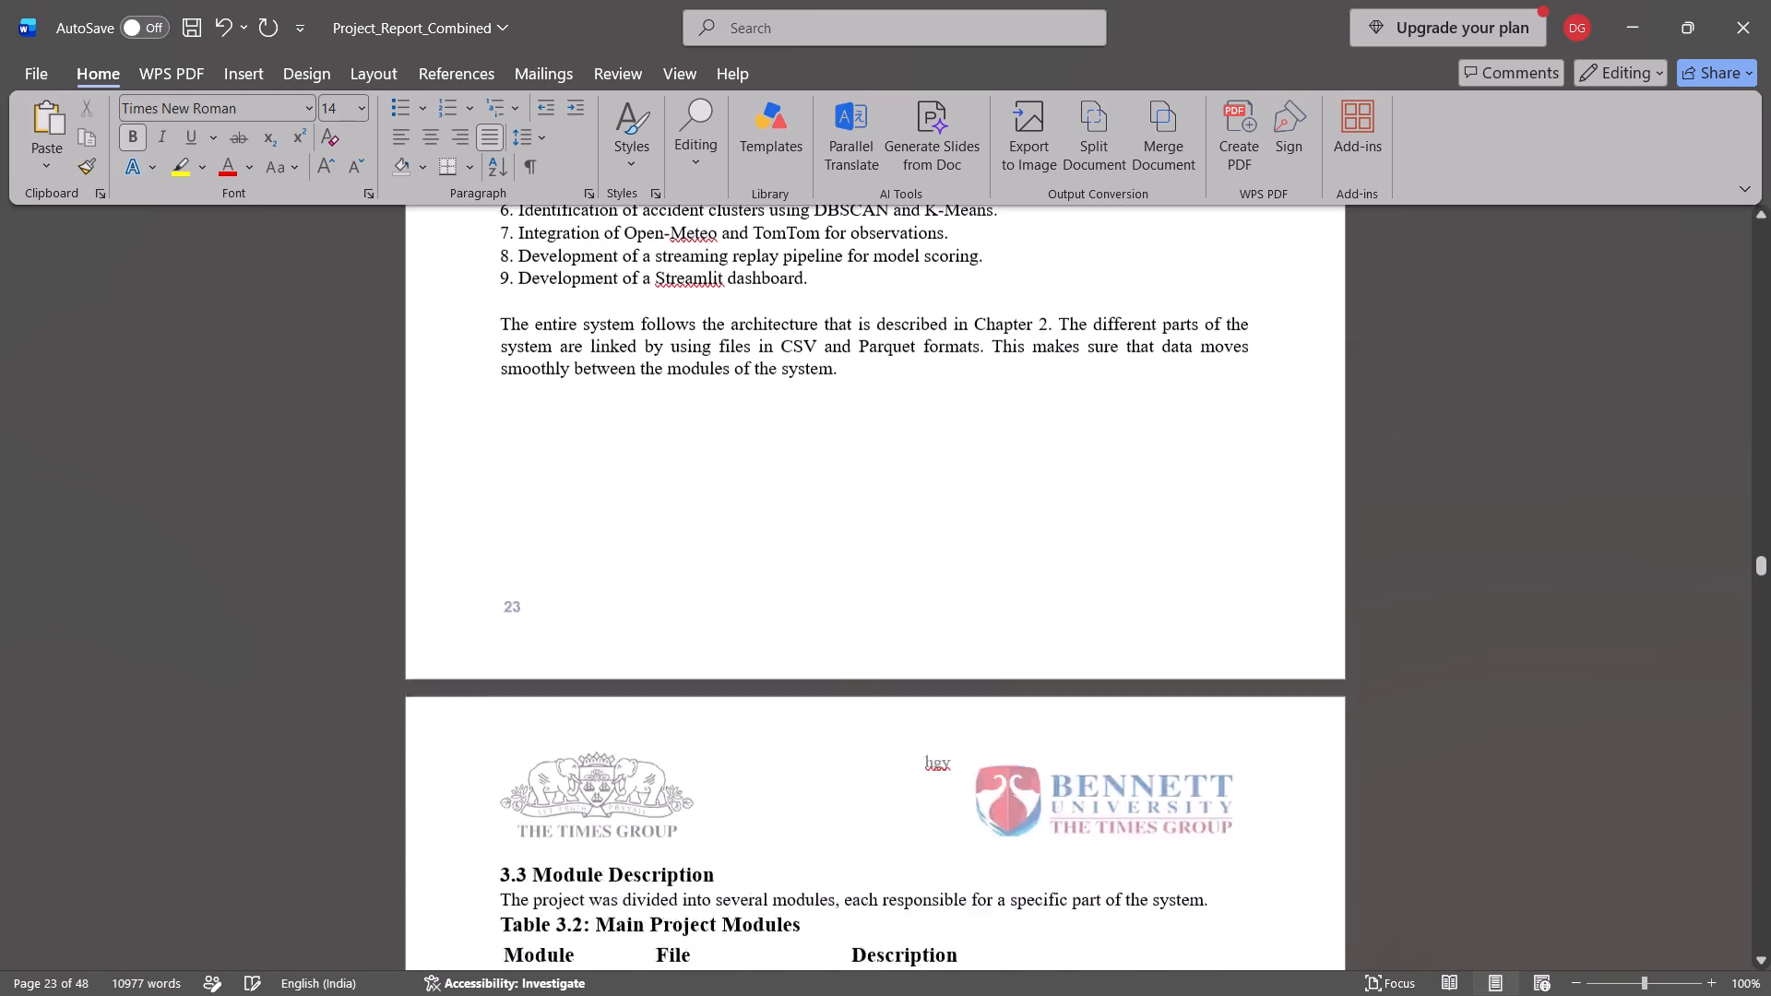
pyautogui.scroll(-1, 494, 724)
pyautogui.click(612, 643)
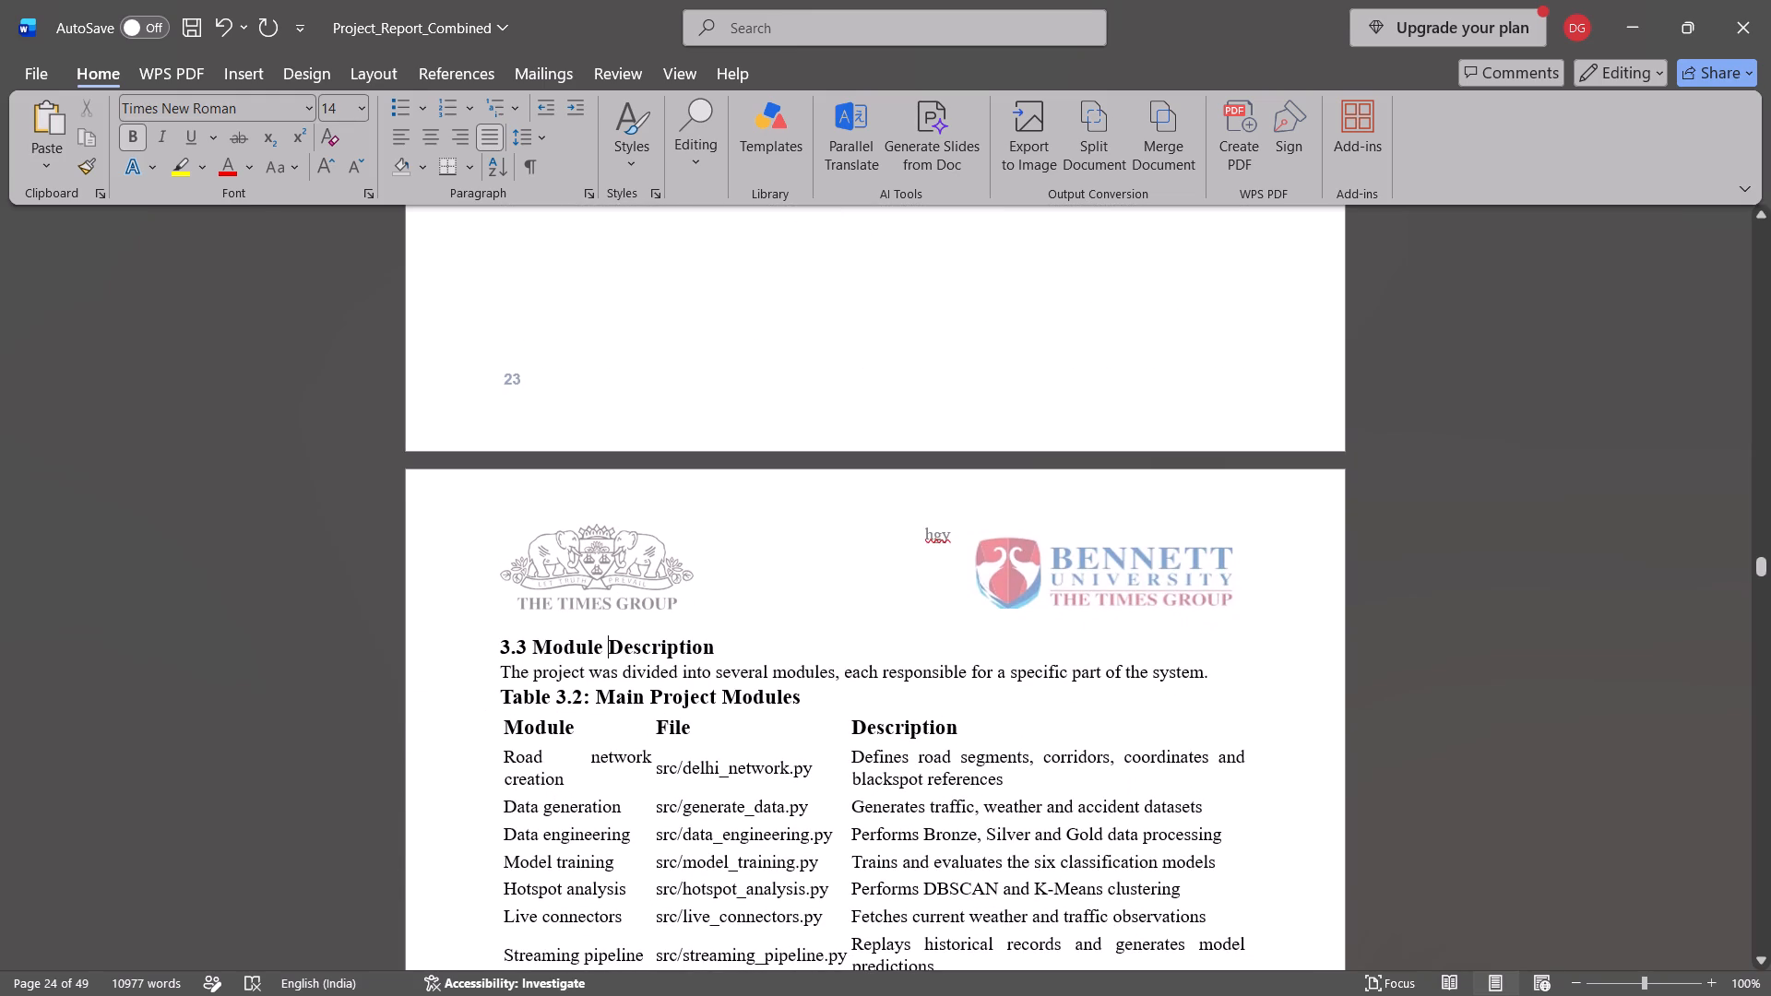
pyautogui.click(498, 692)
pyautogui.press('Return')
pyautogui.press('Down')
pyautogui.press('Up')
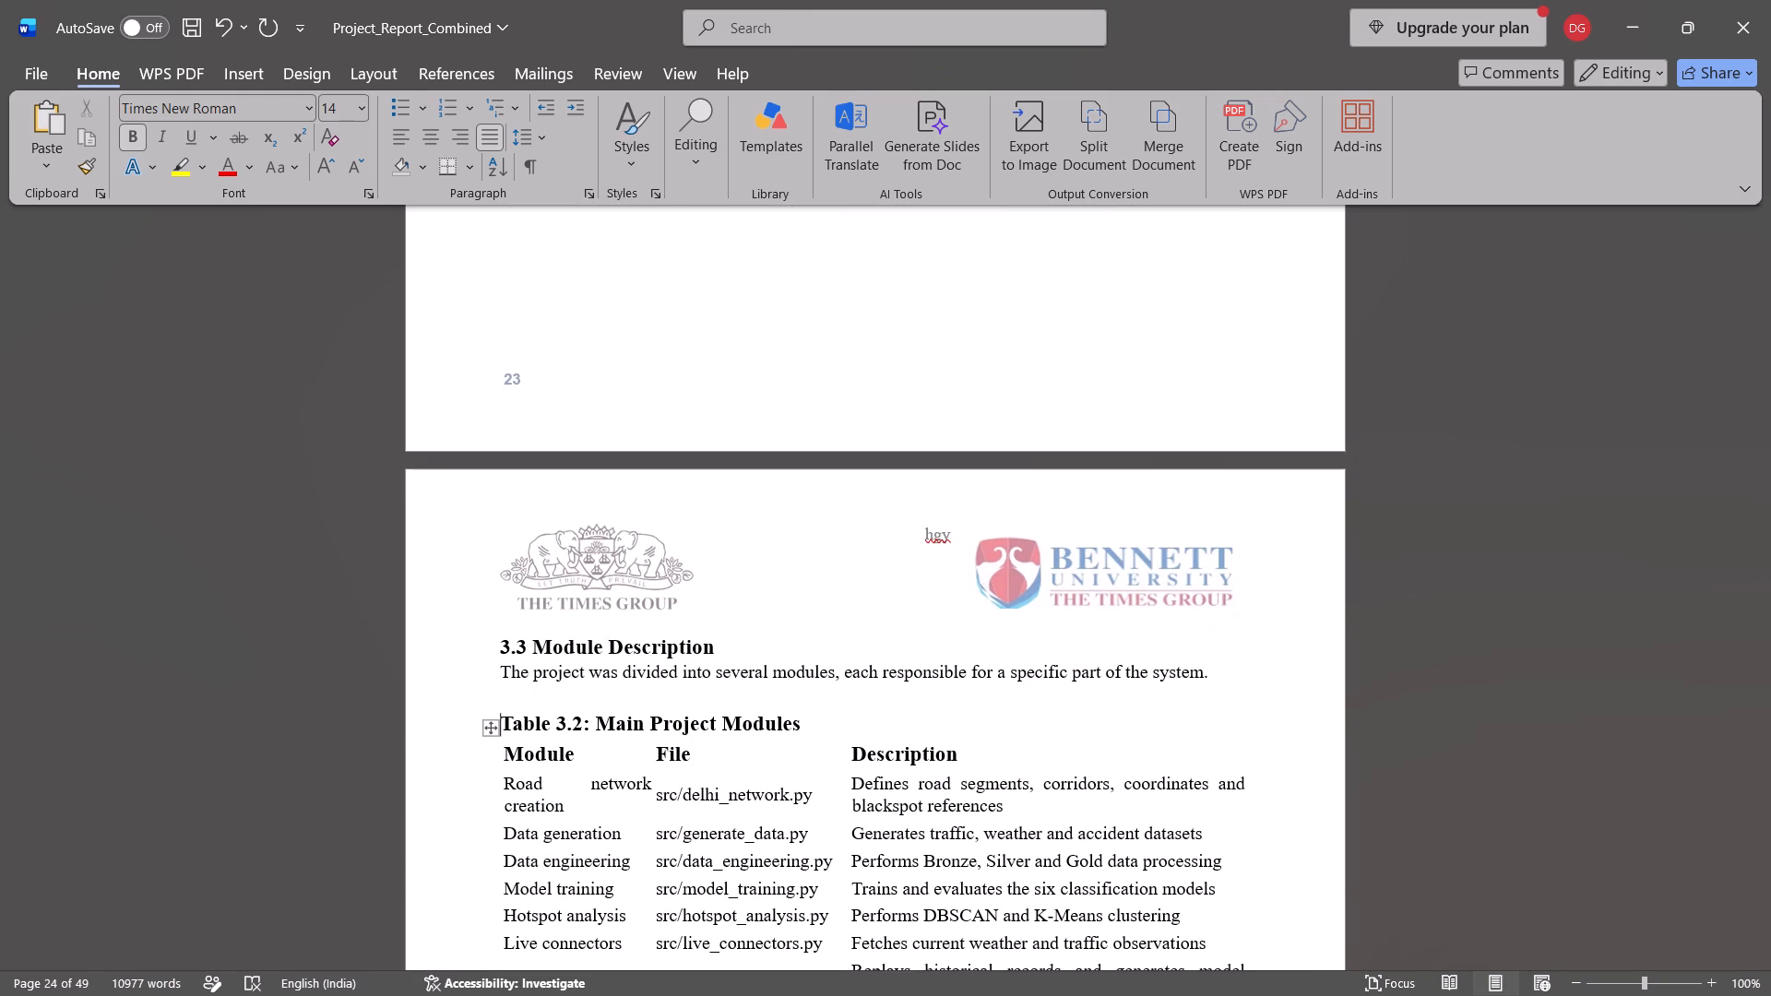
pyautogui.scroll(-1, 498, 692)
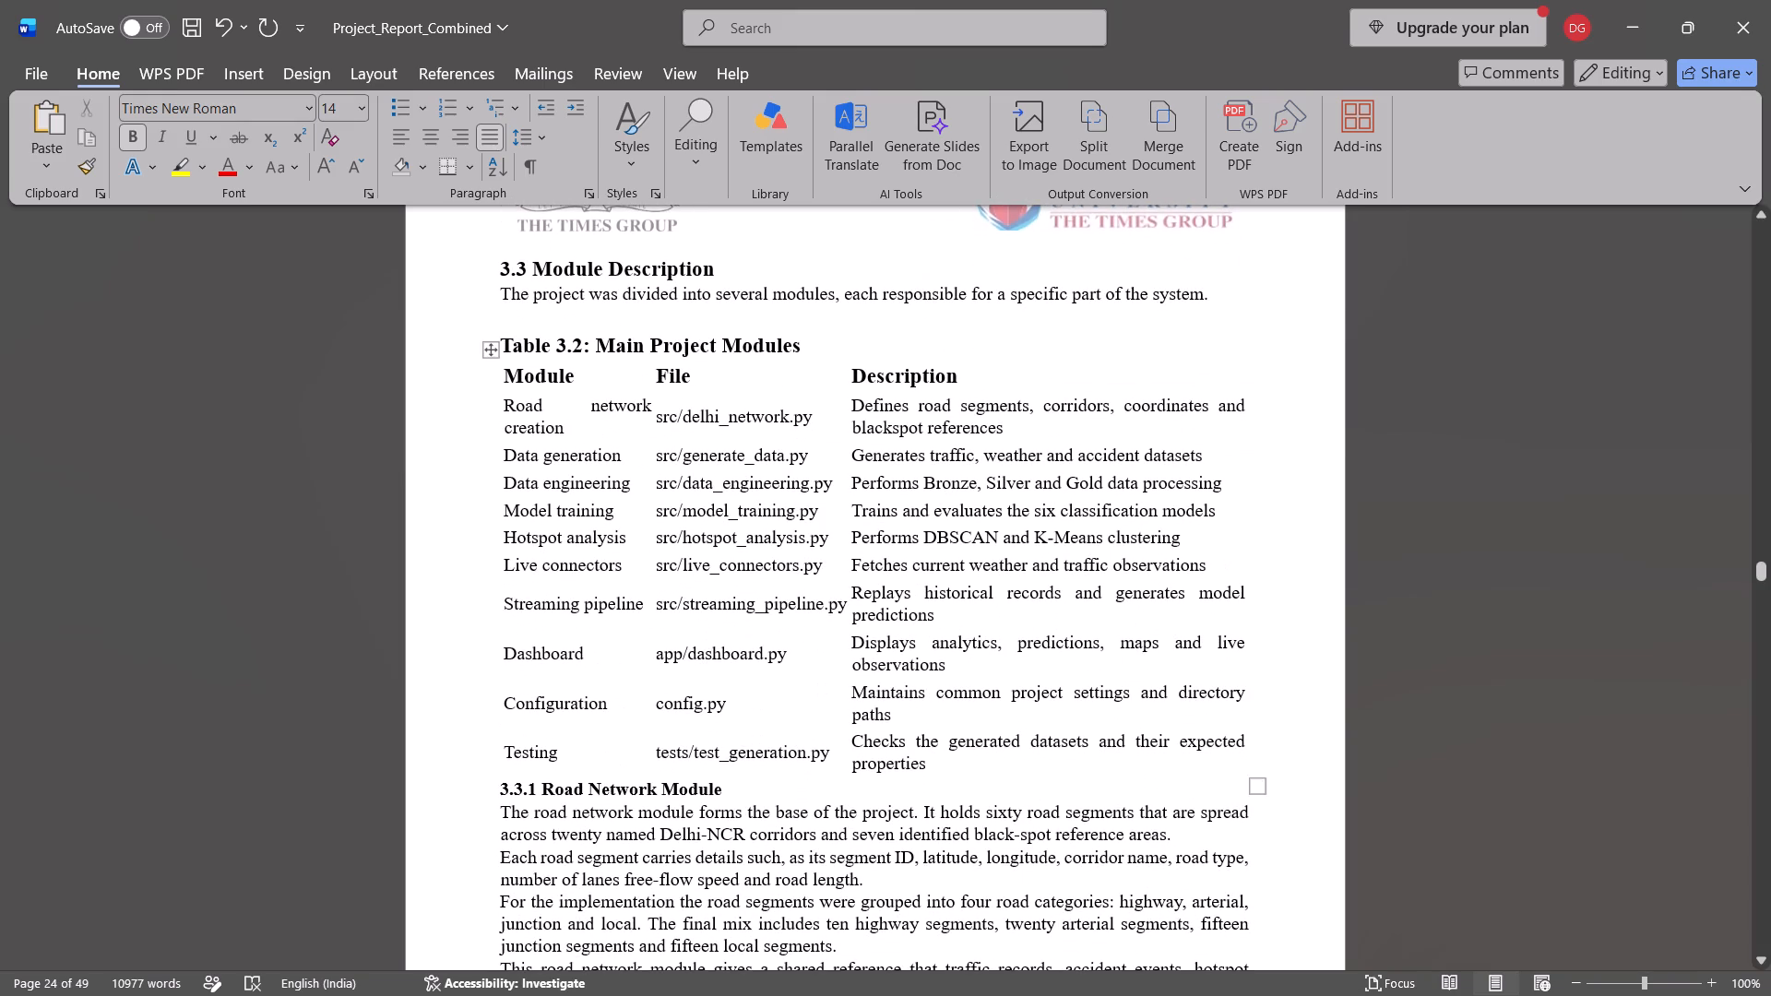
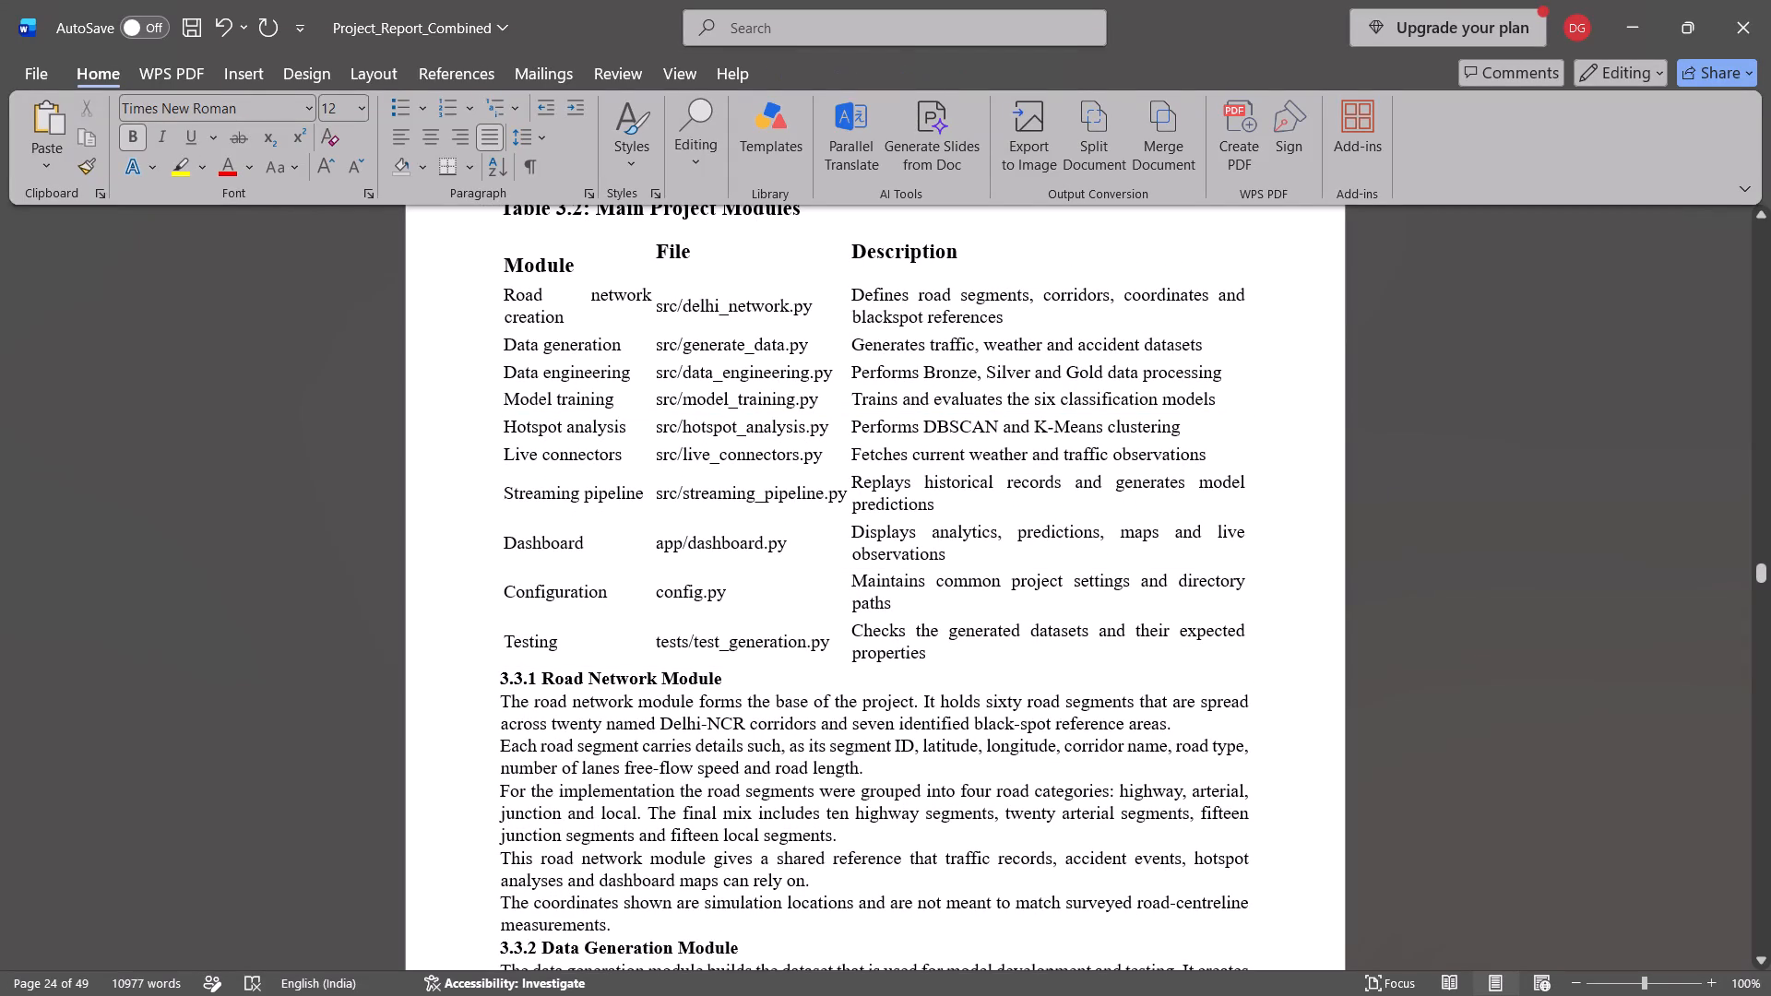
# Insert a blank line between the main project modules table and the heading "3.3.1 Road Network Module".
pyautogui.press('Return')
# Insert a blank line before the section 3.3.1 paragraph beginning "Each road segment carries details".
pyautogui.scroll(-1, 504, 680)
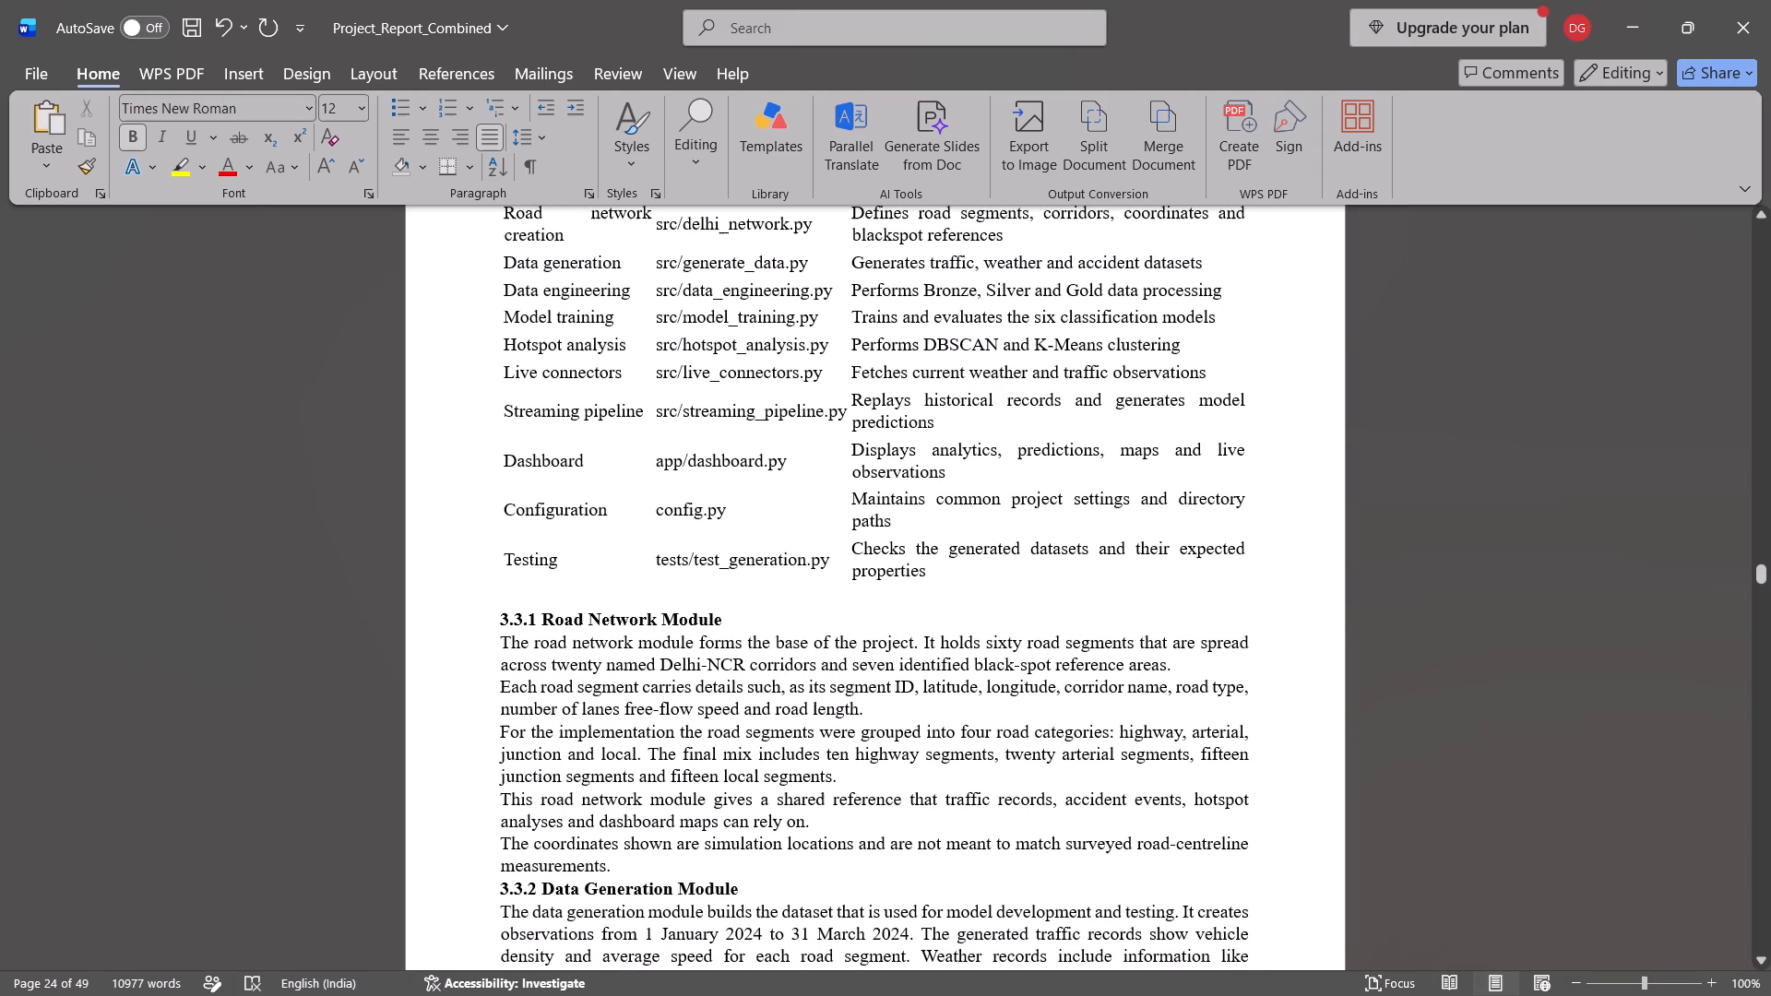
pyautogui.click(498, 687)
pyautogui.press('Return')
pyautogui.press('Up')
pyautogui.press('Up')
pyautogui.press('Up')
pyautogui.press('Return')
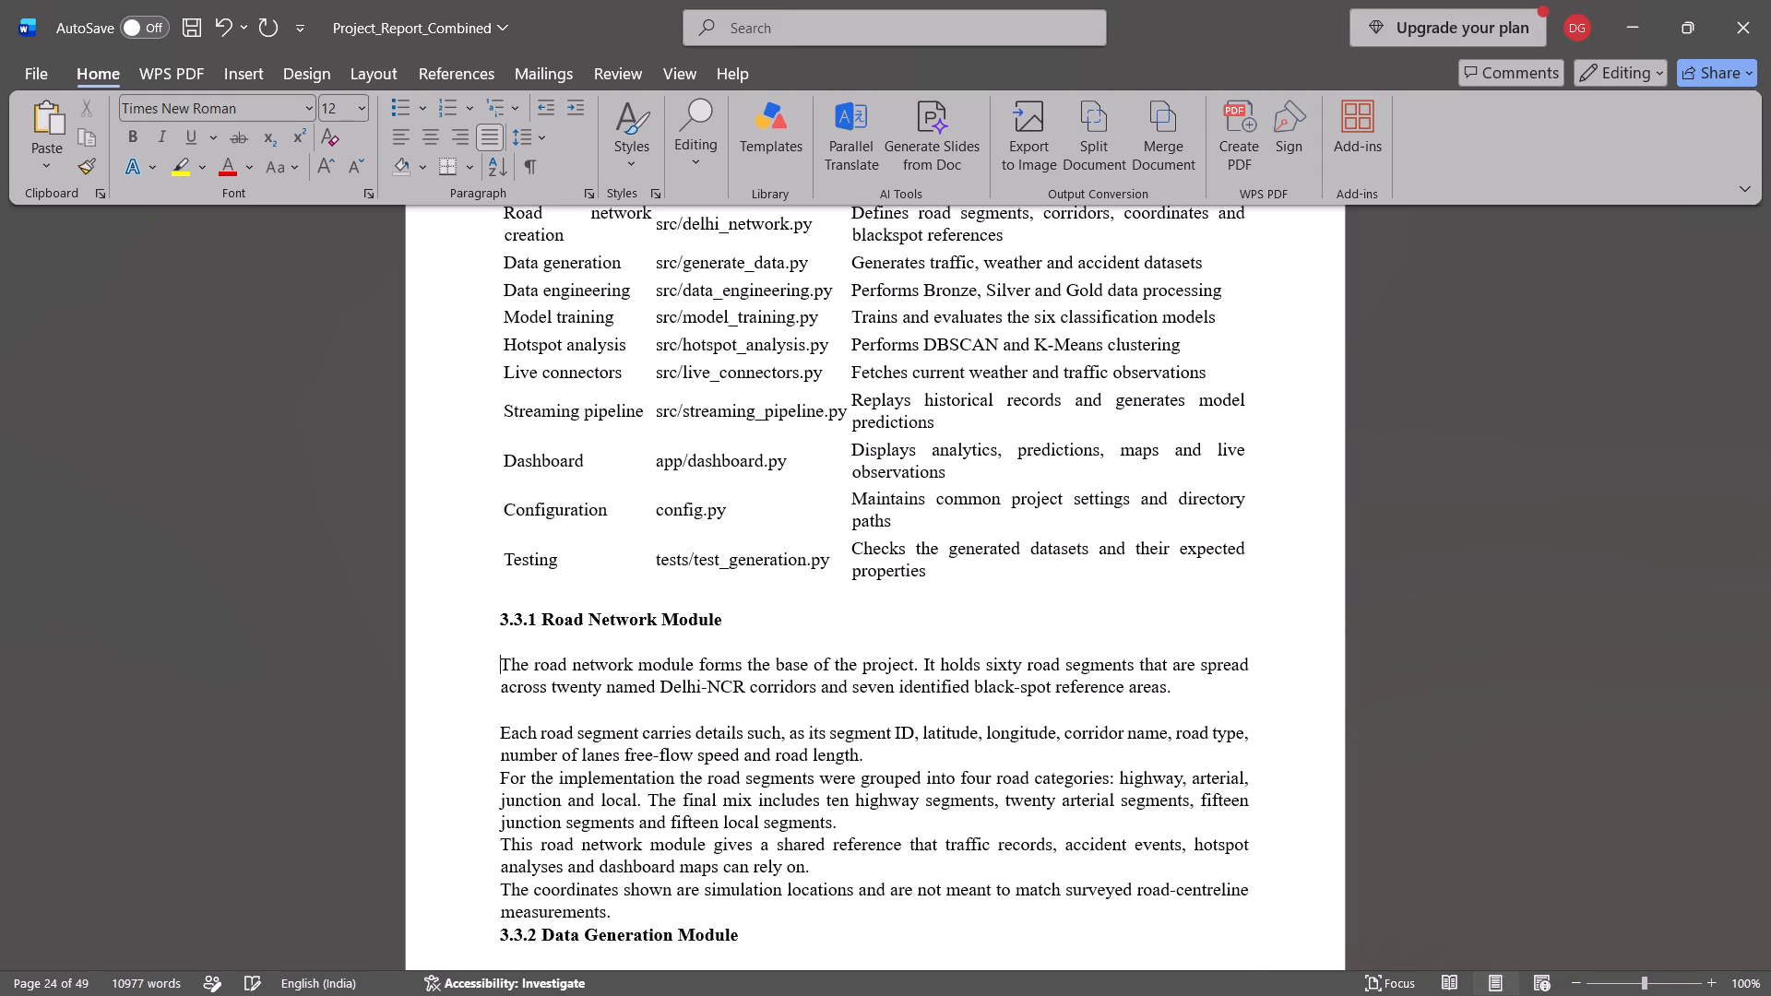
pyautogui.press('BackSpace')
# Insert a blank line before each of the section 3.3.1 paragraphs beginning "For the implementation" and "This road network module".
pyautogui.press('Down')
pyautogui.press('Down')
pyautogui.press('Down')
pyautogui.press('Down')
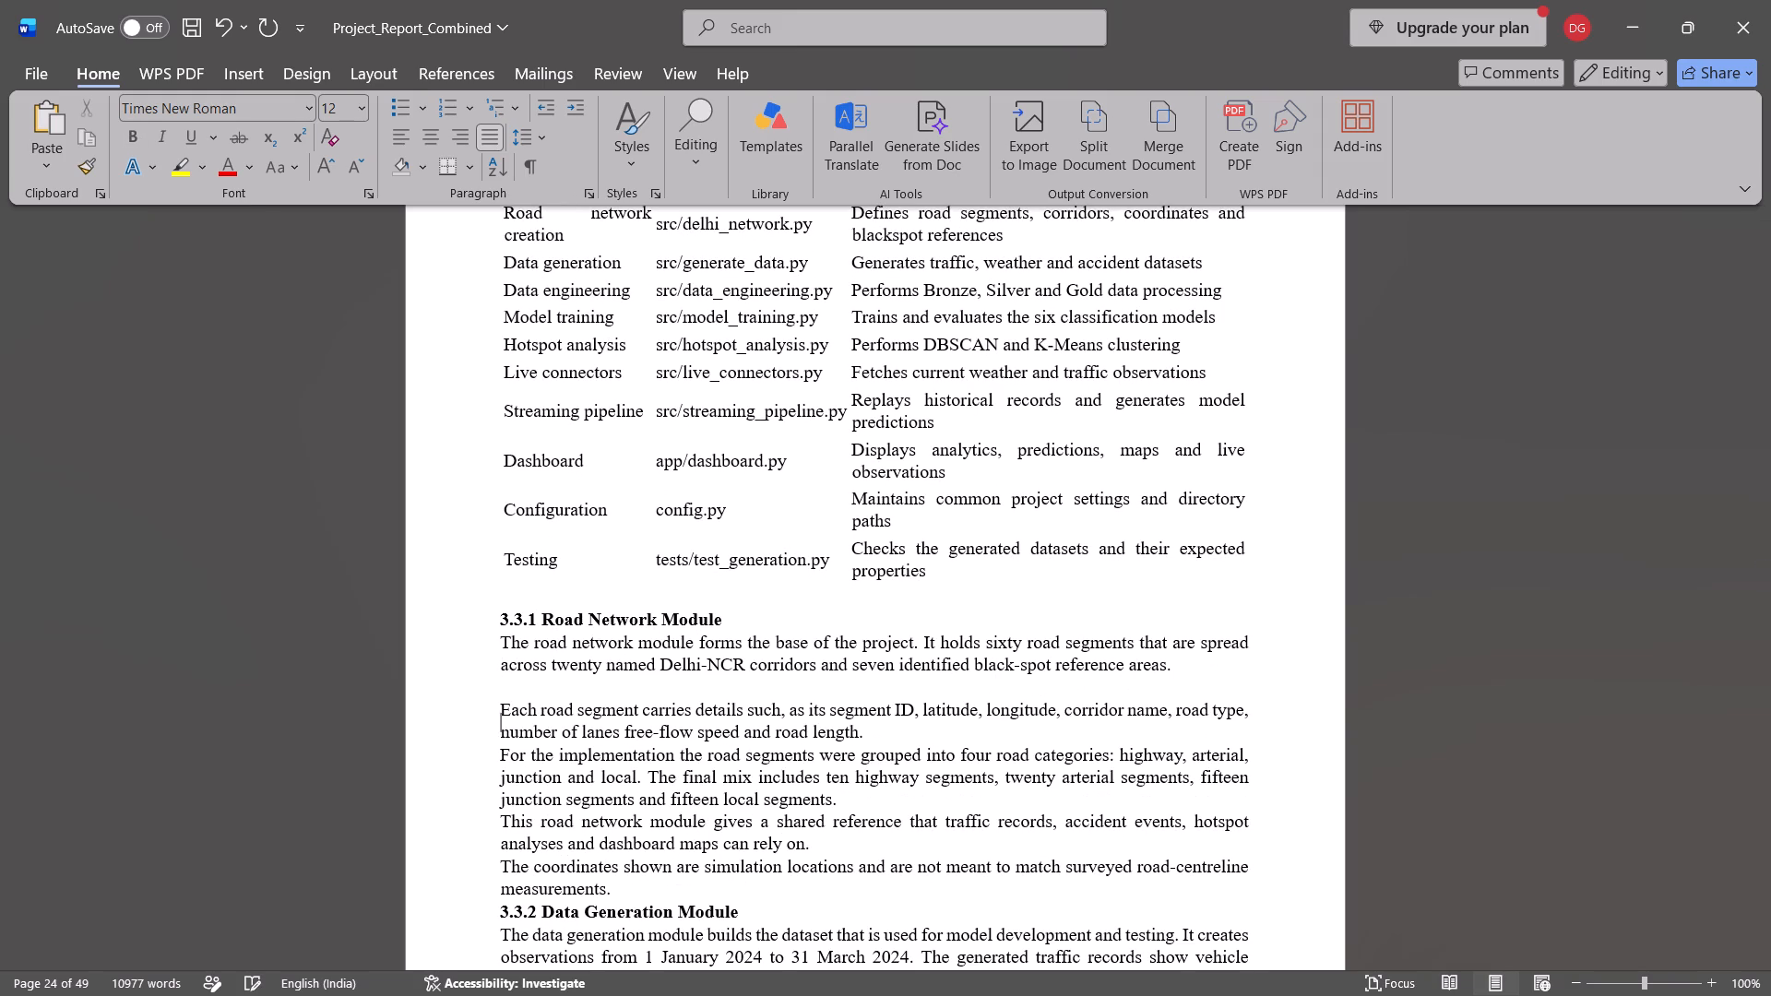
pyautogui.press('Down')
pyautogui.press('Return')
pyautogui.press('Down')
pyautogui.press('Down')
pyautogui.press('Down')
pyautogui.press('Return')
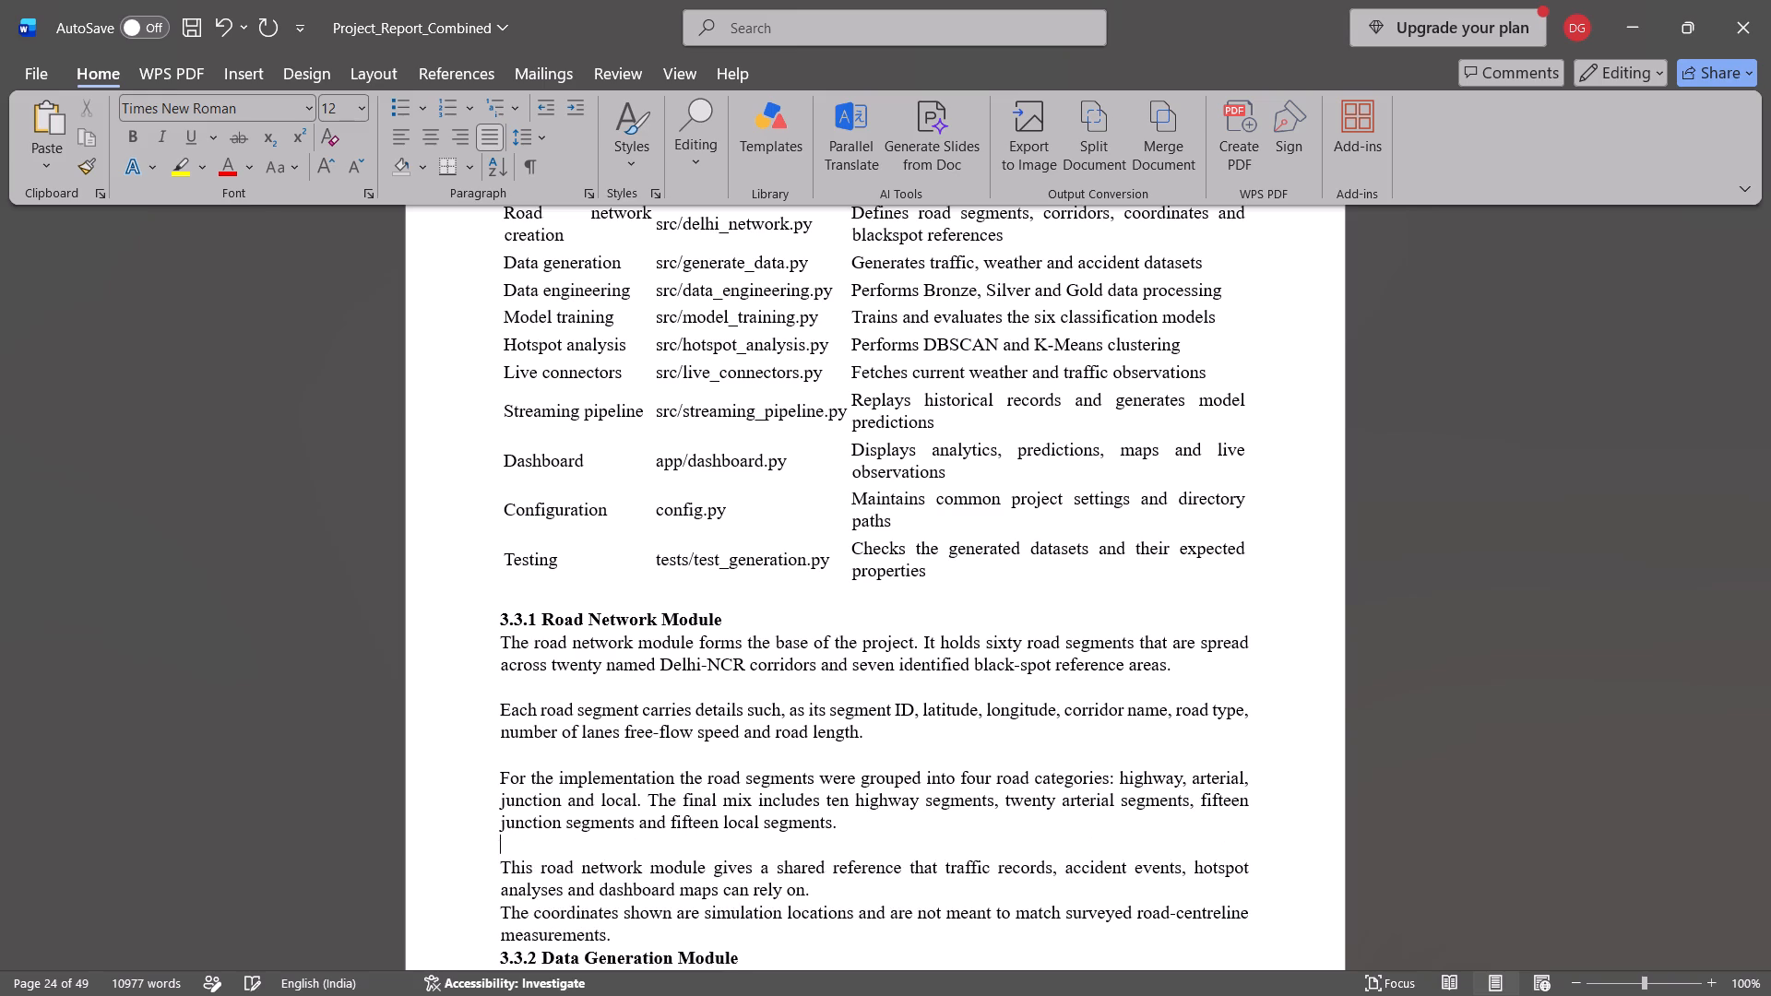
# Push the heading "3.3.2 Data Generation Module" onto the next page by inserting a blank line before it.
pyautogui.scroll(-1, 498, 687)
pyautogui.click(496, 728)
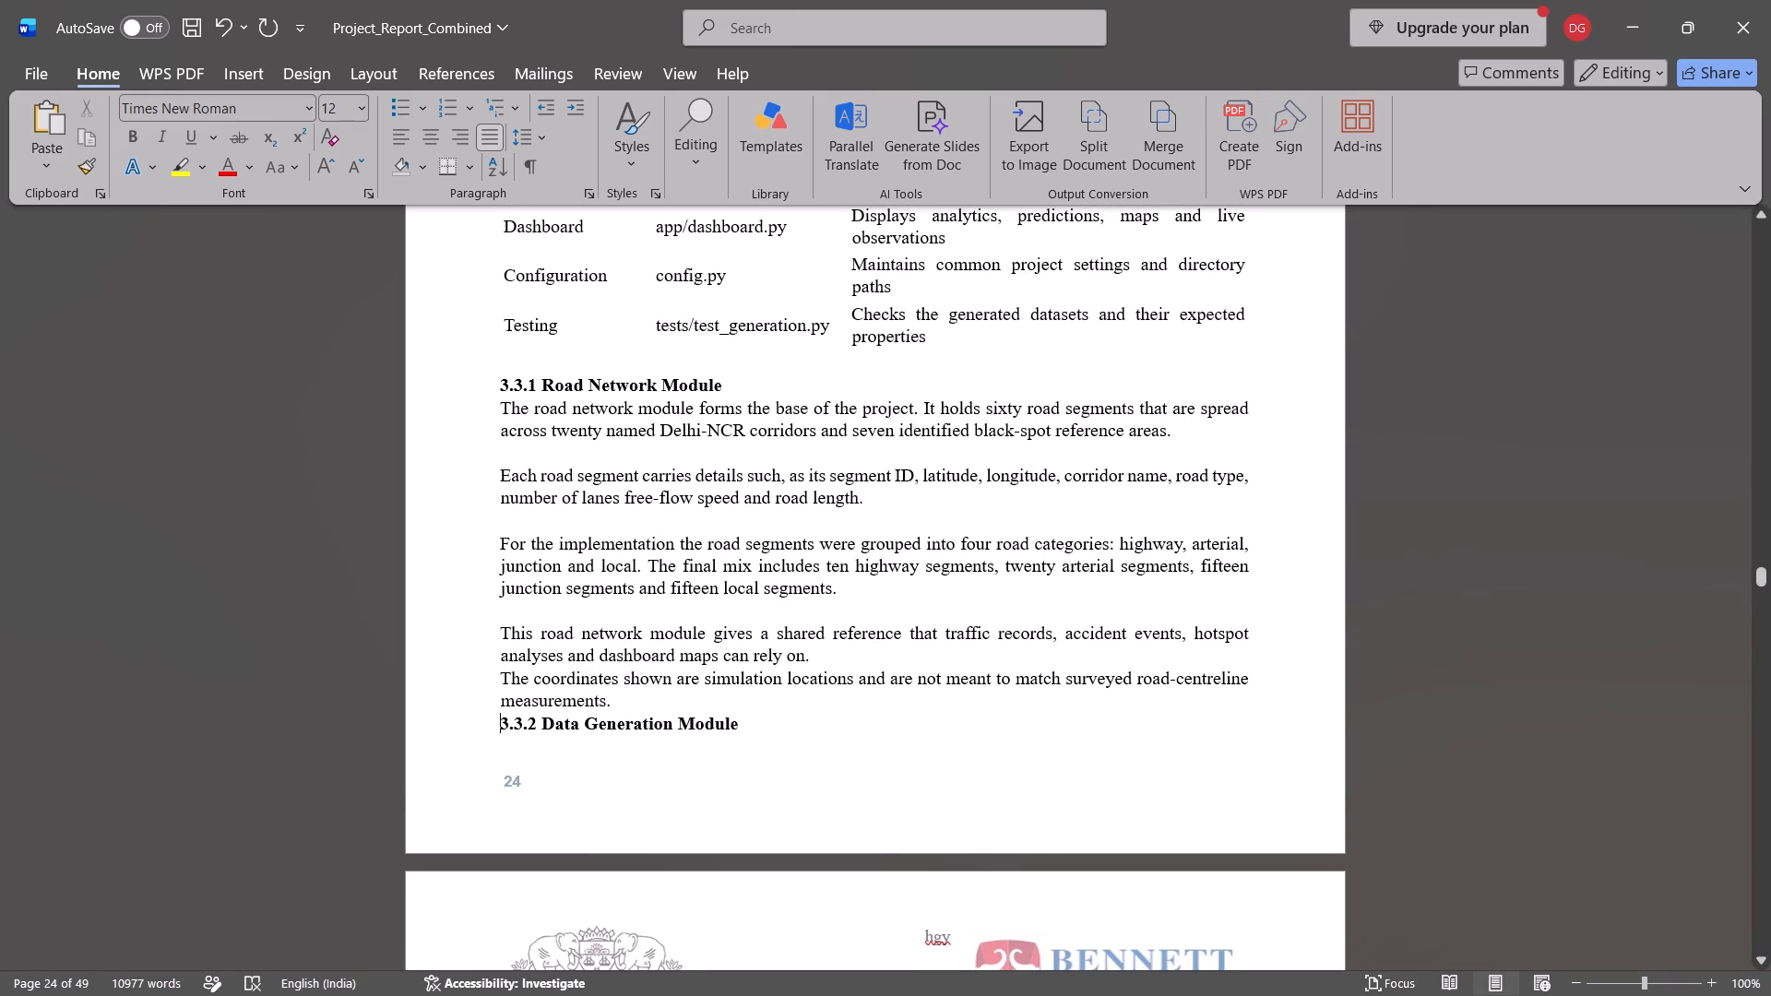
pyautogui.press('Return')
pyautogui.scroll(-1, 496, 728)
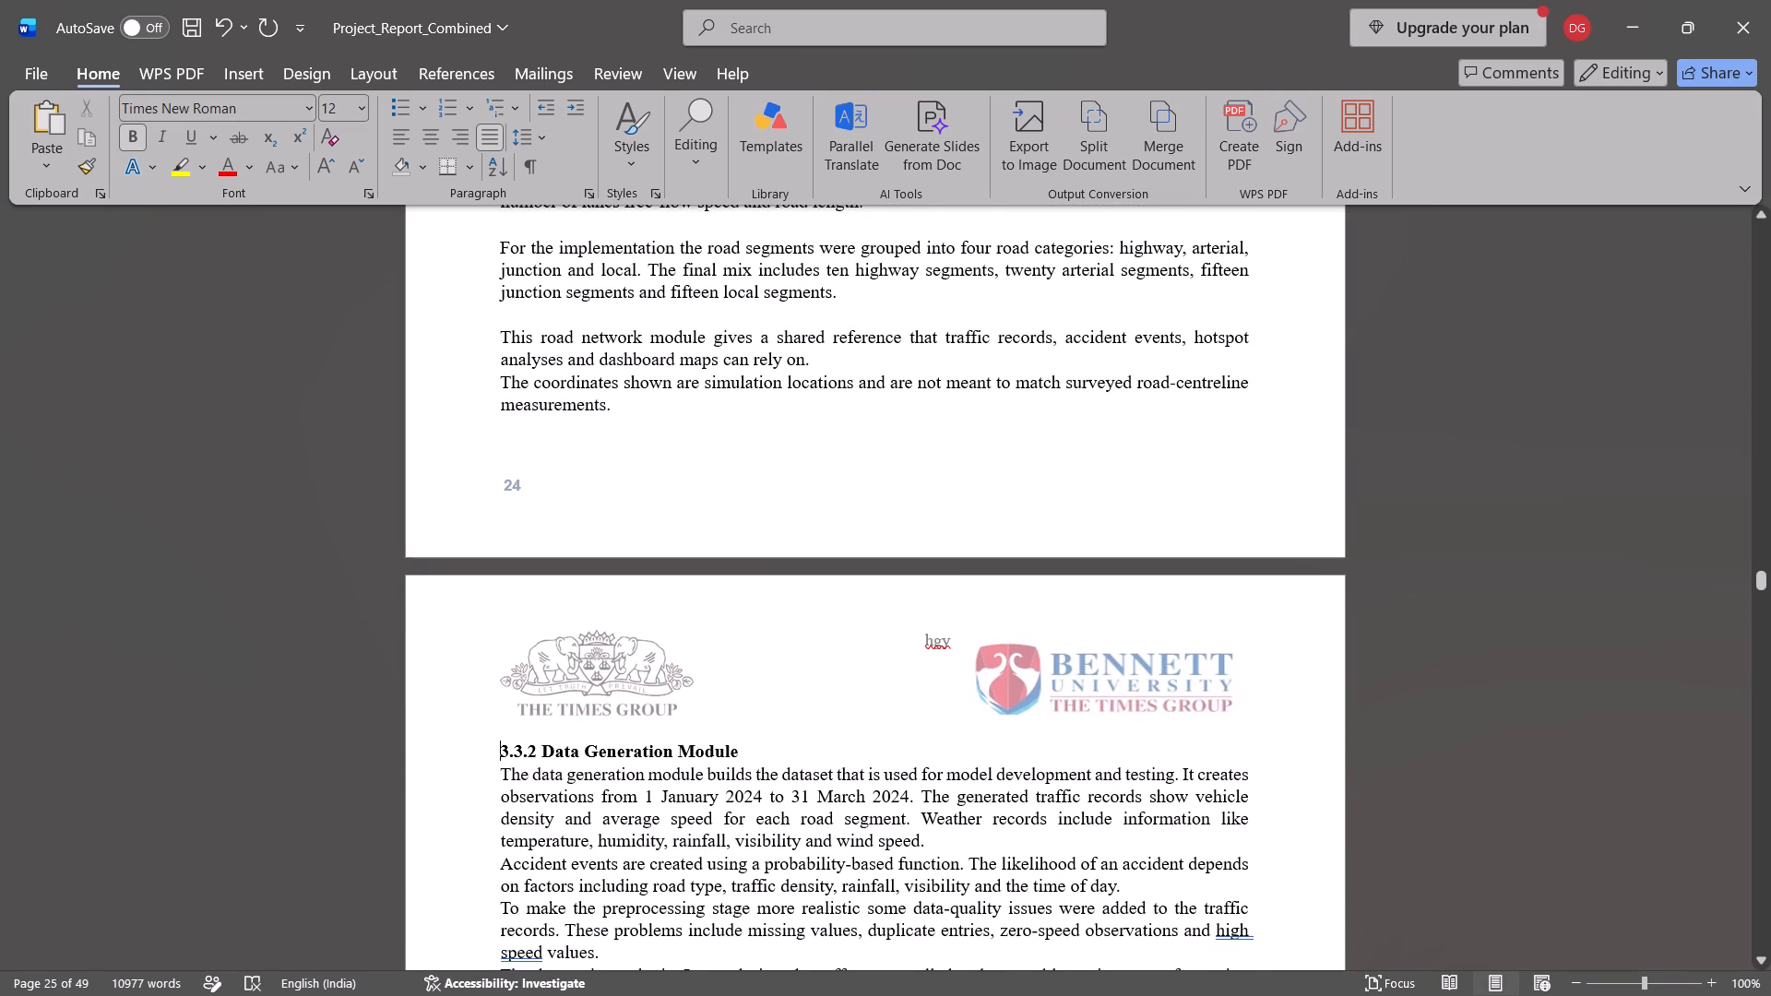
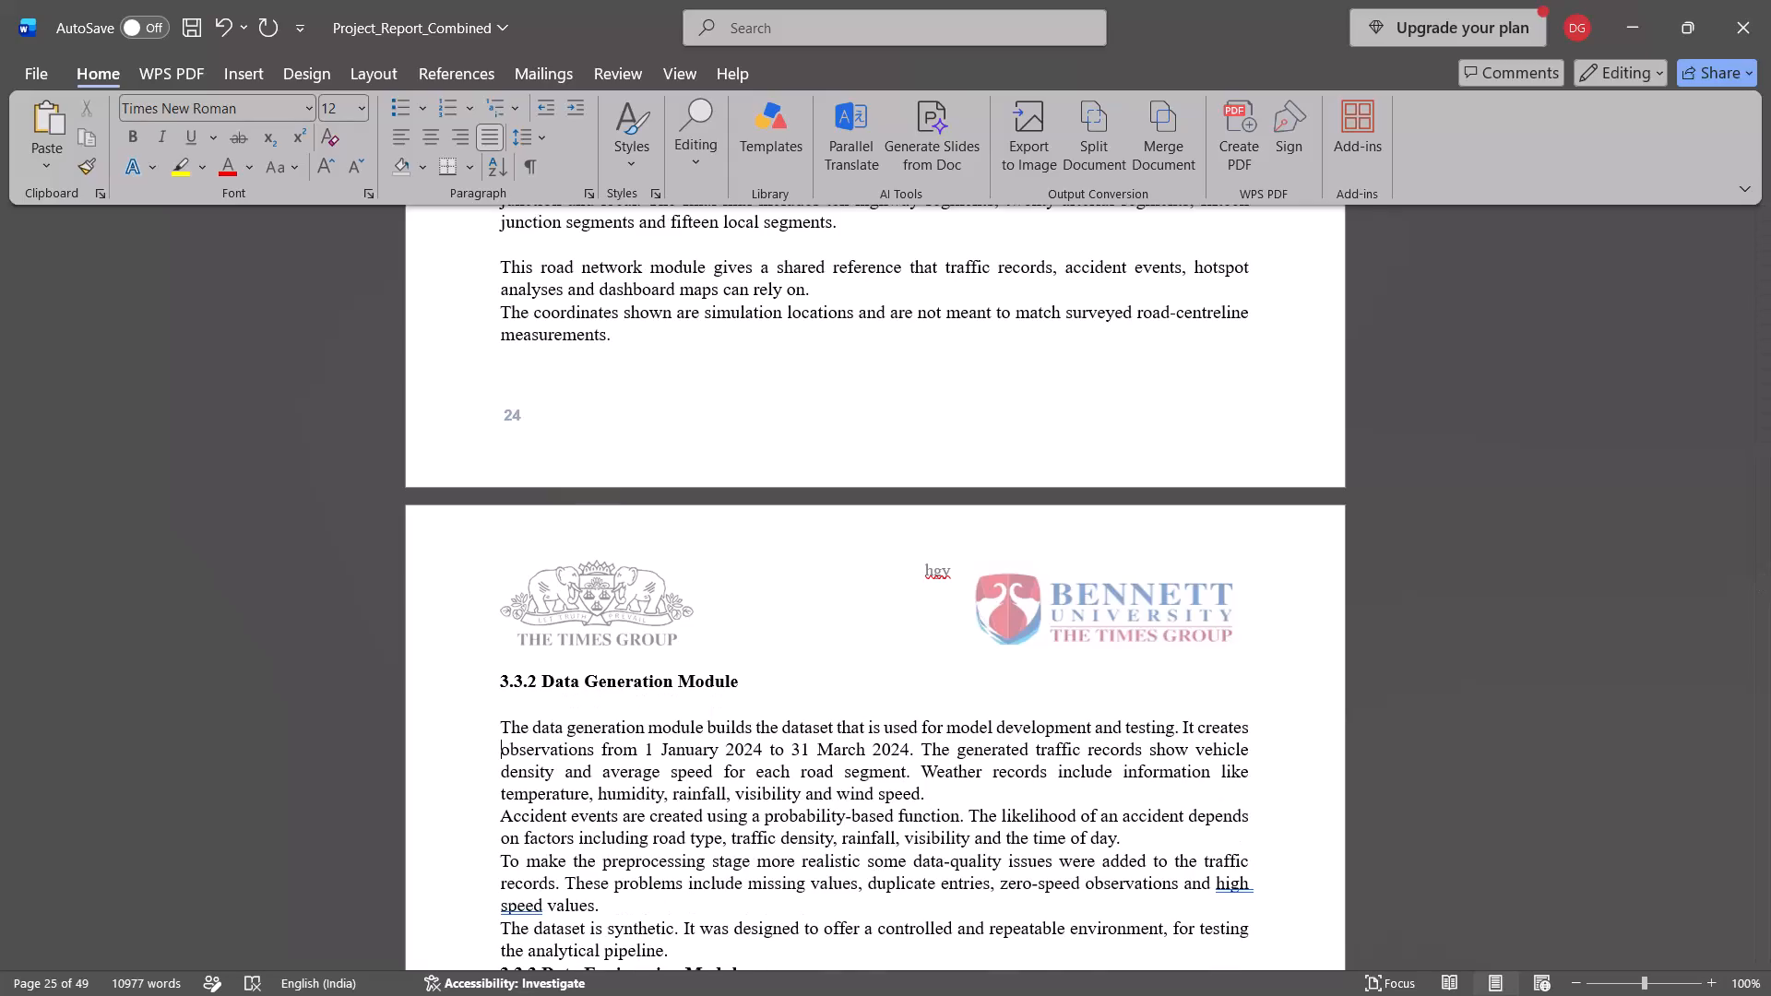
# Insert a blank line before each of the section 3.3.2 paragraphs beginning "Accident events are created" and "The dataset is synthetic".
pyautogui.press('Up')
pyautogui.press('Return')
pyautogui.press('Down')
pyautogui.press('Down')
pyautogui.press('Down')
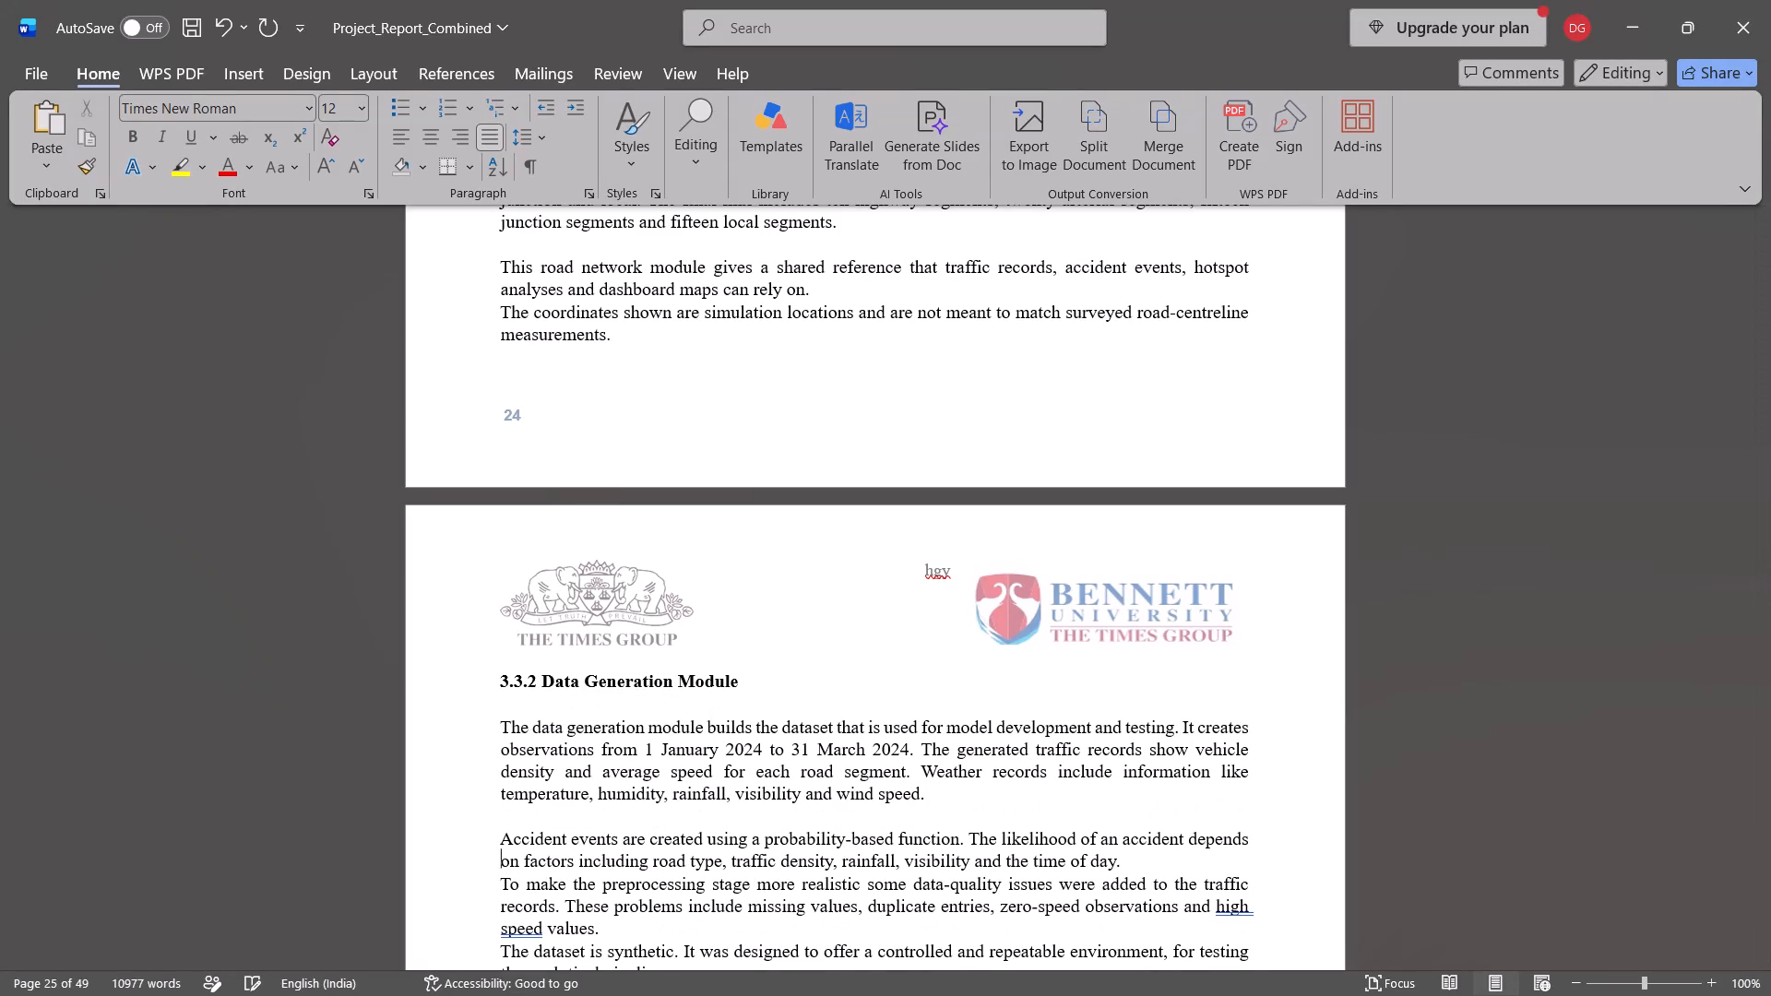
pyautogui.press('Down')
pyautogui.press('Down')
pyautogui.press('Return')
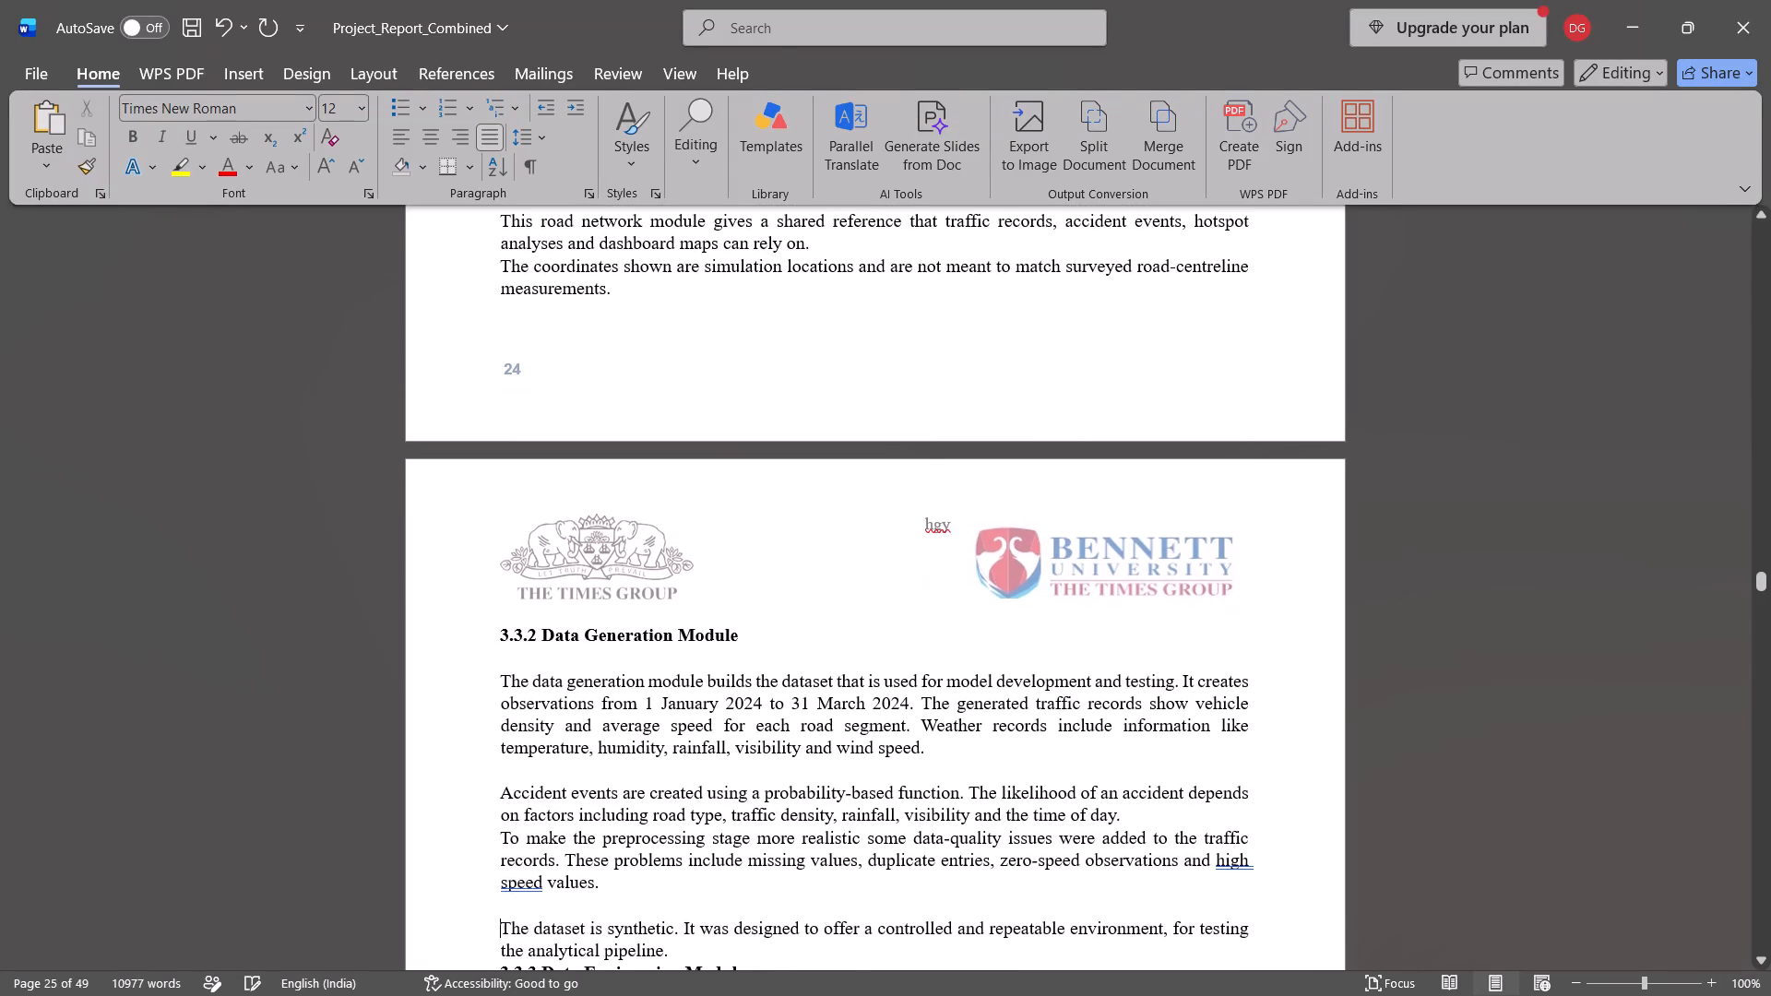
# Insert a blank line above and below the heading "3.3.3 Data Engineering Module".
pyautogui.scroll(-1, 527, 699)
pyautogui.click(497, 675)
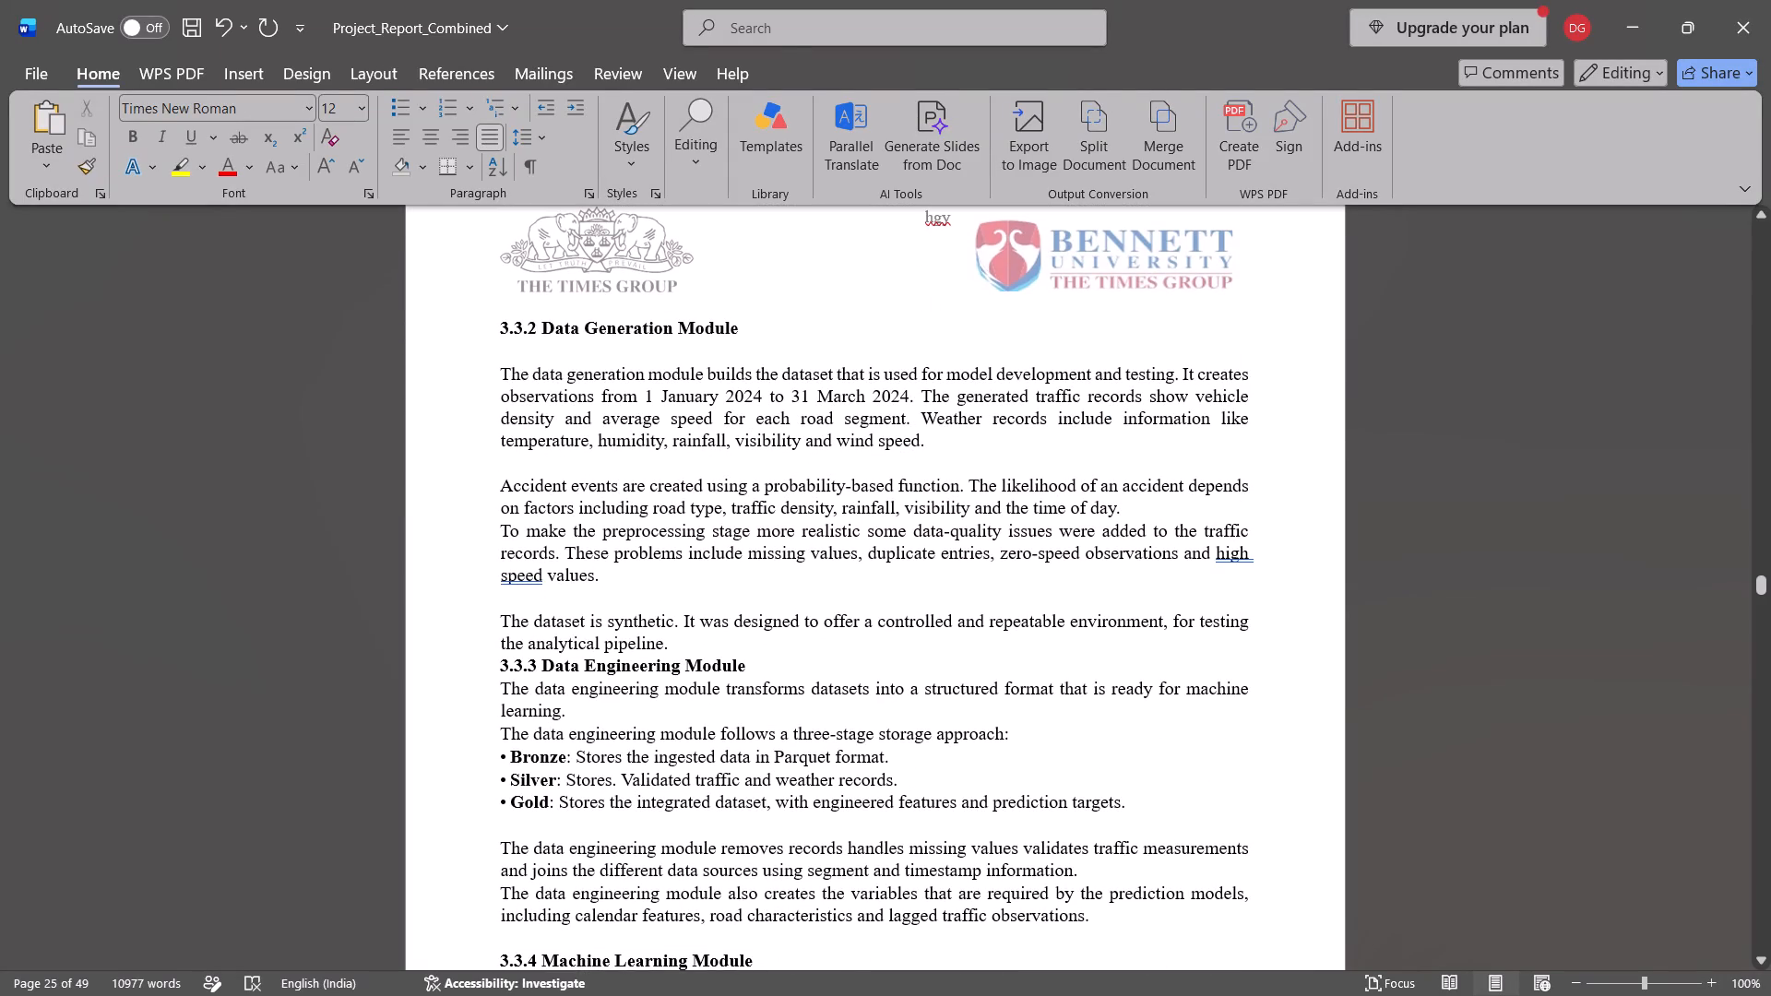
pyautogui.press('Return')
pyautogui.press('Down')
pyautogui.press('Down')
pyautogui.press('Down')
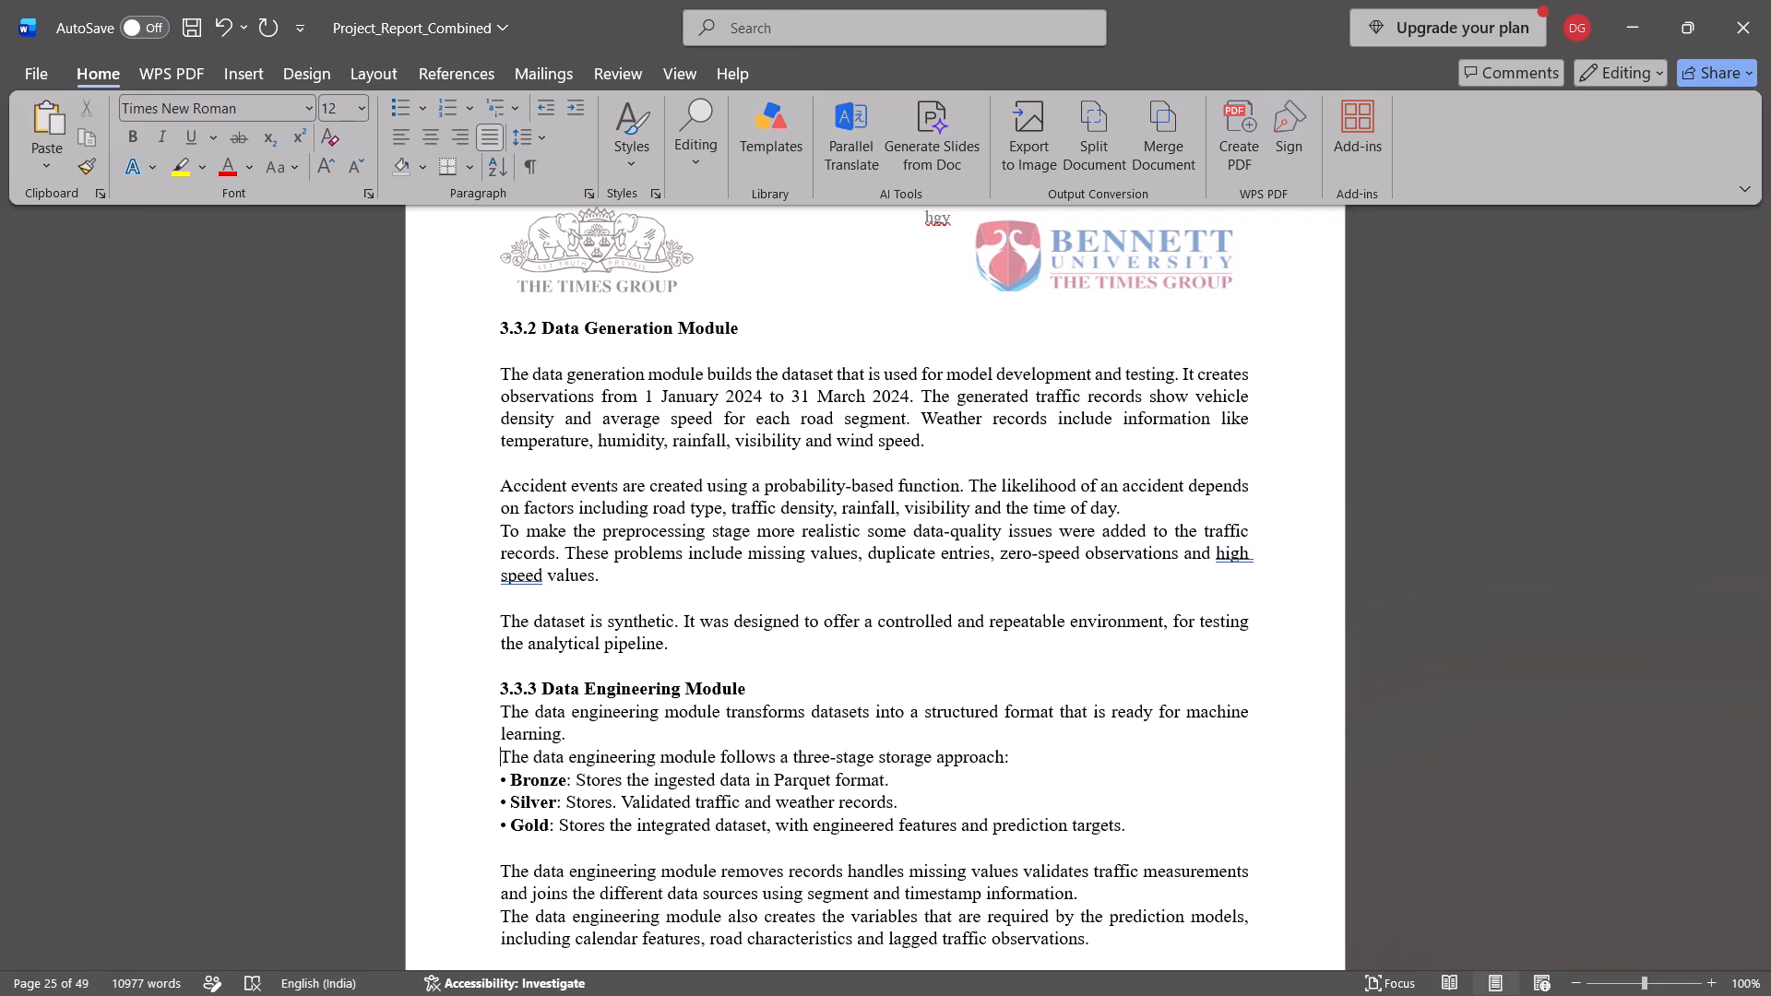
pyautogui.scroll(-1, 497, 675)
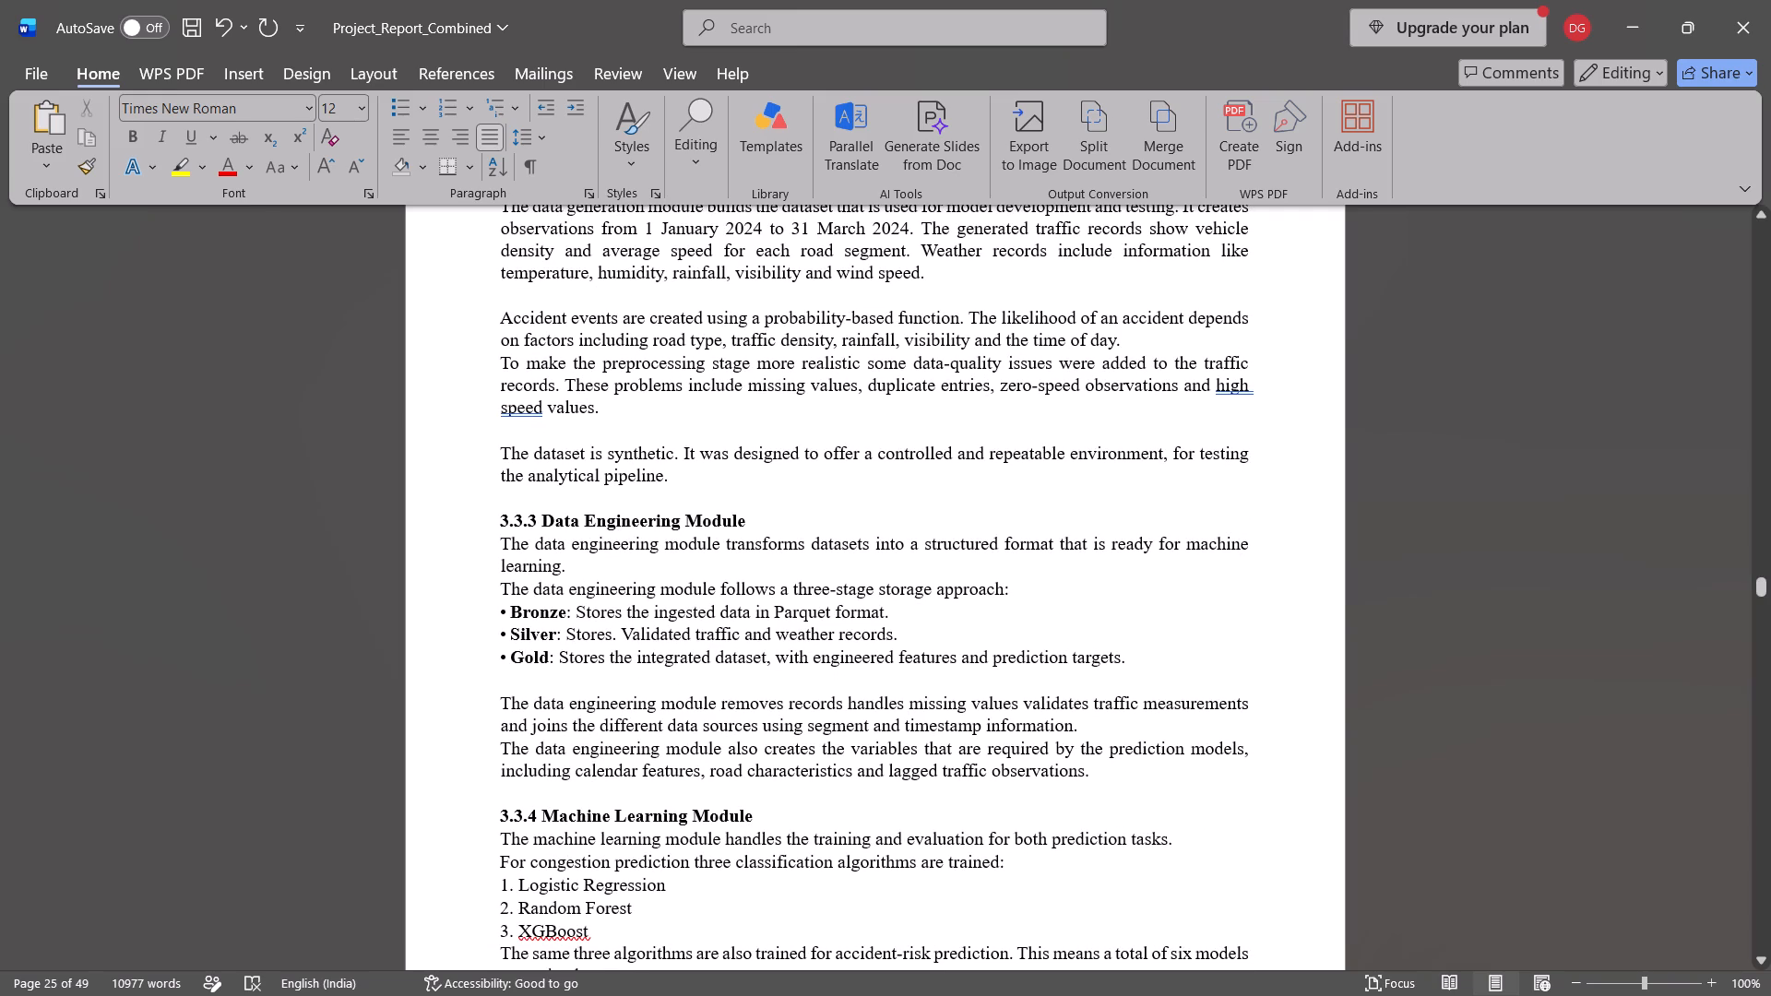
pyautogui.click(501, 545)
pyautogui.press('Return')
# Insert a blank line between the heading "3.3.4 Machine Learning Module" and its first paragraph.
pyautogui.press('Down')
pyautogui.press('Down')
pyautogui.press('Down')
pyautogui.press('Down')
pyautogui.press('Down')
pyautogui.press('Down')
pyautogui.press('Down')
pyautogui.press('Down')
pyautogui.press('Down')
pyautogui.press('Down')
pyautogui.press('Down')
pyautogui.press('Down')
pyautogui.press('Down')
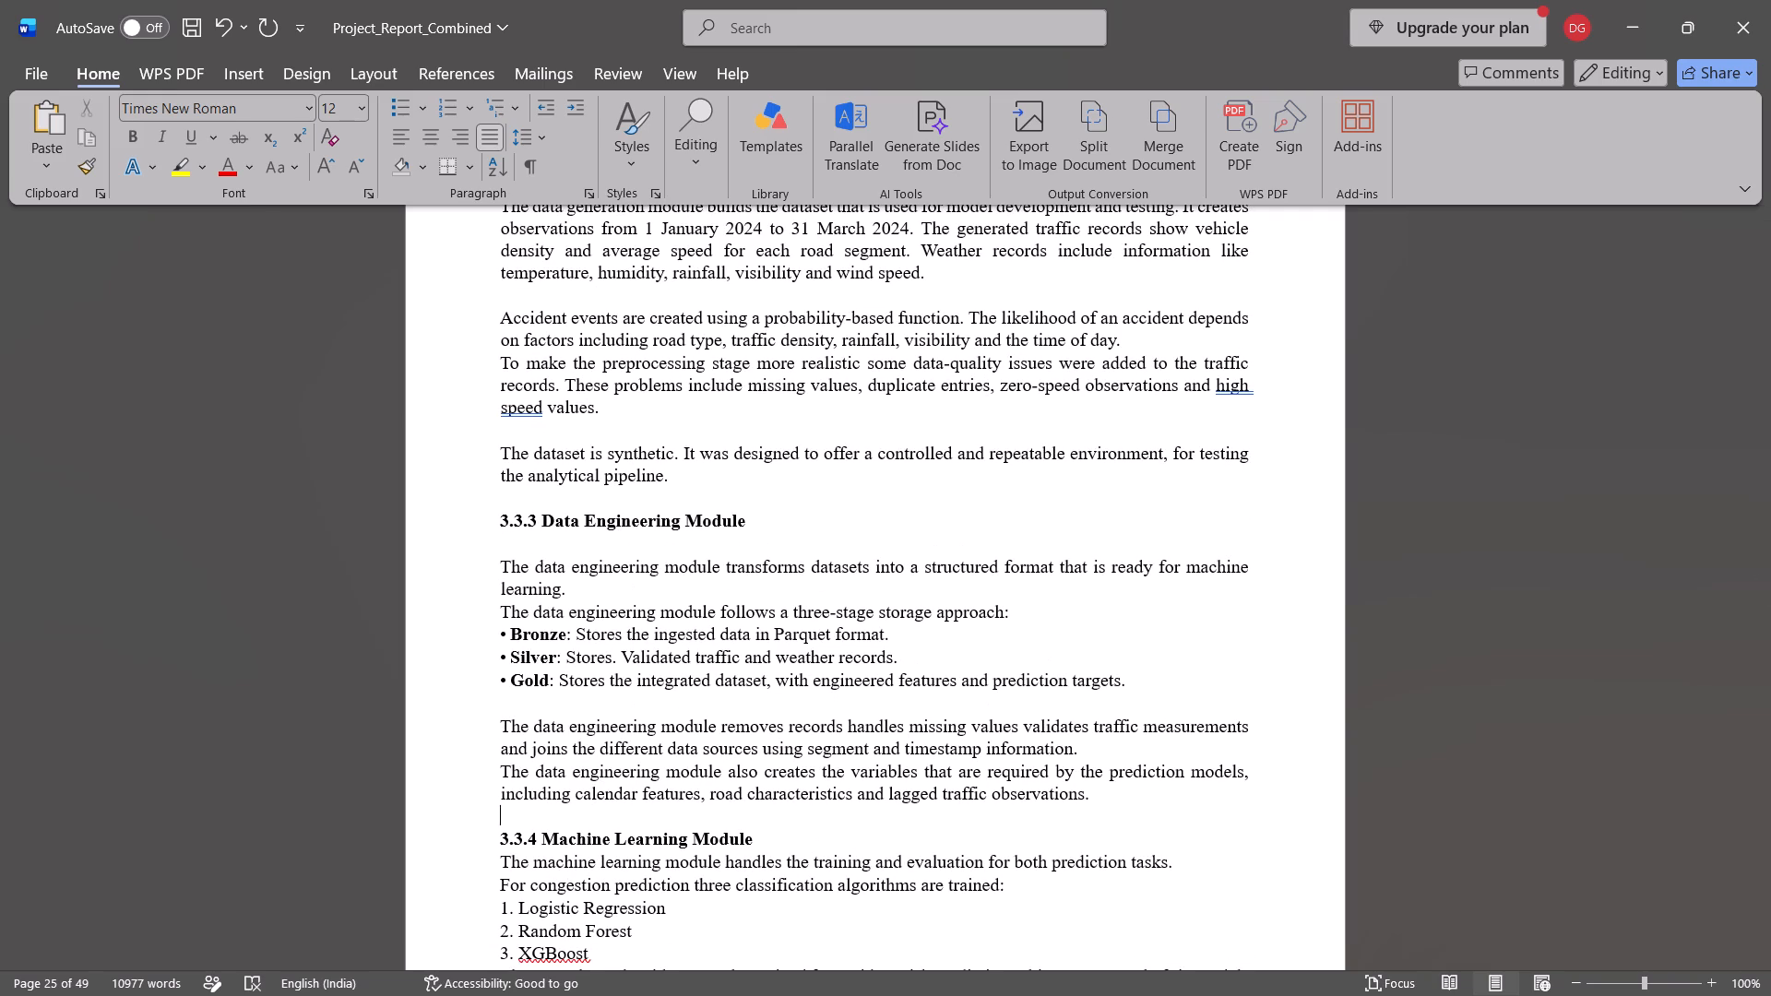
pyautogui.press('Up')
pyautogui.press('Down')
pyautogui.press('Return')
# Insert a blank line between the heading "3.3.5 Hotspot Analysis Module" and its first paragraph.
pyautogui.scroll(-1, 501, 545)
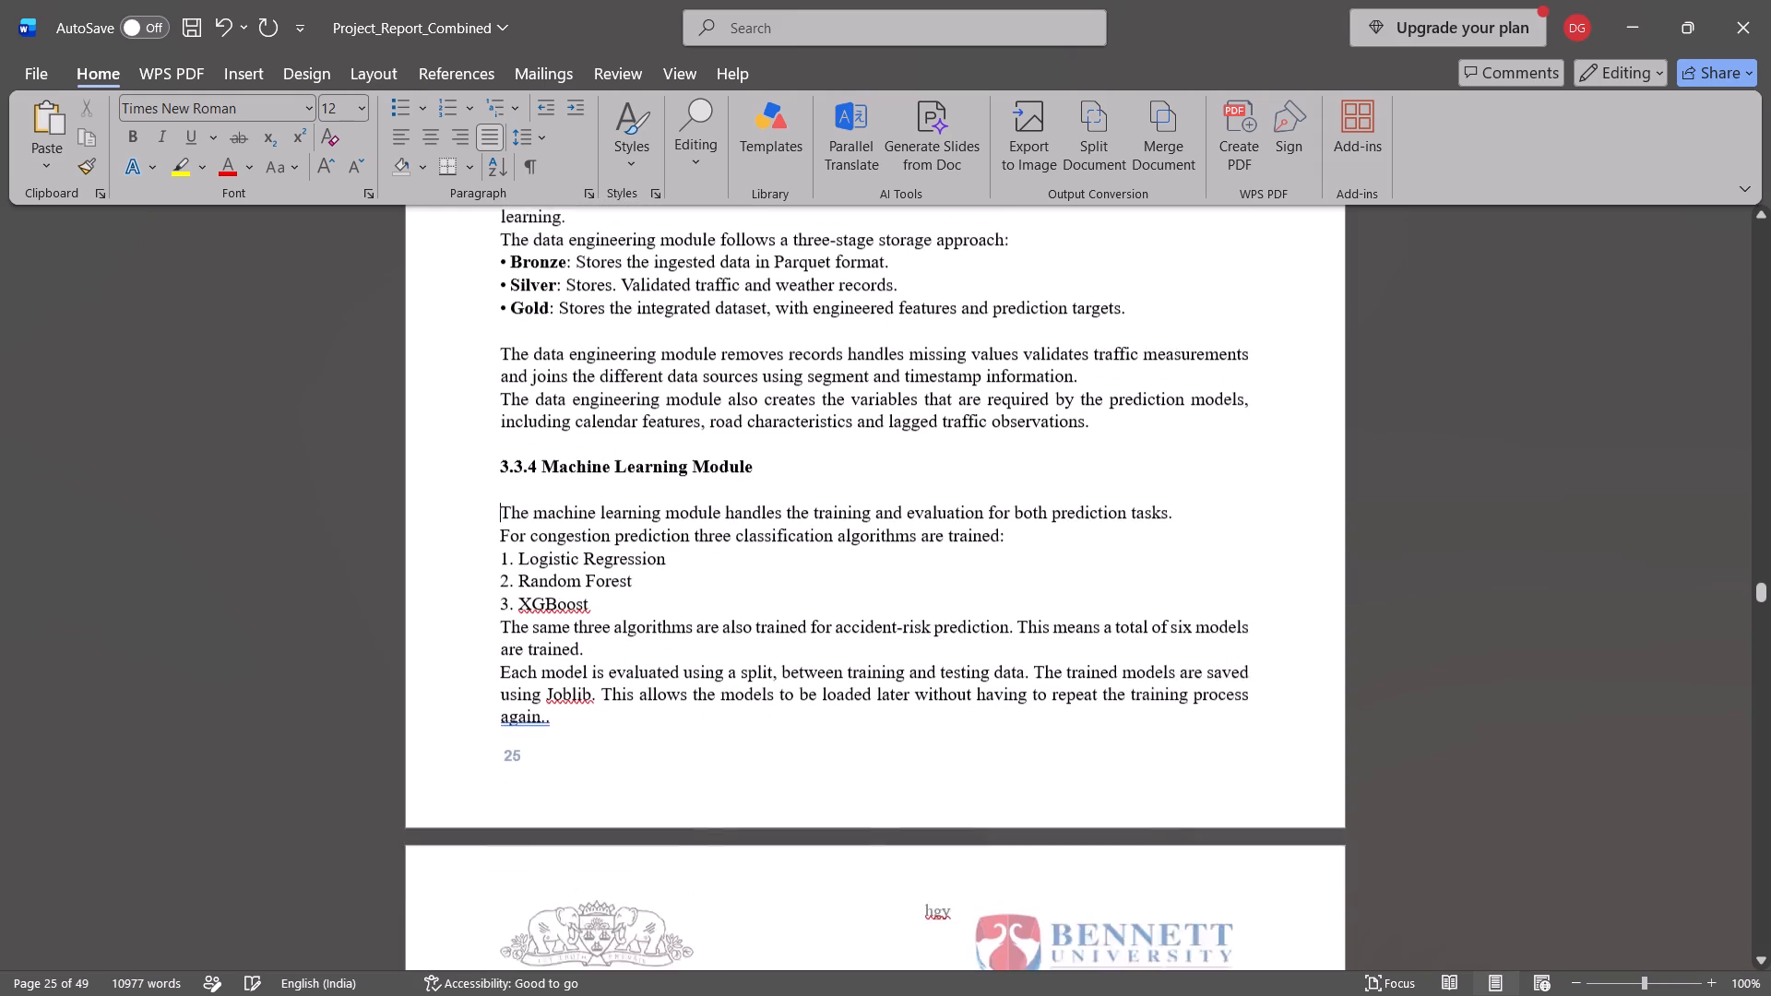
pyautogui.scroll(-1, 519, 466)
pyautogui.scroll(-1, 565, 654)
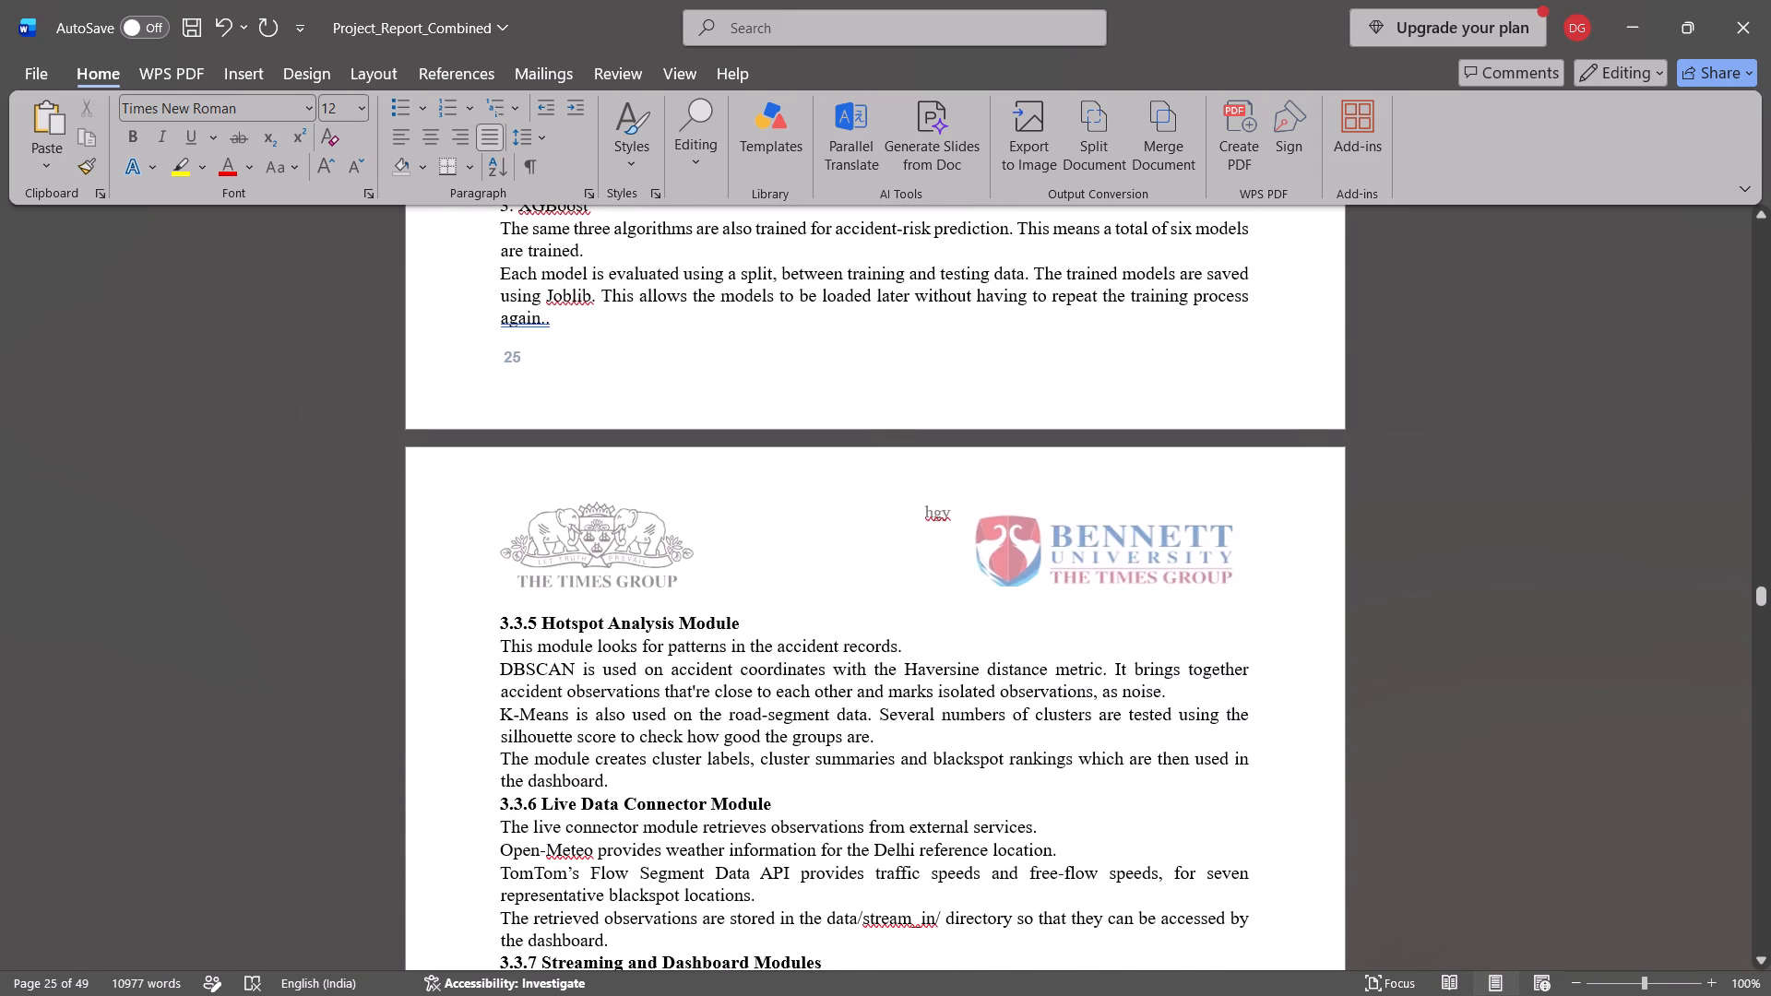
pyautogui.click(501, 644)
pyautogui.press('Return')
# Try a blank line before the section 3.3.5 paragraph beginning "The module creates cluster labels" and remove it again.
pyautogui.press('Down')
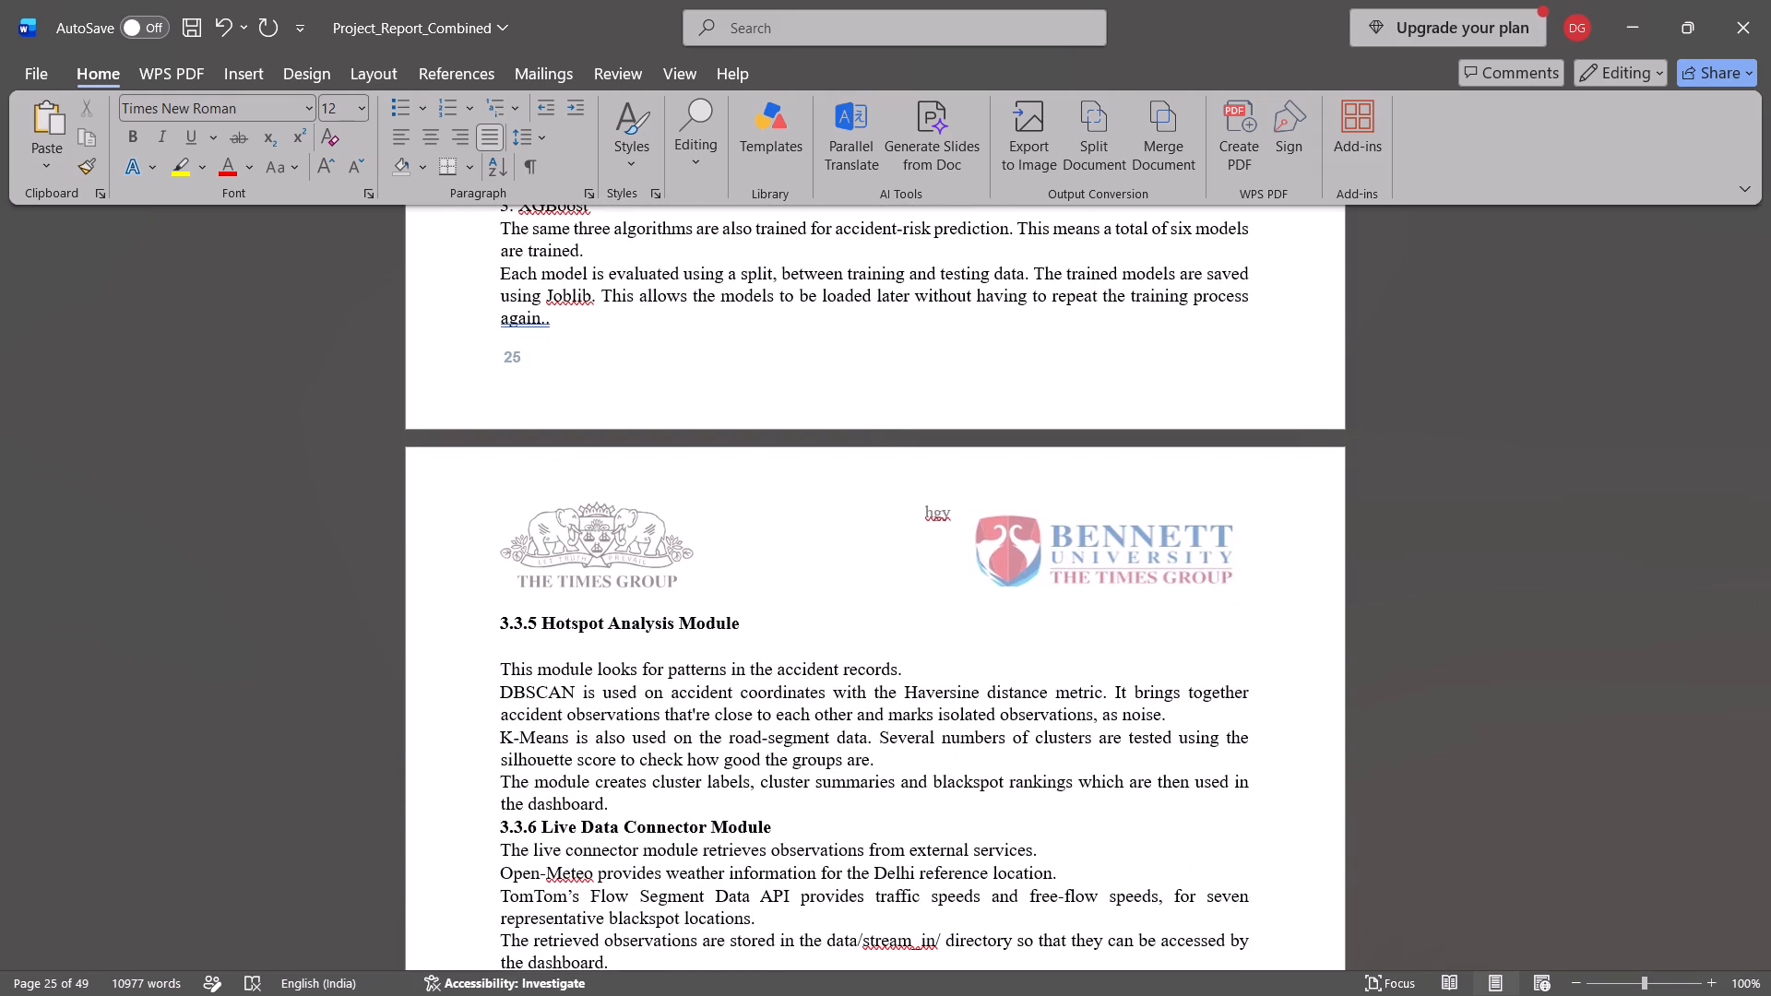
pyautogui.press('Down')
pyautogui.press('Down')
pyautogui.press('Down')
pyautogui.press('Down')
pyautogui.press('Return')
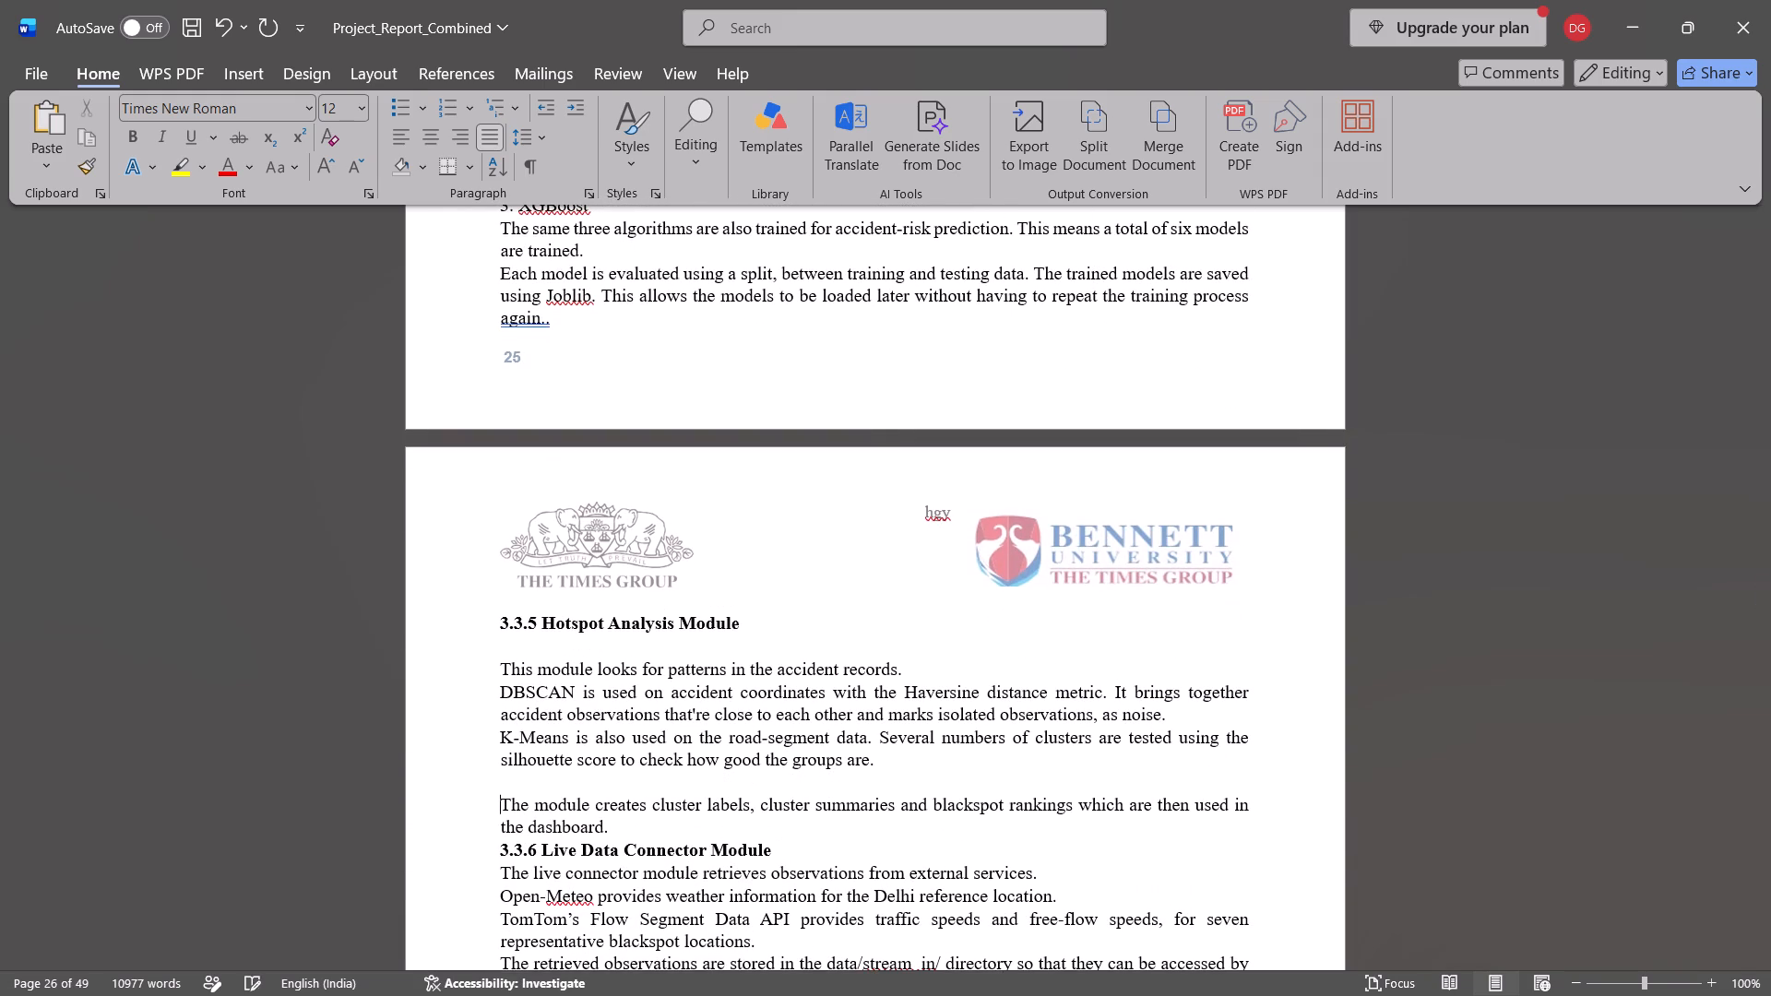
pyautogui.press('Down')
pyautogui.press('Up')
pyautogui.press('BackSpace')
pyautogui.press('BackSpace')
# Insert a blank line above and below the heading "3.3.6 Live Data Connector Module".
pyautogui.scroll(2, 501, 644)
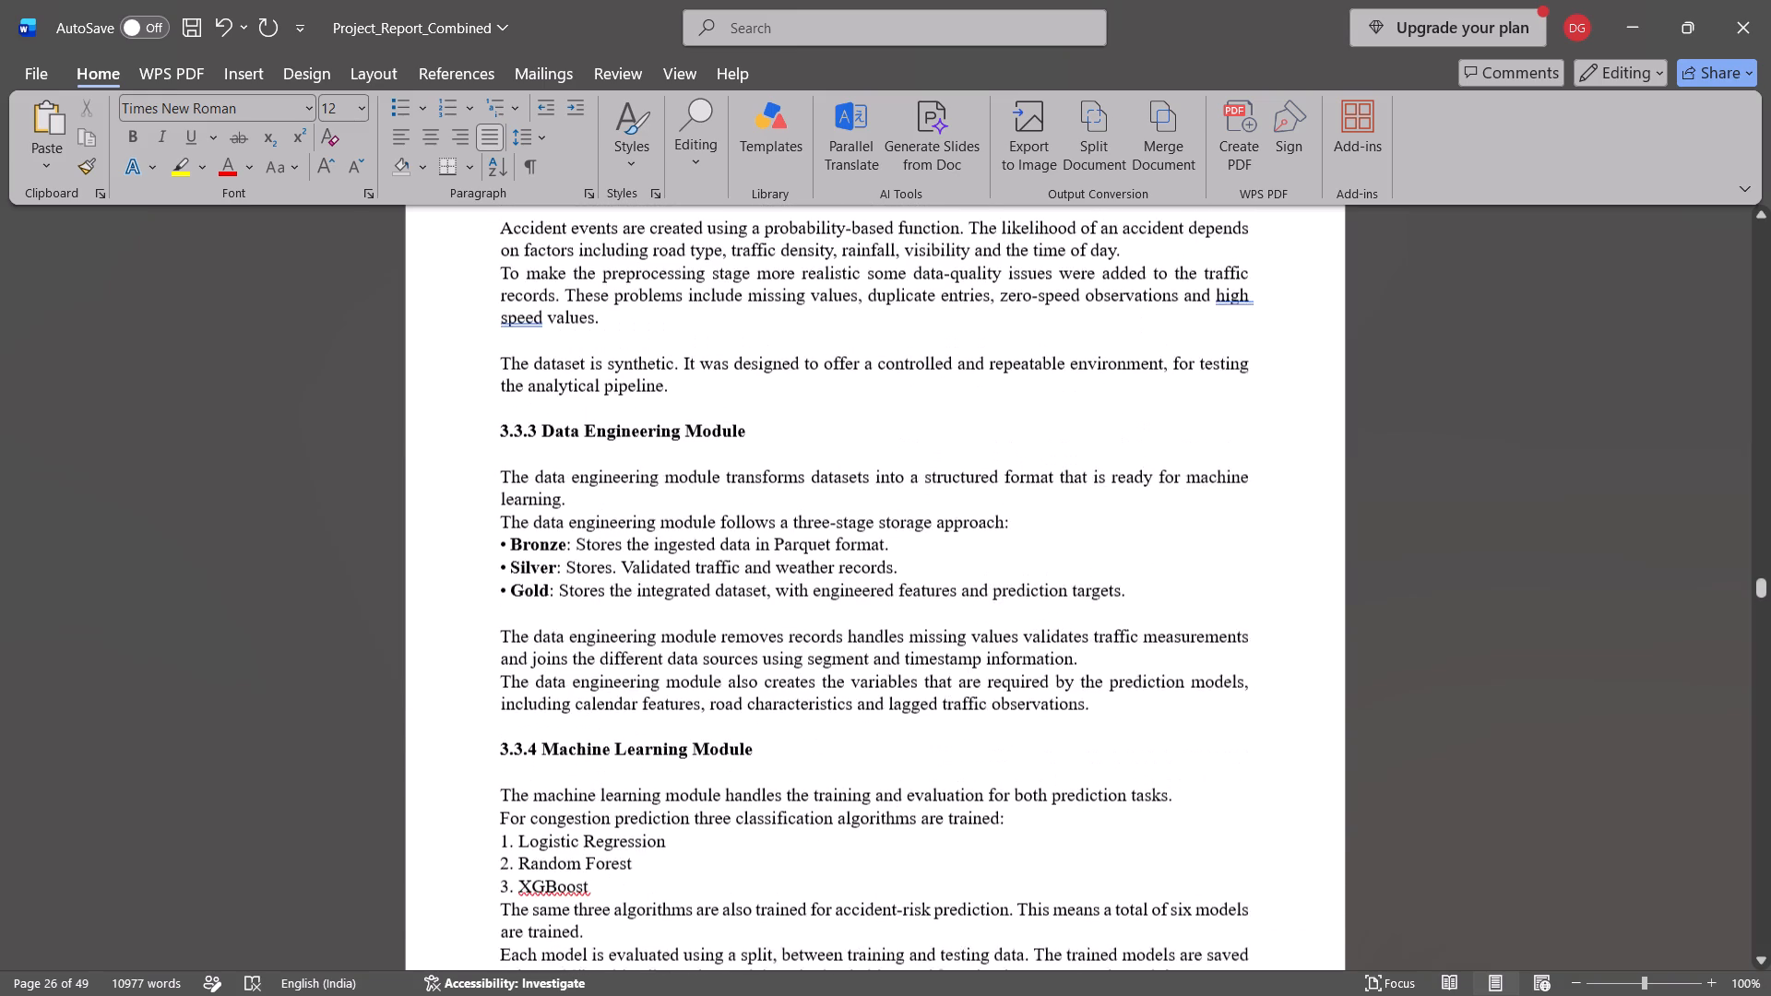
pyautogui.scroll(-2, 501, 644)
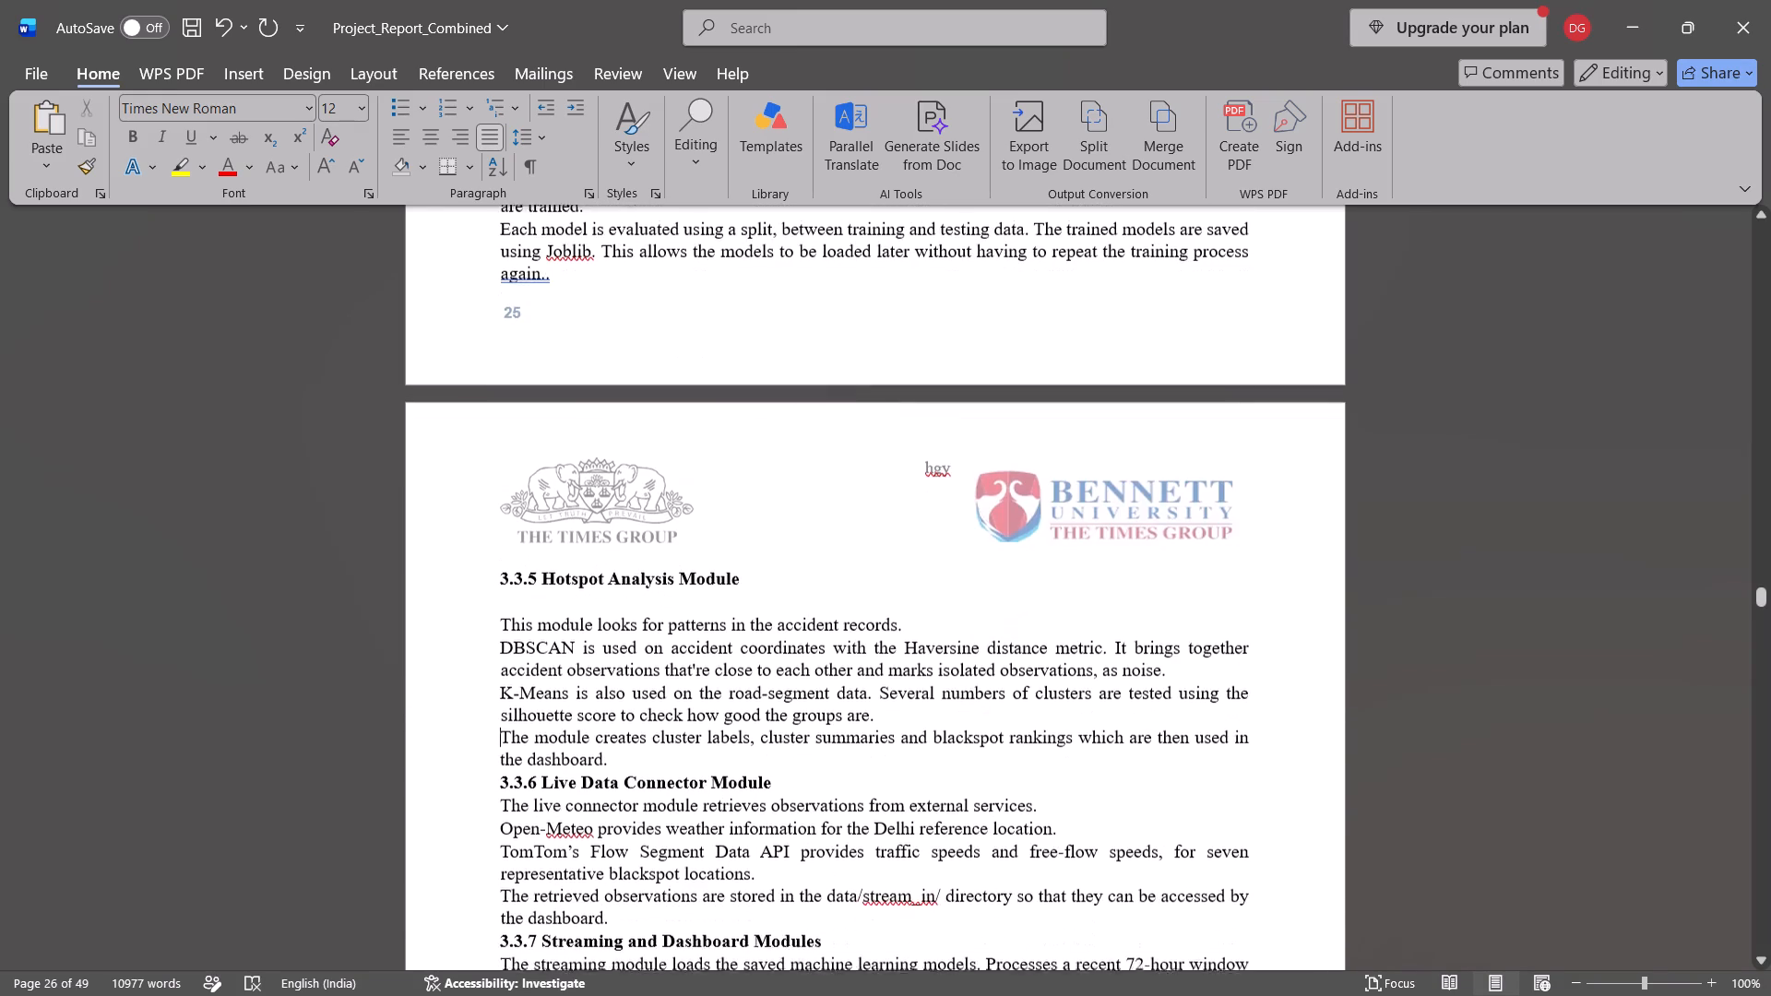
pyautogui.scroll(-1, 535, 686)
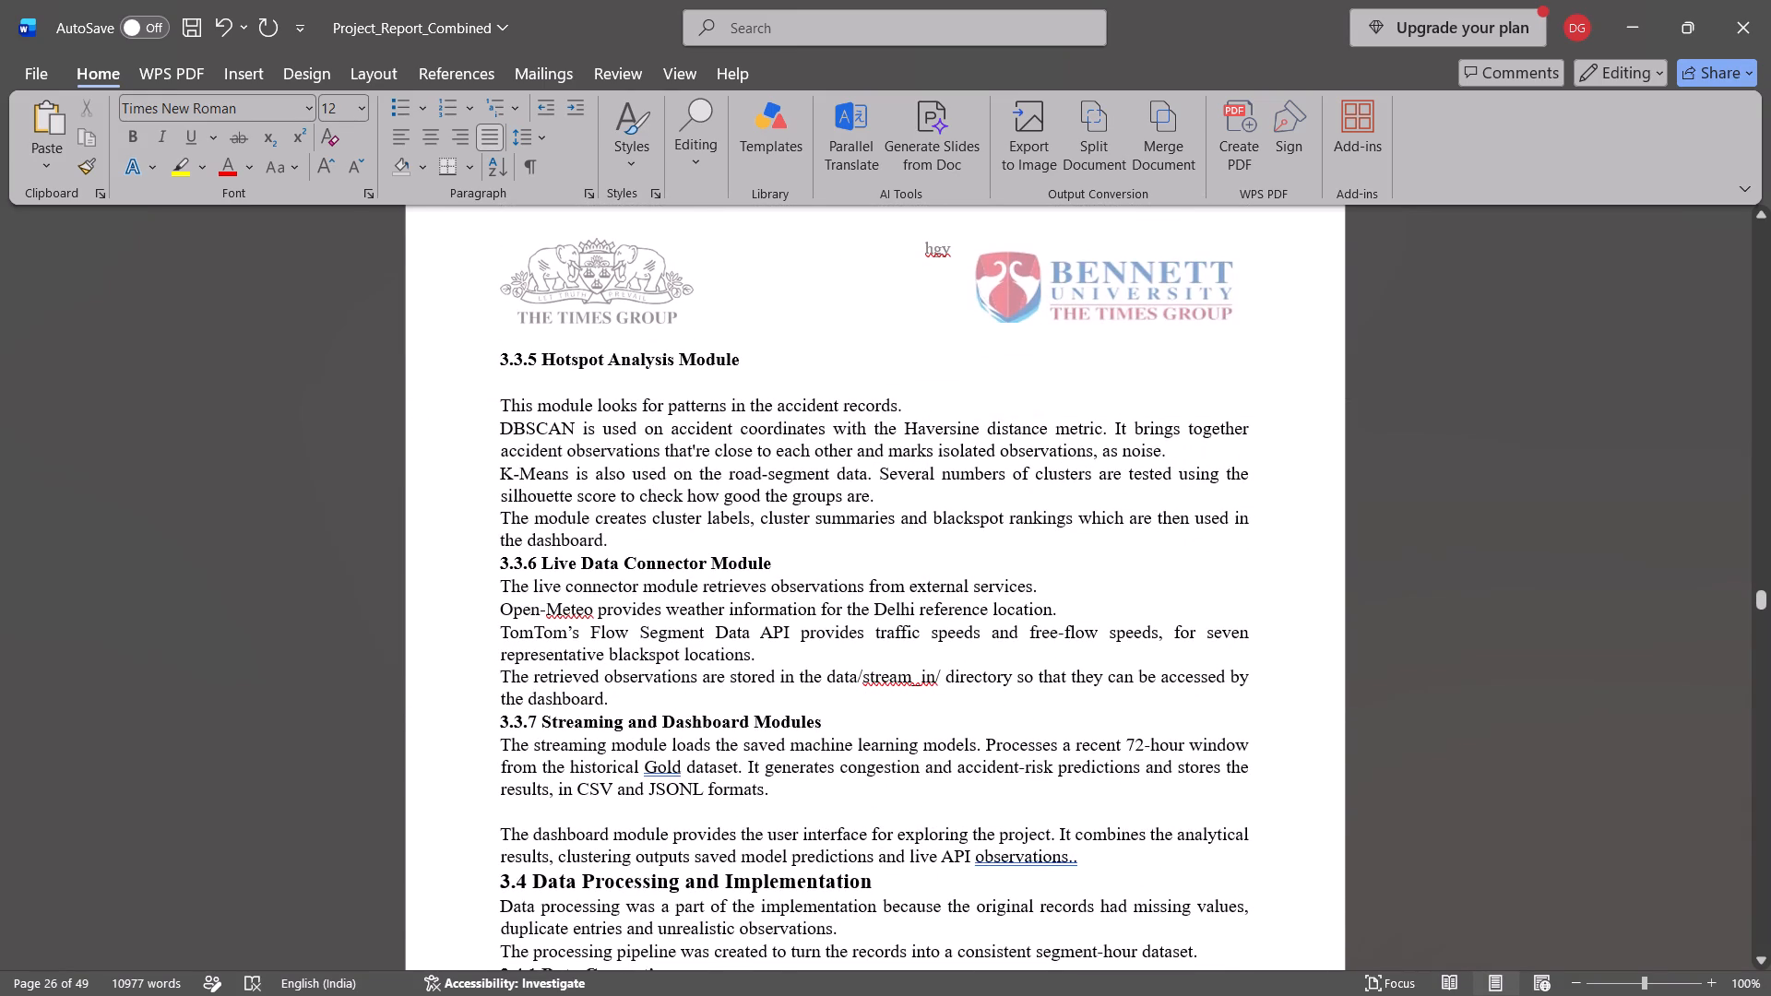
pyautogui.click(501, 565)
pyautogui.press('Return')
pyautogui.press('Down')
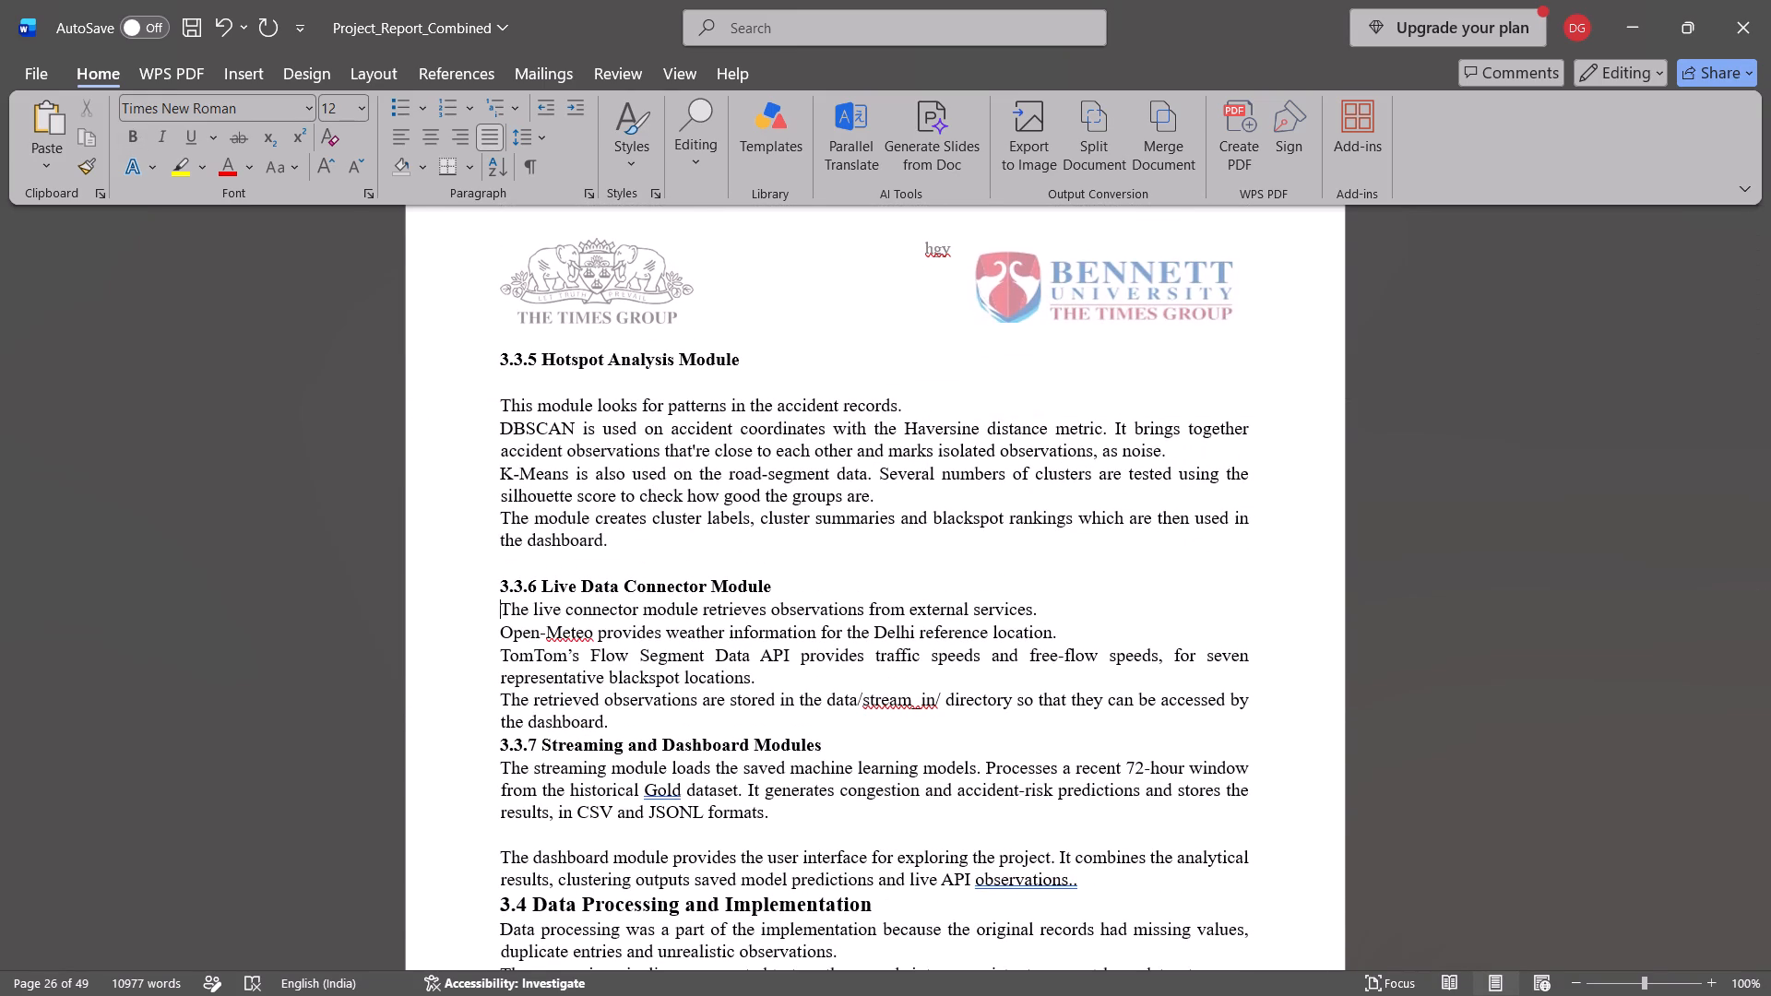
pyautogui.press('Return')
# Insert a blank line above and below the heading "3.3.7 Streaming and Dashboard Modules".
pyautogui.press('Down')
pyautogui.press('Down')
pyautogui.press('Down')
pyautogui.press('Down')
pyautogui.press('Down')
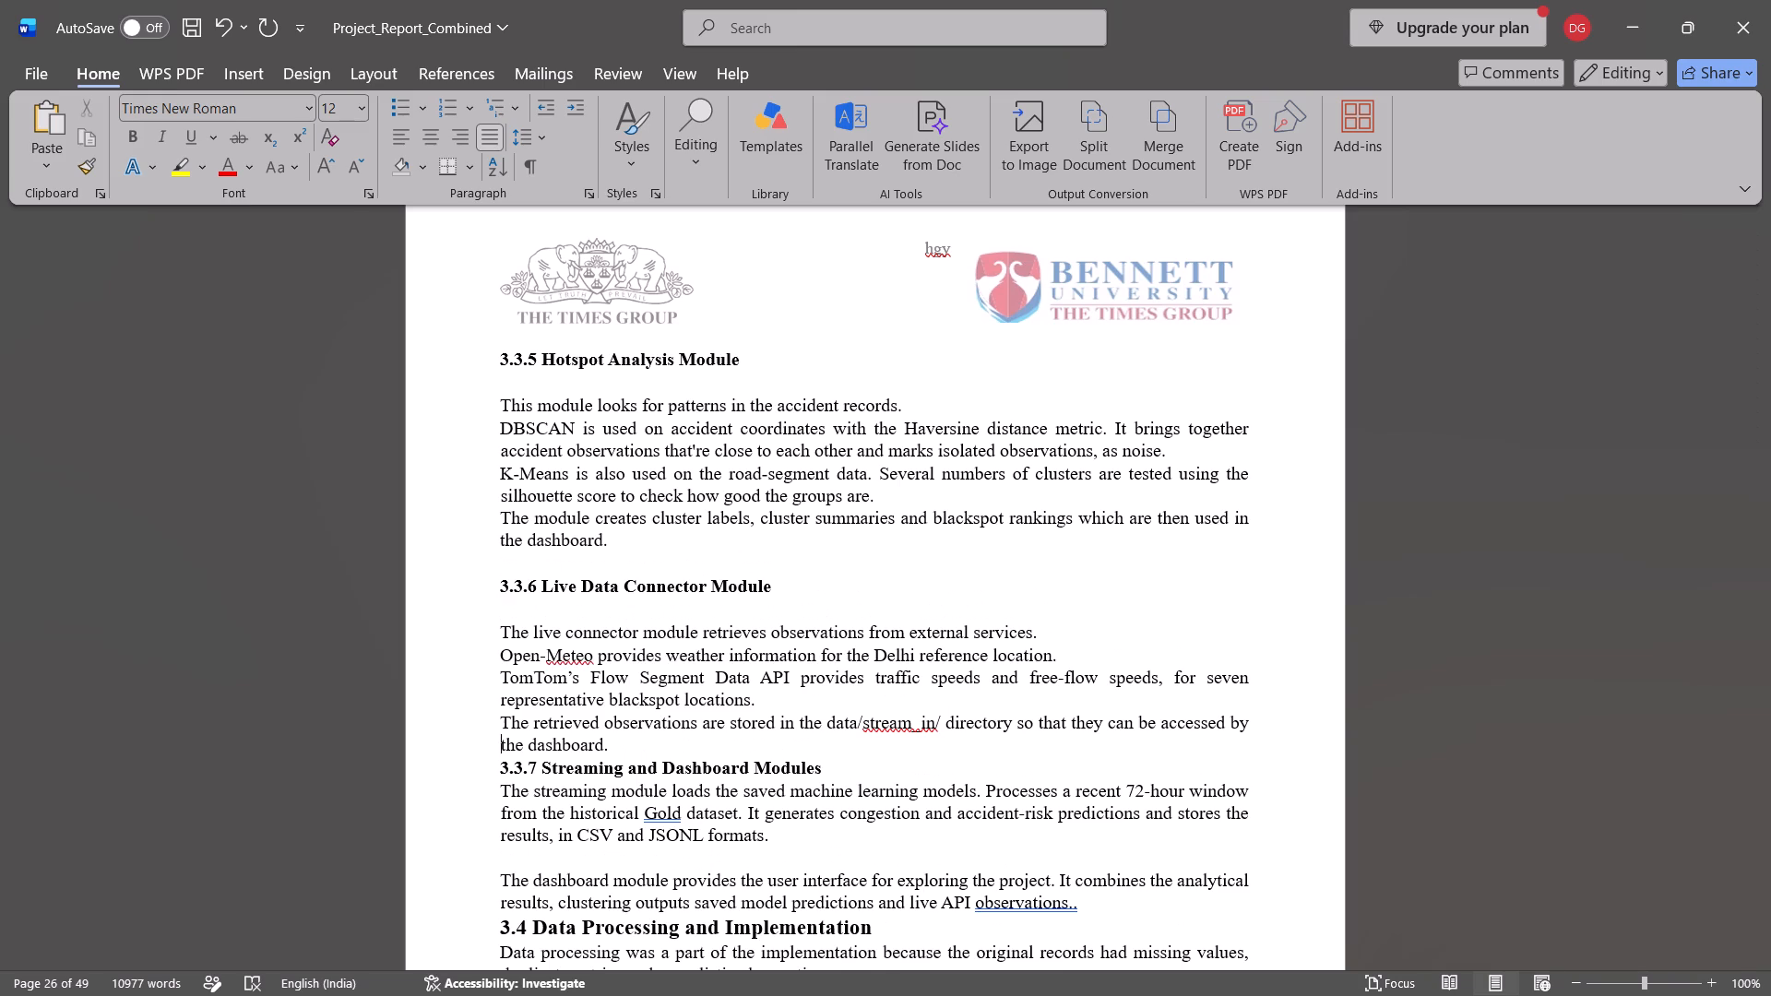
pyautogui.press('Down')
pyautogui.press('Return')
pyautogui.press('Down')
pyautogui.press('Return')
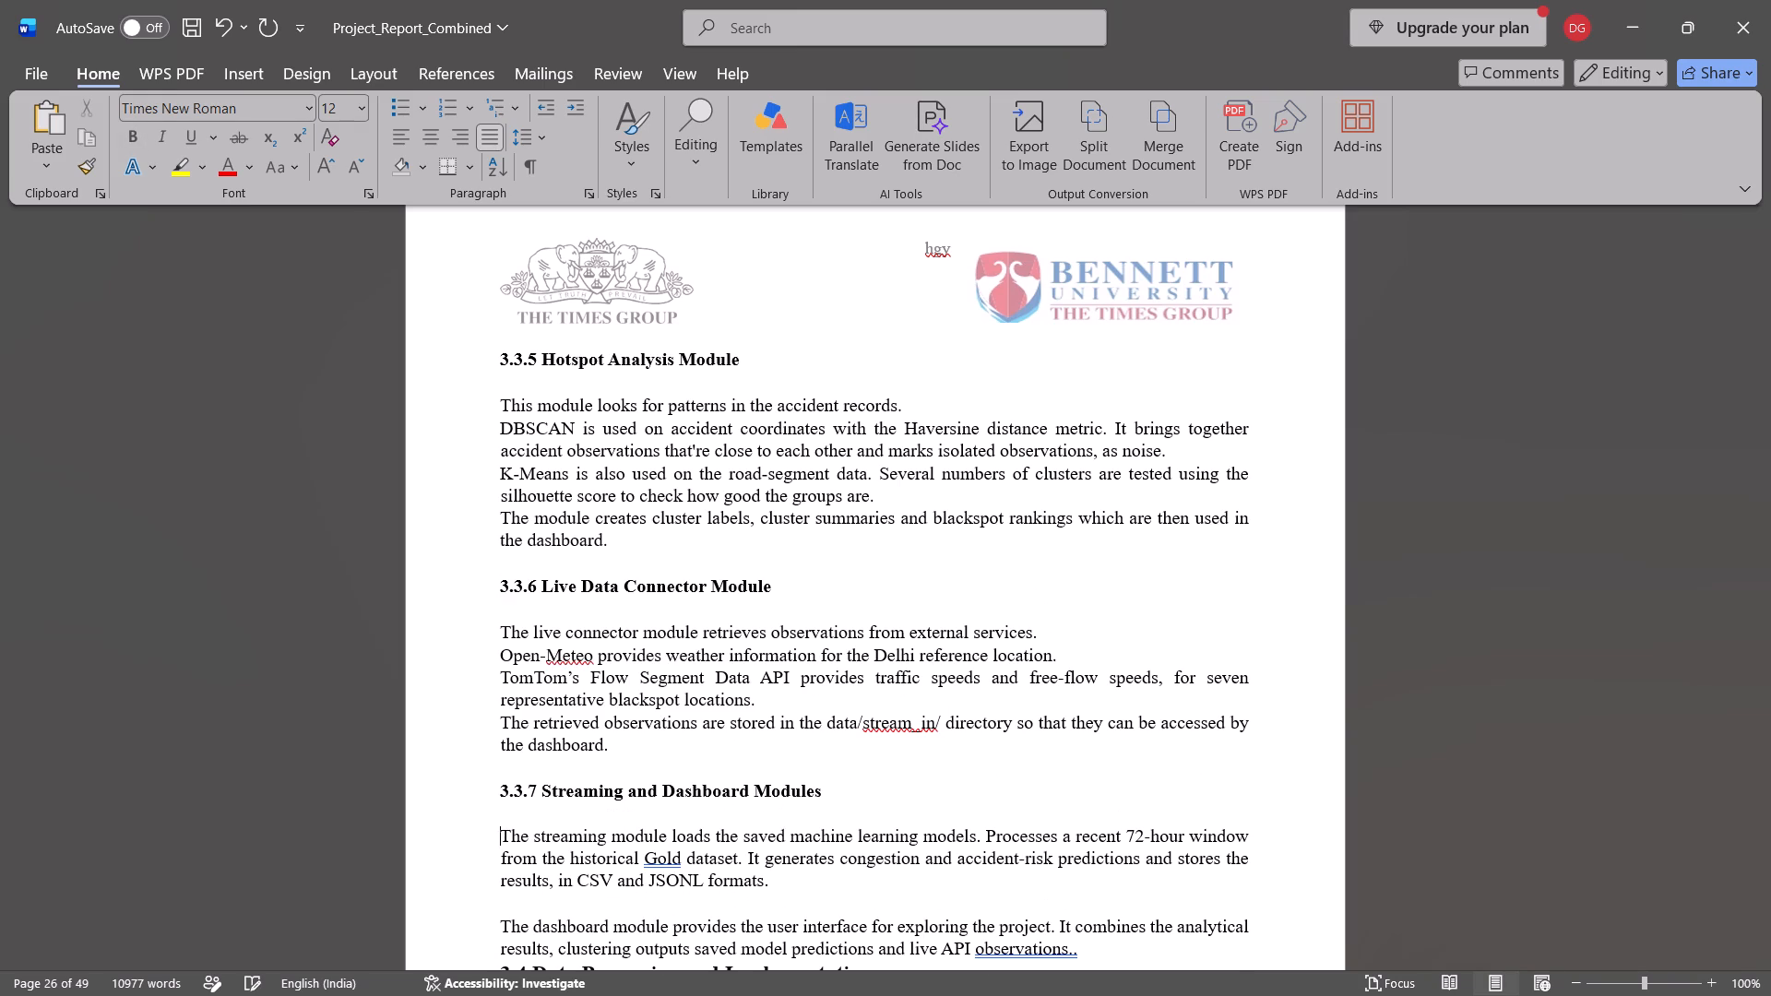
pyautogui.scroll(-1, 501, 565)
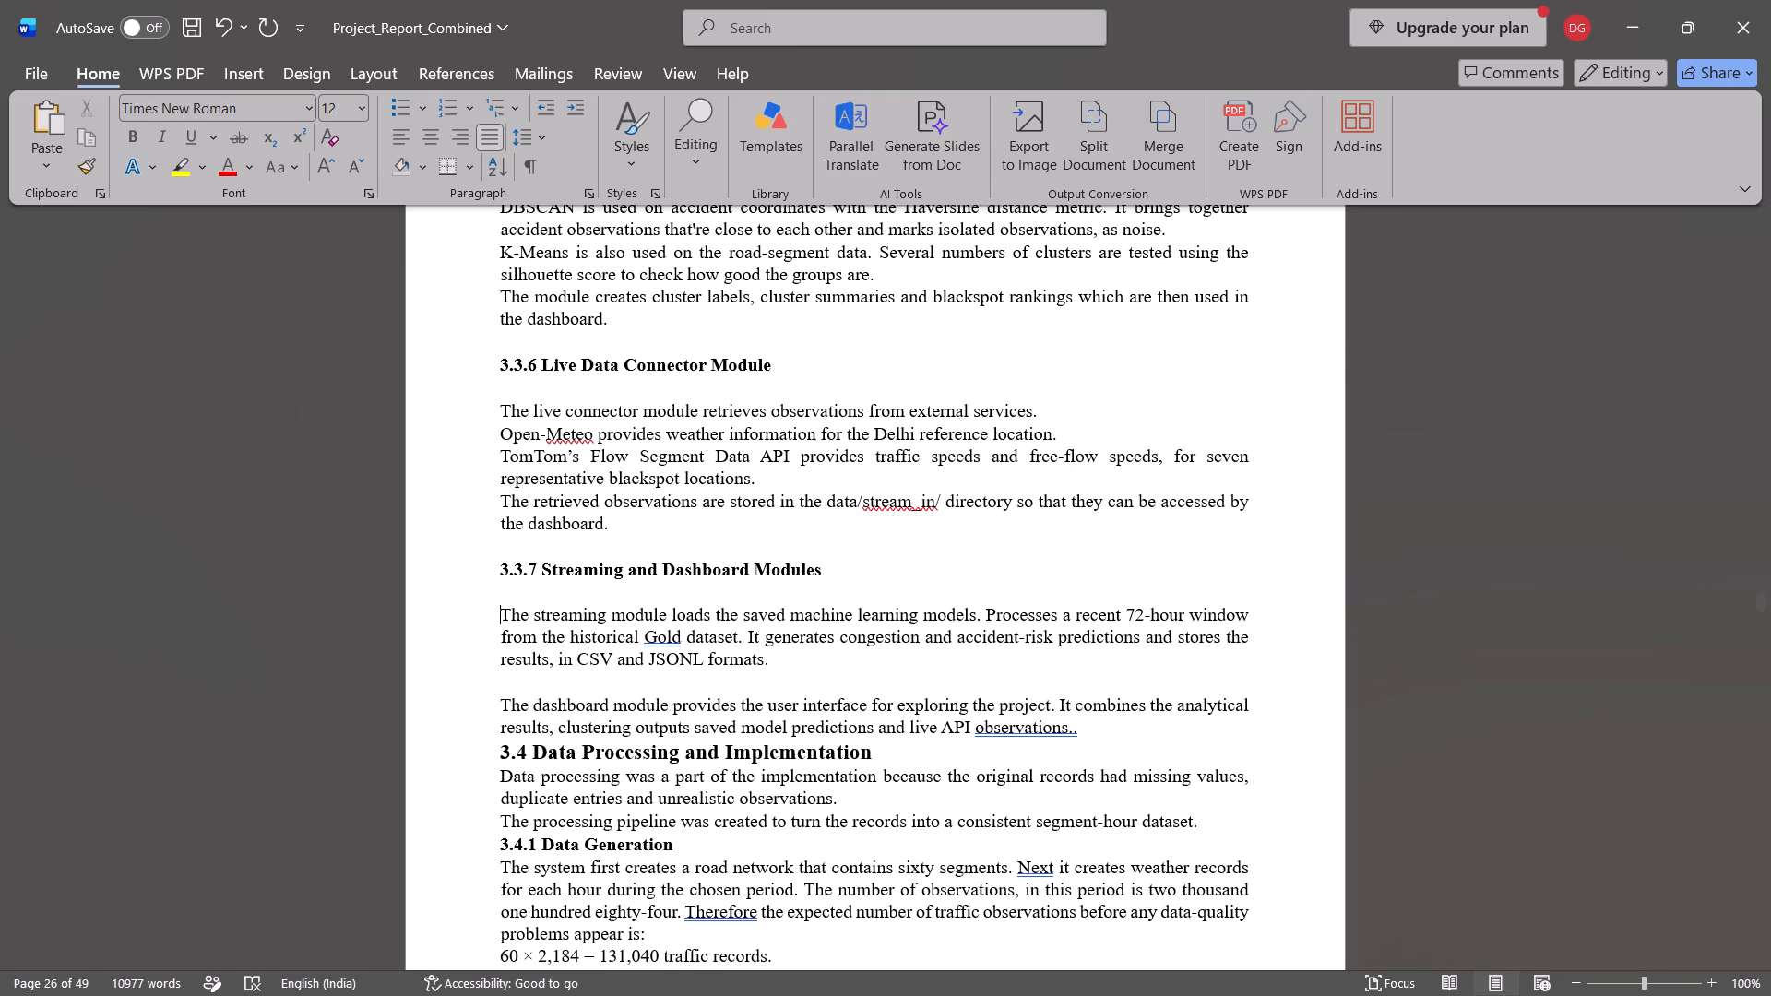
# Insert a blank line before and another after the heading "3.4 Data Processing and Implementation".
pyautogui.click(497, 741)
pyautogui.press('Return')
pyautogui.press('Down')
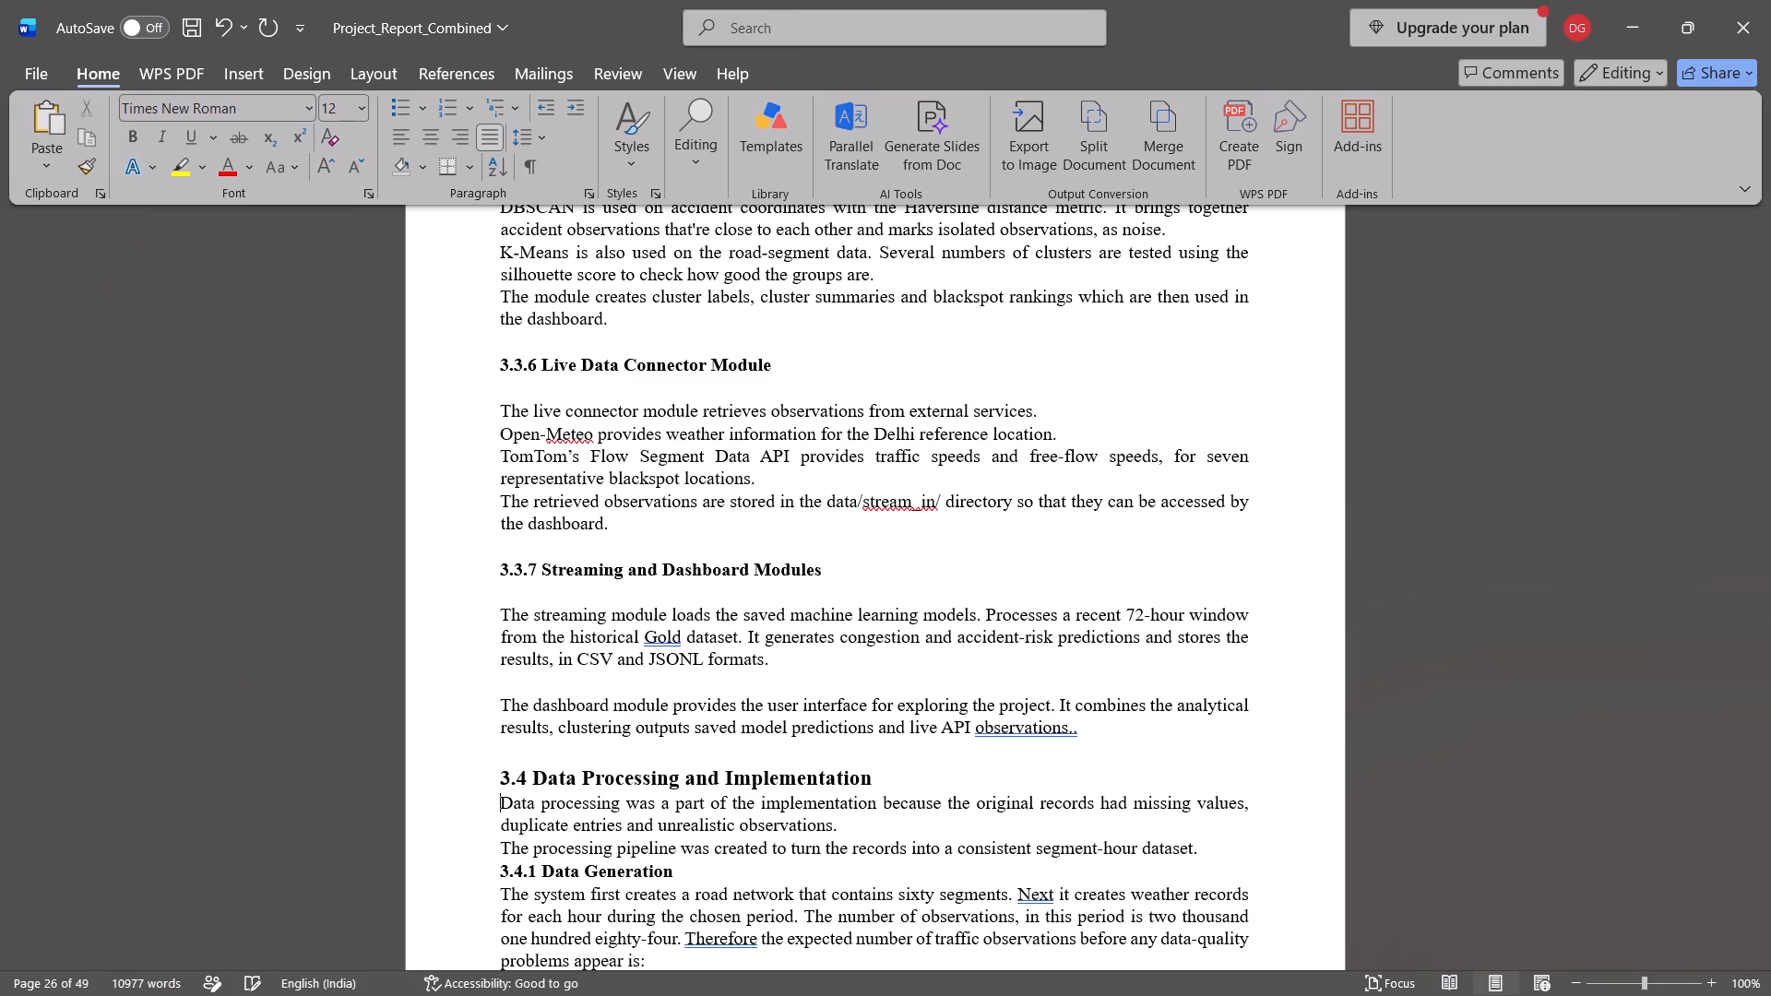
pyautogui.press('Return')
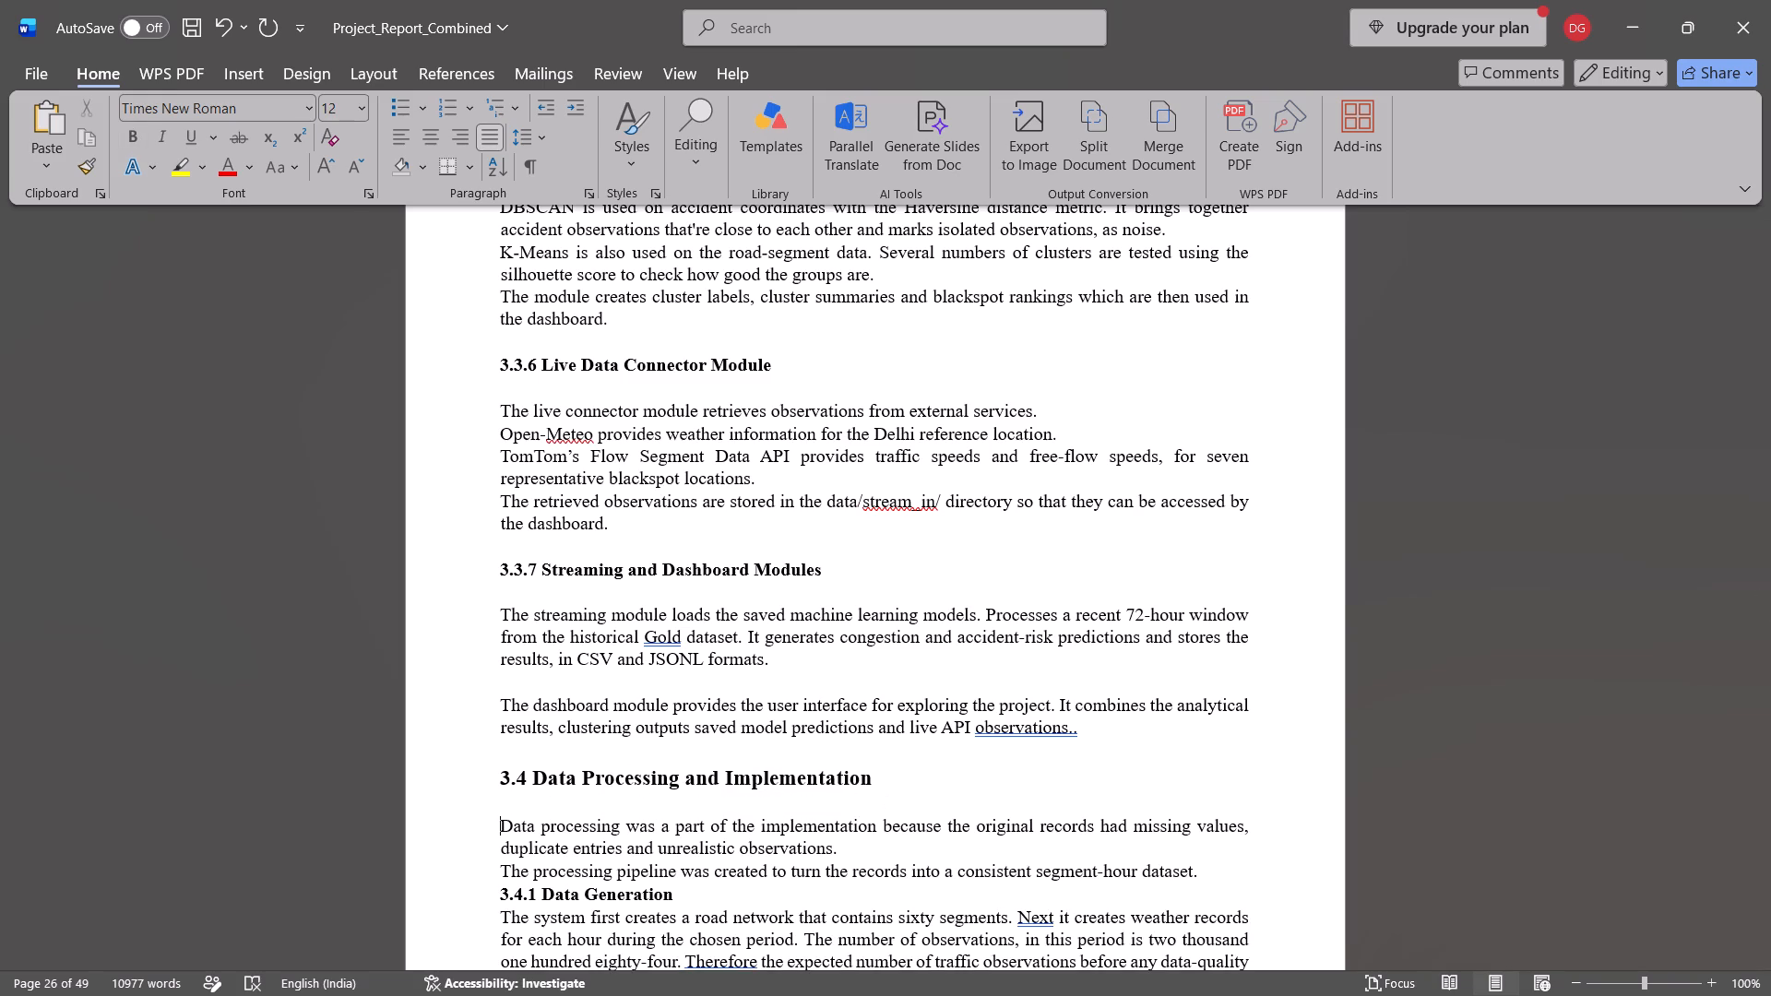
pyautogui.press('Left')
pyautogui.press('Left')
pyautogui.press('Left')
# Insert a blank line before the heading "3.4.1 Data Generation".
pyautogui.scroll(-1, 497, 741)
pyautogui.scroll(-1, 482, 847)
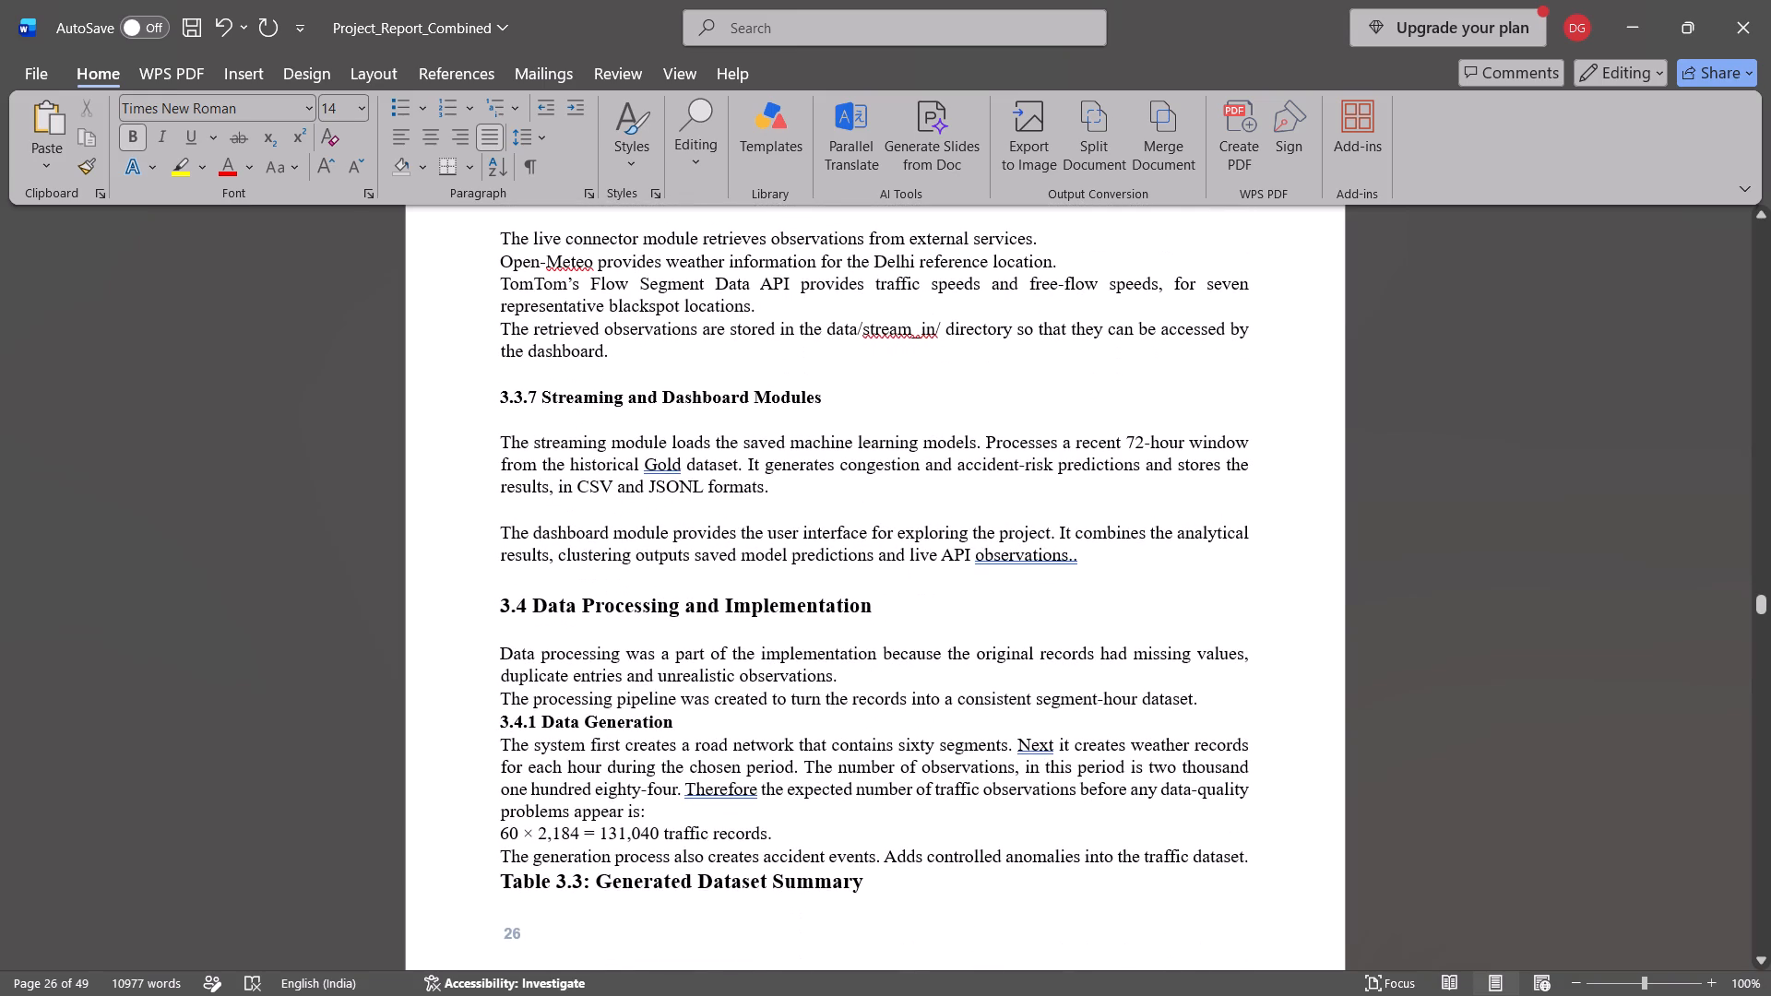
pyautogui.click(499, 731)
pyautogui.press('Return')
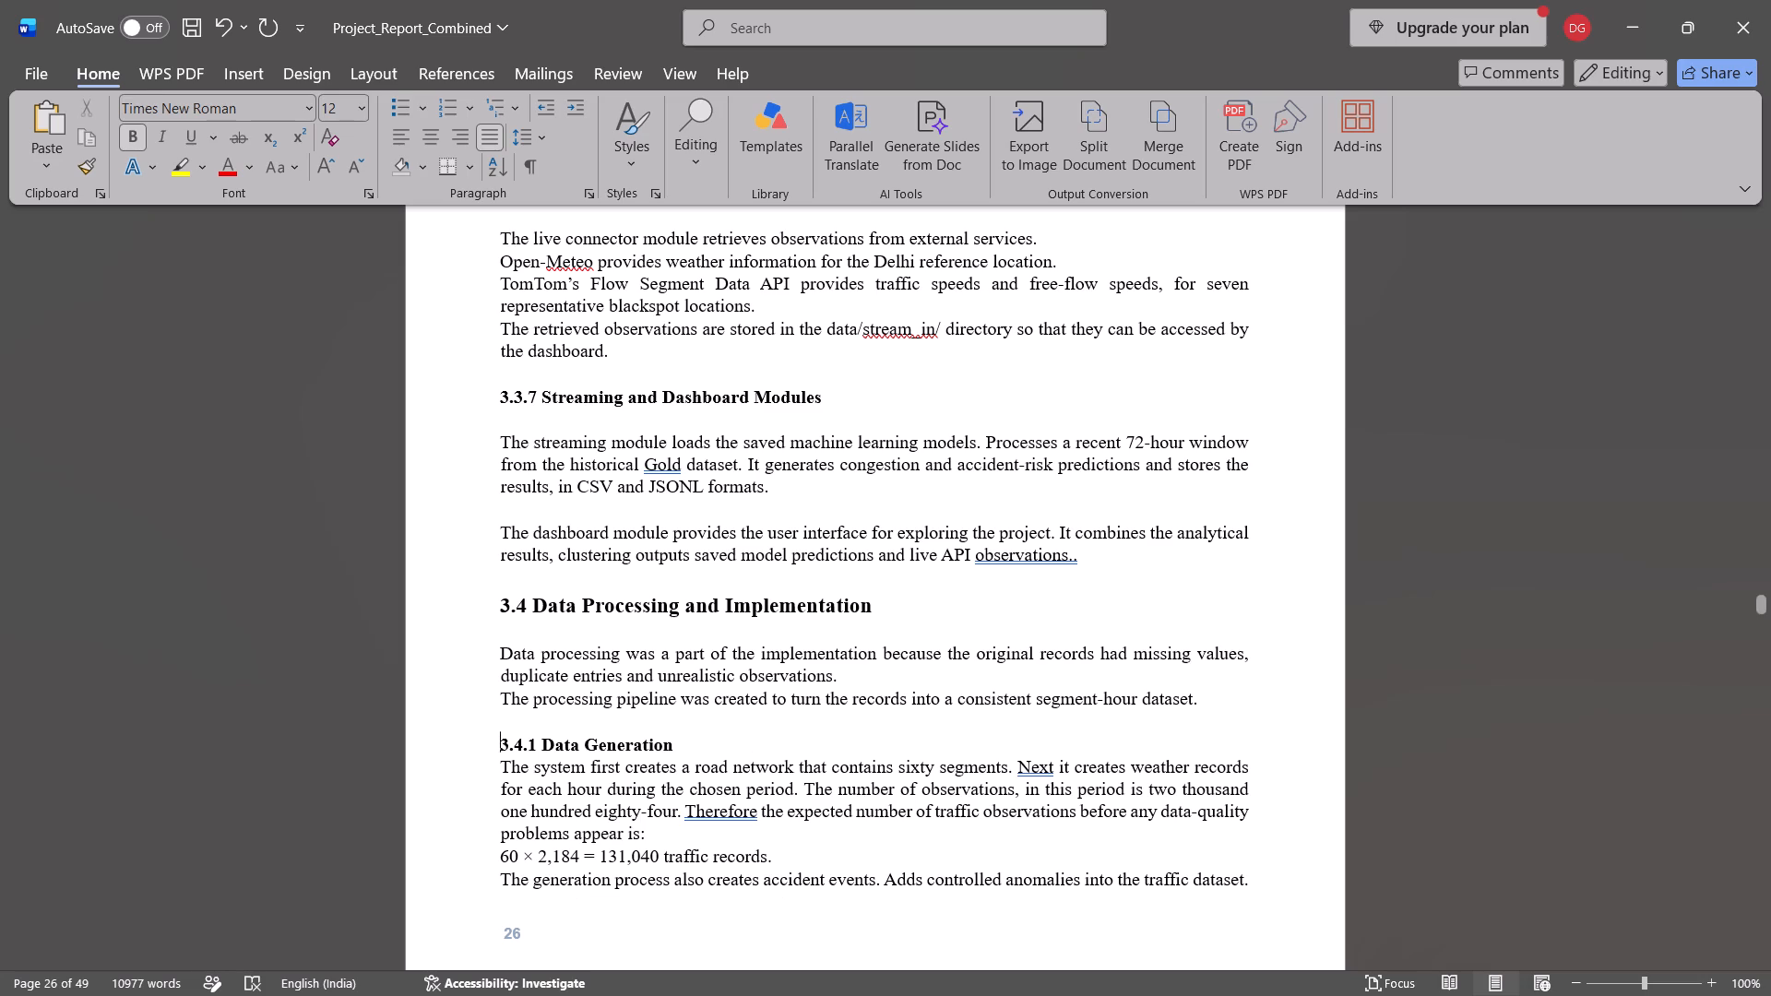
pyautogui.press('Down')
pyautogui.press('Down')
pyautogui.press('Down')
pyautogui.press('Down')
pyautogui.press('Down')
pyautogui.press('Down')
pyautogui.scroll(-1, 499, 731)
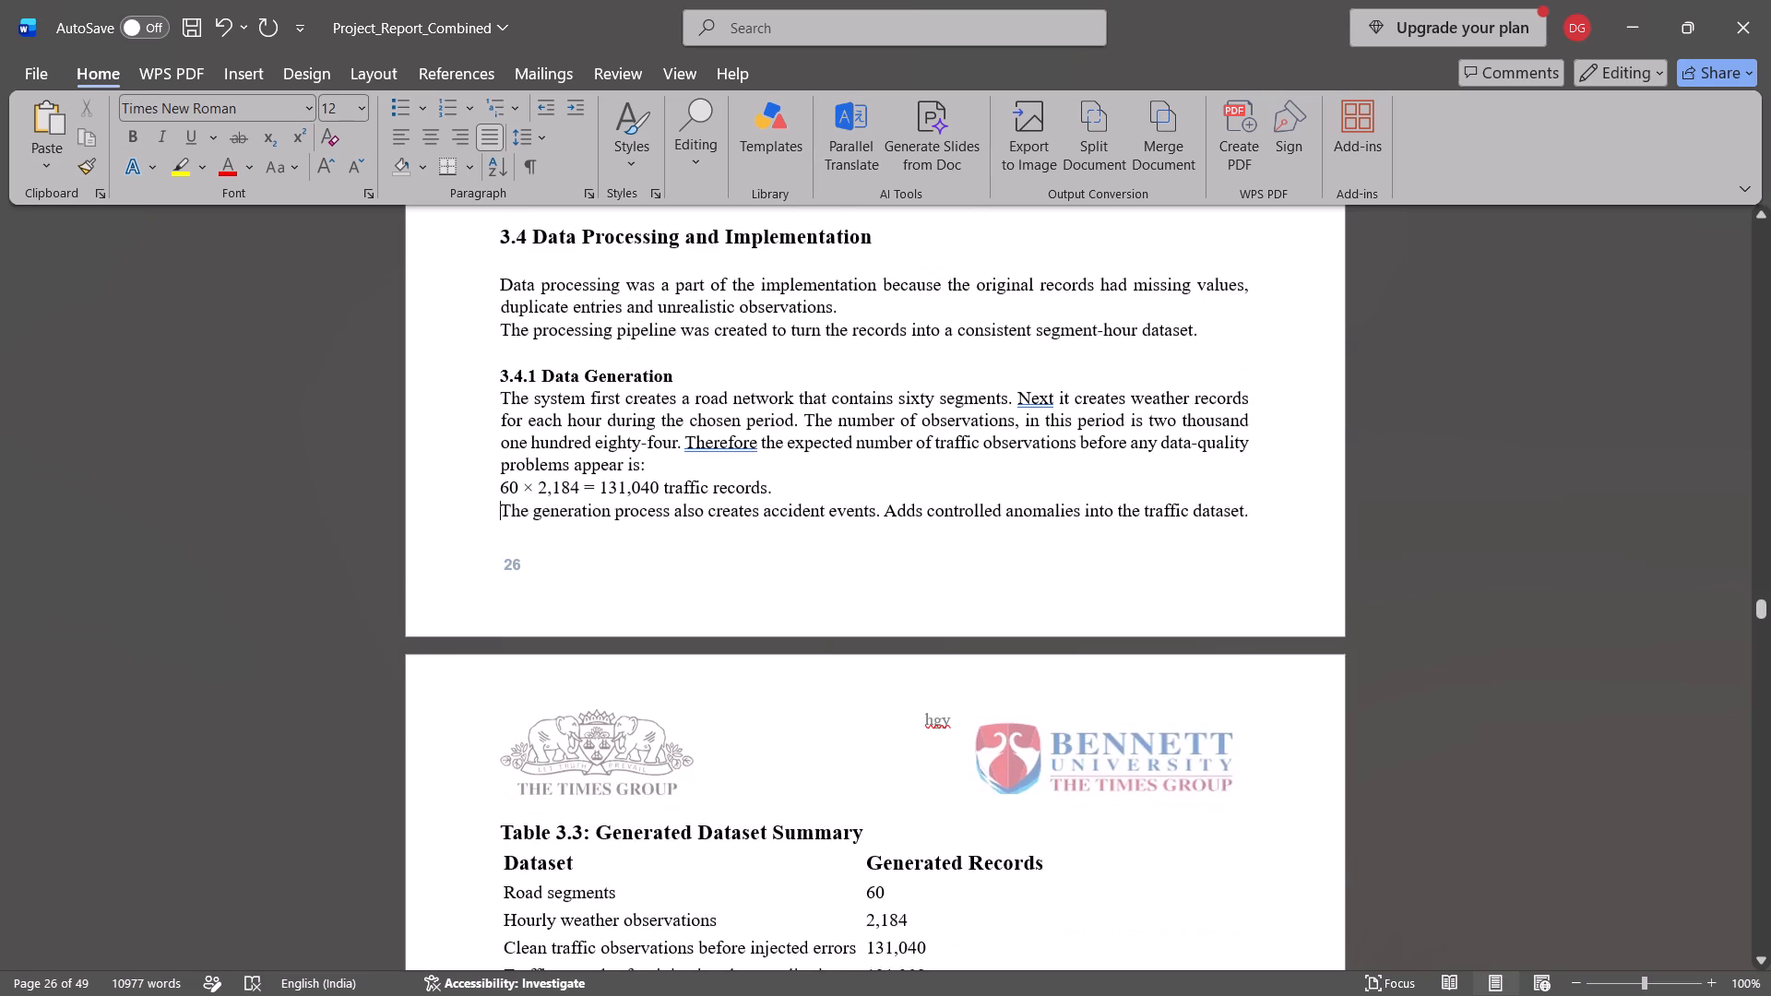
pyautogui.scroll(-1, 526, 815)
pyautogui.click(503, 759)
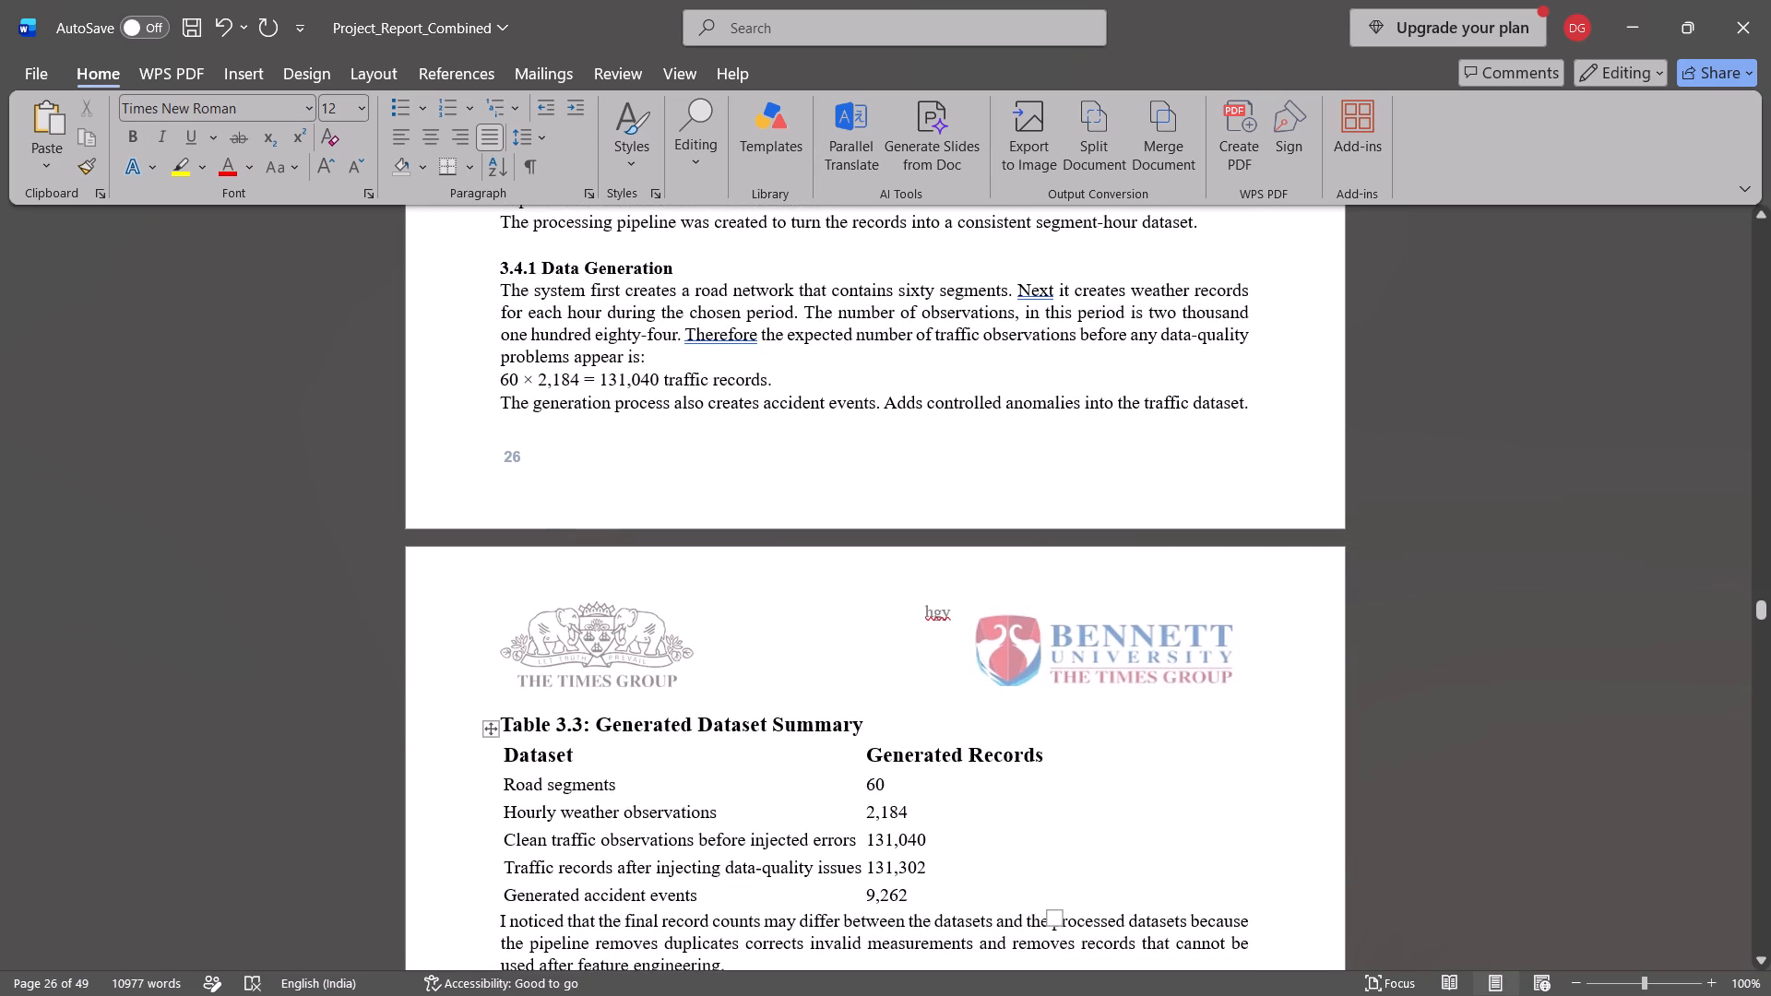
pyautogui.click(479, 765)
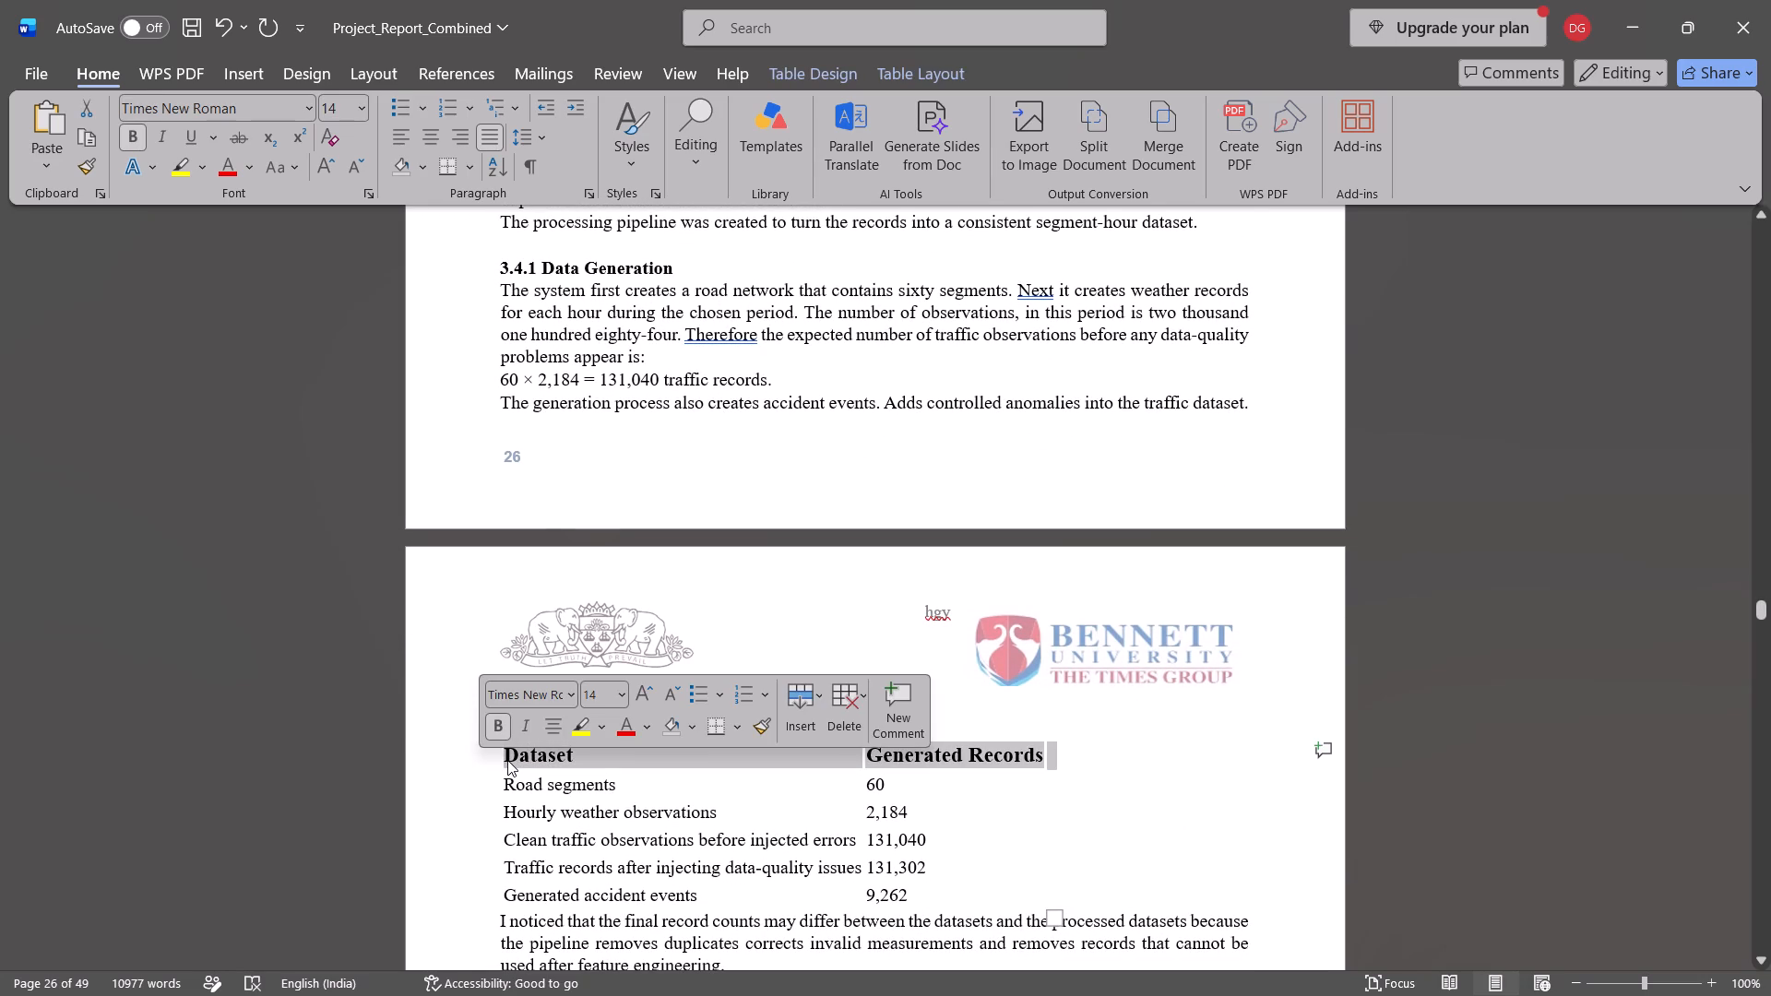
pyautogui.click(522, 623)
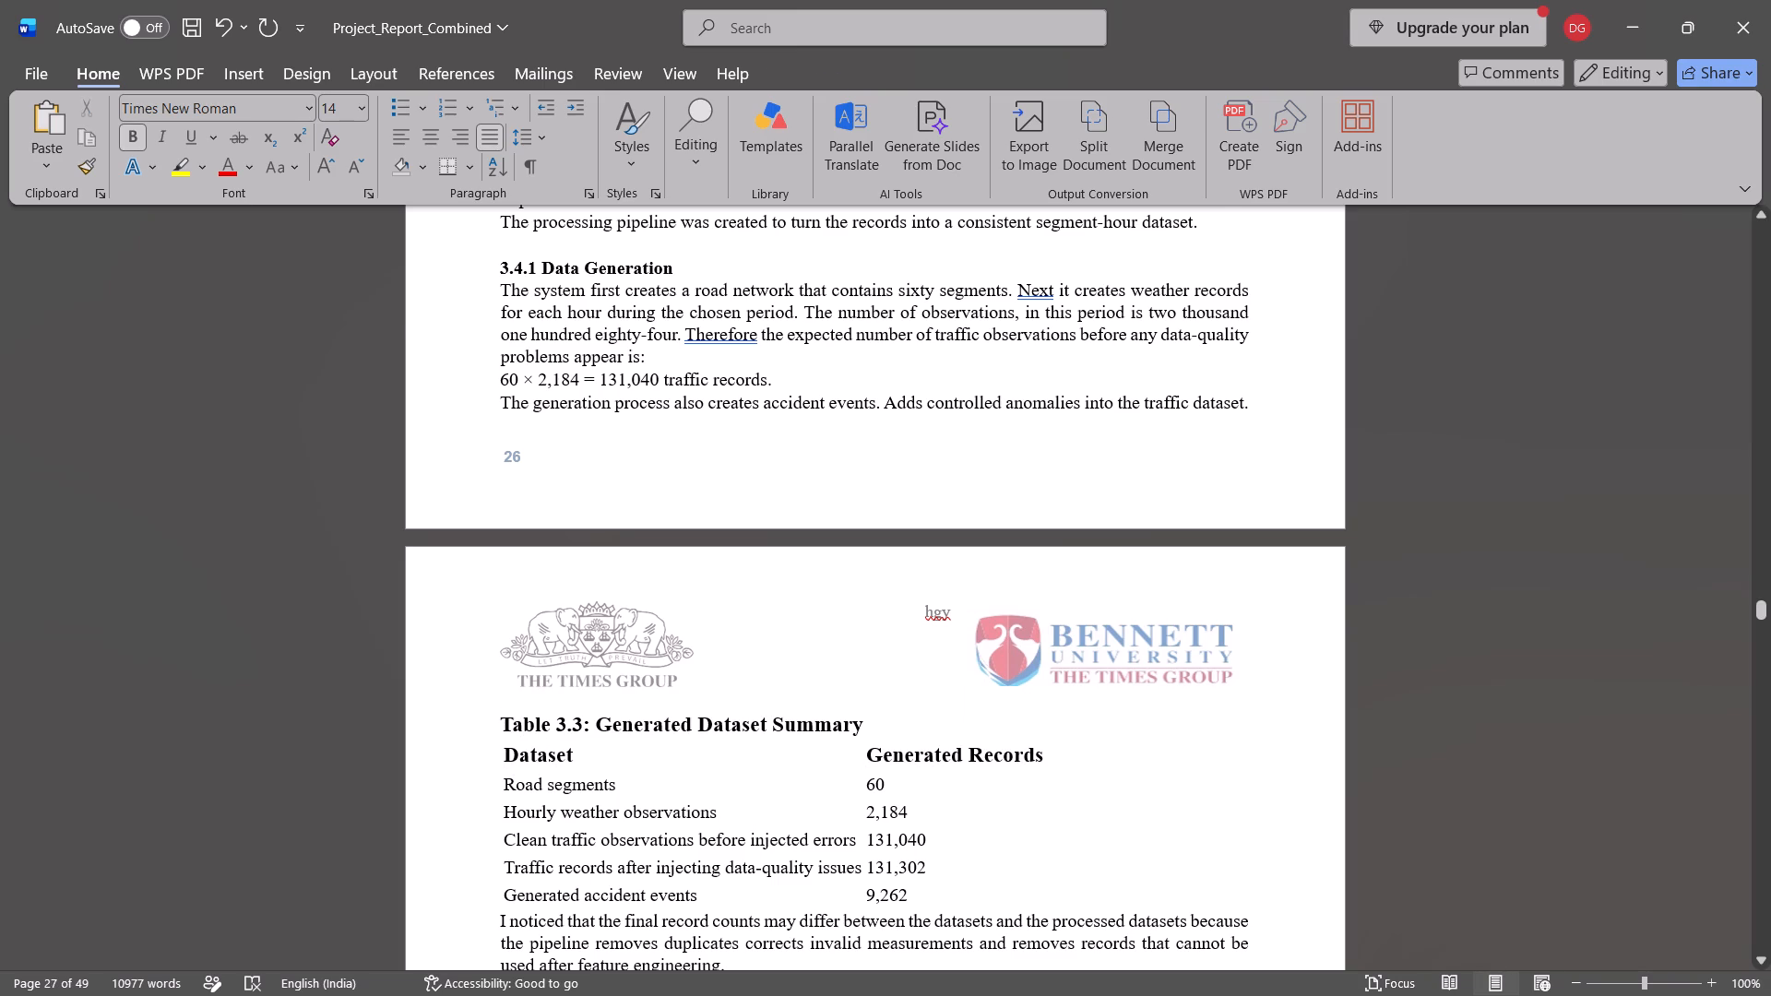
# Insert a blank line before the heading "3.4.2 Bronze Layer Processing".
pyautogui.scroll(-1, 520, 716)
pyautogui.click(497, 699)
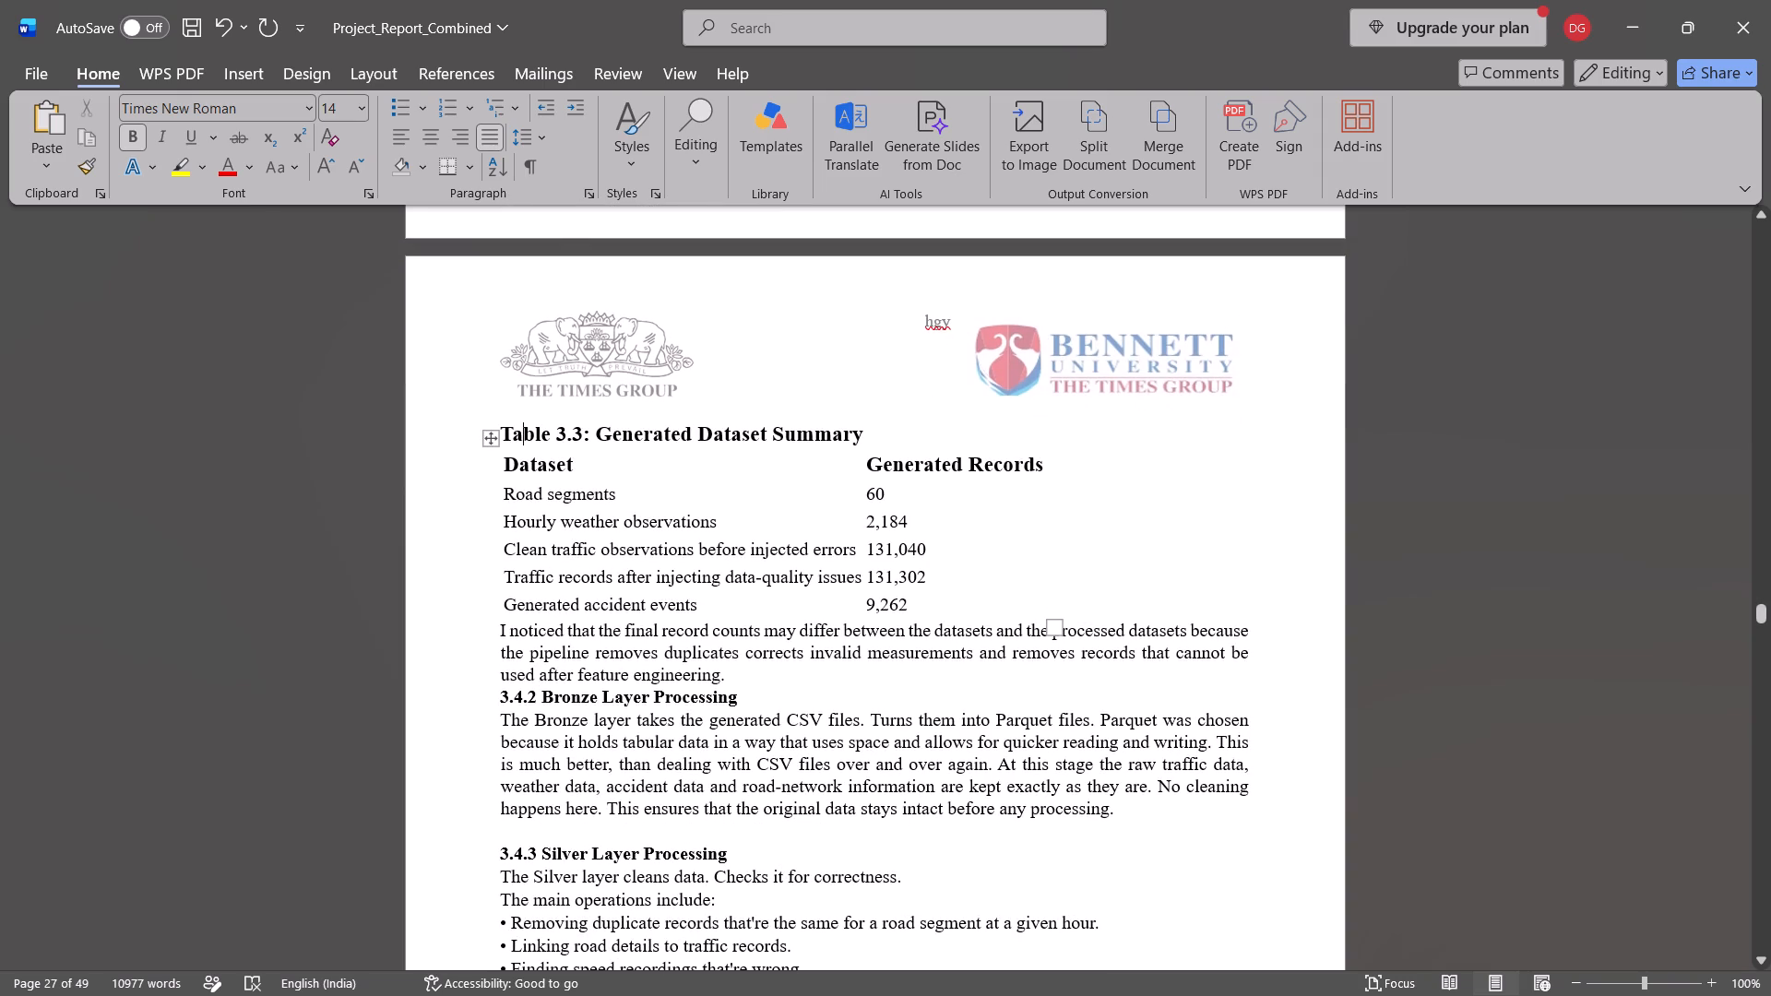
pyautogui.press('Return')
pyautogui.press('Down')
pyautogui.scroll(-1, 497, 699)
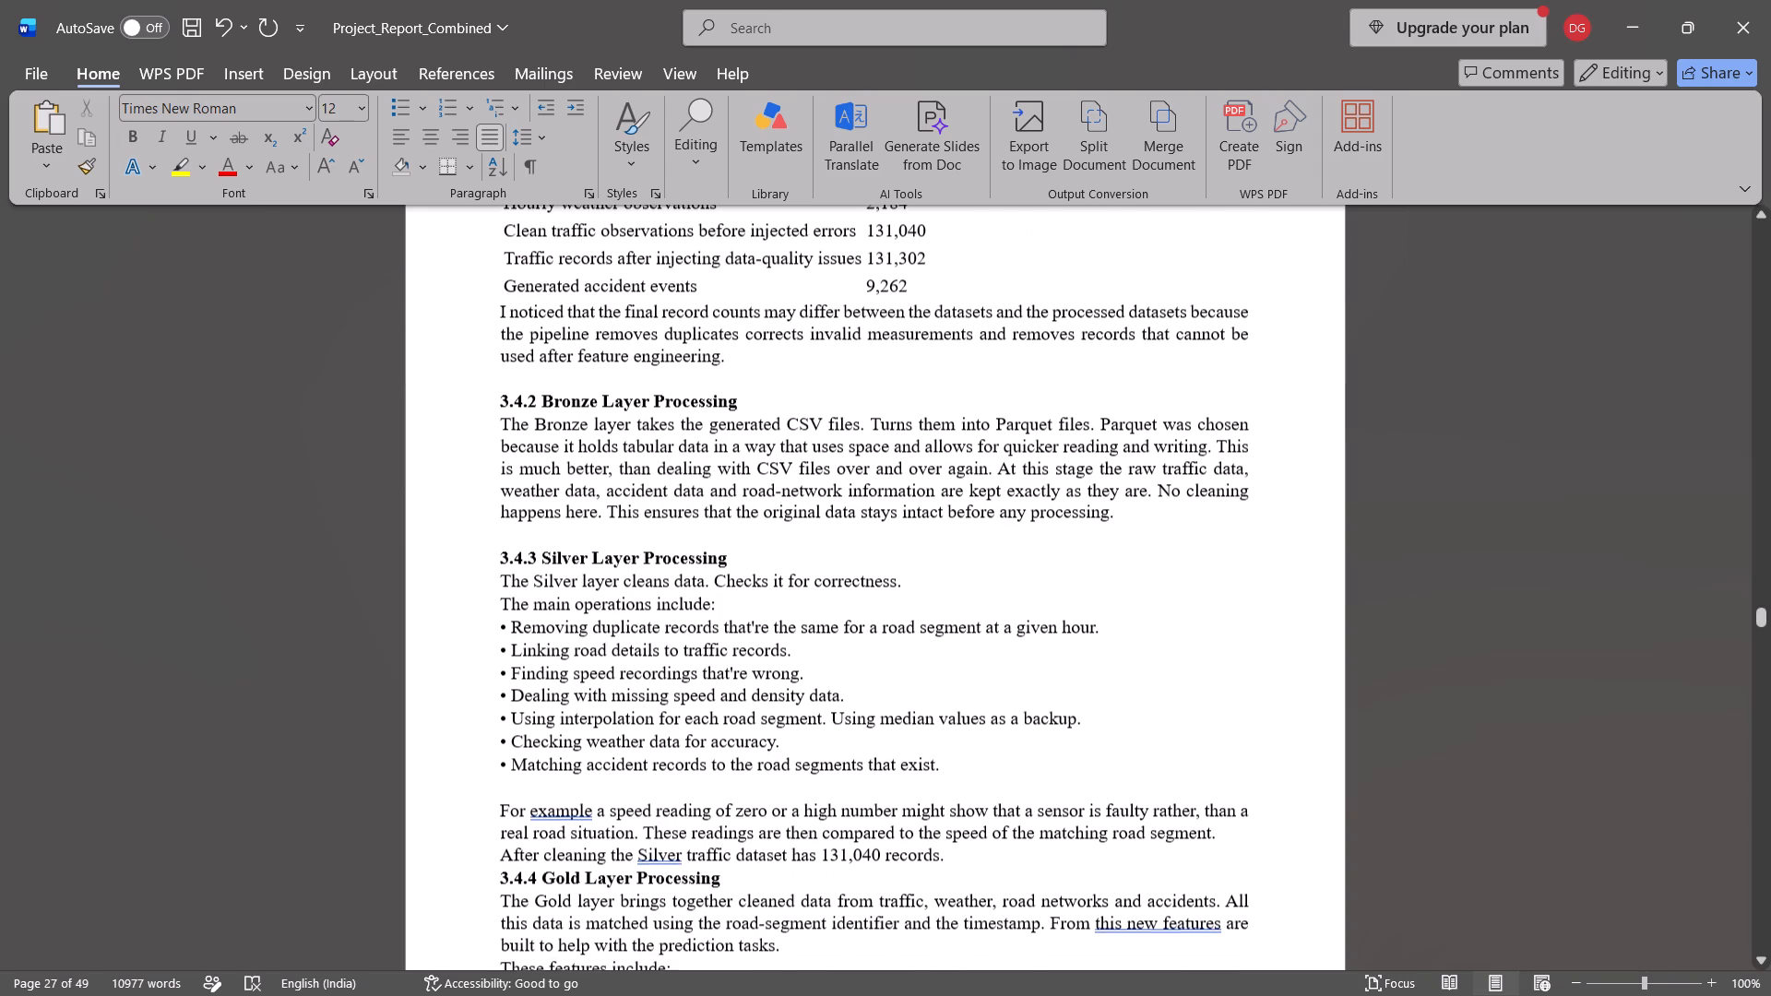
# Review the spacing of sections 3.3.2 to 3.4.1, glancing at section 3.3.1 in the CHAPTER 3_4 document for comparison.
pyautogui.scroll(5, 491, 554)
pyautogui.scroll(3, 478, 642)
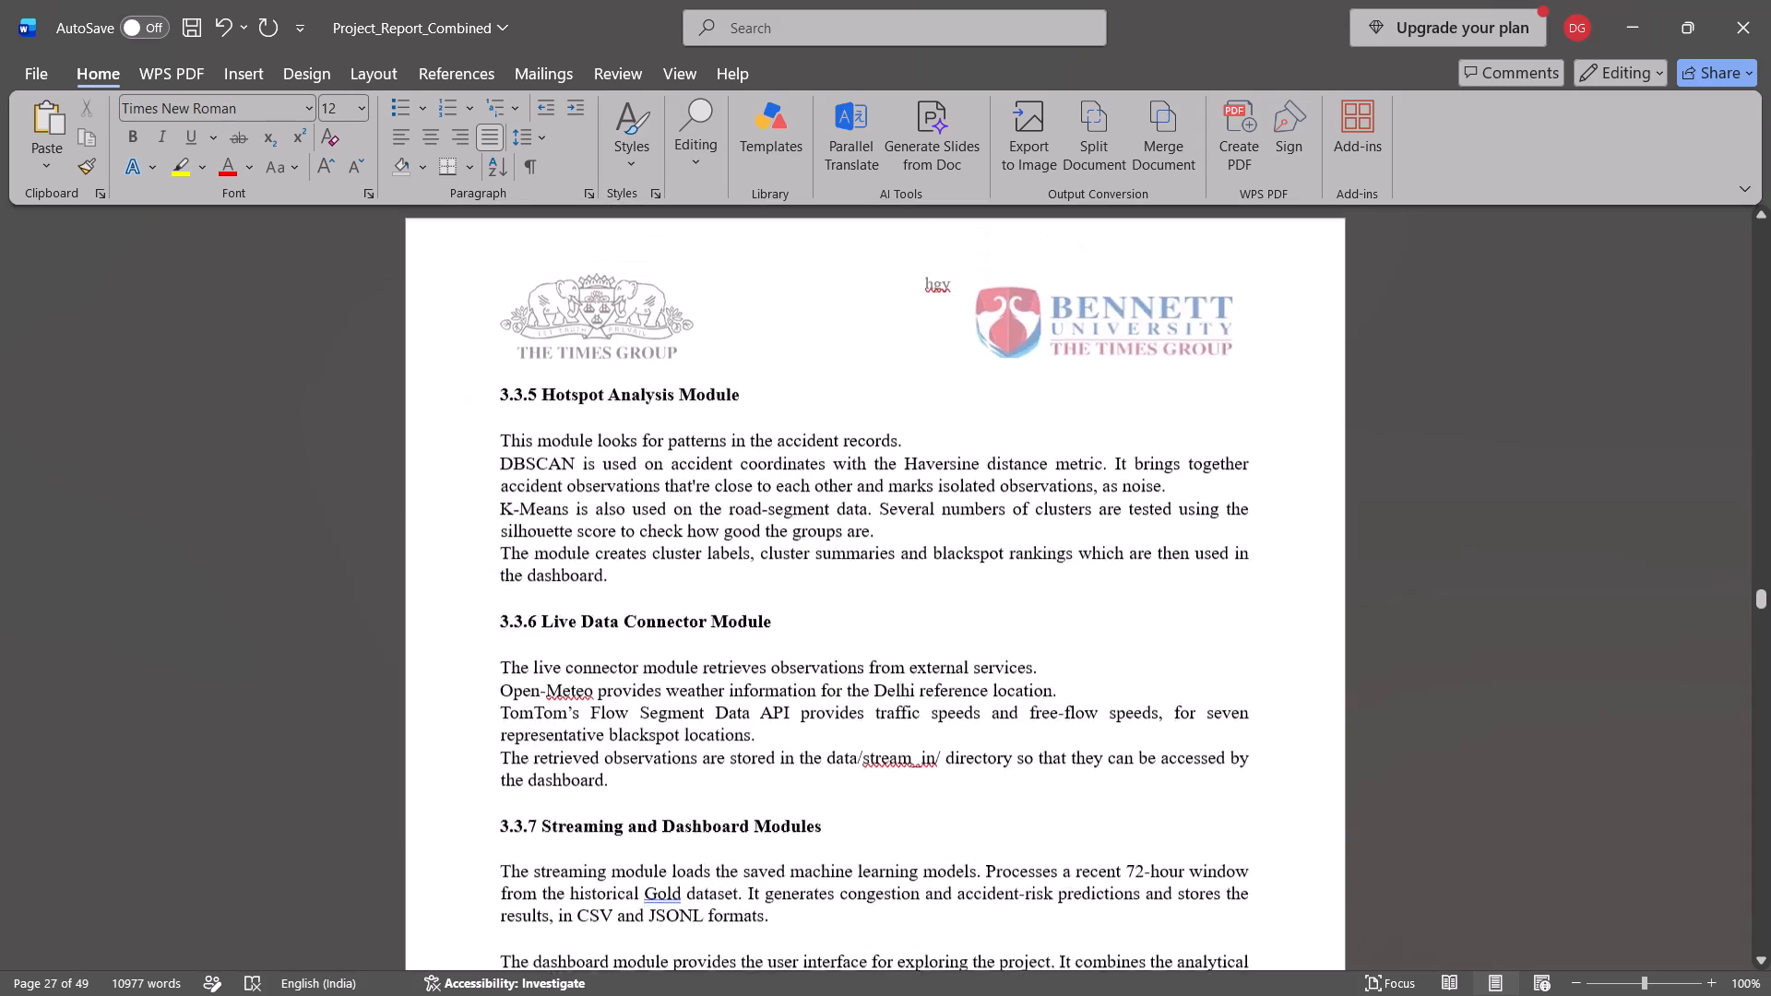
pyautogui.scroll(1, 478, 642)
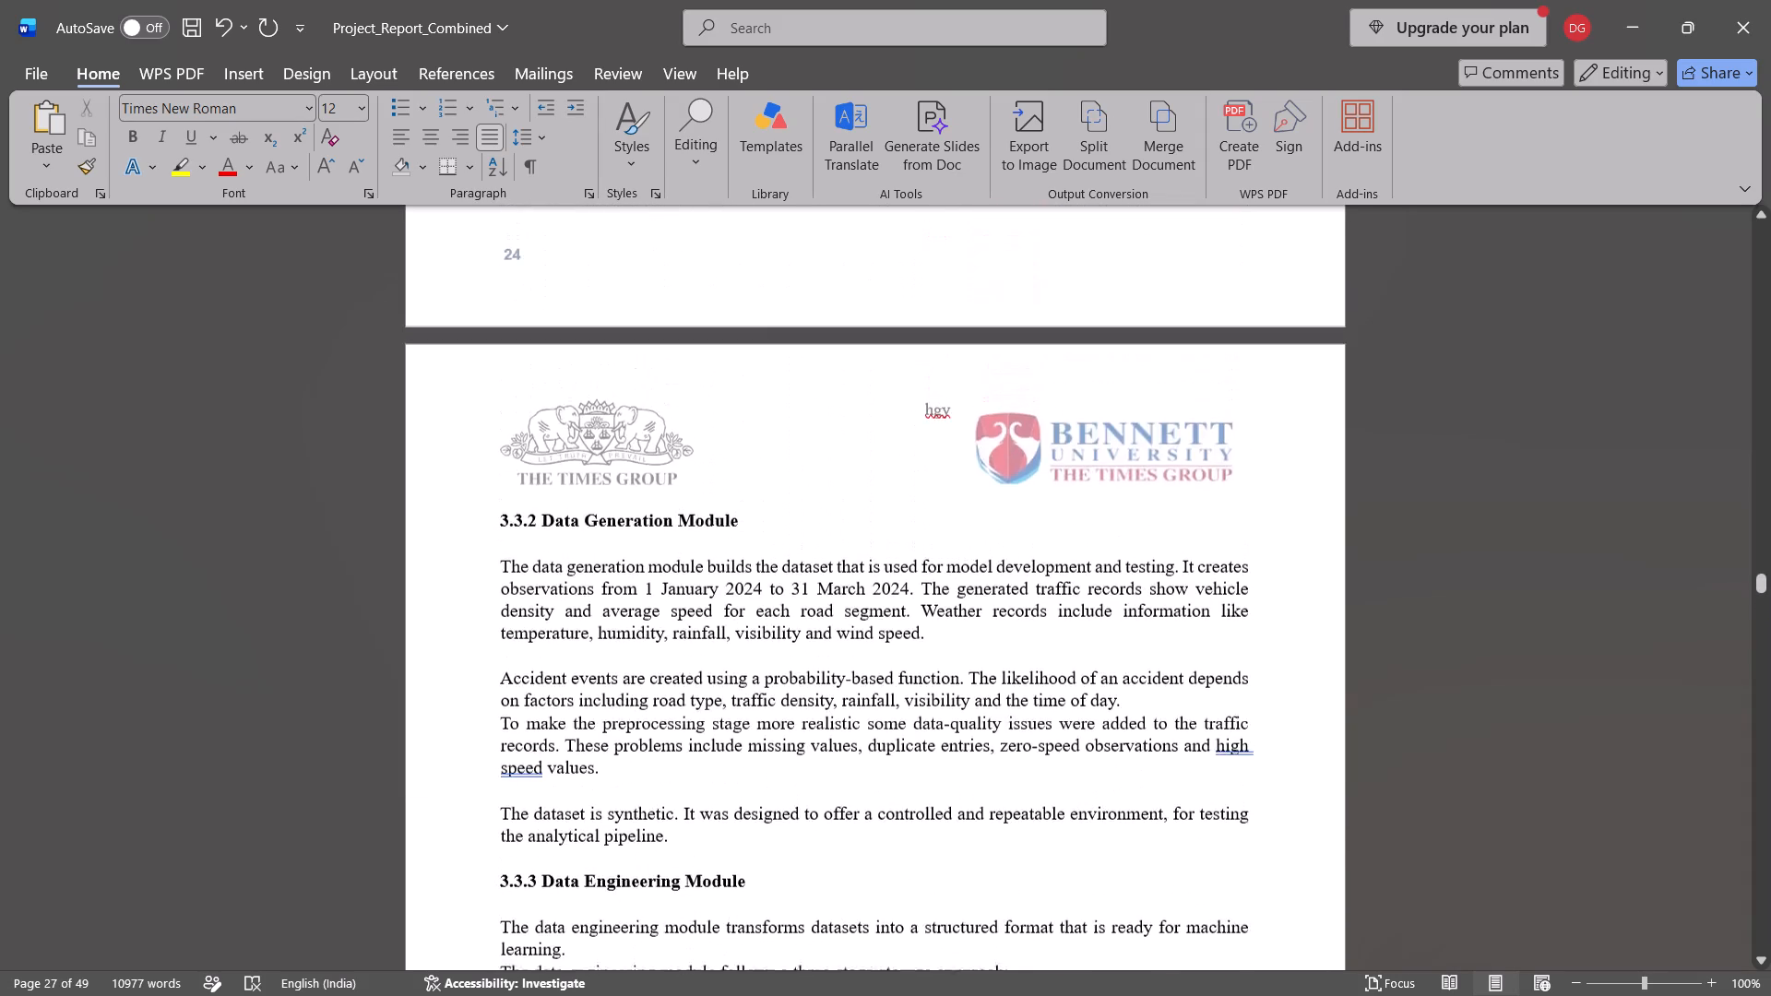
pyautogui.scroll(1, 478, 642)
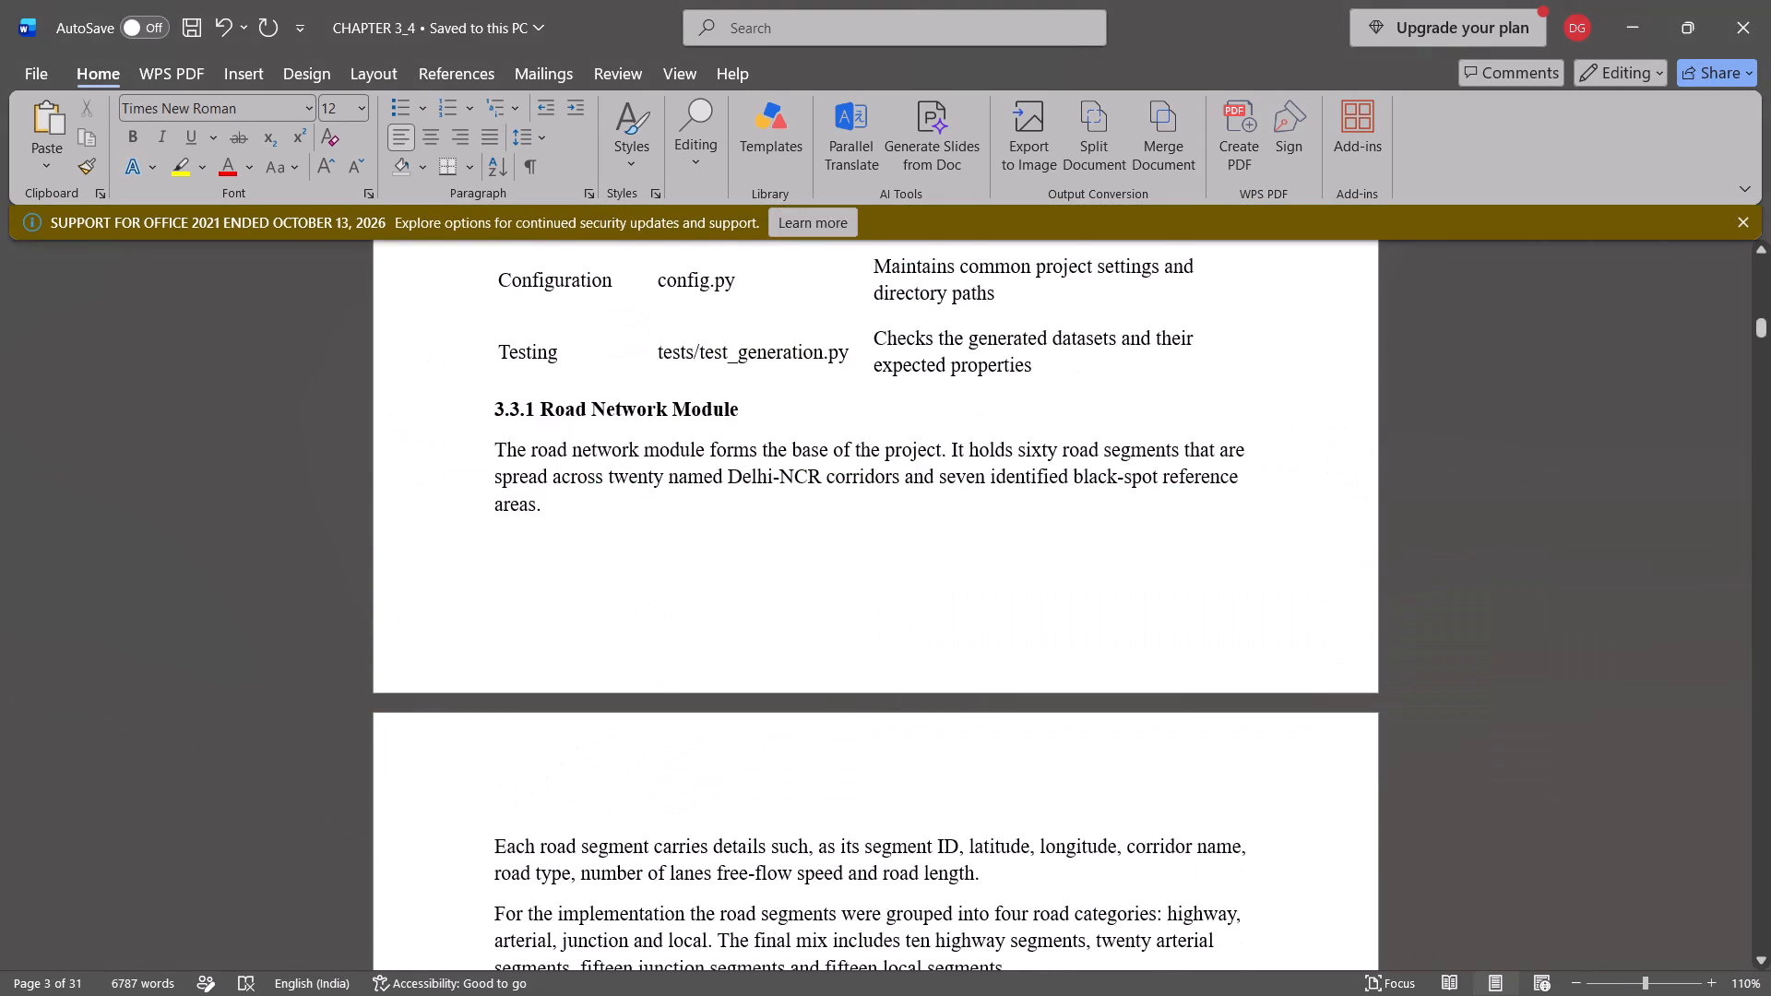
pyautogui.scroll(-2, 559, 653)
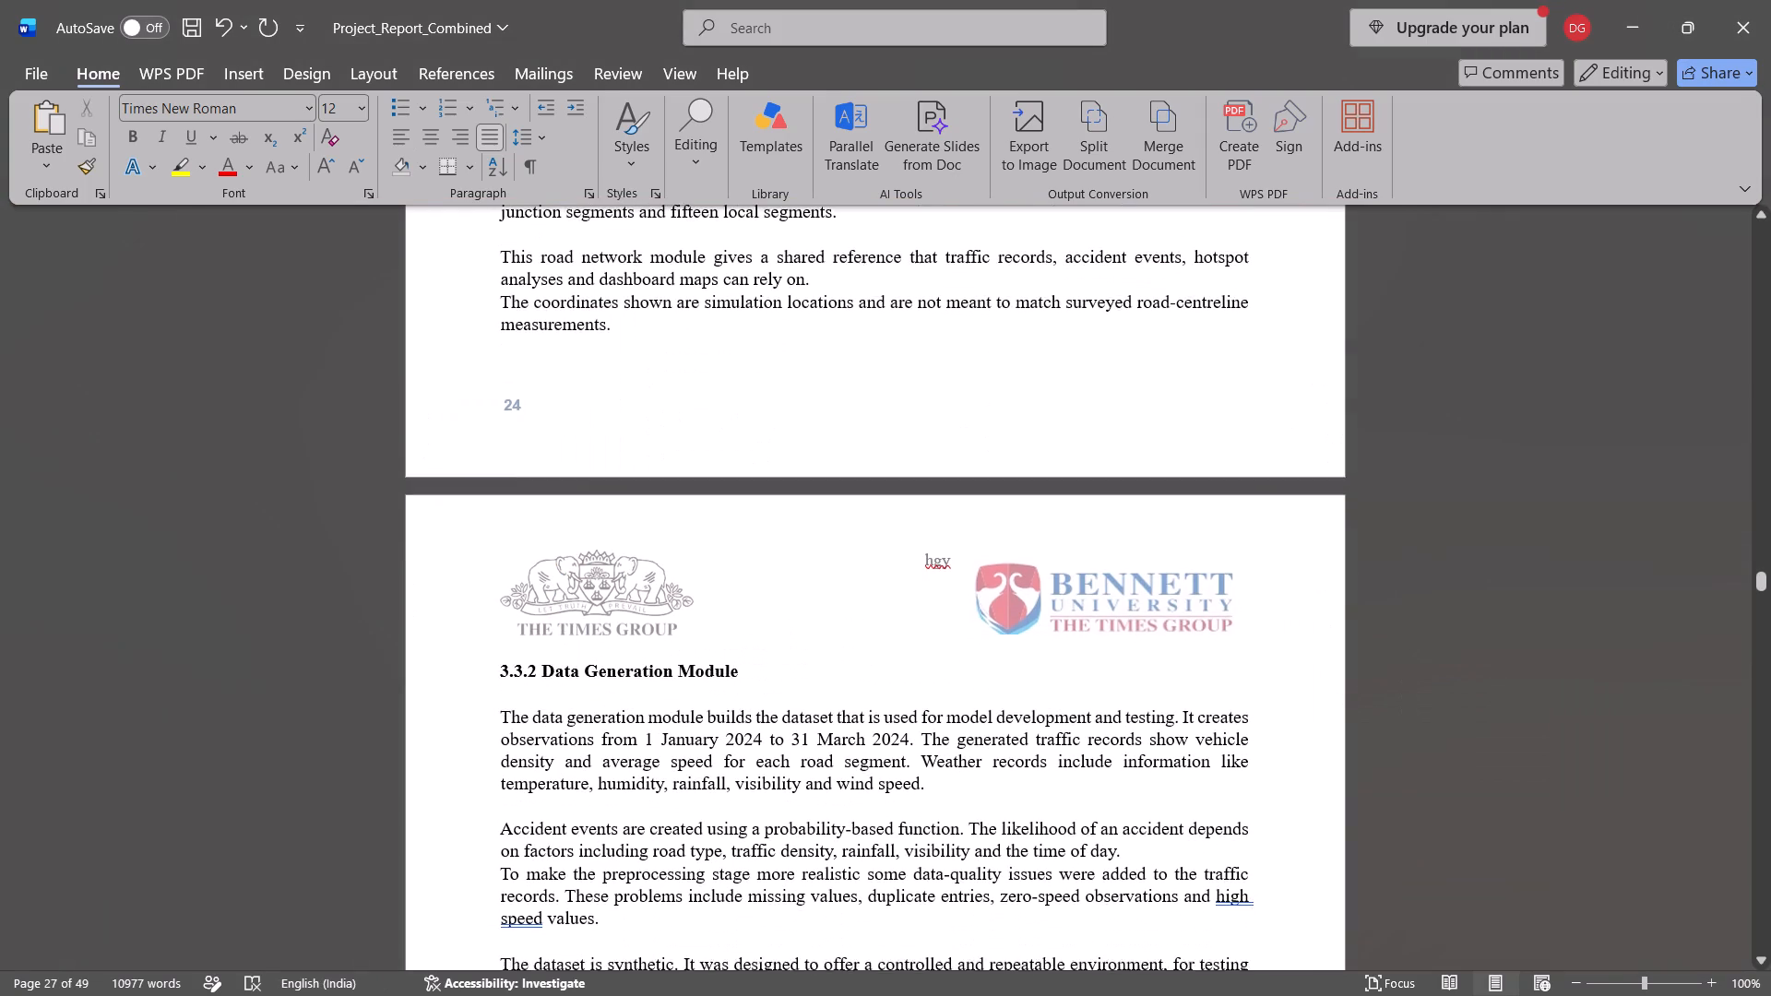
pyautogui.click(559, 653)
pyautogui.scroll(-3, 559, 653)
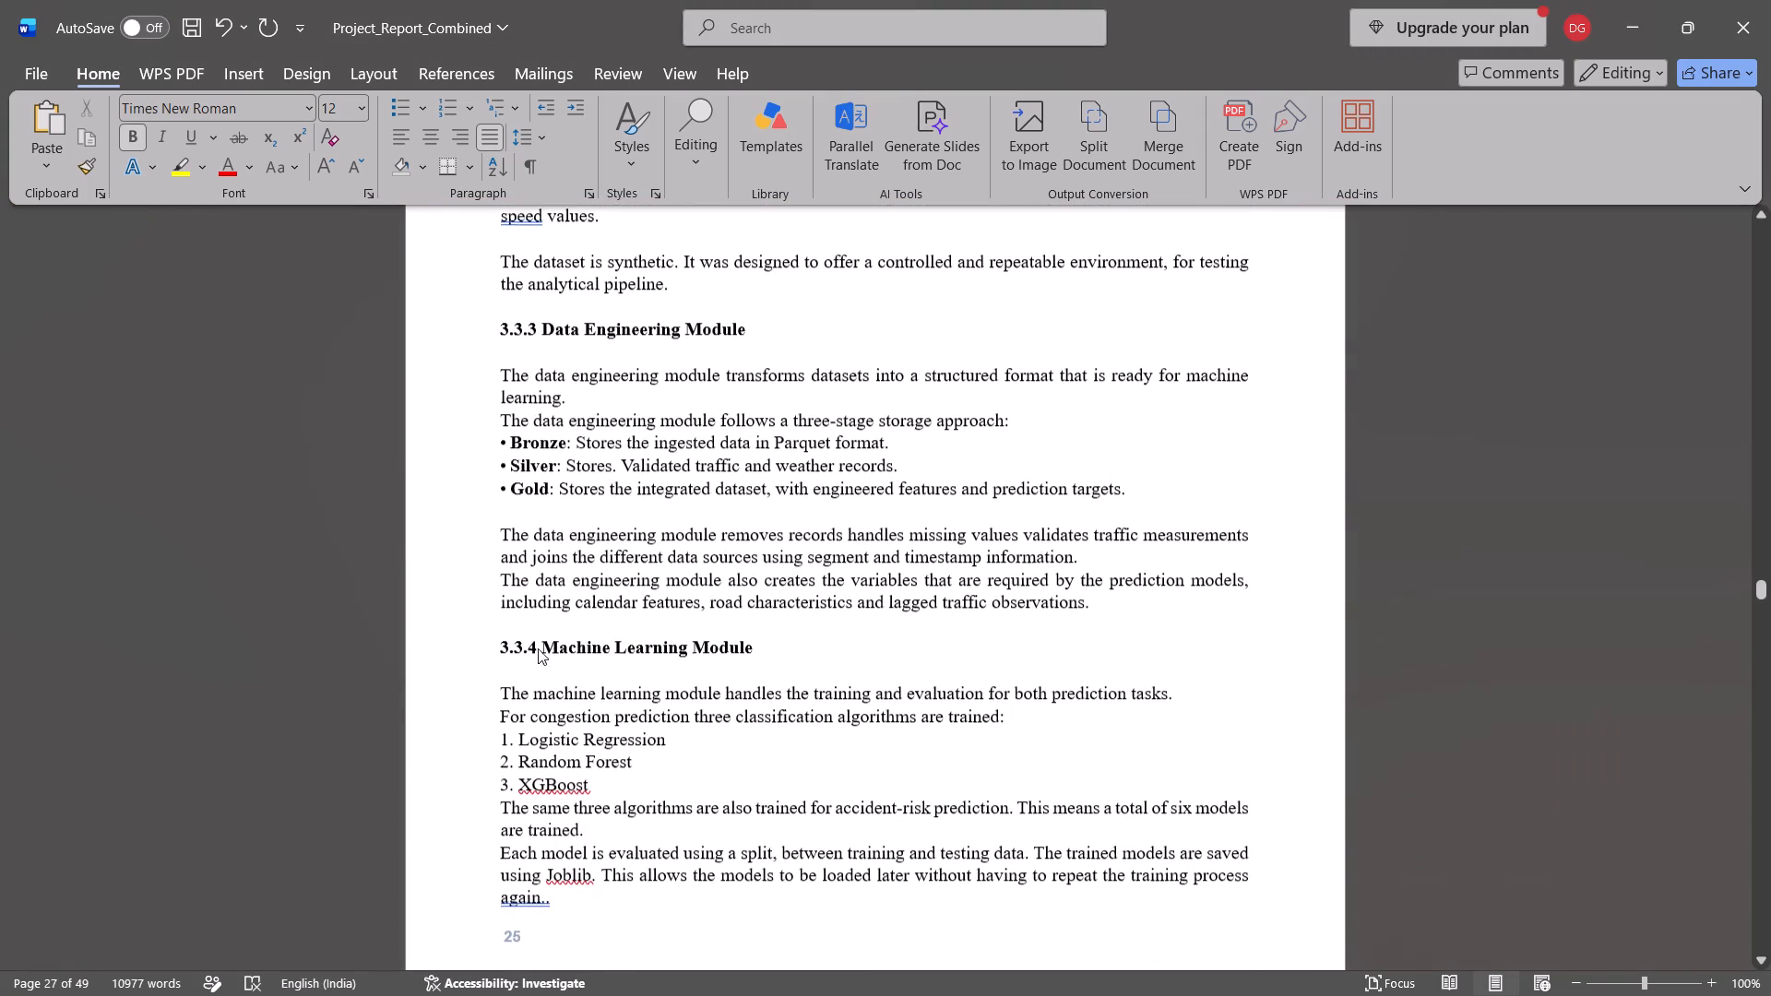
pyautogui.scroll(-4, 538, 651)
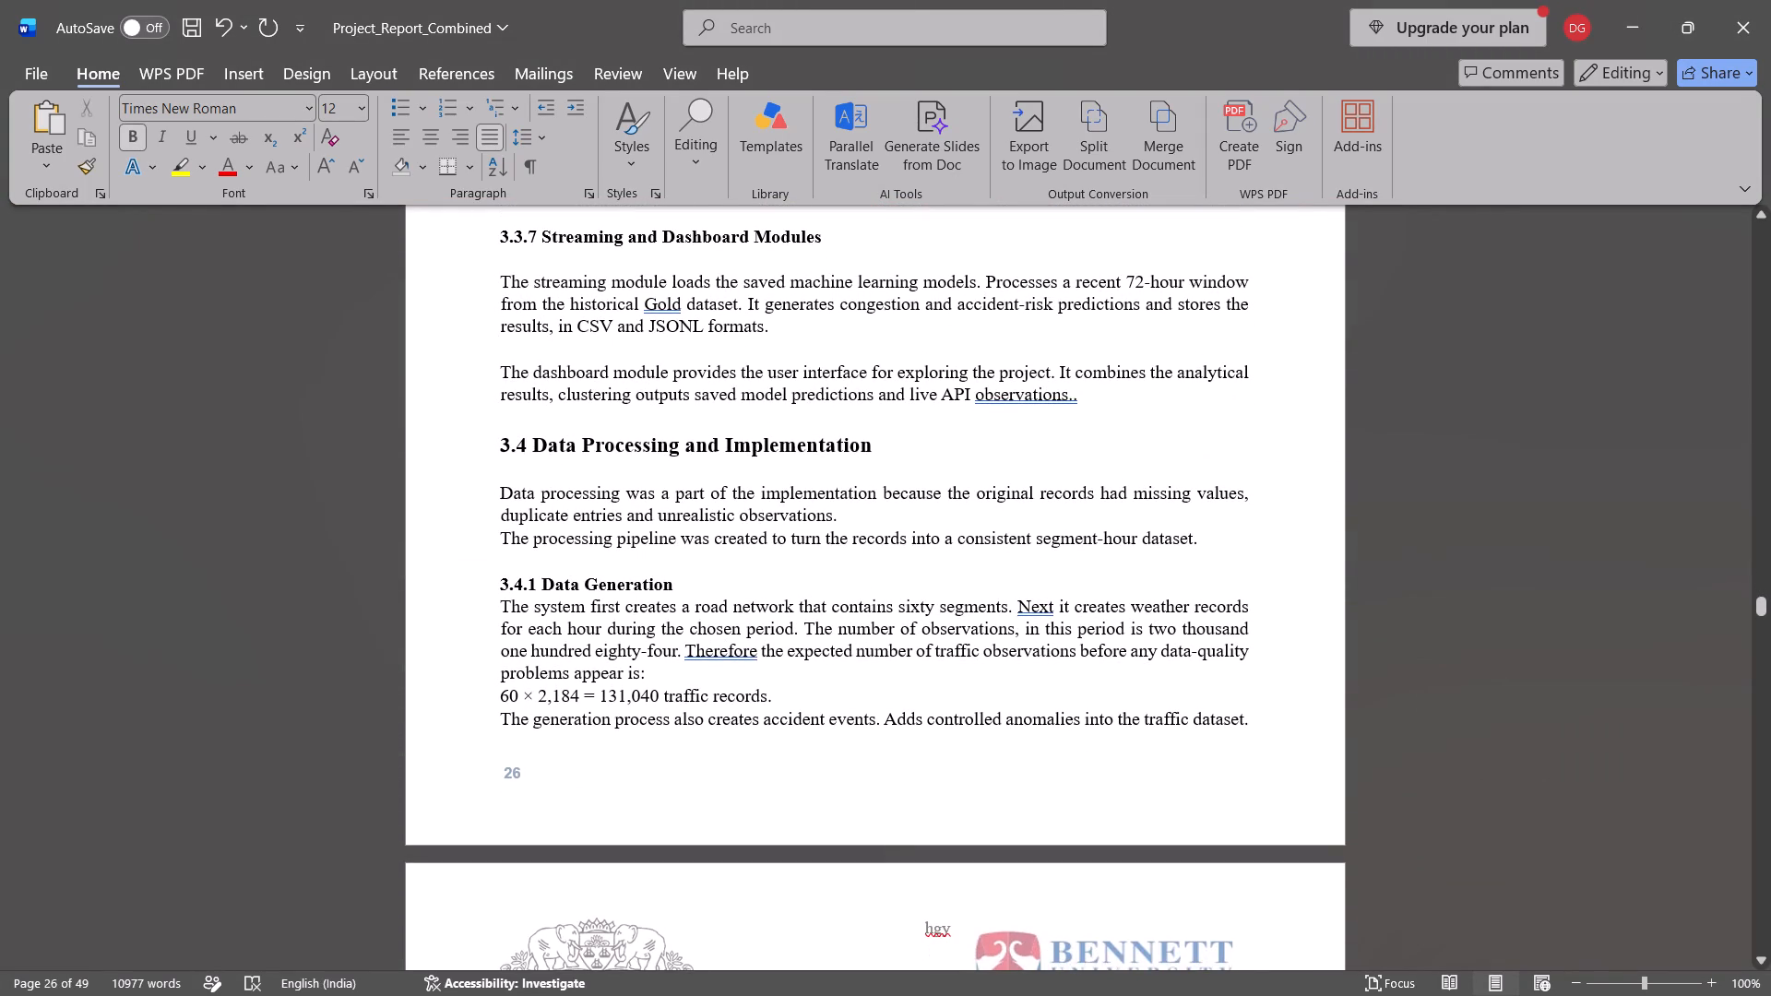
# Insert a blank line between the heading "3.4.1 Data Generation" and its paragraph beginning "The system first creates".
pyautogui.click(502, 603)
pyautogui.press('Return')
# Delete the sentences "The generation process also creates accident events. Adds controlled anomalies into the traffic dataset." above Table 3.3.
pyautogui.scroll(-1, 502, 603)
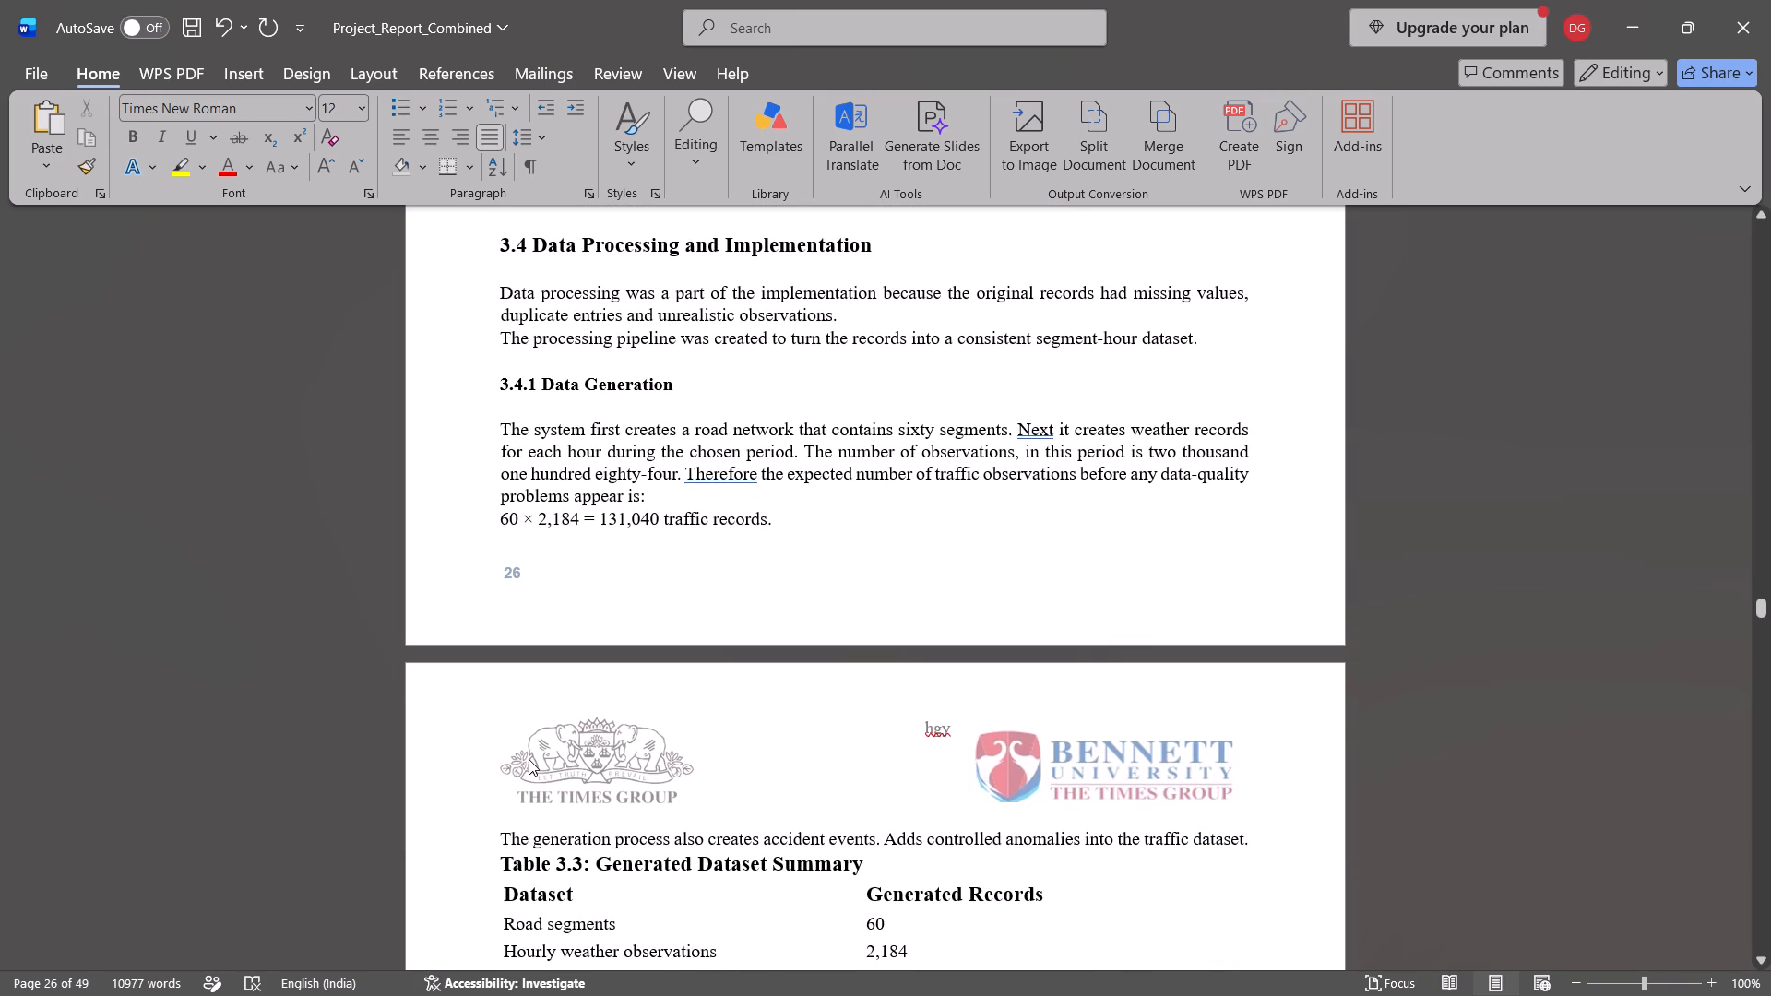
pyautogui.scroll(-1, 529, 759)
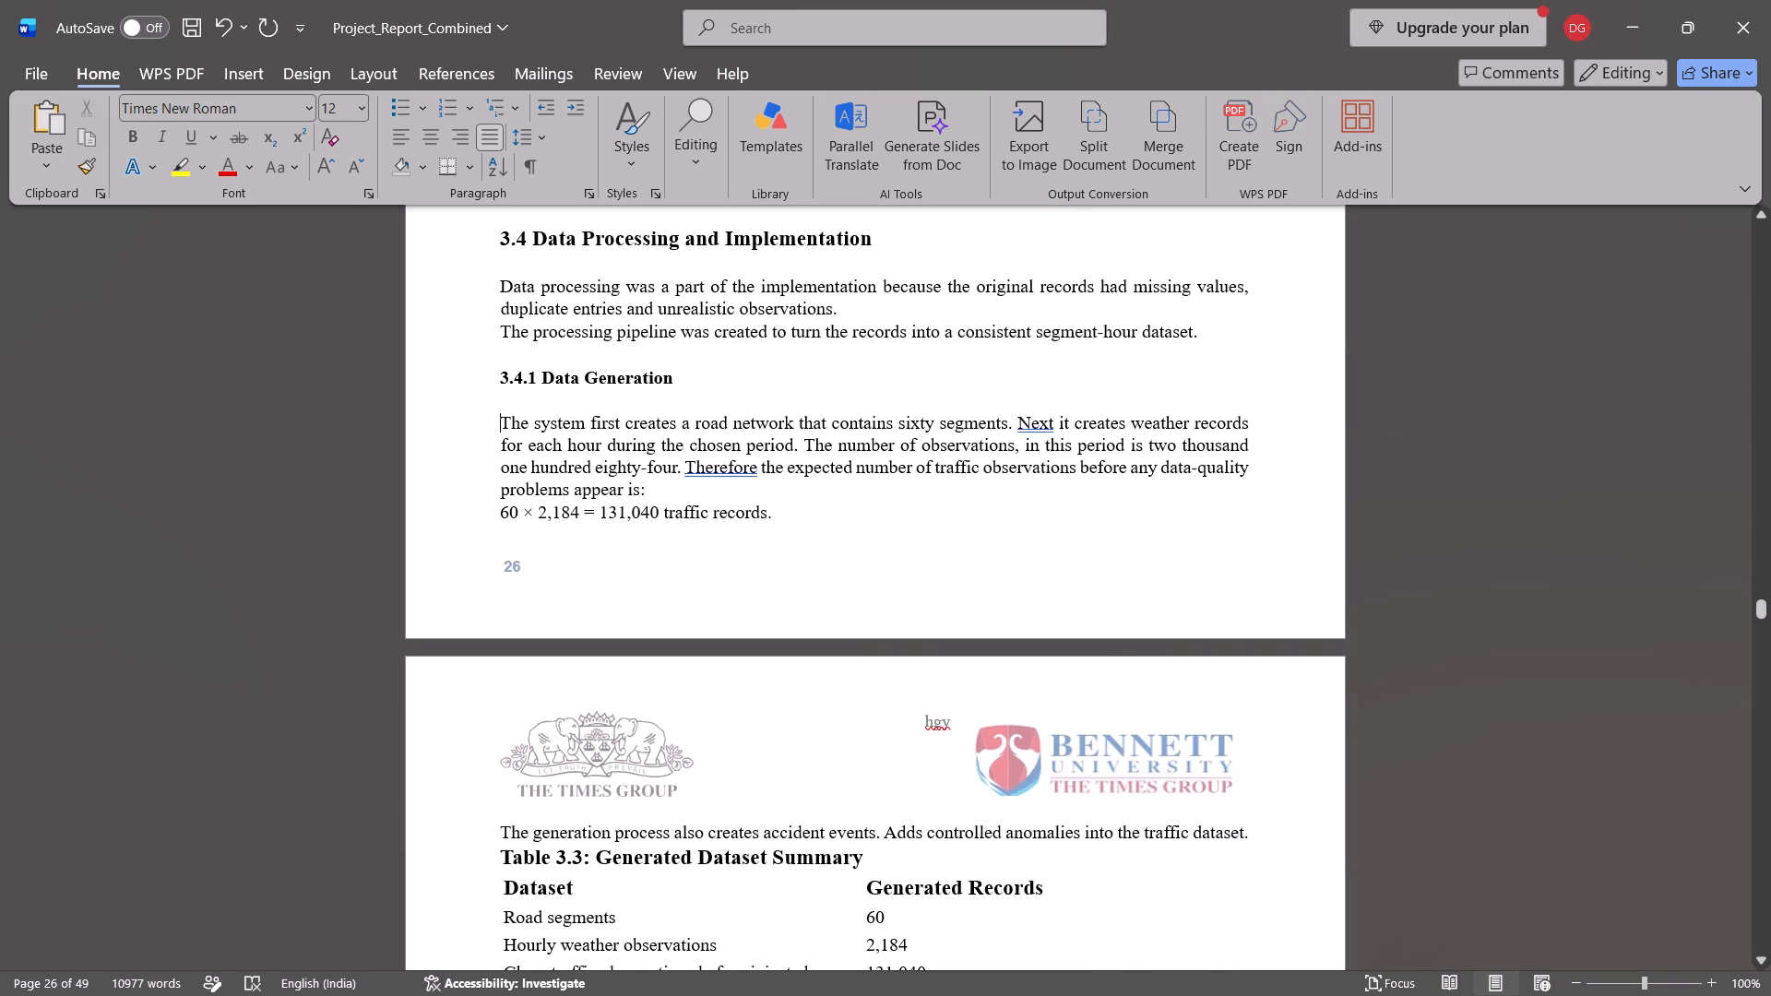
pyautogui.moveTo(1252, 833); pyautogui.dragTo(543, 822)
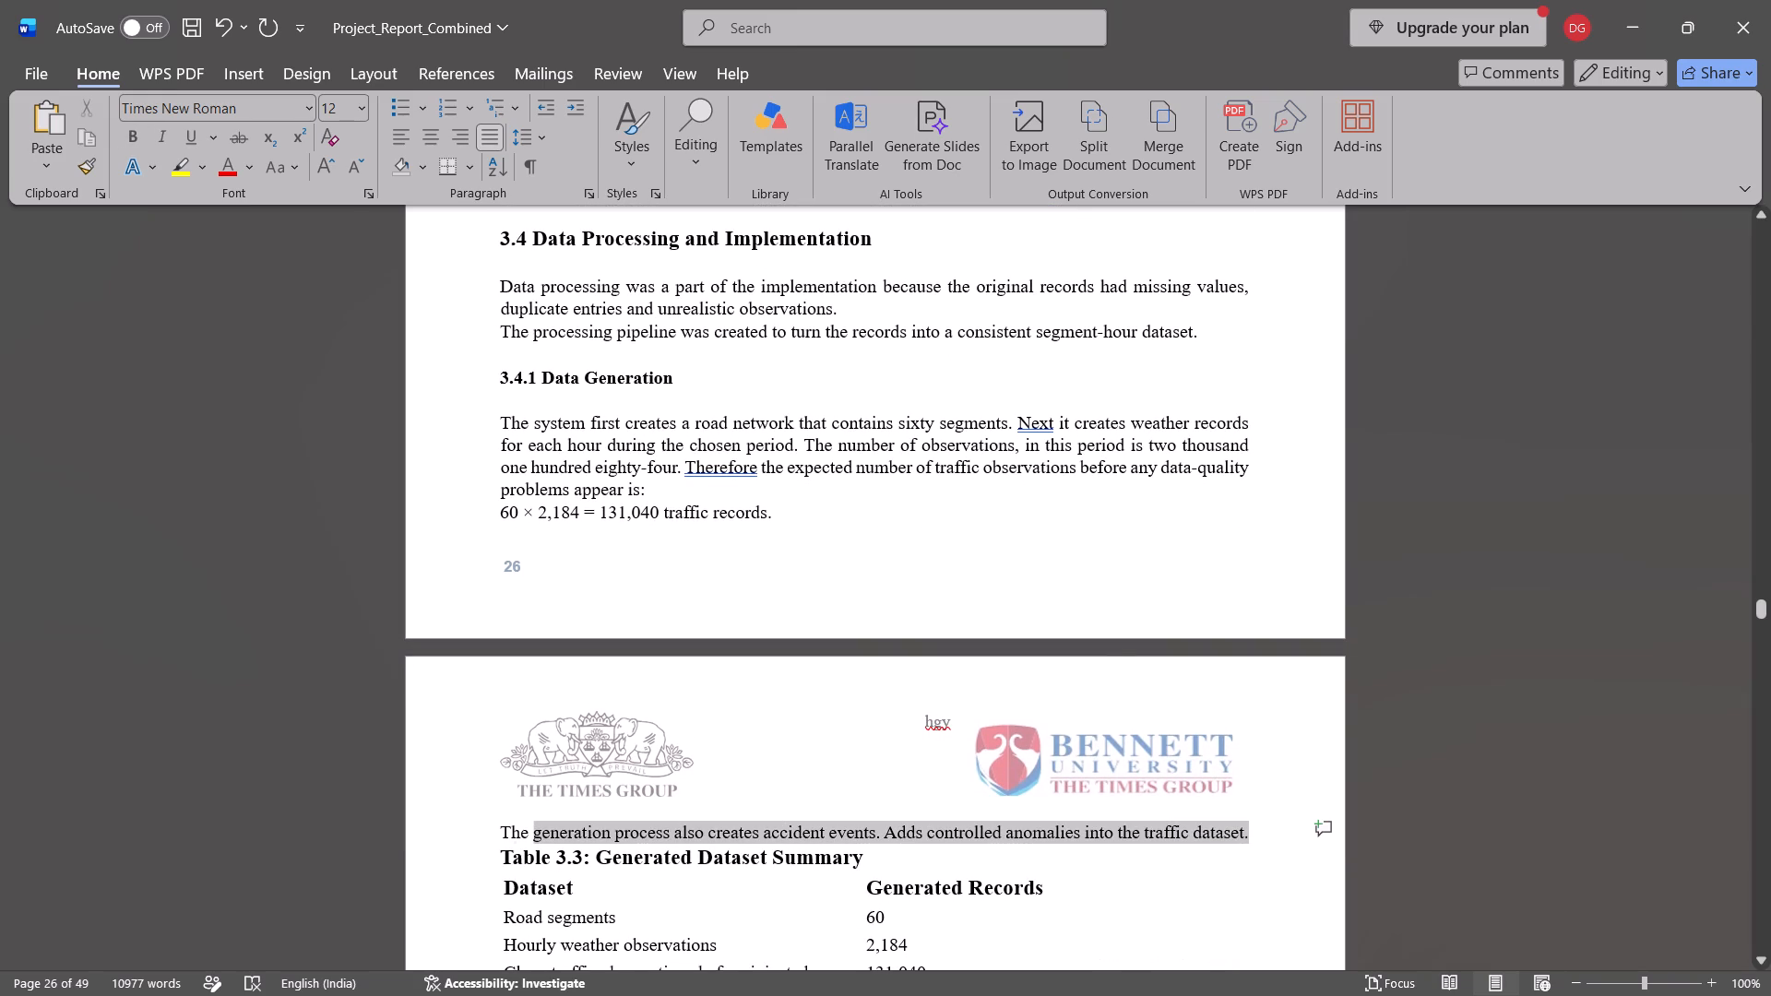
pyautogui.moveTo(543, 822); pyautogui.dragTo(492, 812)
pyautogui.press('BackSpace')
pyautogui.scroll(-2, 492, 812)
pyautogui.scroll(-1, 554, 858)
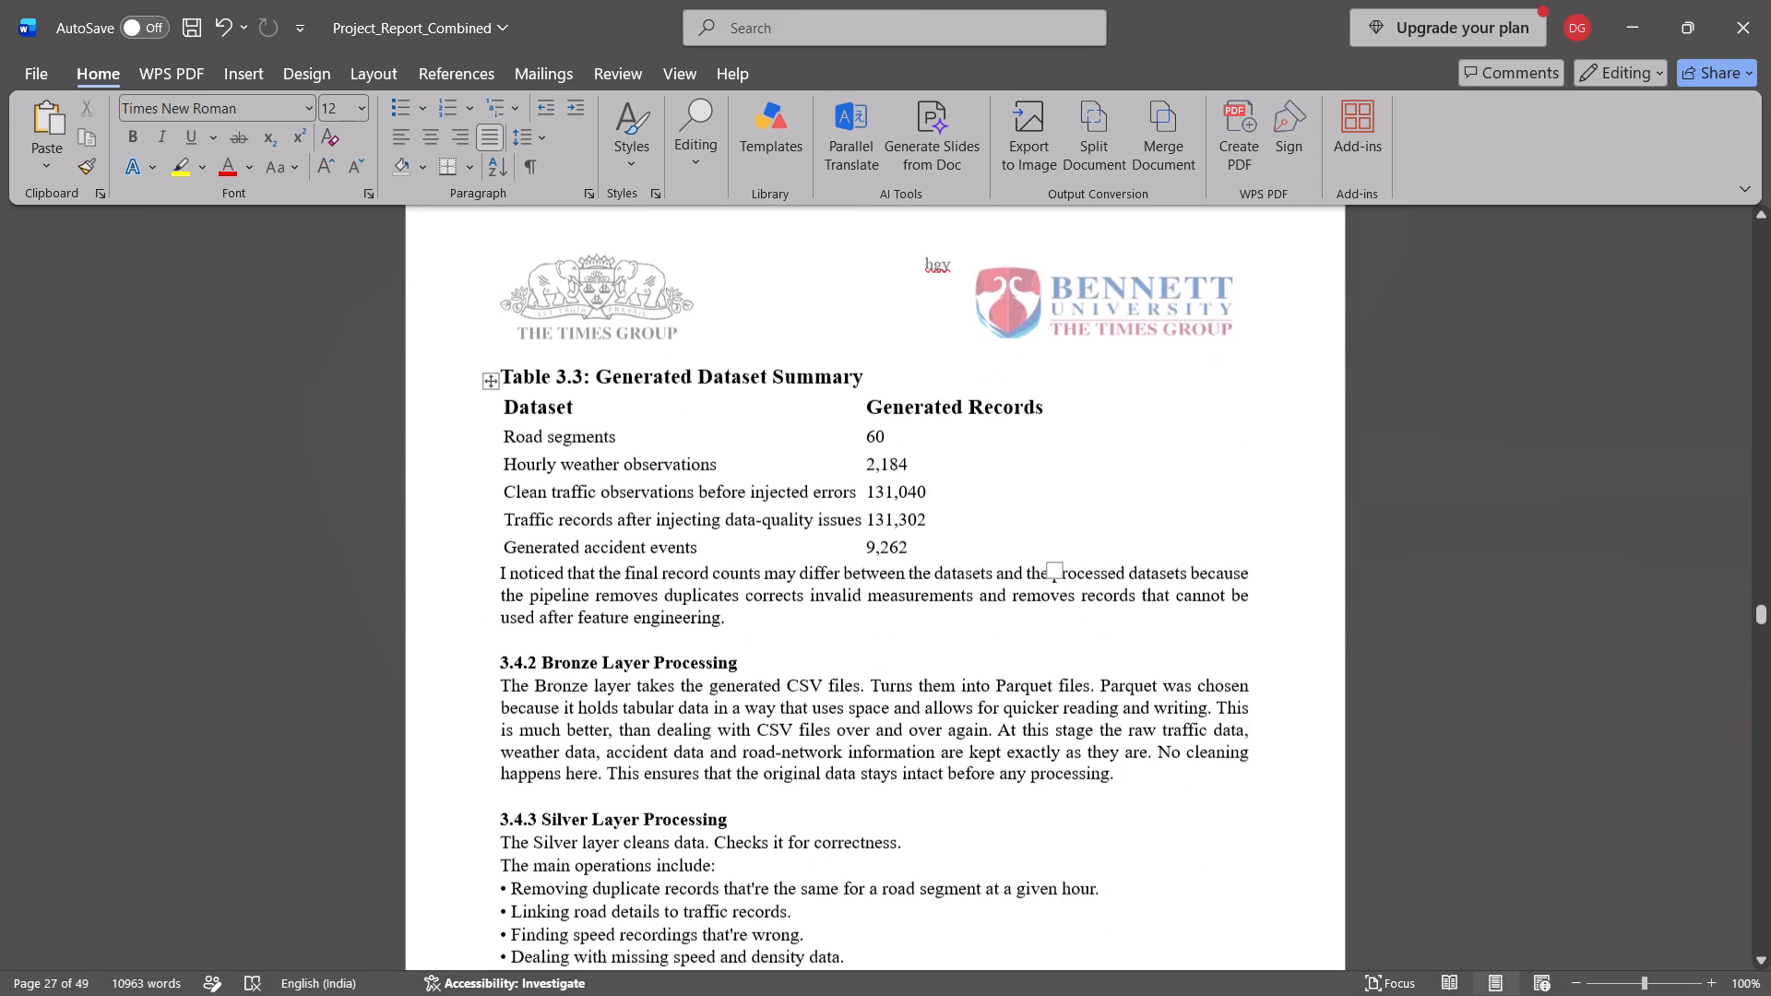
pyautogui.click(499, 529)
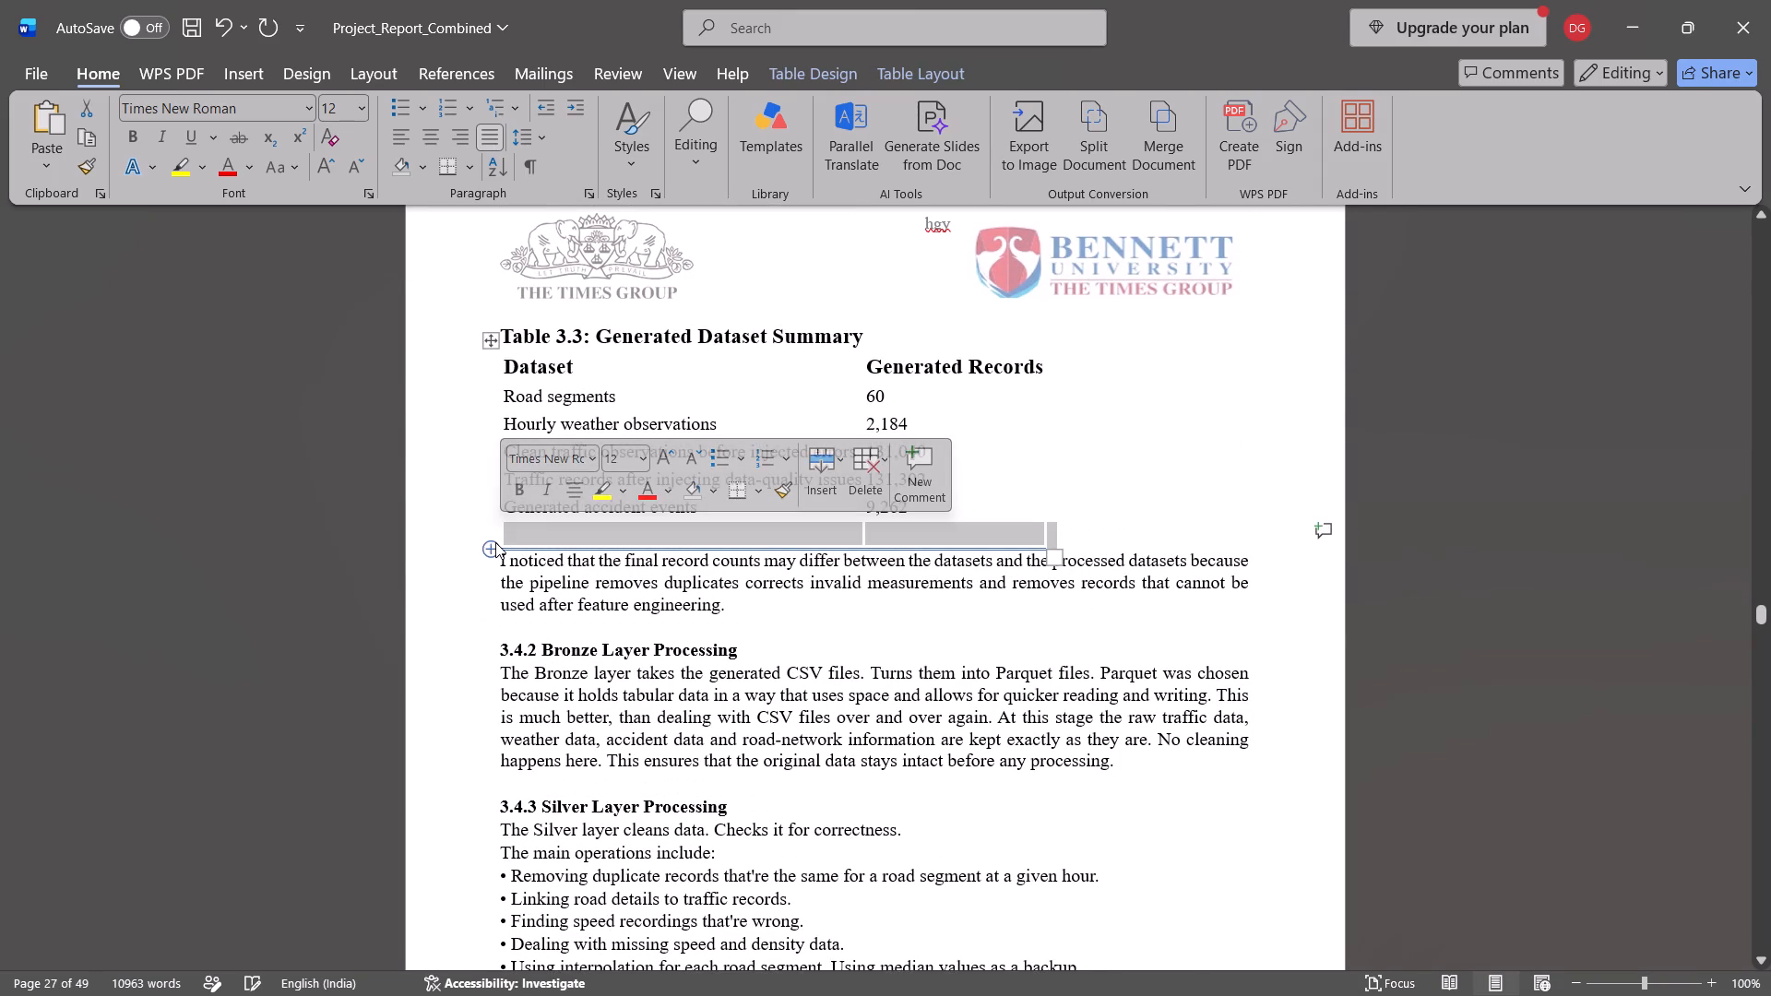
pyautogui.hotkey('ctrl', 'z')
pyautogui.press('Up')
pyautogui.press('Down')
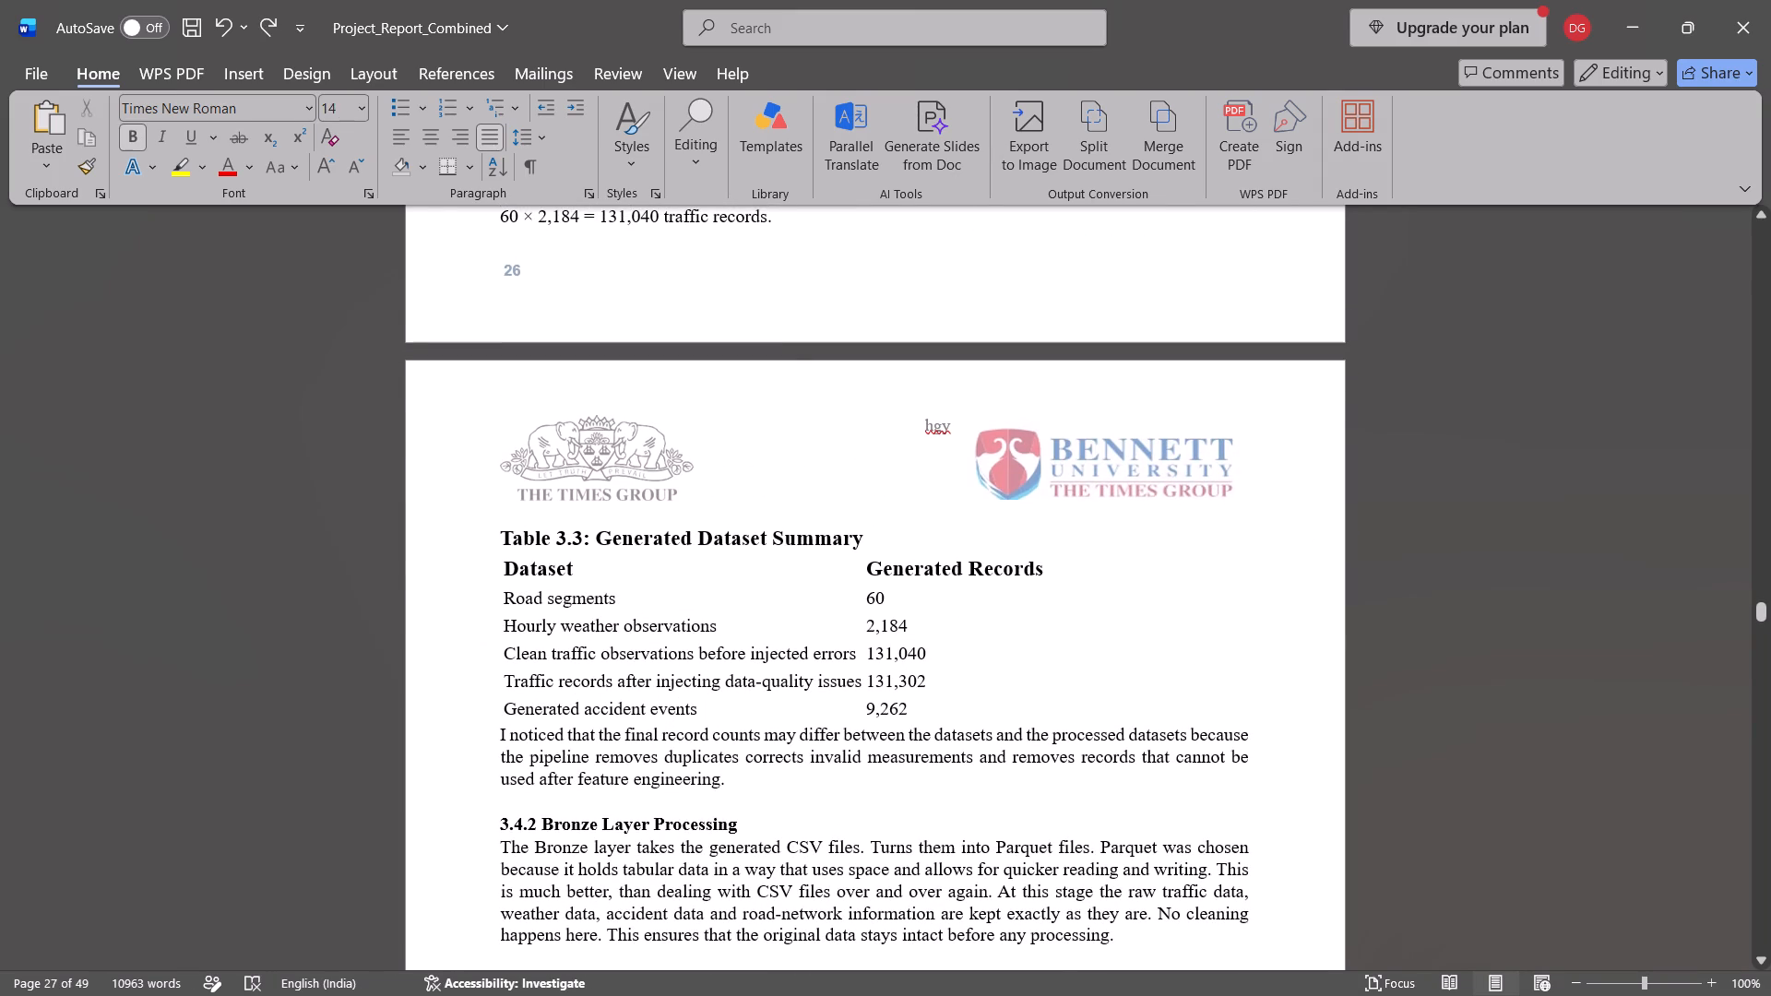
# Insert a blank line between Table 3.3 and the paragraph beginning "I noticed that the final record counts".
pyautogui.click(534, 743)
pyautogui.press('Left')
pyautogui.press('Left')
pyautogui.press('Left')
pyautogui.press('Left')
pyautogui.press('Left')
pyautogui.press('Return')
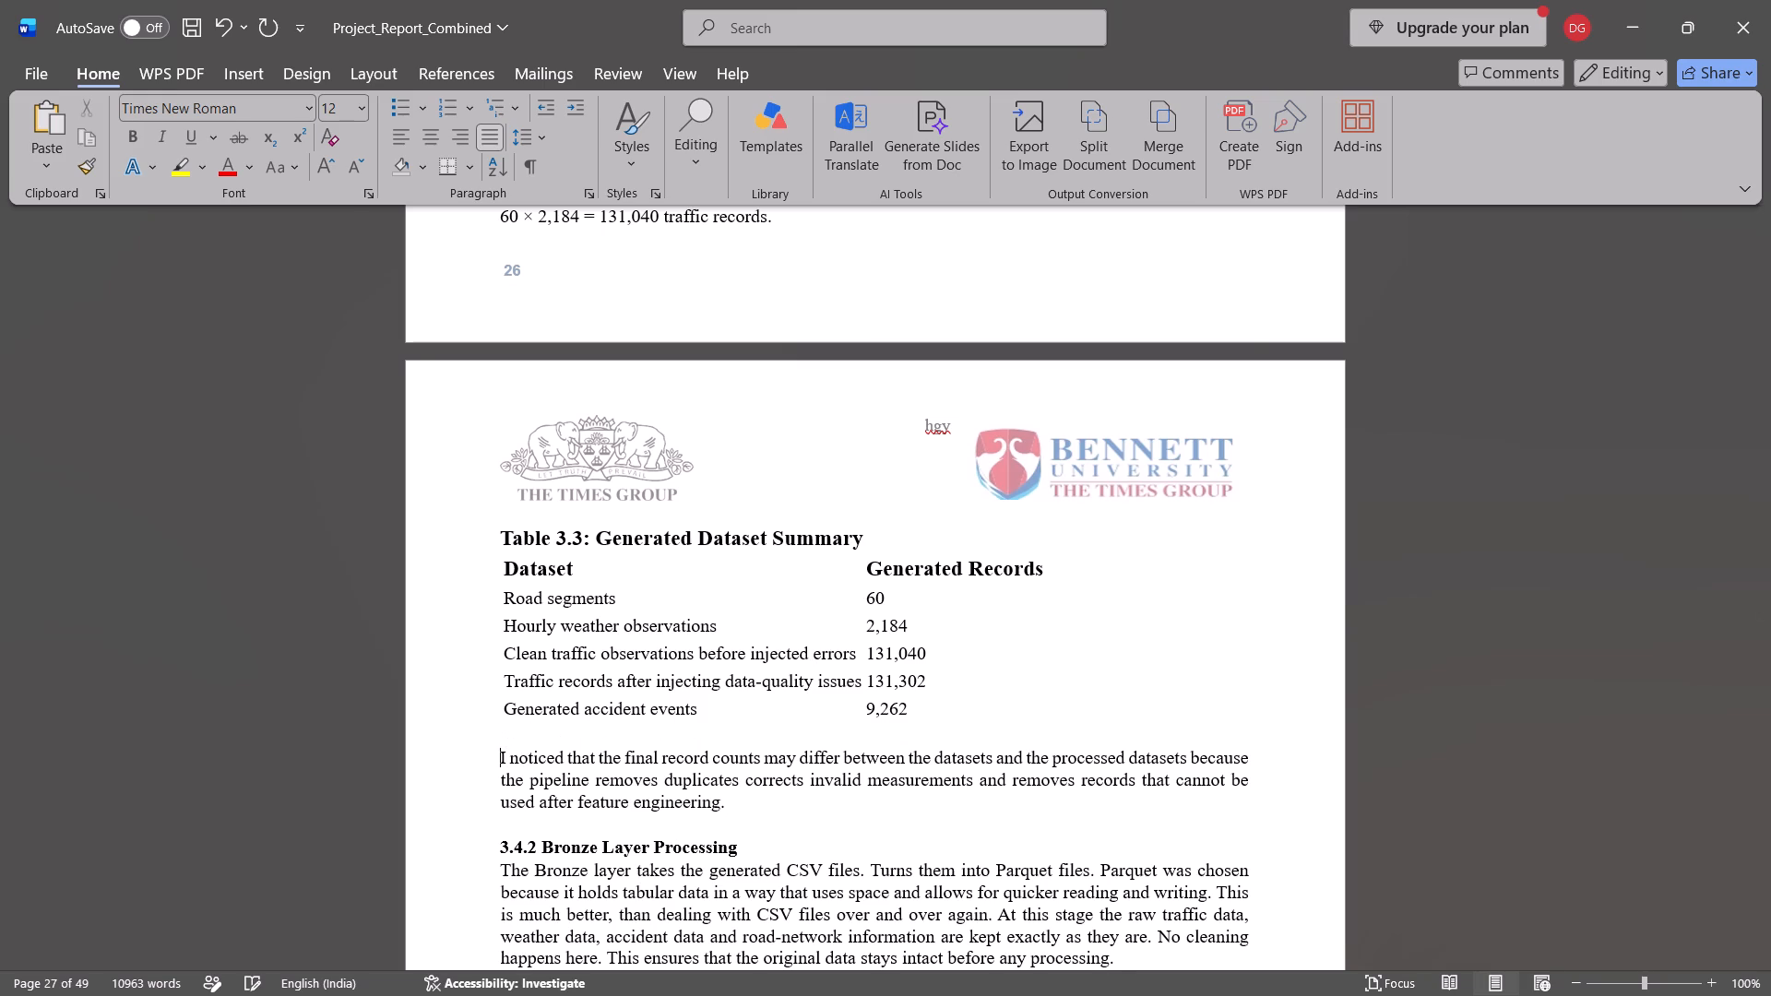
# Insert a blank line below each of the headings "3.4.2 Bronze Layer Processing" and "3.4.3 Silver Layer Processing".
pyautogui.scroll(-1, 506, 736)
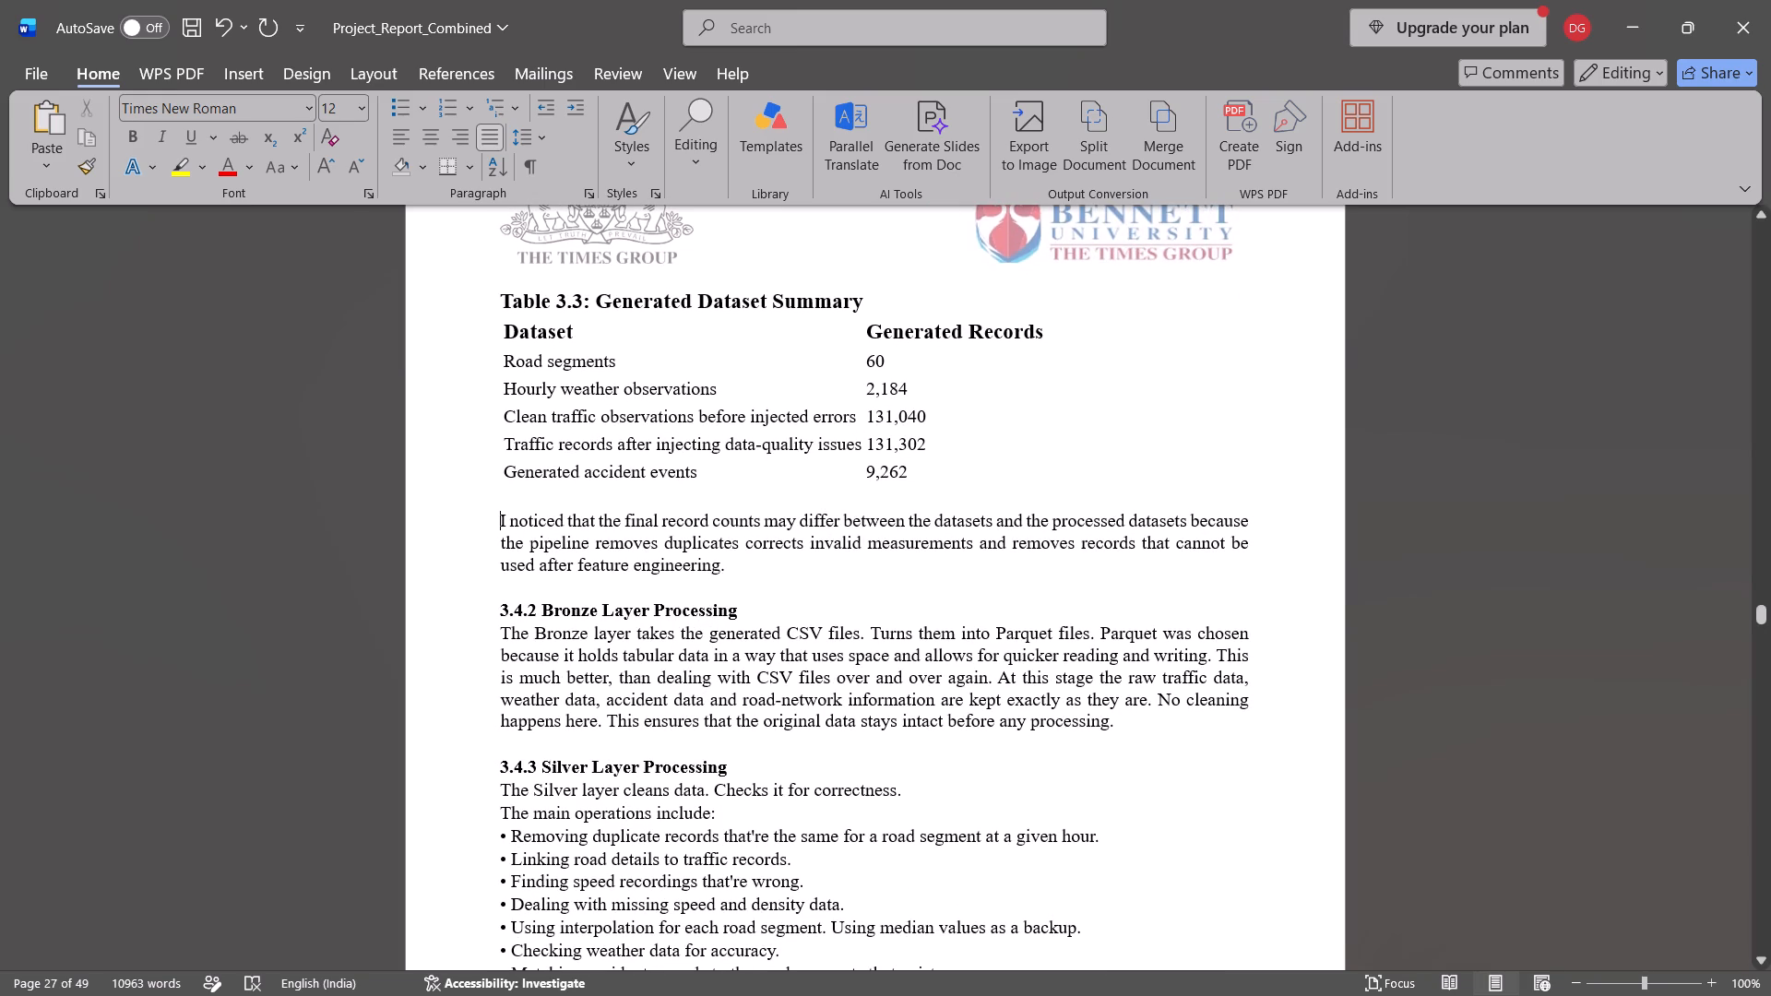
pyautogui.click(504, 633)
pyautogui.press('Return')
pyautogui.scroll(-1, 504, 633)
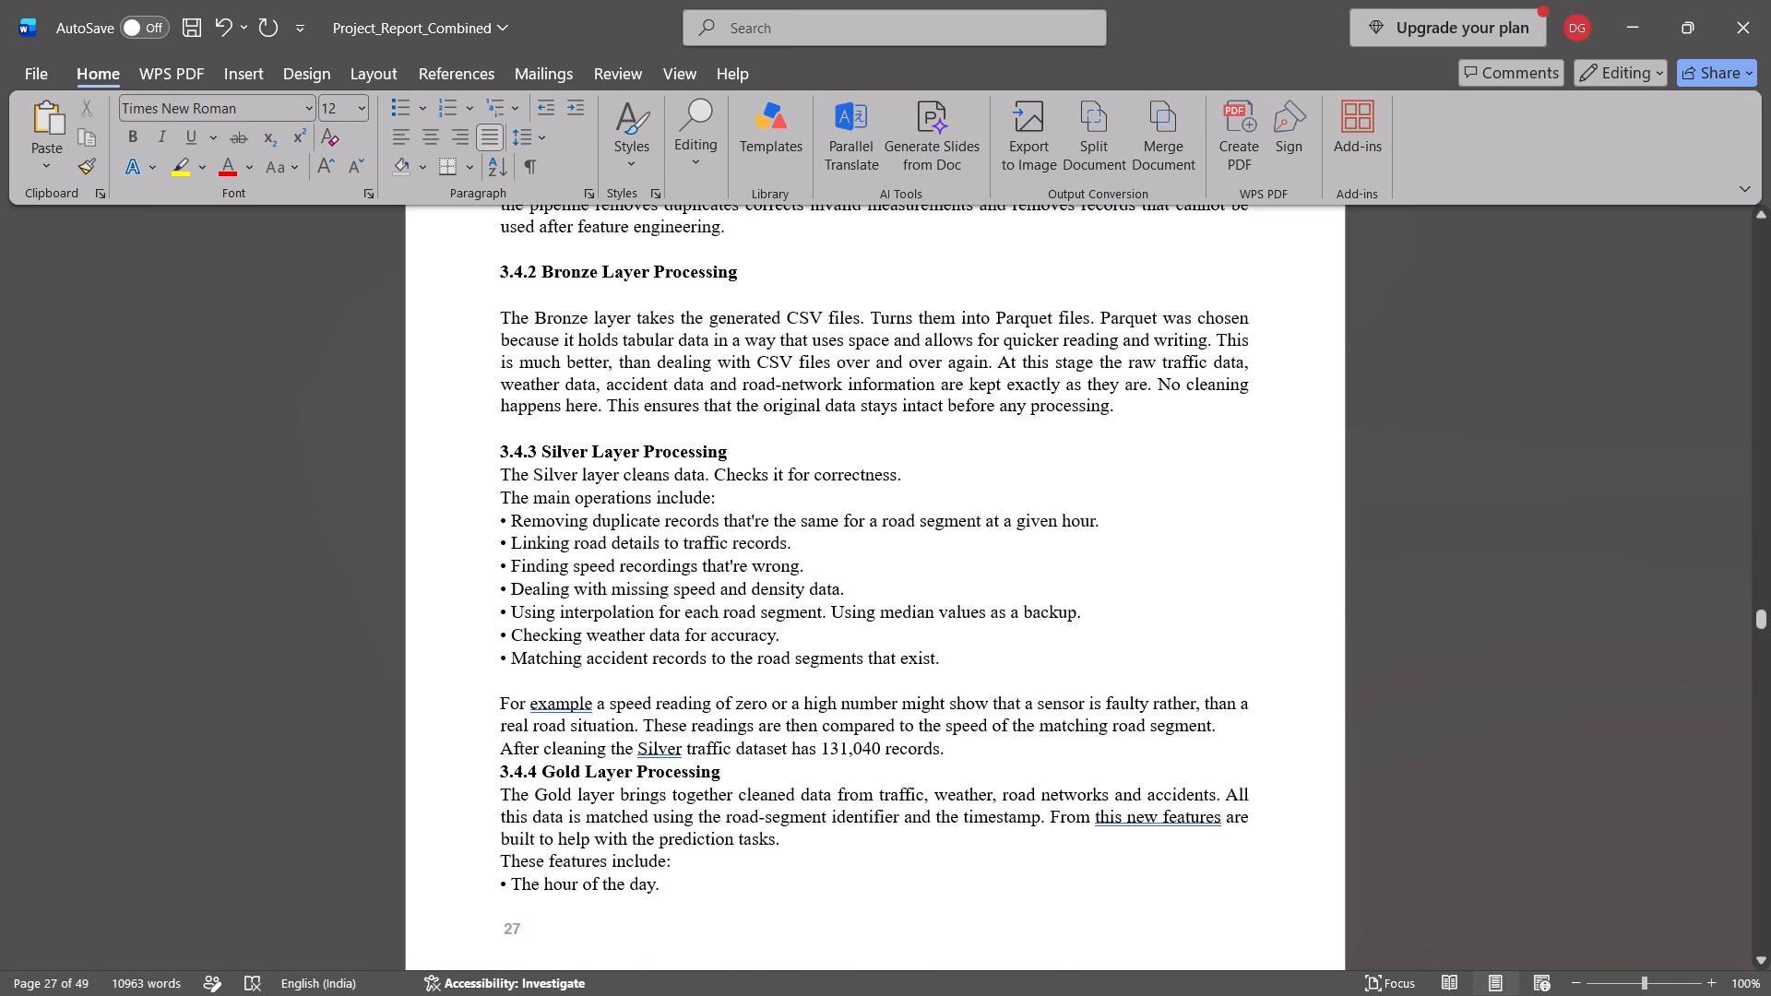
pyautogui.click(503, 480)
pyautogui.press('Return')
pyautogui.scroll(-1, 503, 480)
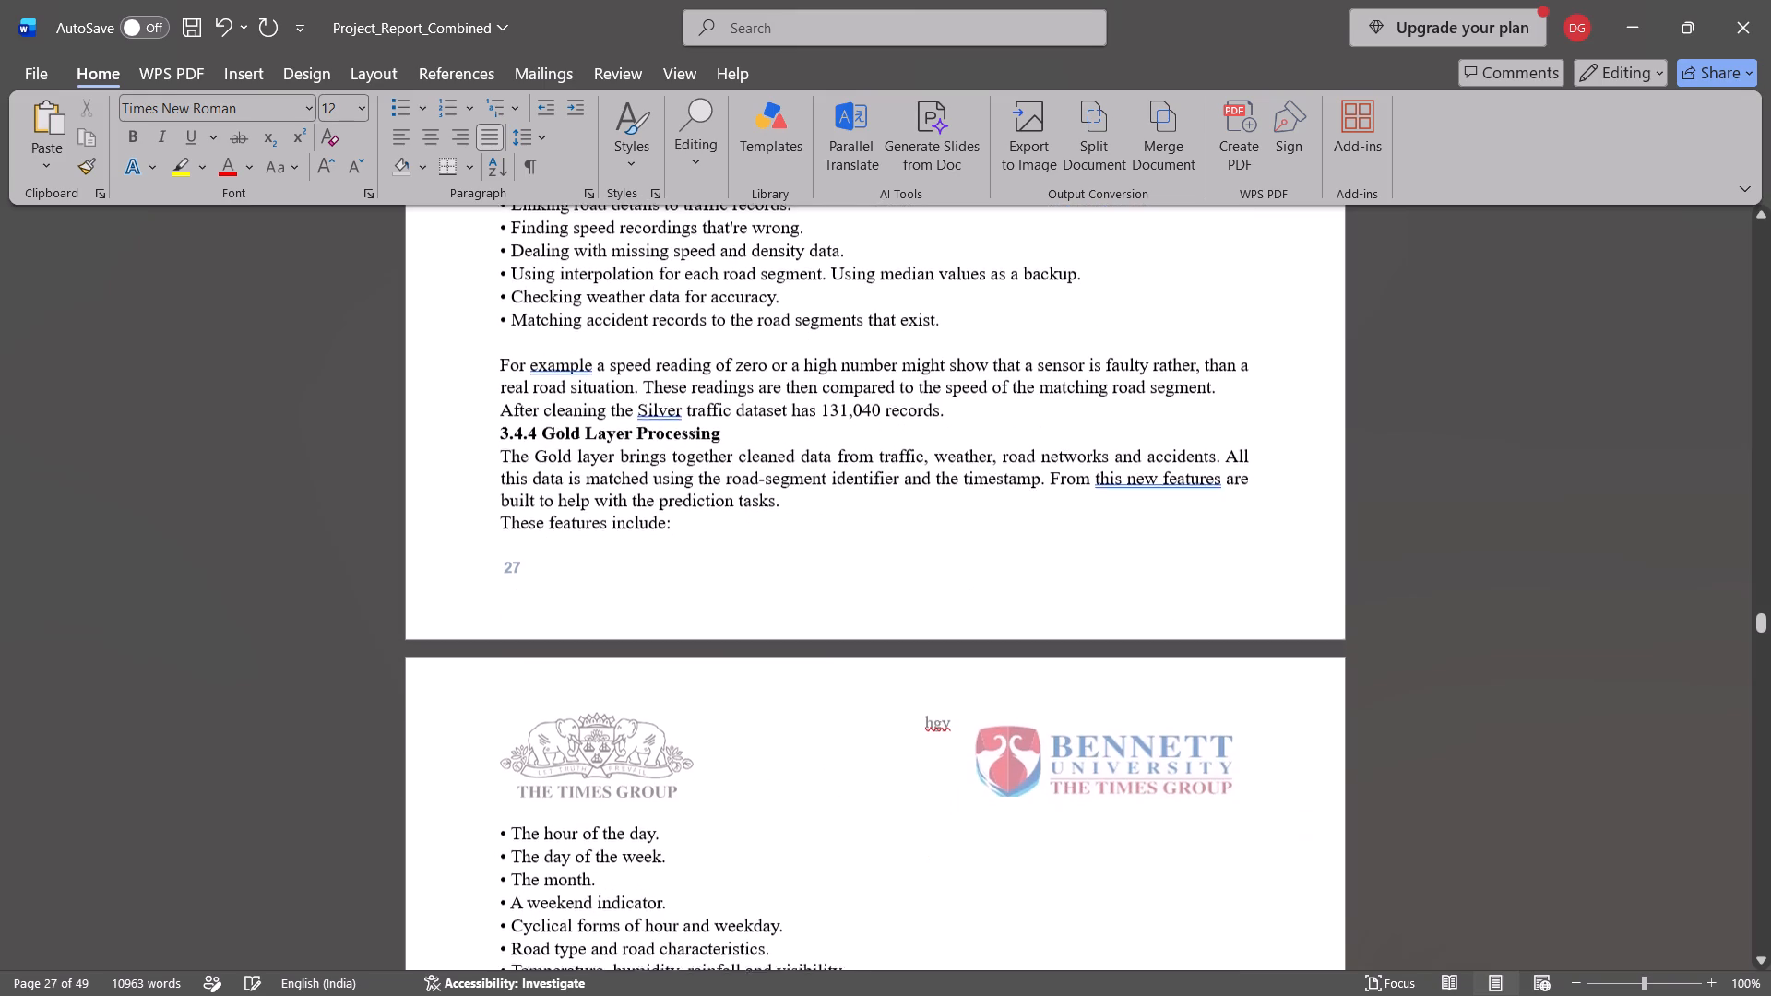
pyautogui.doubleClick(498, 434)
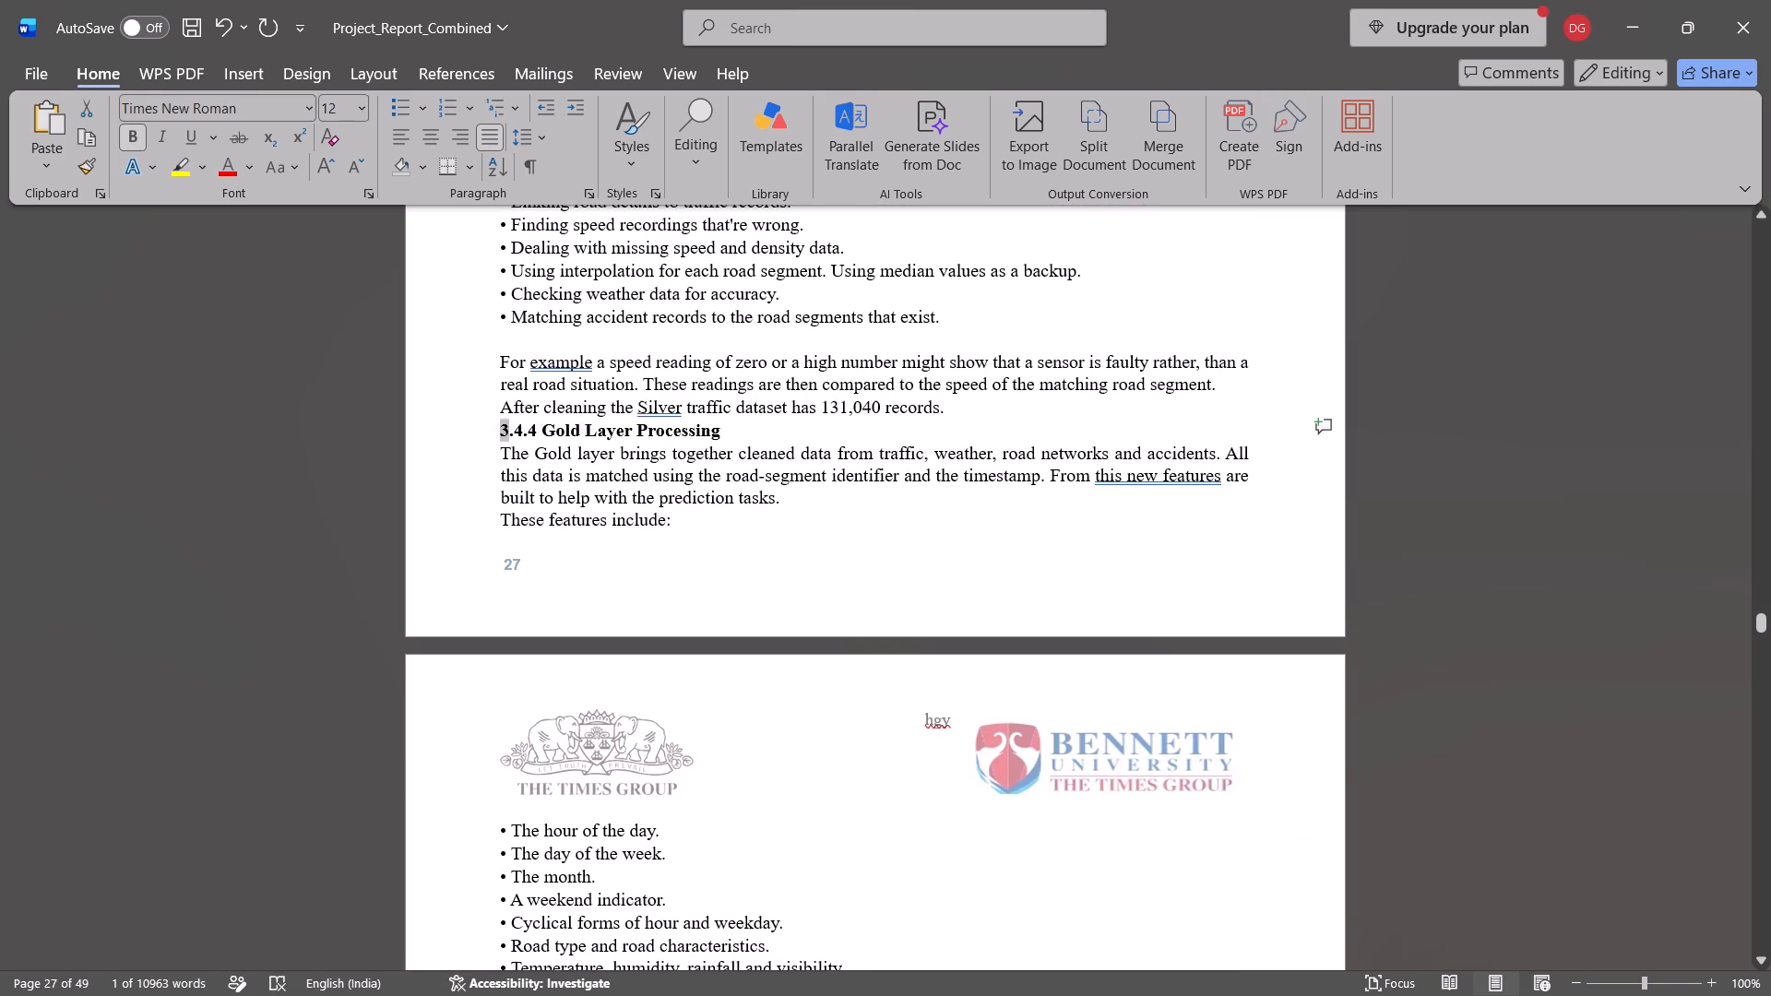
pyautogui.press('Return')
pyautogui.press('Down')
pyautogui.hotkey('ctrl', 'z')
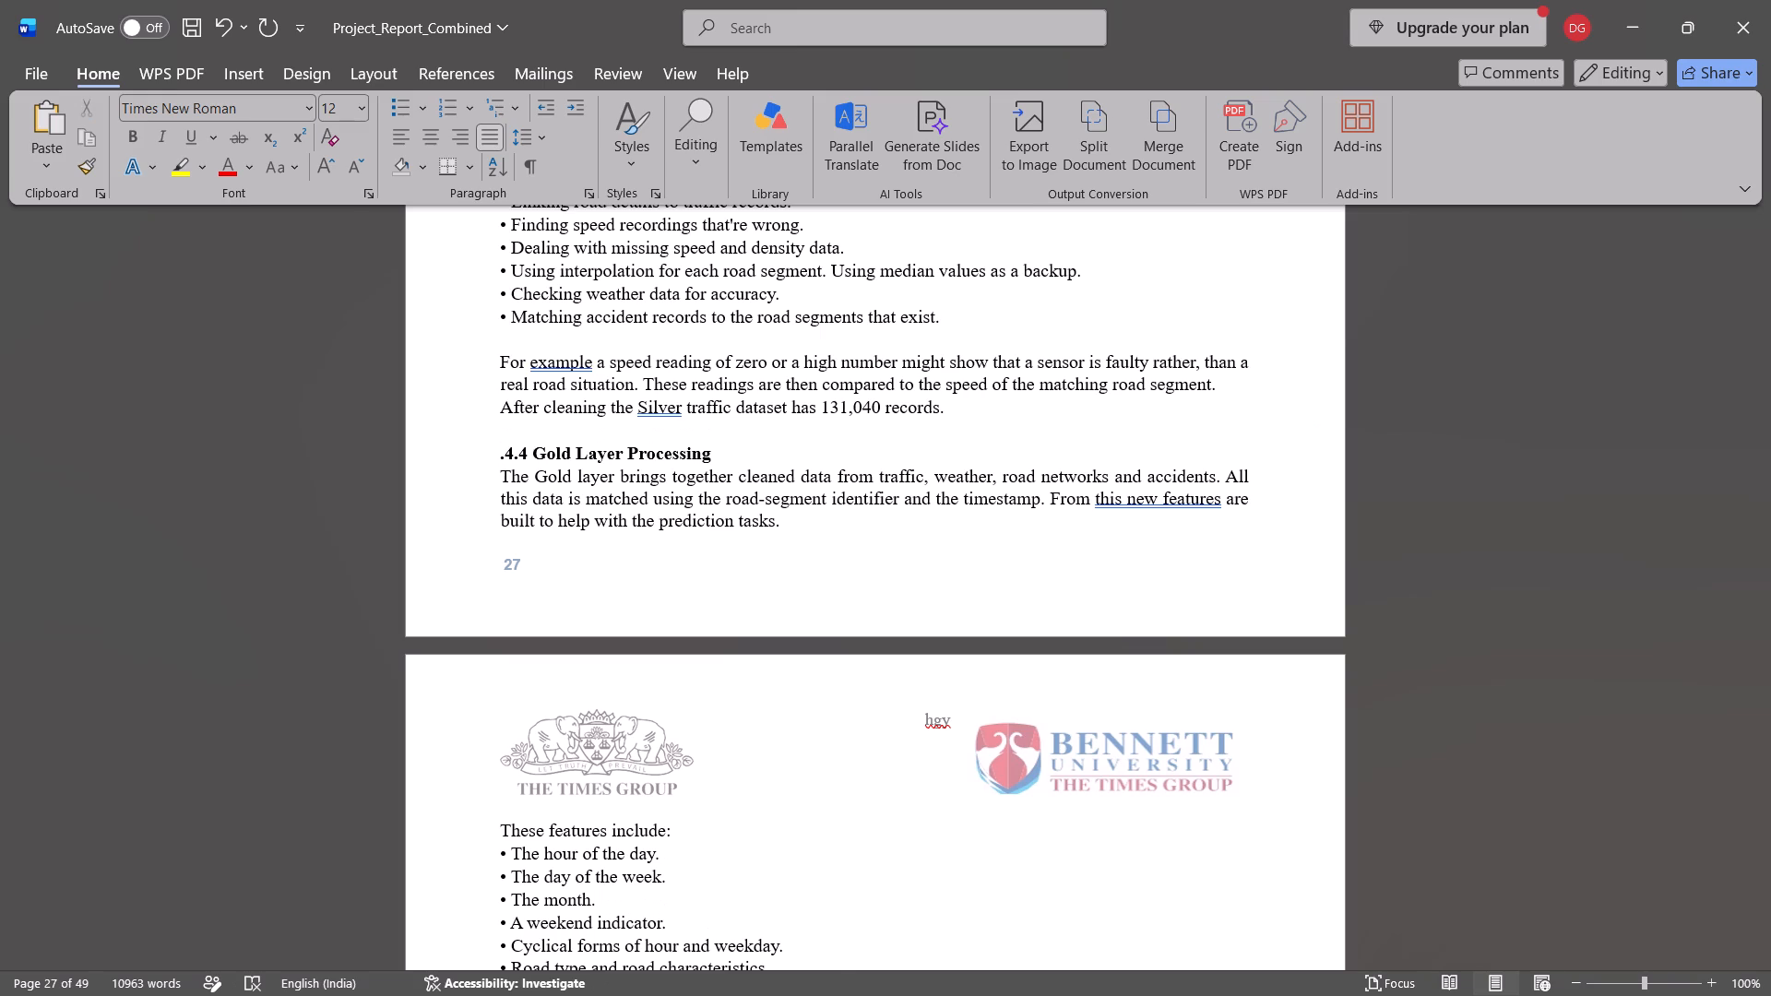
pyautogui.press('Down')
# Insert a blank line before the heading "3.4.4 Gold Layer Processing".
pyautogui.click(499, 427)
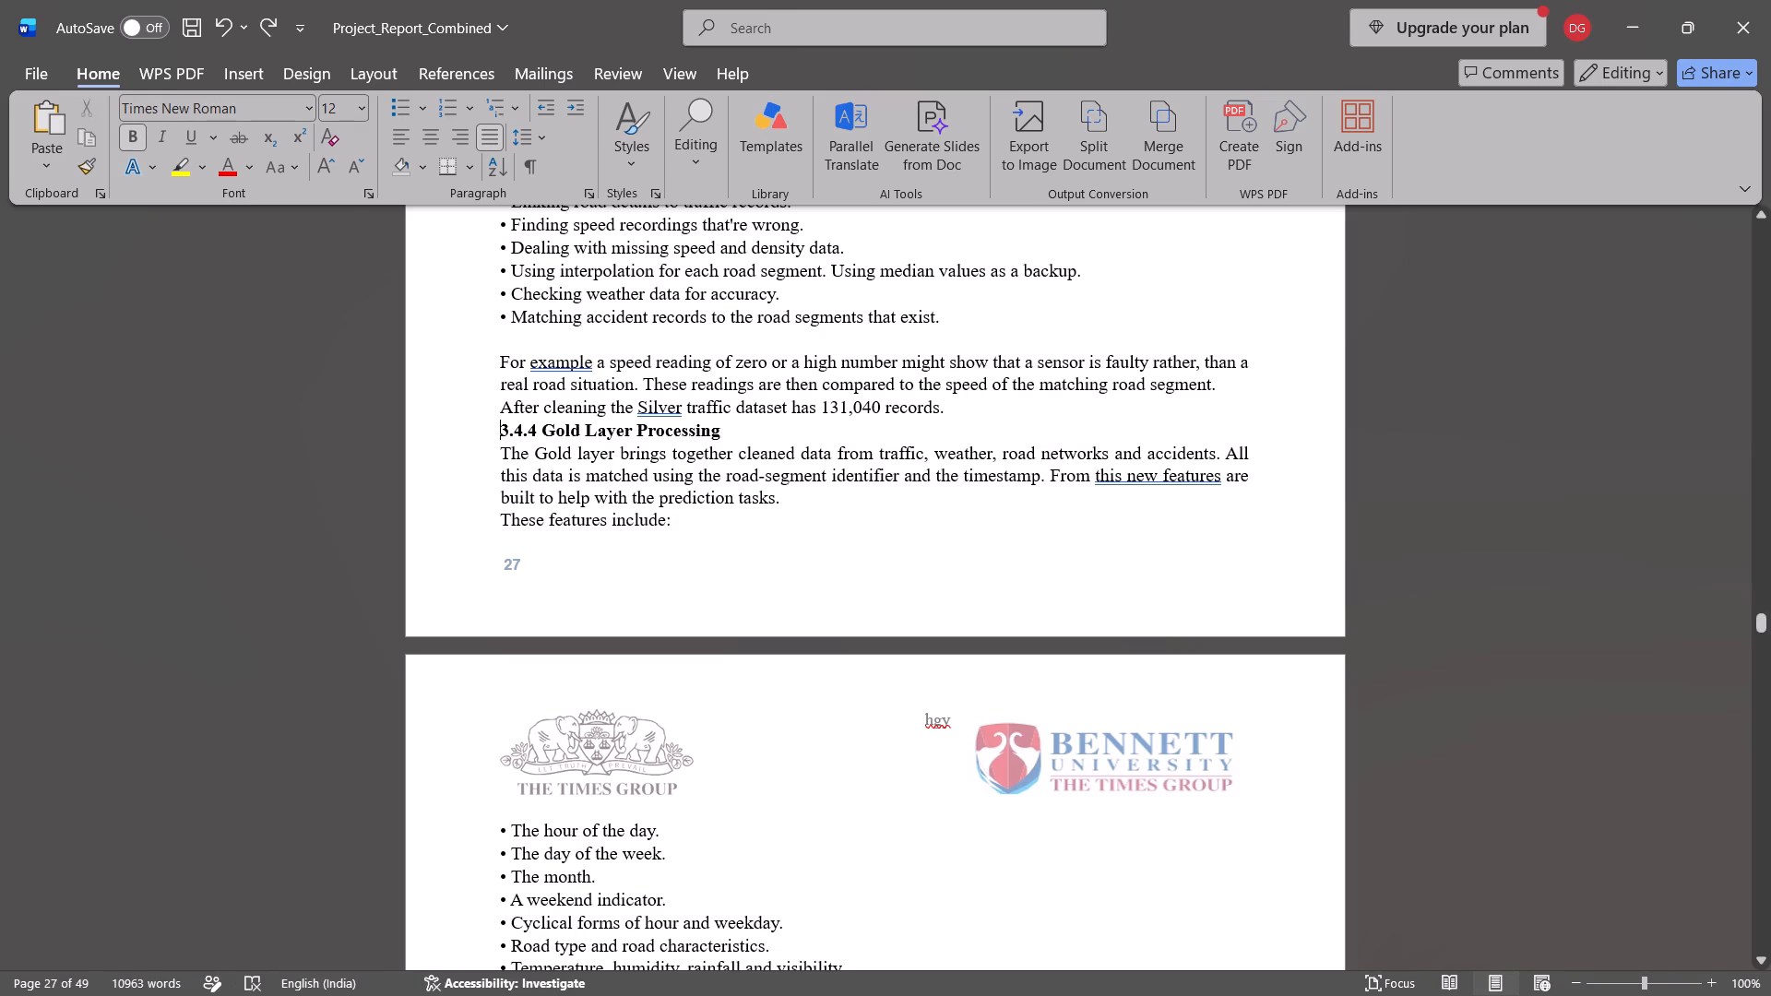
pyautogui.press('Return')
pyautogui.press('Down')
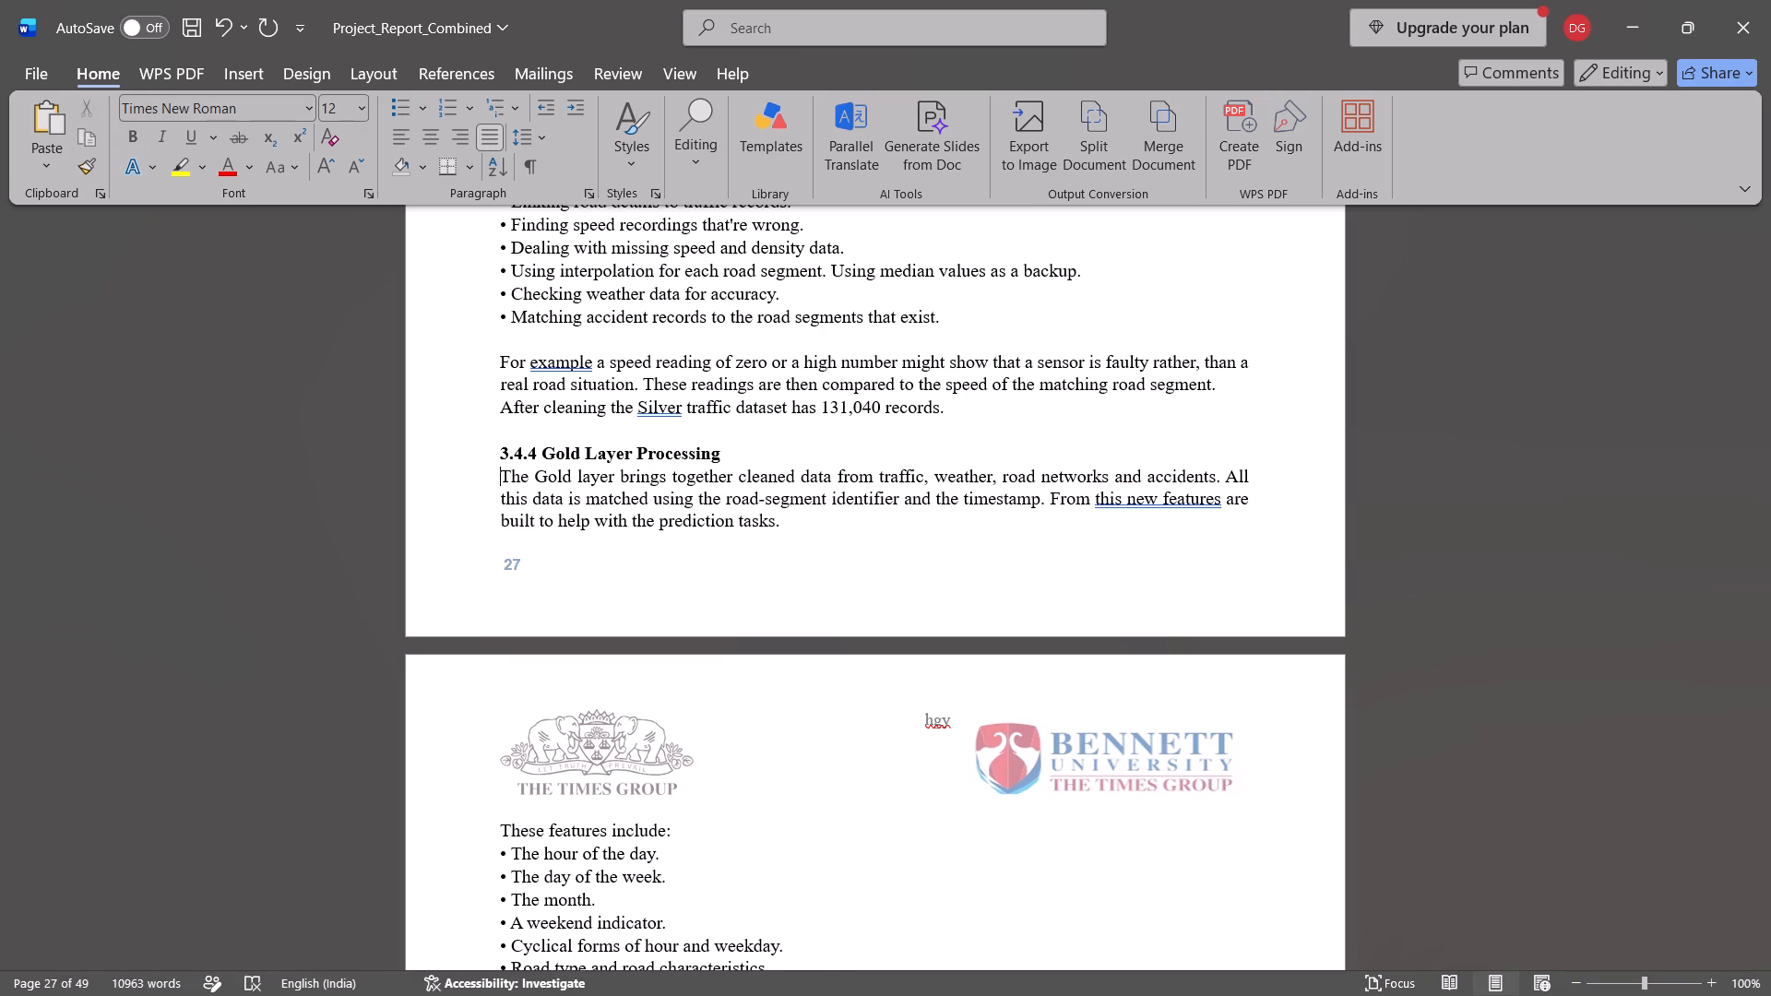
pyautogui.scroll(-1, 499, 427)
pyautogui.scroll(-1, 513, 503)
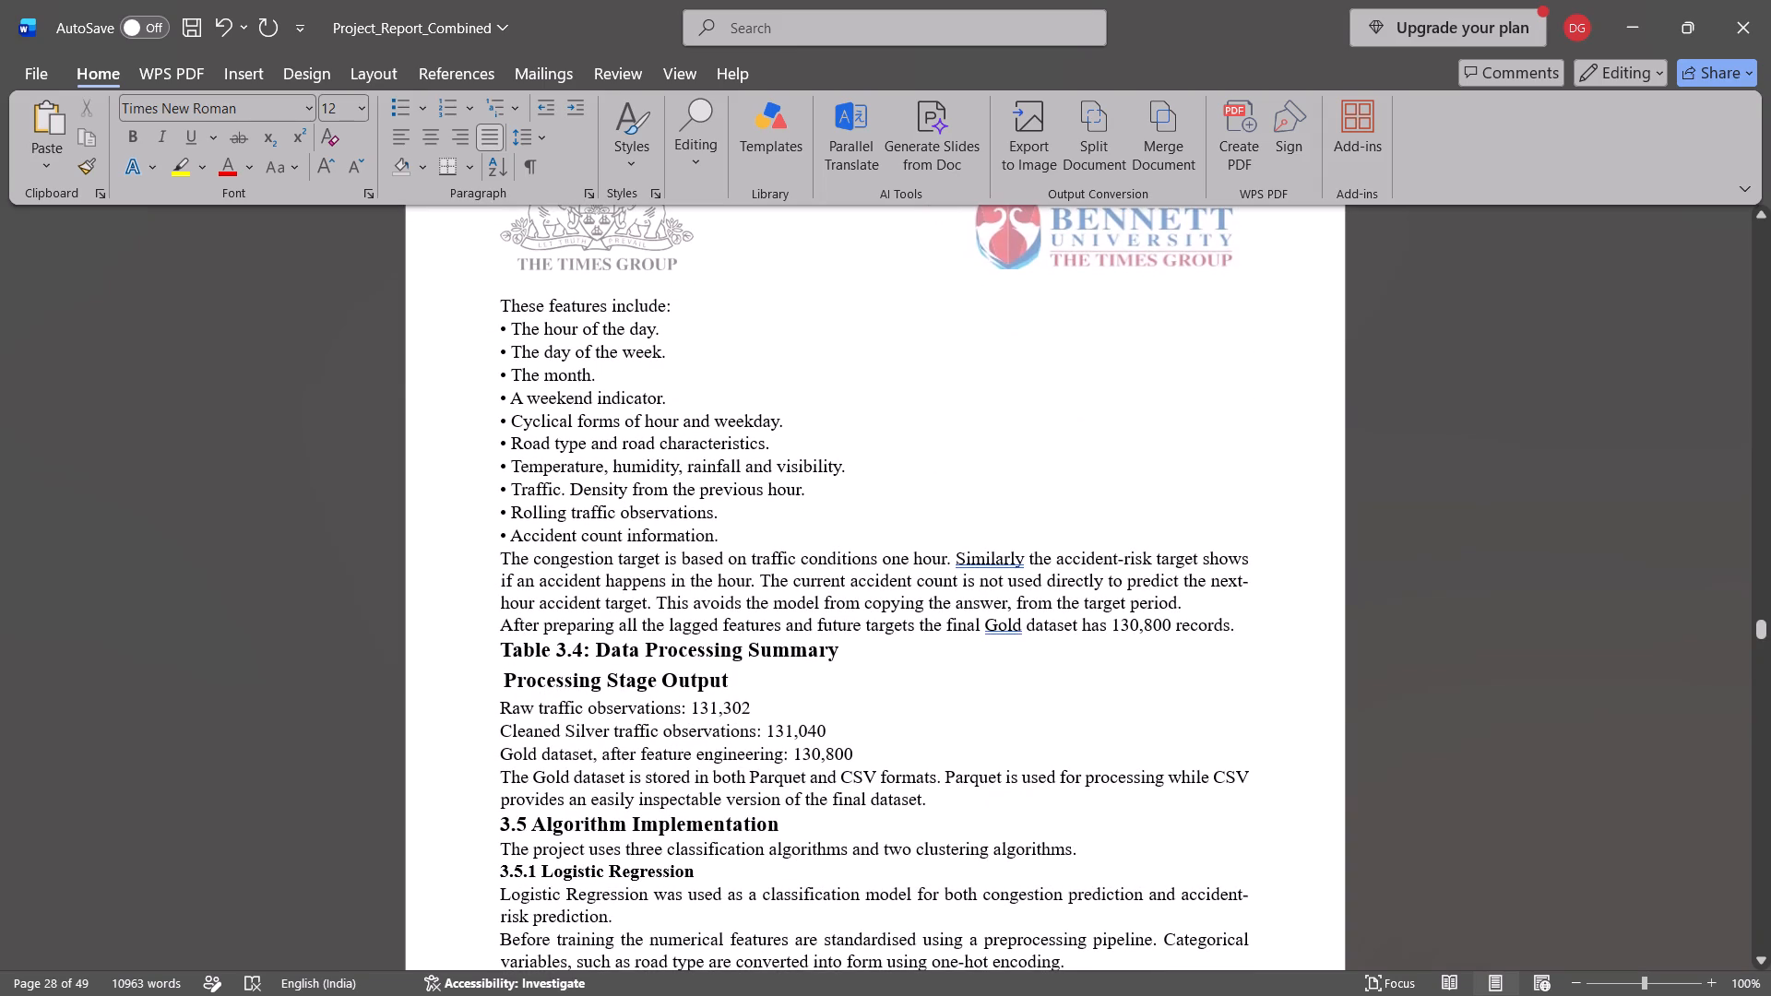
# Insert a blank line above the Table 3.4 caption and above the table's "Processing Stage" and "Output" column headings.
pyautogui.click(495, 657)
pyautogui.press('Return')
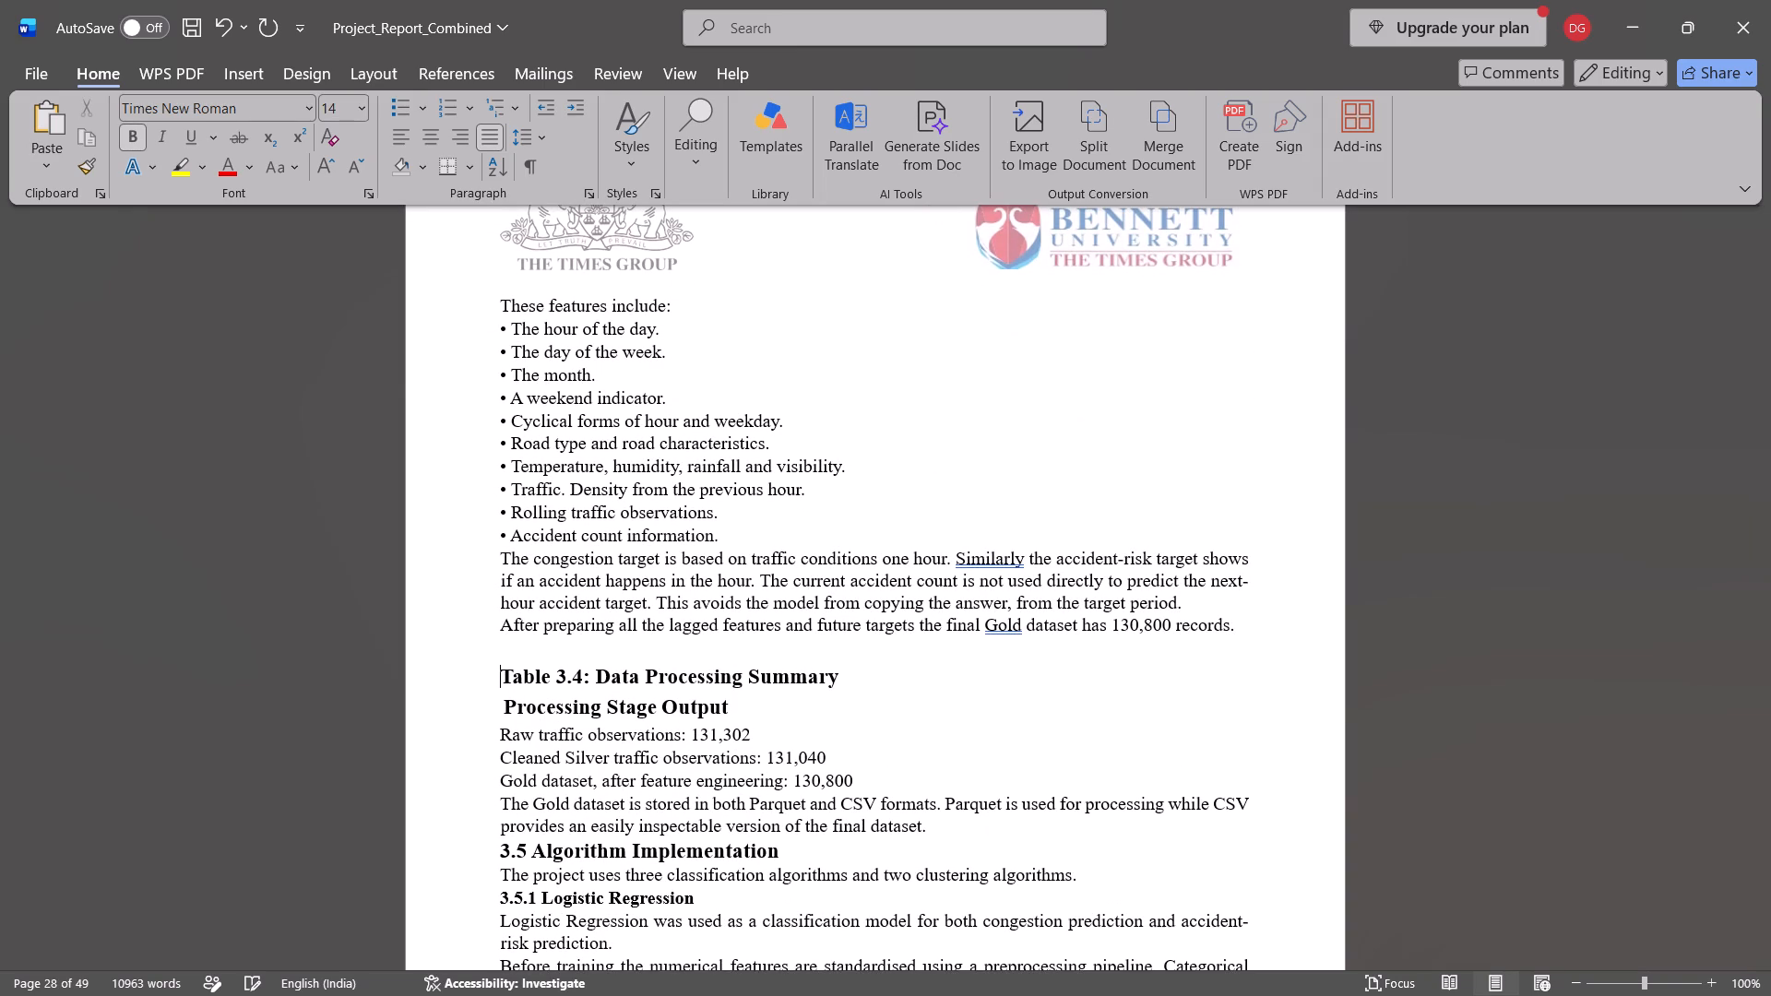
pyautogui.press('Down')
pyautogui.press('Return')
pyautogui.scroll(-1, 495, 657)
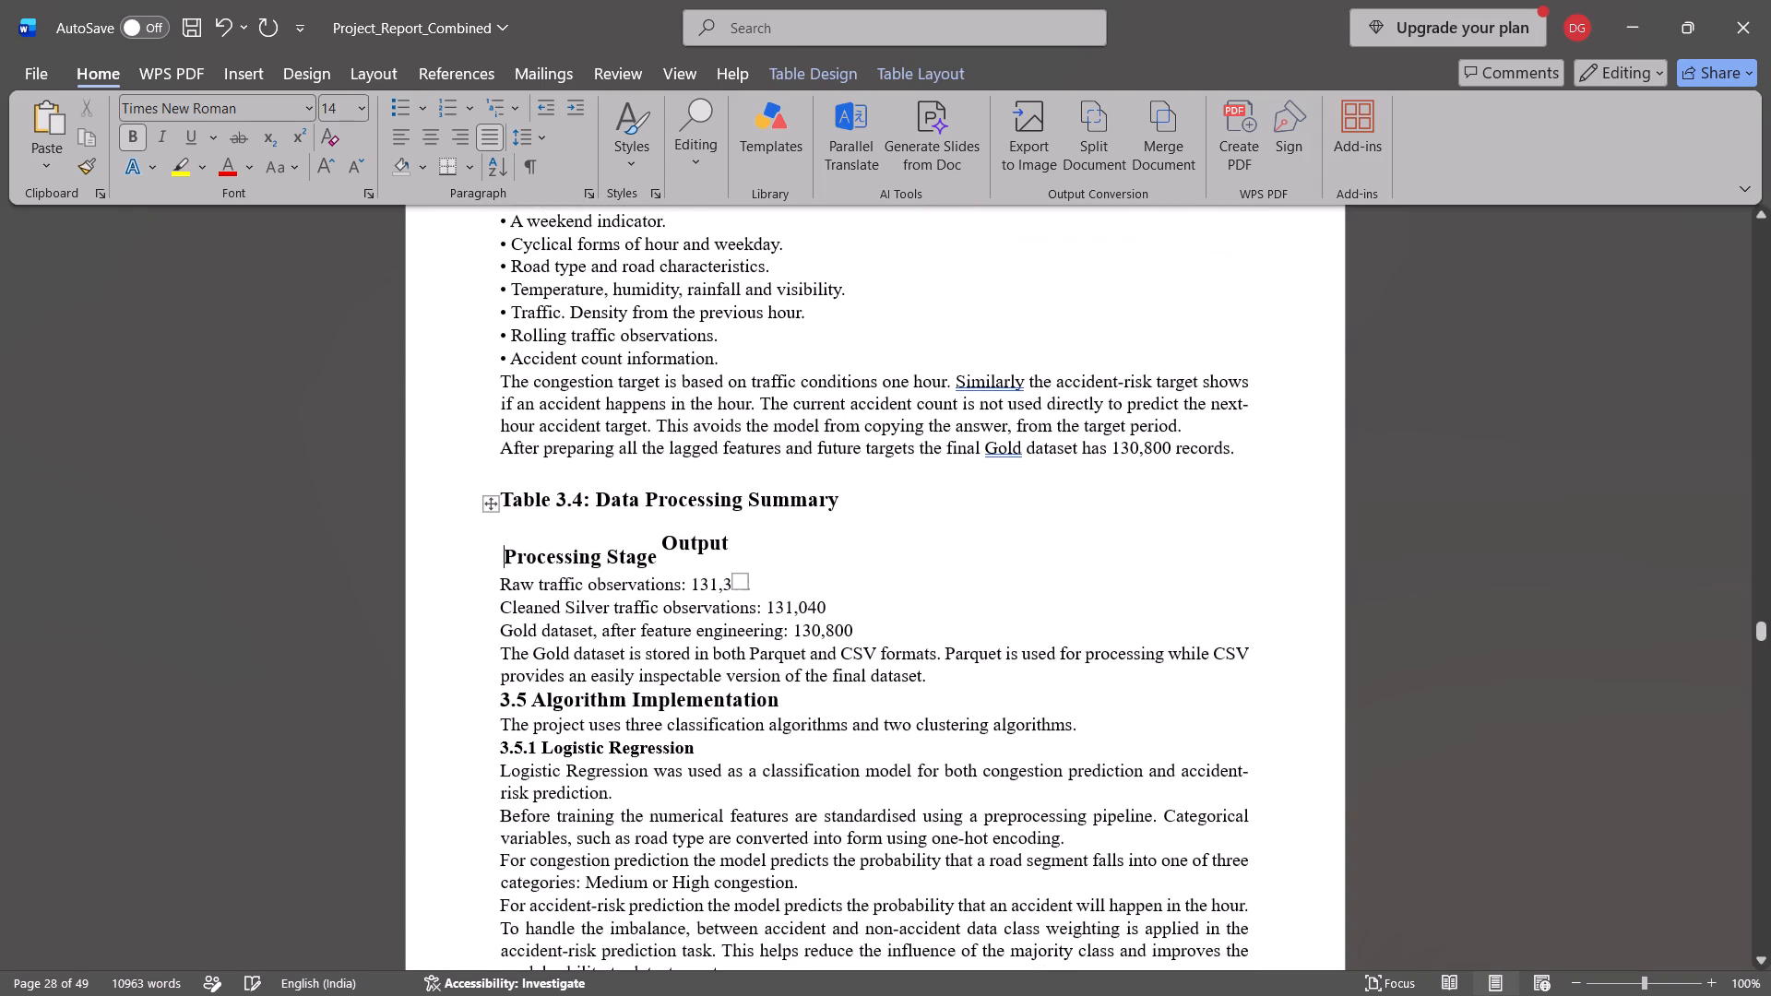
pyautogui.click(663, 548)
pyautogui.press('Return')
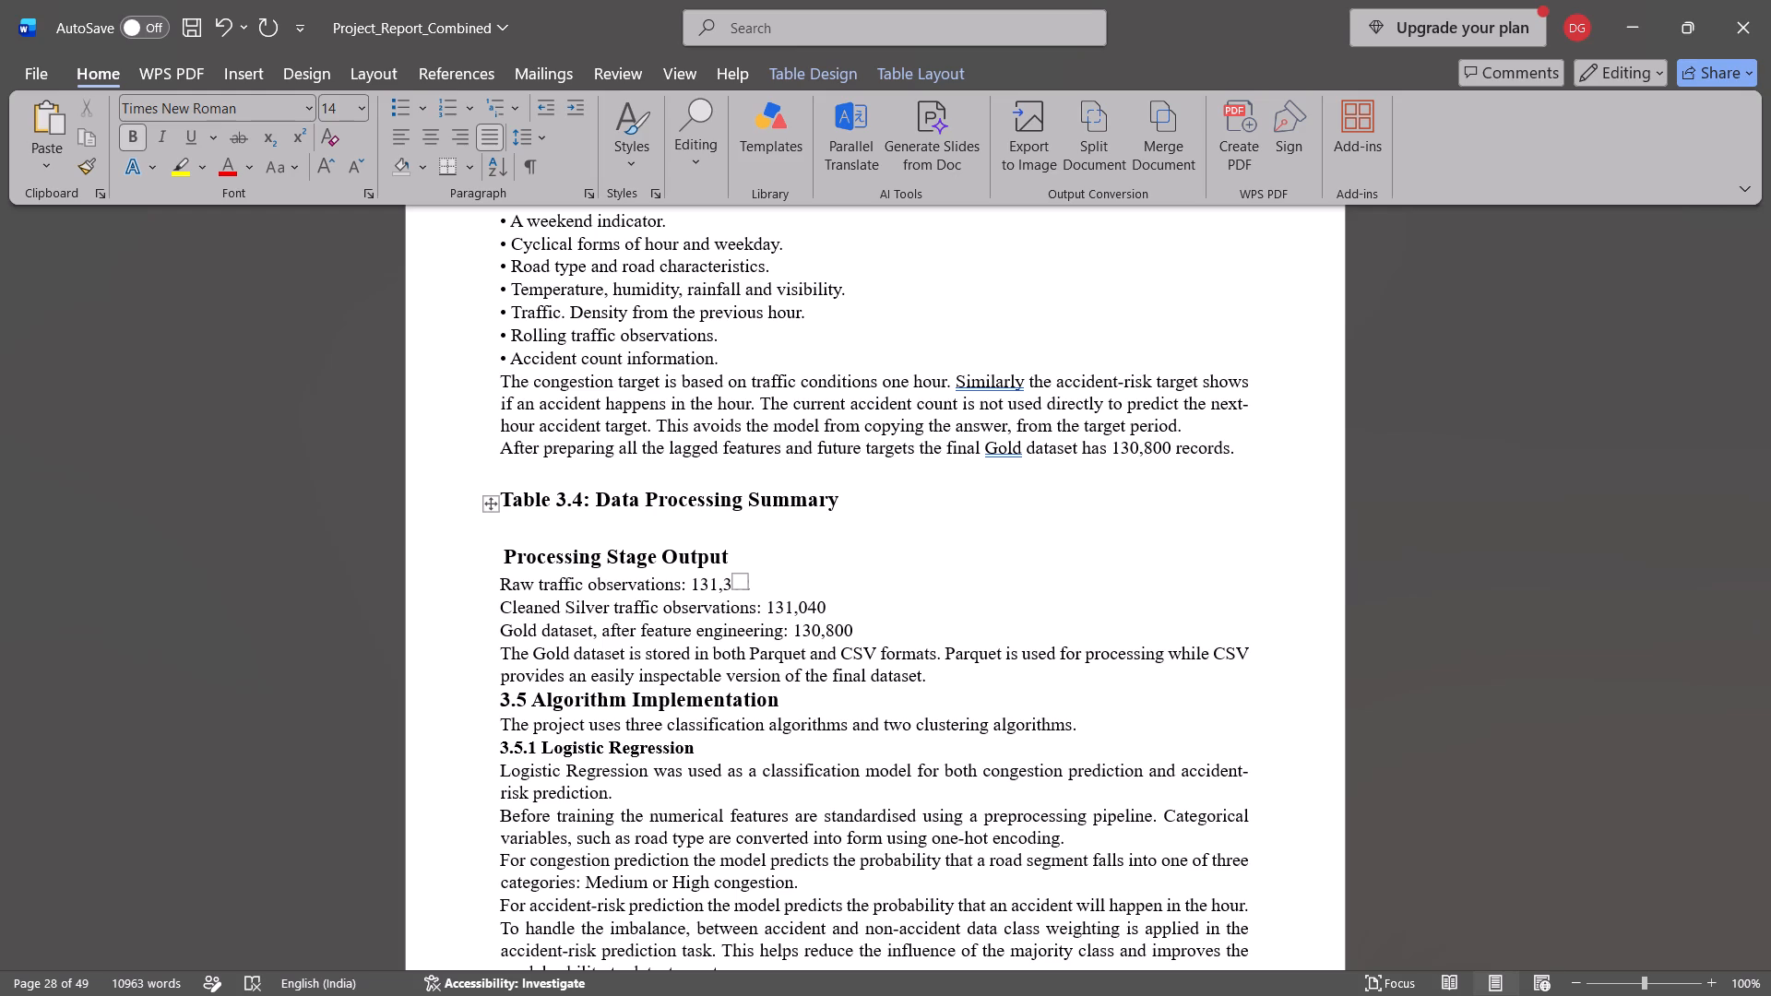
# Insert a blank line before each of the headings "3.5 Algorithm Implementation" and "3.5.1 Logistic Regression".
pyautogui.click(494, 707)
pyautogui.press('Return')
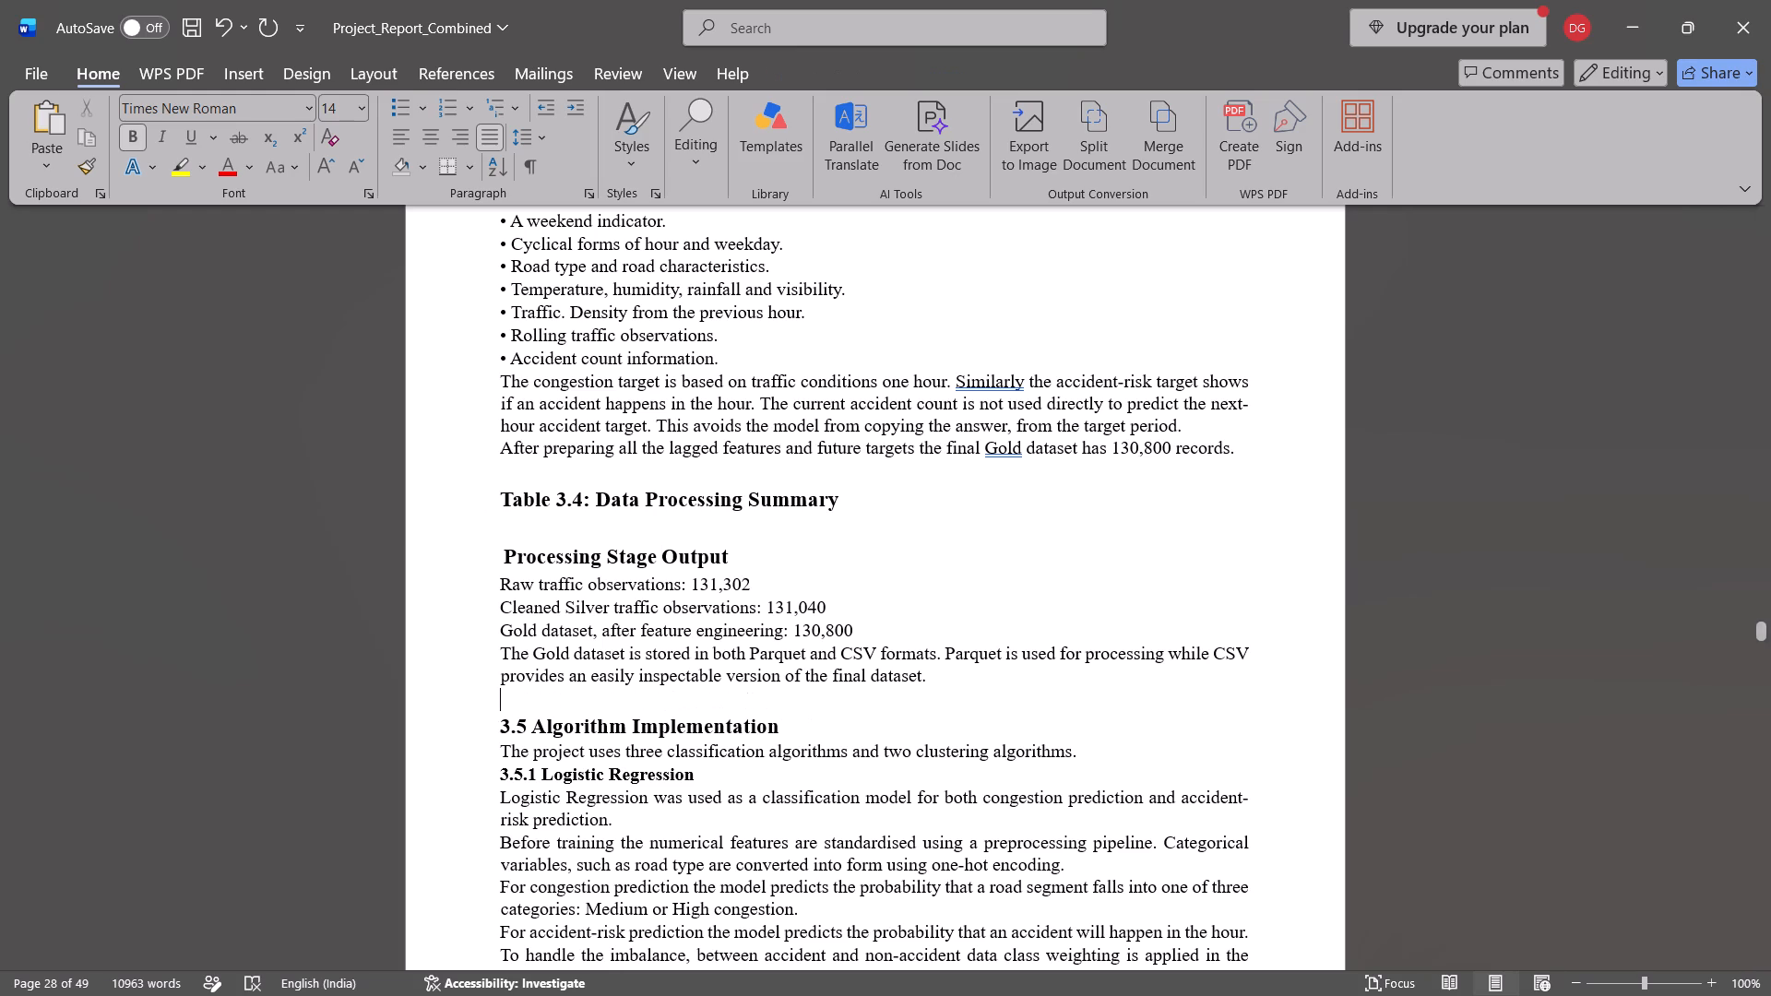
pyautogui.press('Down')
pyautogui.press('Up')
pyautogui.press('Down')
pyautogui.press('Down')
pyautogui.press('Return')
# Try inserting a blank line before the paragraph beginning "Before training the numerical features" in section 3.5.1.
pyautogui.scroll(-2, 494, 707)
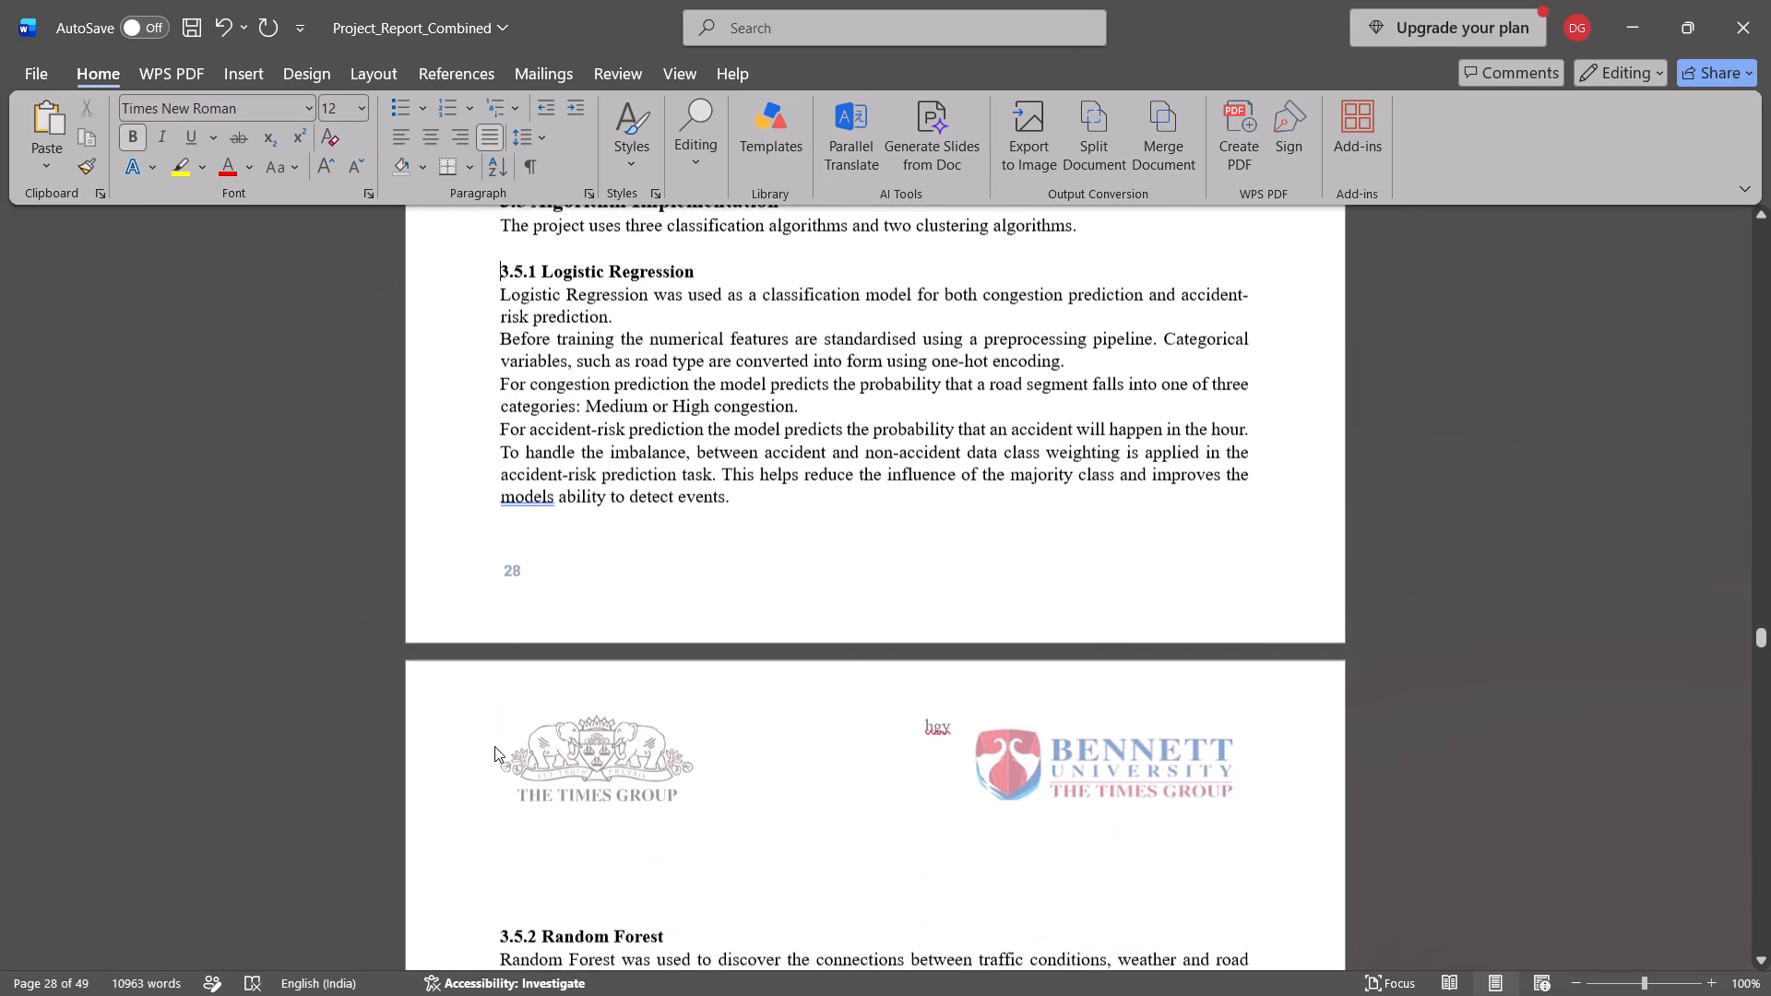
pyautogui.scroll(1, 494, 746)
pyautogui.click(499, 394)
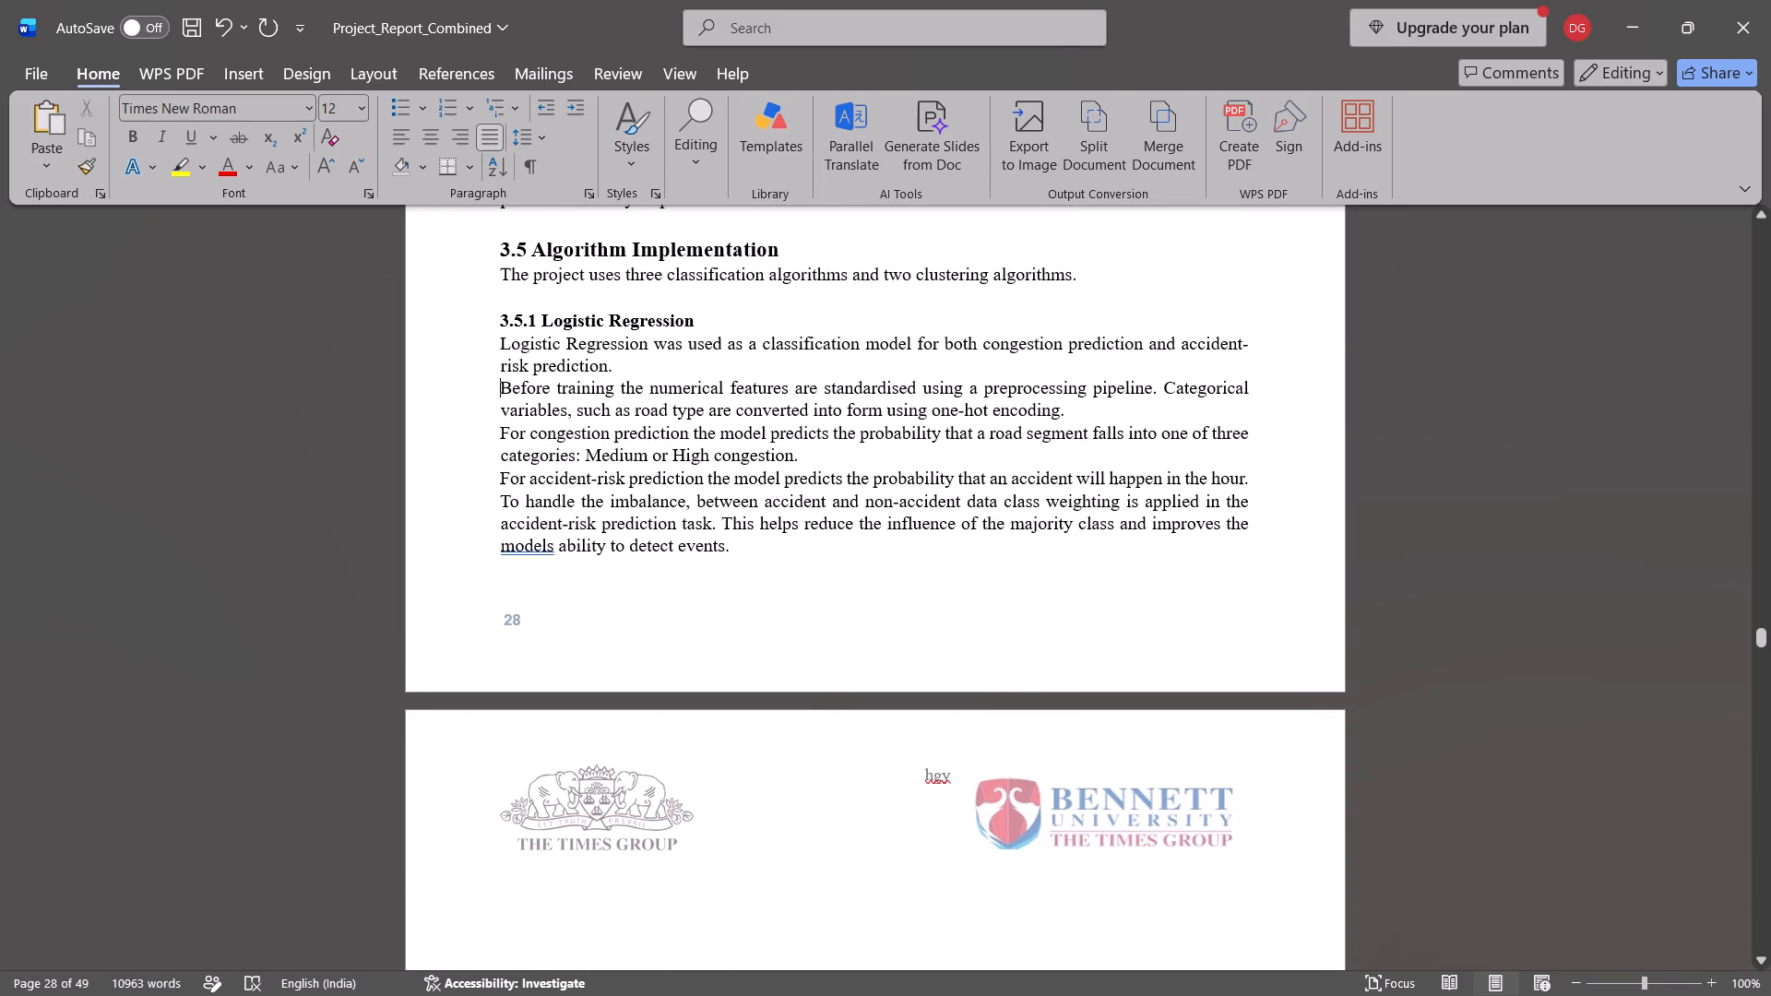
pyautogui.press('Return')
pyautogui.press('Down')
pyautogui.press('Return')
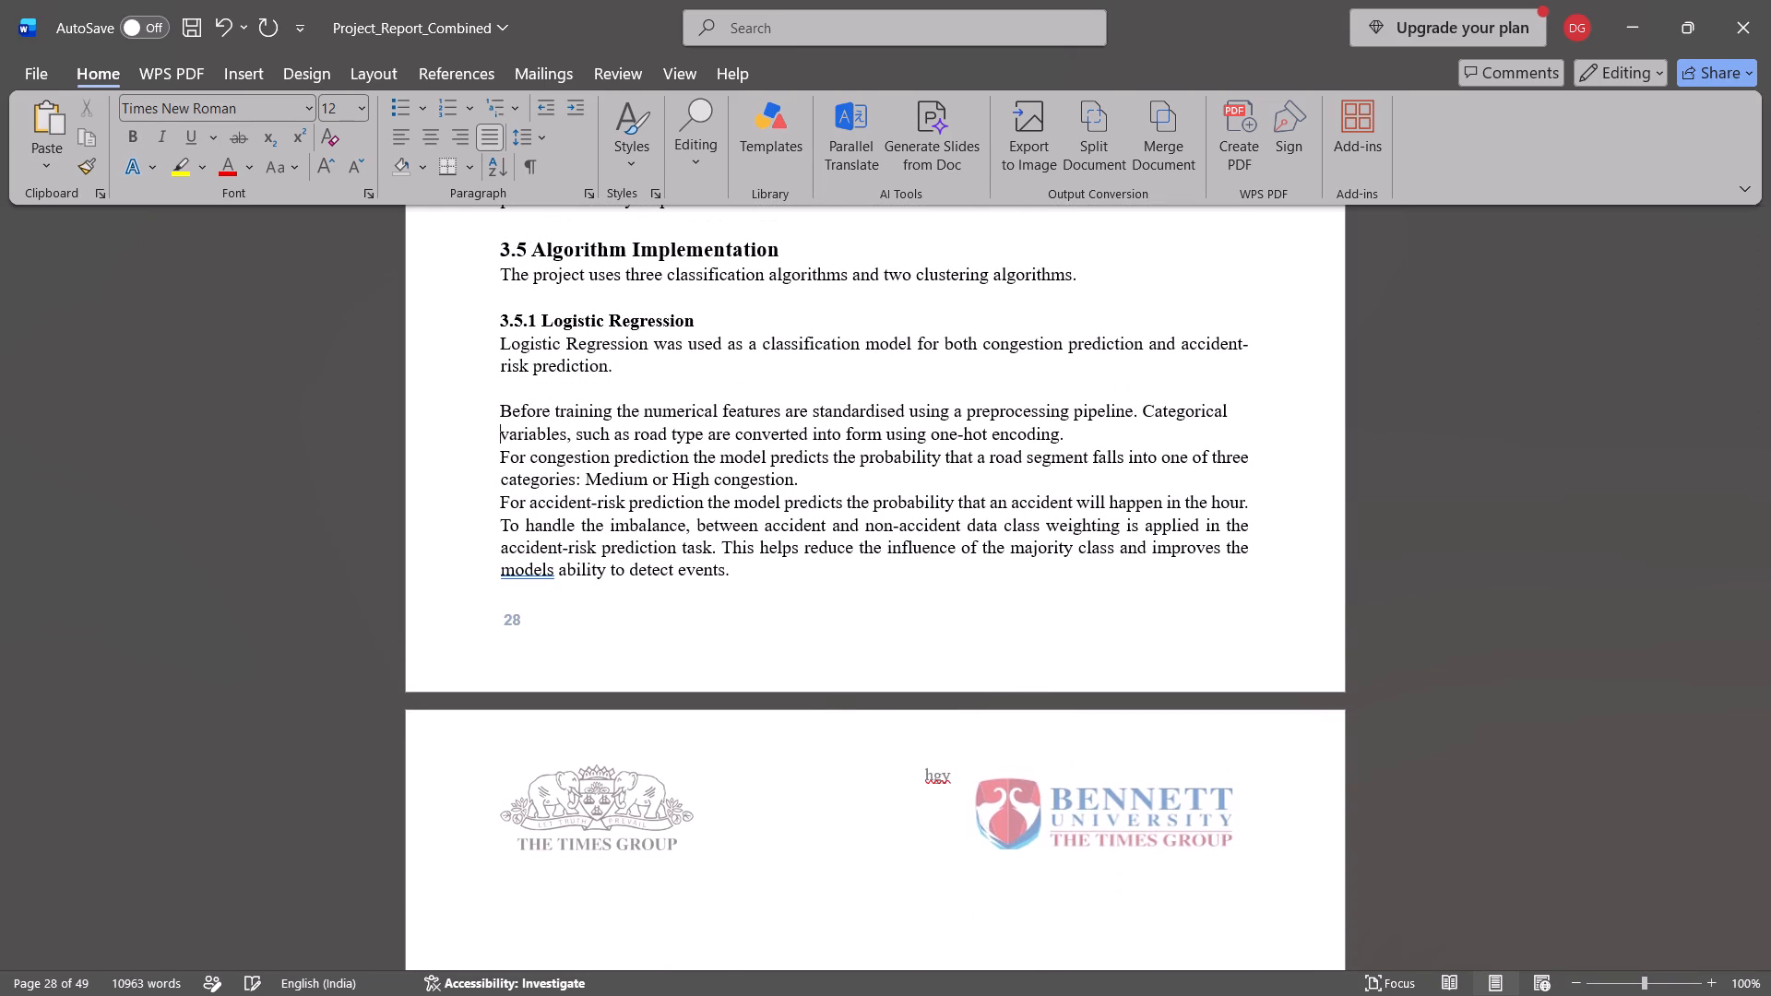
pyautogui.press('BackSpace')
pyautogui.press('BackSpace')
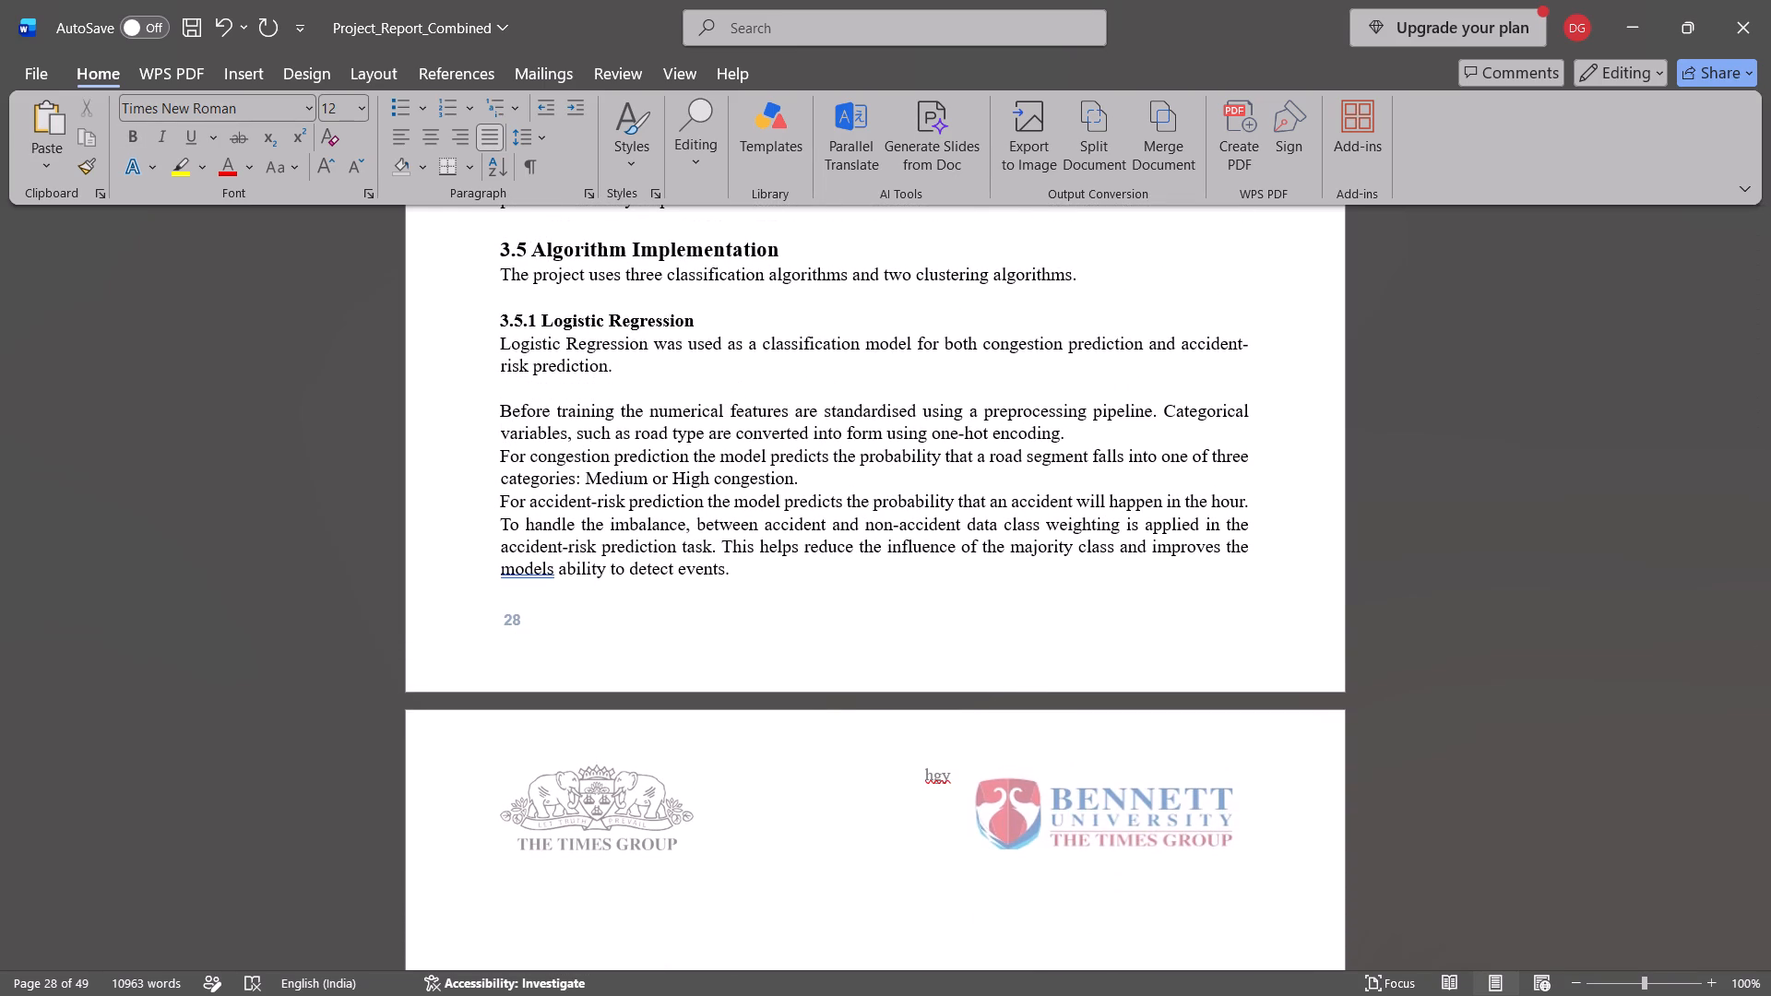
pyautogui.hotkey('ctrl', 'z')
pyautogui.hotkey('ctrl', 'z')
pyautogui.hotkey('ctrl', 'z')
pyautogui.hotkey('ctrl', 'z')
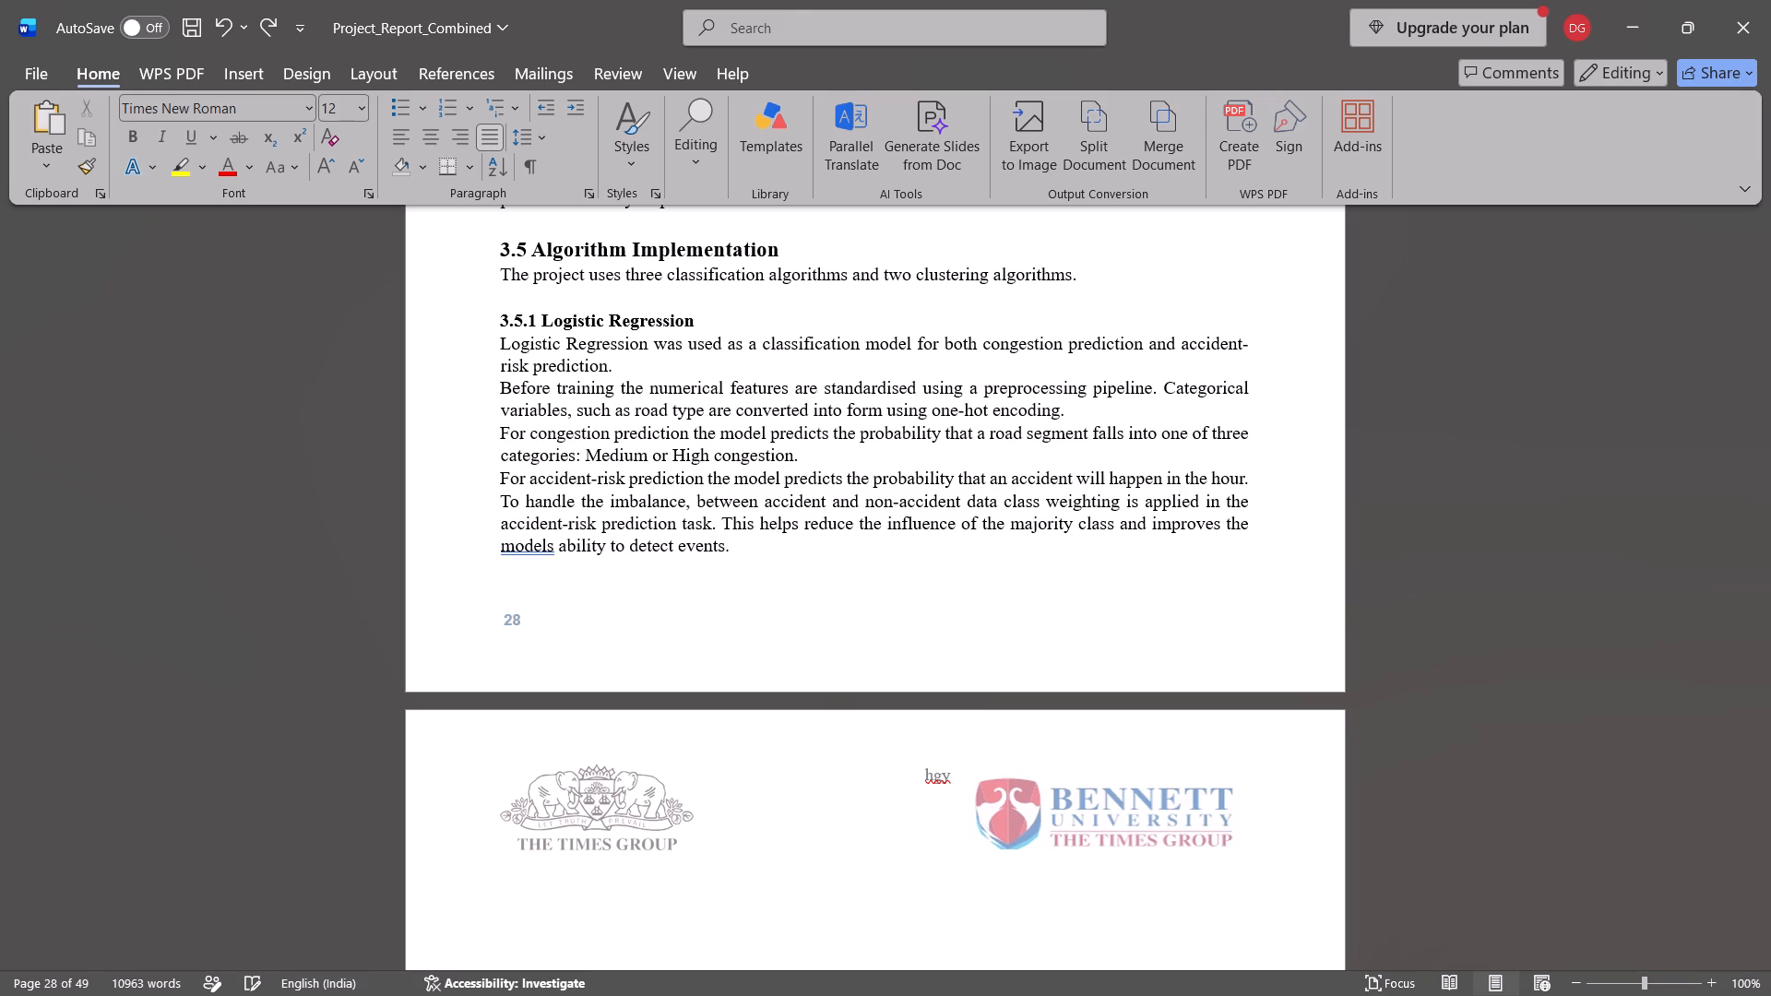
# Insert a blank line before the section 3.5.1 paragraphs beginning "For congestion prediction" and "For accident-risk prediction".
pyautogui.press('Up')
pyautogui.press('Down')
pyautogui.press('Down')
pyautogui.press('Down')
pyautogui.press('Return')
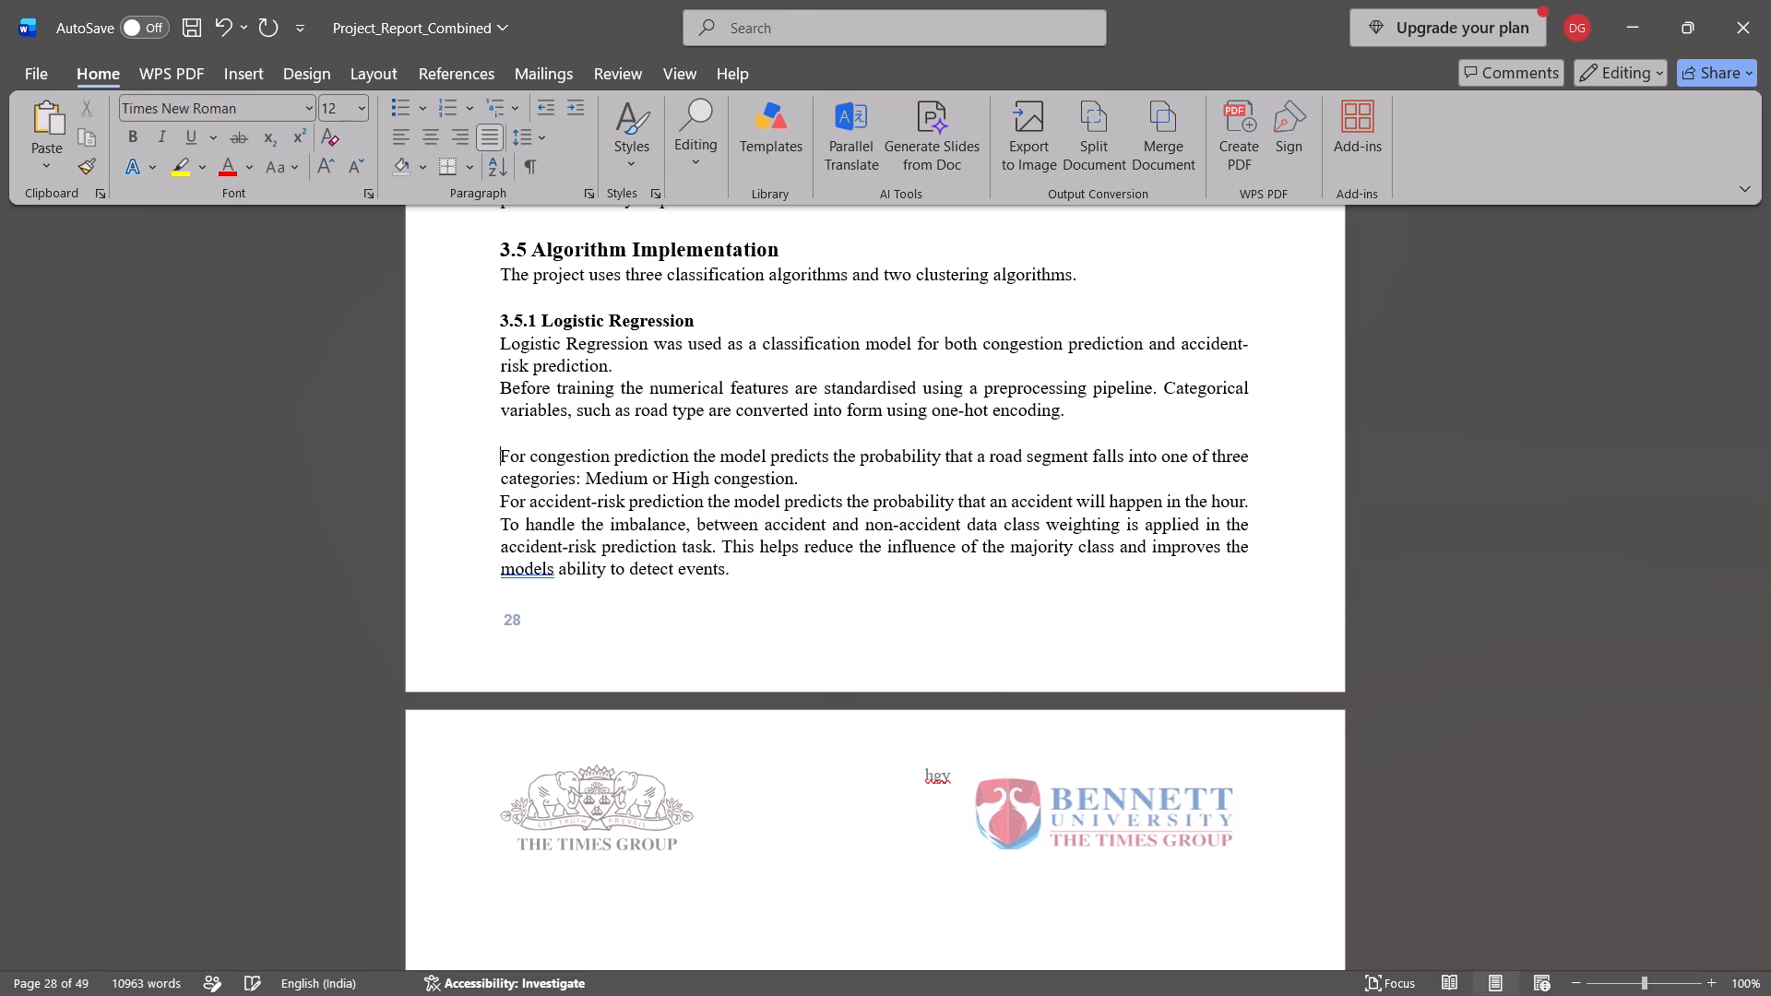
pyautogui.press('Down')
pyautogui.press('Down')
pyautogui.press('Return')
# Remove the extra blank lines above the heading "3.5.2 Random Forest", leaving a single blank line.
pyautogui.press('Down')
pyautogui.press('Up')
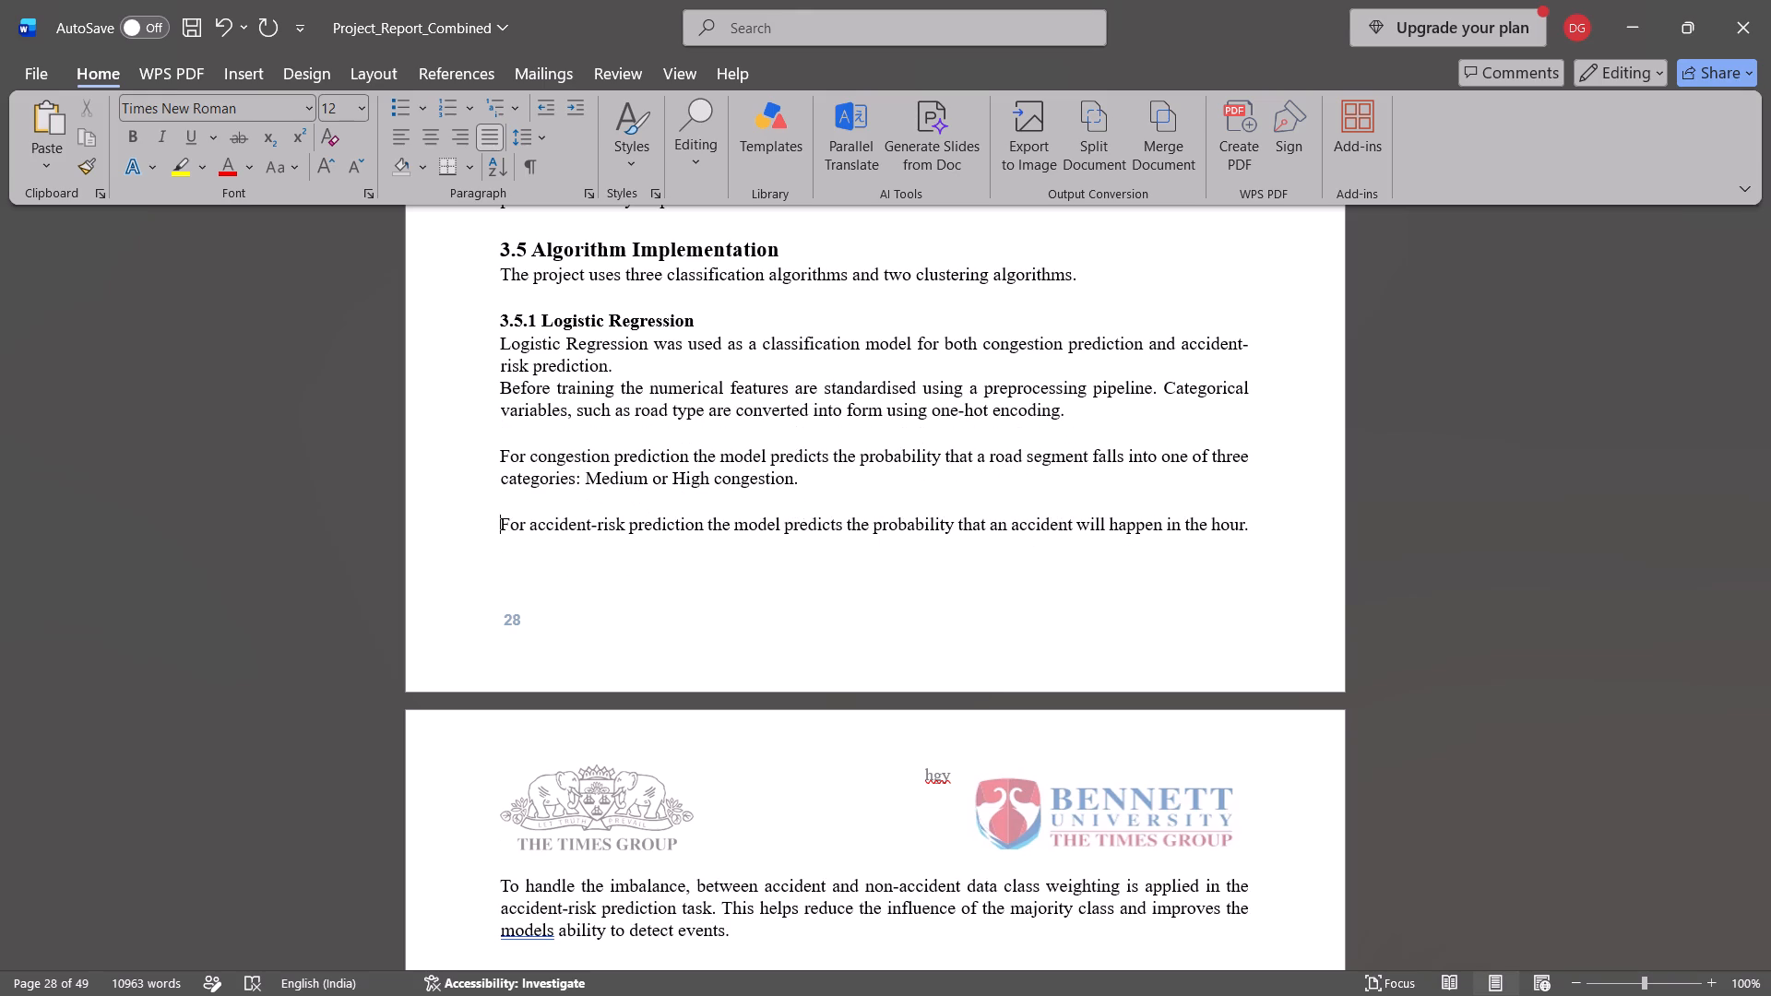
pyautogui.press('Up')
pyautogui.press('Down')
pyautogui.press('Down')
pyautogui.press('Down')
pyautogui.press('Down')
pyautogui.press('Down')
pyautogui.press('Down')
pyautogui.press('Down')
pyautogui.press('Down')
pyautogui.press('Up')
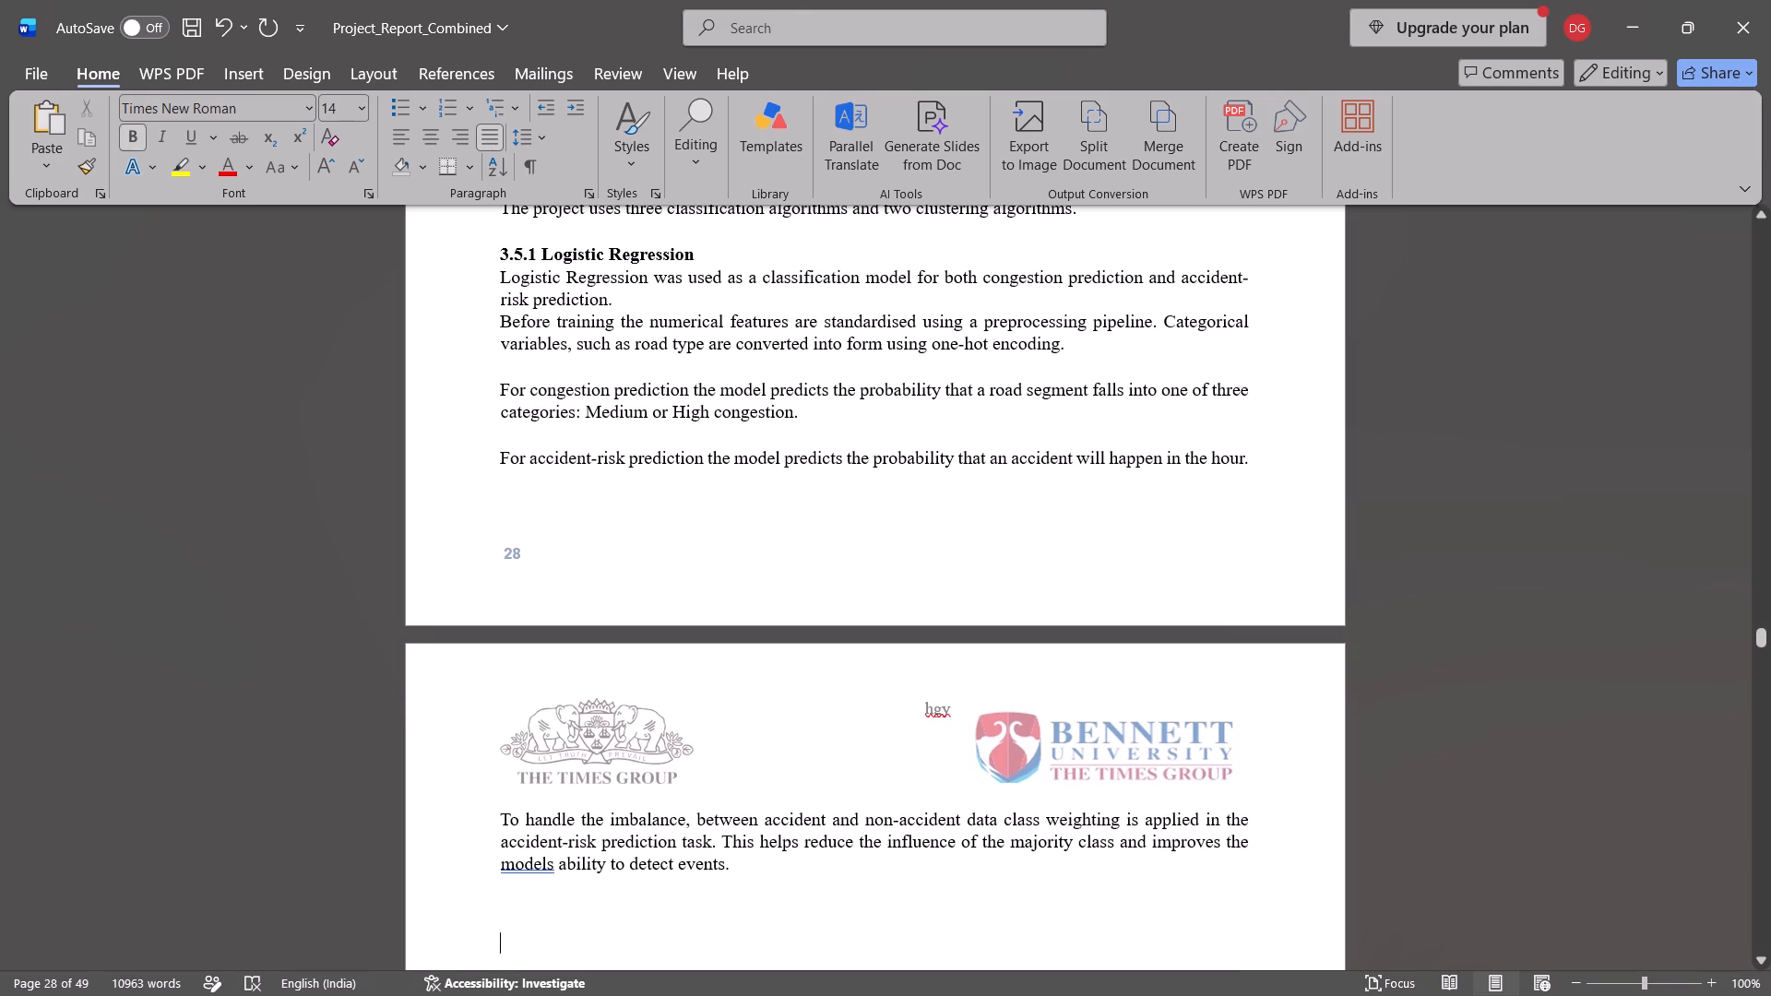
pyautogui.press('Up')
pyautogui.press('Down')
pyautogui.scroll(-1, 499, 394)
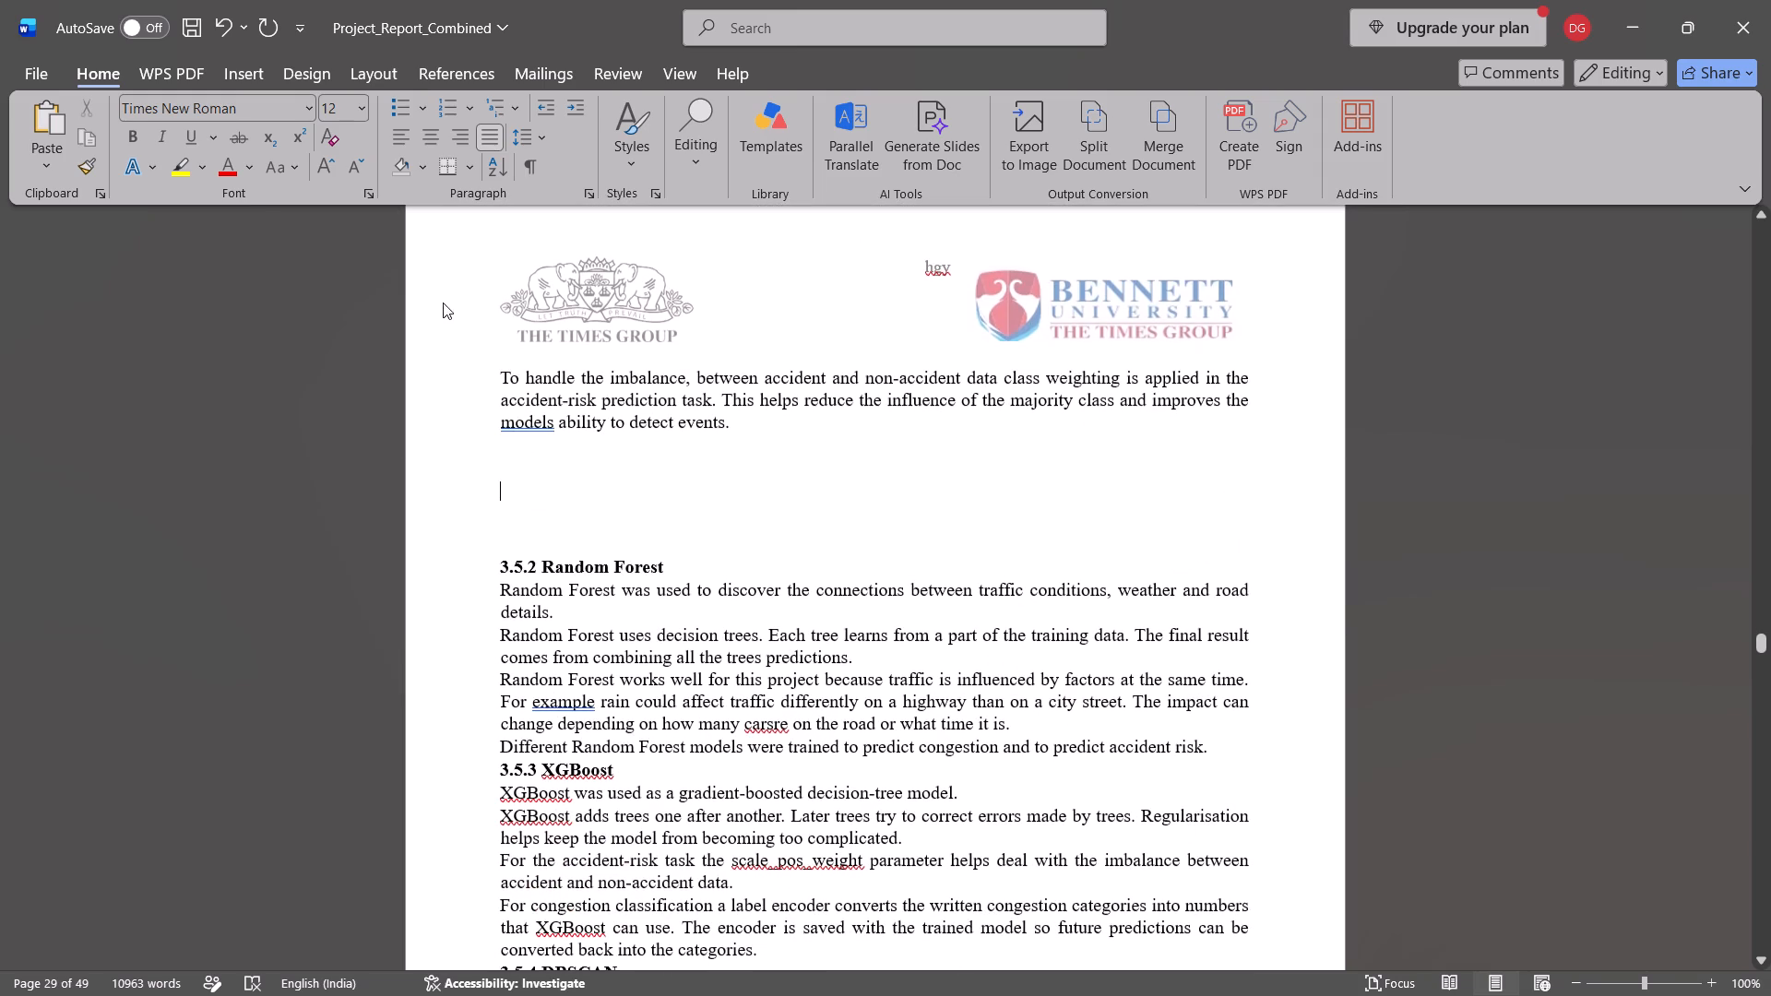
pyautogui.click(502, 571)
pyautogui.press('BackSpace')
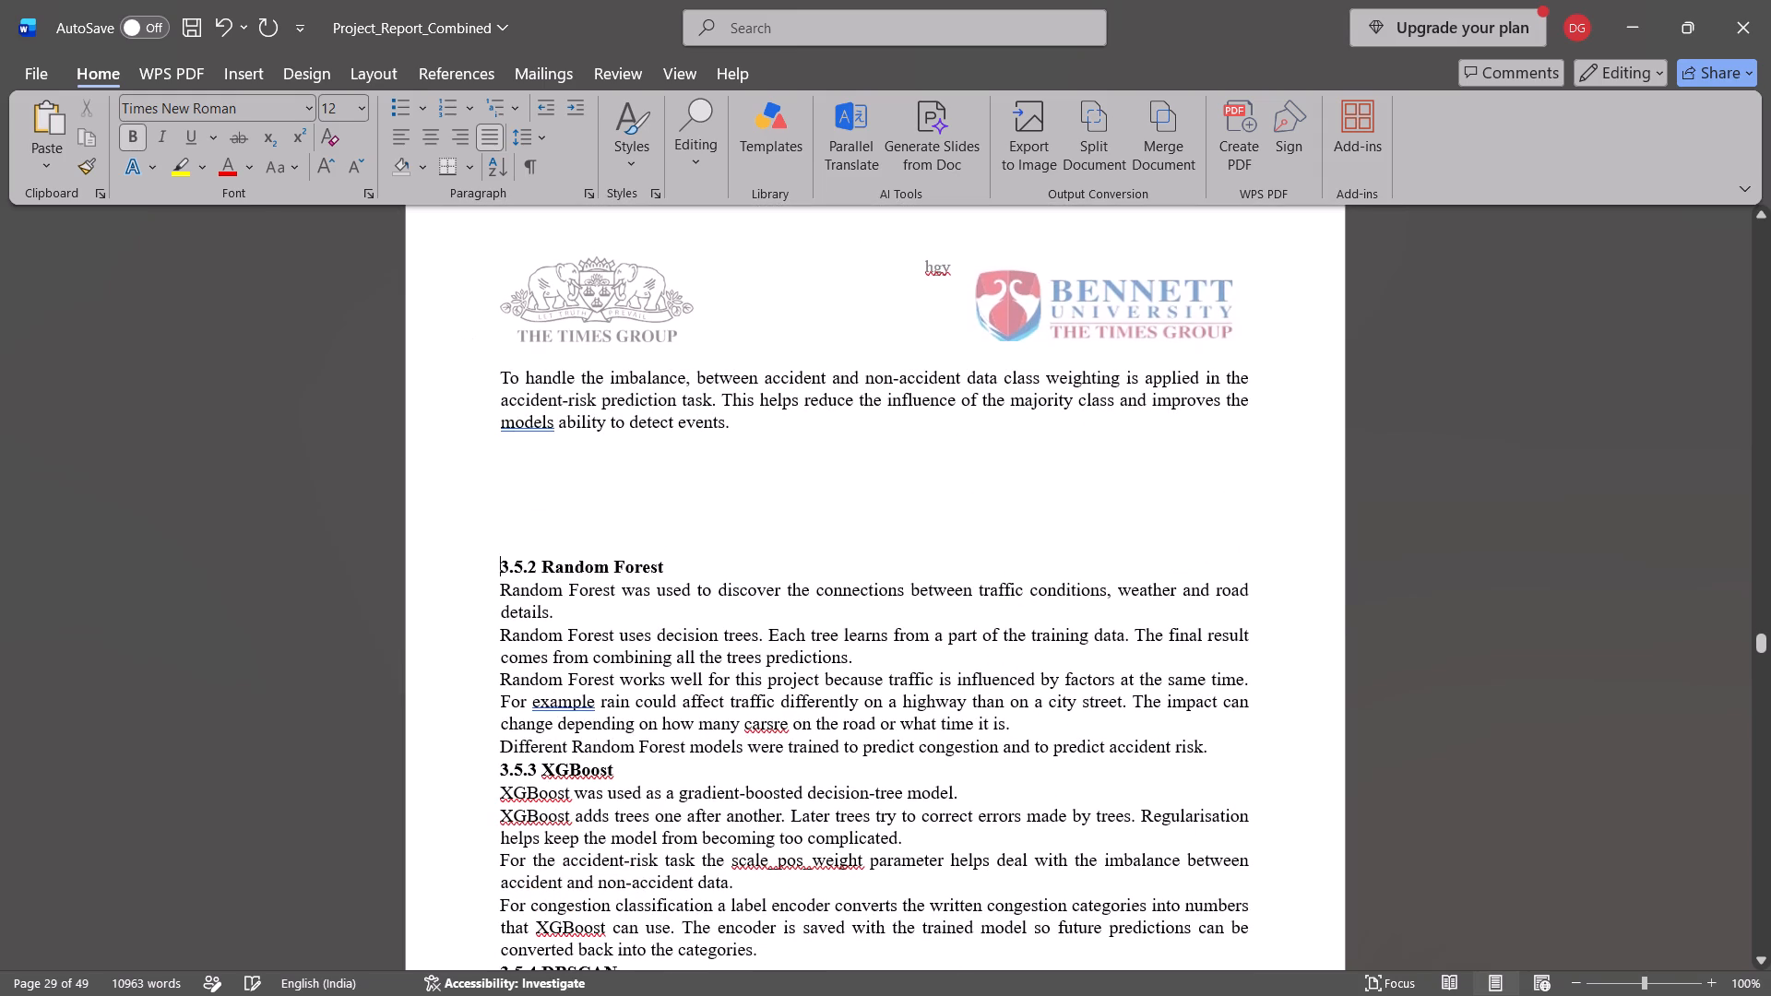
pyautogui.press('BackSpace')
pyautogui.press('BackSpace')
pyautogui.press('BackSpace')
pyautogui.press('BackSpace')
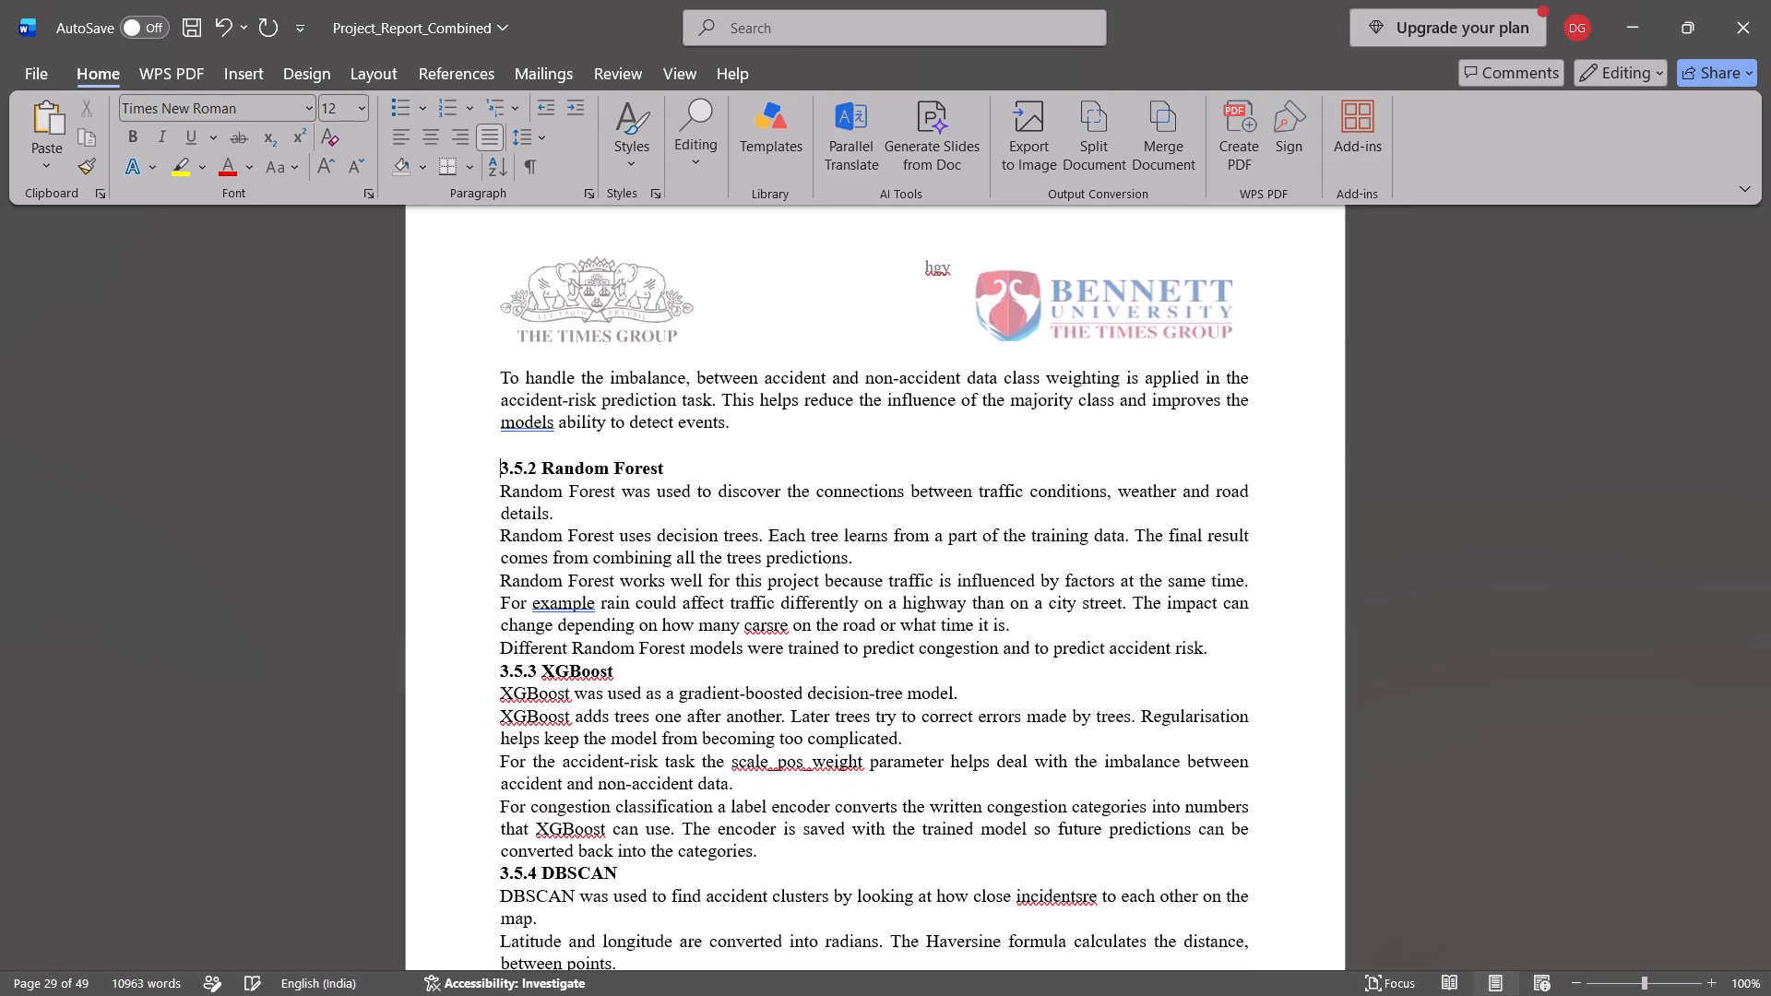
# Insert a blank line below the heading "3.5.2 Random Forest" and before the paragraph beginning "Random Forest works well".
pyautogui.press('Down')
pyautogui.press('Down')
pyautogui.press('Up')
pyautogui.press('Return')
pyautogui.press('Down')
pyautogui.press('Down')
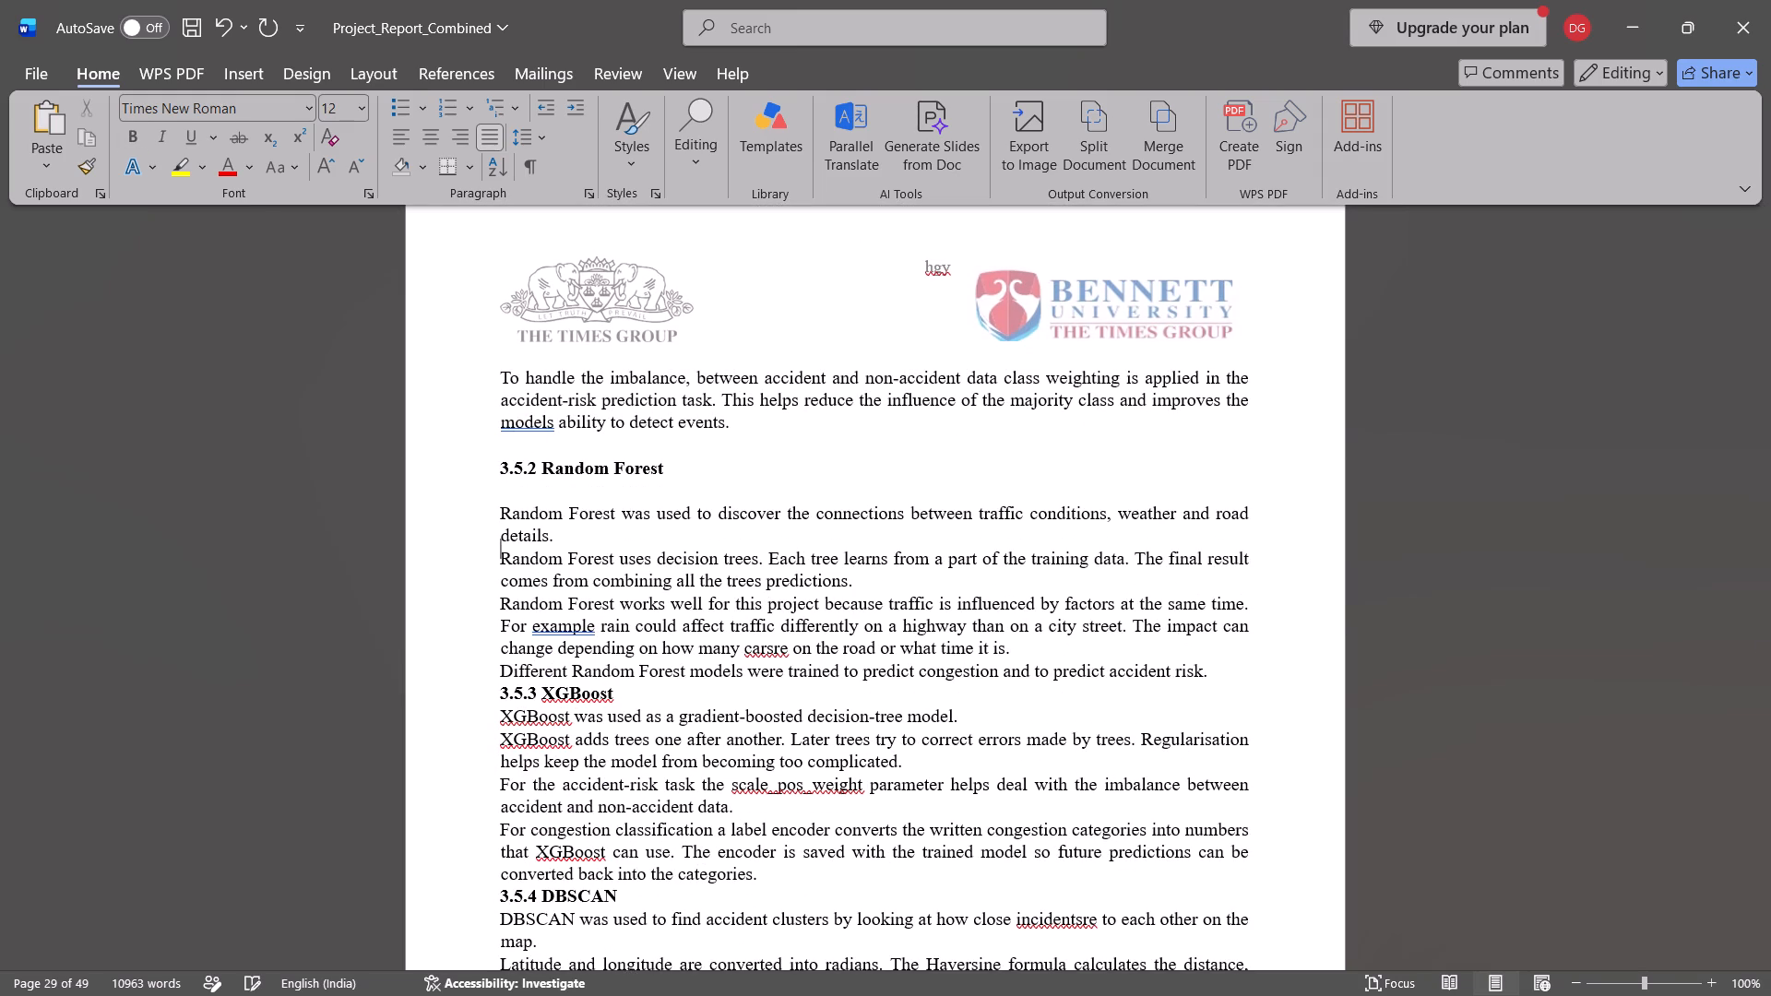
pyautogui.press('Down')
pyautogui.press('Down')
pyautogui.press('Return')
# Insert a blank line above and below the heading "3.5.3 XGBoost".
pyautogui.press('Down')
pyautogui.press('Down')
pyautogui.press('Down')
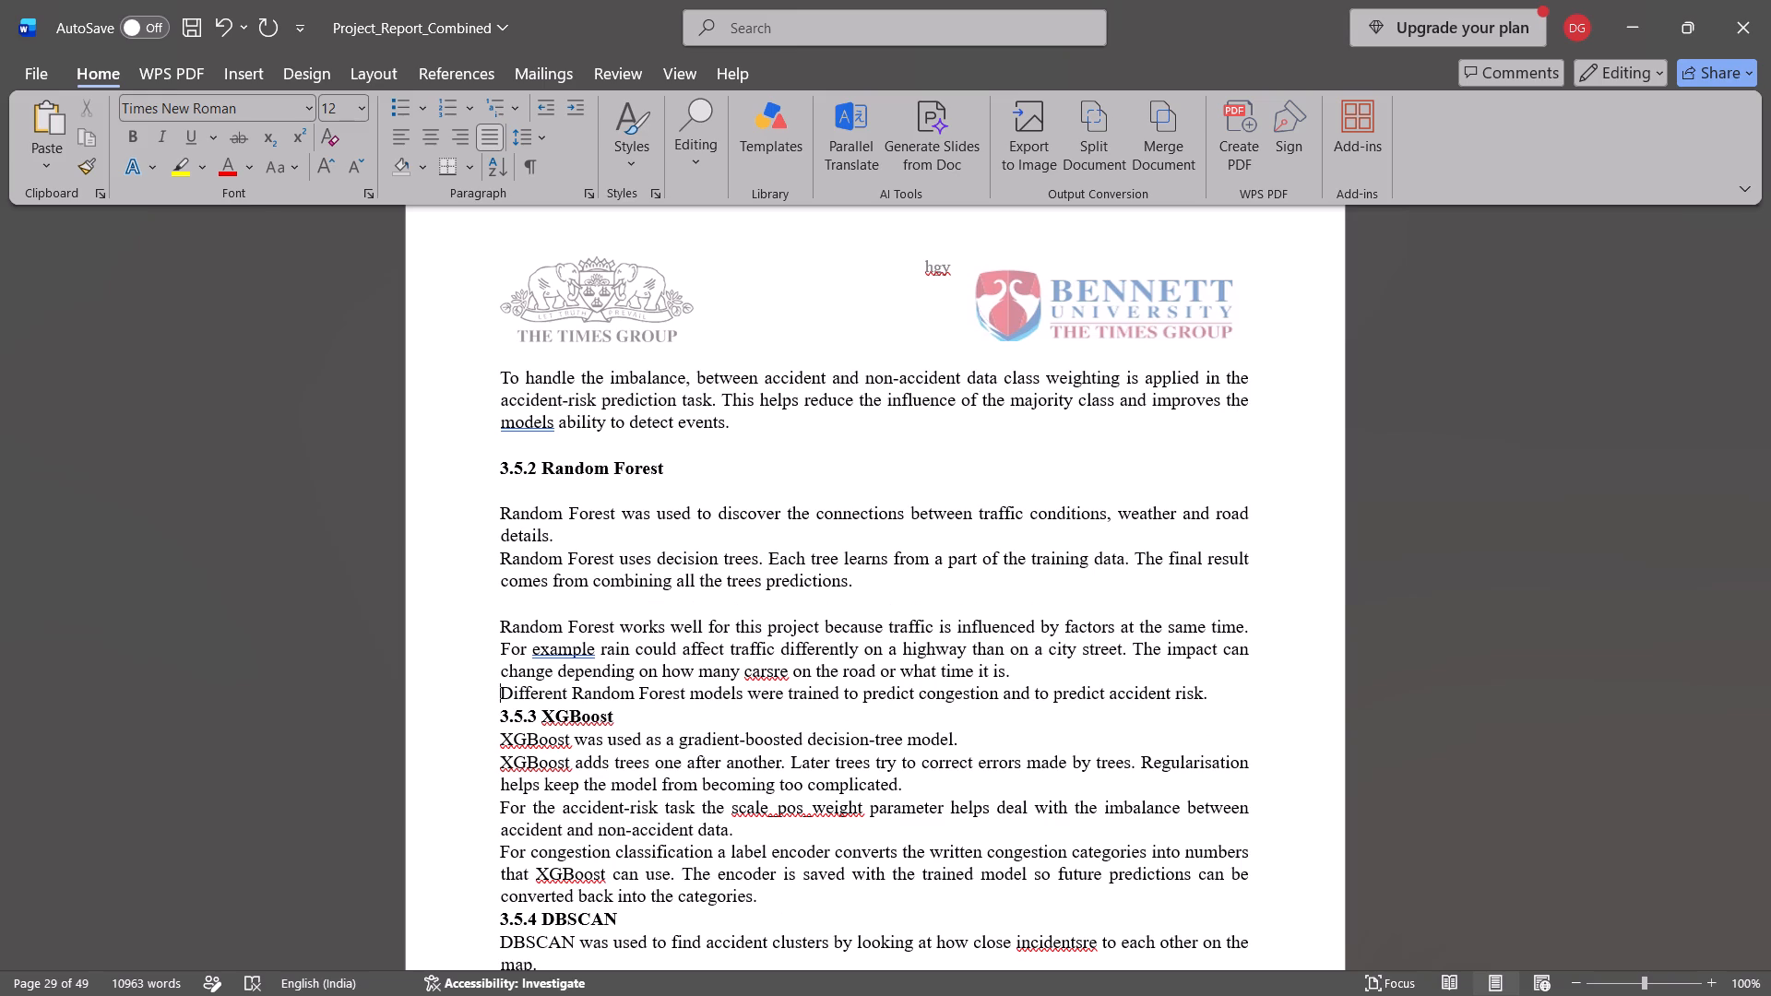
pyautogui.press('Down')
pyautogui.press('Return')
pyautogui.press('Down')
pyautogui.scroll(-1, 502, 571)
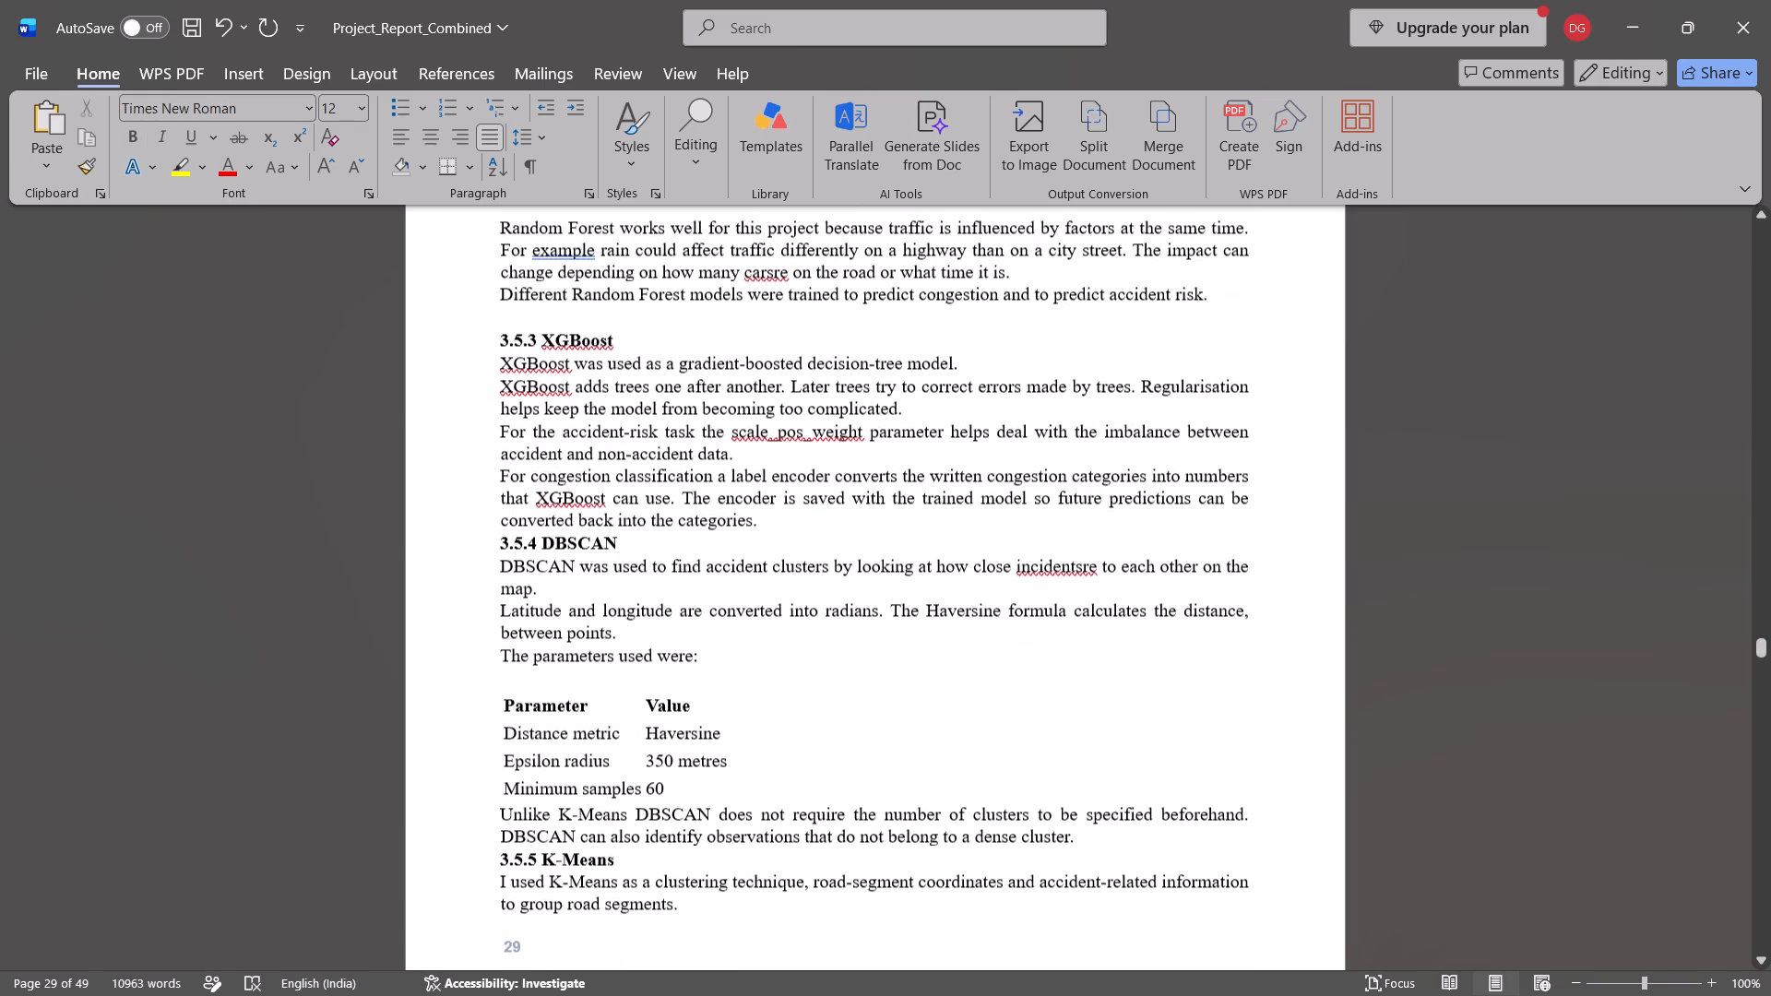
pyautogui.press('Return')
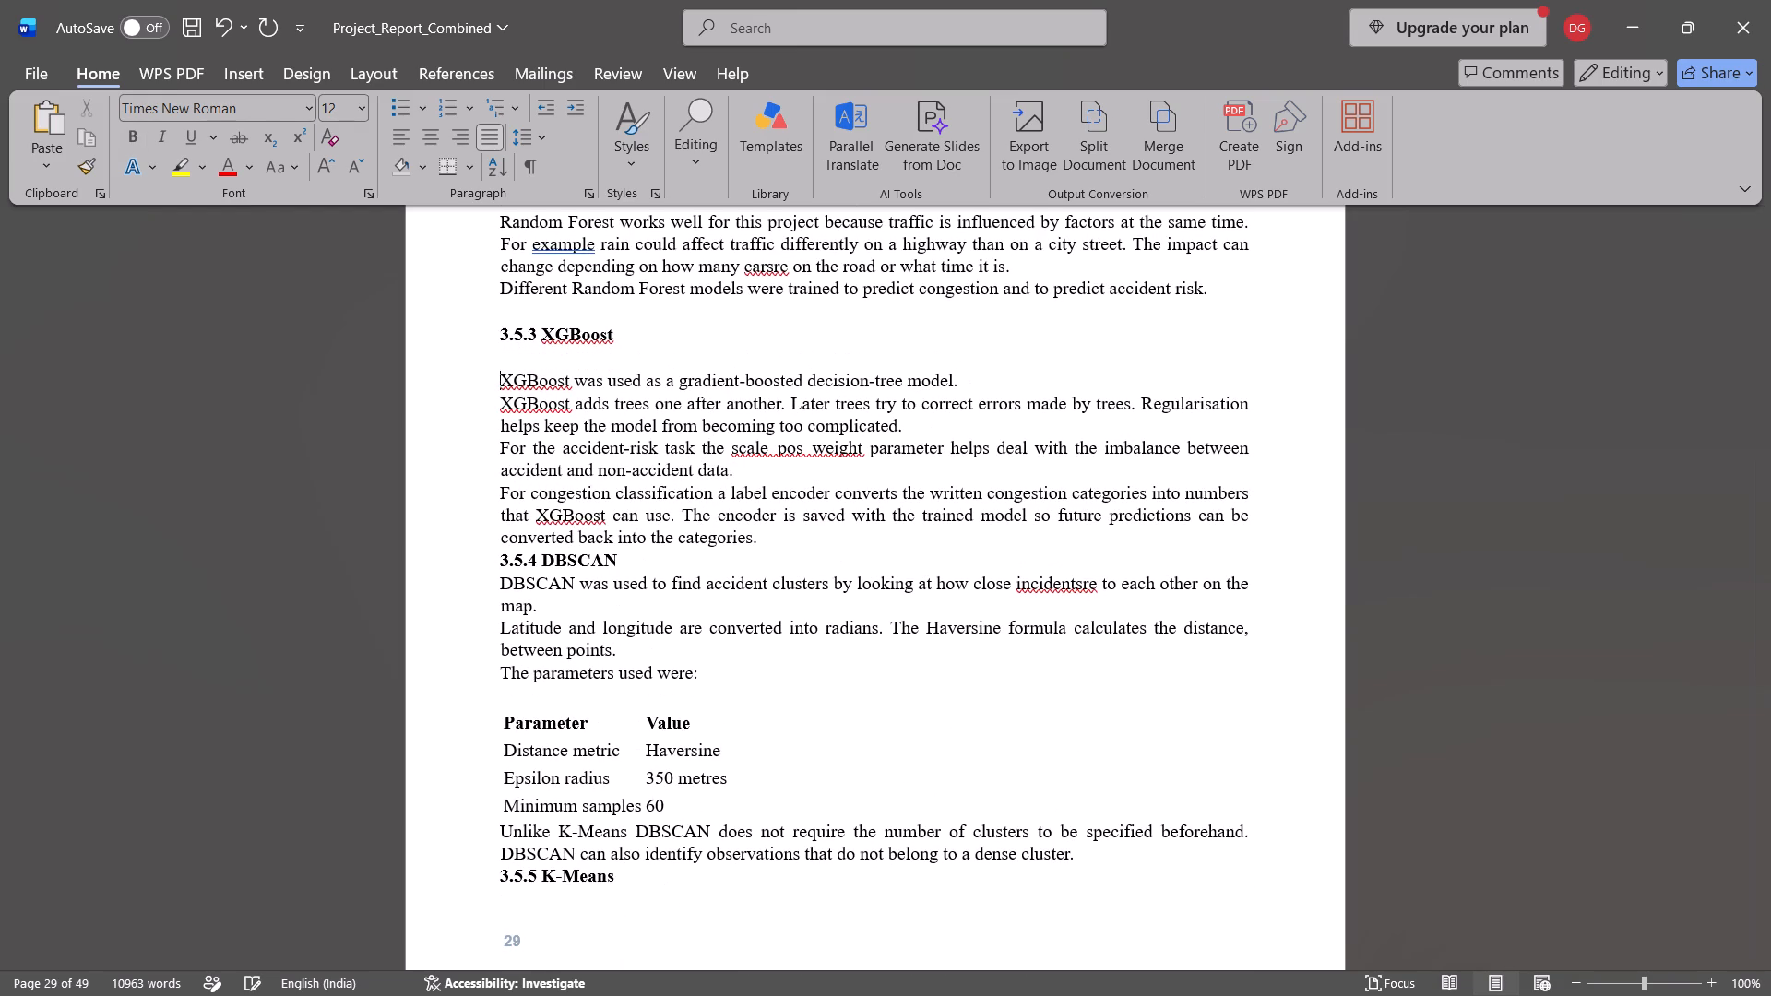
# Insert a blank line before the paragraph beginning "For congestion classification a label encoder" in section 3.5.3.
pyautogui.press('Down')
pyautogui.press('Down')
pyautogui.press('Down')
pyautogui.press('Down')
pyautogui.press('Down')
pyautogui.press('Return')
# Insert a blank line above and below the heading "3.5.4 DBSCAN".
pyautogui.press('Down')
pyautogui.press('Down')
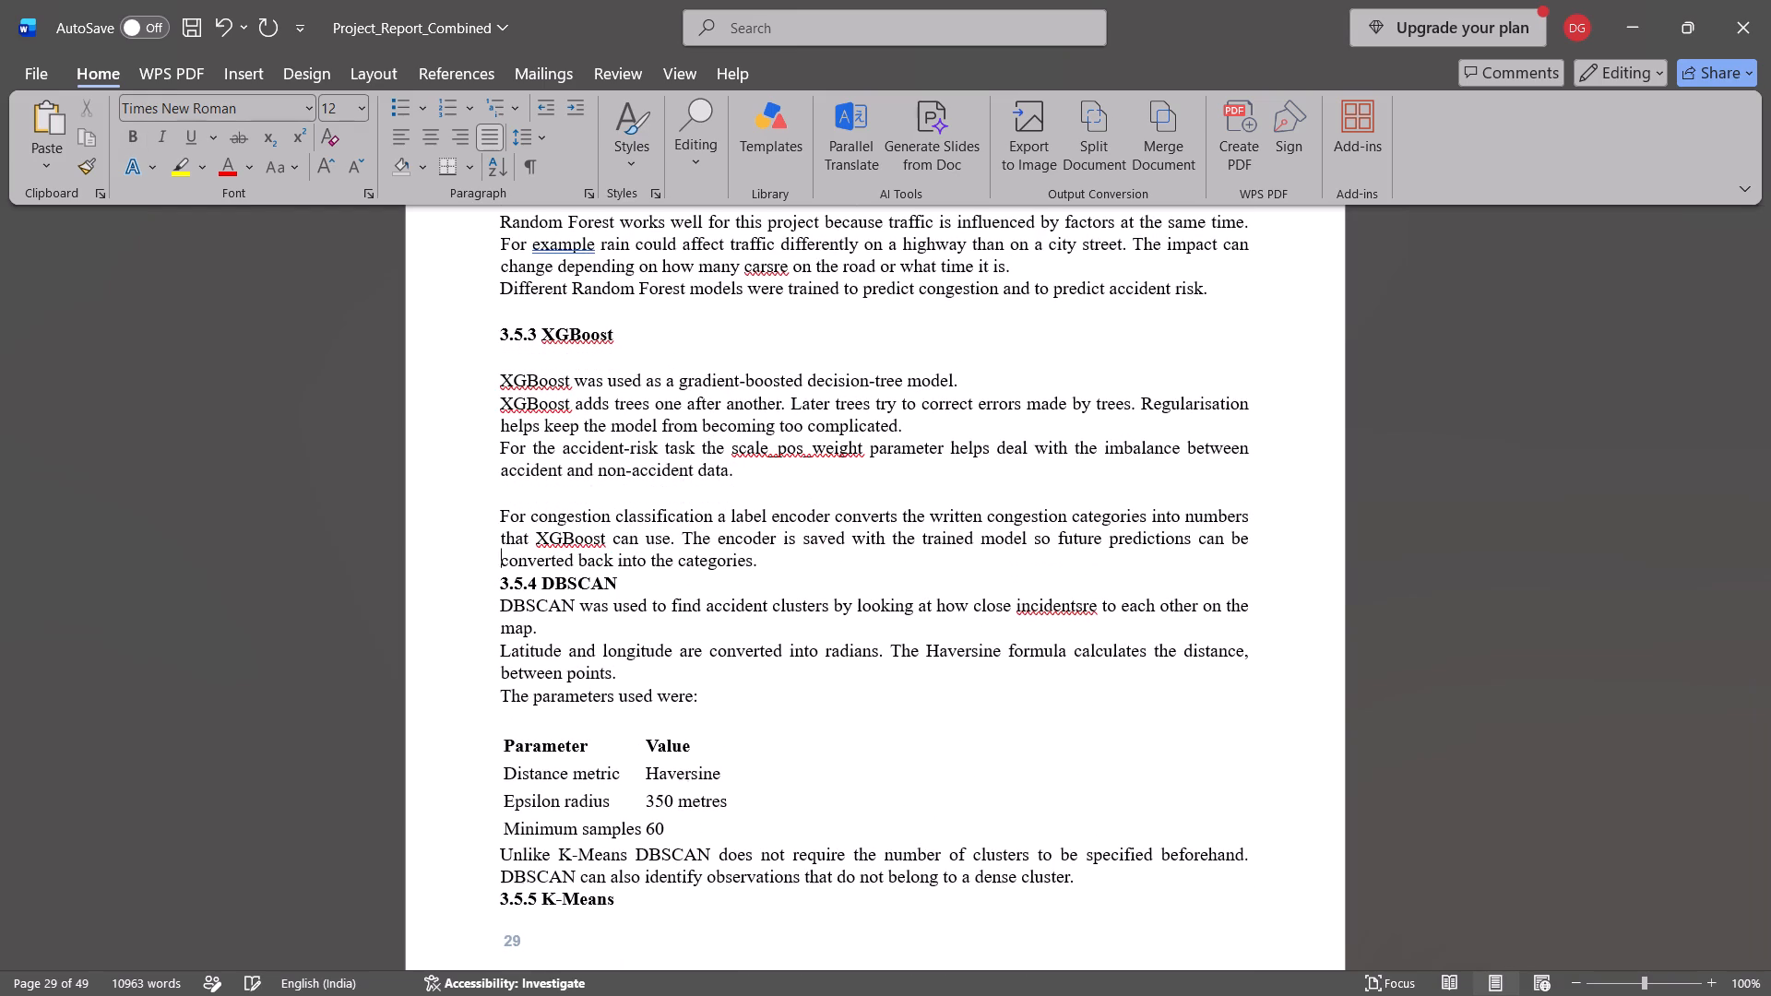
pyautogui.press('Down')
pyautogui.press('Return')
pyautogui.press('Down')
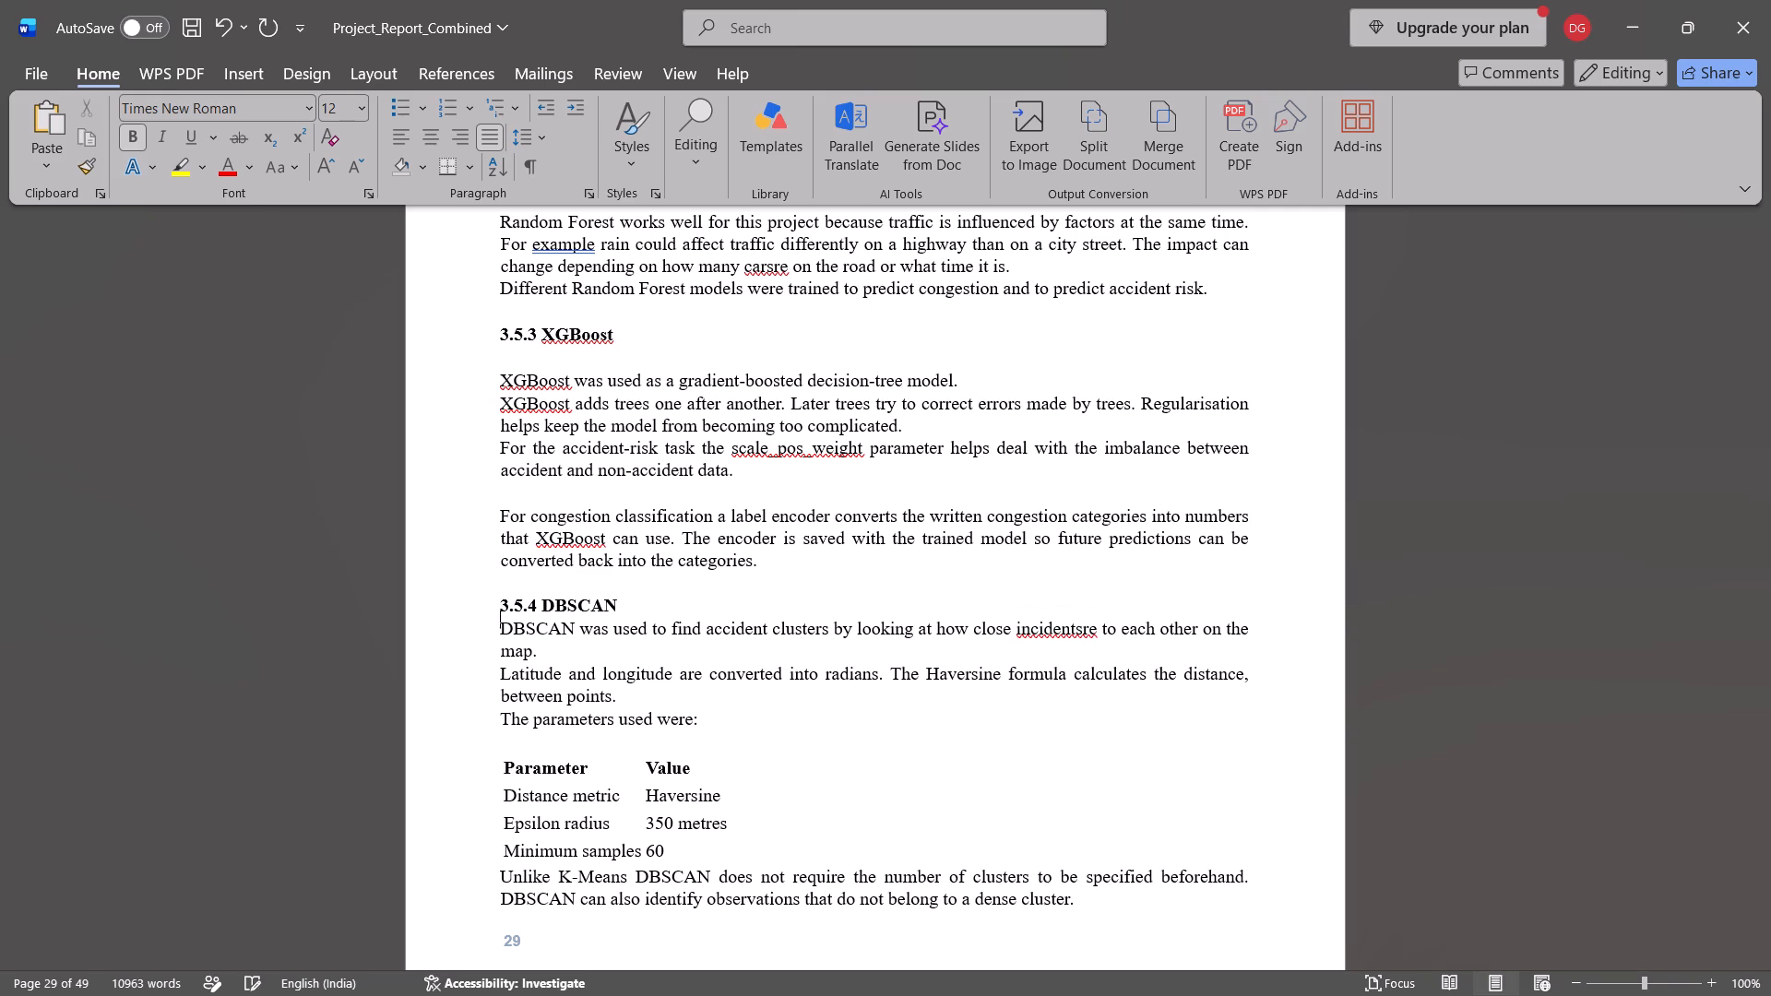
pyautogui.press('Return')
# Insert a blank line above and below the heading "3.5.5 K-Means".
pyautogui.scroll(-2, 509, 353)
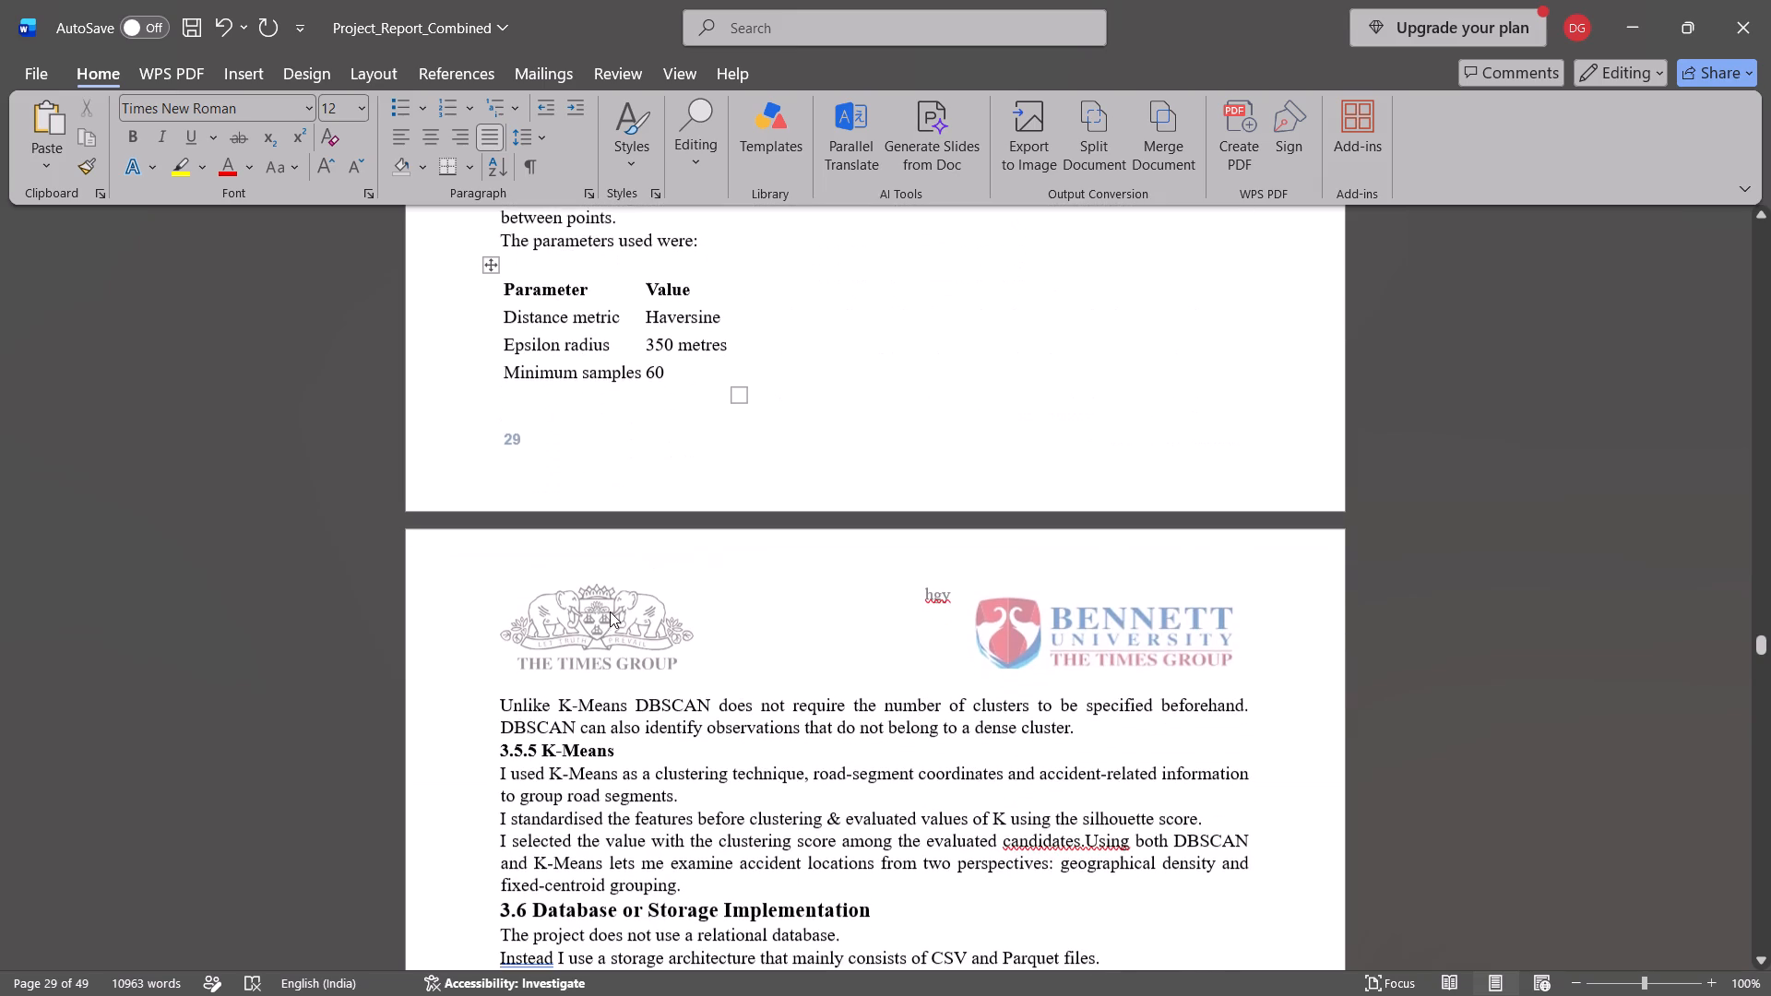
pyautogui.click(499, 749)
pyautogui.press('Return')
pyautogui.press('Down')
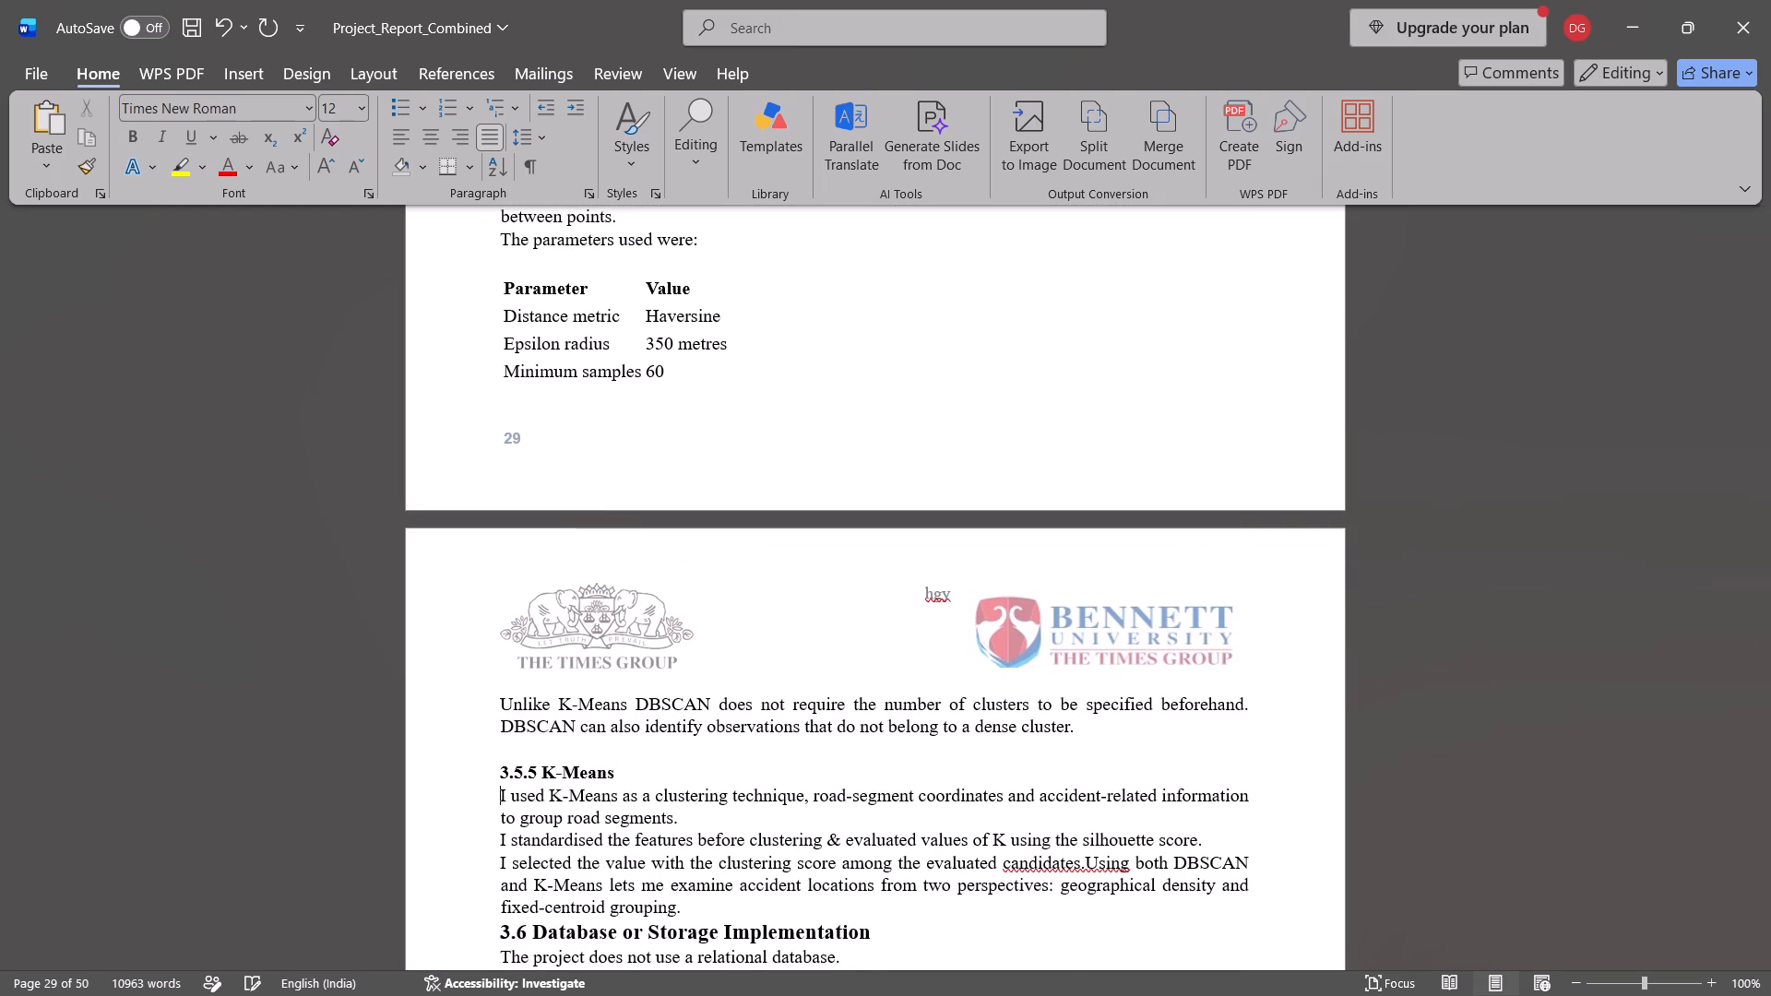
pyautogui.press('Return')
# Insert a blank line above and below the heading "3.6 Database or Storage Implementation".
pyautogui.scroll(-1, 499, 749)
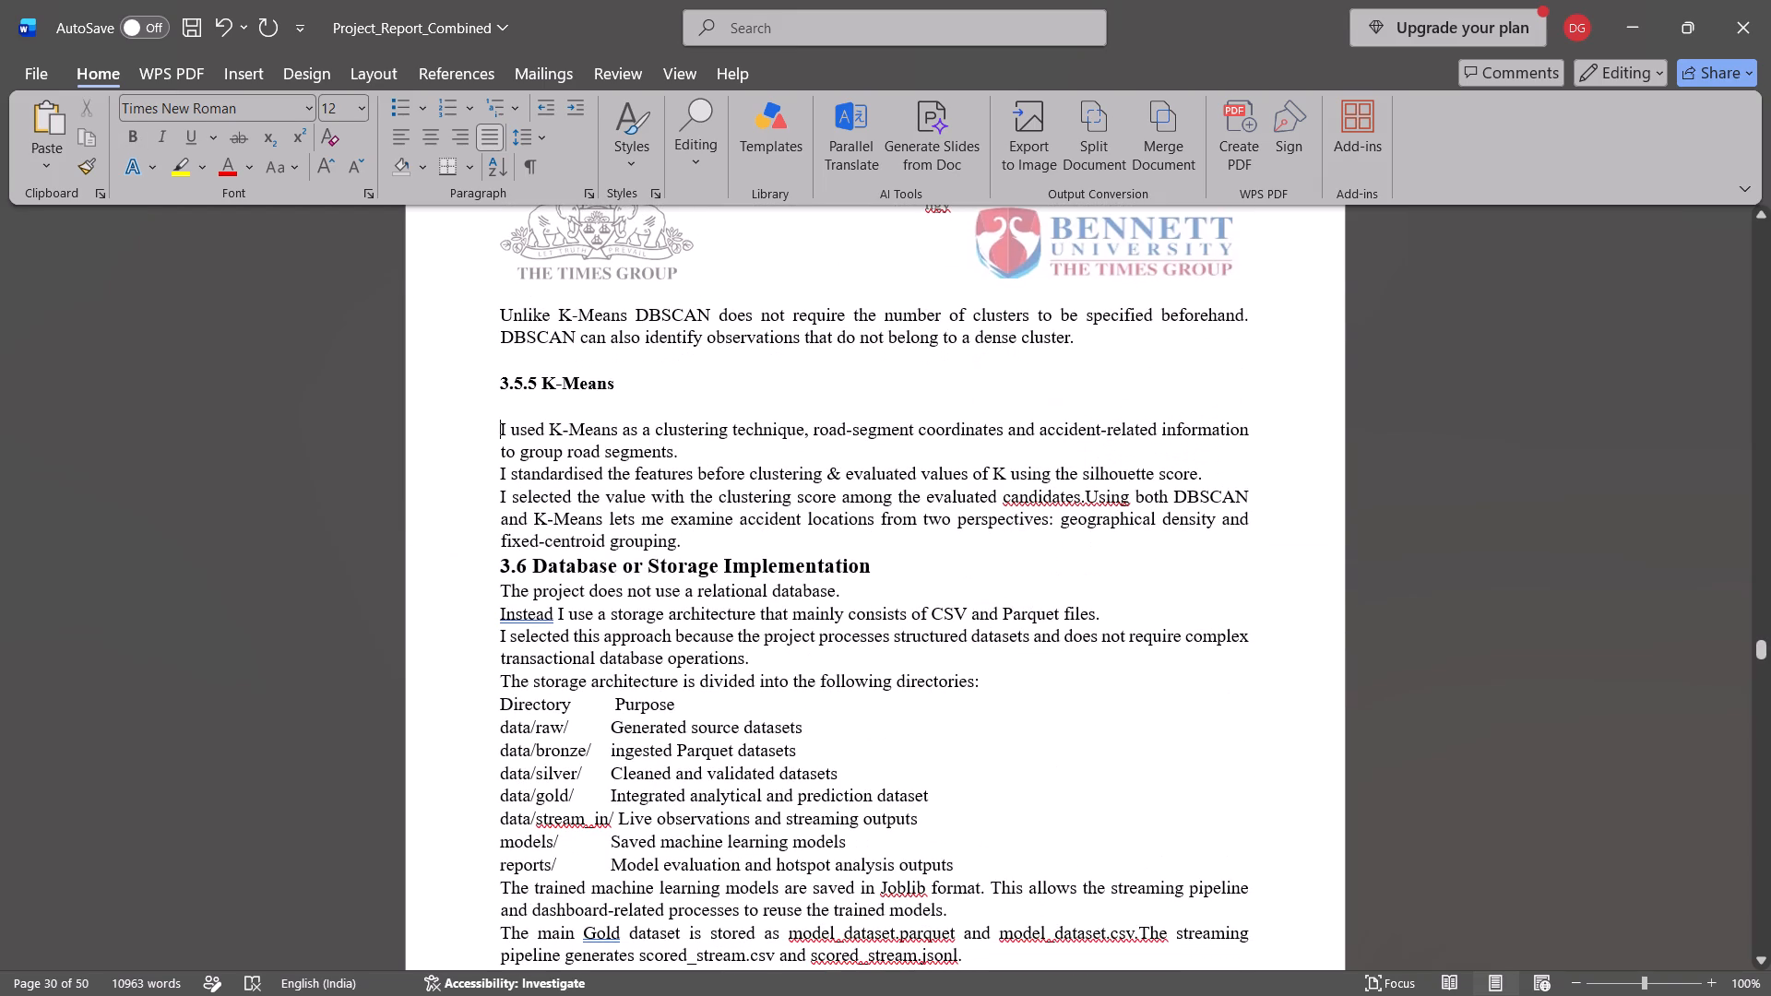
pyautogui.click(501, 563)
pyautogui.press('Return')
pyautogui.press('Down')
pyautogui.press('Return')
# Insert a blank line before the heading "3.7 Integration of System Modules".
pyautogui.scroll(-2, 501, 563)
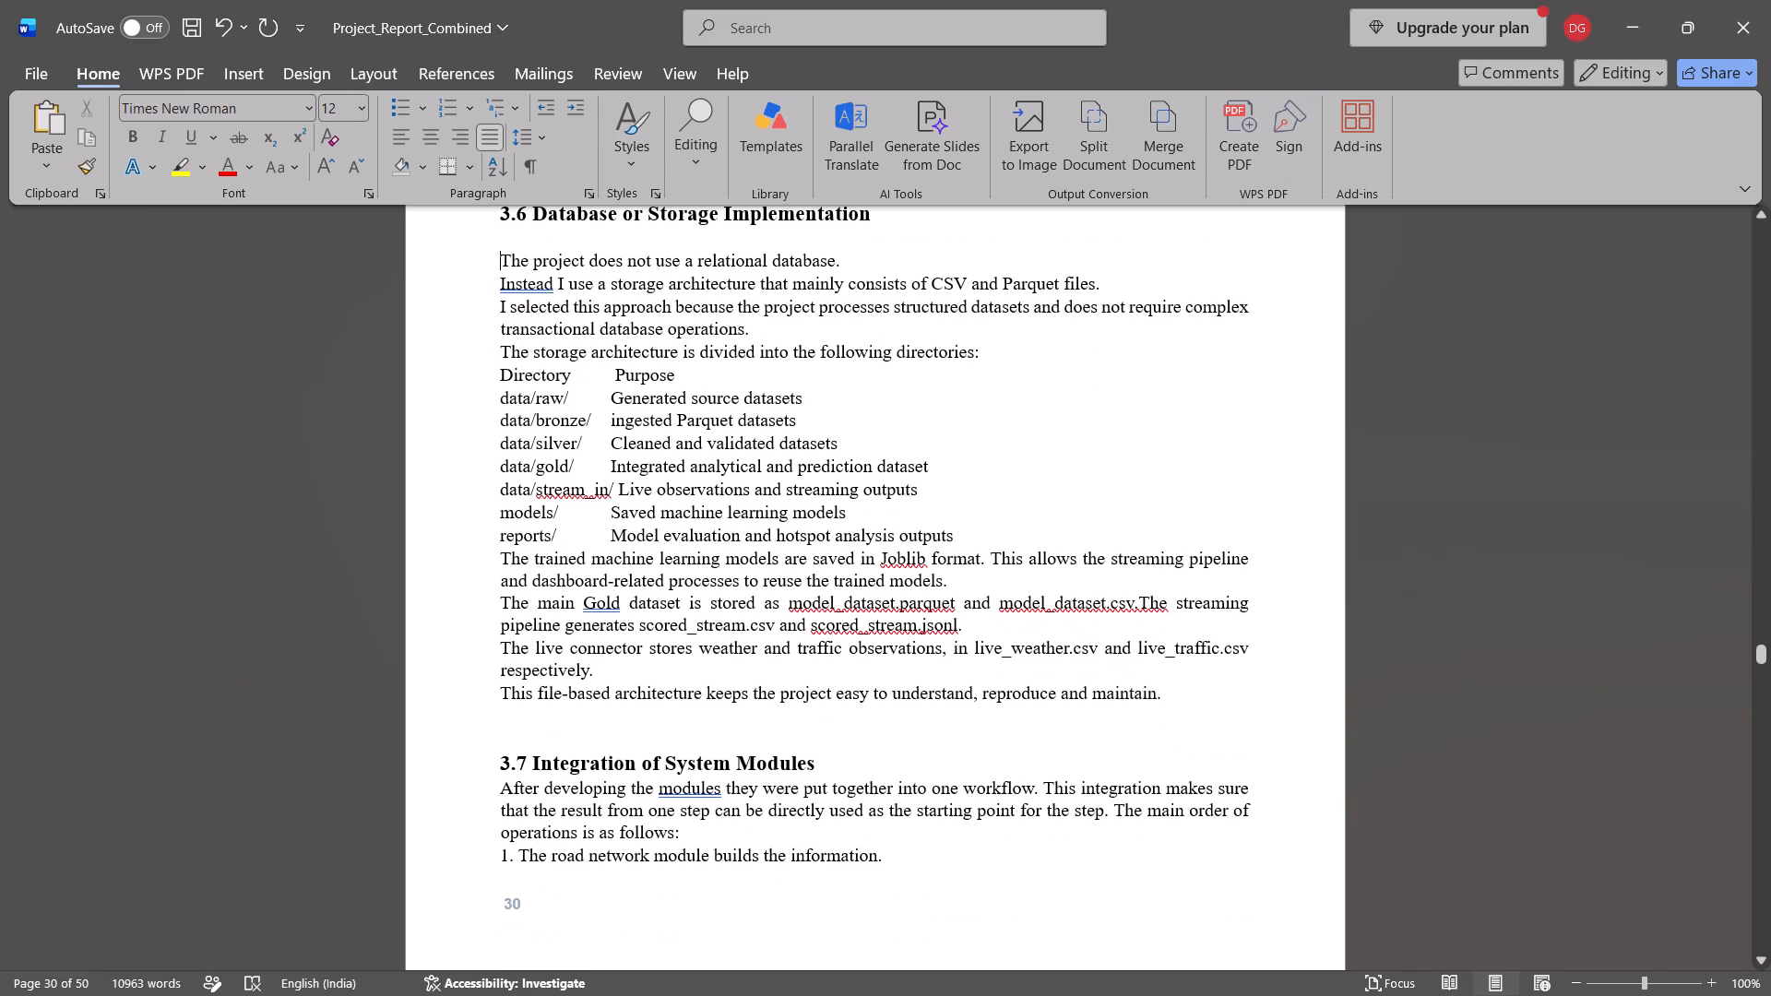
pyautogui.click(500, 764)
pyautogui.press('Return')
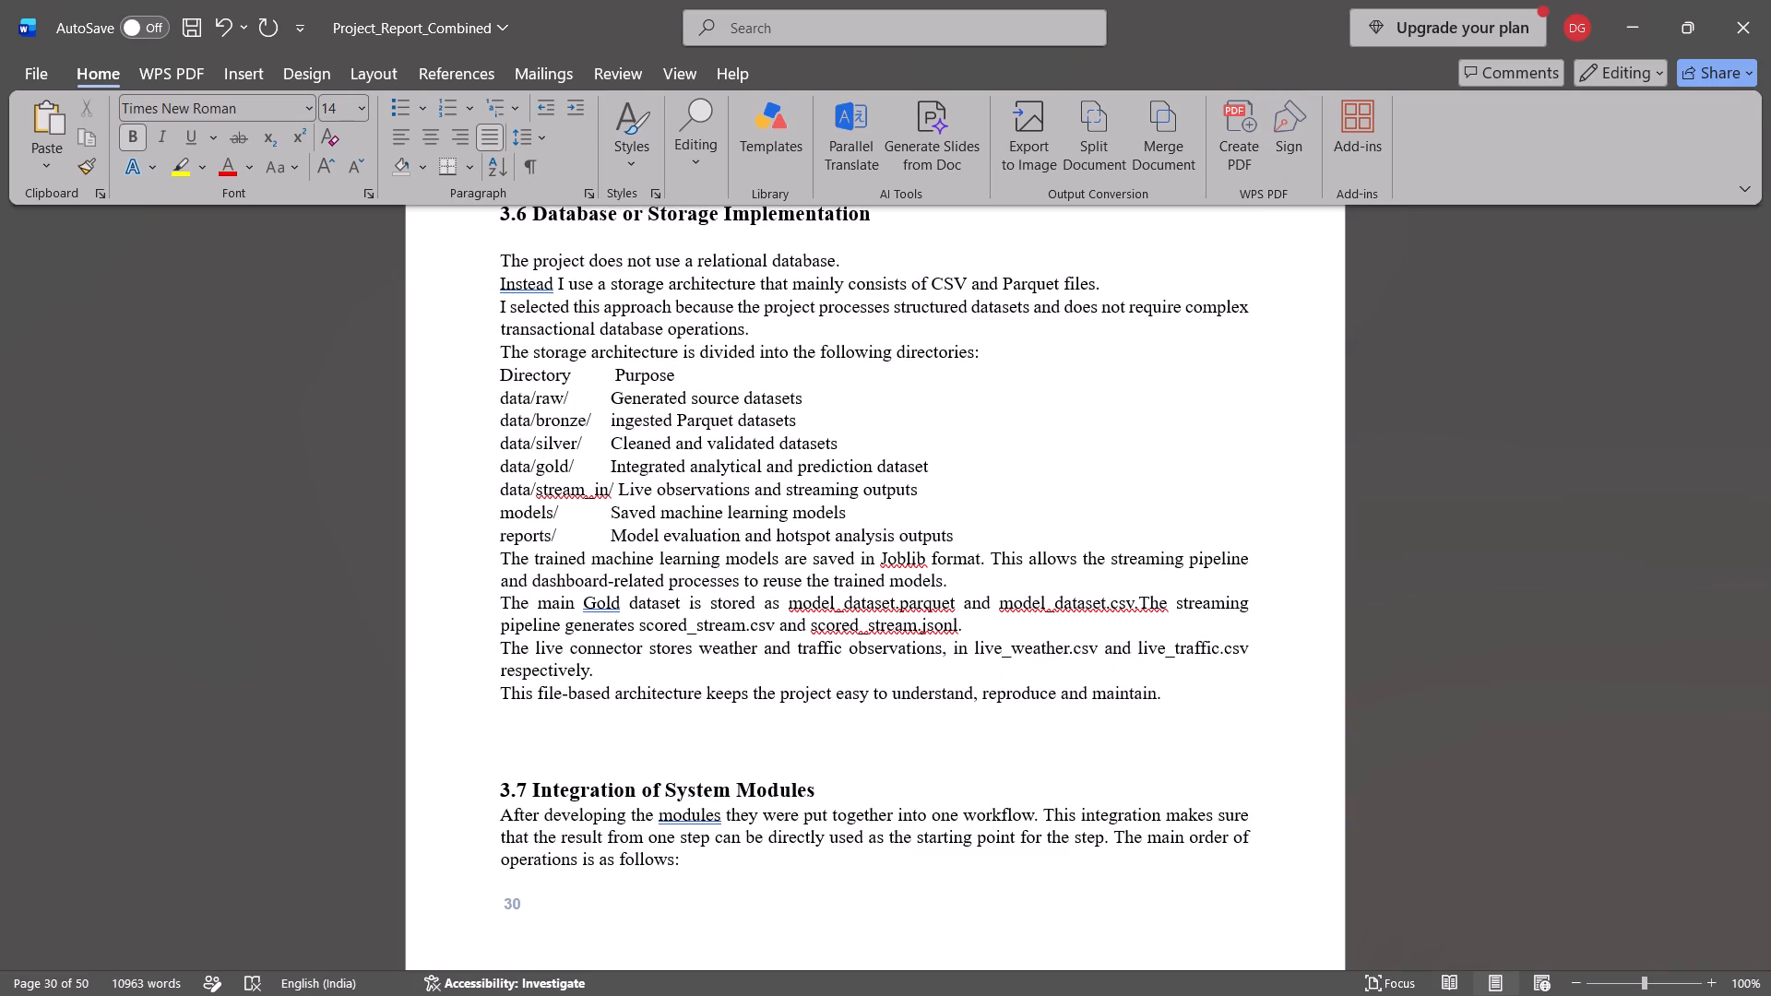
# Remove the surplus blank lines above the heading "3.7 Integration of System Modules".
pyautogui.press('BackSpace')
pyautogui.press('BackSpace')
# In section 3.7, insert a blank line before the paragraphs "The system uses file paths" and "To make sure the integration works".
pyautogui.scroll(-1, 500, 764)
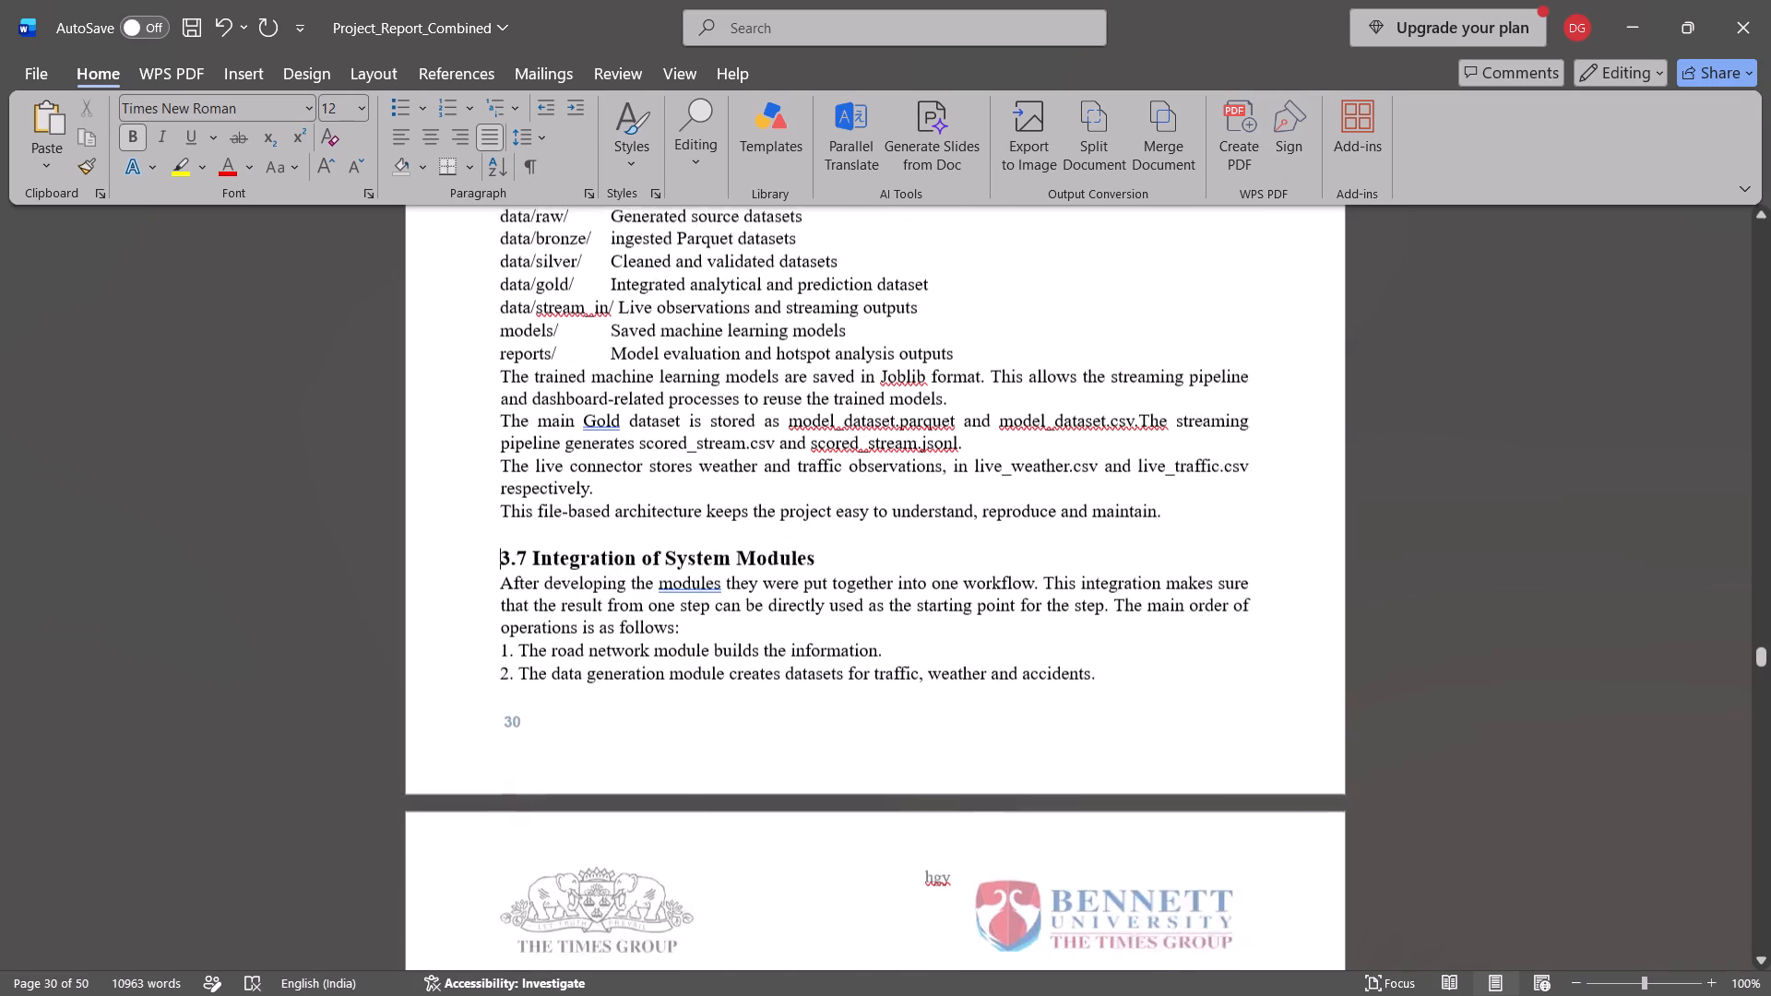
pyautogui.scroll(-1, 500, 764)
pyautogui.scroll(-2, 519, 845)
pyautogui.scroll(-1, 531, 768)
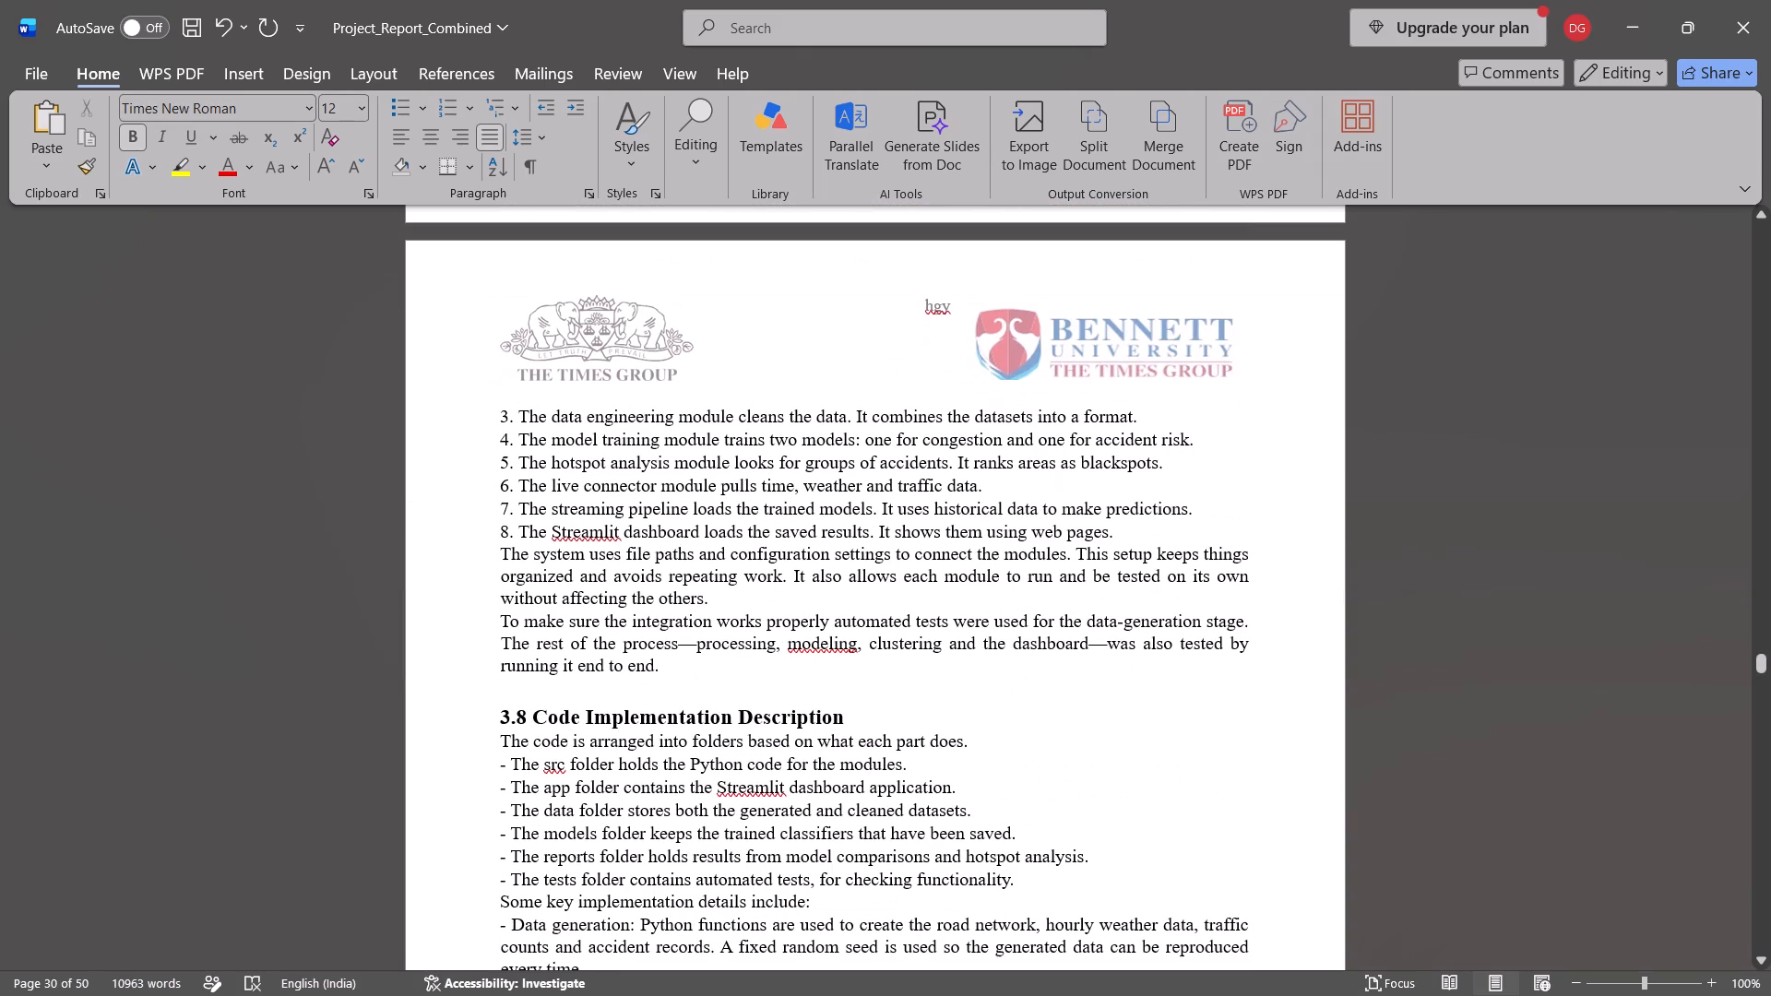
pyautogui.click(501, 551)
pyautogui.press('Return')
pyautogui.press('Down')
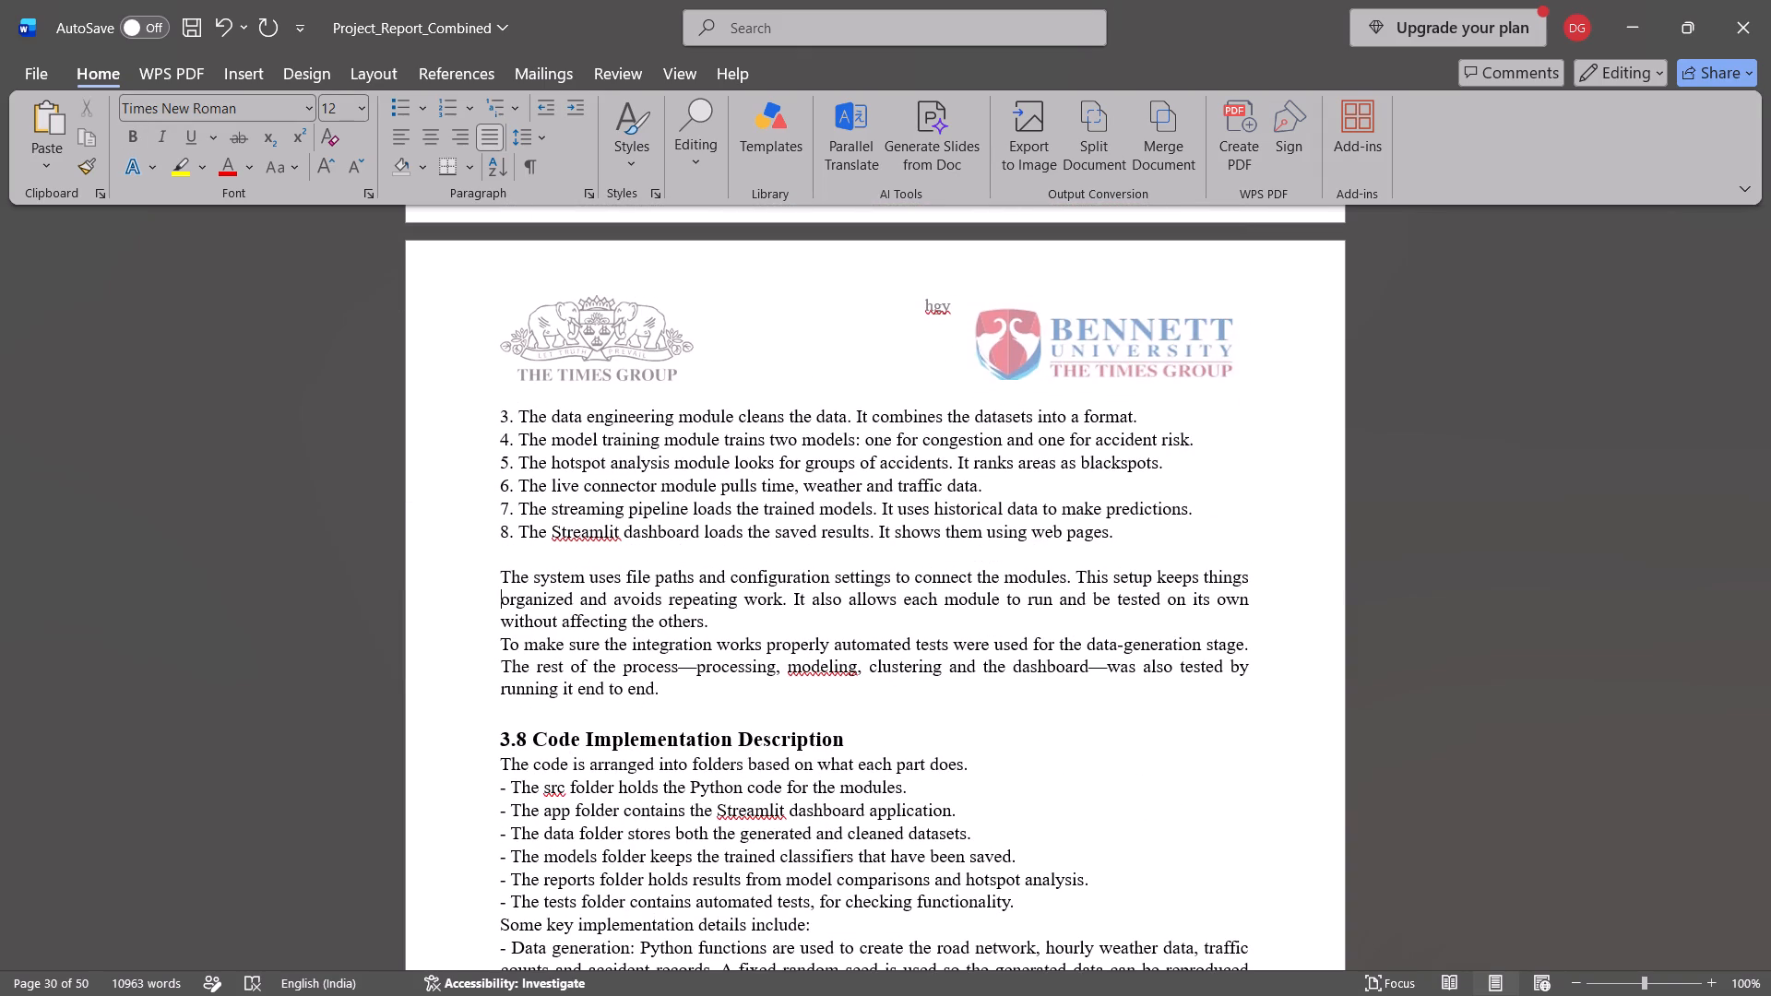
pyautogui.press('Down')
pyautogui.press('Down')
pyautogui.press('Return')
# Insert a blank line below the heading "3.8 Code Implementation Description".
pyautogui.scroll(-1, 501, 551)
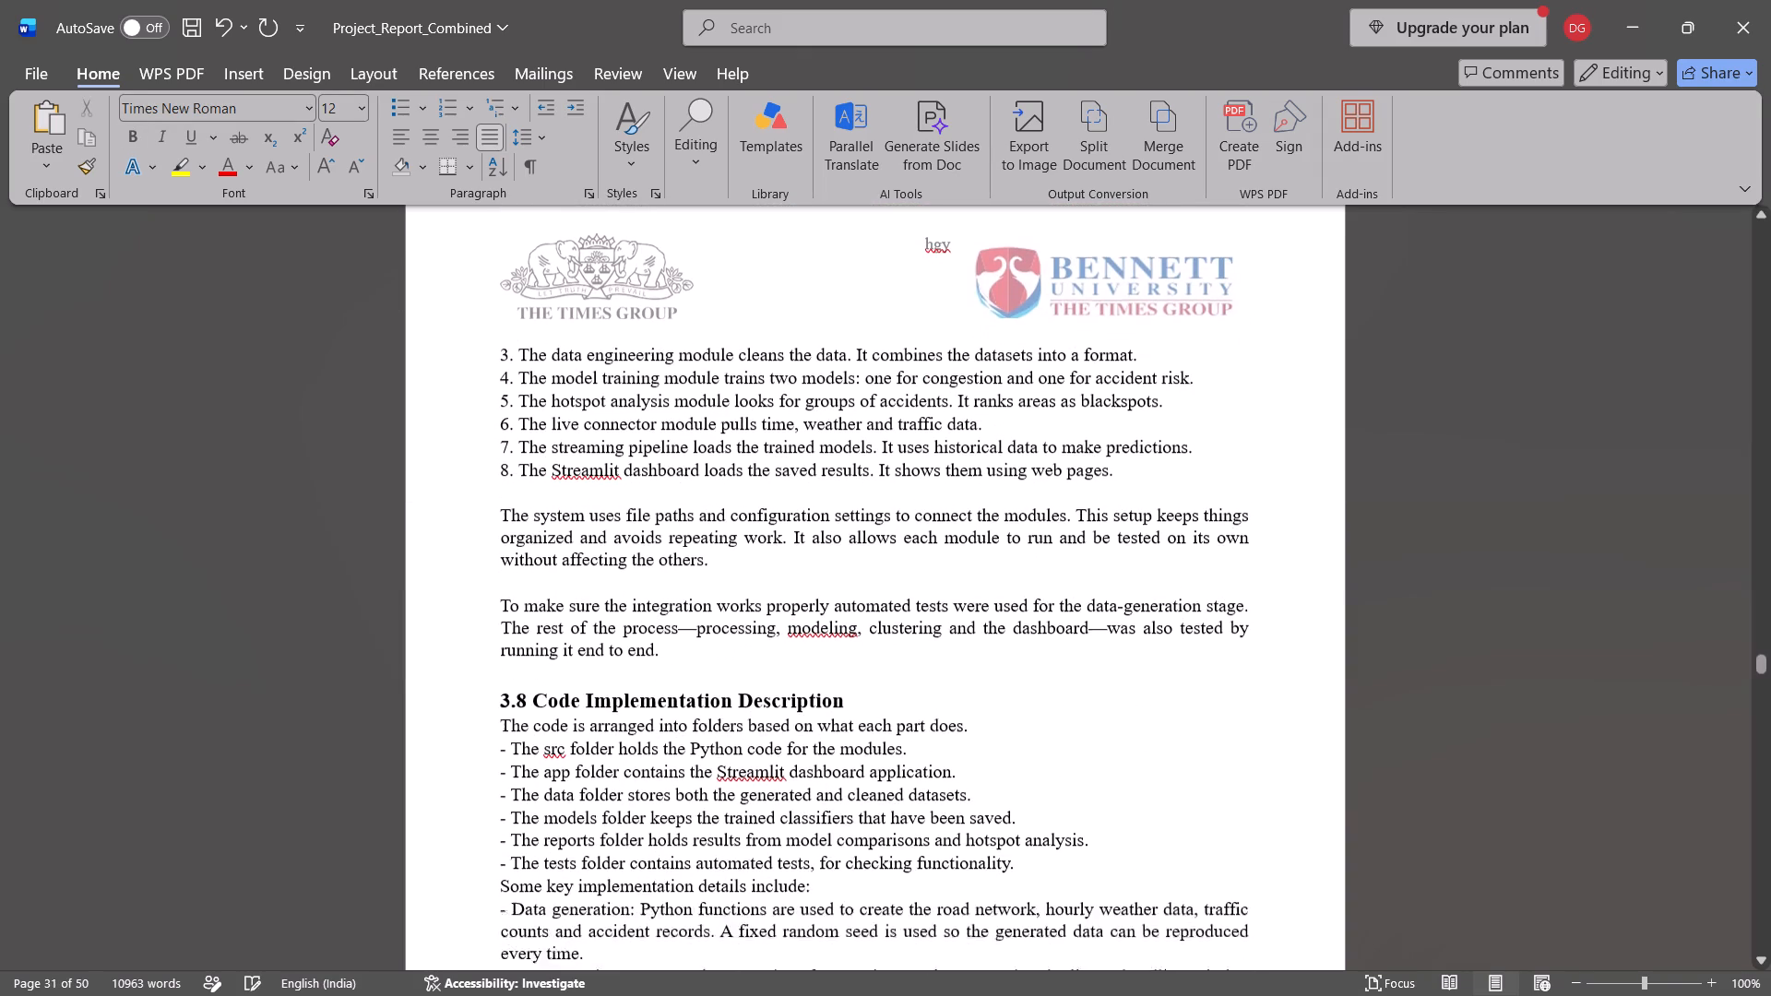
pyautogui.scroll(-1, 501, 551)
pyautogui.click(495, 628)
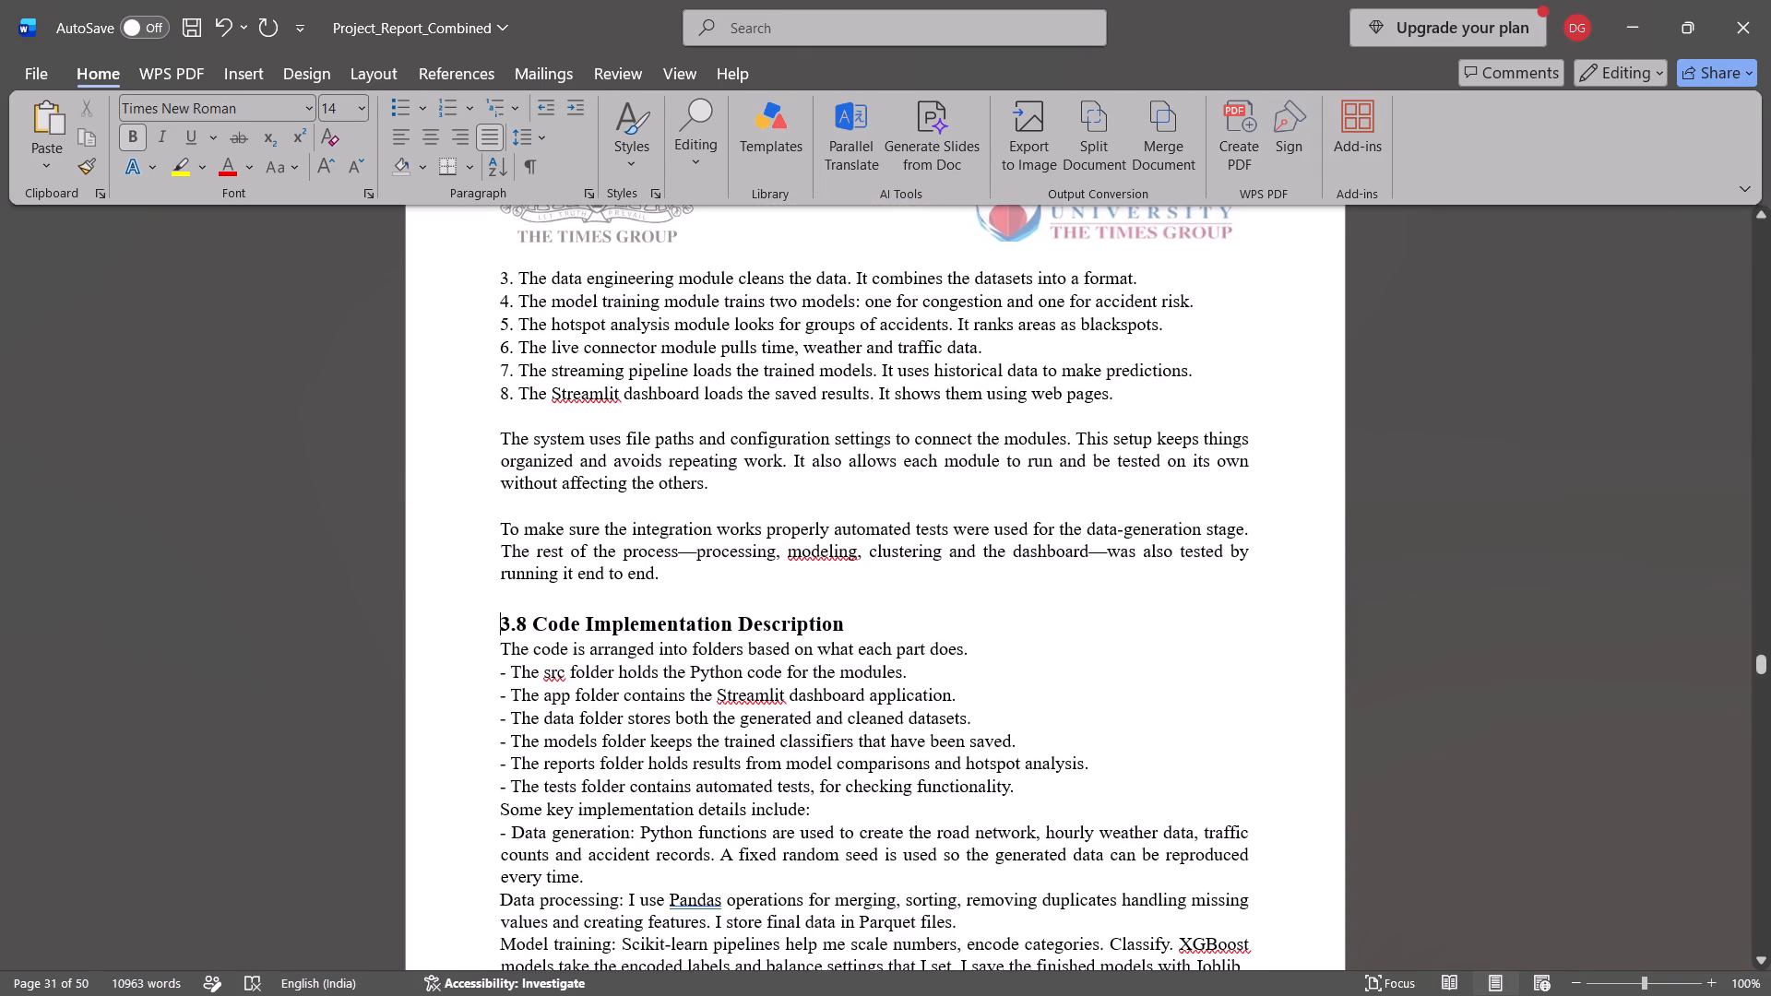
pyautogui.press('Down')
pyautogui.press('Return')
# In section 3.8, insert a blank line before each of the "Data processing", "Hotspot analysis" and "Streaming" paragraphs.
pyautogui.scroll(-1, 501, 629)
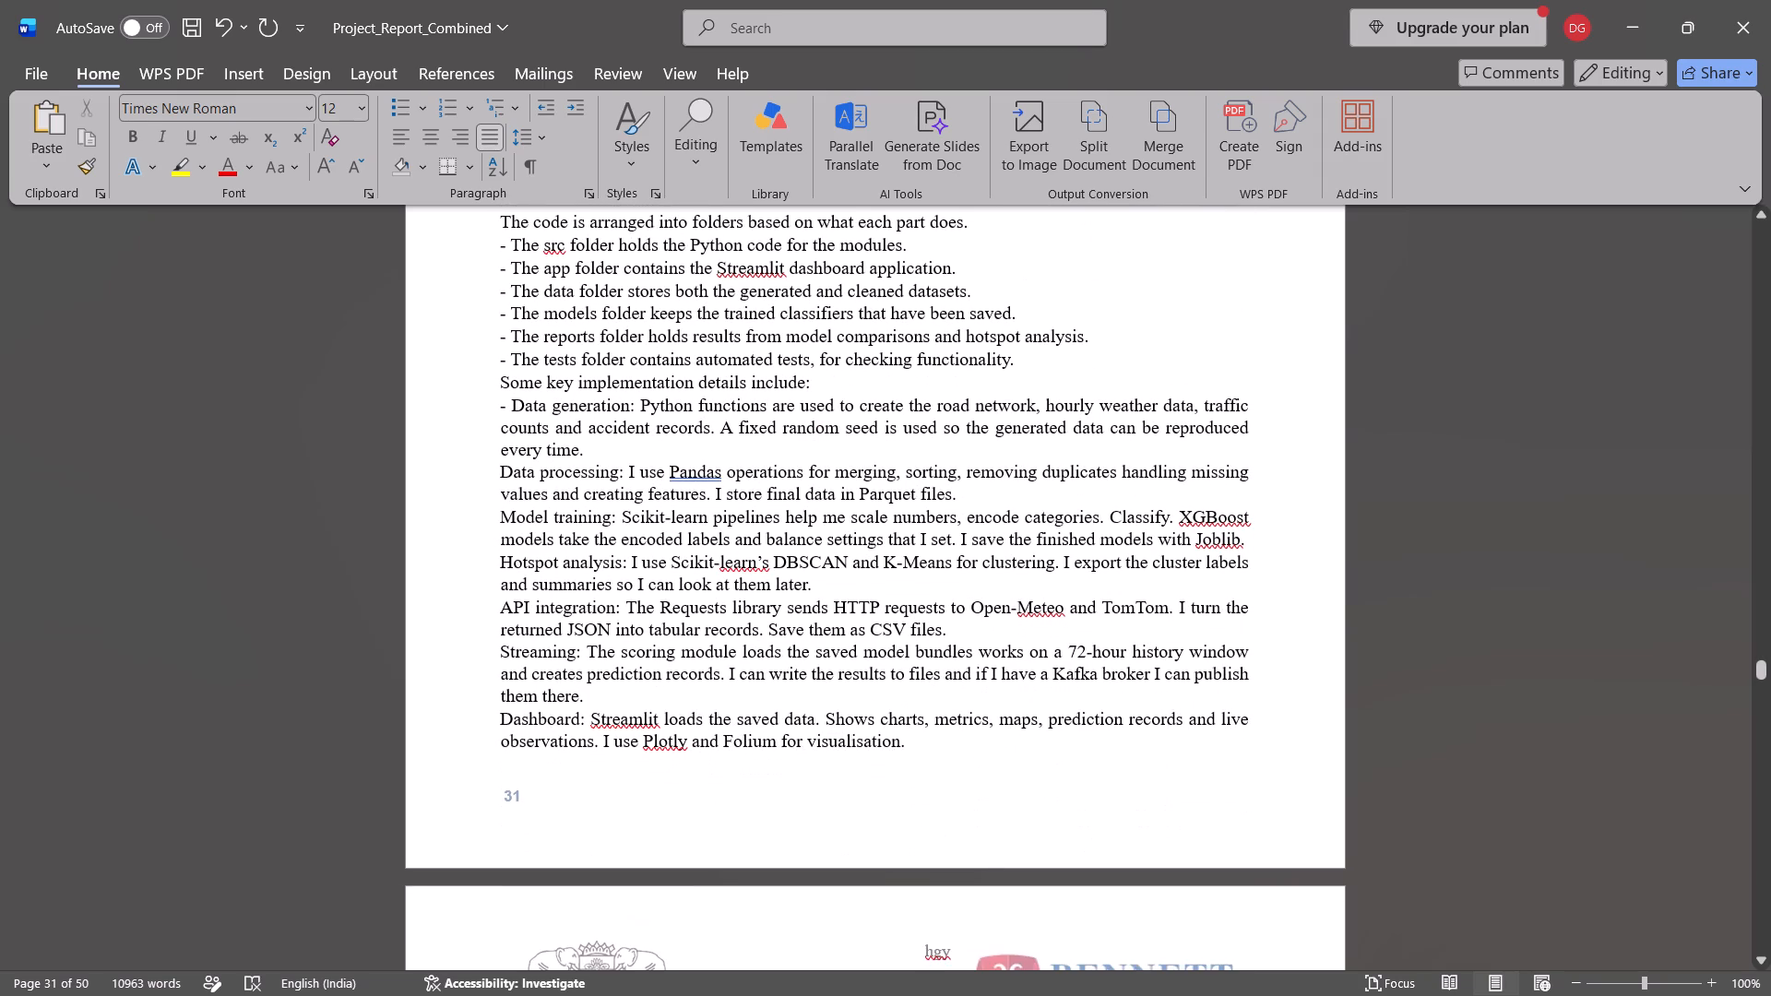
pyautogui.click(492, 480)
pyautogui.press('Return')
pyautogui.press('Down')
pyautogui.press('Down')
pyautogui.press('Down')
pyautogui.press('Down')
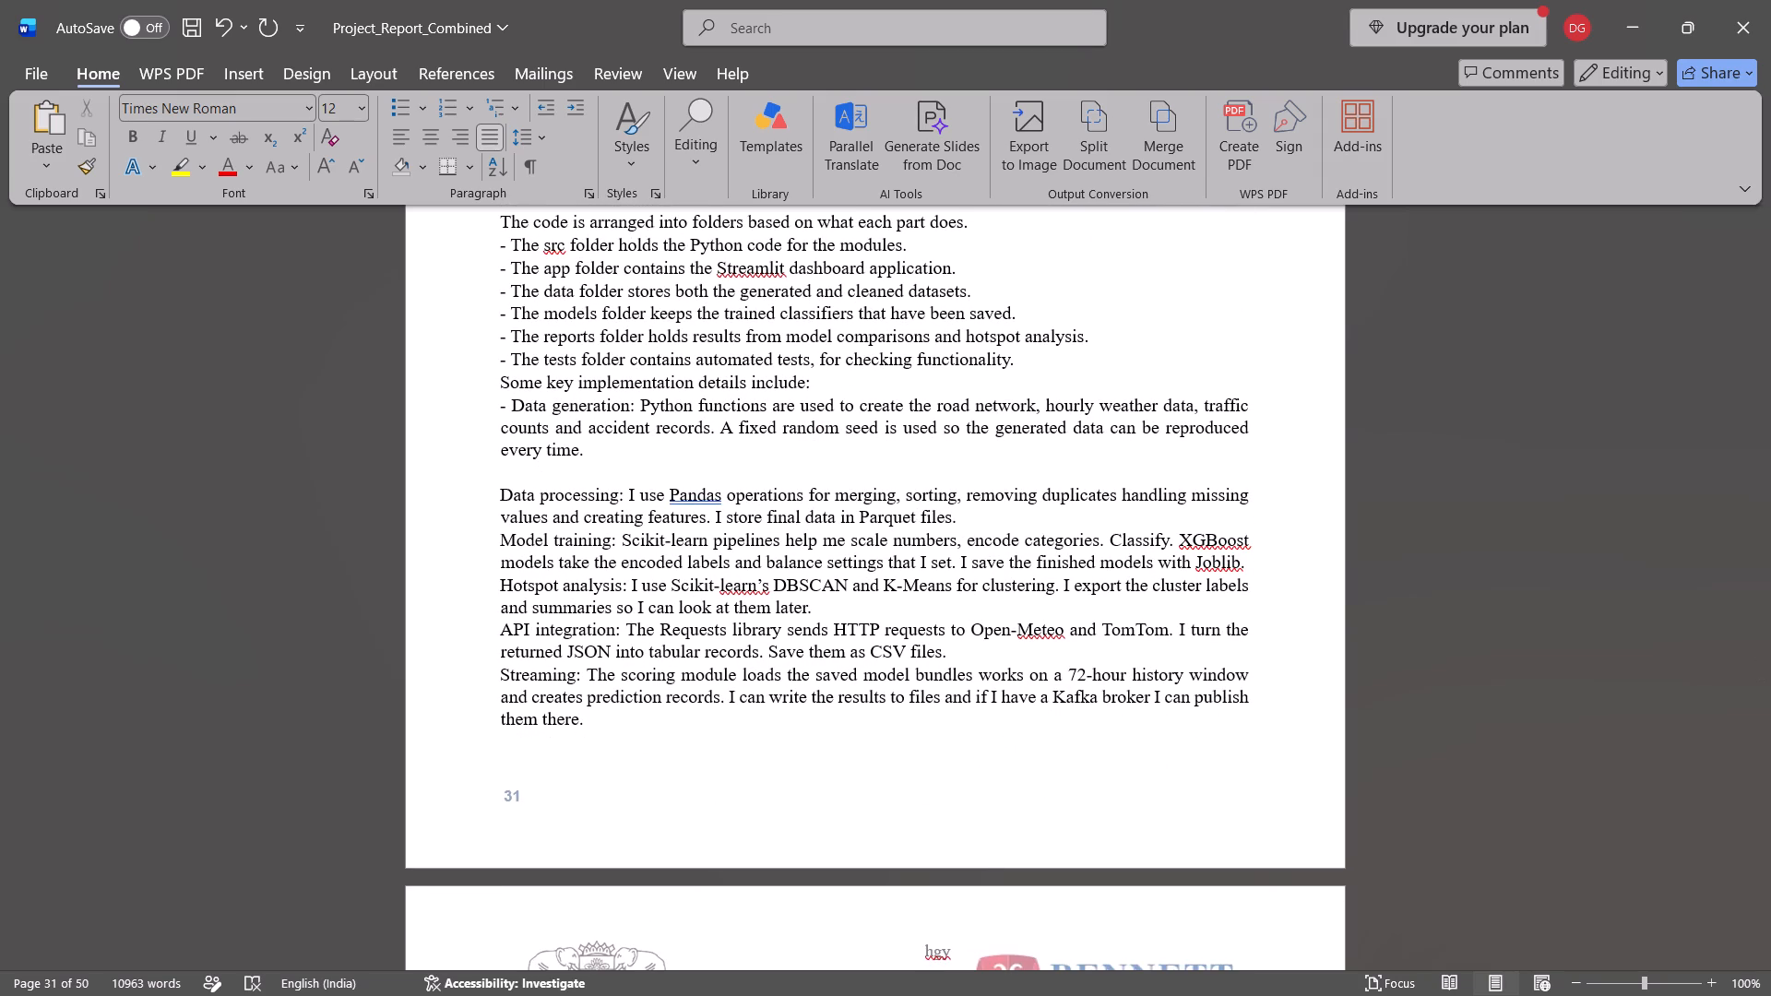
pyautogui.press('Return')
pyautogui.press('Down')
pyautogui.press('Down')
pyautogui.press('Down')
pyautogui.press('Down')
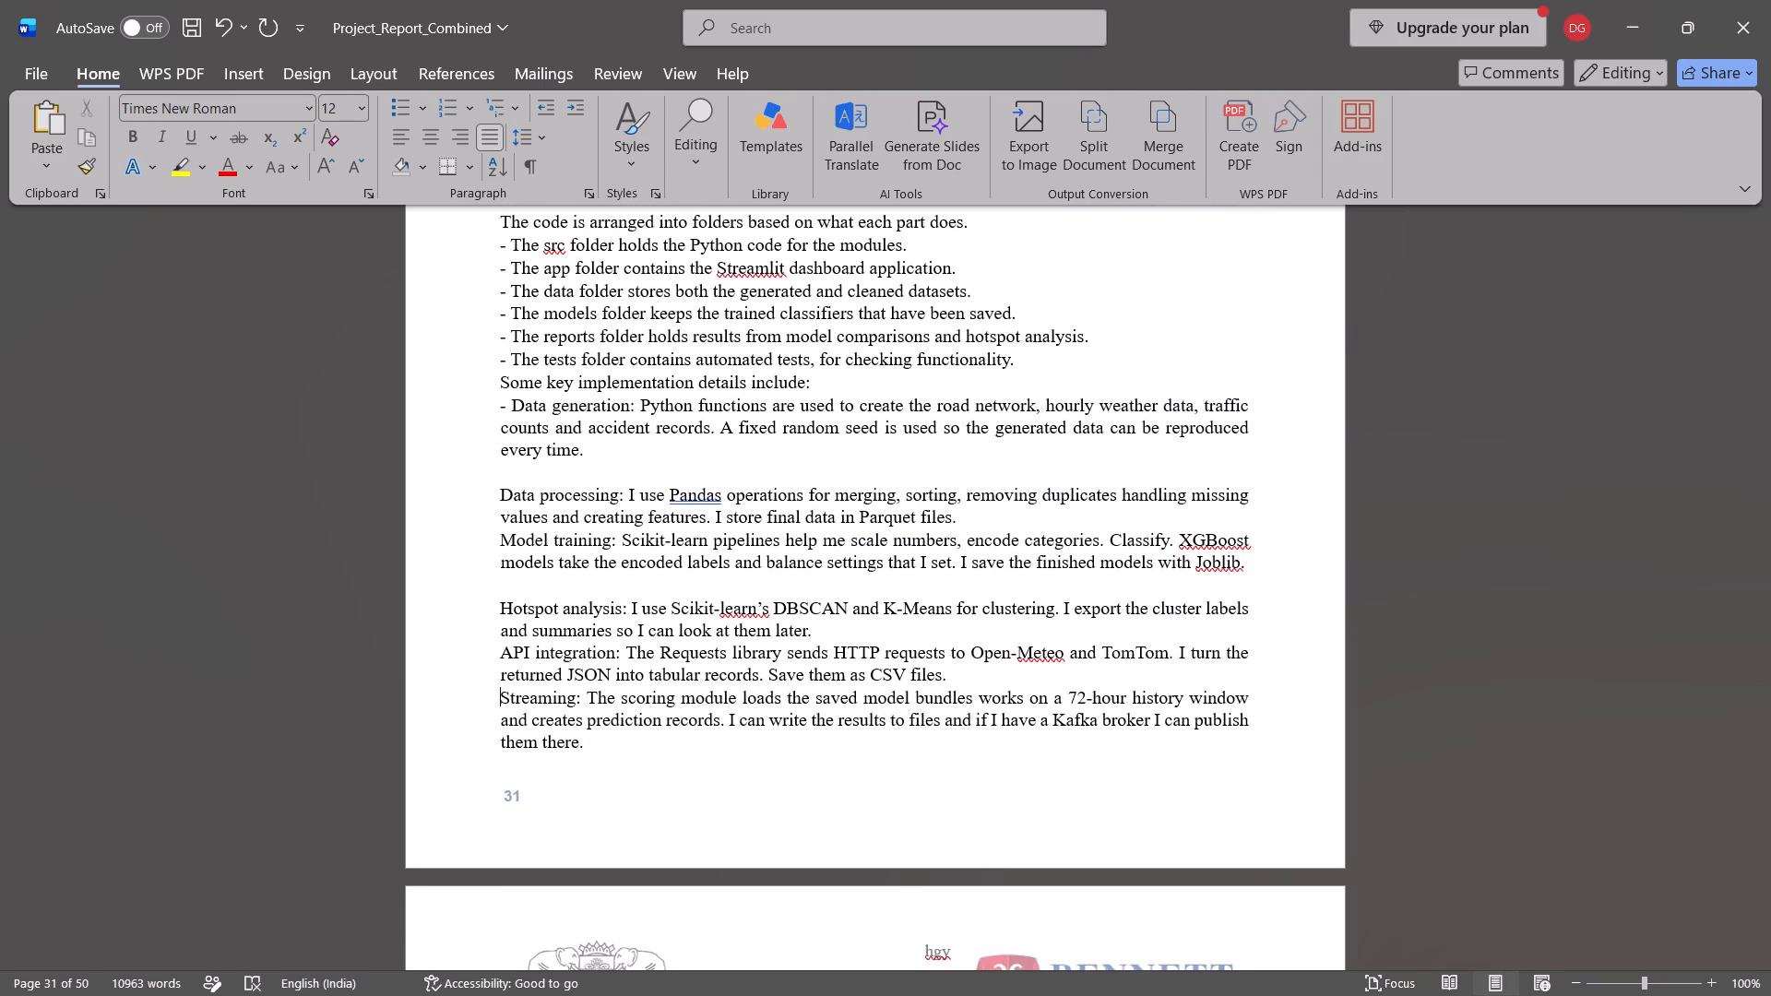
pyautogui.press('Return')
# Insert a blank line above the line "Some key implementation details include:" in section 3.8.
pyautogui.scroll(3, 492, 480)
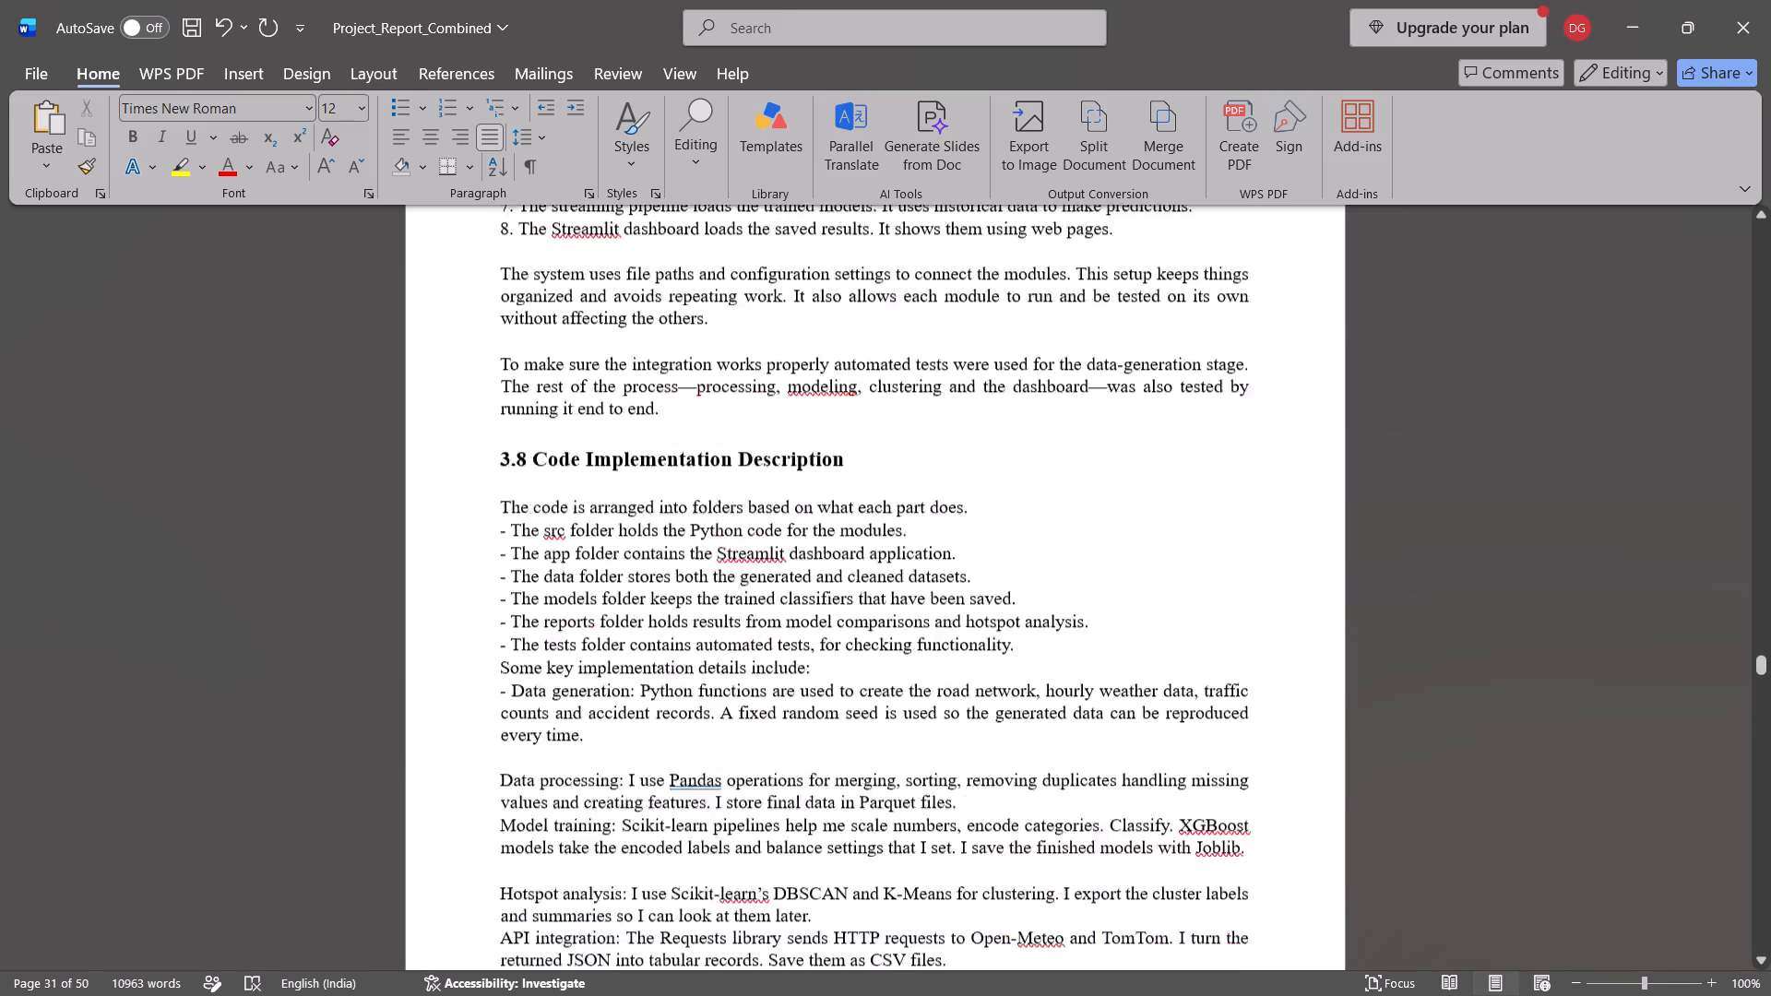
pyautogui.scroll(3, 492, 480)
pyautogui.scroll(-4, 492, 480)
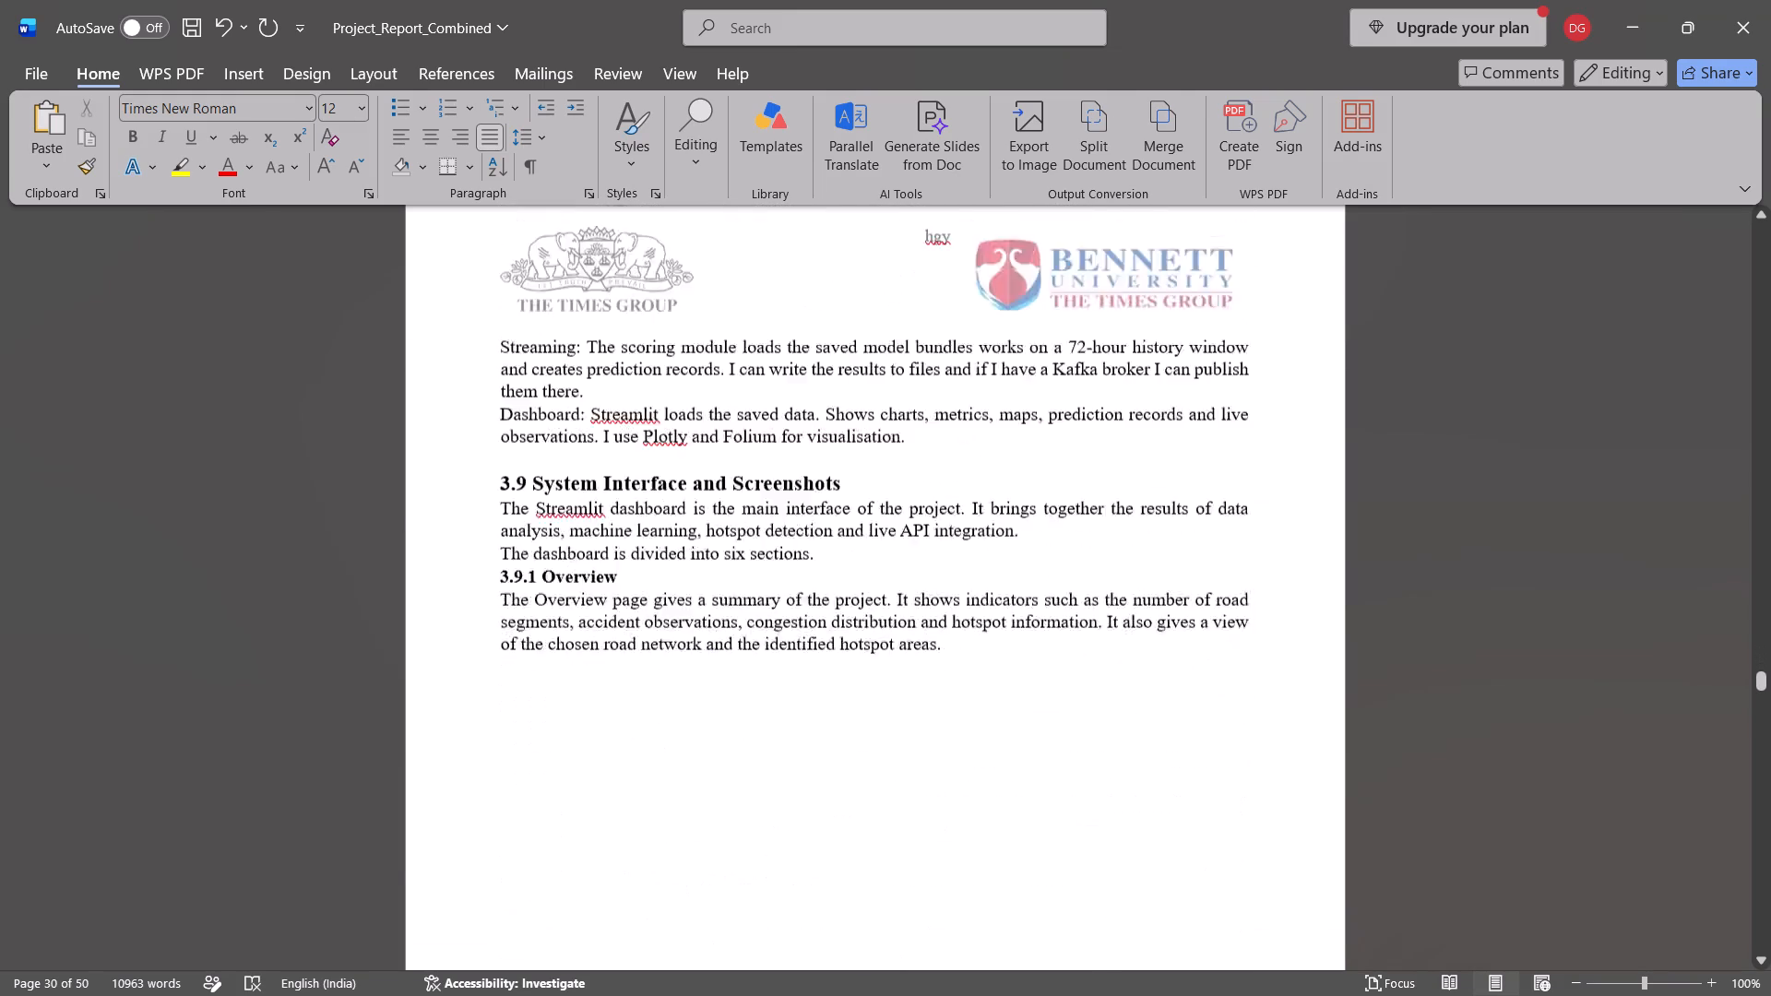
pyautogui.scroll(5, 492, 480)
pyautogui.scroll(-1, 492, 480)
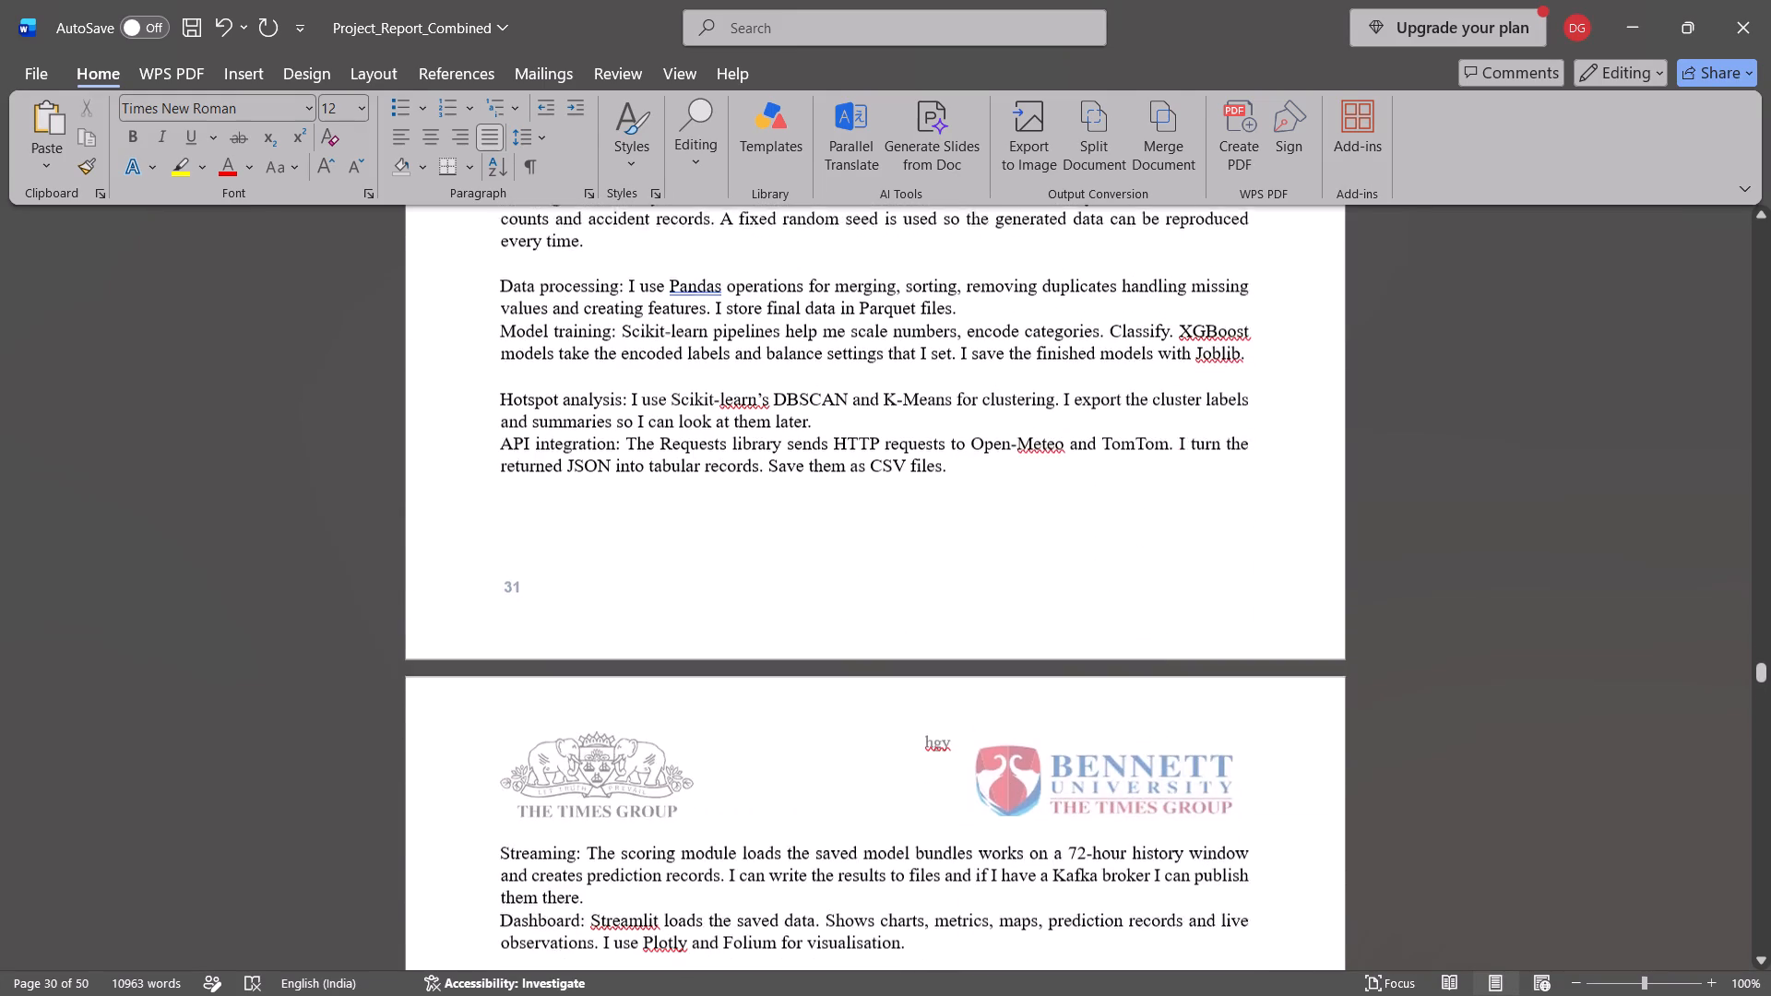
pyautogui.scroll(1, 550, 225)
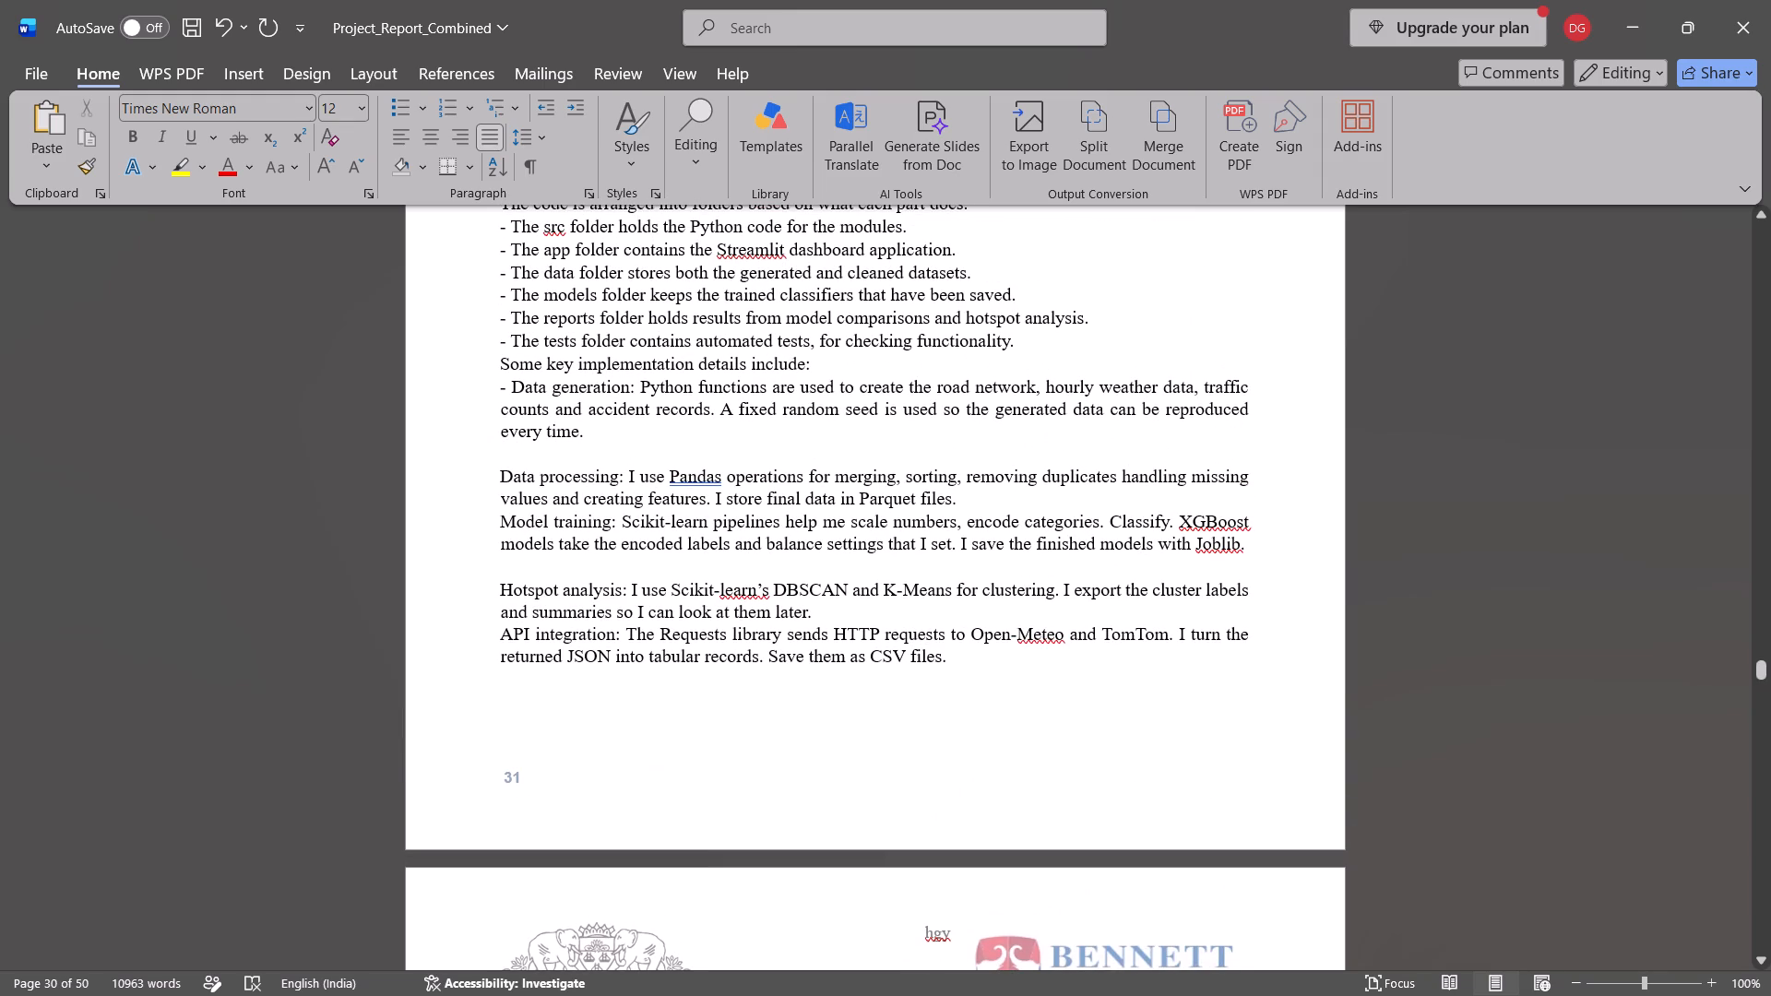
pyautogui.click(512, 387)
pyautogui.press('Up')
pyautogui.press('Left')
pyautogui.press('Return')
# Make the "Data generation:" label bold in the implementation details of section 3.8.
pyautogui.press('Down')
pyautogui.press('Down')
pyautogui.press('Right')
pyautogui.press('Up')
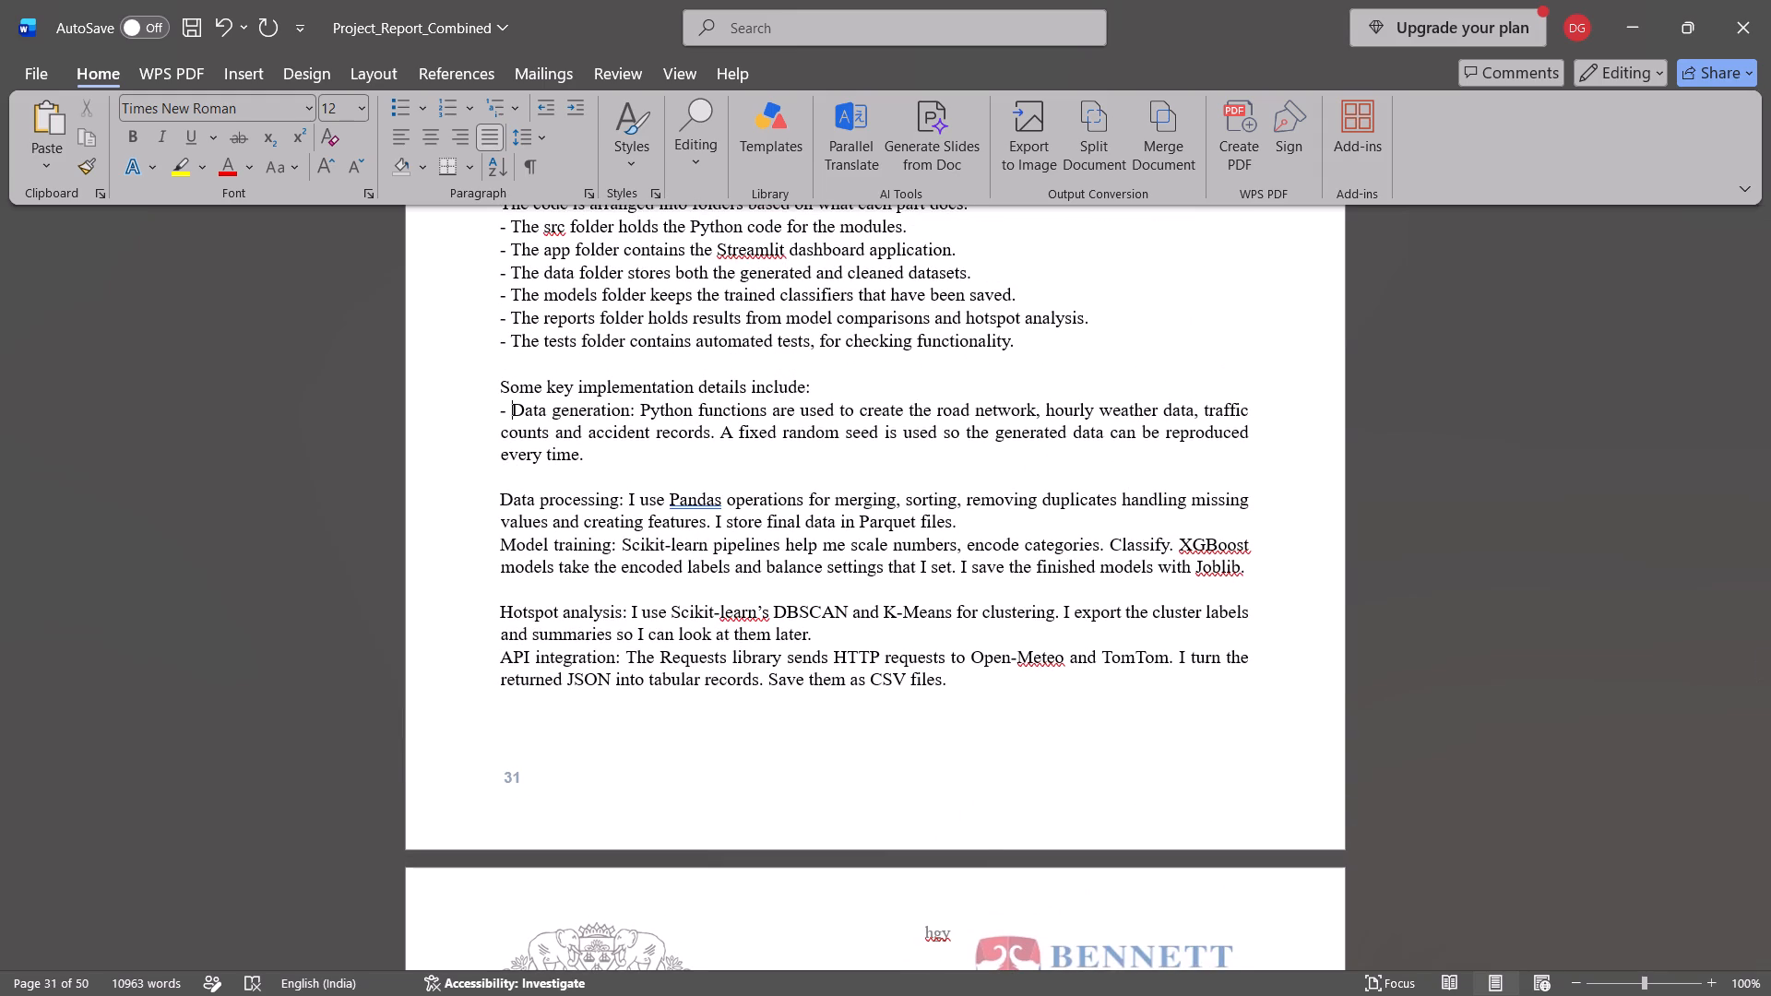
pyautogui.press('Right')
pyautogui.press('Right')
pyautogui.press('Right')
pyautogui.press('Right')
pyautogui.press('Right')
pyautogui.press('Right')
pyautogui.press('Right')
pyautogui.press('Right')
pyautogui.press('Right')
pyautogui.press('Right')
pyautogui.press('Right')
pyautogui.press('Right')
pyautogui.press('Right')
pyautogui.press('Right')
pyautogui.press('Right')
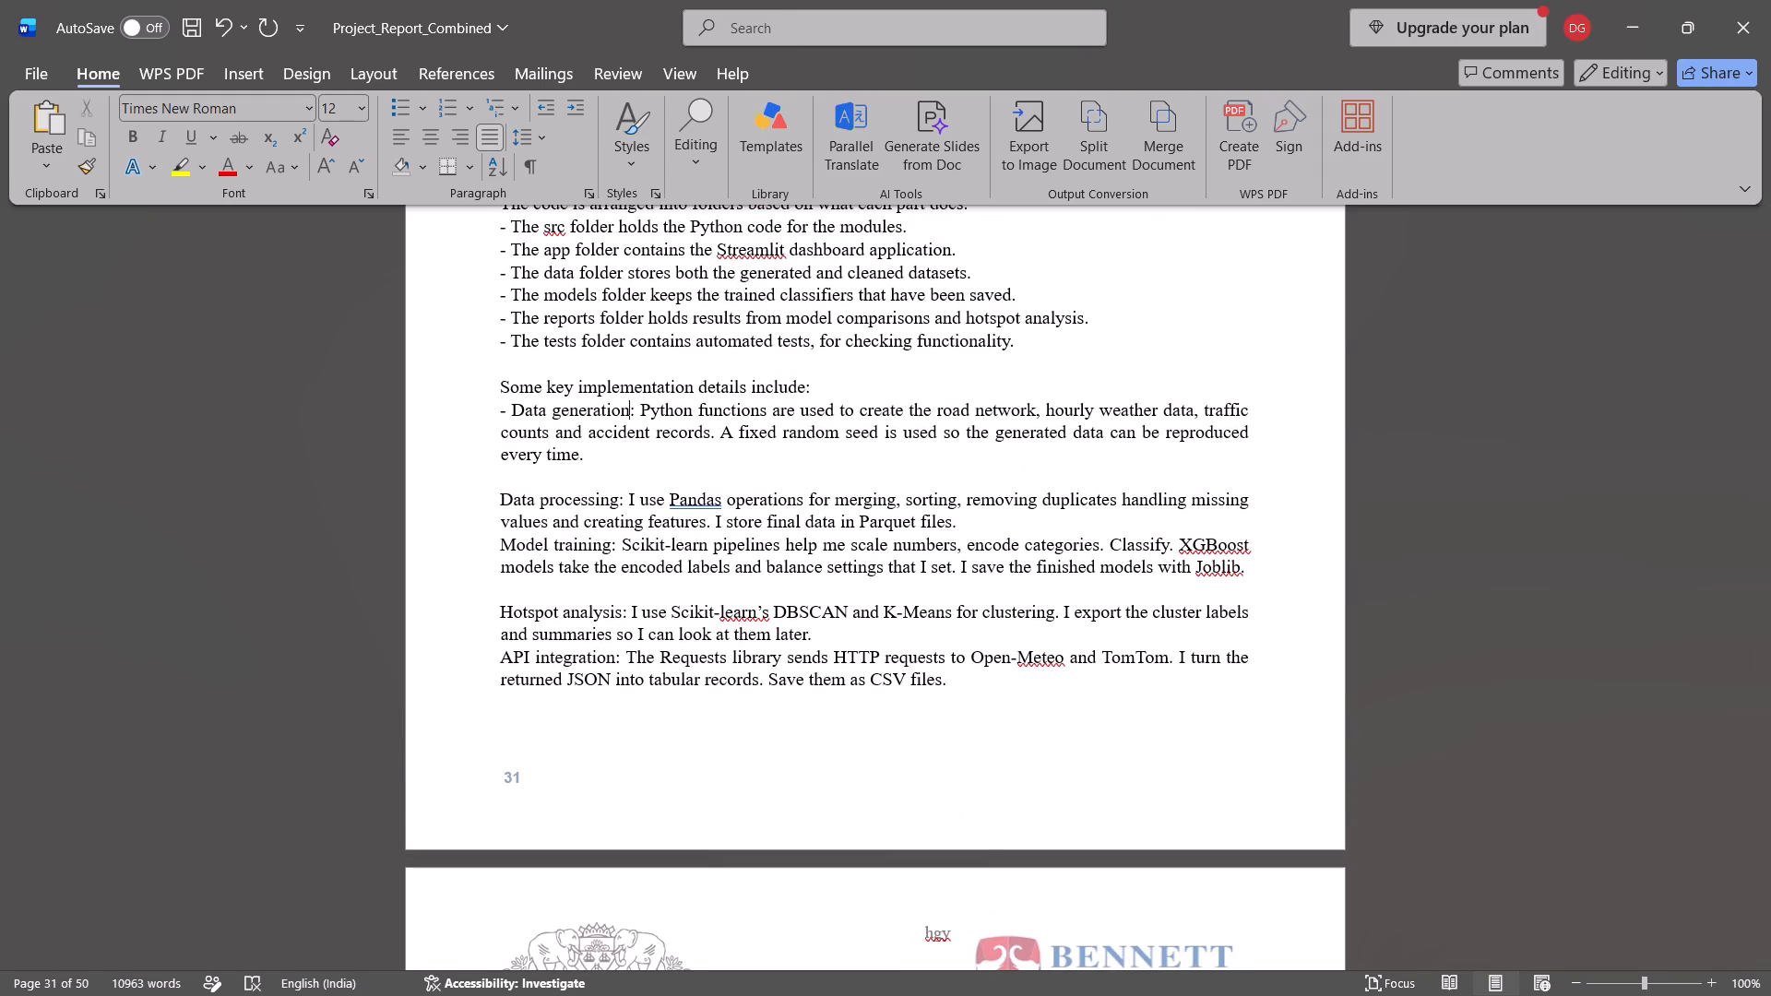
pyautogui.press('Right')
pyautogui.moveTo(639, 420); pyautogui.dragTo(518, 408)
pyautogui.click(528, 377)
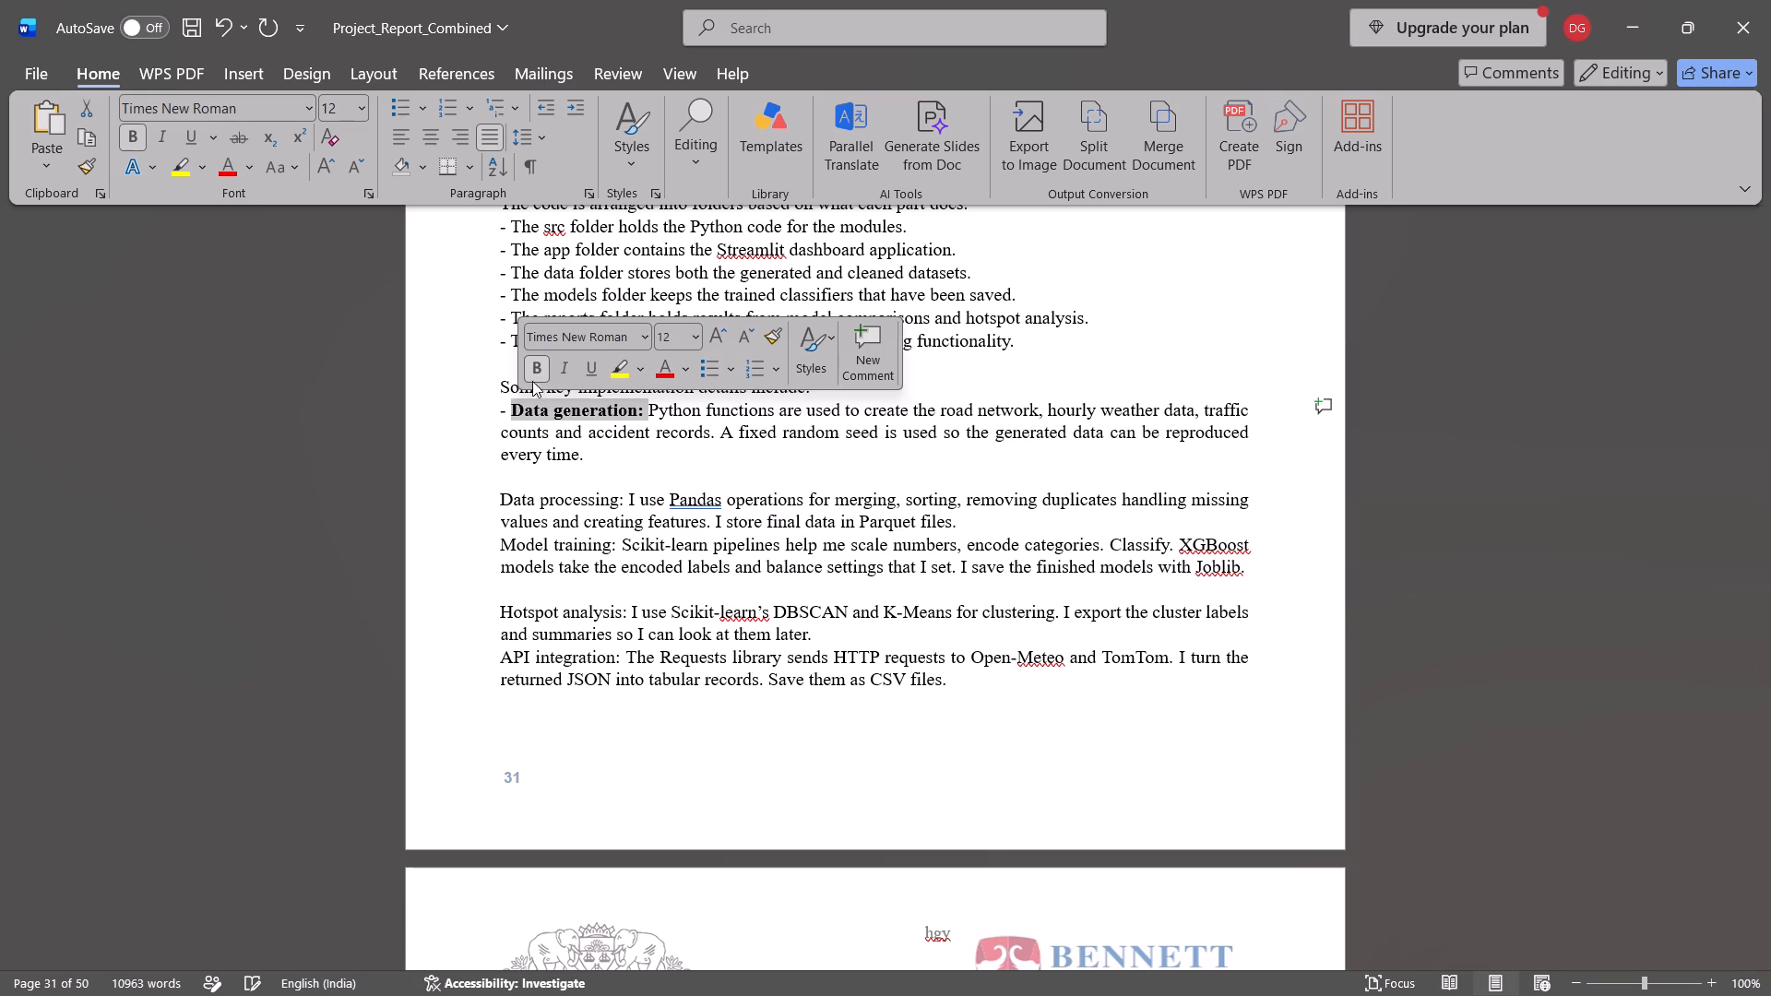
# Make the "Data processing" label bold and try to extend the bold to its colon.
pyautogui.moveTo(620, 503); pyautogui.dragTo(493, 488)
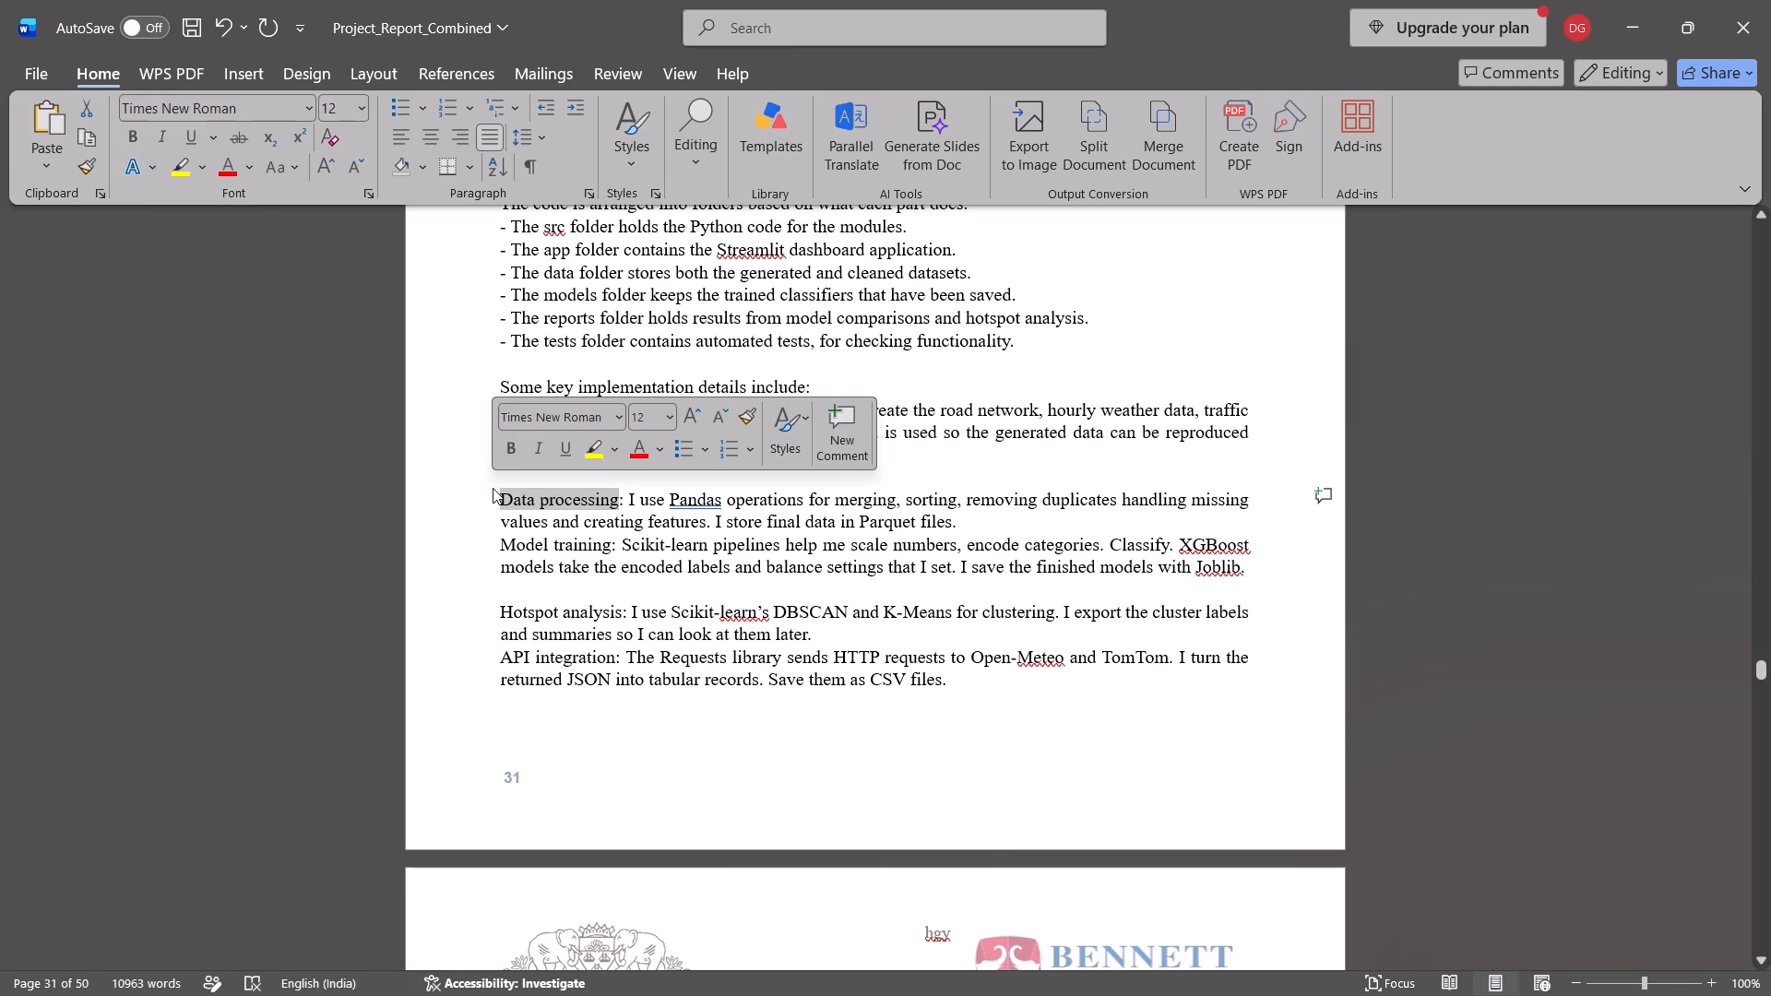
pyautogui.click(508, 457)
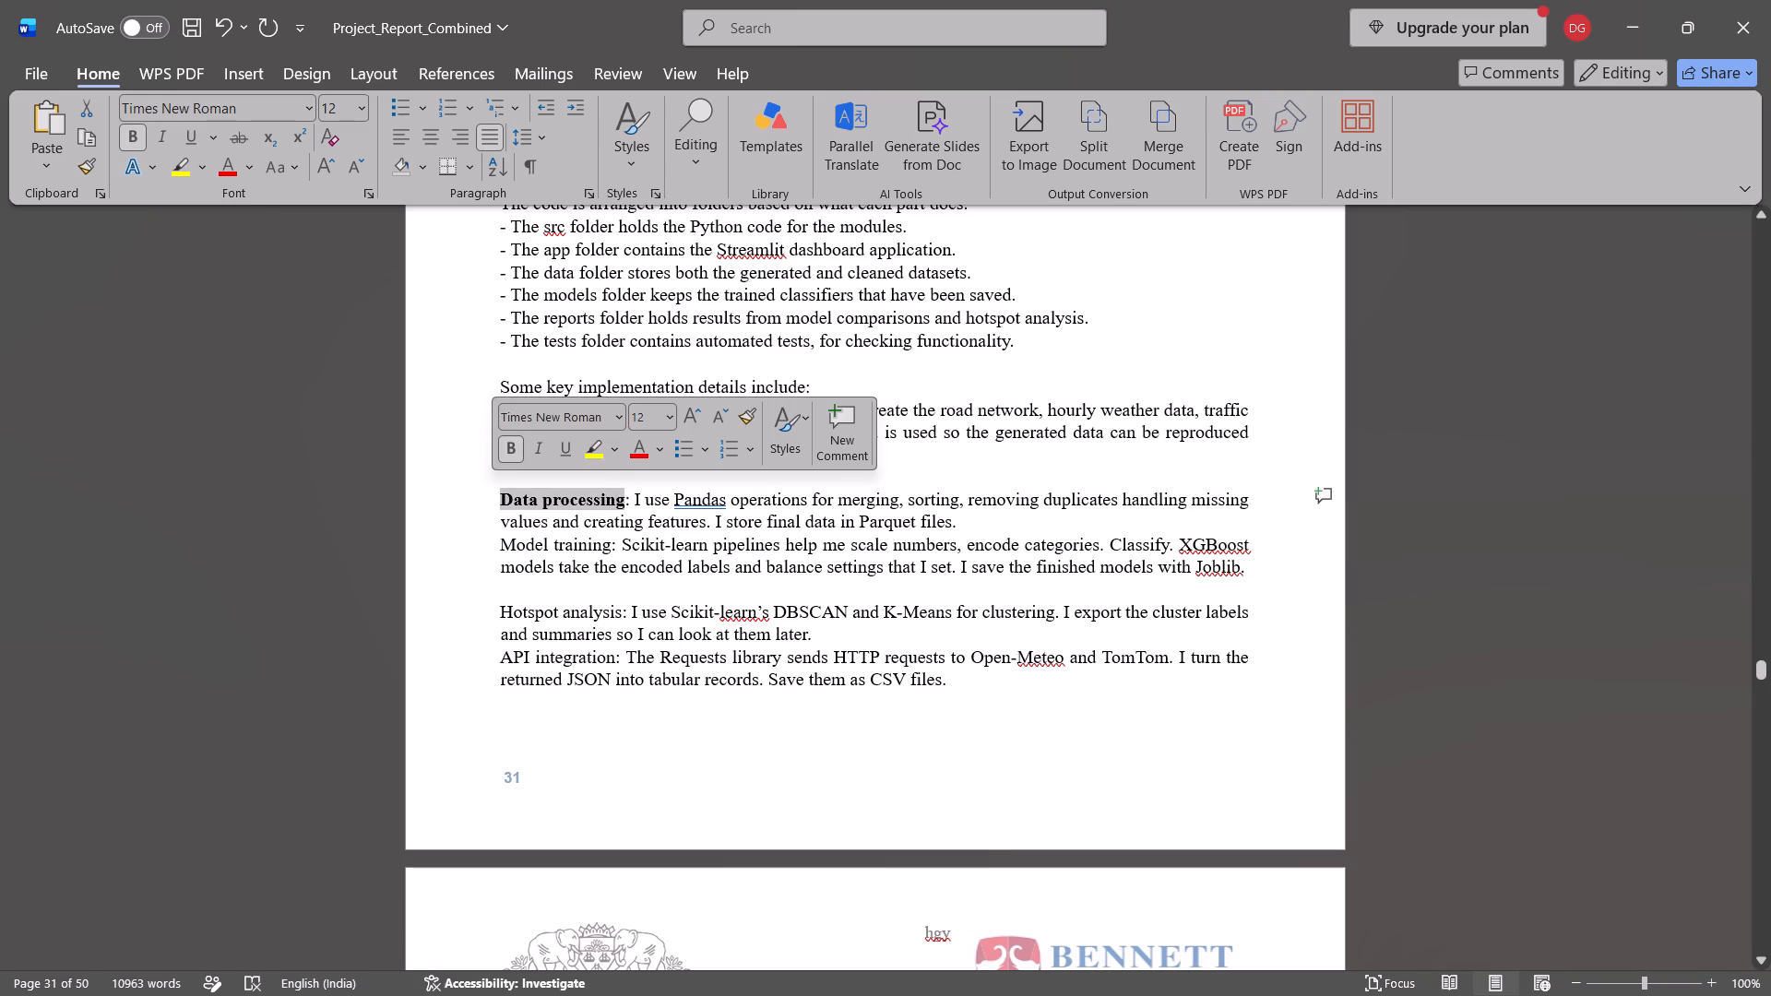
pyautogui.moveTo(632, 504); pyautogui.dragTo(618, 503)
pyautogui.click(628, 466)
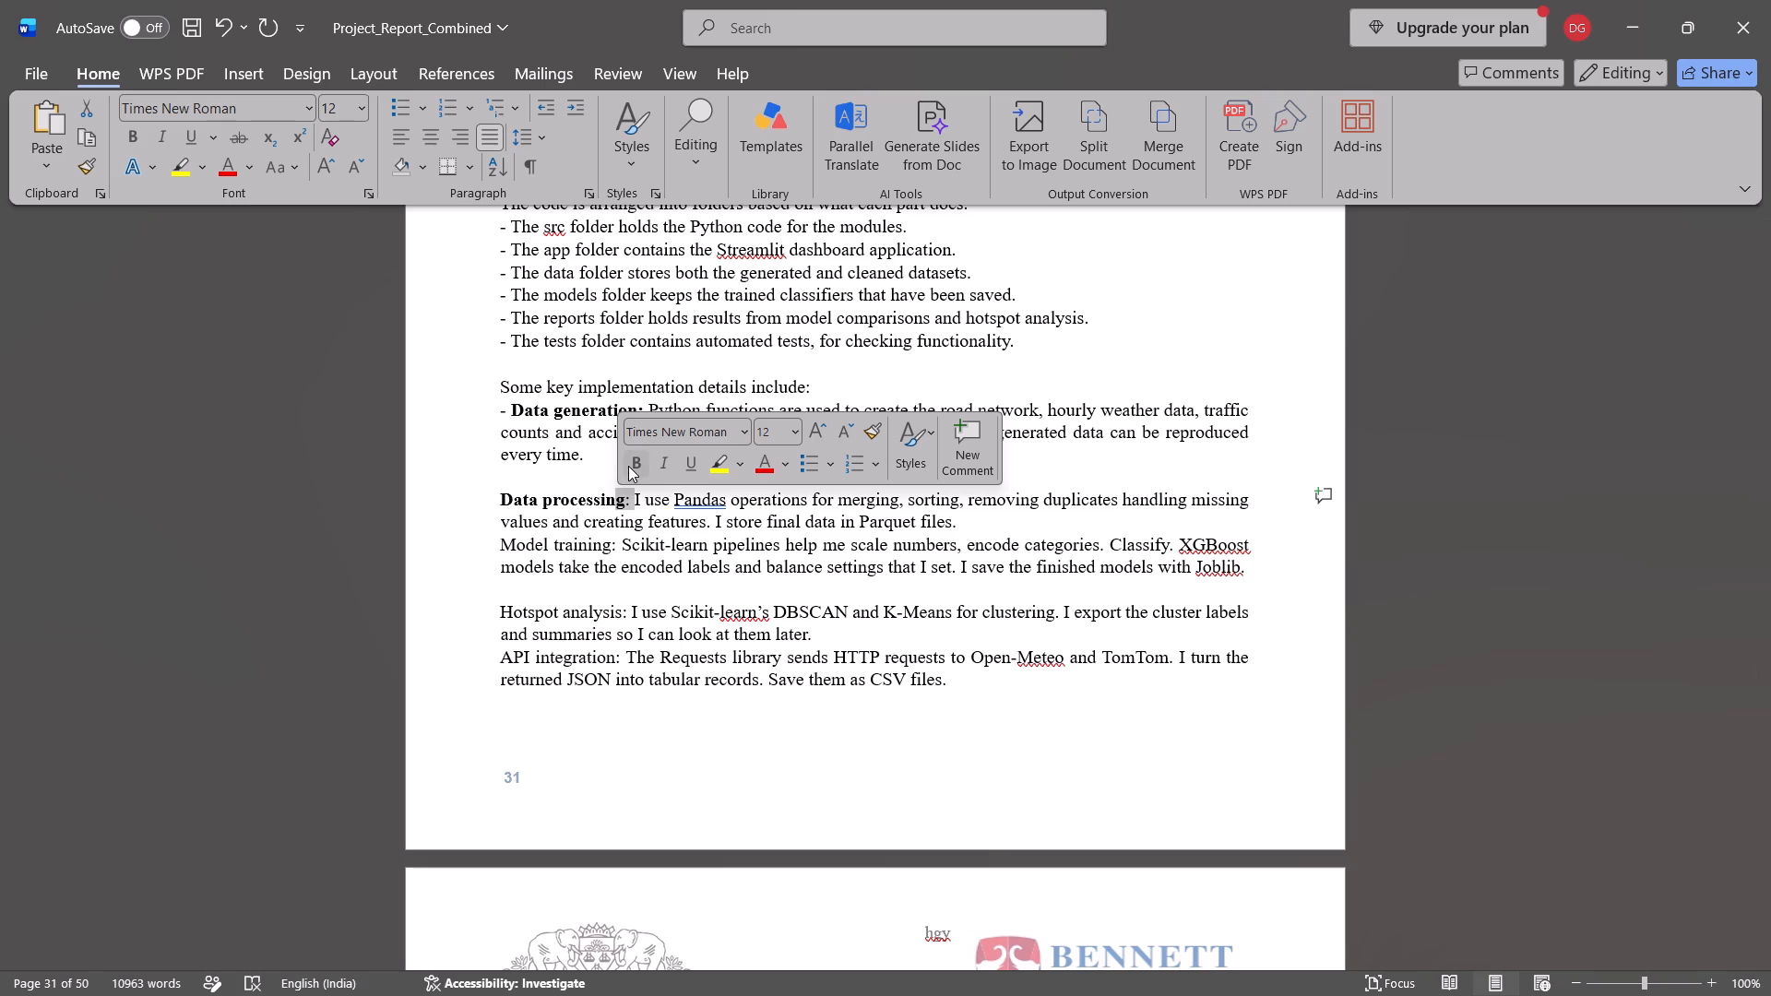
# Make the "Hotspot analysis:" label bold.
pyautogui.moveTo(626, 615); pyautogui.dragTo(504, 602)
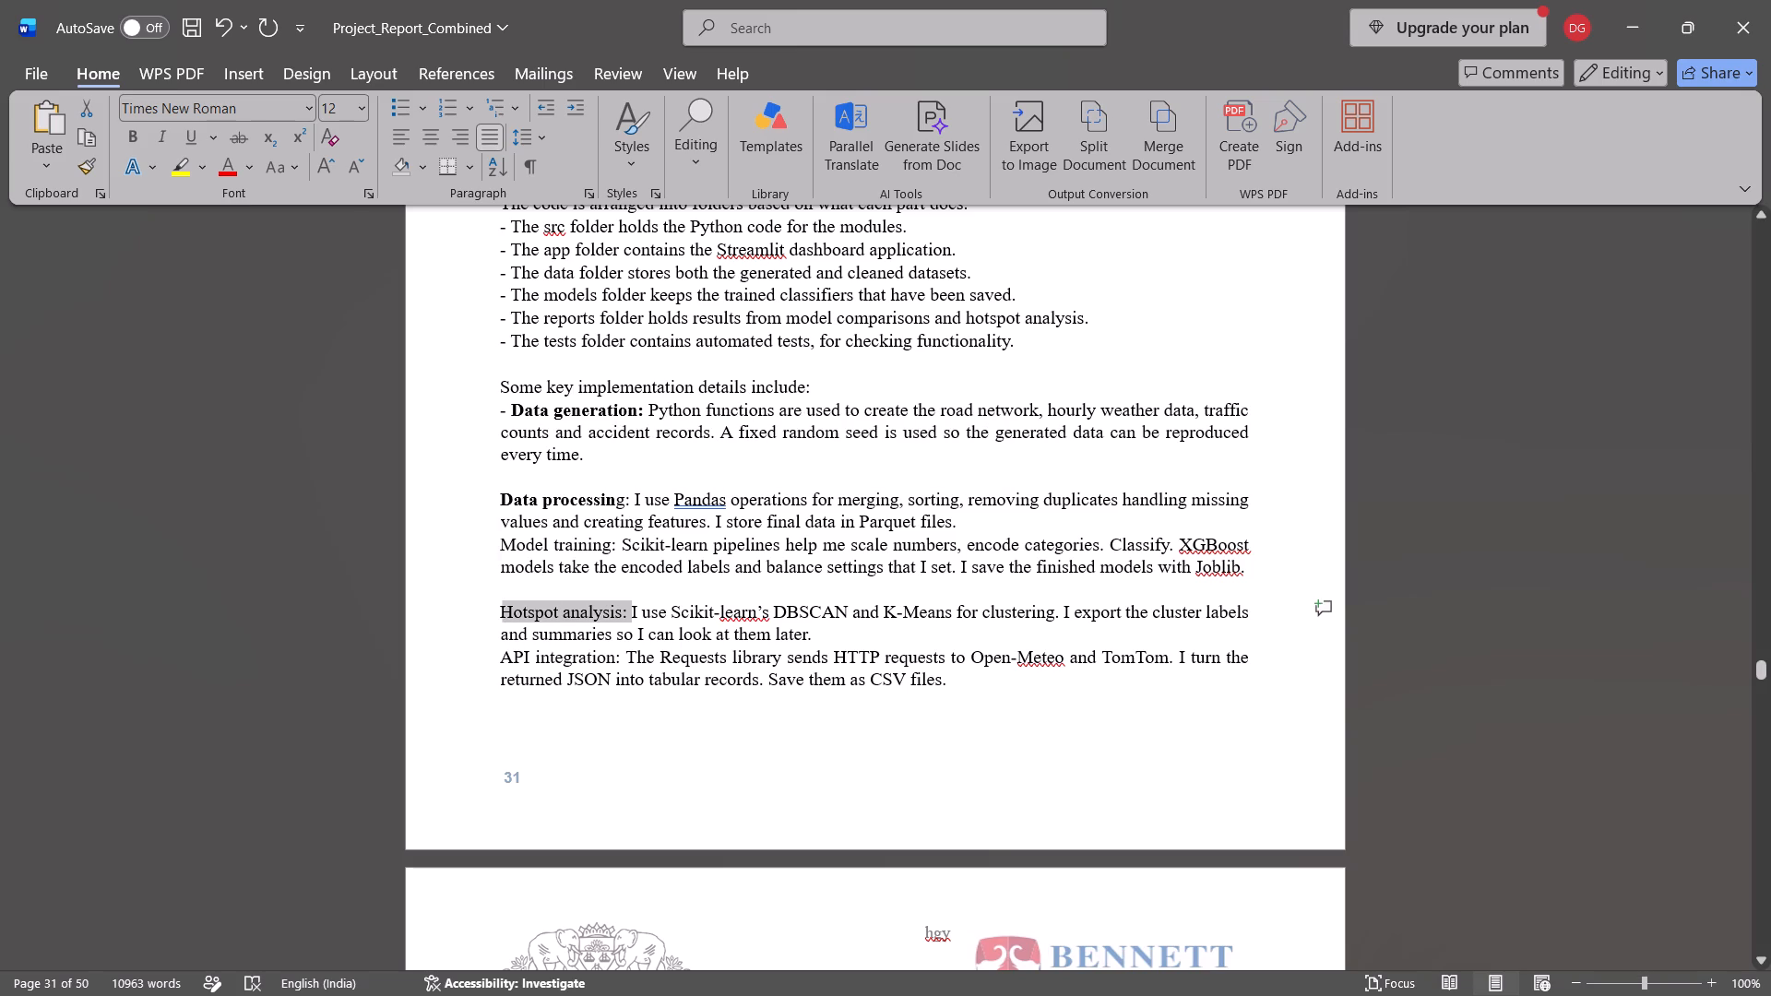
pyautogui.click(524, 571)
# Insert a blank line before the "Model training" paragraph and make its label, including the colon, bold.
pyautogui.scroll(-1, 524, 571)
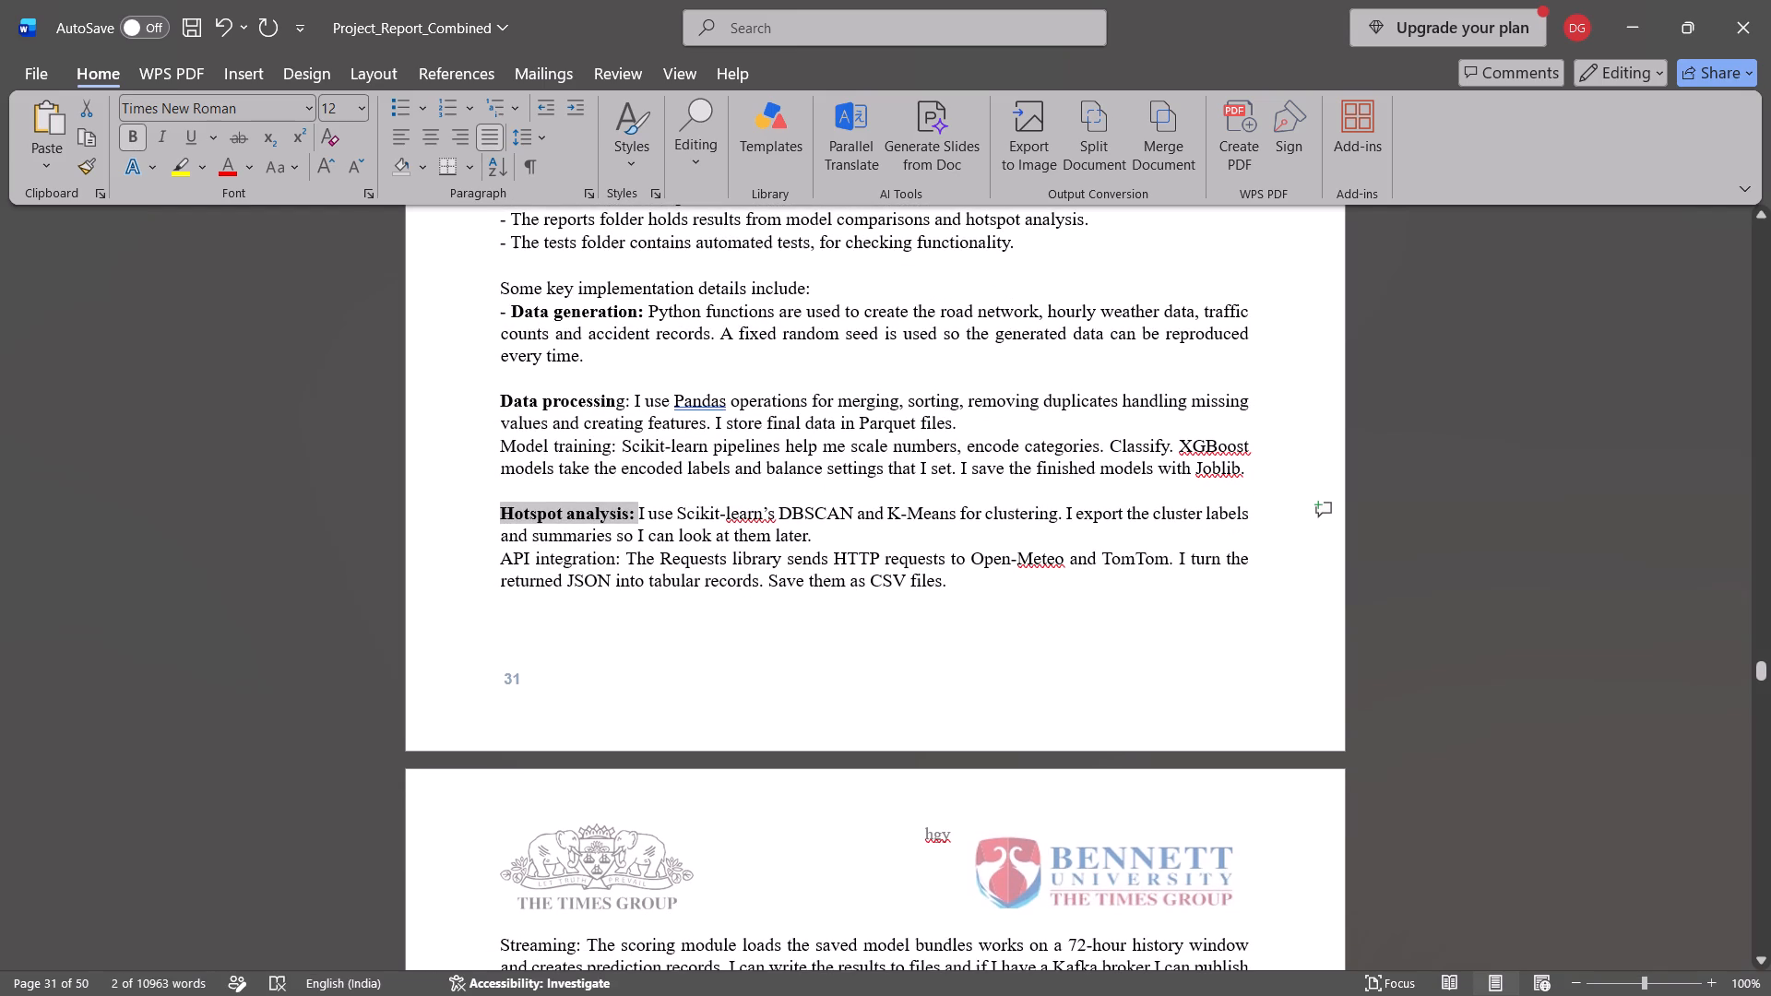
pyautogui.click(497, 444)
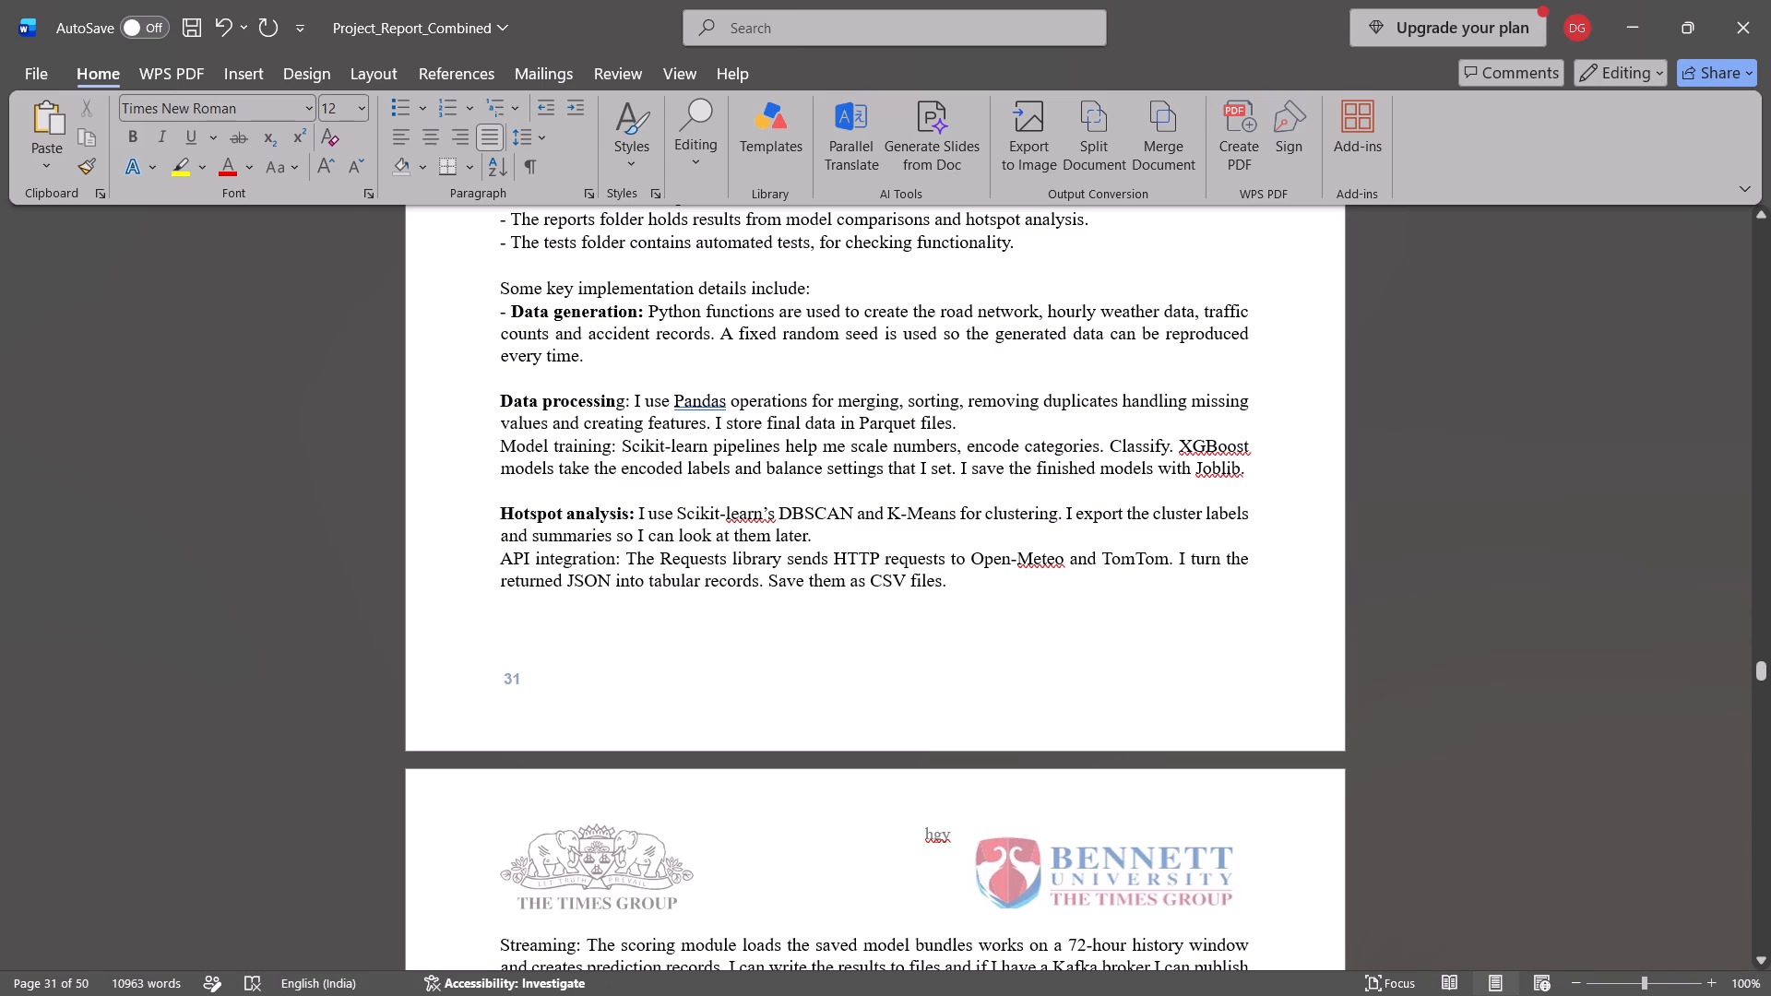
pyautogui.press('Return')
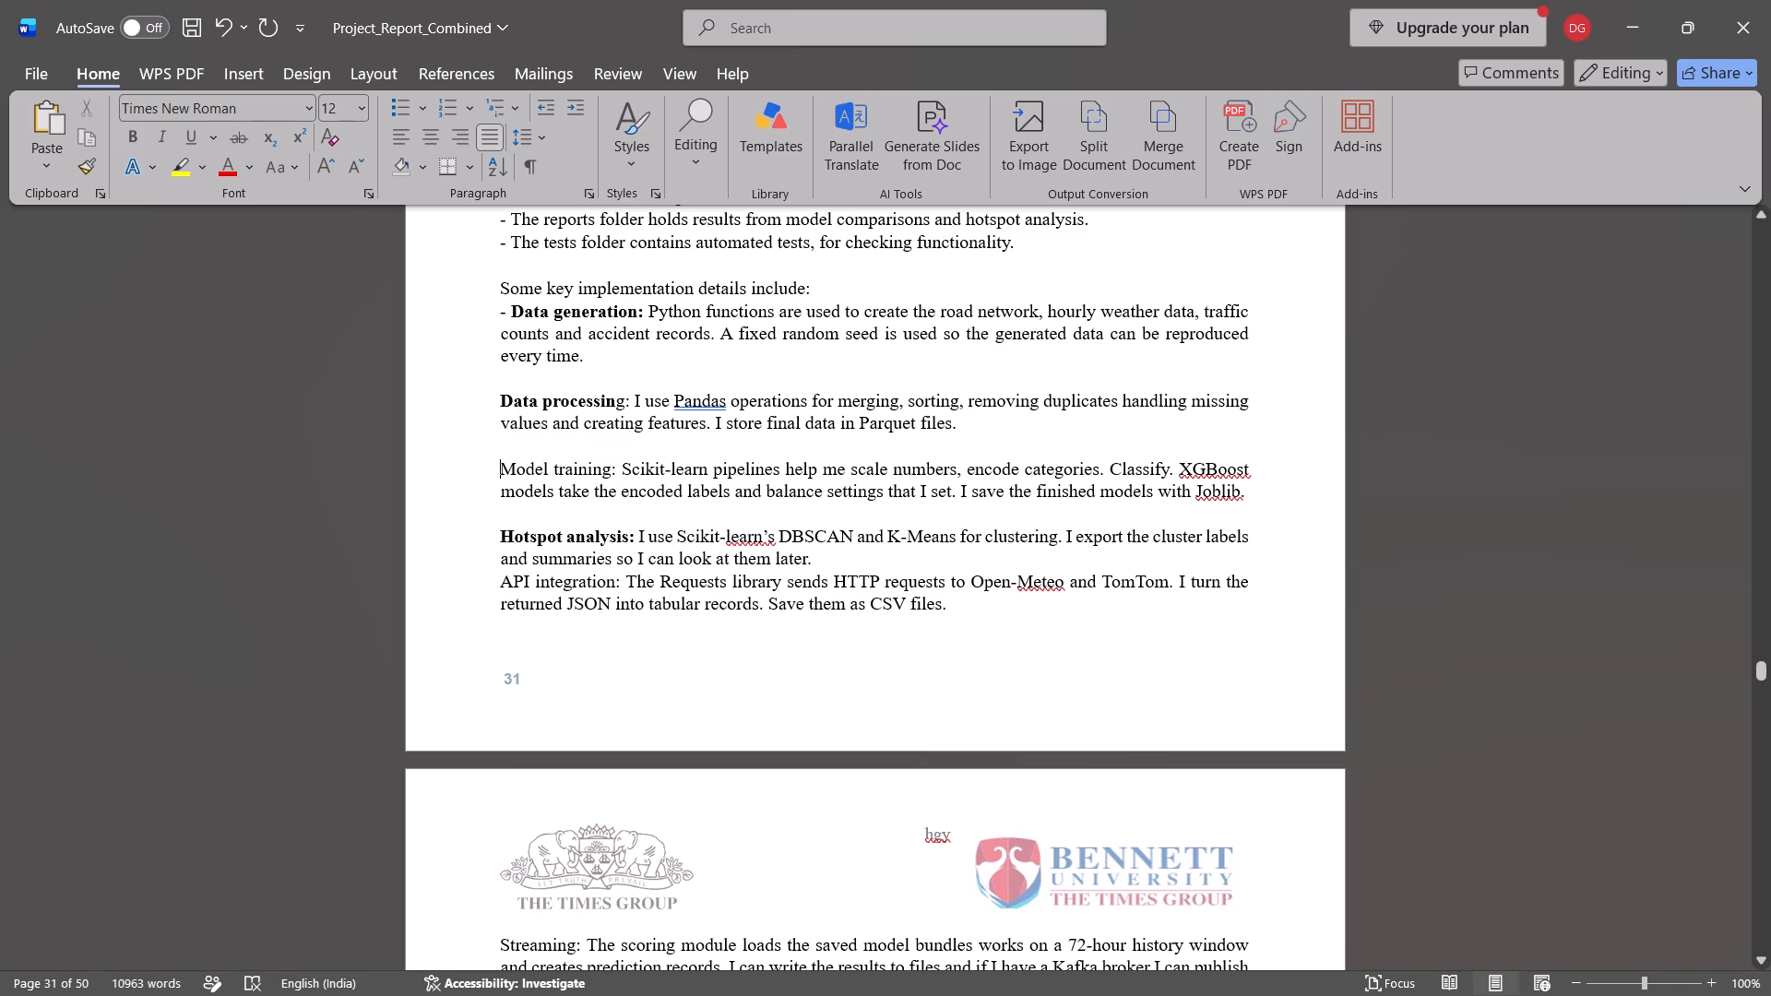
pyautogui.moveTo(614, 468); pyautogui.dragTo(499, 459)
pyautogui.click(515, 430)
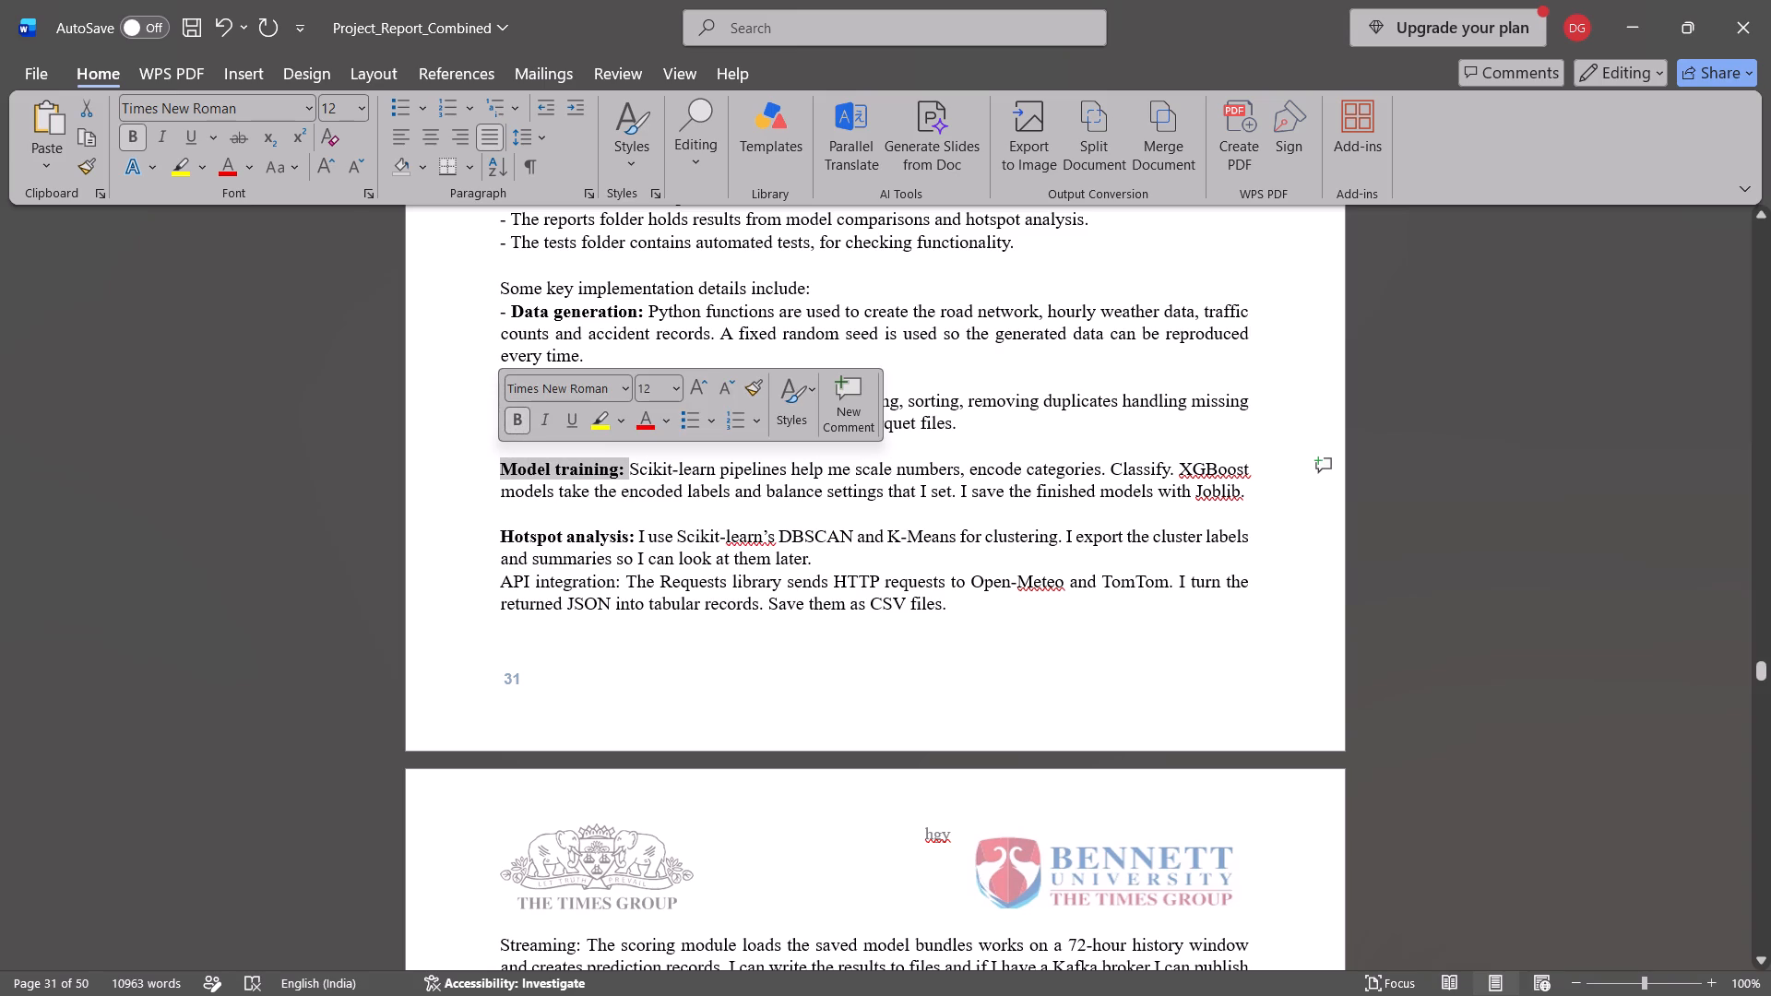
# Make the "API integration:" label bold.
pyautogui.moveTo(626, 579); pyautogui.dragTo(515, 579)
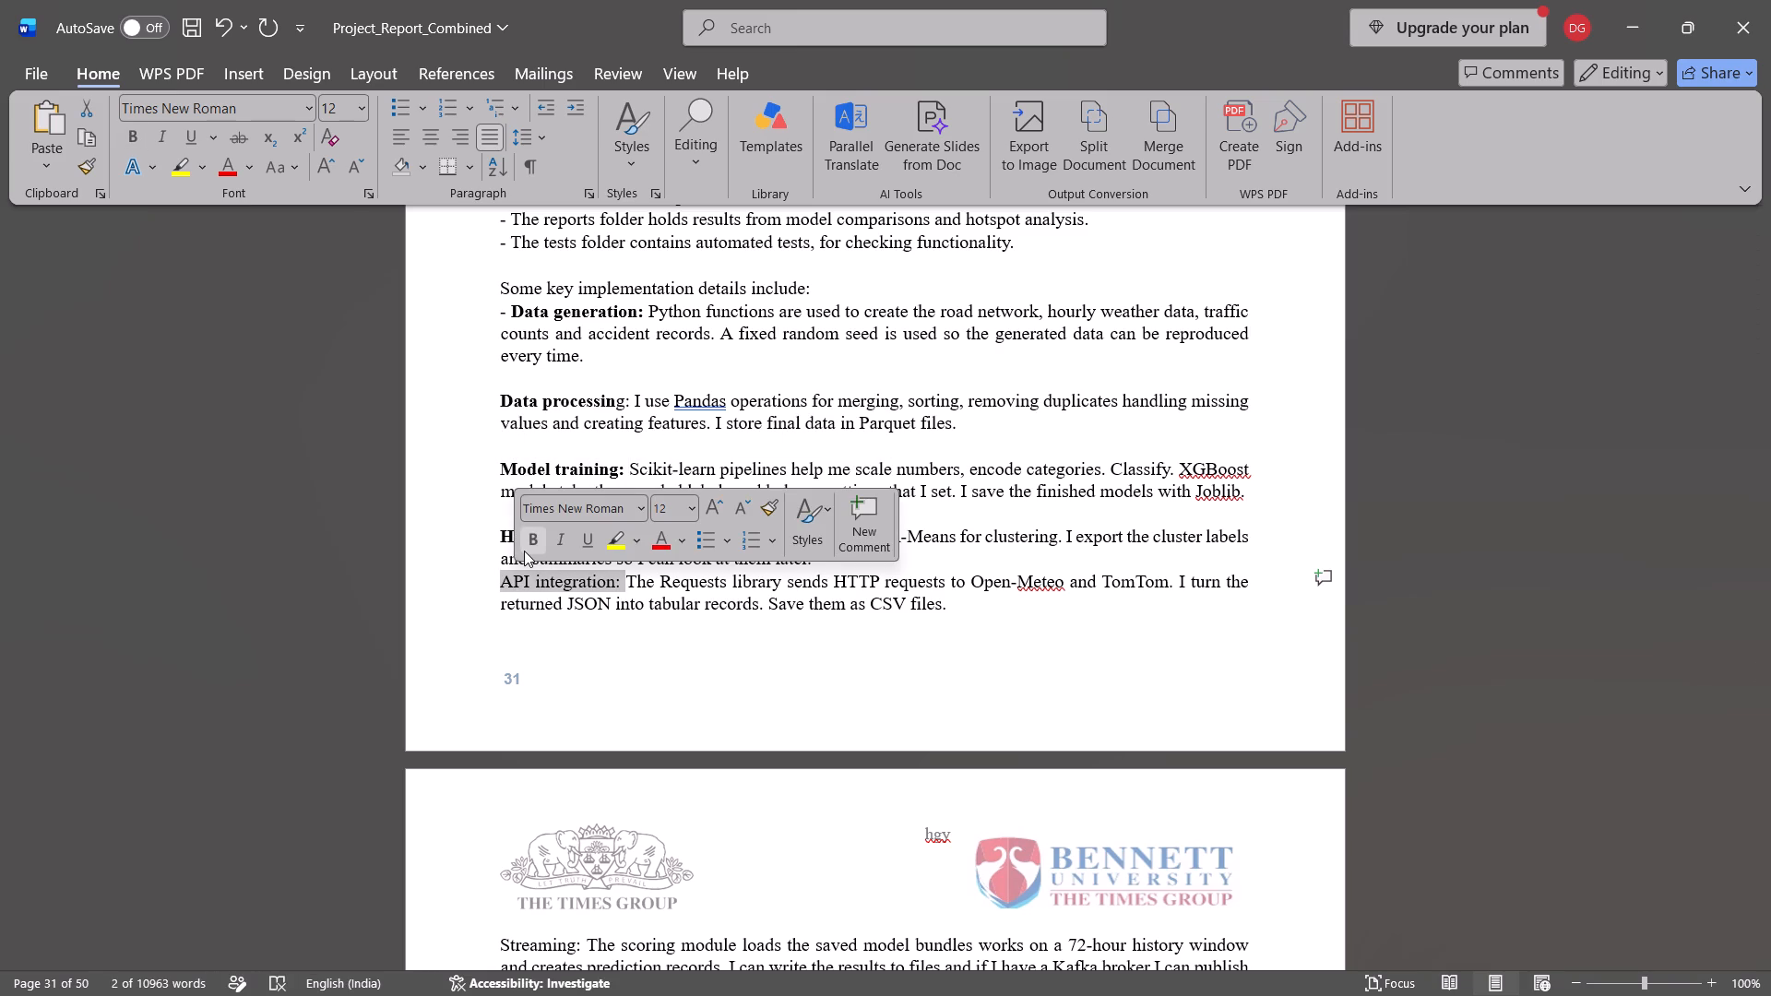
pyautogui.doubleClick(524, 551)
pyautogui.click(535, 541)
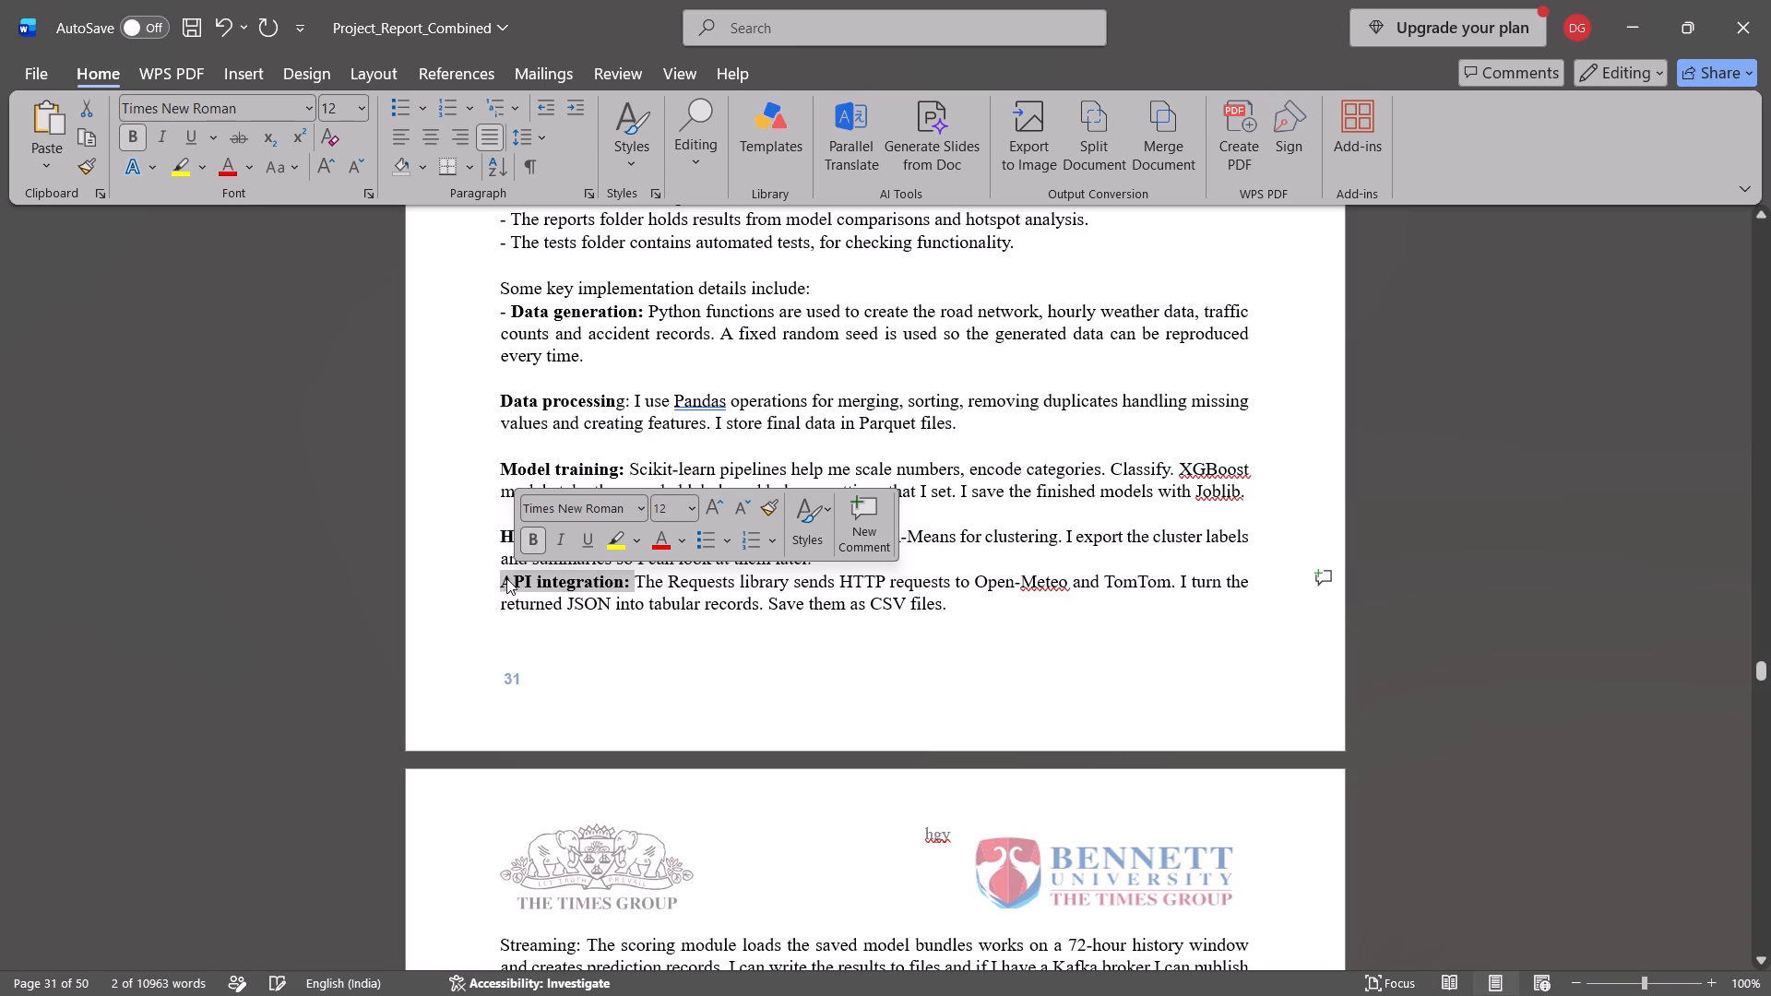
# Insert a blank line before the "API integration:" paragraph in the implementation details.
pyautogui.click(500, 579)
pyautogui.press('Return')
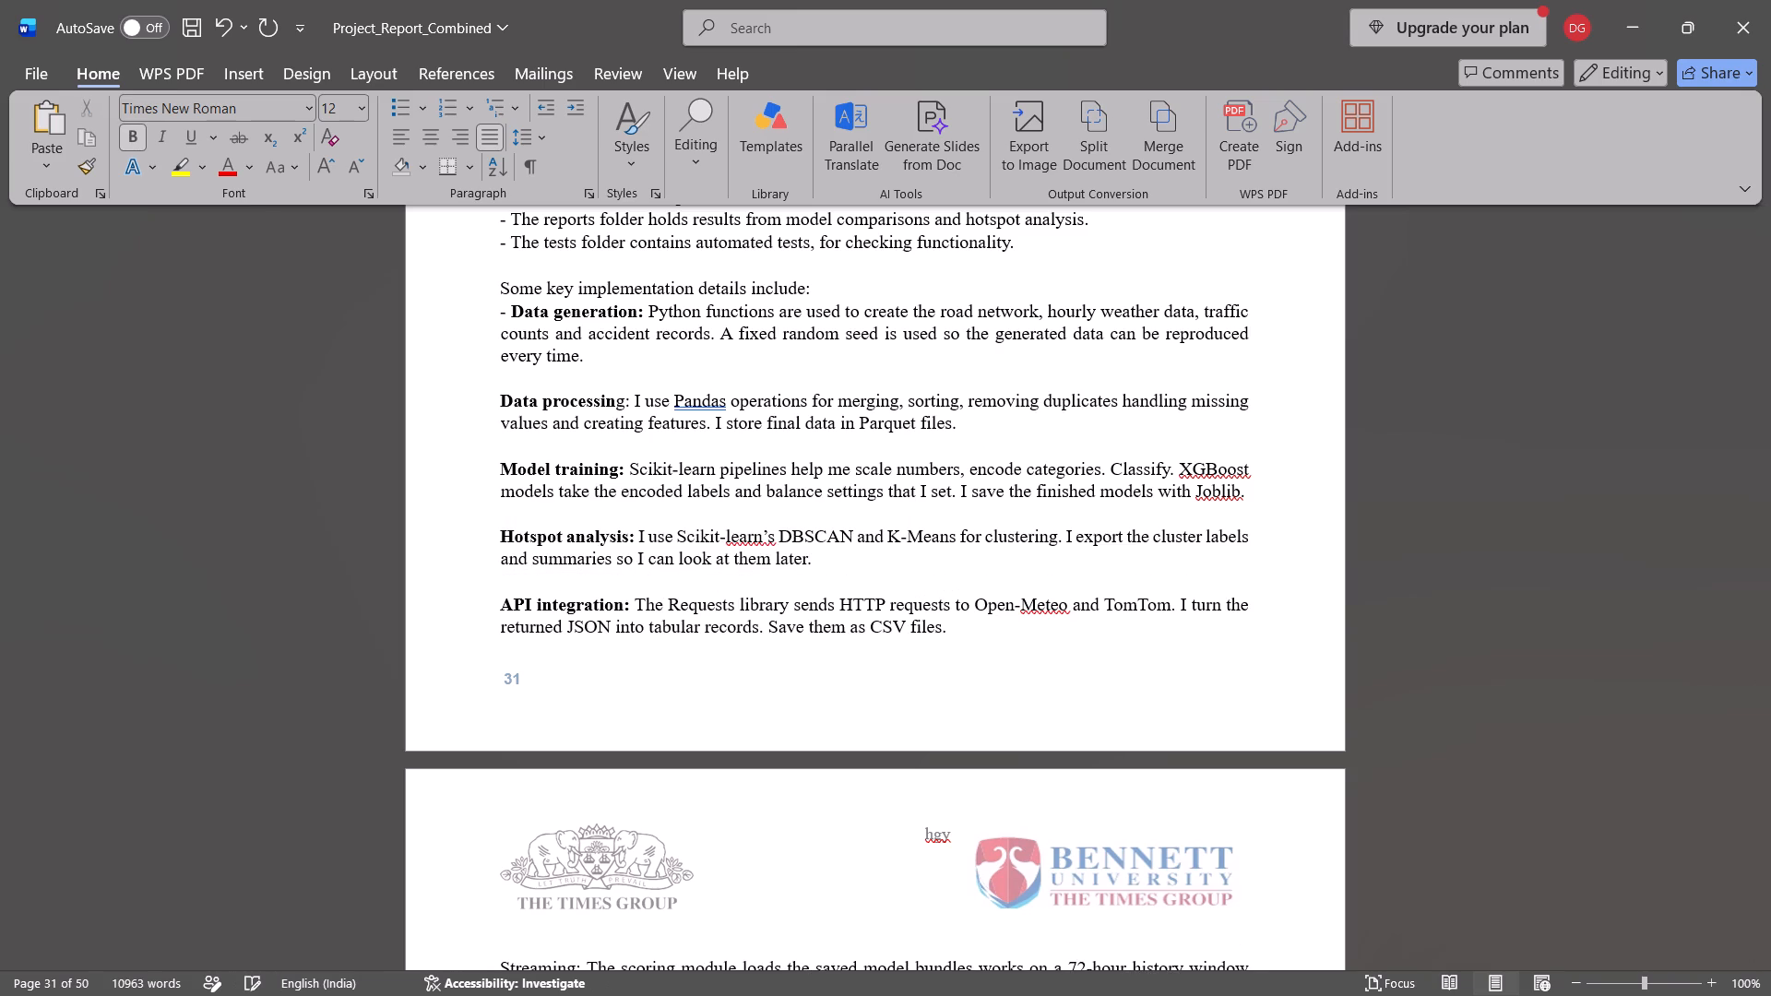
# Make the paragraph labels "Streaming:" and "Dashboard:" bold in the implementation details above section 3.9.
pyautogui.scroll(-1, 500, 579)
pyautogui.scroll(-1, 561, 690)
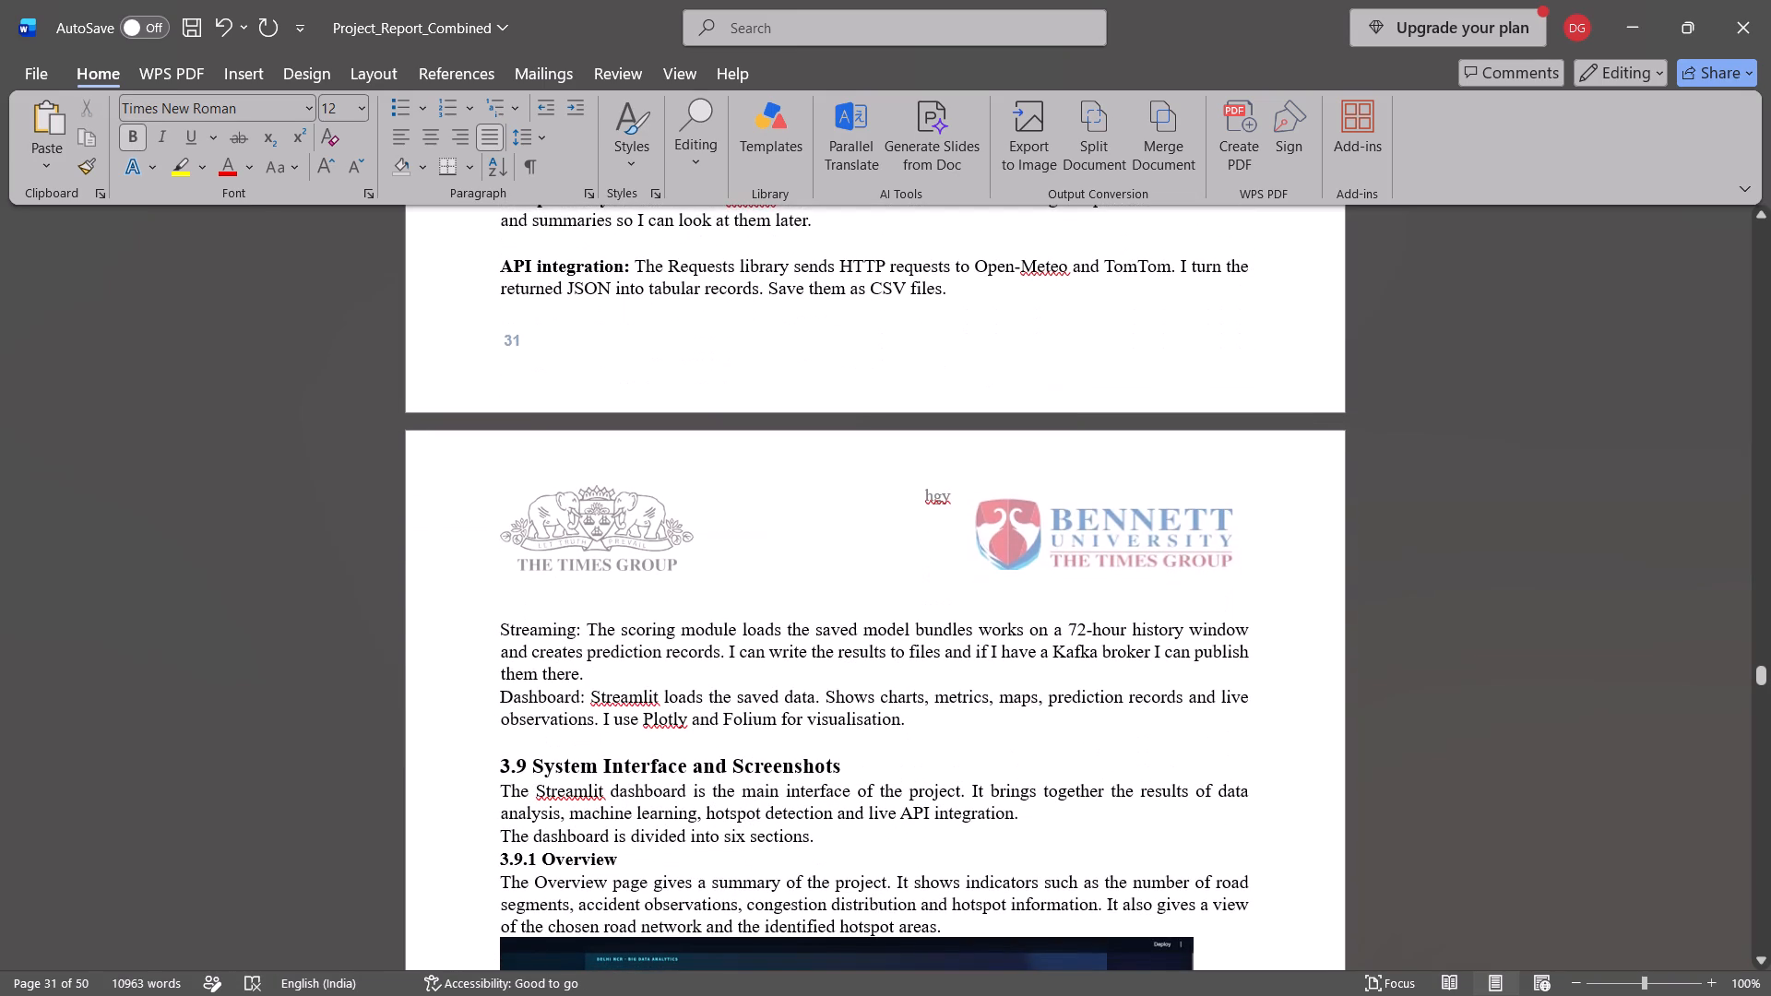
pyautogui.moveTo(583, 626); pyautogui.dragTo(457, 610)
pyautogui.click(484, 561)
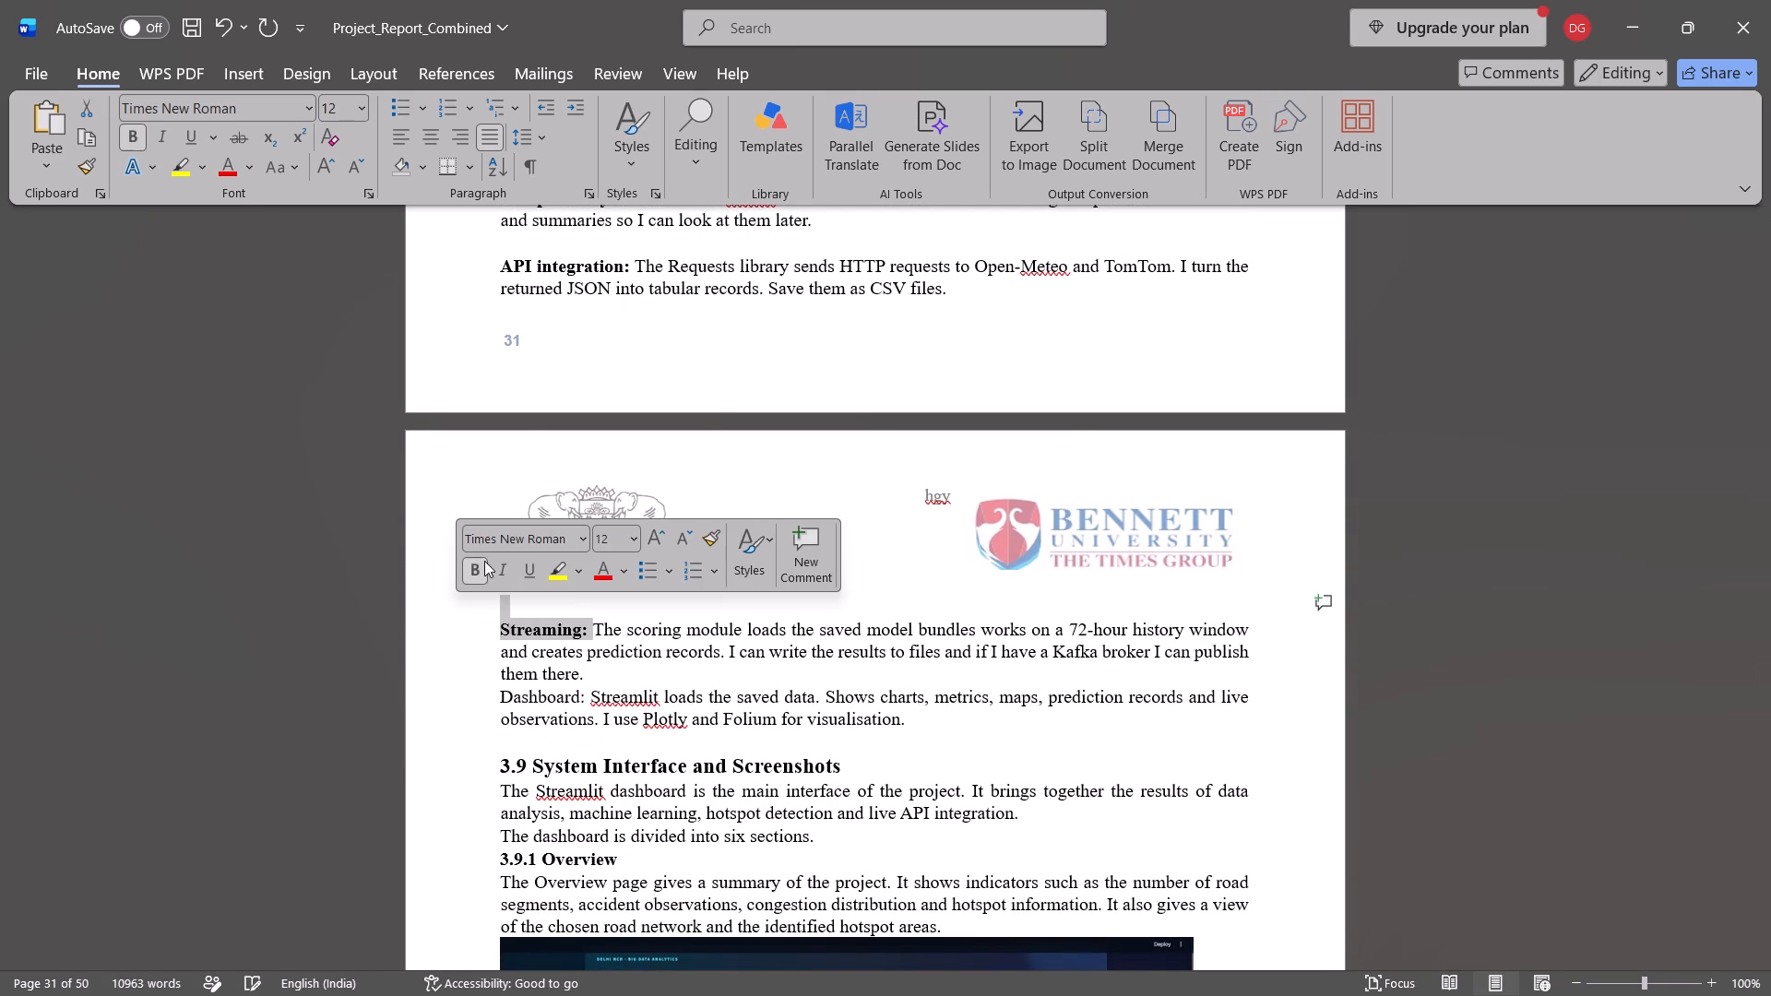
pyautogui.moveTo(588, 697); pyautogui.dragTo(496, 689)
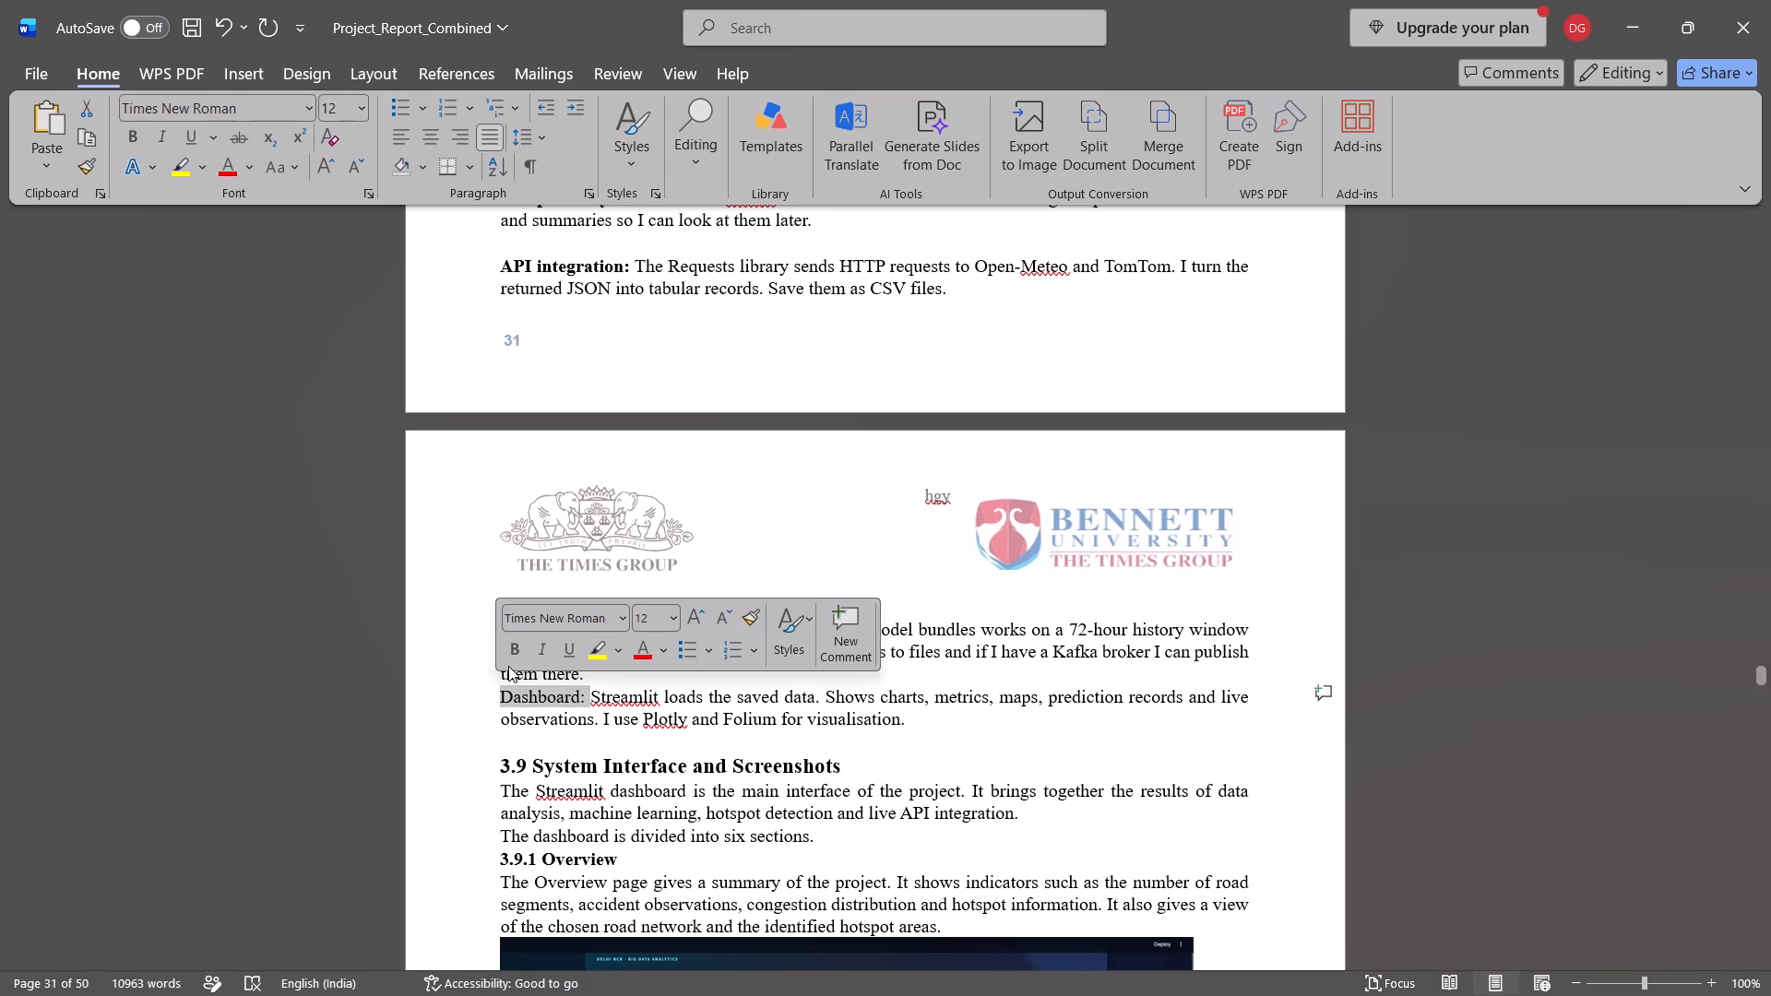
pyautogui.click(509, 637)
# Insert a blank line between the "Streaming:" and "Dashboard:" paragraphs.
pyautogui.click(499, 694)
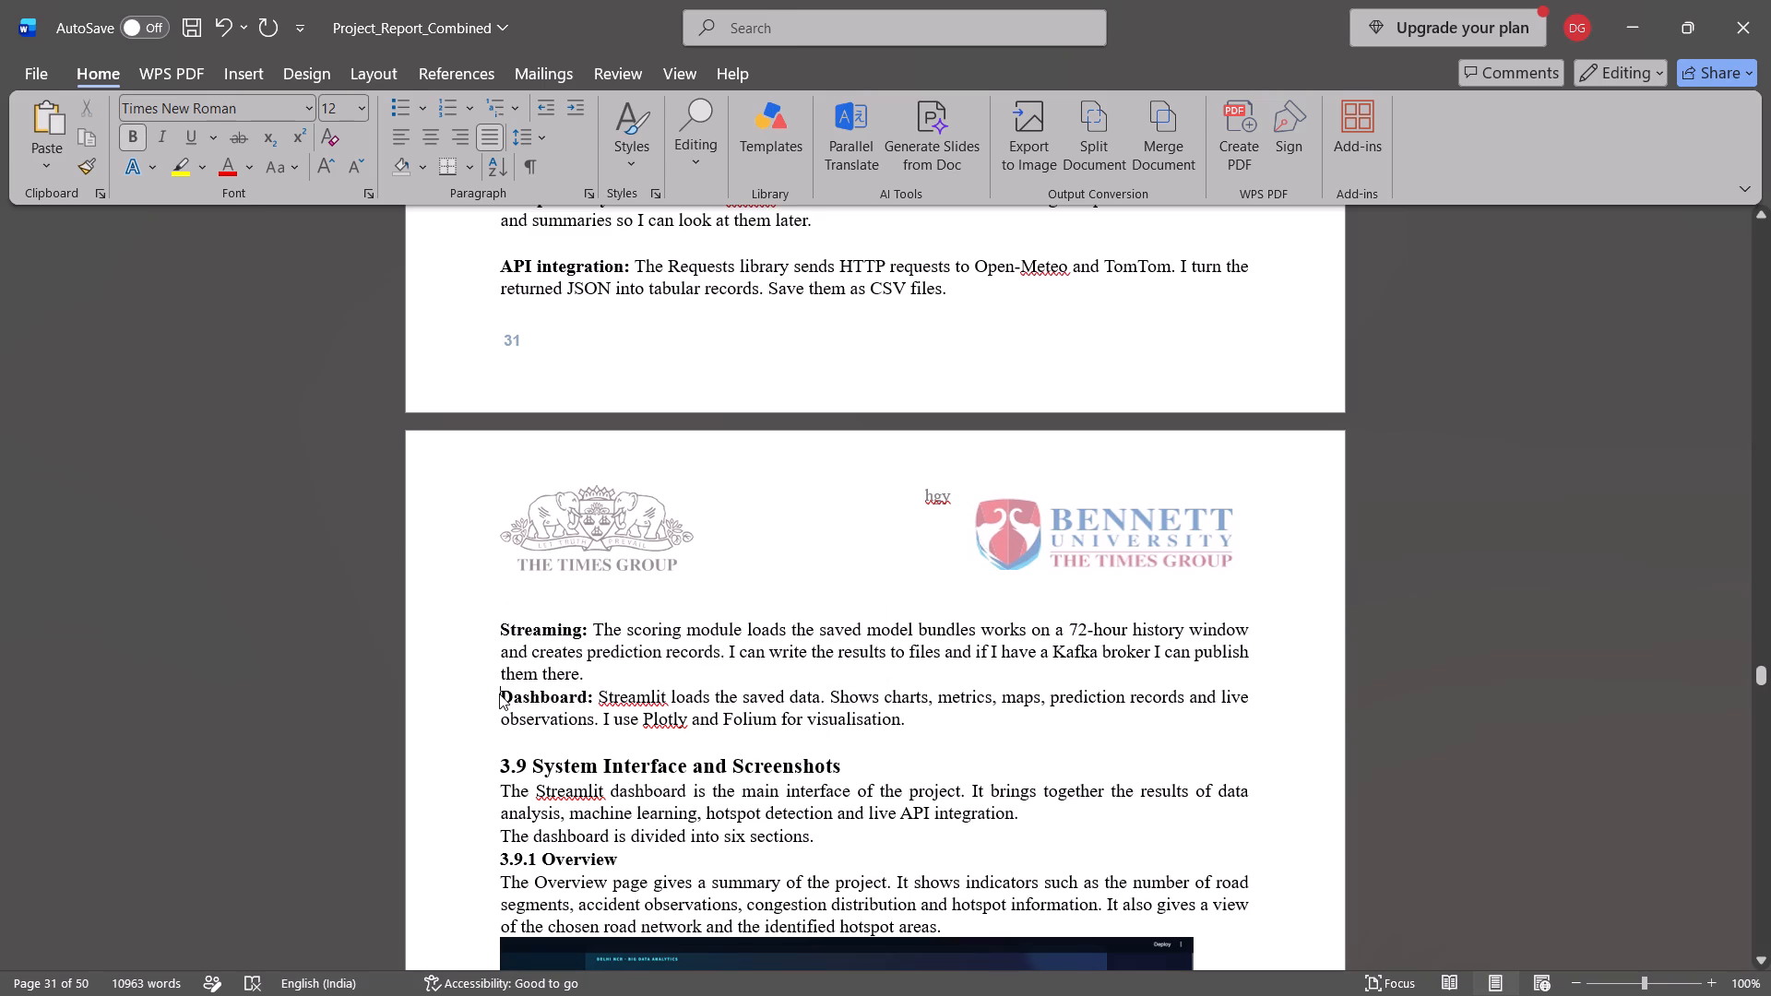
pyautogui.press('Return')
pyautogui.scroll(-1, 499, 694)
pyautogui.scroll(-1, 534, 589)
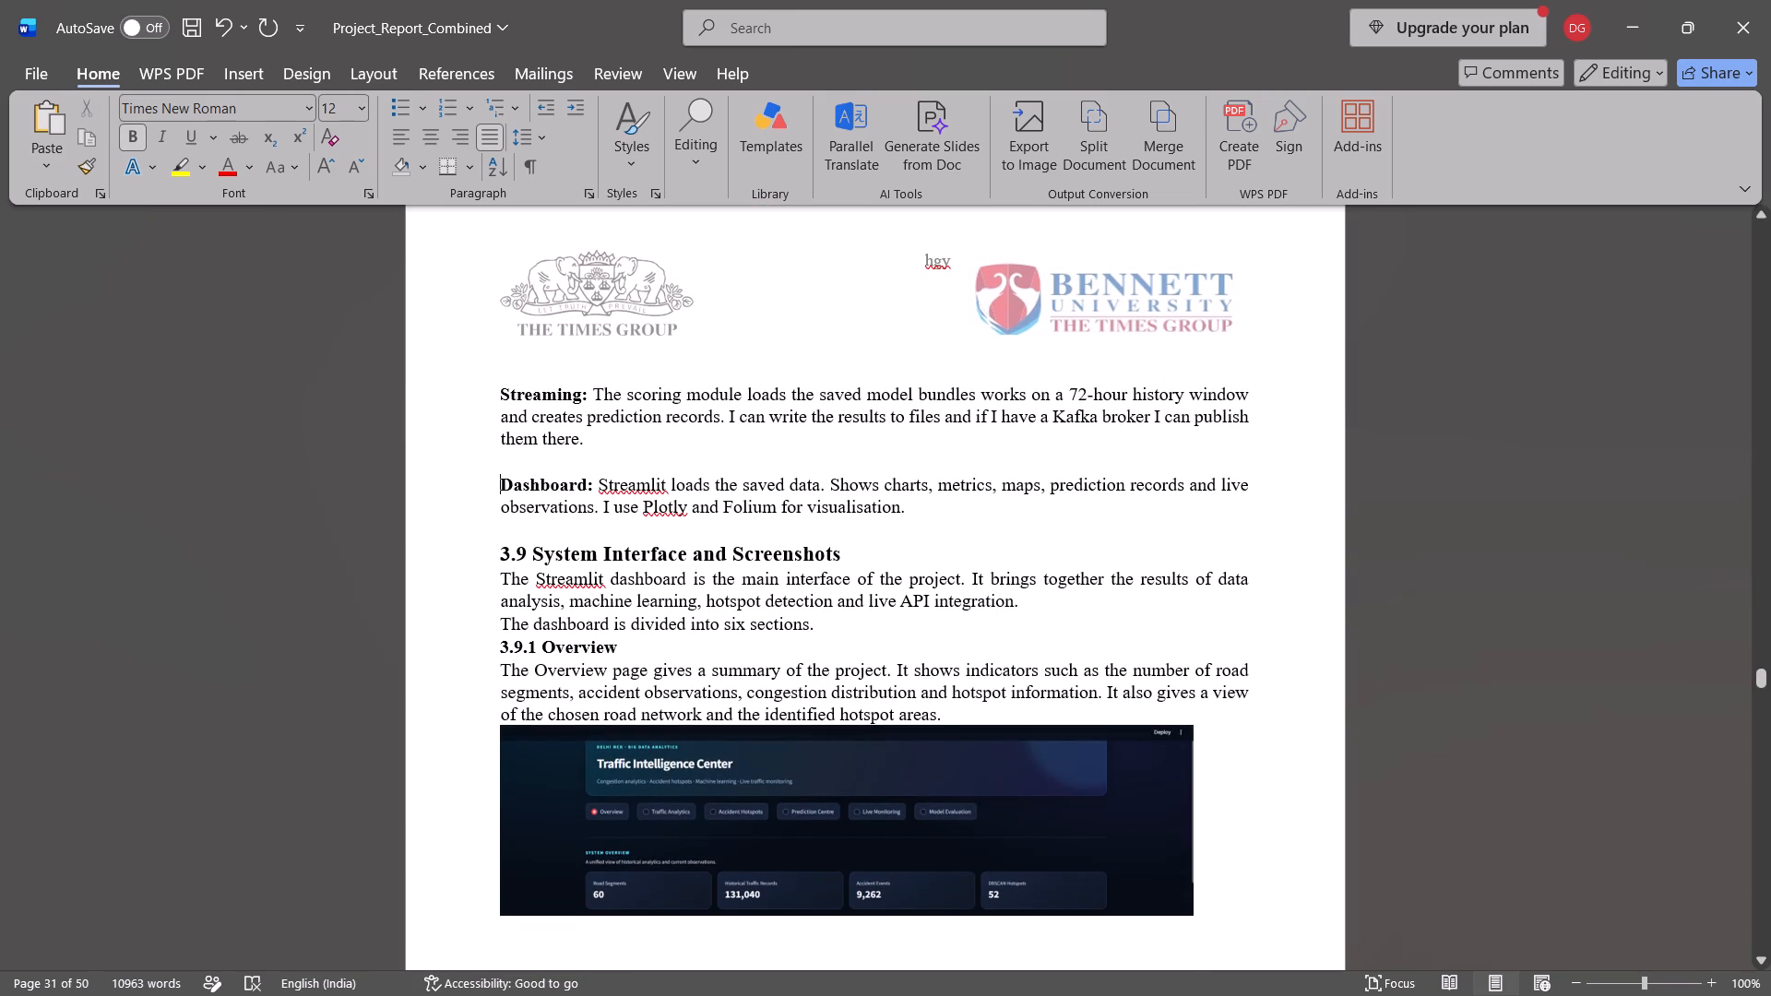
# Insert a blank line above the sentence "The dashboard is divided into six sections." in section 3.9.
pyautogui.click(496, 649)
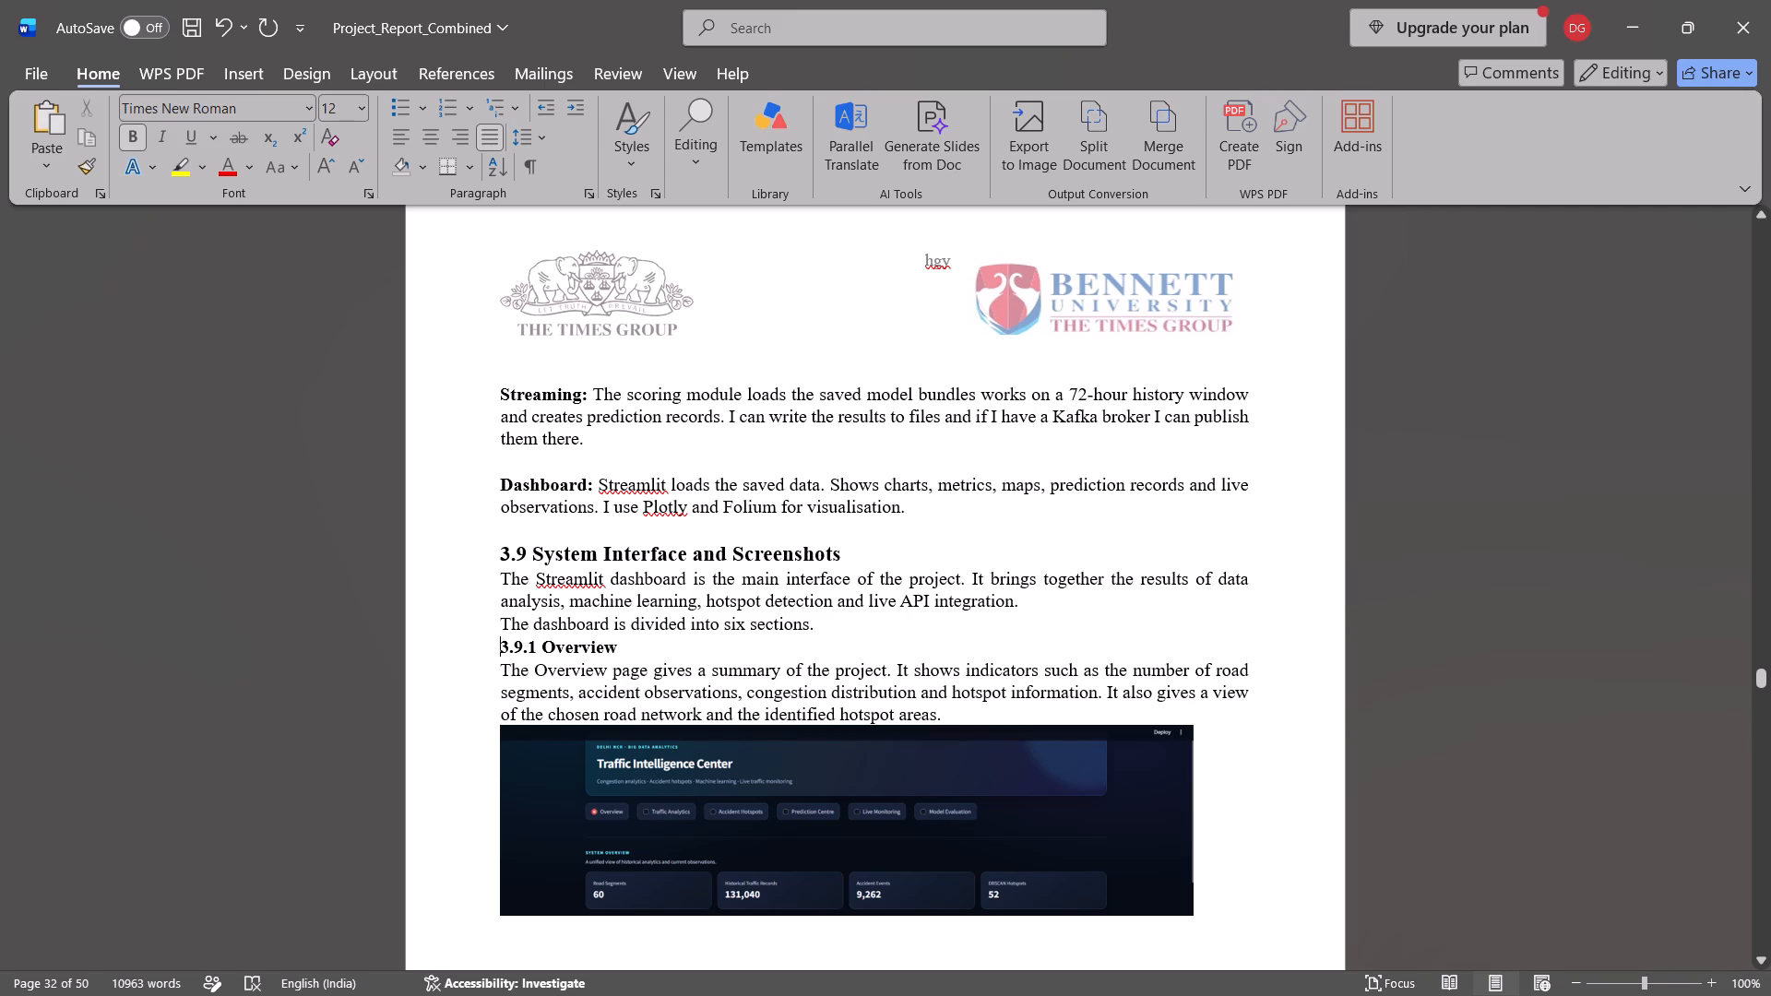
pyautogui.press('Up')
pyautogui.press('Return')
# Insert a blank line between the heading "3.9.1 Overview" and its paragraph.
pyautogui.press('Down')
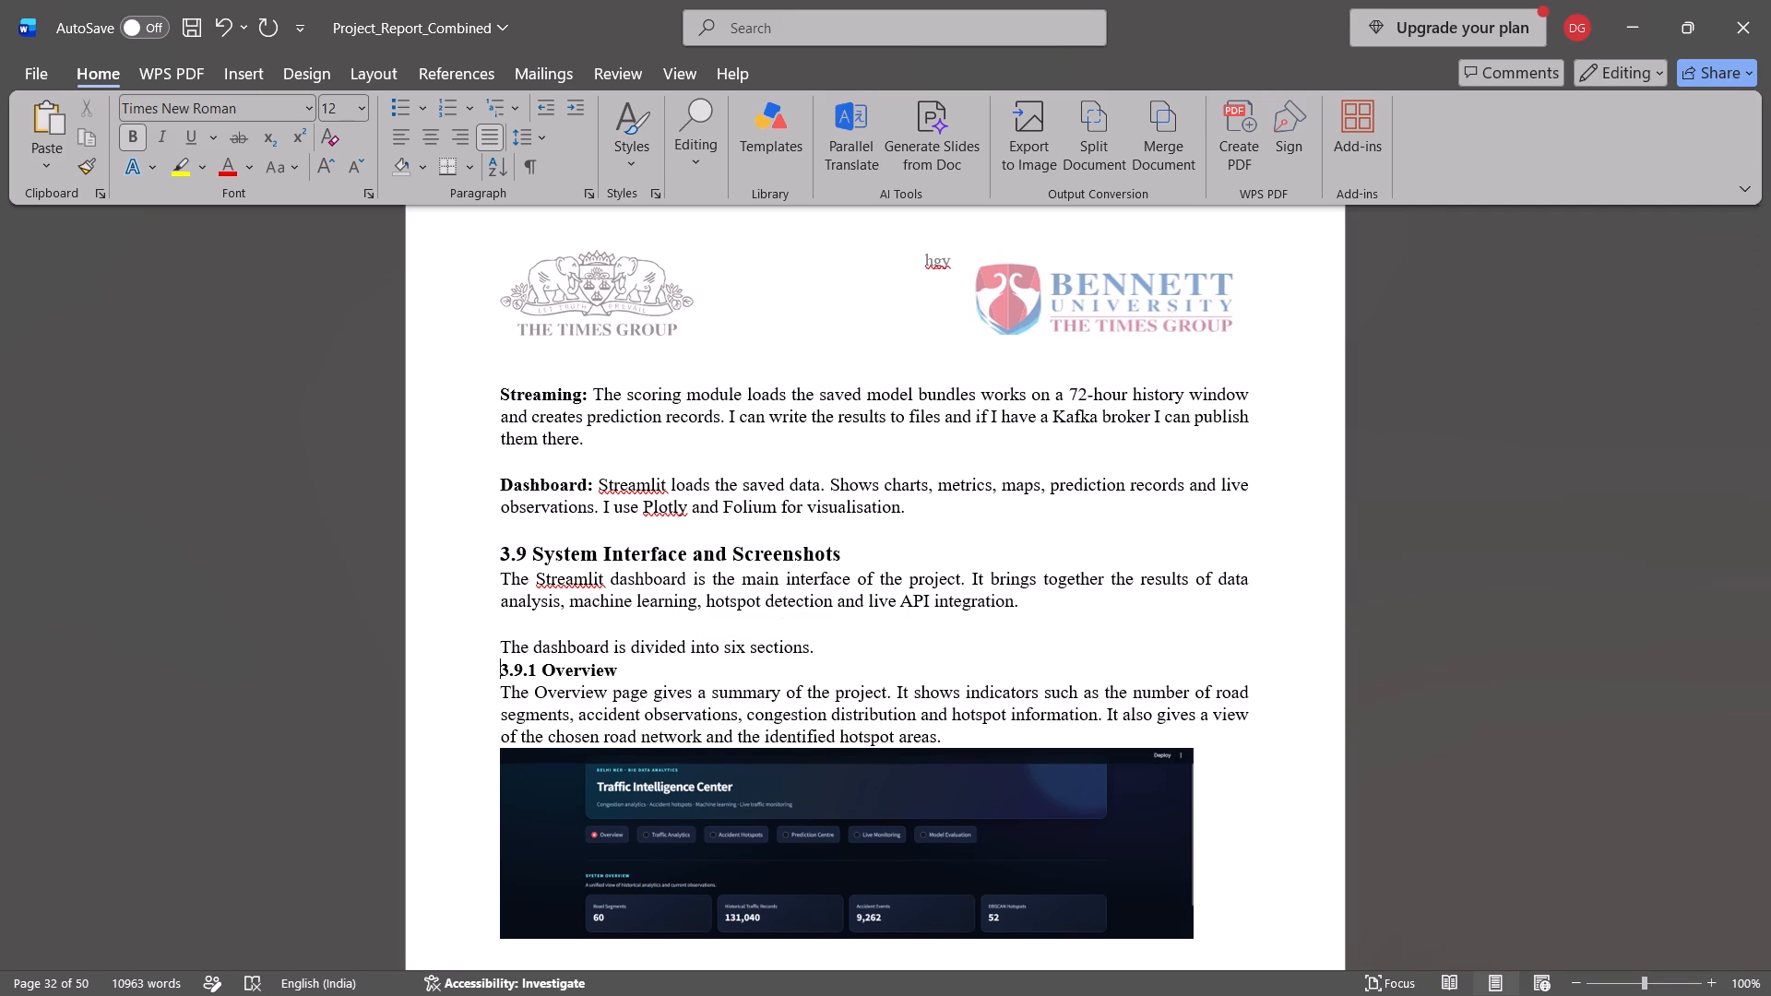
pyautogui.press('Down')
pyautogui.press('Return')
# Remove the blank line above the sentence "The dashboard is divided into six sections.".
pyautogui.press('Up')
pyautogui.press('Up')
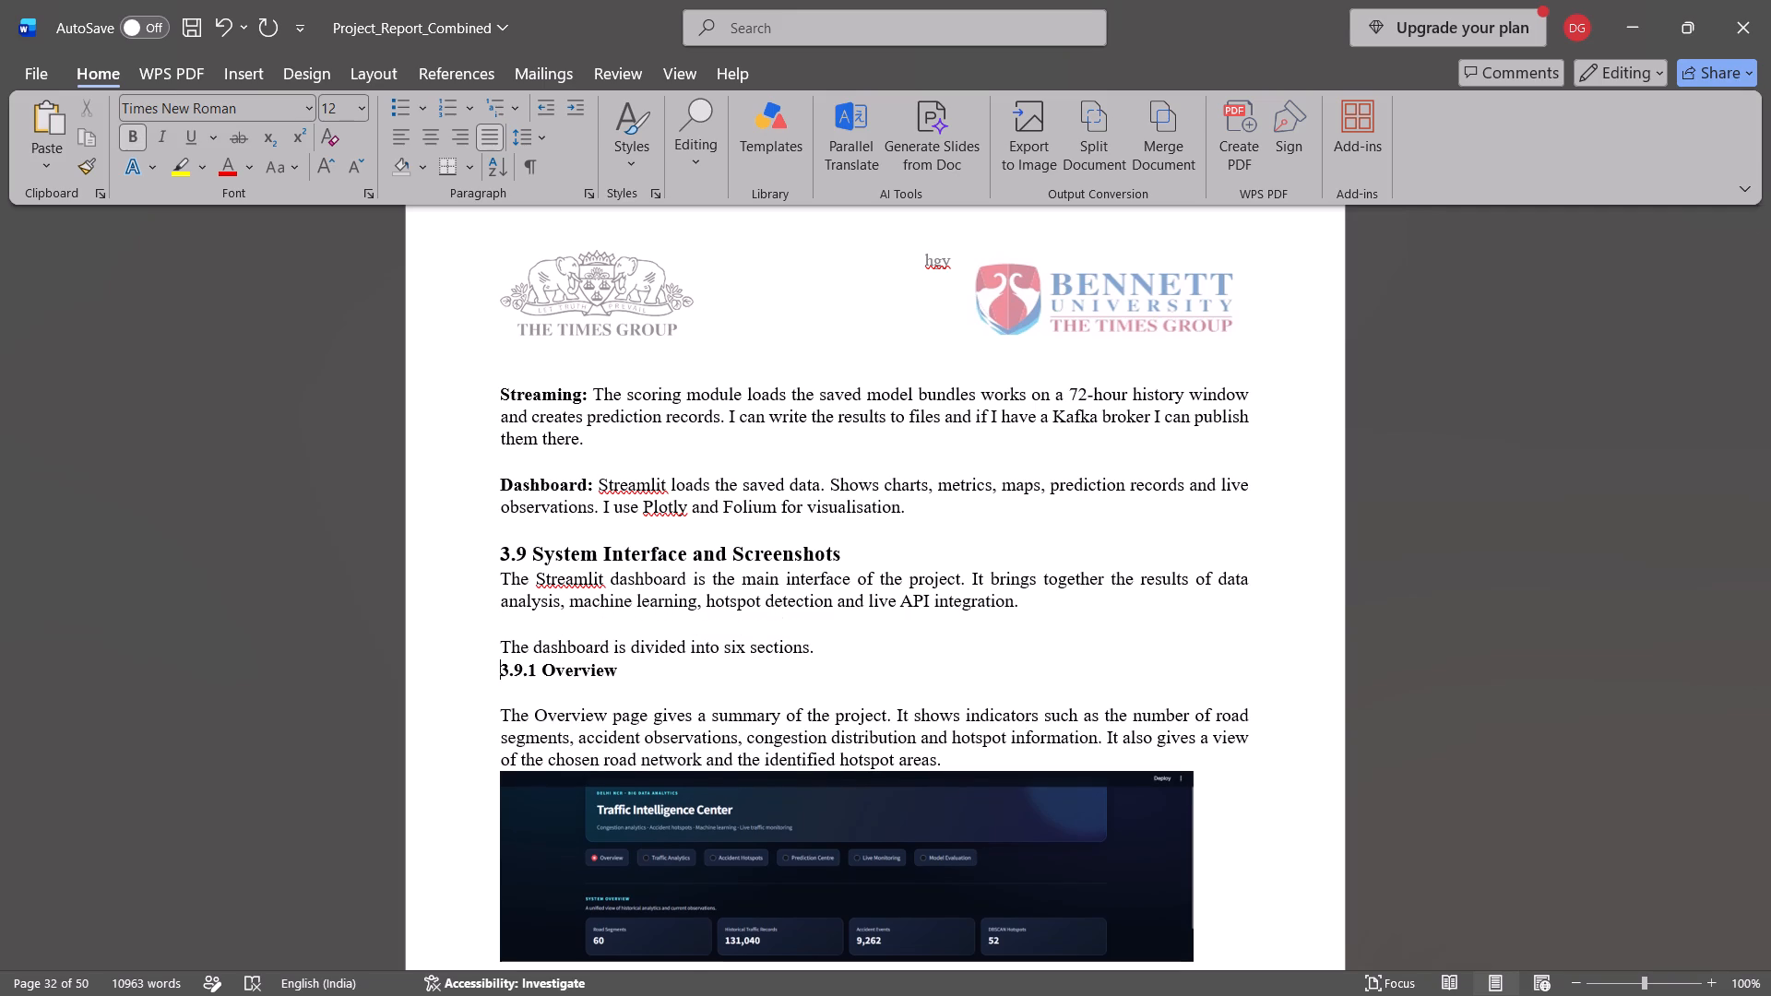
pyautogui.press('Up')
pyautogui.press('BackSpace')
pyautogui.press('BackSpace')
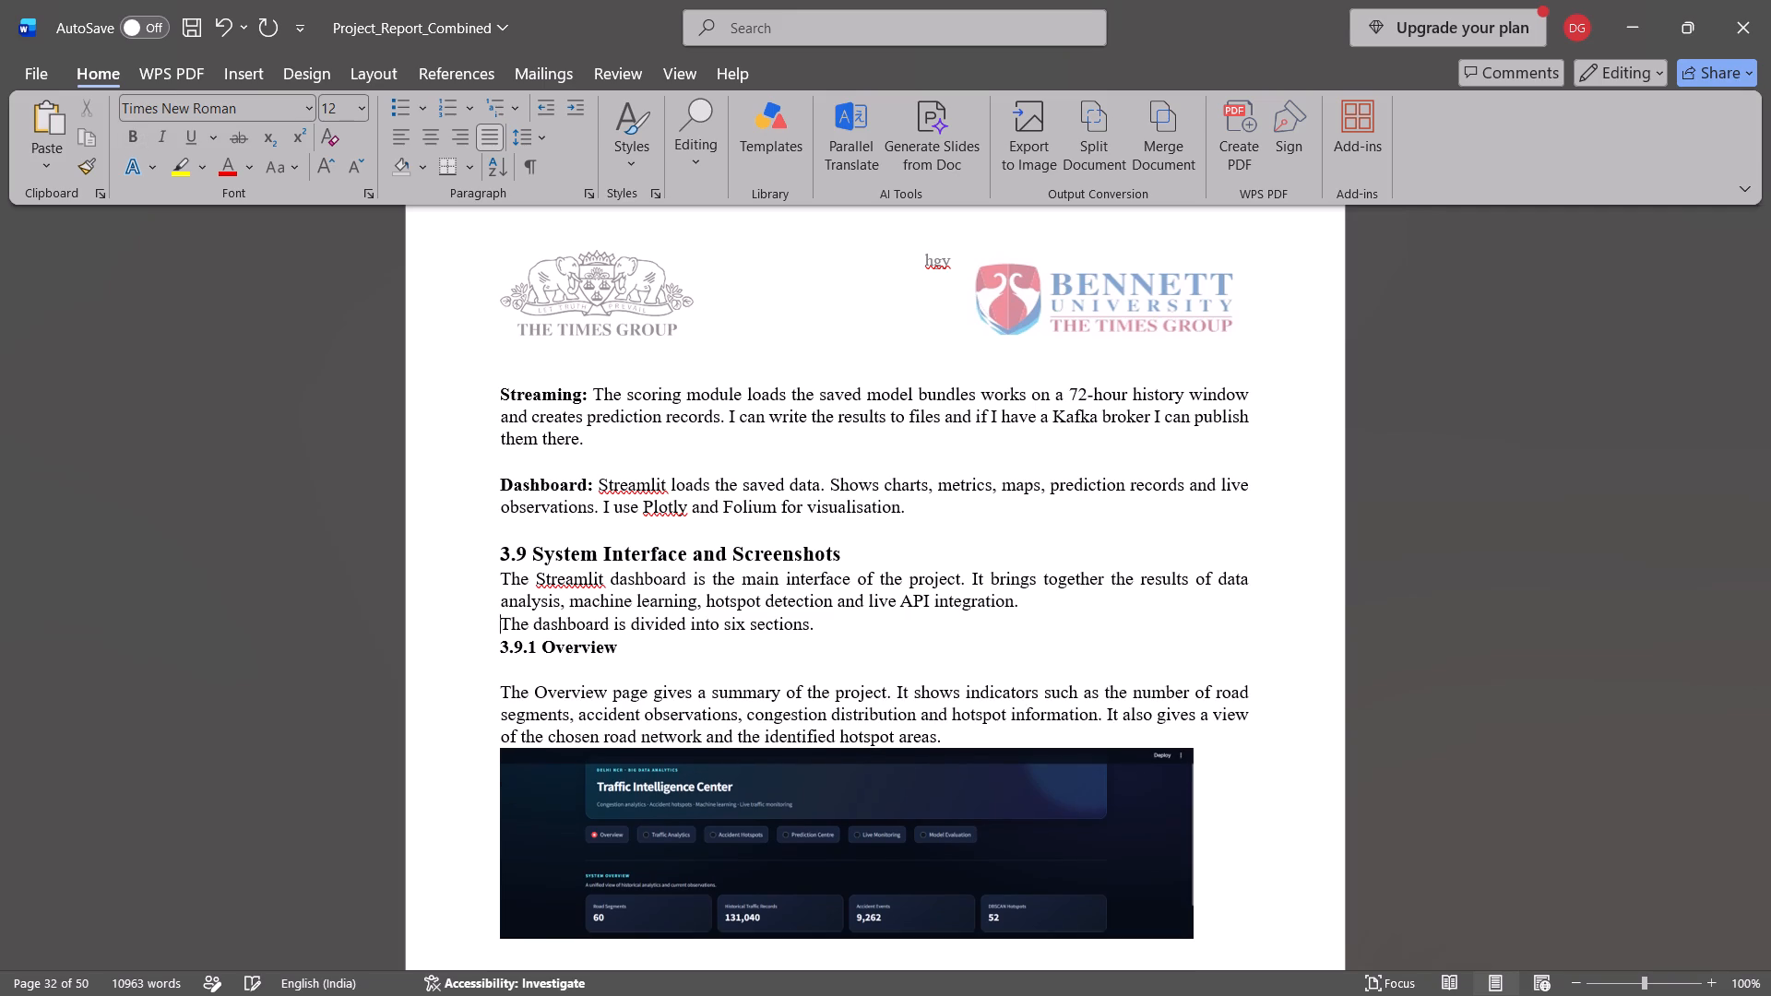
# Insert a blank line before the heading "3.9.1 Overview".
pyautogui.press('Down')
pyautogui.press('Return')
# Enlarge the Traffic Intelligence Center screenshot under 3.9.1 Overview, making it taller and wider to fill more of page 32.
pyautogui.scroll(-2, 496, 649)
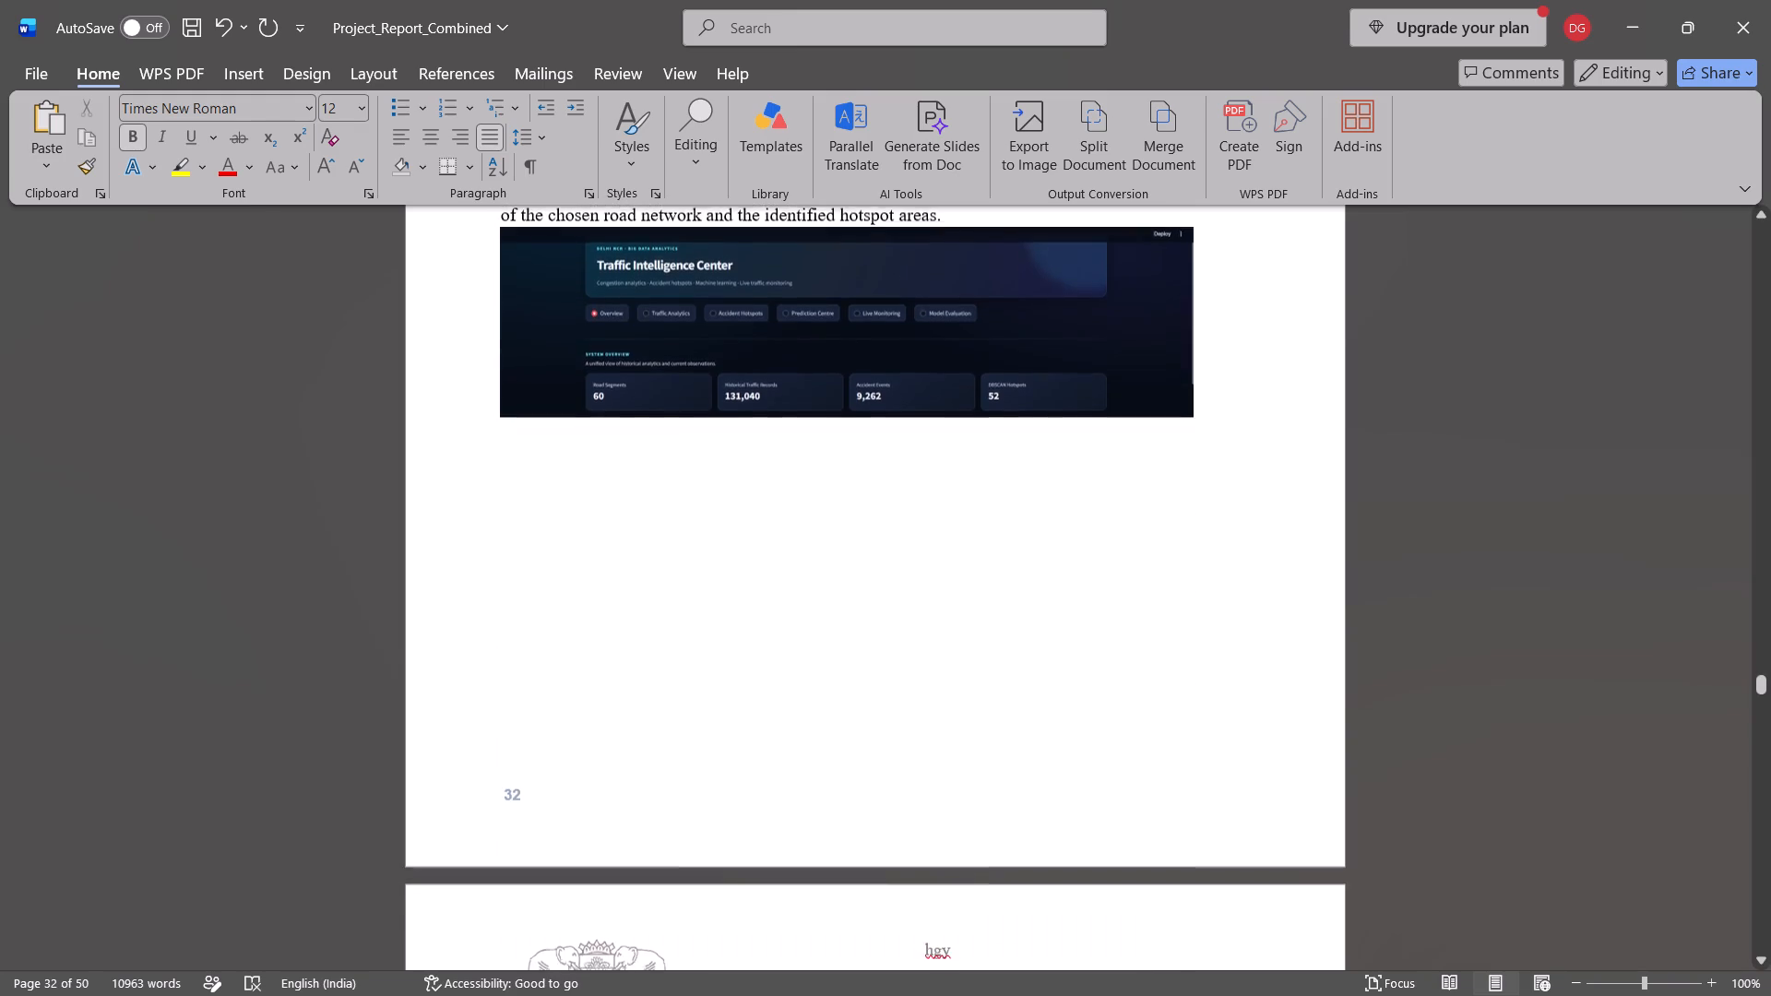
pyautogui.scroll(-1, 496, 649)
pyautogui.scroll(2, 660, 611)
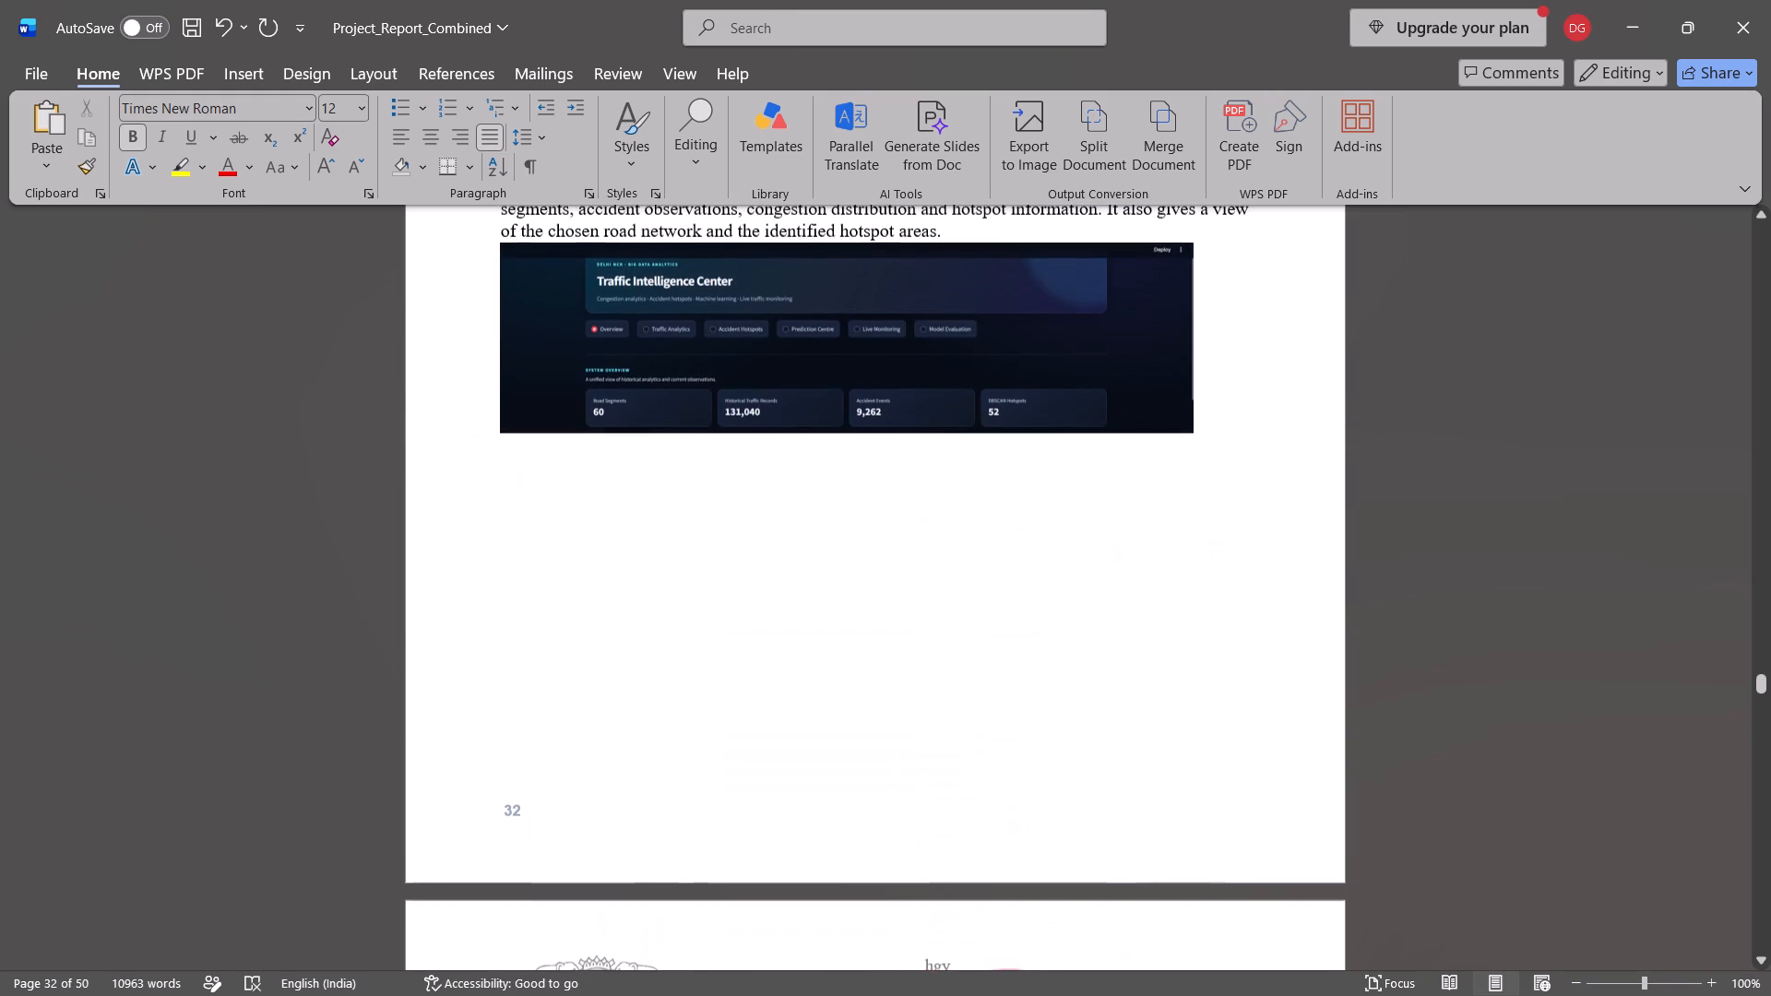
pyautogui.click(667, 506)
pyautogui.click(760, 401)
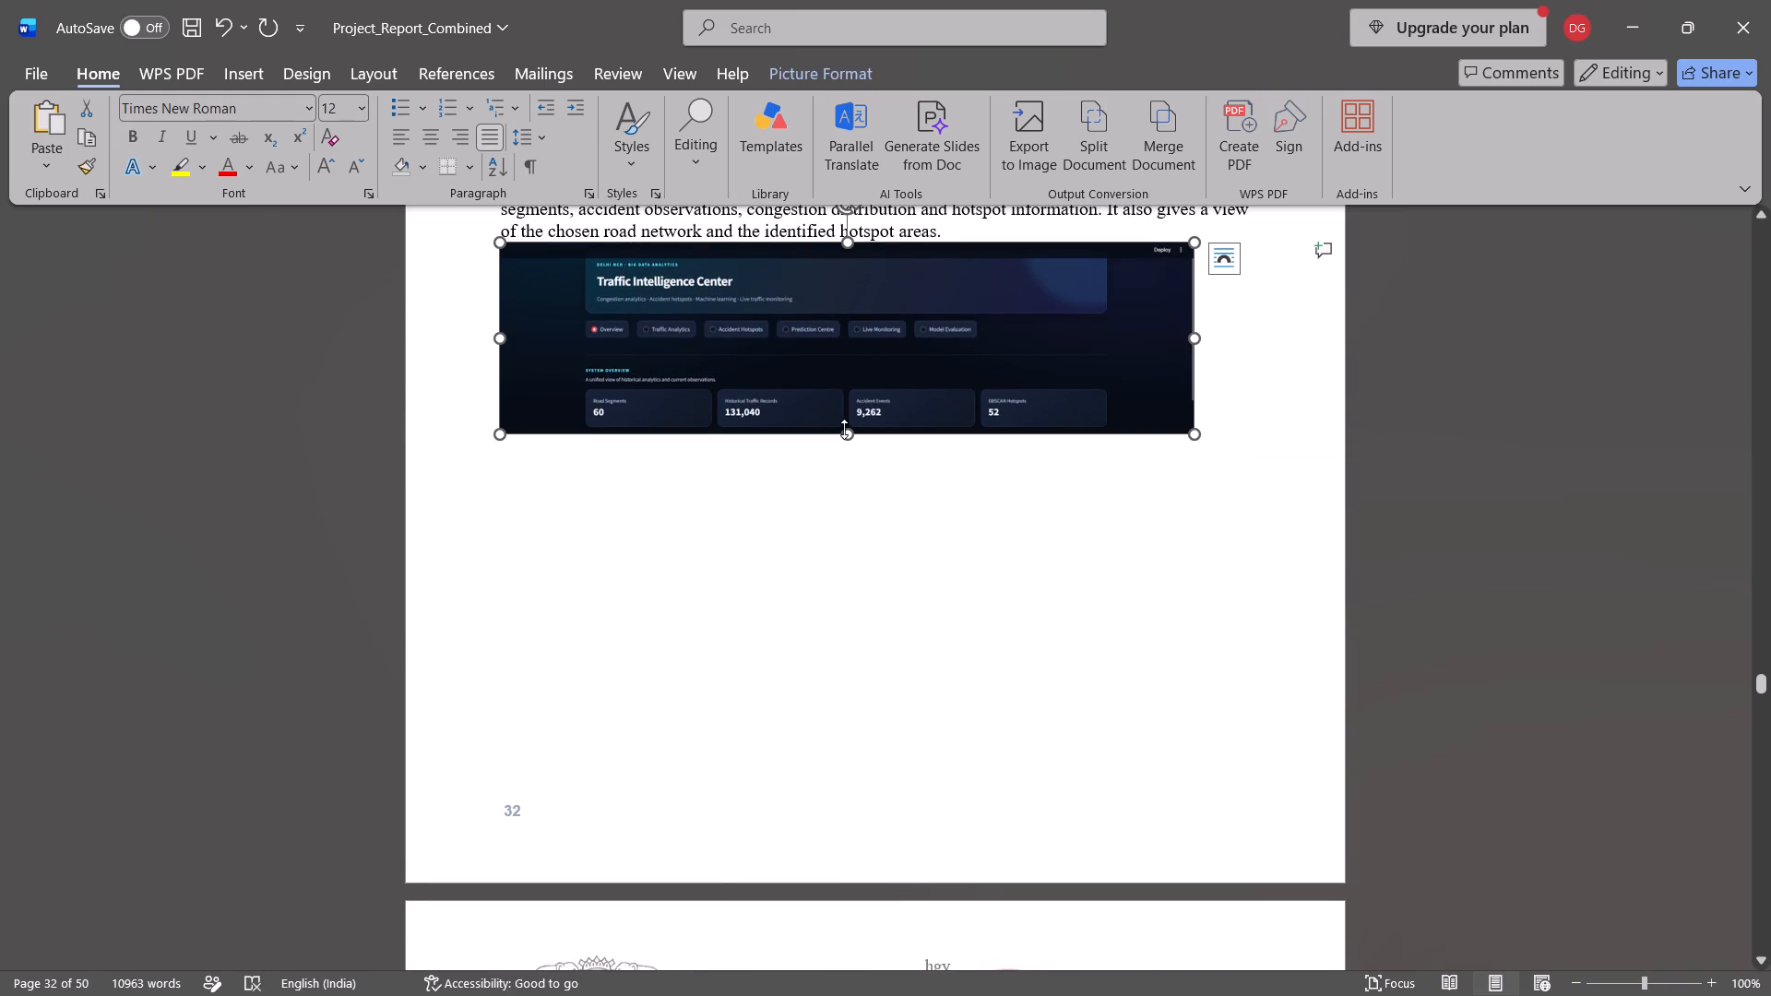
pyautogui.moveTo(844, 429); pyautogui.dragTo(882, 632)
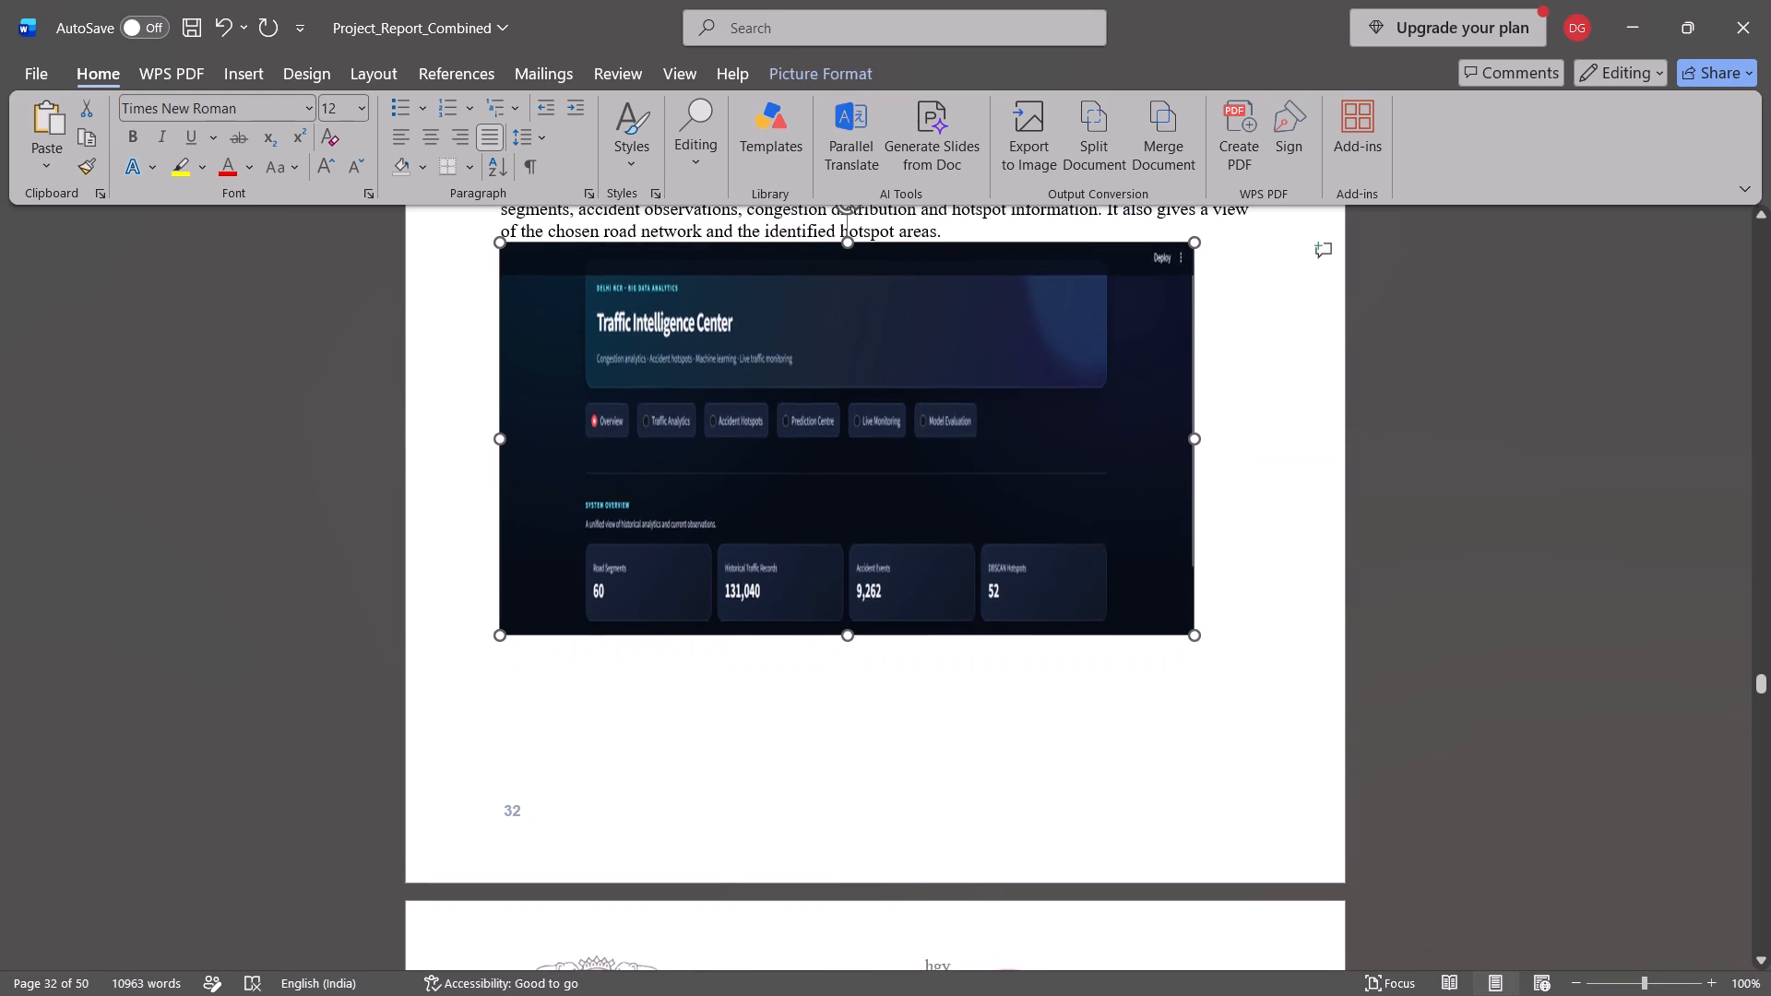
pyautogui.moveTo(882, 632); pyautogui.dragTo(875, 598)
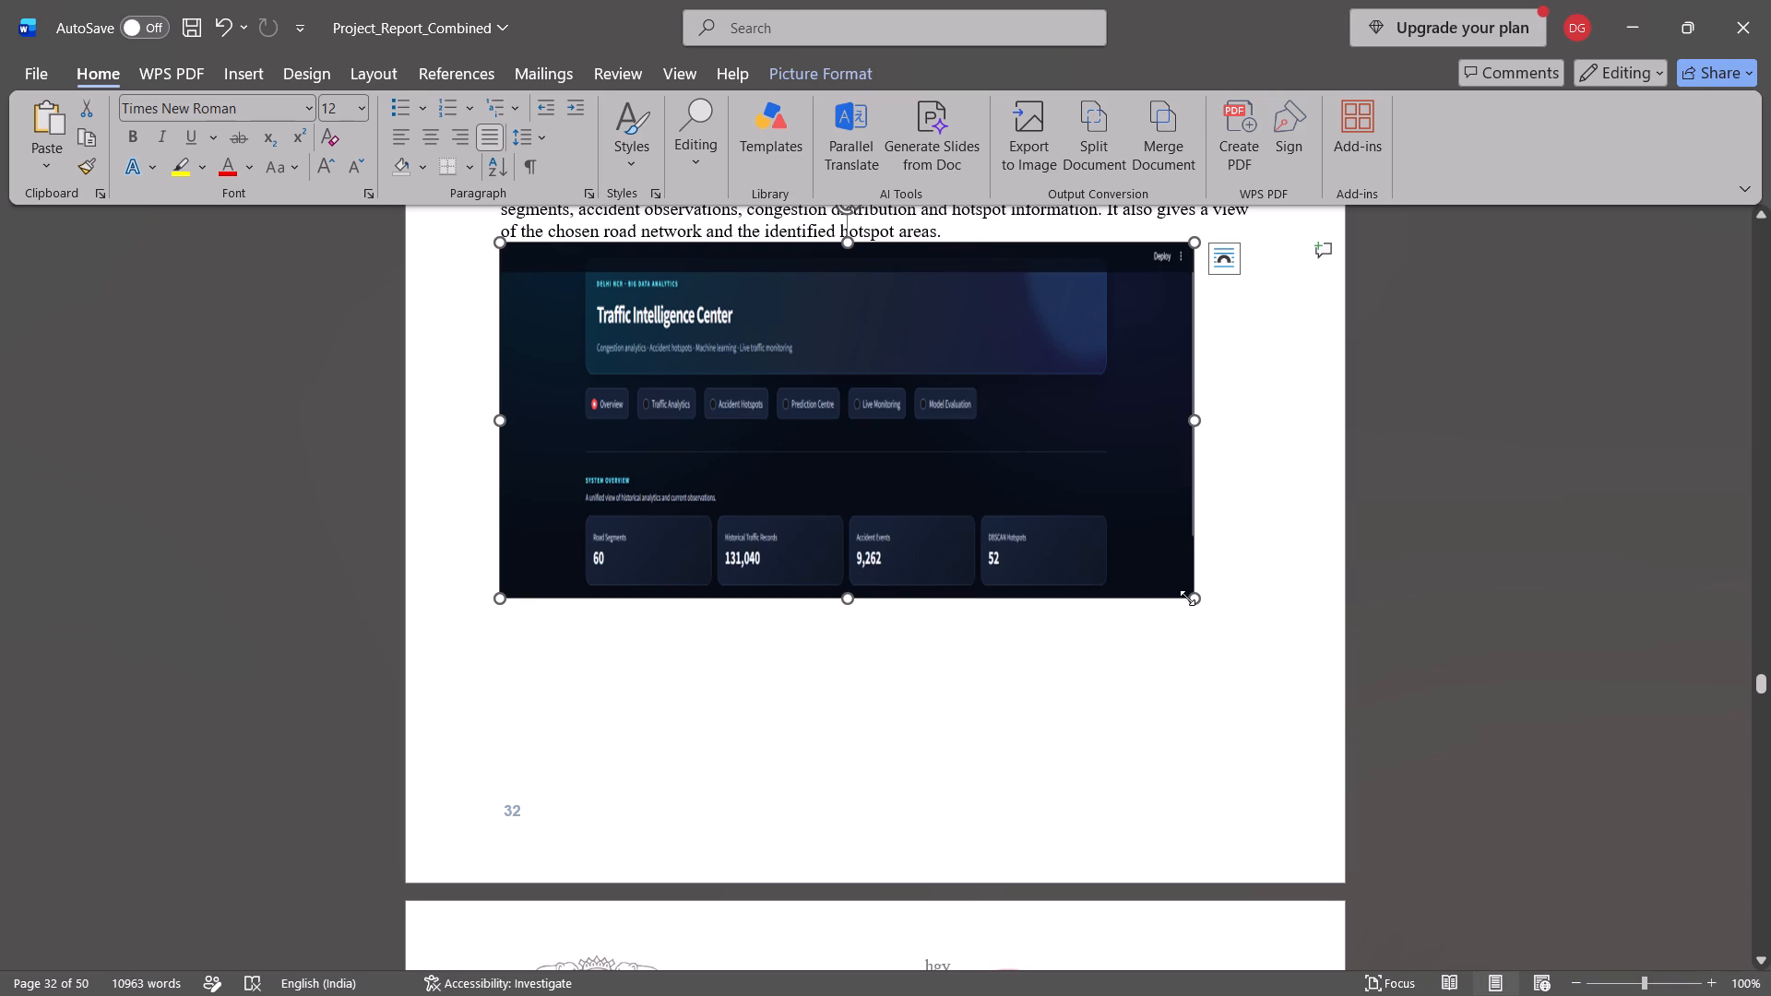
pyautogui.moveTo(1194, 598); pyautogui.dragTo(1249, 646)
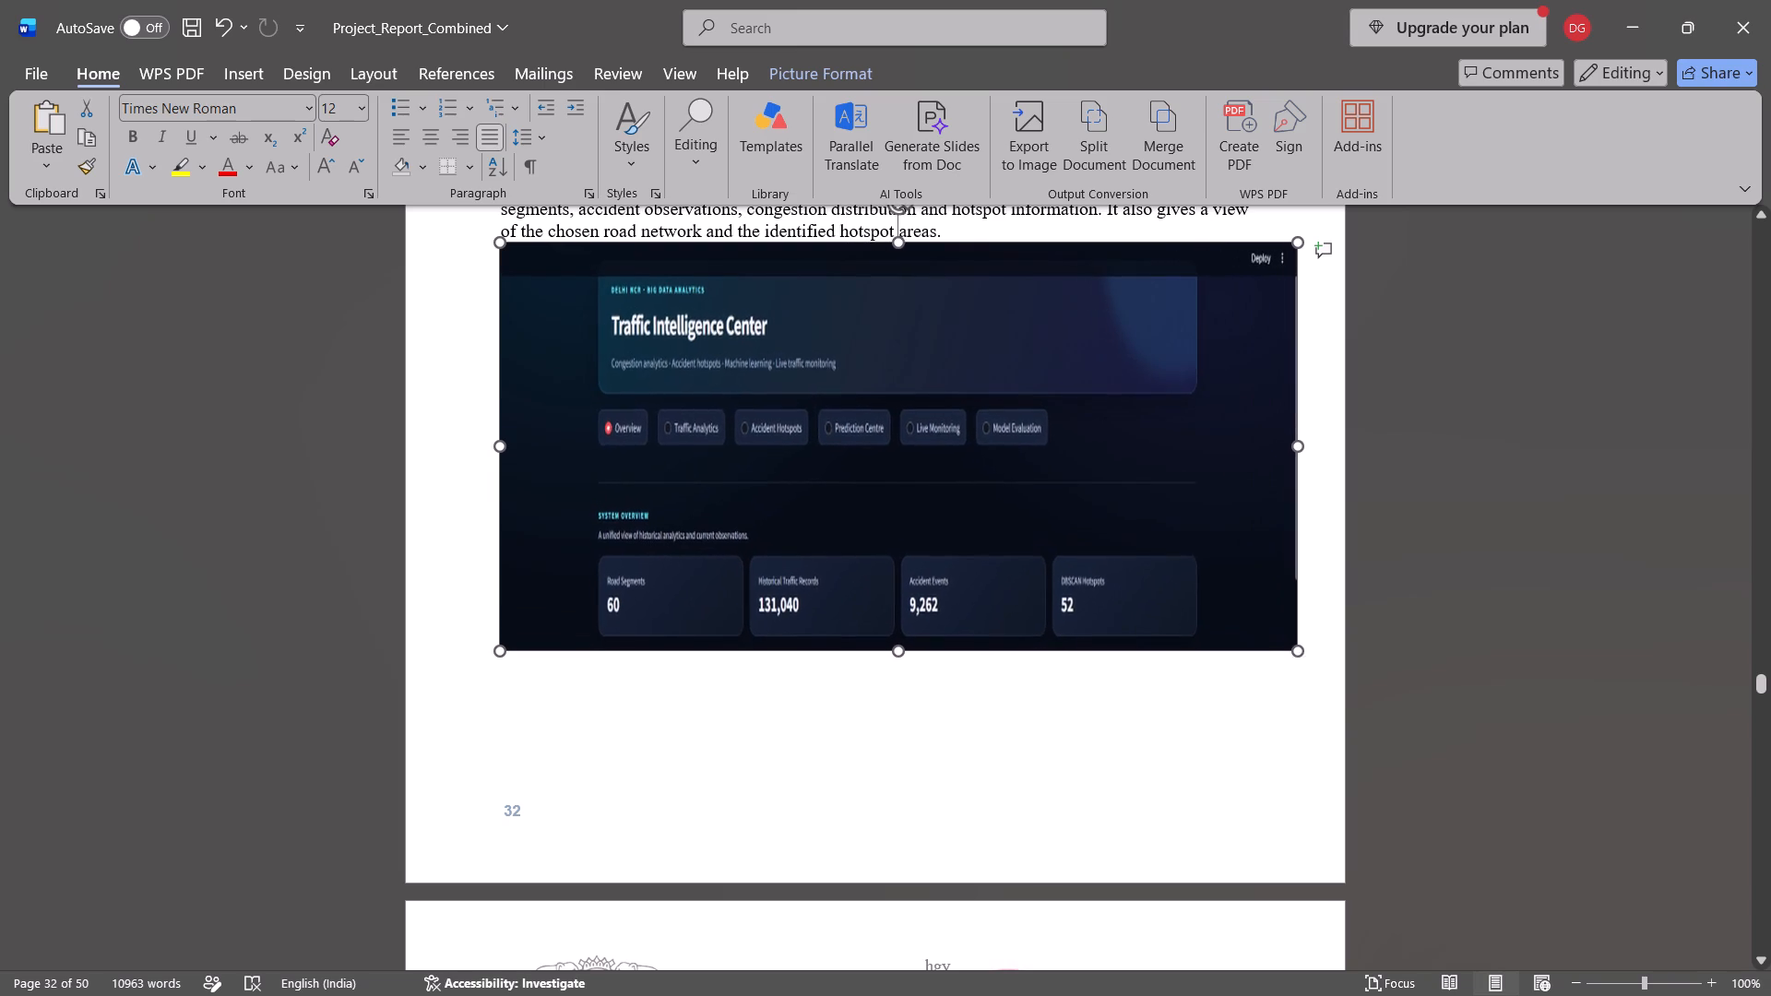
pyautogui.moveTo(1249, 646); pyautogui.dragTo(1246, 642)
# Insert a blank line above and another below the heading "3.9.2 Traffic Analytics".
pyautogui.scroll(-1, 1067, 652)
pyautogui.scroll(-1, 968, 689)
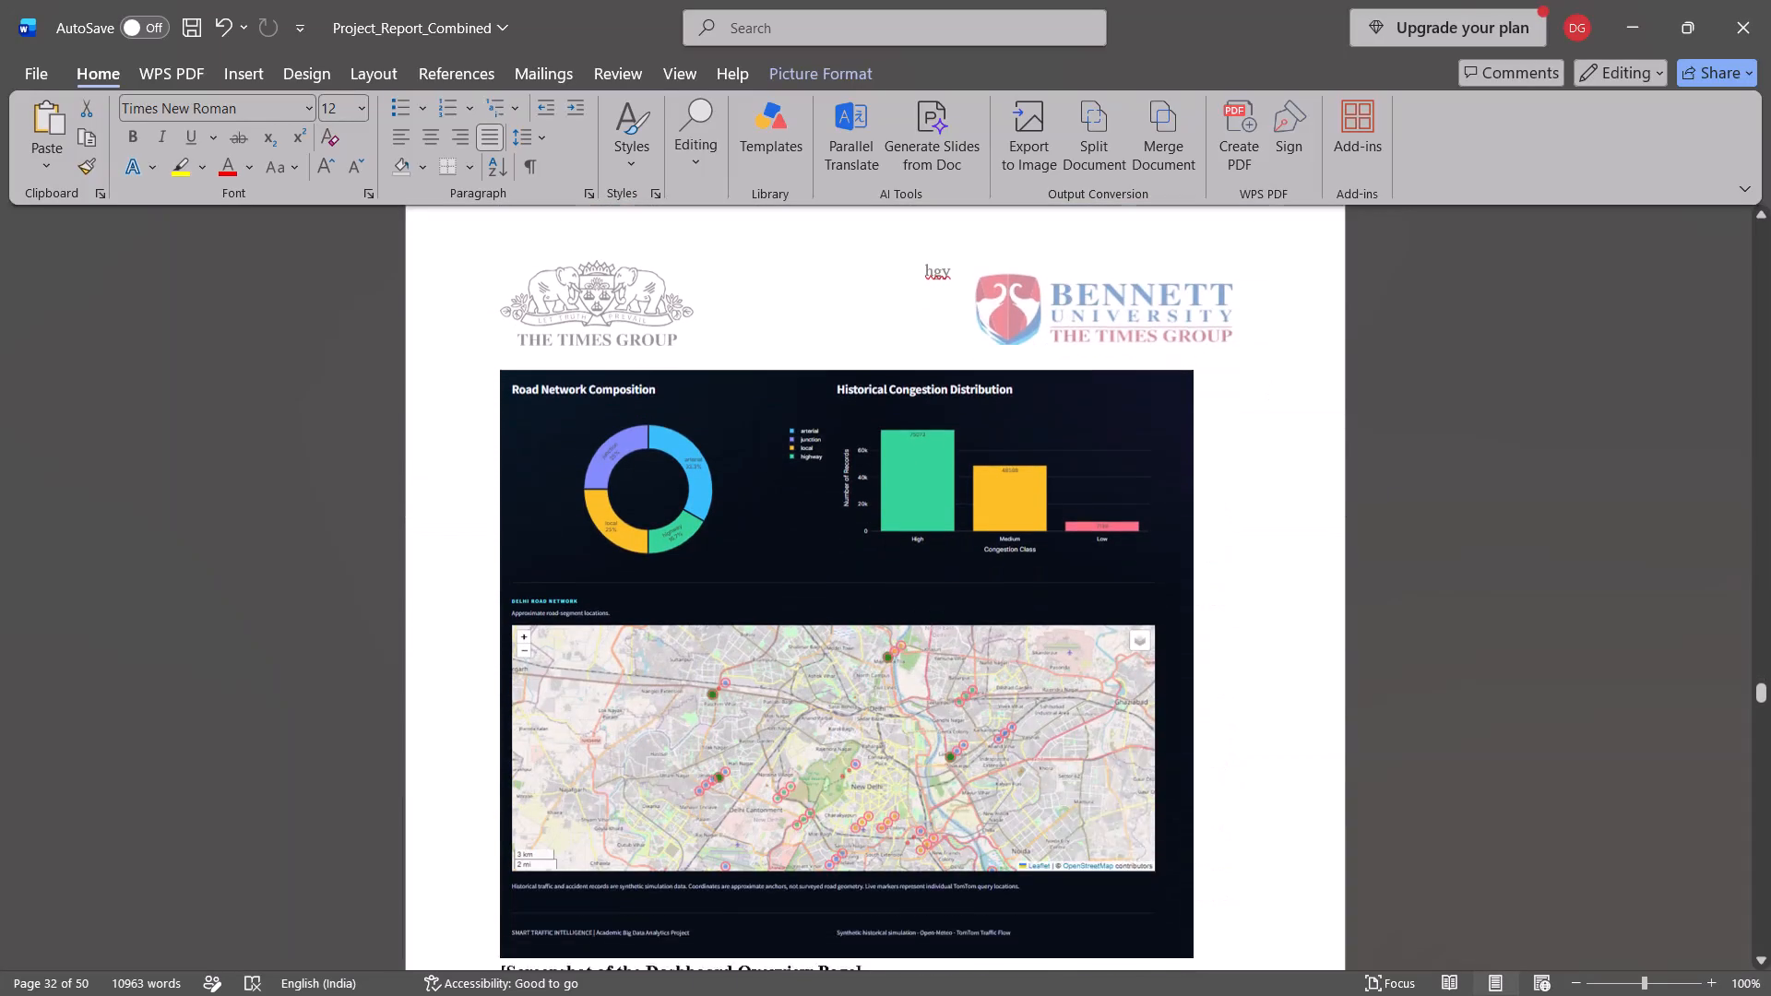
pyautogui.scroll(-1, 922, 575)
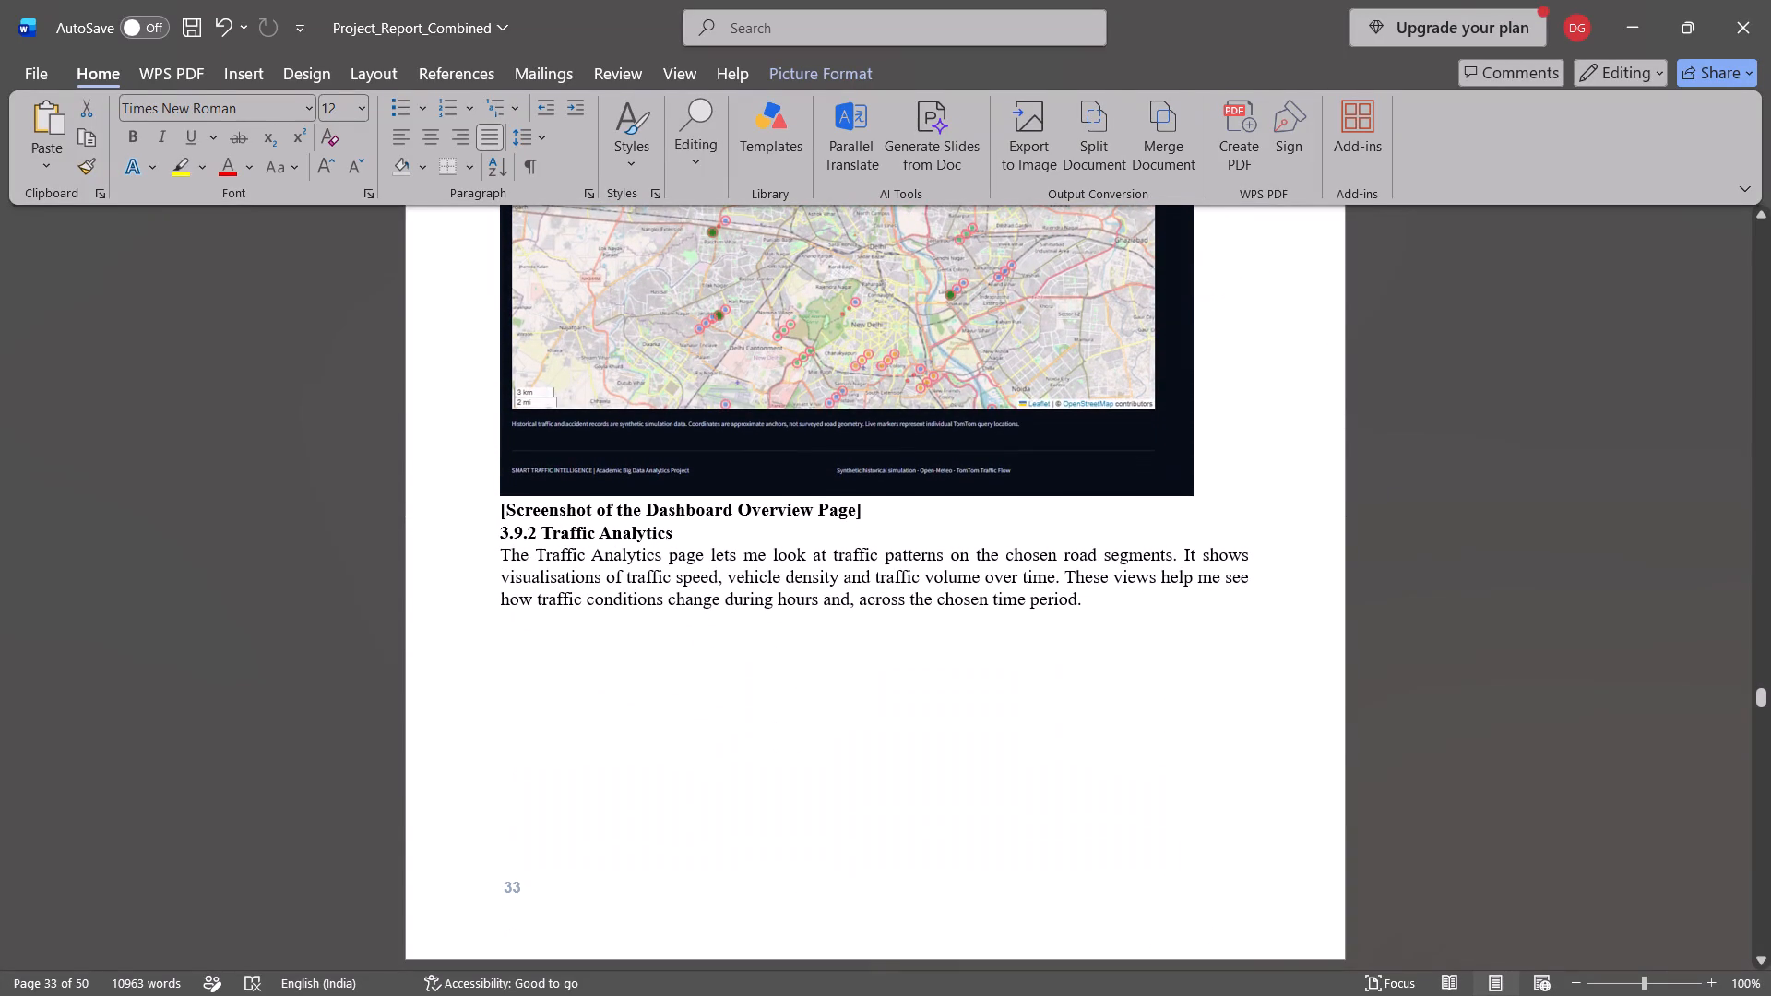
pyautogui.click(500, 531)
pyautogui.press('Return')
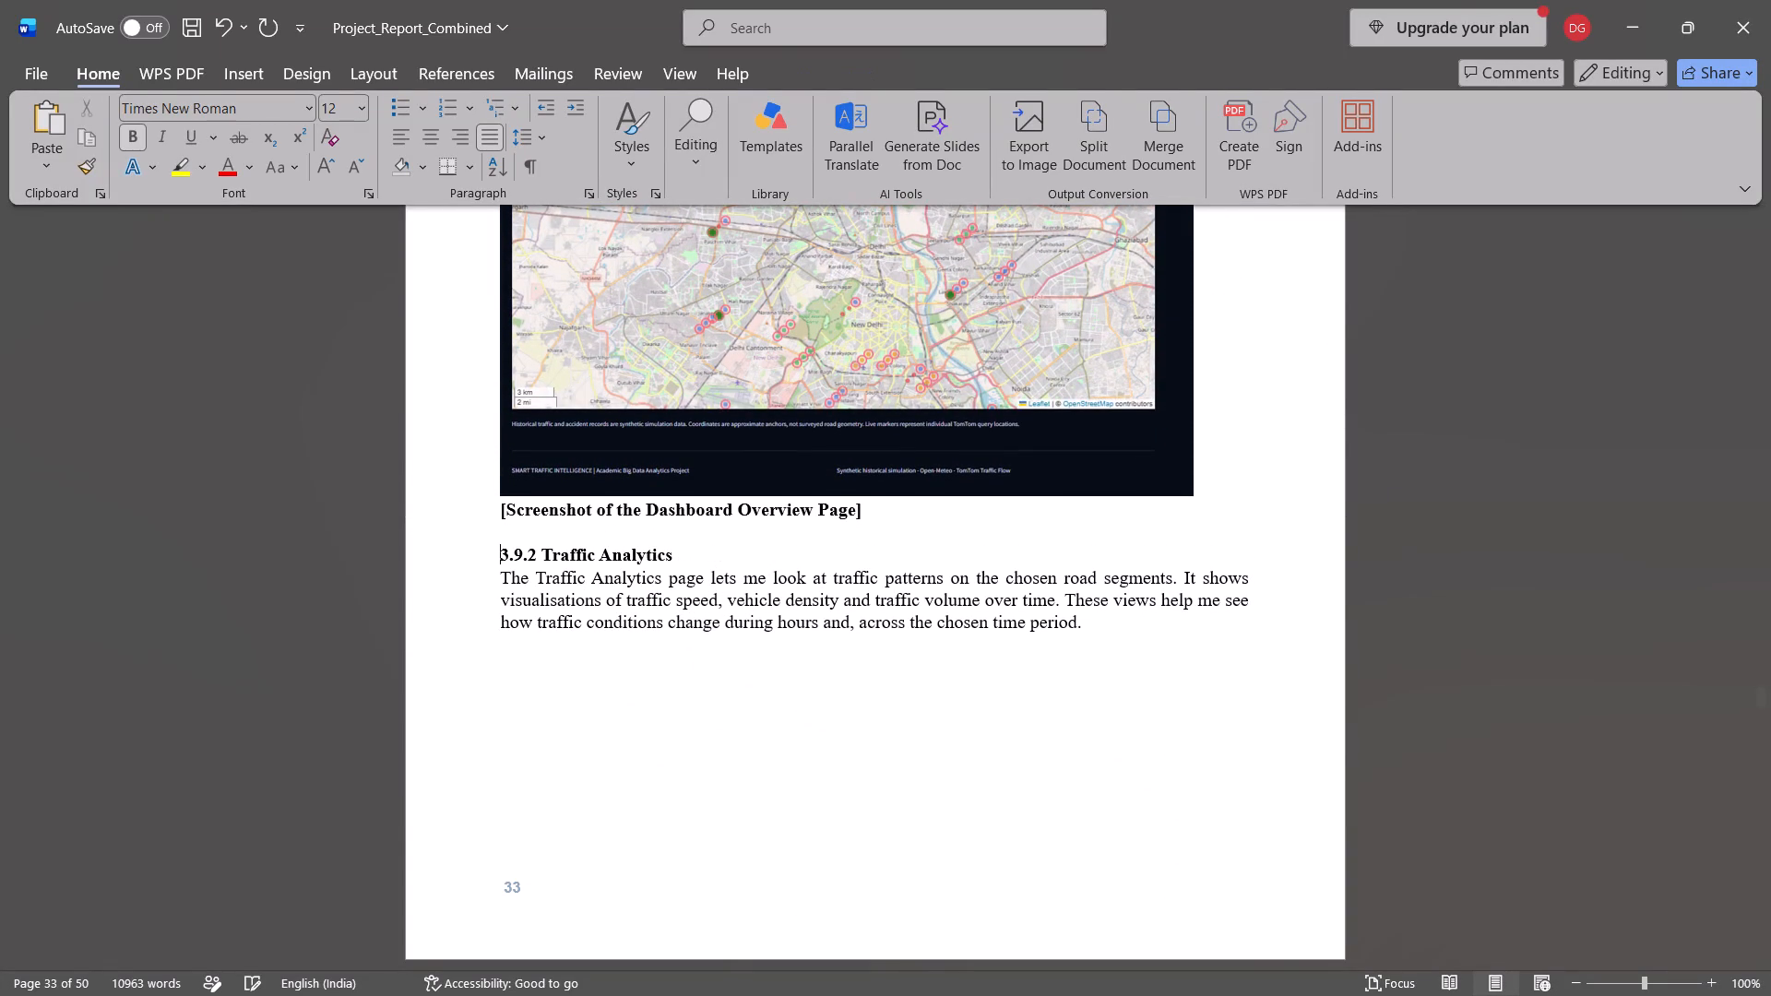
pyautogui.press('Down')
pyautogui.press('Return')
# Insert five blank lines before the heading "3.9.3 Accident Hotspots" to push the section onto page 35.
pyautogui.scroll(-2, 500, 531)
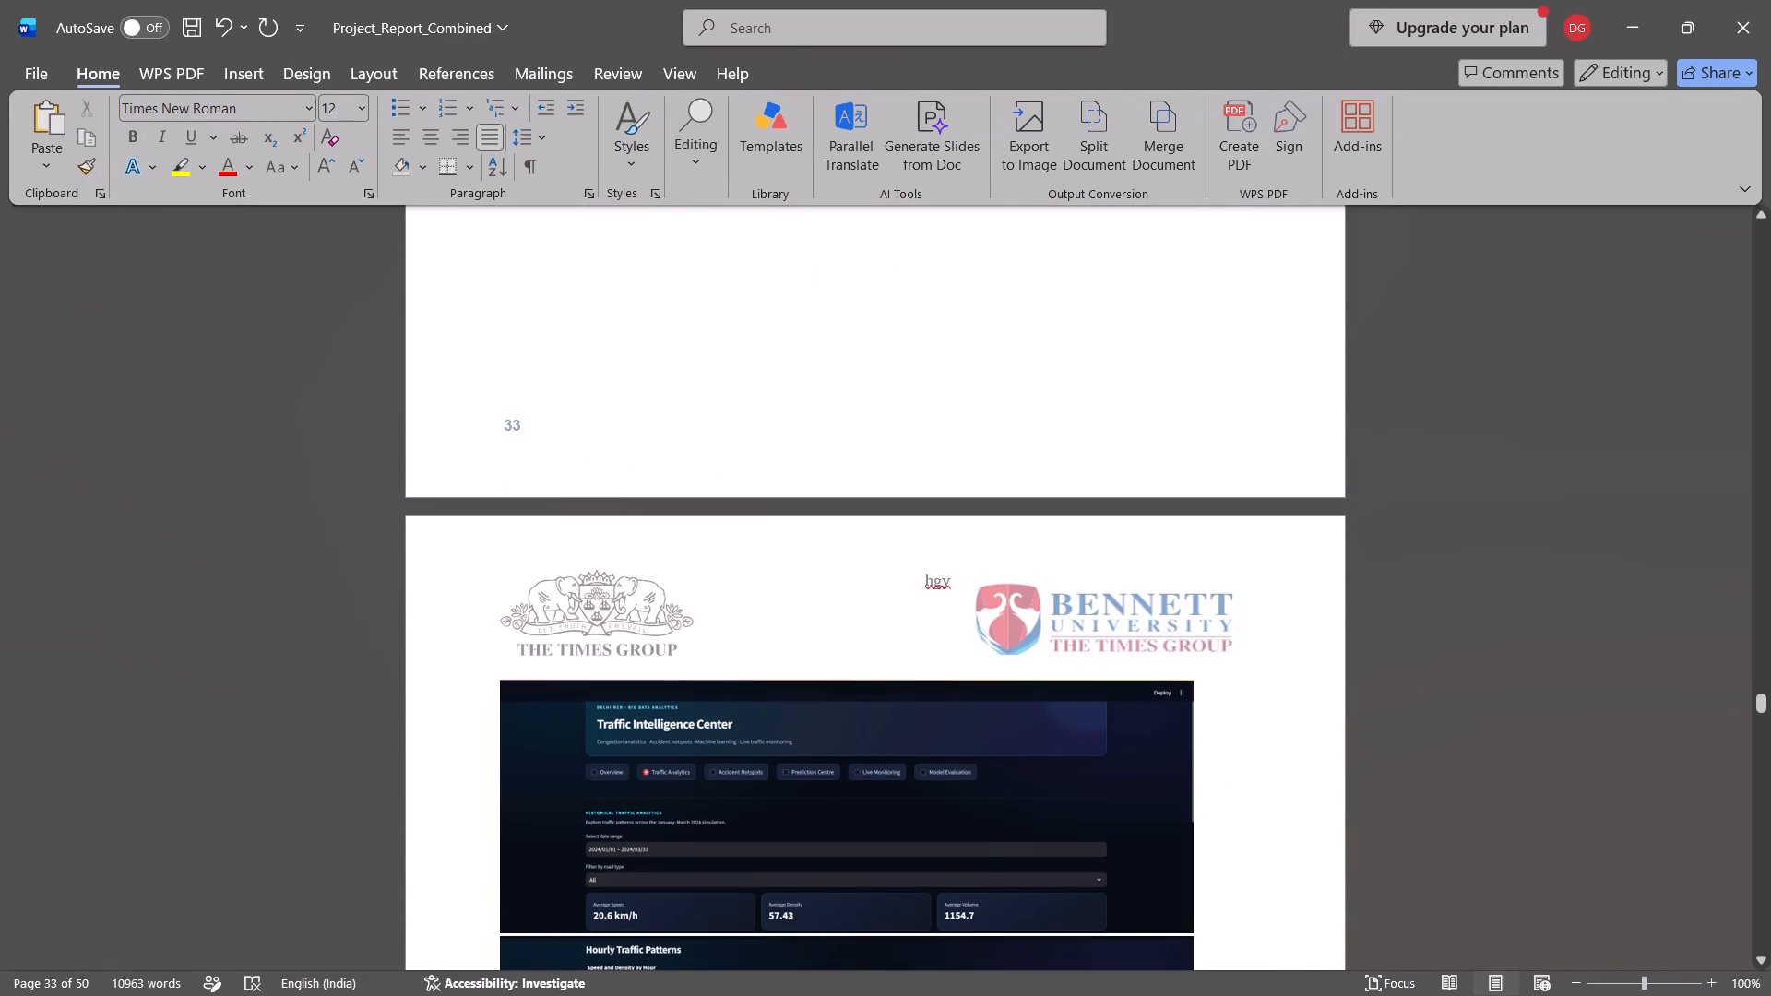
pyautogui.scroll(1, 568, 721)
pyautogui.scroll(-4, 568, 721)
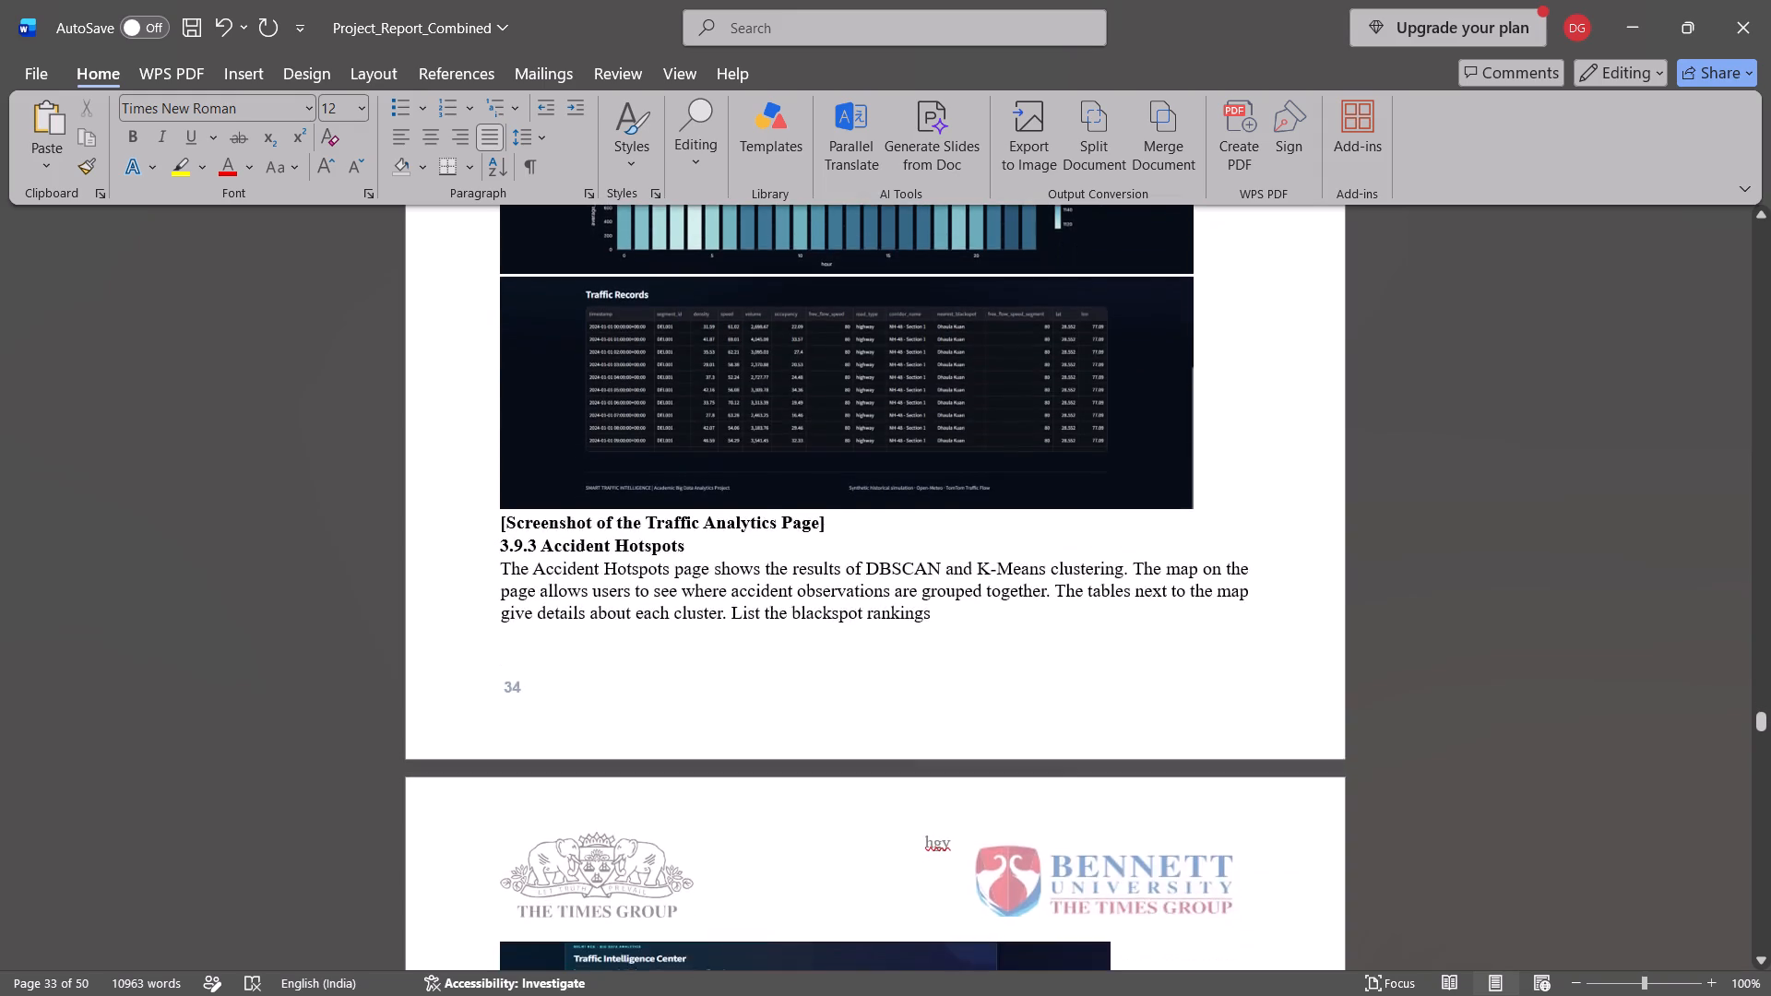
pyautogui.scroll(-1, 568, 721)
pyautogui.scroll(3, 582, 846)
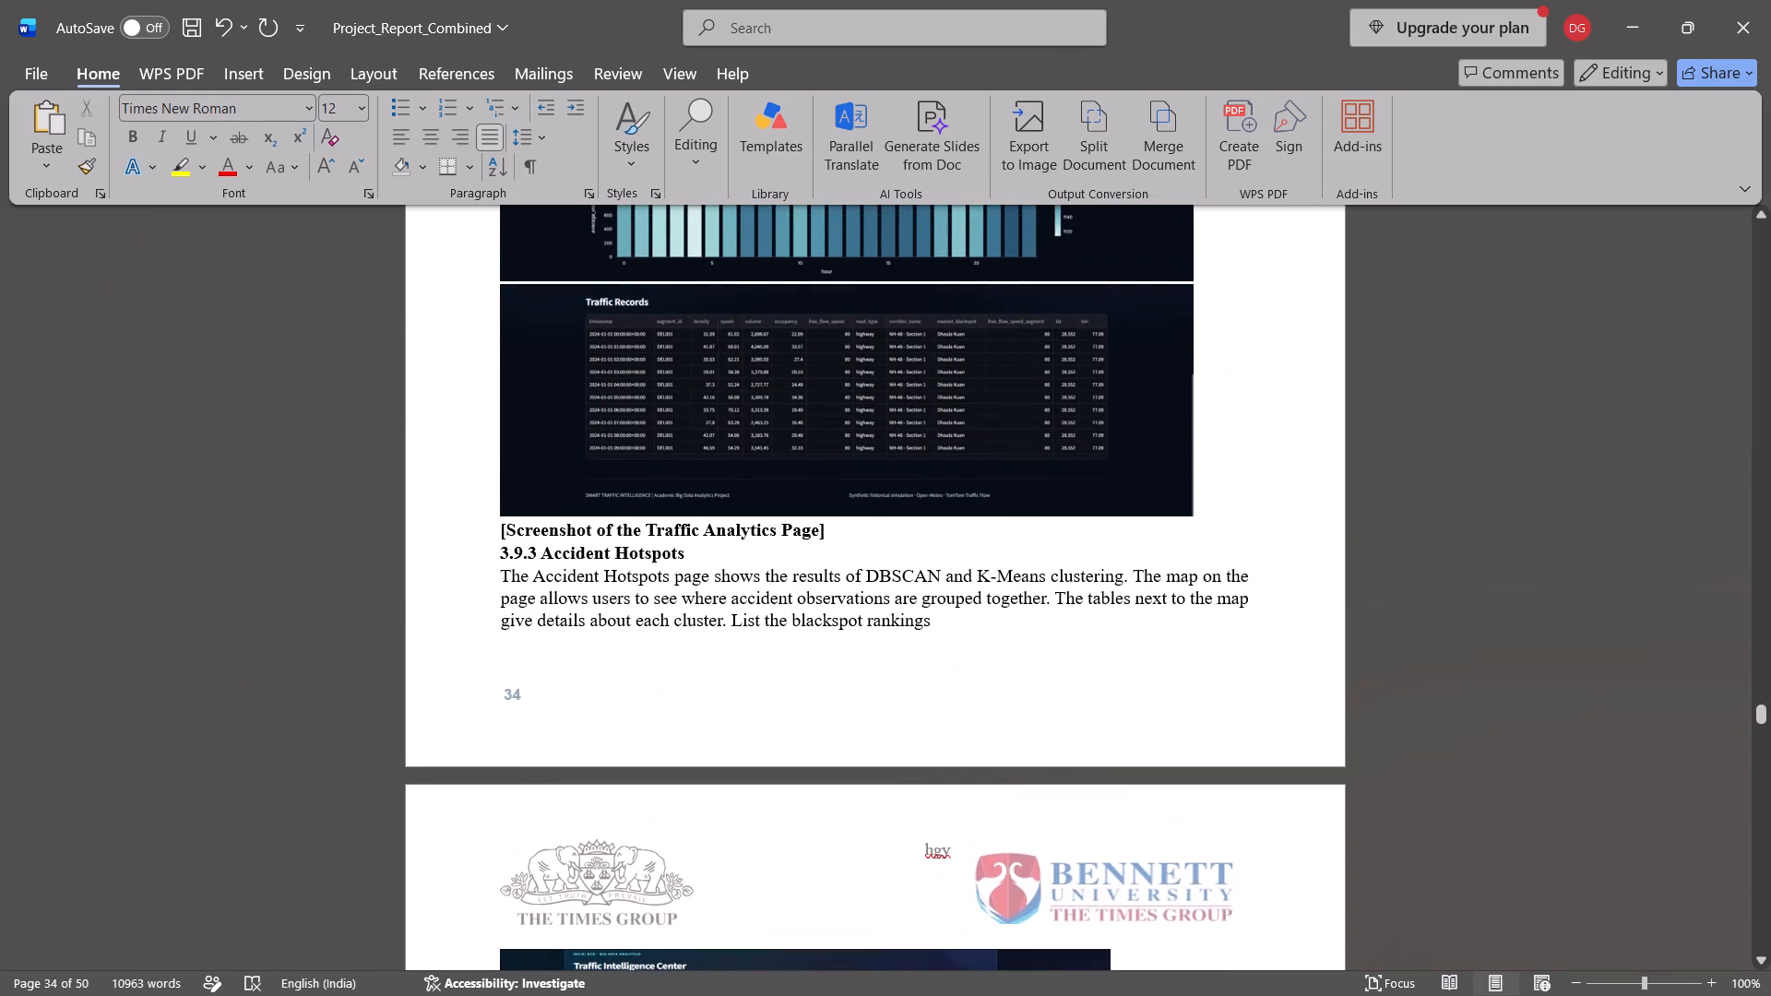
pyautogui.click(496, 564)
pyautogui.press('Up')
pyautogui.press('Return')
pyautogui.press('Return')
pyautogui.press('Return')
pyautogui.press('Return')
pyautogui.press('Return')
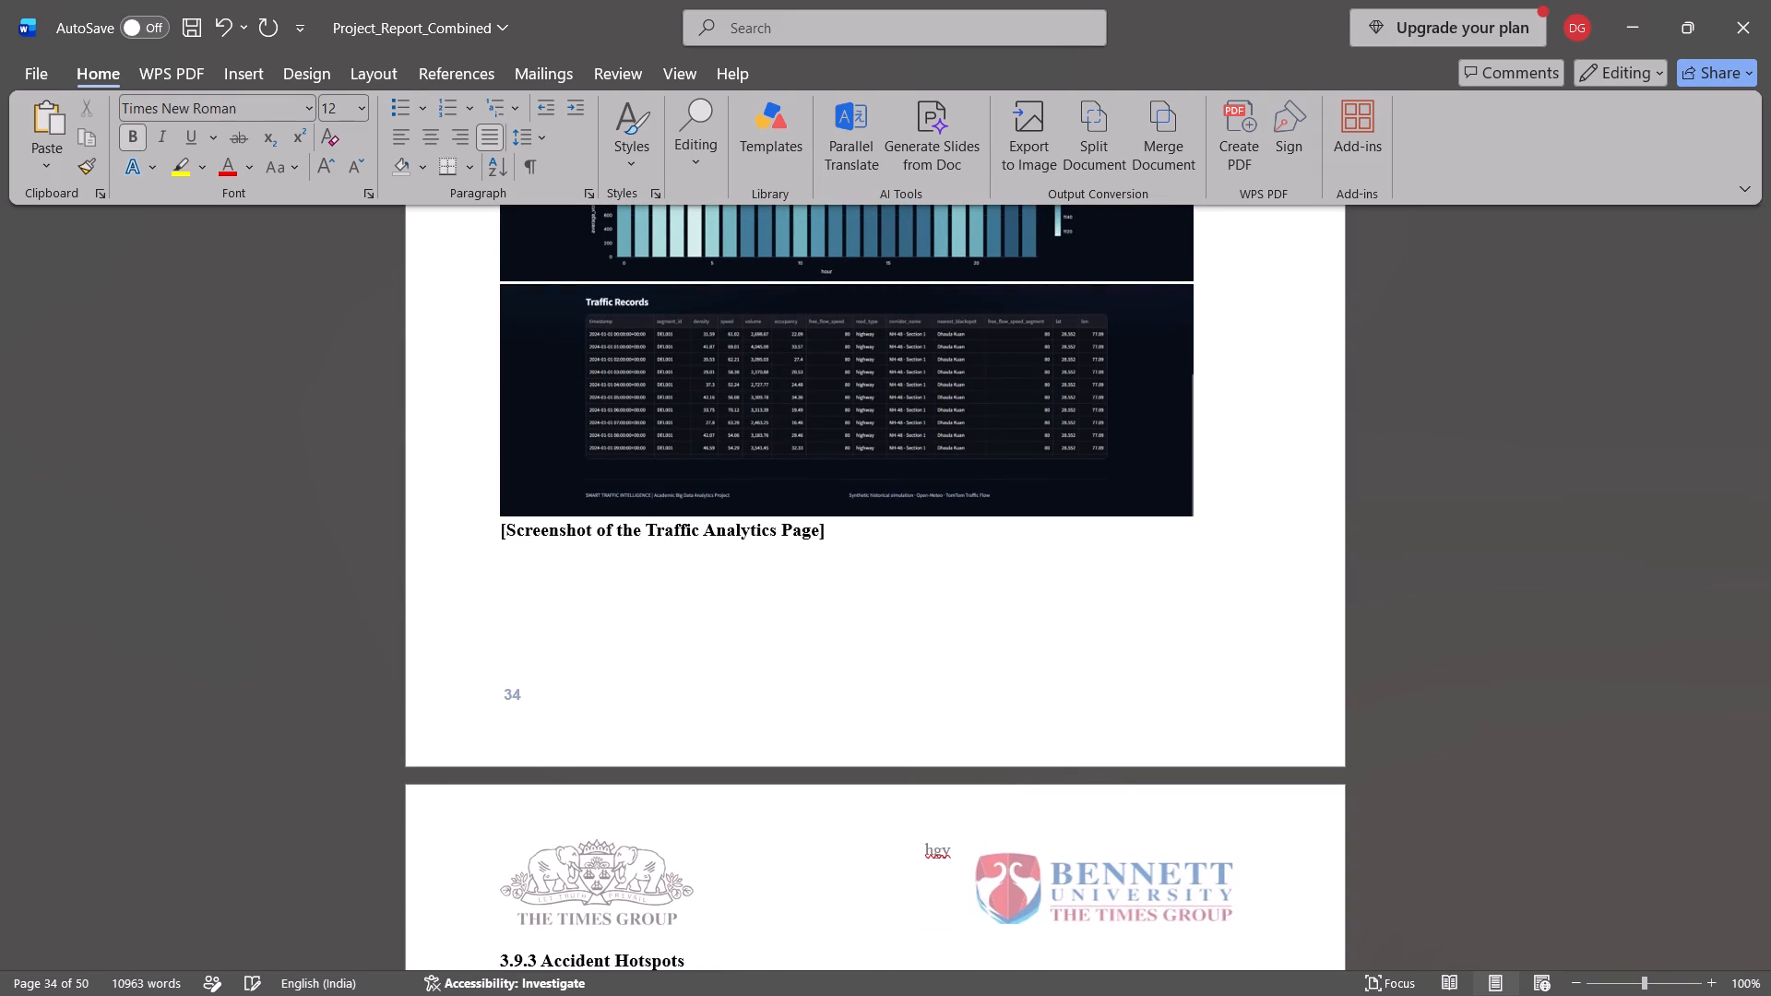
# Insert a blank line between the heading "3.9.3 Accident Hotspots" and its paragraph.
pyautogui.scroll(-1, 496, 564)
pyautogui.press('Down')
pyautogui.press('Return')
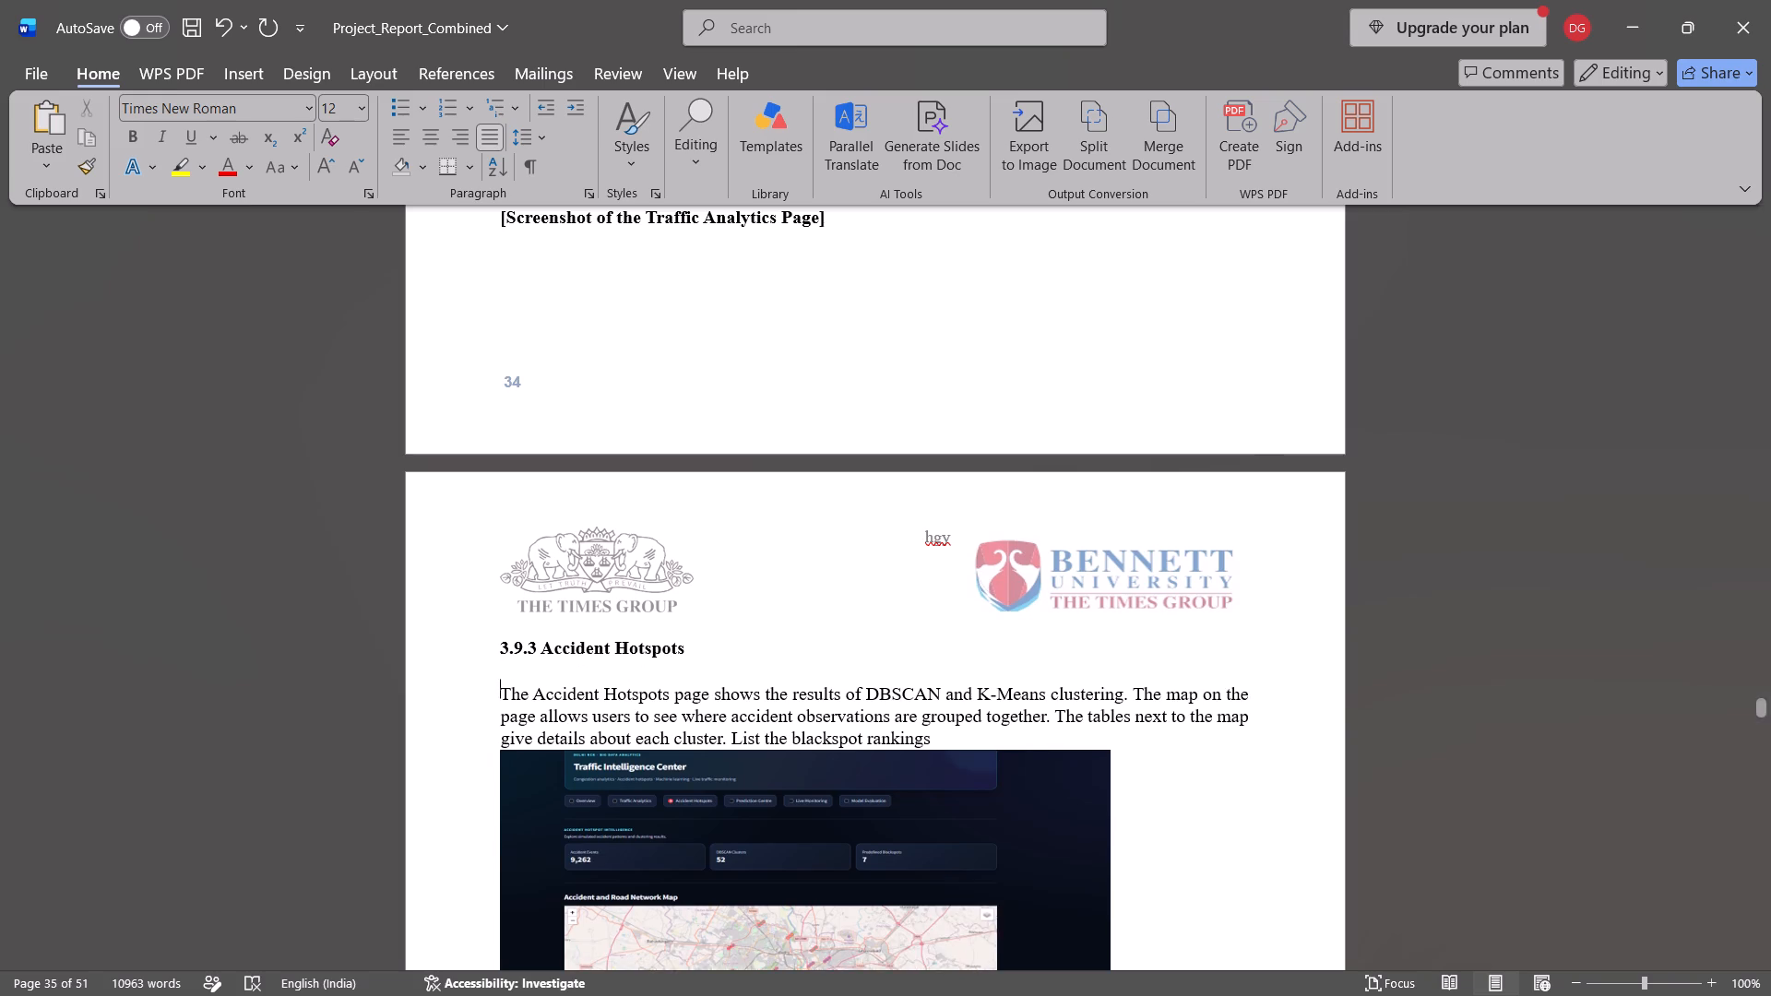
# Move the DBSCAN Hotspots and K-Means Cluster Summary screenshot up to page 35, directly below the accident map screenshot.
pyautogui.scroll(-3, 507, 666)
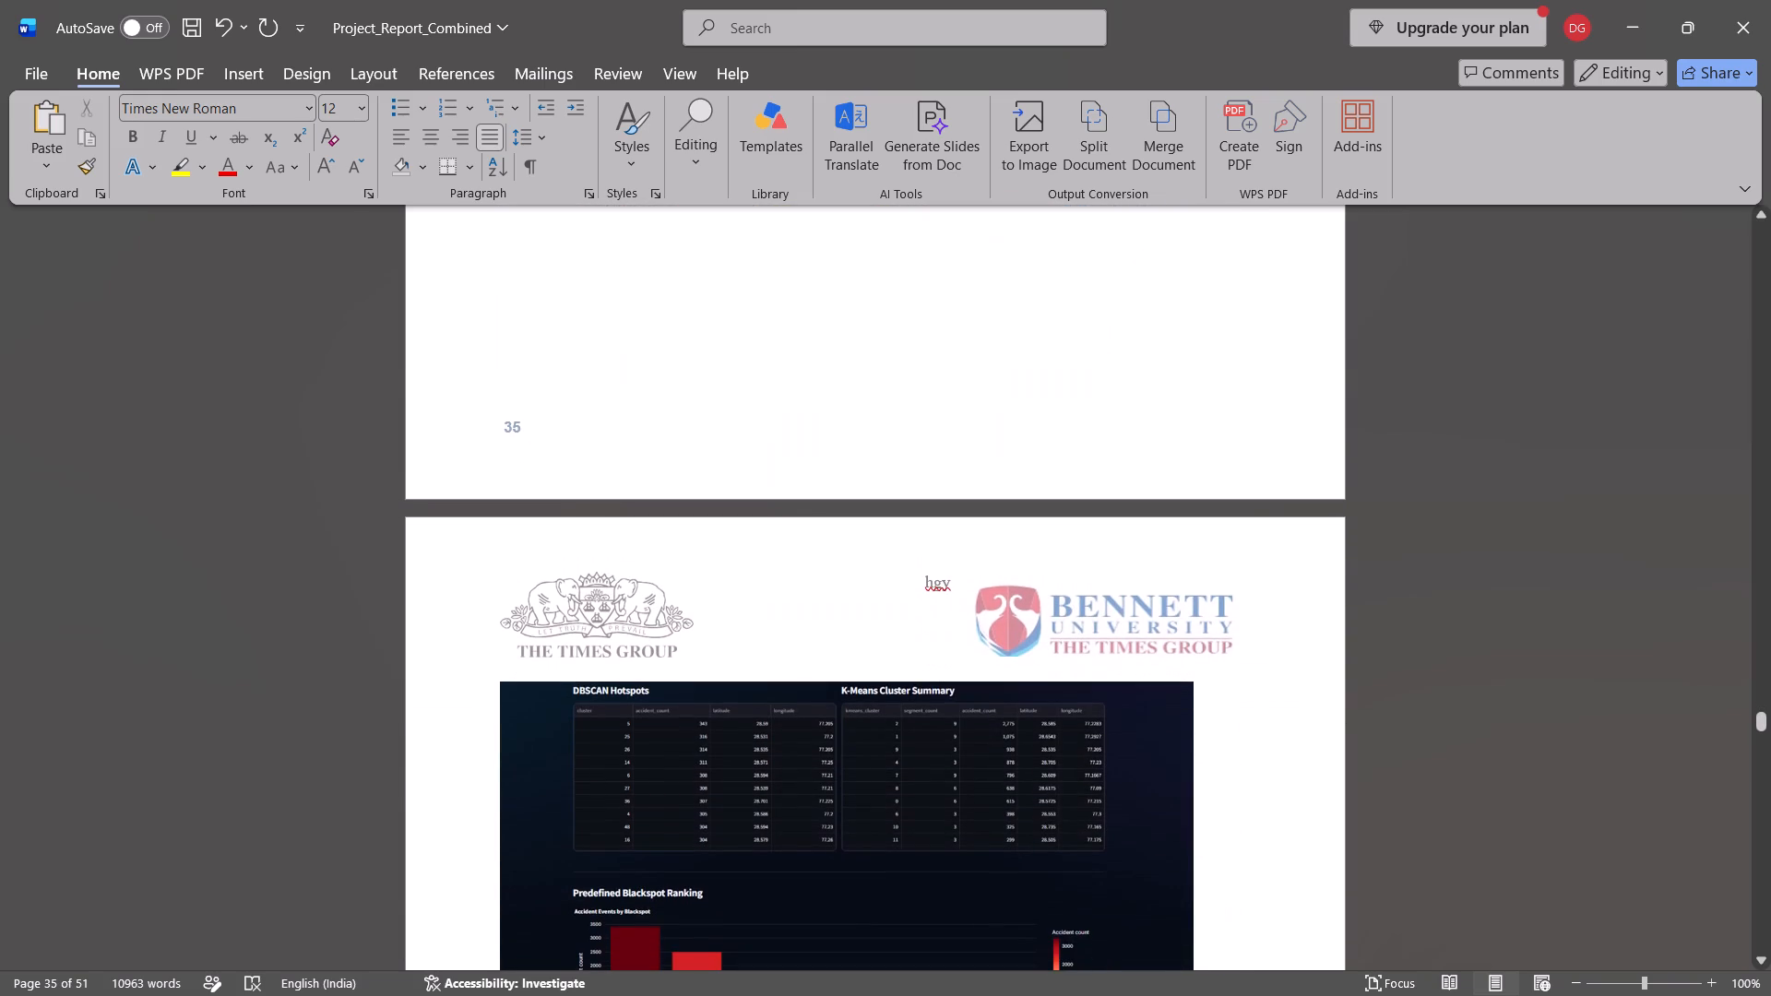
pyautogui.click(646, 932)
pyautogui.moveTo(688, 791); pyautogui.dragTo(685, 423)
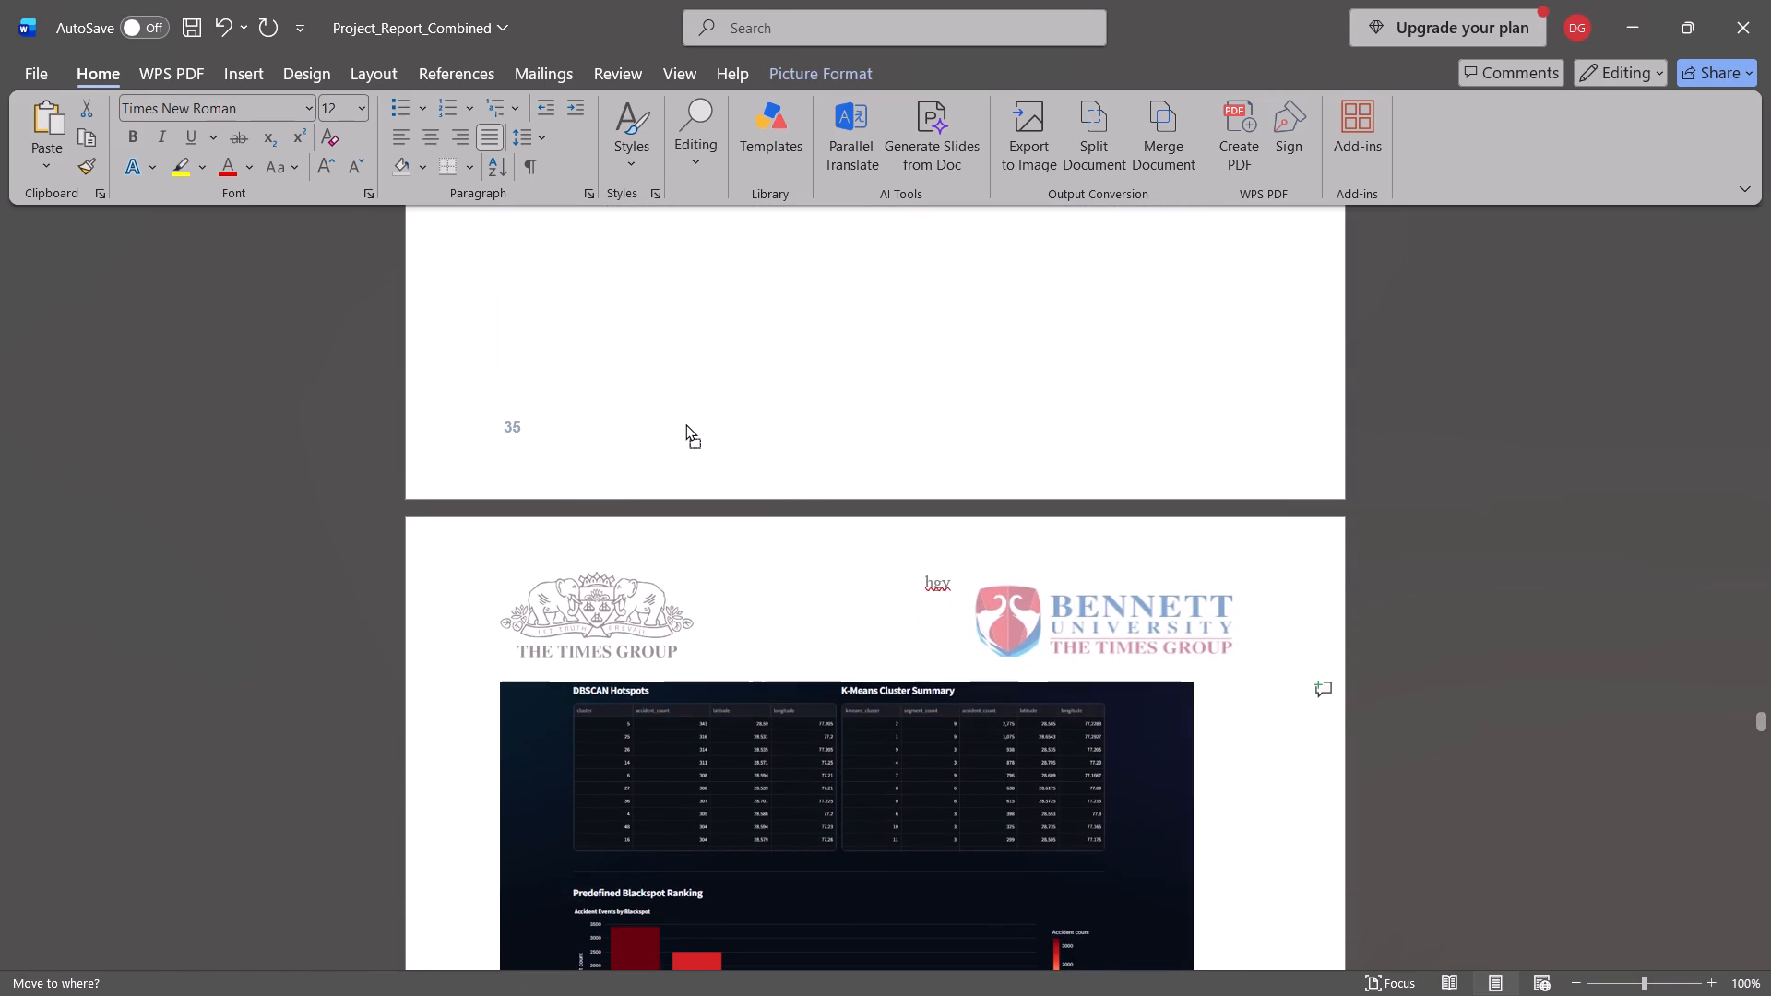
pyautogui.moveTo(685, 423); pyautogui.dragTo(685, 413)
pyautogui.scroll(1, 683, 525)
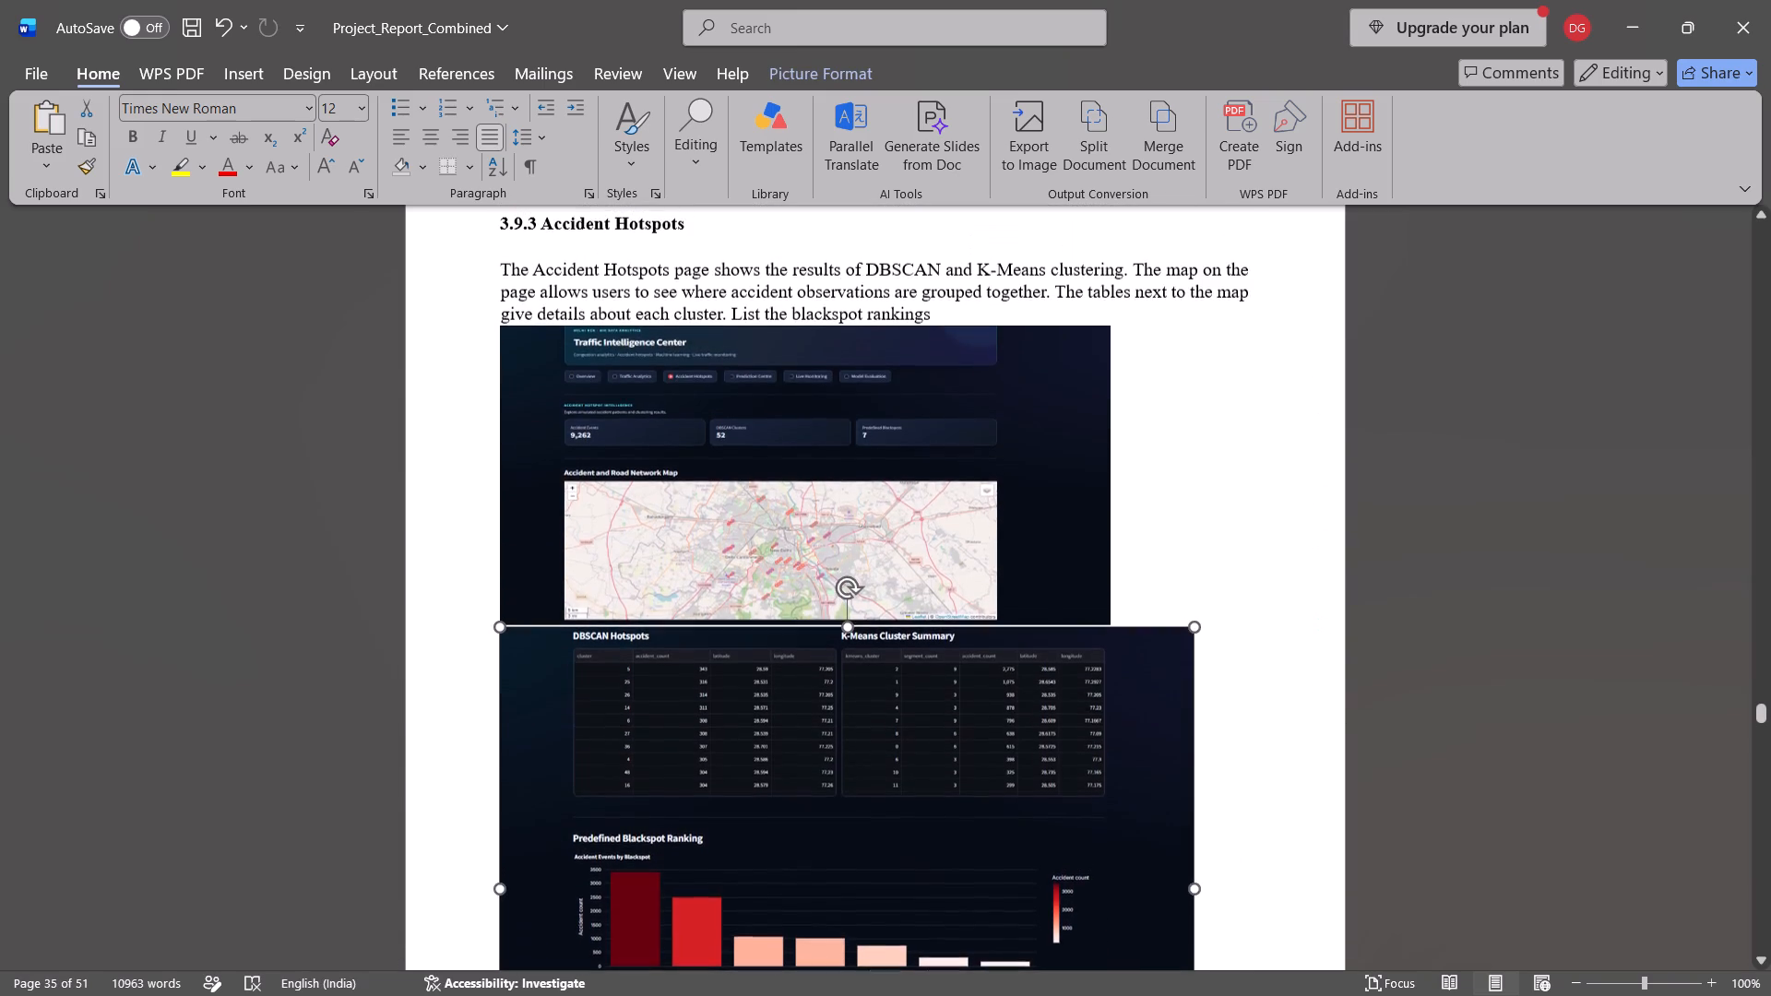
# Remove the blank line above the caption "[Screenshot of the Accident Hotspots Page]", undoing the excess deletion that shifts the screenshot.
pyautogui.scroll(-3, 683, 525)
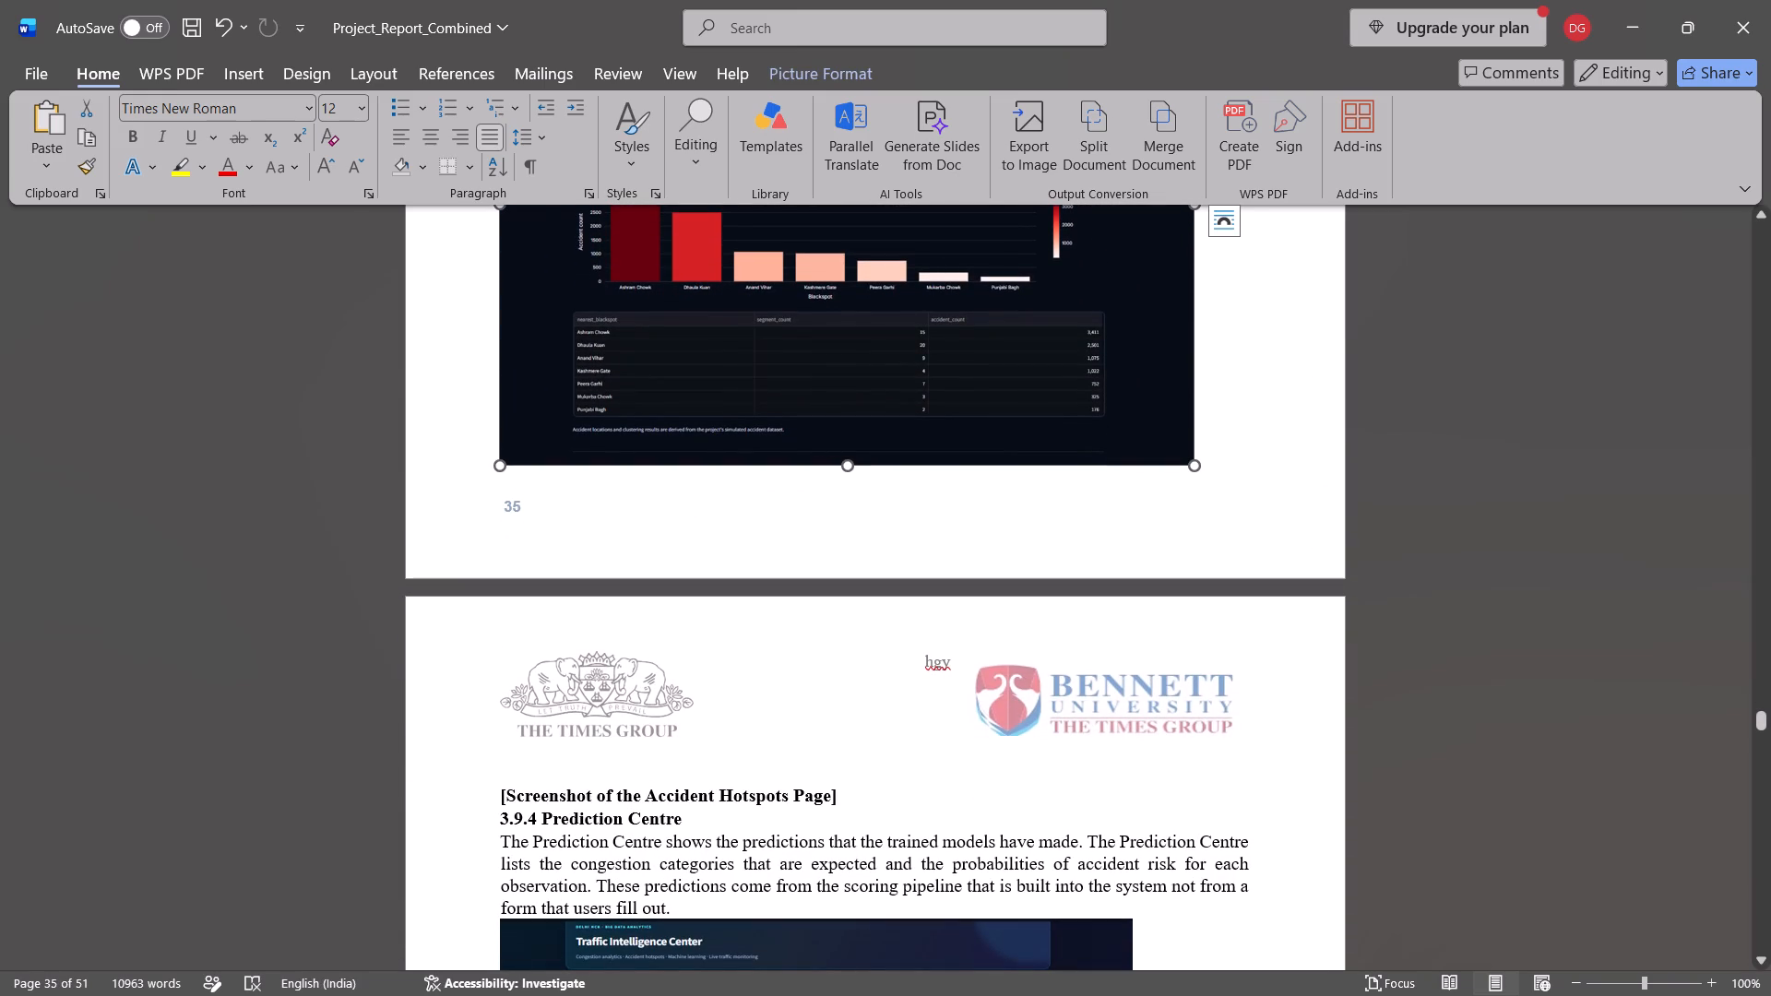
pyautogui.click(498, 793)
pyautogui.press('BackSpace')
pyautogui.press('BackSpace')
pyautogui.press('BackSpace')
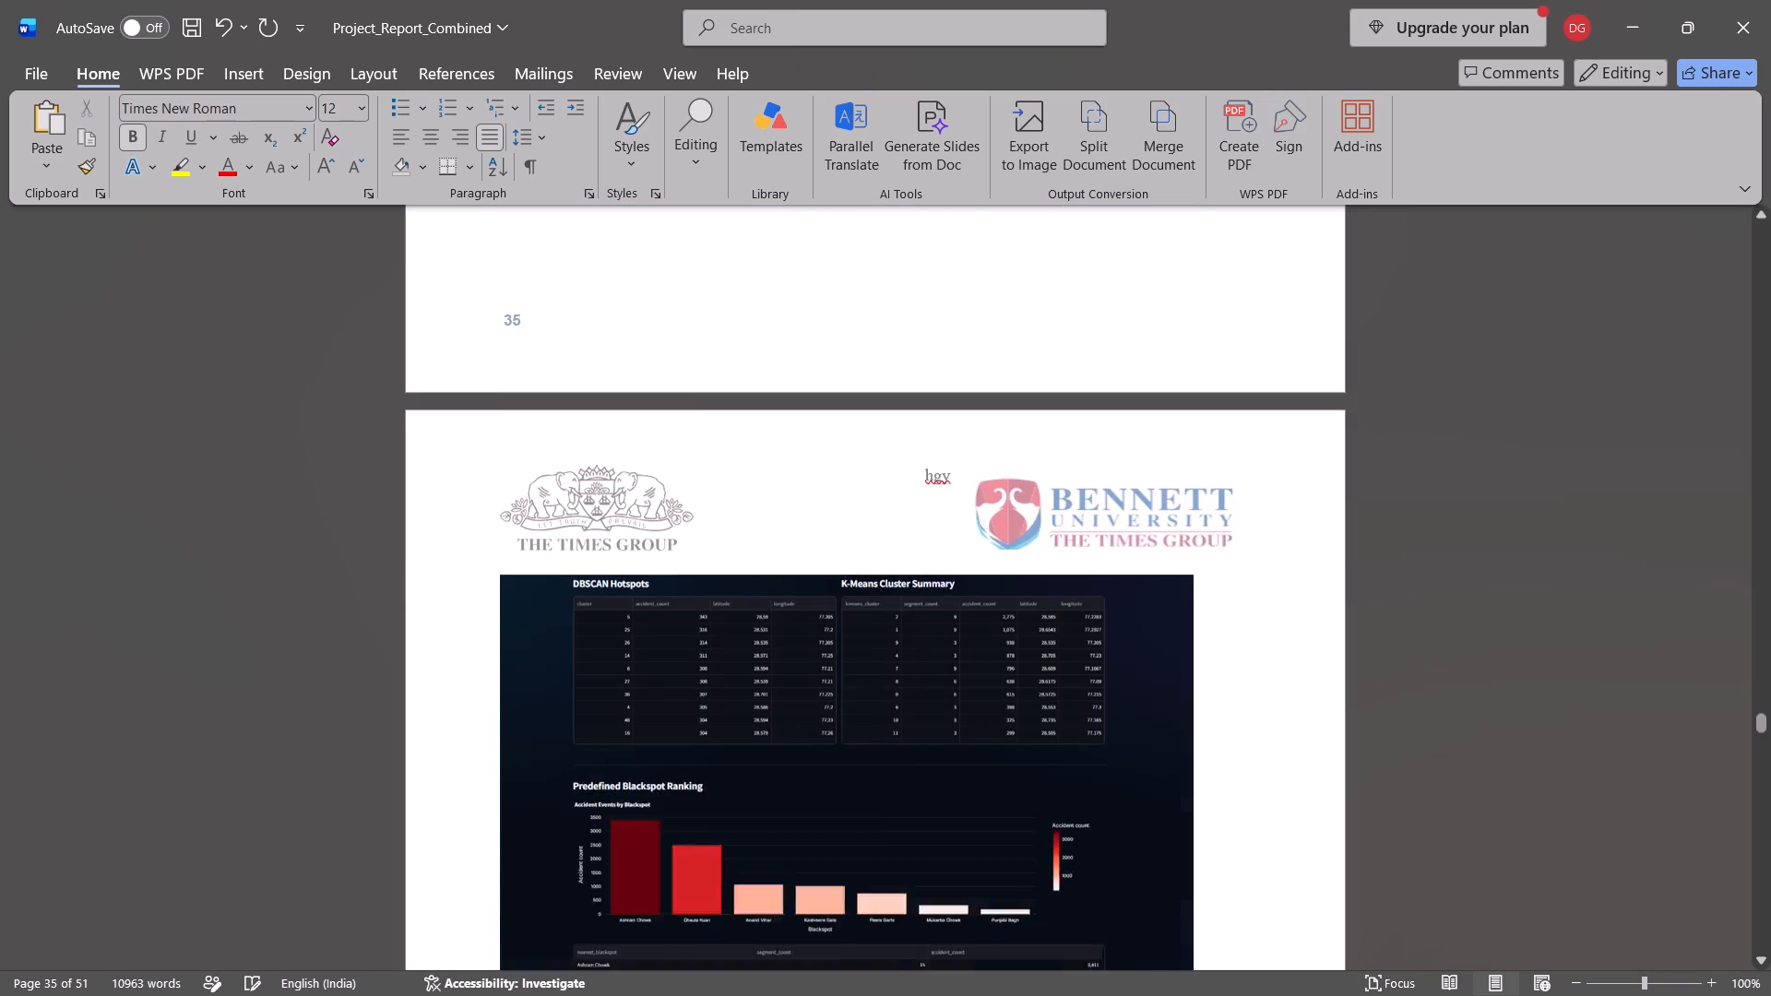
pyautogui.hotkey('ctrl', 'z')
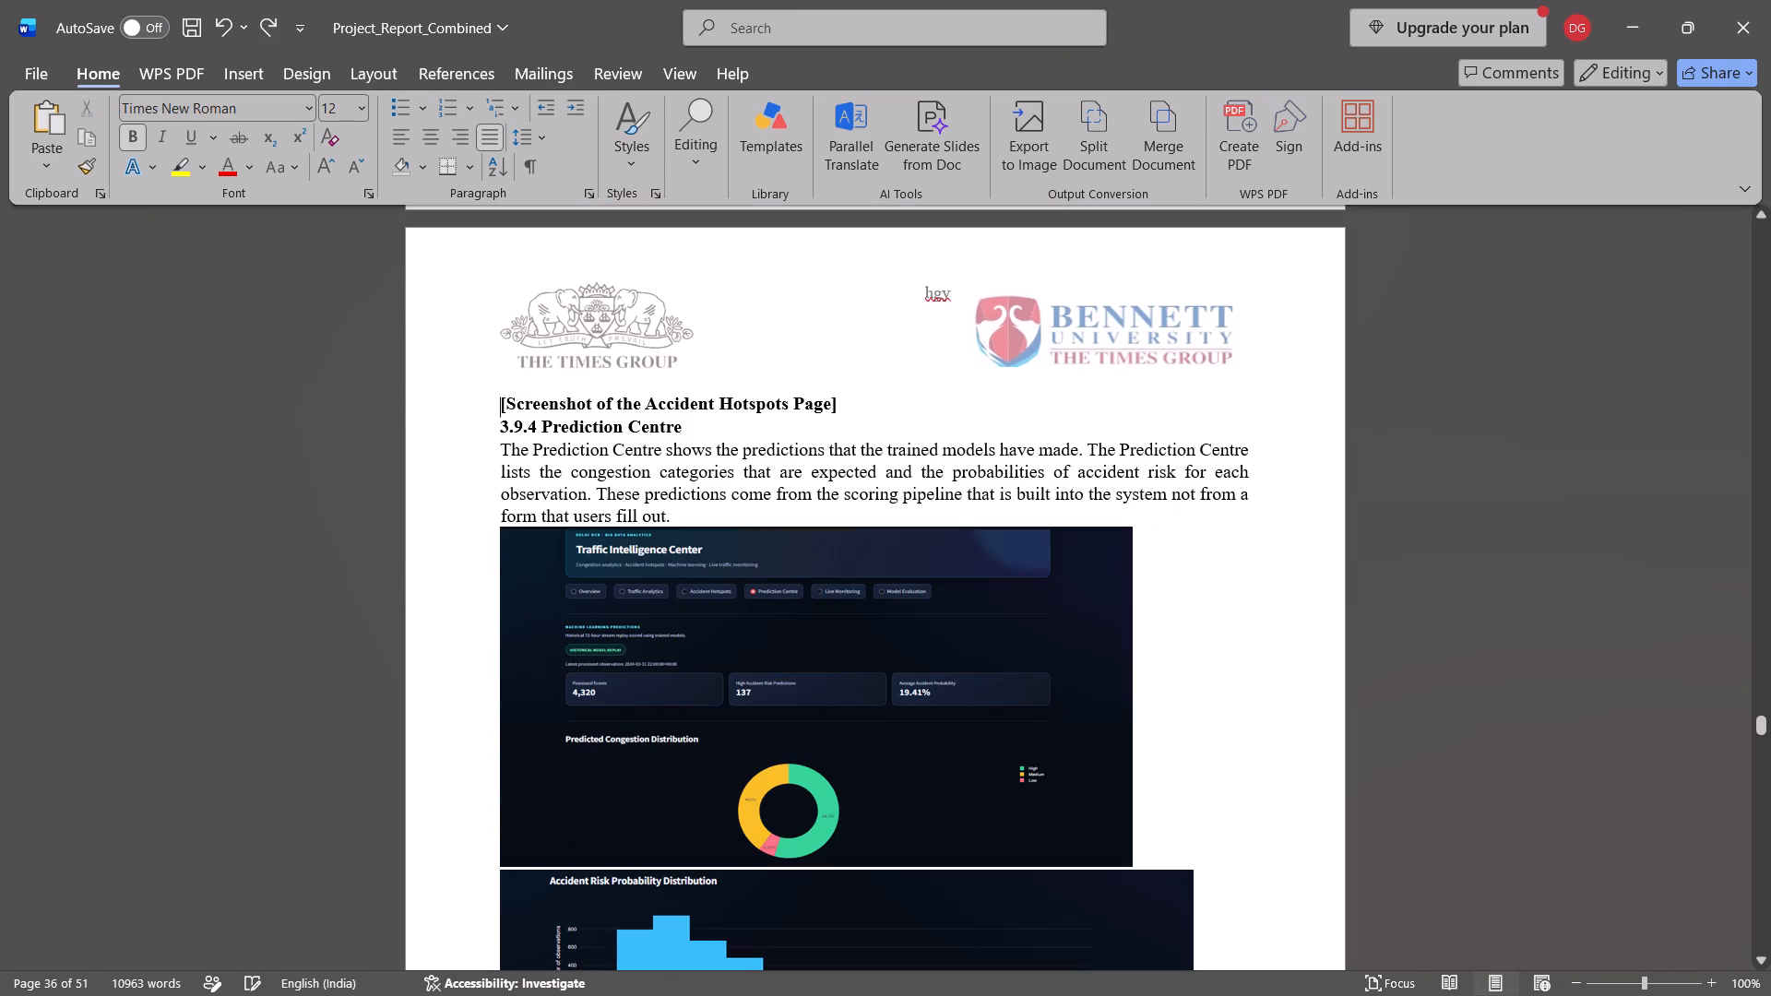
# Slightly enlarge the DBSCAN Hotspots and Predefined Blackspot Ranking screenshot on page 35.
pyautogui.scroll(2, 498, 793)
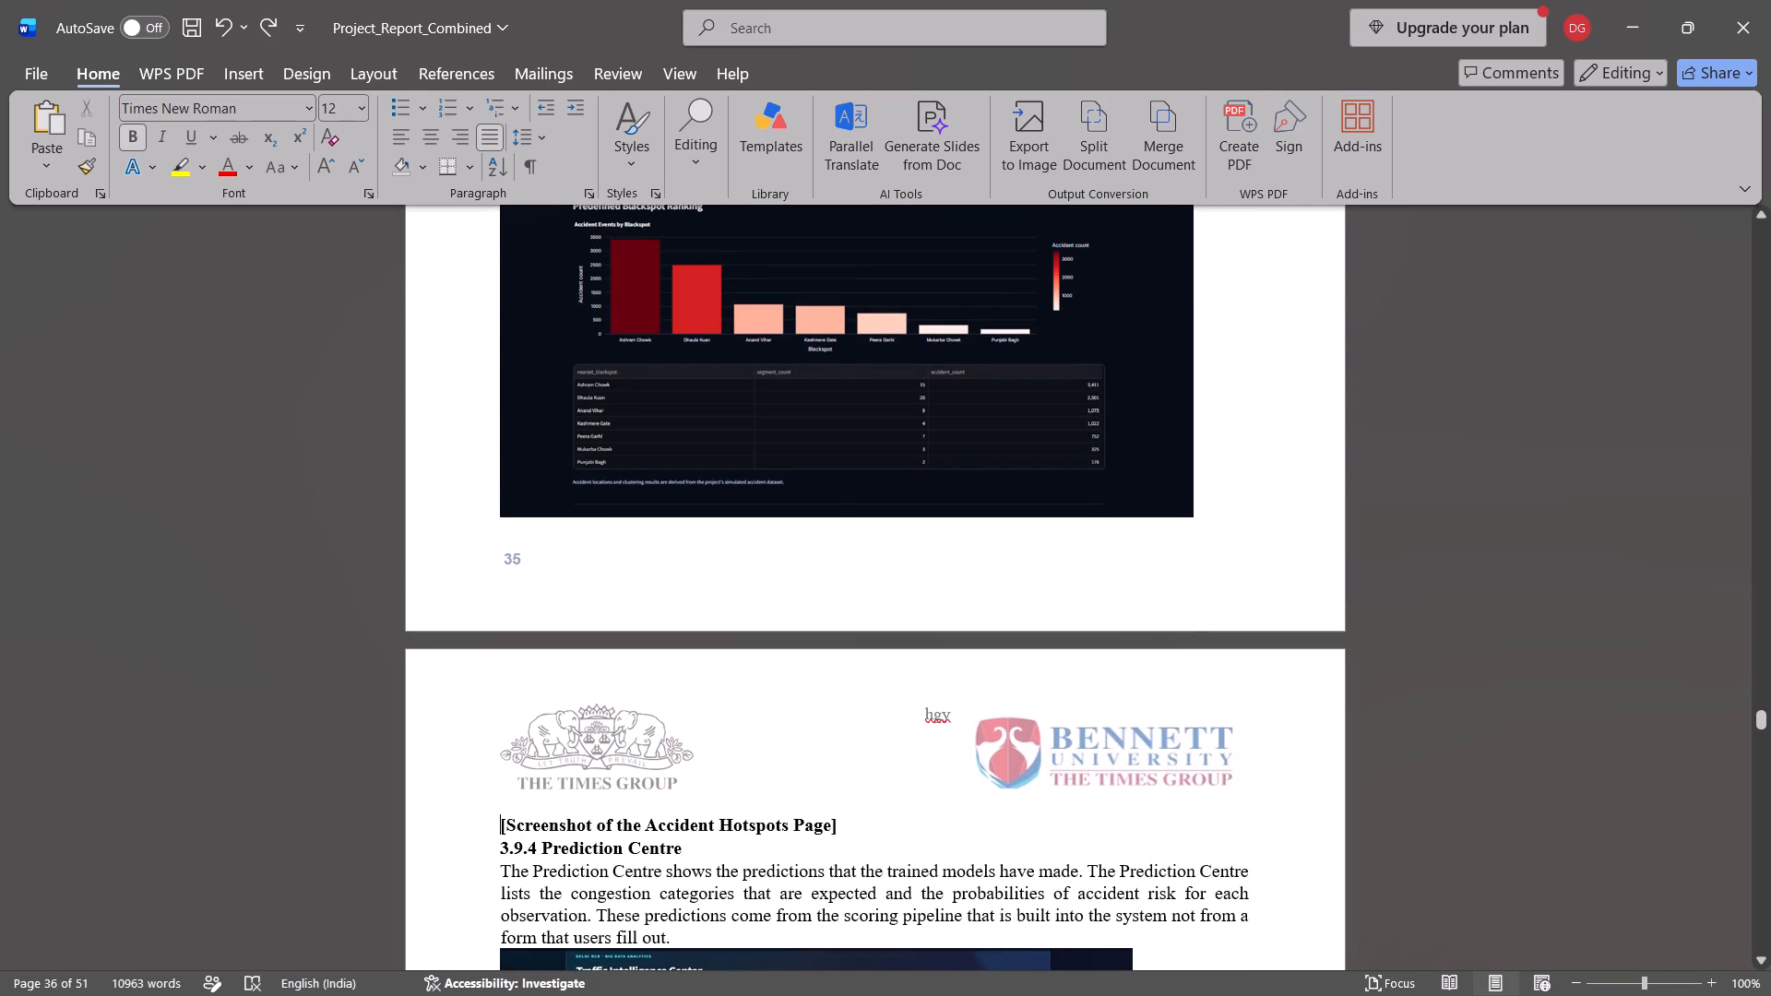
pyautogui.click(1171, 498)
pyautogui.click(1197, 522)
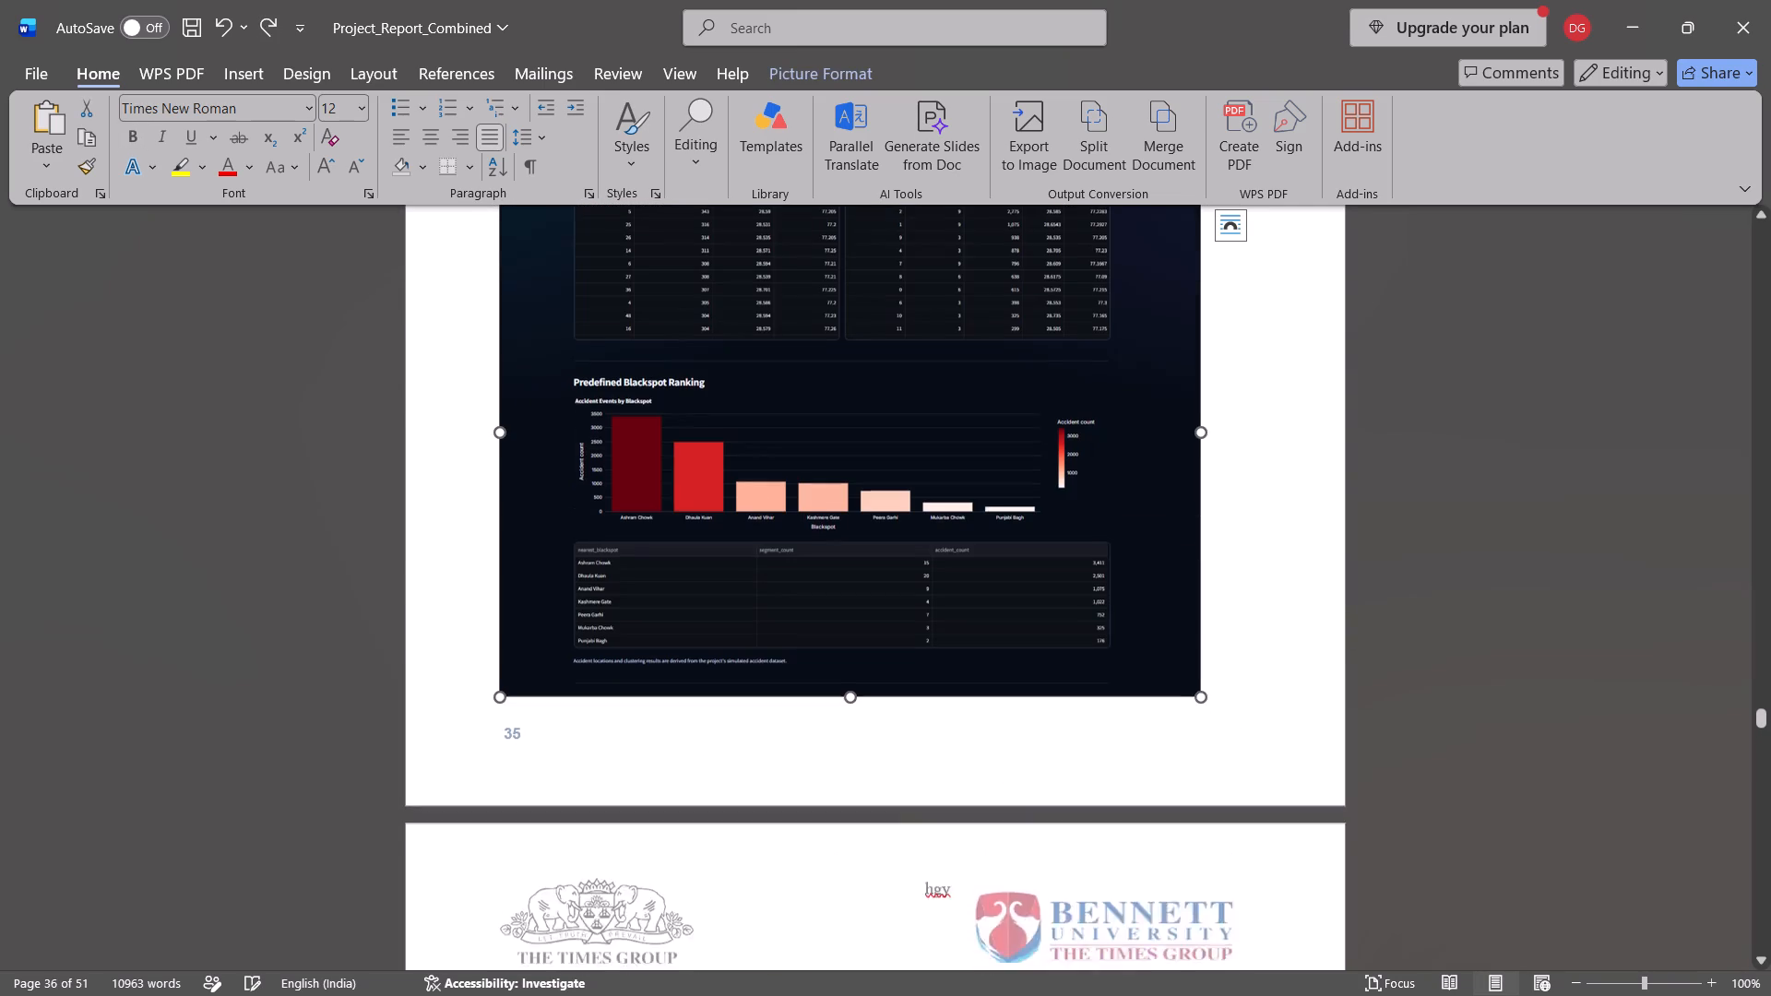
pyautogui.scroll(-1, 1080, 561)
pyautogui.scroll(2, 1080, 561)
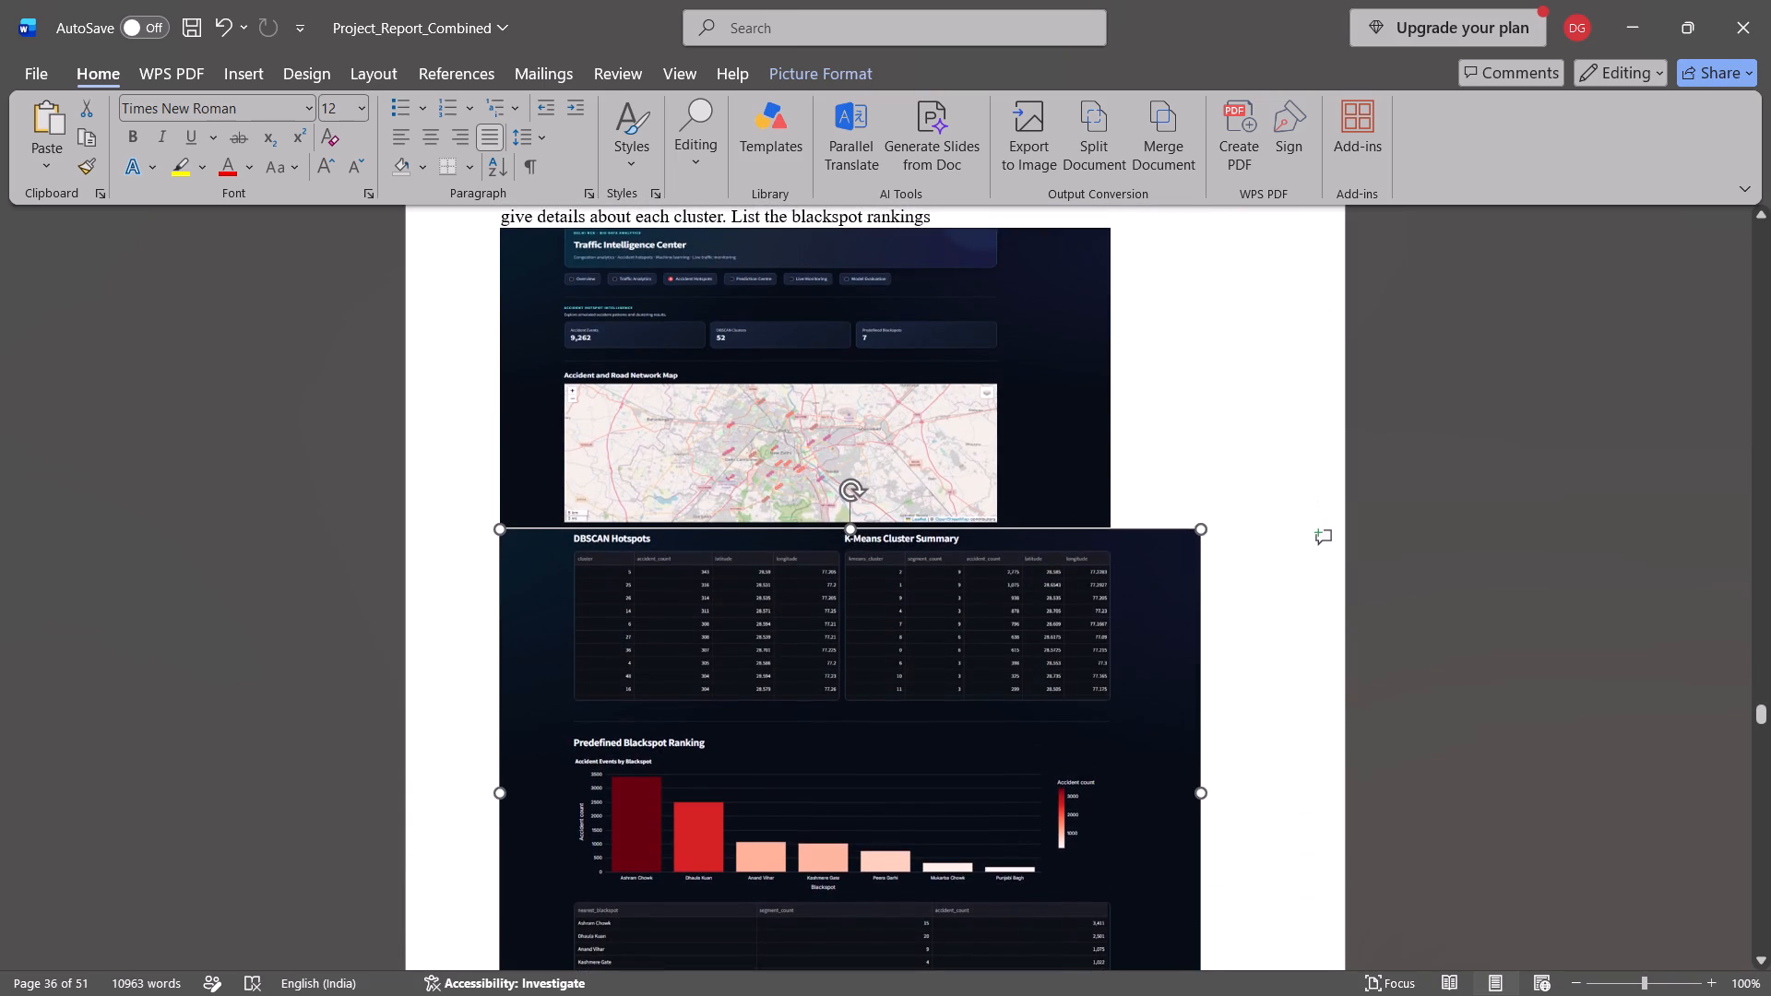
pyautogui.click(1053, 481)
# Delete the caption "[Screenshot of the Accident Hotspots Page]" together with its empty line above section 3.9.4.
pyautogui.scroll(-2, 1053, 481)
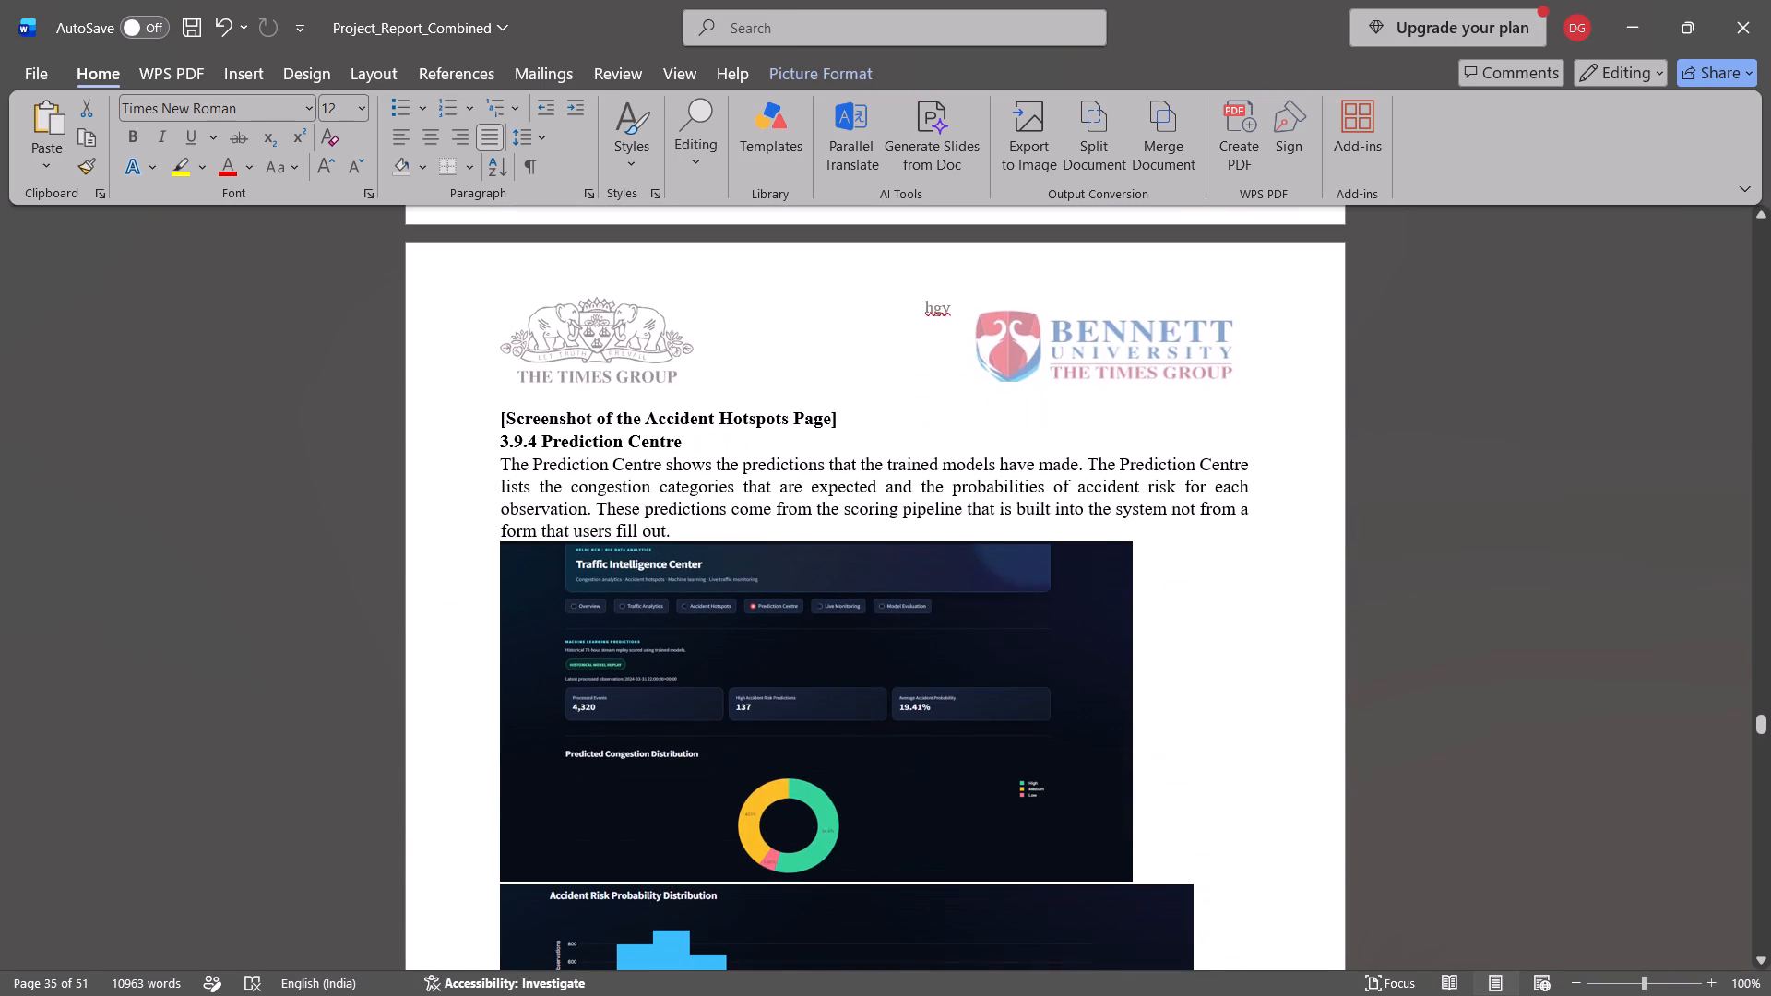
pyautogui.moveTo(859, 422); pyautogui.dragTo(512, 406)
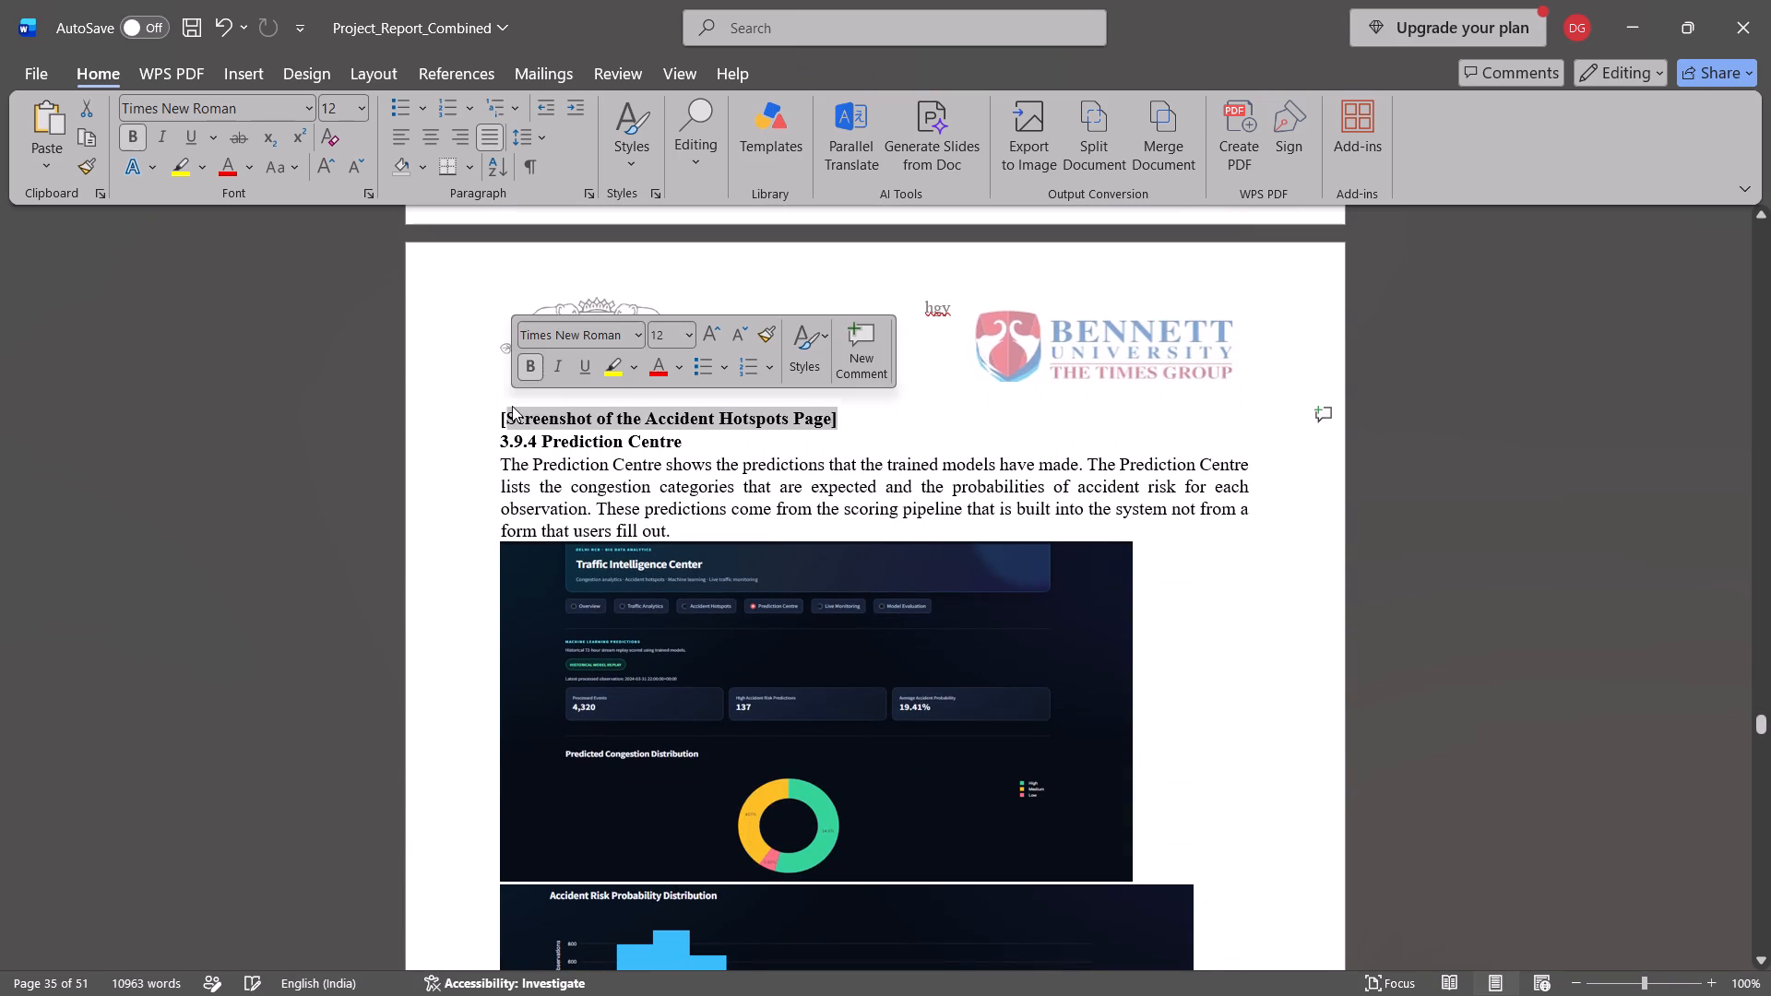
pyautogui.press('BackSpace')
pyautogui.press('BackSpace')
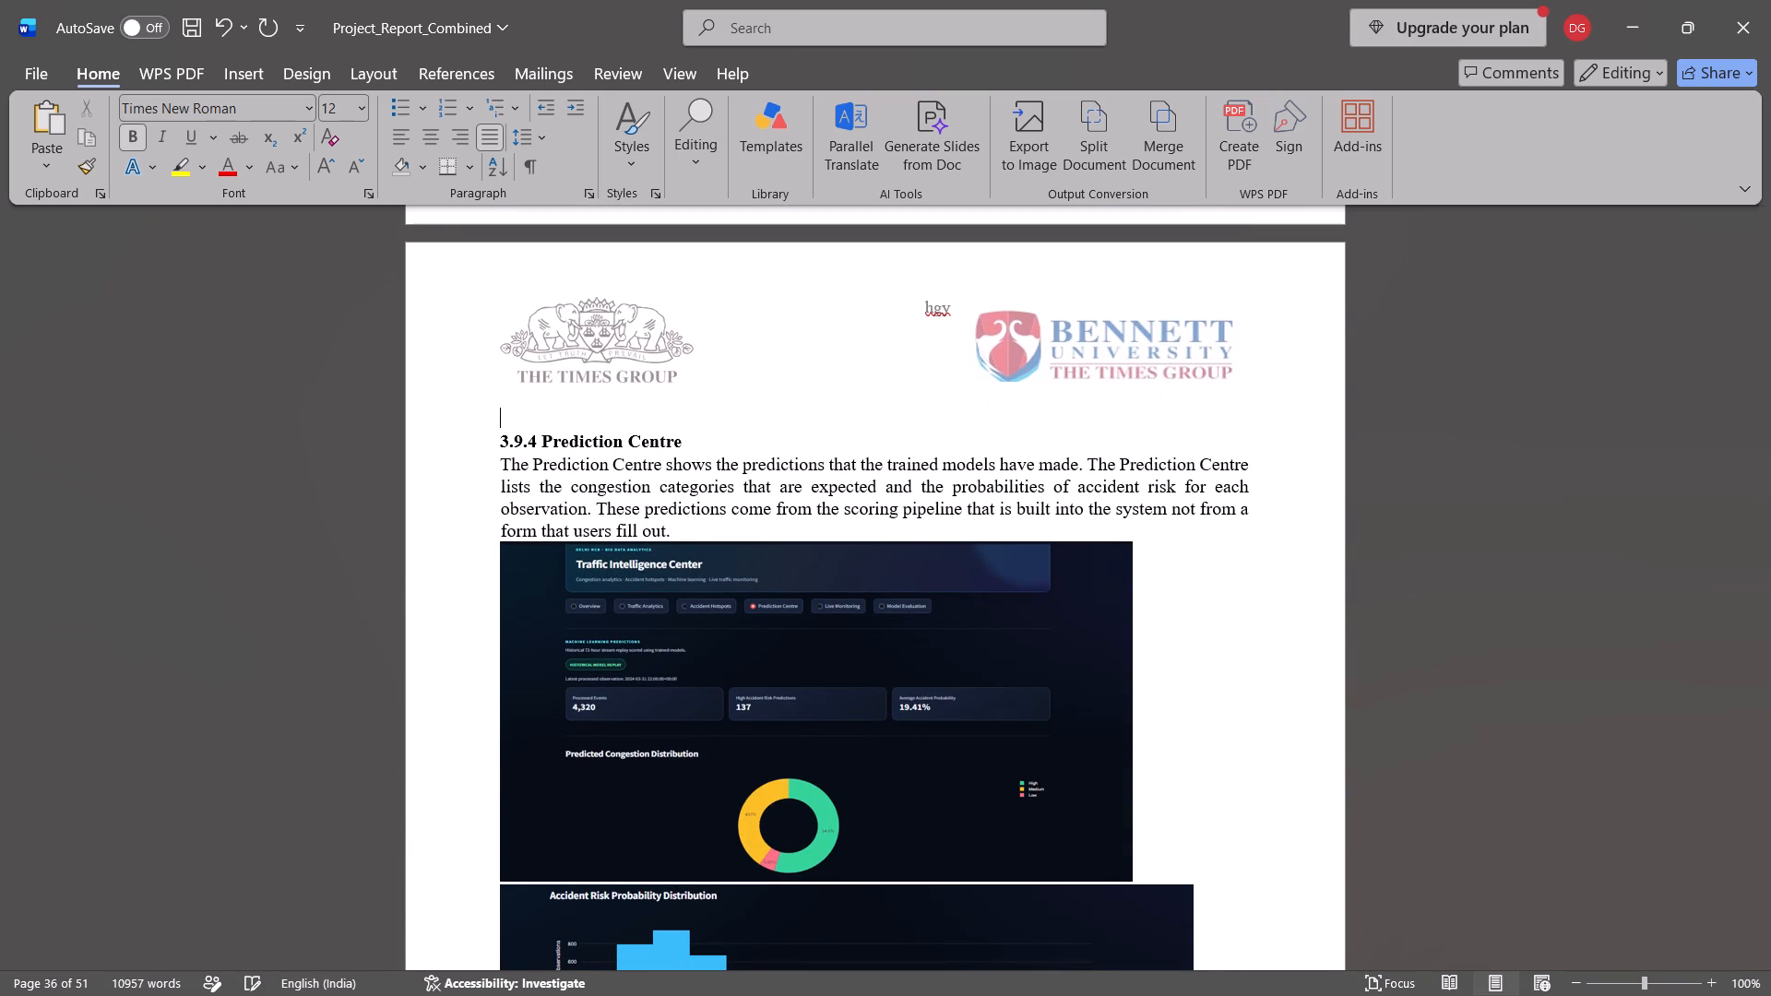
pyautogui.press('BackSpace')
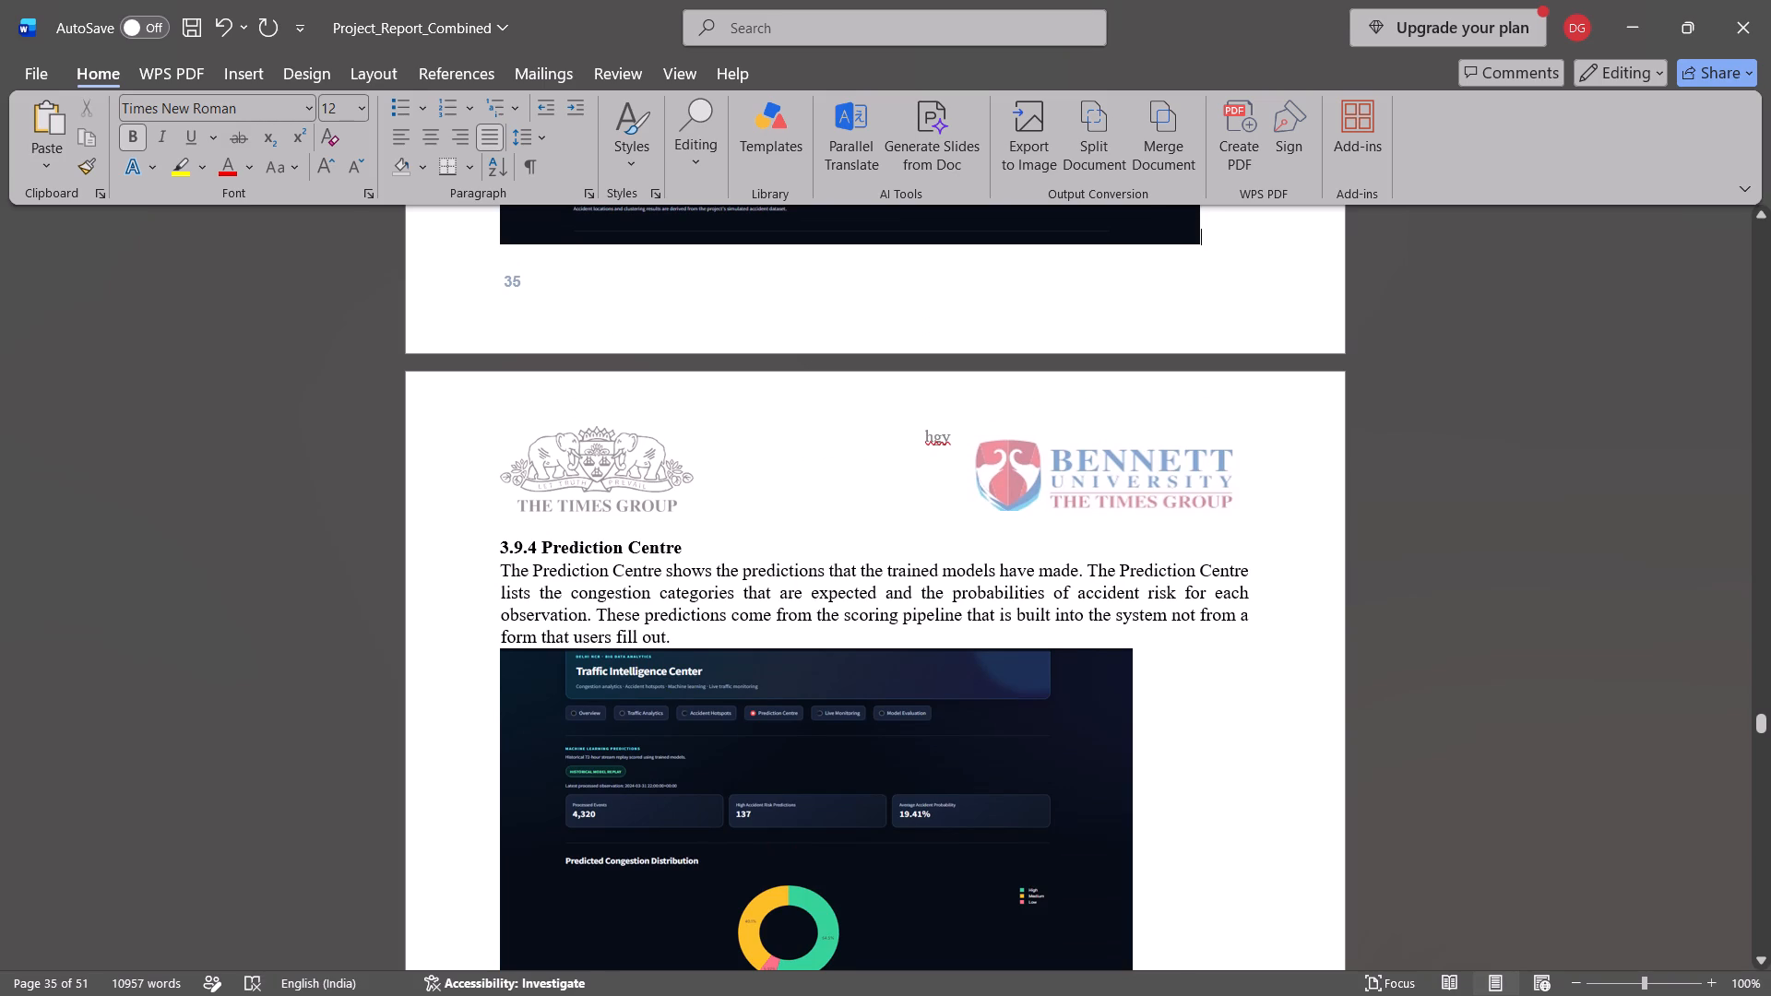
# Insert a blank line between the heading "3.9.4 Prediction Centre" and its paragraph.
pyautogui.click(494, 570)
pyautogui.press('Return')
# Remove "Insert Figure 3.4:" from the Prediction Centre caption, leaving "[Screenshot of the Prediction Centre]".
pyautogui.scroll(-4, 494, 570)
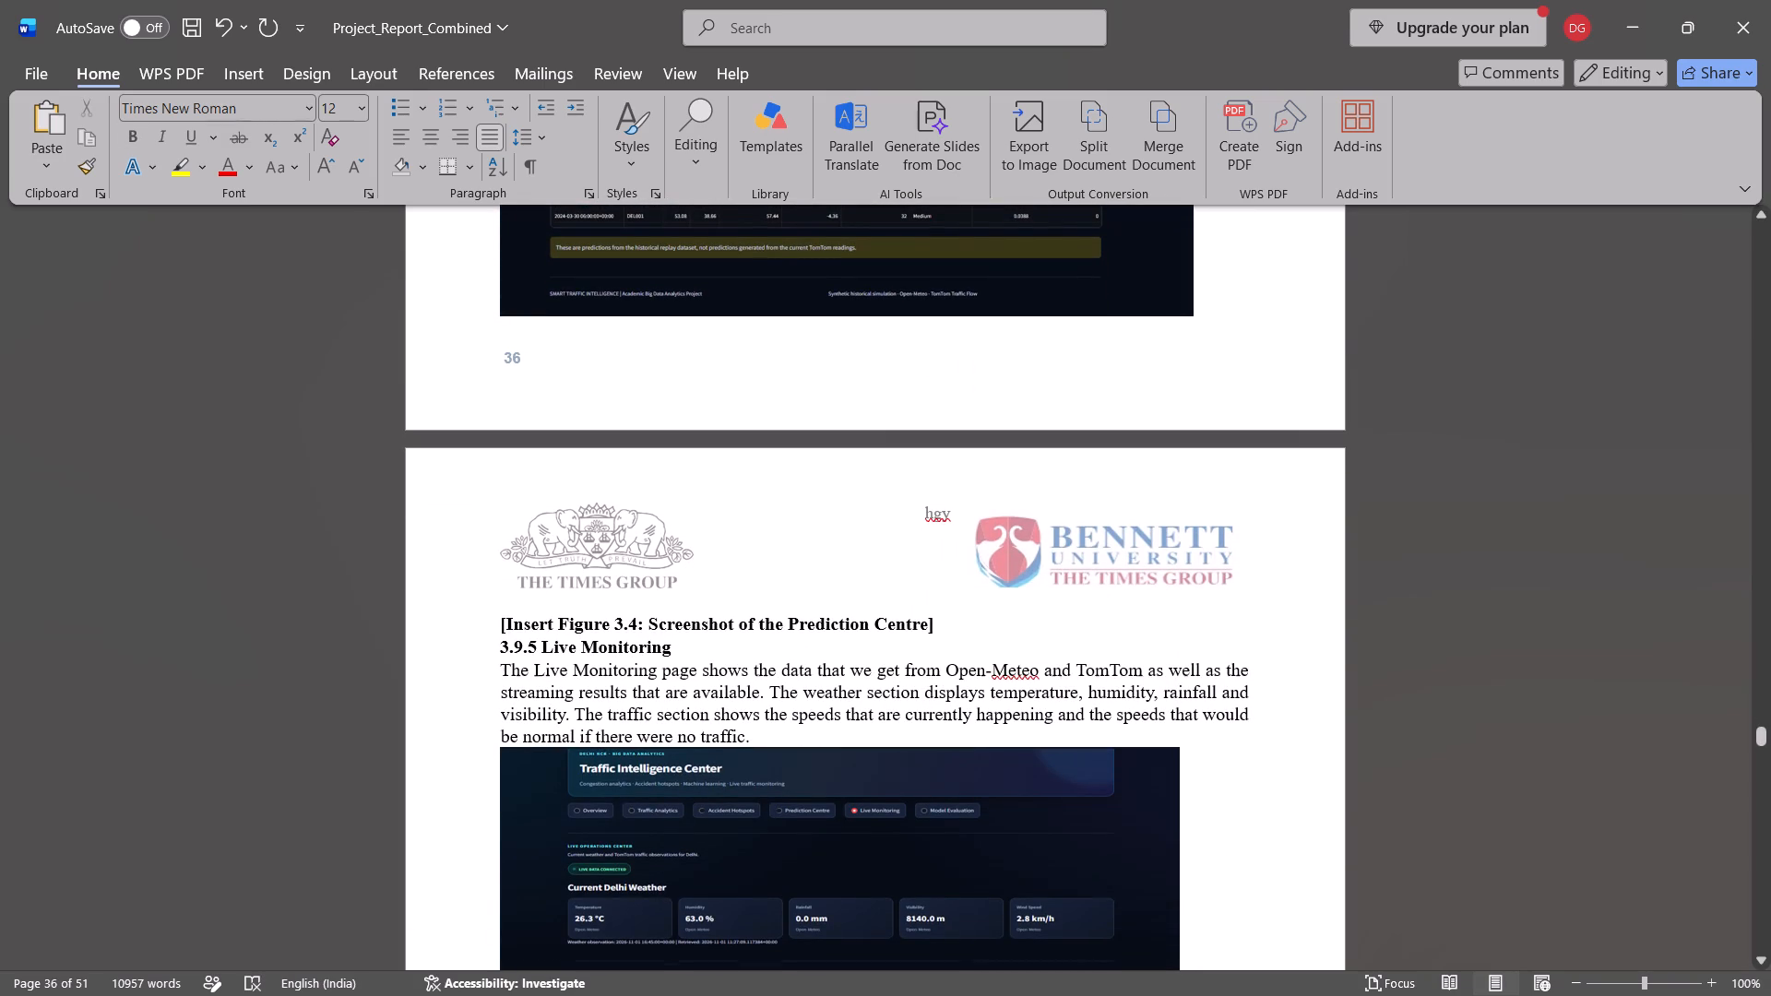
pyautogui.moveTo(647, 622); pyautogui.dragTo(514, 613)
pyautogui.press('BackSpace')
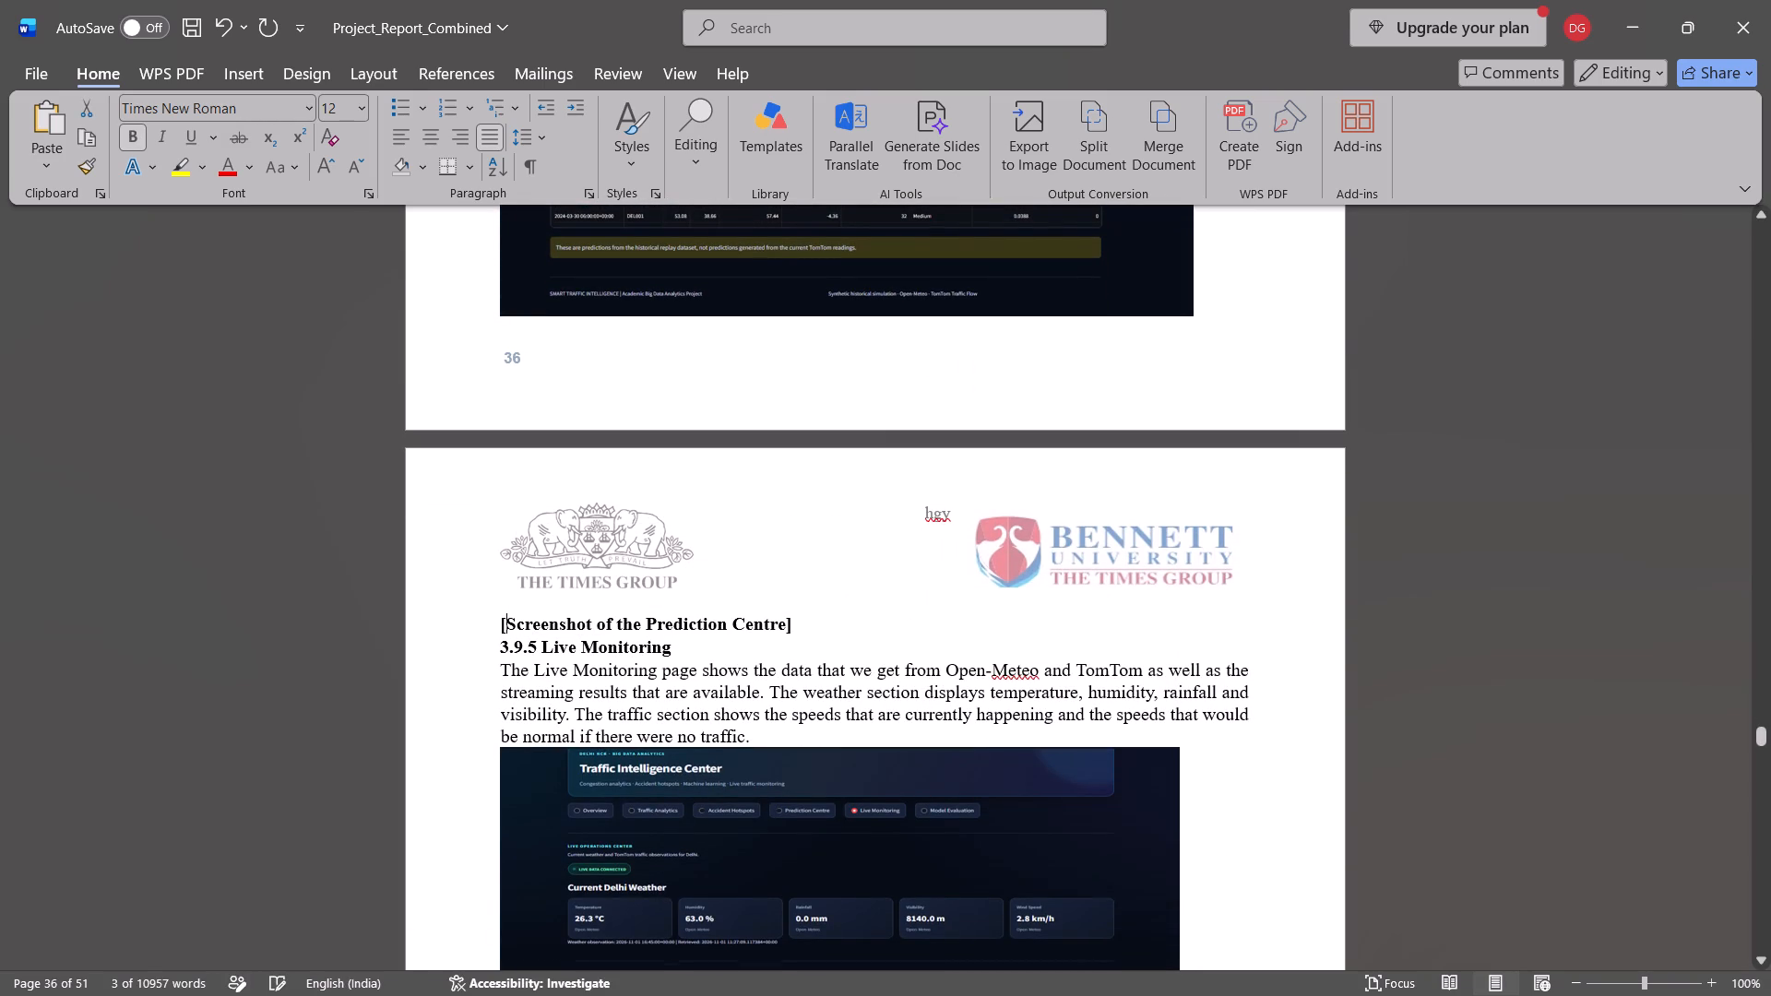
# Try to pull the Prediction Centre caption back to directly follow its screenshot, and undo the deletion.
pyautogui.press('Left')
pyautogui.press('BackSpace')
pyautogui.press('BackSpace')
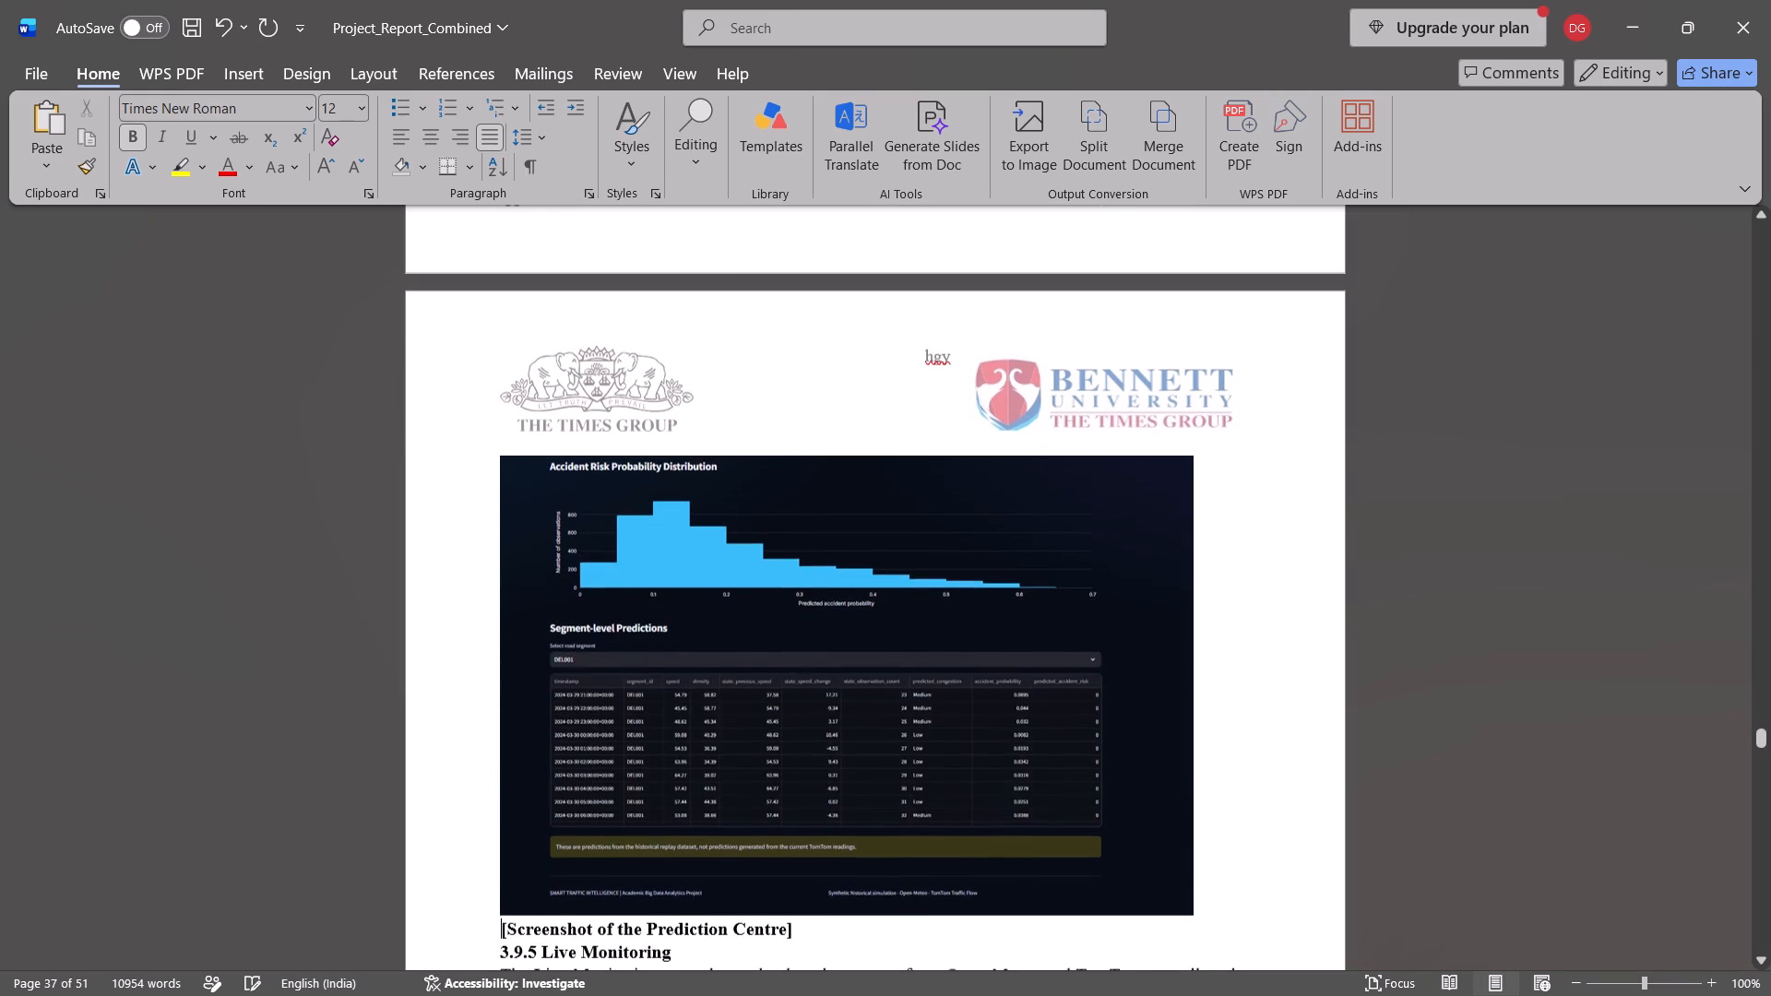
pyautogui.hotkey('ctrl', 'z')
# Shrink the Predicted Congestion Distribution screenshot on page 36 proportionally, making room for the Prediction Centre caption on the same page.
pyautogui.scroll(4, 514, 613)
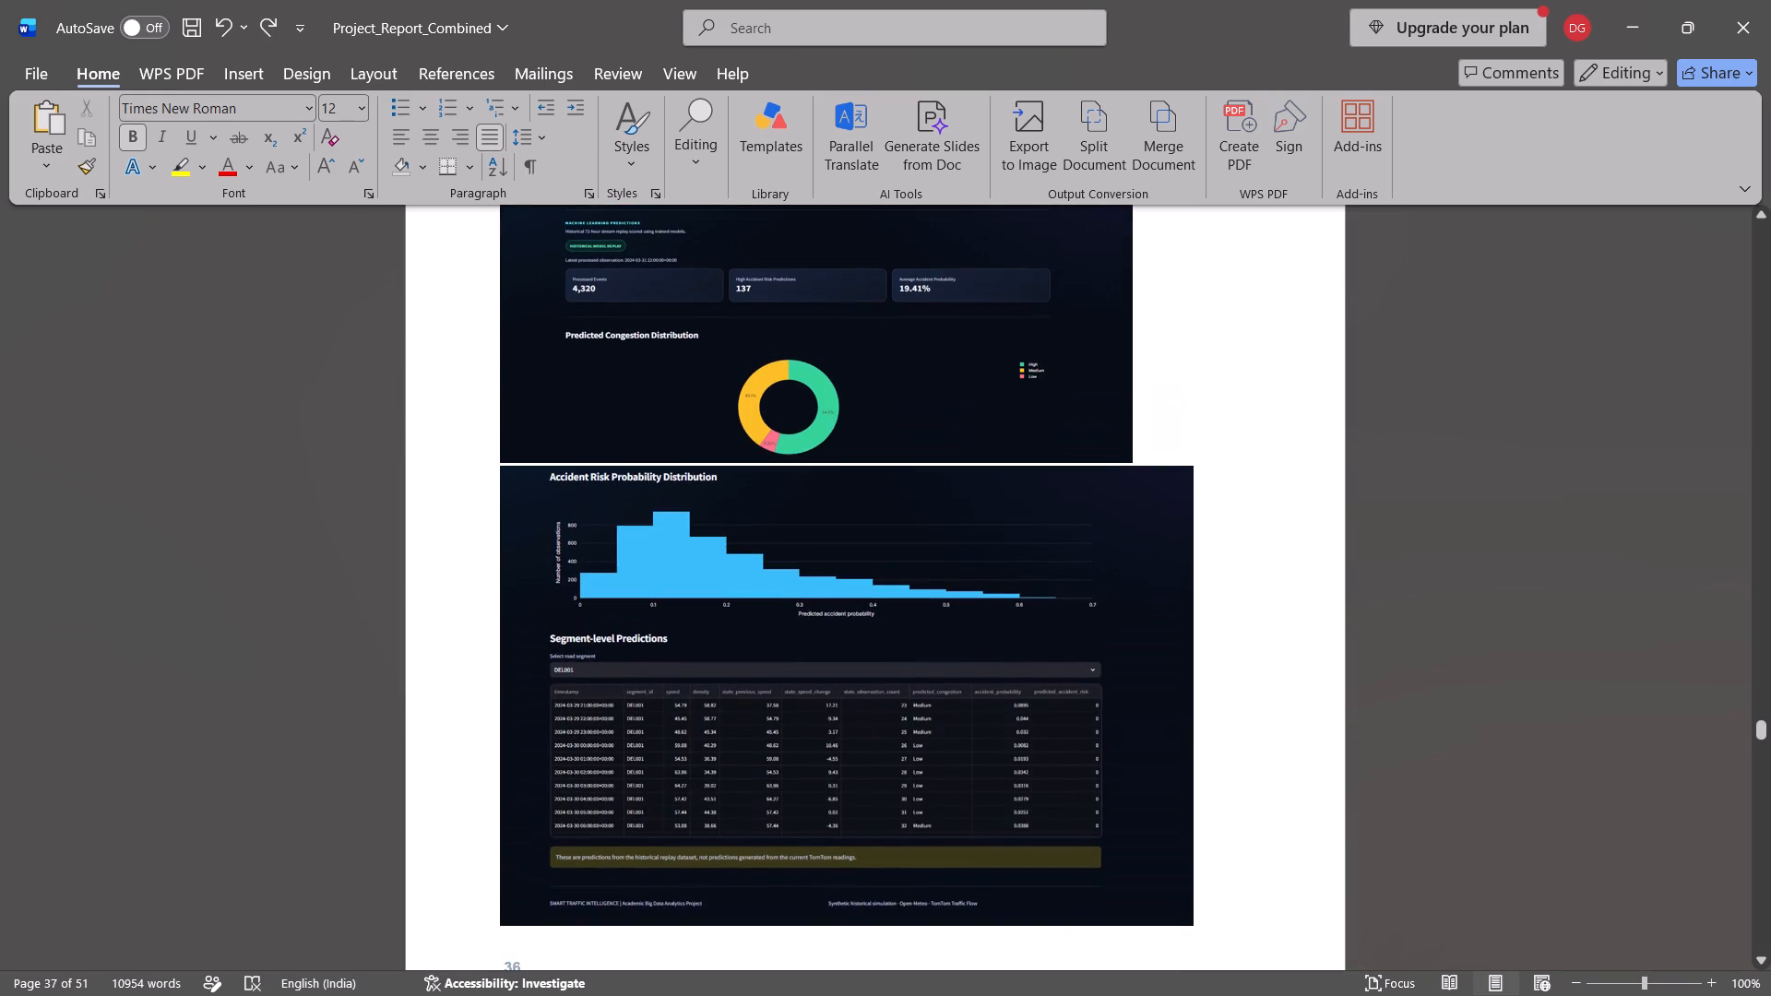
pyautogui.click(758, 574)
pyautogui.click(1027, 389)
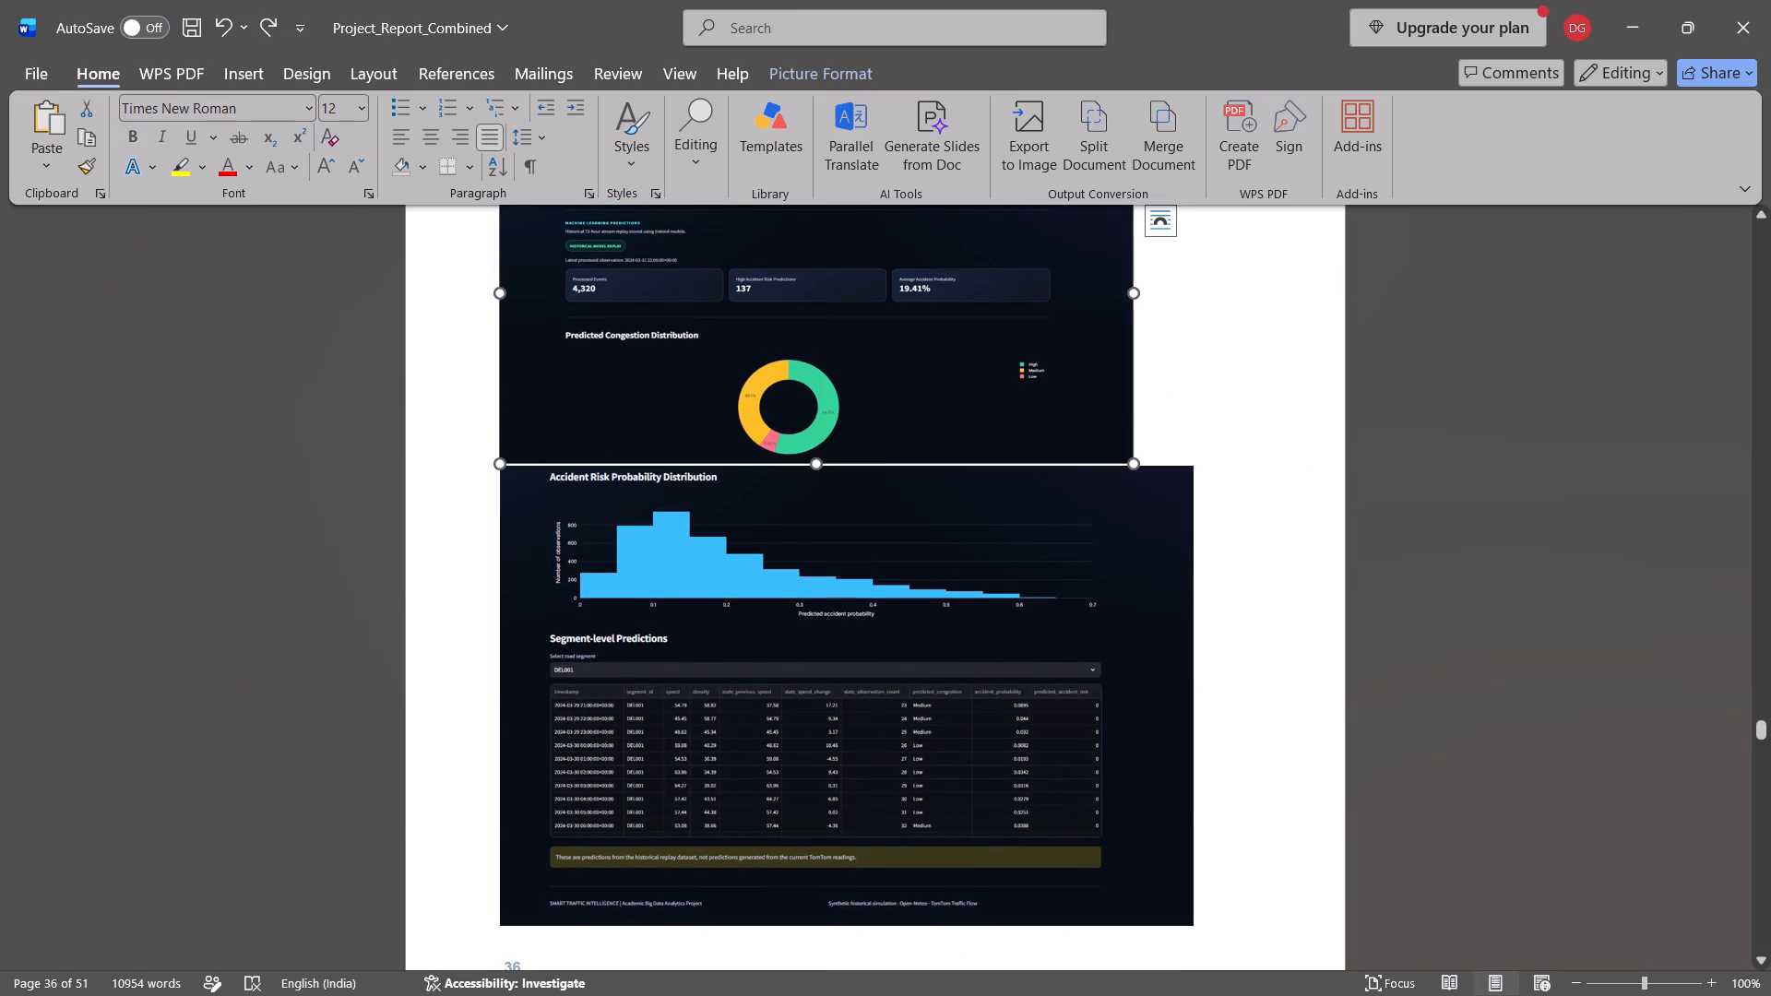
pyautogui.moveTo(1127, 458); pyautogui.dragTo(802, 458)
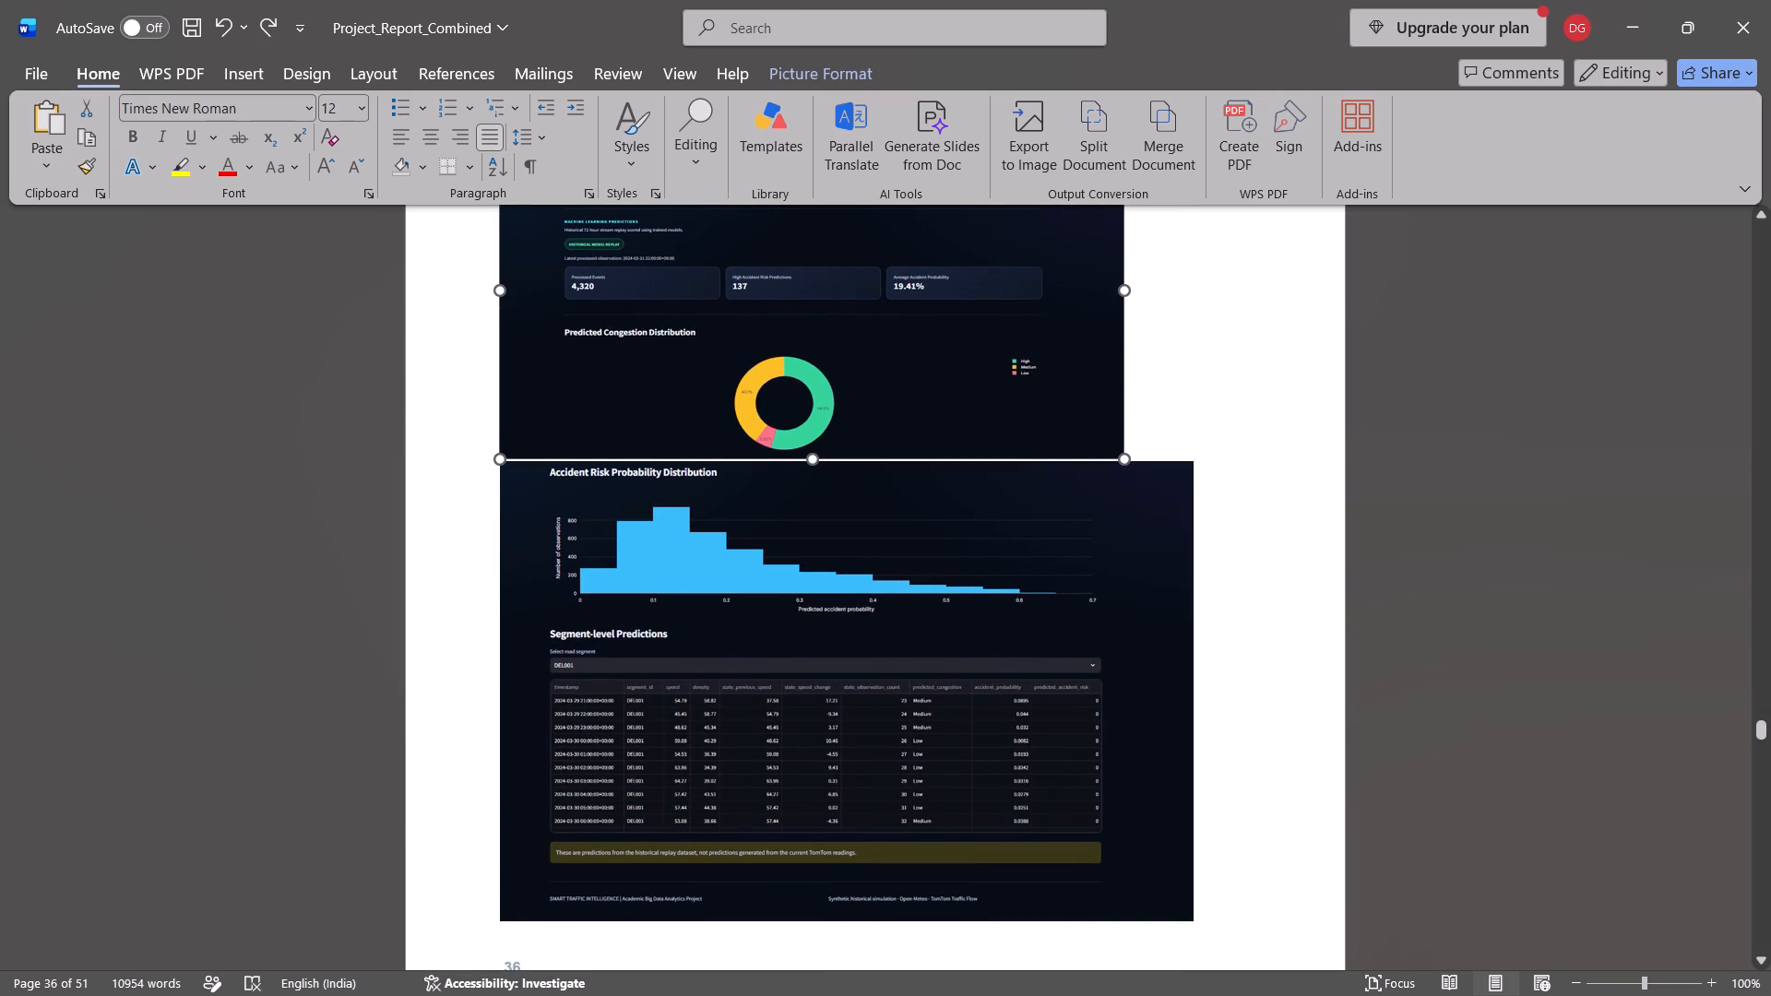
pyautogui.moveTo(802, 458); pyautogui.dragTo(806, 423)
# Insert a blank line before the heading "3.9.5 Live Monitoring", pushing the heading onto page 37.
pyautogui.scroll(-1, 753, 607)
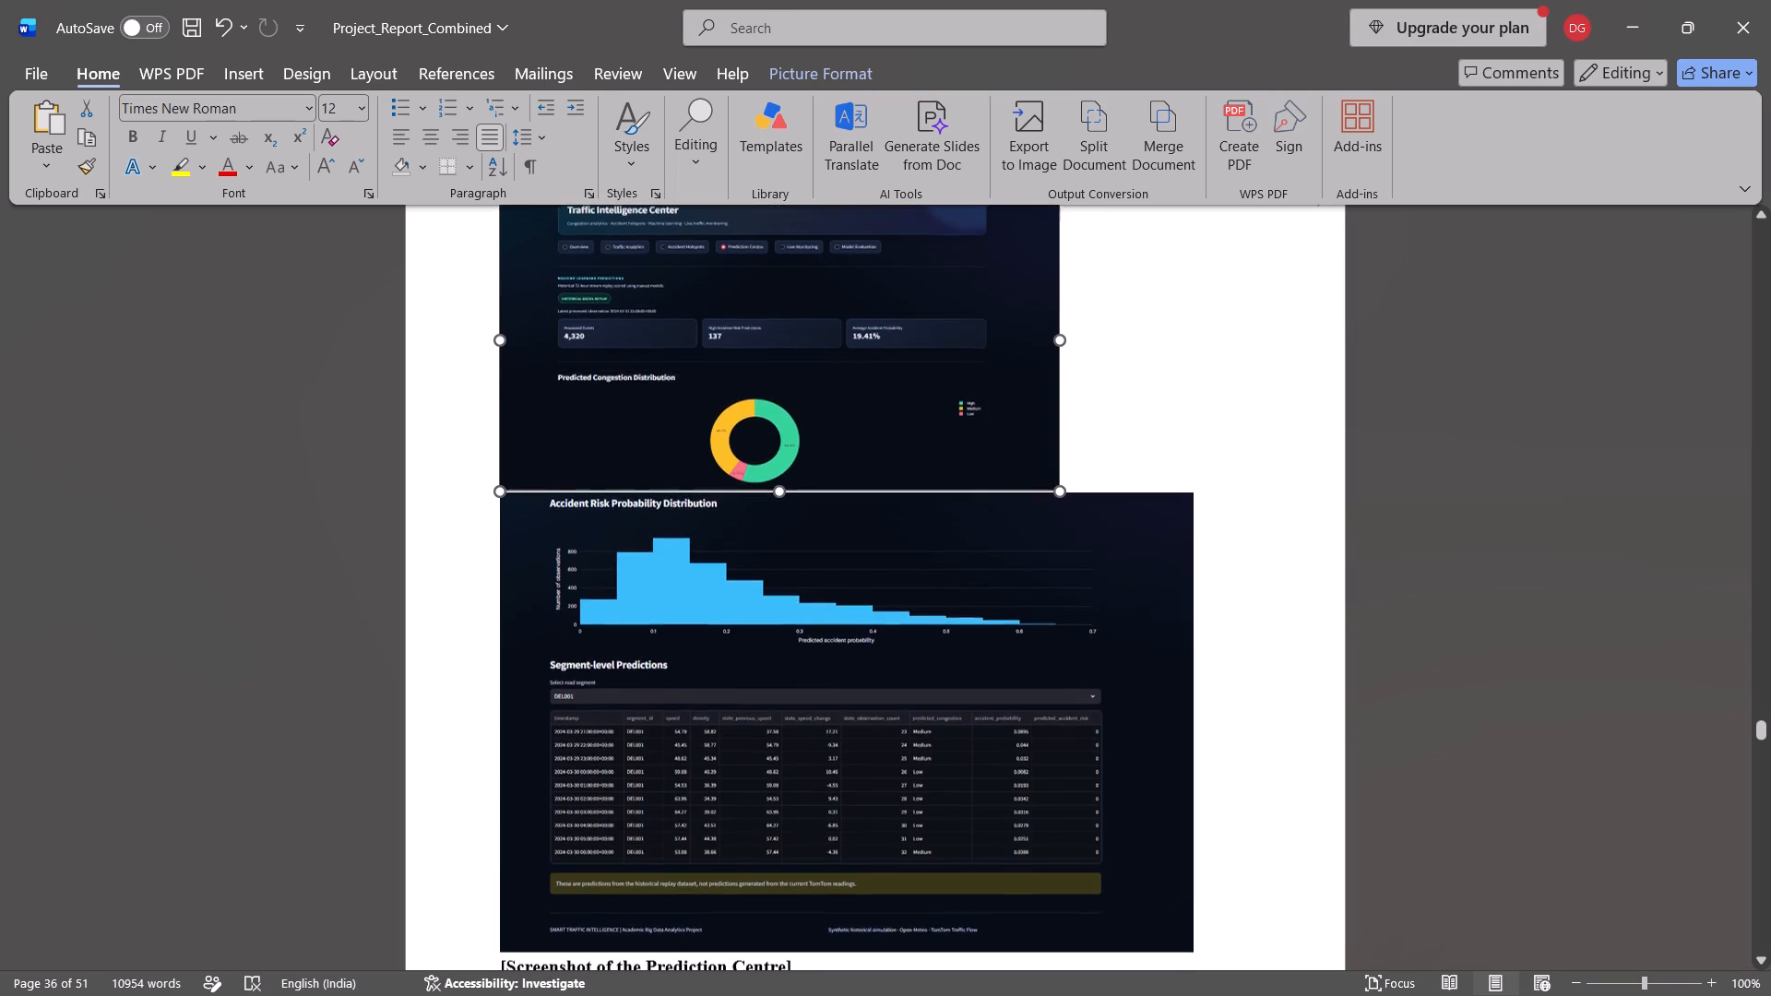
pyautogui.scroll(-1, 753, 607)
pyautogui.click(501, 742)
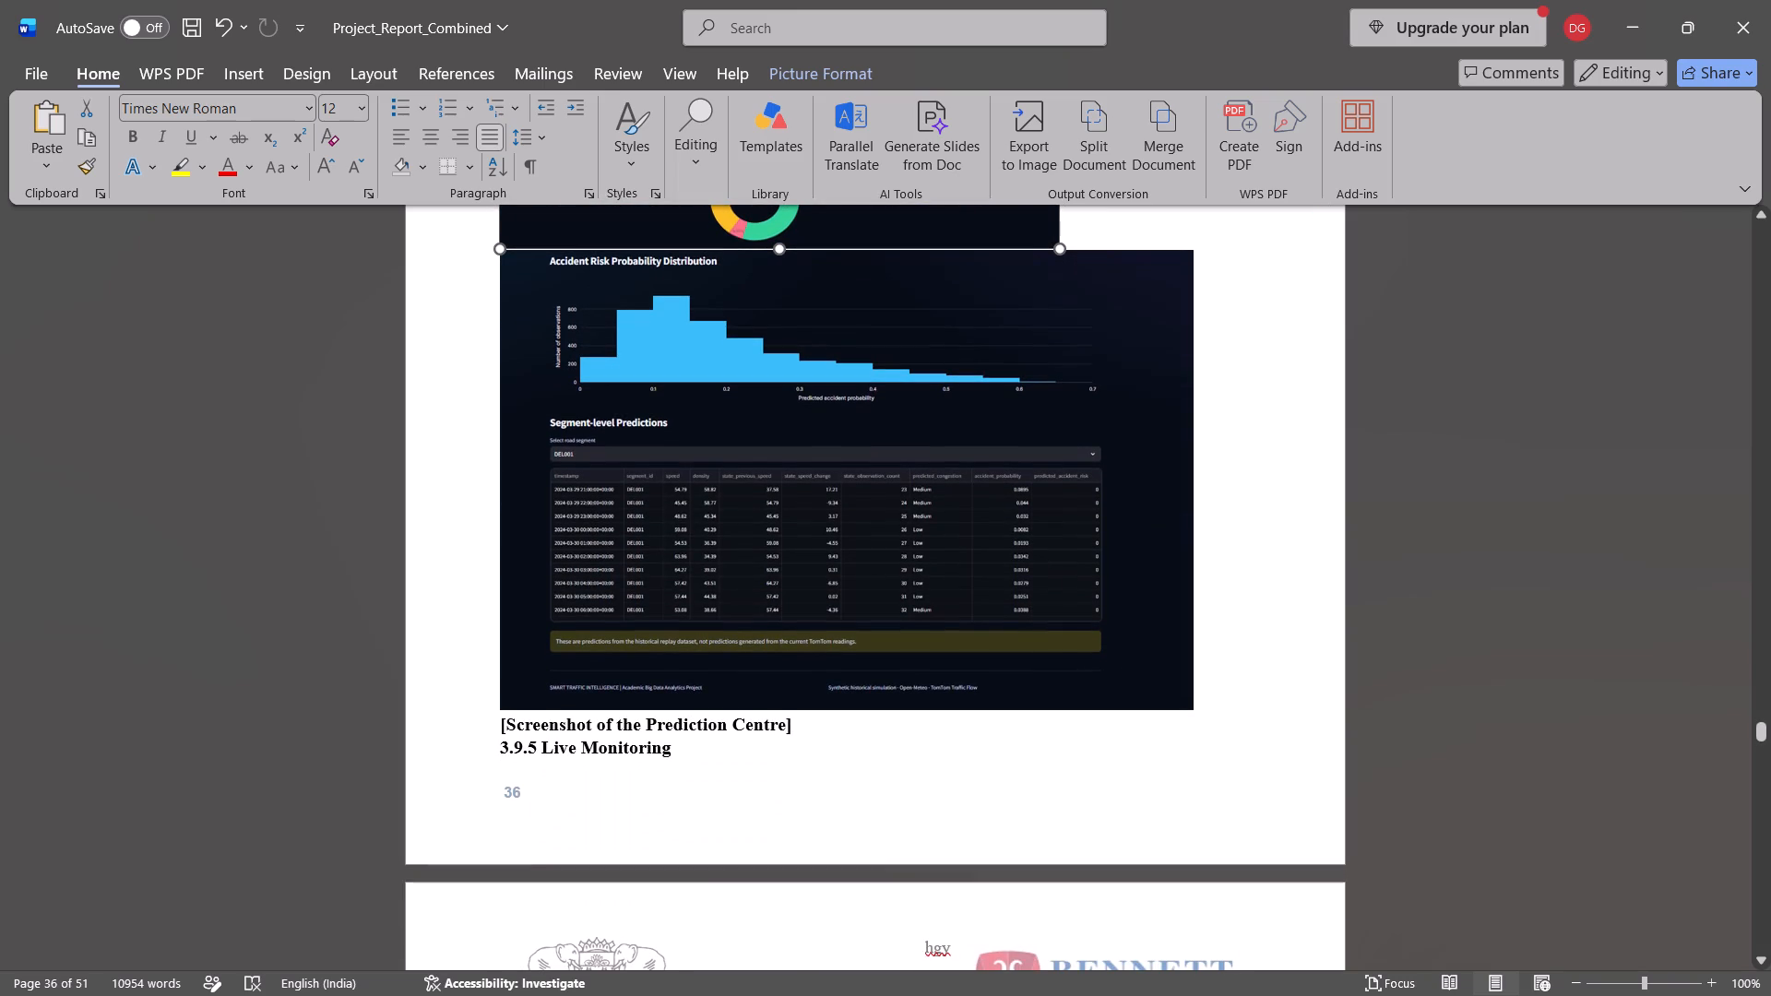
pyautogui.press('Return')
# Insert a blank line between the heading "3.9.5 Live Monitoring" and its paragraph.
pyautogui.scroll(-1, 501, 742)
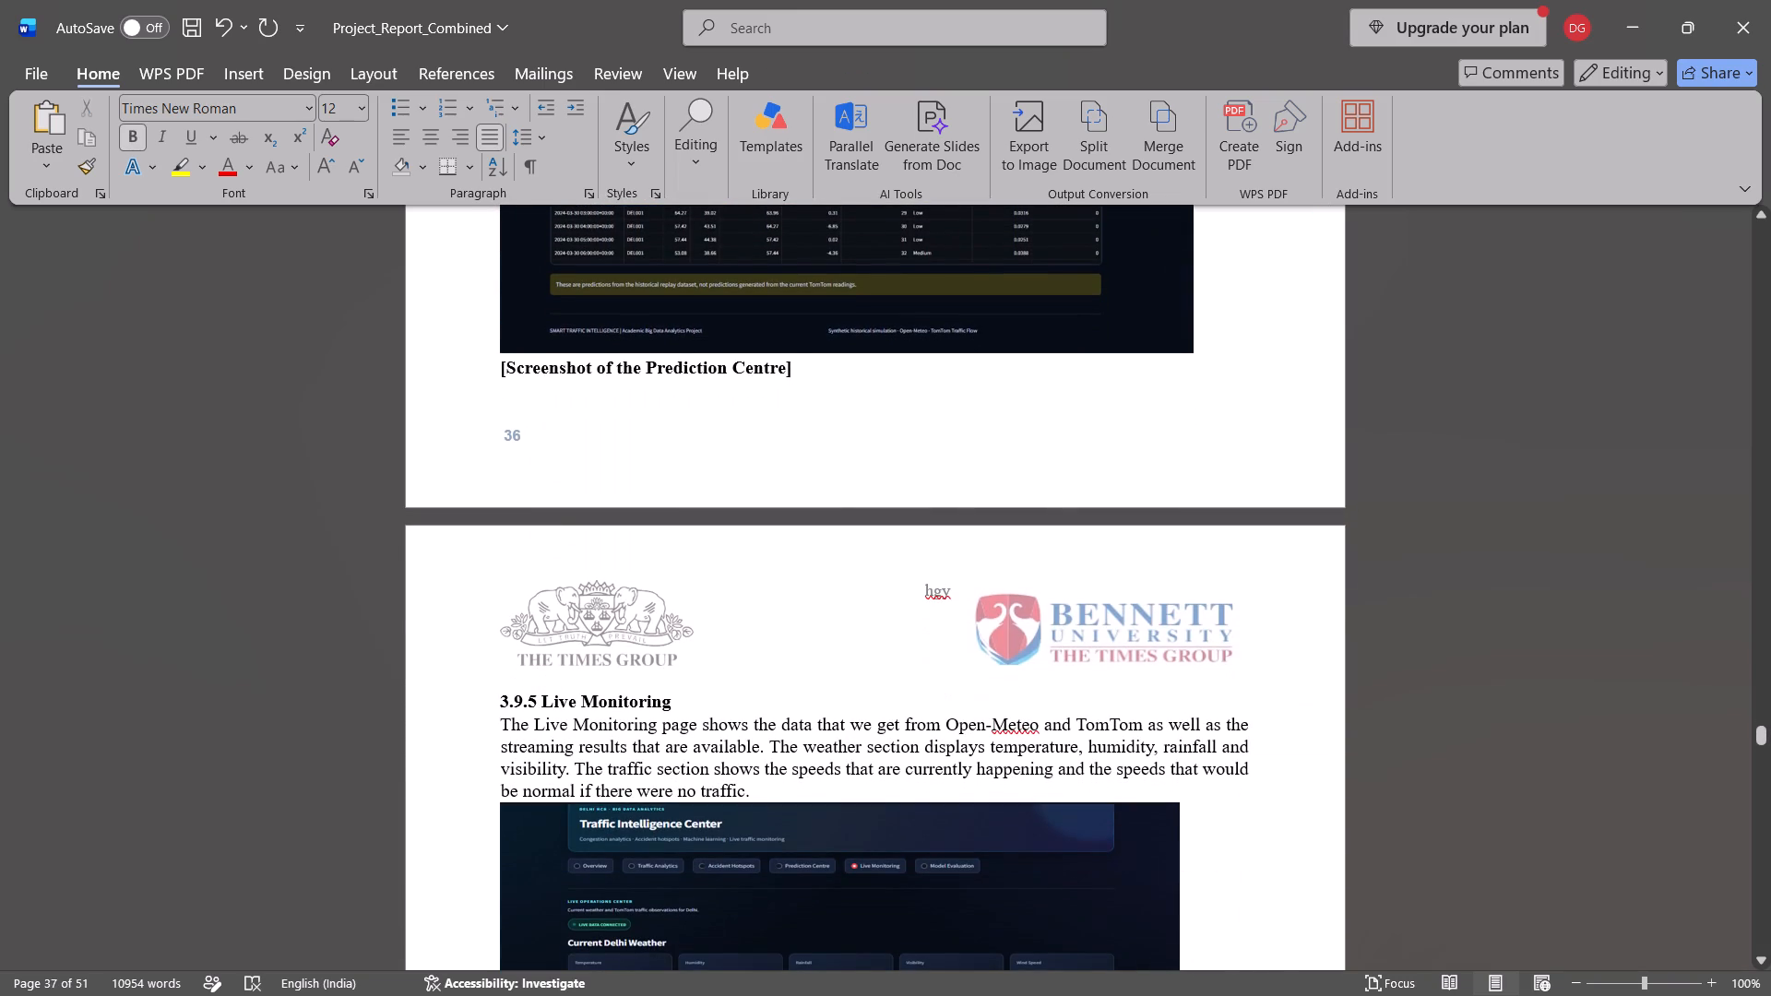
pyautogui.press('Down')
pyautogui.press('Return')
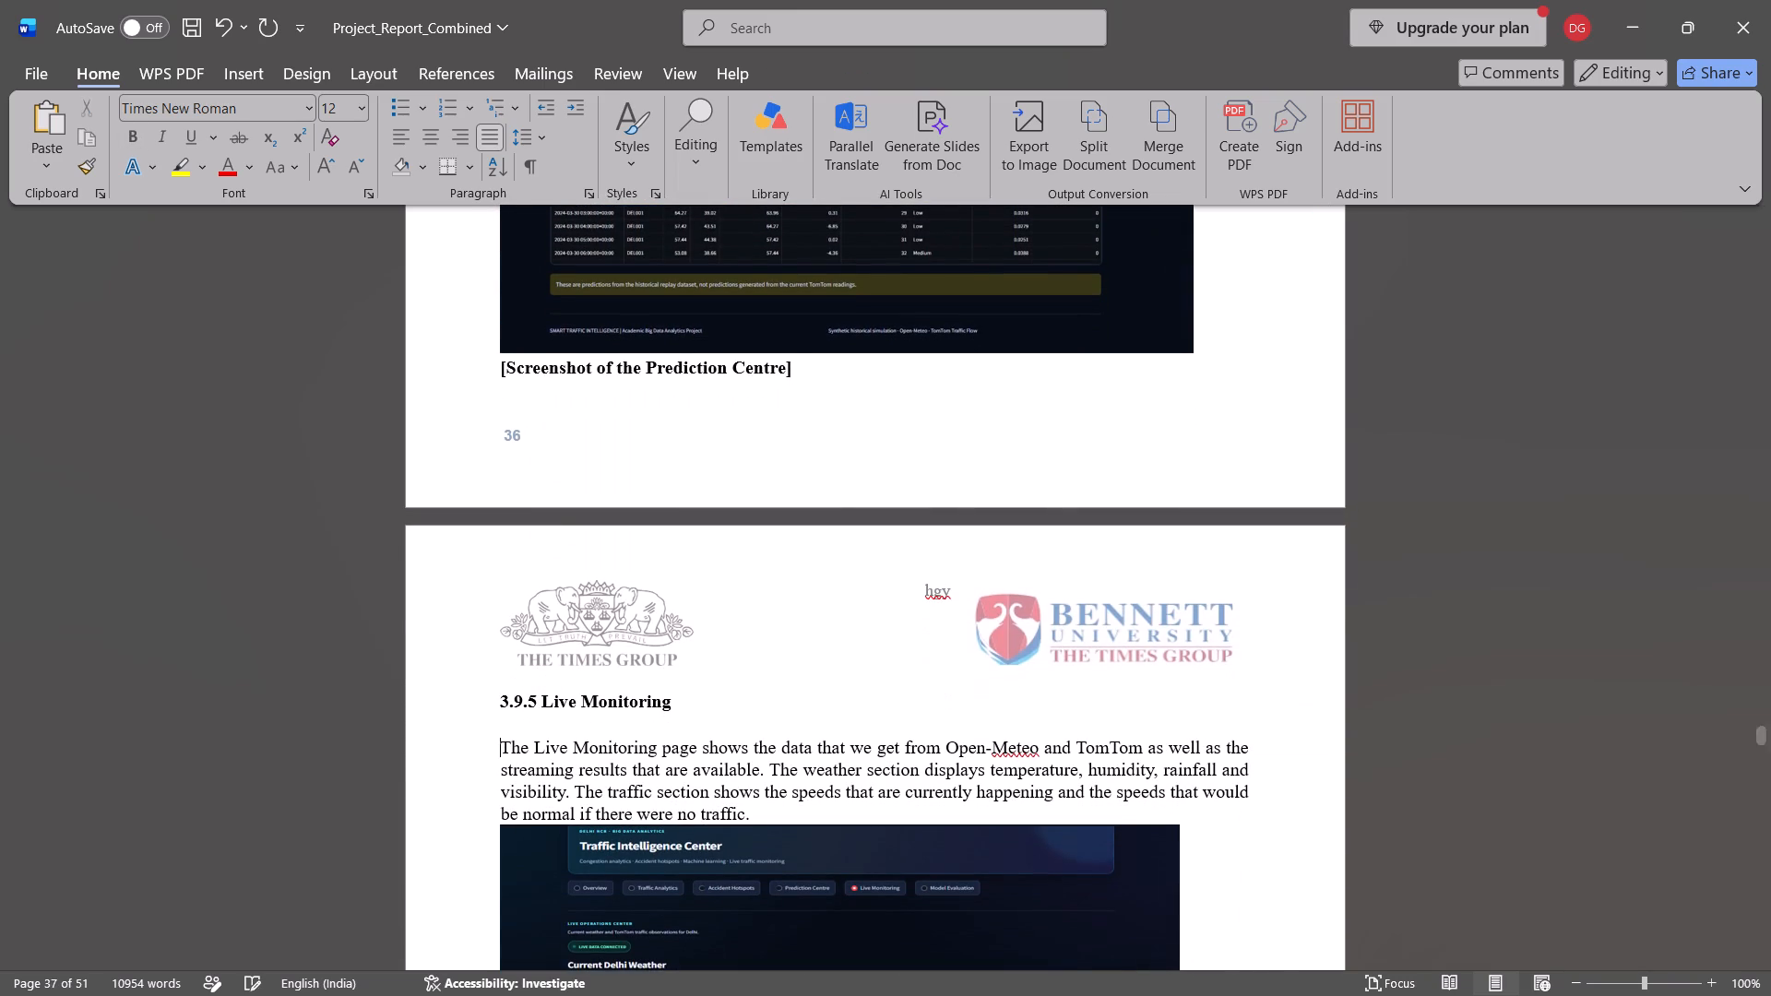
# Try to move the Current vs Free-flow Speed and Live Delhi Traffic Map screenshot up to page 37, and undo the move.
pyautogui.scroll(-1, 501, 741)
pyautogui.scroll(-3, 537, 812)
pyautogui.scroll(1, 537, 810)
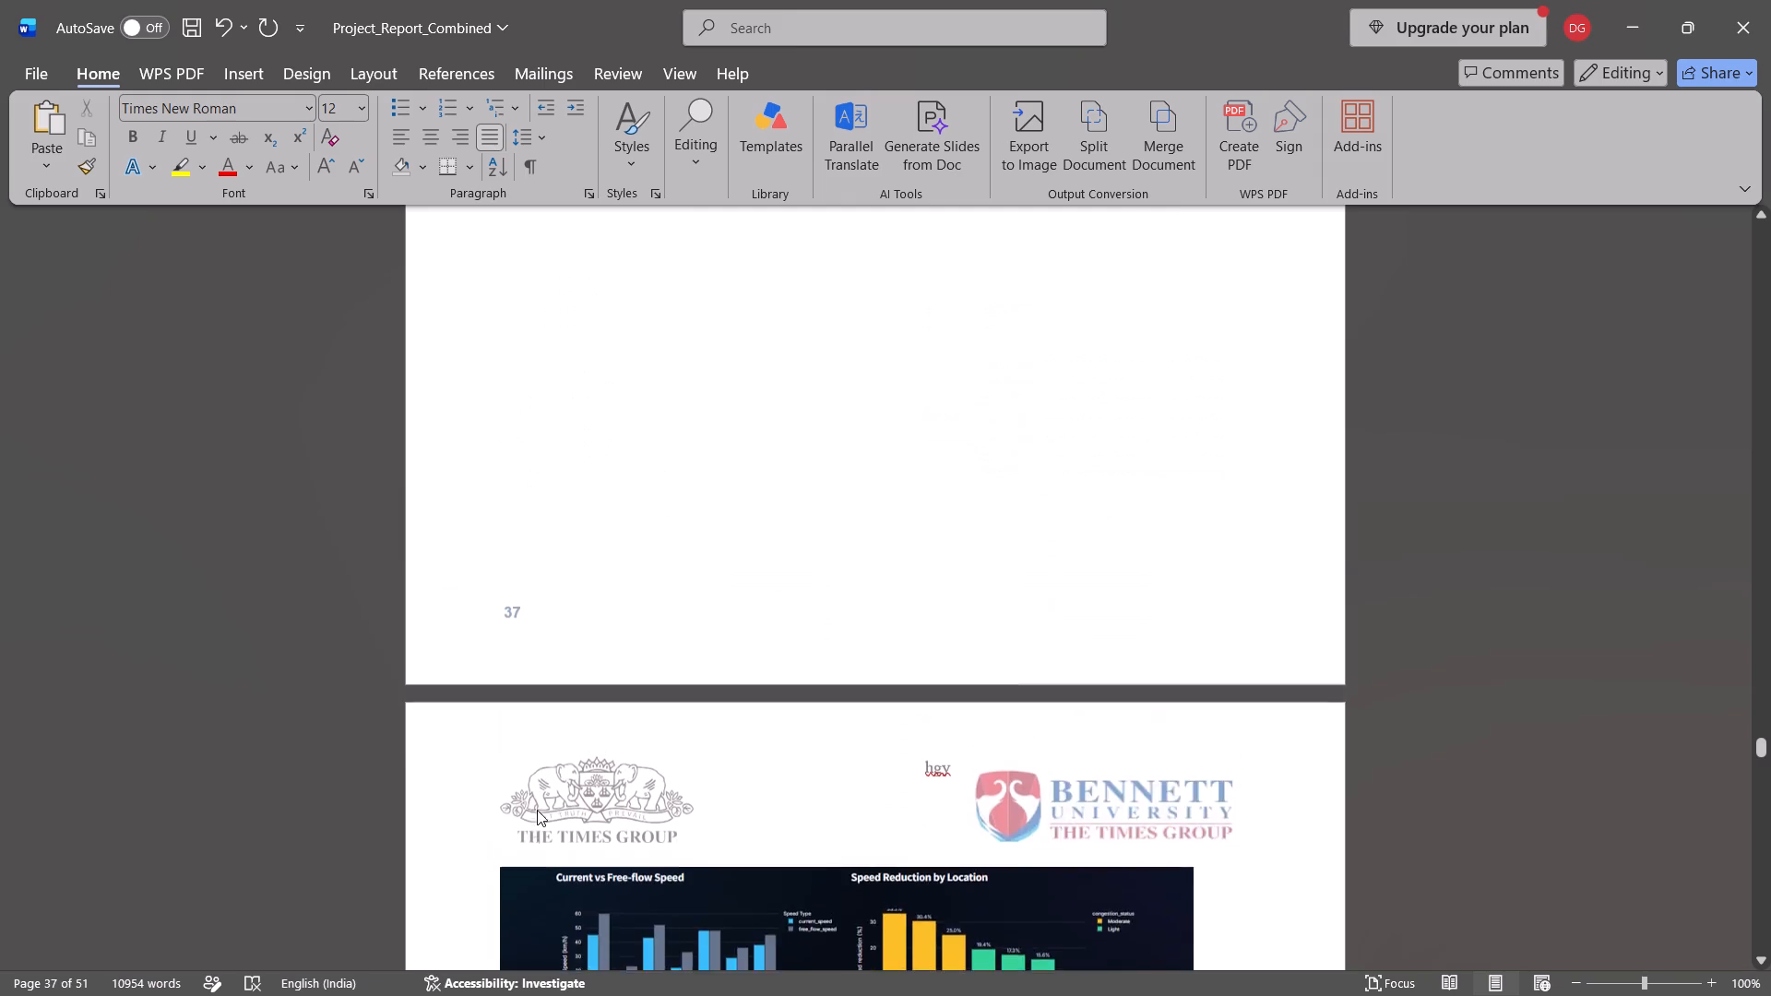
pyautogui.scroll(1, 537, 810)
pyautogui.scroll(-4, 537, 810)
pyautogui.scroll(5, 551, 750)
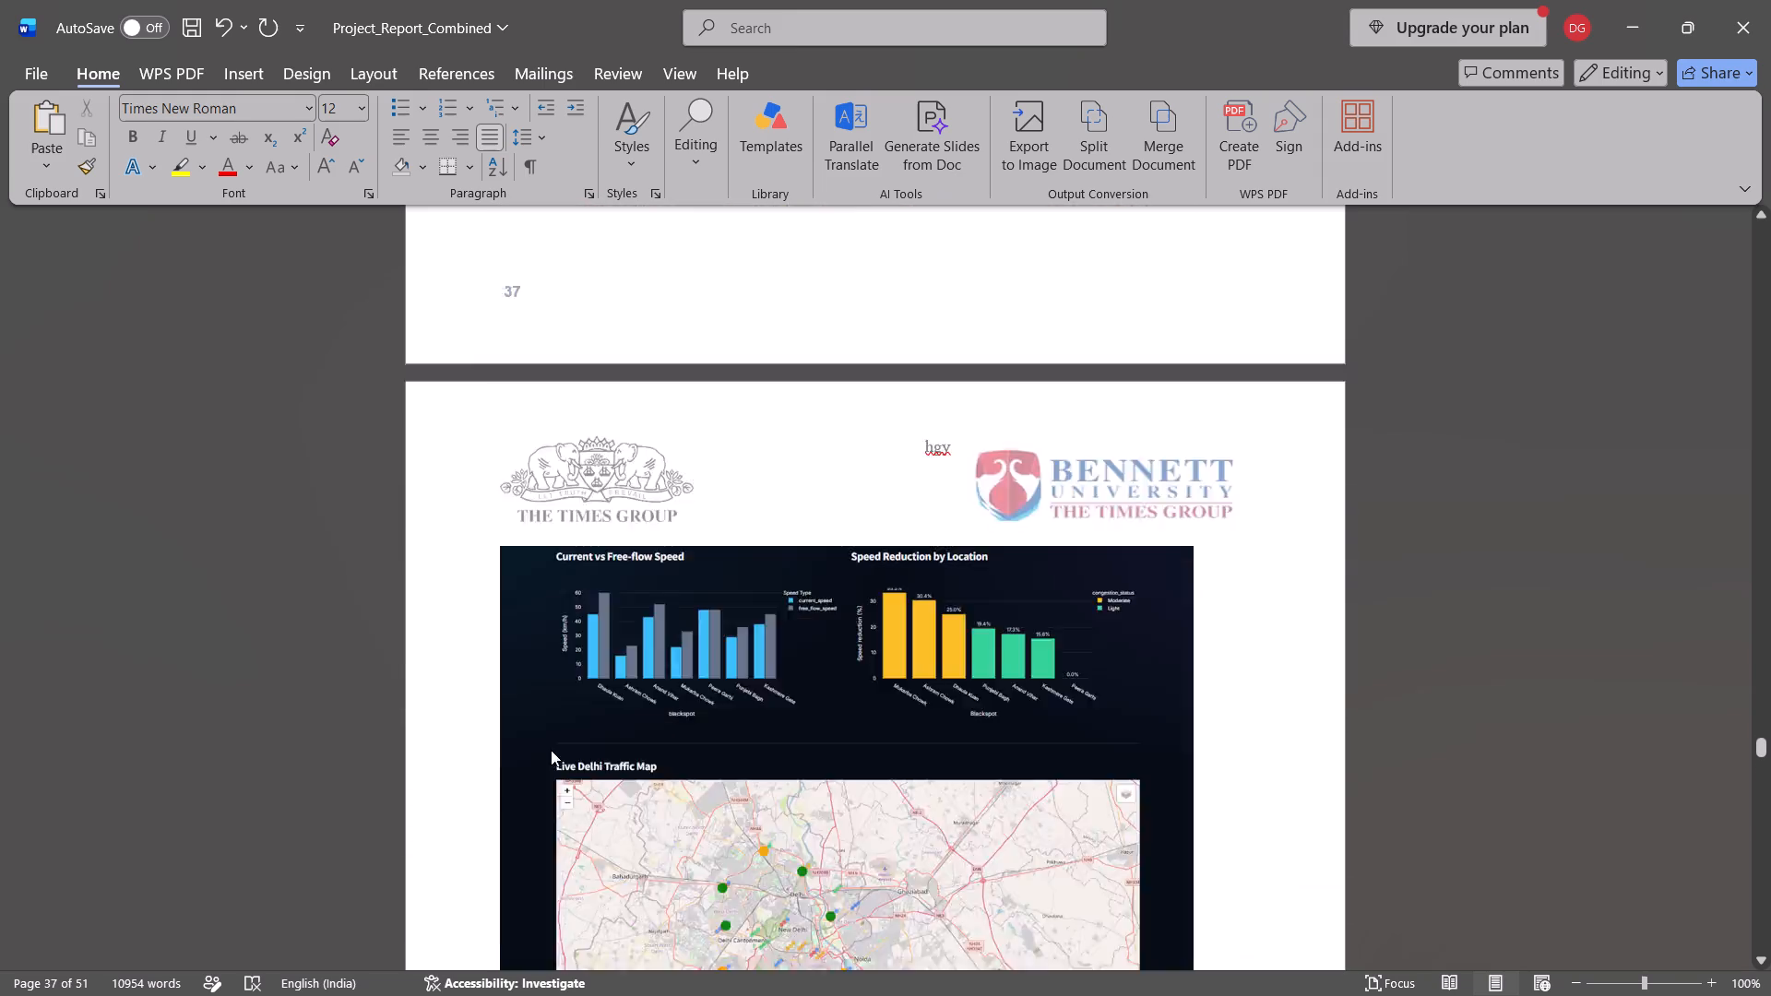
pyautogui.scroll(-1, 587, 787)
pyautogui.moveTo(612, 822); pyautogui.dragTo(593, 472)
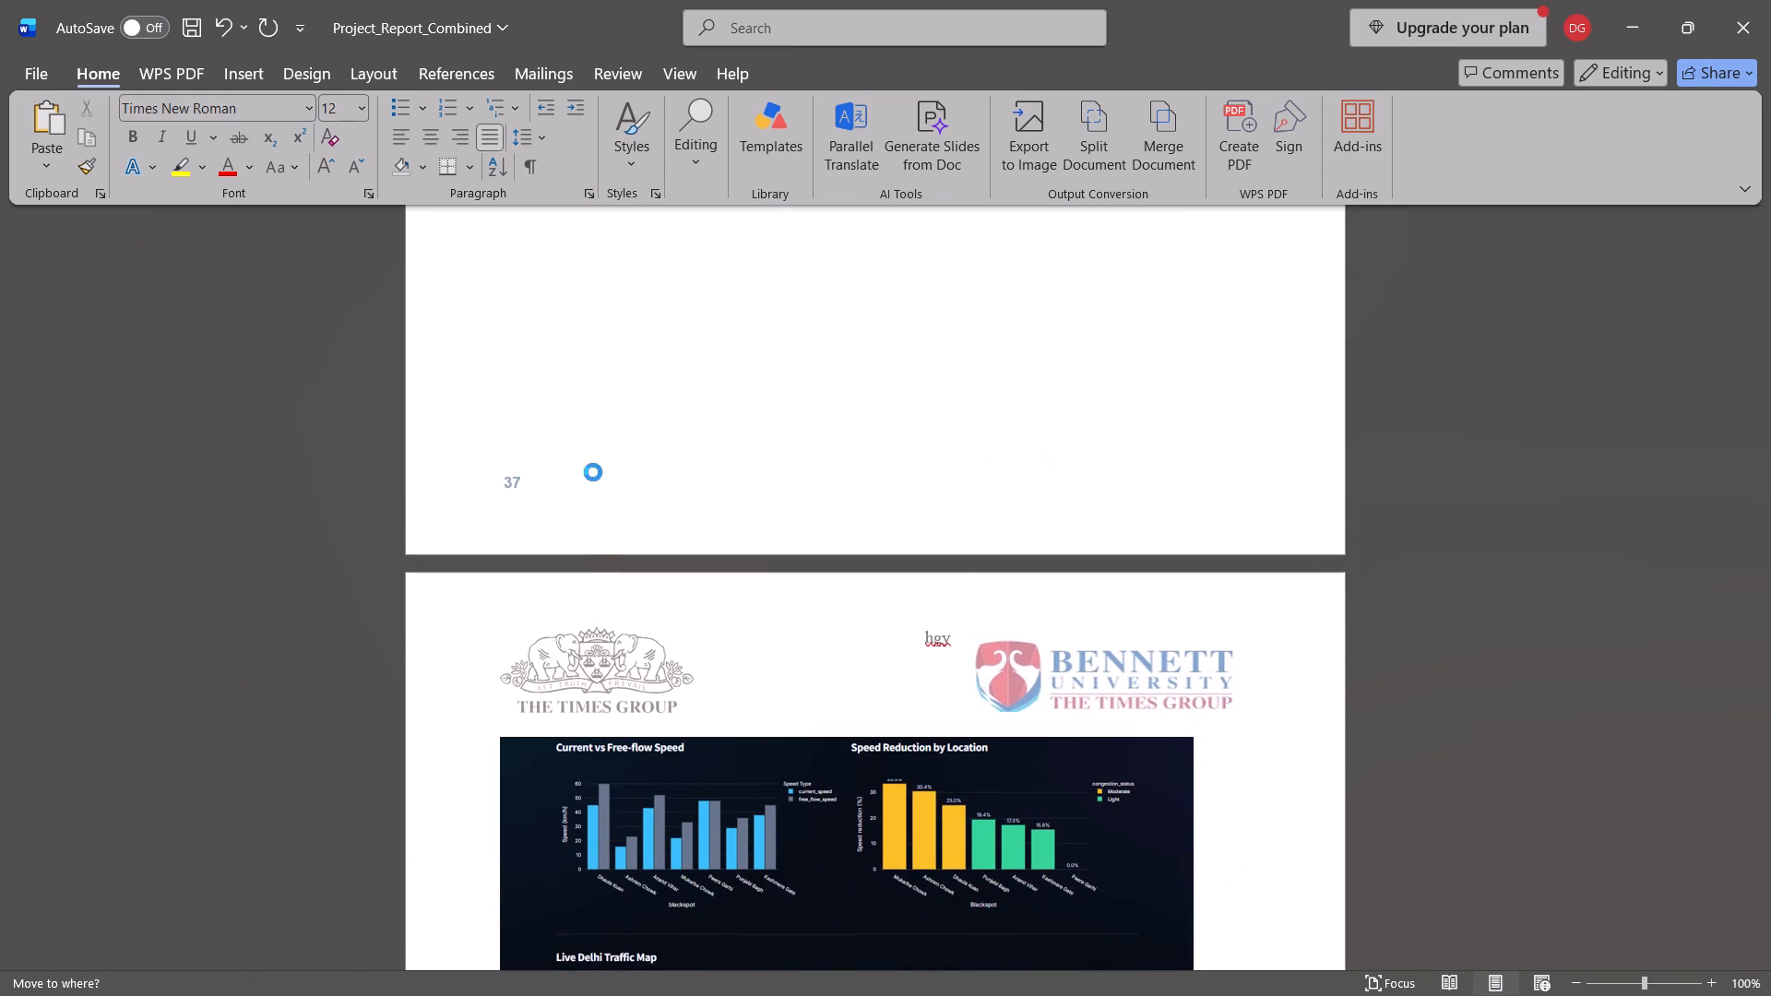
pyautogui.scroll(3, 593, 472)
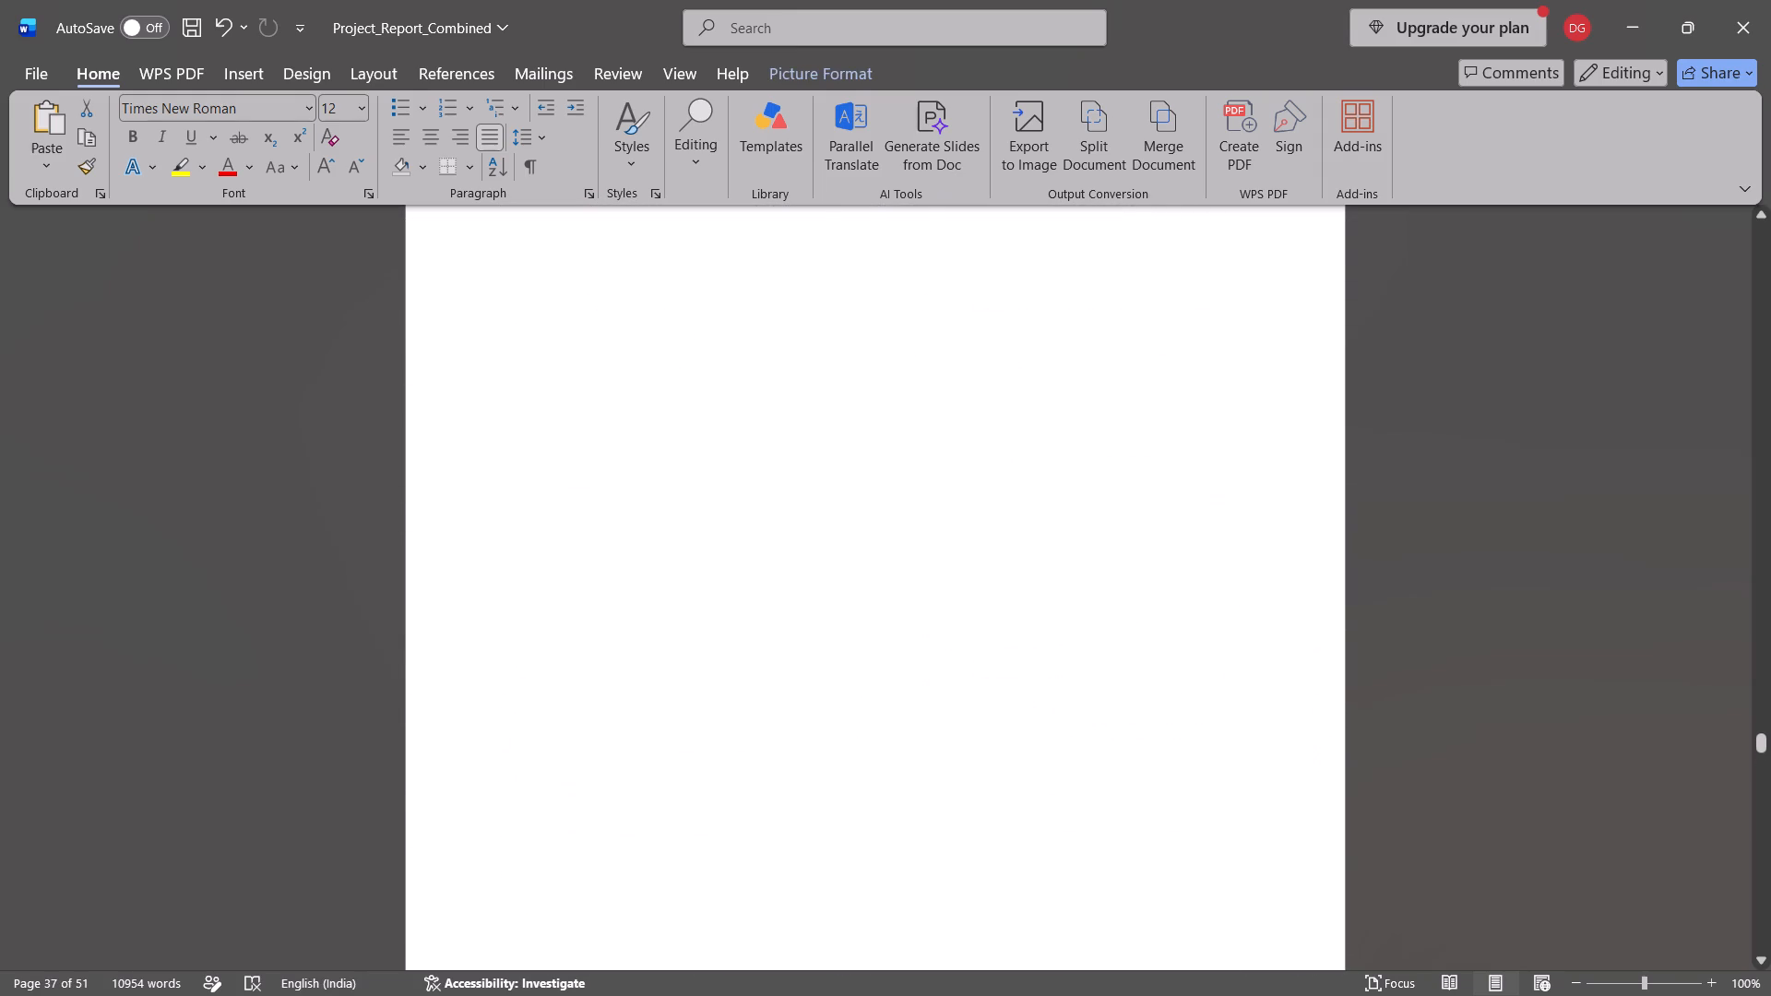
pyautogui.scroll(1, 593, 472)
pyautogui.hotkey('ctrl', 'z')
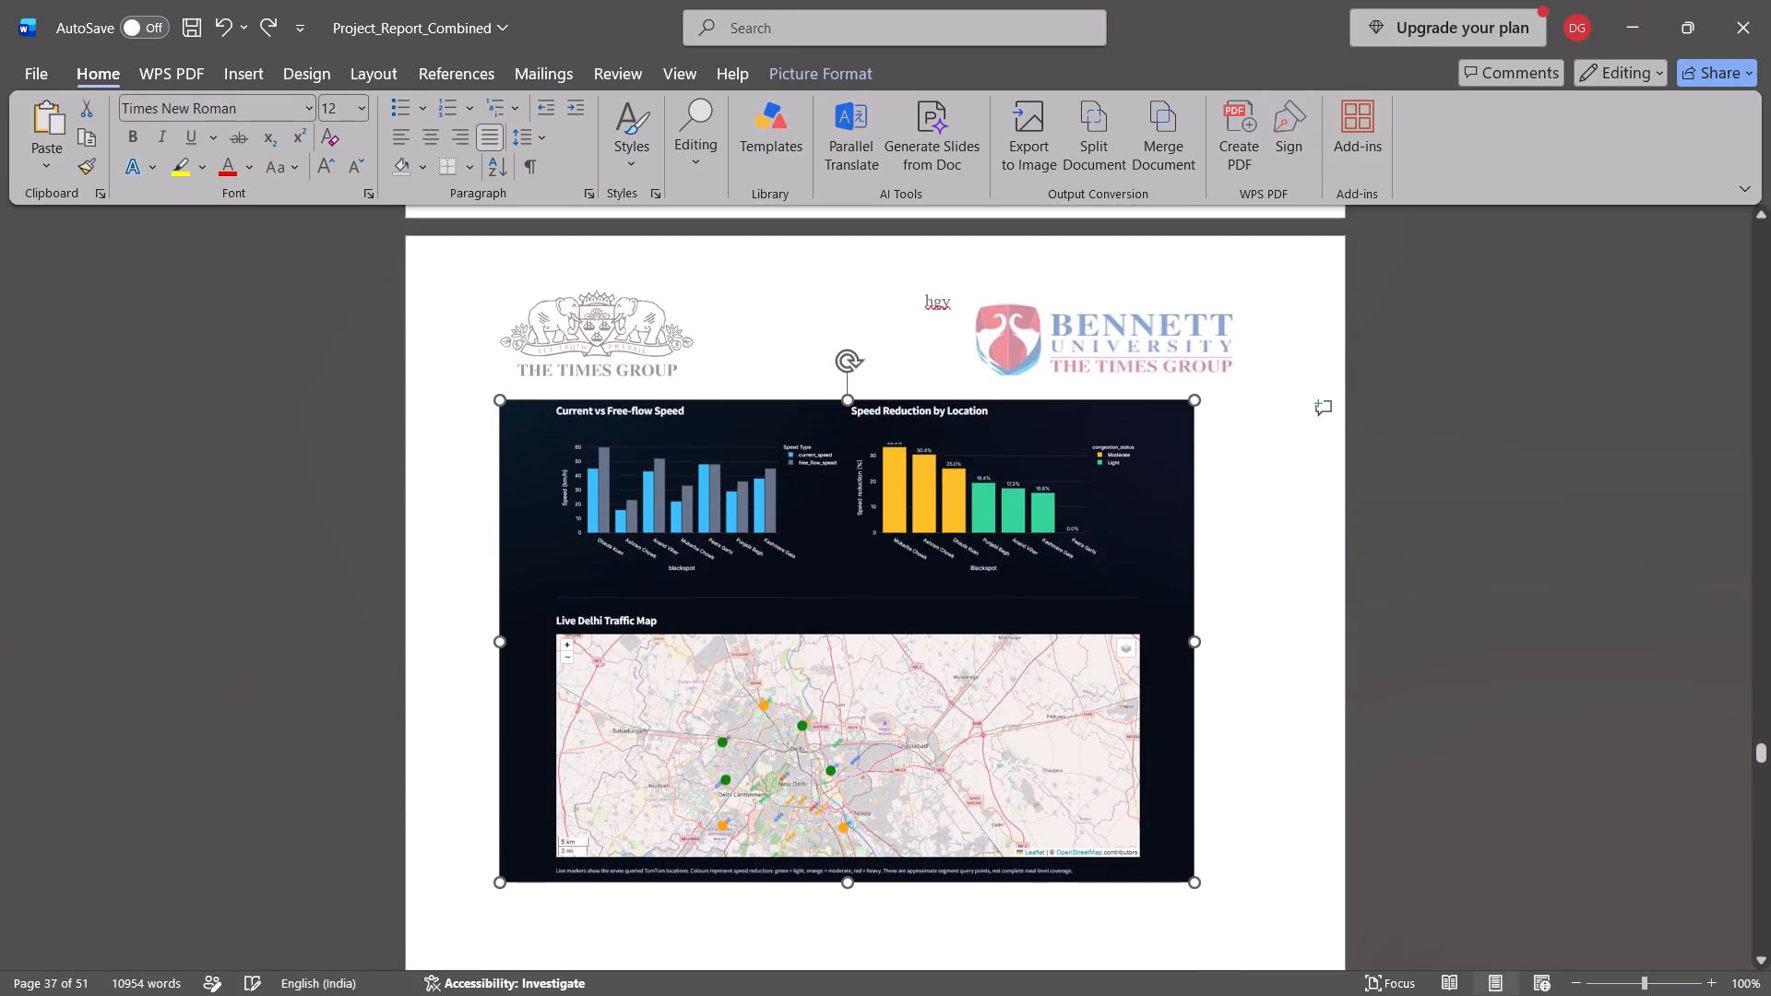
# Reduce the height of the Current vs Free-flow Speed and Live Delhi Traffic Map screenshot on page 38.
pyautogui.scroll(2, 593, 472)
pyautogui.scroll(-1, 683, 593)
pyautogui.scroll(-1, 919, 825)
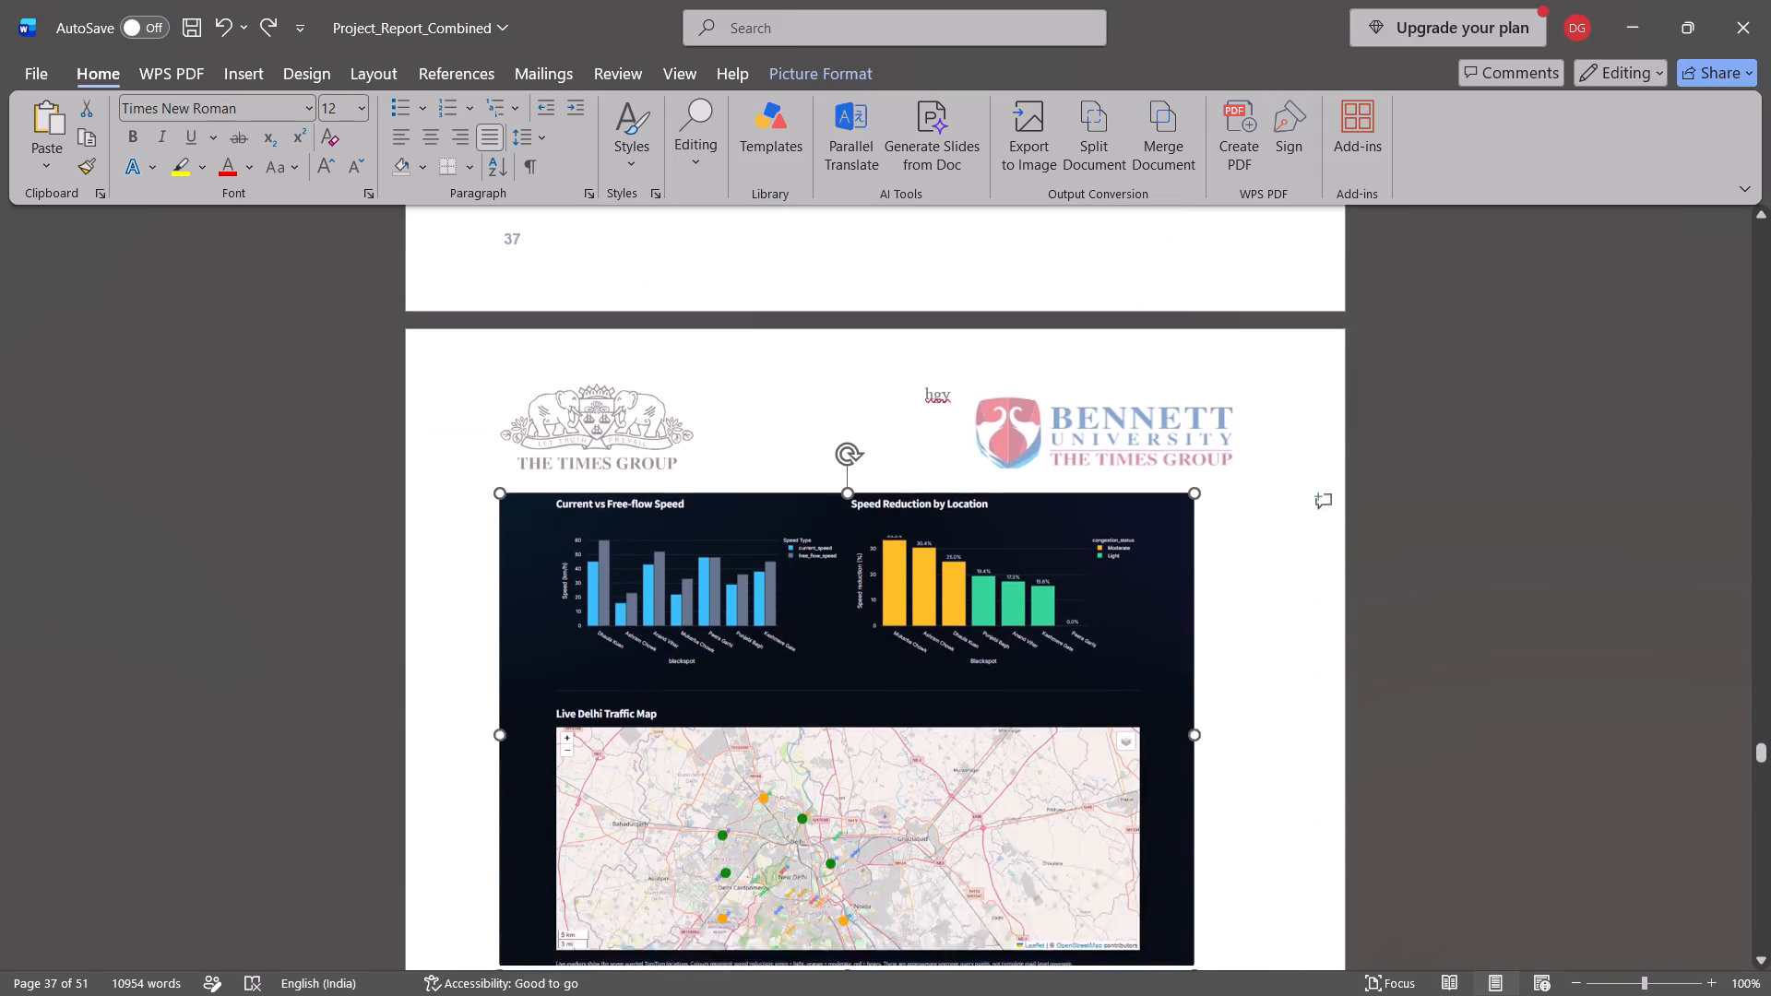
pyautogui.scroll(-1, 919, 825)
pyautogui.moveTo(843, 843); pyautogui.dragTo(829, 750)
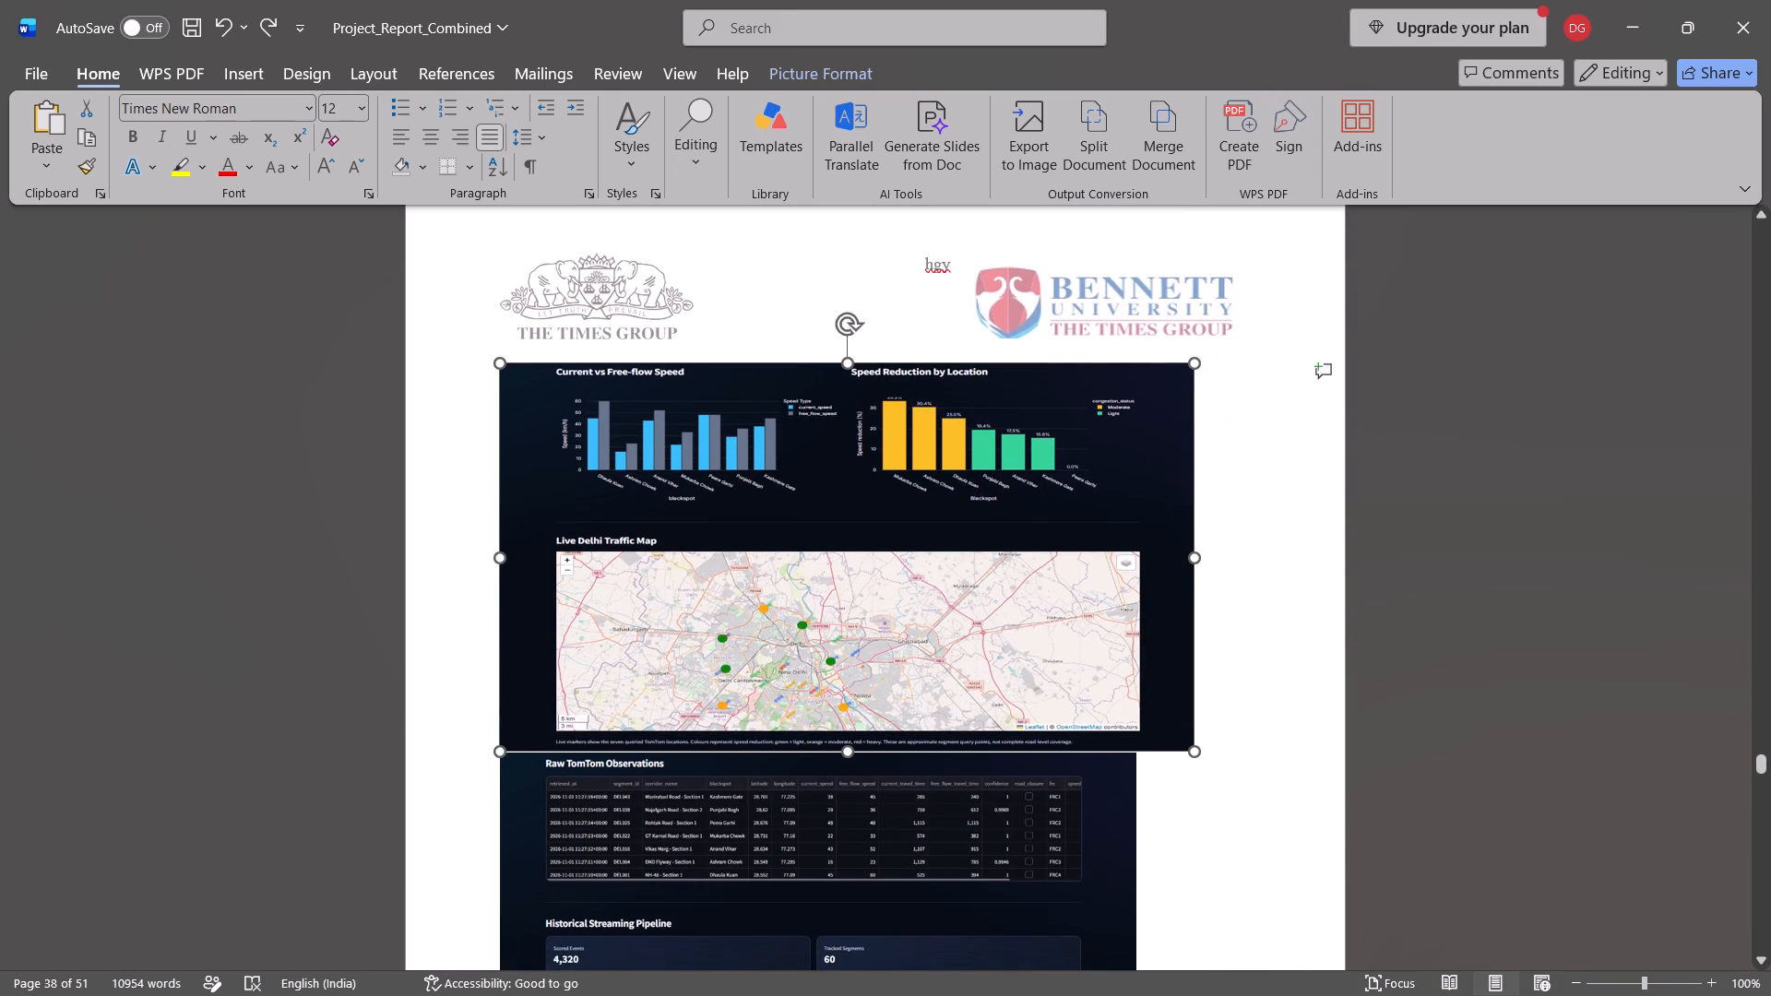
pyautogui.moveTo(829, 750); pyautogui.dragTo(843, 894)
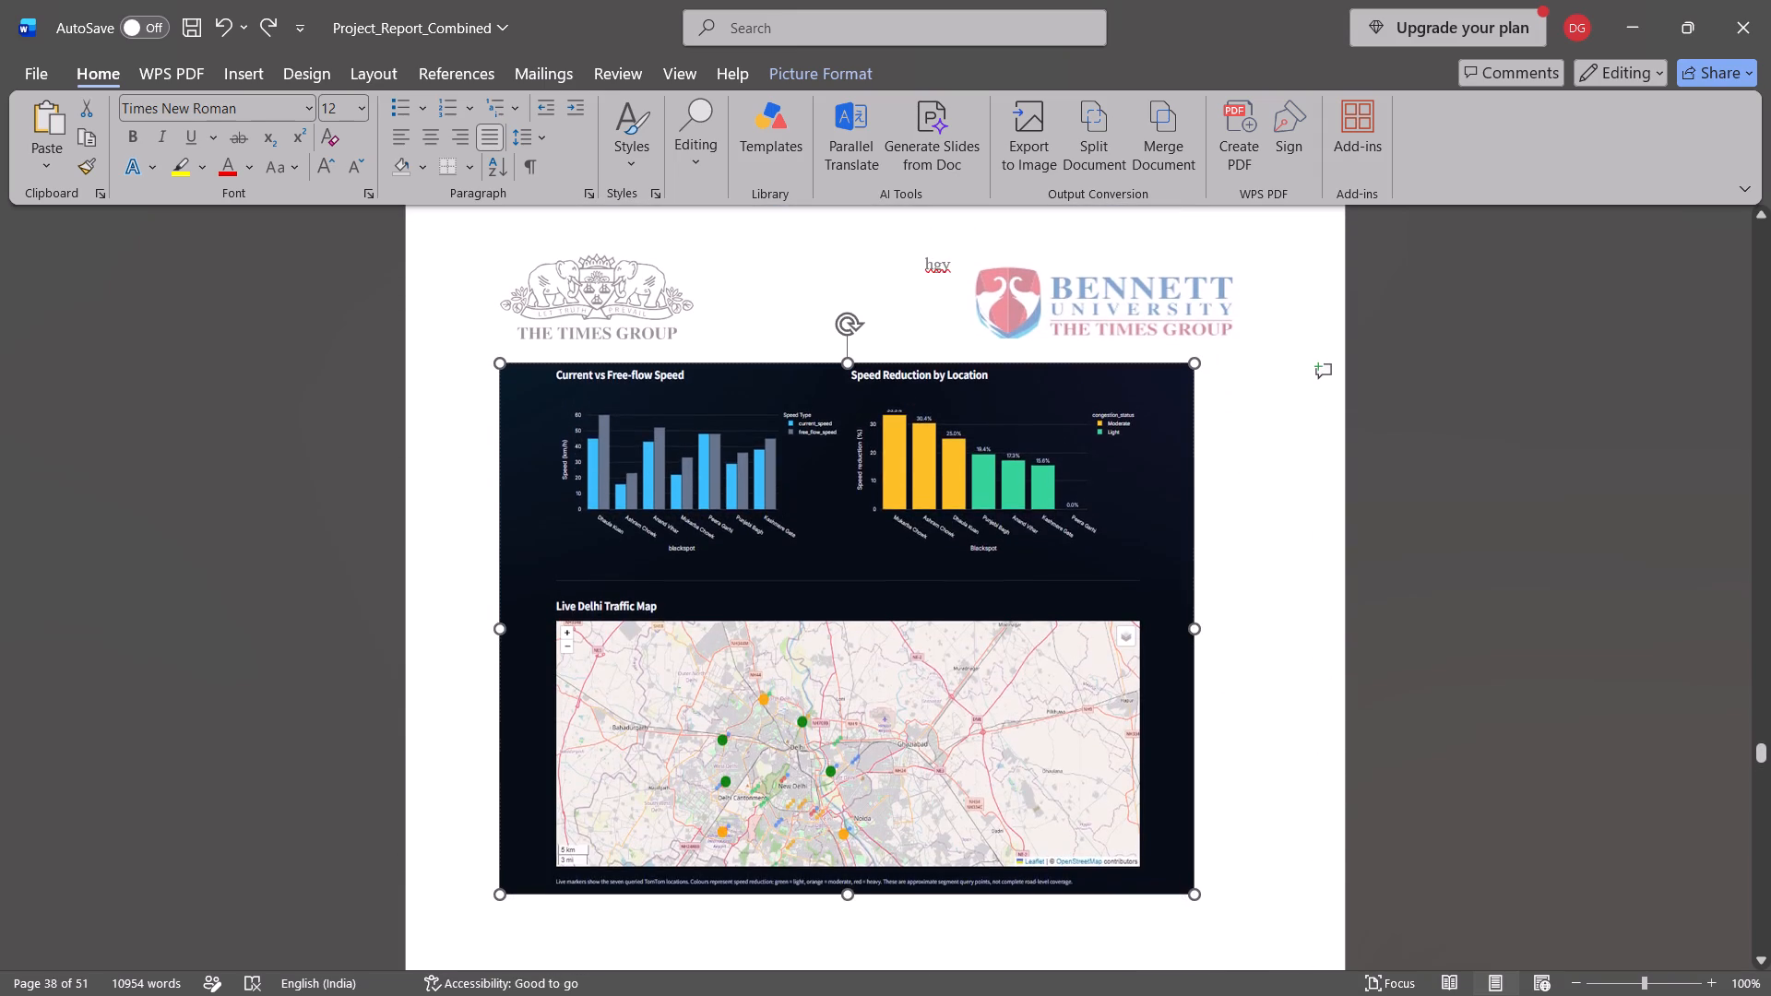
pyautogui.moveTo(843, 894); pyautogui.dragTo(840, 859)
pyautogui.moveTo(842, 854); pyautogui.dragTo(832, 816)
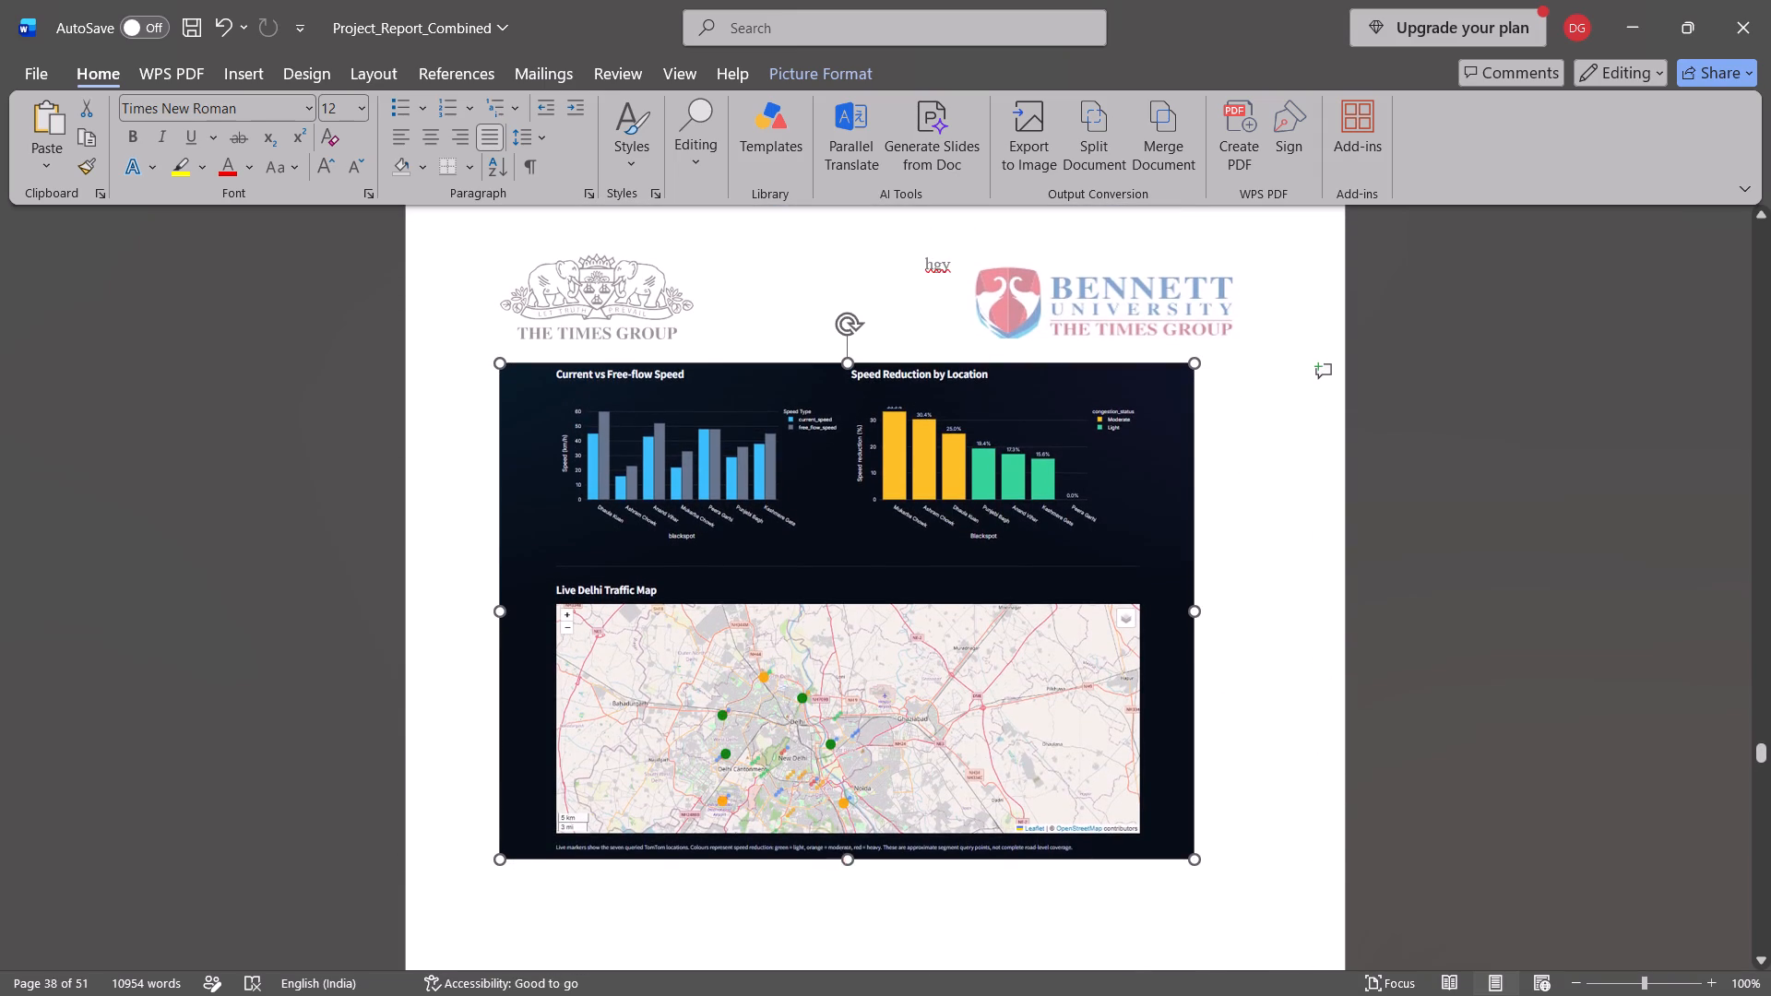
pyautogui.moveTo(832, 816); pyautogui.dragTo(826, 791)
# Bring the "[Screenshot of the Live Monitoring Page]" caption back onto page 38 by slightly shrinking the Historical Streaming Pipeline screenshot above it.
pyautogui.scroll(-3, 826, 791)
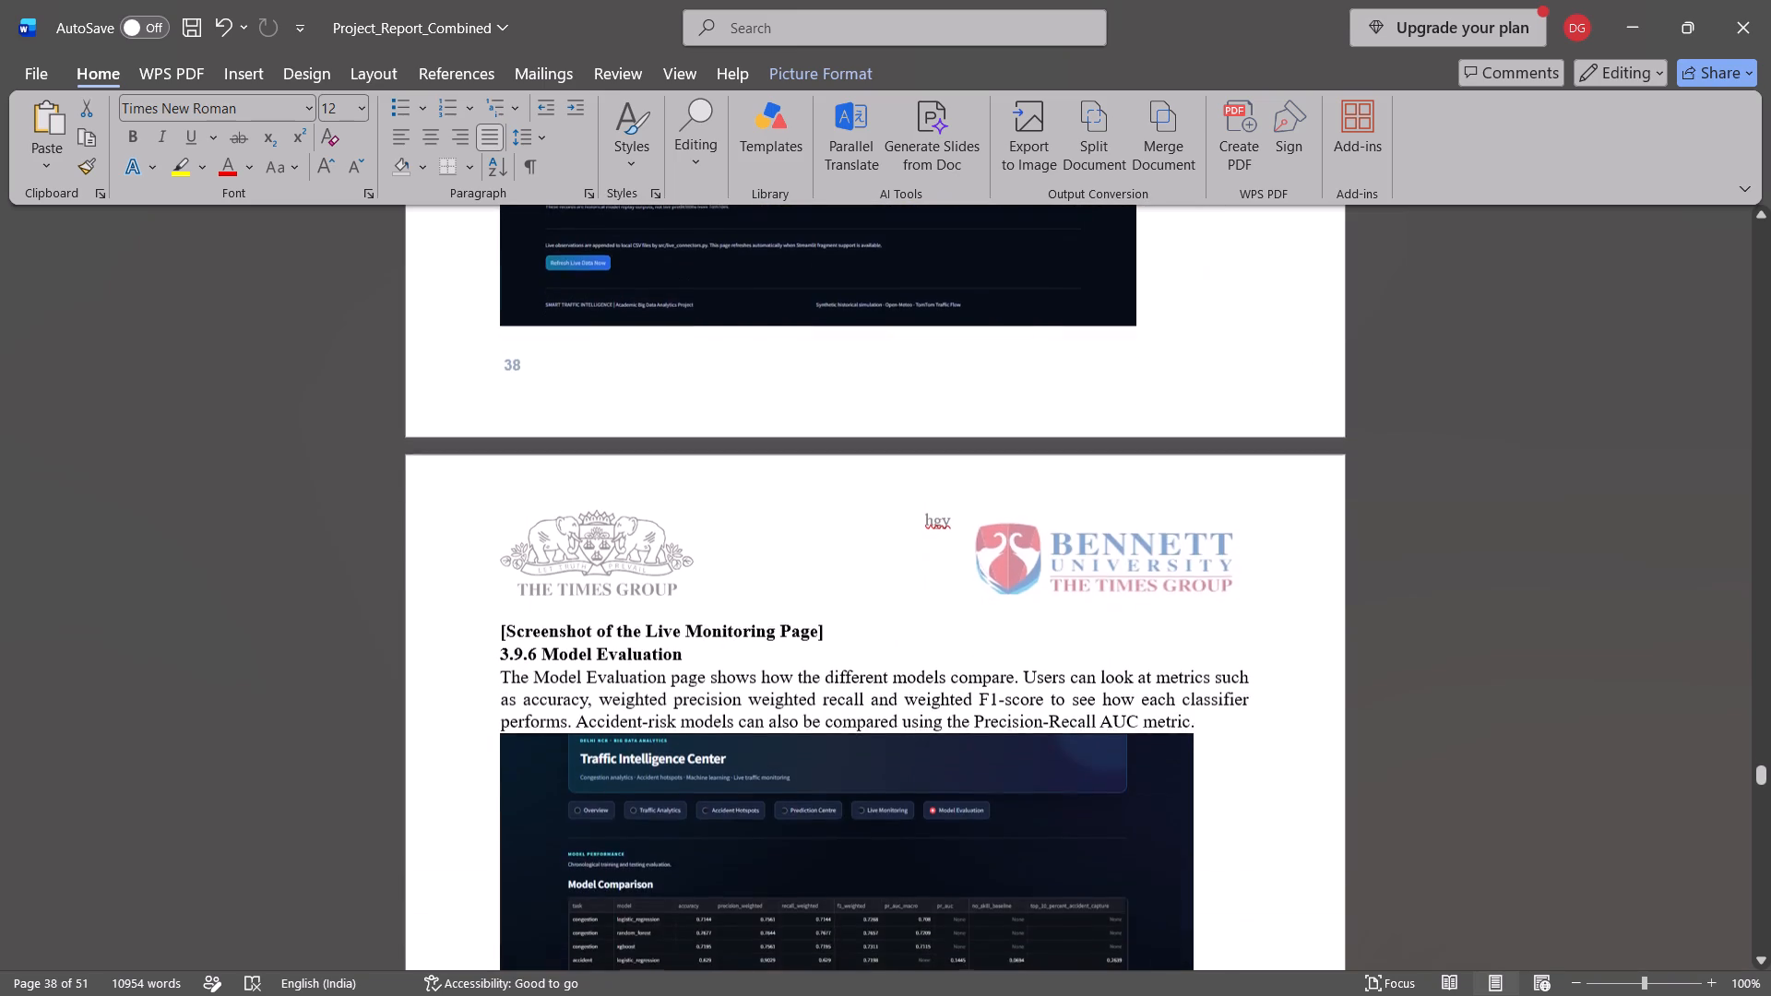
pyautogui.scroll(-1, 826, 791)
pyautogui.click(505, 587)
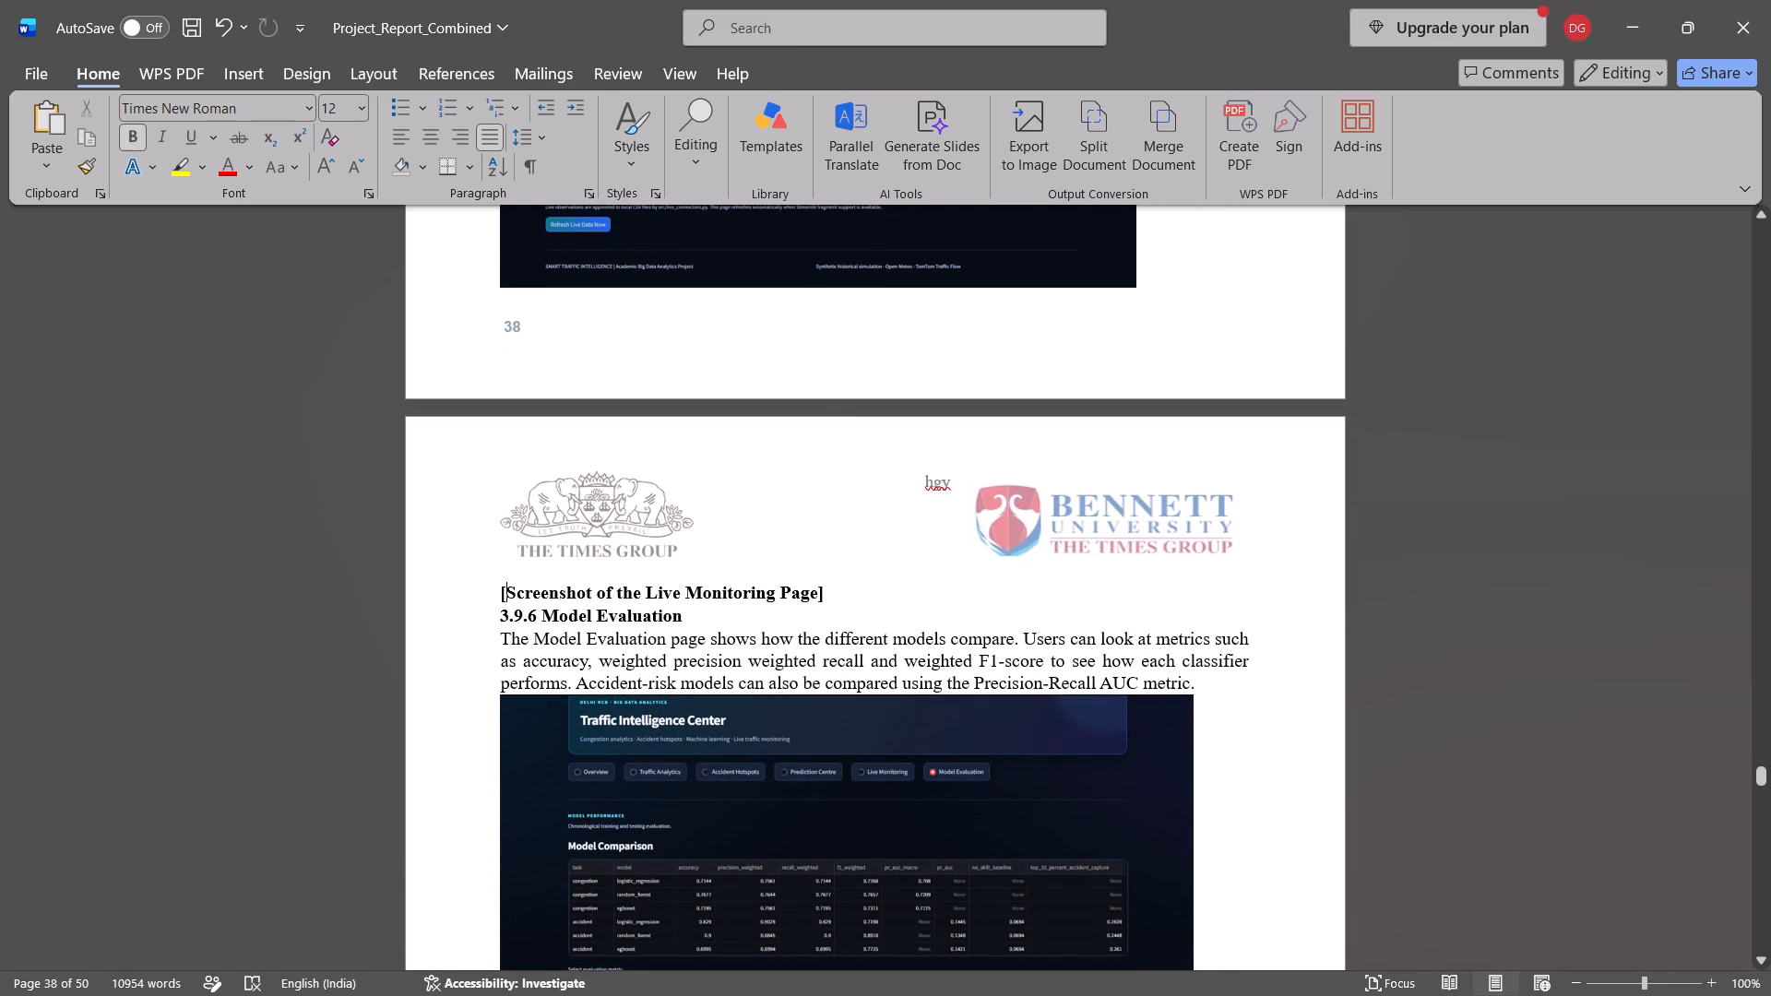
pyautogui.press('Left')
pyautogui.press('BackSpace')
pyautogui.scroll(1, 505, 587)
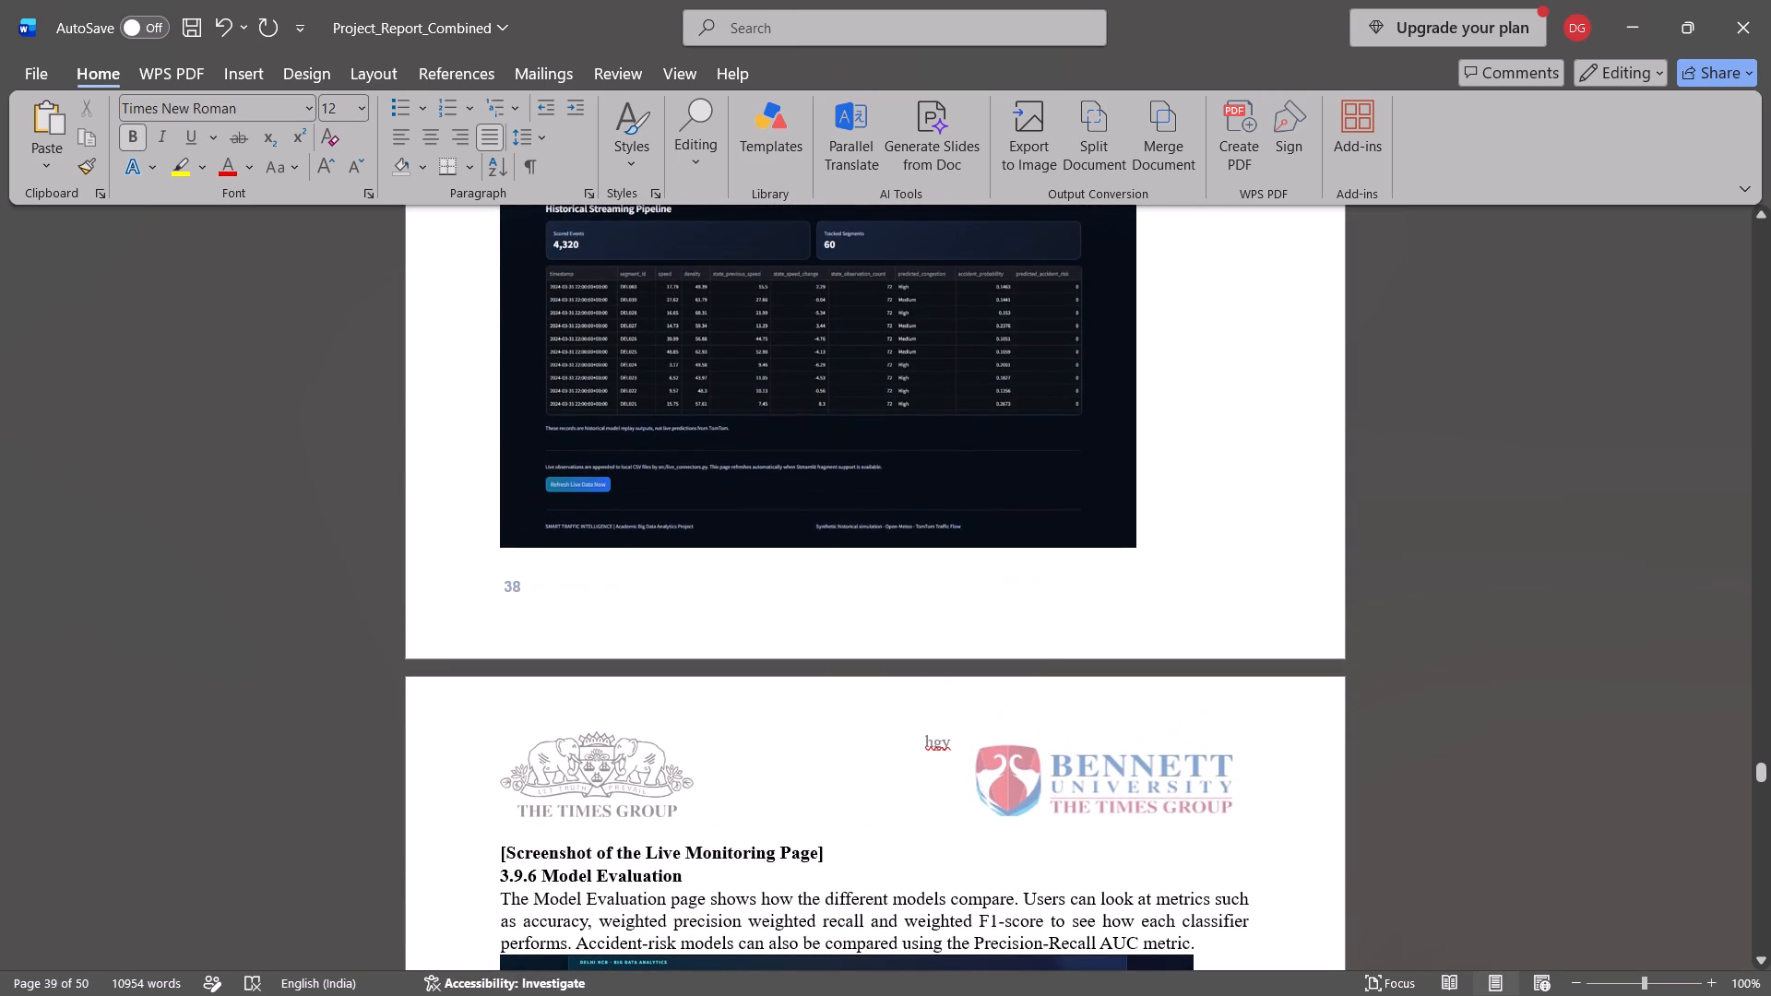
pyautogui.click(982, 456)
pyautogui.moveTo(1135, 546); pyautogui.dragTo(1109, 530)
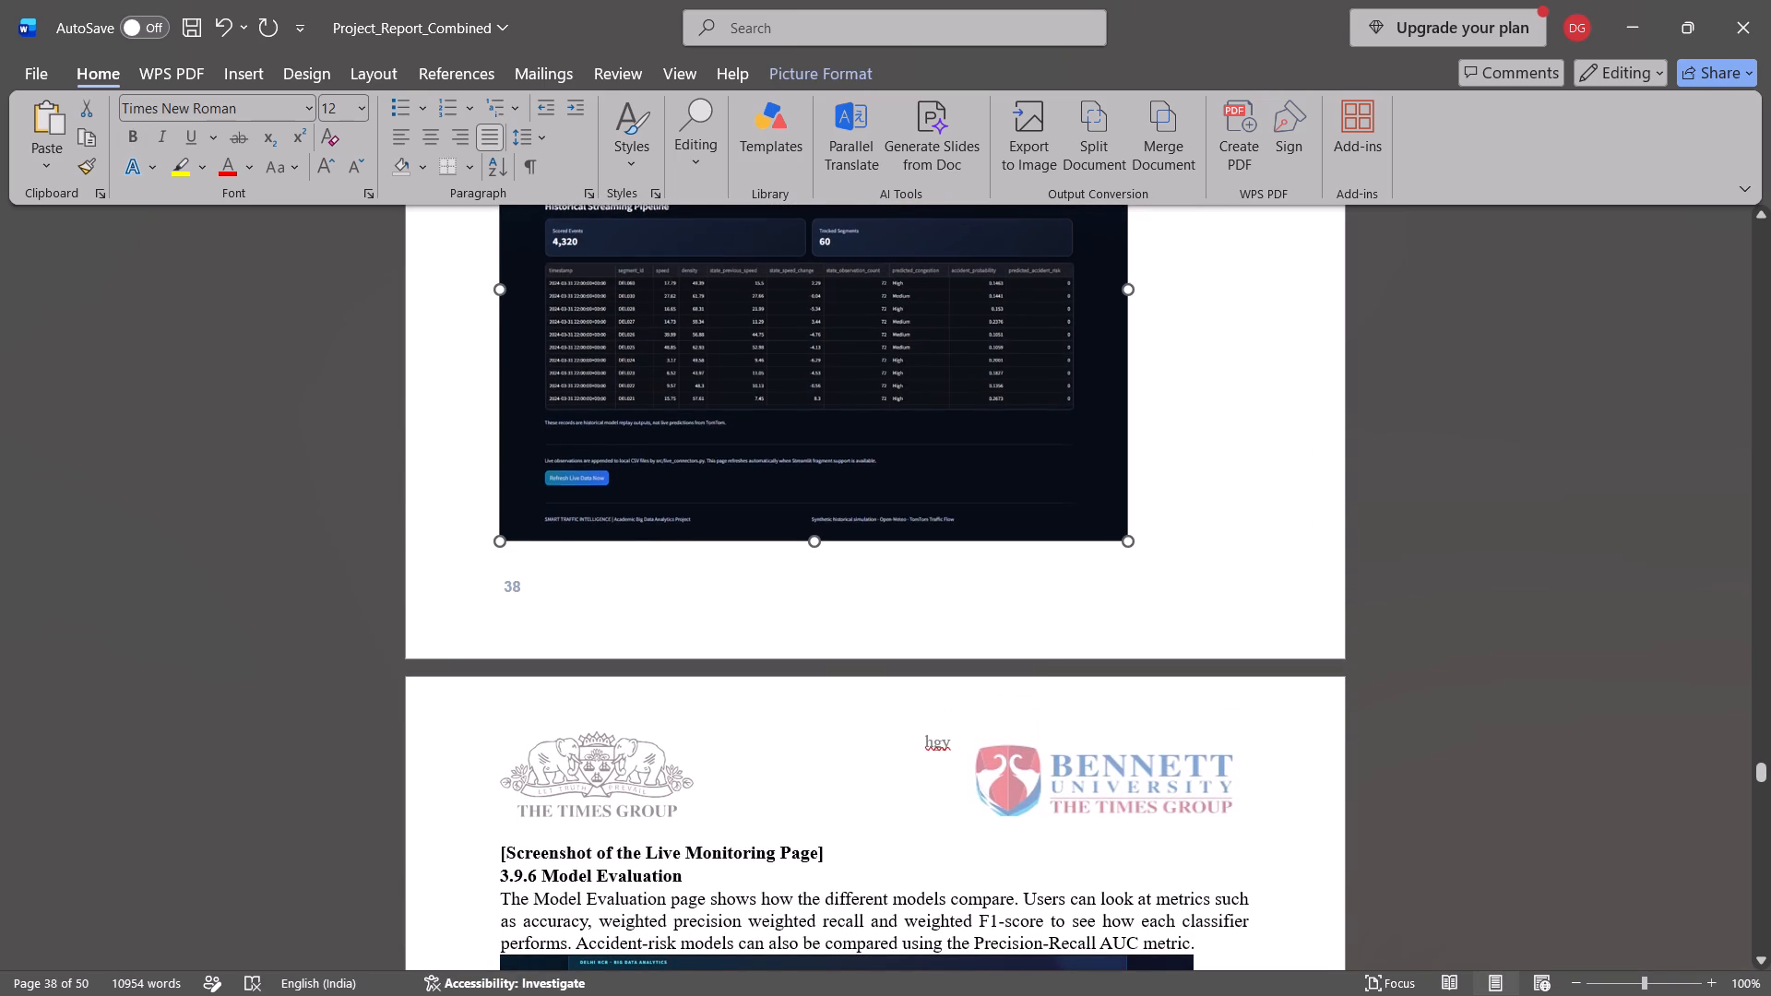
pyautogui.moveTo(1109, 530); pyautogui.dragTo(1114, 540)
pyautogui.moveTo(1114, 540); pyautogui.dragTo(1111, 533)
# Insert a blank line between the heading "3.9.6 Model Evaluation" and its paragraph.
pyautogui.scroll(-1, 1018, 629)
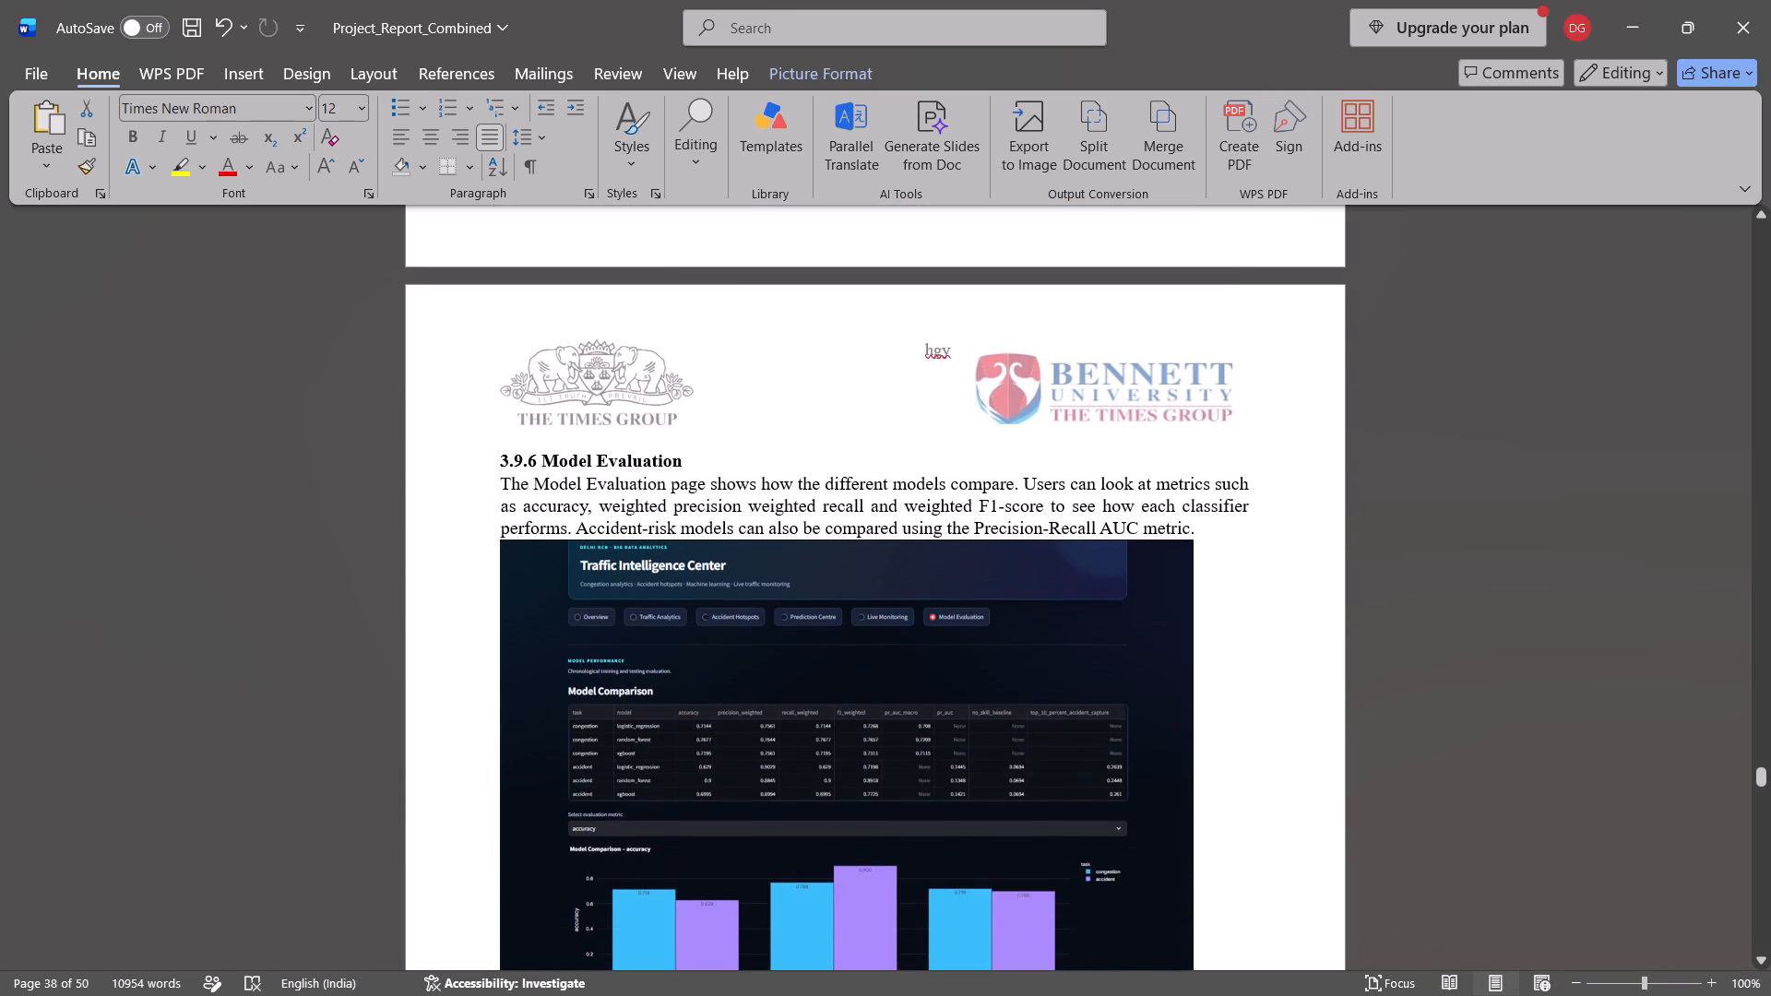
pyautogui.click(501, 479)
pyautogui.press('Return')
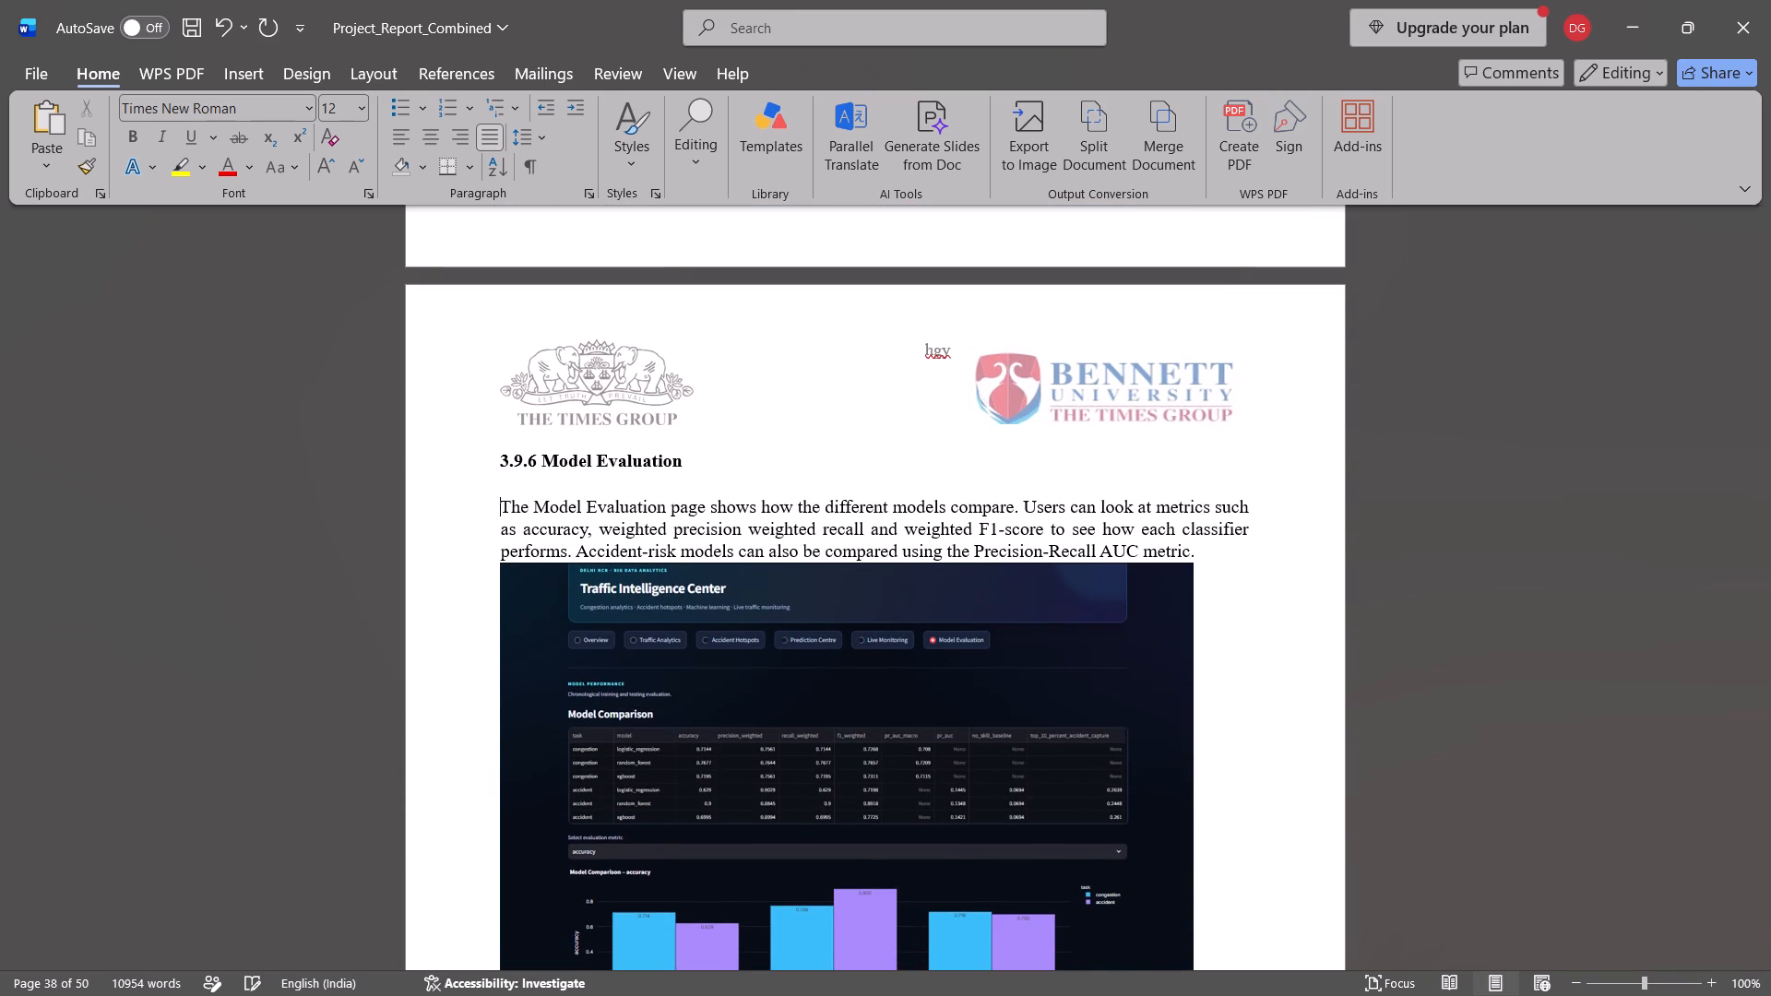
# Bold the labels "Synthetic historical dataset:", "Geographical coordinates:" and "Live coverage:" in section 3.10 Limitations of the Implemented System.
pyautogui.scroll(-2, 501, 479)
pyautogui.scroll(1, 501, 479)
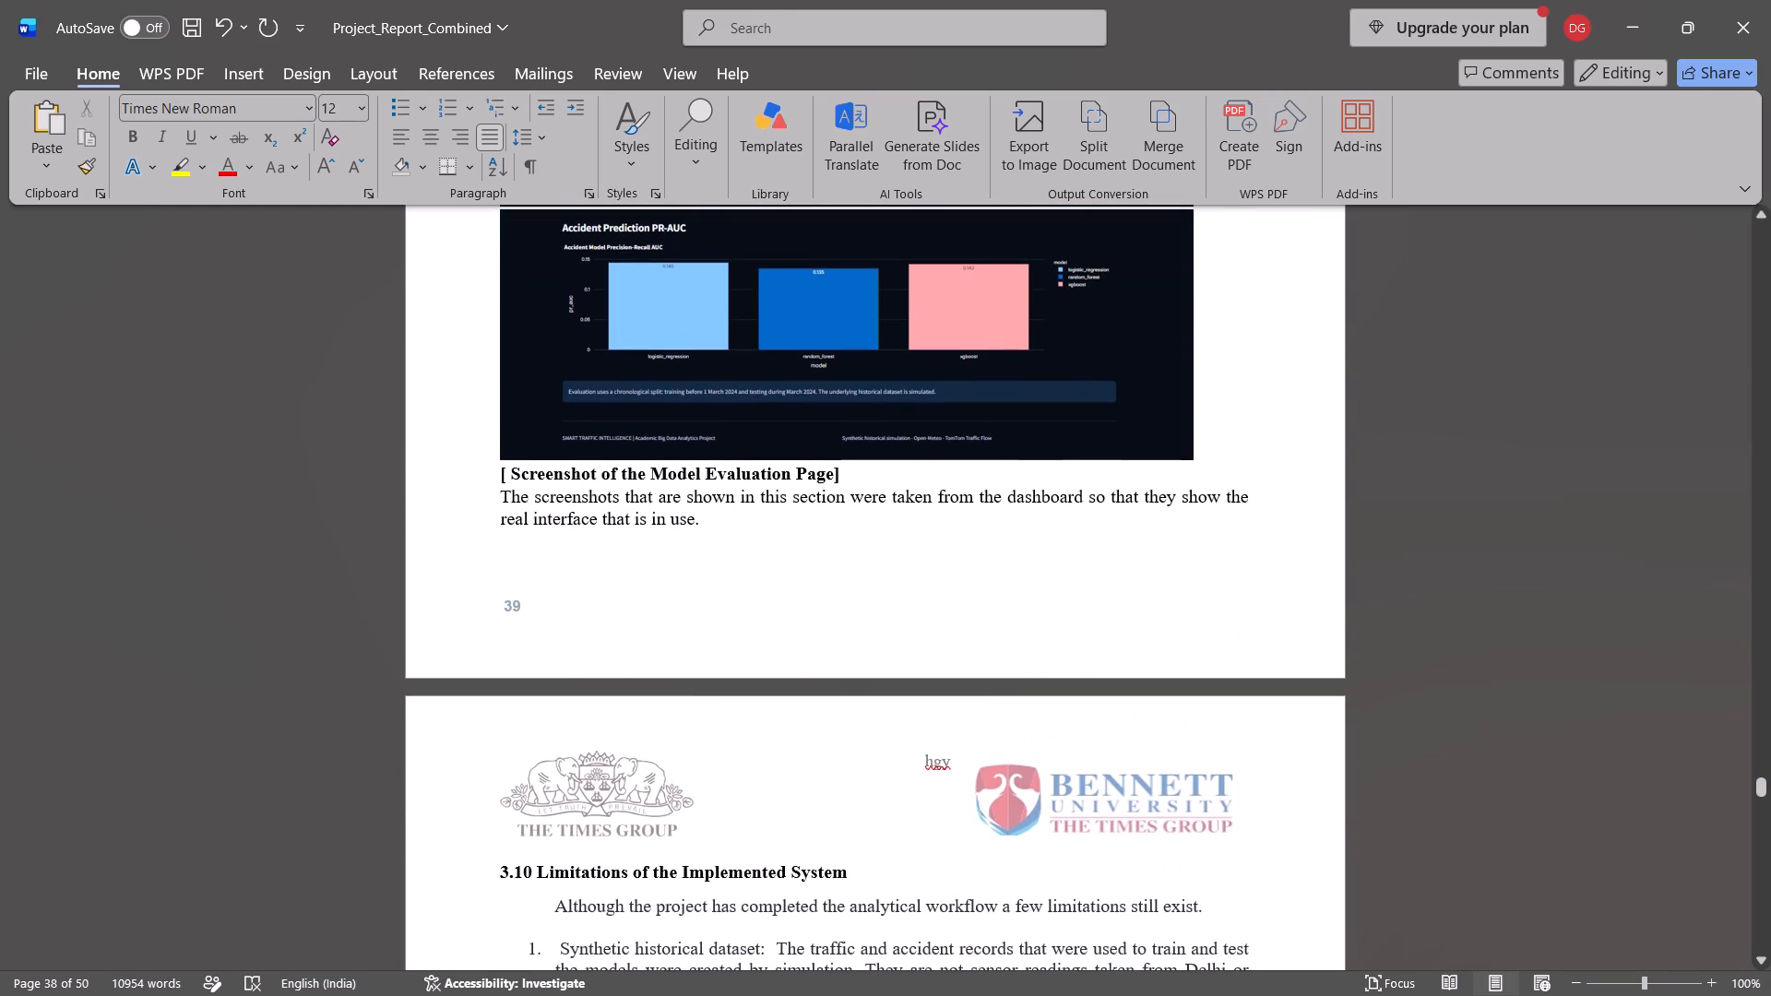
pyautogui.scroll(-1, 500, 499)
pyautogui.scroll(-1, 536, 663)
pyautogui.scroll(1, 536, 663)
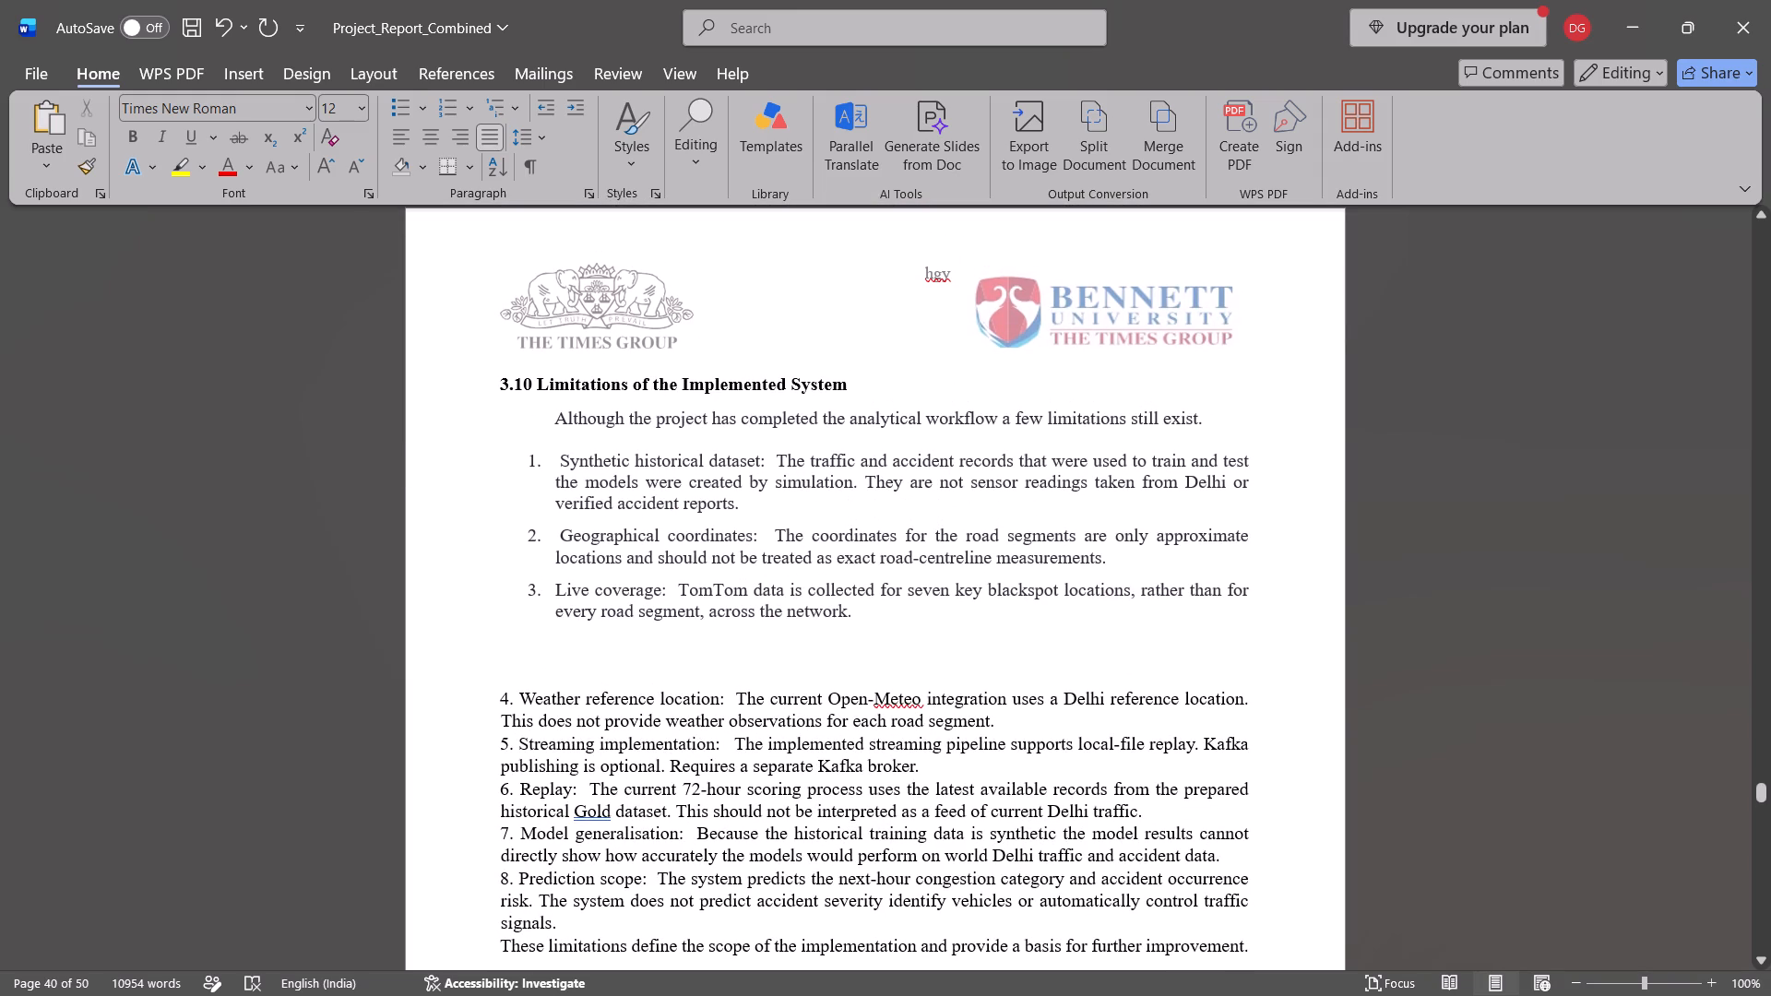
pyautogui.moveTo(766, 460); pyautogui.dragTo(567, 450)
pyautogui.click(580, 418)
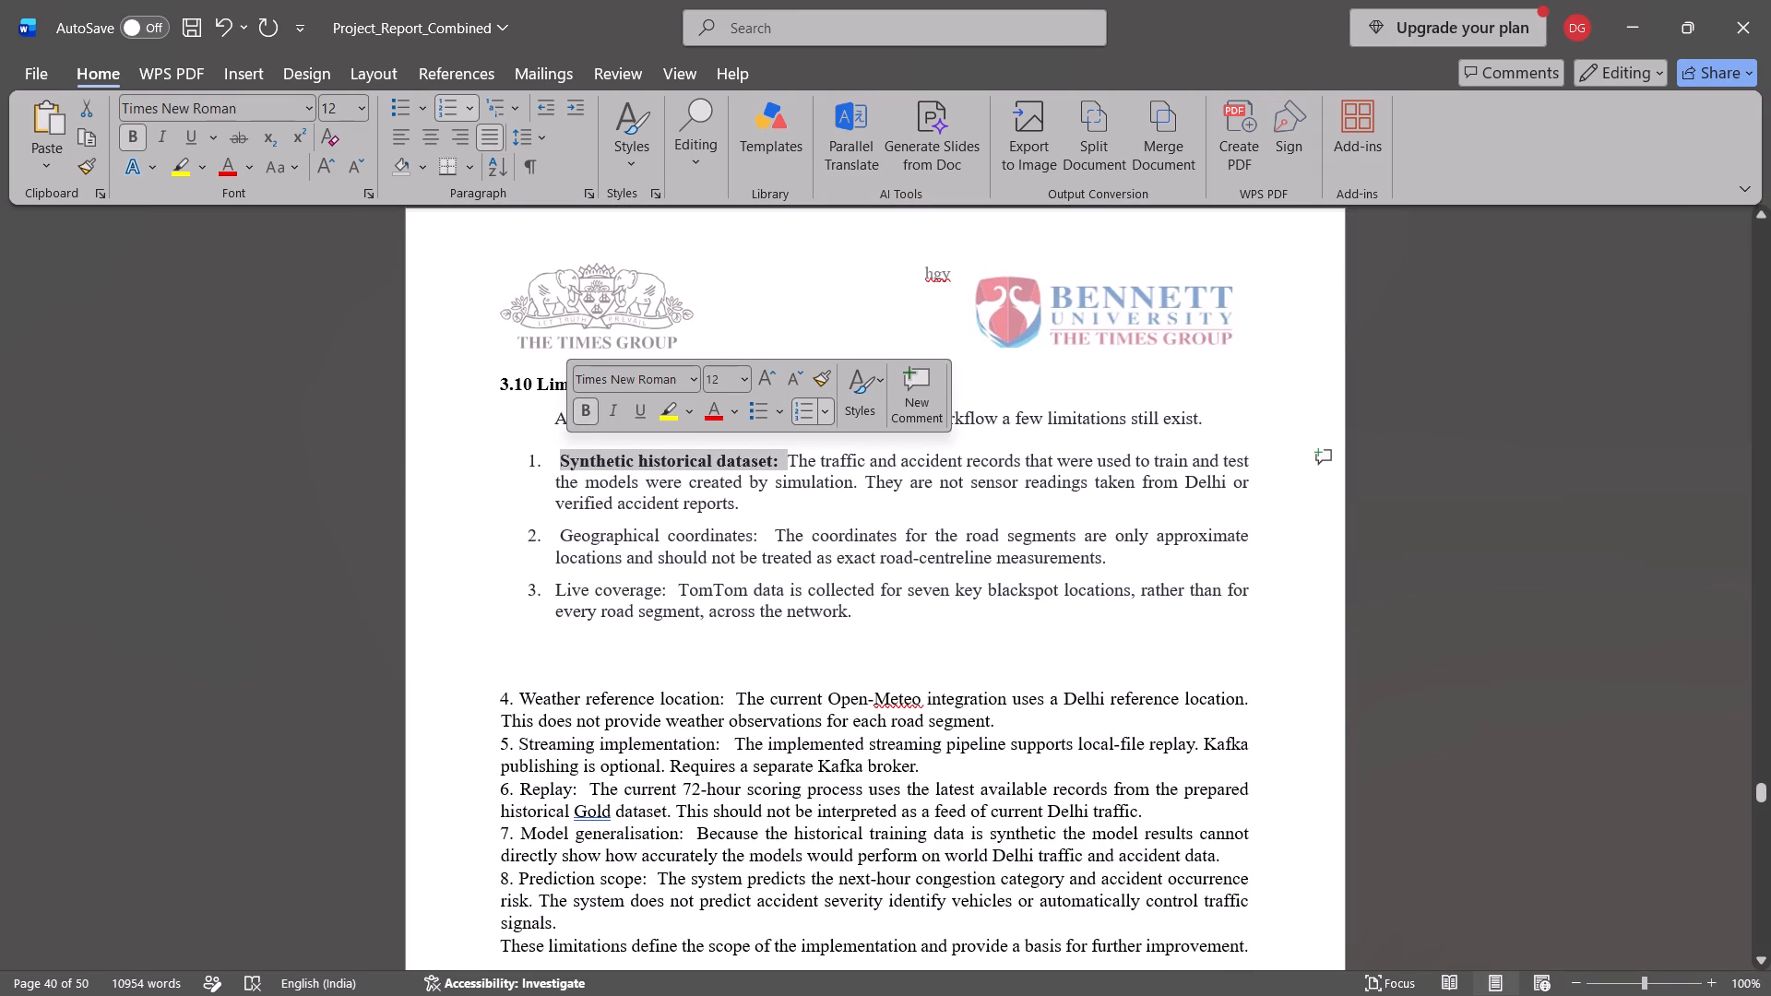
pyautogui.moveTo(757, 536); pyautogui.dragTo(561, 524)
pyautogui.click(575, 496)
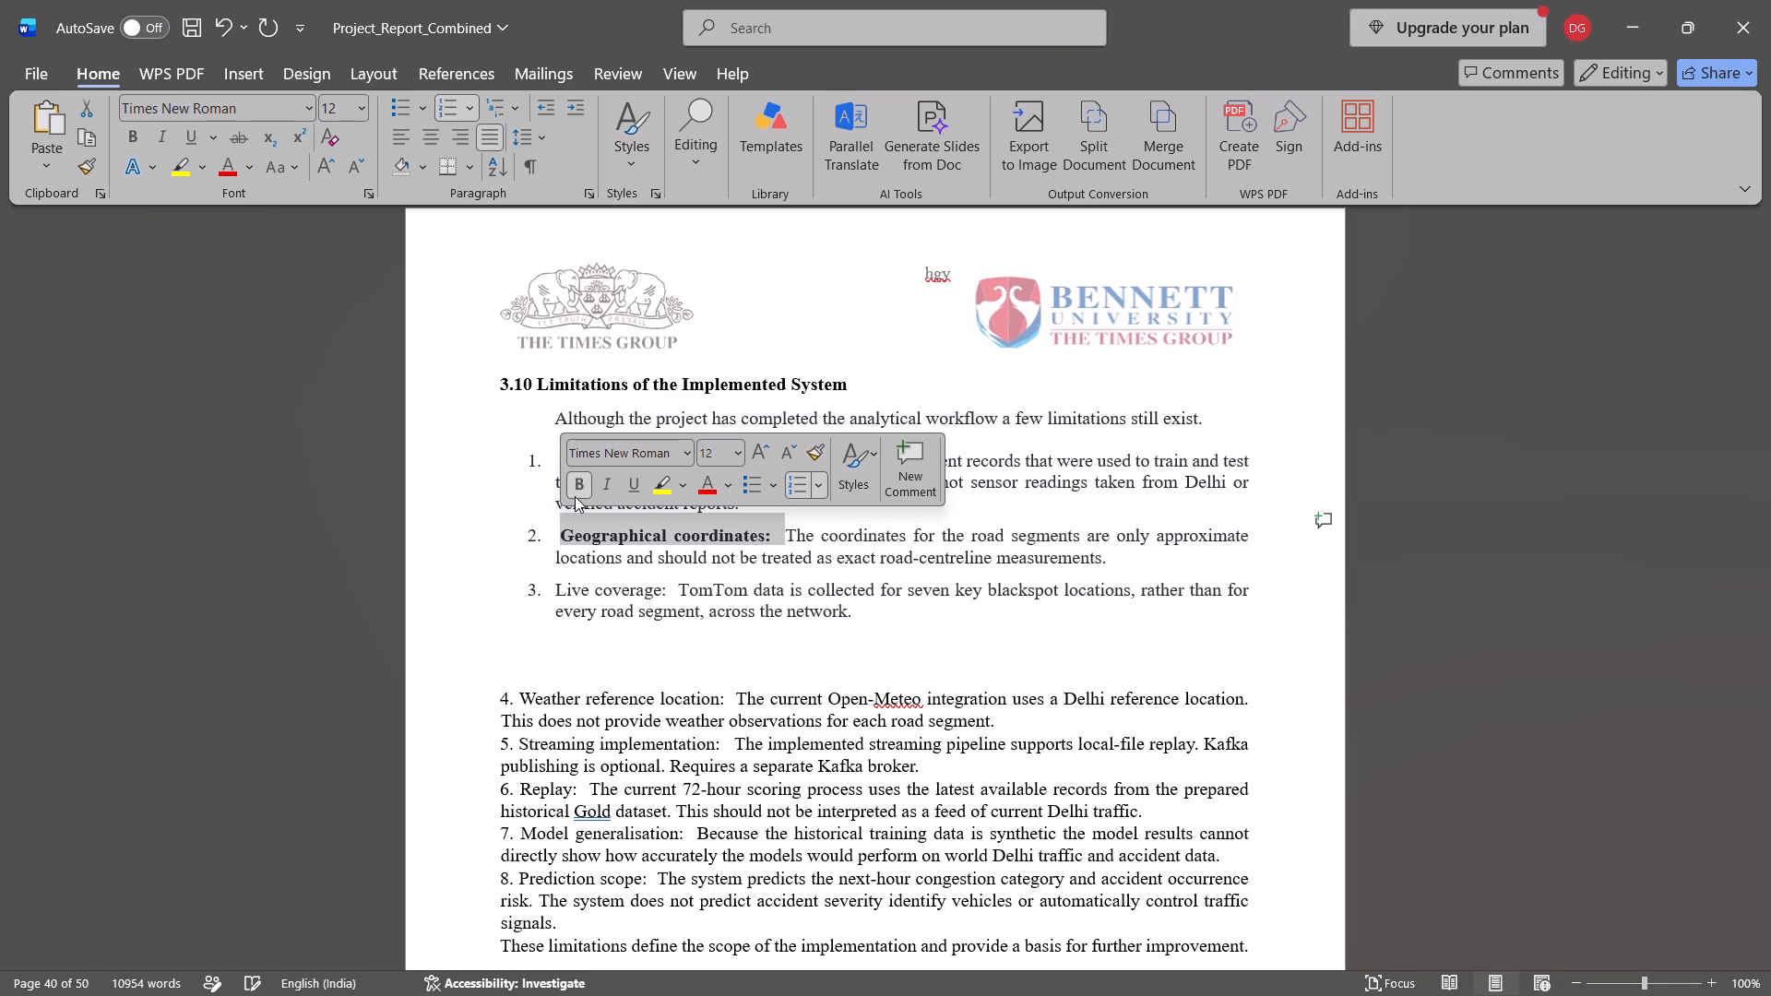
pyautogui.moveTo(673, 591); pyautogui.dragTo(517, 573)
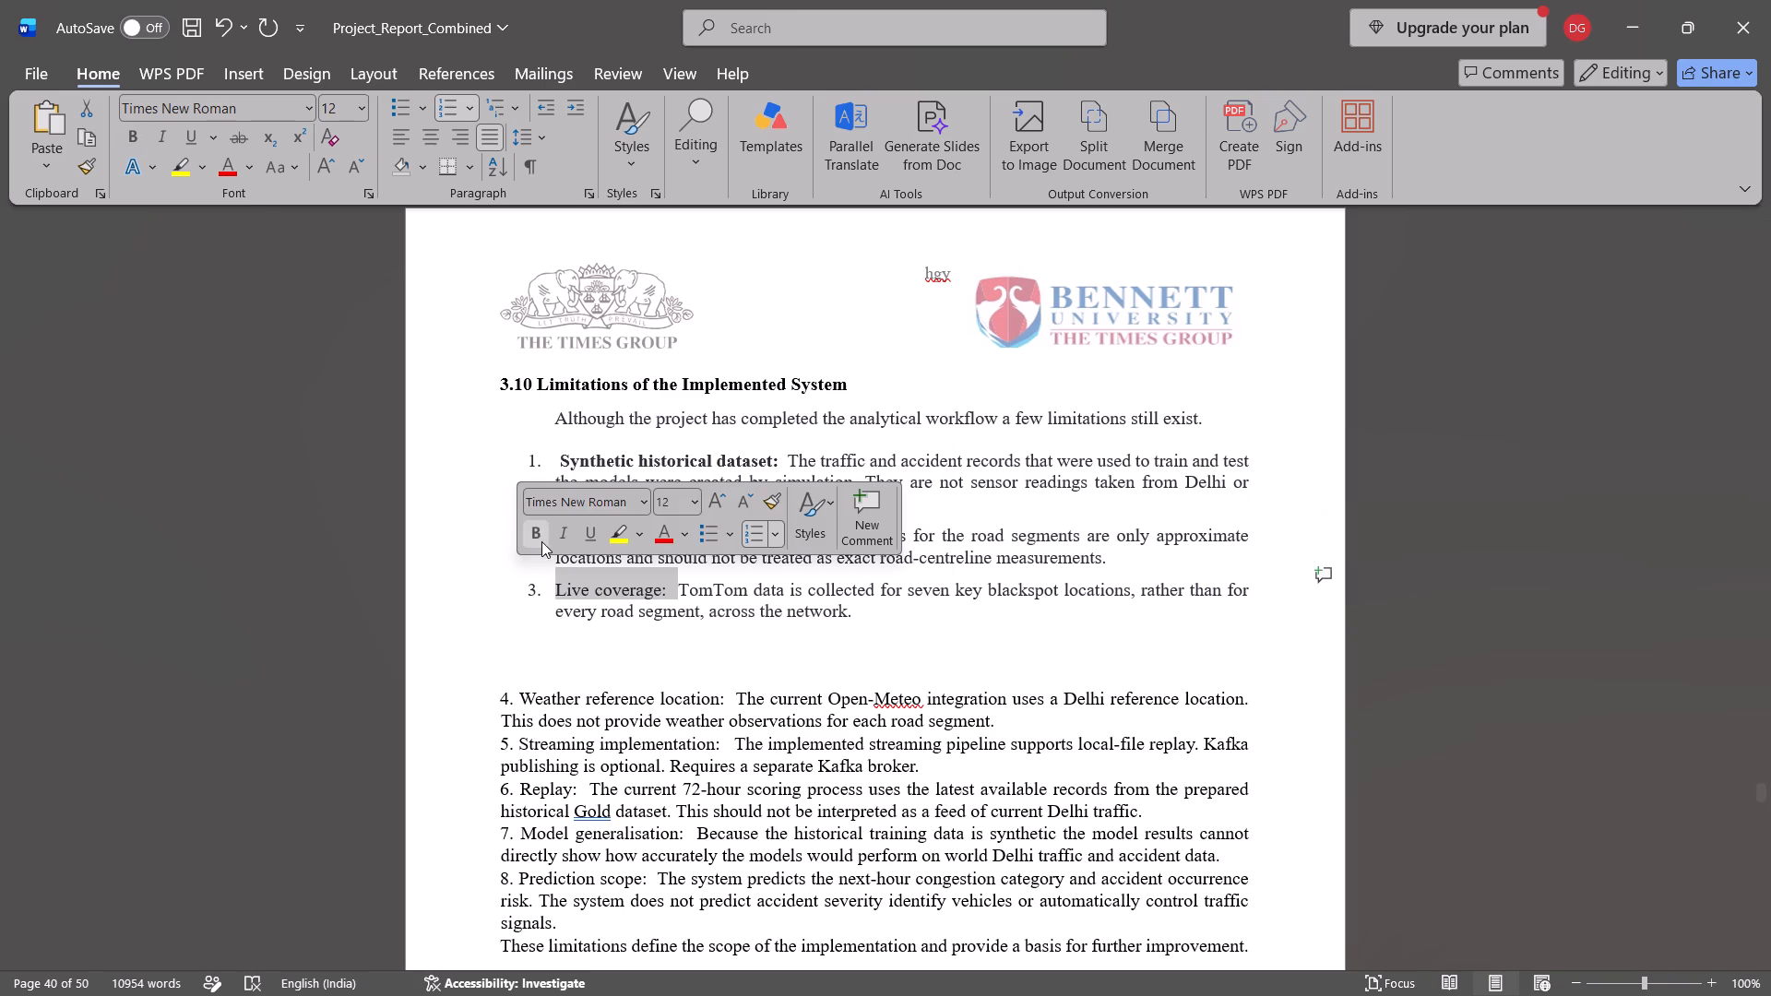
pyautogui.click(541, 541)
pyautogui.click(495, 484)
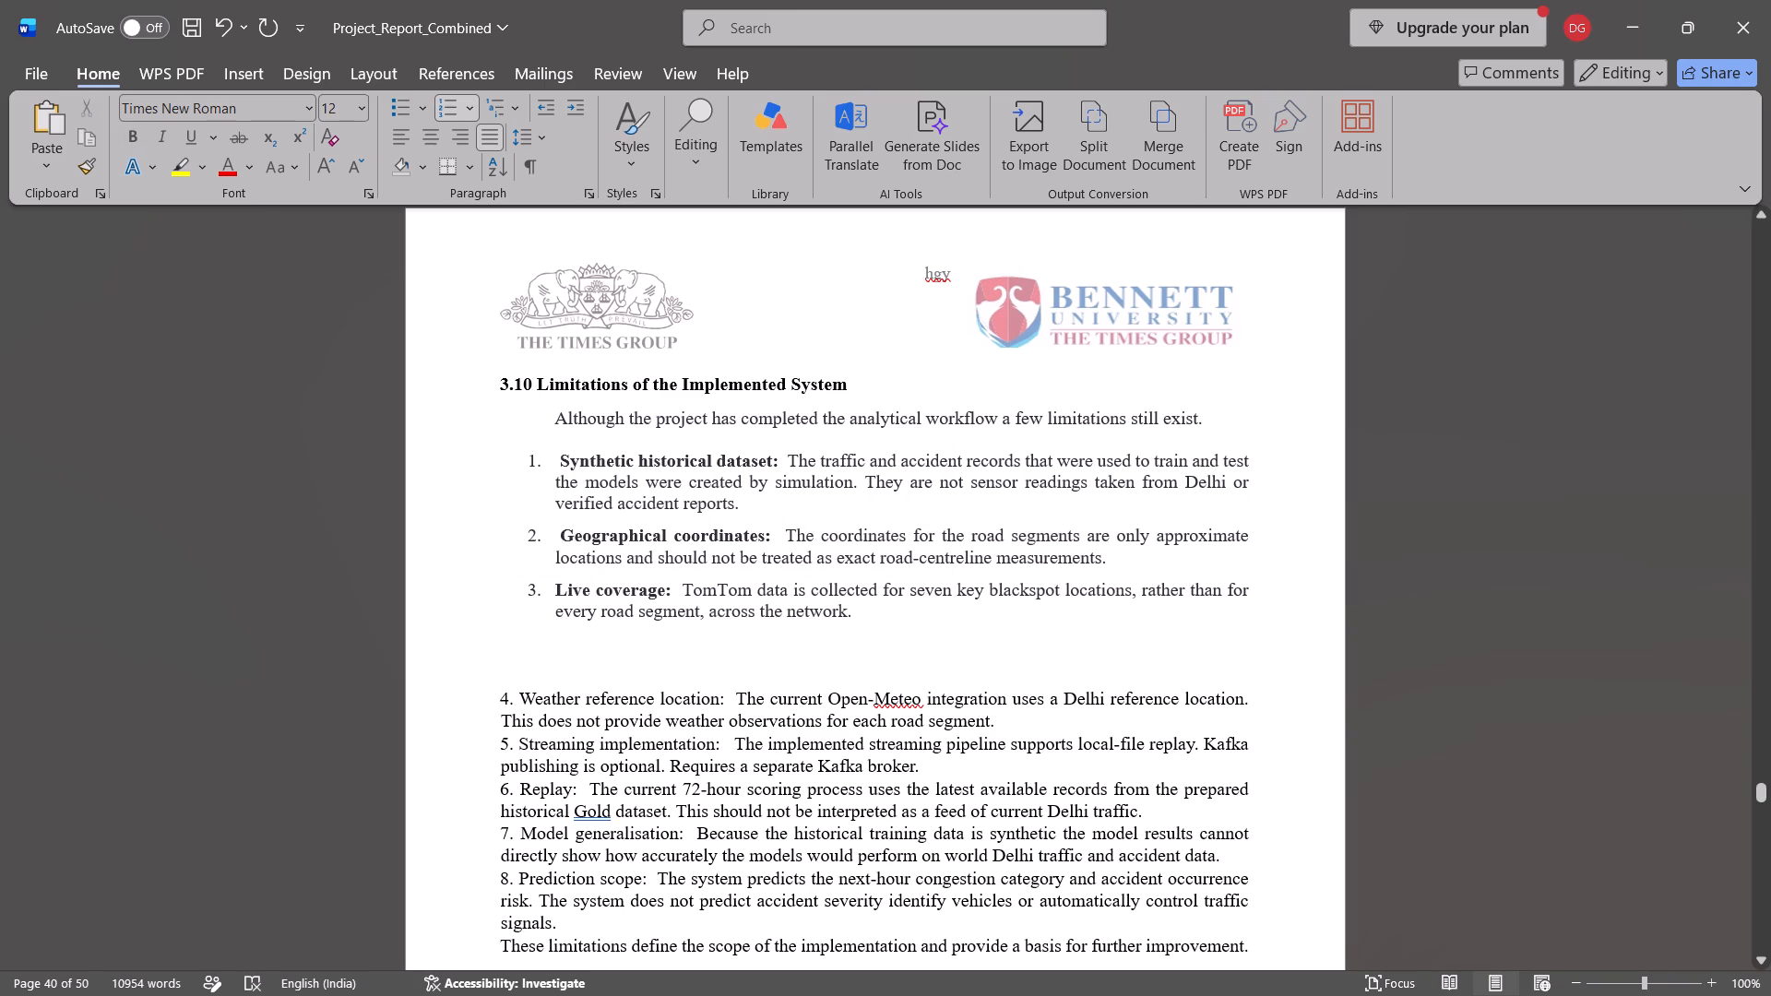
# Remove the indent from the introductory sentence under the 3.10 heading so it starts at the text margin.
pyautogui.click(547, 429)
pyautogui.press('BackSpace')
# Remove the list number and indent from the "Synthetic historical dataset" item.
pyautogui.press('Down')
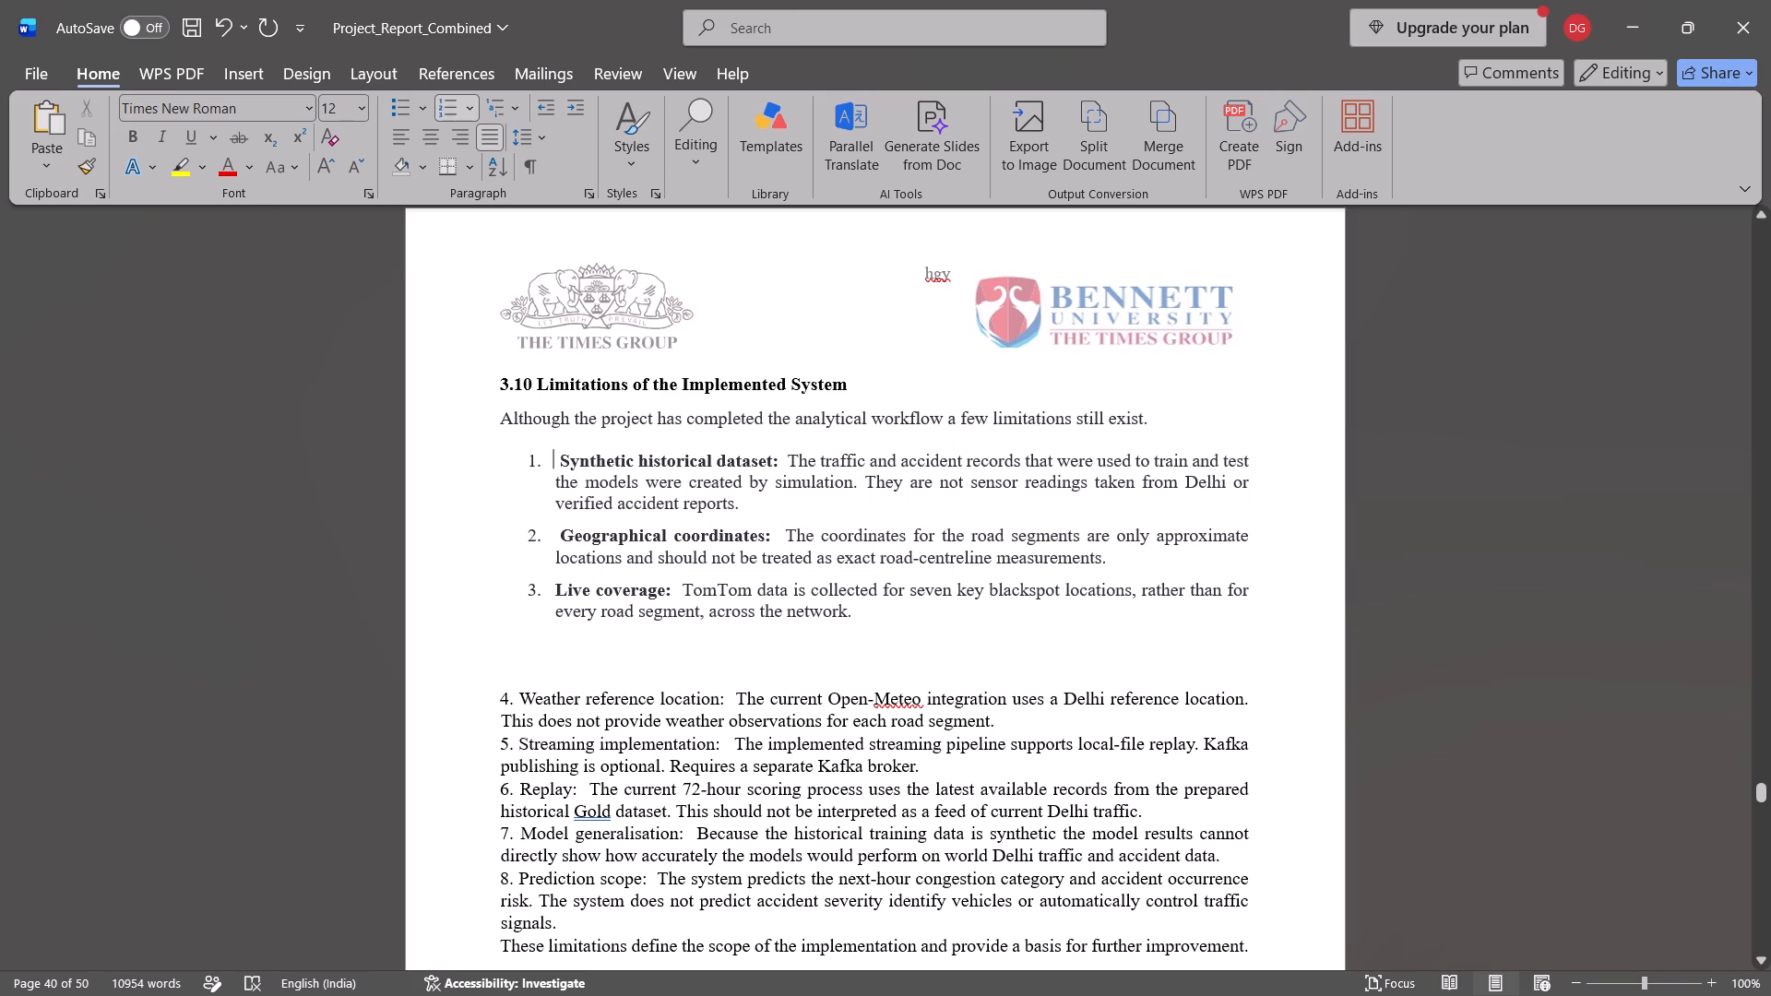
pyautogui.press('Left')
pyautogui.press('Left')
pyautogui.press('Left')
pyautogui.press('Down')
pyautogui.press('Left')
pyautogui.press('Left')
pyautogui.press('Left')
pyautogui.press('Left')
pyautogui.press('Left')
pyautogui.press('Left')
pyautogui.press('Left')
pyautogui.press('Left')
pyautogui.press('Left')
pyautogui.press('Left')
pyautogui.press('Left')
pyautogui.press('Left')
pyautogui.press('Left')
pyautogui.press('Left')
pyautogui.press('Left')
pyautogui.press('Left')
pyautogui.press('Left')
pyautogui.press('Left')
pyautogui.press('Left')
pyautogui.press('Left')
pyautogui.press('Left')
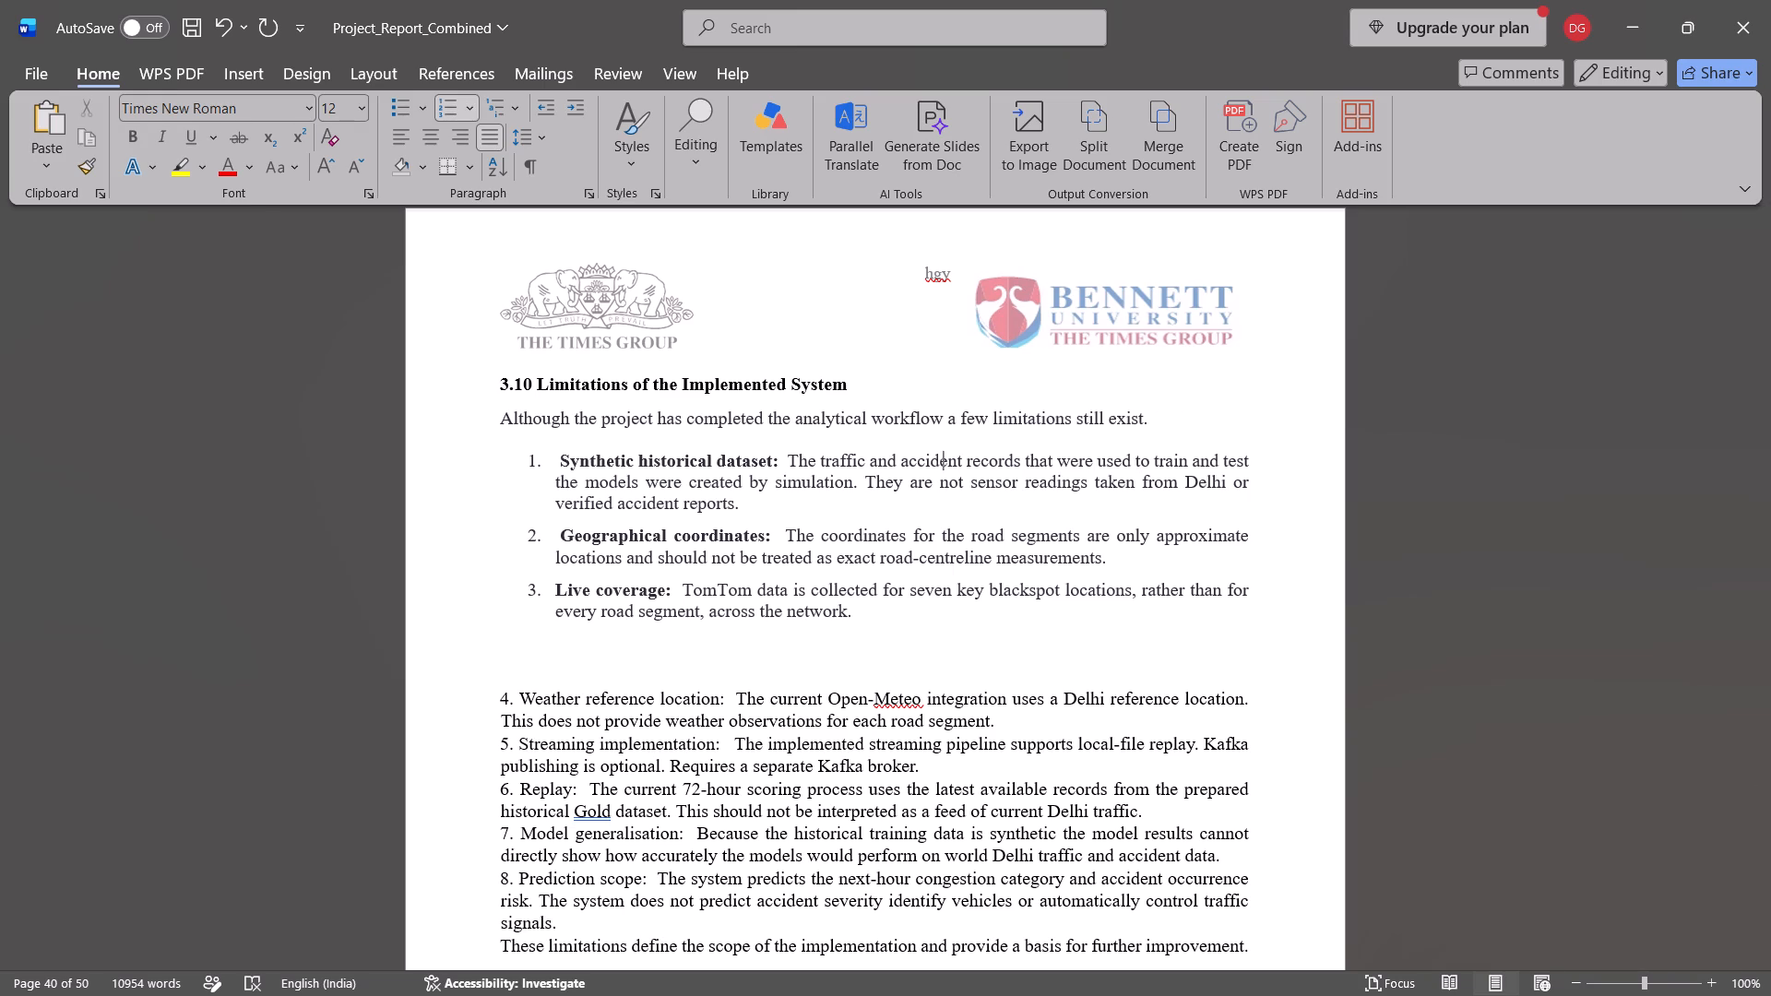
pyautogui.press('Left')
pyautogui.press('Left')
pyautogui.press('Left')
pyautogui.press('Right')
pyautogui.press('BackSpace')
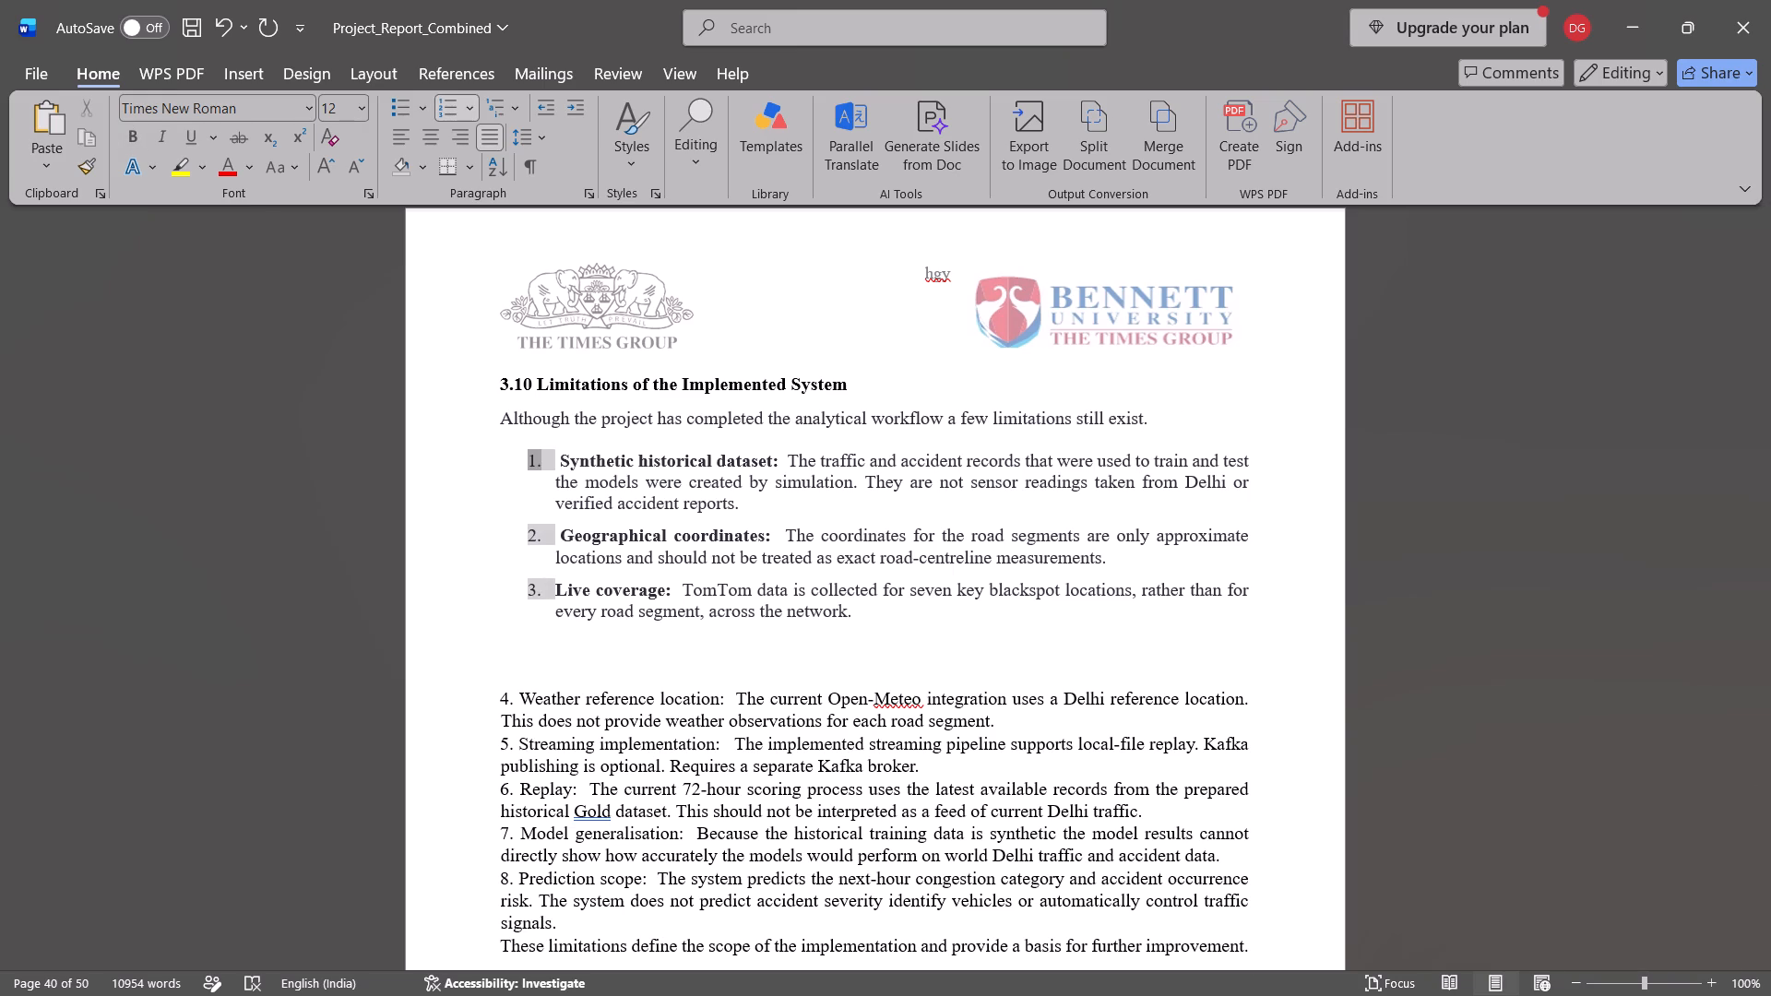
pyautogui.press('BackSpace')
# Remove the list numbers and indents from the "Geographical coordinates" and "Live coverage" items.
pyautogui.press('Down')
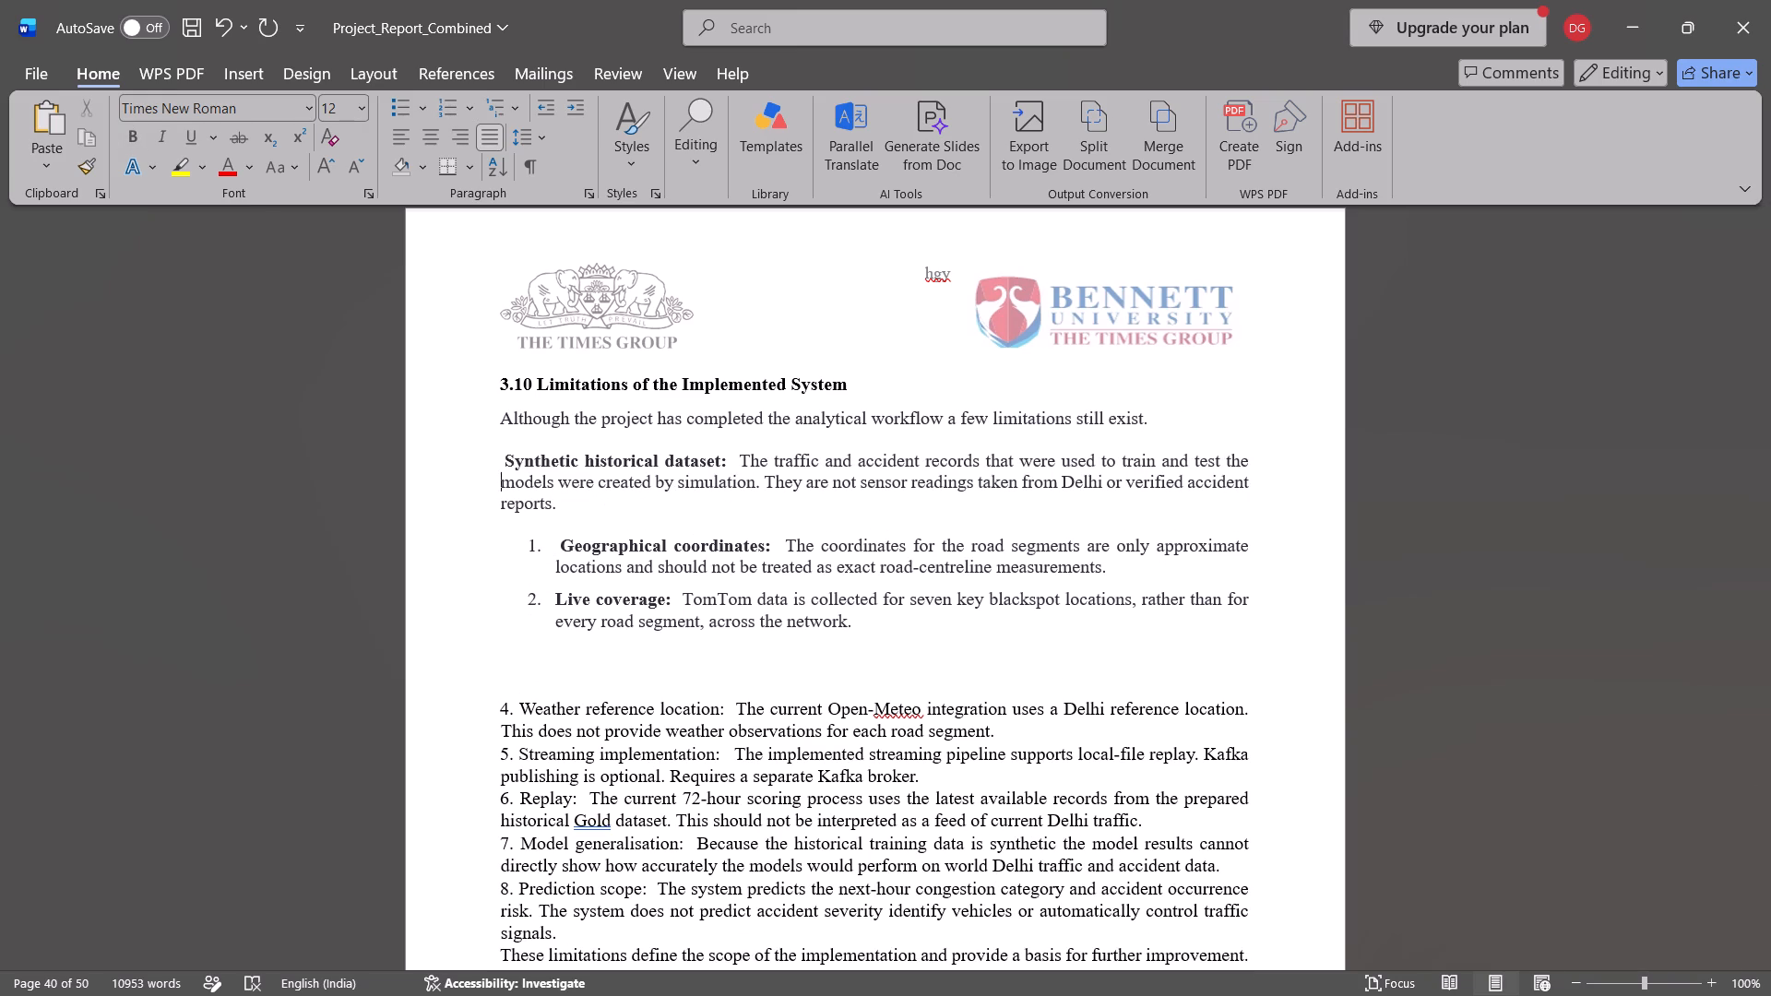
pyautogui.press('Down')
pyautogui.press('Down')
pyautogui.press('BackSpace')
pyautogui.press('BackSpace')
pyautogui.press('BackSpace')
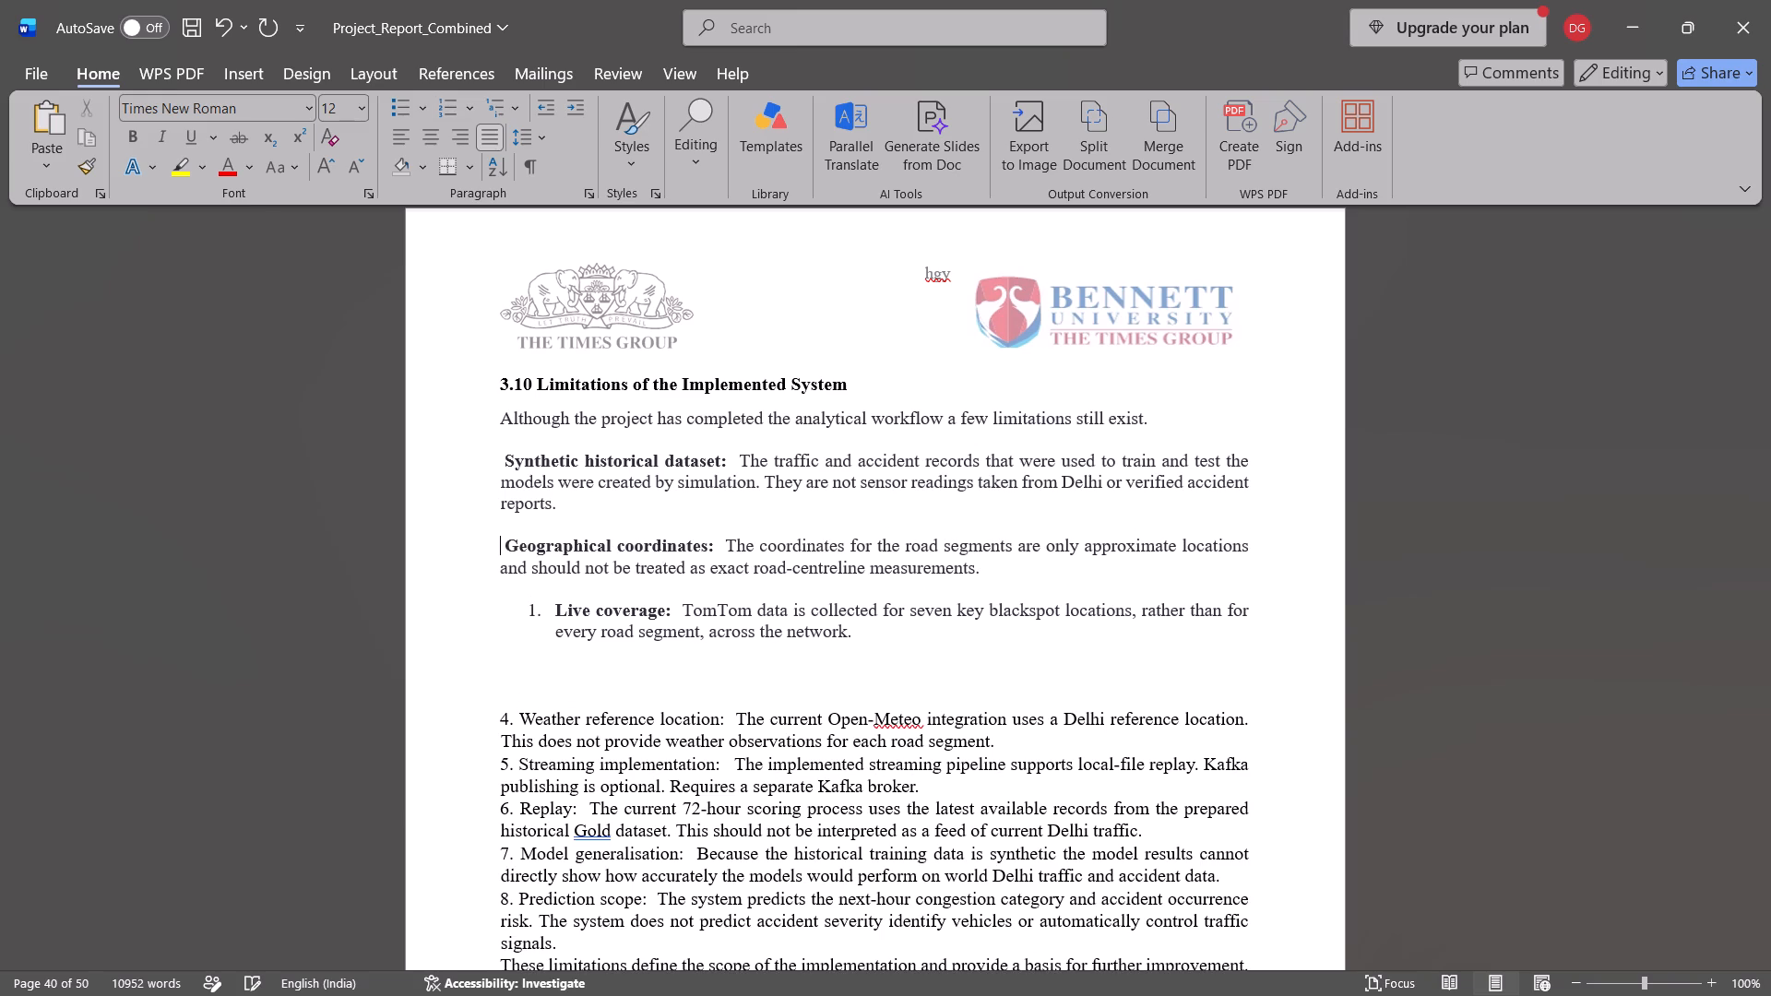
pyautogui.press('Down')
pyautogui.press('Down')
pyautogui.press('BackSpace')
pyautogui.press('BackSpace')
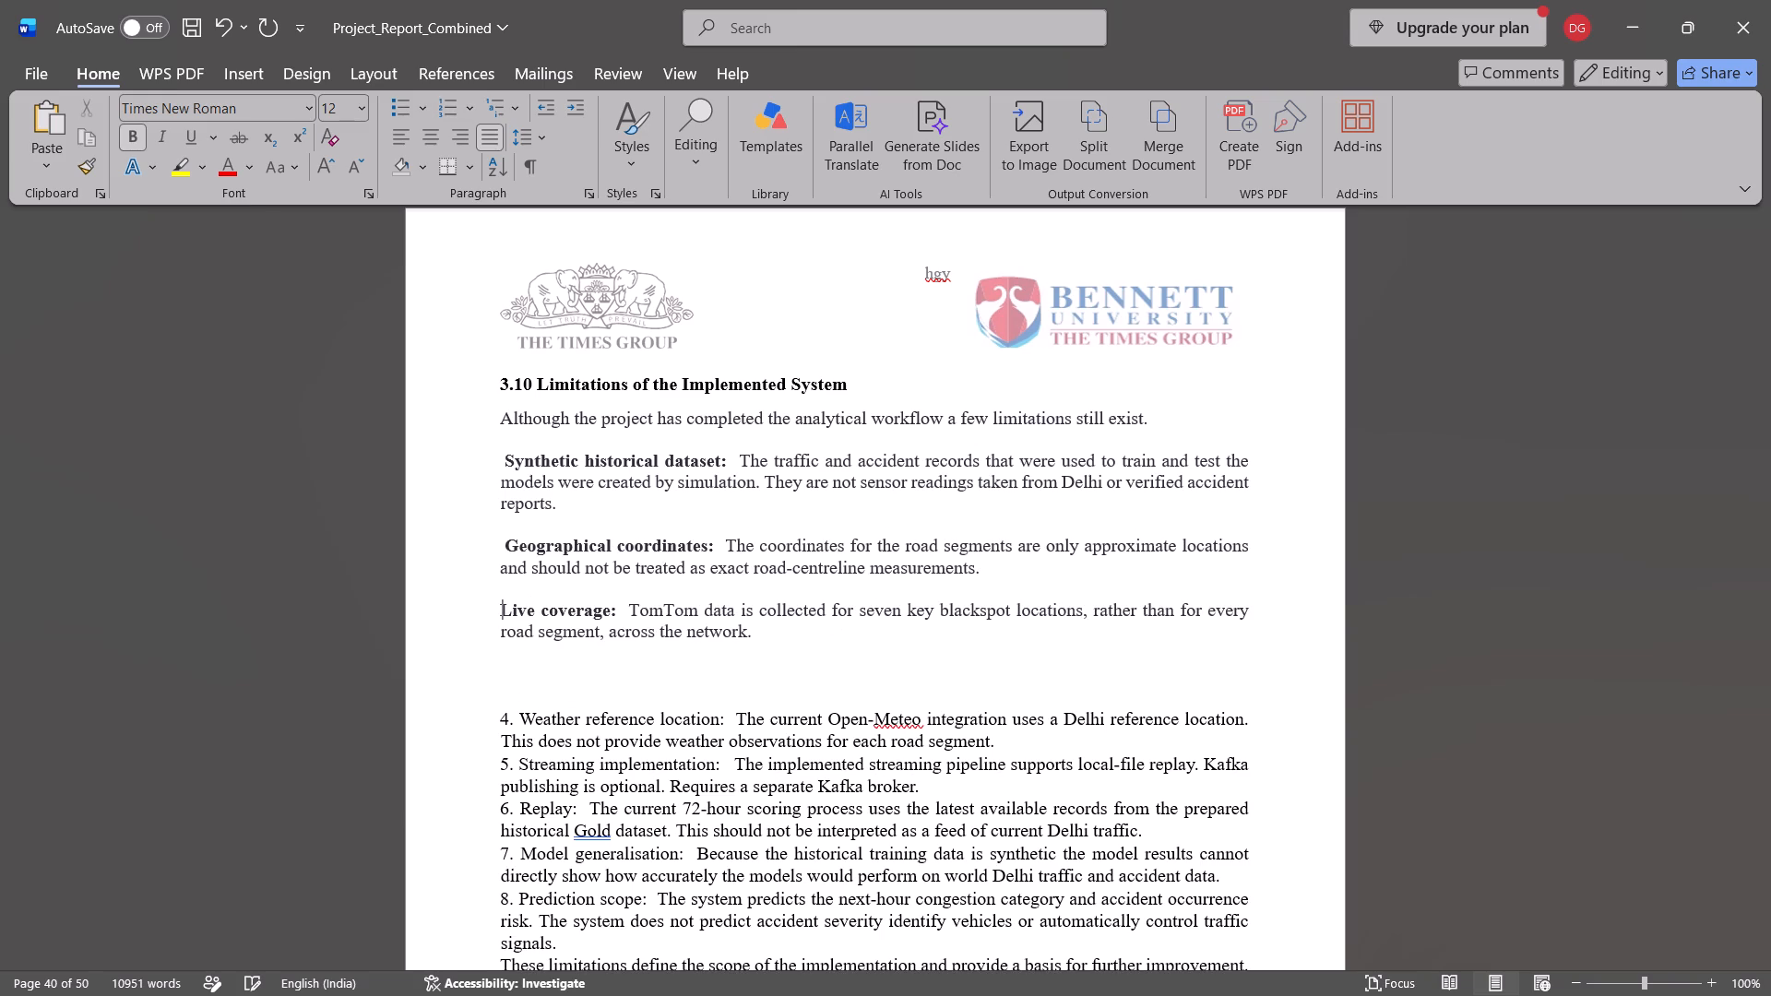
# Delete the number "4." before "Weather reference location" and the surplus blank line above that paragraph.
pyautogui.press('Down')
pyautogui.press('Down')
pyautogui.press('Down')
pyautogui.press('Right')
pyautogui.press('Right')
pyautogui.press('BackSpace')
pyautogui.press('BackSpace')
pyautogui.press('BackSpace')
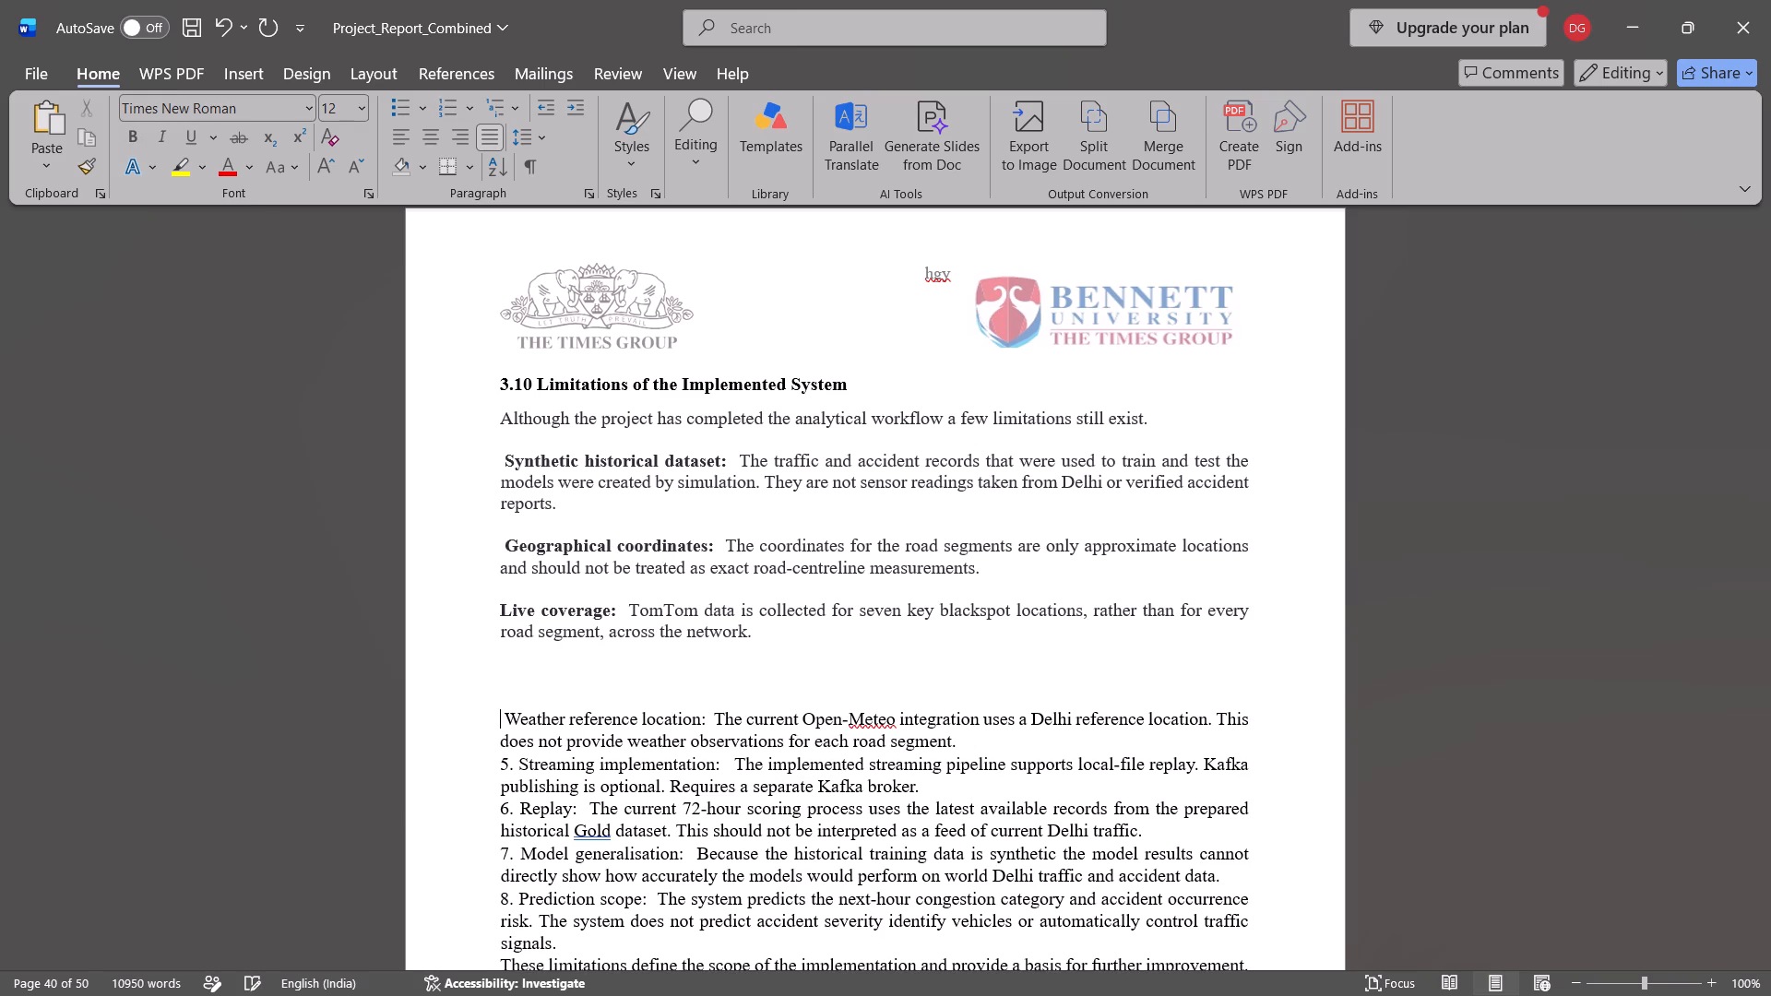
pyautogui.press('BackSpace')
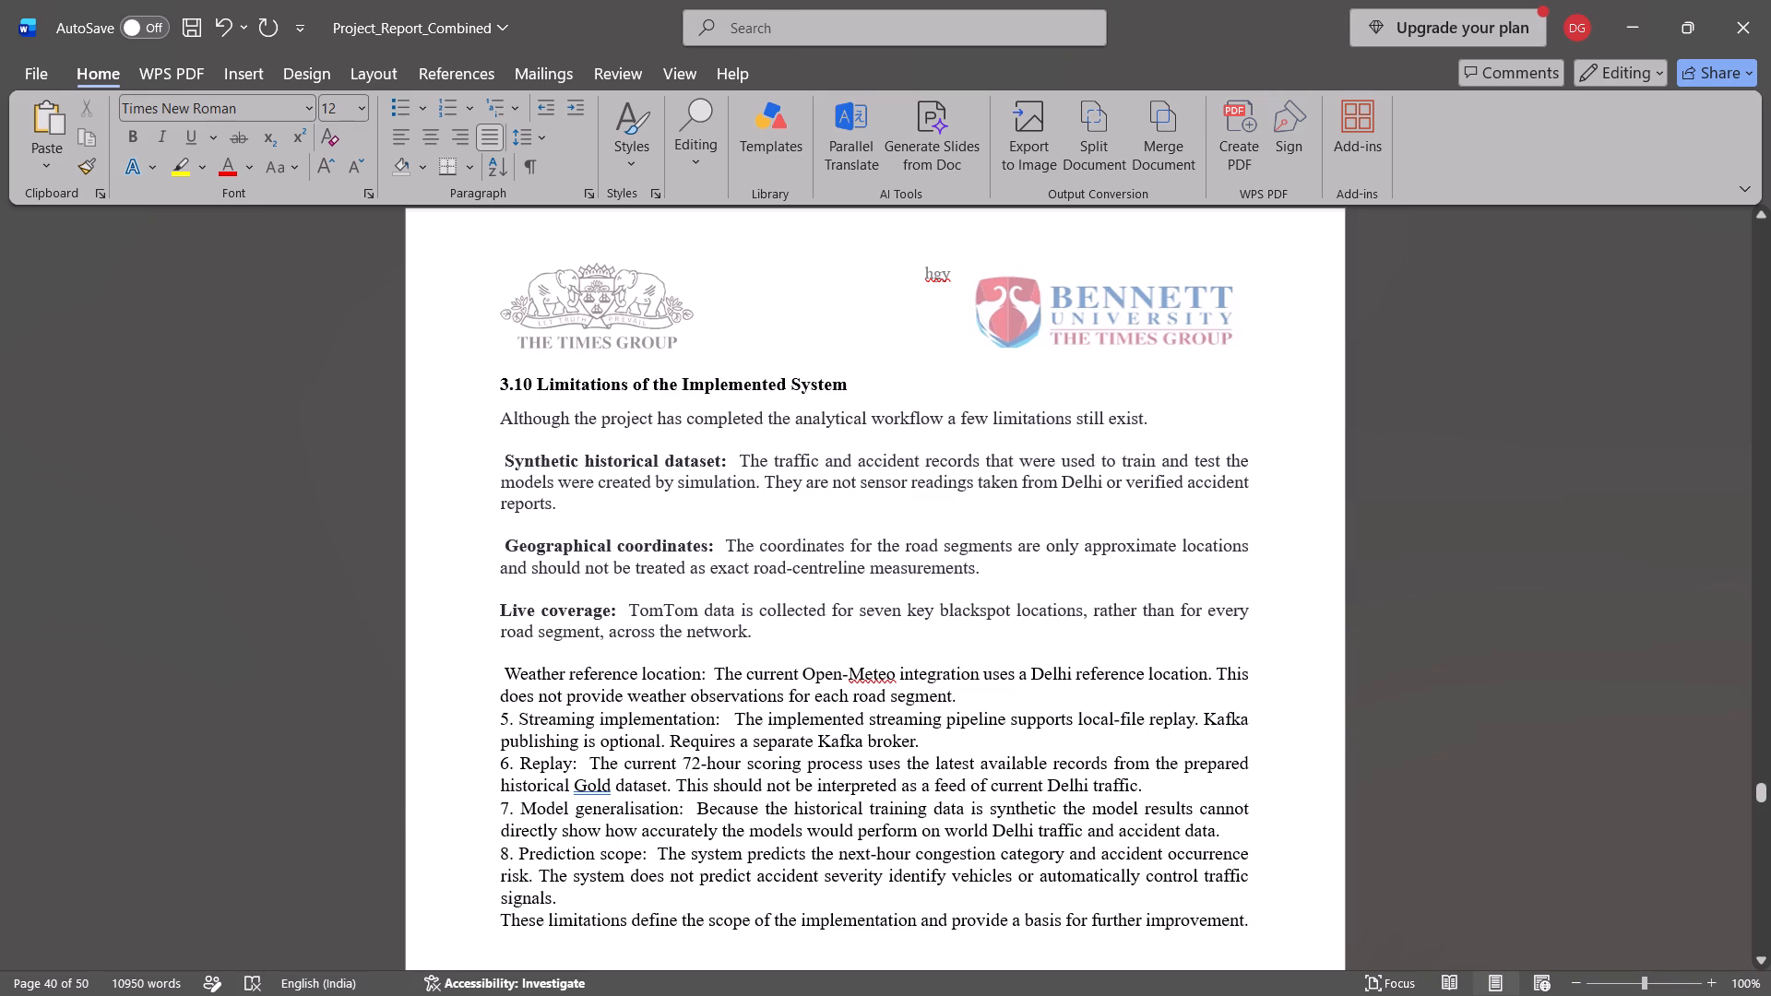
# Bold the label "Weather reference location:" in section 3.10.
pyautogui.moveTo(707, 674); pyautogui.dragTo(505, 682)
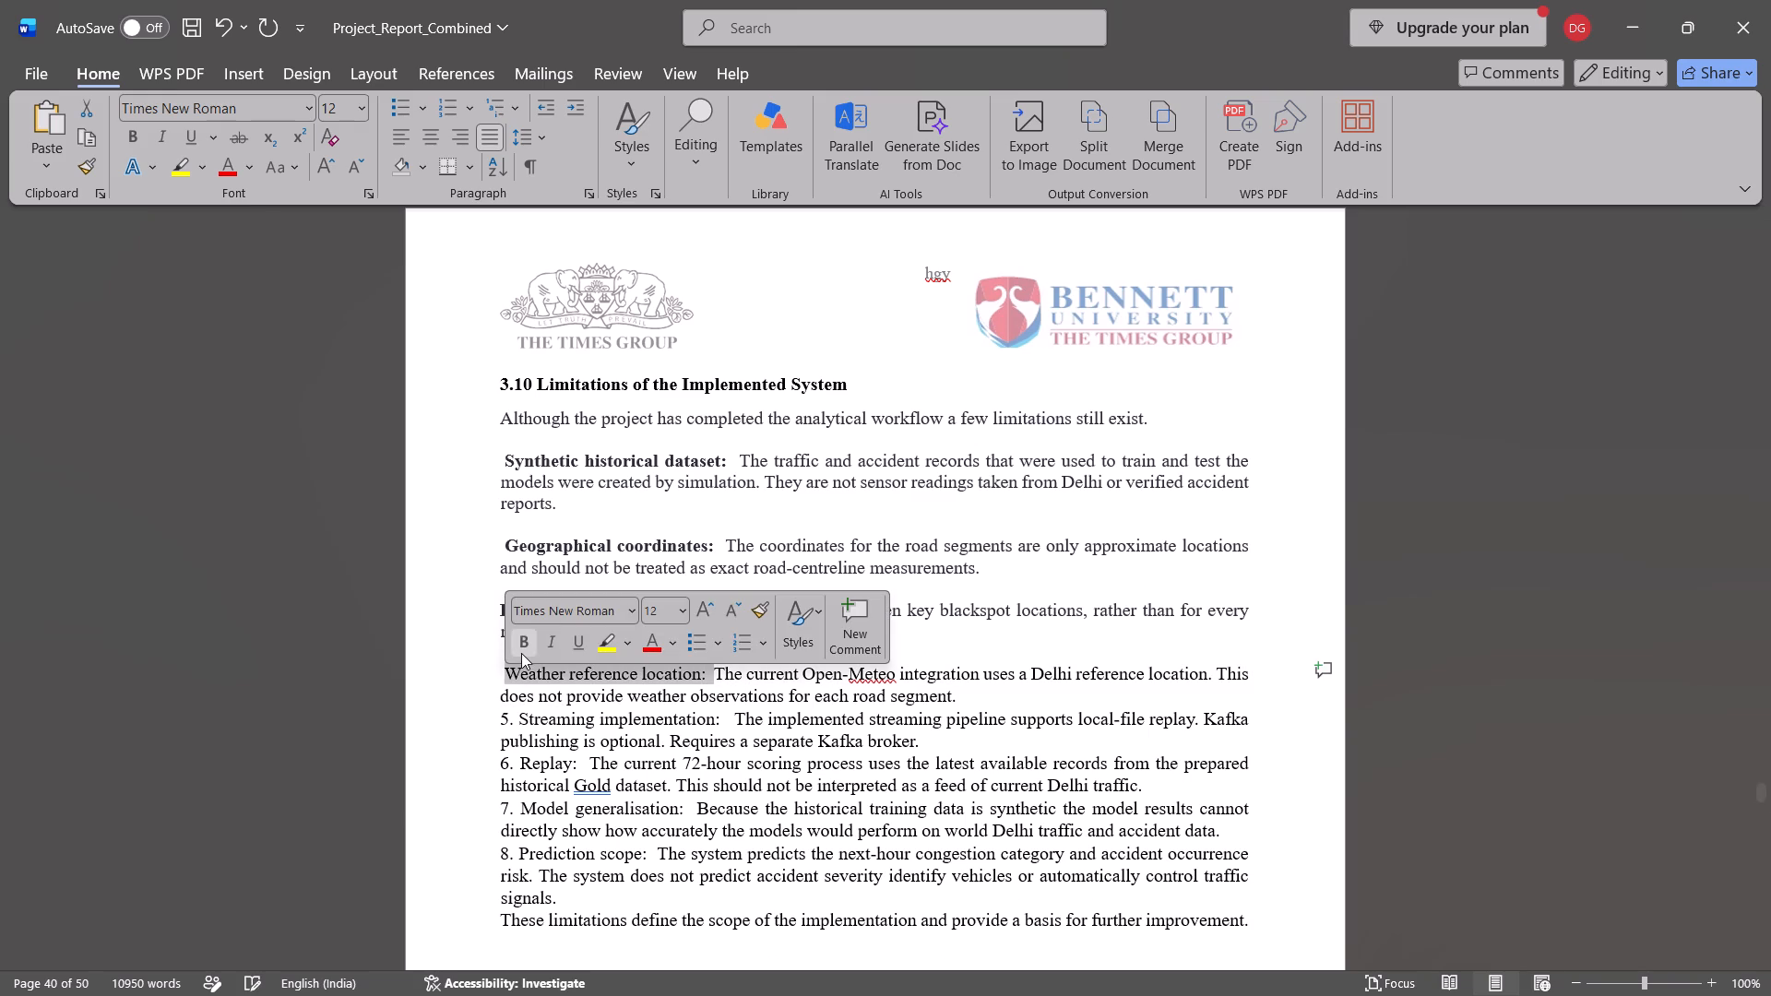
pyautogui.click(523, 652)
pyautogui.scroll(-1, 523, 652)
pyautogui.click(480, 641)
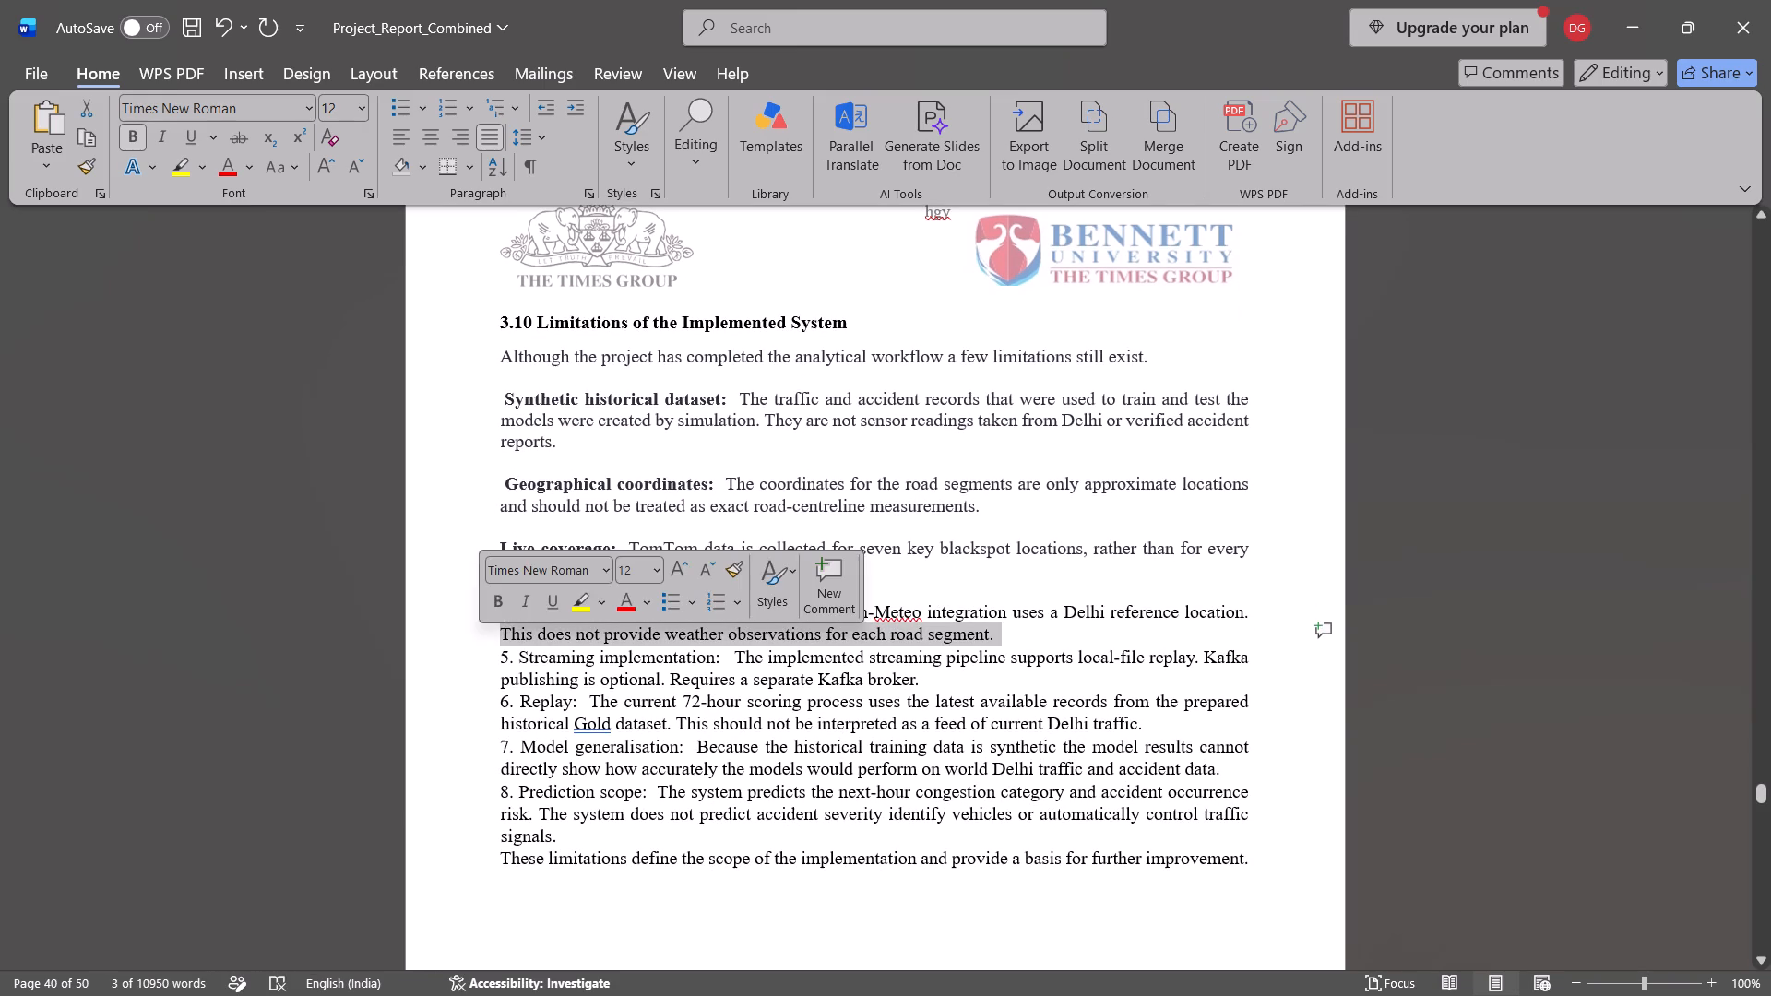
pyautogui.click(486, 632)
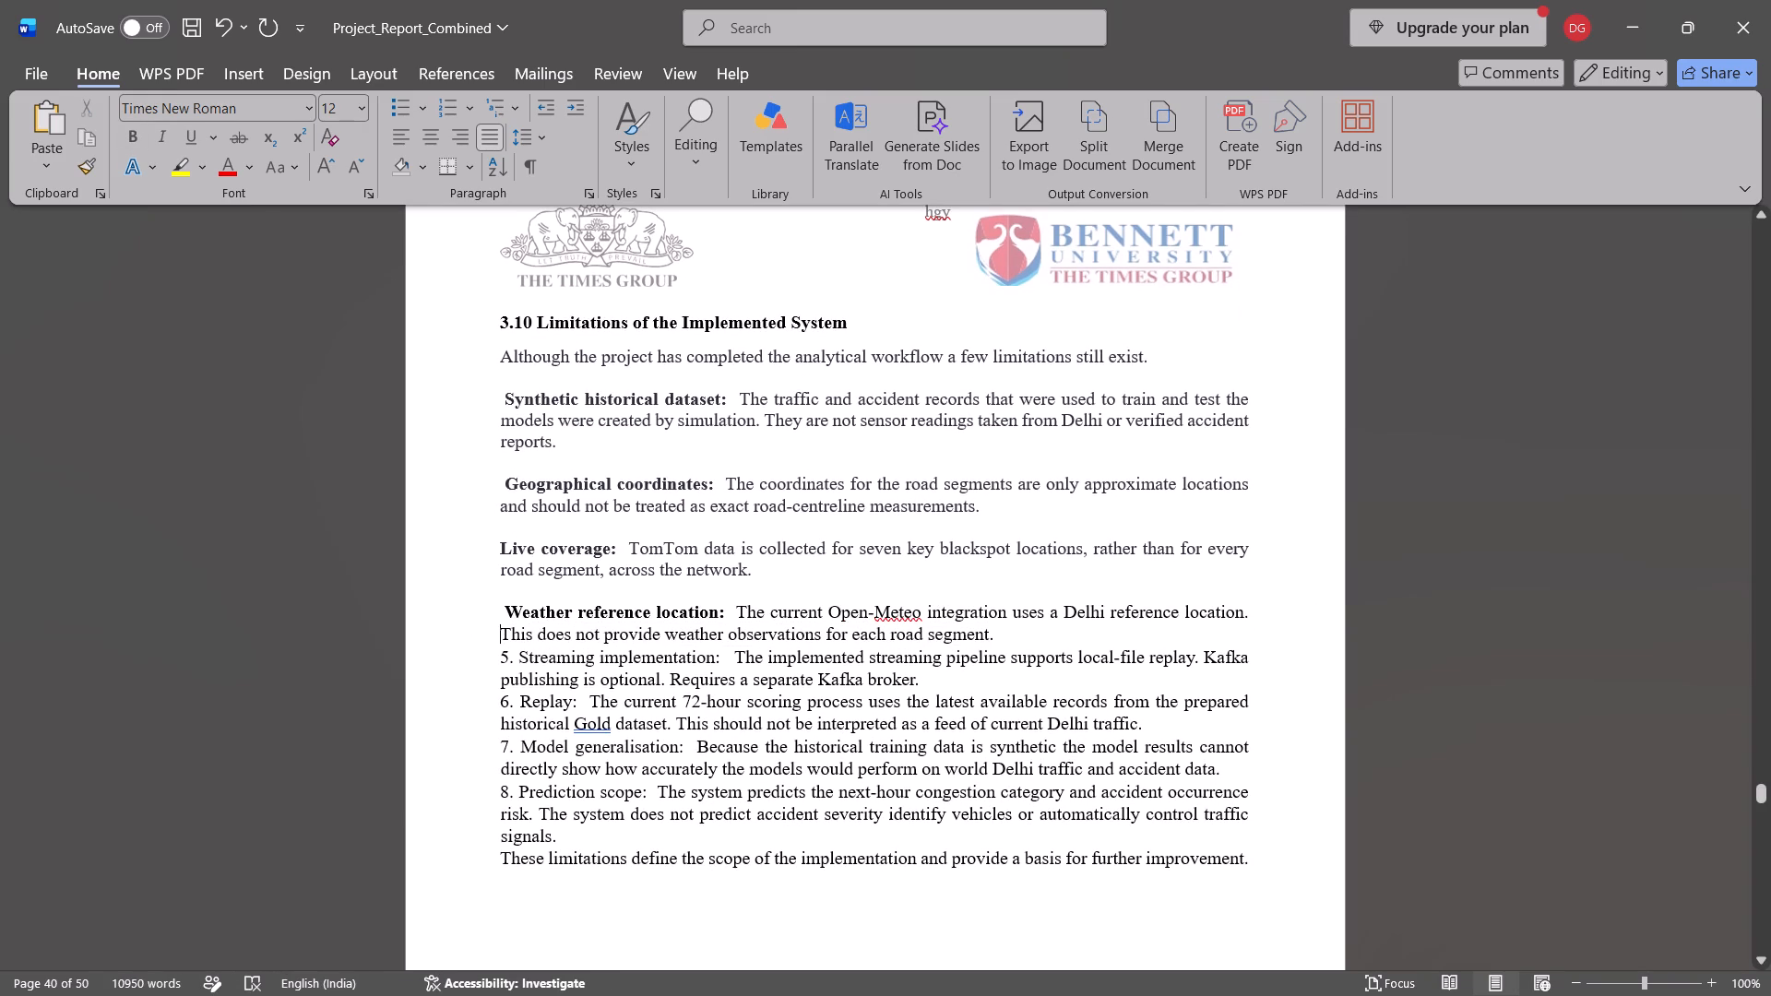
# Insert a blank line between the Weather reference location and Streaming implementation paragraphs.
pyautogui.click(500, 658)
pyautogui.press('Return')
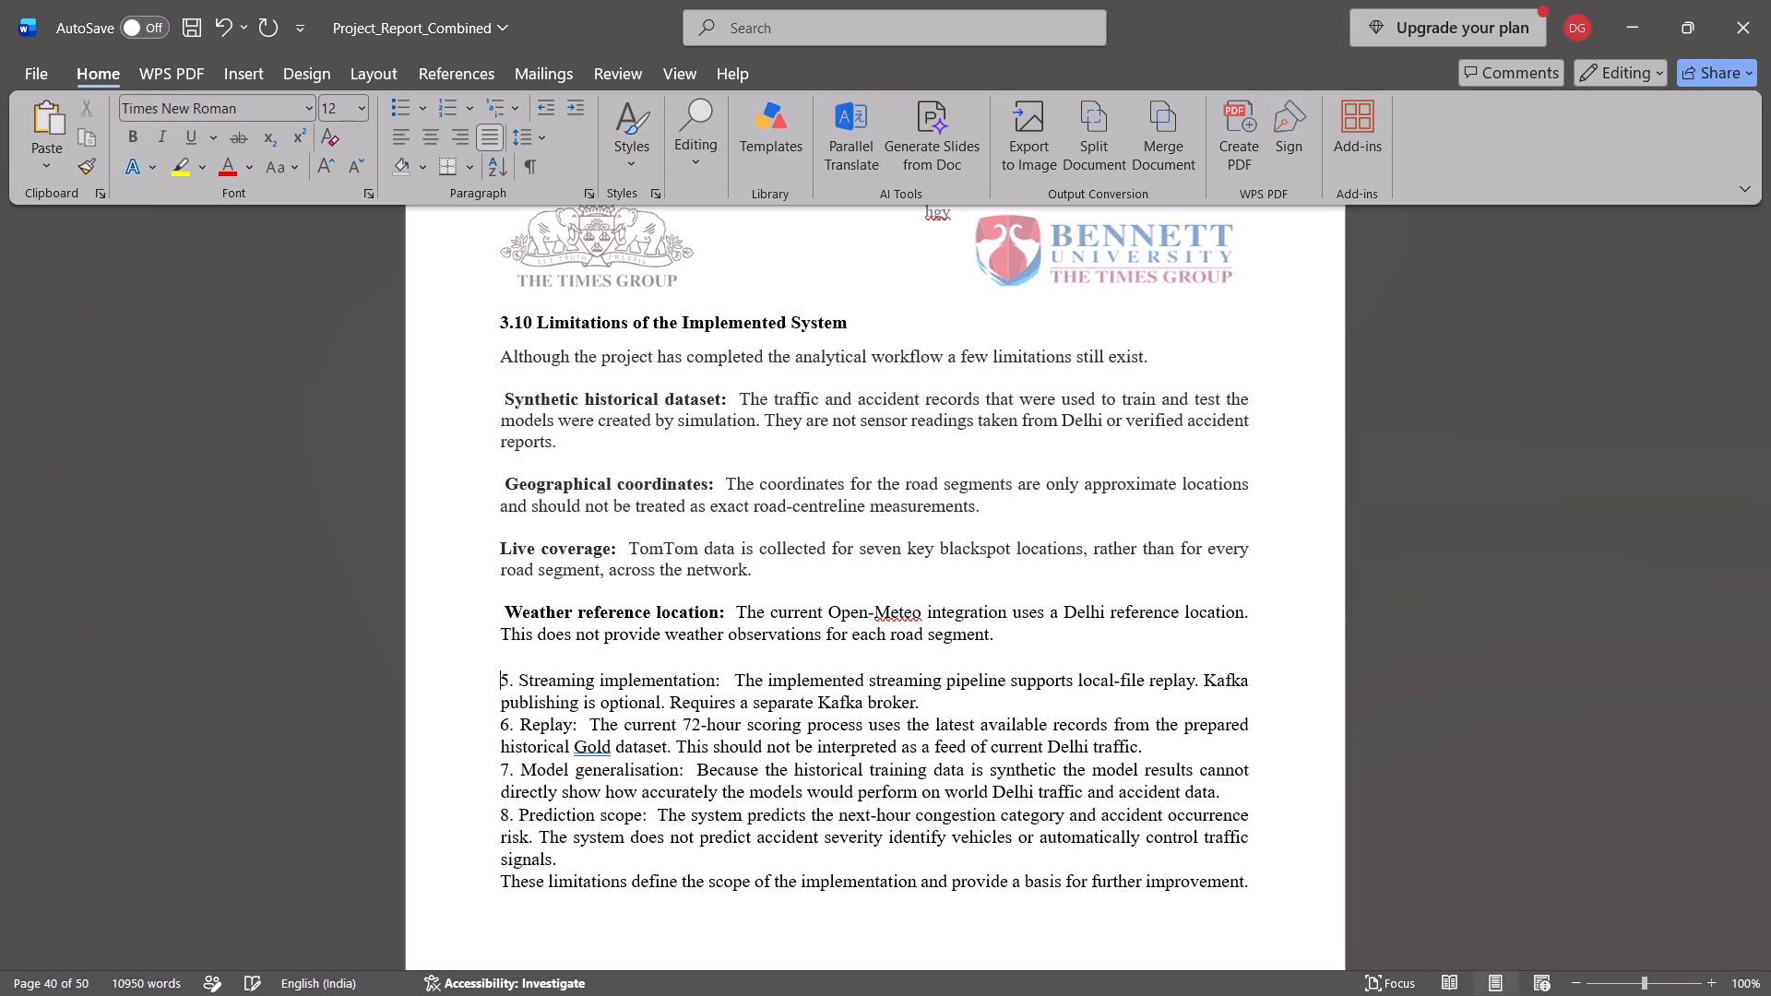
# Look through the Chapter 4 pages that follow and return to the limitations in section 3.10.
pyautogui.scroll(-2, 500, 658)
pyautogui.scroll(1, 500, 658)
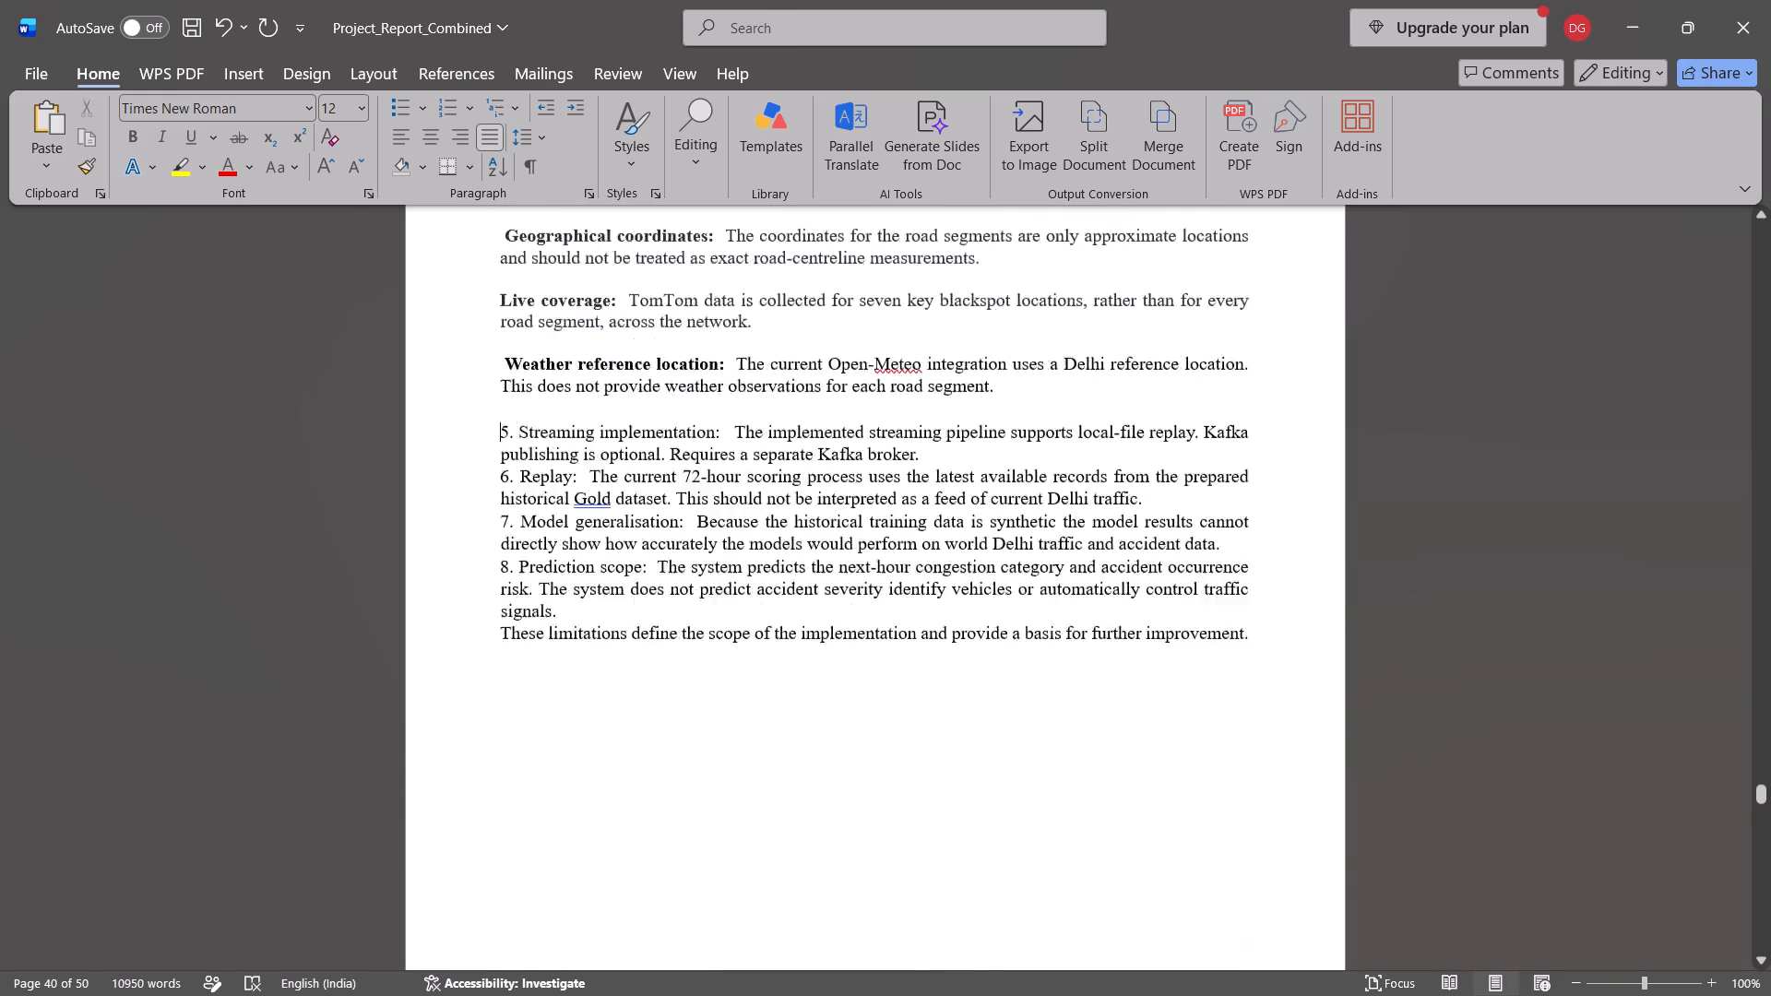
pyautogui.scroll(1, 500, 658)
pyautogui.scroll(-10, 575, 723)
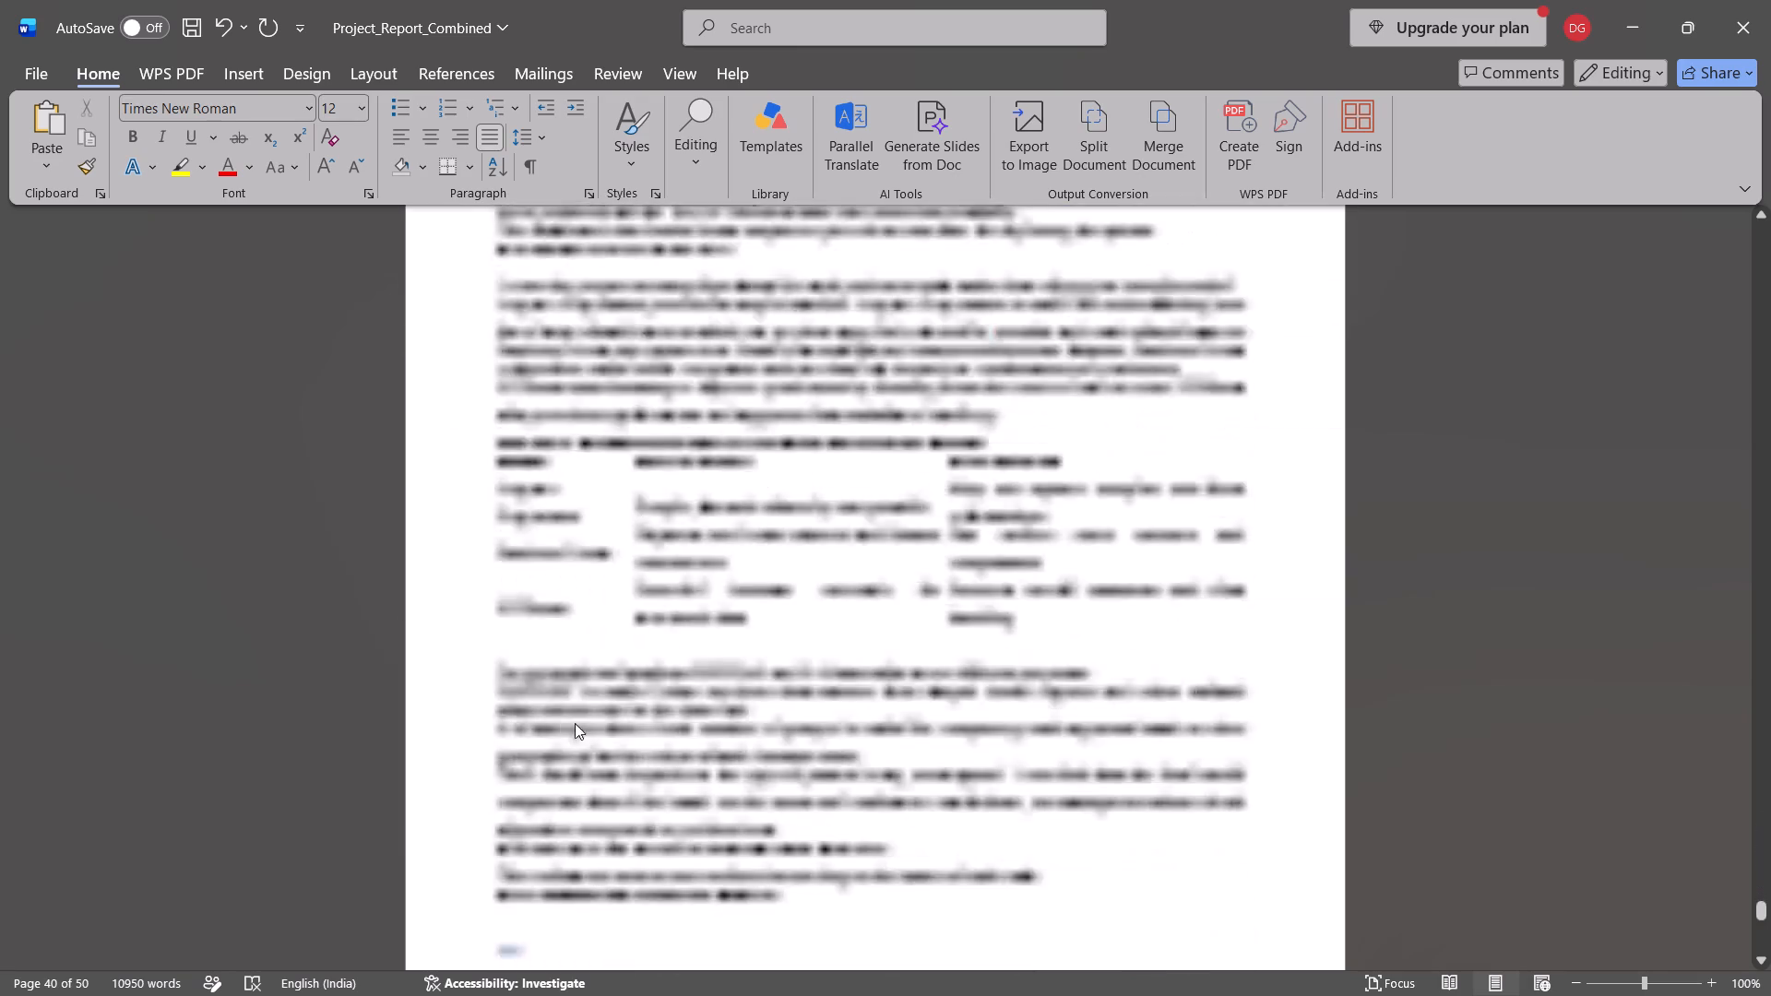
pyautogui.scroll(-5, 575, 723)
pyautogui.scroll(14, 575, 723)
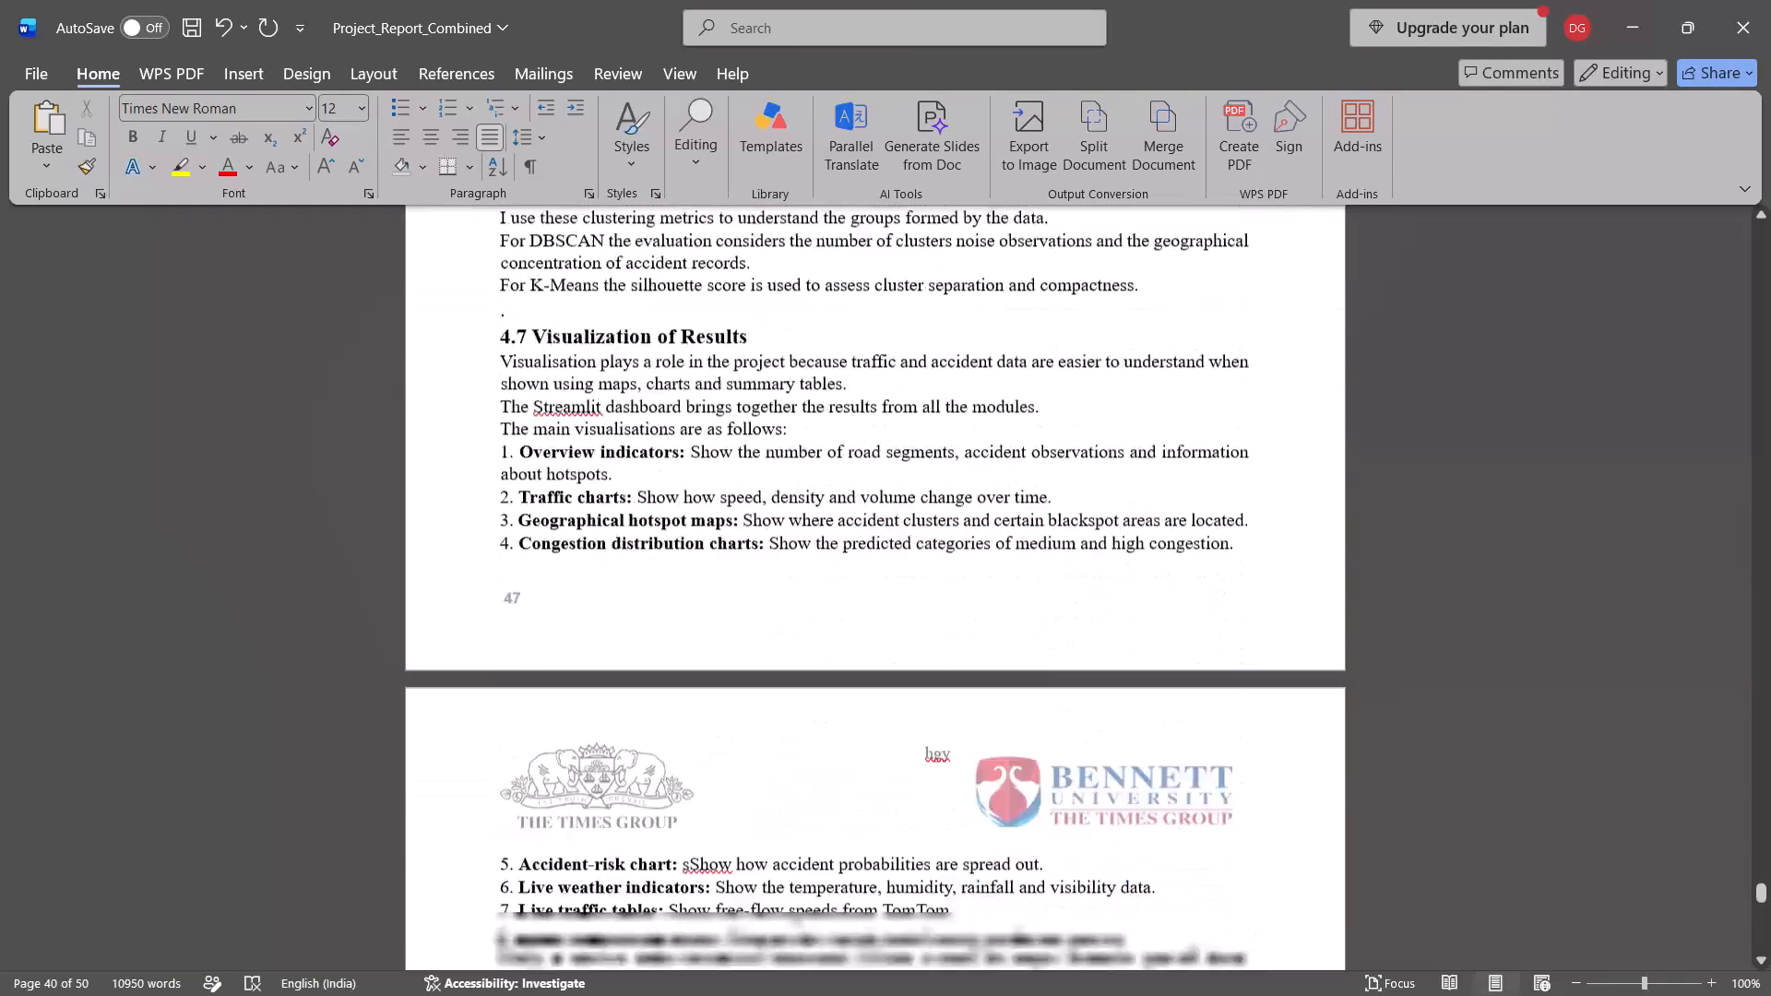
pyautogui.scroll(6, 575, 723)
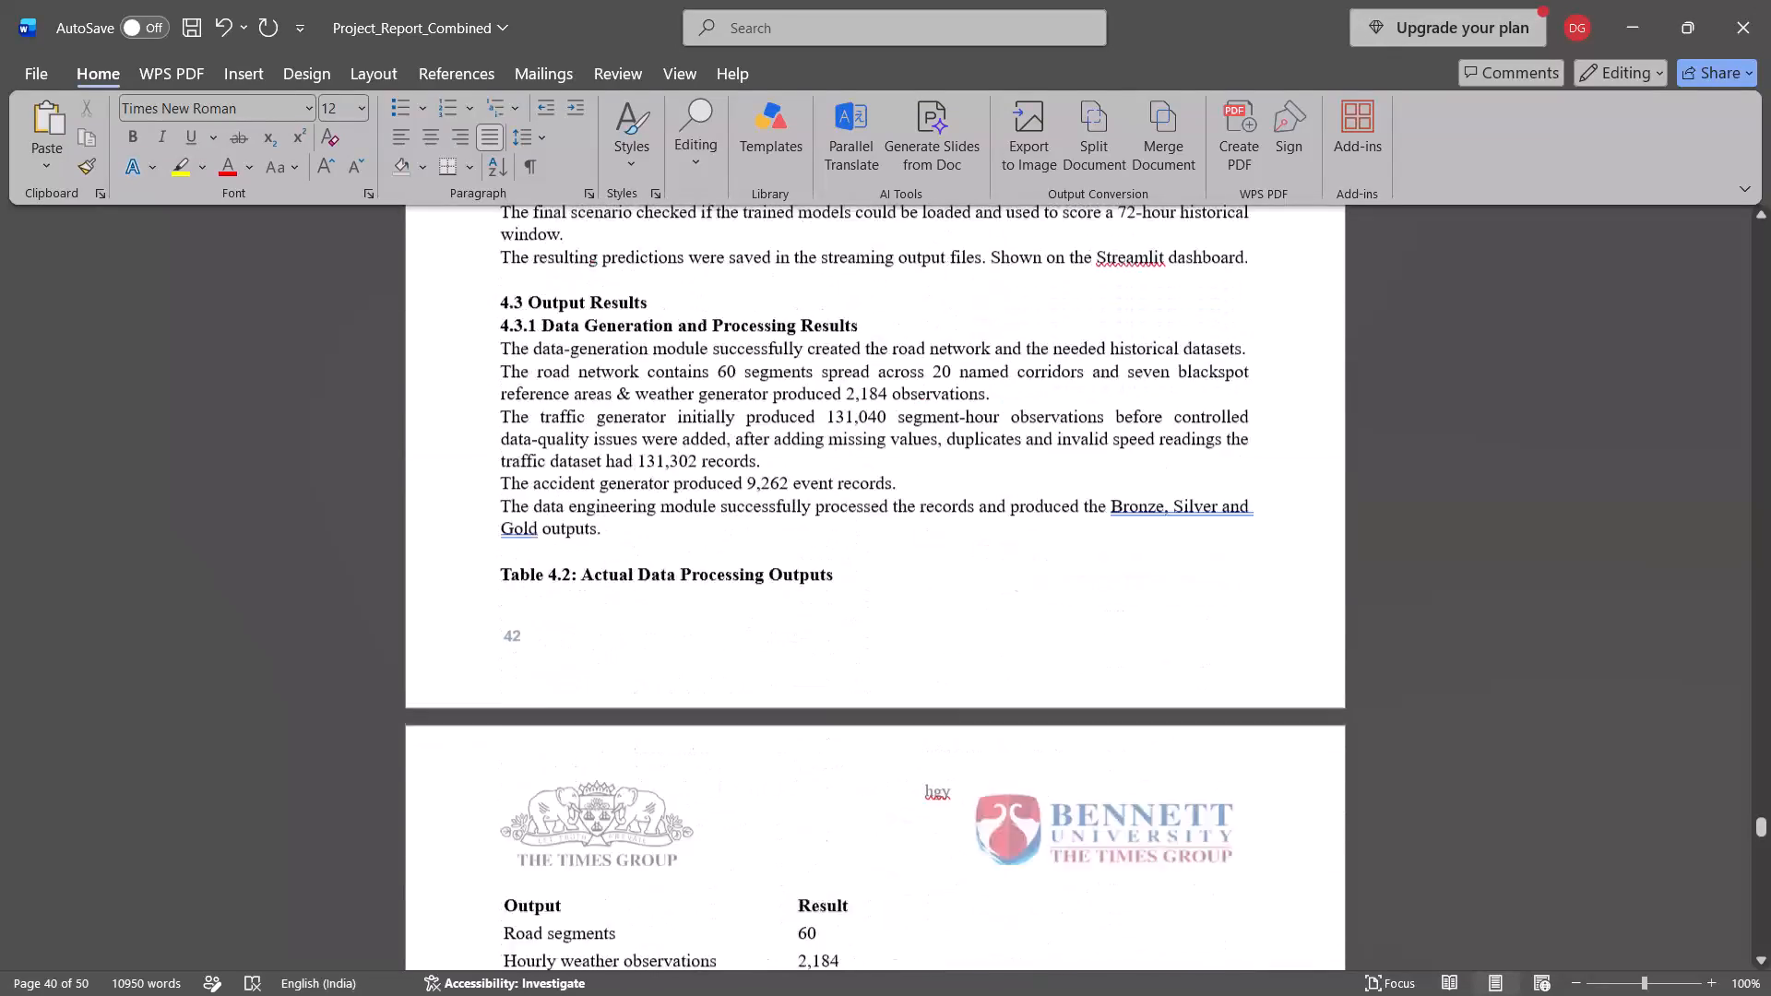
pyautogui.scroll(4, 575, 723)
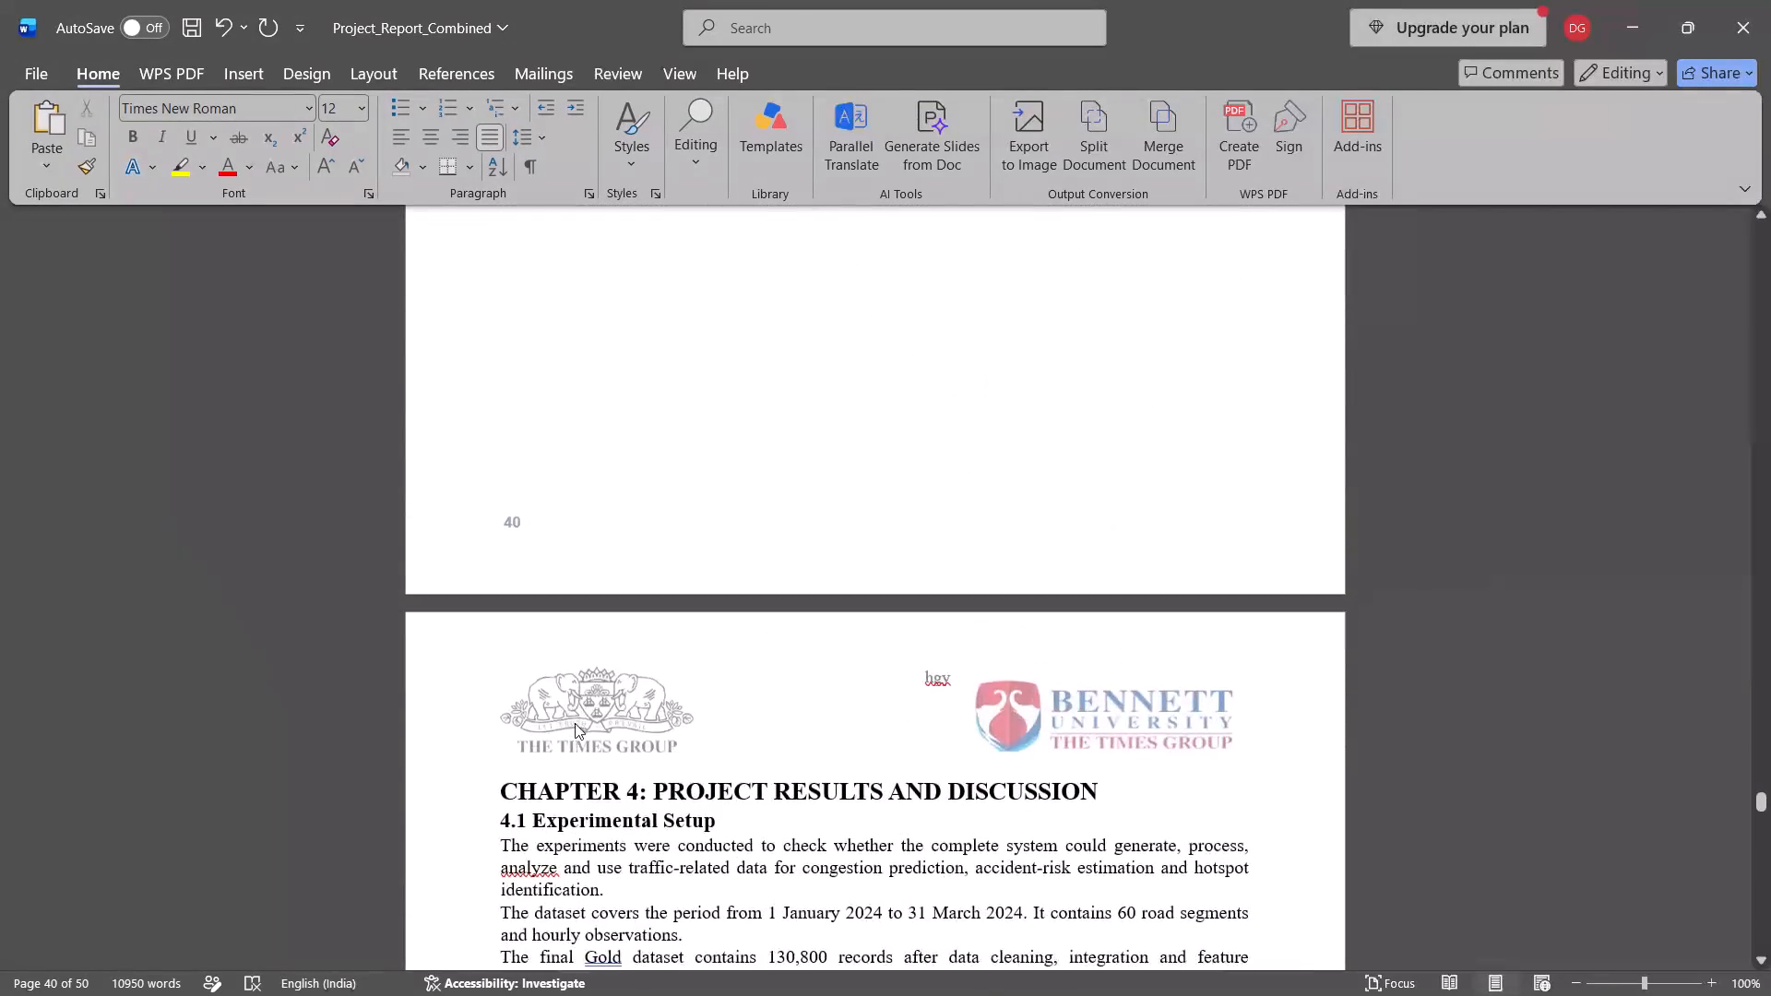
pyautogui.scroll(1, 575, 723)
pyautogui.scroll(-4, 575, 723)
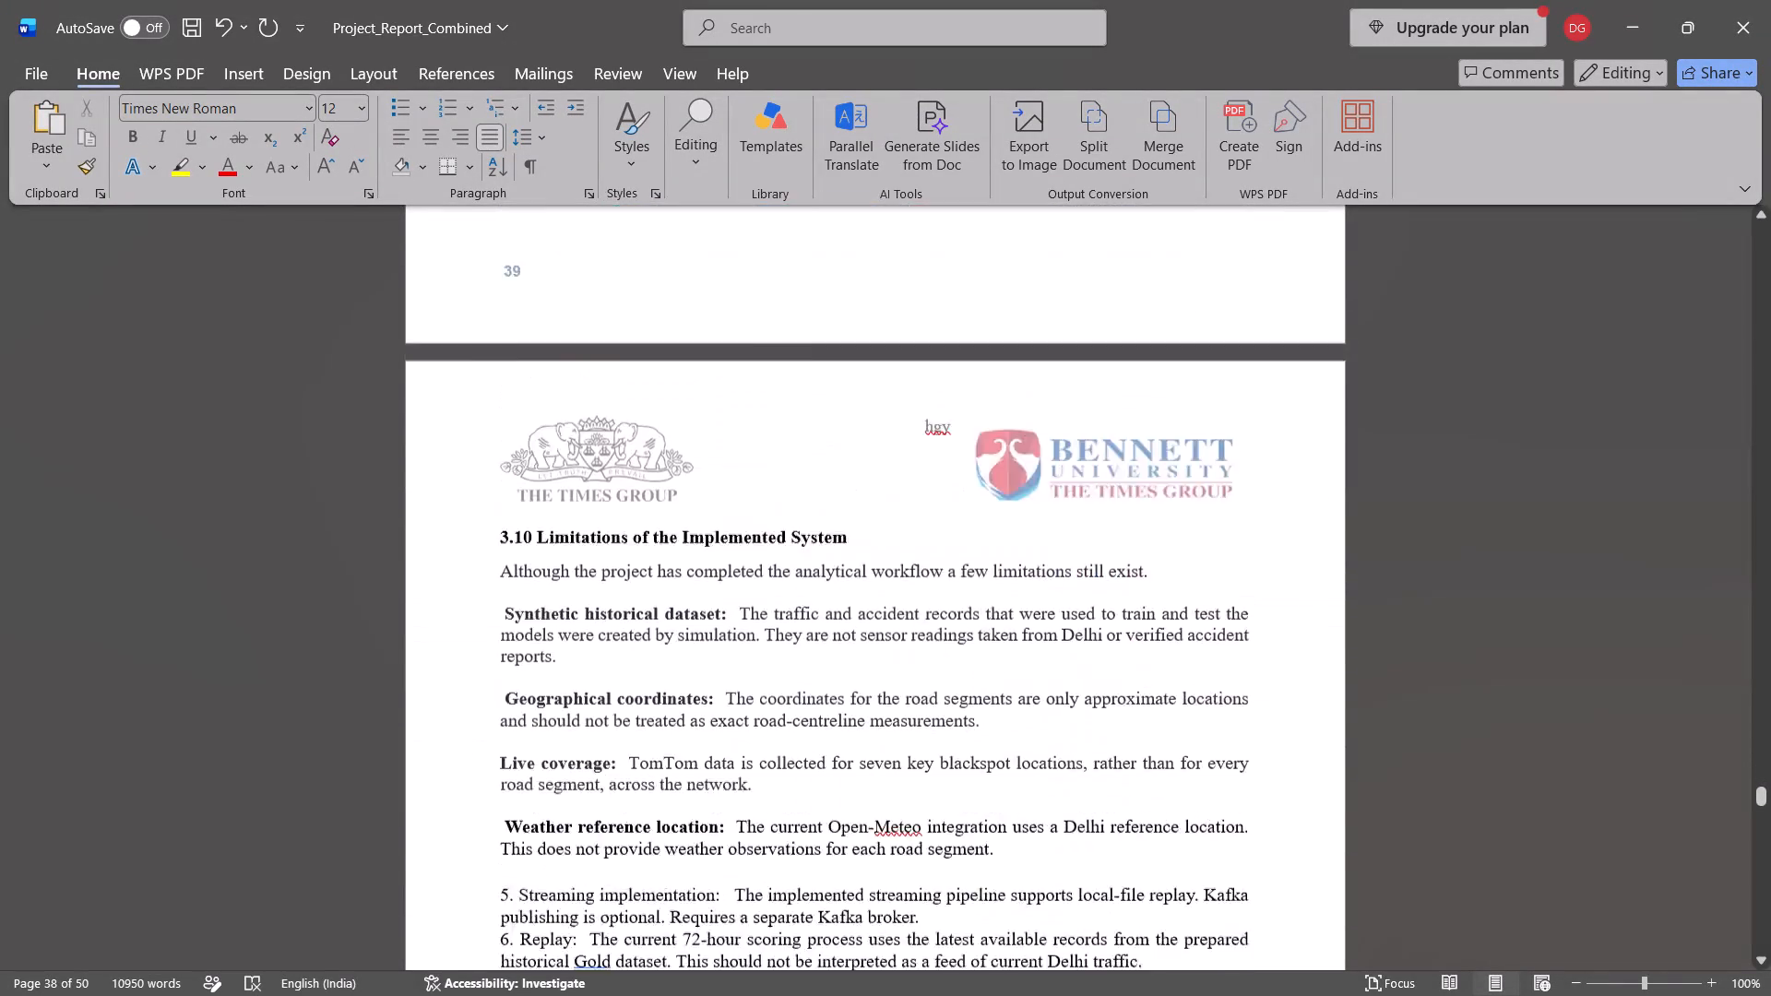
pyautogui.scroll(-1, 575, 723)
pyautogui.scroll(1, 575, 723)
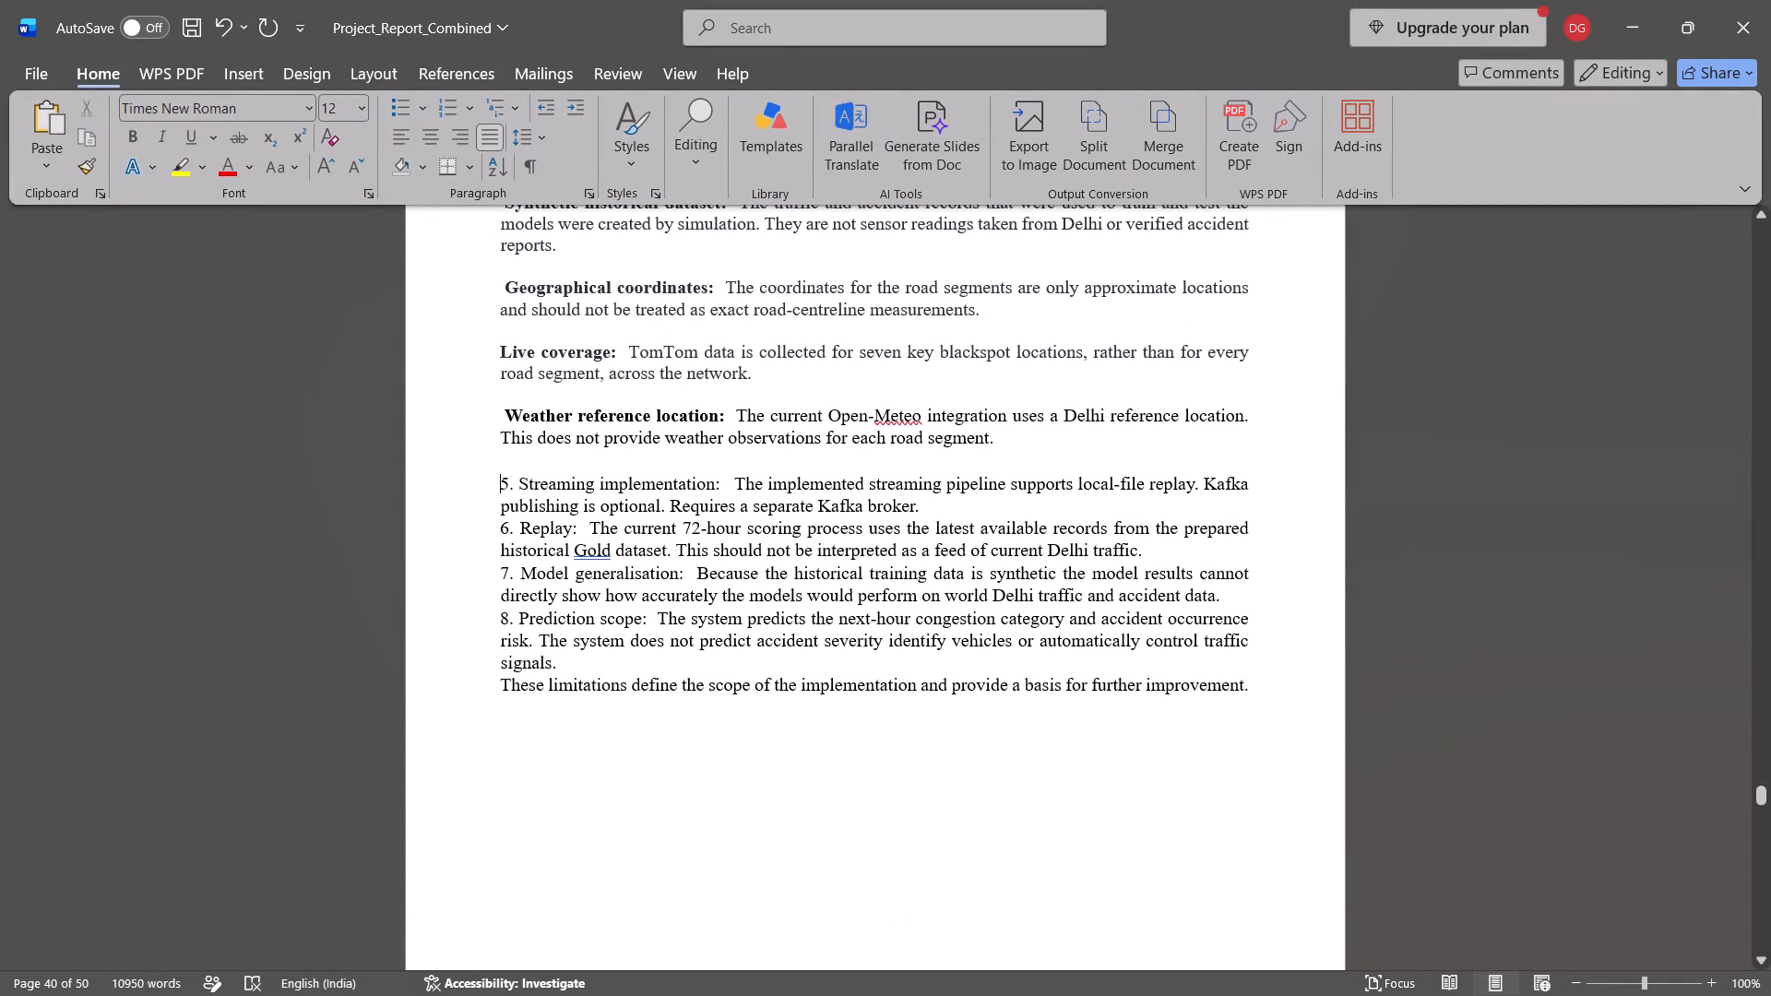
# Bold the label "Streaming implementation:" and delete the number "5." in front of it.
pyautogui.moveTo(726, 486); pyautogui.dragTo(517, 483)
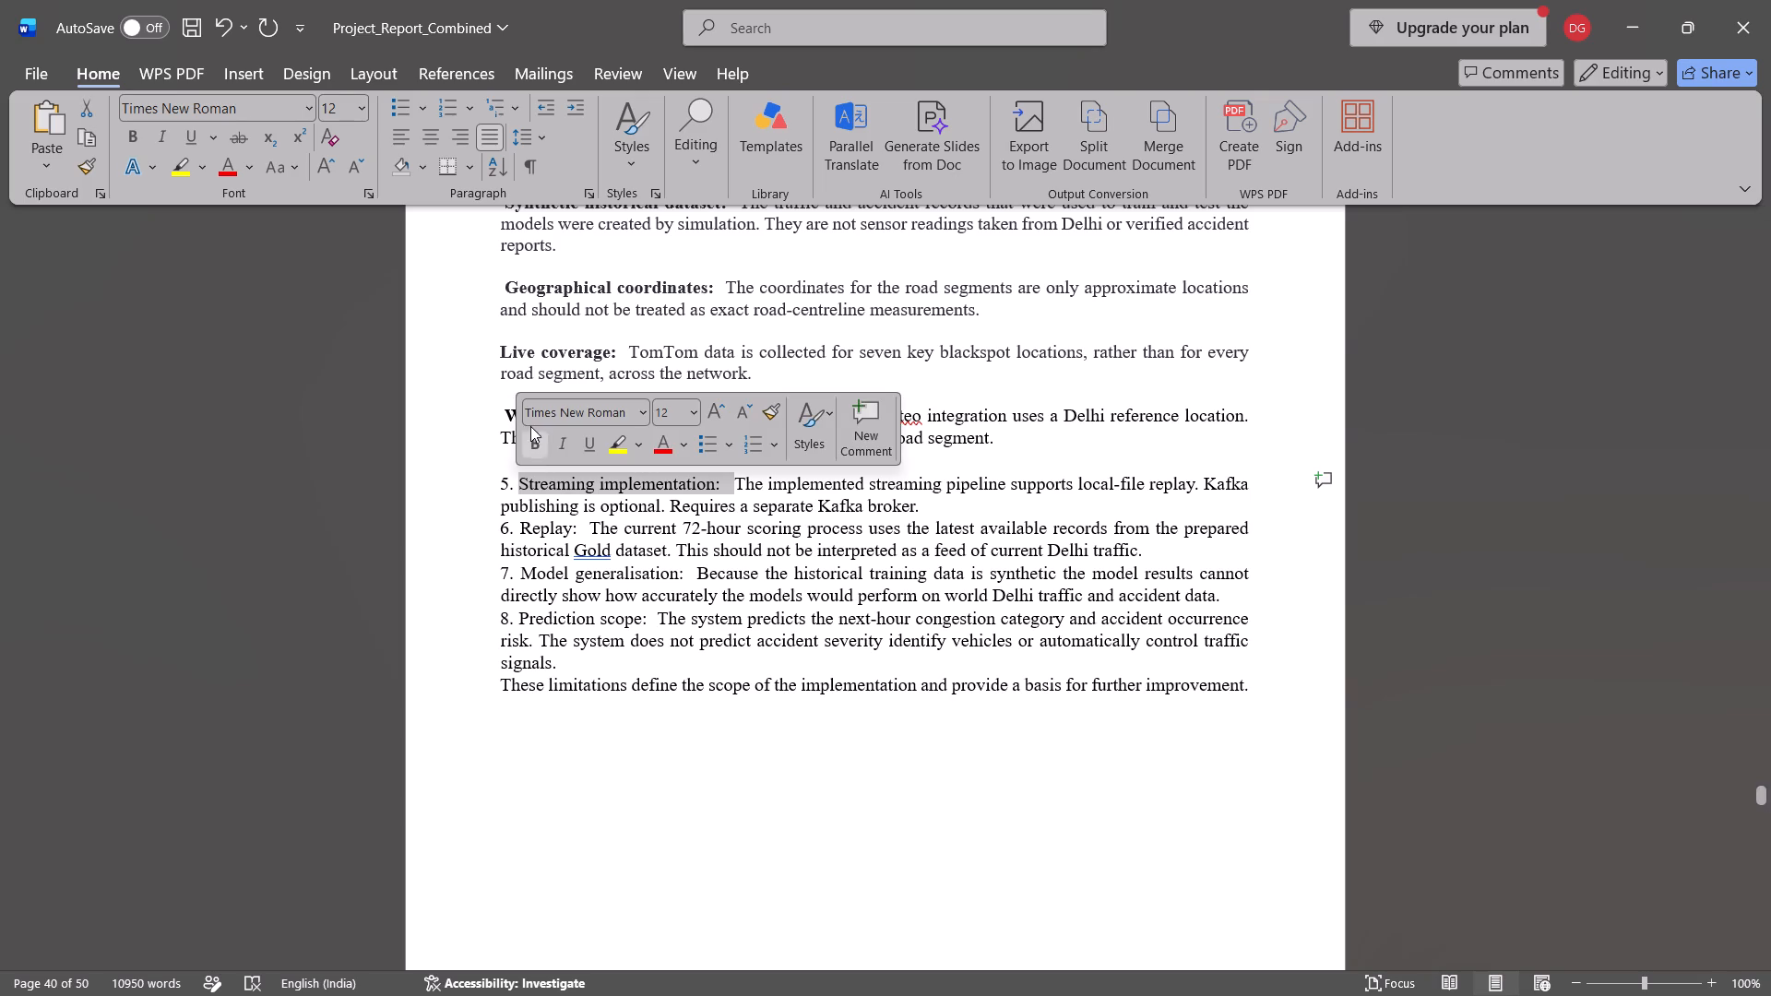
pyautogui.click(532, 432)
pyautogui.click(521, 483)
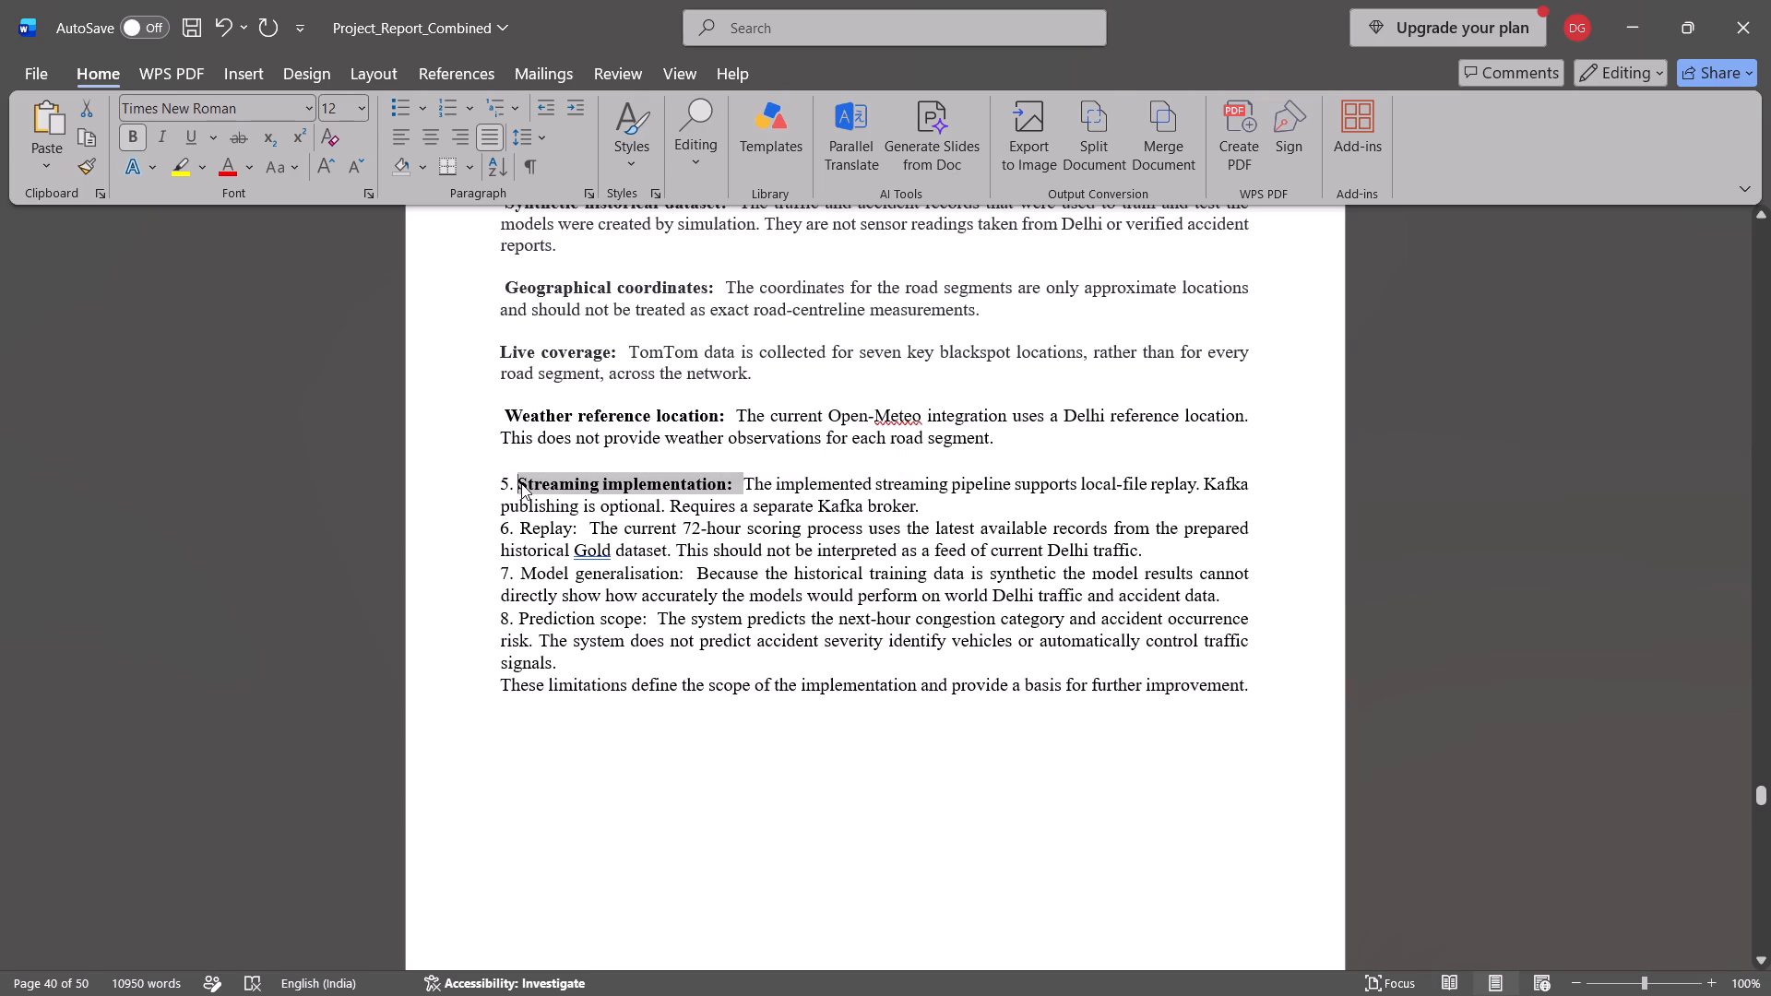
pyautogui.press('BackSpace')
pyautogui.press('BackSpace')
pyautogui.press('BackSpace')
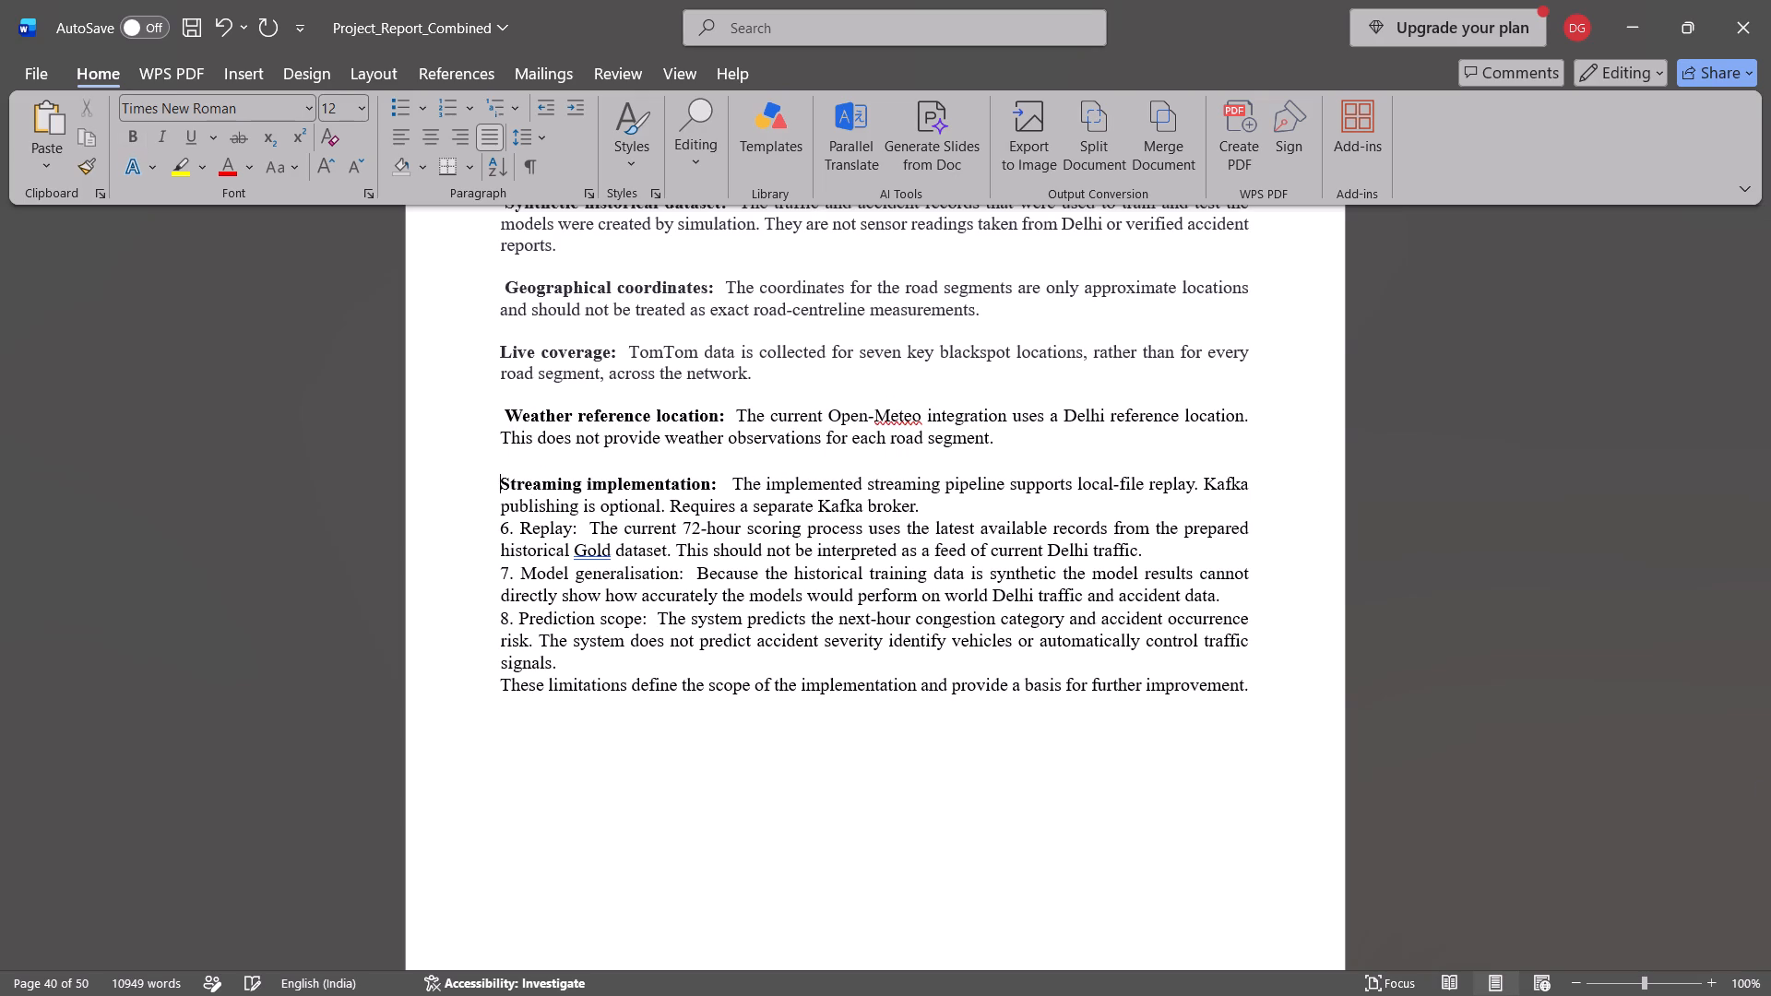
# Delete the number "6." before "Replay" and insert a blank line above that paragraph.
pyautogui.press('Down')
pyautogui.press('Down')
pyautogui.press('Right')
pyautogui.press('Right')
pyautogui.press('BackSpace')
pyautogui.press('BackSpace')
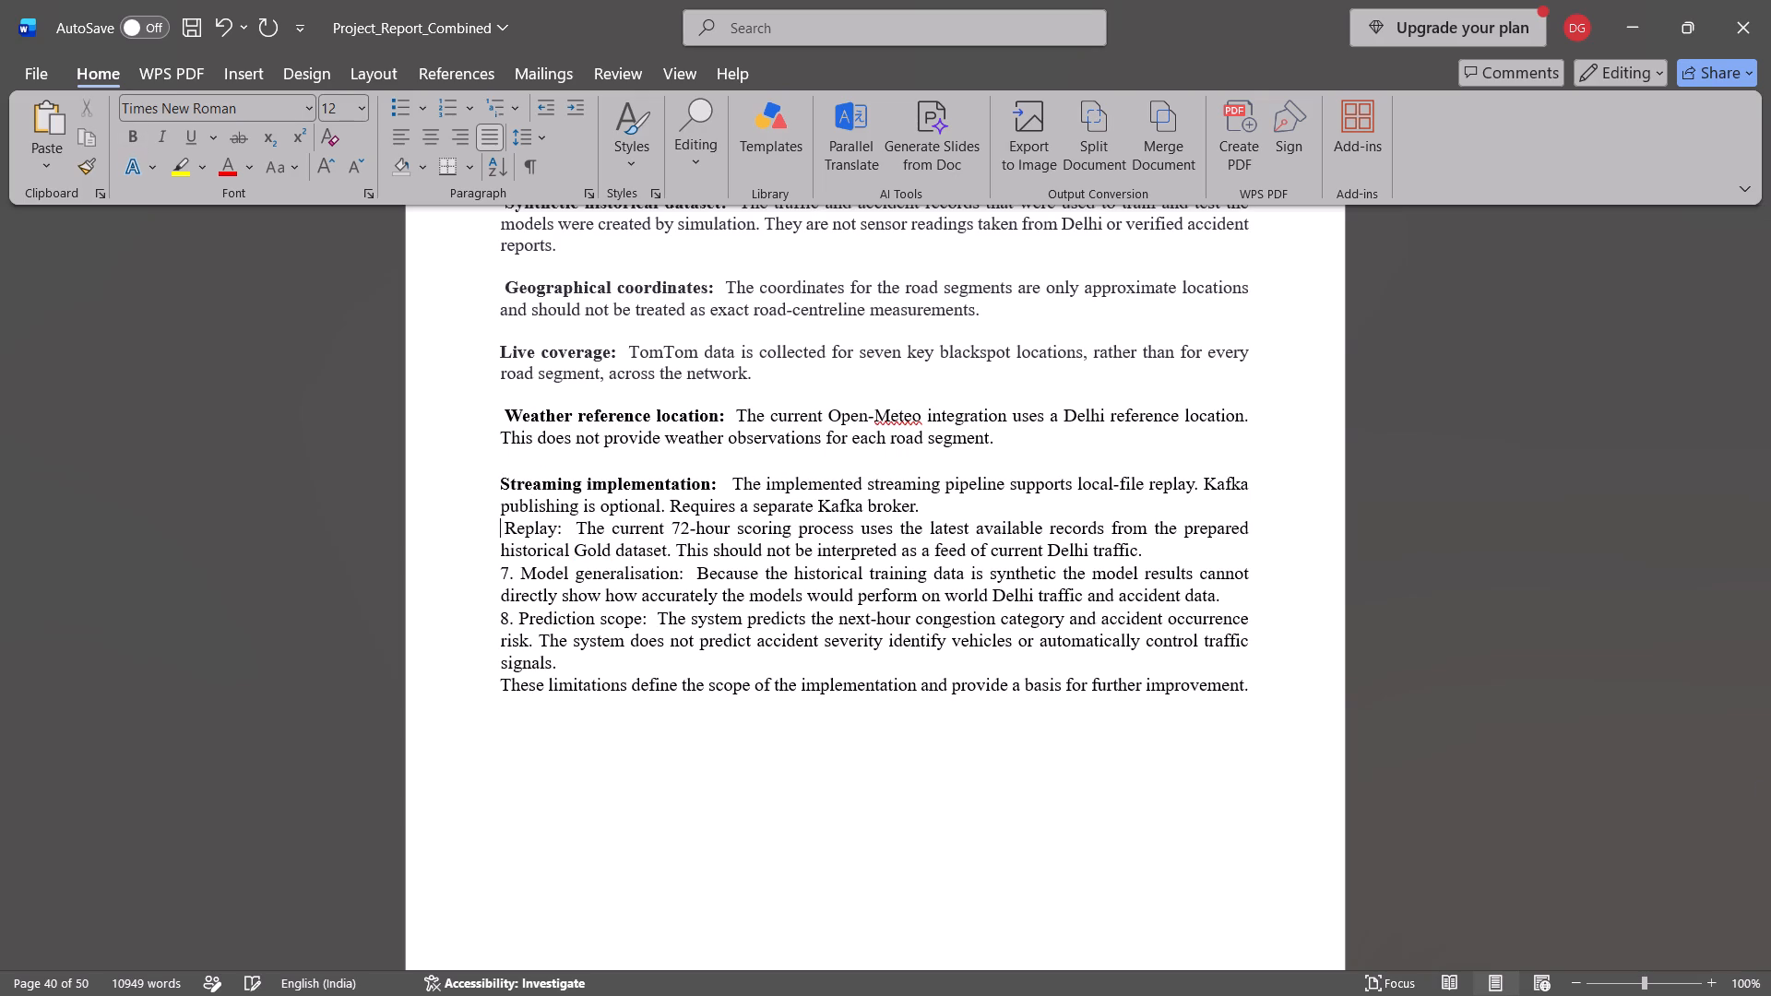
pyautogui.press('Return')
# Bold the label "Replay:" in the section 3.10 limitations.
pyautogui.press('Right')
pyautogui.press('Right')
pyautogui.press('Right')
pyautogui.press('Right')
pyautogui.press('Right')
pyautogui.press('Right')
pyautogui.press('Right')
pyautogui.press('Right')
pyautogui.press('Right')
pyautogui.press('Right')
pyautogui.press('Right')
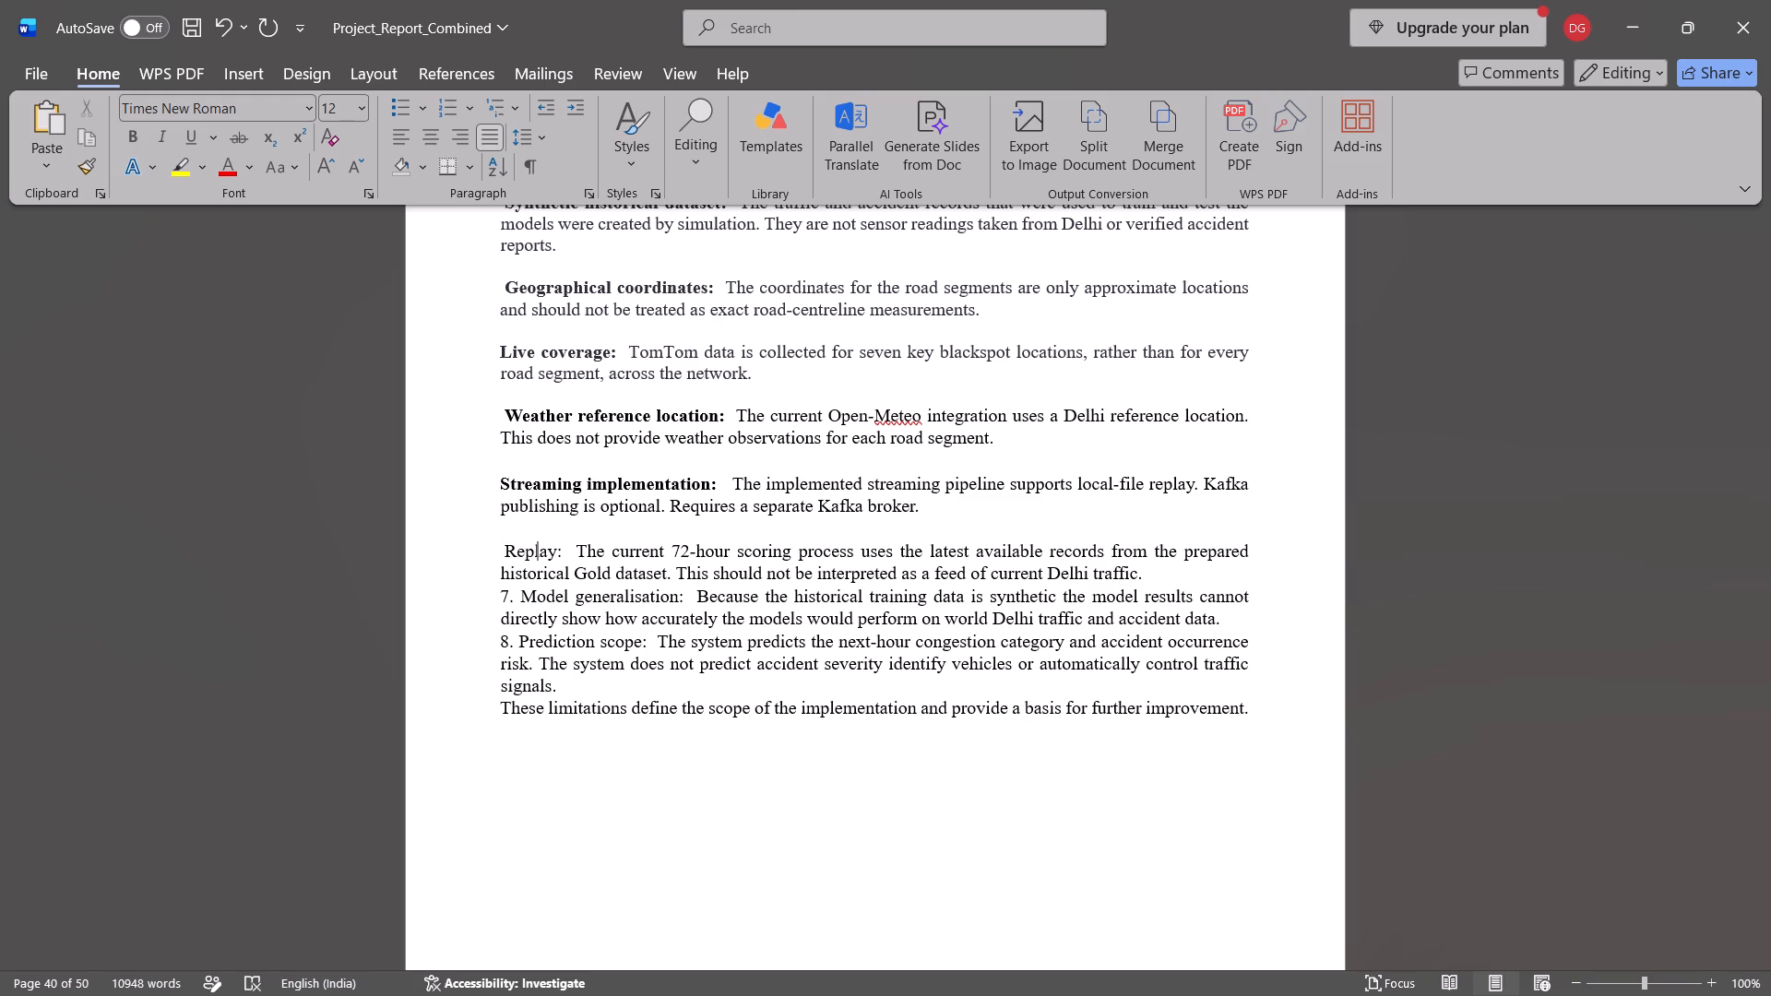
pyautogui.press('Left')
pyautogui.press('Left')
pyautogui.press('Left')
pyautogui.moveTo(568, 553); pyautogui.dragTo(500, 548)
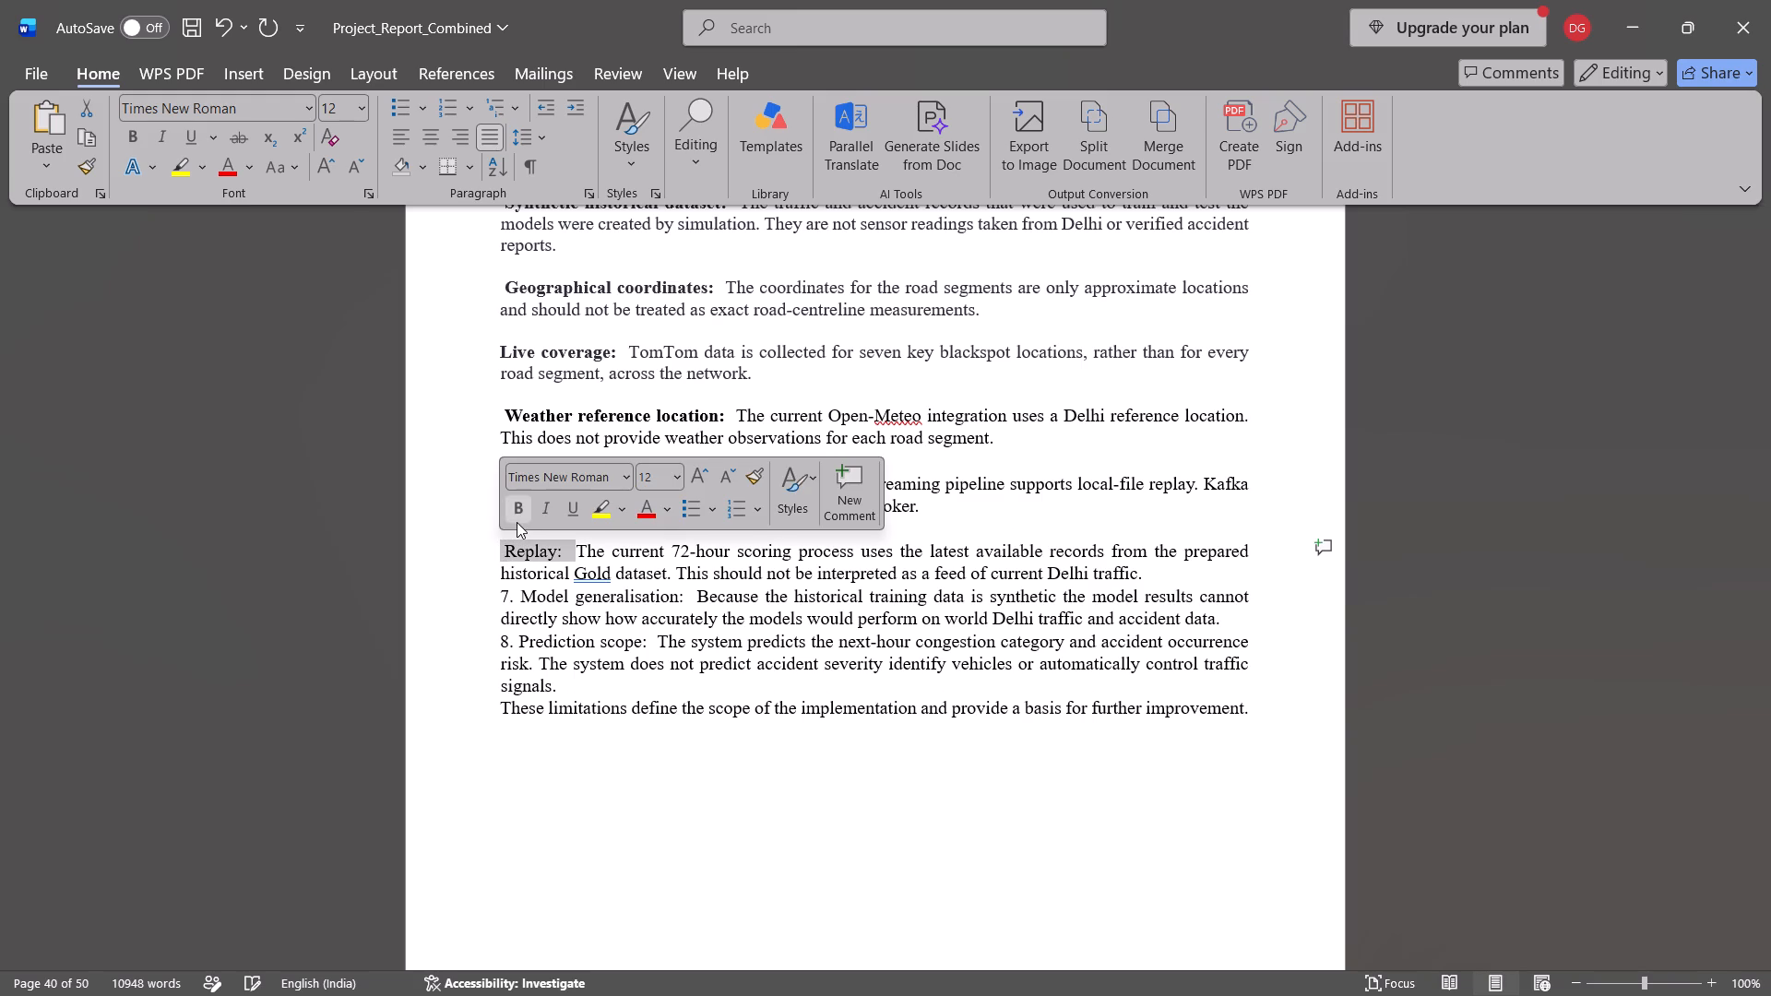
pyautogui.click(517, 522)
# Delete the number "7." before "Model generalisation" and insert a blank line above that paragraph.
pyautogui.click(502, 606)
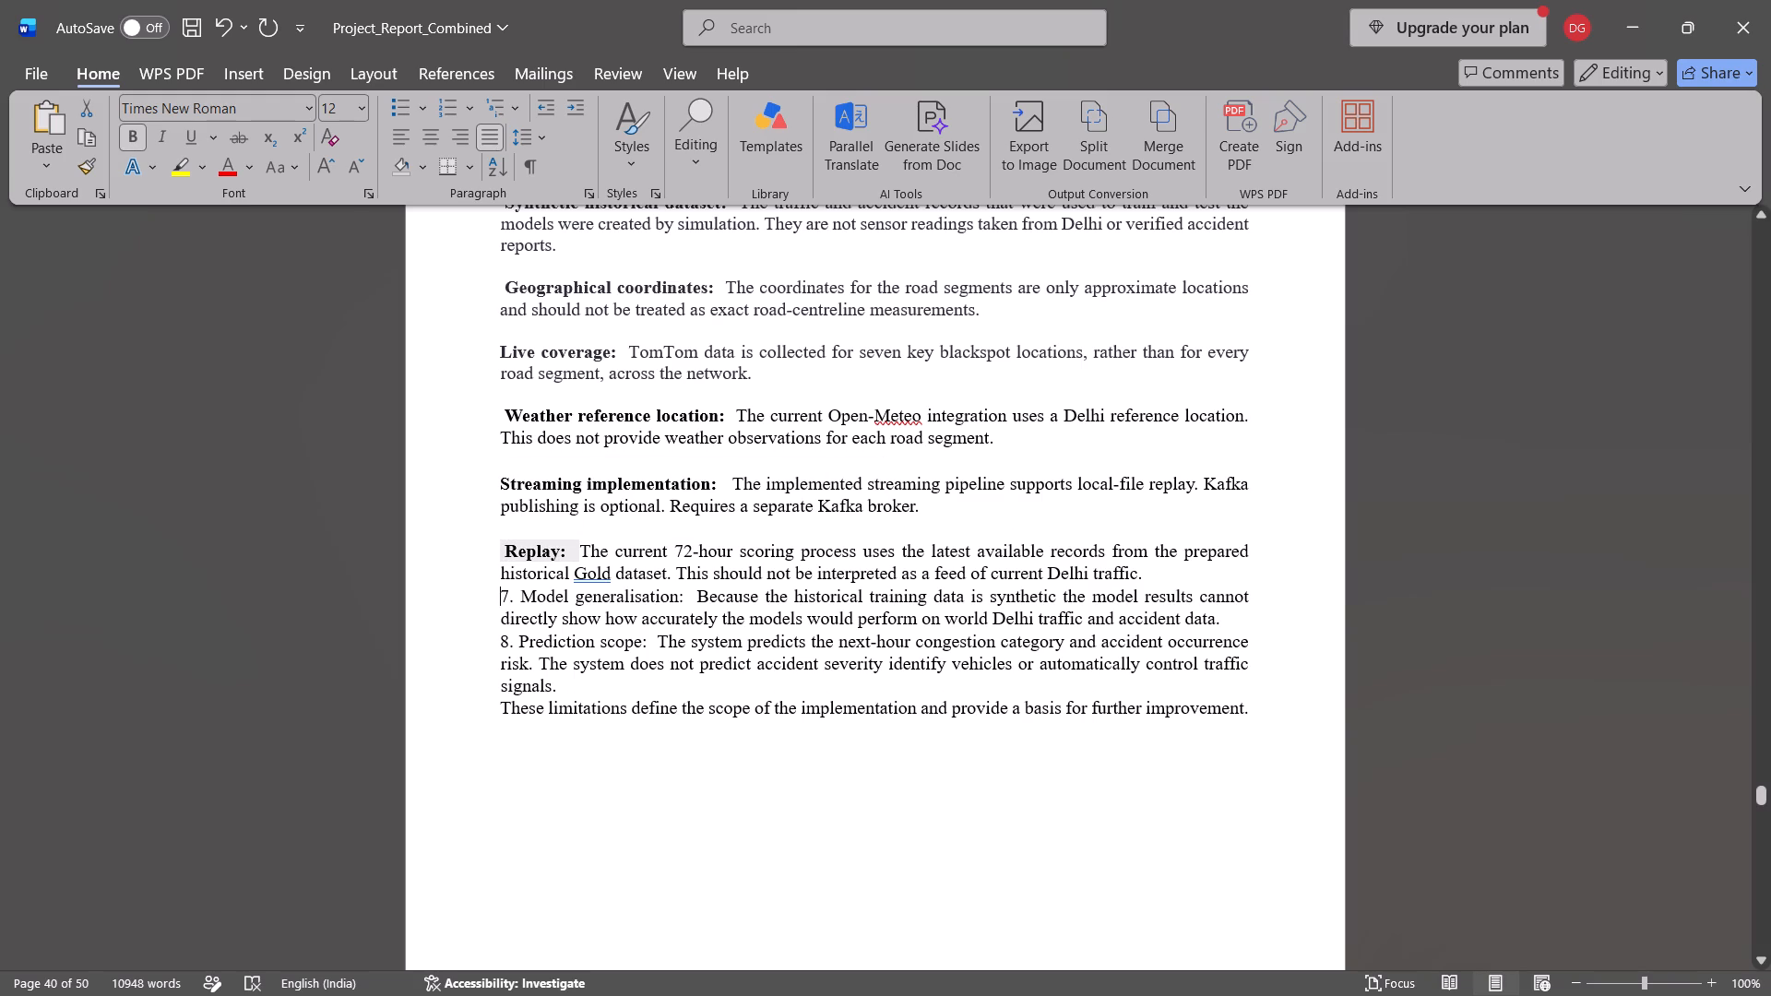
pyautogui.click(517, 602)
pyautogui.press('BackSpace')
pyautogui.press('BackSpace')
pyautogui.press('BackSpace')
pyautogui.press('Return')
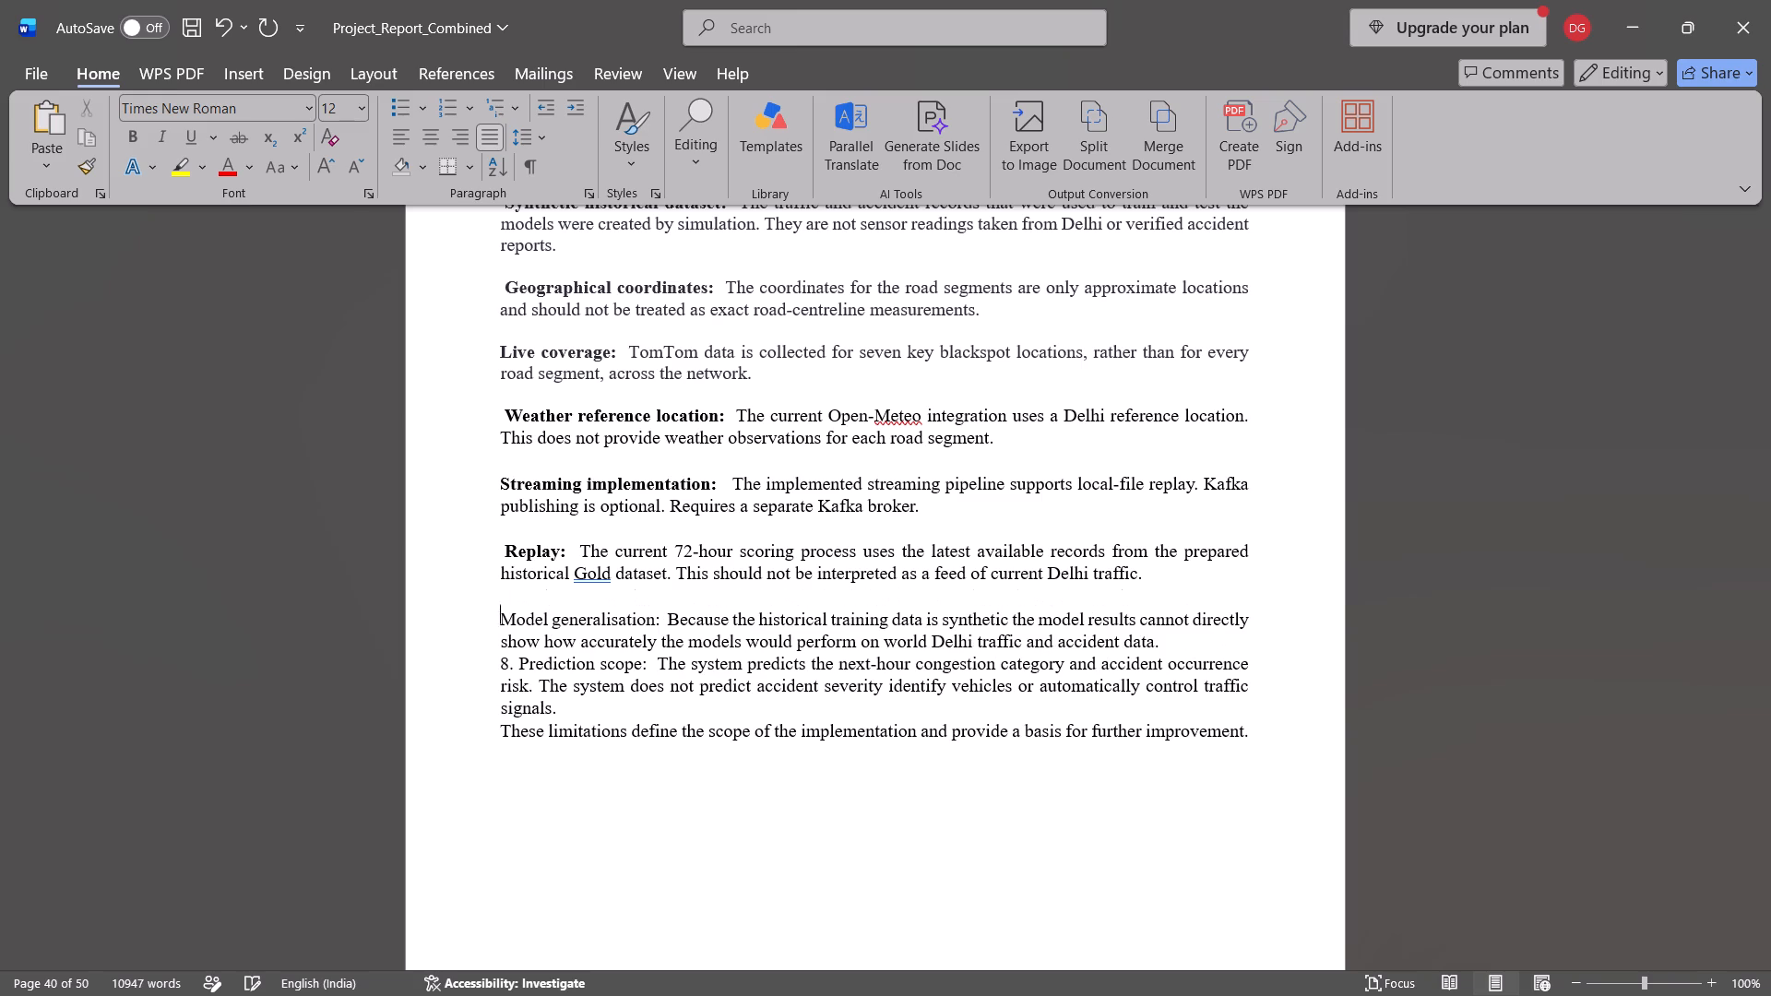
# Bold the label "Model generalisation:" in the section 3.10 limitations.
pyautogui.moveTo(662, 618); pyautogui.dragTo(656, 618)
pyautogui.moveTo(656, 618); pyautogui.dragTo(493, 615)
pyautogui.click(509, 575)
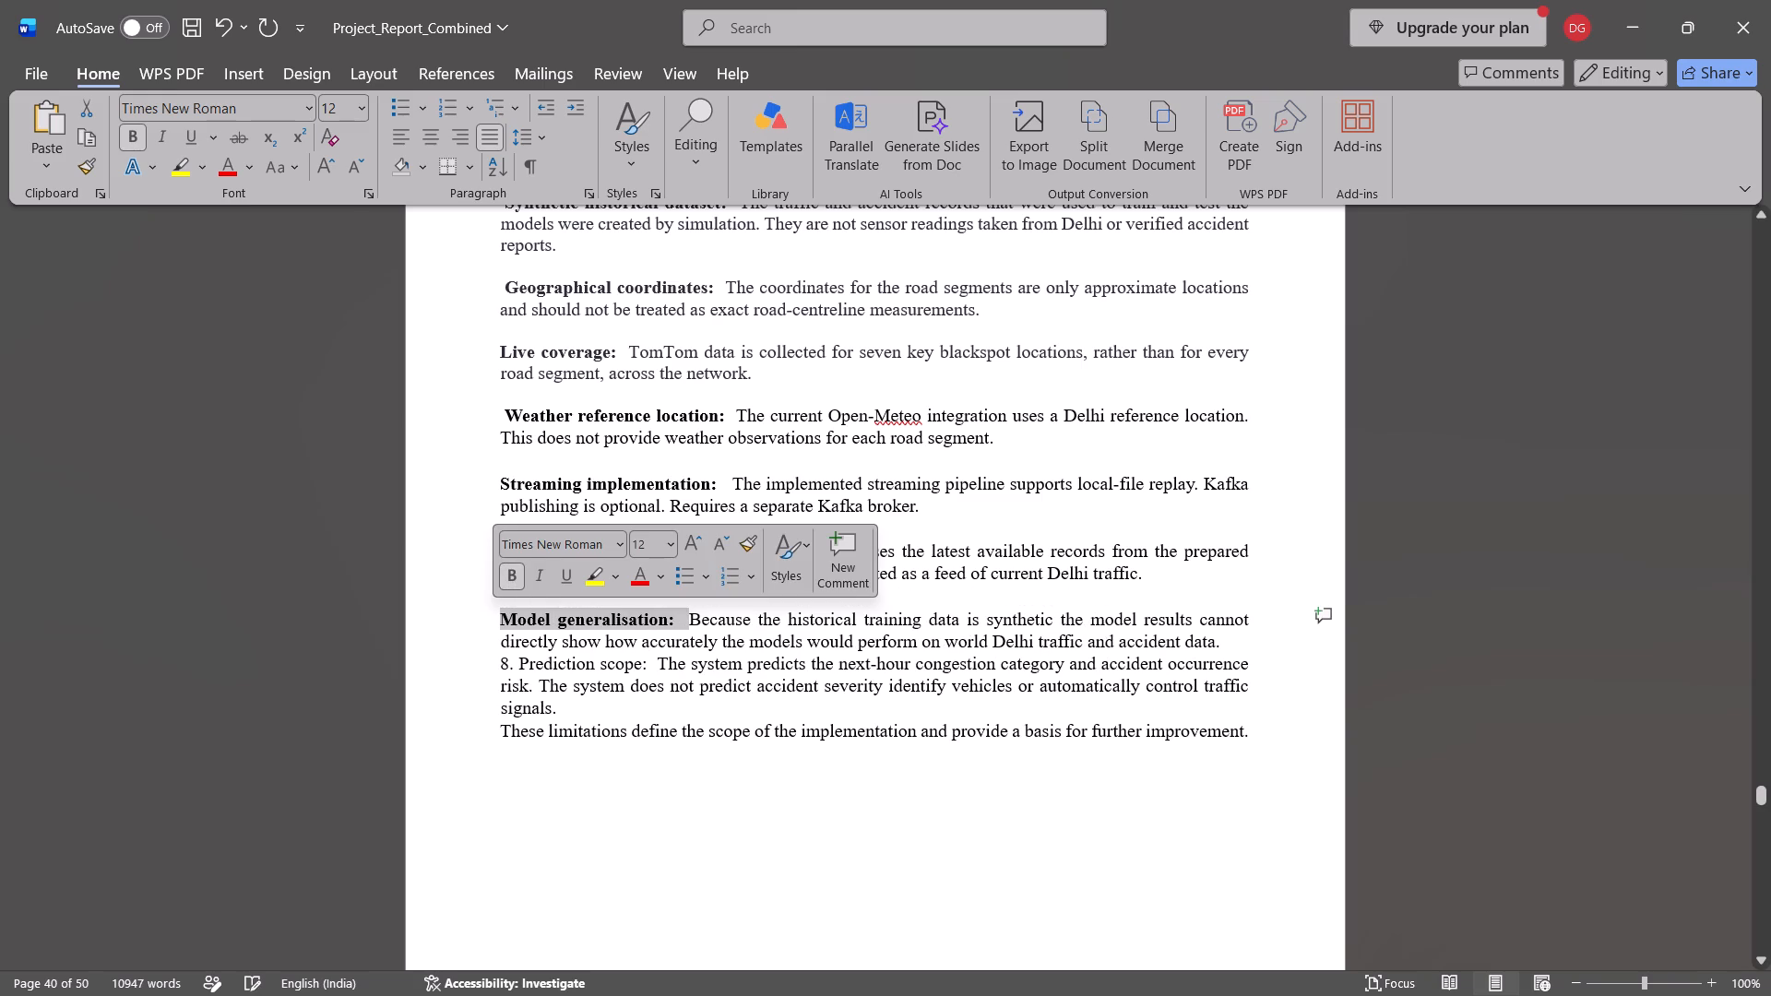
# Delete the number "8." before "Prediction scope" and insert a blank line above that paragraph.
pyautogui.click(514, 672)
pyautogui.press('BackSpace')
pyautogui.press('BackSpace')
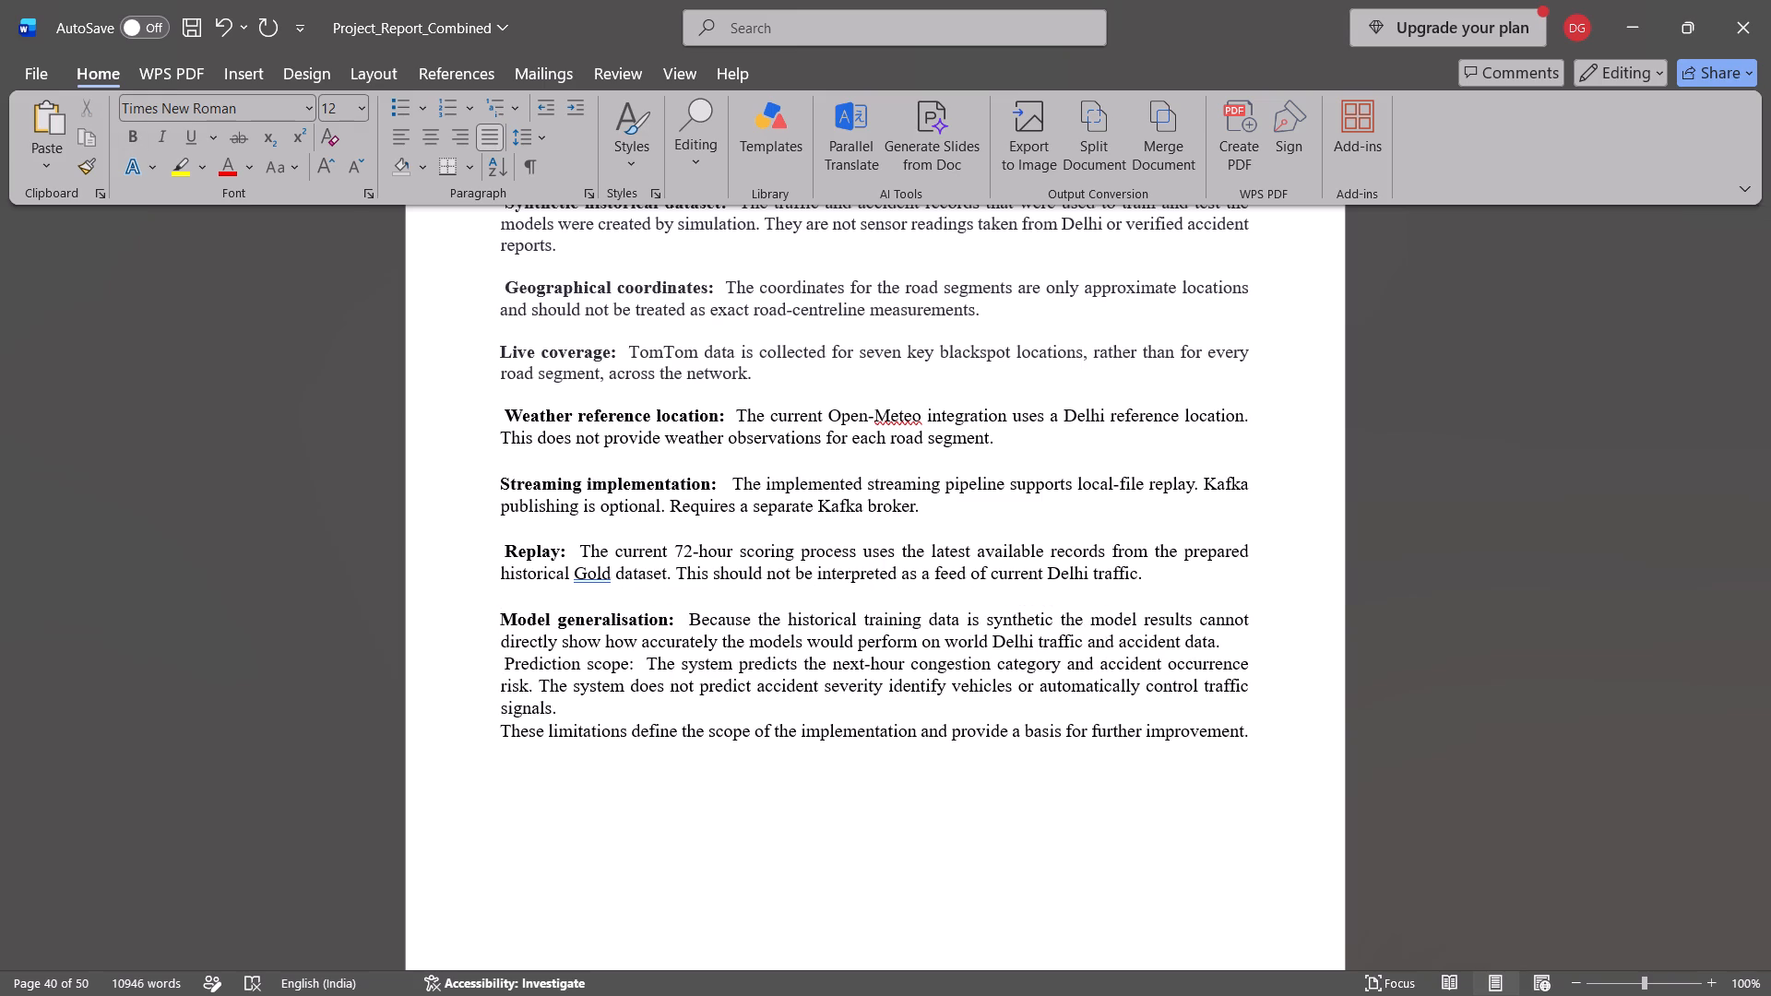
pyautogui.press('BackSpace')
pyautogui.press('Return')
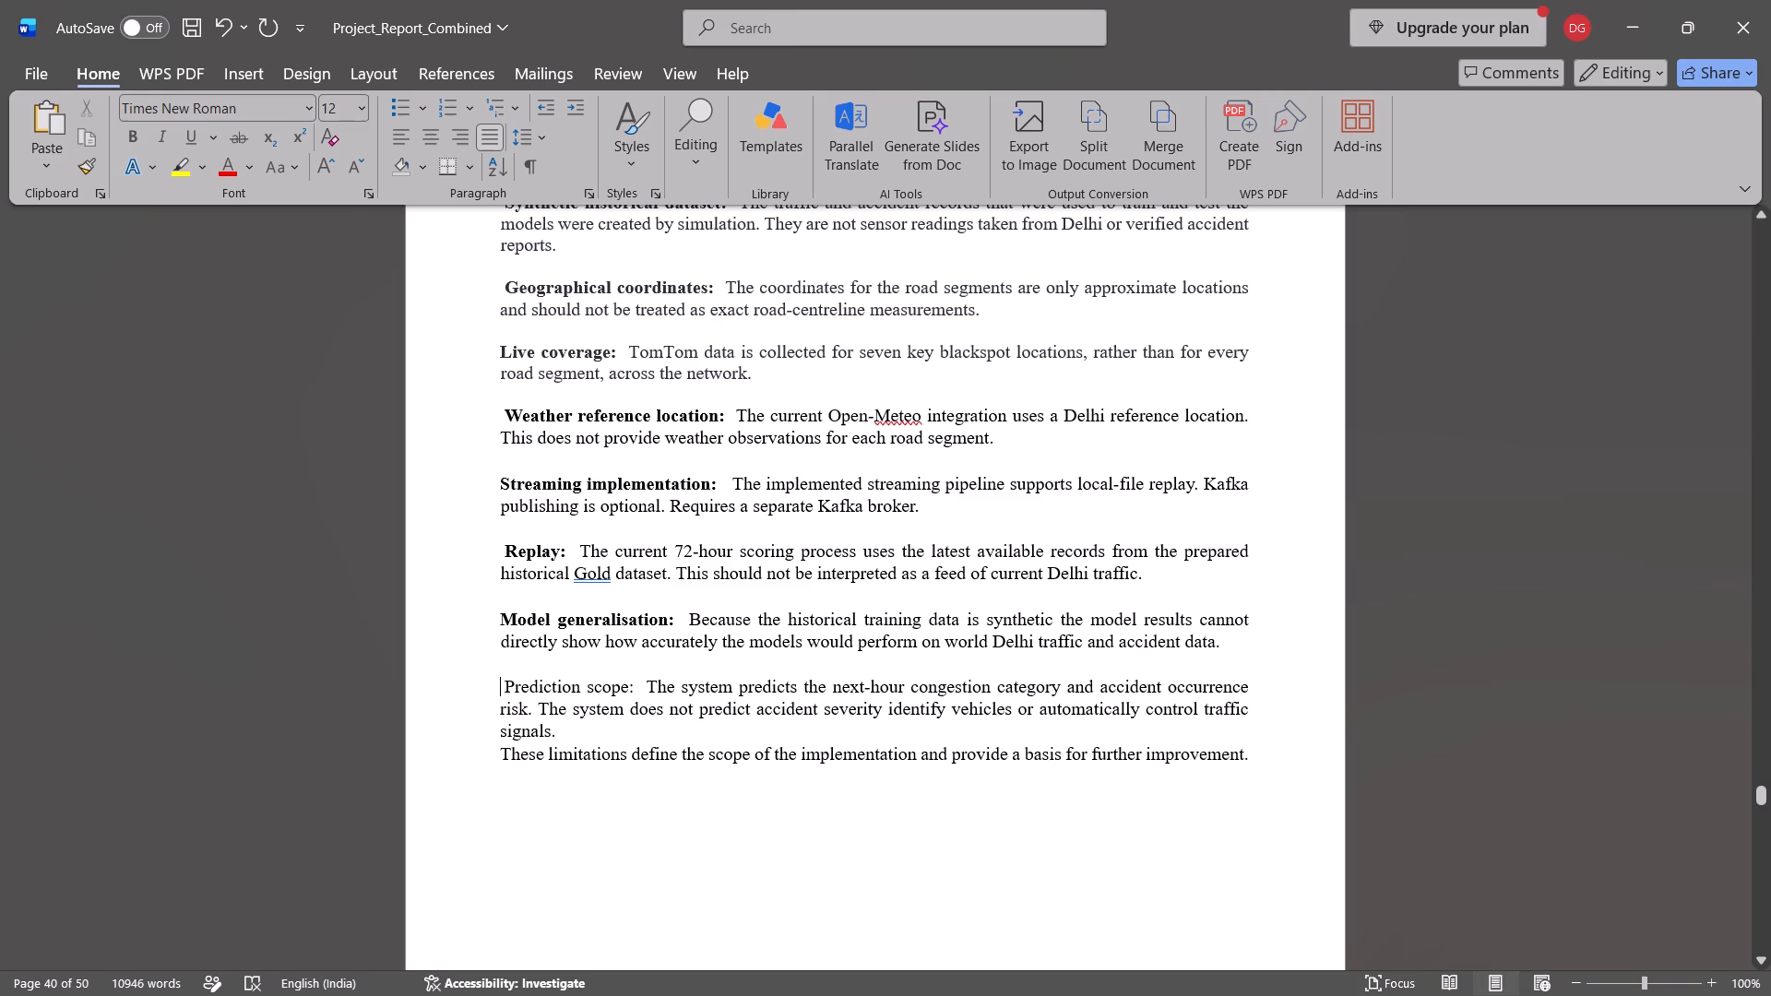
# Bold the label "Prediction scope:" in the section 3.10 limitations.
pyautogui.moveTo(636, 683); pyautogui.dragTo(458, 685)
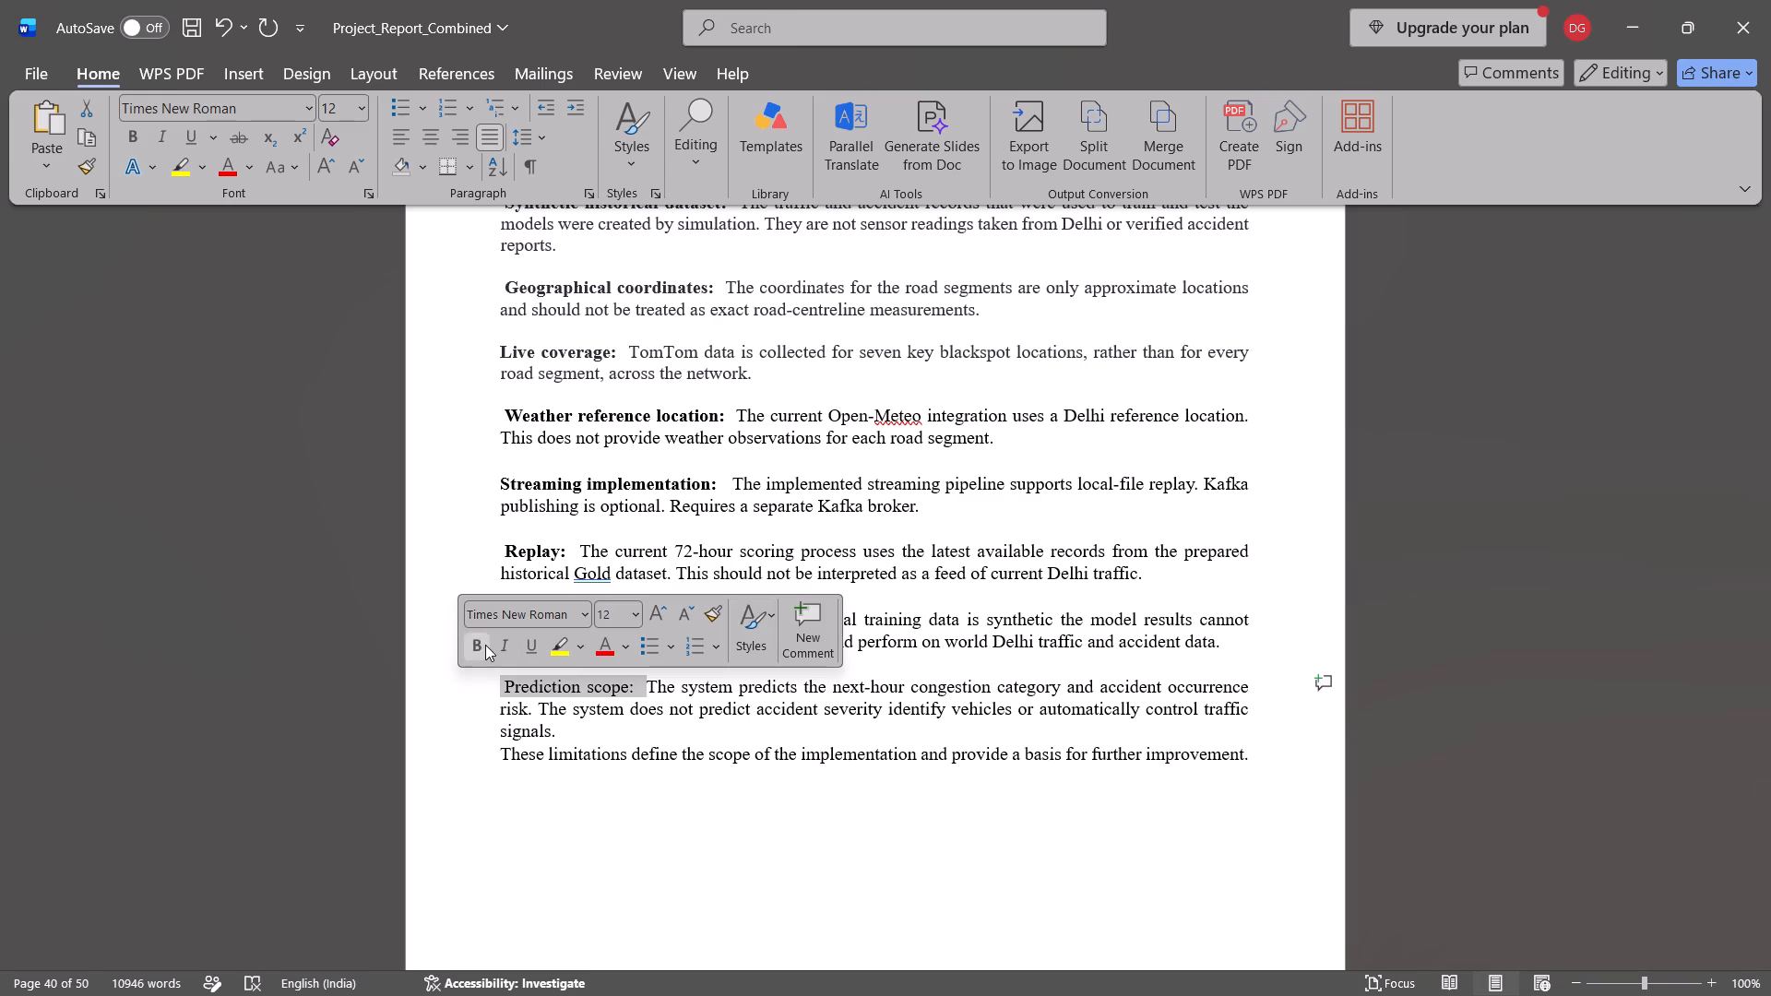
pyautogui.click(485, 645)
# Insert a blank line between the Chapter 4 title and the "4.1 Experimental Setup" heading.
pyautogui.scroll(-1, 485, 645)
pyautogui.scroll(-2, 553, 741)
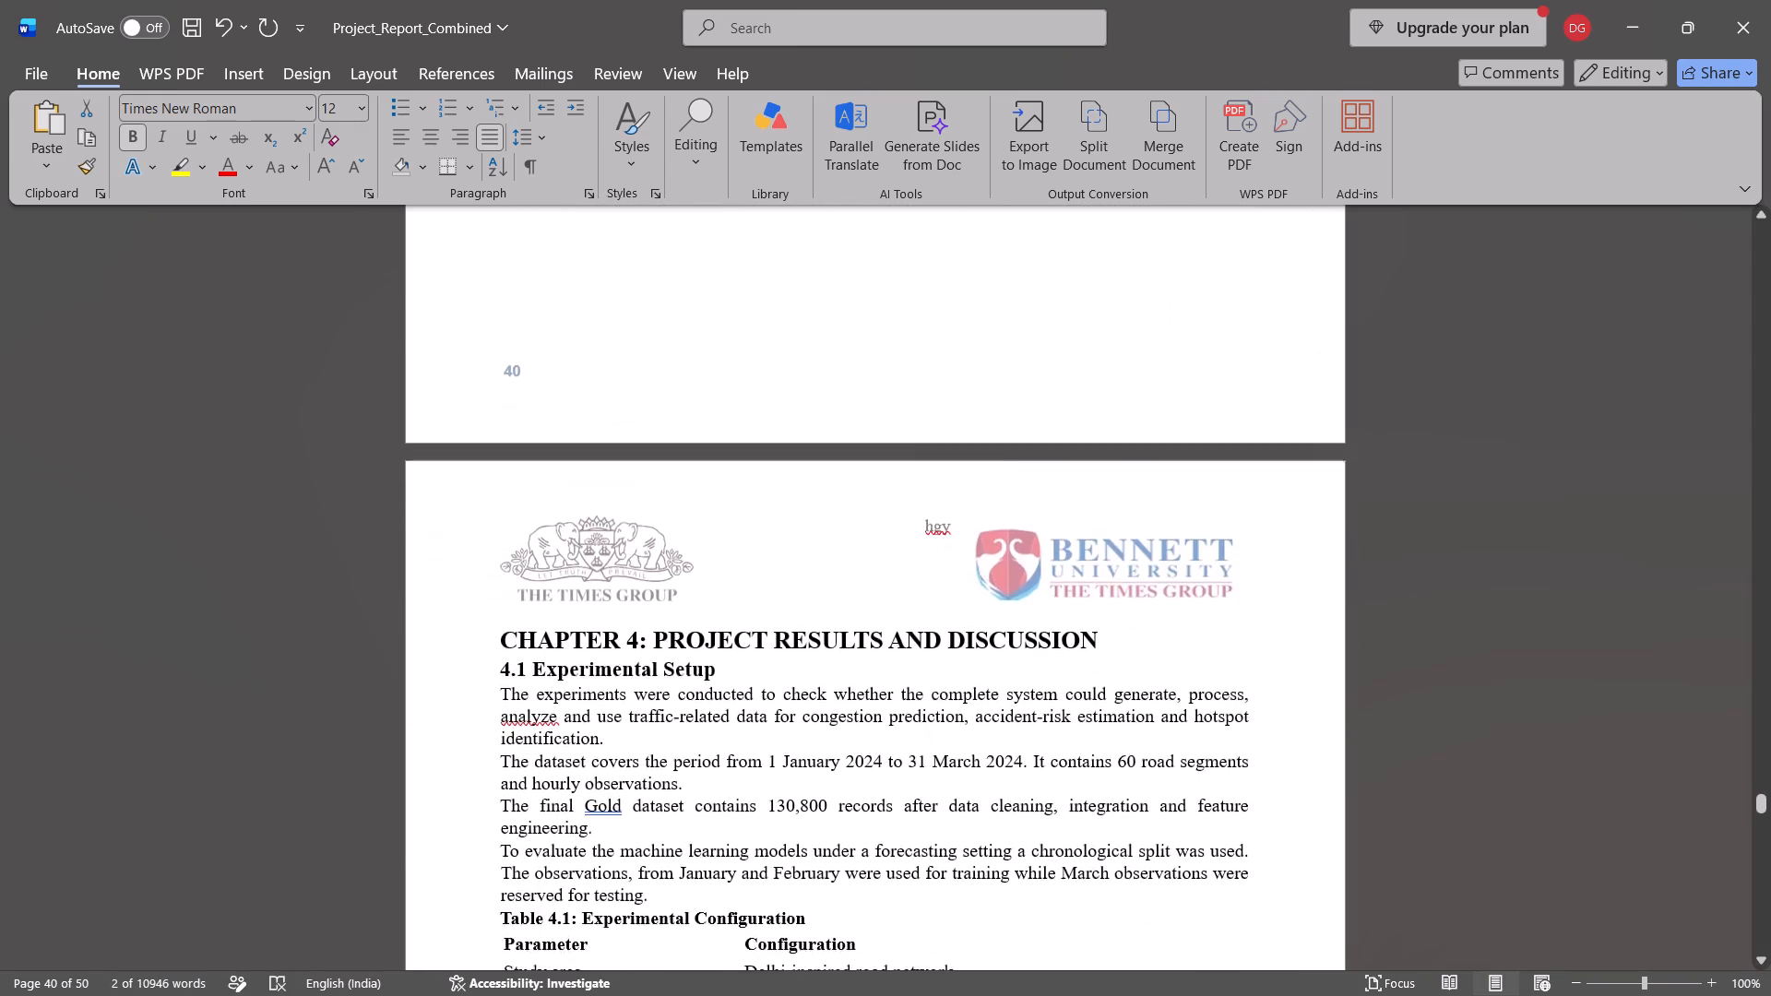
pyautogui.scroll(-1, 553, 741)
pyautogui.click(500, 503)
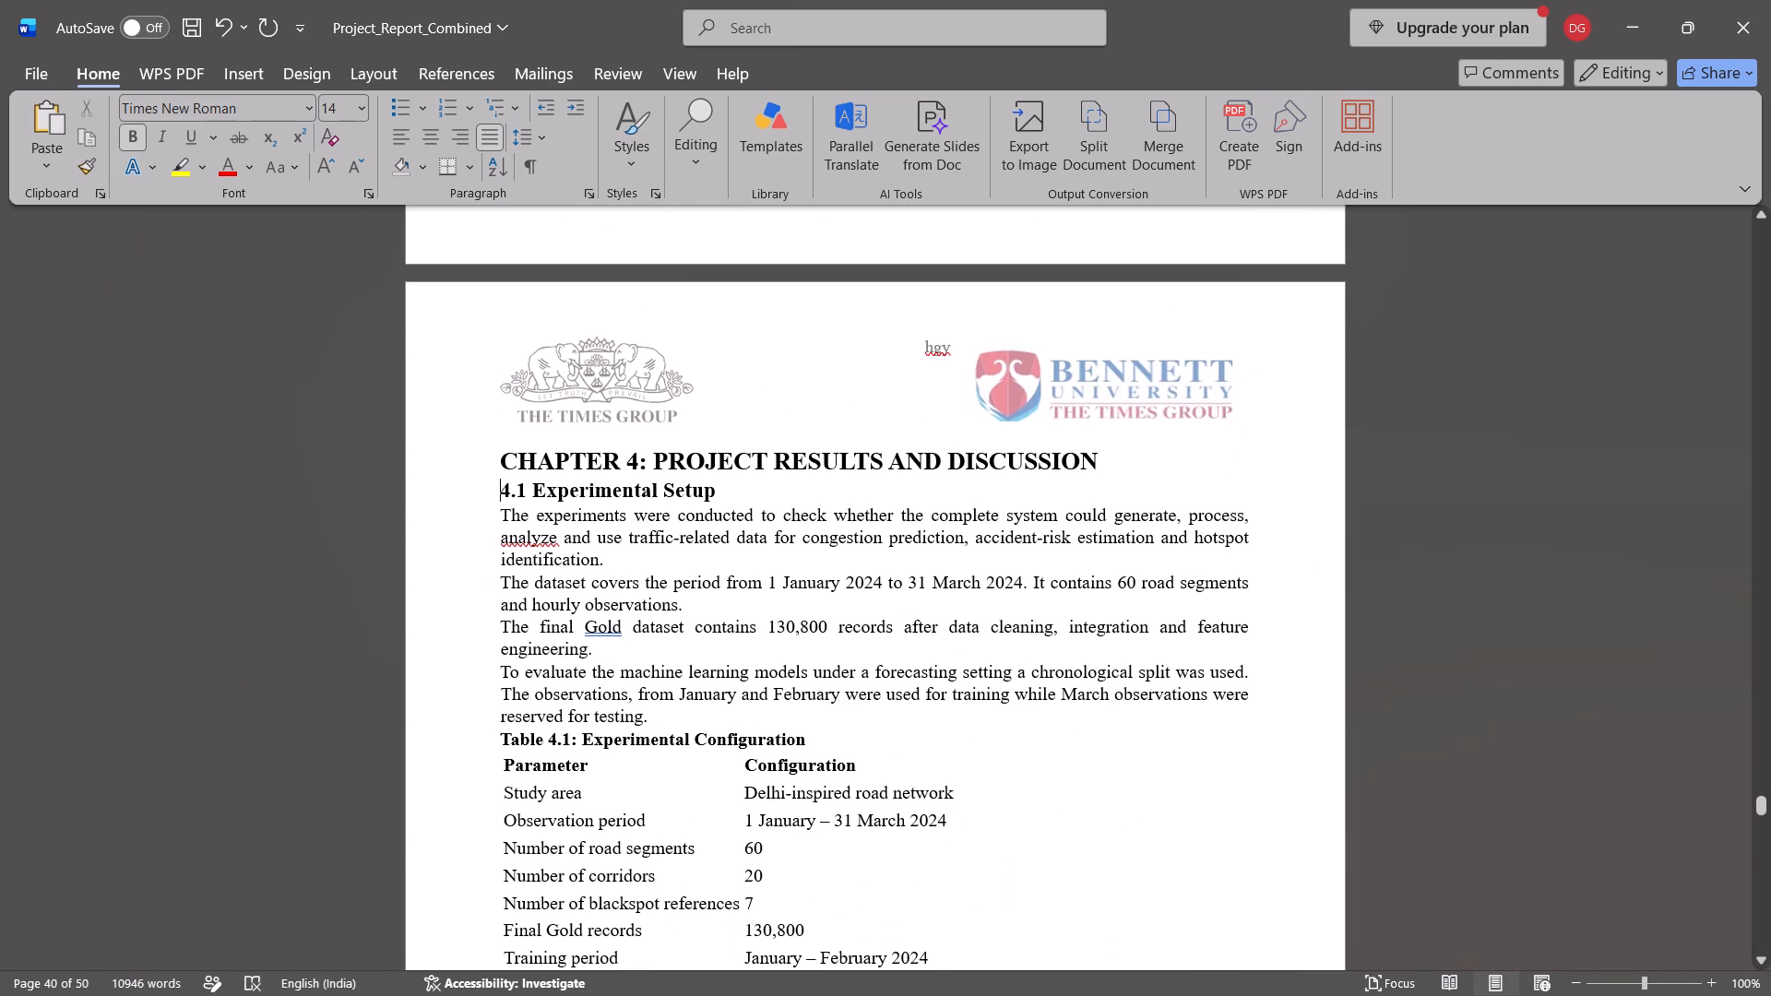
pyautogui.press('Return')
# Insert a blank line above the caption "Table 4.1: Experimental Configuration".
pyautogui.press('Down')
pyautogui.press('Down')
pyautogui.press('Down')
pyautogui.press('Down')
pyautogui.press('Down')
pyautogui.press('Down')
pyautogui.press('Down')
pyautogui.press('Down')
pyautogui.press('Down')
pyautogui.press('Down')
pyautogui.press('Down')
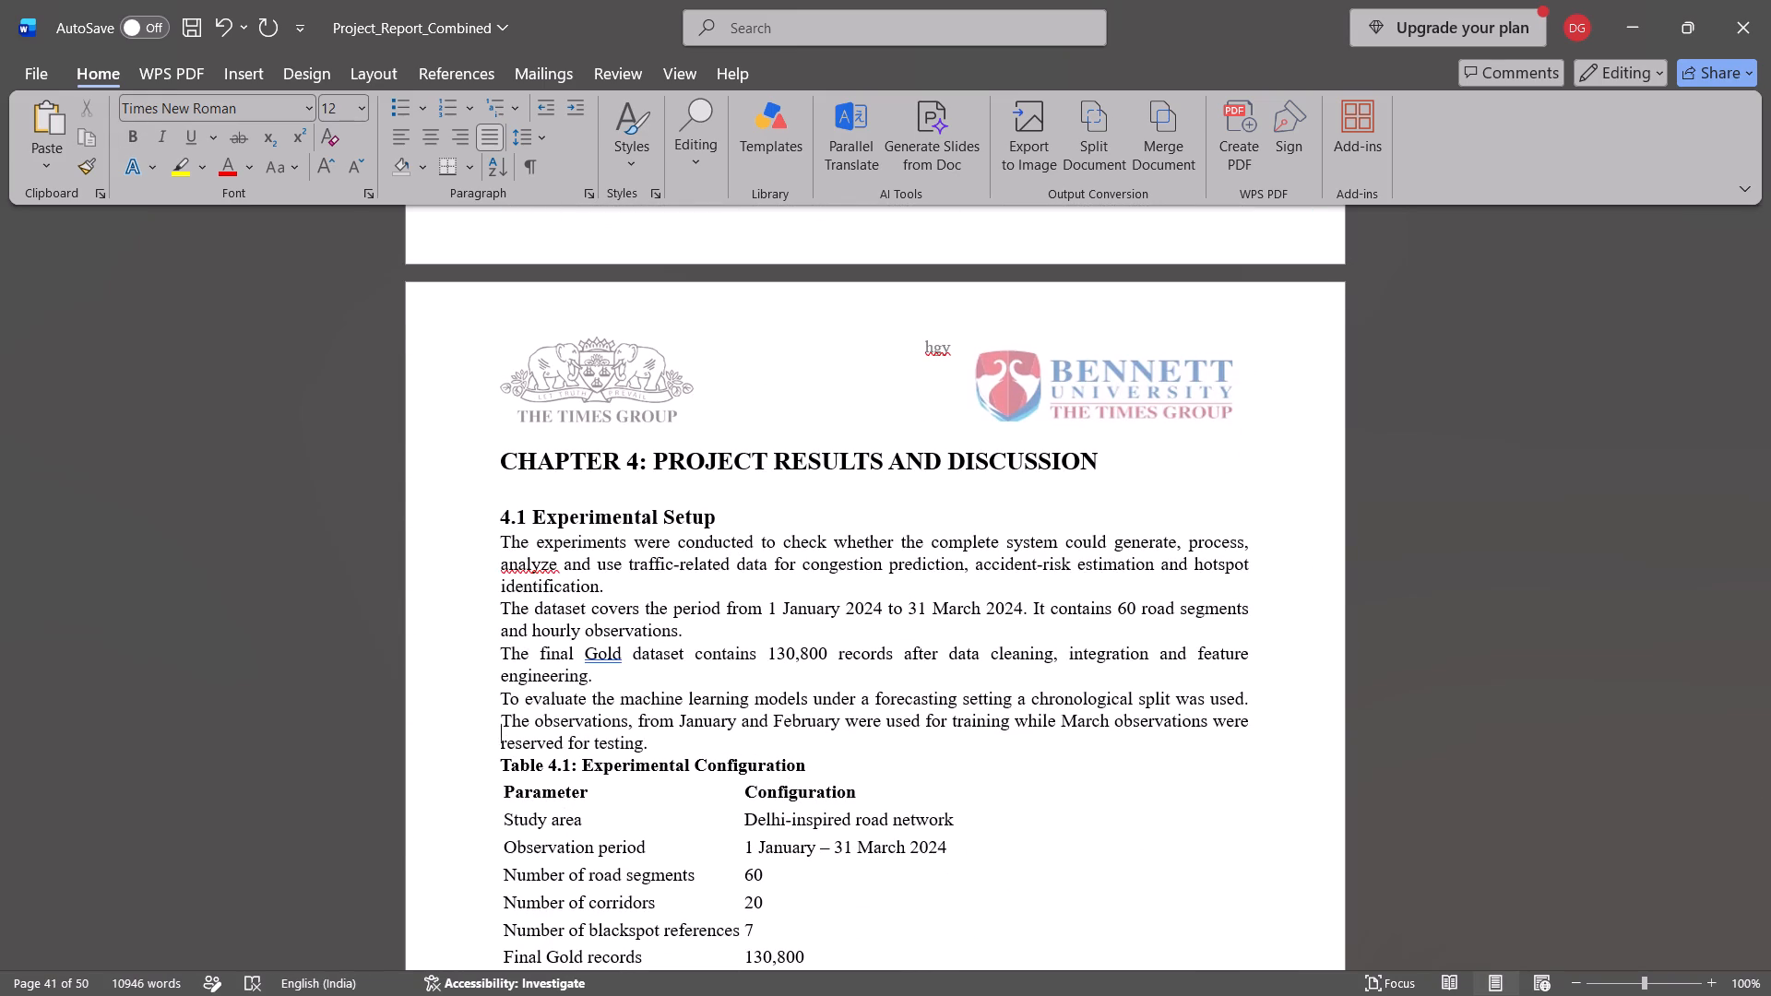
pyautogui.press('Up')
pyautogui.press('Down')
pyautogui.press('Return')
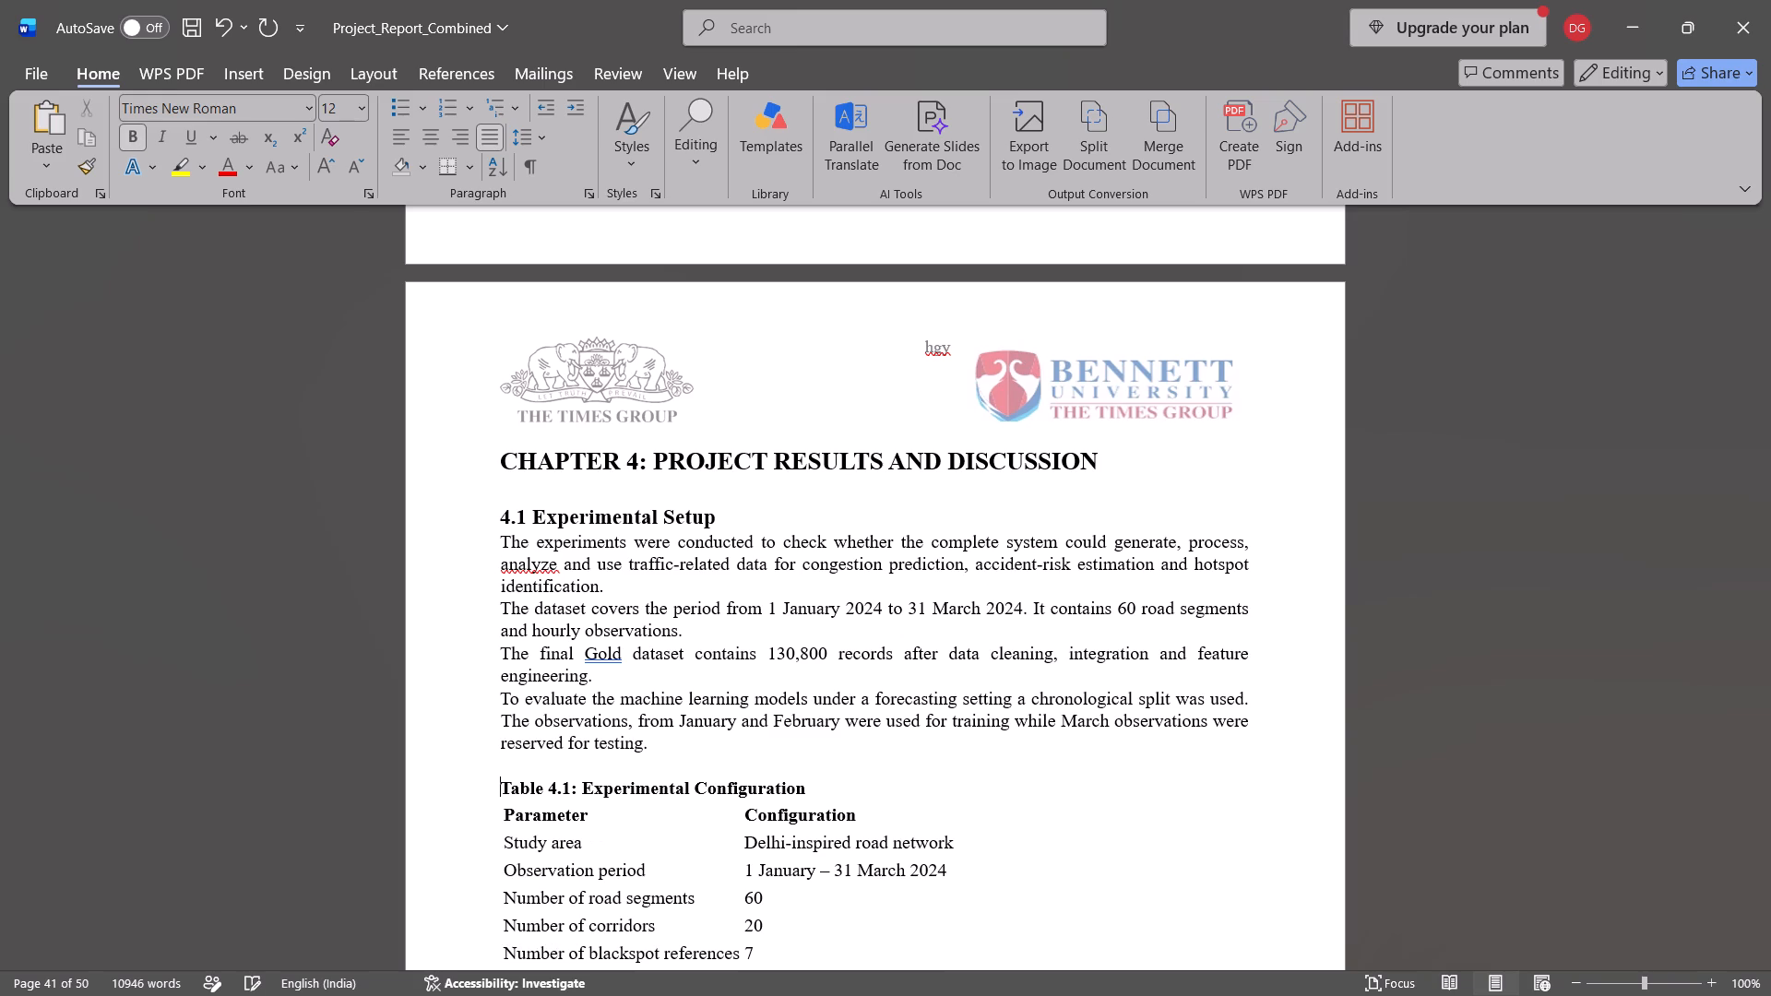
# Insert a blank line between Table 4.1 and the paragraph starting "The machine learning experiments were carried out separately".
pyautogui.press('Down')
pyautogui.scroll(-1, 501, 502)
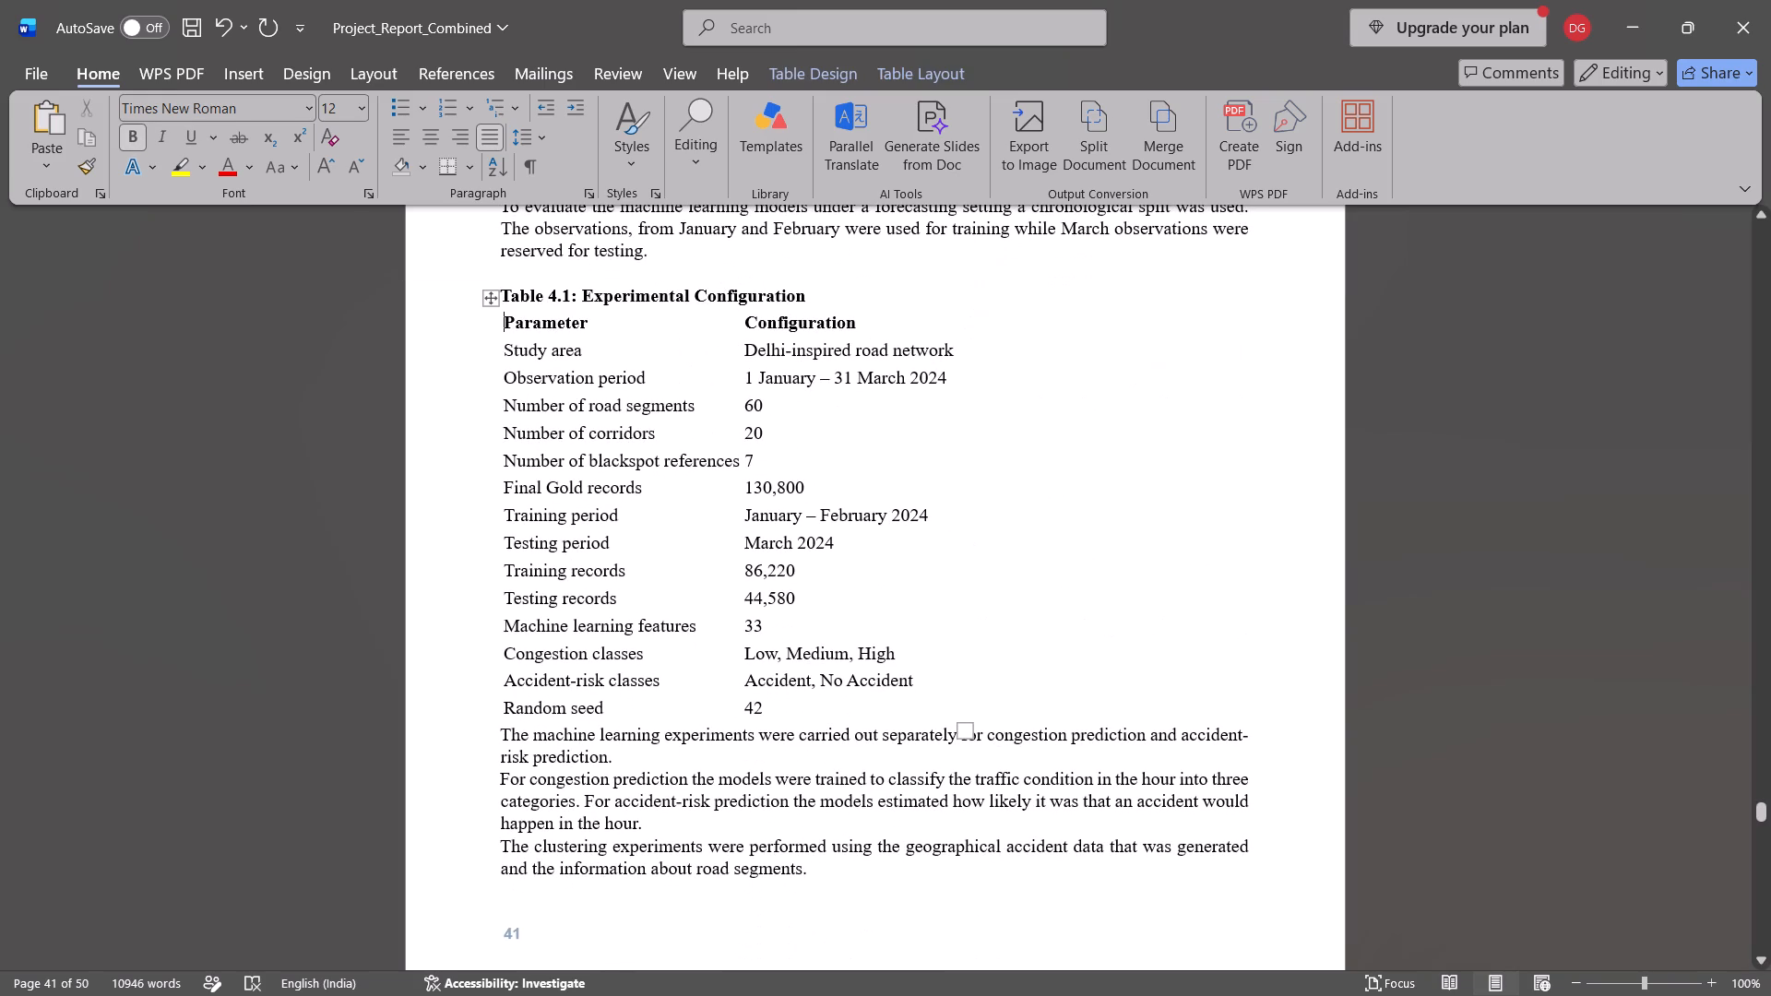
pyautogui.click(496, 744)
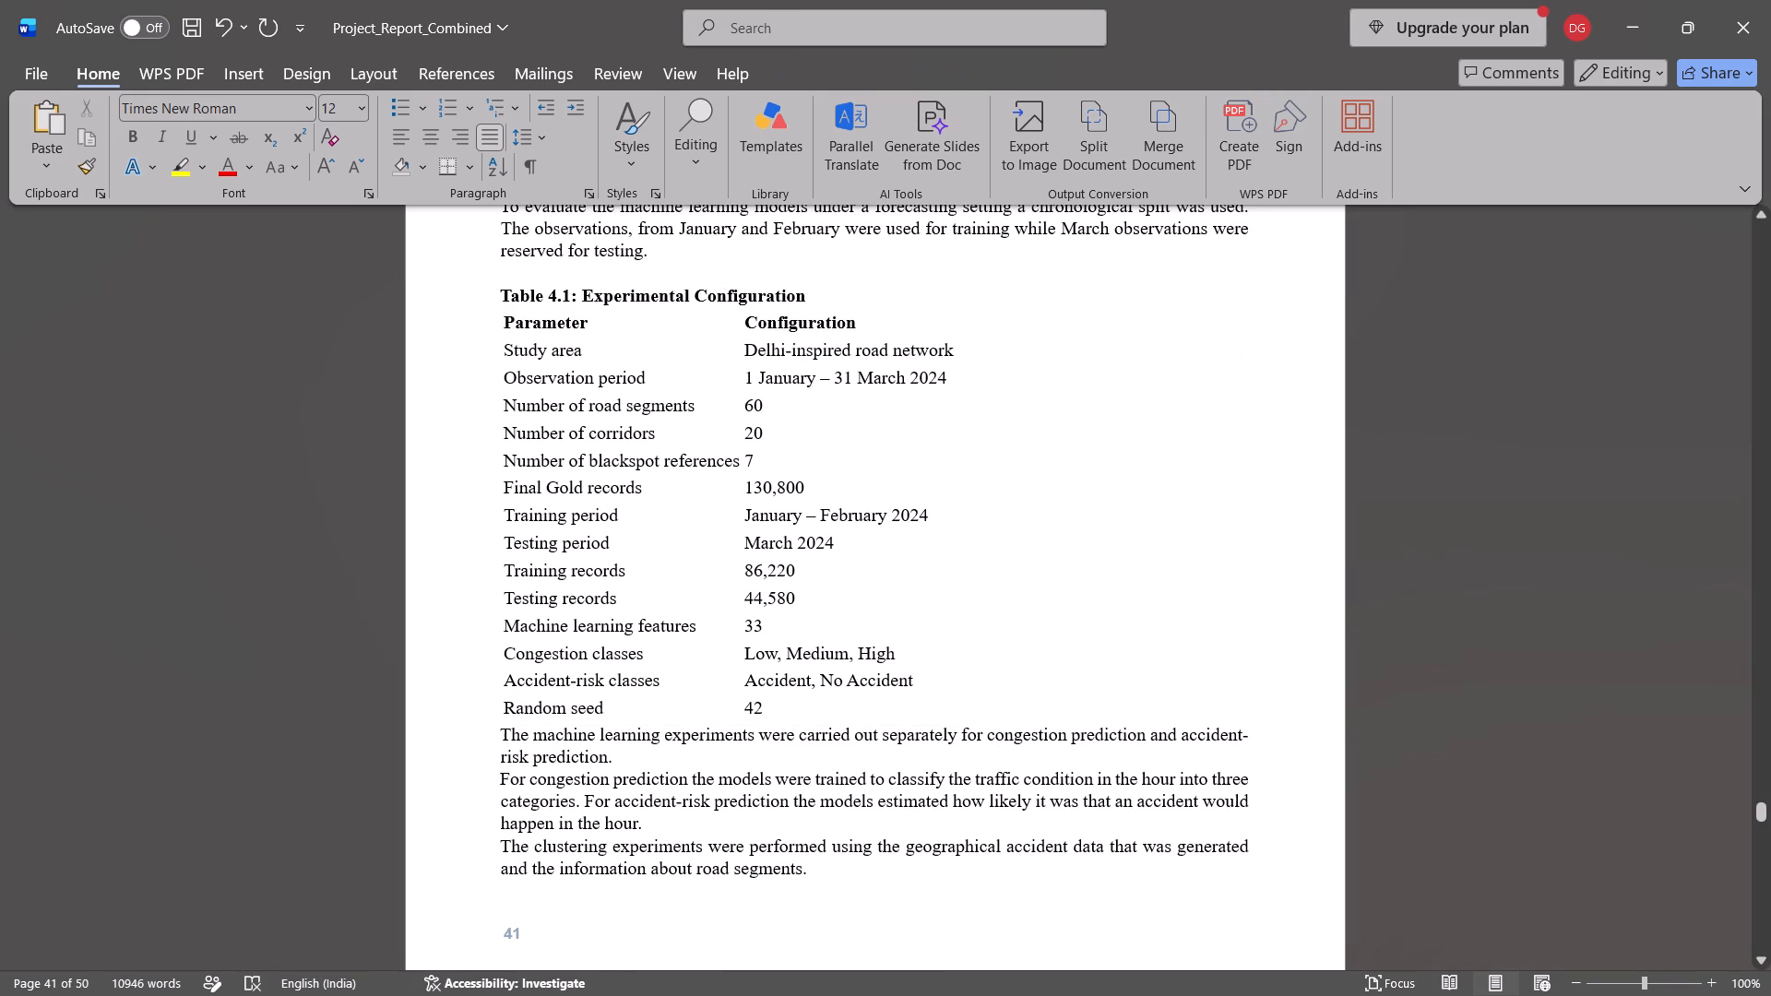
pyautogui.press('Return')
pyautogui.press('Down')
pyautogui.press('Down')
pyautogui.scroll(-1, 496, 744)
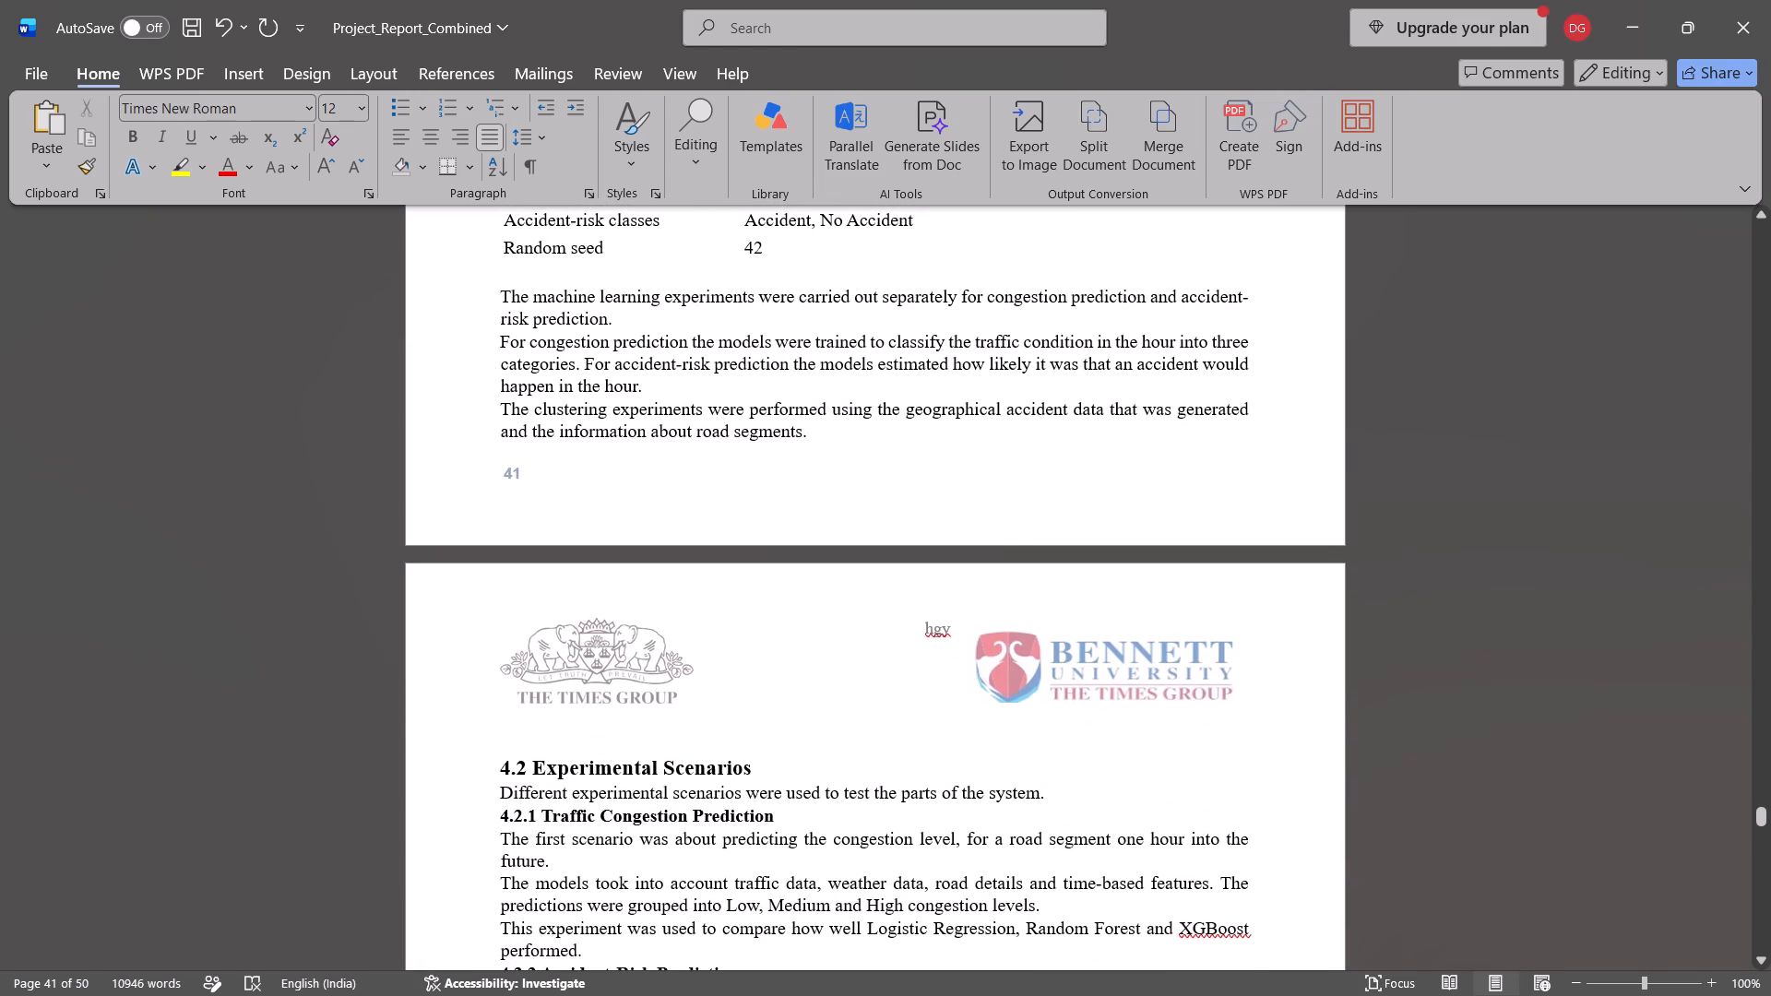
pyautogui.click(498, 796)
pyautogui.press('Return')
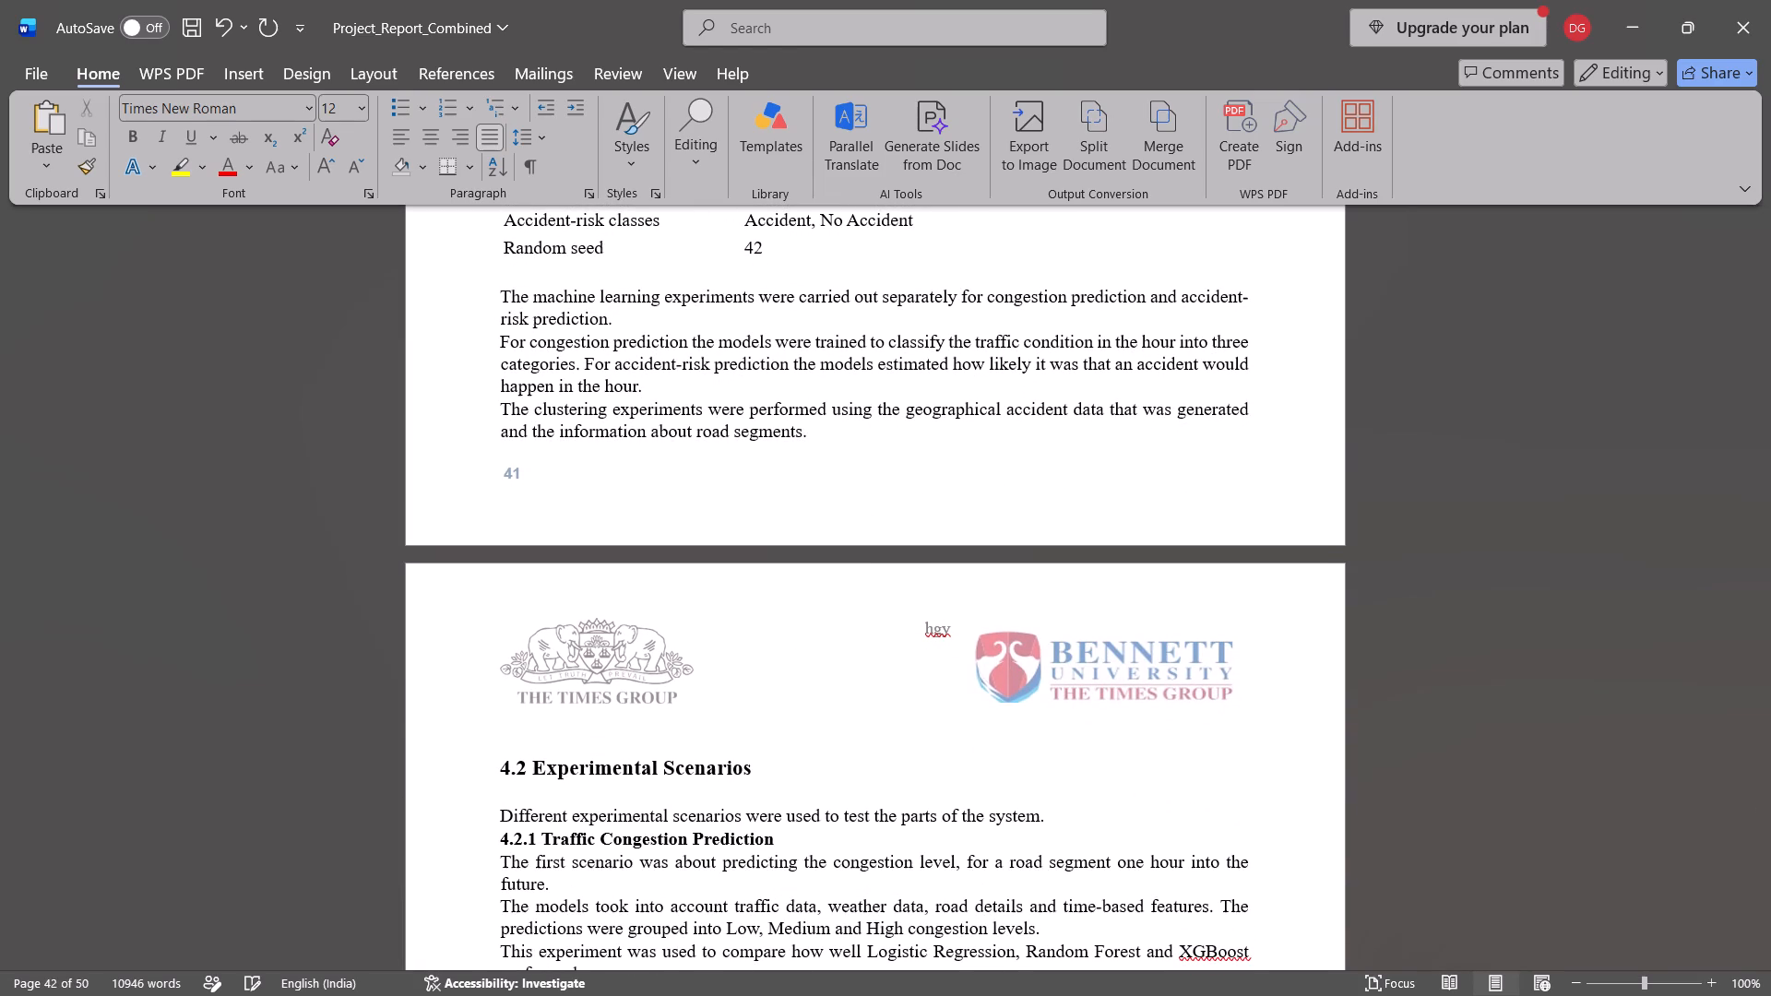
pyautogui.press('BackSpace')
# Insert a blank line above and below the "4.2.1 Traffic Congestion Prediction" heading.
pyautogui.press('Down')
pyautogui.press('Return')
pyautogui.scroll(-1, 498, 796)
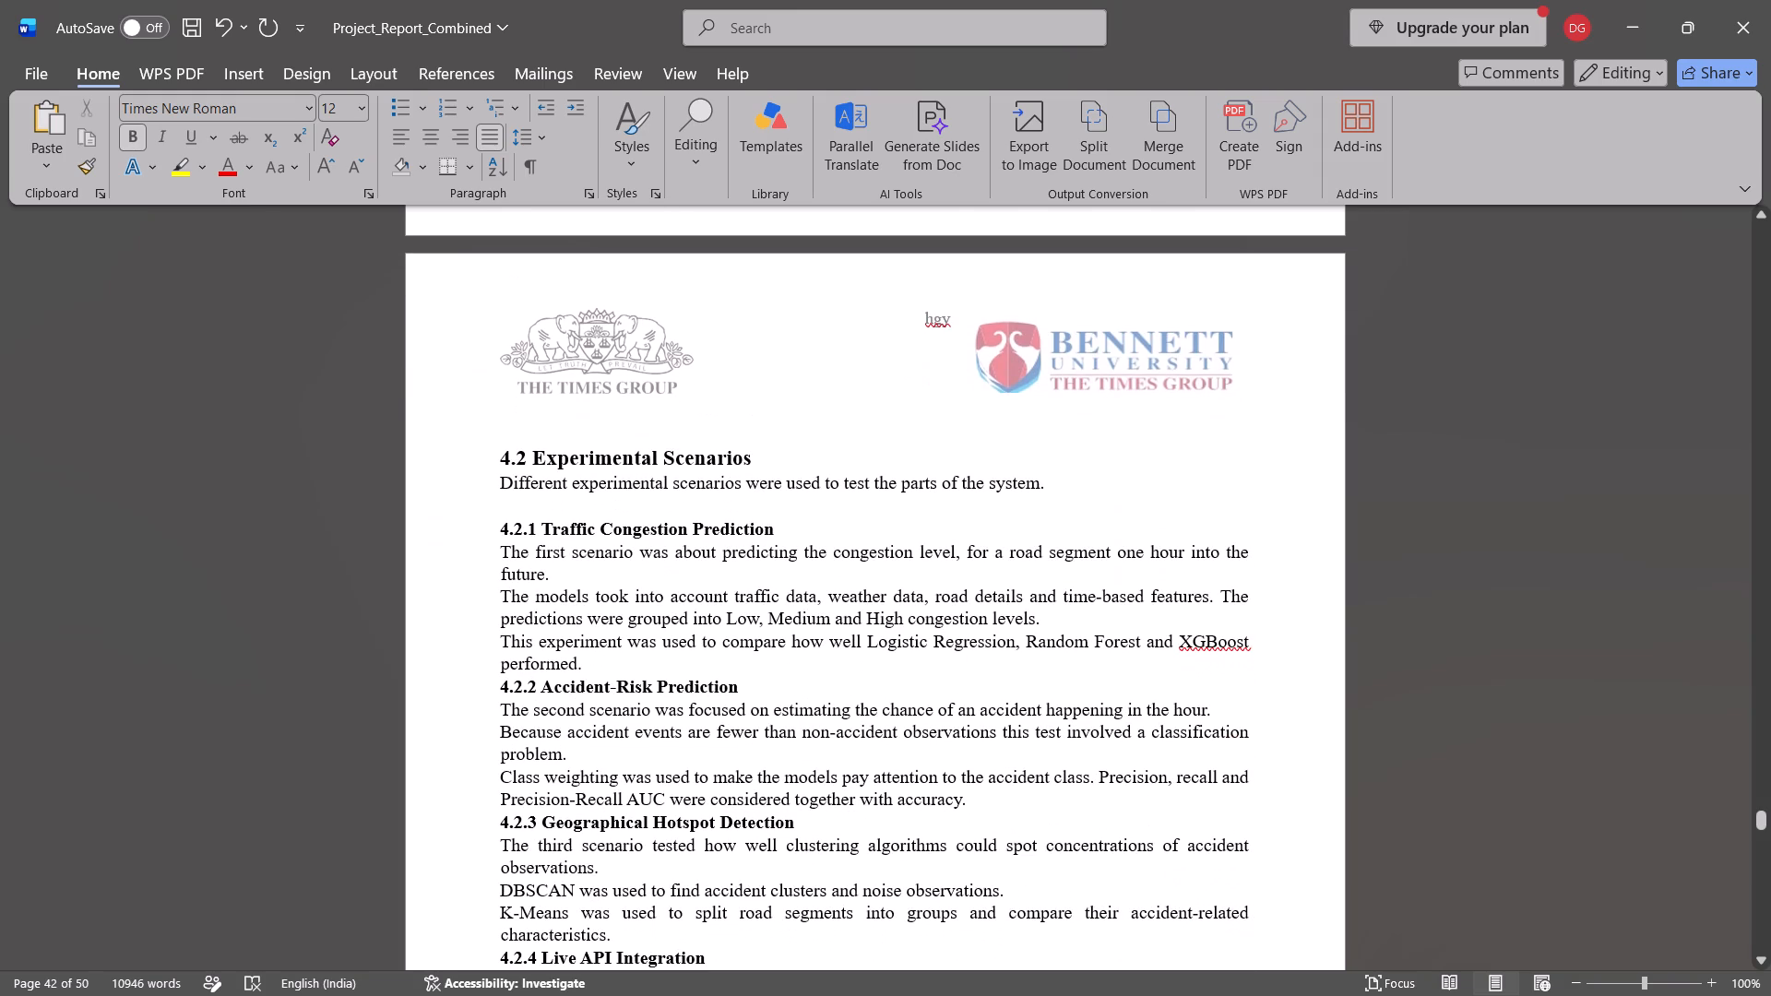
pyautogui.press('Down')
pyautogui.press('Up')
pyautogui.press('Down')
pyautogui.press('Return')
# Insert a blank line above and below the "4.2.2 Accident-Risk Prediction" heading.
pyautogui.press('Down')
pyautogui.press('Down')
pyautogui.press('Down')
pyautogui.press('Down')
pyautogui.press('Down')
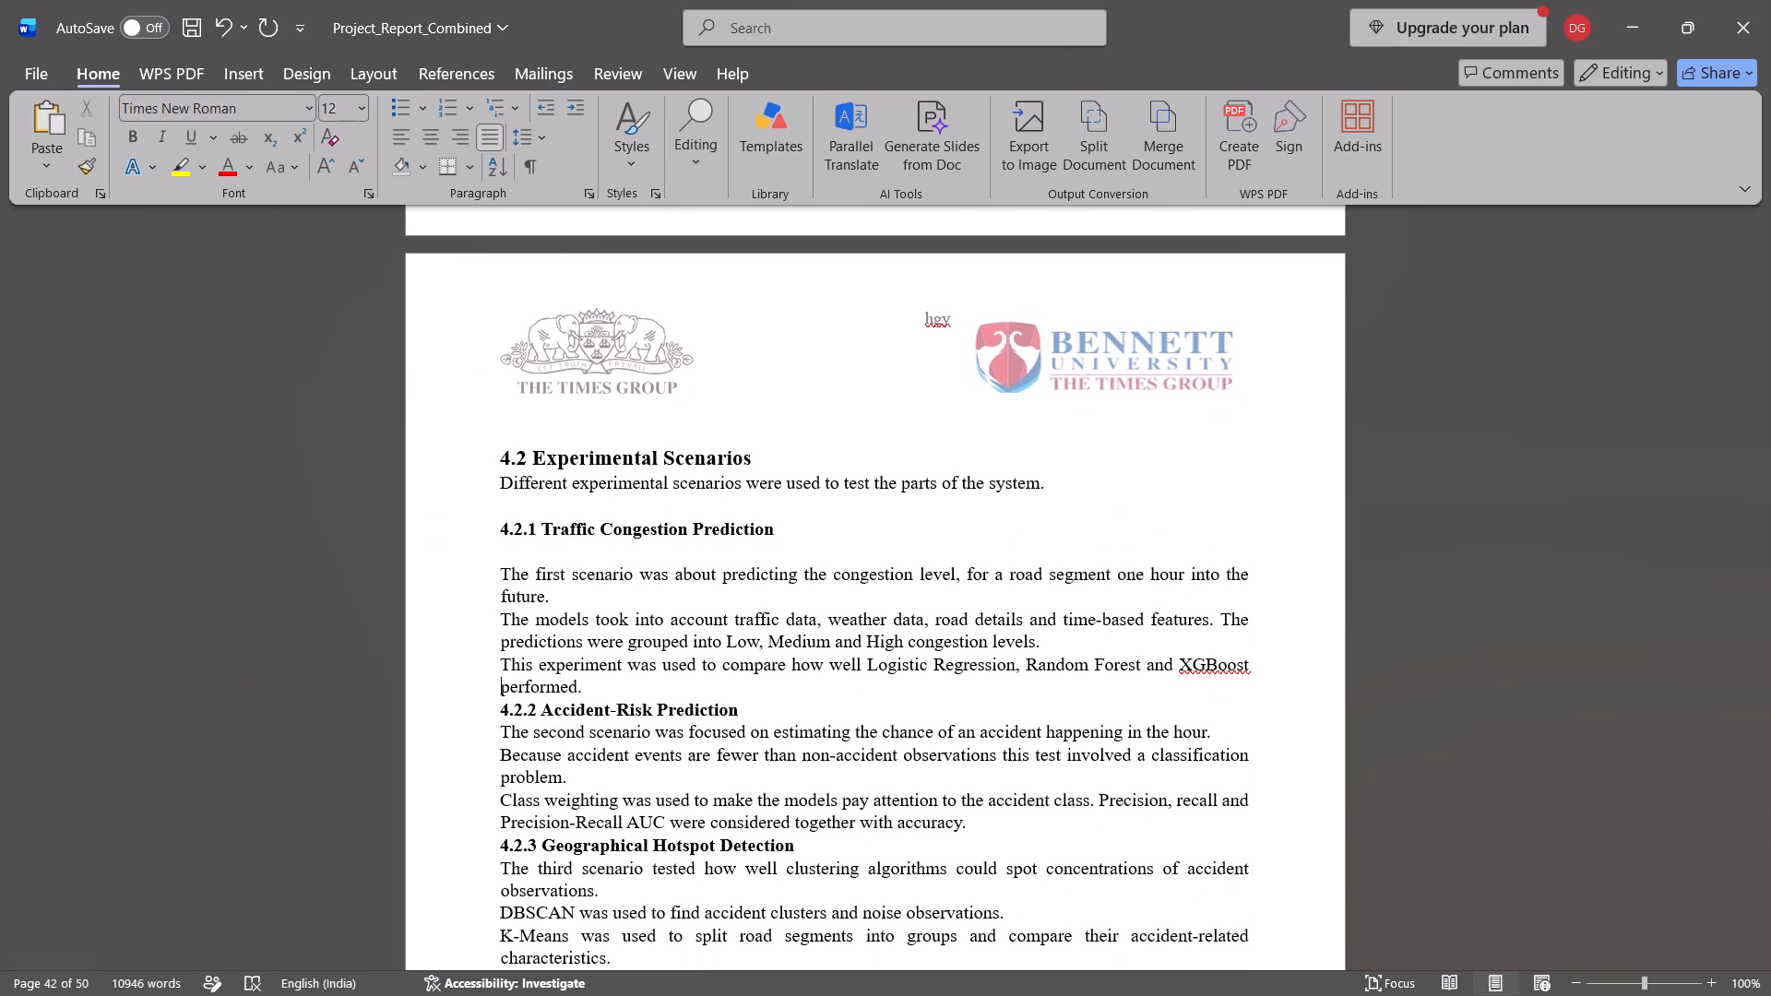
pyautogui.press('Down')
pyautogui.press('Down')
pyautogui.press('Up')
pyautogui.press('Return')
pyautogui.press('Down')
pyautogui.press('Return')
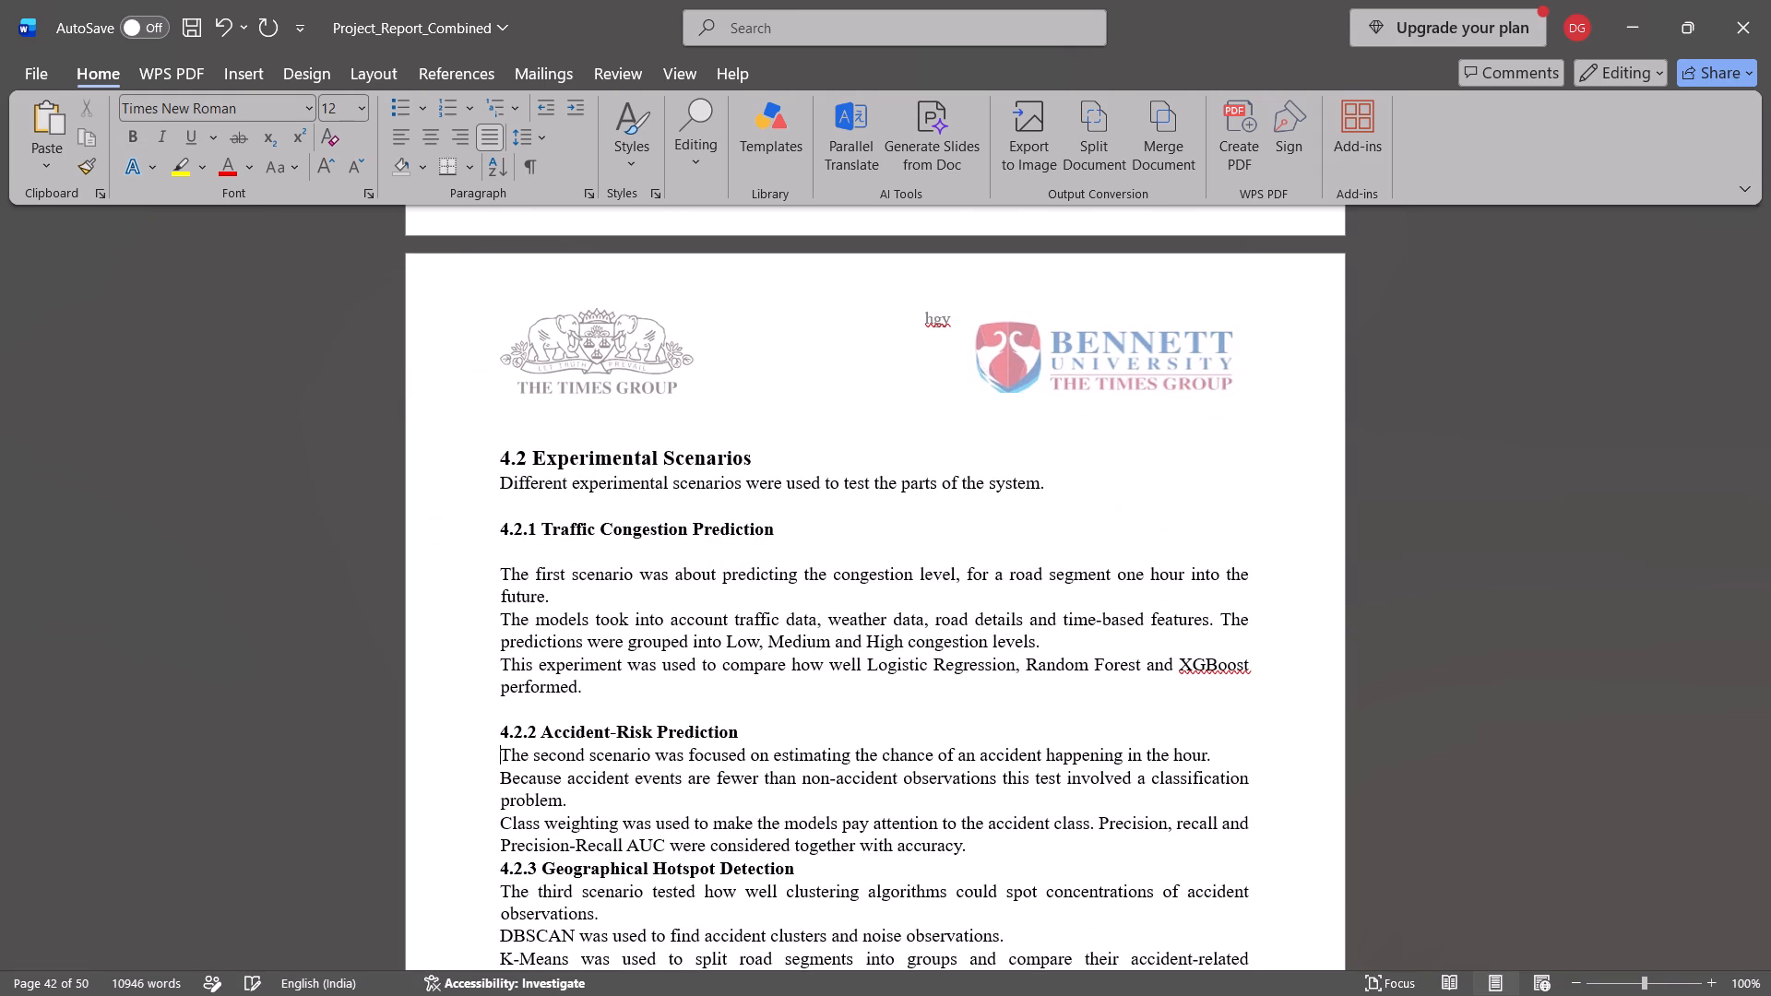
# Insert a blank line above and below the "4.2.3 Geographical Hotspot Detection" heading.
pyautogui.press('Down')
pyautogui.press('Down')
pyautogui.press('Down')
pyautogui.press('Down')
pyautogui.press('Down')
pyautogui.press('Down')
pyautogui.press('Down')
pyautogui.press('Down')
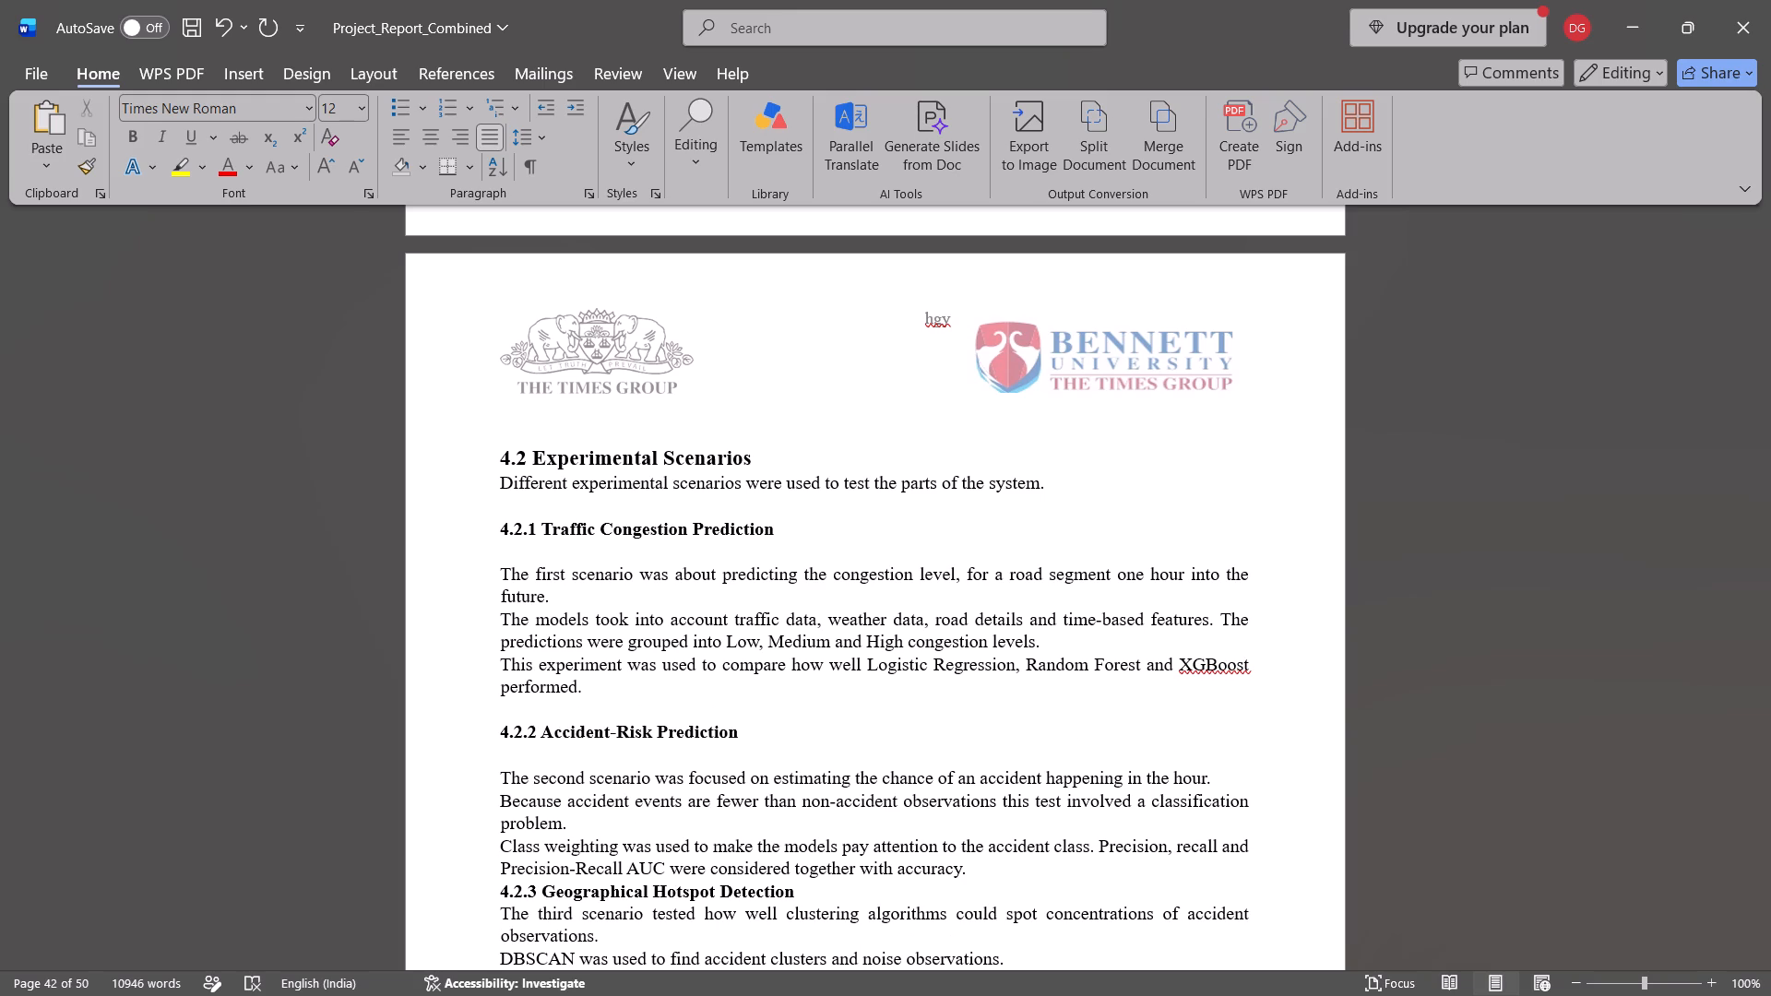
pyautogui.press('Down')
pyautogui.press('Up')
pyautogui.press('Up')
pyautogui.press('Up')
pyautogui.press('Up')
pyautogui.press('Return')
pyautogui.press('Down')
pyautogui.press('Return')
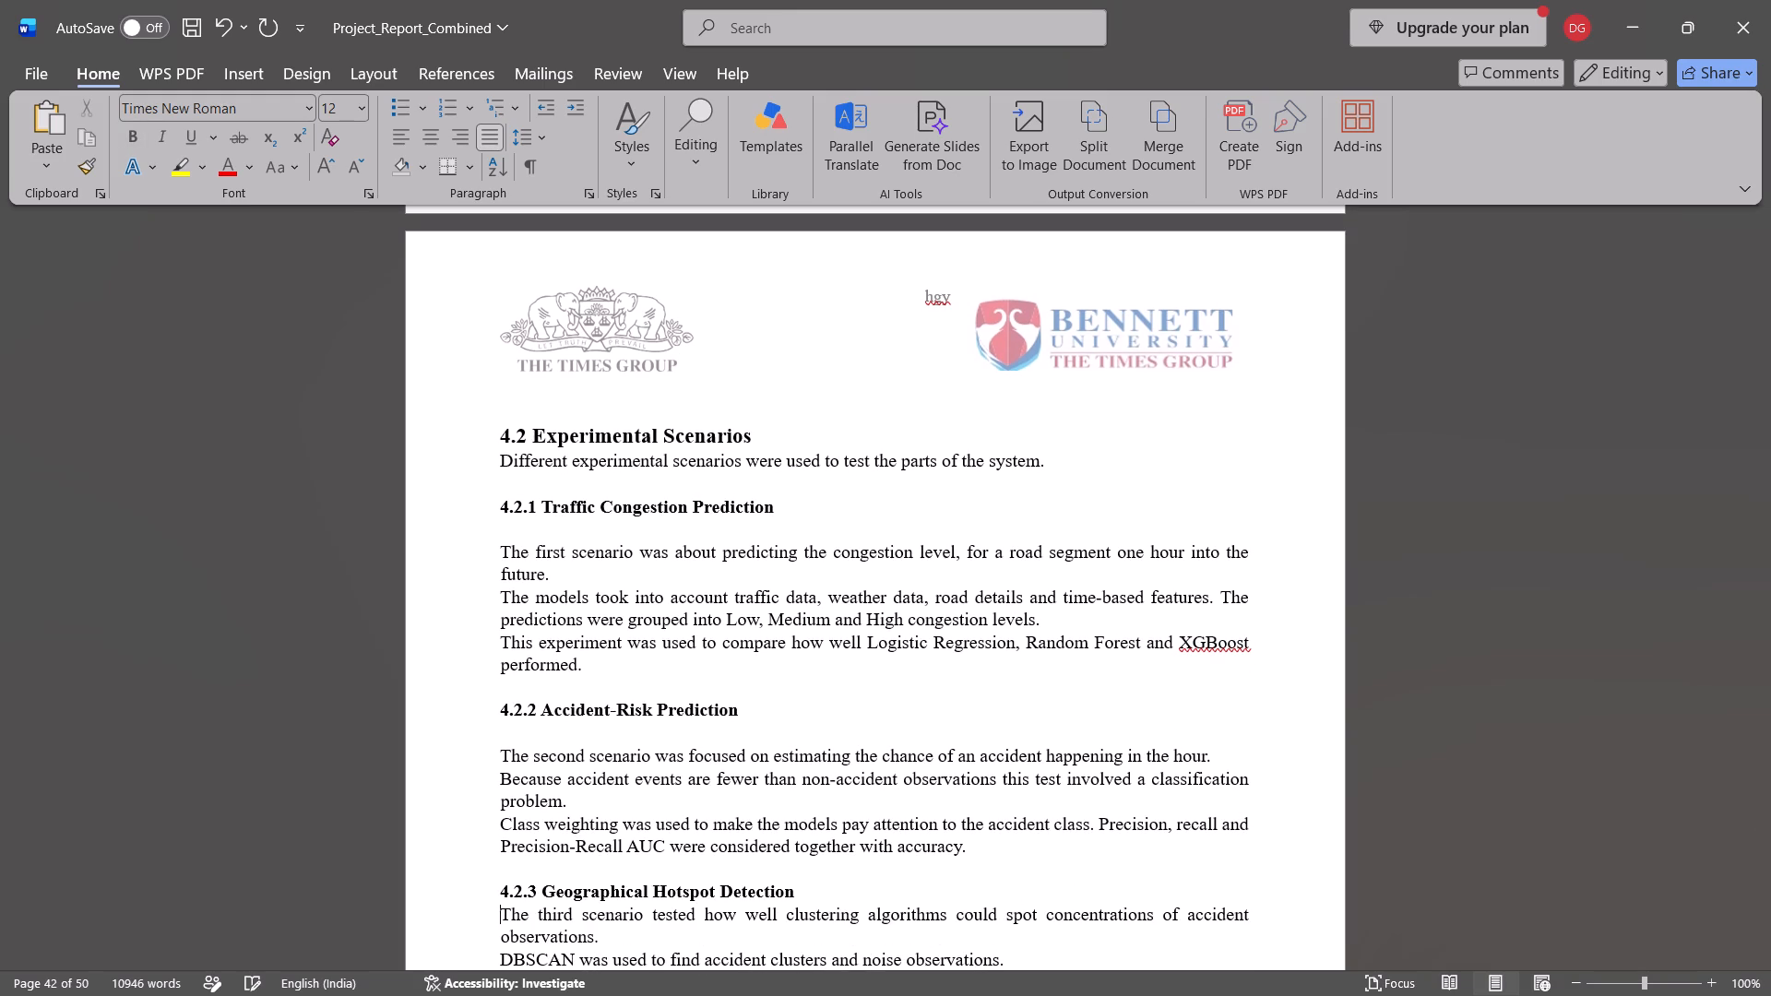
# Insert a blank line above and below the "4.2.4 Live API Integration" heading.
pyautogui.scroll(-2, 487, 823)
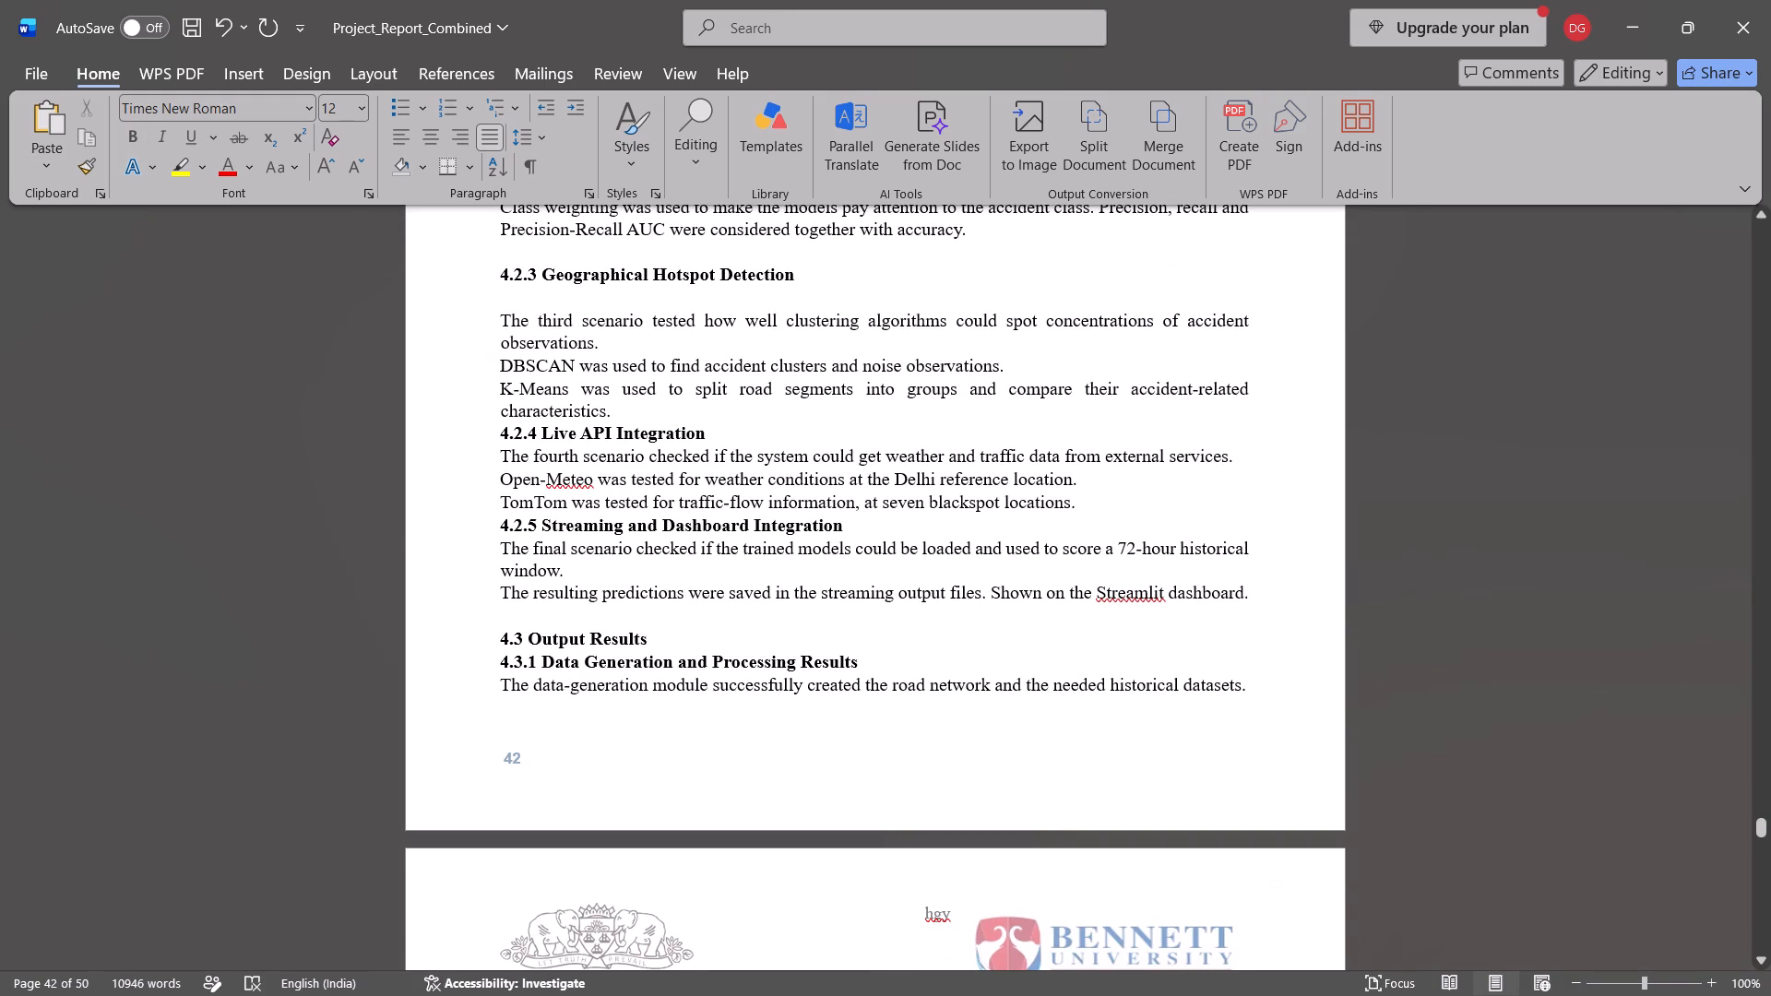
pyautogui.click(501, 445)
pyautogui.press('Return')
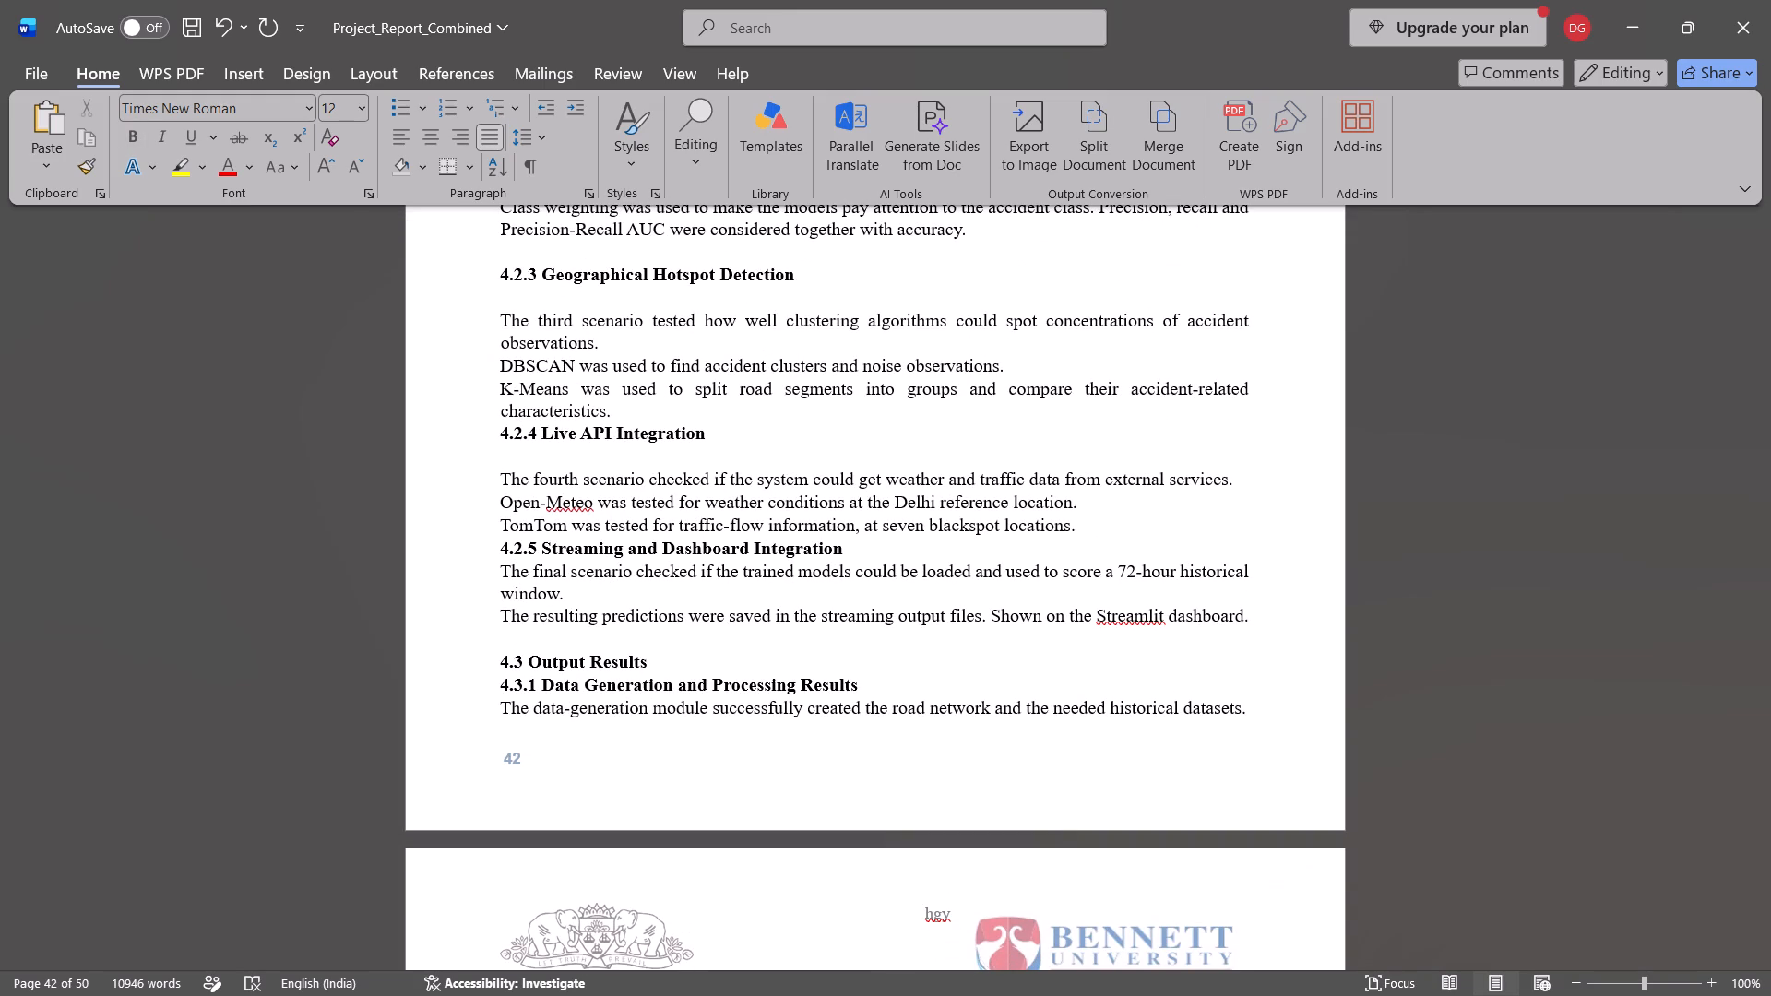
pyautogui.press('Up')
pyautogui.press('Up')
pyautogui.press('Return')
pyautogui.press('Down')
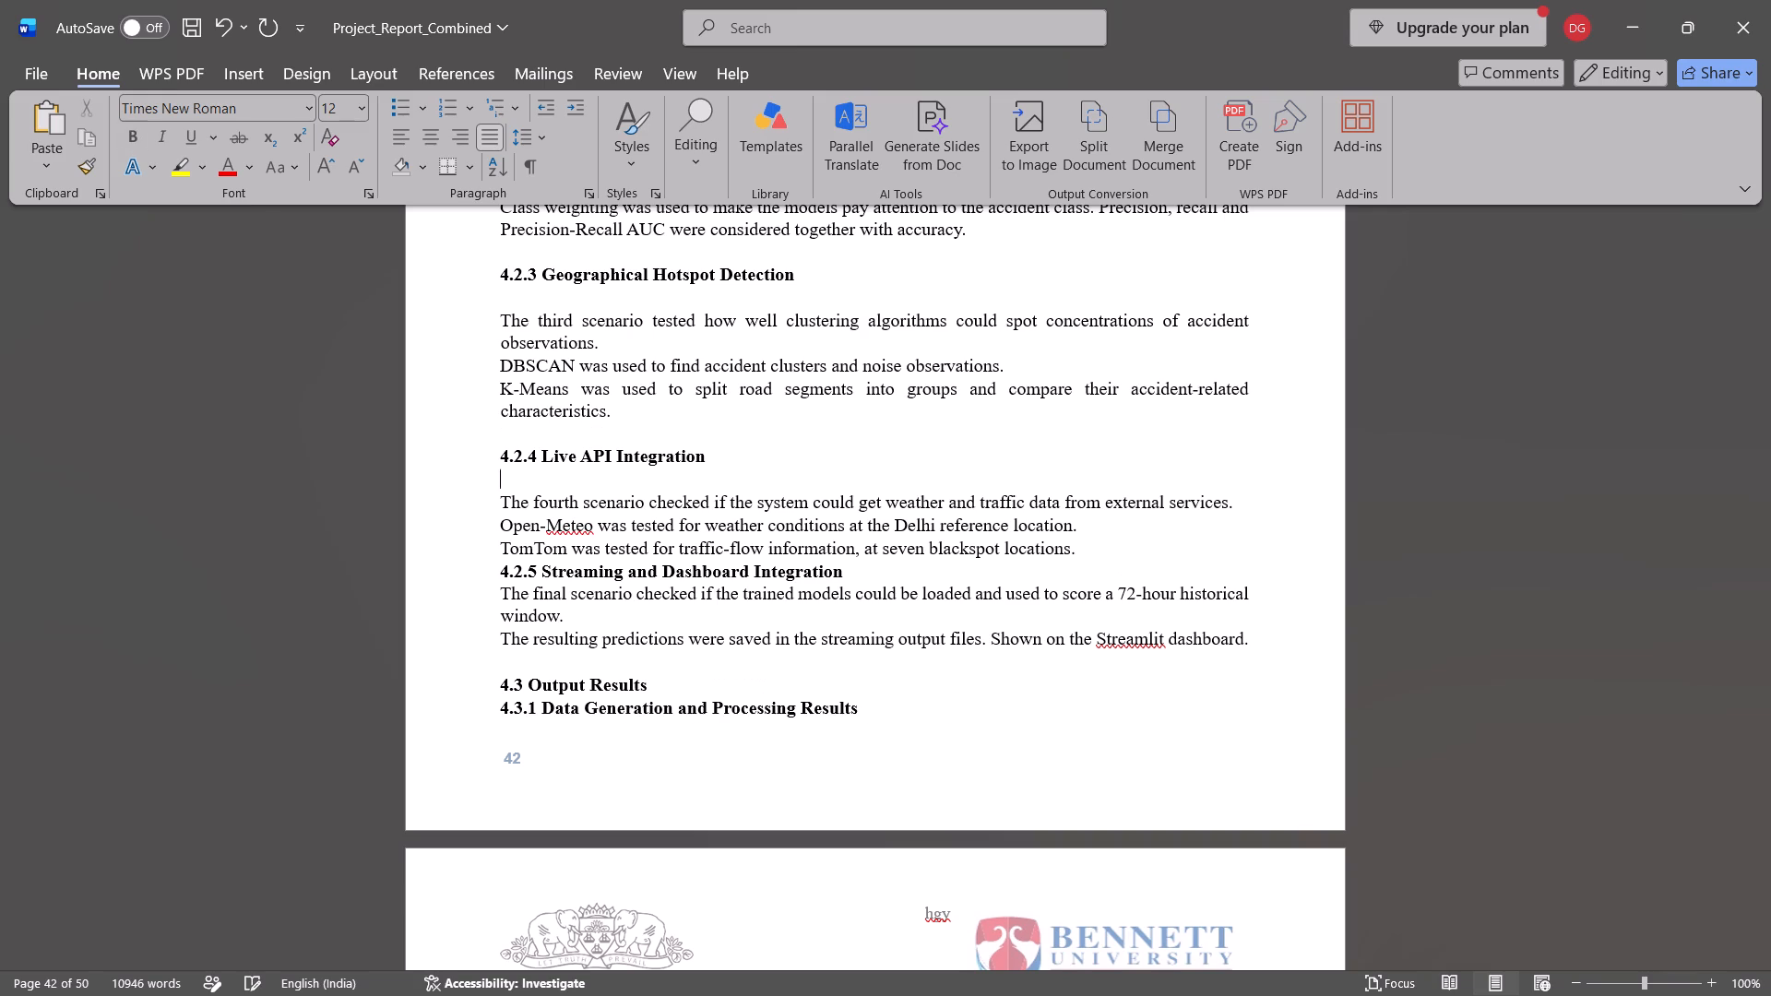
# Insert a blank line above the "4.2.5 Streaming and Dashboard Integration" heading.
pyautogui.press('Down')
pyautogui.press('Down')
pyautogui.press('Down')
pyautogui.press('Down')
pyautogui.press('Return')
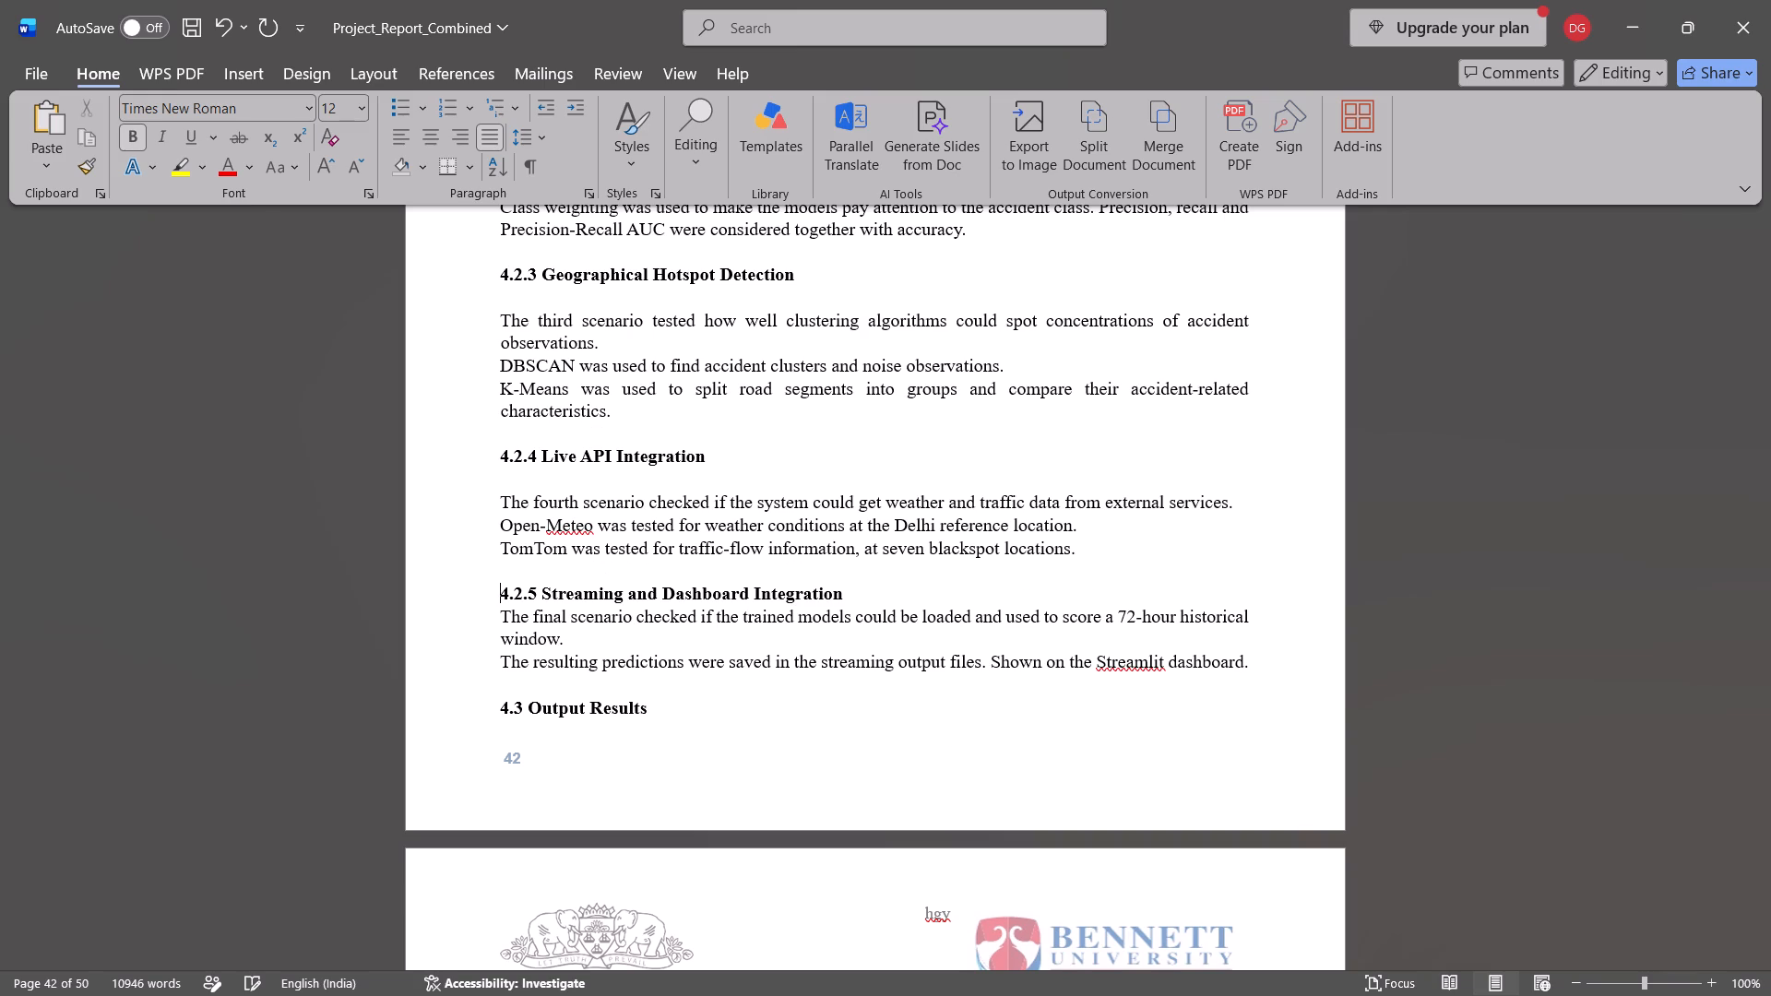
# Insert an additional blank line above the "4.3 Output Results" heading.
pyautogui.press('Down')
pyautogui.press('Down')
pyautogui.press('Down')
pyautogui.press('Down')
pyautogui.press('Down')
pyautogui.press('Return')
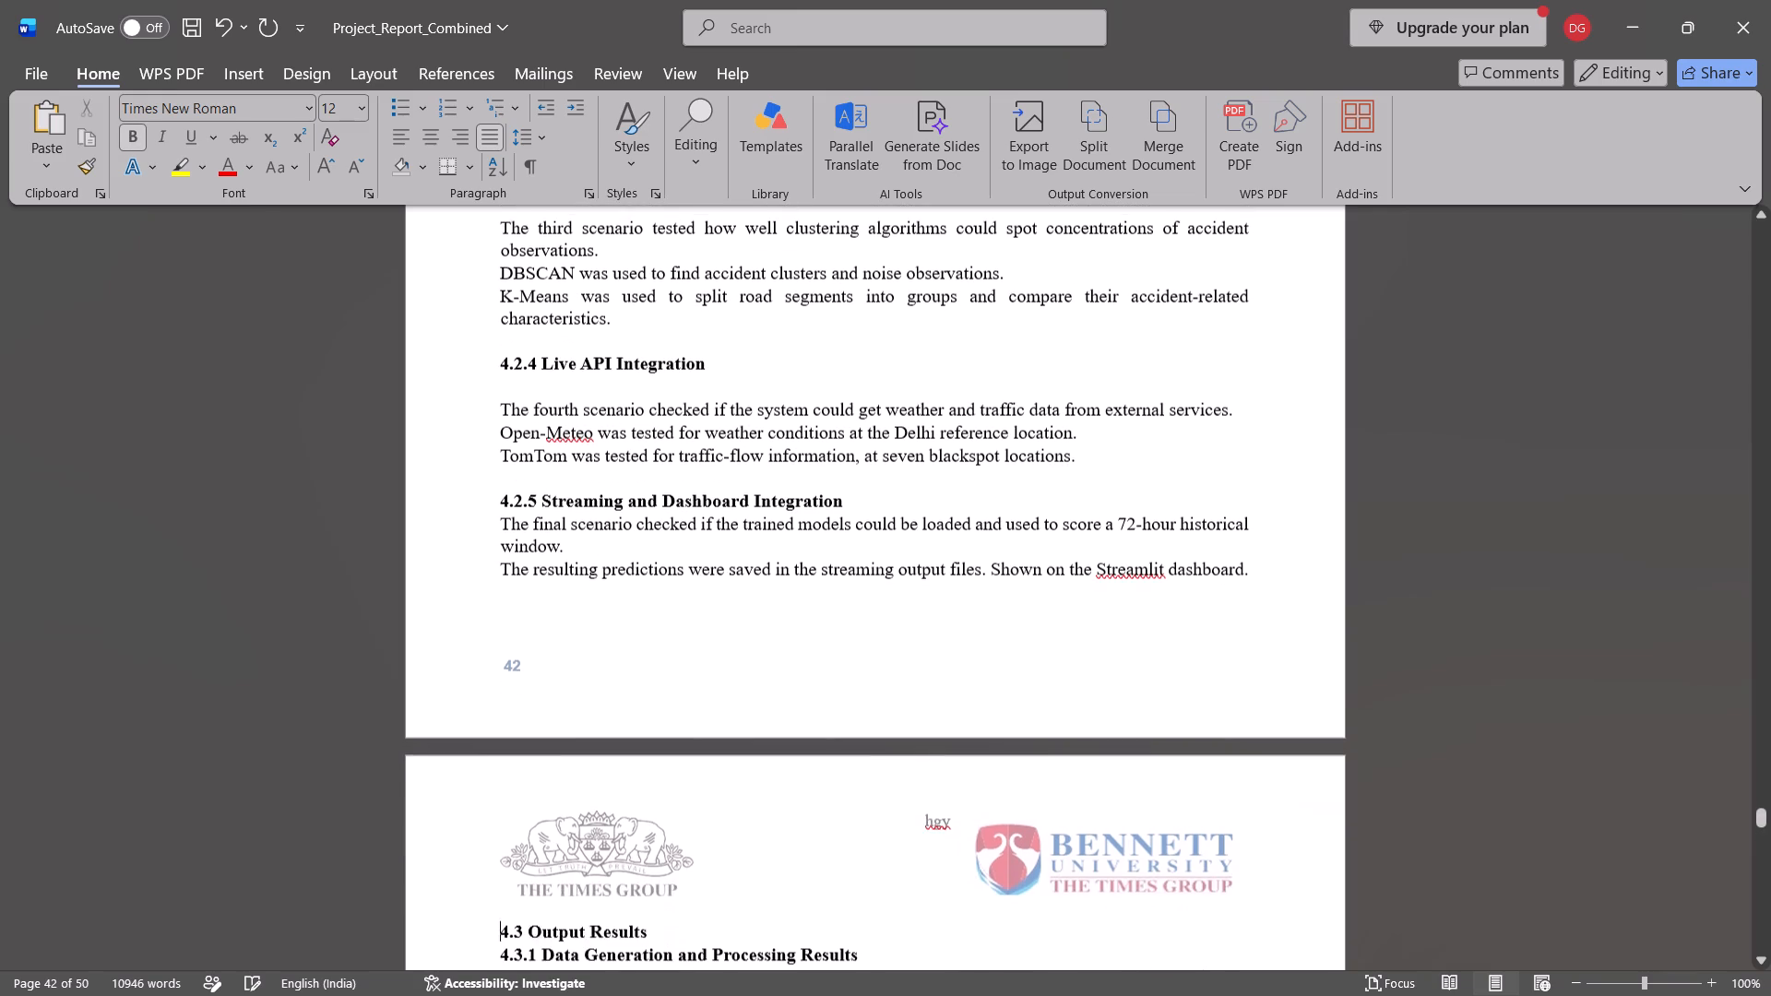
# Compare the font size and spacing of the section 3.9 headings with the "4.1 Experimental Setup" heading in Chapter 4.
pyautogui.scroll(-1, 501, 445)
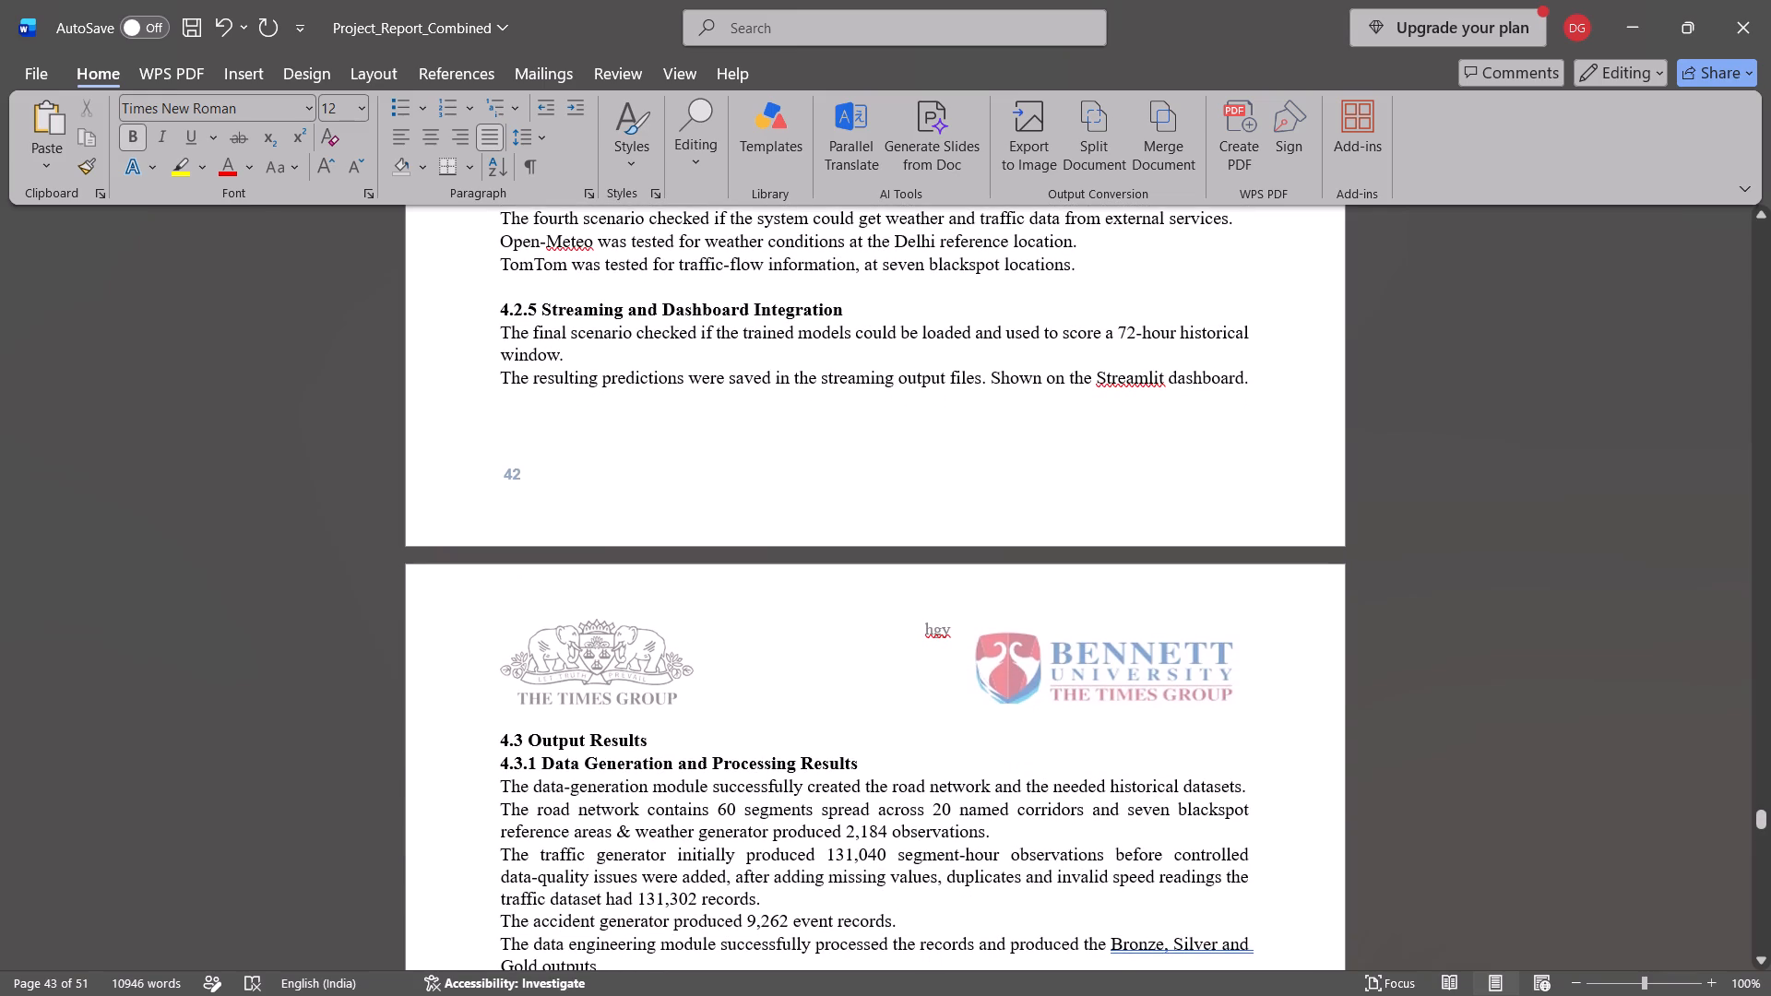
pyautogui.scroll(9, 606, 740)
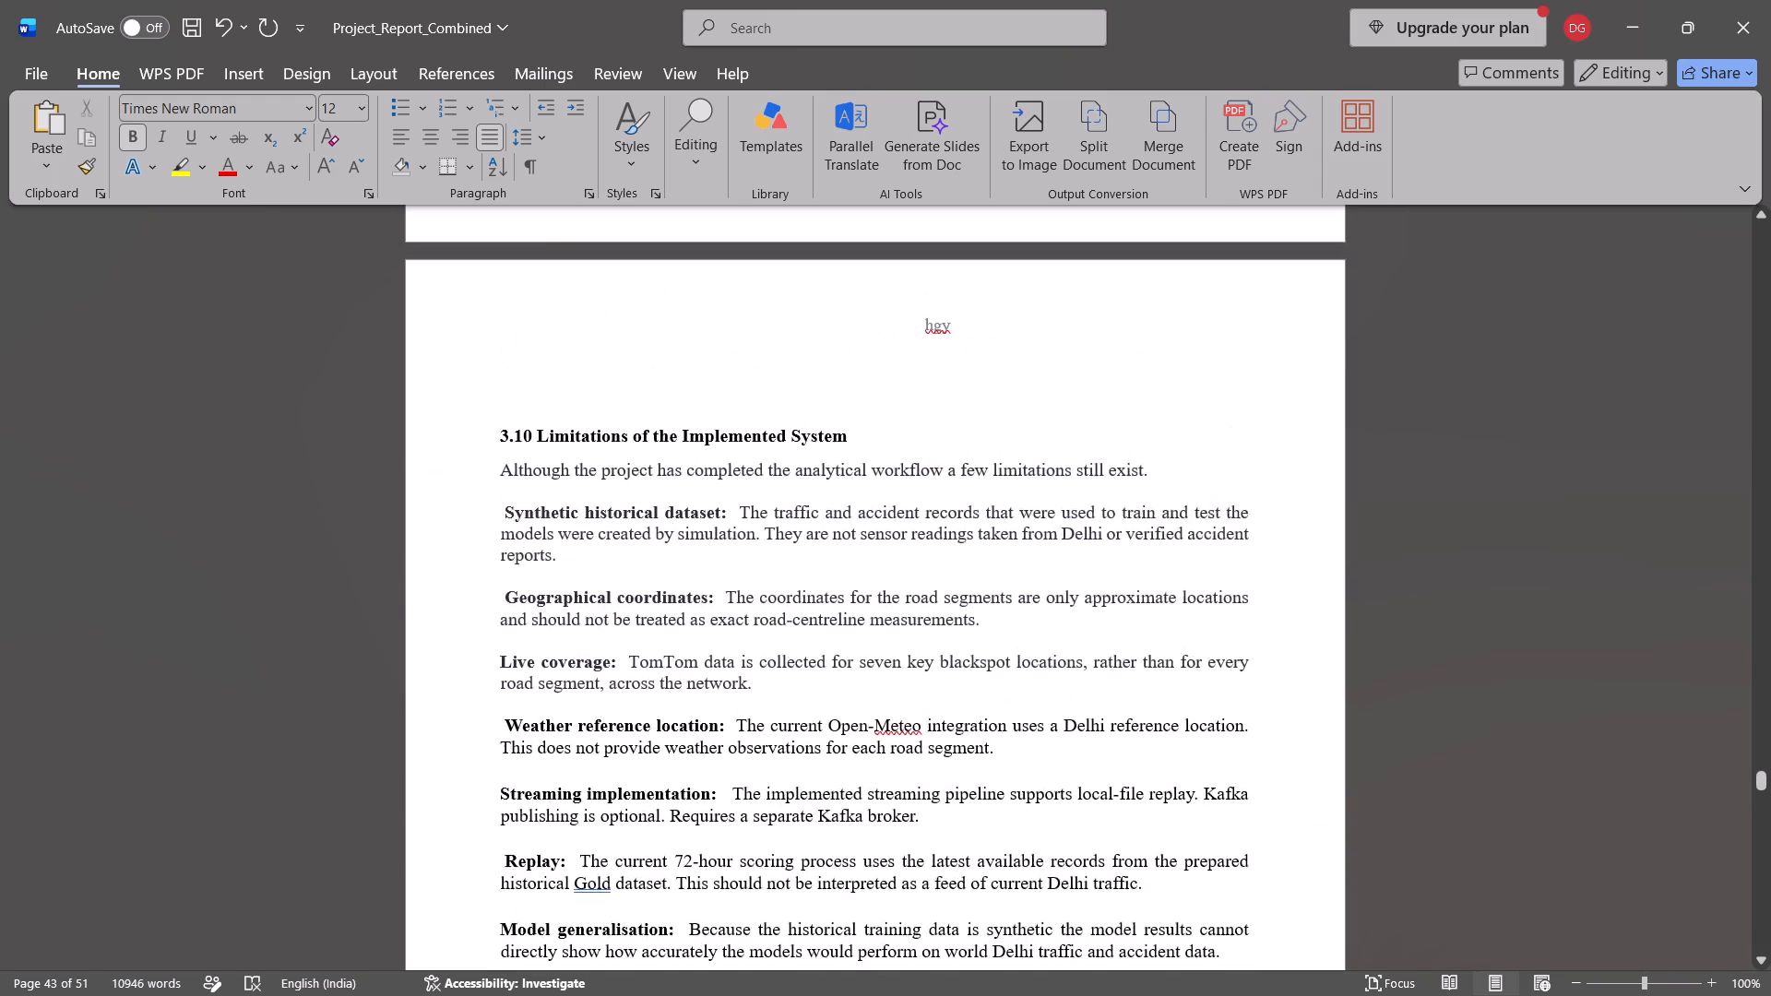
pyautogui.scroll(6, 606, 740)
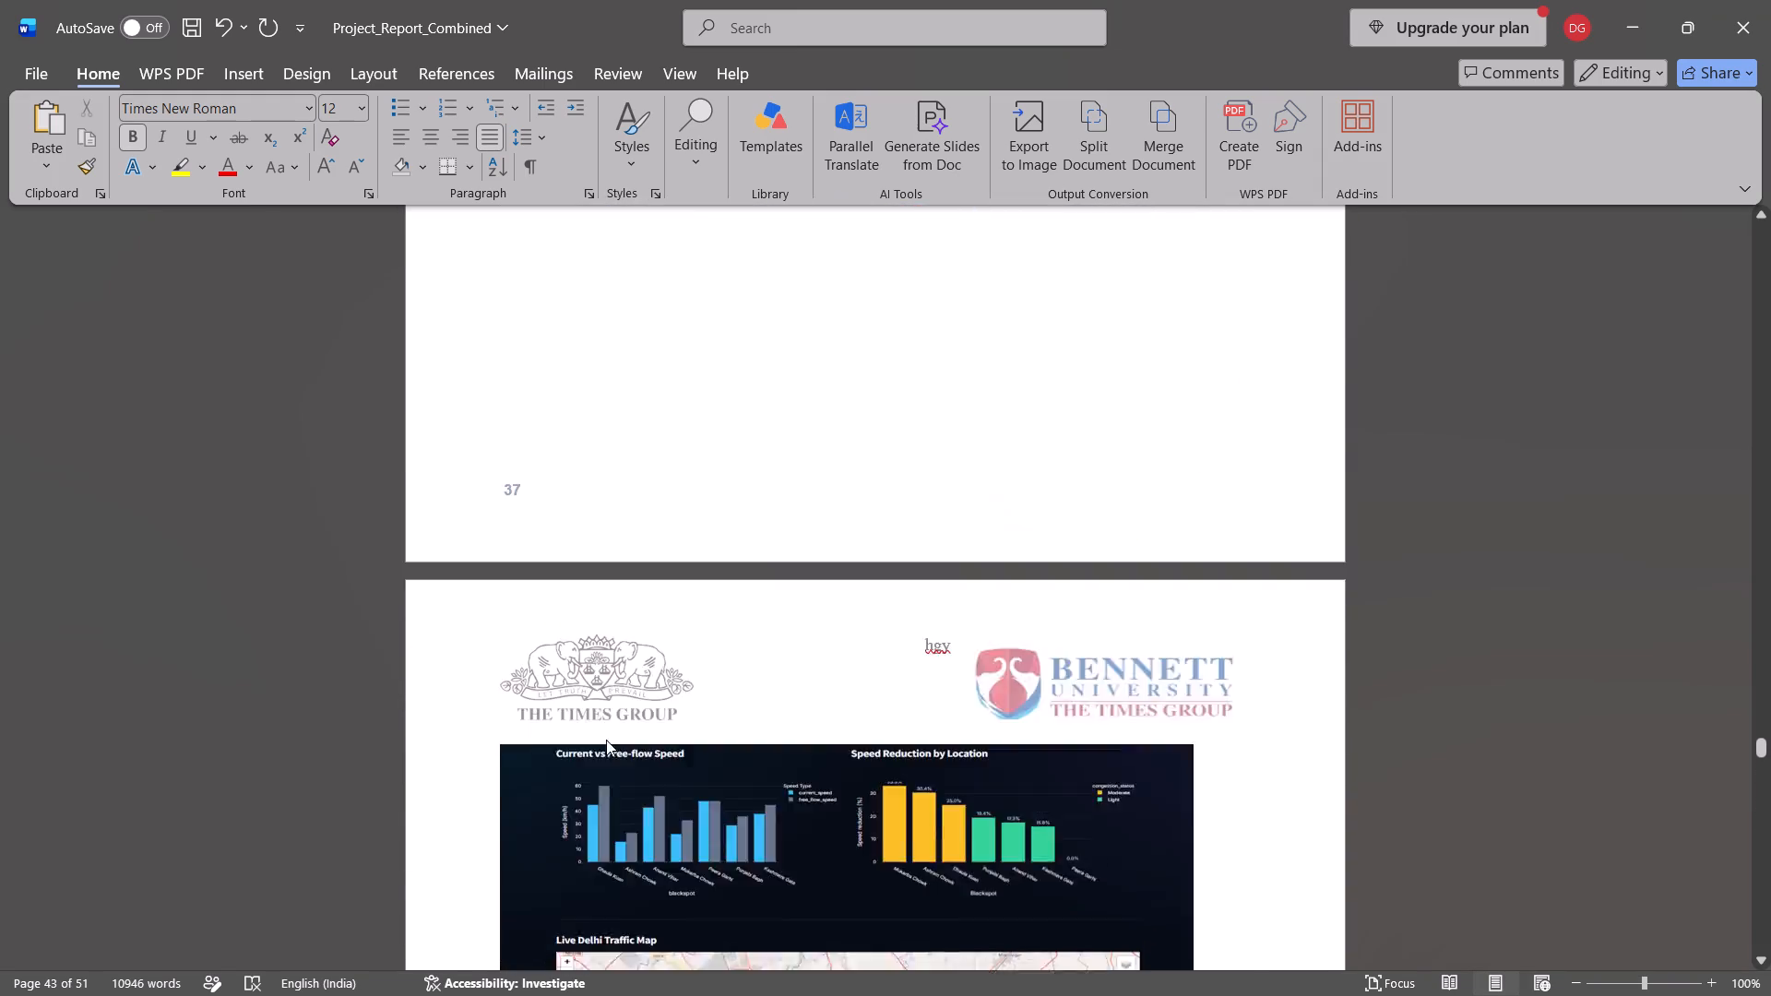
pyautogui.scroll(4, 586, 638)
pyautogui.click(588, 677)
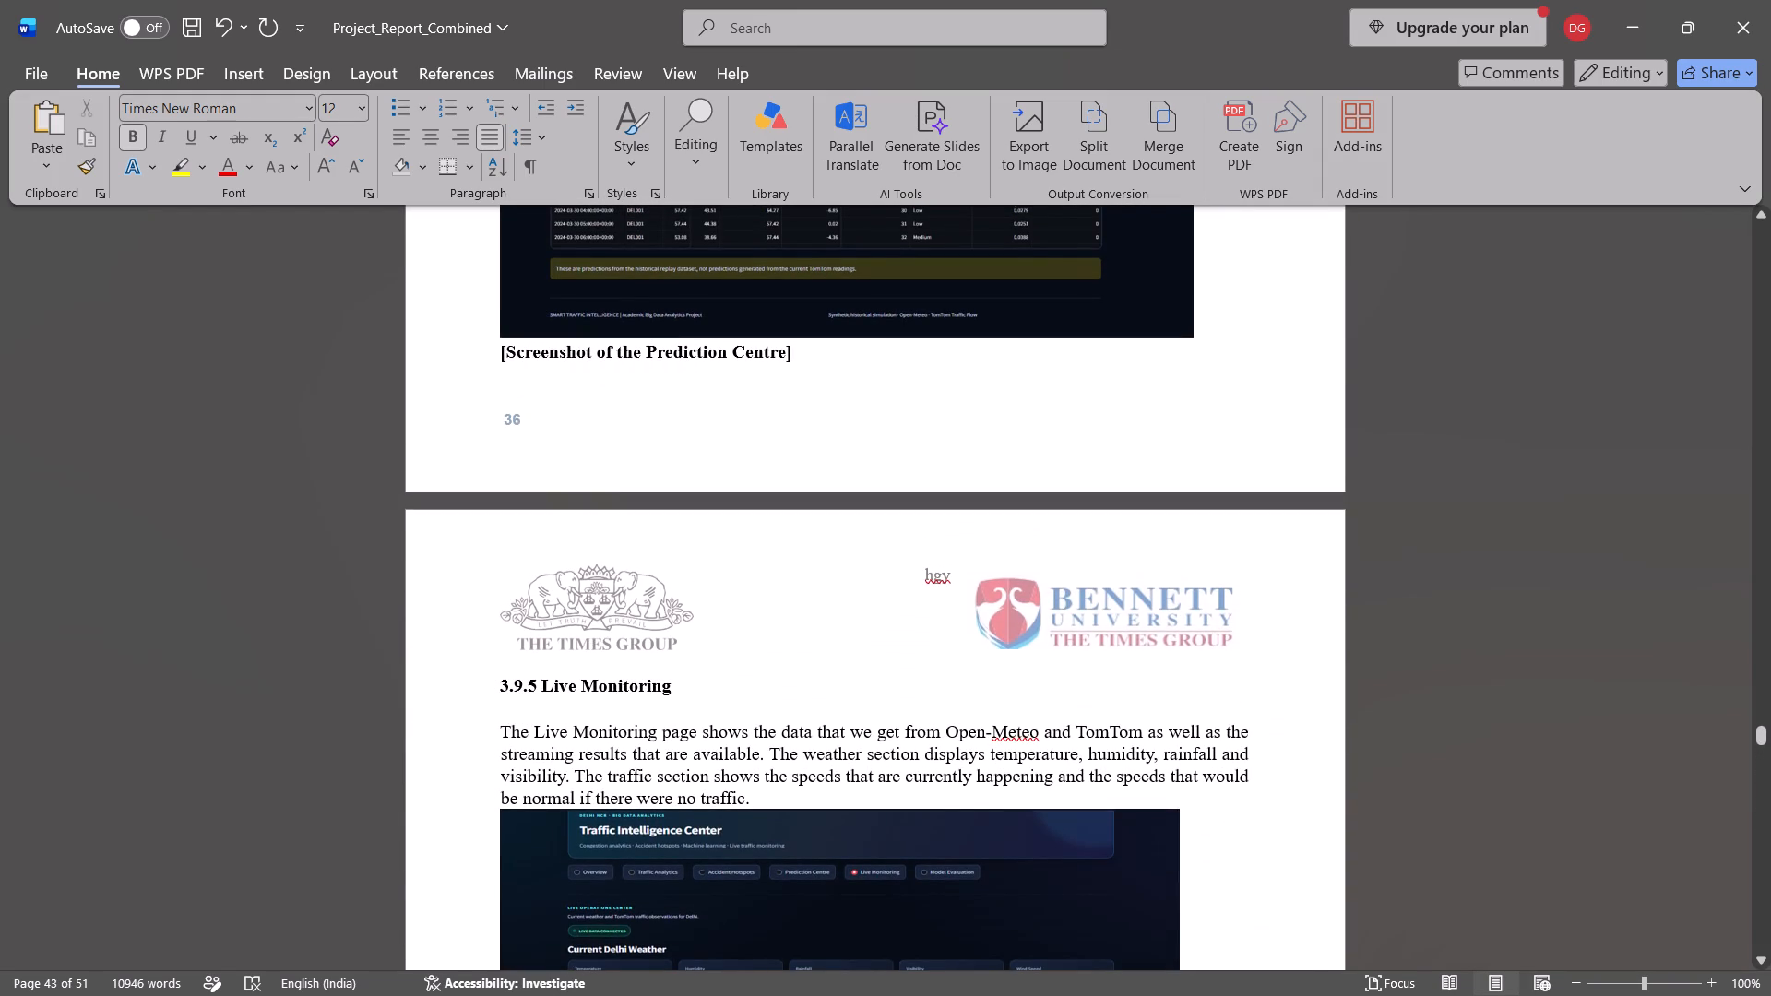
pyautogui.scroll(3, 588, 677)
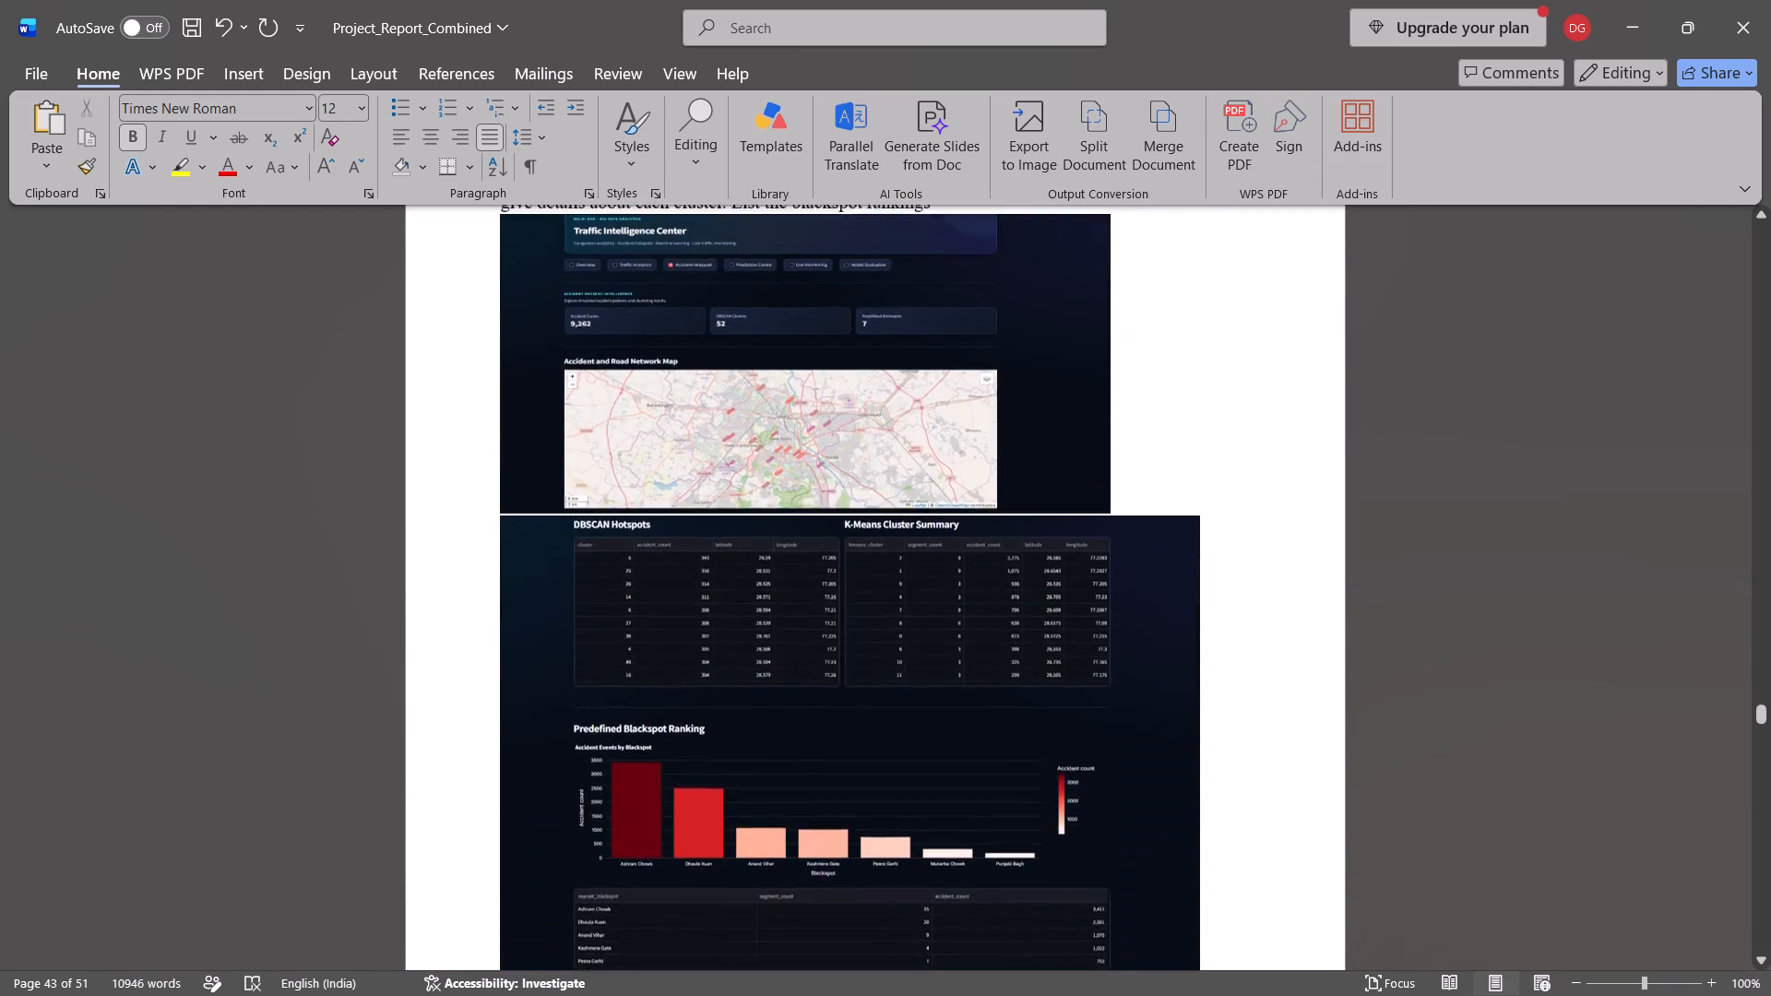
pyautogui.scroll(4, 588, 677)
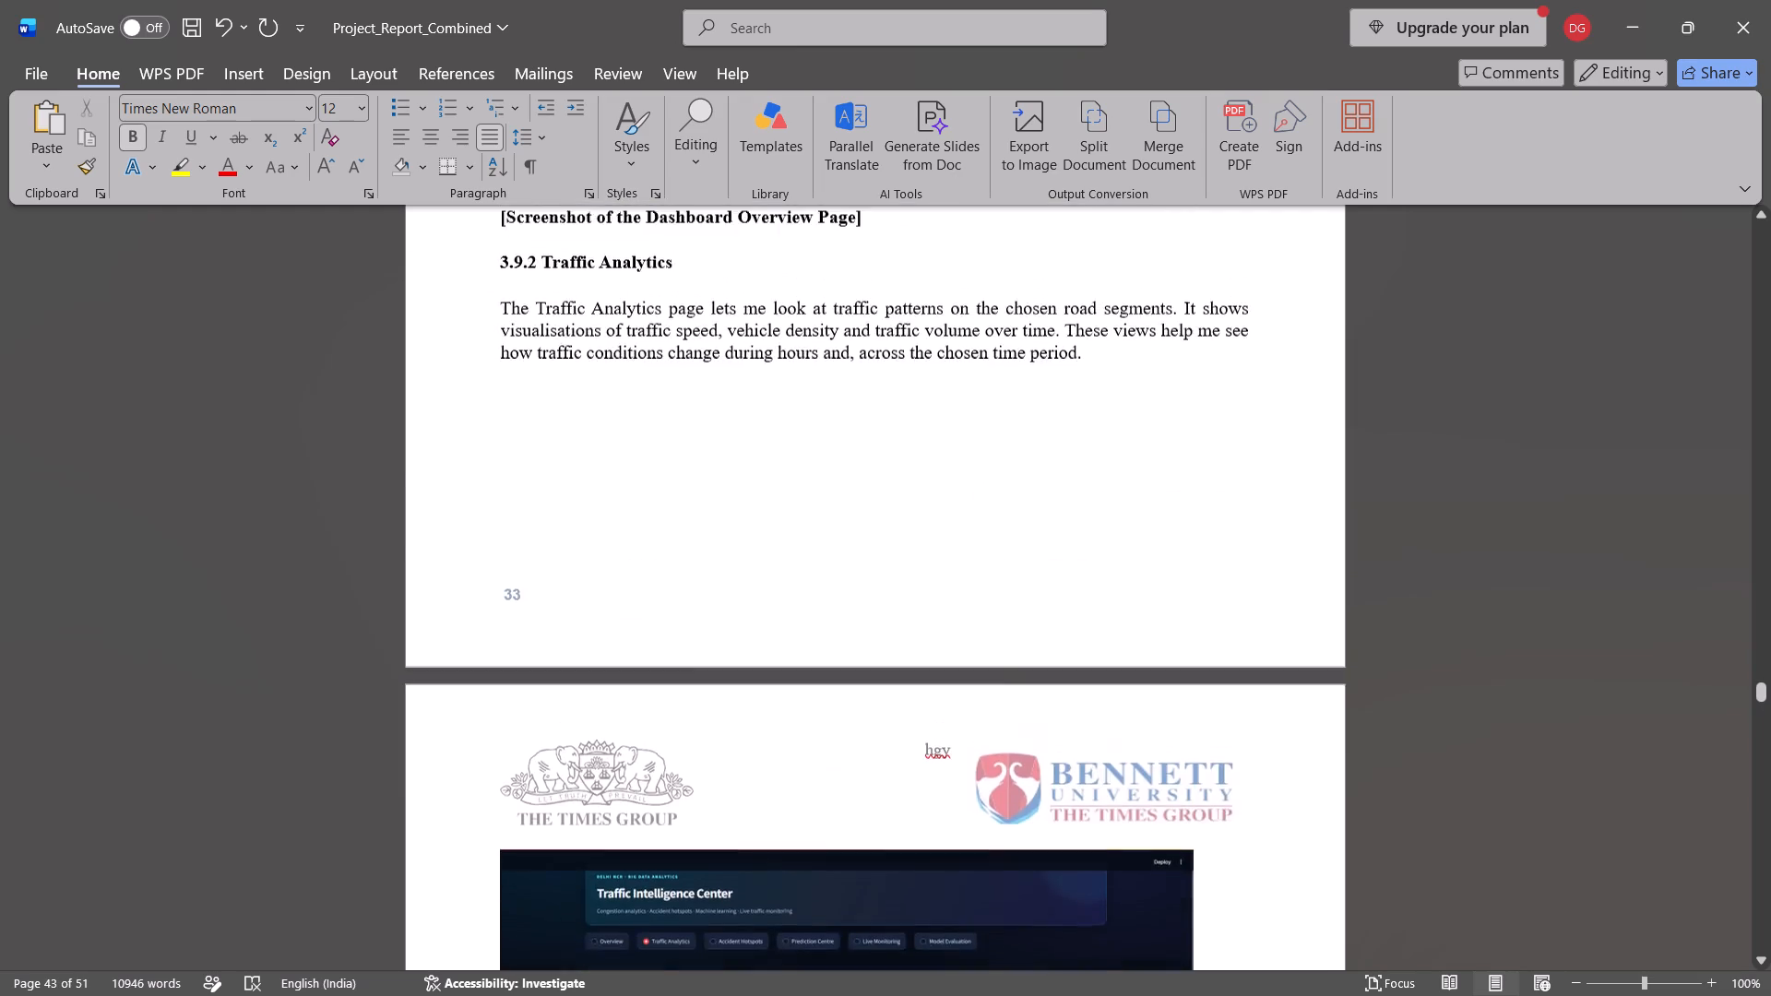
pyautogui.scroll(3, 588, 677)
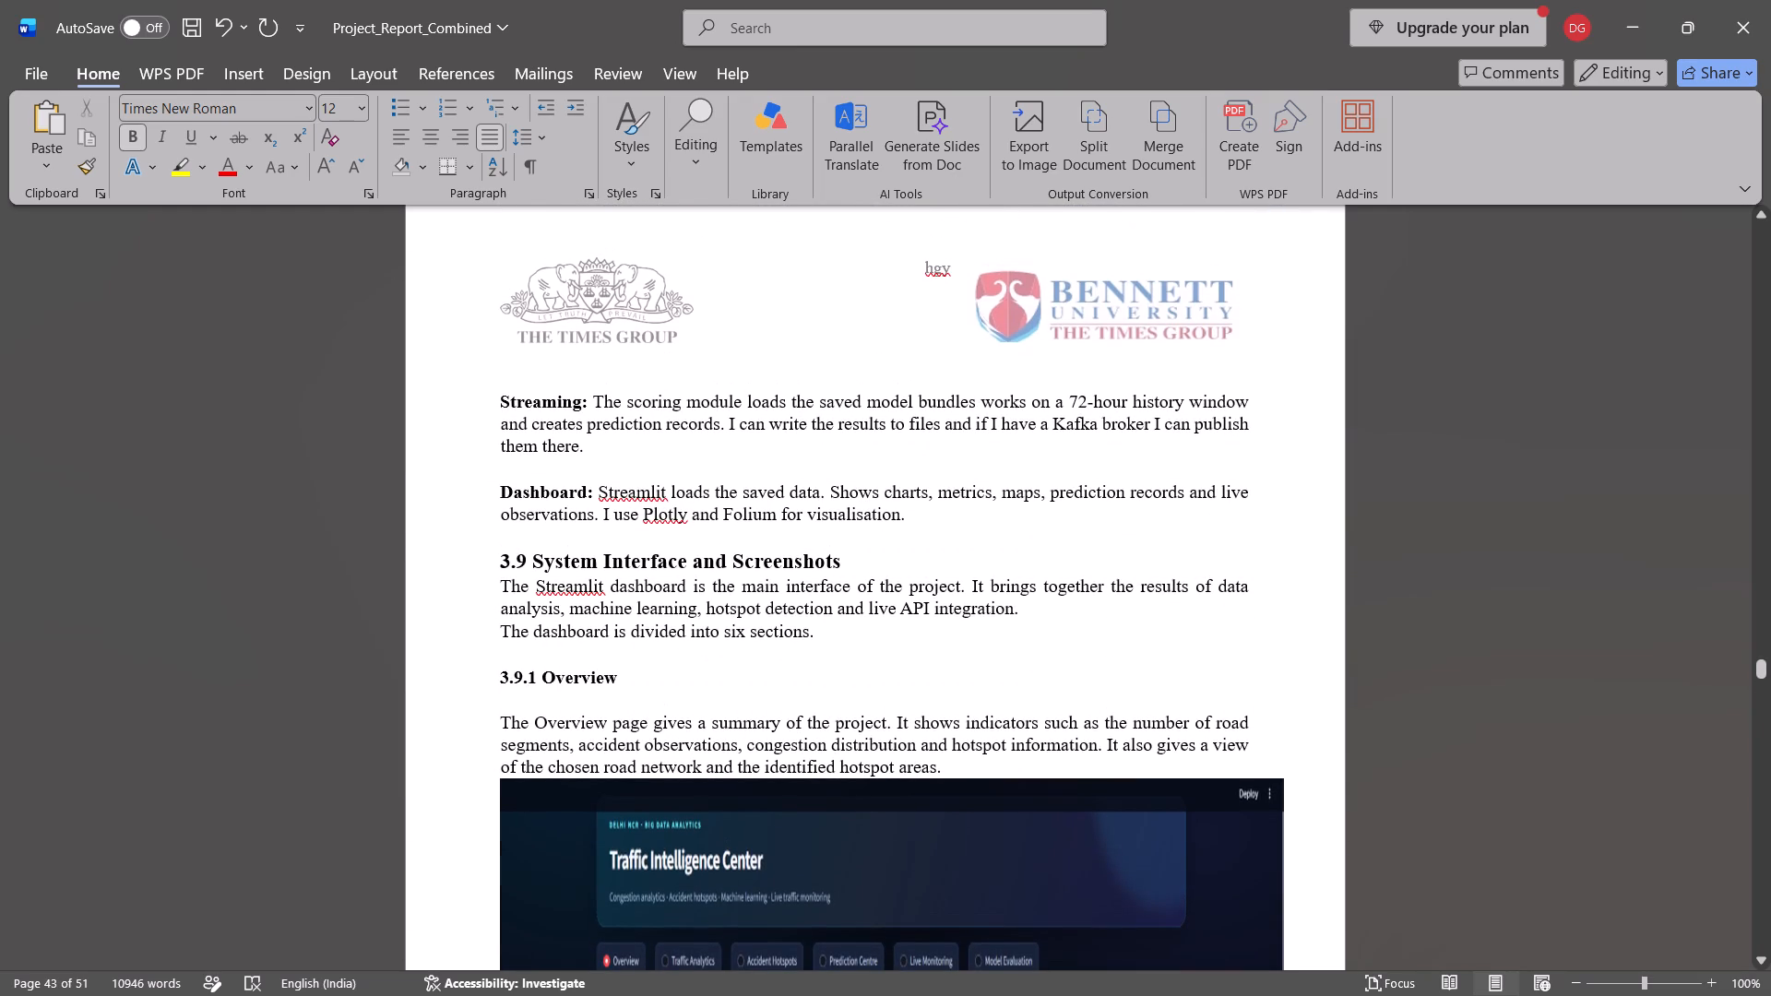
pyautogui.click(572, 558)
pyautogui.scroll(-5, 572, 558)
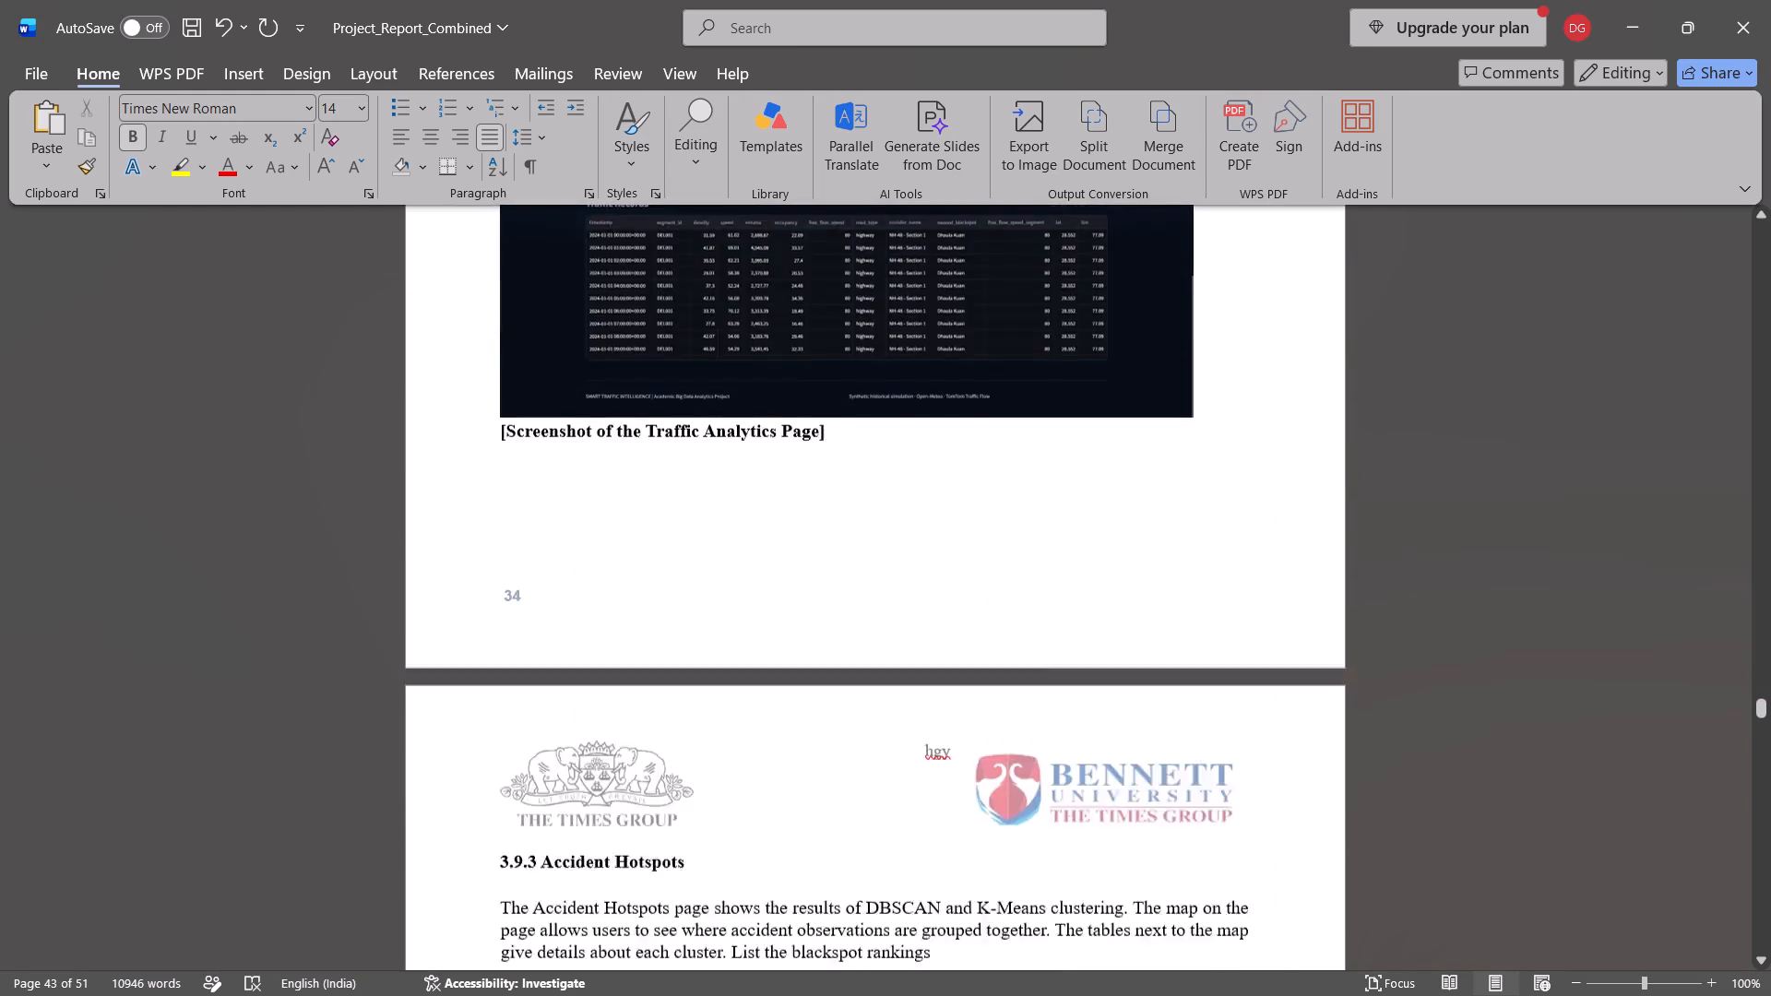
pyautogui.scroll(-12, 572, 558)
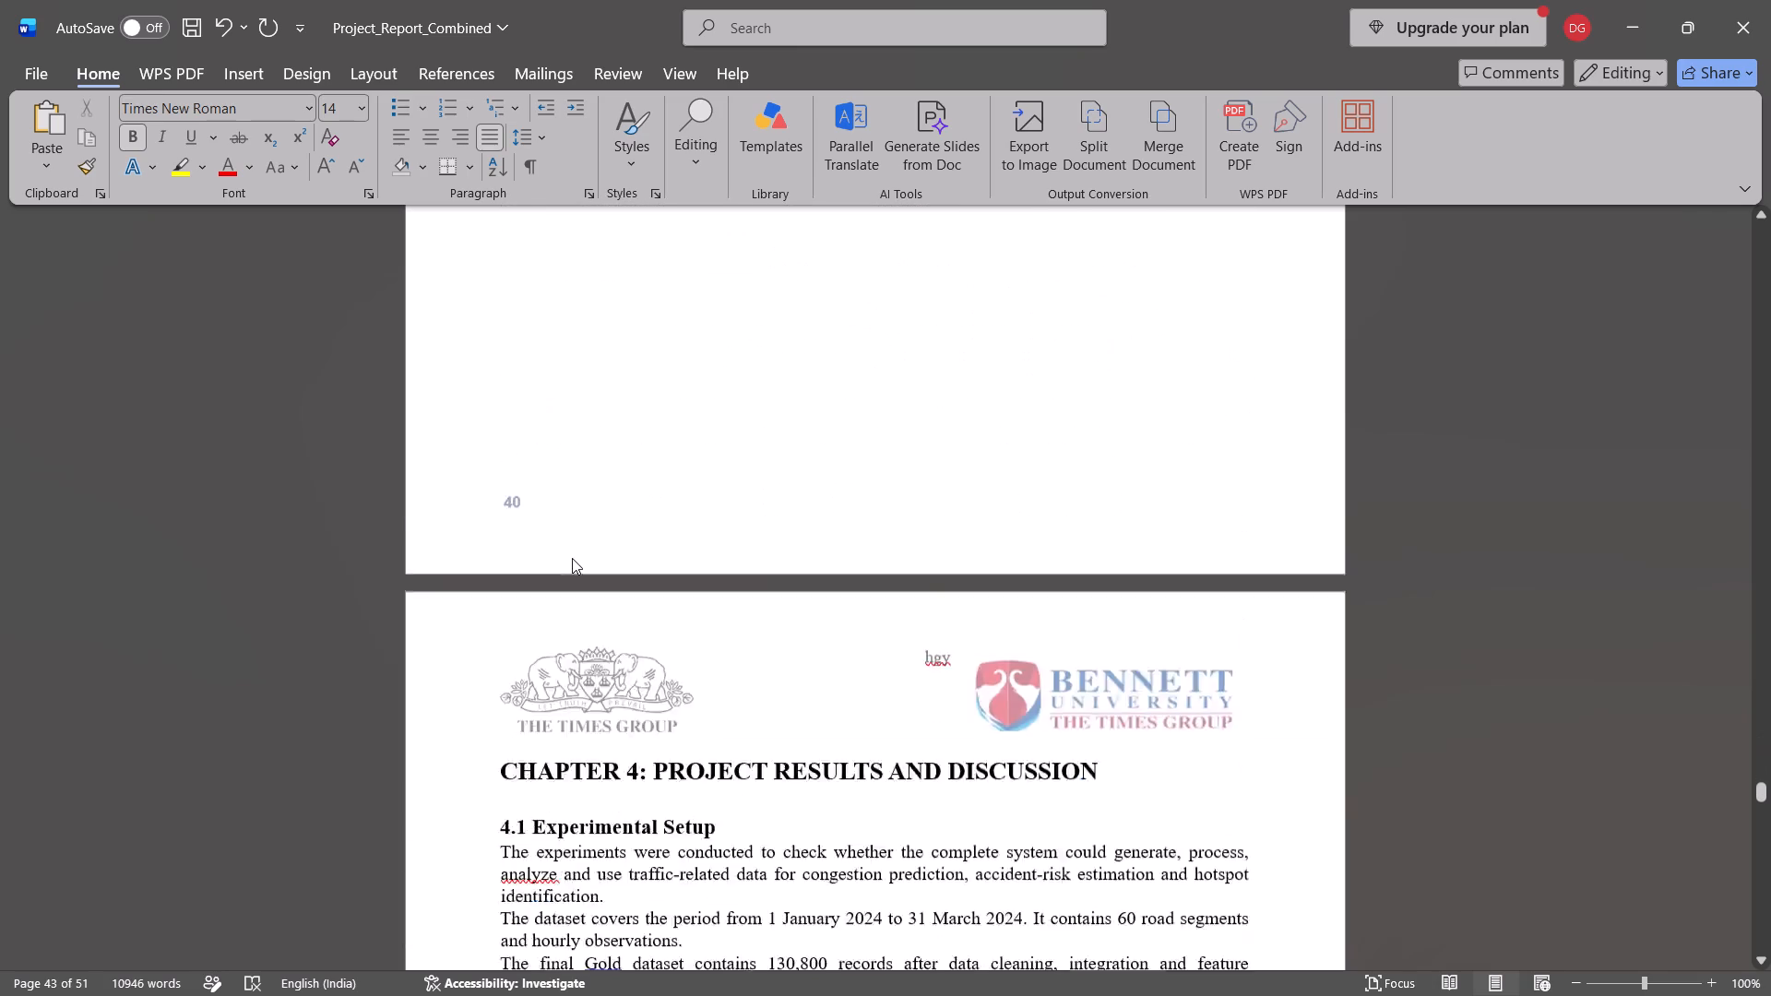
pyautogui.scroll(-1, 572, 558)
pyautogui.click(600, 538)
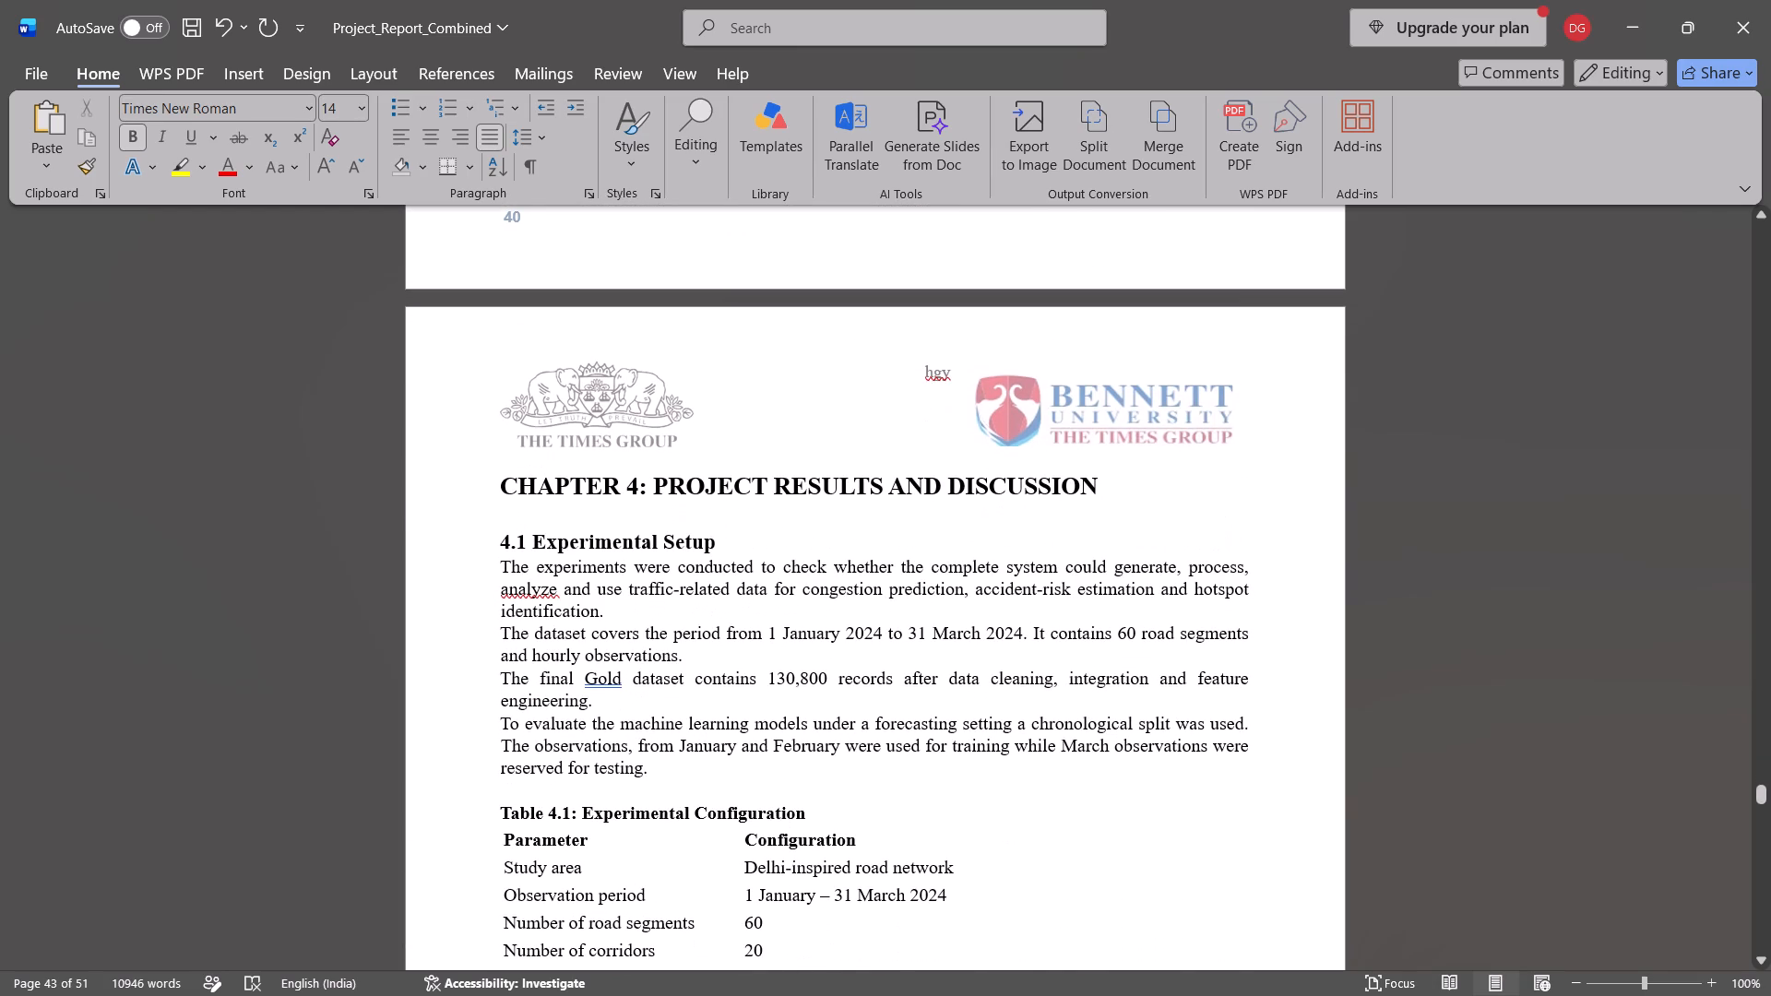
# Increase the font size of the section heading "4.3 Output Results".
pyautogui.scroll(-3, 600, 538)
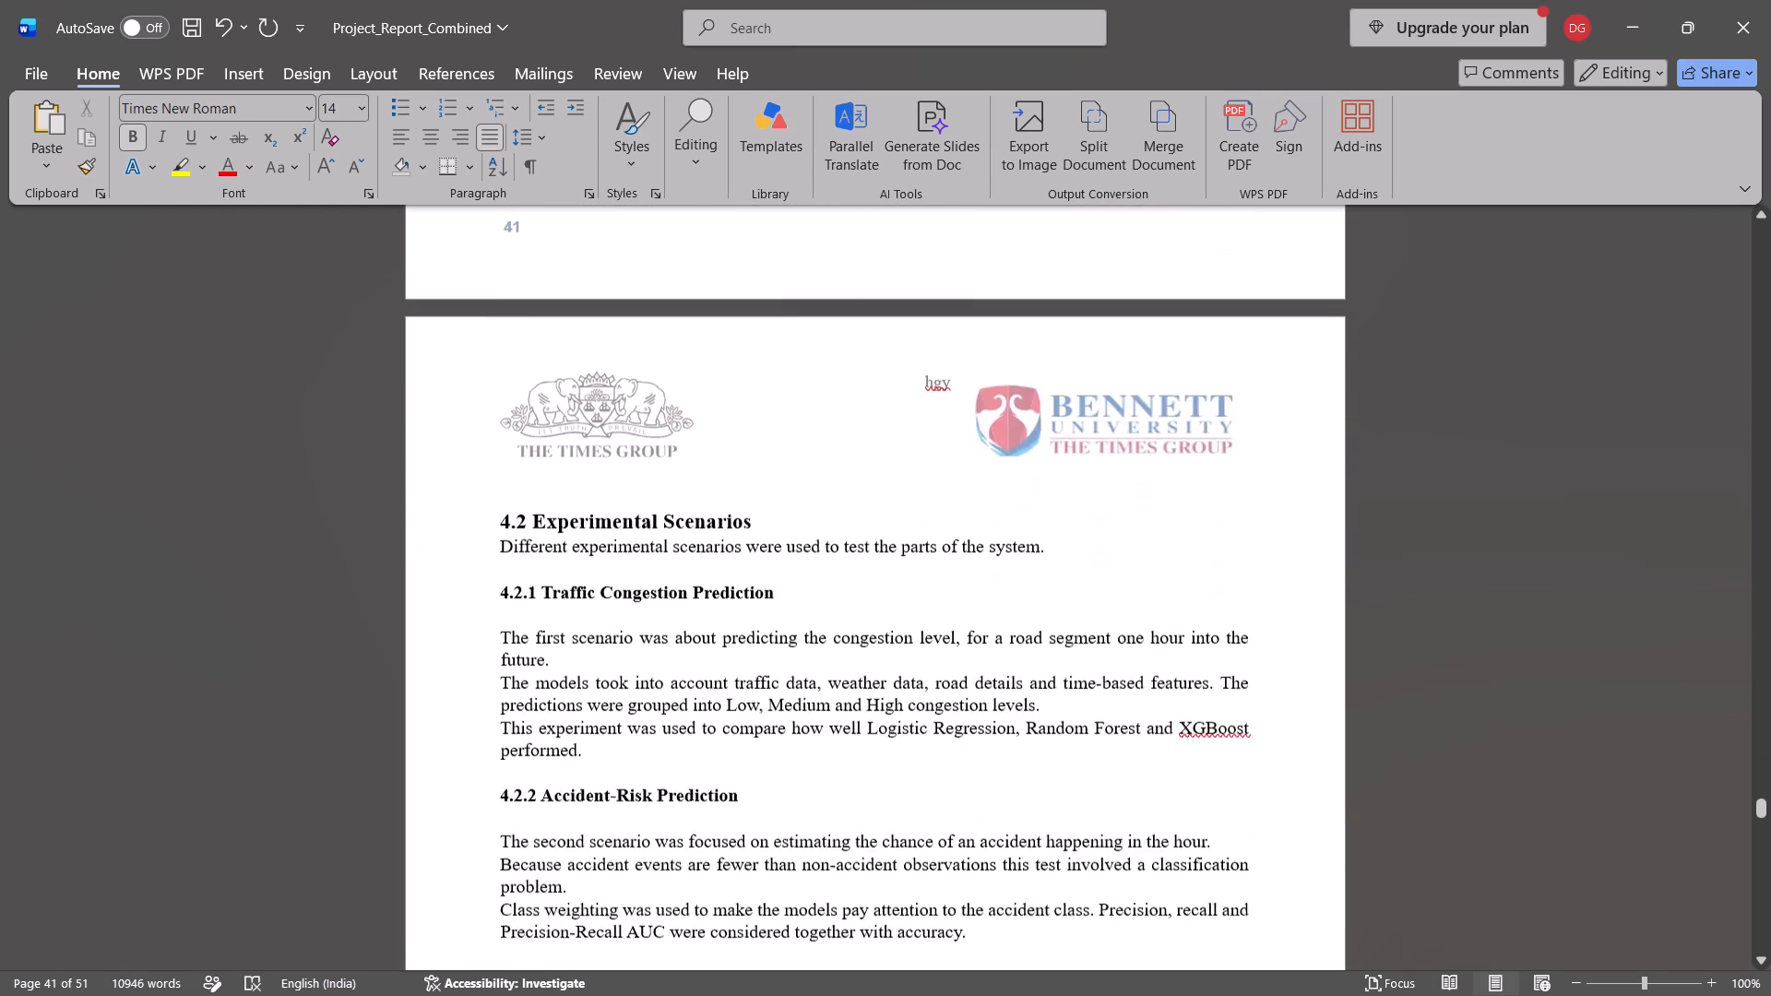
pyautogui.scroll(-2, 645, 566)
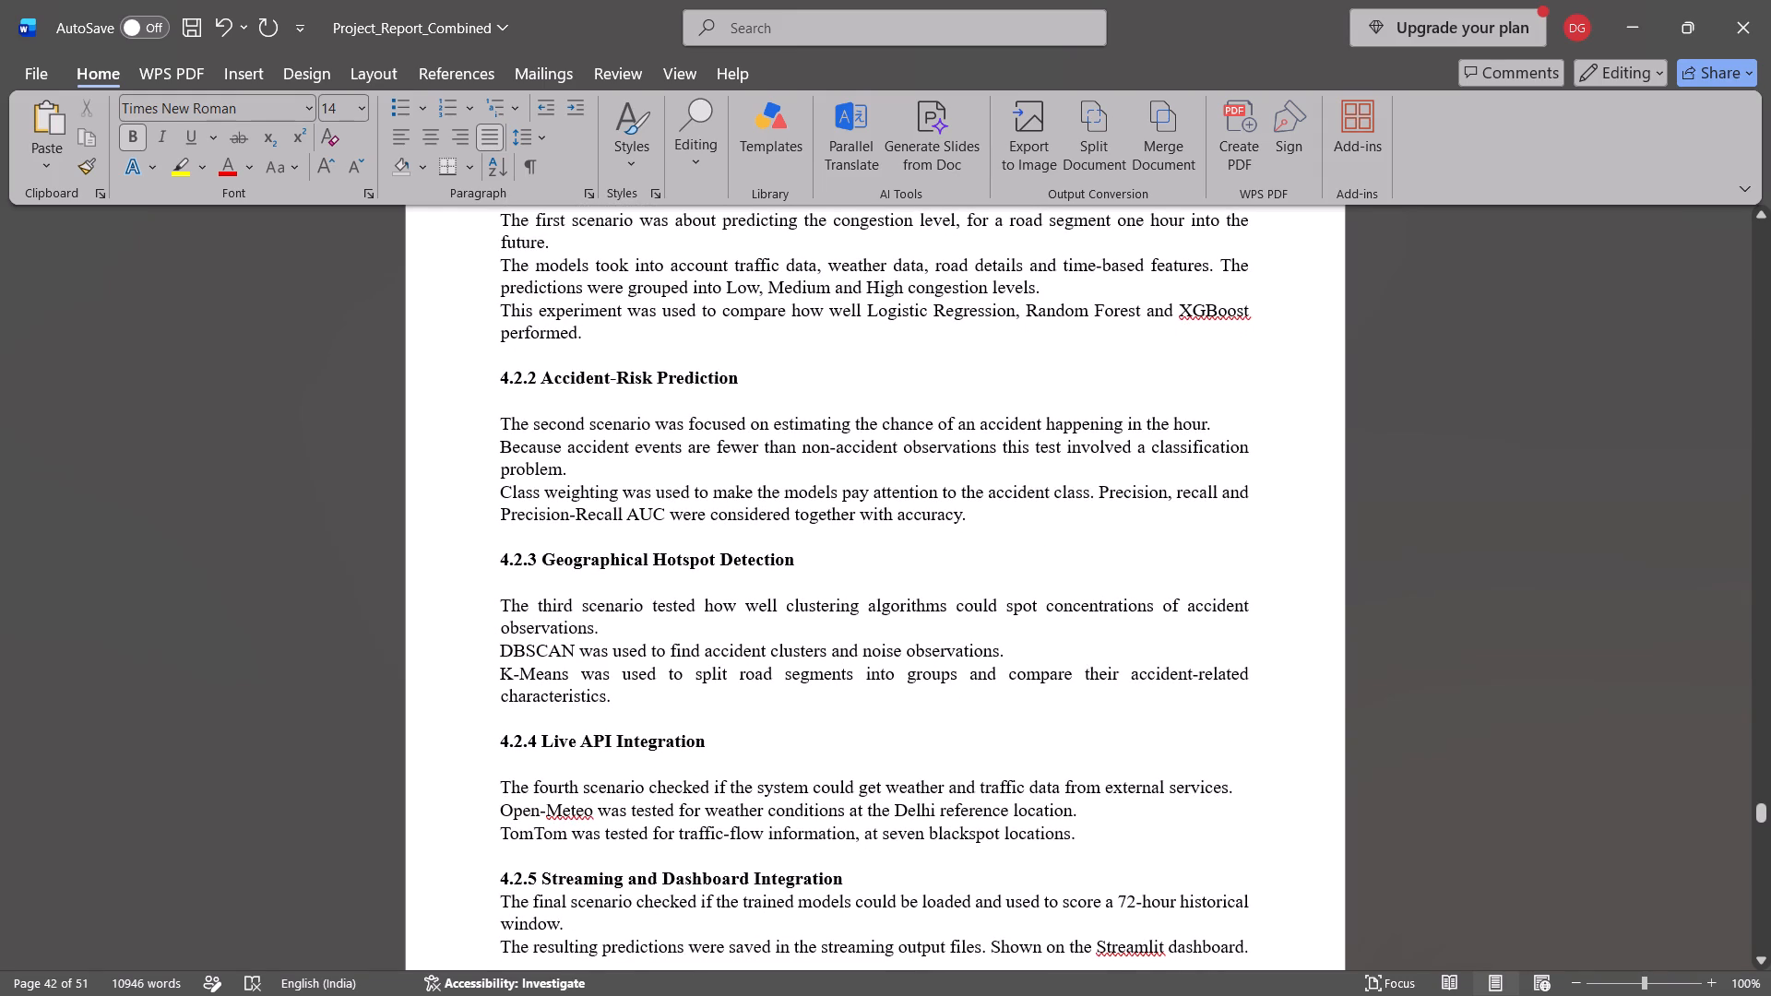
pyautogui.scroll(-3, 636, 568)
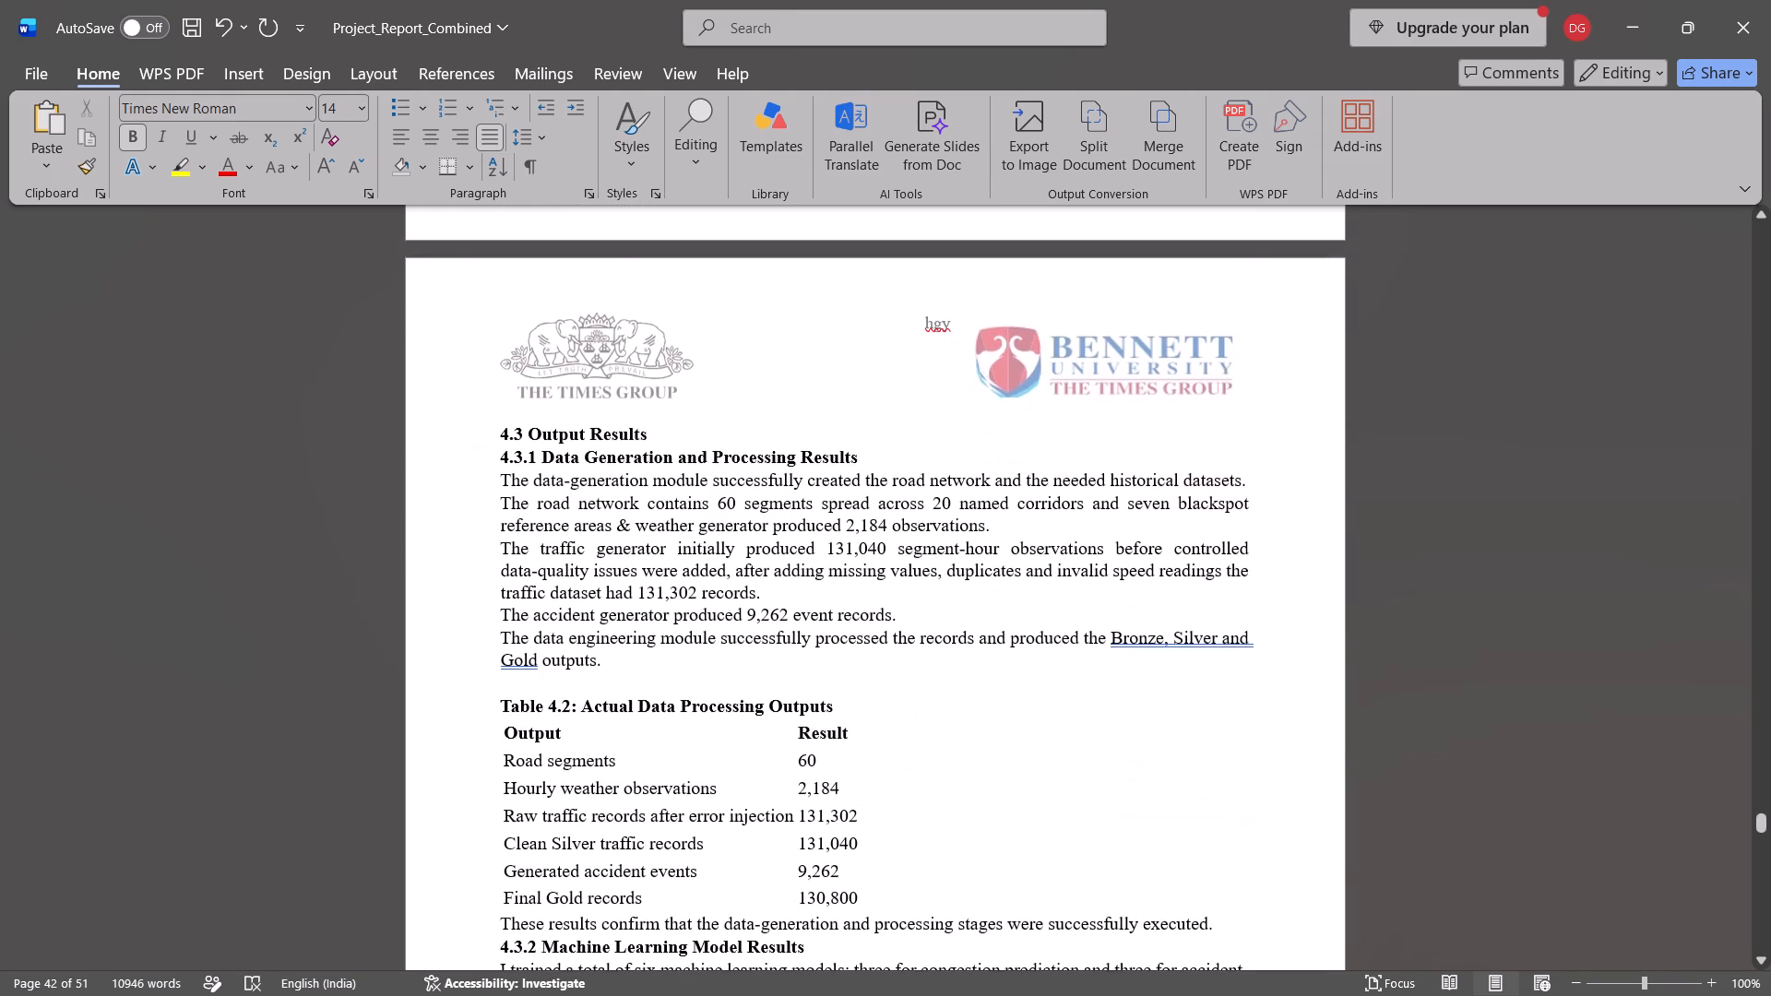
pyautogui.moveTo(651, 434); pyautogui.dragTo(489, 421)
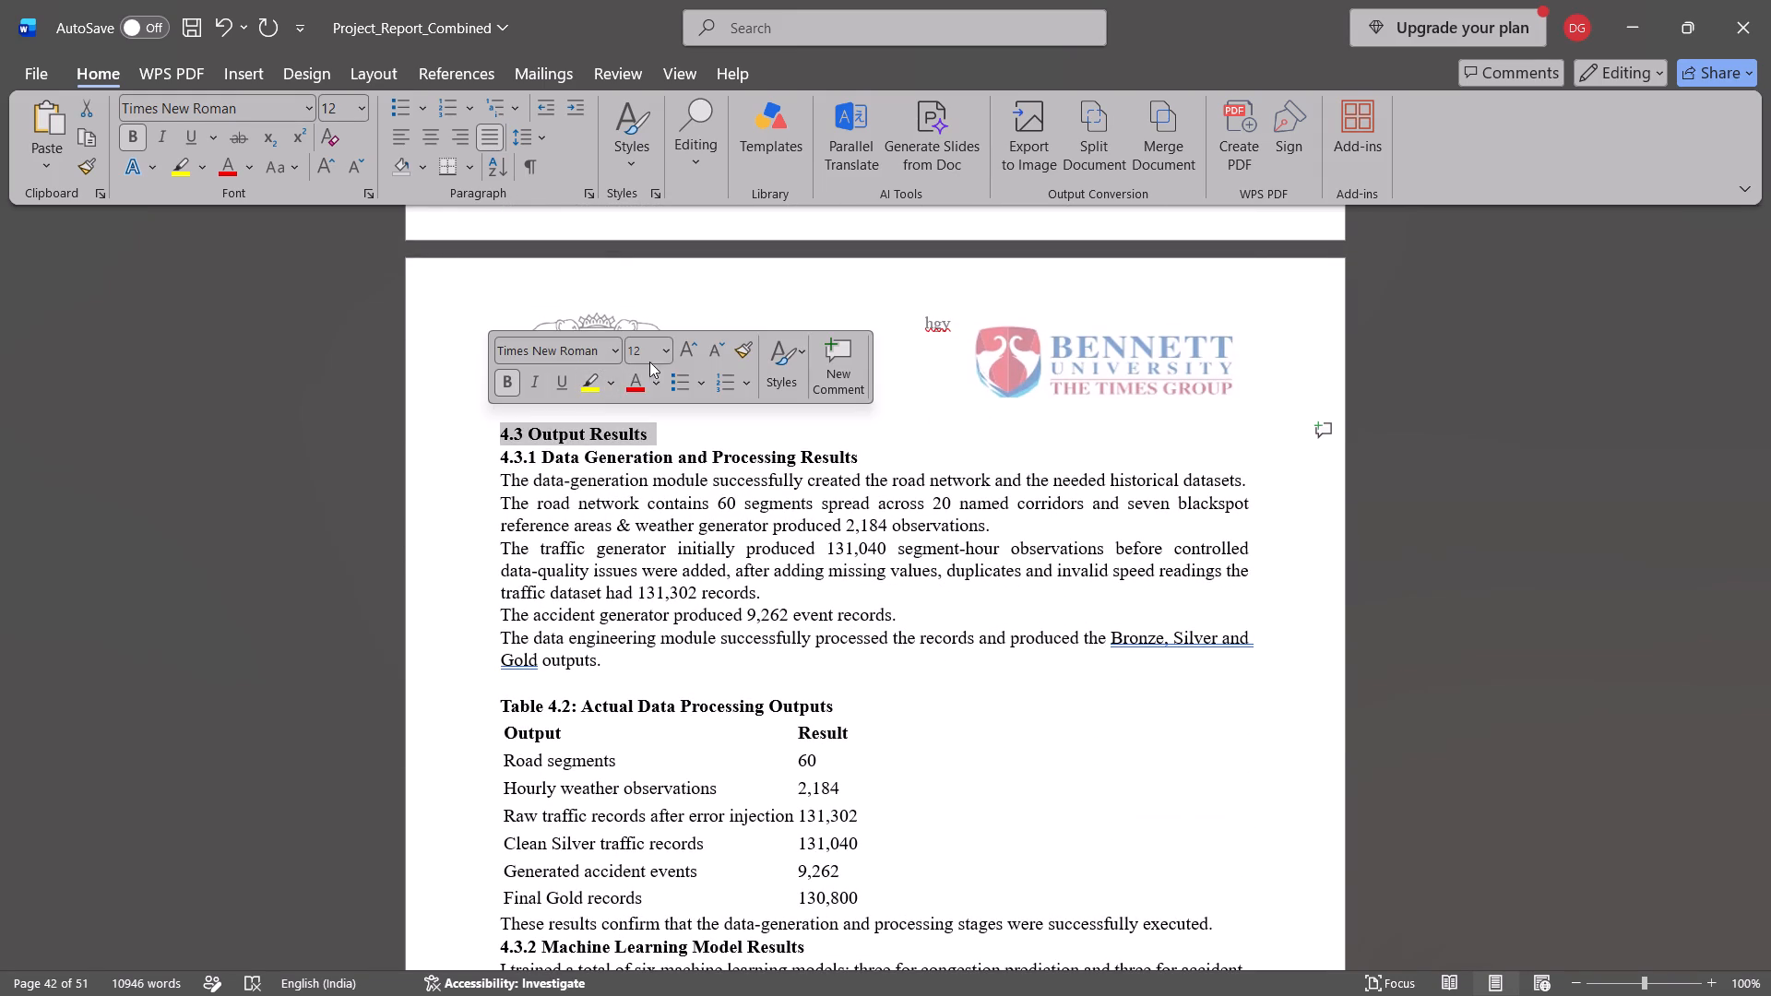
pyautogui.click(669, 352)
pyautogui.click(653, 519)
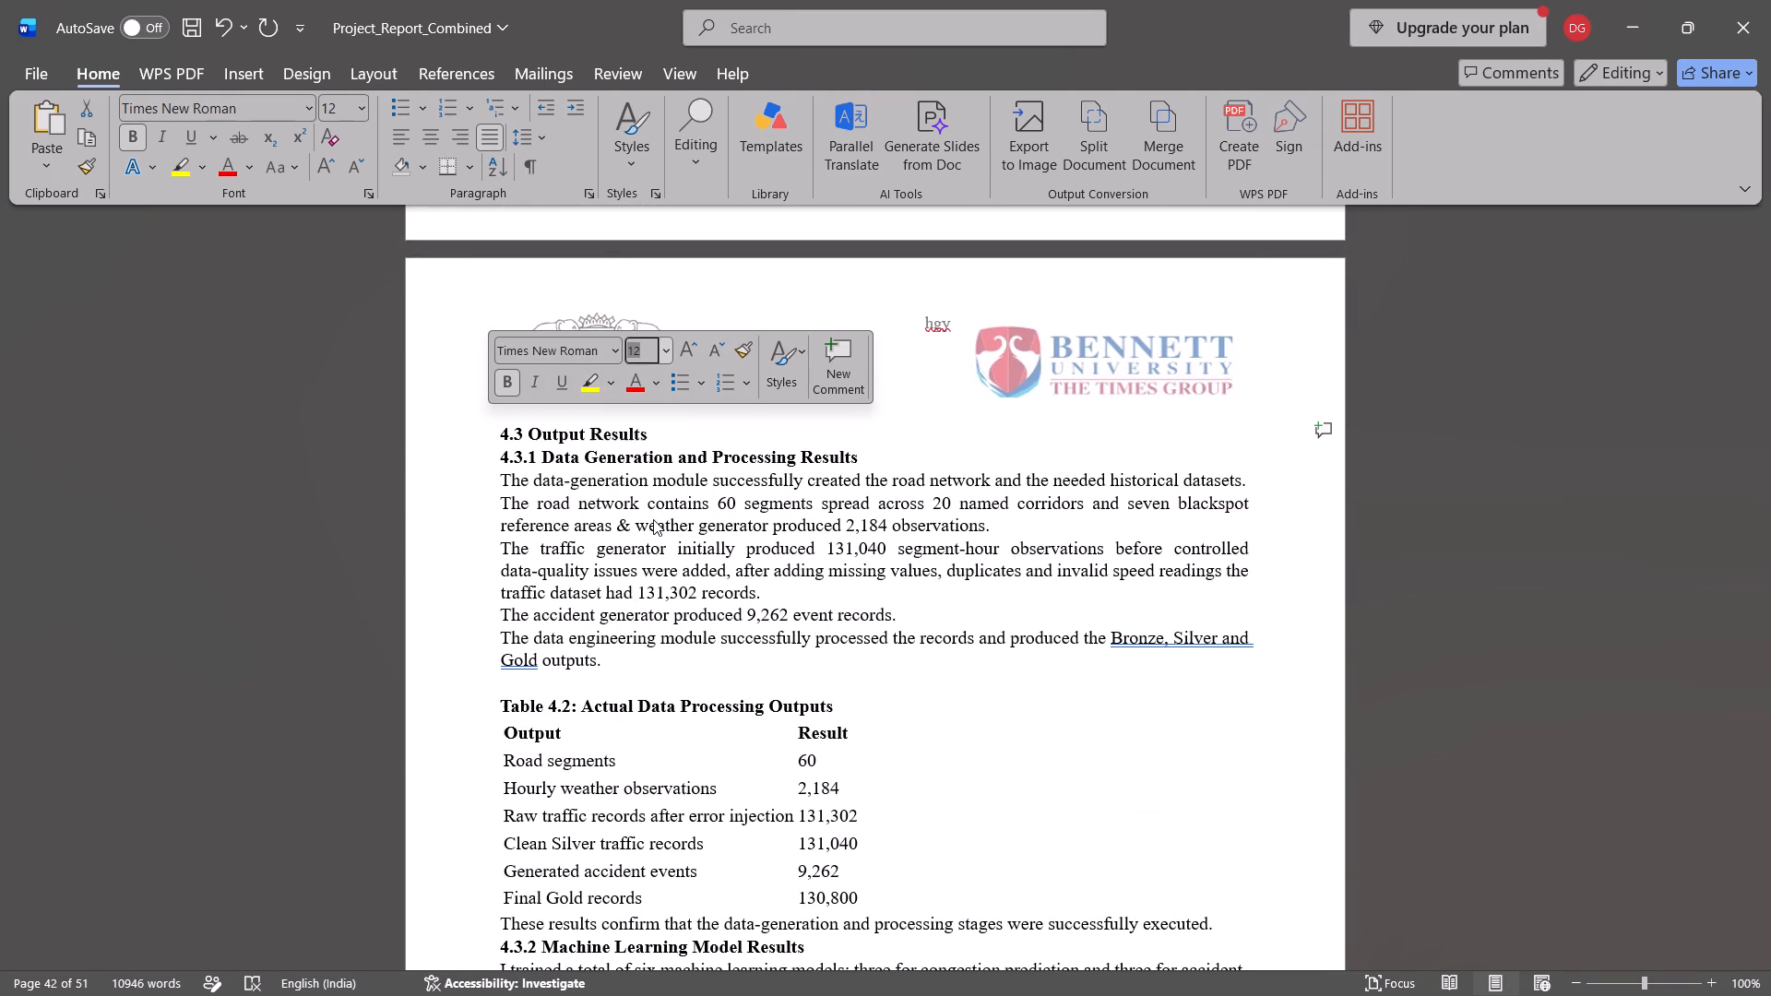
# Insert one blank line above and one below the heading "4.3.1 Data Generation and Processing Results".
pyautogui.click(501, 465)
pyautogui.press('Return')
pyautogui.press('Down')
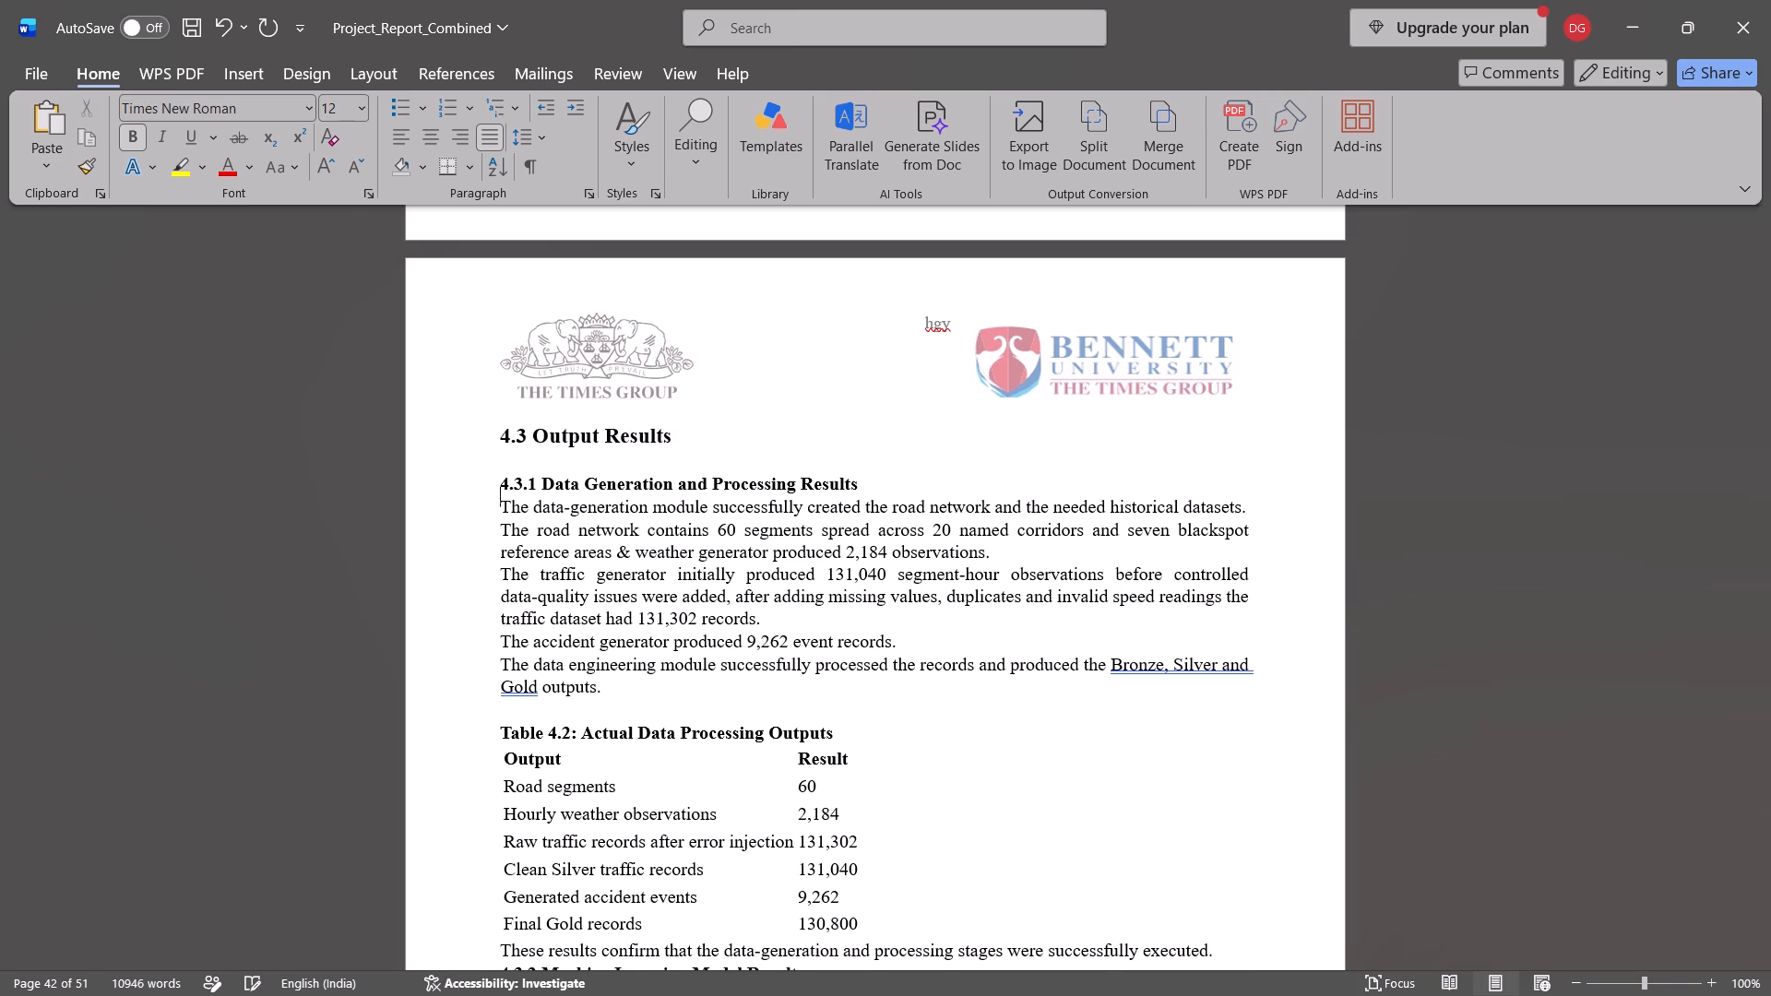
pyautogui.press('Return')
pyautogui.press('\\')
pyautogui.press('BackSpace')
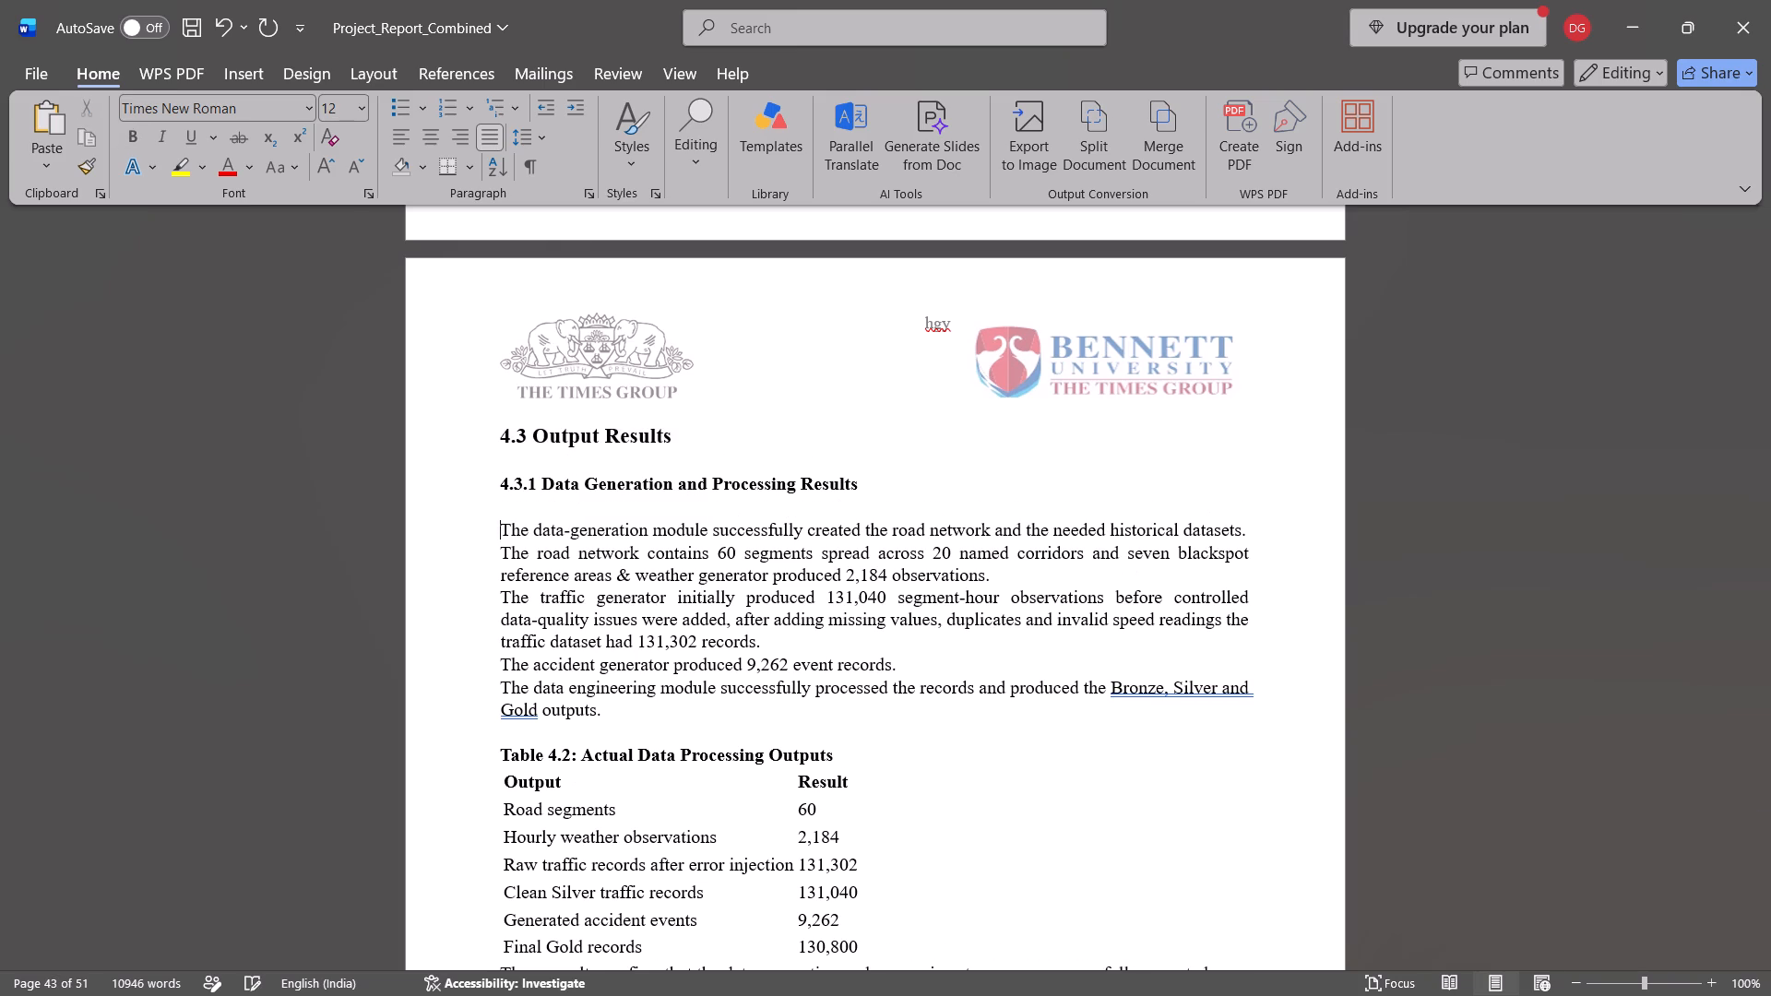
pyautogui.press('BackSpace')
pyautogui.press('BackSpace')
pyautogui.scroll(2, 501, 465)
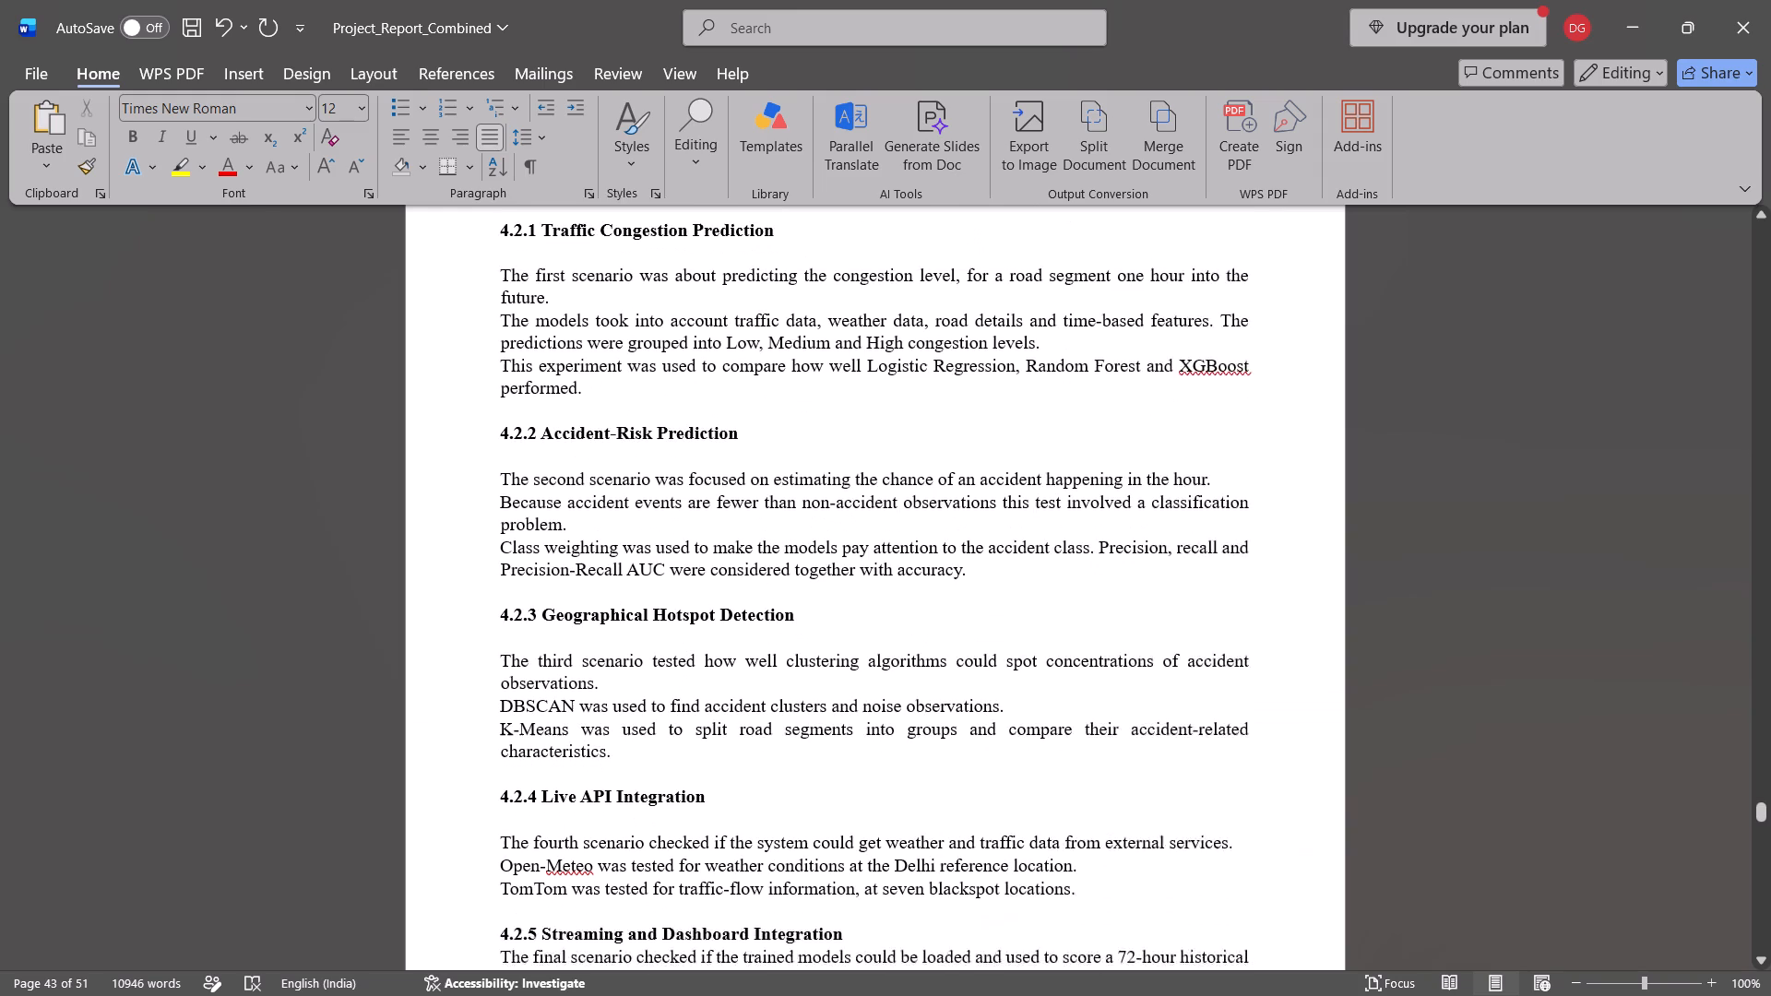
pyautogui.scroll(-3, 501, 465)
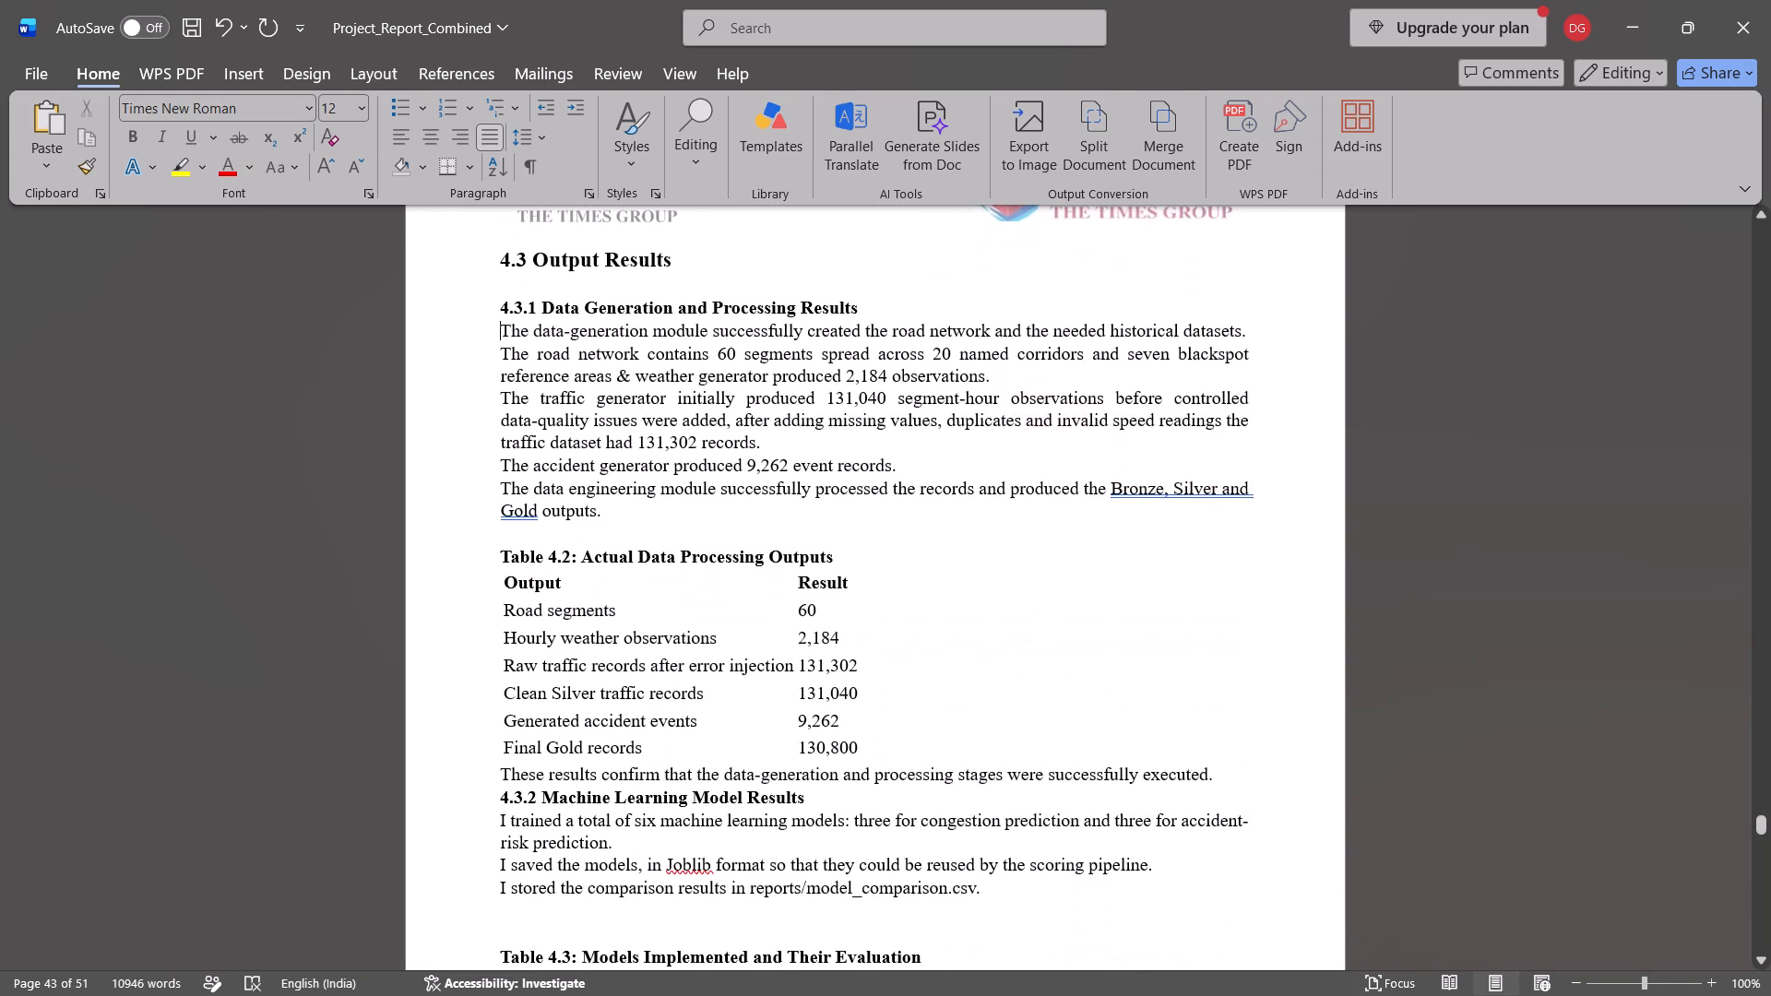
pyautogui.press('Return')
# Insert one blank line above and one below the heading "4.3.2 Machine Learning Model Results".
pyautogui.scroll(-1, 538, 551)
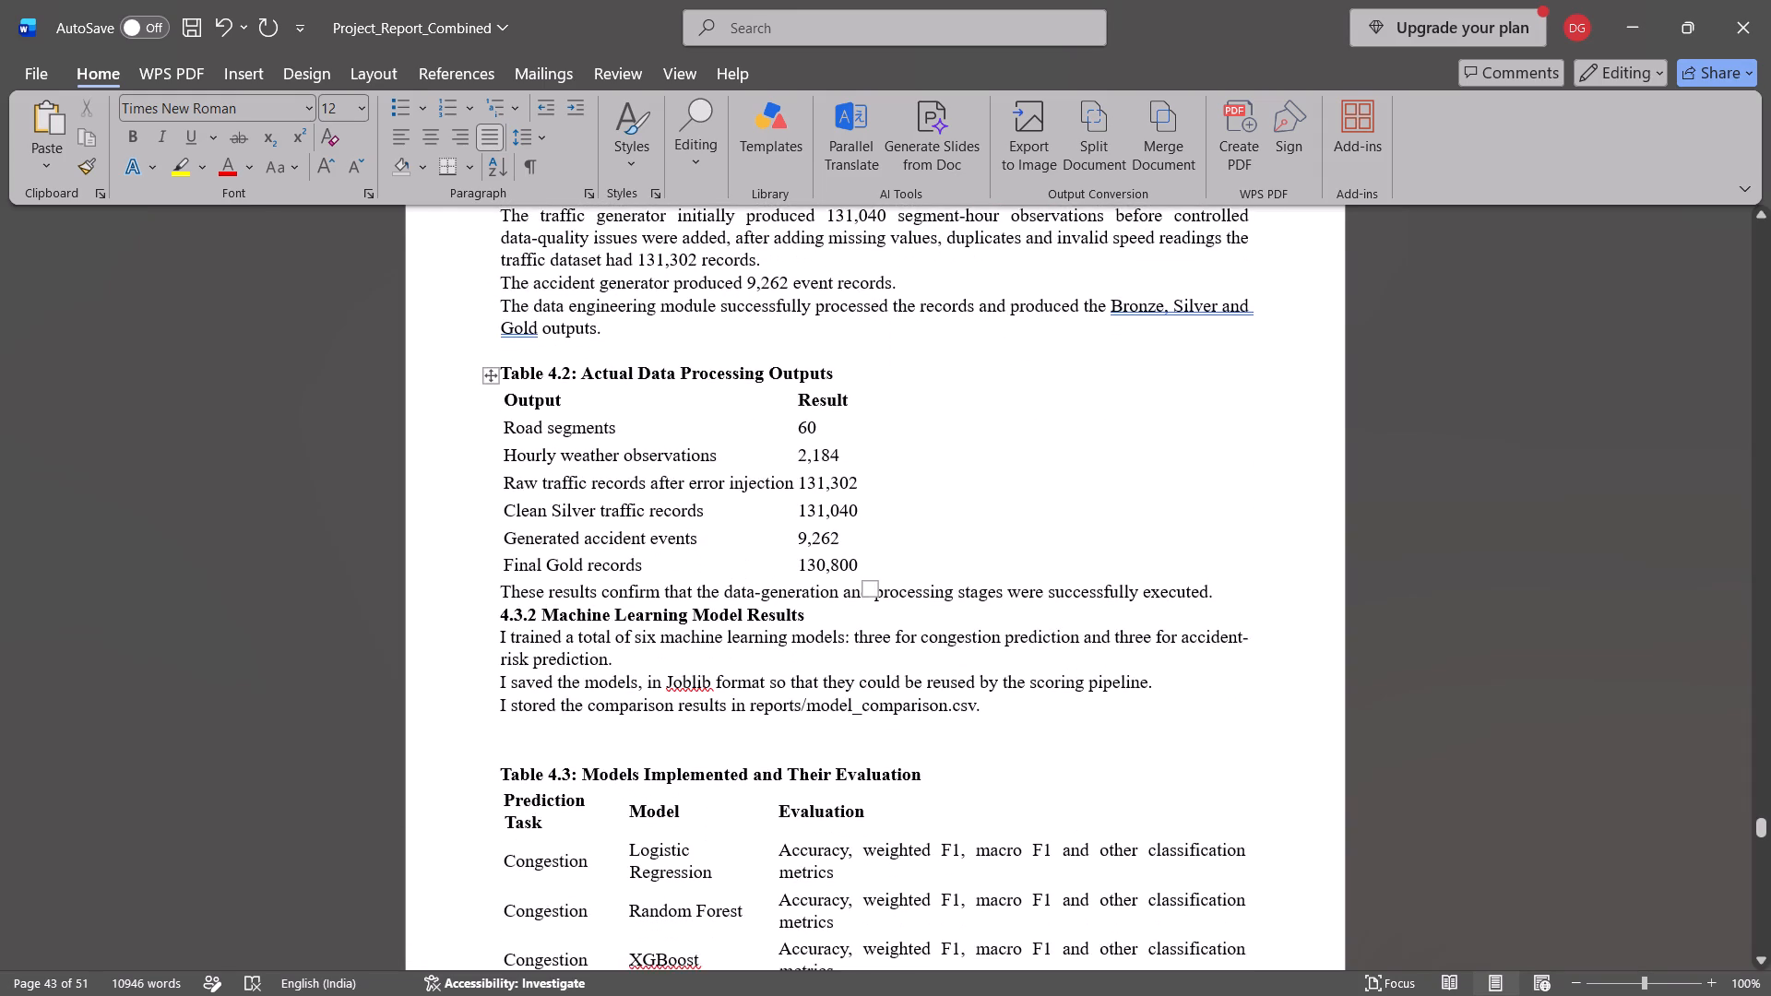
pyautogui.click(501, 620)
pyautogui.press('Return')
pyautogui.press('Down')
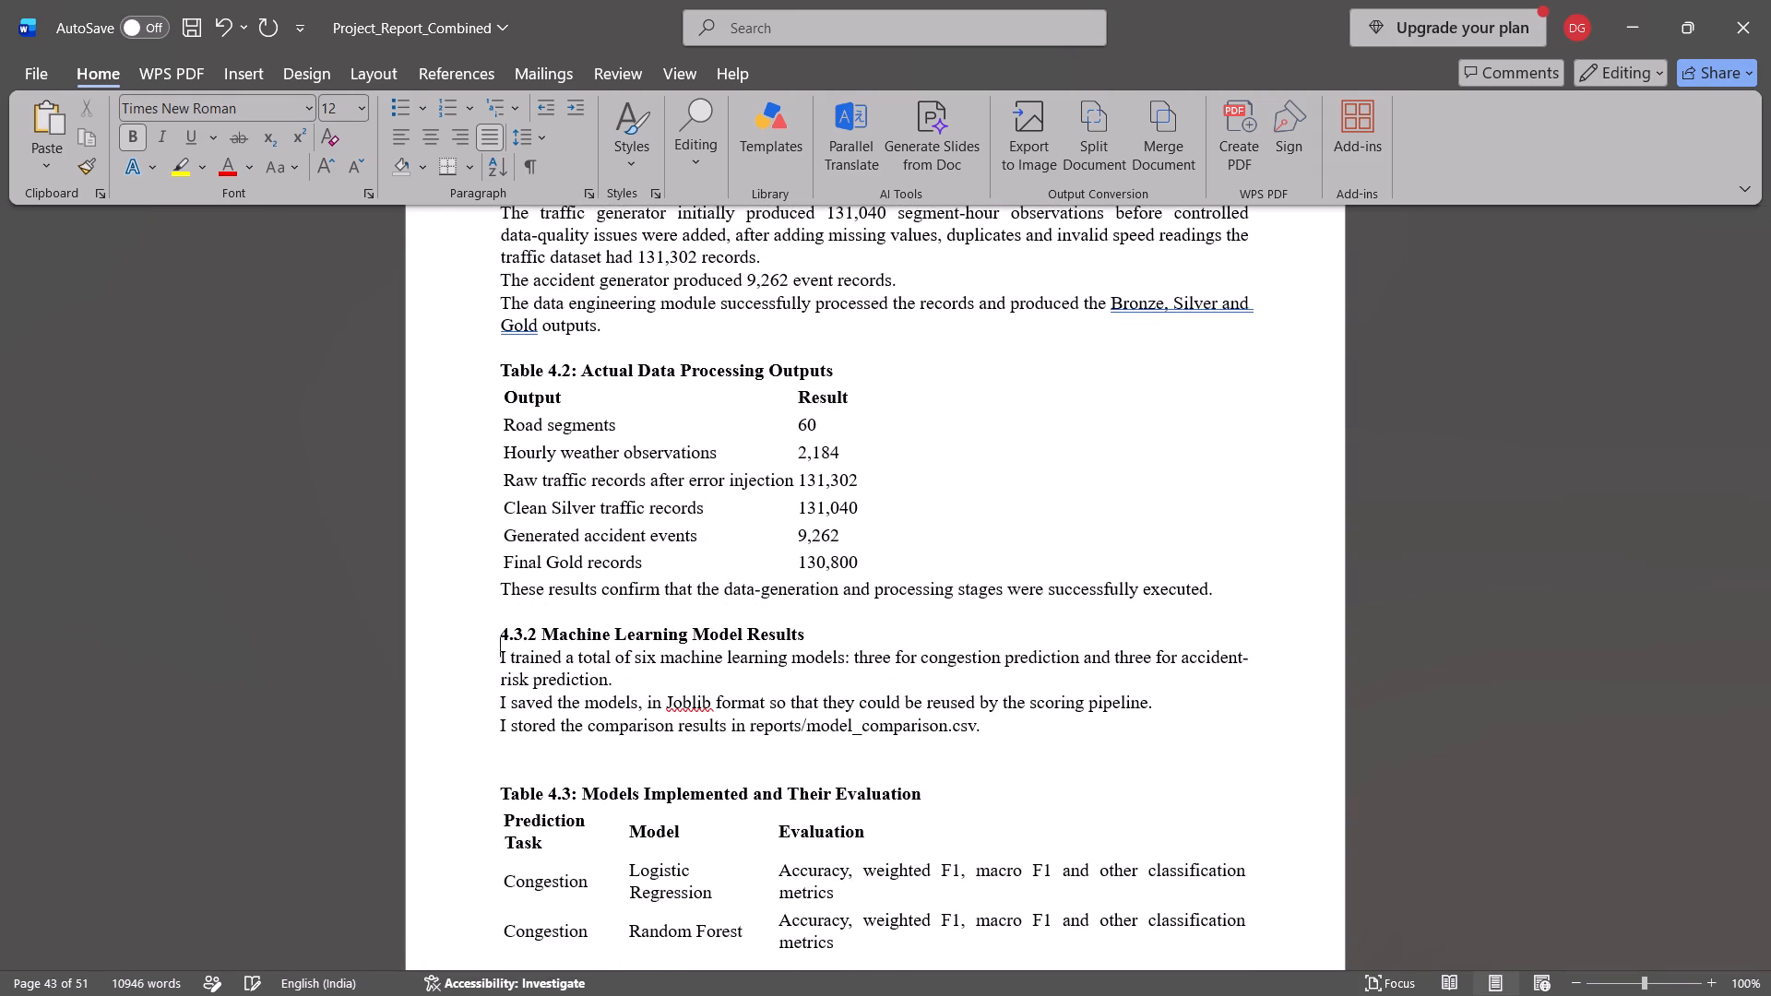
pyautogui.press('Return')
# Insert one blank line above and one below the heading "4.3.3 Hotspot Analysis Results".
pyautogui.scroll(-1, 501, 620)
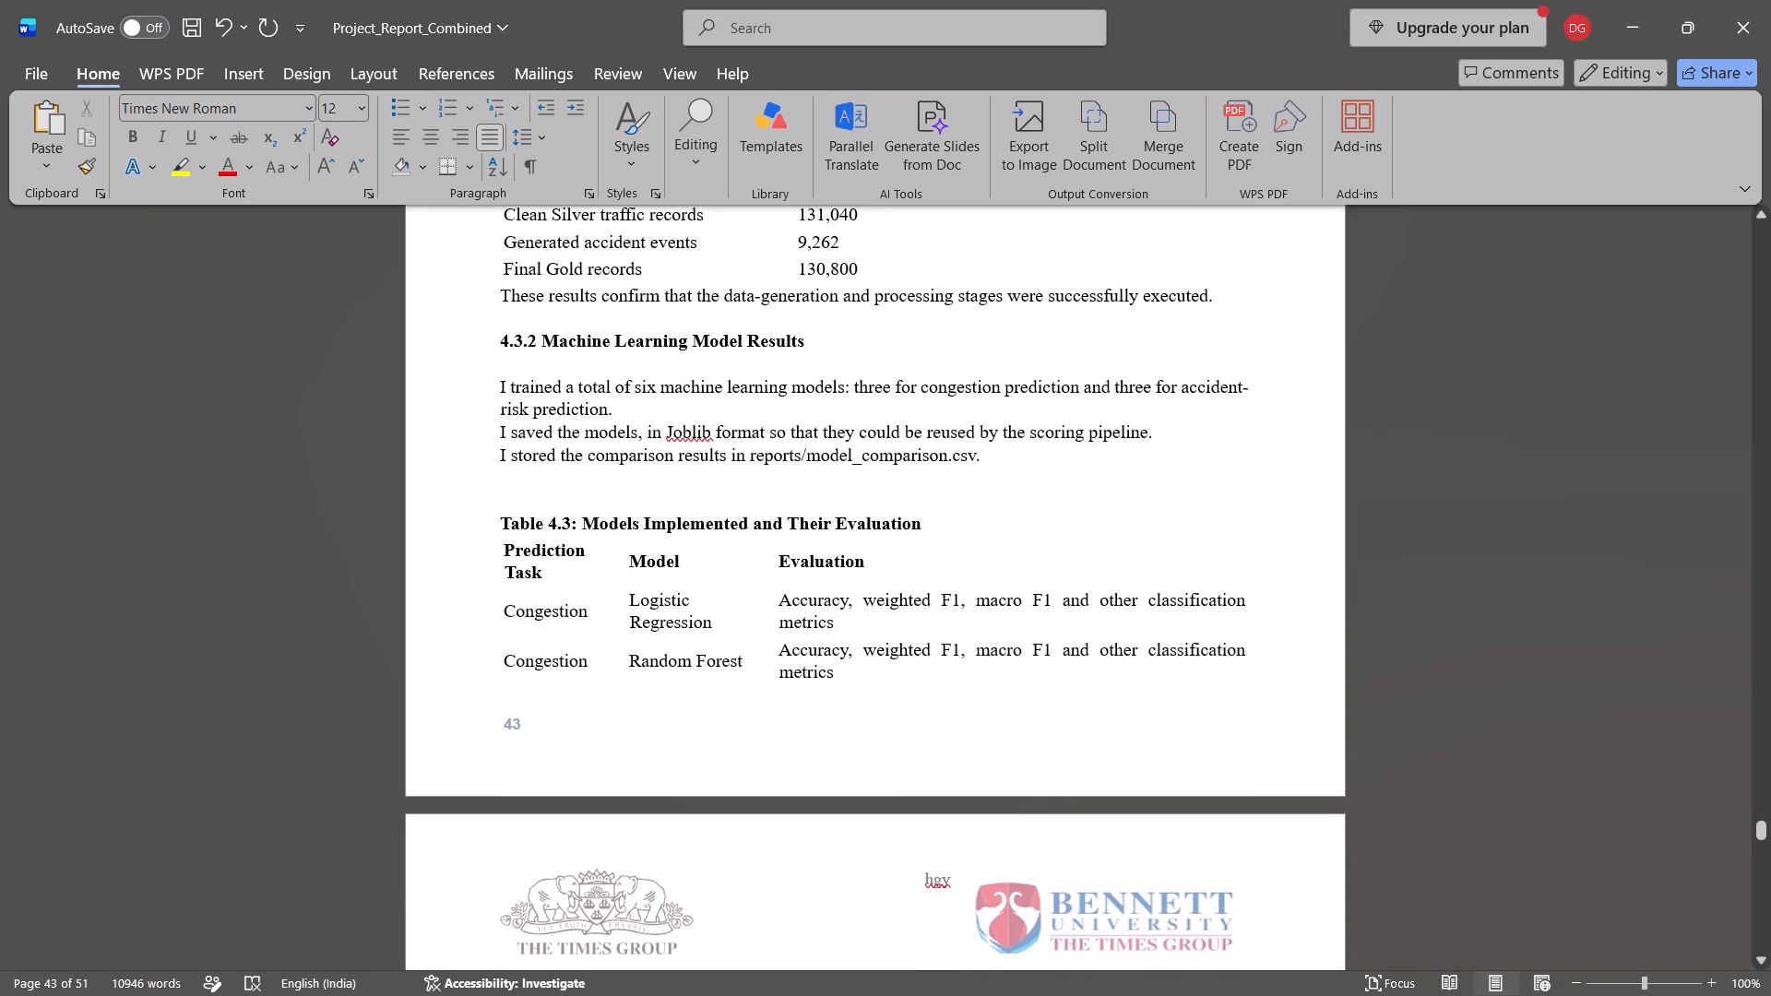
pyautogui.scroll(-2, 501, 620)
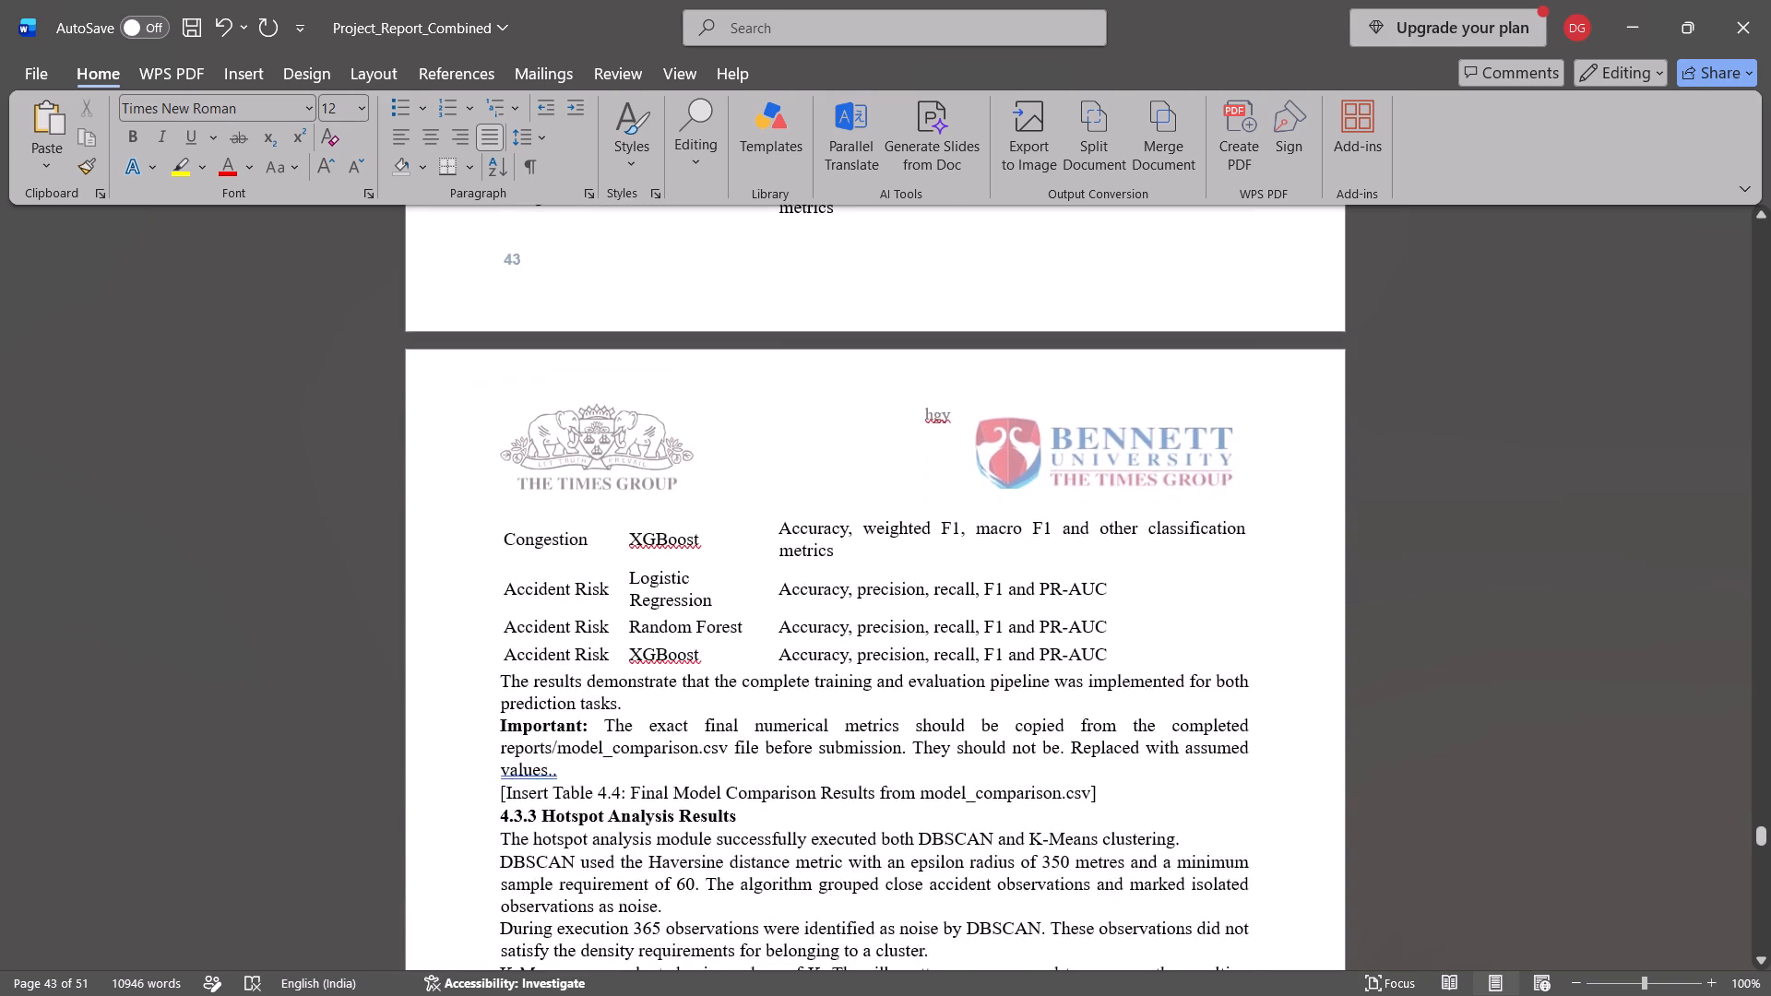
pyautogui.scroll(1, 501, 620)
pyautogui.scroll(-1, 501, 620)
pyautogui.click(504, 721)
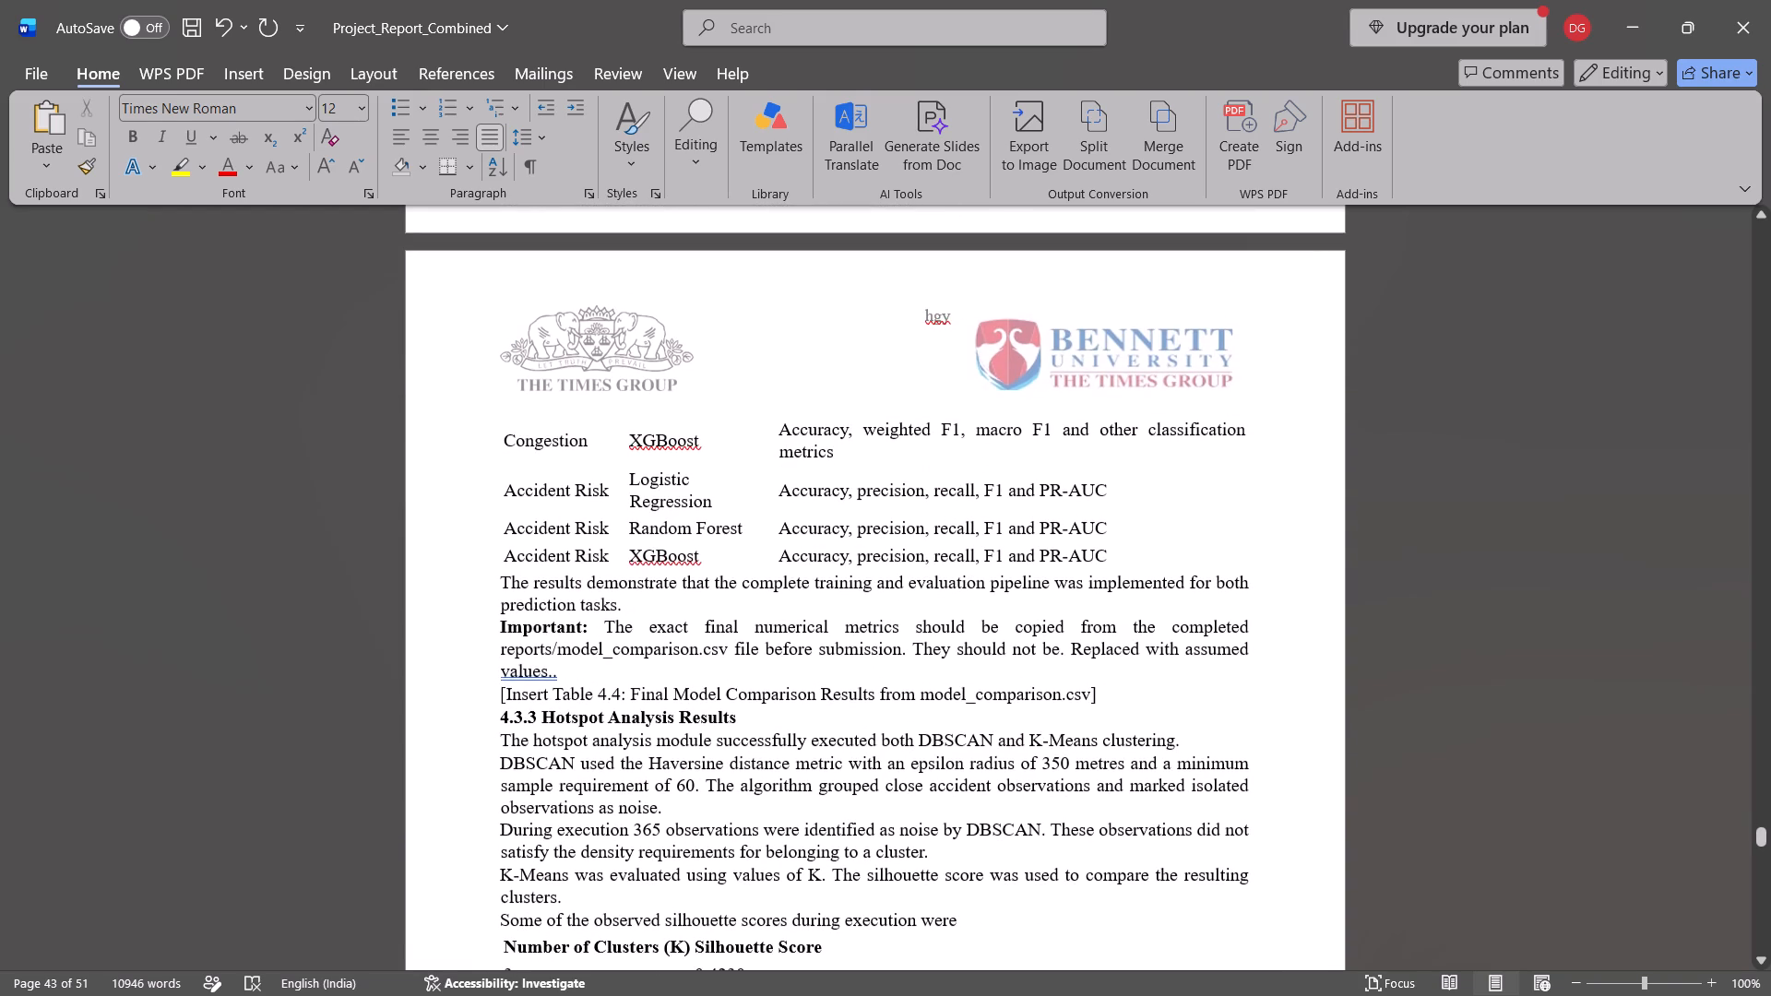
pyautogui.press('Return')
pyautogui.press('Right')
pyautogui.press('Right')
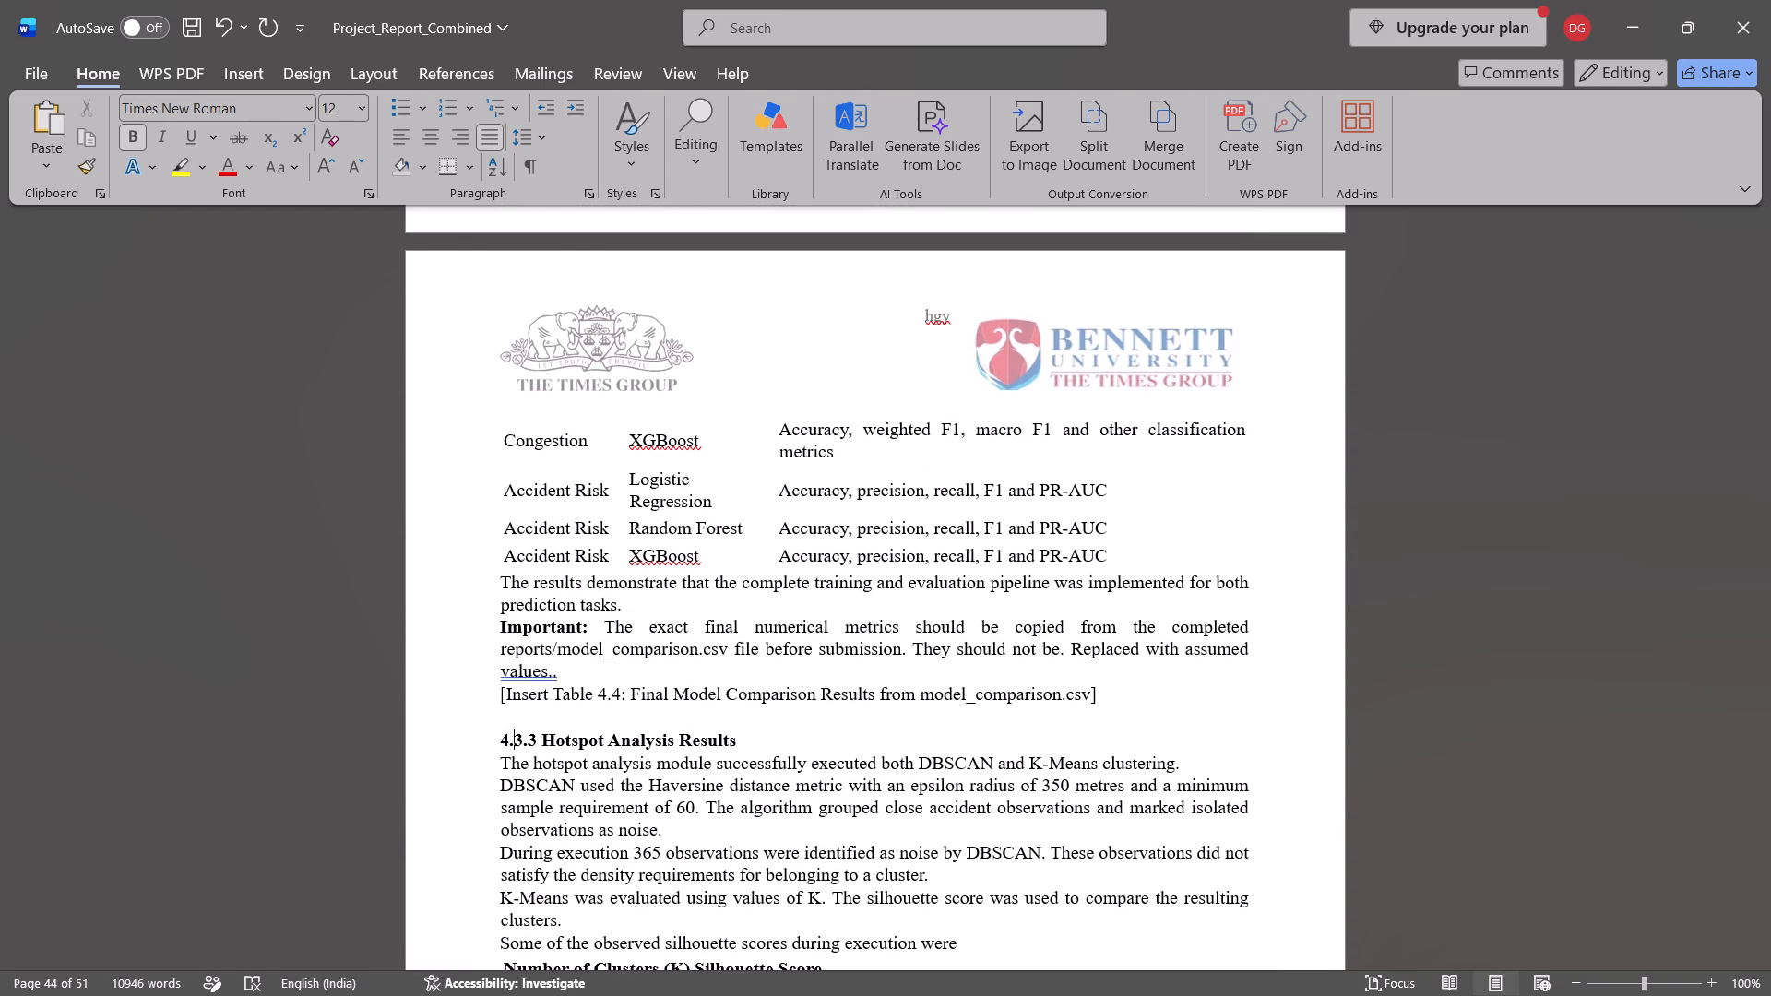
pyautogui.press('Left')
pyautogui.press('Left')
pyautogui.press('Down')
pyautogui.press('Return')
# Insert one blank line above and one below the heading "4.3.4 Live API Integration Results".
pyautogui.scroll(-1, 504, 721)
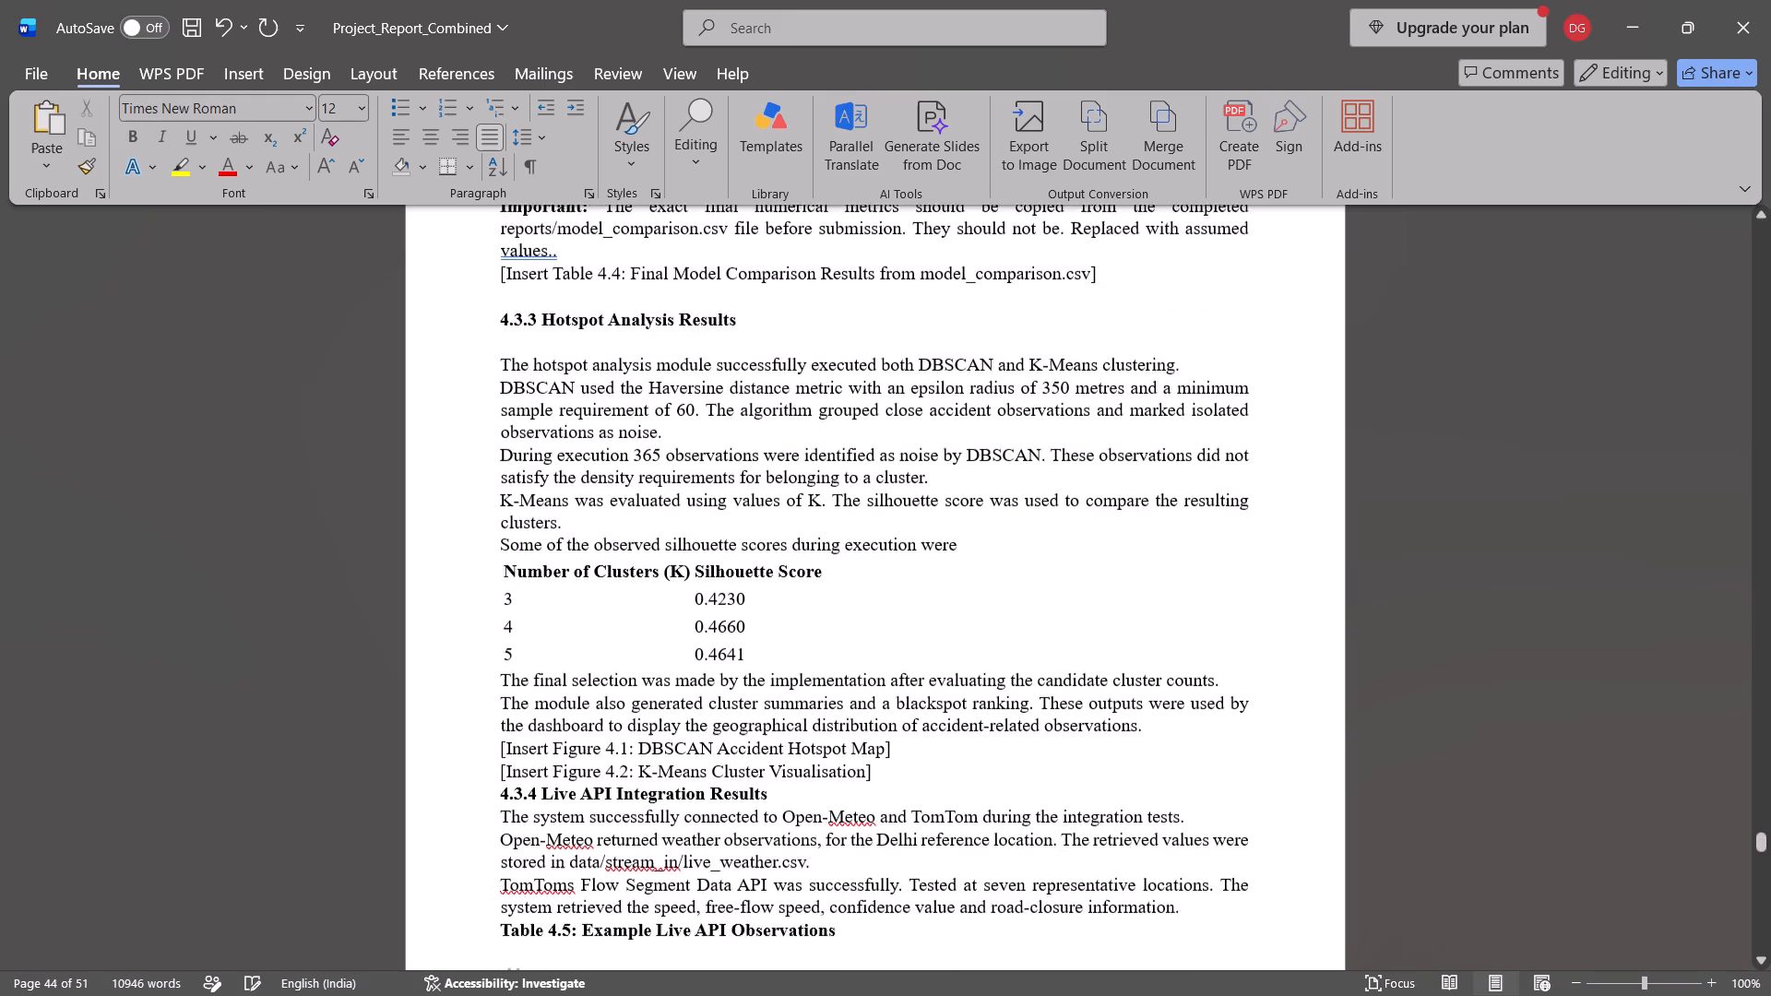
pyautogui.scroll(-1, 552, 646)
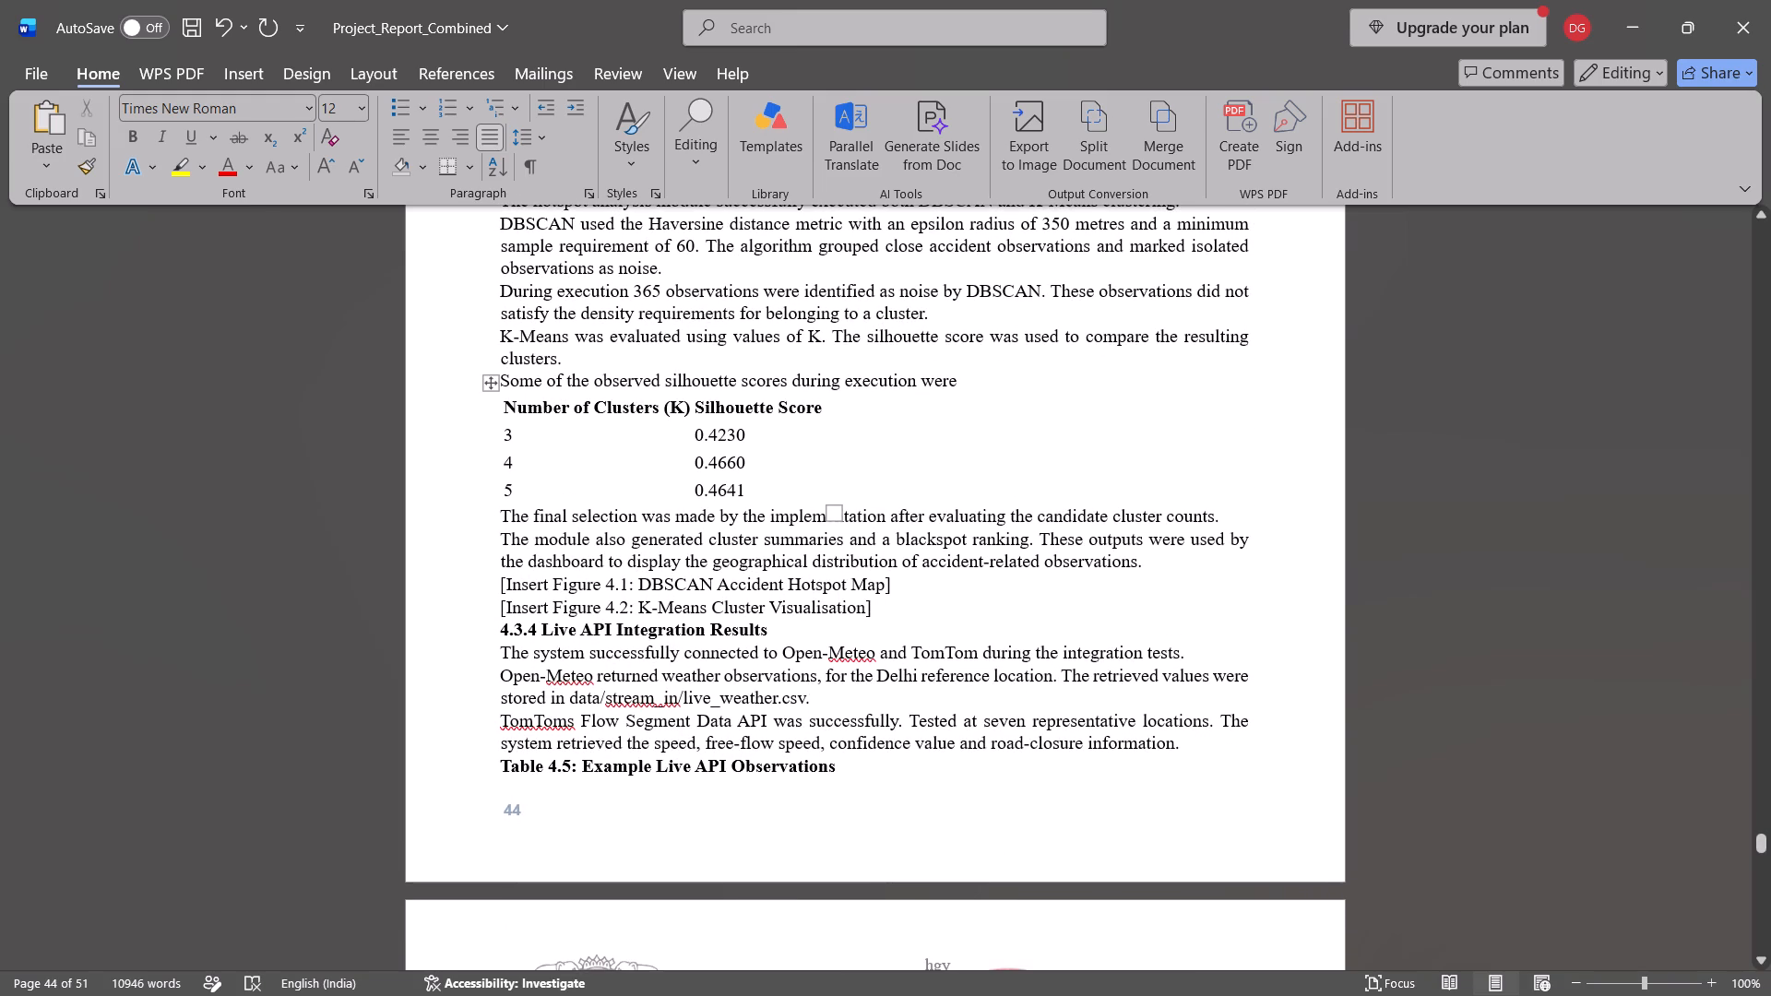
pyautogui.click(498, 629)
pyautogui.press('Return')
pyautogui.press('Down')
pyautogui.press('Return')
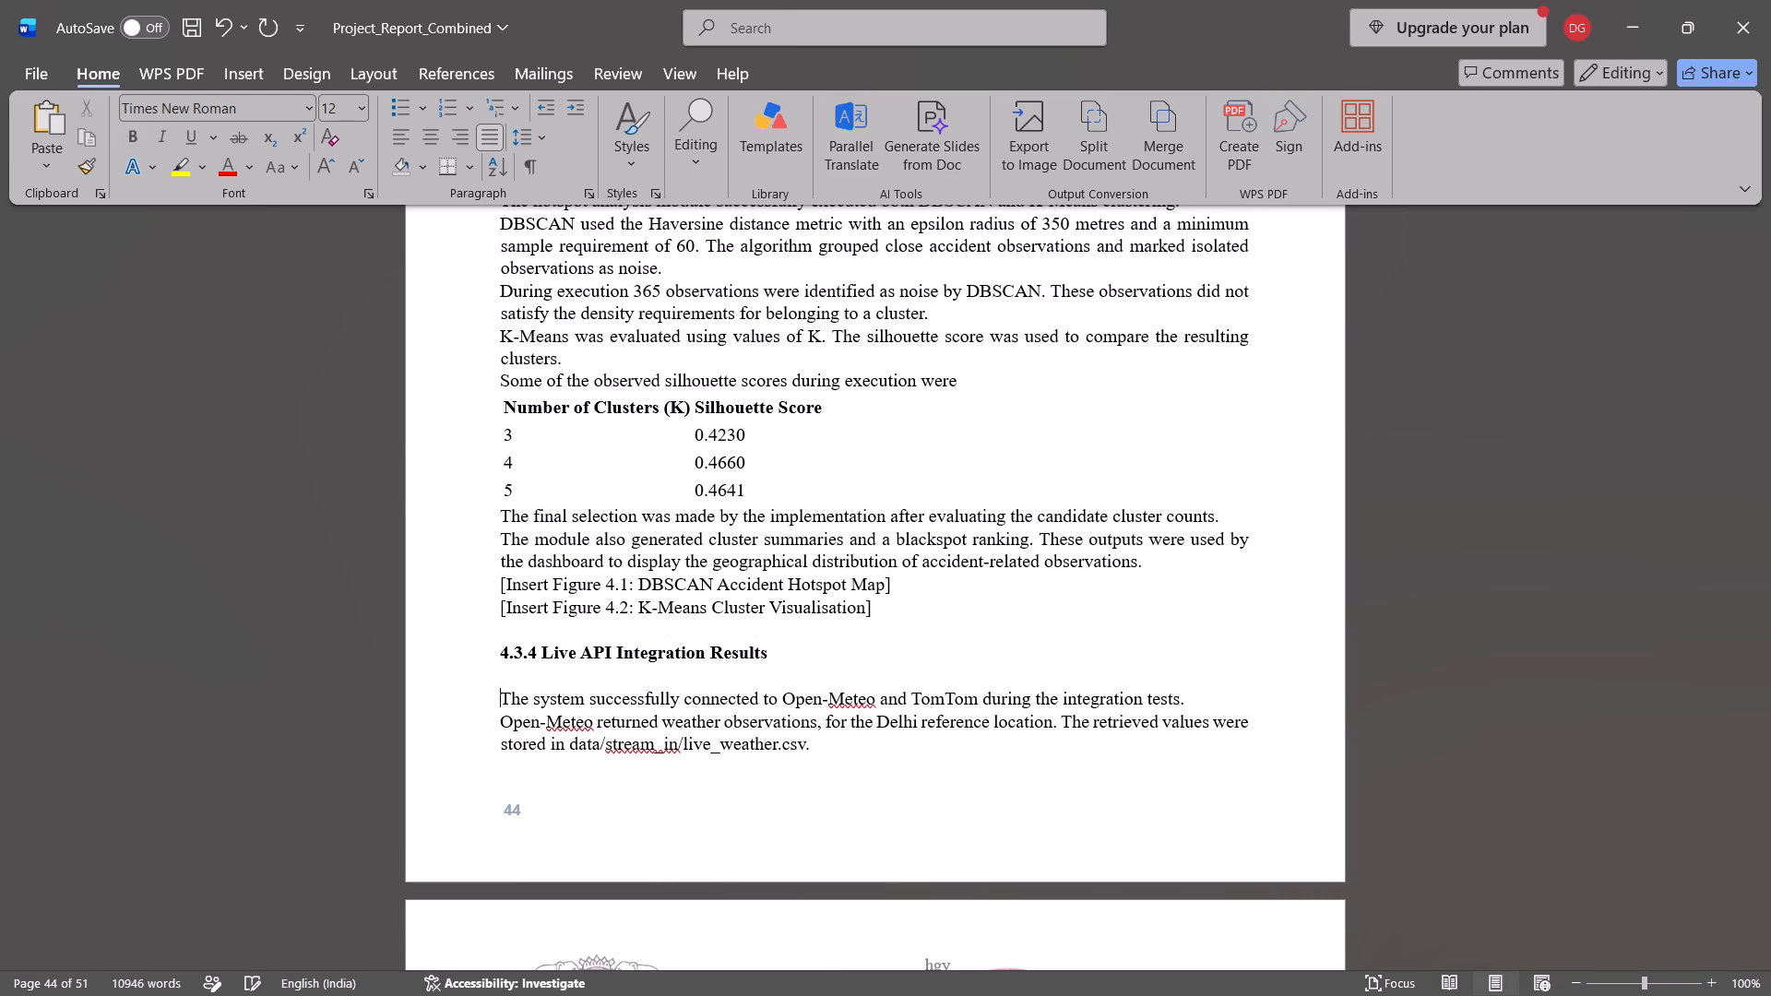
# Insert one blank line above and one below the heading "4.3.5 Streaming Pipeline Results".
pyautogui.scroll(-3, 498, 629)
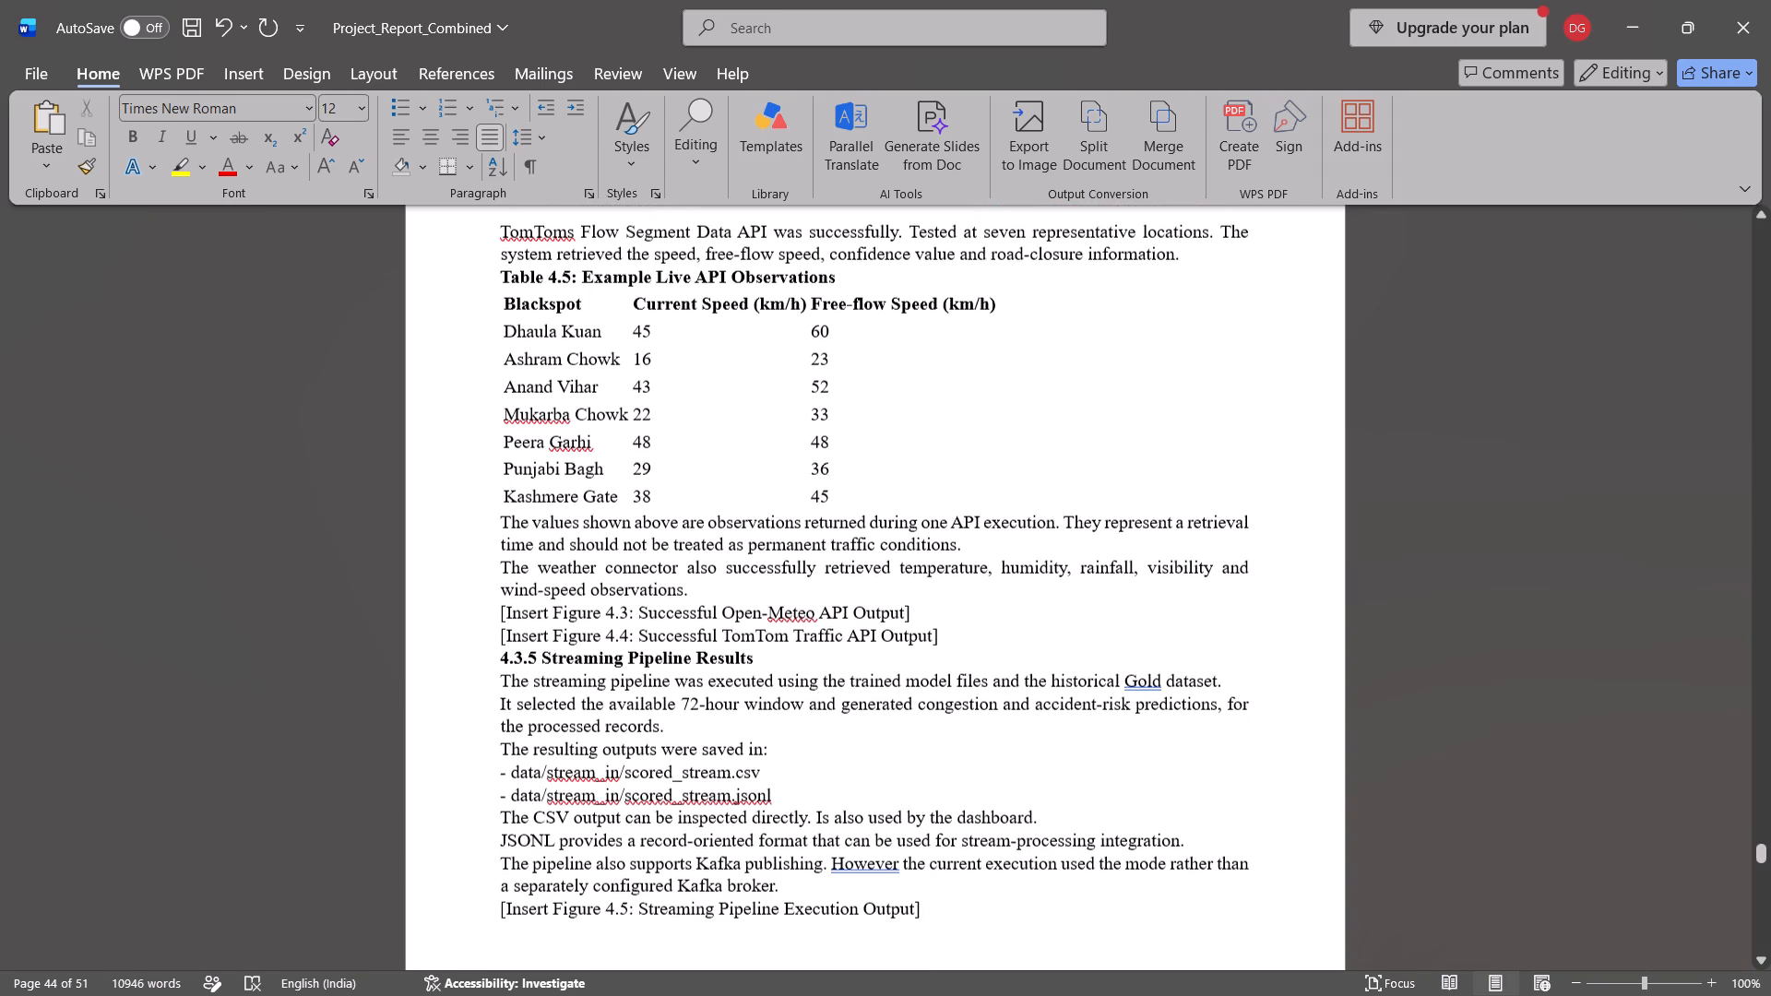
pyautogui.click(493, 656)
pyautogui.press('Return')
pyautogui.press('Down')
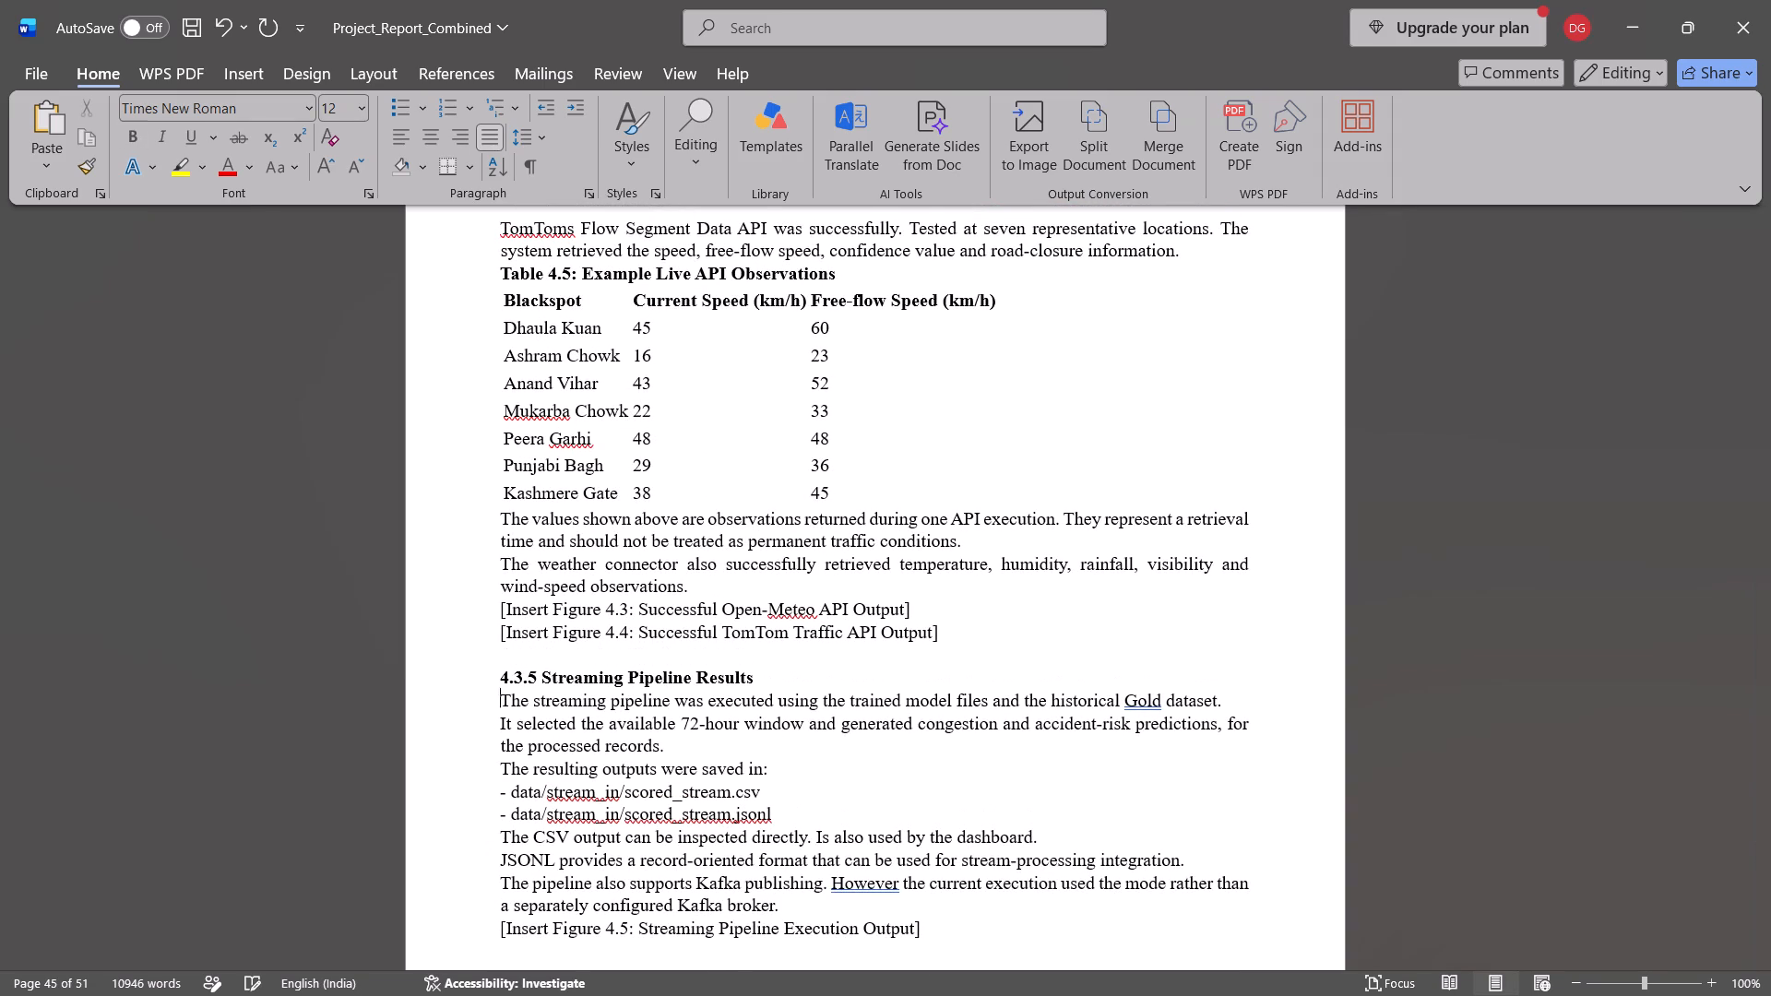
pyautogui.press('Return')
# Insert blank lines above the heading "4.4.1 Data Processing Performance" to move it to the top of the next page.
pyautogui.scroll(-2, 493, 656)
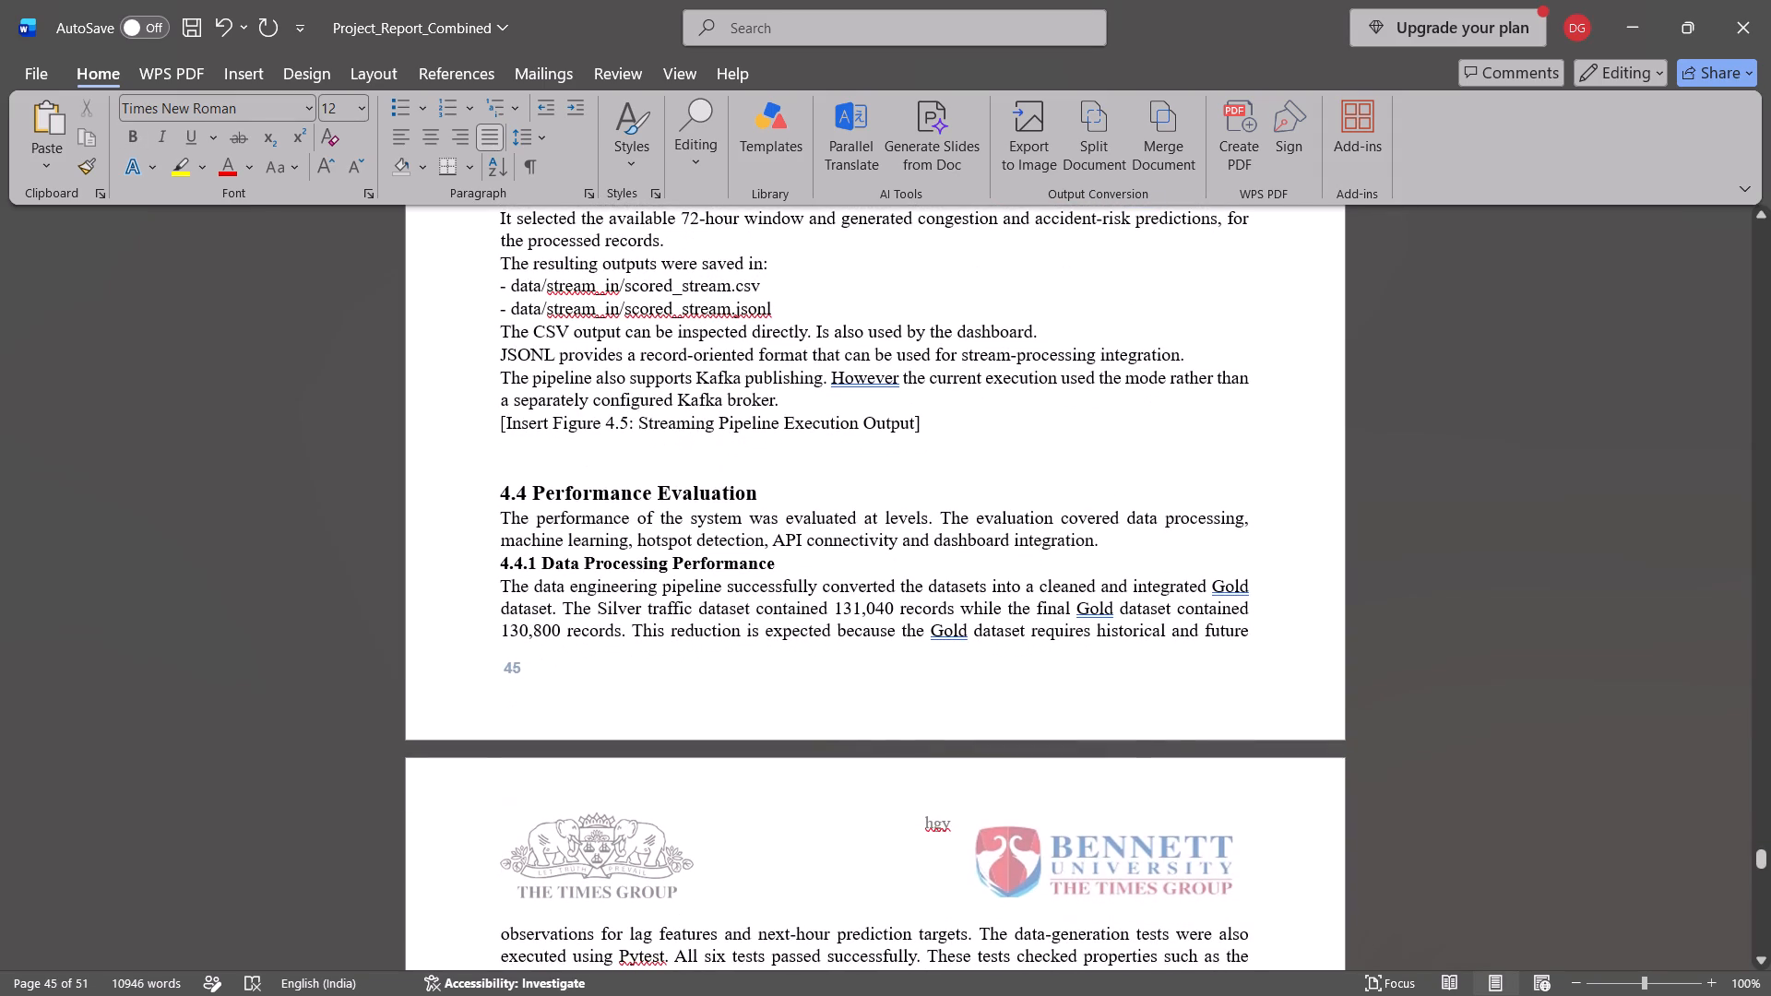
pyautogui.click(498, 488)
pyautogui.press('Down')
pyautogui.press('Down')
pyautogui.press('Down')
pyautogui.press('Return')
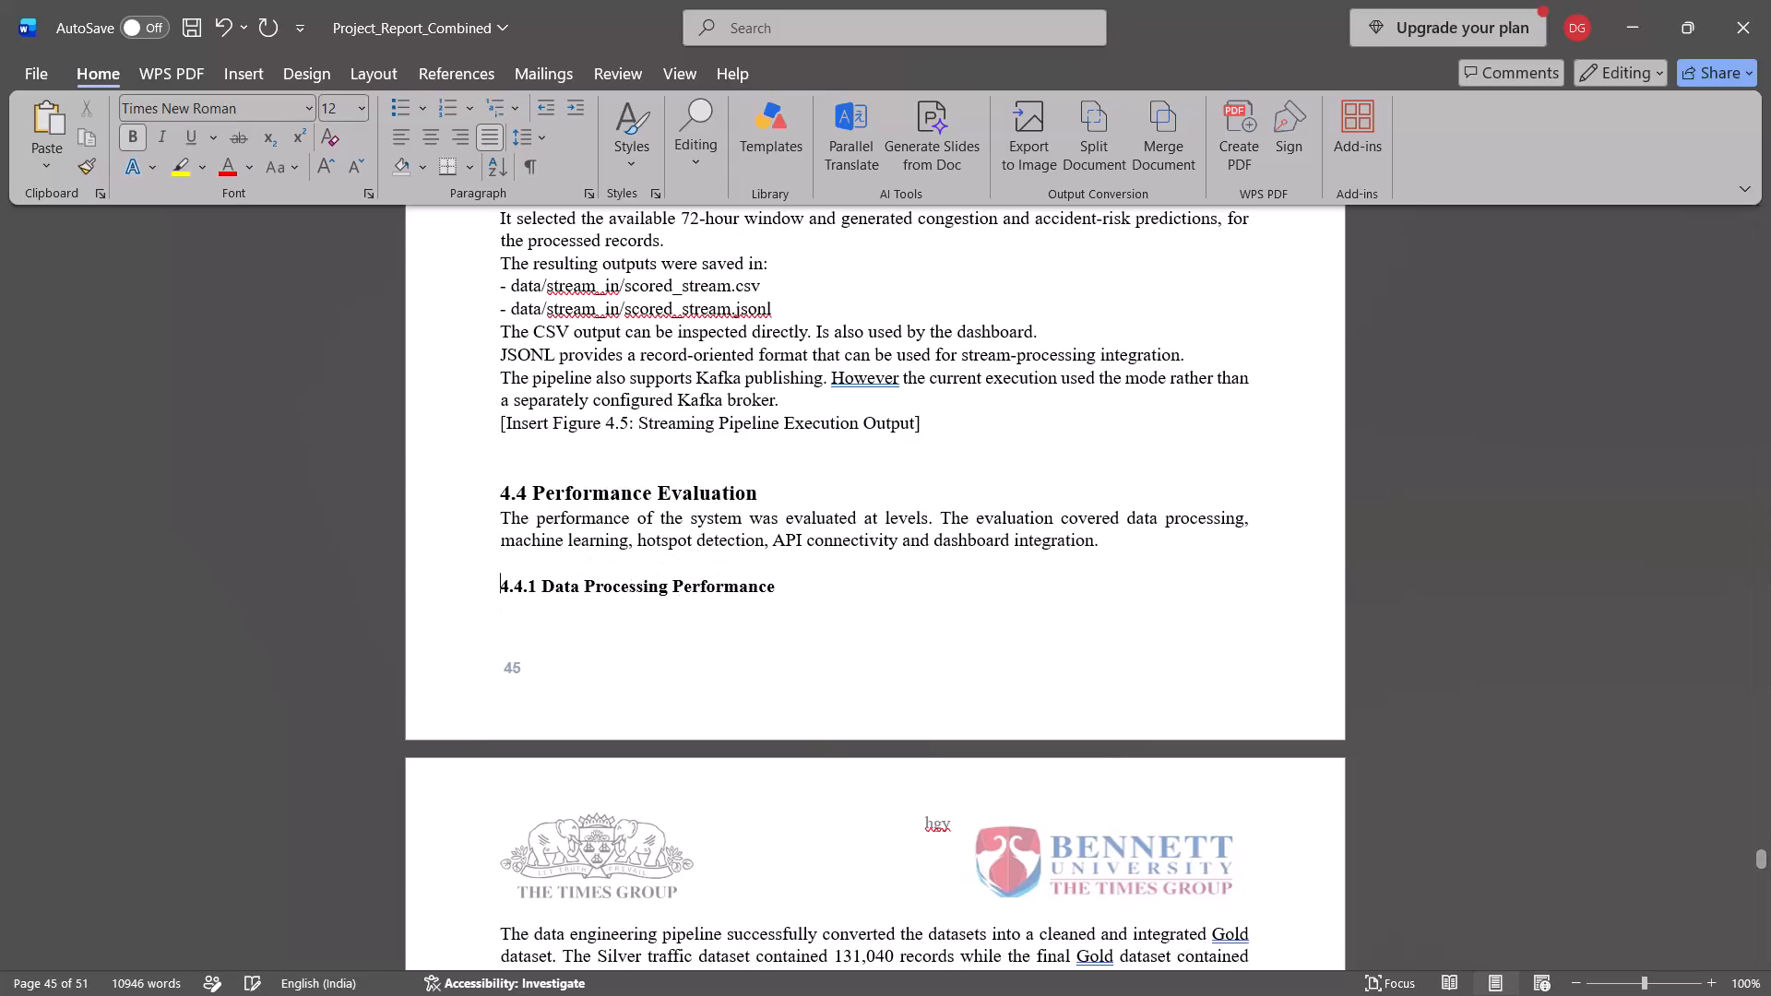
pyautogui.press('Return')
pyautogui.press('Return')
# Insert a blank line between the heading "4.4.1 Data Processing Performance" and its paragraph.
pyautogui.scroll(-1, 507, 490)
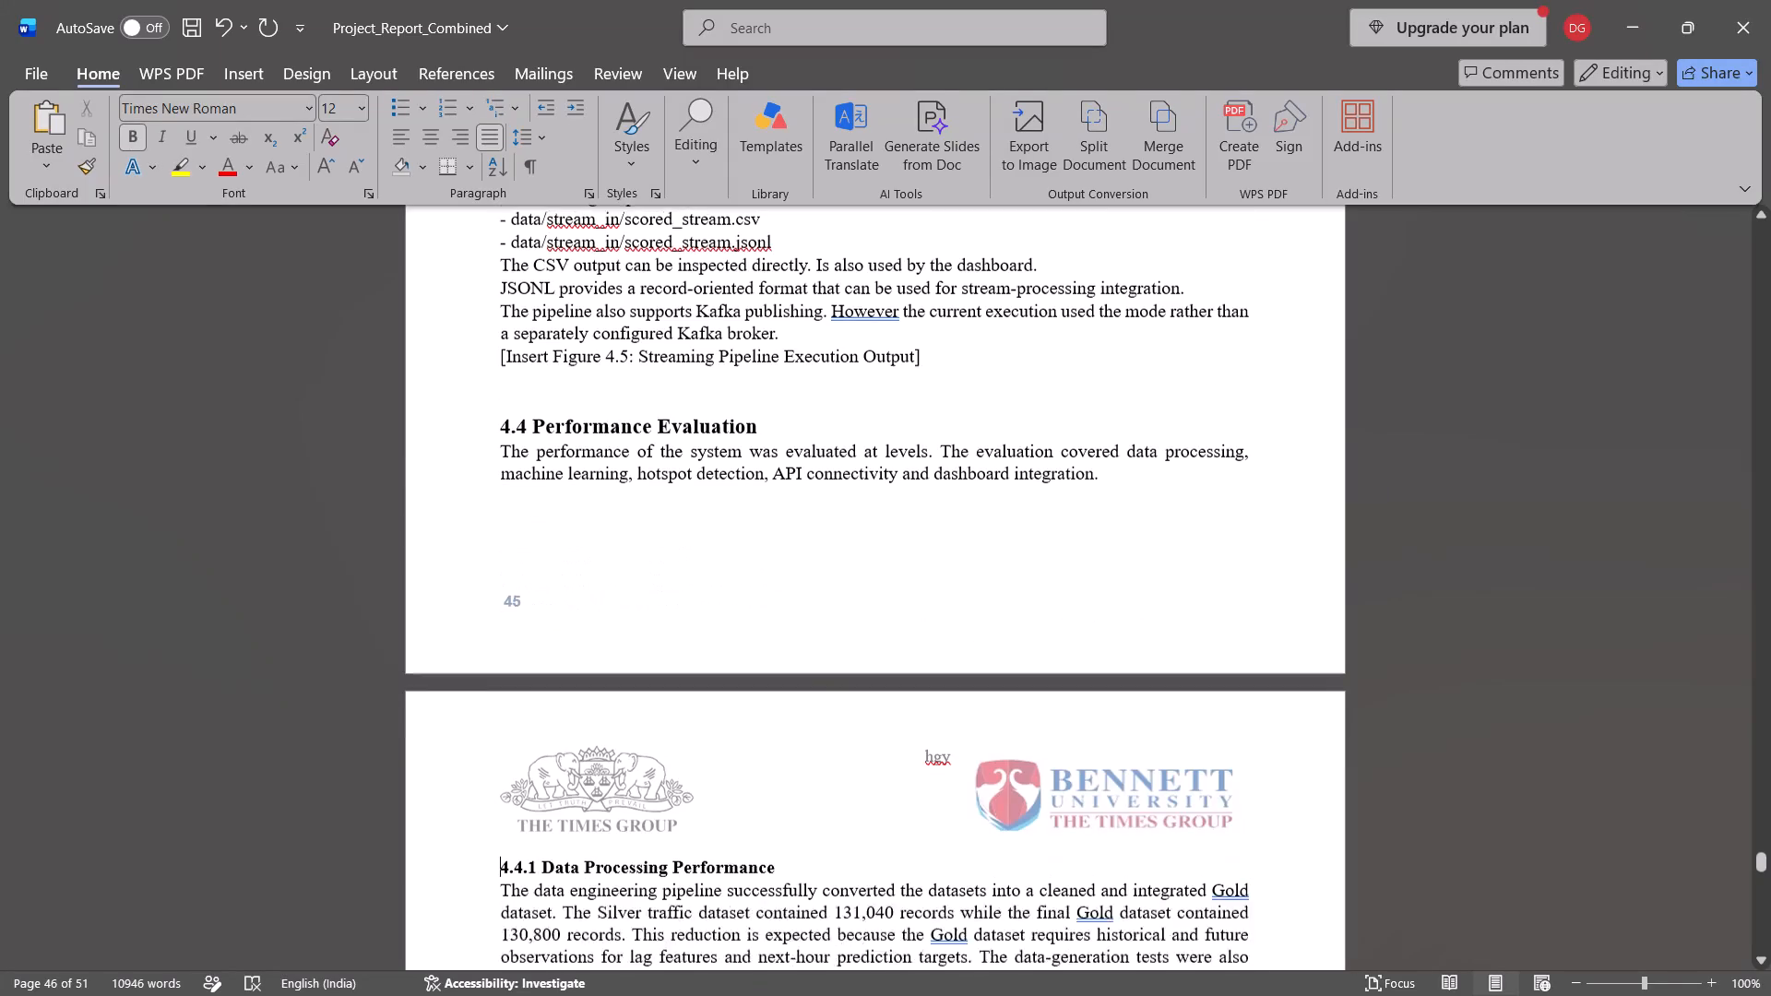
pyautogui.scroll(-1, 507, 490)
pyautogui.press('Down')
pyautogui.press('Down')
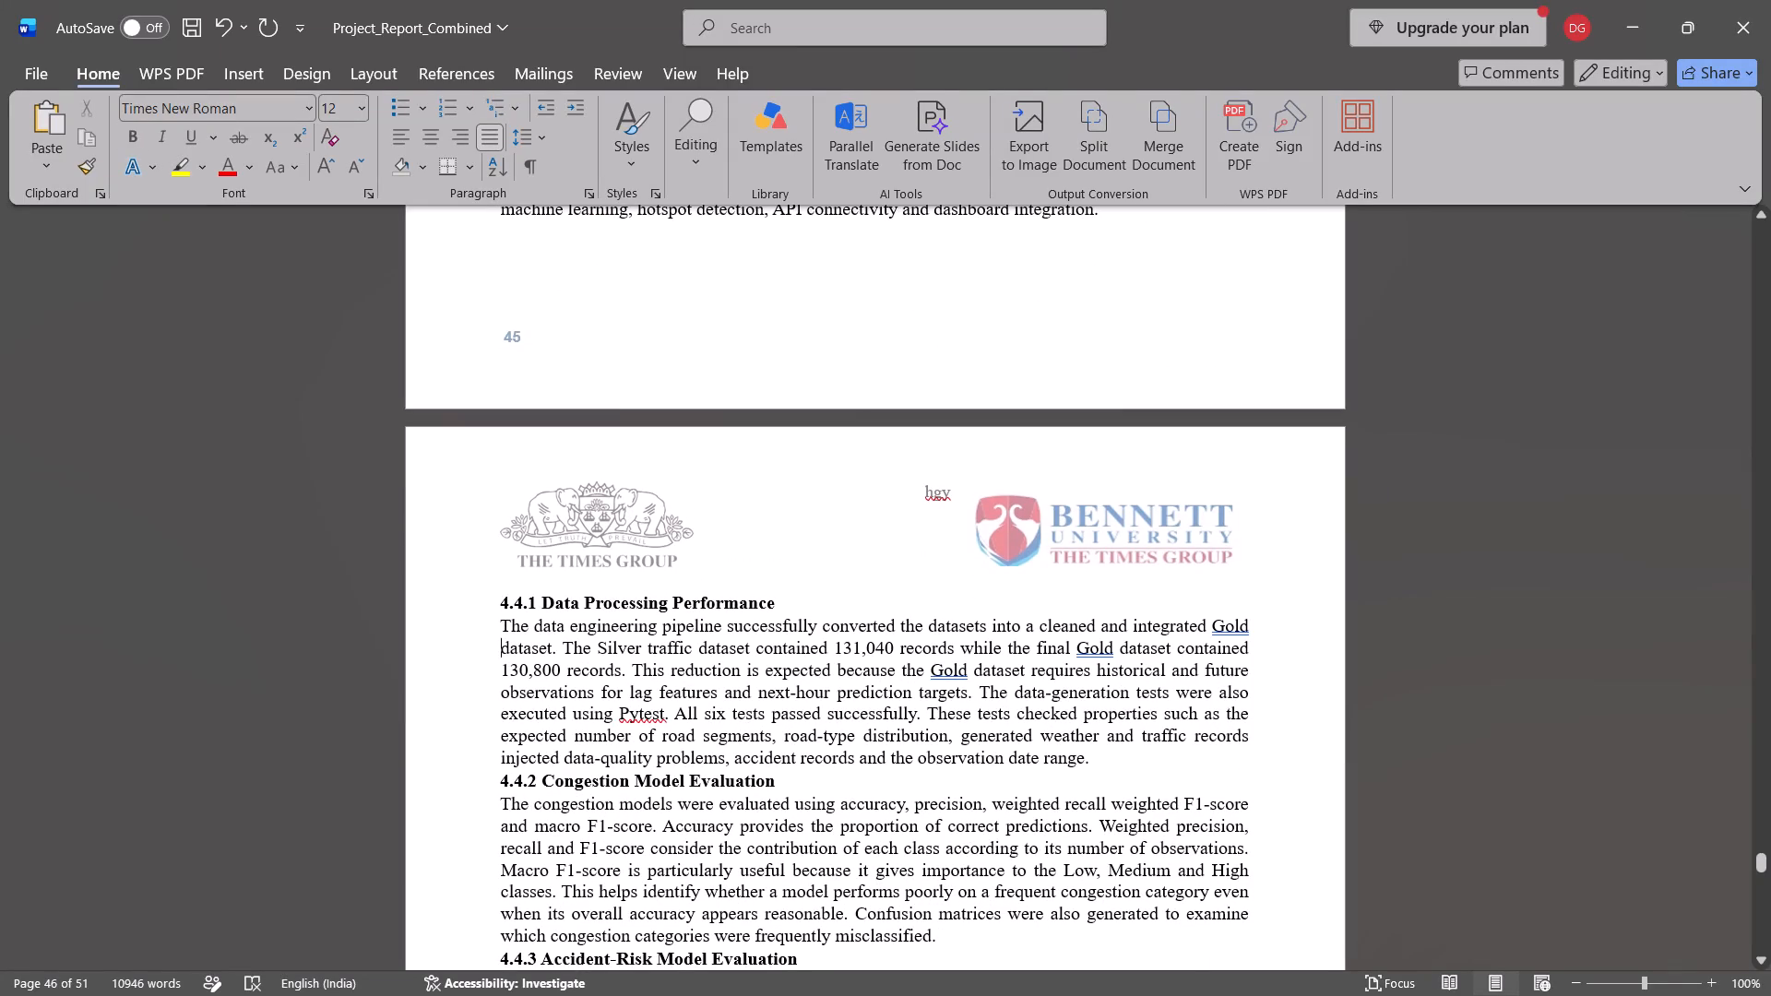
pyautogui.press('Up')
pyautogui.press('Return')
# Insert one blank line above and one below the heading "4.4.2 Congestion Model Evaluation".
pyautogui.press('Down')
pyautogui.press('Down')
pyautogui.press('Down')
pyautogui.press('Down')
pyautogui.press('Down')
pyautogui.press('Down')
pyautogui.press('Down')
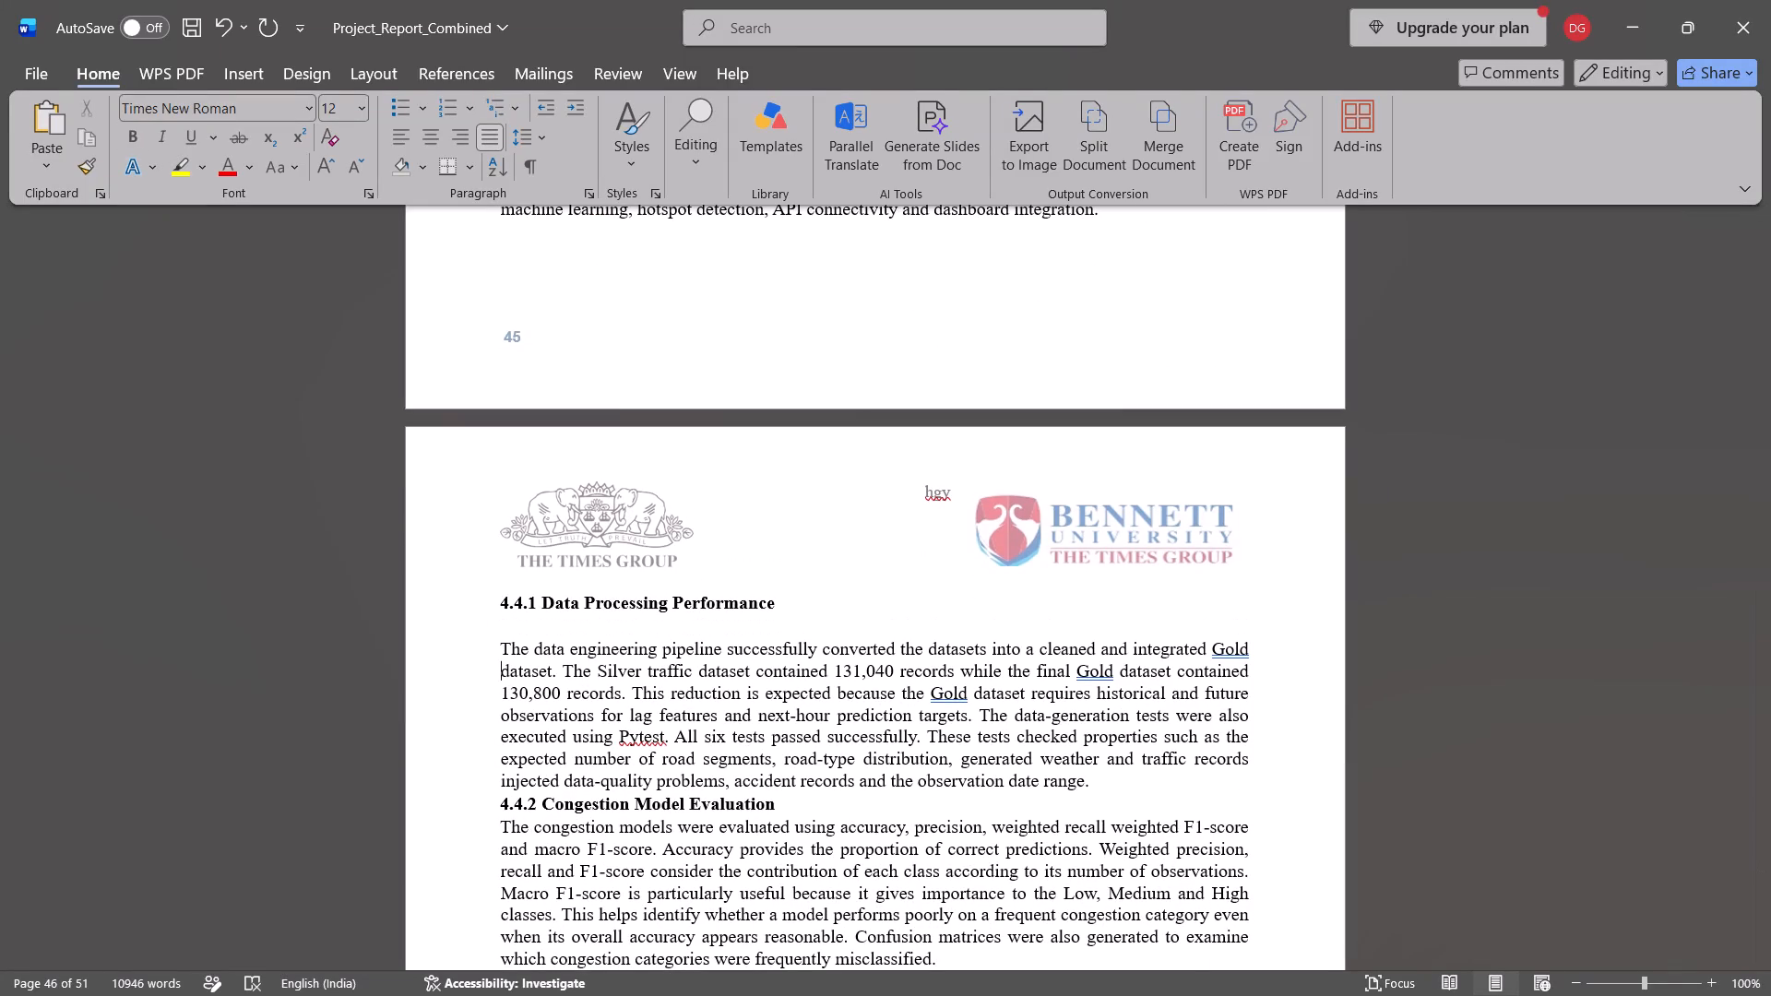
pyautogui.press('Return')
pyautogui.press('Down')
pyautogui.press('Return')
# Insert one blank line above and one below the heading "4.4.3 Accident-Risk Model Evaluation".
pyautogui.scroll(-1, 507, 490)
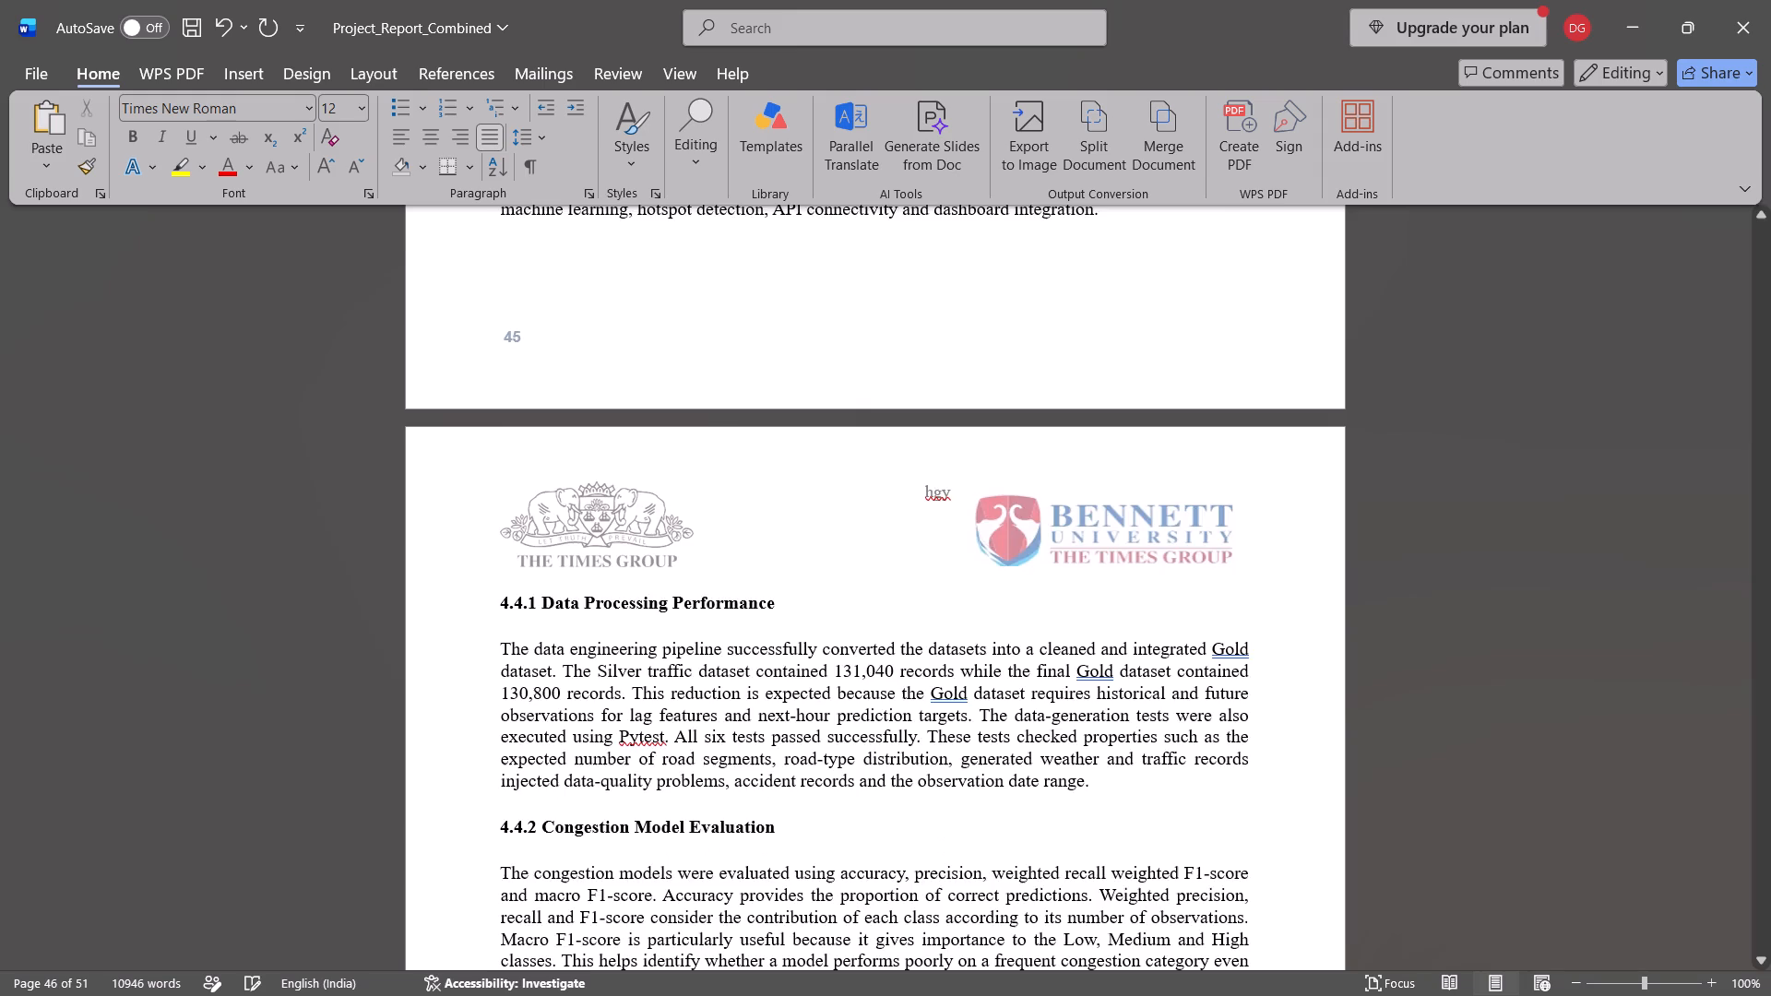
pyautogui.scroll(-1, 507, 490)
pyautogui.click(505, 610)
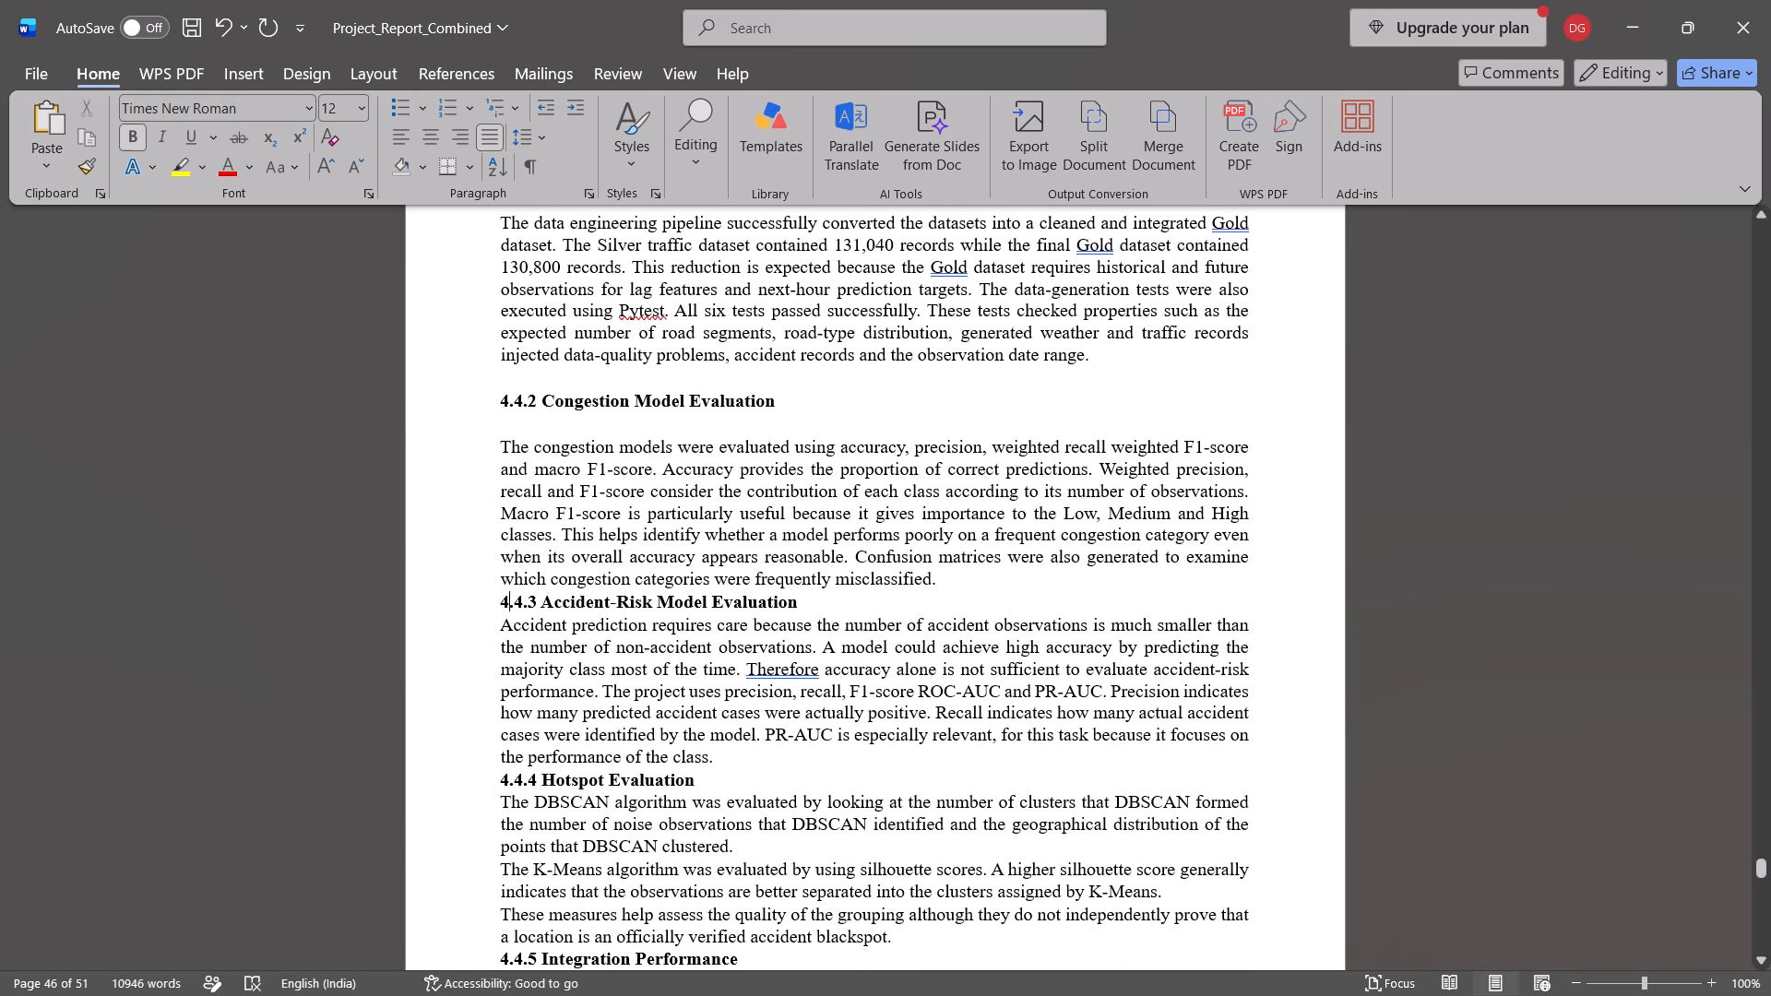
pyautogui.press('Left')
pyautogui.press('Return')
pyautogui.press('Down')
pyautogui.press('Return')
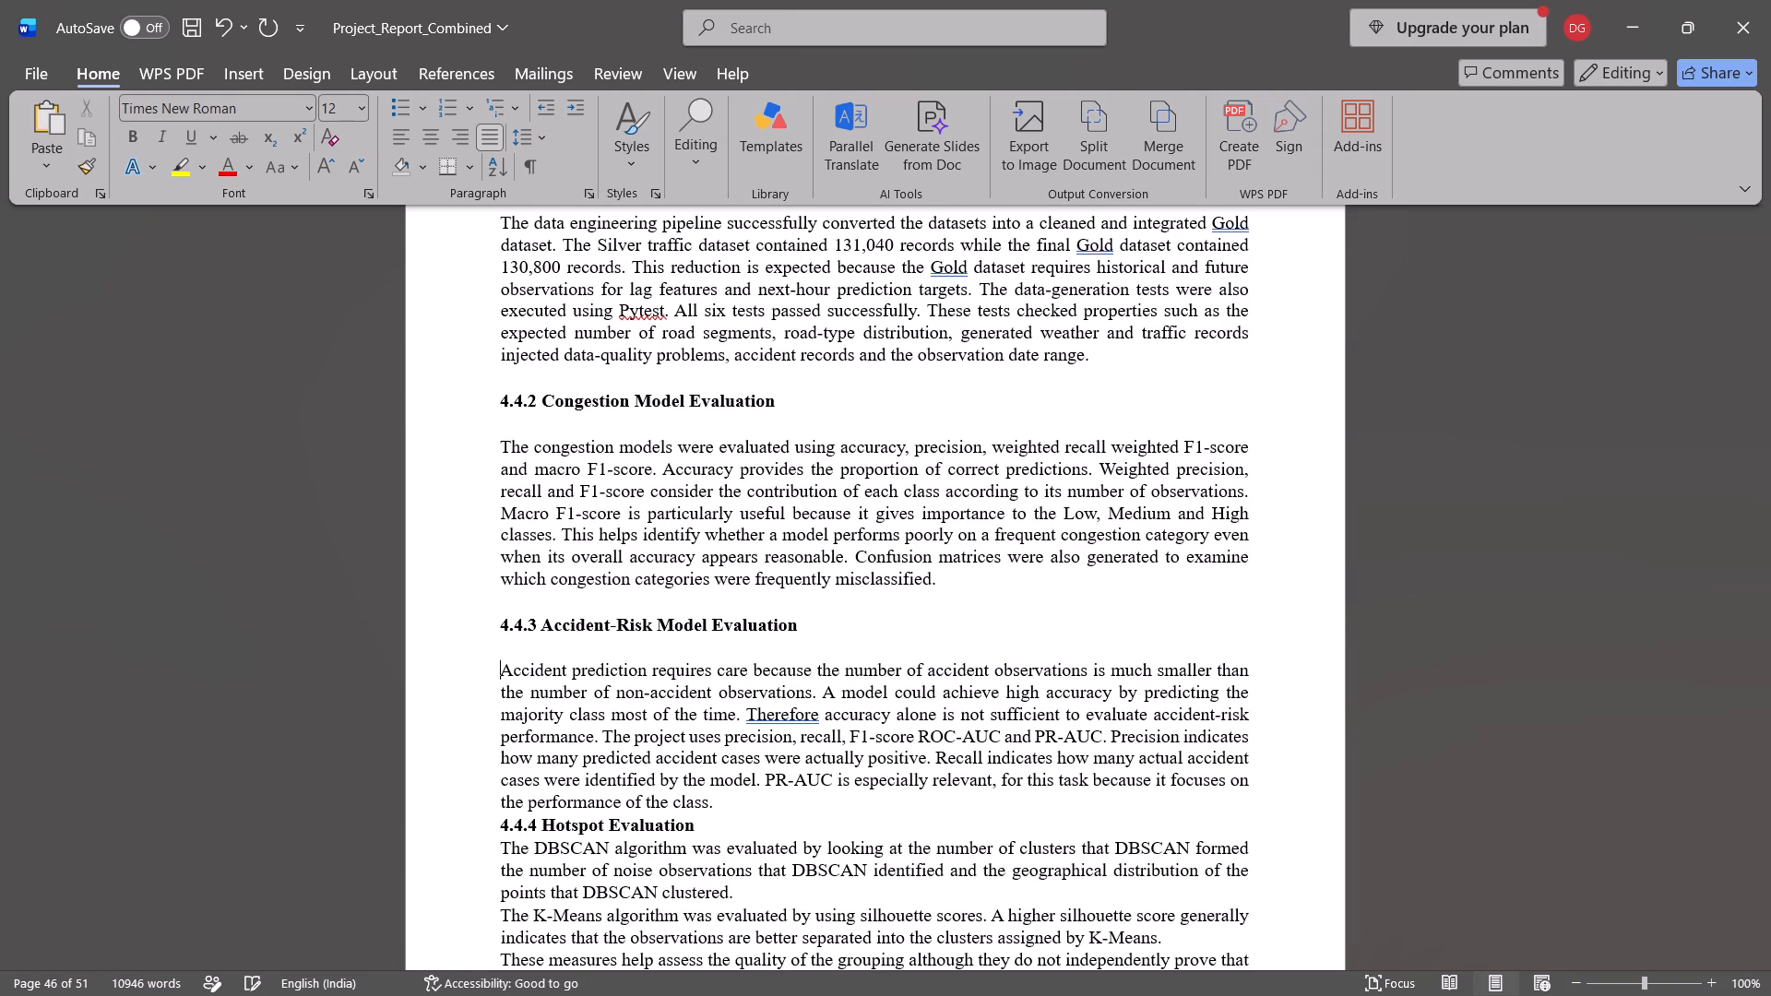
# Insert one blank line above and one below the heading "4.4.4 Hotspot Evaluation".
pyautogui.press('Down')
pyautogui.press('Down')
pyautogui.press('Down')
pyautogui.press('Down')
pyautogui.press('Down')
pyautogui.press('Down')
pyautogui.press('Down')
pyautogui.press('Return')
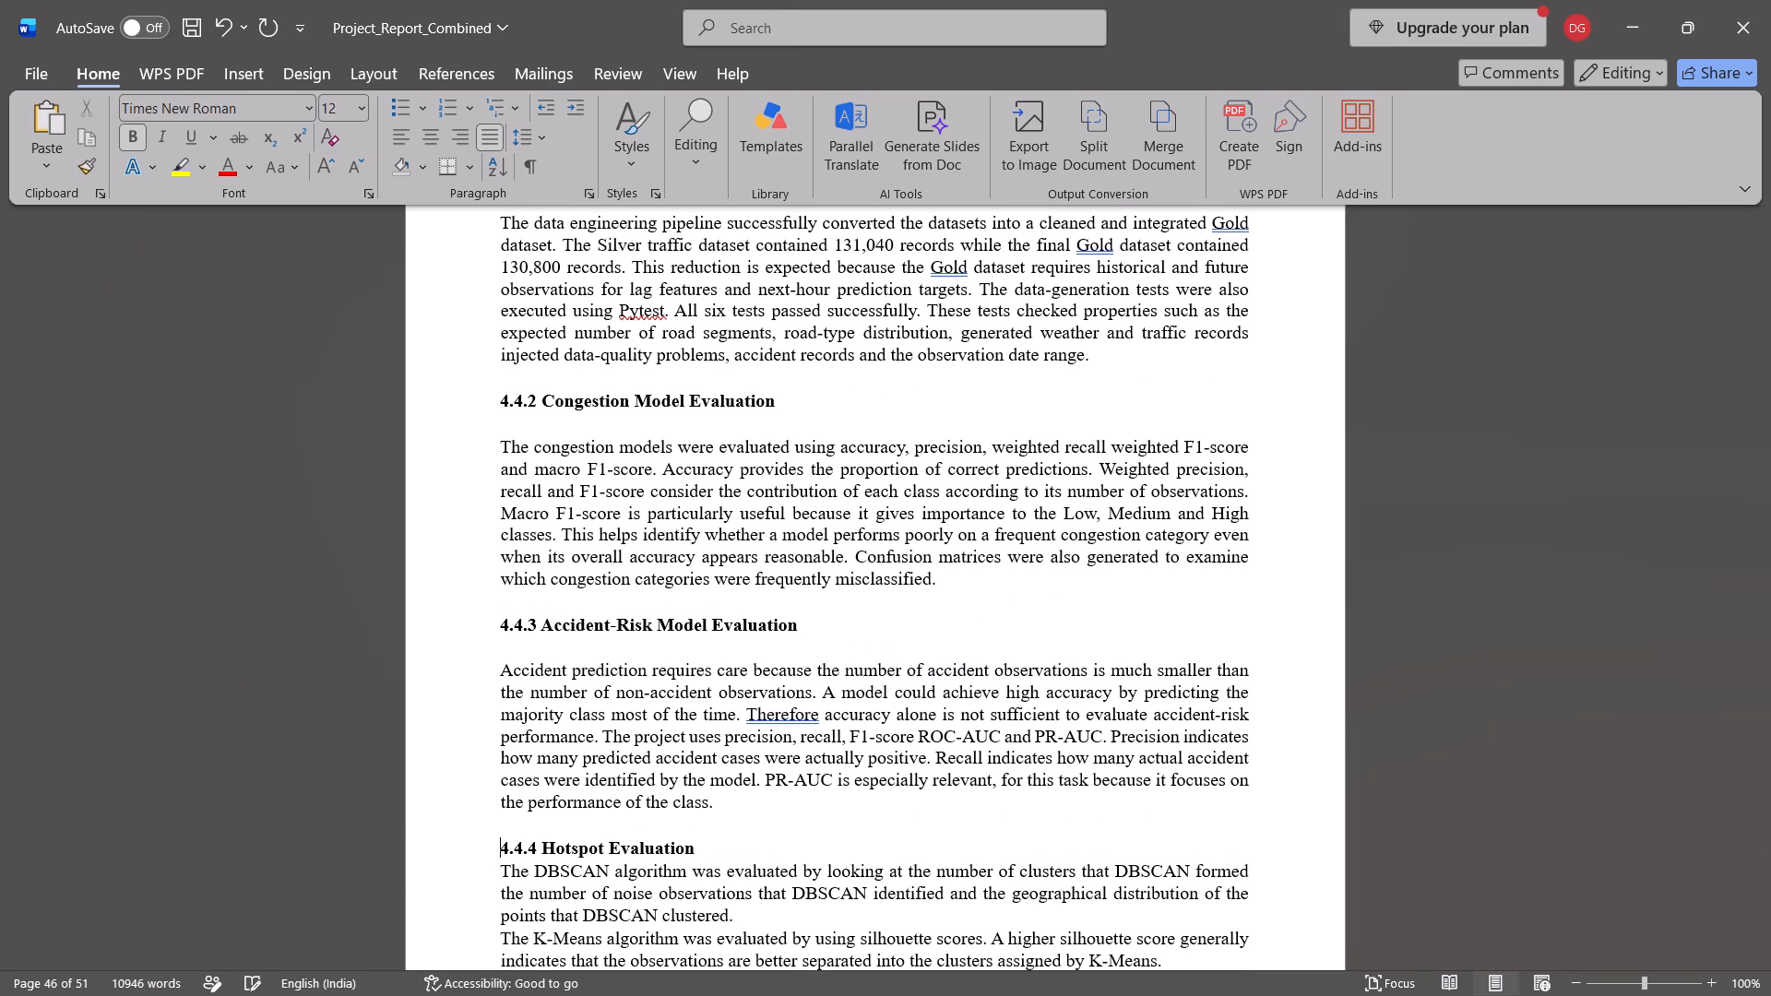
pyautogui.press('Down')
pyautogui.press('Return')
# Insert blank lines above the heading "4.4.5 Integration Performance" to move it to the top of the next page.
pyautogui.scroll(-1, 505, 610)
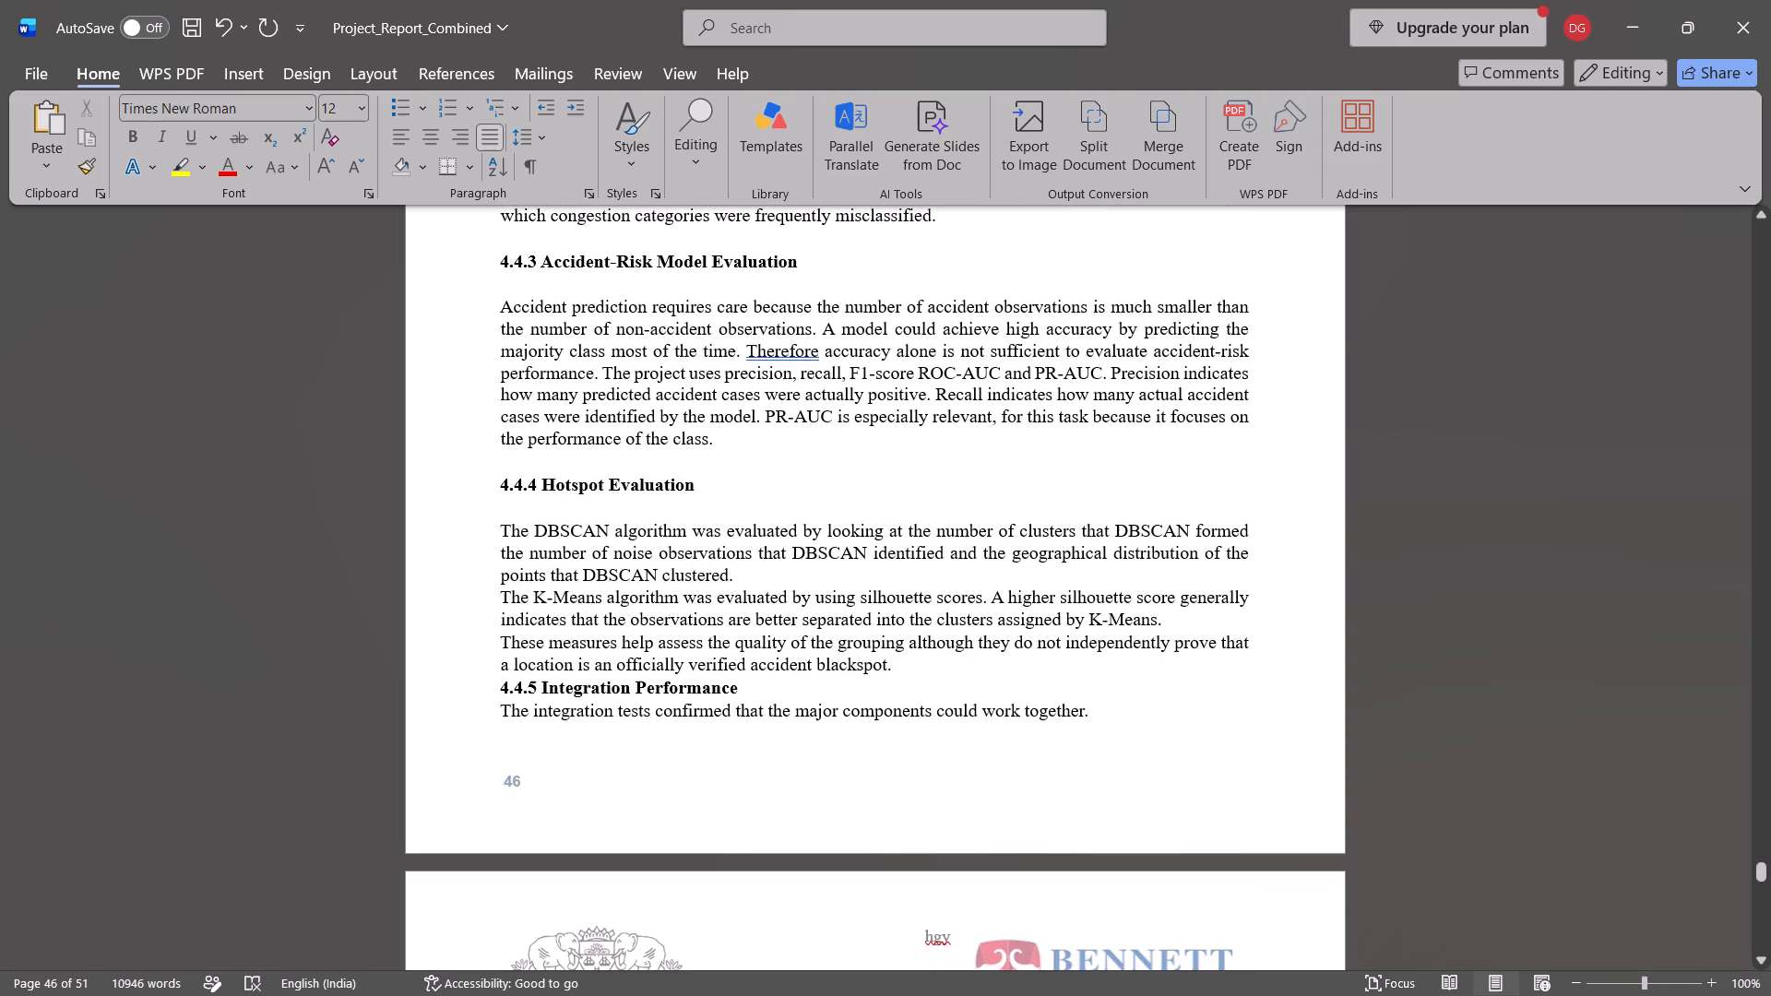
pyautogui.click(502, 680)
pyautogui.press('Return')
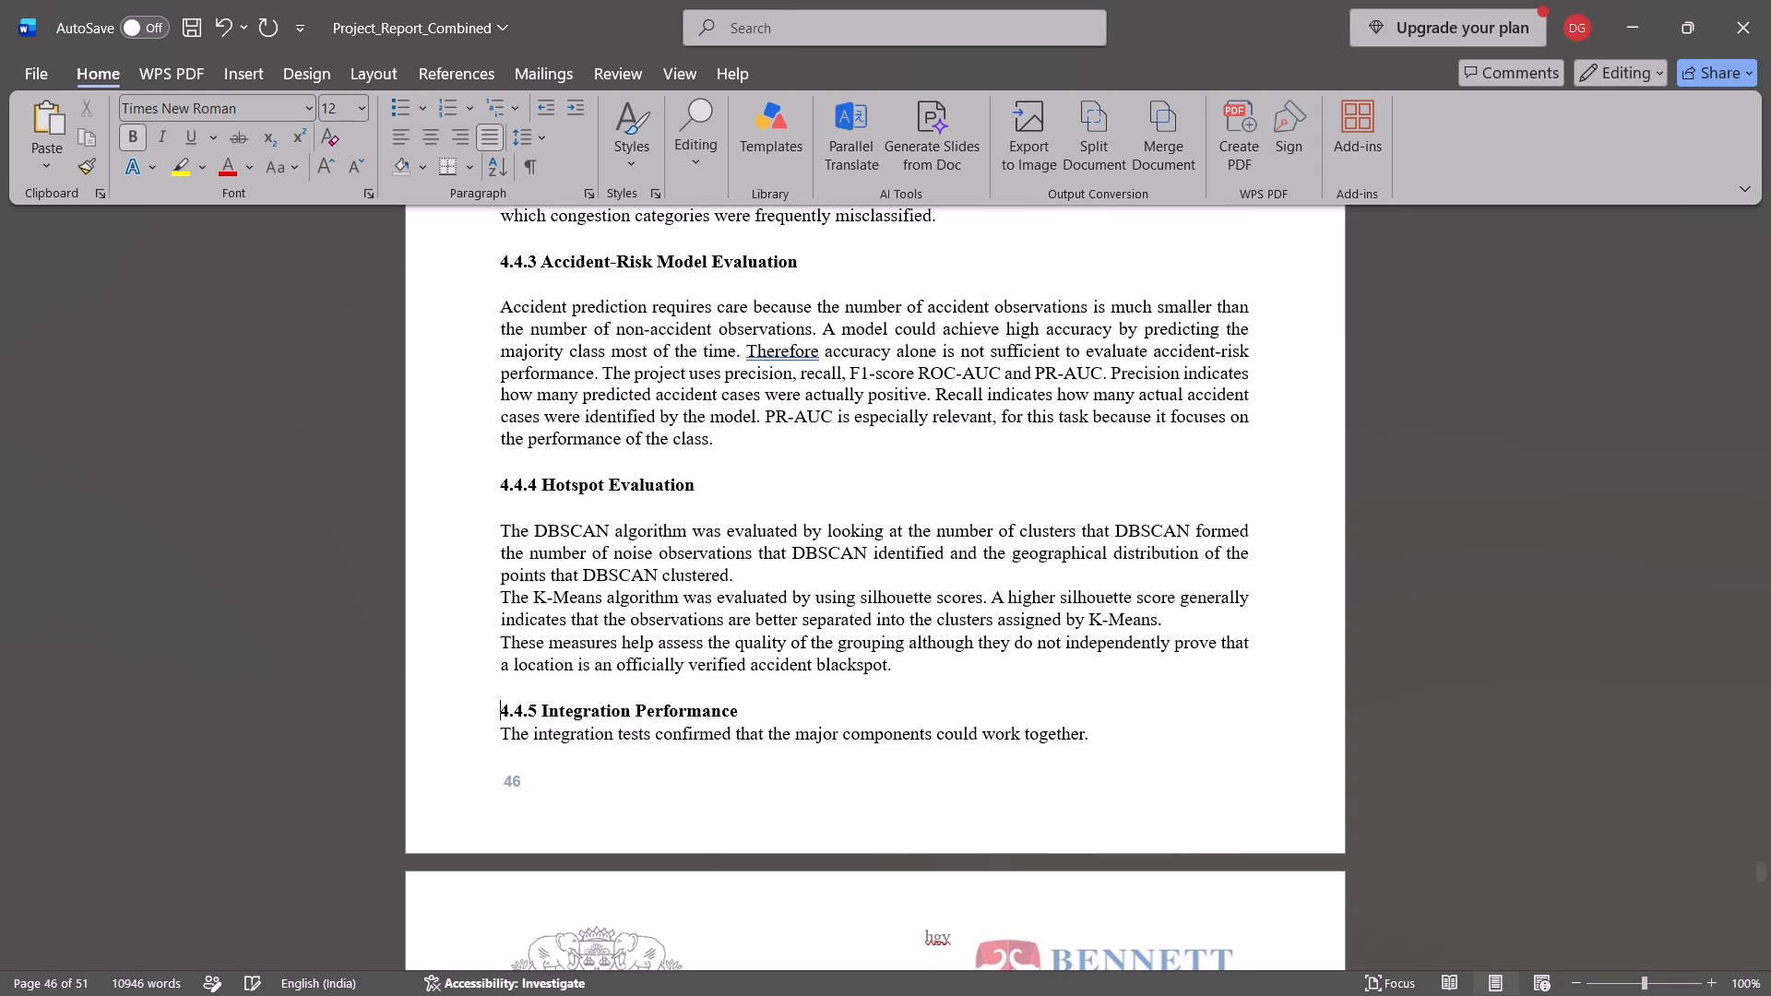
pyautogui.press('Return')
pyautogui.press('Return')
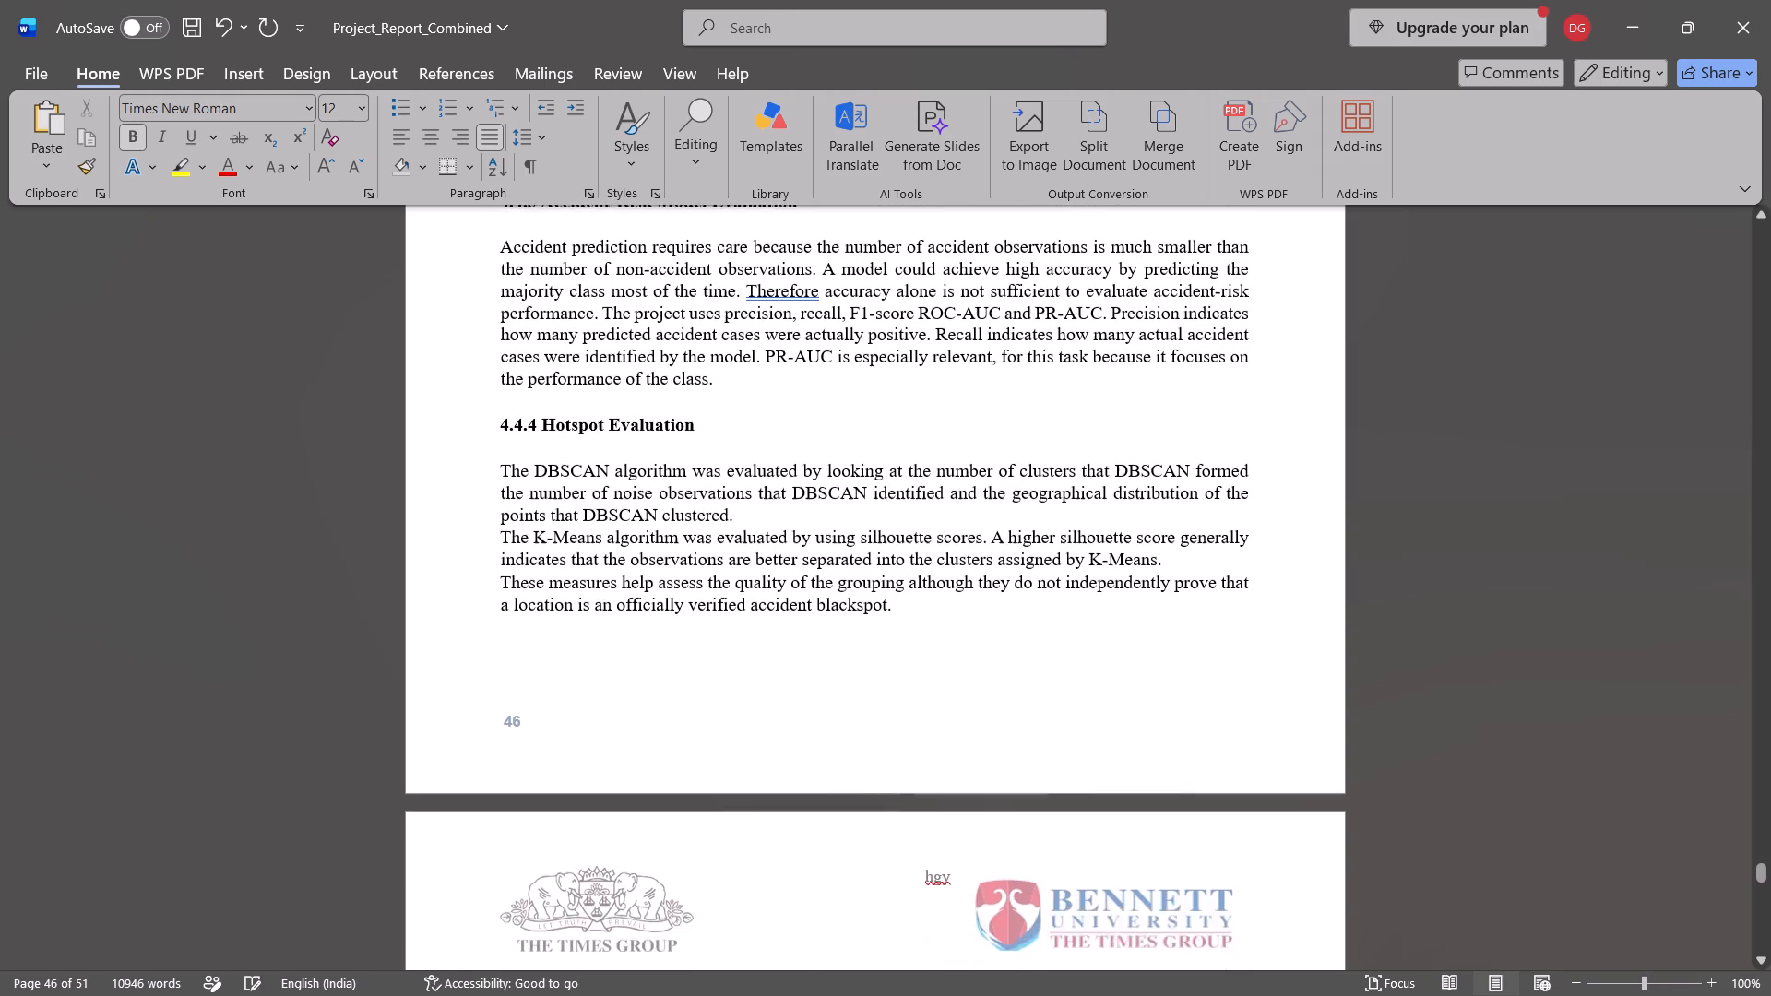
# Look back through the earlier chapters and forward to section 4.6 to compare heading spacing and page layout.
pyautogui.scroll(-1, 502, 680)
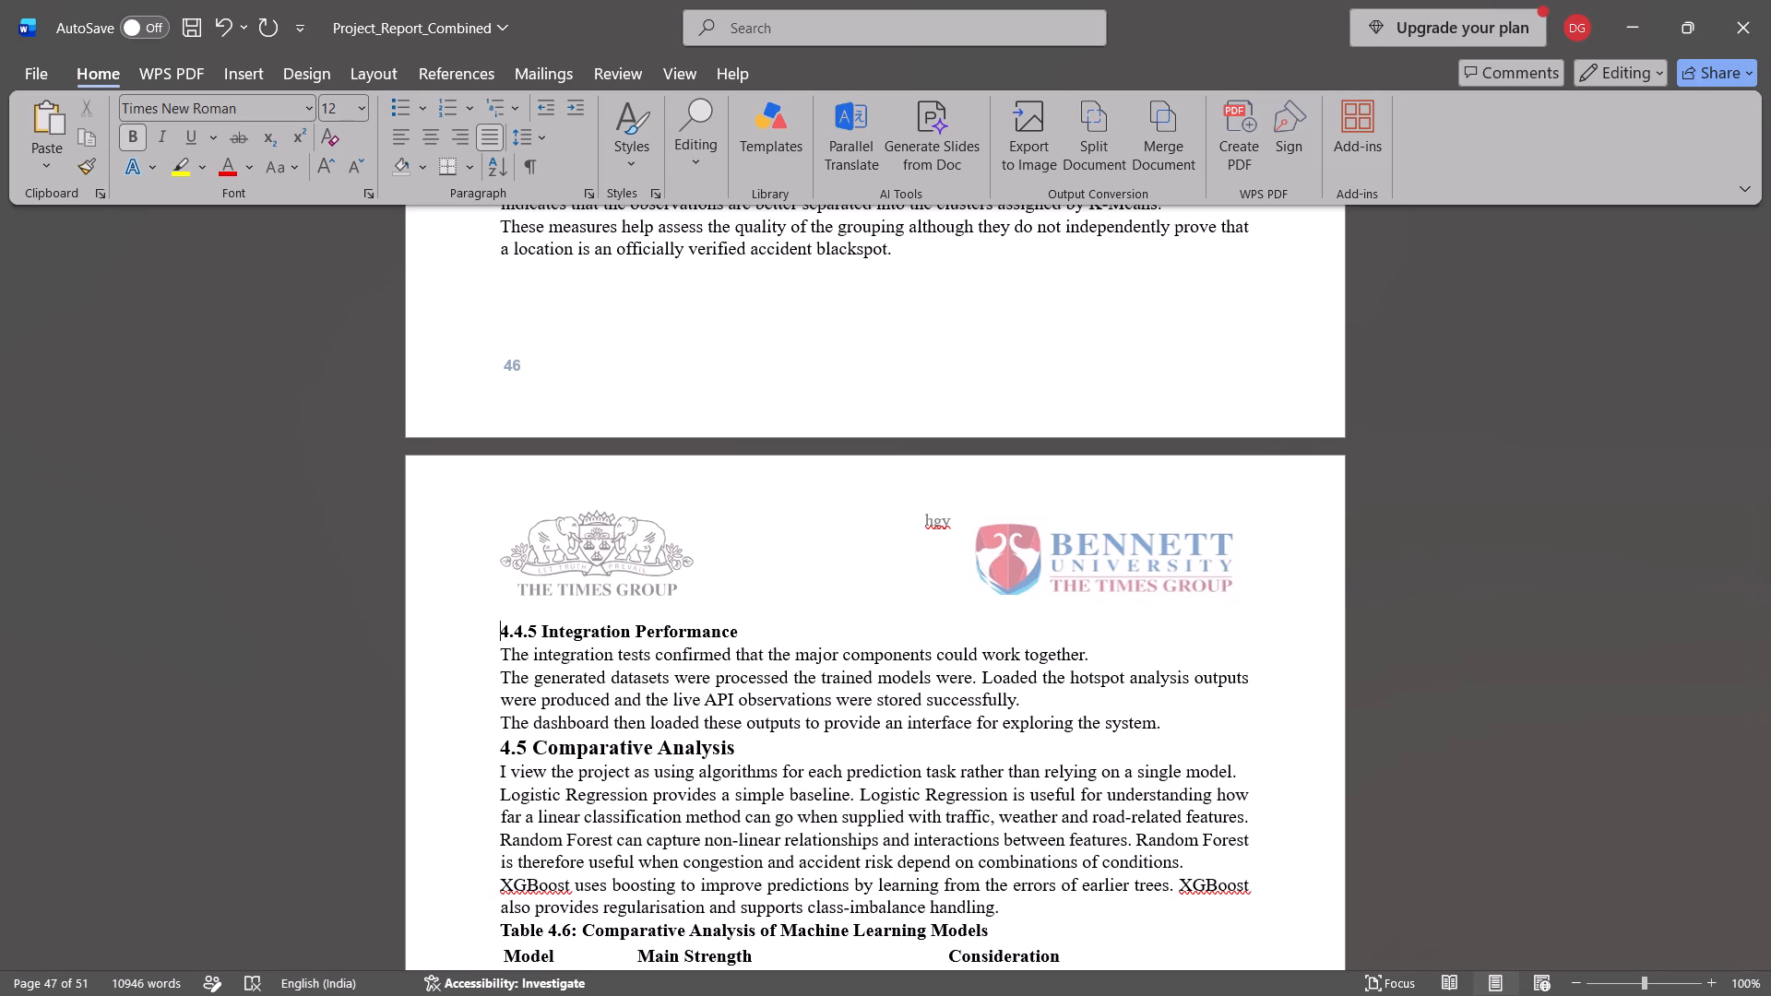
pyautogui.scroll(2, 492, 687)
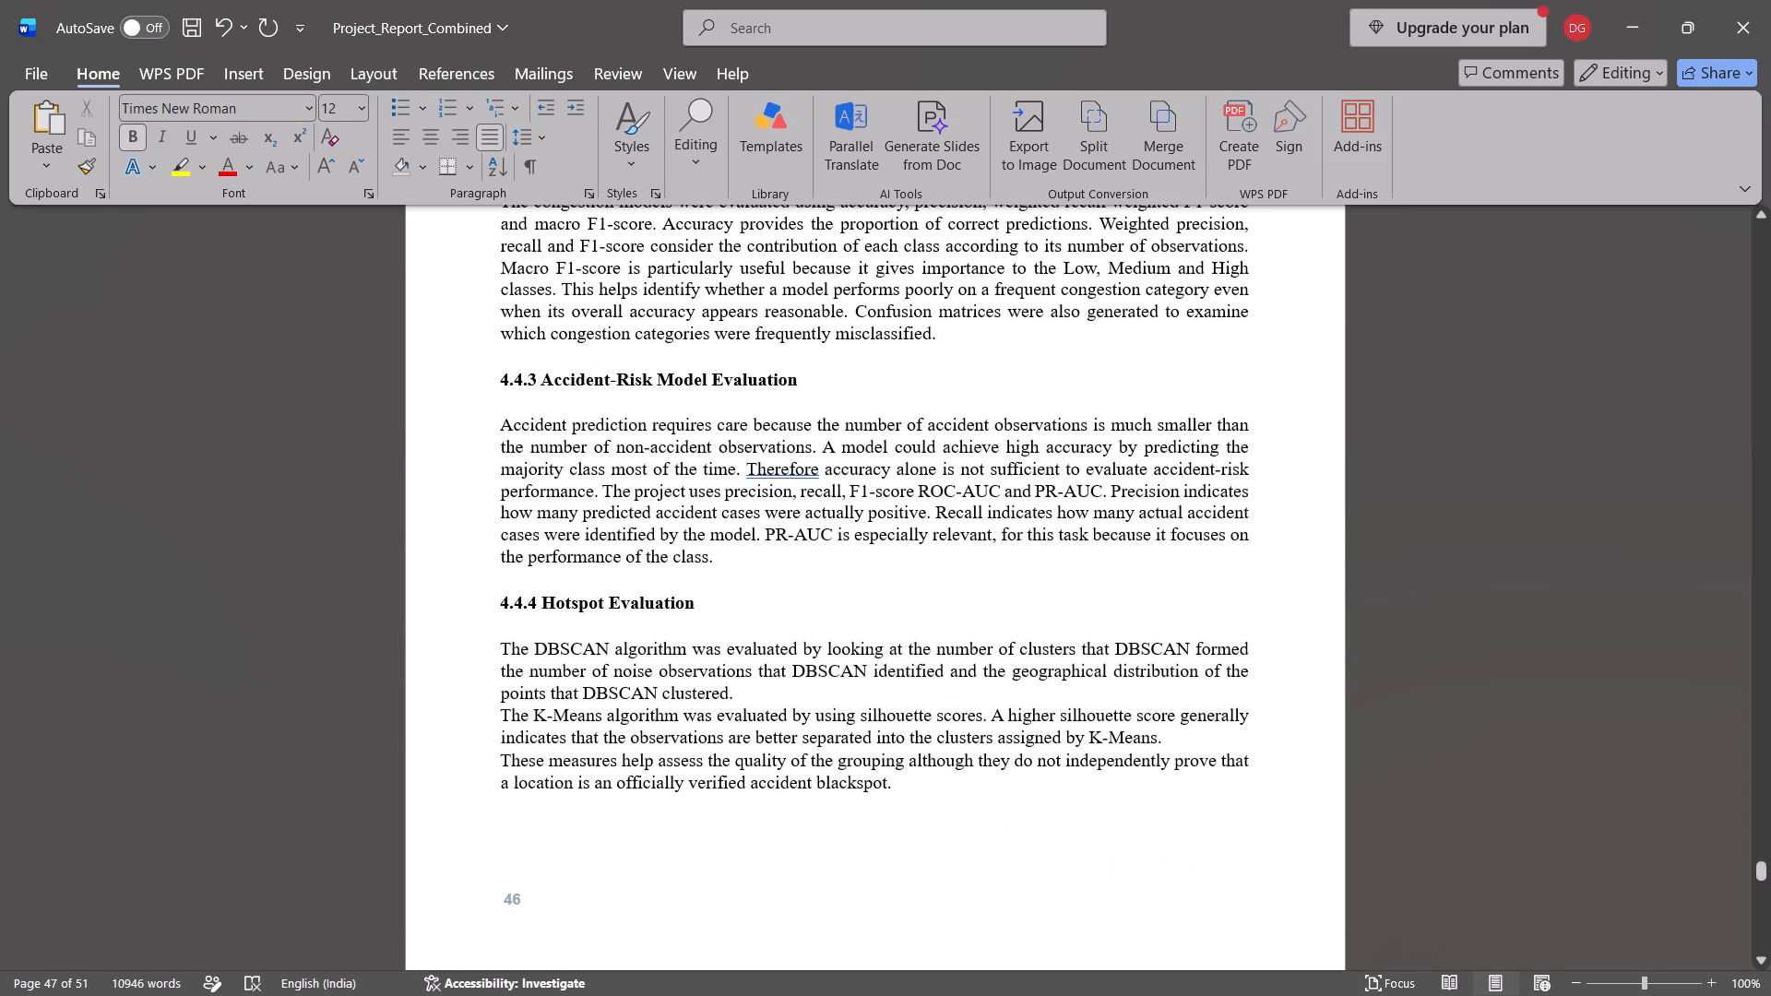
pyautogui.click(526, 580)
pyautogui.scroll(6, 526, 580)
pyautogui.scroll(20, 526, 580)
pyautogui.scroll(20, 526, 580)
pyautogui.scroll(20, 526, 580)
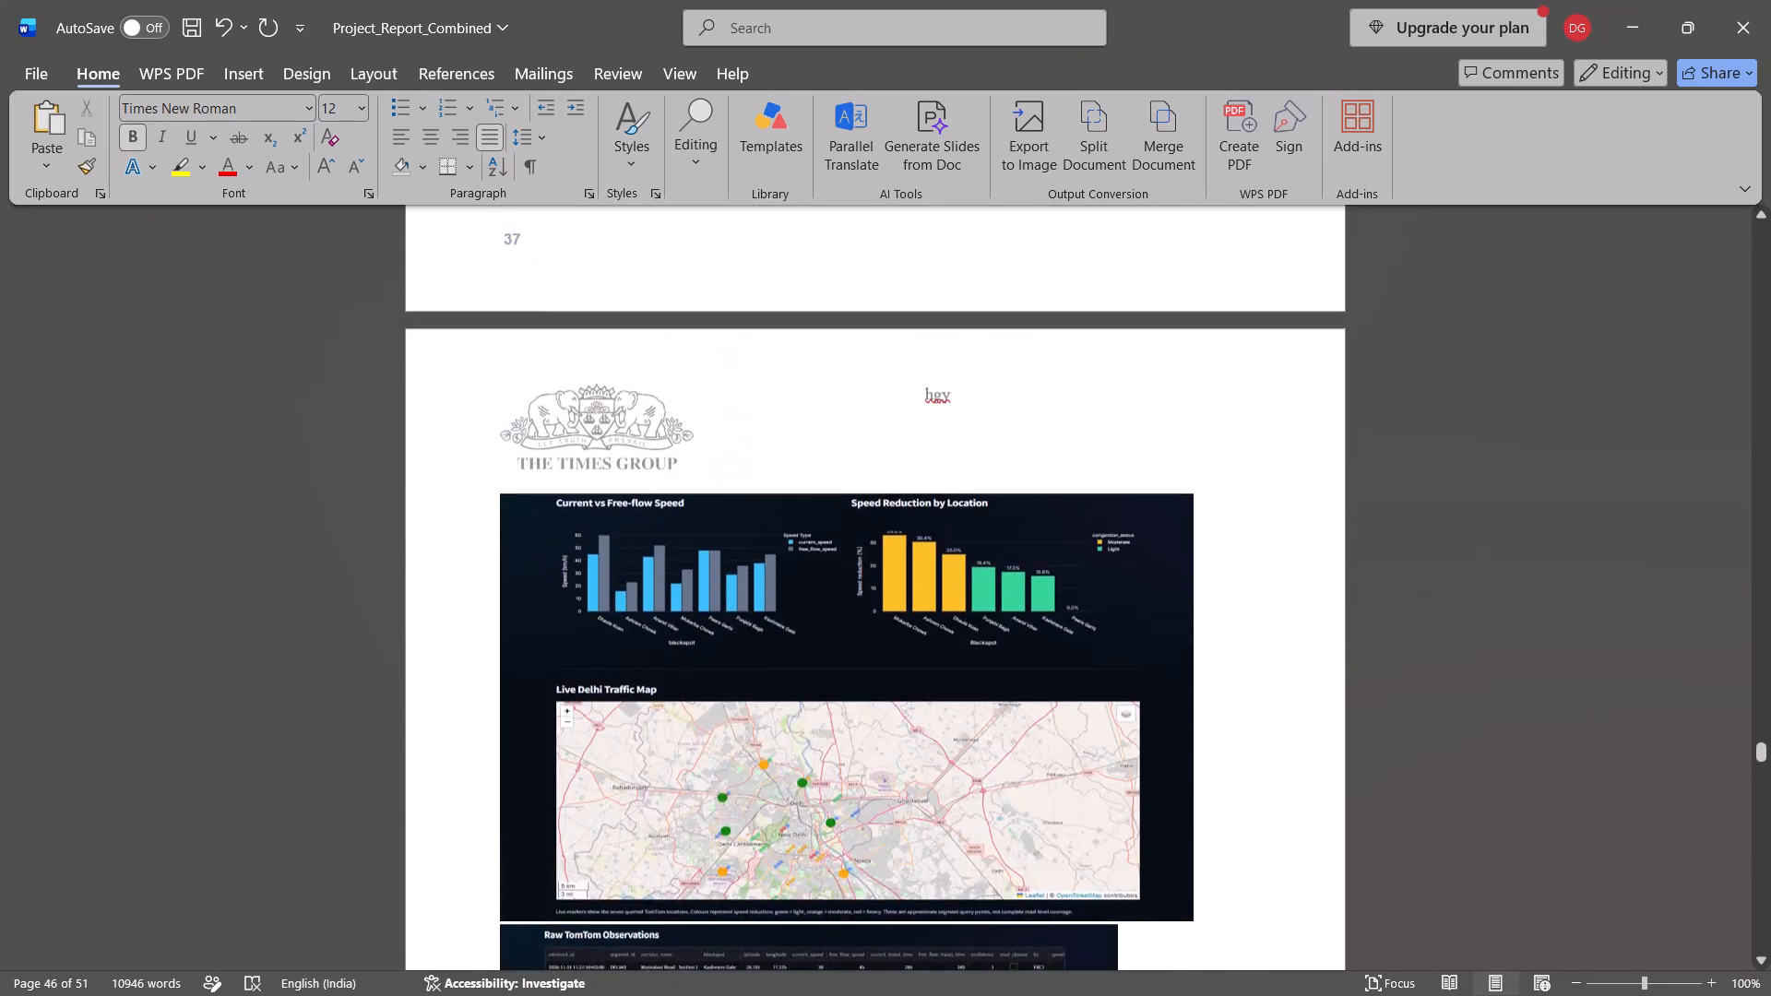
pyautogui.scroll(10, 526, 580)
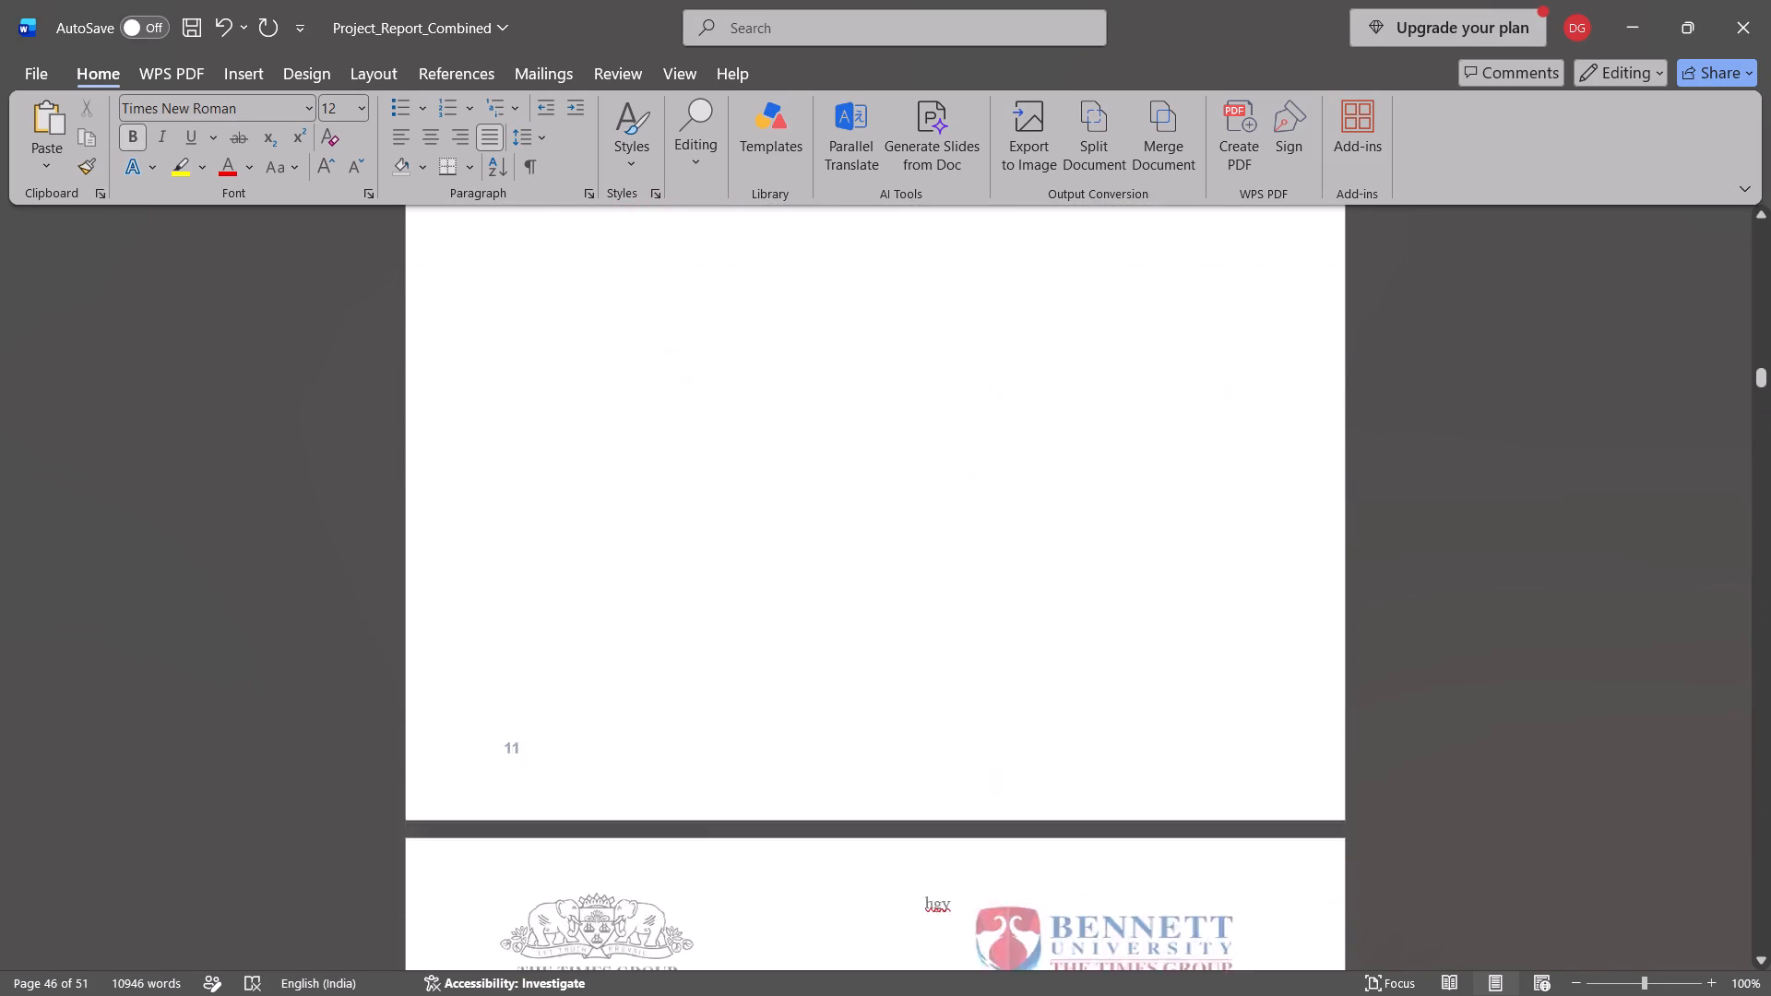
pyautogui.scroll(8, 526, 580)
pyautogui.scroll(-6, 526, 580)
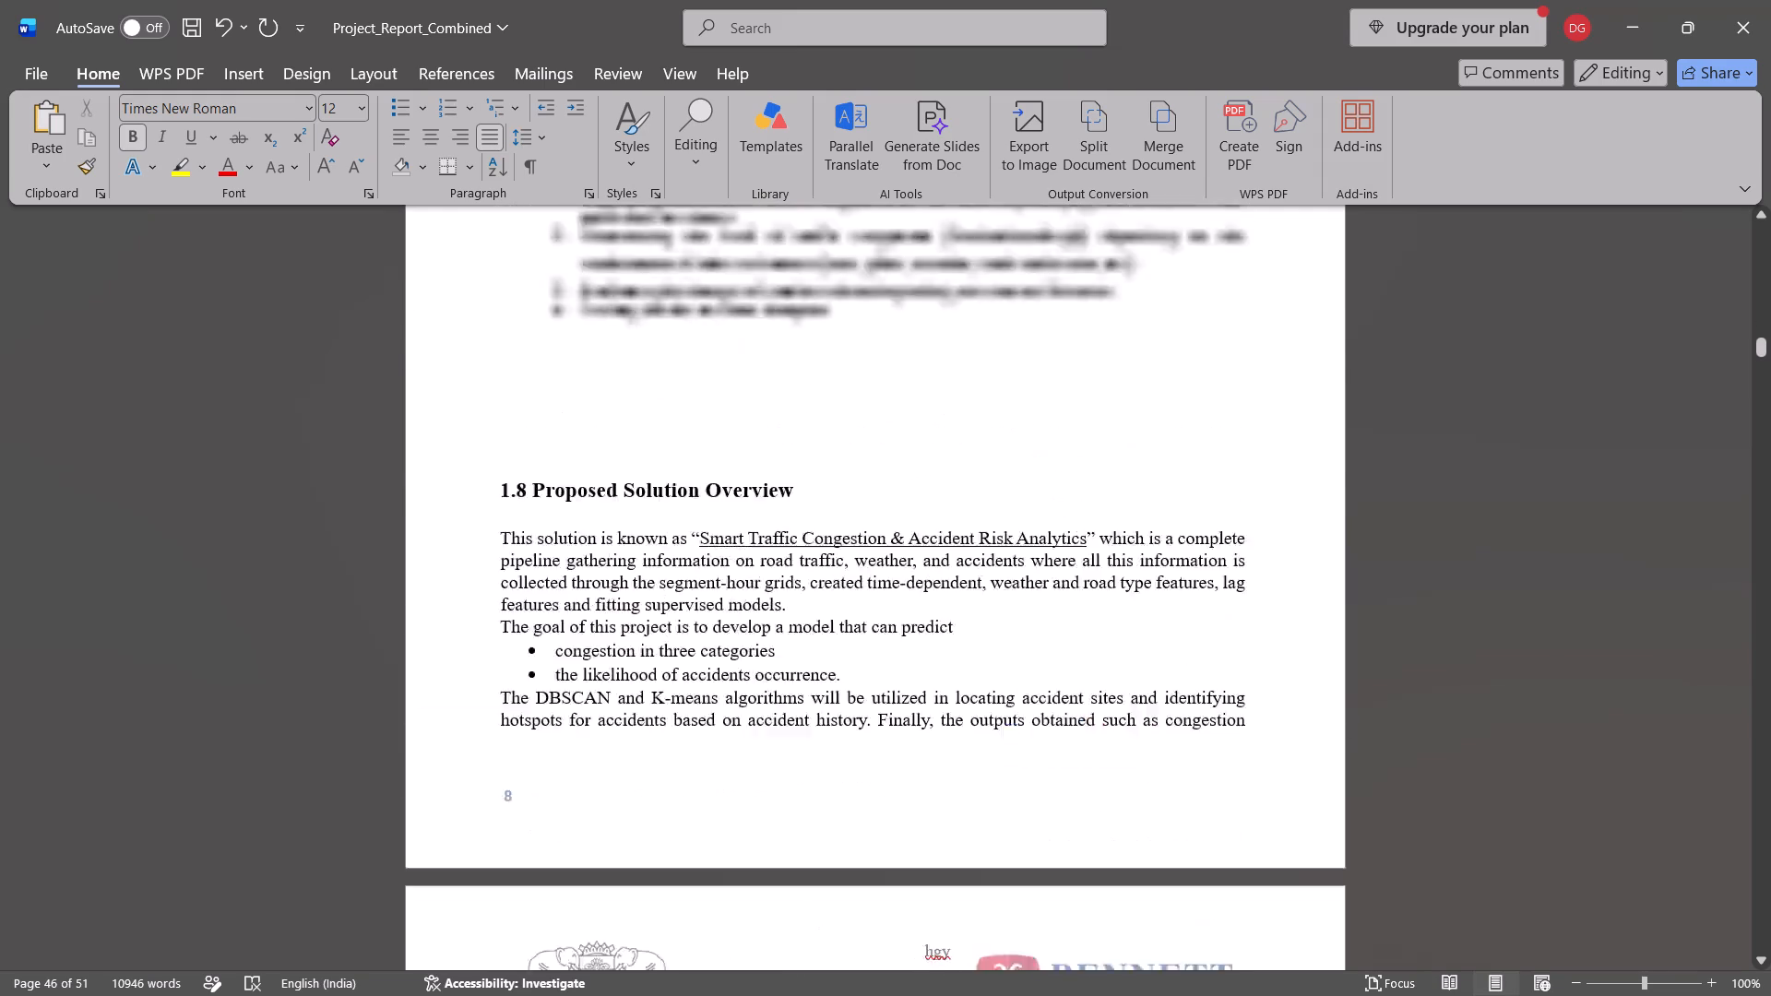
pyautogui.scroll(-20, 526, 580)
pyautogui.scroll(-4, 526, 580)
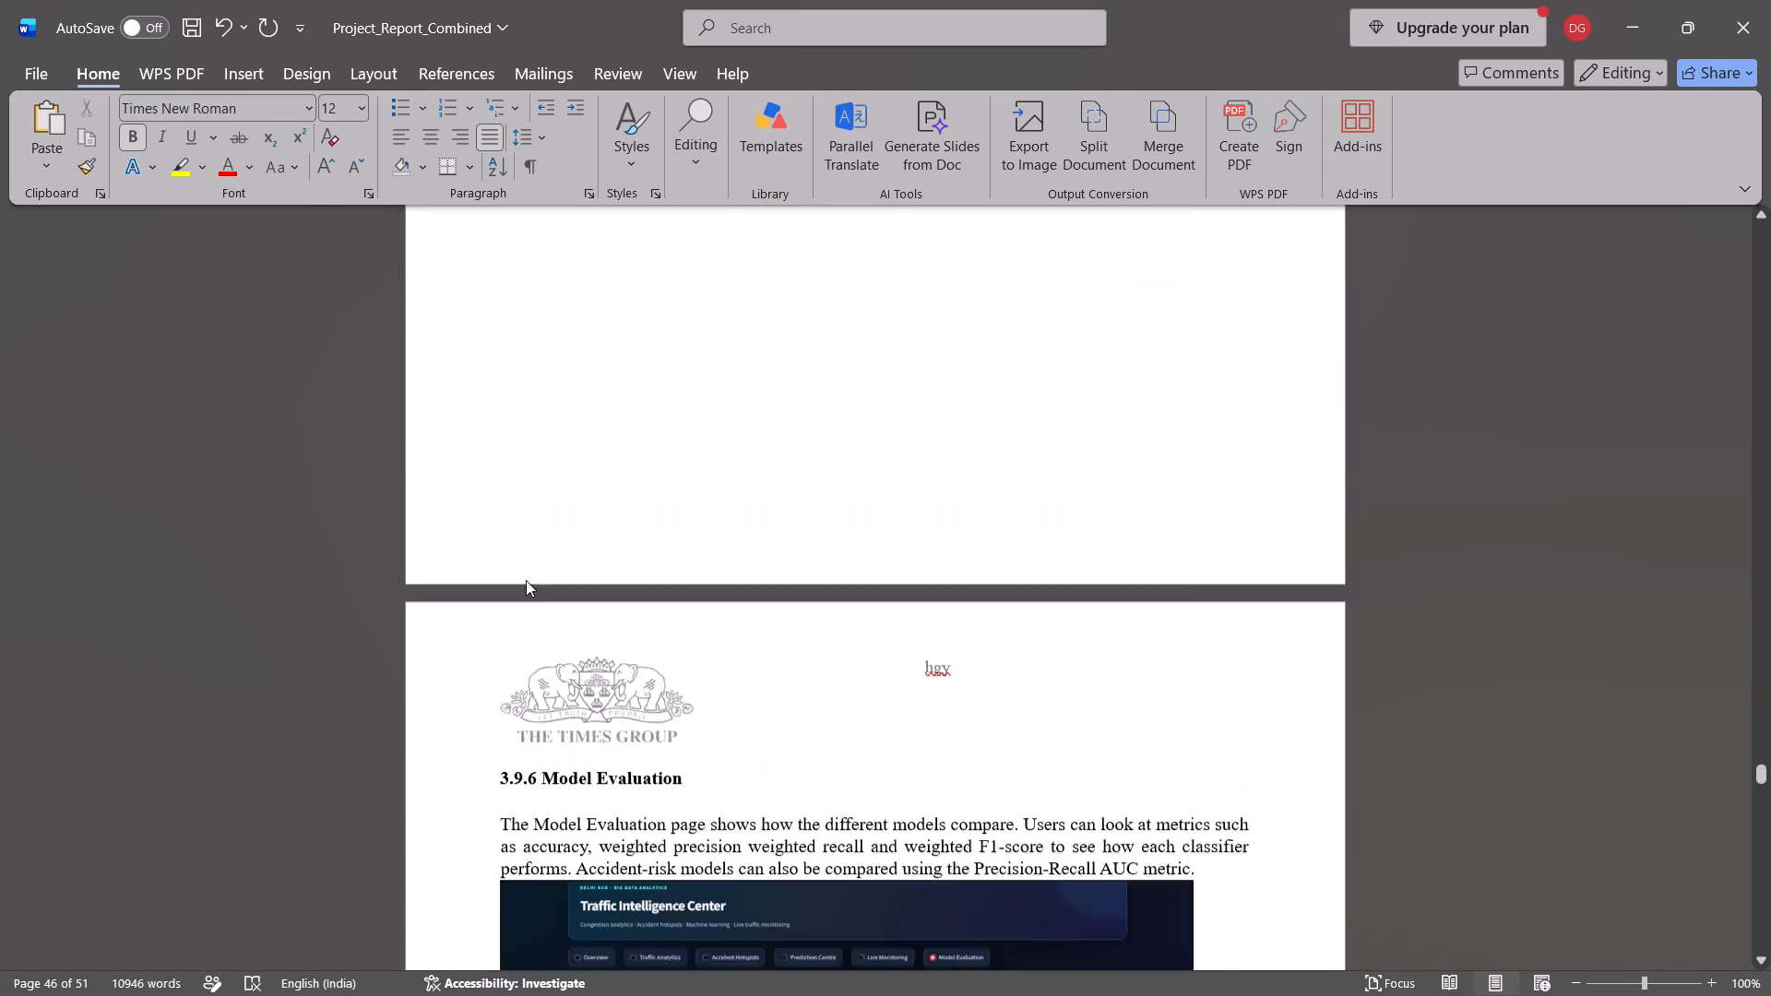
pyautogui.scroll(-5, 526, 580)
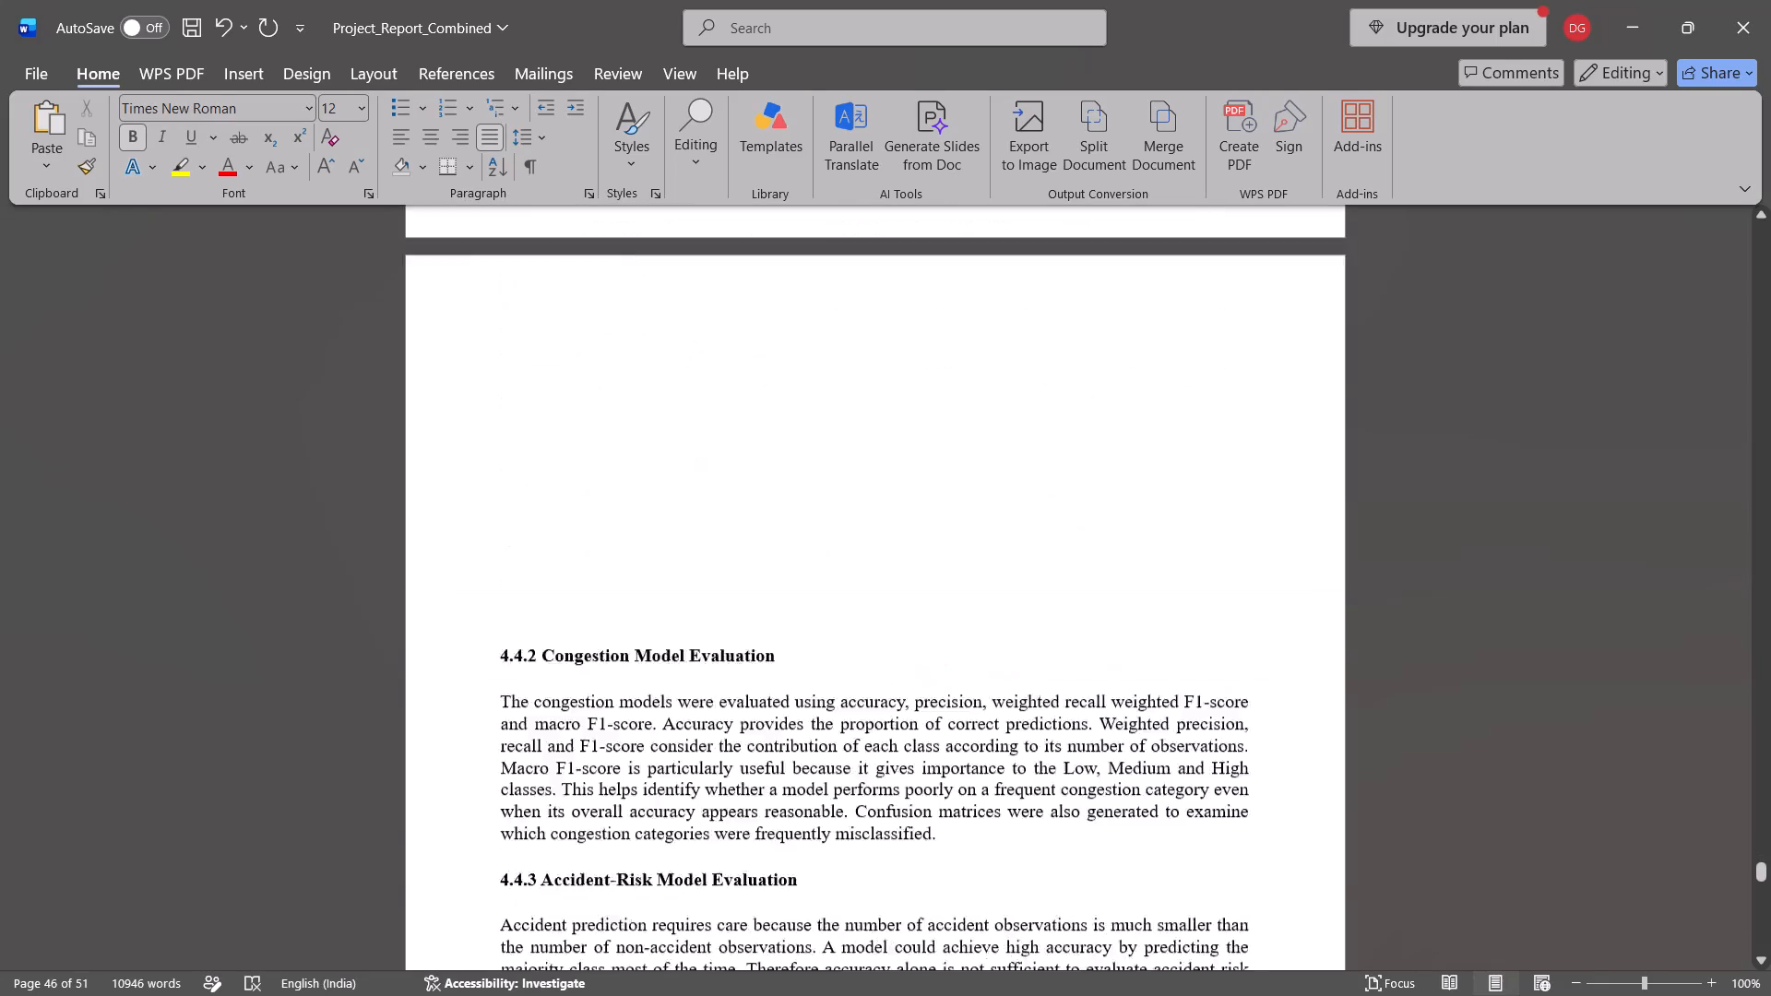
pyautogui.scroll(-2, 526, 580)
# Insert a blank line between the page header and the heading "4.4.5 Integration Performance".
pyautogui.scroll(2, 526, 580)
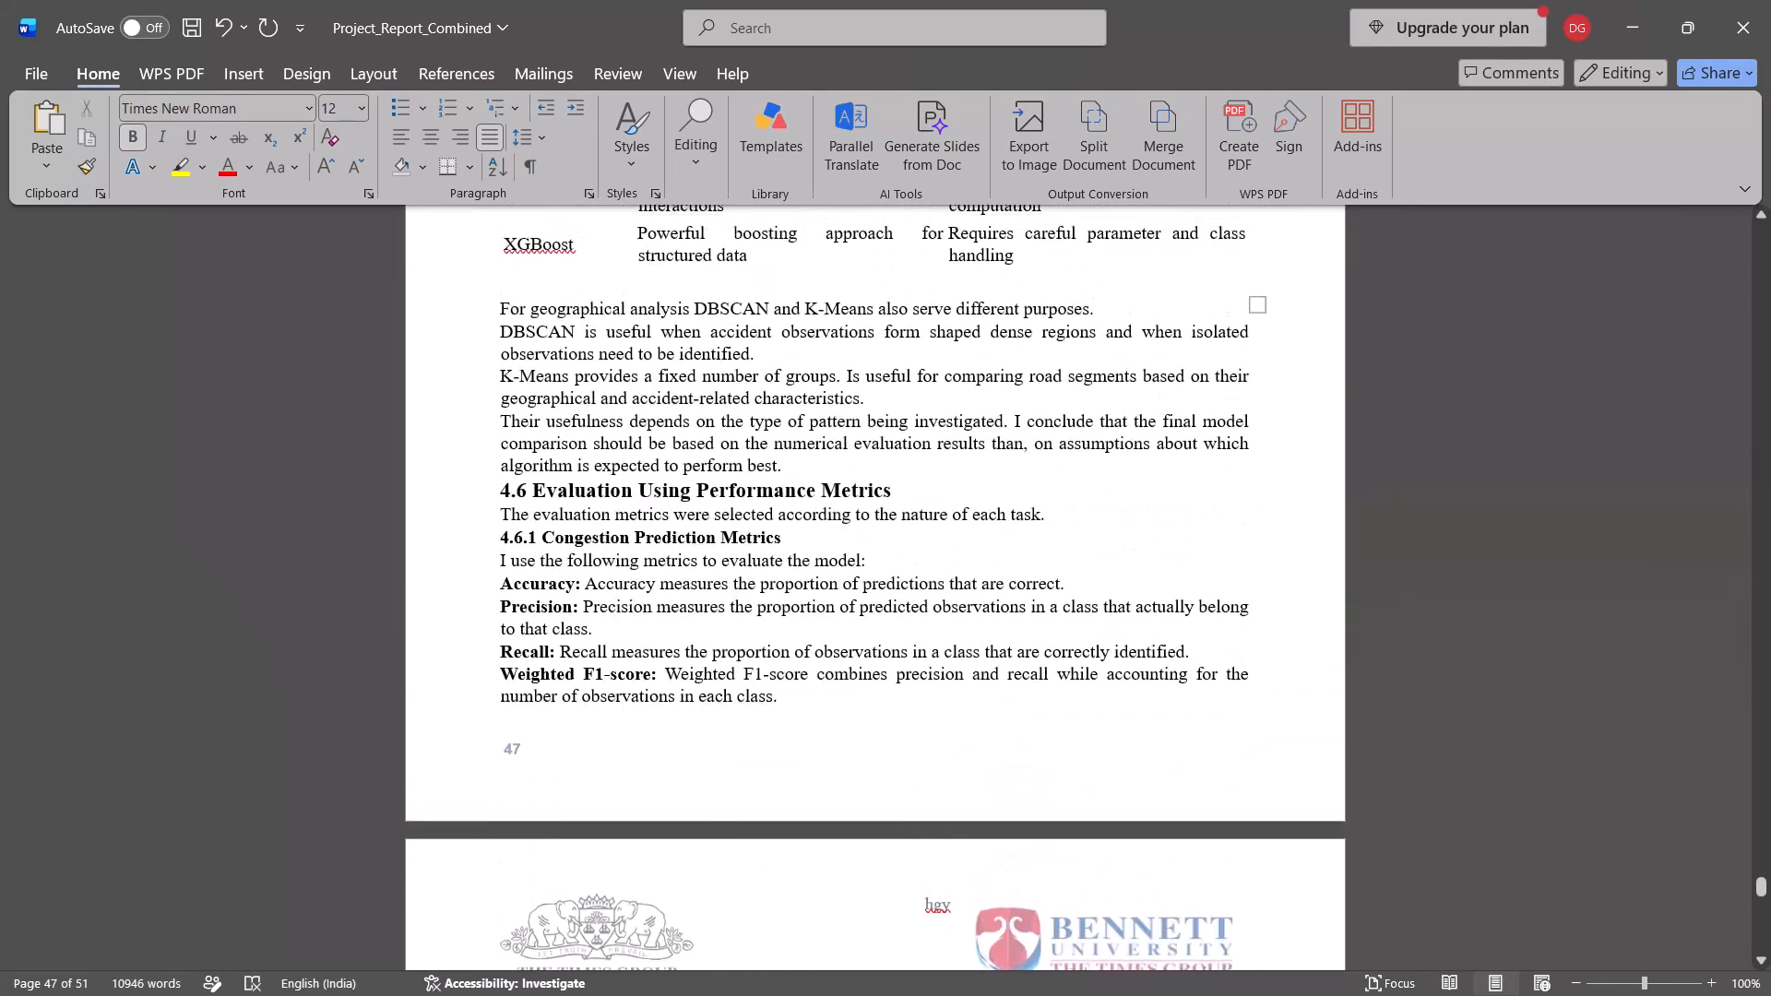
pyautogui.scroll(3, 526, 580)
pyautogui.scroll(-2, 526, 580)
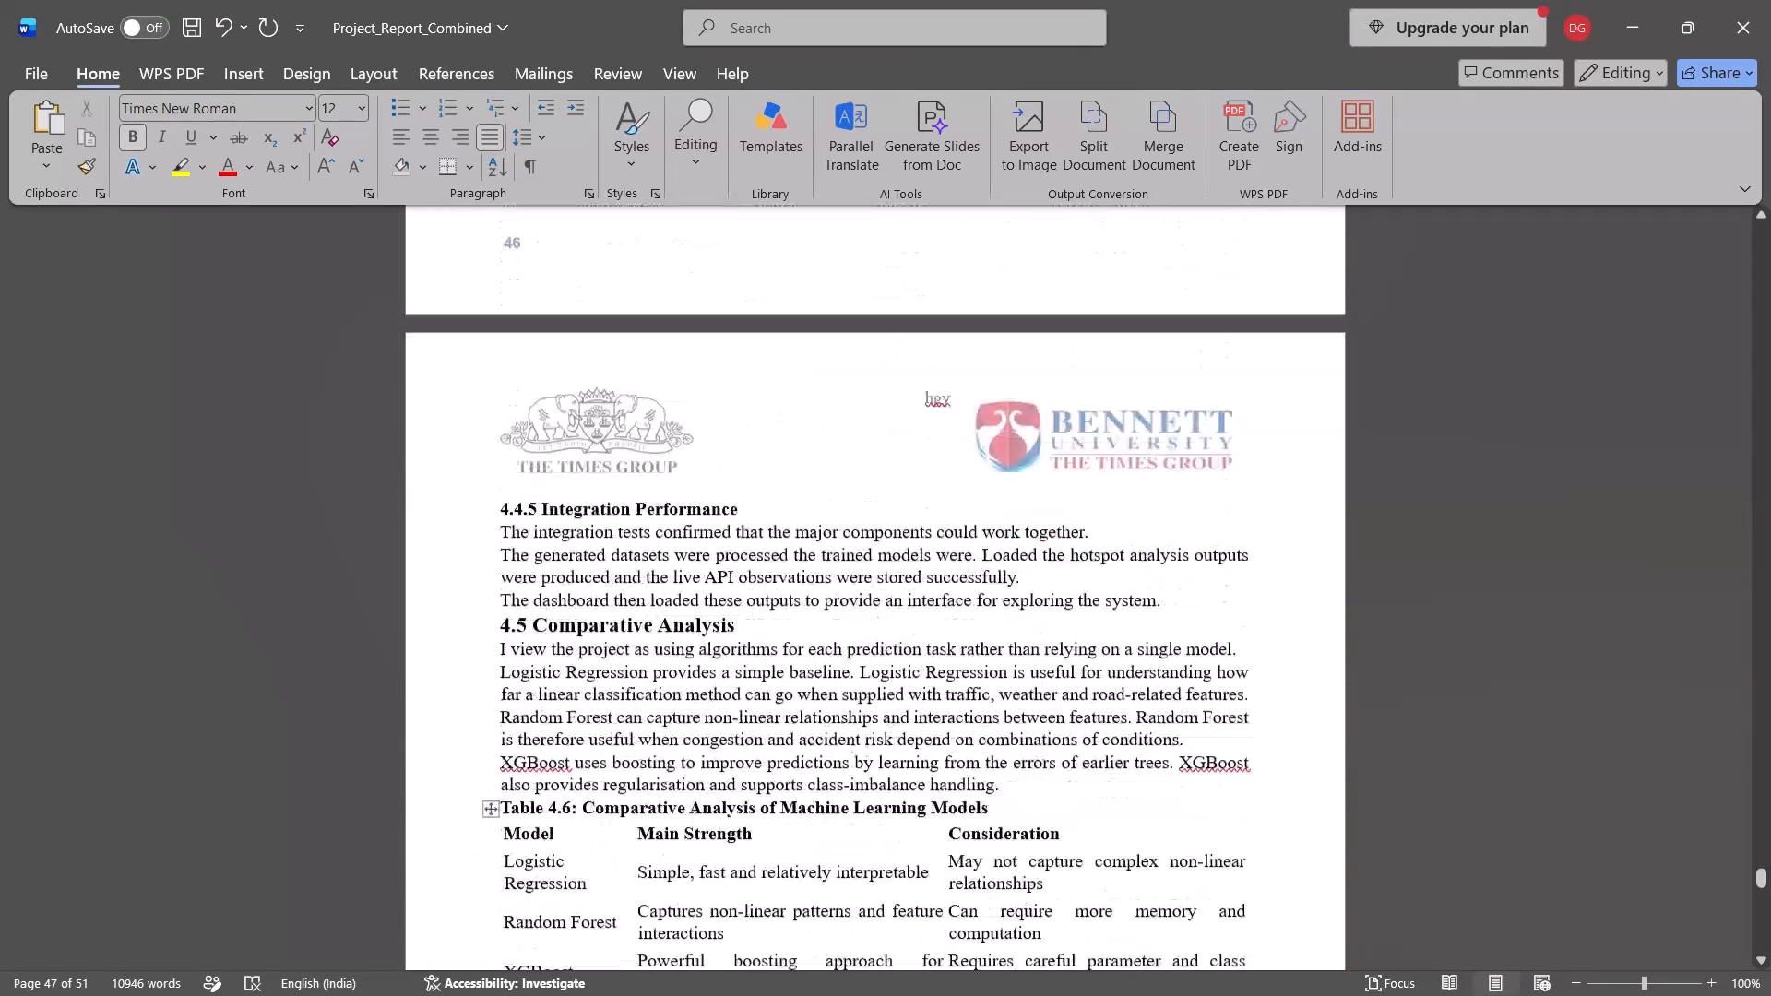
pyautogui.click(495, 474)
pyautogui.press('Return')
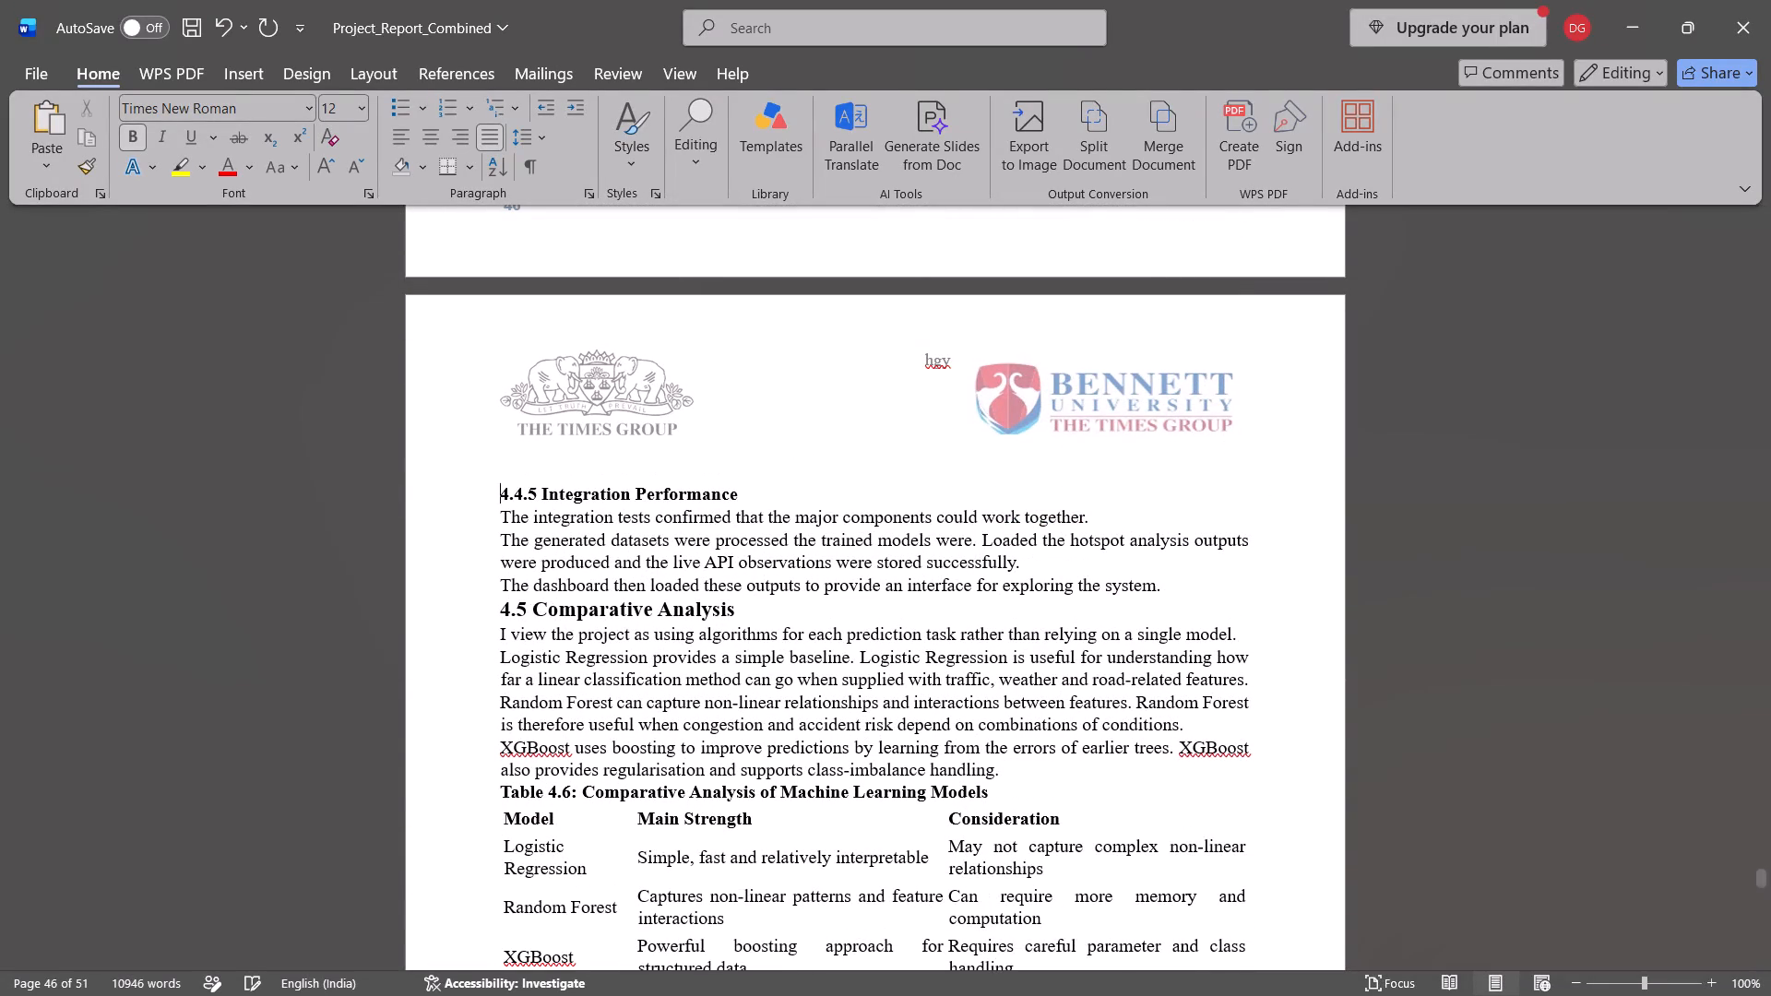
# Insert a blank line below the heading "4.4.5 Integration Performance".
pyautogui.press('Down')
pyautogui.press('Return')
# Insert a blank line above and another below the heading "4.5 Comparative Analysis".
pyautogui.press('Down')
pyautogui.press('Down')
pyautogui.press('Down')
pyautogui.press('Down')
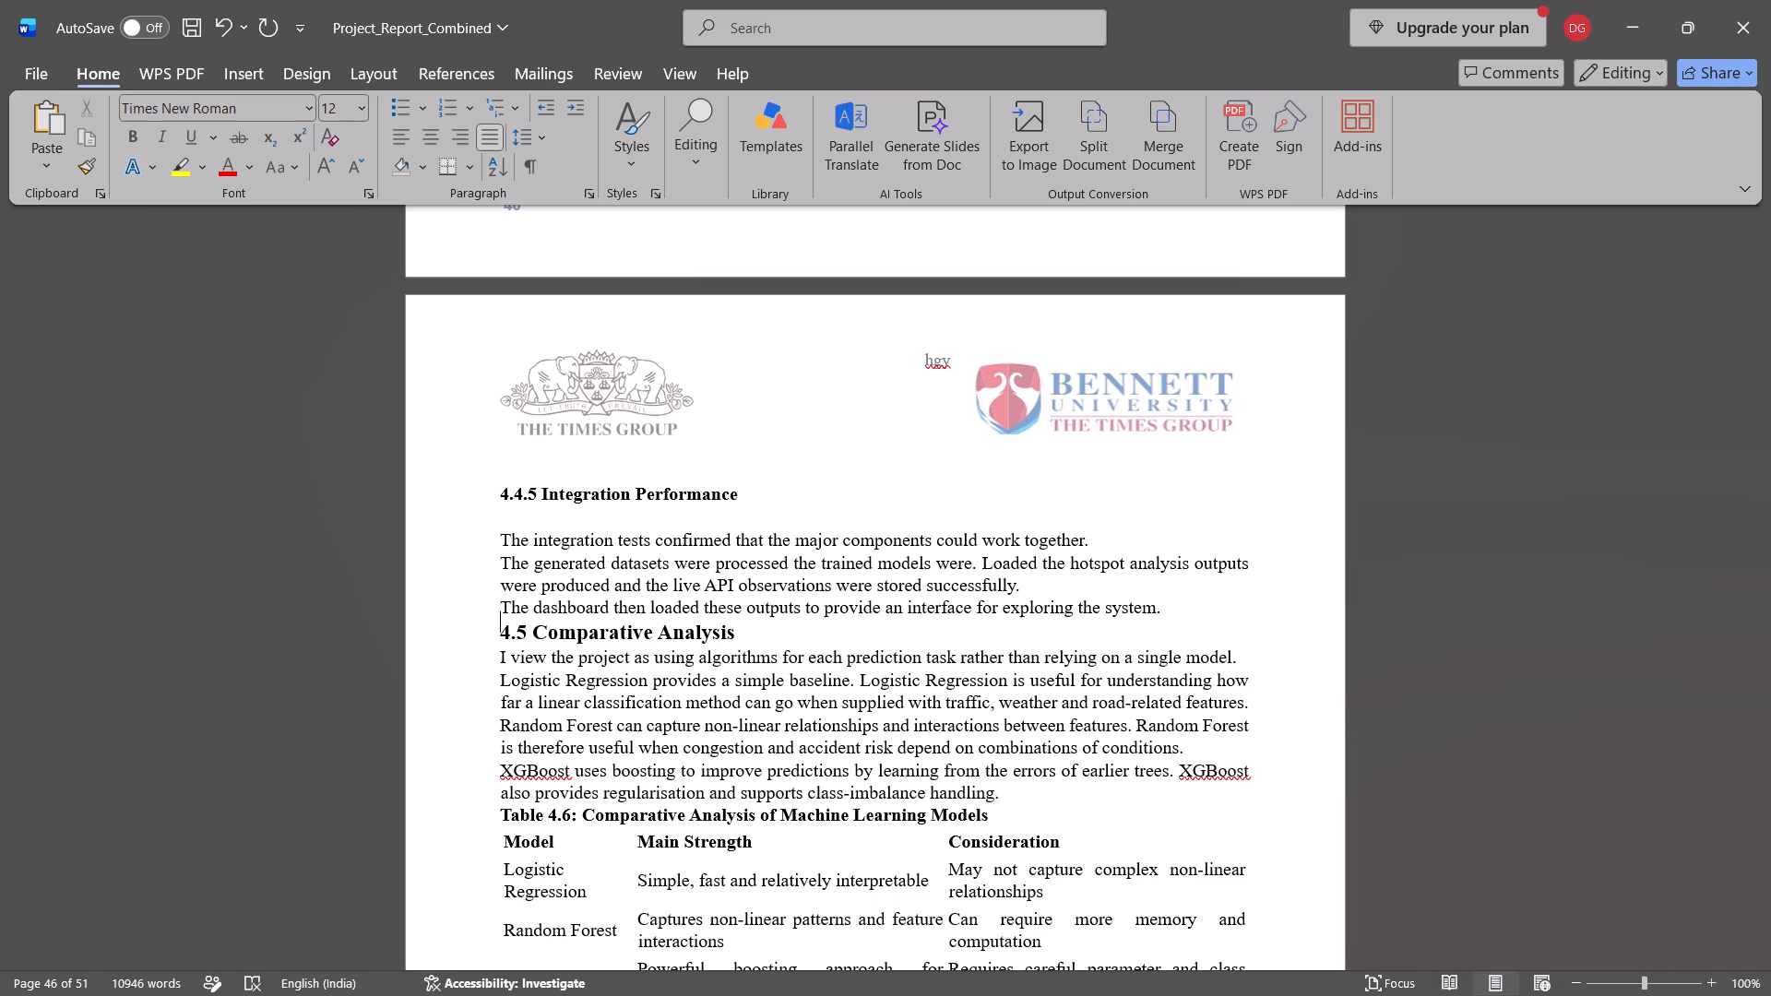
pyautogui.press('Return')
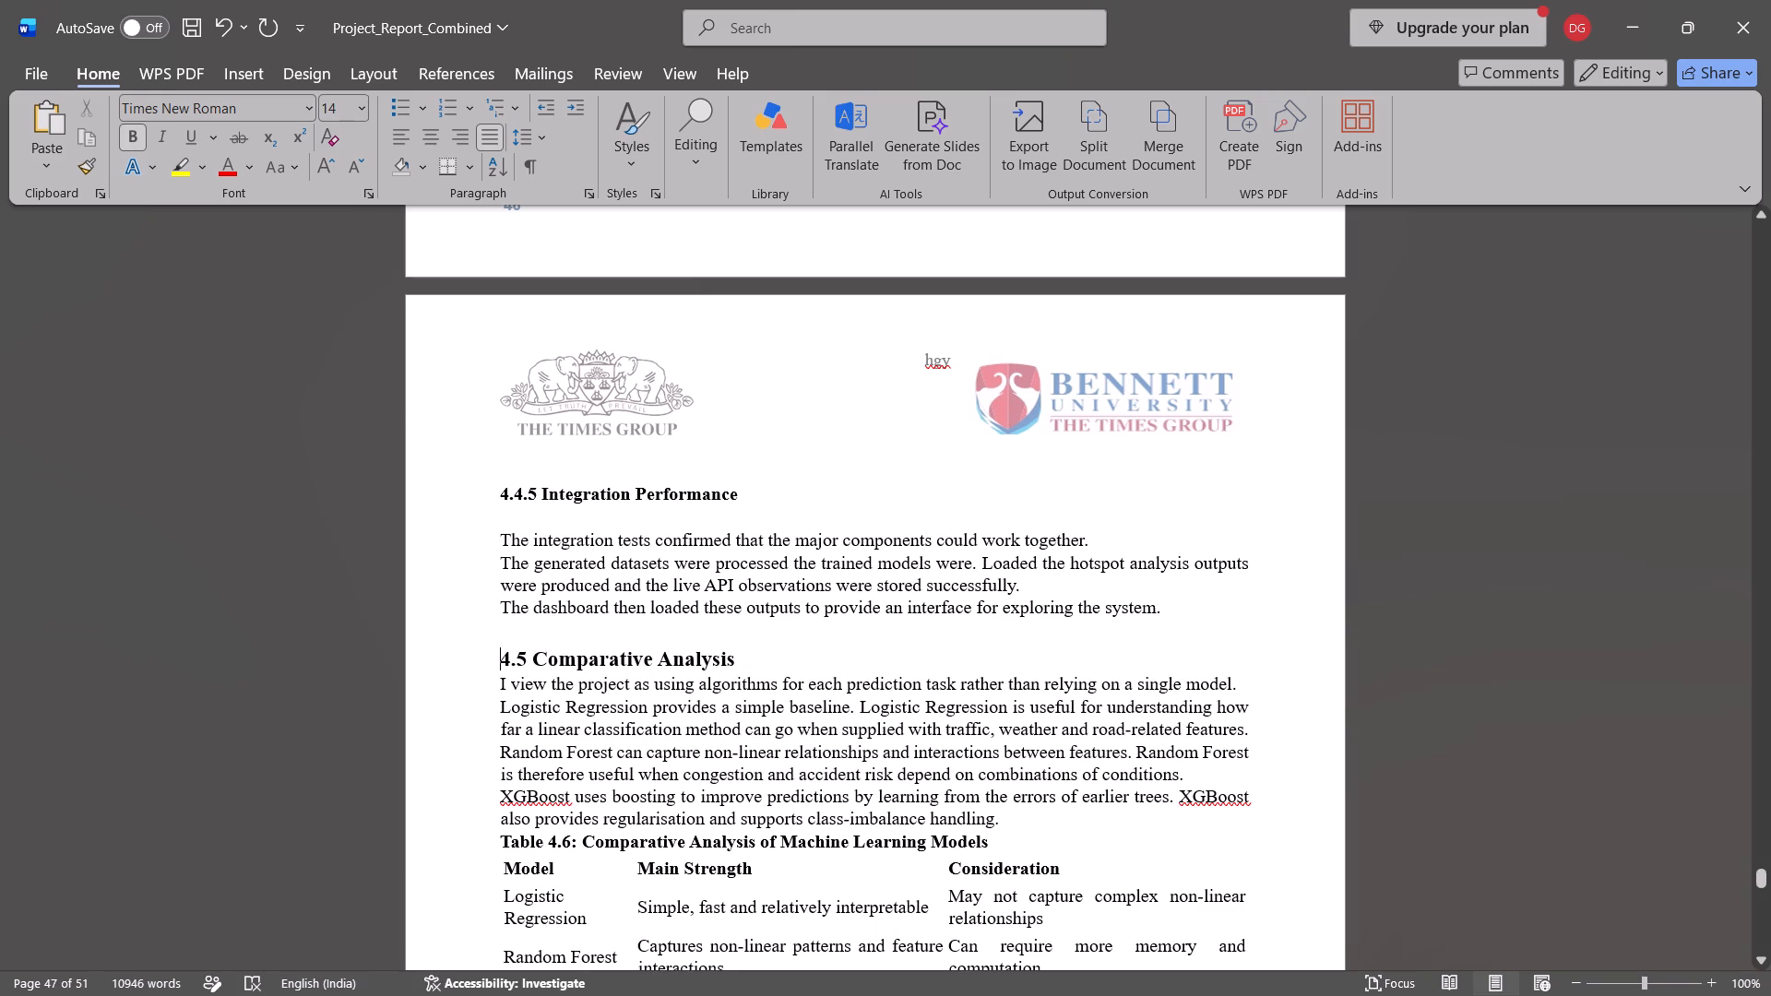
pyautogui.click(489, 690)
pyautogui.press('Return')
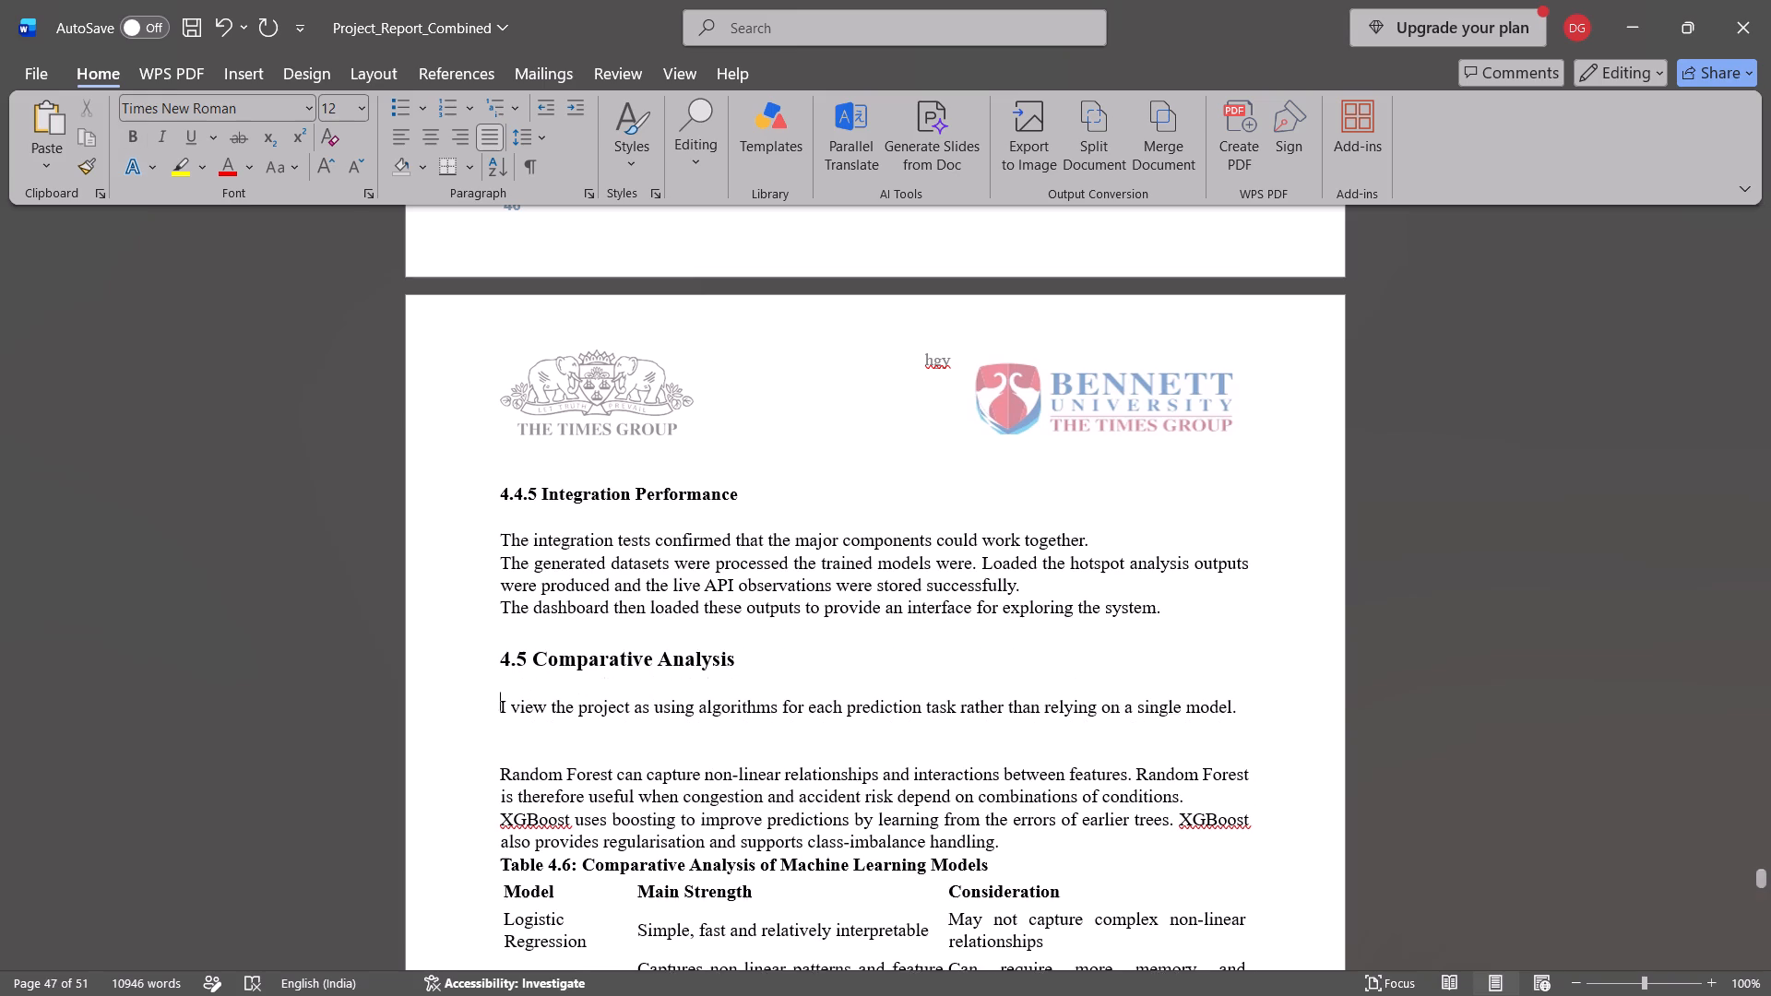
pyautogui.scroll(-1, 489, 690)
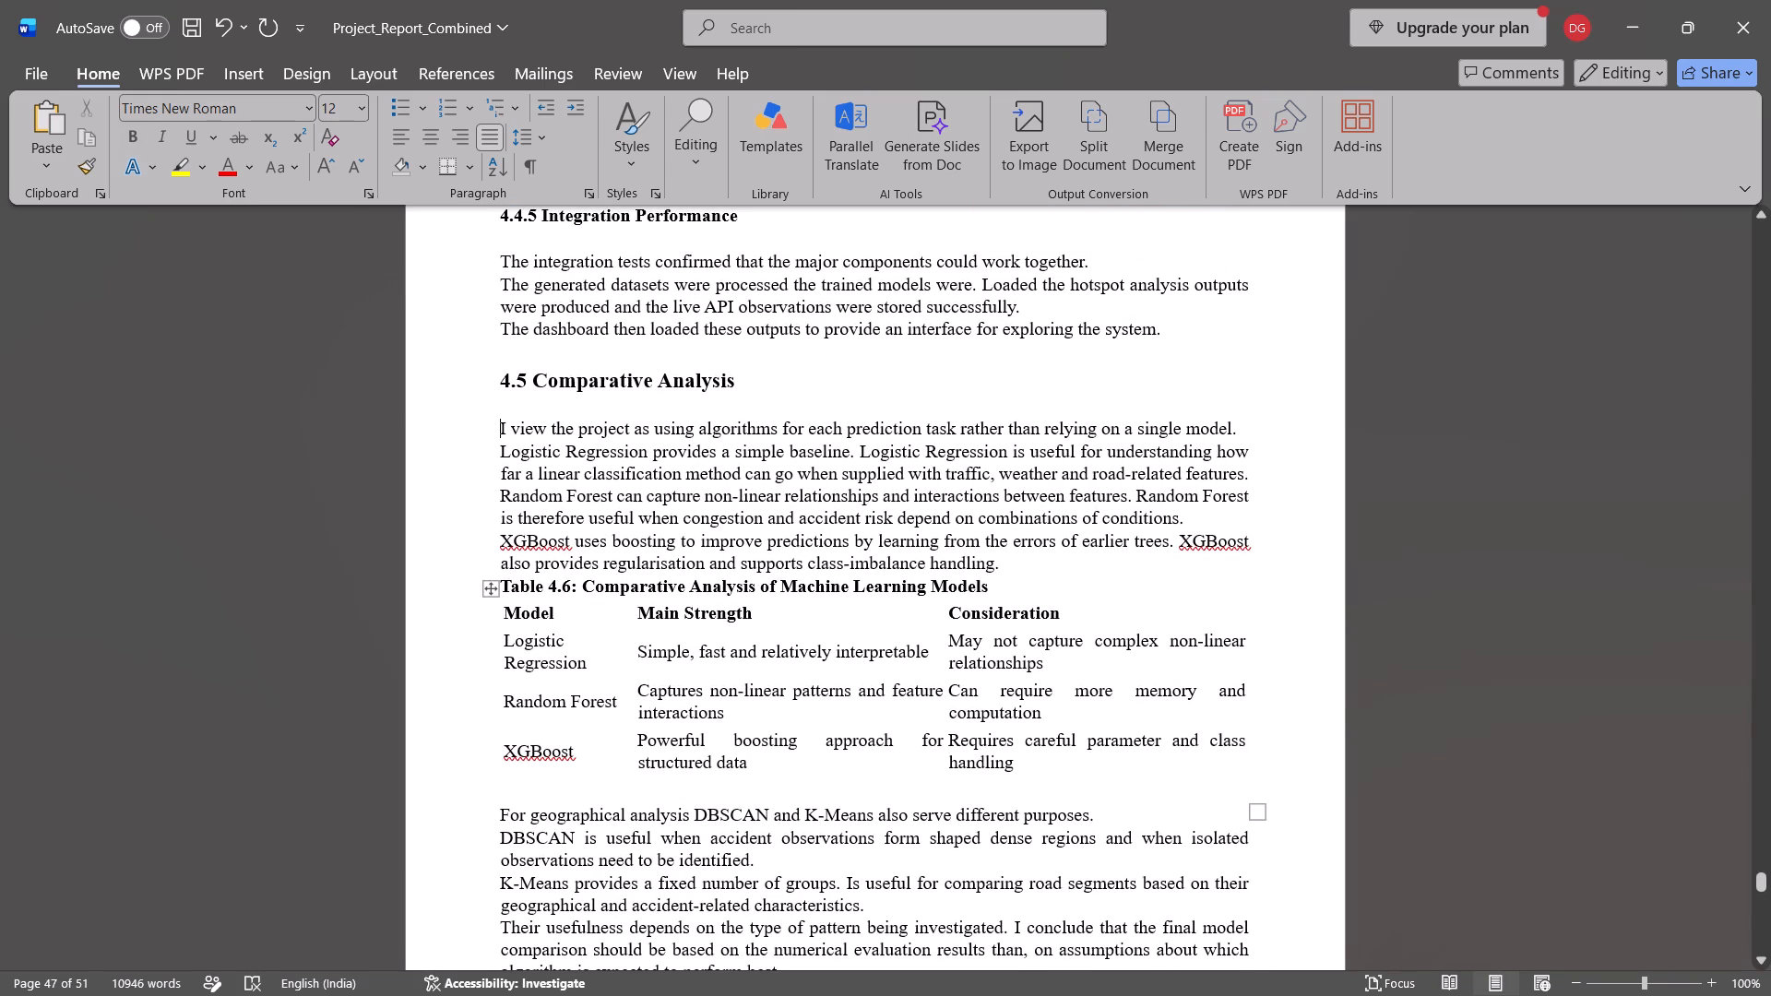
# Insert a blank line above the caption "Table 4.6: Comparative Analysis of Machine Learning Models".
pyautogui.press('Down')
pyautogui.press('Down')
pyautogui.press('Down')
pyautogui.press('Down')
pyautogui.press('Down')
pyautogui.press('Down')
pyautogui.press('Down')
pyautogui.press('Down')
pyautogui.press('Down')
pyautogui.press('Down')
pyautogui.press('Down')
pyautogui.press('Down')
pyautogui.press('Up')
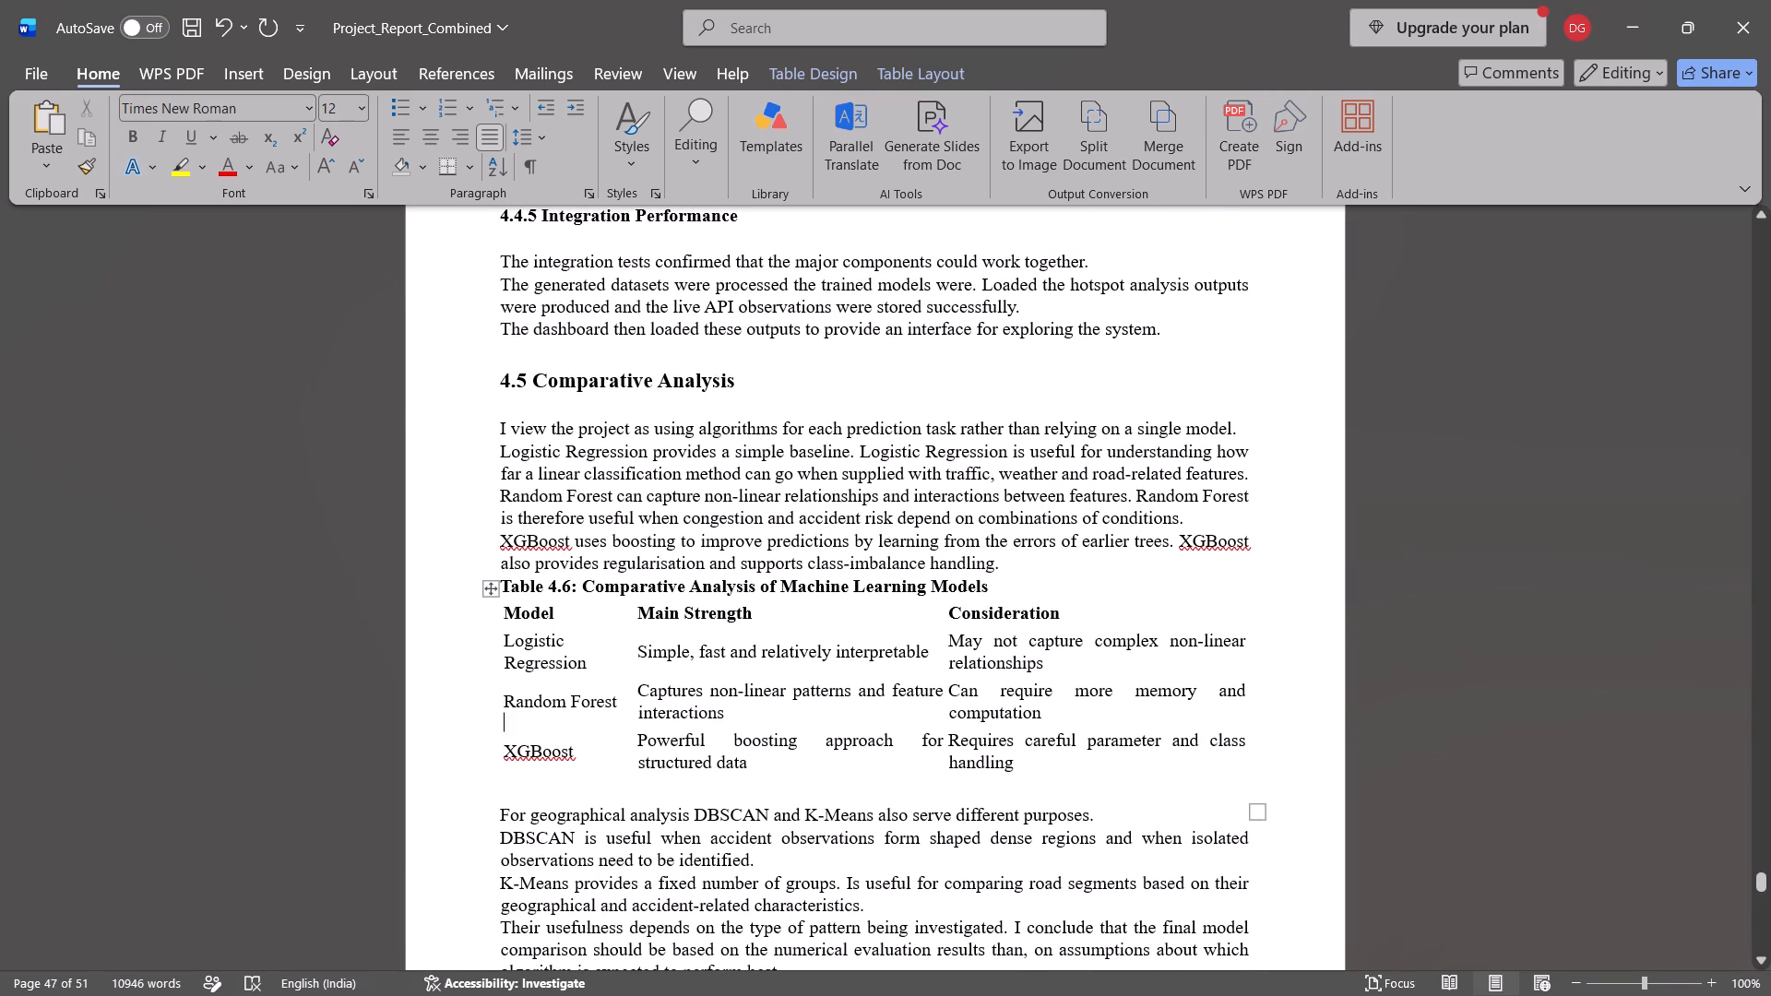
pyautogui.press('Up')
pyautogui.press('Up')
pyautogui.press('Up')
pyautogui.press('Up')
pyautogui.press('Return')
# Move the heading "4.6 Evaluation Using Performance Metrics" onto the following page by inserting four blank lines above it.
pyautogui.press('Down')
pyautogui.press('Down')
pyautogui.press('Down')
pyautogui.press('Down')
pyautogui.press('Down')
pyautogui.press('Down')
pyautogui.press('Down')
pyautogui.press('Down')
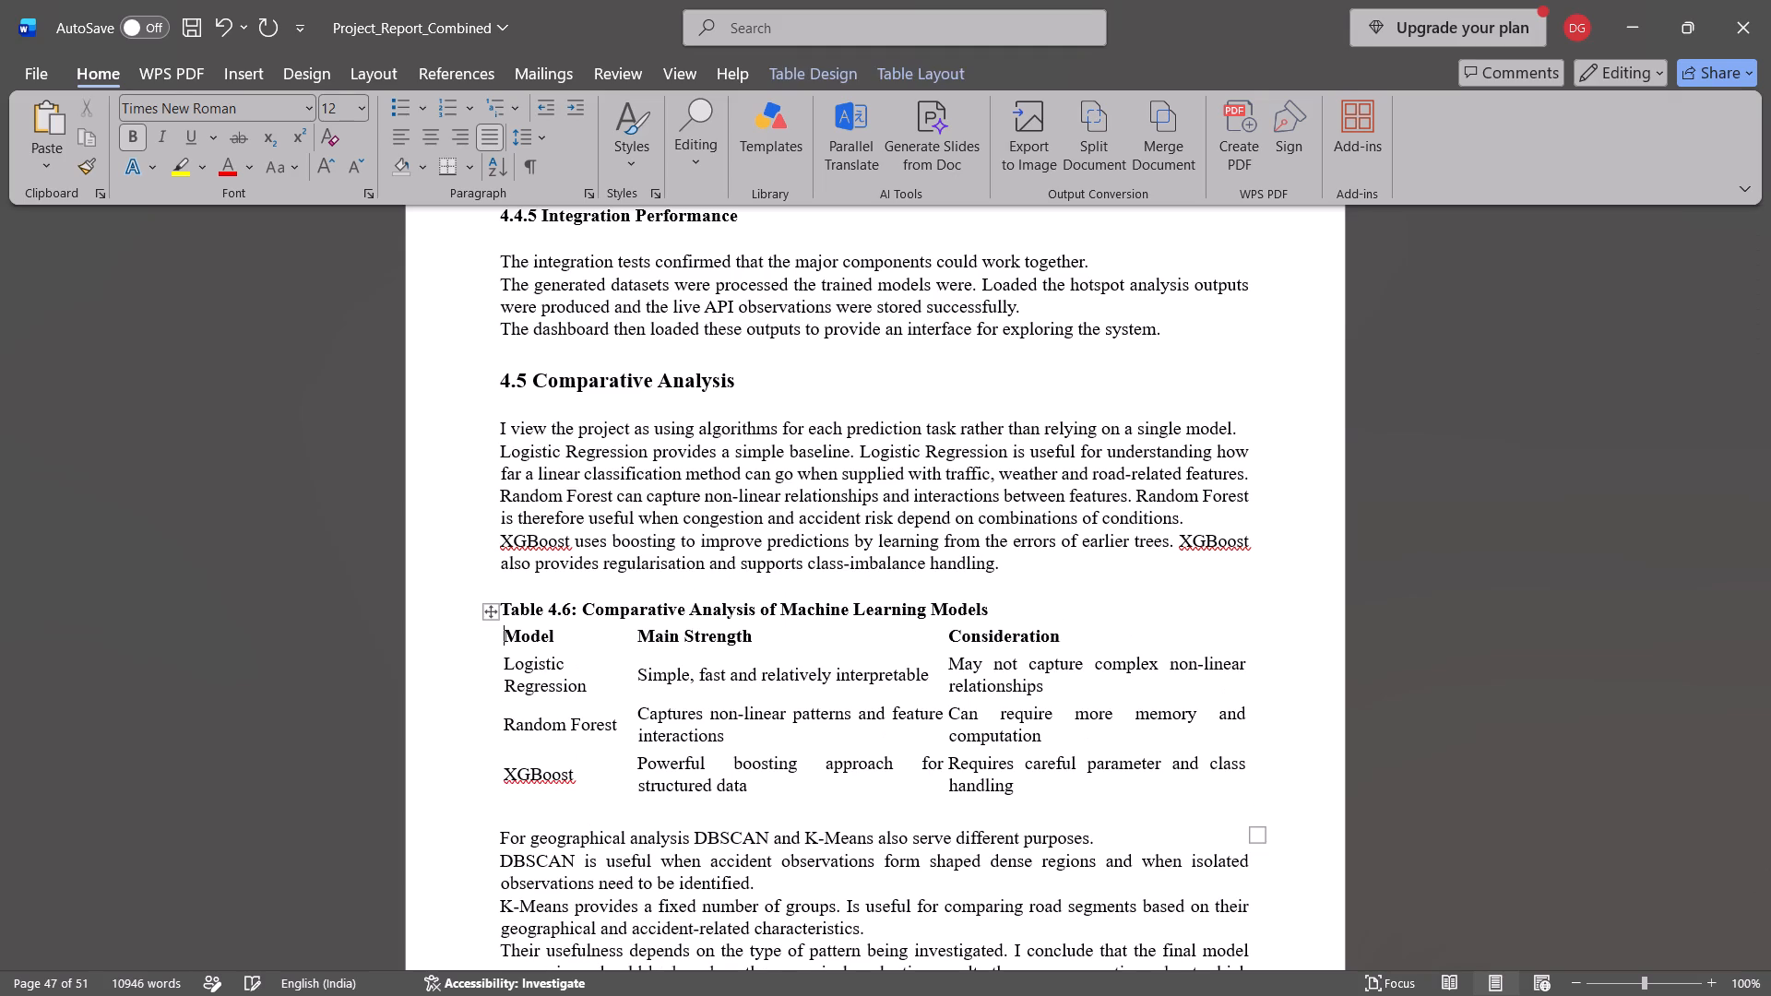
pyautogui.scroll(-2, 505, 598)
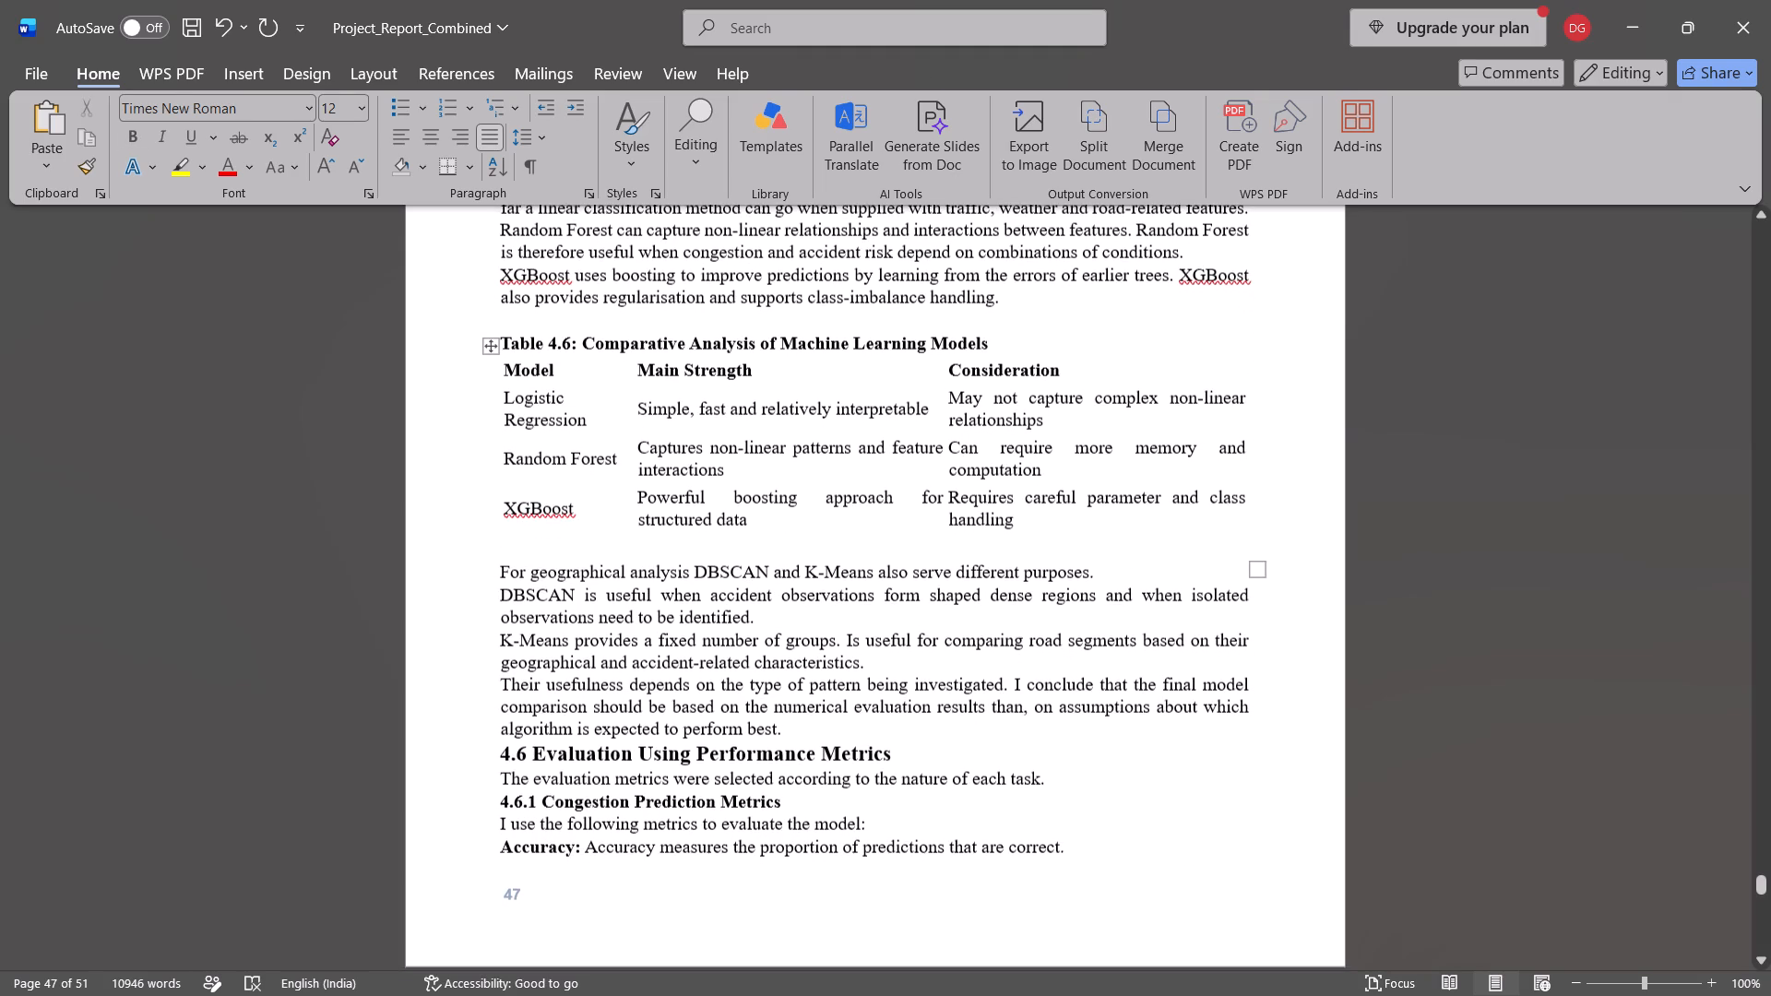
pyautogui.click(499, 747)
pyautogui.press('Return')
pyautogui.press('Return')
pyautogui.press('Return')
pyautogui.press('Return')
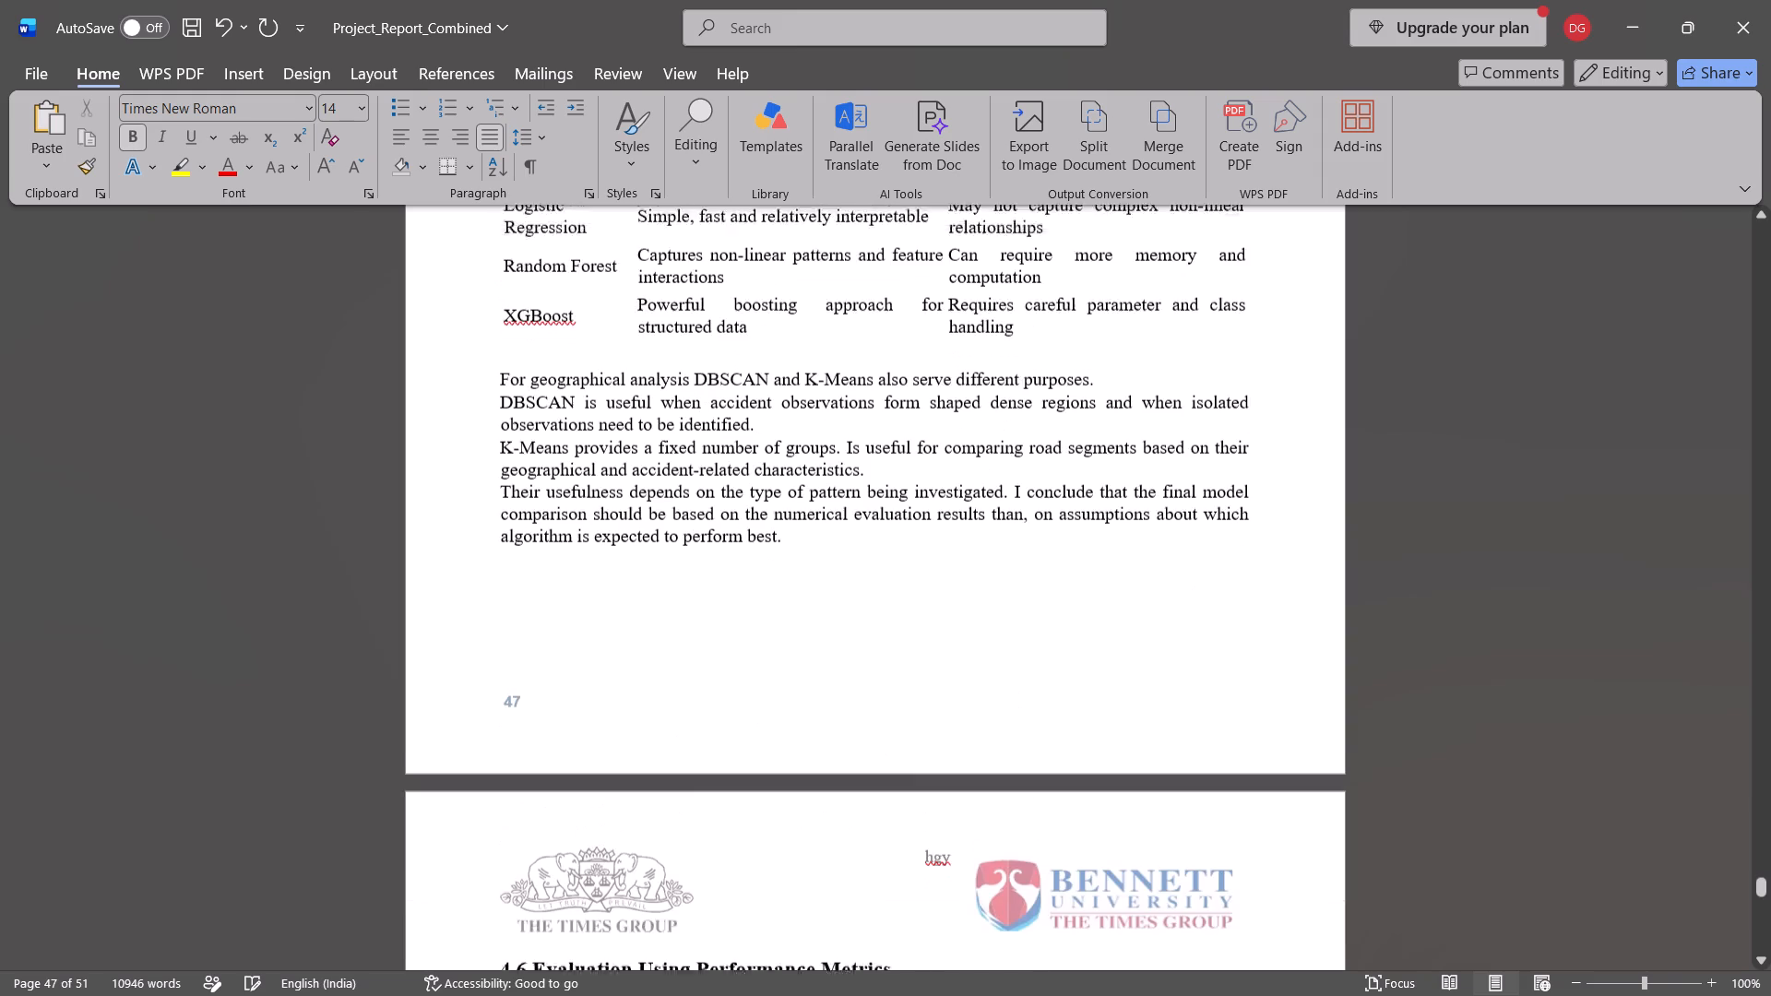
pyautogui.scroll(-1, 499, 747)
pyautogui.scroll(1, 517, 611)
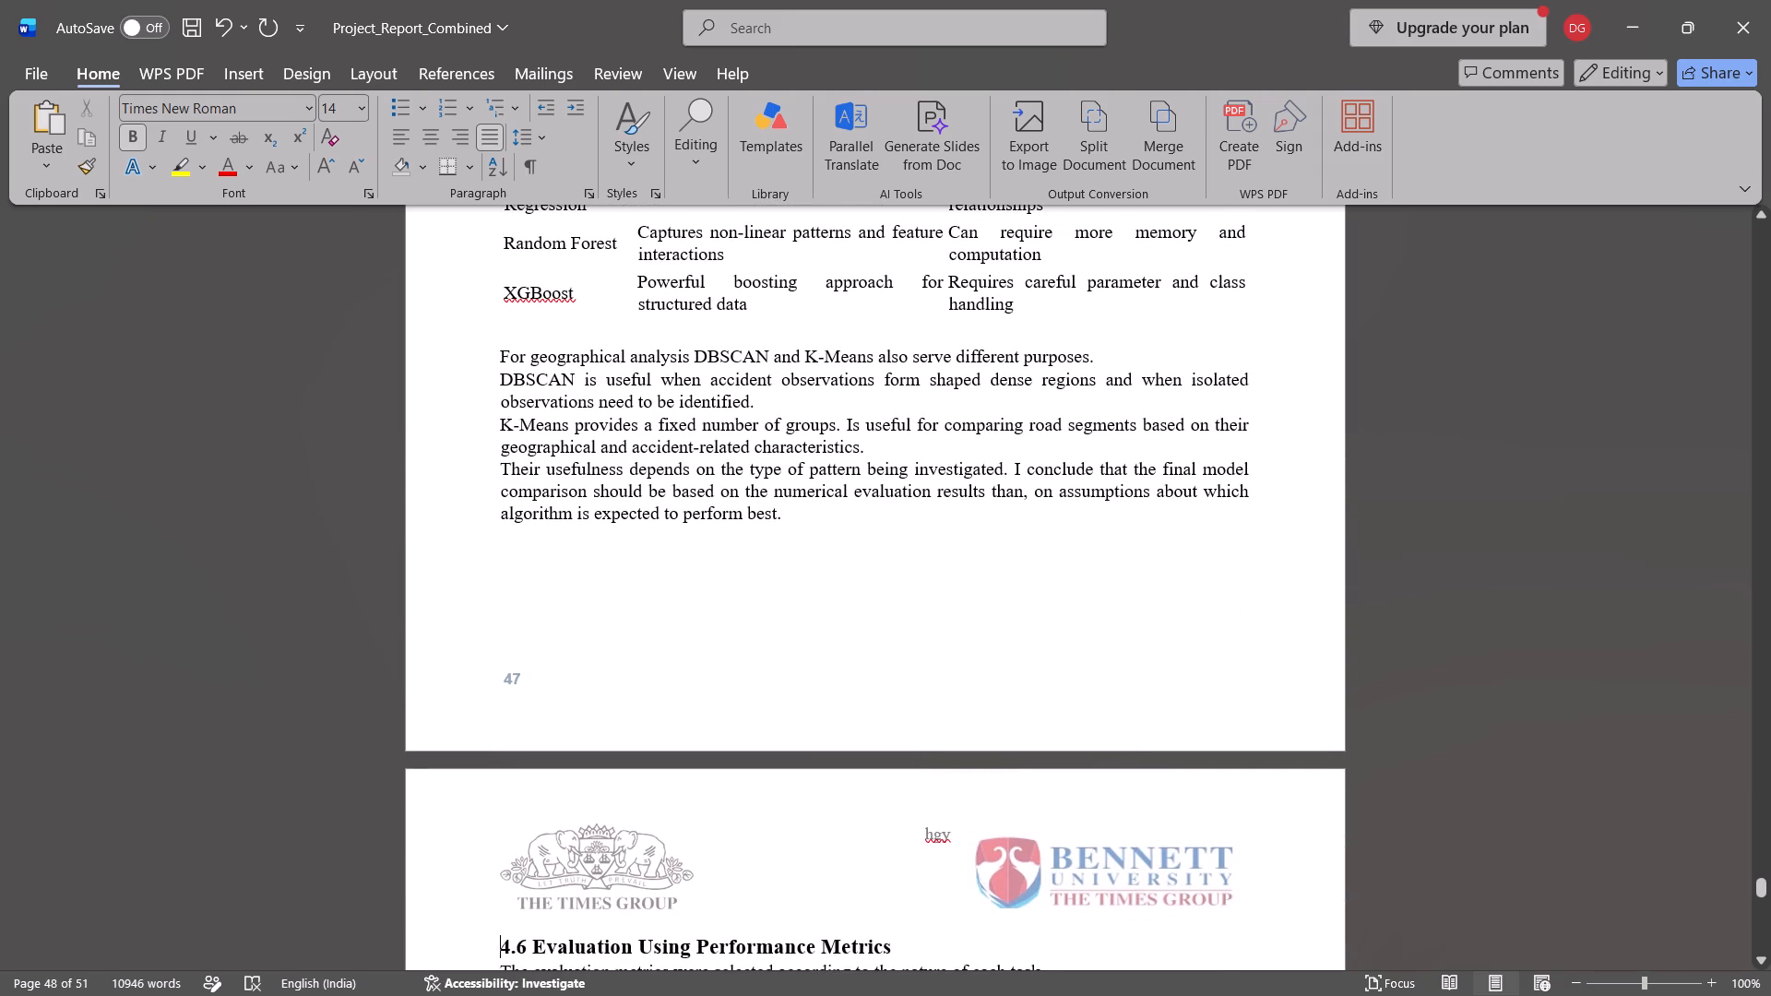
# Insert a blank line within the DBSCAN and K-Means discussion that closes section 4.5.
pyautogui.click(499, 419)
pyautogui.press('Return')
# Insert a blank line above the heading "4.6.1 Congestion Prediction Metrics".
pyautogui.scroll(-1, 517, 480)
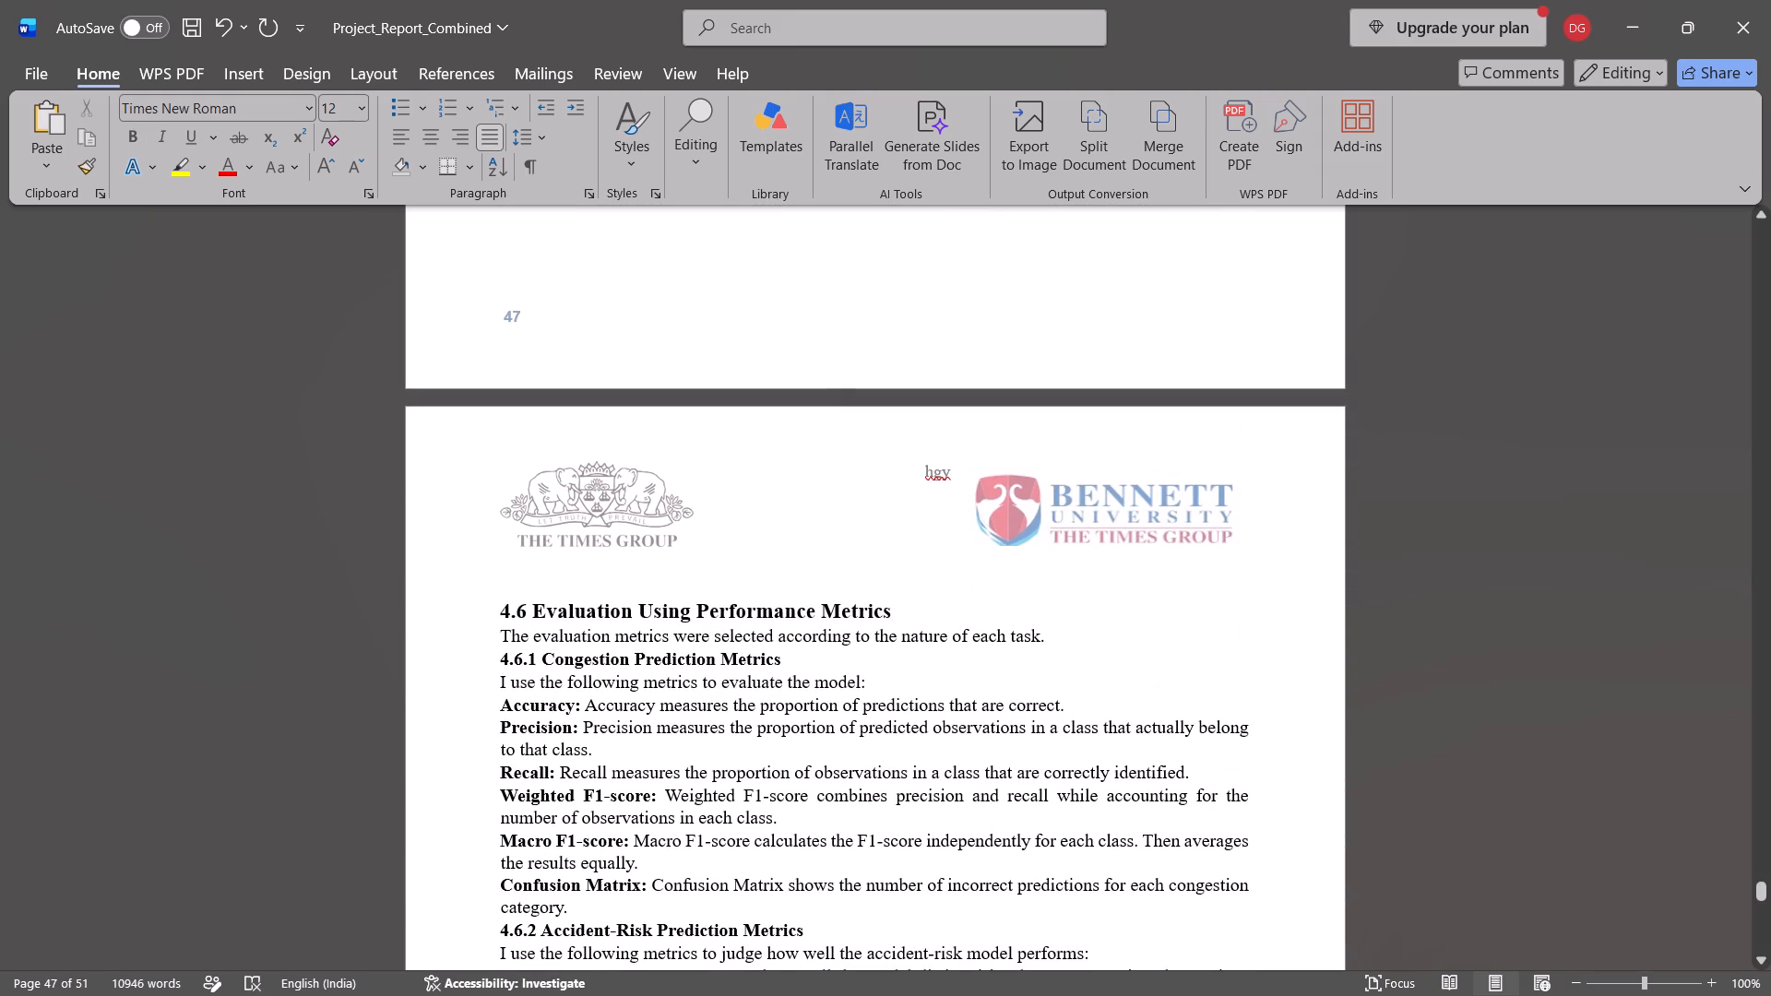
pyautogui.click(501, 657)
pyautogui.press('Return')
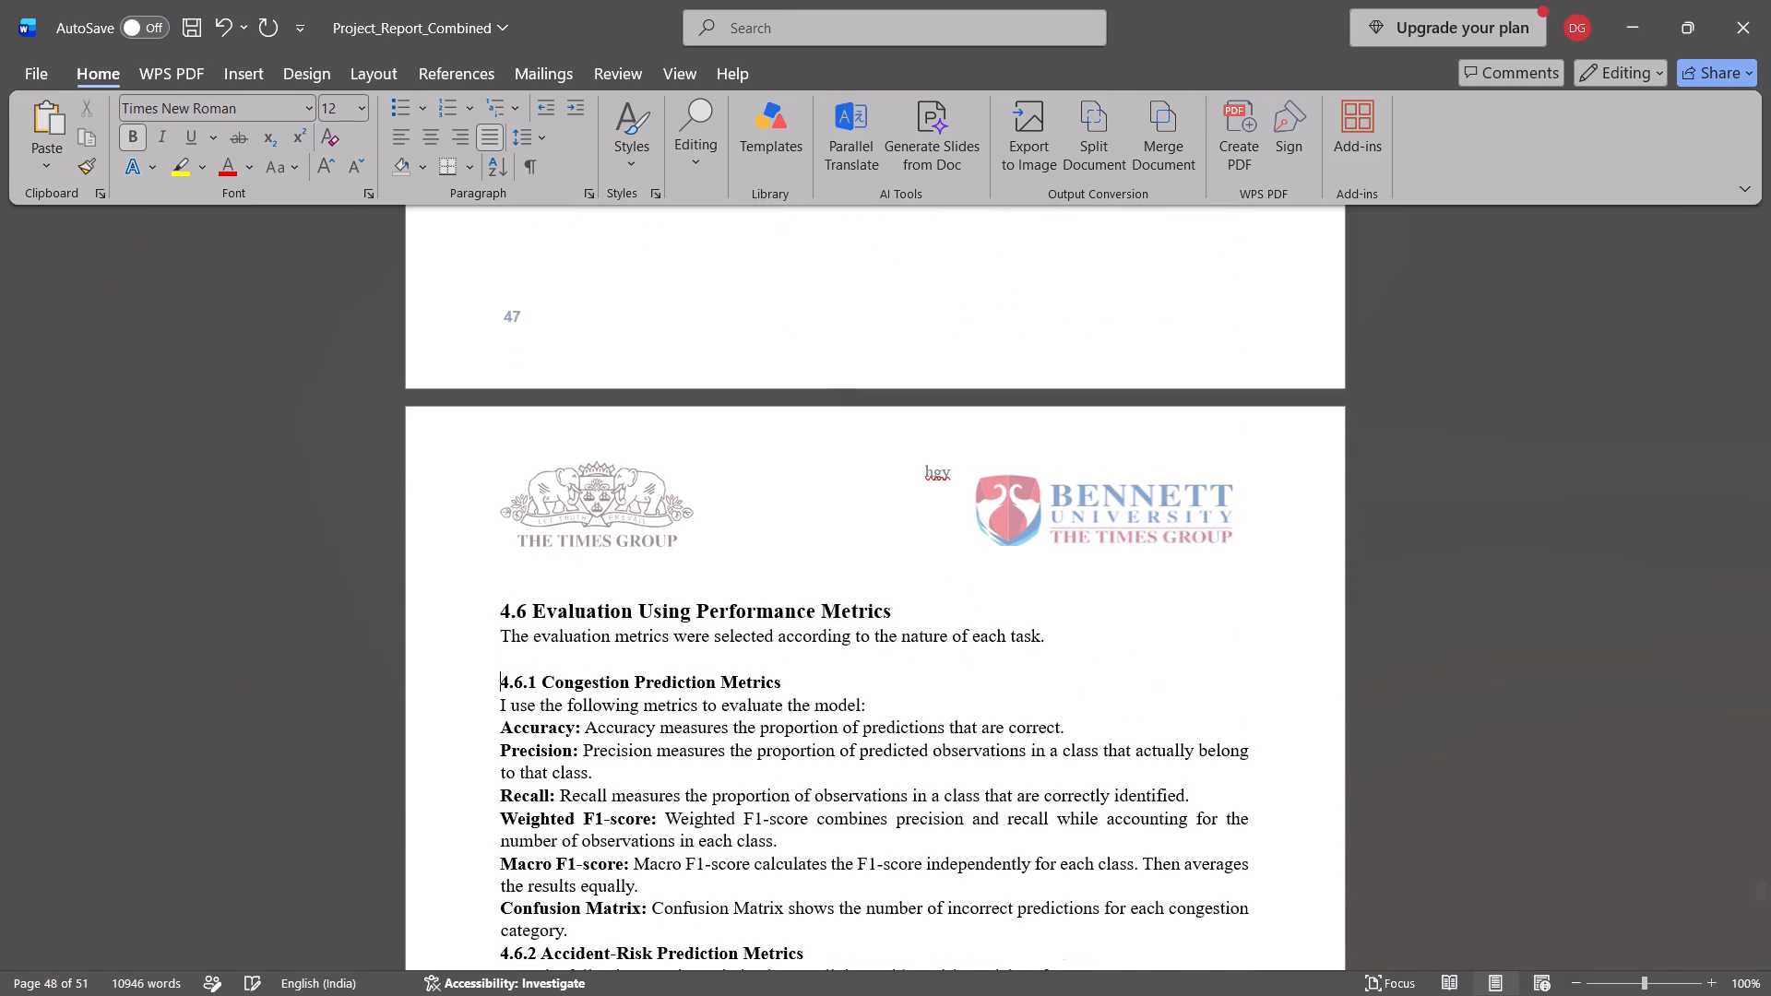
# Insert a blank line above each of the Accuracy, Precision and Recall entries in section 4.6.1.
pyautogui.press('Down')
pyautogui.press('Down')
pyautogui.press('Up')
pyautogui.scroll(-1, 501, 657)
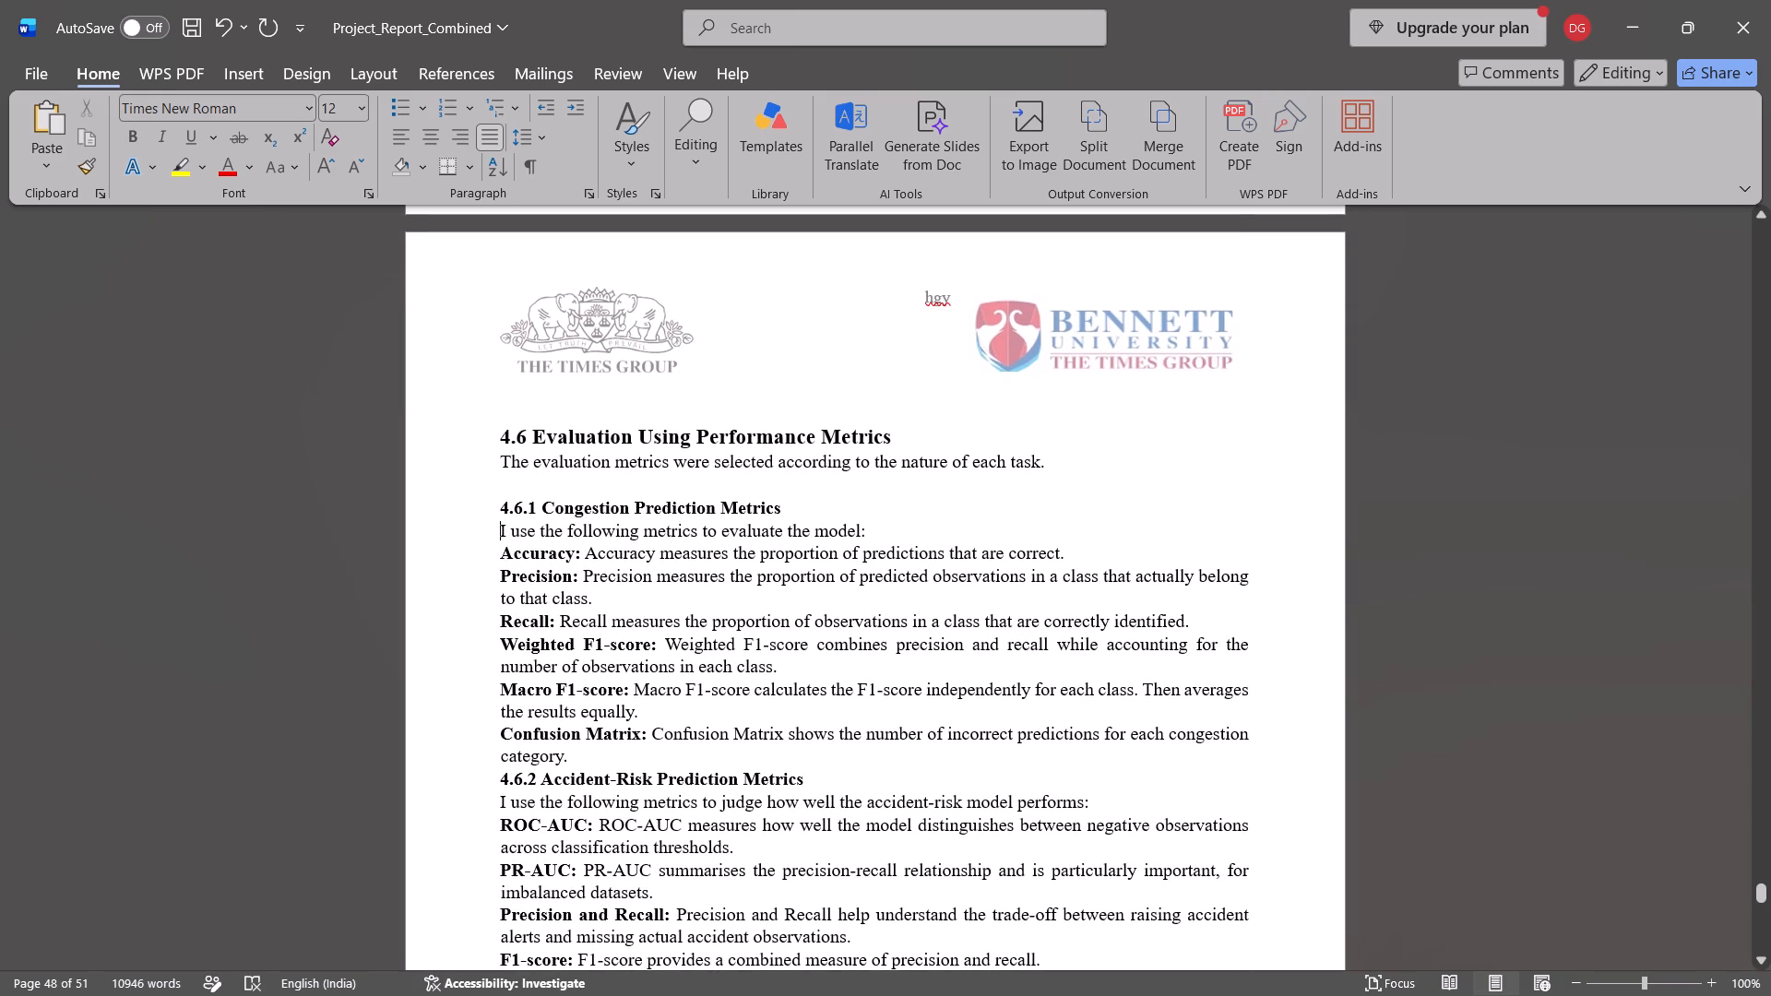
pyautogui.press('Down')
pyautogui.press('Return')
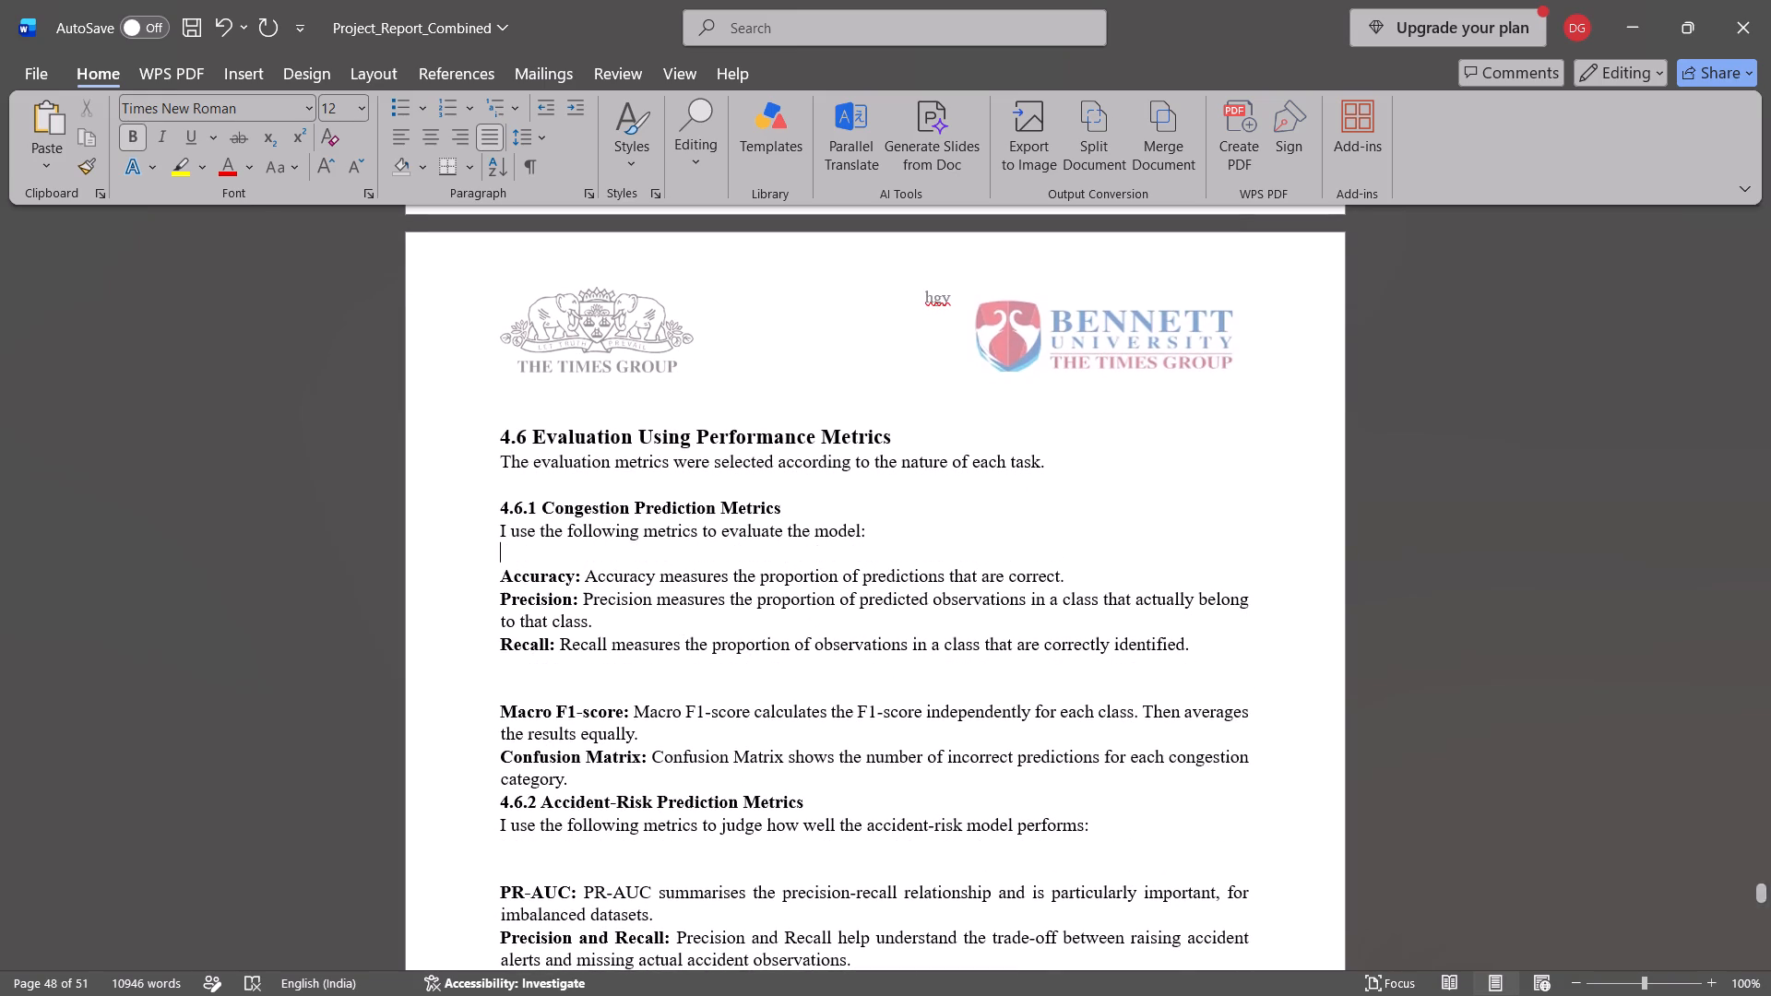
pyautogui.press('Down')
pyautogui.press('Return')
pyautogui.press('Down')
pyautogui.press('Down')
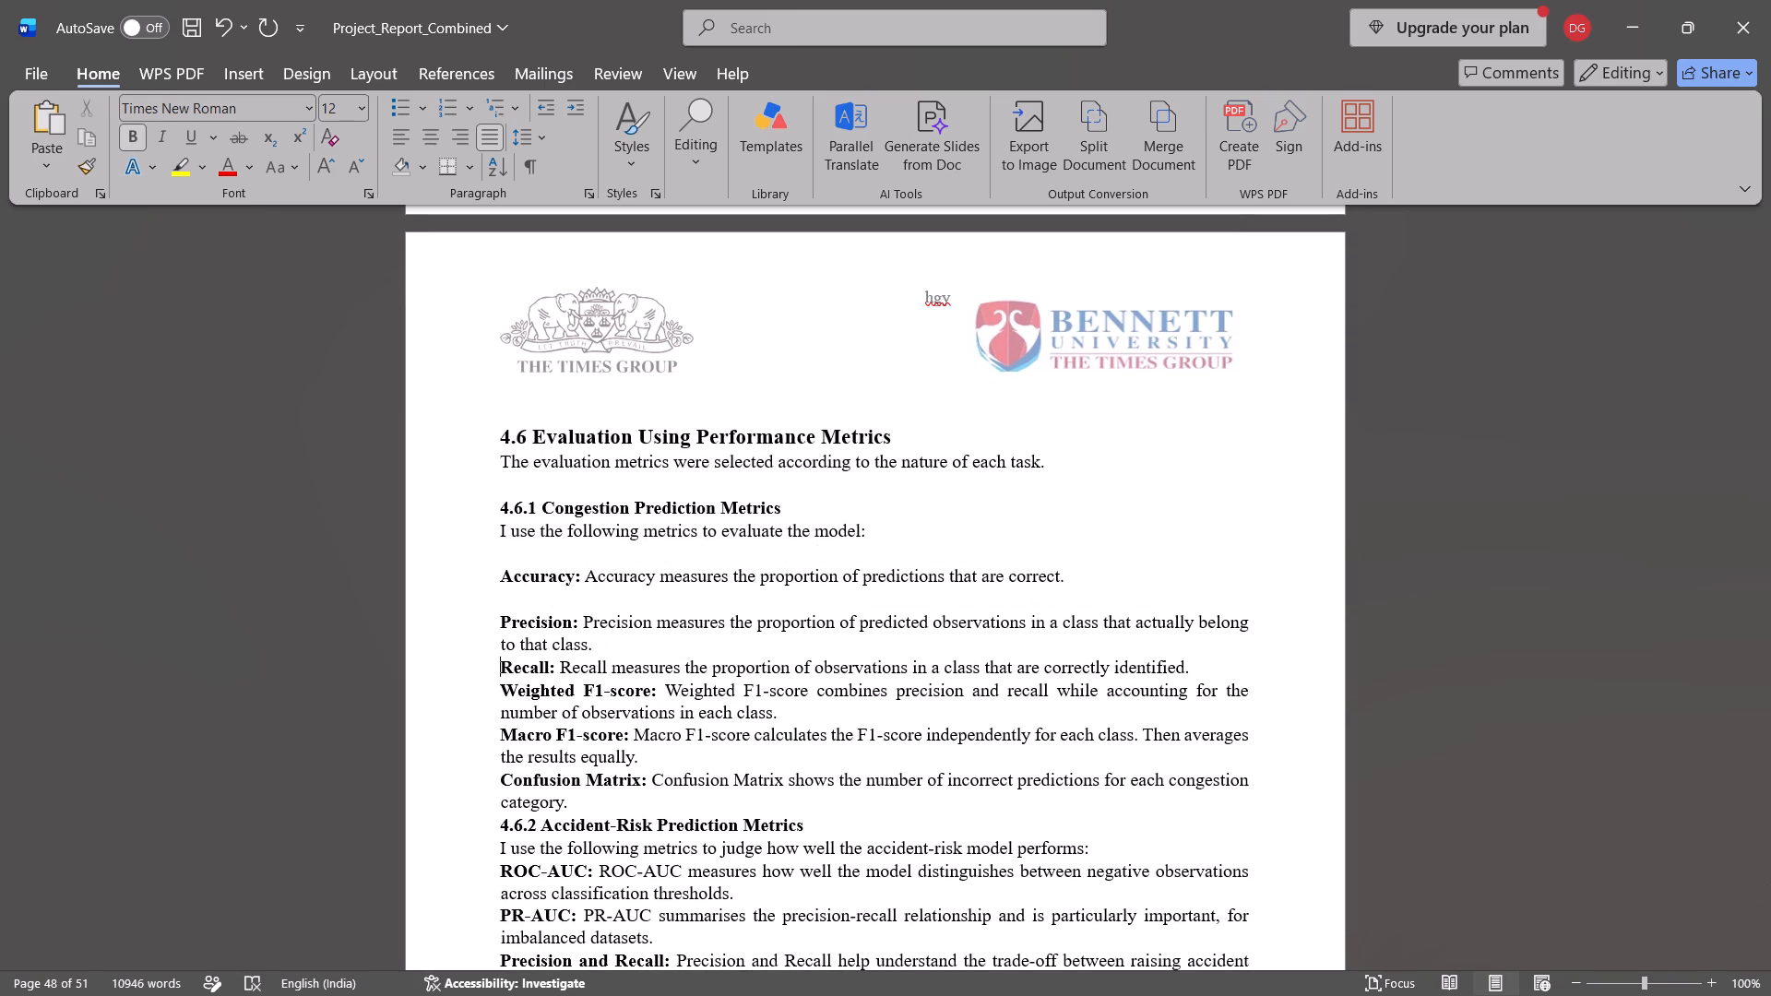
pyautogui.press('Return')
# Insert a blank line above each of the Weighted F1-score, Macro F1-score and Confusion Matrix entries in section 4.6.1.
pyautogui.press('Down')
pyautogui.press('Return')
pyautogui.press('Down')
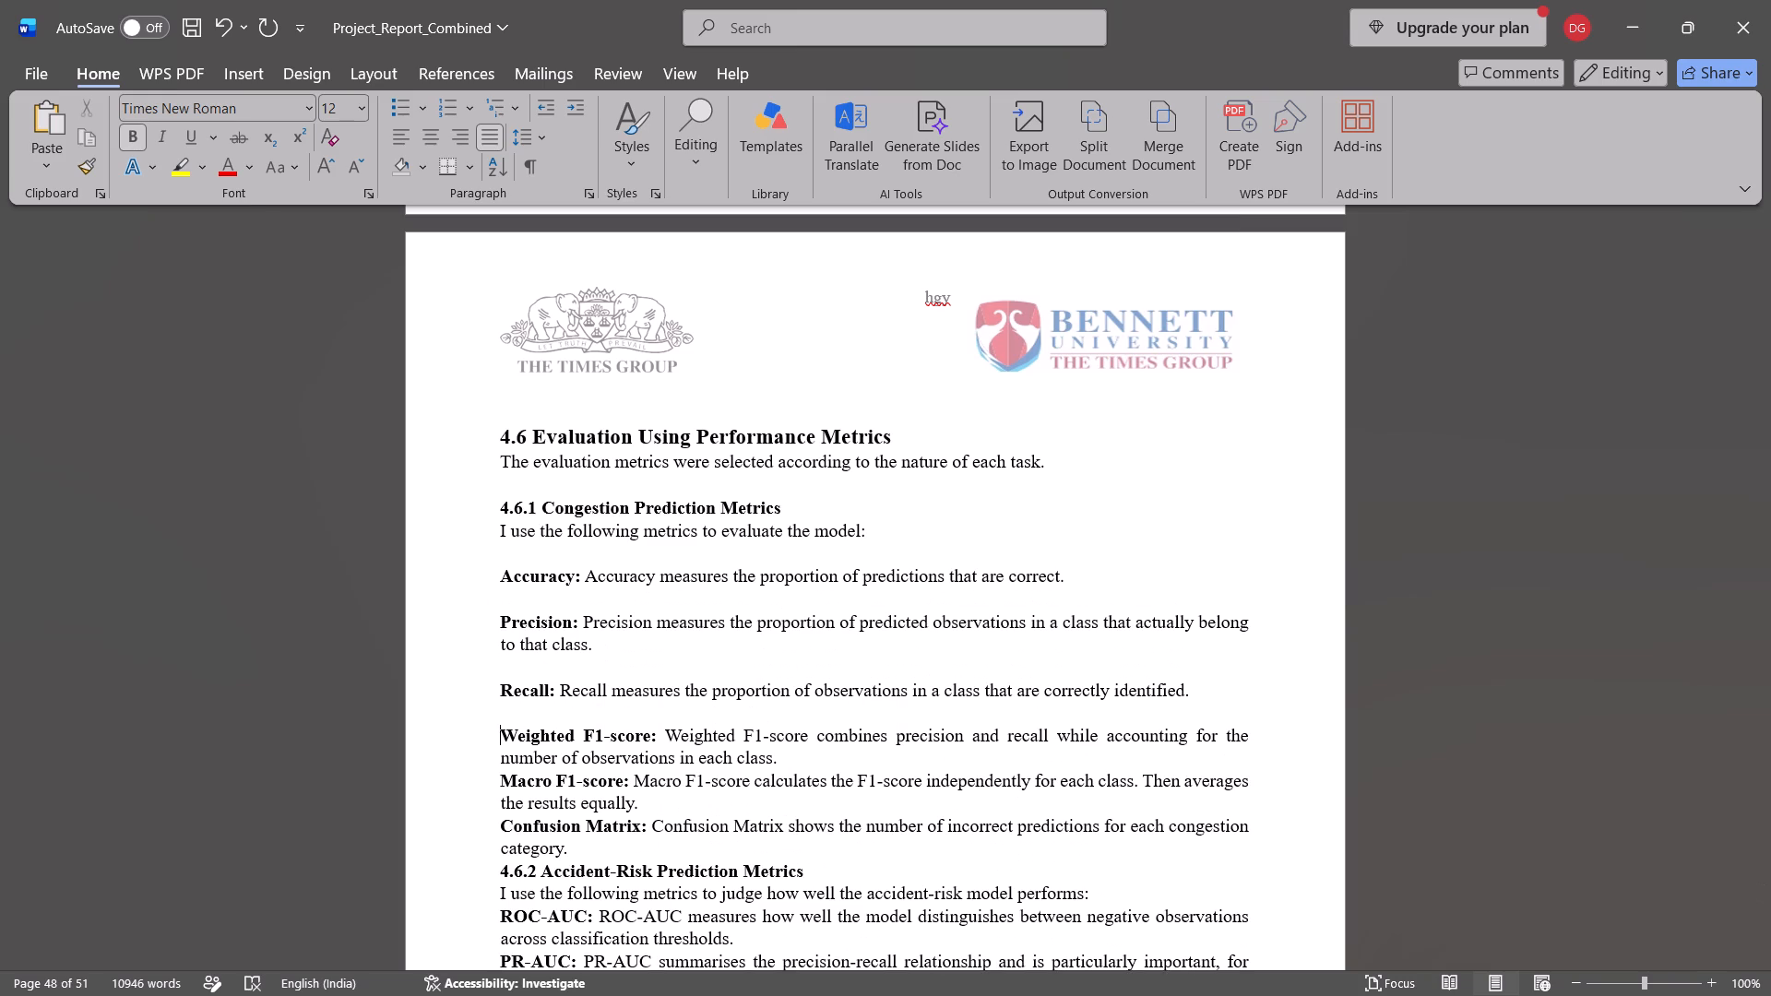
pyautogui.press('Down')
pyautogui.press('Return')
pyautogui.press('Down')
pyautogui.press('Down')
pyautogui.press('Return')
# Insert a blank line above the heading "4.6.2 Accident-Risk Prediction Metrics".
pyautogui.press('Down')
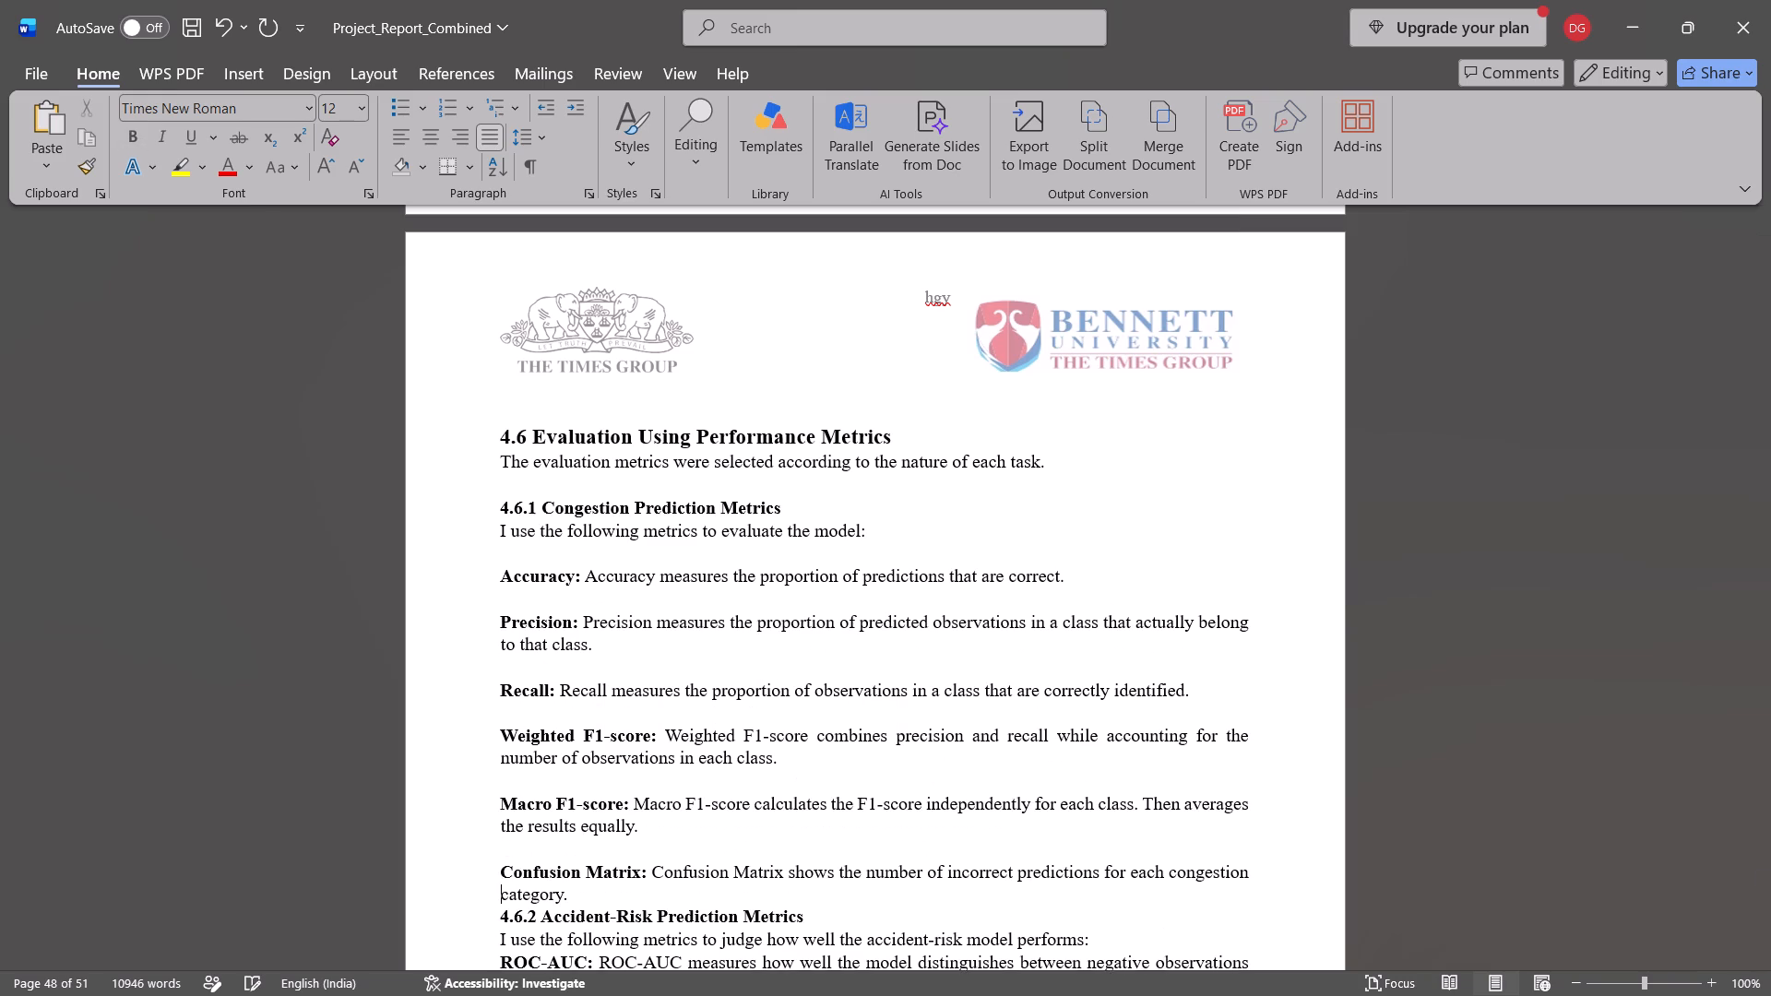
pyautogui.press('Down')
pyautogui.press('Return')
# Insert a blank line above each of the ROC-AUC, PR-AUC and Precision and Recall entries in section 4.6.2.
pyautogui.scroll(-1, 515, 542)
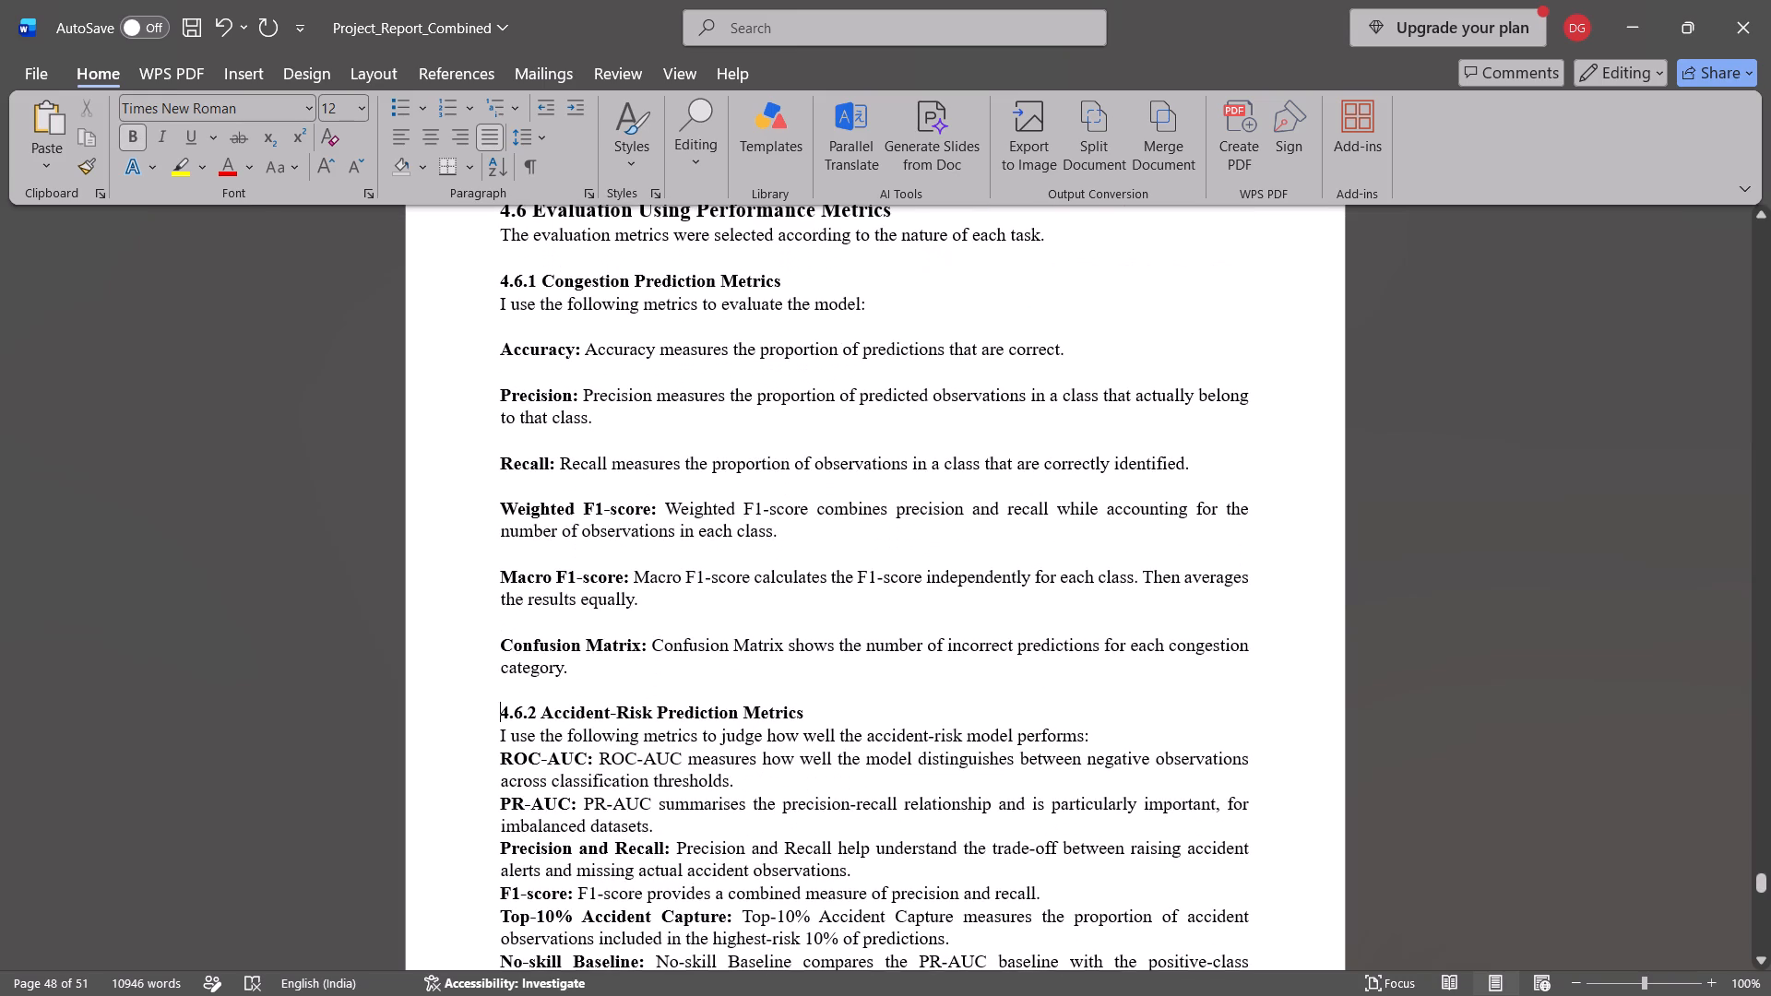
pyautogui.press('Down')
pyautogui.press('Down')
pyautogui.press('Up')
pyautogui.press('Down')
pyautogui.press('Return')
pyautogui.press('Down')
pyautogui.press('Down')
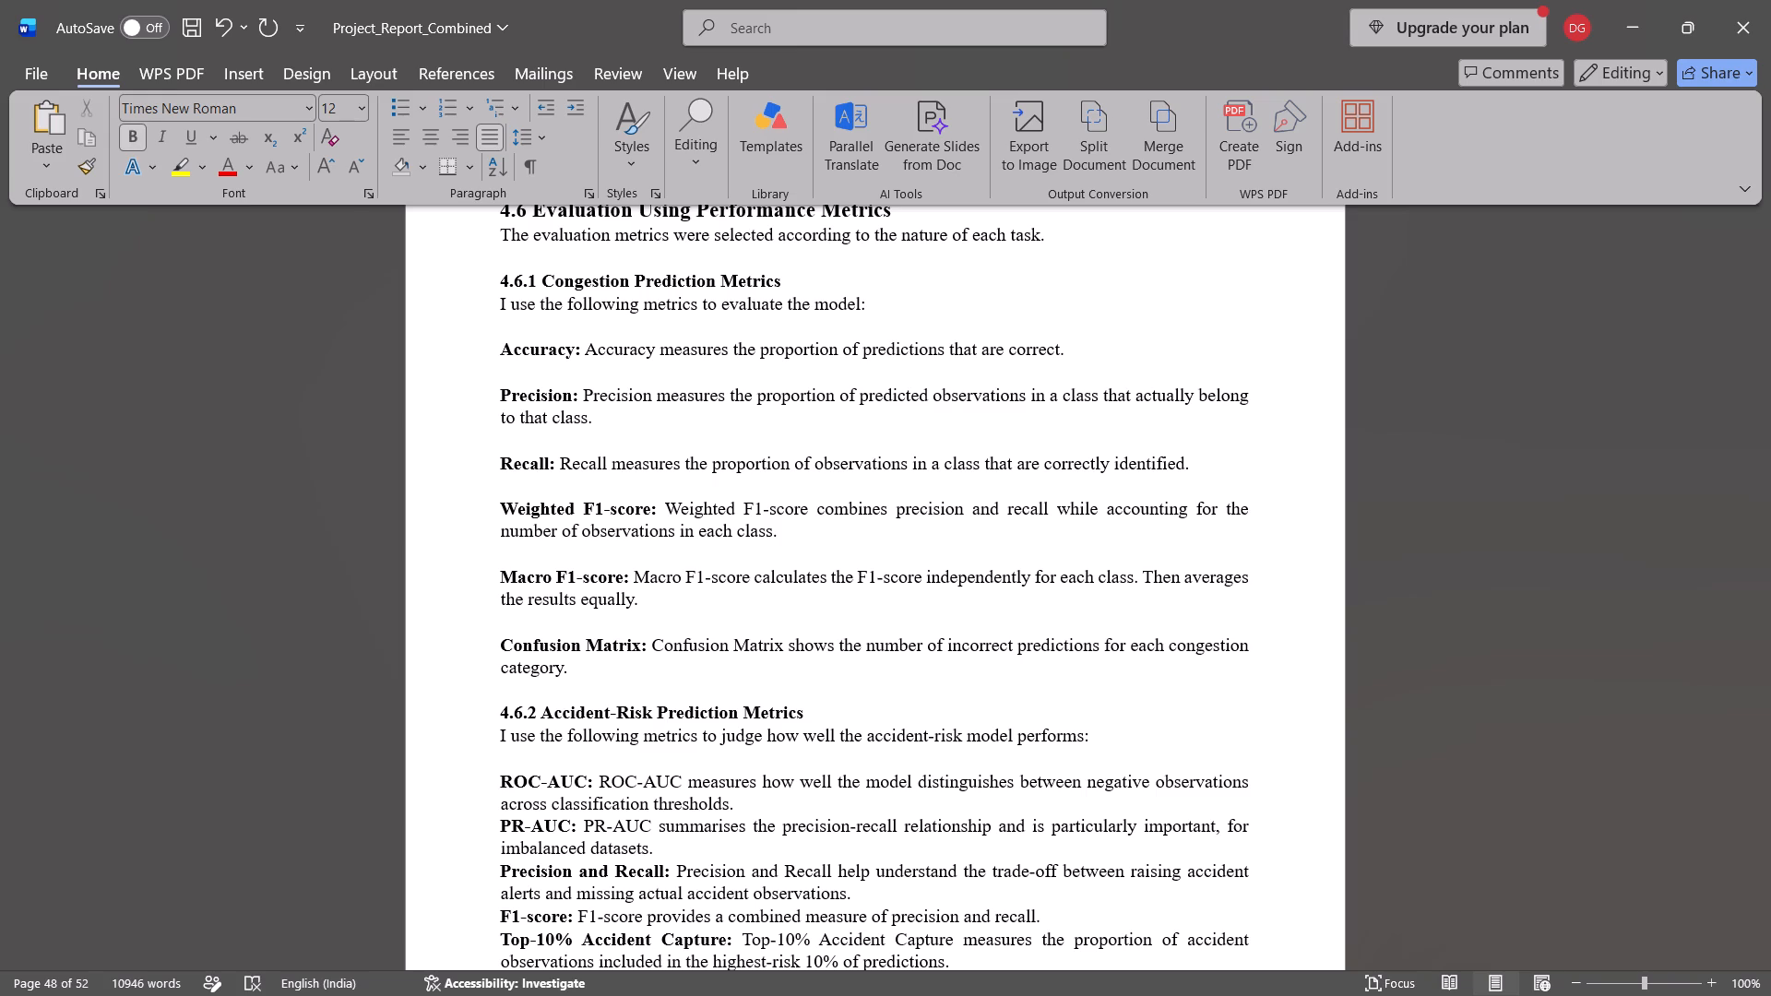
pyautogui.press('Return')
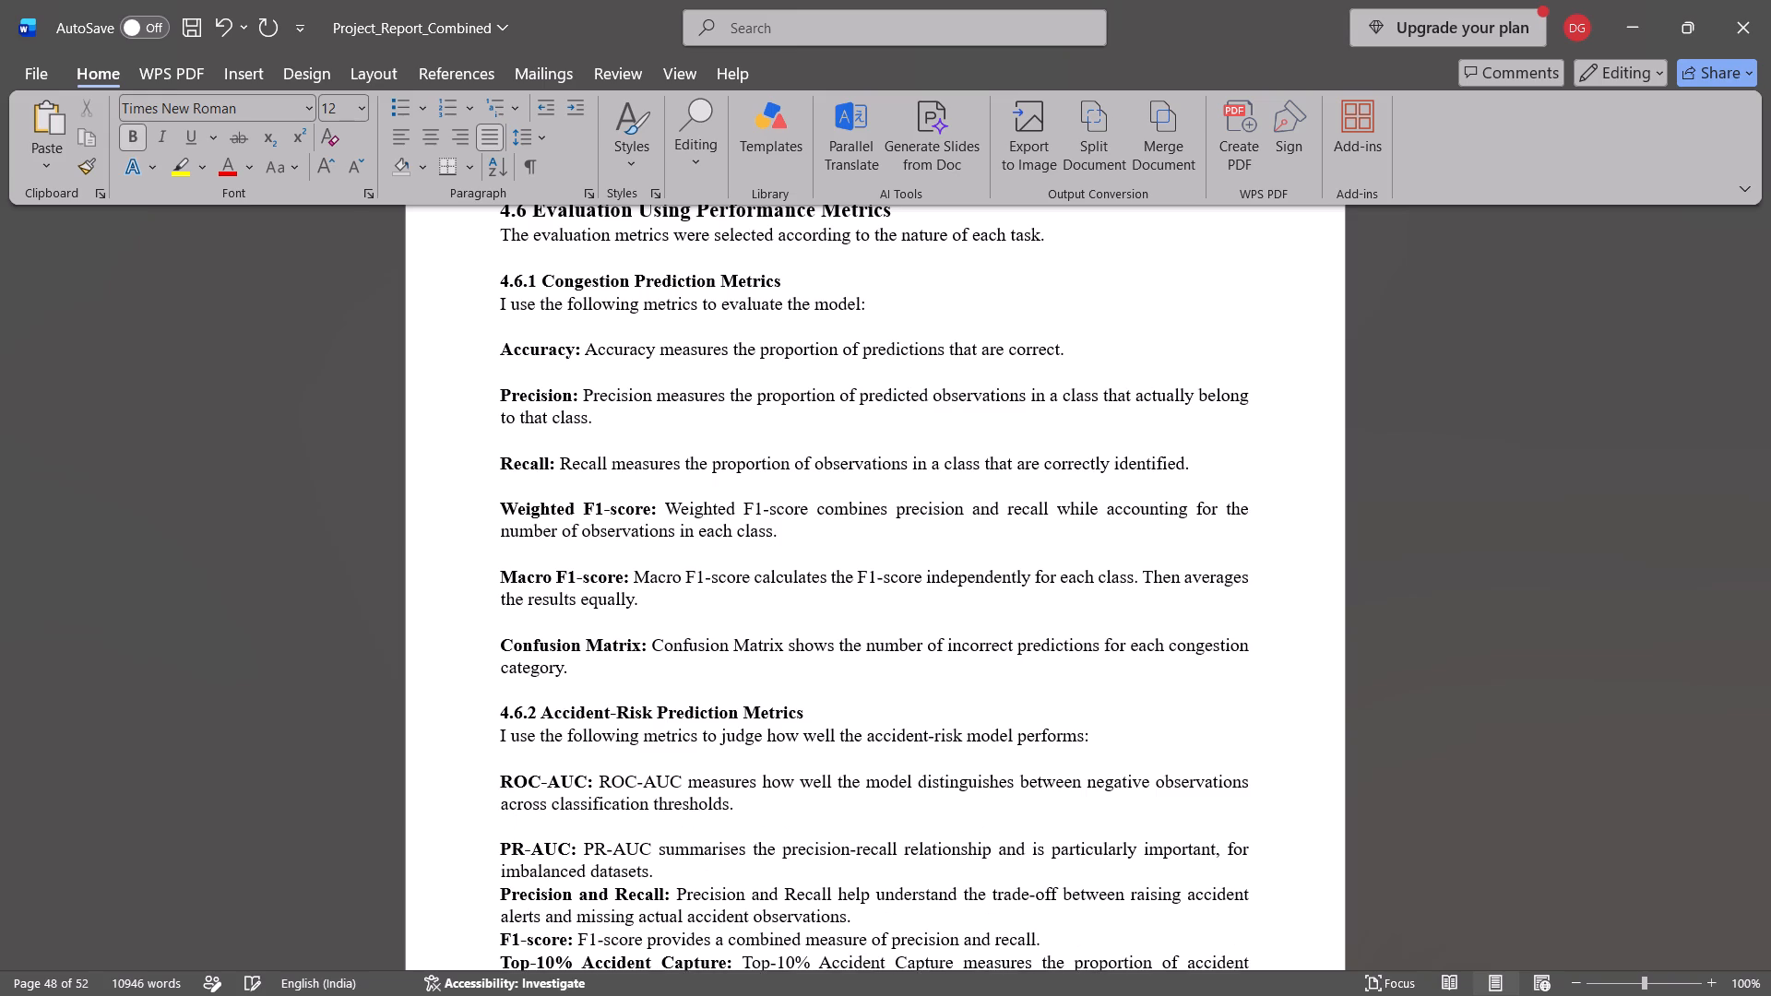
pyautogui.press('Down')
pyautogui.press('Down')
pyautogui.press('Return')
# Insert a blank line above each of the F1-score and Top-10% Accident Capture entries in section 4.6.2.
pyautogui.scroll(1, 515, 542)
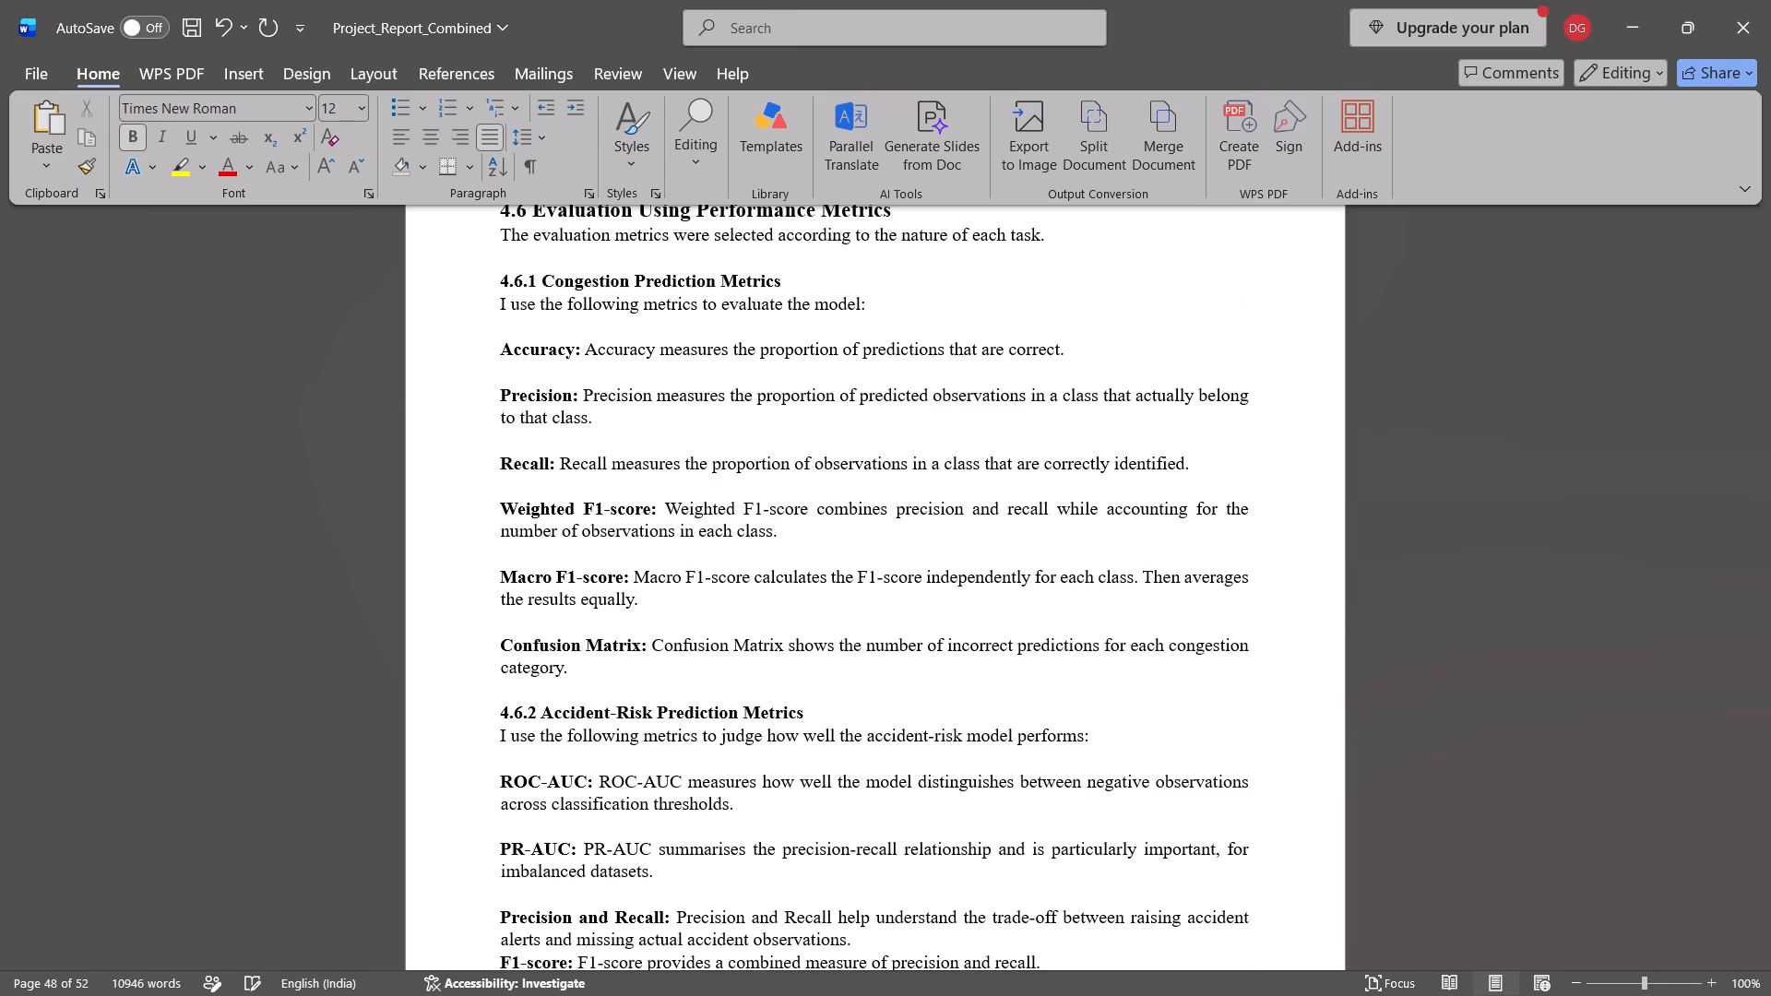
pyautogui.scroll(2, 515, 542)
pyautogui.scroll(-2, 515, 542)
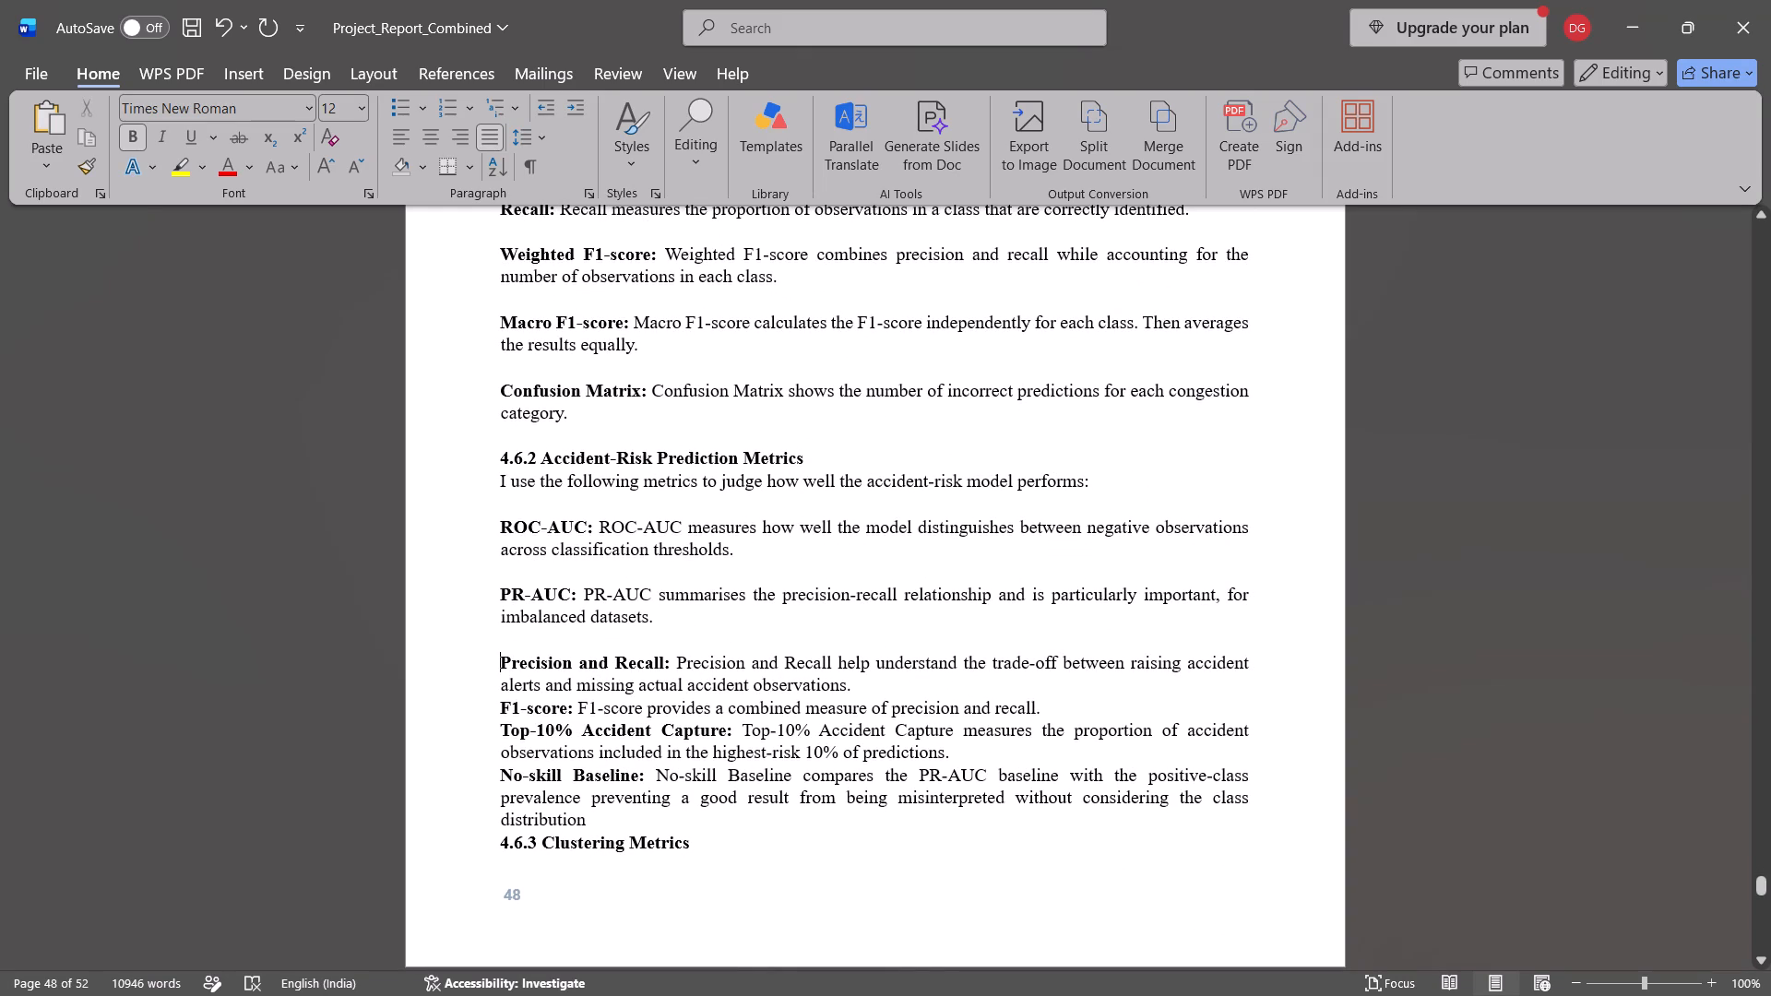
pyautogui.press('Down')
pyautogui.press('Up')
pyautogui.press('Down')
pyautogui.press('Down')
pyautogui.press('Return')
pyautogui.press('Down')
pyautogui.press('Down')
pyautogui.press('Up')
pyautogui.press('Return')
# Insert a blank line above and another below the heading "4.6.3 Clustering Metrics".
pyautogui.press('Down')
pyautogui.press('Down')
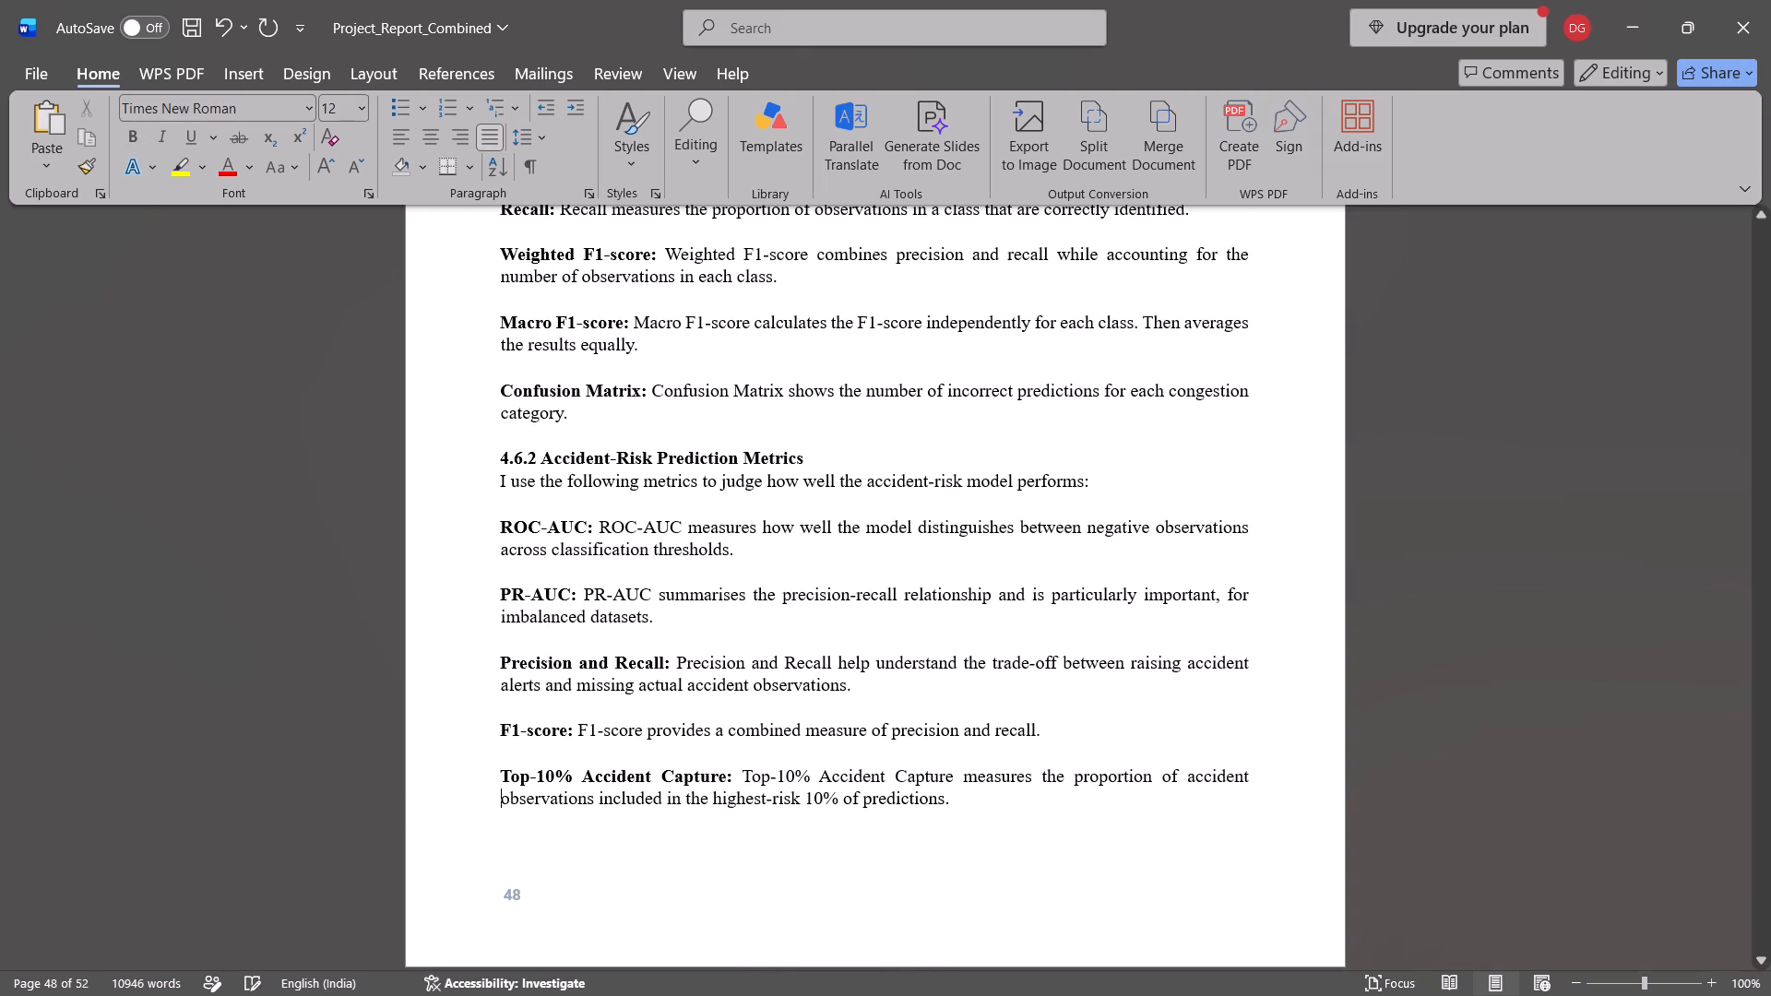
pyautogui.scroll(-1, 500, 611)
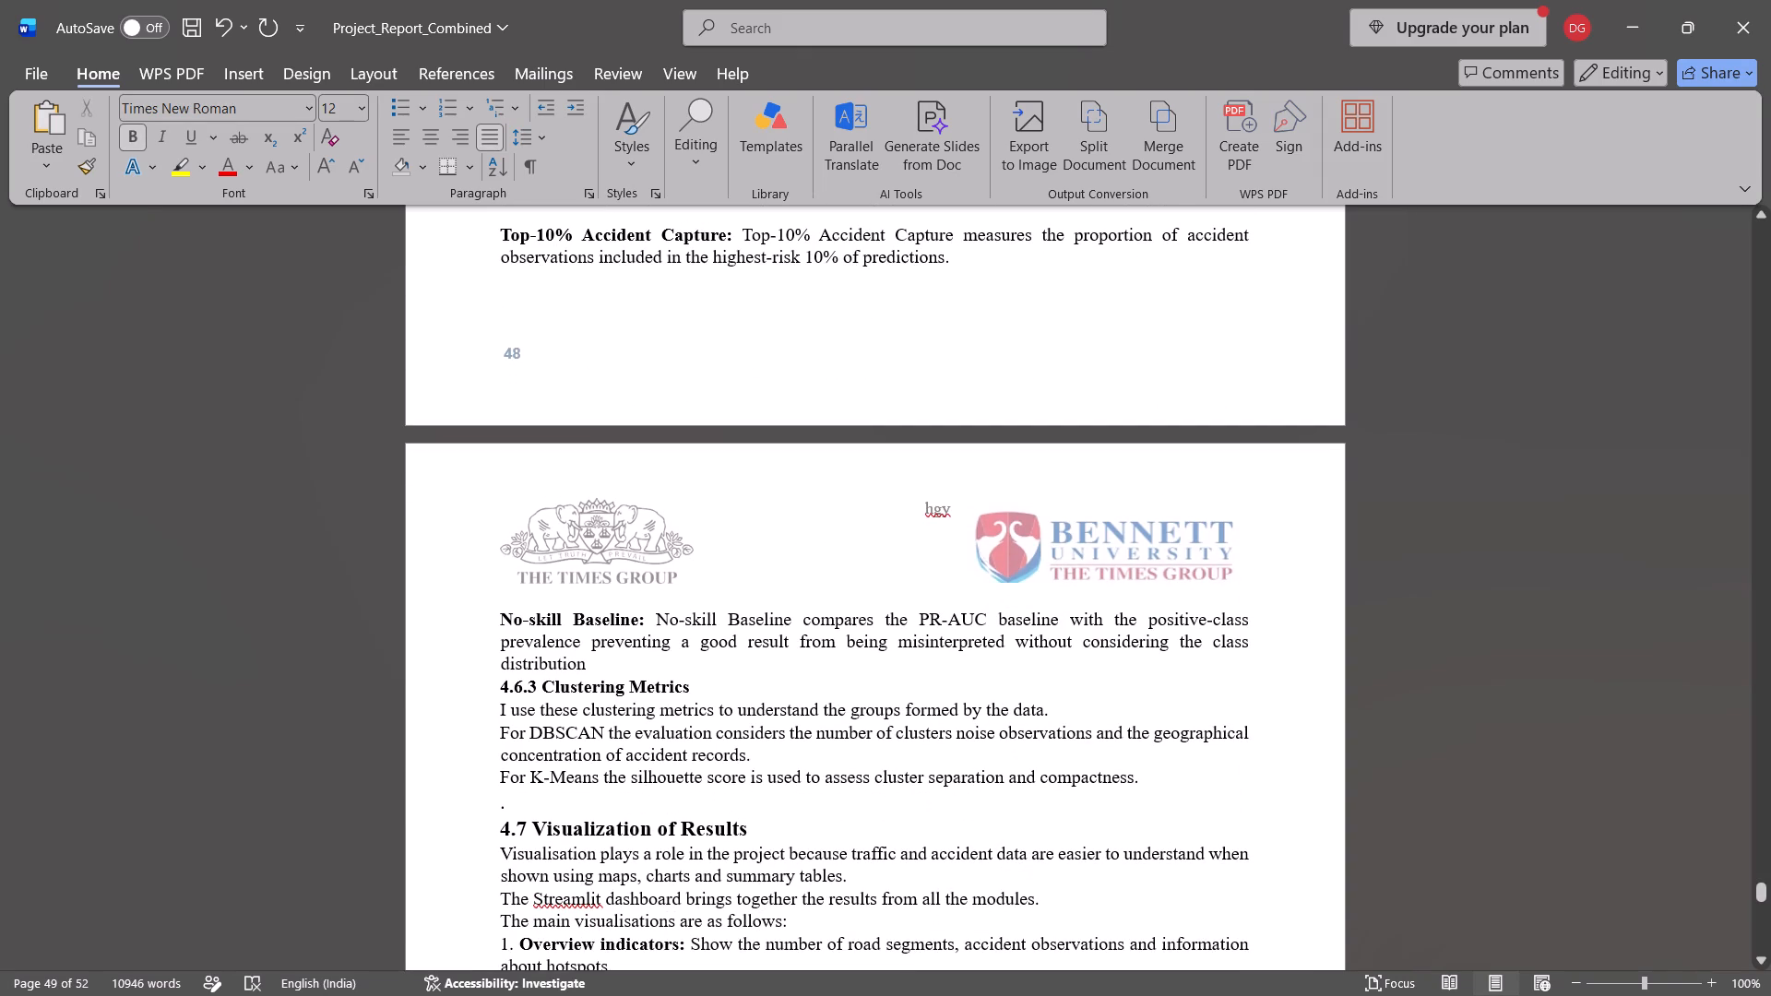
pyautogui.click(502, 689)
pyautogui.press('Return')
pyautogui.press('Down')
pyautogui.press('Return')
# Insert a blank line below the heading "4.7 Visualization of Results".
pyautogui.scroll(-1, 502, 689)
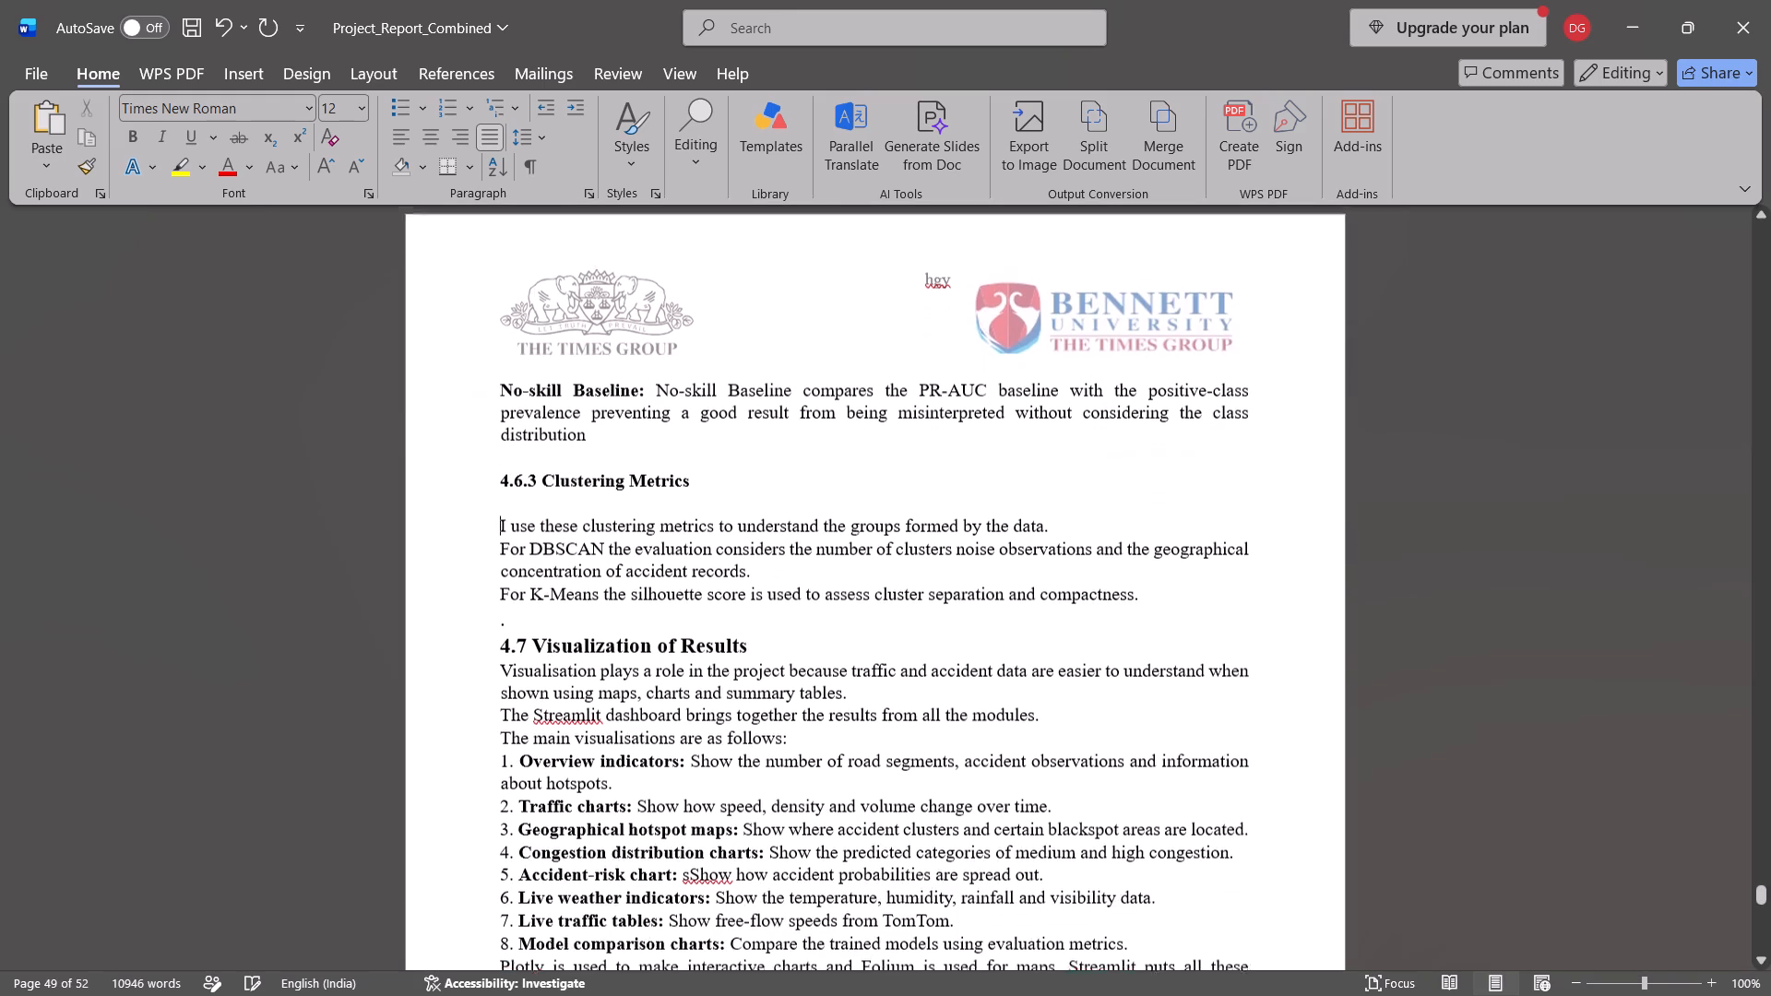
pyautogui.click(502, 689)
pyautogui.click(504, 627)
pyautogui.press('Down')
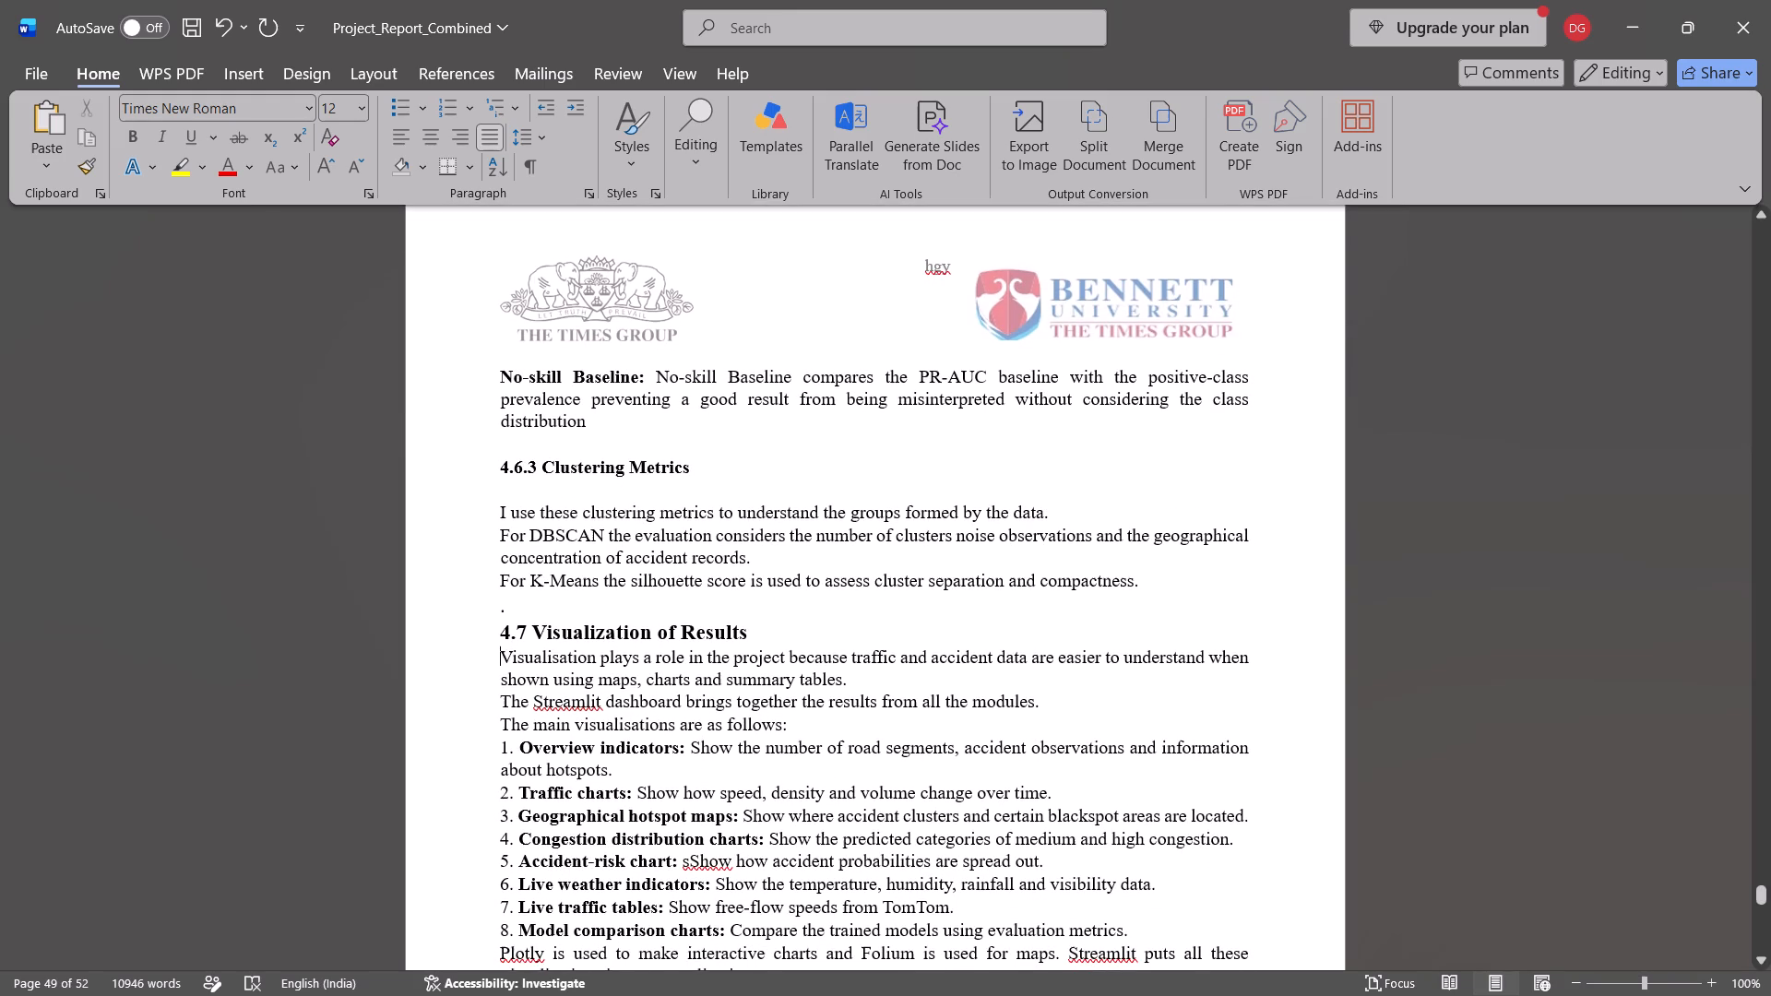
pyautogui.press('Return')
# Insert a blank line above the line "The main visualisations are as follows:" in section 4.7.
pyautogui.scroll(-1, 504, 627)
pyautogui.scroll(-1, 523, 730)
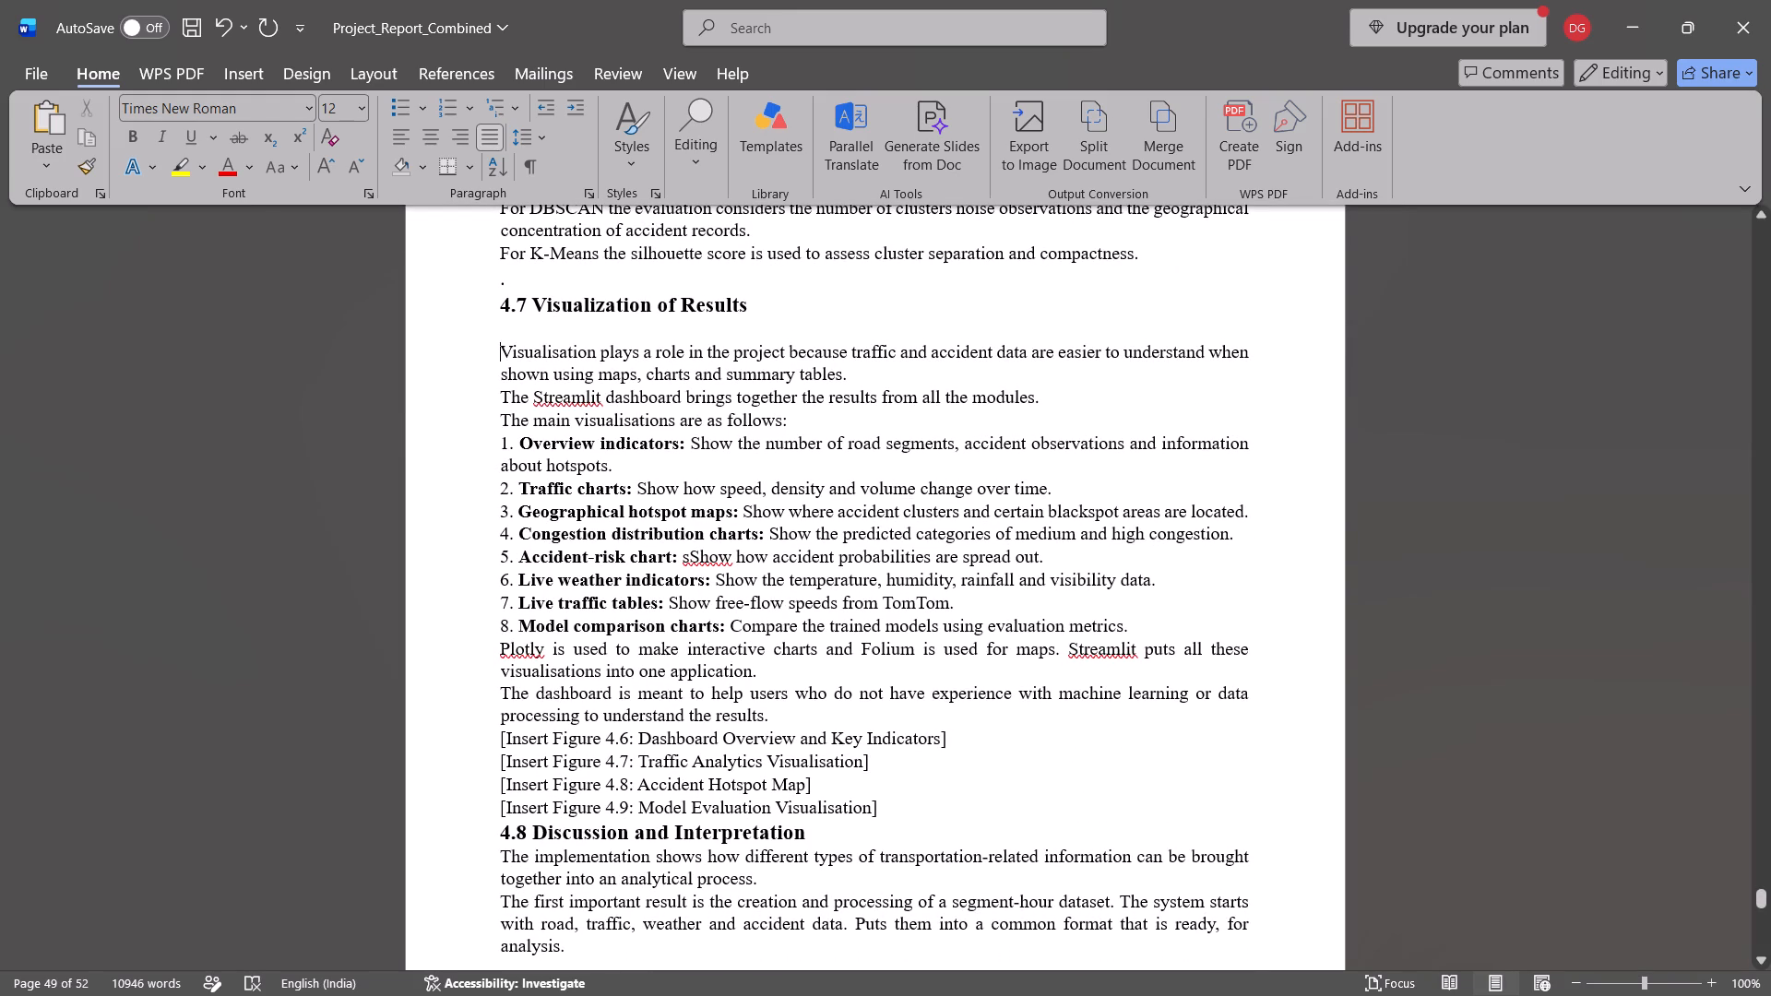
pyautogui.scroll(-1, 481, 645)
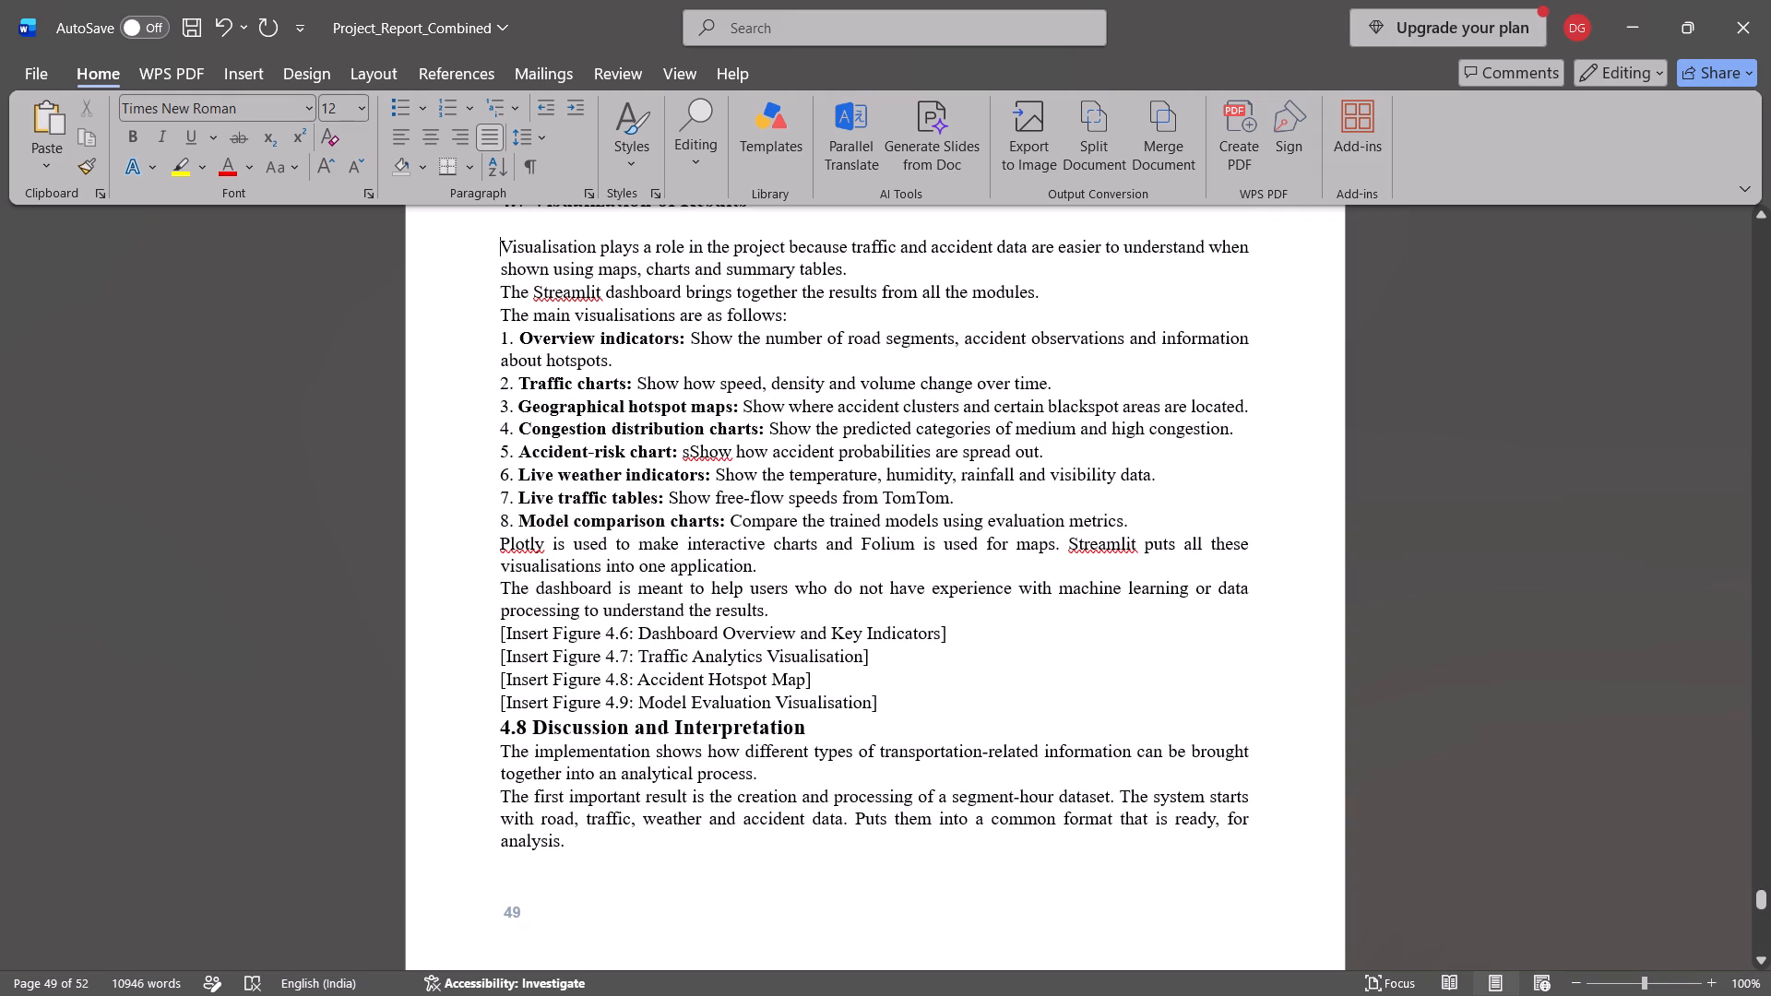
pyautogui.click(500, 320)
pyautogui.press('Return')
# Insert a blank line above each of the numbered visualisation items 2 to 5 in section 4.7.
pyautogui.press('Down')
pyautogui.press('Down')
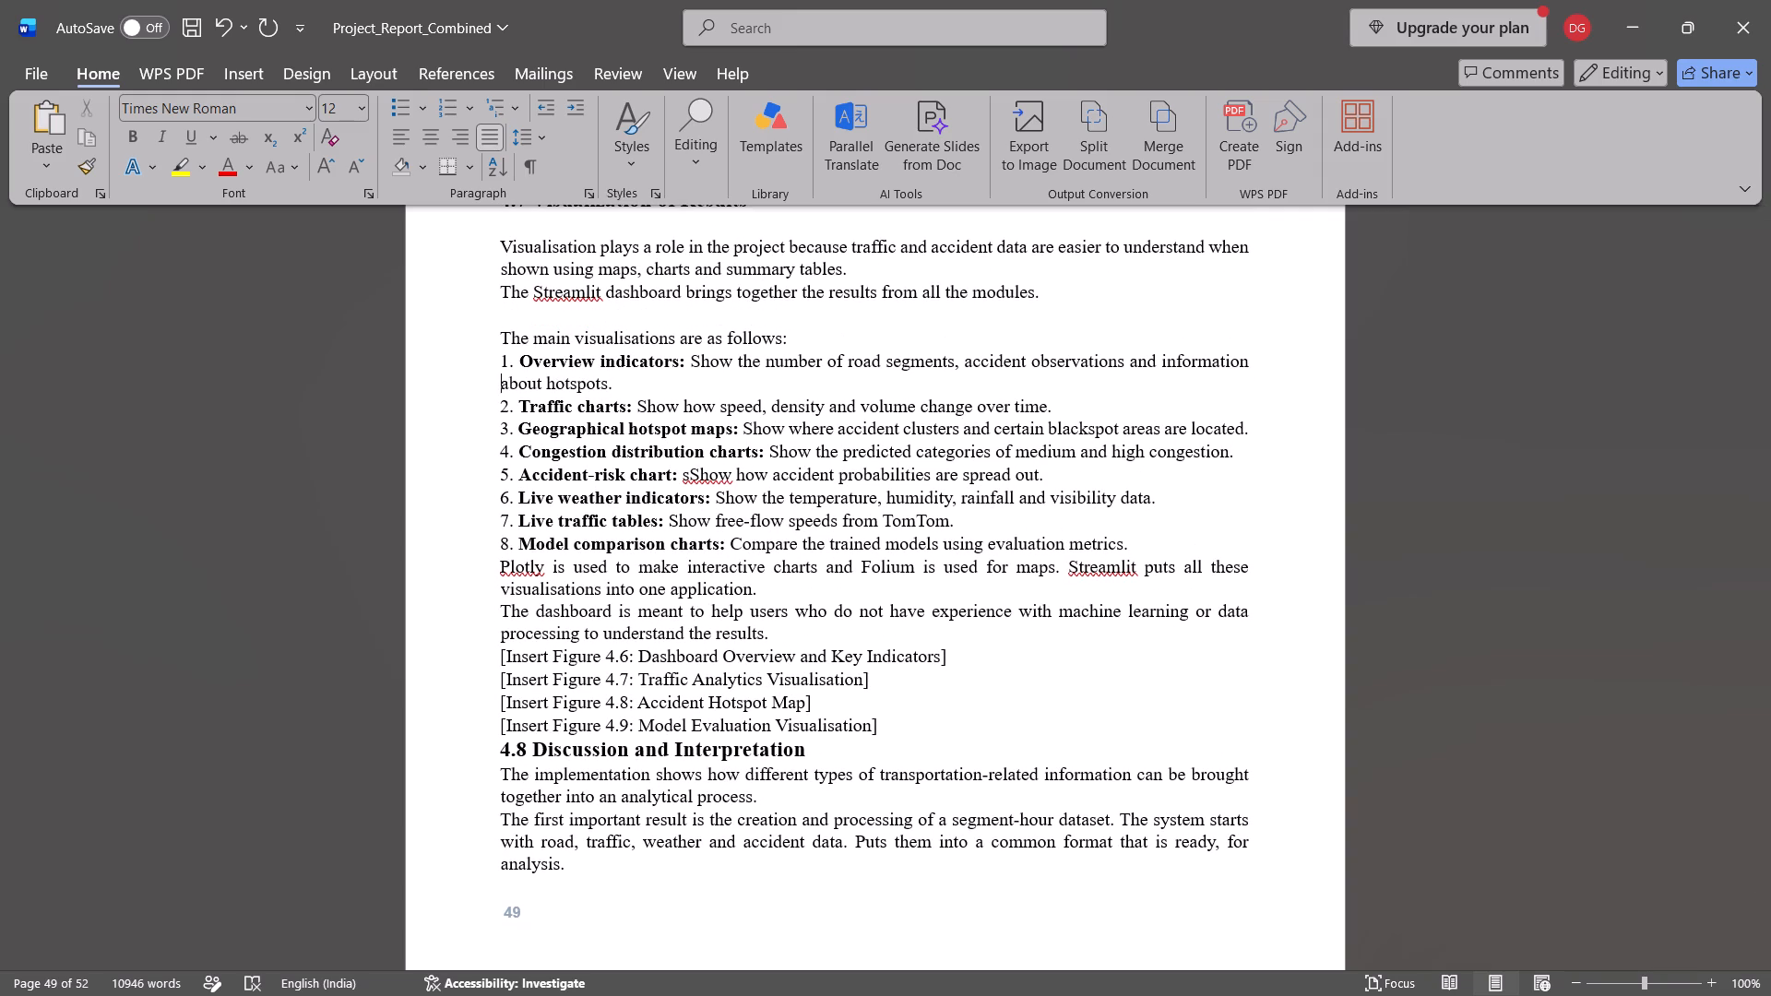
pyautogui.press('Down')
pyautogui.press('Return')
pyautogui.press('Down')
pyautogui.press('Return')
pyautogui.press('Down')
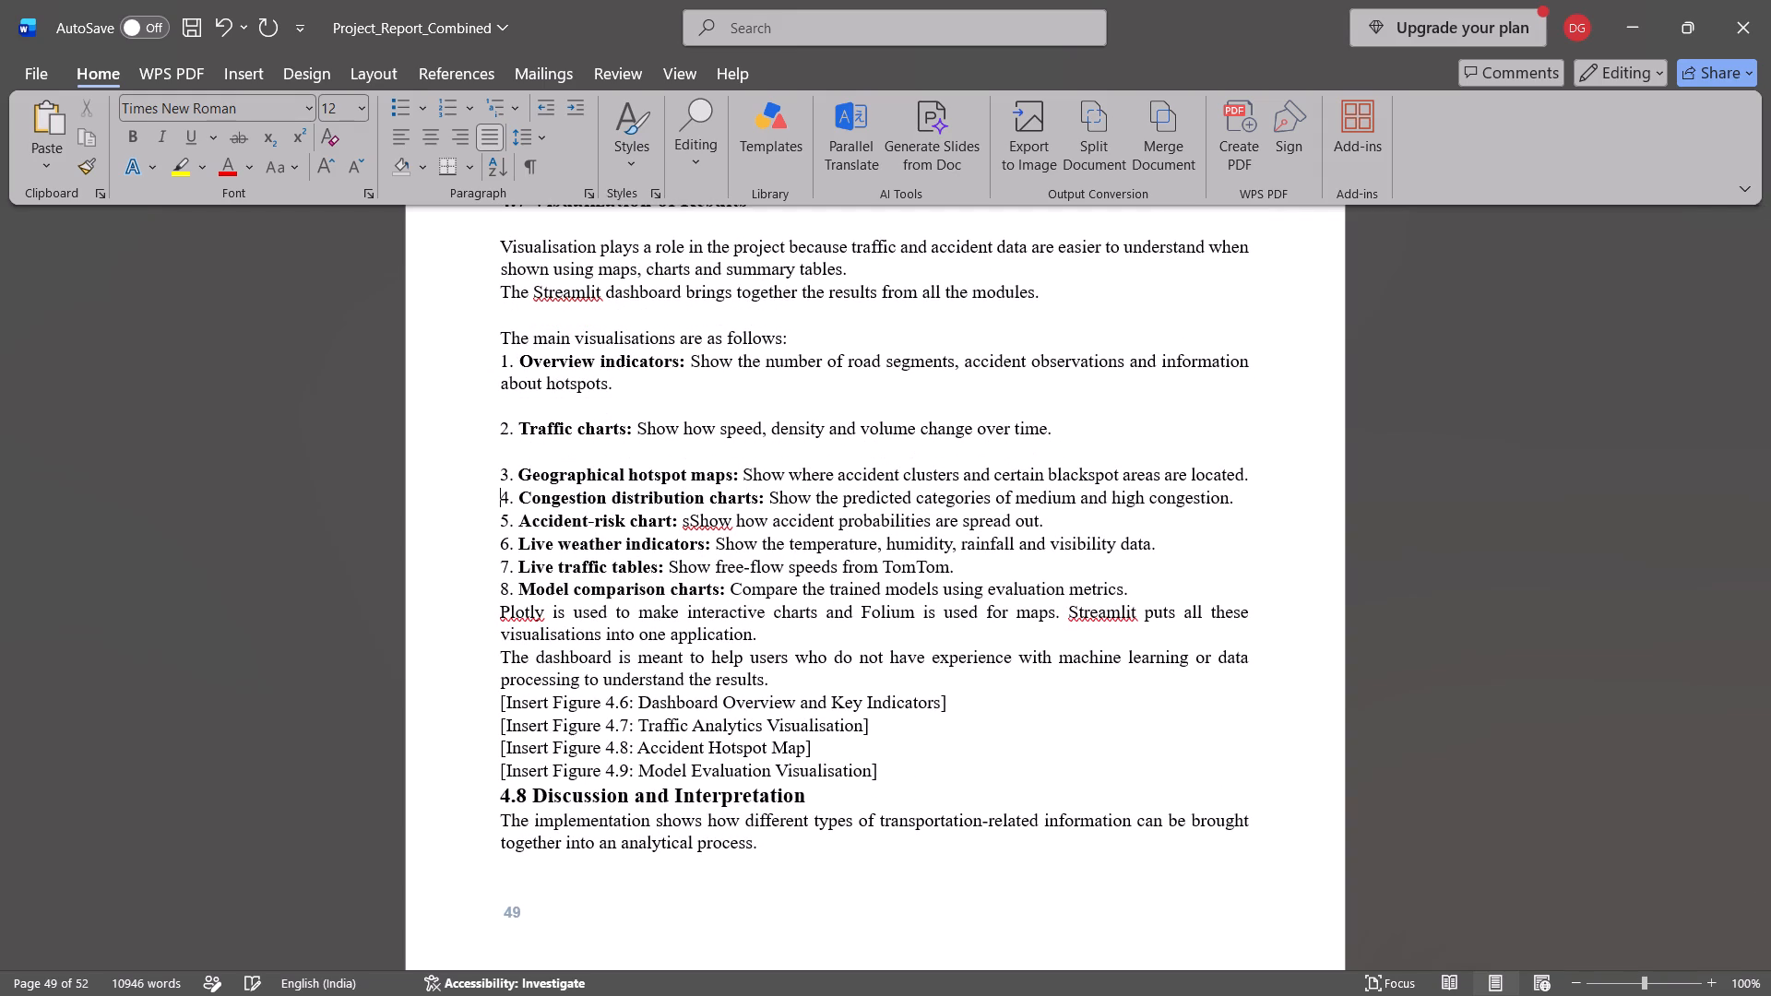
pyautogui.press('Return')
pyautogui.press('Down')
pyautogui.press('Return')
# Insert a blank line above each of visualisation items 6 to 8 and above the Plotly paragraph that follows the list.
pyautogui.press('Down')
pyautogui.press('Return')
pyautogui.press('Down')
pyautogui.press('Return')
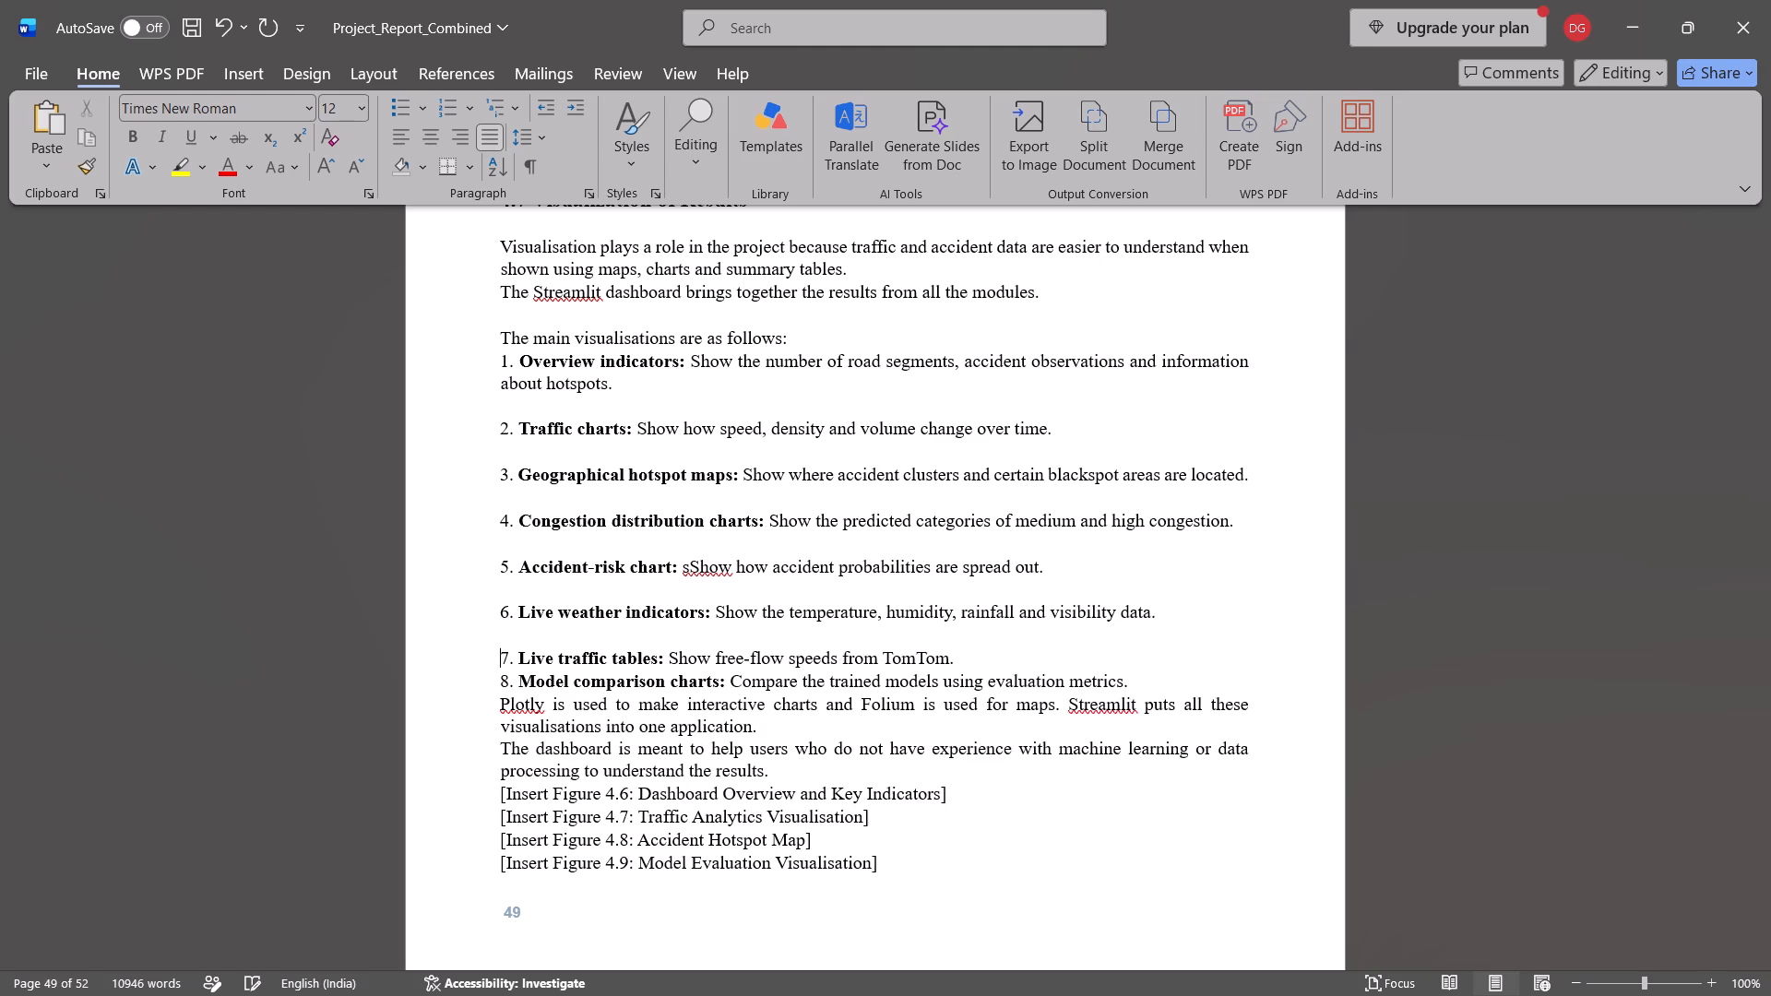
pyautogui.press('Down')
pyautogui.press('Return')
pyautogui.press('Down')
pyautogui.press('Return')
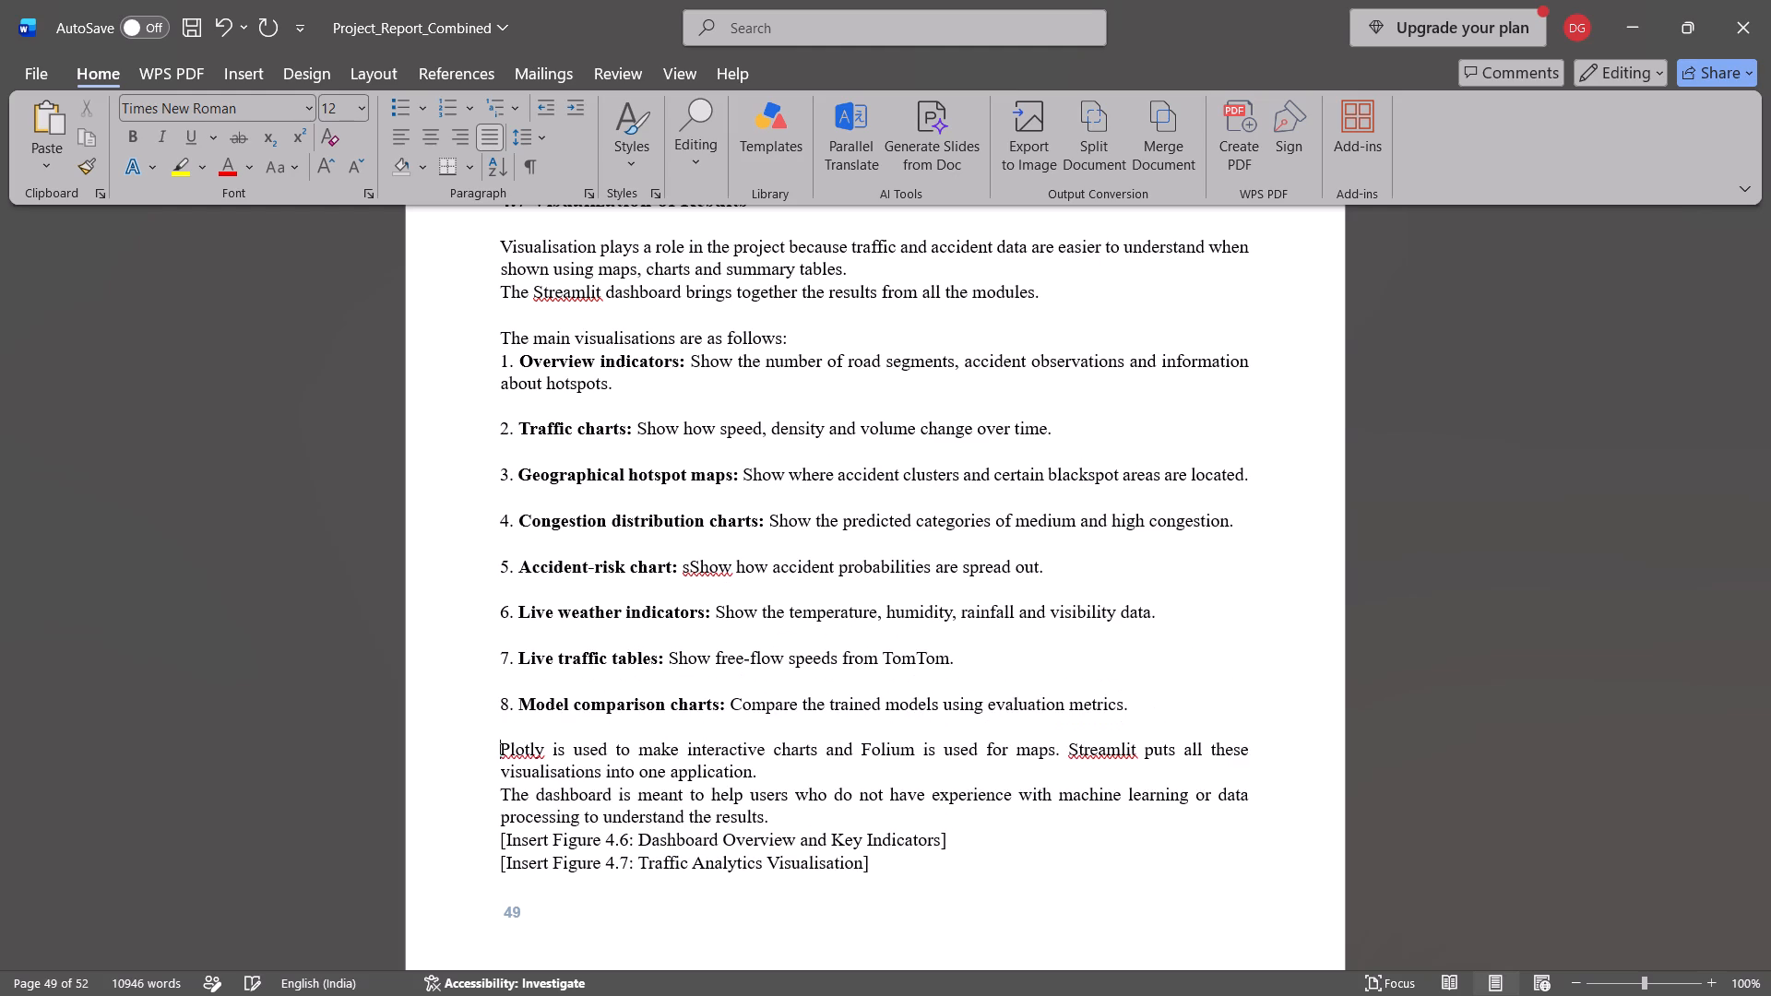
# Insert a blank line above and another below the heading "4.8 Discussion and Interpretation".
pyautogui.scroll(-2, 500, 320)
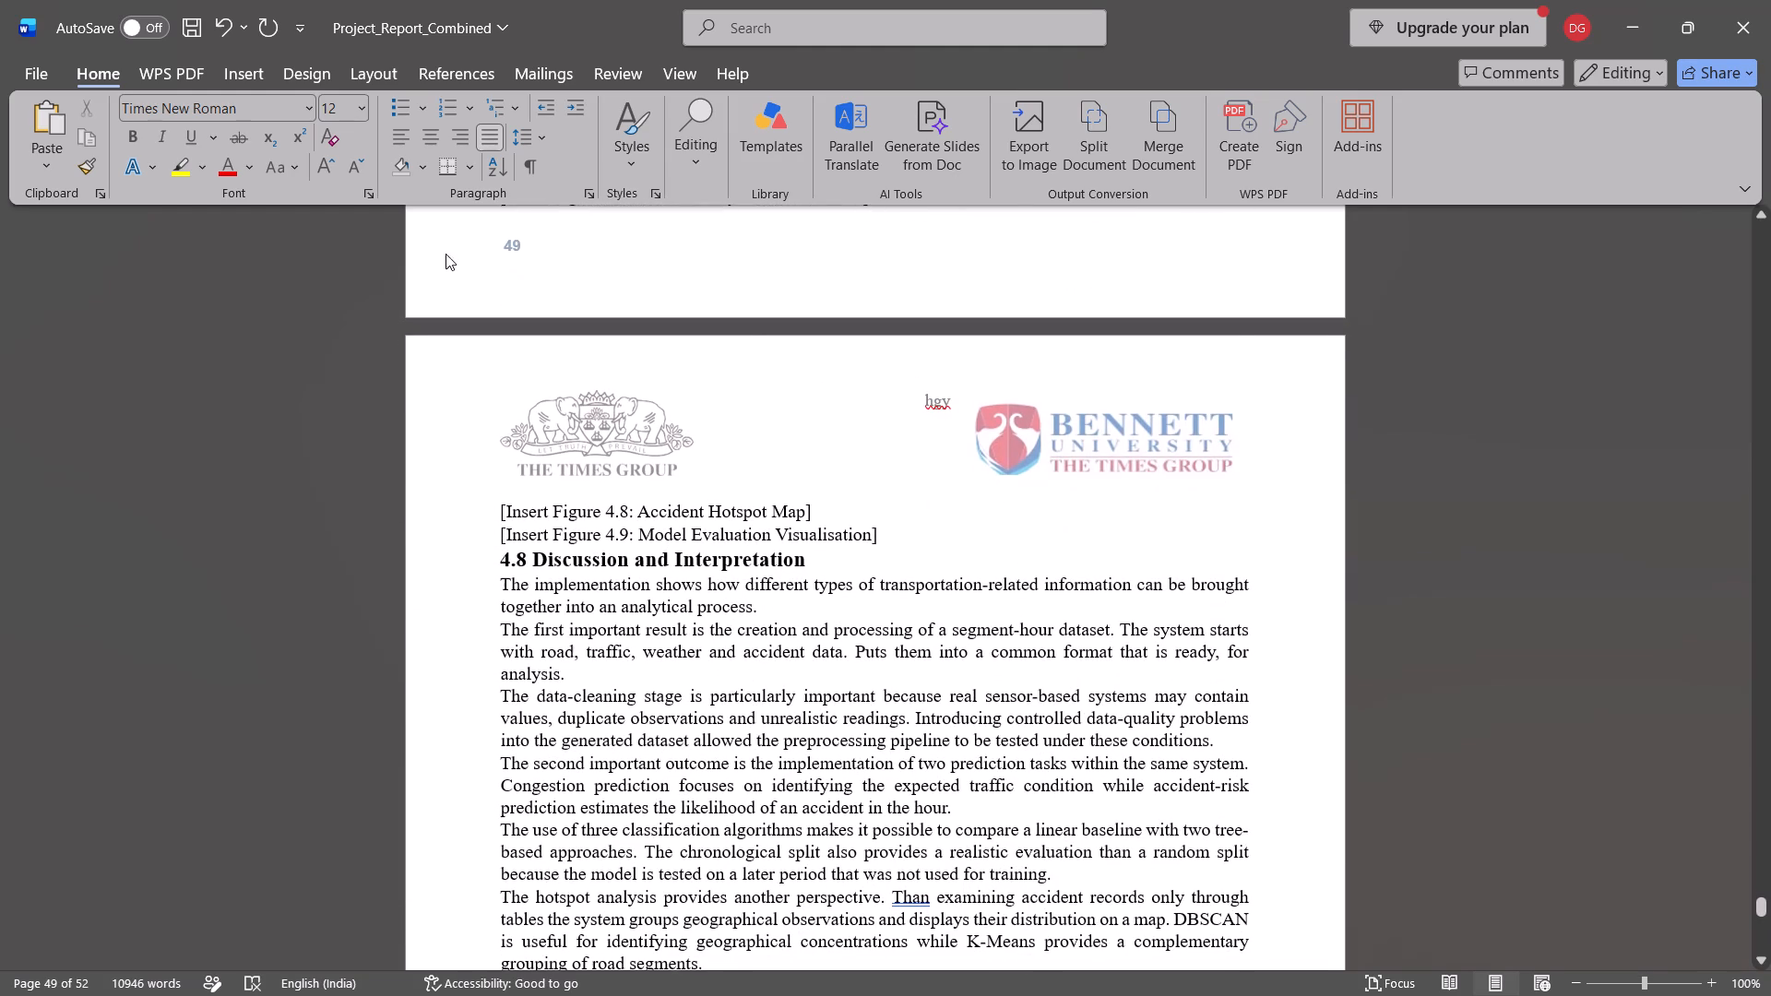
pyautogui.click(499, 568)
pyautogui.press('Return')
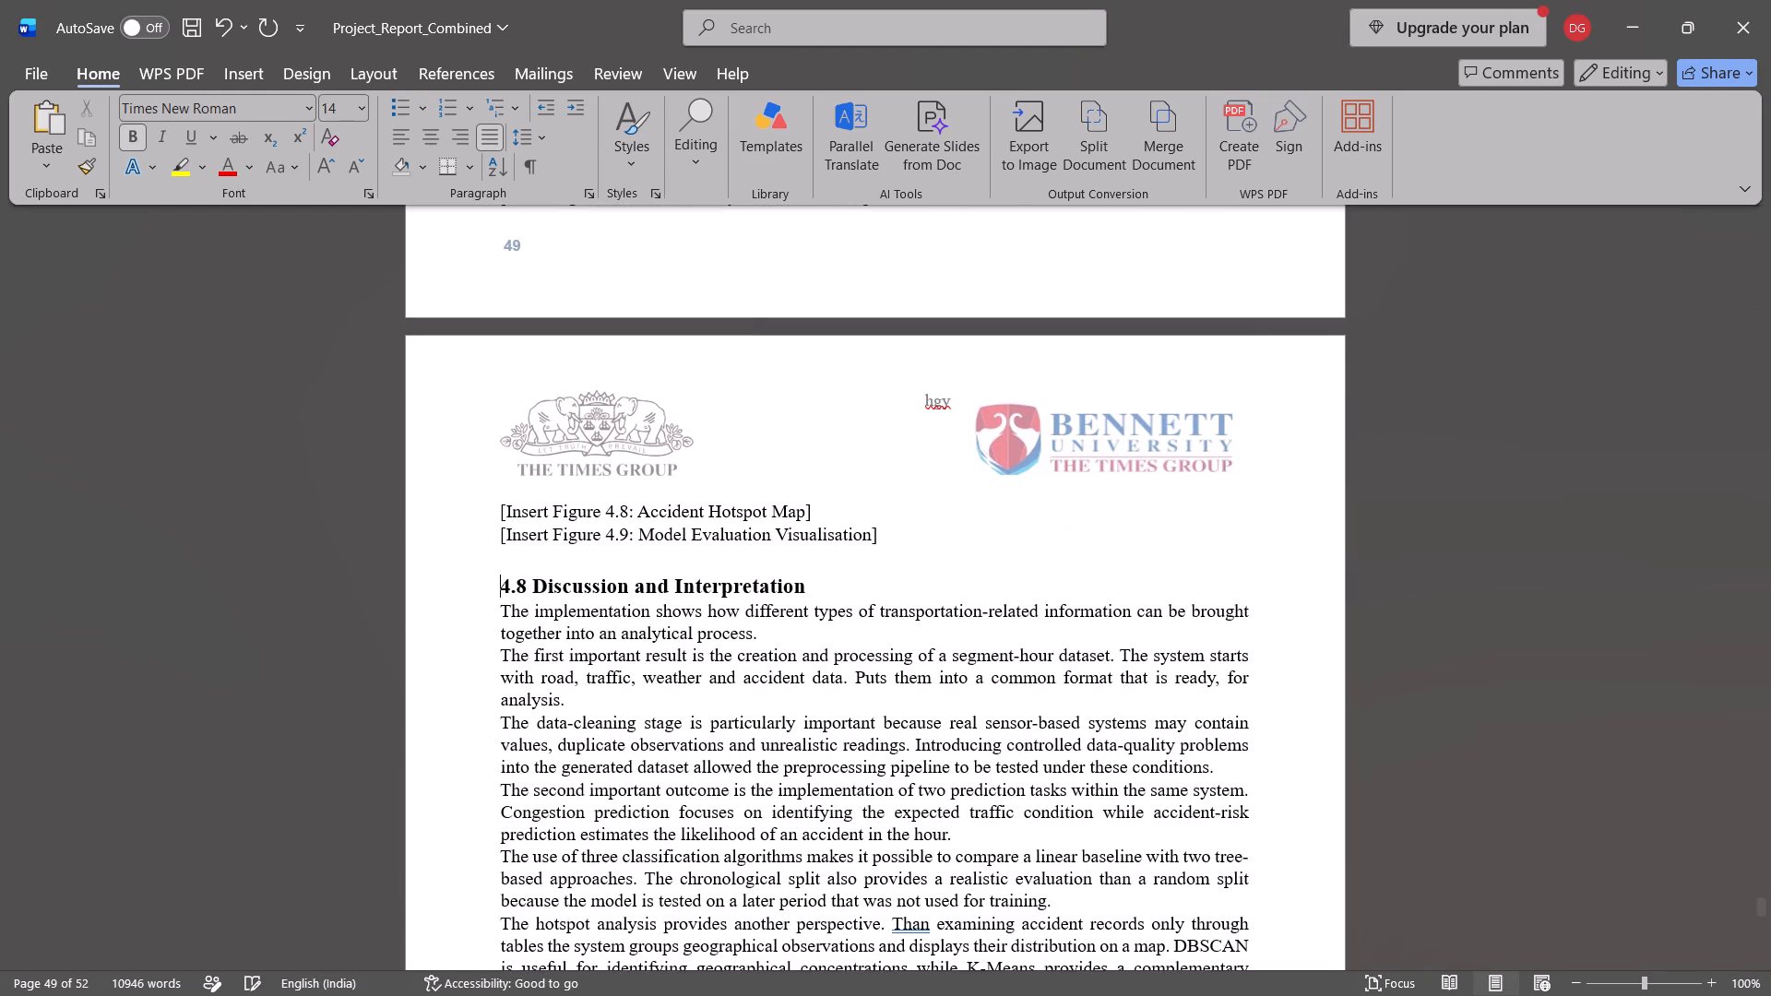
pyautogui.press('Down')
pyautogui.press('Return')
# Move the heading "4.9 Key Findings" onto the following page by inserting two blank lines above it.
pyautogui.scroll(-2, 499, 568)
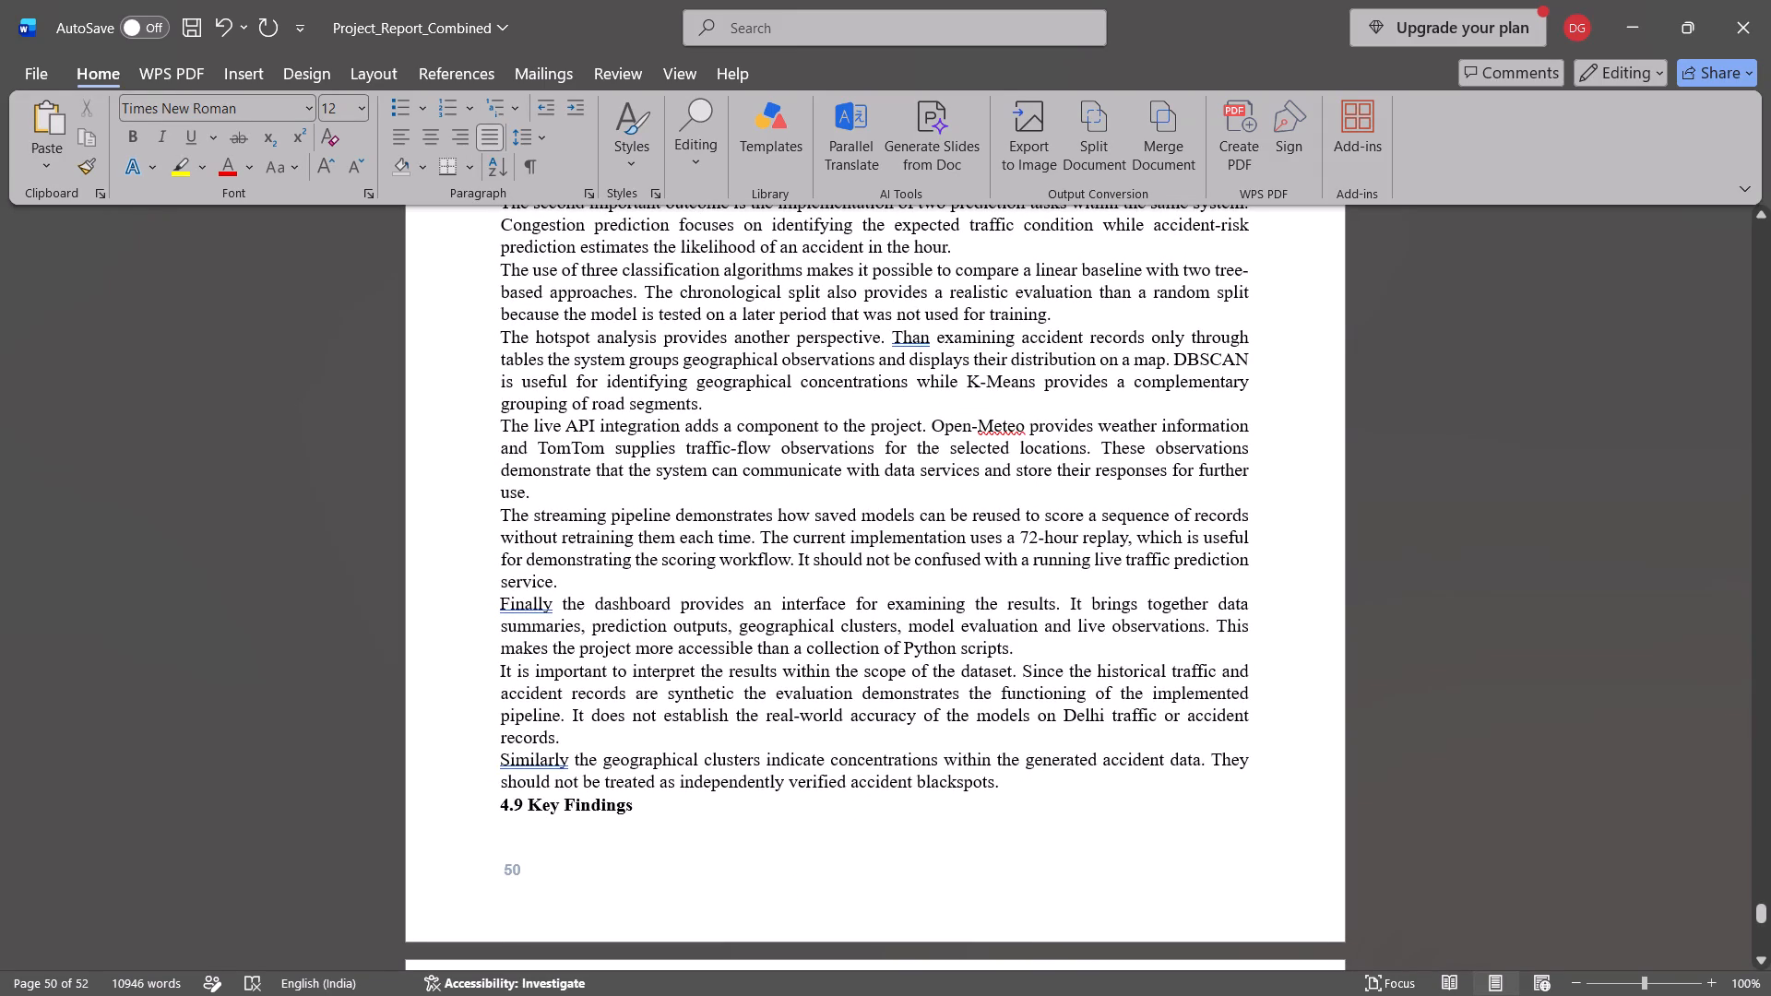
pyautogui.click(502, 812)
pyautogui.press('Return')
pyautogui.press('Return')
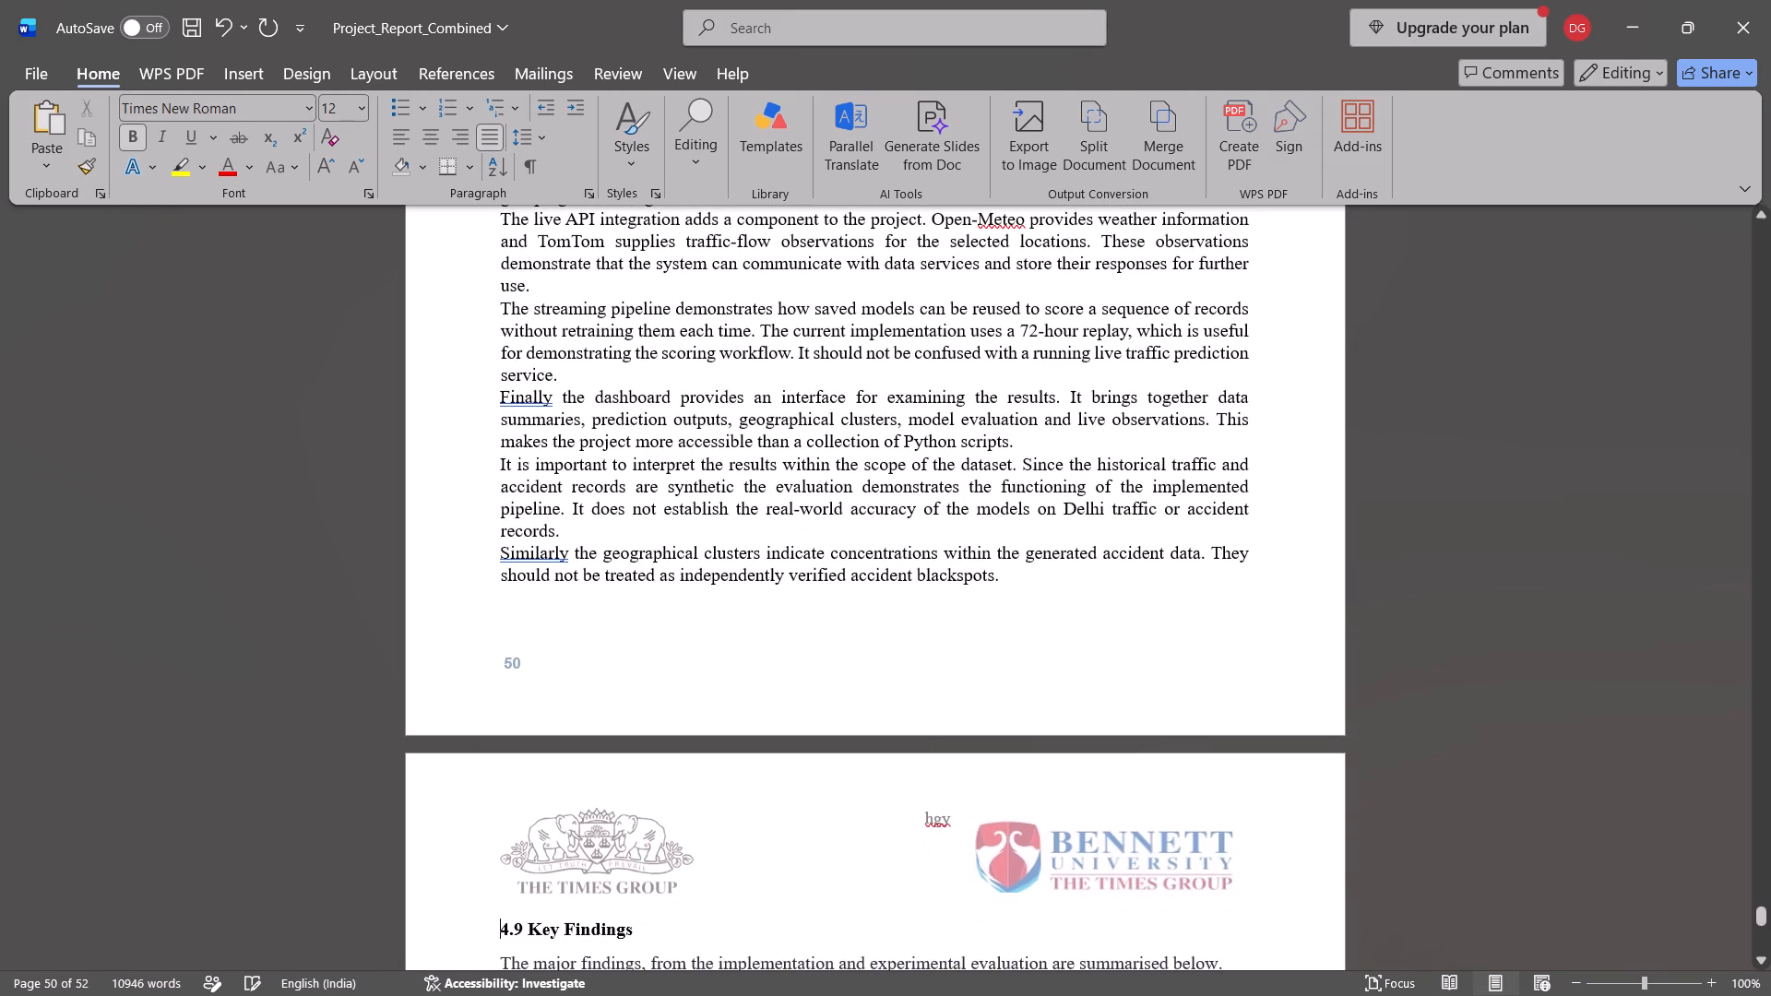
# Set the font size of the heading "4.9 Key Findings" to 14.
pyautogui.moveTo(645, 901); pyautogui.dragTo(433, 871)
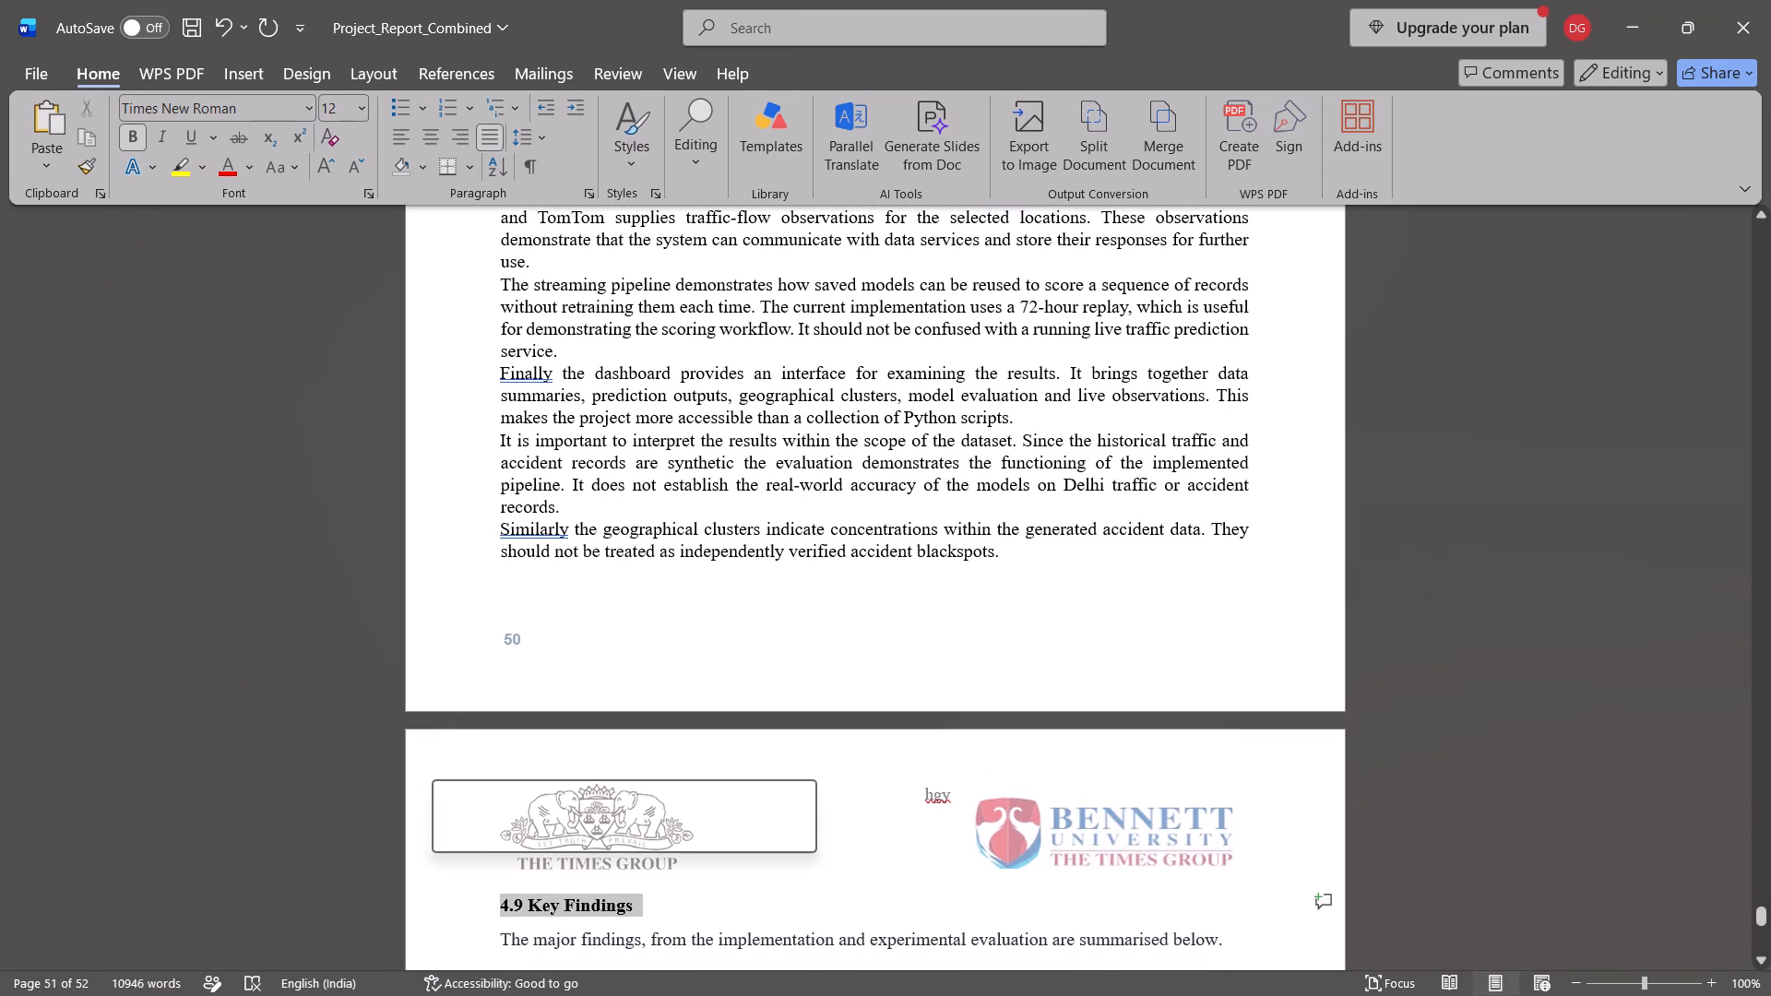
pyautogui.click(612, 805)
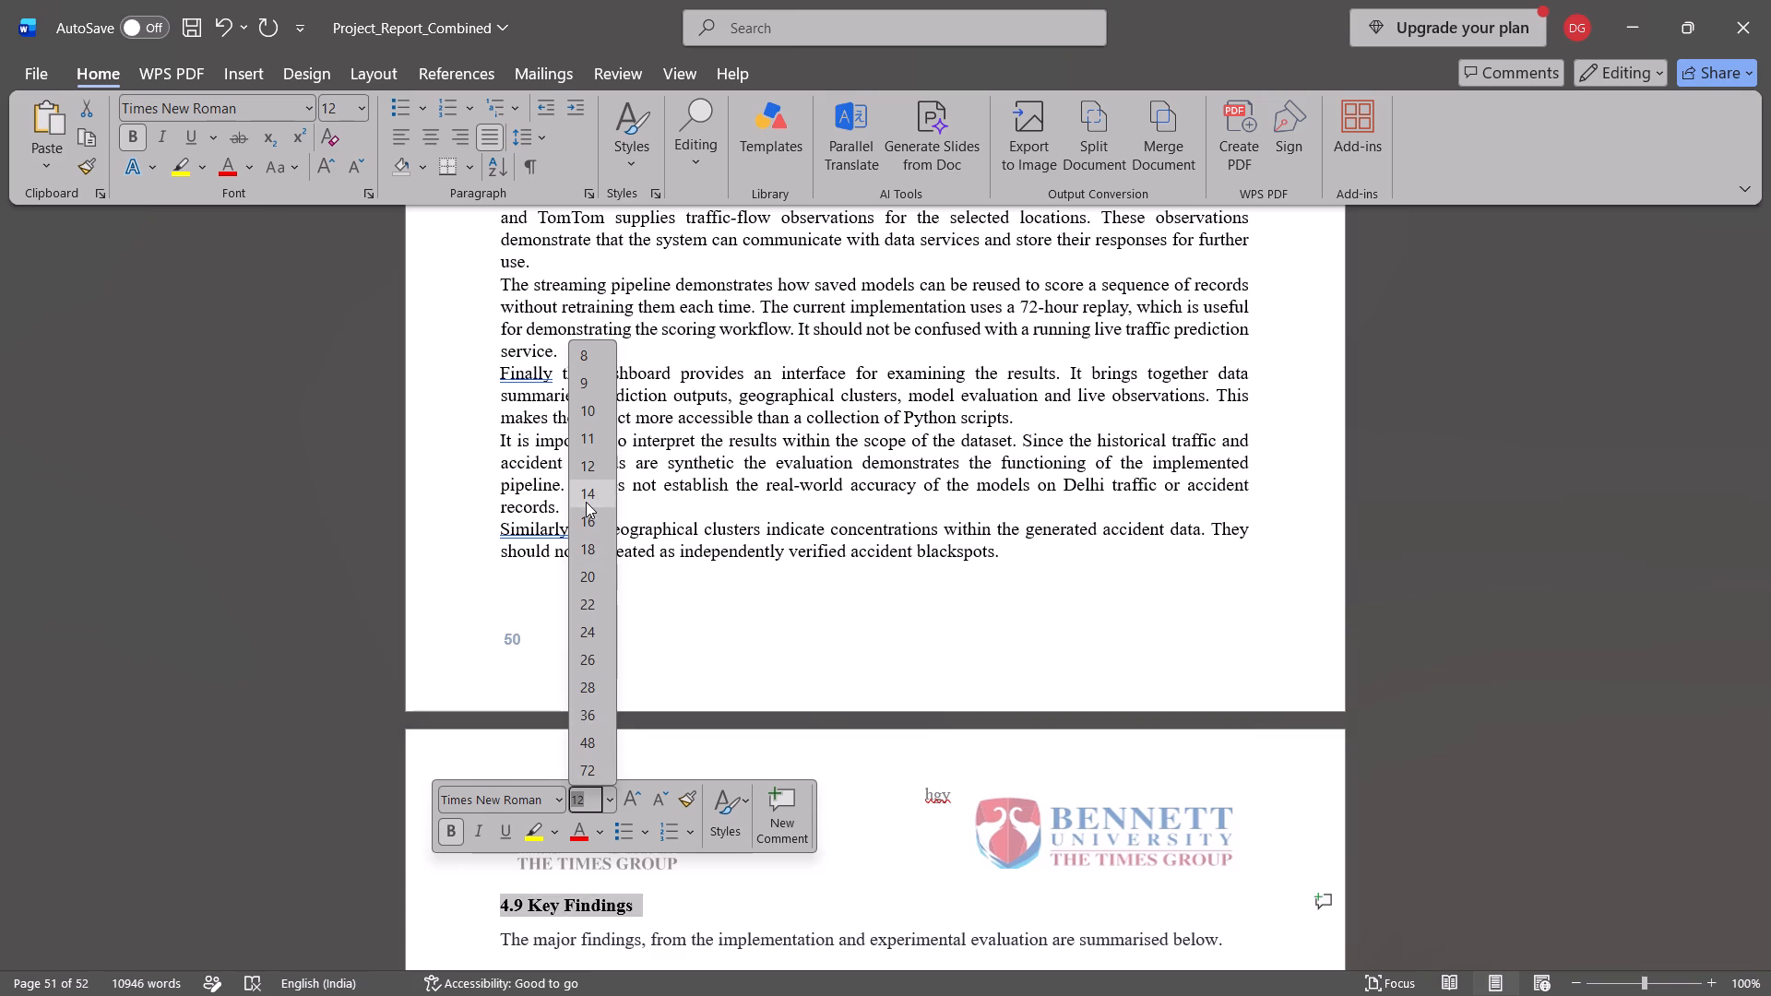
pyautogui.click(586, 502)
# Remove the indent from key finding 1, "Successful road-network creation", so it aligns with the text margin.
pyautogui.scroll(-2, 602, 759)
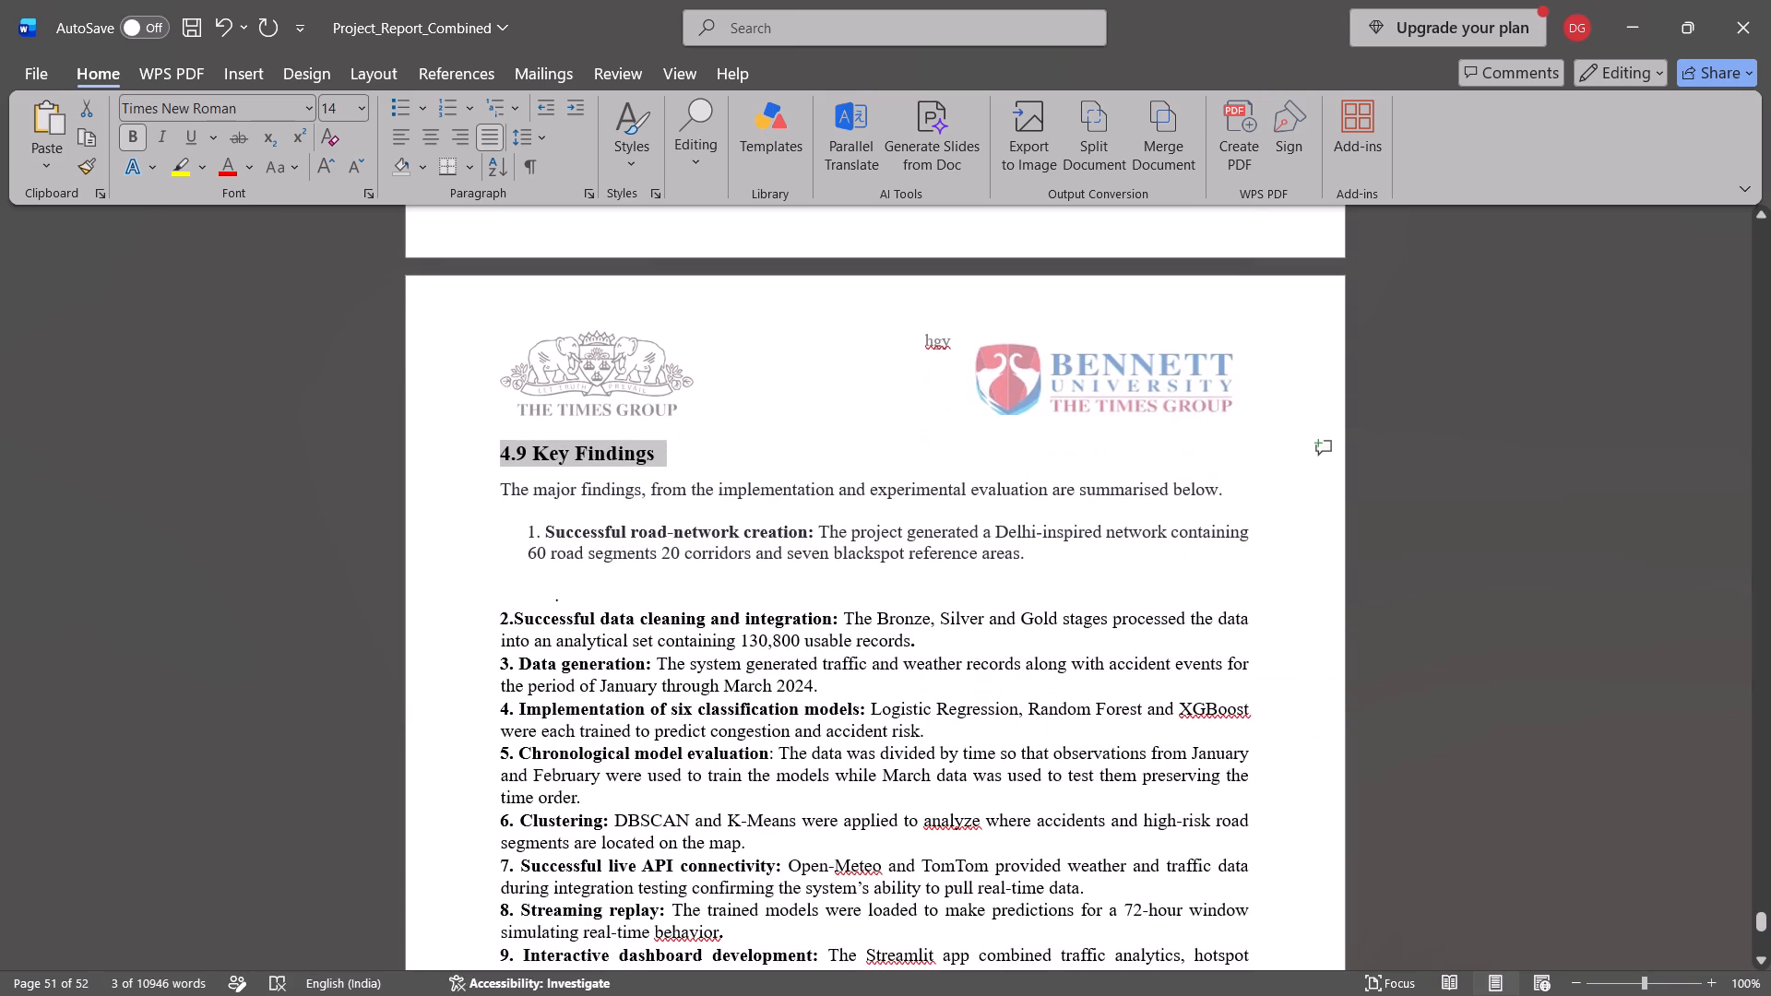
pyautogui.click(529, 529)
pyautogui.press('BackSpace')
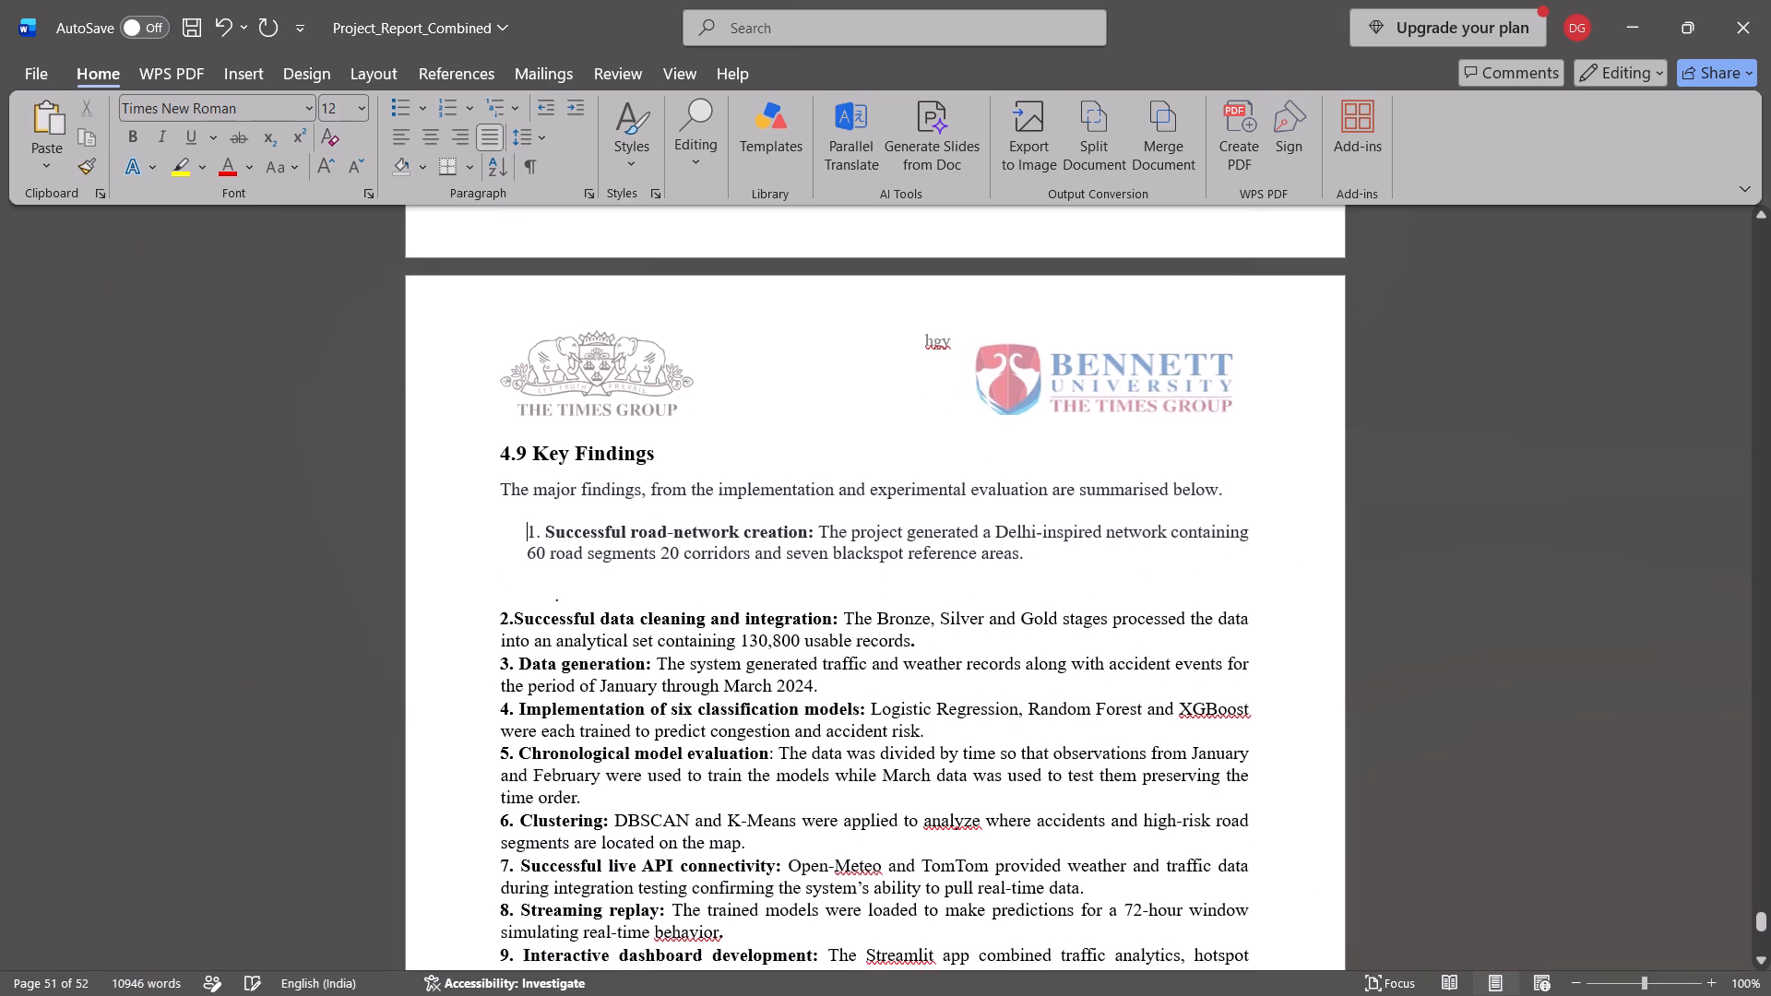
pyautogui.press('BackSpace')
# Delete the stray line containing only a full stop between key findings 1 and 2, keeping one gap between the two items.
pyautogui.press('Down')
pyautogui.press('Down')
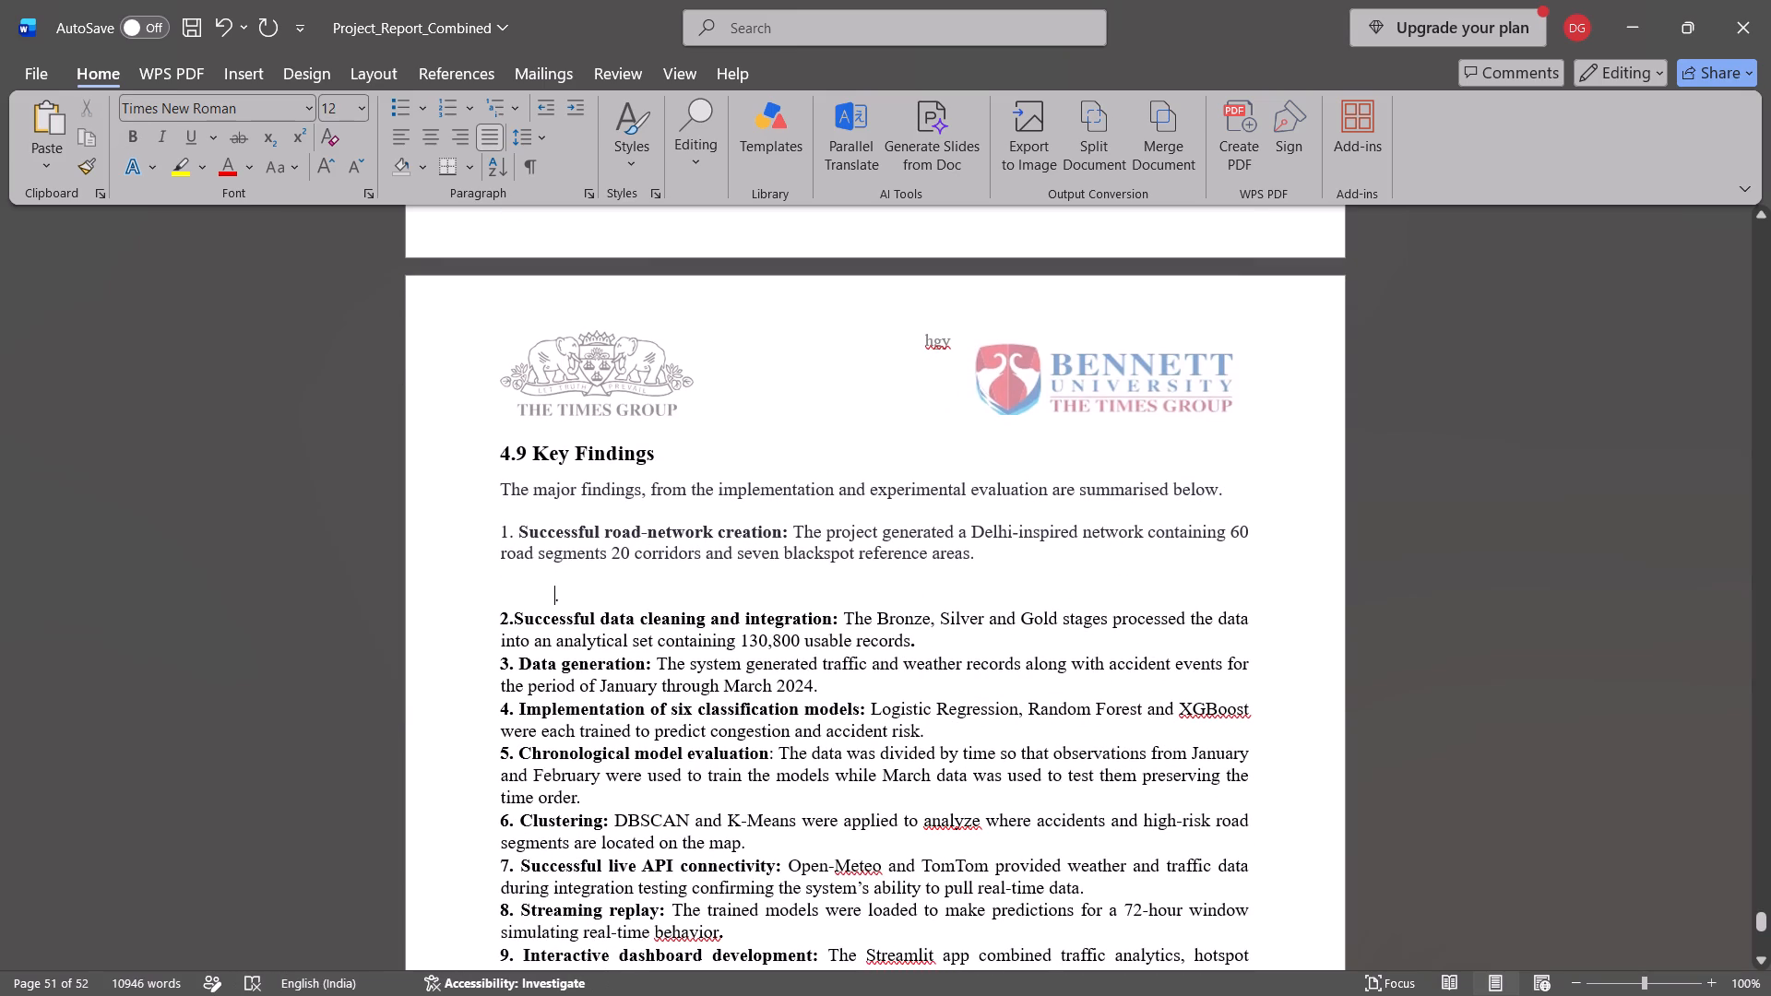
pyautogui.press('Left')
pyautogui.press('Down')
pyautogui.press('Down')
pyautogui.press('Down')
pyautogui.press('Left')
pyautogui.press('Left')
pyautogui.press('Left')
pyautogui.press('Left')
pyautogui.press('Left')
pyautogui.press('Left')
pyautogui.press('Left')
pyautogui.press('Left')
pyautogui.press('Left')
pyautogui.press('Left')
pyautogui.press('Left')
pyautogui.press('Left')
pyautogui.press('Left')
pyautogui.press('Left')
pyautogui.press('Left')
pyautogui.press('Left')
pyautogui.press('Left')
pyautogui.press('Left')
pyautogui.press('Left')
pyautogui.press('Left')
pyautogui.press('Left')
pyautogui.press('Up')
pyautogui.press('Left')
pyautogui.press('BackSpace')
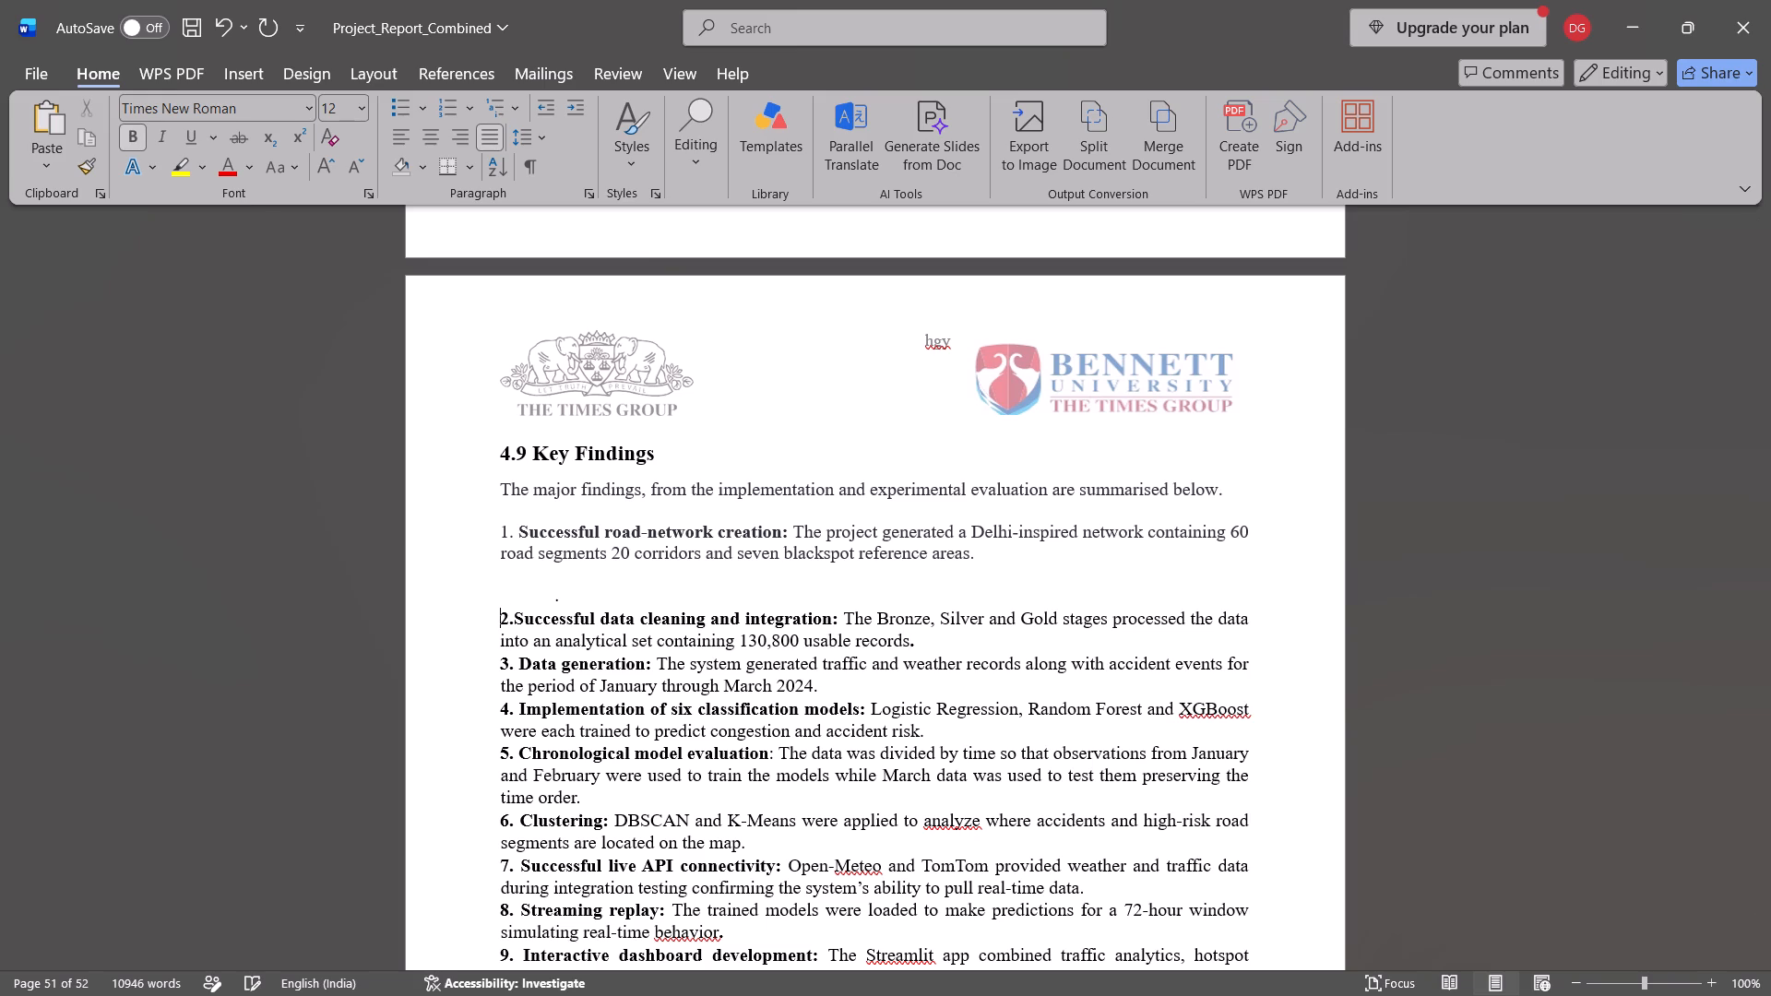
pyautogui.press('BackSpace')
pyautogui.press('BackSpace')
pyautogui.press('BackSpace')
pyautogui.press('BackSpace')
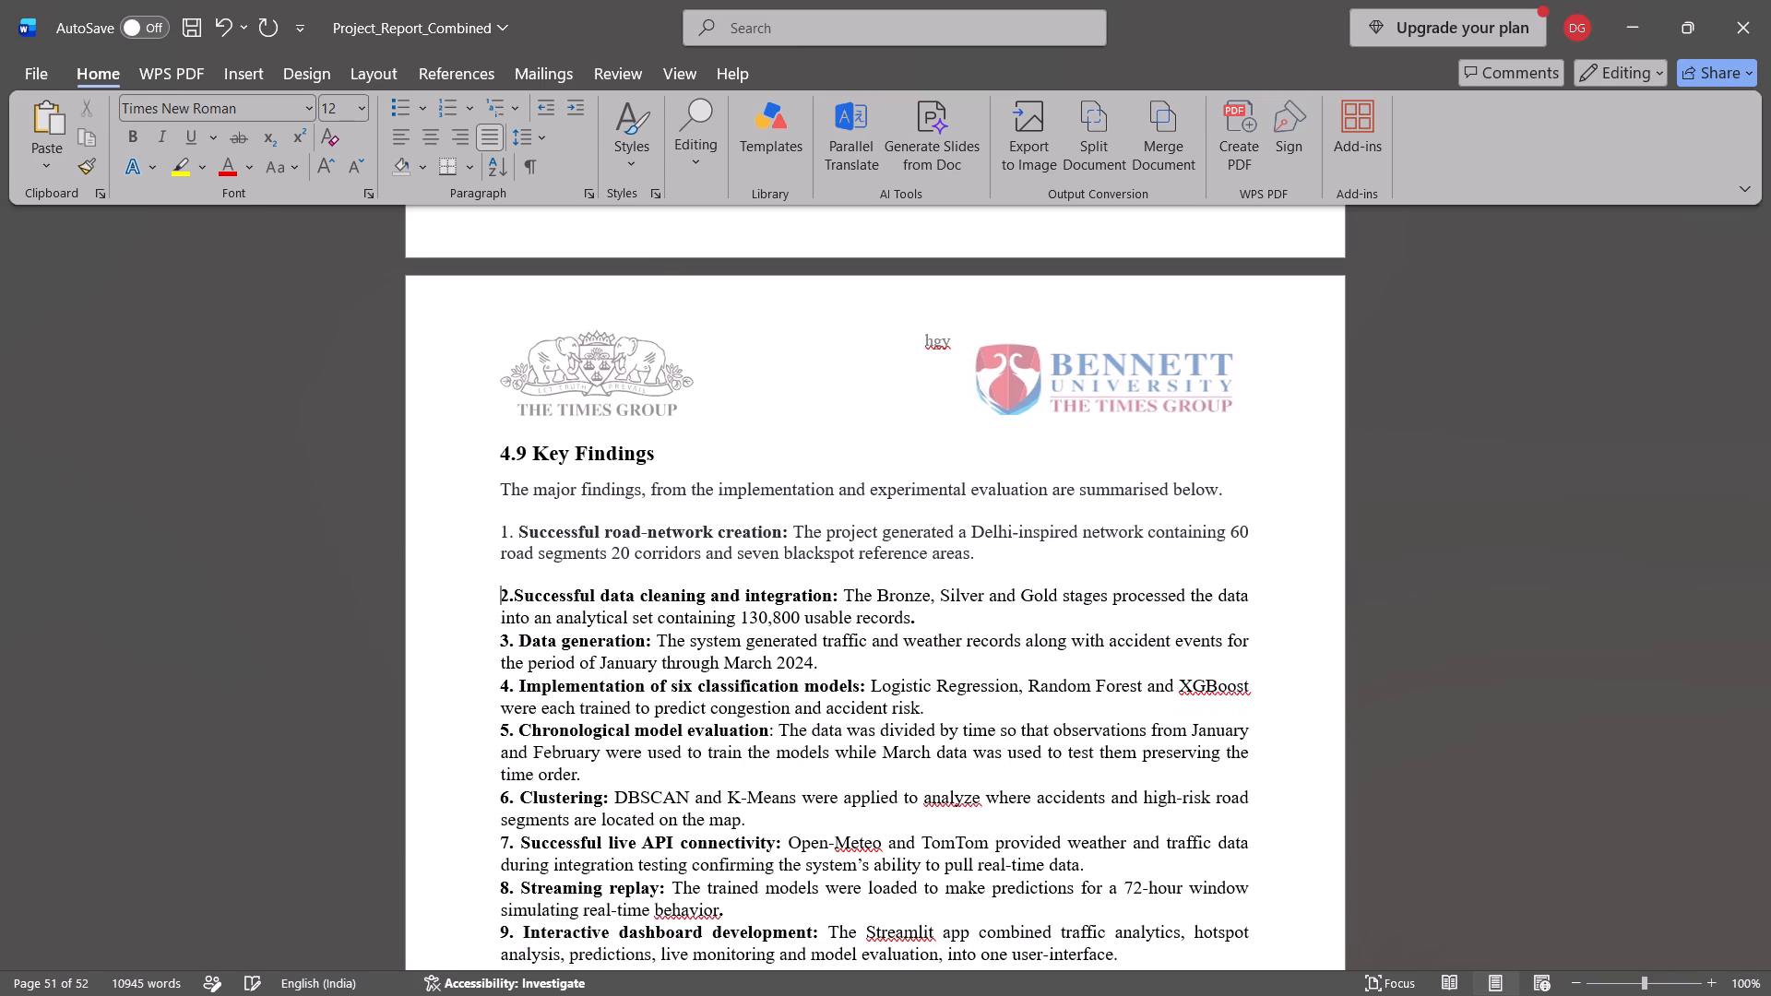
# Insert a blank line above each of key findings 3, 4 and 5 in section 4.9.
pyautogui.press('Up')
pyautogui.press('Down')
pyautogui.press('Down')
pyautogui.press('Down')
pyautogui.press('\\')
pyautogui.press('BackSpace')
pyautogui.press('BackSpace')
pyautogui.press('Return')
pyautogui.press('Down')
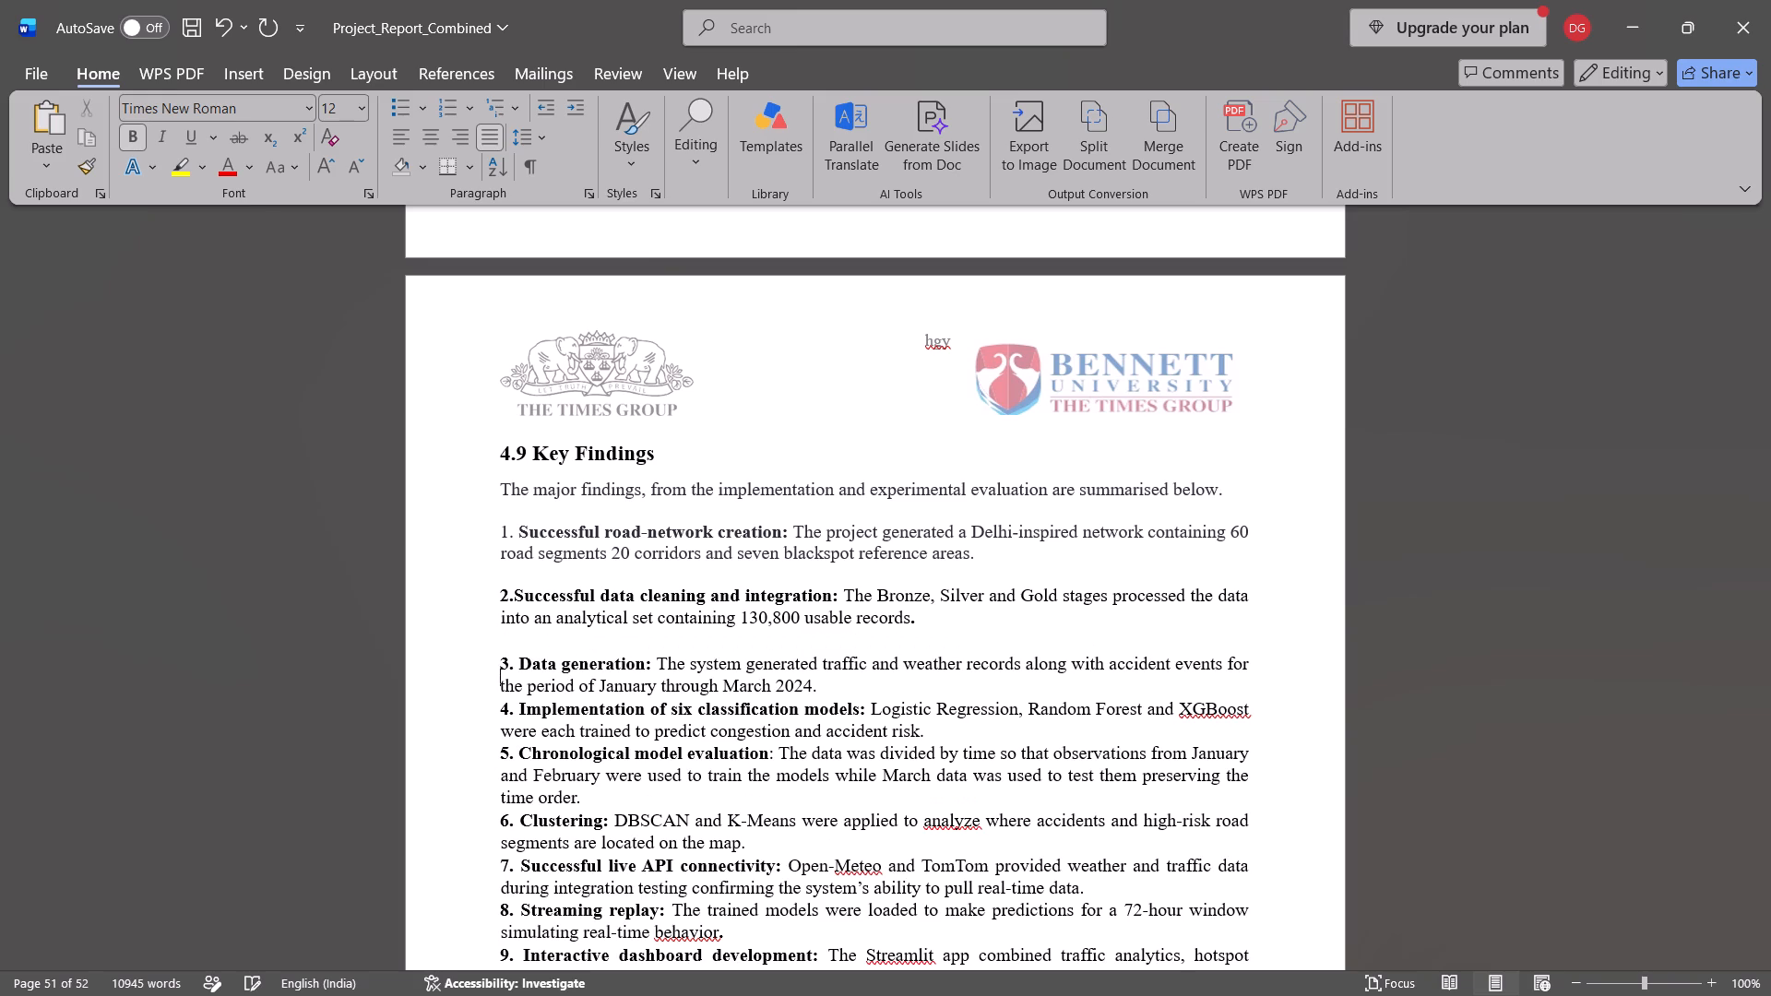
pyautogui.press('Down')
pyautogui.press('\\')
pyautogui.press('BackSpace')
pyautogui.press('Return')
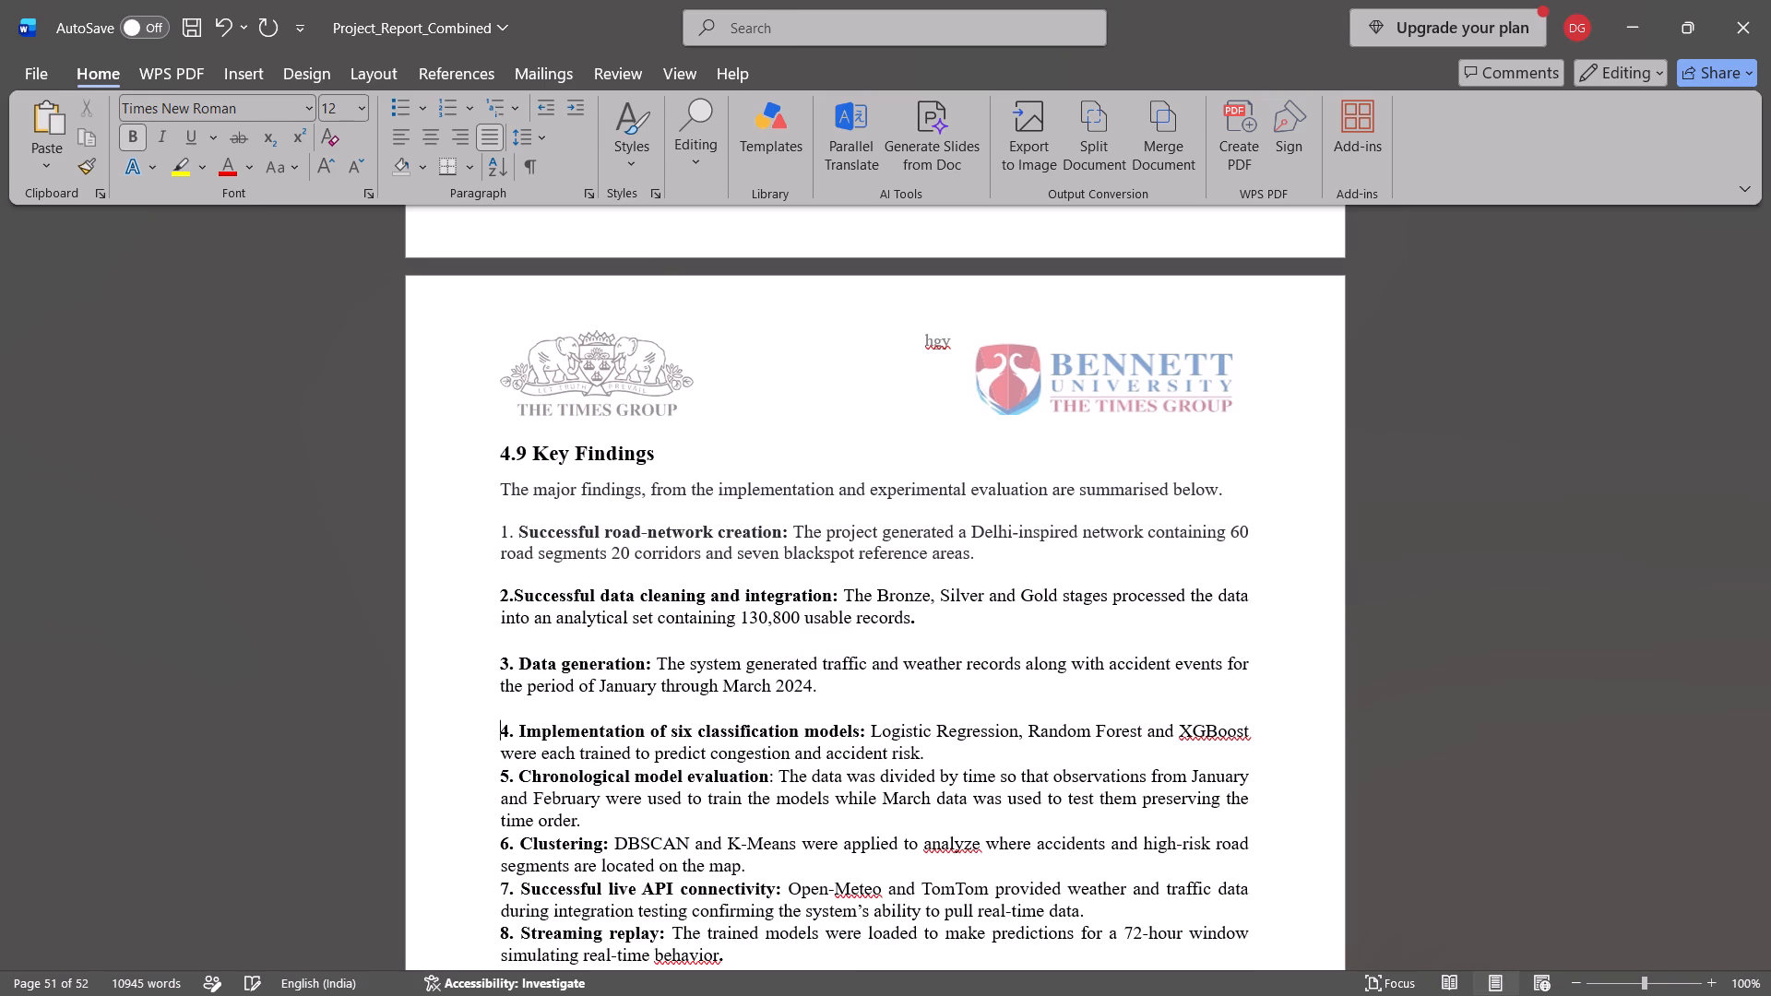
pyautogui.press('Down')
pyautogui.press('Down')
pyautogui.press('Return')
pyautogui.press('Down')
pyautogui.press('Down')
pyautogui.press('Down')
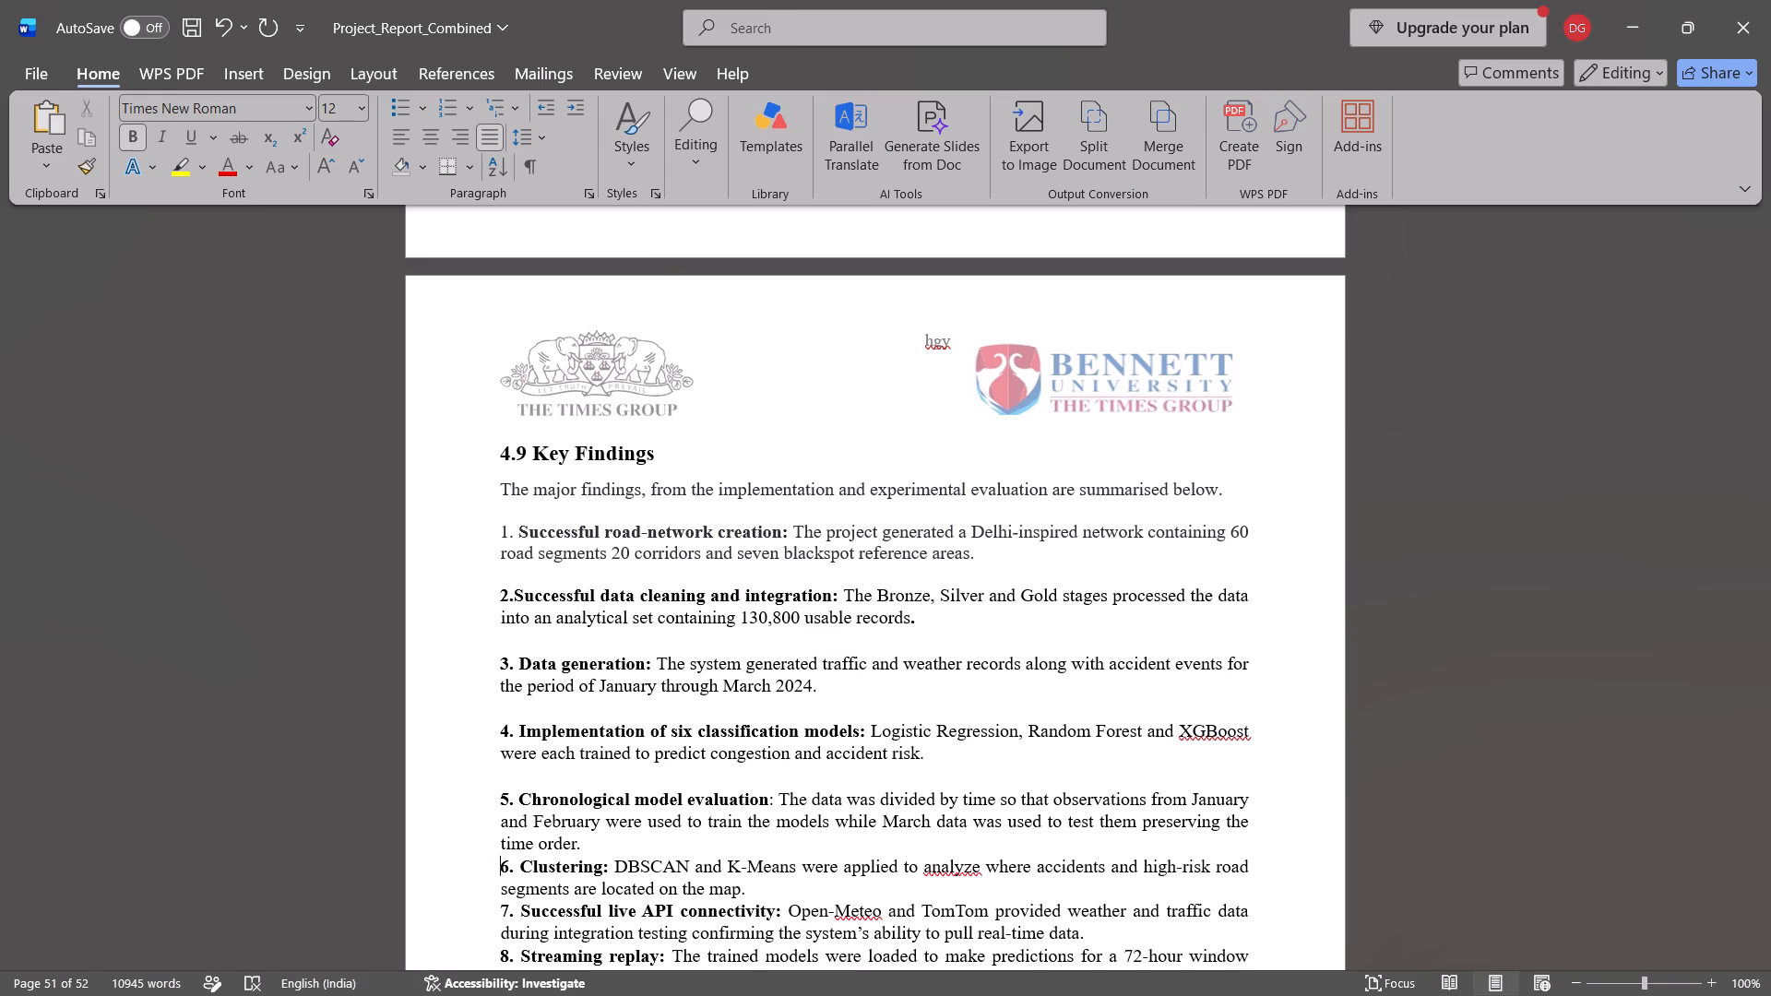
# Insert a blank line above each of key findings 6, 7, 8 and 9 in section 4.9.
pyautogui.press('Return')
pyautogui.scroll(-2, 529, 529)
pyautogui.press('Down')
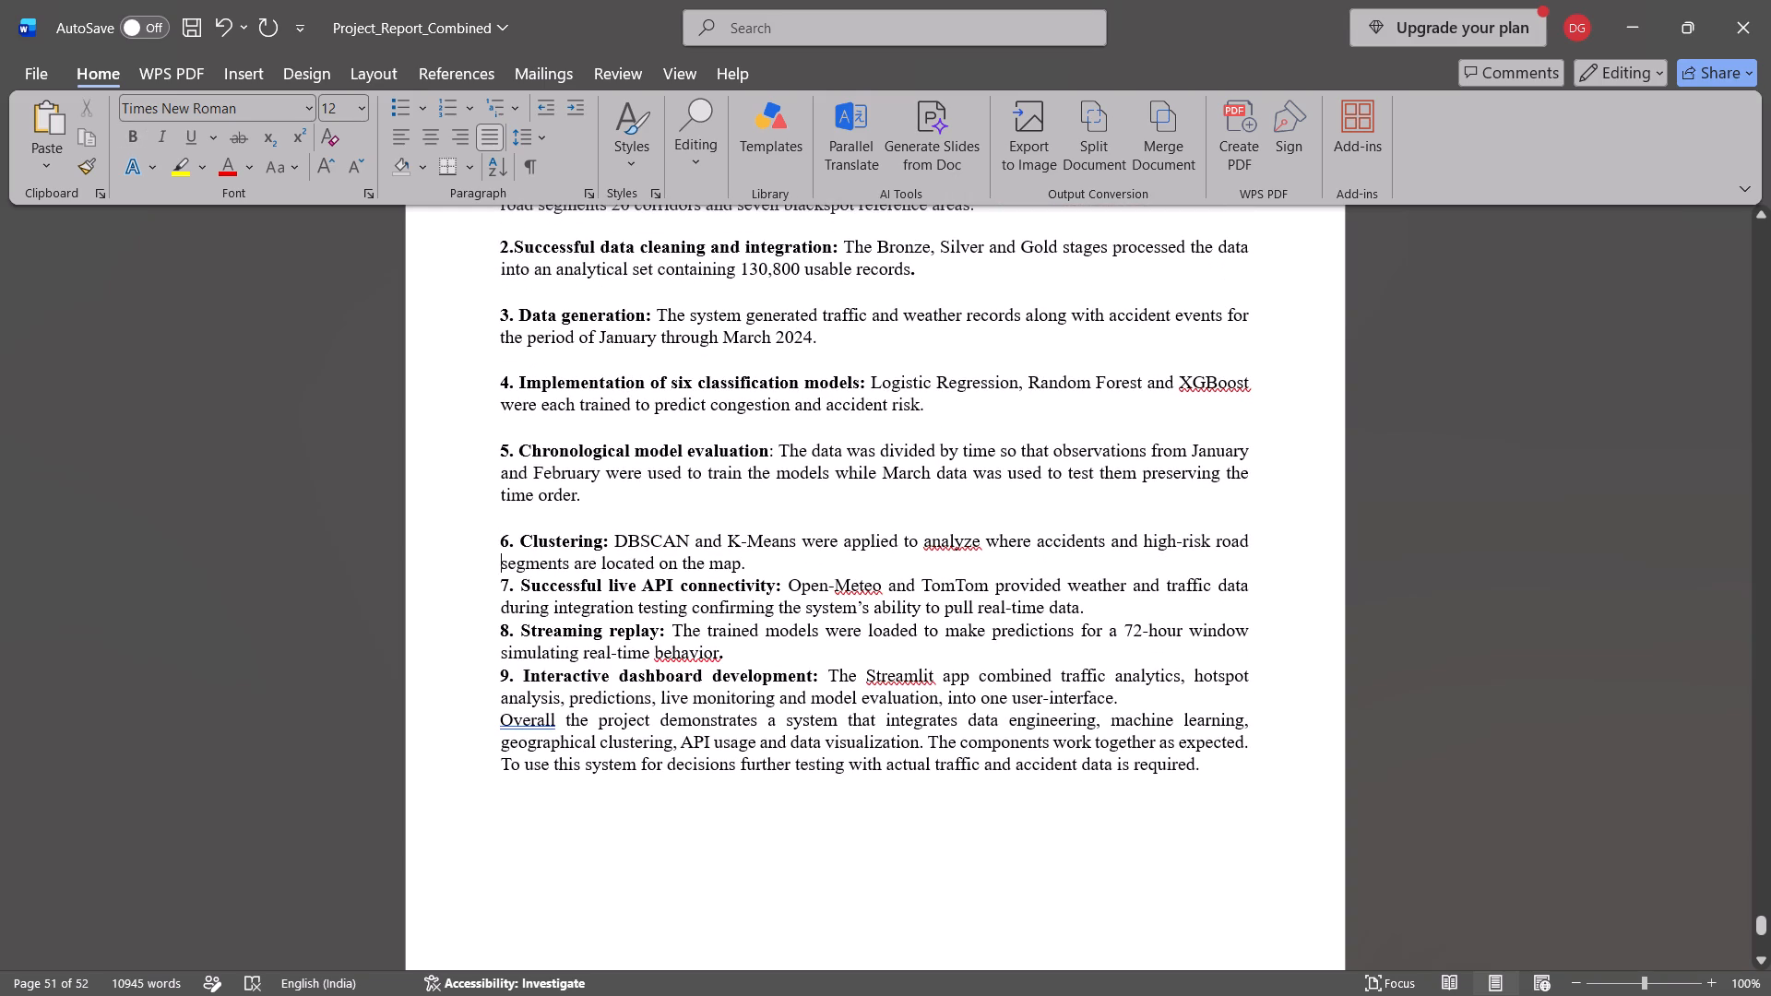
pyautogui.press('Down')
pyautogui.press('Return')
pyautogui.press('Down')
pyautogui.press('Down')
pyautogui.press('Return')
pyautogui.press('Down')
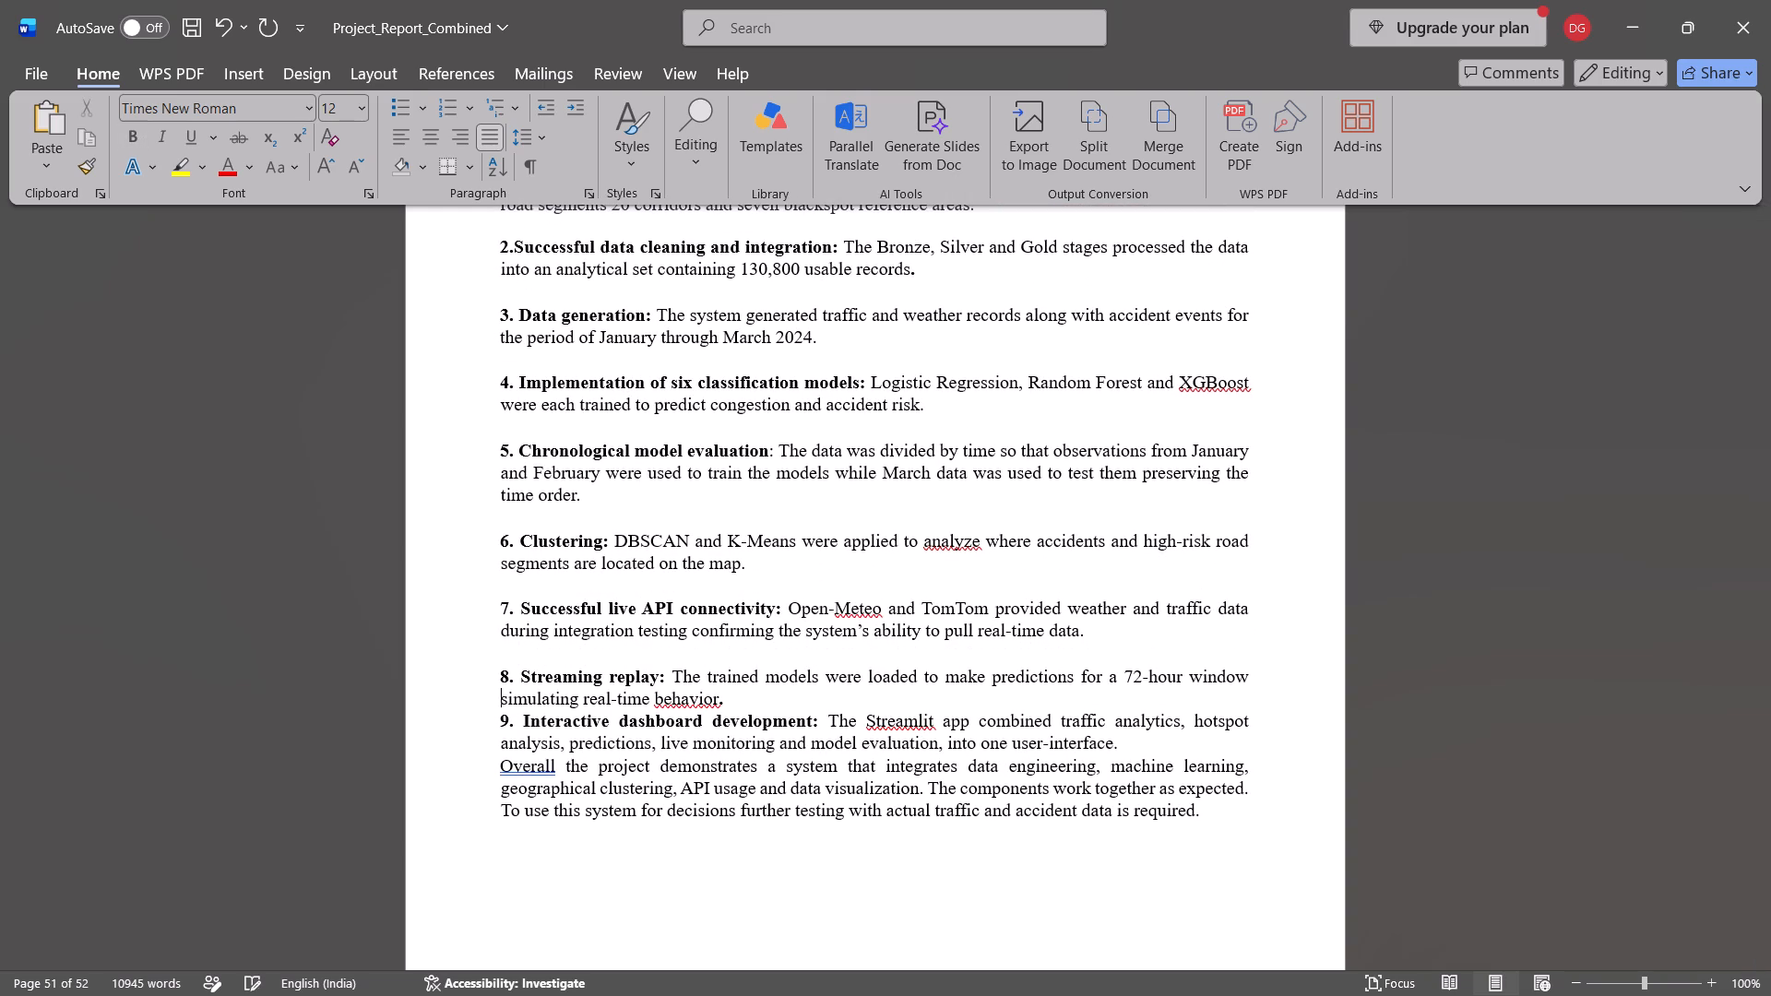
pyautogui.press('Down')
pyautogui.press('Return')
# Review the layout and spacing of the References page and the preceding Chapter 4 pages.
pyautogui.scroll(-2, 529, 529)
pyautogui.scroll(-1, 460, 426)
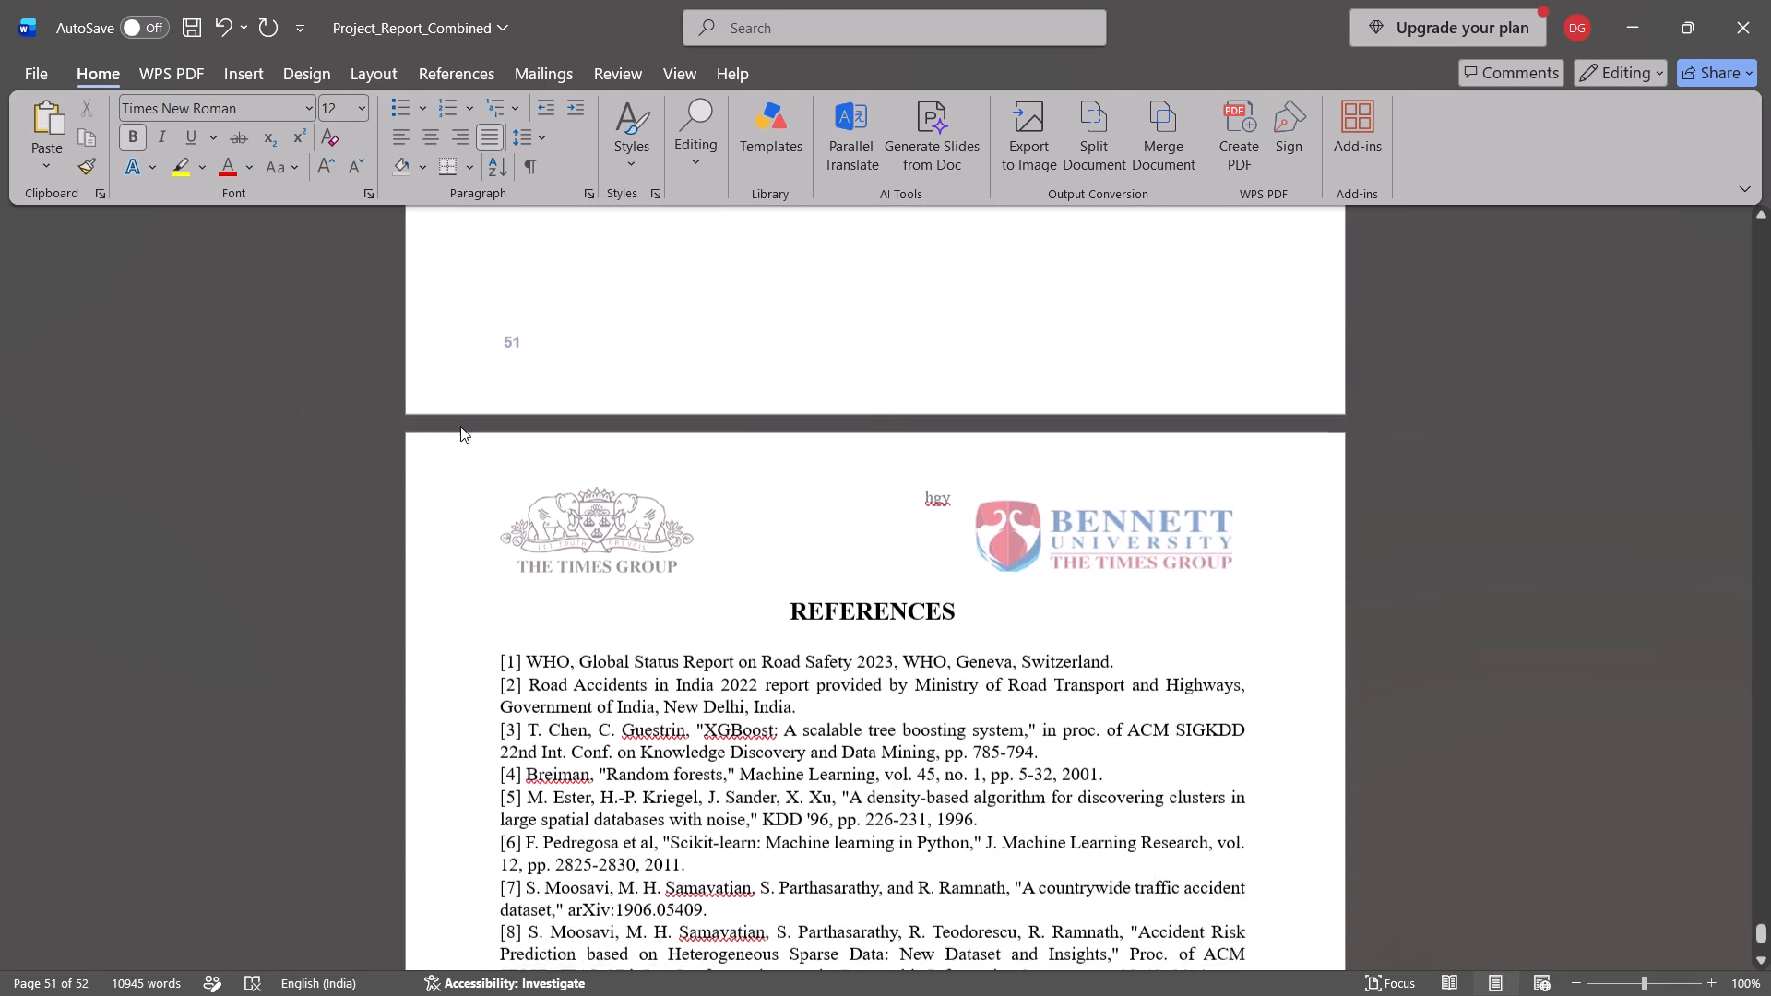
pyautogui.scroll(-2, 571, 565)
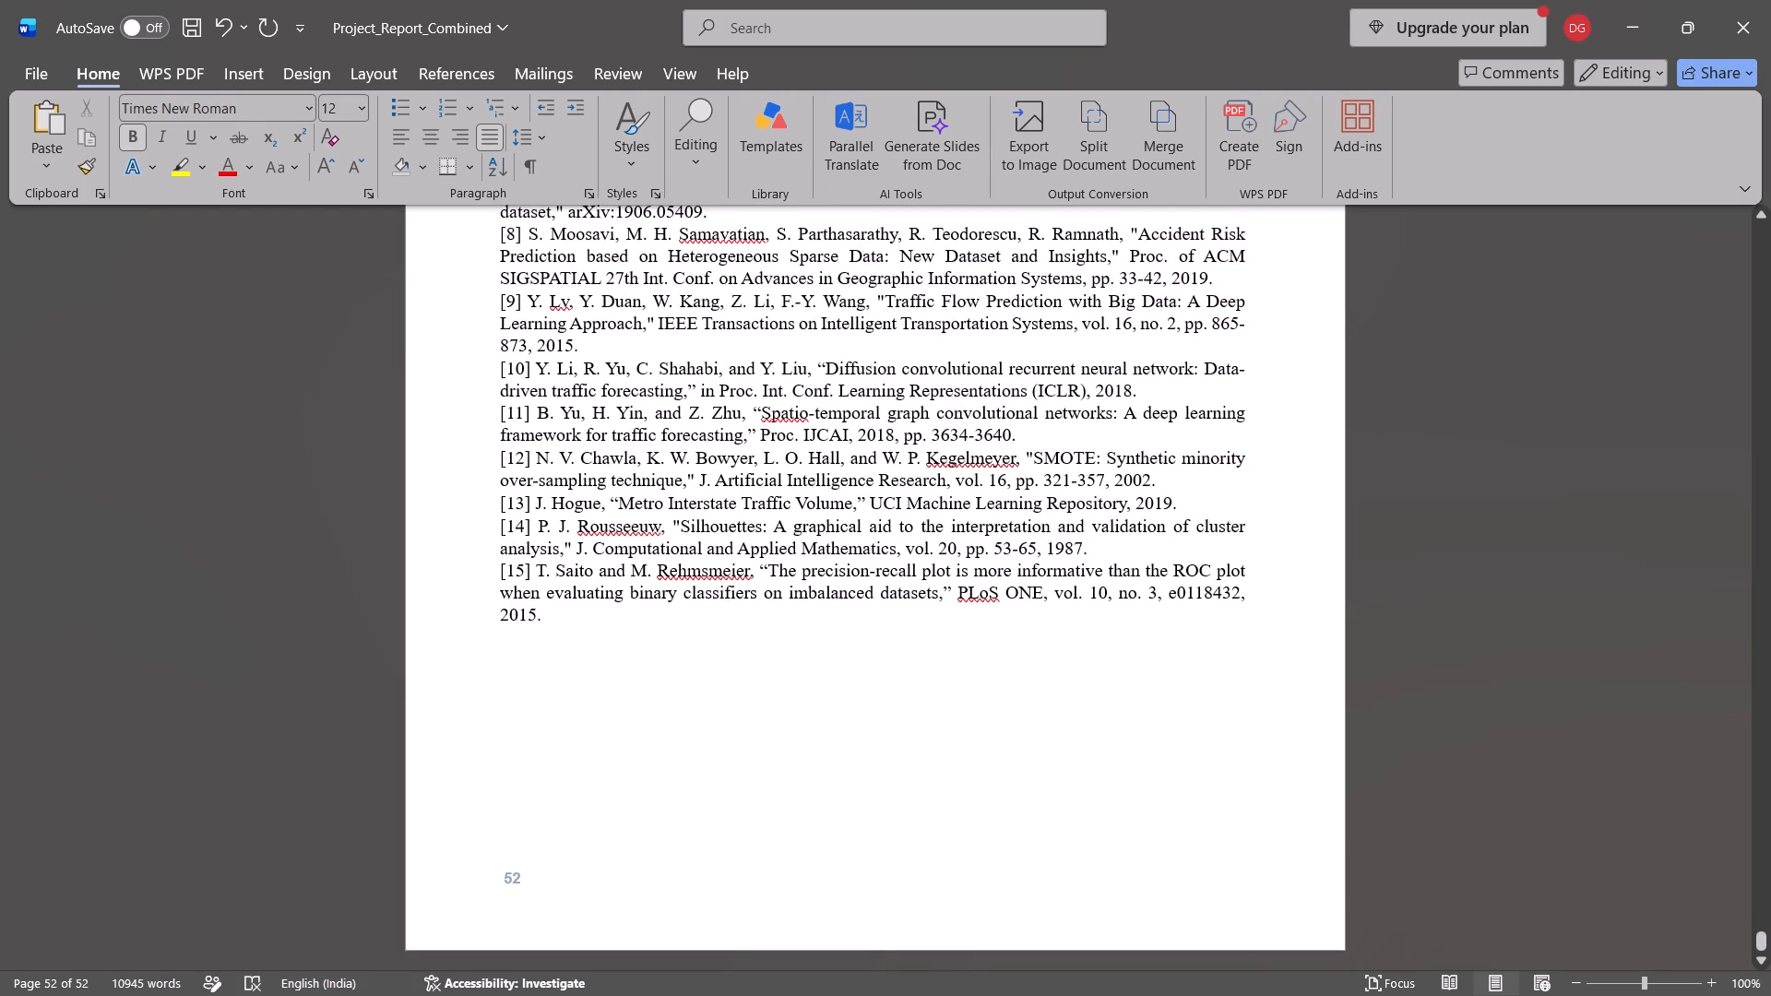
pyautogui.scroll(8, 554, 622)
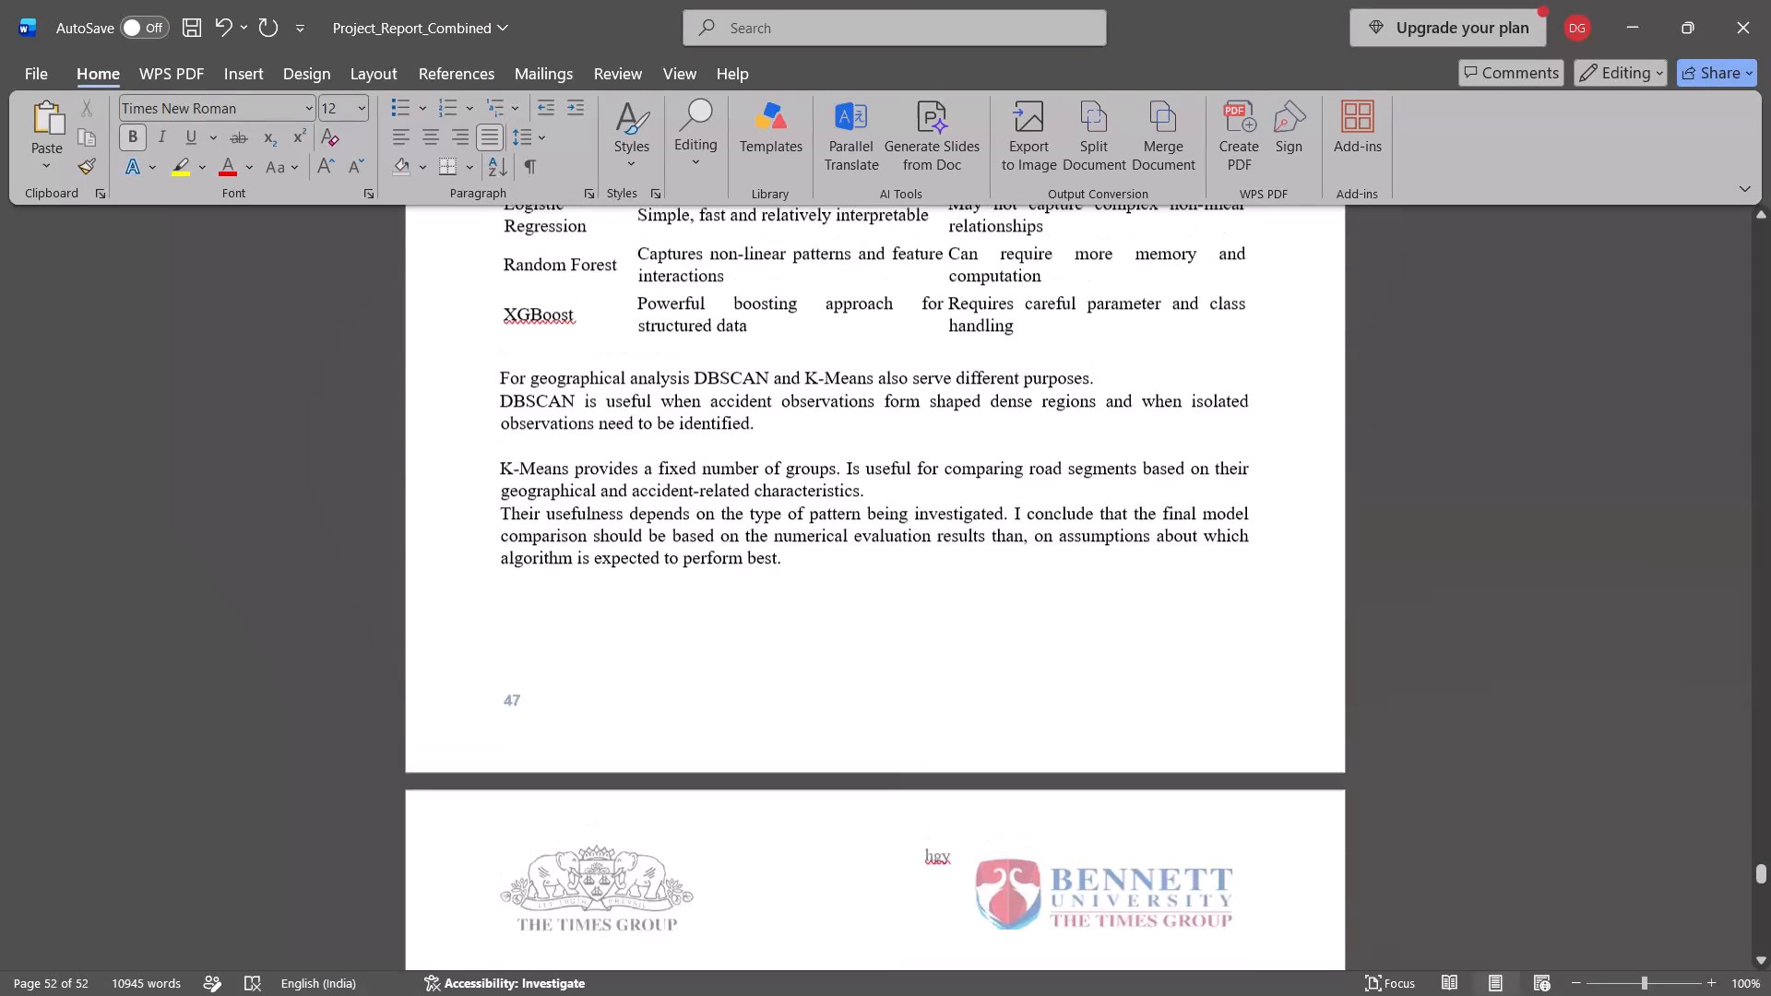
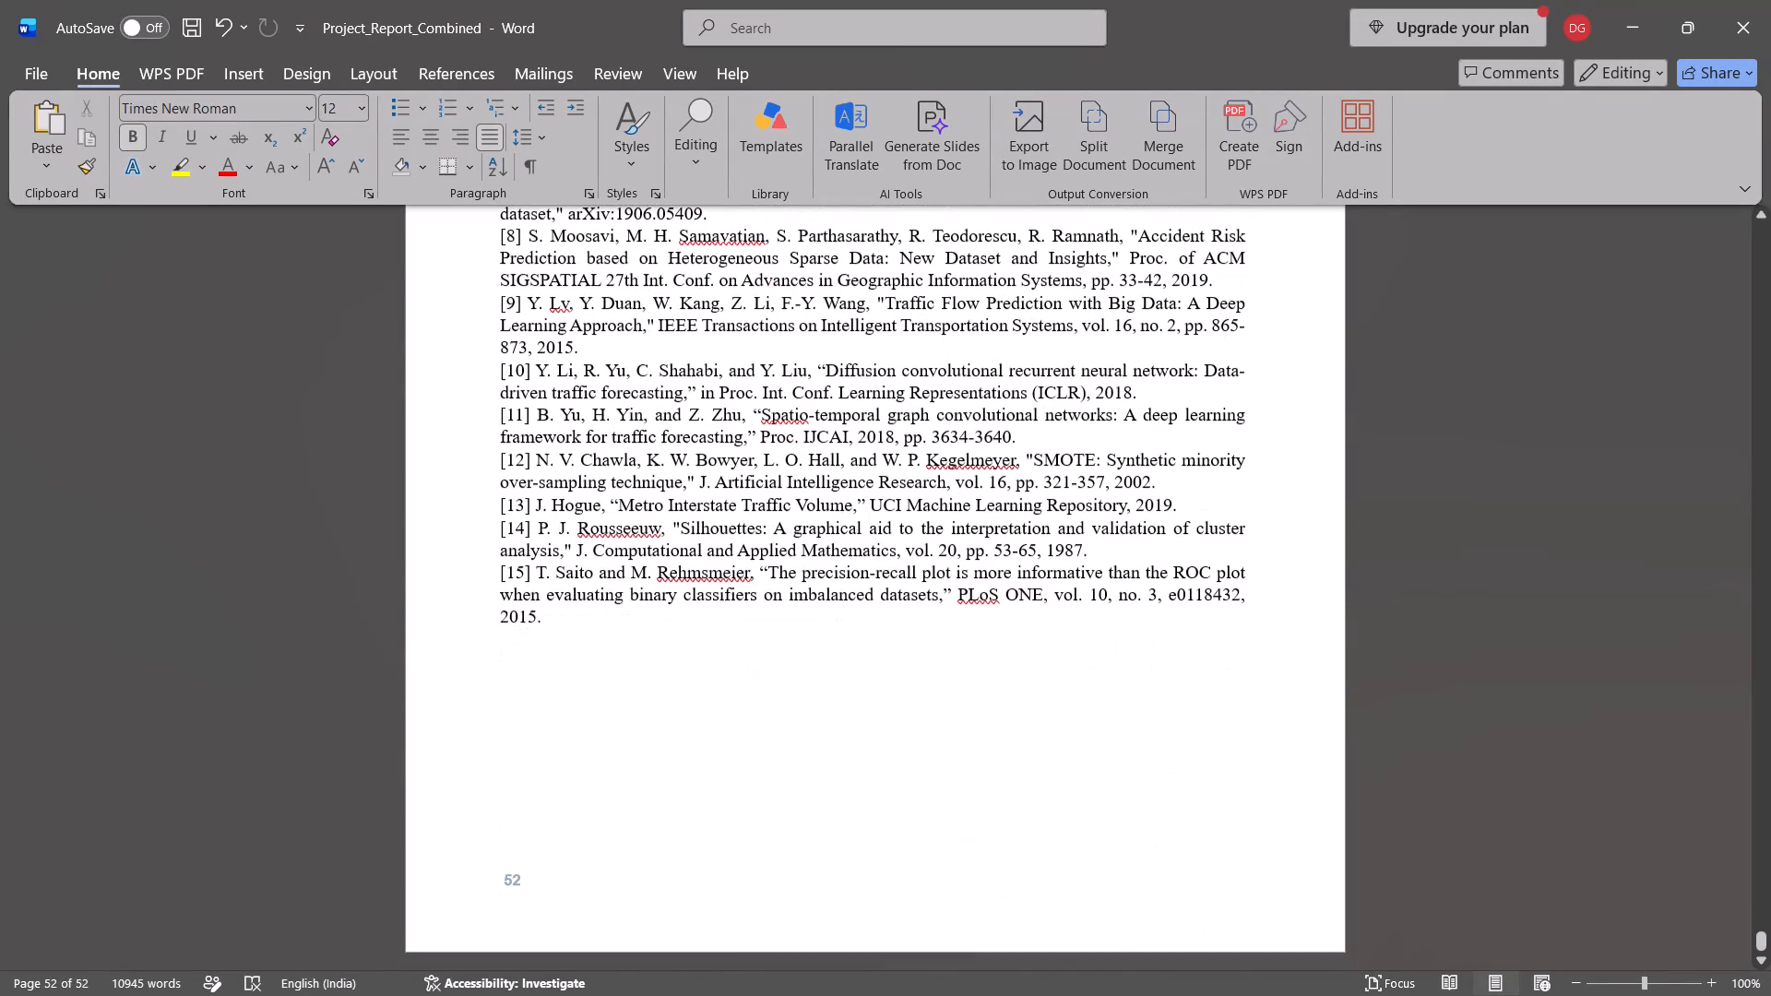
# Review the formatting and spacing of the References page at the end of the report, from entry [1] through [15].
pyautogui.scroll(1, 712, 634)
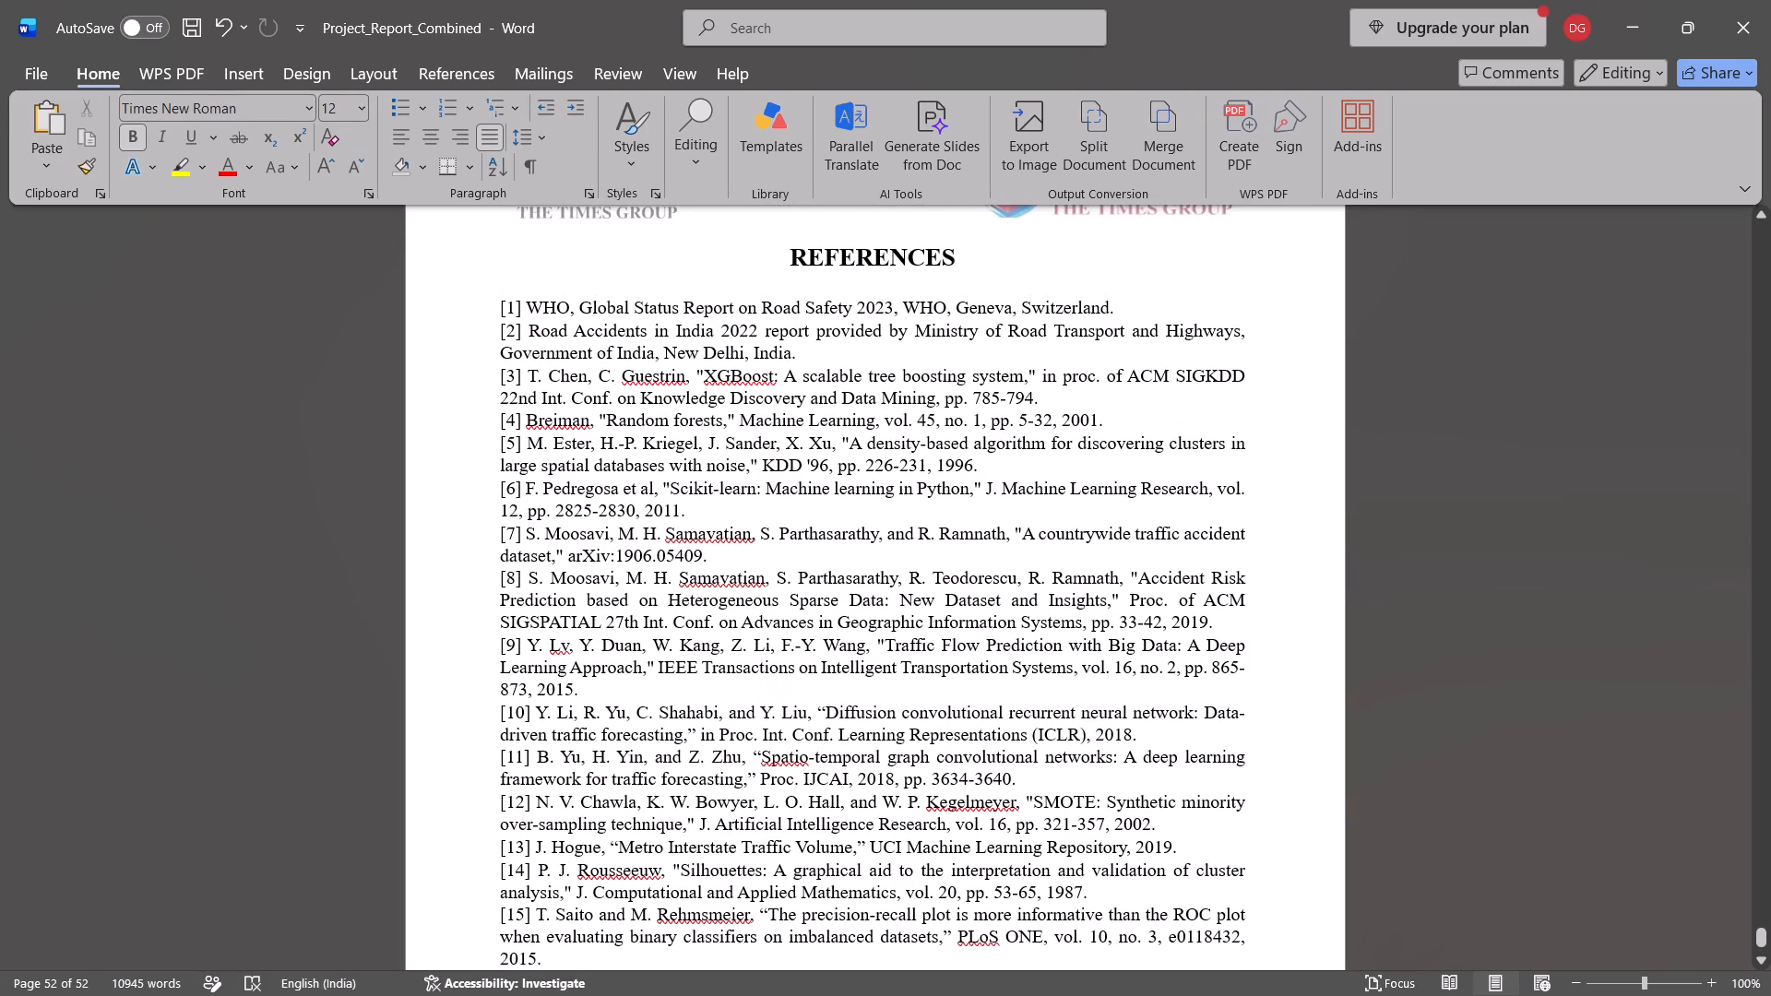
pyautogui.scroll(-1, 582, 472)
pyautogui.scroll(-1, 668, 598)
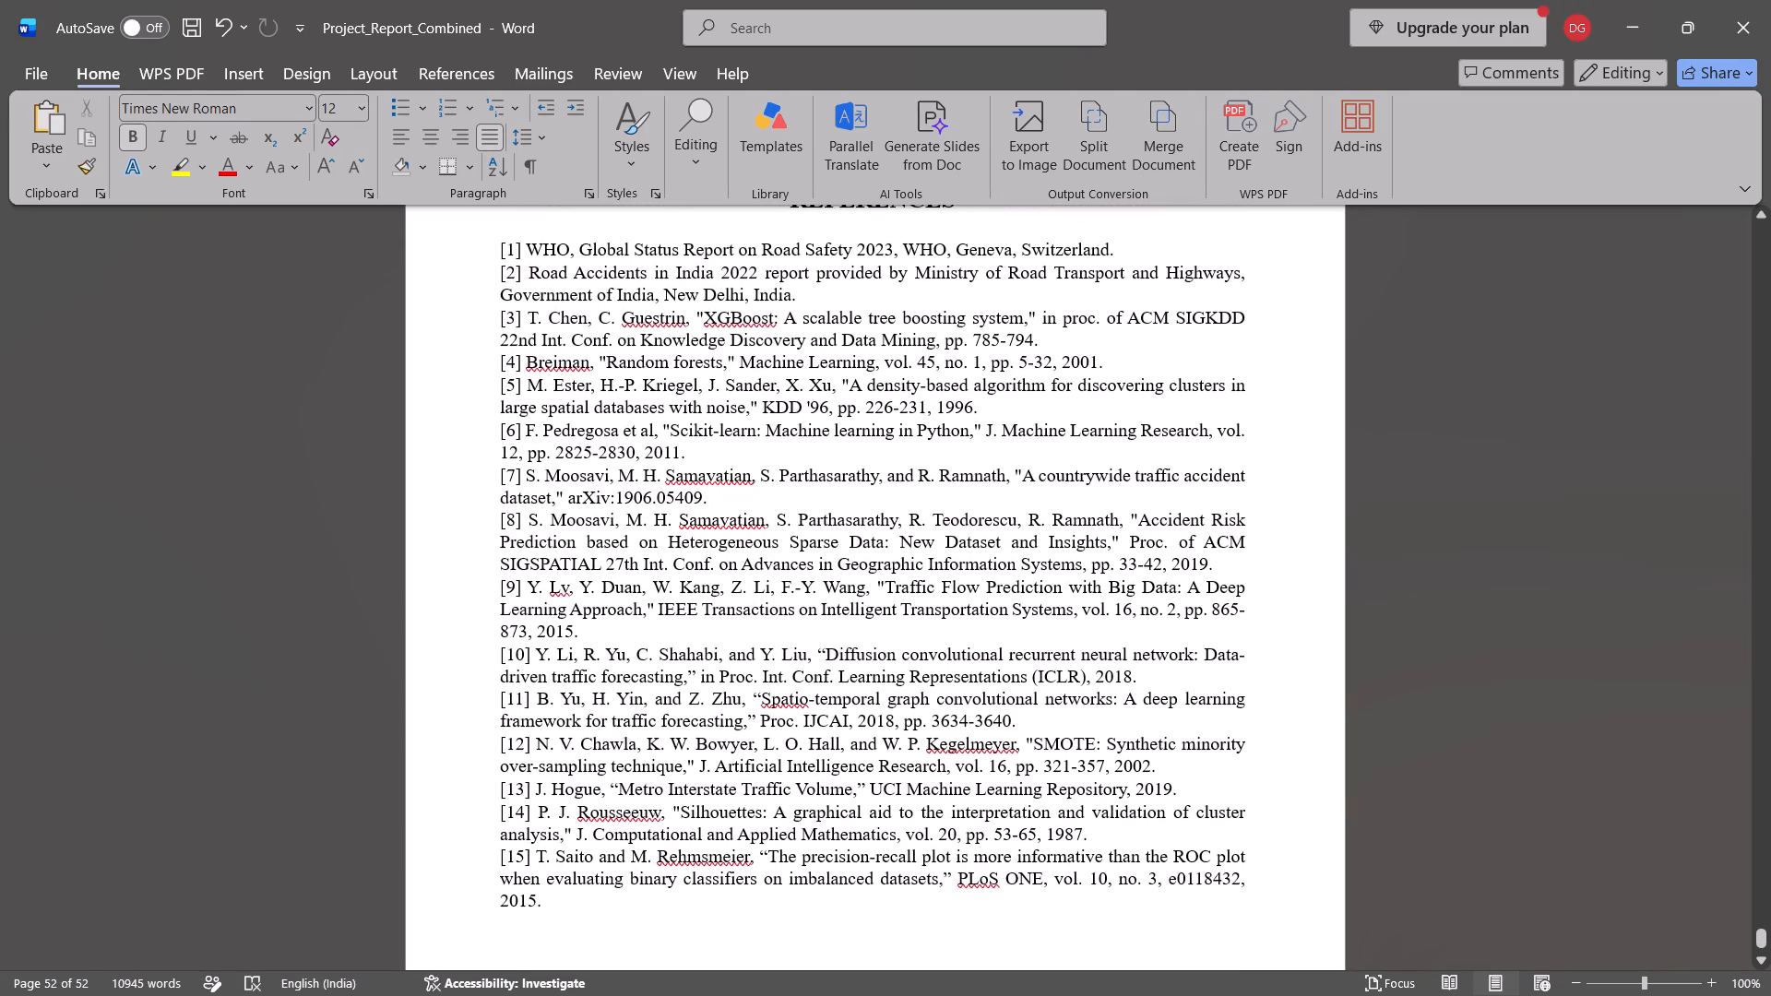
pyautogui.moveTo(584, 907); pyautogui.dragTo(537, 828)
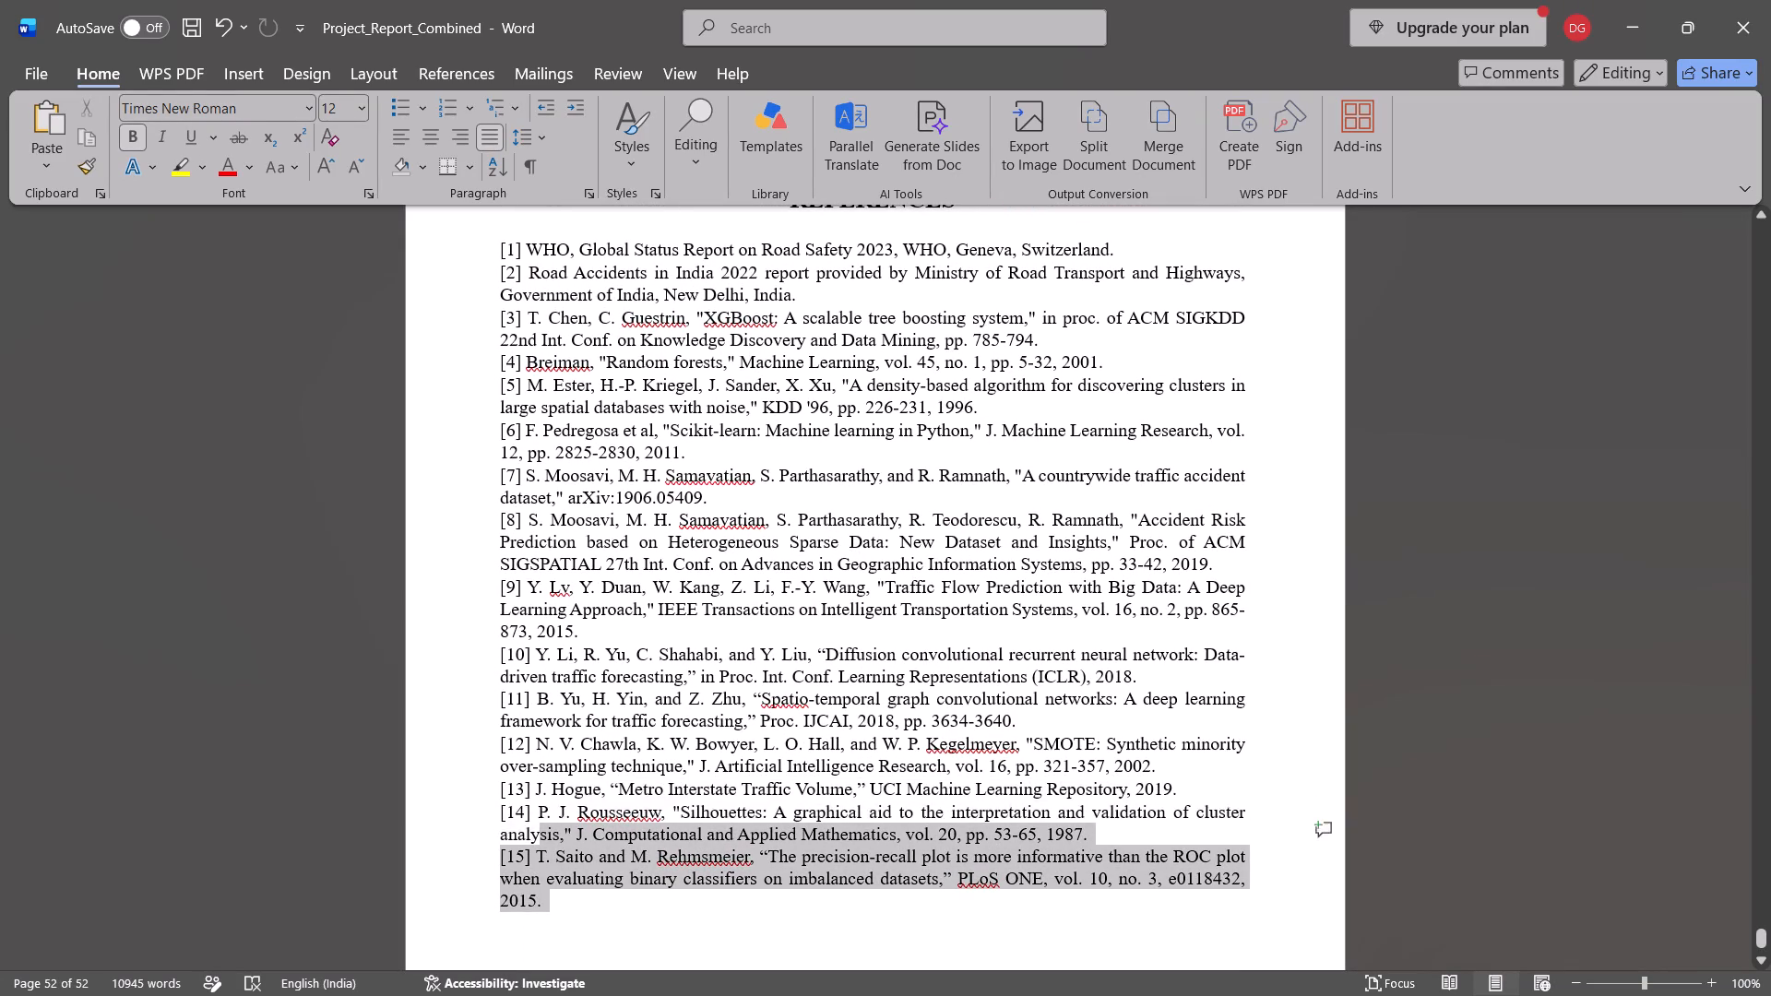
pyautogui.moveTo(537, 828); pyautogui.dragTo(470, 301)
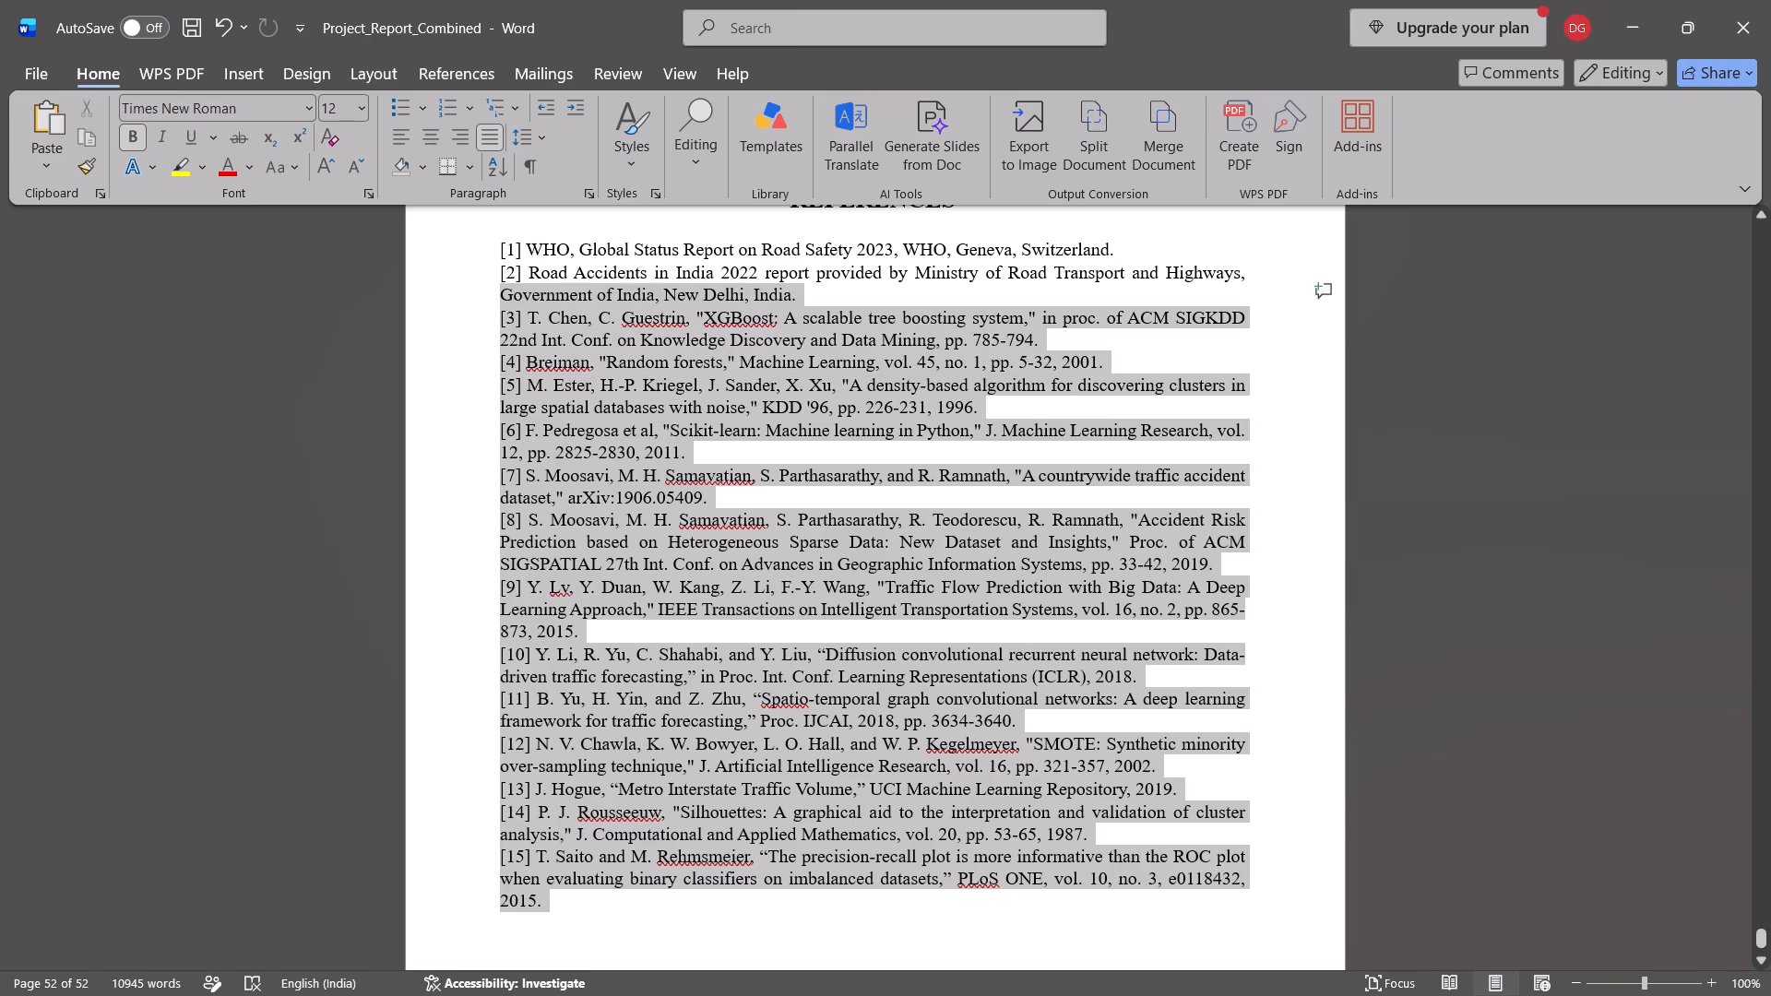
pyautogui.moveTo(470, 301); pyautogui.dragTo(520, 249)
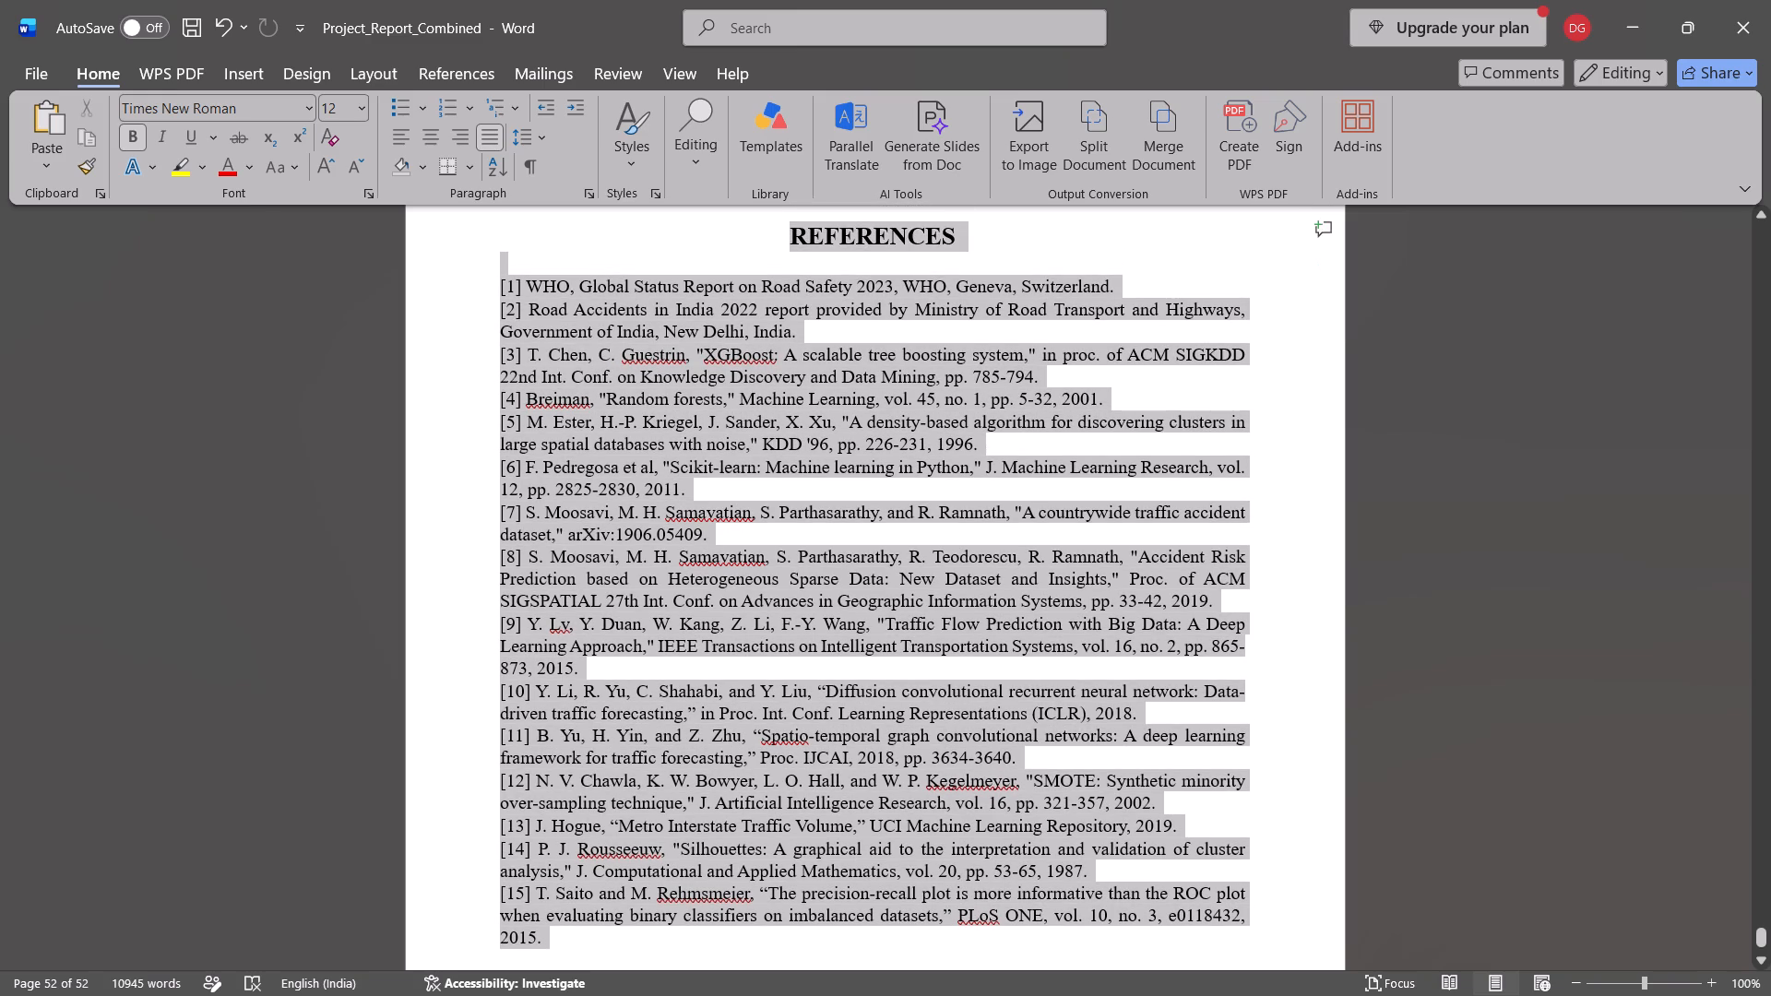
pyautogui.moveTo(520, 249); pyautogui.dragTo(571, 450)
pyautogui.click(571, 450)
pyautogui.scroll(7, 571, 450)
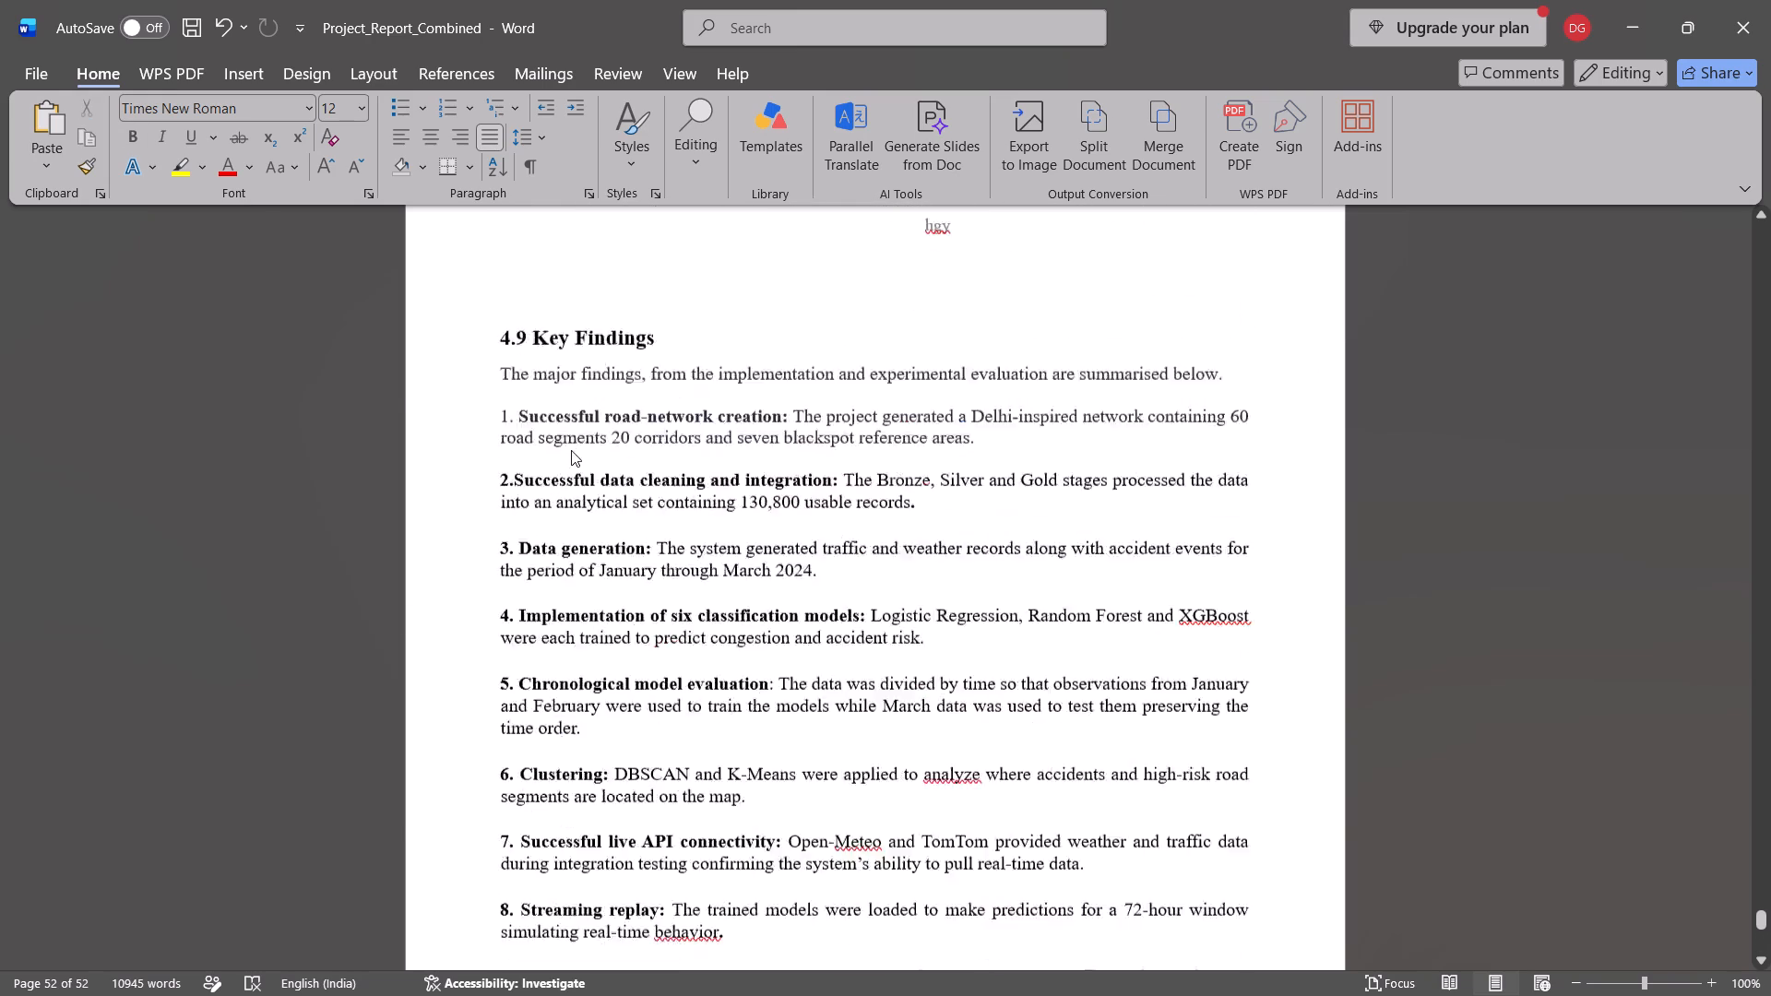
# Review the combined report from Chapter 1 through the opening pages of Chapter 3, checking page layout, spacing, numbering and stray content.
pyautogui.scroll(20, 571, 450)
pyautogui.scroll(5, 571, 450)
pyautogui.scroll(-3, 571, 450)
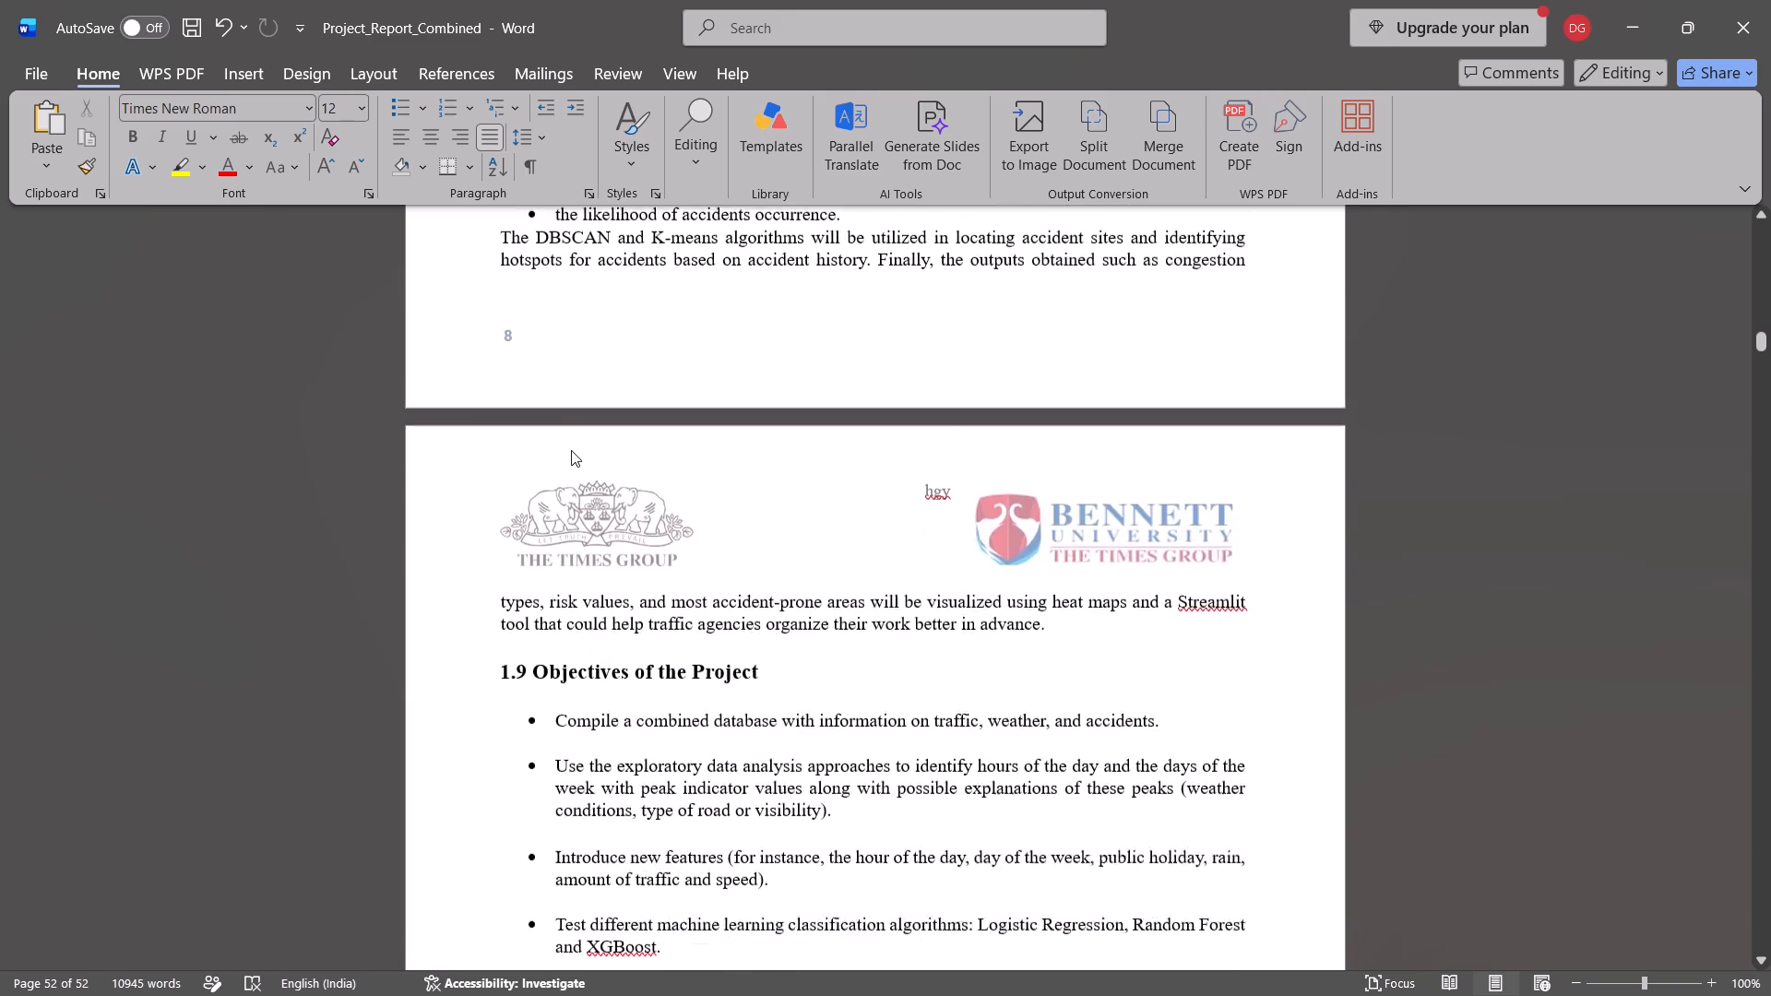
pyautogui.scroll(-12, 571, 450)
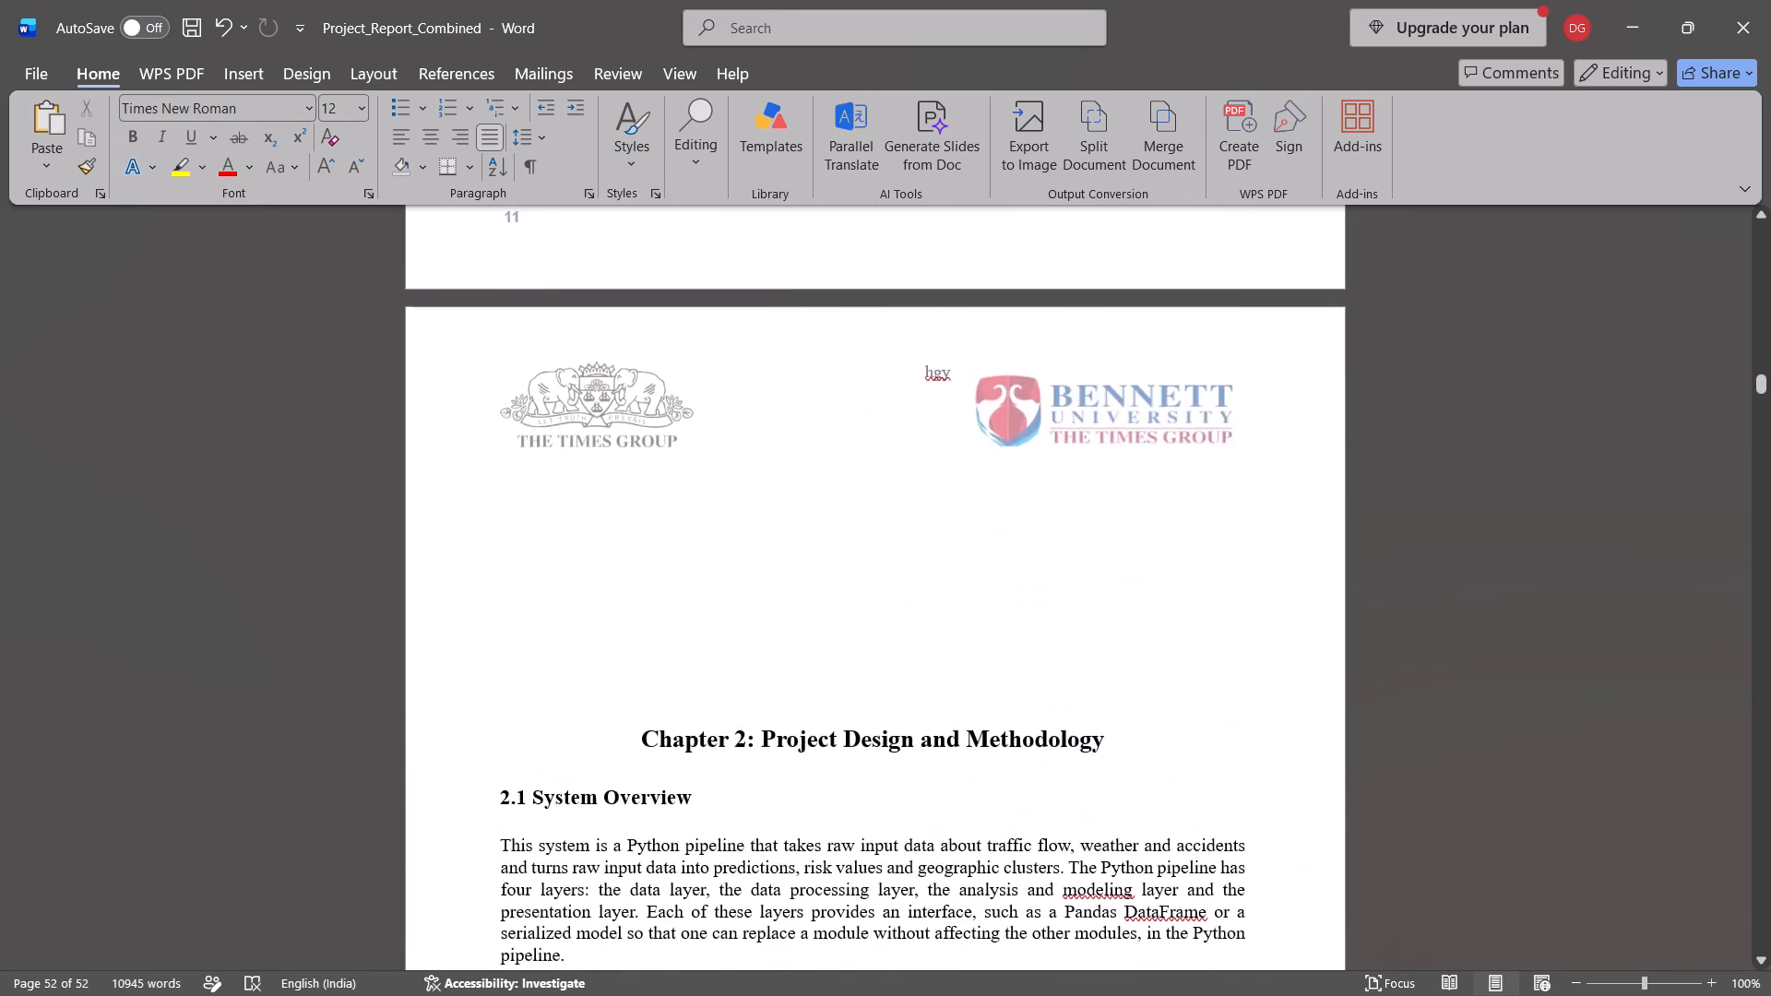
pyautogui.scroll(-13, 571, 450)
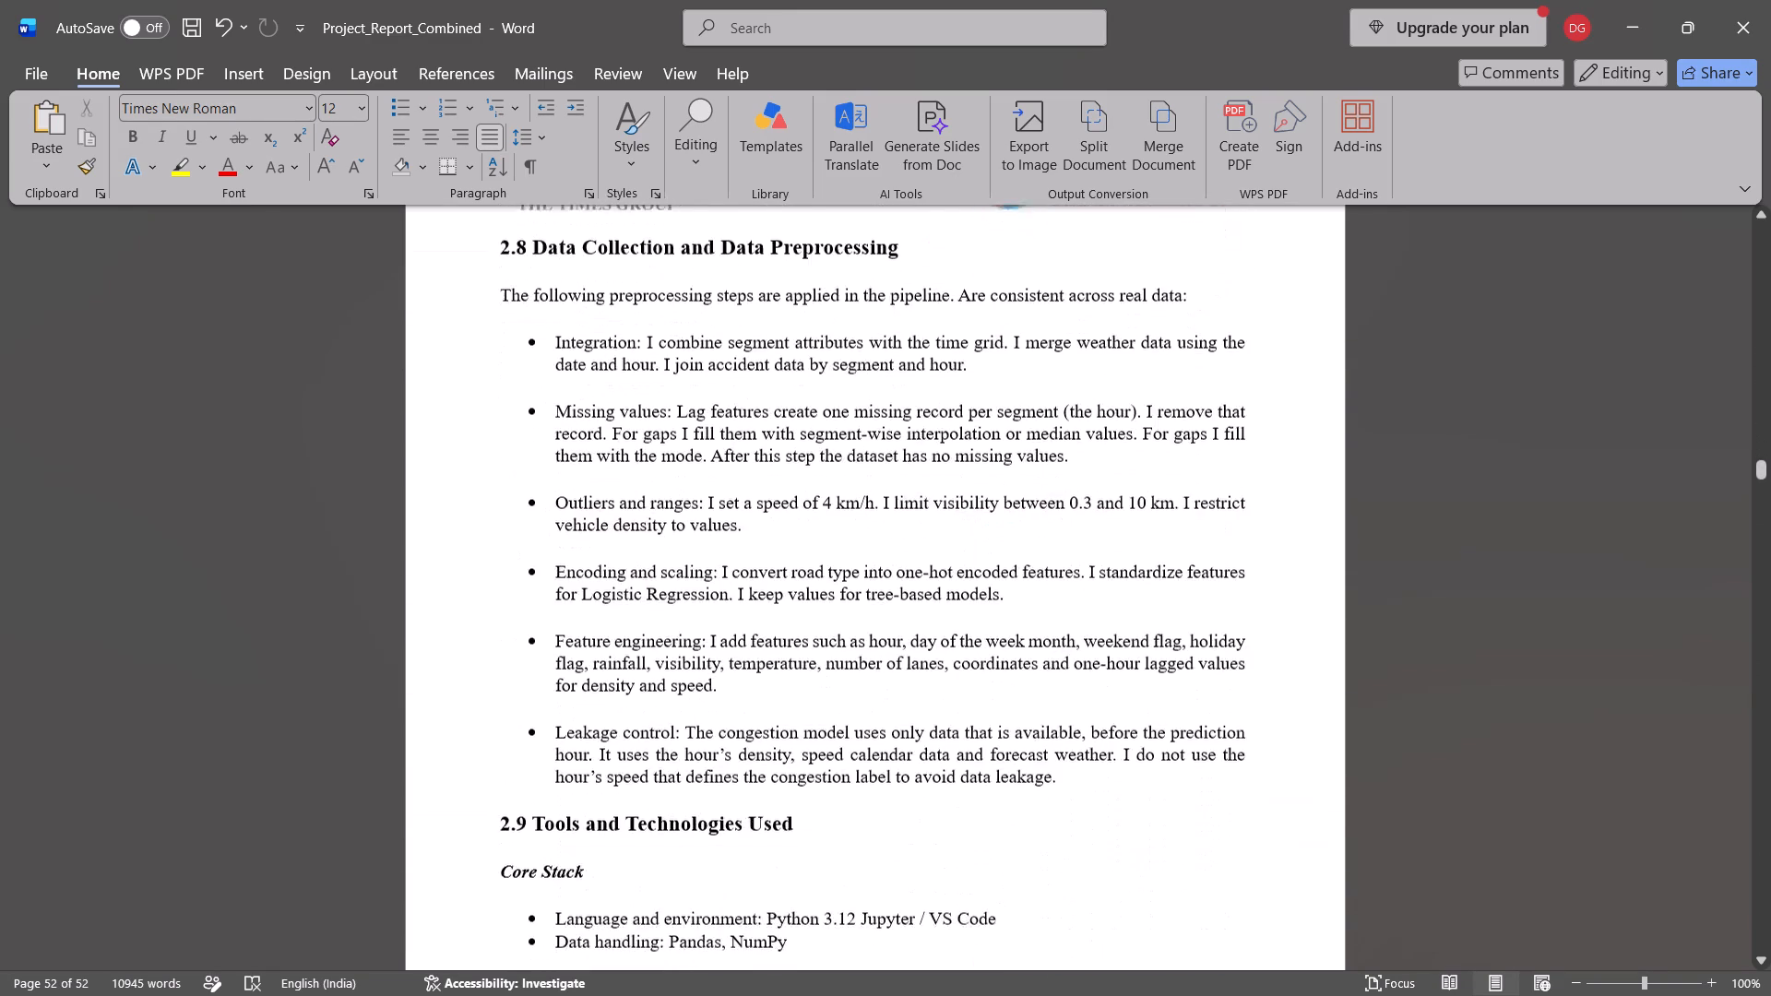
pyautogui.scroll(-5, 571, 450)
pyautogui.scroll(1, 571, 450)
pyautogui.scroll(-1, 571, 450)
pyautogui.scroll(2, 571, 450)
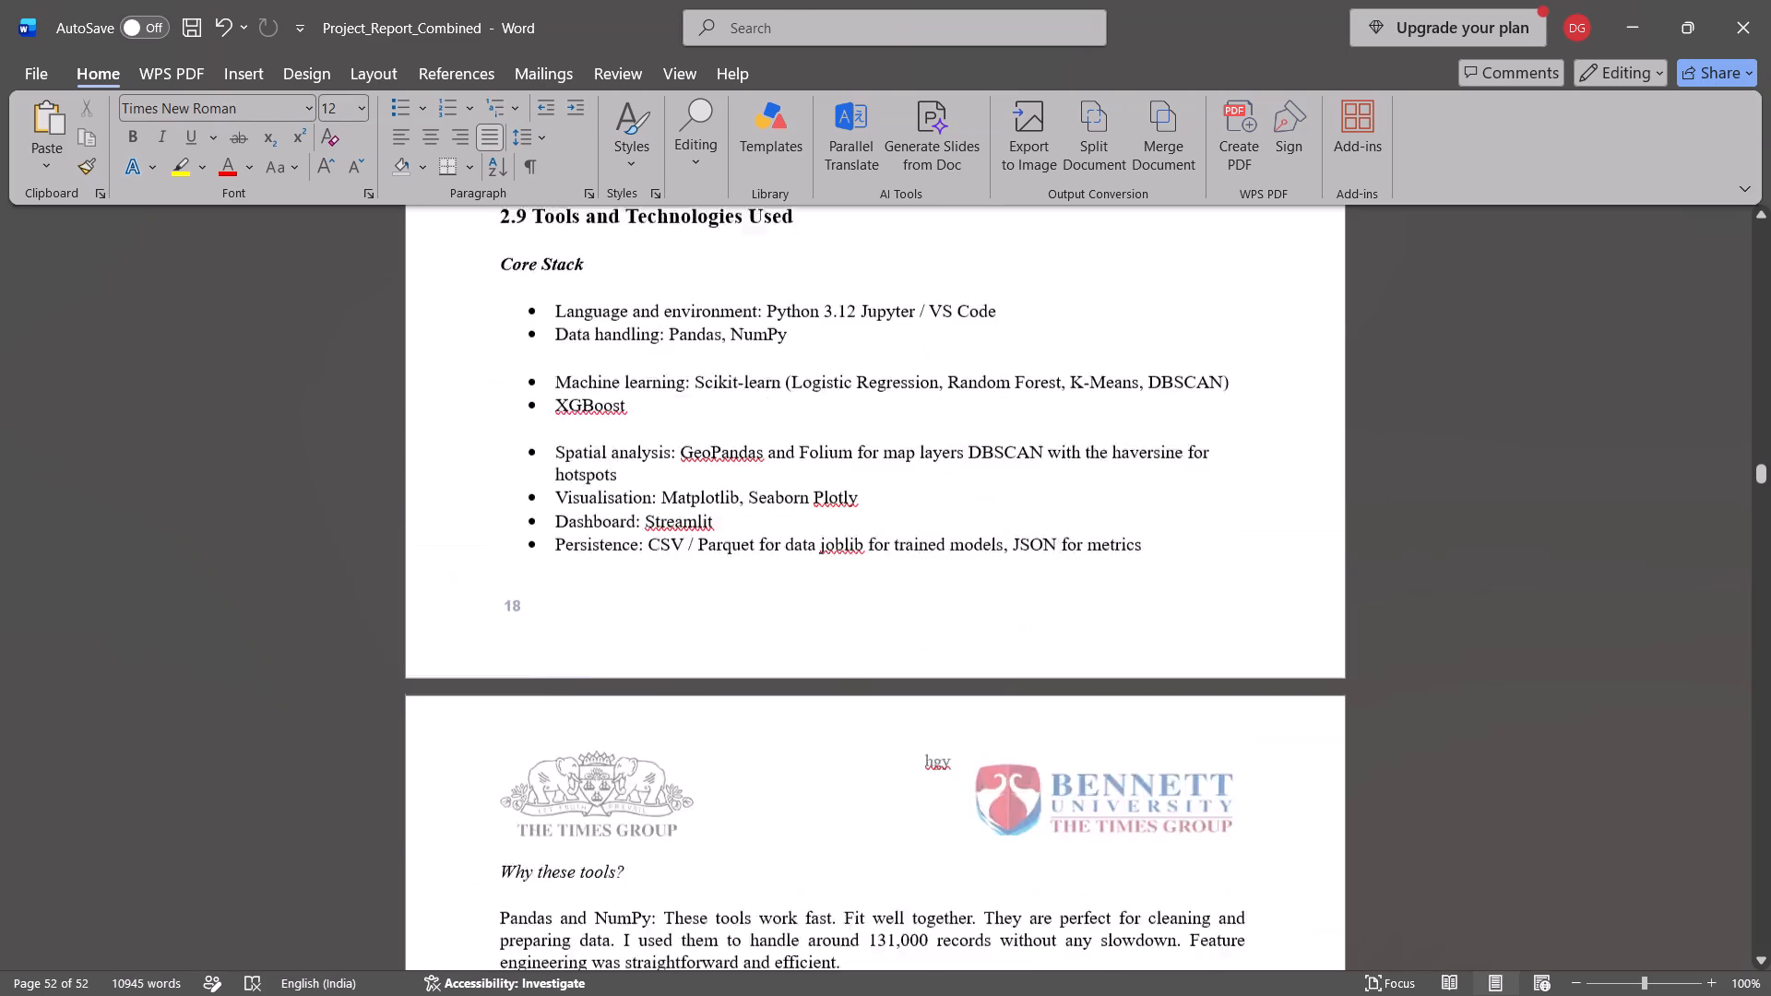
pyautogui.scroll(-4, 611, 509)
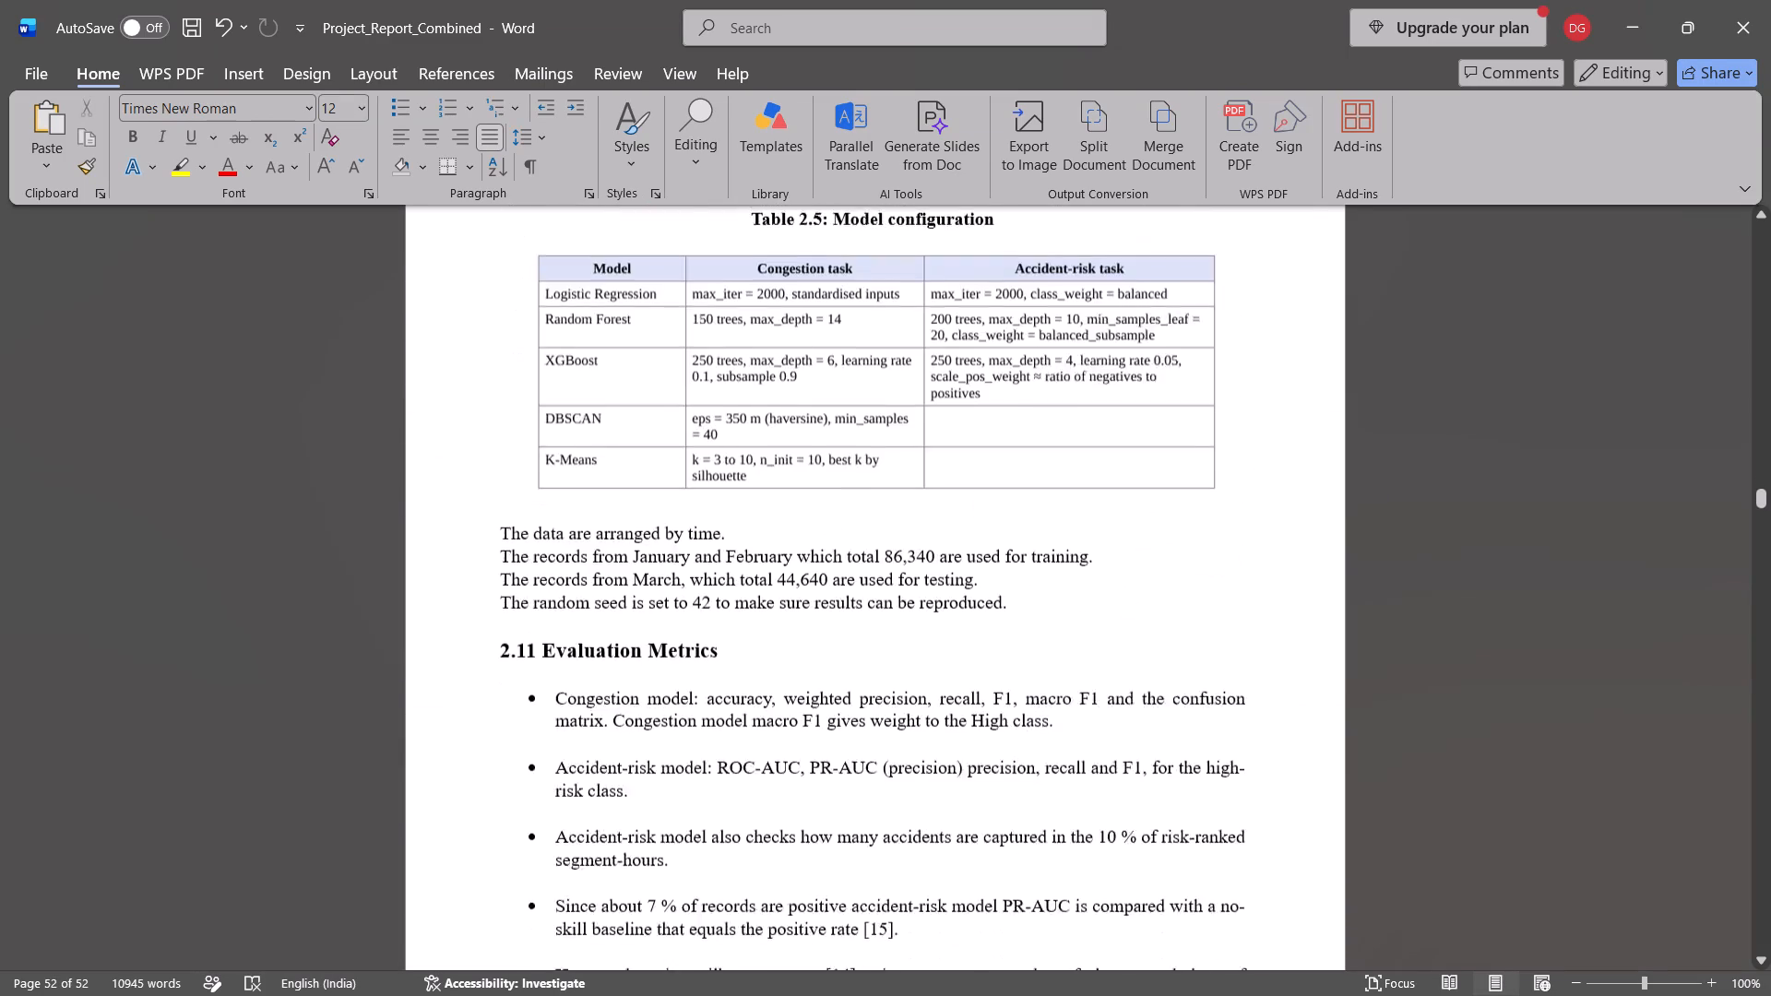
pyautogui.scroll(-2, 611, 509)
pyautogui.scroll(4, 611, 509)
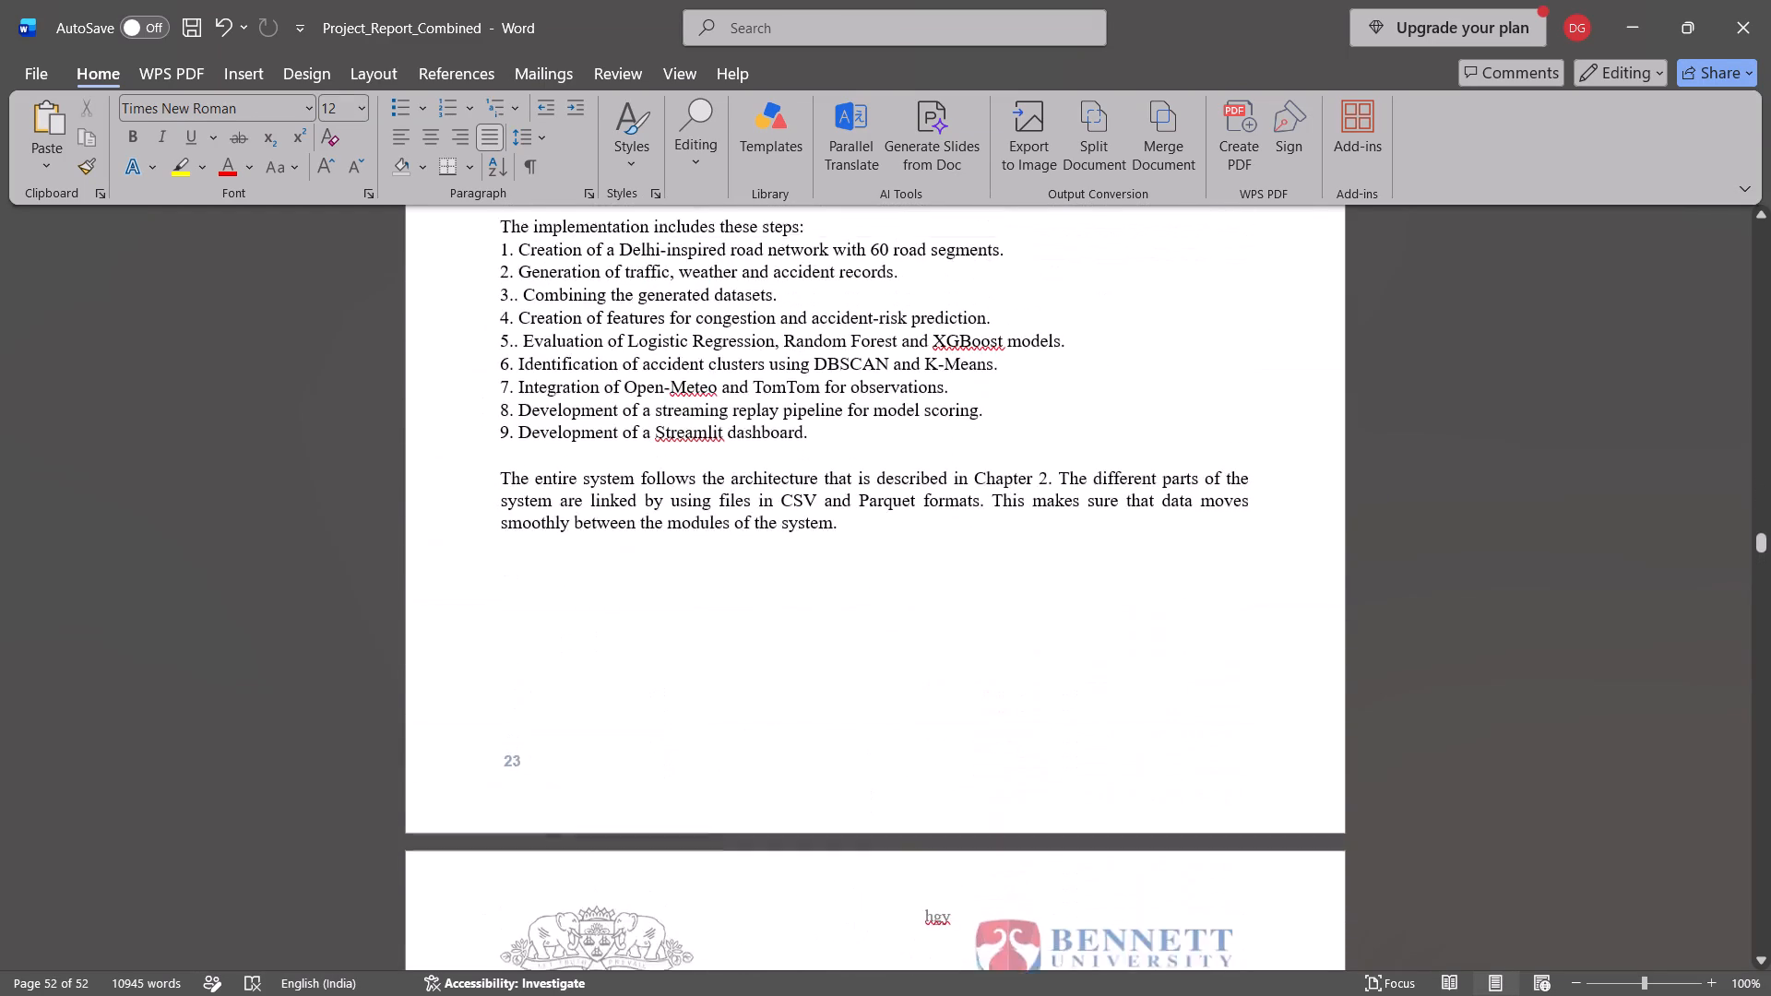
pyautogui.scroll(4, 611, 509)
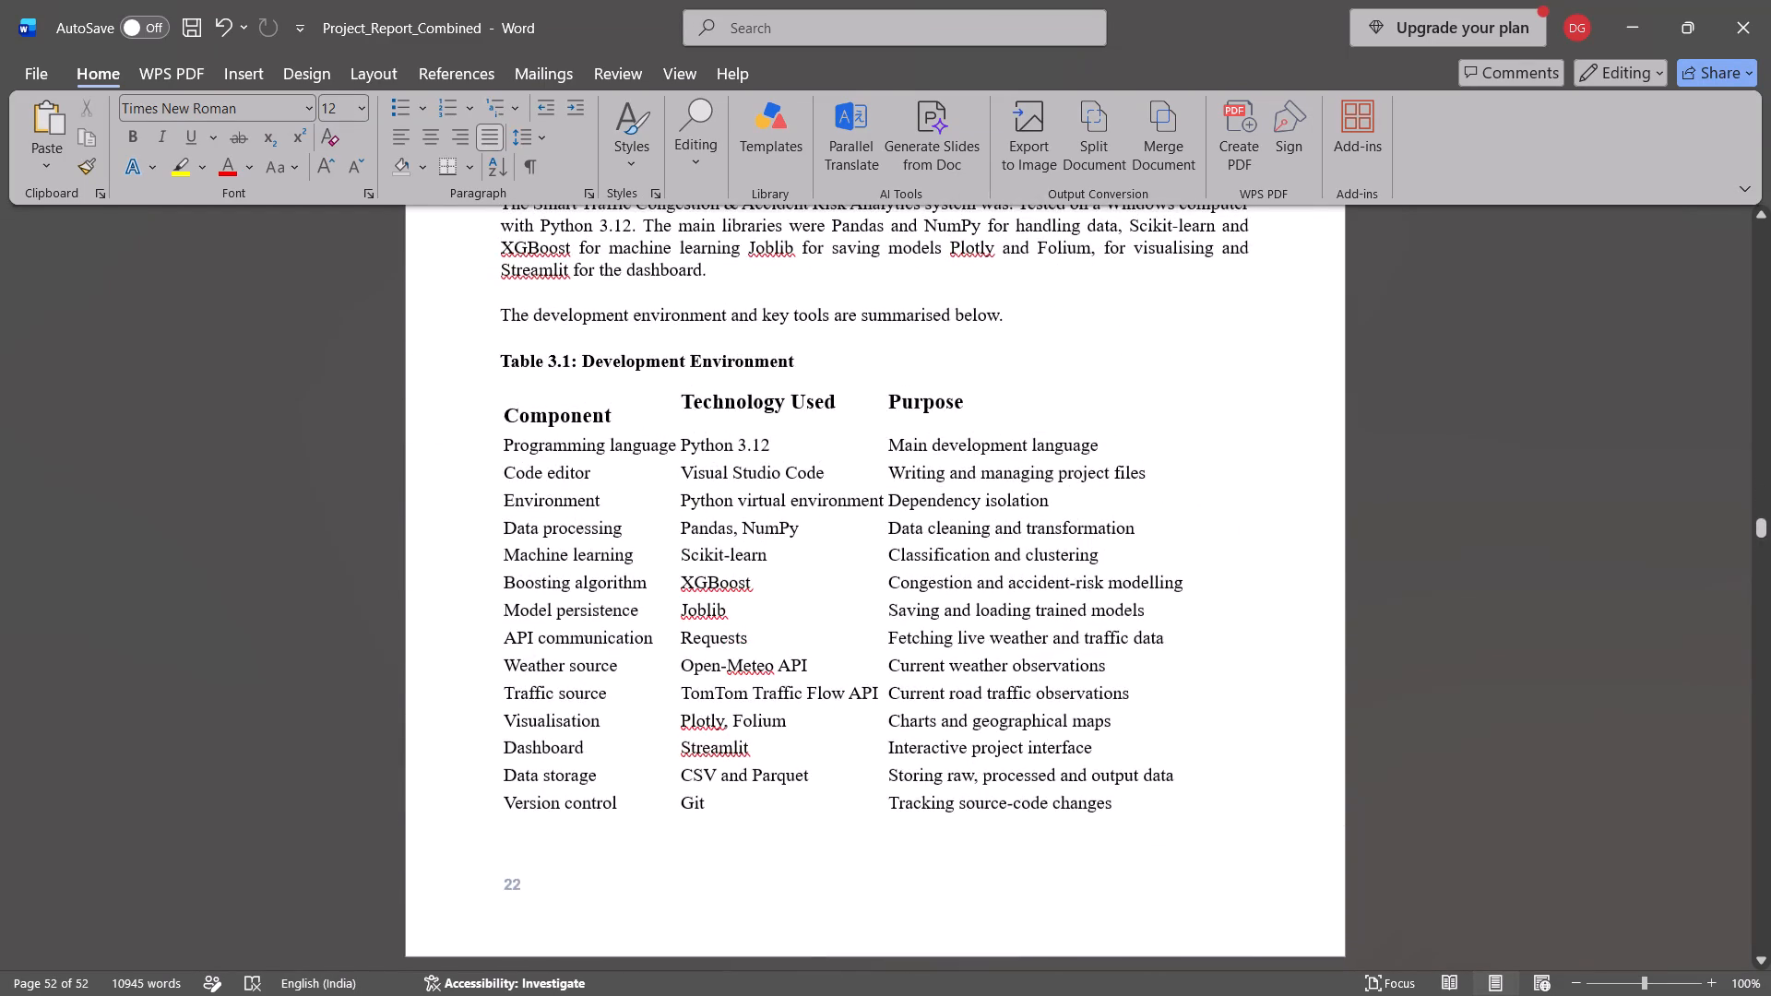
pyautogui.scroll(5, 611, 509)
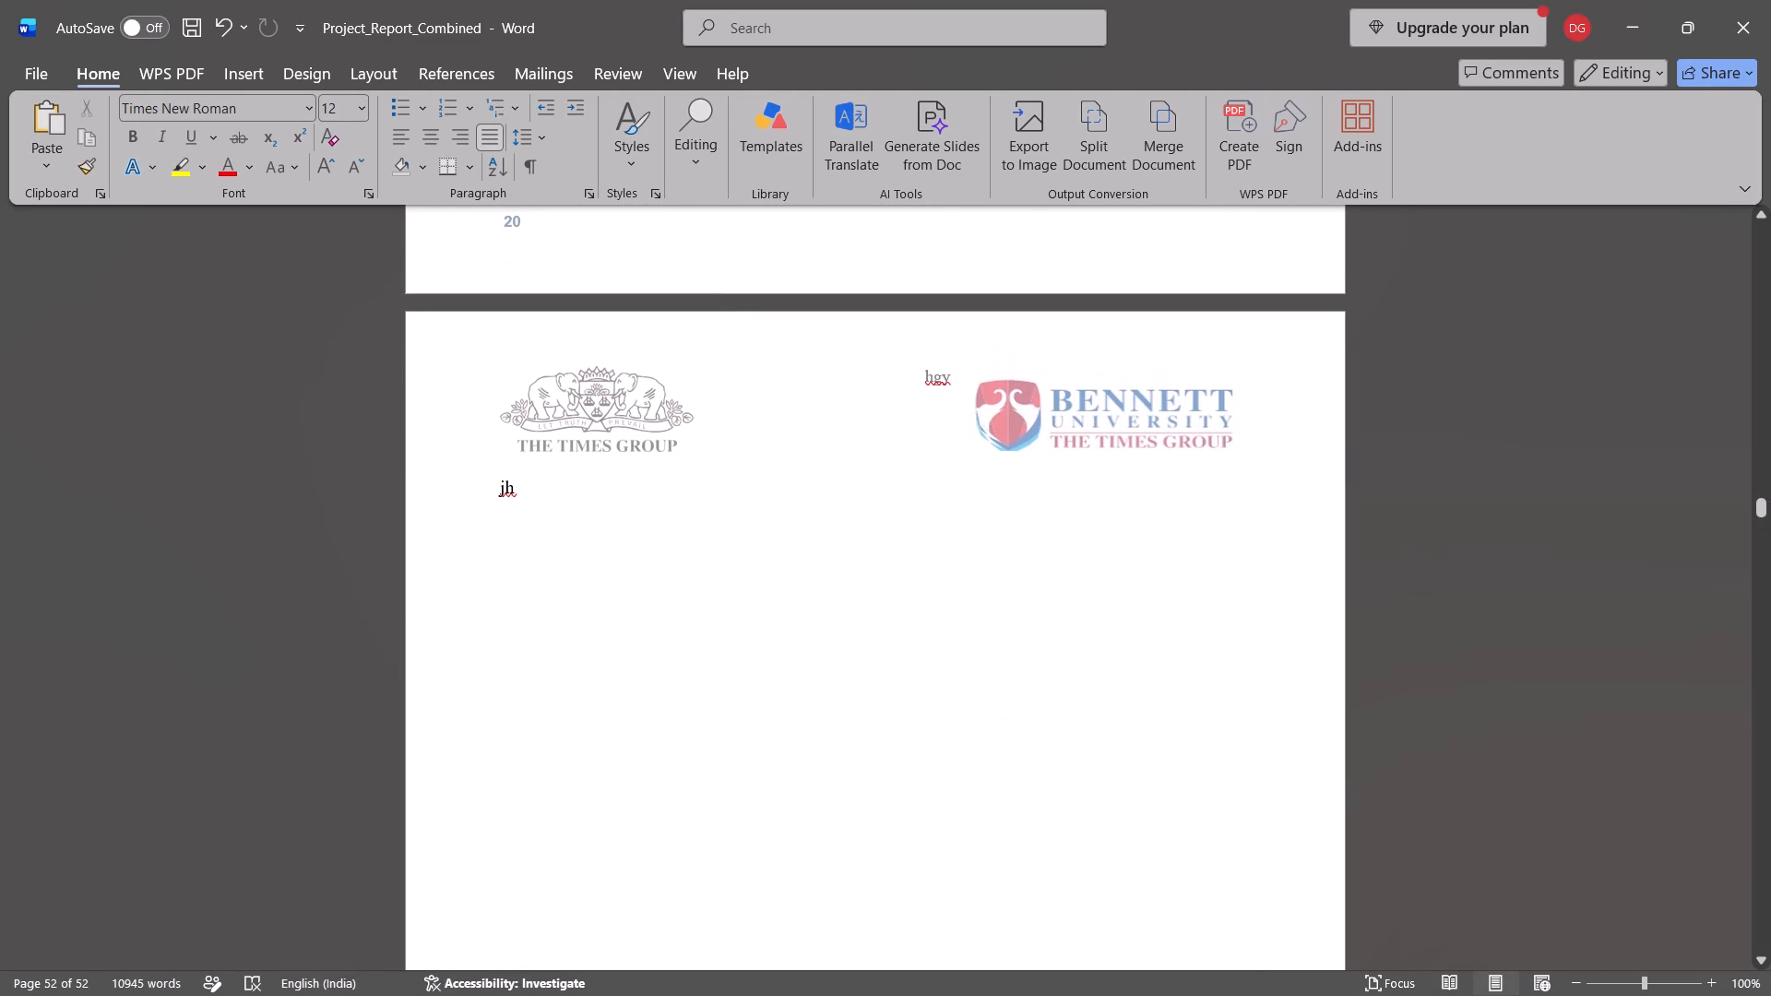
# Place the text cursor at the stray text "jh" on the otherwise empty page before Chapter 3 and open its editing options.
pyautogui.click(625, 564)
pyautogui.rightClick(625, 564)
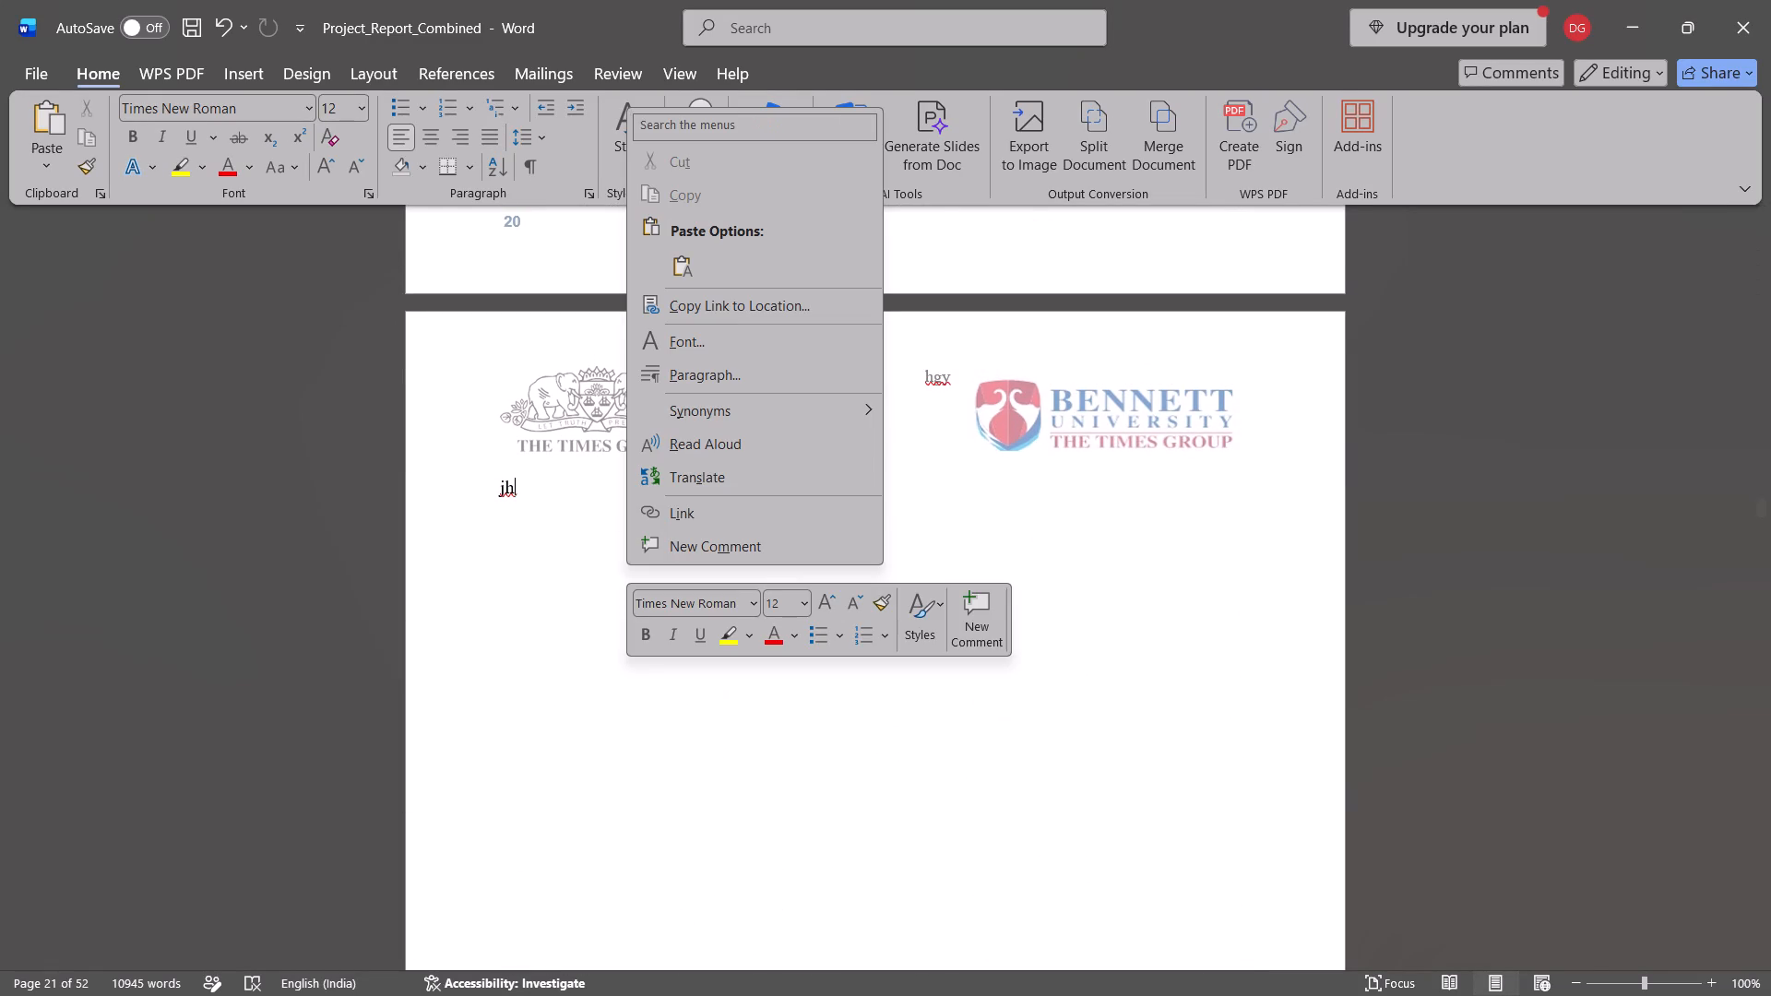
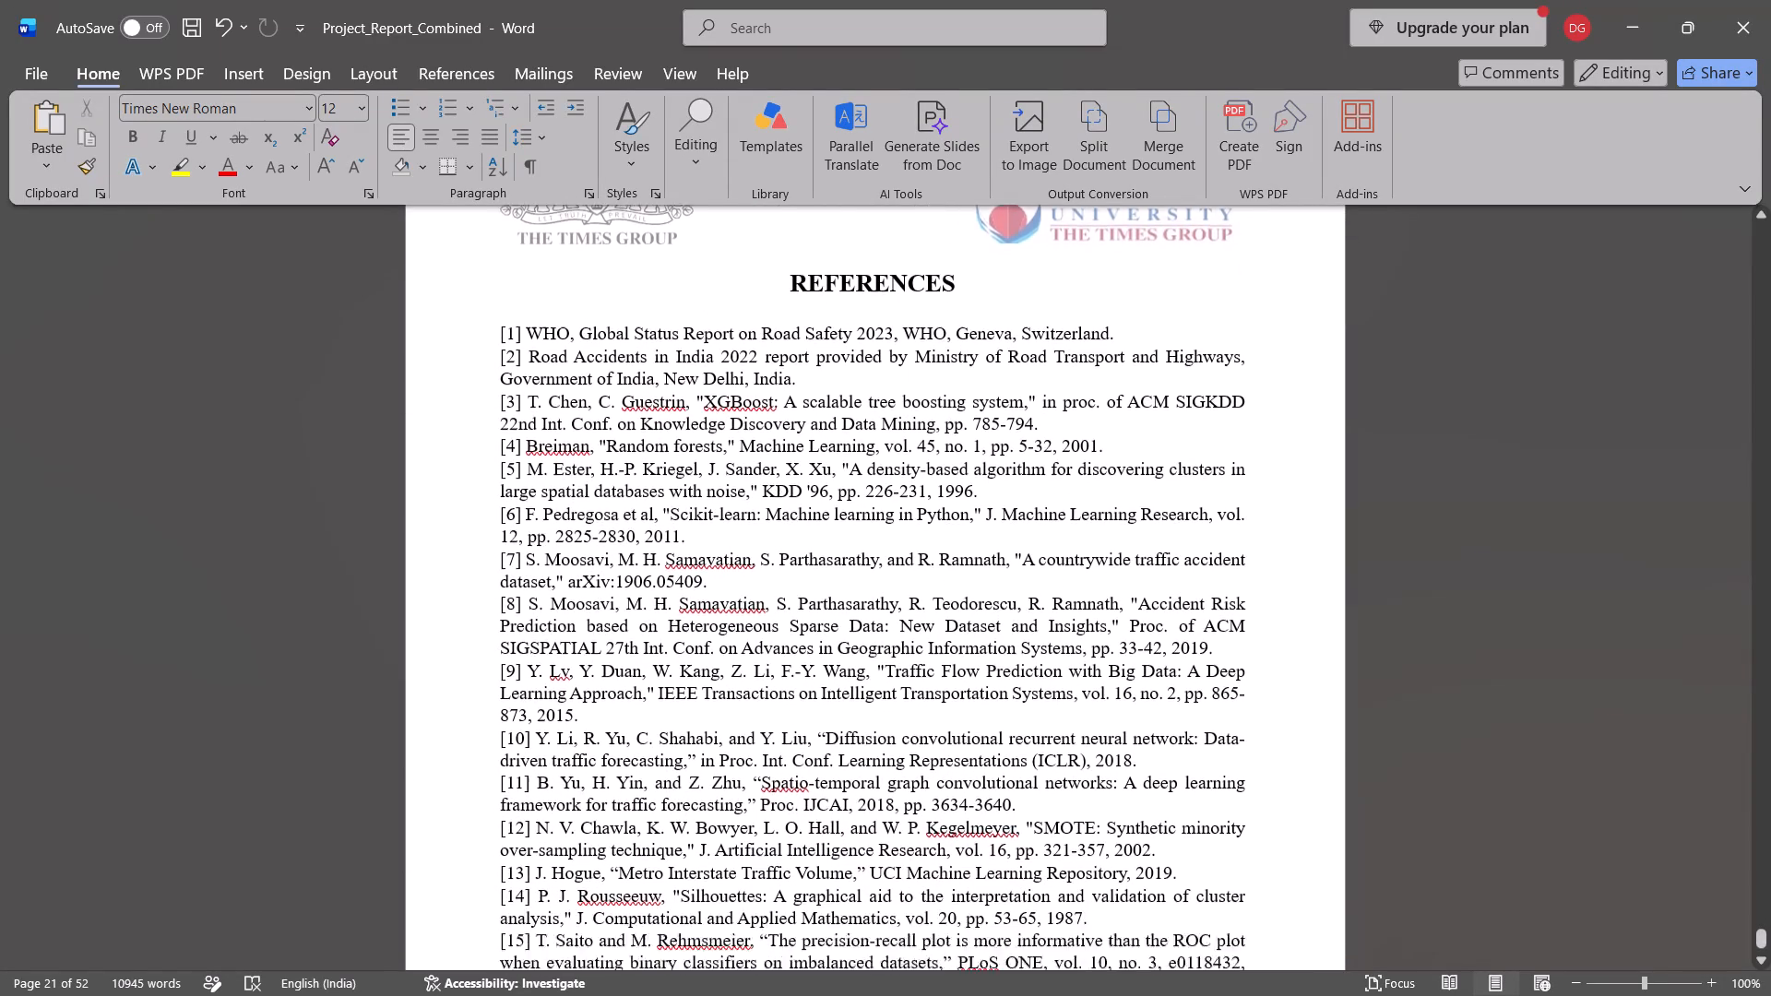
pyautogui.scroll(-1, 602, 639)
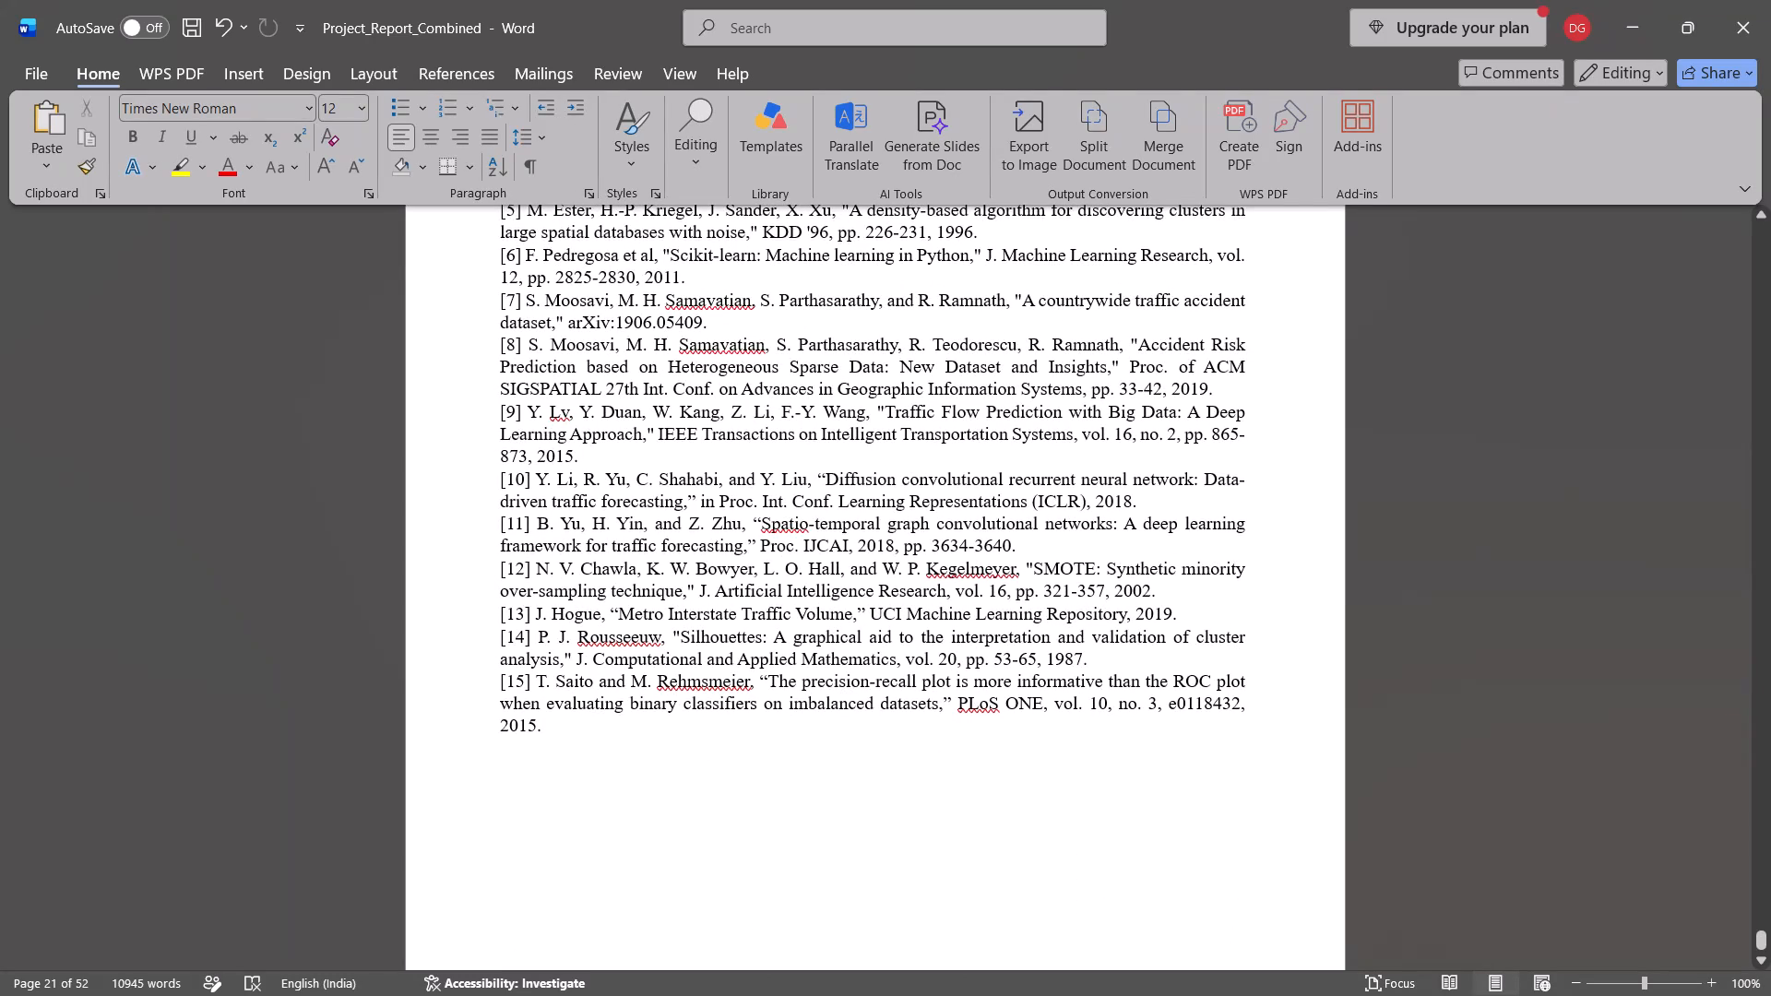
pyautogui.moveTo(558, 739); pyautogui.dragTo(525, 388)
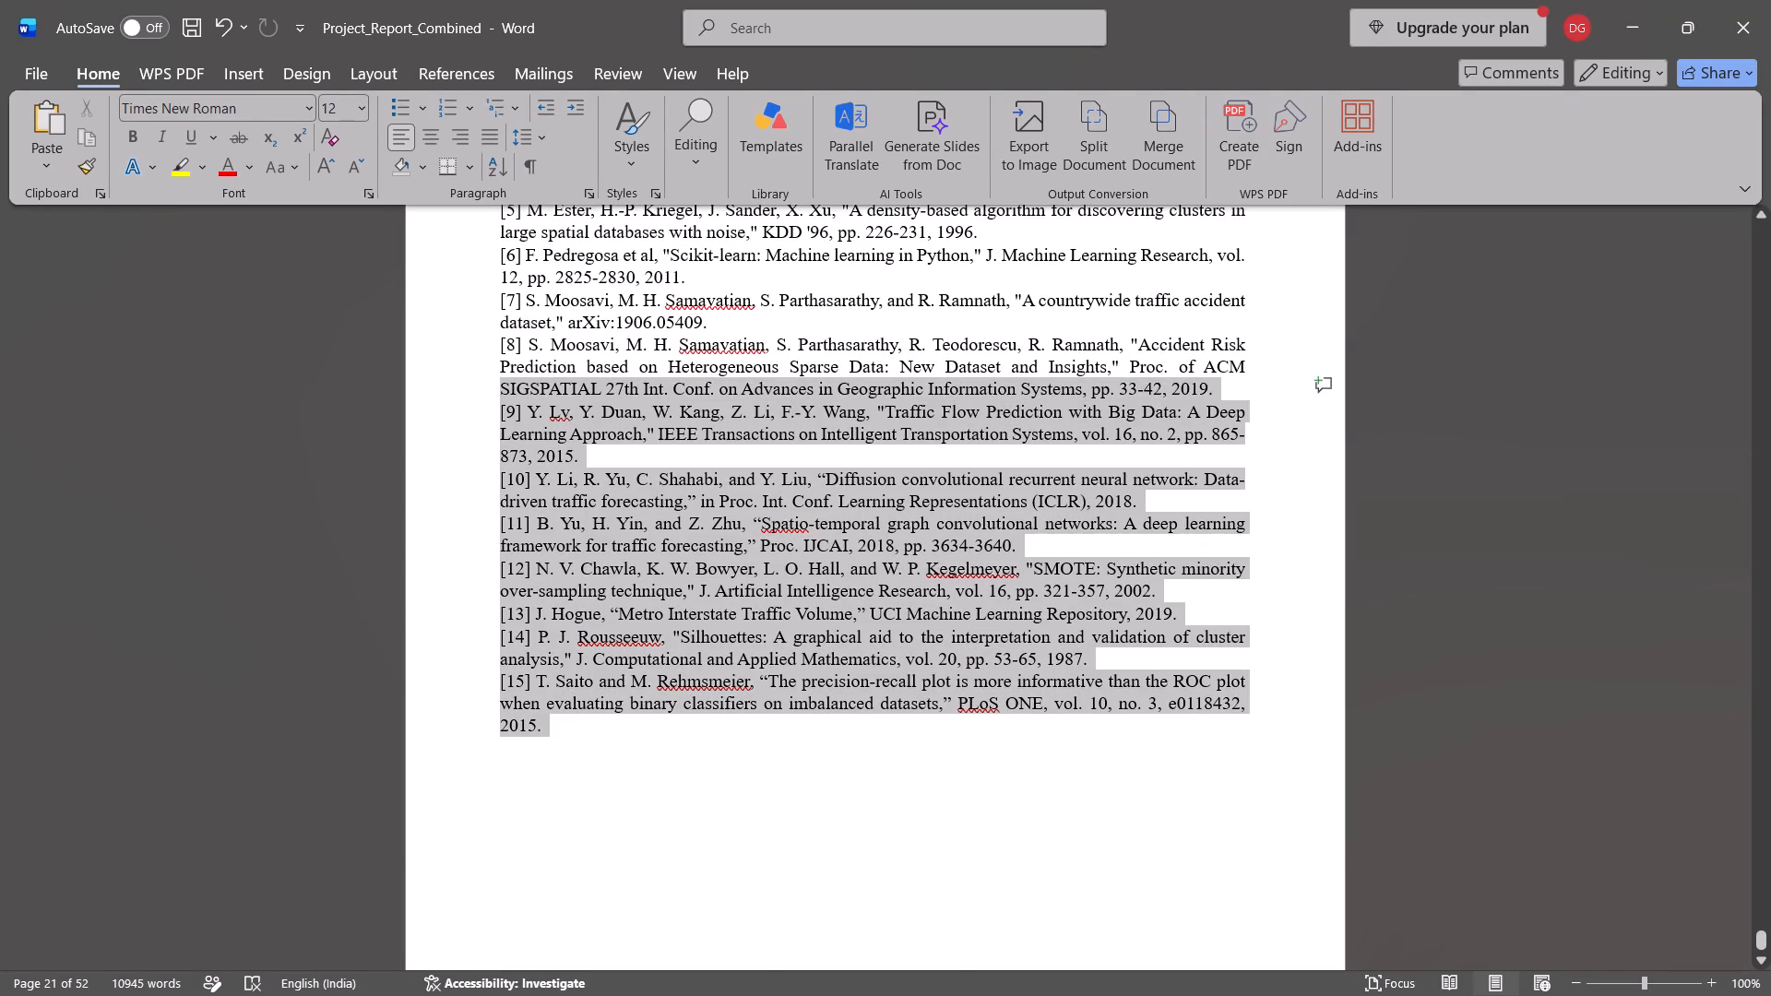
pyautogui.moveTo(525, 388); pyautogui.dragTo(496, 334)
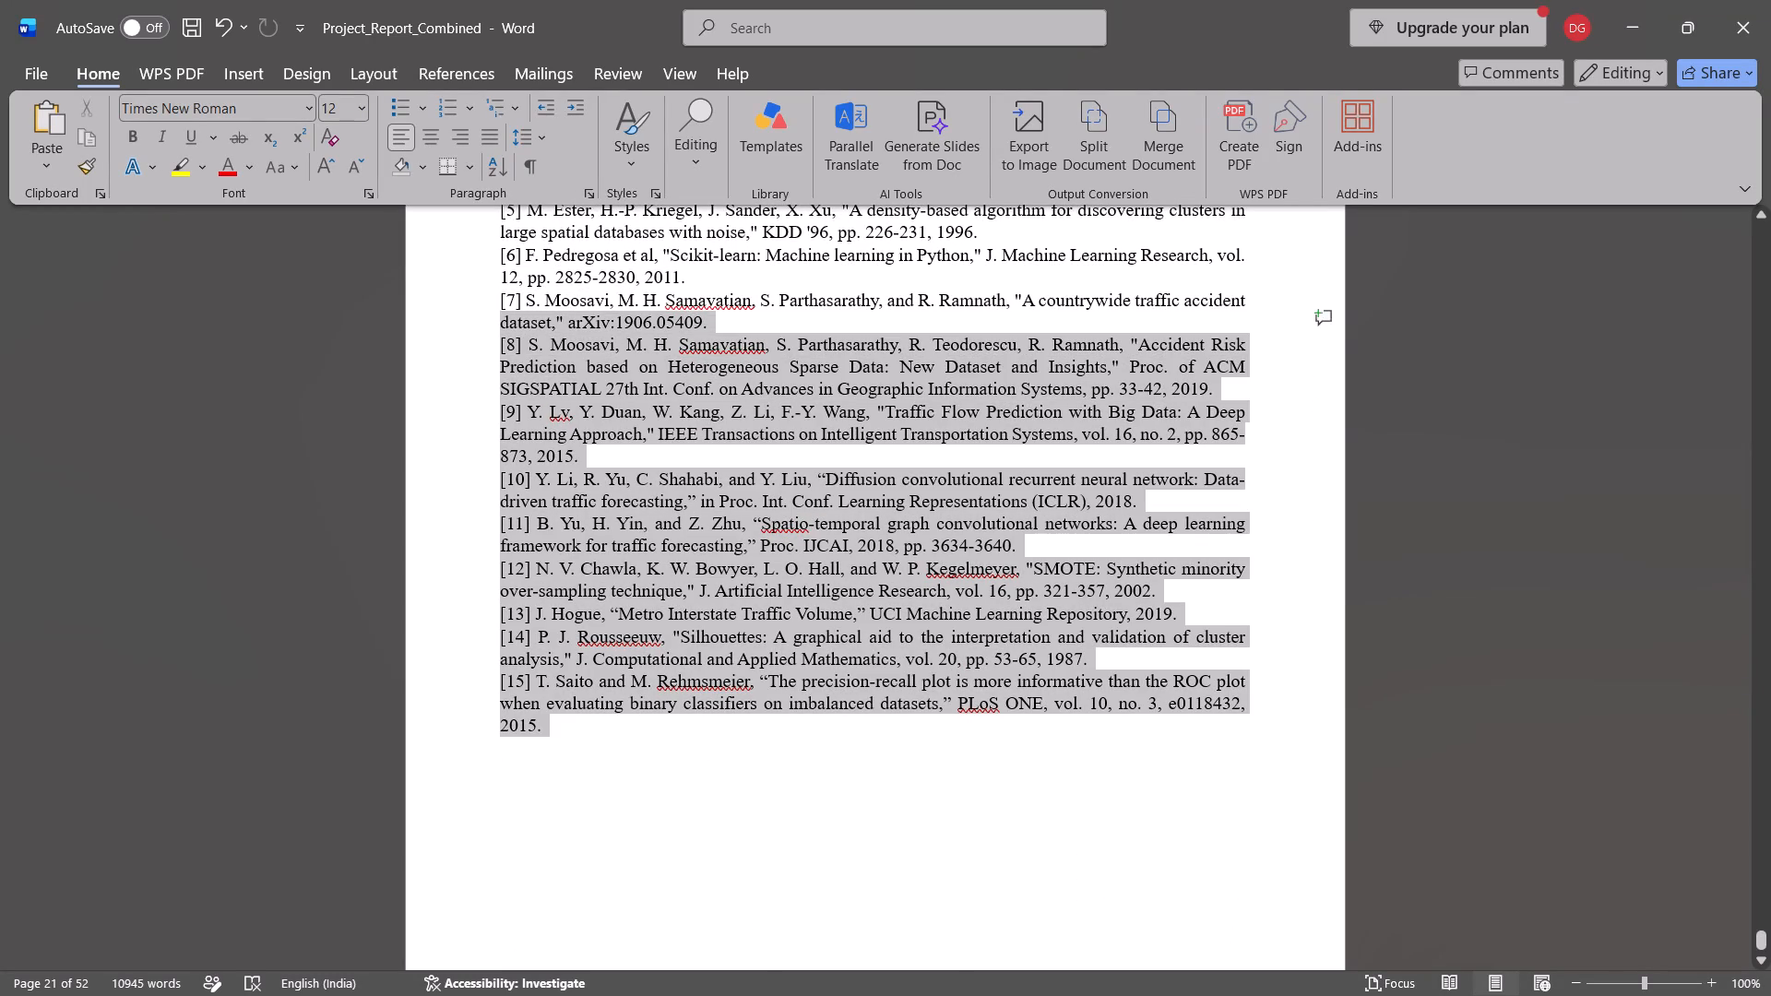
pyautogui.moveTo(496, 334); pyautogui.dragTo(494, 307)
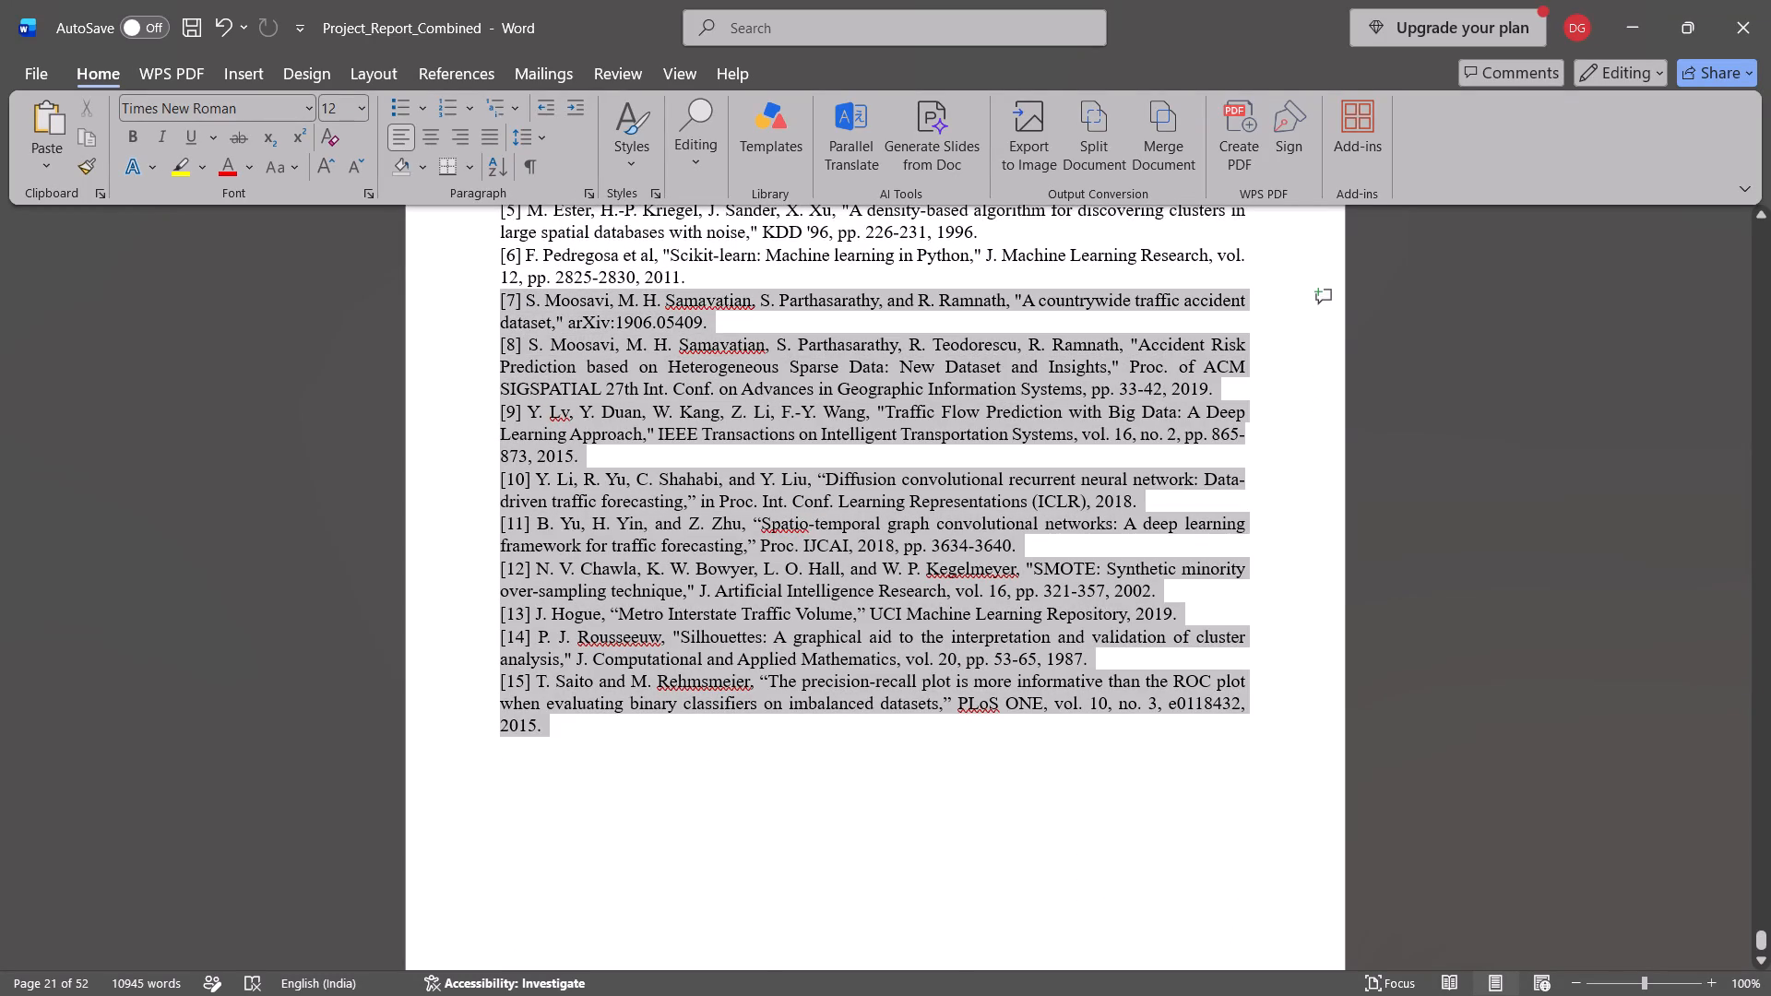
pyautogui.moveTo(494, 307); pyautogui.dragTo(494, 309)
# Review the REFERENCES page and the closing Chapter 4 pages before it, including section 4.9 Key Findings.
pyautogui.scroll(1, 494, 309)
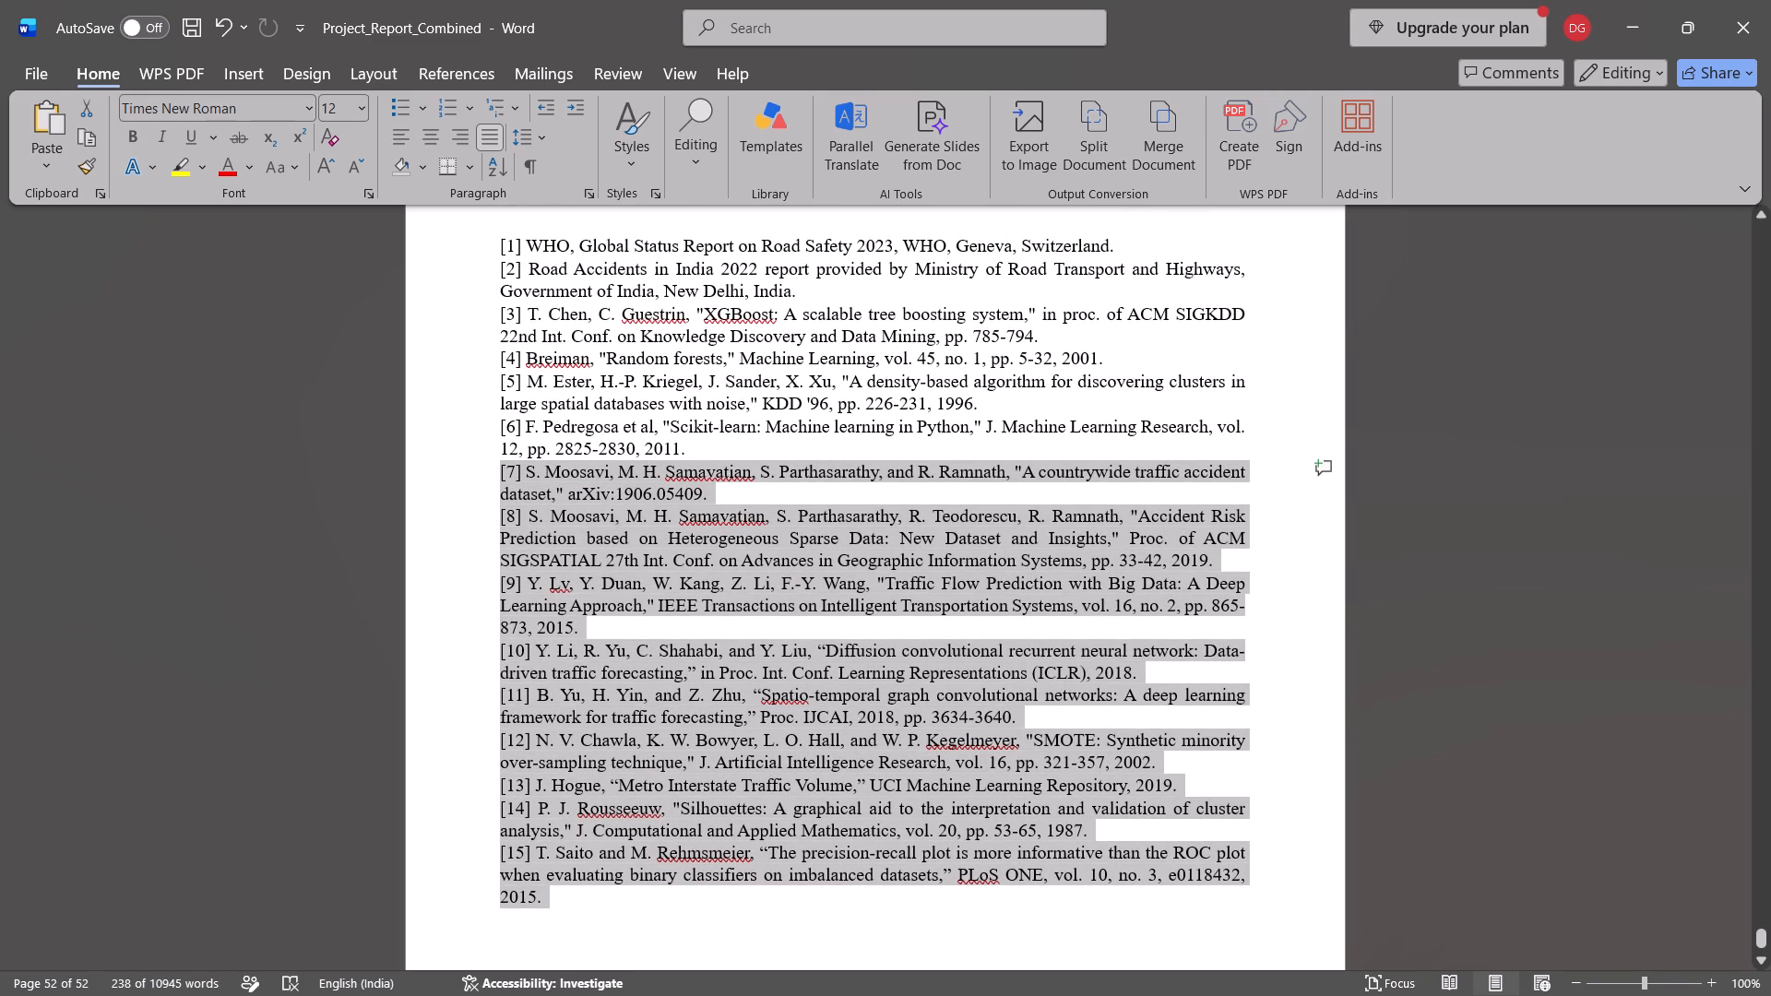
pyautogui.scroll(1, 494, 309)
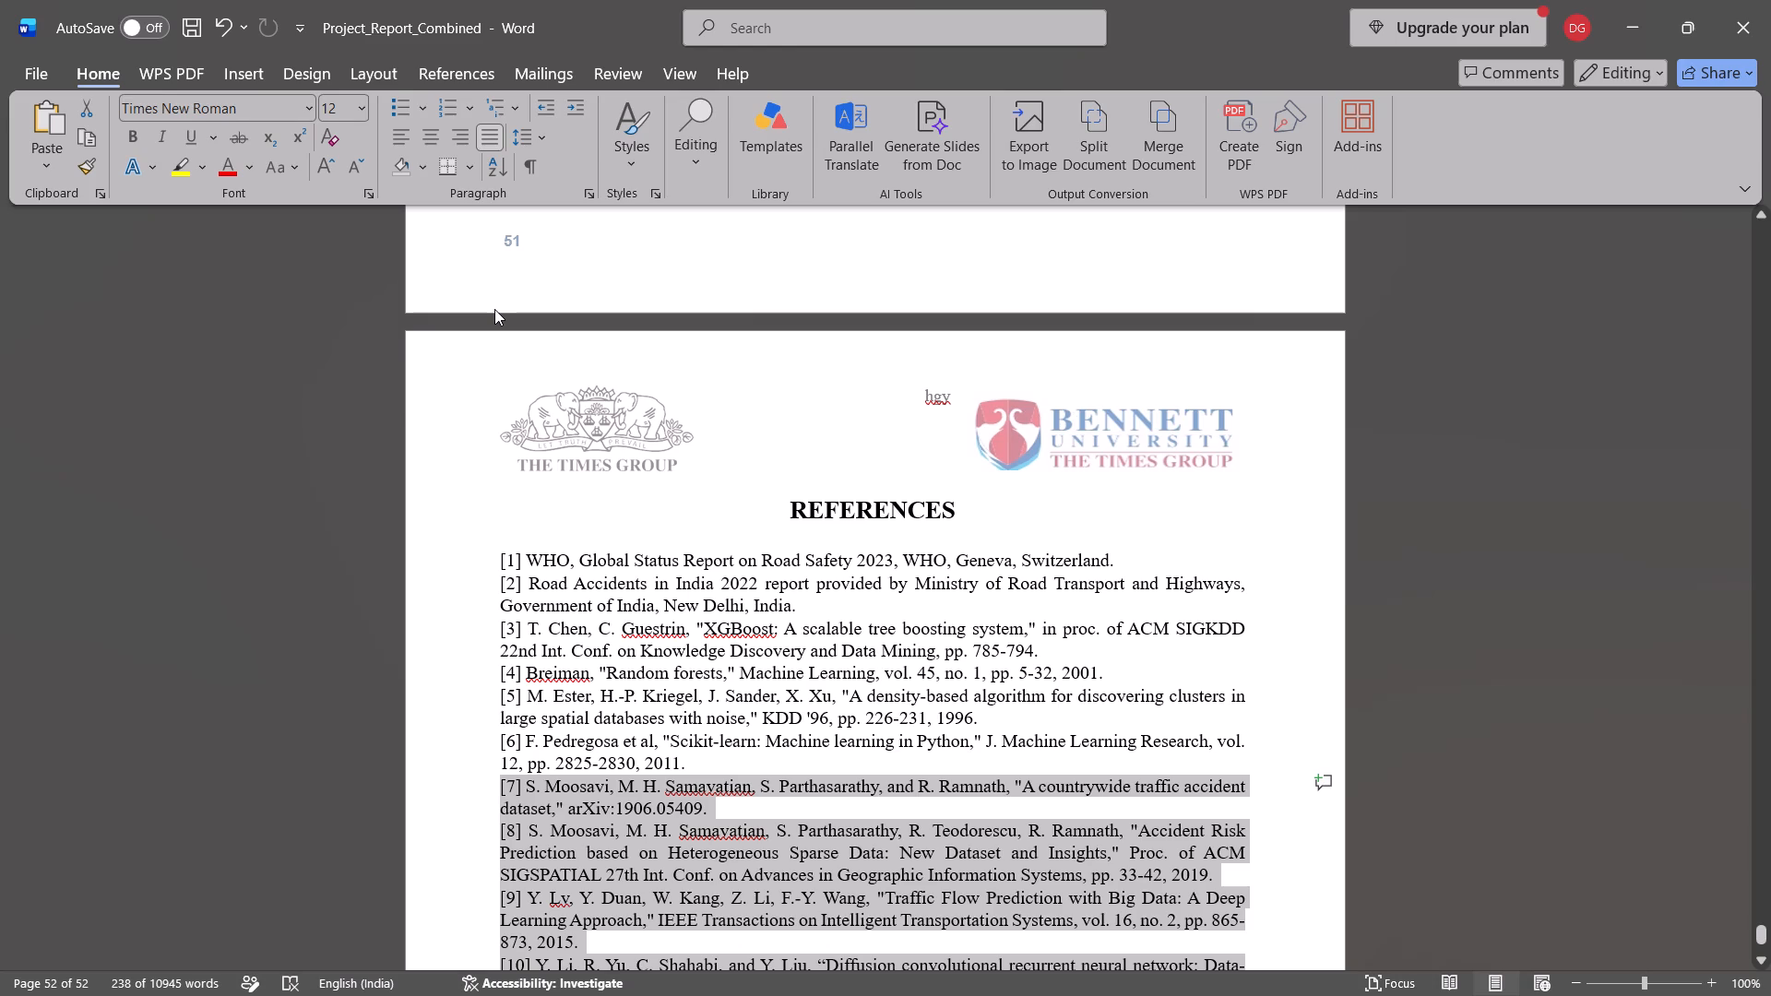
pyautogui.scroll(4, 494, 309)
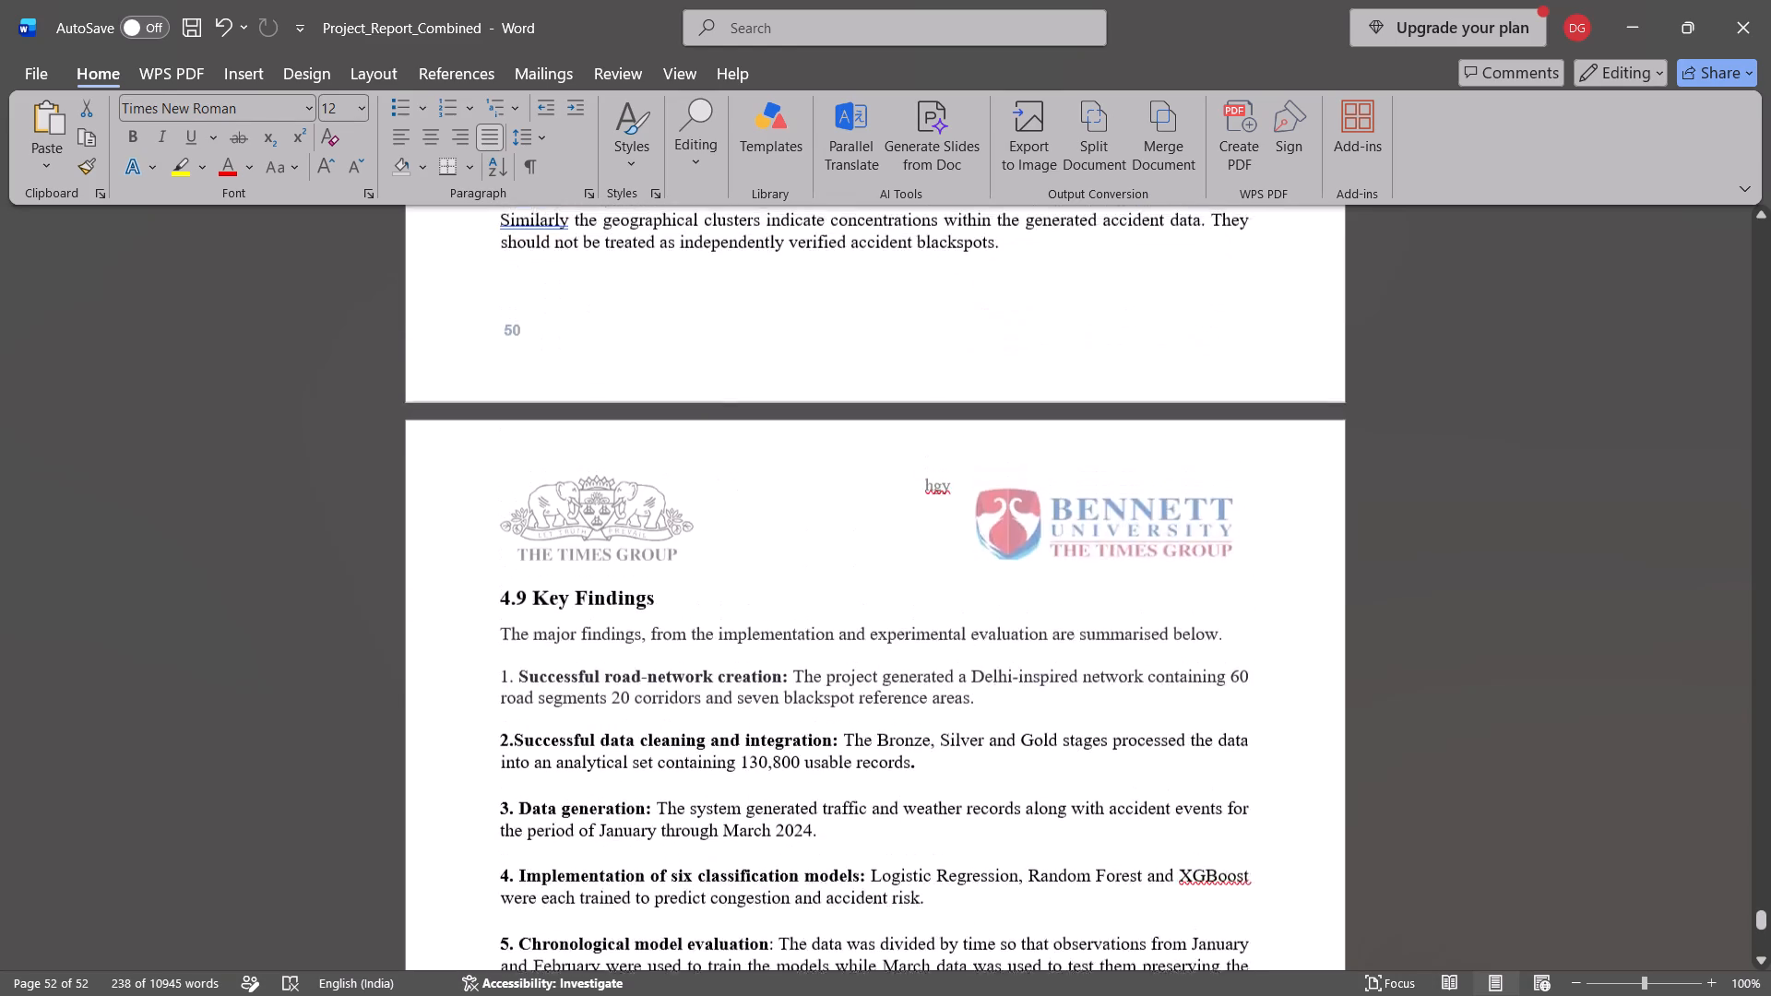
pyautogui.scroll(3, 494, 309)
pyautogui.rightClick(494, 309)
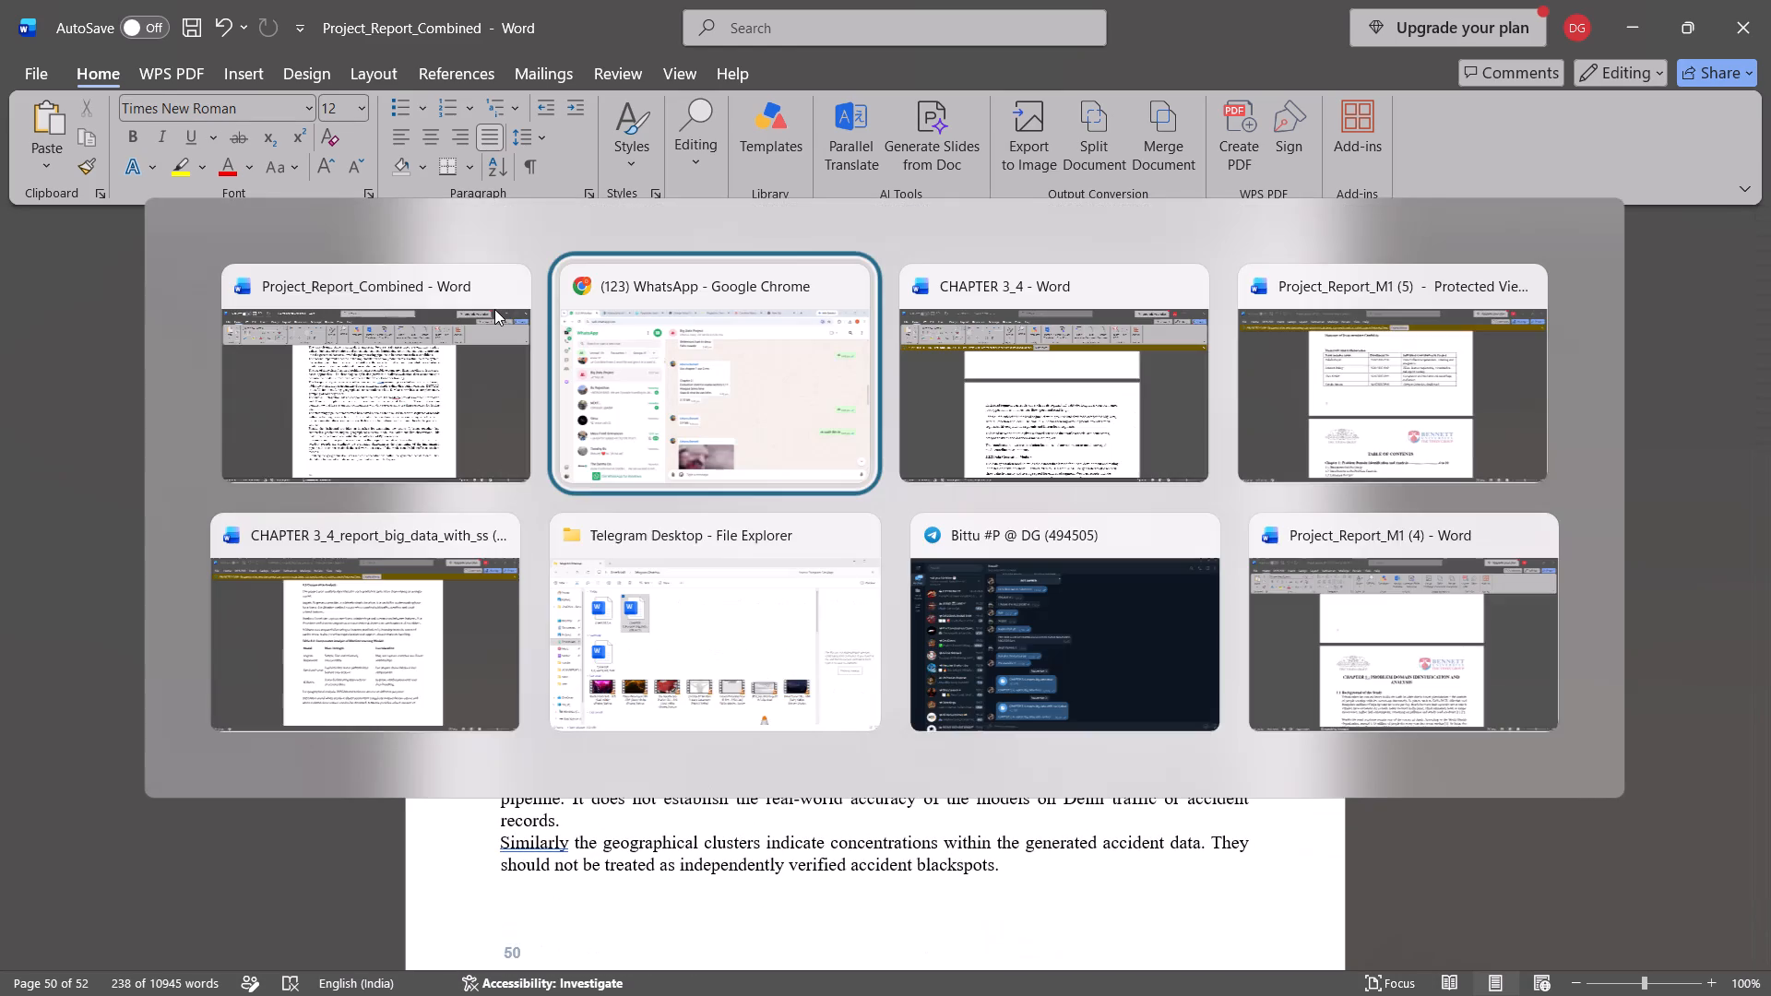
pyautogui.scroll(-4, 494, 309)
pyautogui.scroll(-2, 667, 475)
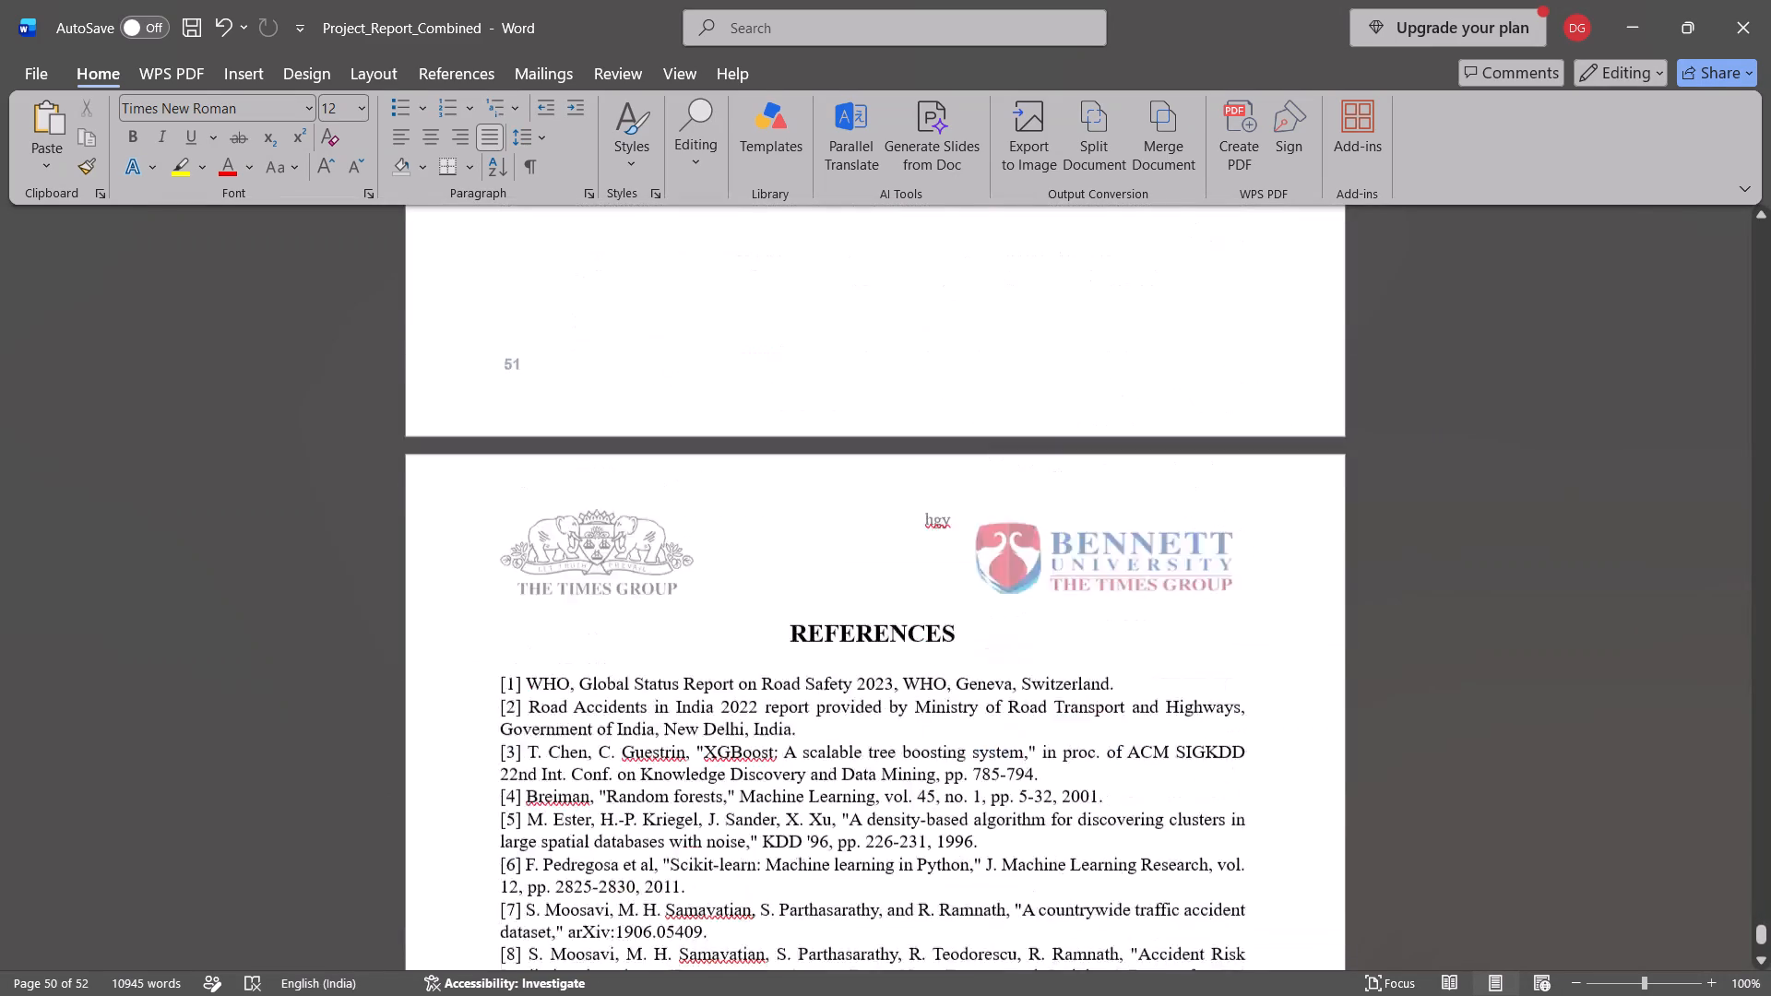
# Delete reference [3], the XGBoost scalable tree boosting entry, from the REFERENCES list.
pyautogui.moveTo(1055, 595); pyautogui.dragTo(1001, 591)
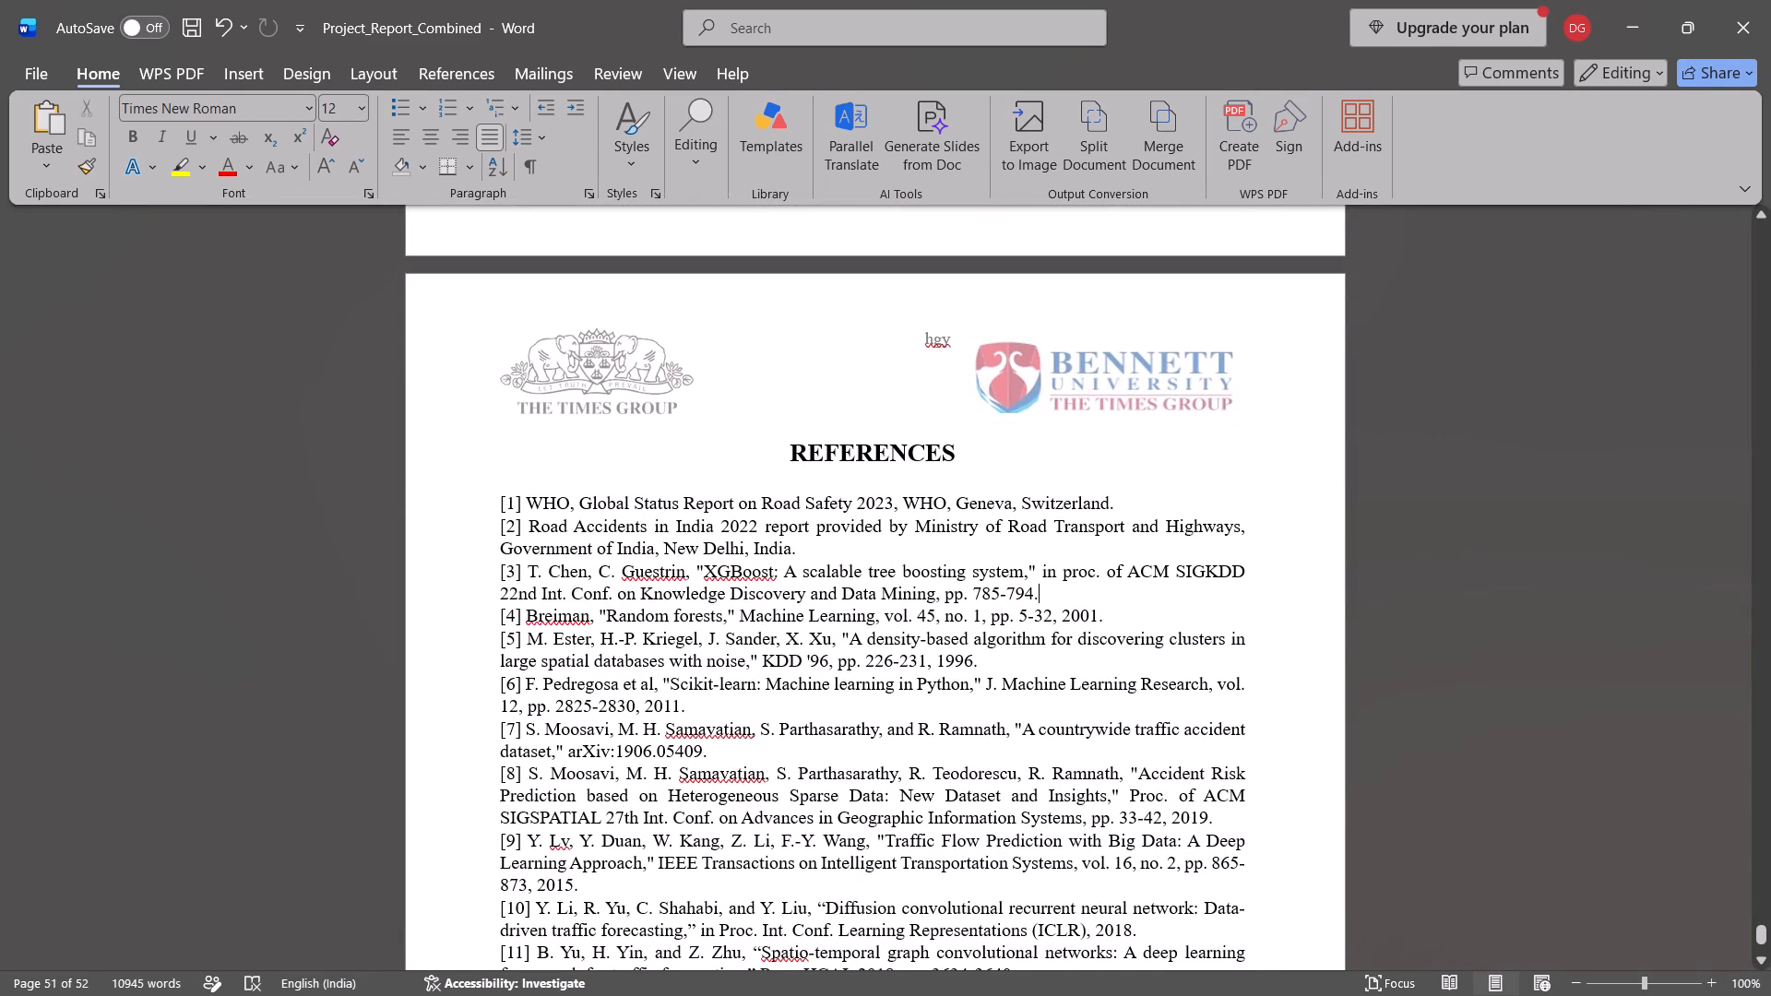
pyautogui.moveTo(1001, 591); pyautogui.dragTo(491, 568)
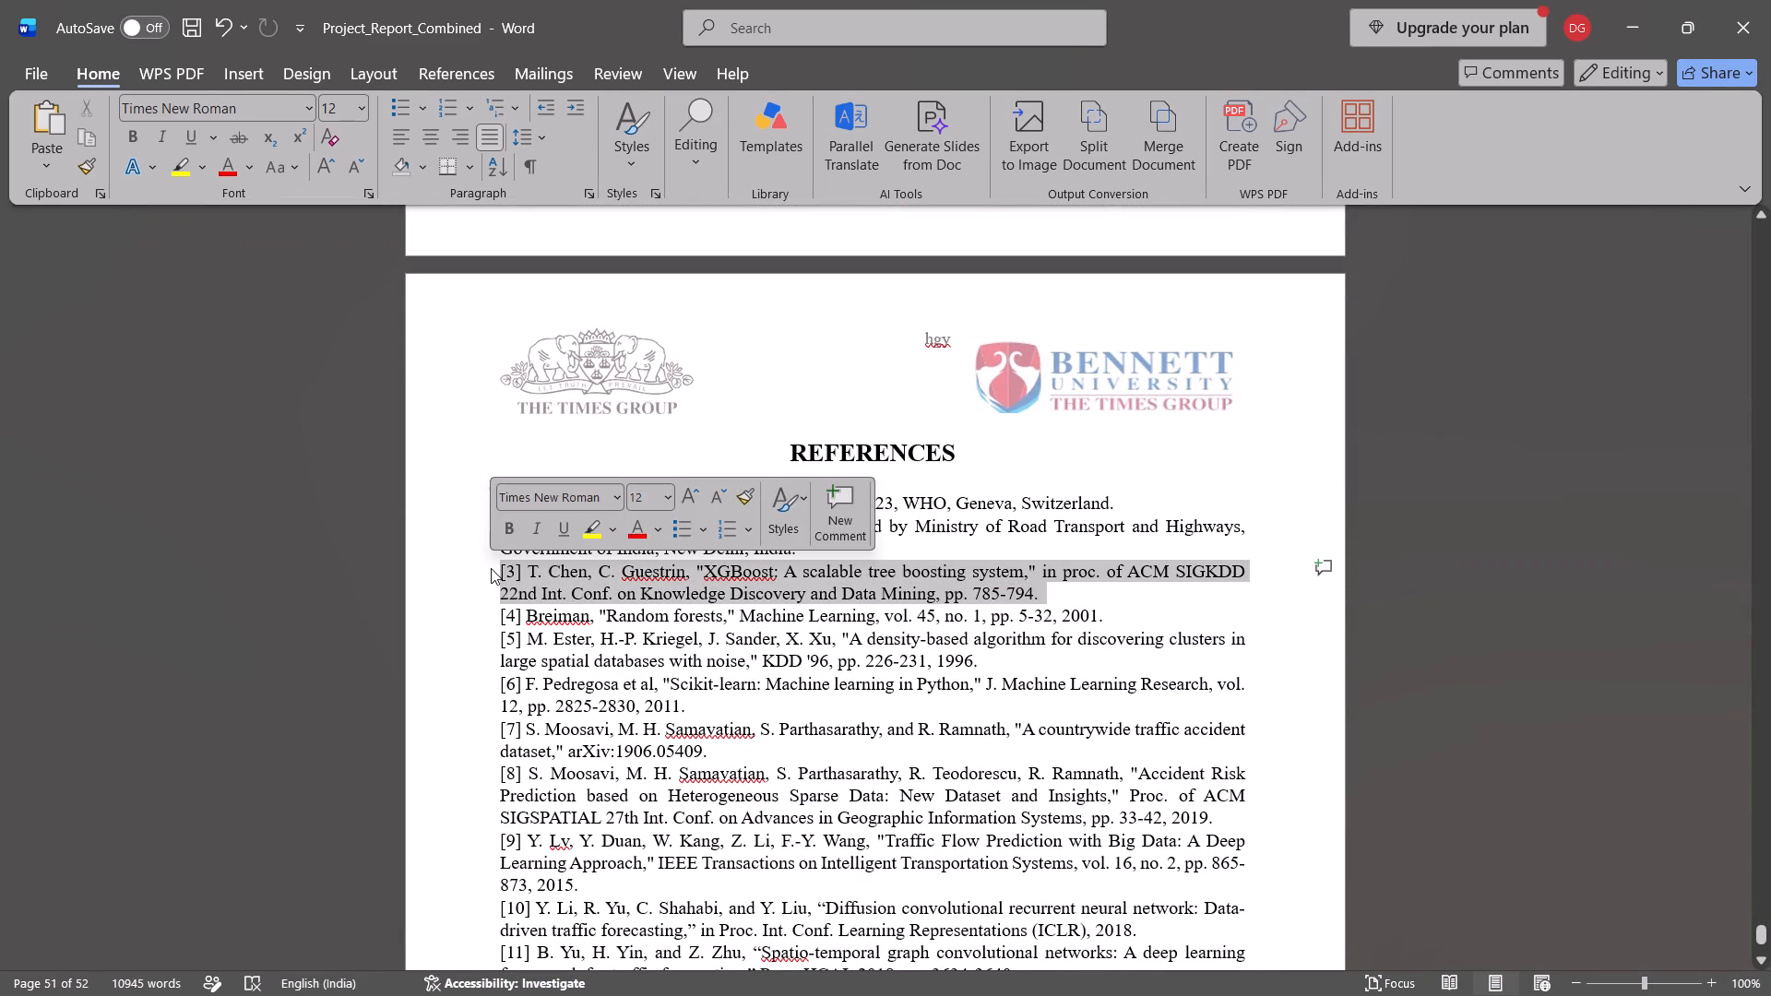
pyautogui.press('BackSpace')
# Renumber the "Random forests" reference as [3] and the density-based clustering algorithm reference as [4].
pyautogui.click(514, 571)
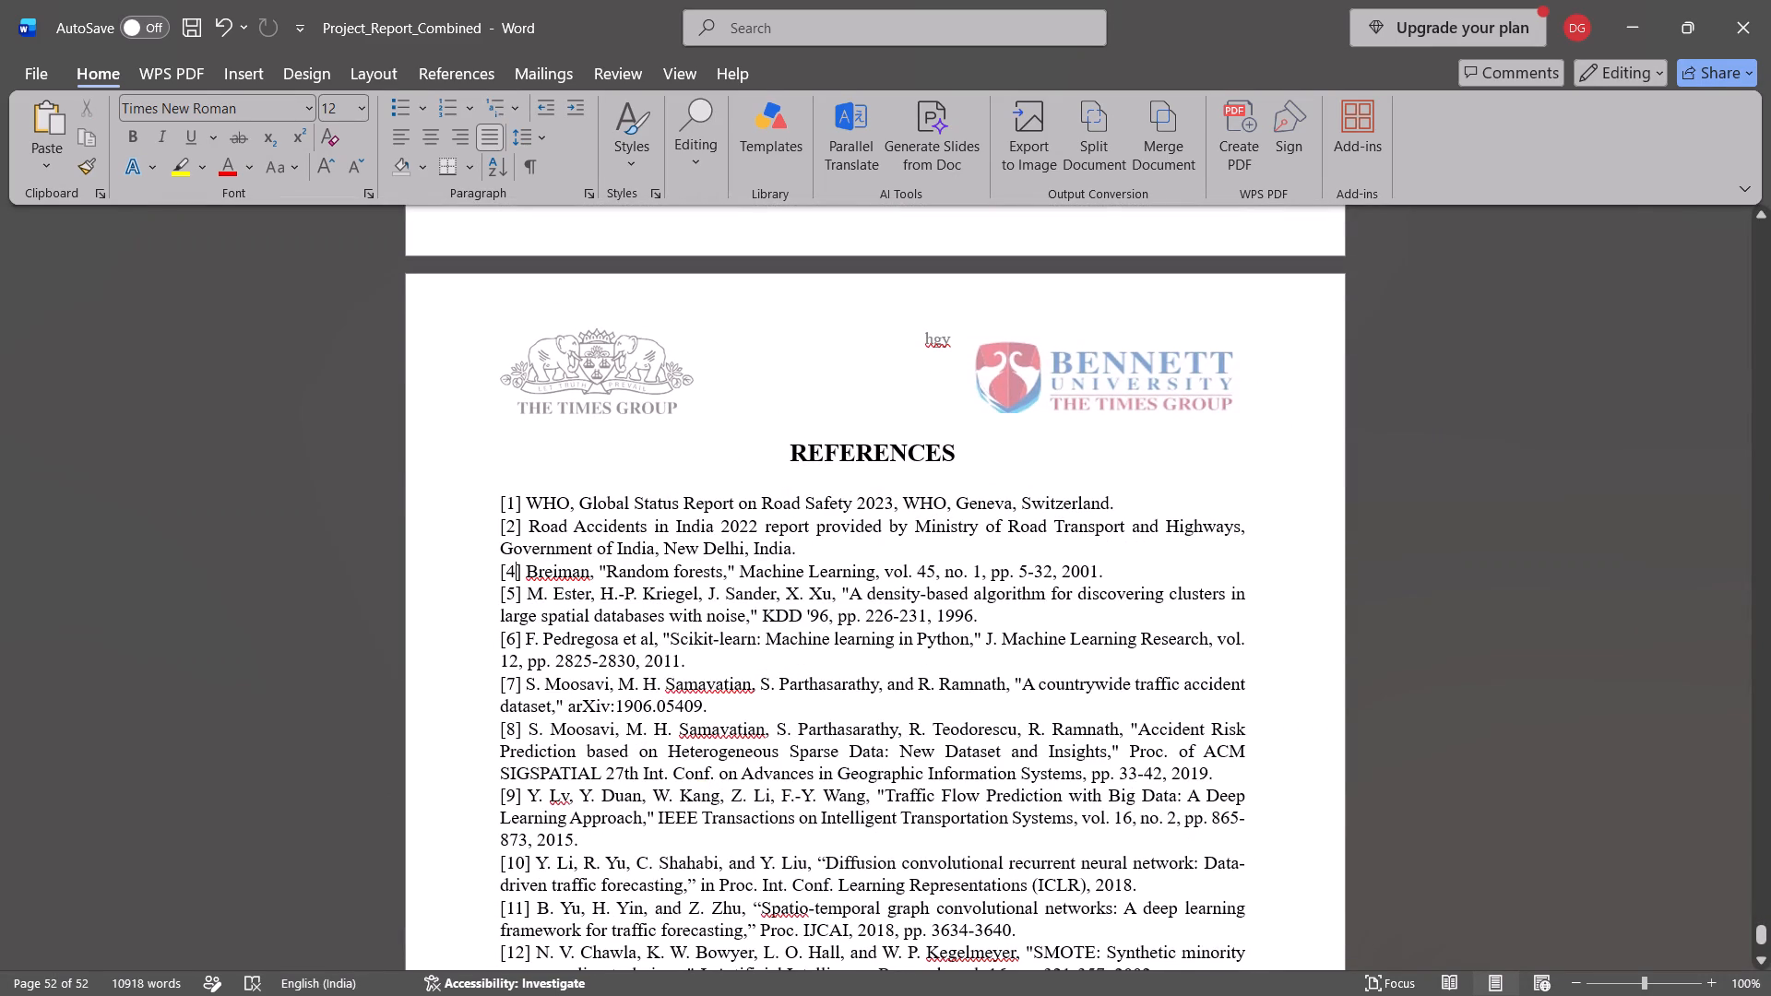
pyautogui.press('BackSpace')
pyautogui.press('3')
pyautogui.press('Down')
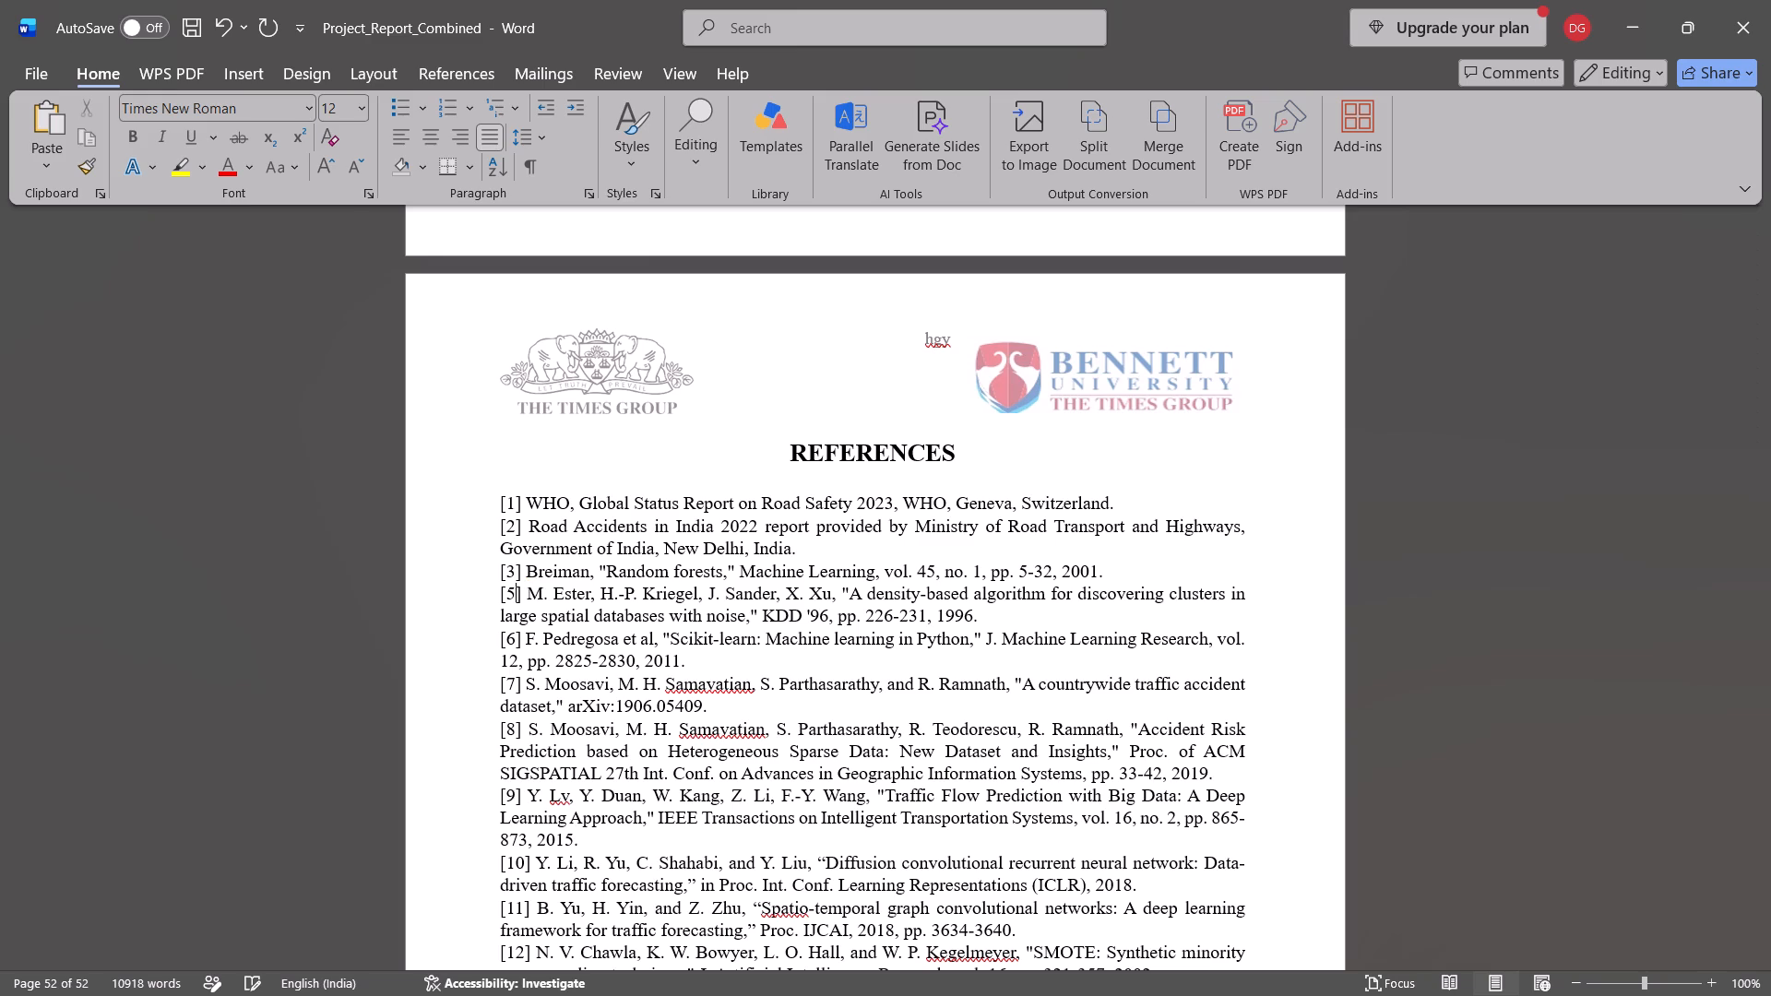
pyautogui.press('BackSpace')
pyautogui.press('4')
pyautogui.press('Down')
# Delete reference [6], the "Scikit-learn: Machine learning in Python" entry, from the REFERENCES list.
pyautogui.moveTo(695, 666); pyautogui.dragTo(472, 634)
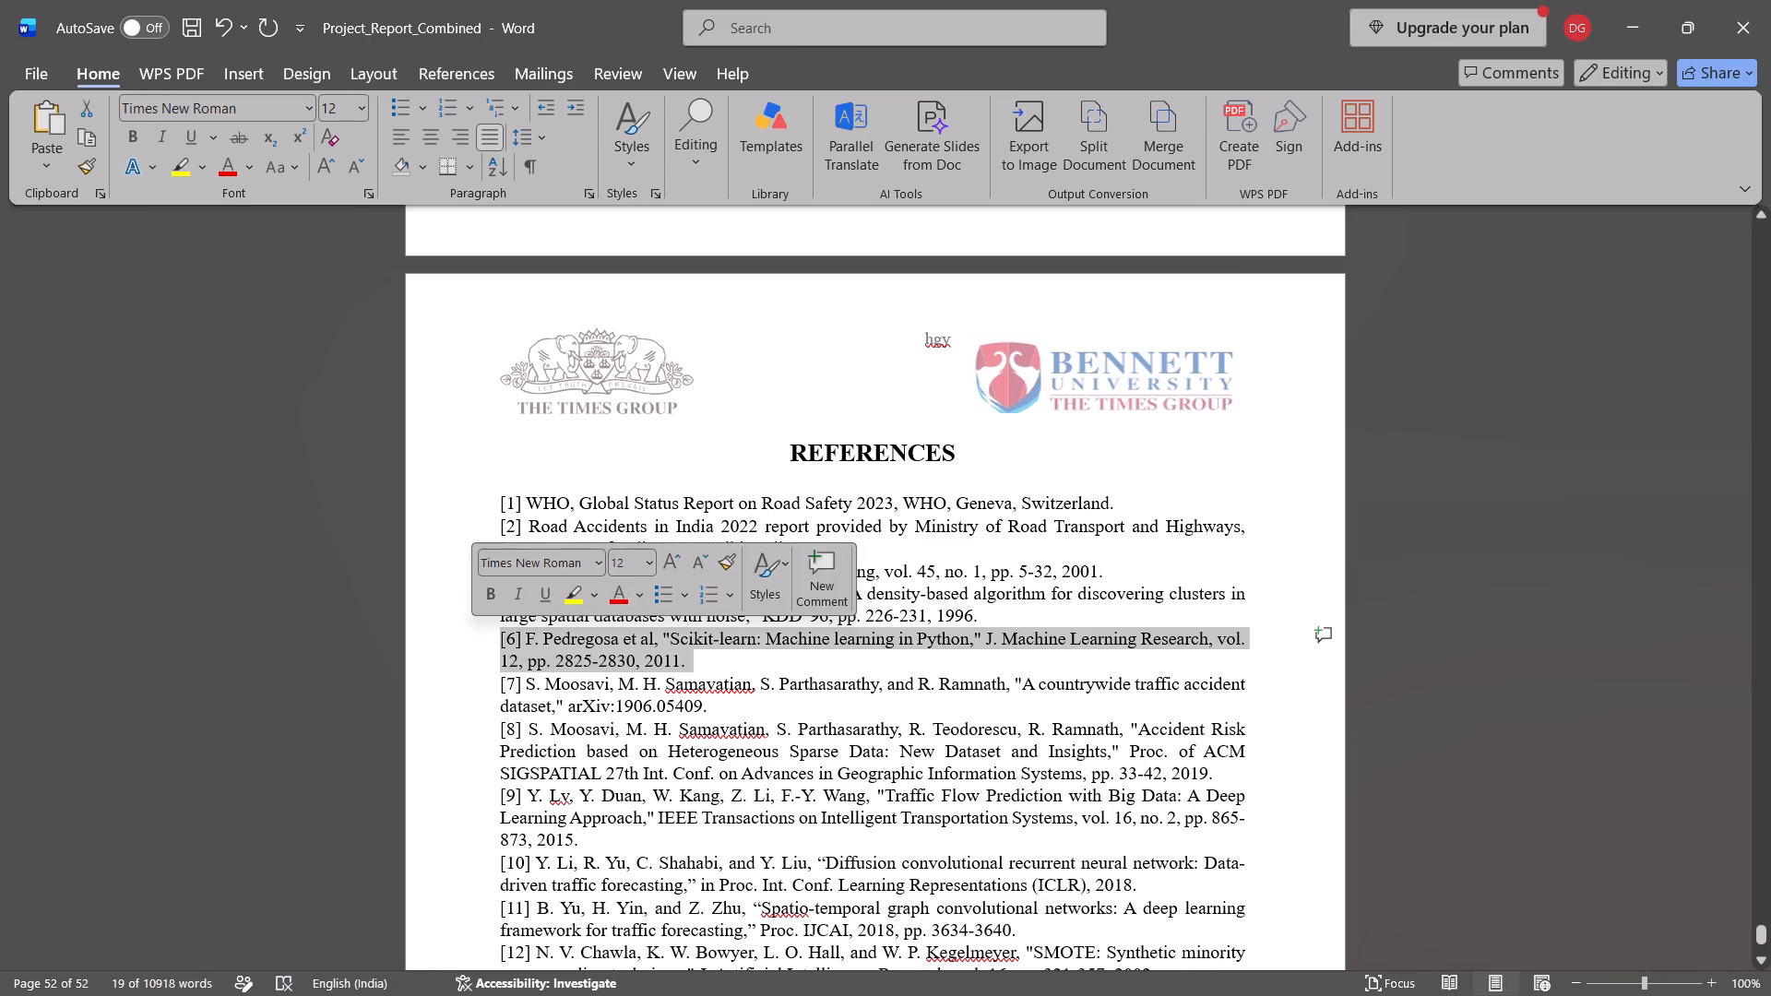
pyautogui.press('BackSpace')
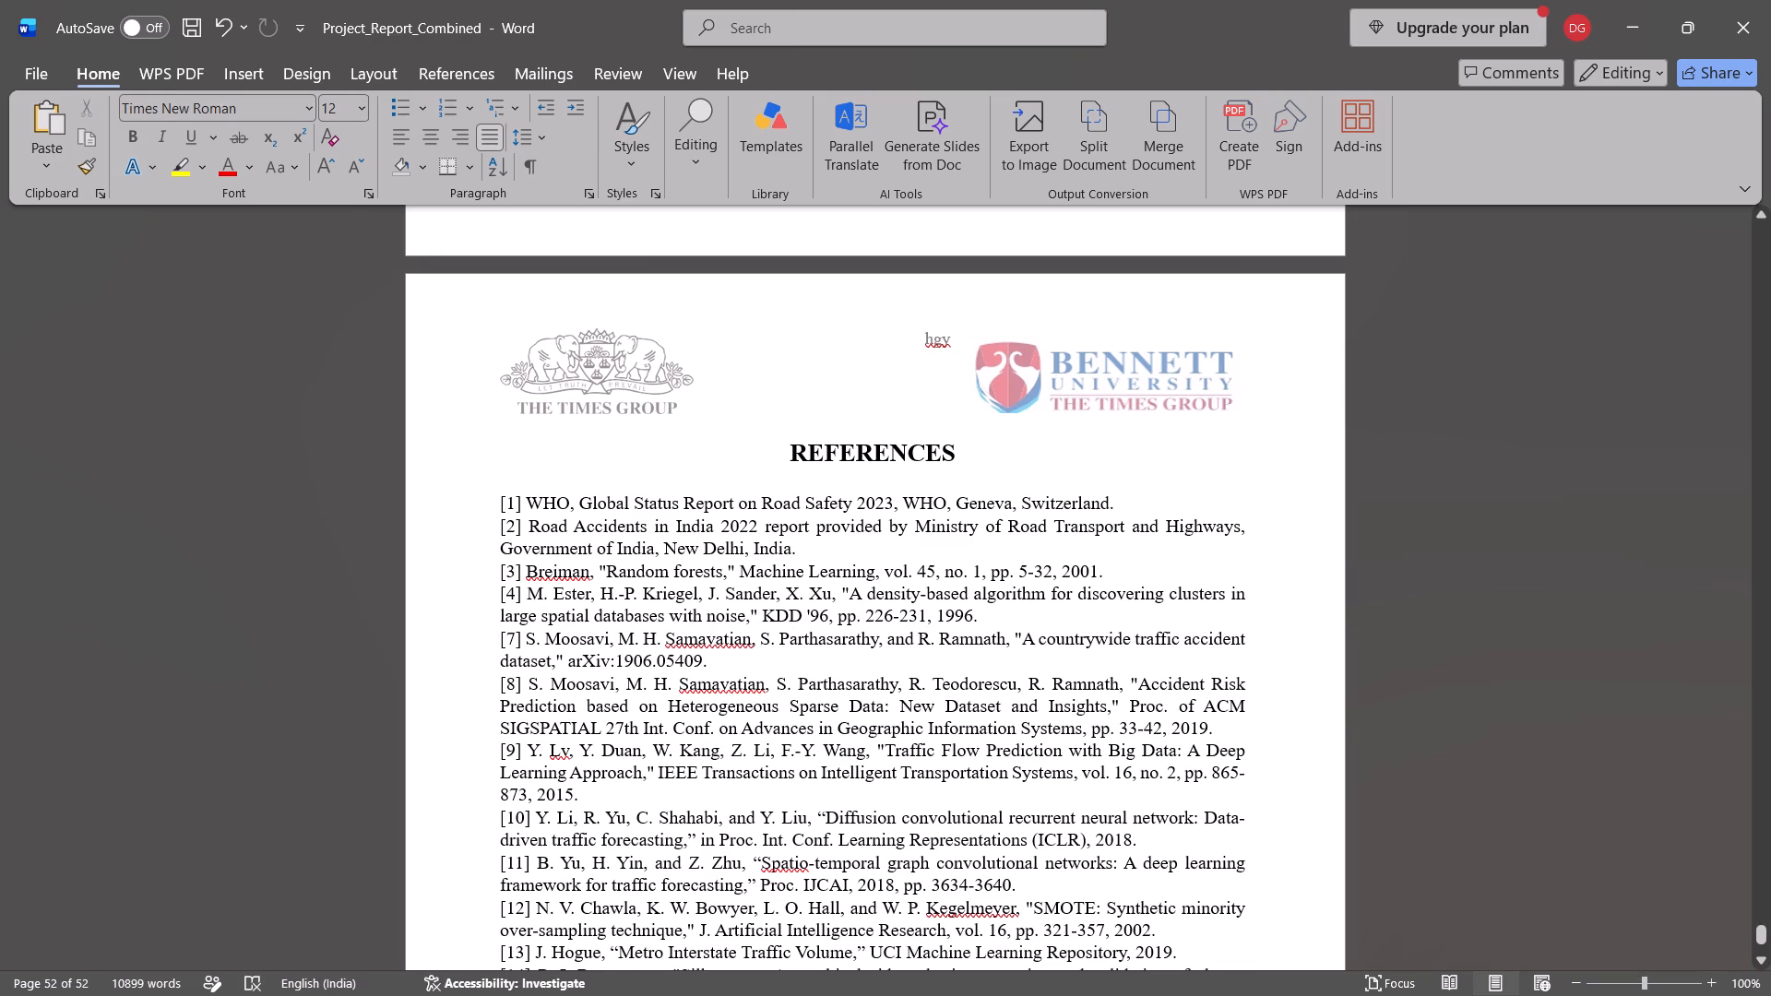
# Renumber the countrywide traffic accident dataset reference as [5], the Accident Risk Prediction one as [6], and the Traffic Flow Prediction one as [7].
pyautogui.click(521, 643)
pyautogui.press('Left')
pyautogui.press('BackSpace')
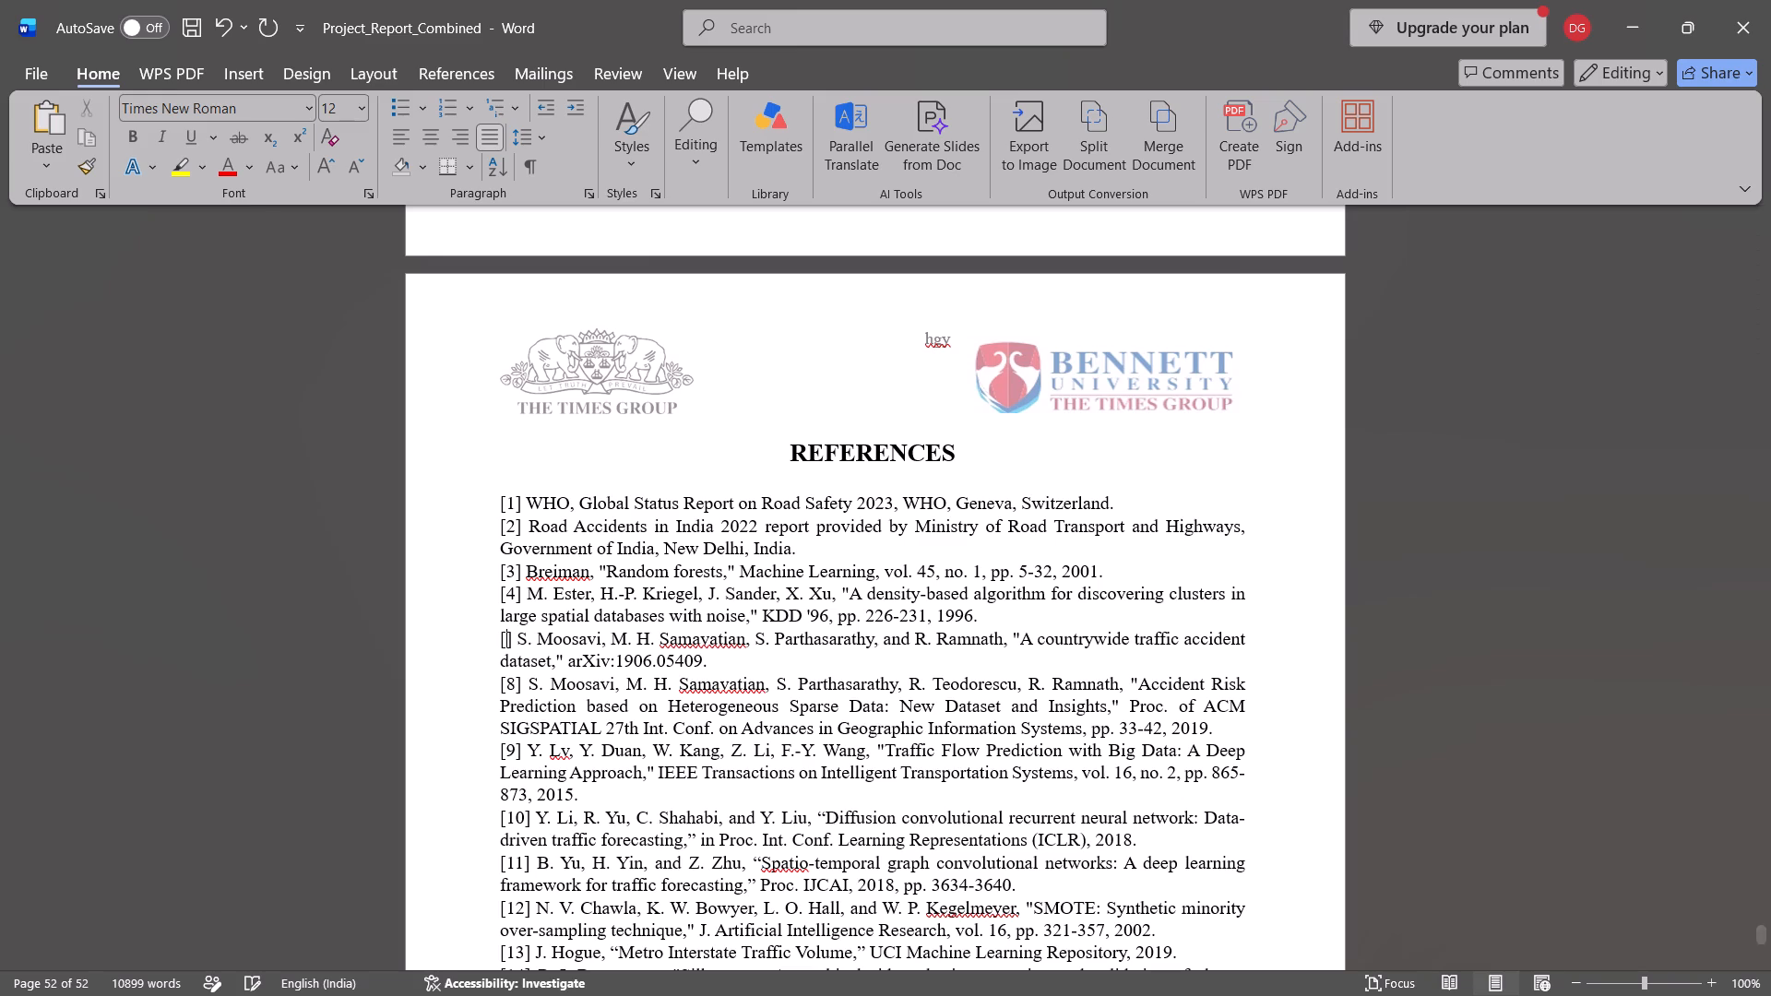
pyautogui.press('5')
pyautogui.press('Down')
pyautogui.press('Down')
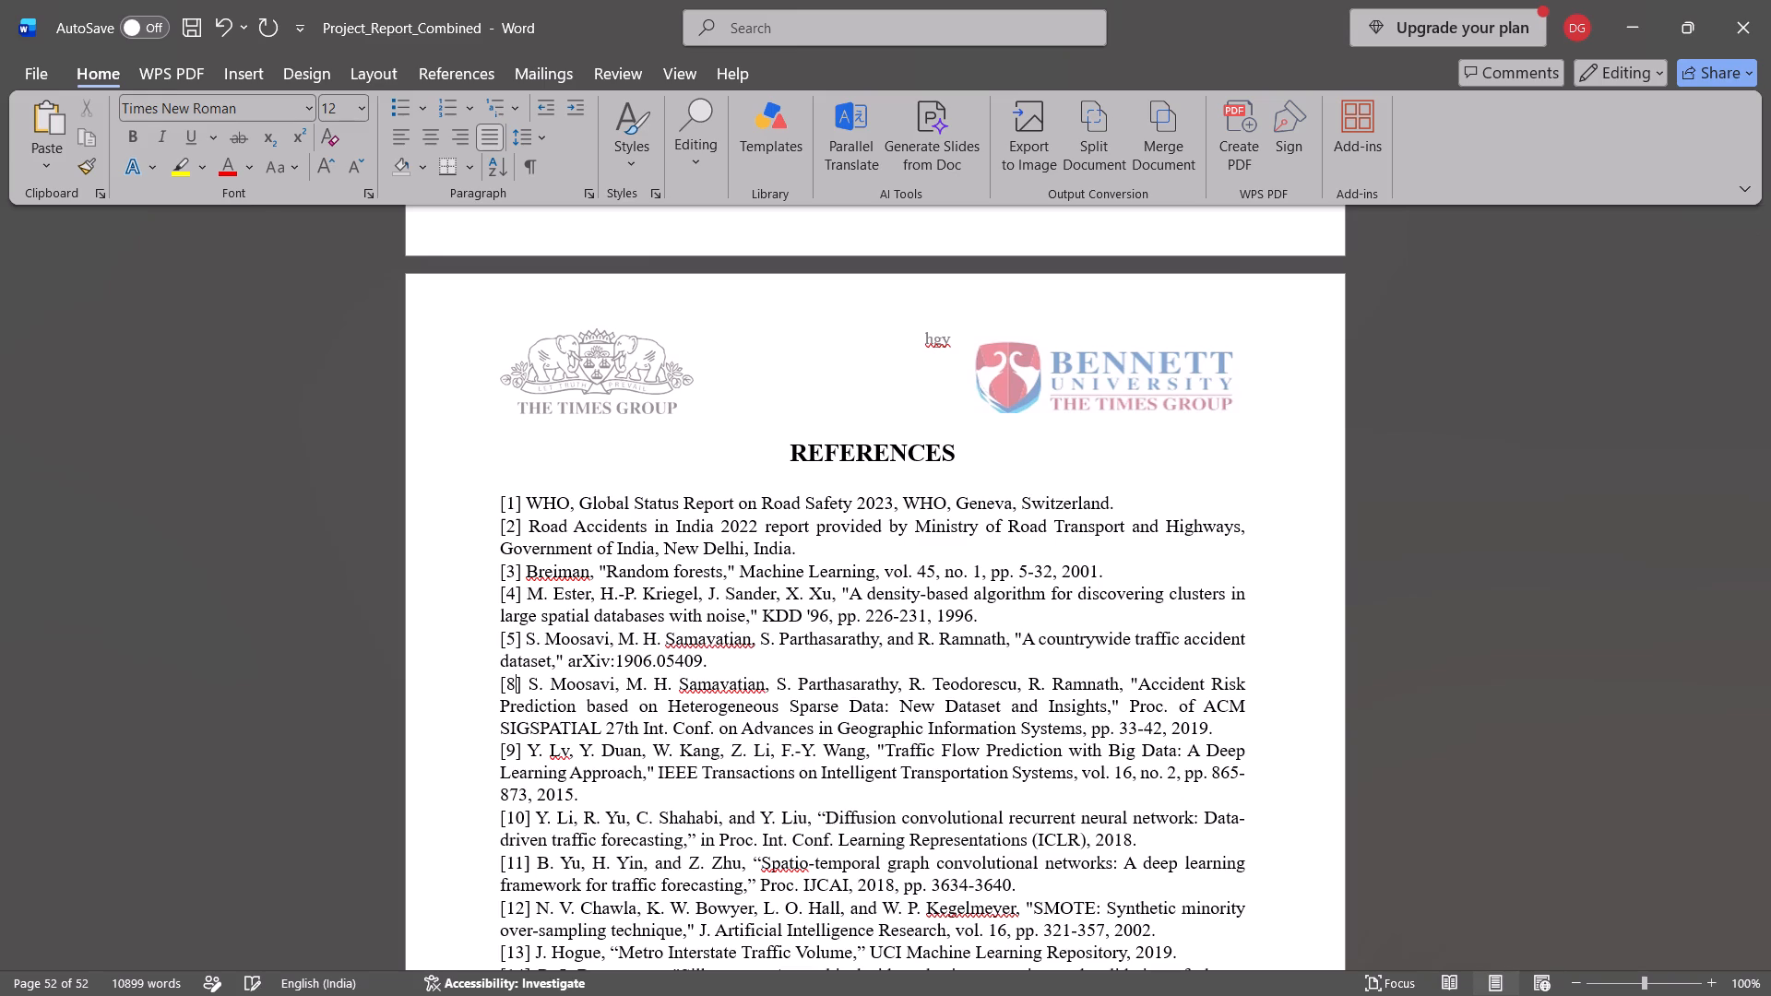
pyautogui.press('BackSpace')
pyautogui.press('6')
pyautogui.scroll(-1, 521, 643)
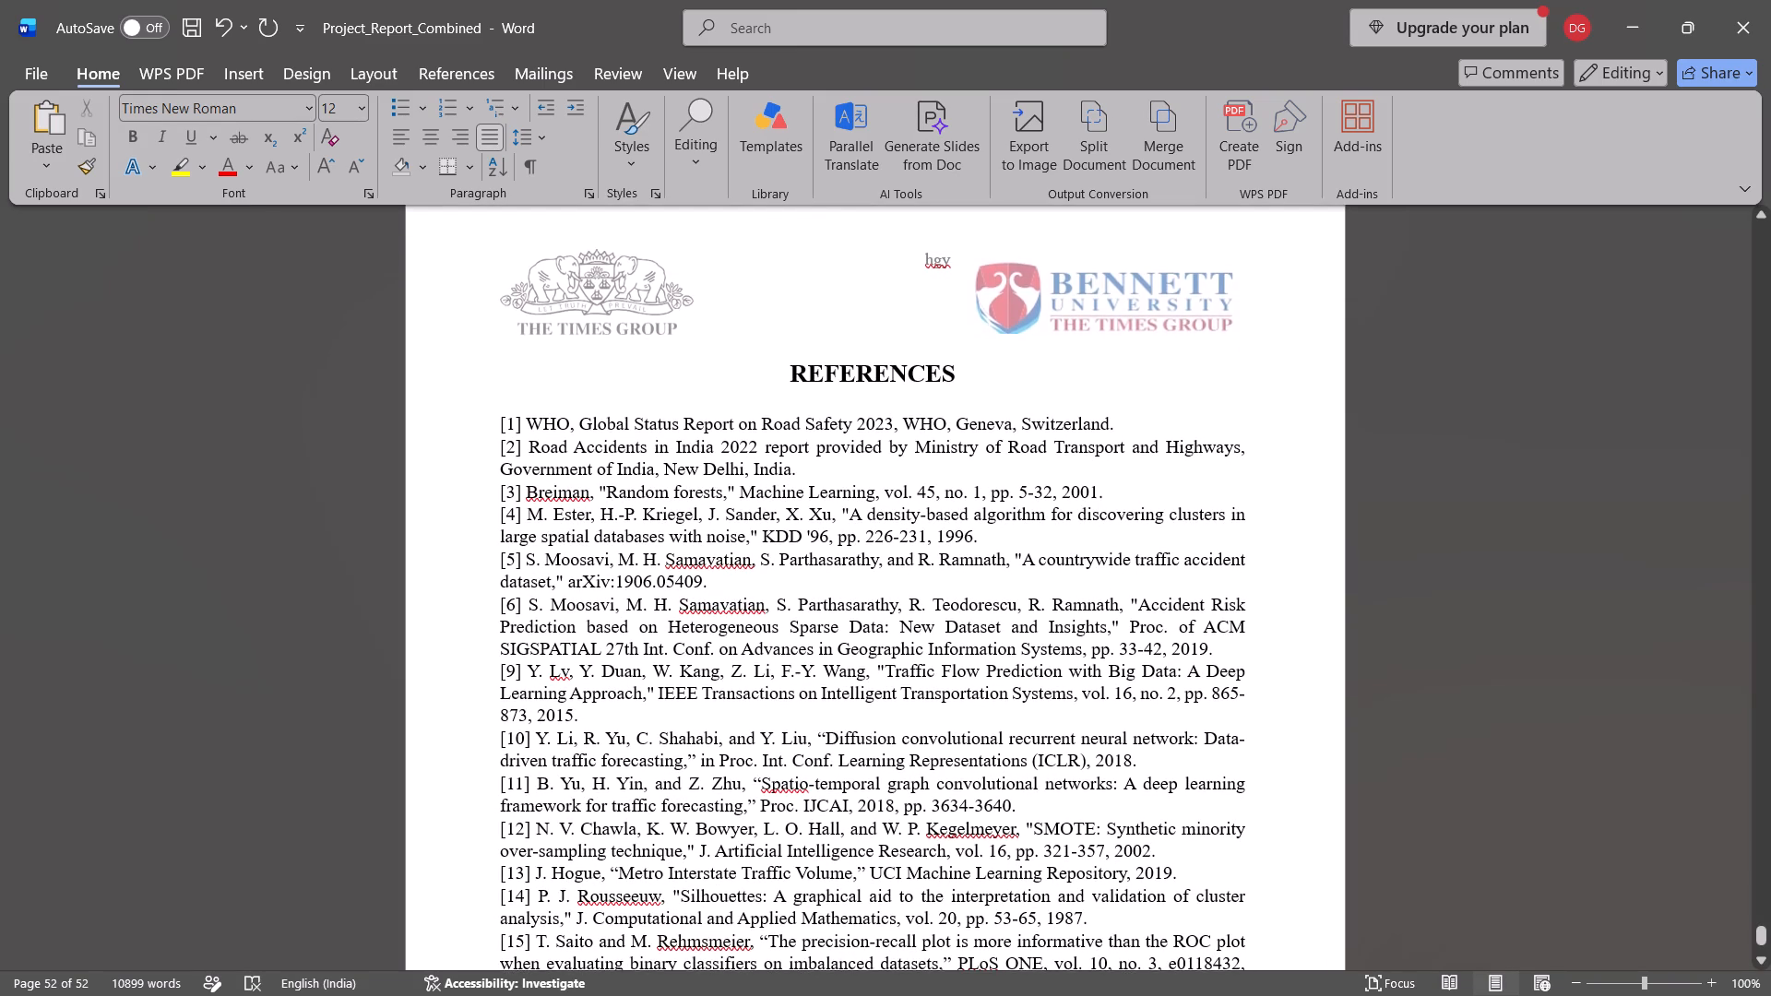
pyautogui.rightClick(515, 669)
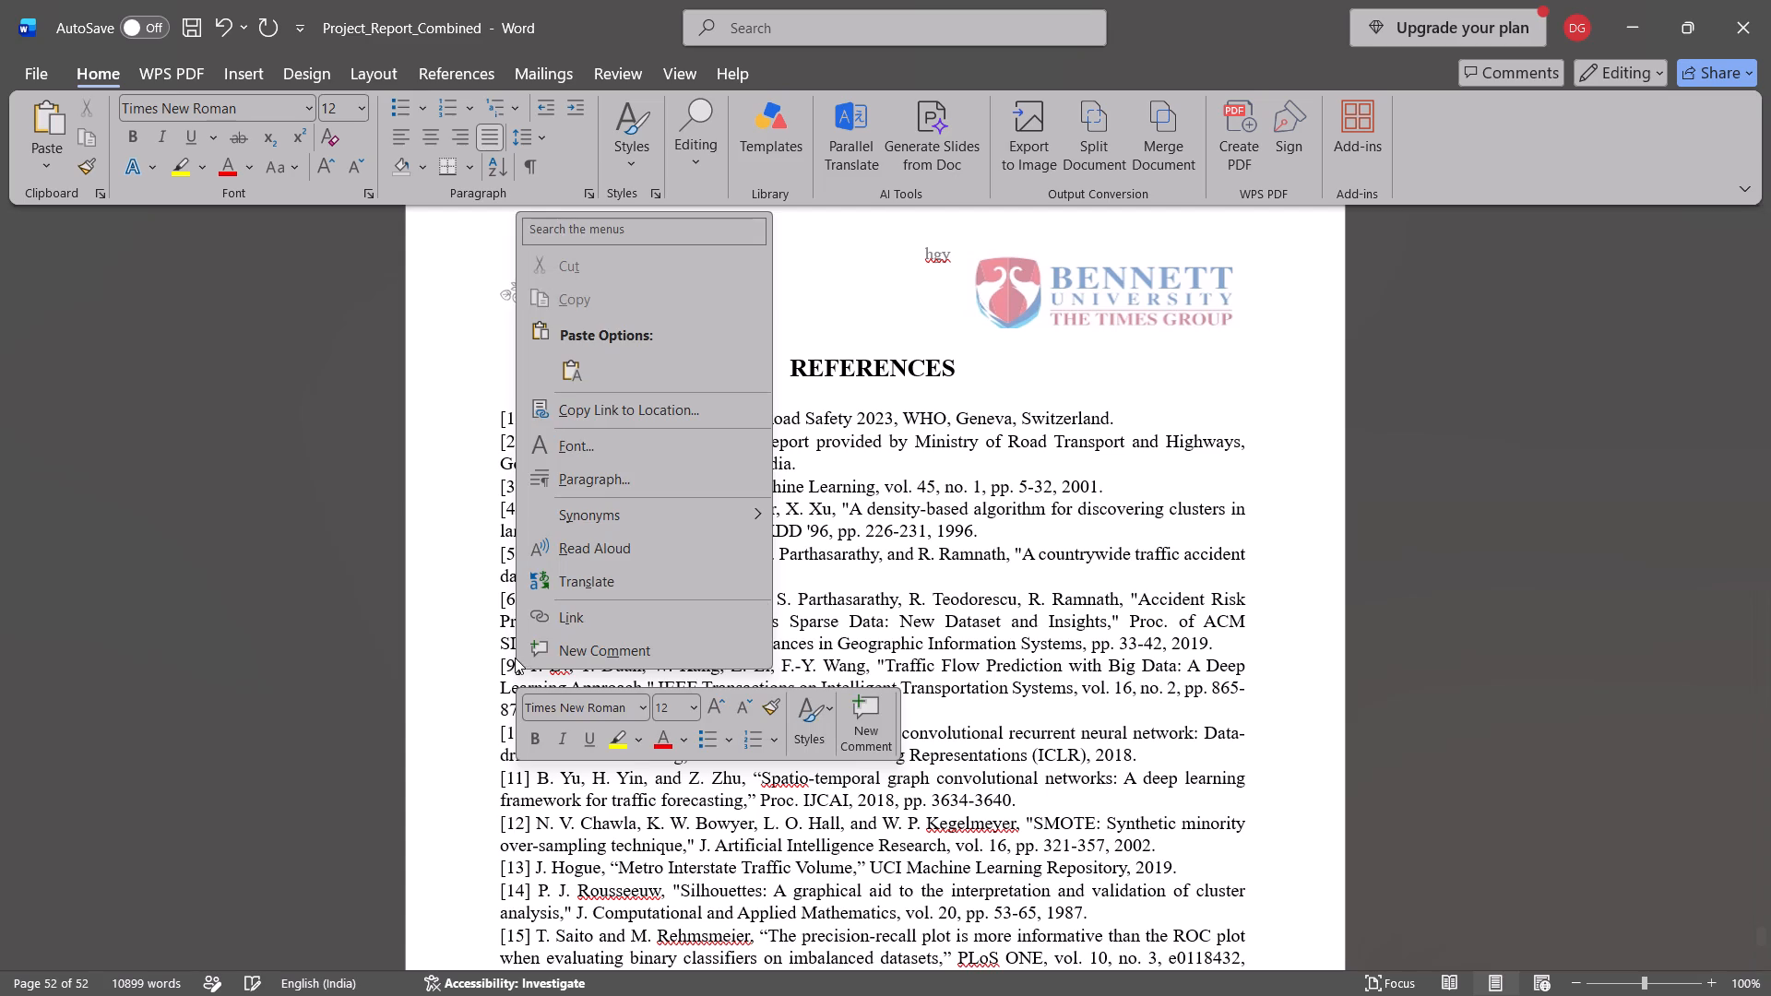
pyautogui.click(513, 662)
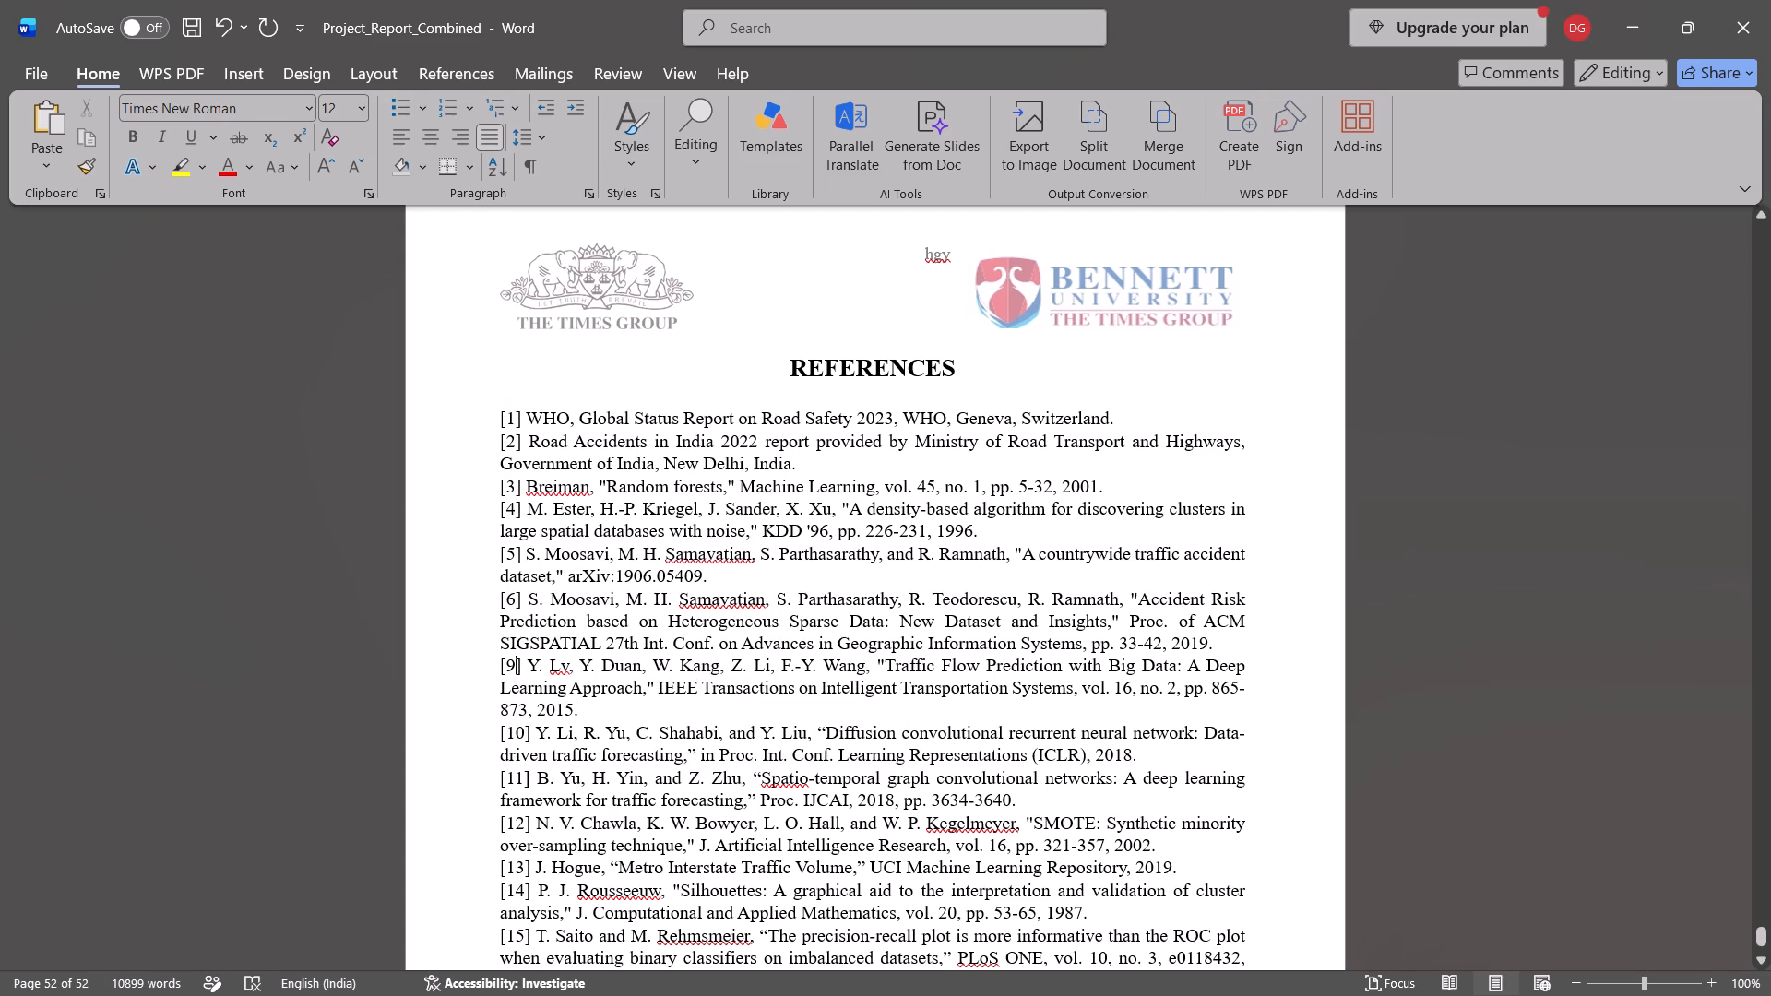
pyautogui.press('BackSpace')
pyautogui.press('7')
# Delete references [10] and [11], on diffusion convolutional recurrent and spatio-temporal graph convolutional networks.
pyautogui.press('Down')
pyautogui.press('Down')
pyautogui.press('Down')
pyautogui.press('Right')
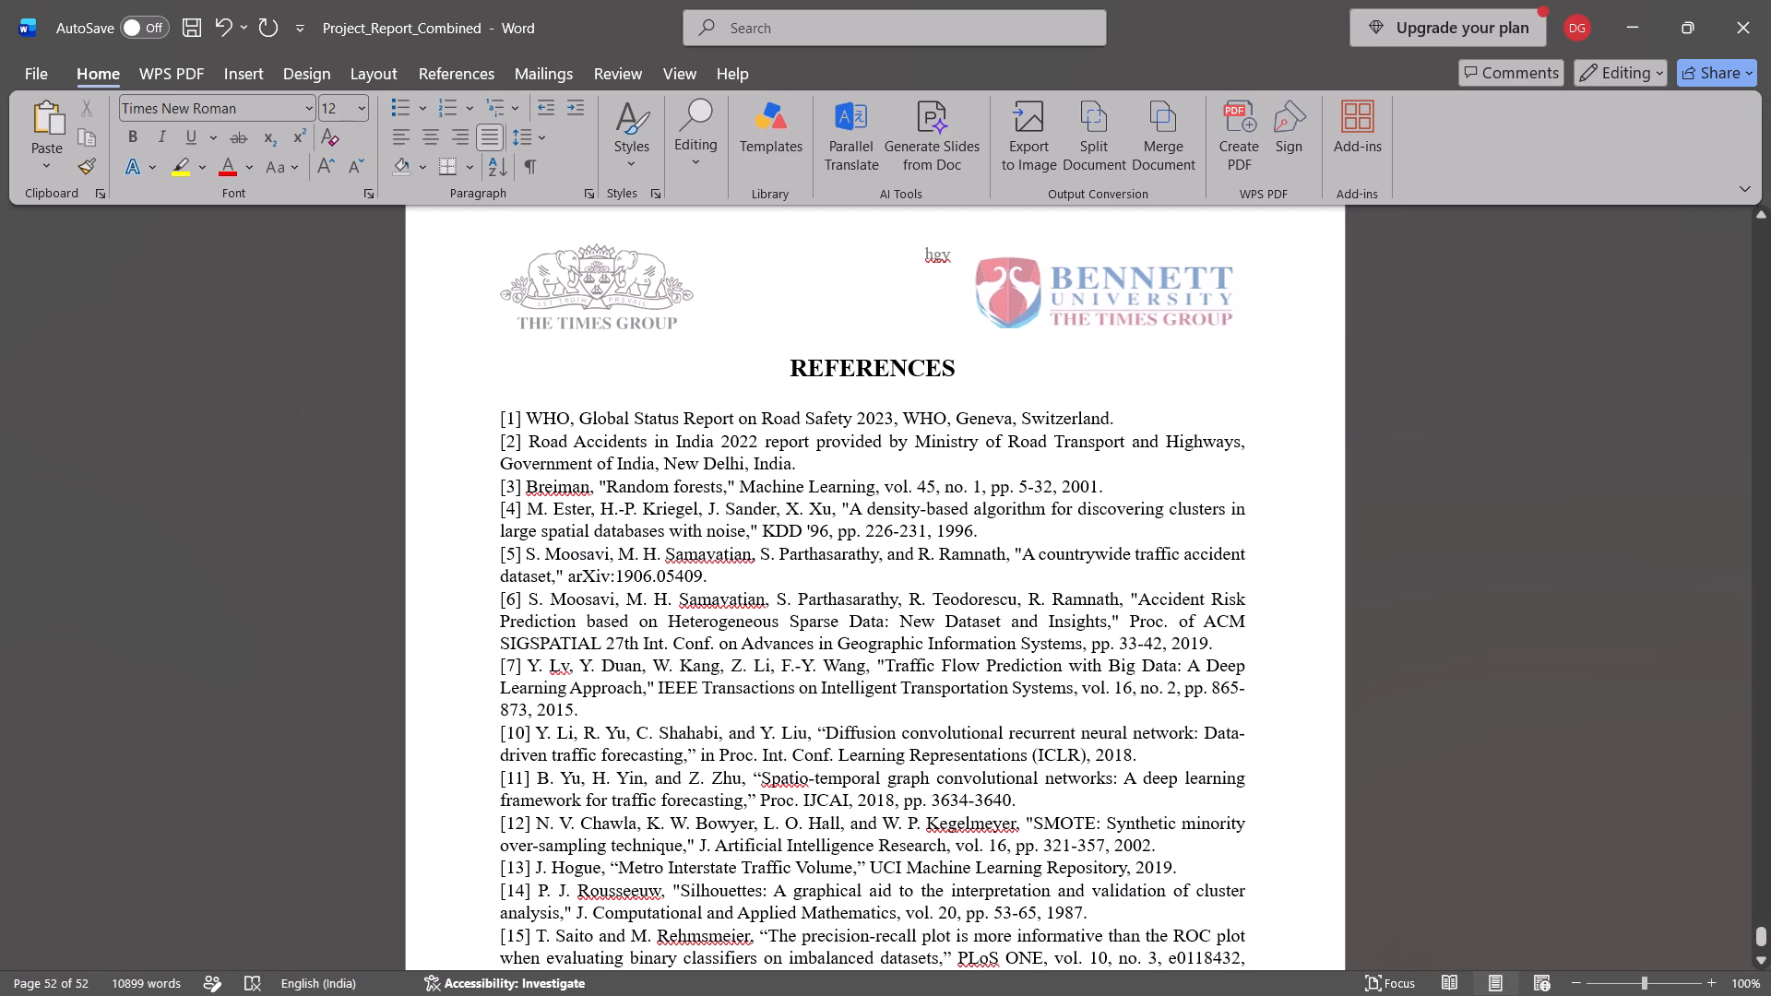
pyautogui.moveTo(1142, 760); pyautogui.dragTo(485, 733)
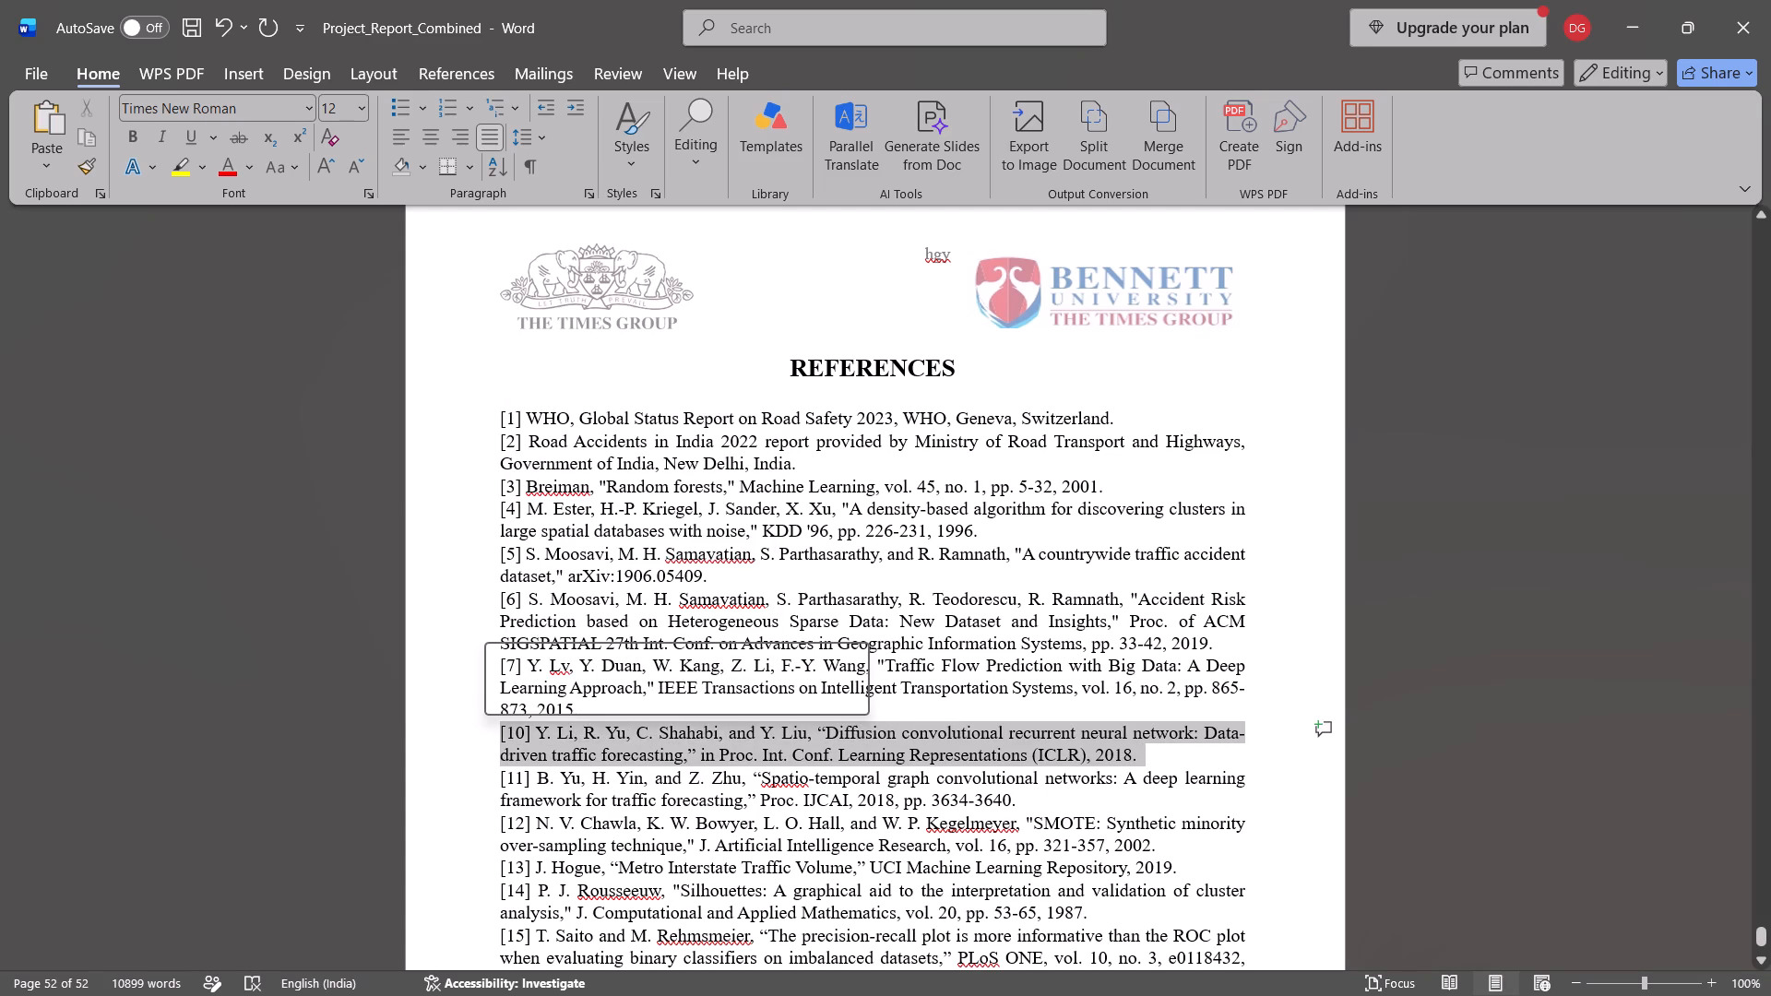
pyautogui.press('BackSpace')
pyautogui.press('Right')
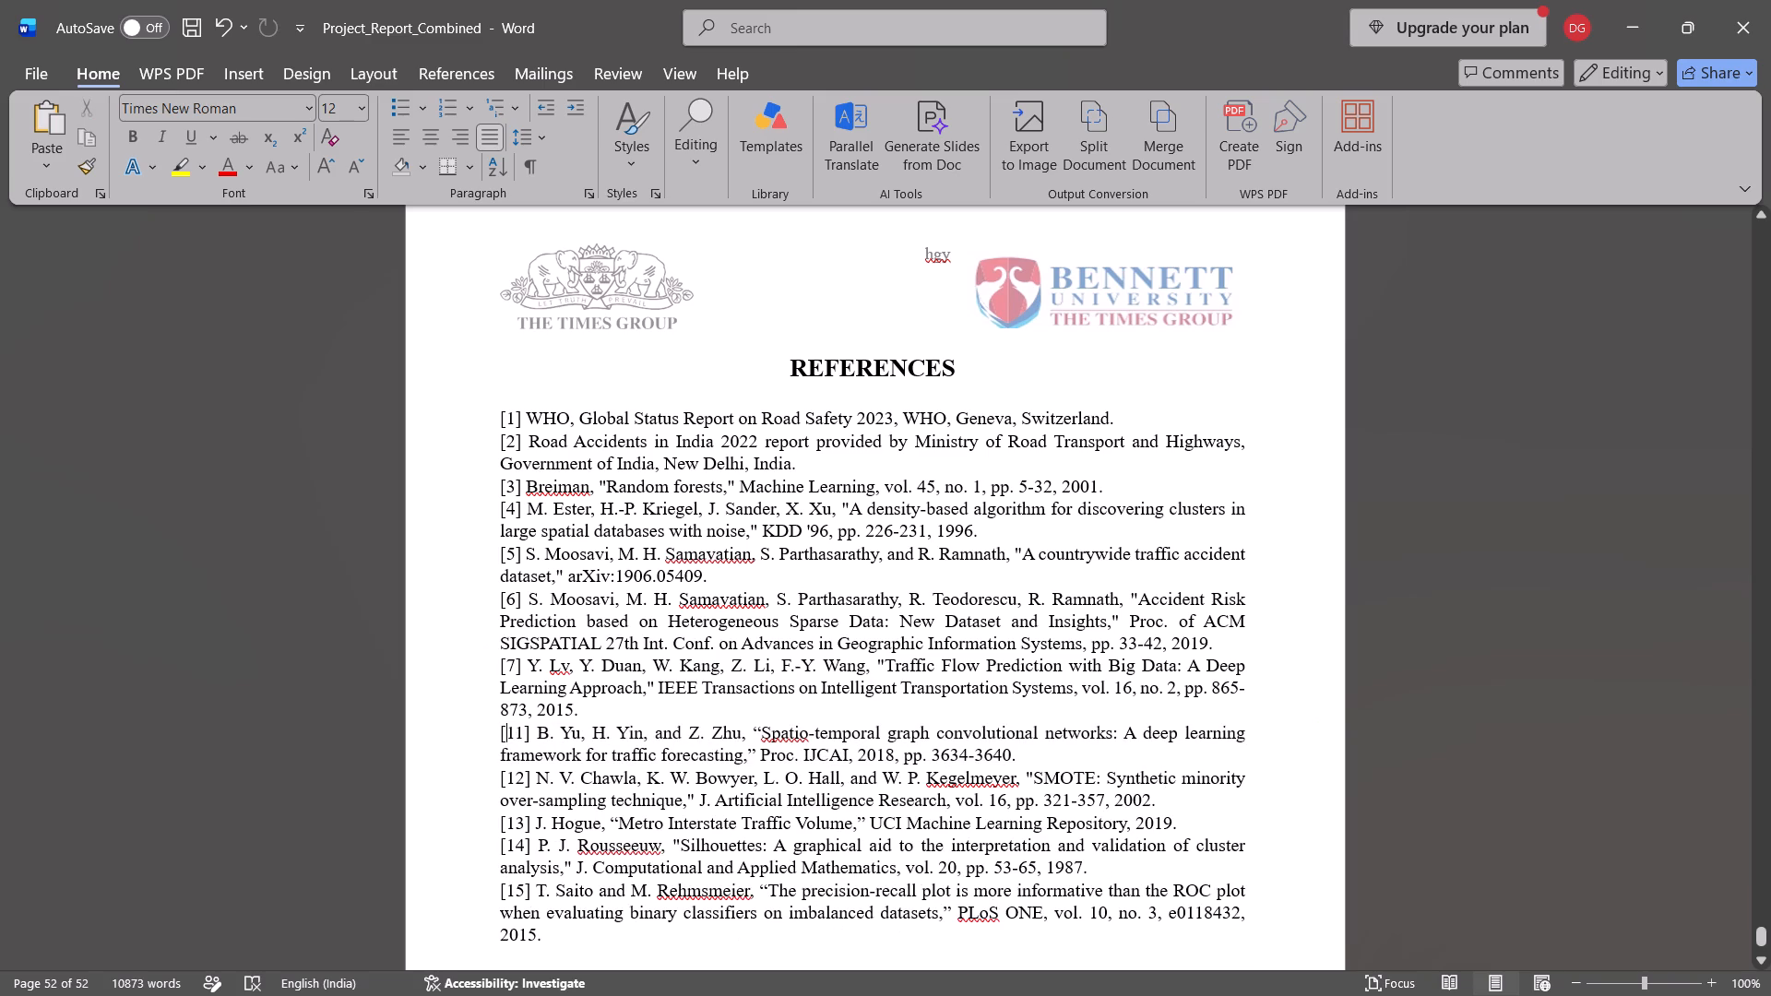
pyautogui.press('Right')
pyautogui.press('Right')
pyautogui.moveTo(1016, 765); pyautogui.dragTo(482, 733)
pyautogui.press('BackSpace')
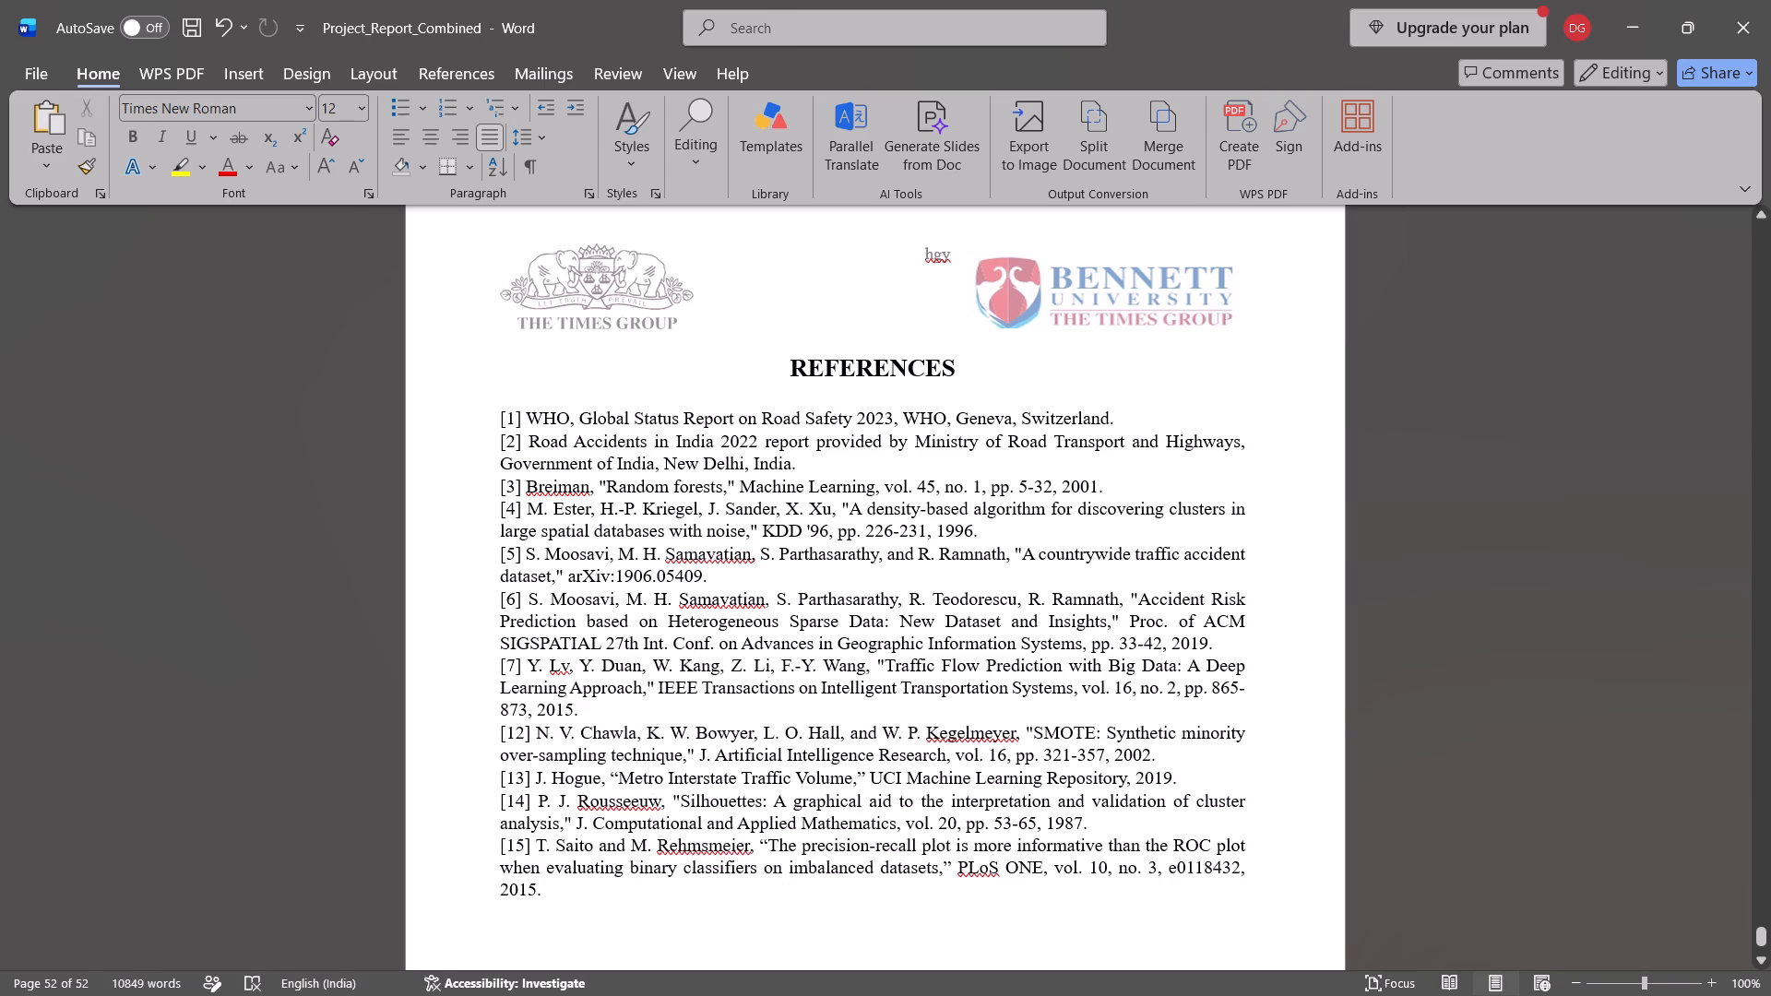
# Delete reference [12], the SMOTE over-sampling entry, along with its full stop and the blank line it occupies.
pyautogui.moveTo(1149, 754); pyautogui.dragTo(477, 739)
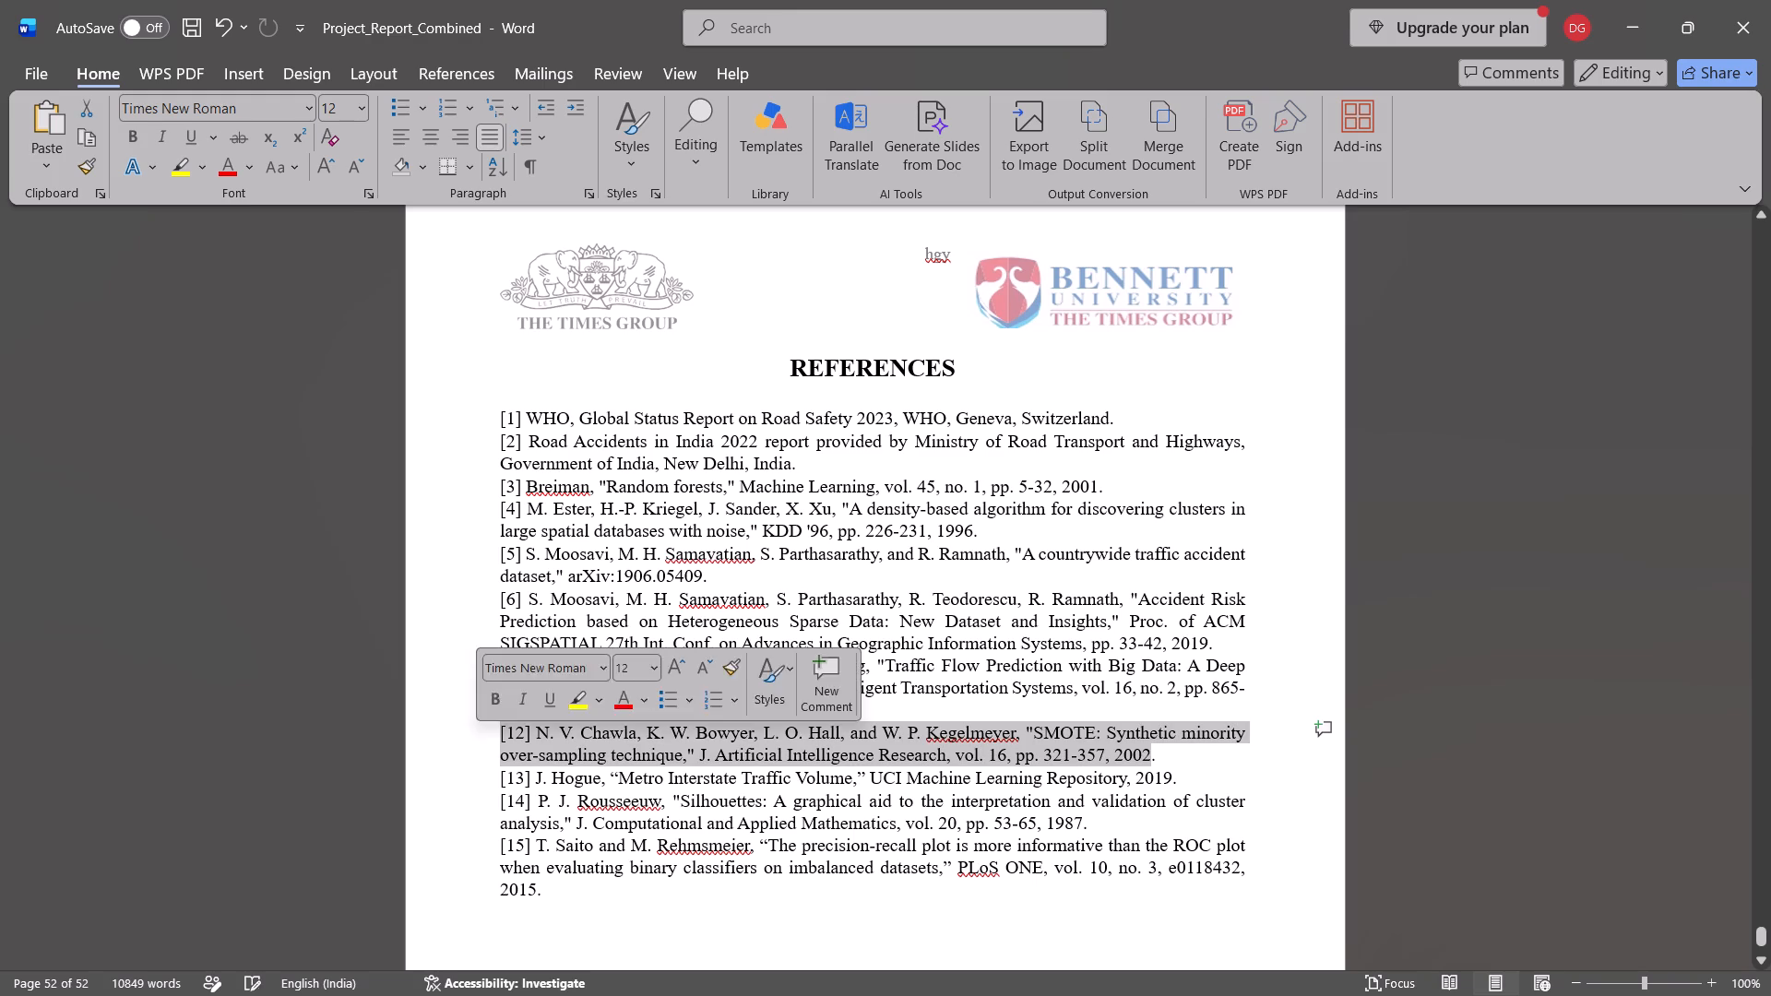
pyautogui.press('BackSpace')
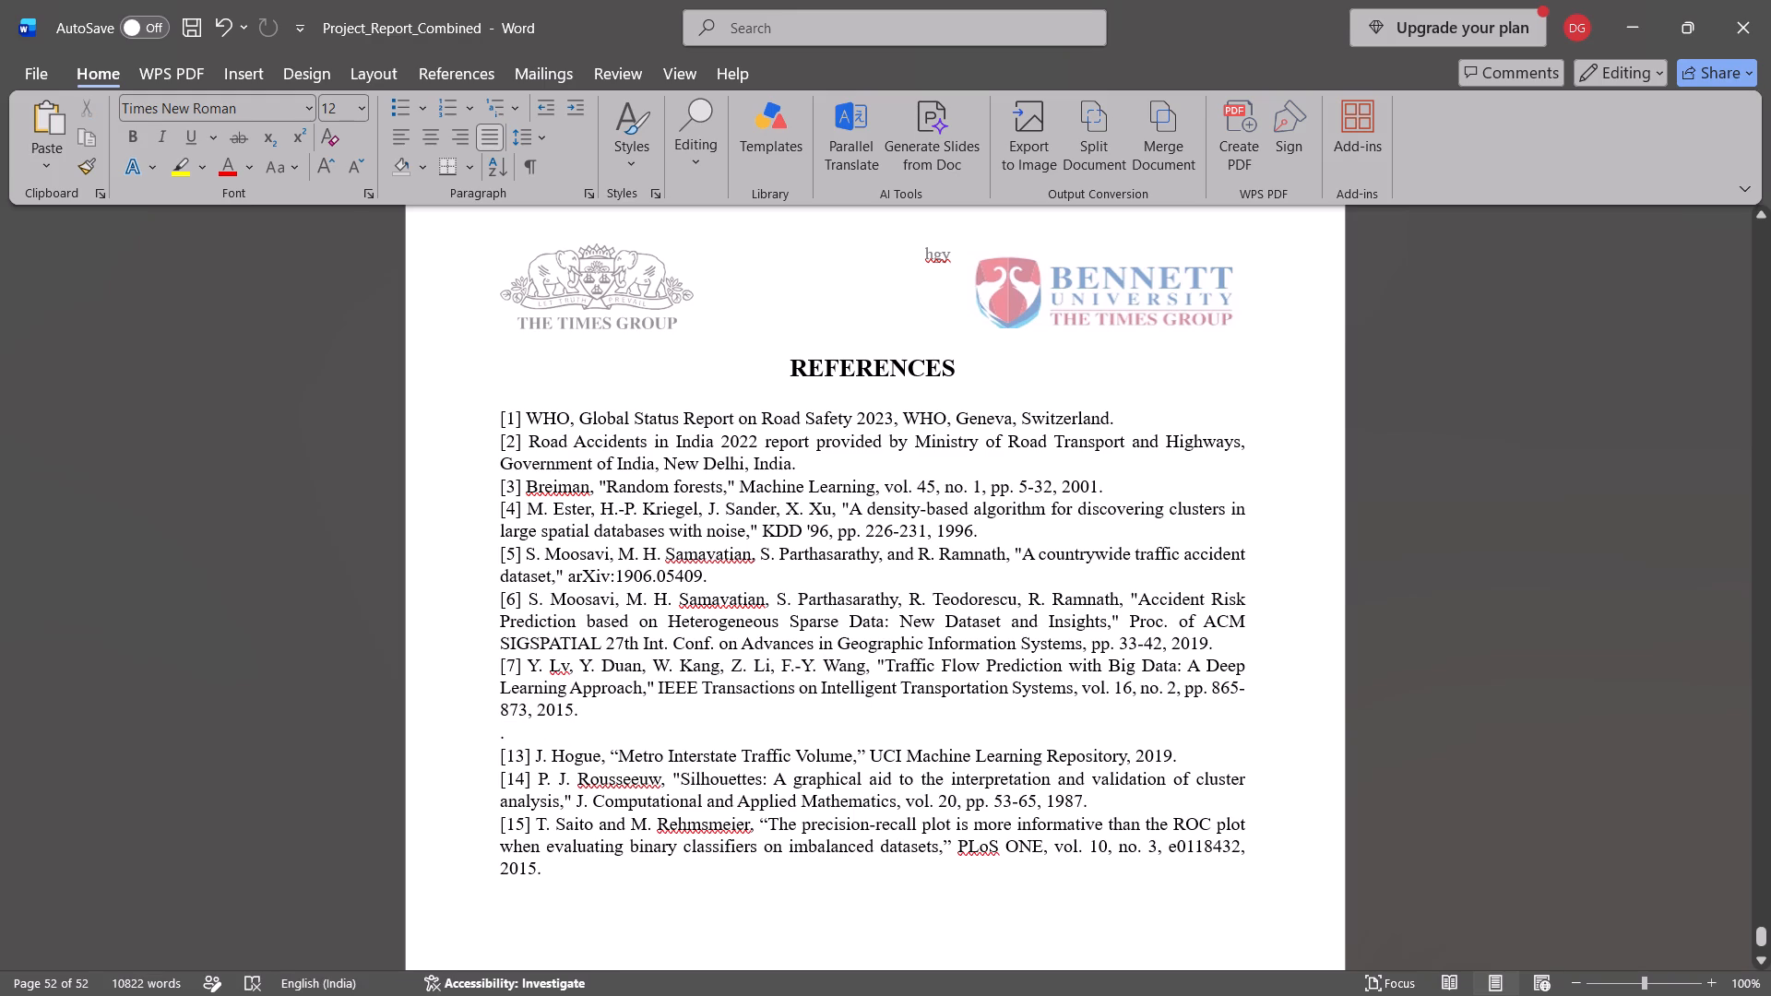
pyautogui.press('Right')
pyautogui.press('BackSpace')
pyautogui.press('BackSpace')
# Delete reference [14], the "Silhouettes" cluster analysis entry, from the REFERENCES list.
pyautogui.press('Down')
pyautogui.press('Down')
pyautogui.press('Left')
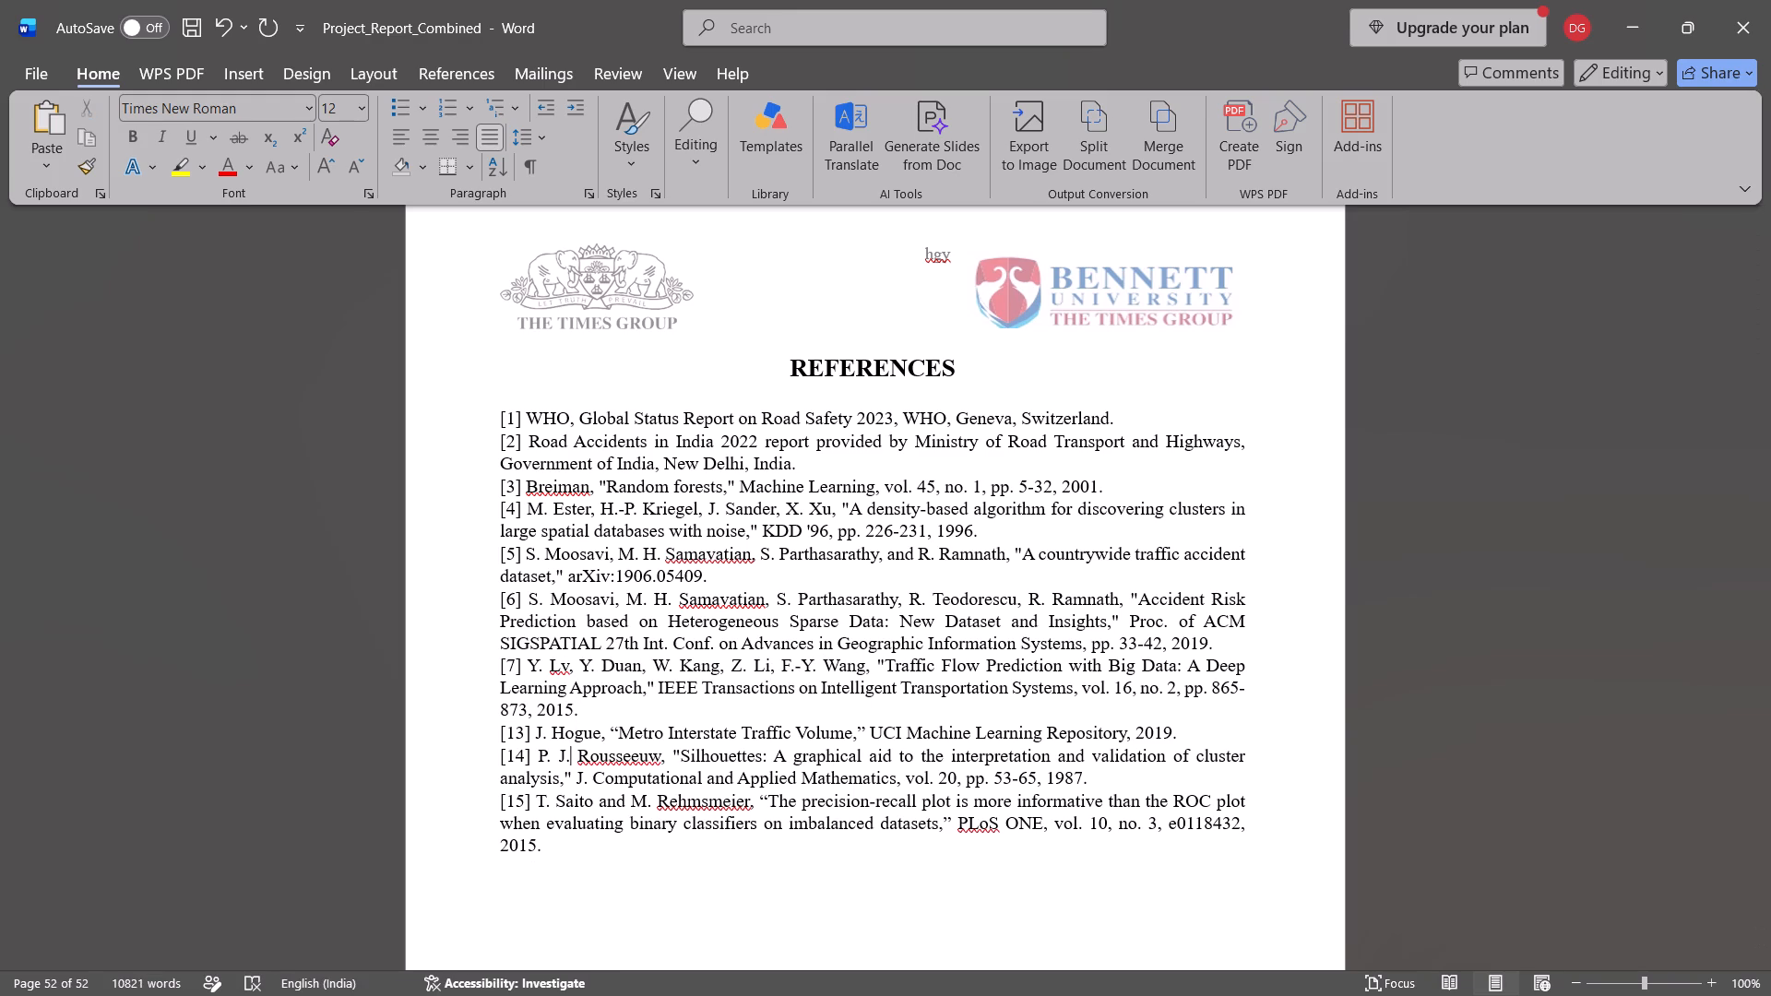
pyautogui.press('Left')
pyautogui.press('Left')
pyautogui.press('Left')
pyautogui.moveTo(1092, 779); pyautogui.dragTo(492, 759)
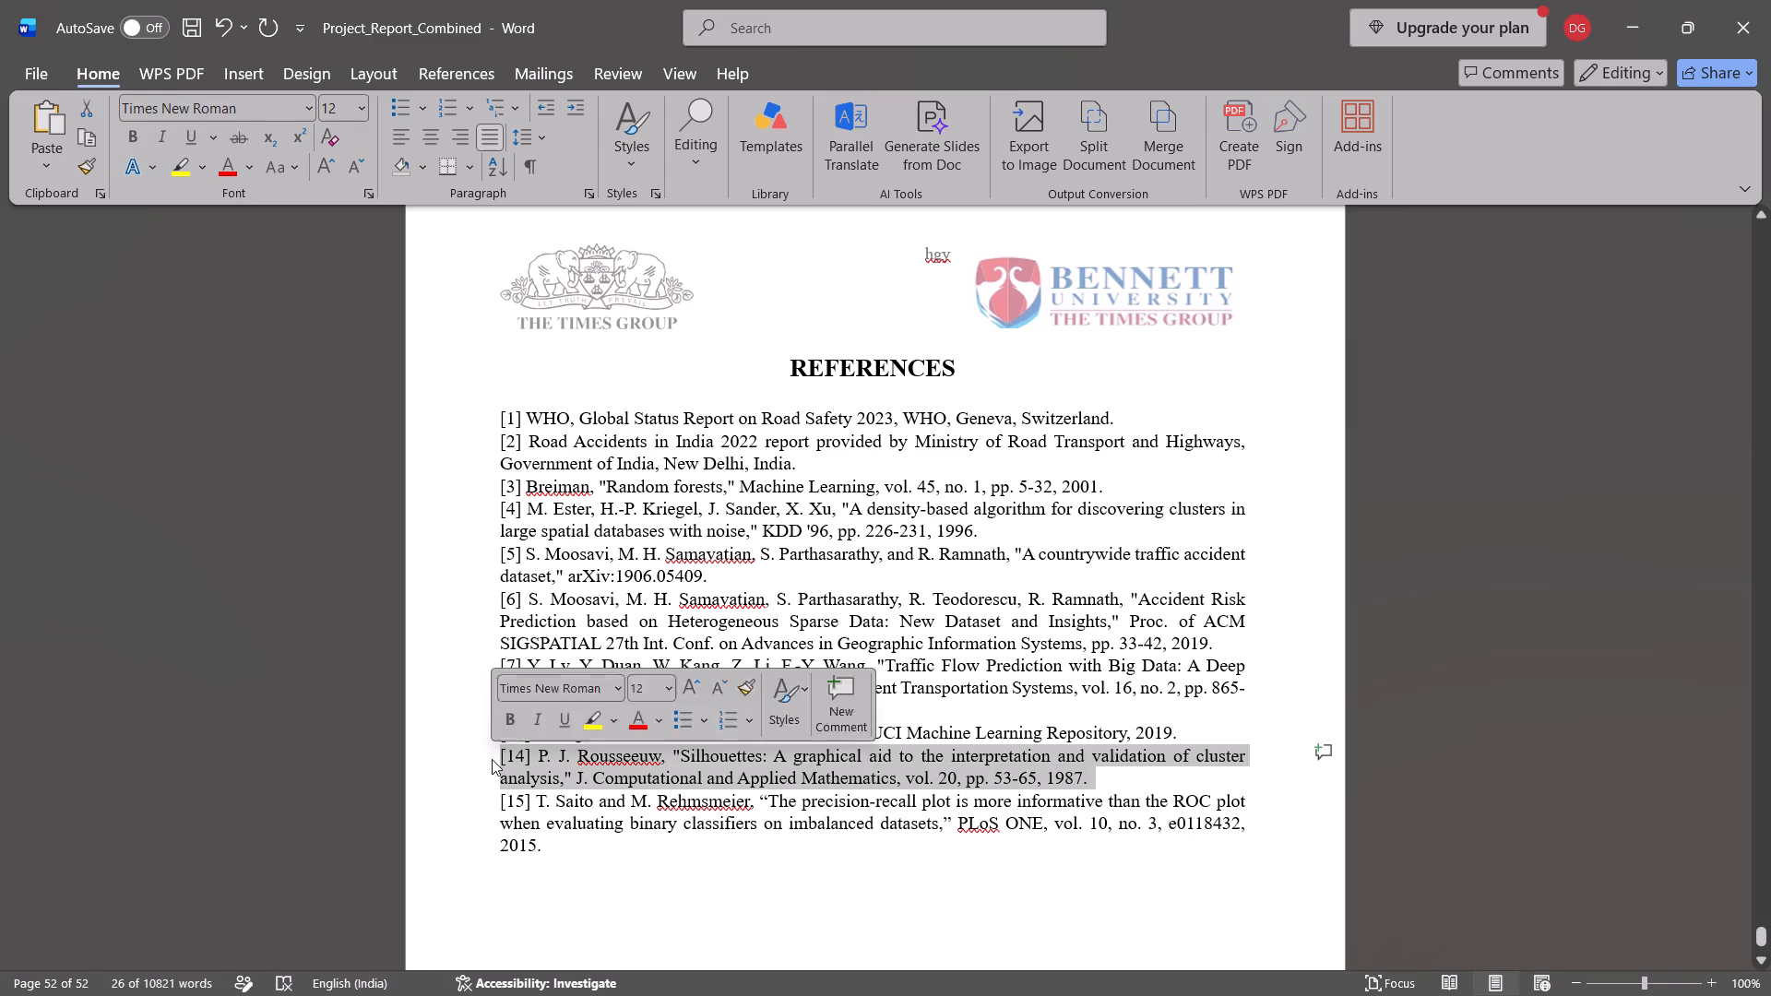
pyautogui.press('BackSpace')
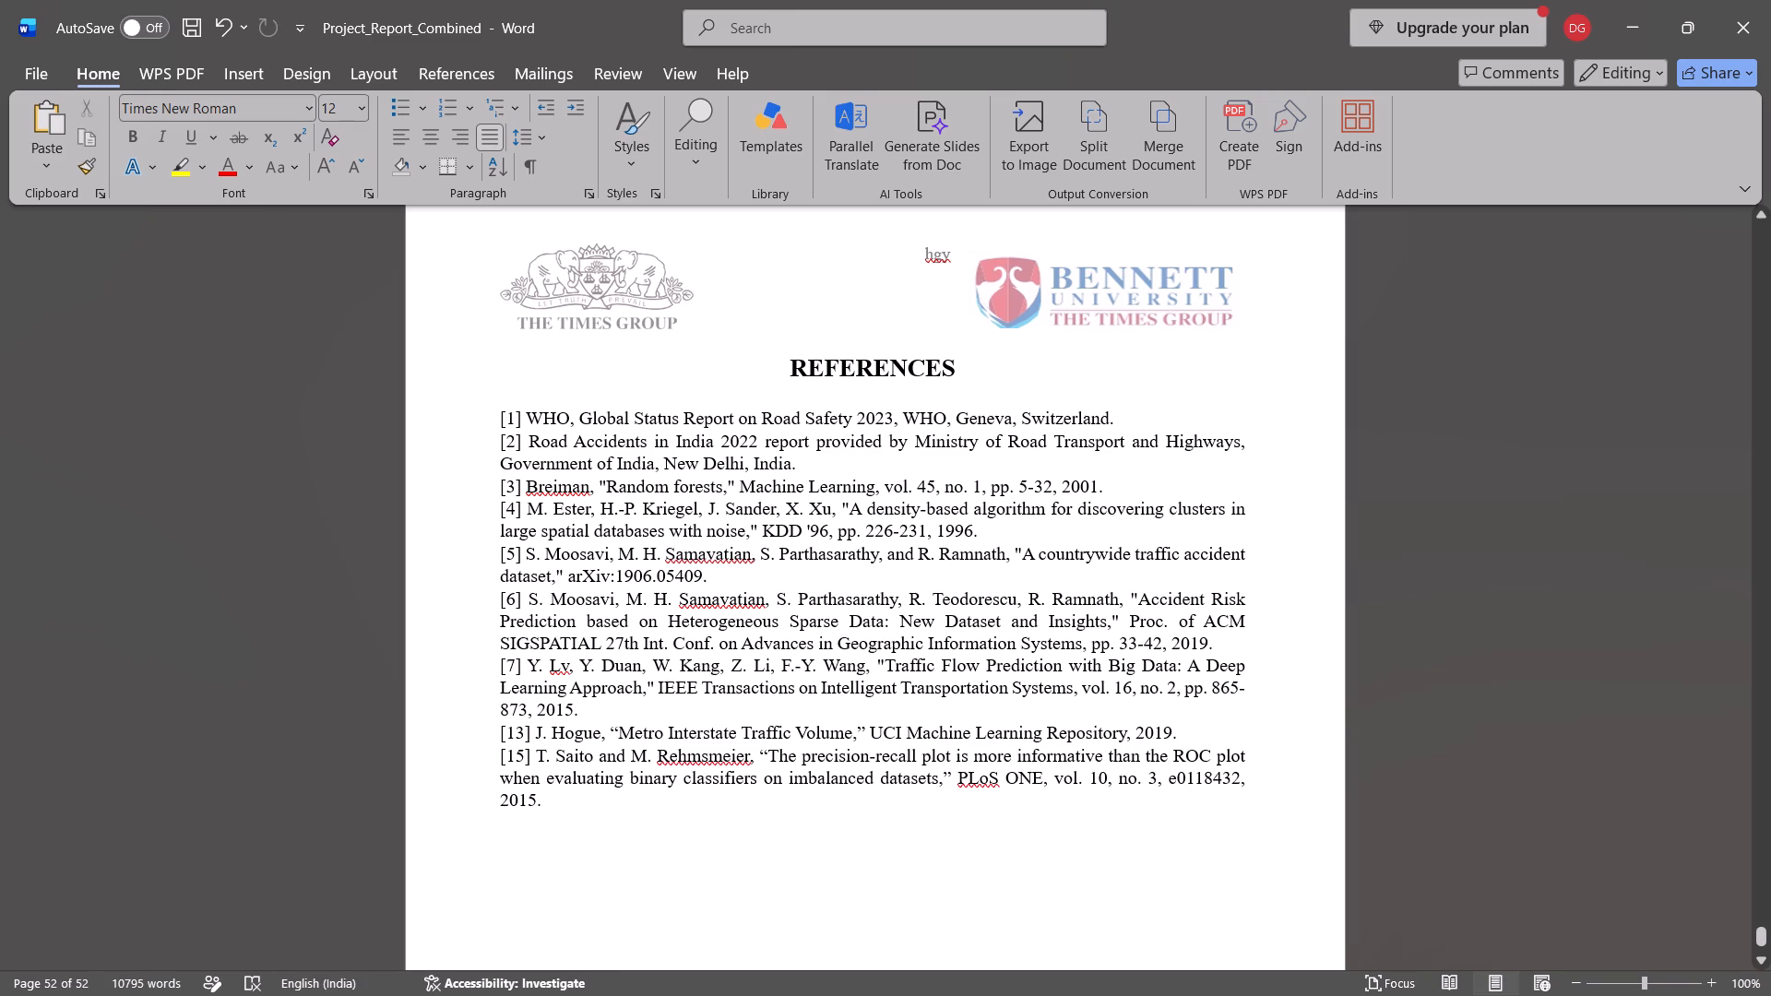
# Renumber the "Metro Interstate Traffic Volume" reference as [8].
pyautogui.click(526, 727)
pyautogui.press('BackSpace')
pyautogui.press('BackSpace')
pyautogui.press('9')
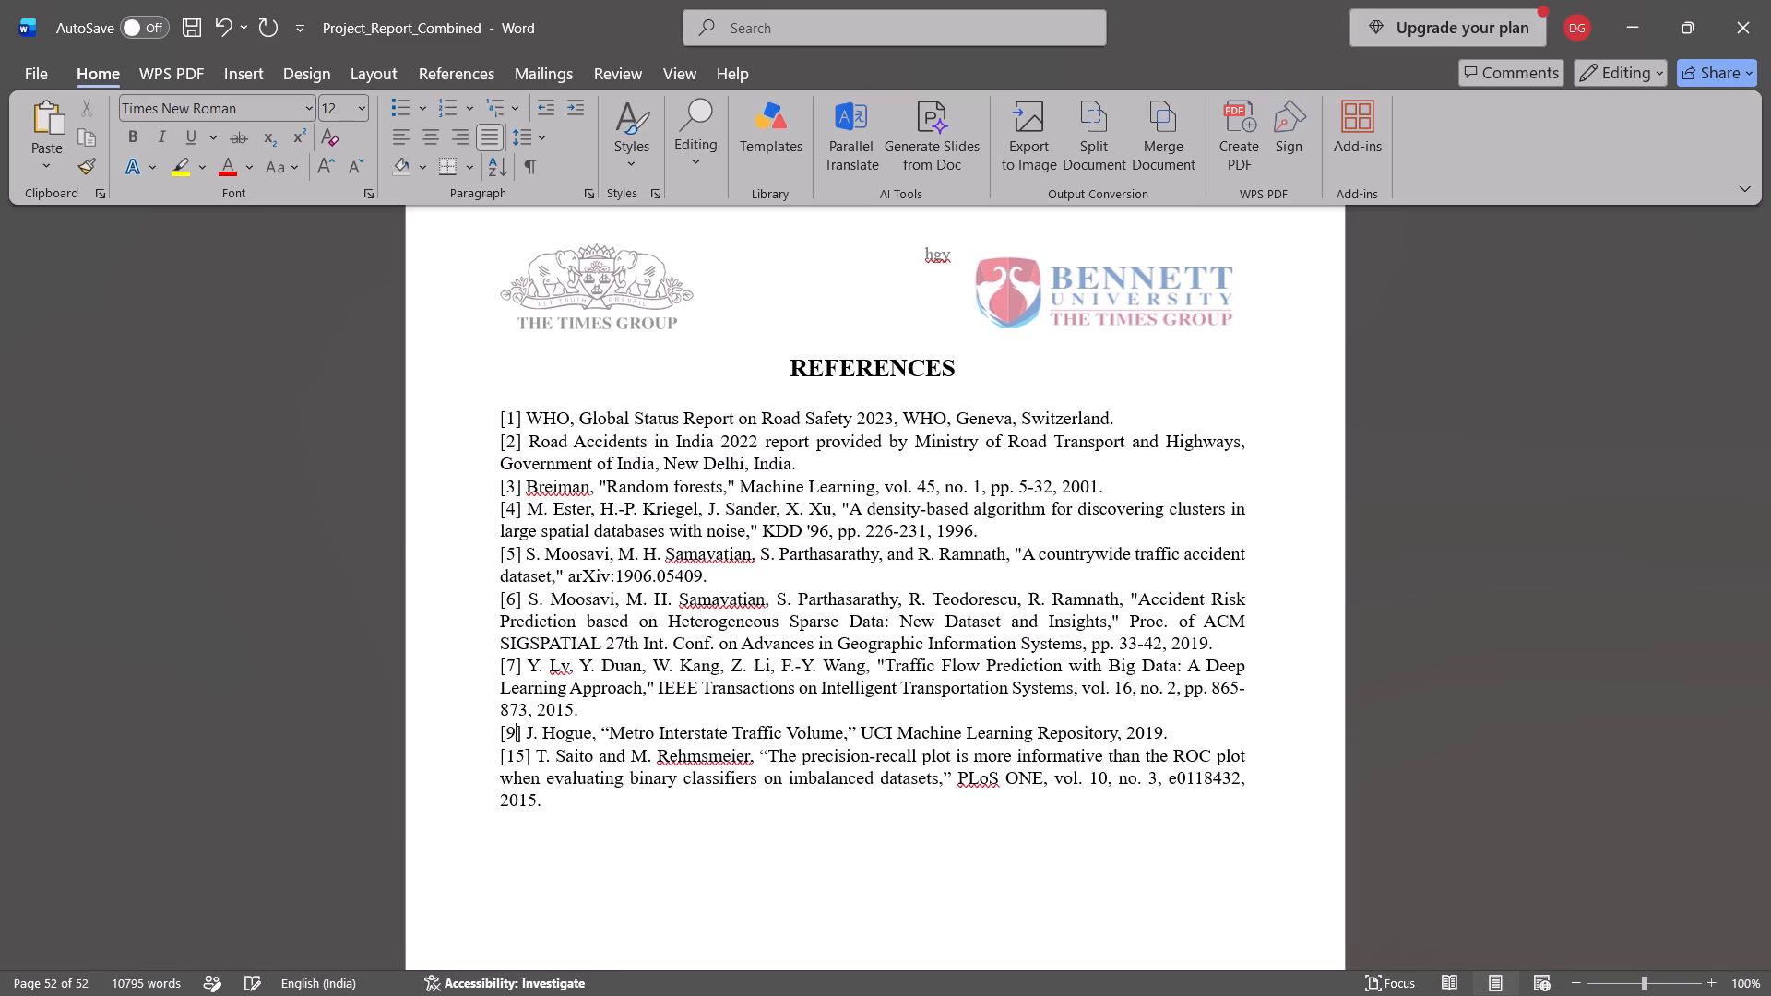
pyautogui.press('BackSpace')
pyautogui.press('8')
# Delete reference [15], the precision-recall plot entry, from the end of the REFERENCES list.
pyautogui.moveTo(541, 802); pyautogui.dragTo(488, 752)
pyautogui.press('BackSpace')
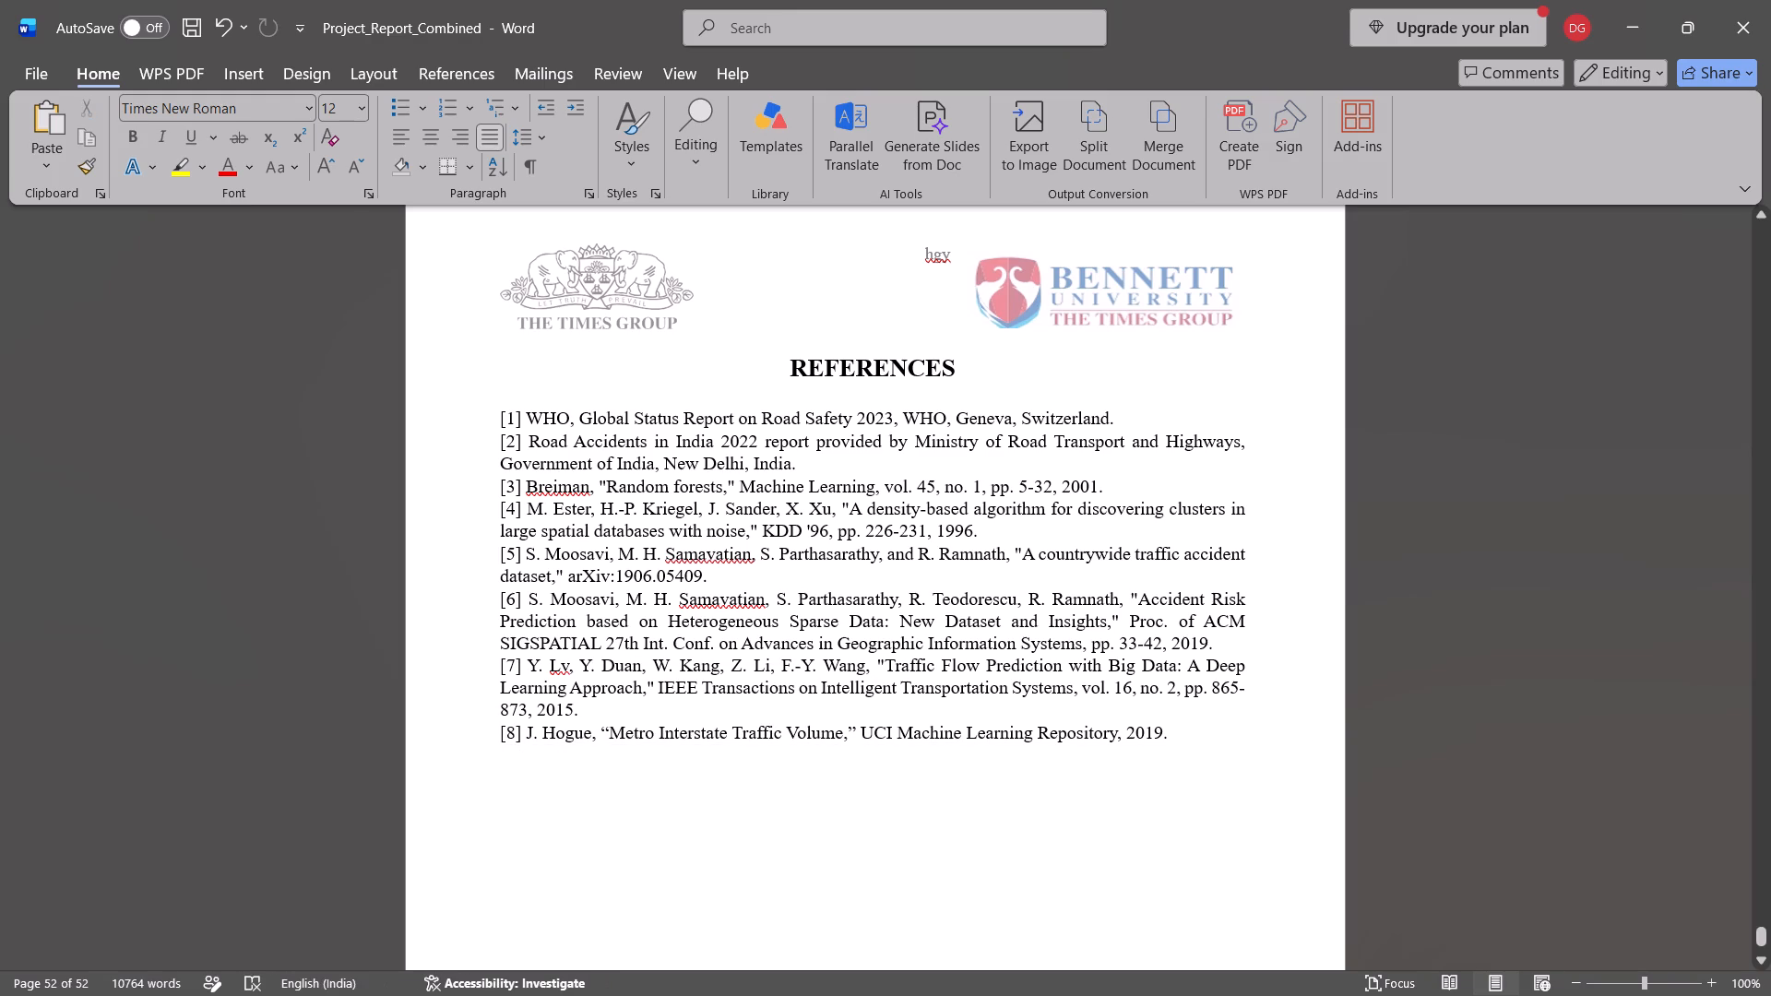
# Change the guide's title to "Dr." under "Under the guidance of" on the cover page.
pyautogui.scroll(1, 678, 362)
pyautogui.scroll(-2, 678, 362)
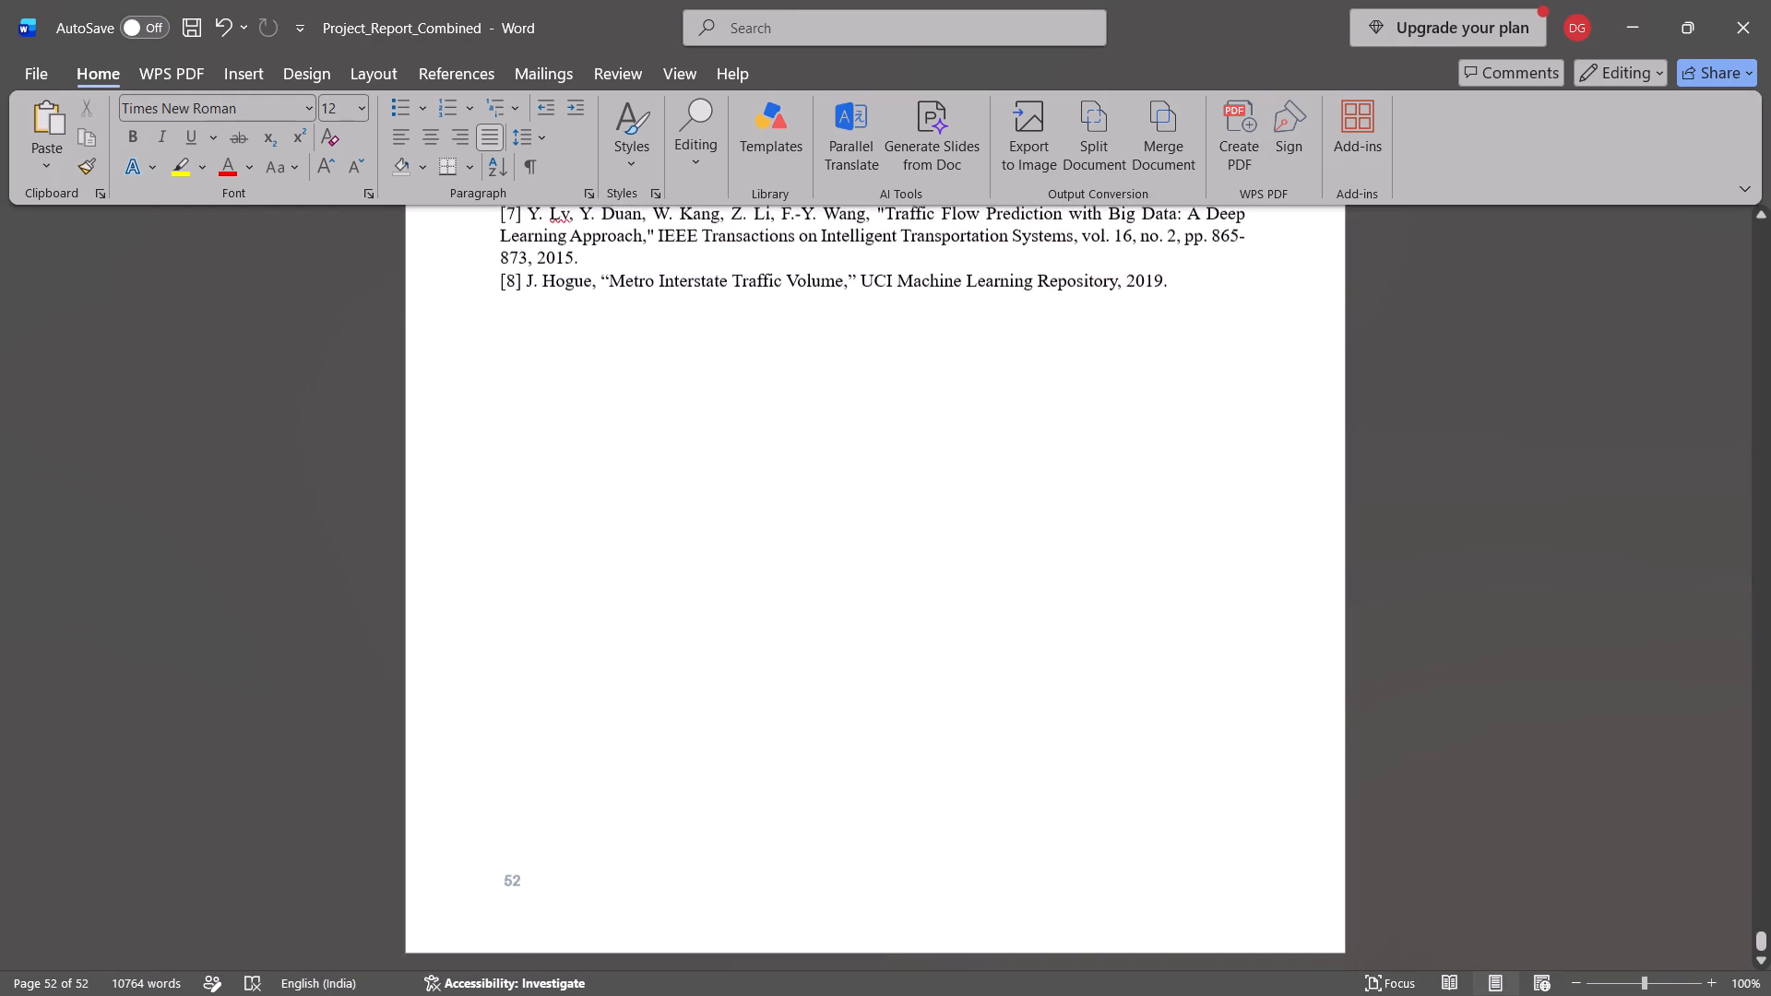
pyautogui.scroll(4, 678, 362)
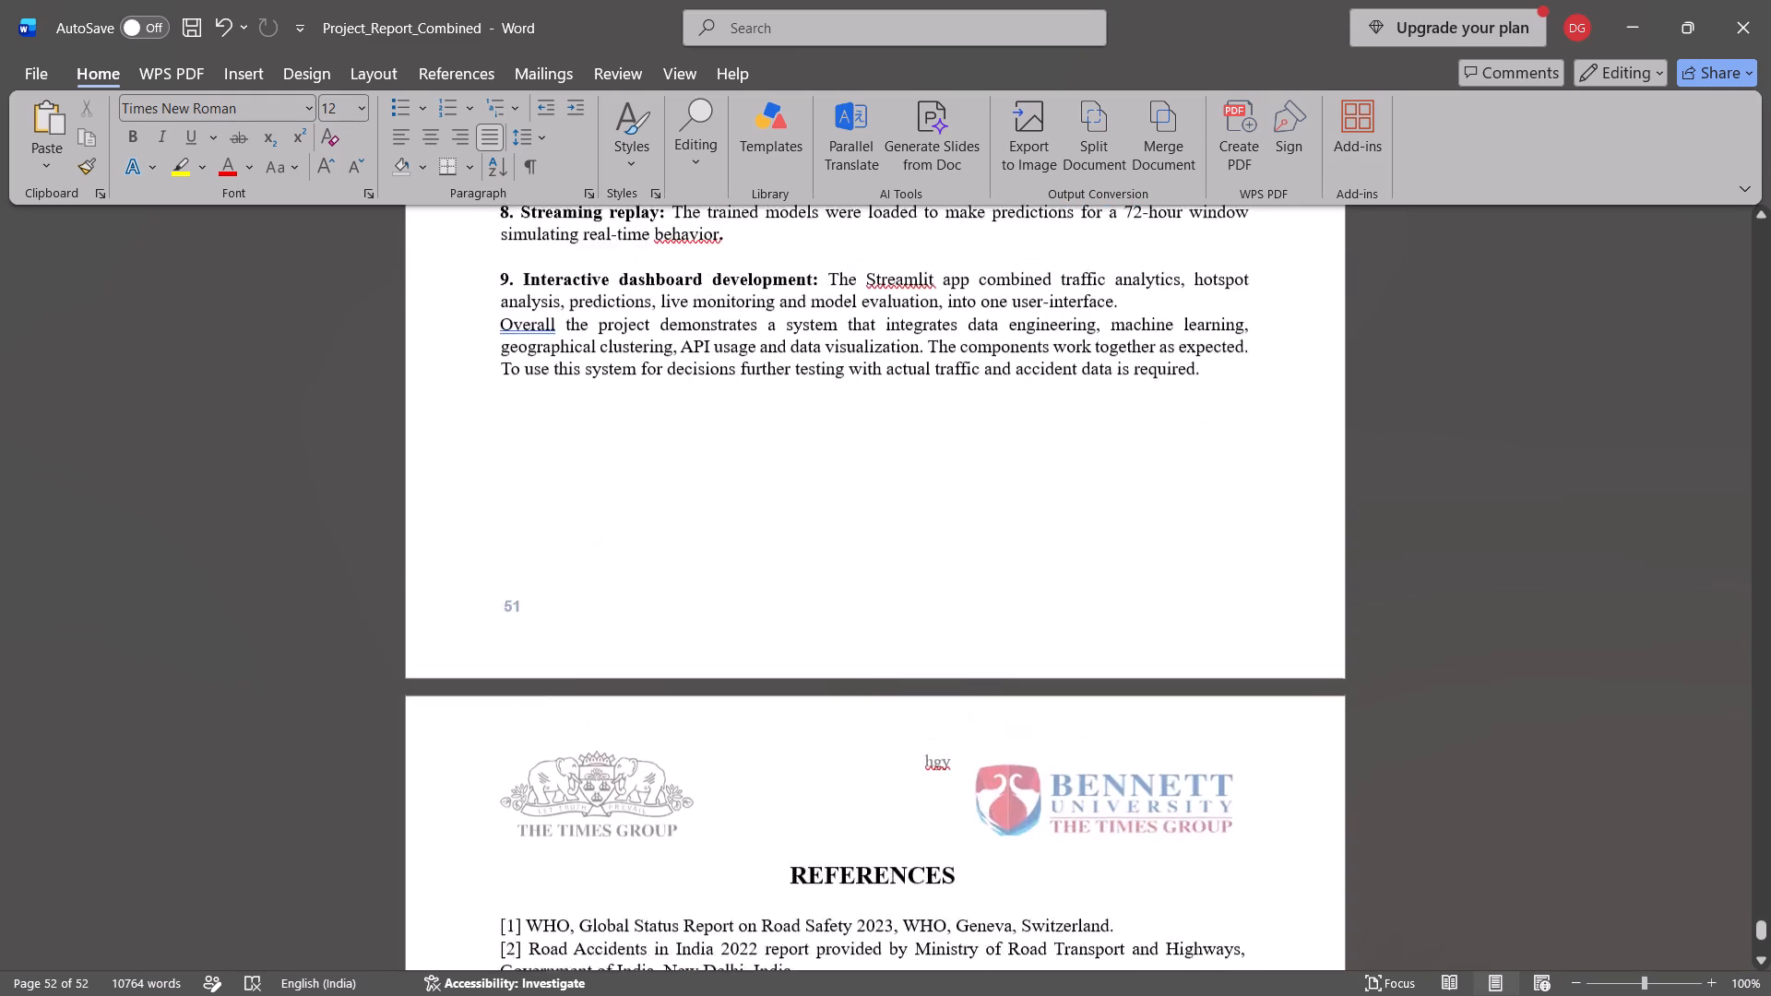
pyautogui.scroll(18, 678, 362)
pyautogui.scroll(6, 678, 362)
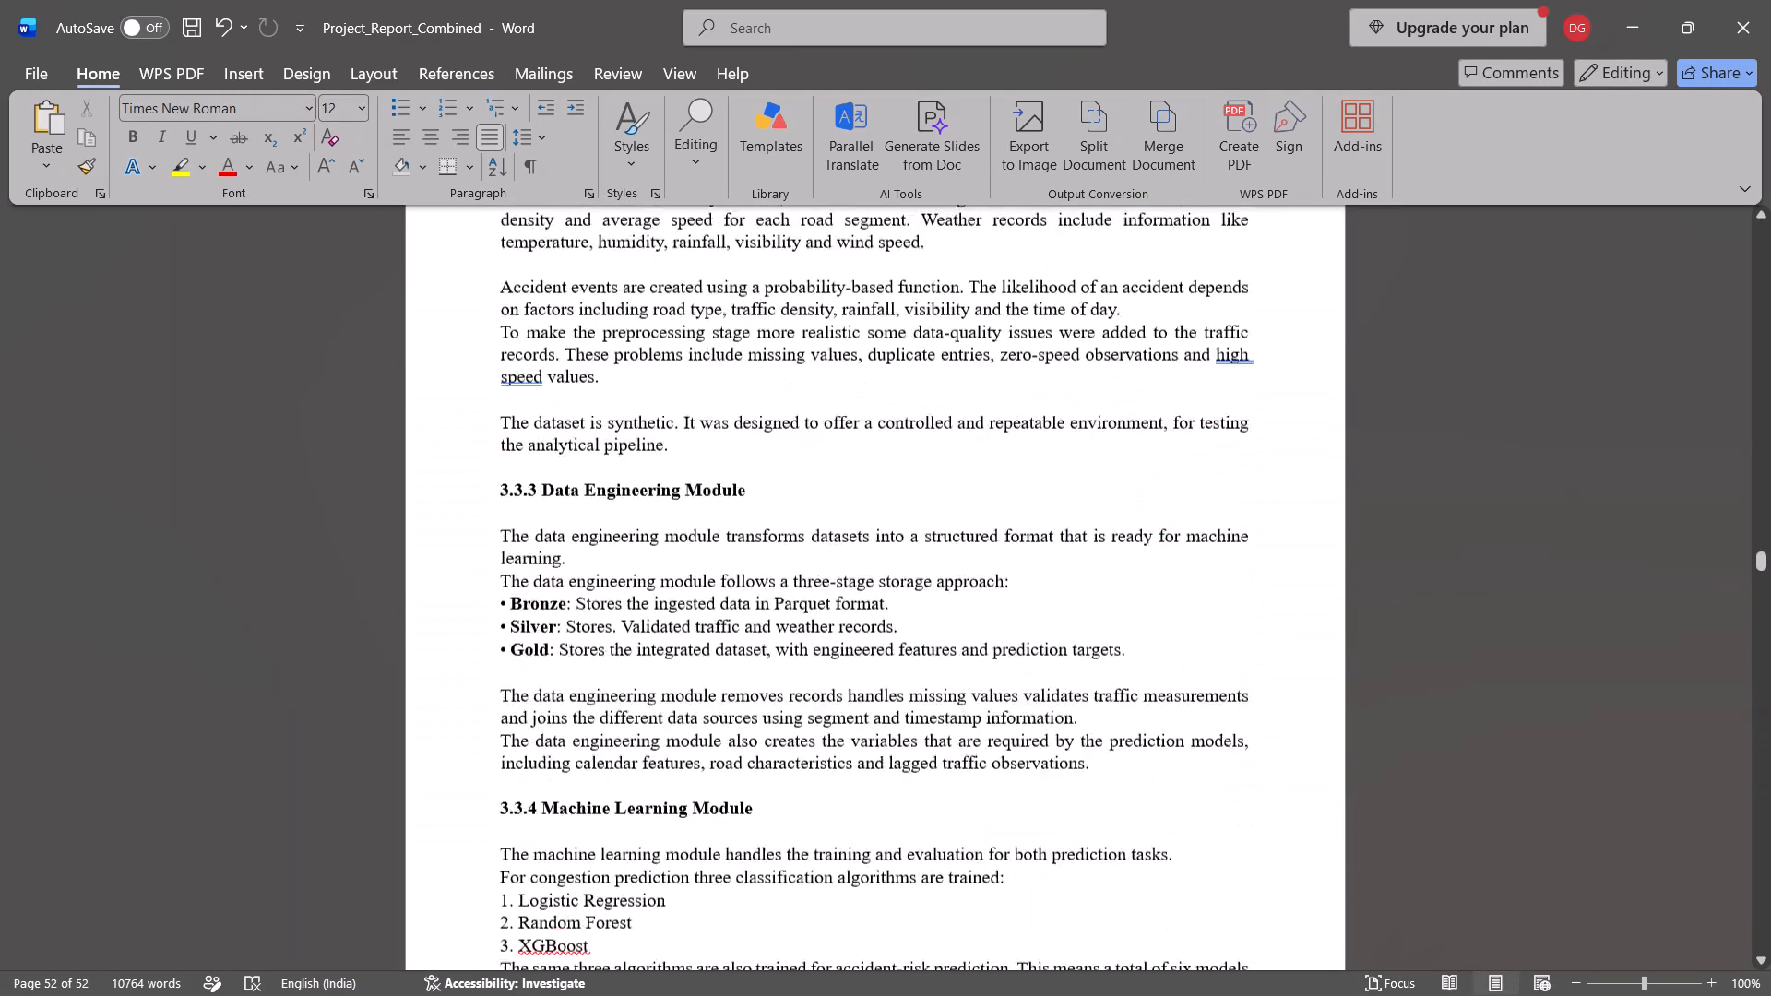
pyautogui.scroll(20, 678, 362)
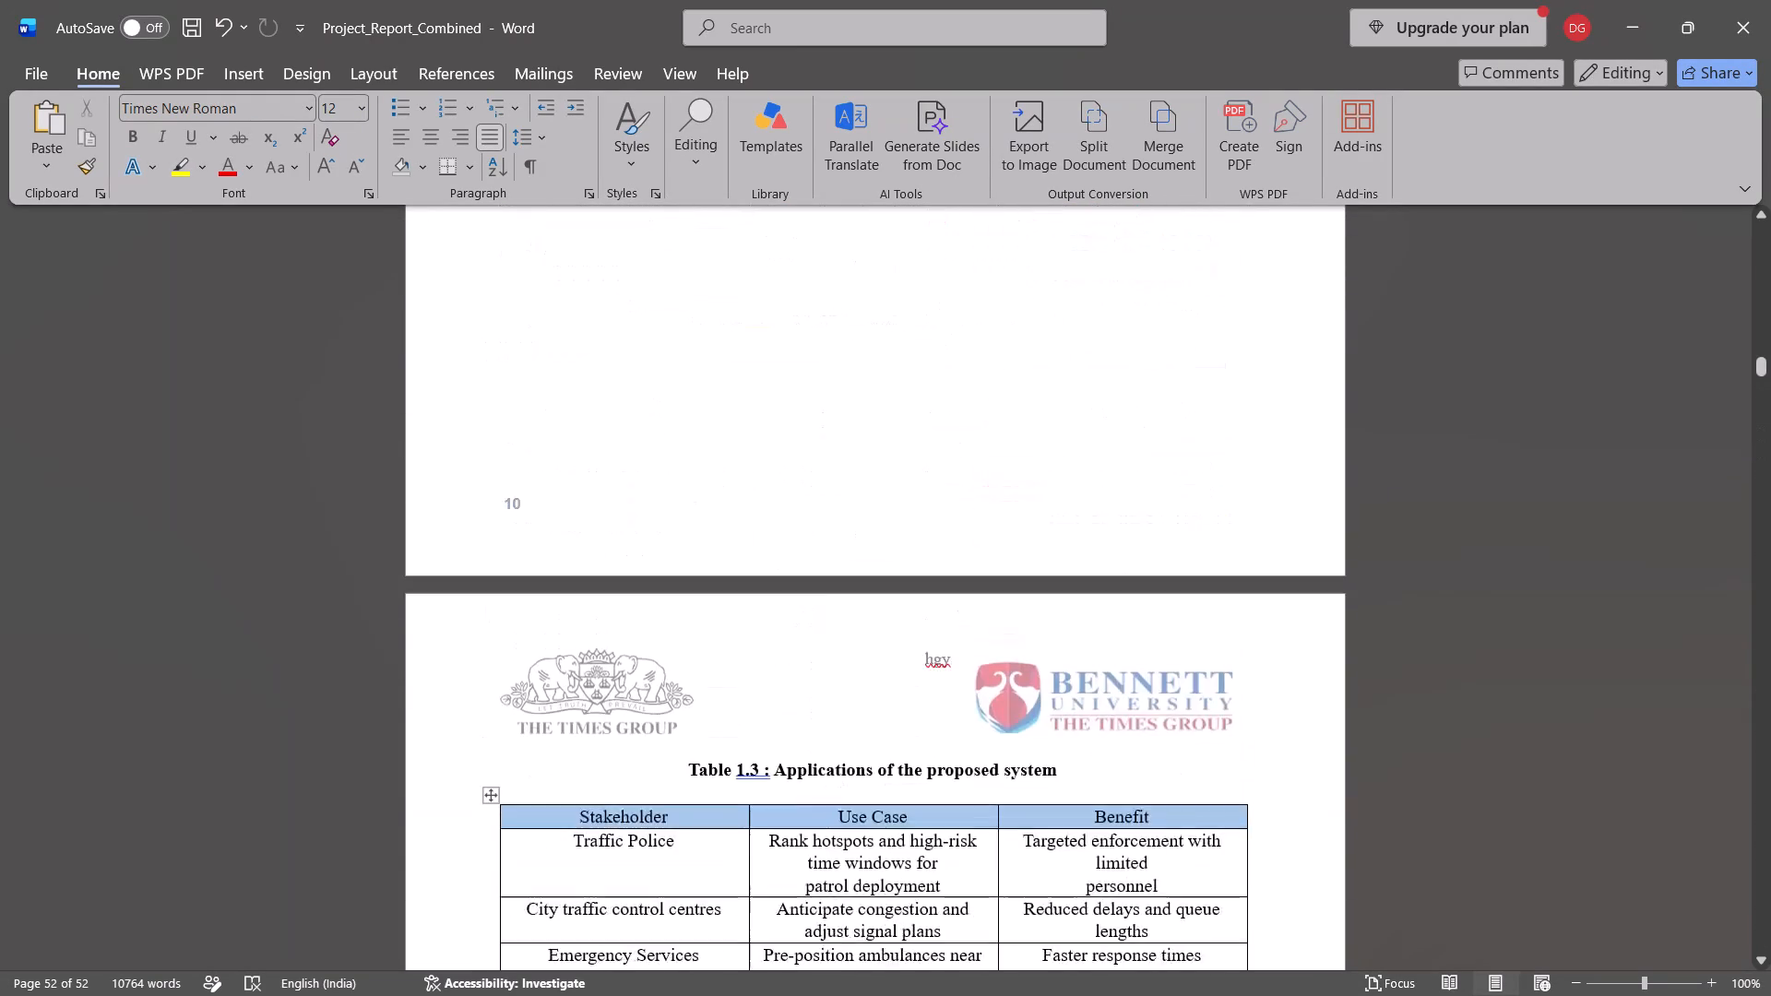
pyautogui.scroll(20, 741, 621)
pyautogui.scroll(14, 741, 621)
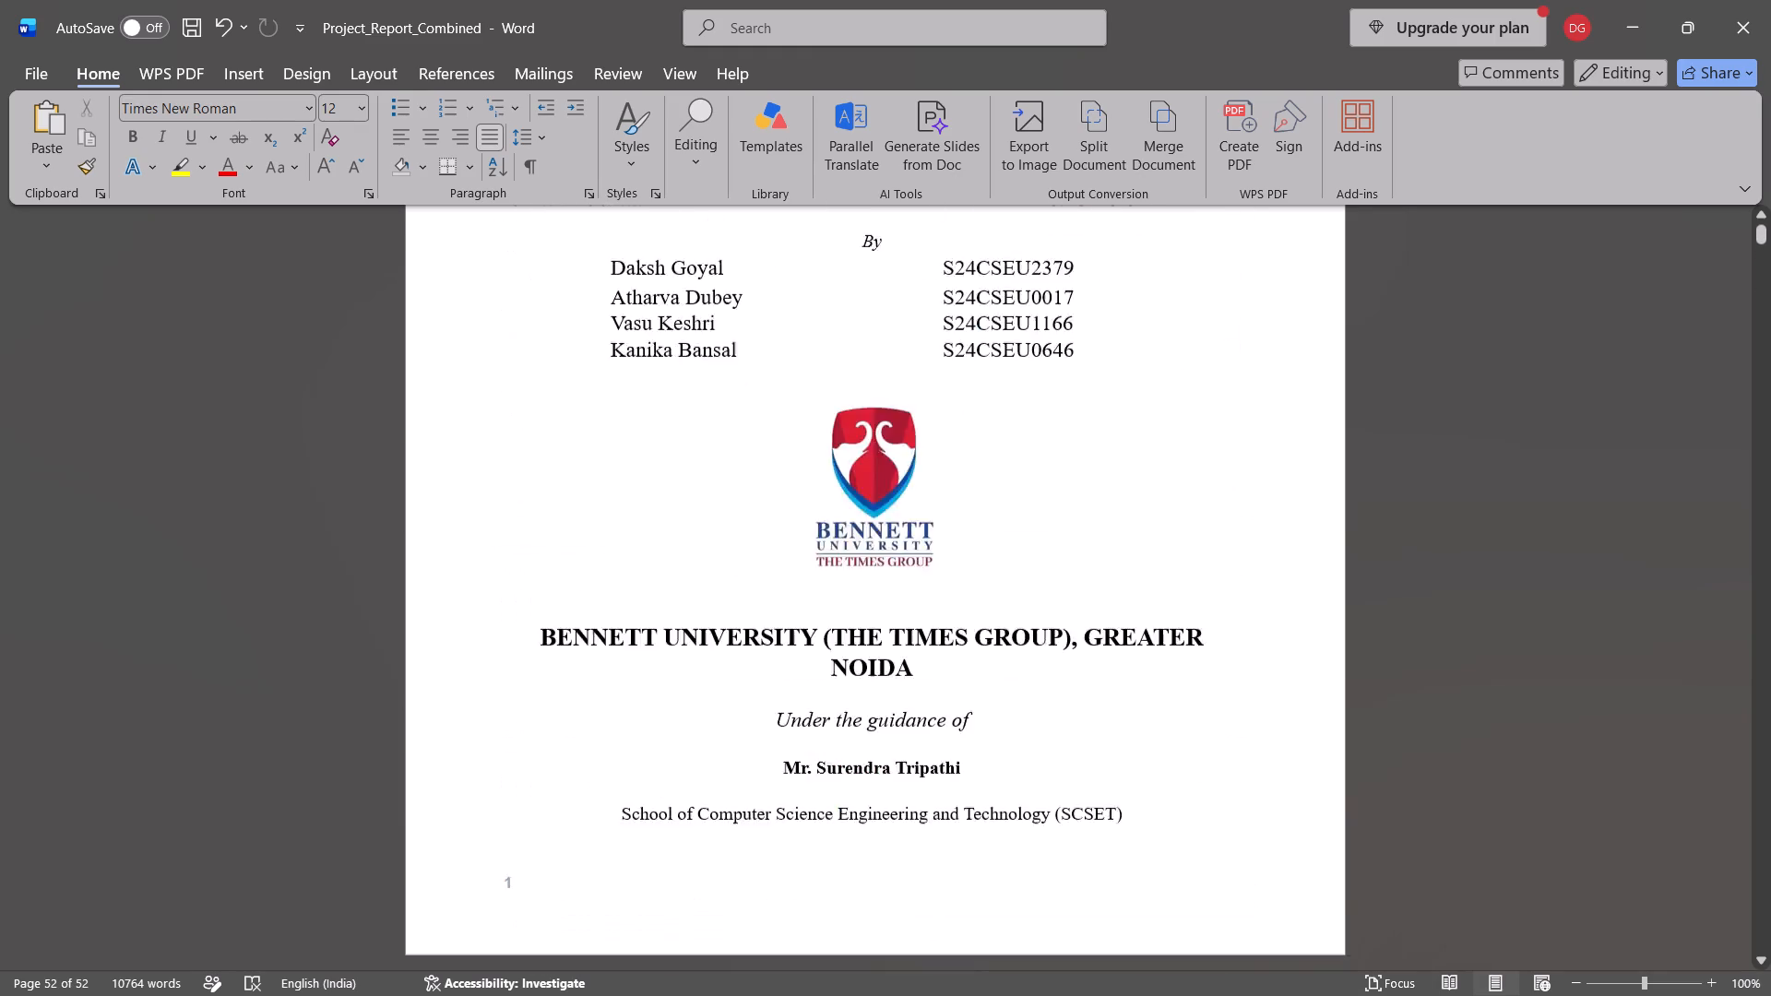
pyautogui.scroll(8, 741, 621)
pyautogui.scroll(-5, 741, 621)
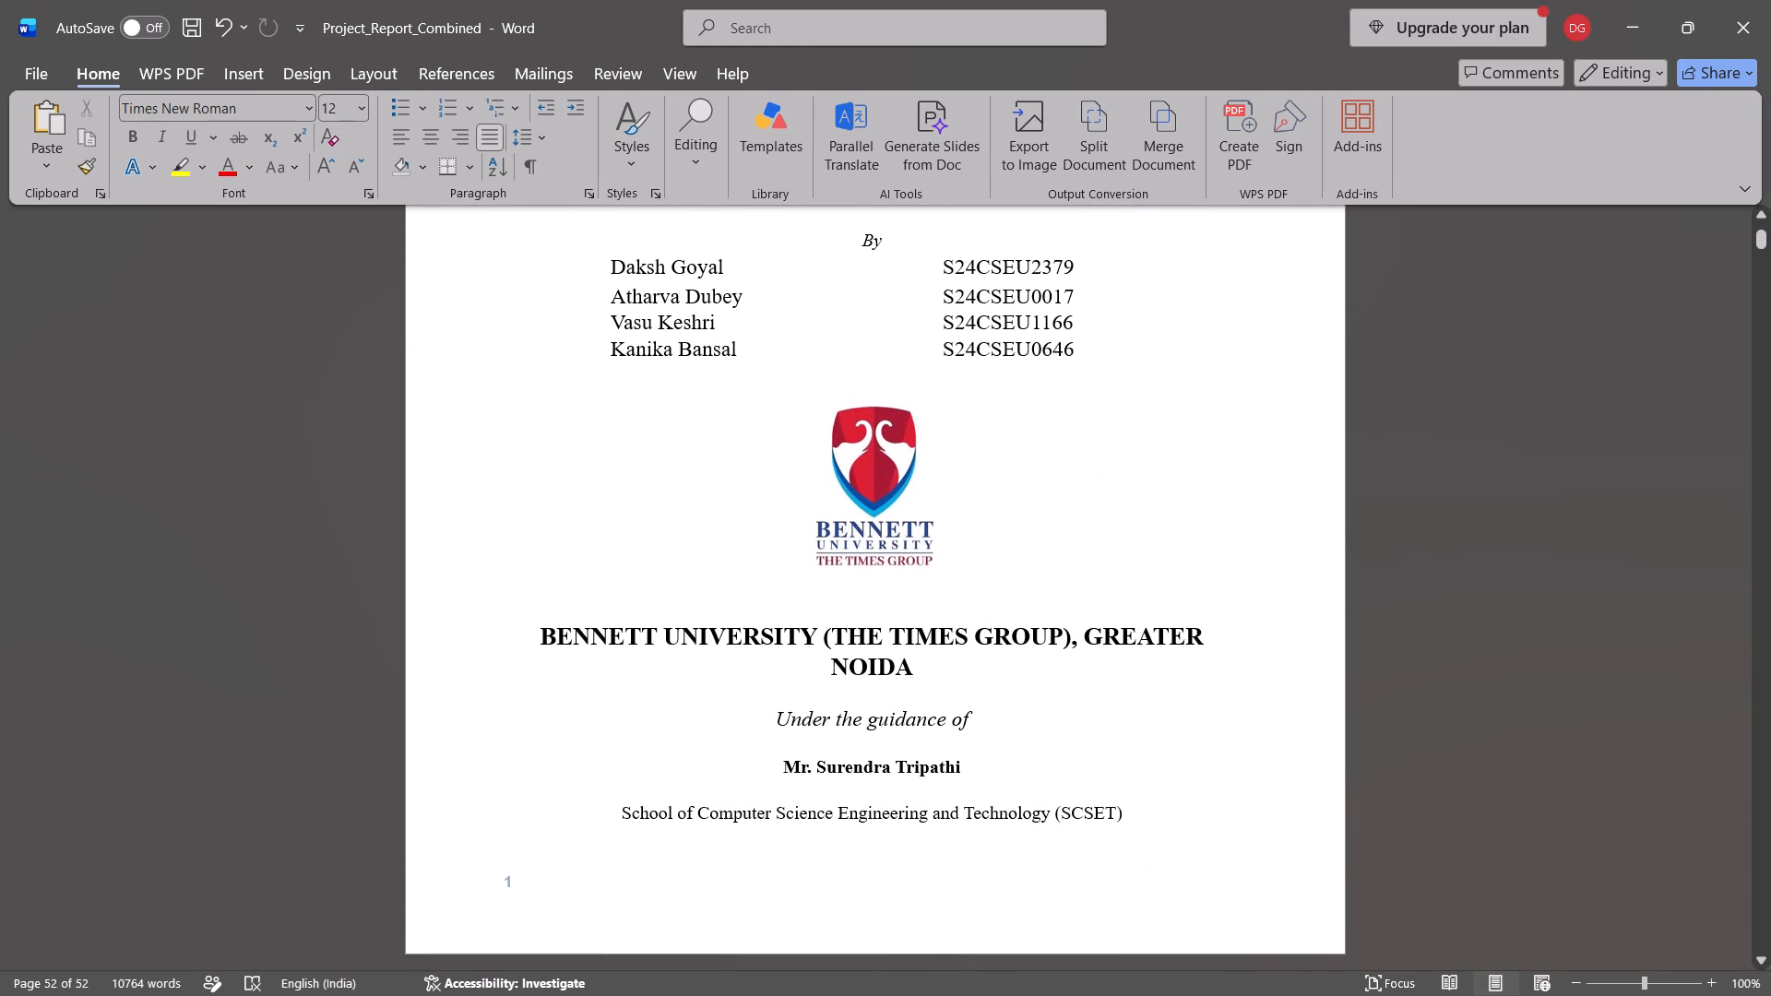
pyautogui.click(802, 768)
pyautogui.press('BackSpace')
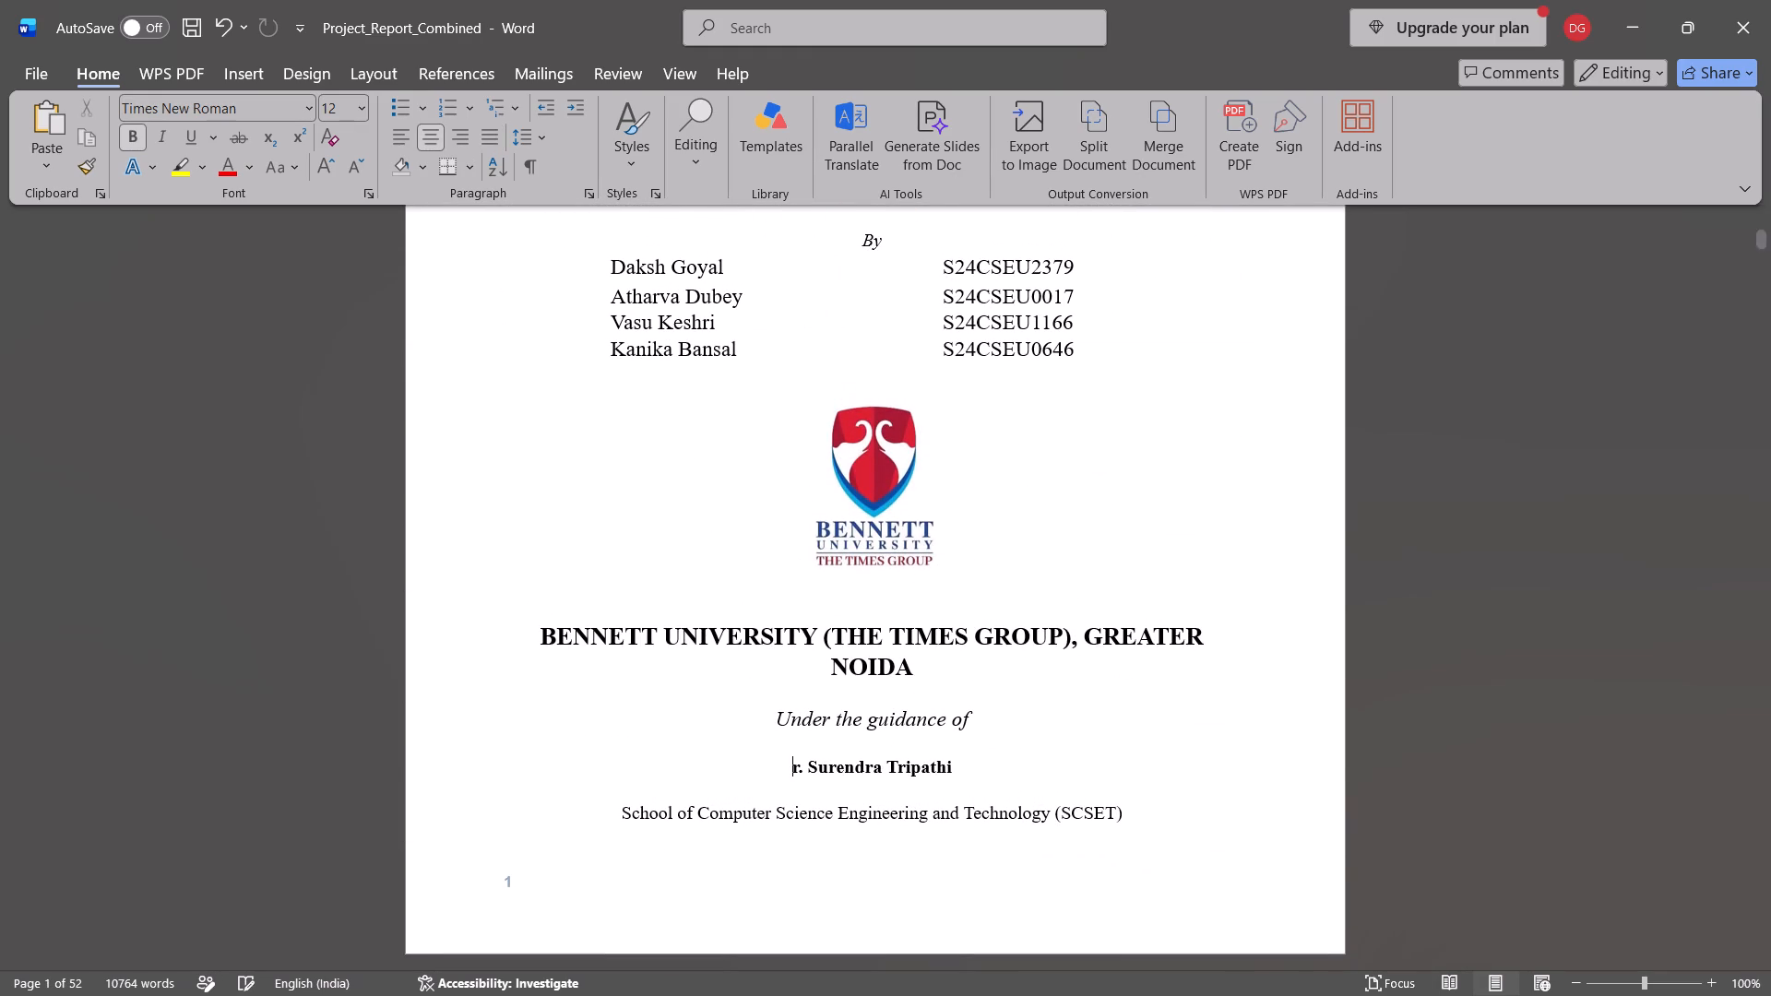
pyautogui.hotkey('shift', 'd')
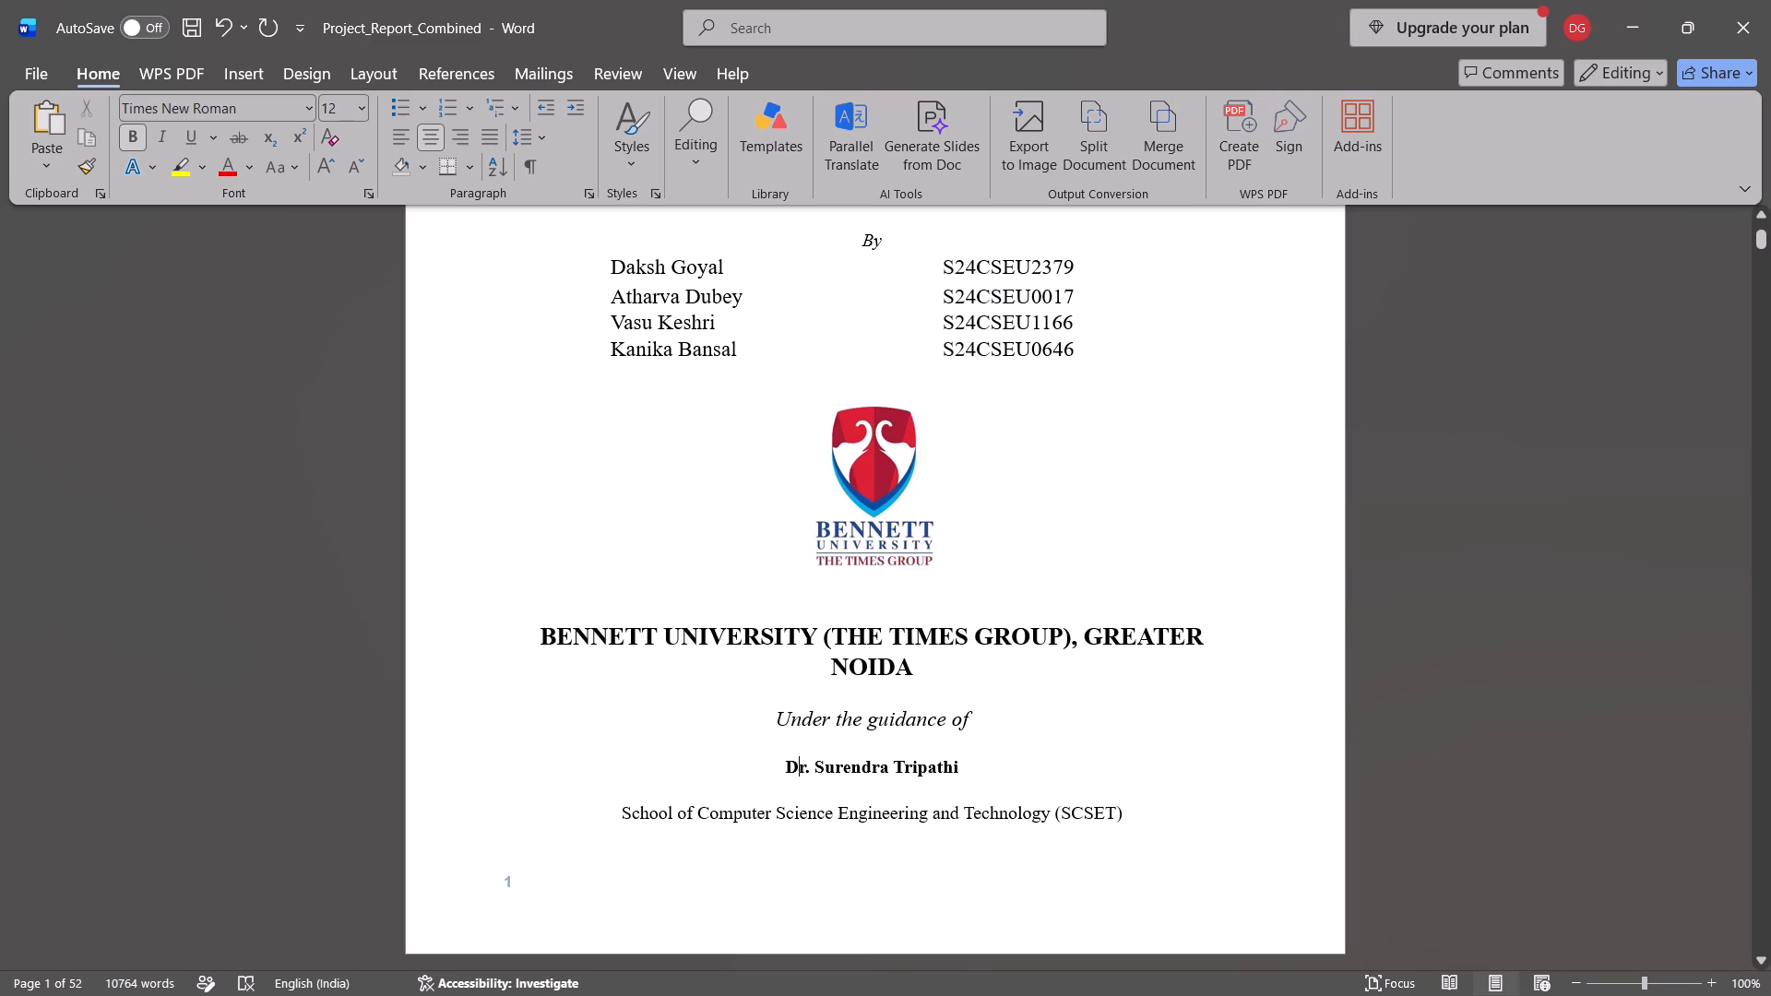
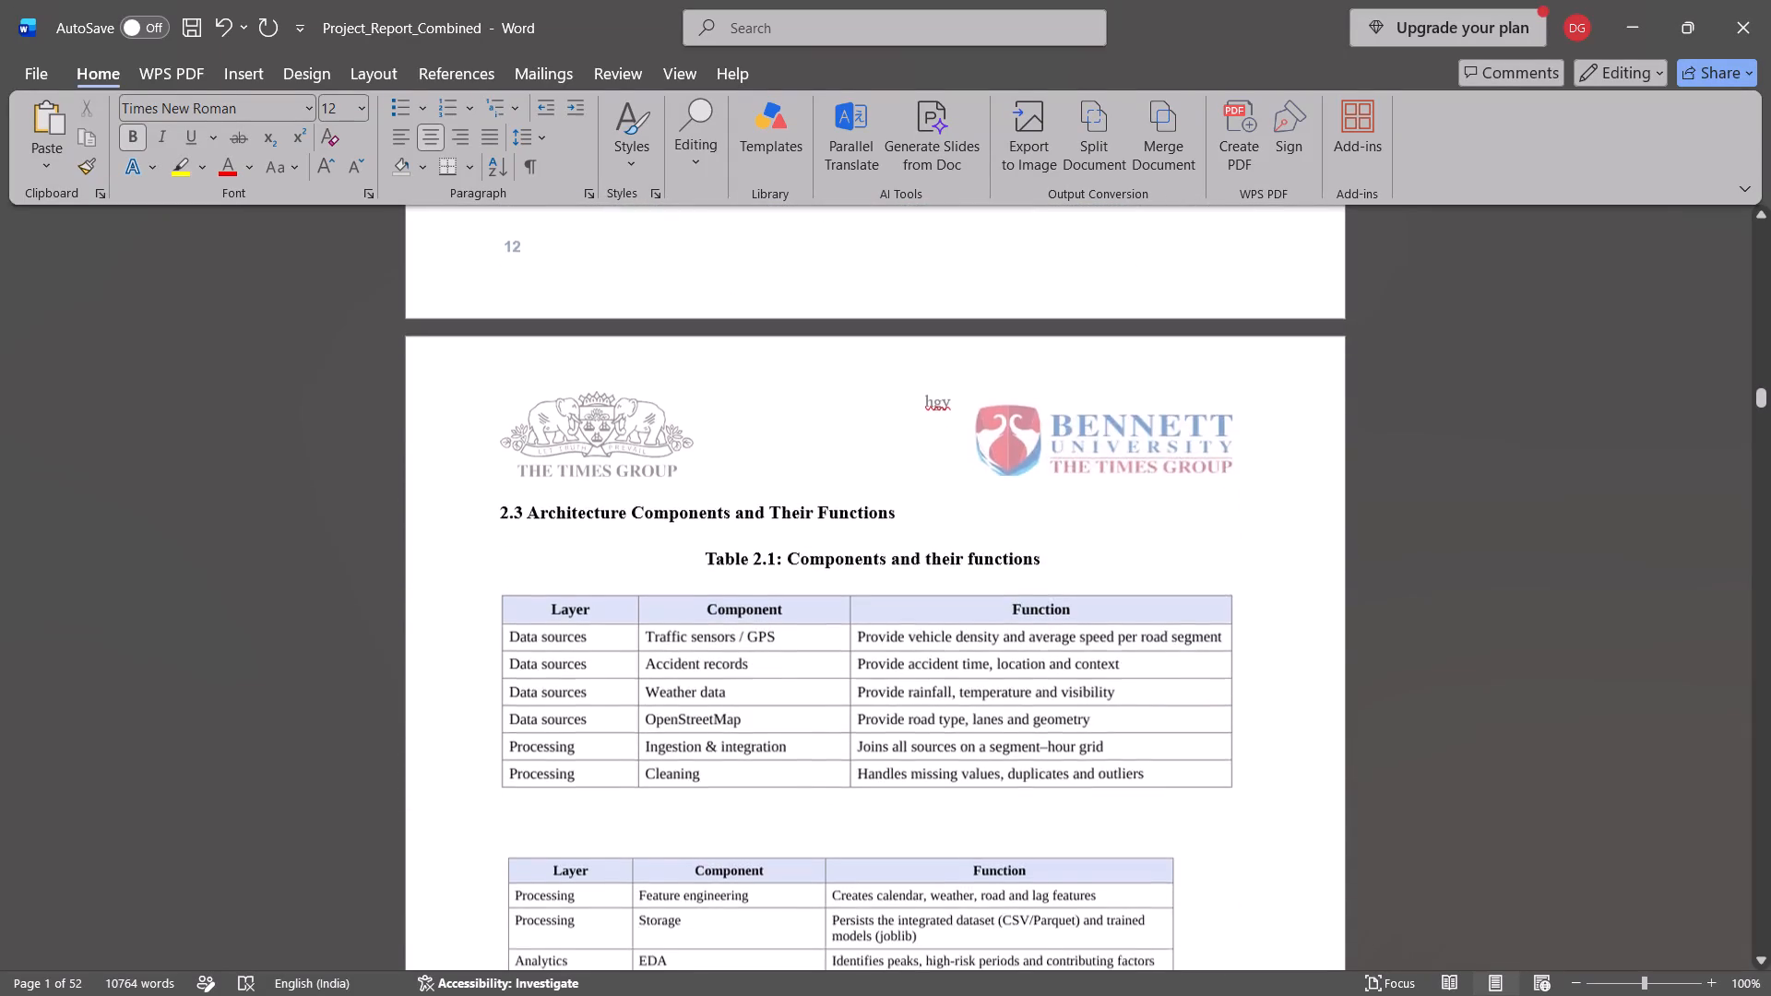
# Review the Chapter 2 pages from section 2.3 to section 2.6, checking the layout of the tables and the data-flow diagram.
pyautogui.scroll(-5, 884, 692)
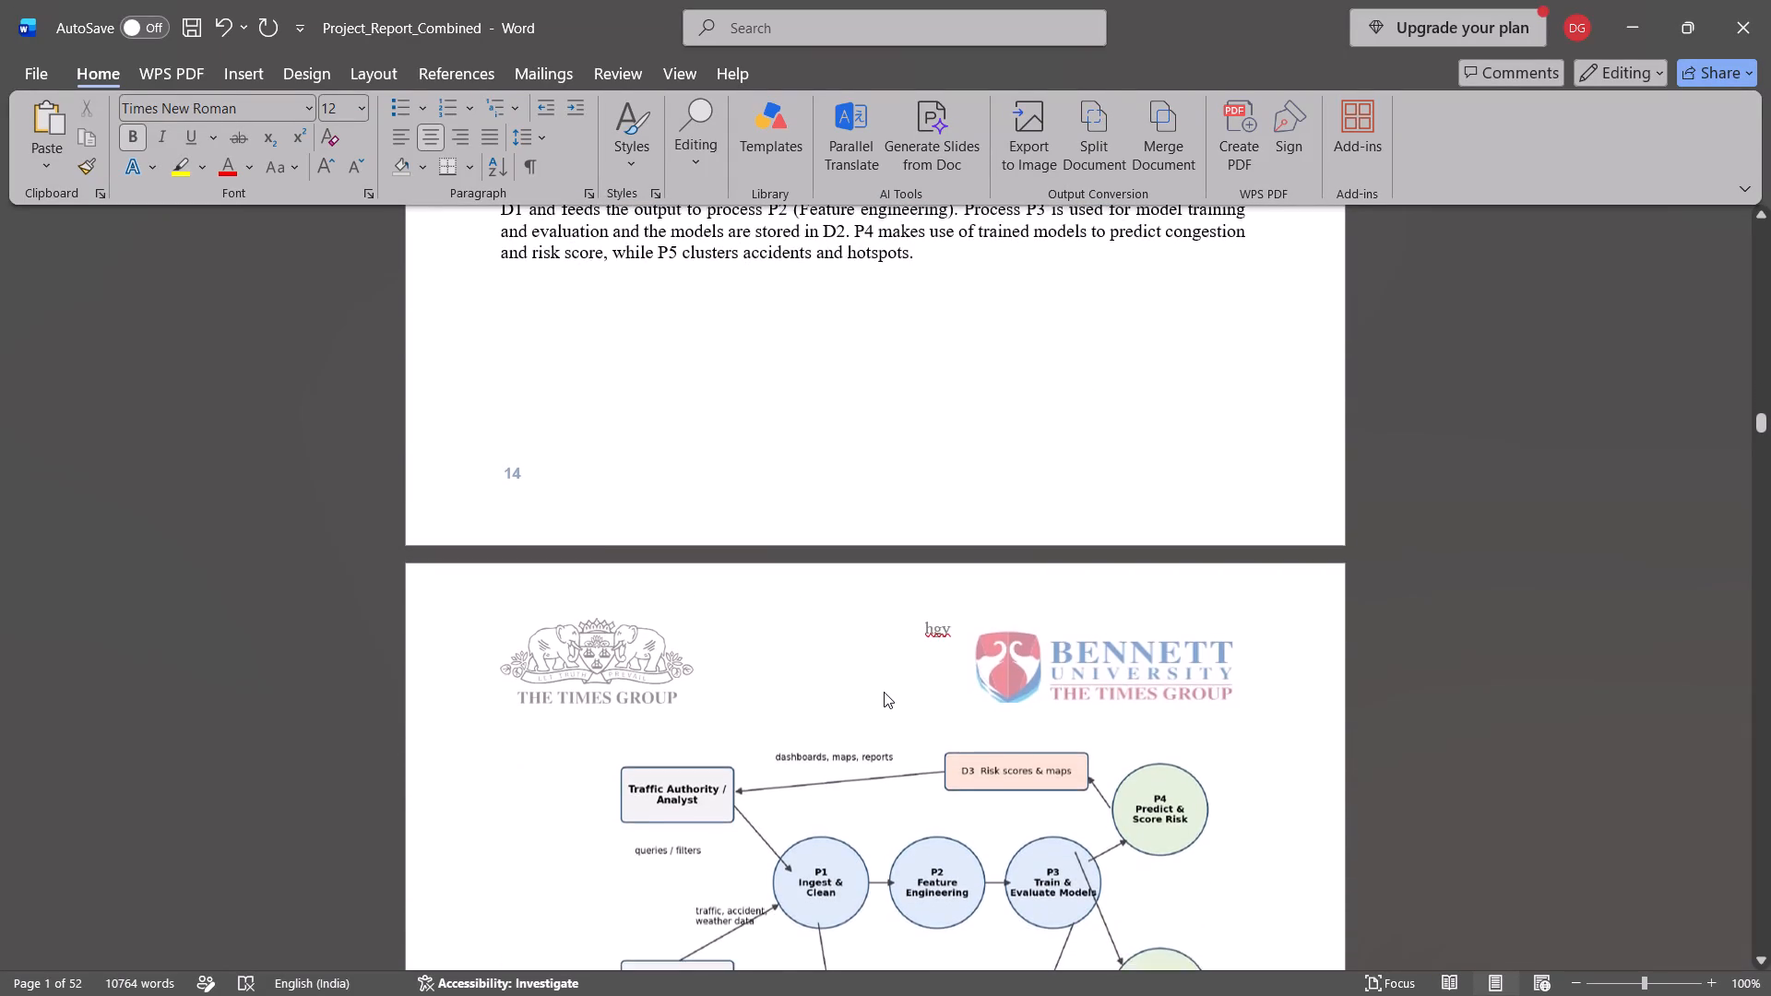
pyautogui.scroll(-1, 884, 692)
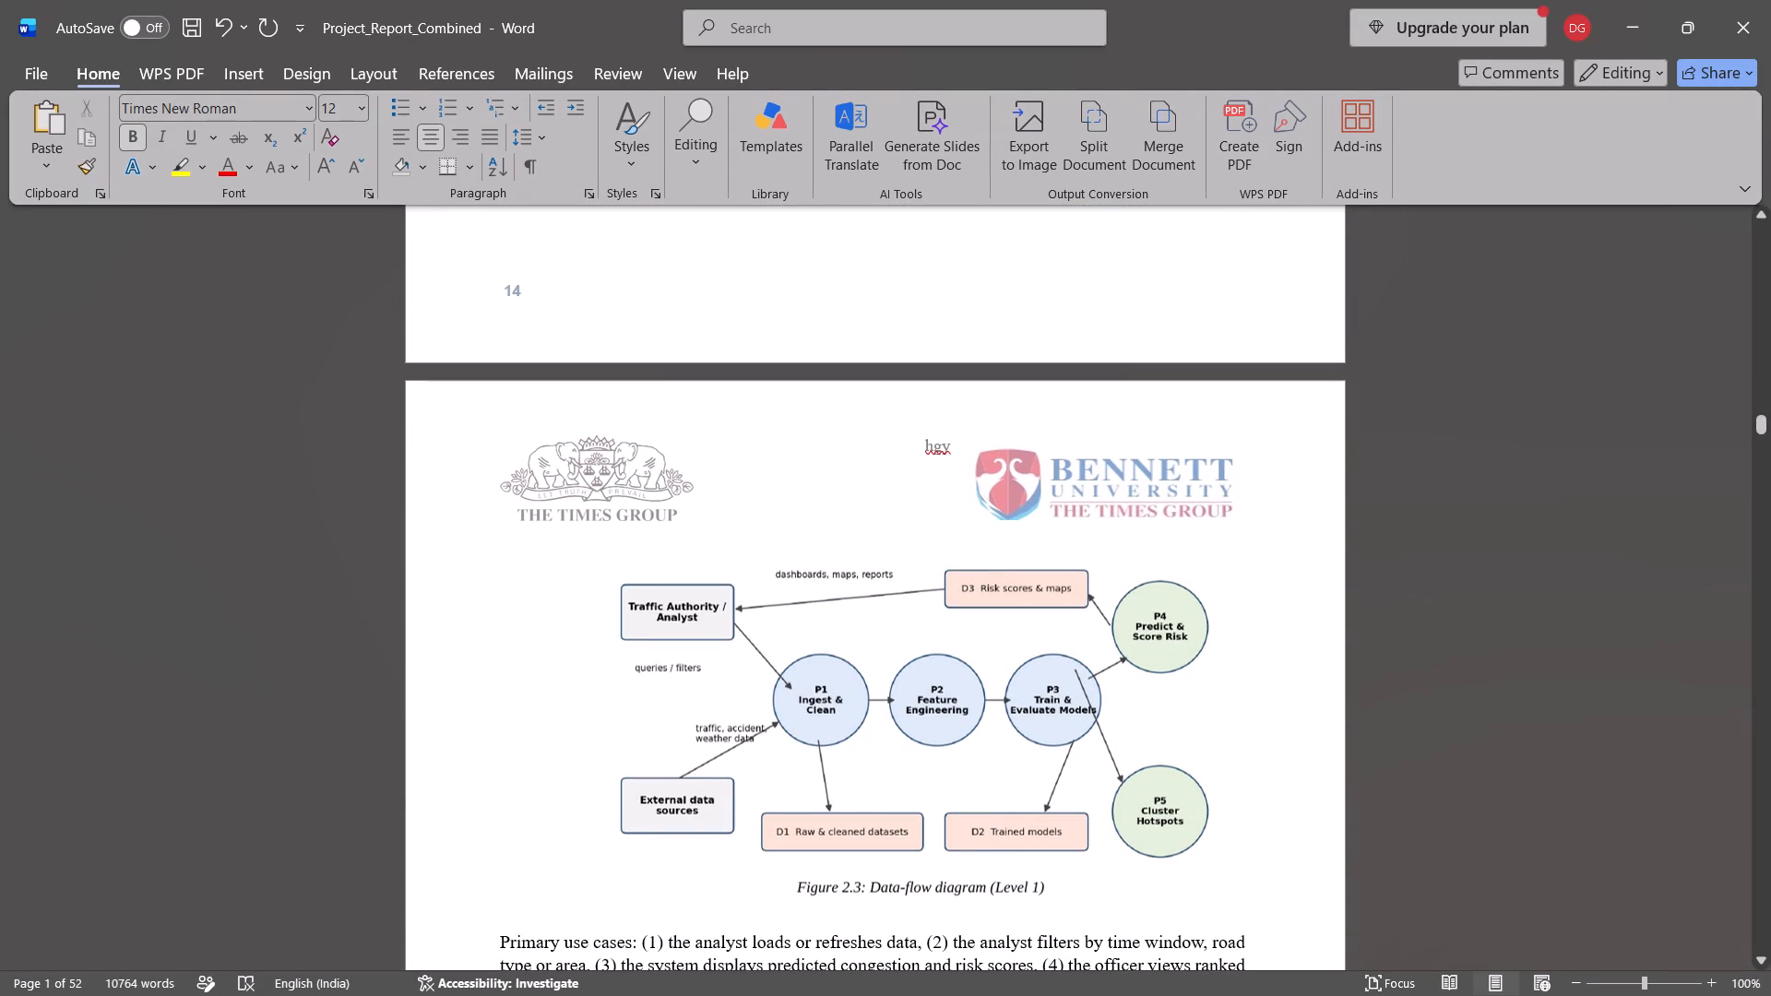
pyautogui.scroll(-1, 826, 692)
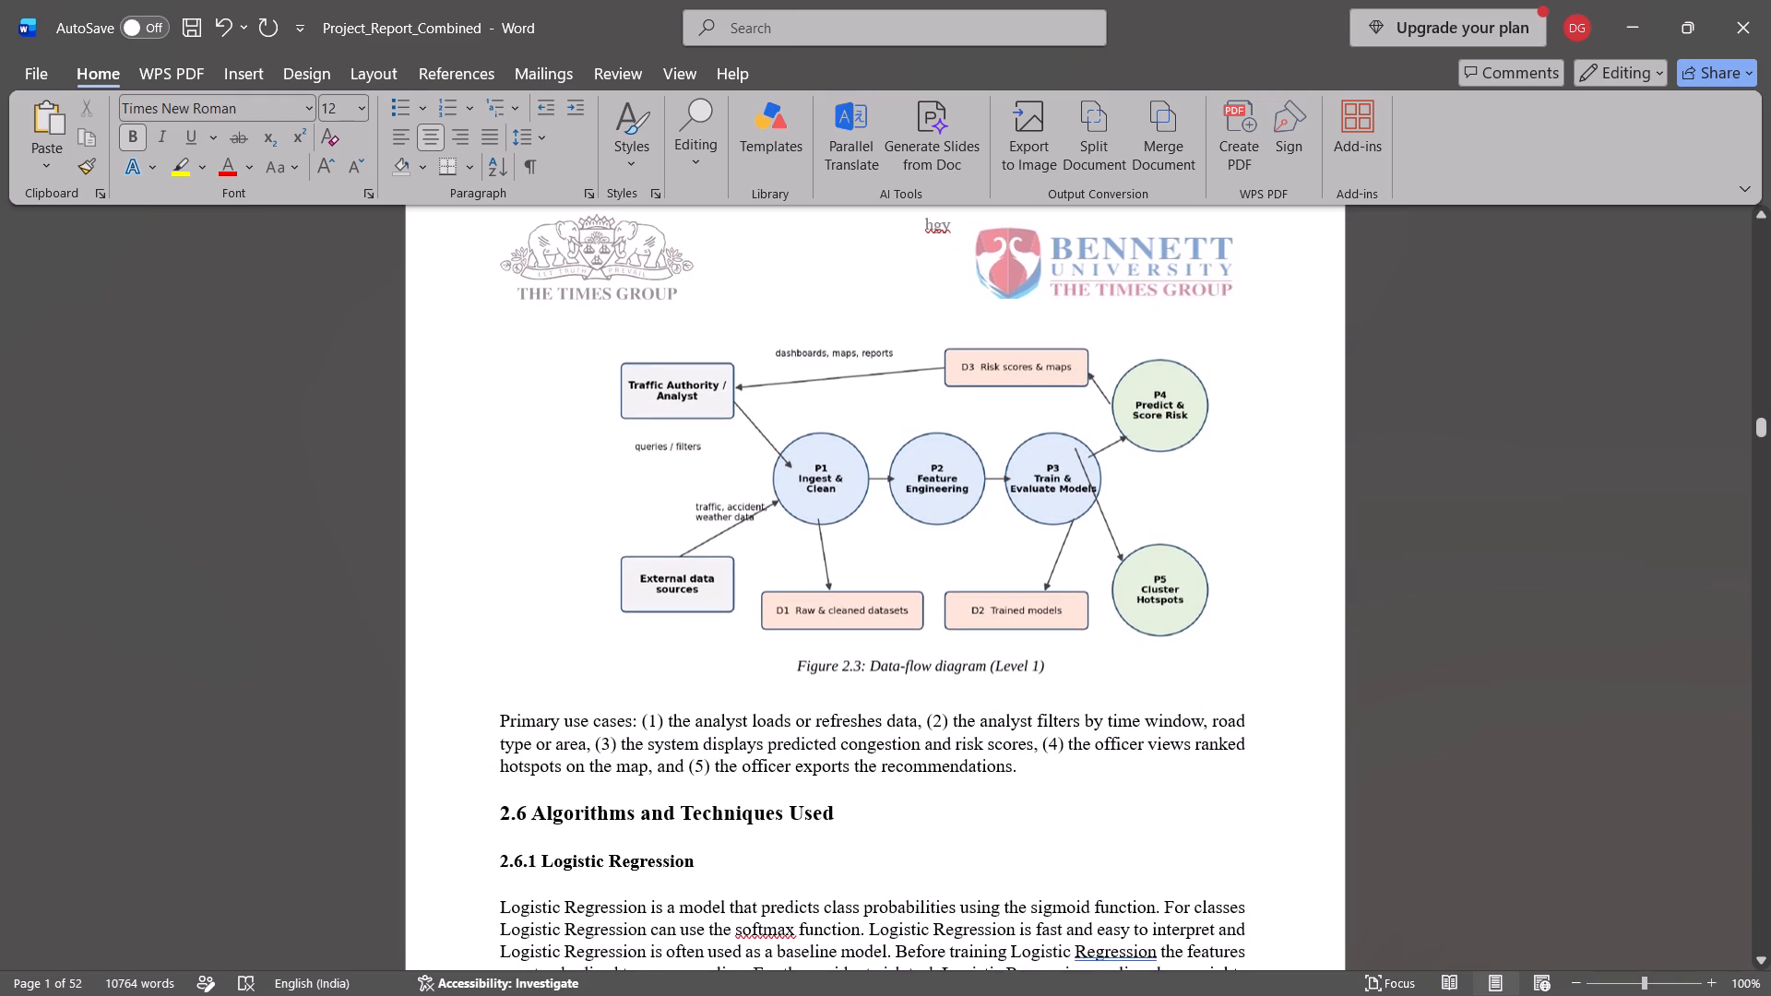
pyautogui.scroll(-1, 826, 692)
pyautogui.scroll(1, 826, 692)
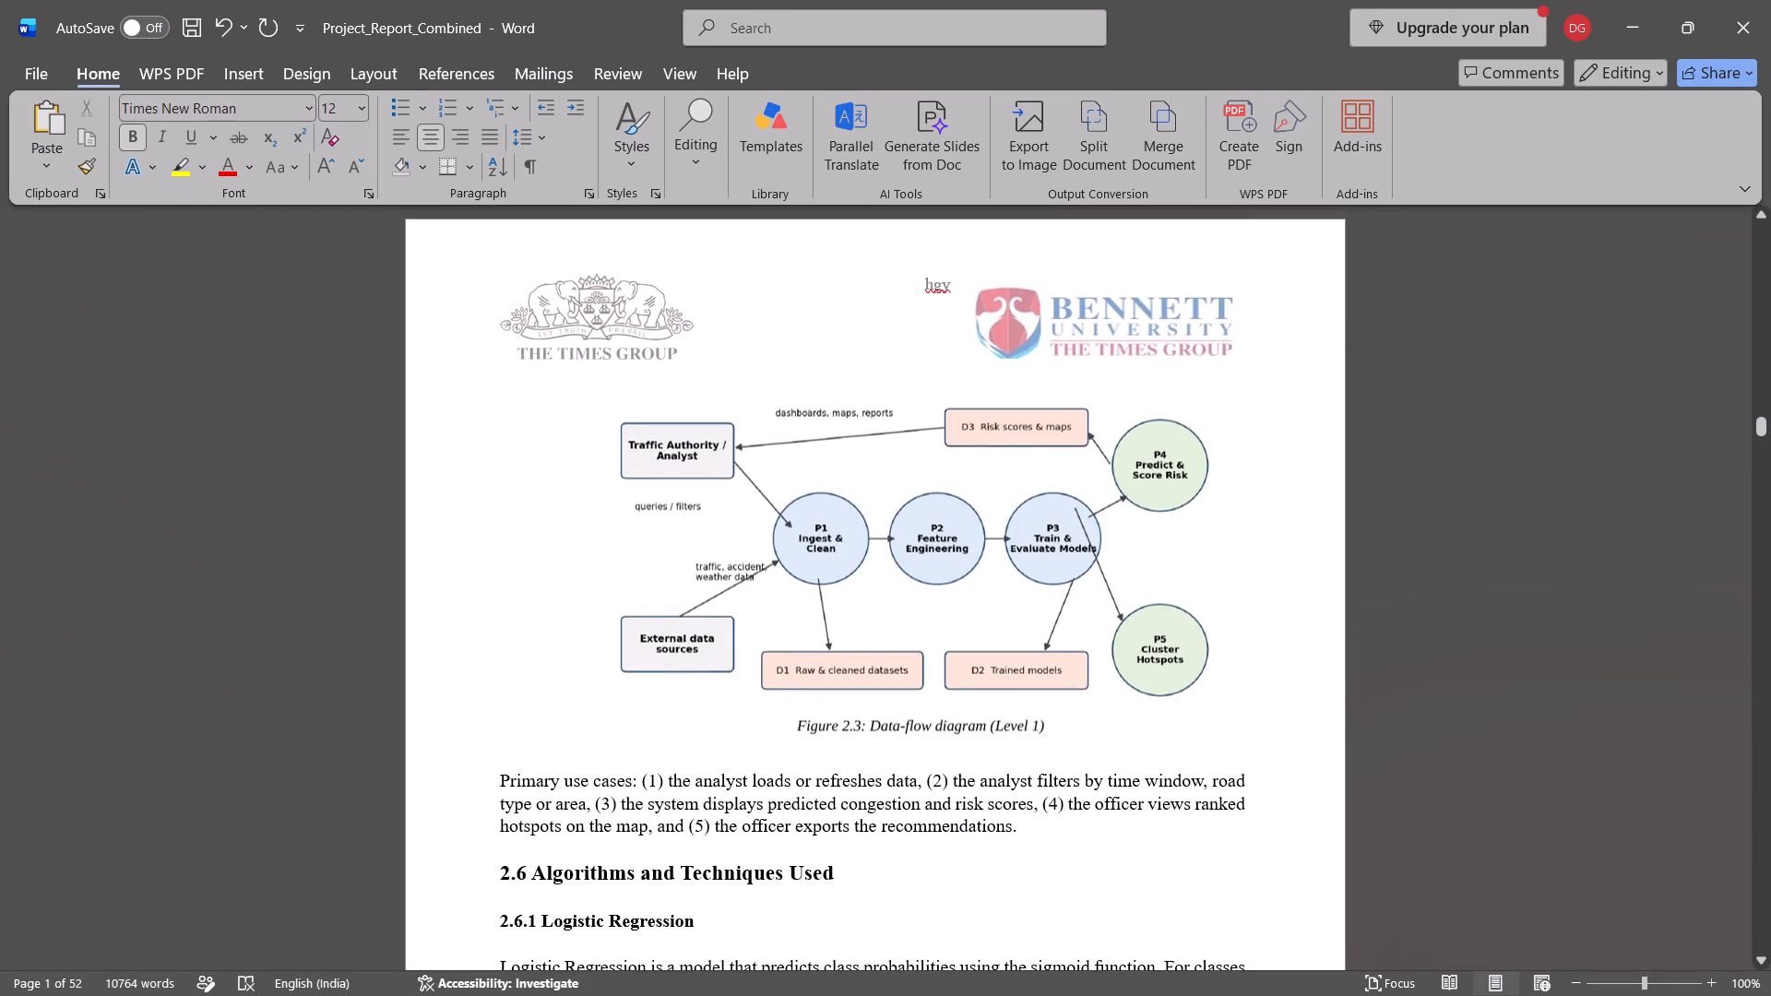
pyautogui.keyDown('ctrl'); pyautogui.scroll(1, 826, 692); pyautogui.keyUp('ctrl')
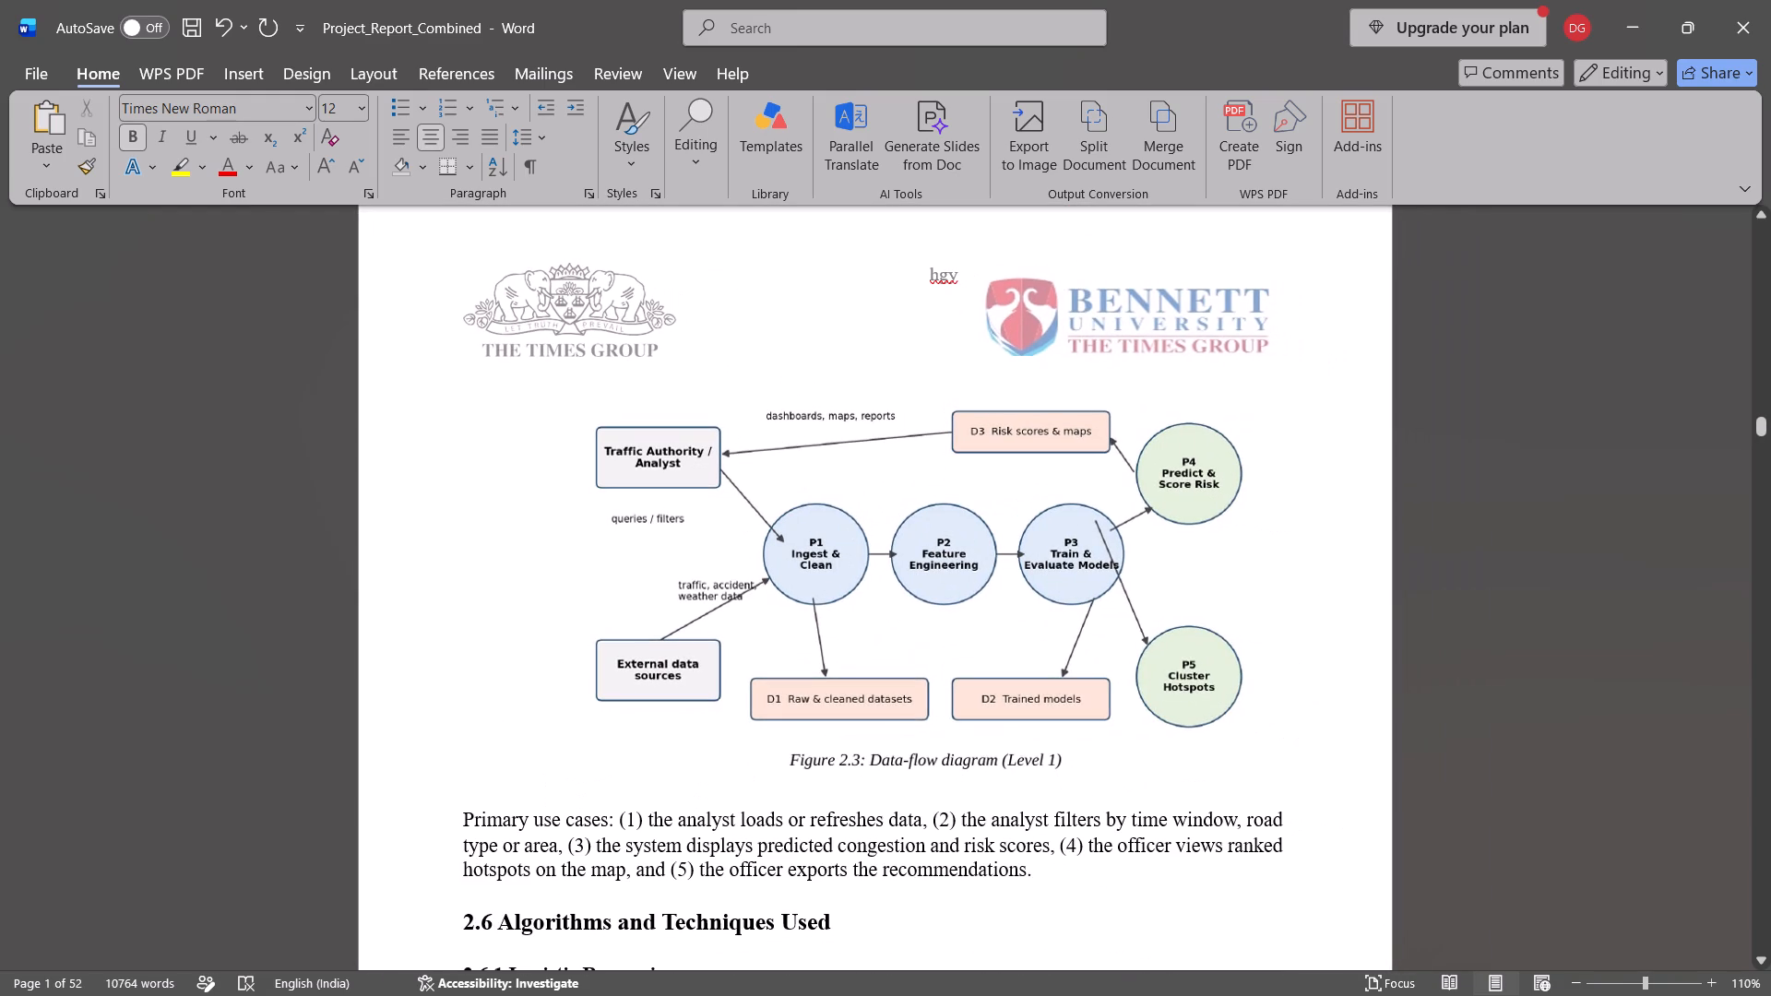
pyautogui.scroll(-1, 826, 692)
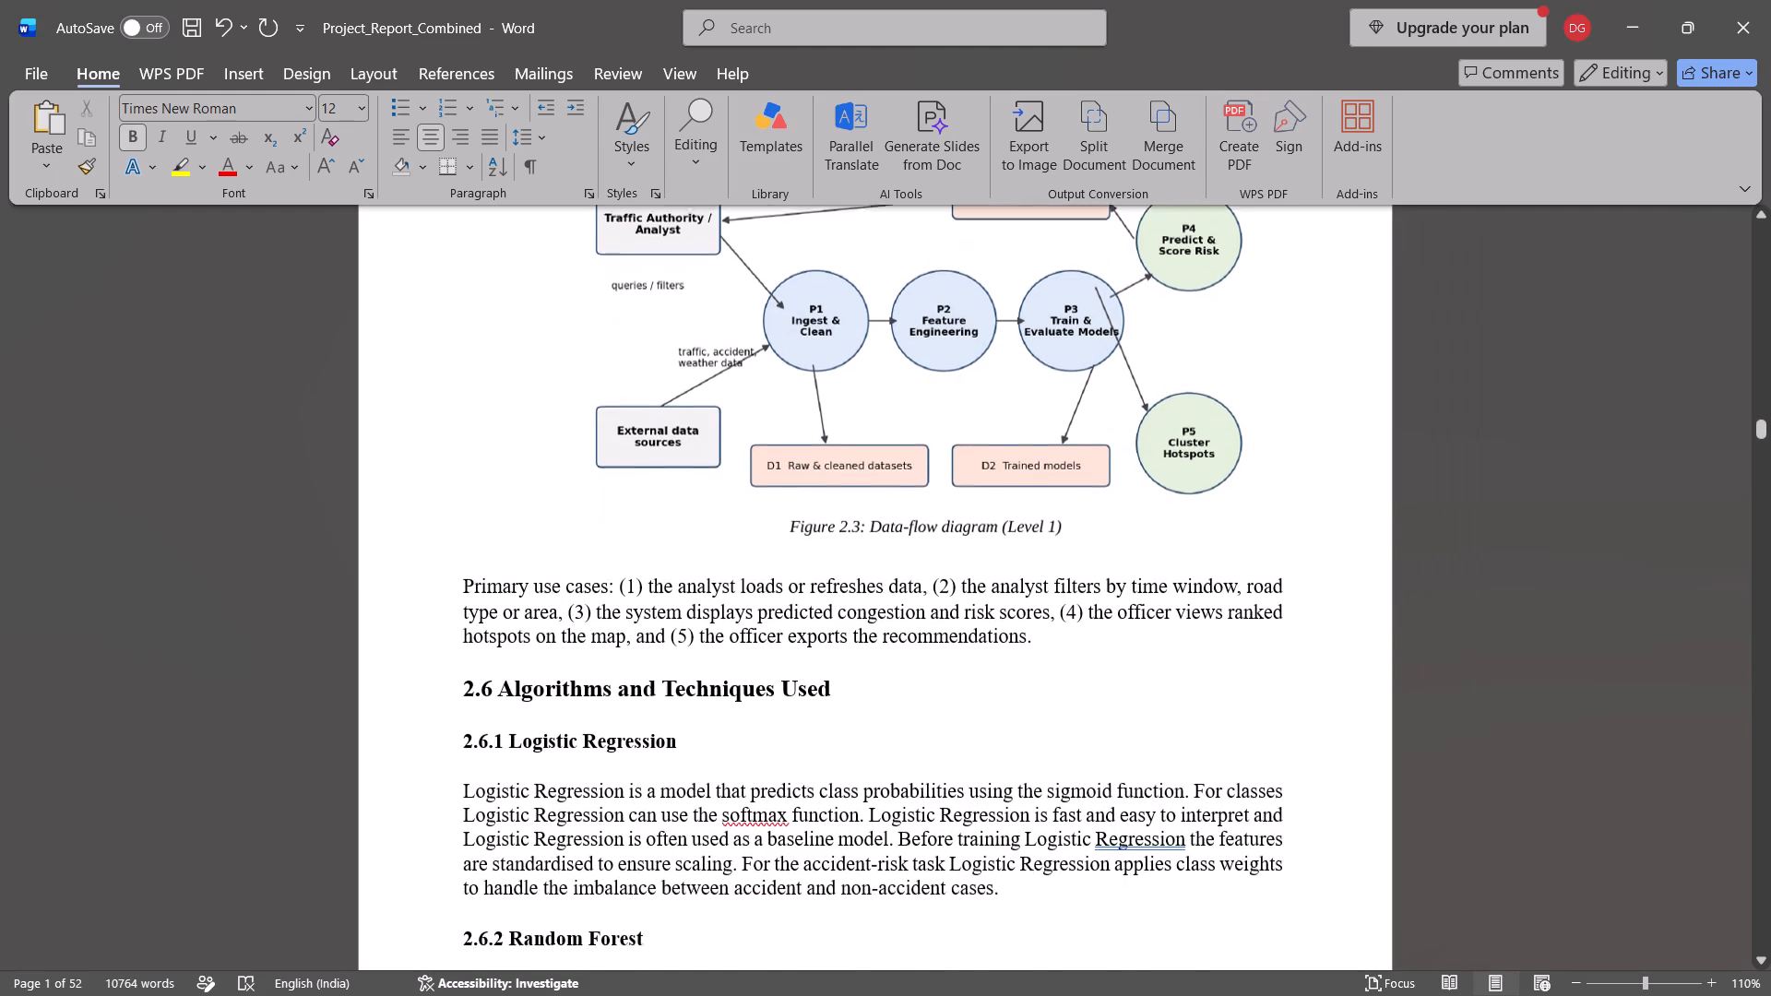
# Select the Figure 2.3 data-flow diagram picture above section 2.6 and open its editing options.
pyautogui.click(889, 398)
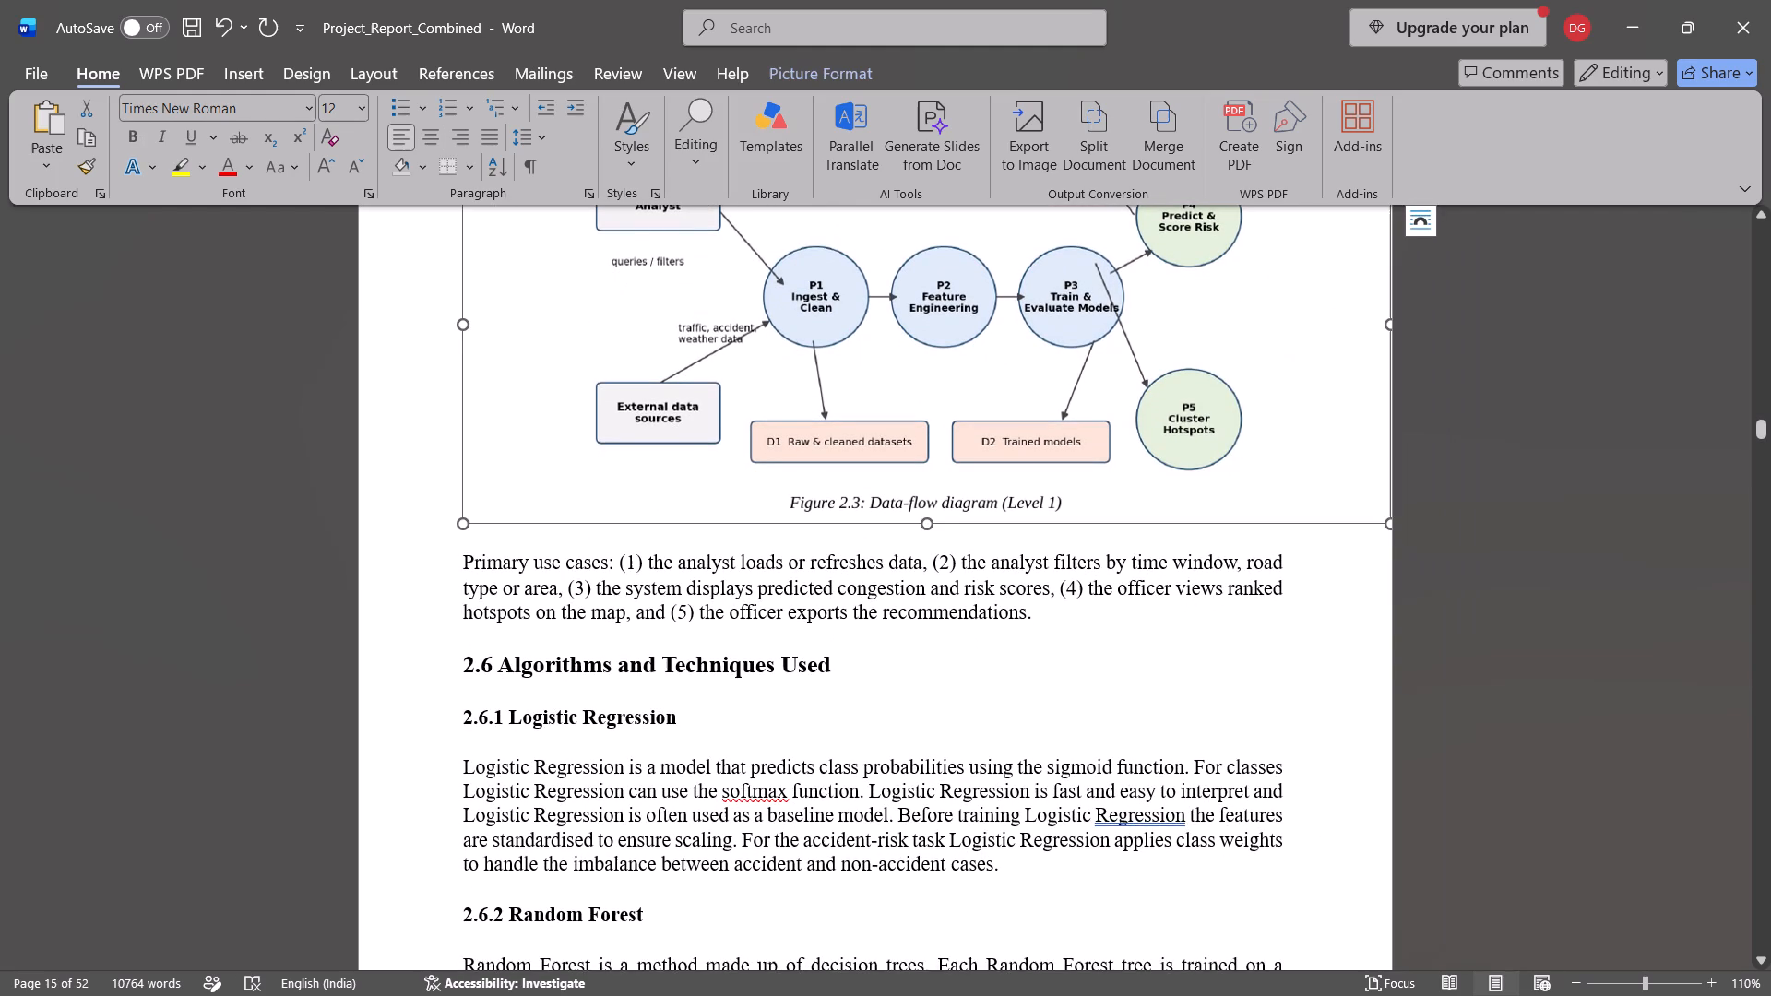
pyautogui.scroll(2, 851, 420)
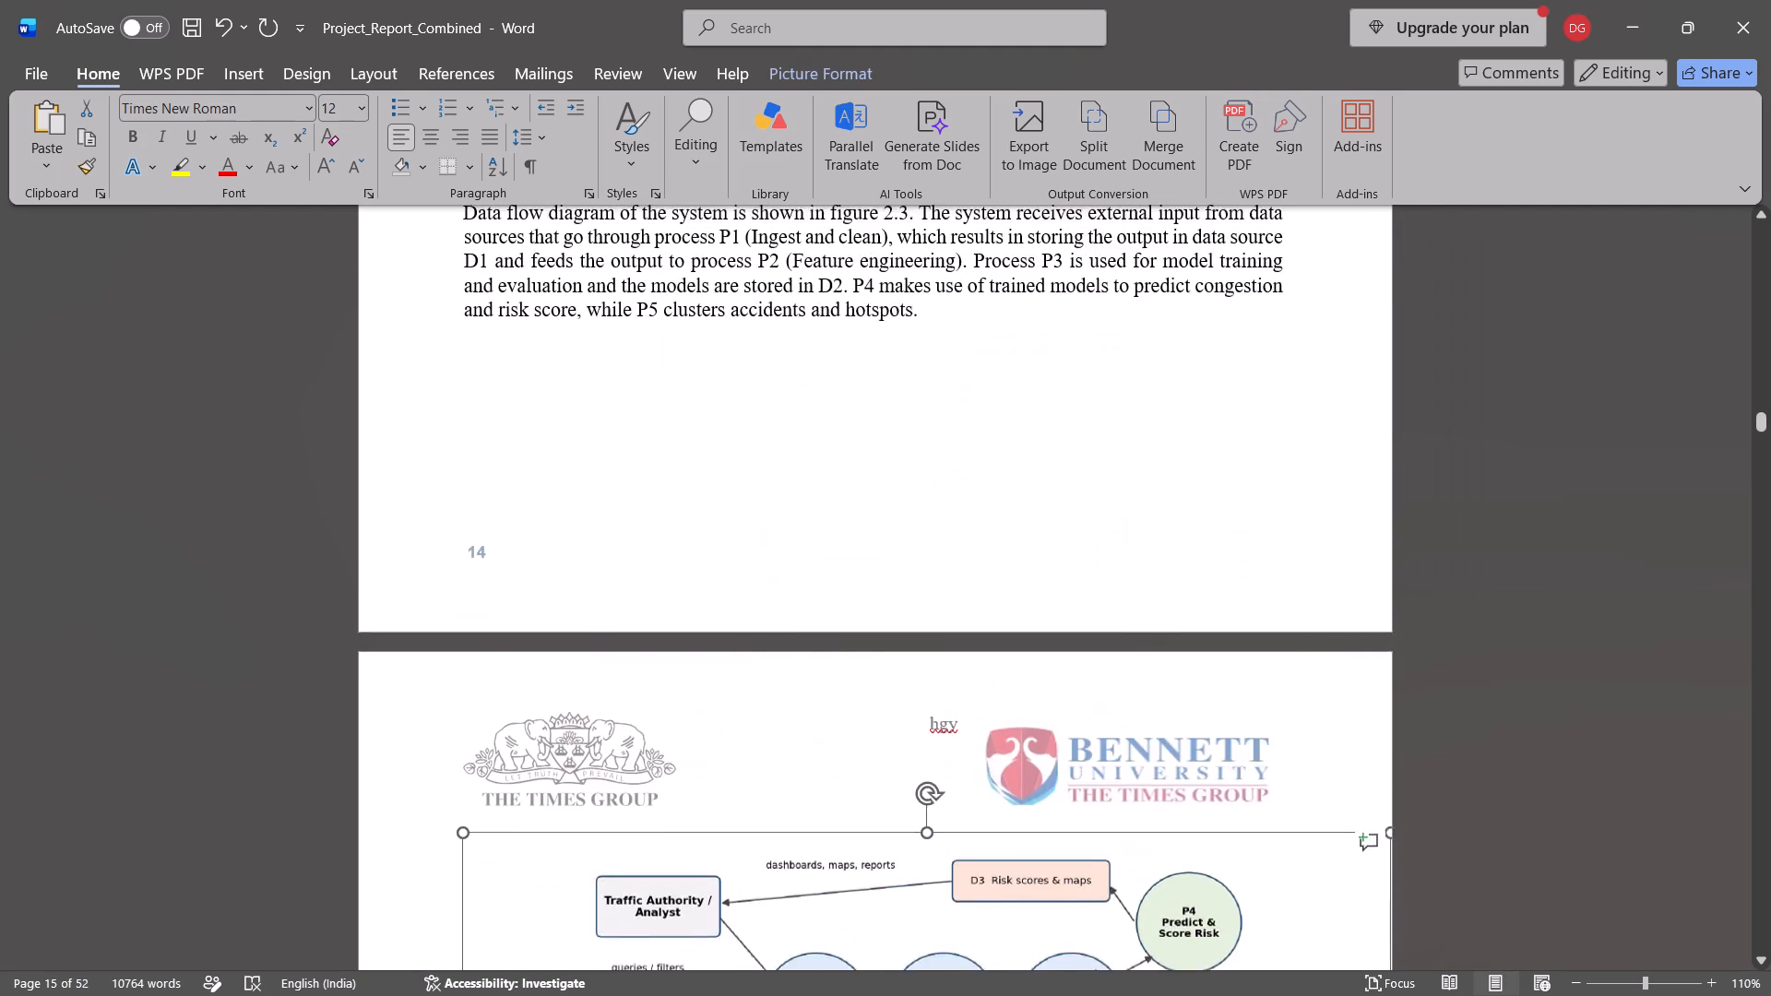
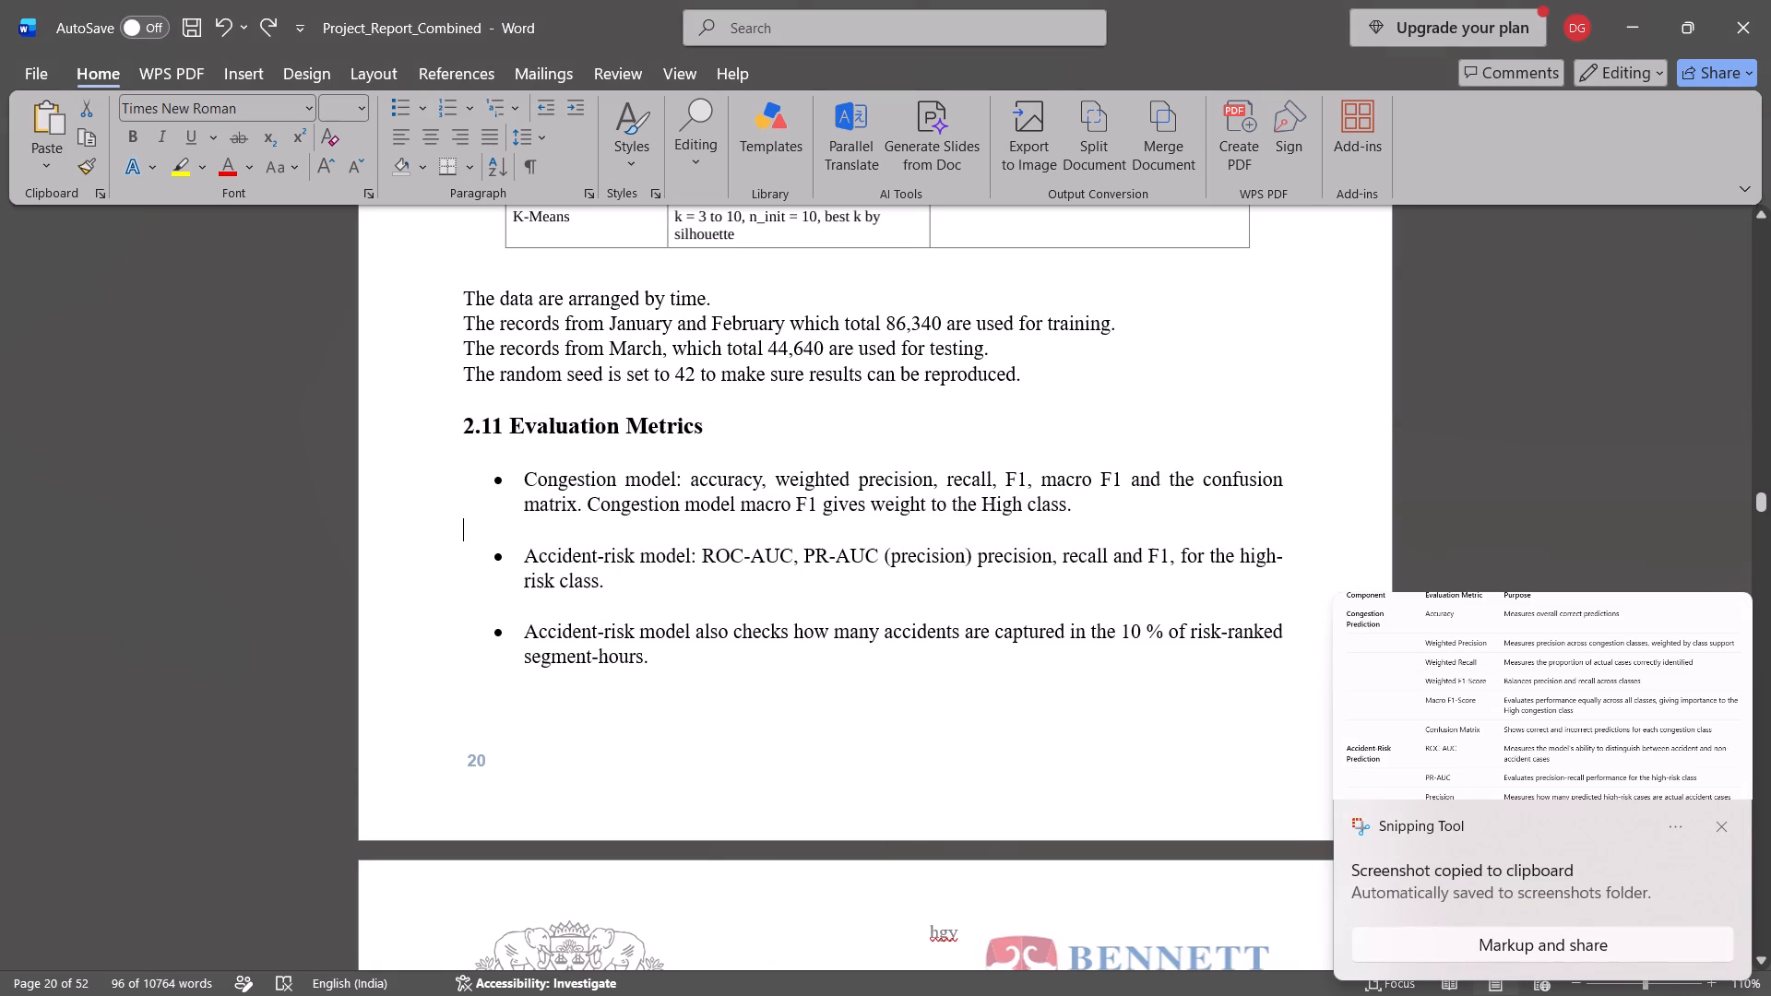
# Delete the whole bulleted list of metrics under the 2.11 Evaluation Metrics heading.
pyautogui.scroll(-1, 657, 646)
pyautogui.moveTo(820, 715); pyautogui.dragTo(500, 253)
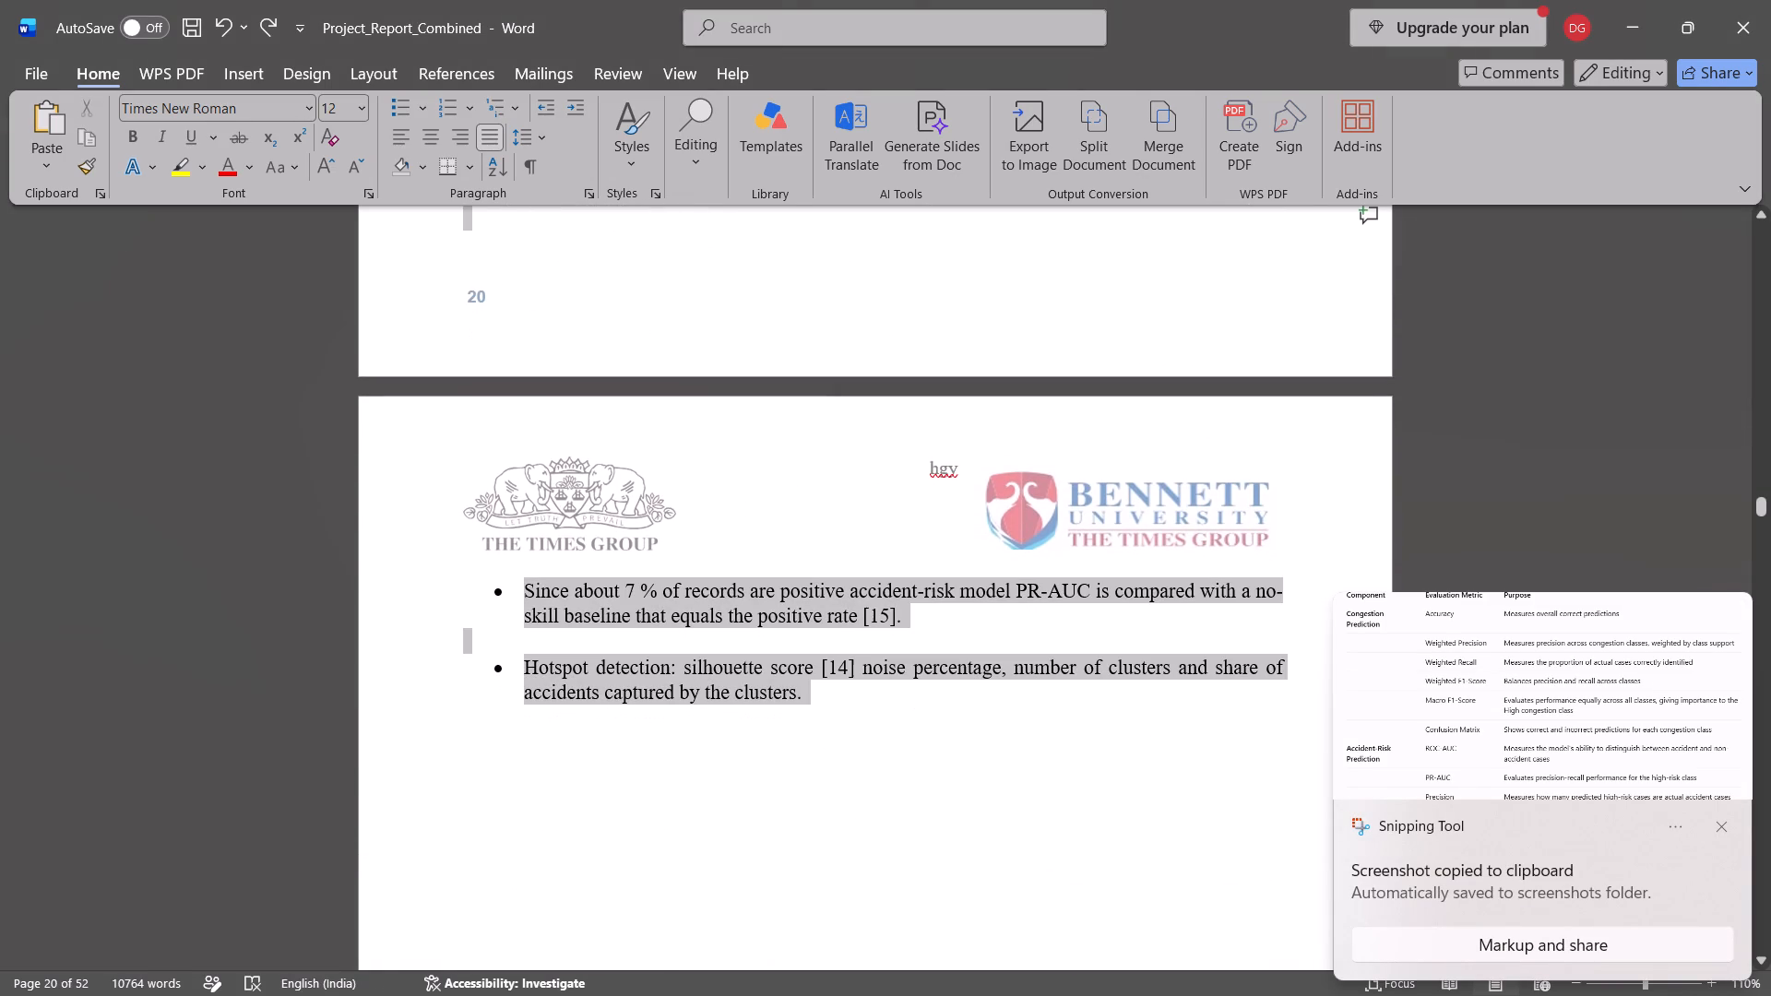
pyautogui.moveTo(500, 253); pyautogui.dragTo(501, 205)
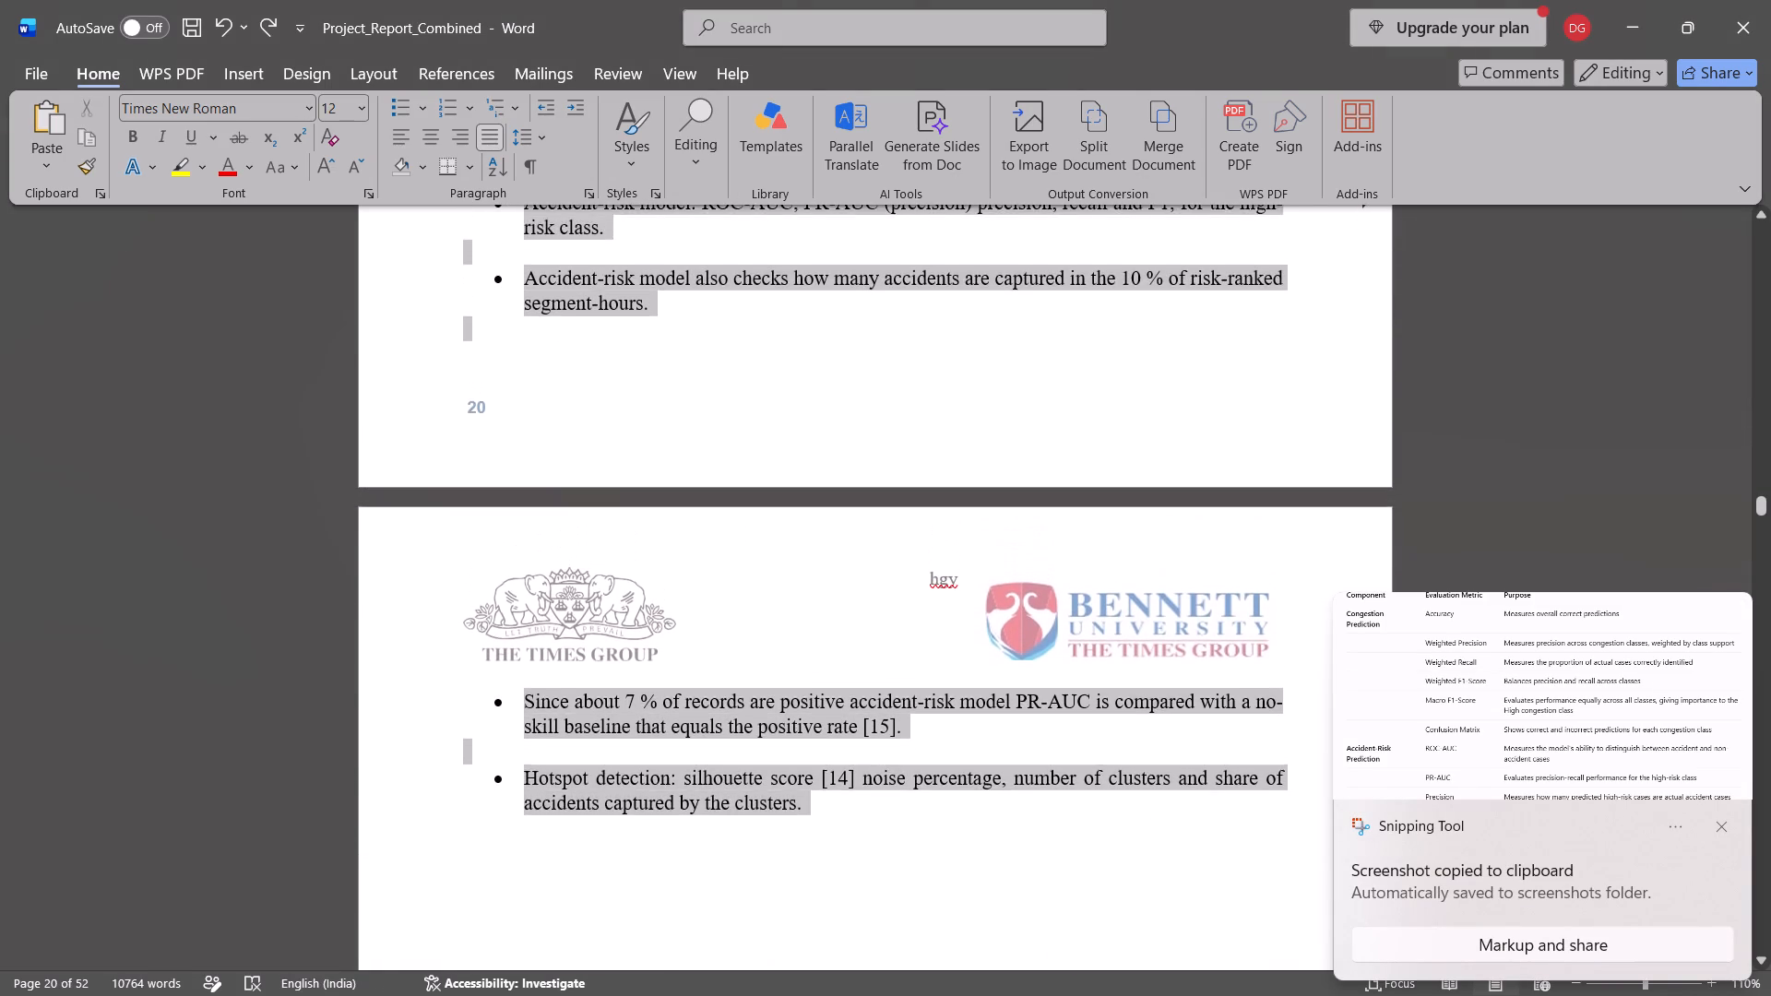
pyautogui.moveTo(501, 205); pyautogui.dragTo(511, 449)
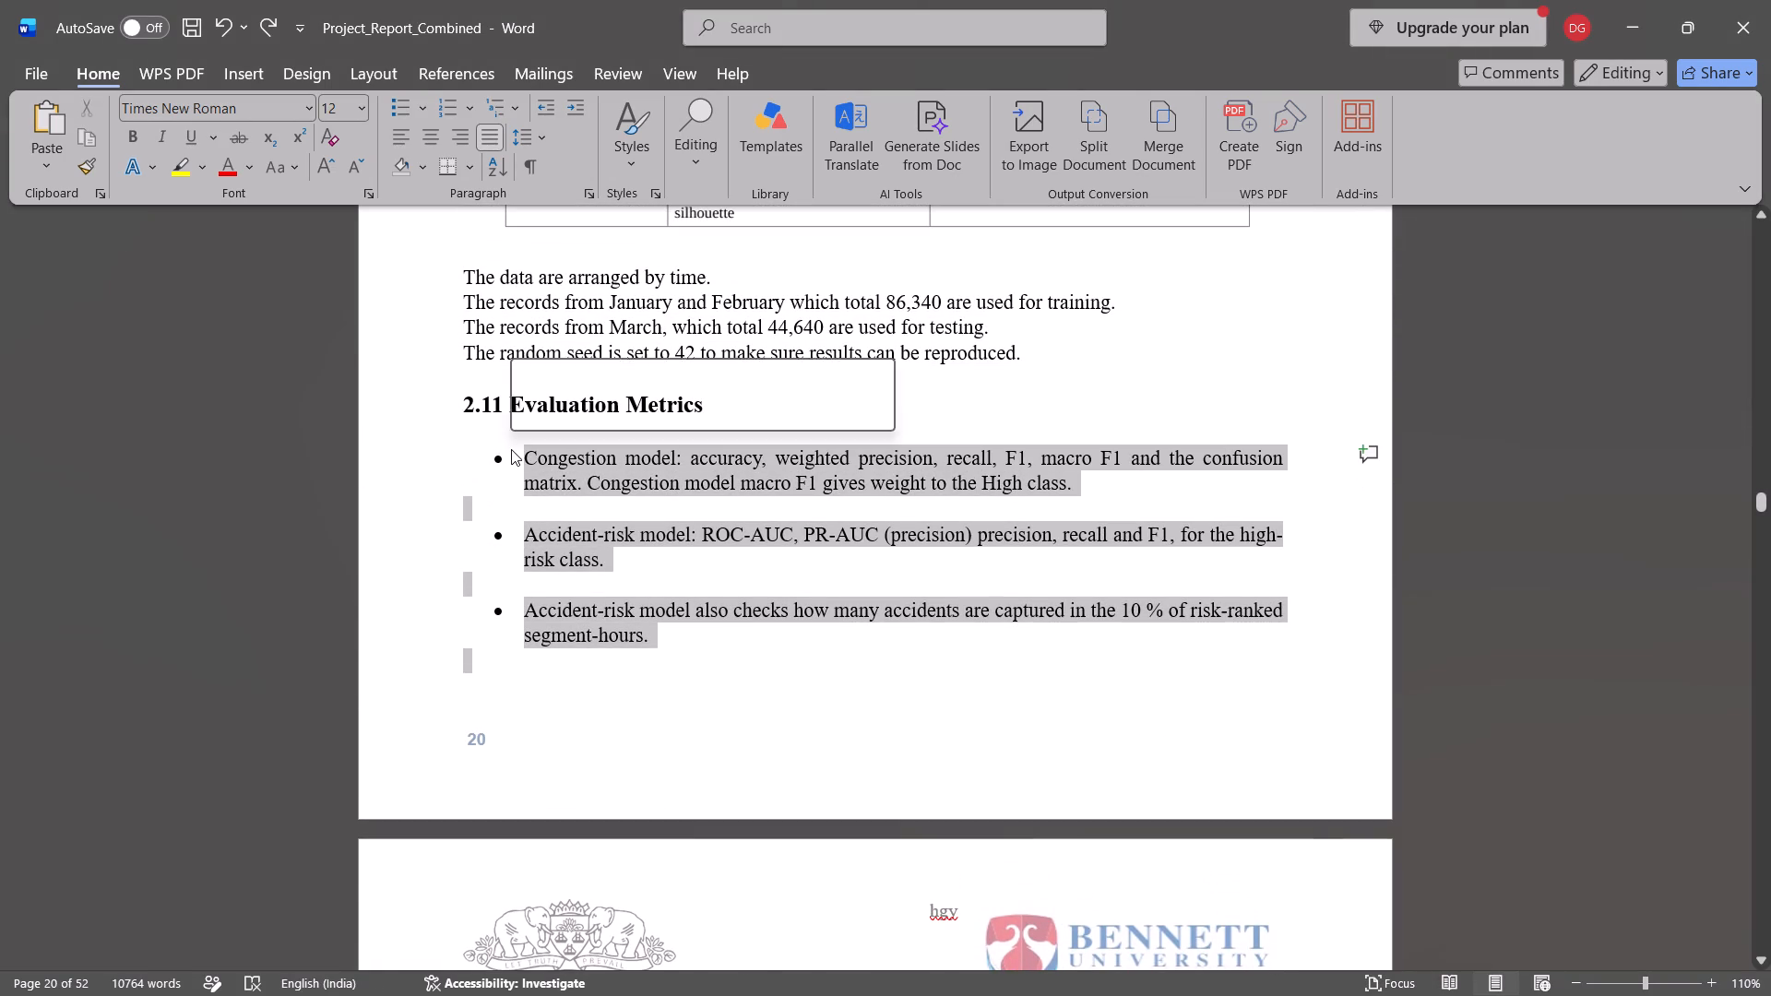
pyautogui.press('BackSpace')
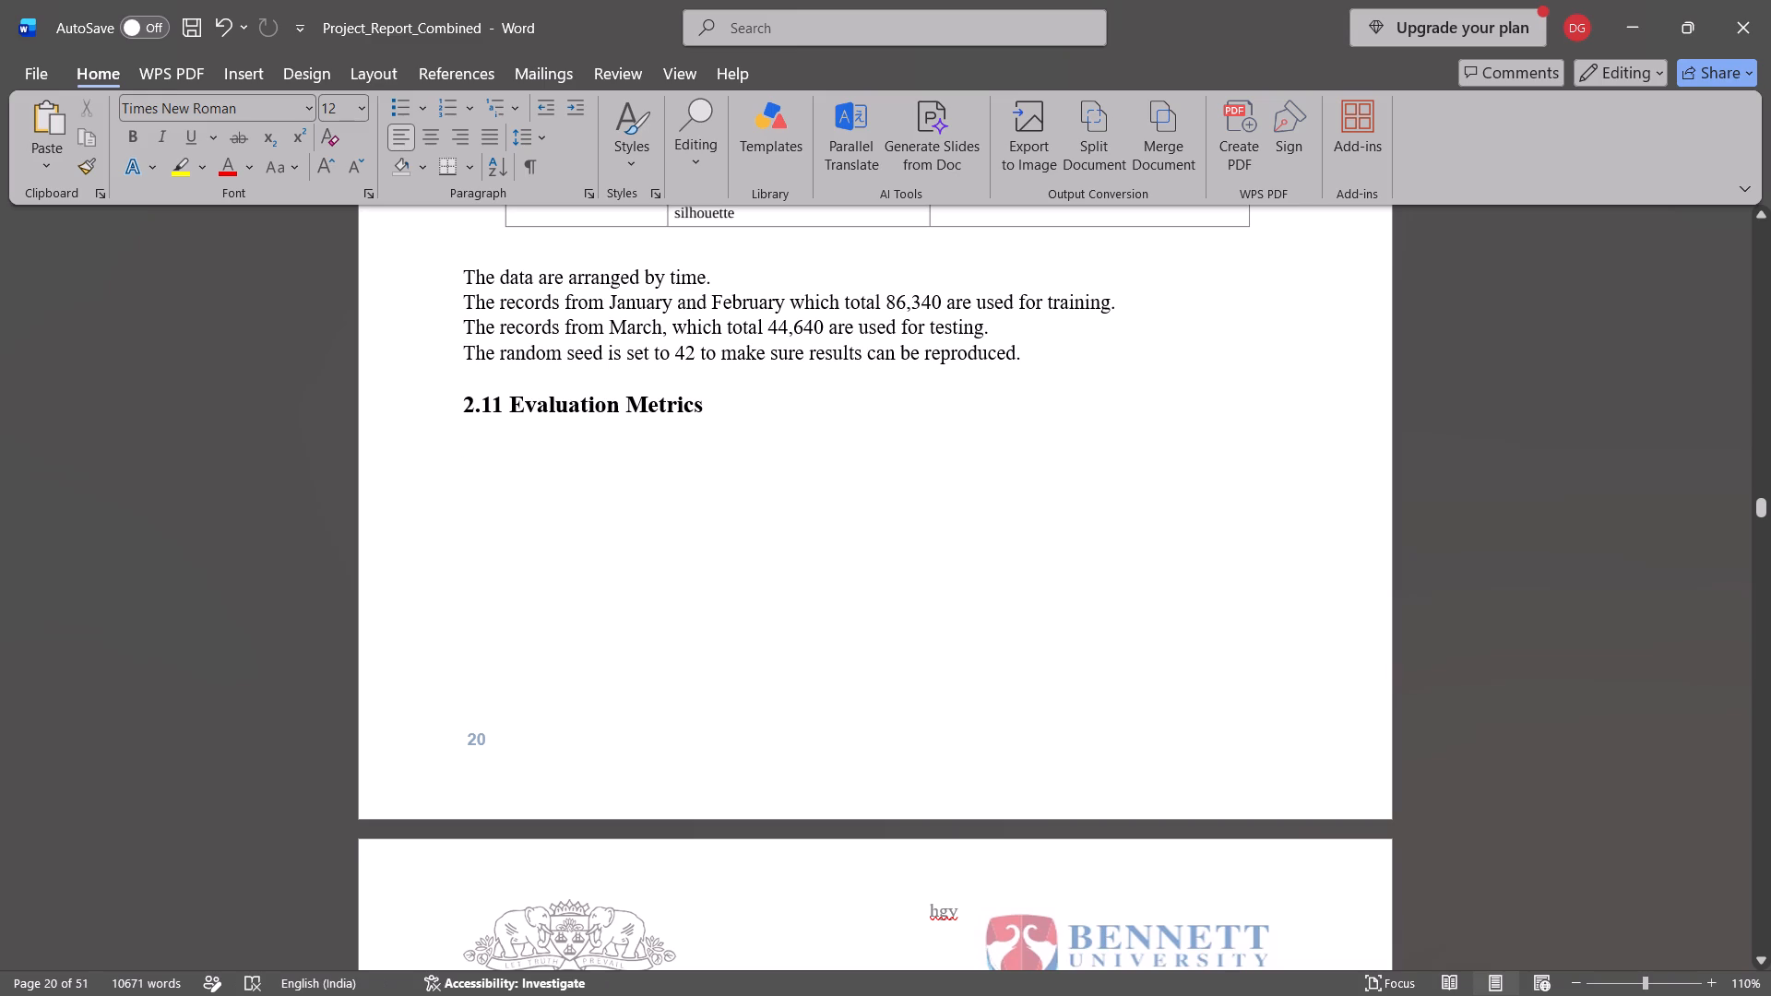
# Insert blank lines before the 2.11 Evaluation Metrics heading to push it to the top of page 21.
pyautogui.click(463, 405)
pyautogui.press('Right')
pyautogui.press('Right')
pyautogui.press('Right')
pyautogui.press('Right')
pyautogui.press('Right')
pyautogui.press('Right')
pyautogui.press('Right')
pyautogui.press('Right')
pyautogui.press('Right')
pyautogui.press('Right')
pyautogui.press('Right')
pyautogui.press('Right')
pyautogui.press('Right')
pyautogui.press('Right')
pyautogui.press('Right')
pyautogui.press('Right')
pyautogui.press('Right')
pyautogui.press('Right')
pyautogui.press('Right')
pyautogui.press('Left')
pyautogui.press('Left')
pyautogui.press('Left')
pyautogui.press('Left')
pyautogui.press('Left')
pyautogui.press('Left')
pyautogui.press('Left')
pyautogui.press('Left')
pyautogui.press('Left')
pyautogui.press('Left')
pyautogui.press('Left')
pyautogui.press('Left')
pyautogui.press('Left')
pyautogui.press('Left')
pyautogui.press('Left')
pyautogui.press('Left')
pyautogui.press('Left')
pyautogui.press('Left')
pyautogui.press('Left')
pyautogui.press('Left')
pyautogui.press('Down')
pyautogui.press('Down')
pyautogui.press('Down')
pyautogui.press('Up')
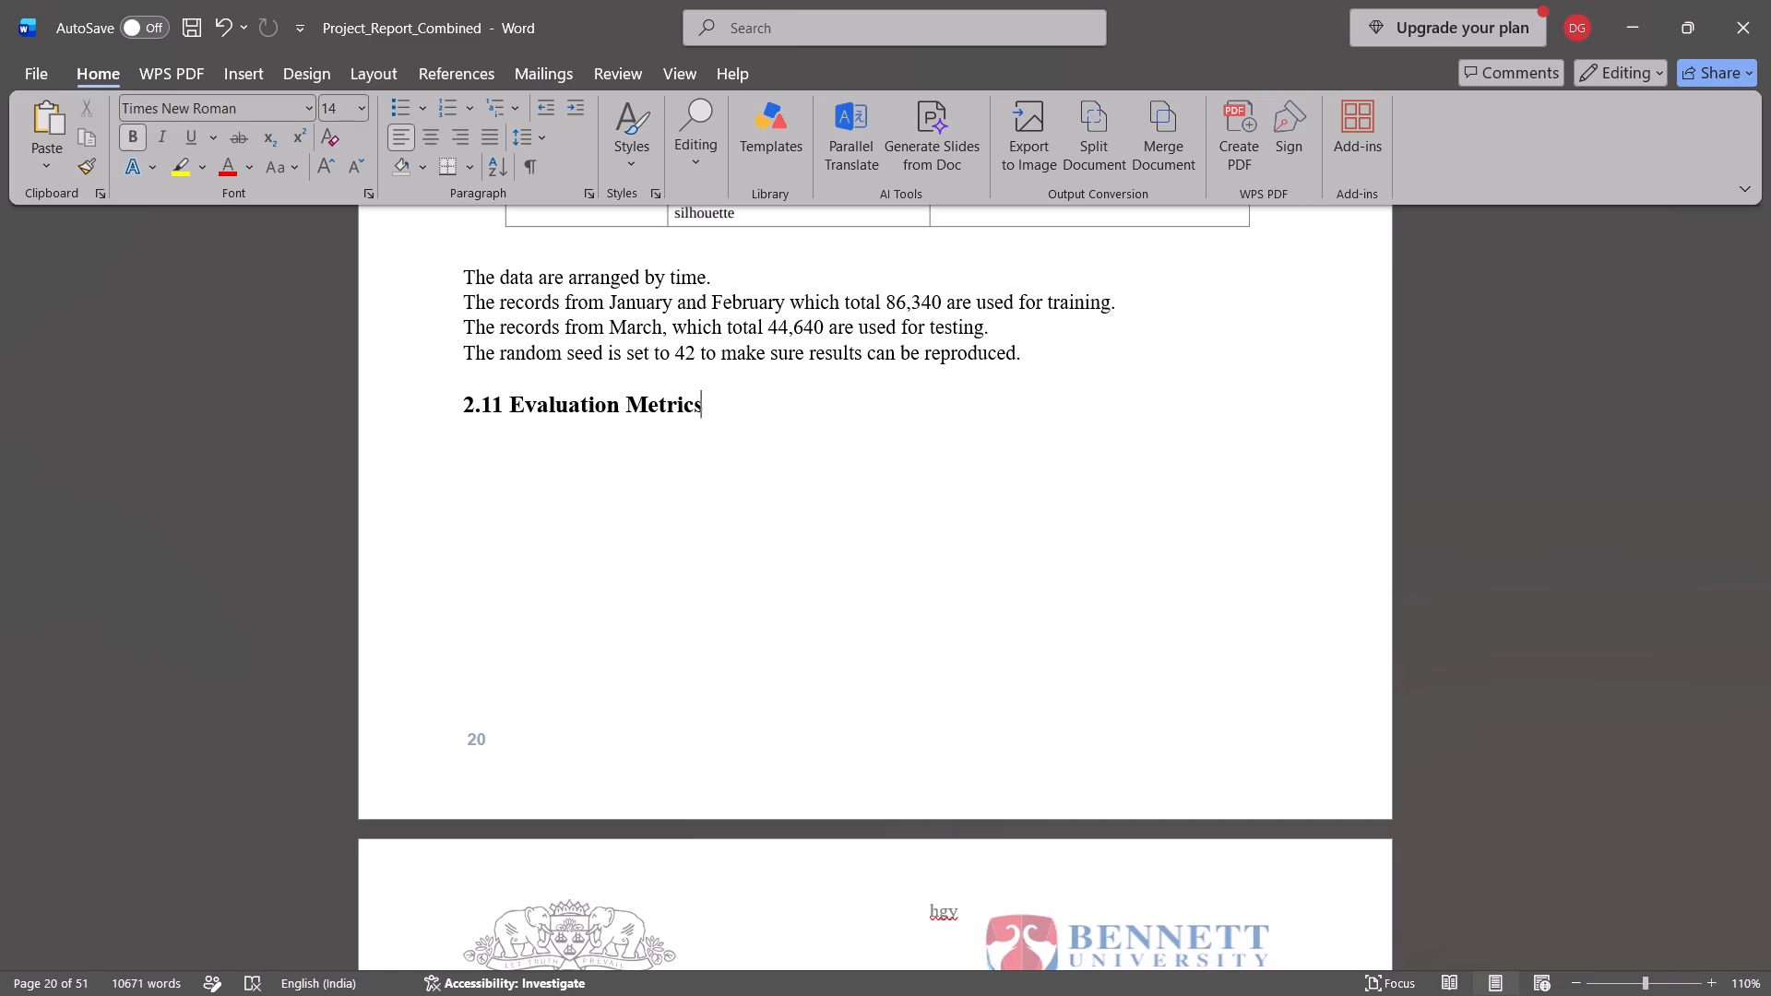
pyautogui.press('Left')
pyautogui.press('Left')
pyautogui.press('Left')
pyautogui.press('Left')
pyautogui.press('Left')
pyautogui.press('Left')
pyautogui.press('Left')
pyautogui.press('Left')
pyautogui.press('Left')
pyautogui.press('Left')
pyautogui.press('Left')
pyautogui.press('Left')
pyautogui.press('Left')
pyautogui.press('Left')
pyautogui.press('Left')
pyautogui.press('Left')
pyautogui.press('Left')
pyautogui.press('Left')
pyautogui.press('Left')
pyautogui.press('Left')
pyautogui.press('Left')
pyautogui.press('Left')
pyautogui.press('Left')
pyautogui.press('Return')
pyautogui.press('Return')
pyautogui.press('Return')
pyautogui.press('Return')
pyautogui.press('Return')
pyautogui.press('Return')
pyautogui.press('Return')
pyautogui.press('Return')
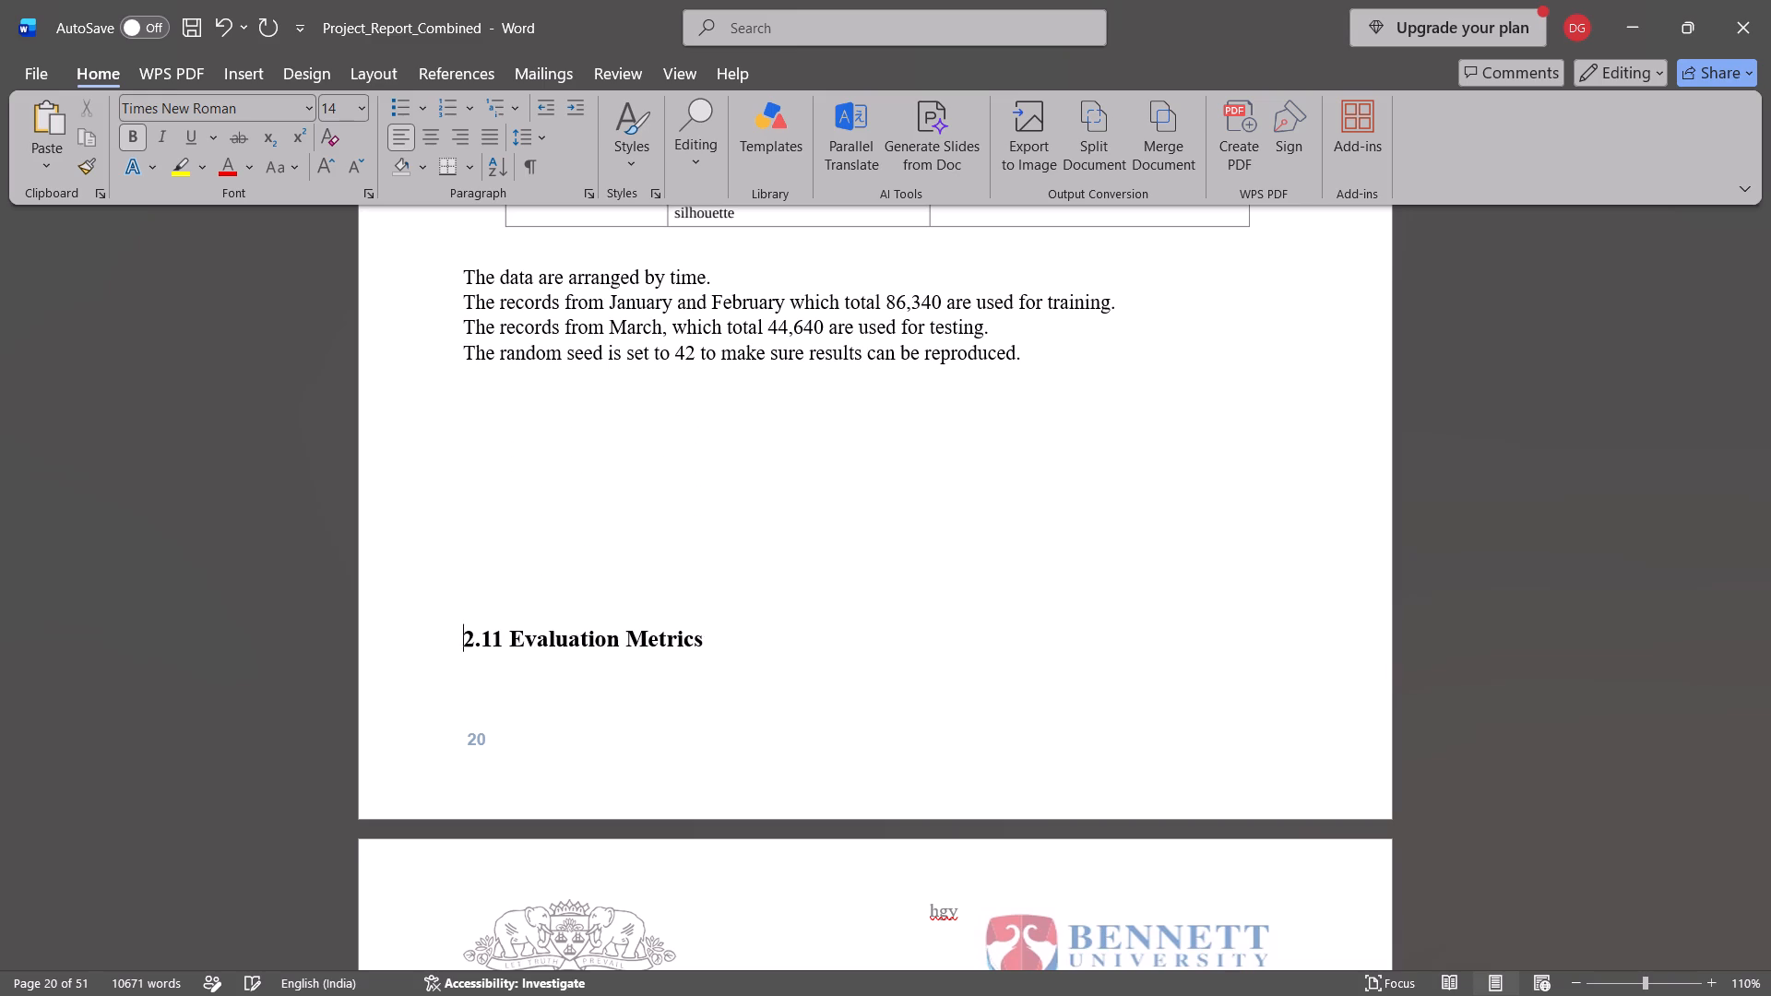
pyautogui.press('Return')
pyautogui.press('Return')
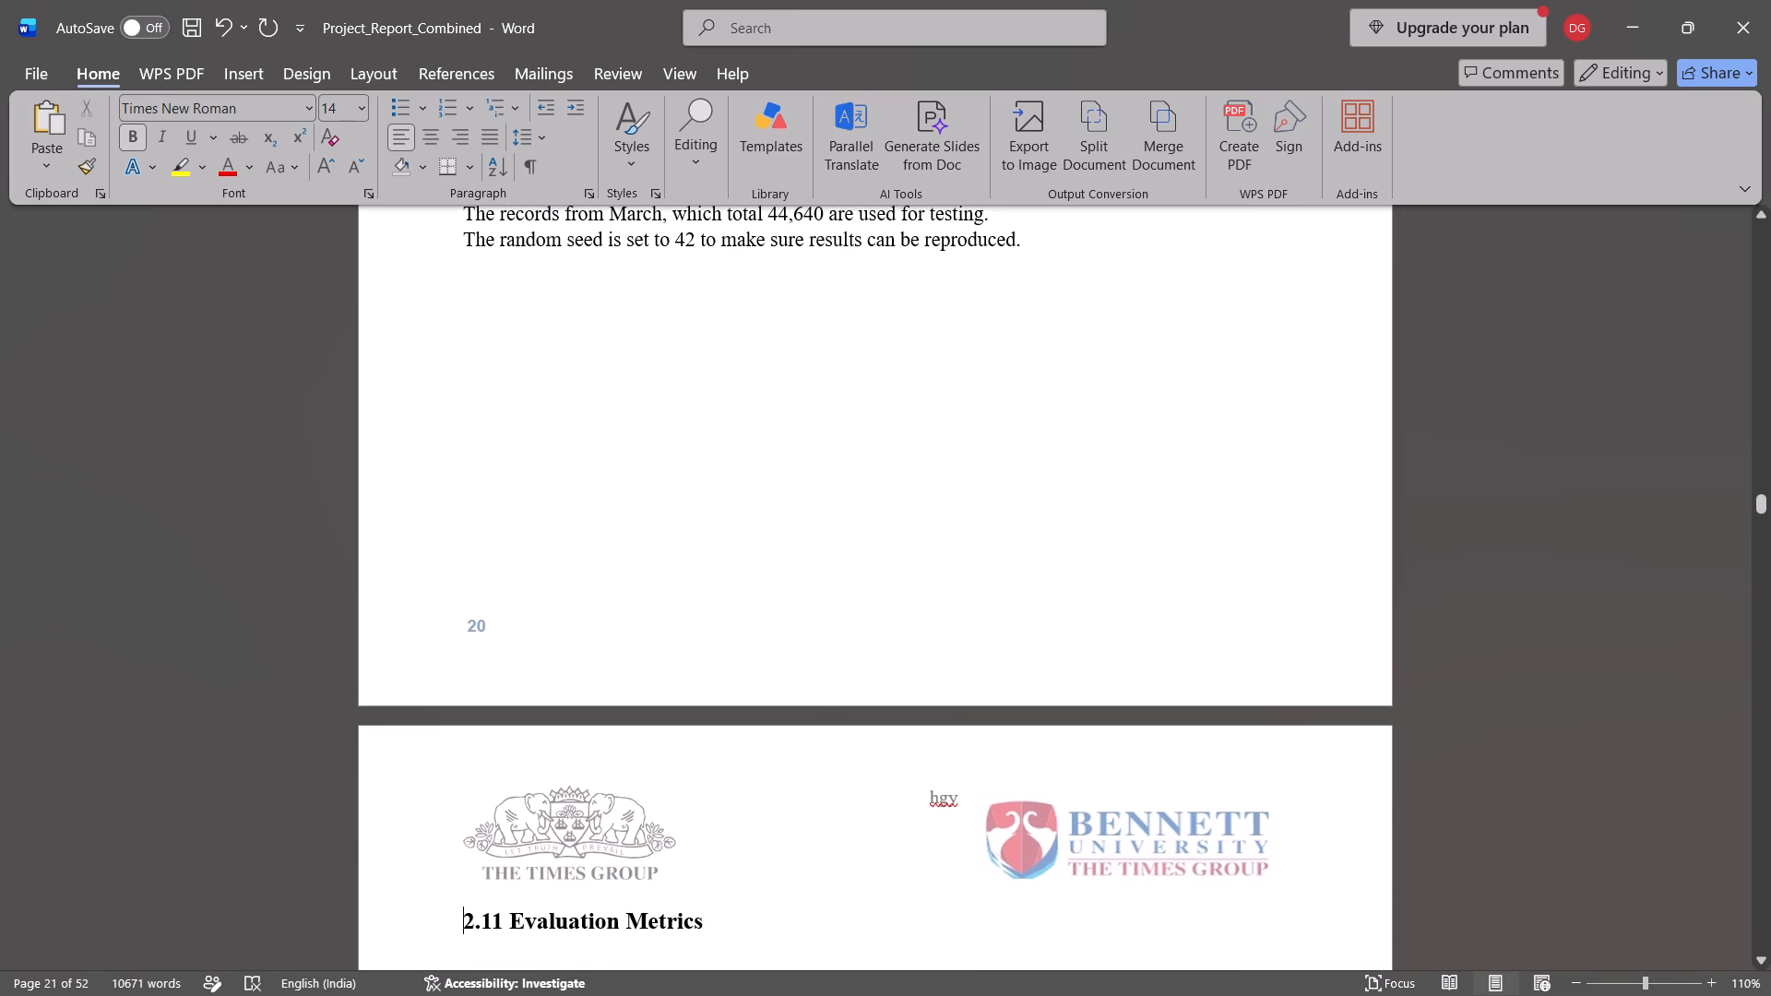
# Add a new line below the 2.11 Evaluation Metrics heading and paste the copied evaluation metrics table screenshot there.
pyautogui.scroll(-1, 645, 691)
pyautogui.click(719, 621)
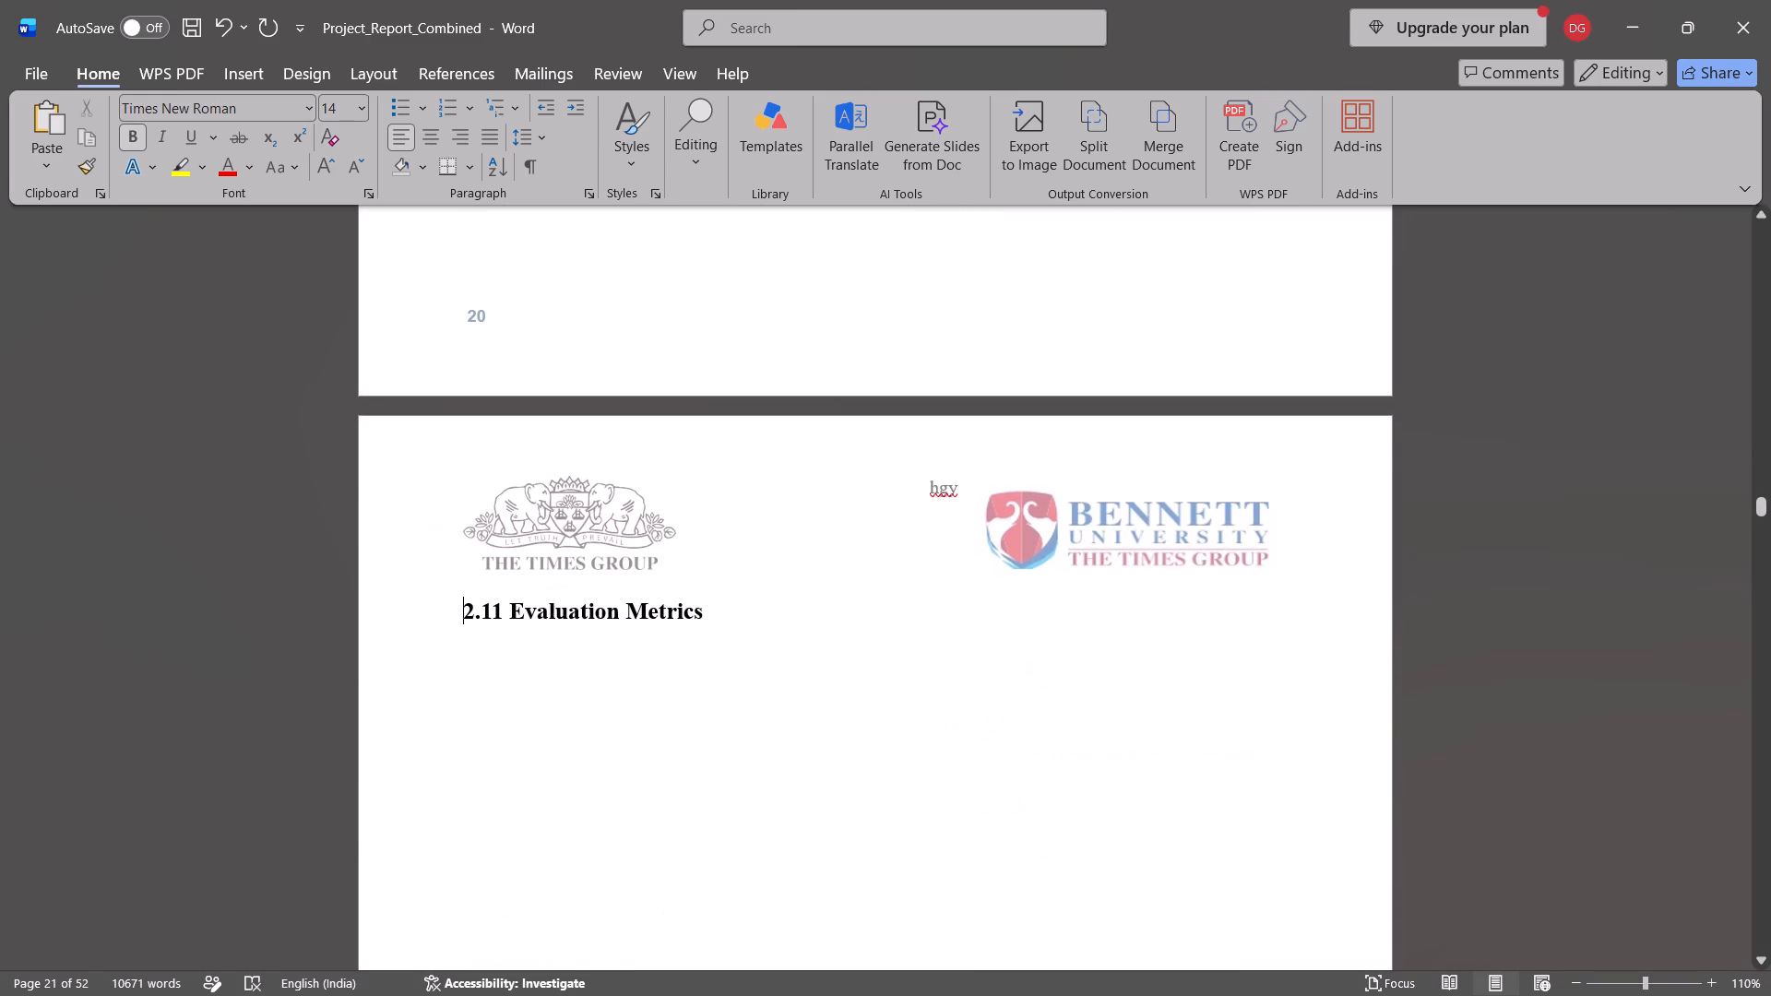
pyautogui.press('Return')
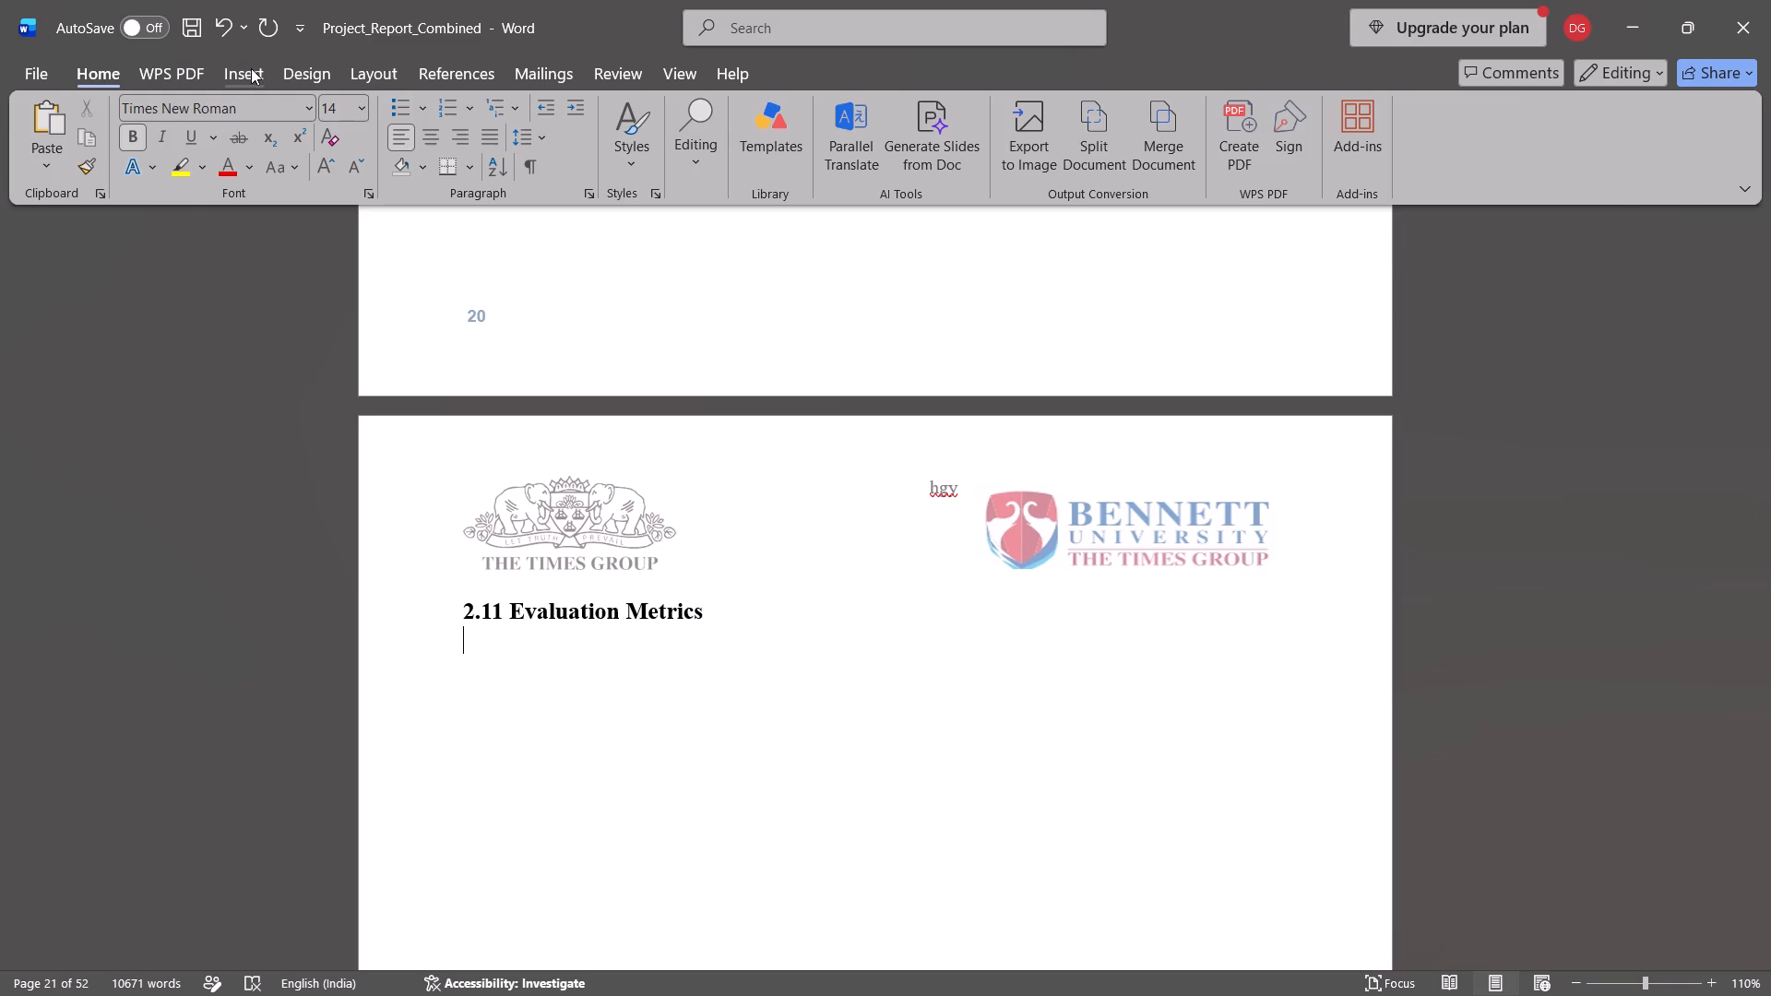
pyautogui.click(251, 68)
pyautogui.click(253, 166)
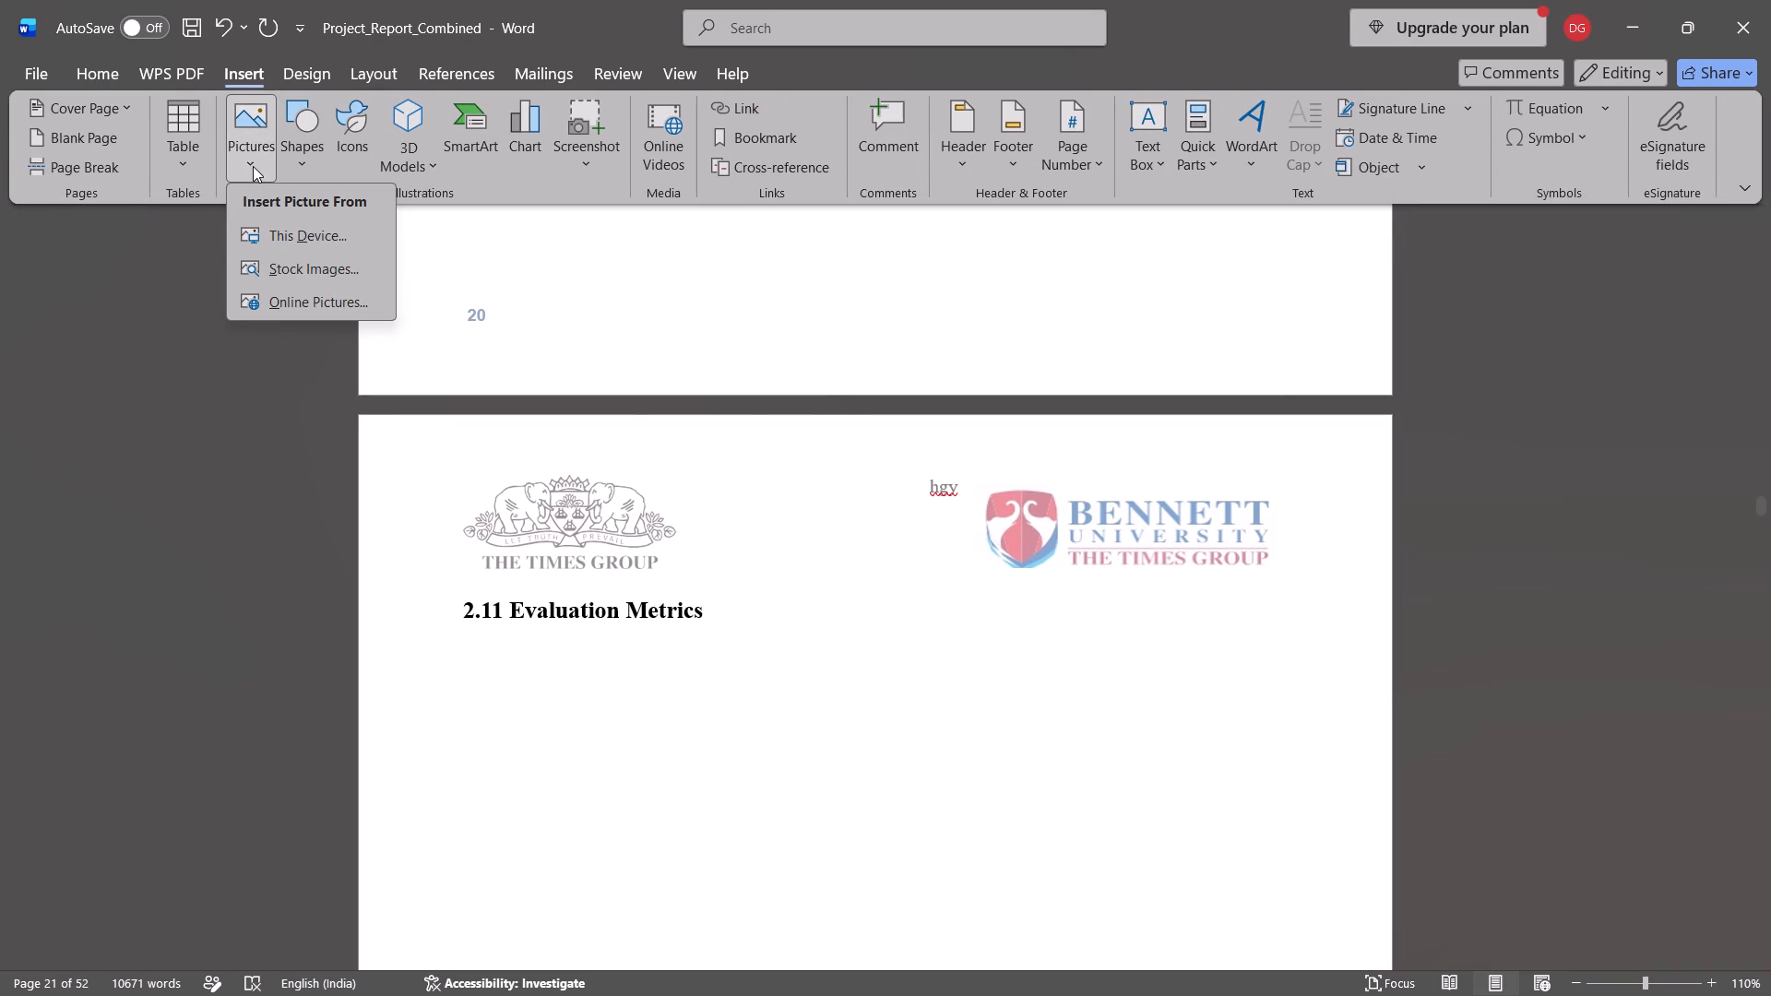
pyautogui.click(529, 635)
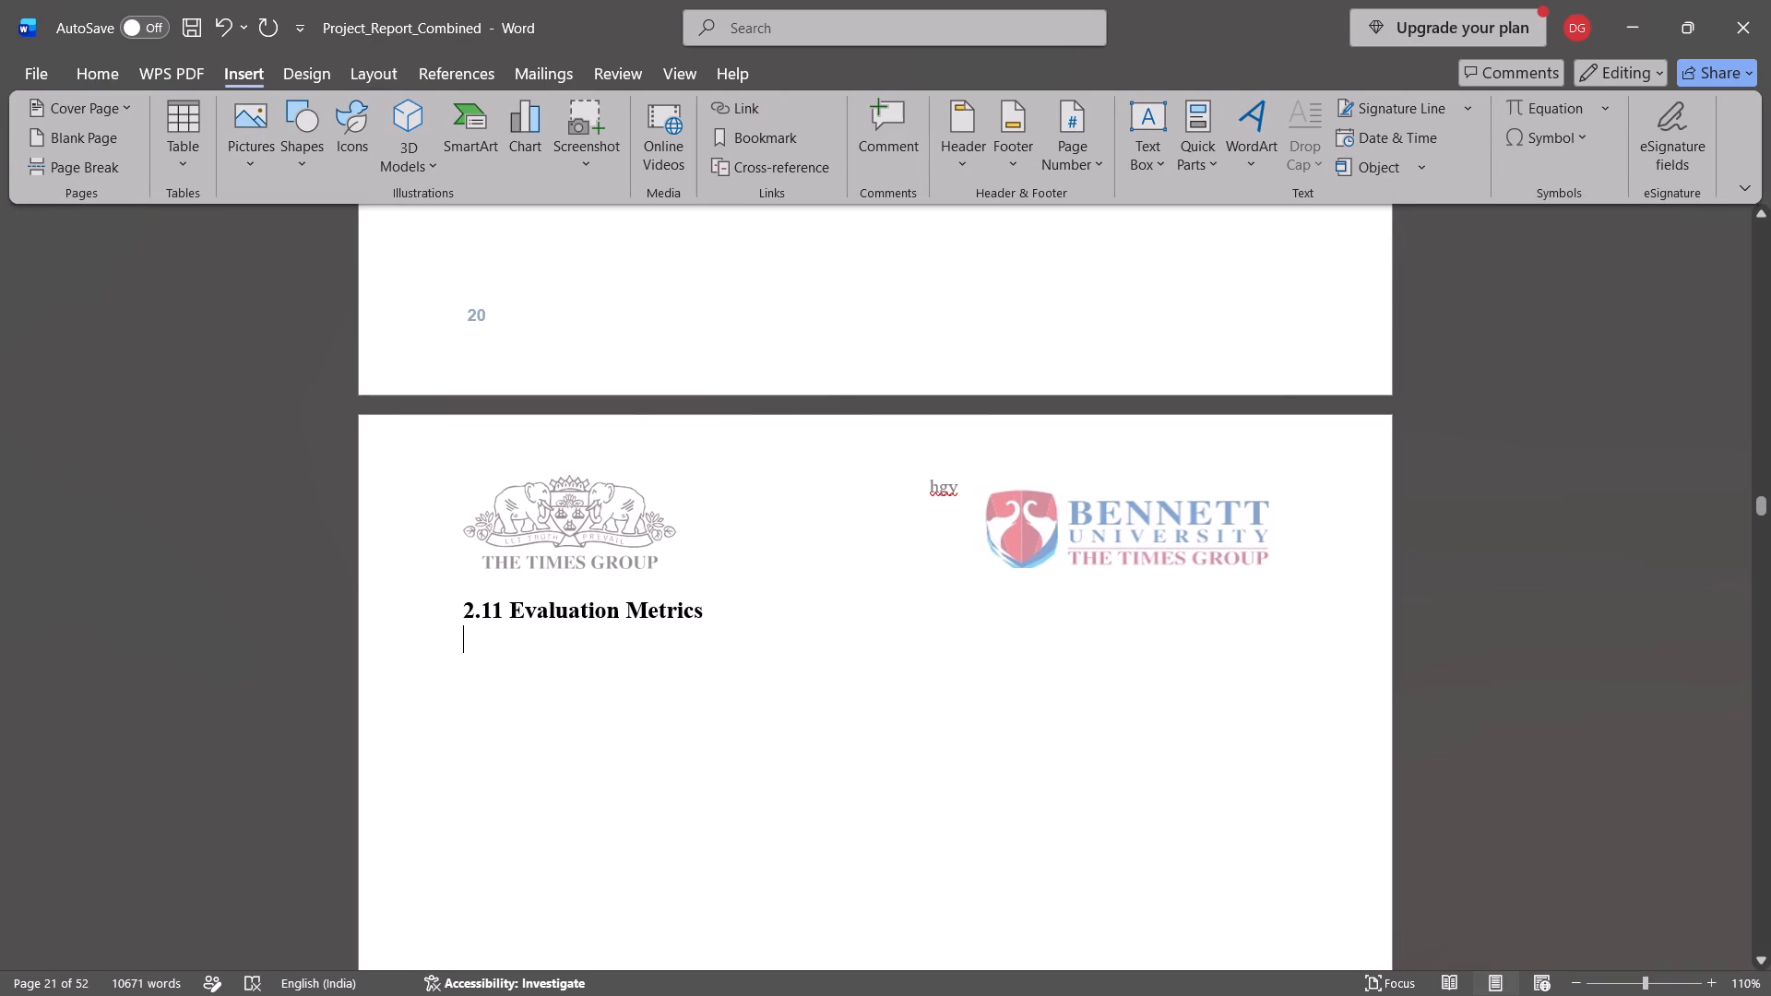
pyautogui.hotkey('ctrl', 'v')
# Enlarge the pasted evaluation metrics table picture slightly beyond the text width, keeping its proportions.
pyautogui.scroll(1, 529, 635)
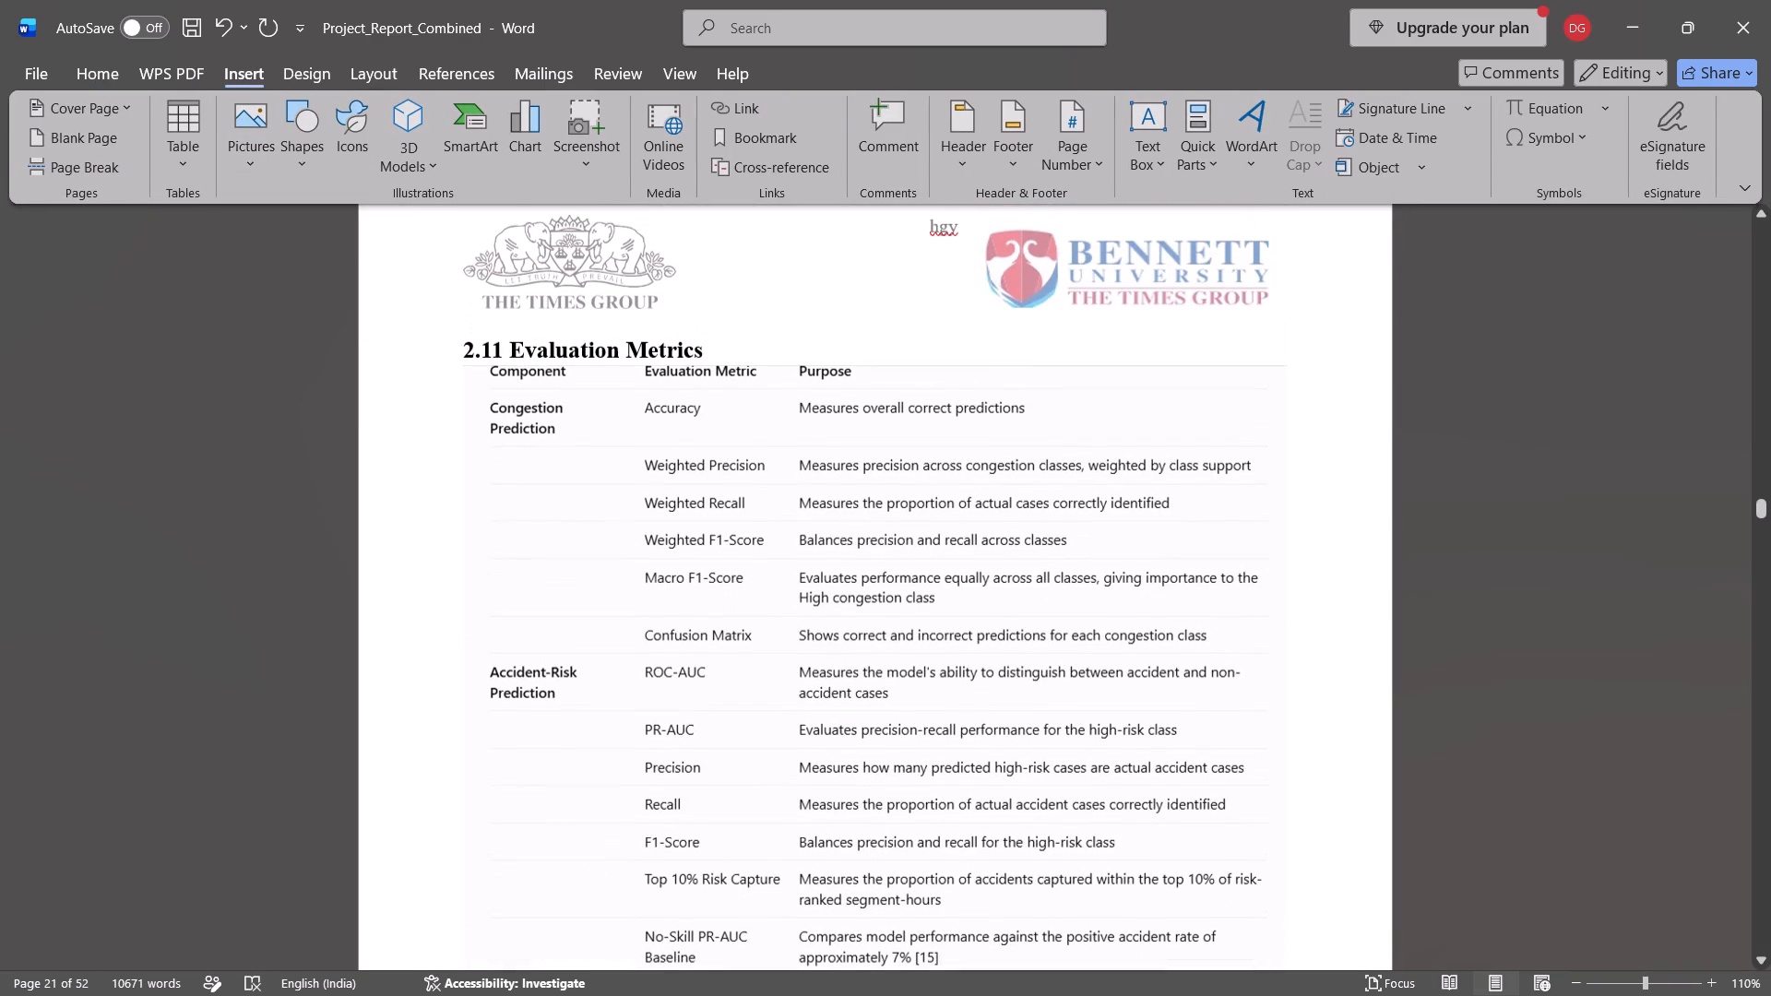
pyautogui.scroll(-3, 643, 614)
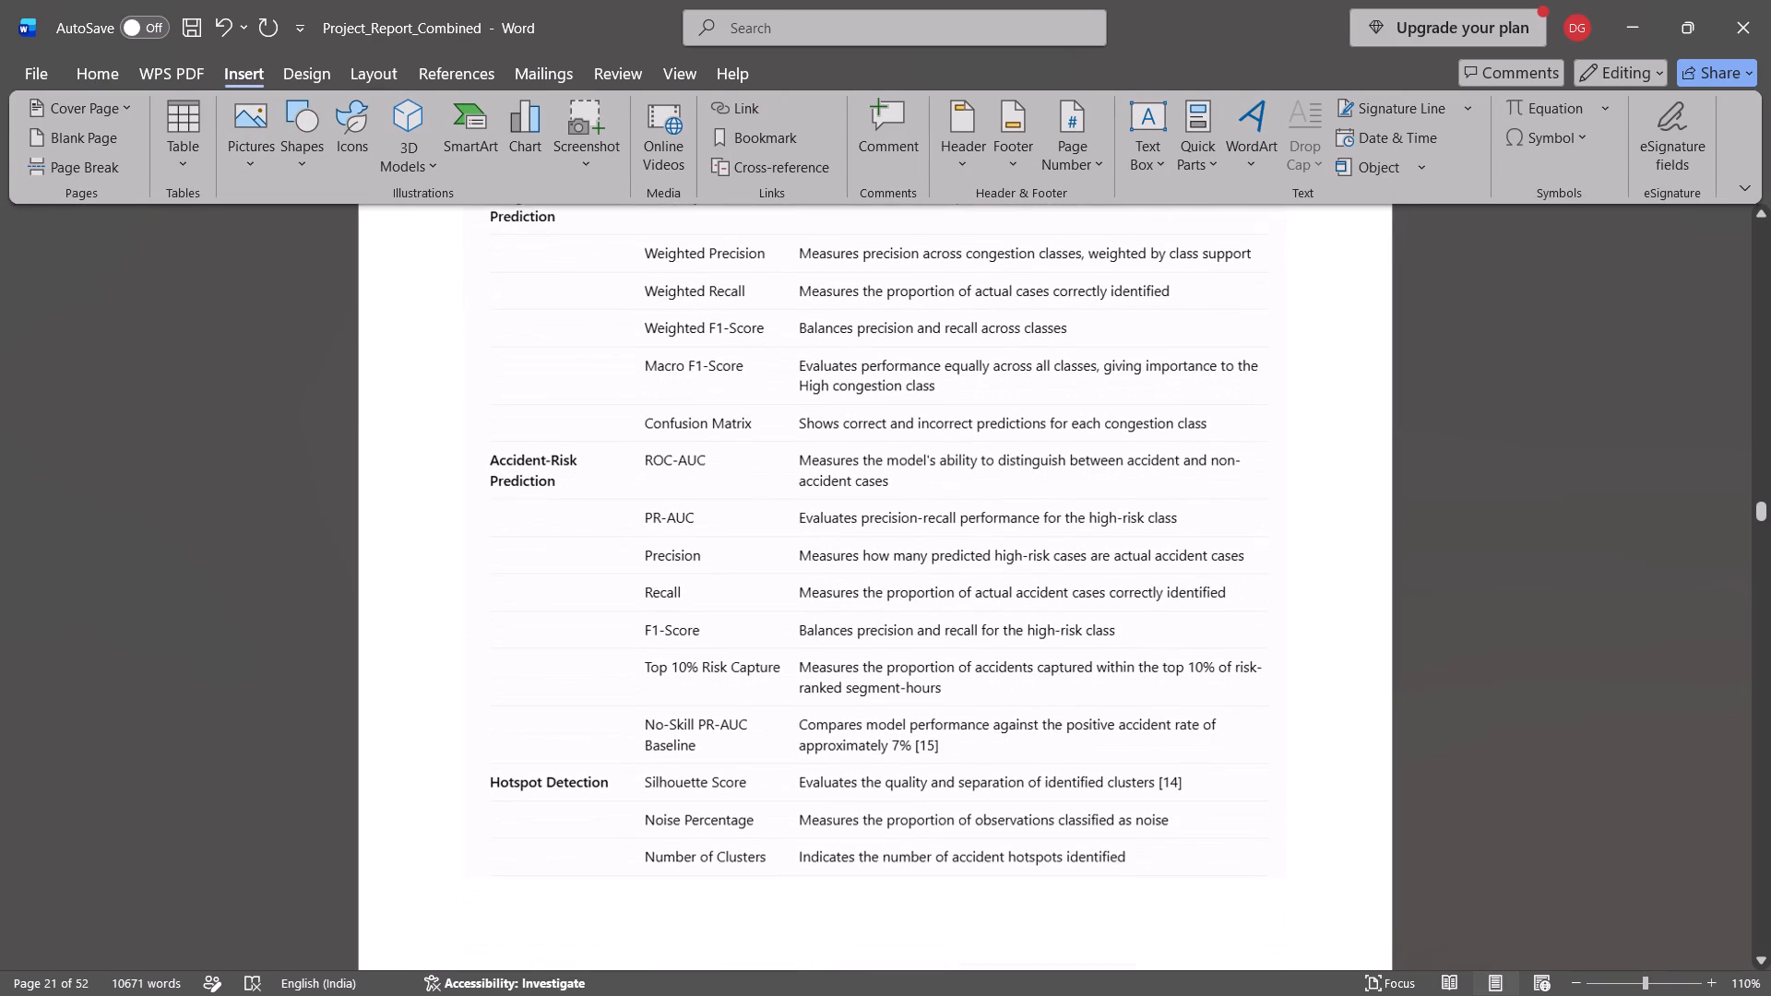
pyautogui.scroll(-1, 643, 614)
pyautogui.click(921, 724)
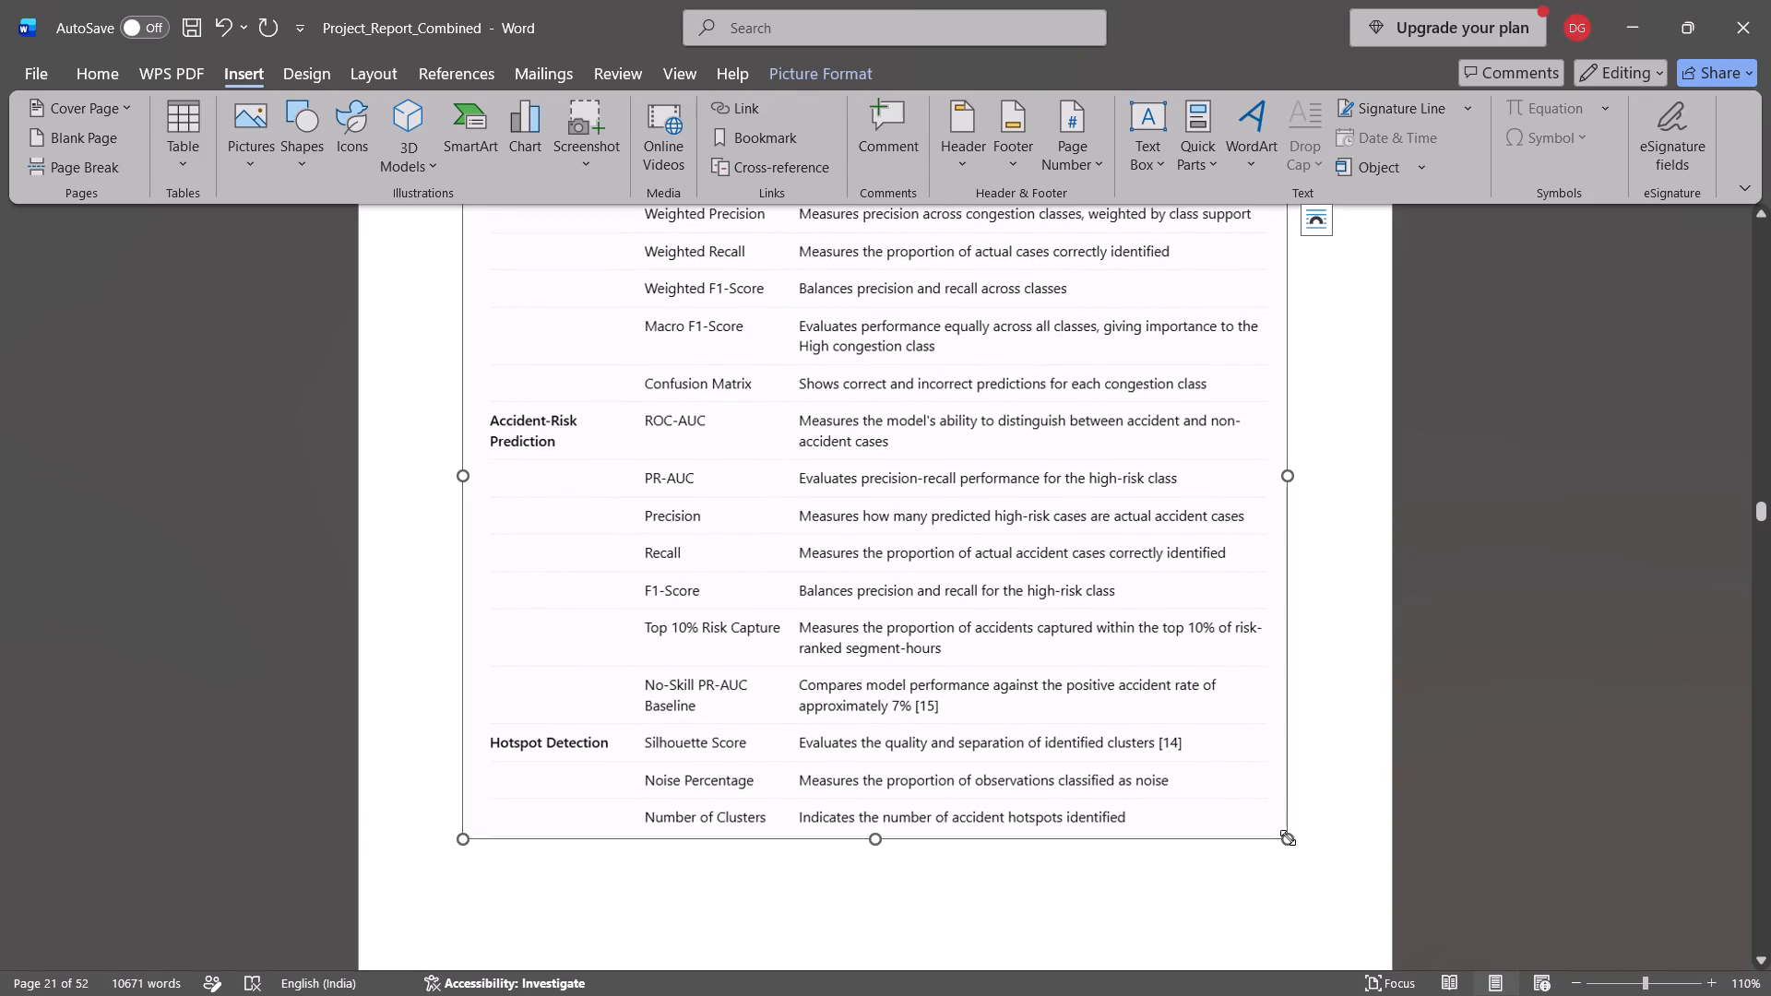
pyautogui.moveTo(1288, 837); pyautogui.dragTo(1310, 871)
pyautogui.scroll(2, 1090, 722)
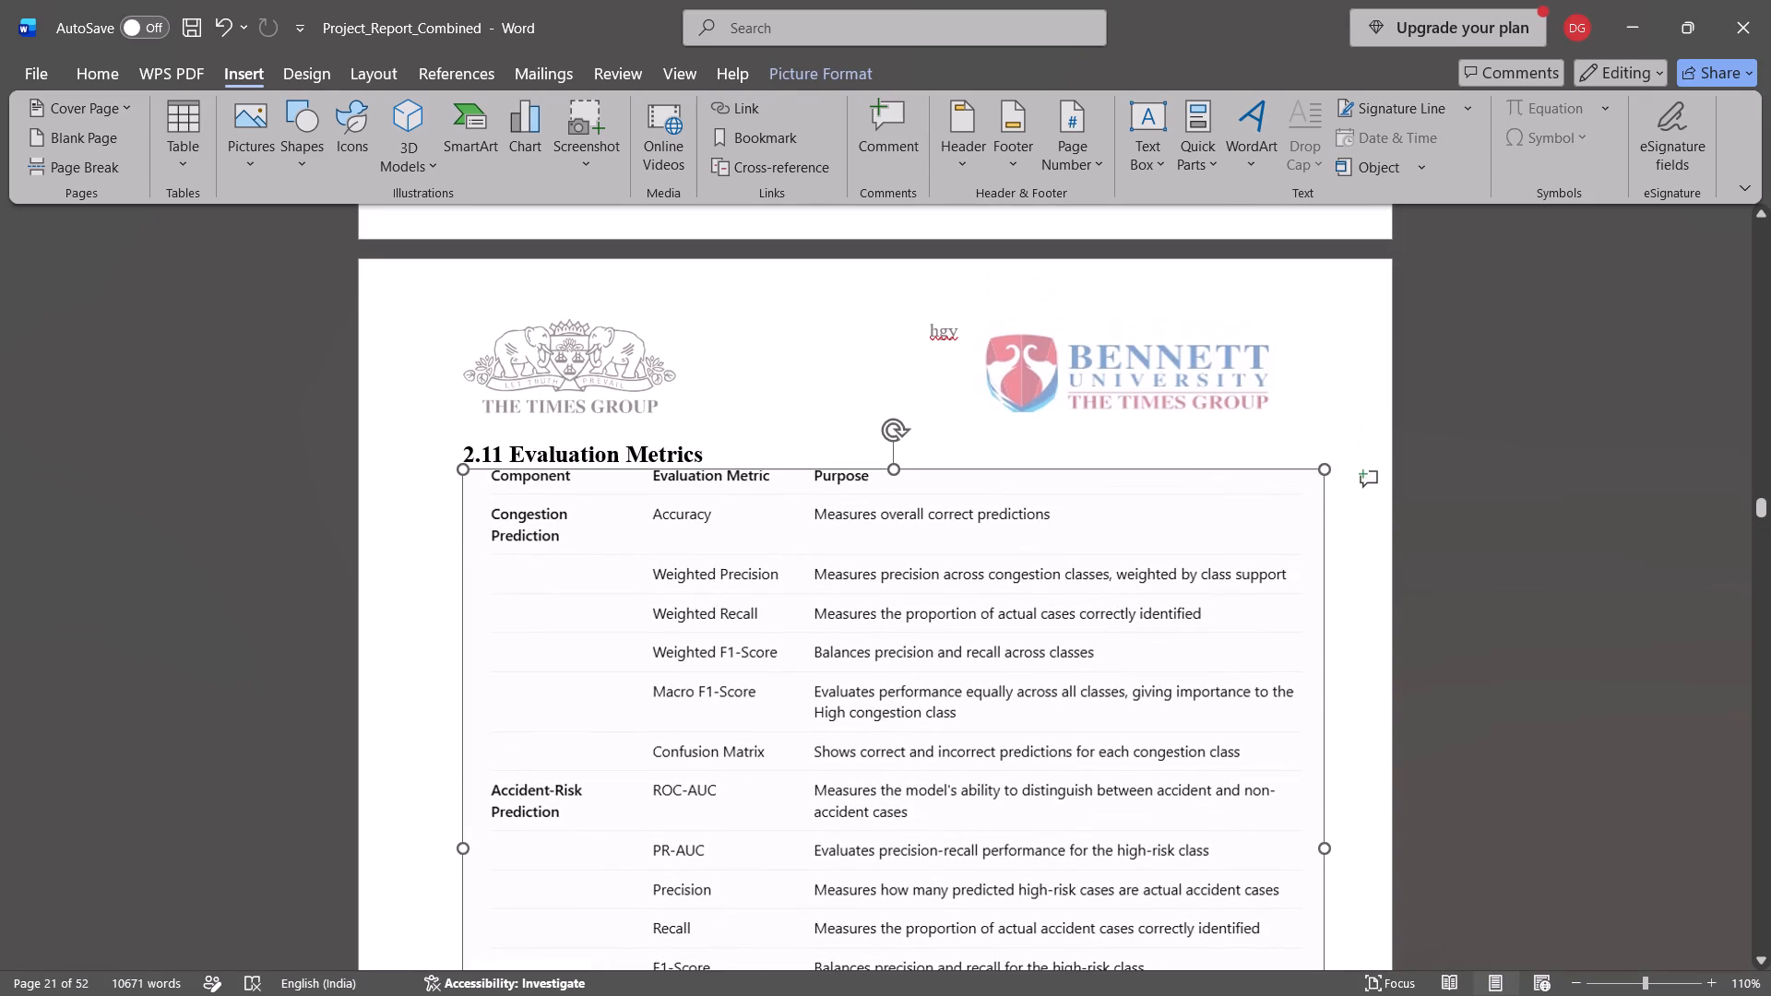
pyautogui.click(648, 397)
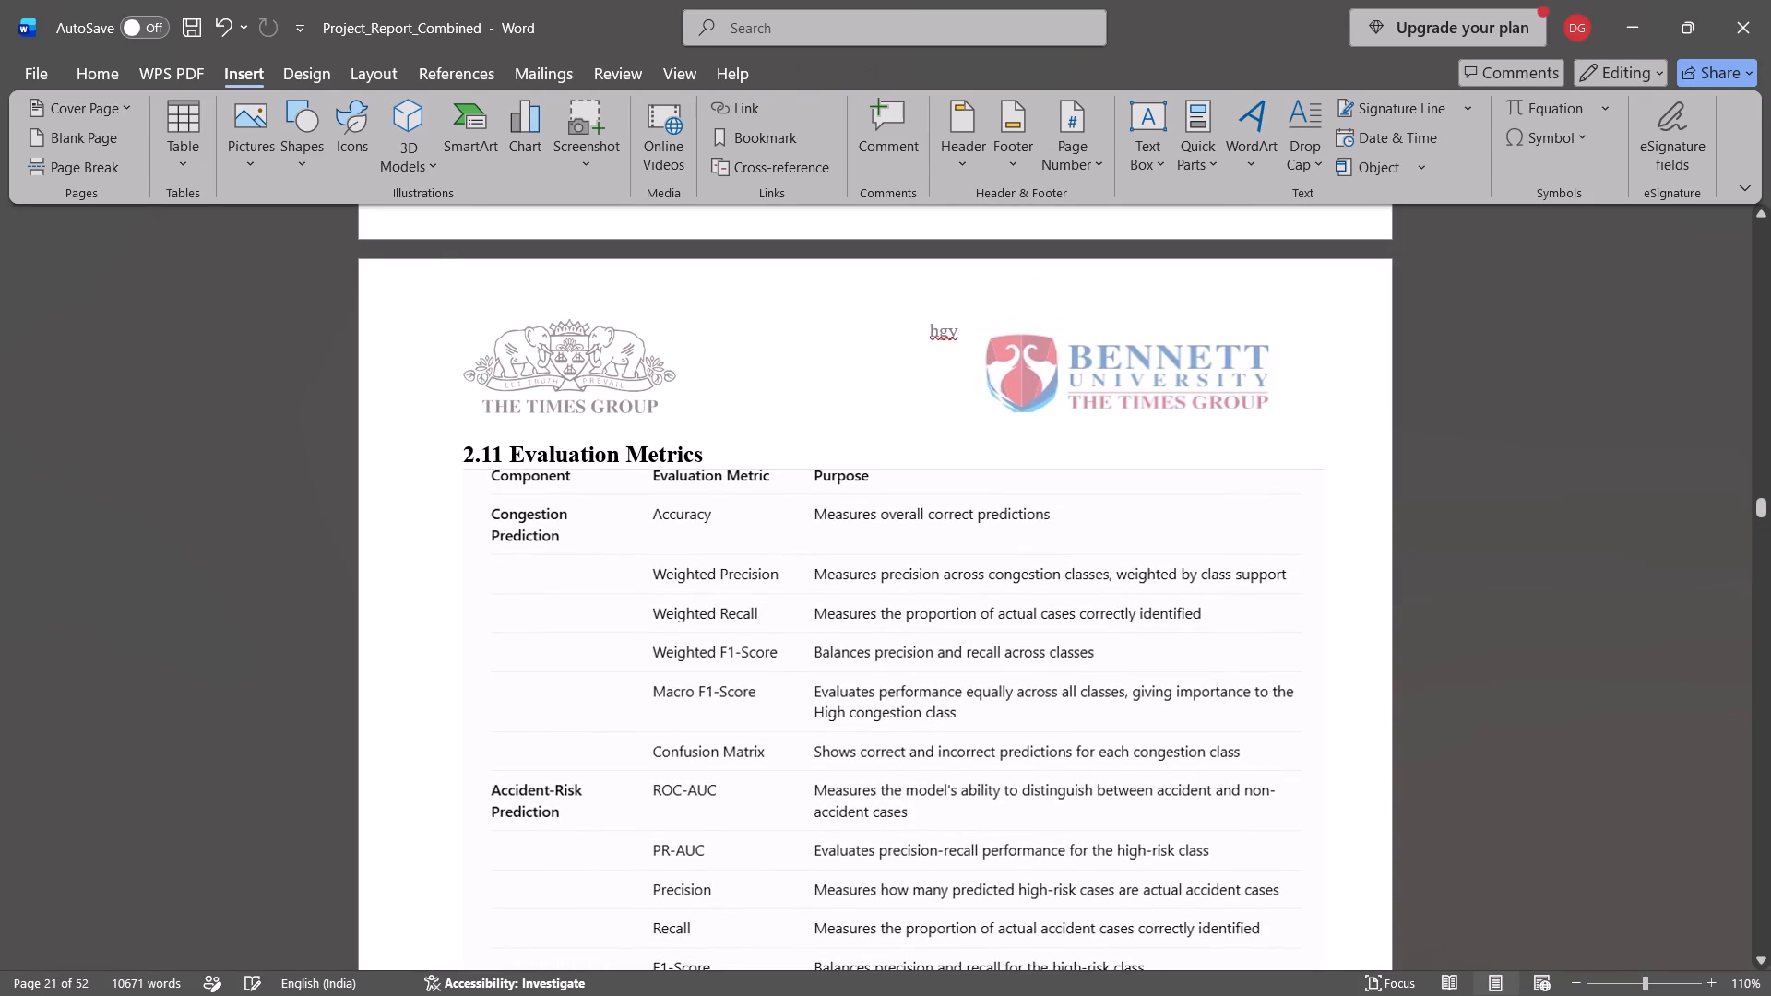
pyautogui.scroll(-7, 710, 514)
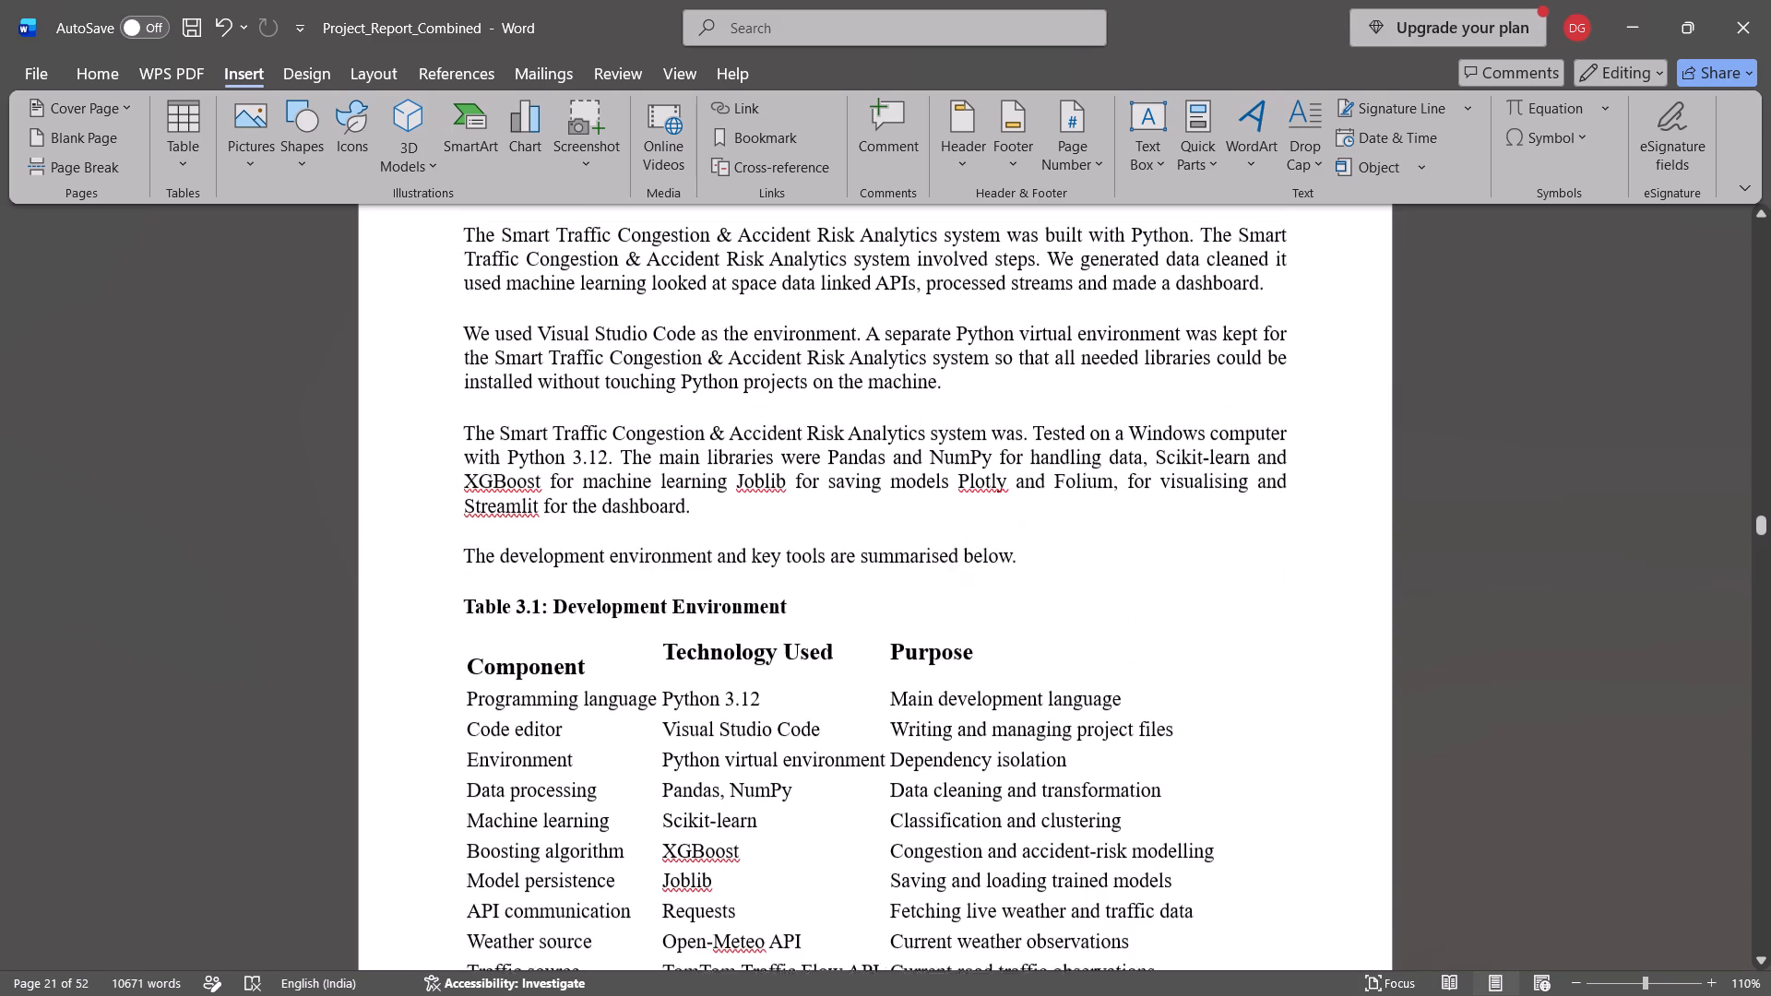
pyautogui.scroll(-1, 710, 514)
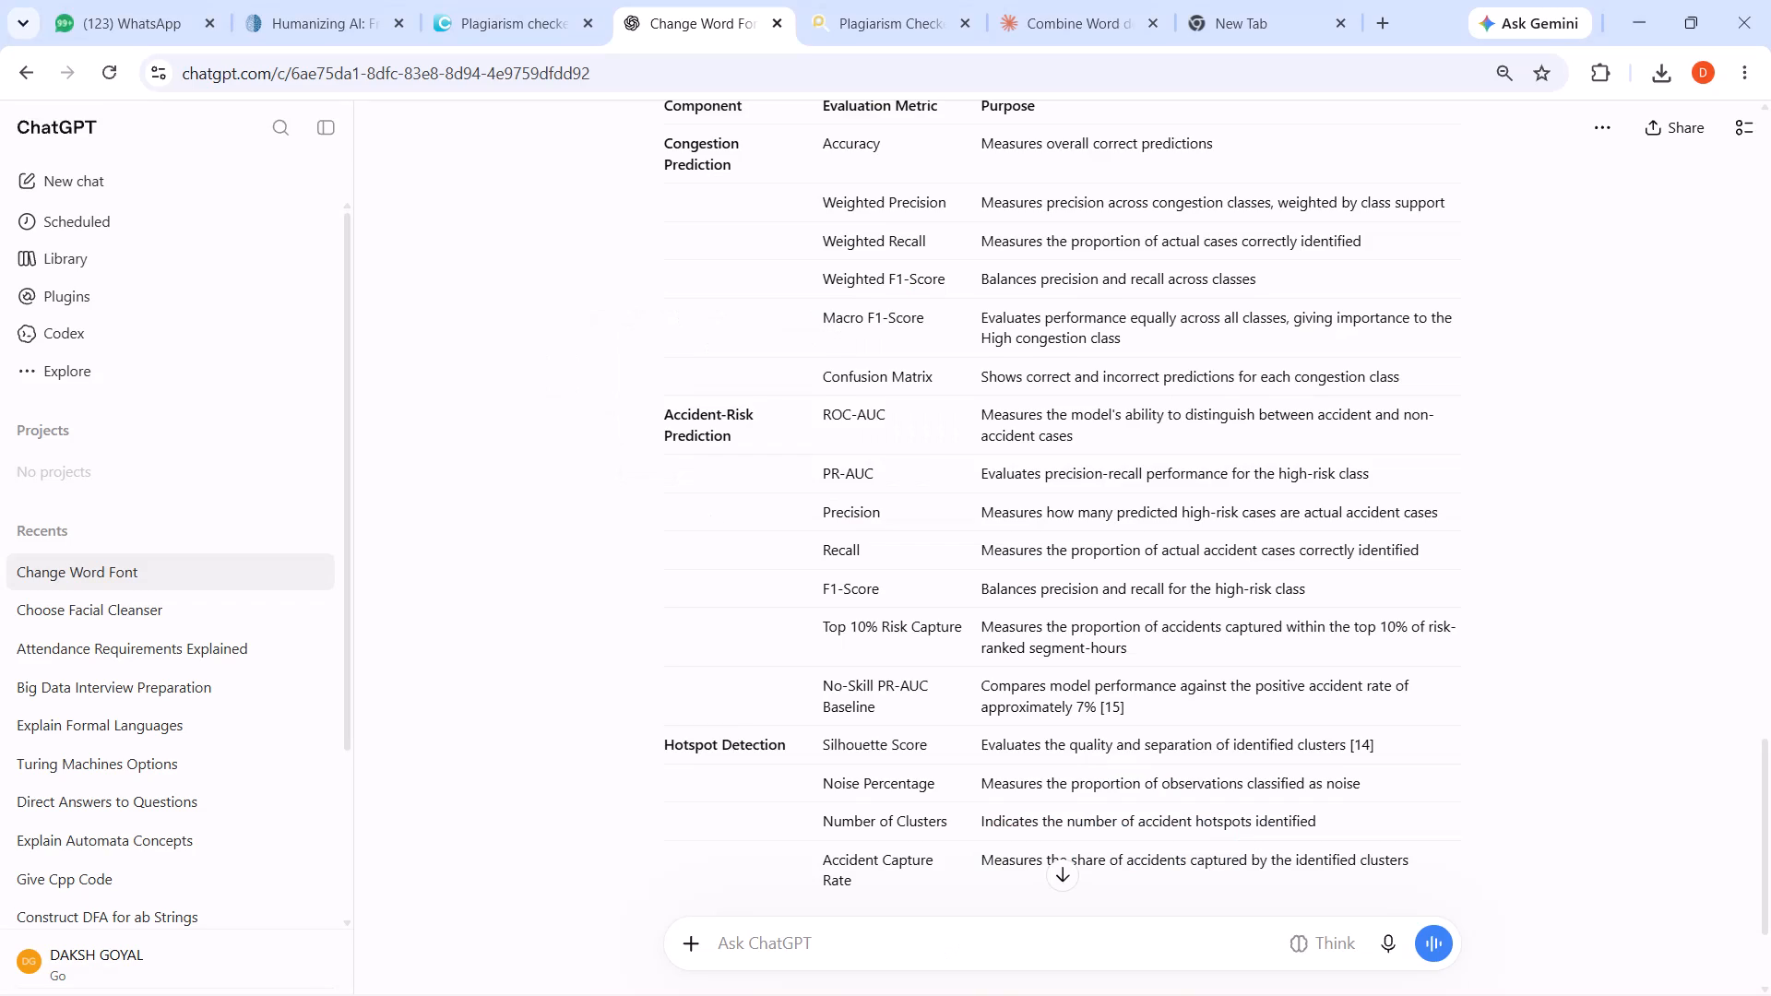
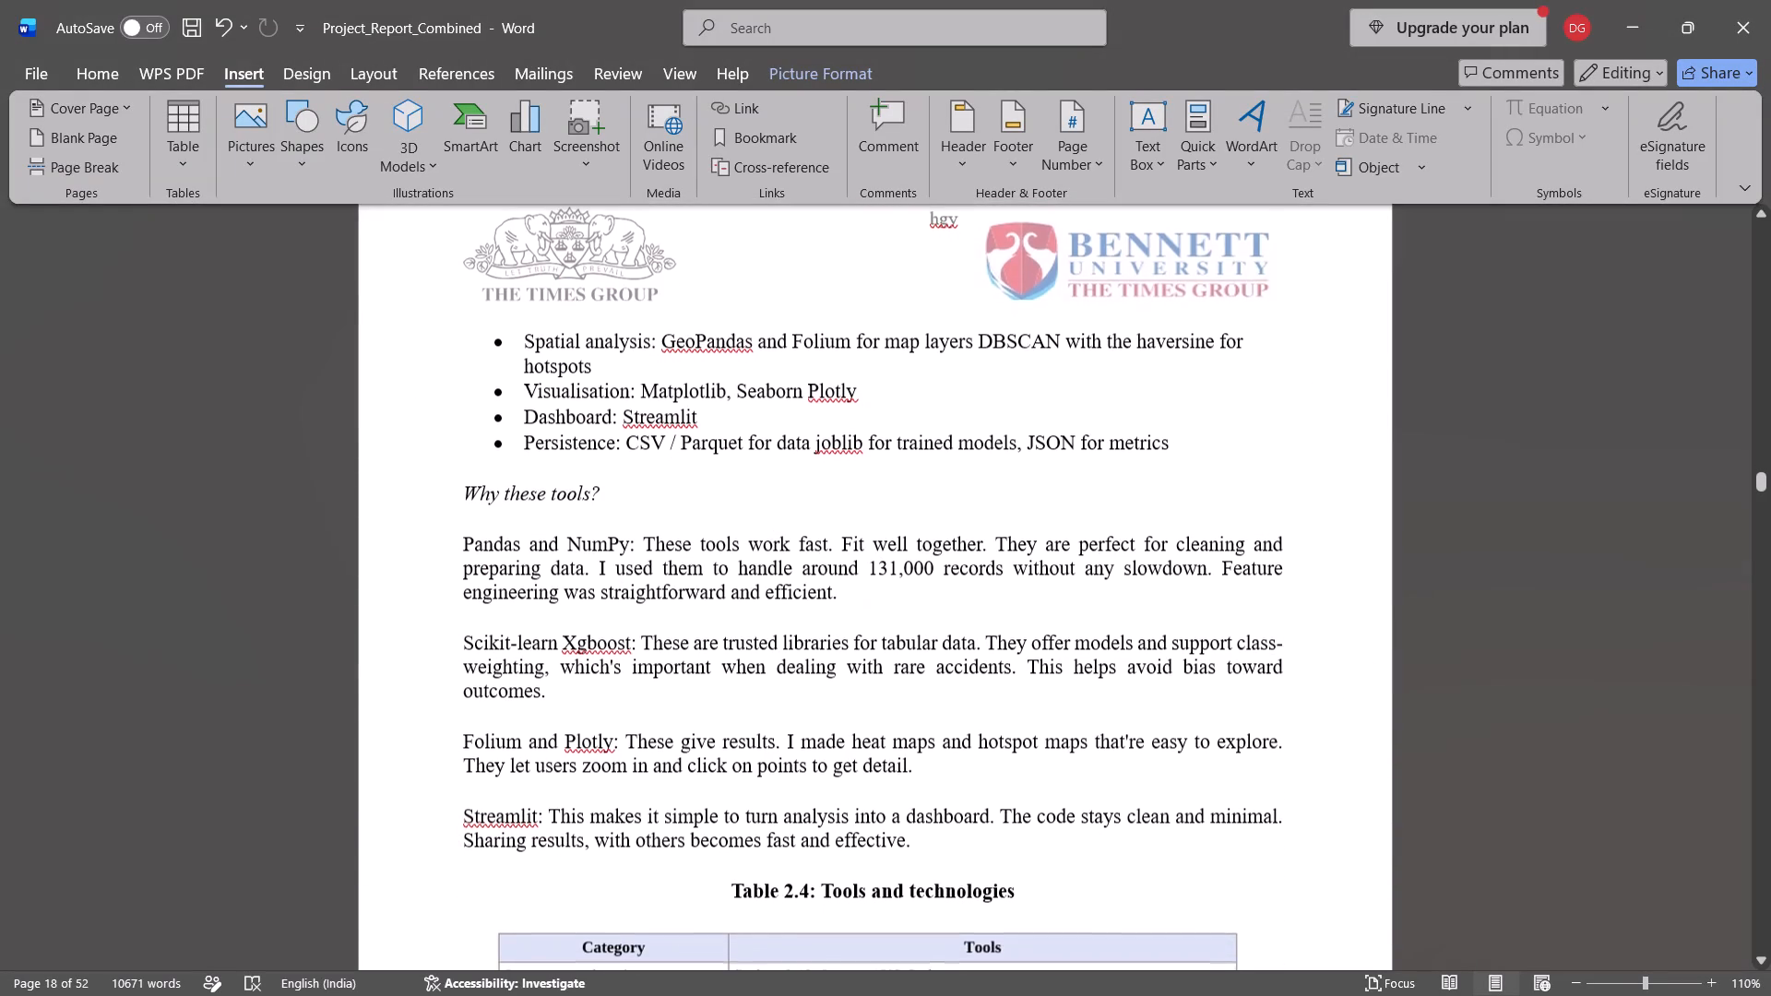
# Copy the heading "2.9 Tools and Technologies Used" from the combined report.
pyautogui.scroll(-1, 773, 525)
pyautogui.scroll(2, 773, 525)
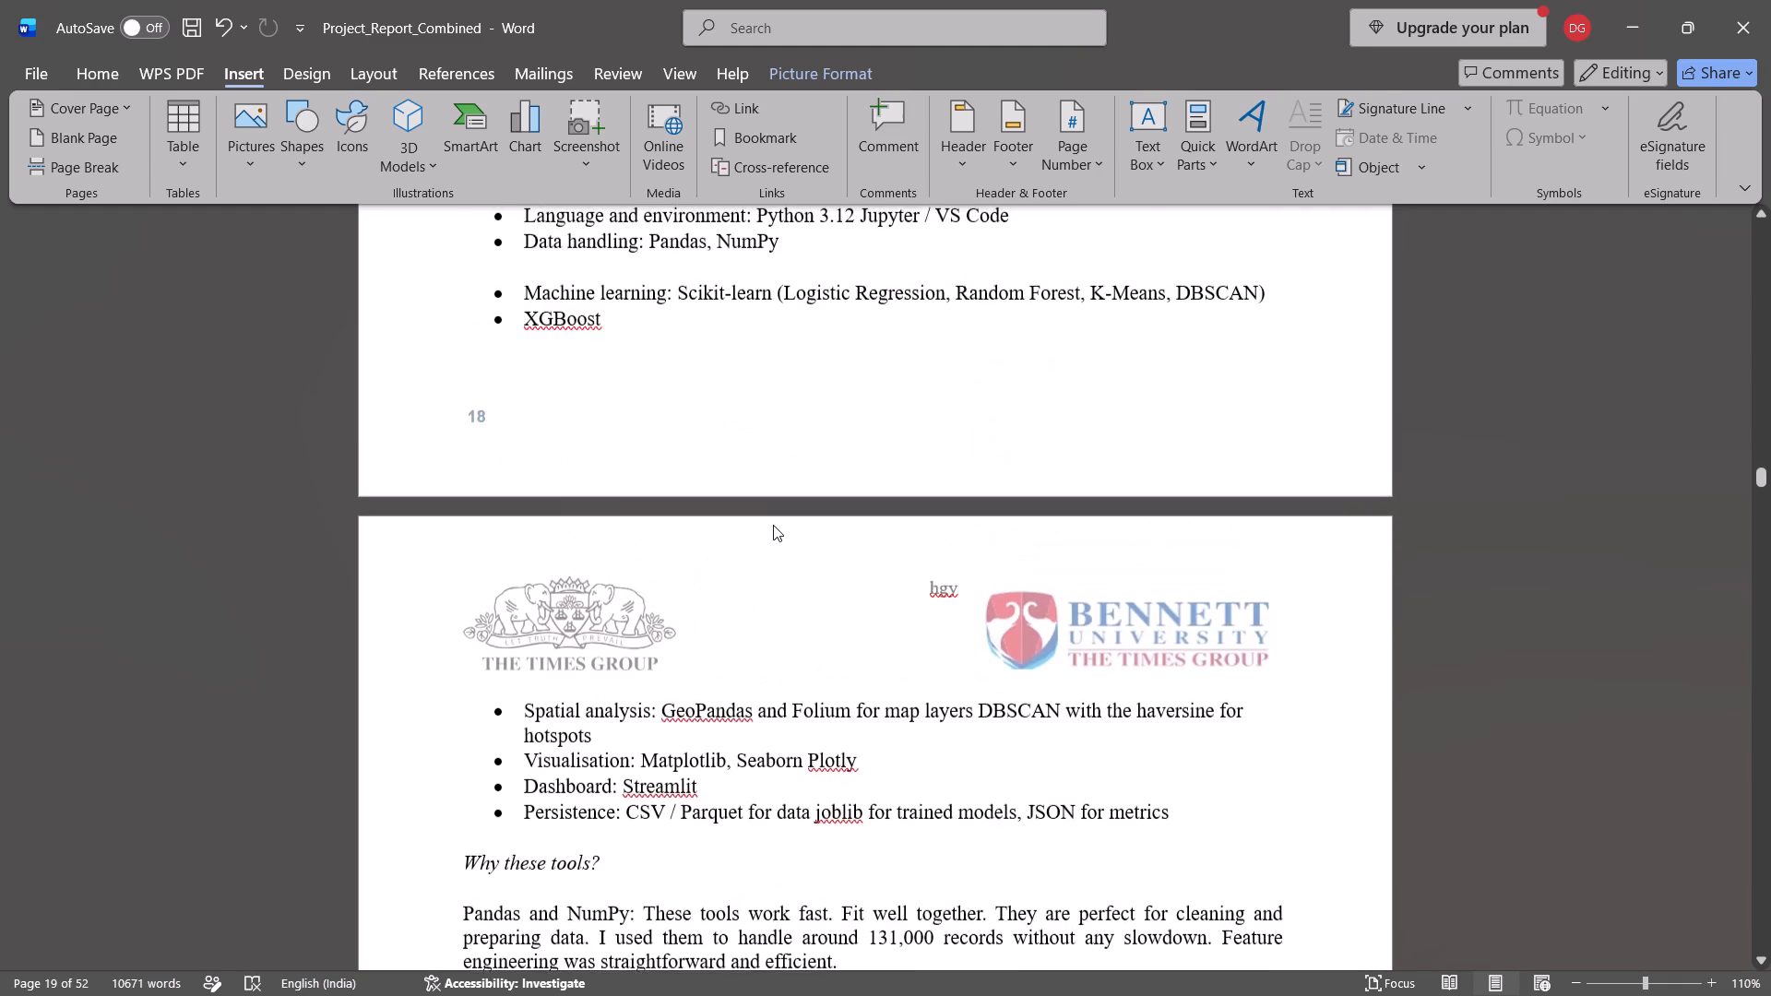
pyautogui.scroll(1, 773, 525)
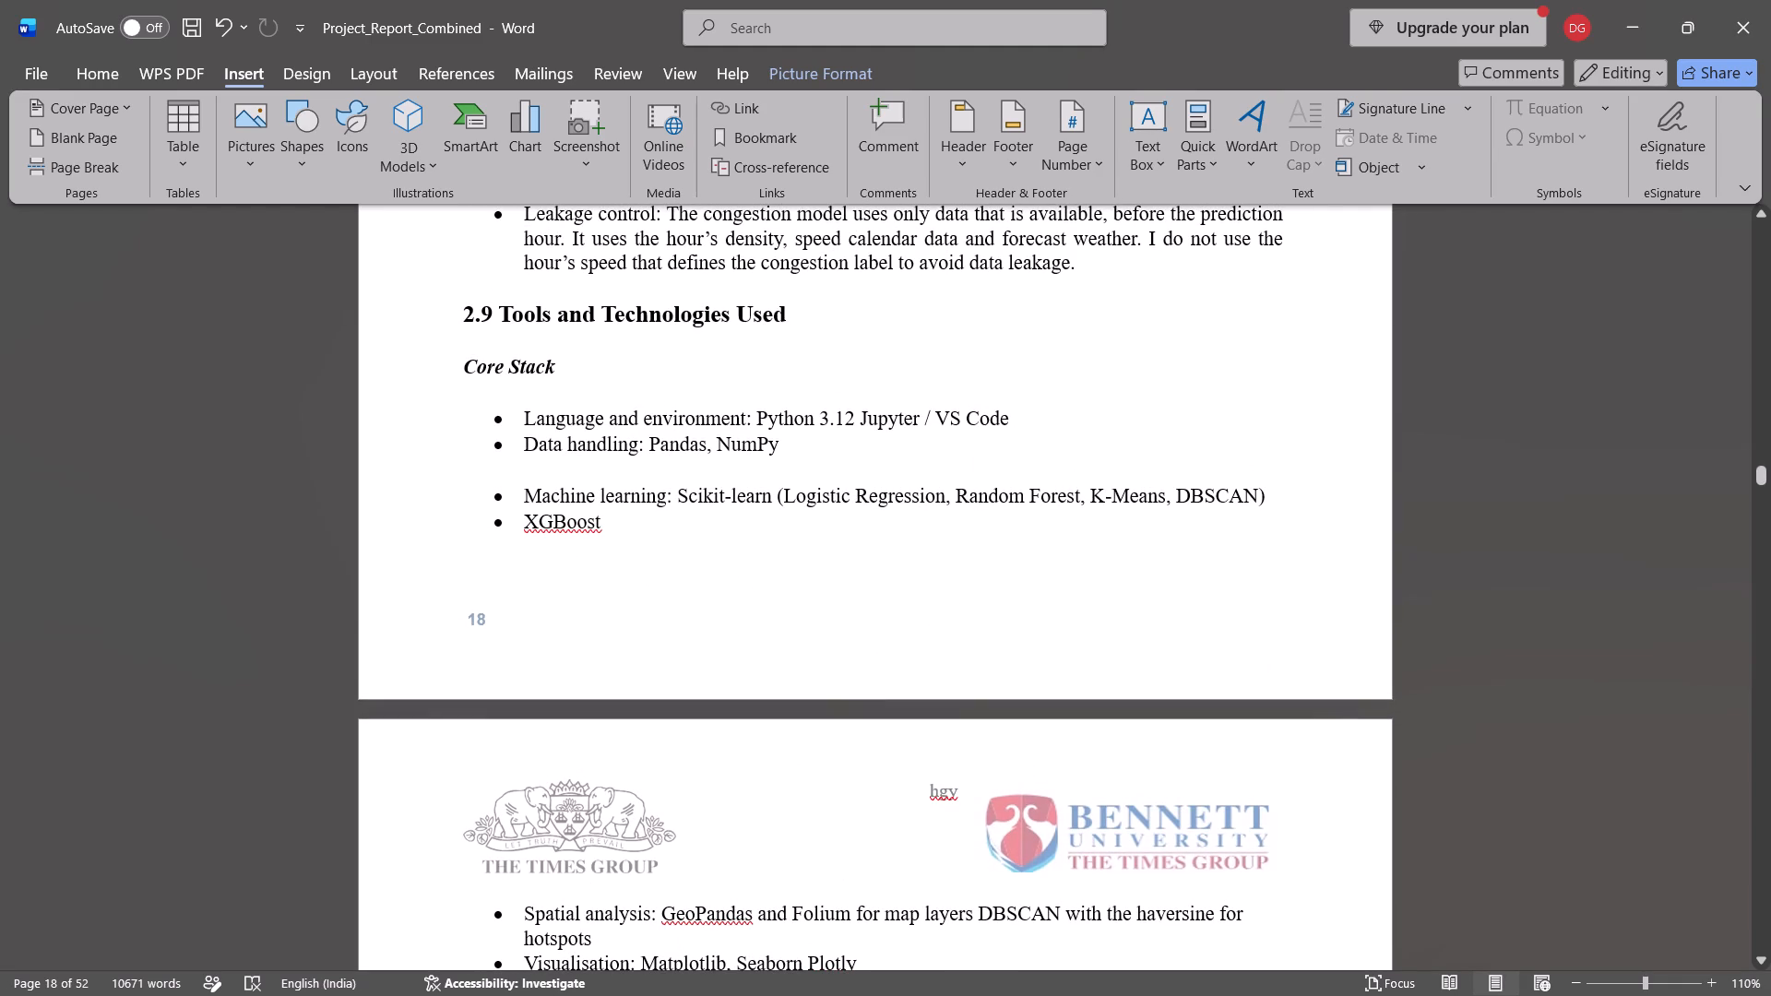
pyautogui.moveTo(455, 316); pyautogui.dragTo(783, 322)
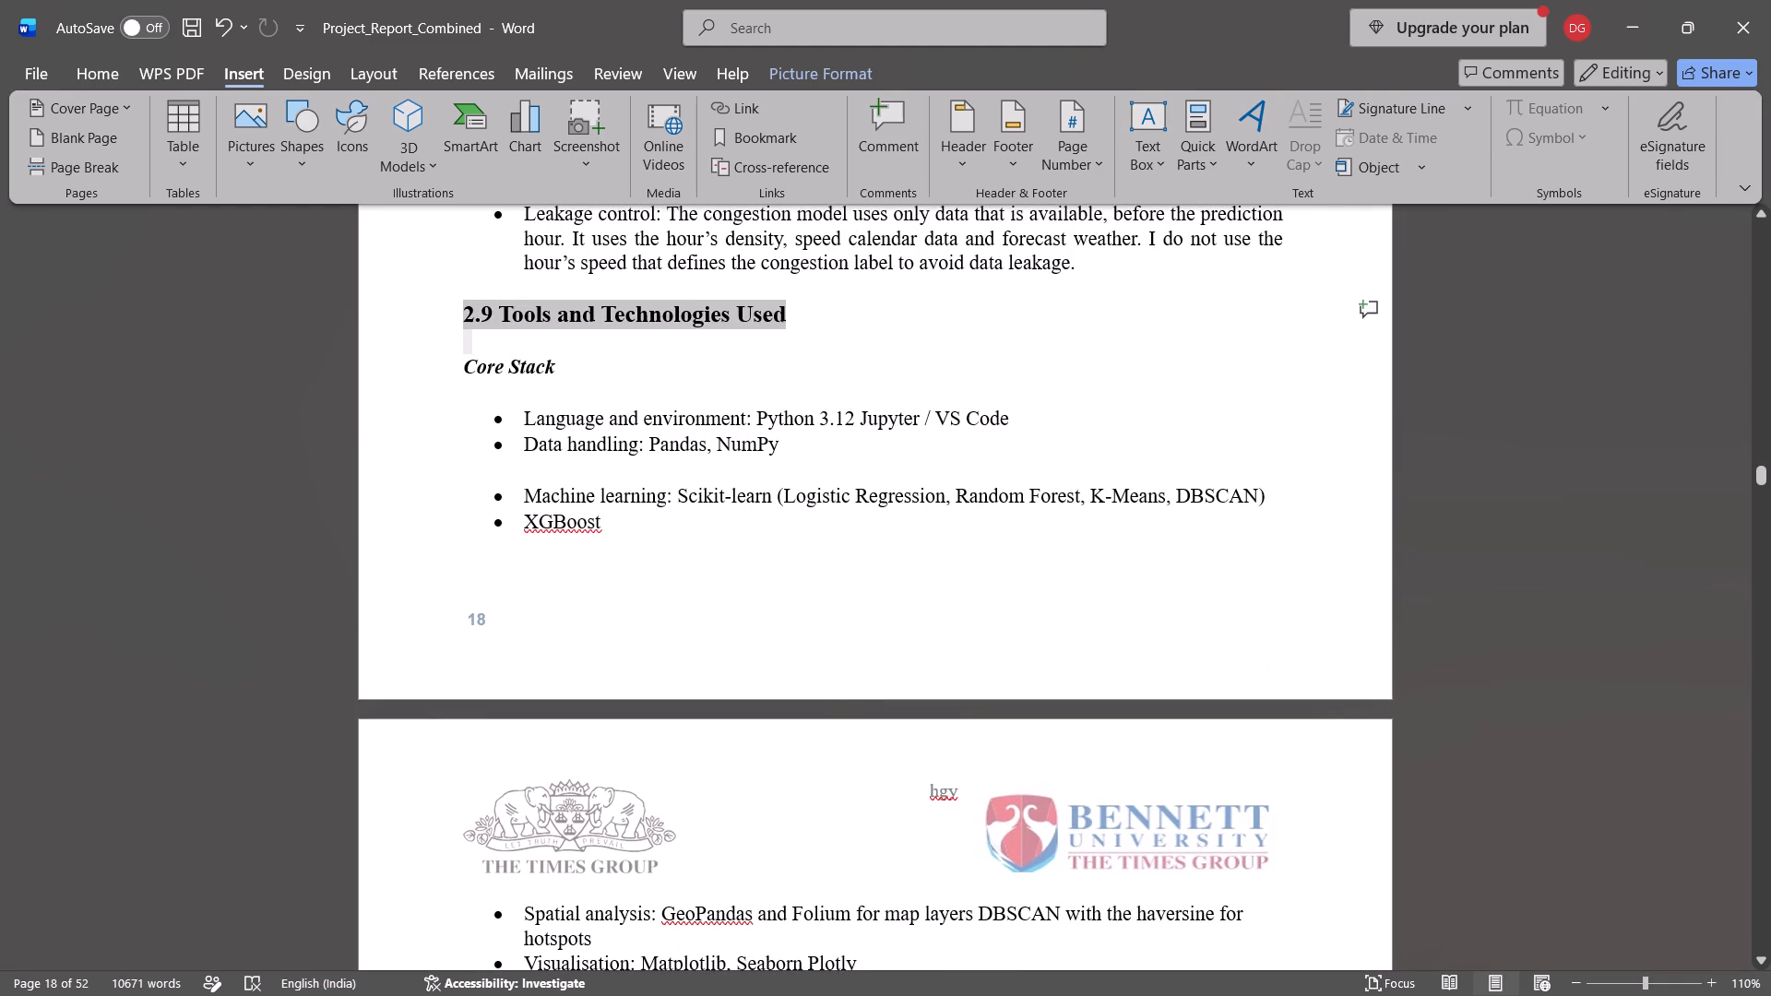
pyautogui.moveTo(783, 322); pyautogui.dragTo(823, 320)
pyautogui.hotkey('ctrl', 'c')
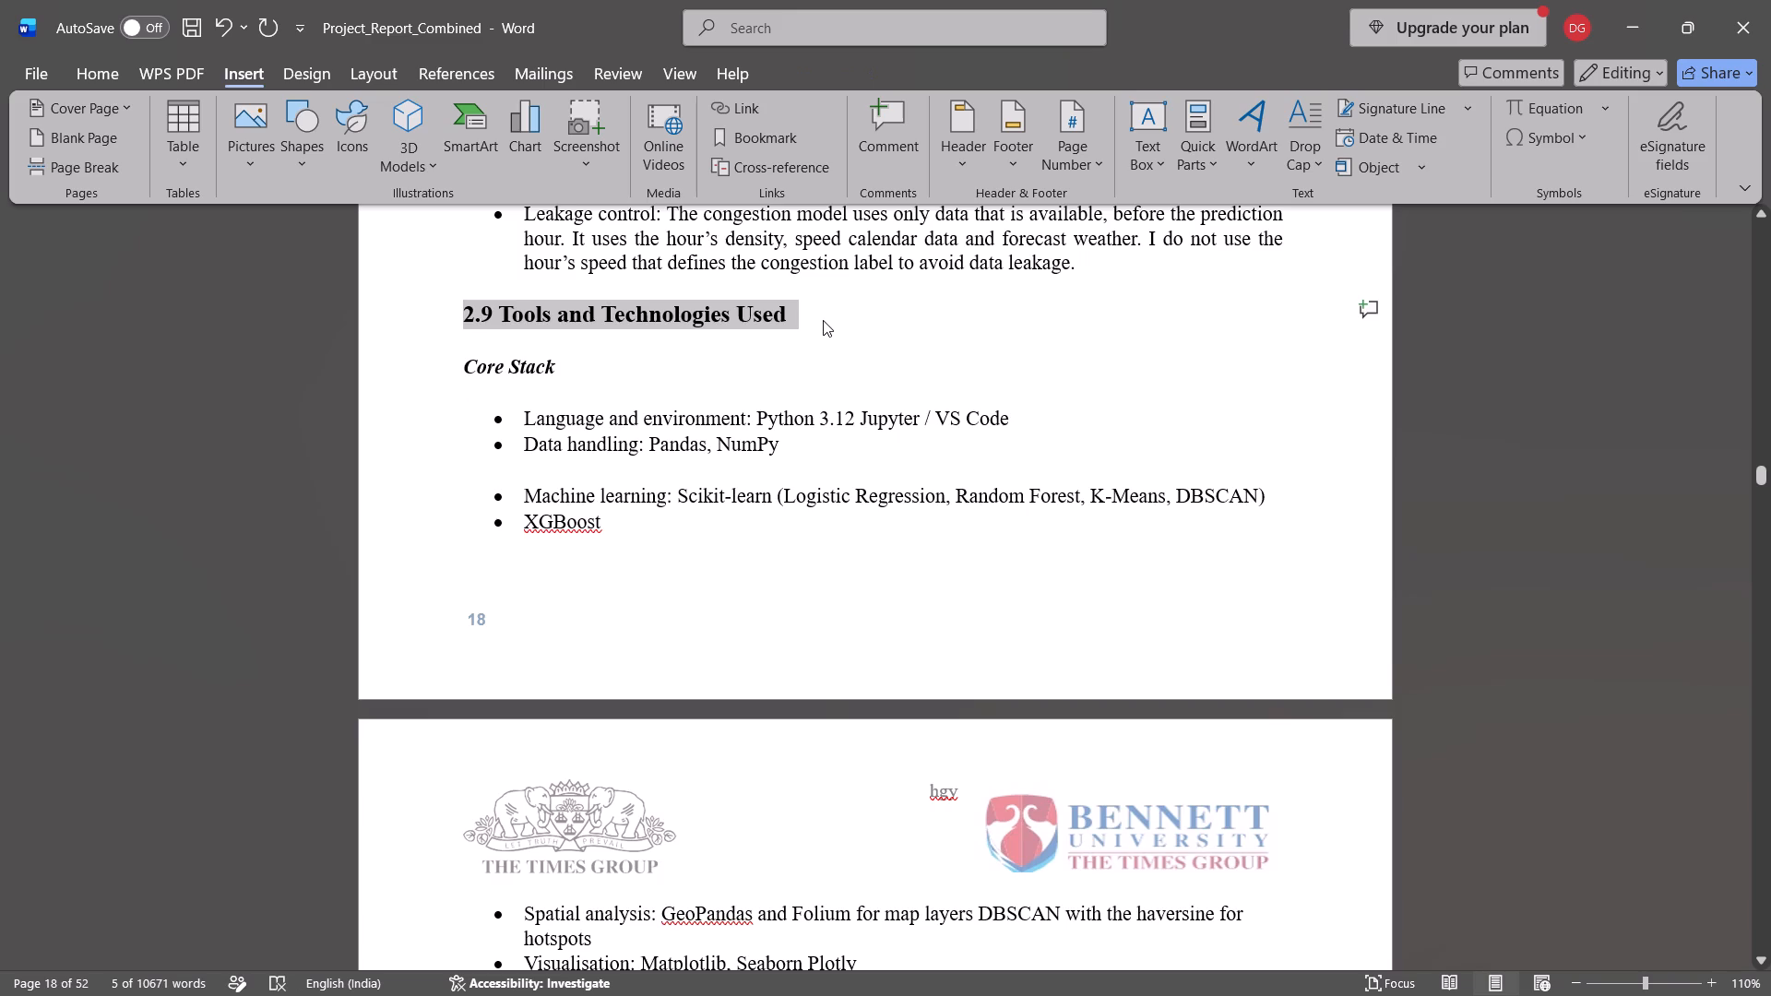
# Look over the rest of section 2.9, from the tool explanations and Table 2.4 down to Table 2.5.
pyautogui.scroll(-5, 823, 320)
pyautogui.scroll(-1, 826, 402)
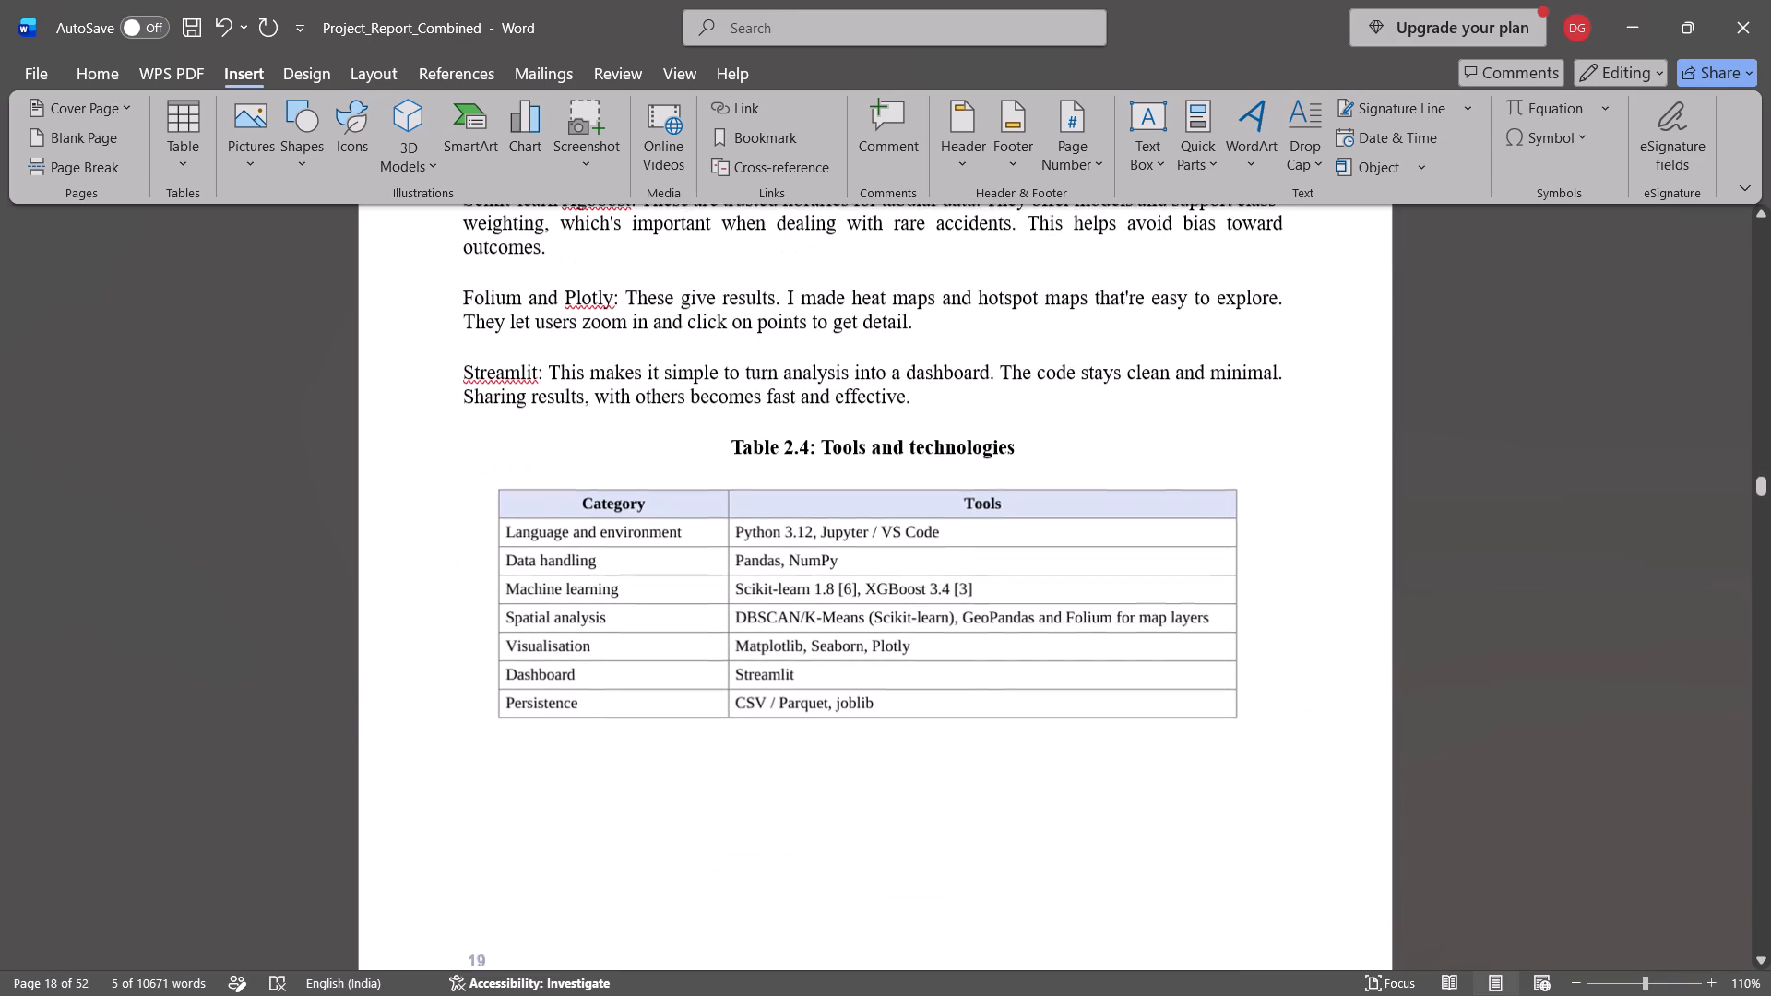
pyautogui.scroll(-1, 826, 402)
pyautogui.scroll(-2, 841, 519)
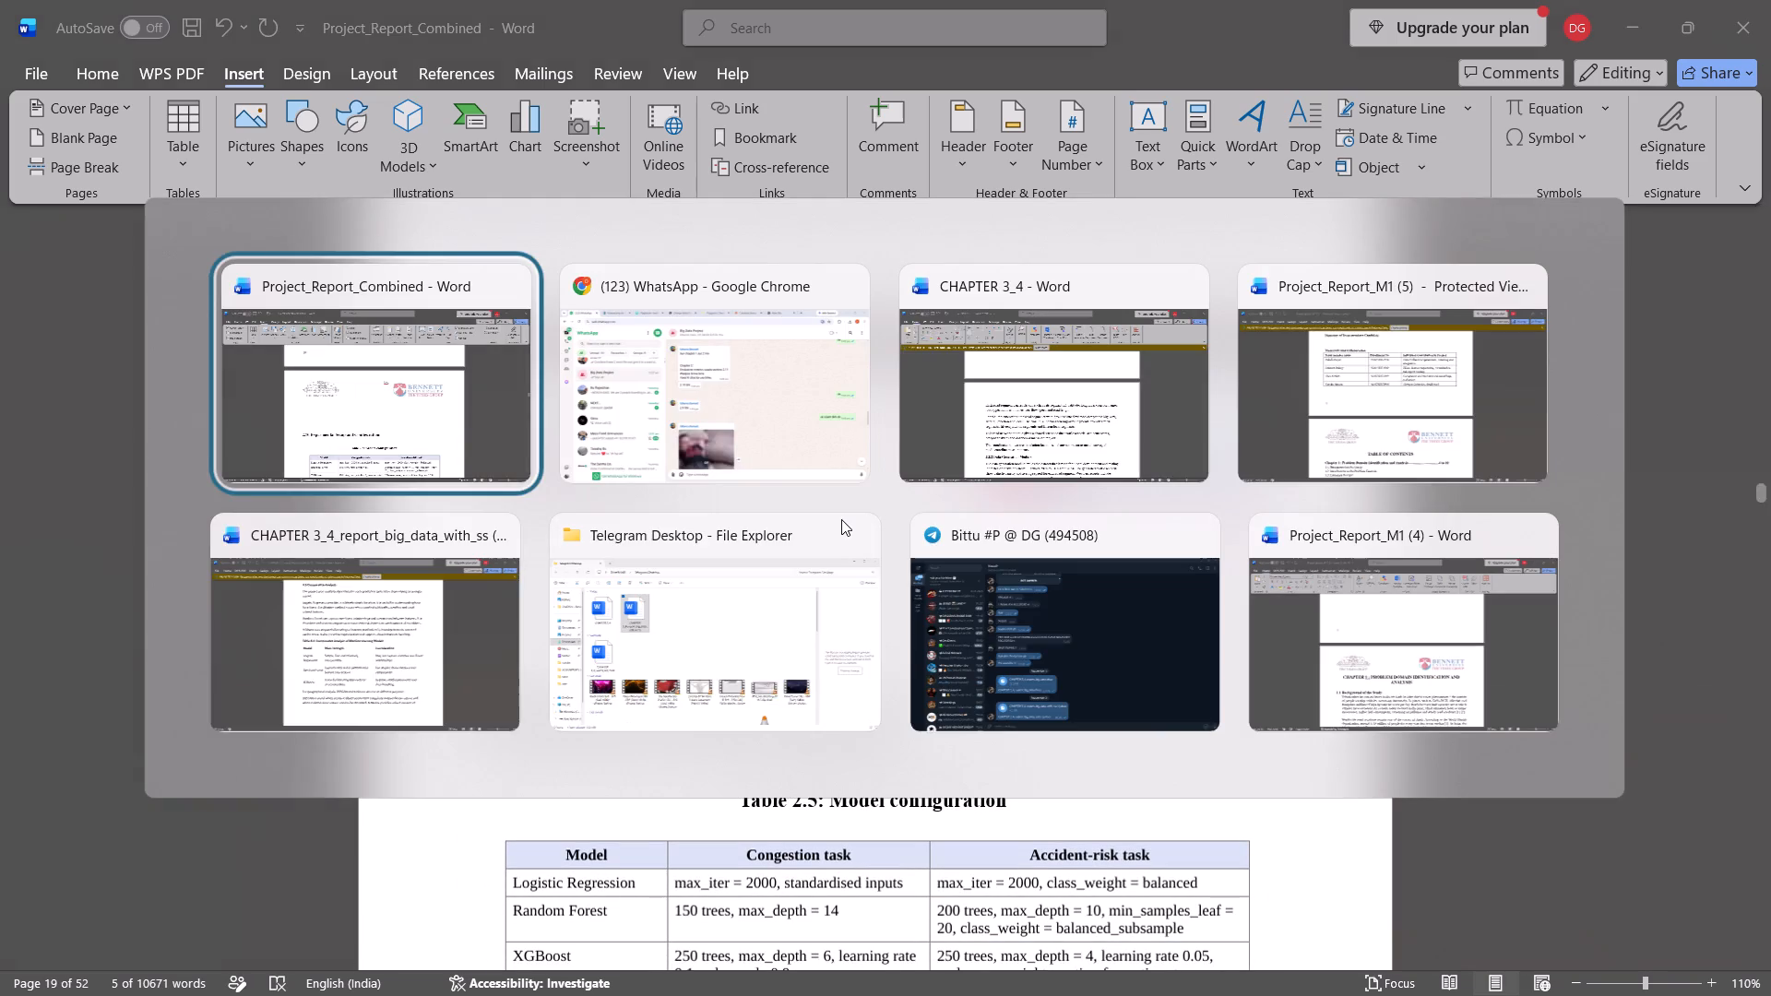
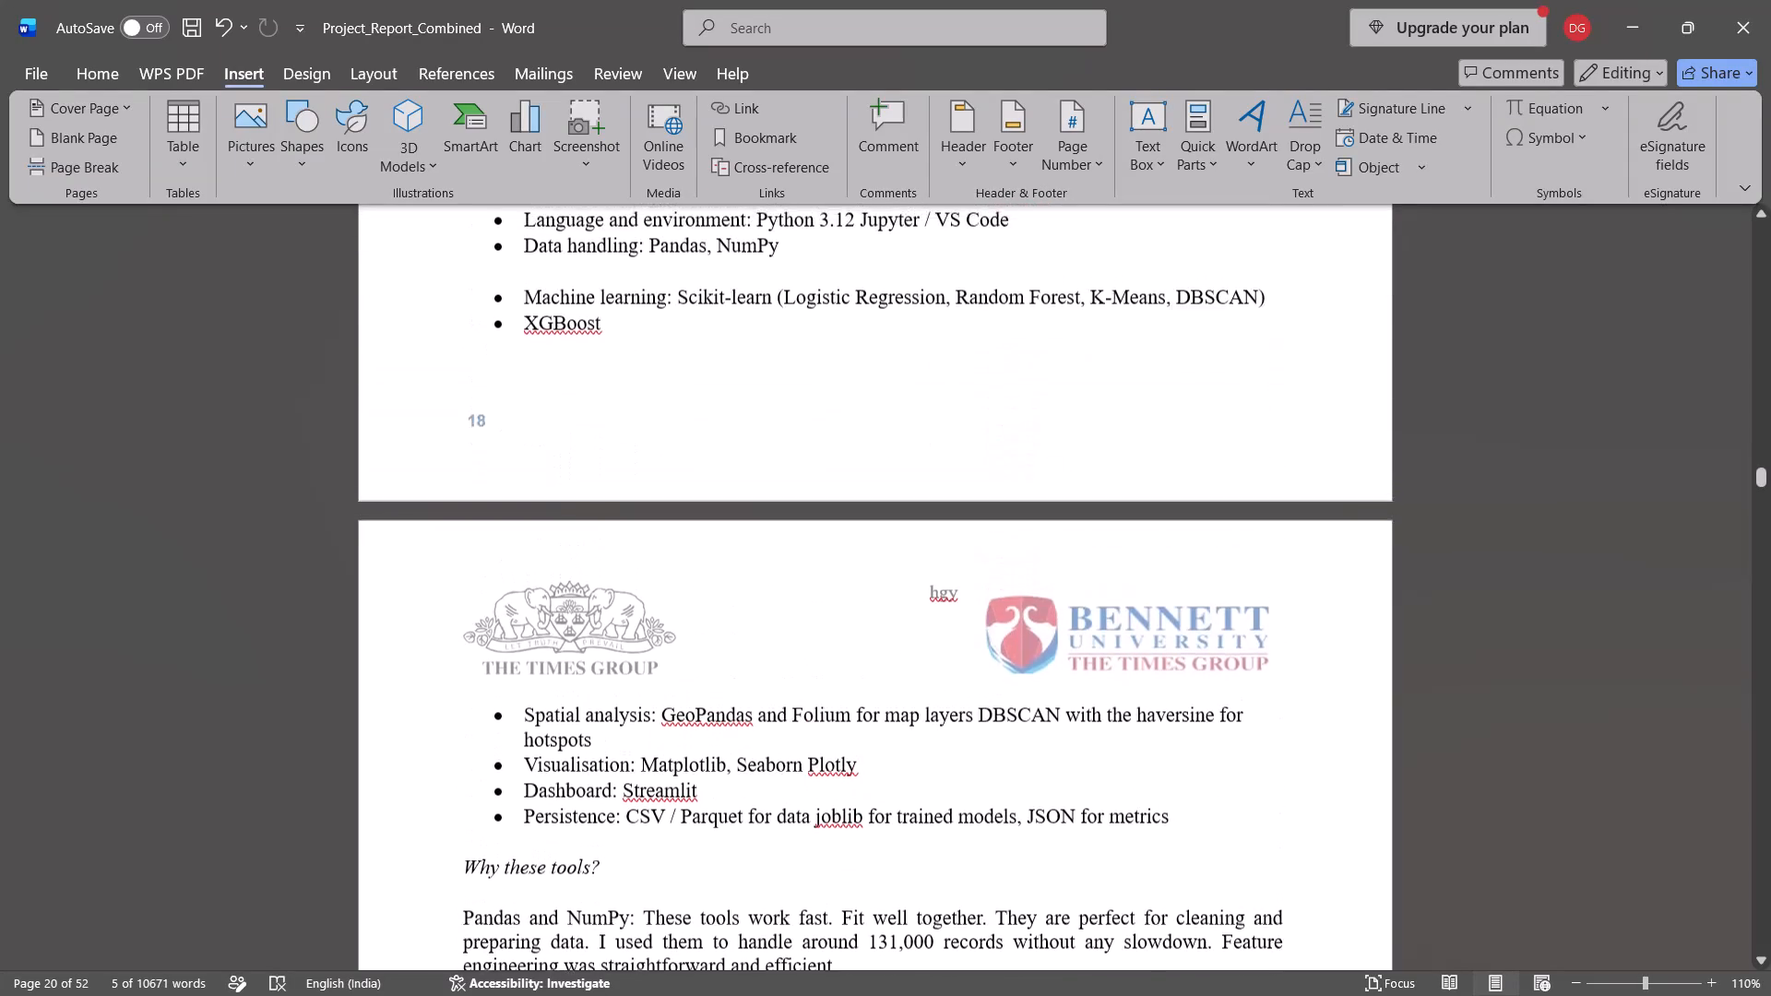
# Look over sections 2.8 and 2.9 of the report, from the data preprocessing bullets through the tools and technologies table.
pyautogui.scroll(2, 821, 363)
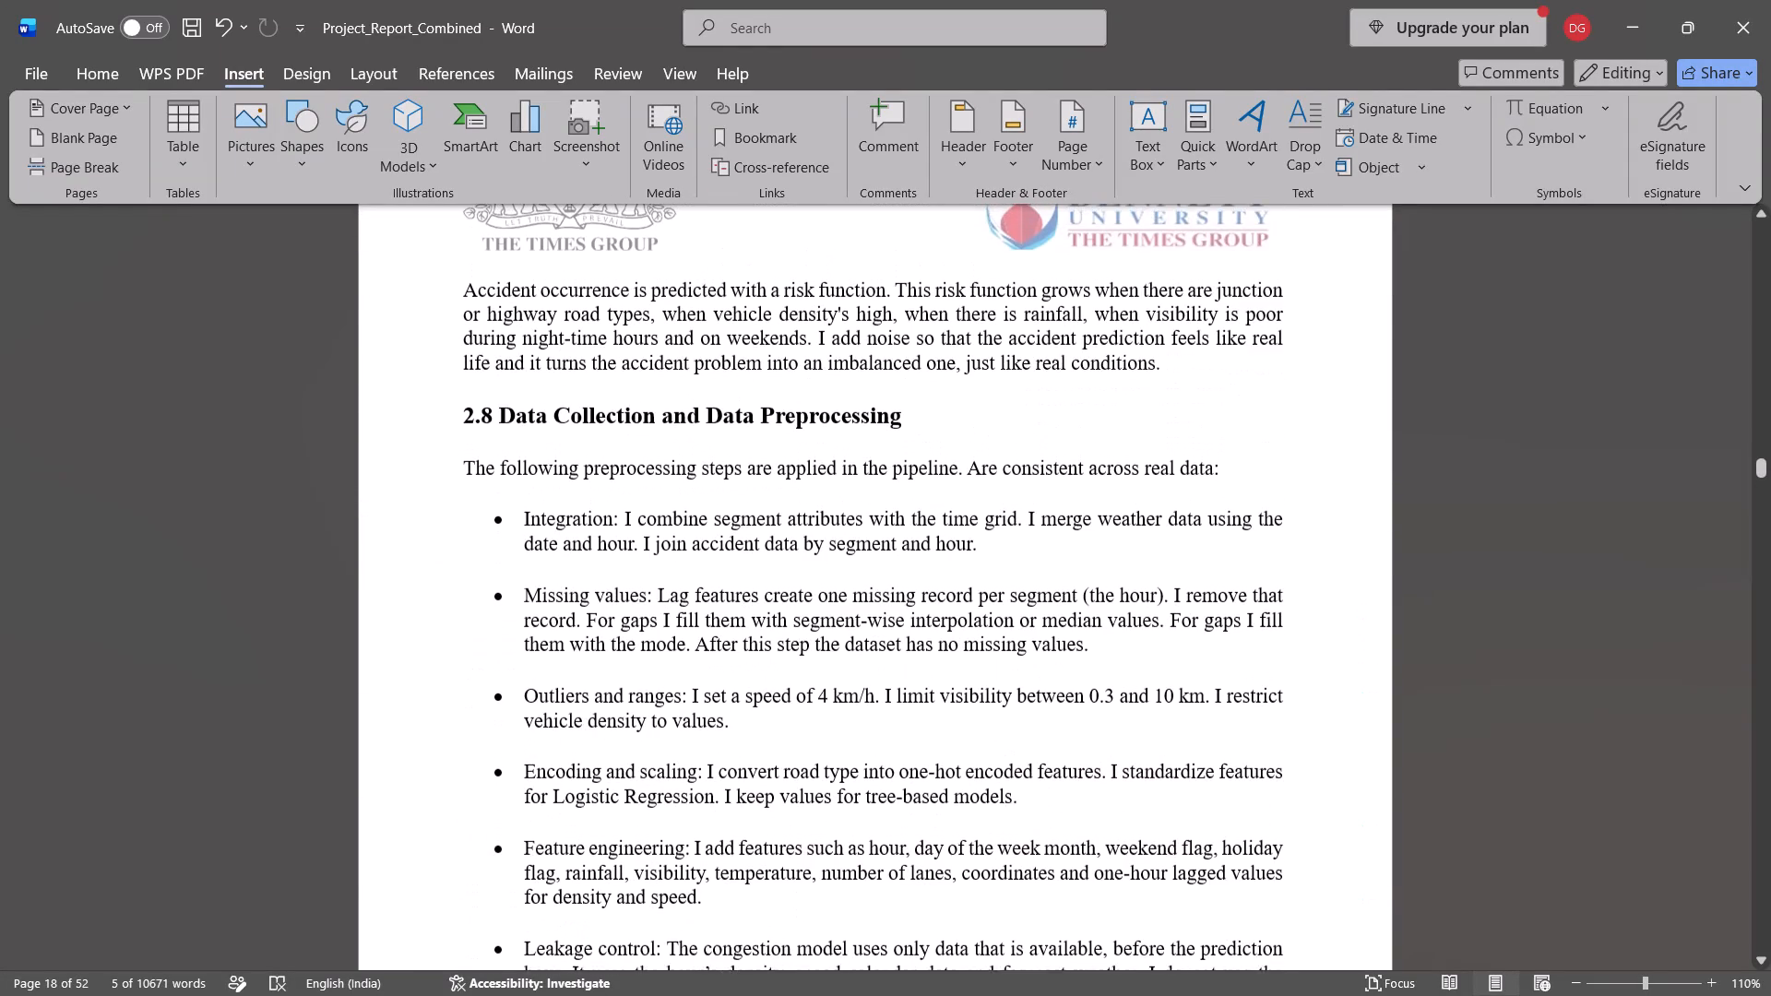
pyautogui.scroll(-1, 821, 363)
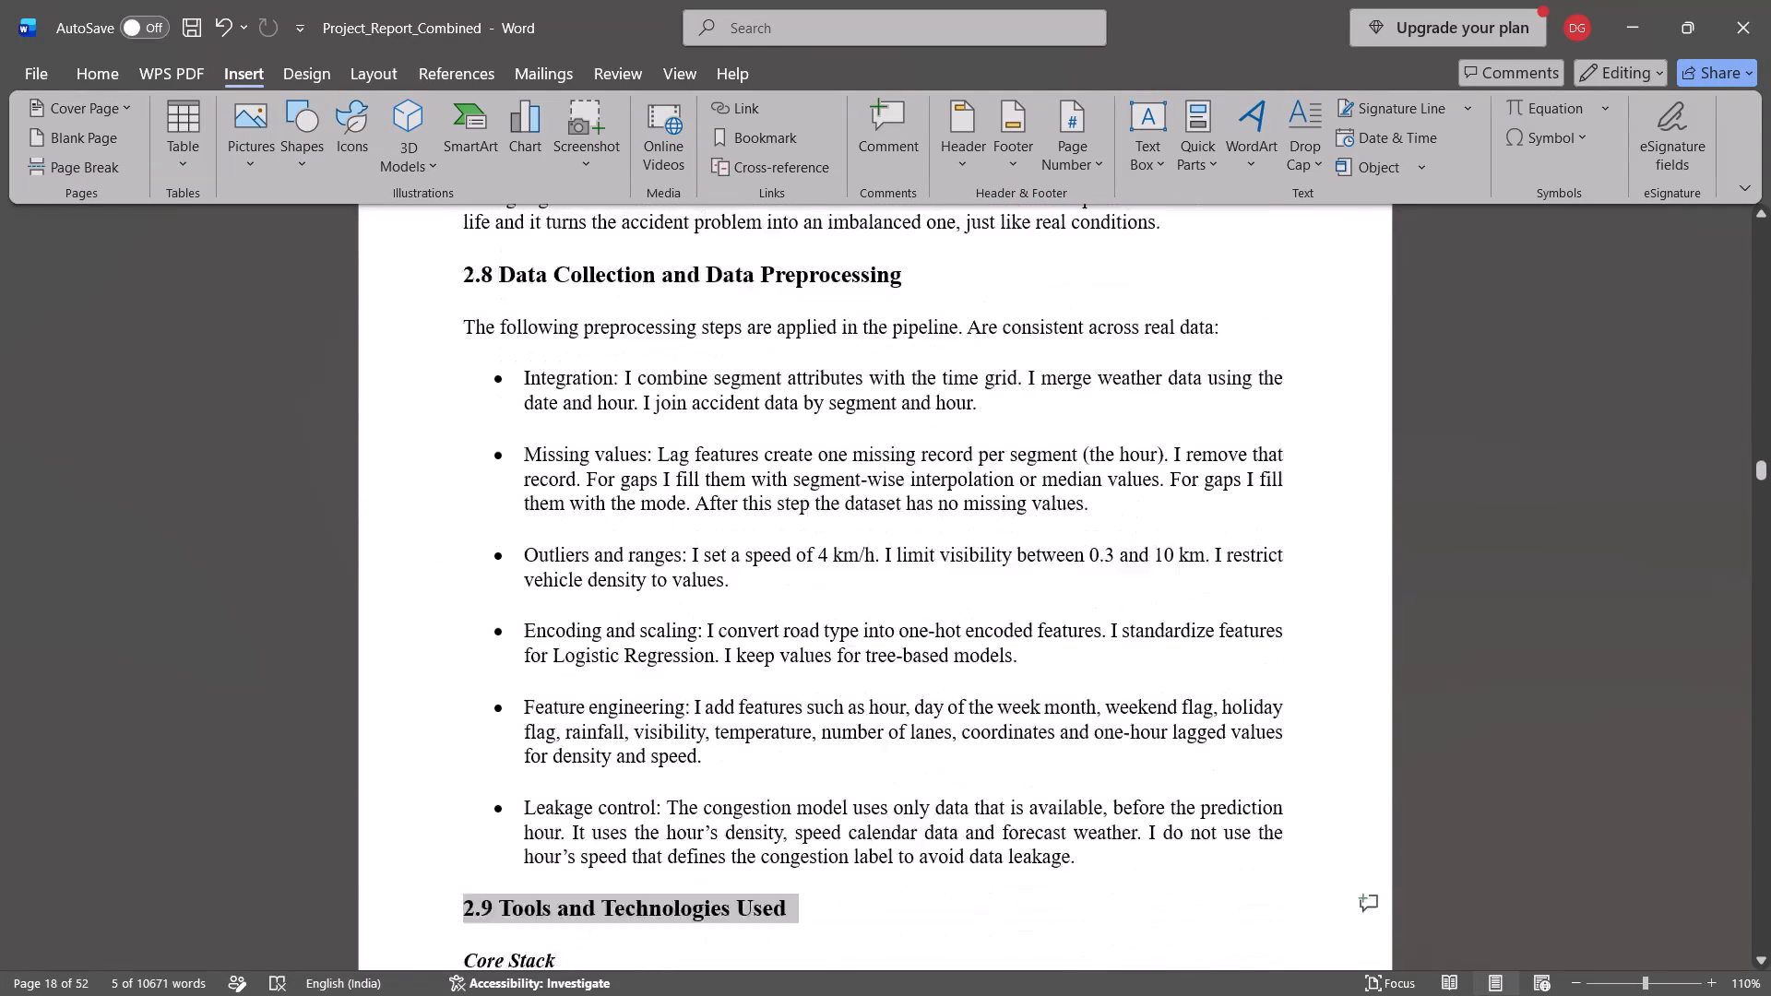
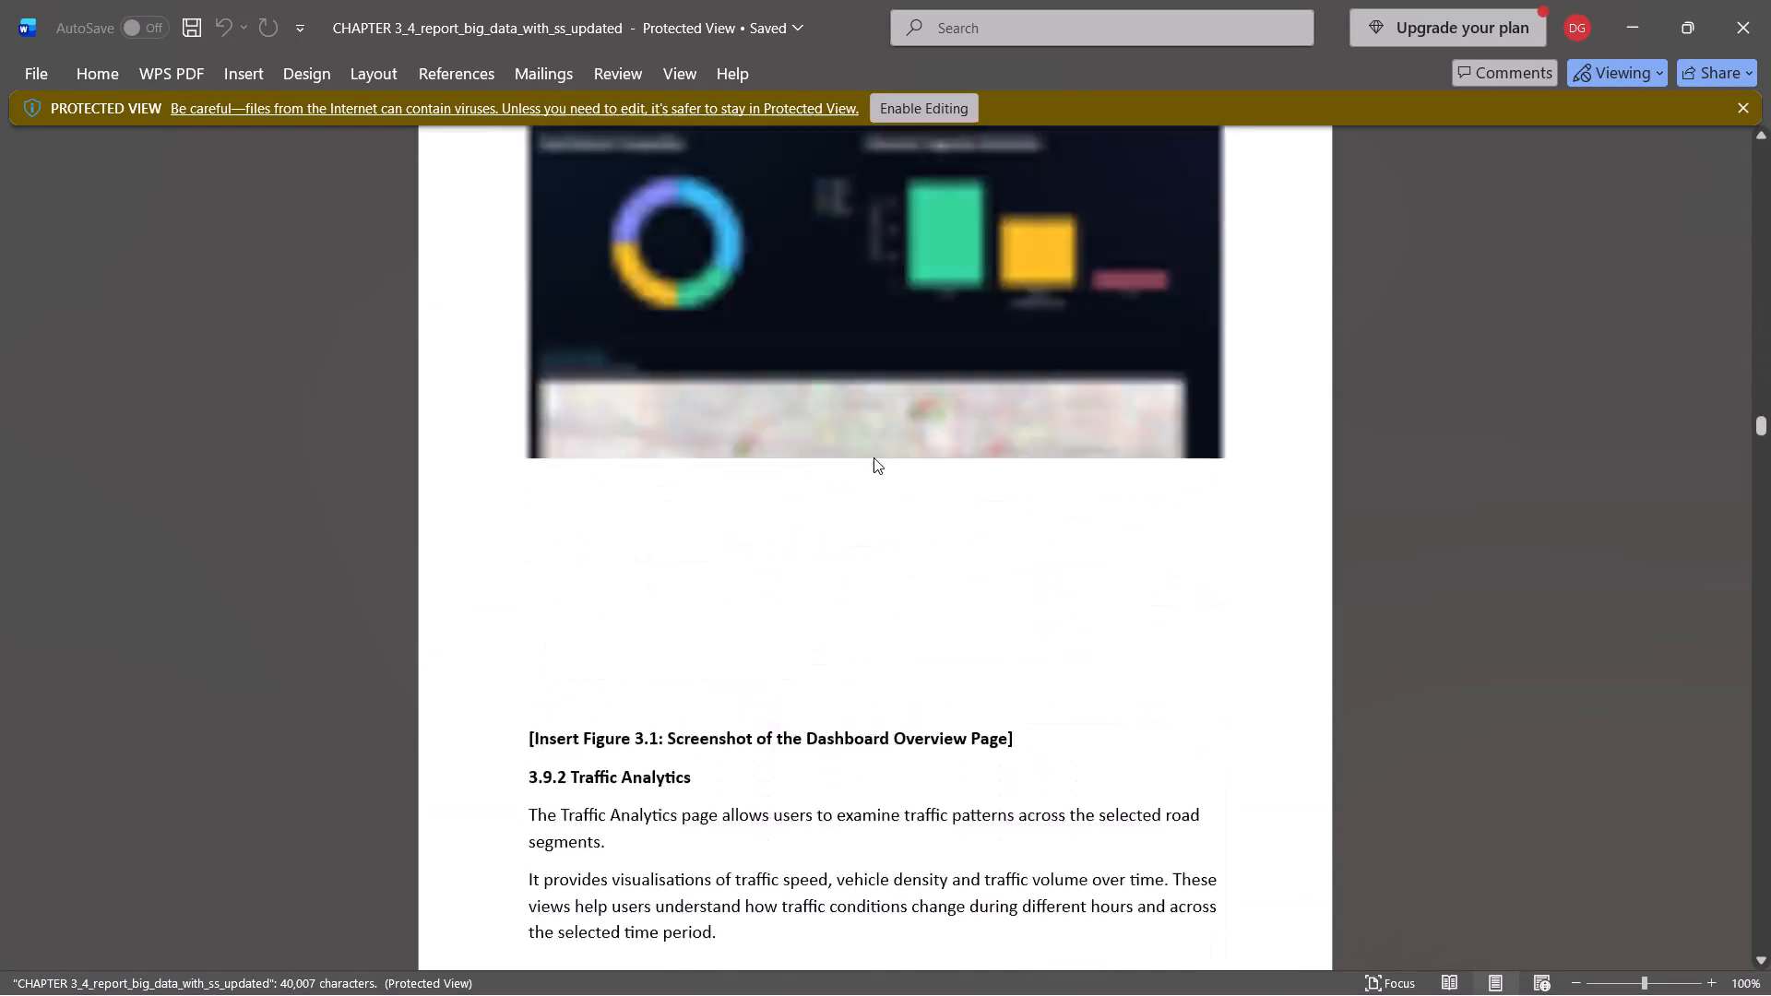
pyautogui.scroll(-8, 874, 457)
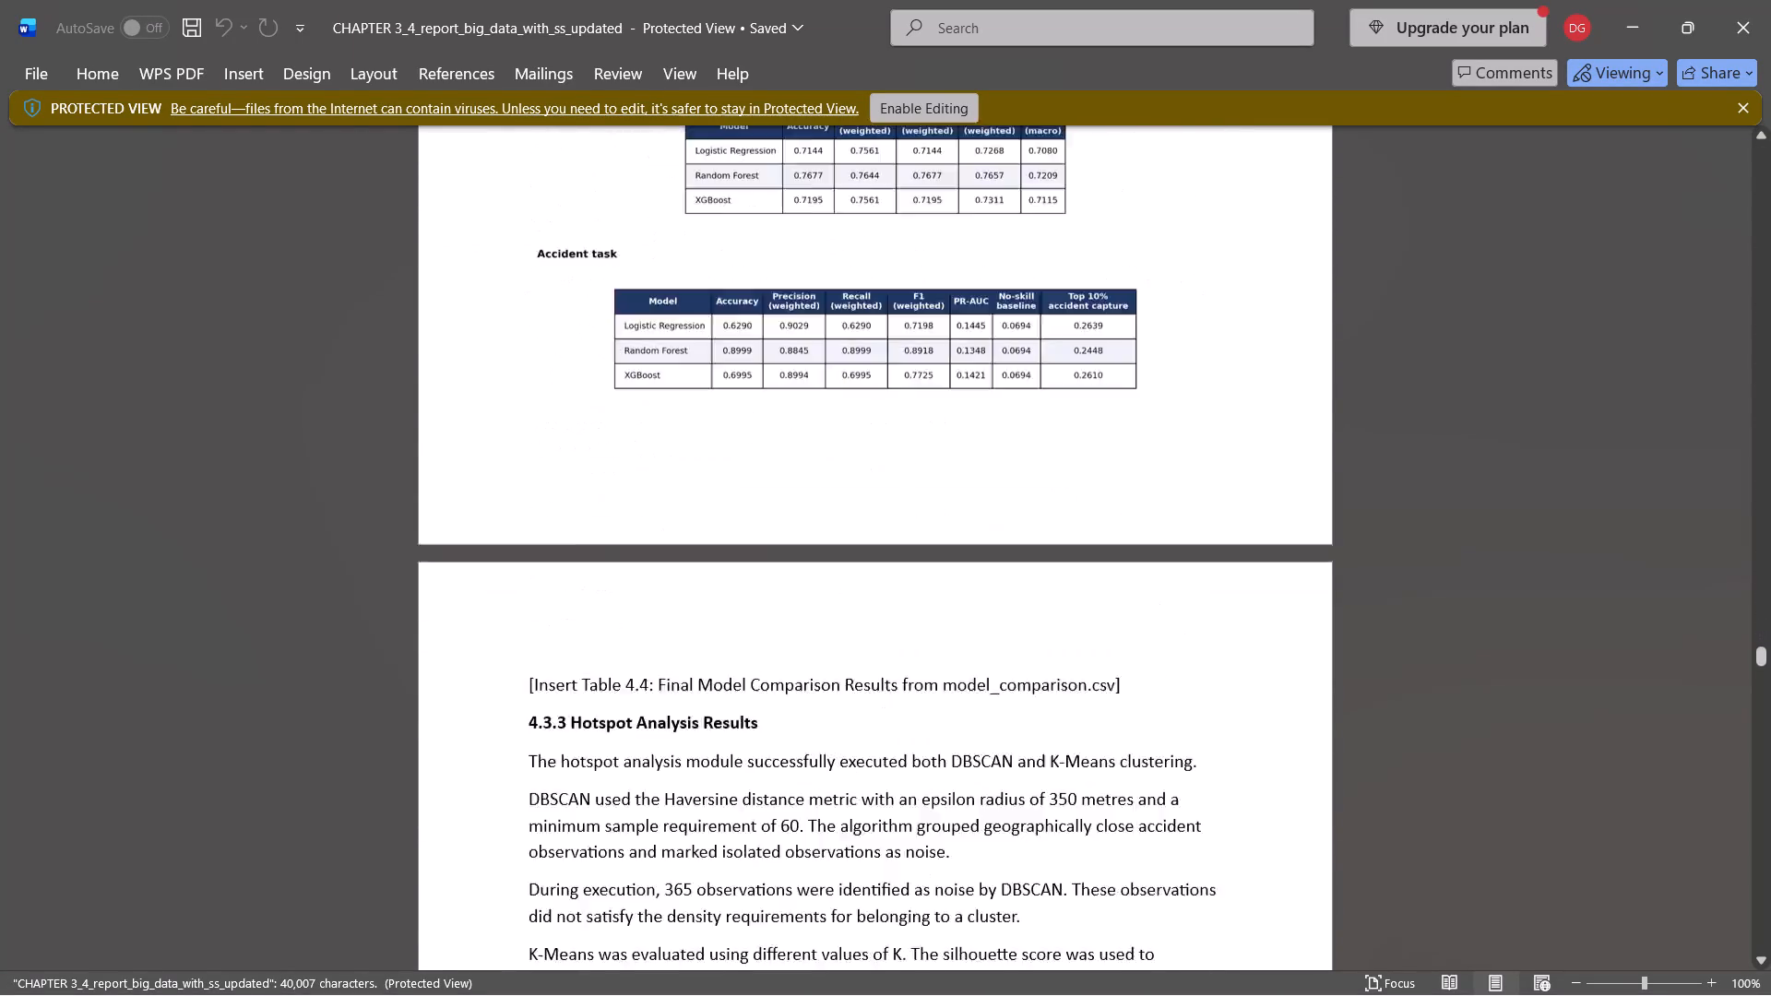
pyautogui.scroll(-19, 874, 457)
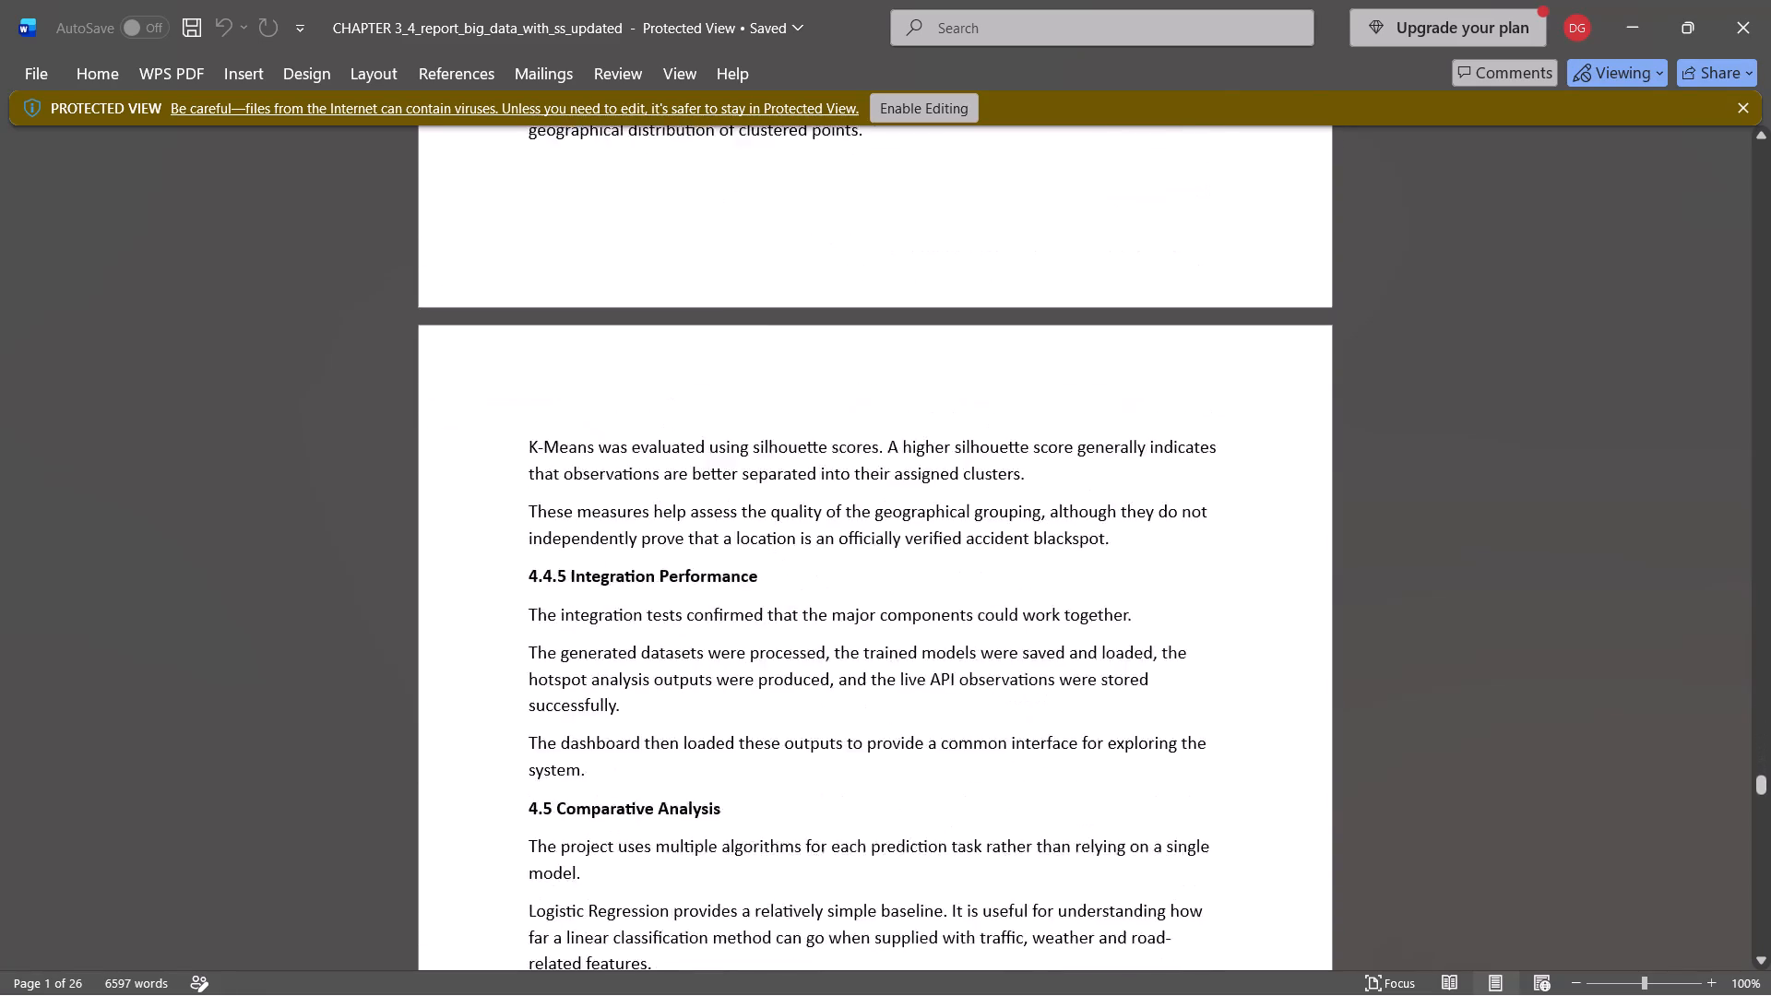
pyautogui.scroll(13, 874, 457)
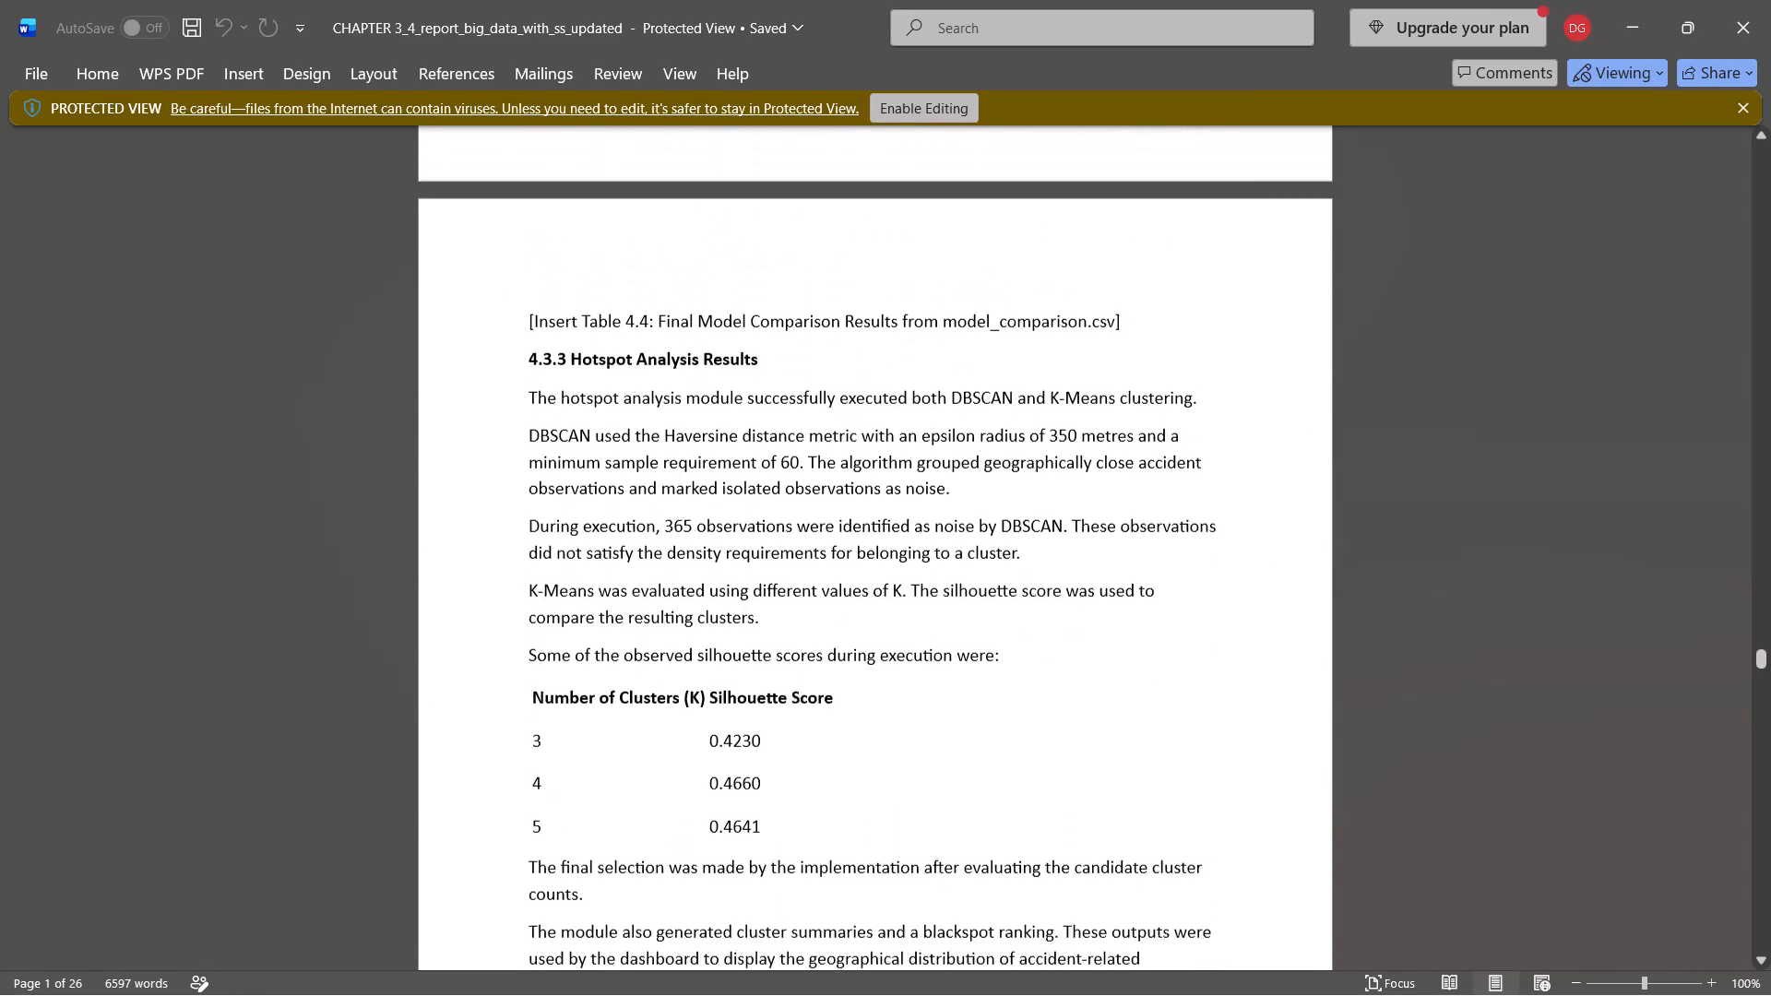
pyautogui.scroll(4, 874, 457)
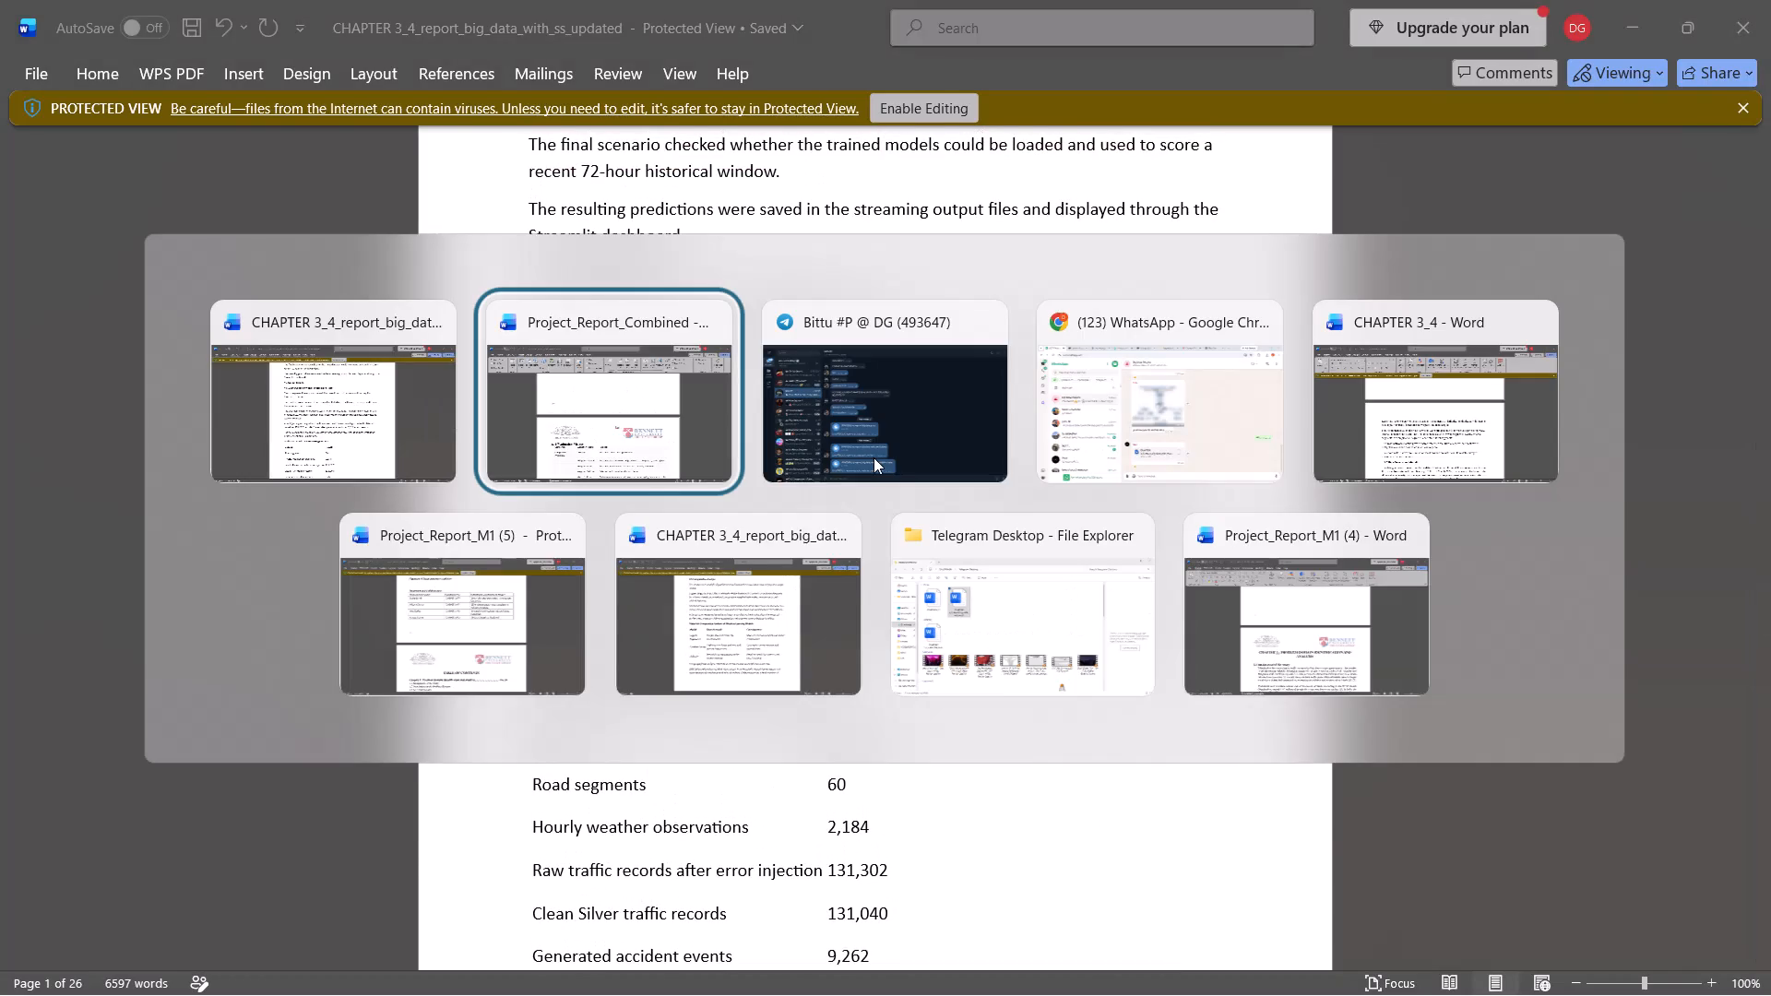
# Switch to the combined report and review chapters 3 and 4 for missing screenshots and unfilled figure placeholders.
pyautogui.scroll(6, 786, 607)
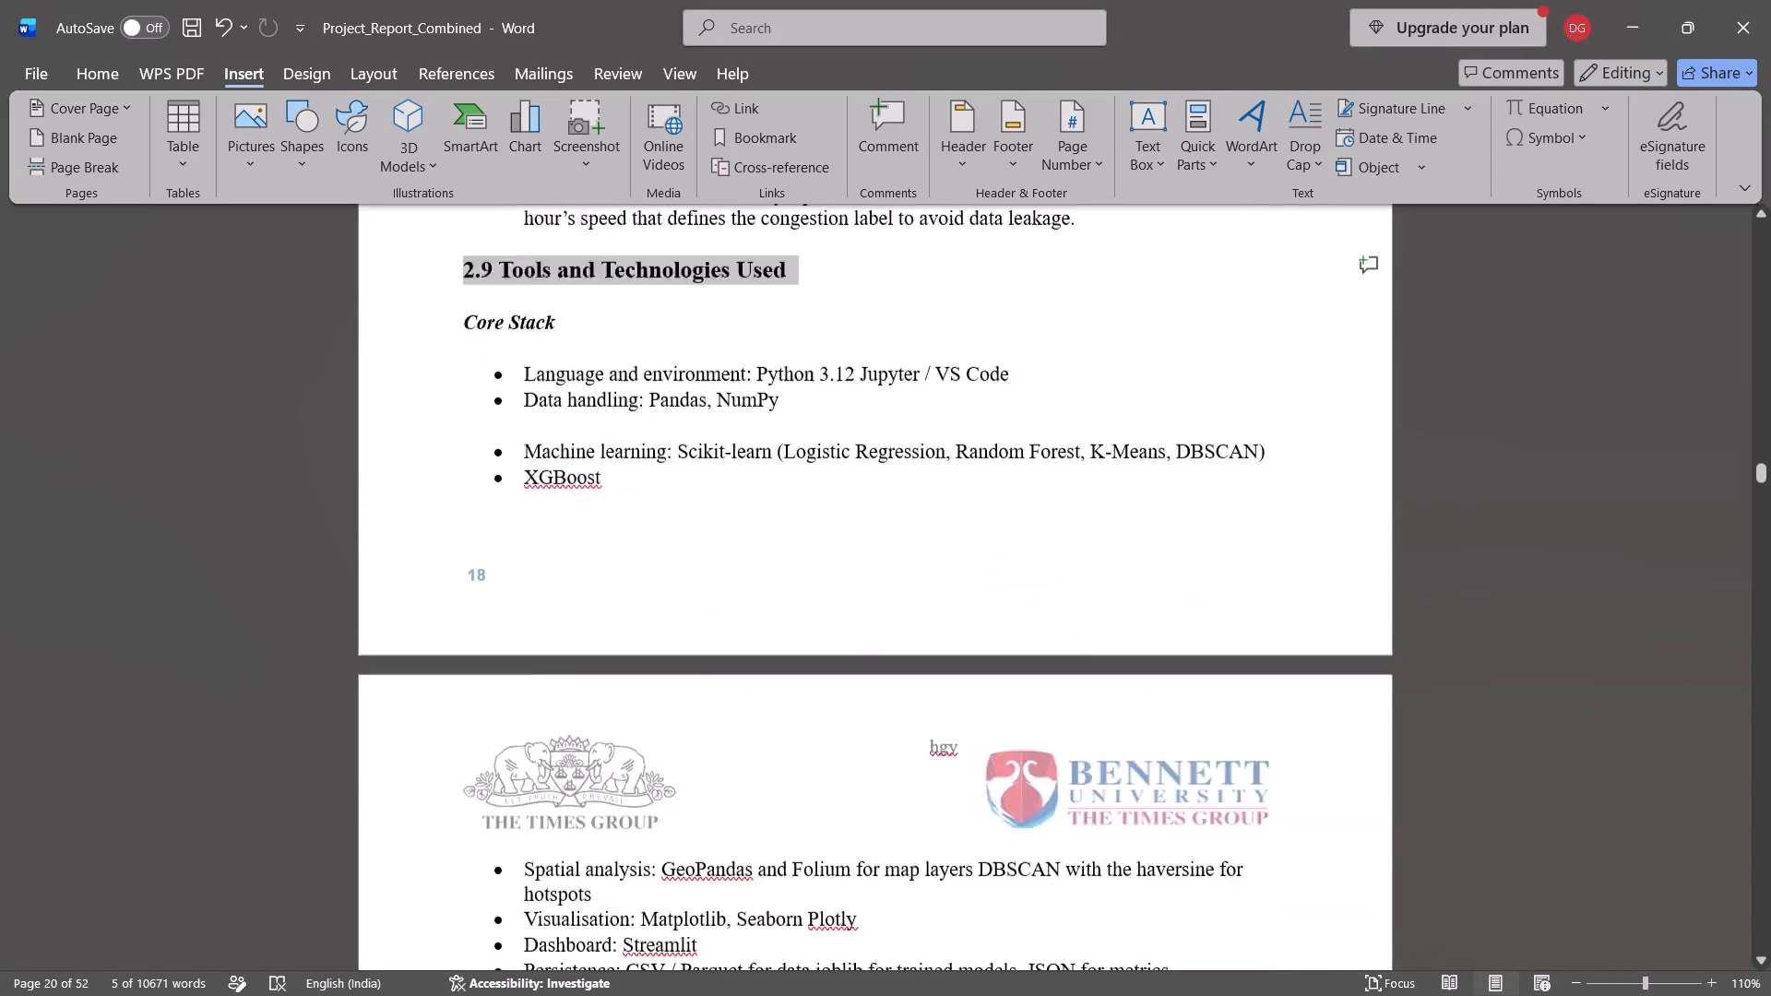
pyautogui.scroll(1, 786, 607)
pyautogui.scroll(-20, 786, 607)
pyautogui.scroll(-1, 786, 607)
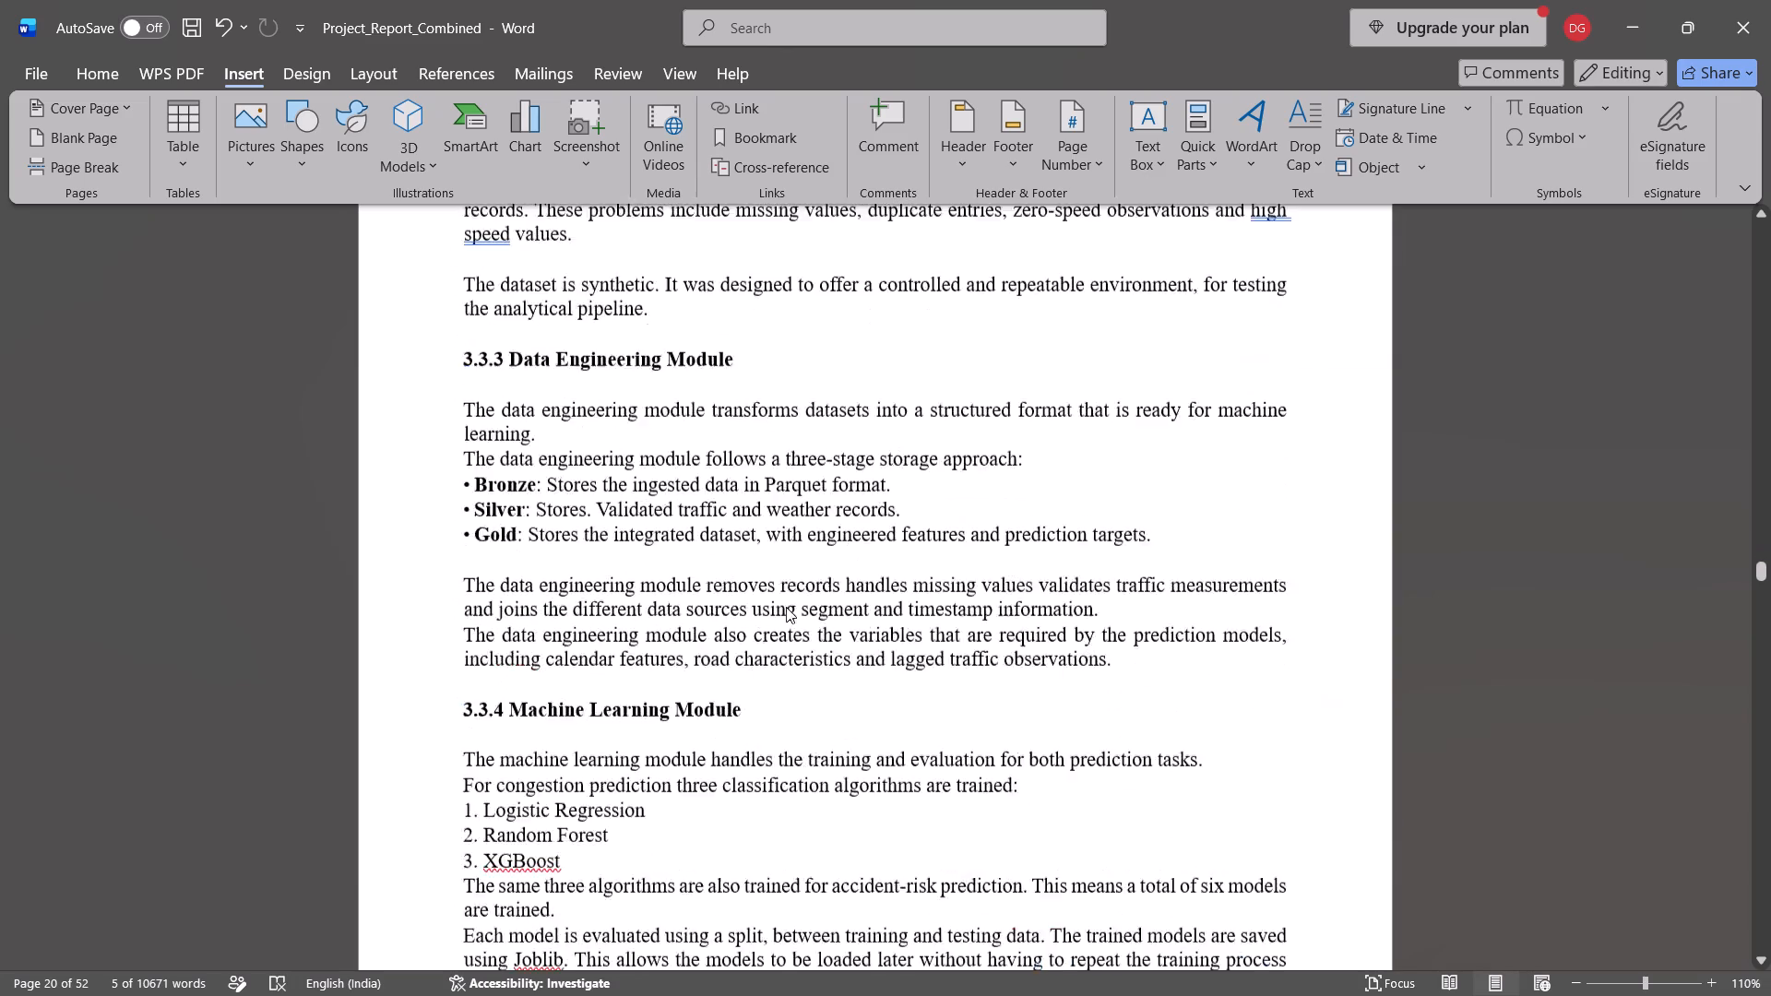
pyautogui.scroll(-13, 786, 607)
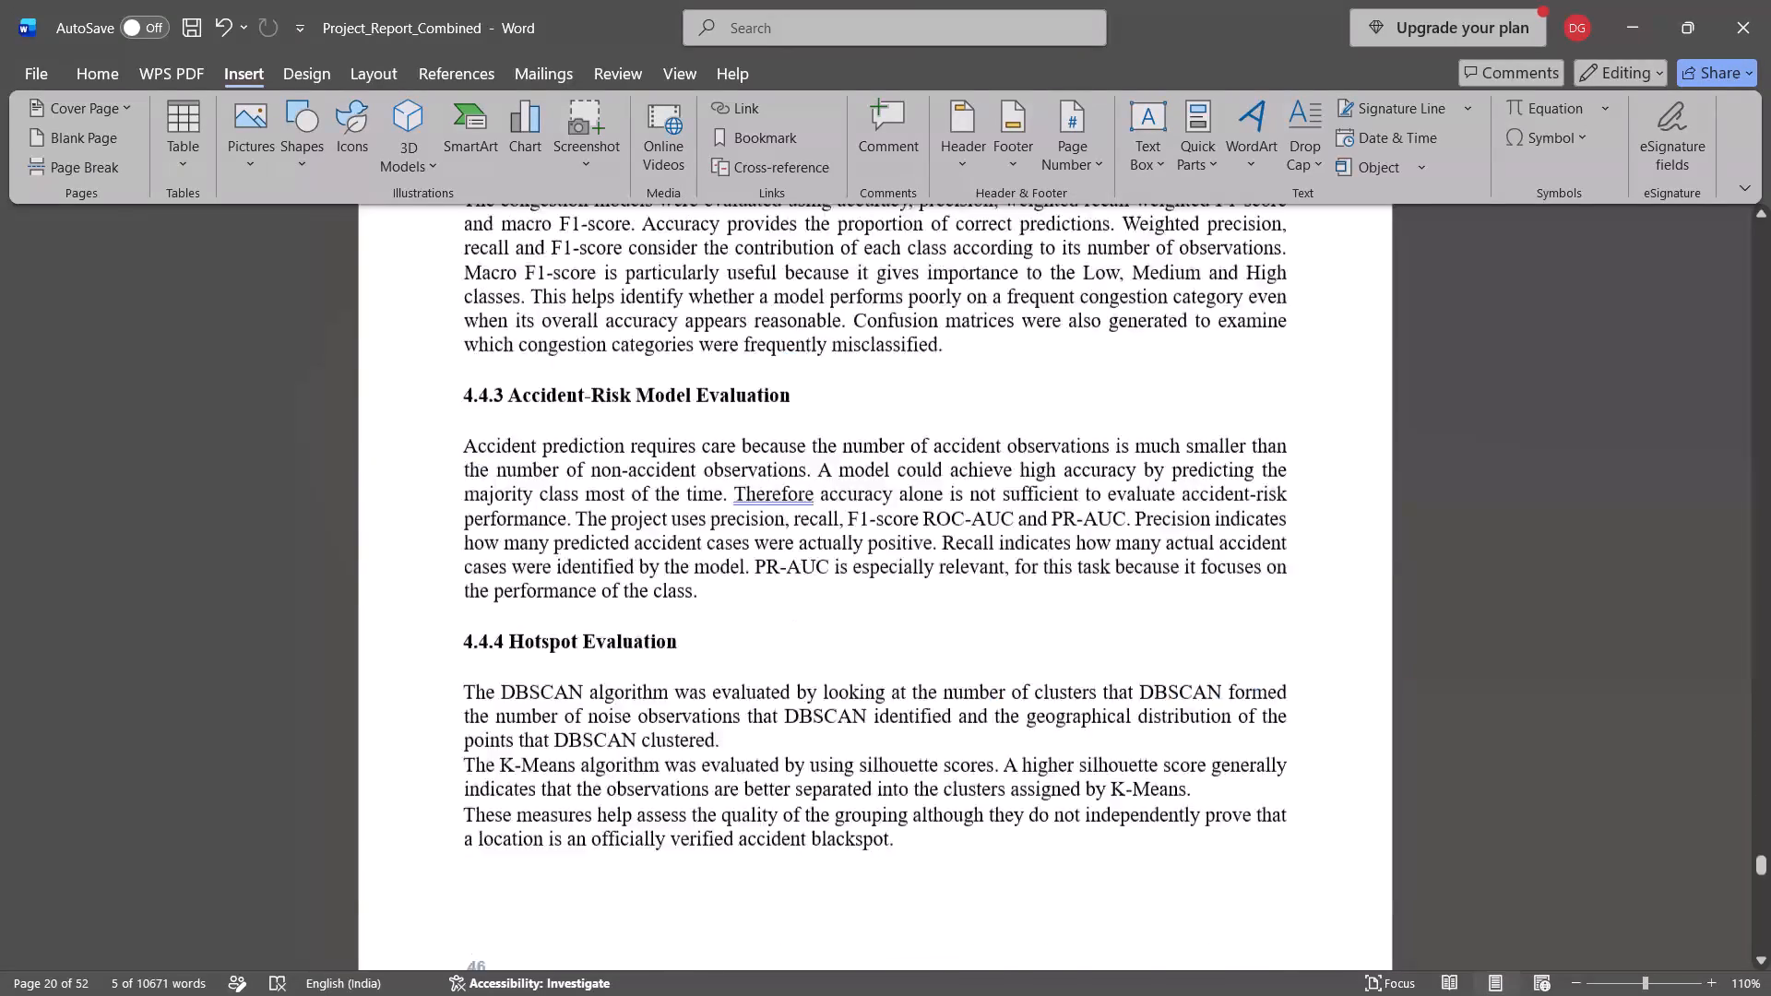
pyautogui.scroll(-2, 786, 607)
pyautogui.scroll(-3, 706, 519)
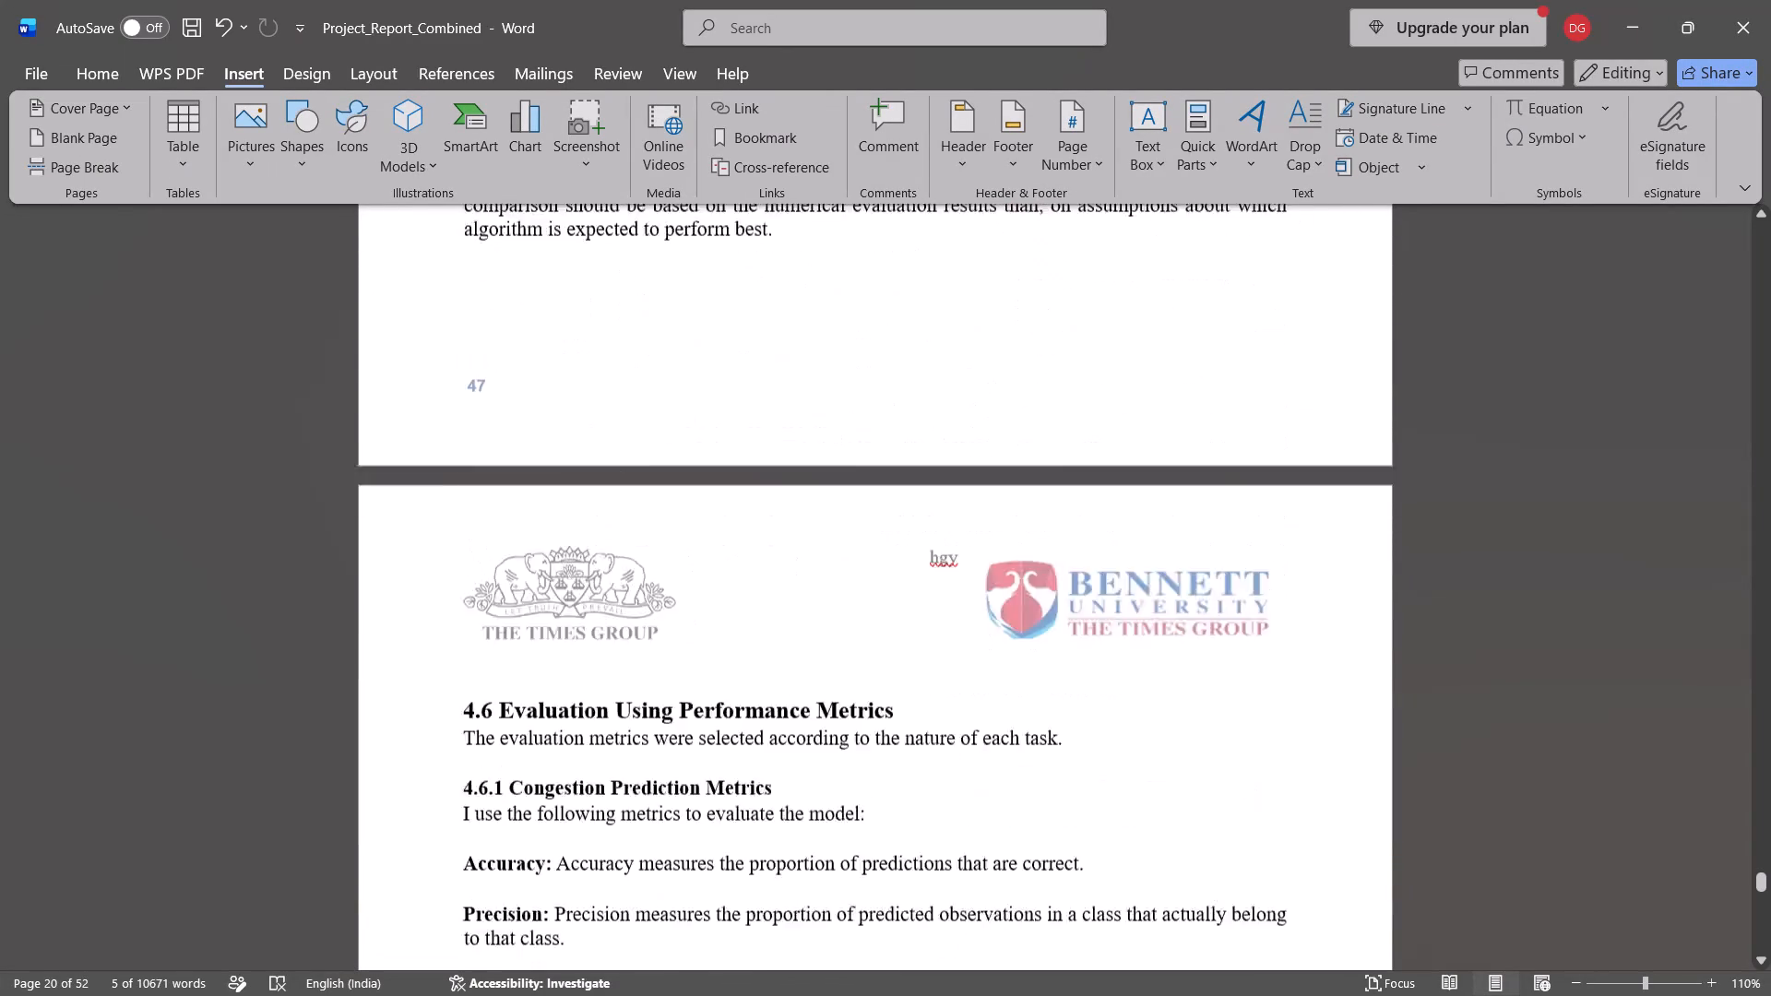
pyautogui.keyDown('ctrl'); pyautogui.scroll(-1, 521, 274); pyautogui.keyUp('ctrl')
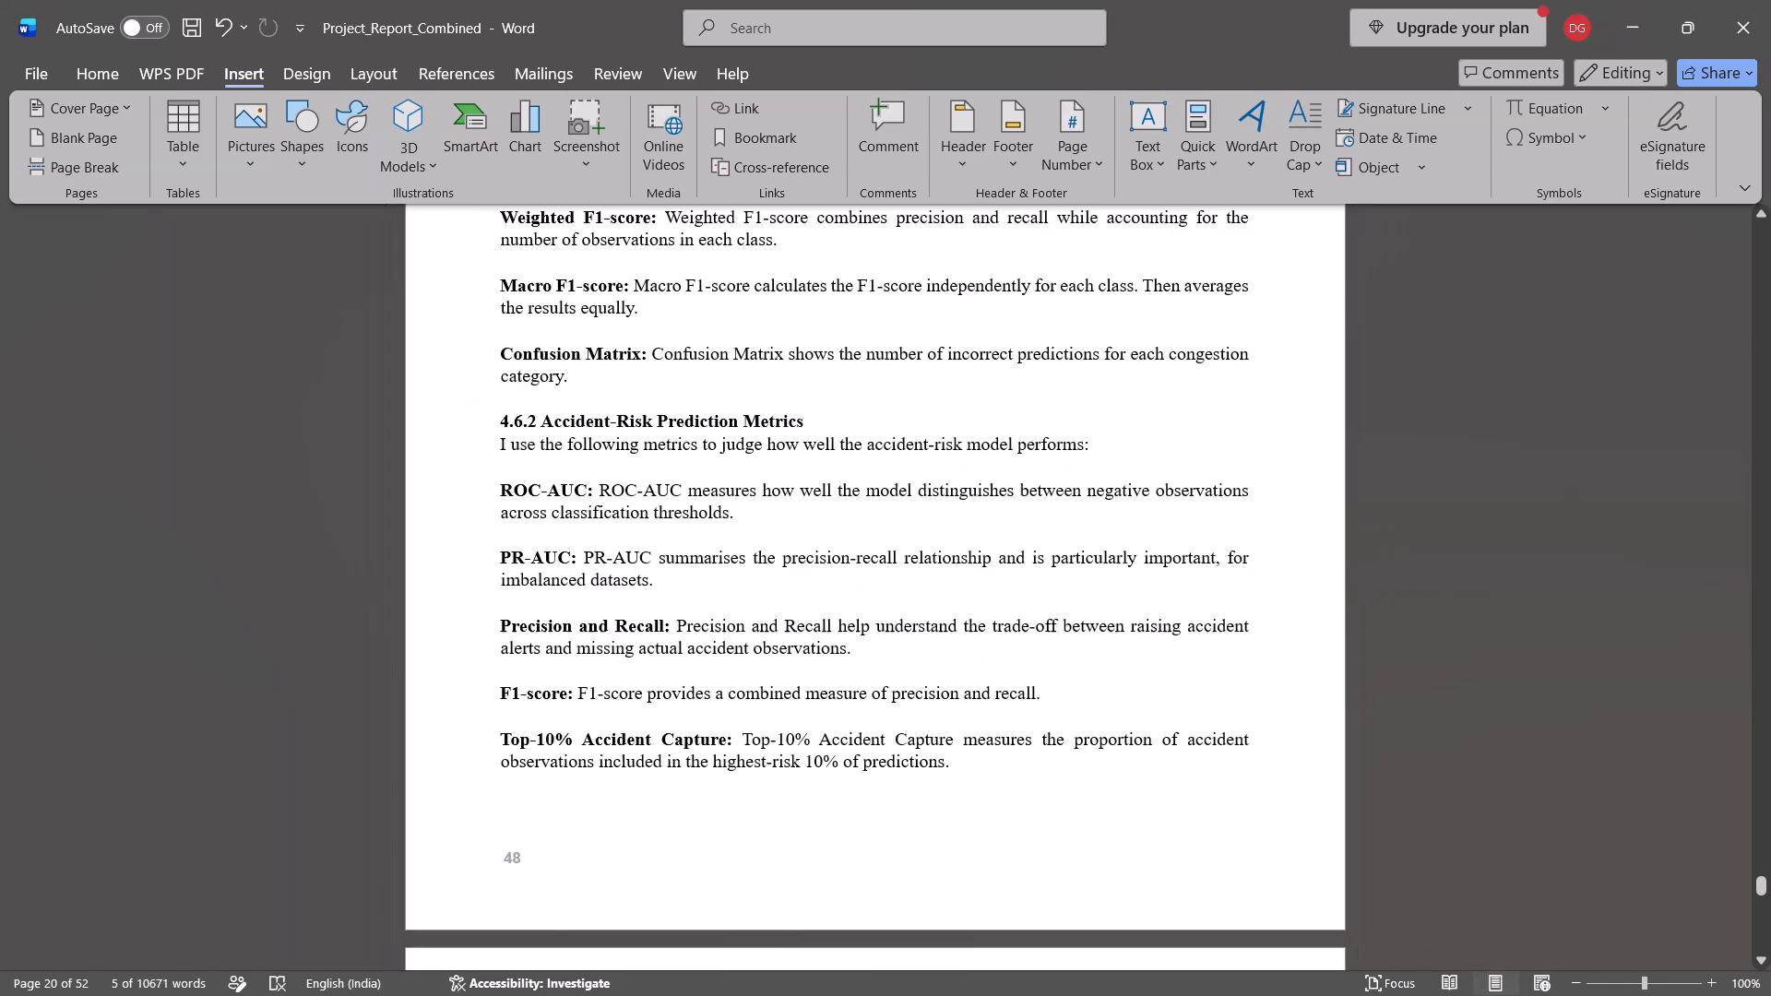
pyautogui.scroll(5, 624, 379)
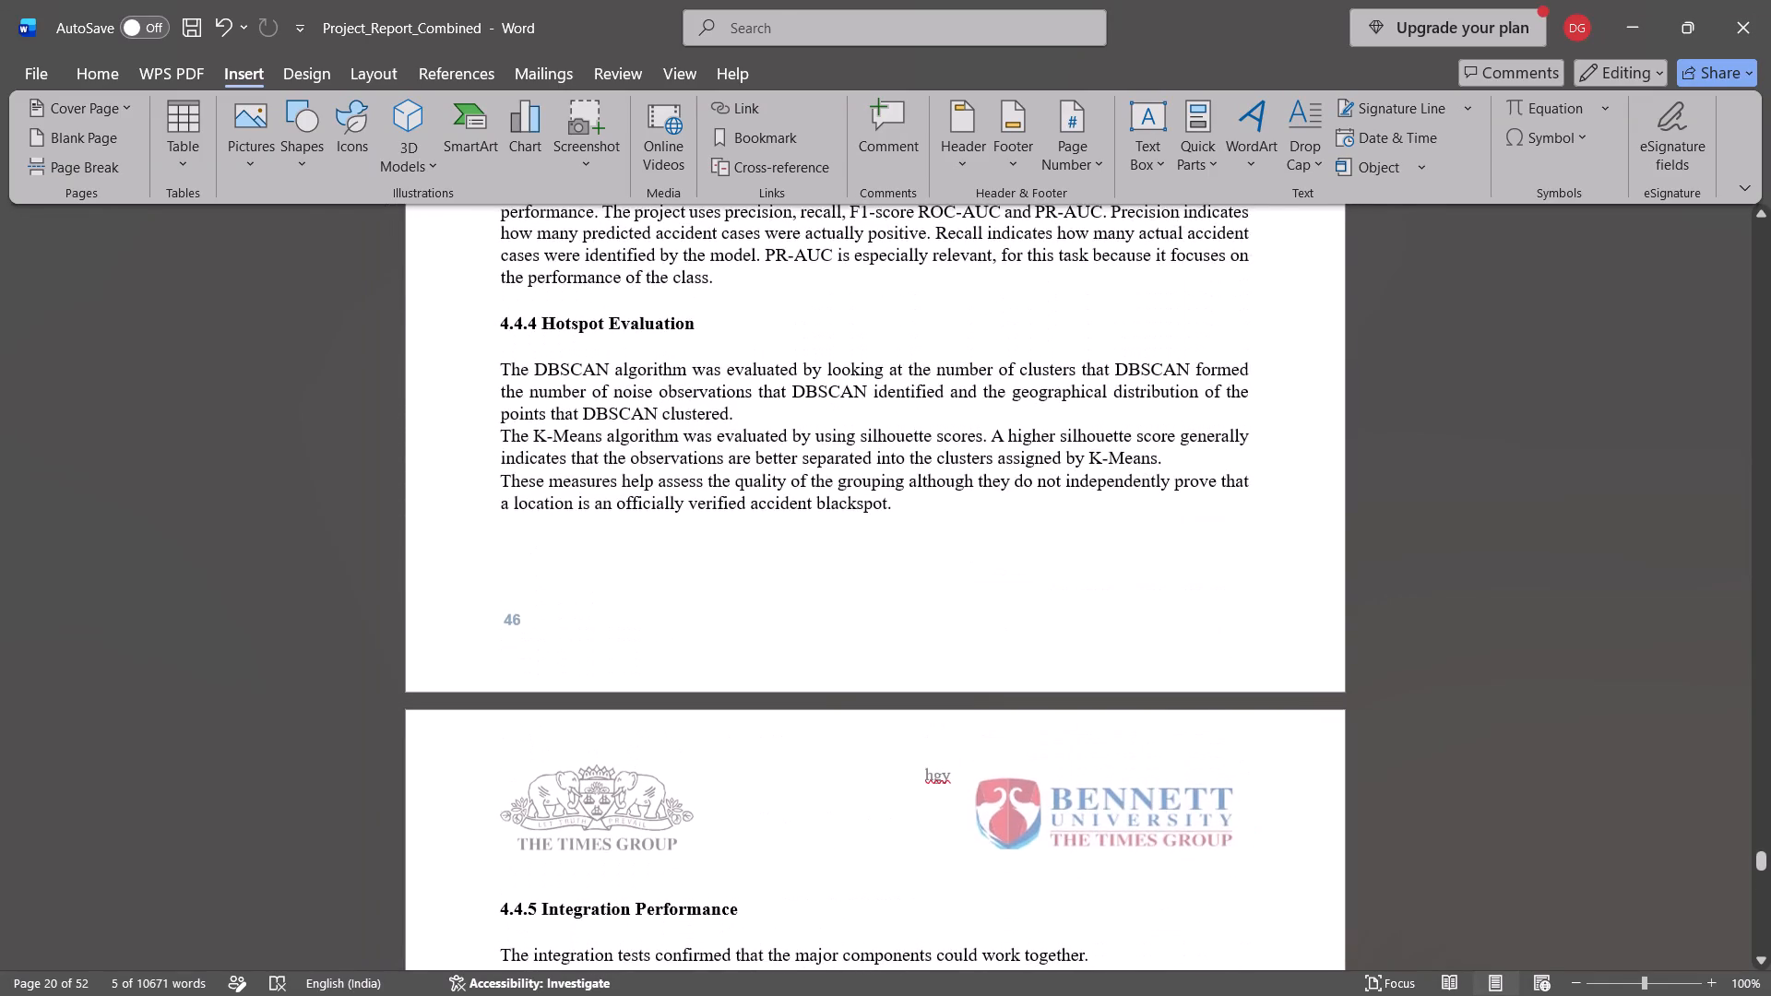
pyautogui.keyDown('ctrl'); pyautogui.scroll(2, 624, 379); pyautogui.keyUp('ctrl')
pyautogui.scroll(5, 624, 379)
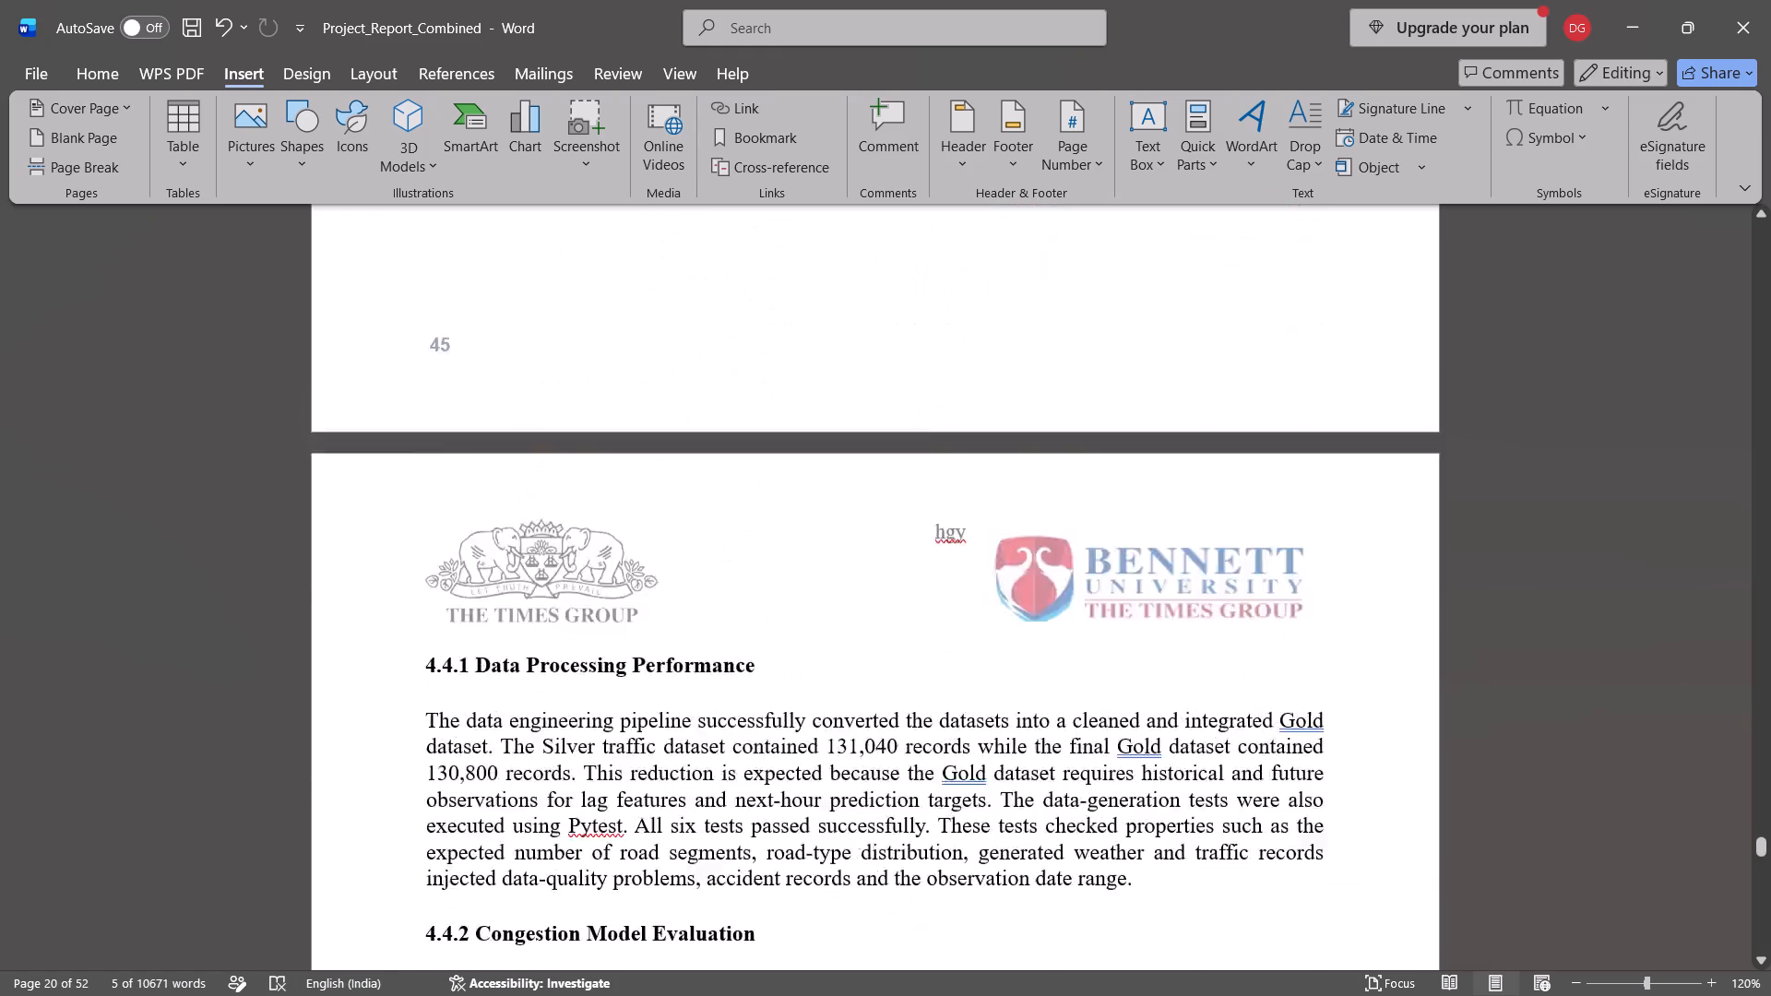
pyautogui.scroll(4, 624, 379)
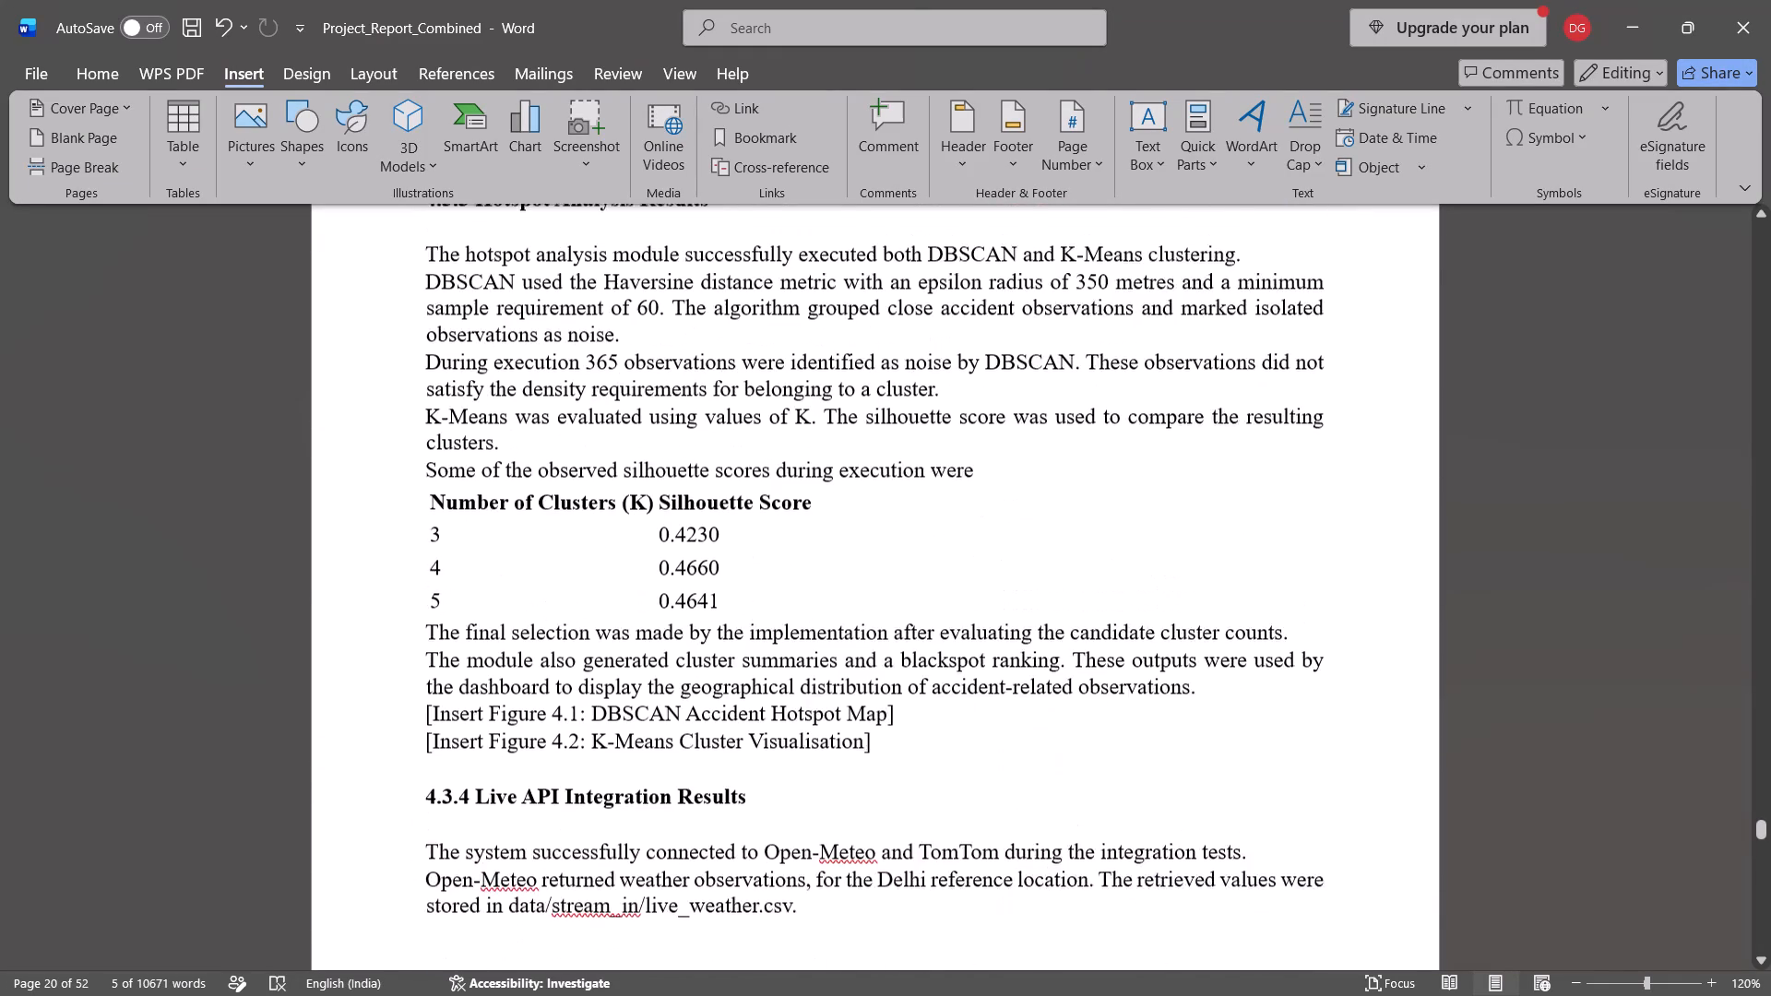
pyautogui.scroll(6, 624, 379)
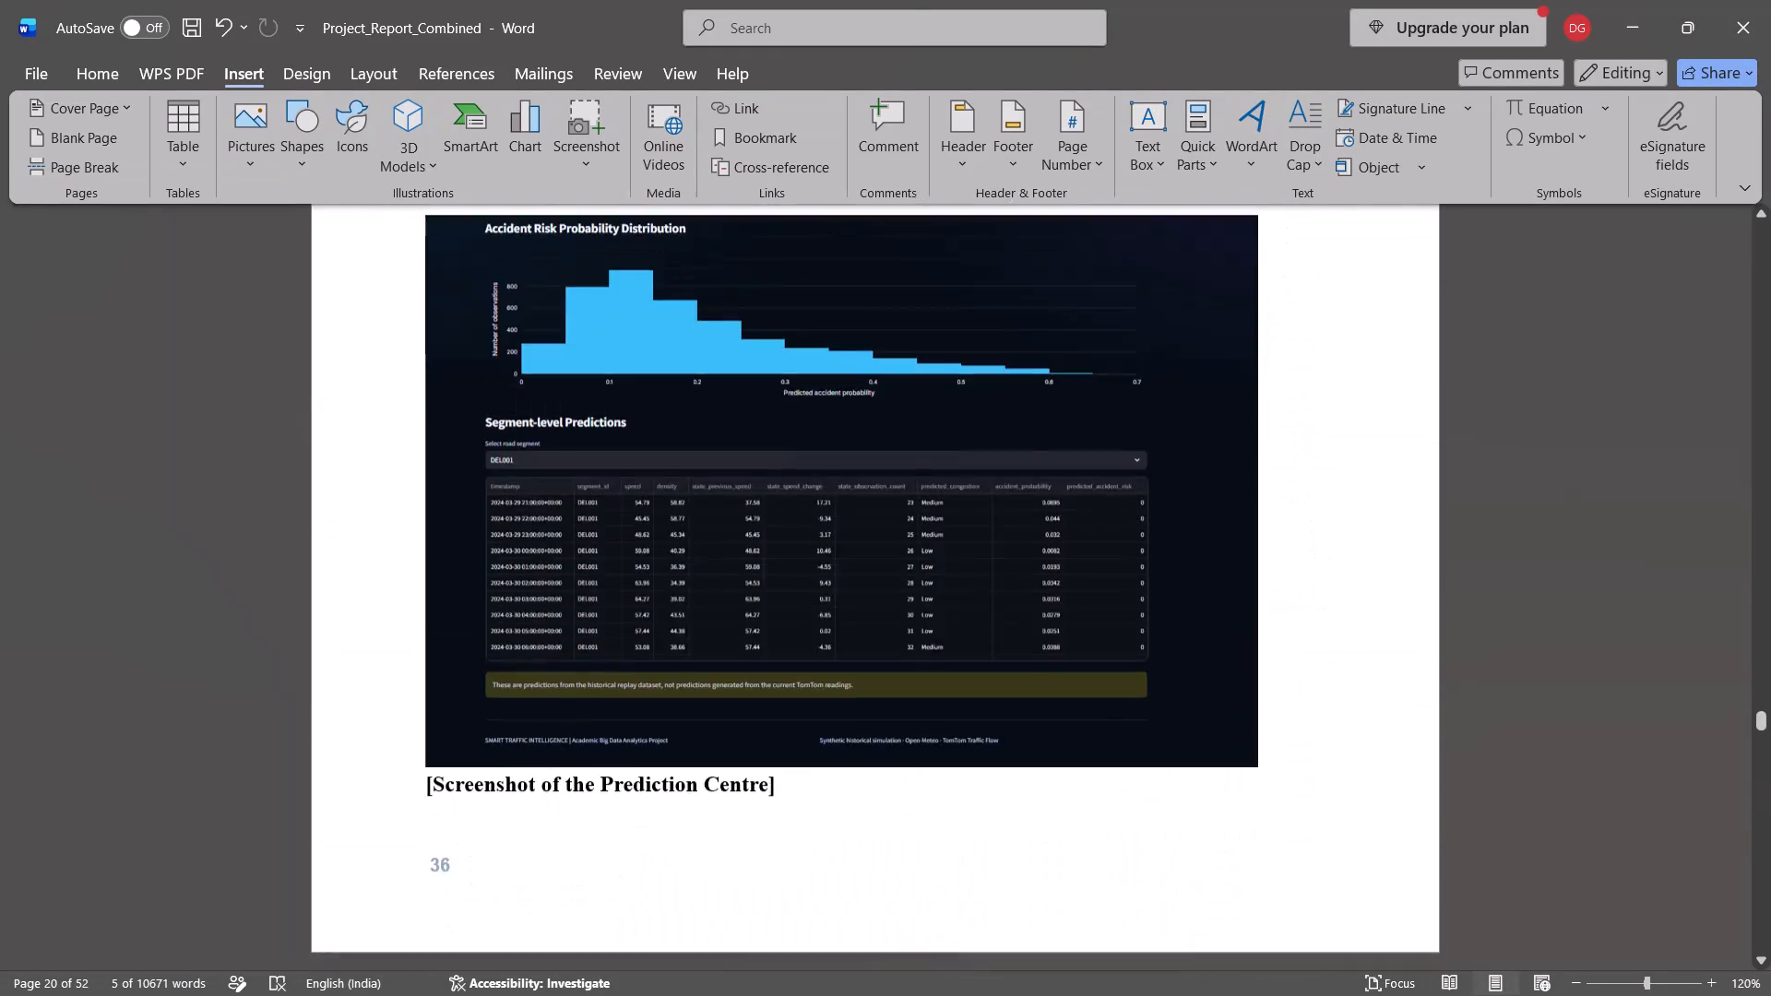
# Review the combined report from the Prediction Centre screenshot through section 4.3.2 for missing screenshots and unfilled placeholders.
pyautogui.scroll(-8, 624, 379)
pyautogui.scroll(-4, 621, 489)
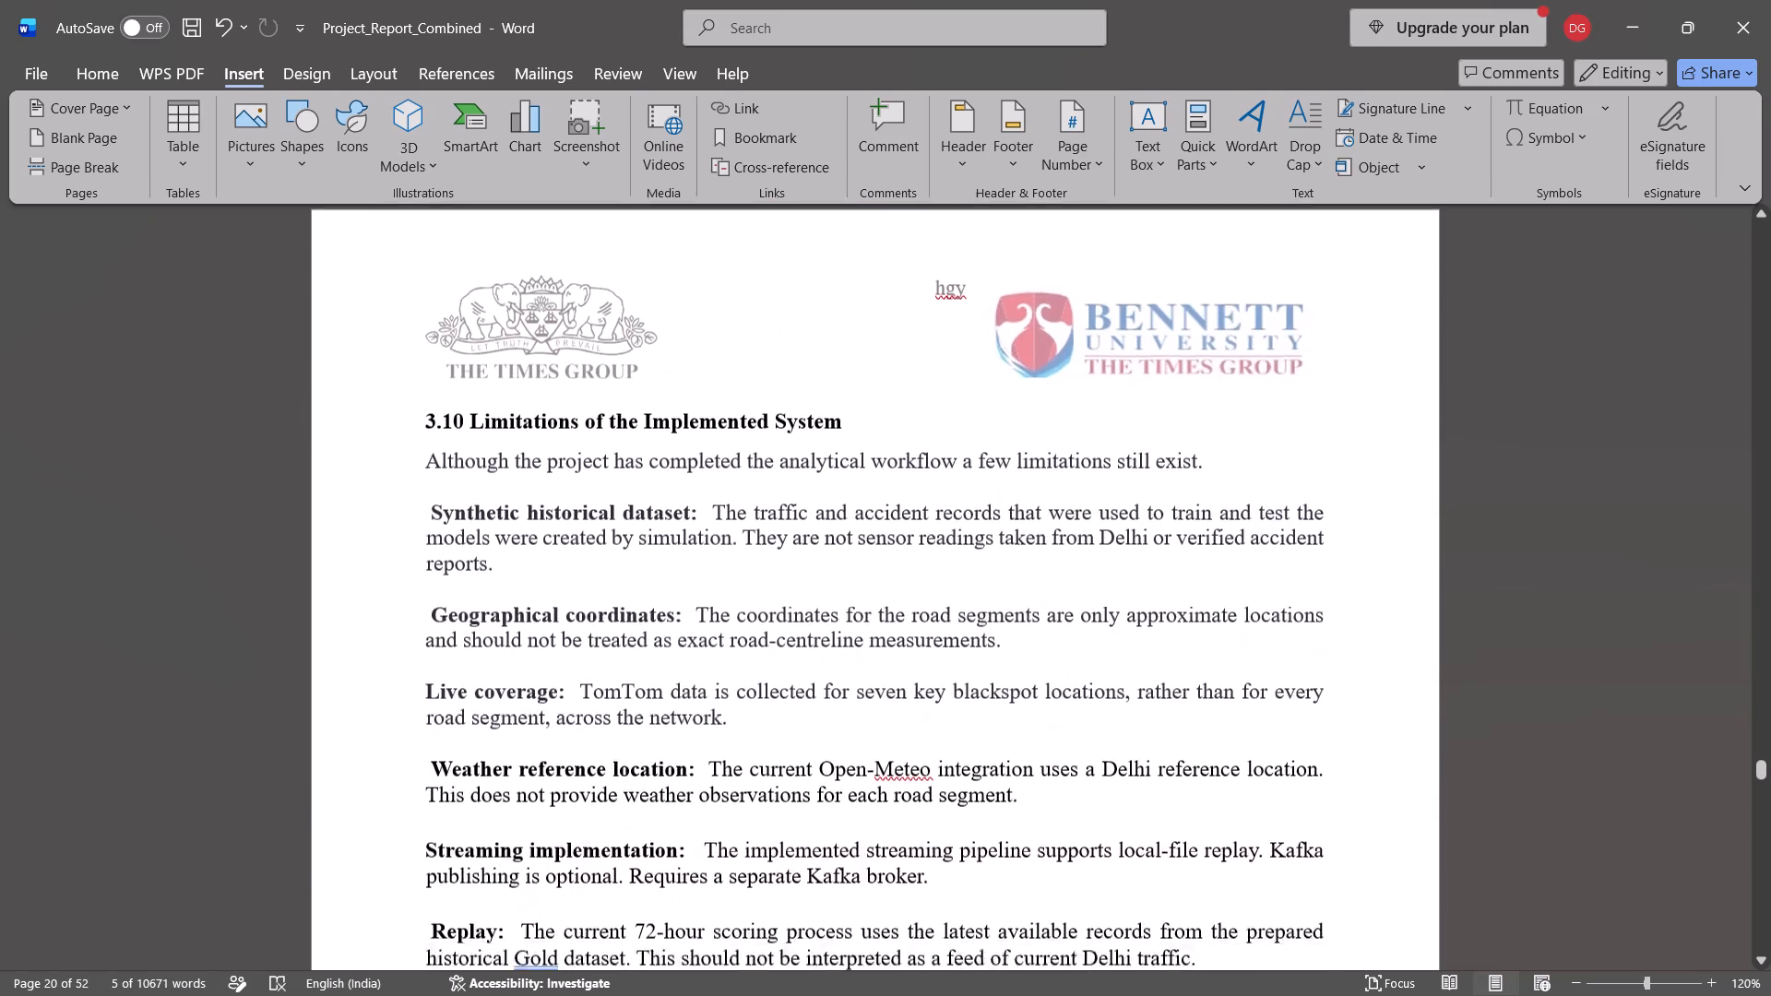
pyautogui.scroll(-5, 621, 489)
pyautogui.scroll(1, 621, 489)
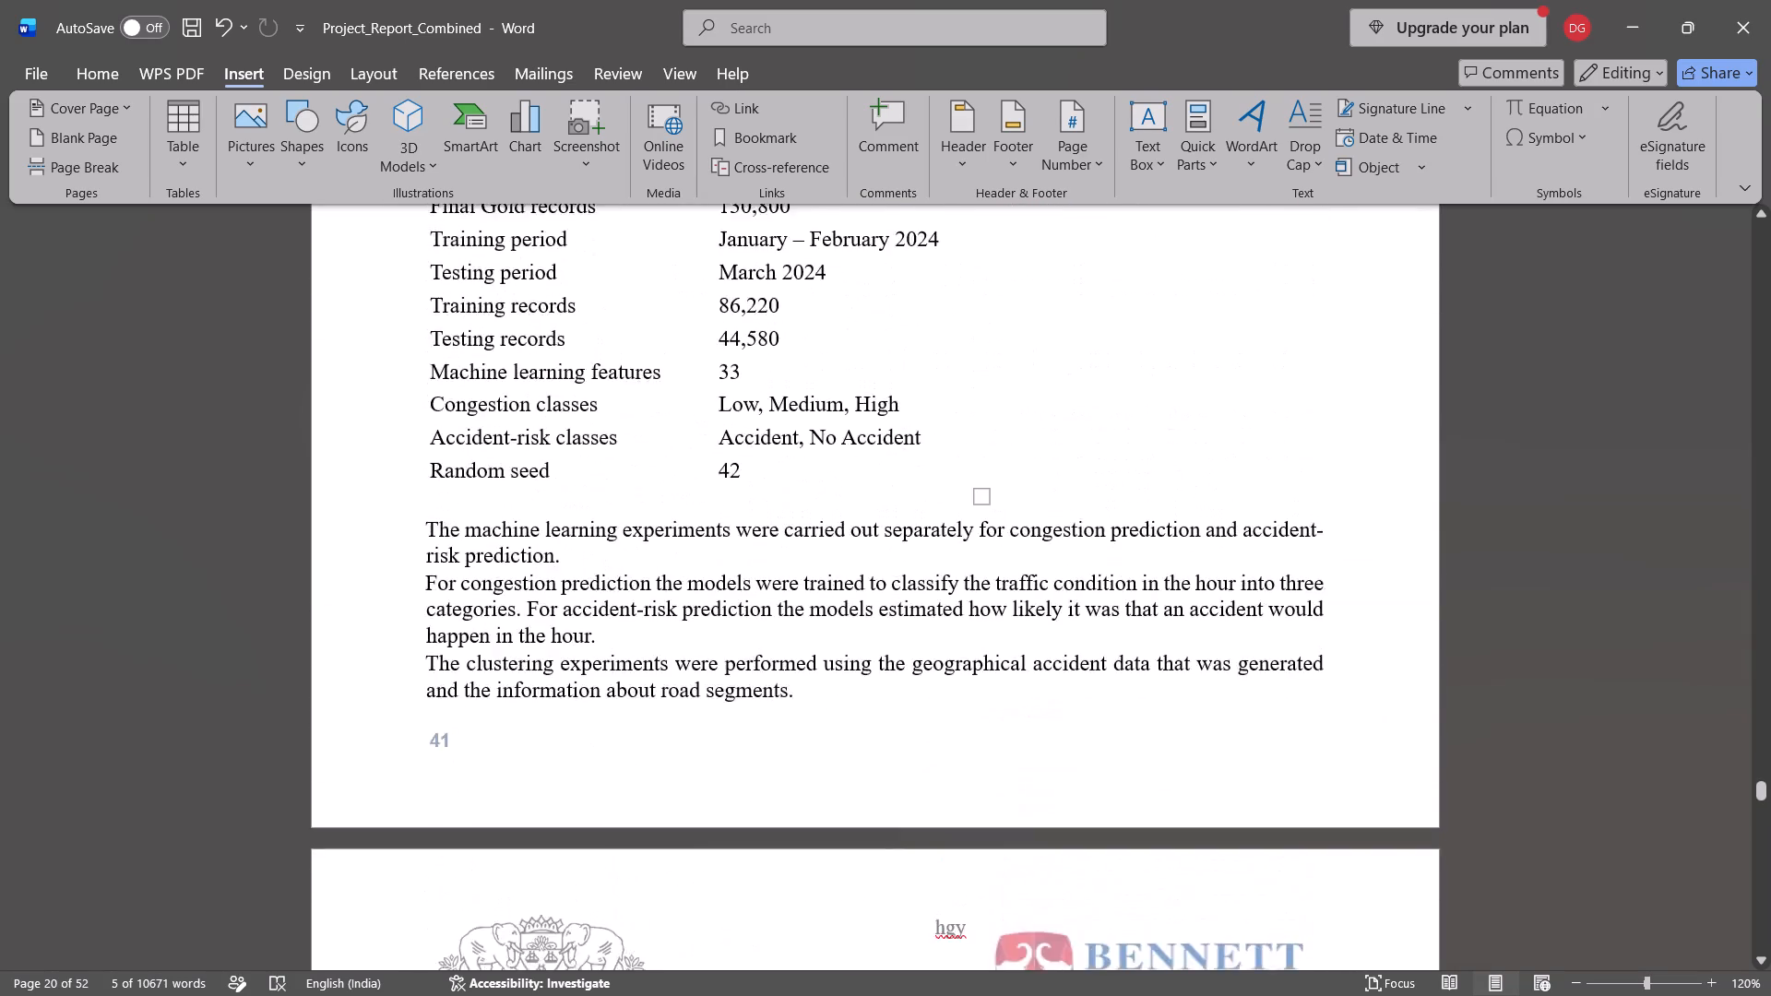
pyautogui.scroll(-7, 621, 489)
pyautogui.scroll(1, 621, 489)
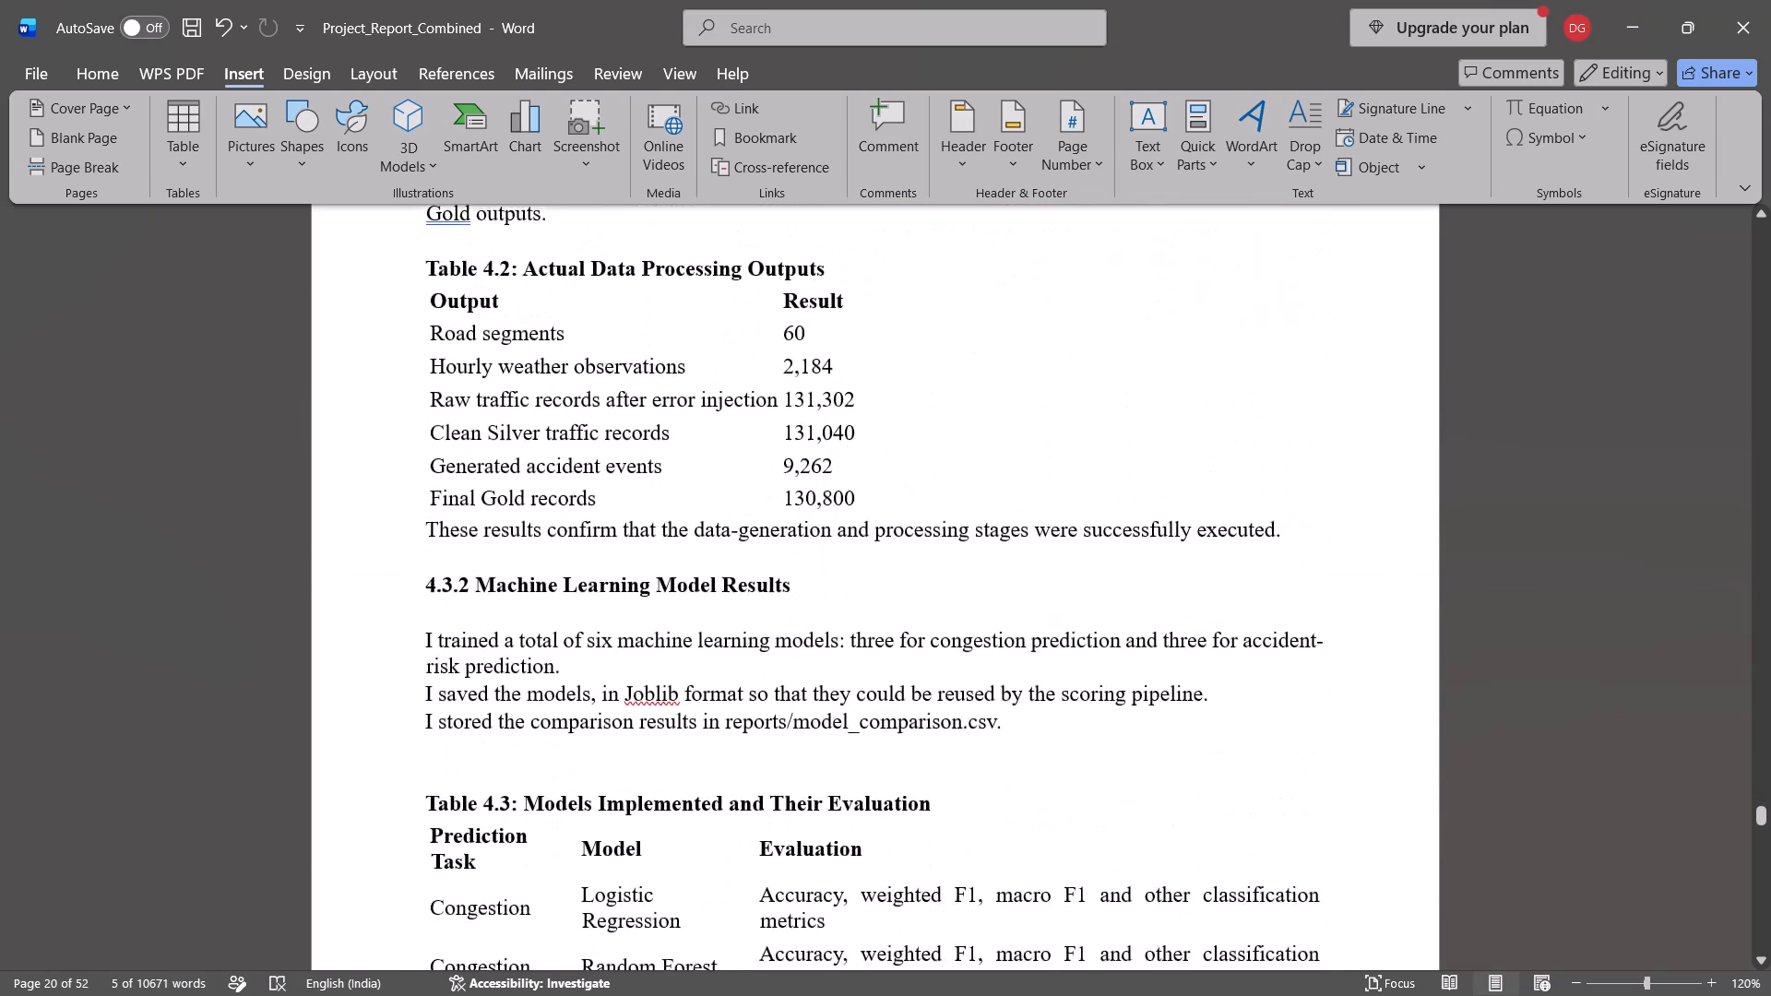
pyautogui.scroll(1, 621, 489)
pyautogui.scroll(-1, 621, 489)
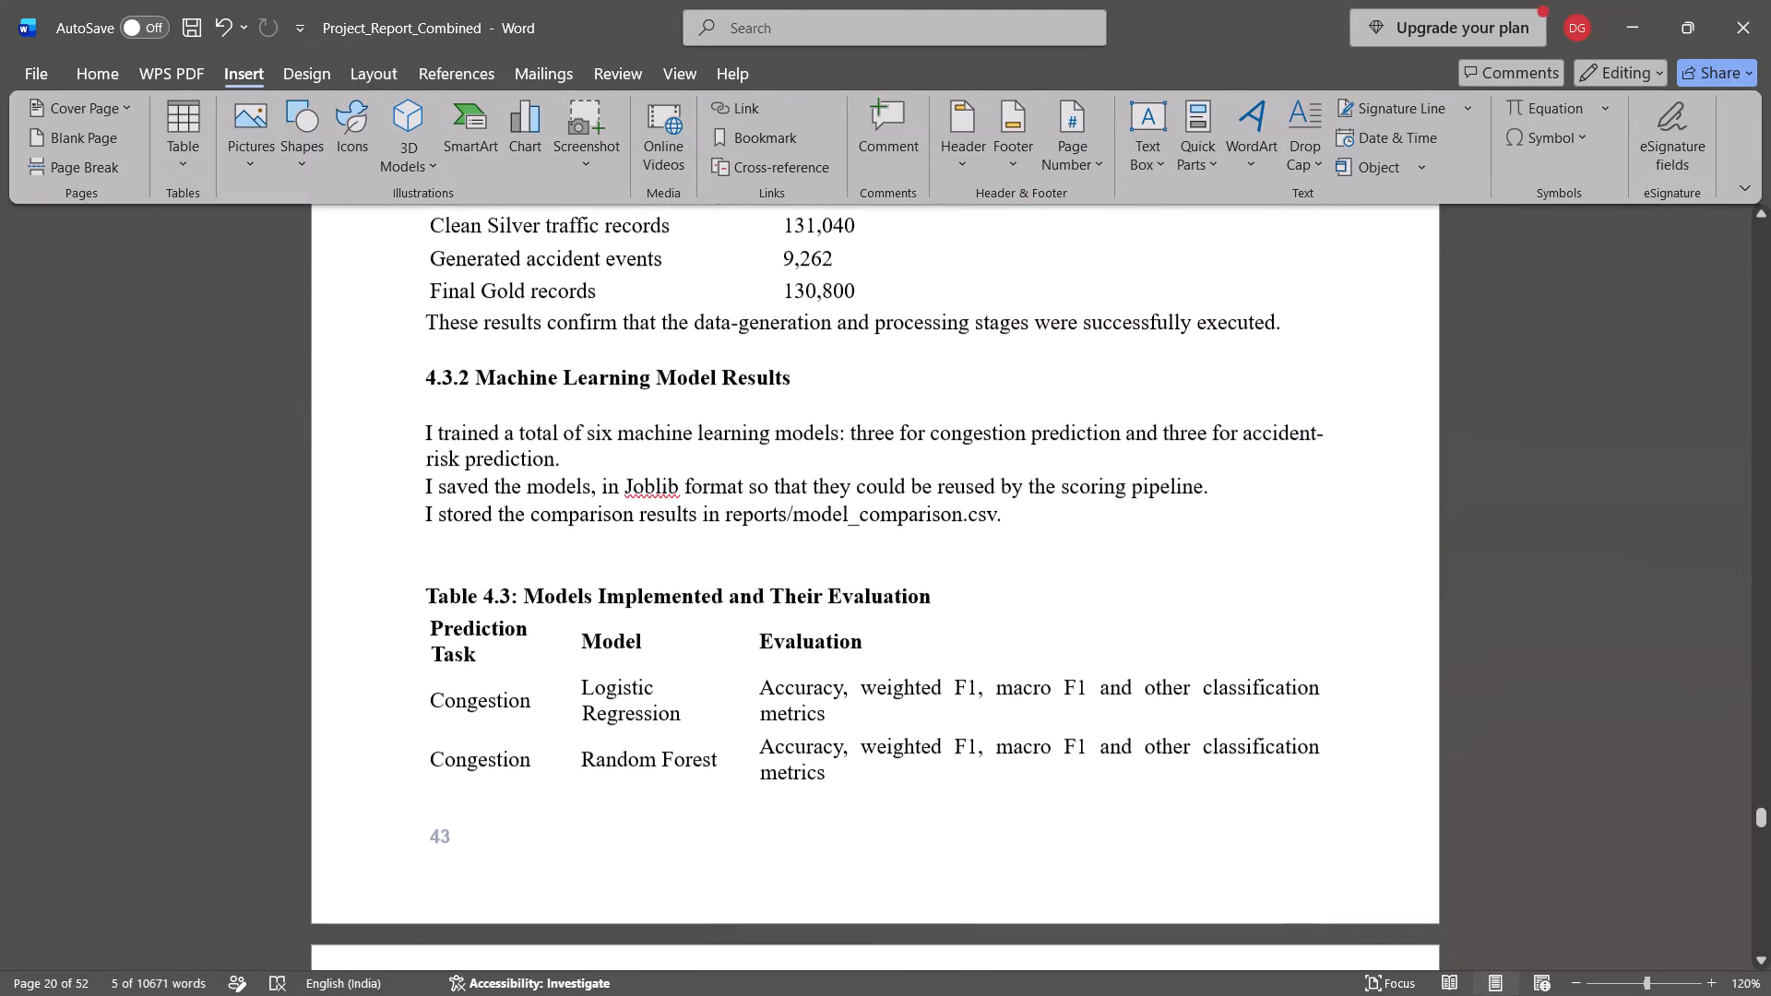
pyautogui.scroll(-4, 621, 489)
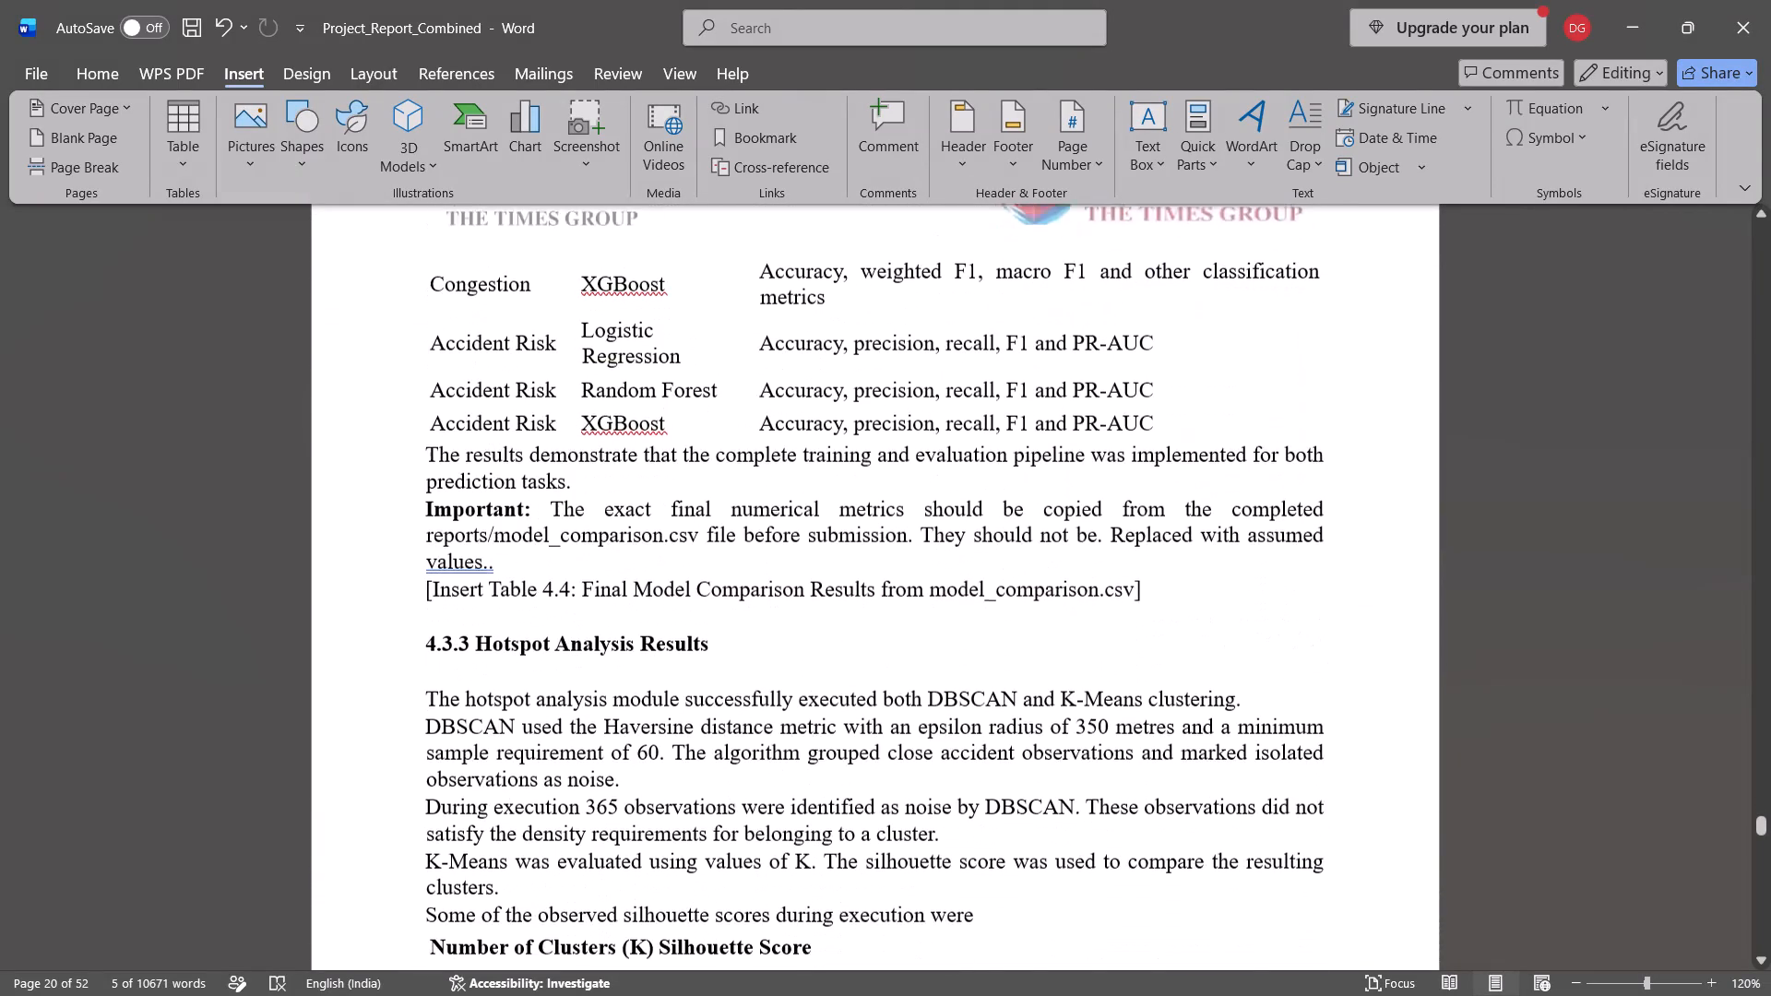
# Remove the extra full stop after "assumed values" in section 4.3.2 and add an empty line above the Table 4.4 placeholder.
pyautogui.click(472, 550)
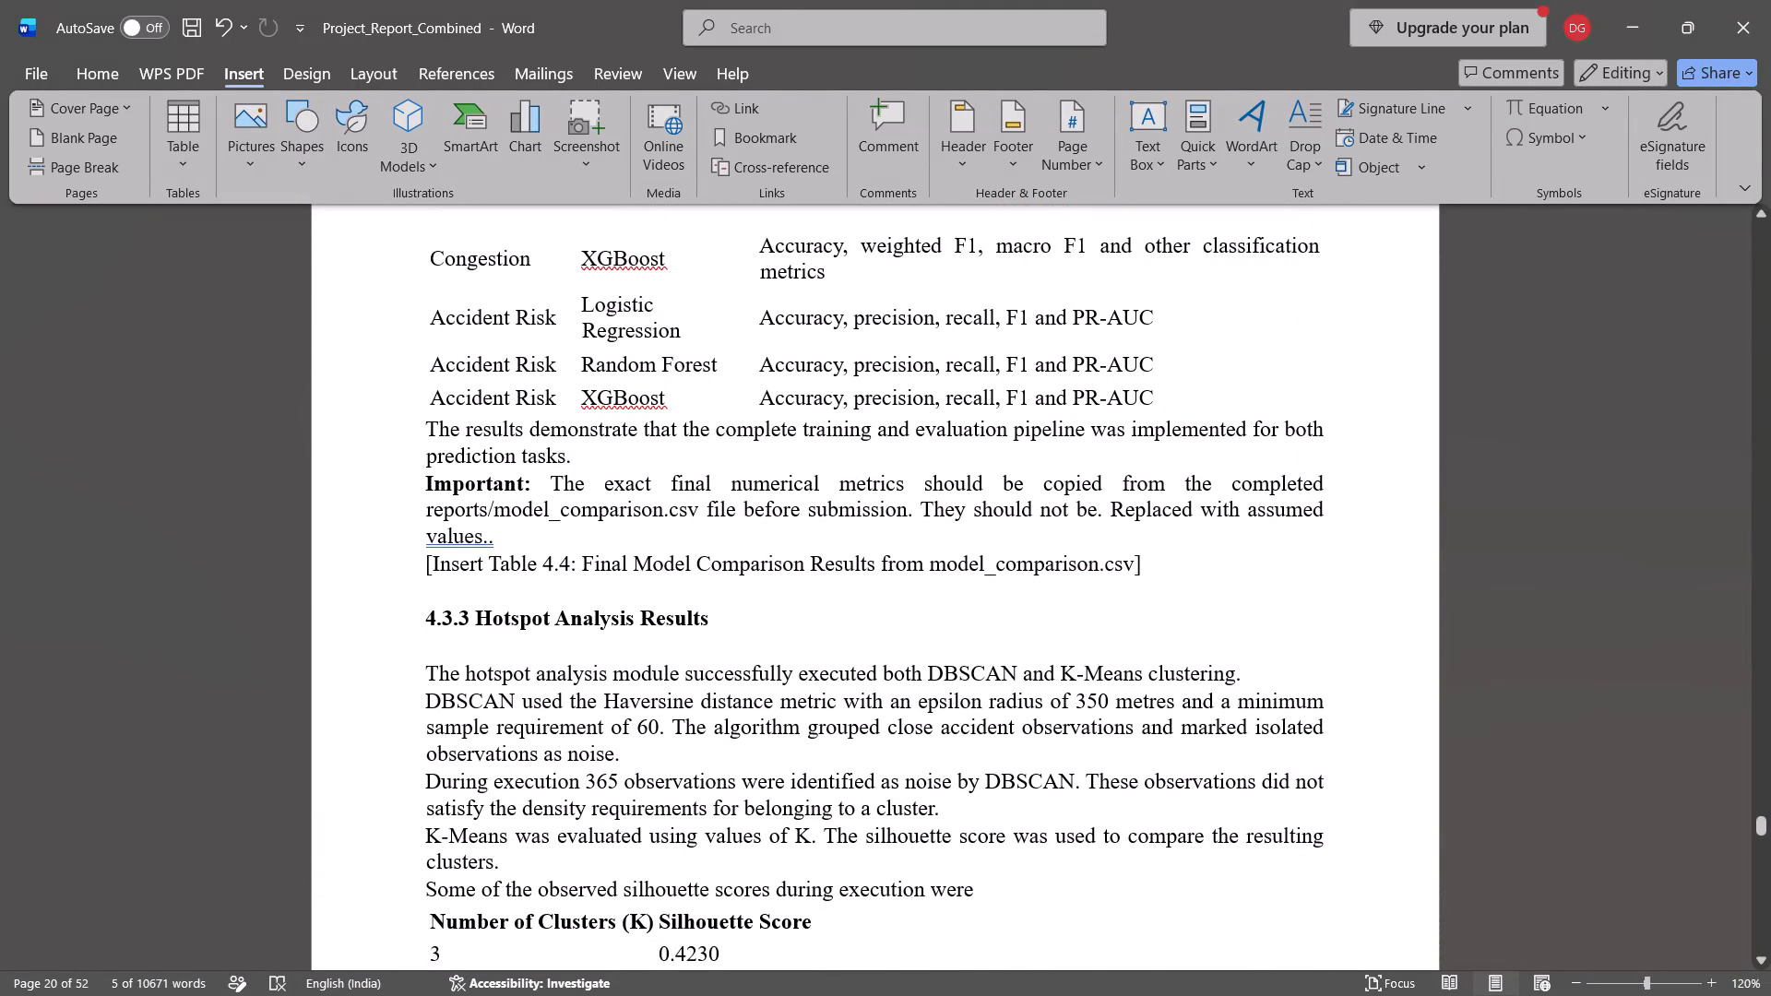
pyautogui.click(486, 545)
pyautogui.press('Right')
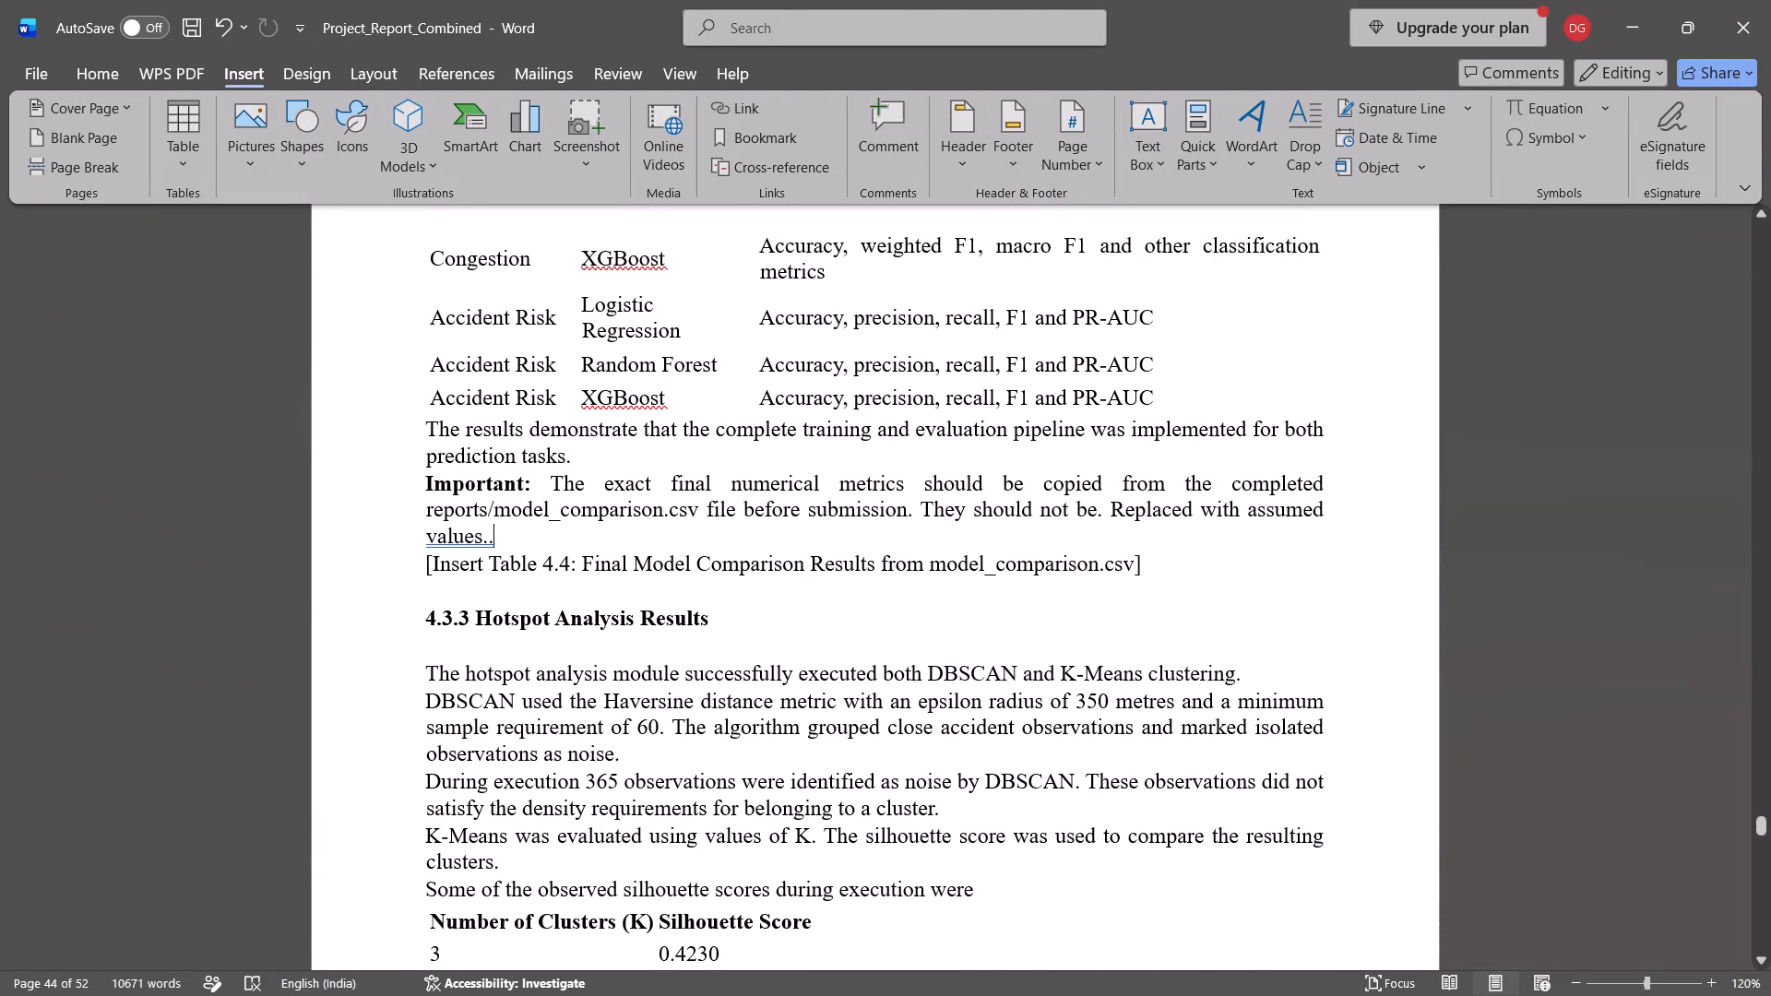
pyautogui.press('BackSpace')
pyautogui.press('Return')
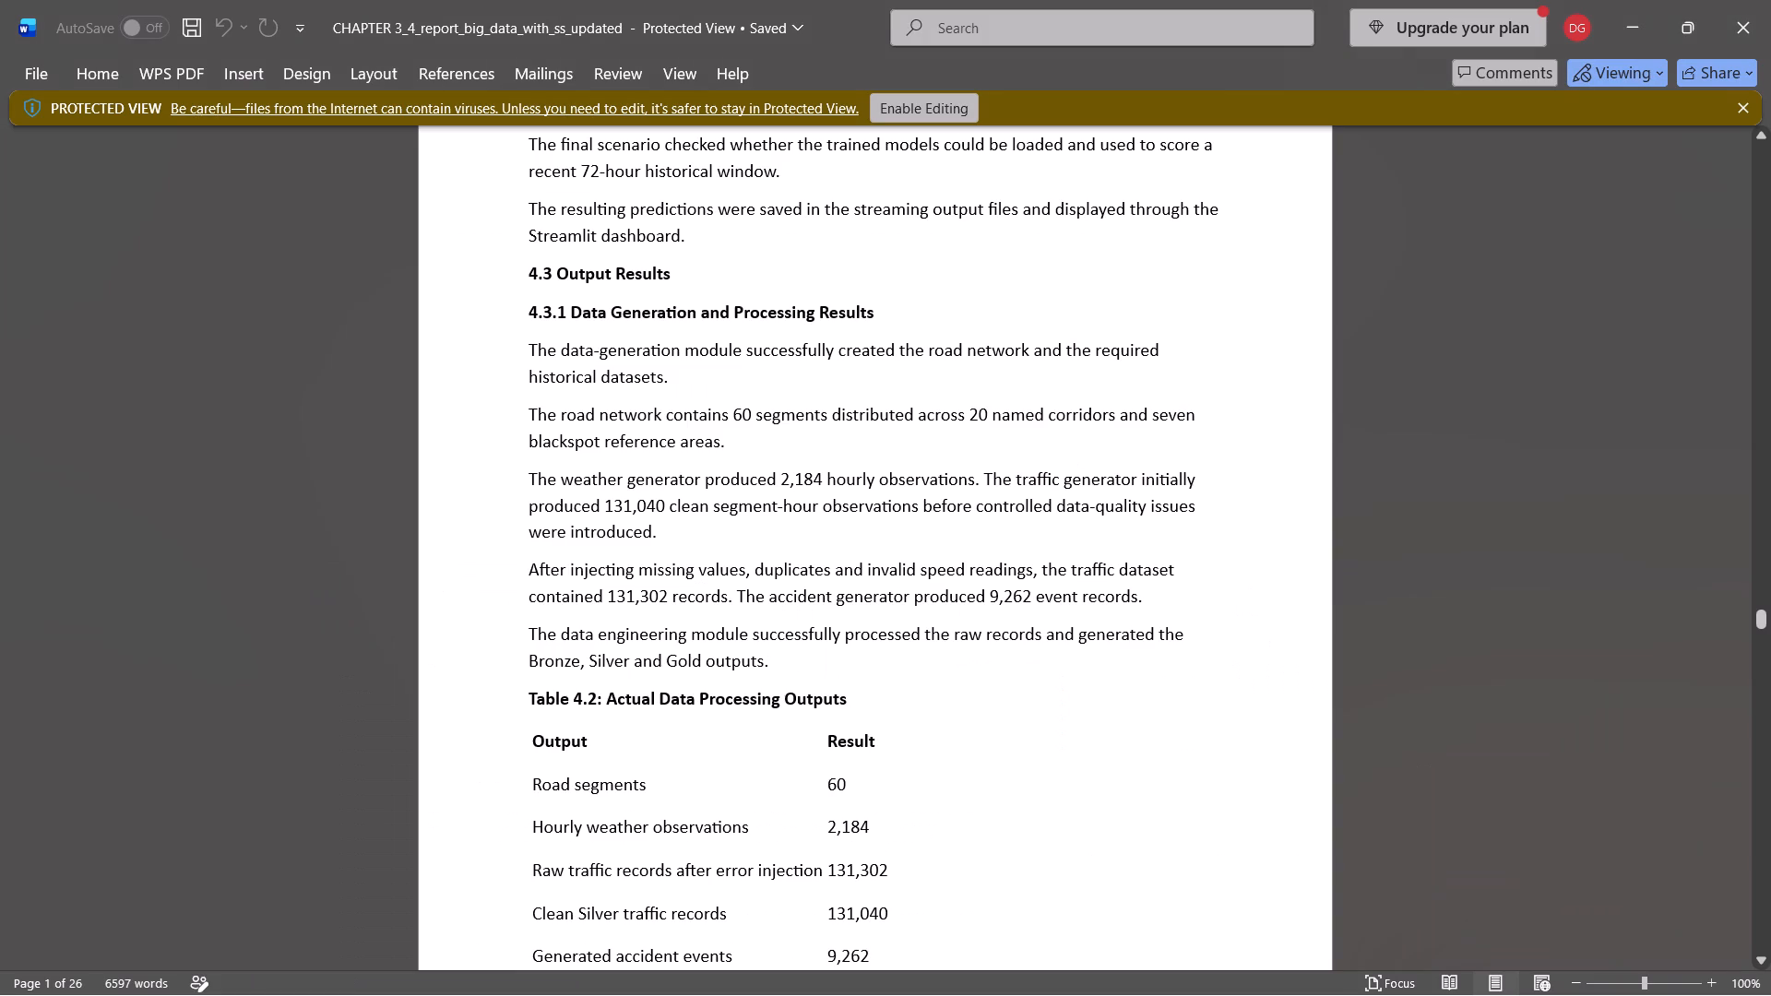
# Copy the Congestion task and Accident task results picture from the CHAPTER 3_4 document into the empty line above the Table 4.4 placeholder.
pyautogui.scroll(-3, 629, 585)
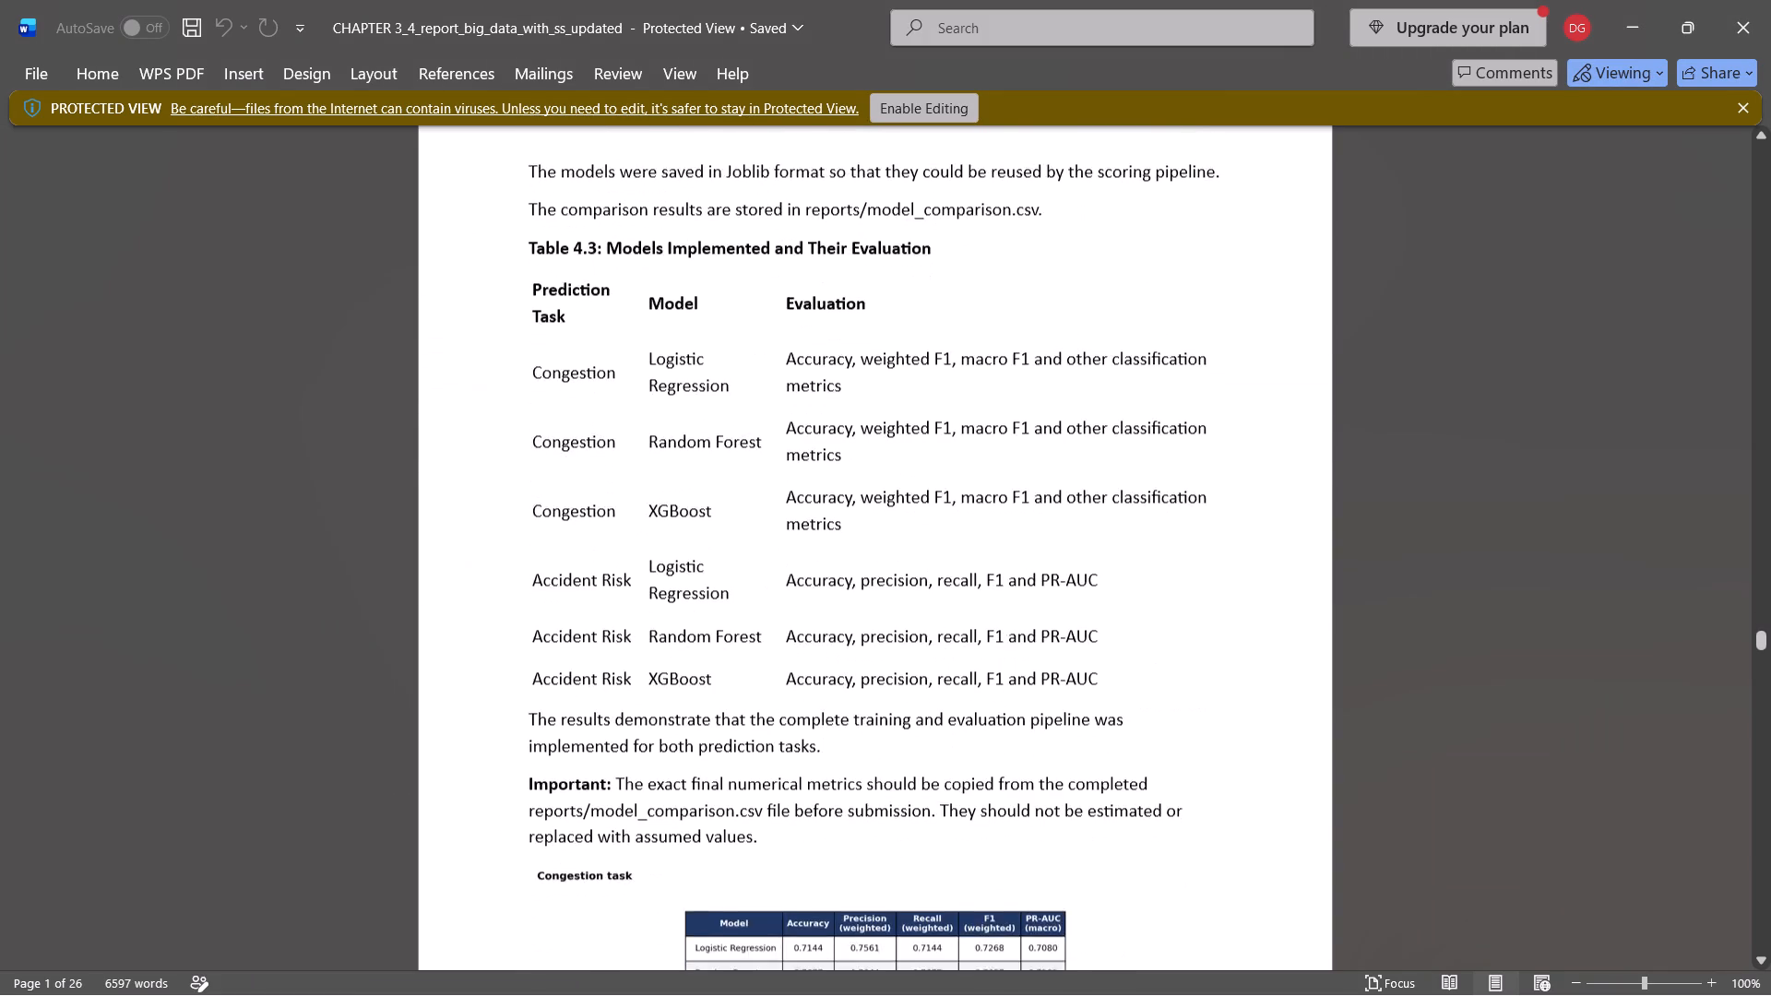
pyautogui.scroll(-1, 629, 585)
pyautogui.scroll(1, 663, 551)
pyautogui.click(733, 466)
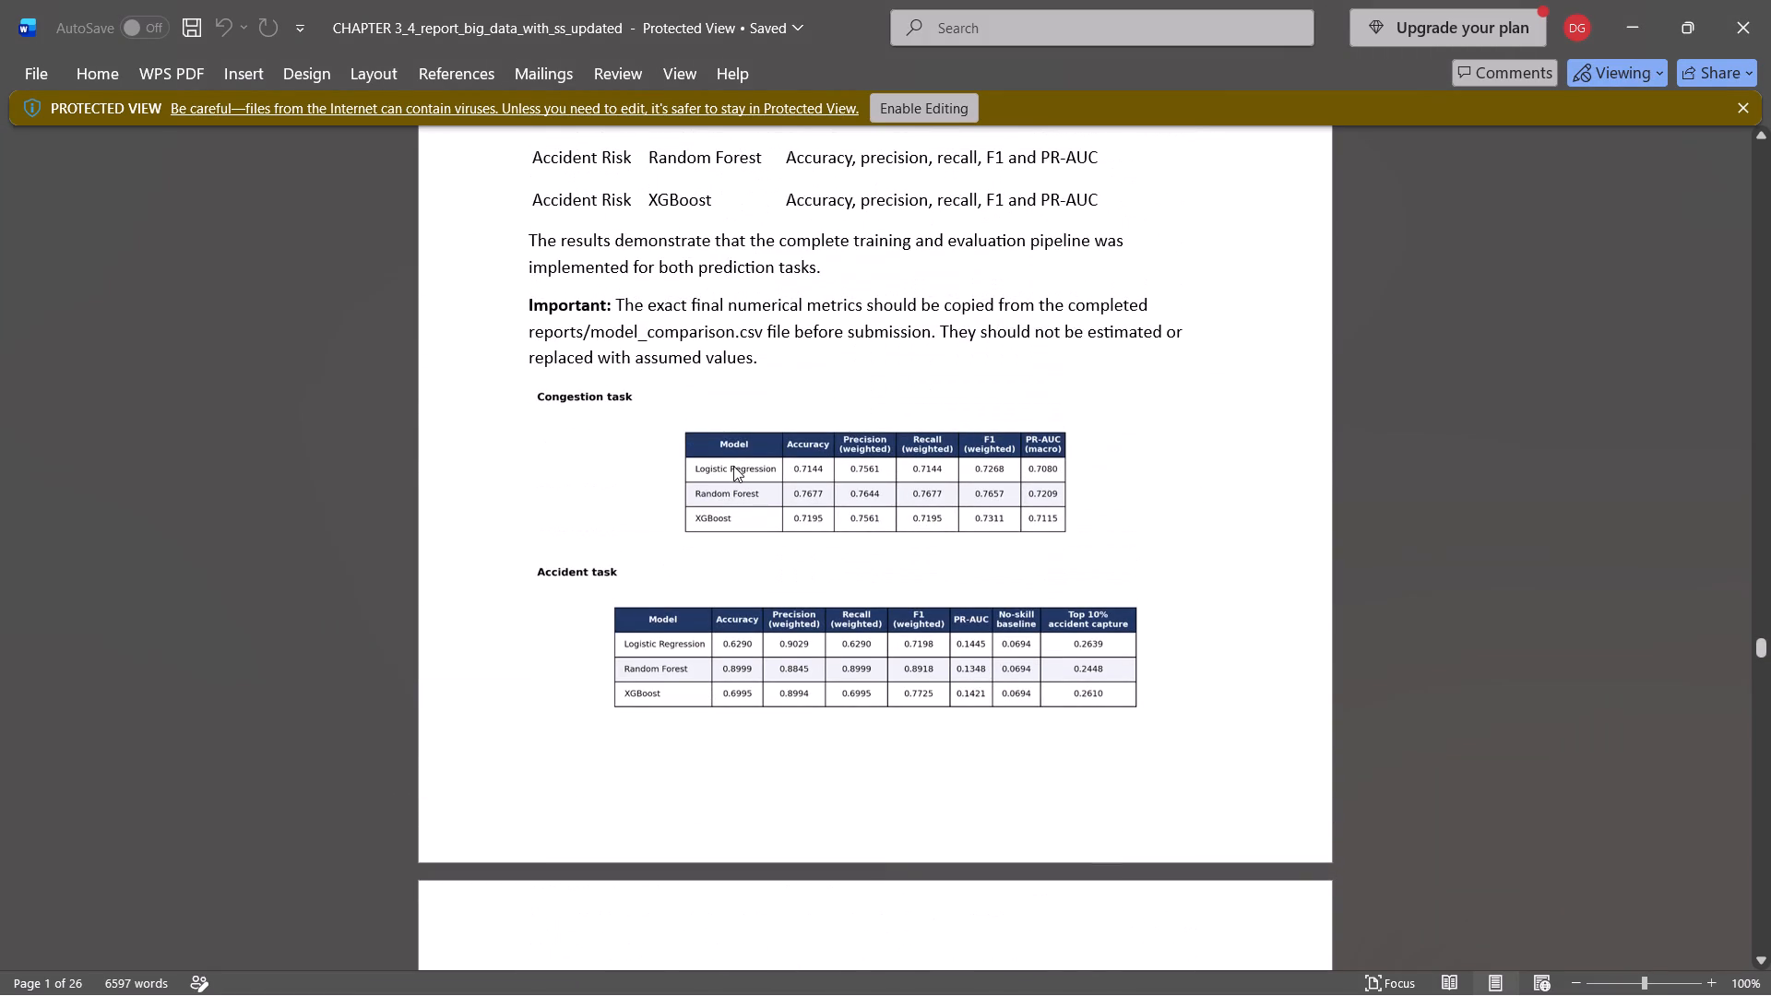
pyautogui.scroll(-2, 743, 481)
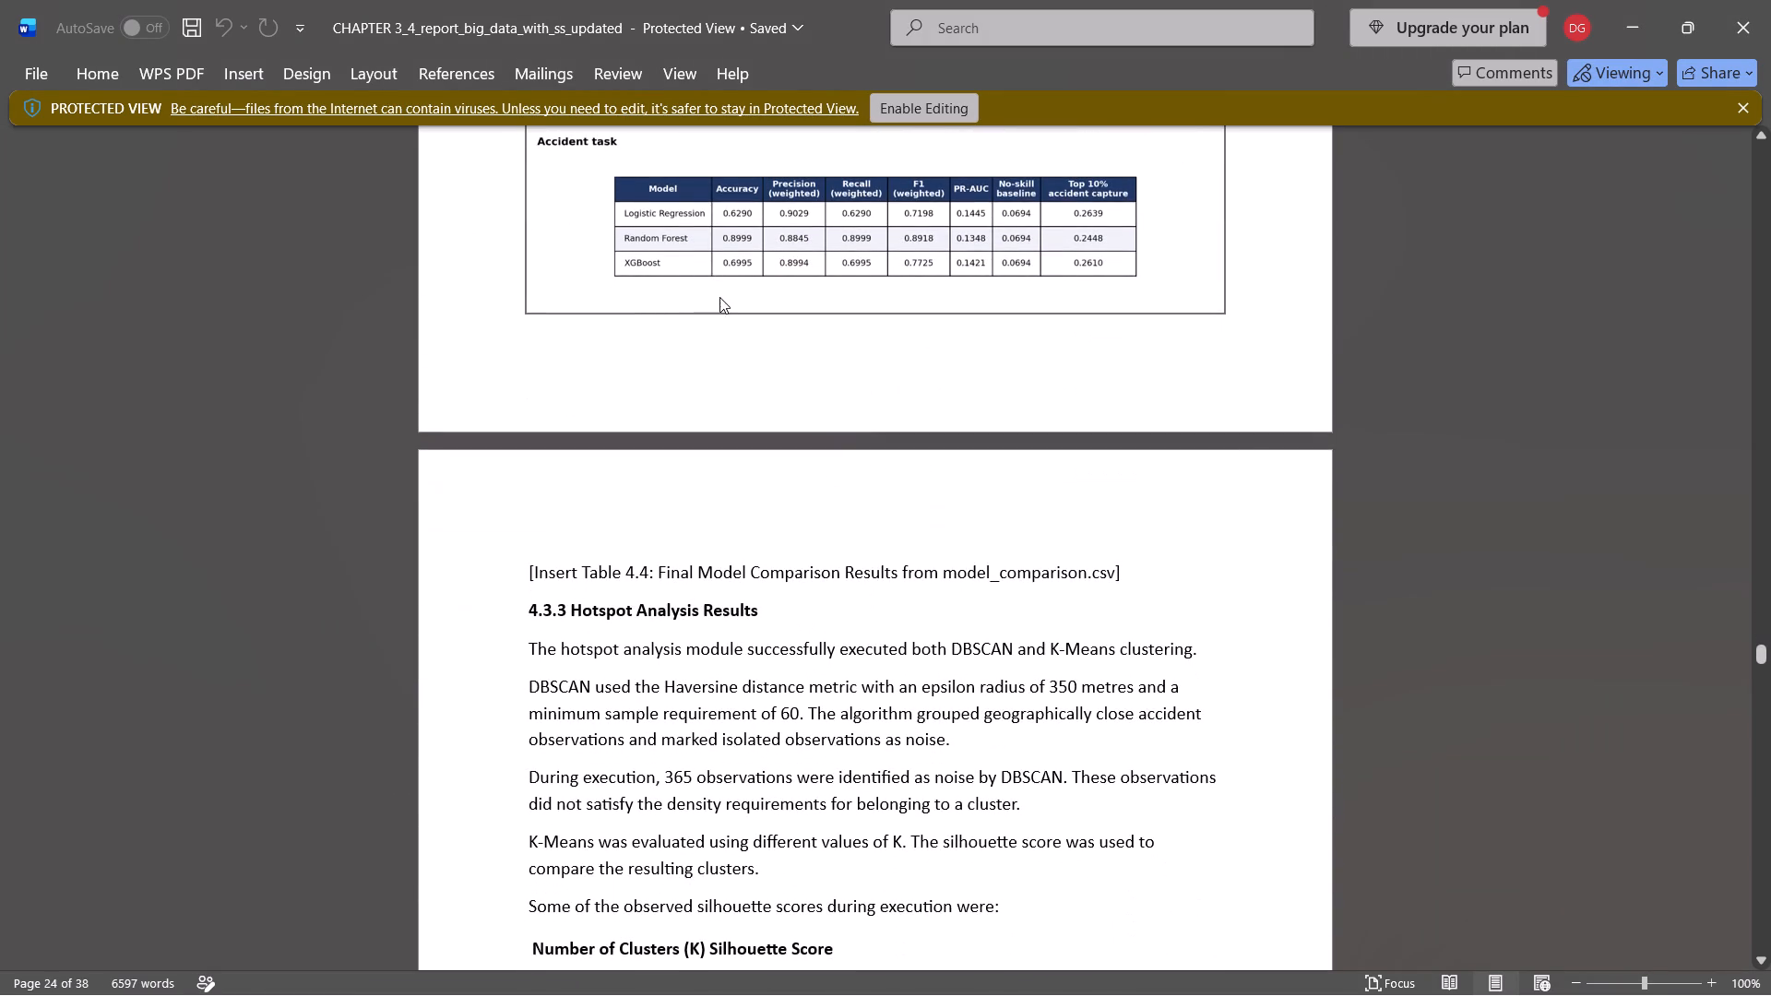
pyautogui.scroll(1, 719, 297)
pyautogui.rightClick(719, 297)
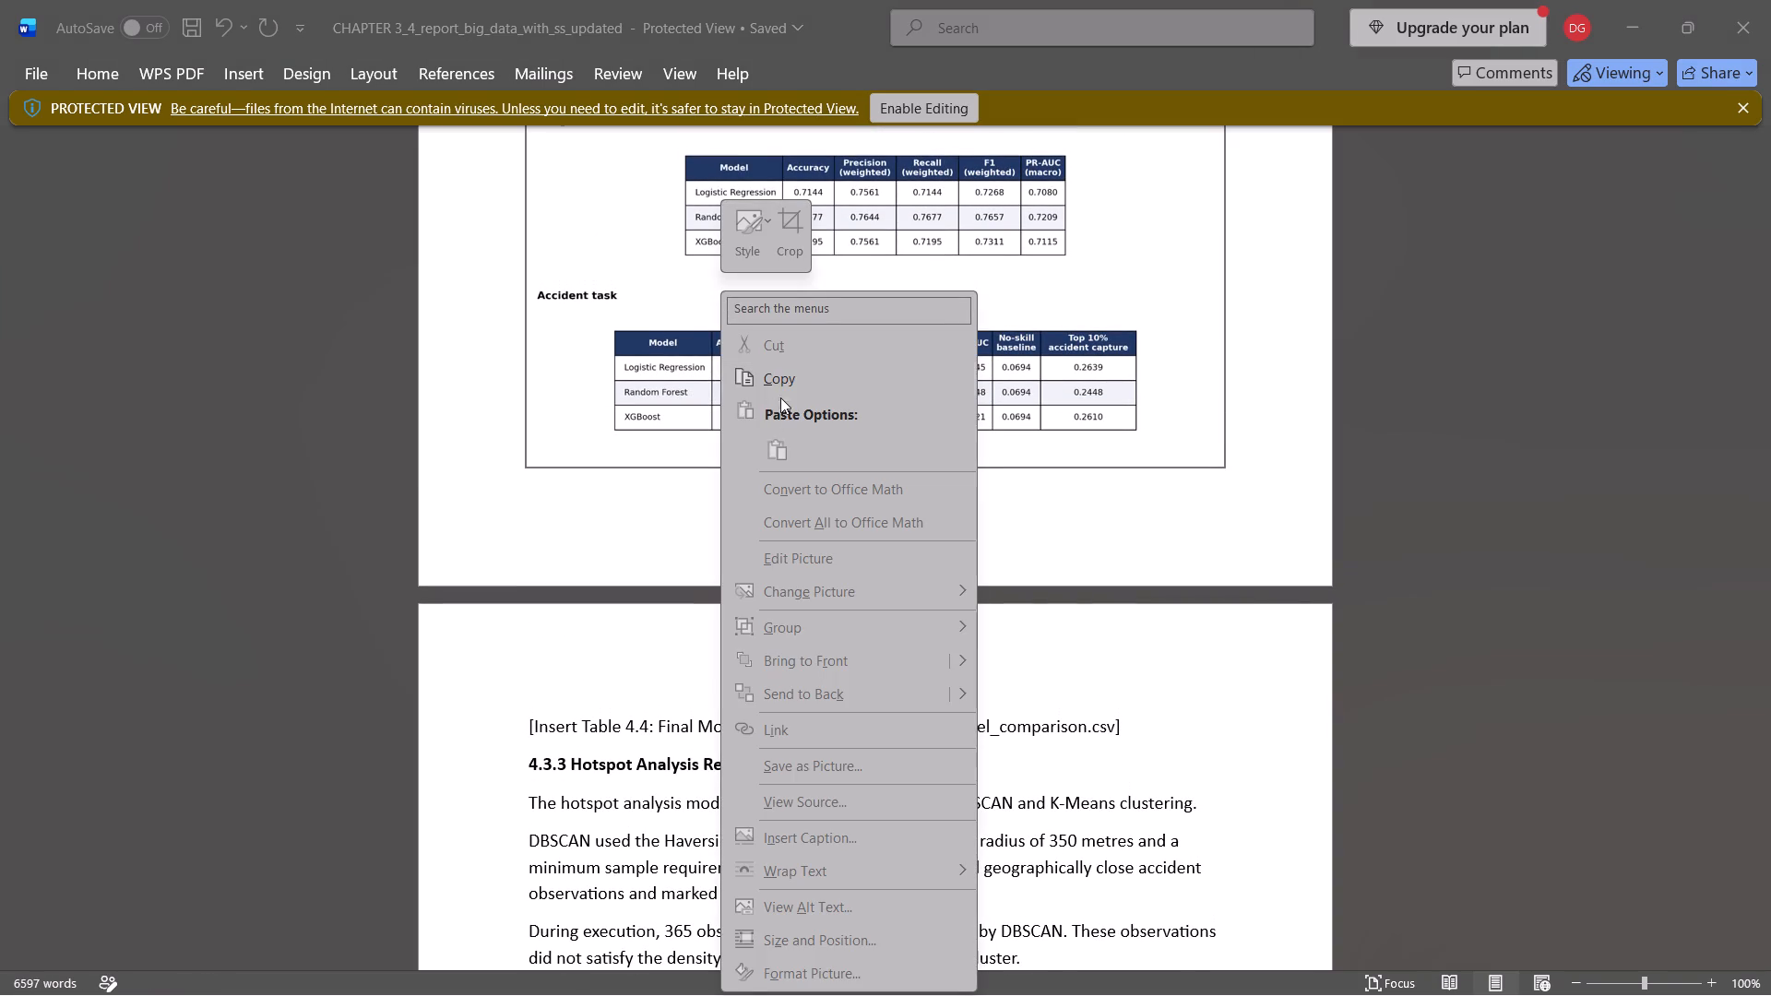
pyautogui.click(780, 391)
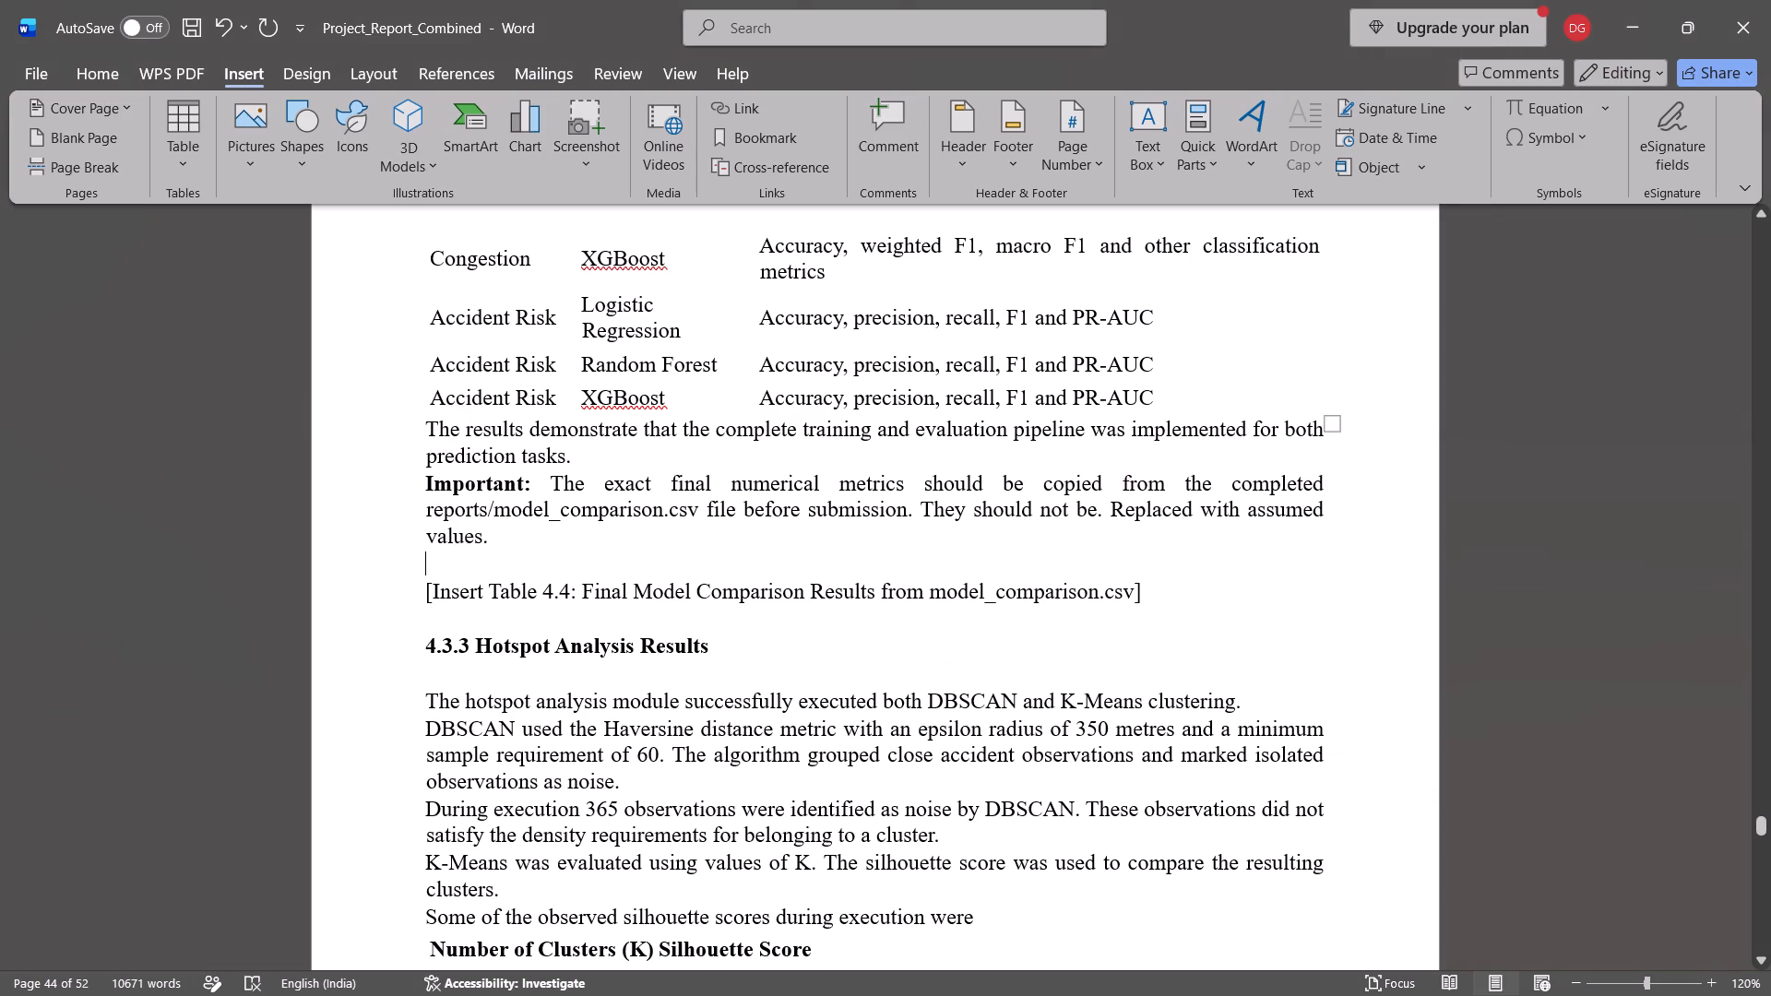
pyautogui.click(447, 563)
pyautogui.hotkey('ctrl', 'v')
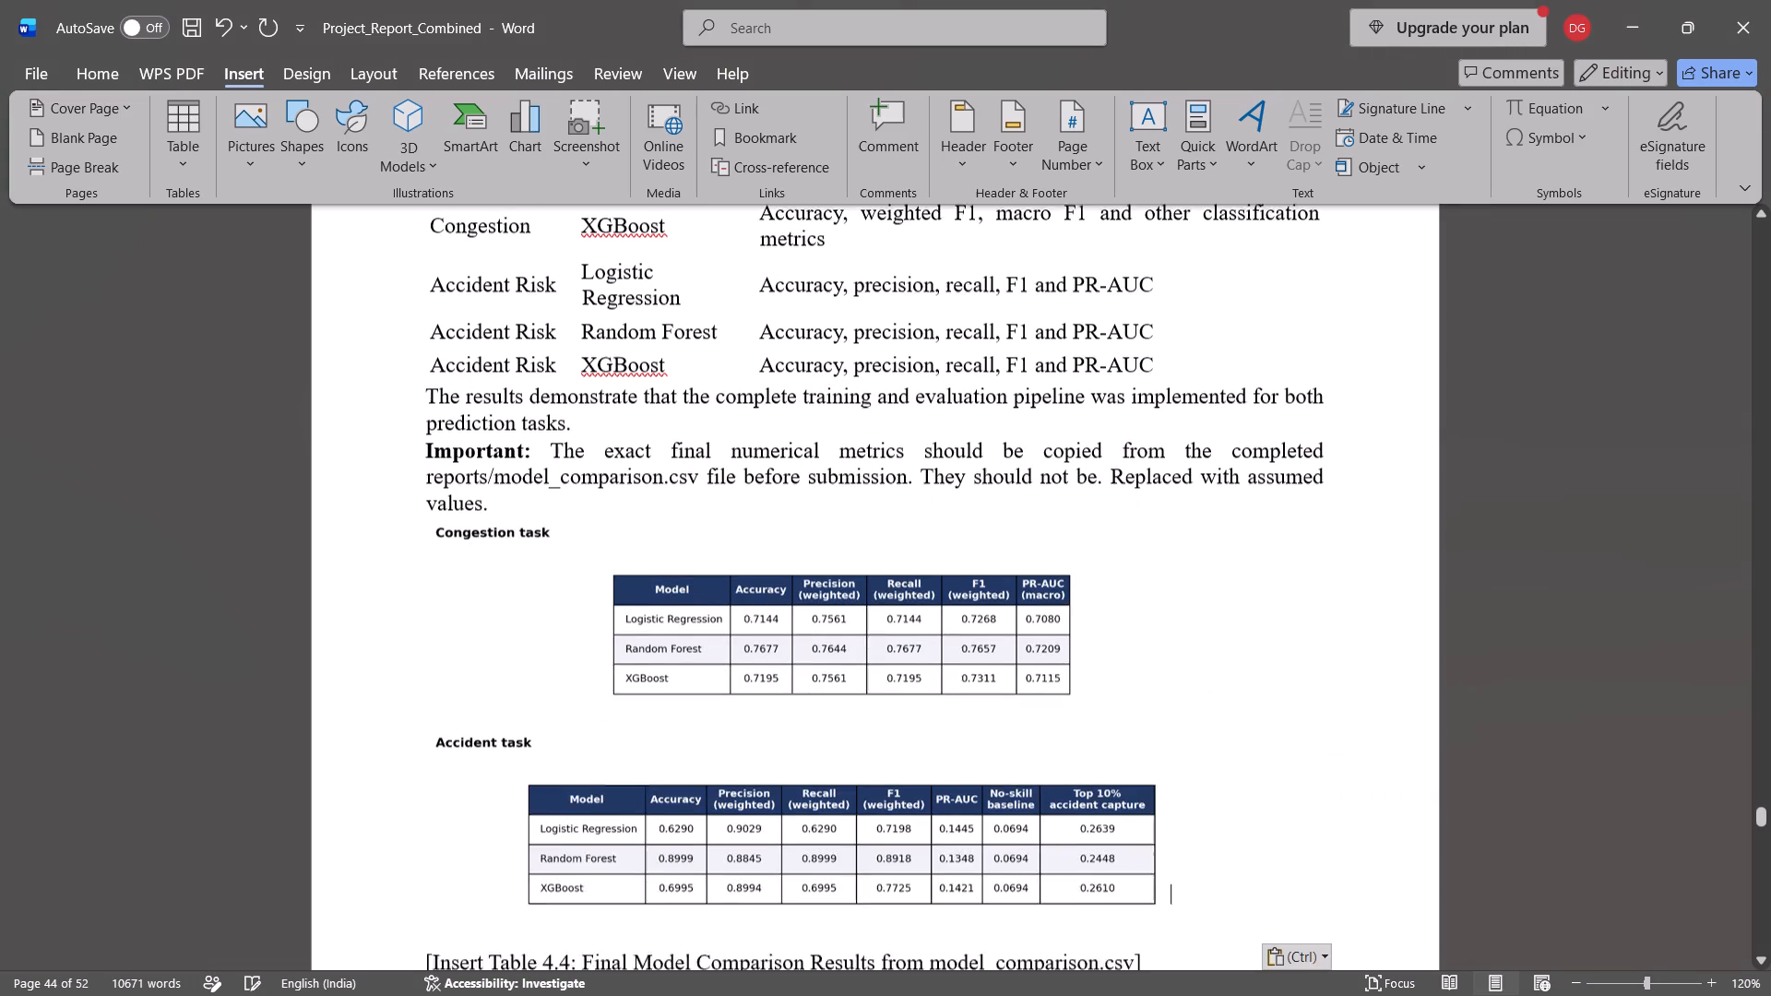
# Delete "Insert Table 4.4:" from the placeholder line under the pasted model comparison results.
pyautogui.scroll(-1, 447, 563)
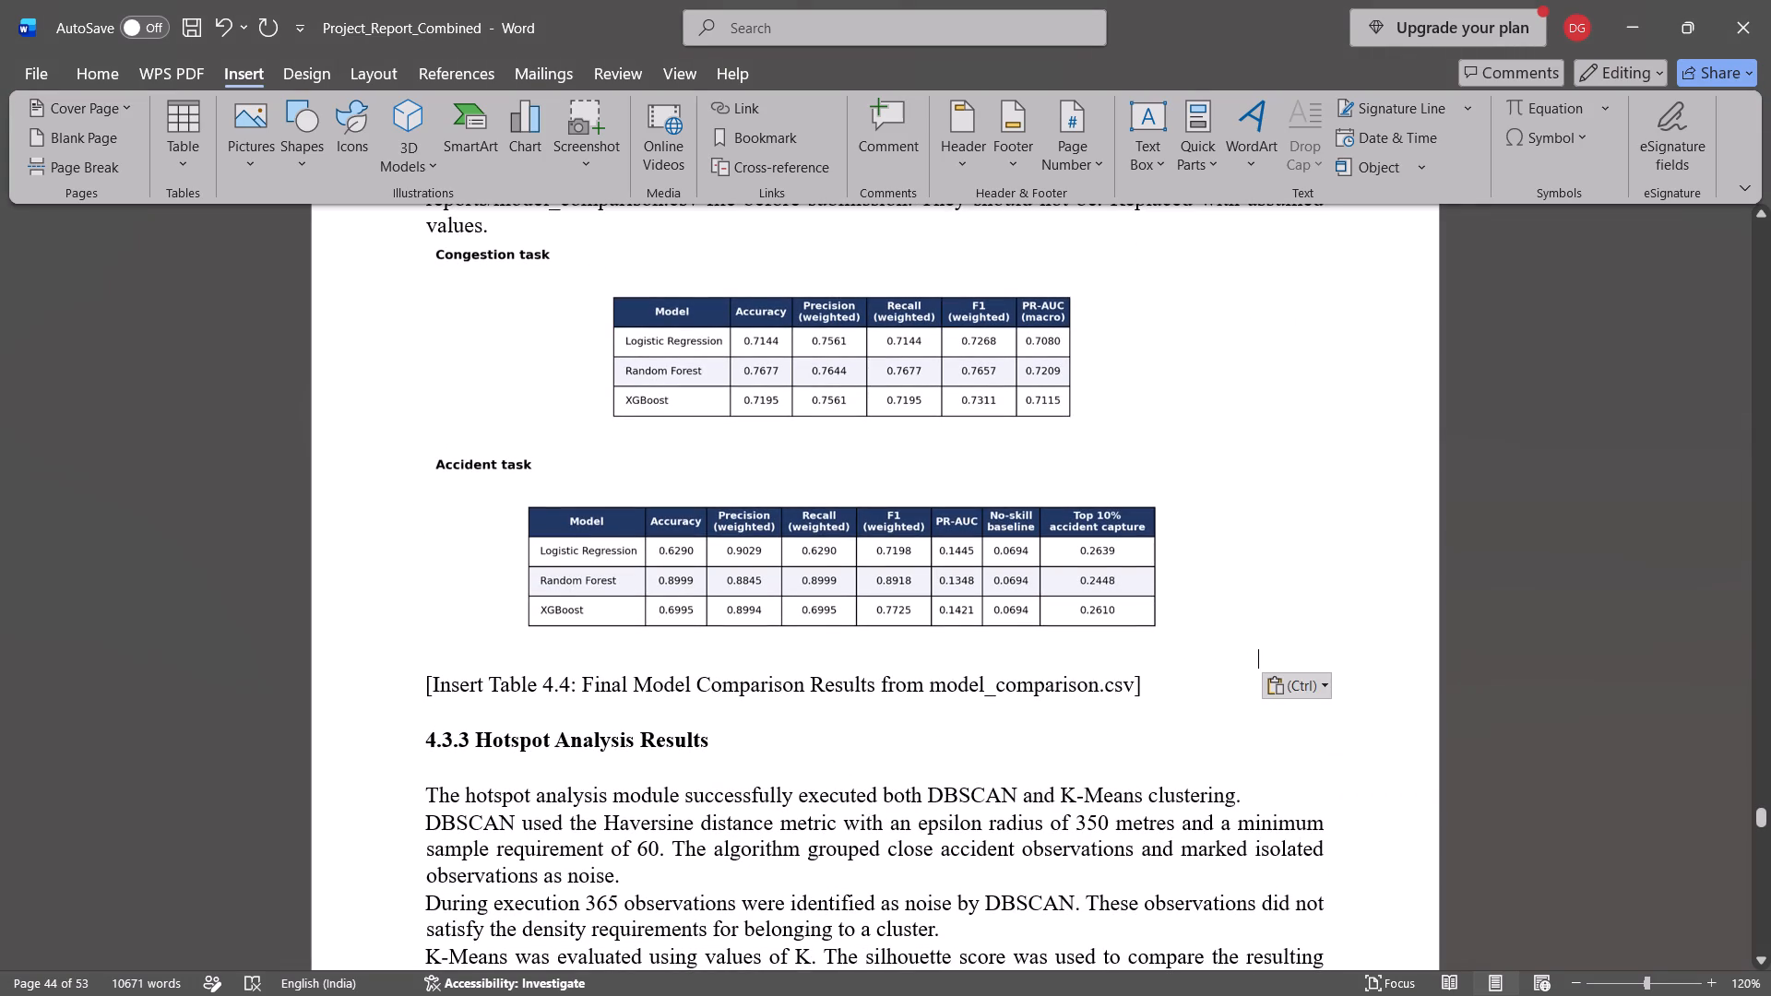
pyautogui.moveTo(578, 682); pyautogui.dragTo(439, 684)
pyautogui.press('BackSpace')
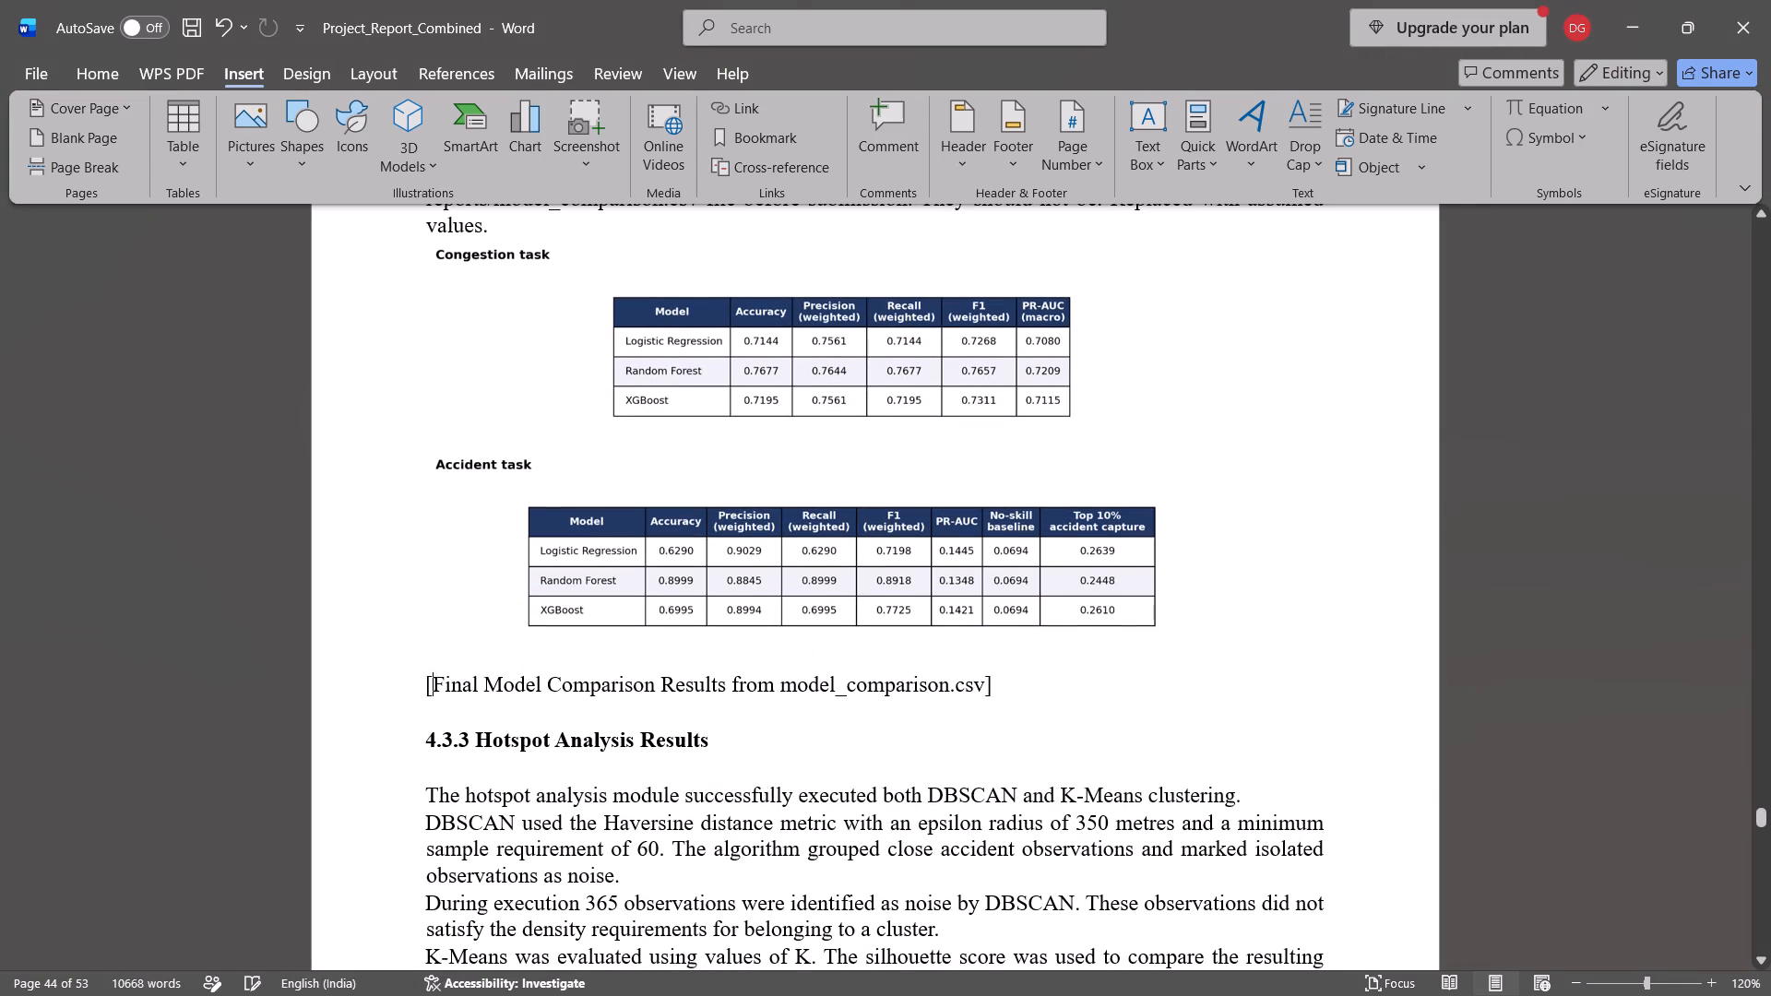
# Delete the sentence "Some of the observed silhouette scores during execution were" in section 4.3.3.
pyautogui.scroll(1, 620, 718)
pyautogui.scroll(-4, 549, 715)
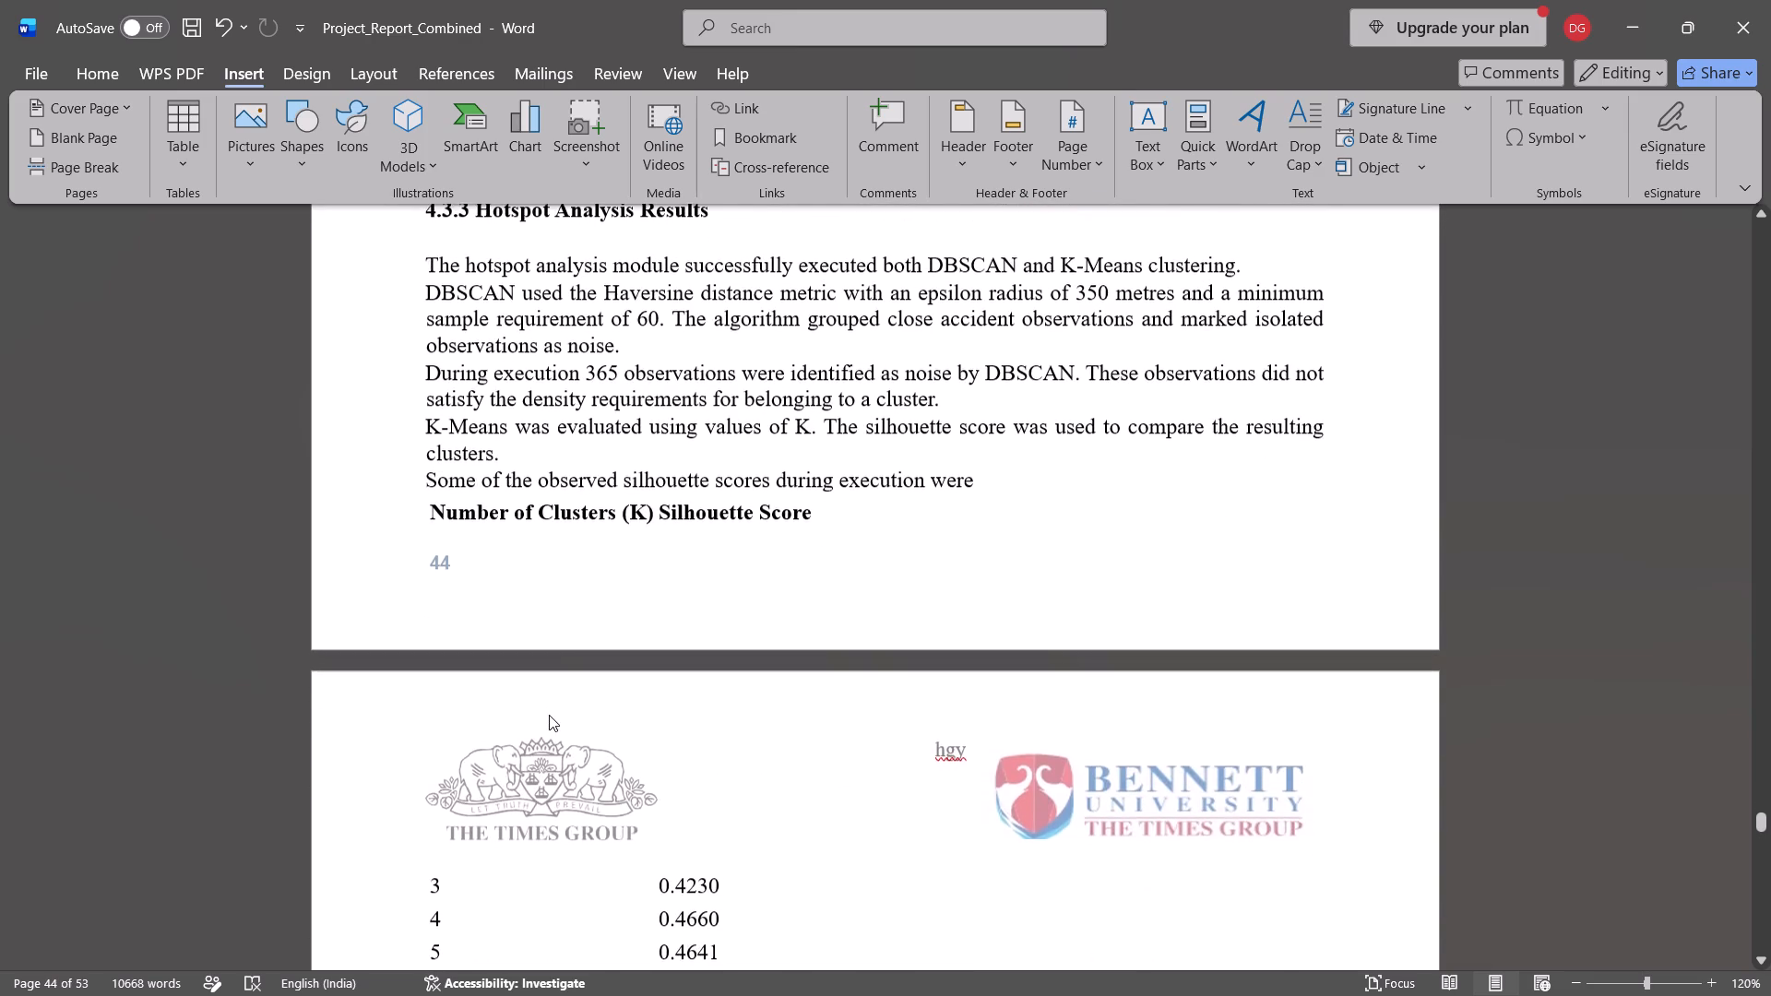
pyautogui.scroll(1, 549, 715)
pyautogui.scroll(-1, 460, 646)
pyautogui.scroll(1, 460, 646)
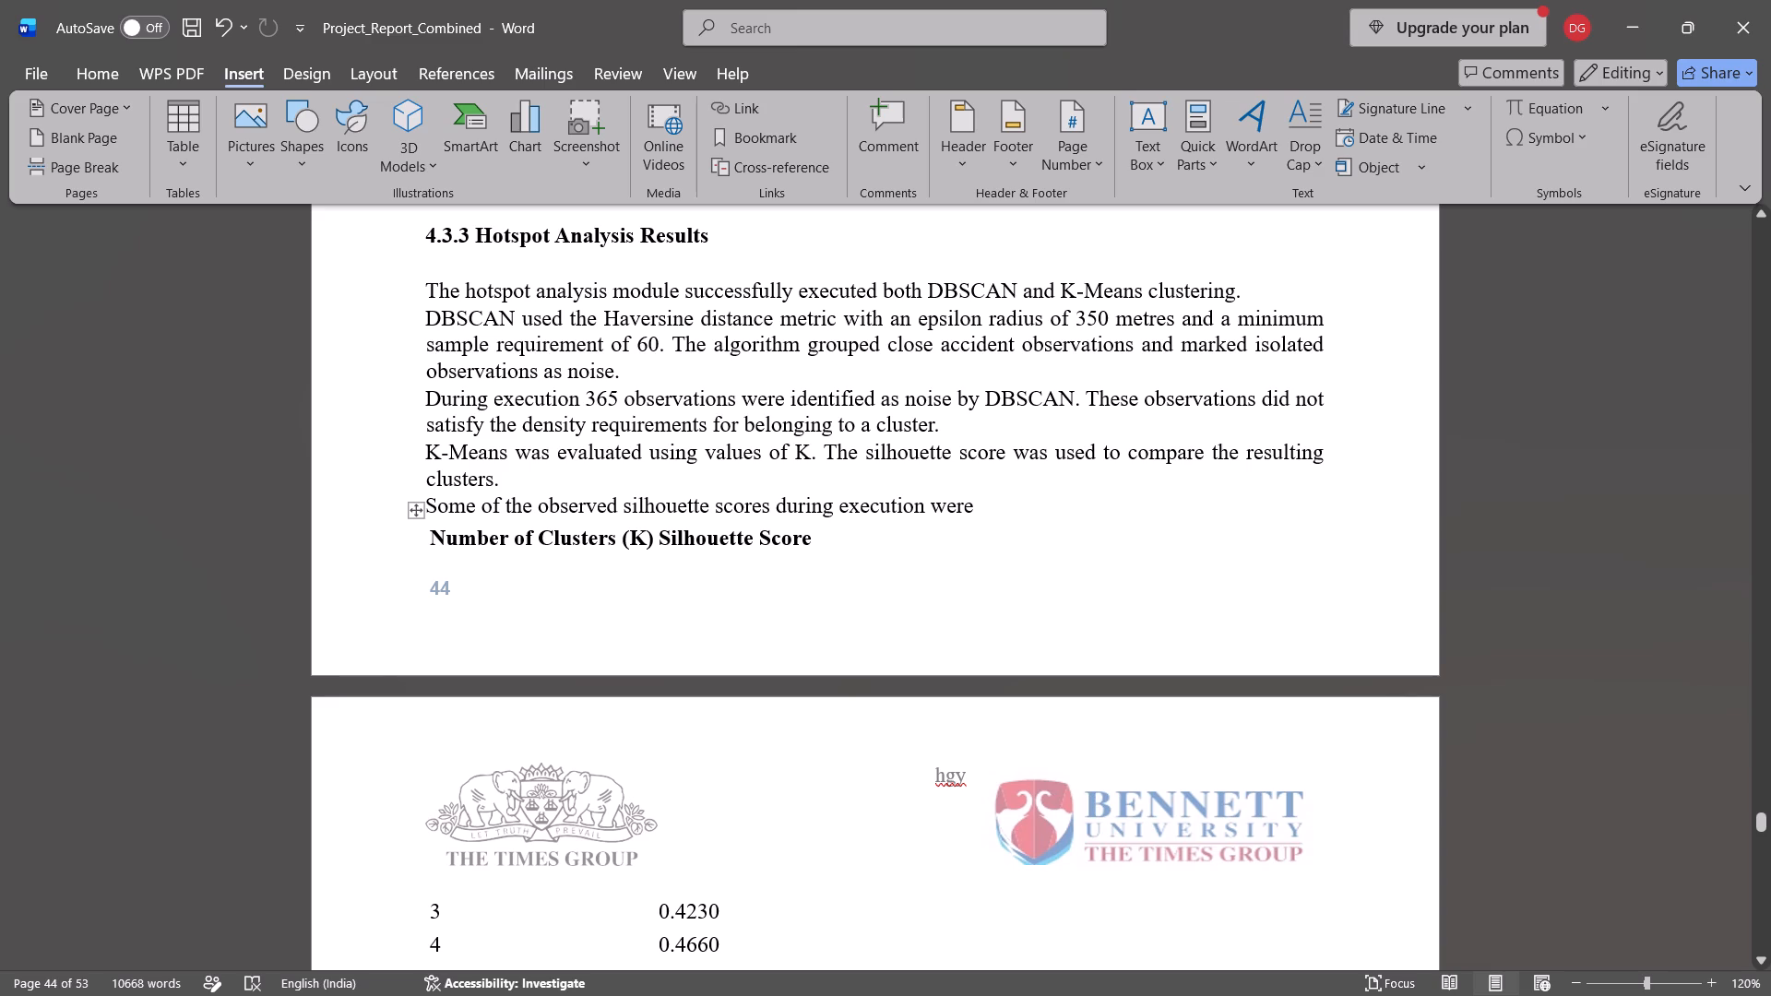
pyautogui.moveTo(992, 504); pyautogui.dragTo(274, 507)
pyautogui.press('BackSpace')
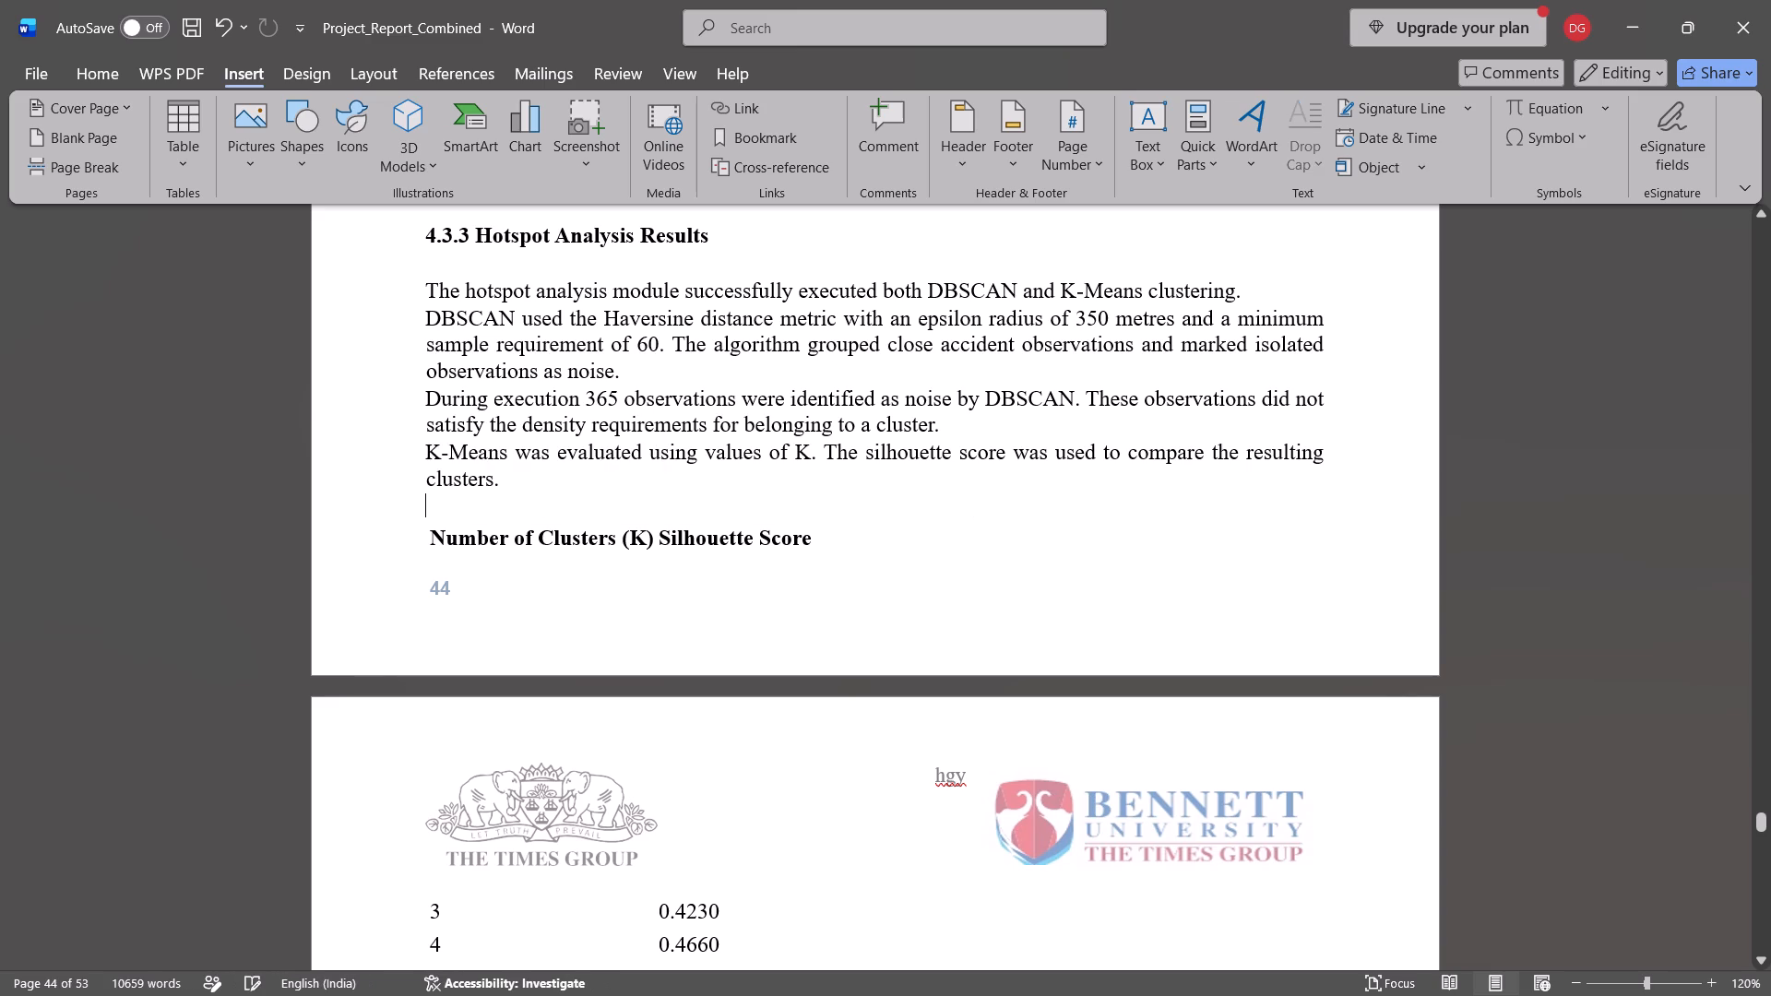
# Add two blank lines above each heading in the silhouette score table so its header row moves to the page with its values.
pyautogui.press('Down')
pyautogui.press('Return')
pyautogui.press('Return')
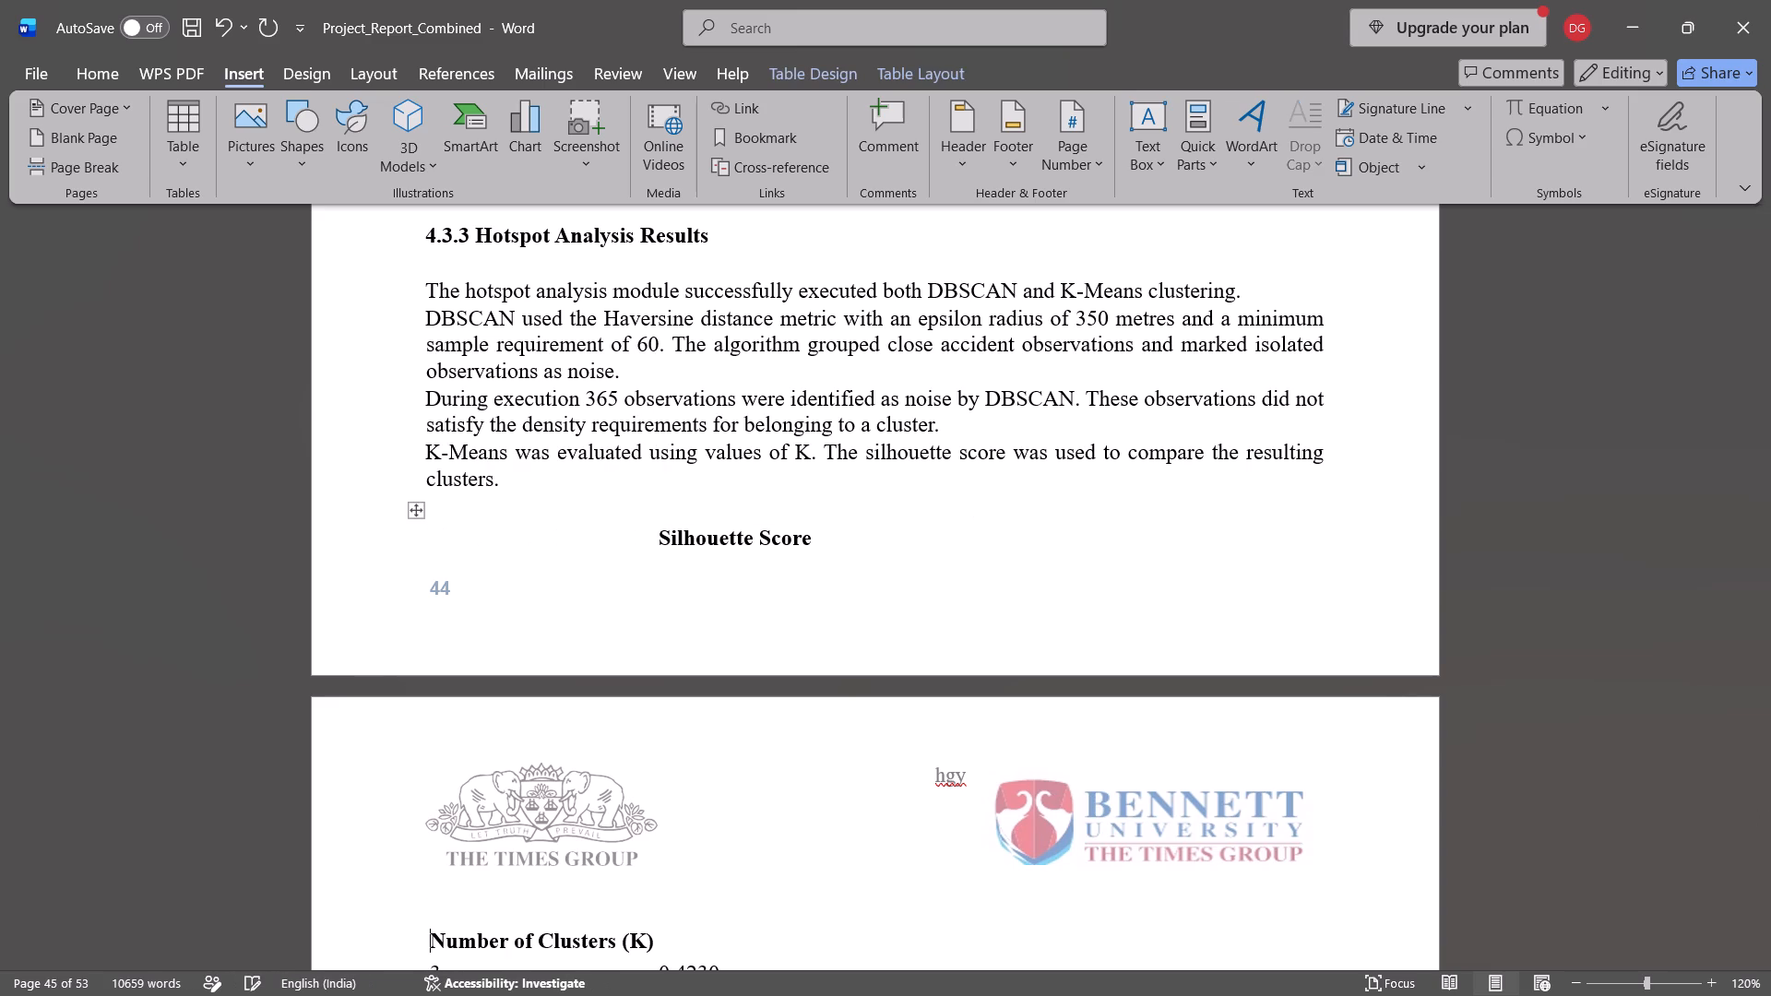
pyautogui.click(654, 541)
pyautogui.click(679, 535)
pyautogui.press('Left')
pyautogui.press('Left')
pyautogui.press('Return')
pyautogui.press('Return')
pyautogui.scroll(-1, 679, 535)
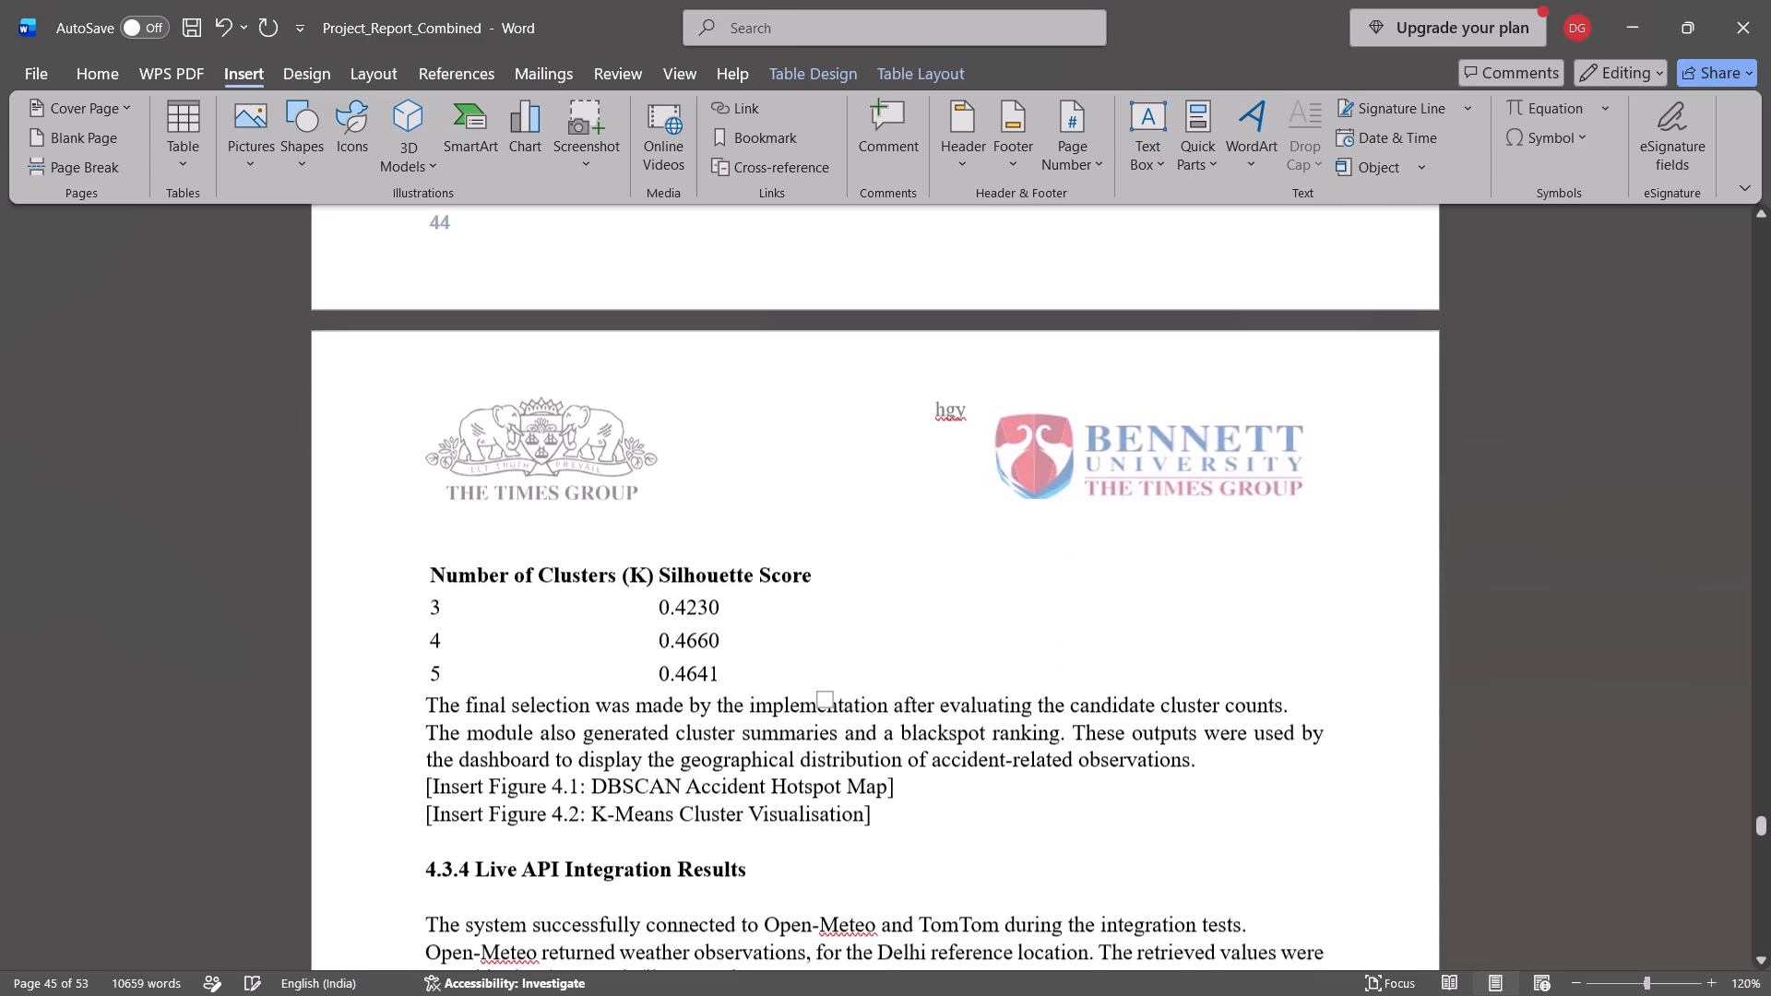
# Compare the figure placeholders in sections 4.3.3 and 4.3.4 with the matching pages of the CHAPTER 3_4 document.
pyautogui.scroll(-1, 648, 702)
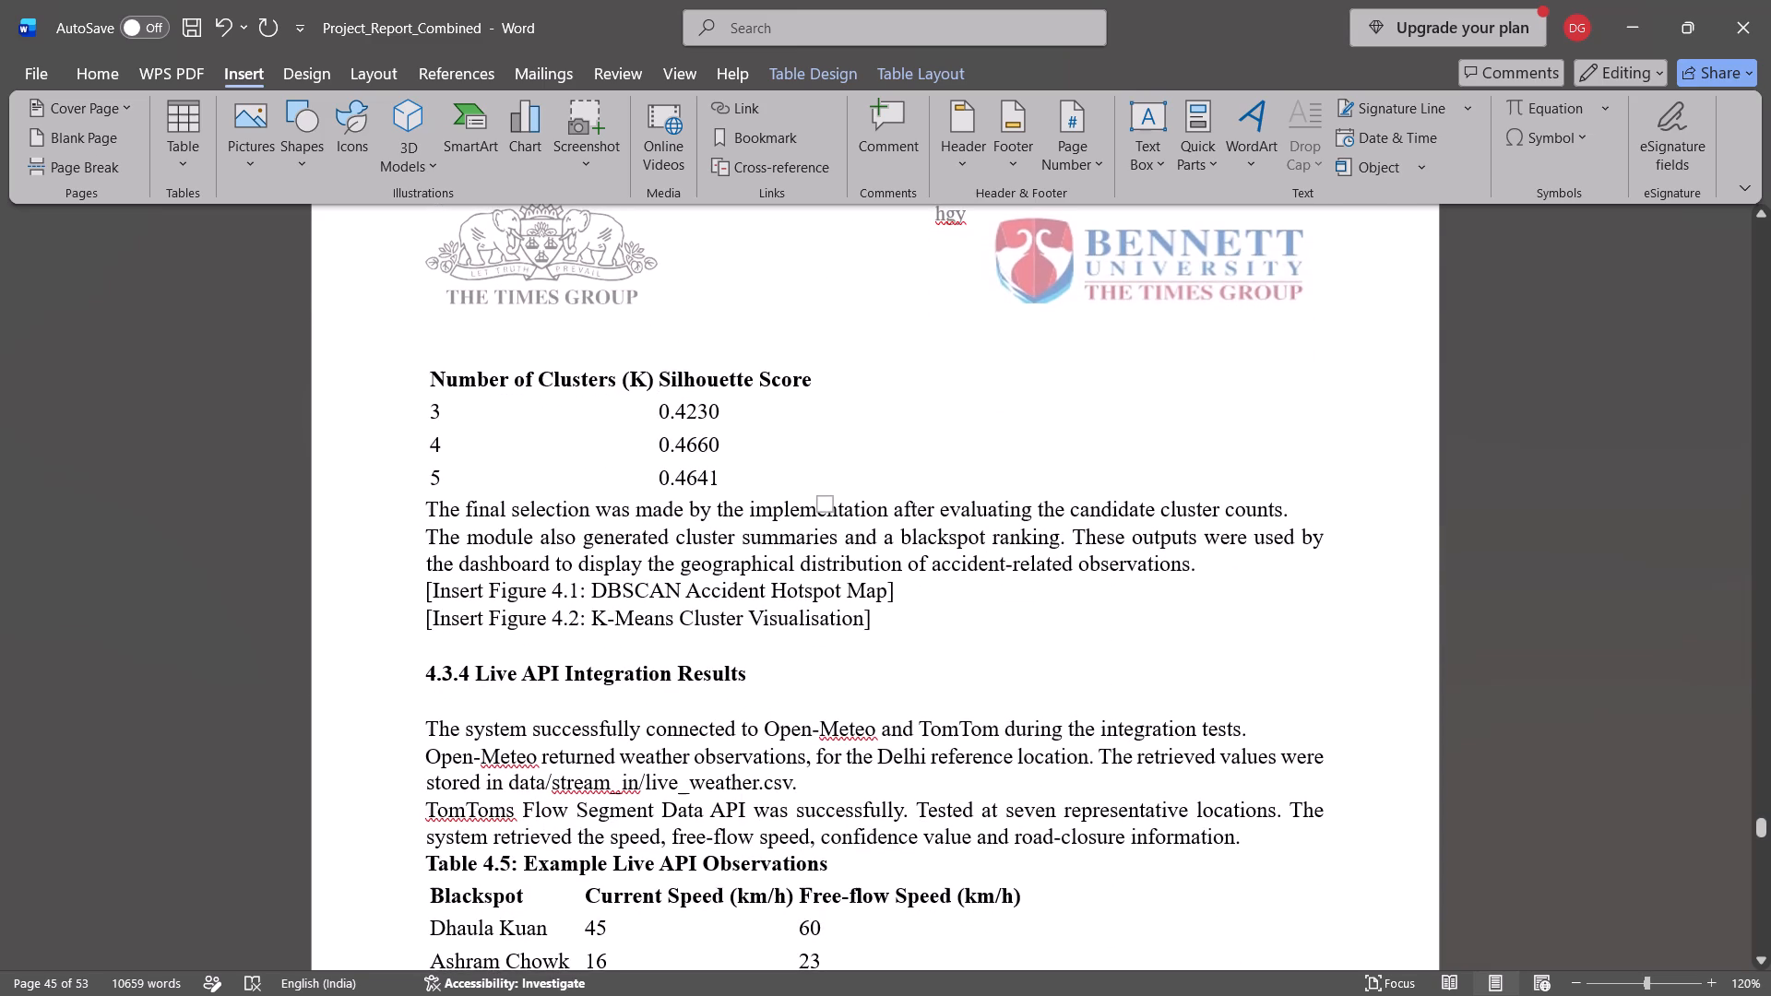
pyautogui.scroll(-1, 921, 578)
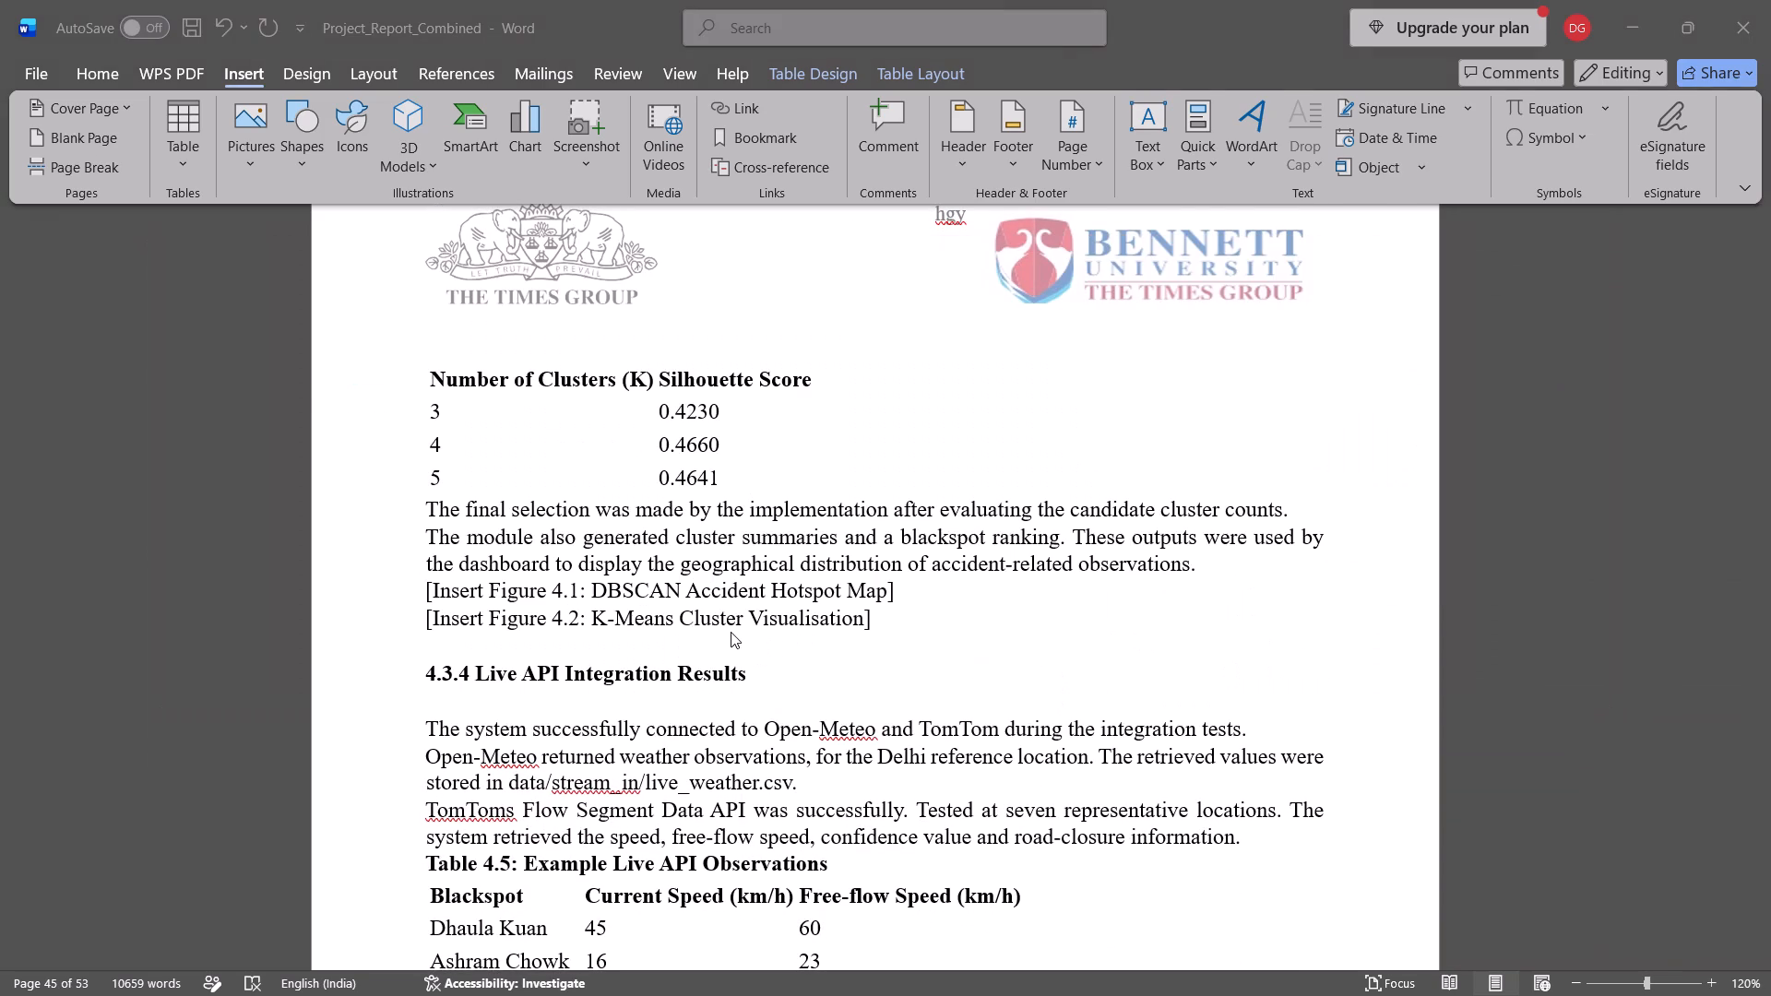
pyautogui.scroll(-1, 731, 632)
pyautogui.scroll(1, 714, 468)
pyautogui.scroll(-2, 714, 468)
pyautogui.scroll(4, 714, 468)
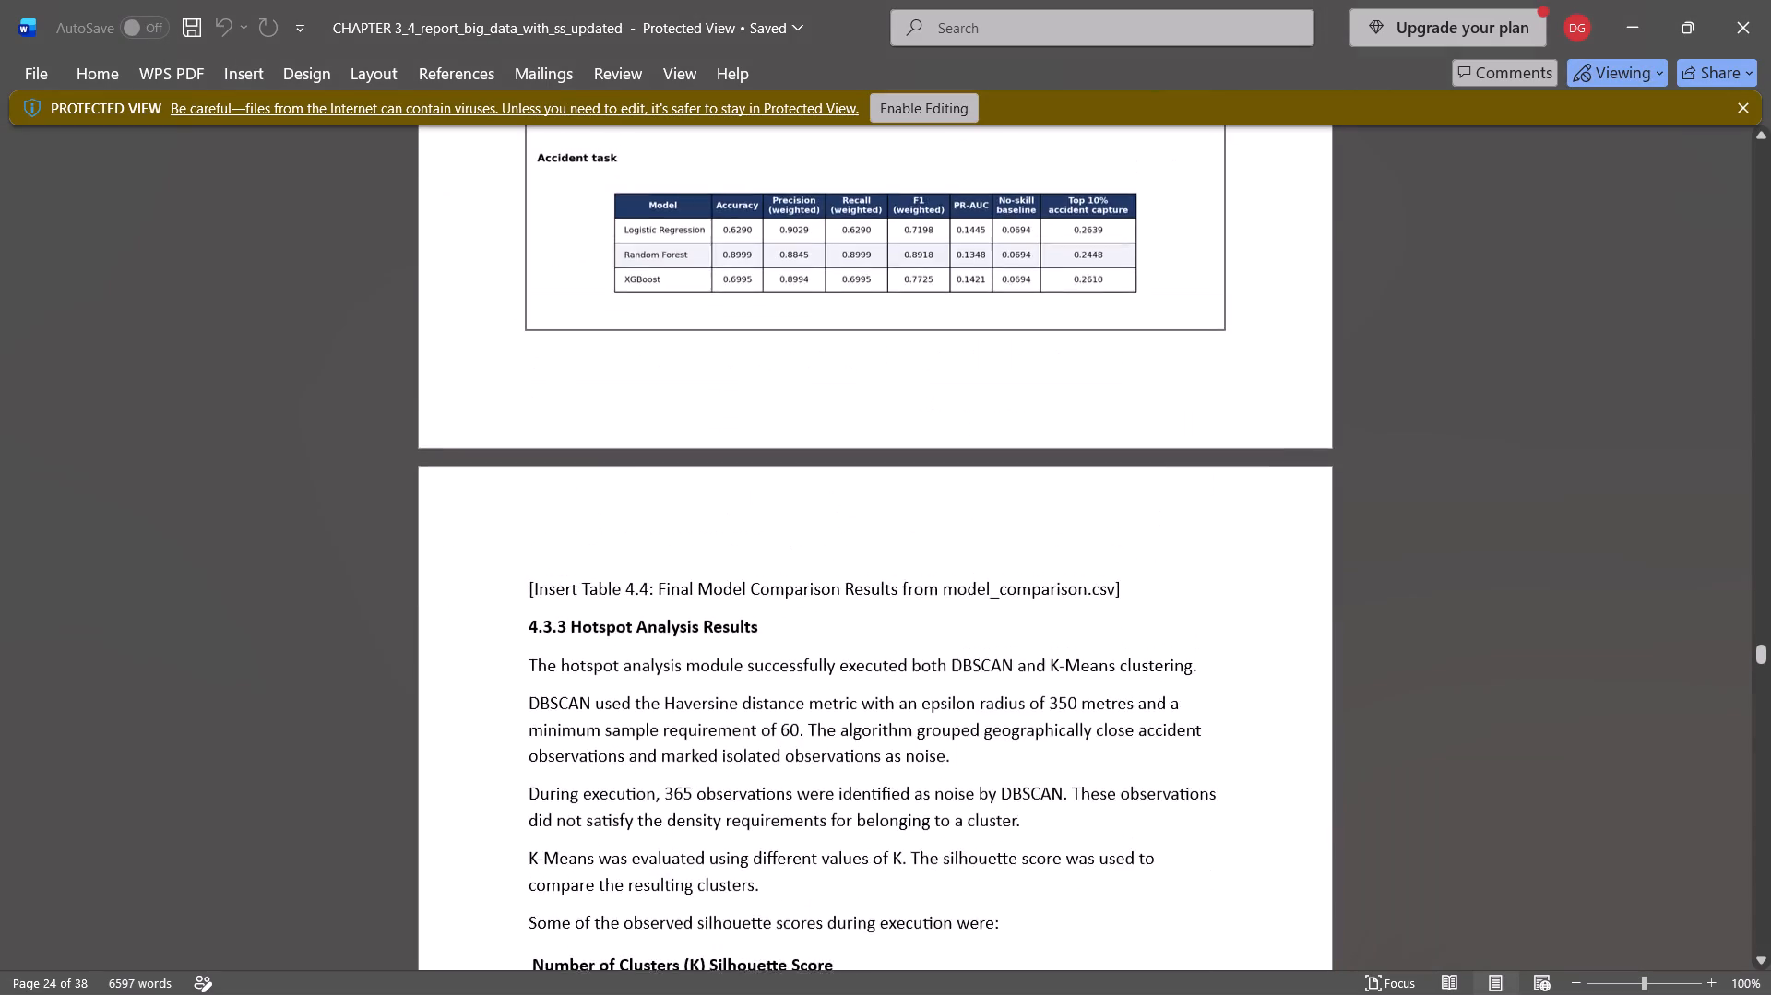
pyautogui.scroll(-2, 714, 468)
pyautogui.scroll(1, 686, 599)
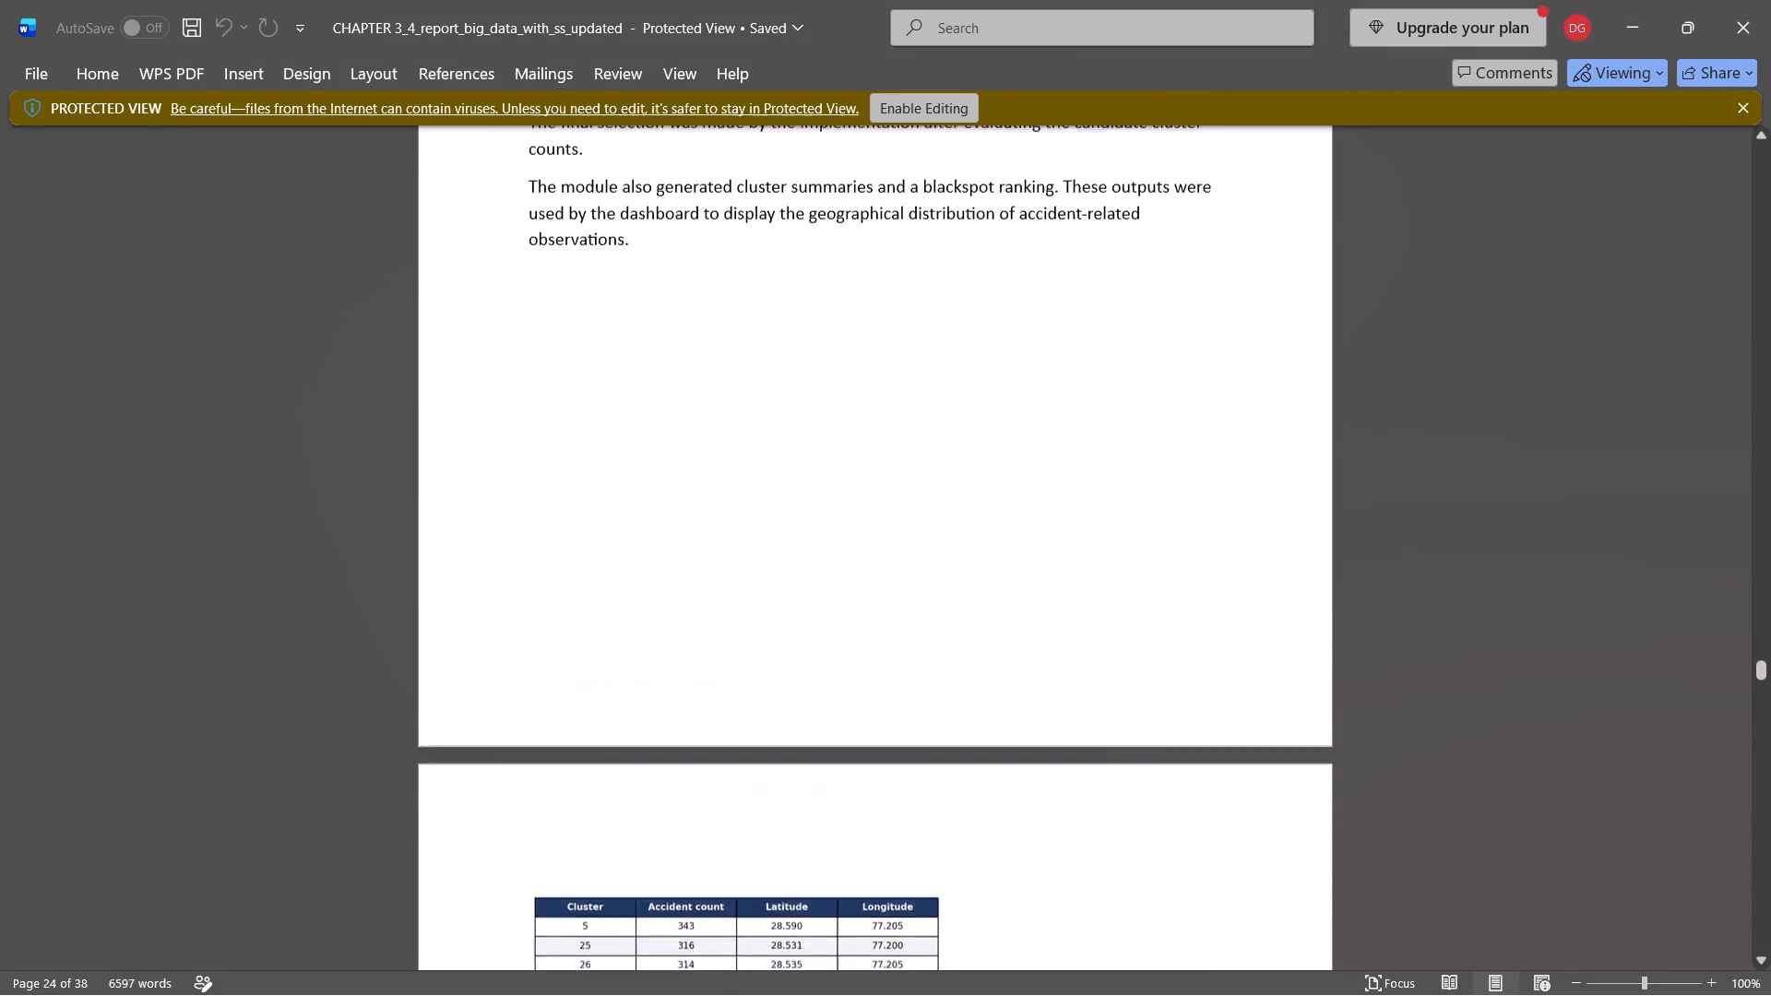
pyautogui.scroll(-6, 686, 599)
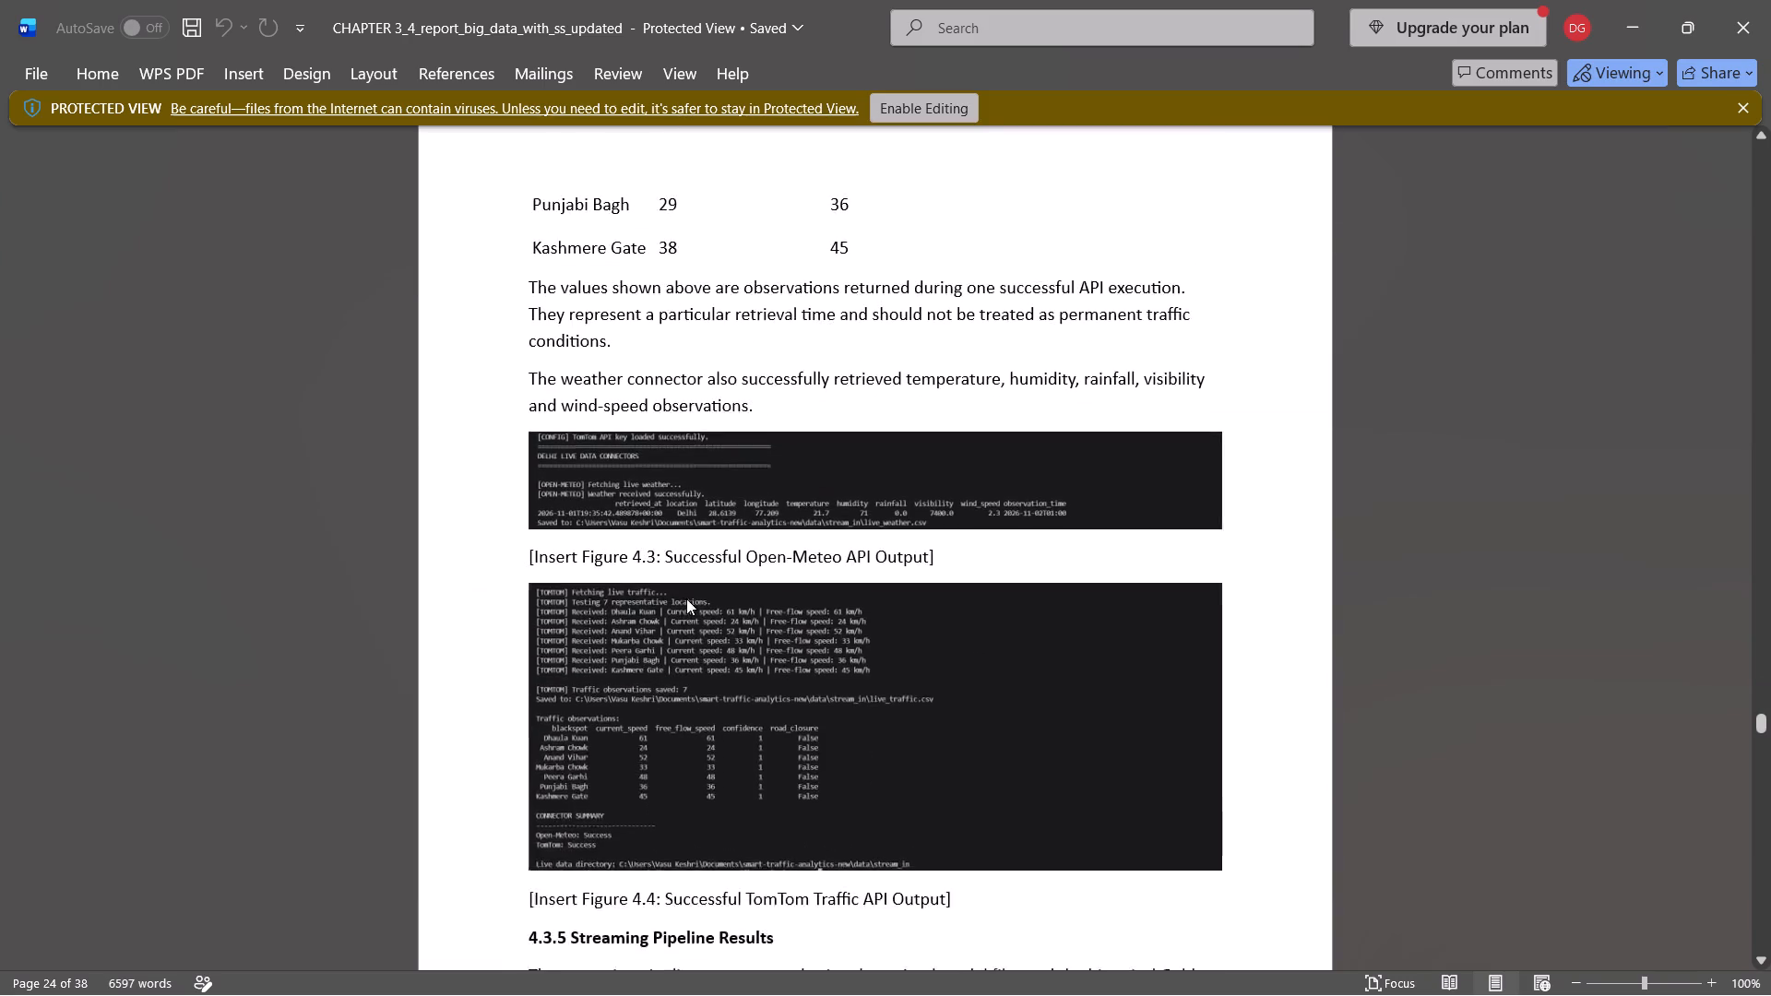
pyautogui.scroll(7, 686, 599)
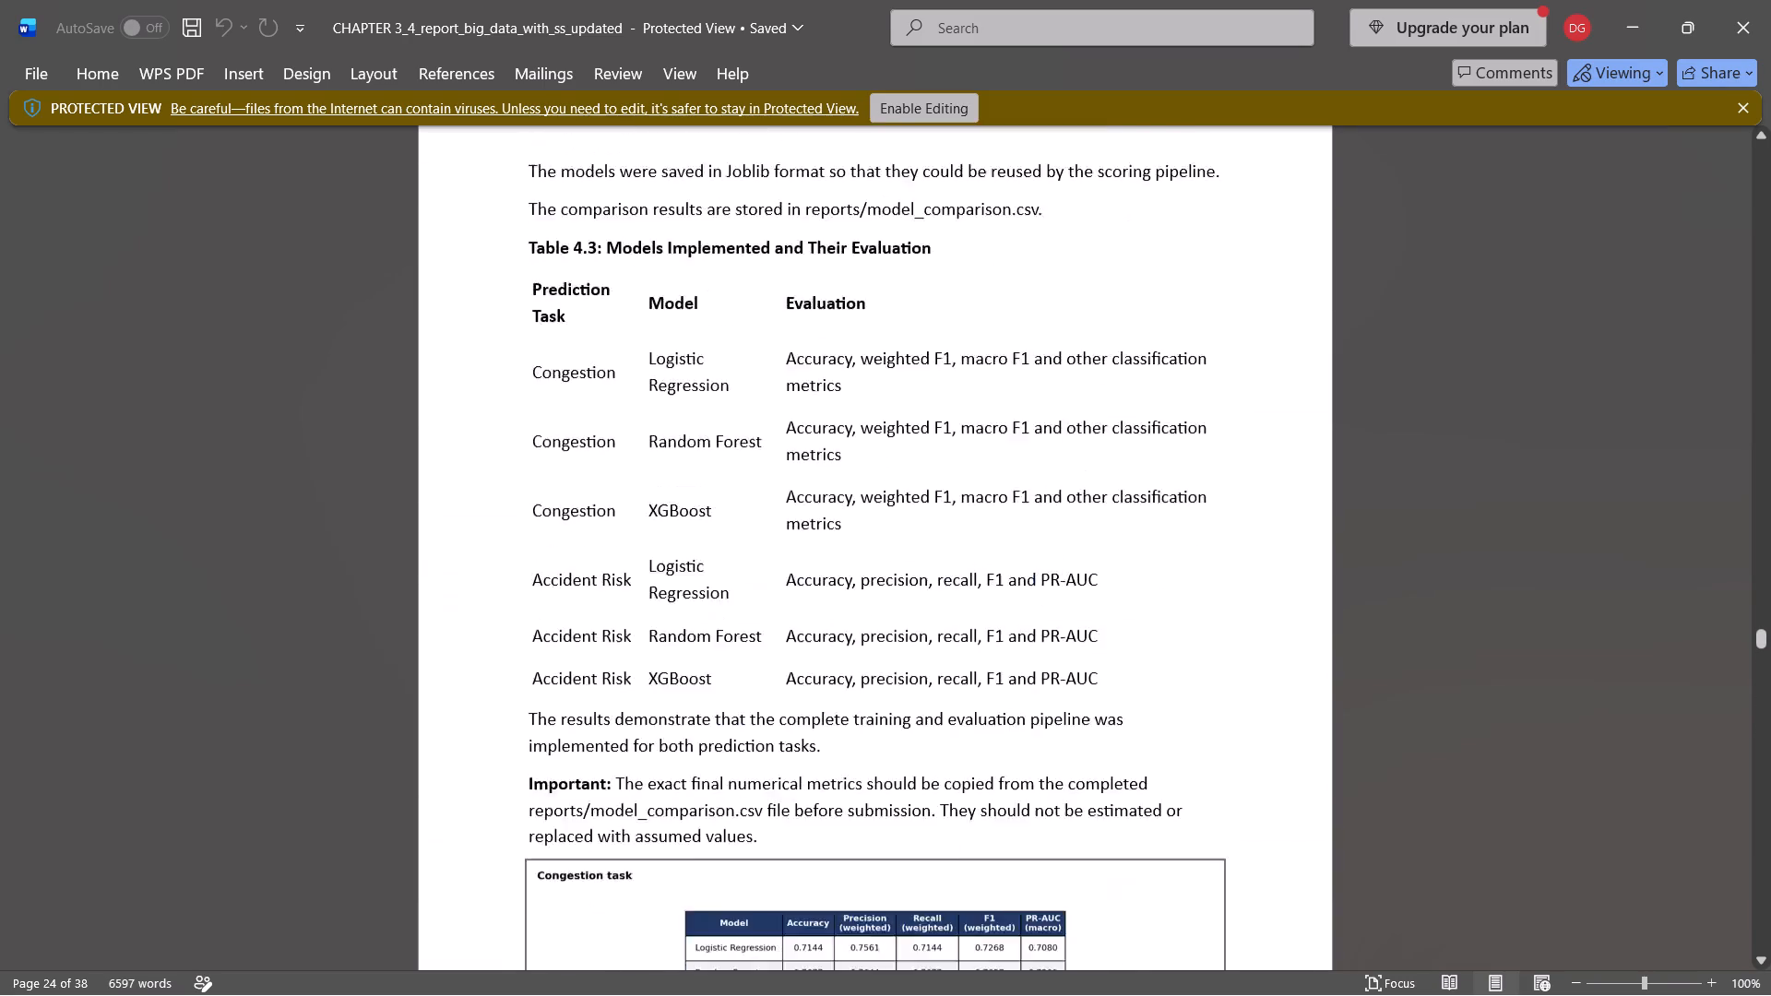
# Copy the cluster accident-count and coordinates table picture from the CHAPTER 3_4 document and paste it above the Figure 4.1 placeholder, after a blank line.
pyautogui.scroll(-5, 686, 599)
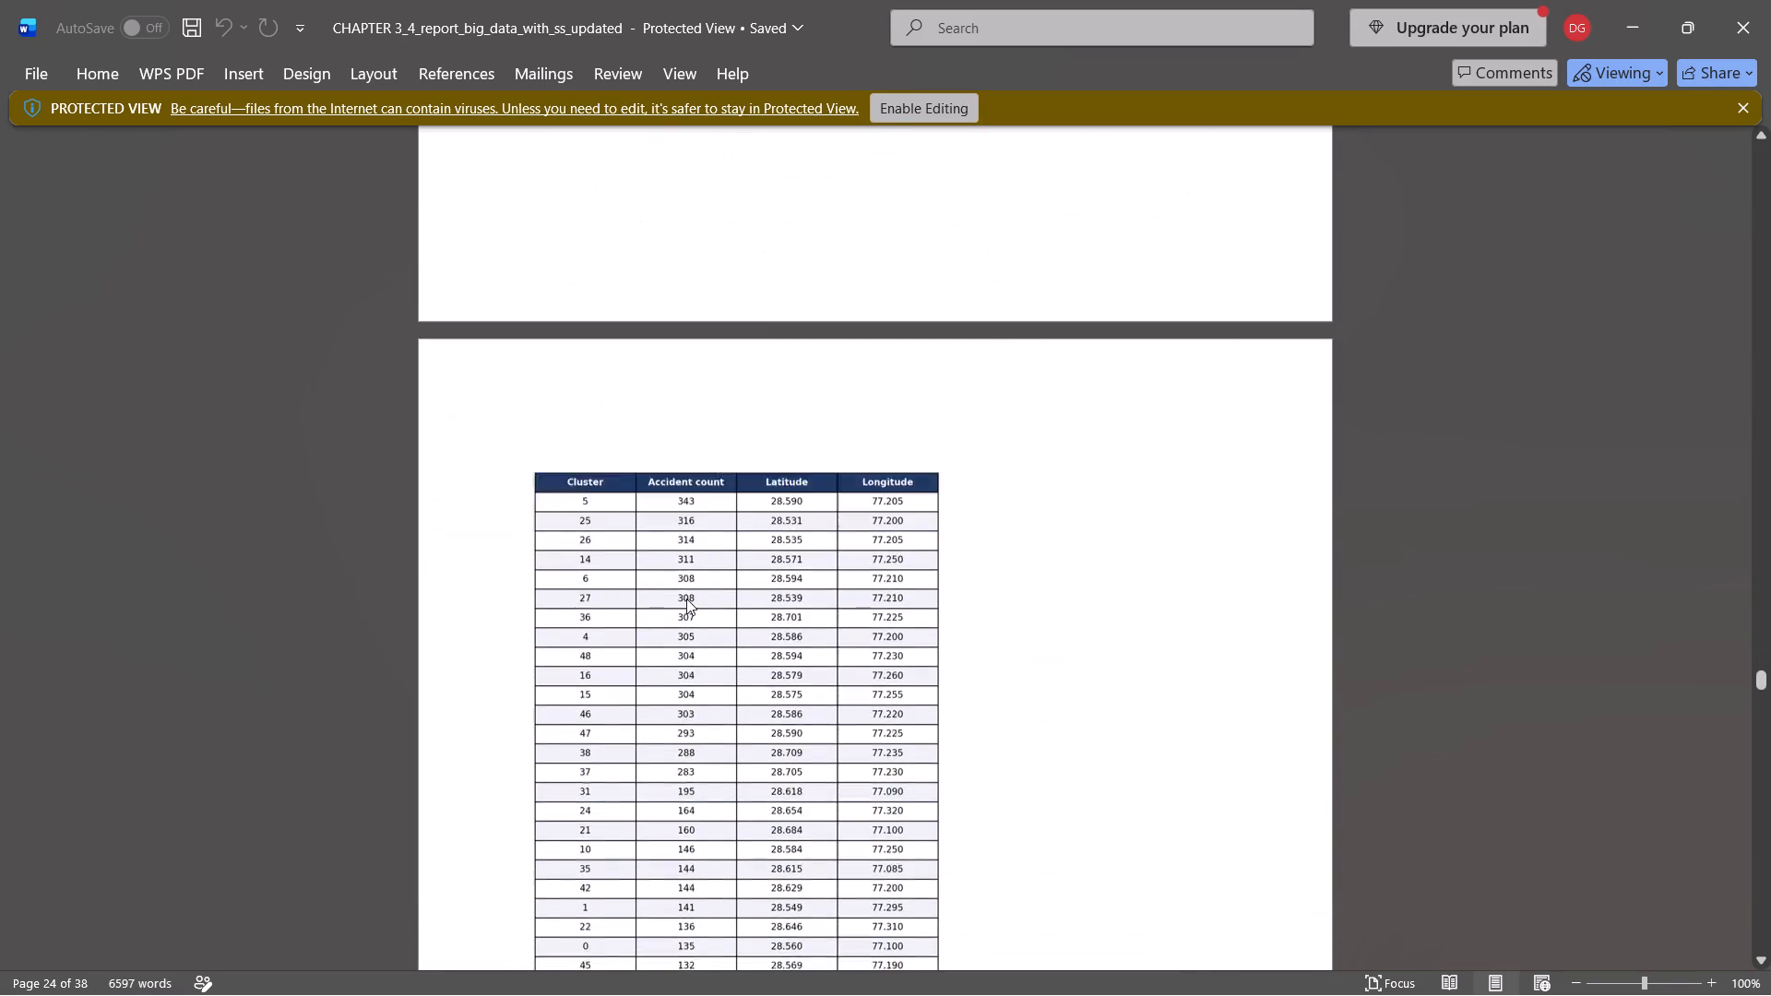
pyautogui.scroll(-3, 686, 599)
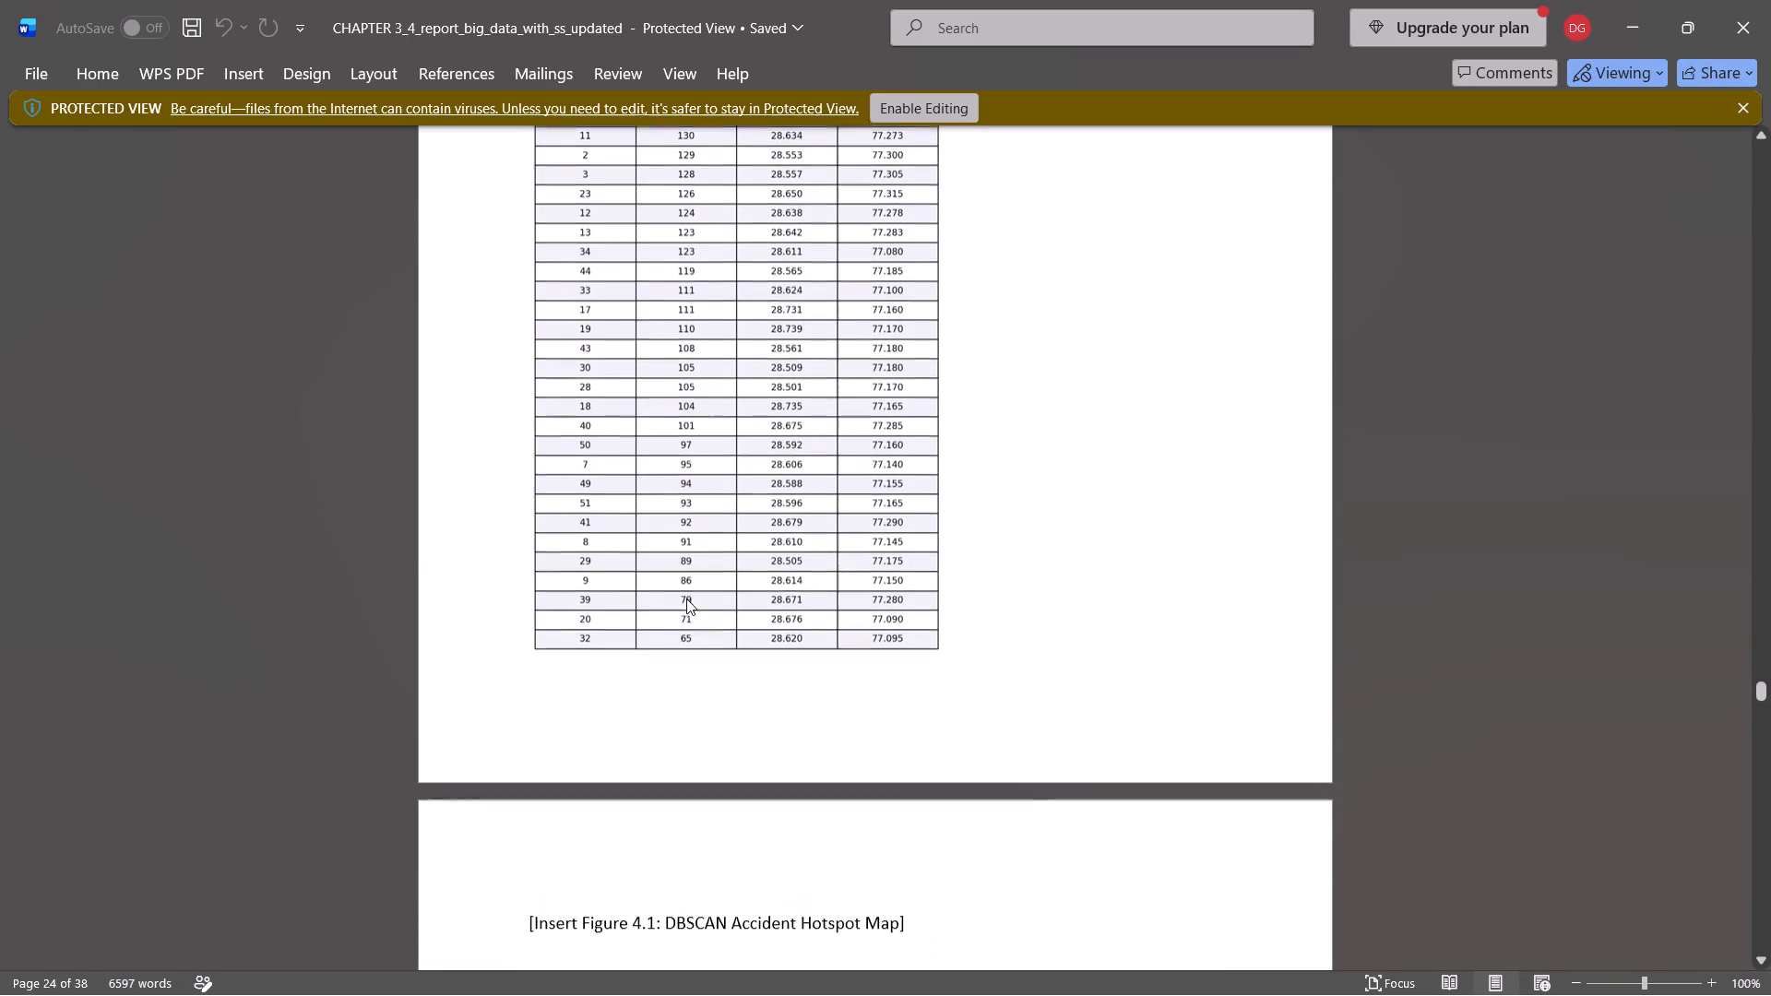
pyautogui.click(675, 482)
pyautogui.rightClick(675, 482)
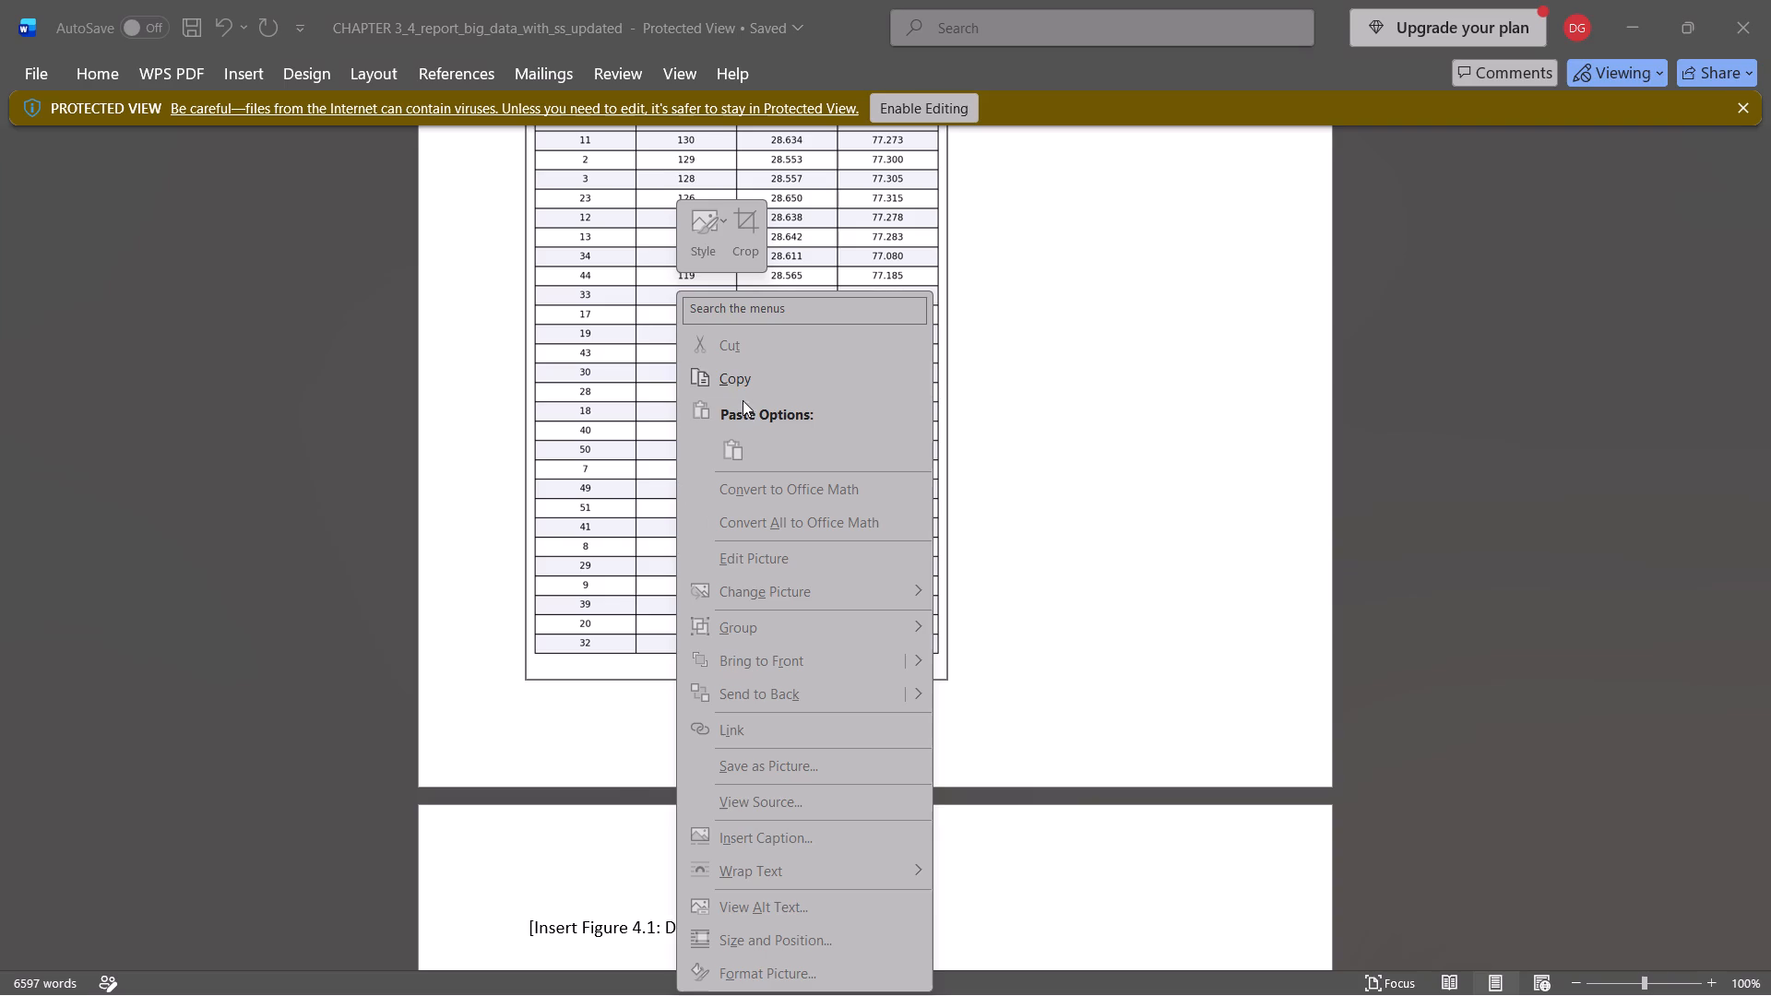
pyautogui.click(741, 390)
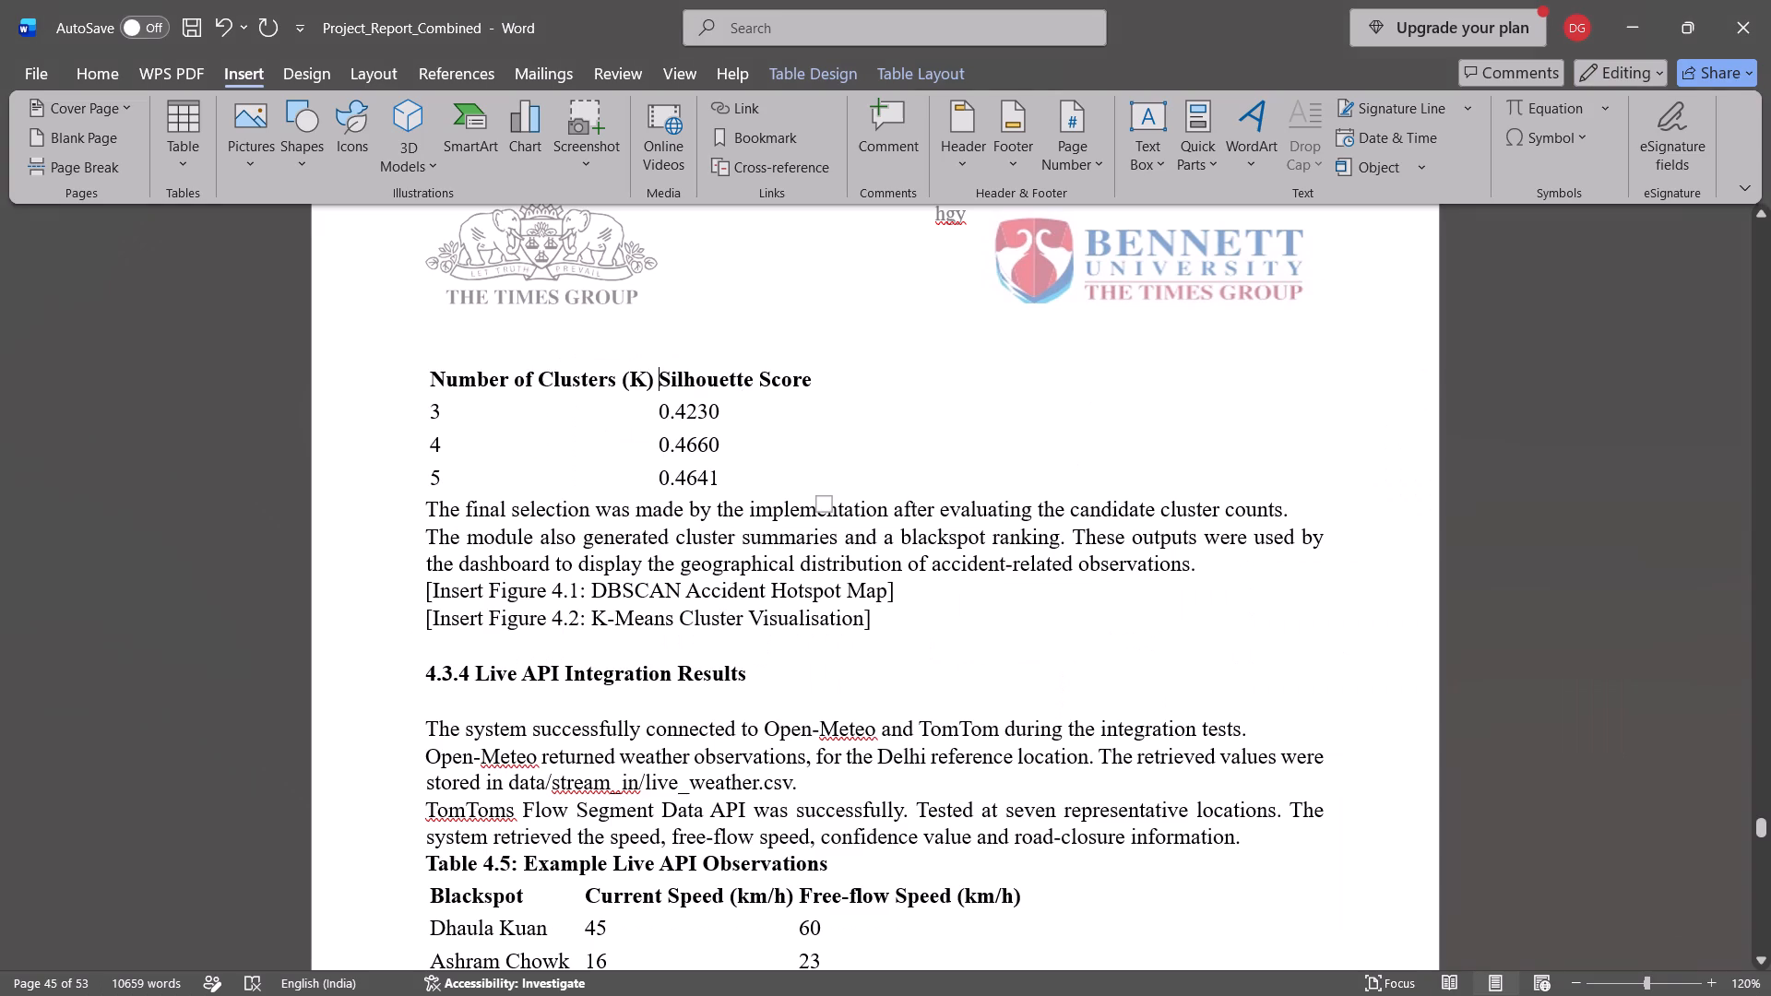
pyautogui.click(1204, 569)
pyautogui.press('Return')
pyautogui.press('Return')
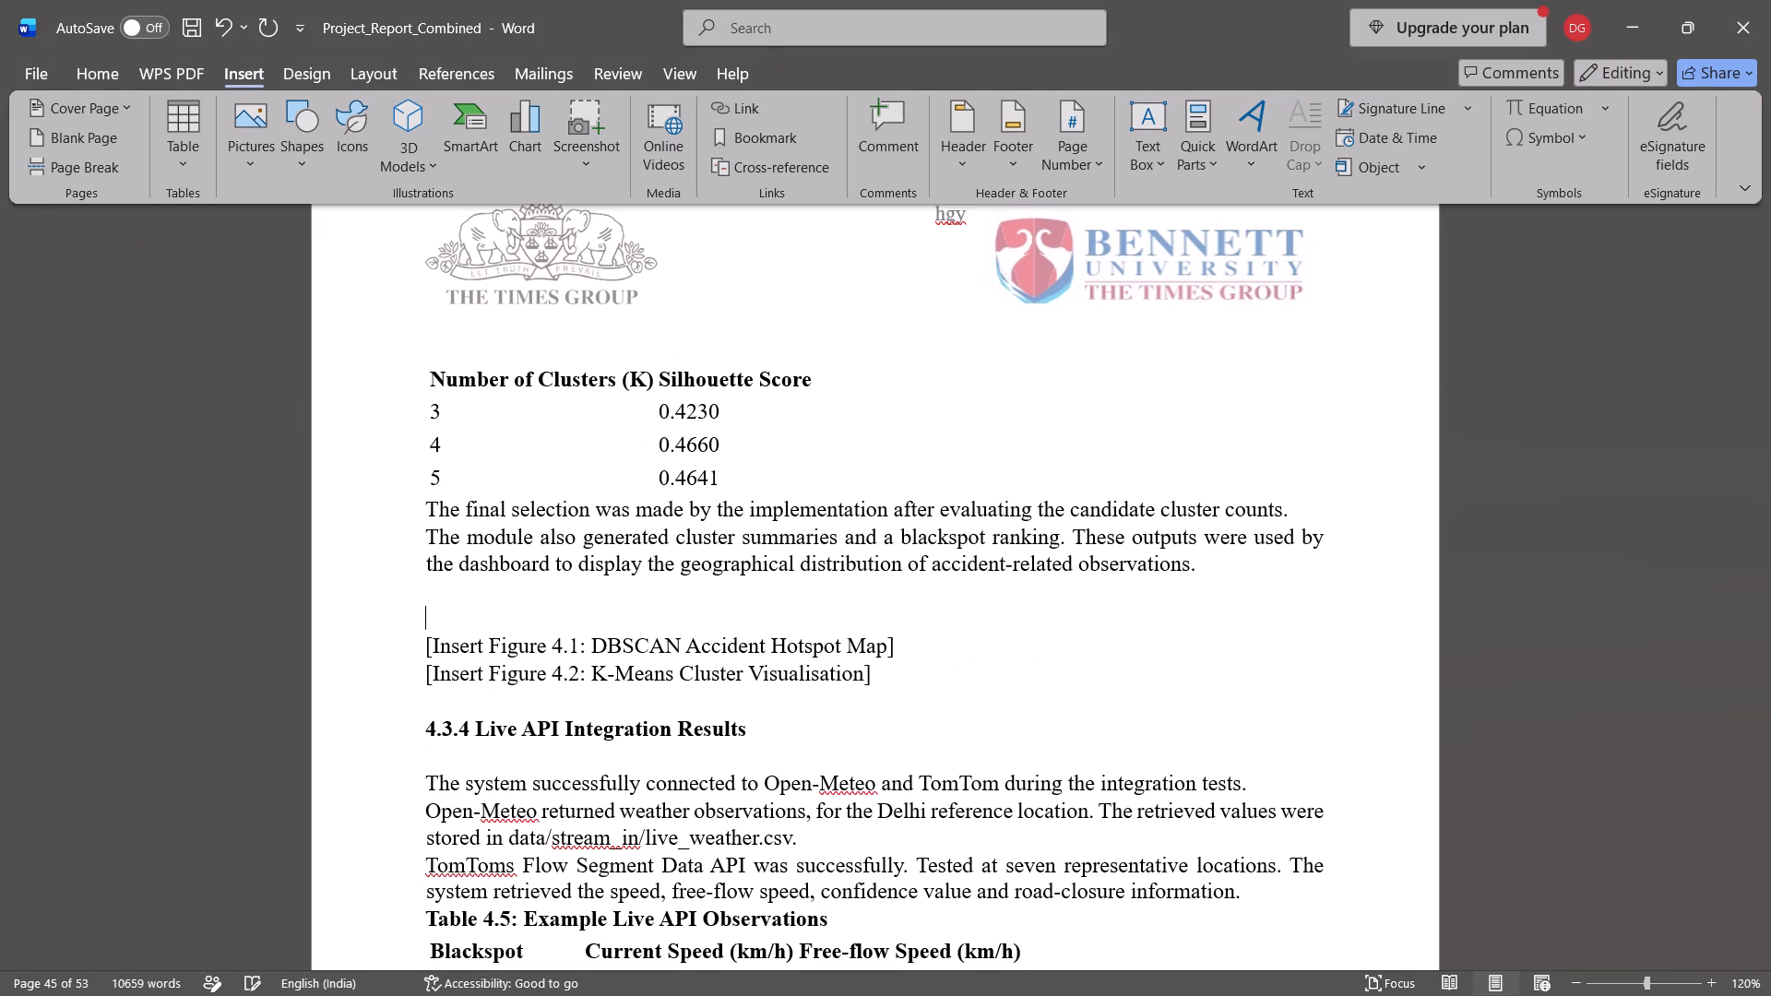
pyautogui.hotkey('ctrl', 'v')
# Shrink the pasted accident cluster table picture proportionally to about 70% of its pasted size.
pyautogui.scroll(1, 1060, 688)
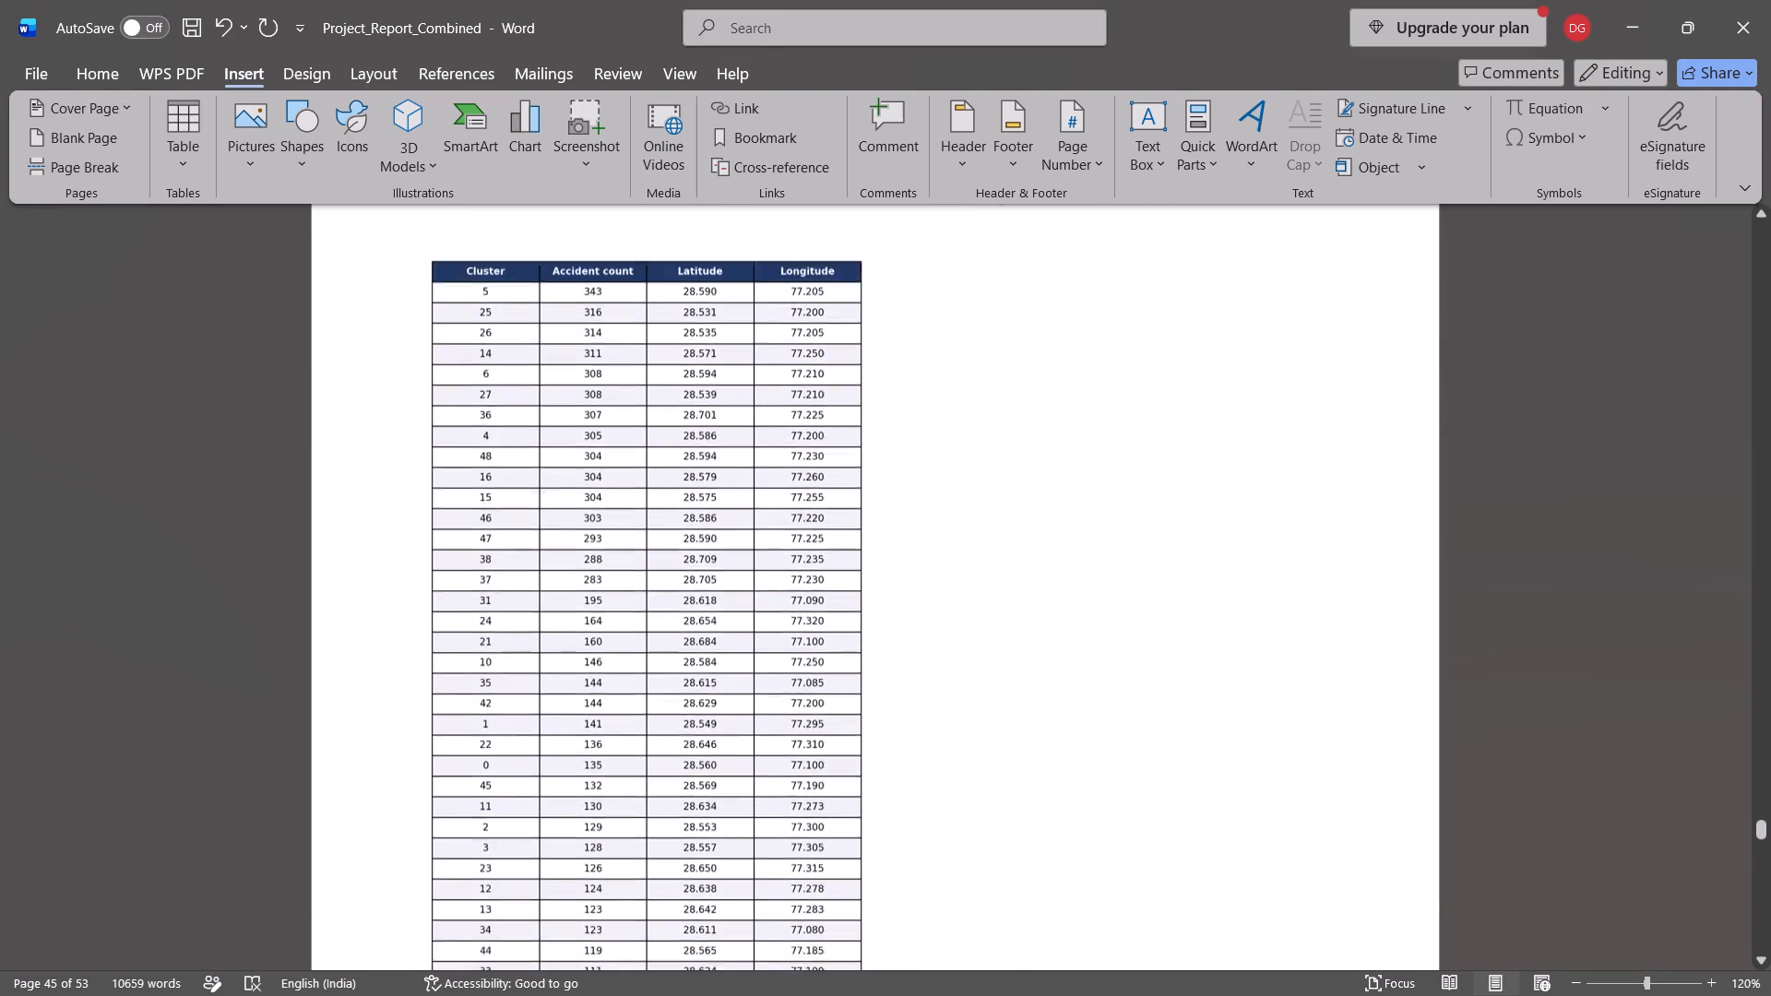
pyautogui.scroll(1, 1060, 688)
pyautogui.scroll(2, 855, 787)
pyautogui.scroll(-1, 855, 787)
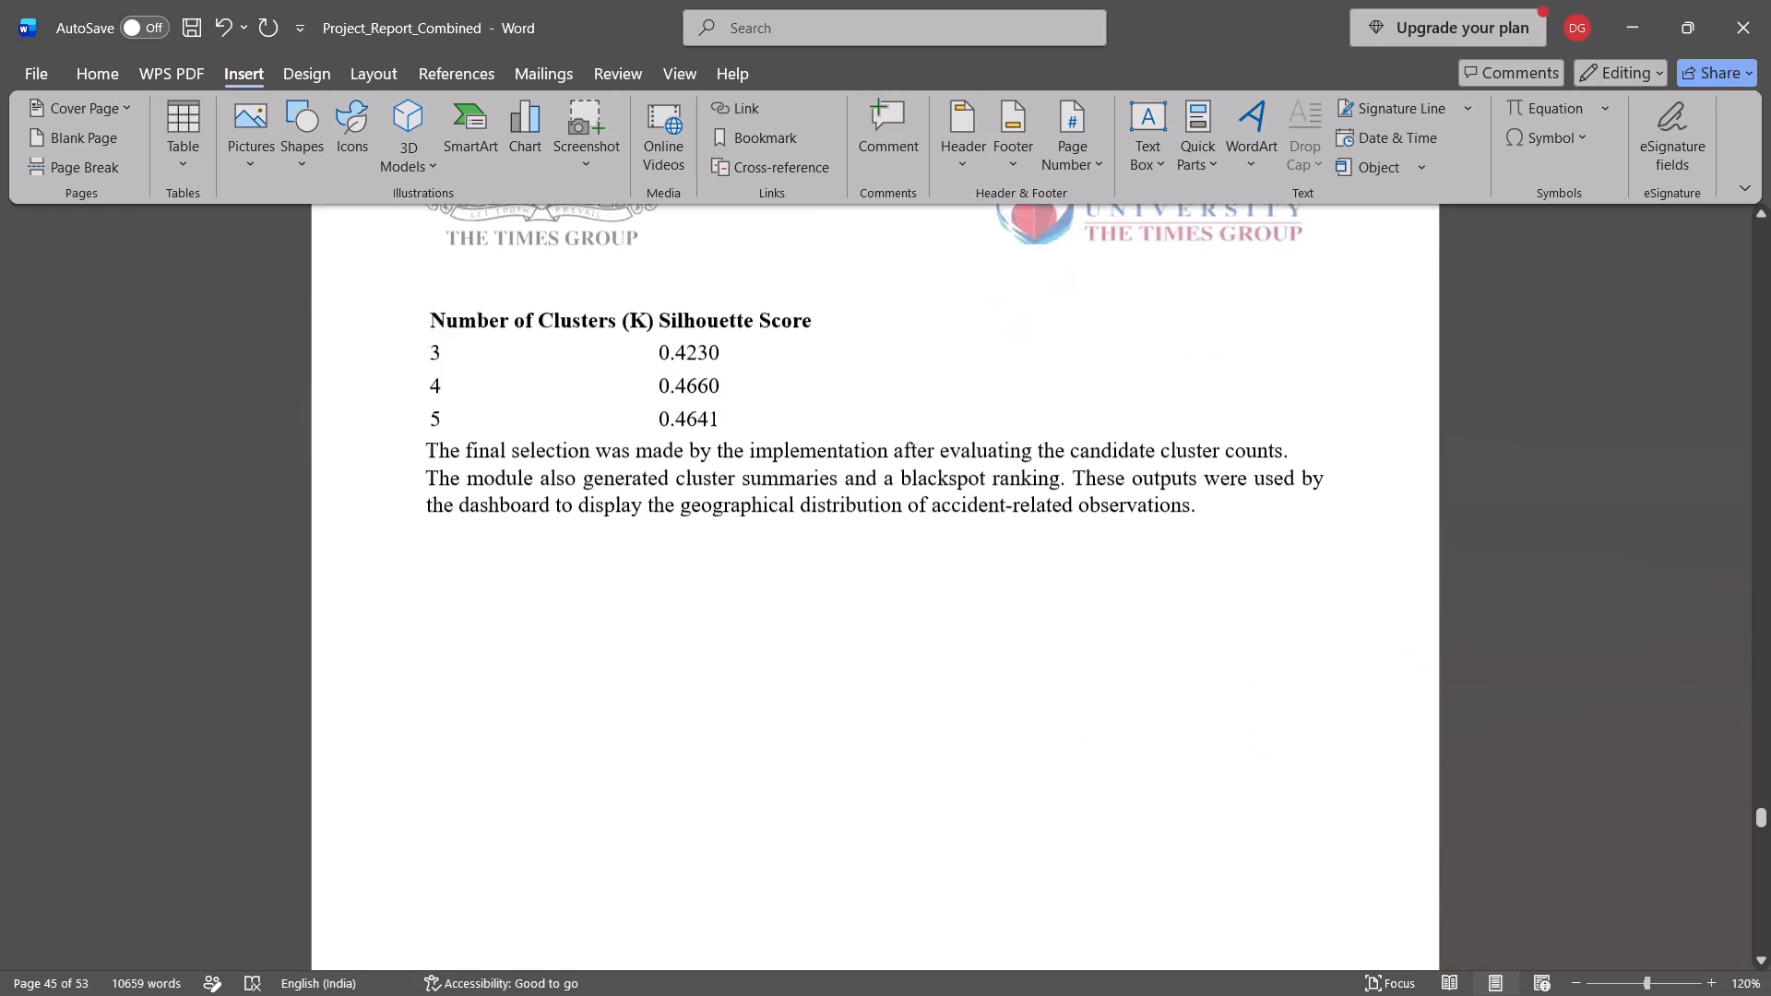
pyautogui.scroll(-2, 855, 787)
pyautogui.click(773, 800)
pyautogui.scroll(-1, 773, 800)
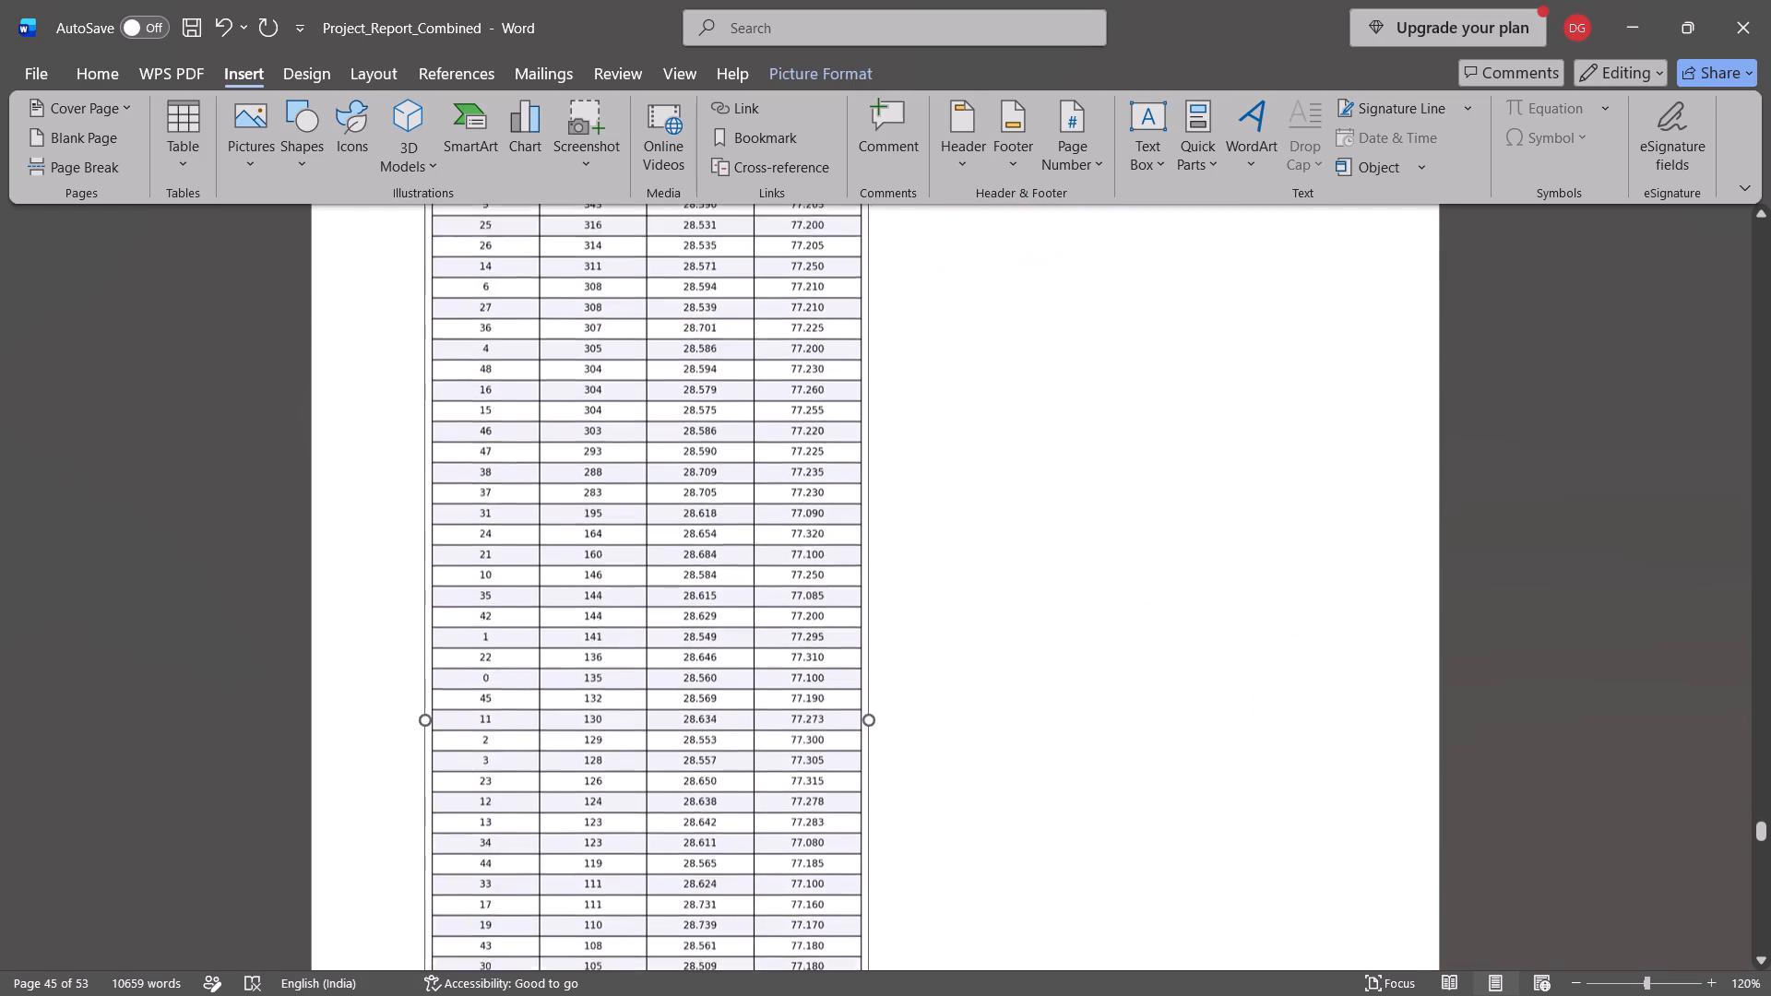
pyautogui.scroll(-1, 752, 657)
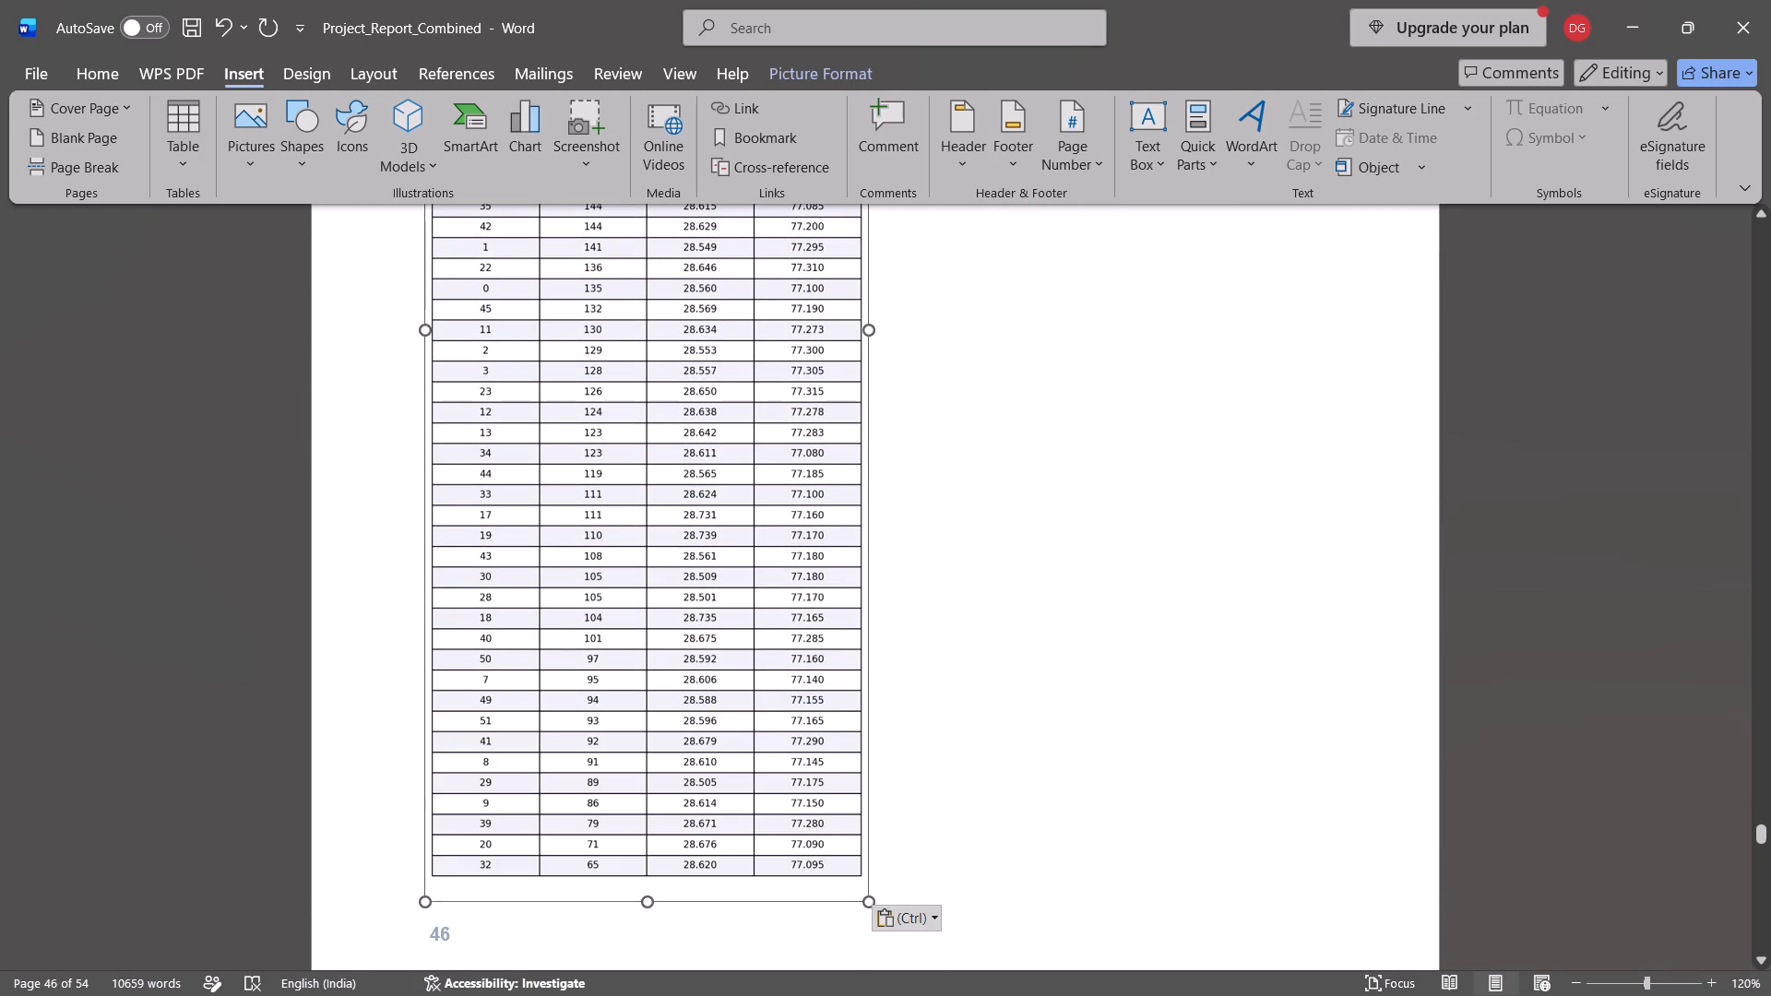
pyautogui.moveTo(863, 896); pyautogui.dragTo(556, 561)
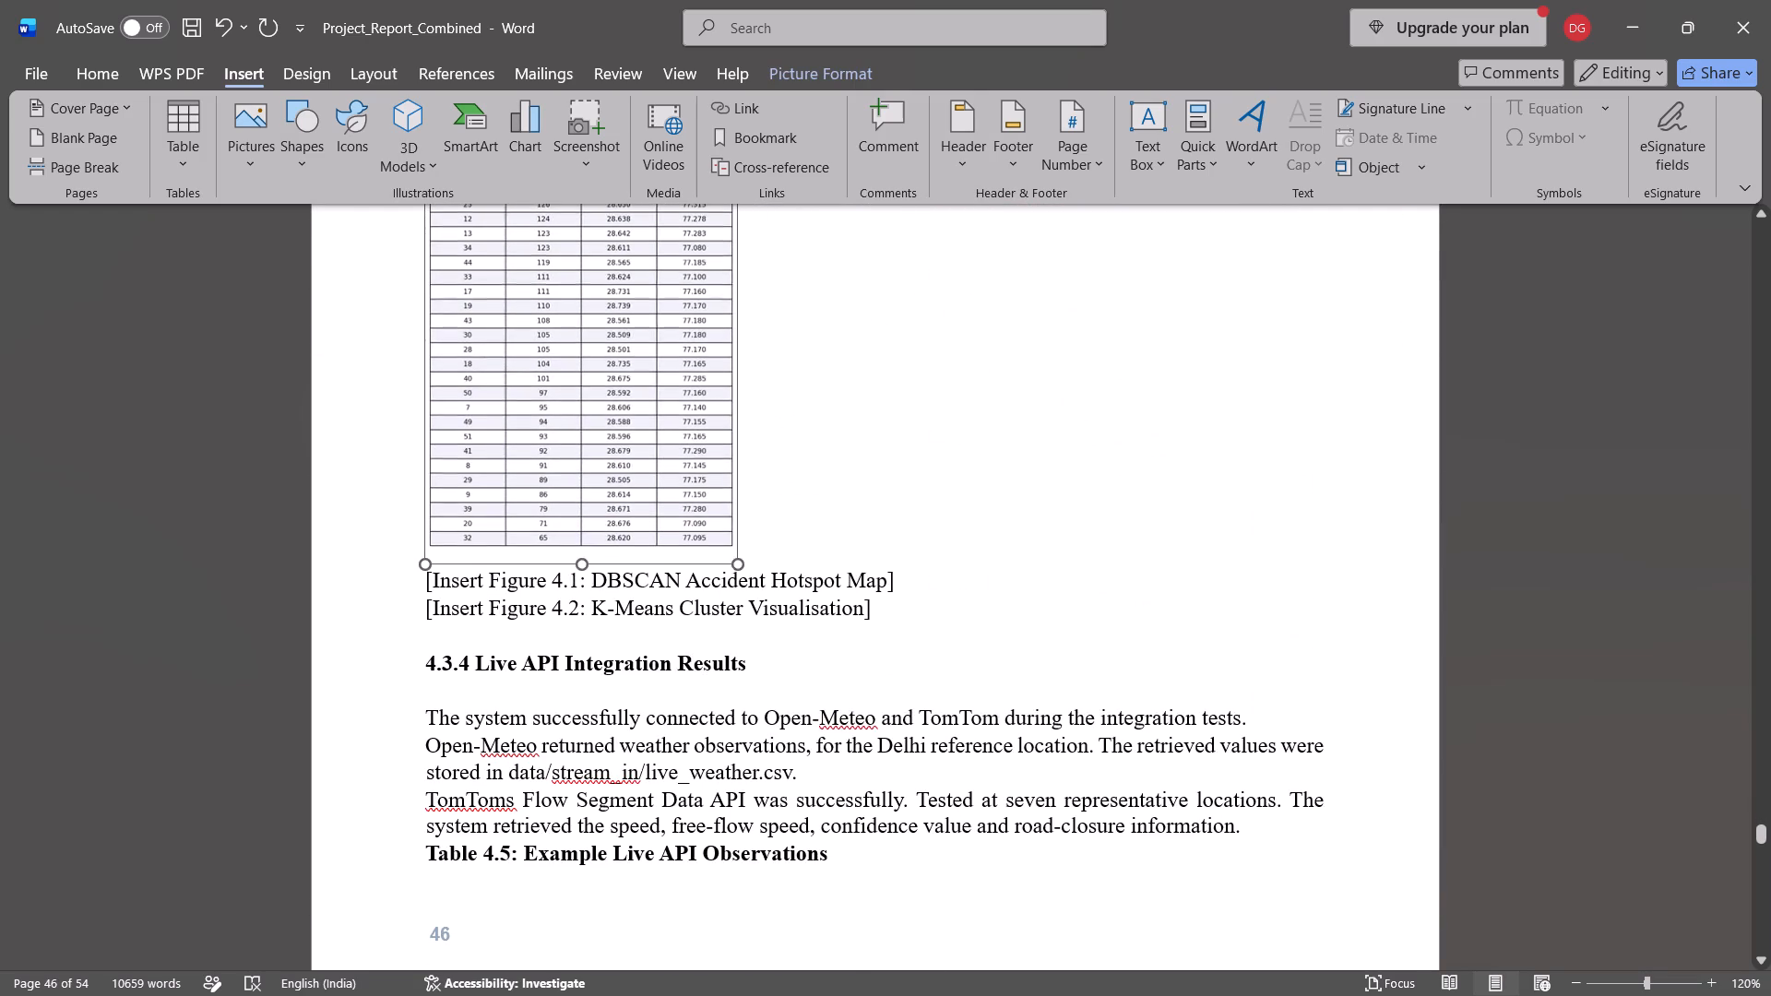
pyautogui.moveTo(556, 561); pyautogui.dragTo(549, 550)
# Widen the accident cluster table picture to about half the text width, keeping the Figure 4.1 placeholder beneath it on the same page.
pyautogui.scroll(1, 601, 601)
pyautogui.scroll(-1, 601, 601)
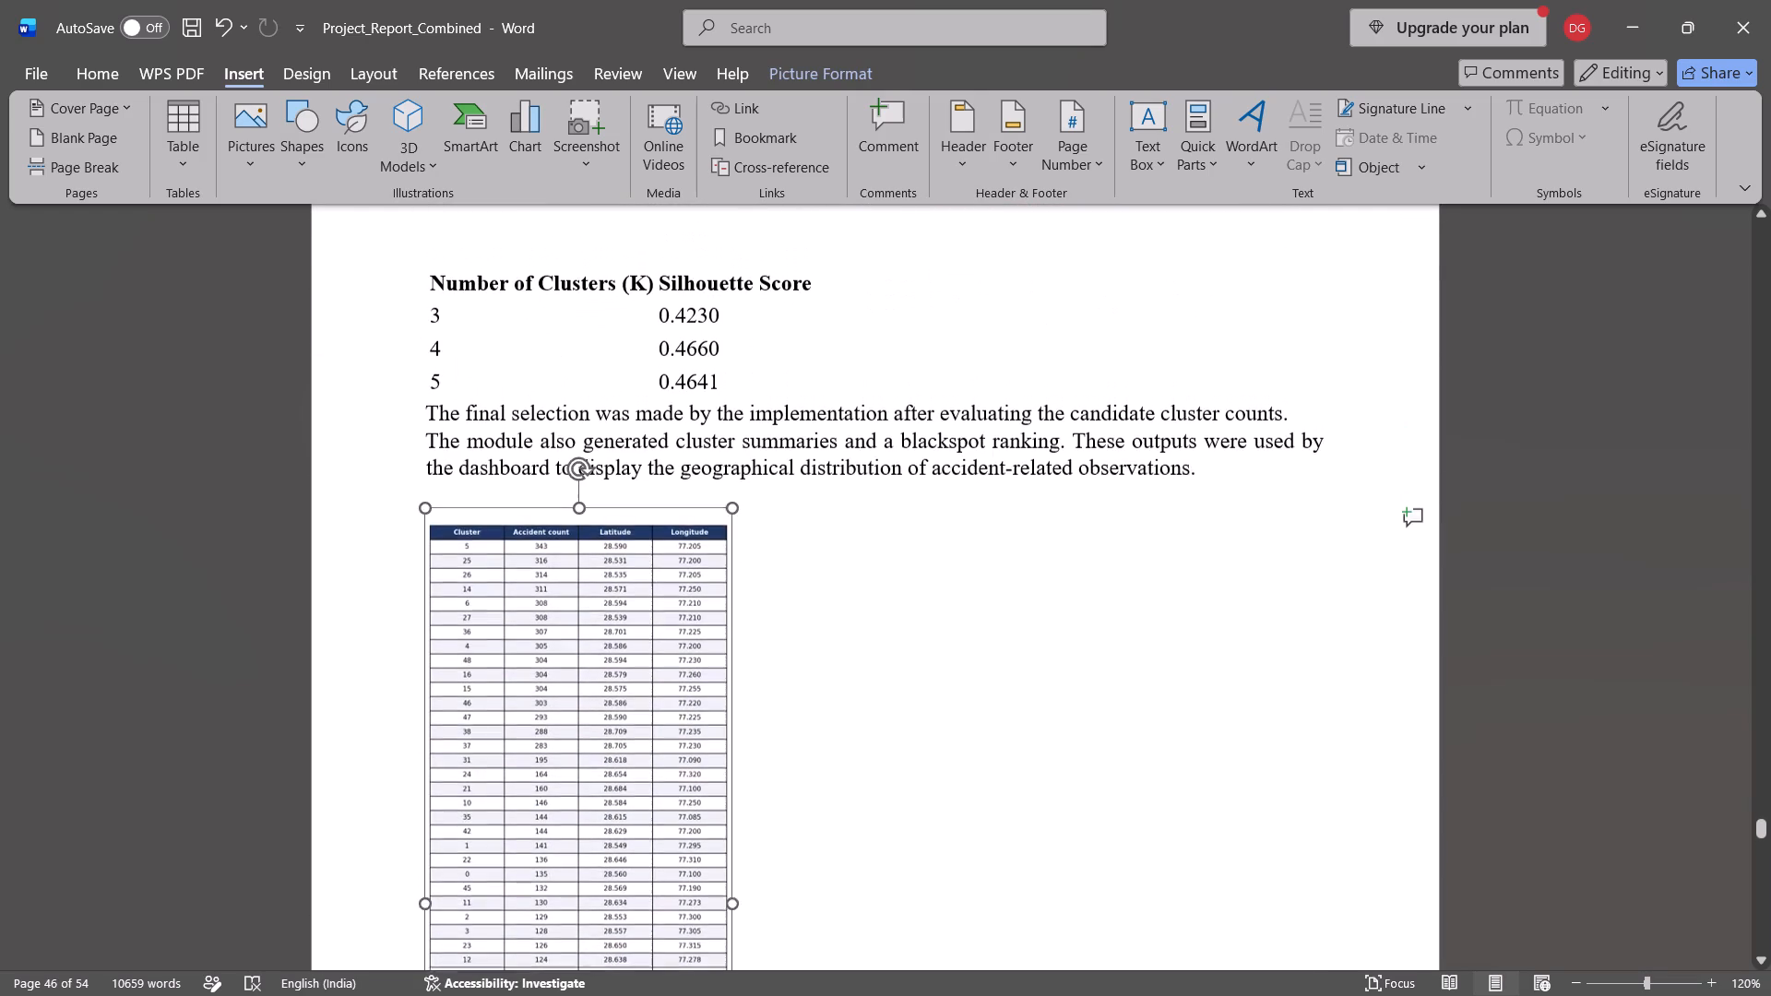
pyautogui.scroll(-3, 601, 601)
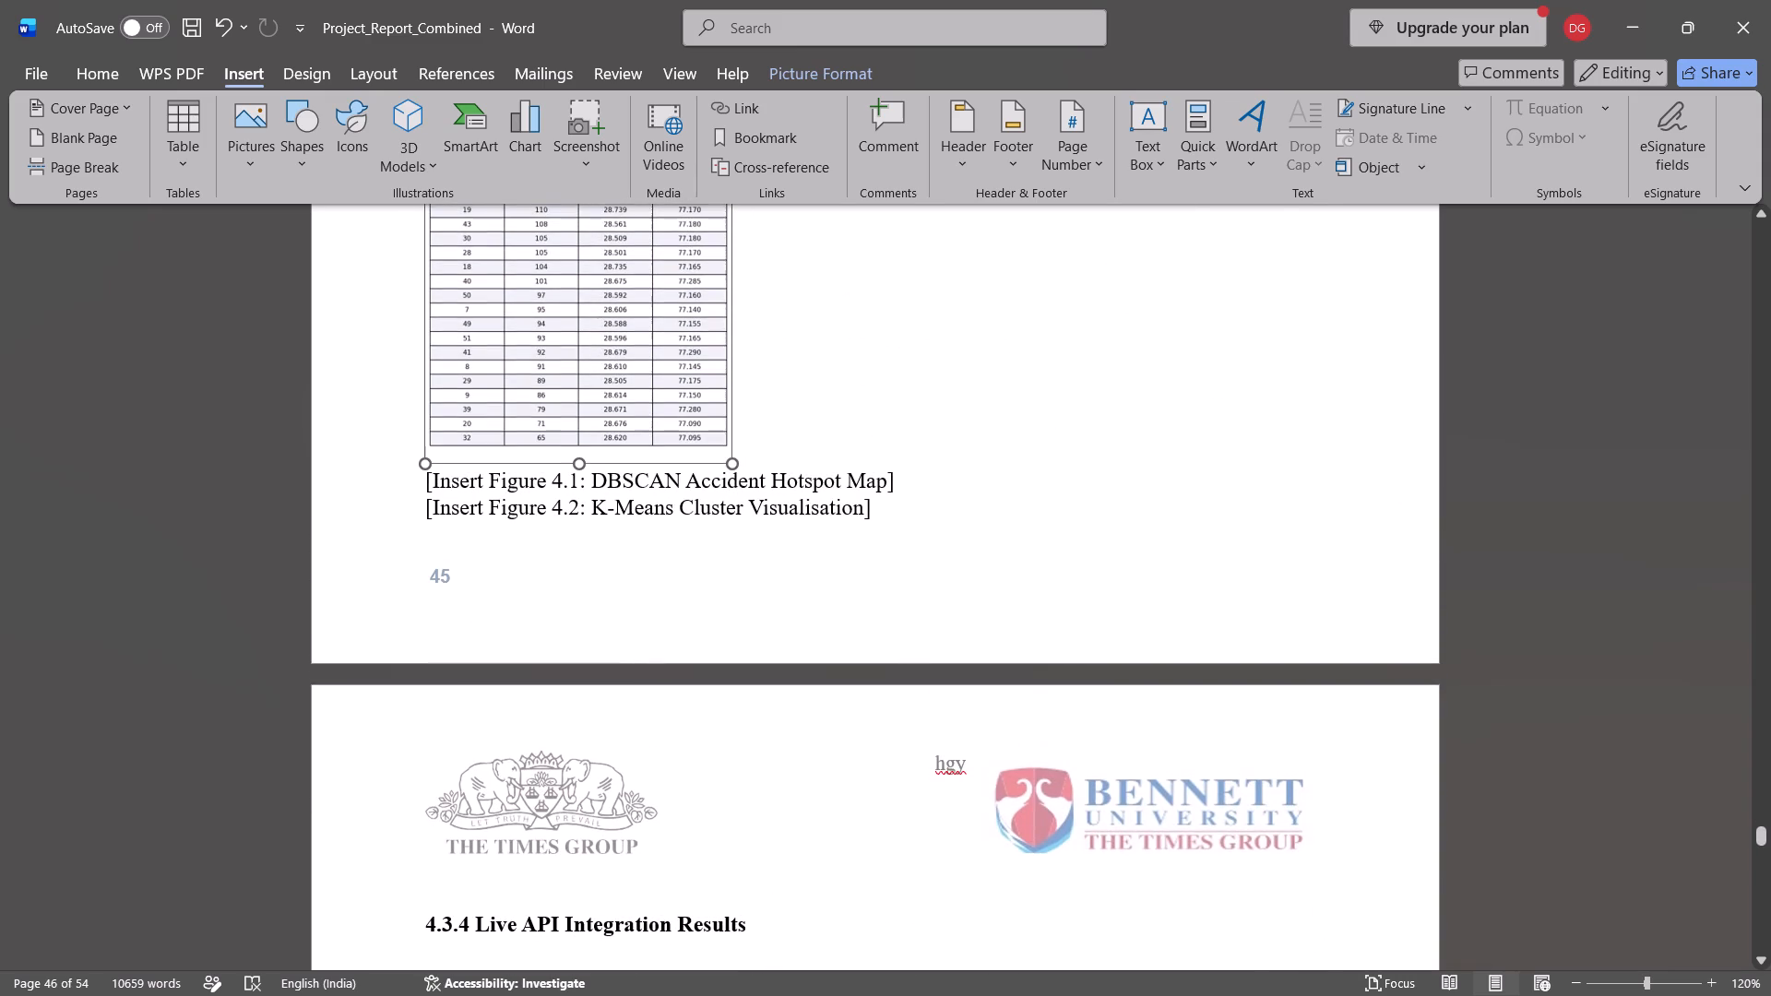
pyautogui.scroll(1, 682, 352)
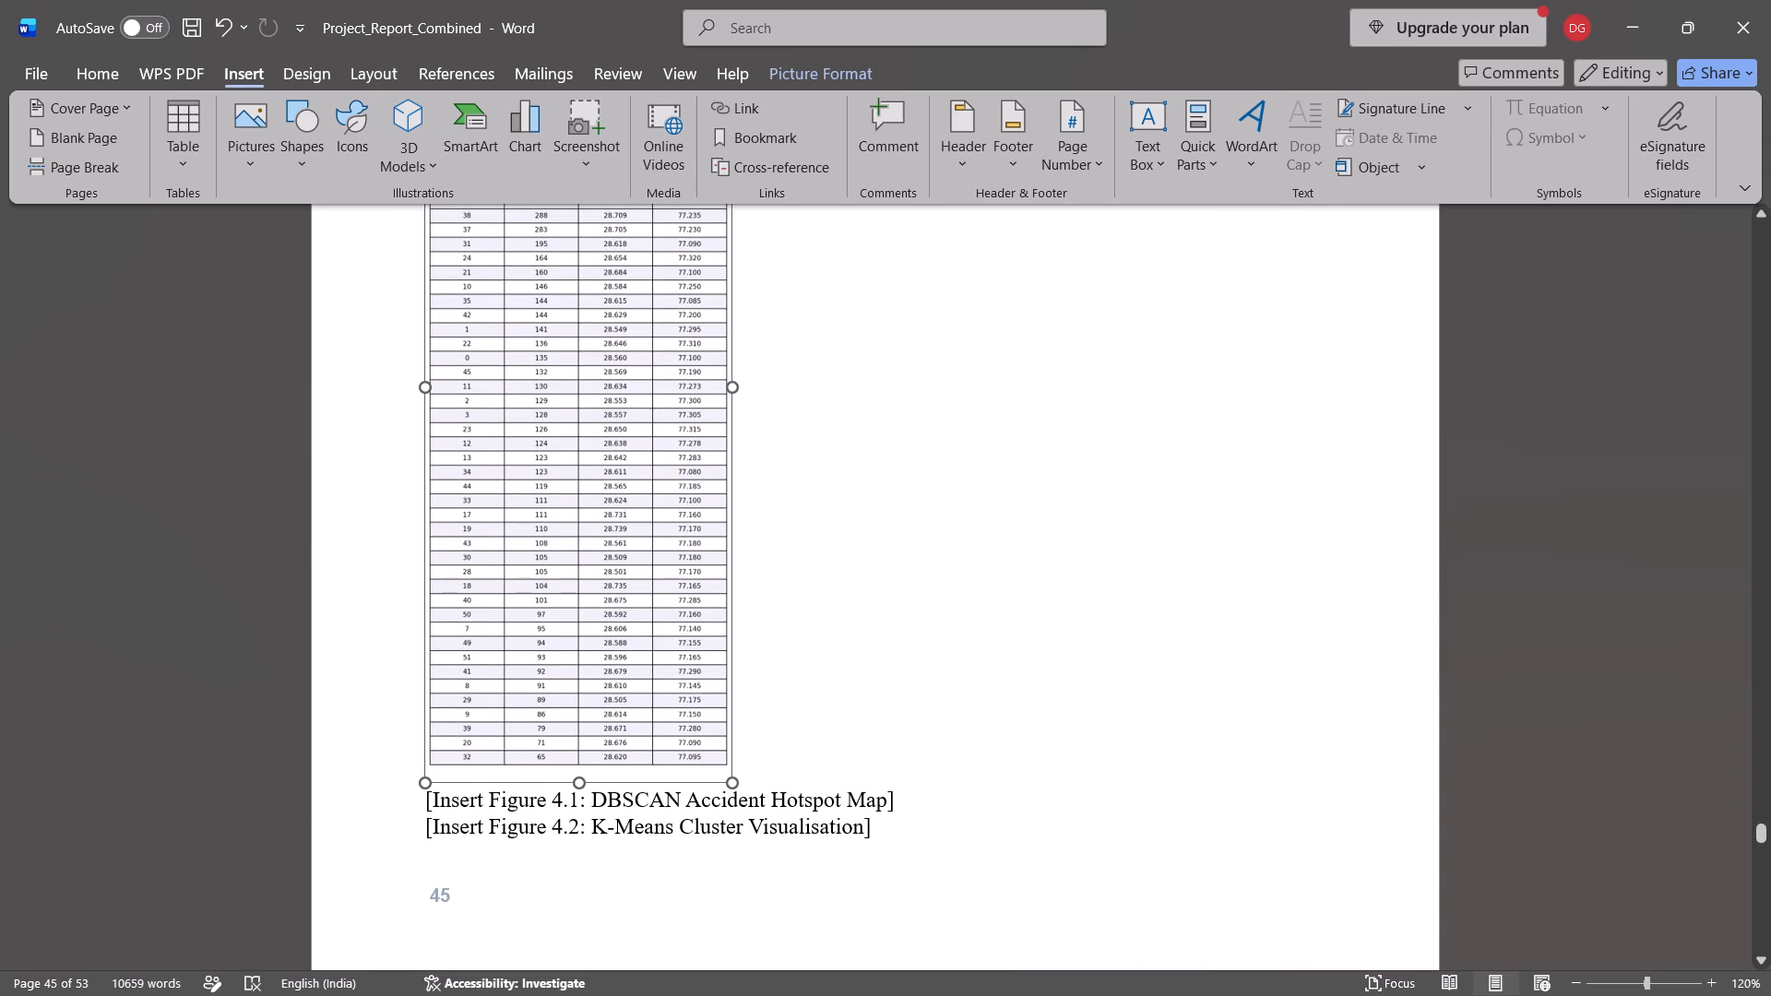
pyautogui.moveTo(731, 383); pyautogui.dragTo(1040, 392)
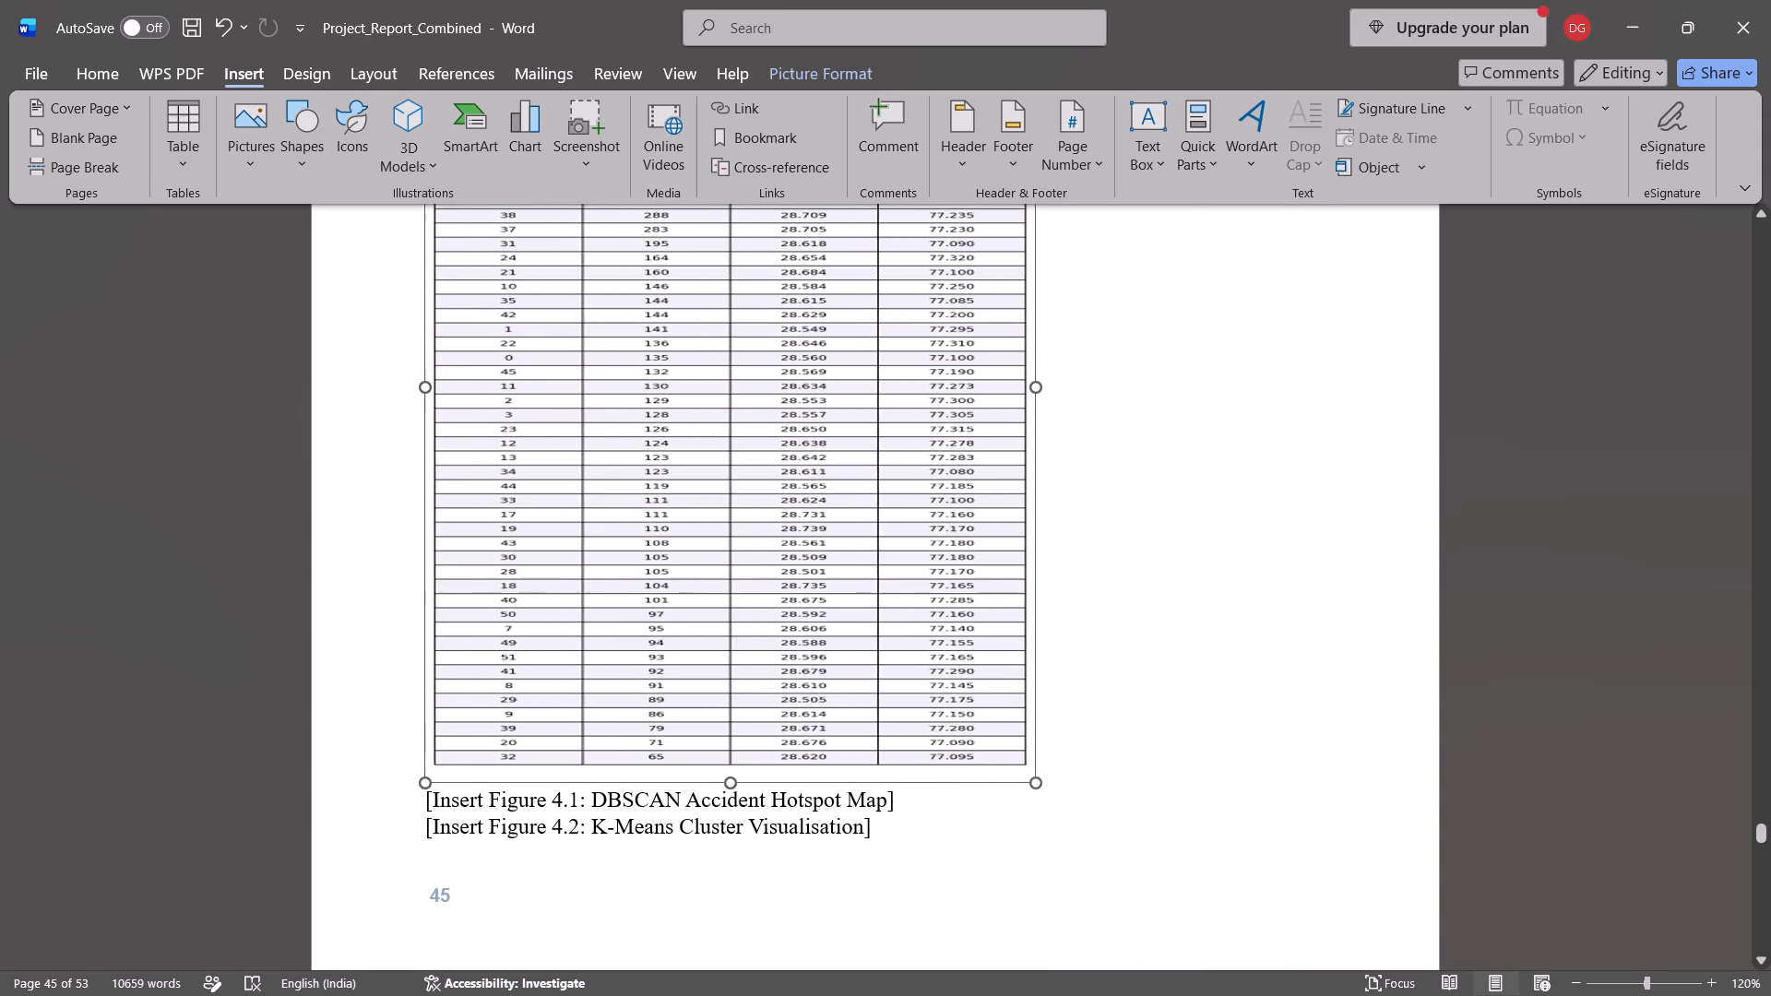
pyautogui.moveTo(1040, 392); pyautogui.dragTo(860, 415)
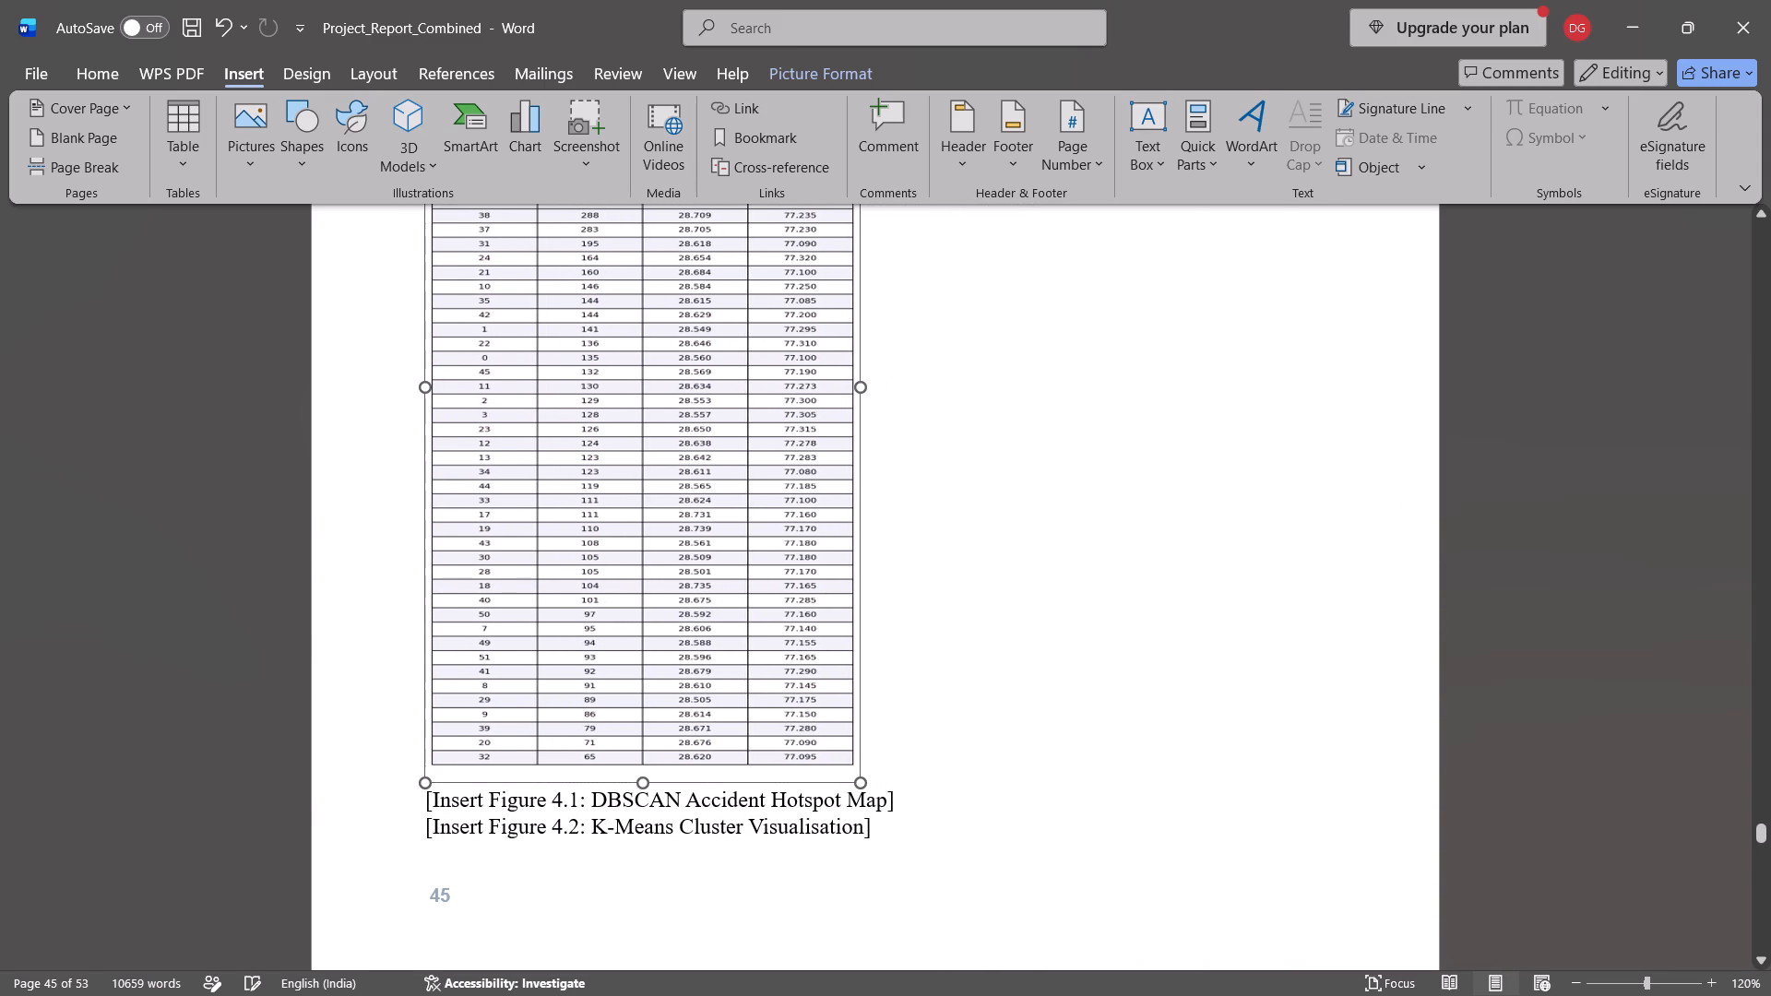
pyautogui.moveTo(862, 781); pyautogui.dragTo(917, 783)
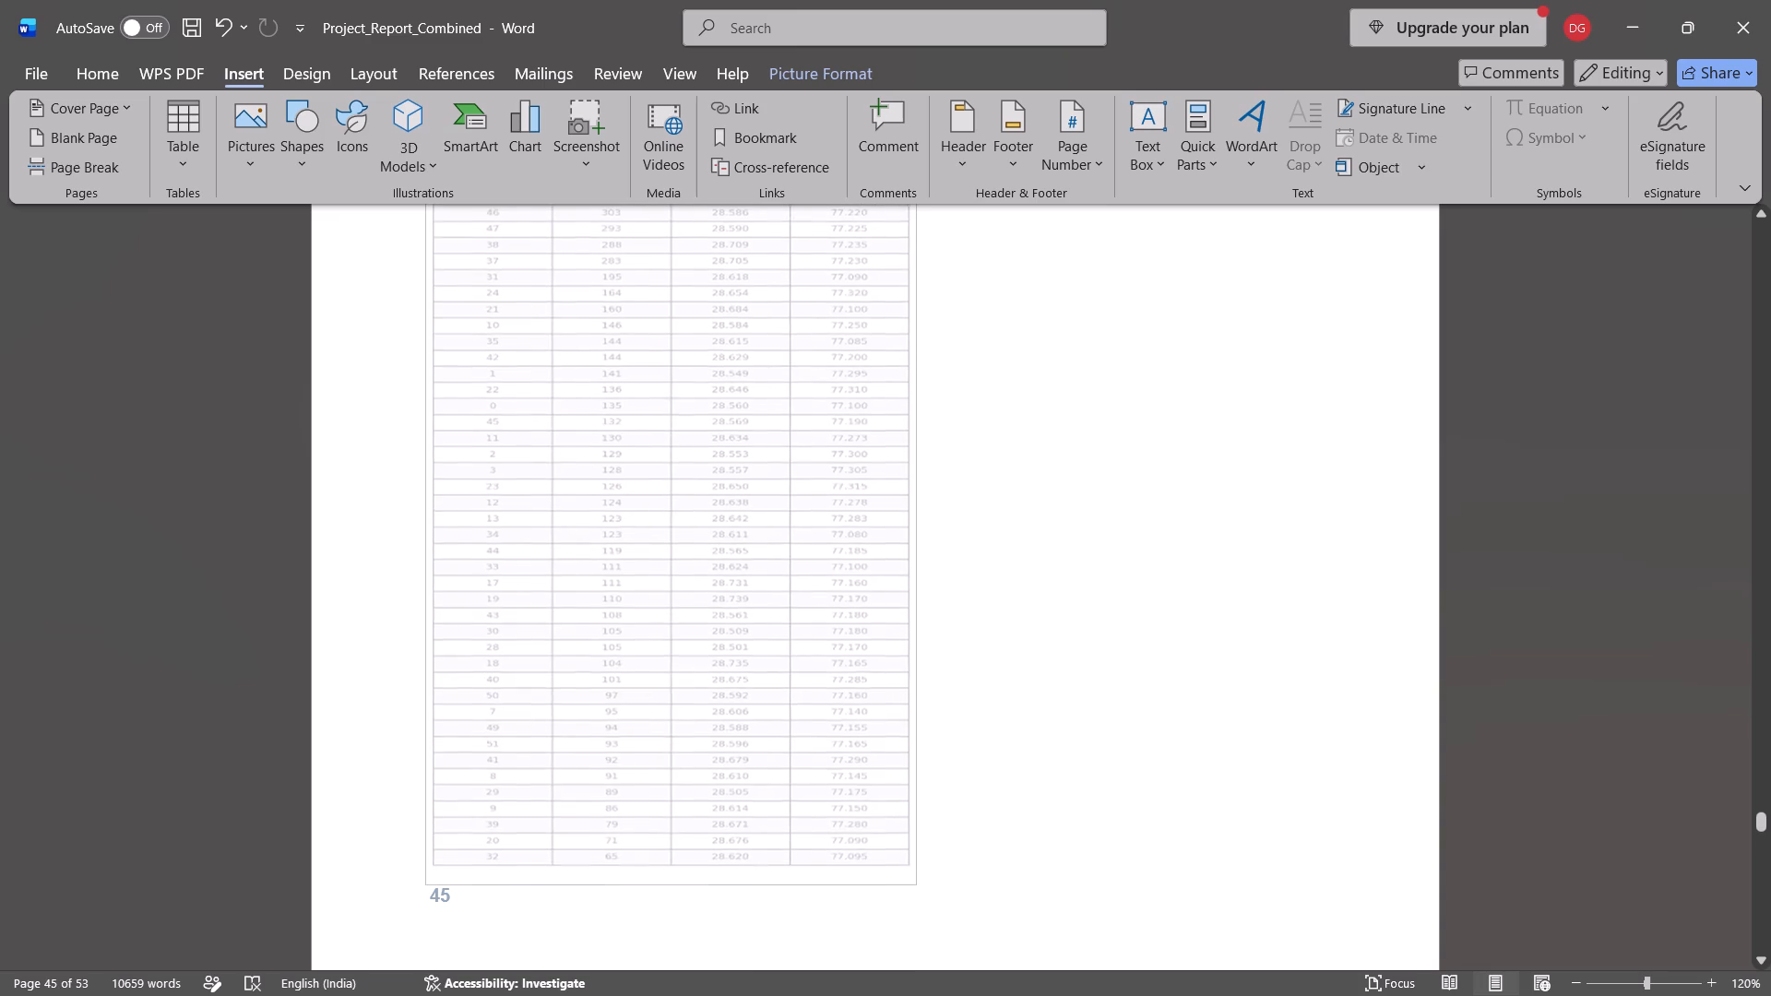
pyautogui.moveTo(917, 783); pyautogui.dragTo(892, 770)
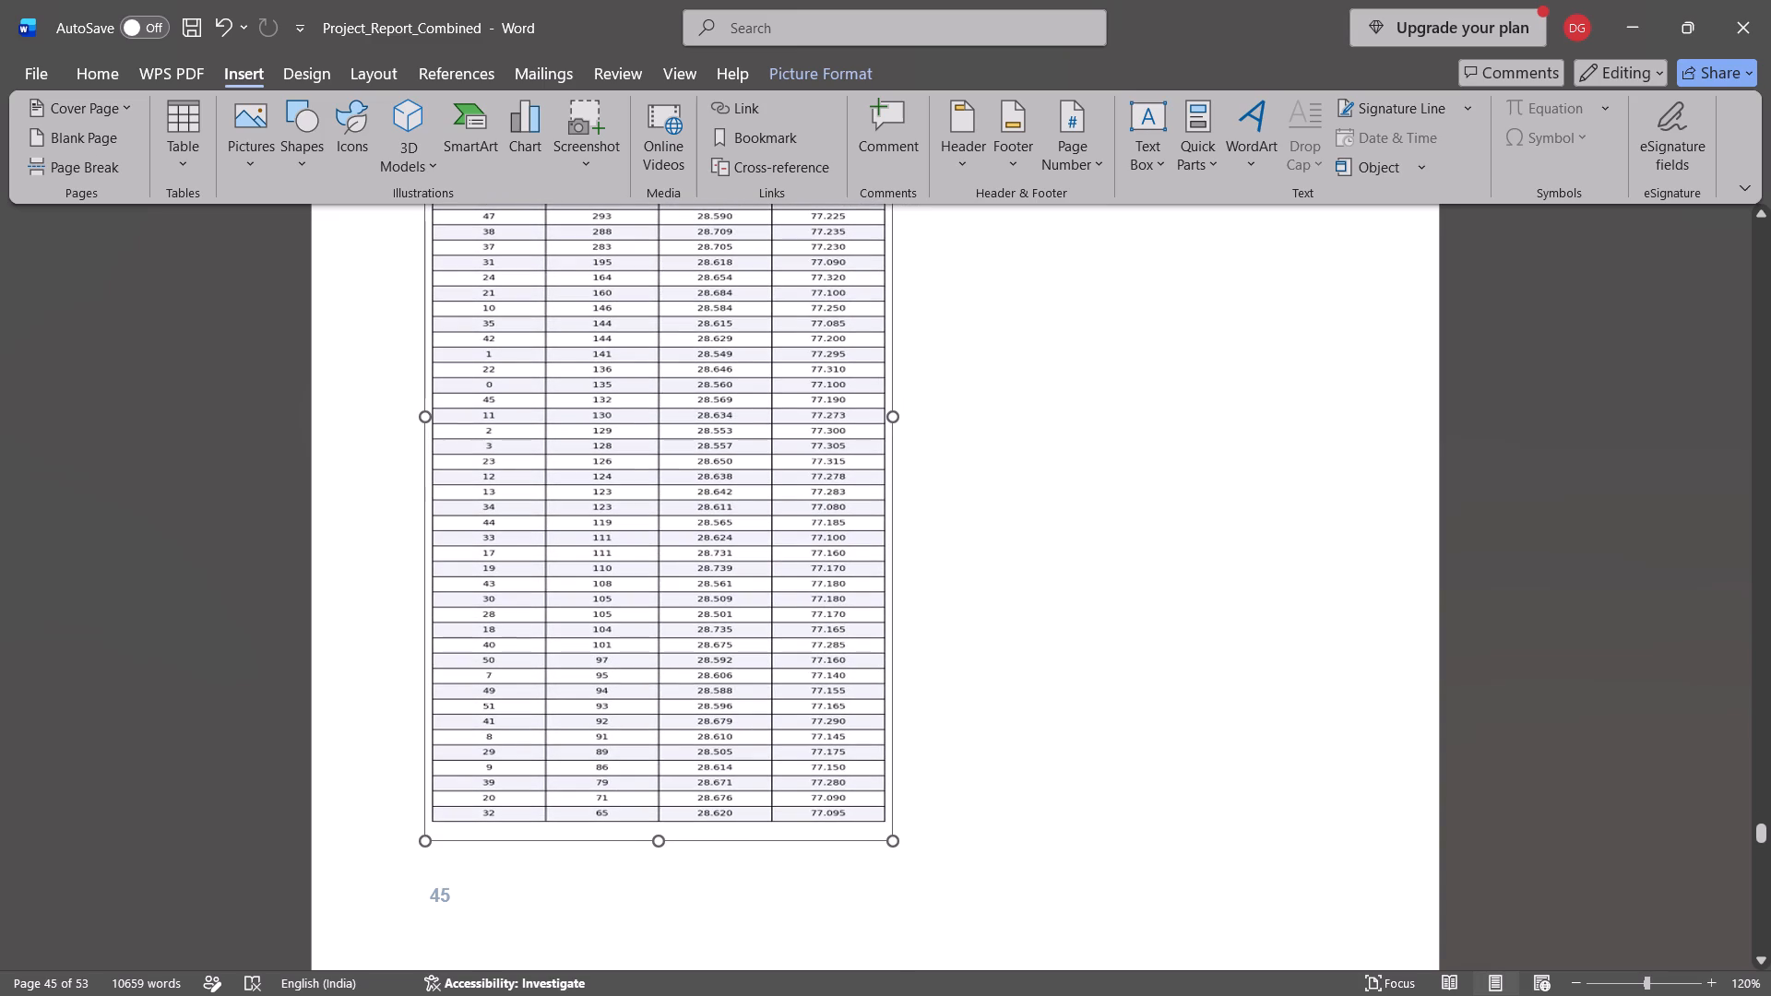
pyautogui.moveTo(892, 770); pyautogui.dragTo(892, 769)
pyautogui.scroll(-1, 850, 811)
pyautogui.click(726, 582)
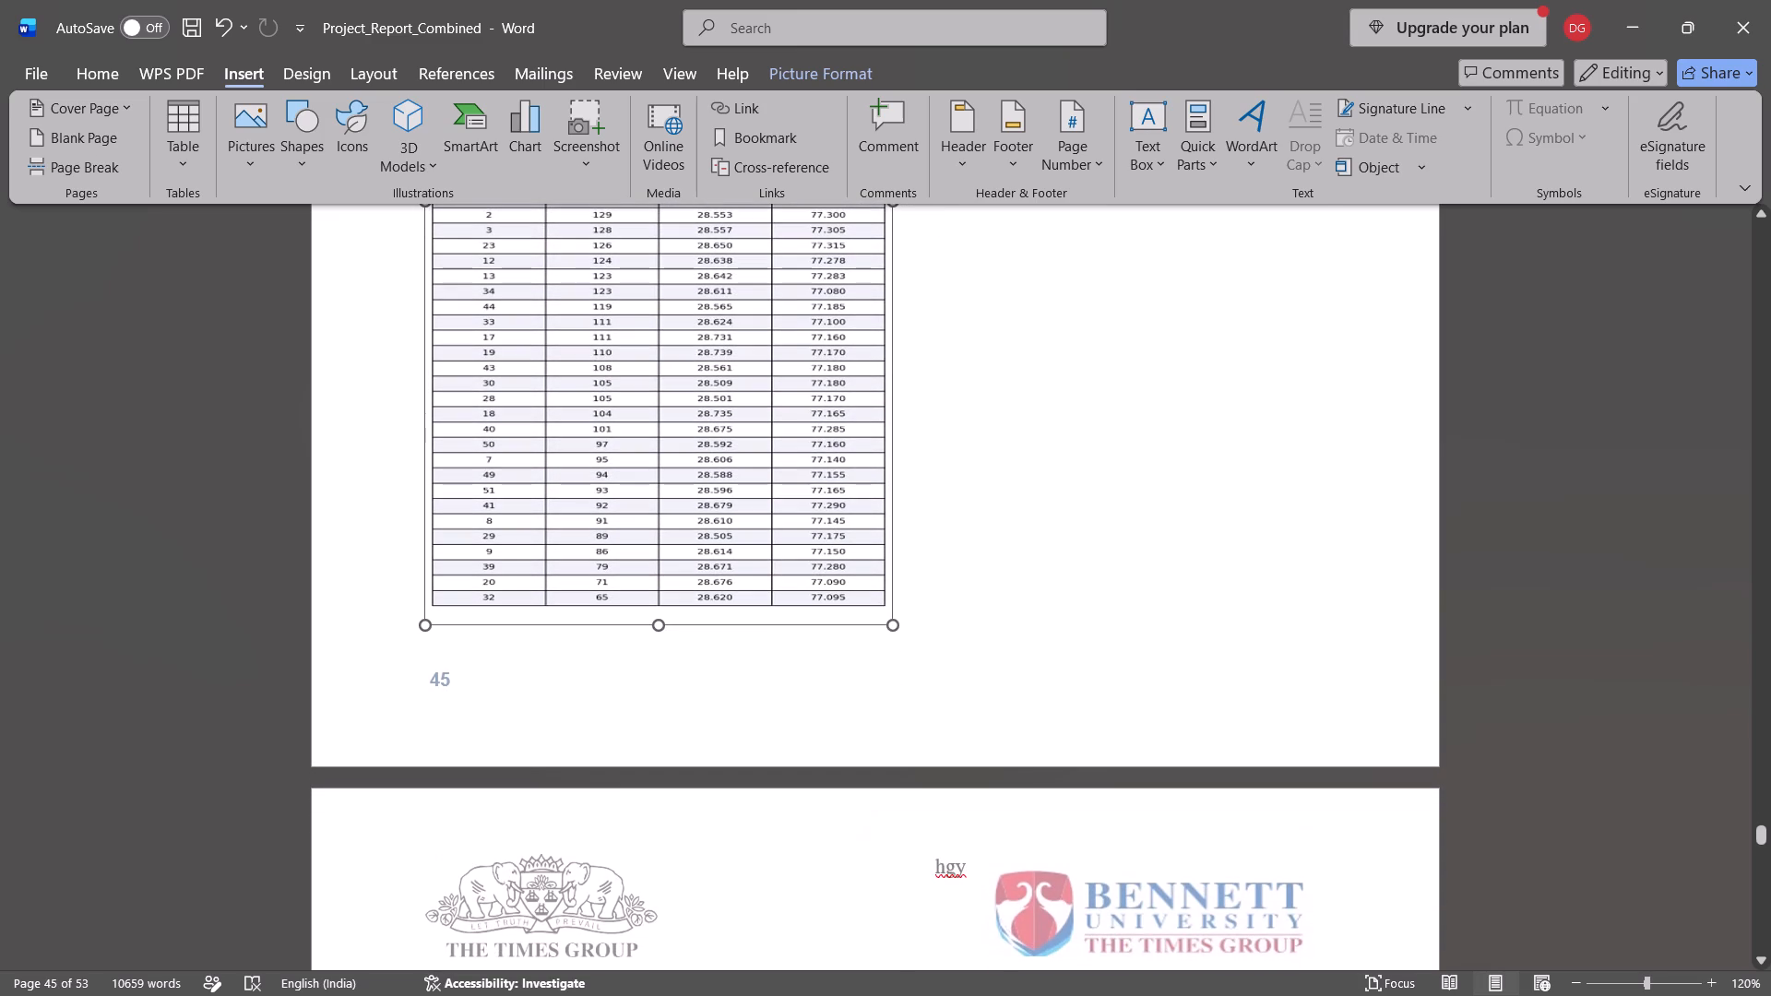
pyautogui.moveTo(659, 630); pyautogui.dragTo(659, 612)
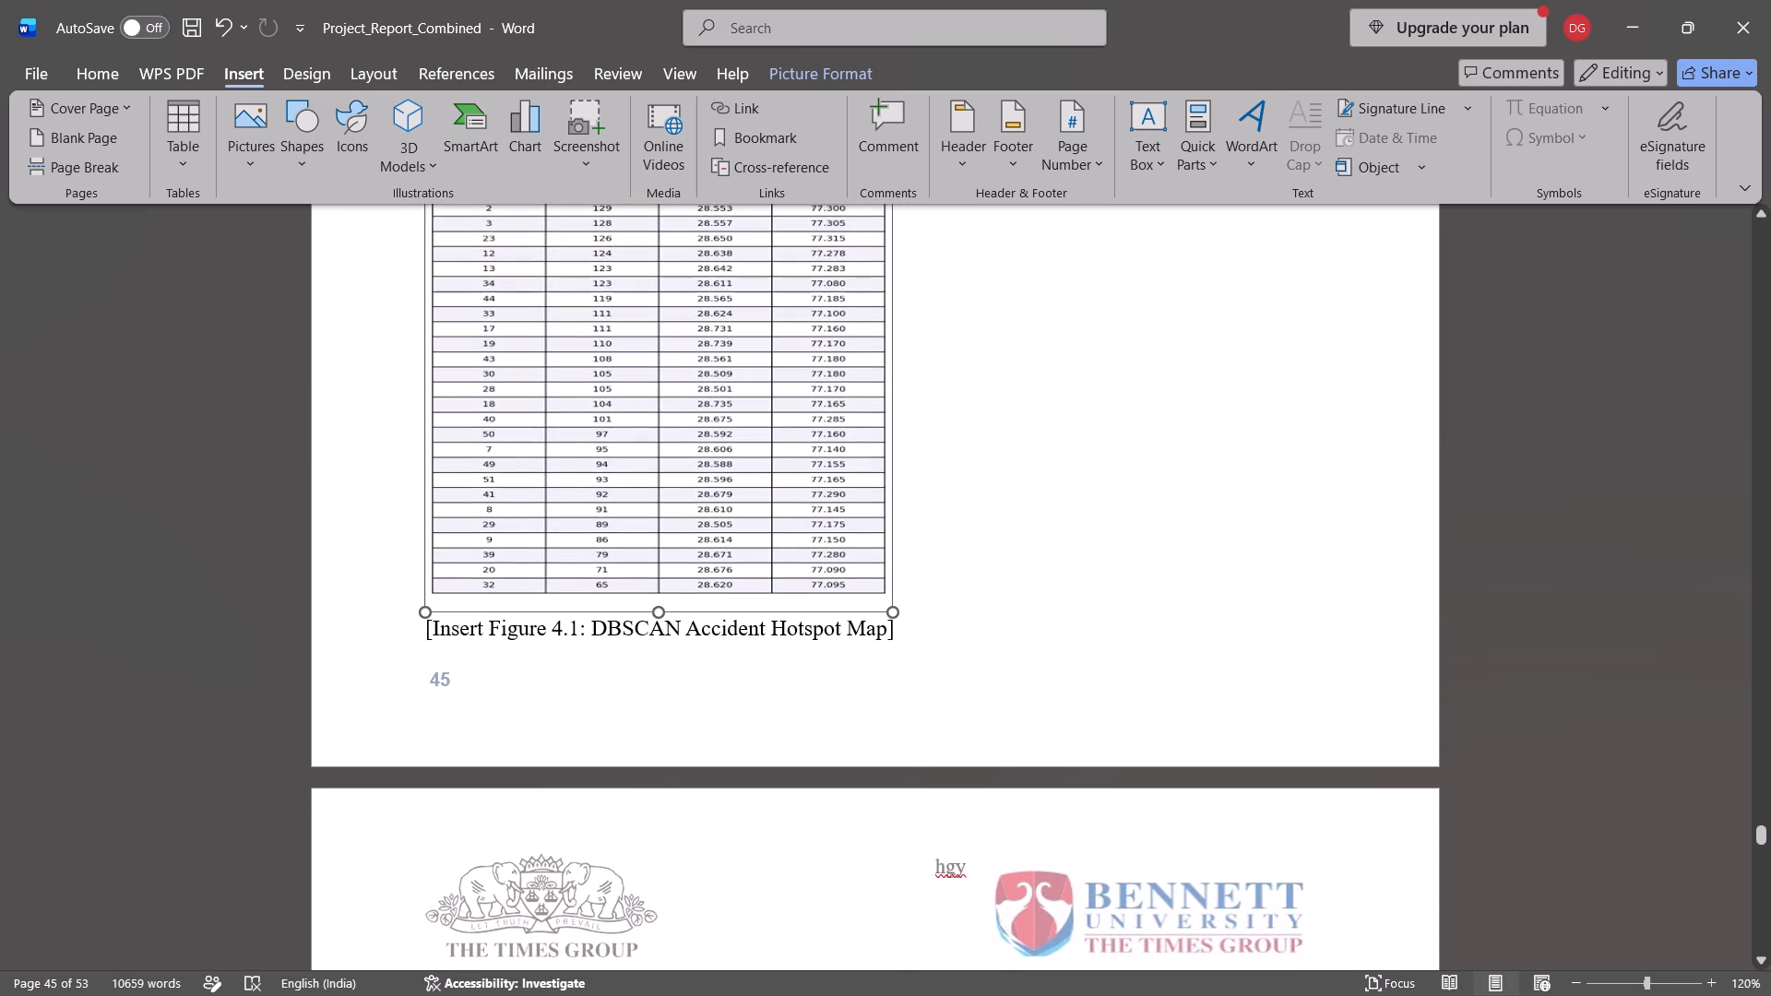
pyautogui.moveTo(659, 612); pyautogui.dragTo(659, 614)
# Remove "Insert Figure 4.1:" from the placeholder below the accident cluster table so it reads "[DBSCAN Accident Hotspot Map]".
pyautogui.scroll(-2, 635, 631)
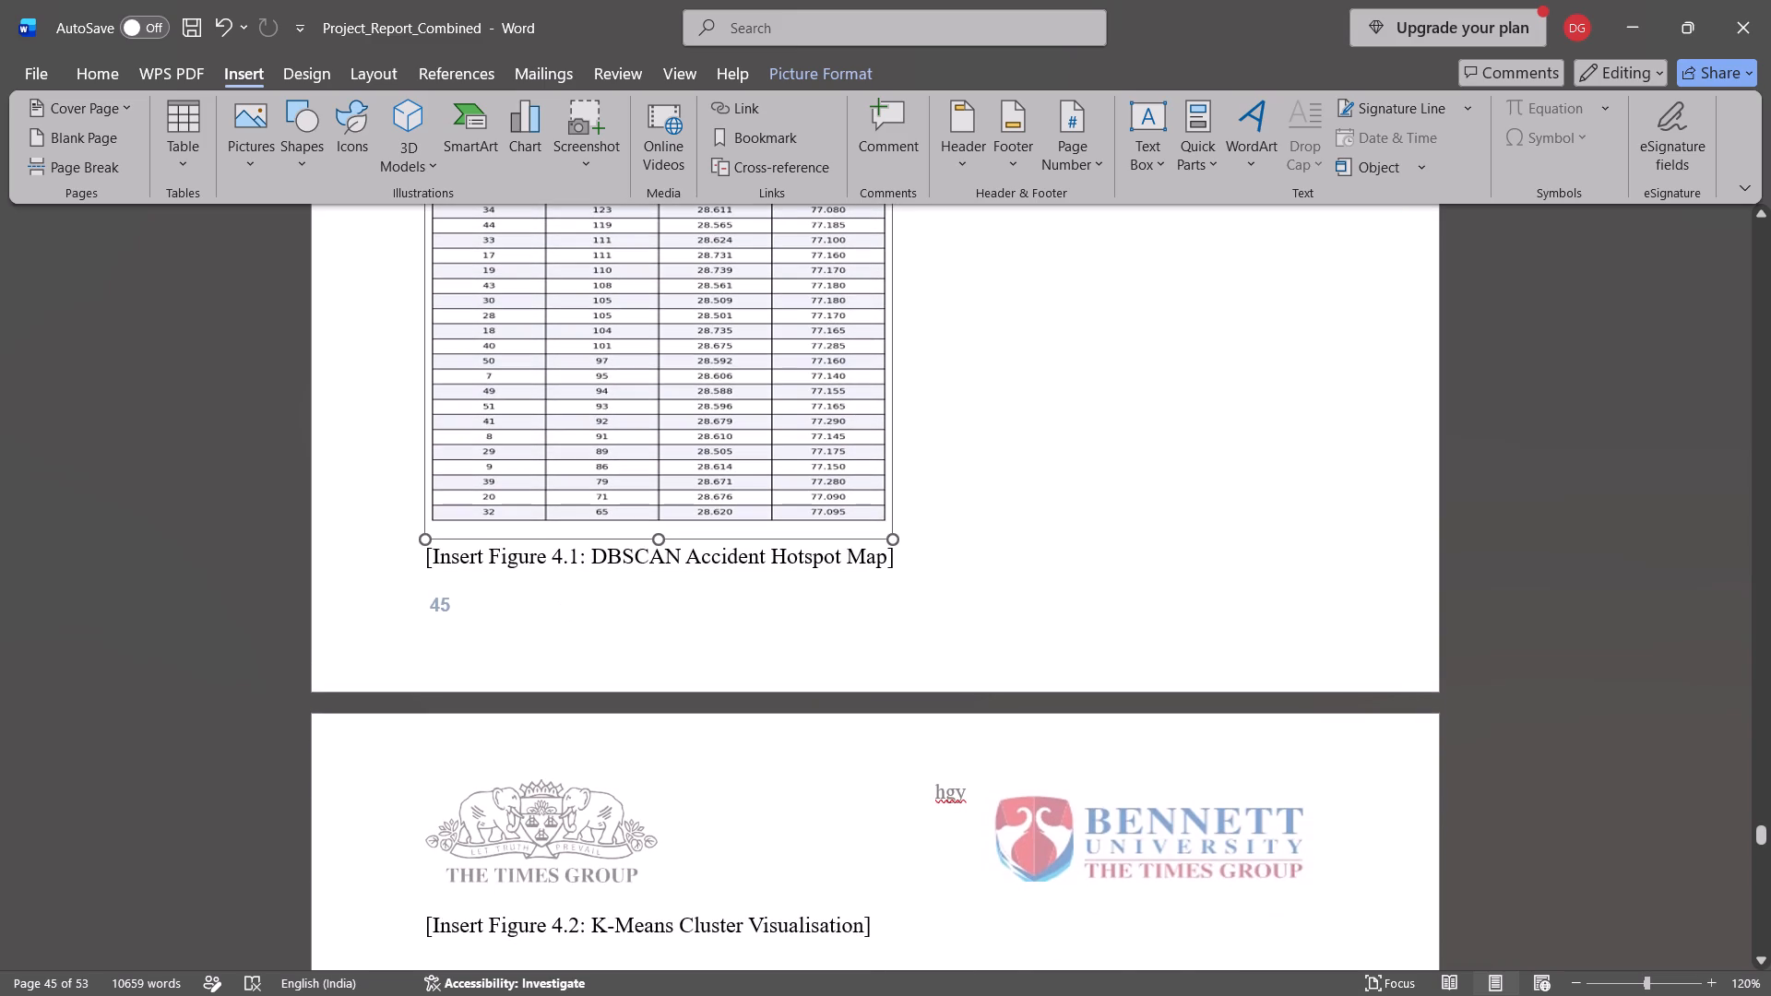
pyautogui.click(591, 558)
pyautogui.press('BackSpace')
pyautogui.press('BackSpace')
pyautogui.press('BackSpace')
pyautogui.press('BackSpace')
pyautogui.press('BackSpace')
pyautogui.press('BackSpace')
pyautogui.press('BackSpace')
pyautogui.press('BackSpace')
pyautogui.press('BackSpace')
pyautogui.press('BackSpace')
pyautogui.press('BackSpace')
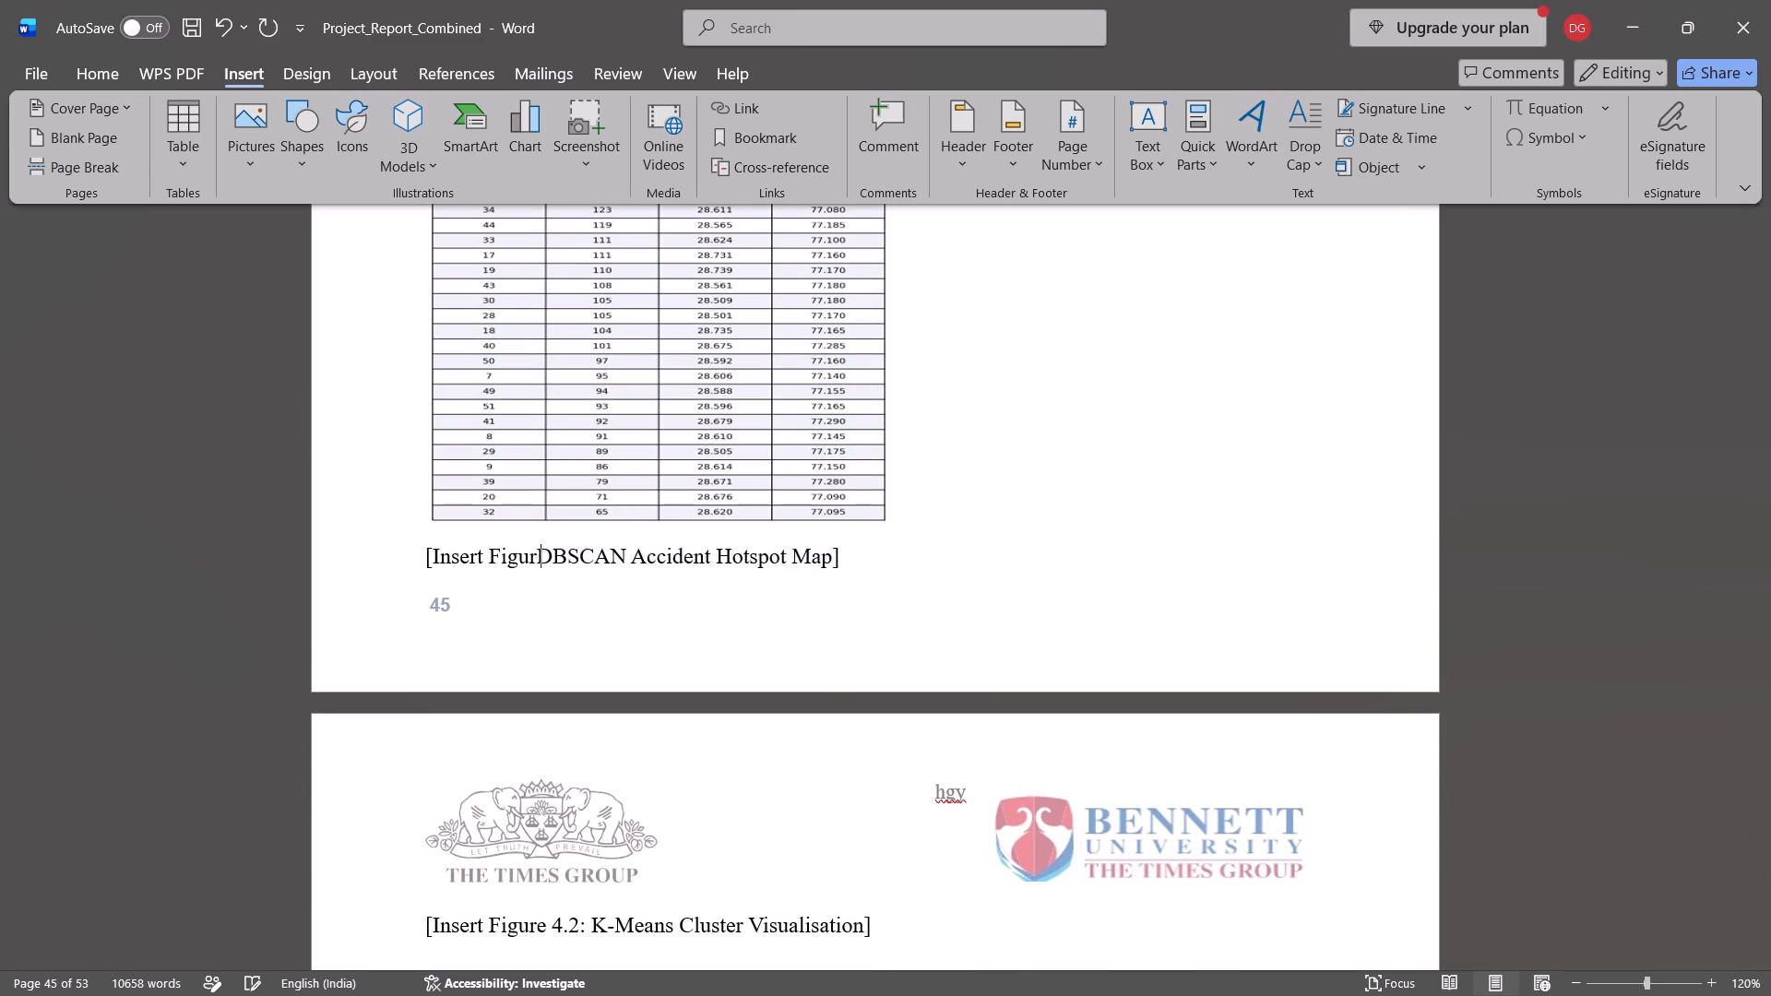
pyautogui.press('BackSpace')
pyautogui.press('BackSpace')
pyautogui.press('BackSpace')
pyautogui.press('BackSpace')
pyautogui.press('BackSpace')
pyautogui.press('BackSpace')
pyautogui.press('BackSpace')
pyautogui.press('BackSpace')
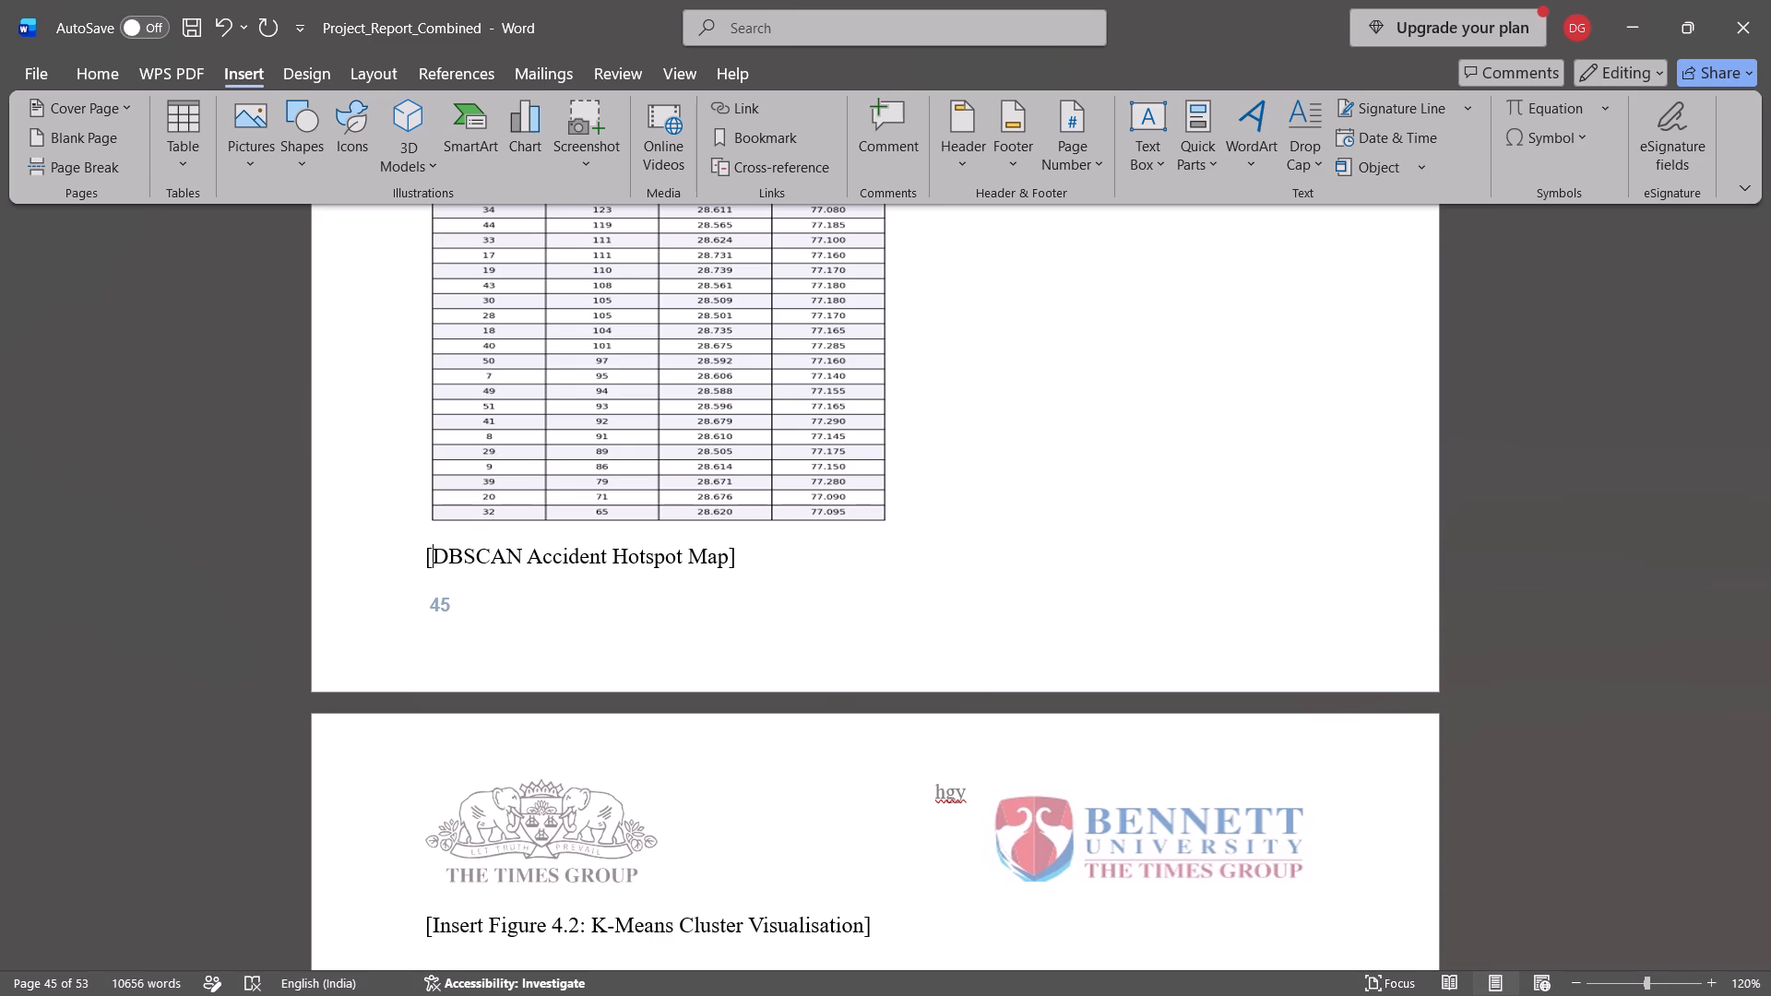
# Copy the KMeans cluster table picture from the updated chapter document into the combined report on its own line above the Figure 4.2 placeholder.
pyautogui.scroll(-1, 591, 558)
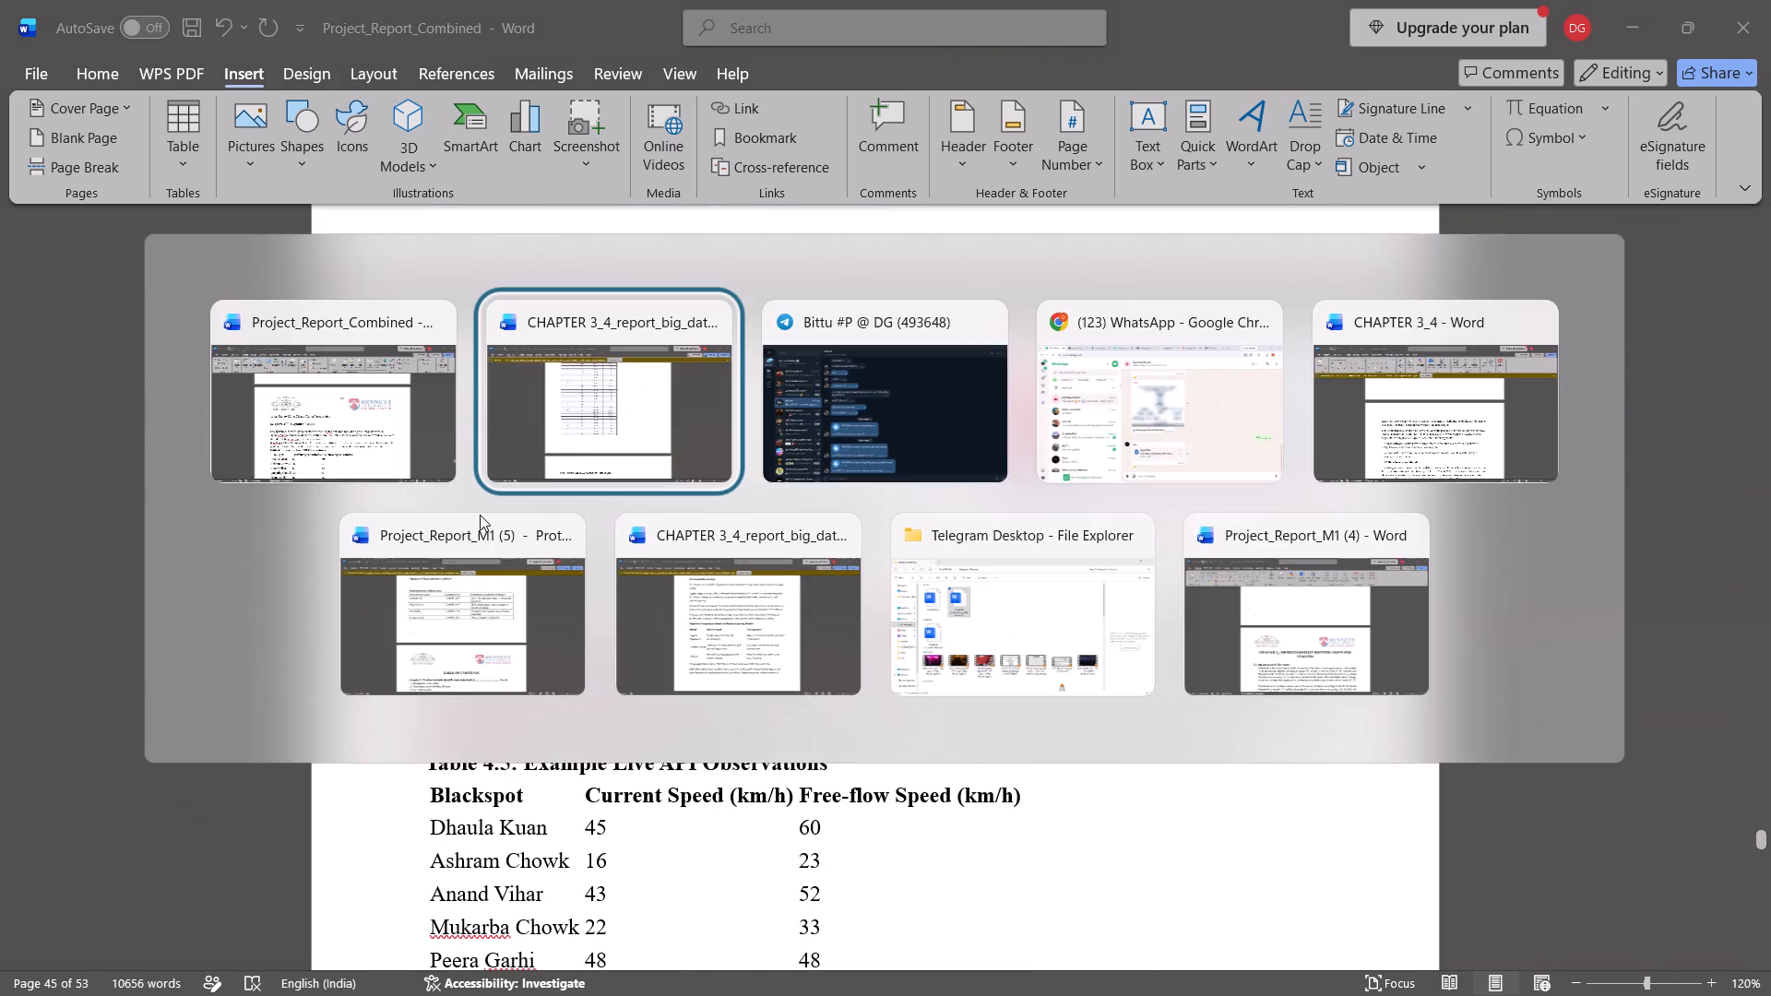
pyautogui.scroll(-1, 671, 644)
pyautogui.scroll(-2, 735, 851)
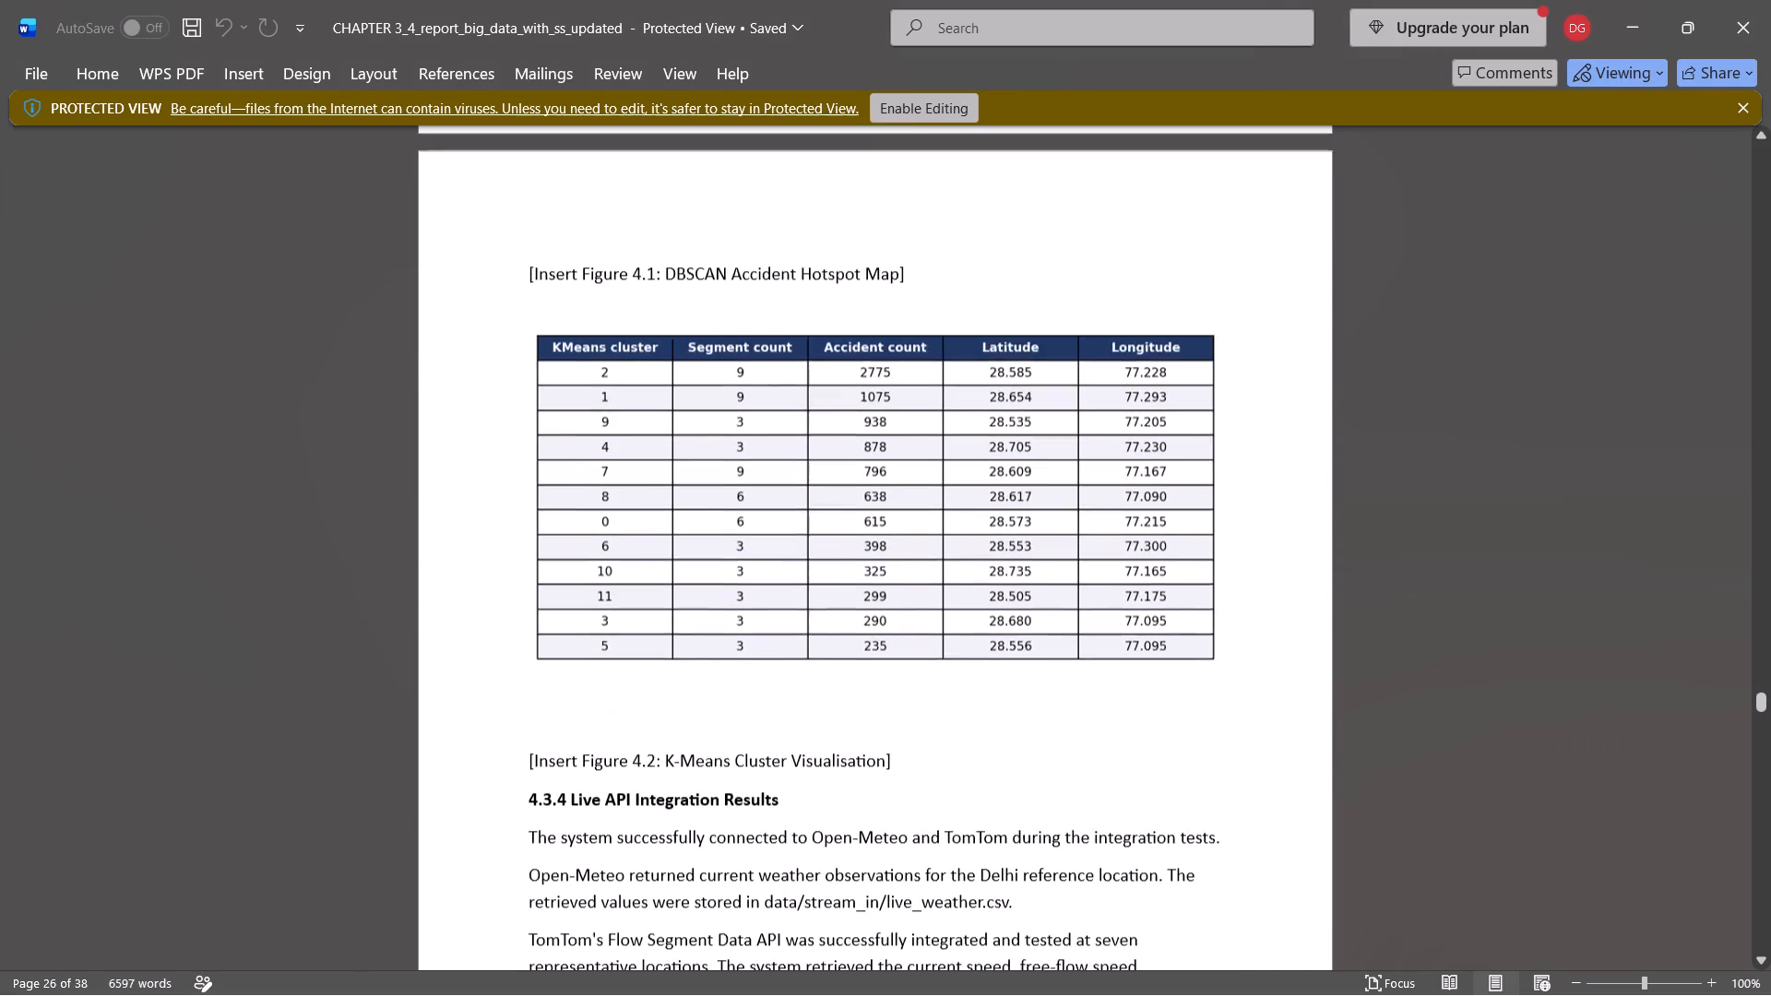
pyautogui.click(702, 590)
pyautogui.hotkey('ctrl', 'c')
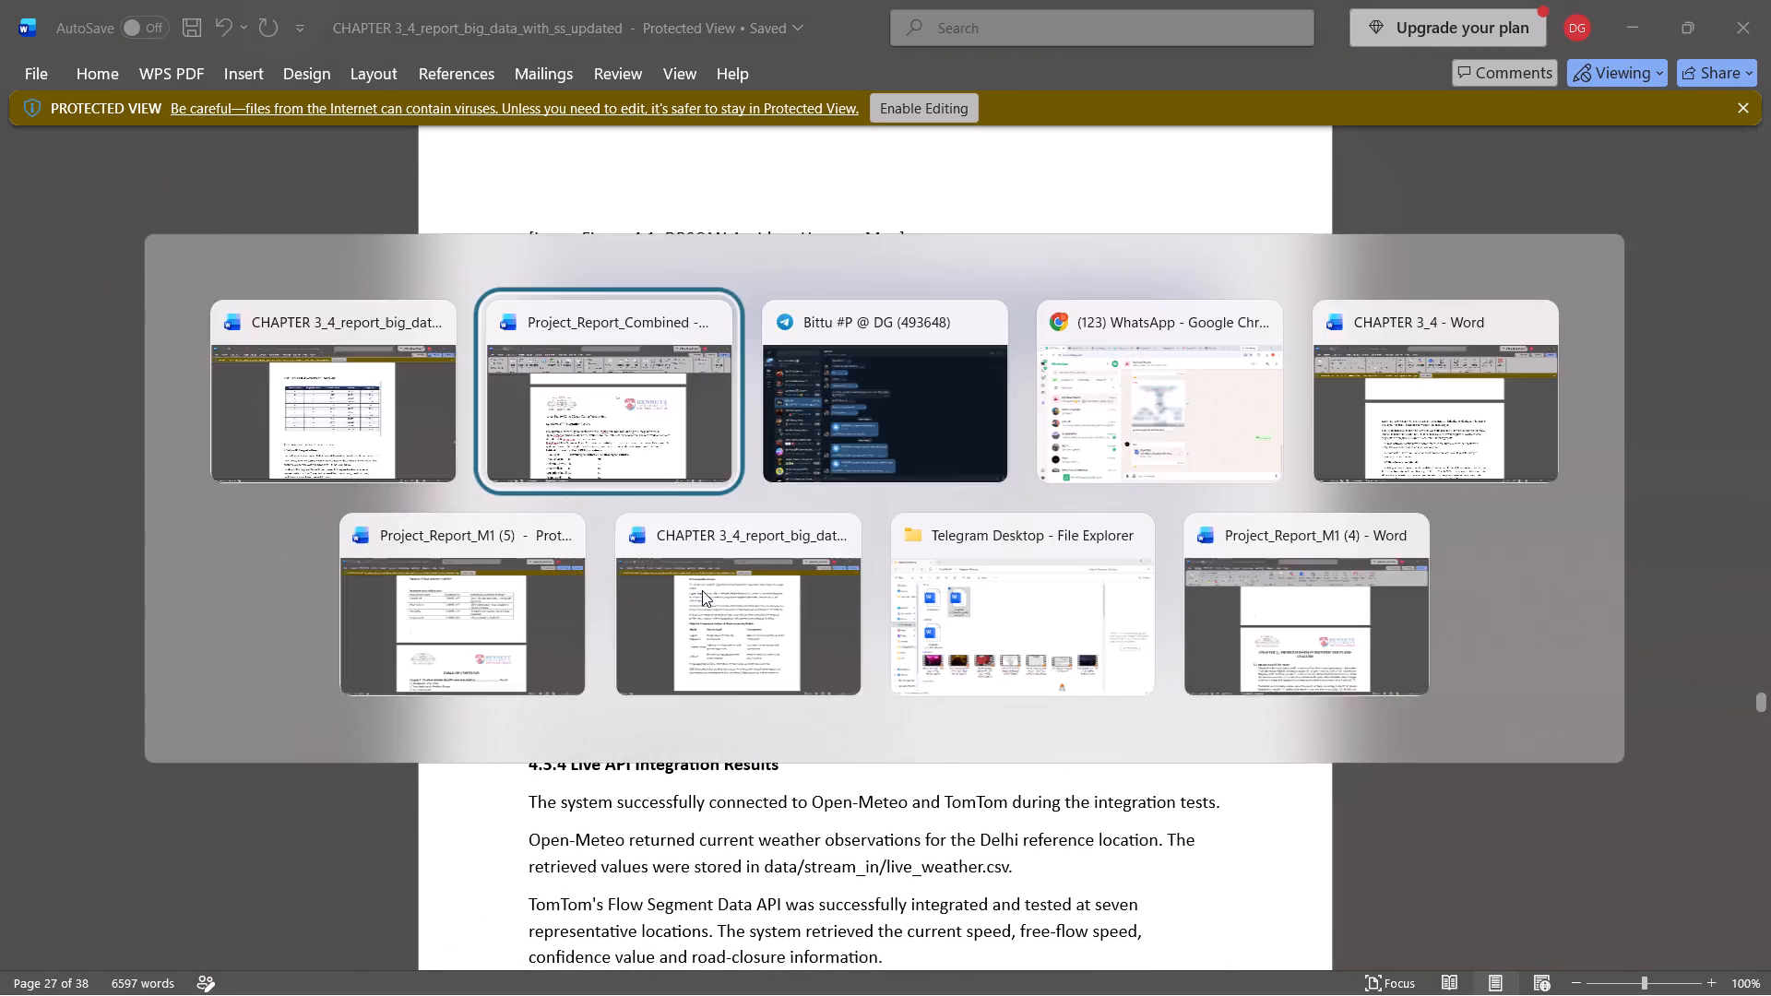
pyautogui.click(424, 520)
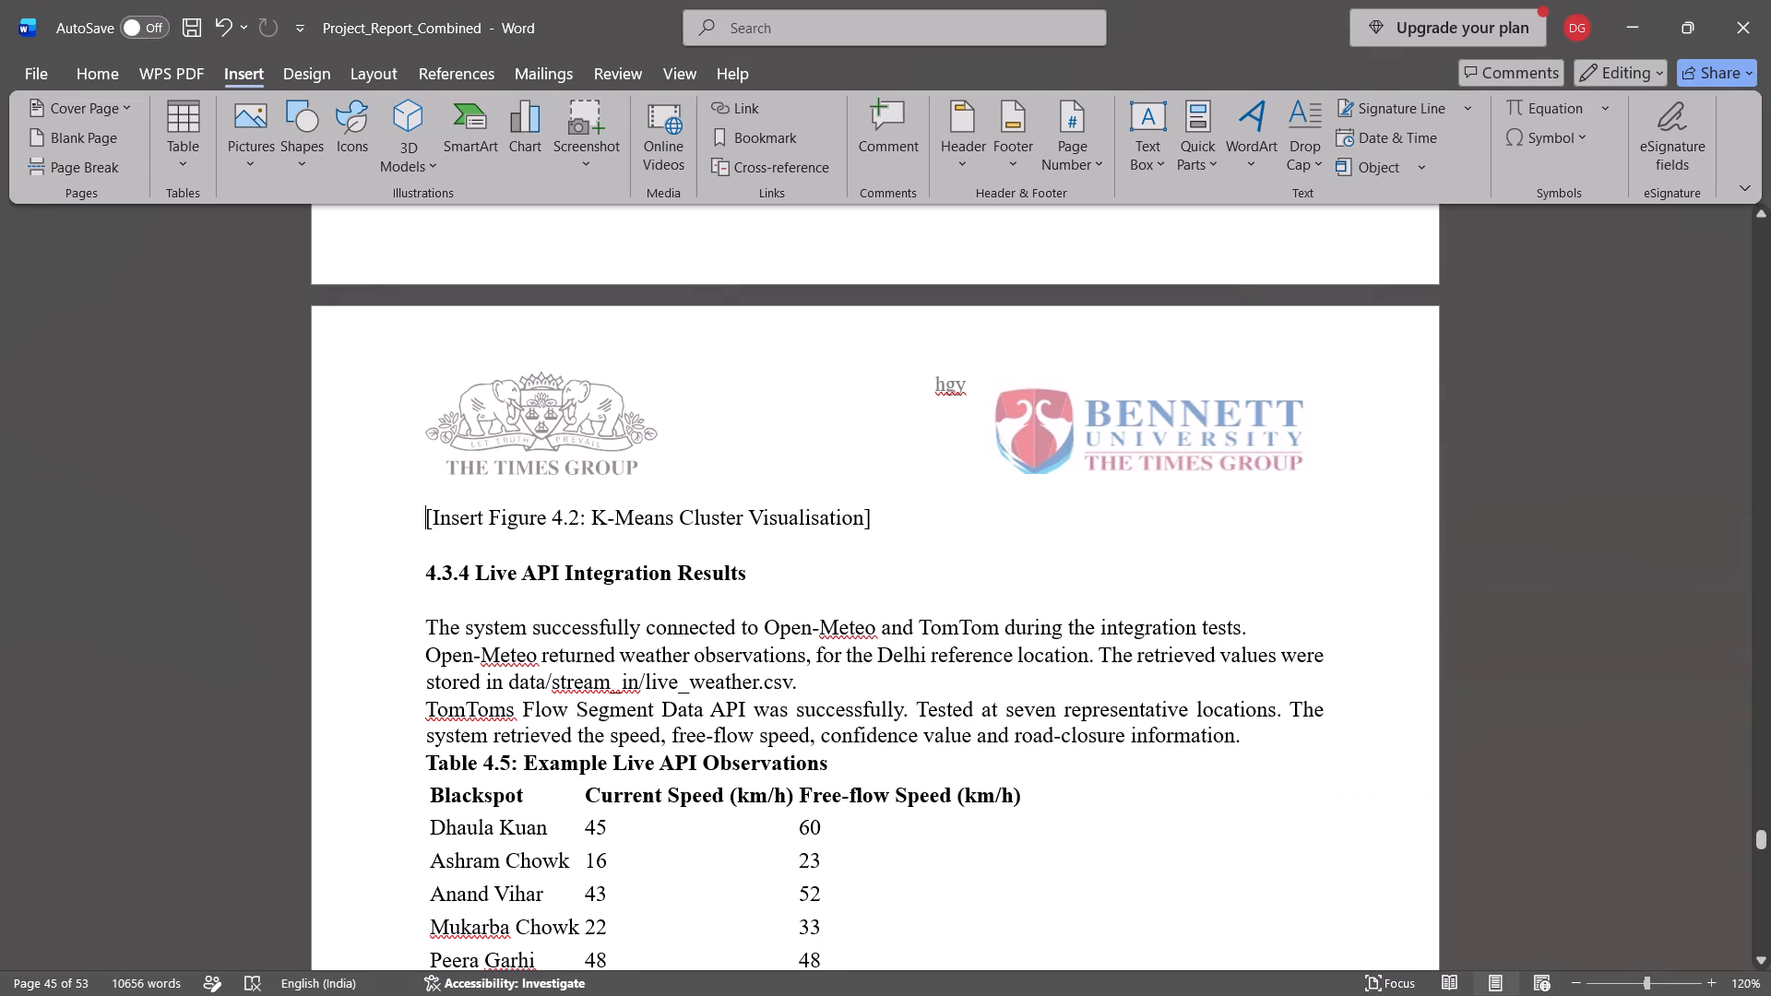
pyautogui.press('Return')
pyautogui.press('Up')
pyautogui.hotkey('ctrl', 'v')
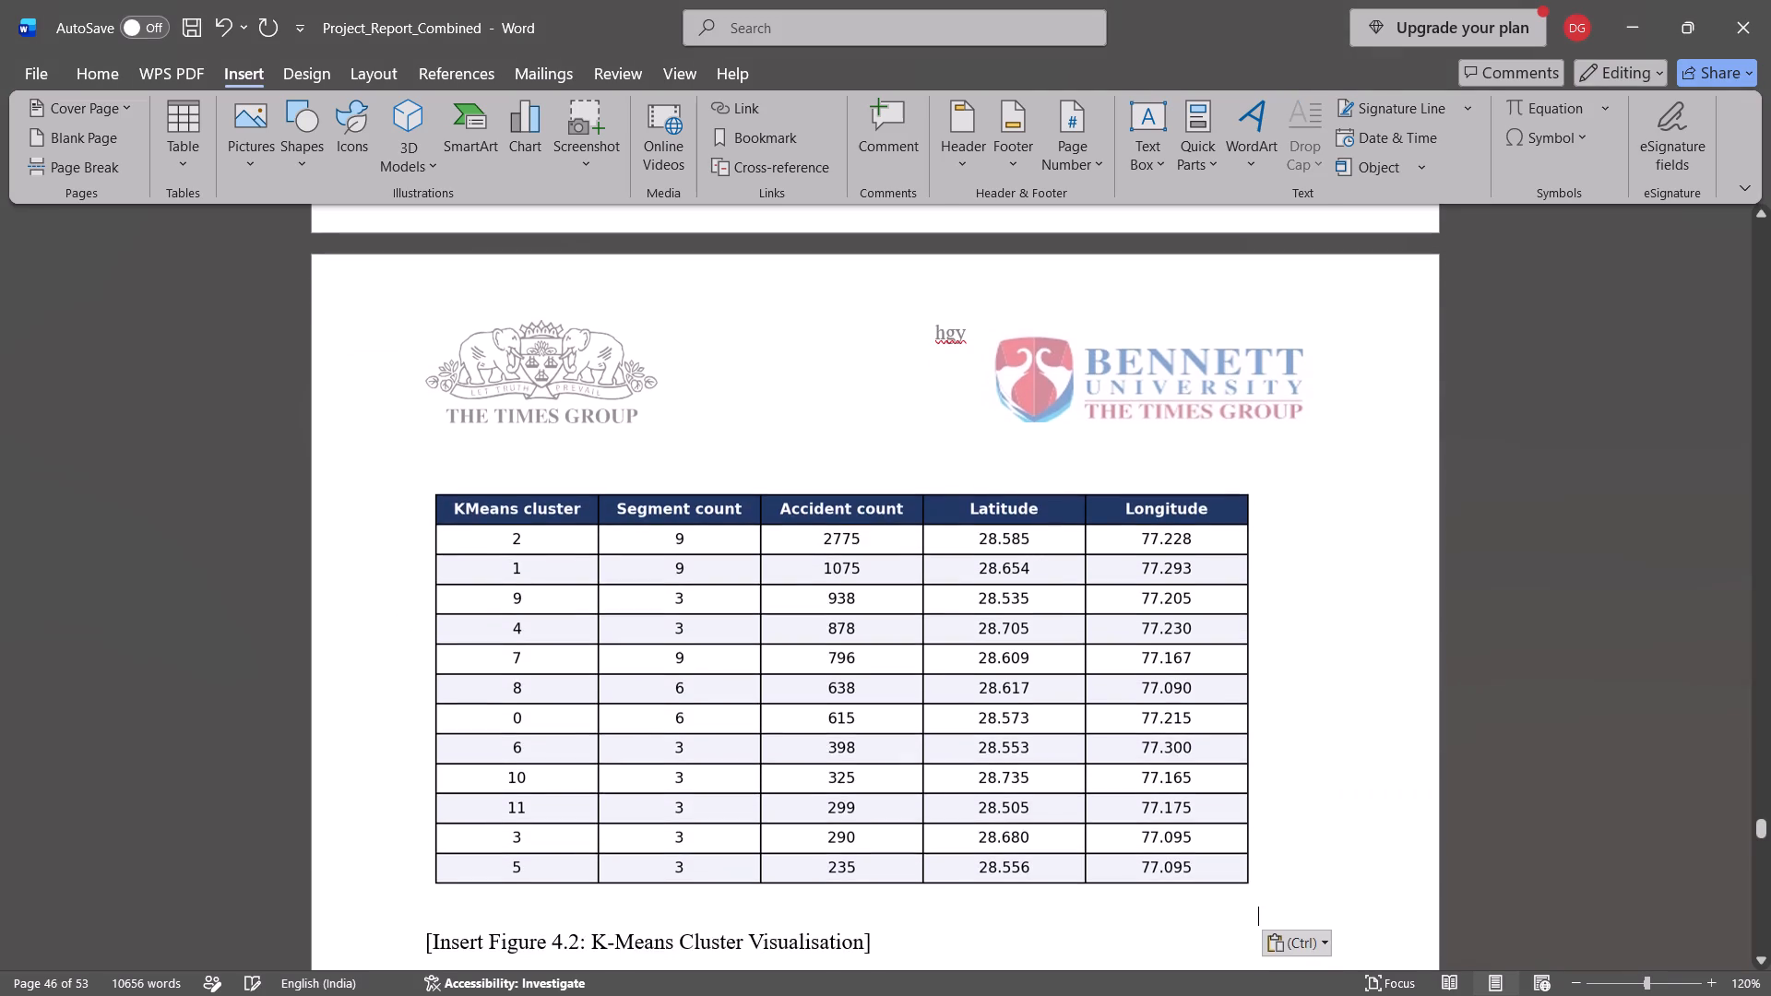
# Remove "Insert Figure 4.2:" from the placeholder below the KMeans table so it reads "[K-Means Cluster Visualisation]".
pyautogui.scroll(-1, 498, 577)
pyautogui.moveTo(588, 498); pyautogui.dragTo(394, 484)
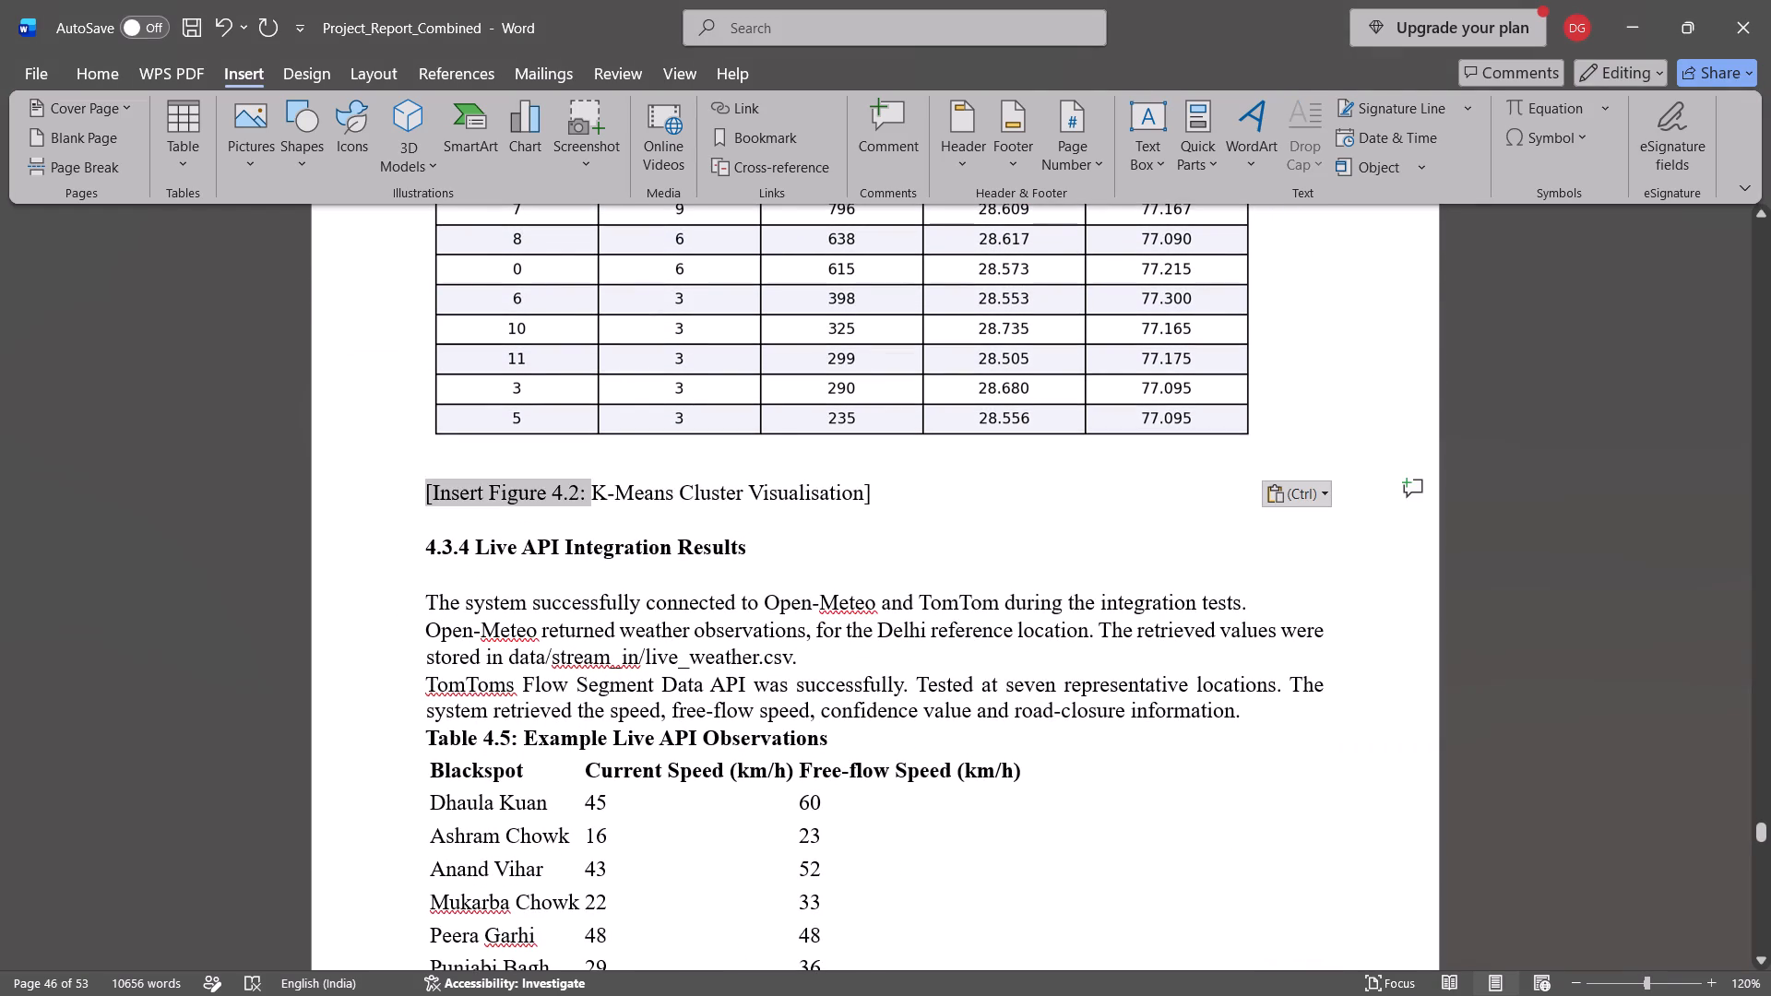
pyautogui.moveTo(394, 484); pyautogui.dragTo(398, 486)
pyautogui.press('BackSpace')
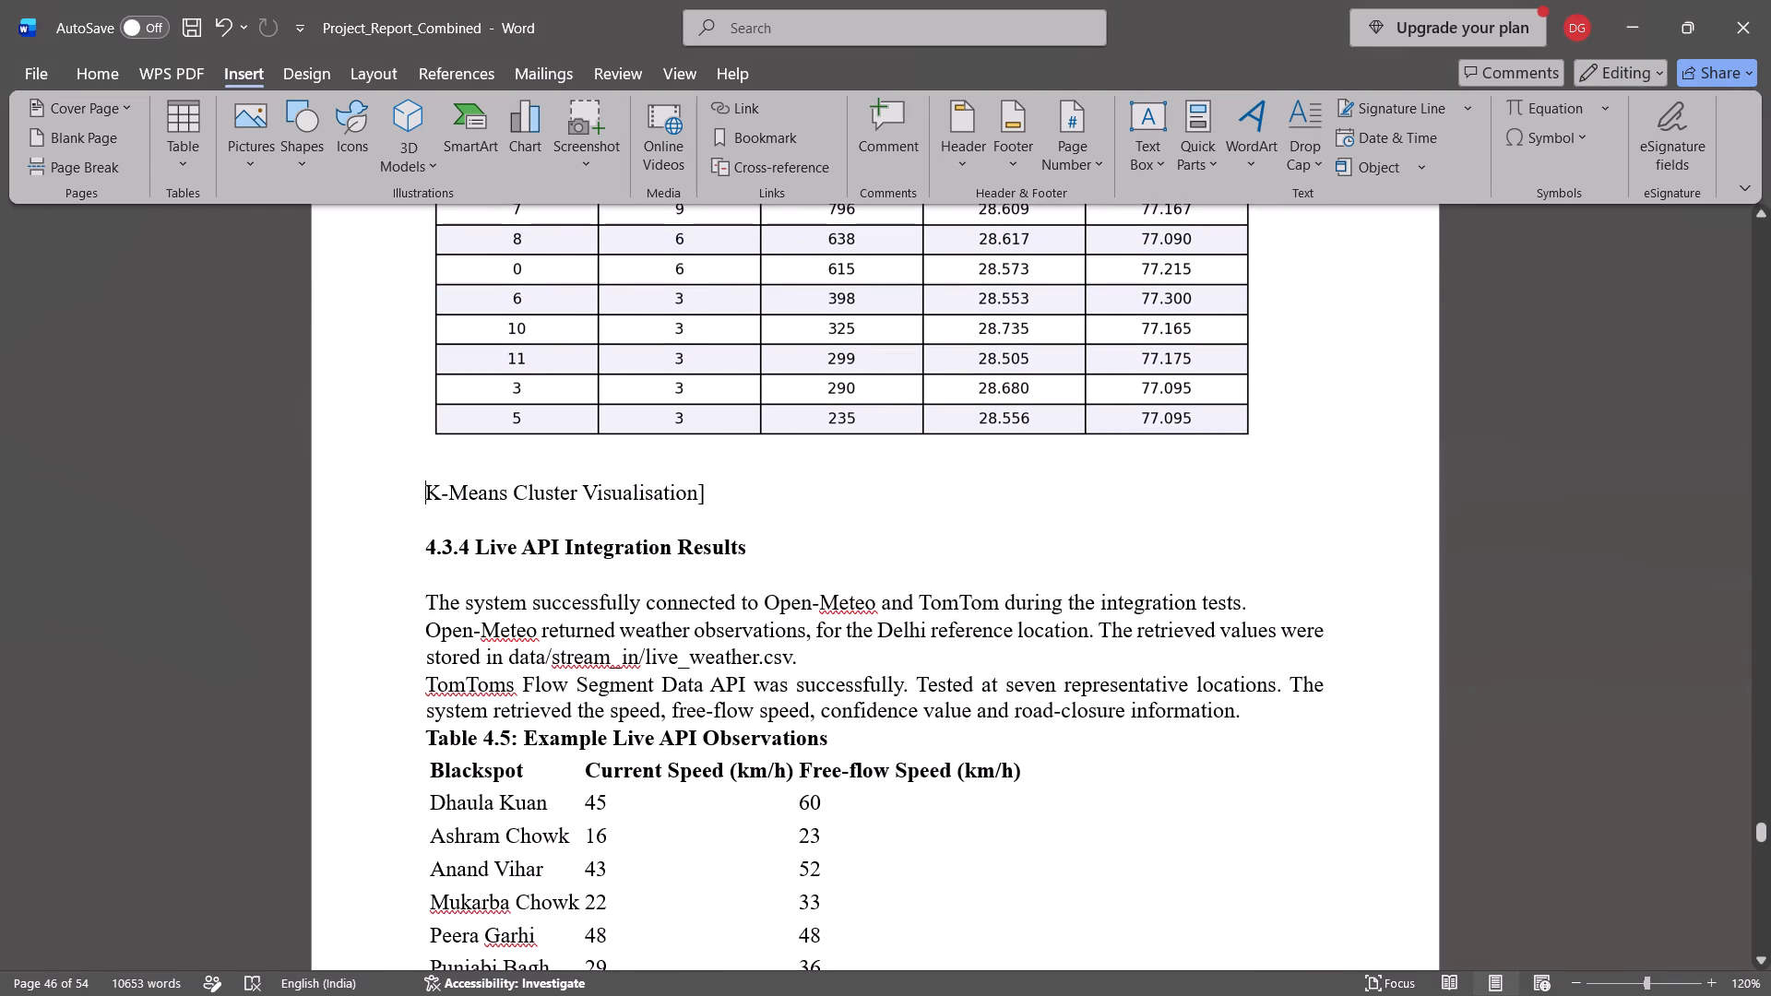
pyautogui.press('[')
# Add a blank line before the "Table 4.5: Example Live API Observations" title in section 4.3.4.
pyautogui.scroll(-2, 398, 486)
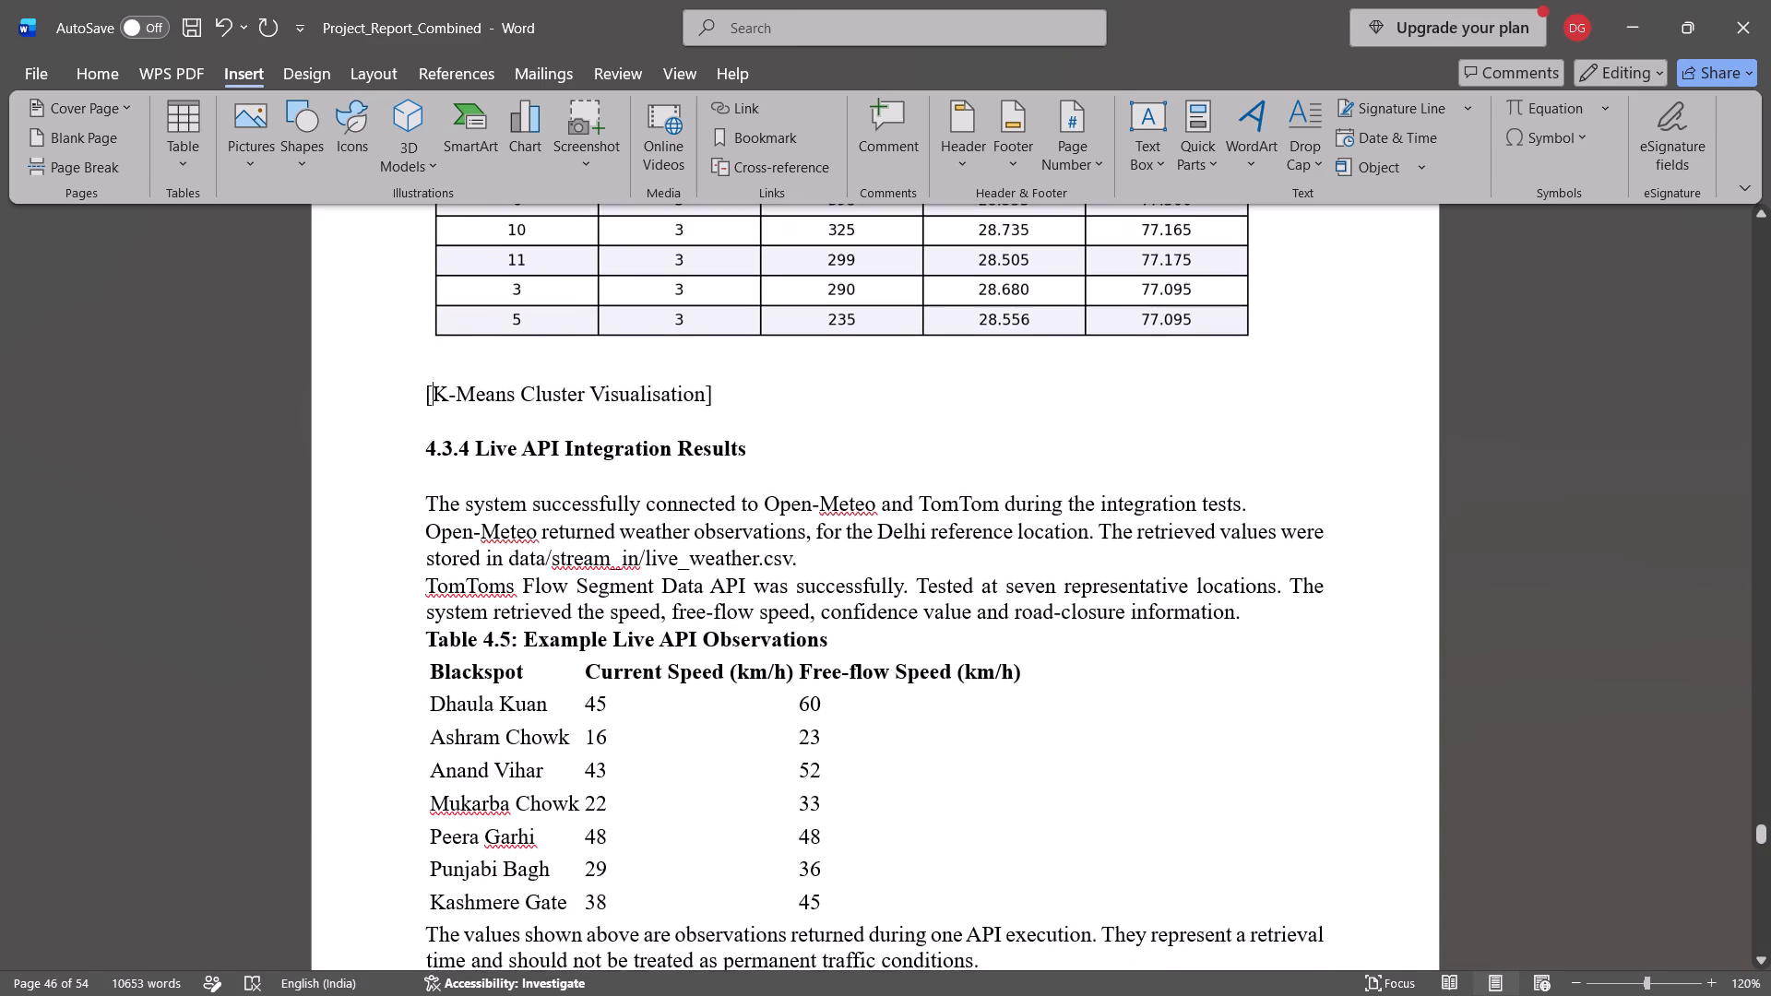
pyautogui.scroll(-1, 459, 525)
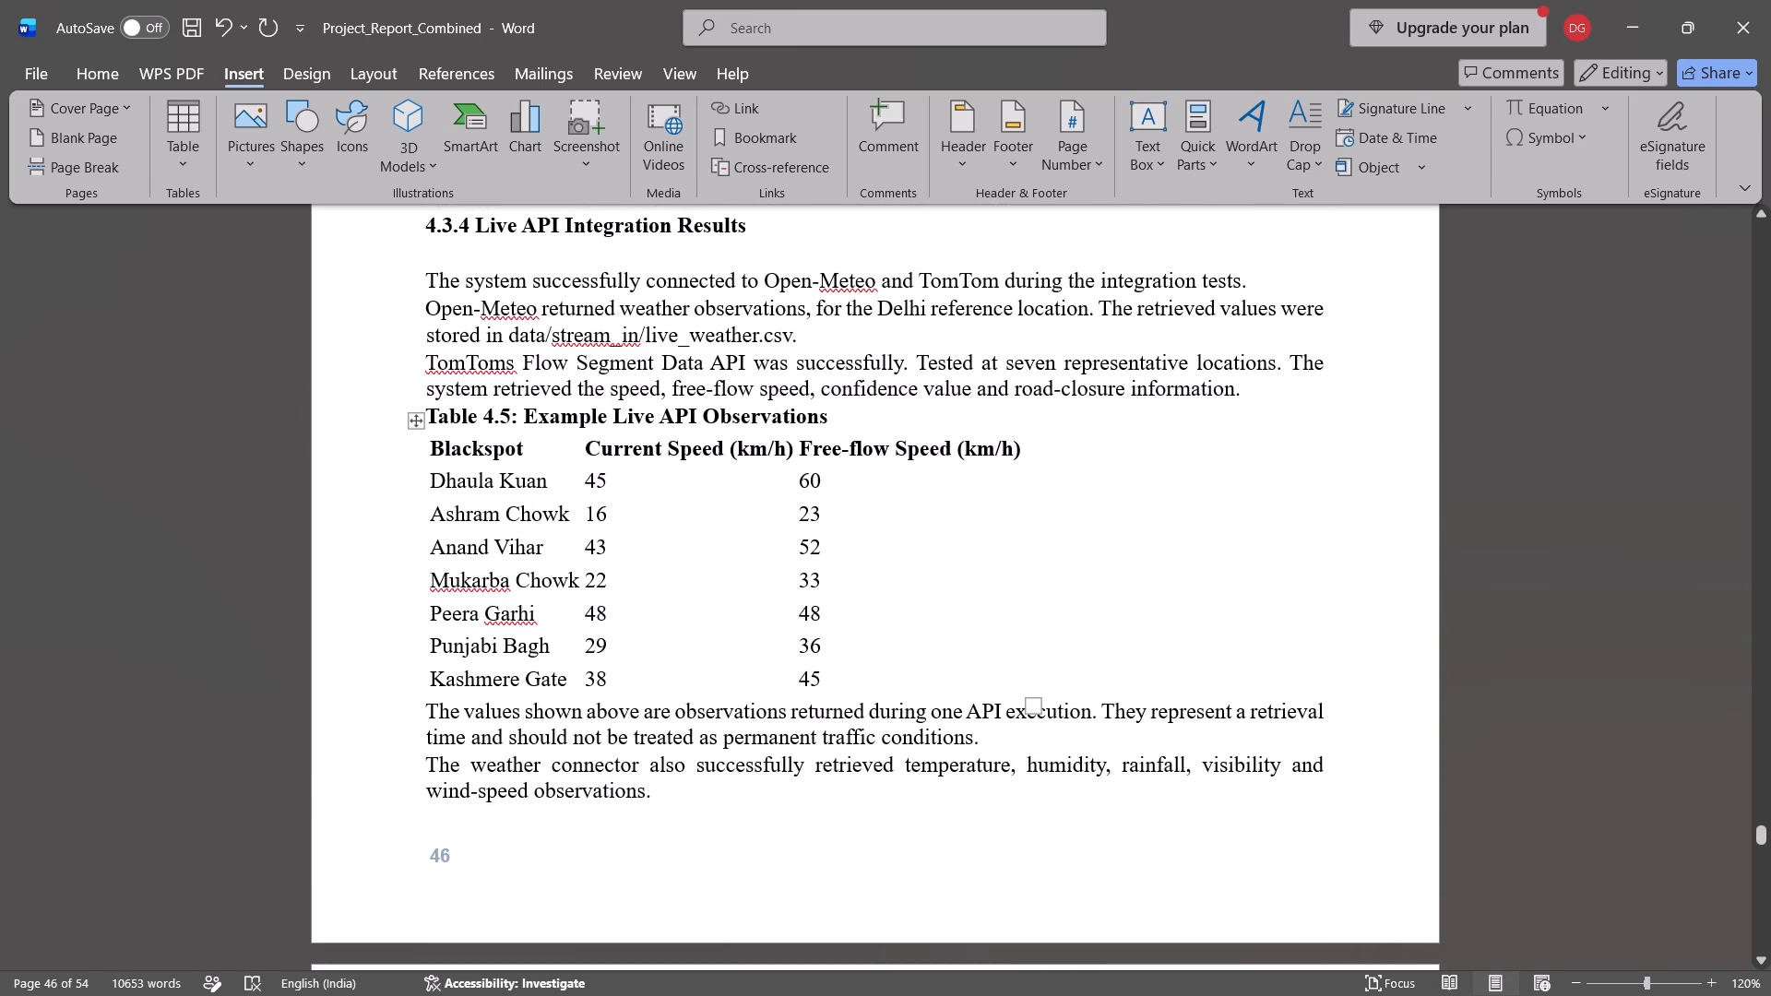
pyautogui.click(430, 412)
pyautogui.press('Return')
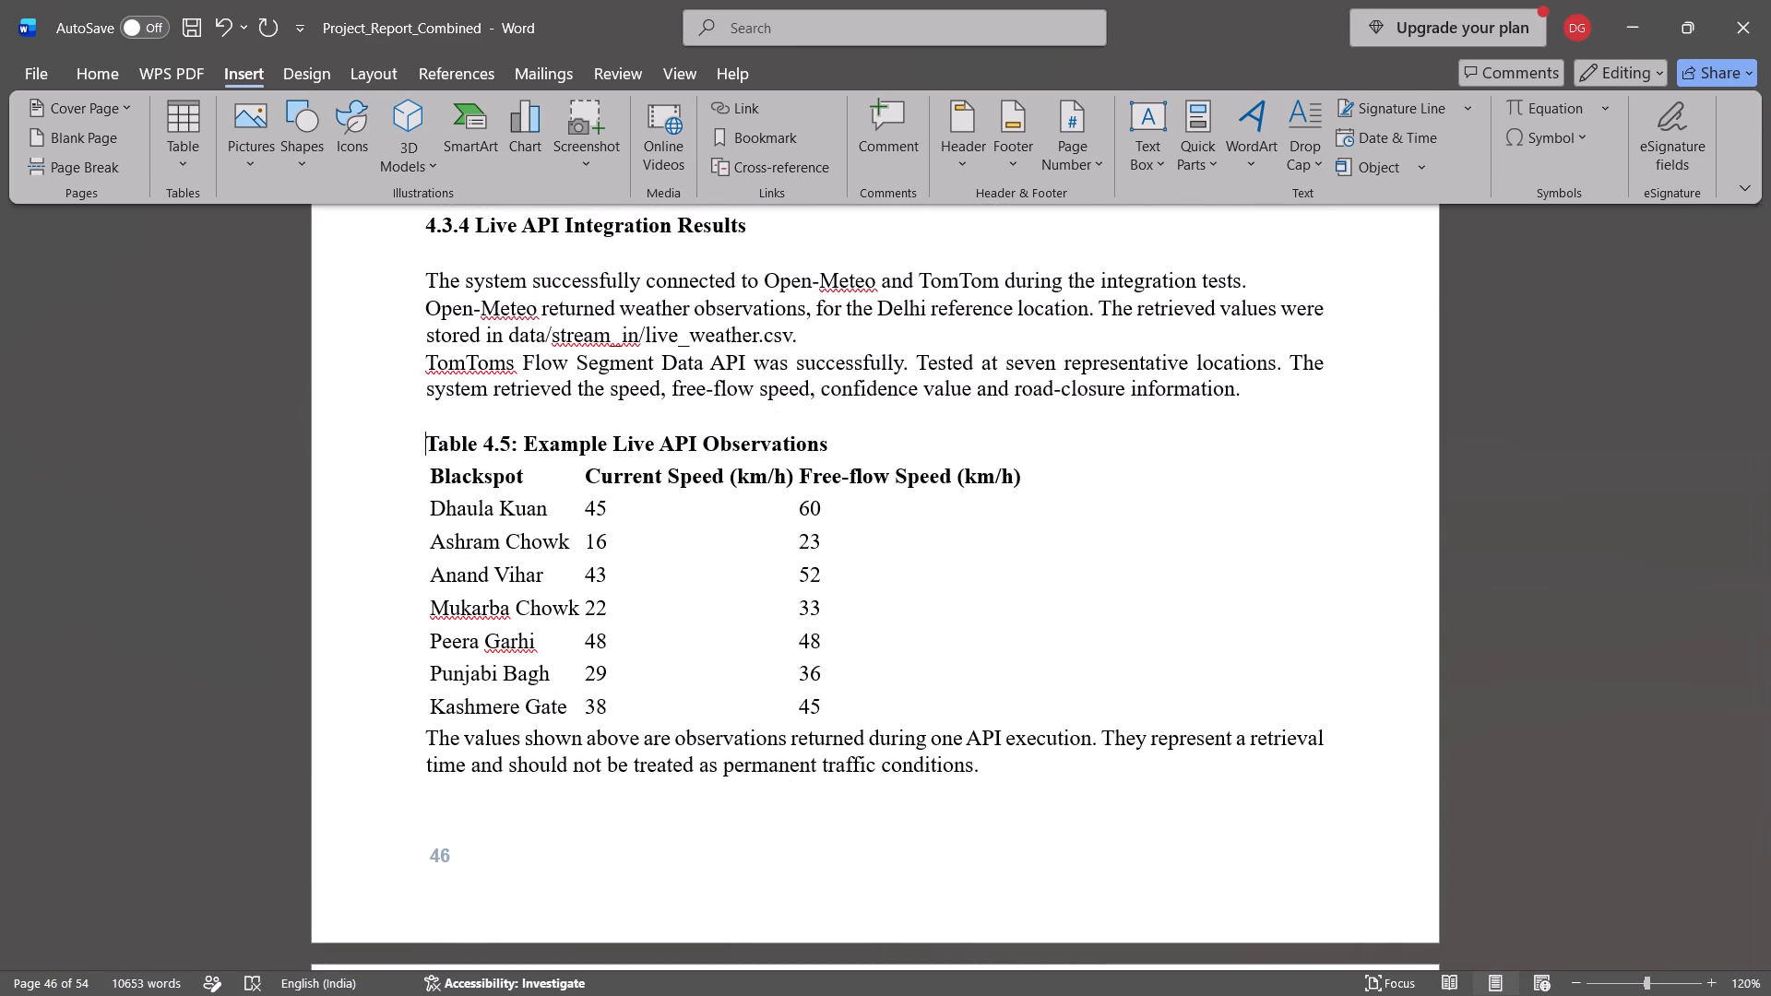
# Copy the Open-Meteo output screenshot from the updated chapter document onto a new line below the weather connector paragraph, above the Figure 4.3 placeholder.
pyautogui.scroll(-1, 430, 412)
pyautogui.scroll(-1, 459, 596)
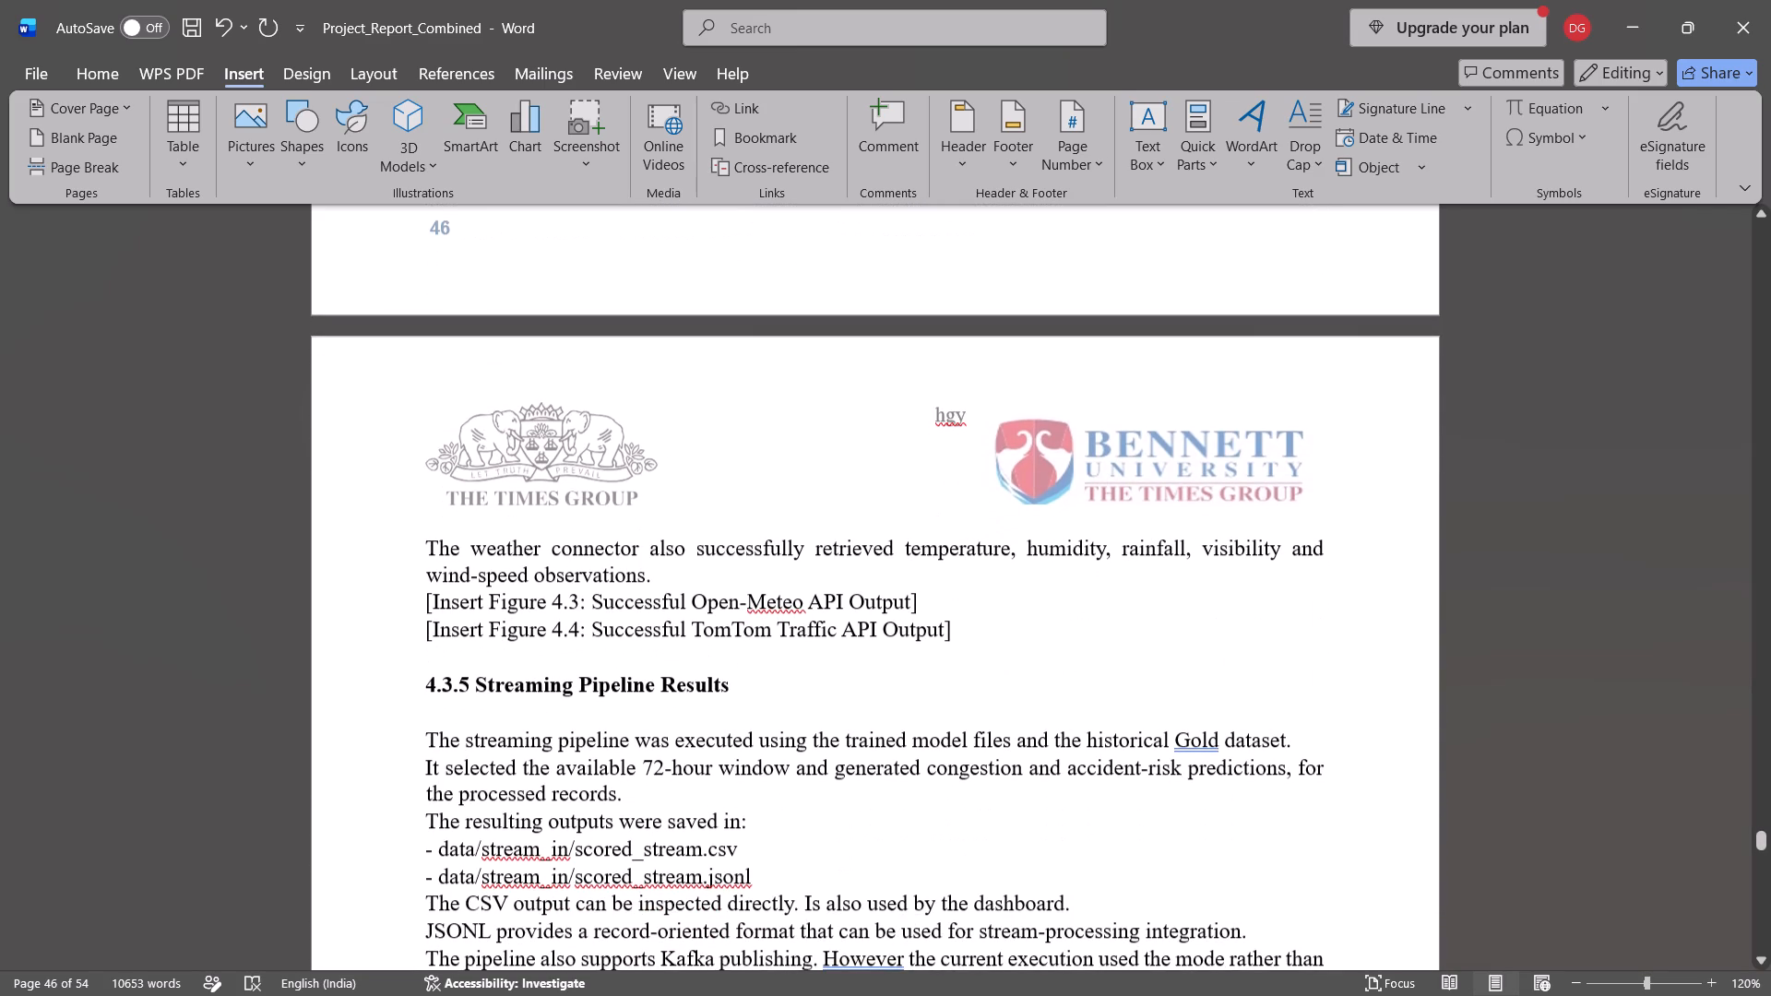
pyautogui.click(657, 579)
pyautogui.press('Return')
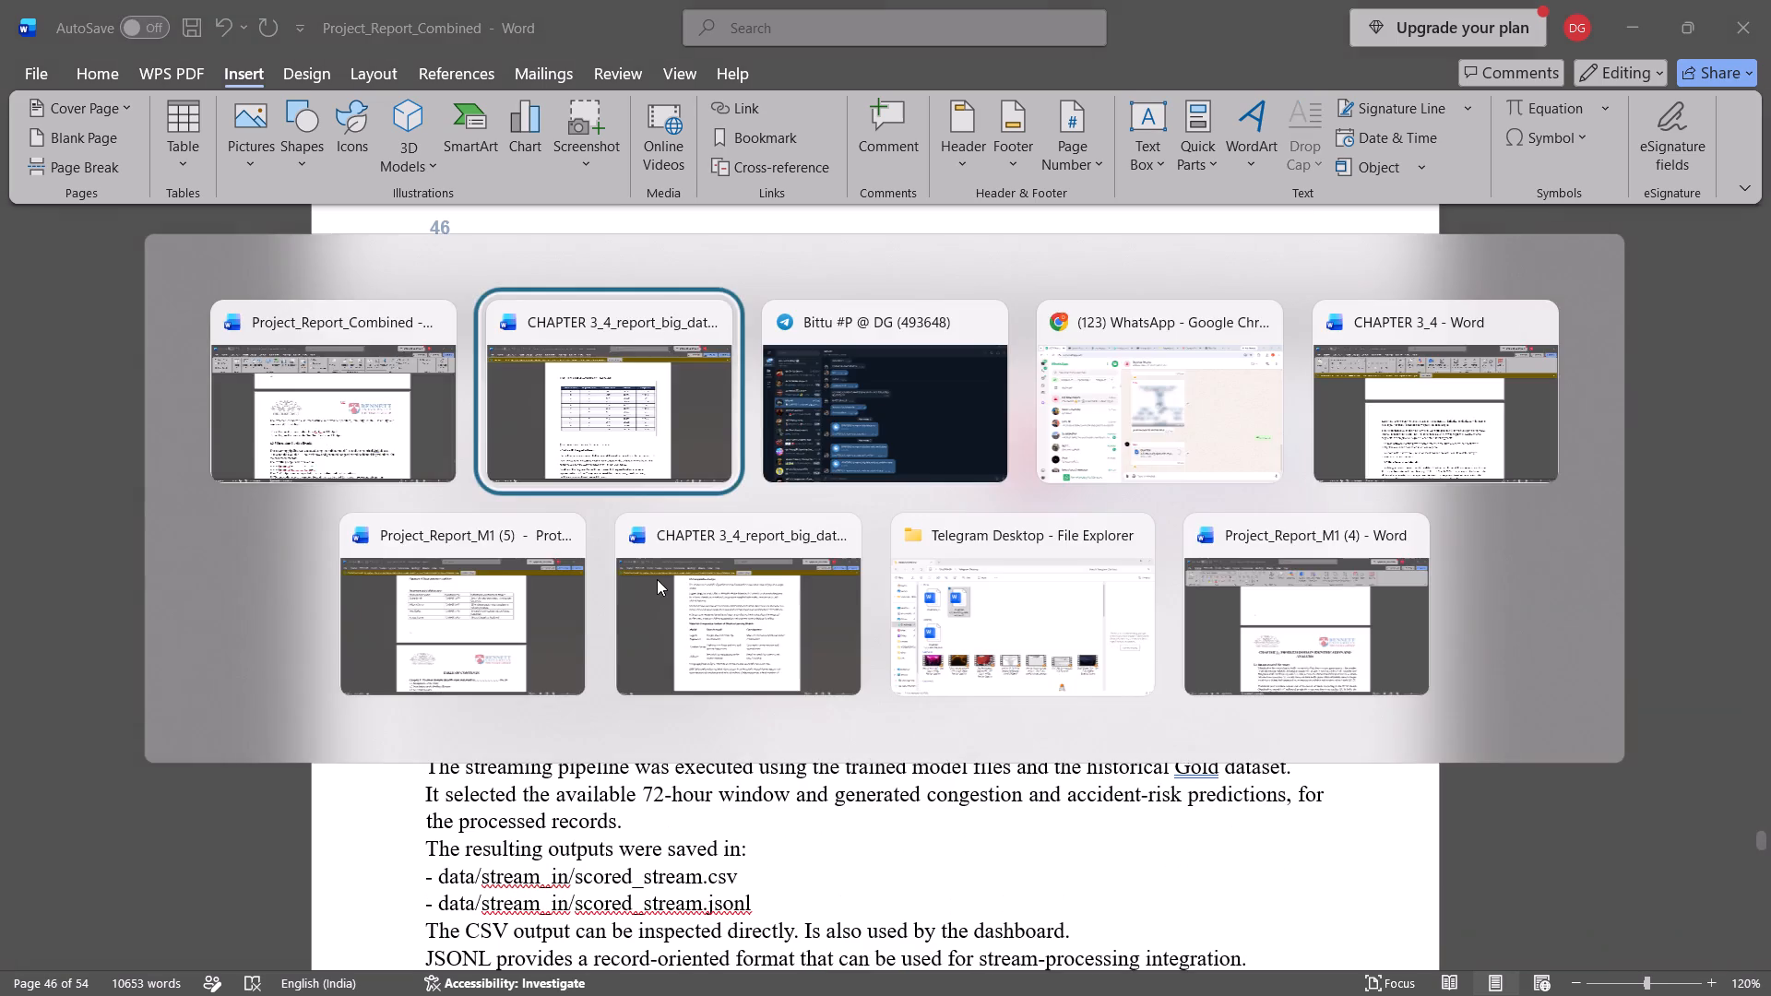
pyautogui.scroll(-5, 657, 579)
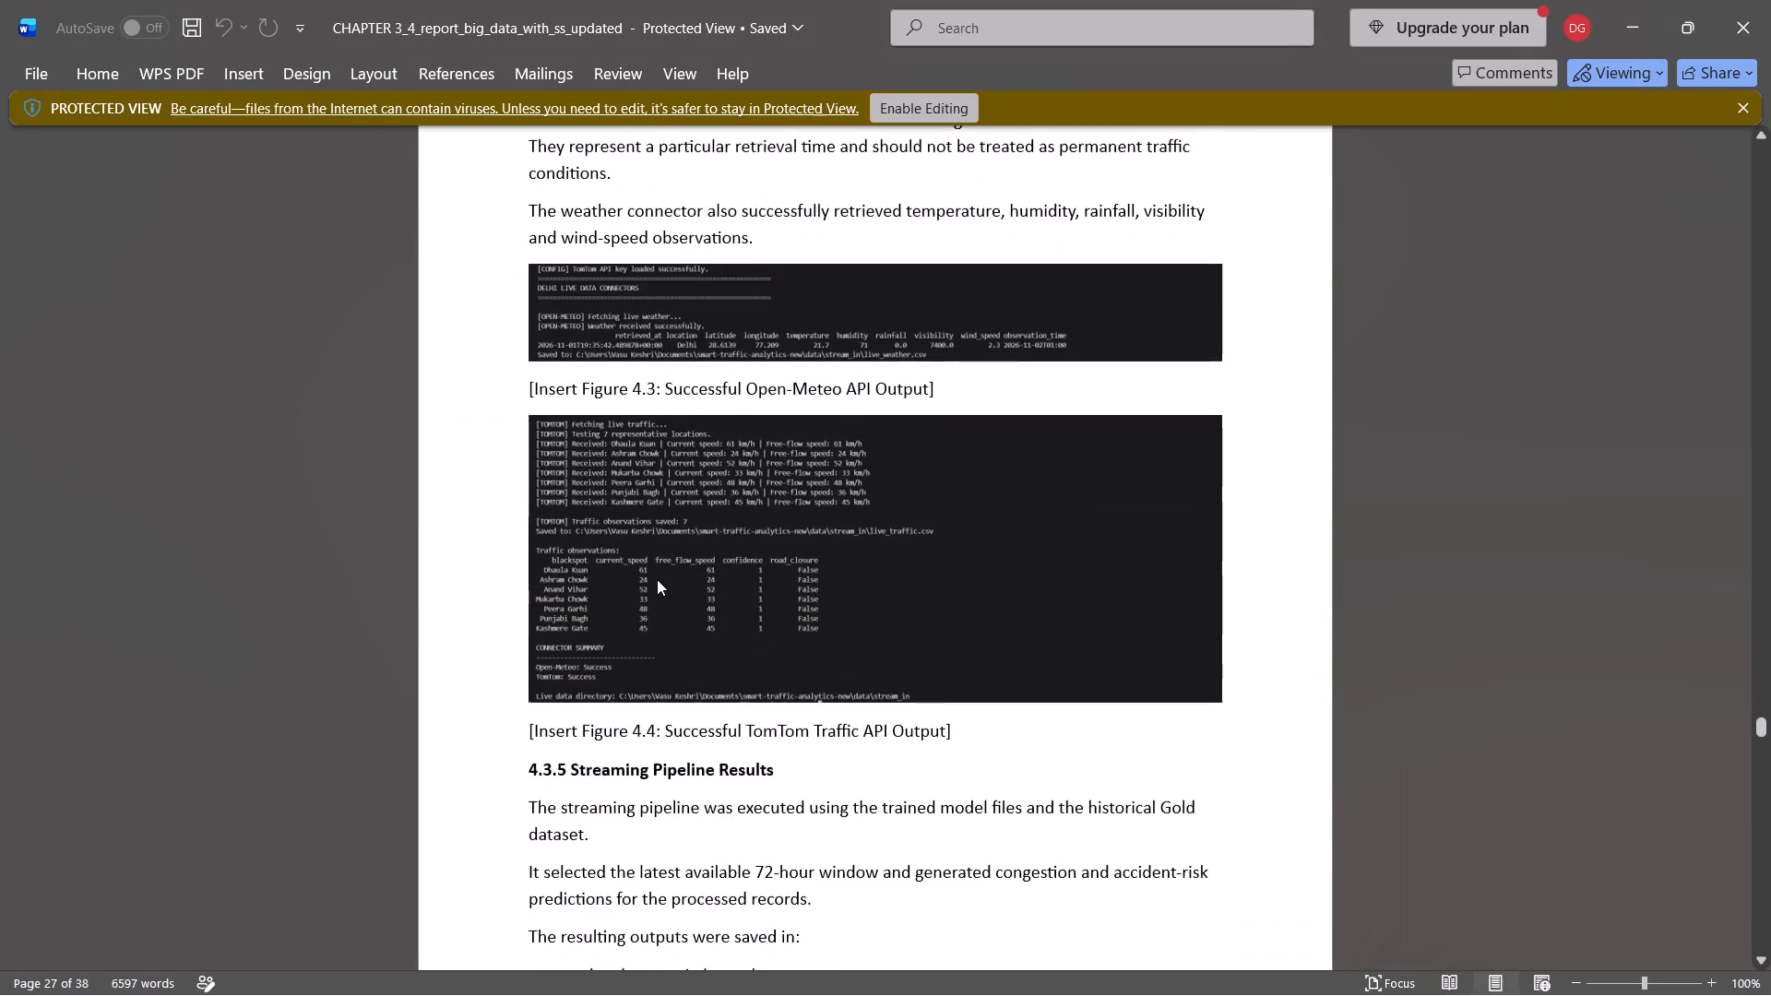
pyautogui.click(716, 329)
pyautogui.hotkey('ctrl', 'c')
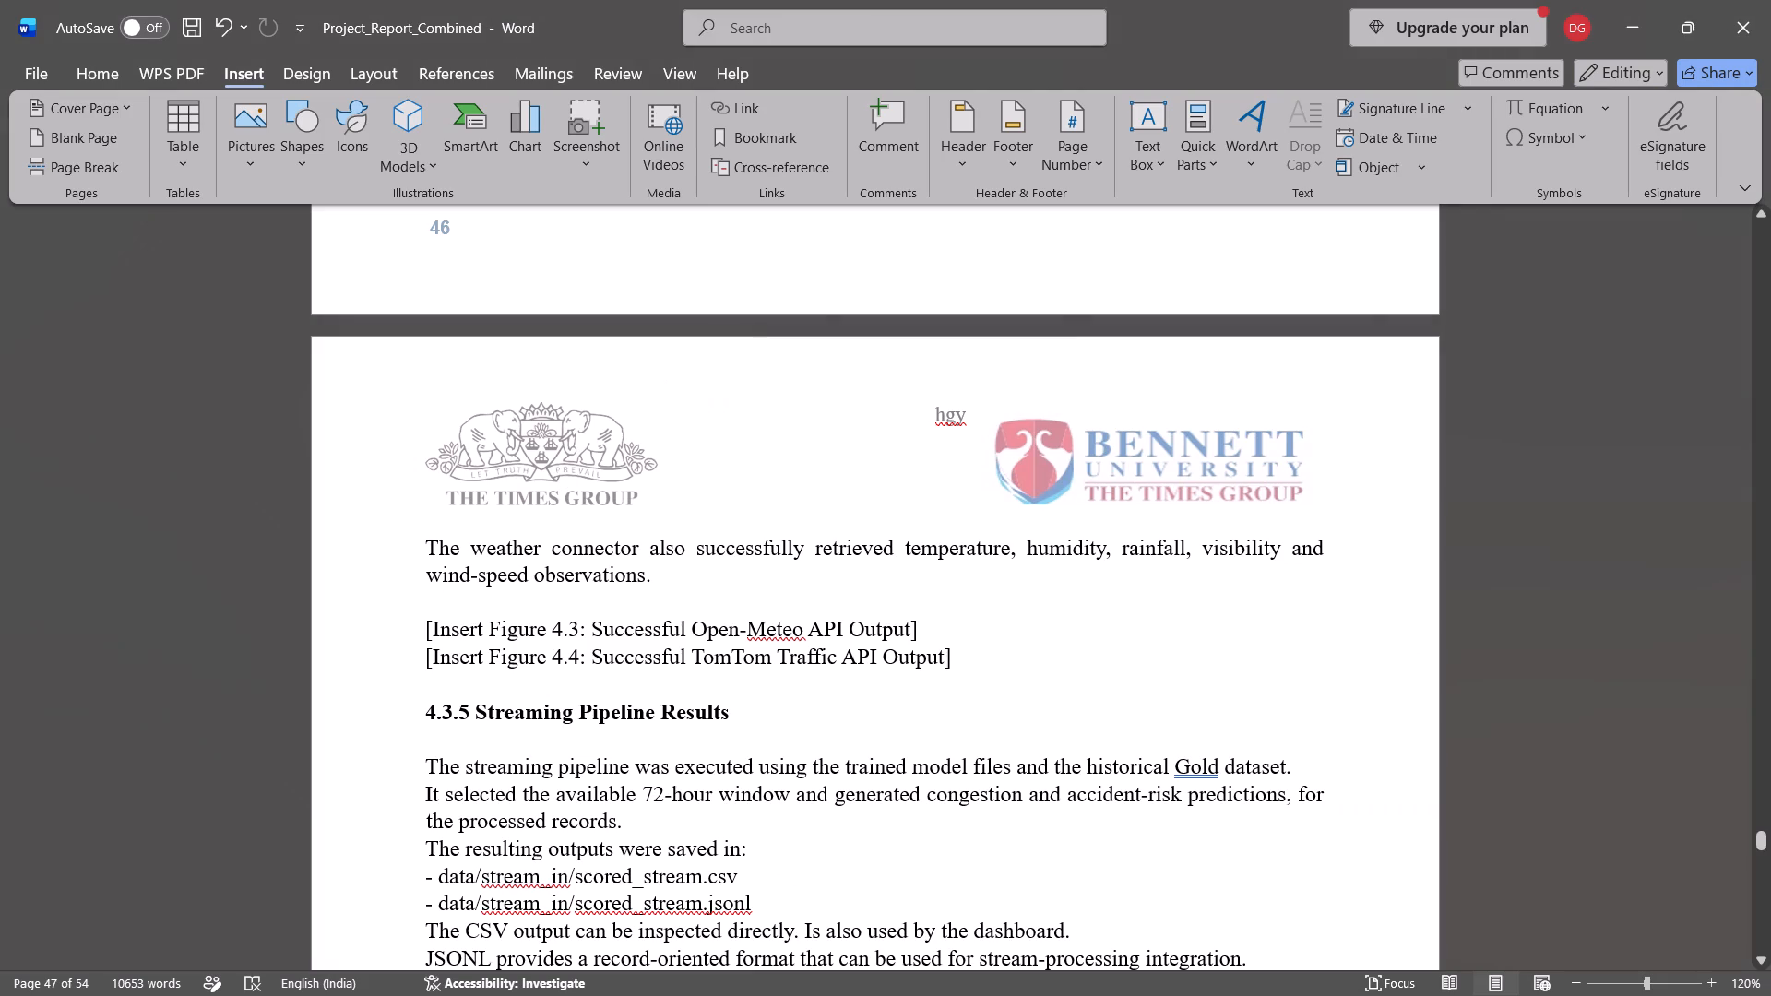
pyautogui.hotkey('ctrl', 'v')
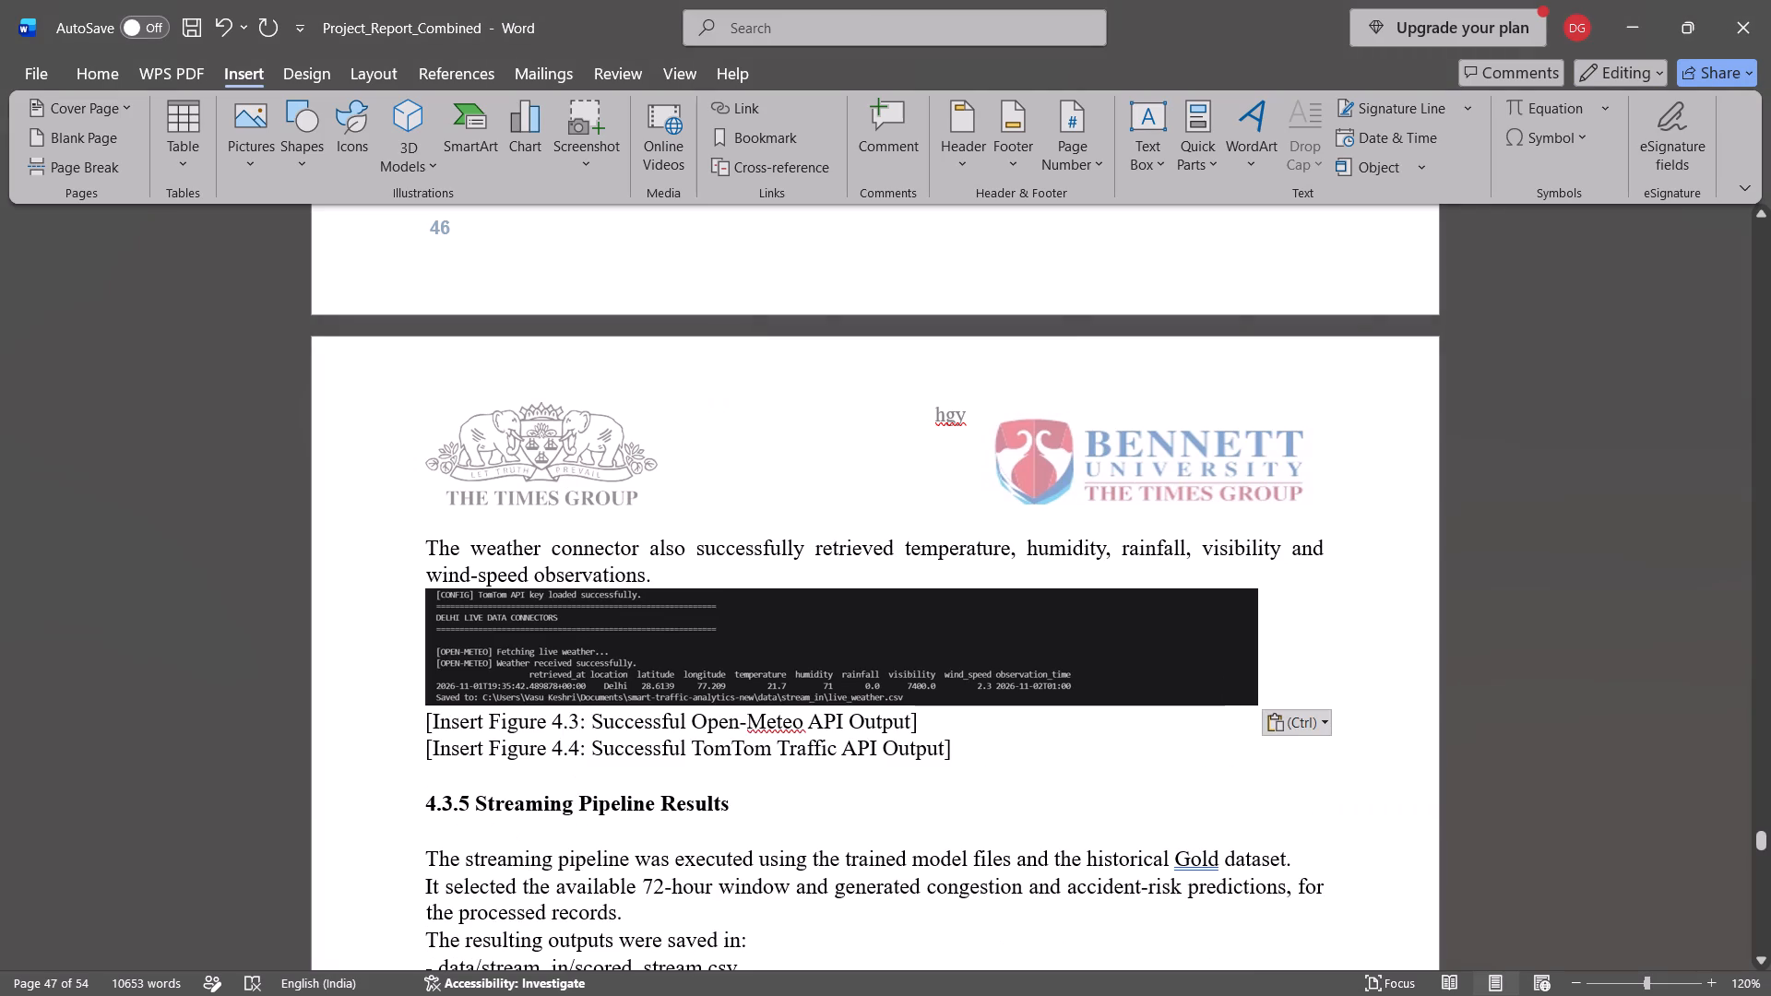
# Remove "Insert Figure 4.3:" from the caption below the Open-Meteo screenshot, leaving "[Successful Open-Meteo API Output]".
pyautogui.click(450, 630)
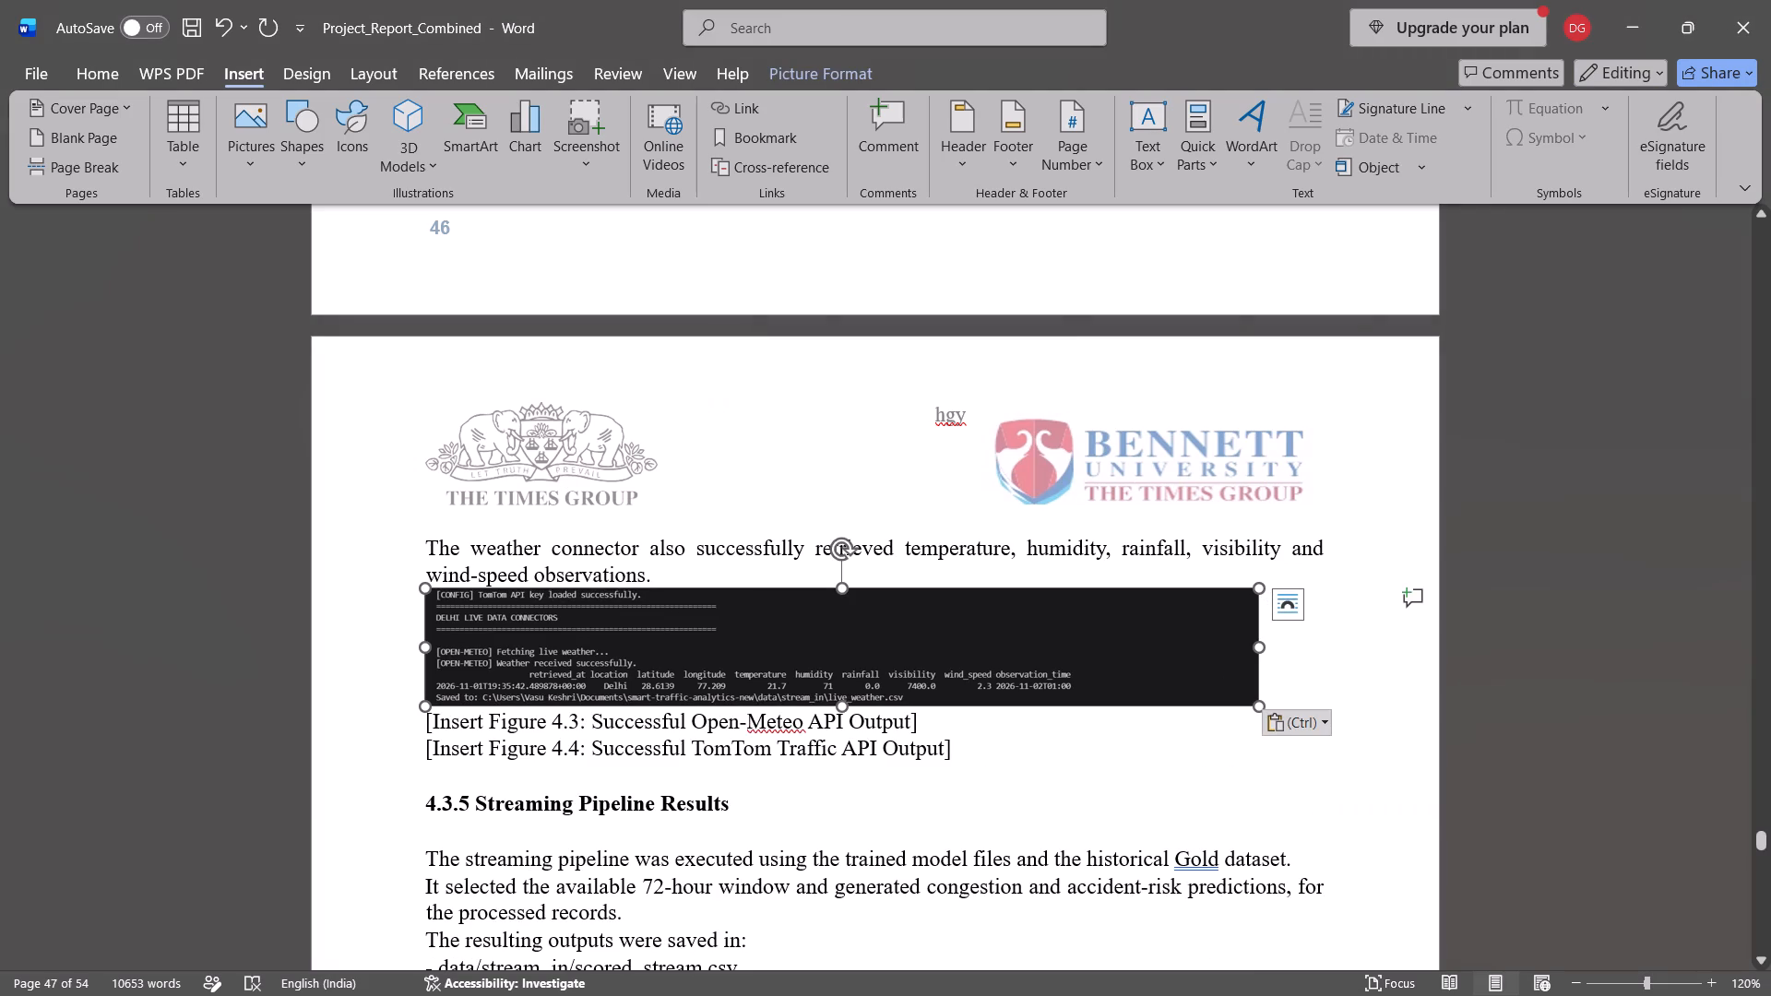
pyautogui.click(427, 573)
pyautogui.press('Down')
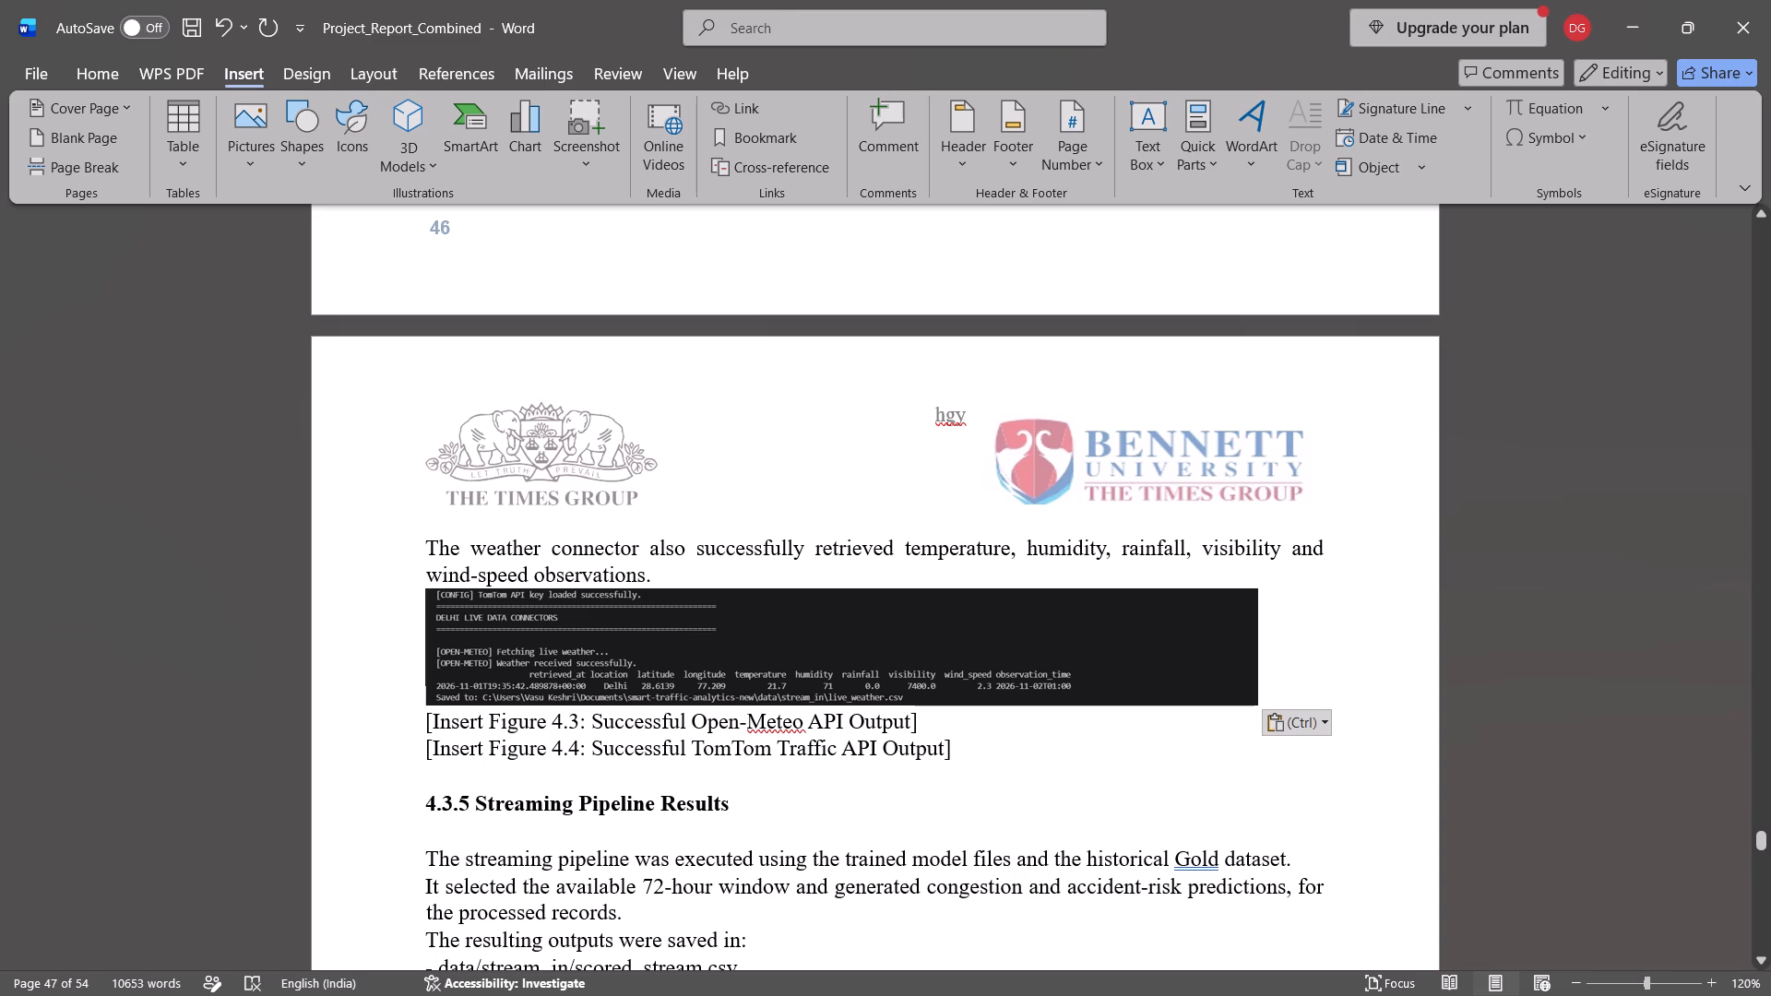
pyautogui.moveTo(588, 717); pyautogui.dragTo(460, 720)
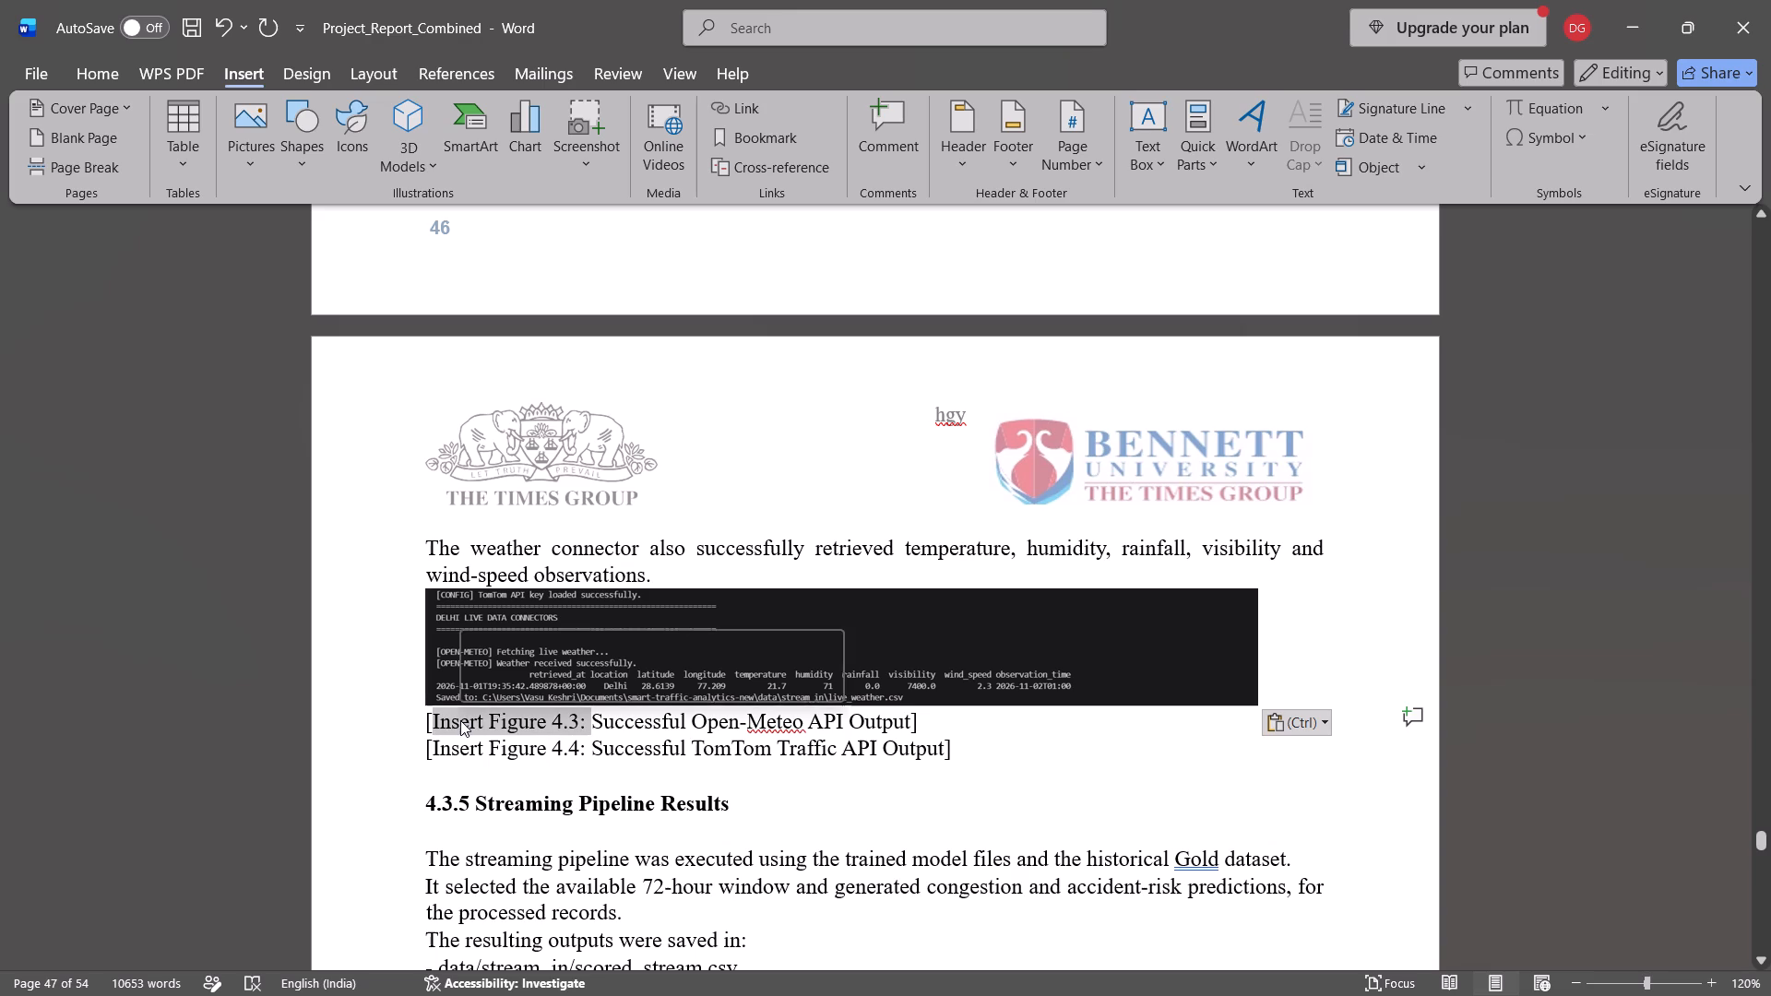
pyautogui.press('BackSpace')
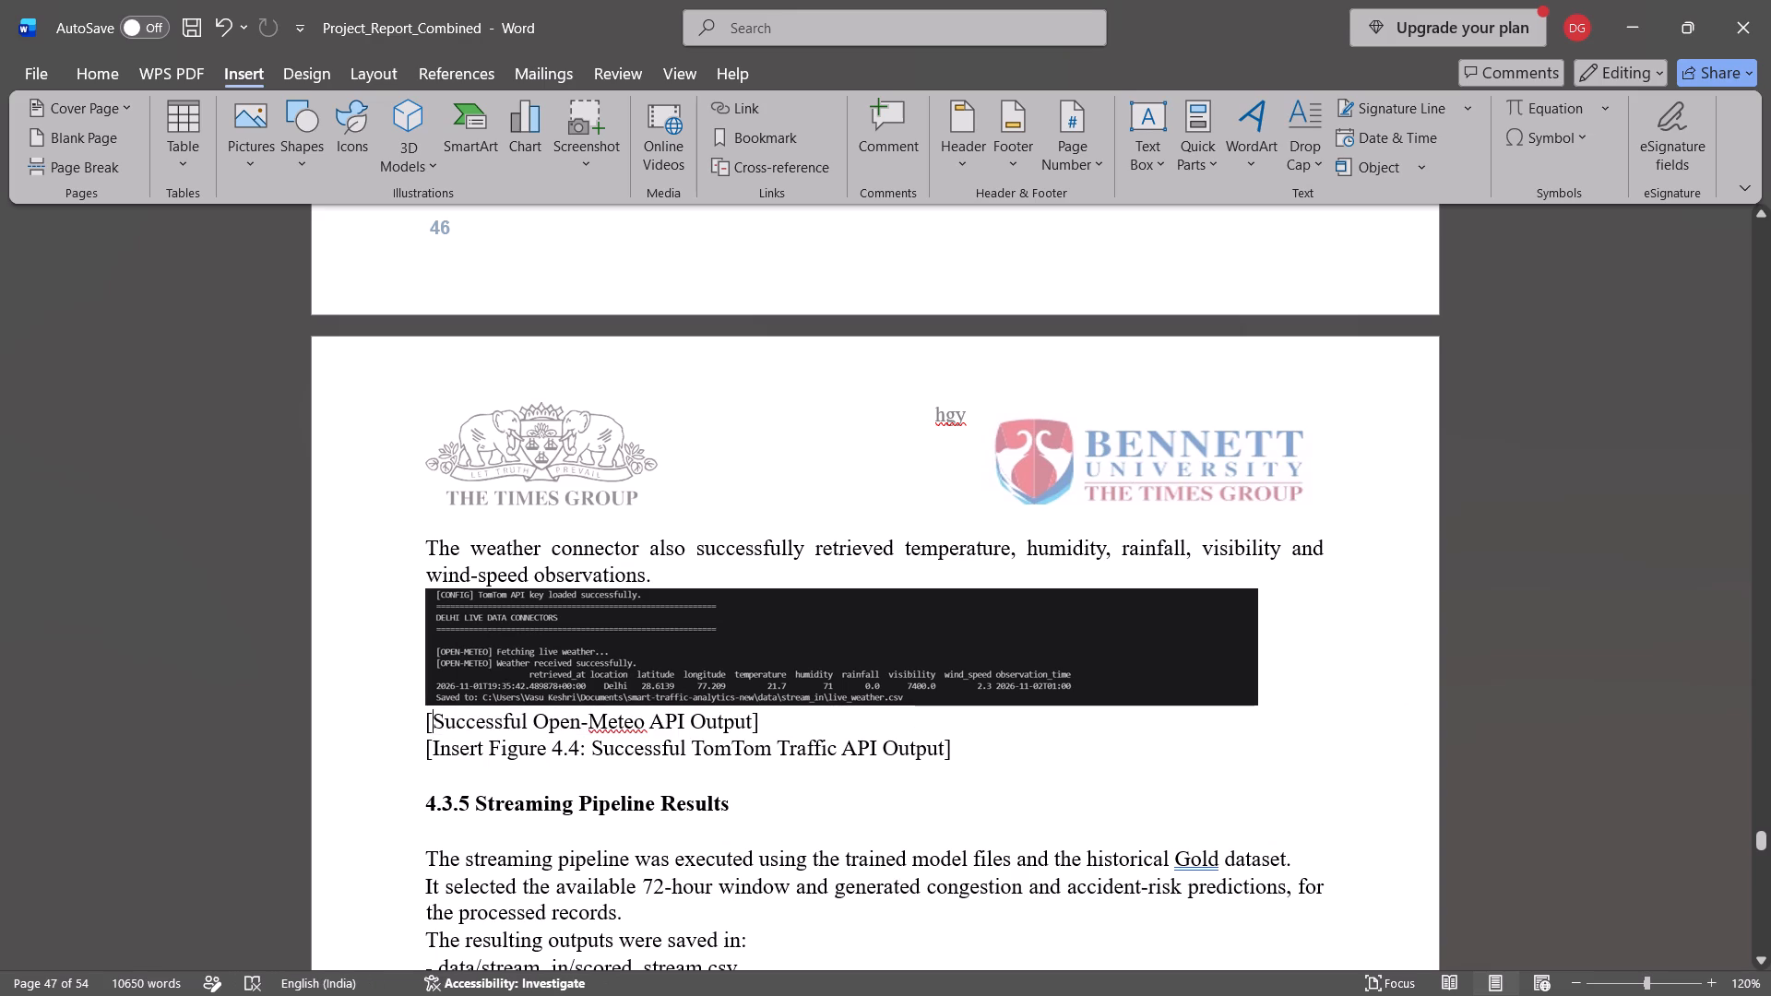
# Add a line above the Figure 4.4 caption and paste in the TomTom traffic API output screenshot copied from the updated chapter document.
pyautogui.press('Down')
pyautogui.press('Left')
pyautogui.press('Return')
pyautogui.press('Up')
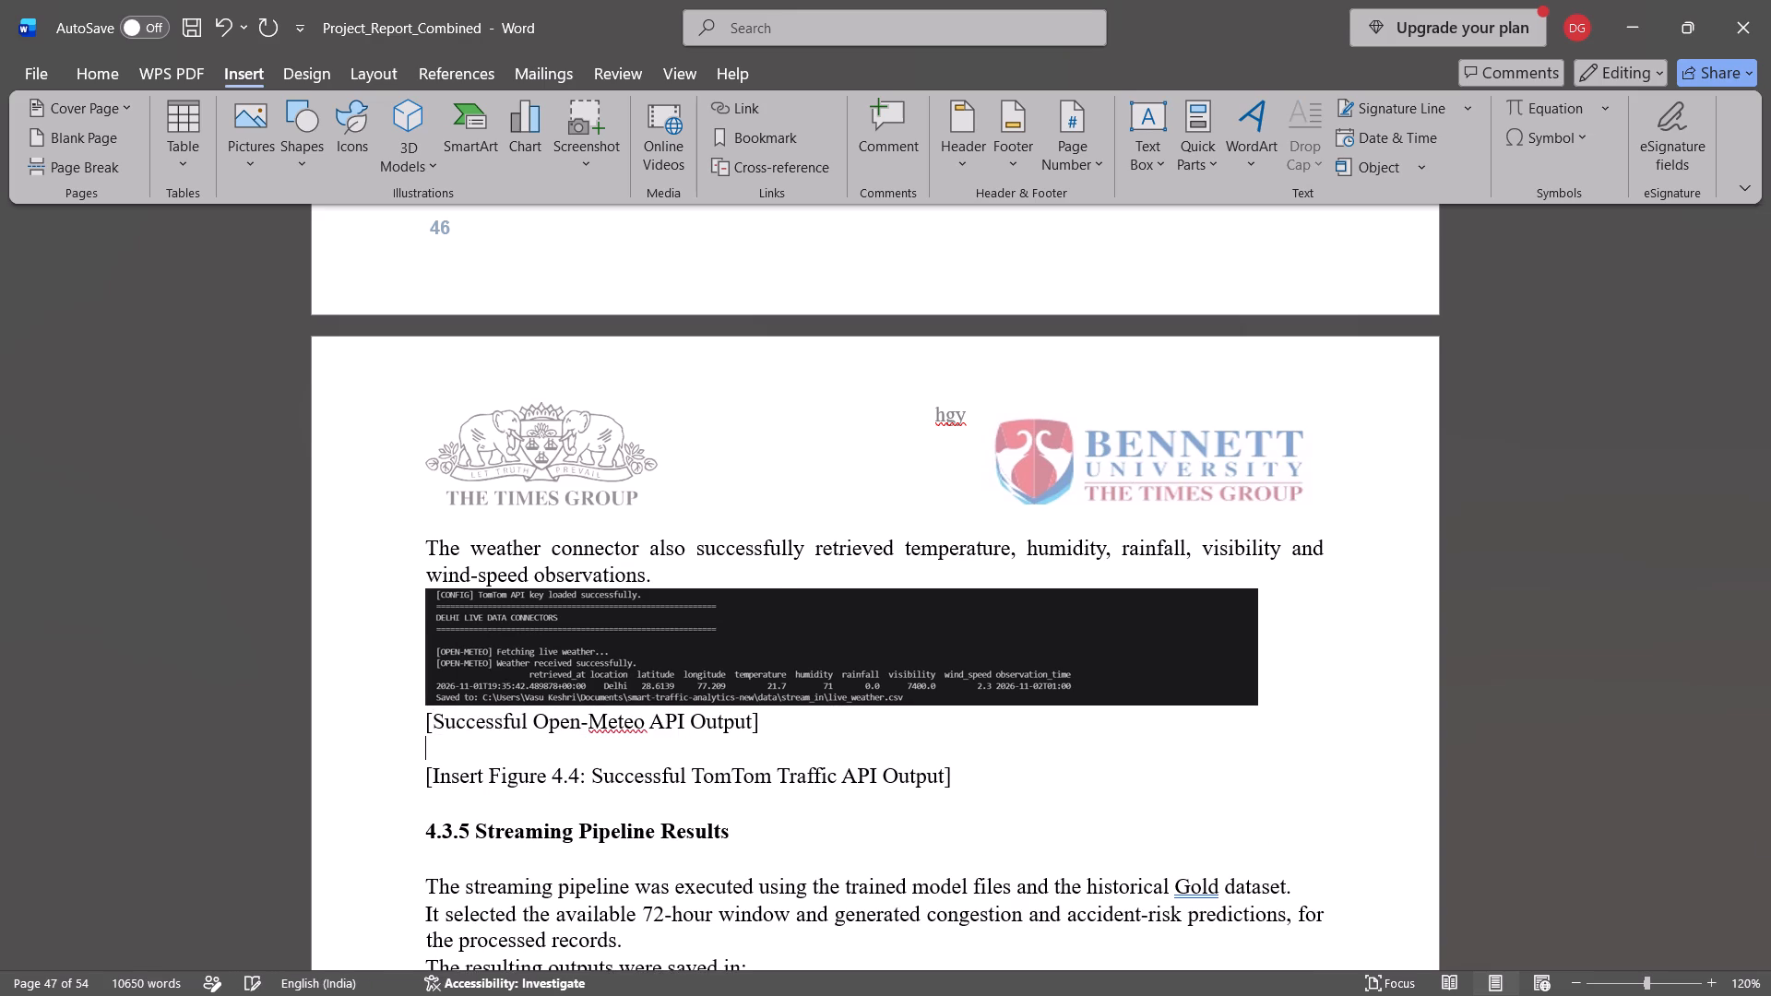
pyautogui.click(609, 646)
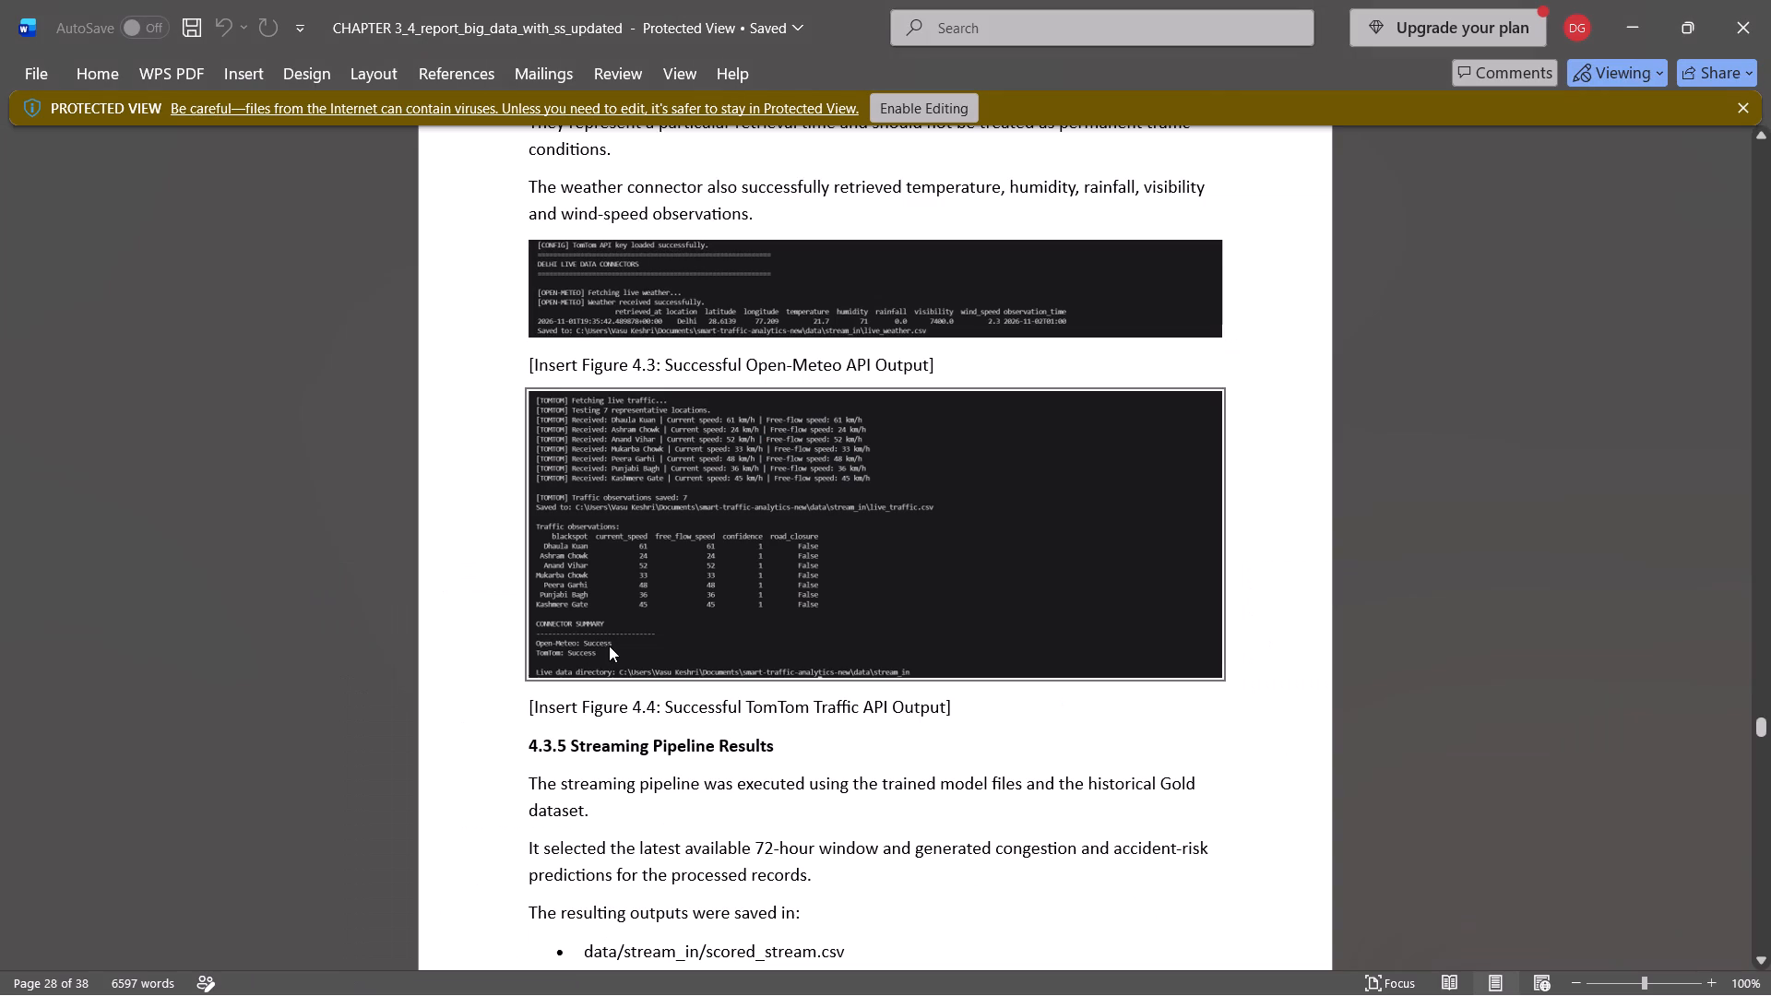
pyautogui.hotkey('ctrl', 'c')
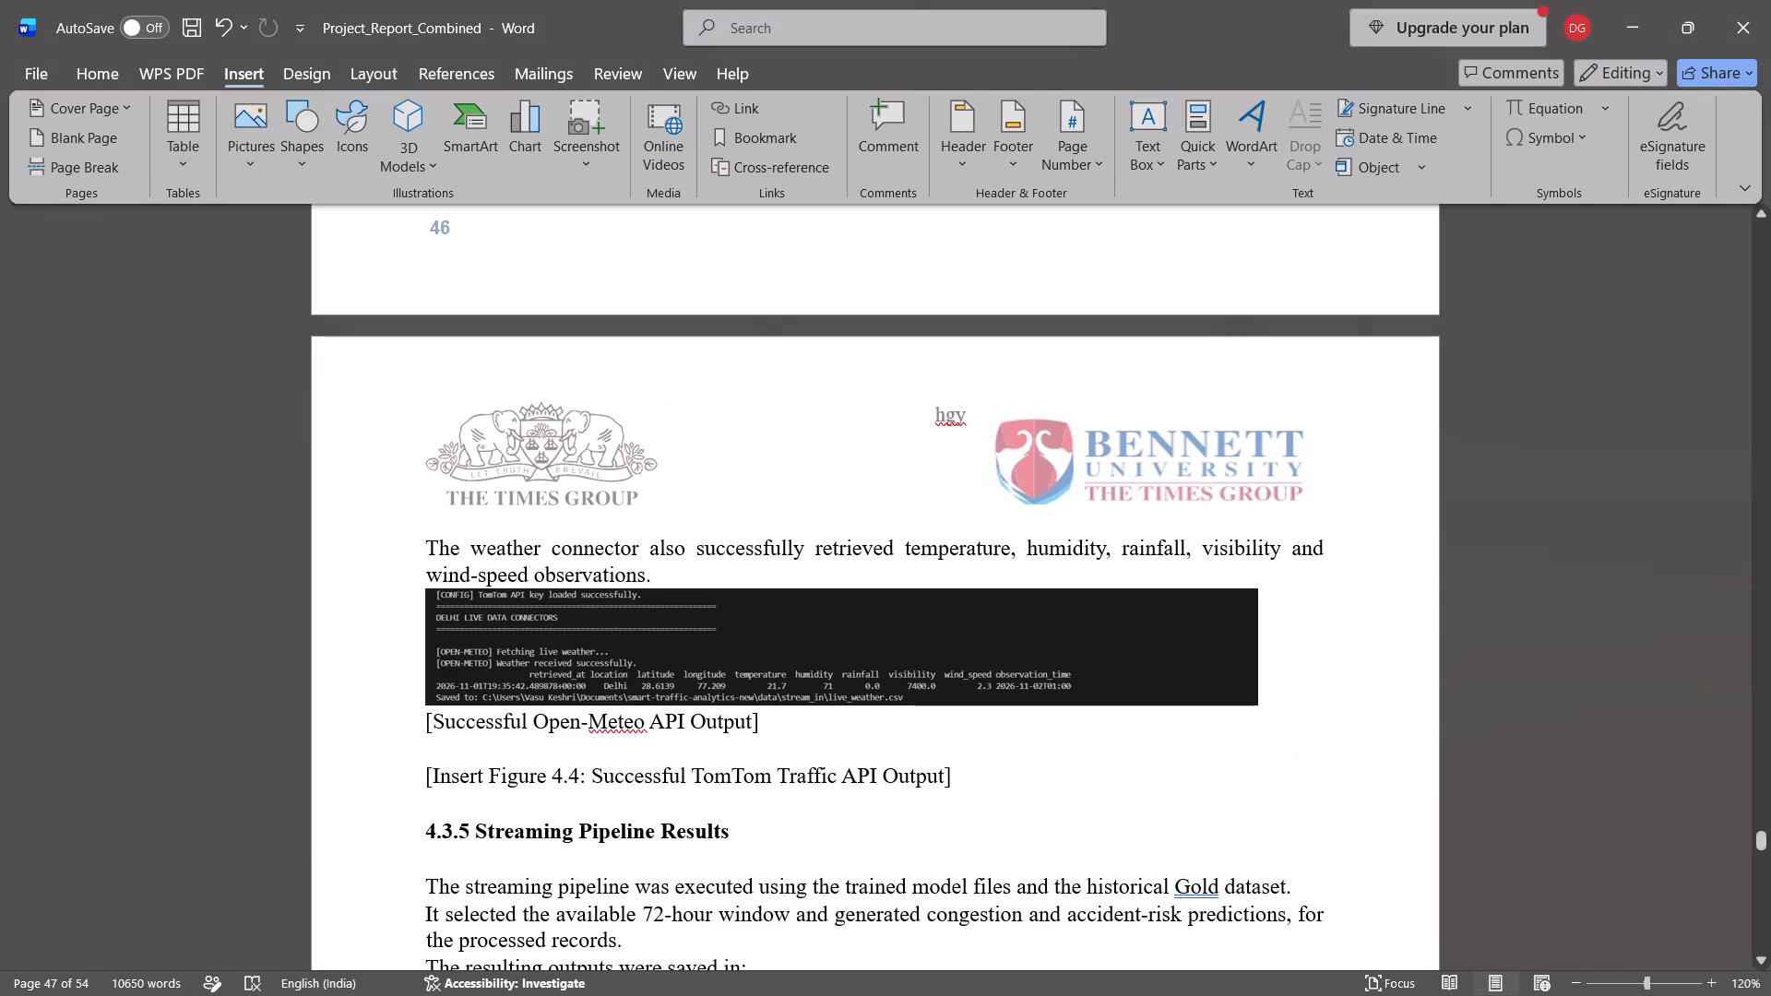
pyautogui.hotkey('ctrl', 'v')
pyautogui.scroll(-1, 556, 684)
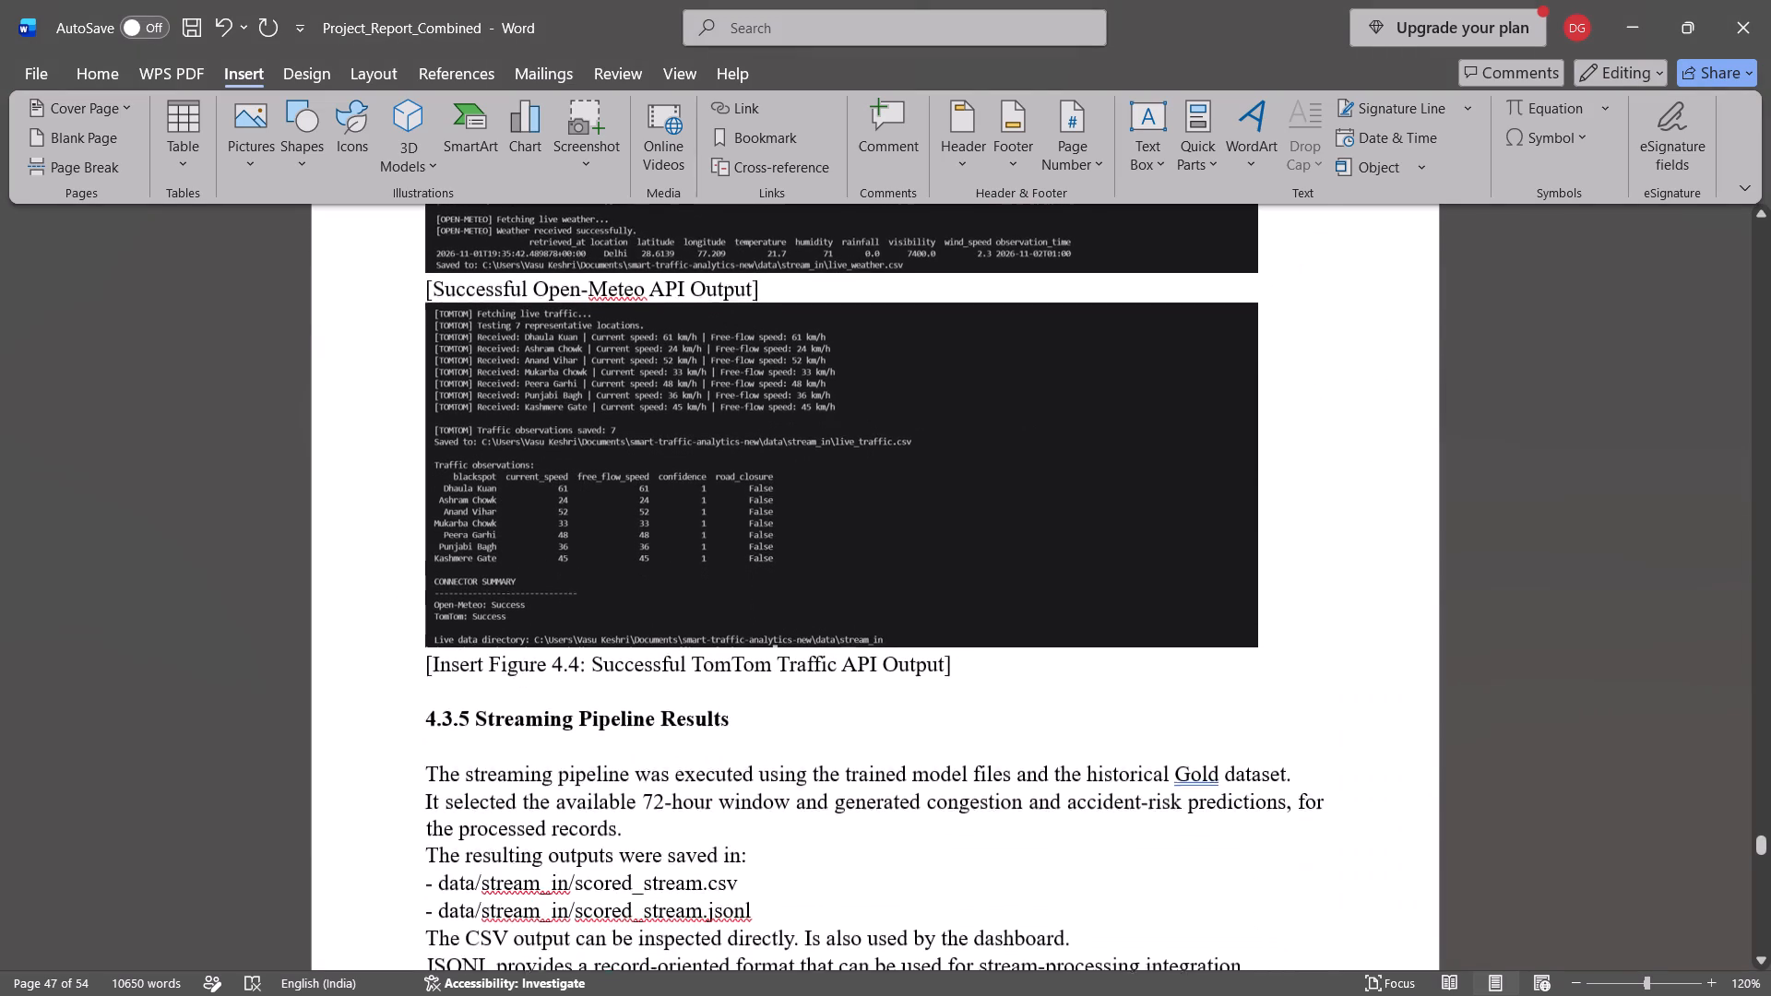
# Insert a blank line above the TomTom traffic output screenshot and another above the Open-Meteo output screenshot.
pyautogui.scroll(1, 634, 288)
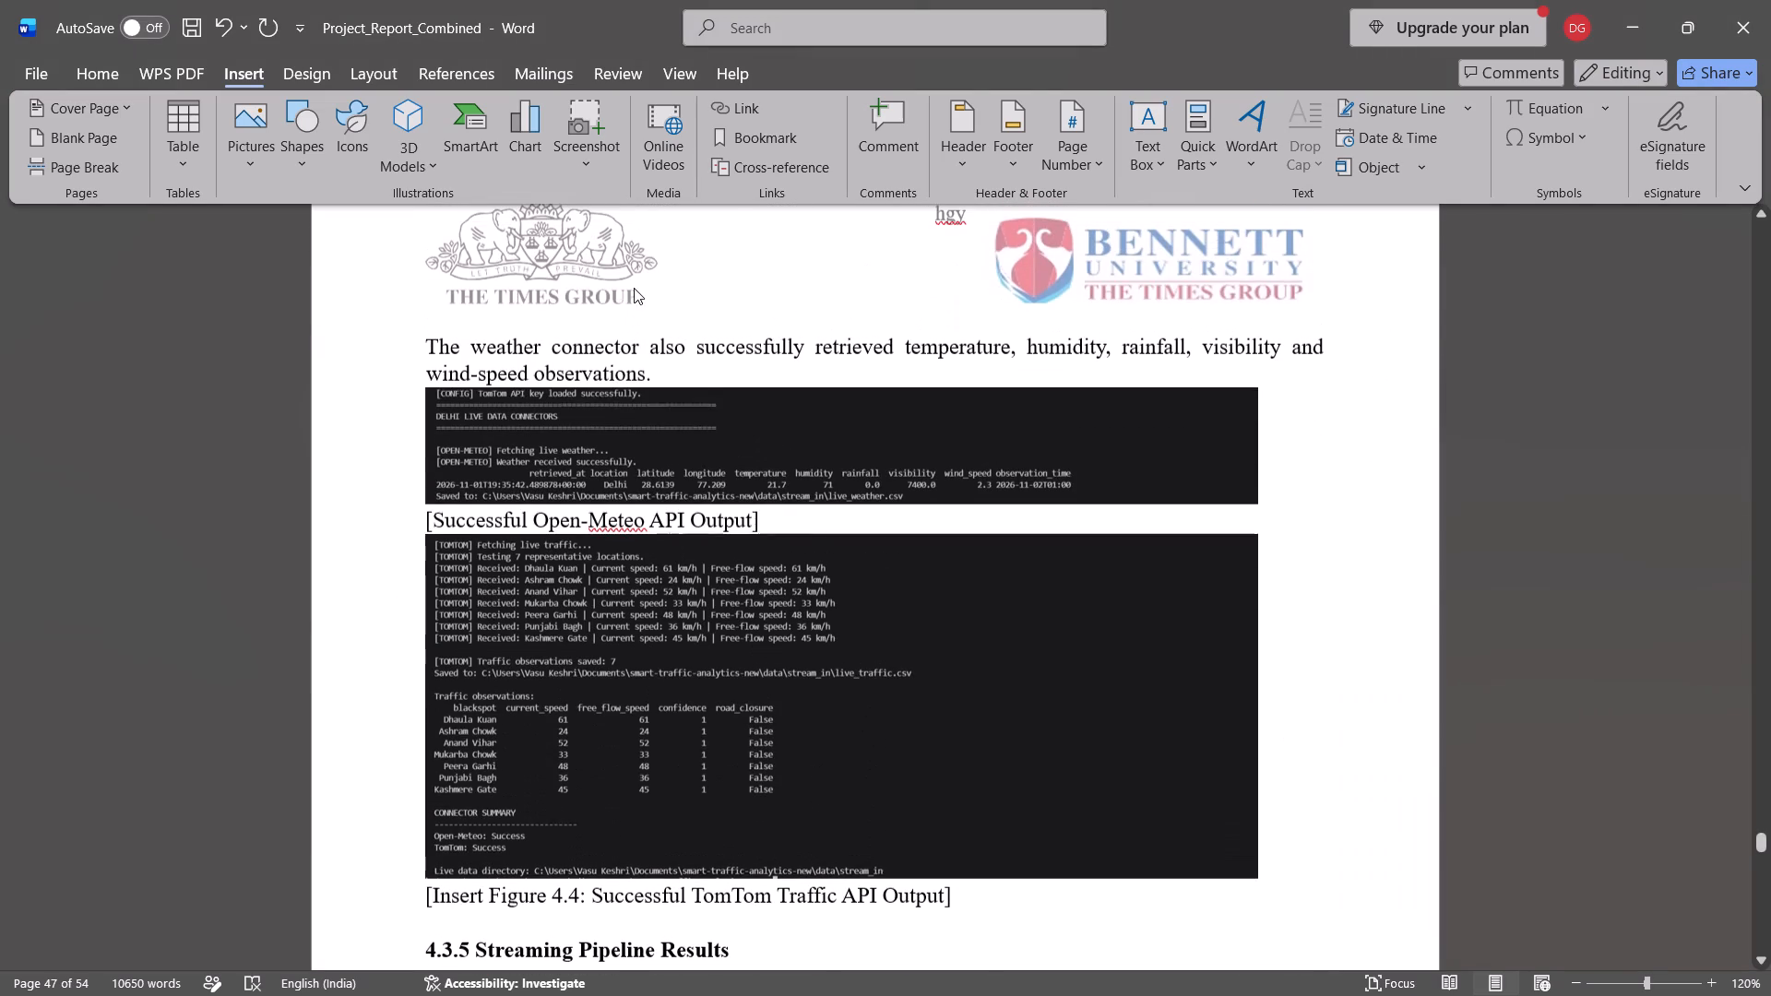
pyautogui.click(419, 539)
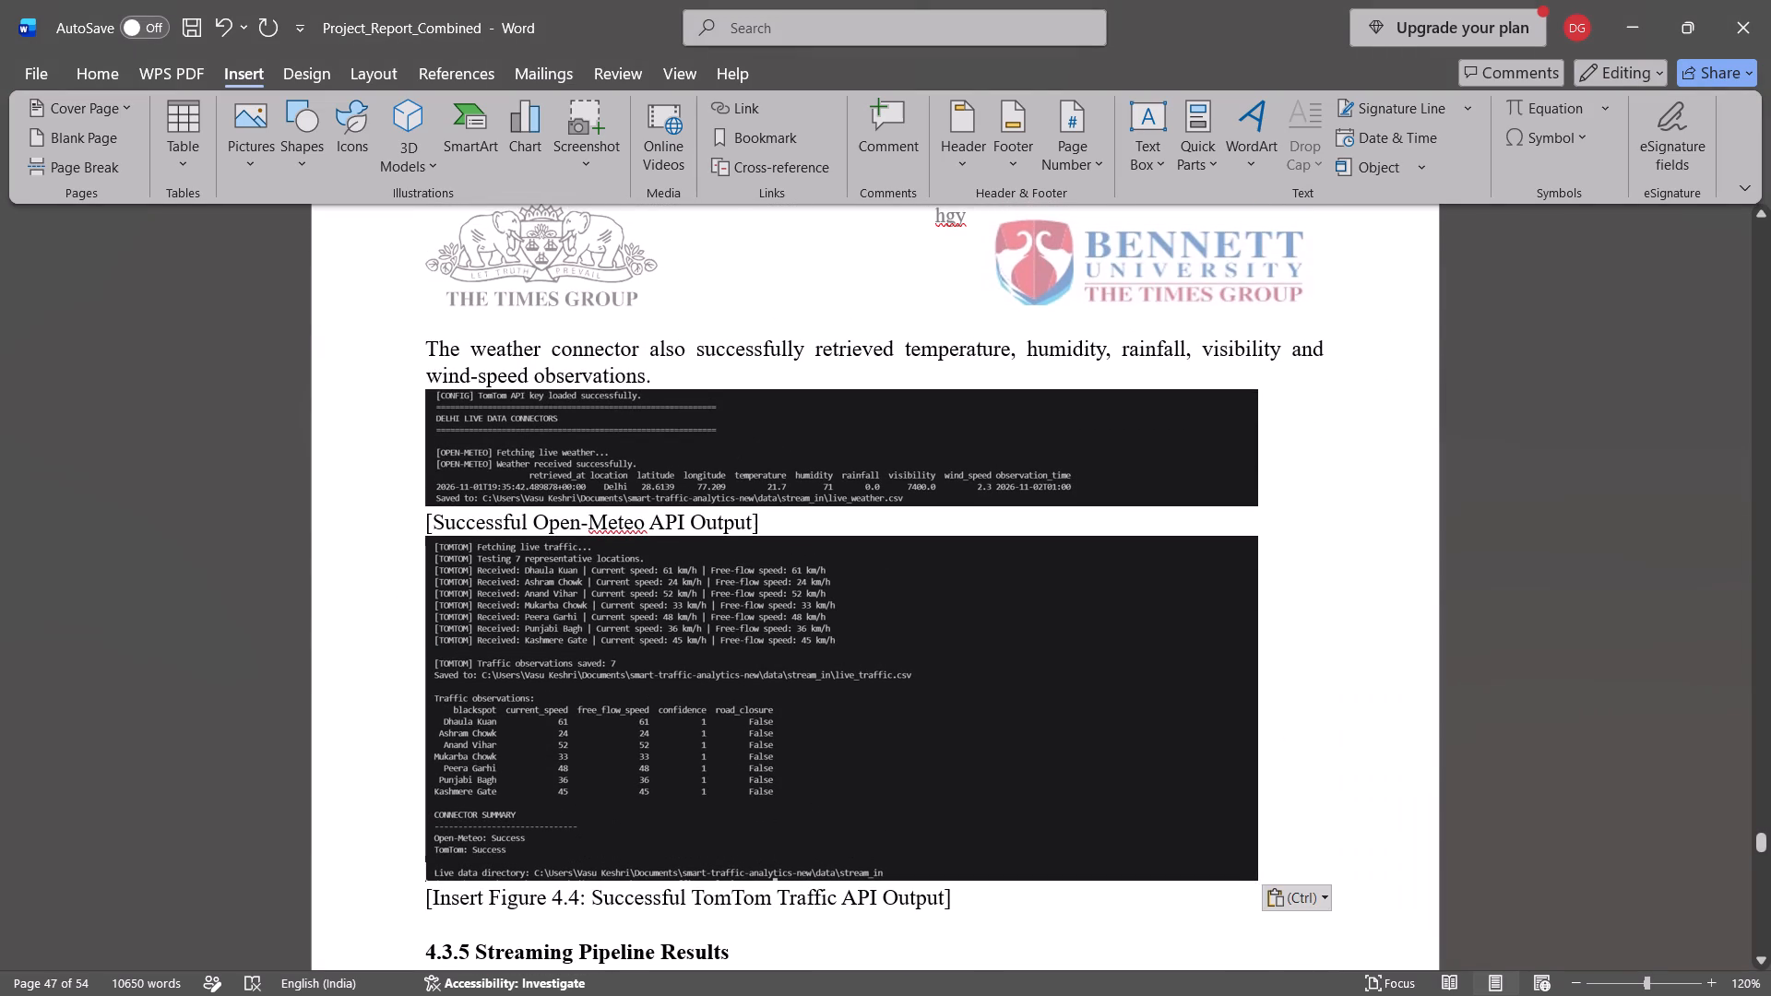
pyautogui.press('Return')
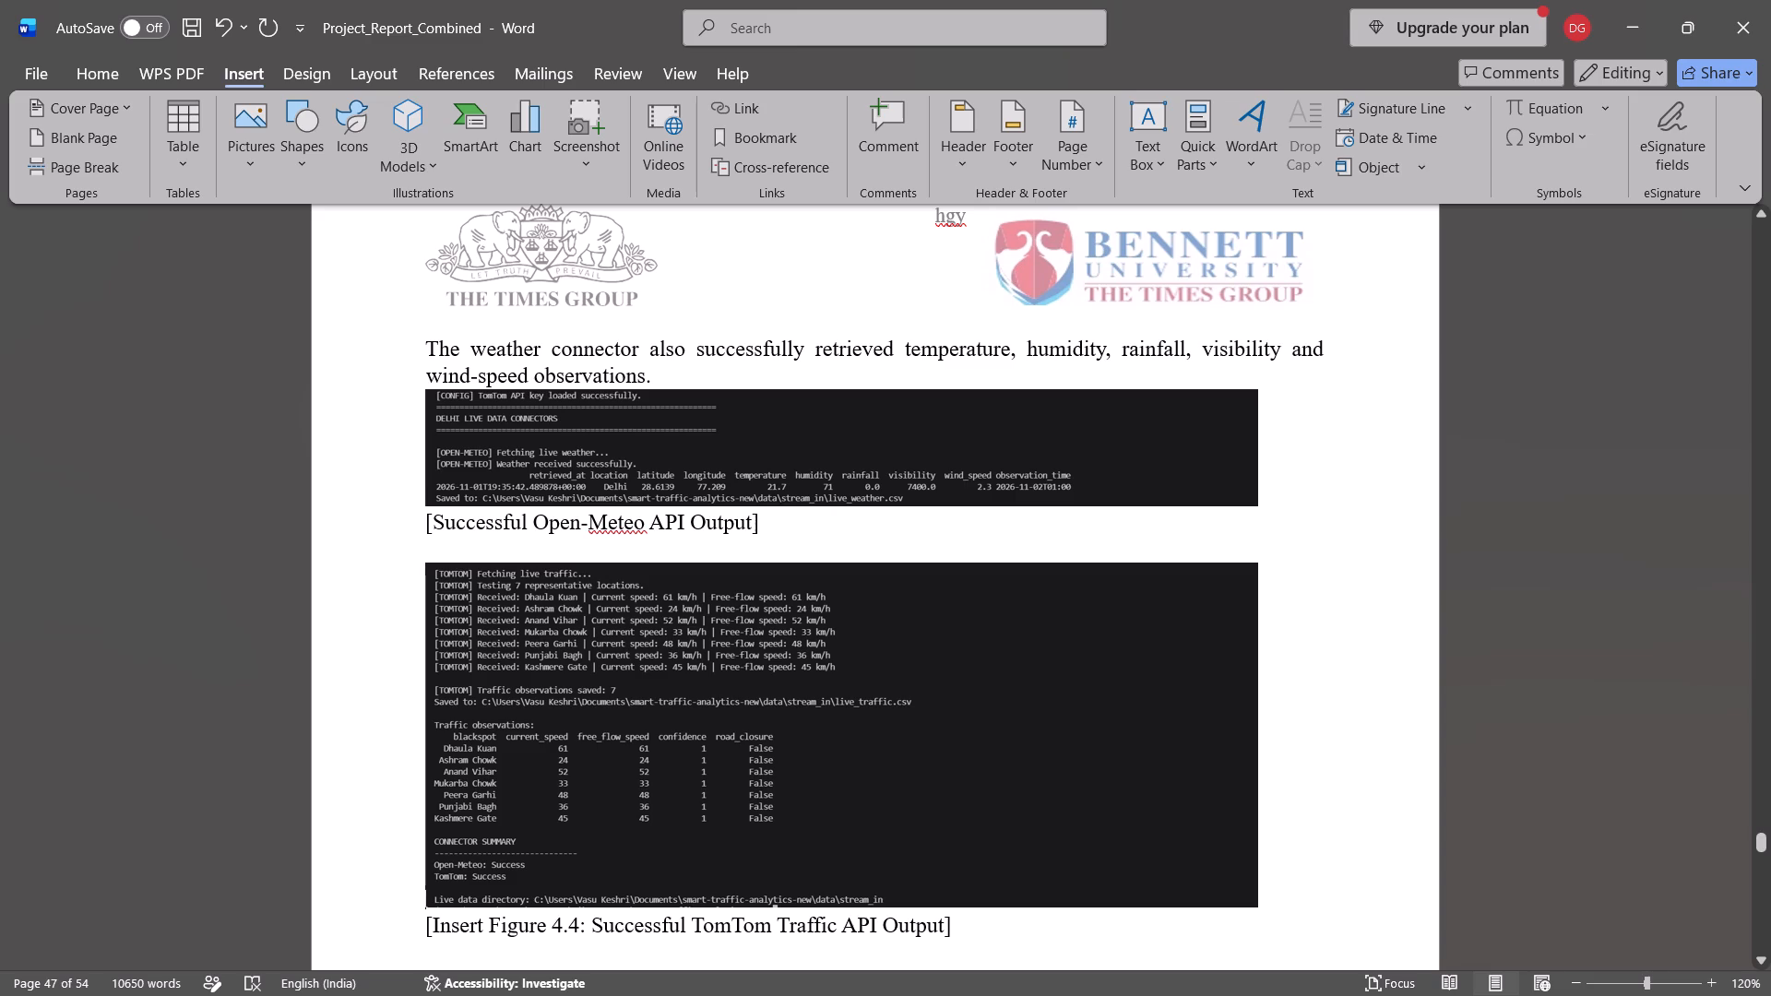
pyautogui.click(418, 399)
pyautogui.press('Return')
# Remove "Insert Figure 4.4:" from the caption below the TomTom screenshot, leaving "[Successful TomTom Traffic API Output]".
pyautogui.scroll(-1, 418, 399)
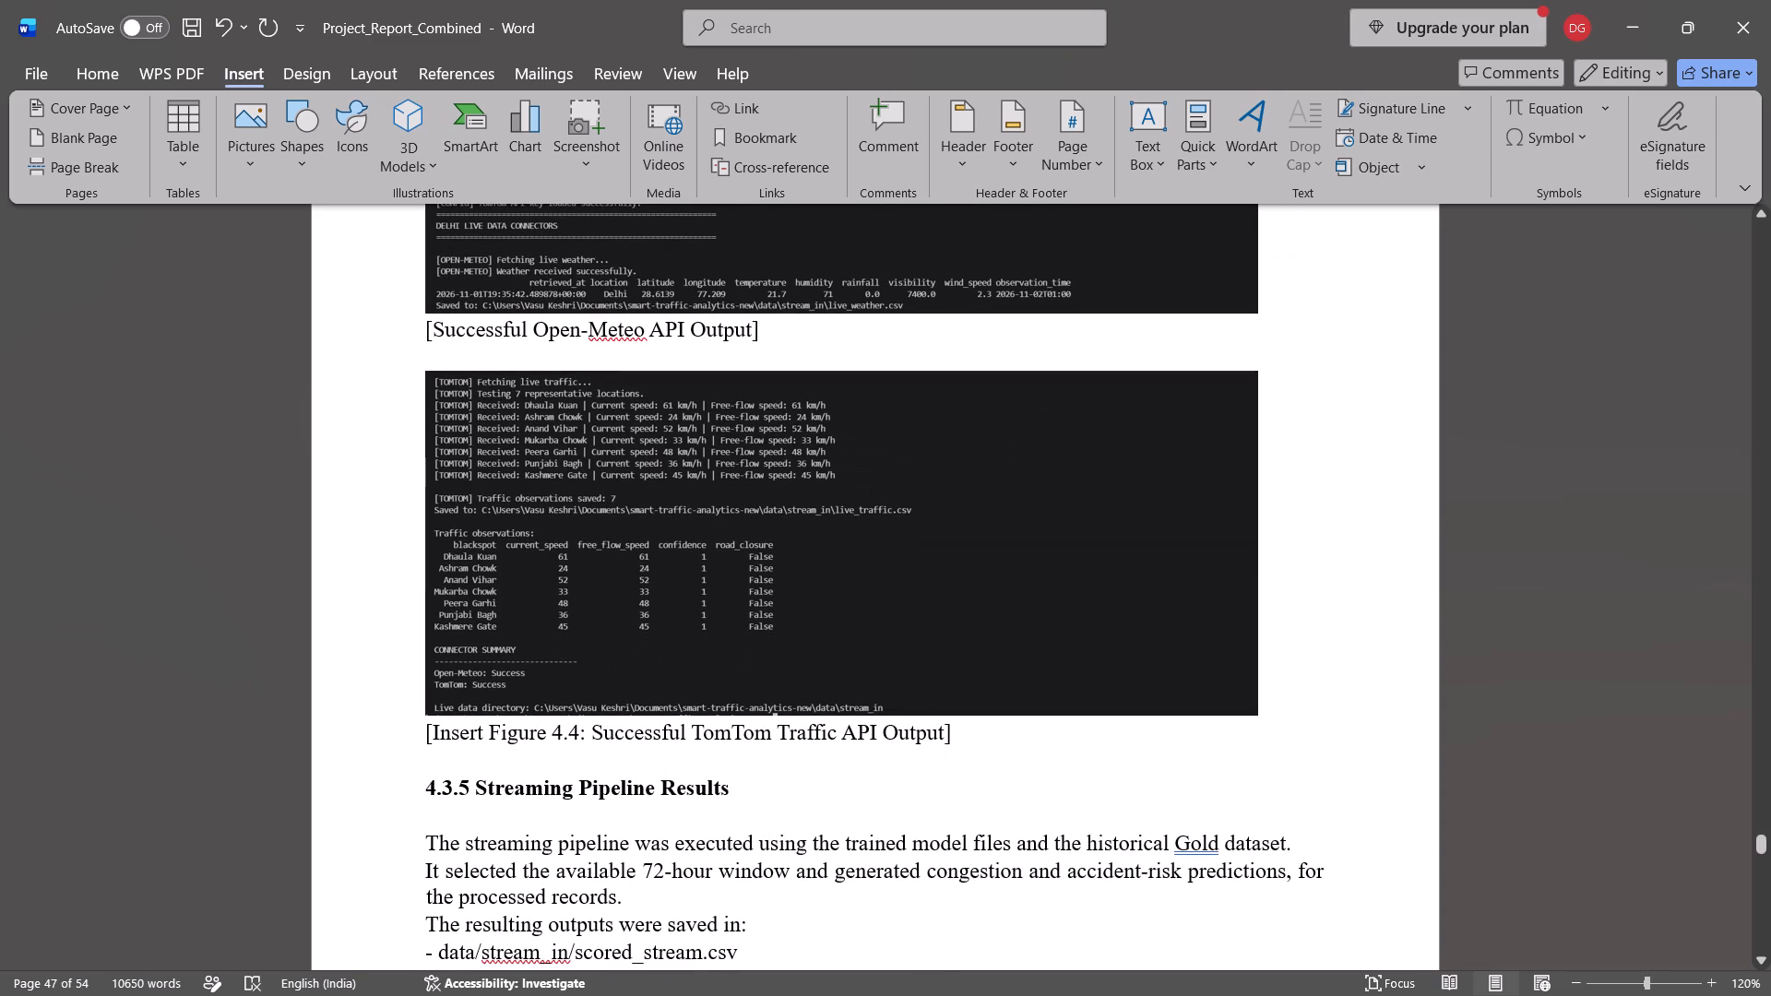
pyautogui.moveTo(584, 740); pyautogui.dragTo(446, 720)
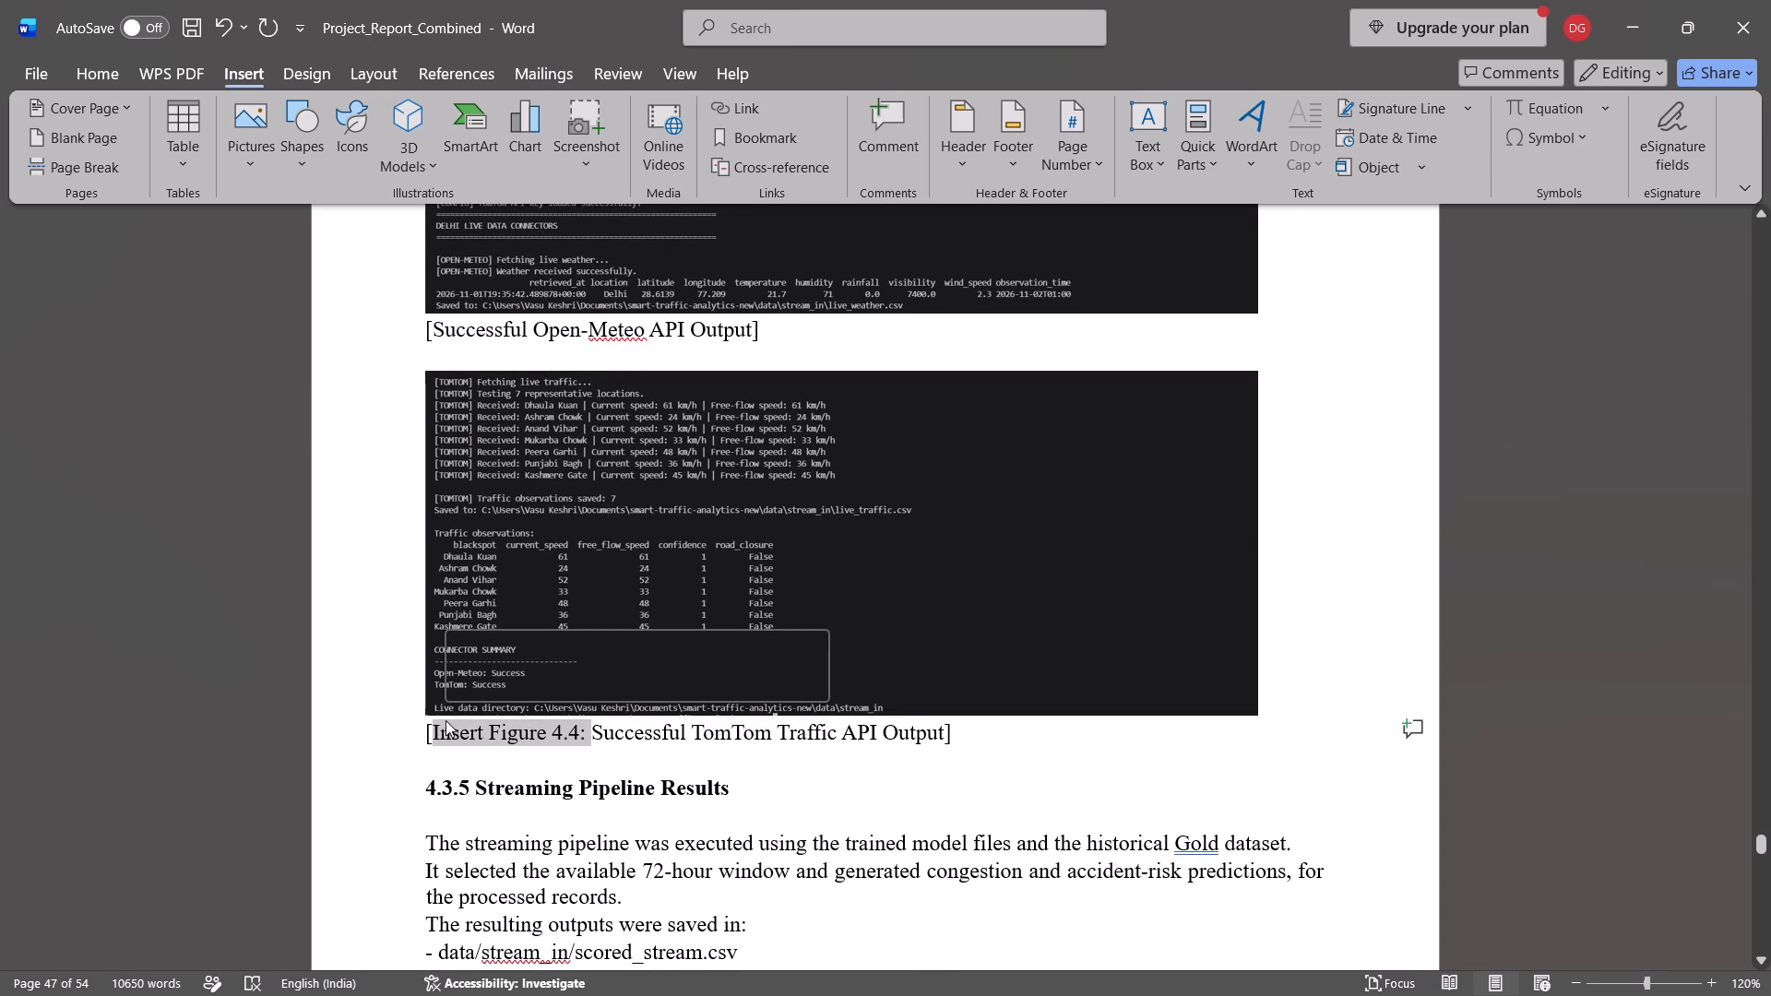
pyautogui.press('BackSpace')
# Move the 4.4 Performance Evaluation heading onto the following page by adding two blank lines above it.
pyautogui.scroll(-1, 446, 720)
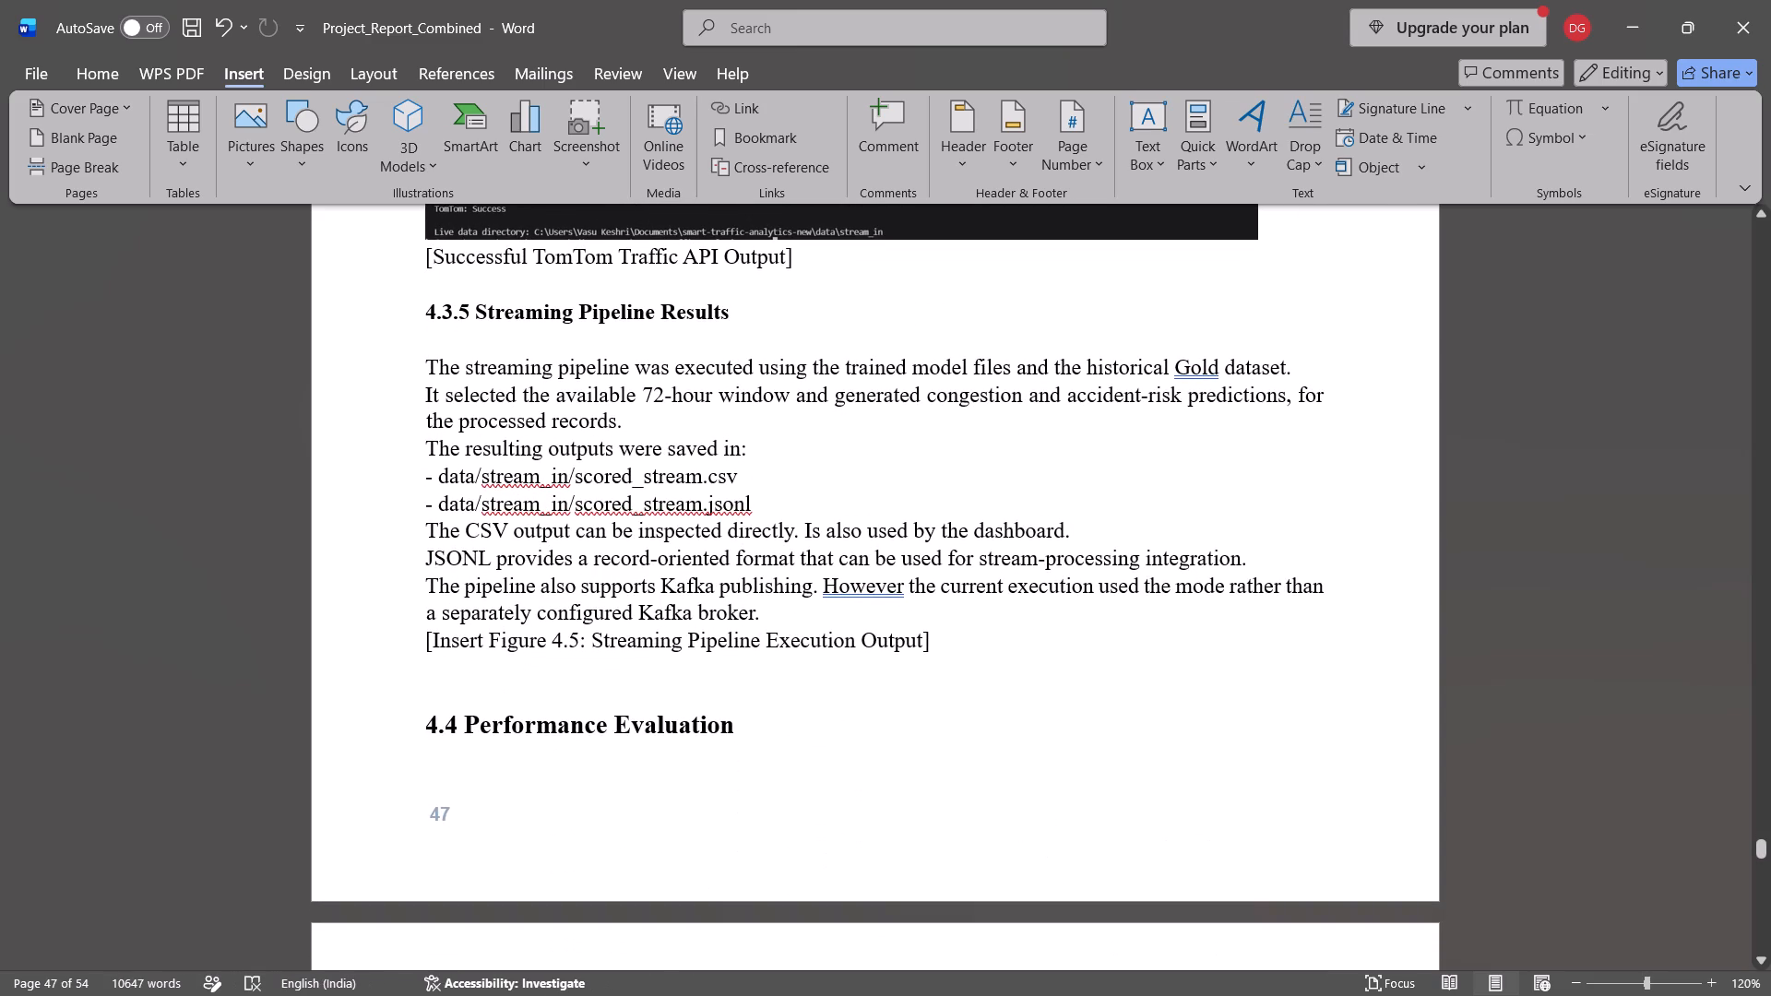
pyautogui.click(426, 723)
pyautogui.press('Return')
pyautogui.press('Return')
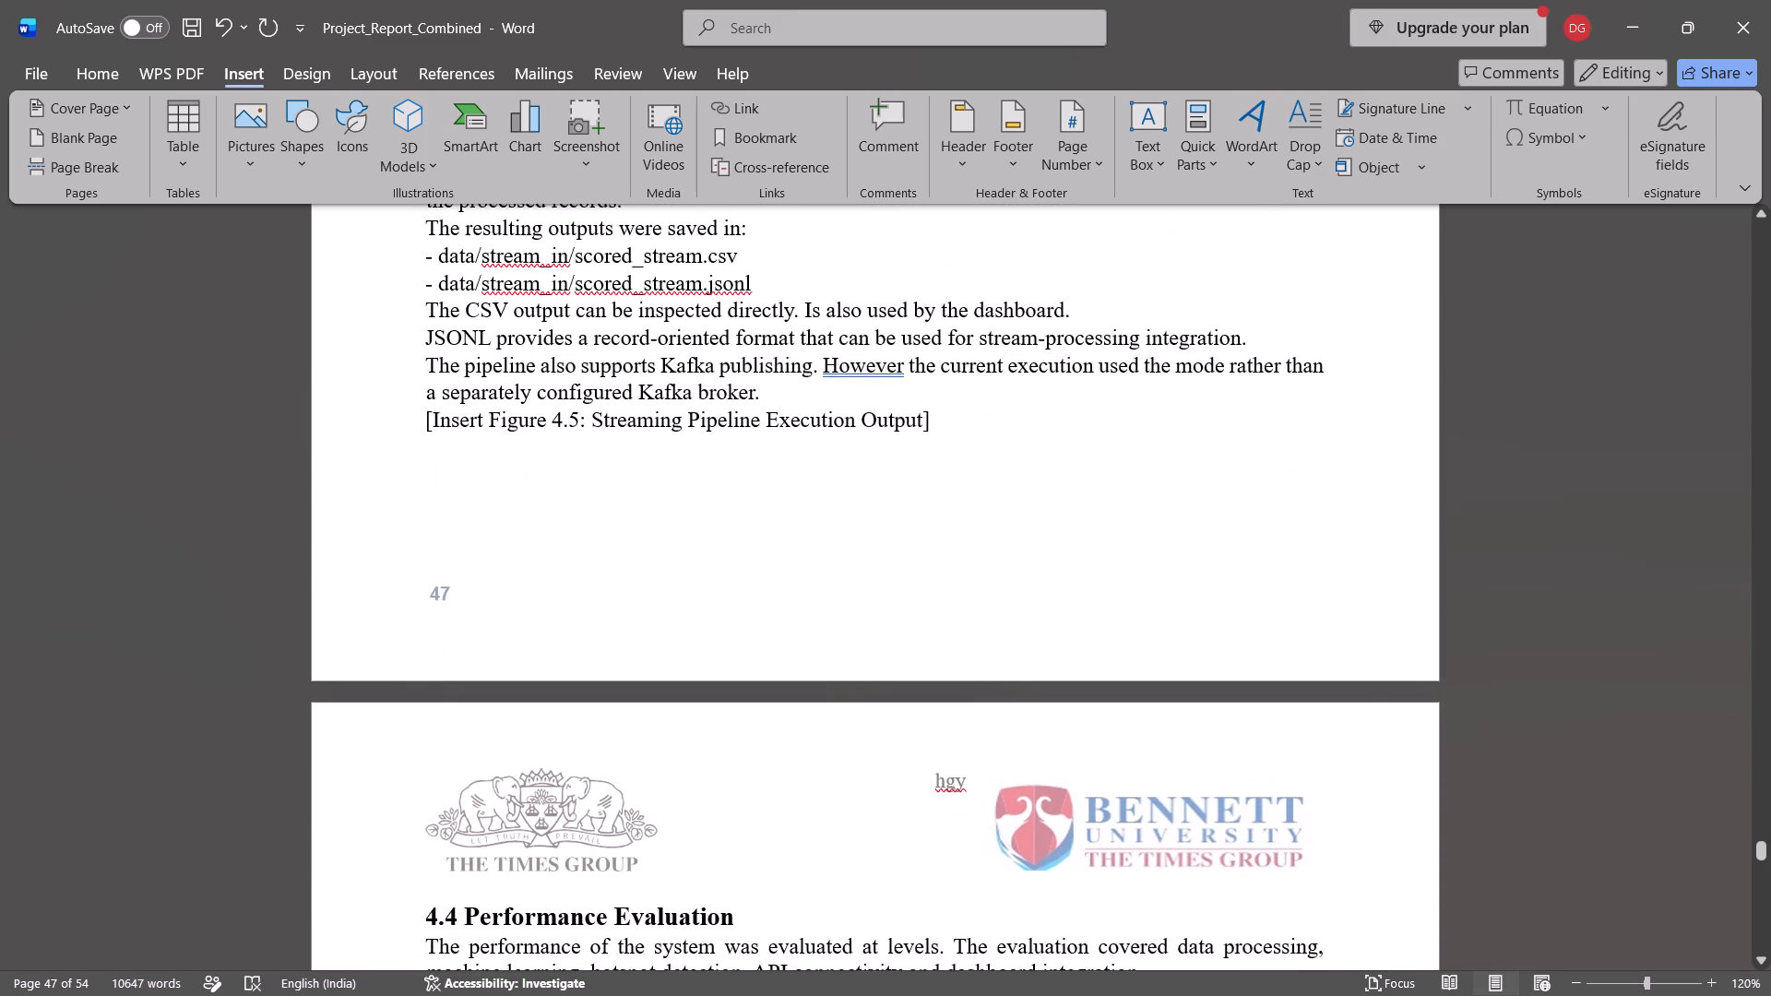
# Copy the Smart Traffic Streaming Pipeline screenshot from the updated chapter document and paste it above the Figure 4.5 caption in the combined report.
pyautogui.scroll(-2, 732, 759)
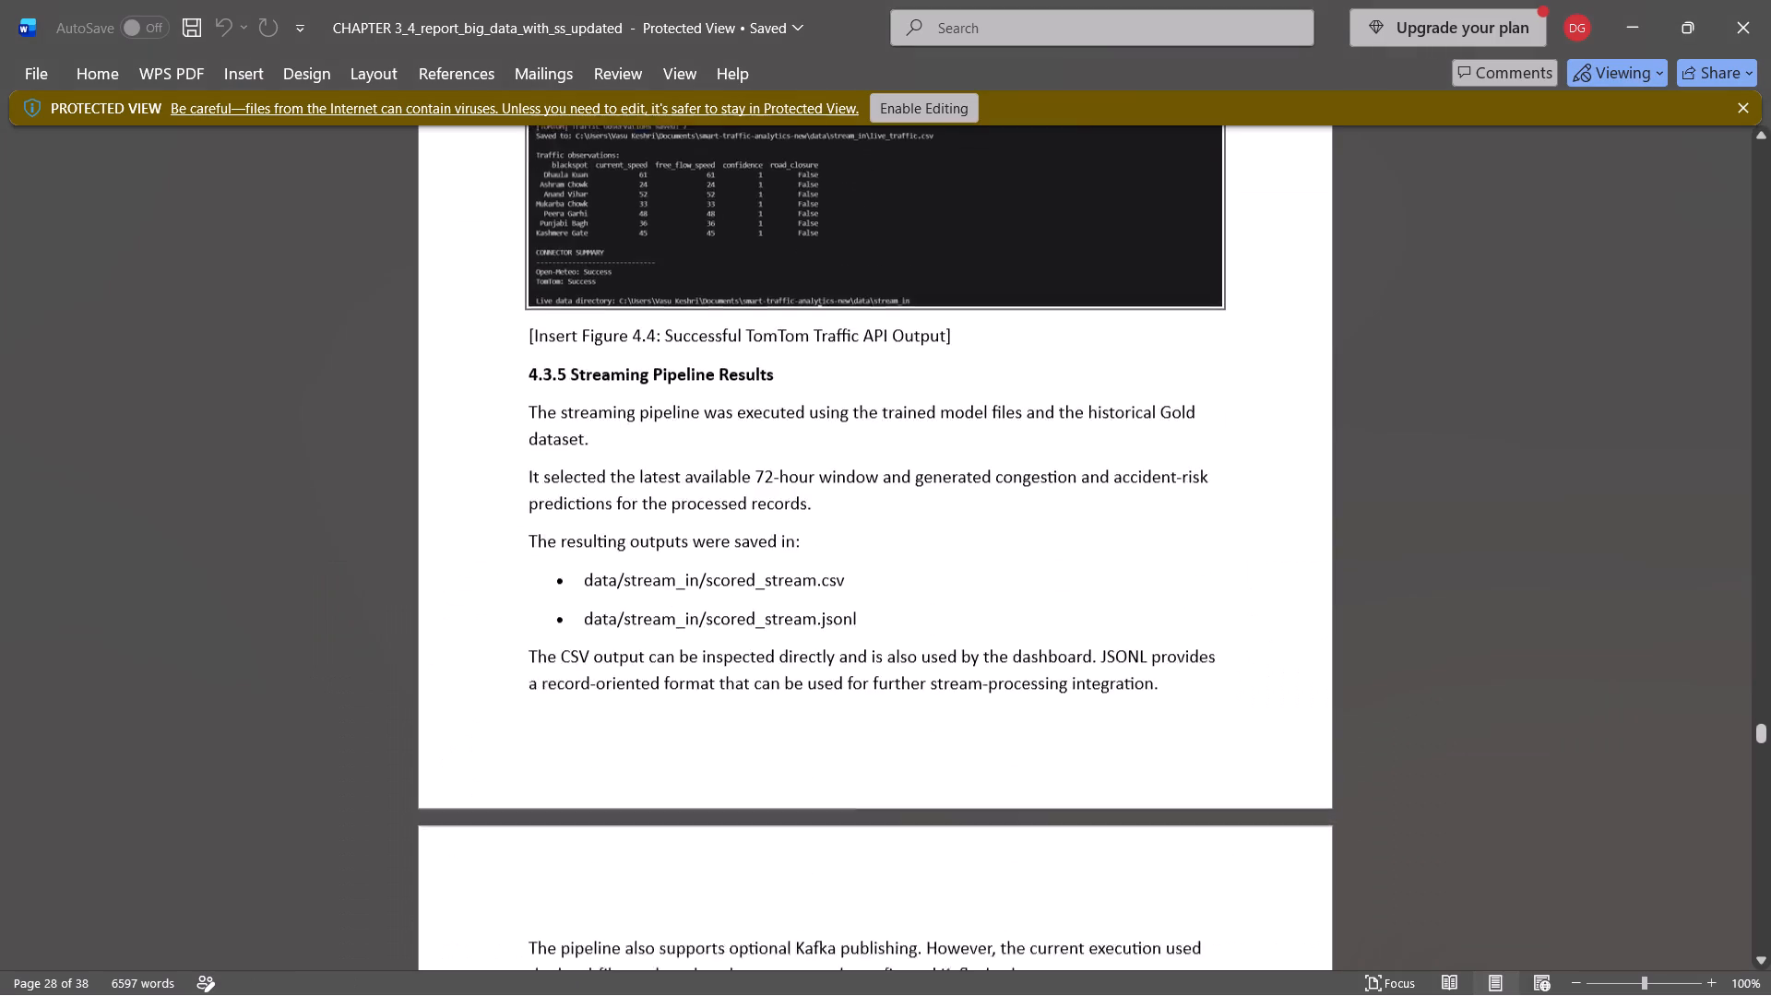
pyautogui.scroll(-1, 732, 759)
pyautogui.scroll(-1, 737, 621)
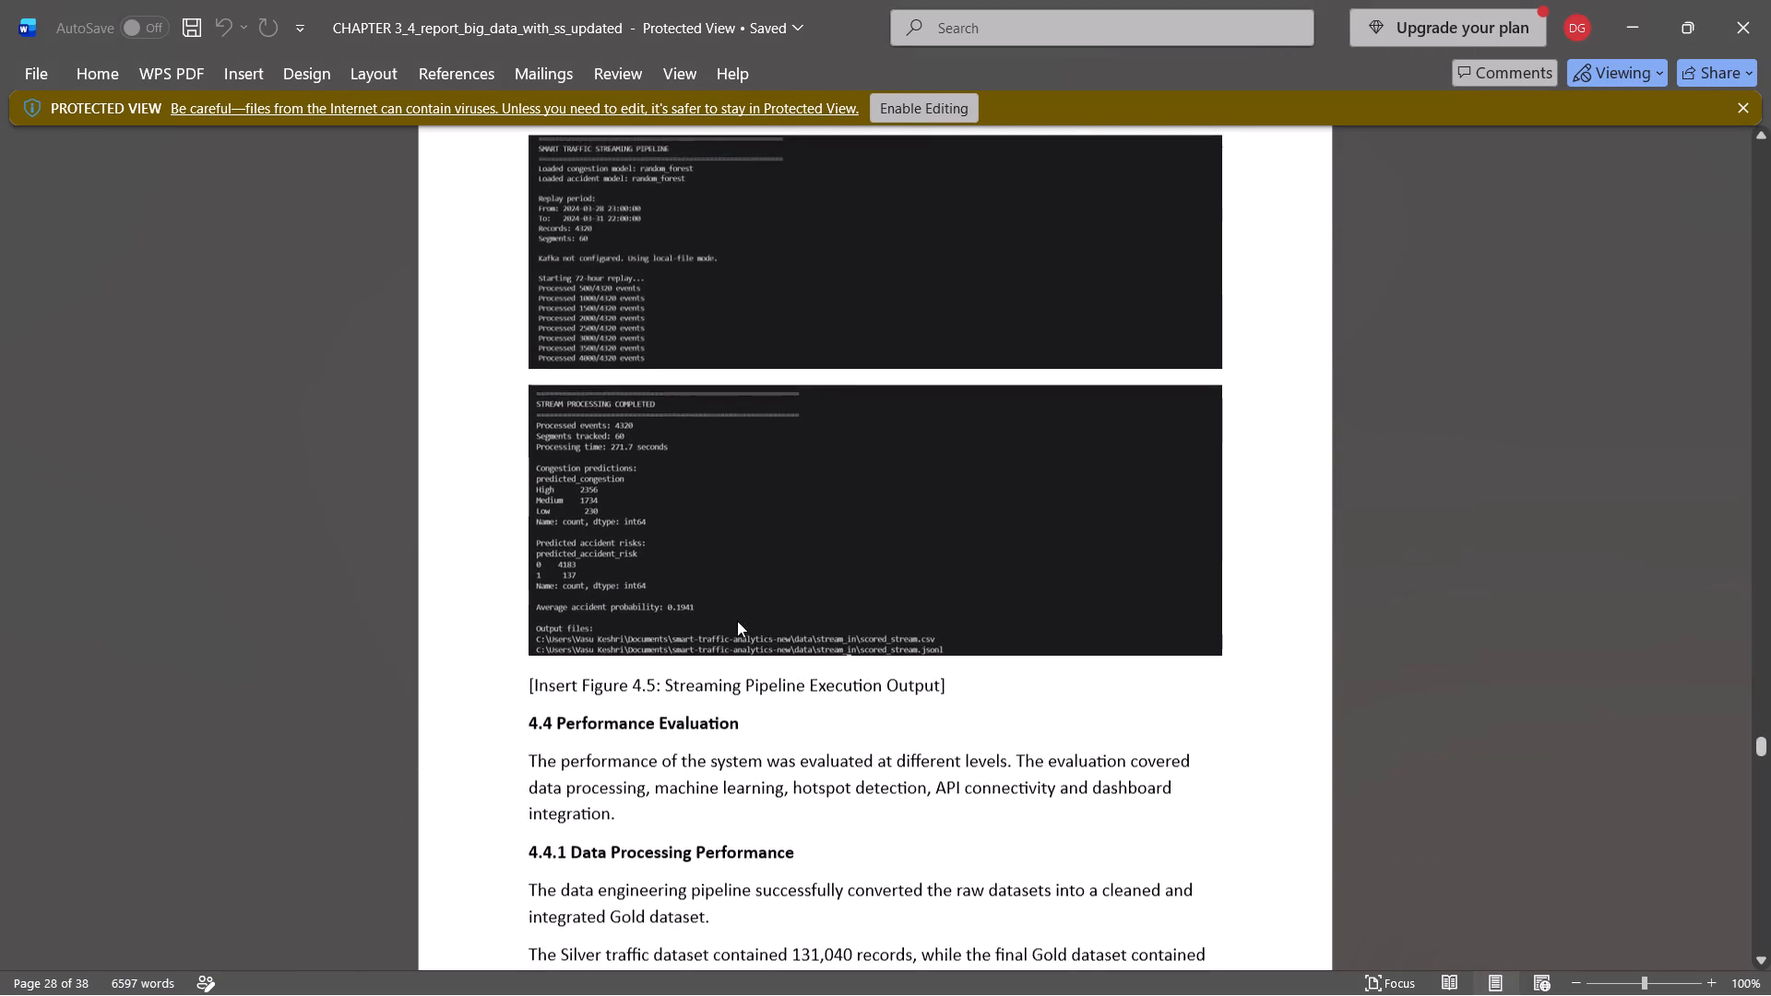
pyautogui.scroll(1, 737, 621)
pyautogui.click(719, 418)
pyautogui.hotkey('ctrl', 'c')
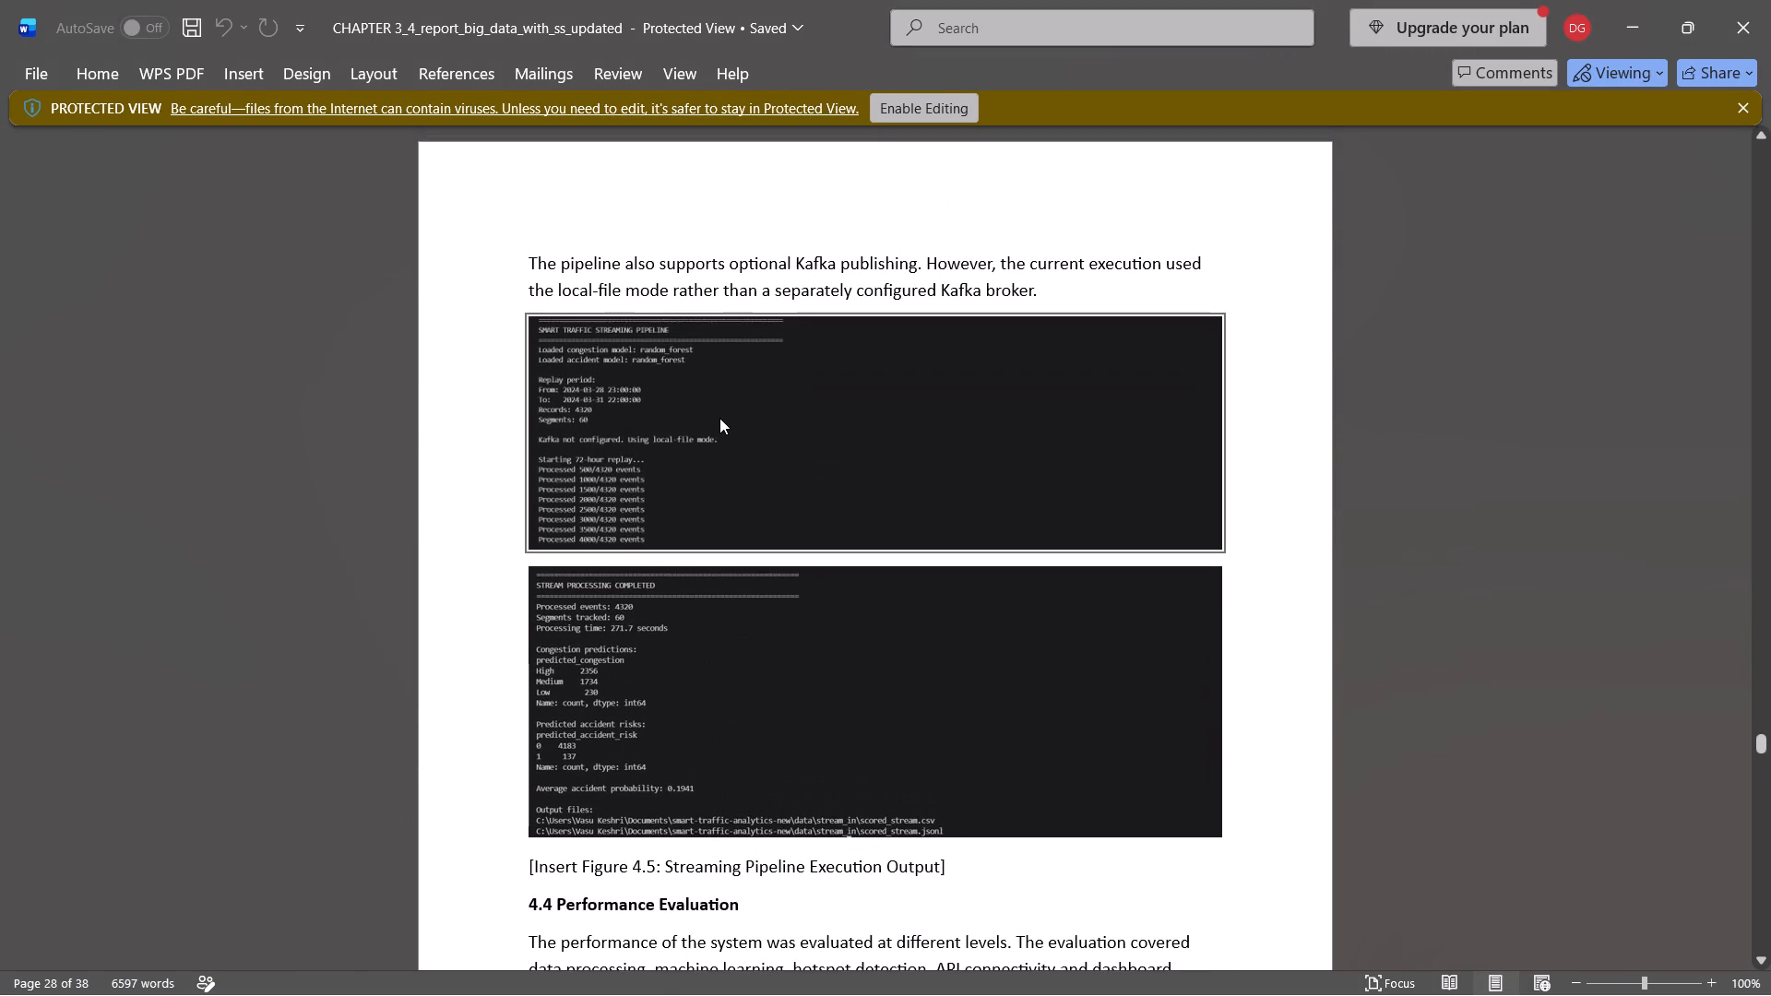
pyautogui.click(425, 424)
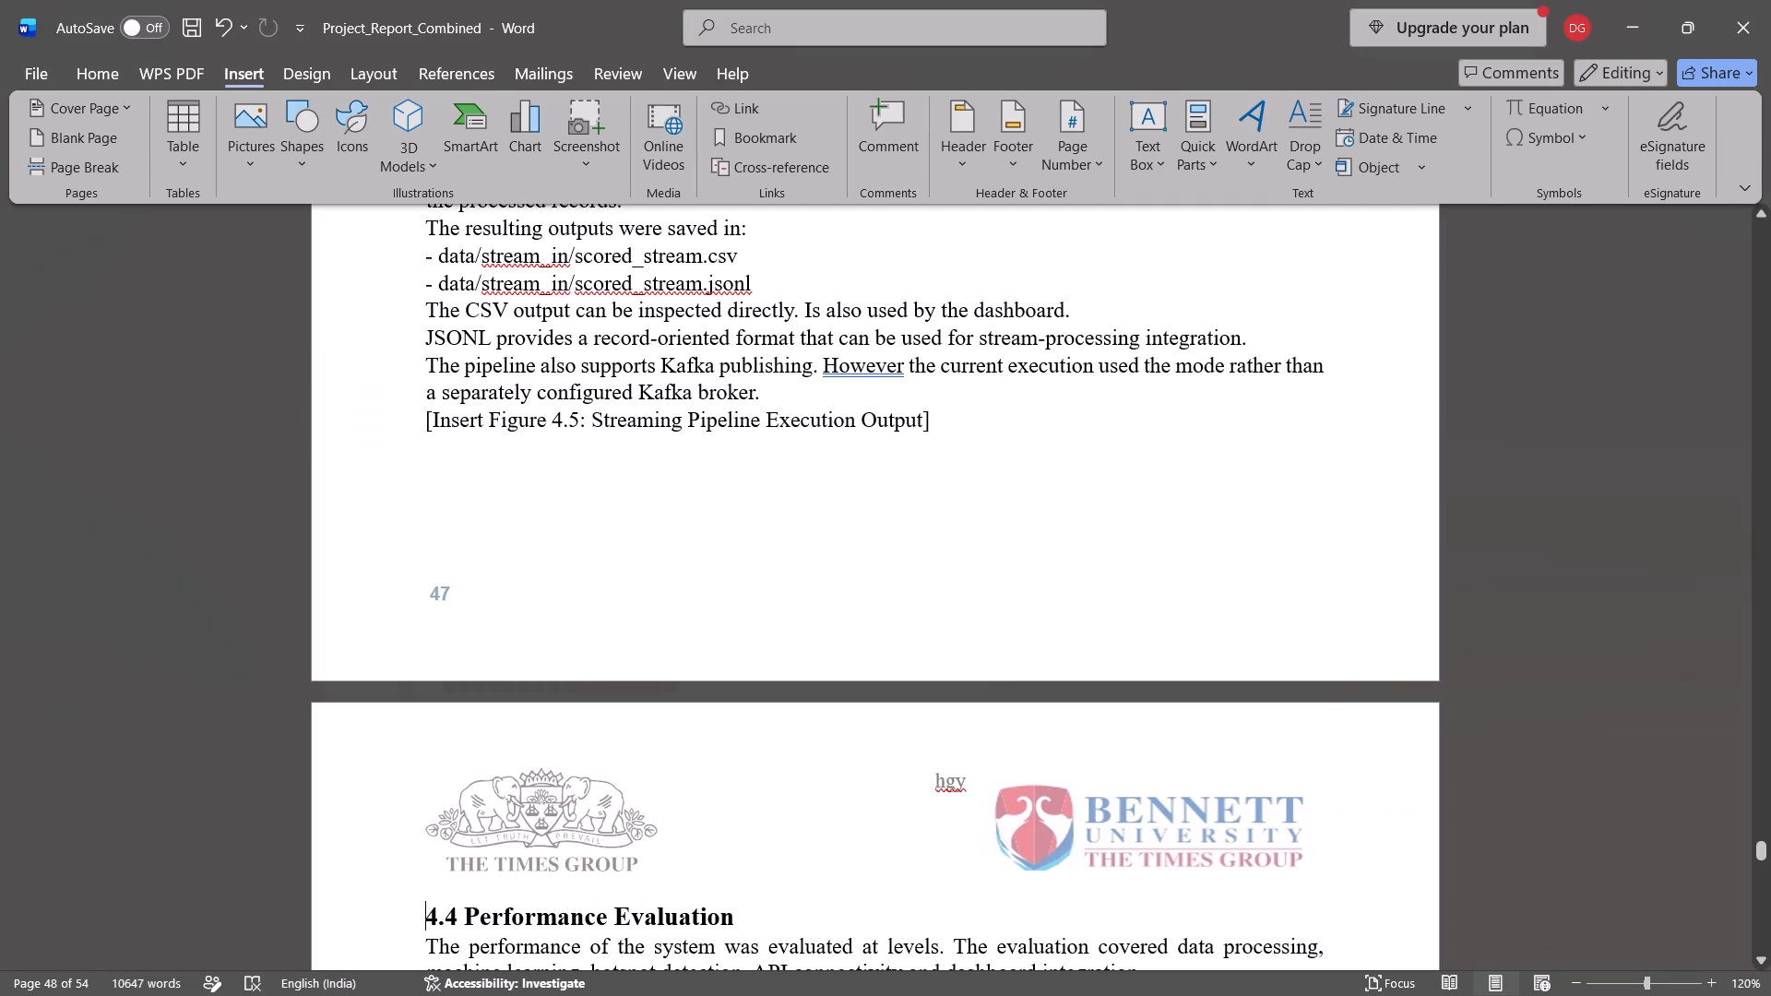
pyautogui.press('Return')
pyautogui.press('Up')
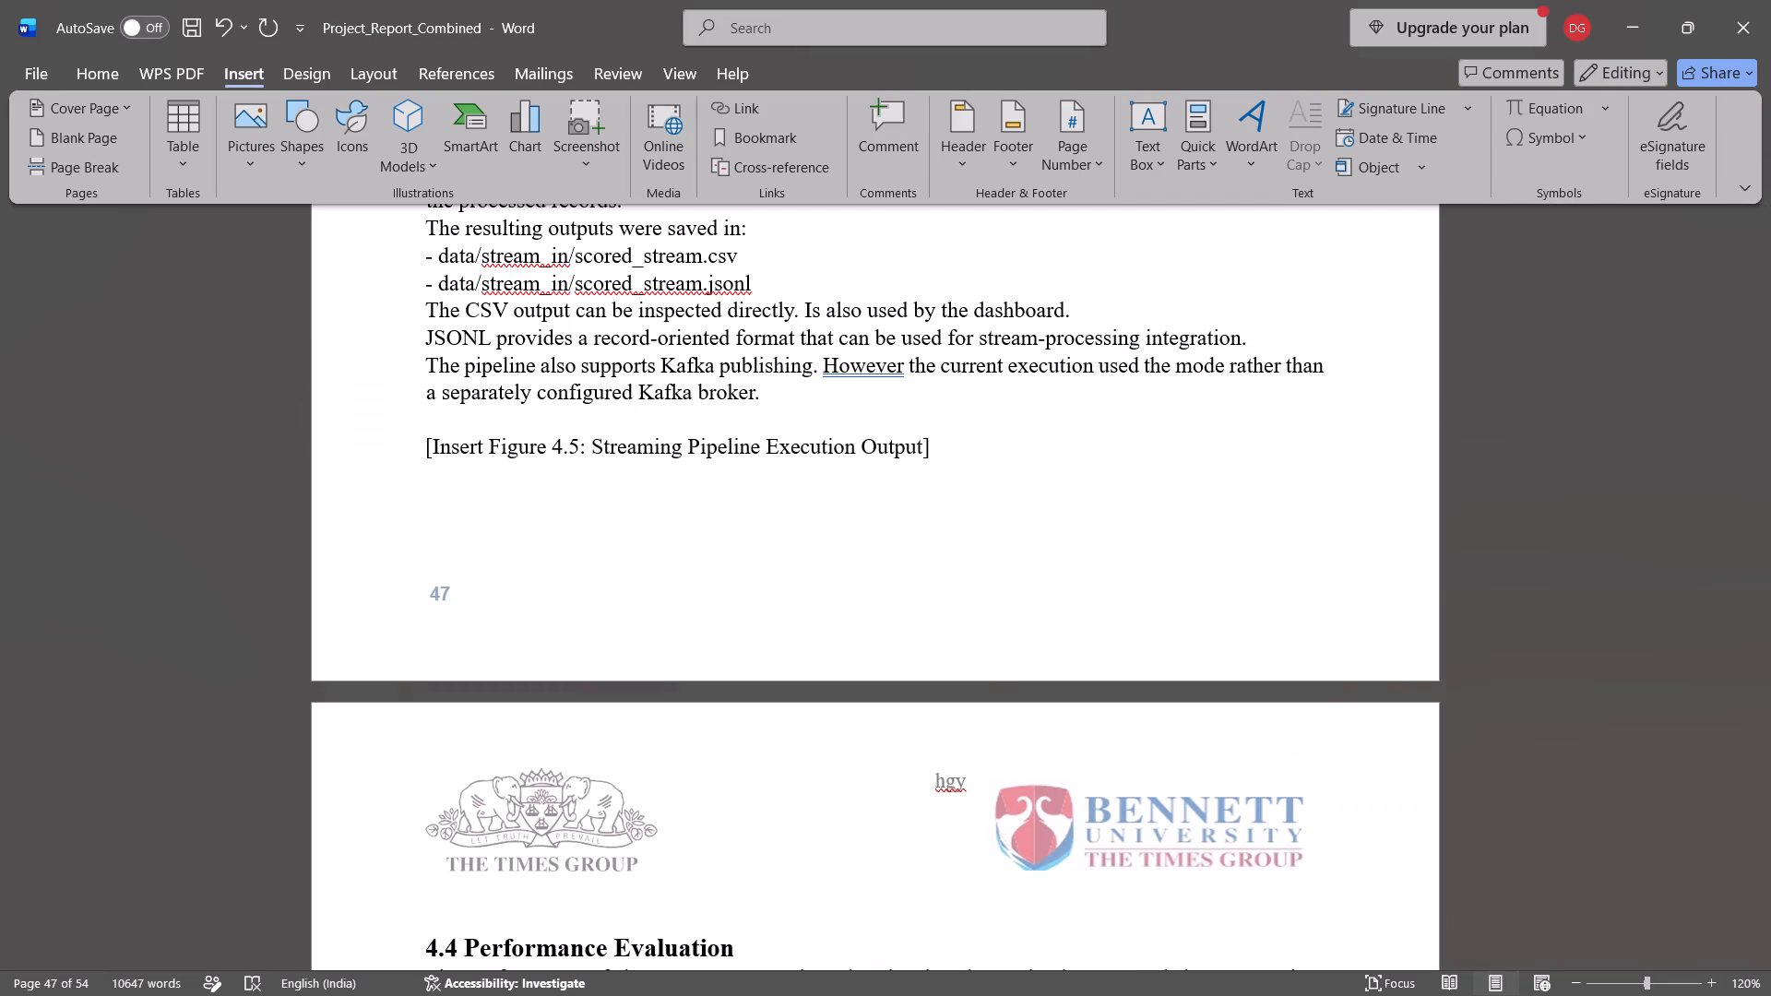
pyautogui.press('Return')
pyautogui.hotkey('ctrl', 'v')
# Remove "Insert Figure 4.5:" from the caption below the streaming pipeline screenshot, leaving "[Streaming Pipeline Execution Output]".
pyautogui.scroll(-1, 538, 668)
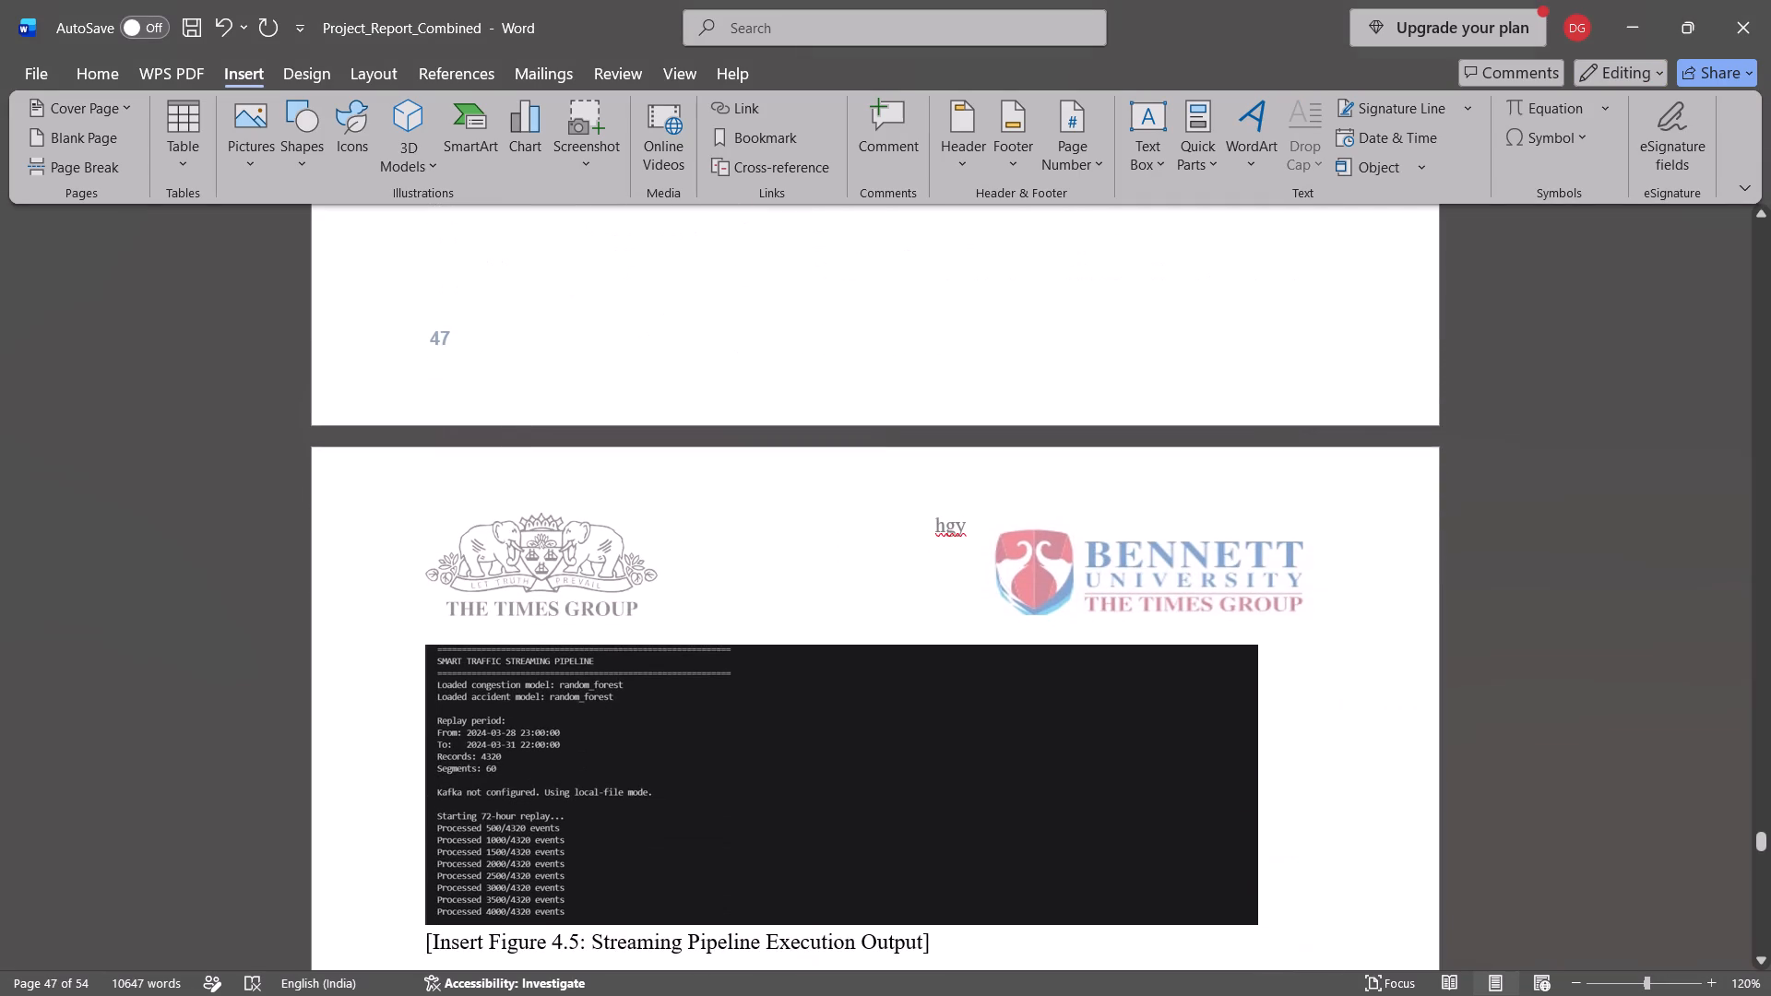
pyautogui.scroll(-1, 538, 668)
pyautogui.scroll(1, 538, 668)
pyautogui.scroll(-2, 538, 668)
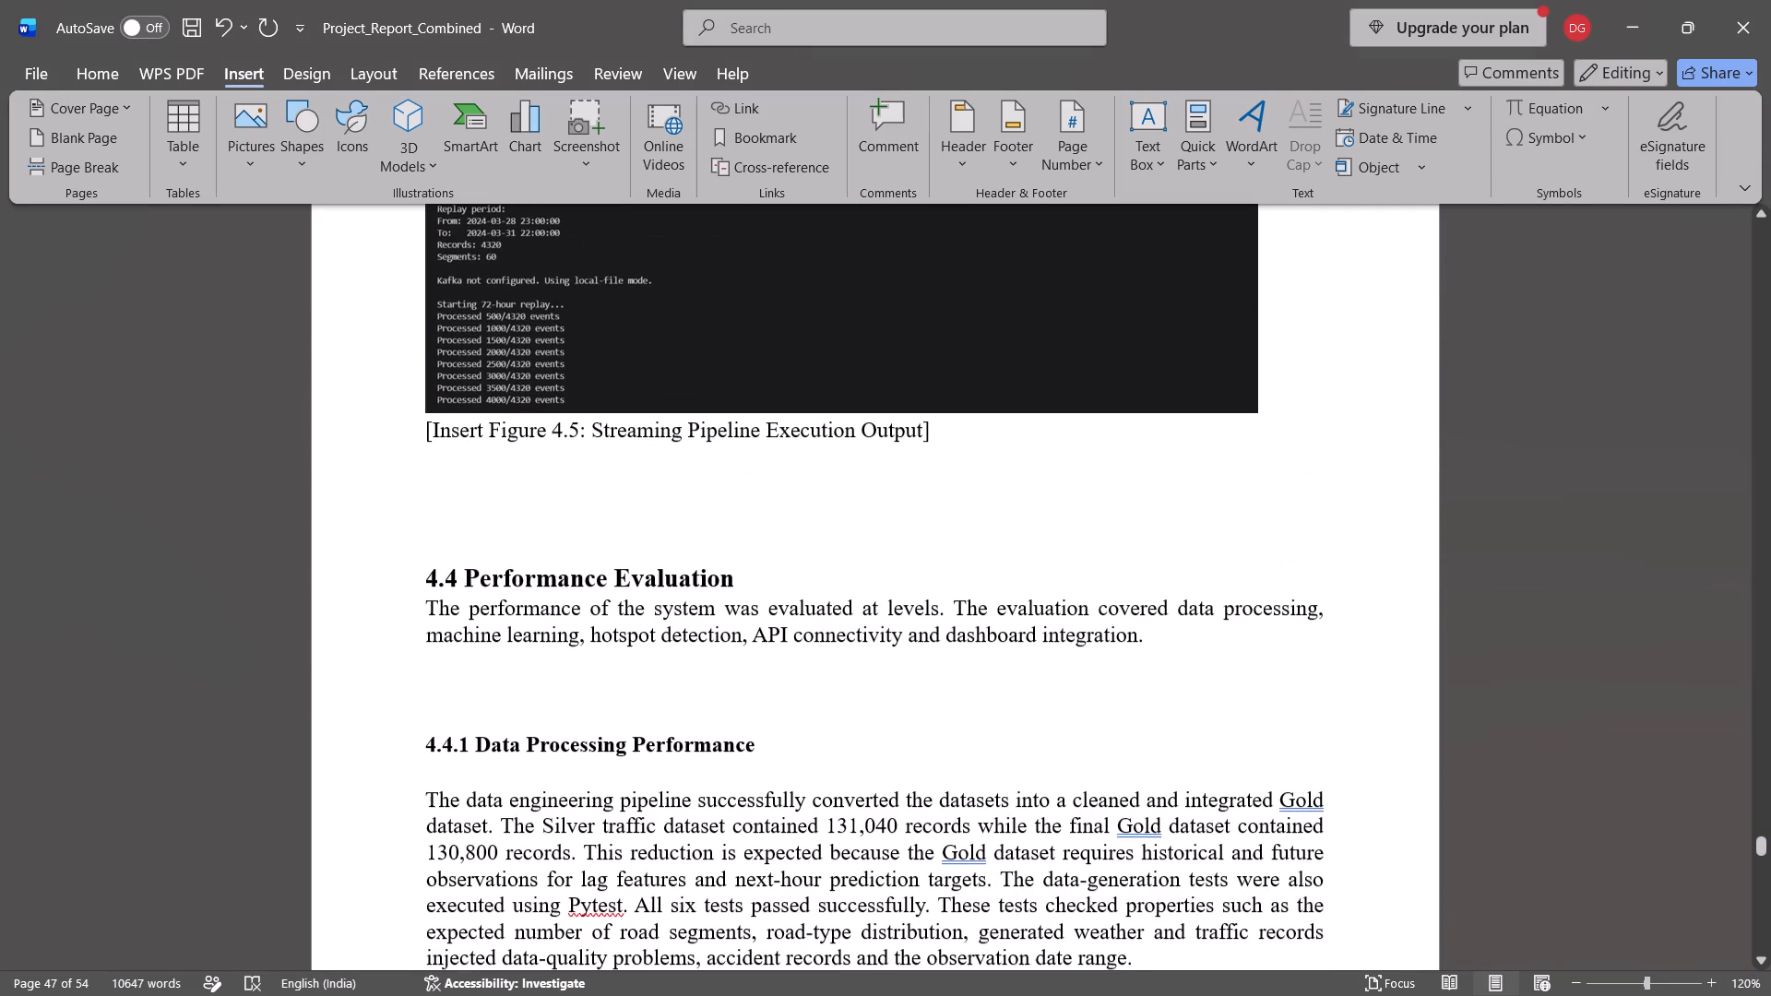
pyautogui.moveTo(590, 430); pyautogui.dragTo(458, 429)
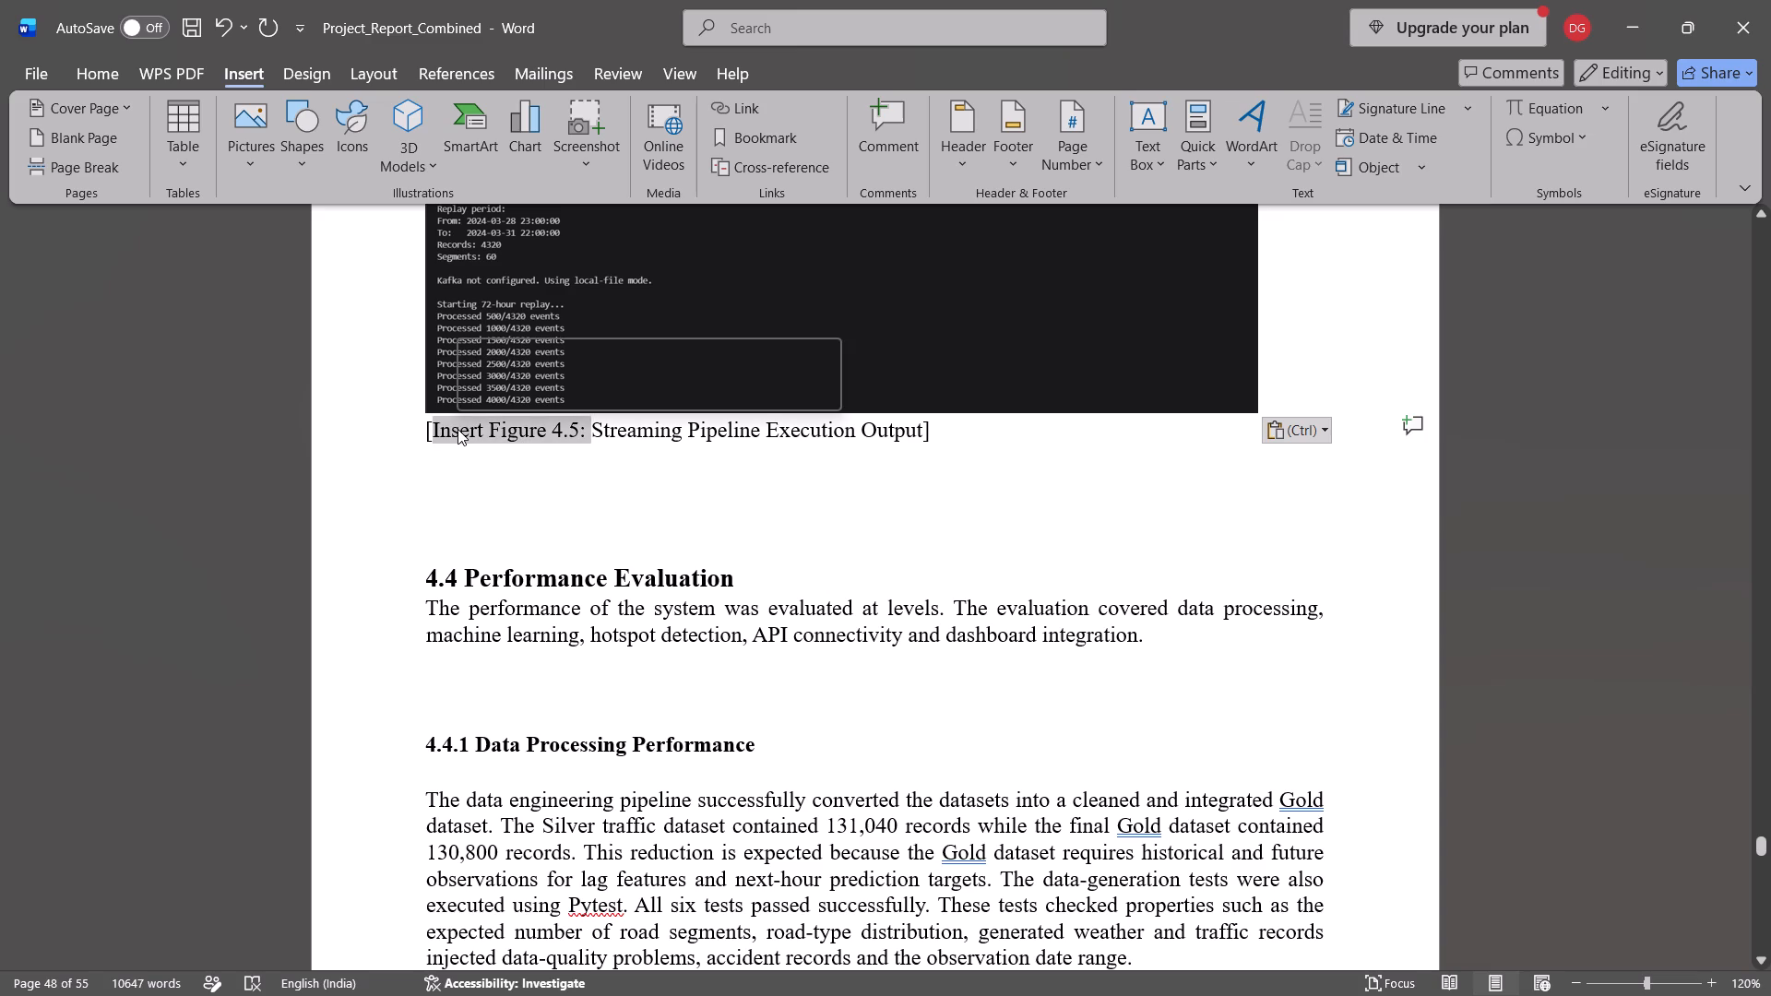
pyautogui.press('BackSpace')
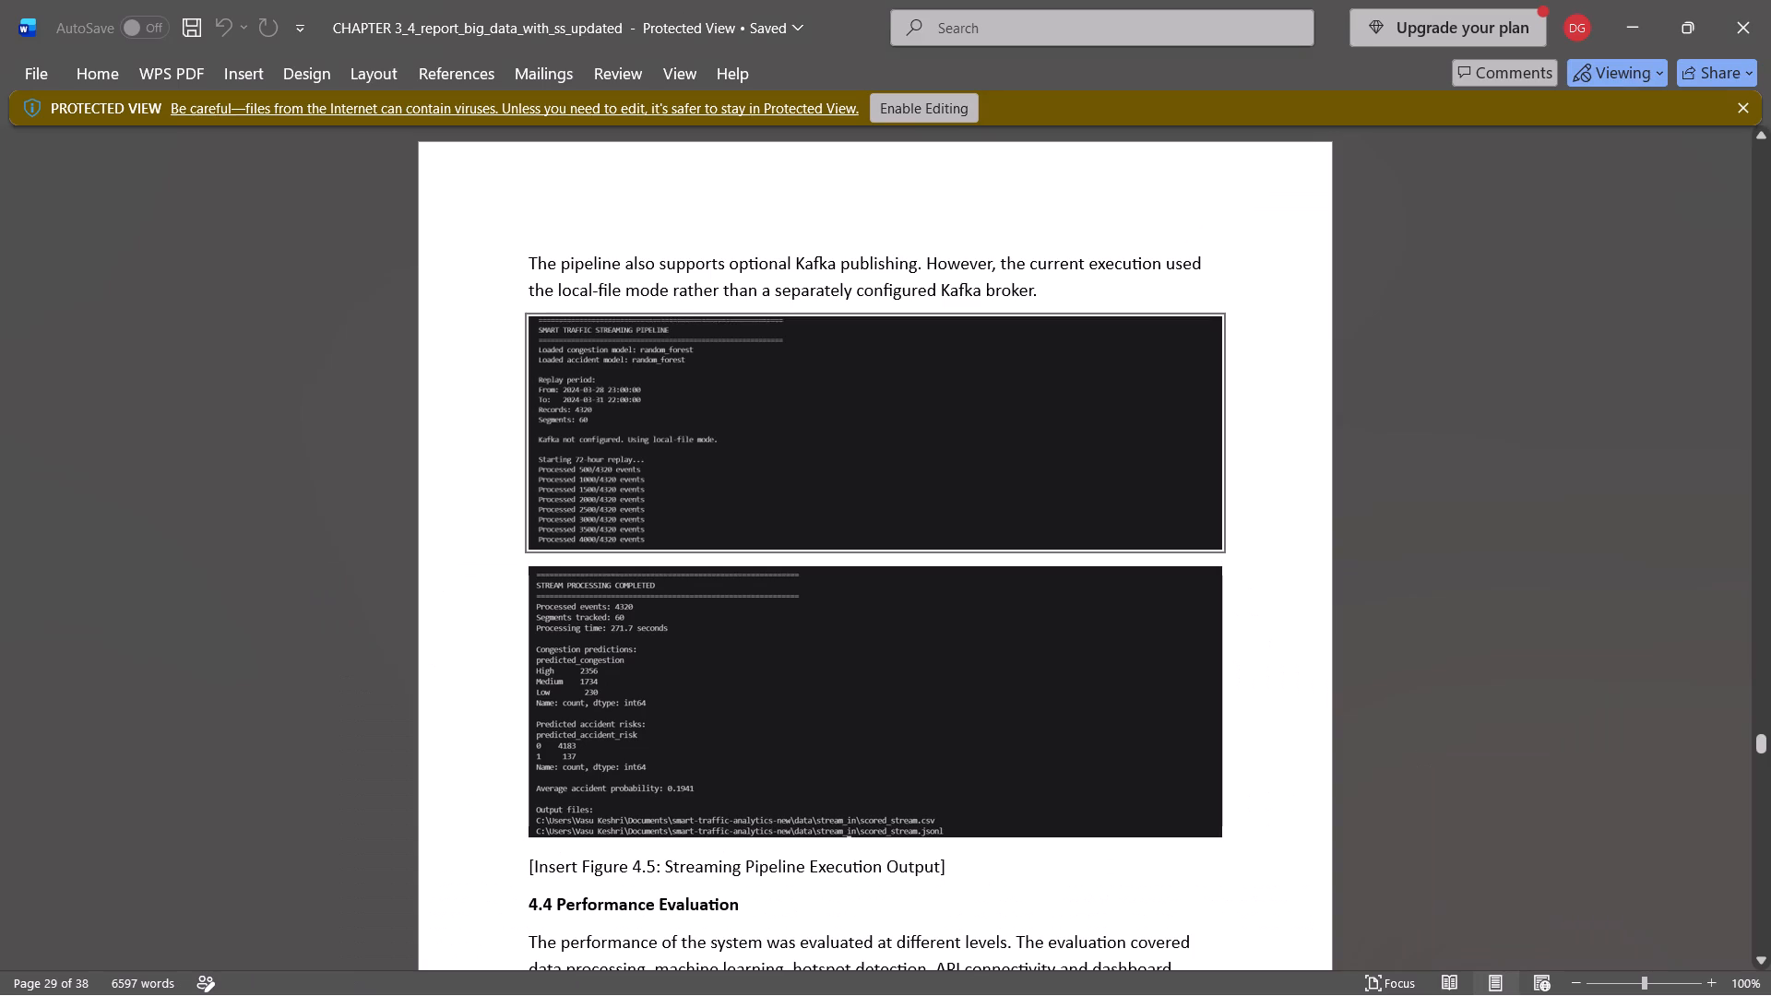
# Copy the Stream Processing Completed screenshot from the updated chapter document and paste it above the Streaming Pipeline Execution Output caption, separated by a blank line.
pyautogui.click(647, 619)
pyautogui.hotkey('ctrl', 'c')
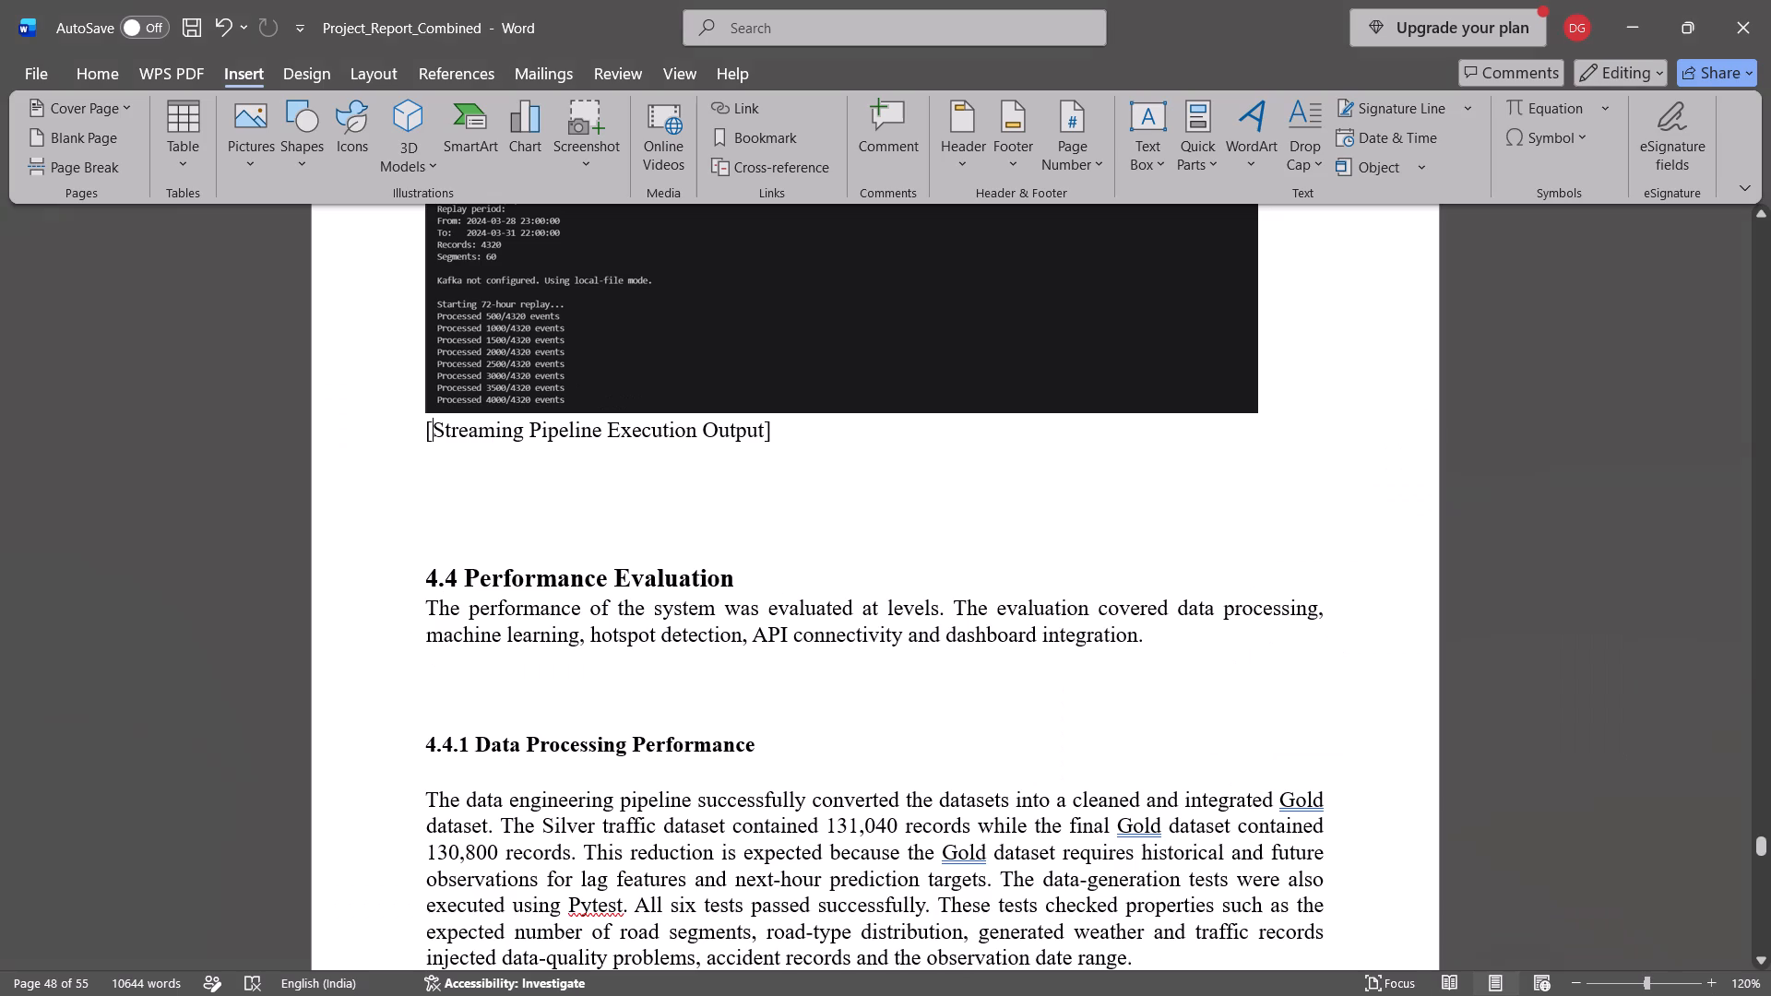
pyautogui.click(420, 437)
pyautogui.press('Return')
pyautogui.press('Return')
pyautogui.press('Up')
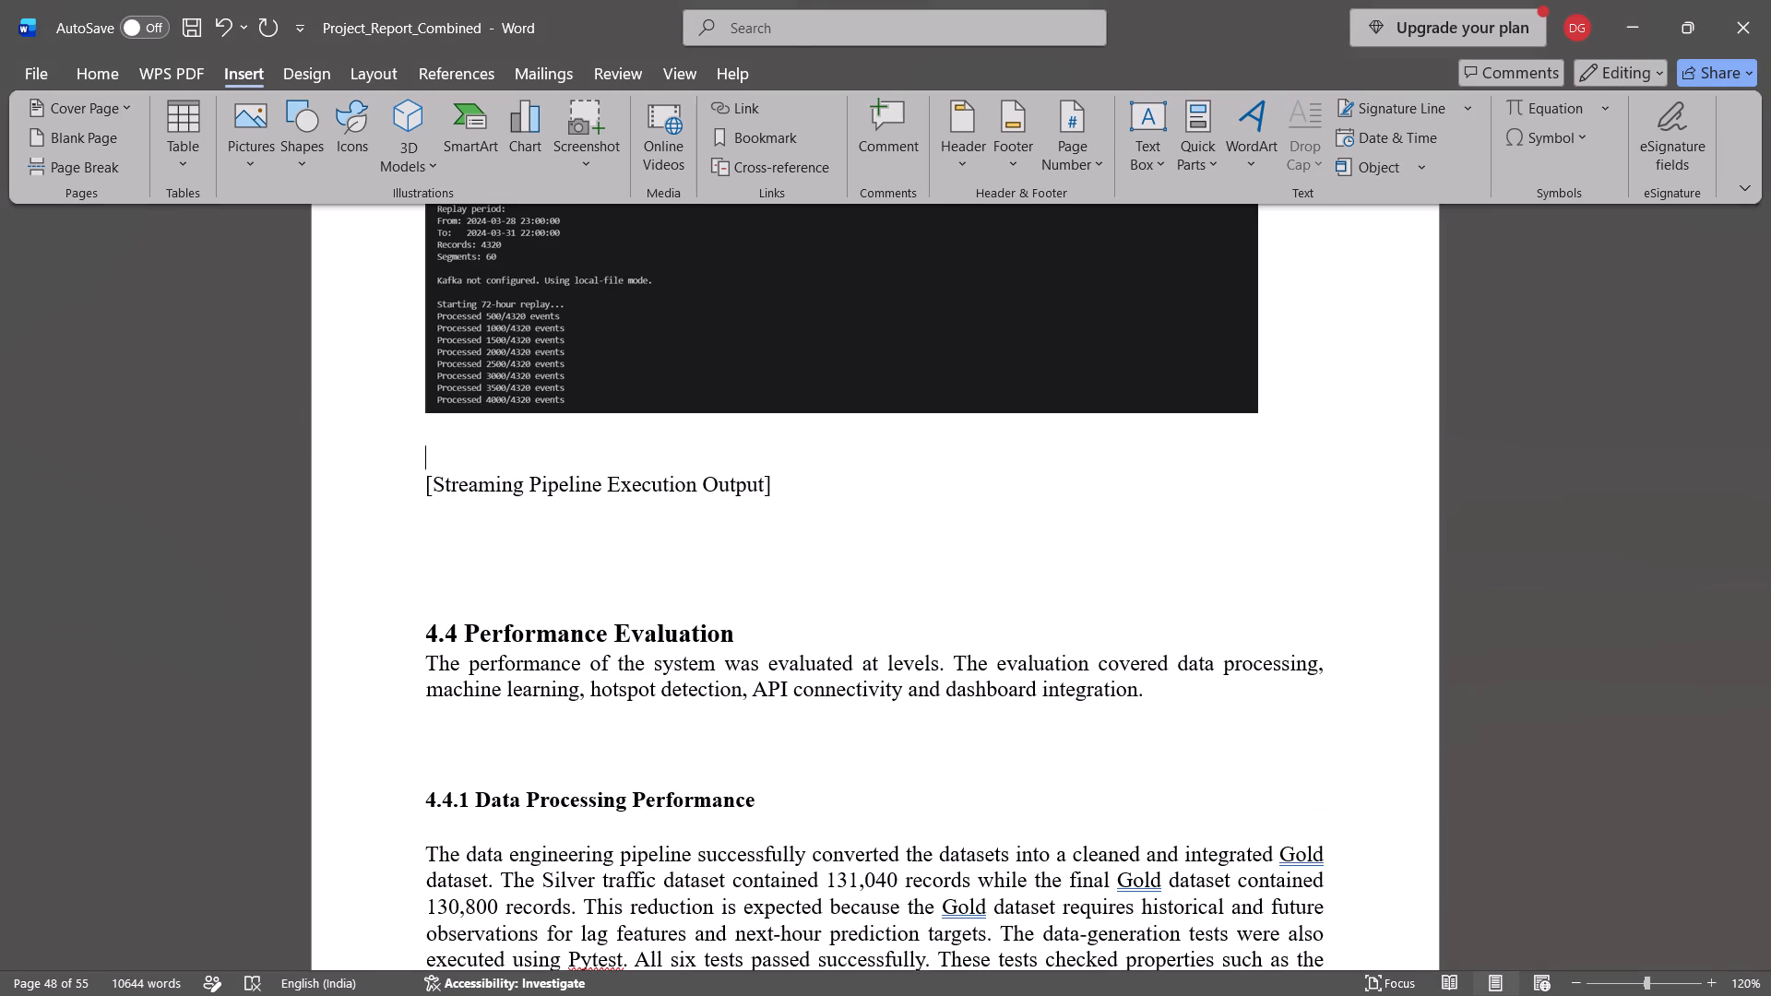
pyautogui.hotkey('ctrl', 'v')
# Delete the surplus blank lines above the 4.4 Performance Evaluation heading, leaving one below the streaming pipeline caption.
pyautogui.scroll(-1, 559, 637)
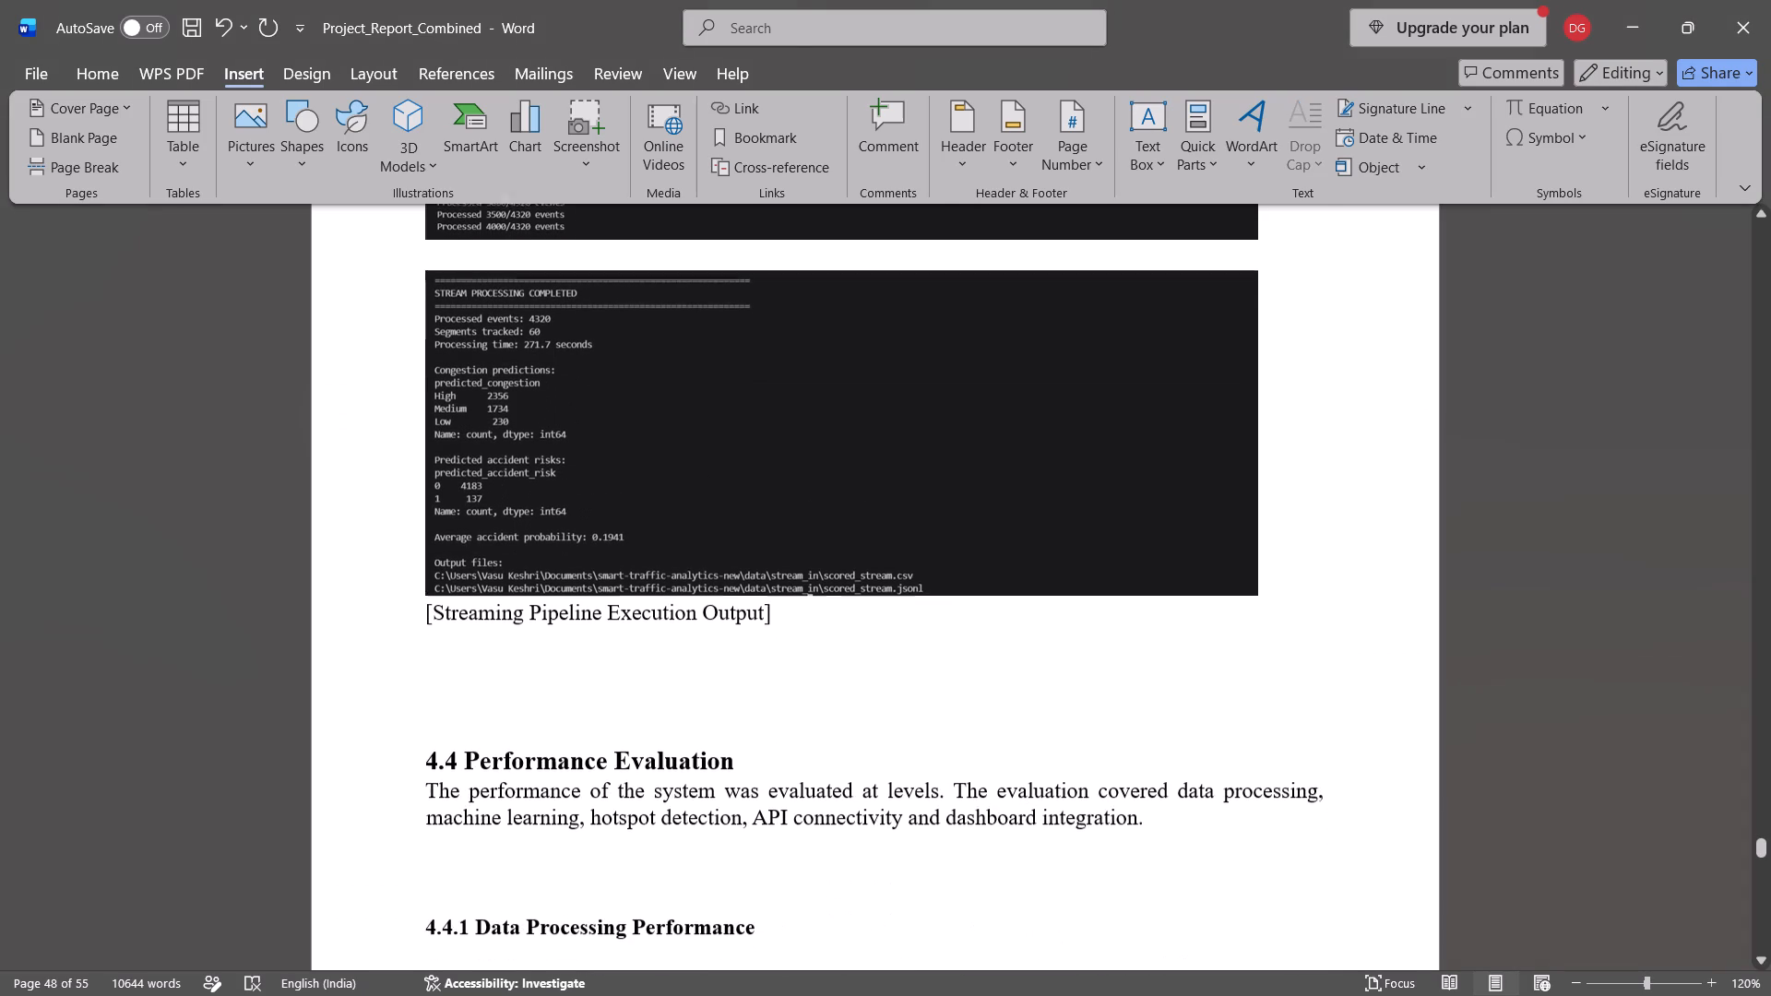
pyautogui.click(422, 747)
pyautogui.press('BackSpace')
pyautogui.press('BackSpace')
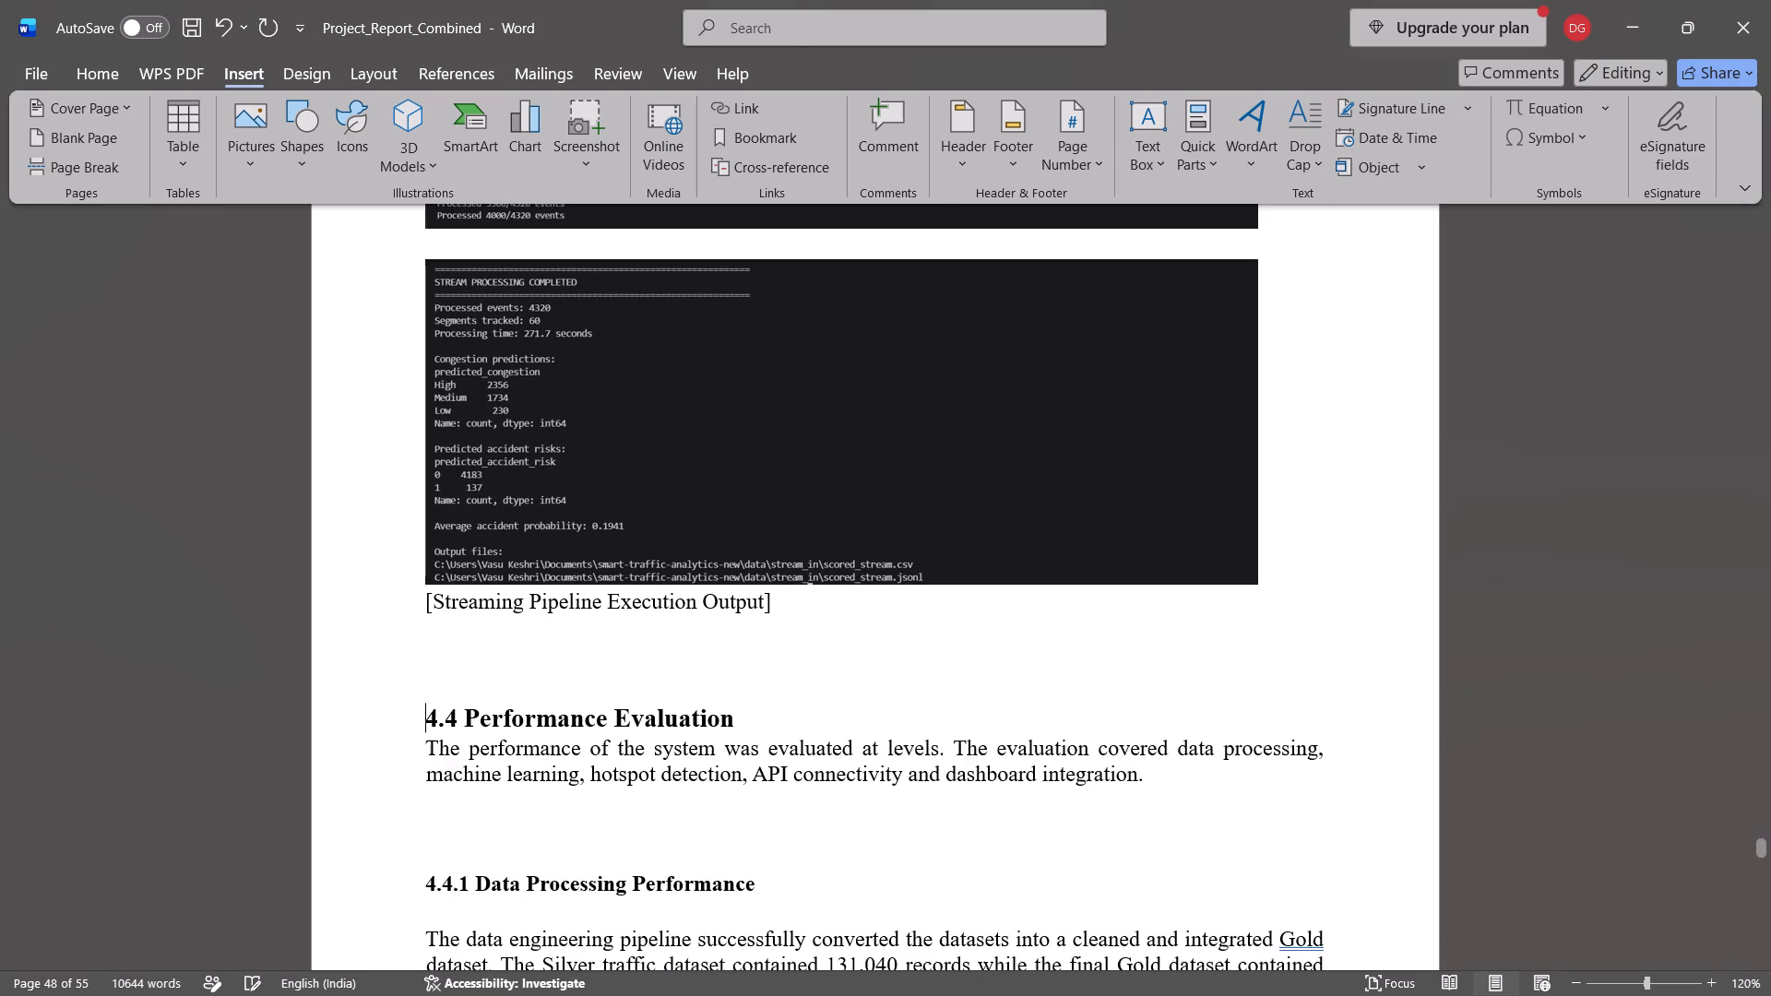
pyautogui.press('BackSpace')
pyautogui.press('BackSpace')
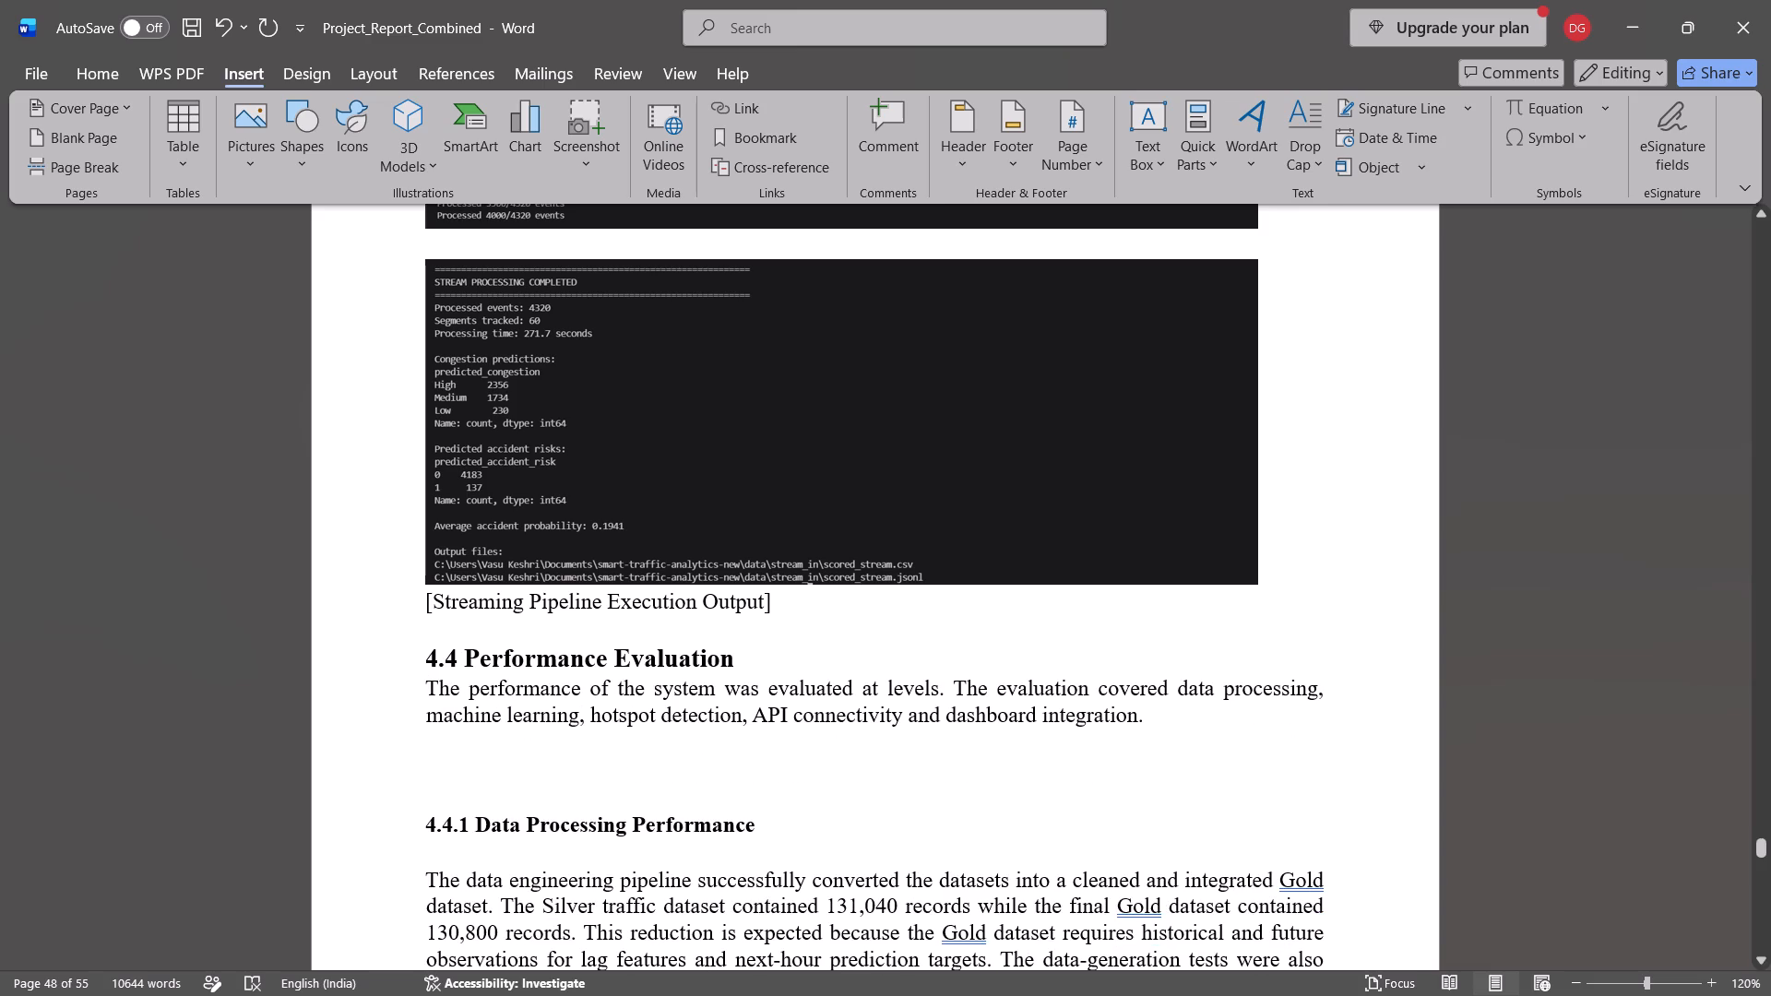
# Delete the surplus blank lines above the 4.4.1 Data Processing Performance heading, leaving one below the preceding paragraph.
pyautogui.click(424, 827)
pyautogui.press('BackSpace')
pyautogui.press('BackSpace')
pyautogui.scroll(-1, 424, 827)
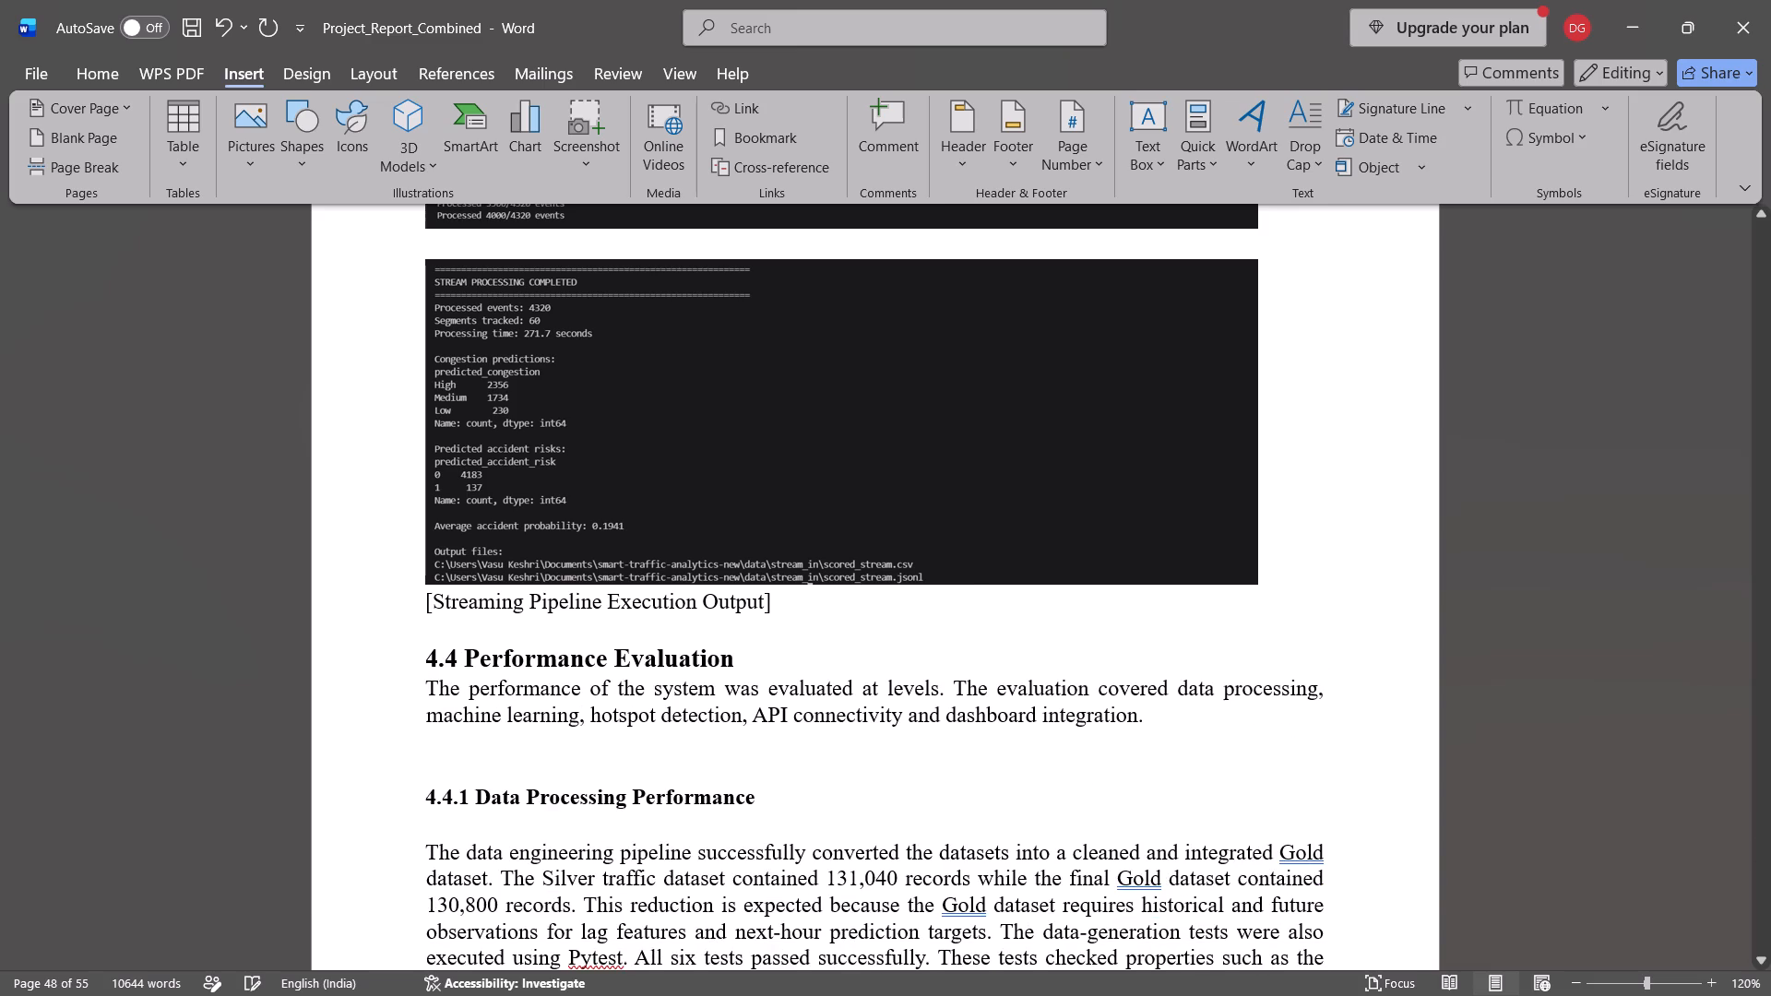
pyautogui.scroll(-1, 424, 827)
pyautogui.press('BackSpace')
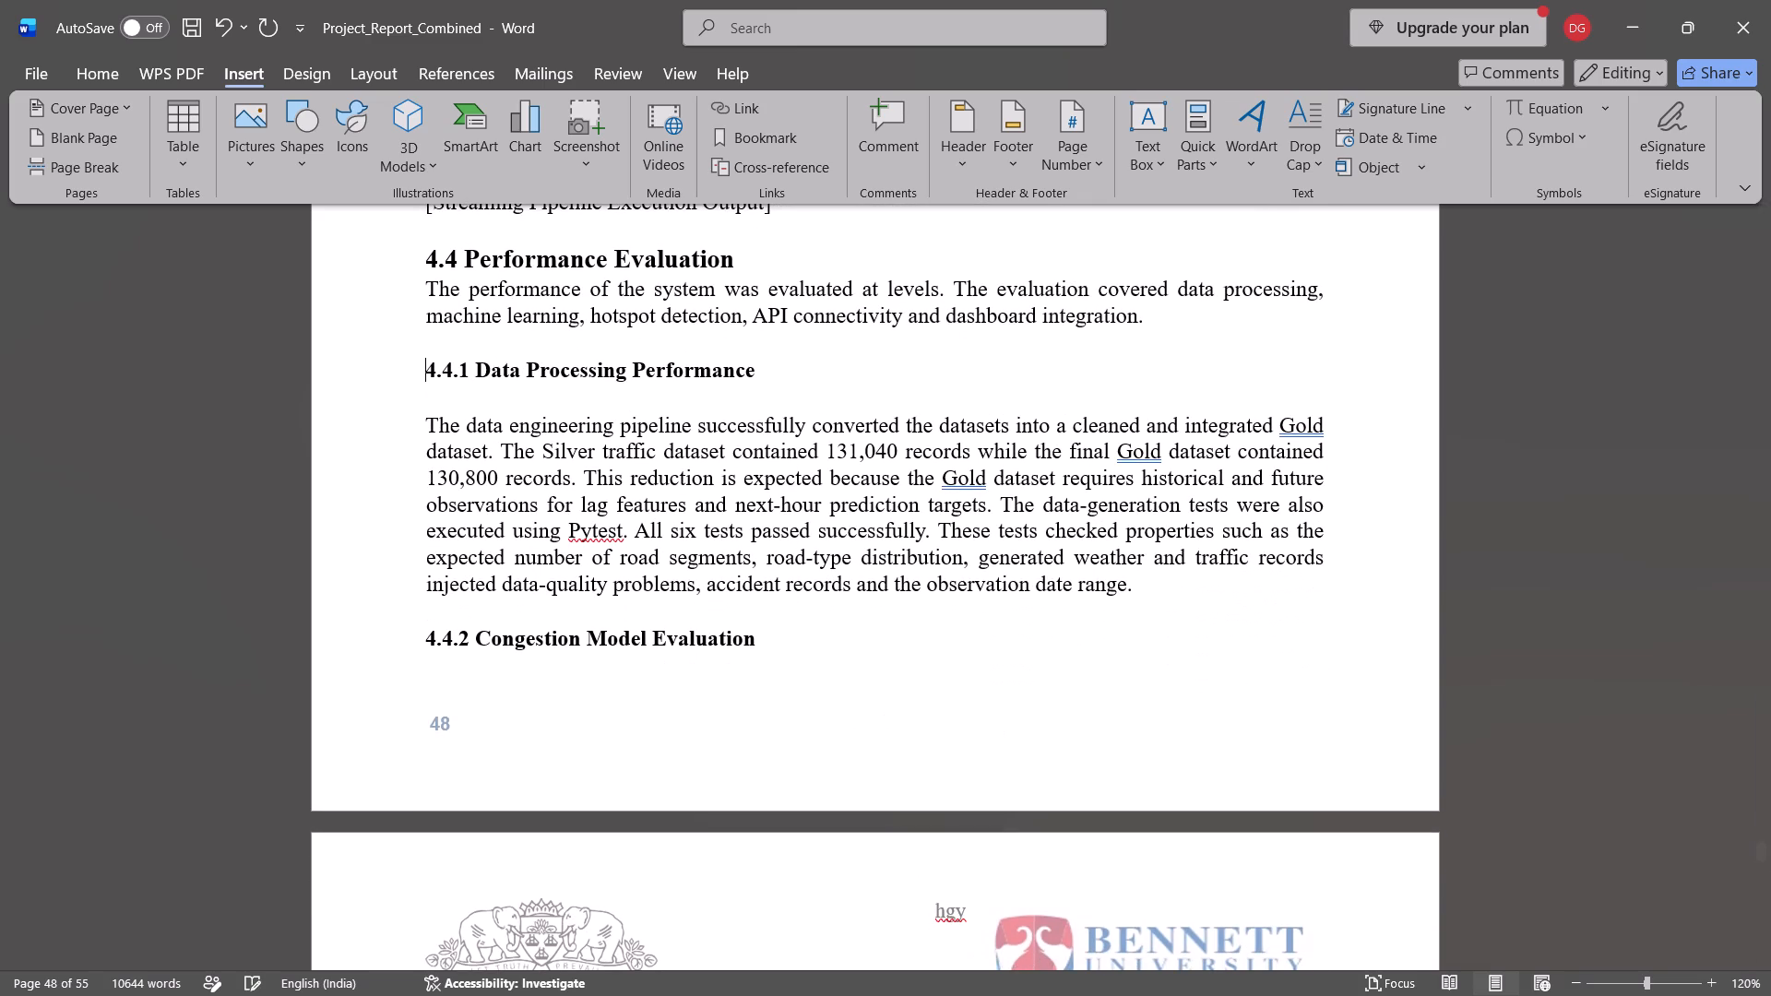
# Move the 4.4.2 Congestion Model Evaluation heading to the top of the following page by adding two blank lines above it.
pyautogui.click(422, 658)
pyautogui.press('Up')
pyautogui.press('Return')
pyautogui.press('Return')
pyautogui.scroll(-1, 422, 658)
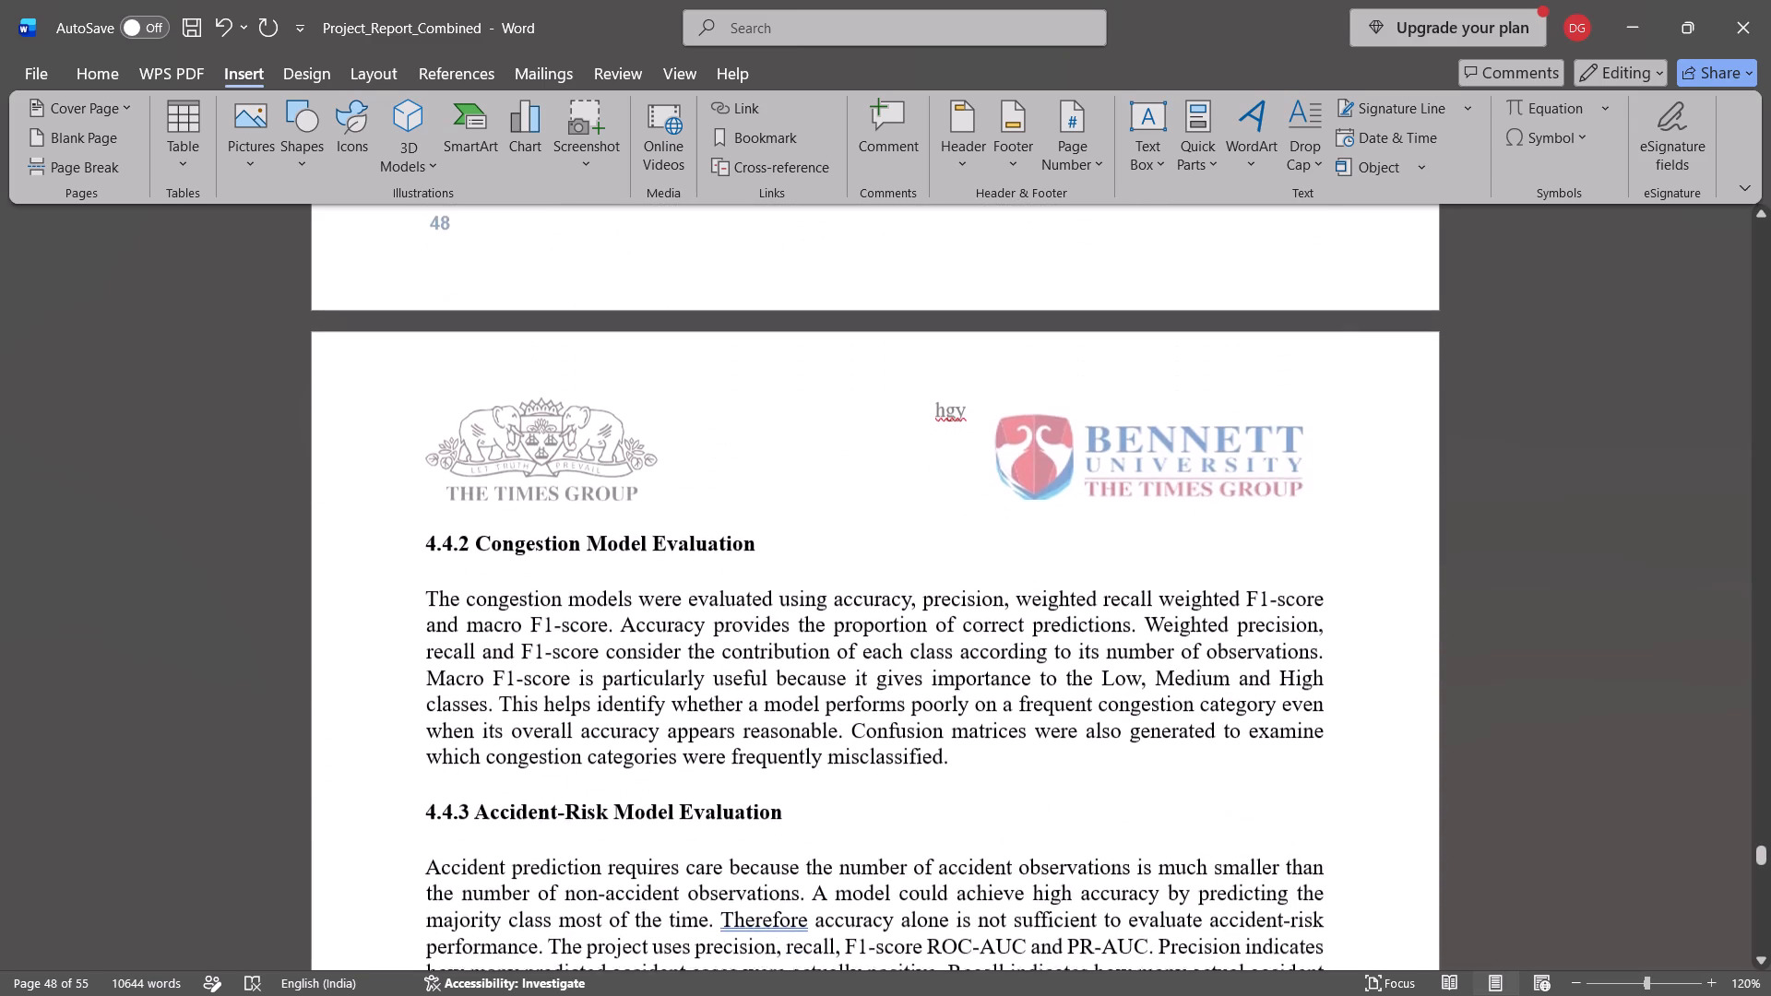
pyautogui.scroll(-1, 468, 643)
pyautogui.scroll(4, 468, 643)
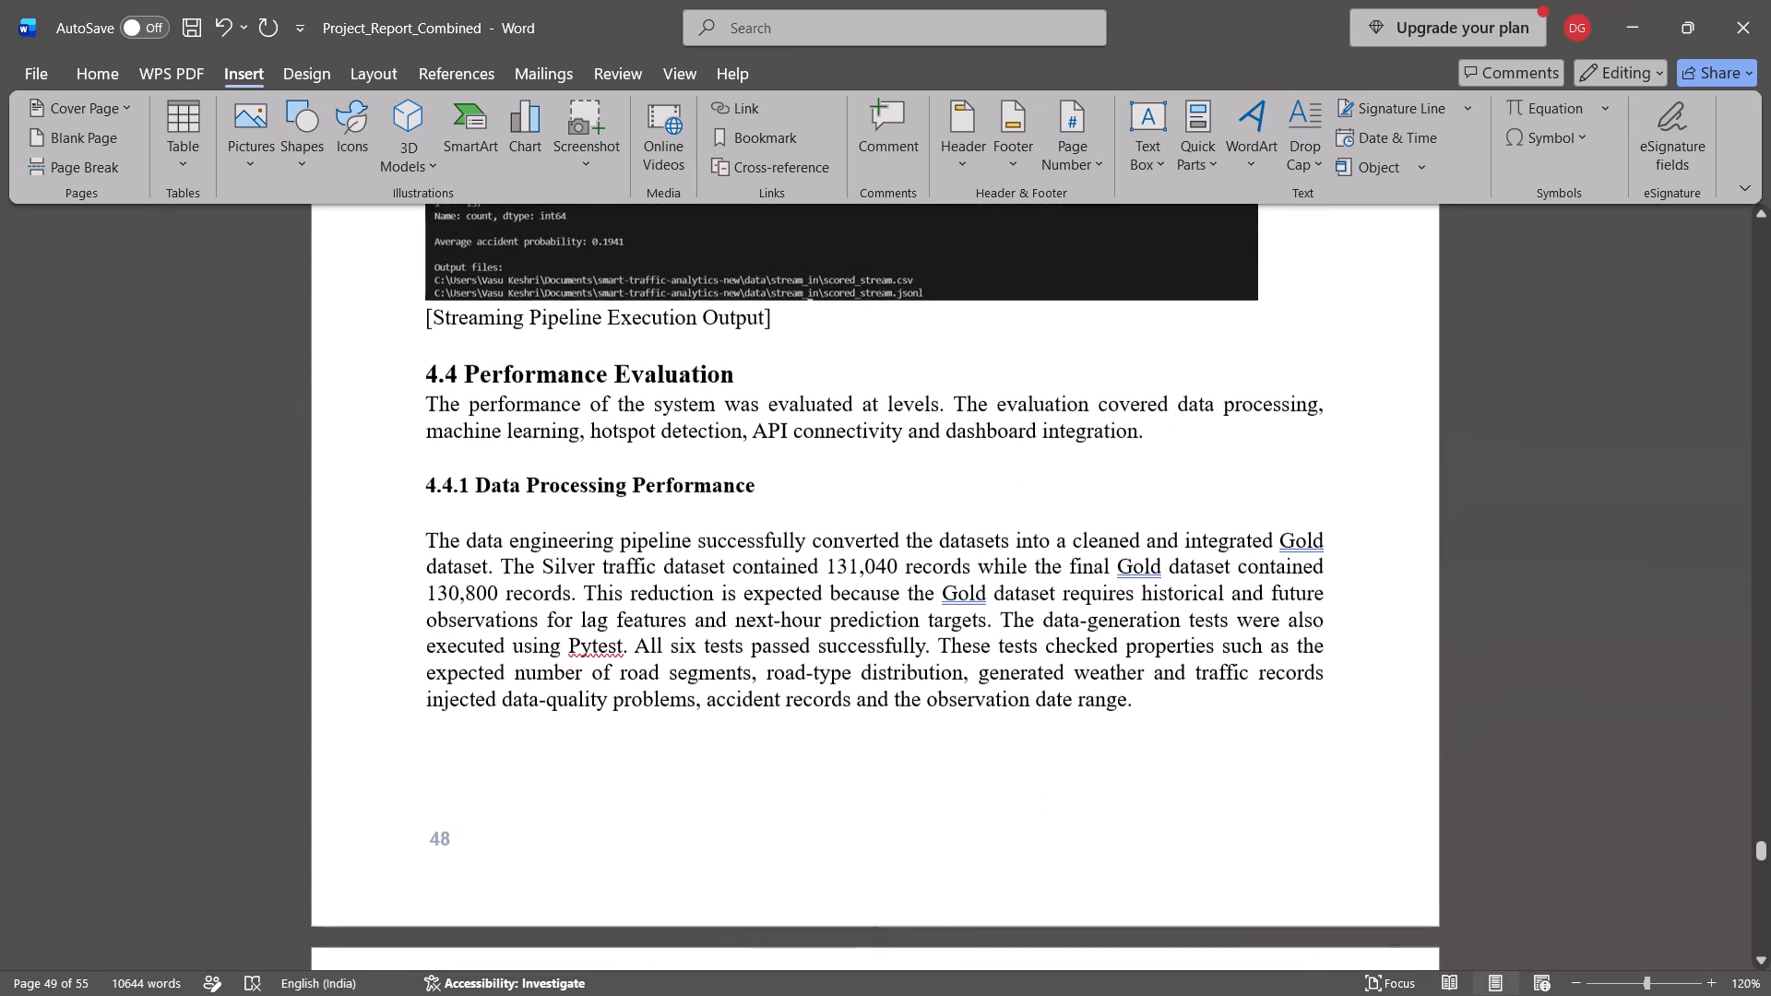
# Copy the Traffic Intelligence Center dashboard screenshot that follows section 4.7 in the updated chapter 3–4 document.
pyautogui.scroll(-3, 468, 643)
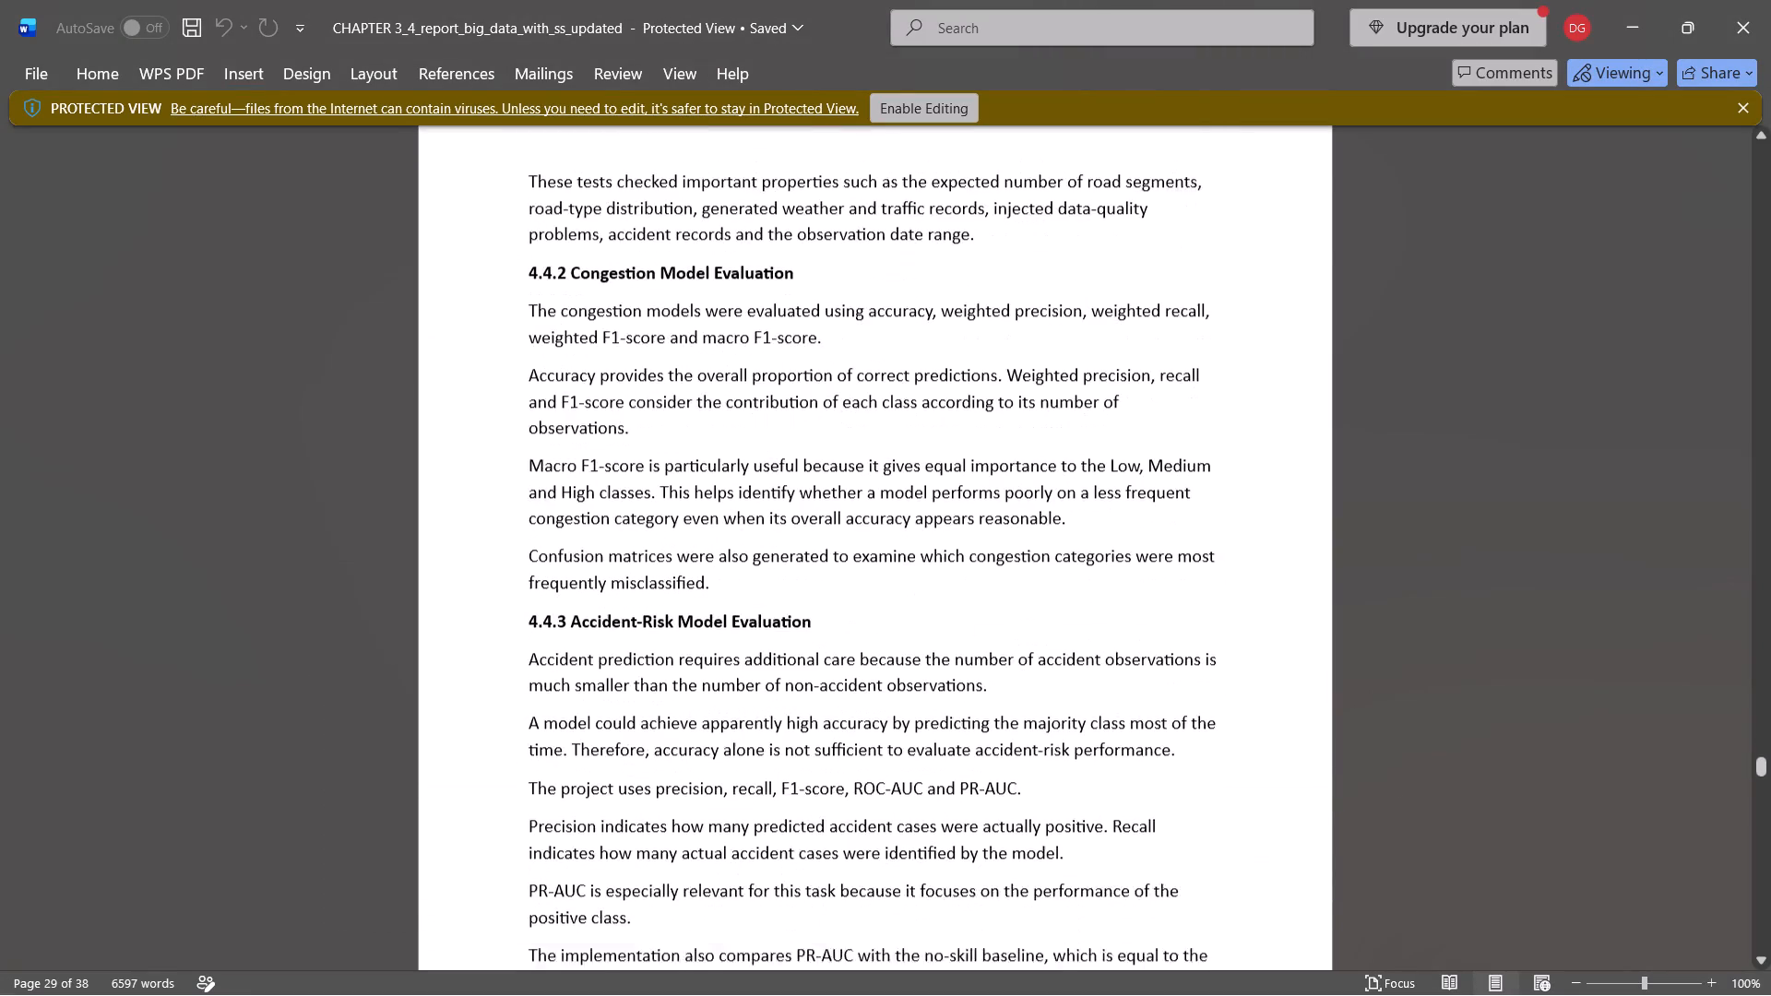
pyautogui.scroll(-4, 468, 643)
pyautogui.scroll(1, 468, 643)
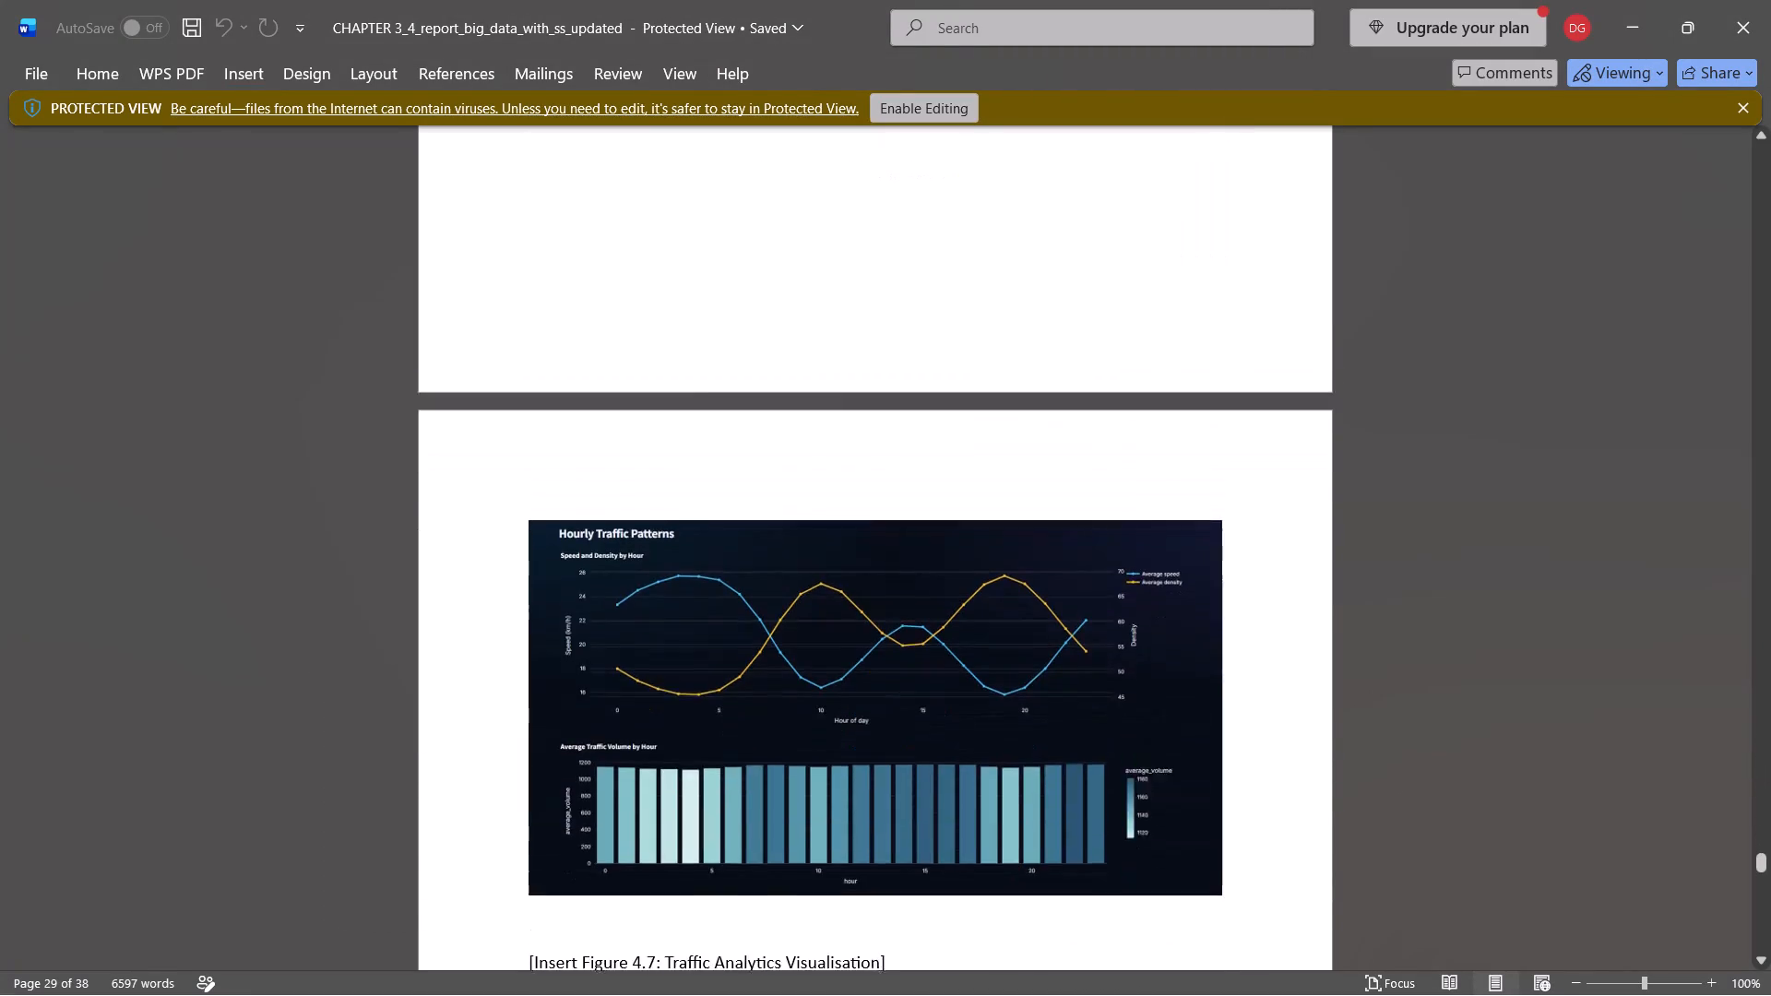
pyautogui.scroll(3, 468, 643)
pyautogui.scroll(-1, 468, 643)
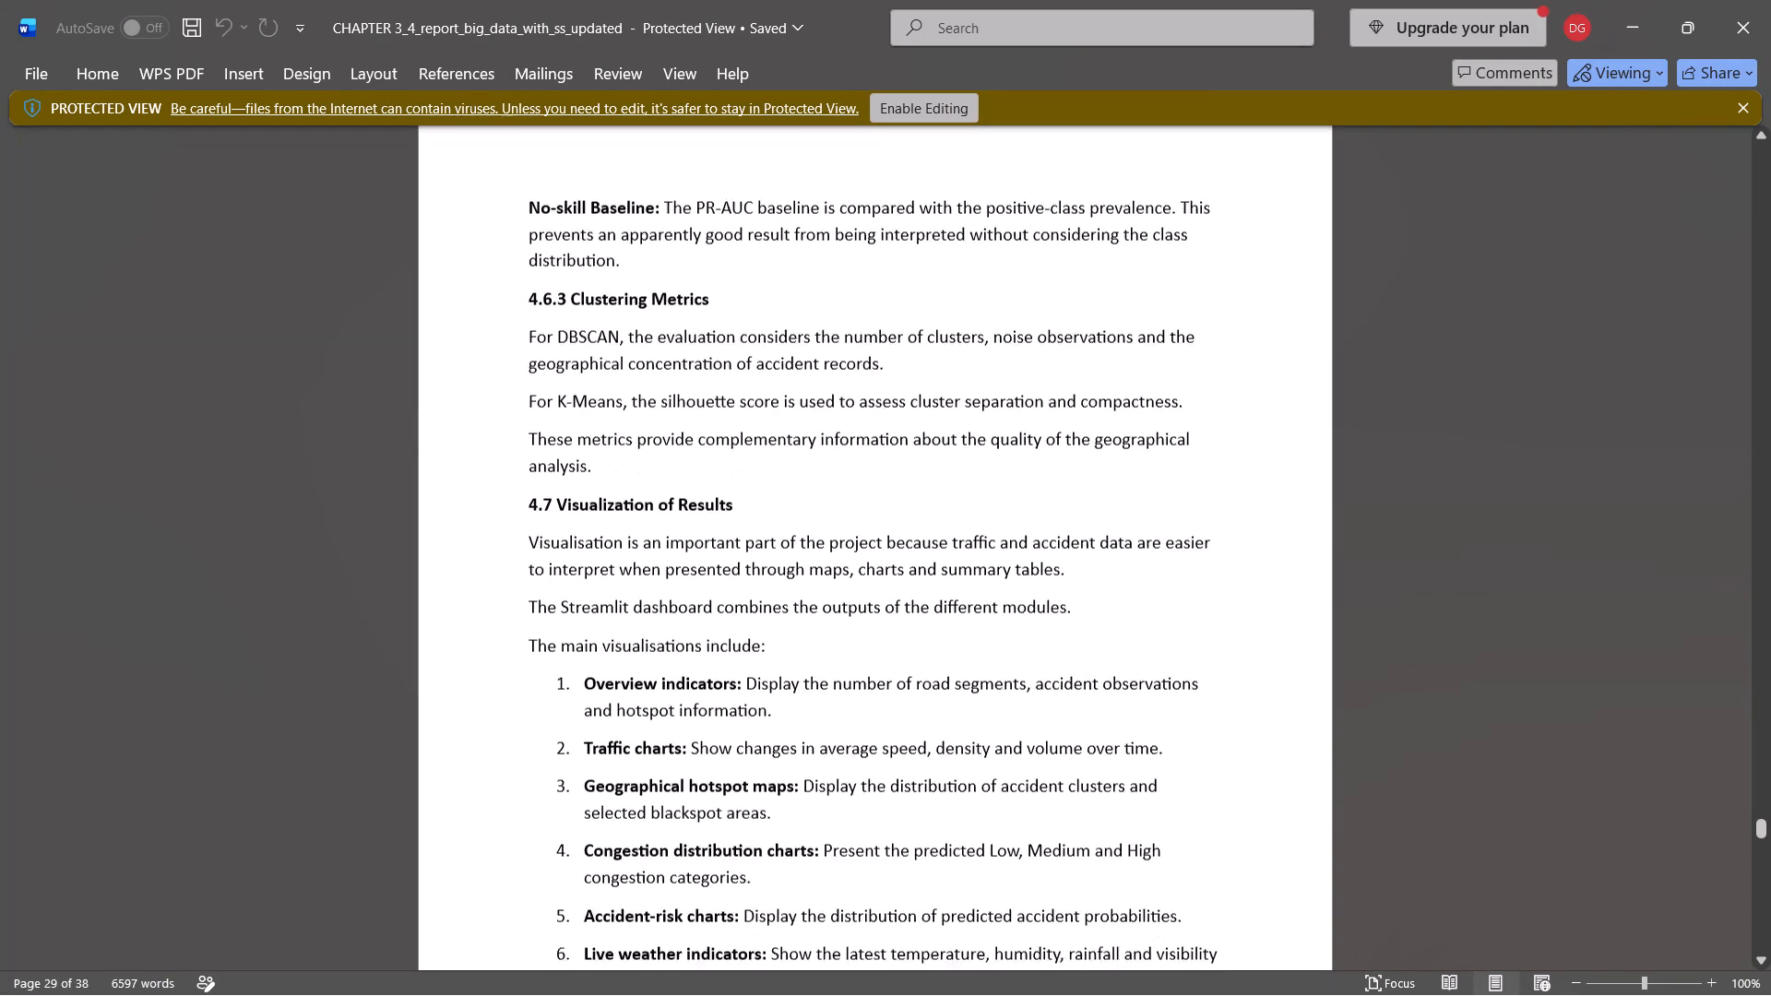
pyautogui.scroll(-1, 468, 643)
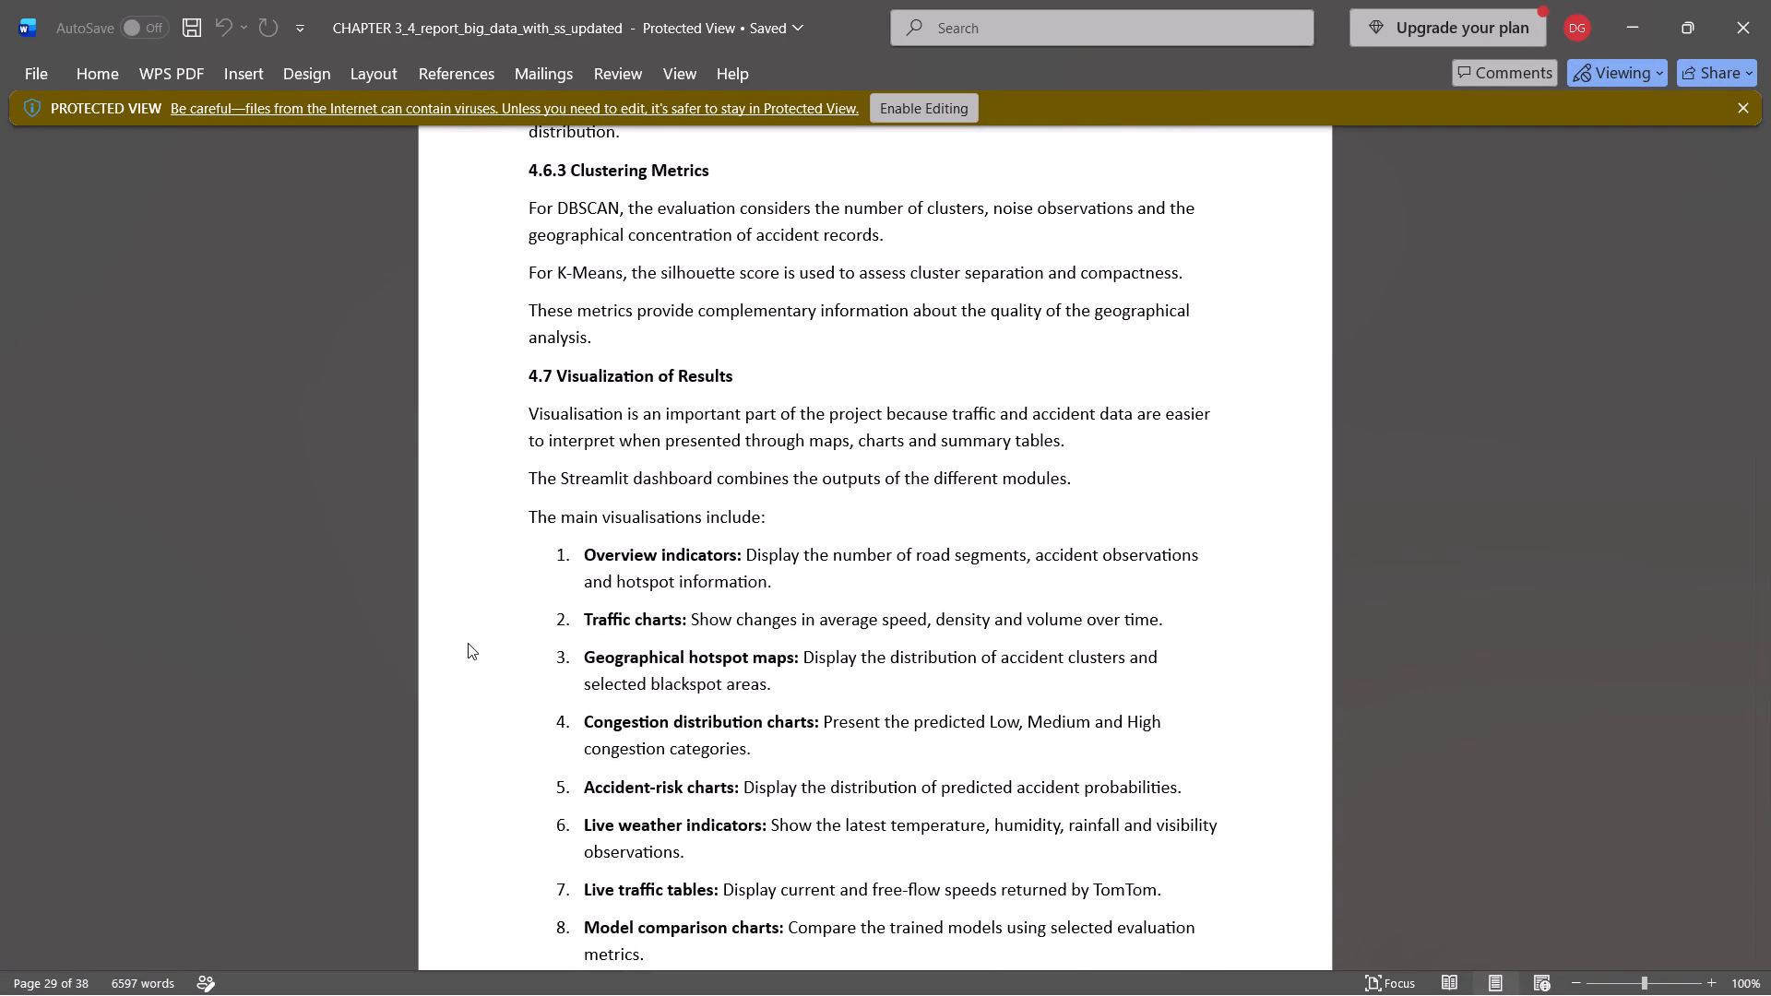
pyautogui.scroll(-1, 468, 643)
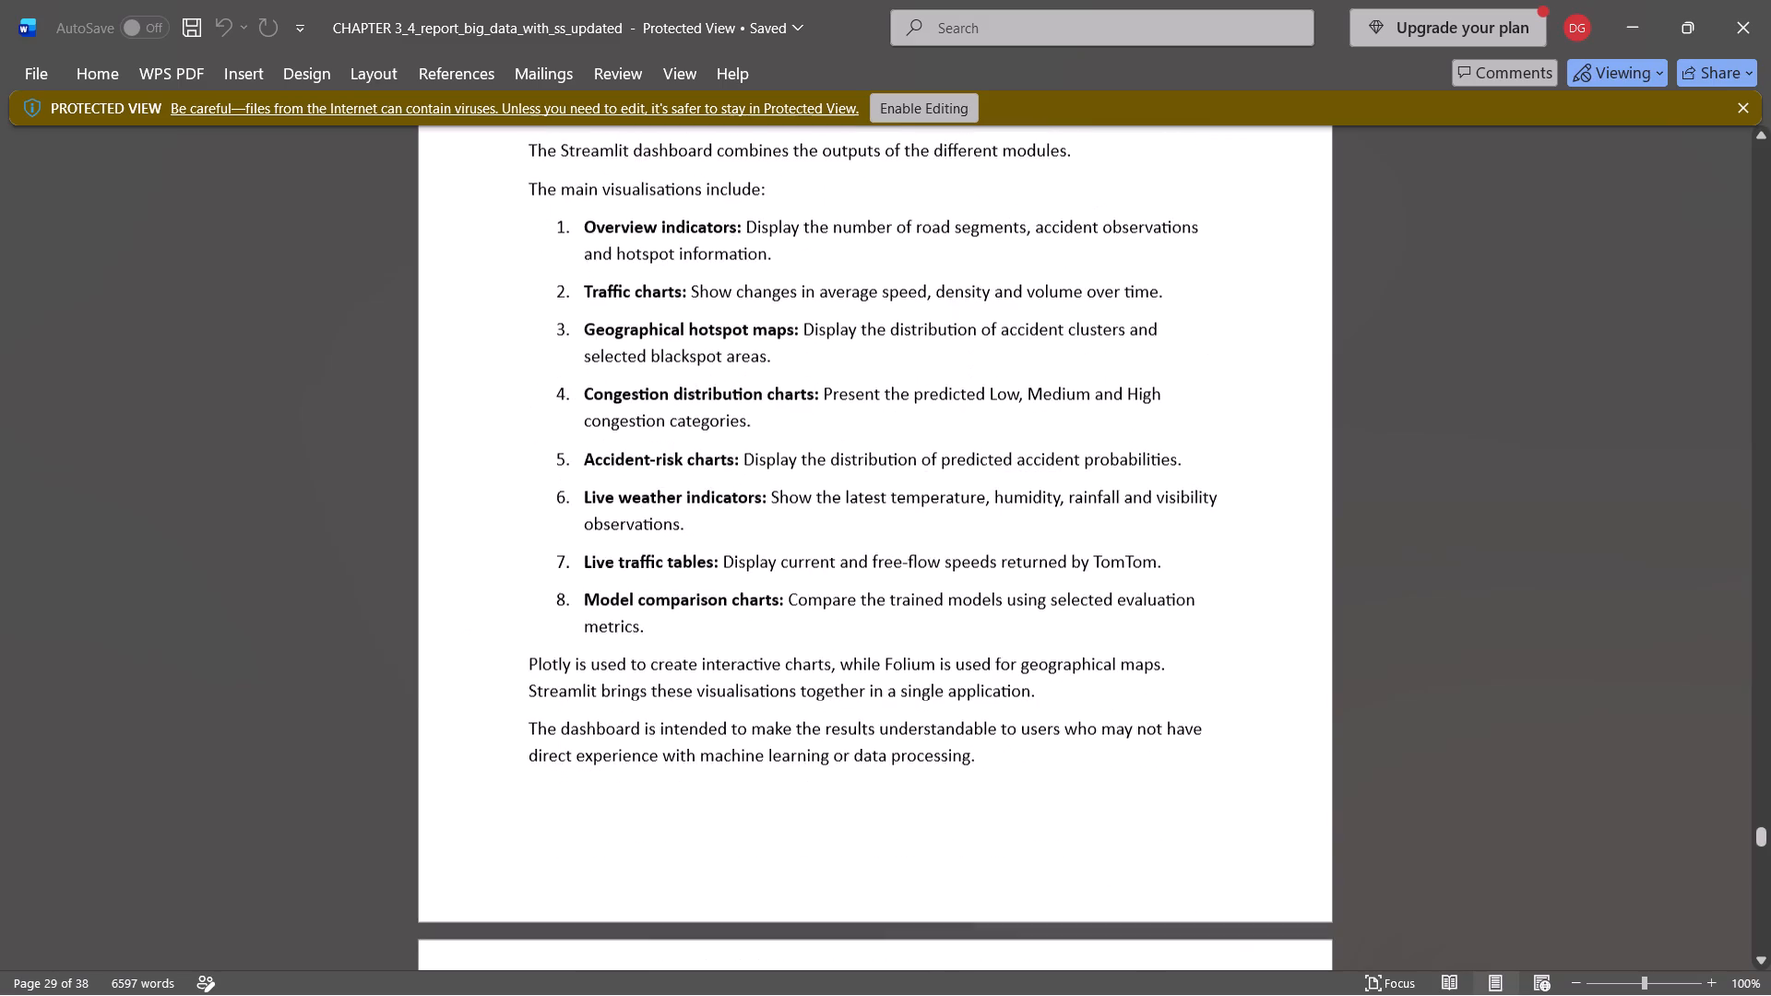
pyautogui.scroll(-3, 589, 655)
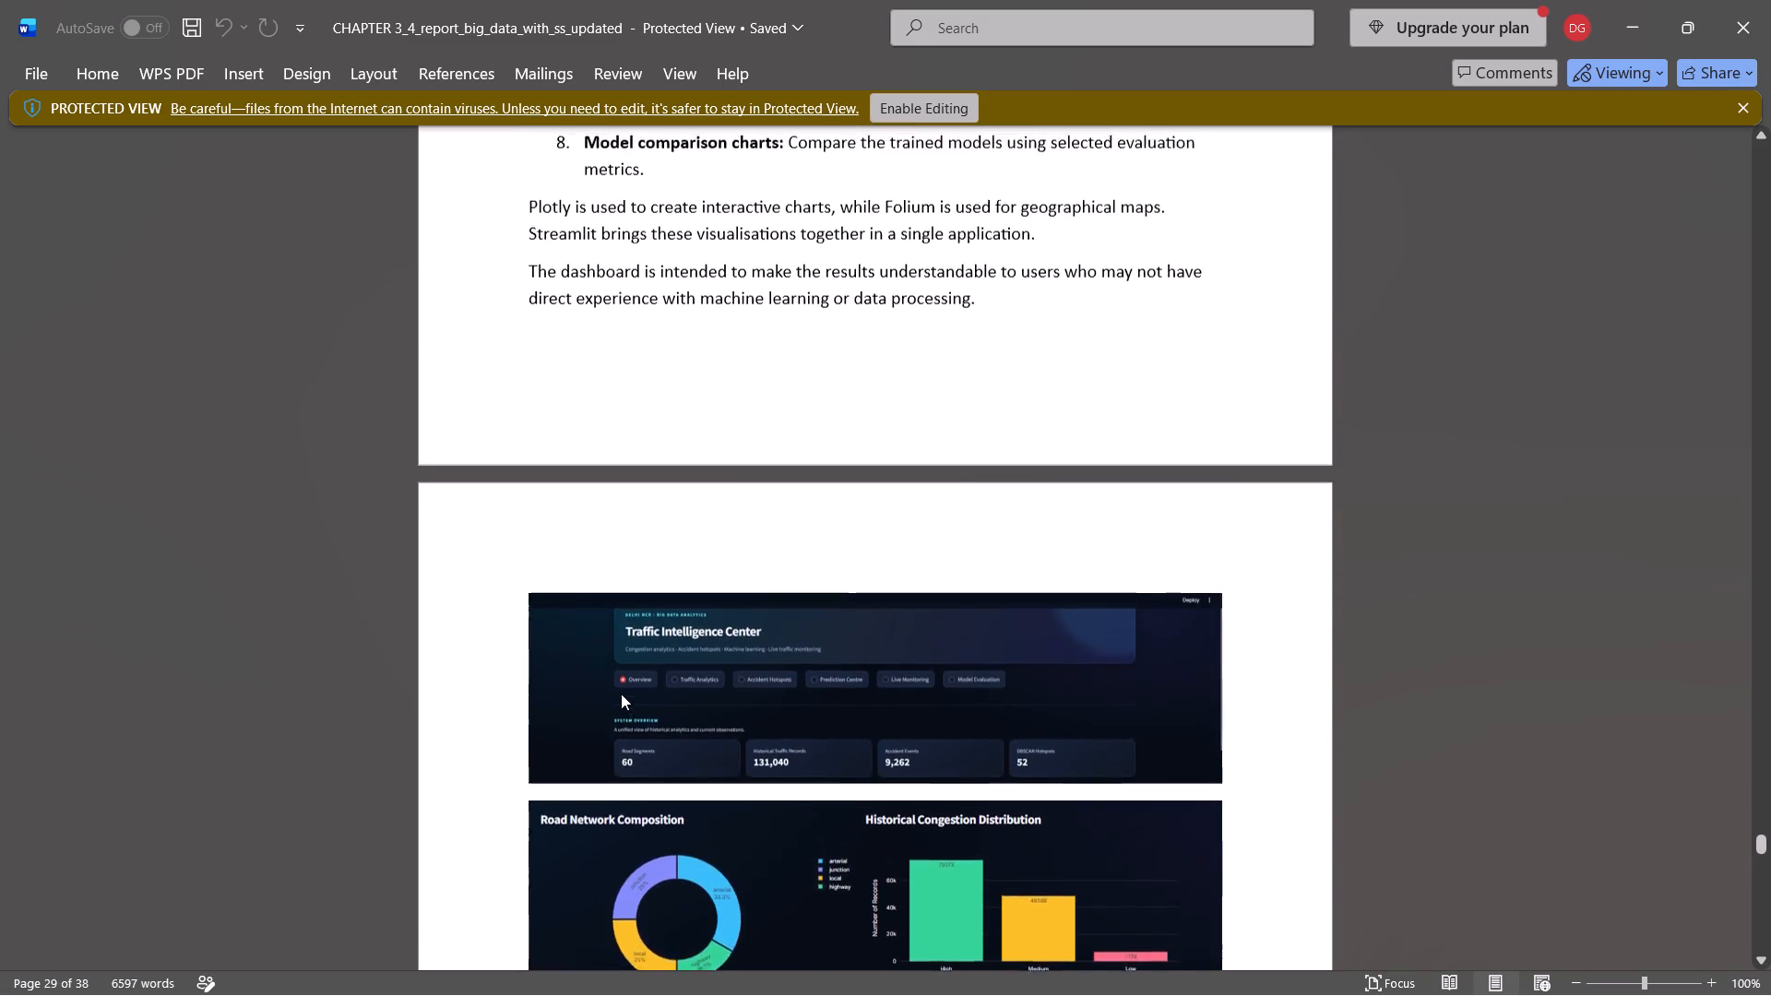
pyautogui.scroll(-1, 621, 694)
pyautogui.scroll(1, 621, 694)
pyautogui.click(624, 420)
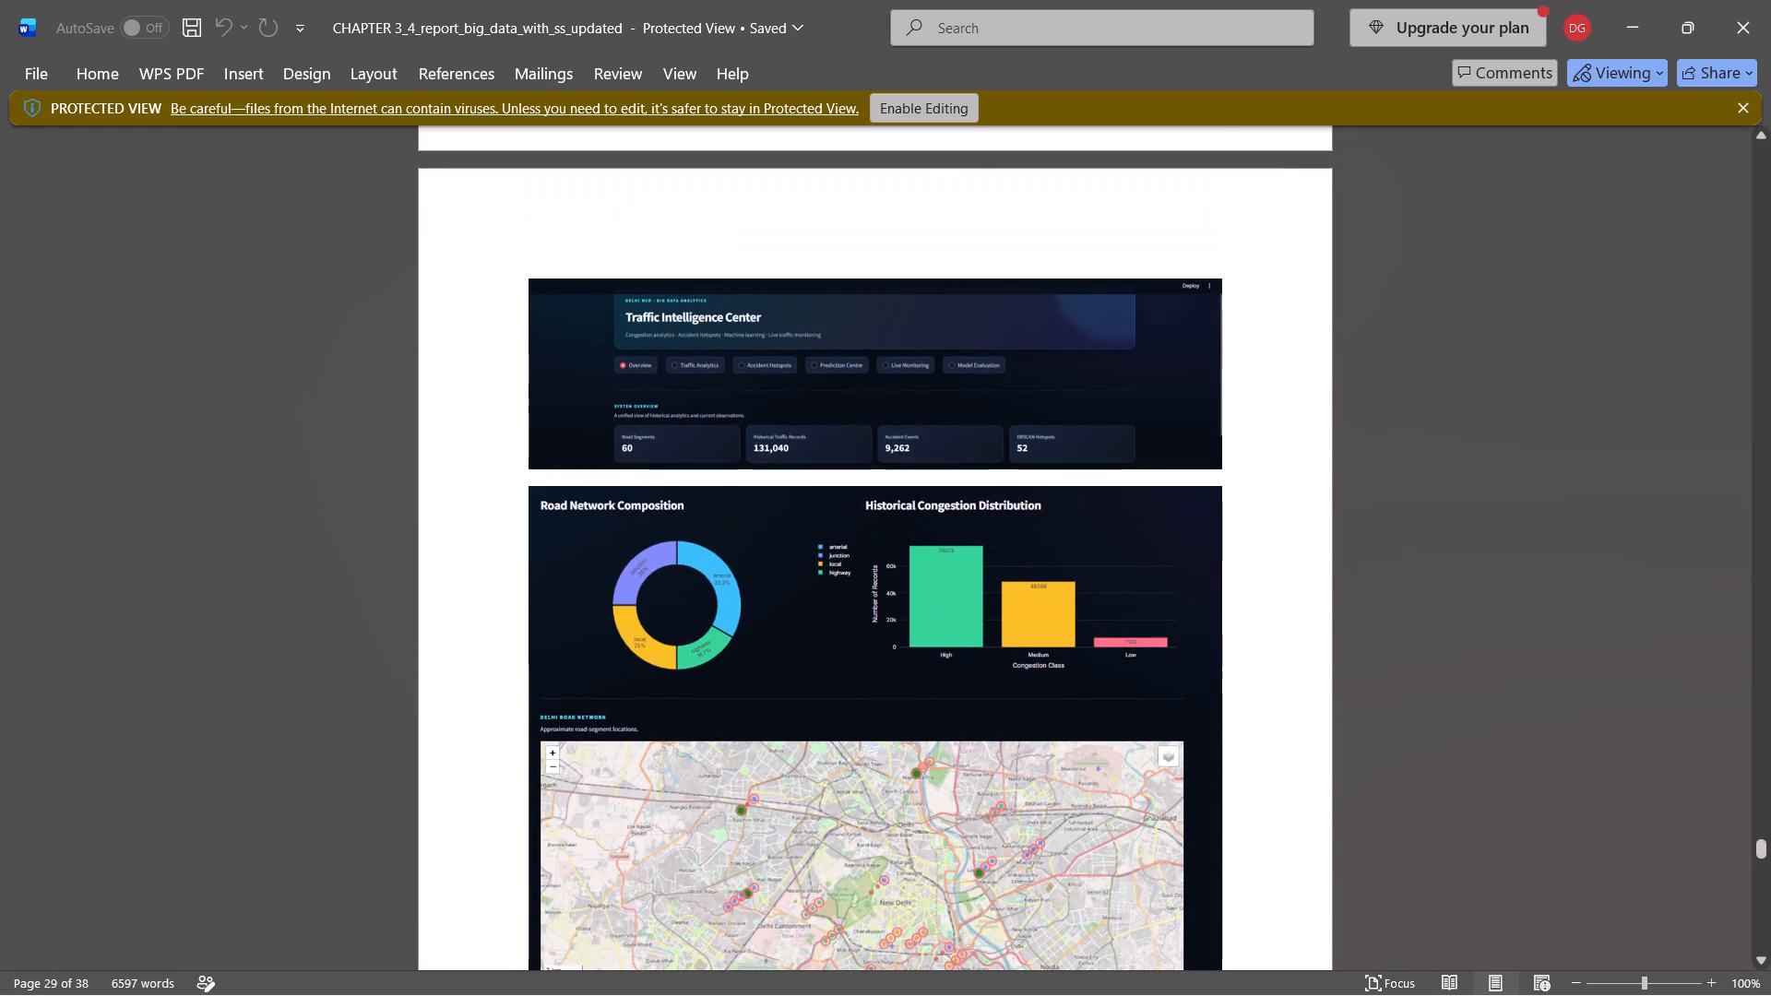
pyautogui.hotkey('ctrl', 'c')
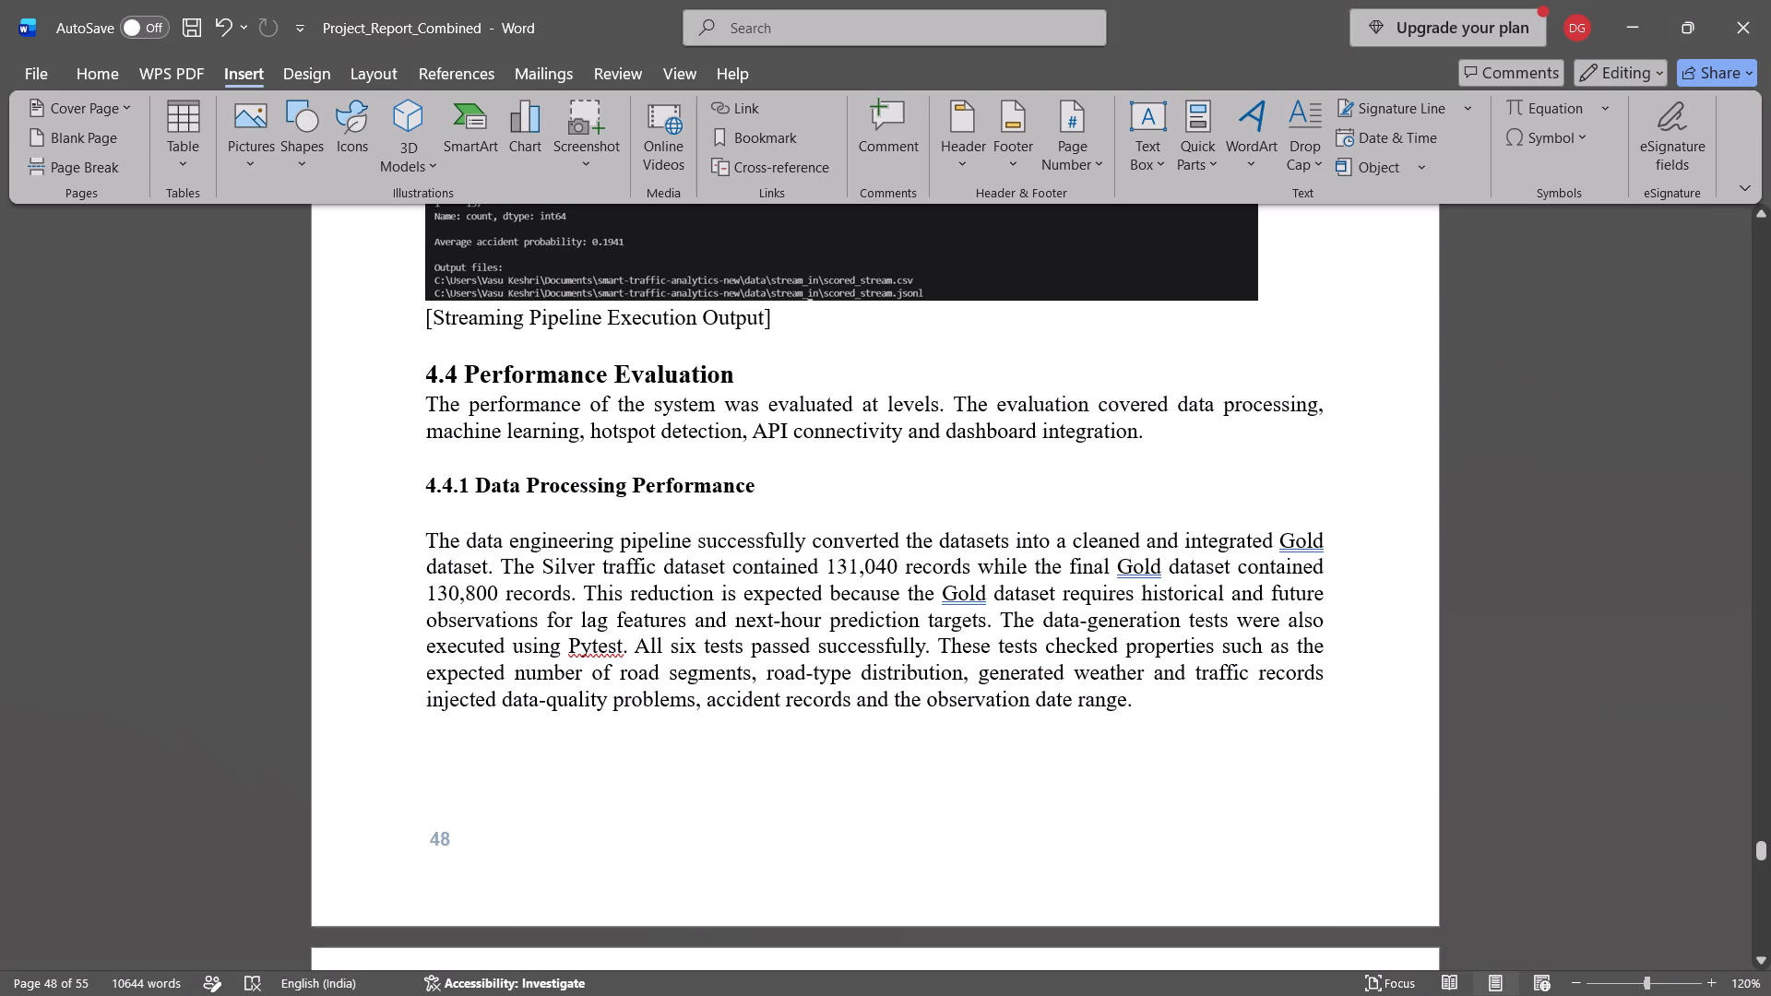
# In the combined report, delete the surplus blank lines above the 4.4.5 Integration Performance heading.
pyautogui.scroll(-3, 709, 657)
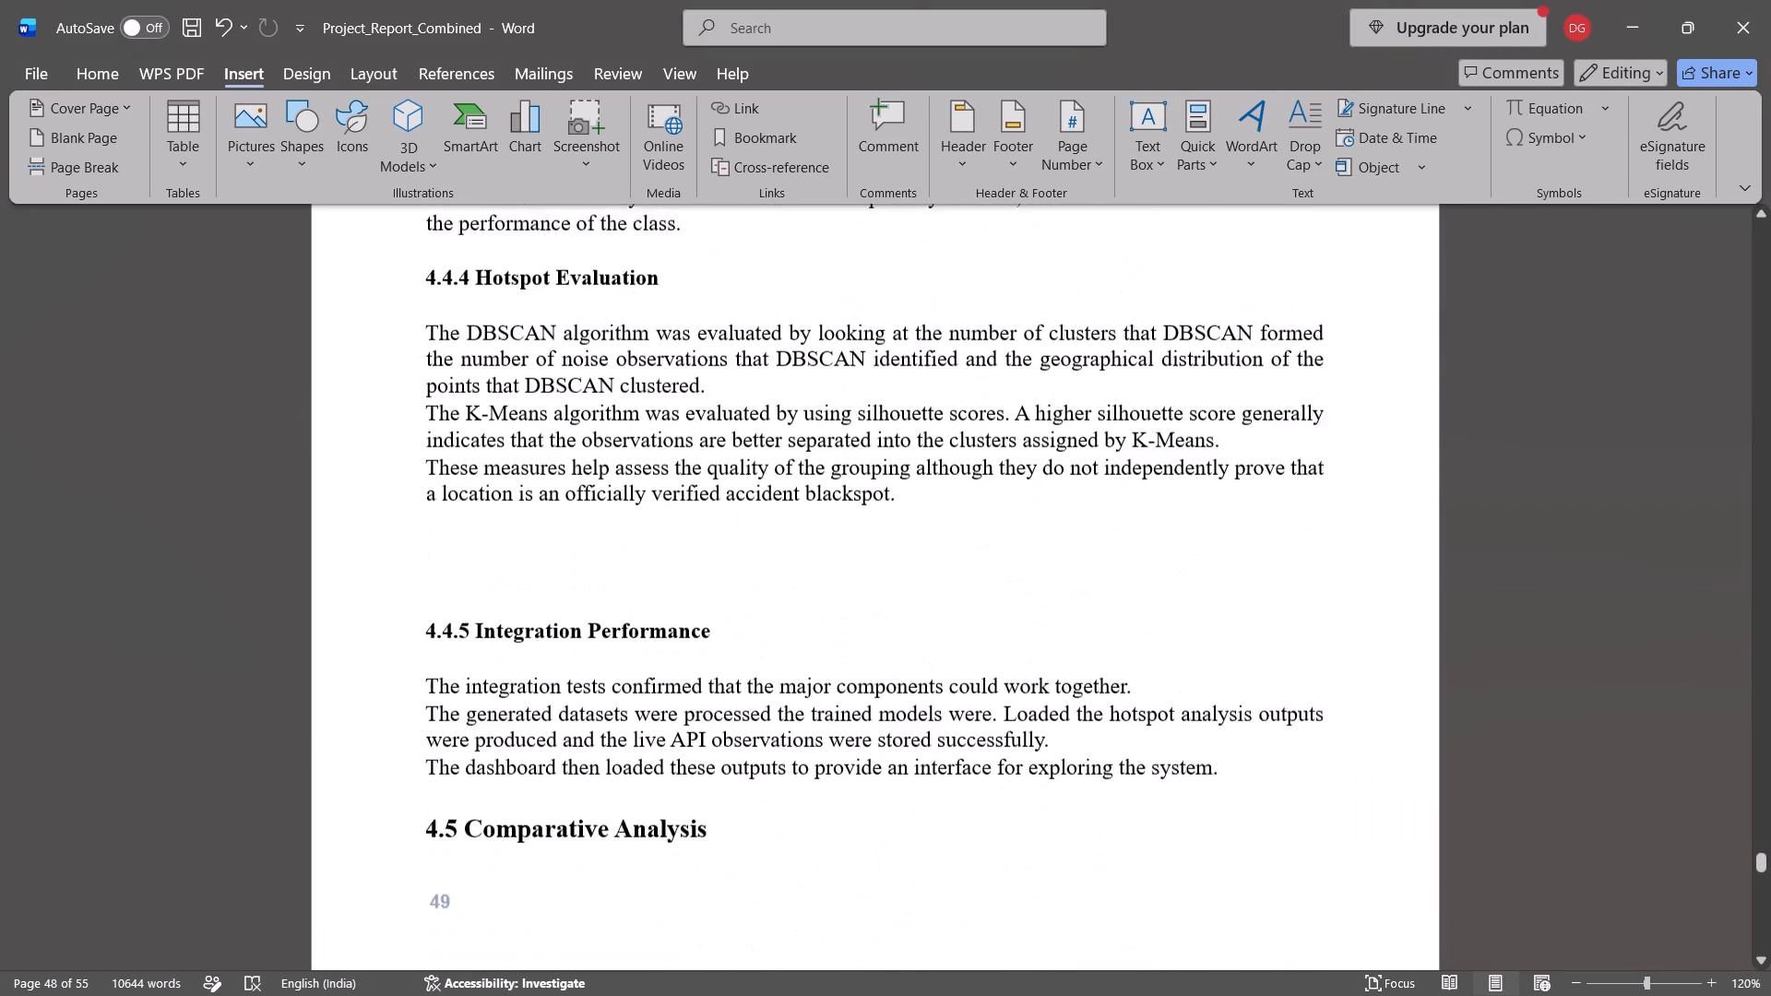
pyautogui.scroll(-1, 709, 657)
pyautogui.click(423, 466)
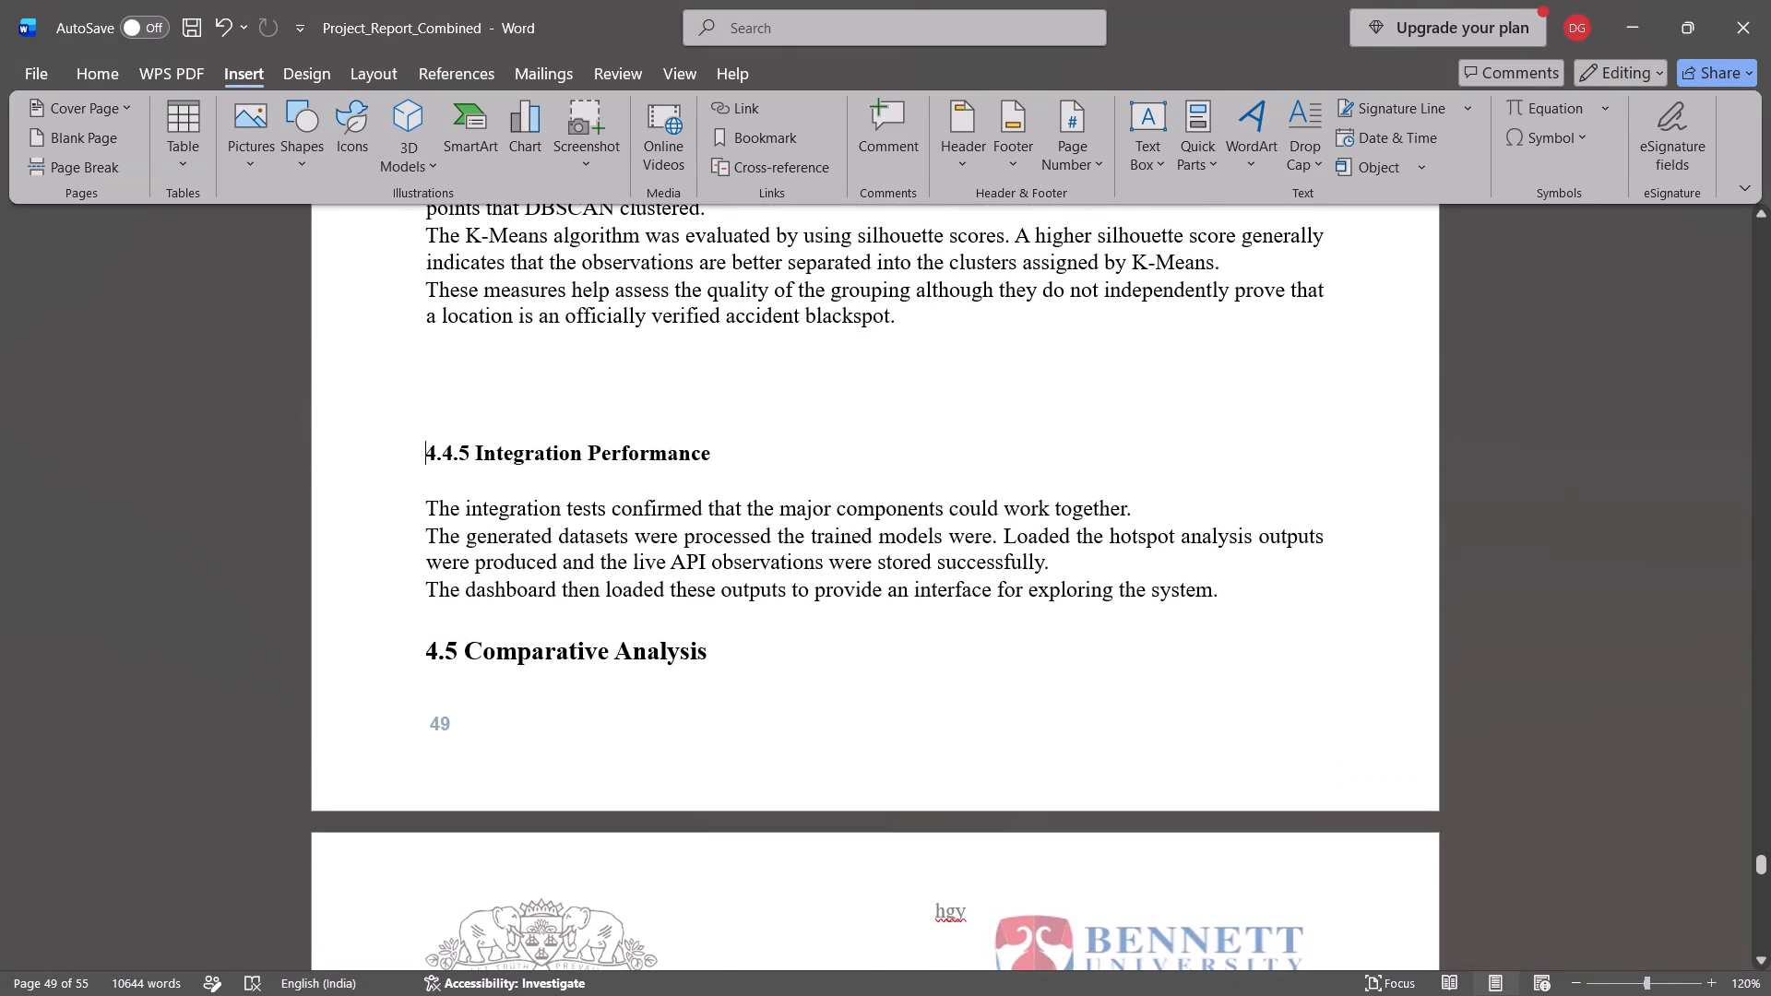
pyautogui.press('BackSpace')
pyautogui.press('BackSpace')
pyautogui.press('BackSpace')
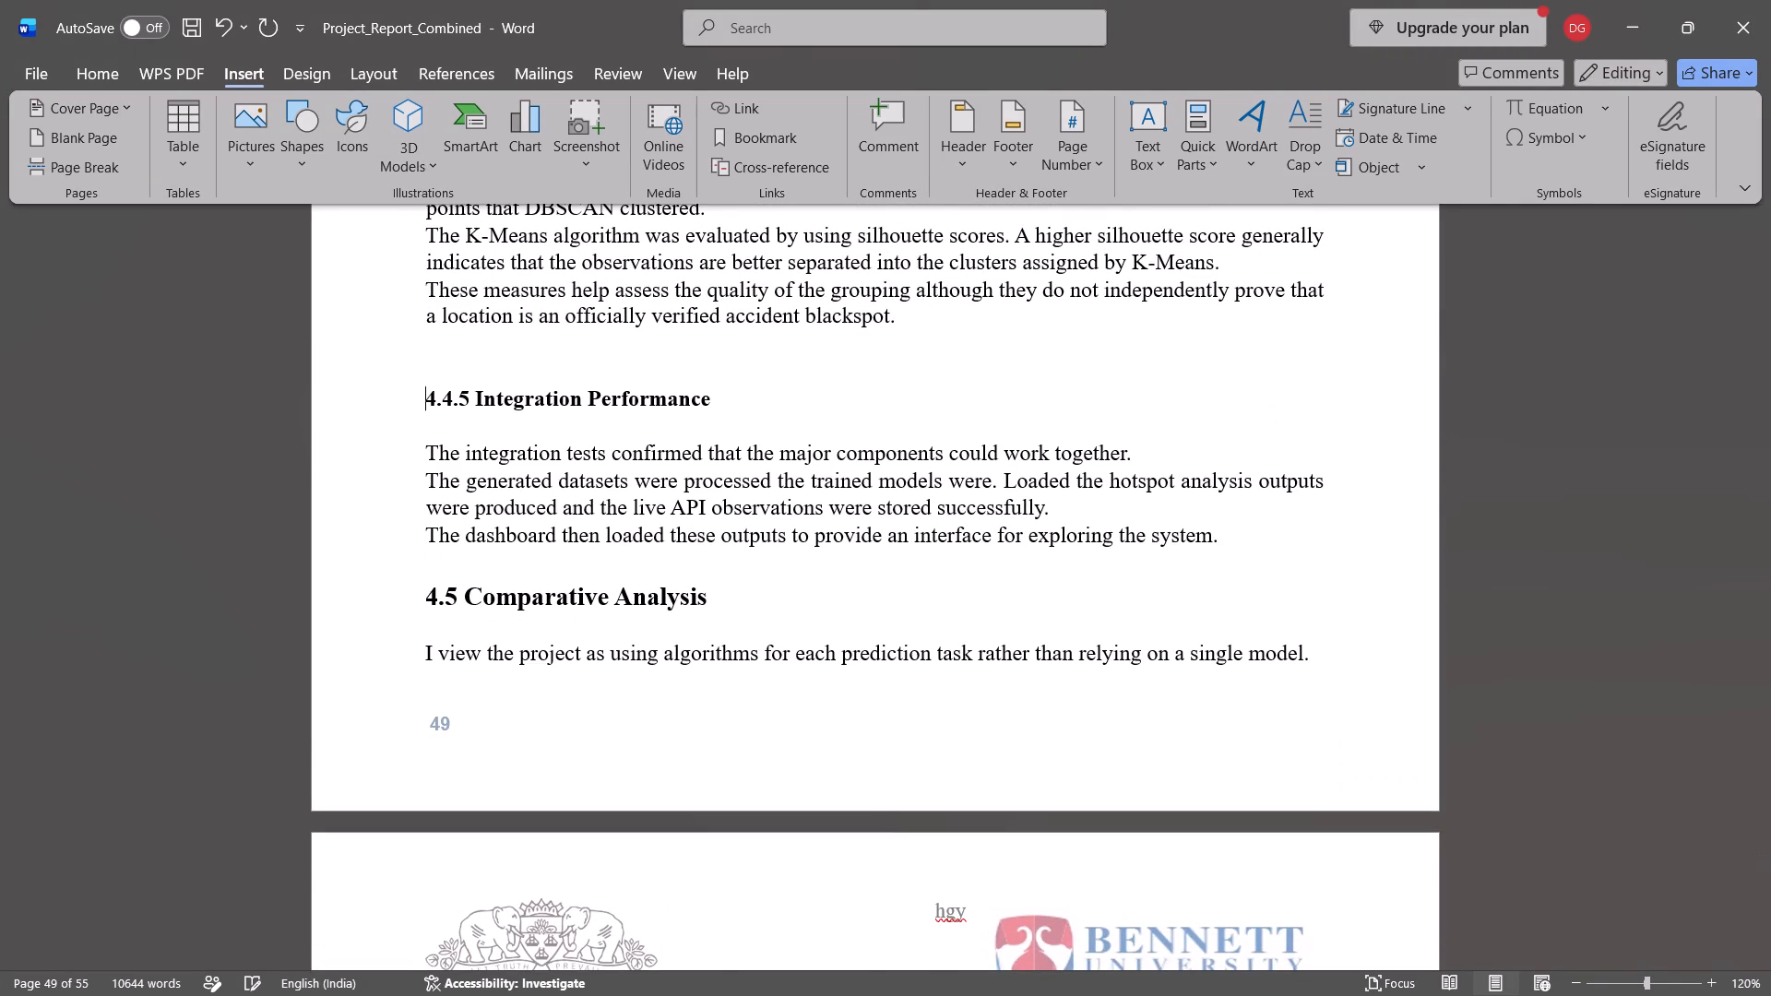
# Move the 4.5 Comparative Analysis heading to the top of the following page by adding three blank lines above it.
pyautogui.press('Down')
pyautogui.press('Down')
pyautogui.press('Down')
pyautogui.press('Down')
pyautogui.press('Down')
pyautogui.press('Down')
pyautogui.press('Down')
pyautogui.press('Return')
pyautogui.press('Return')
pyautogui.press('Return')
# Delete three surplus blank lines above the 4.6 Evaluation Using Performance Metrics heading.
pyautogui.scroll(-2, 423, 466)
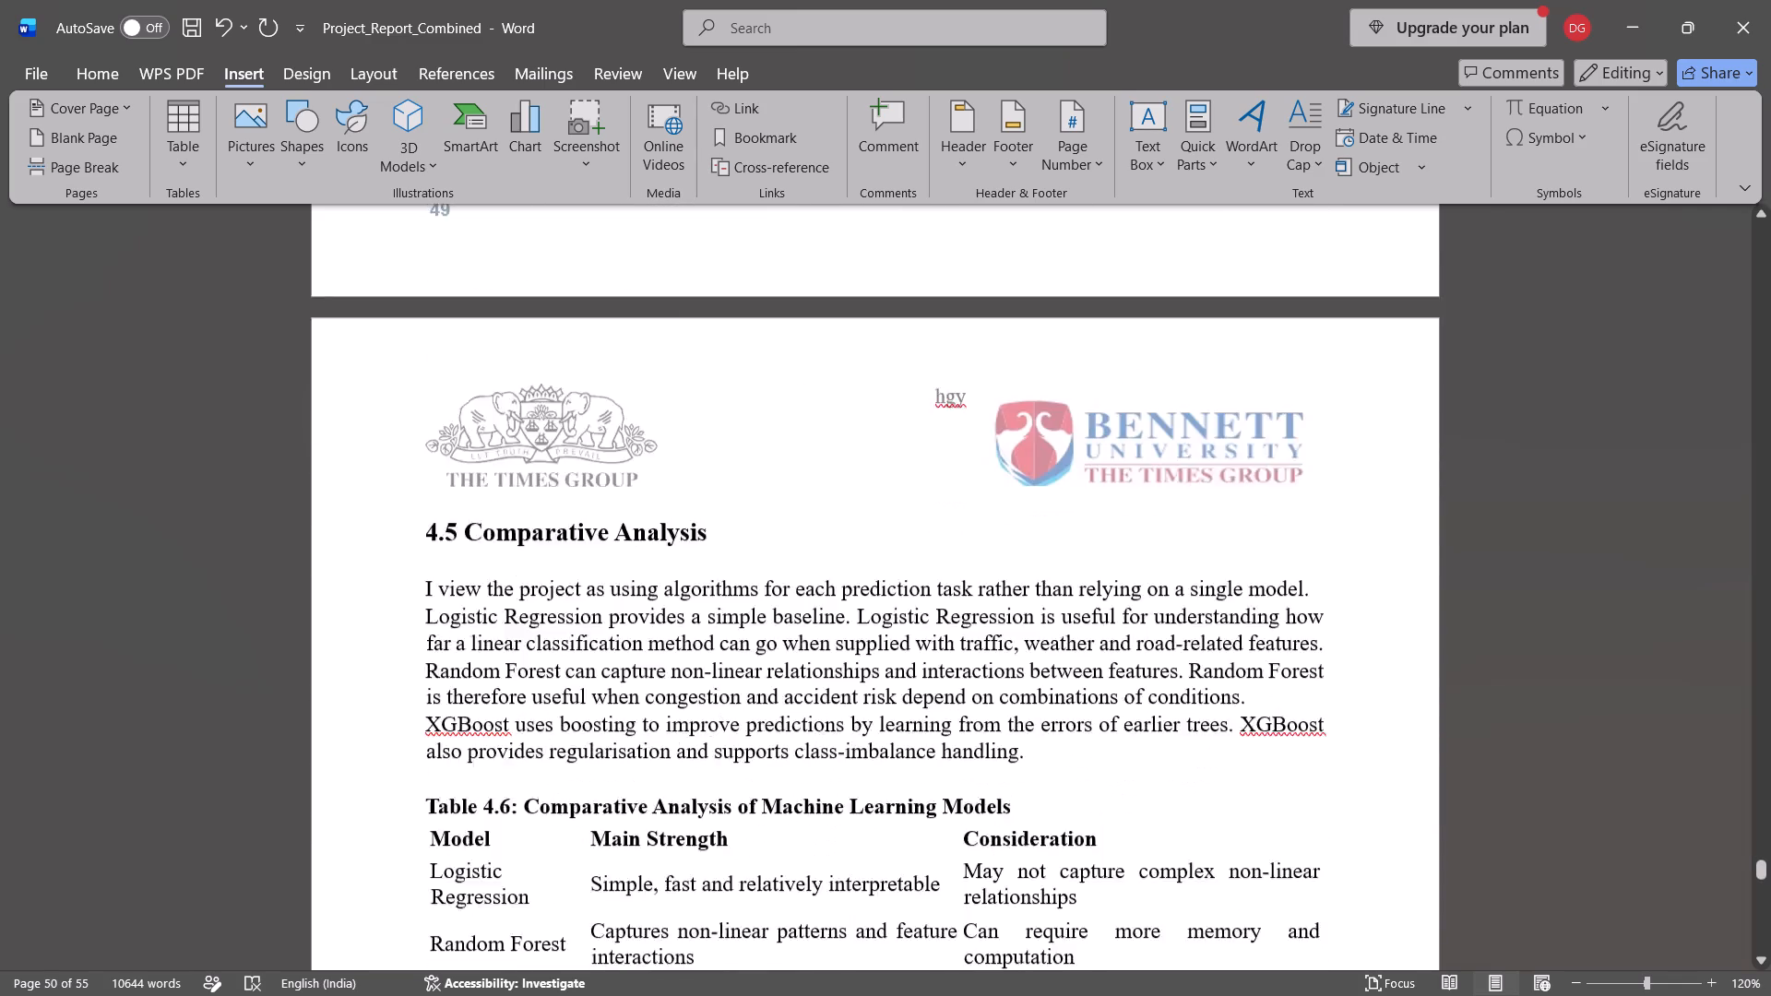
pyautogui.scroll(-1, 458, 519)
pyautogui.scroll(-3, 539, 656)
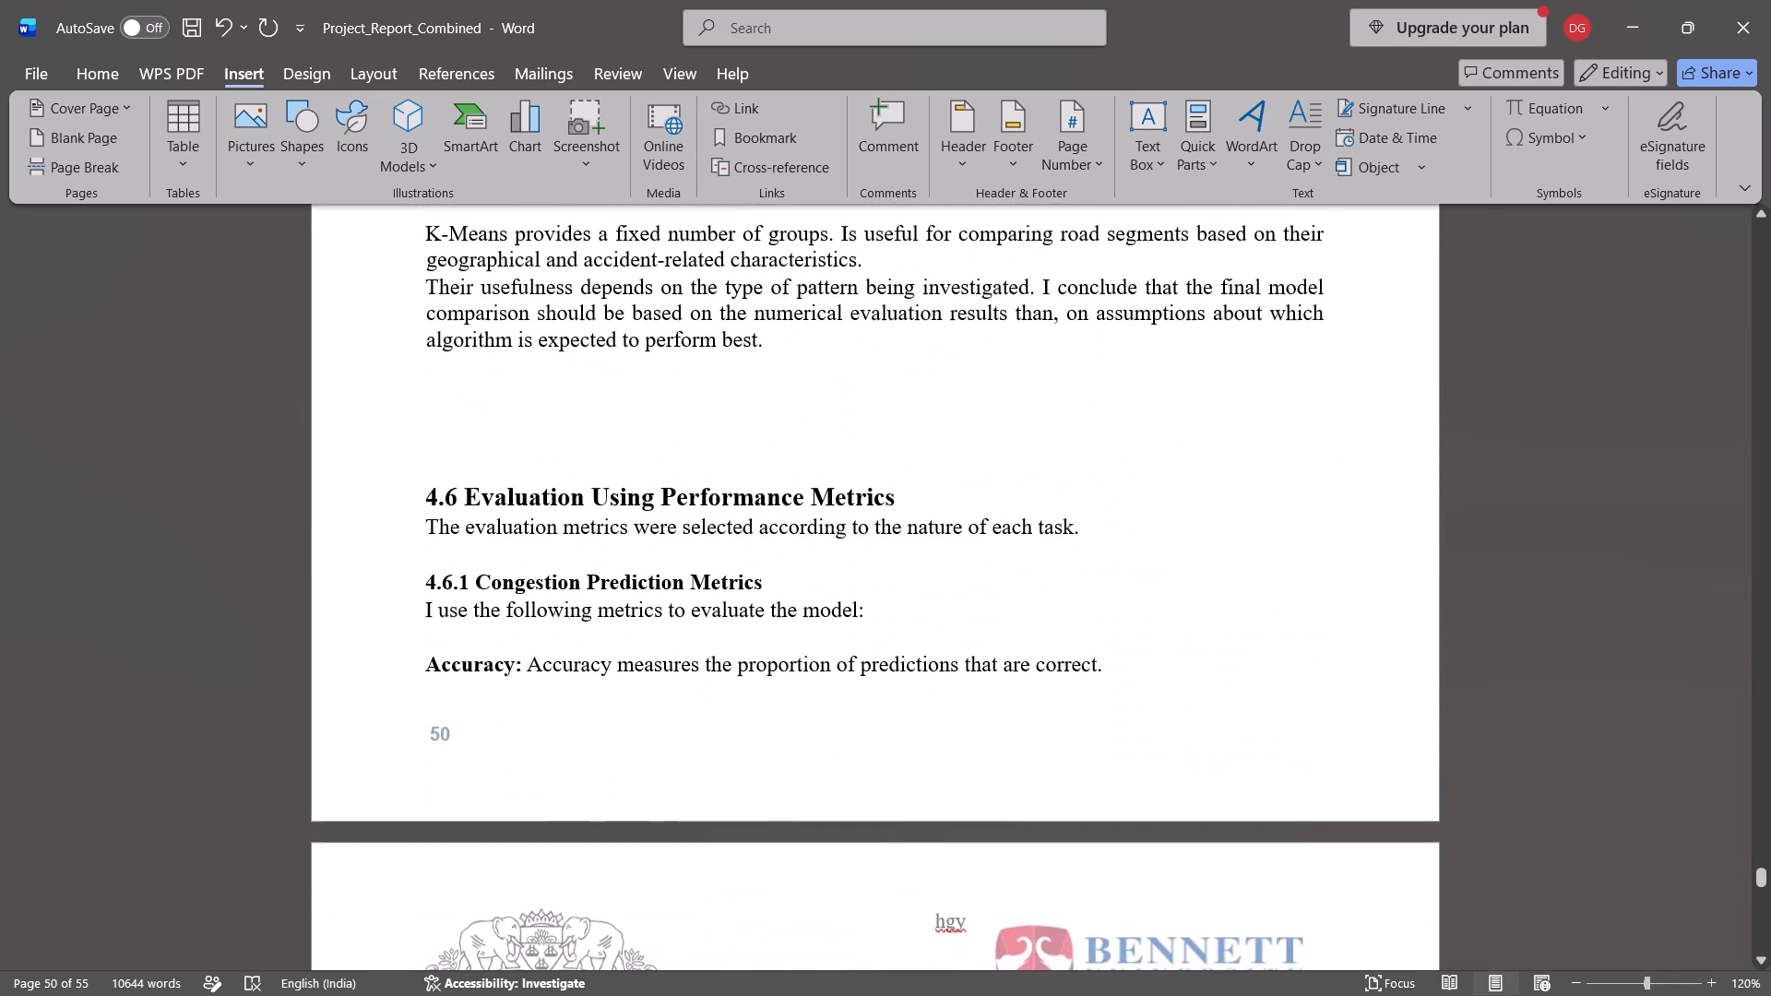
pyautogui.click(426, 502)
pyautogui.press('BackSpace')
pyautogui.press('BackSpace')
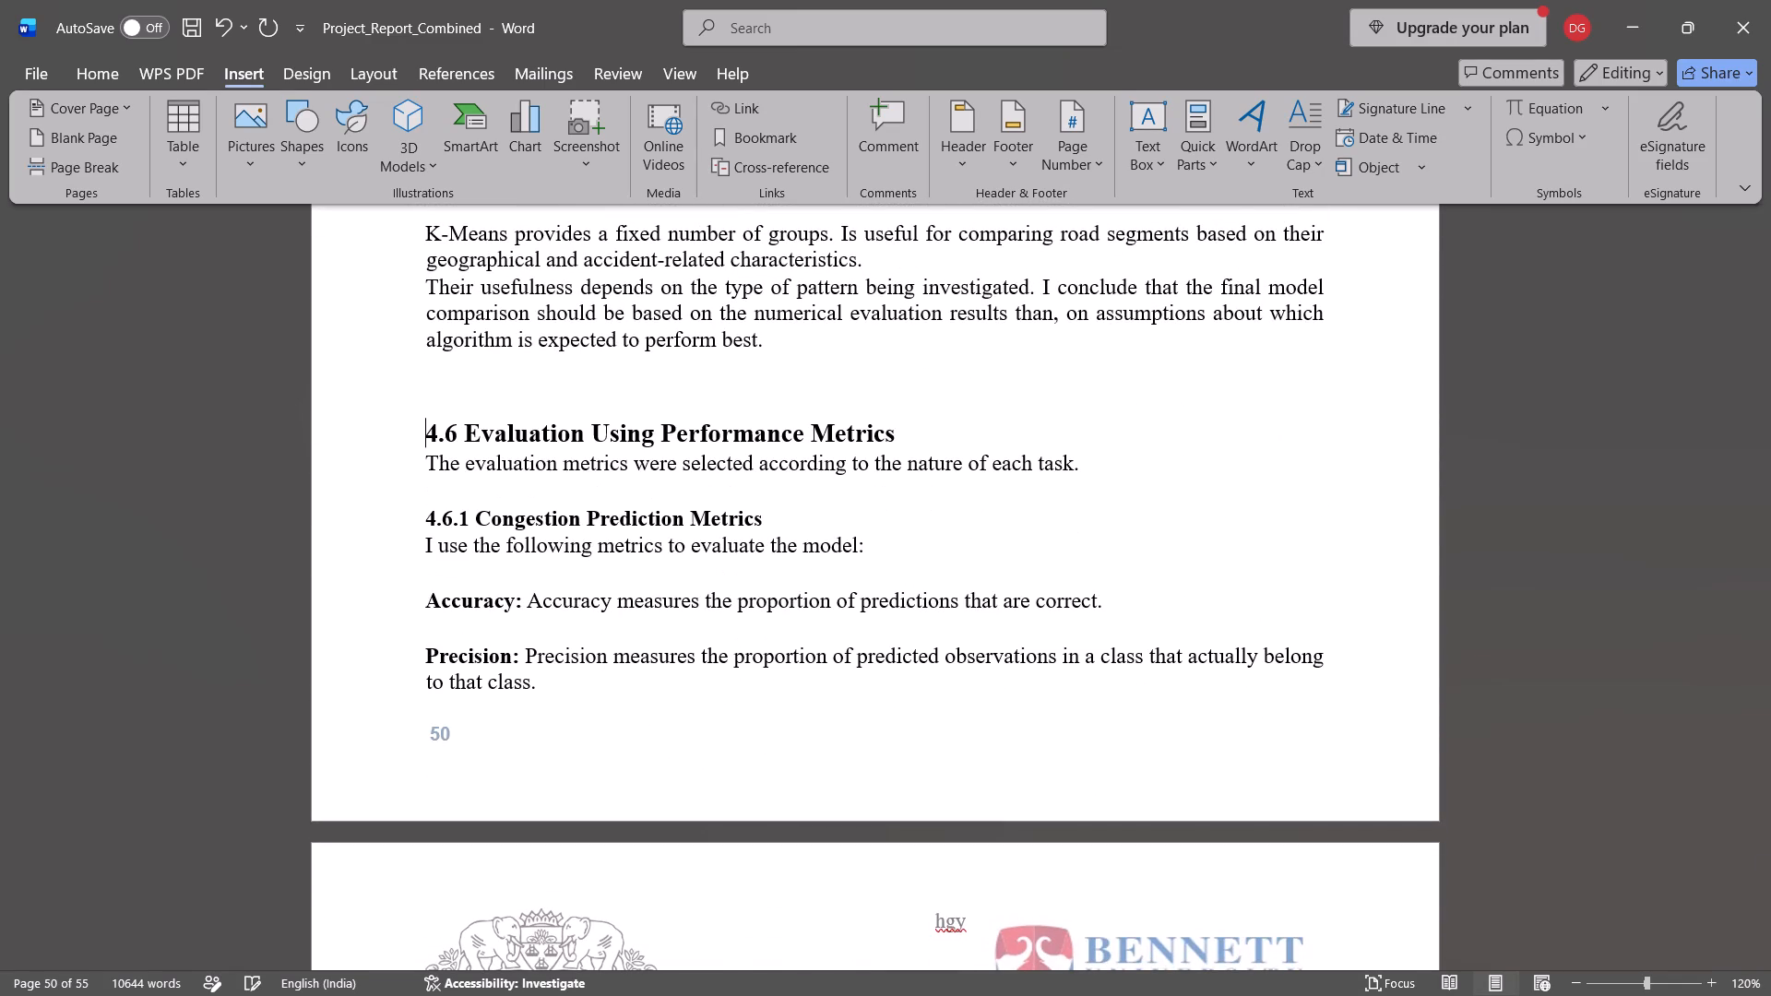
pyautogui.press('BackSpace')
# Move the 4.7 Visualization of Results heading to the top of the following page by adding three blank lines above it.
pyautogui.scroll(-1, 438, 618)
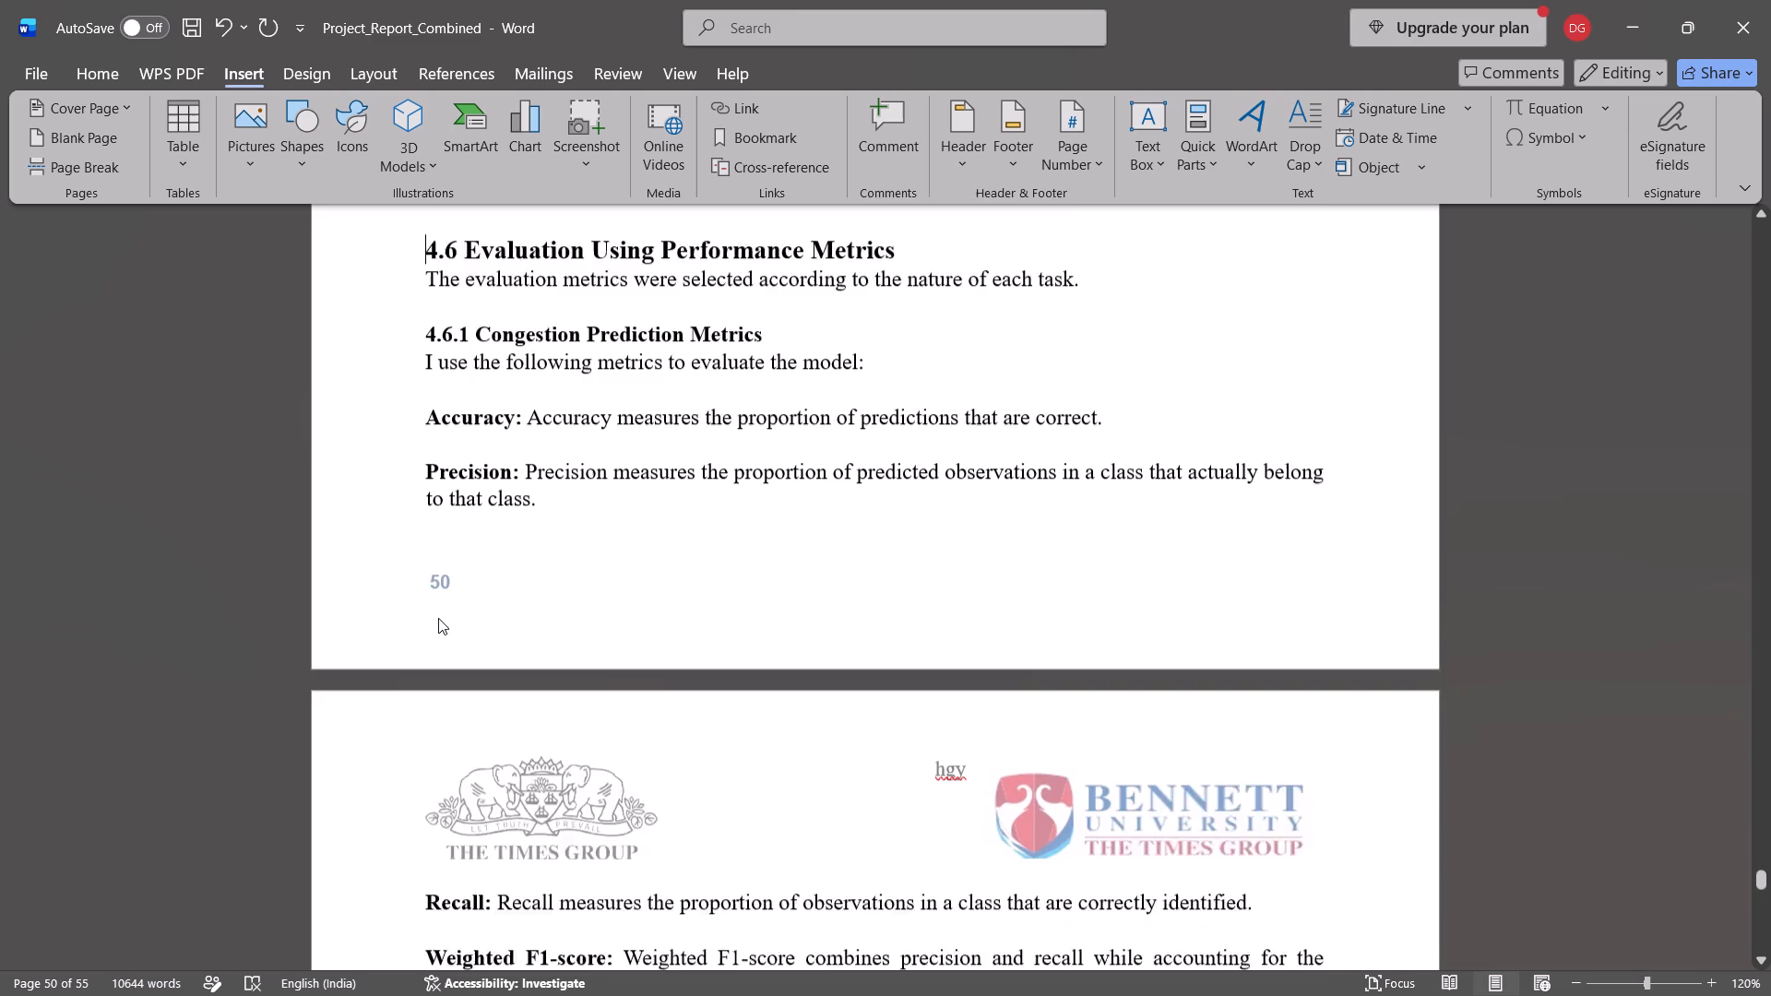
pyautogui.scroll(-1, 438, 618)
pyautogui.scroll(-2, 441, 703)
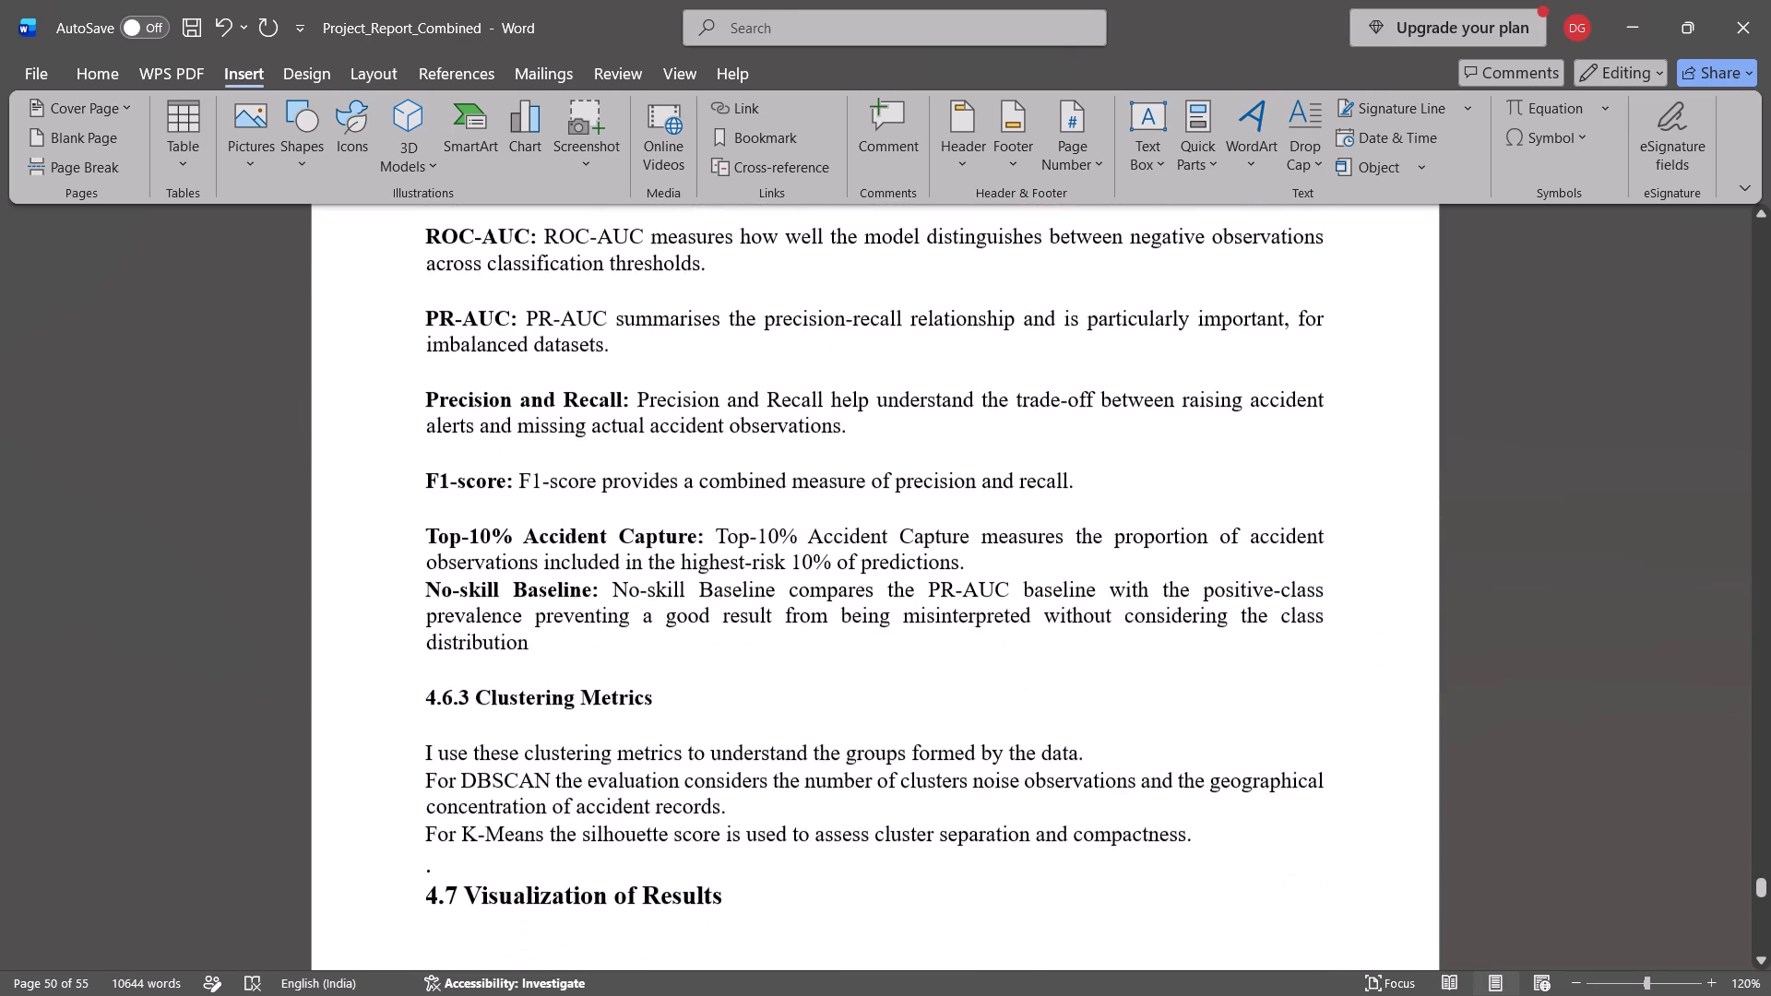
pyautogui.scroll(-2, 441, 703)
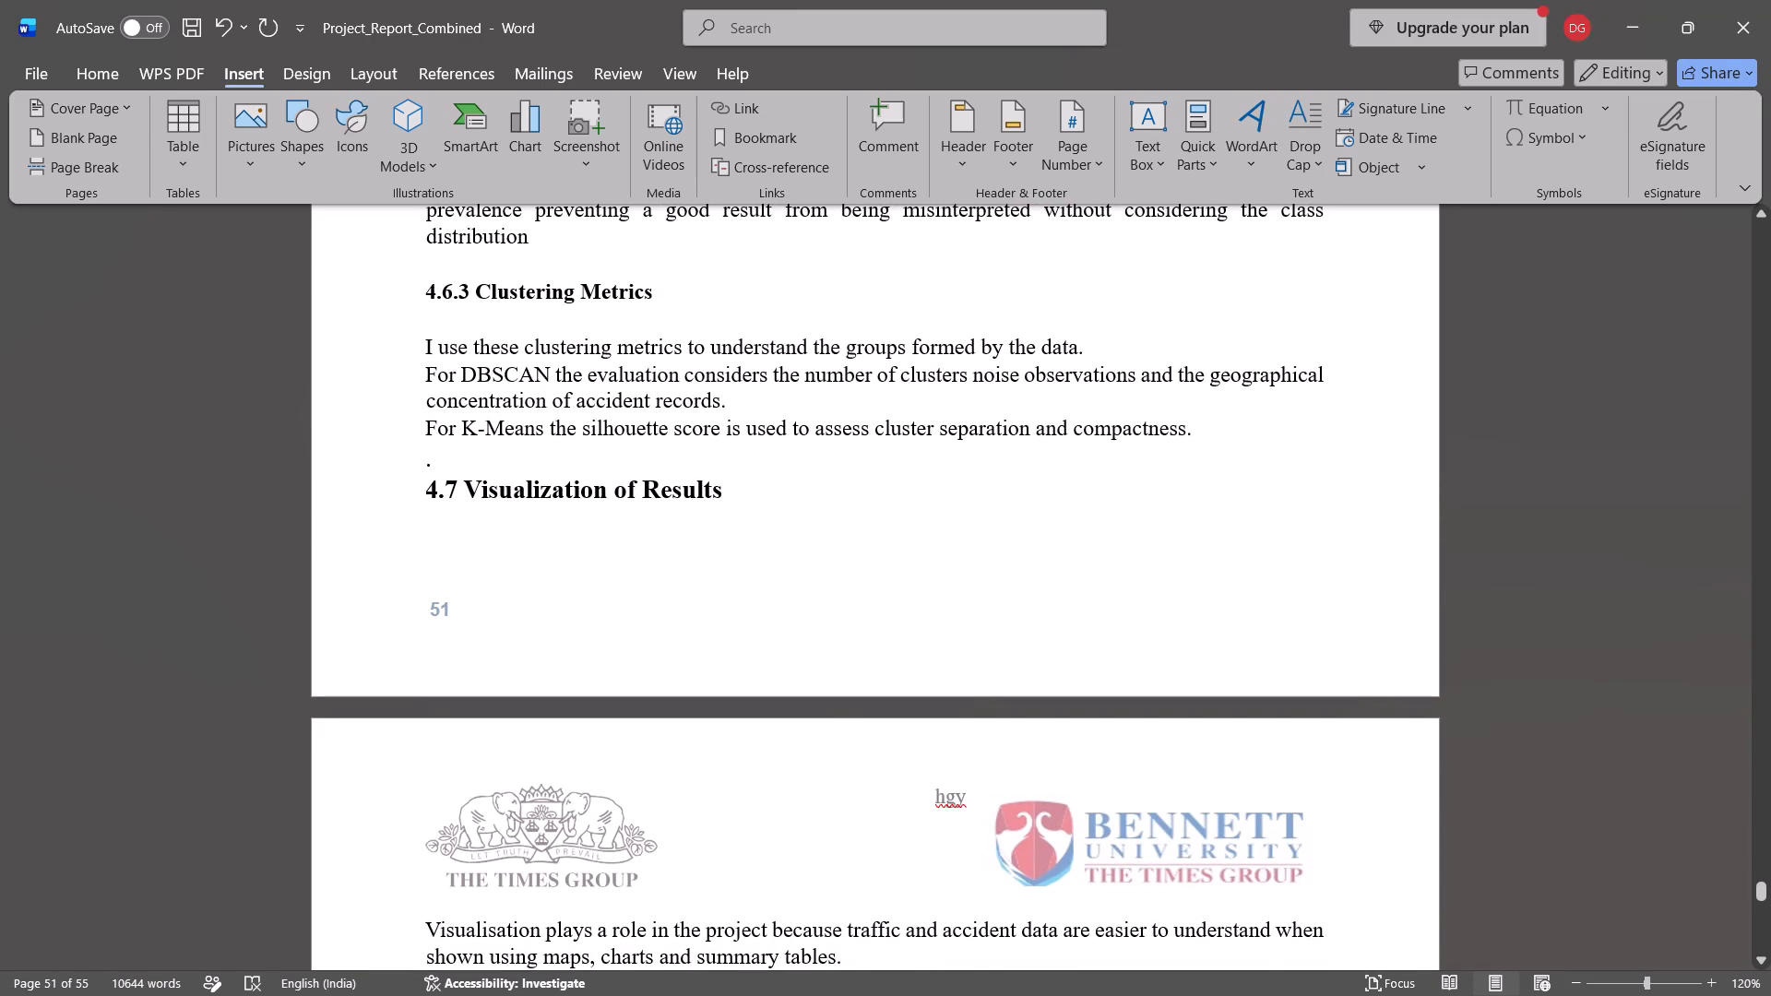
pyautogui.click(423, 492)
pyautogui.press('Return')
pyautogui.press('Return')
pyautogui.press('Return')
# Paste the copied dashboard screenshot above the Figure 4.6 Dashboard Overview caption, leaving a blank line between it and the preceding paragraph.
pyautogui.scroll(-1, 423, 492)
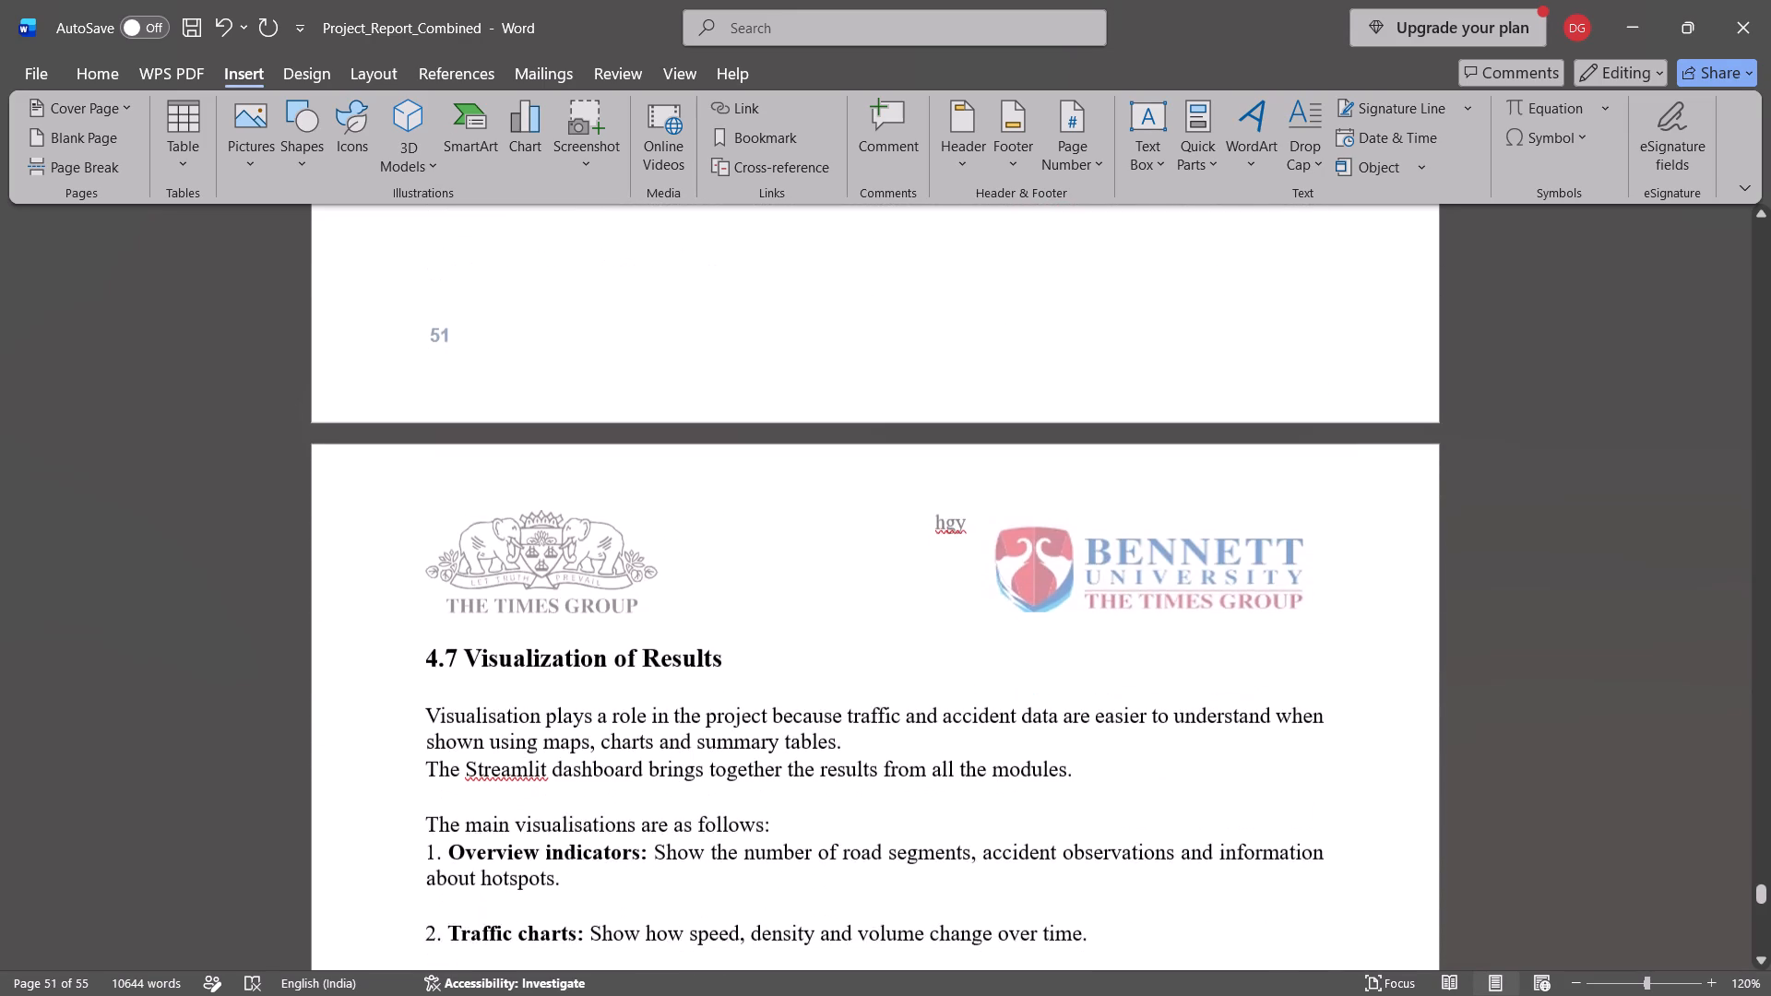
pyautogui.scroll(-1, 534, 629)
pyautogui.scroll(-2, 584, 751)
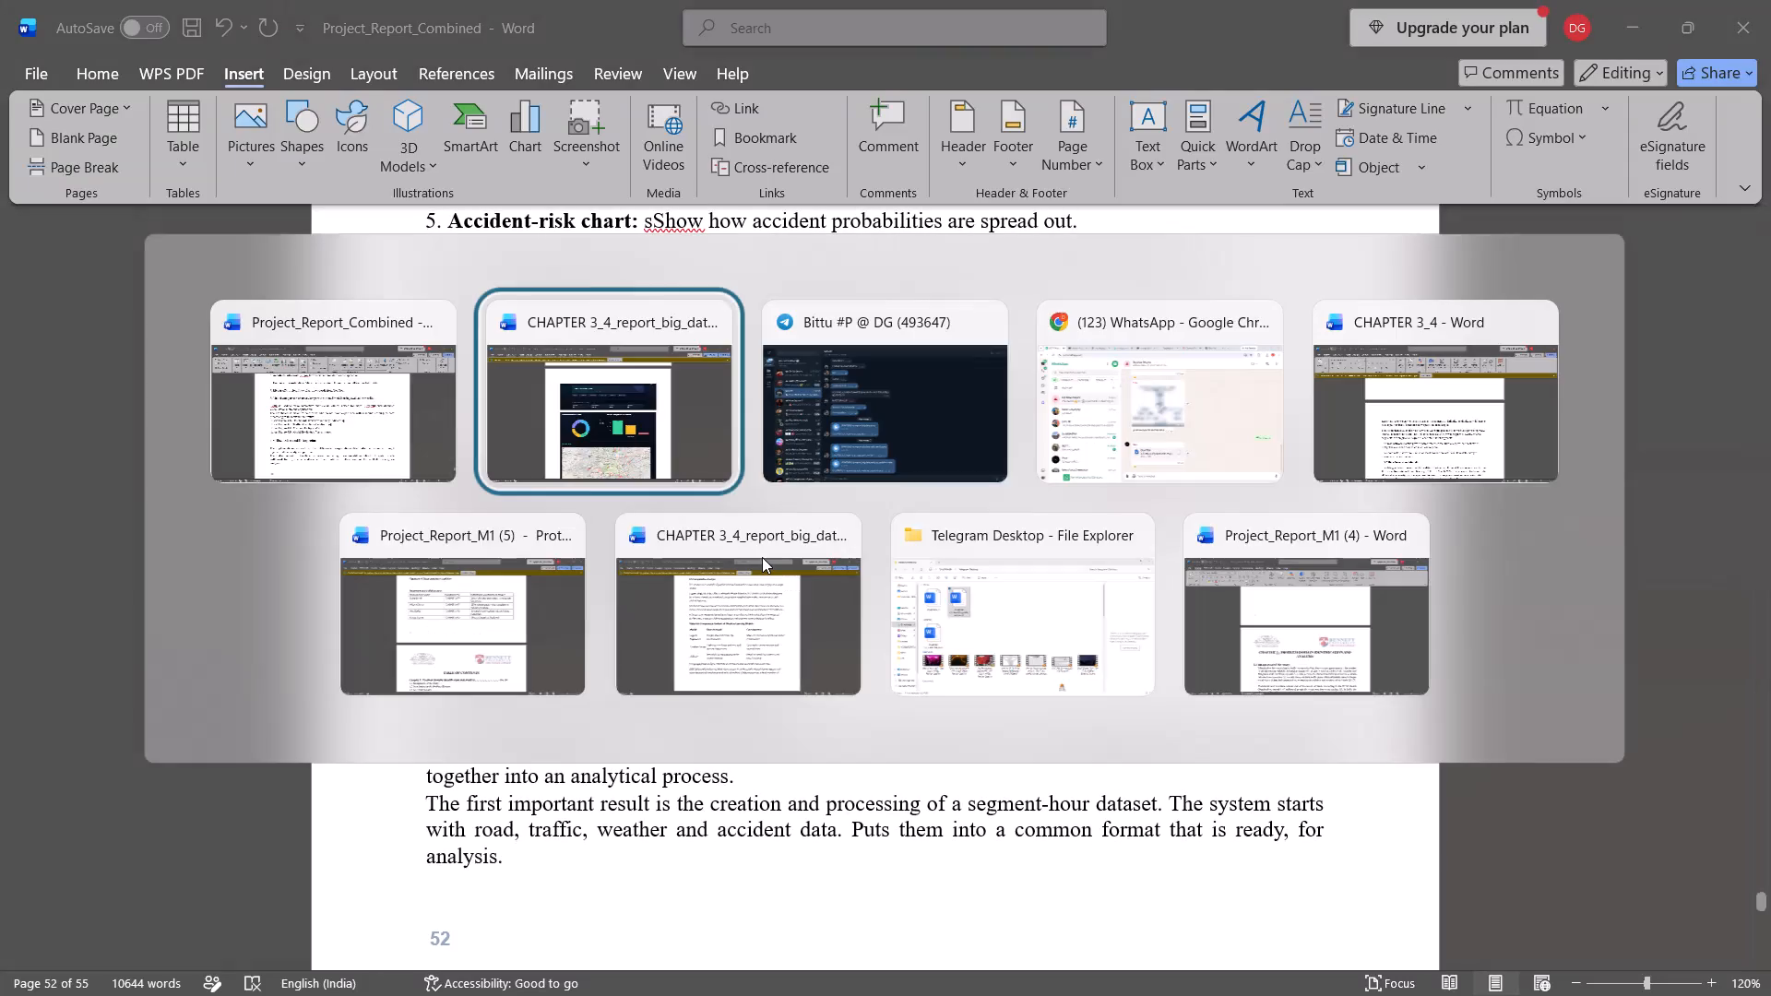
pyautogui.scroll(-2, 762, 557)
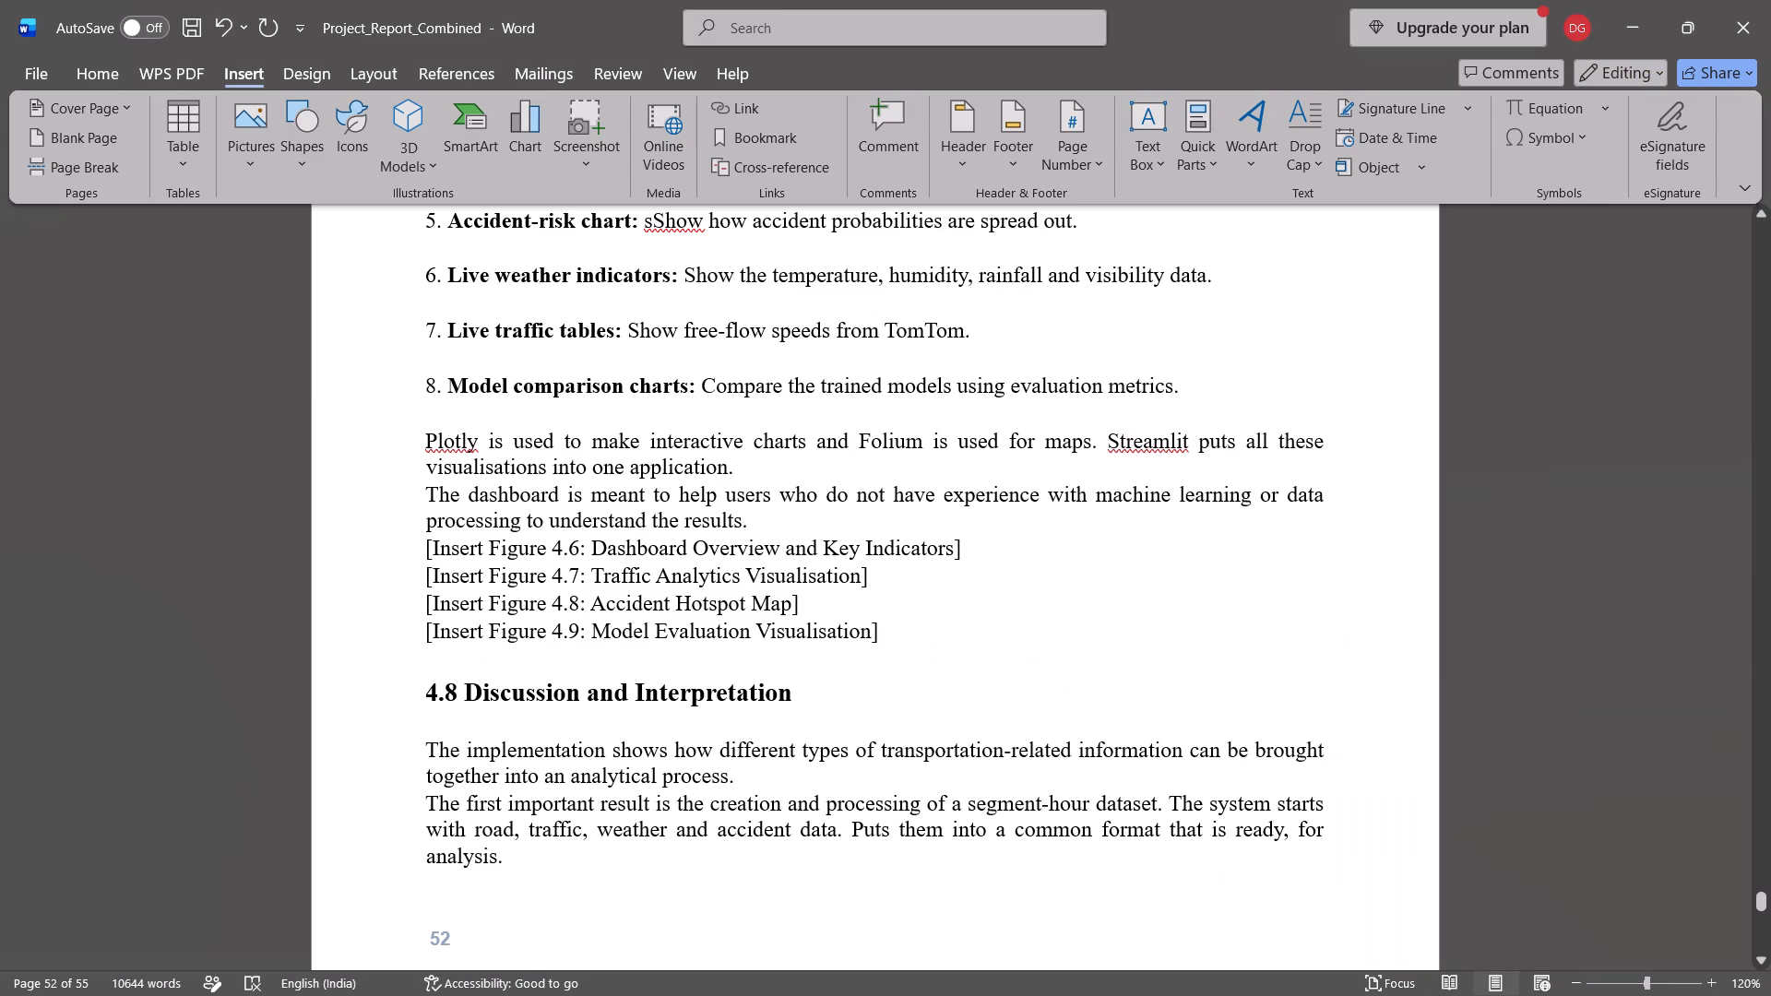
pyautogui.click(420, 537)
pyautogui.press('Return')
pyautogui.press('Up')
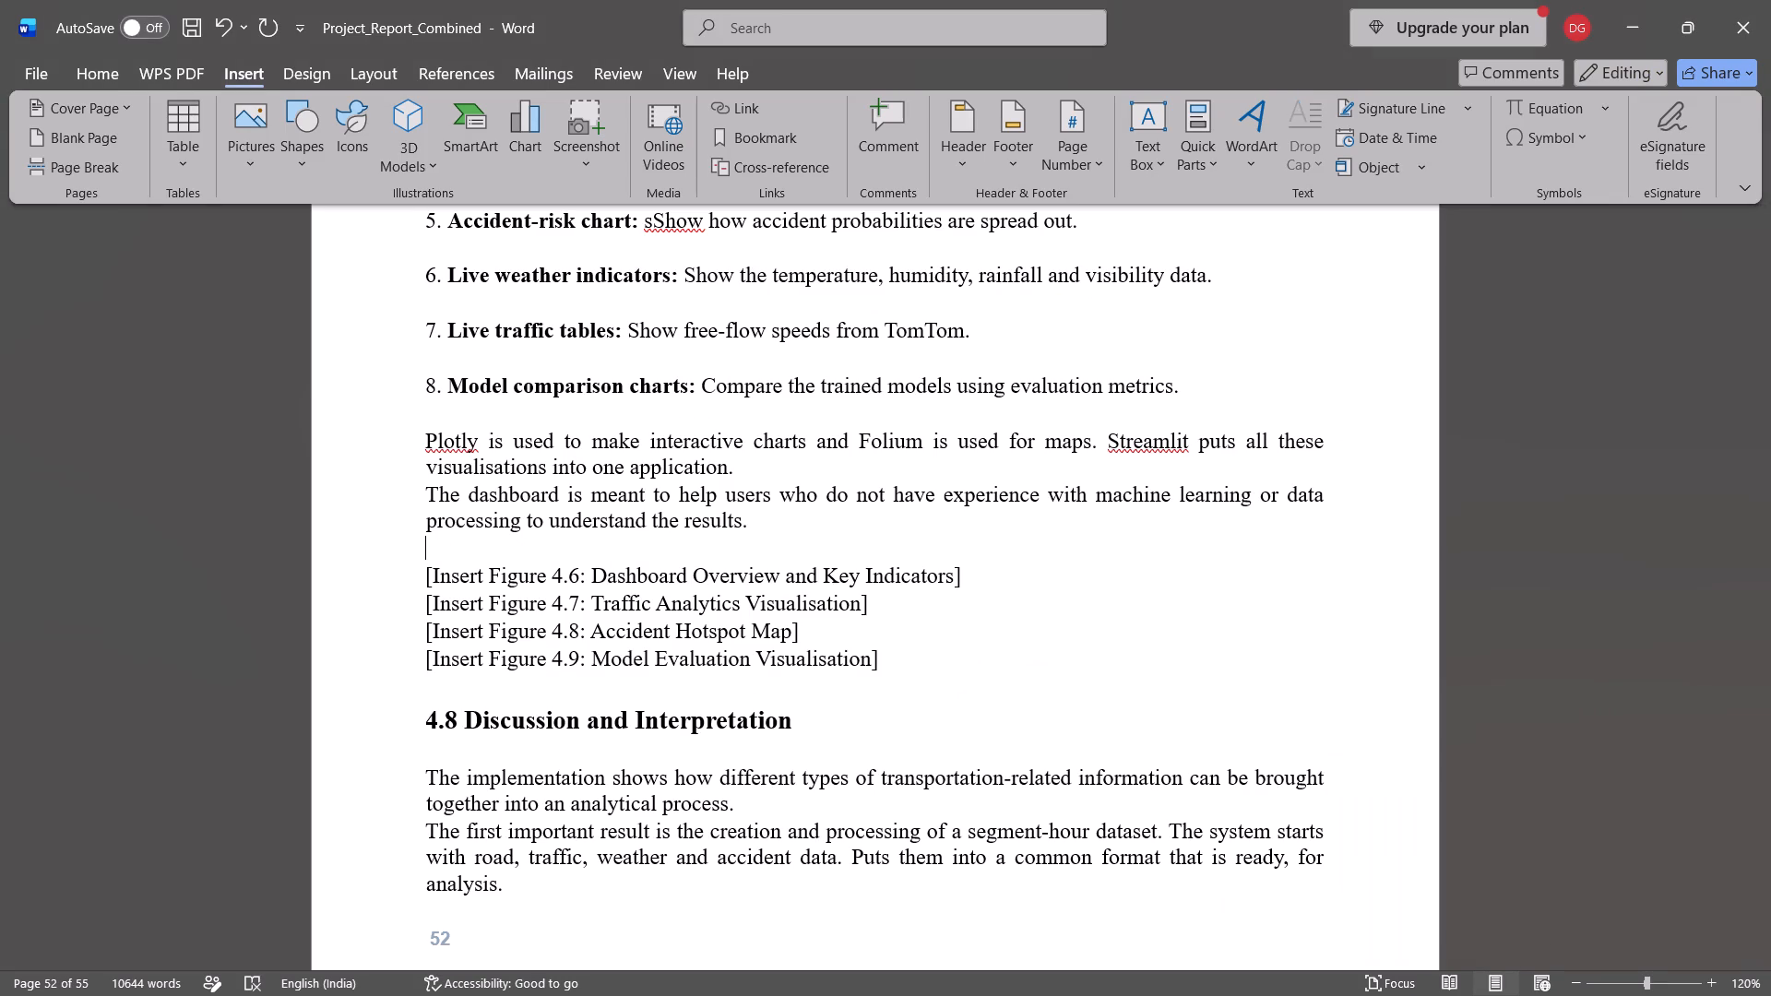
pyautogui.press('Return')
pyautogui.hotkey('ctrl', 'v')
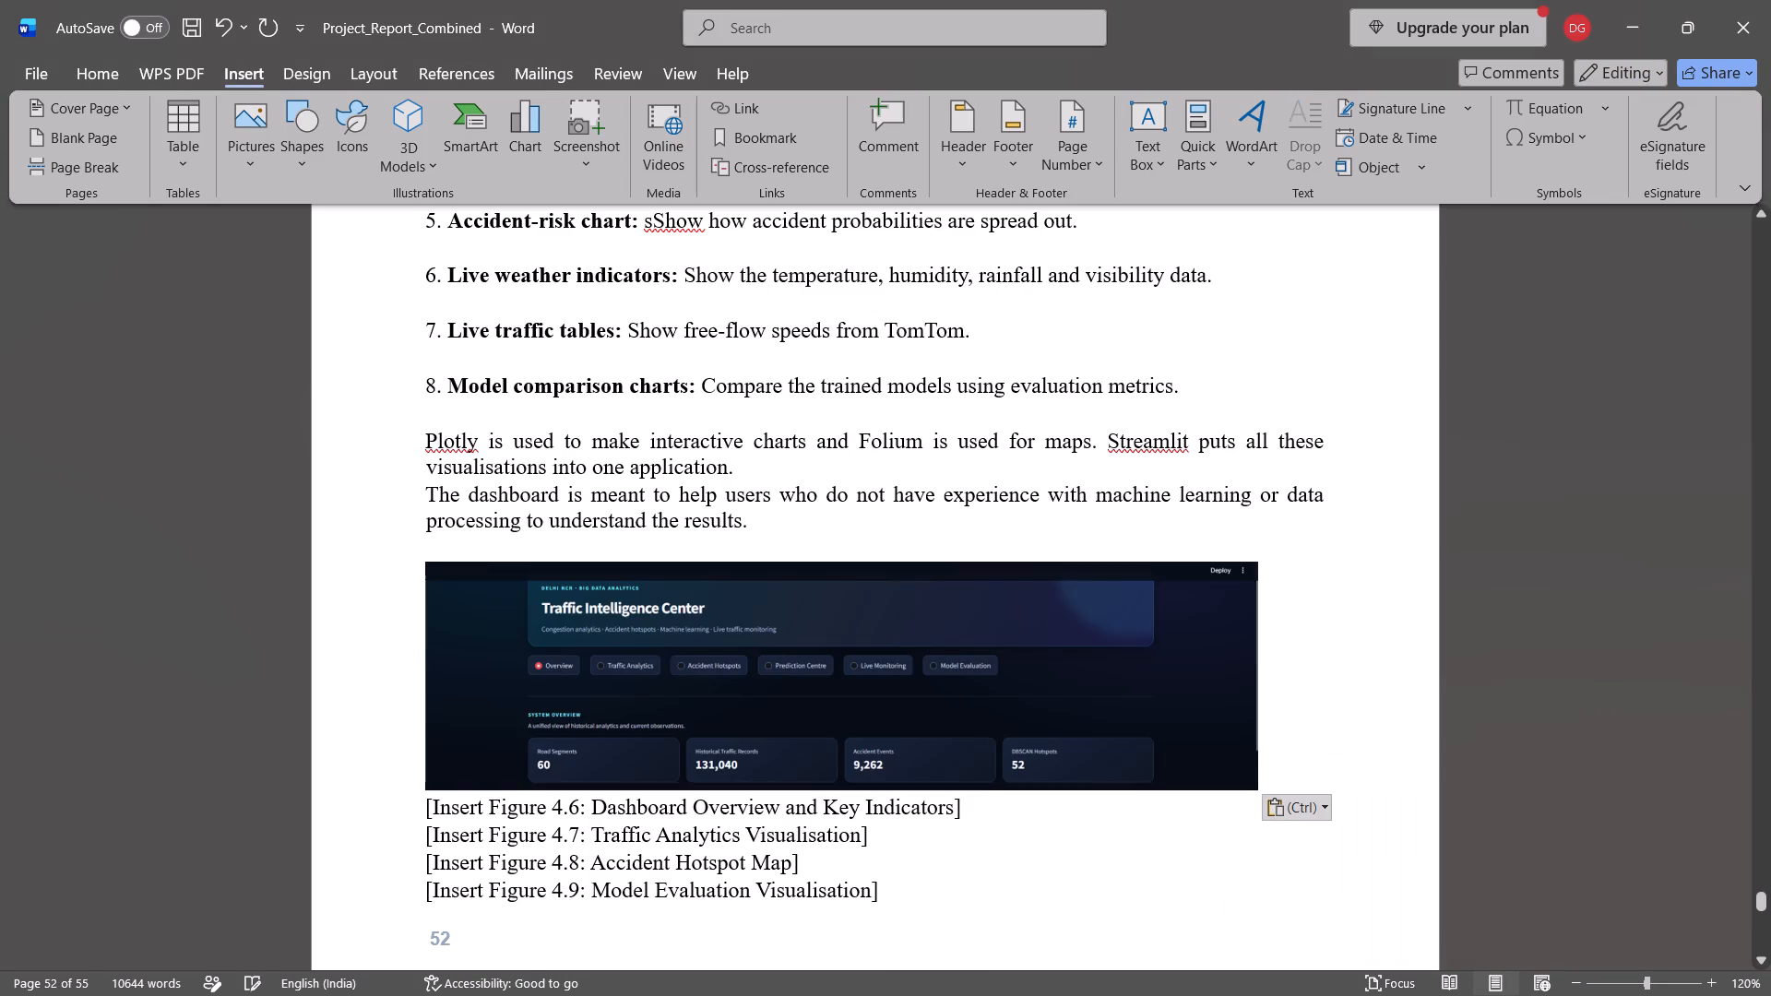
# Copy the Road Network Composition and map screenshot from the updated chapter document and paste it between the dashboard screenshot and the Figure 4.6 caption.
pyautogui.scroll(2, 656, 429)
pyautogui.click(664, 498)
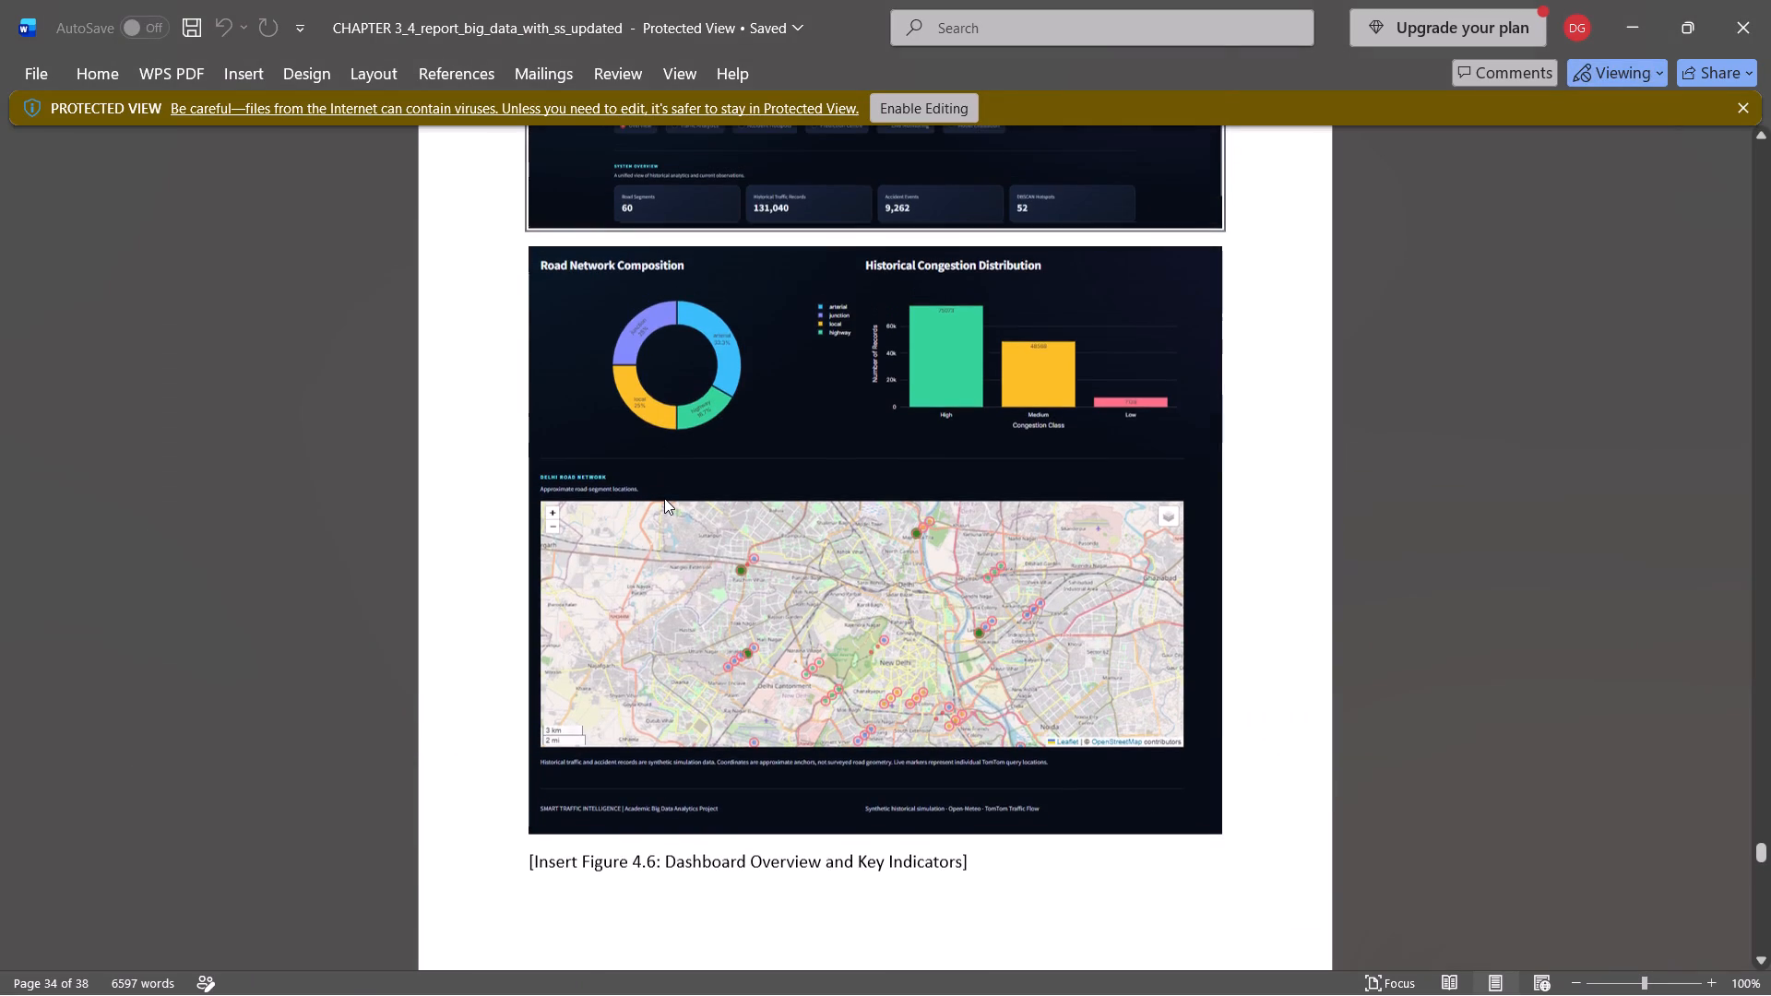
pyautogui.hotkey('ctrl', 'c')
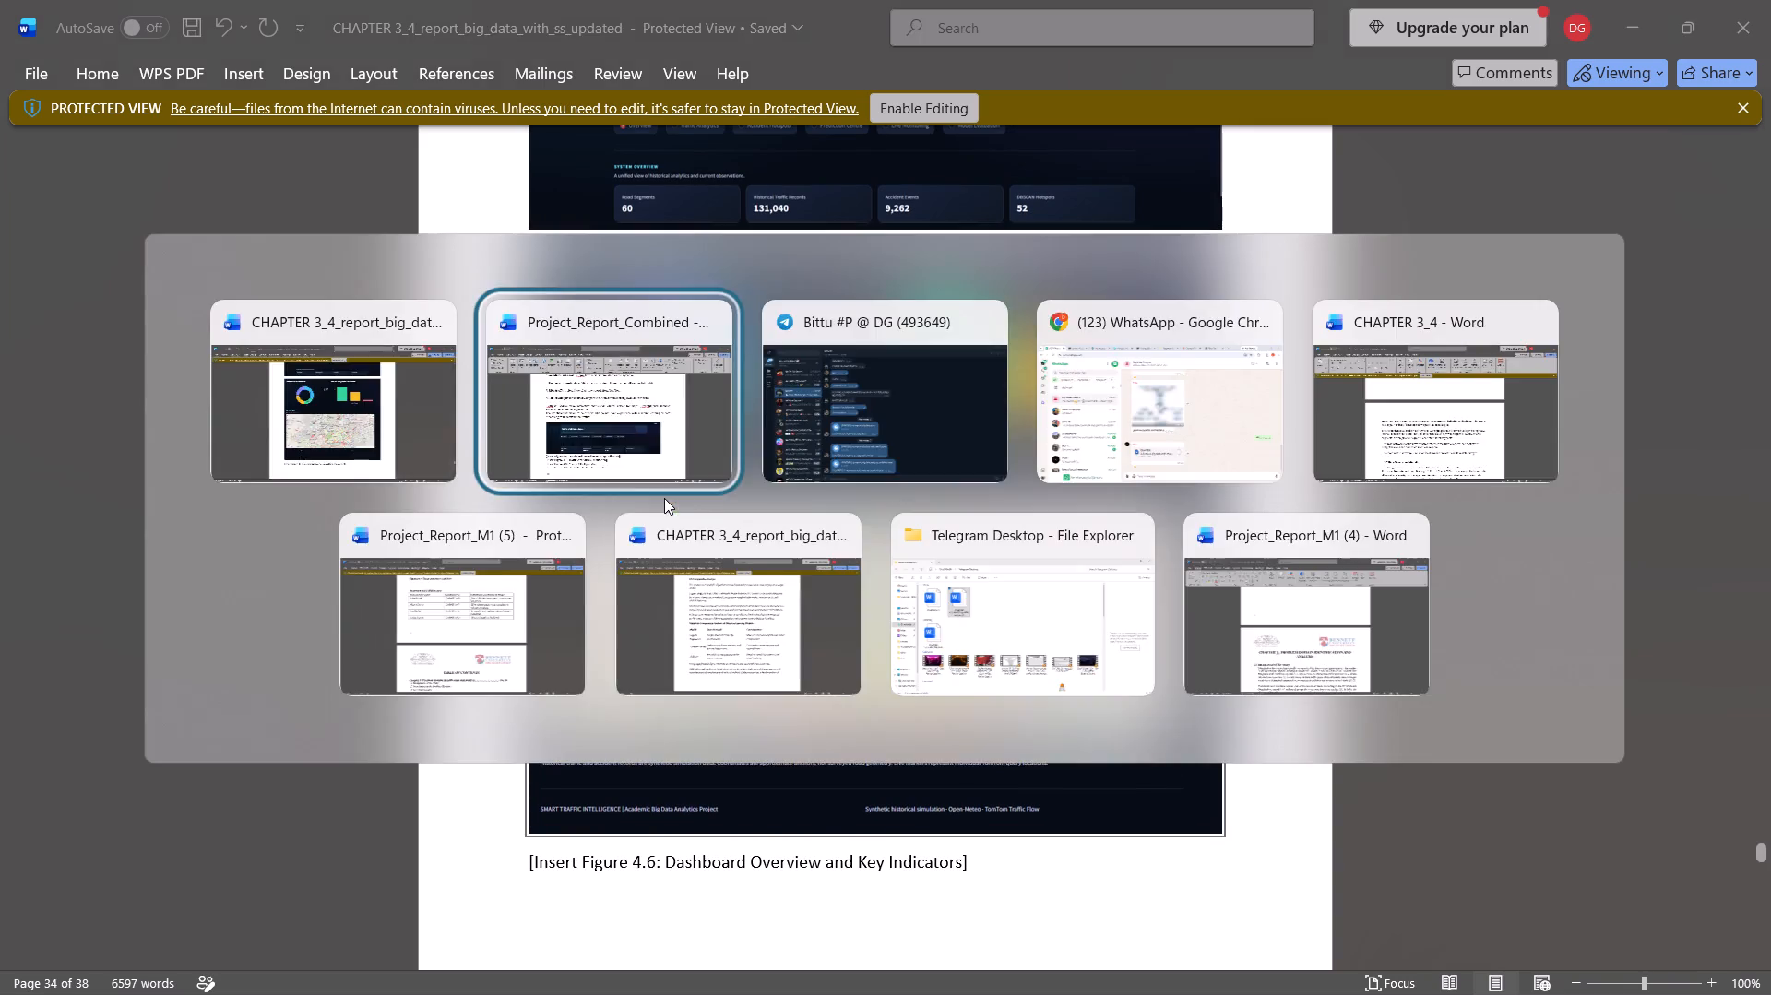
pyautogui.click(417, 816)
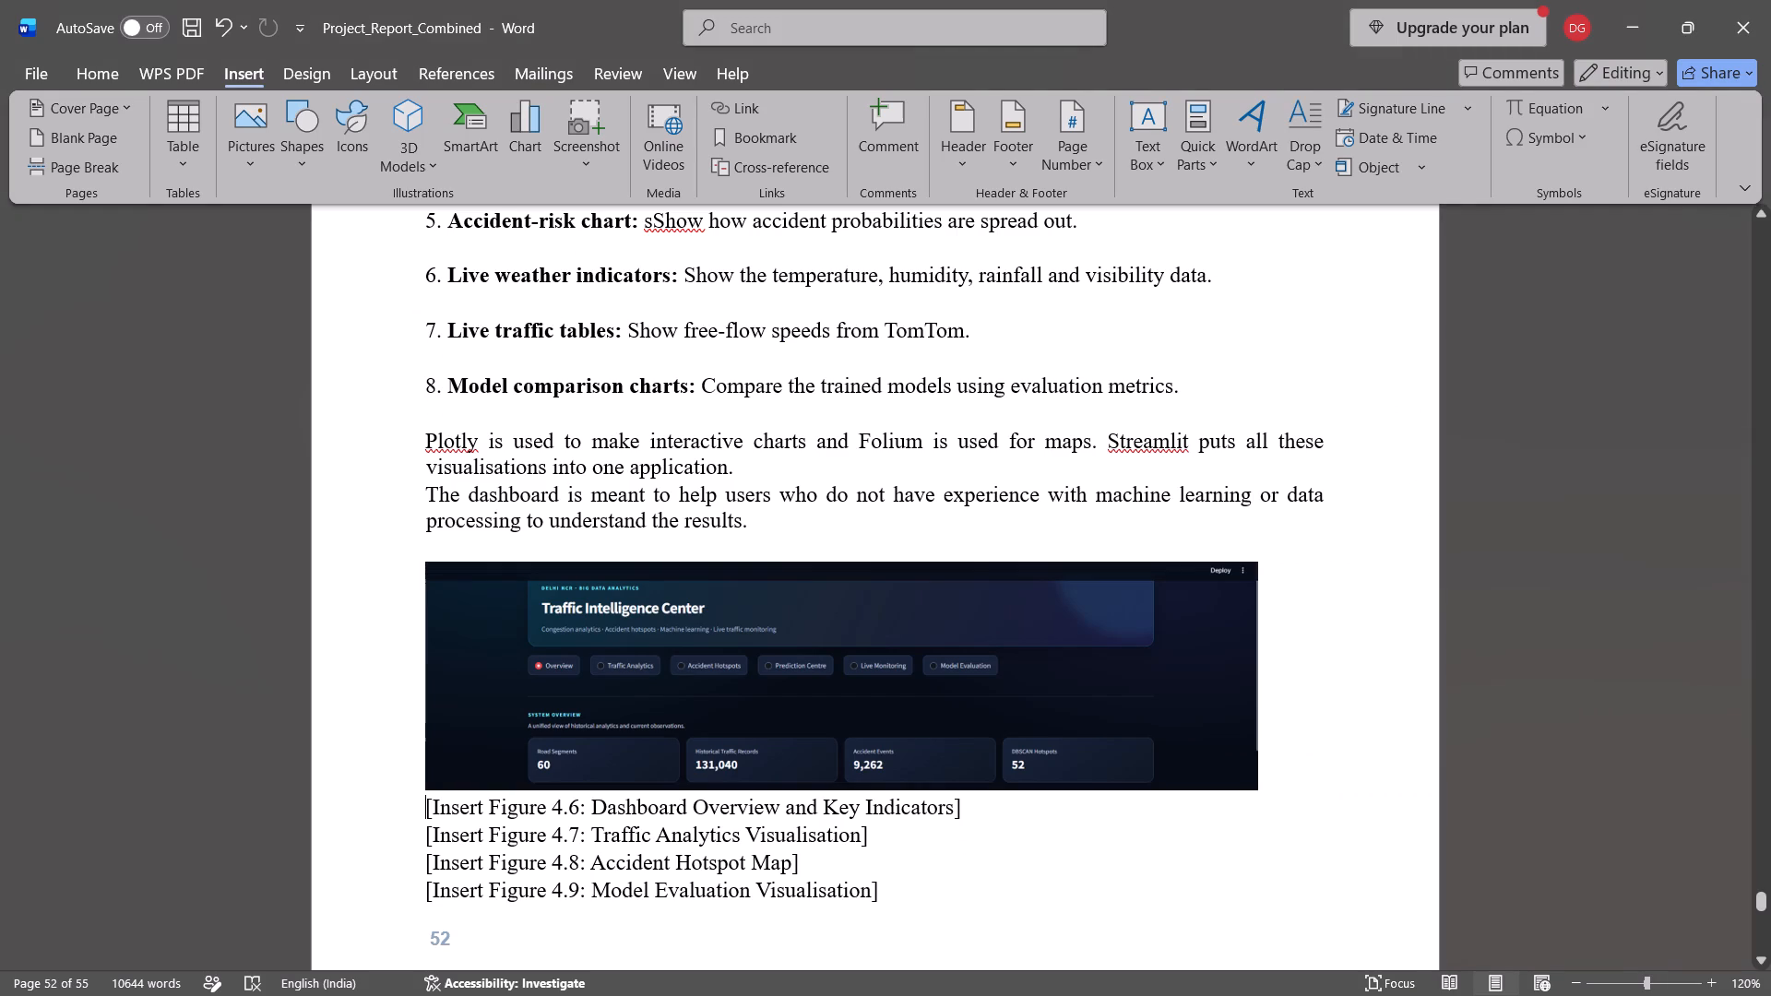
pyautogui.press('Return')
pyautogui.hotkey('ctrl', 'v')
pyautogui.scroll(-1, 417, 816)
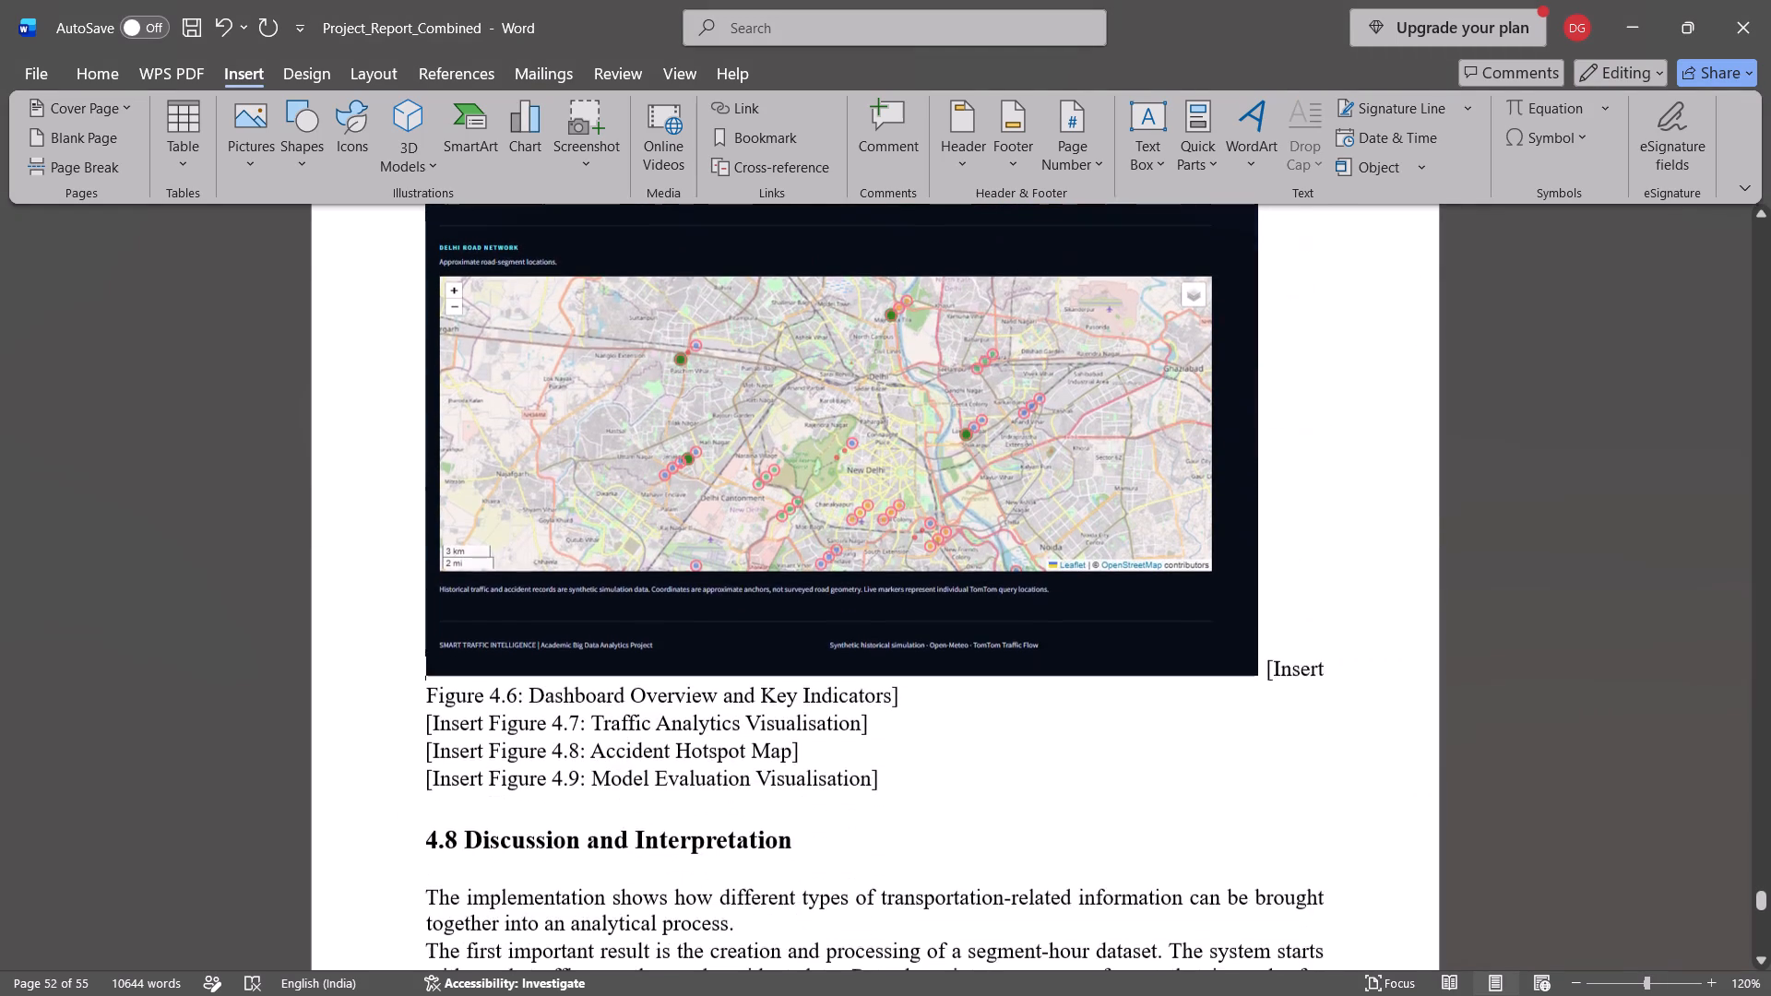
# Strip the "Insert Figure 4.6:" wording from the start of the Dashboard Overview and Key Indicators caption.
pyautogui.click(424, 687)
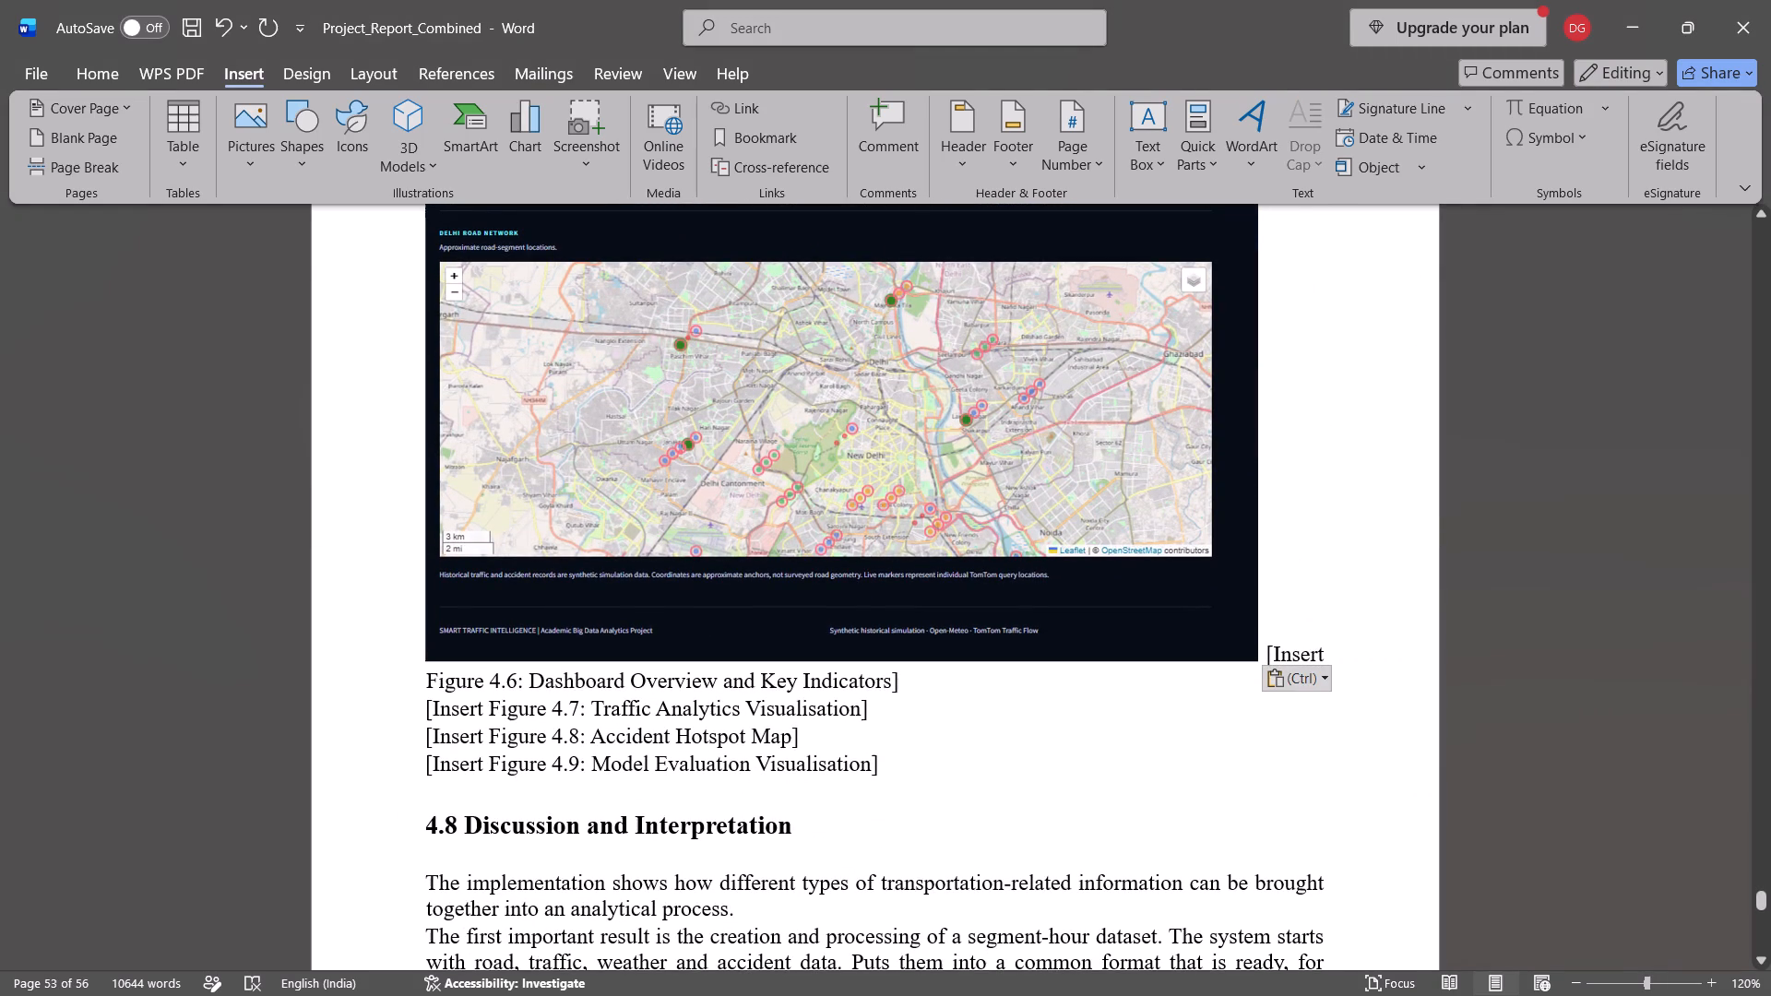
pyautogui.press('BackSpace')
pyautogui.press('BackSpace')
pyautogui.press('Right')
pyautogui.press('Right')
pyautogui.press('Right')
pyautogui.press('Right')
pyautogui.press('Right')
pyautogui.press('Right')
pyautogui.press('Right')
pyautogui.press('Right')
pyautogui.press('Right')
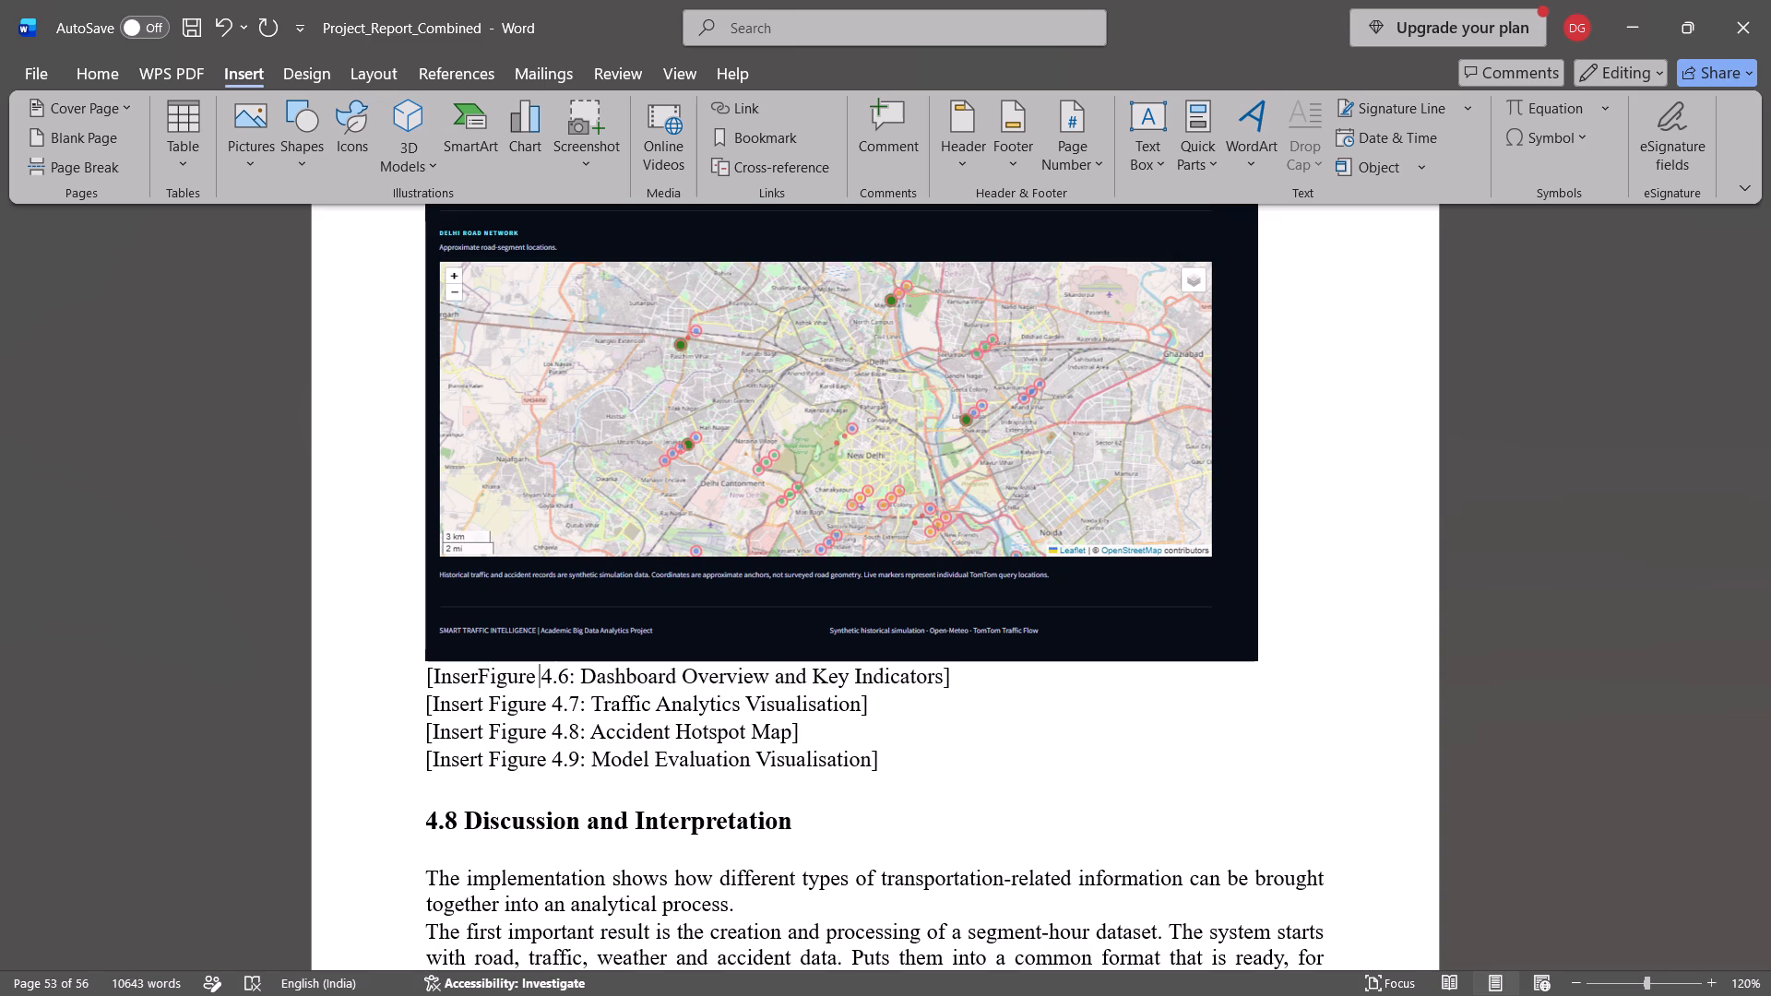
pyautogui.press('Right')
pyautogui.press('Right')
pyautogui.press('BackSpace')
pyautogui.press('BackSpace')
pyautogui.press('BackSpace')
pyautogui.press('BackSpace')
pyautogui.press('BackSpace')
pyautogui.press('BackSpace')
pyautogui.press('BackSpace')
pyautogui.press('BackSpace')
pyautogui.press('BackSpace')
pyautogui.press('BackSpace')
pyautogui.press('BackSpace')
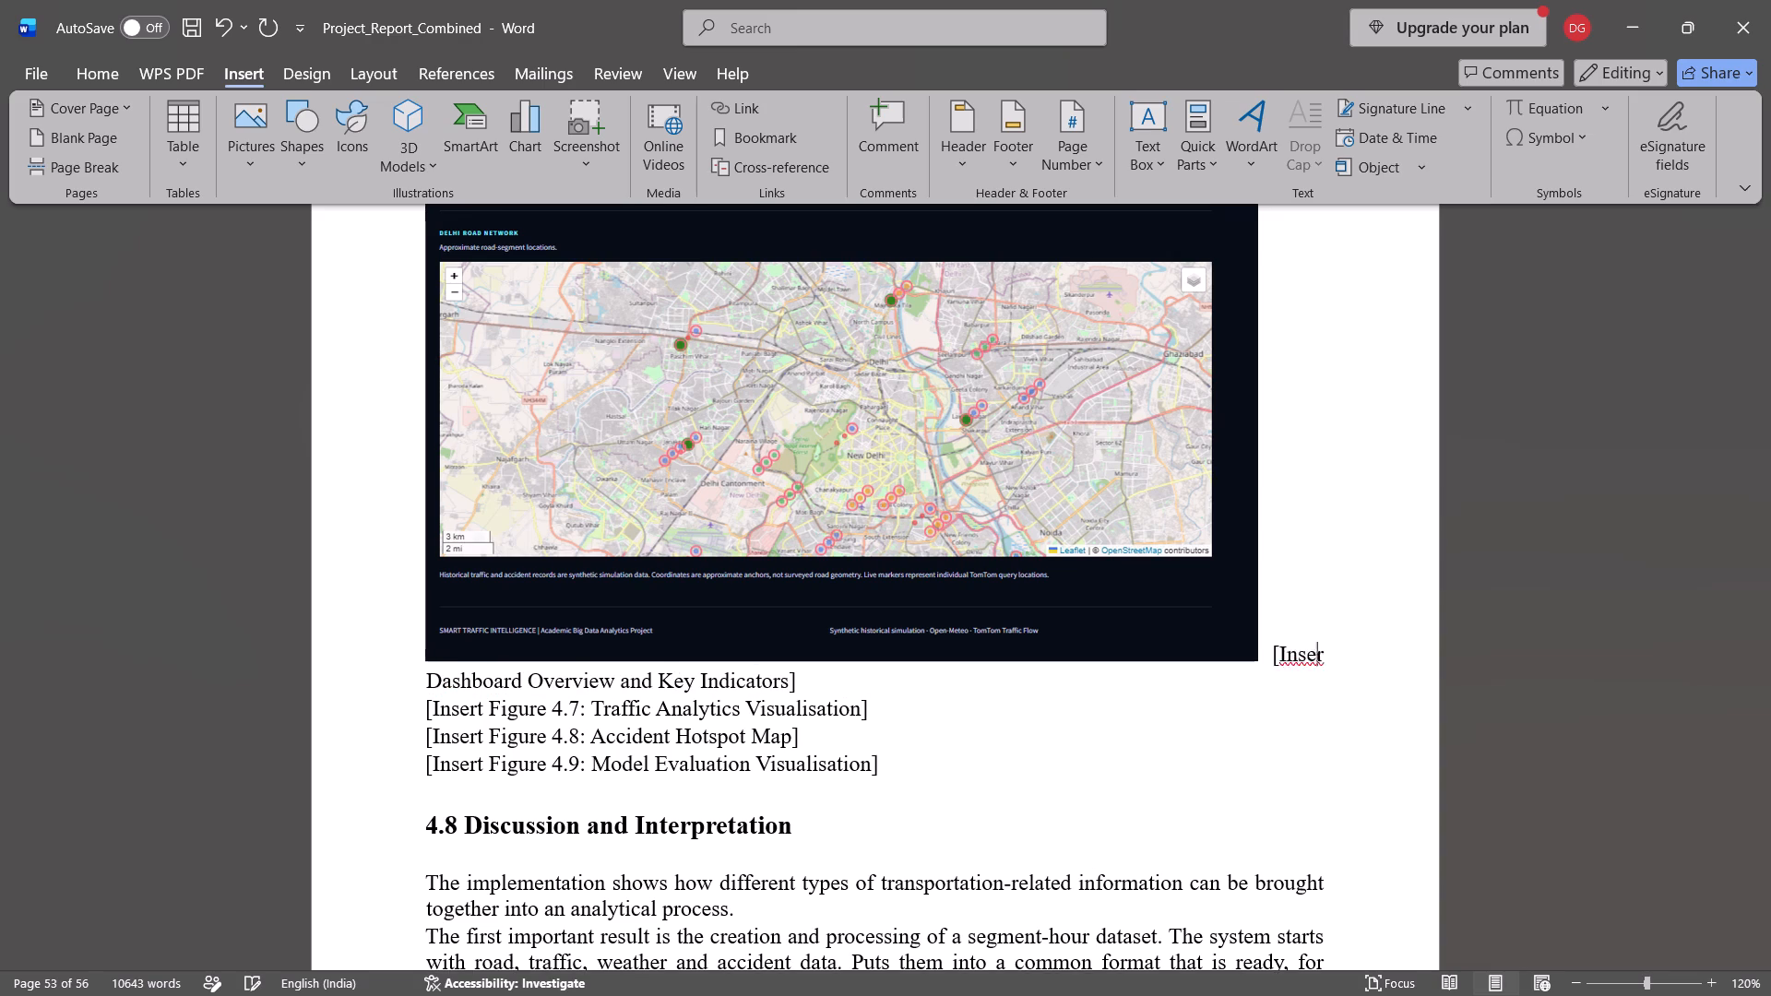
pyautogui.press('BackSpace')
pyautogui.press('BackSpace')
pyautogui.press('BackSpace')
pyautogui.press('BackSpace')
pyautogui.press('BackSpace')
pyautogui.press('BackSpace')
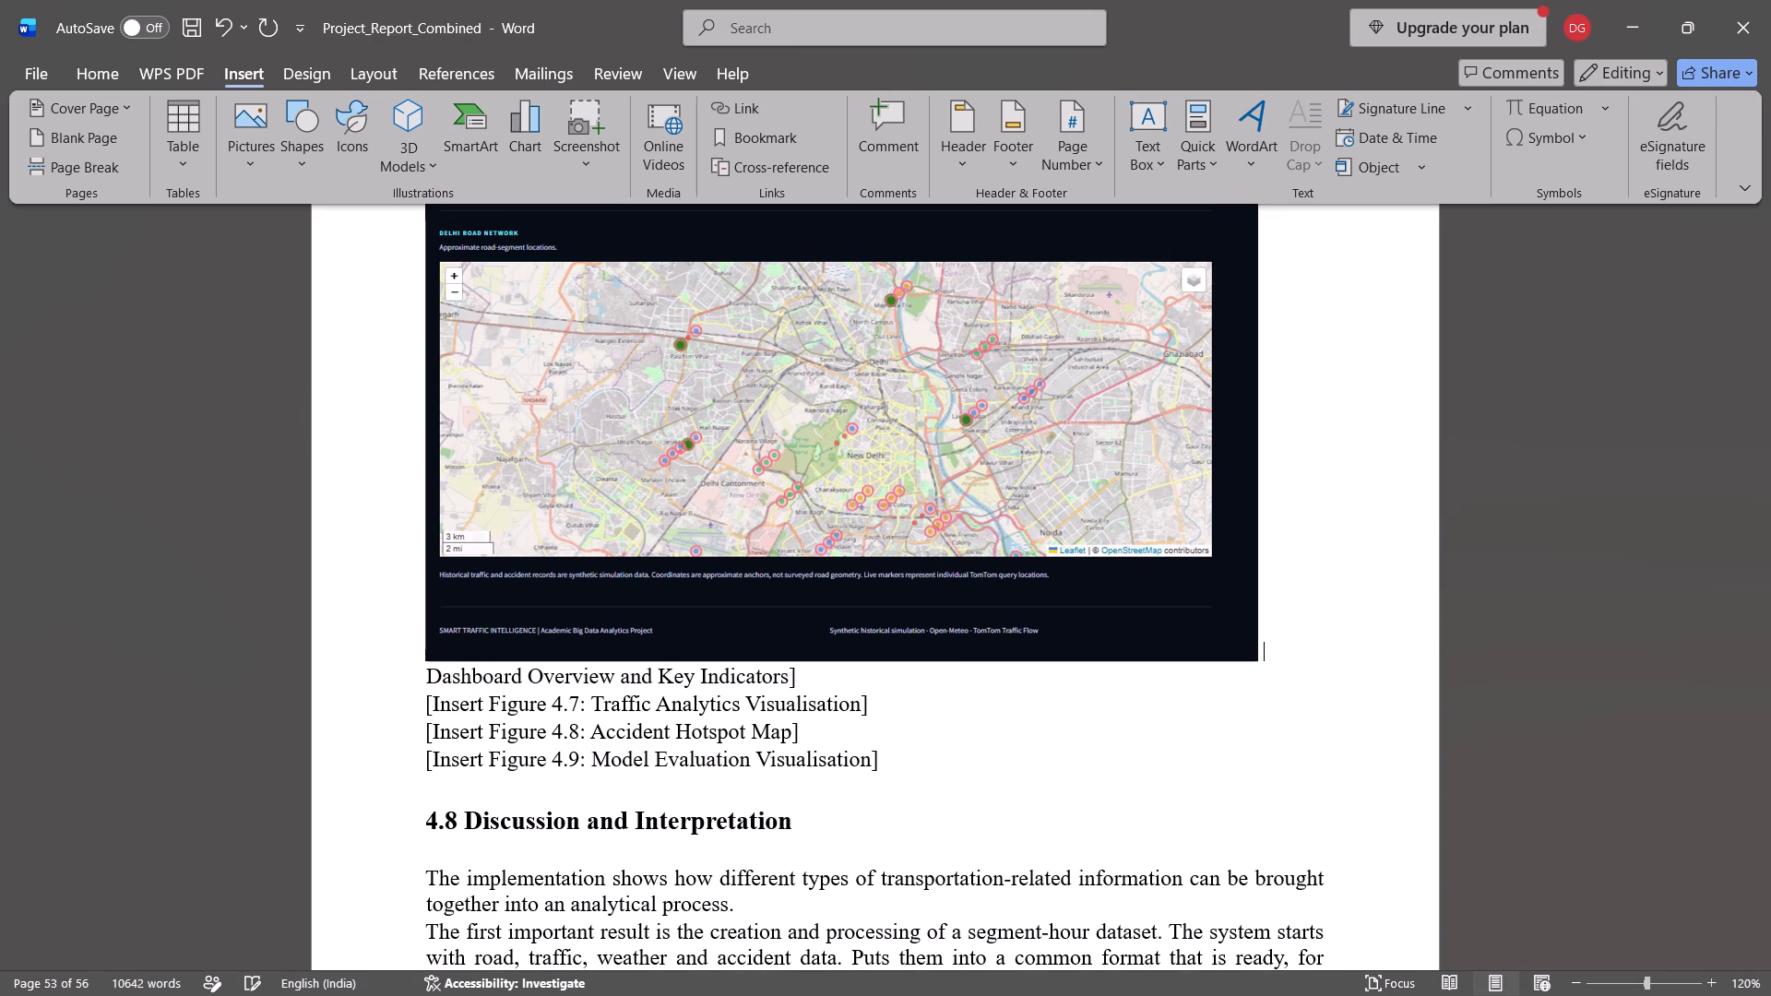
pyautogui.press('BackSpace')
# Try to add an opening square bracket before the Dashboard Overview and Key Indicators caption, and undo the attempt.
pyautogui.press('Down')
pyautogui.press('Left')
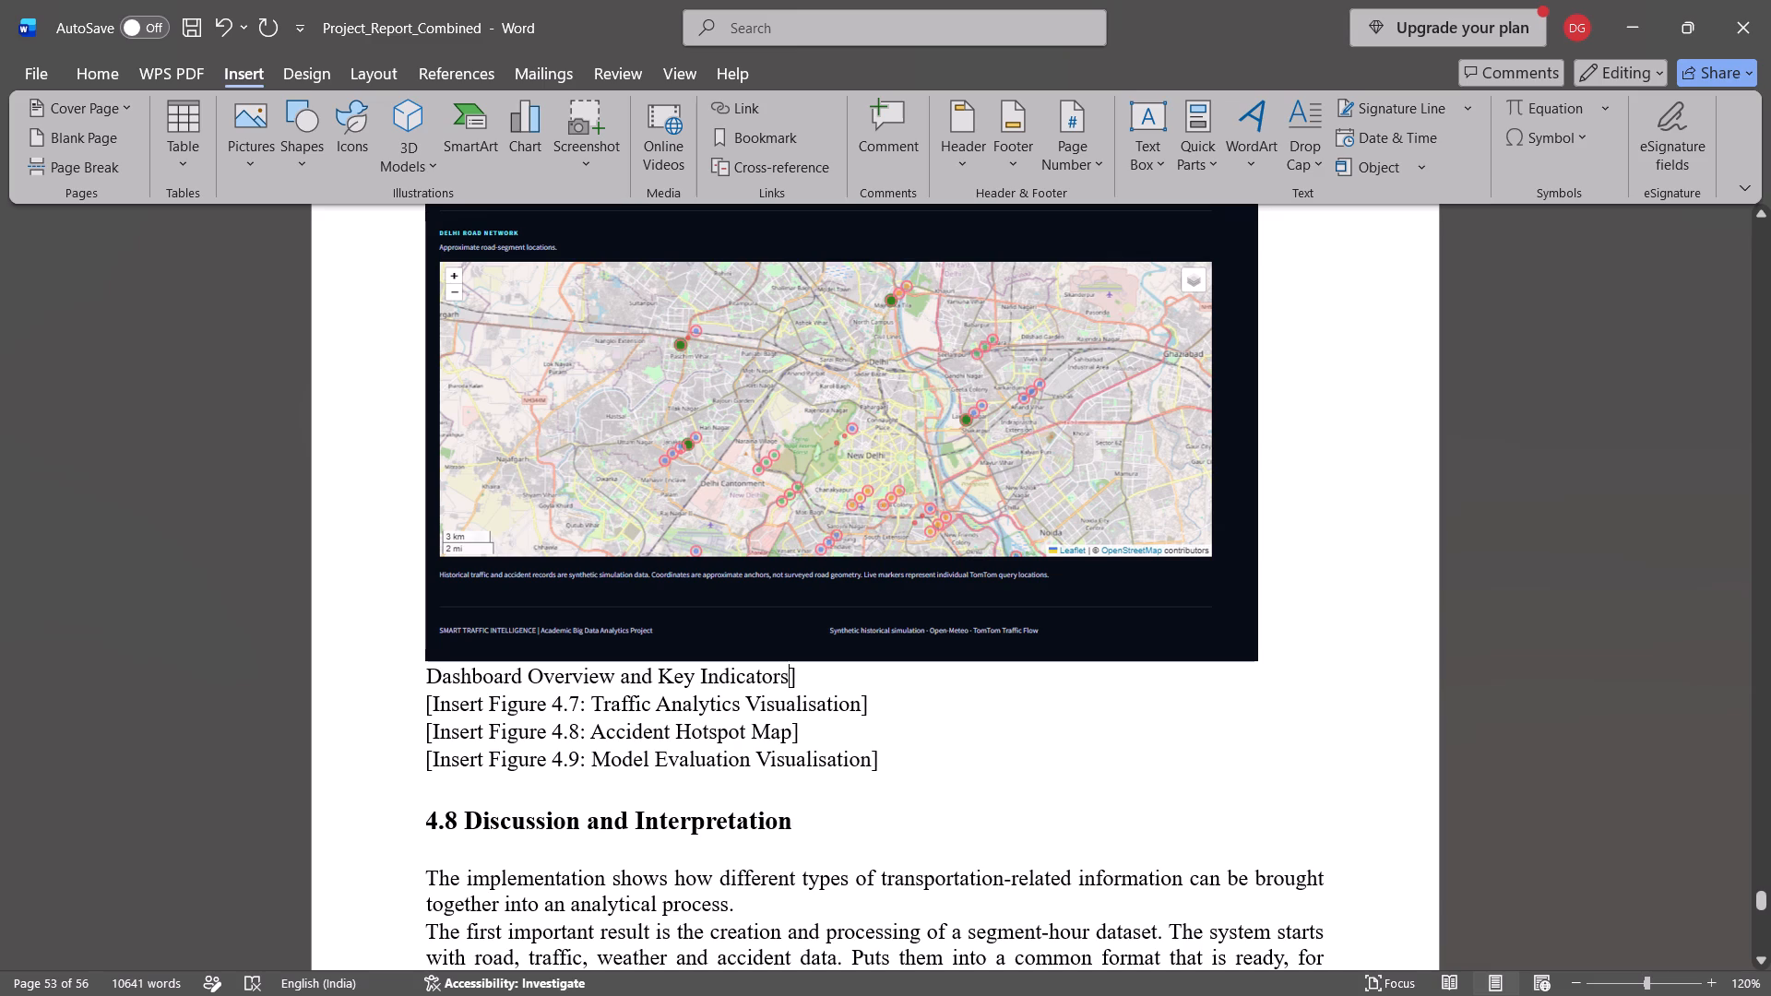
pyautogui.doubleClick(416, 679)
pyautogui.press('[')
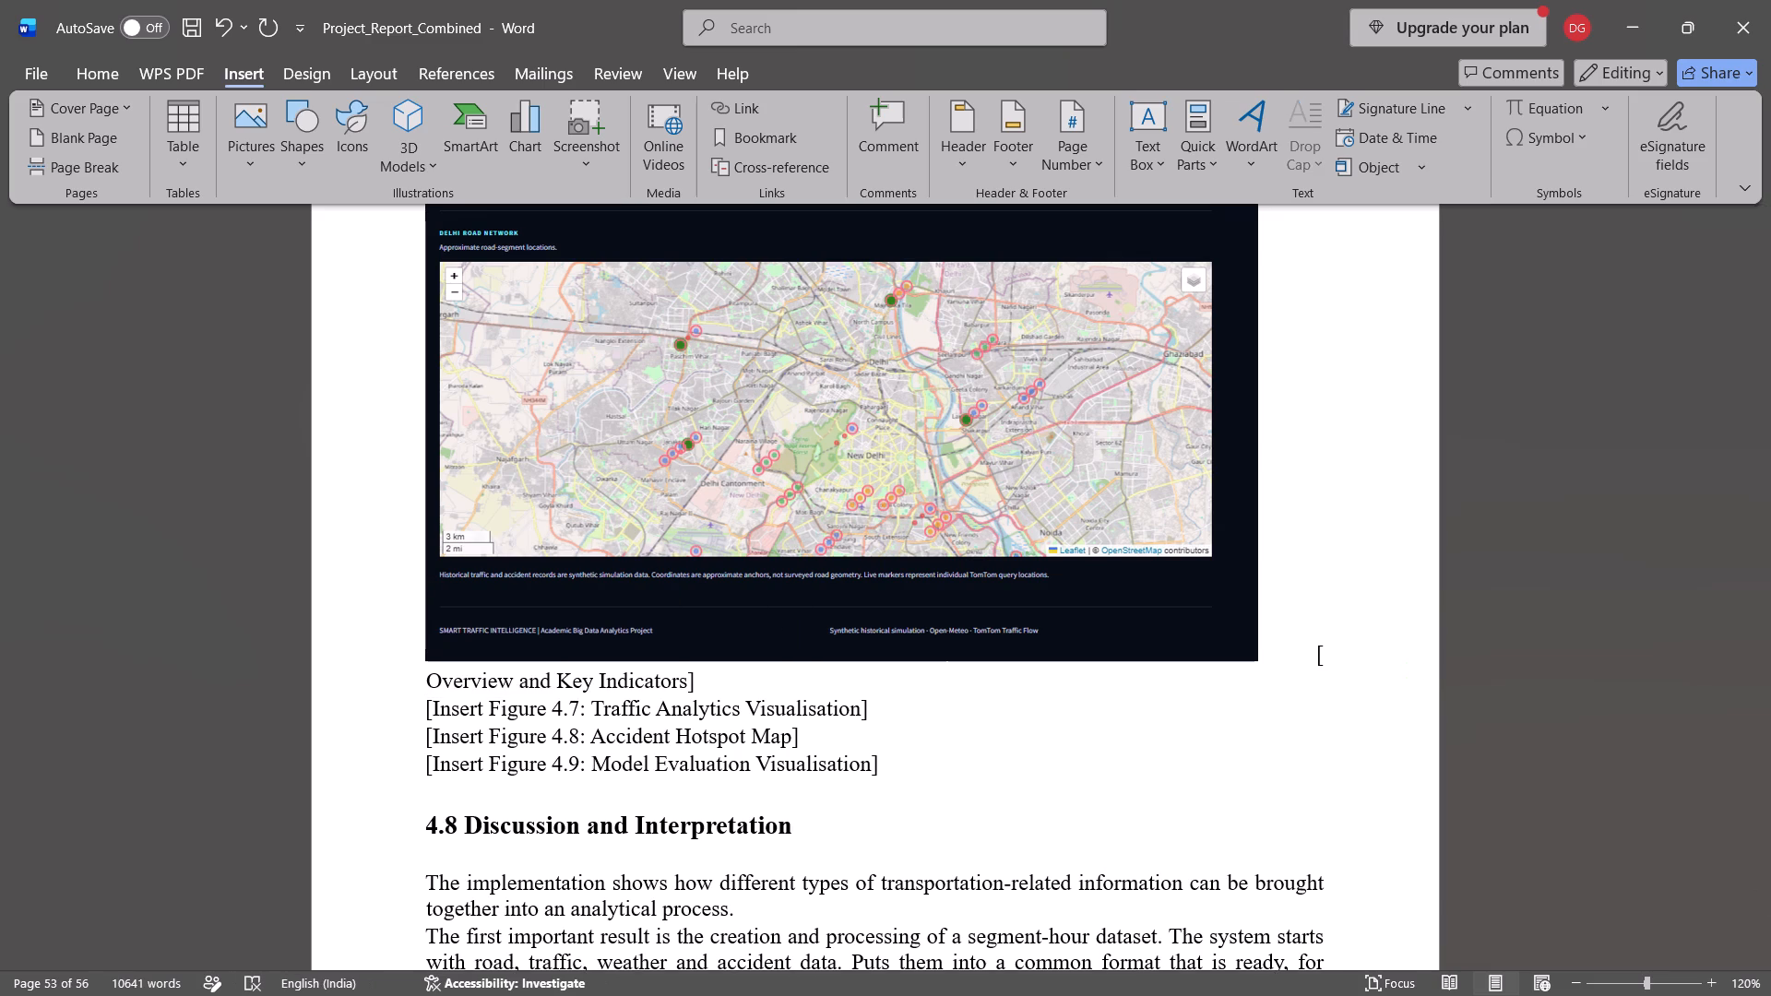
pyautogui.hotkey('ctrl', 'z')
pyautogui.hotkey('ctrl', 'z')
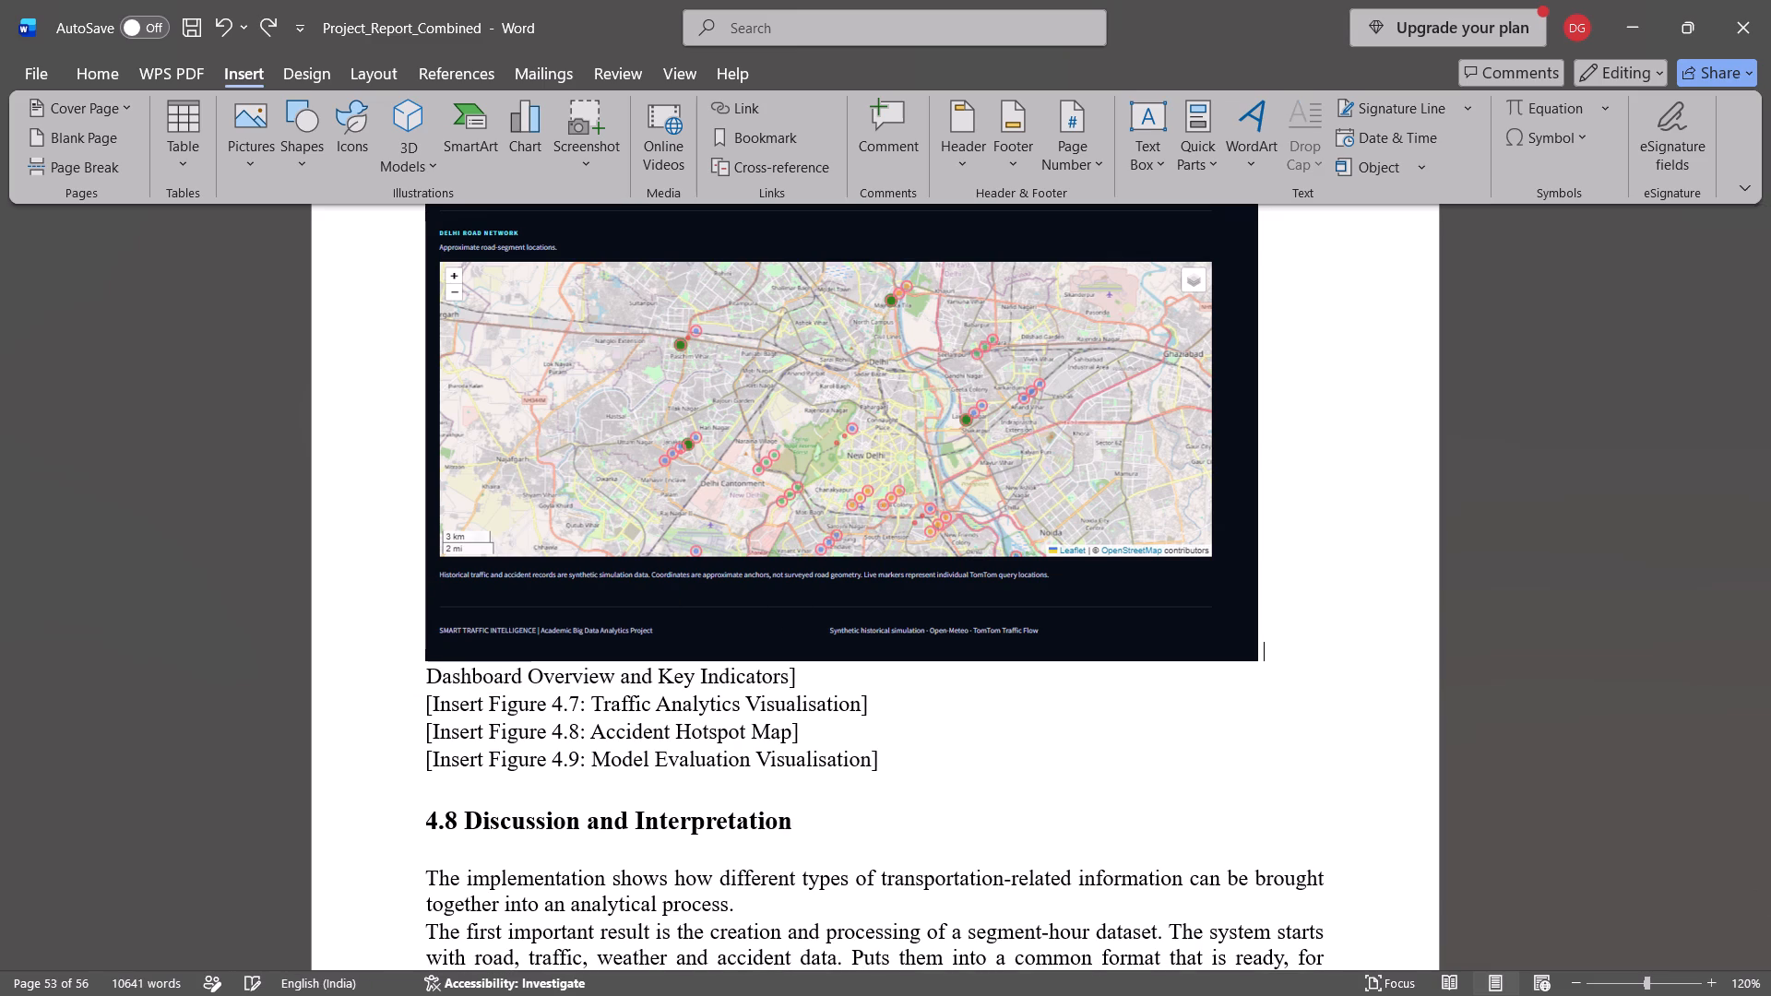
# Add an opening square bracket before the Dashboard Overview and Key Indicators caption.
pyautogui.click(431, 676)
pyautogui.press('space')
pyautogui.press('space')
pyautogui.press('space')
pyautogui.press('[')
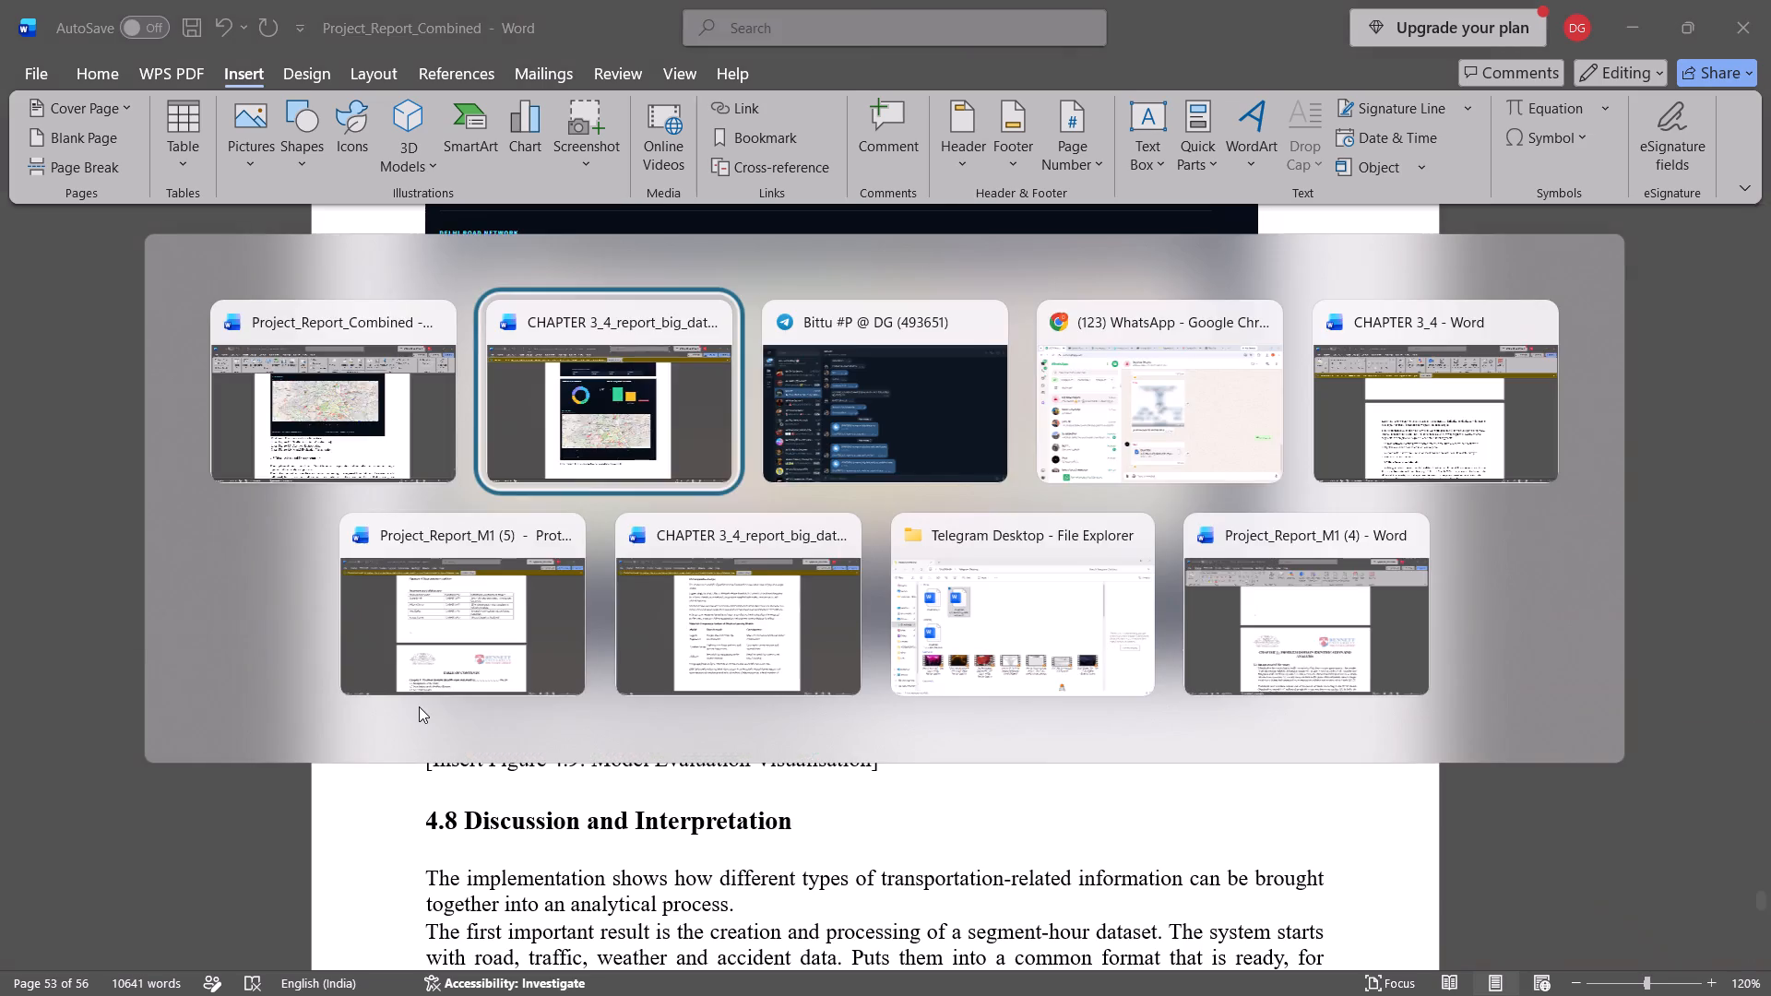
# Copy the Hourly Traffic Patterns screenshot from the updated chapter document and paste it above the Figure 4.7 Traffic Analytics Visualisation caption.
pyautogui.scroll(-2, 648, 732)
pyautogui.click(688, 615)
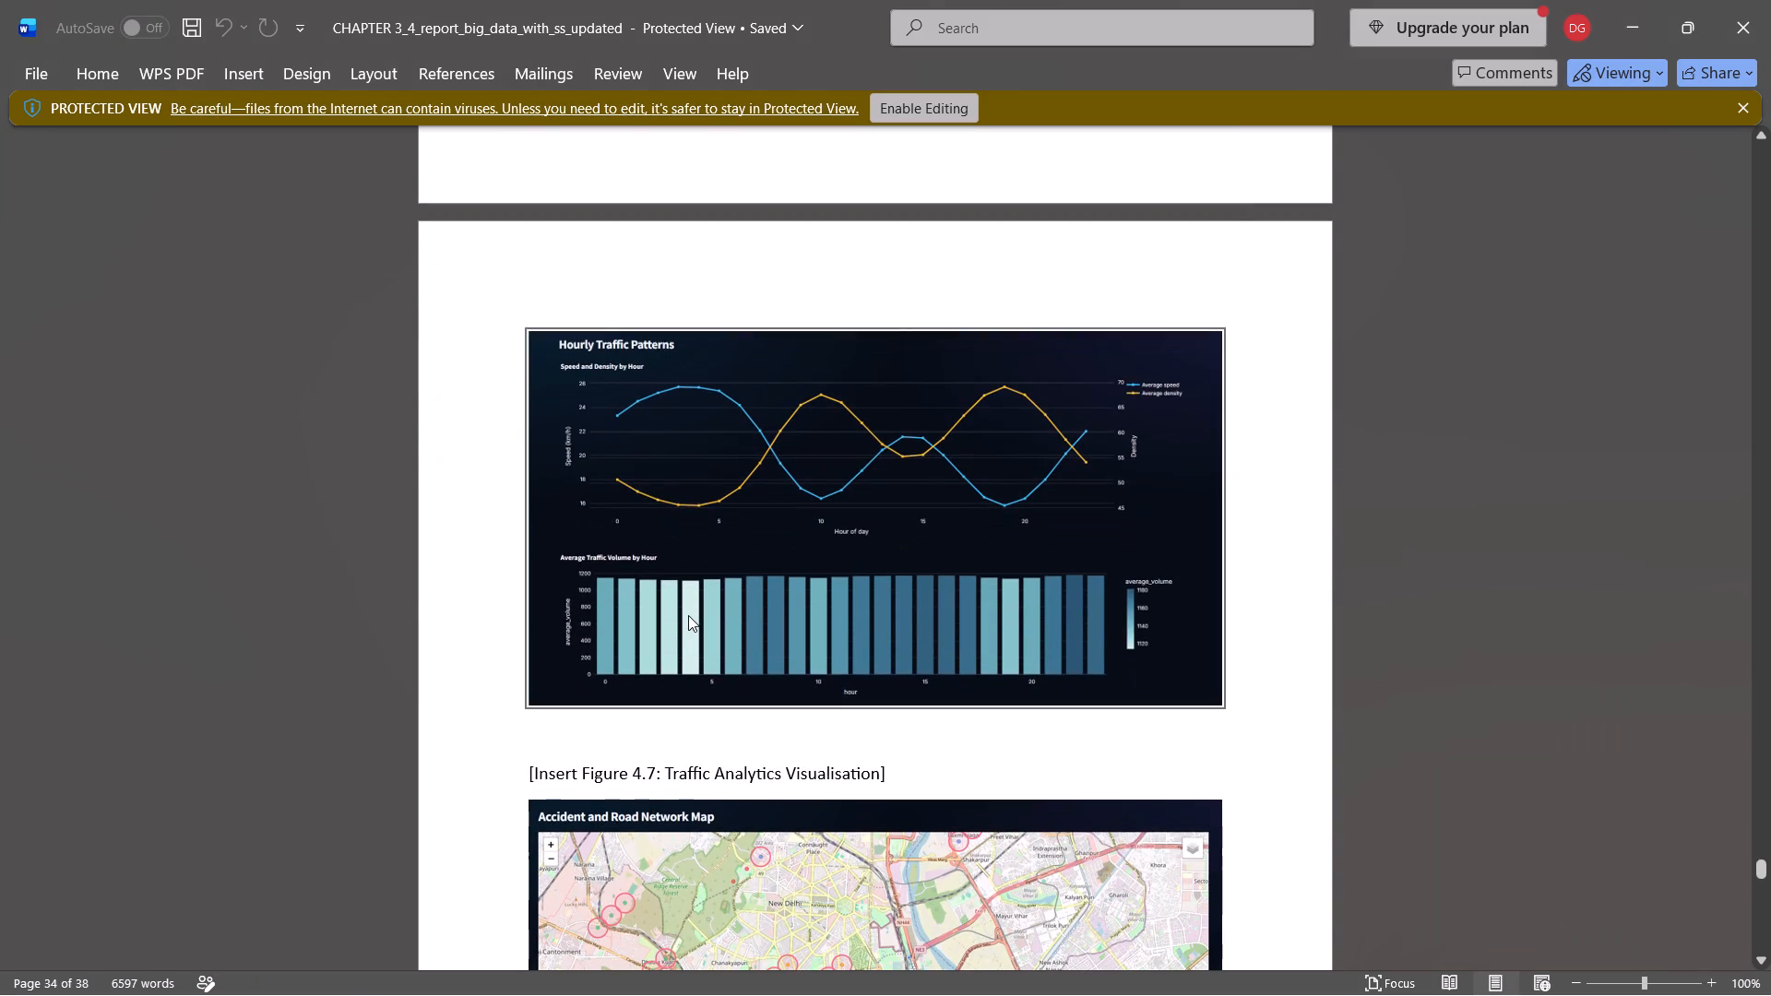
pyautogui.hotkey('ctrl', 'c')
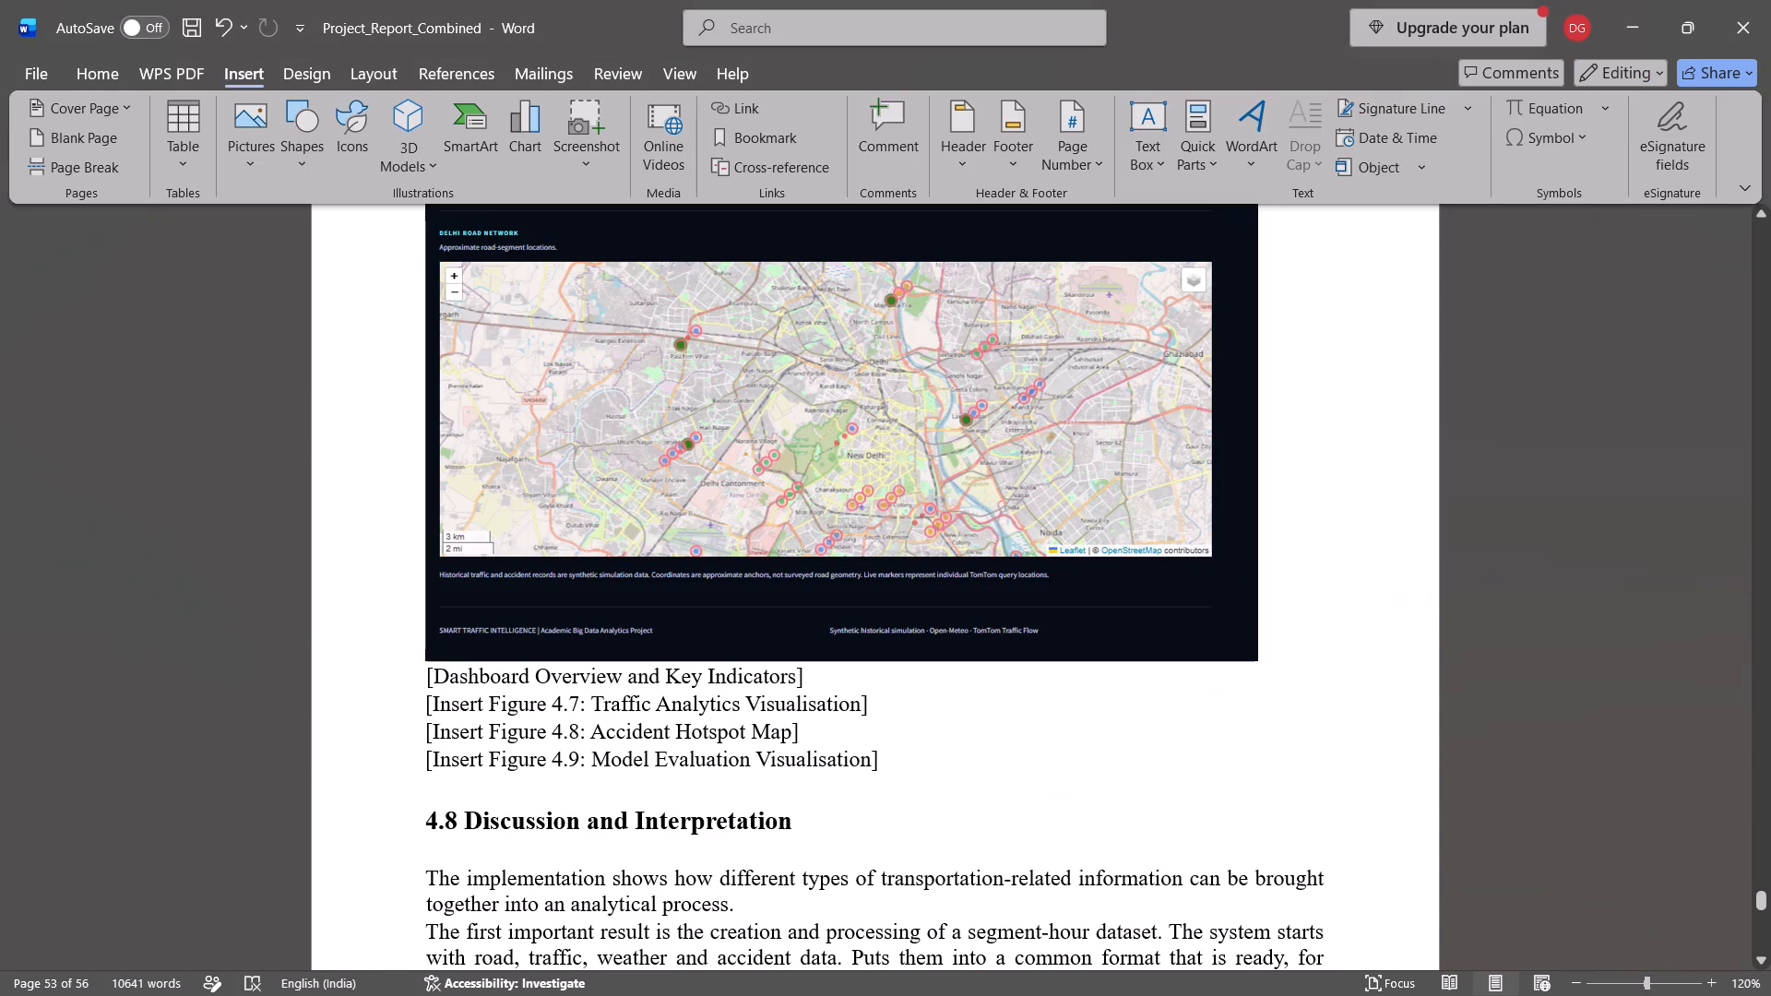
pyautogui.click(422, 710)
pyautogui.press('Return')
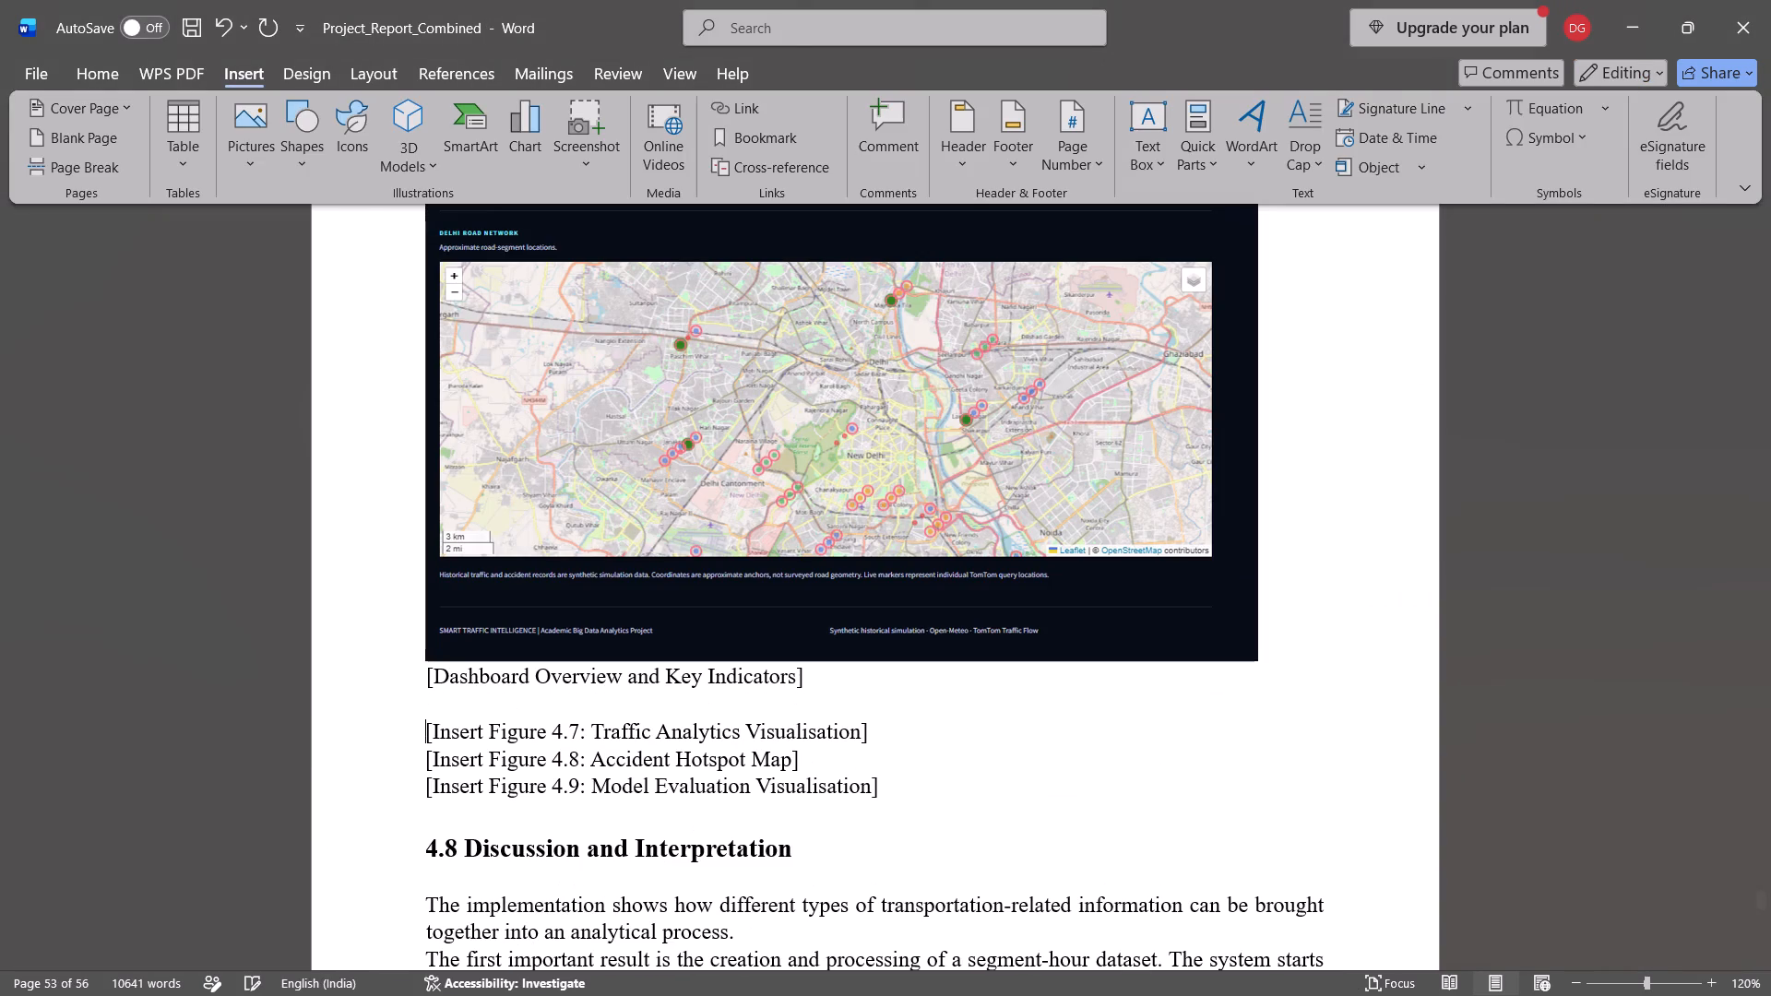
pyautogui.press('Up')
pyautogui.press('Down')
pyautogui.press('Return')
pyautogui.press('Up')
pyautogui.hotkey('ctrl', 'v')
pyautogui.scroll(-1, 422, 710)
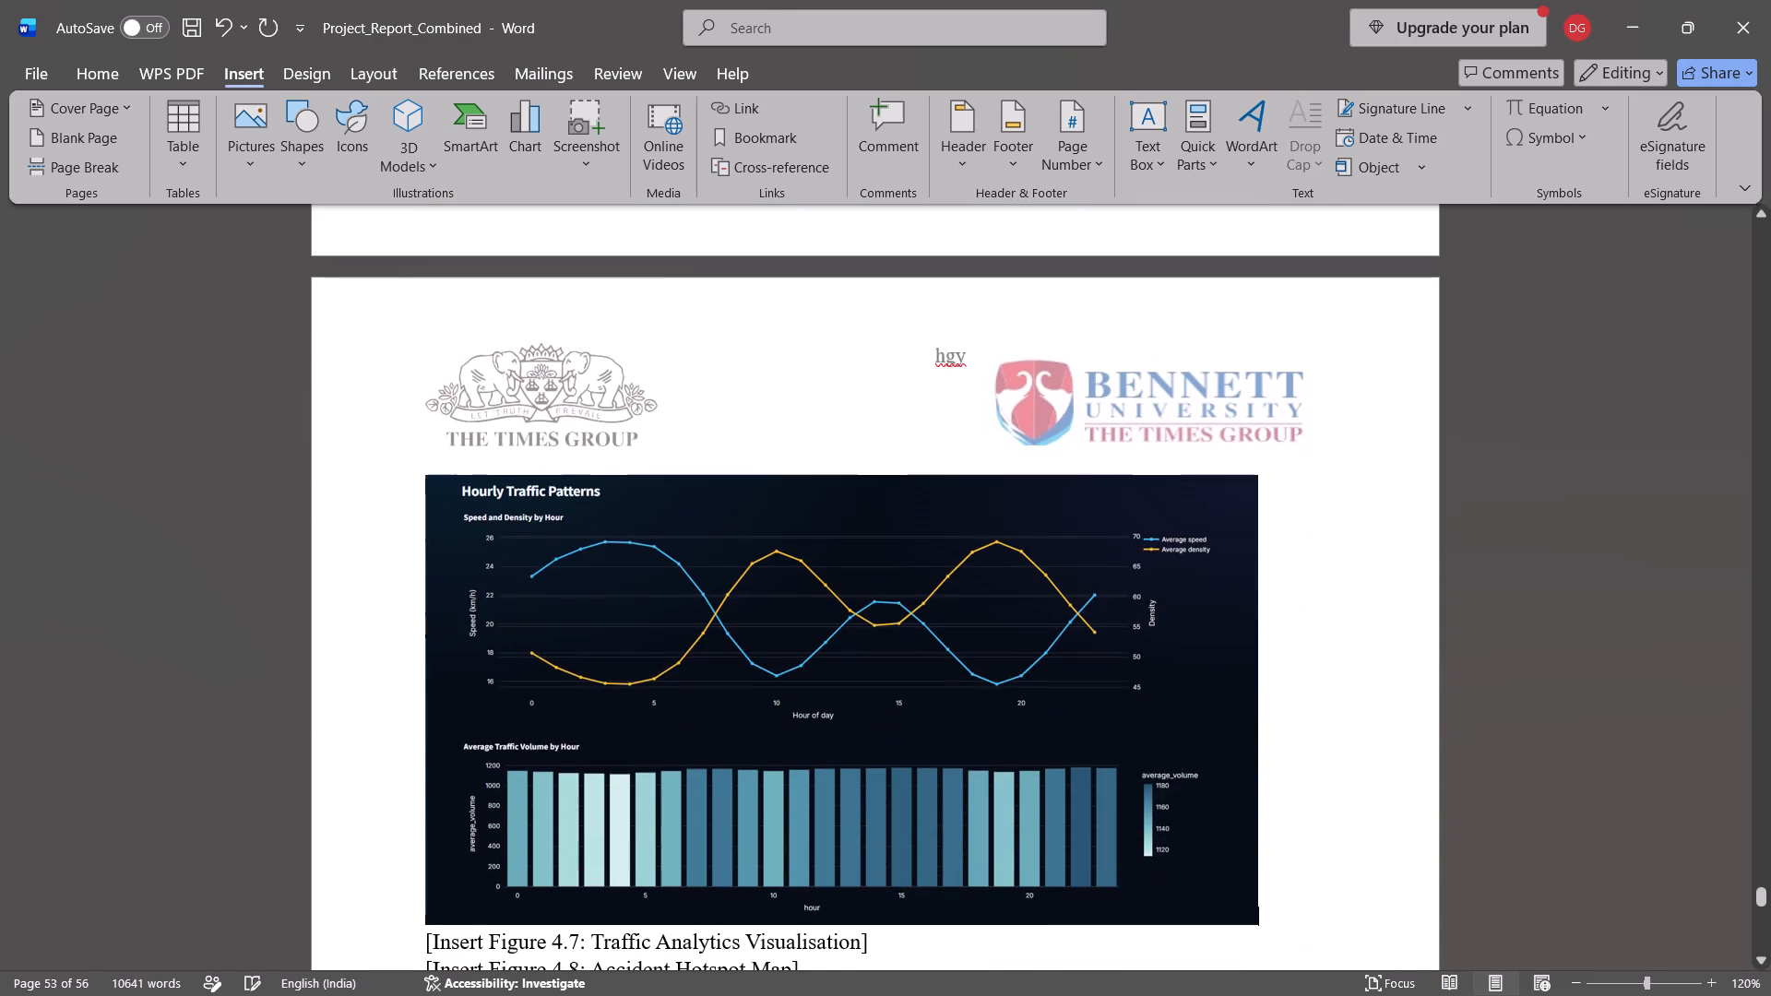
pyautogui.scroll(-2, 422, 710)
pyautogui.scroll(3, 422, 710)
pyautogui.scroll(-2, 422, 710)
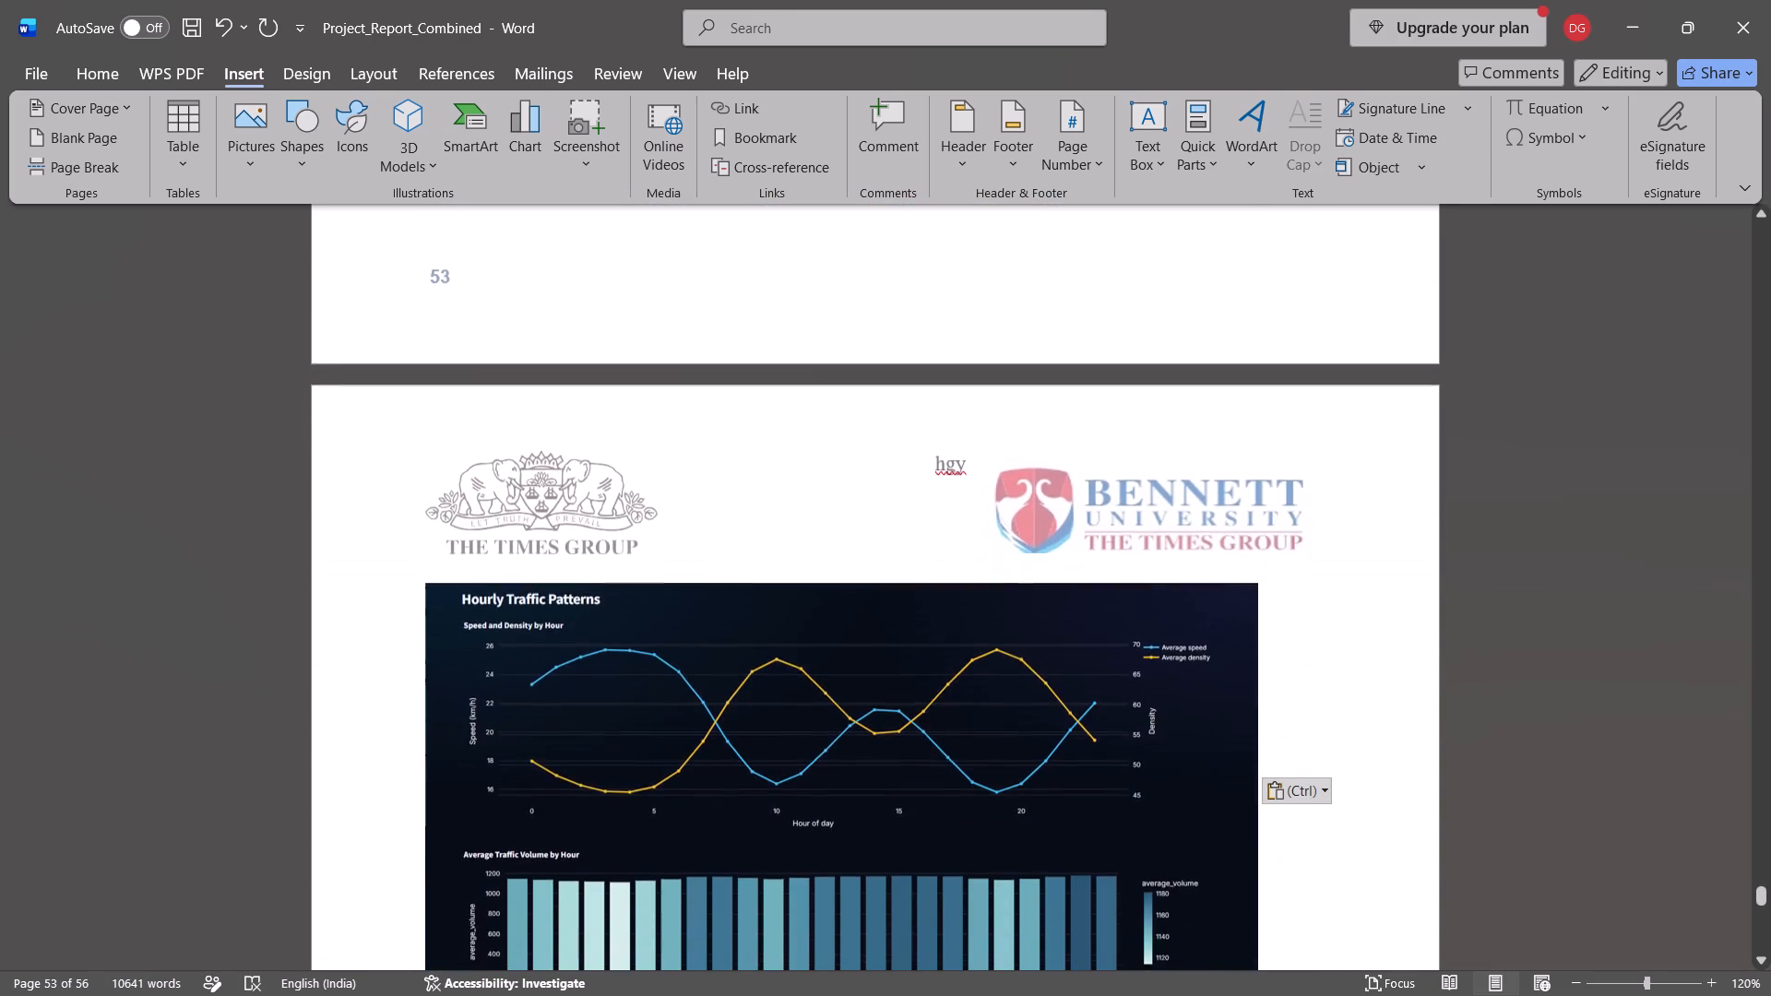
pyautogui.scroll(-1, 422, 710)
# Insert two blank lines between the Figure 4.7 and Figure 4.8 Accident Hotspot Map captions.
pyautogui.click(418, 507)
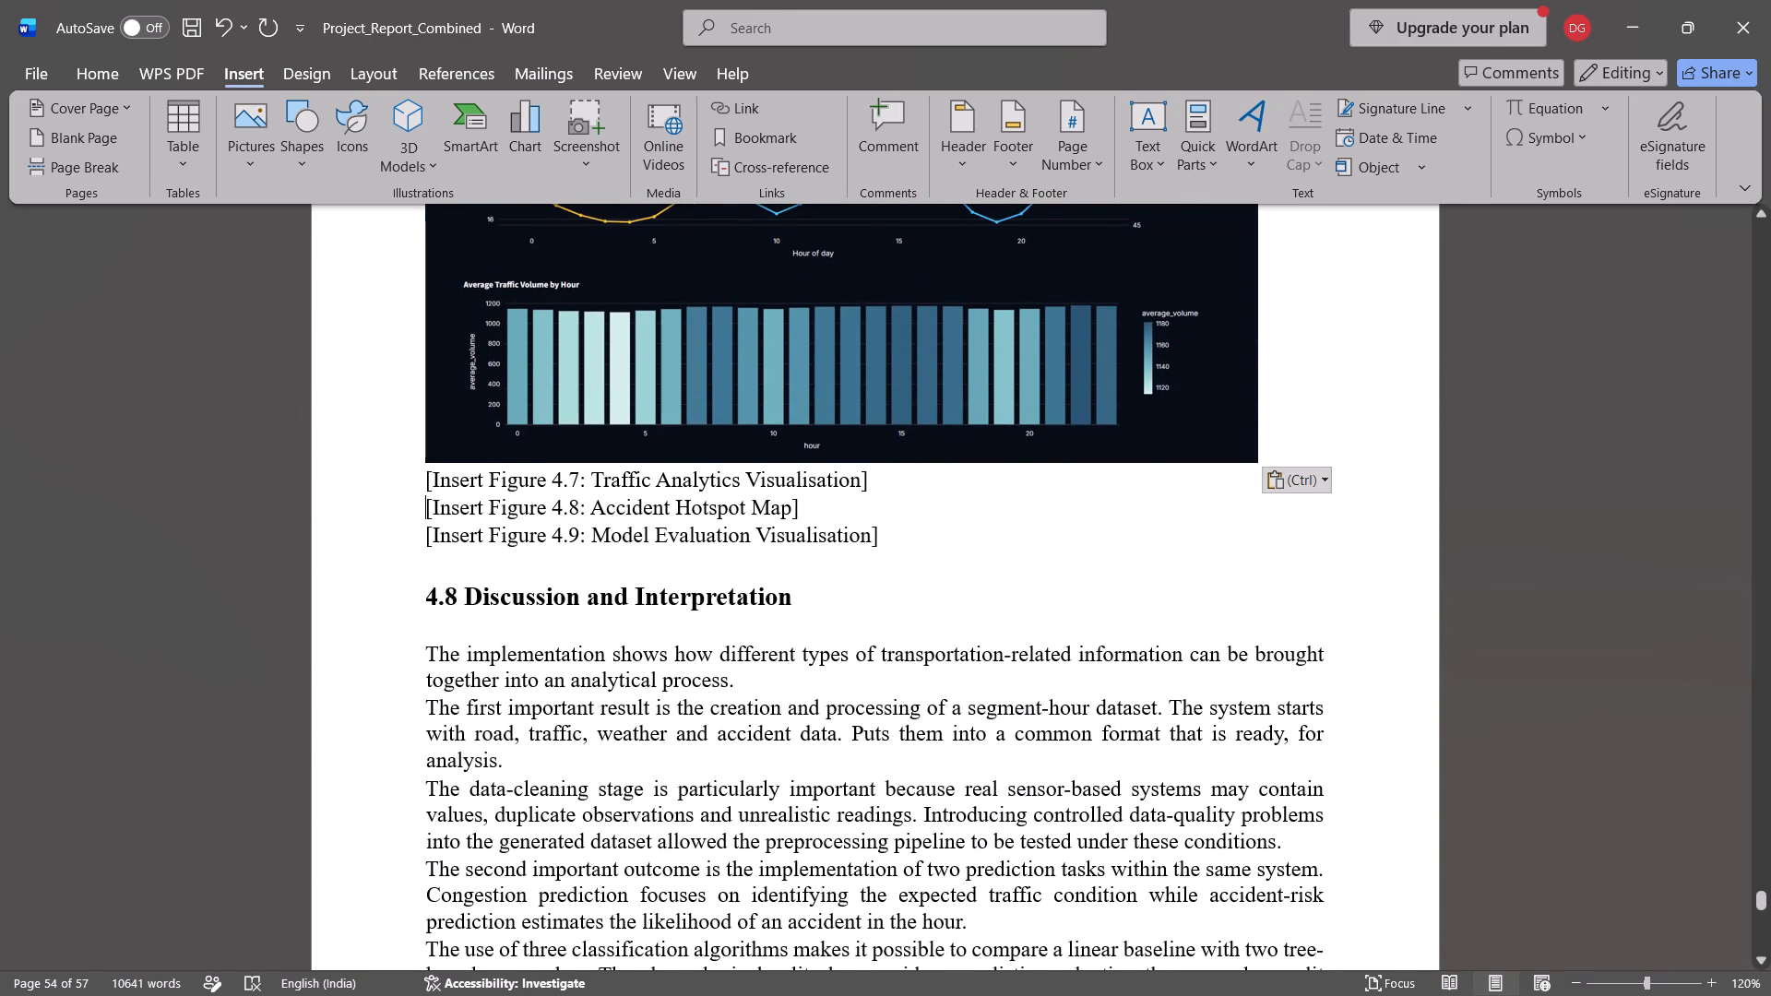
pyautogui.press('Return')
pyautogui.press('Return')
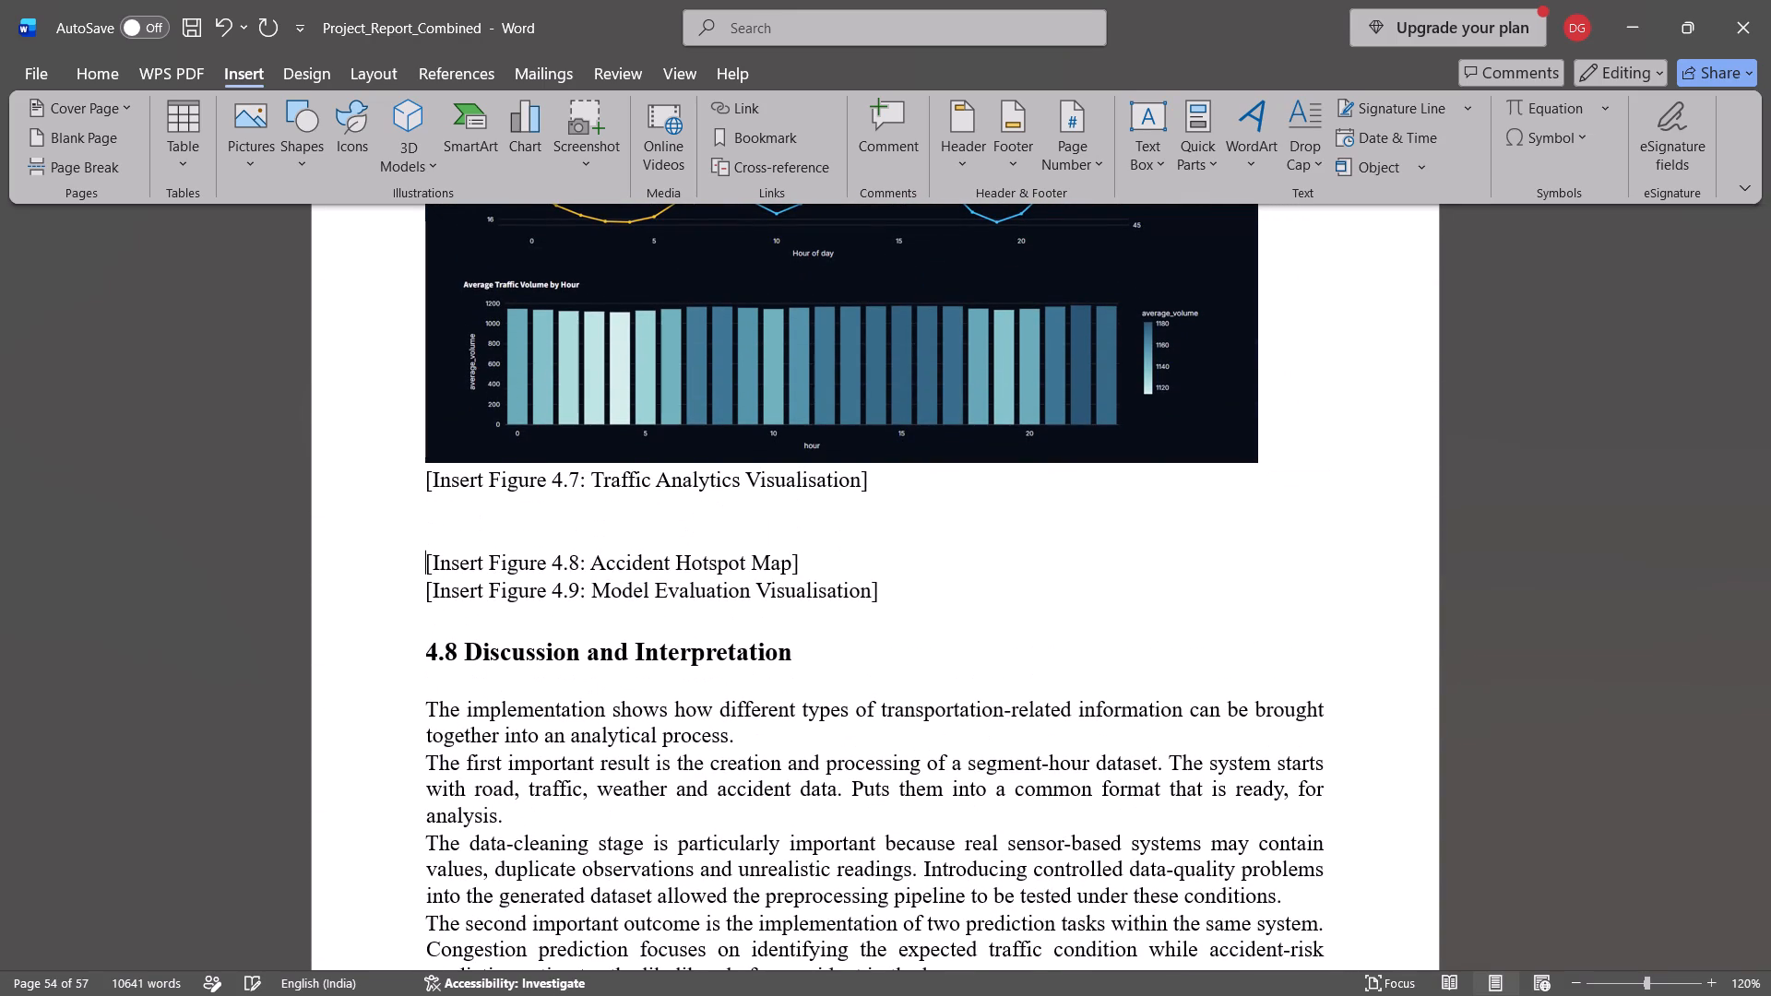
pyautogui.press('Up')
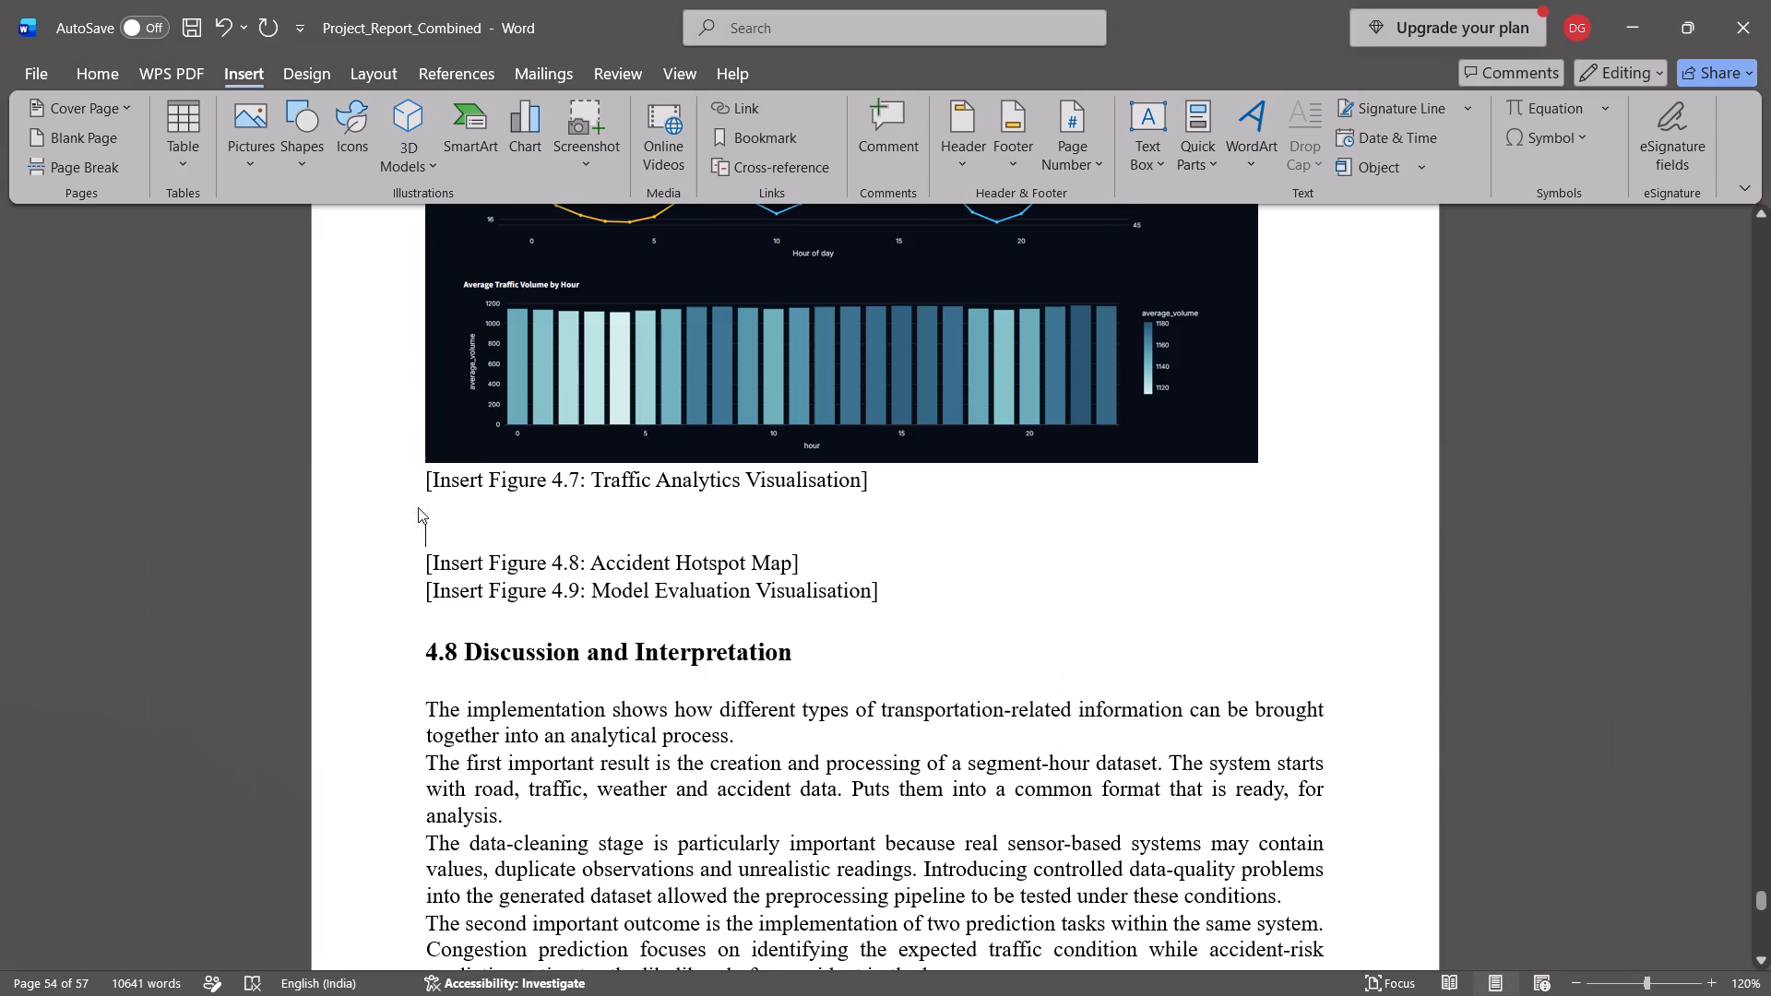
# Remove the "Insert Figure 4.7:" prefix from the Traffic Analytics Visualisation caption.
pyautogui.moveTo(588, 483); pyautogui.dragTo(448, 476)
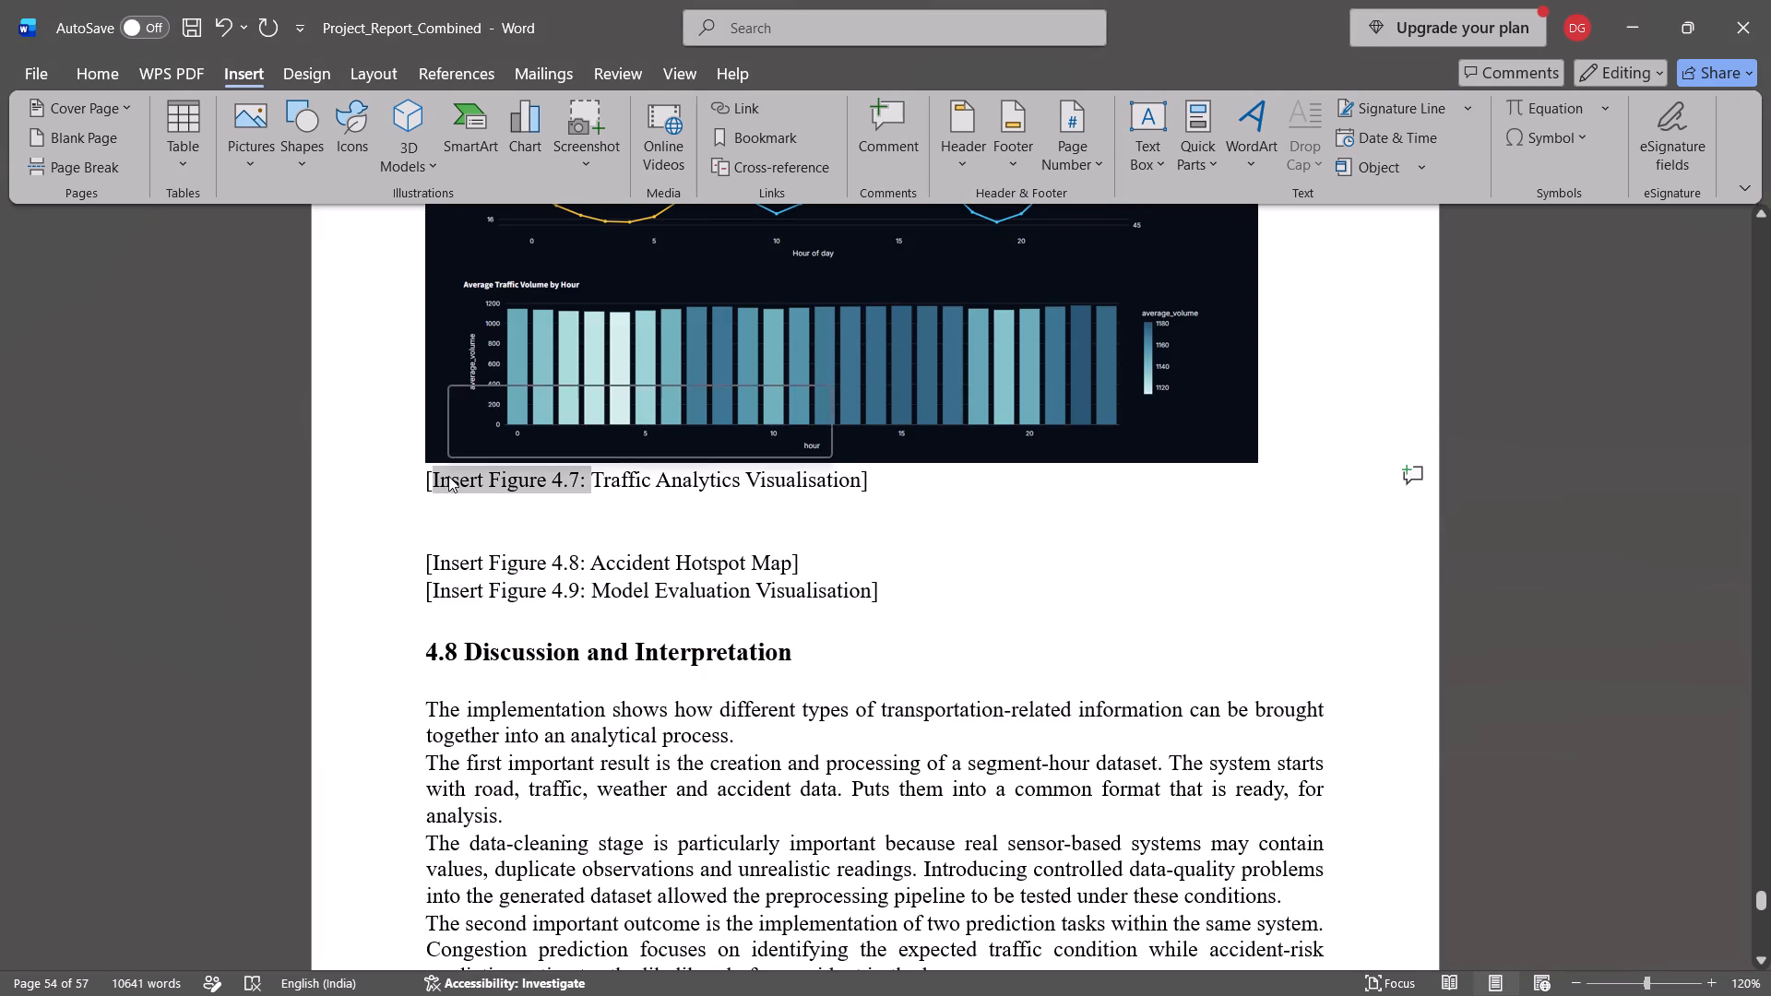
pyautogui.press('BackSpace')
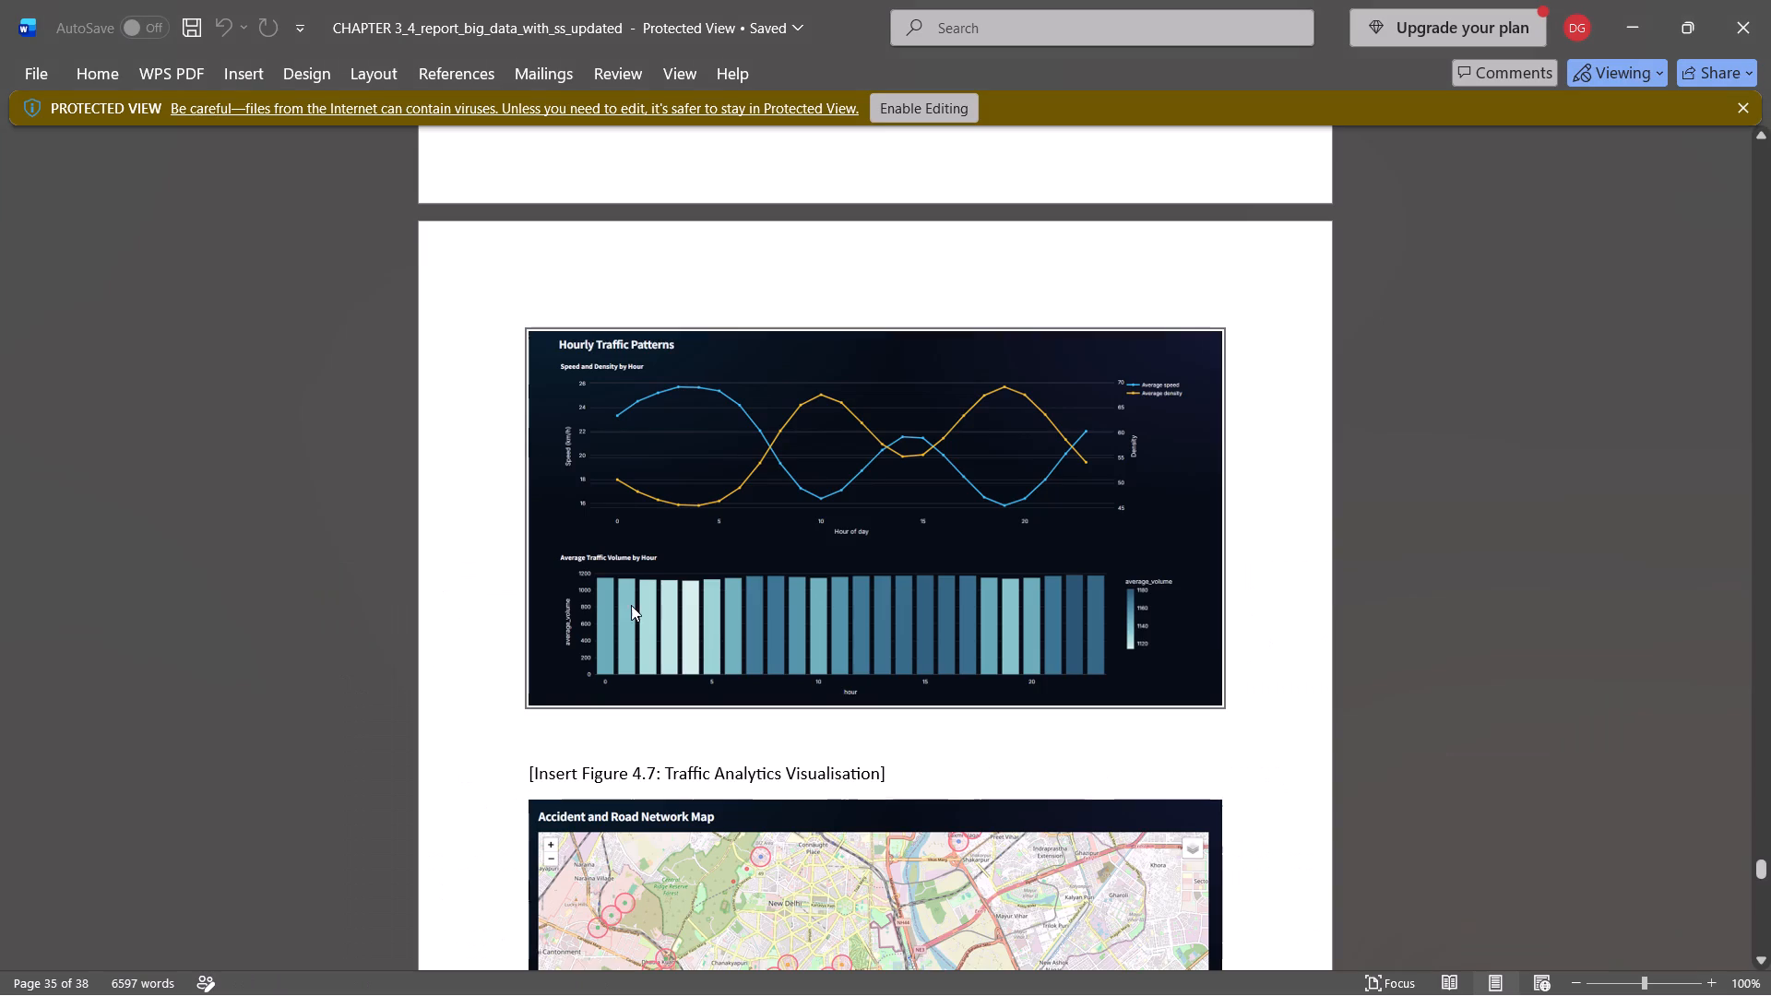
# Copy the Accident and Road Network Map picture from the updated chapter document and paste it above the Figure 4.8 caption.
pyautogui.scroll(-1, 641, 618)
pyautogui.click(679, 600)
pyautogui.hotkey('ctrl', 'c')
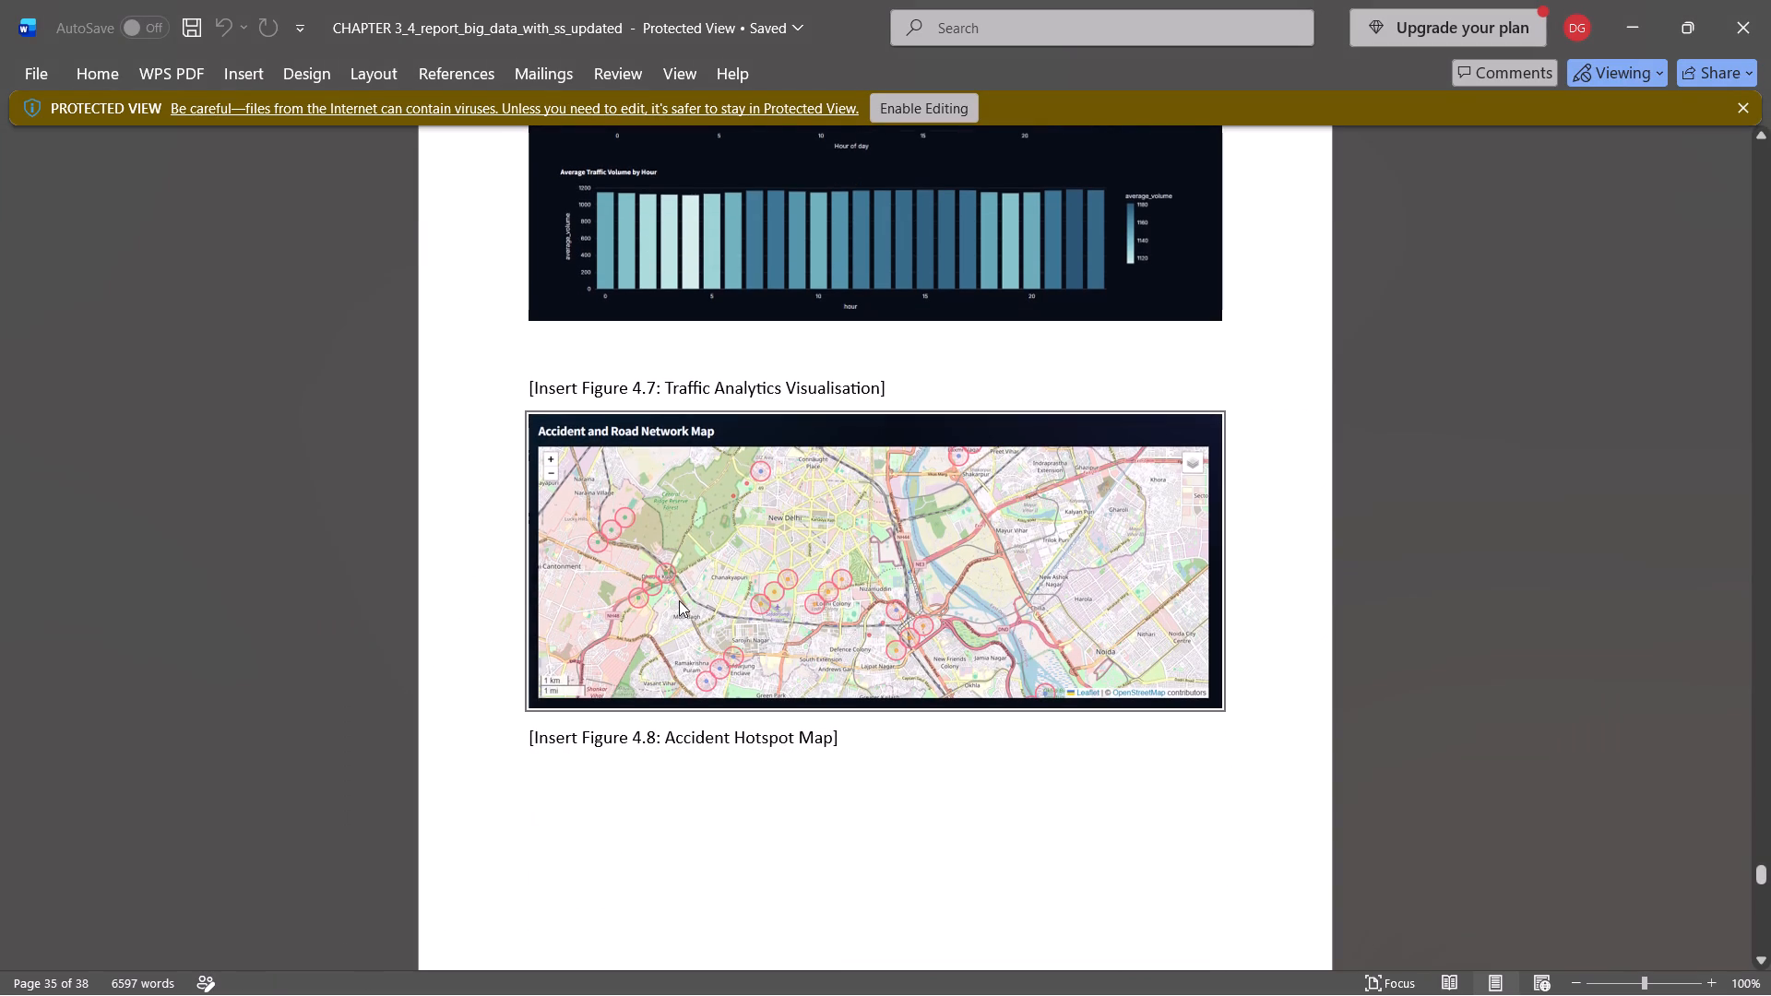
pyautogui.click(429, 543)
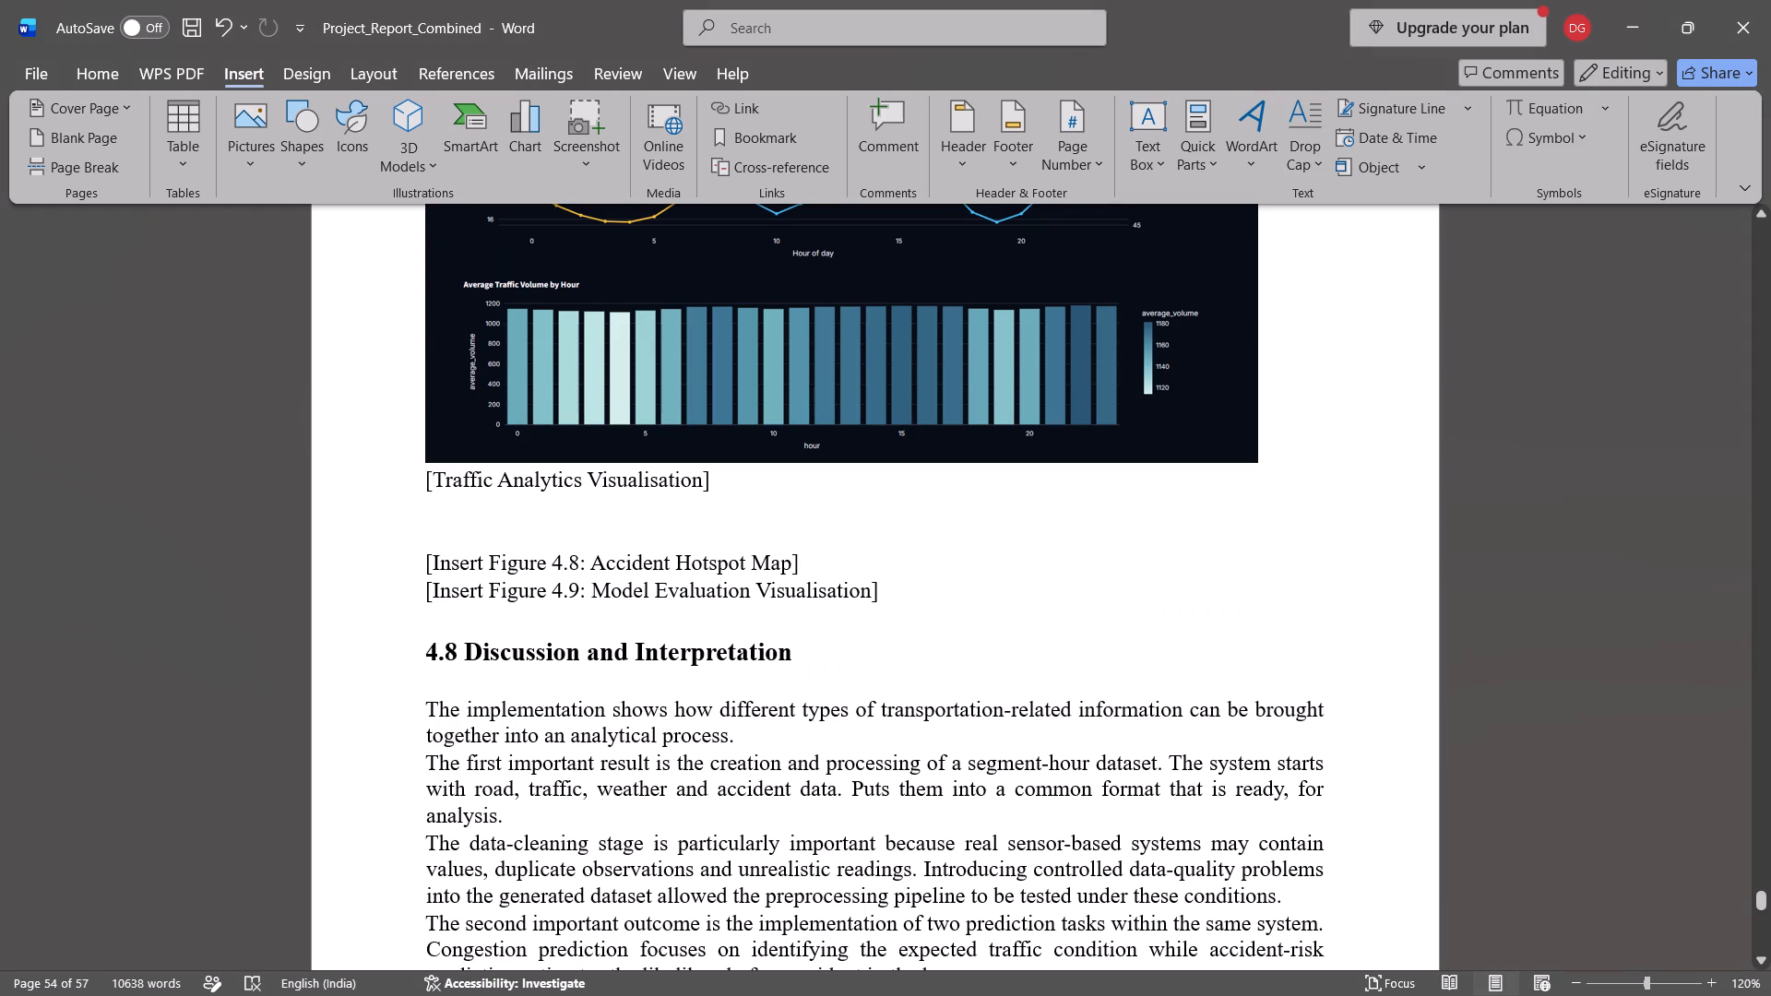
pyautogui.hotkey('ctrl', 'v')
pyautogui.scroll(-1, 553, 727)
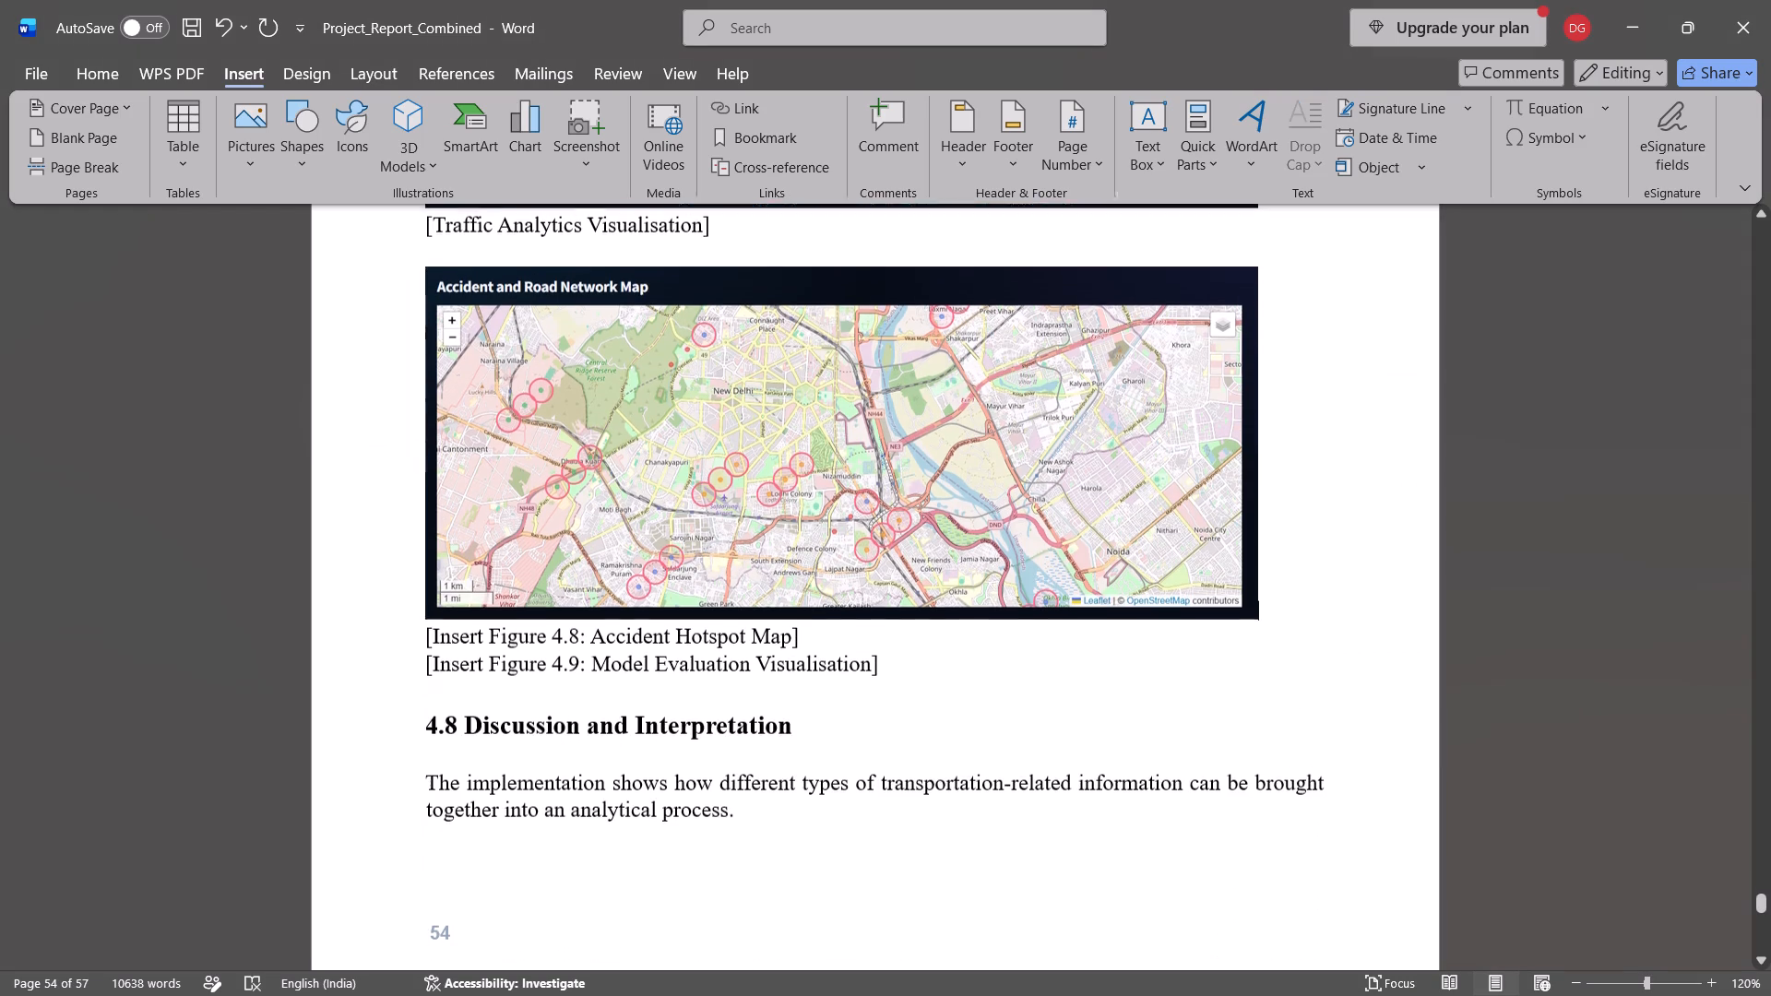
# Remove the "Insert Figure 4.8:" prefix from the Accident Hotspot Map caption.
pyautogui.moveTo(588, 624); pyautogui.dragTo(458, 636)
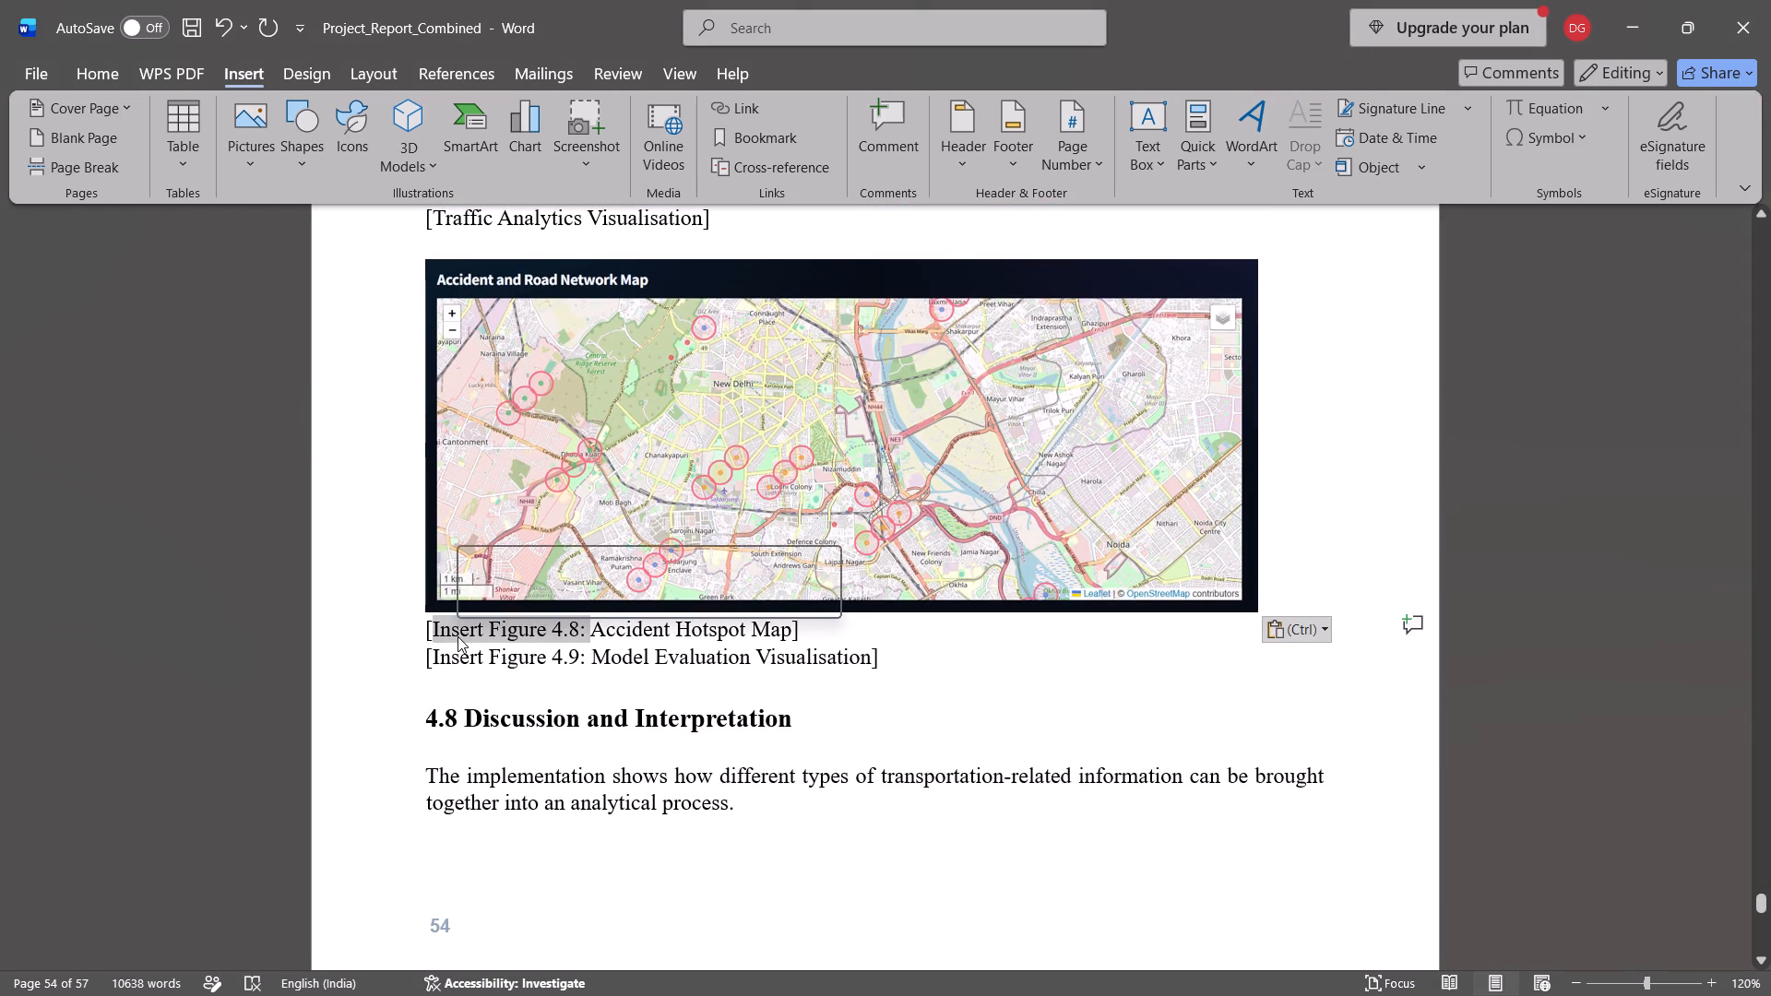
pyautogui.press('BackSpace')
# Add blank lines below the Accident Hotspot Map caption and paste the updated chapter document's model comparison screenshot above the Figure 4.9 caption.
pyautogui.press('Down')
pyautogui.press('Left')
pyautogui.press('Return')
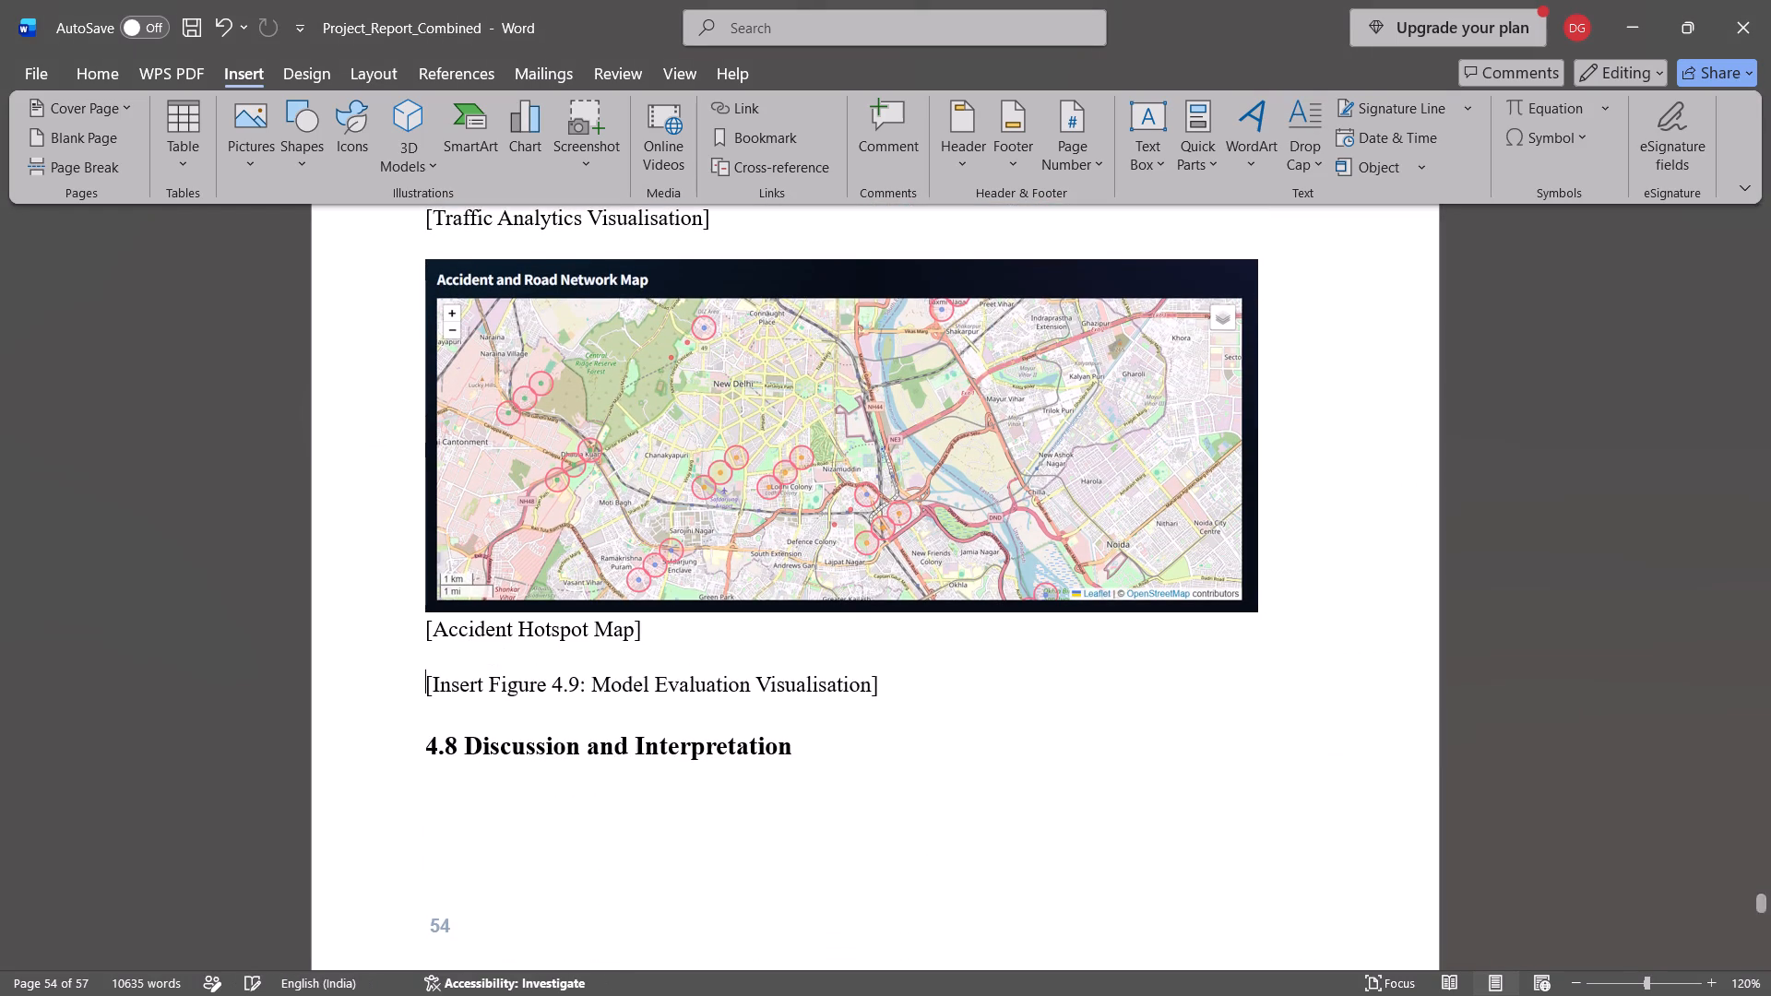
pyautogui.press('Up')
pyautogui.scroll(-1, 458, 636)
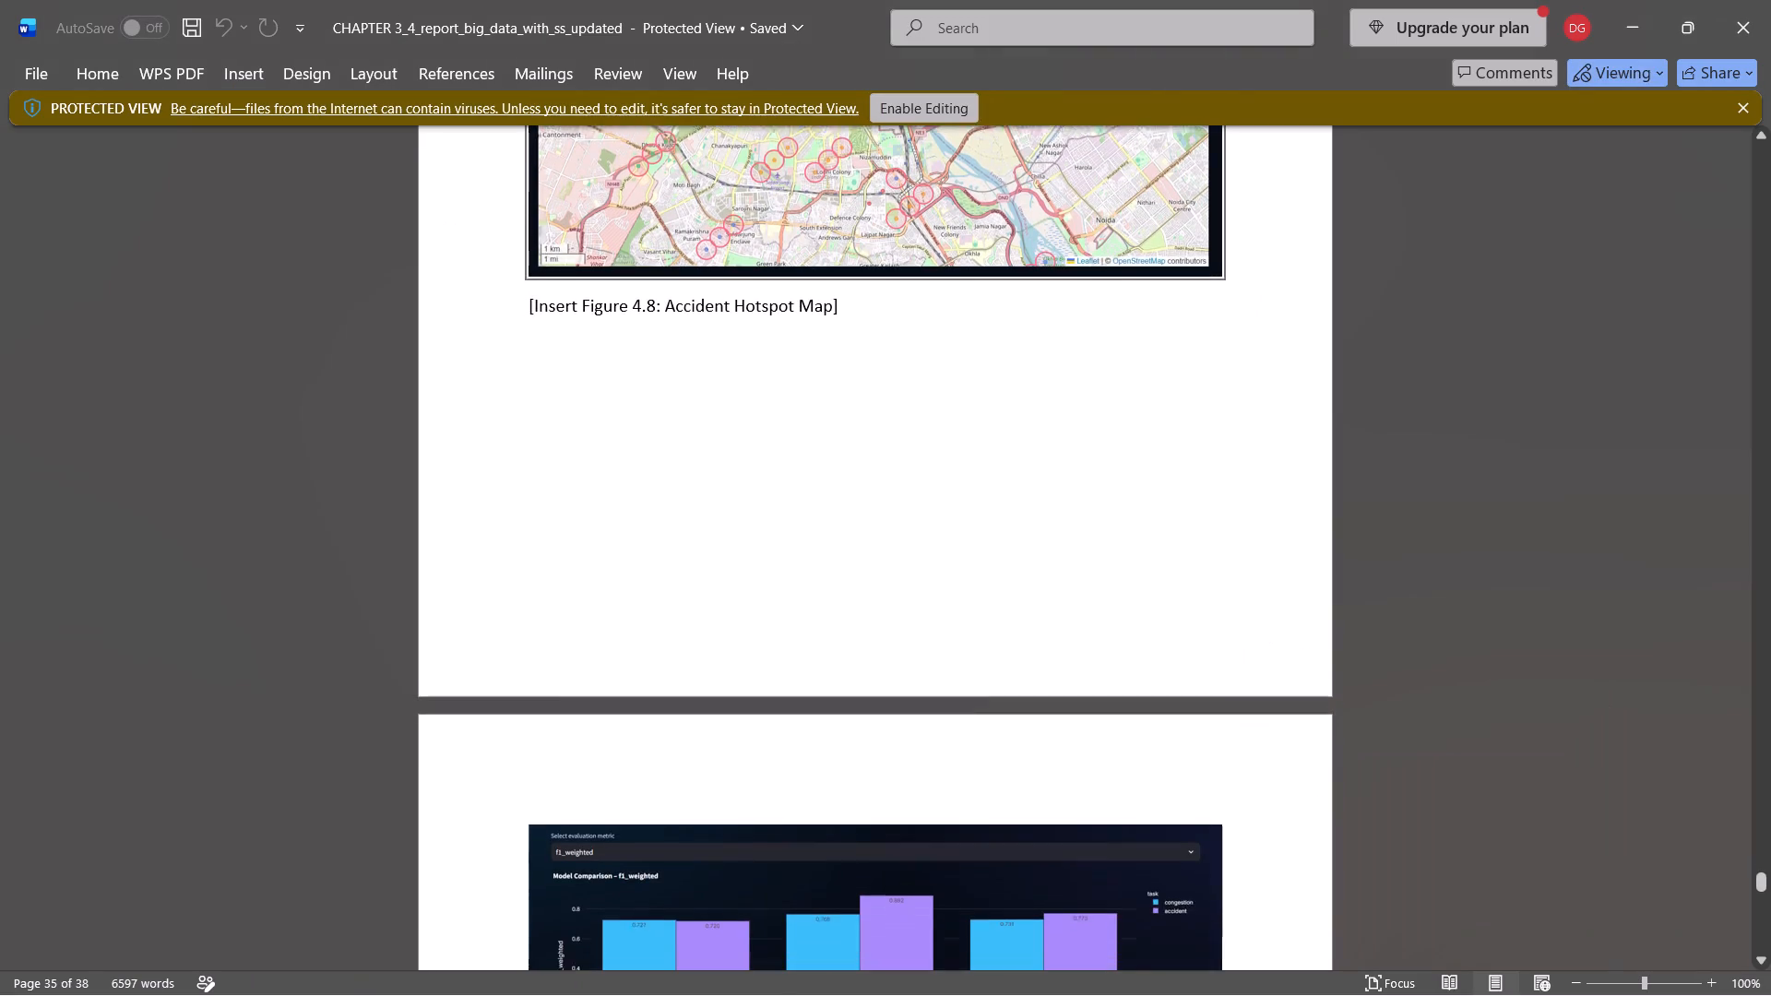
pyautogui.scroll(-1, 558, 583)
pyautogui.click(699, 534)
pyautogui.hotkey('ctrl', 'c')
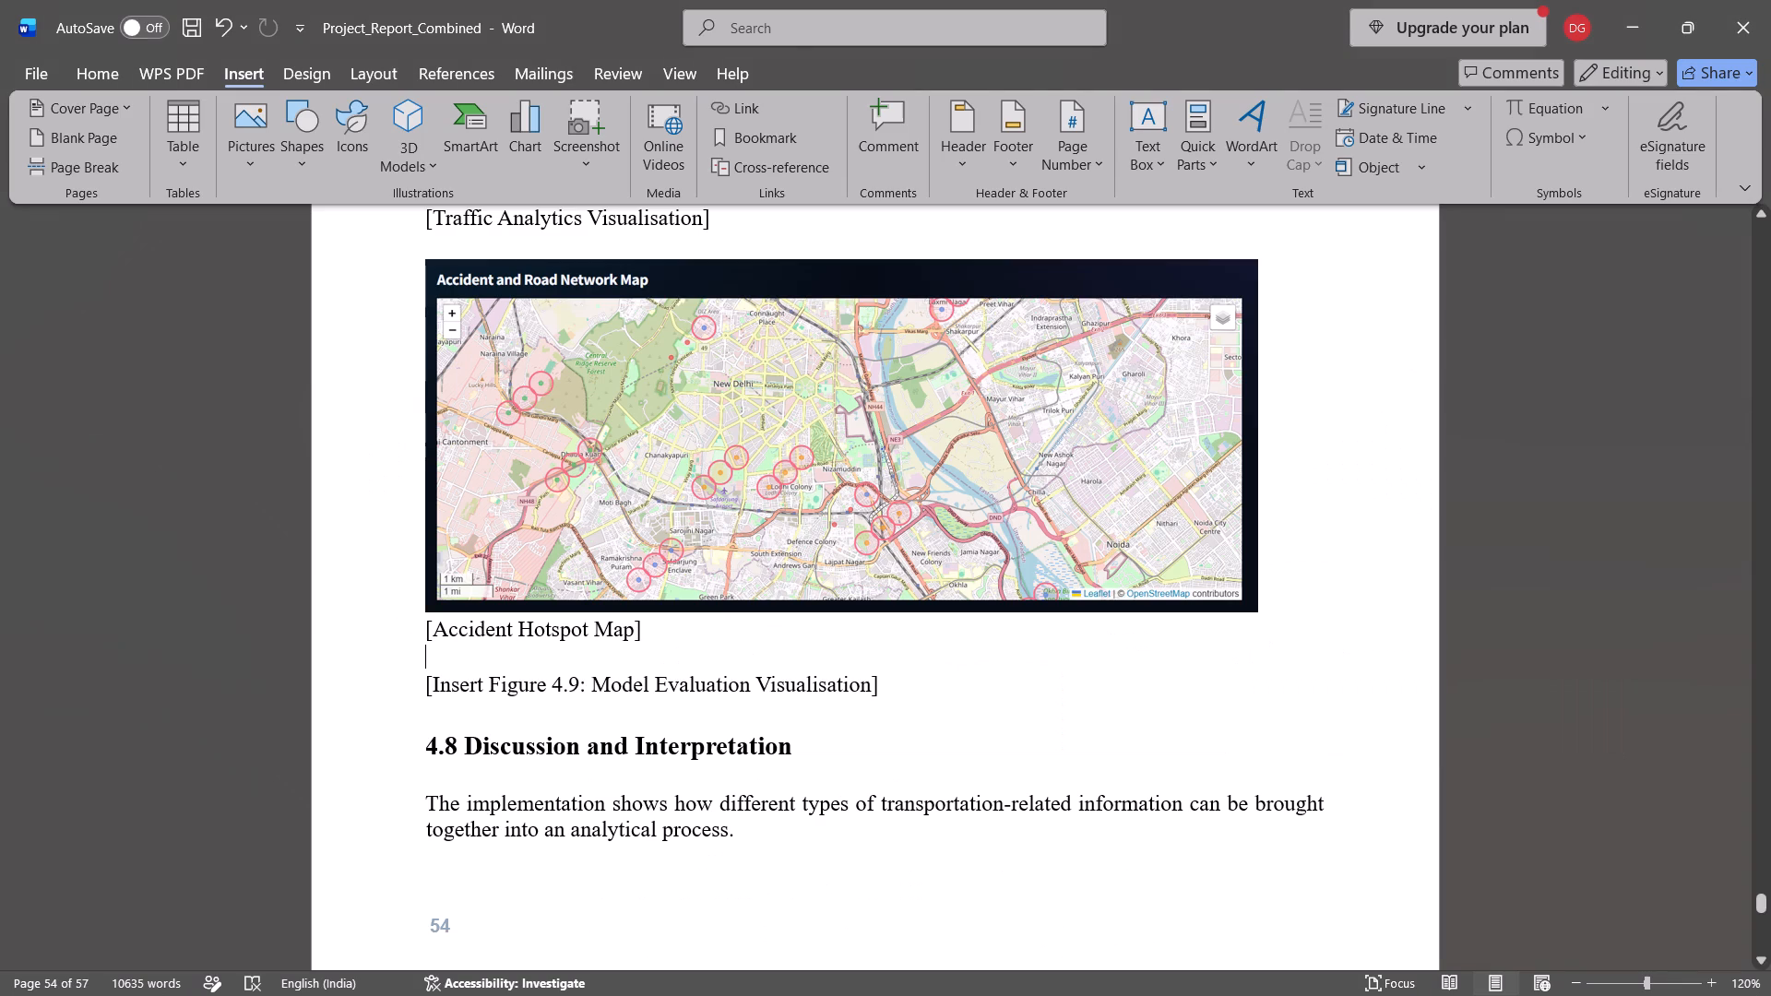
pyautogui.press('Return')
pyautogui.hotkey('ctrl', 'v')
pyautogui.scroll(1, 730, 655)
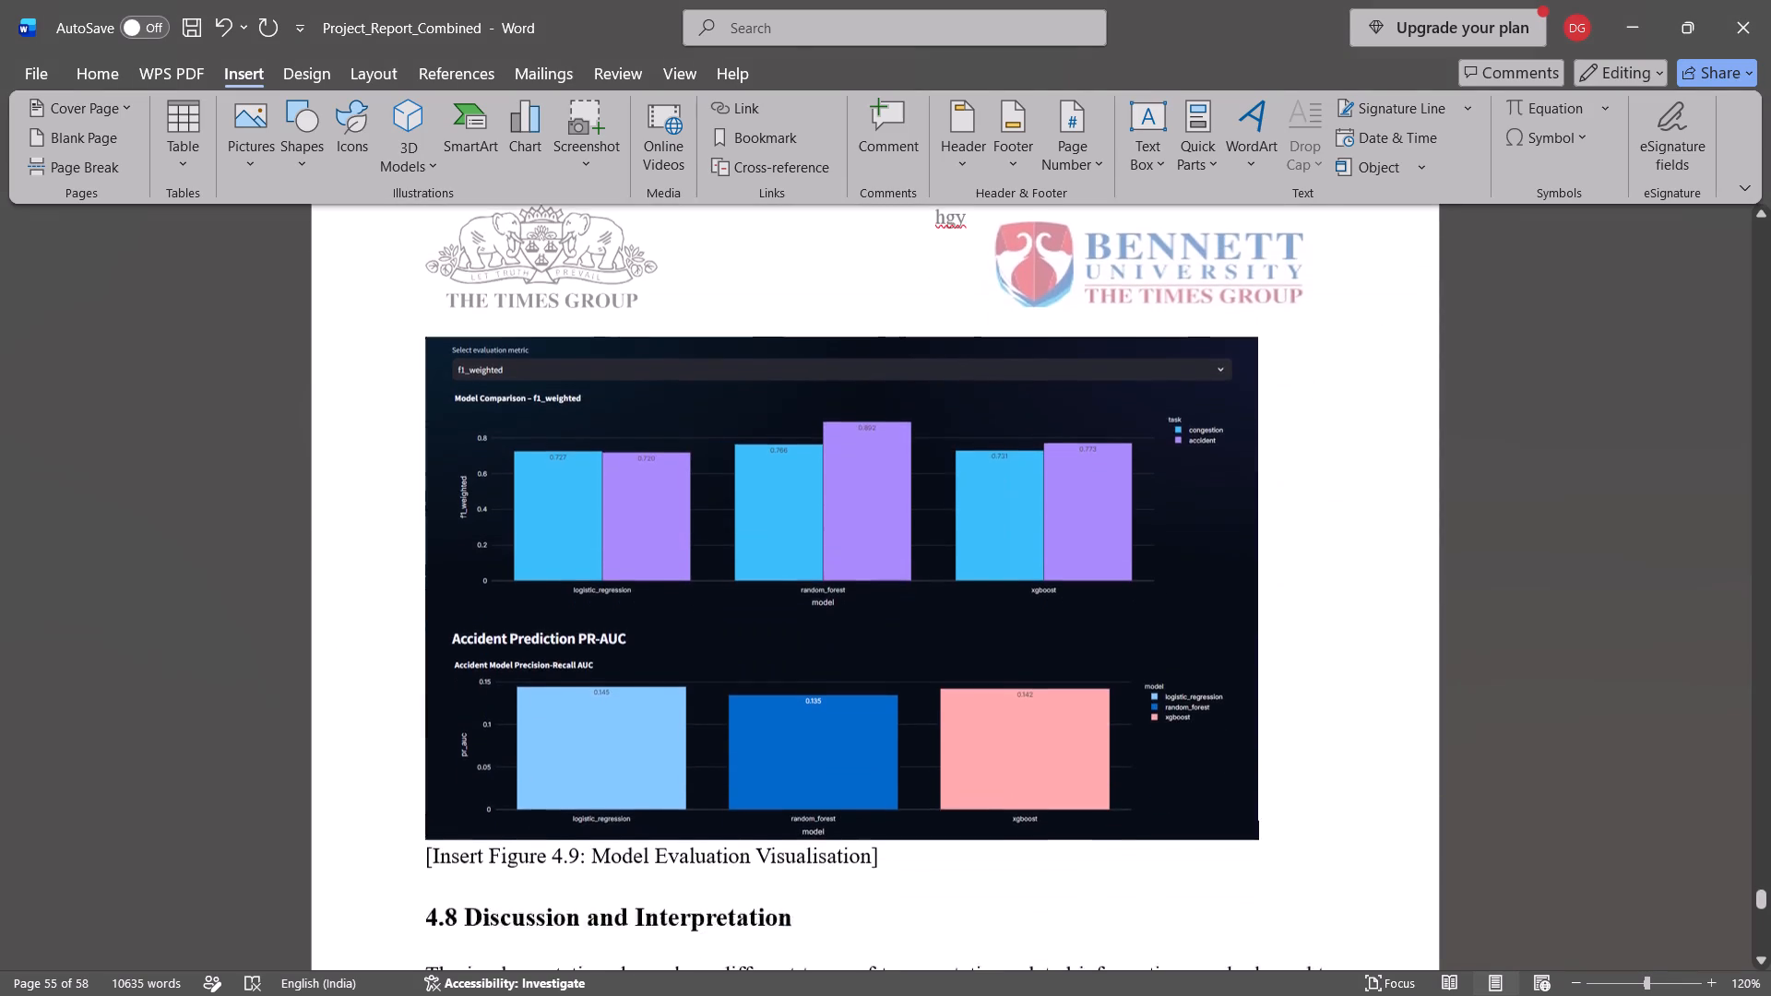
# Remove the "Insert Figure 4.9:" prefix from the Model Evaluation Visualisation caption.
pyautogui.scroll(3, 730, 655)
pyautogui.scroll(-3, 730, 655)
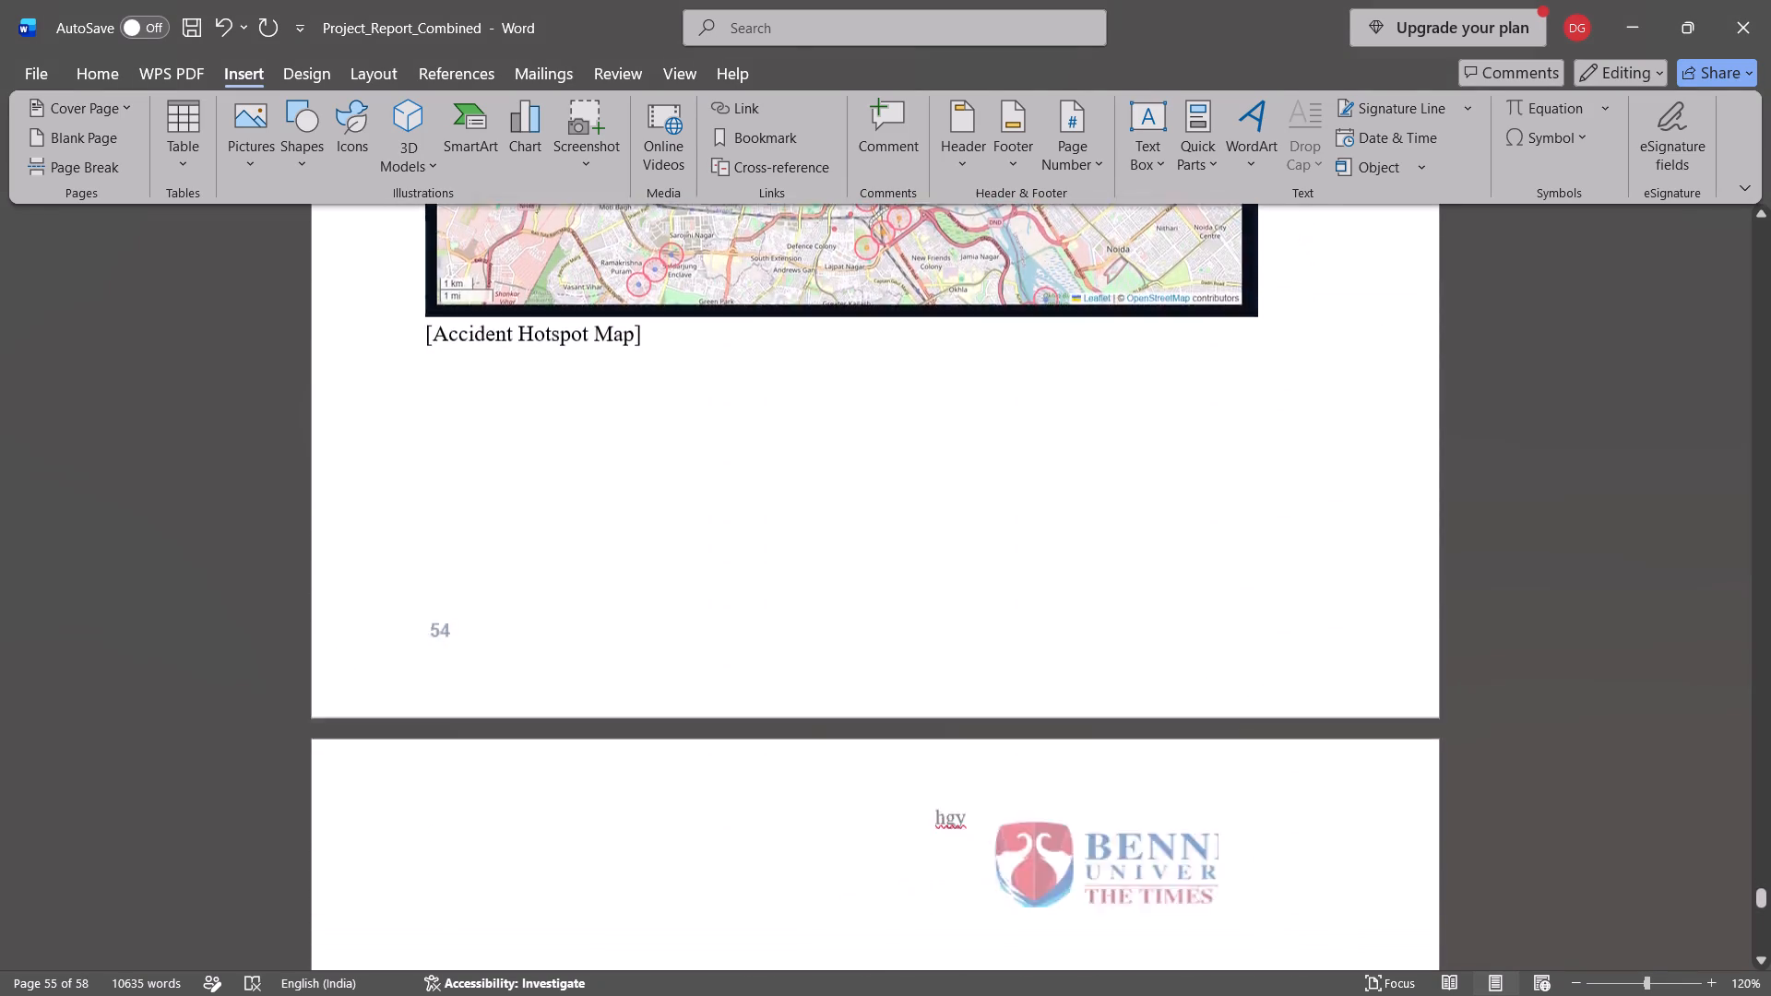
pyautogui.scroll(-1, 730, 655)
pyautogui.moveTo(587, 557); pyautogui.dragTo(445, 551)
pyautogui.press('BackSpace')
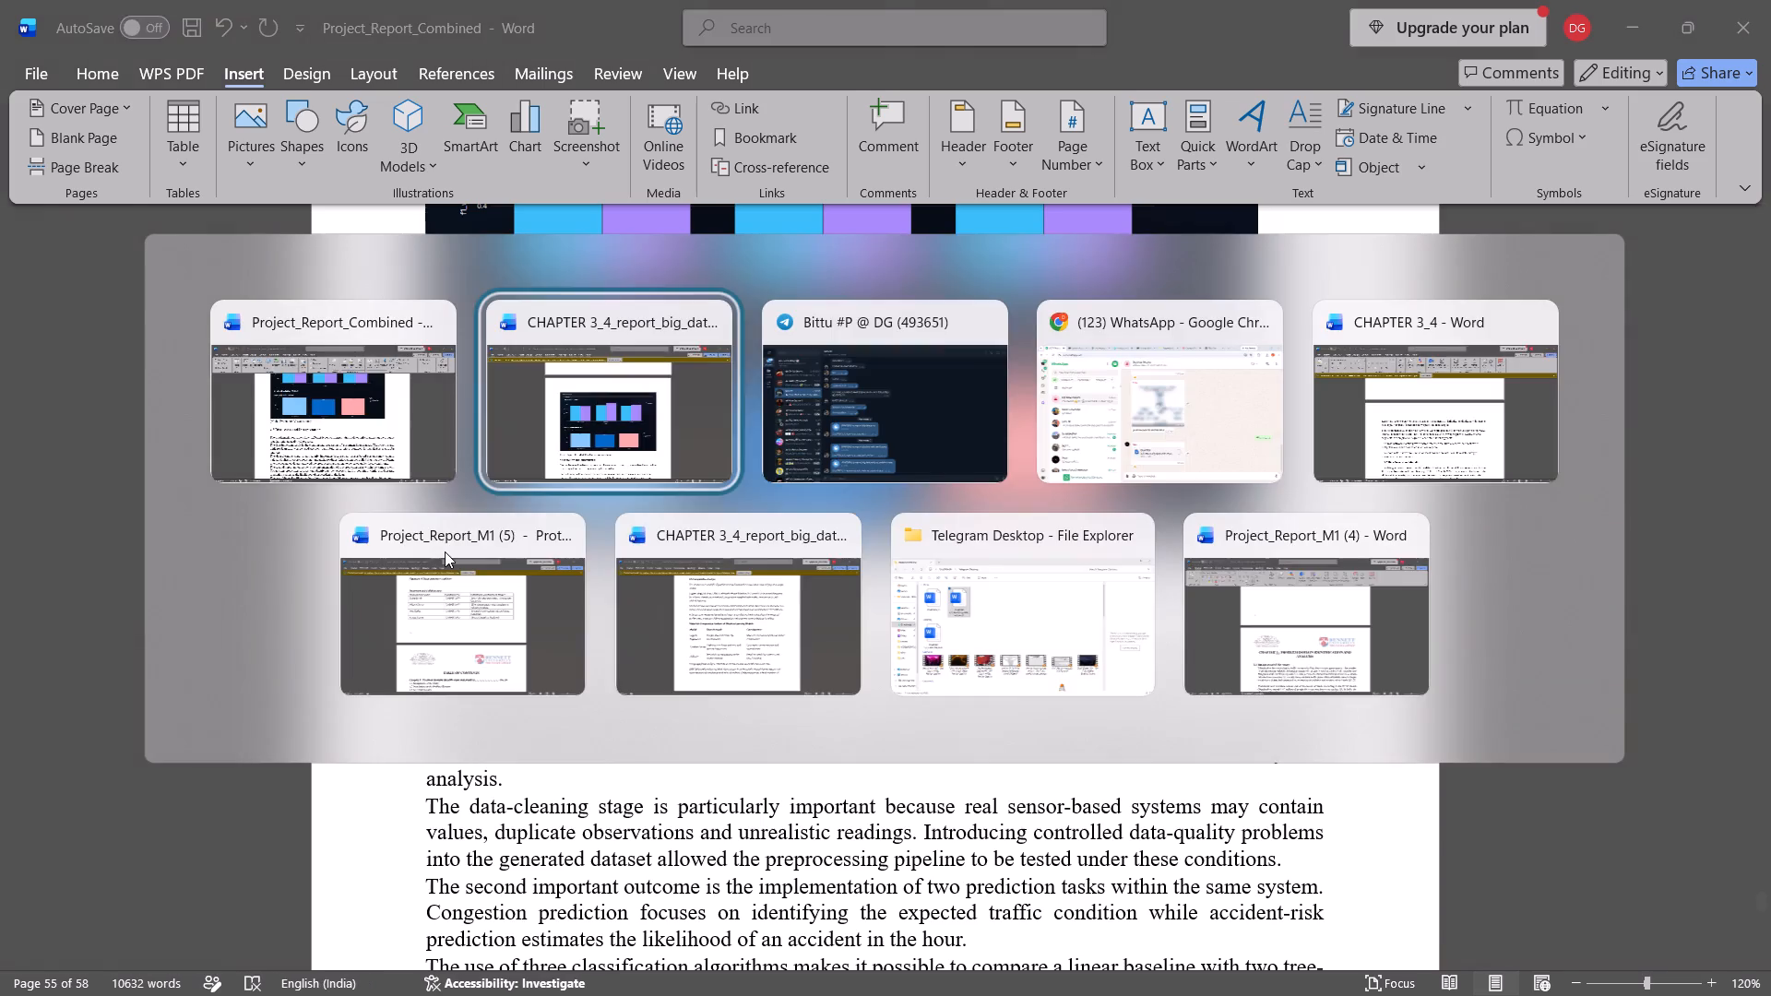
# Check the rest of the updated chapter document after the model evaluation figure for further pictures.
pyautogui.scroll(-3, 628, 636)
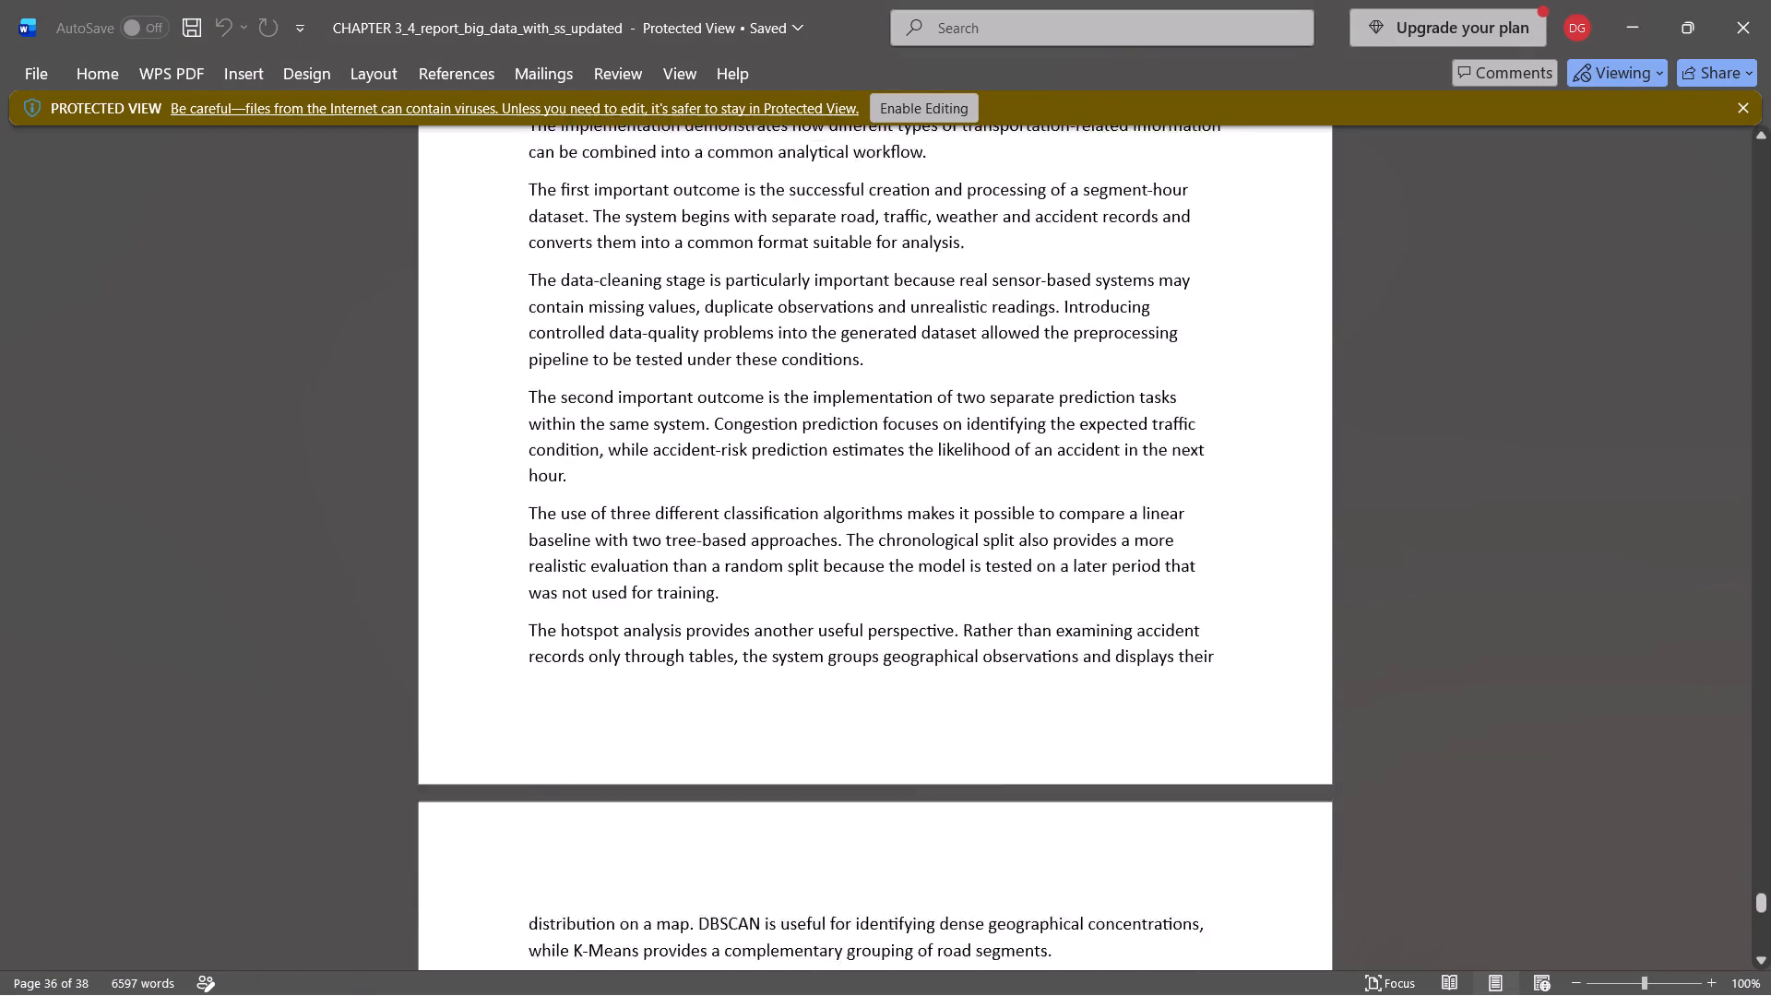
pyautogui.scroll(-4, 628, 636)
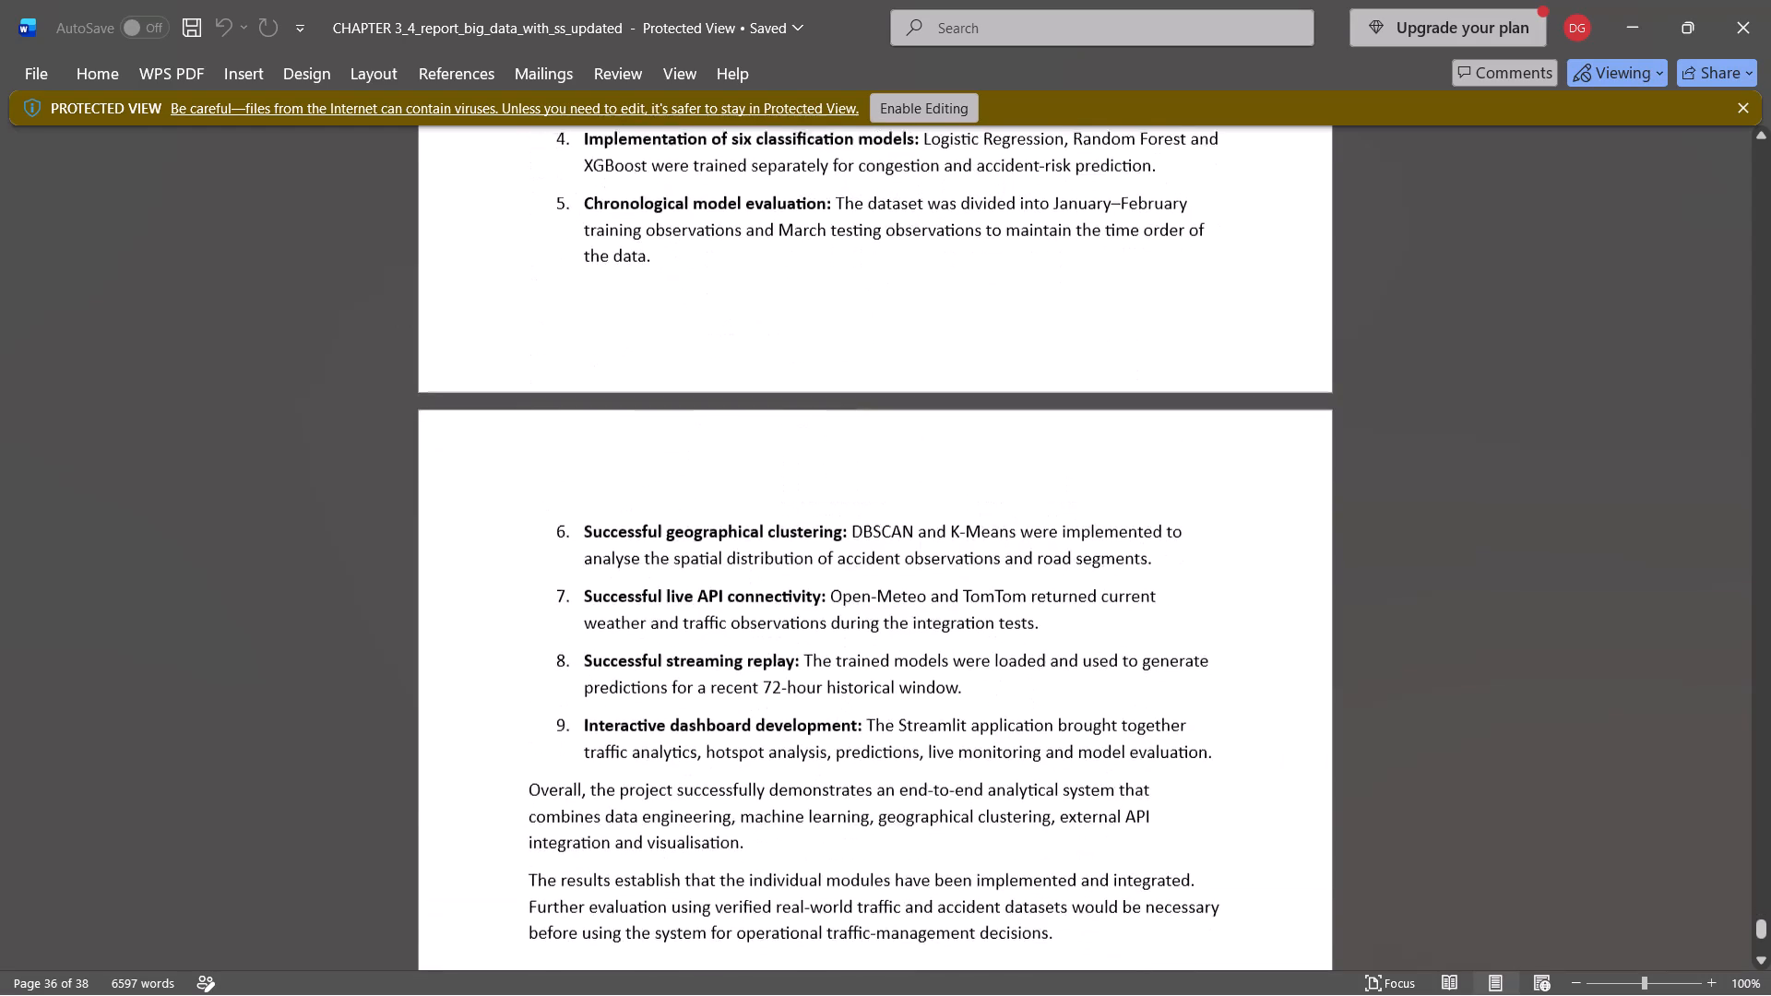
pyautogui.scroll(-4, 628, 636)
# Review the combined report from the Key Findings section back to the start of Chapter 1.
pyautogui.scroll(-8, 628, 636)
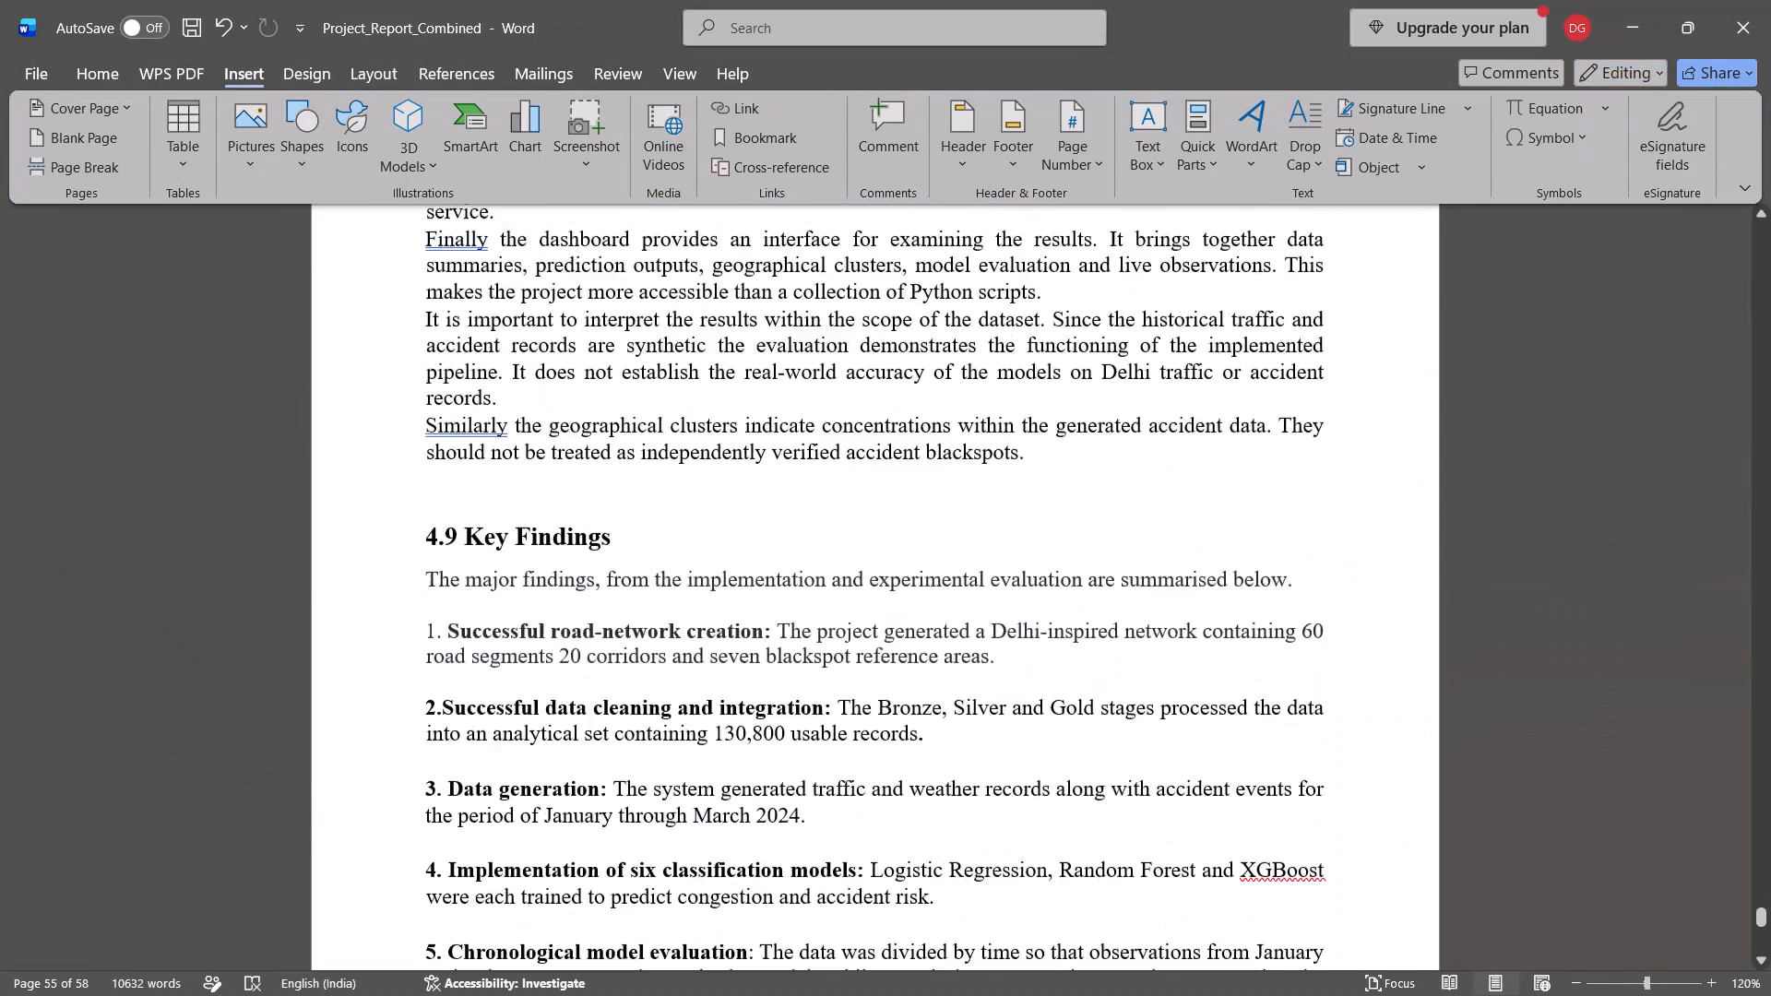
pyautogui.scroll(-4, 628, 636)
pyautogui.scroll(14, 628, 636)
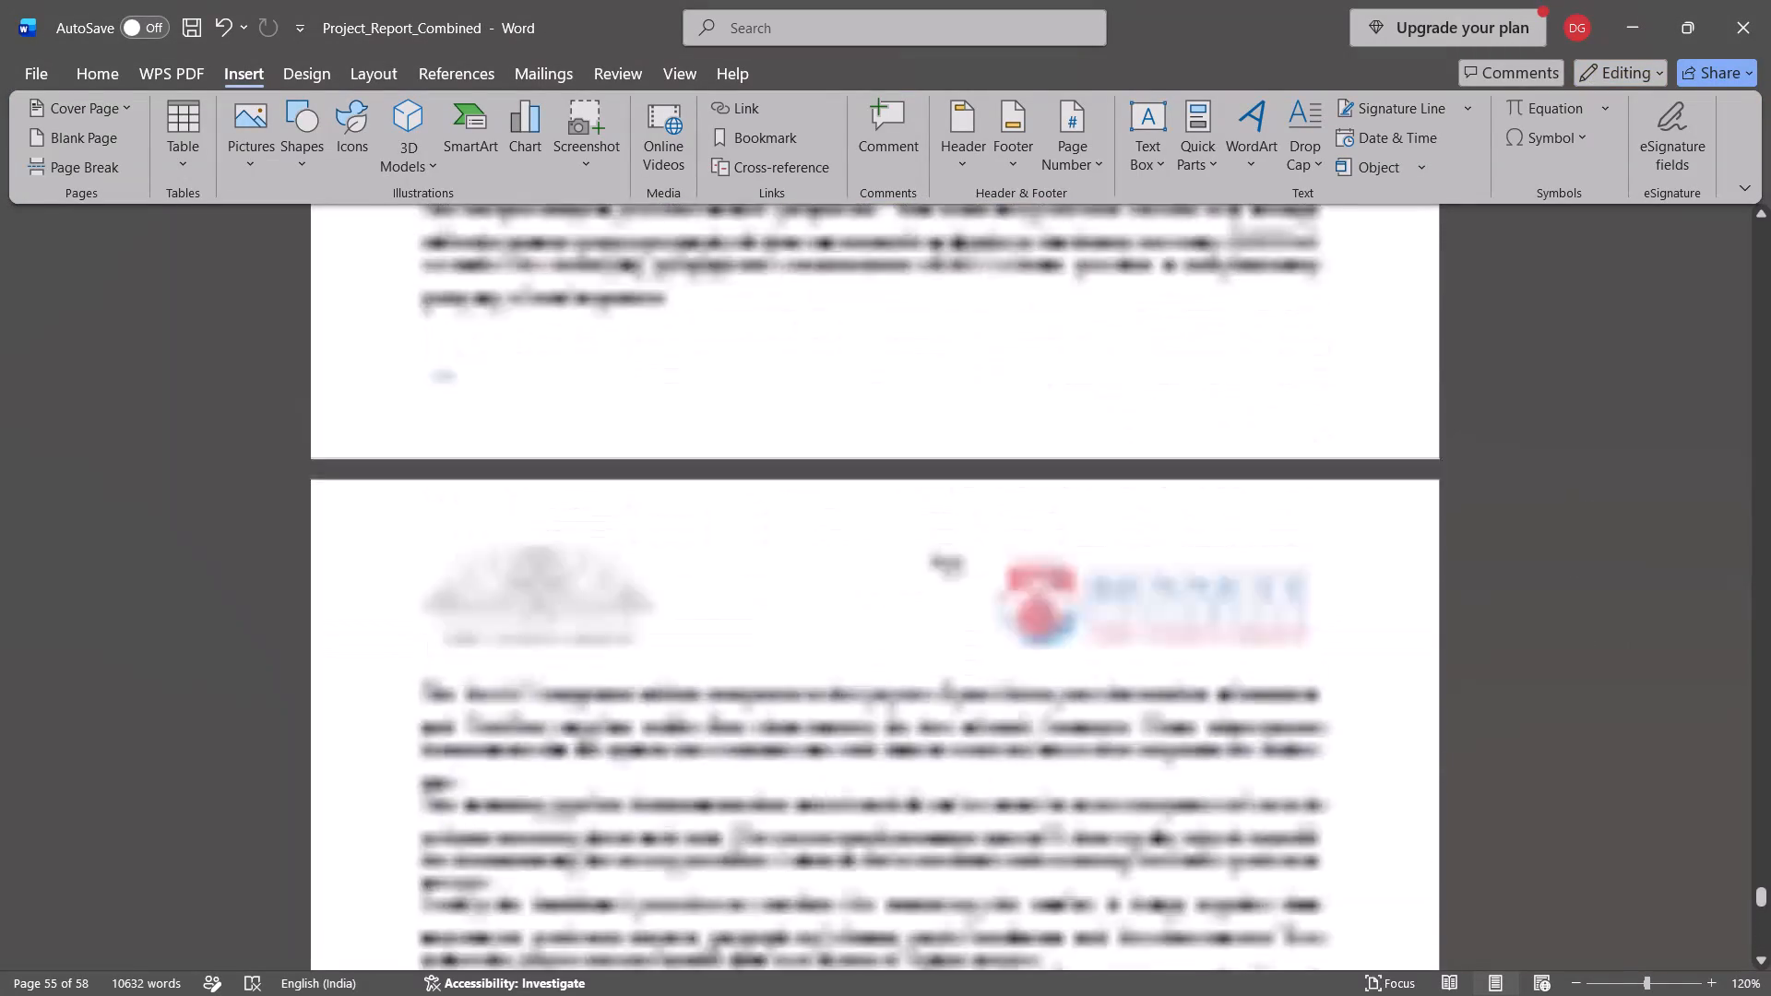
pyautogui.scroll(18, 628, 636)
pyautogui.scroll(3, 628, 636)
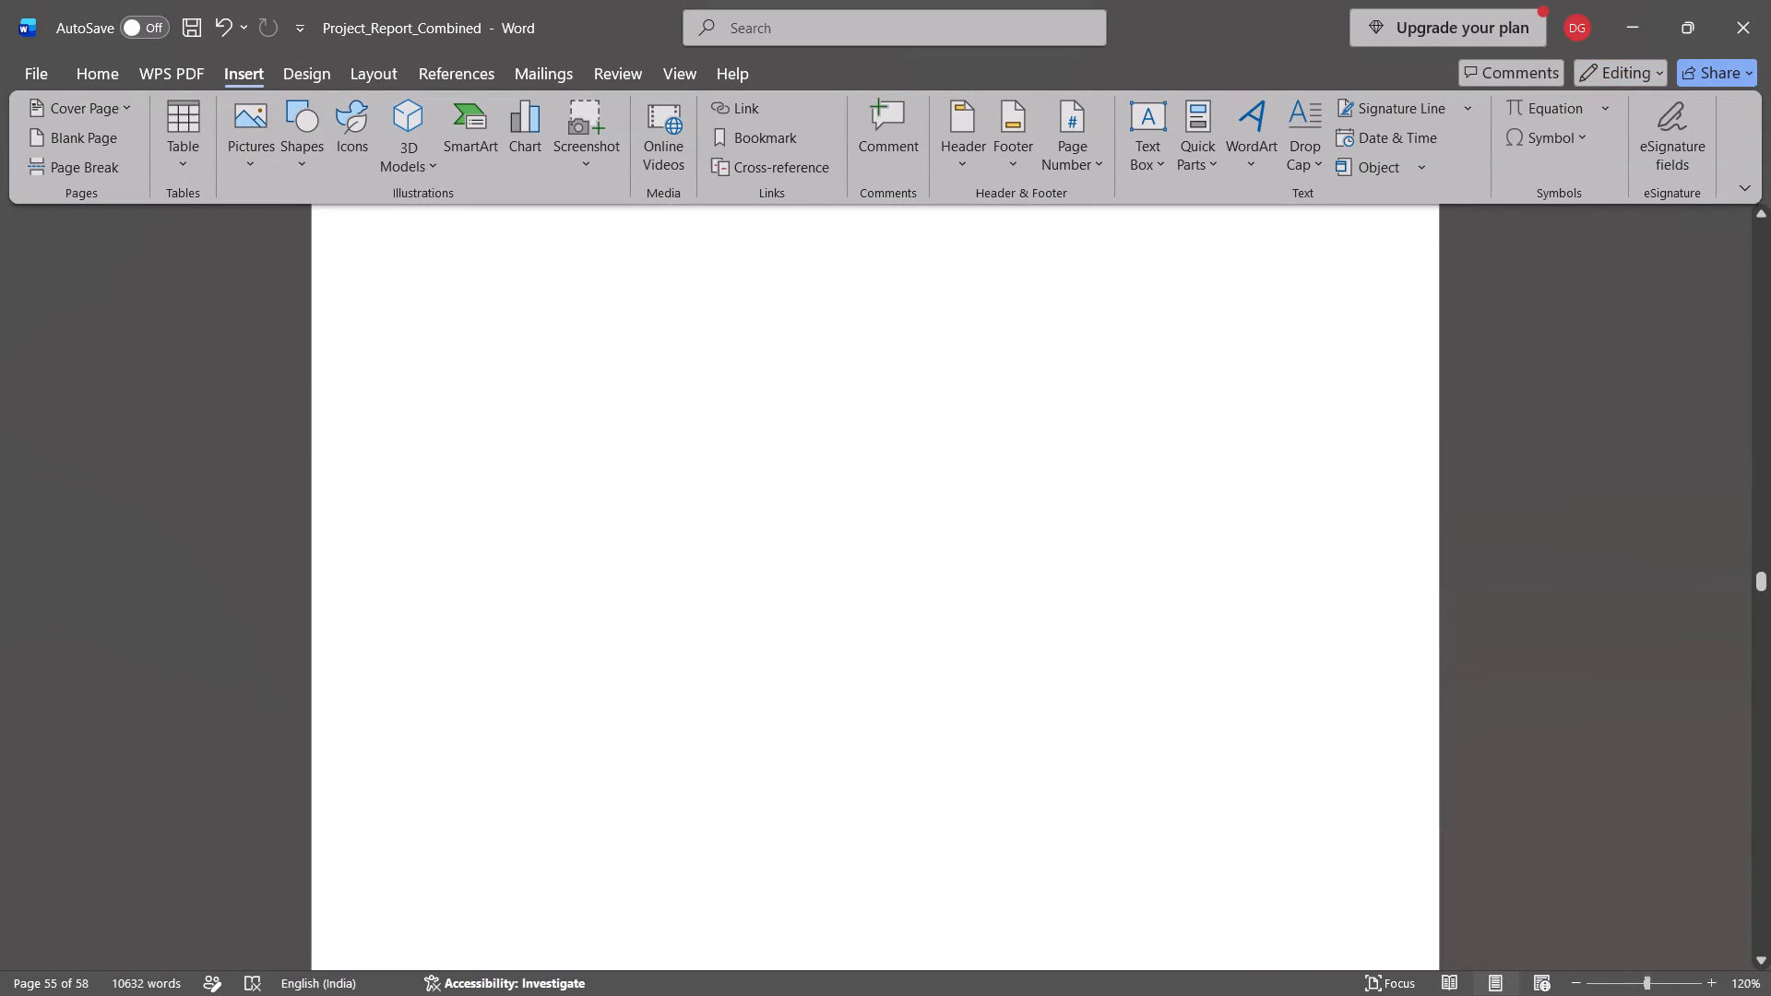
pyautogui.scroll(11, 628, 636)
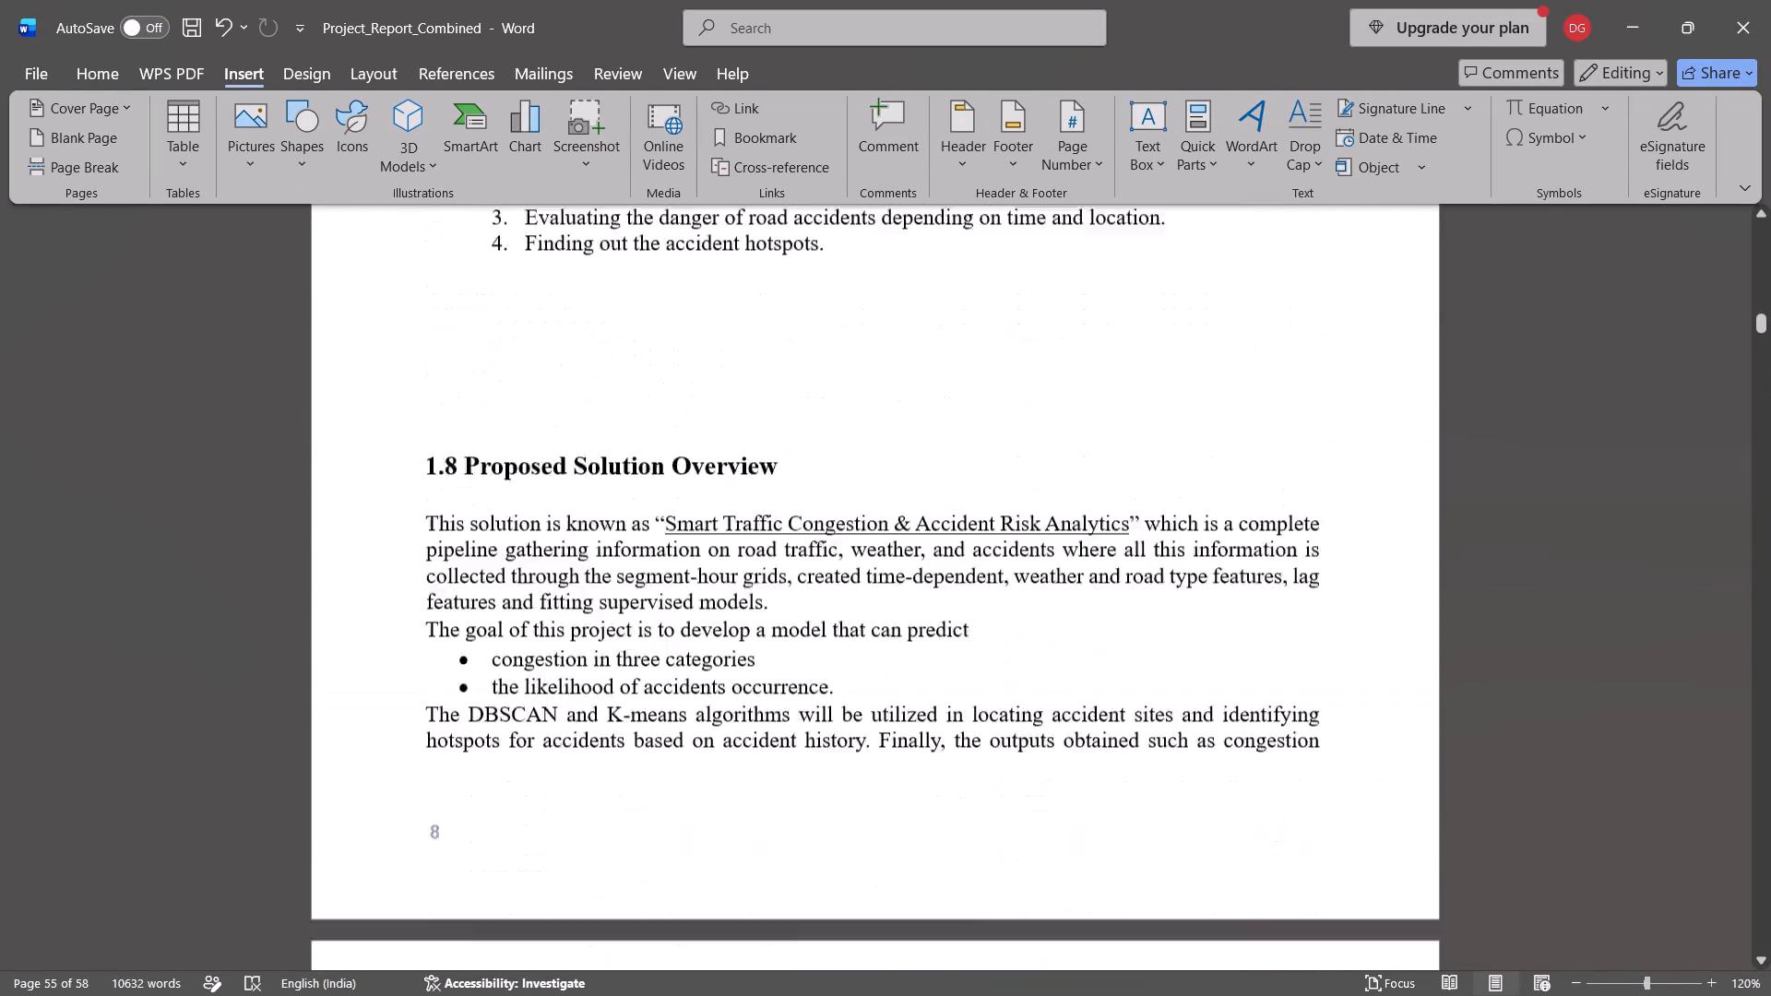
pyautogui.scroll(8, 628, 636)
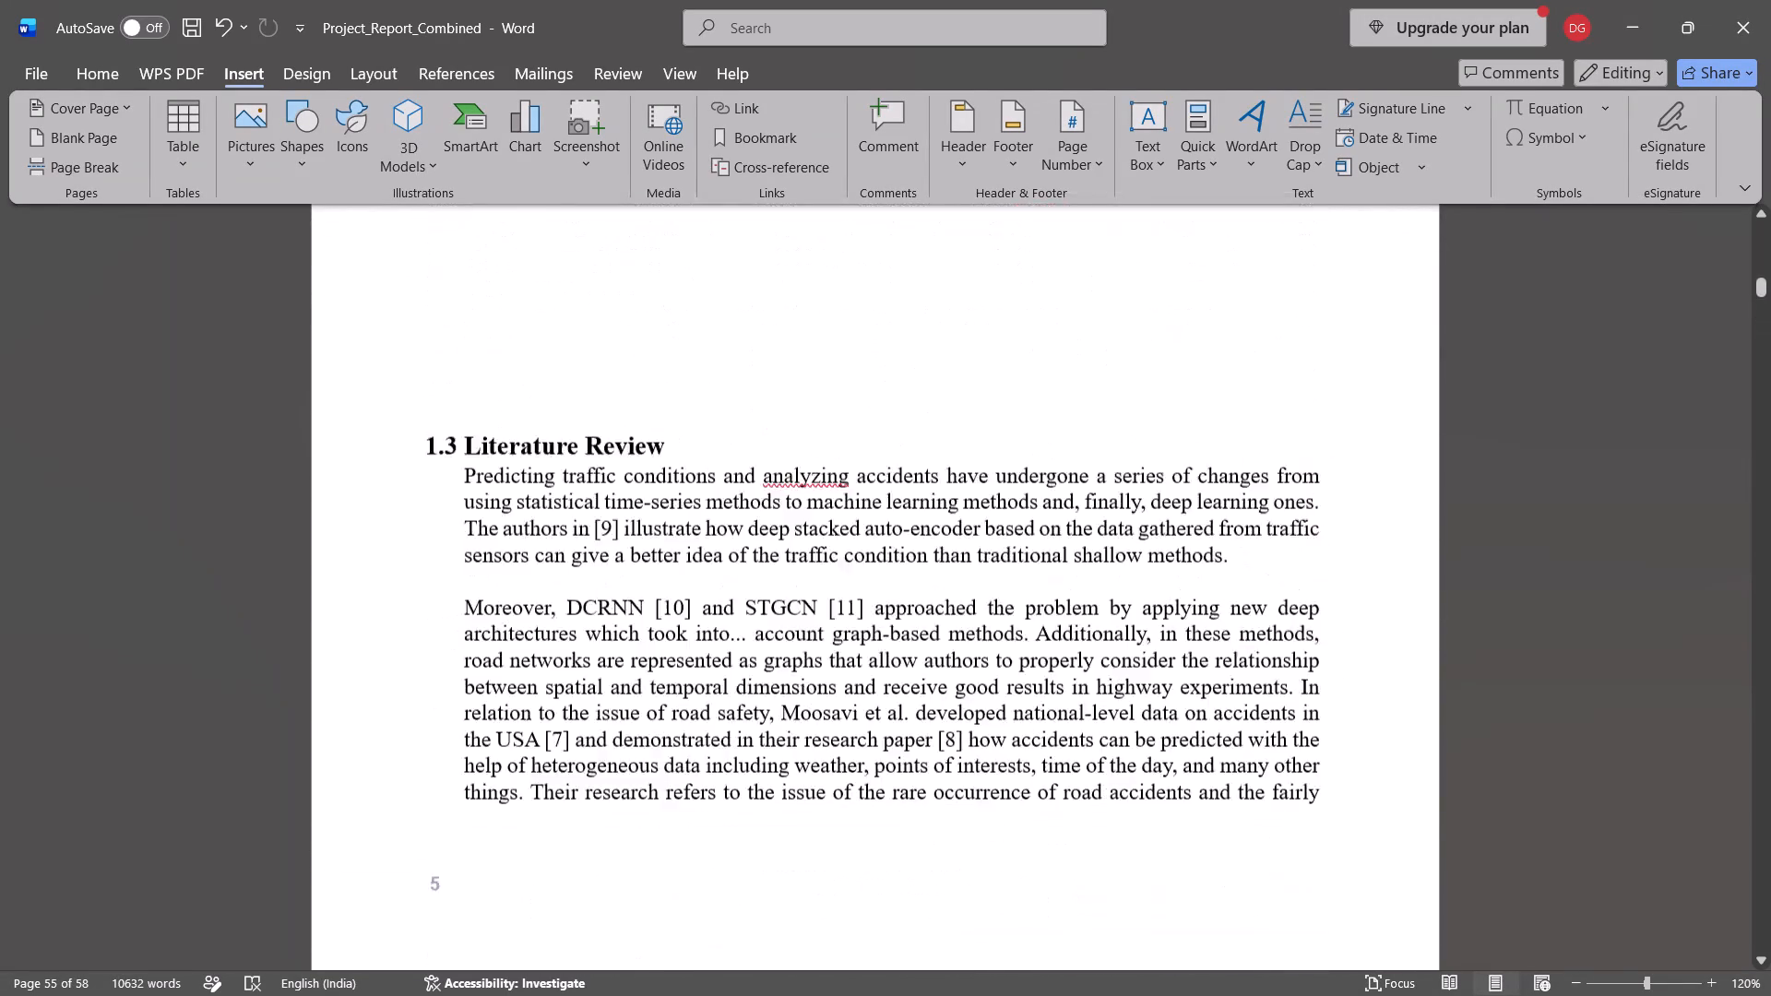
pyautogui.scroll(3, 628, 636)
pyautogui.scroll(-10, 628, 636)
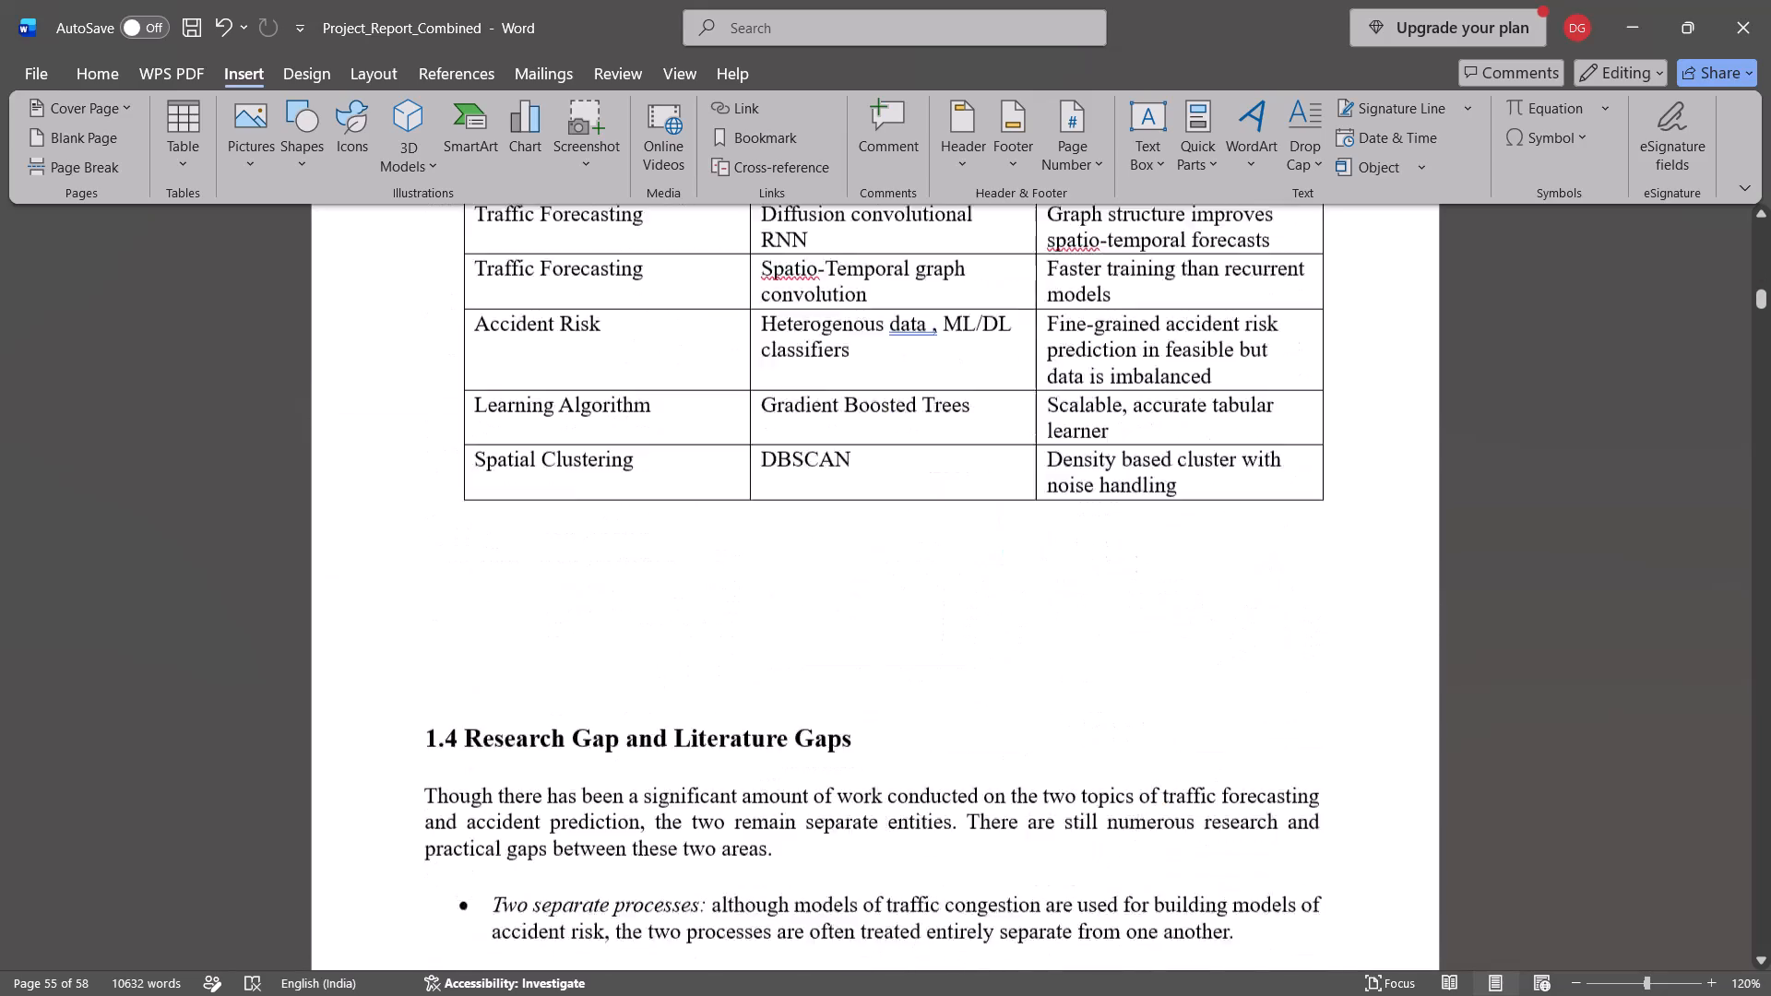
pyautogui.scroll(8, 628, 636)
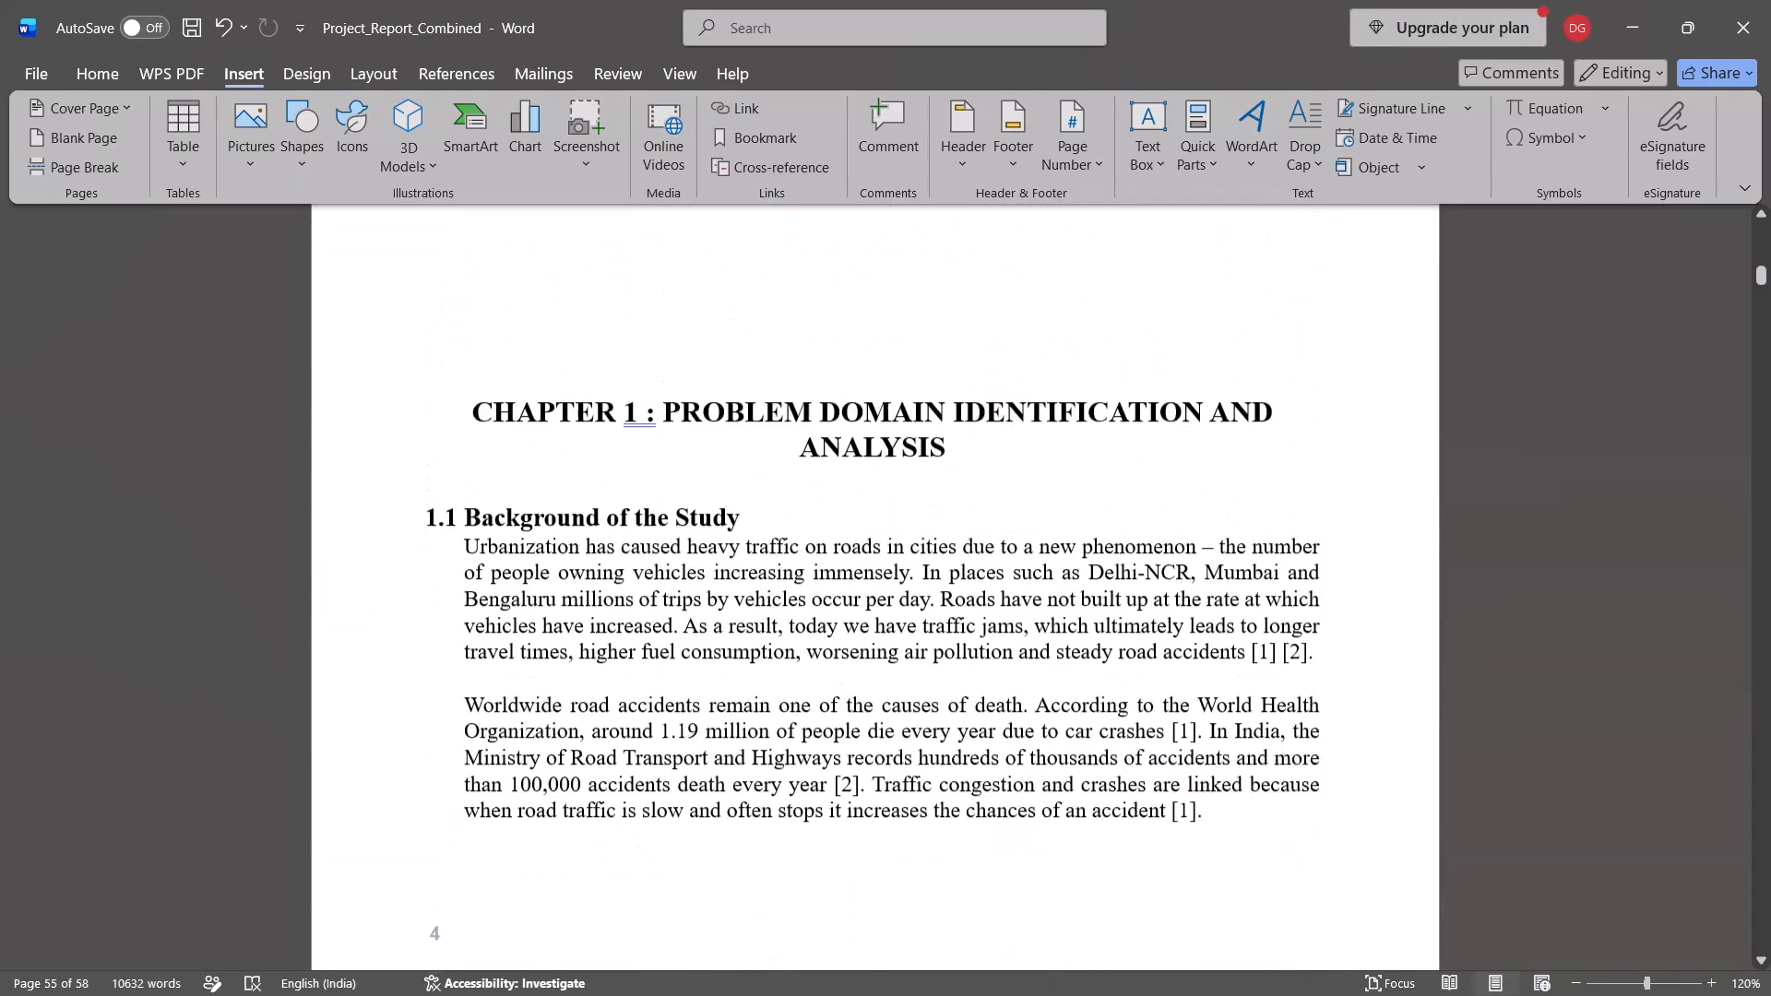
pyautogui.scroll(2, 628, 636)
pyautogui.scroll(-2, 628, 636)
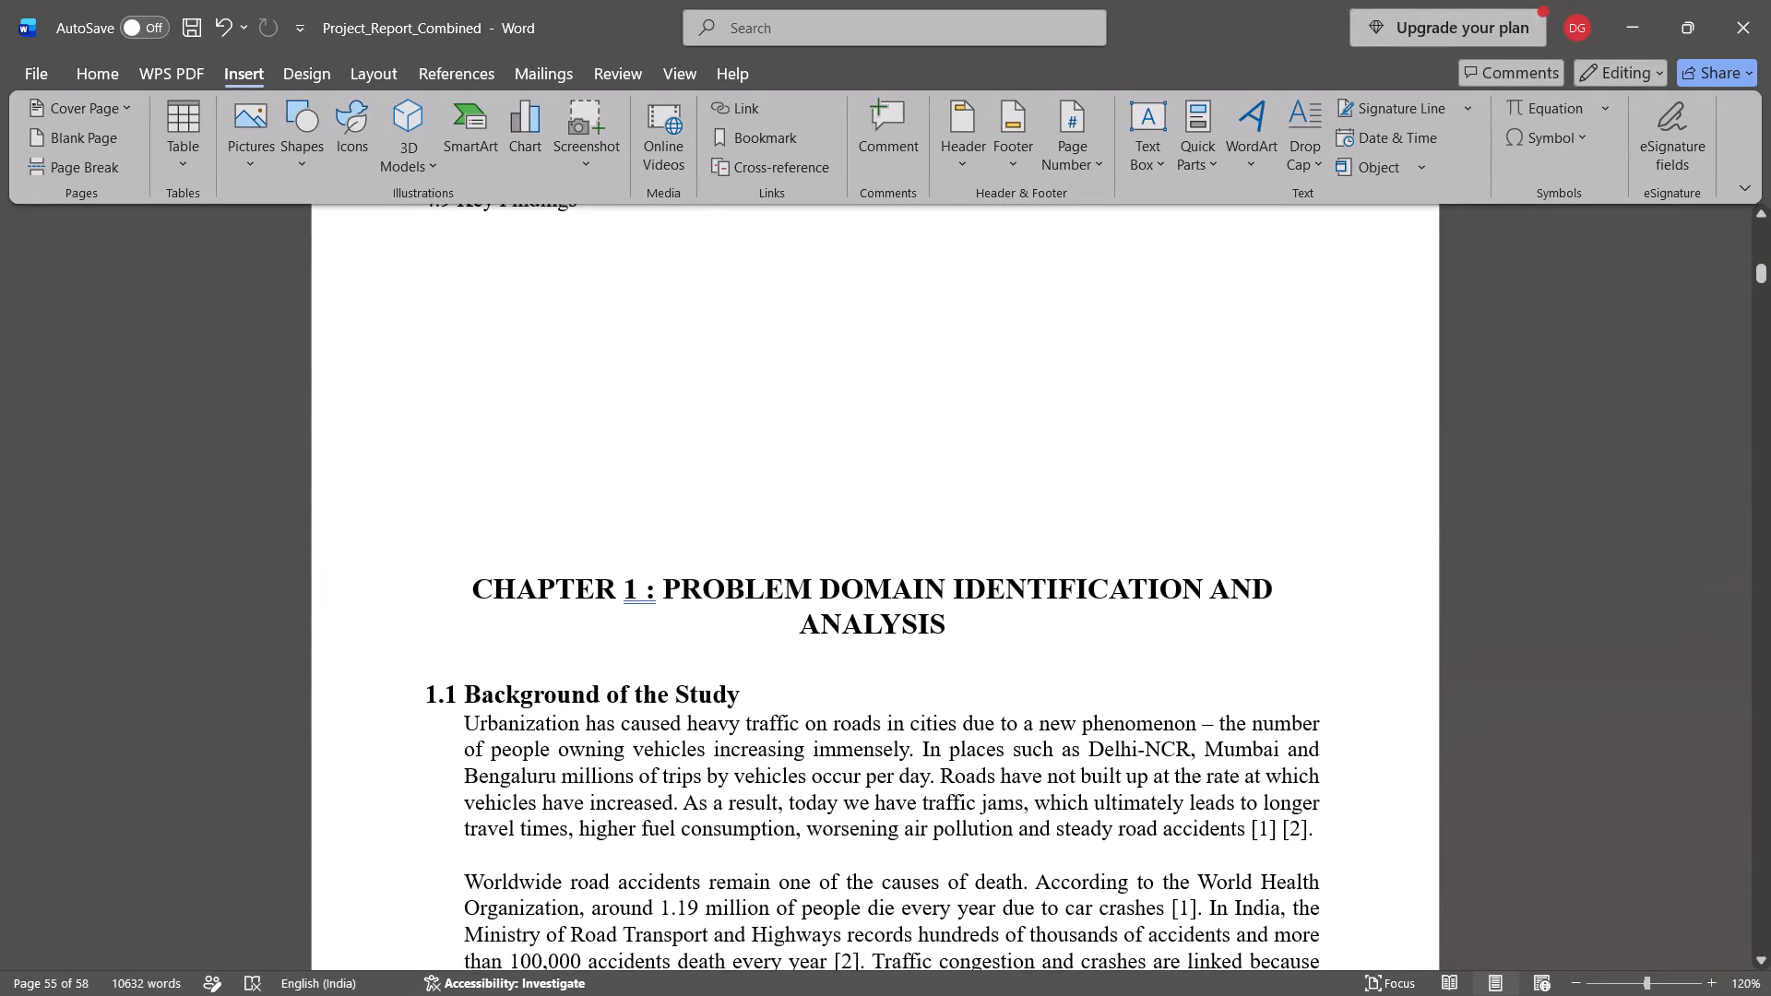
# Insert blank lines above the Chapter 1 heading to push it onto the next page with its first section.
pyautogui.click(468, 600)
pyautogui.press('Return')
pyautogui.press('Return')
pyautogui.press('Return')
pyautogui.press('Return')
pyautogui.press('Return')
pyautogui.press('Return')
pyautogui.press('Return')
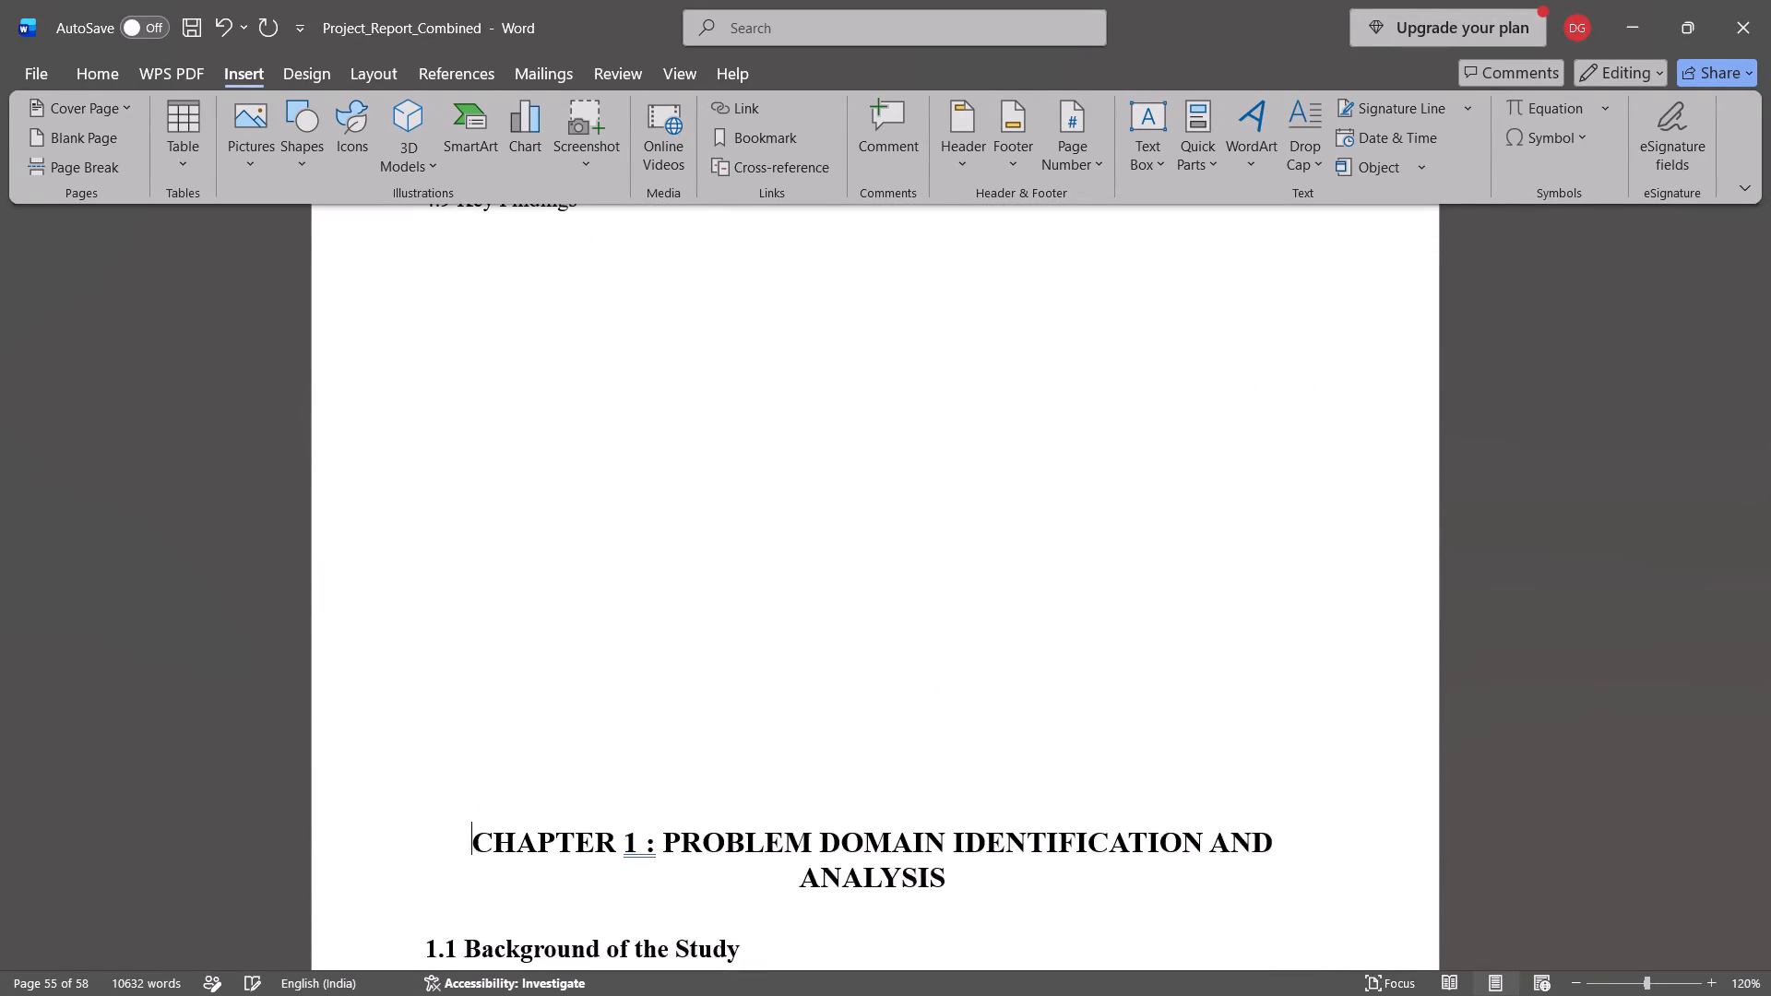
pyautogui.press('Return')
pyautogui.press('Return')
pyautogui.press('Return')
pyautogui.press('Return')
pyautogui.scroll(-1, 468, 600)
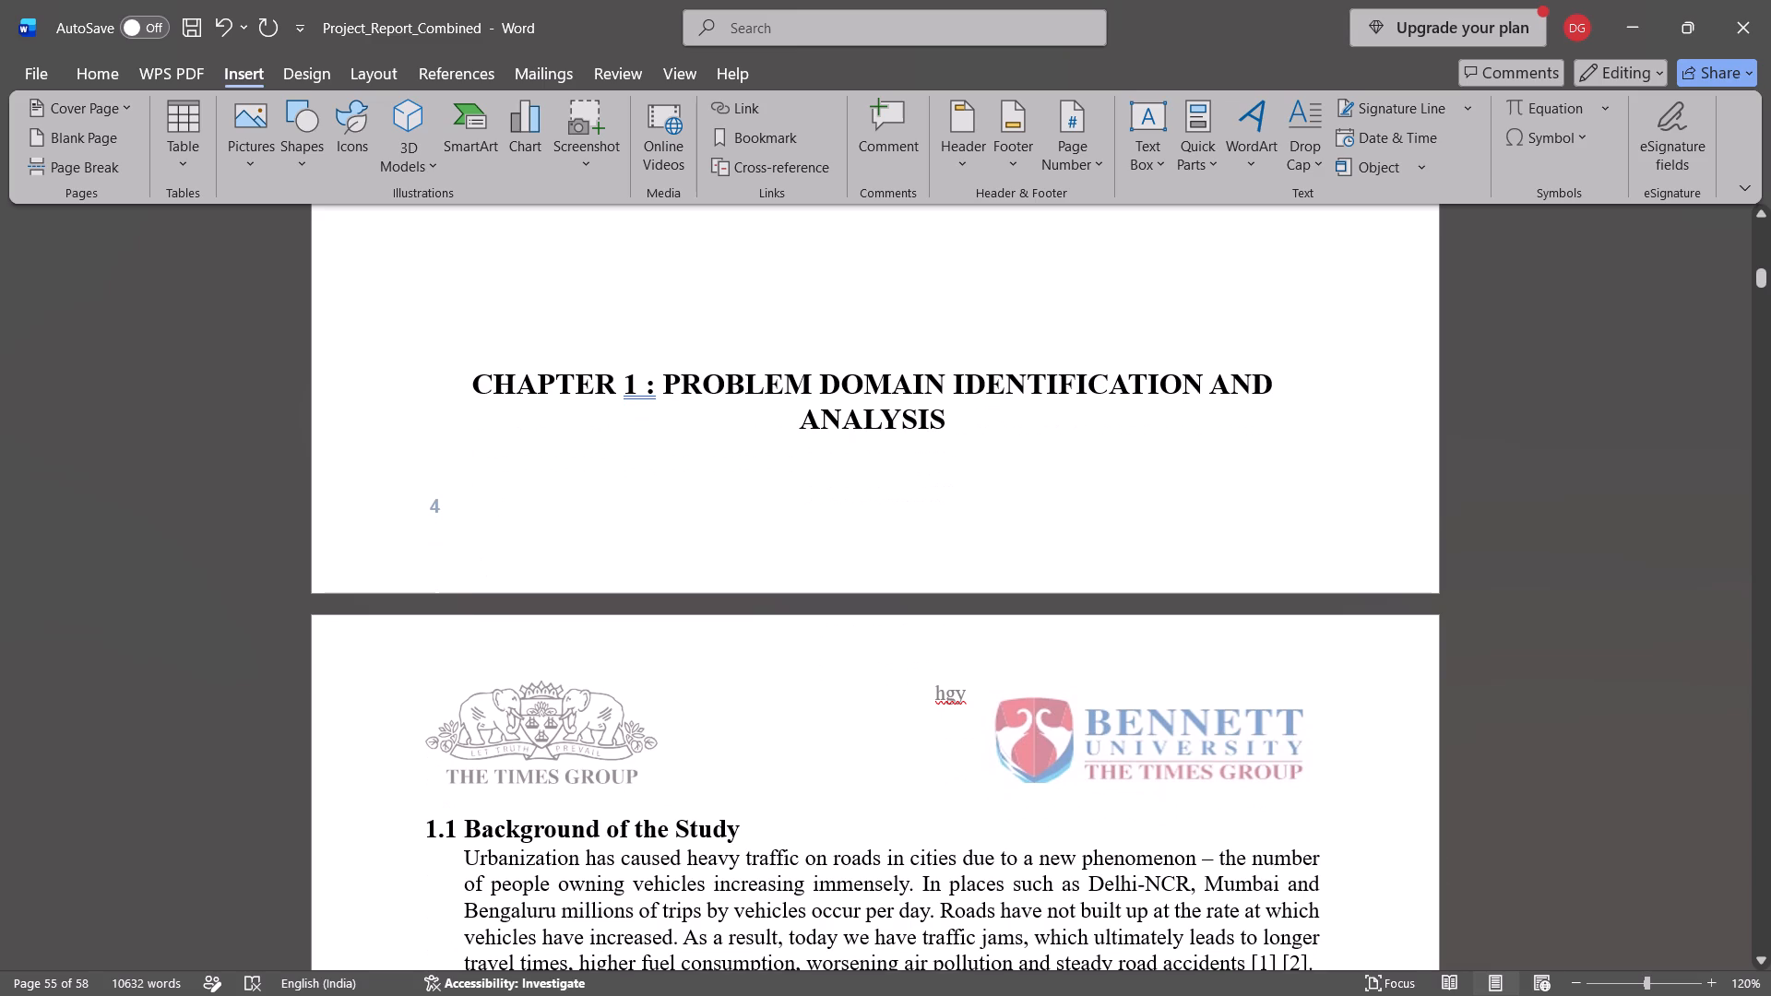
pyautogui.press('Return')
pyautogui.press('Return')
# Review the page breaks and spacing from the Chapter 1 heading through to the Figure 2.3 data-flow diagram.
pyautogui.scroll(-1, 502, 482)
pyautogui.scroll(3, 502, 482)
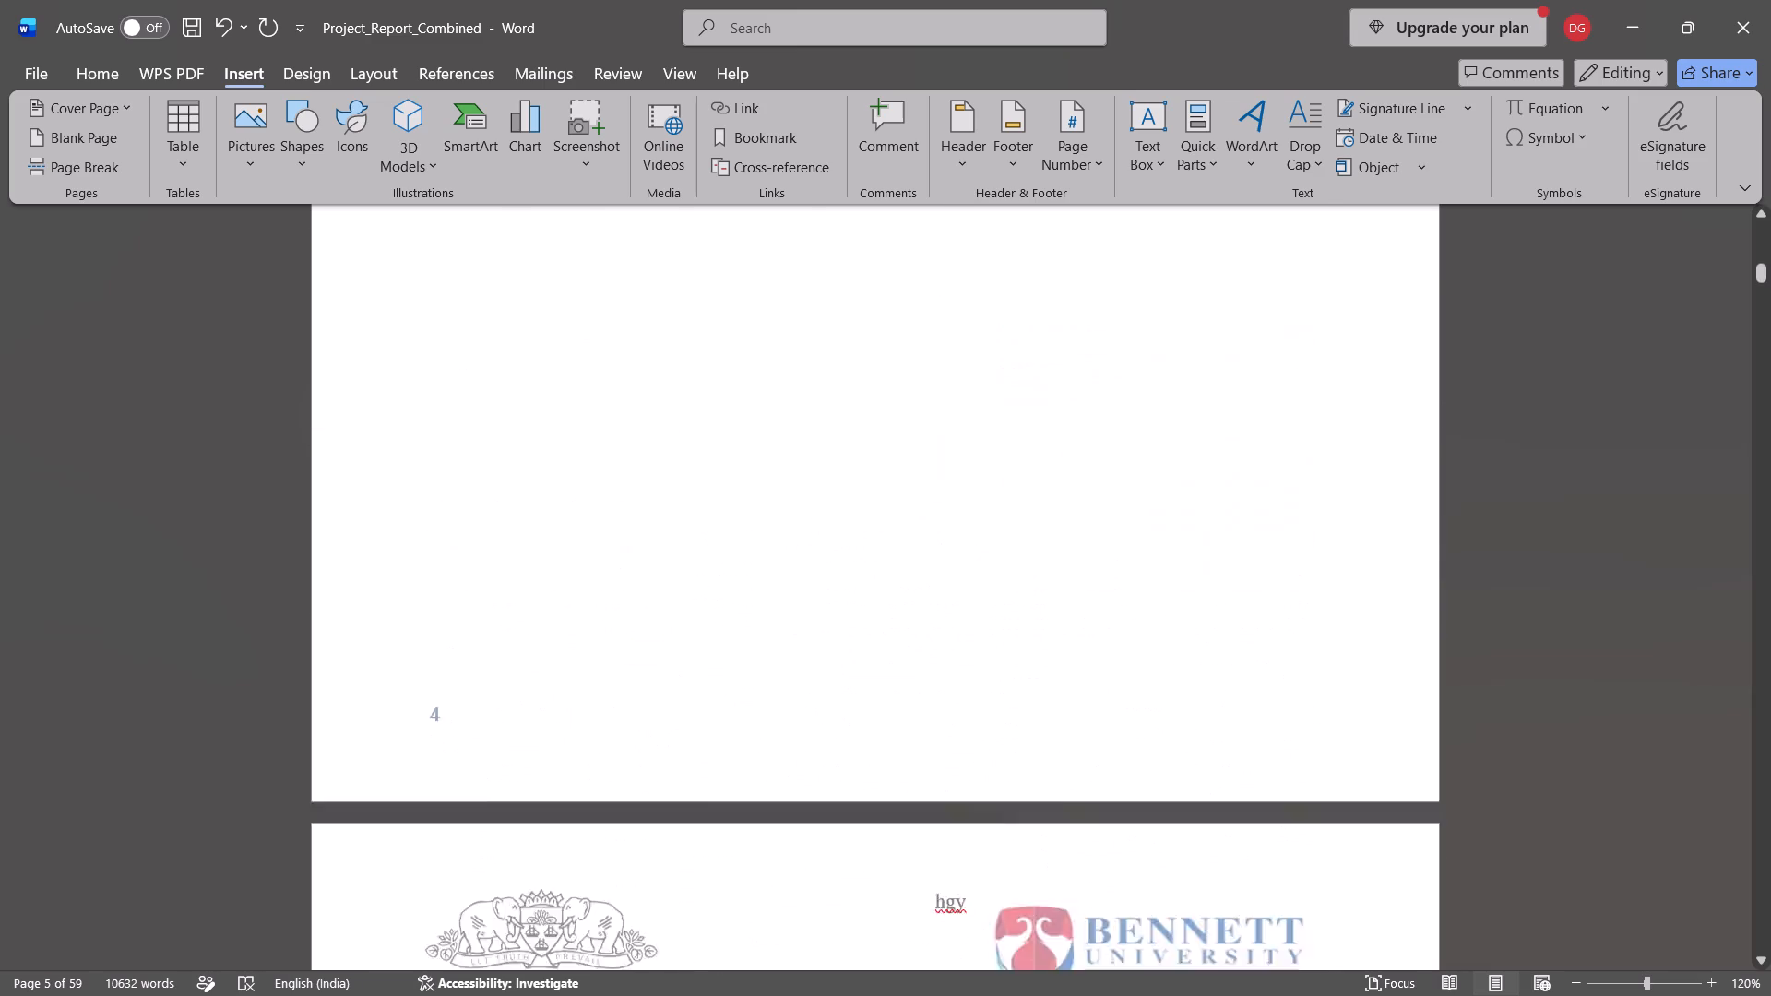
pyautogui.scroll(2, 502, 482)
pyautogui.scroll(-7, 502, 482)
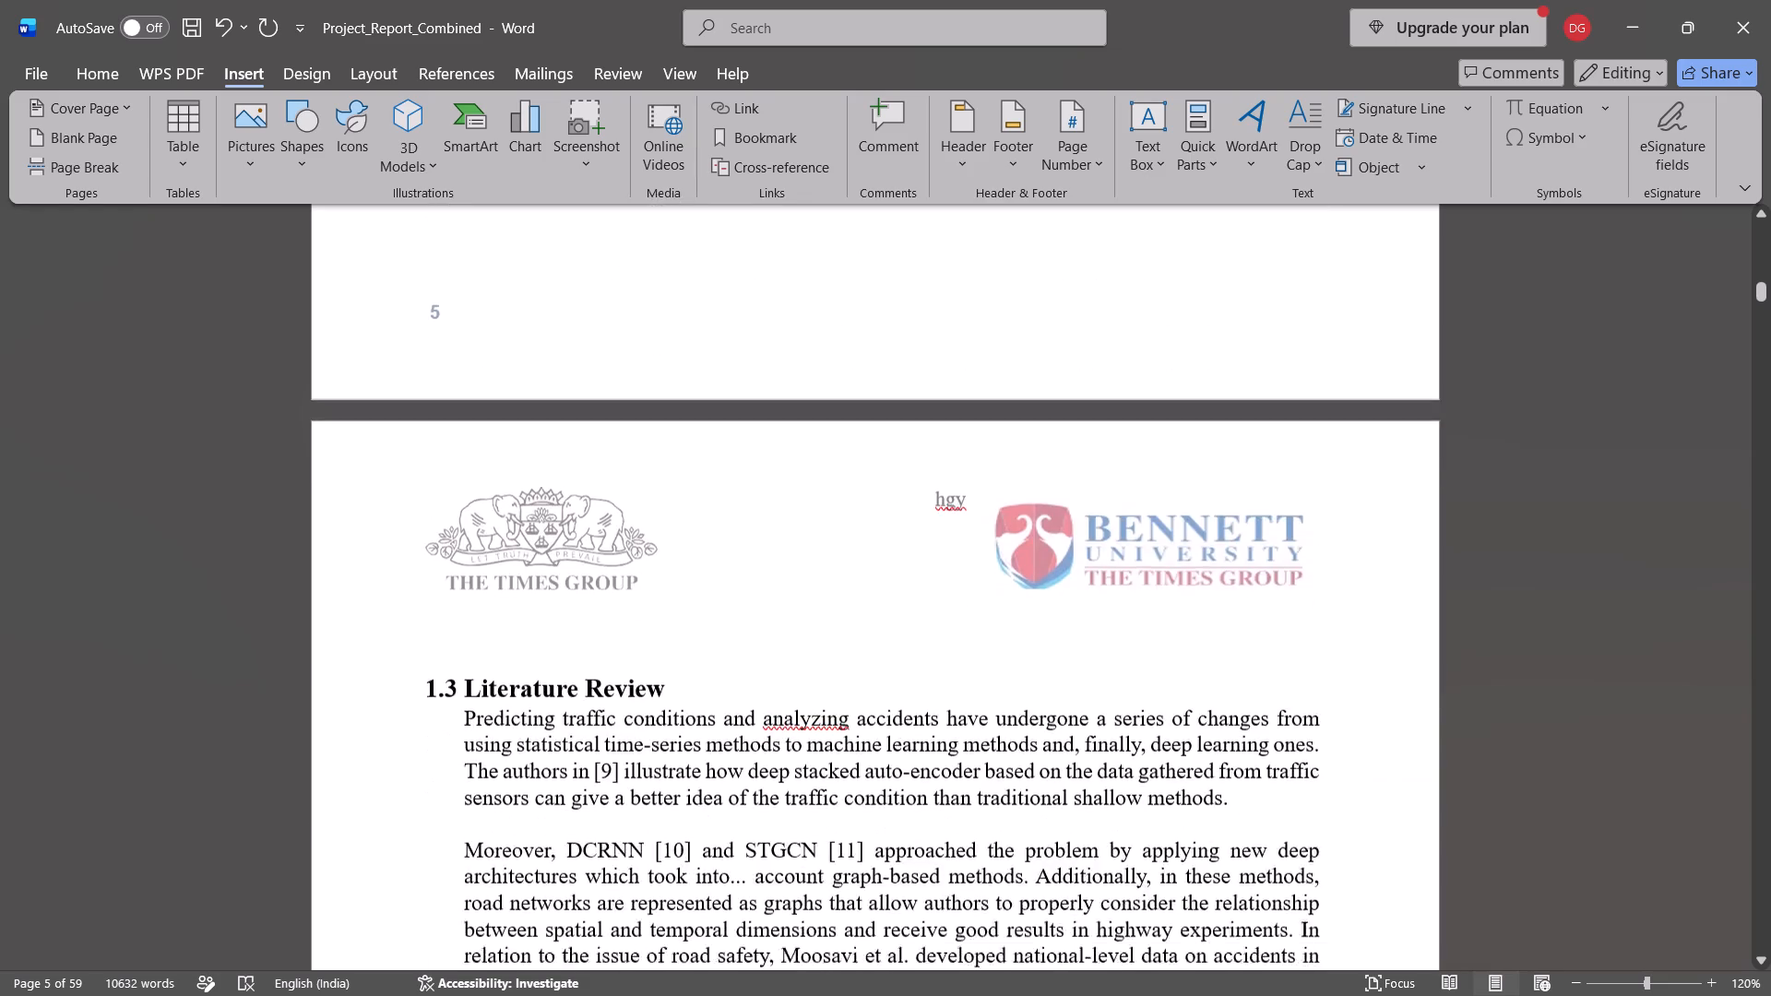
pyautogui.scroll(-7, 502, 482)
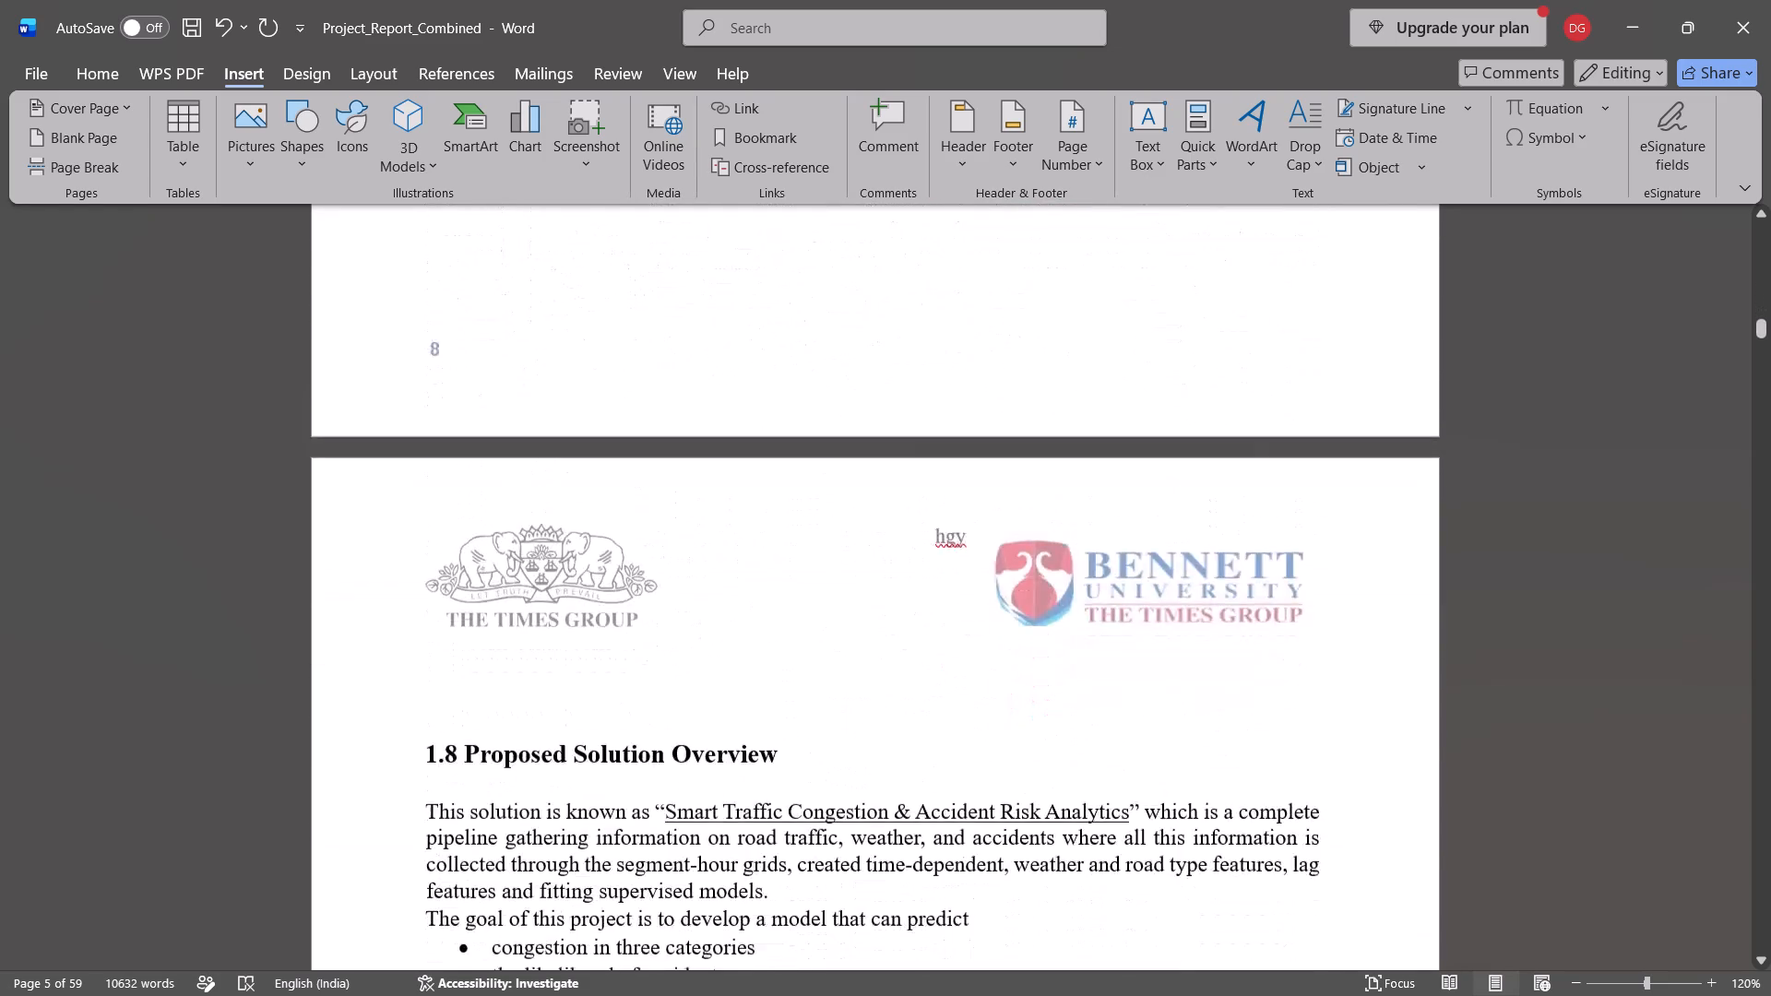
pyautogui.scroll(-3, 502, 482)
pyautogui.scroll(2, 538, 647)
pyautogui.scroll(-9, 538, 647)
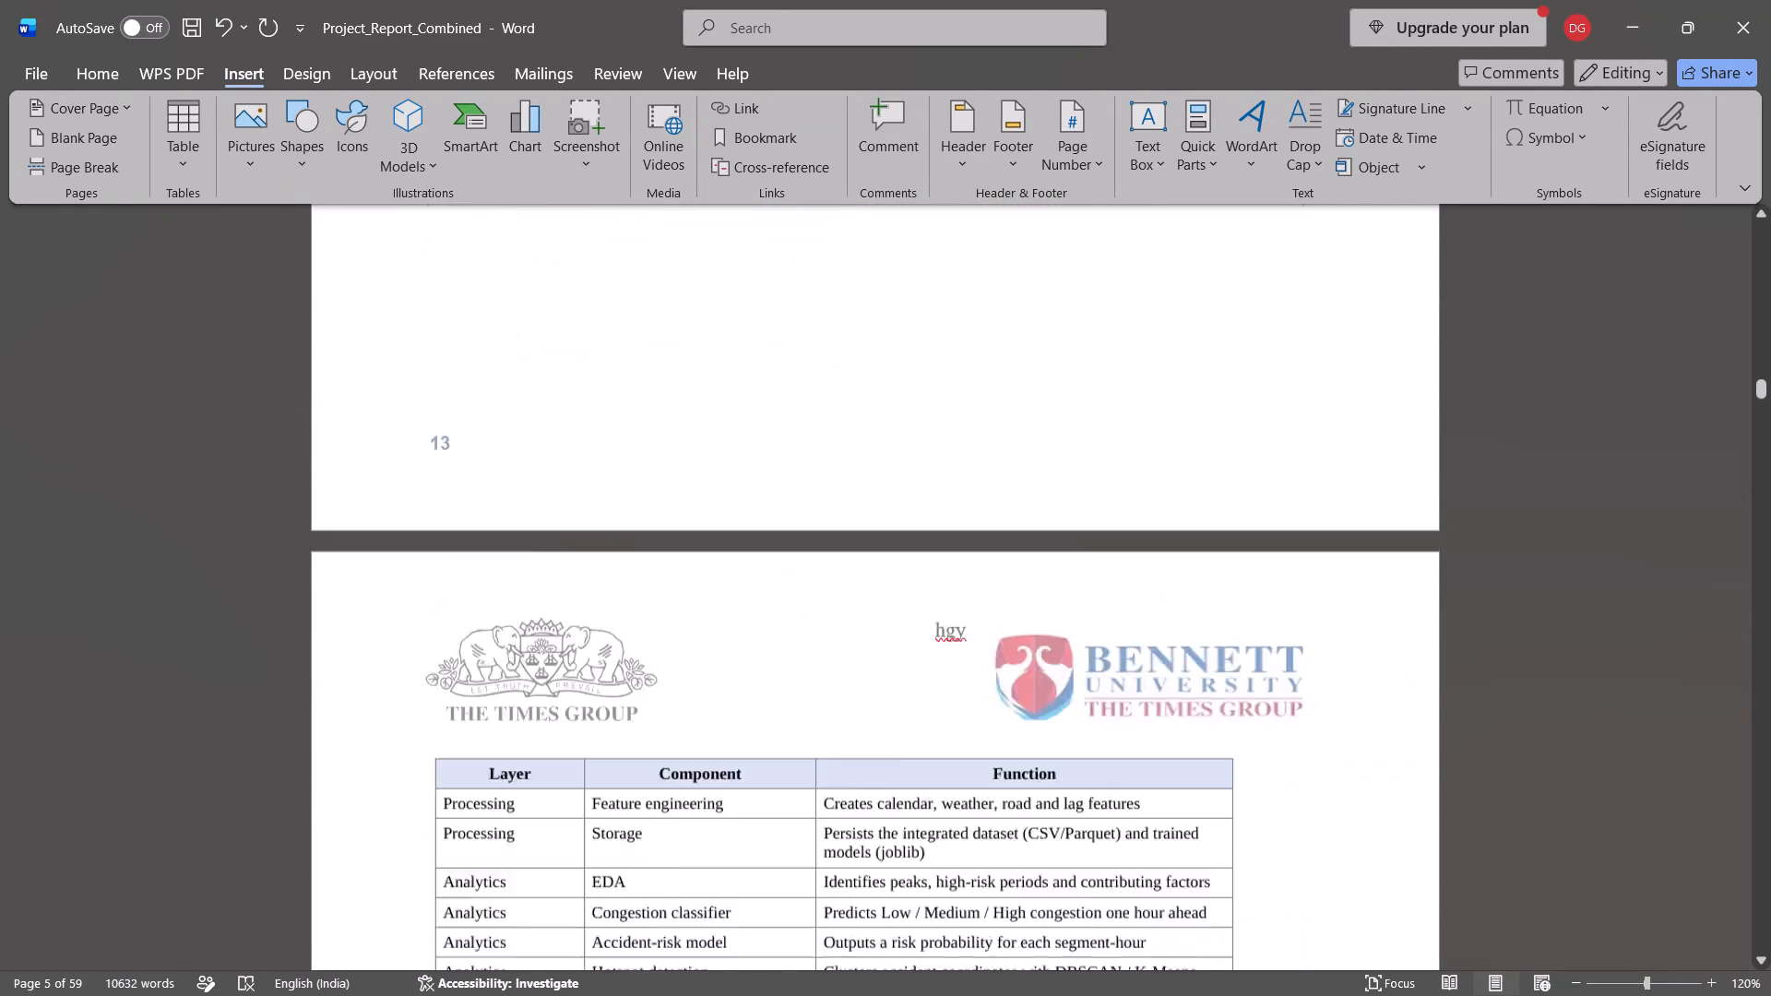
pyautogui.scroll(-4, 538, 647)
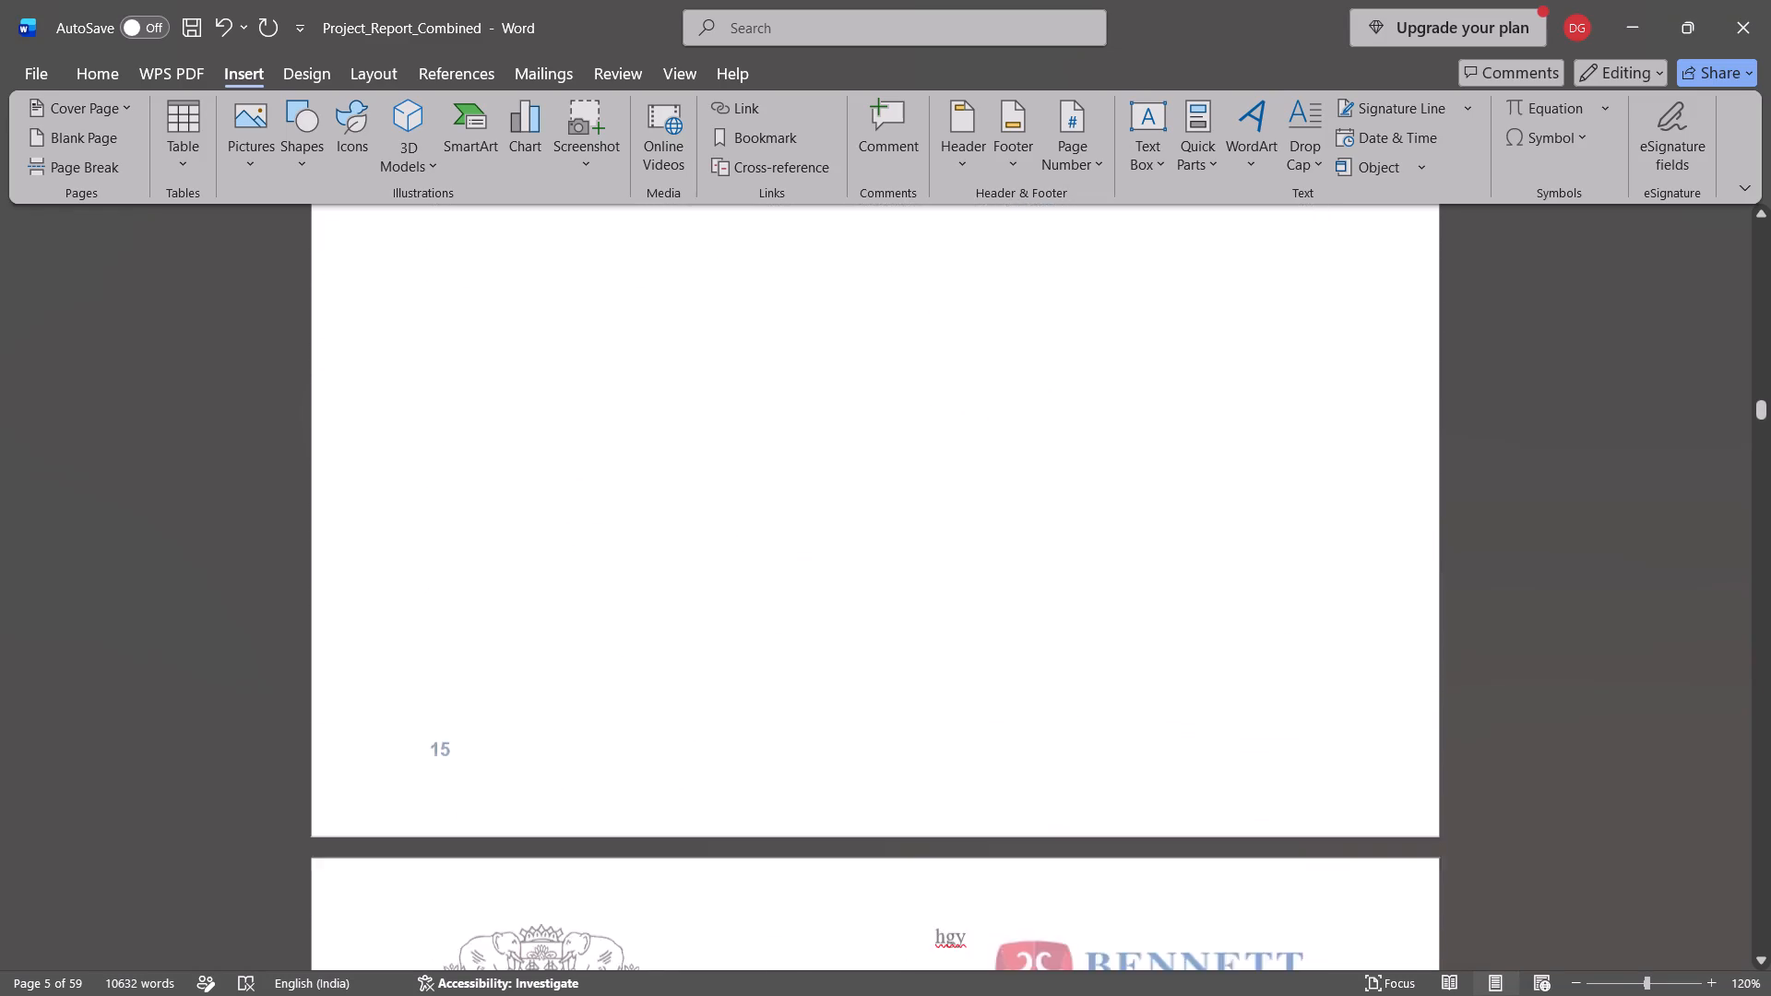
pyautogui.scroll(3, 538, 647)
pyautogui.scroll(-1, 516, 563)
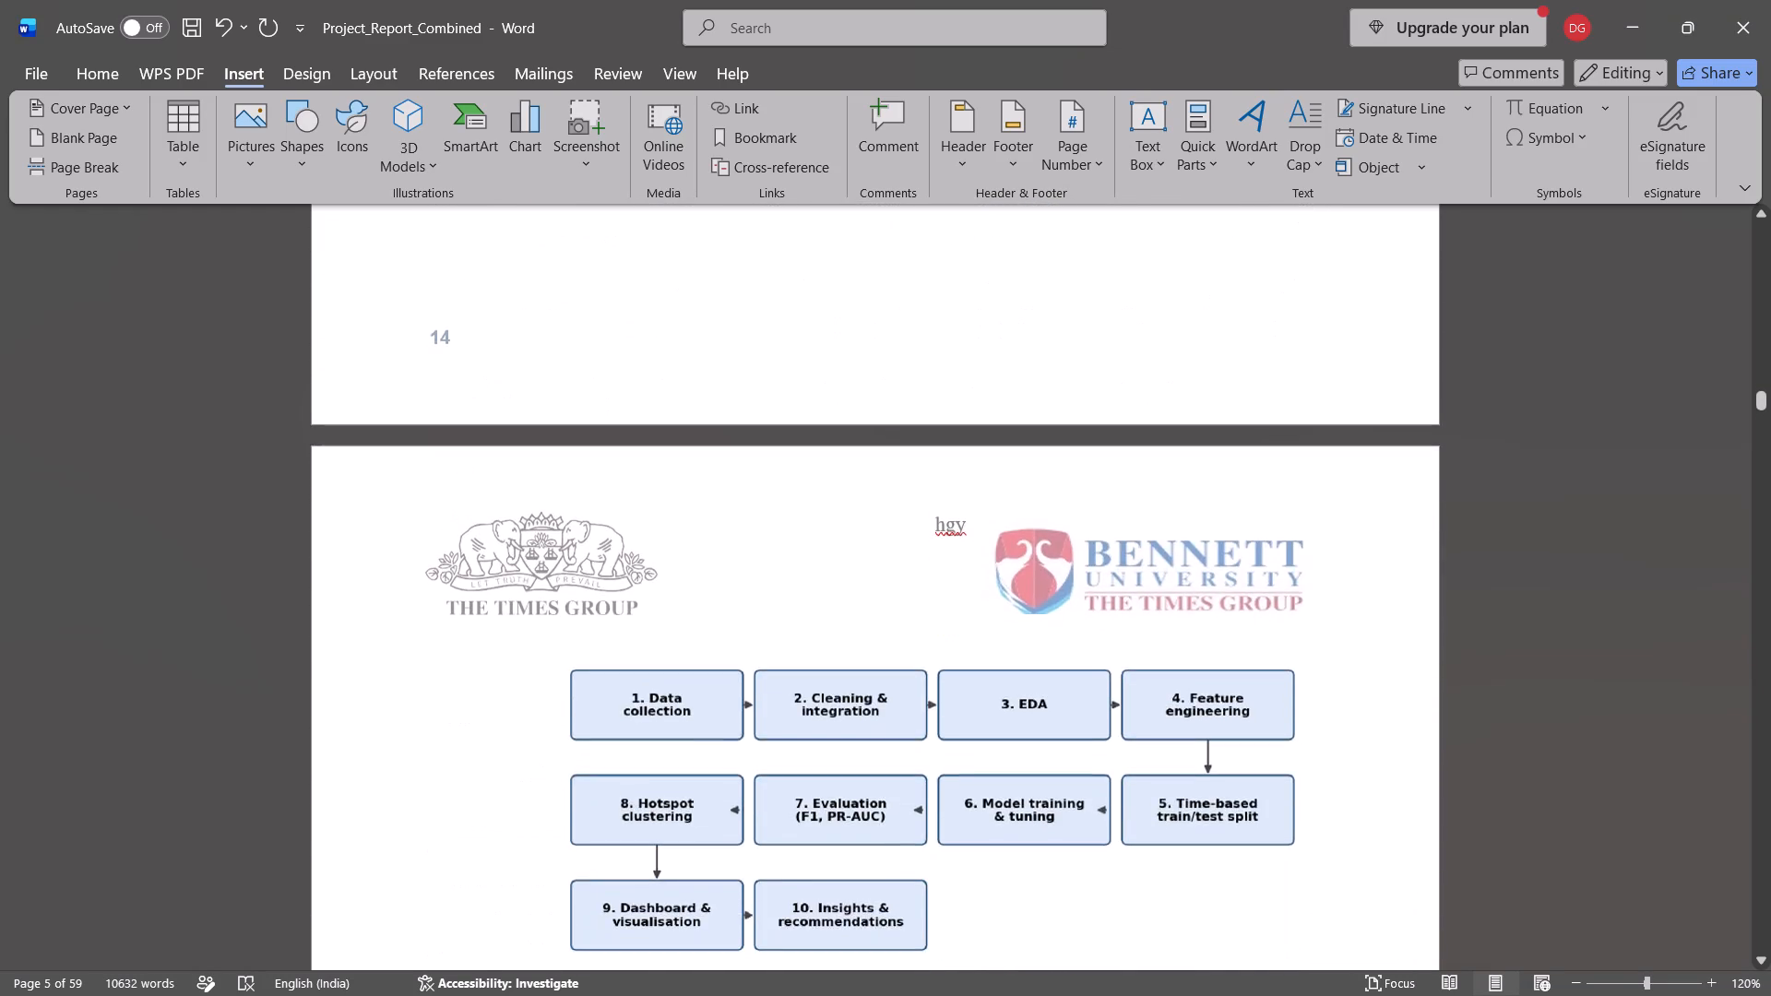
pyautogui.scroll(-5, 614, 737)
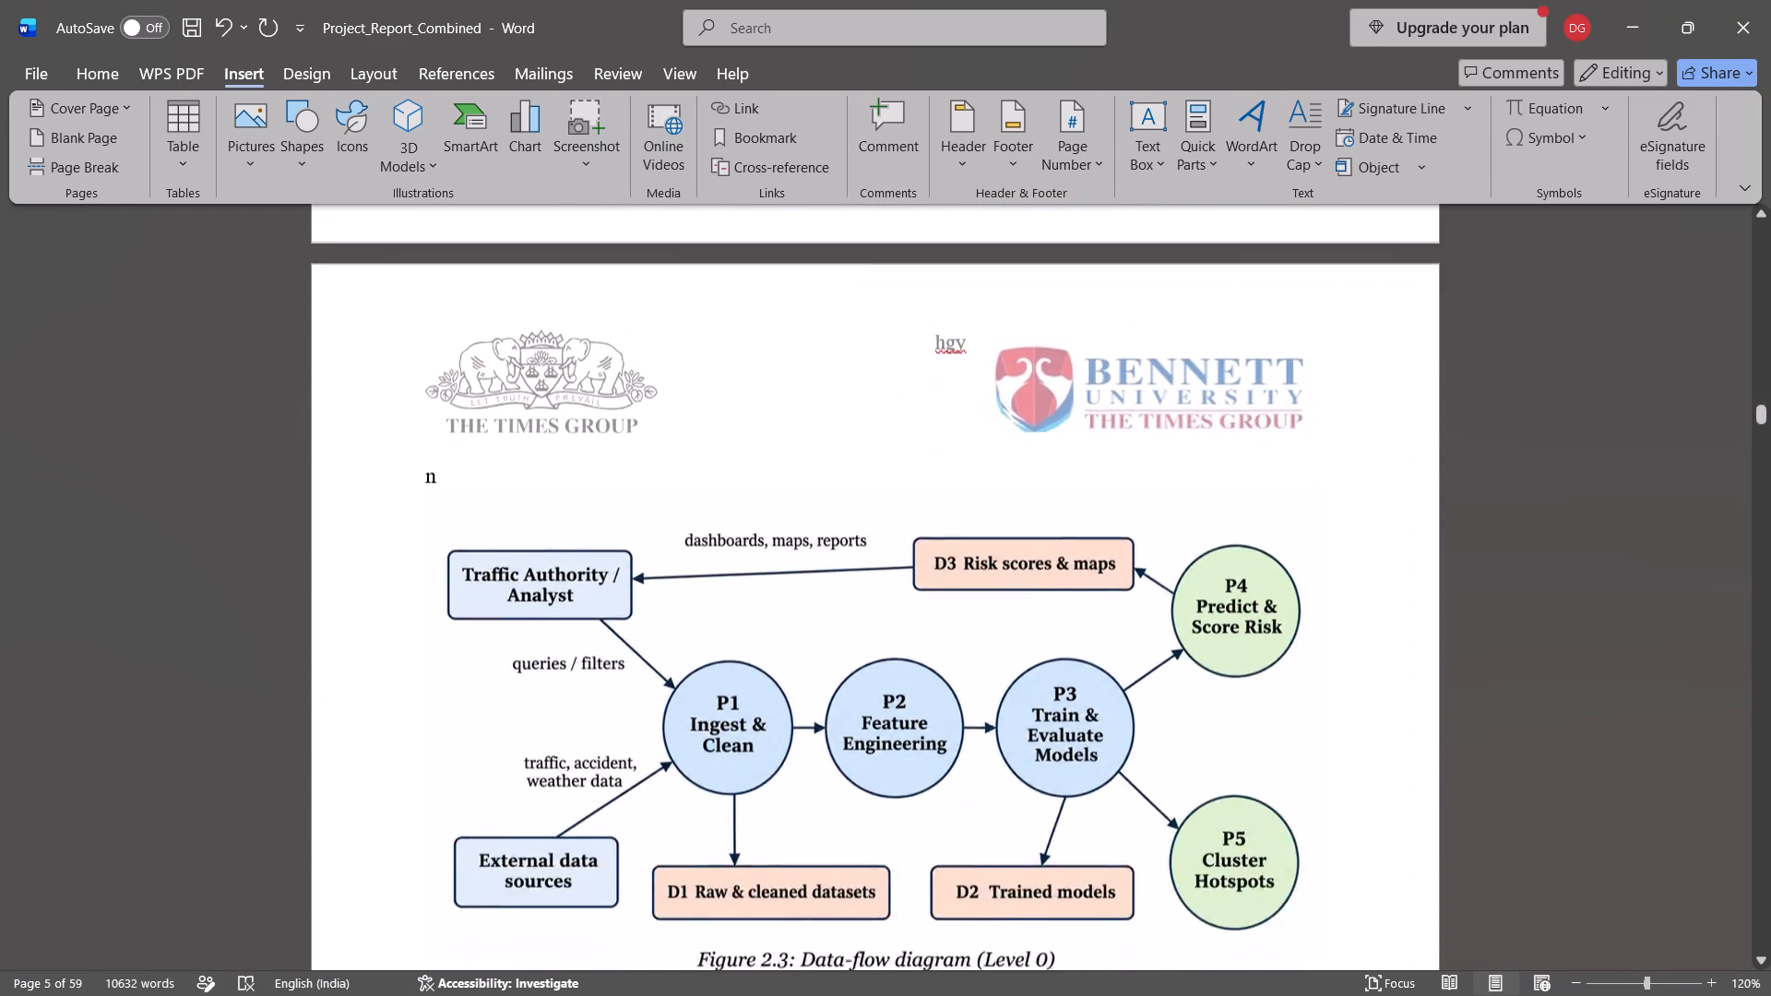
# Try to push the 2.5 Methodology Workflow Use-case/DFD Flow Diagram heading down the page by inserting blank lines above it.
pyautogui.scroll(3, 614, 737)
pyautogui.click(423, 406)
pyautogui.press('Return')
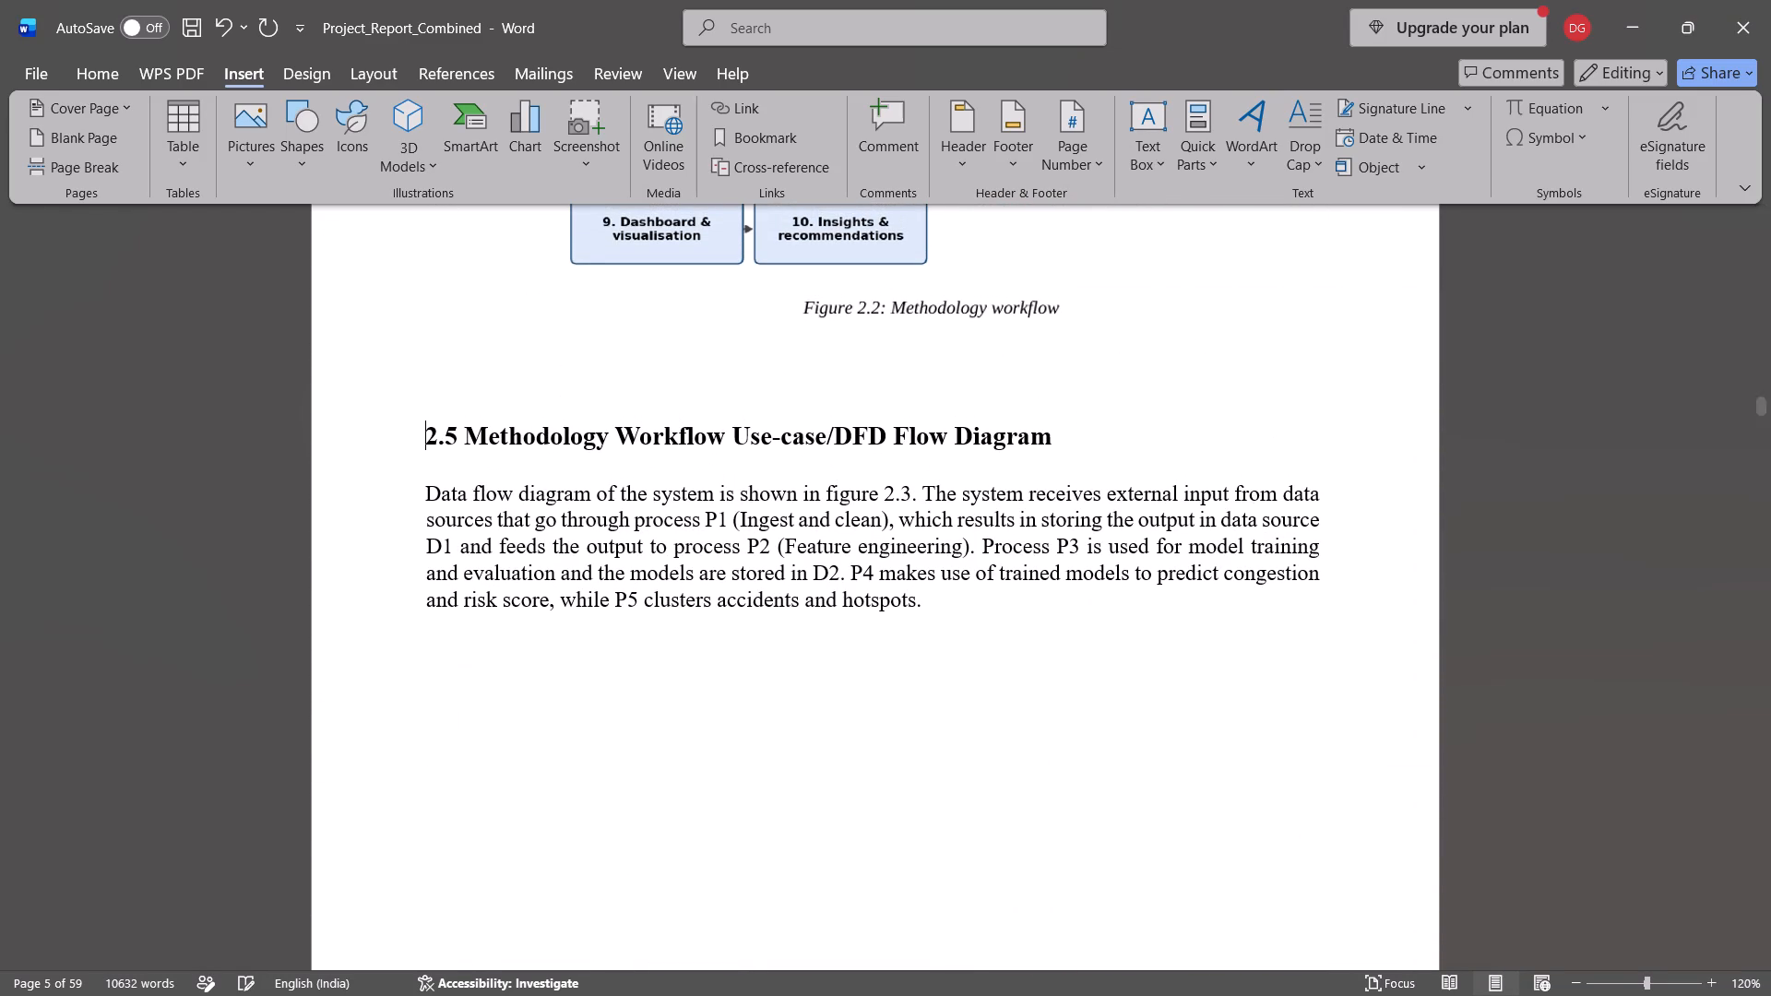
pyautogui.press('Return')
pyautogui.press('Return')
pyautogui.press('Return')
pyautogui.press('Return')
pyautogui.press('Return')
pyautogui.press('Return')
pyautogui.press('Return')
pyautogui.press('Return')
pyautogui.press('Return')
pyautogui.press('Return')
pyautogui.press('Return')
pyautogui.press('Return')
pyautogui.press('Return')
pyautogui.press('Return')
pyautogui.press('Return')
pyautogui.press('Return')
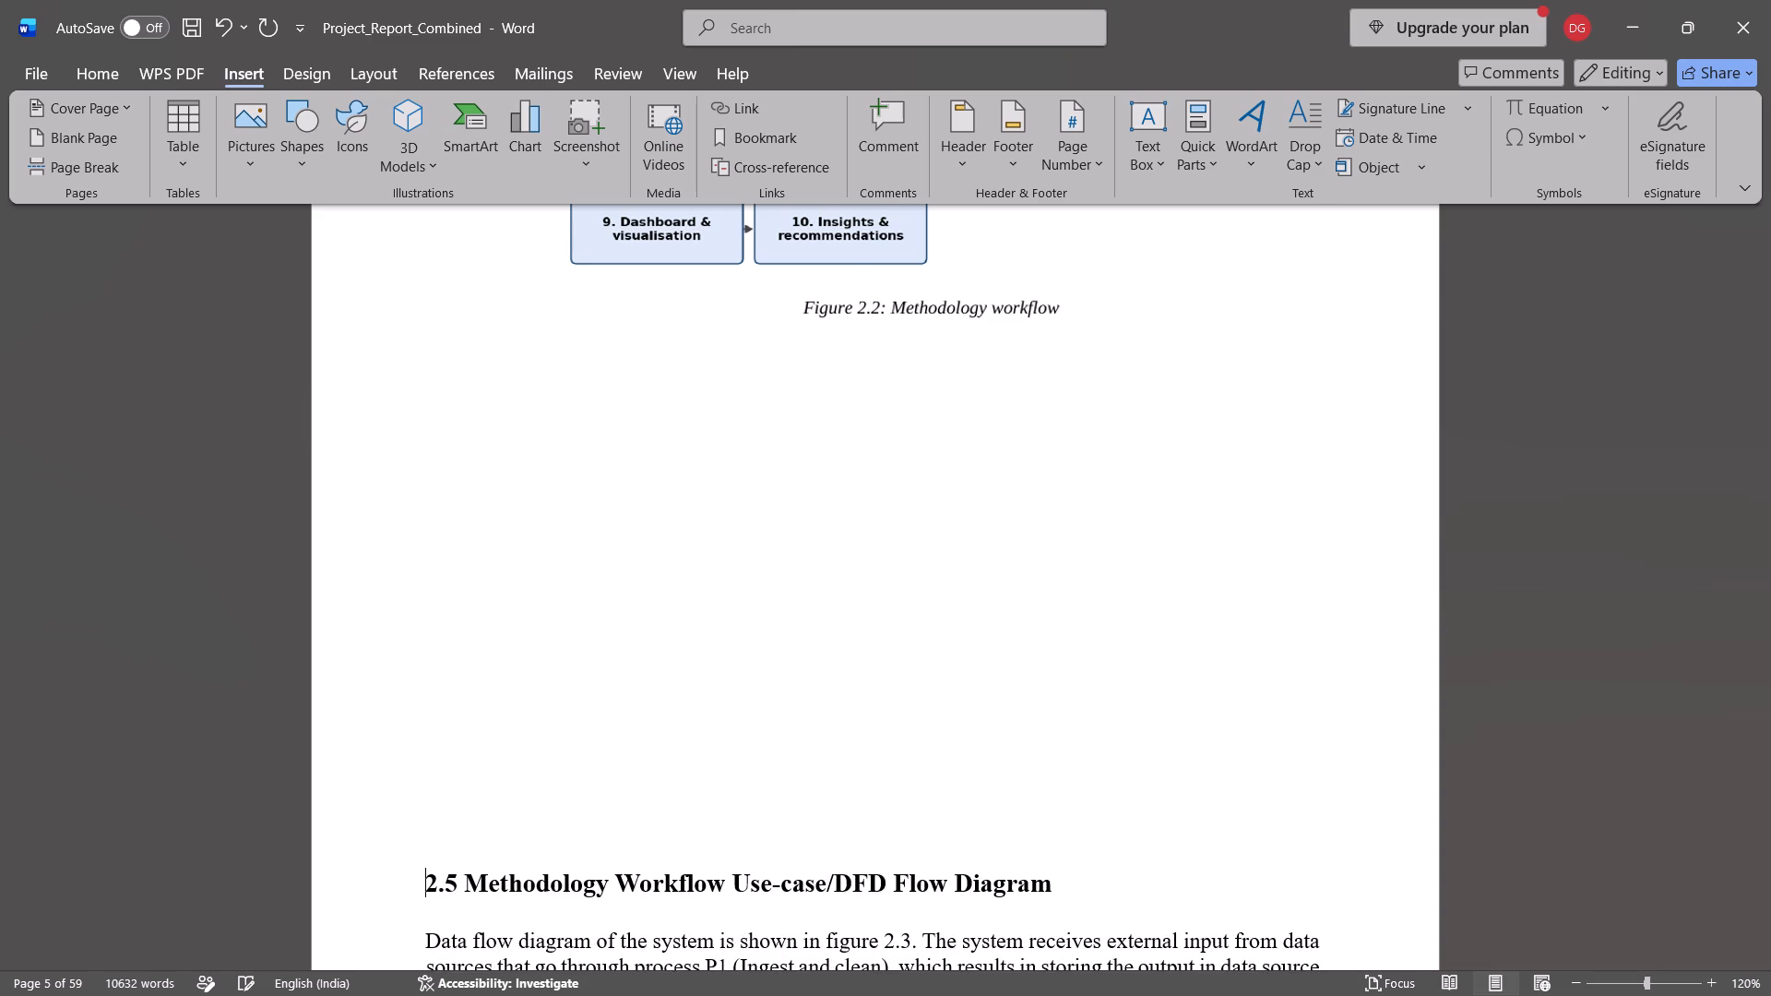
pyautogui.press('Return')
# Remove the added blank lines plus one existing blank line between the Figure 2.2 caption and the 2.5 heading.
pyautogui.press('BackSpace')
pyautogui.press('BackSpace')
pyautogui.press('BackSpace')
pyautogui.press('BackSpace')
pyautogui.press('BackSpace')
pyautogui.press('BackSpace')
pyautogui.press('BackSpace')
pyautogui.press('BackSpace')
pyautogui.press('BackSpace')
pyautogui.press('BackSpace')
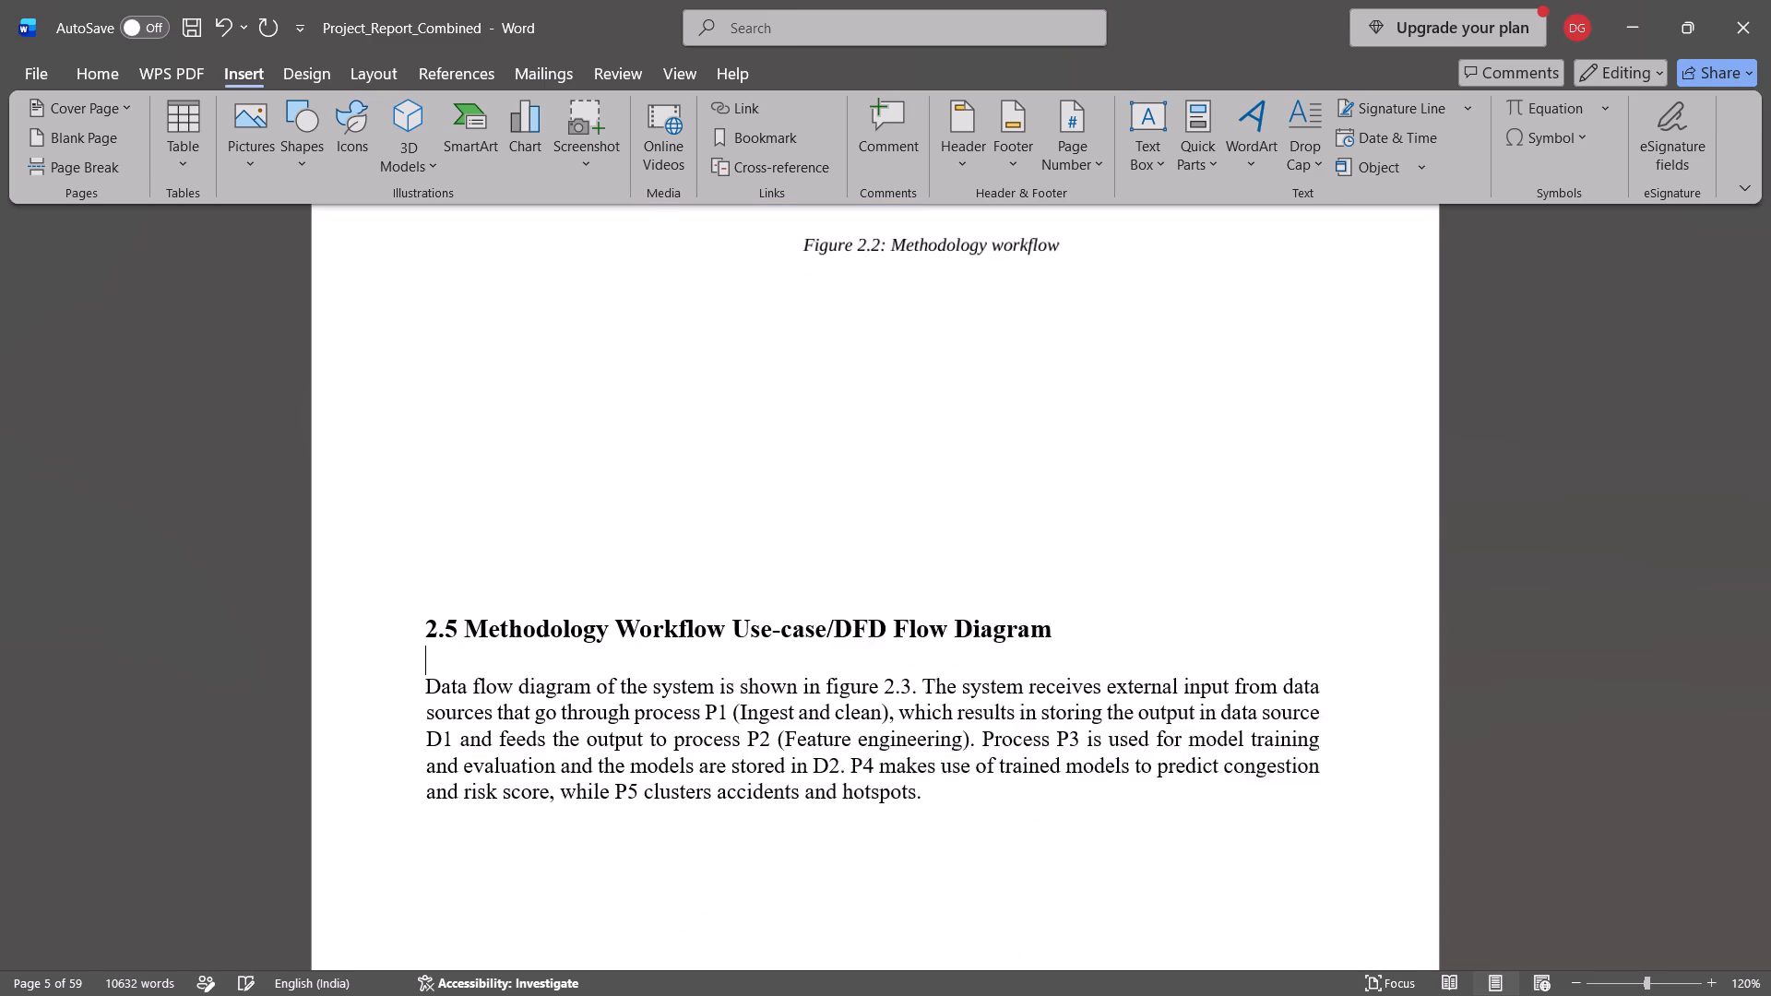
pyautogui.press('BackSpace')
pyautogui.press('BackSpace')
pyautogui.press('BackSpace')
pyautogui.press('BackSpace')
pyautogui.press('BackSpace')
pyautogui.press('BackSpace')
pyautogui.press('BackSpace')
pyautogui.press('BackSpace')
pyautogui.press('BackSpace')
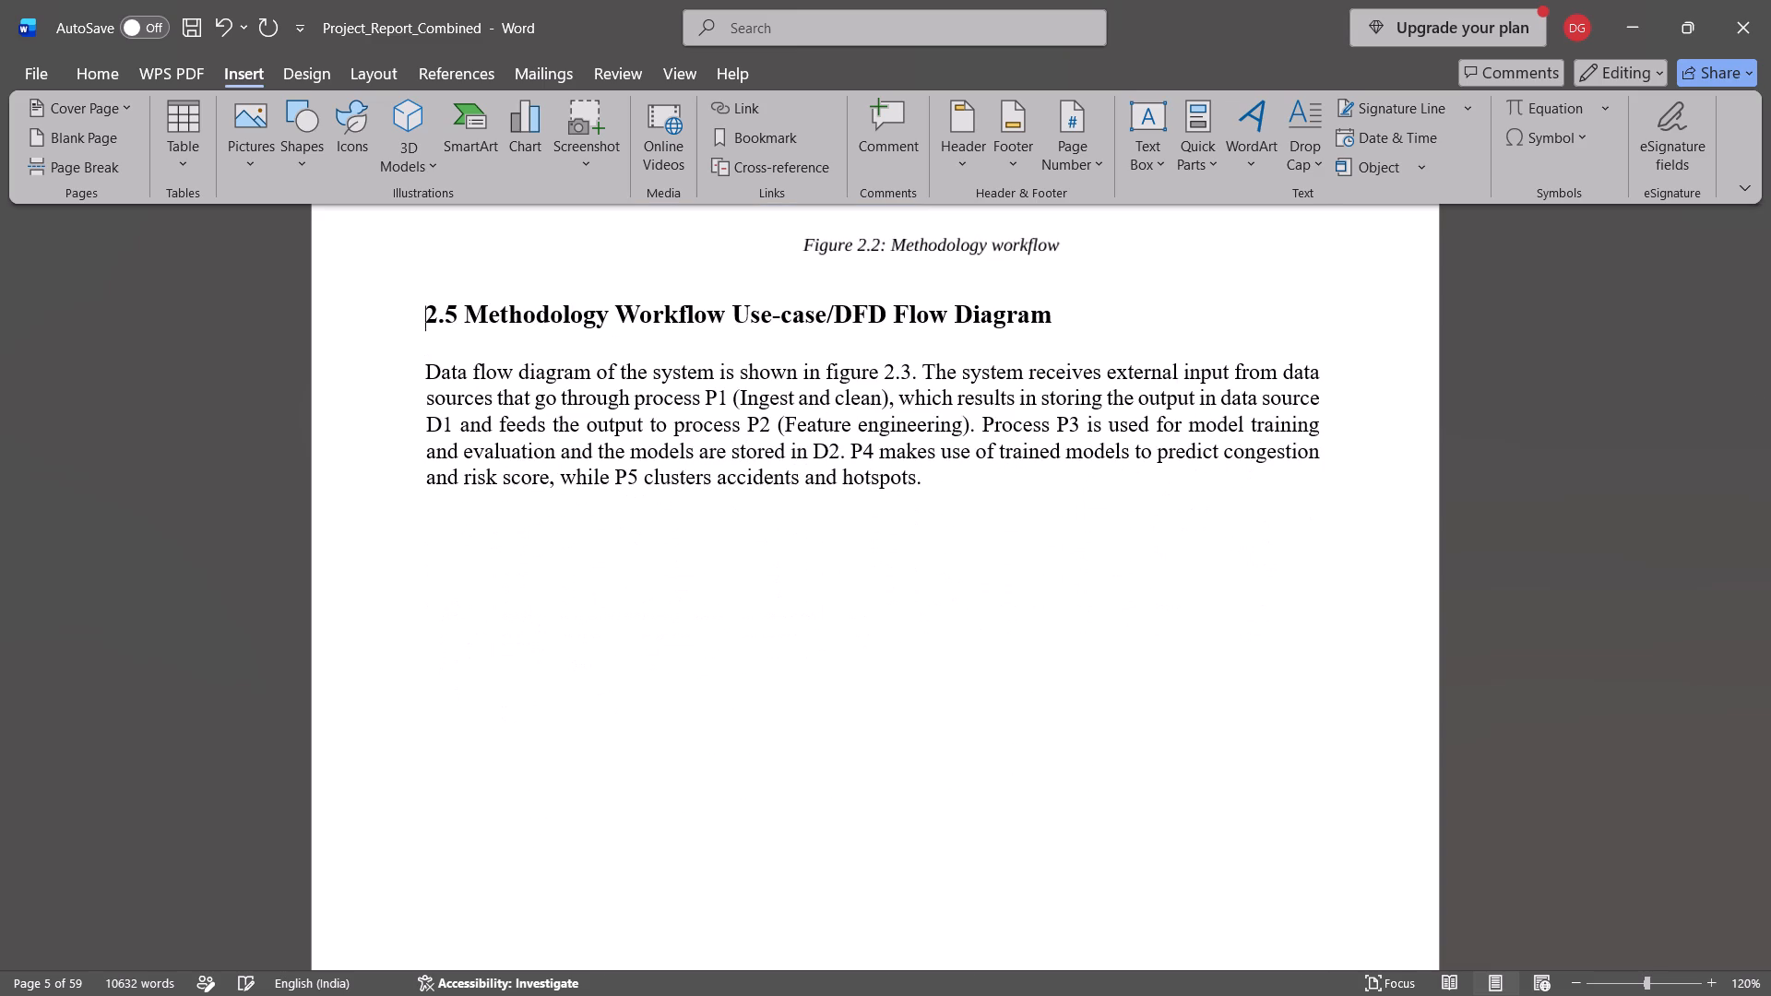
pyautogui.scroll(1, 423, 406)
pyautogui.scroll(-3, 423, 406)
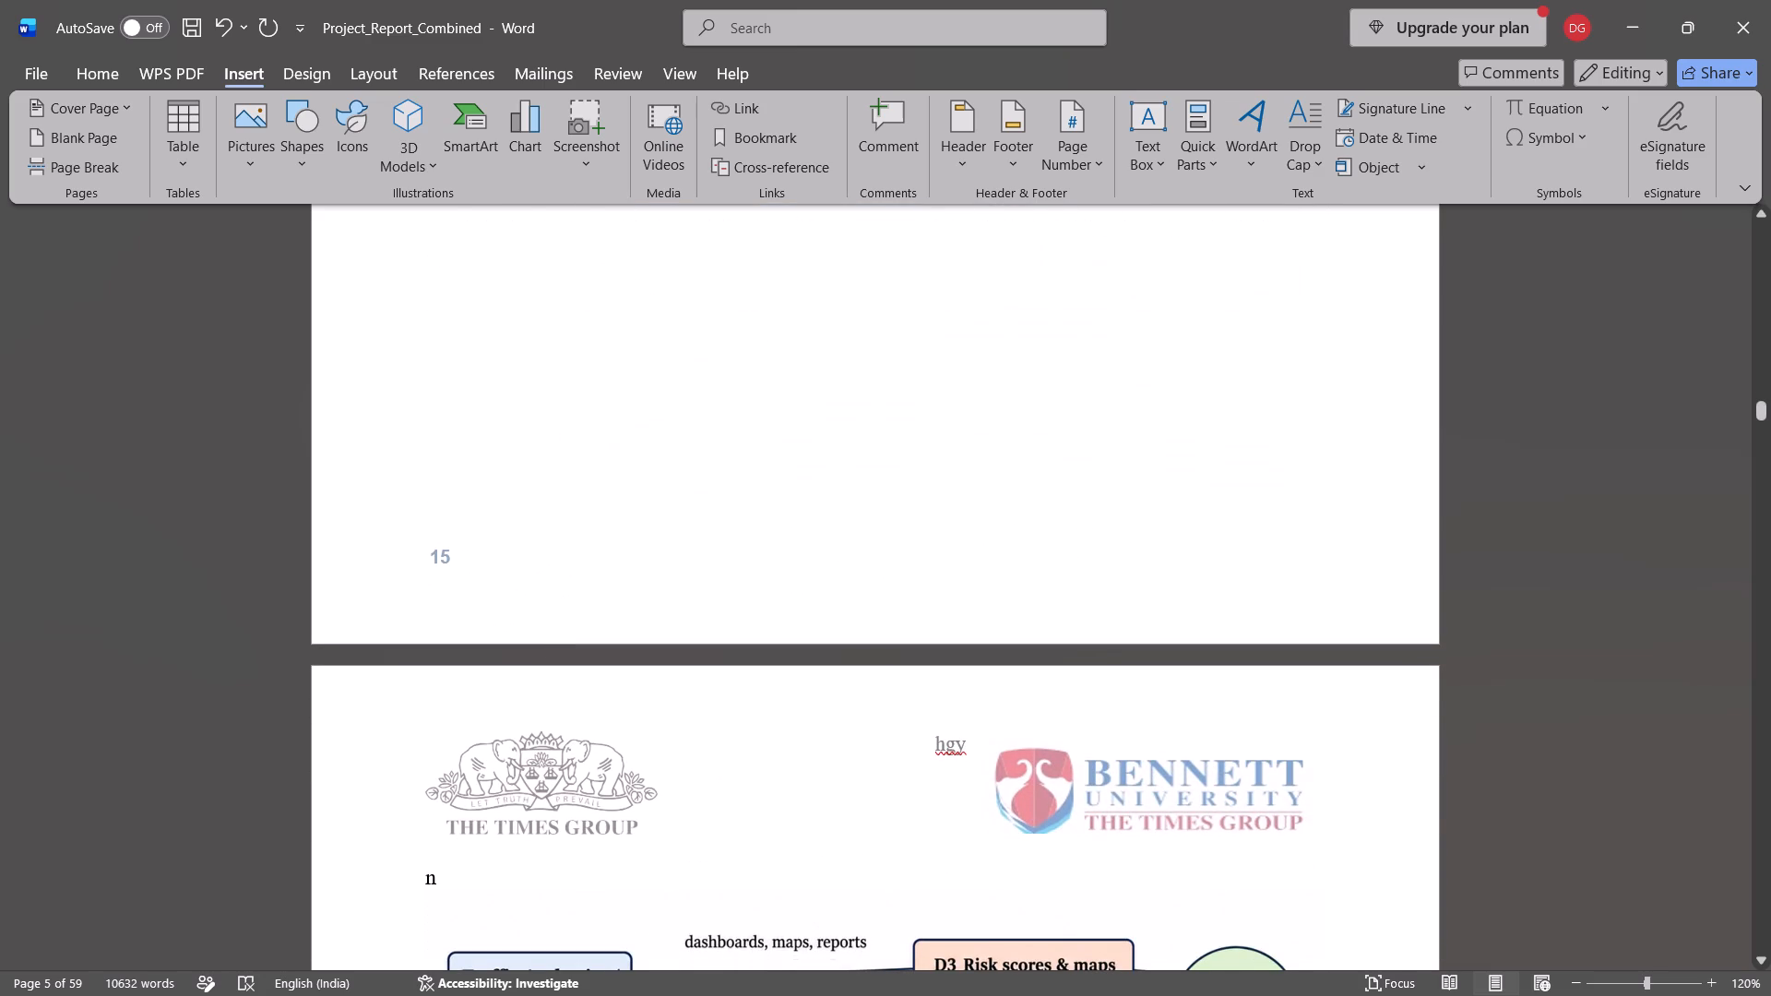
# Move the Figure 2.3 data-flow diagram up from the following page into the empty space on page 15.
pyautogui.doubleClick(683, 912)
pyautogui.moveTo(683, 912); pyautogui.dragTo(646, 609)
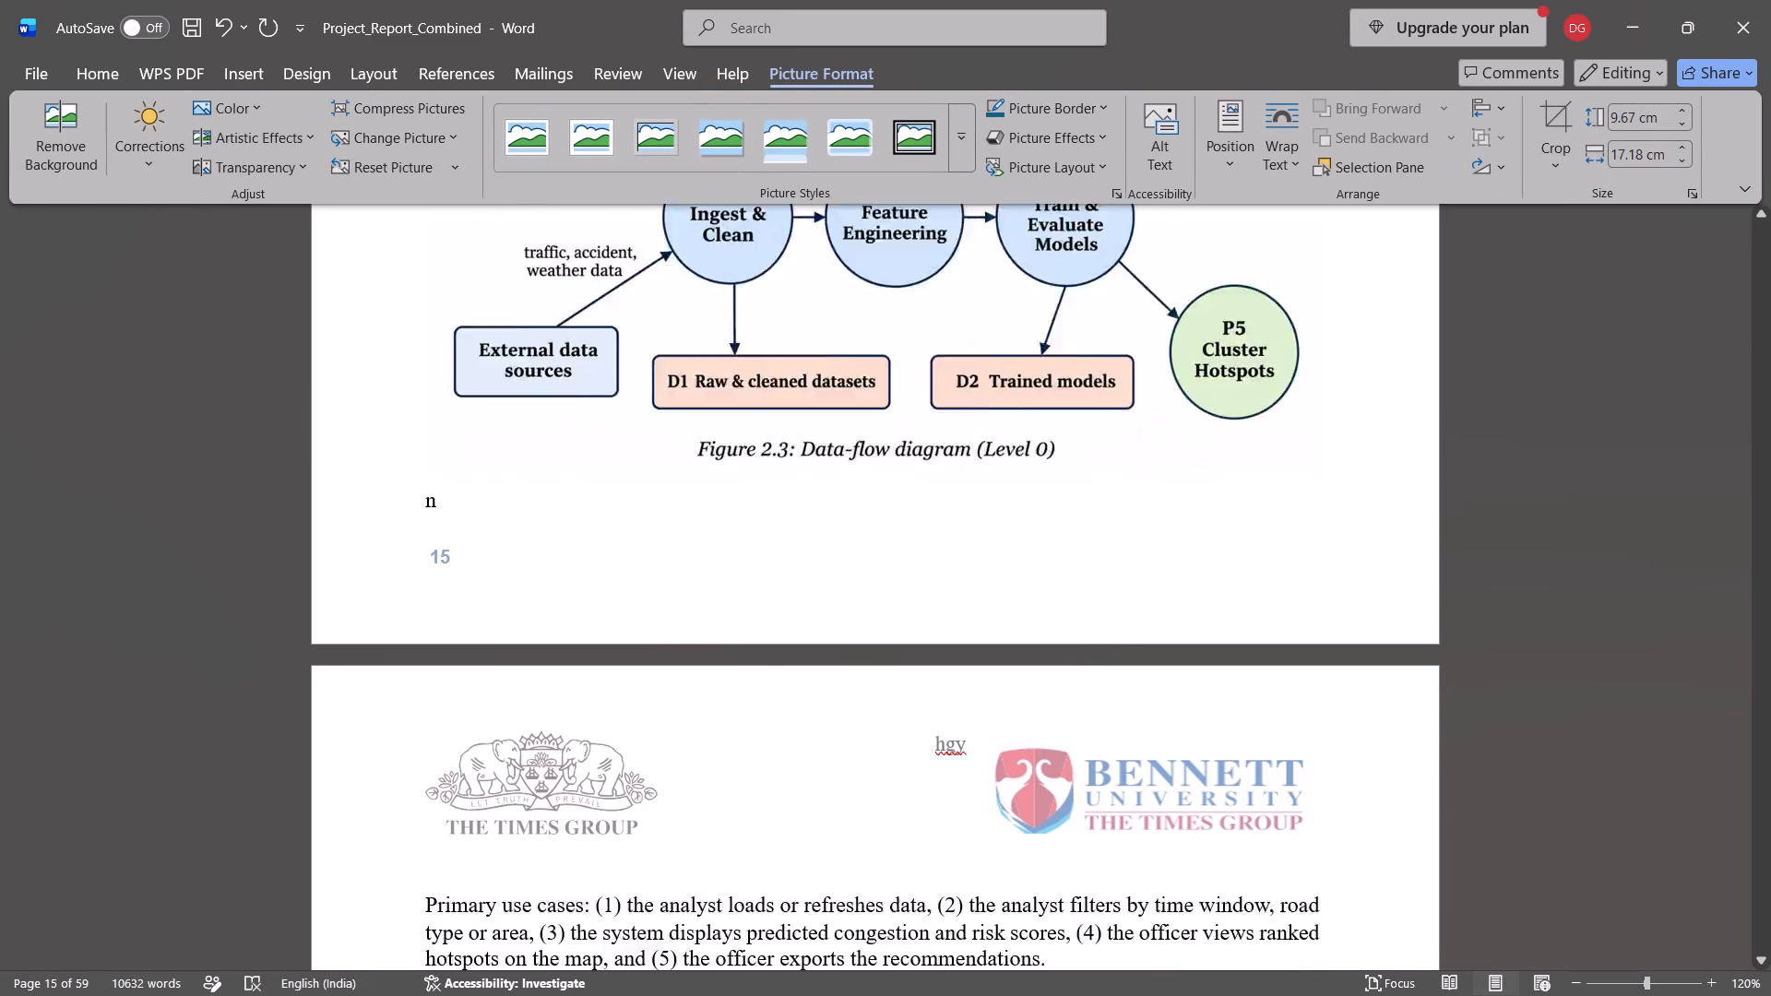
# Delete the stray letter "n" below the Figure 2.3 data-flow diagram on page 15.
pyautogui.scroll(-4, 646, 609)
pyautogui.scroll(1, 540, 510)
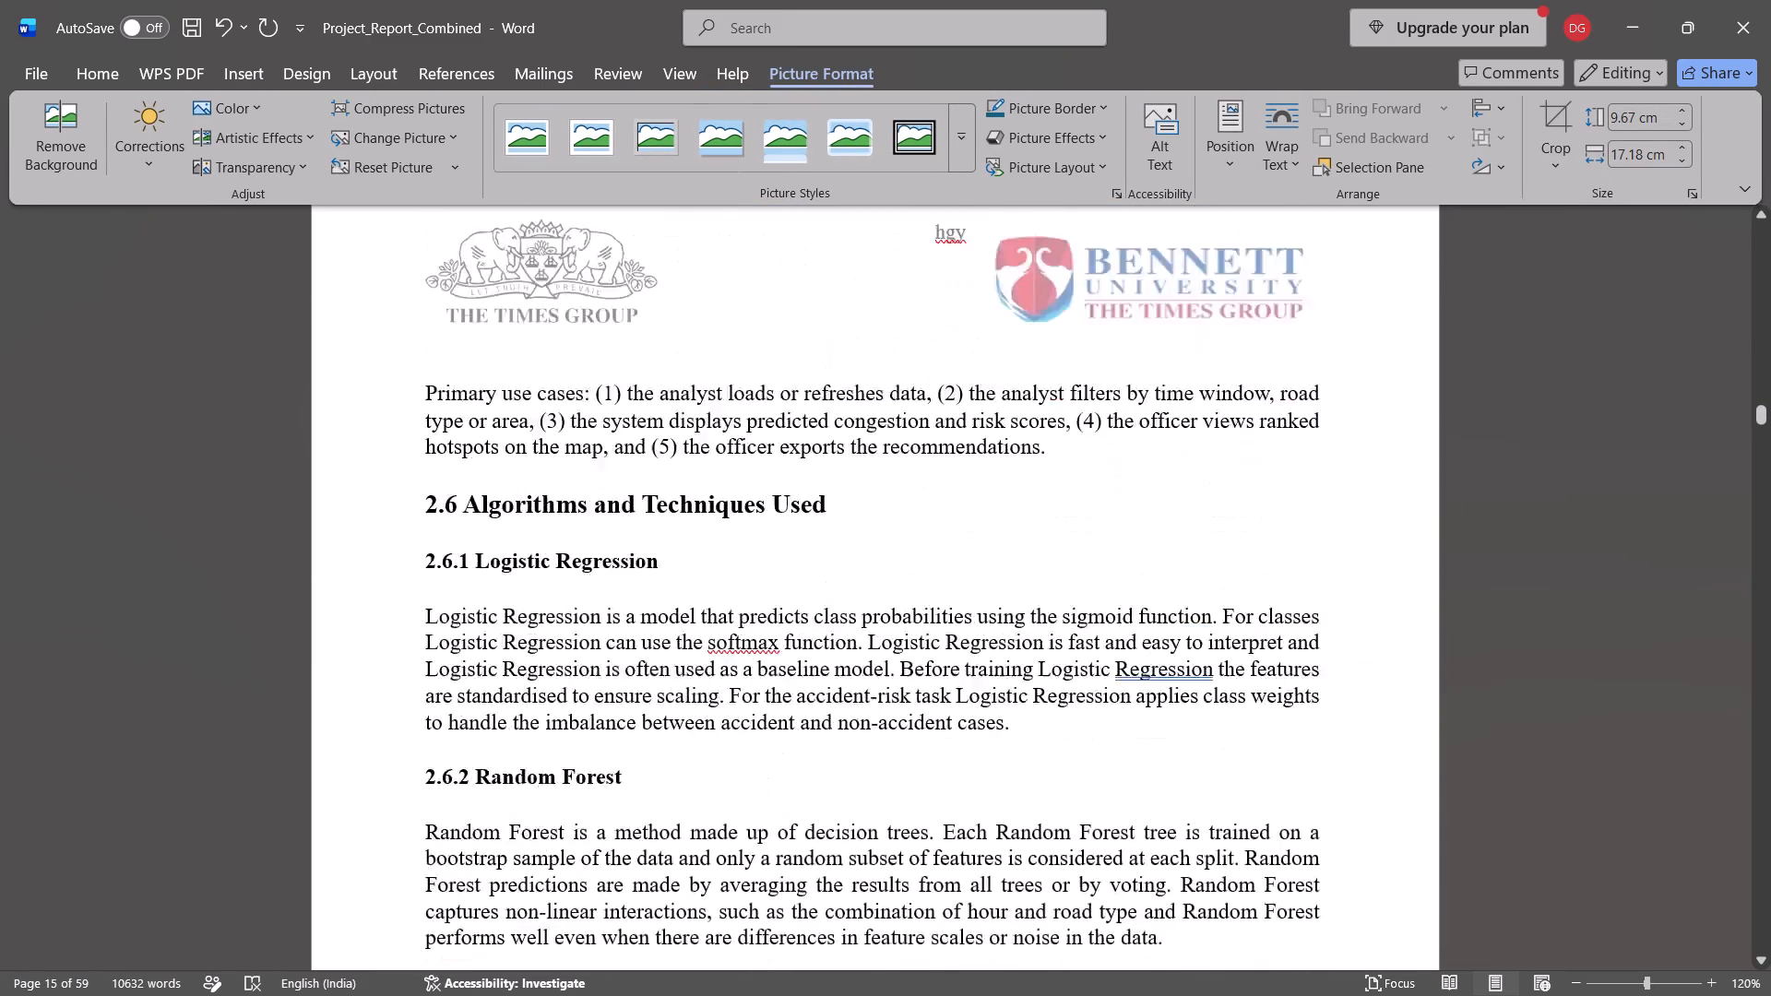
pyautogui.scroll(2, 540, 510)
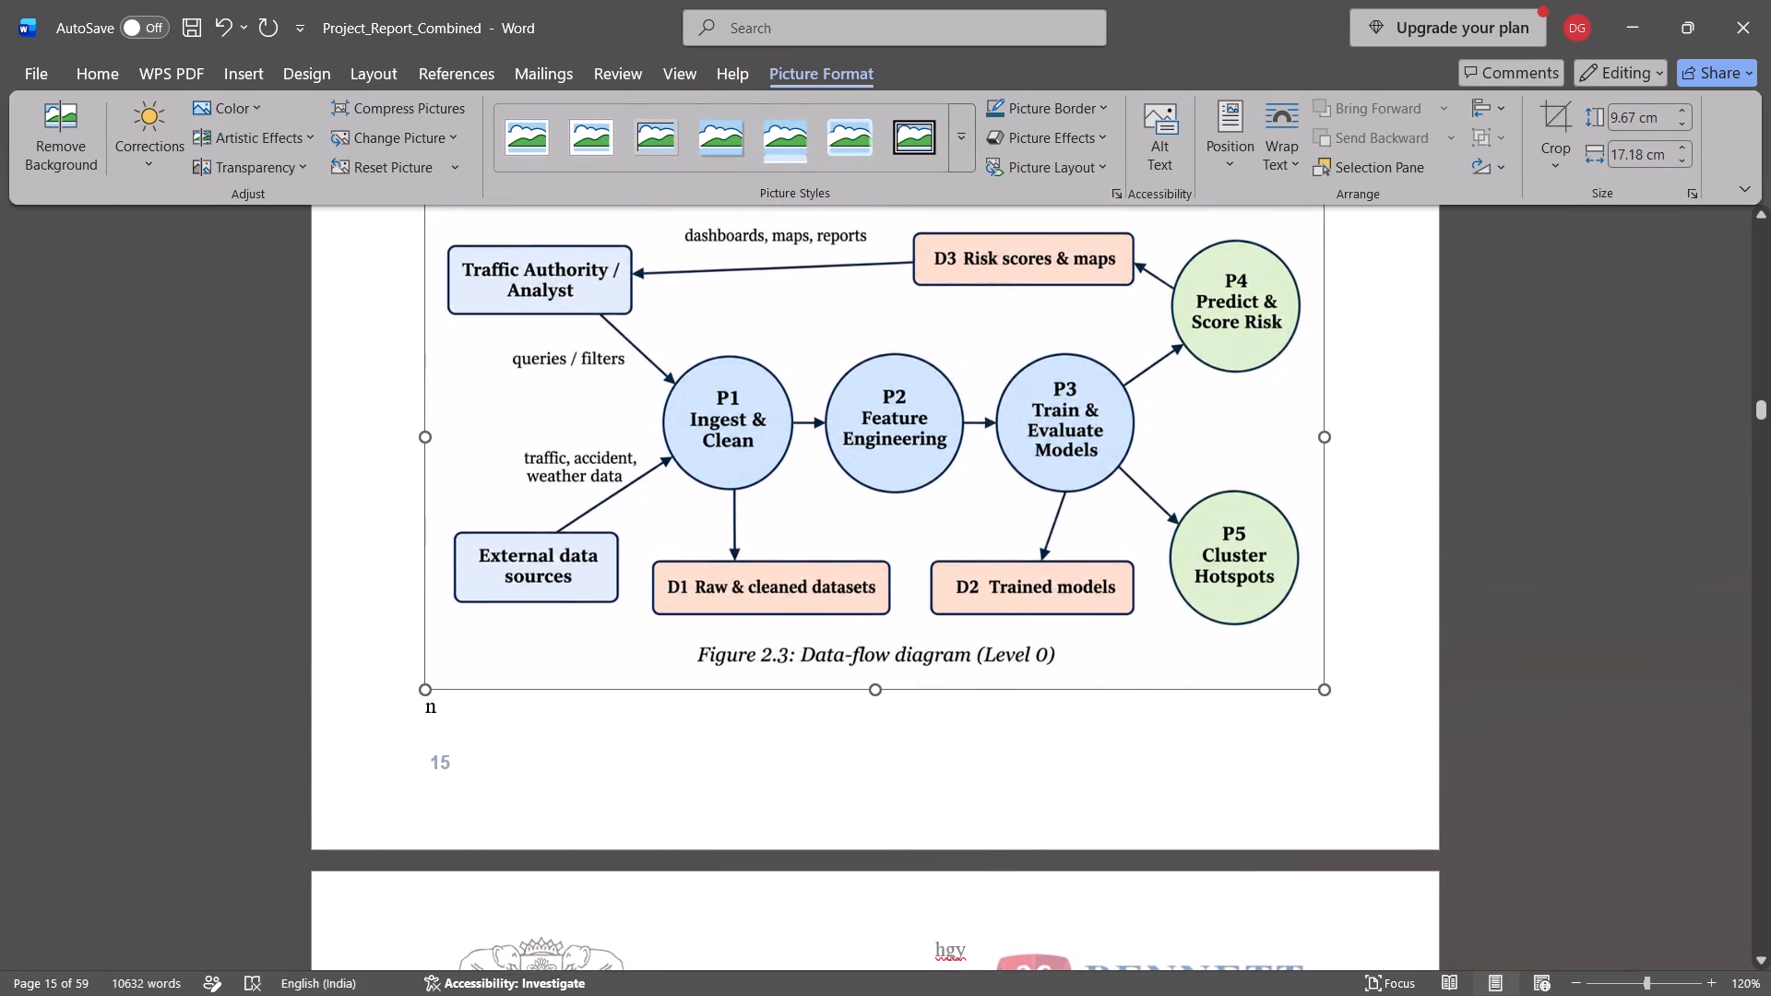
pyautogui.scroll(-1, 648, 735)
pyautogui.click(434, 359)
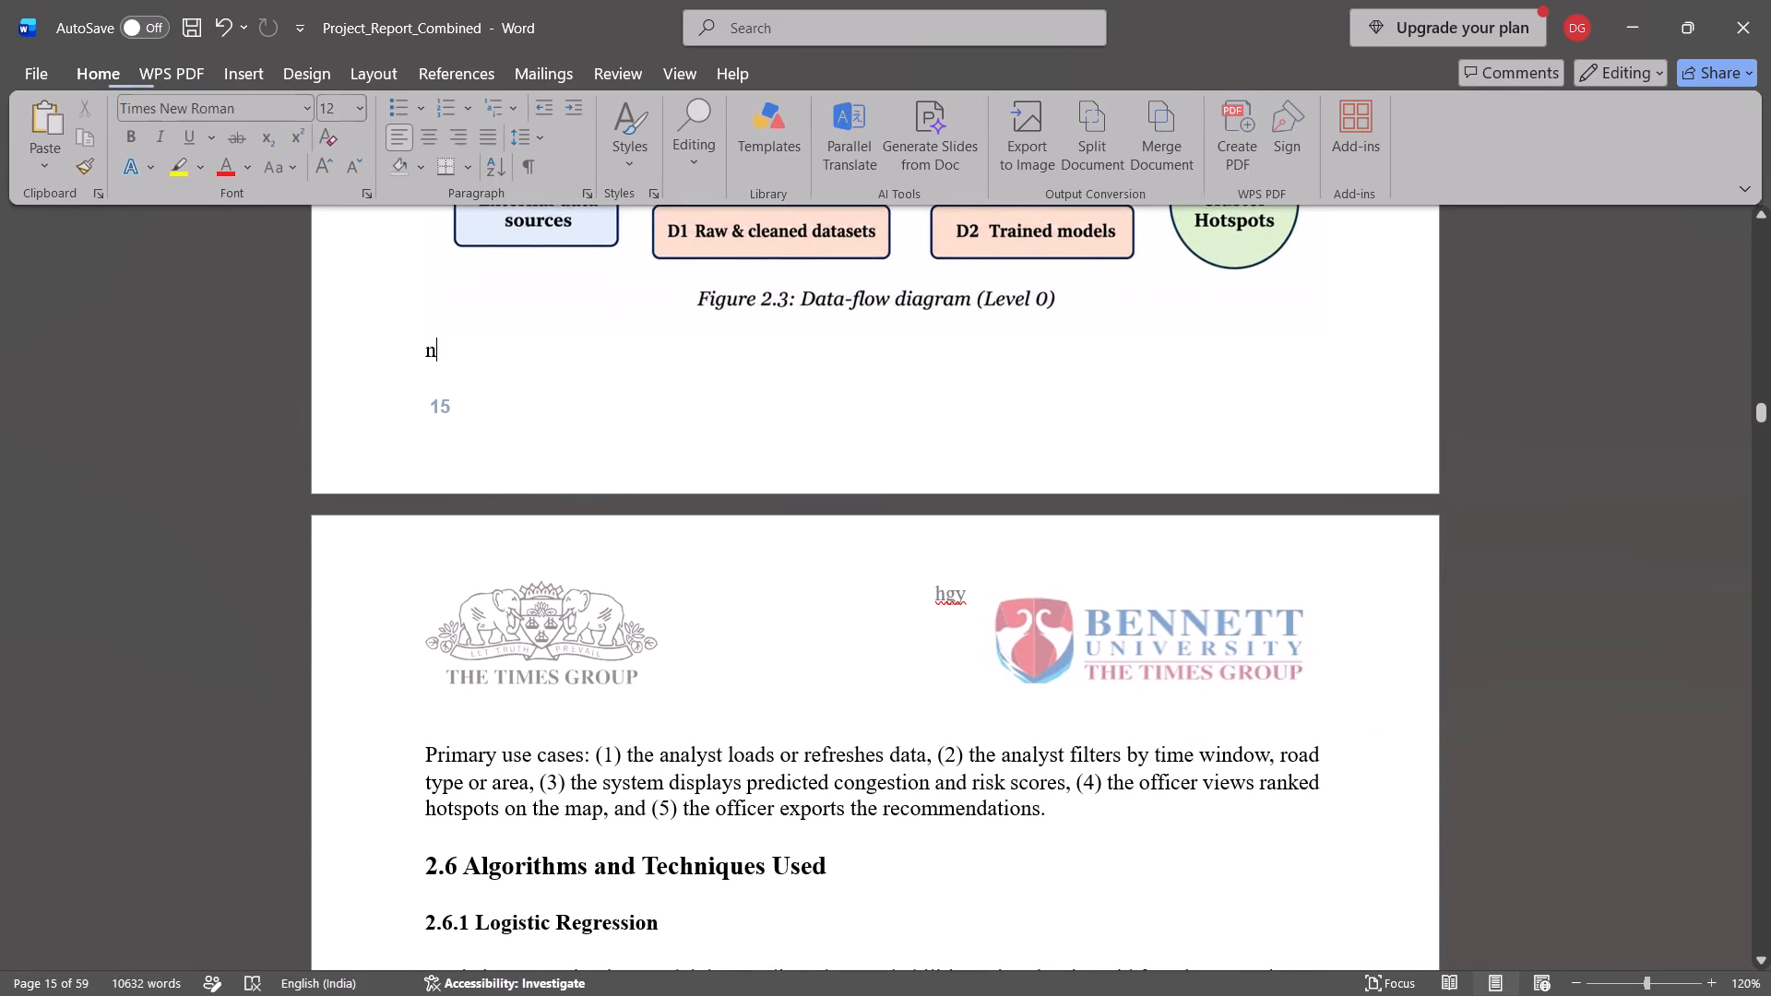
pyautogui.press('BackSpace')
# Place the text cursor at the start of the "Primary use cases" paragraph above the 2.6 heading.
pyautogui.click(424, 753)
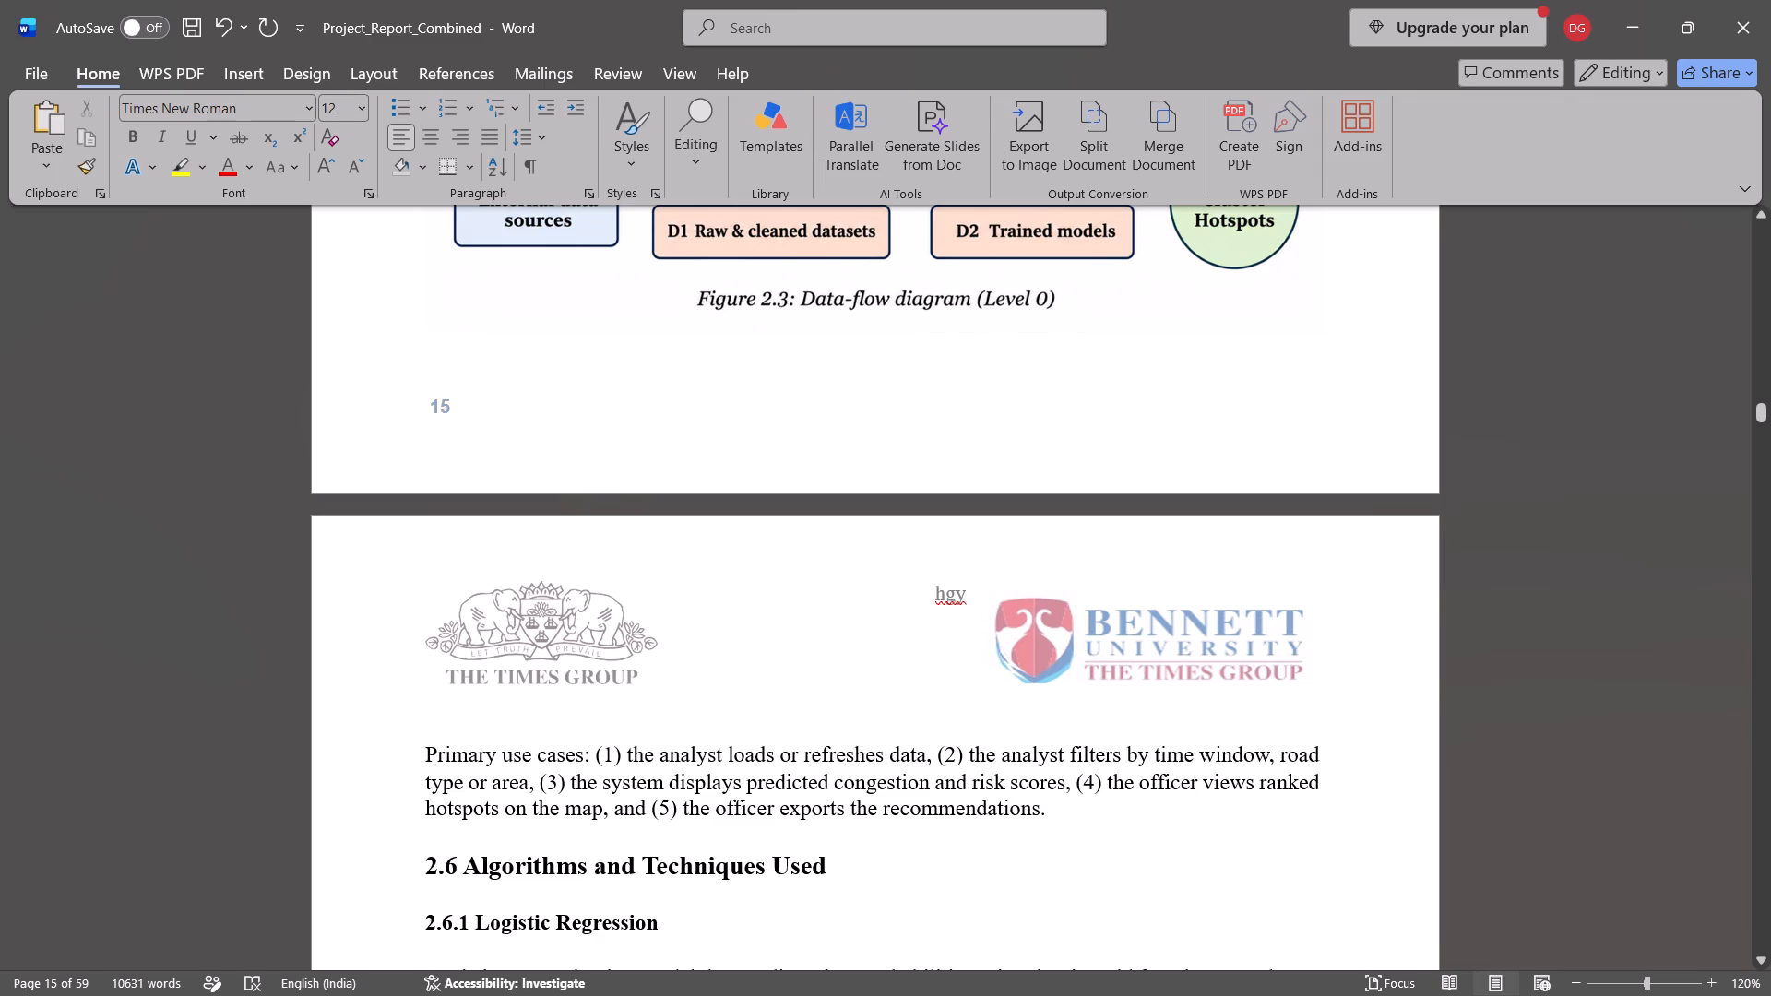
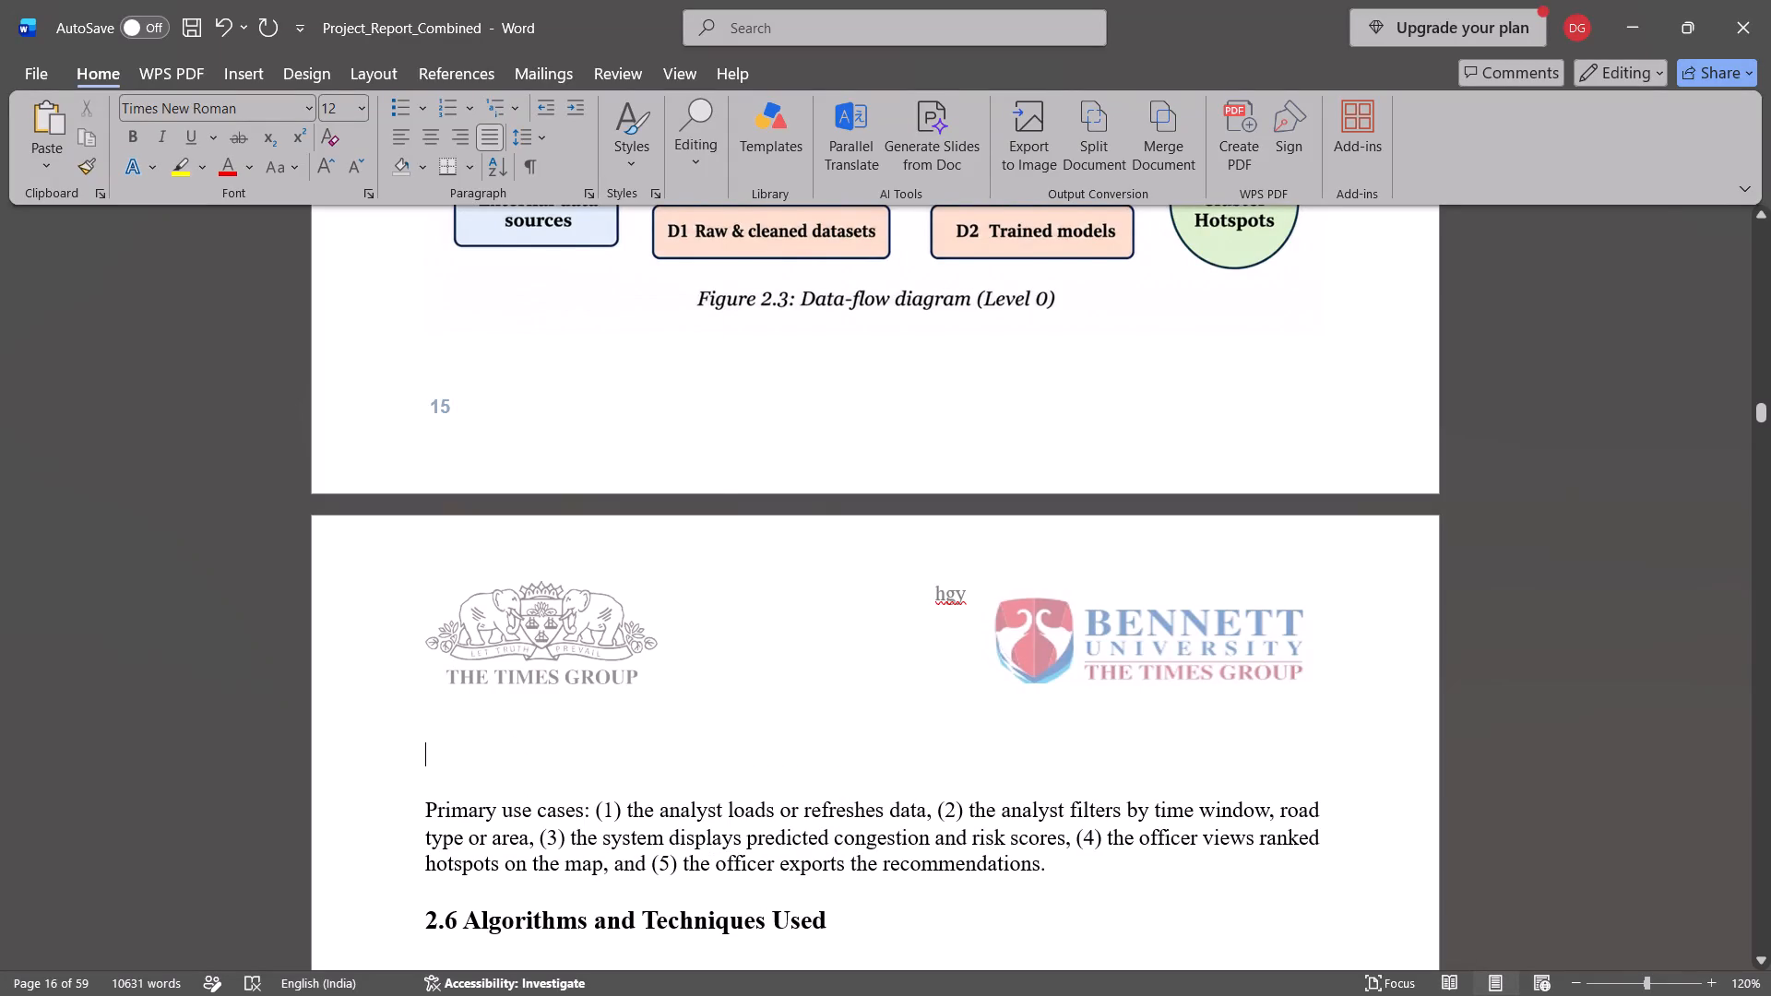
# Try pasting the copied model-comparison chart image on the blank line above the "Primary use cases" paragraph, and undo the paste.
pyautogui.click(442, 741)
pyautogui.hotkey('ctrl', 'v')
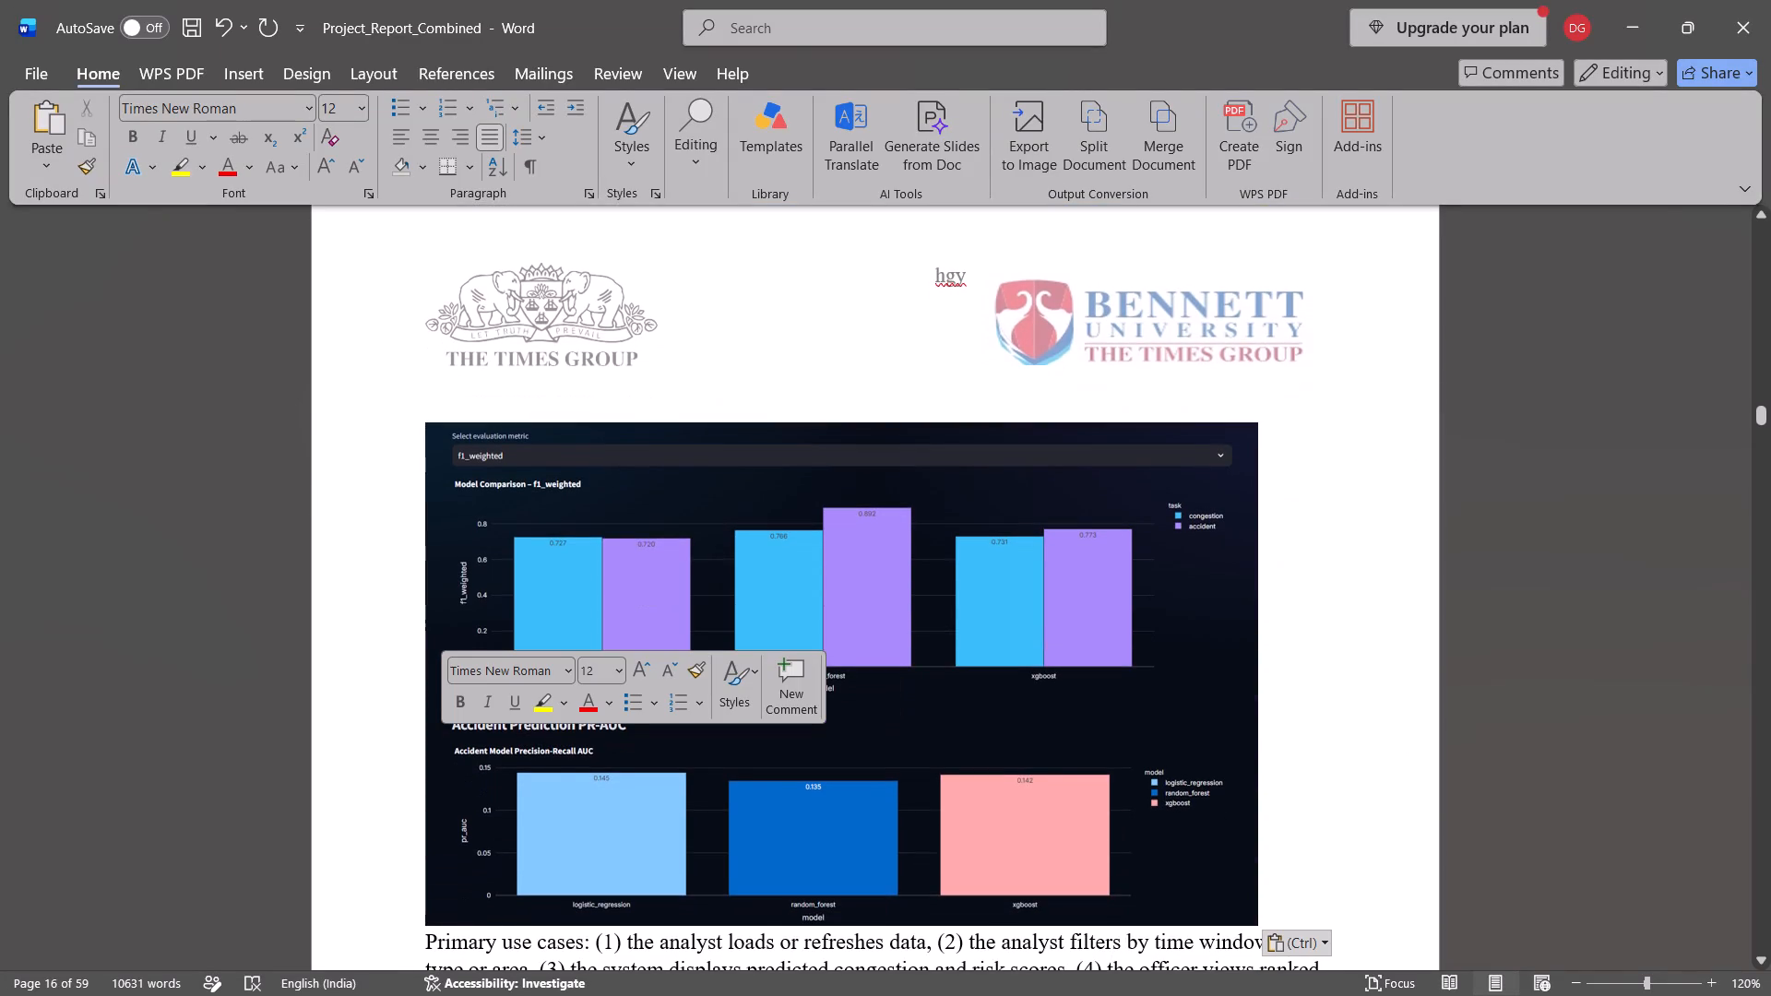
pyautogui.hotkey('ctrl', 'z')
# Insert a picture on the blank line above the "Primary use cases" paragraph preceding section 2.6.
pyautogui.click(465, 434)
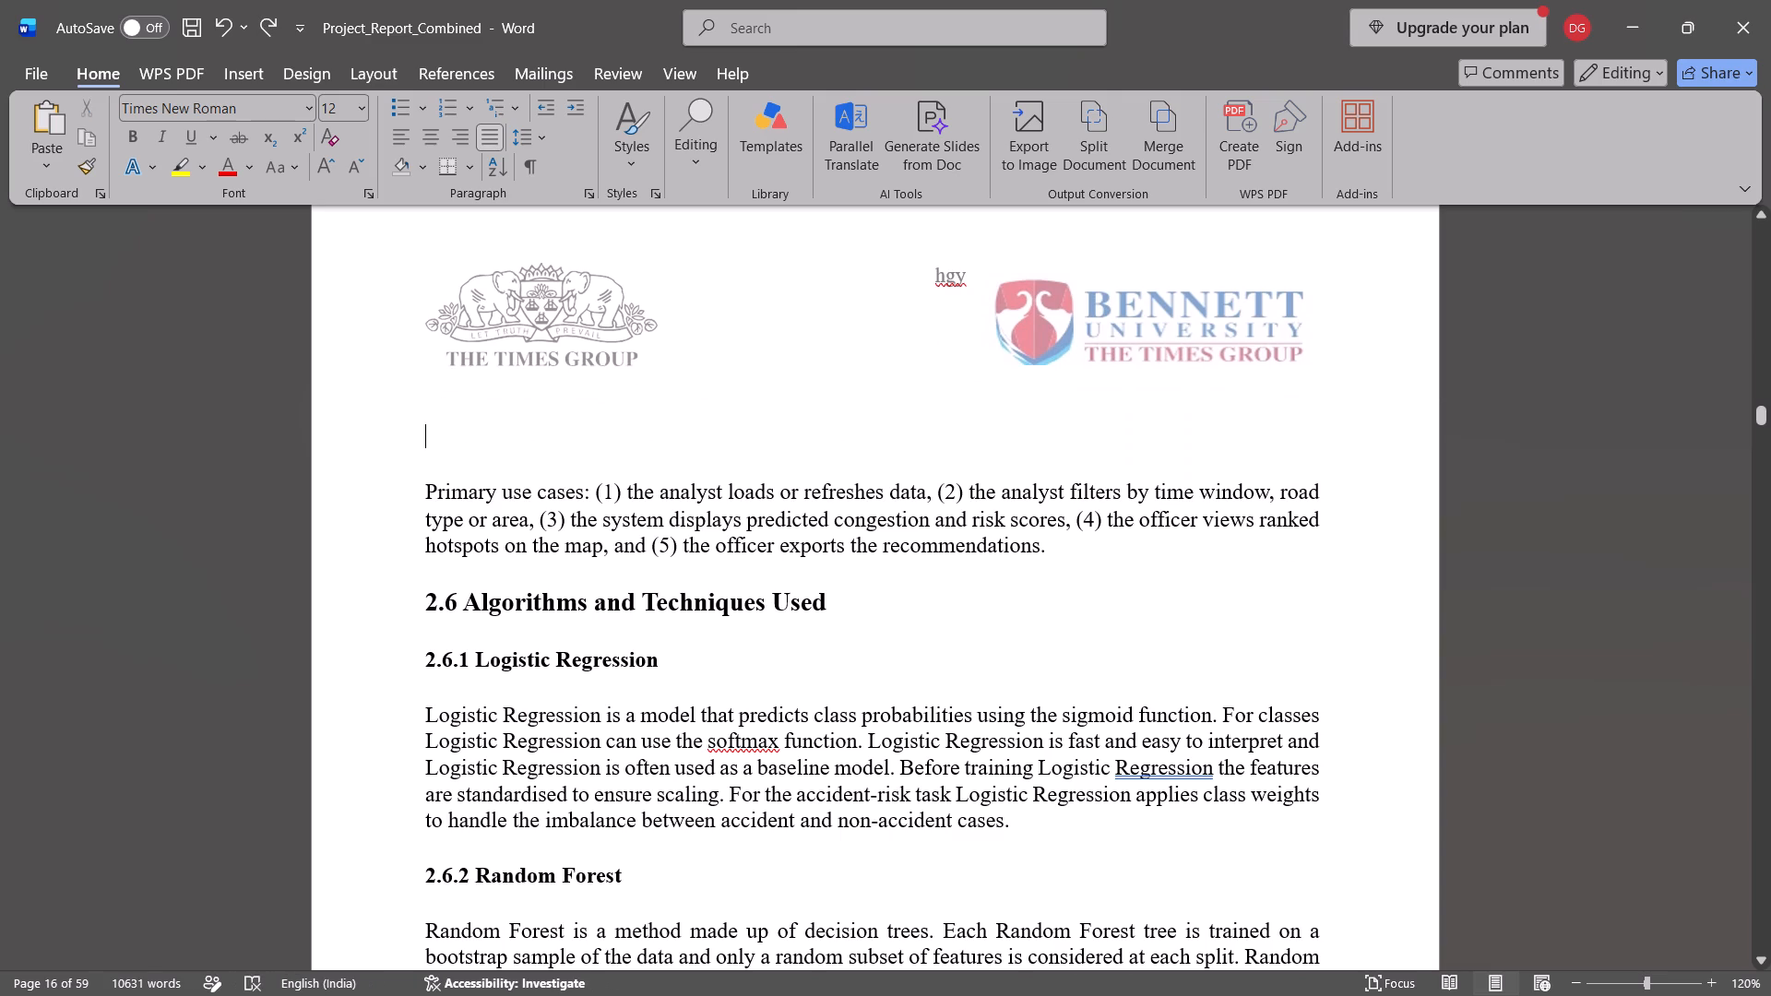
pyautogui.click(427, 441)
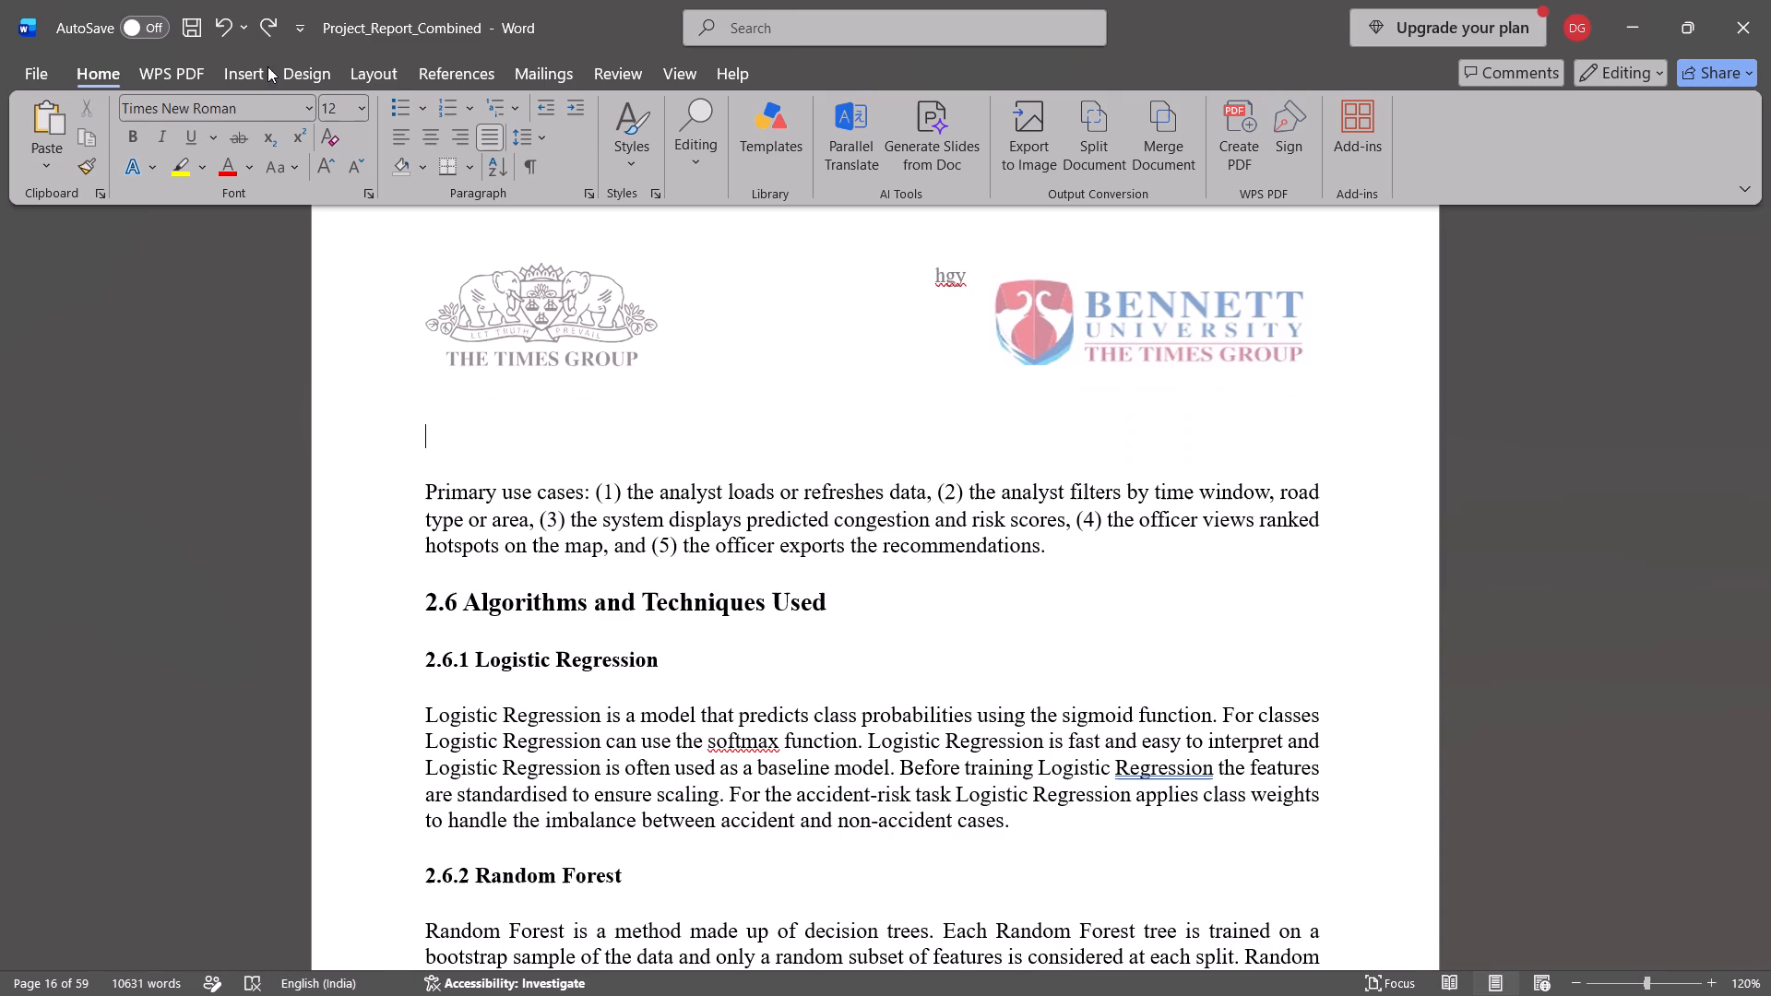
pyautogui.click(260, 68)
pyautogui.click(241, 163)
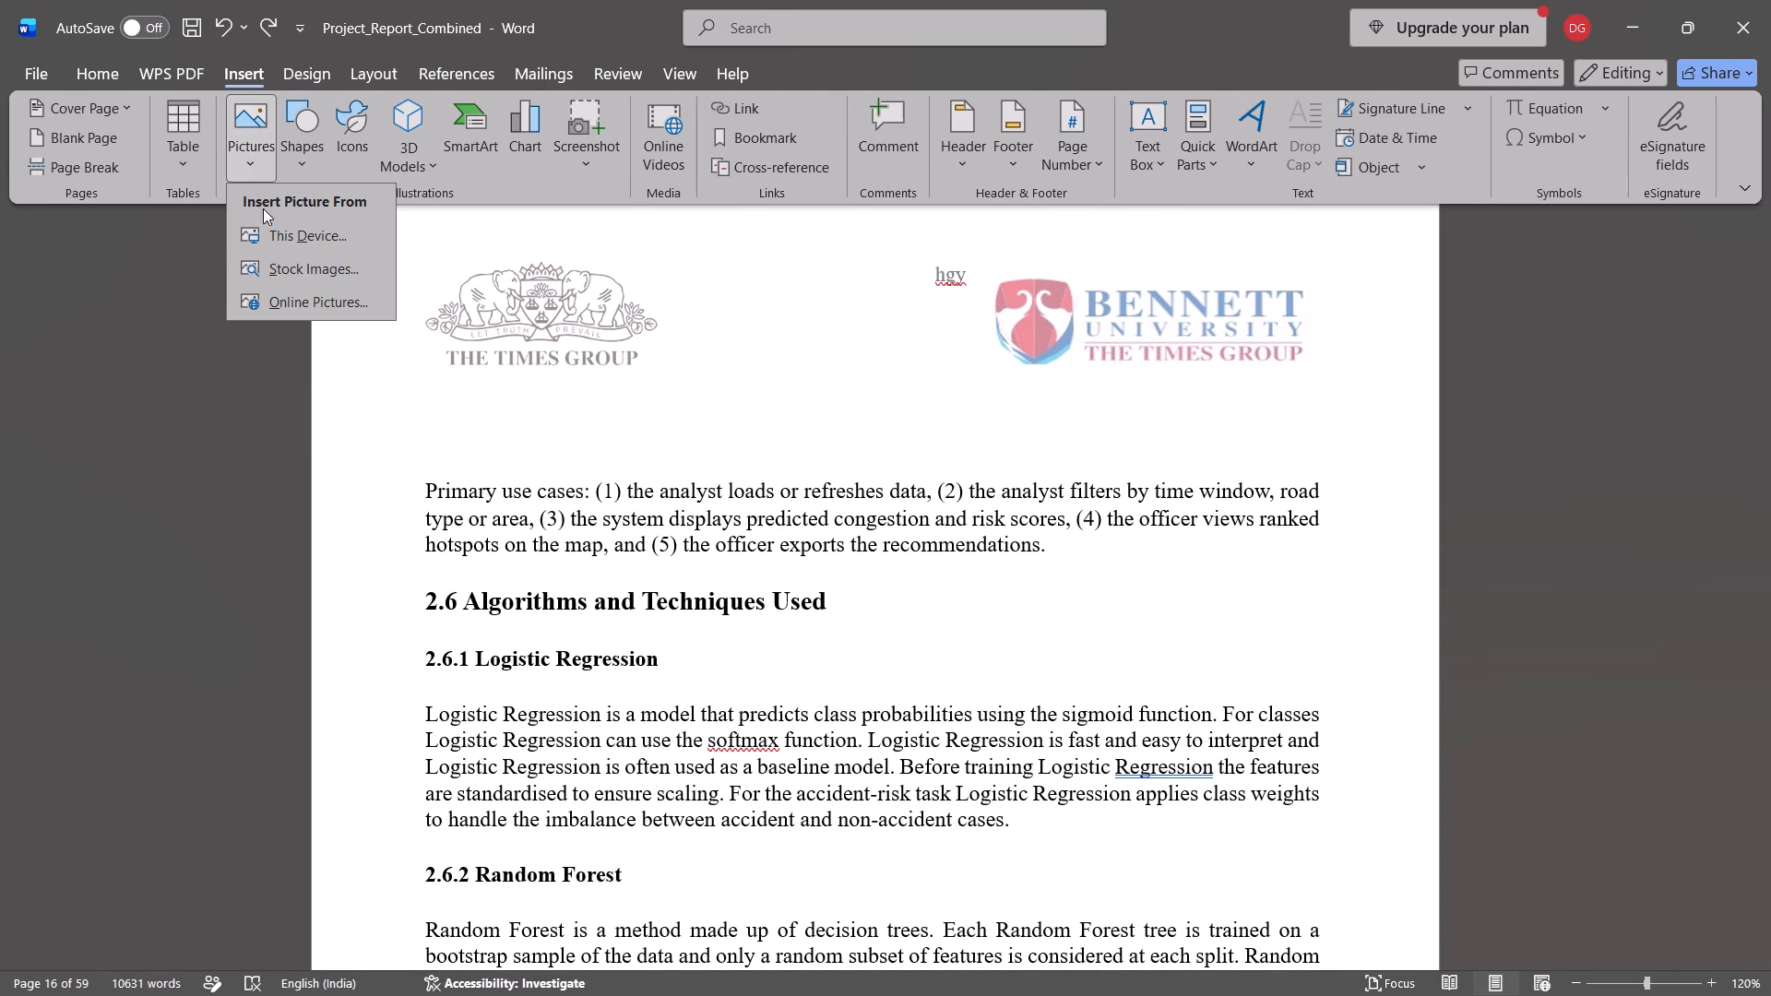
# Select the Polished Level 0 Data-Flow Diagram picture in the Downloads folder for insertion into the report.
pyautogui.click(269, 231)
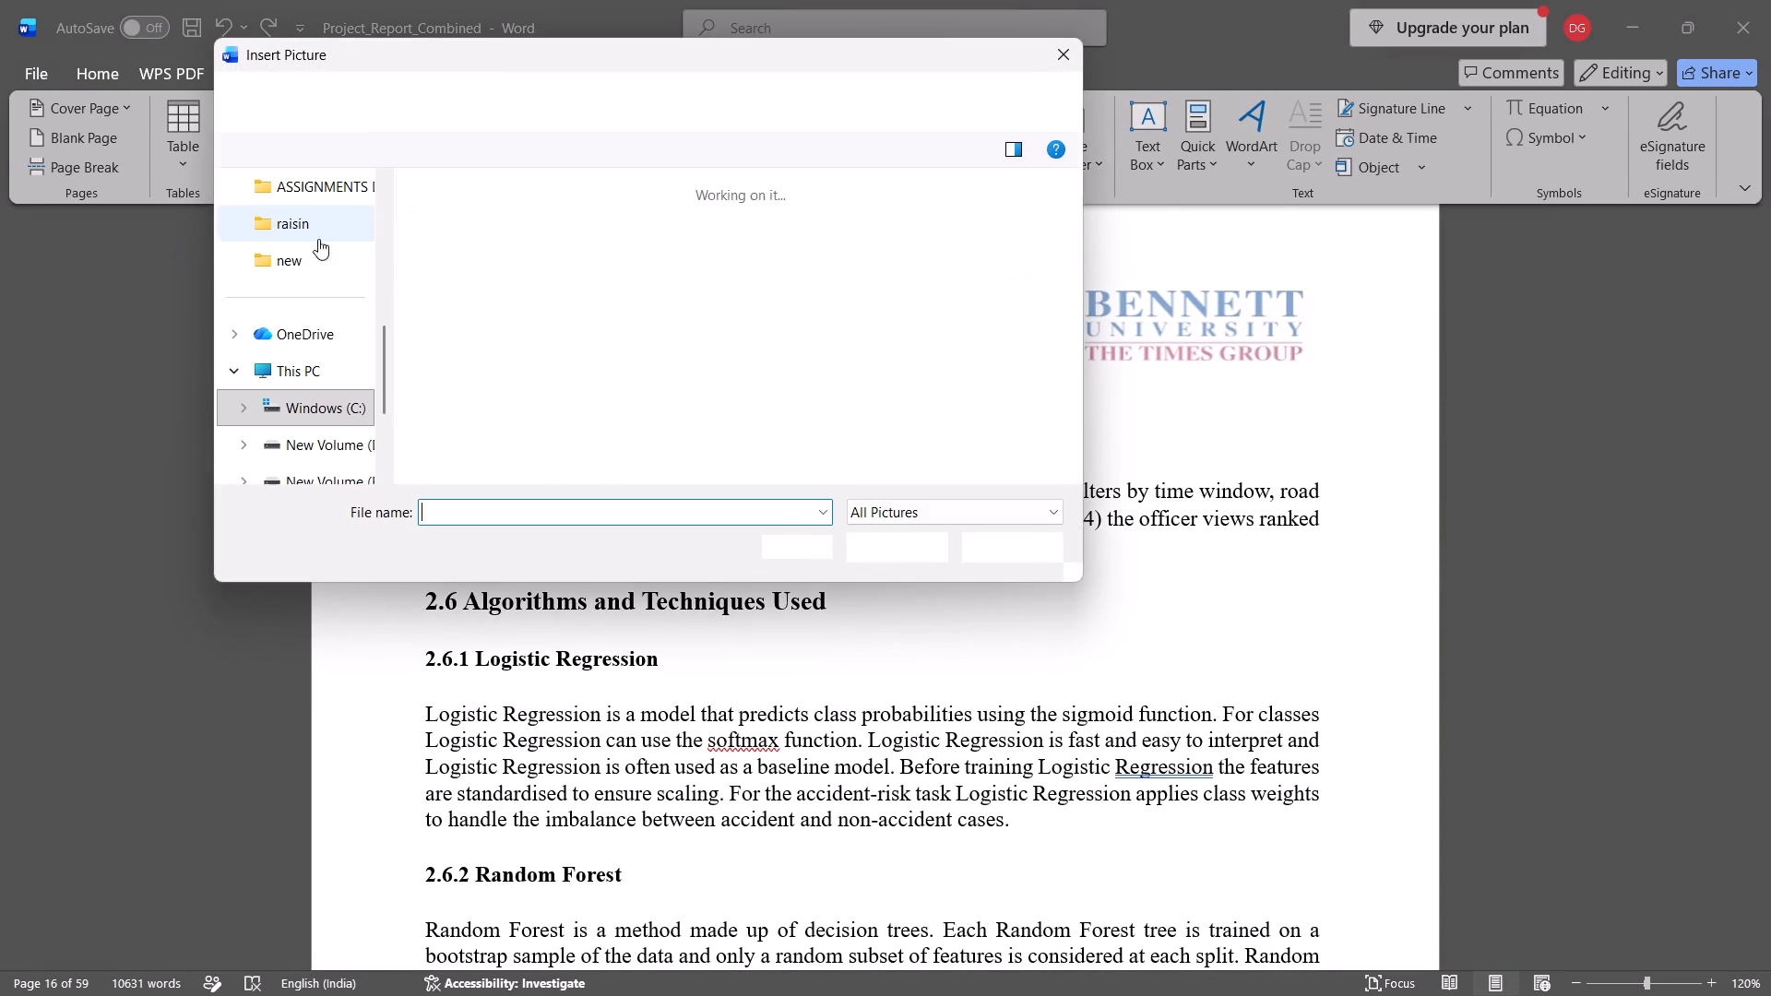
pyautogui.click(537, 233)
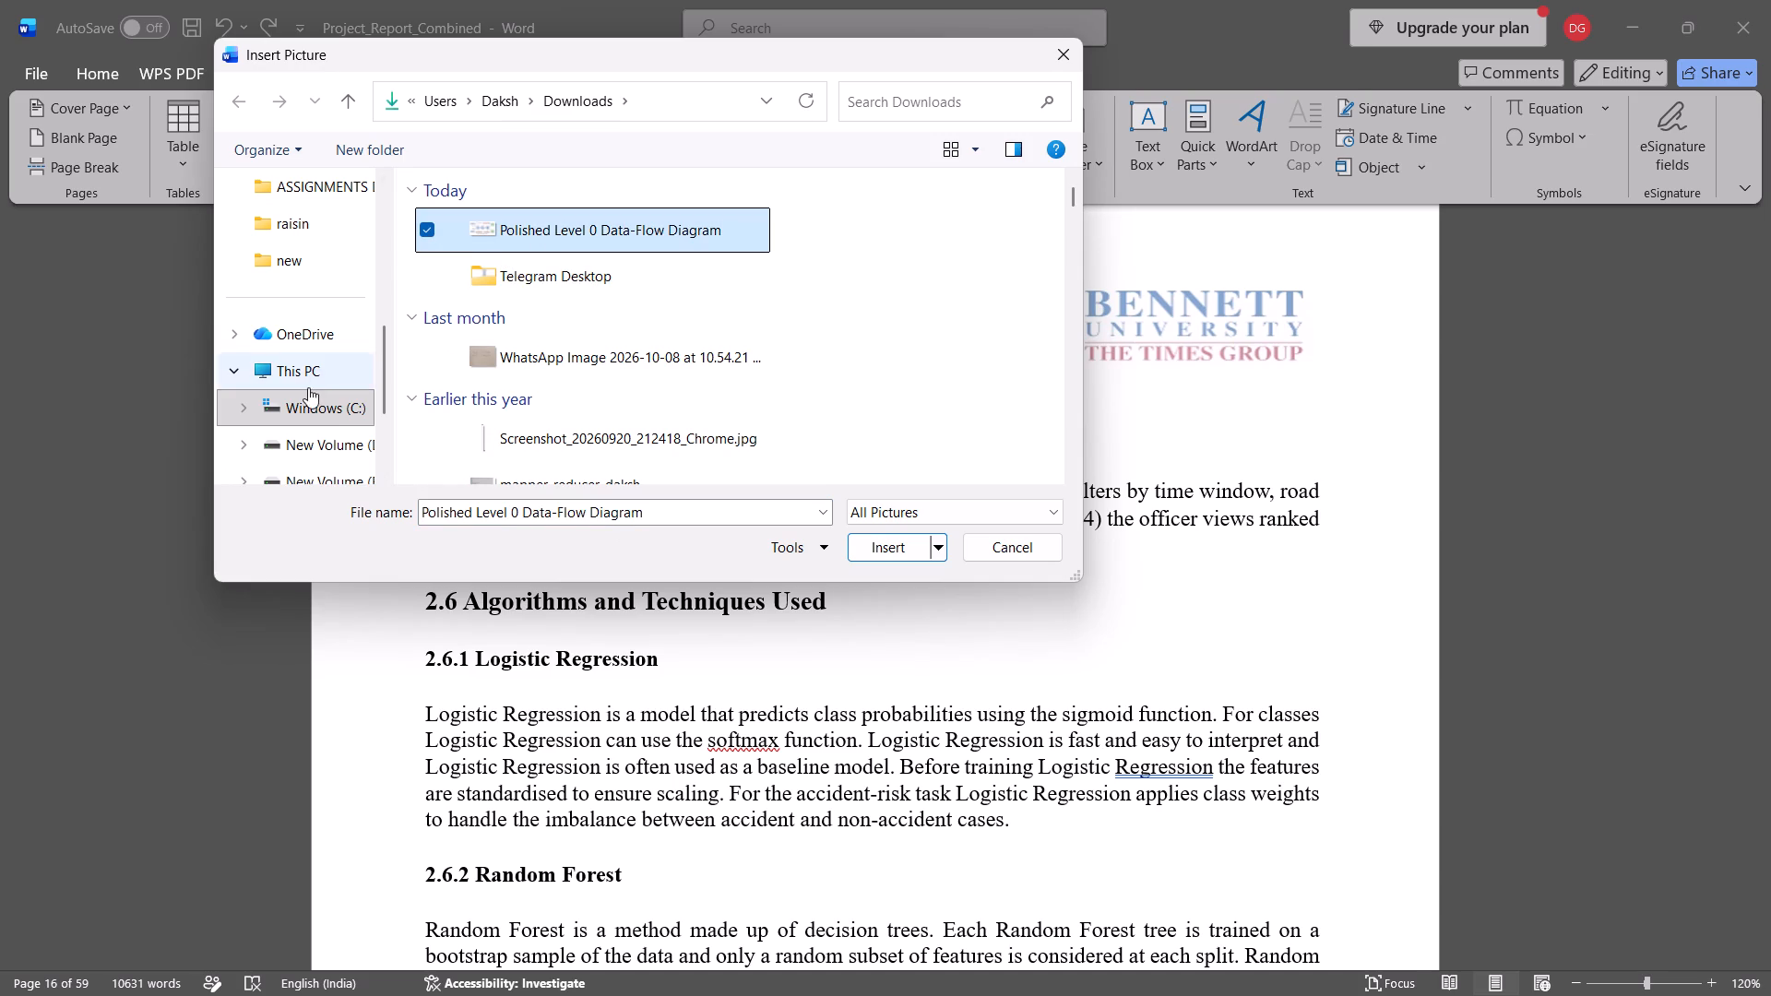
pyautogui.scroll(2, 304, 230)
pyautogui.click(306, 460)
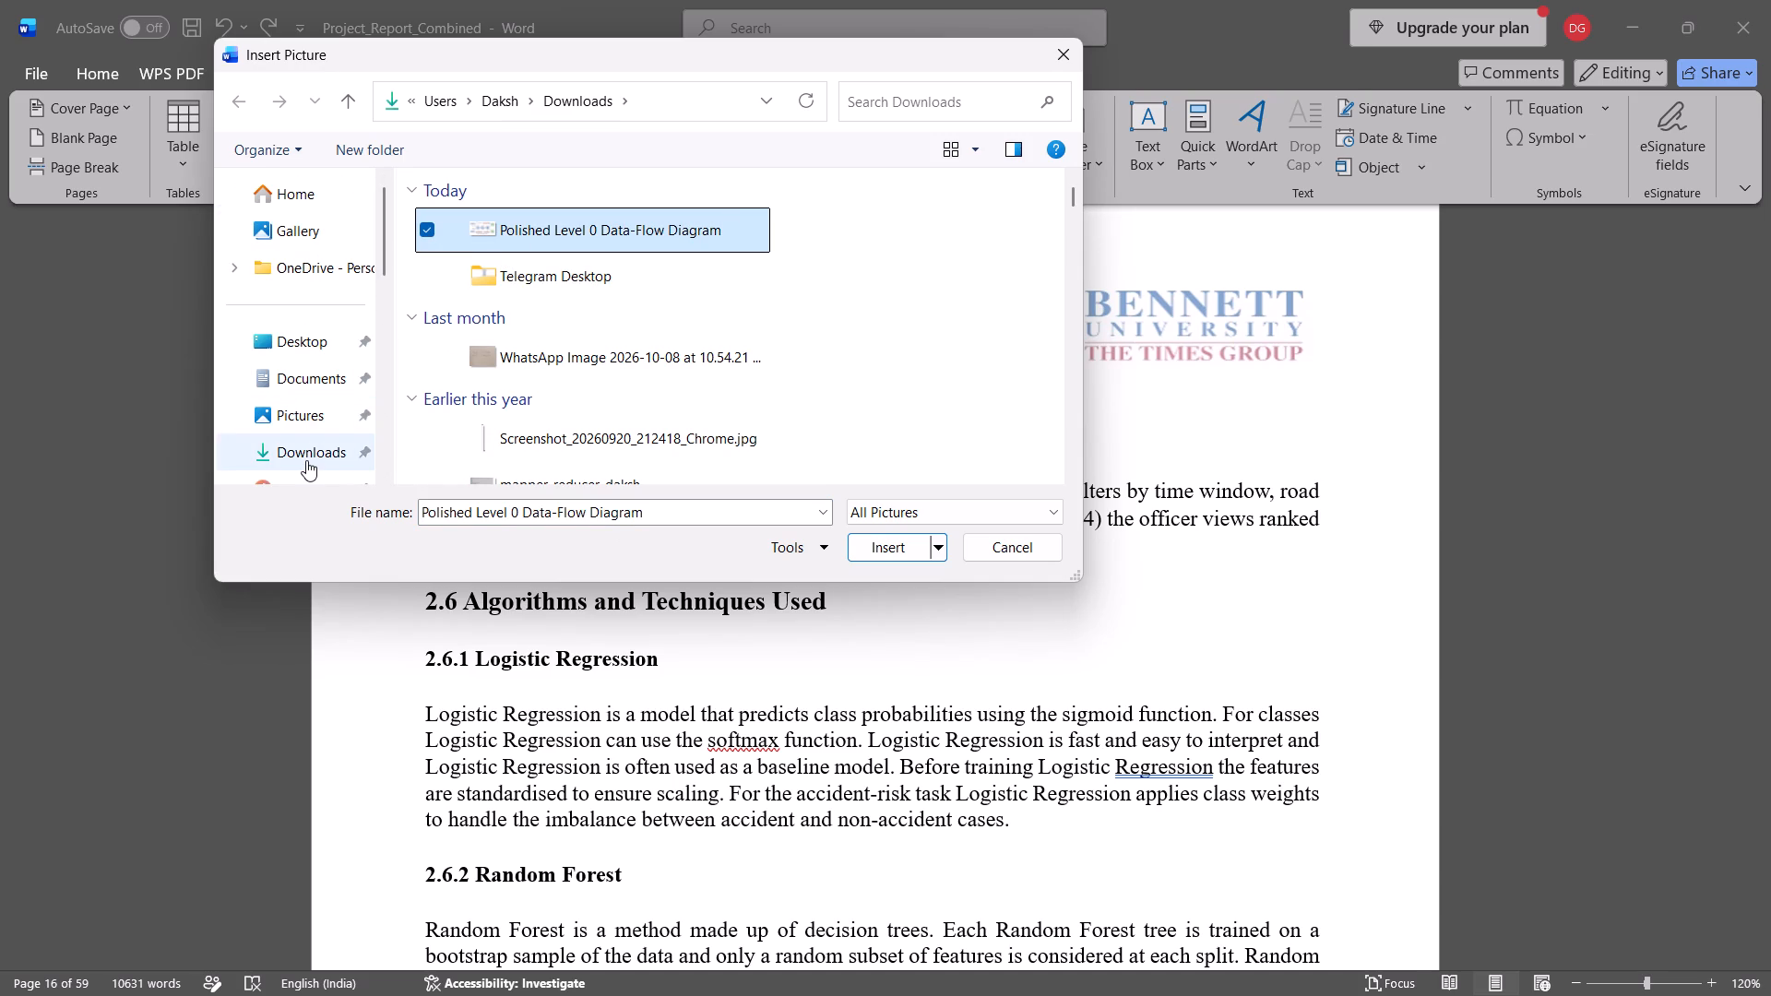
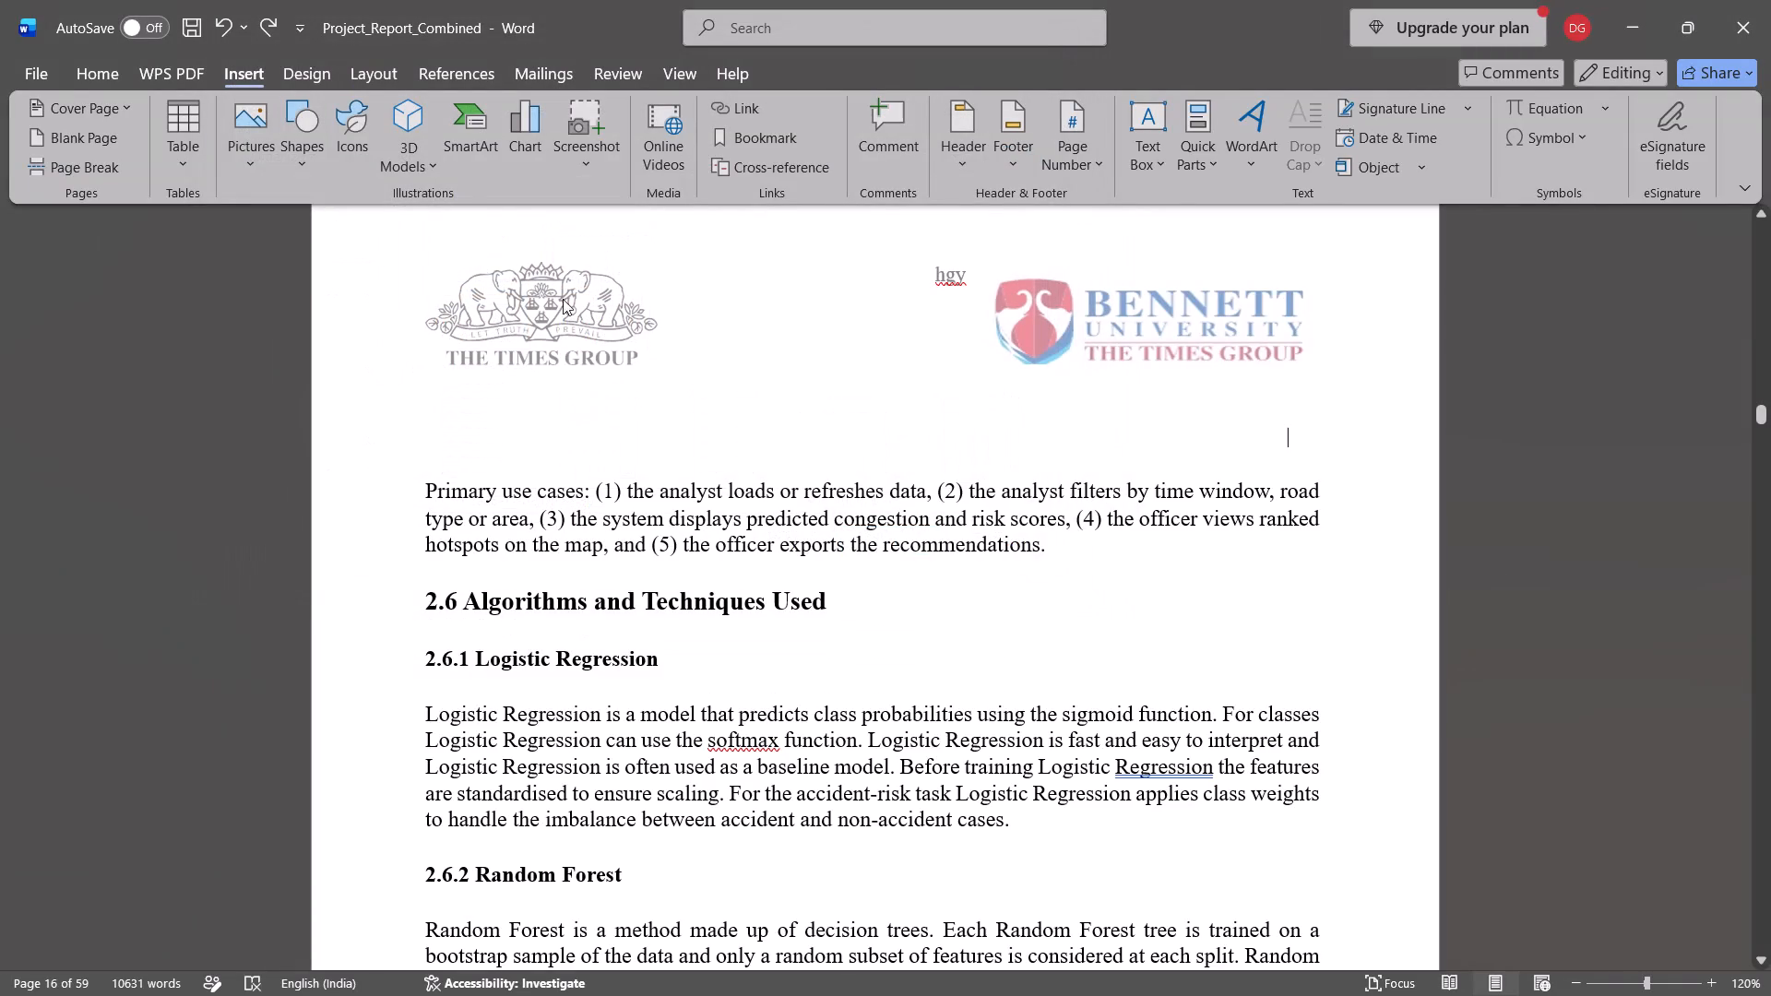
# Remove the blank line above the "Table 2.3: Data dictionary (main attributes)" caption to close the gap below Table 2.2.
pyautogui.scroll(-1, 696, 419)
pyautogui.scroll(2, 696, 419)
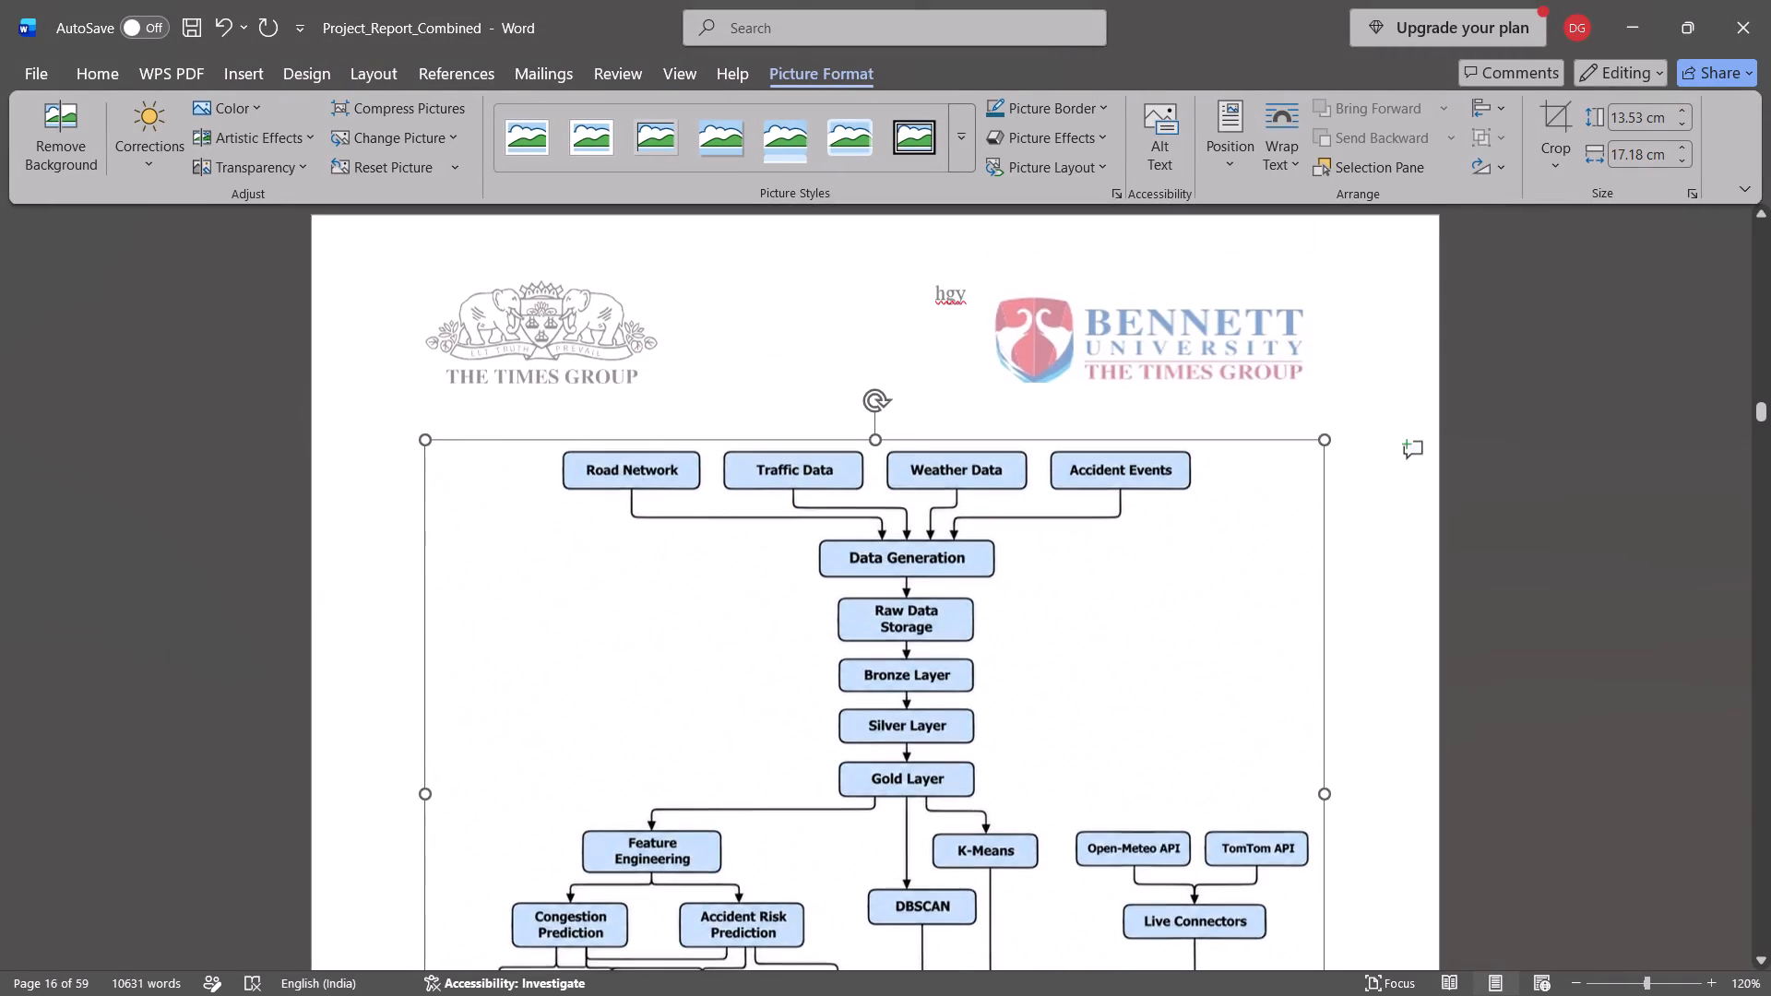
pyautogui.scroll(-4, 696, 419)
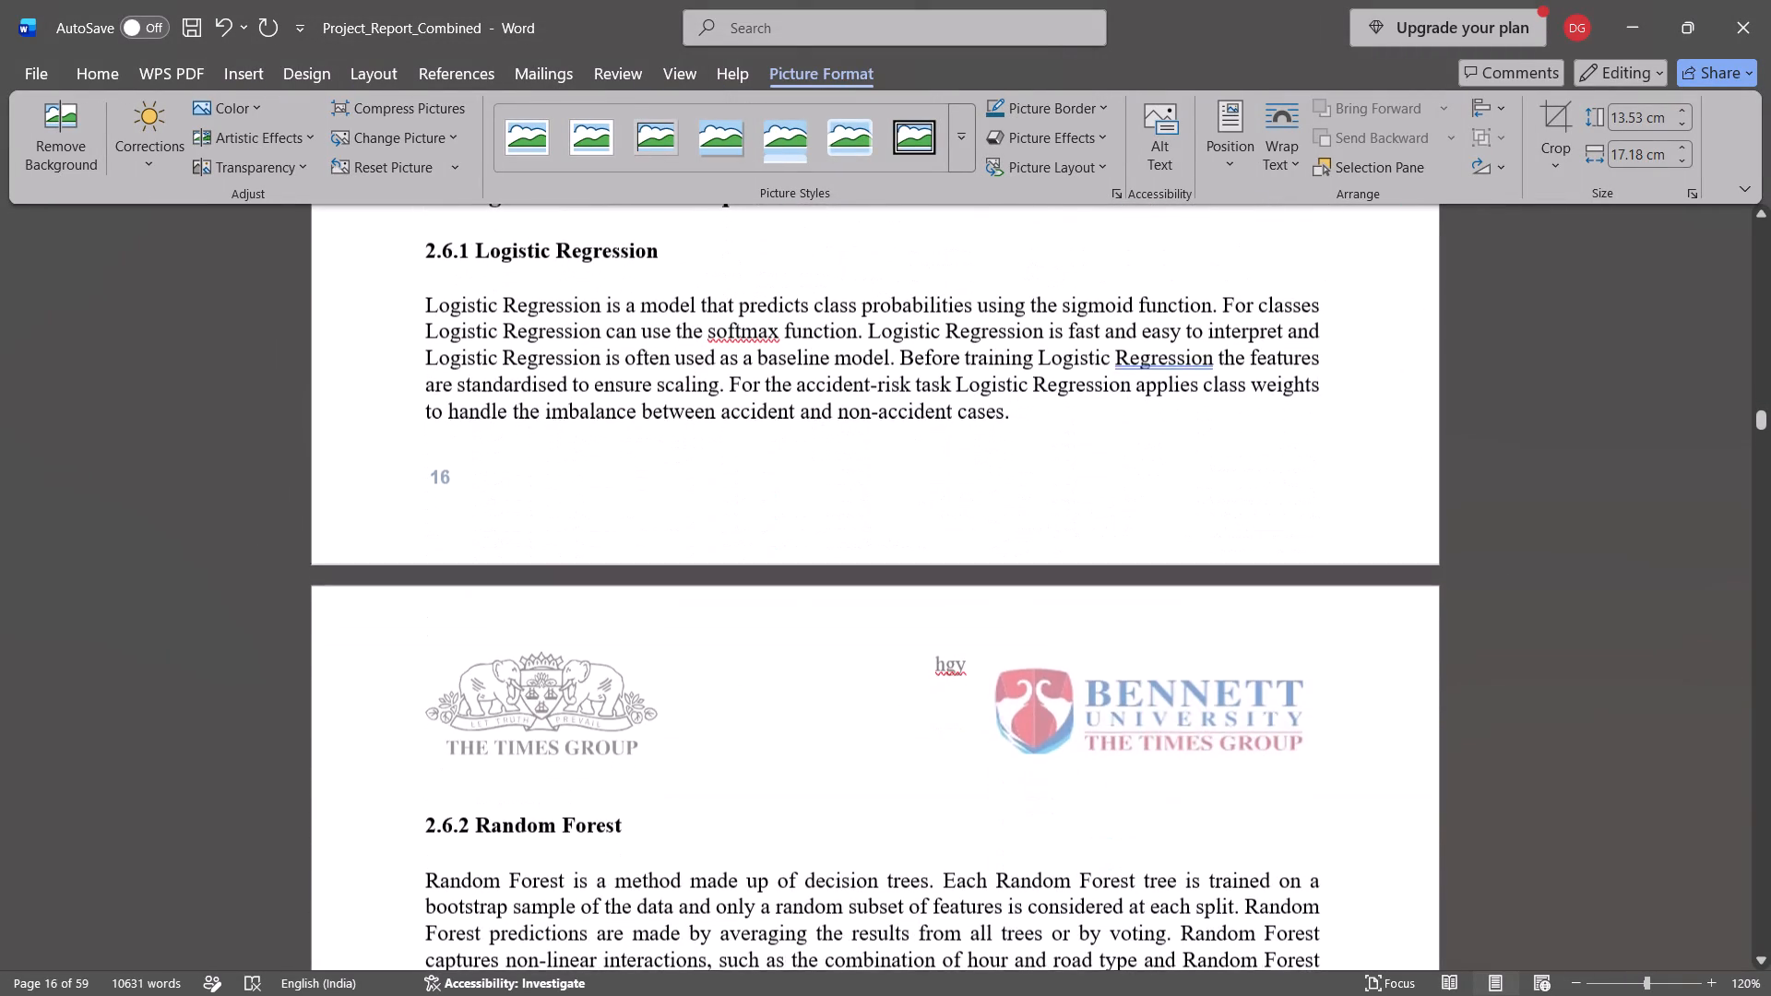
pyautogui.scroll(-5, 646, 524)
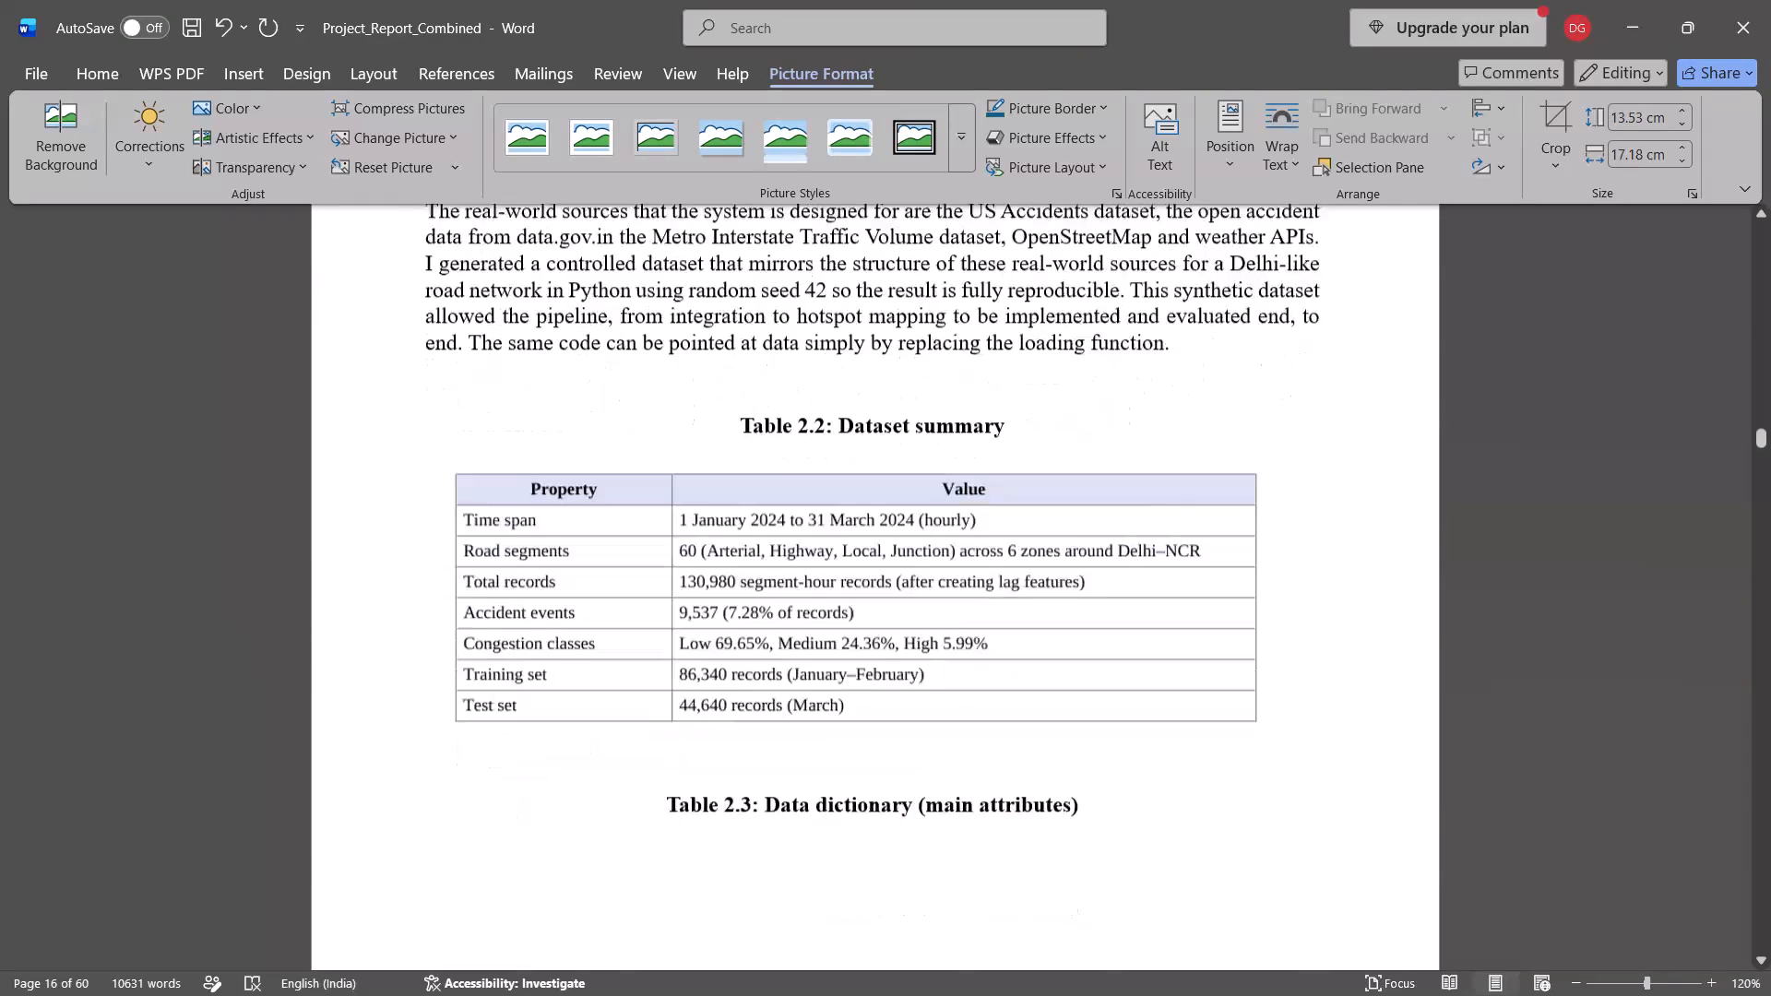
pyautogui.scroll(-1, 646, 524)
pyautogui.scroll(4, 646, 524)
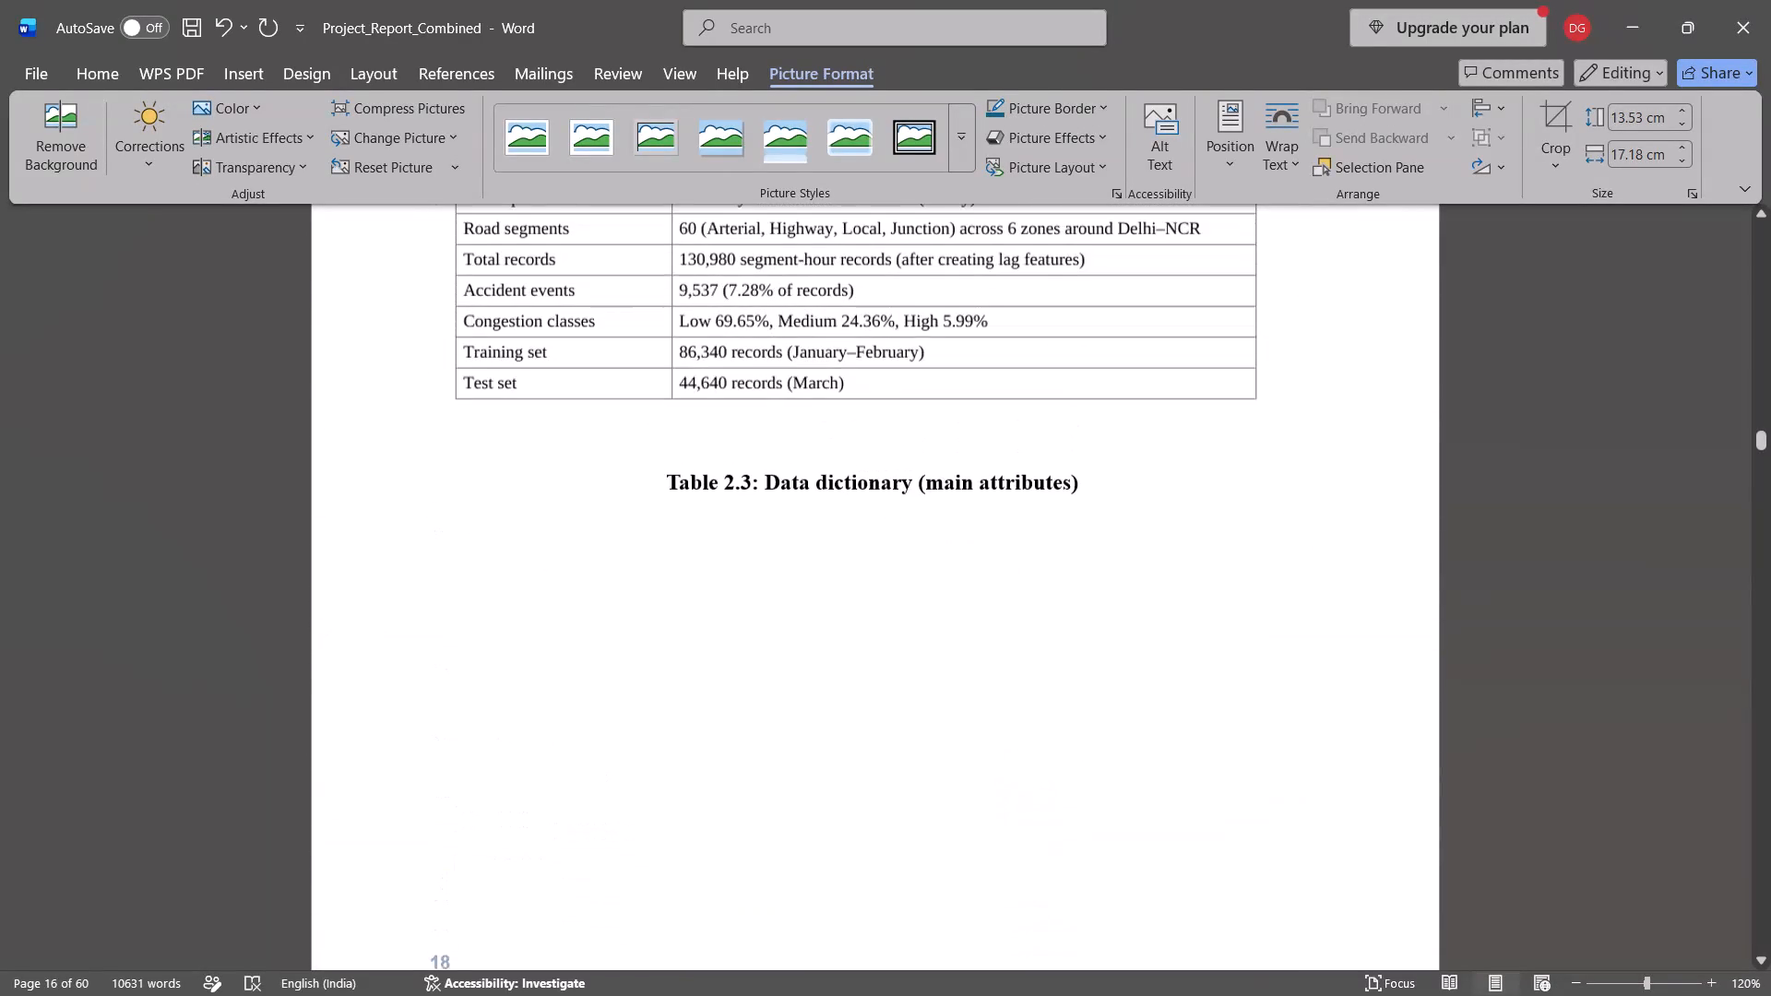
pyautogui.click(661, 495)
pyautogui.press('Return')
pyautogui.press('Return')
pyautogui.press('Return')
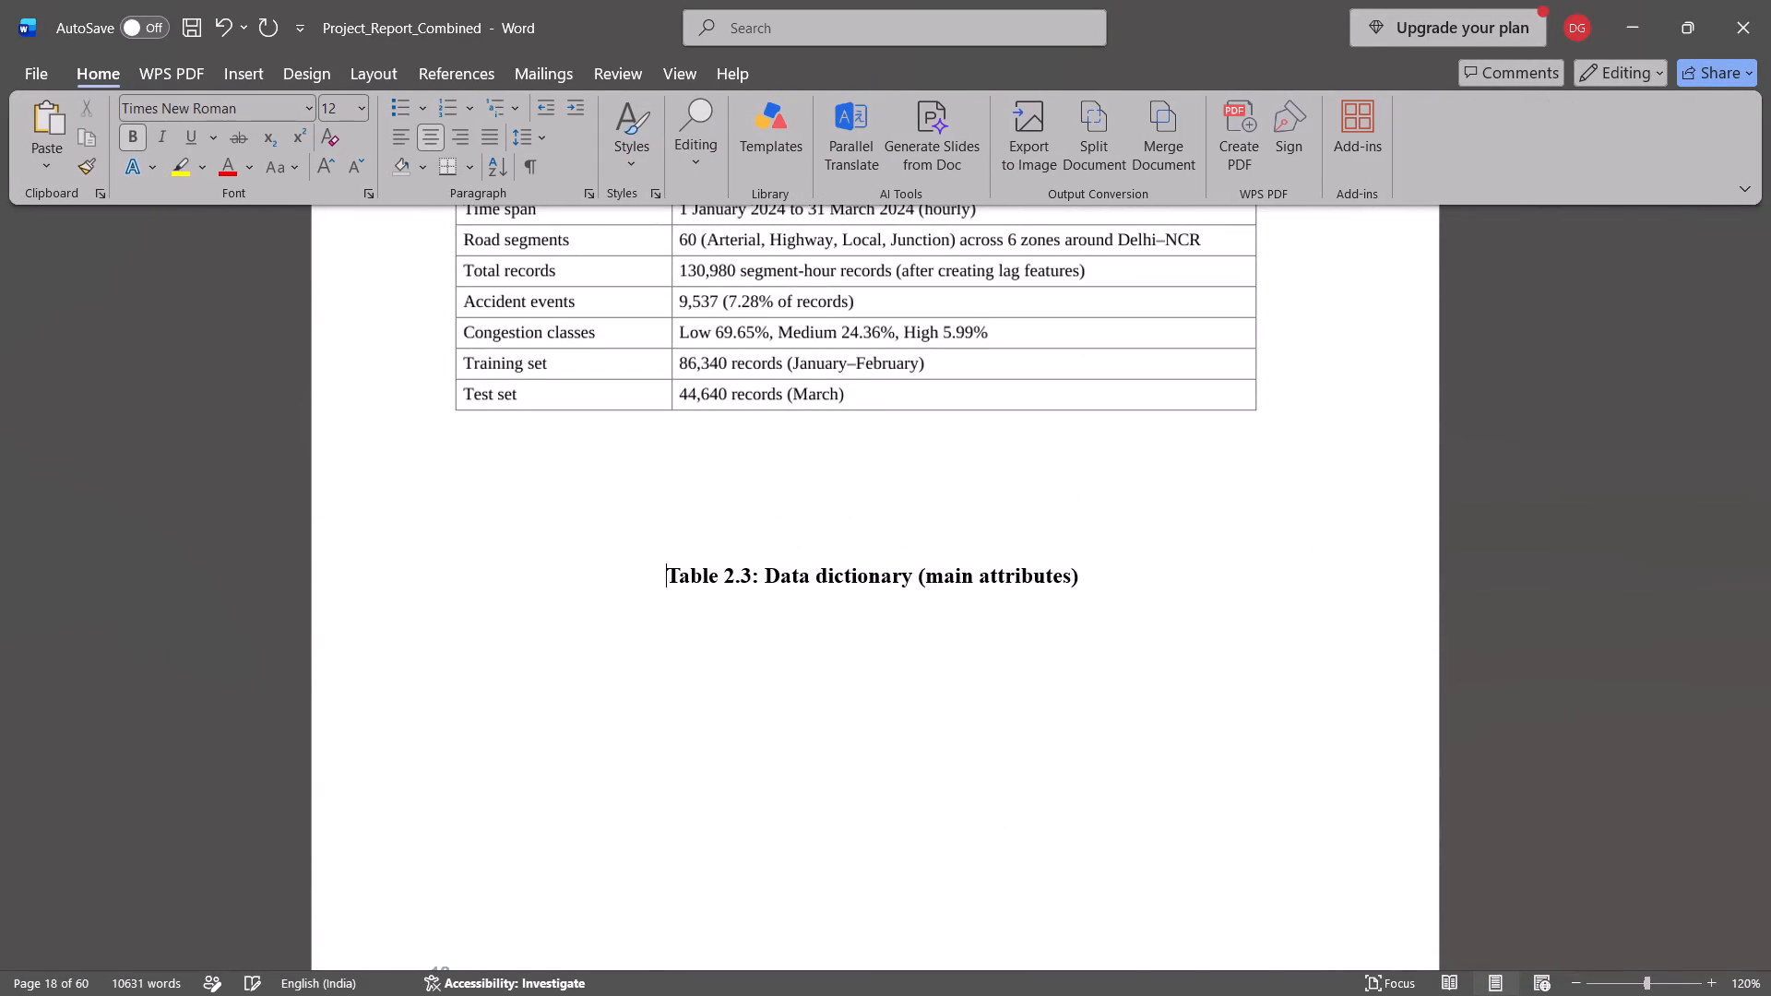
pyautogui.press('BackSpace')
pyautogui.press('BackSpace')
pyautogui.press('BackSpace')
pyautogui.press('BackSpace')
# Delete the blank lines above the "2.10 Experimental Setup and Configuration" heading so it starts at the top of its page.
pyautogui.scroll(-1, 661, 495)
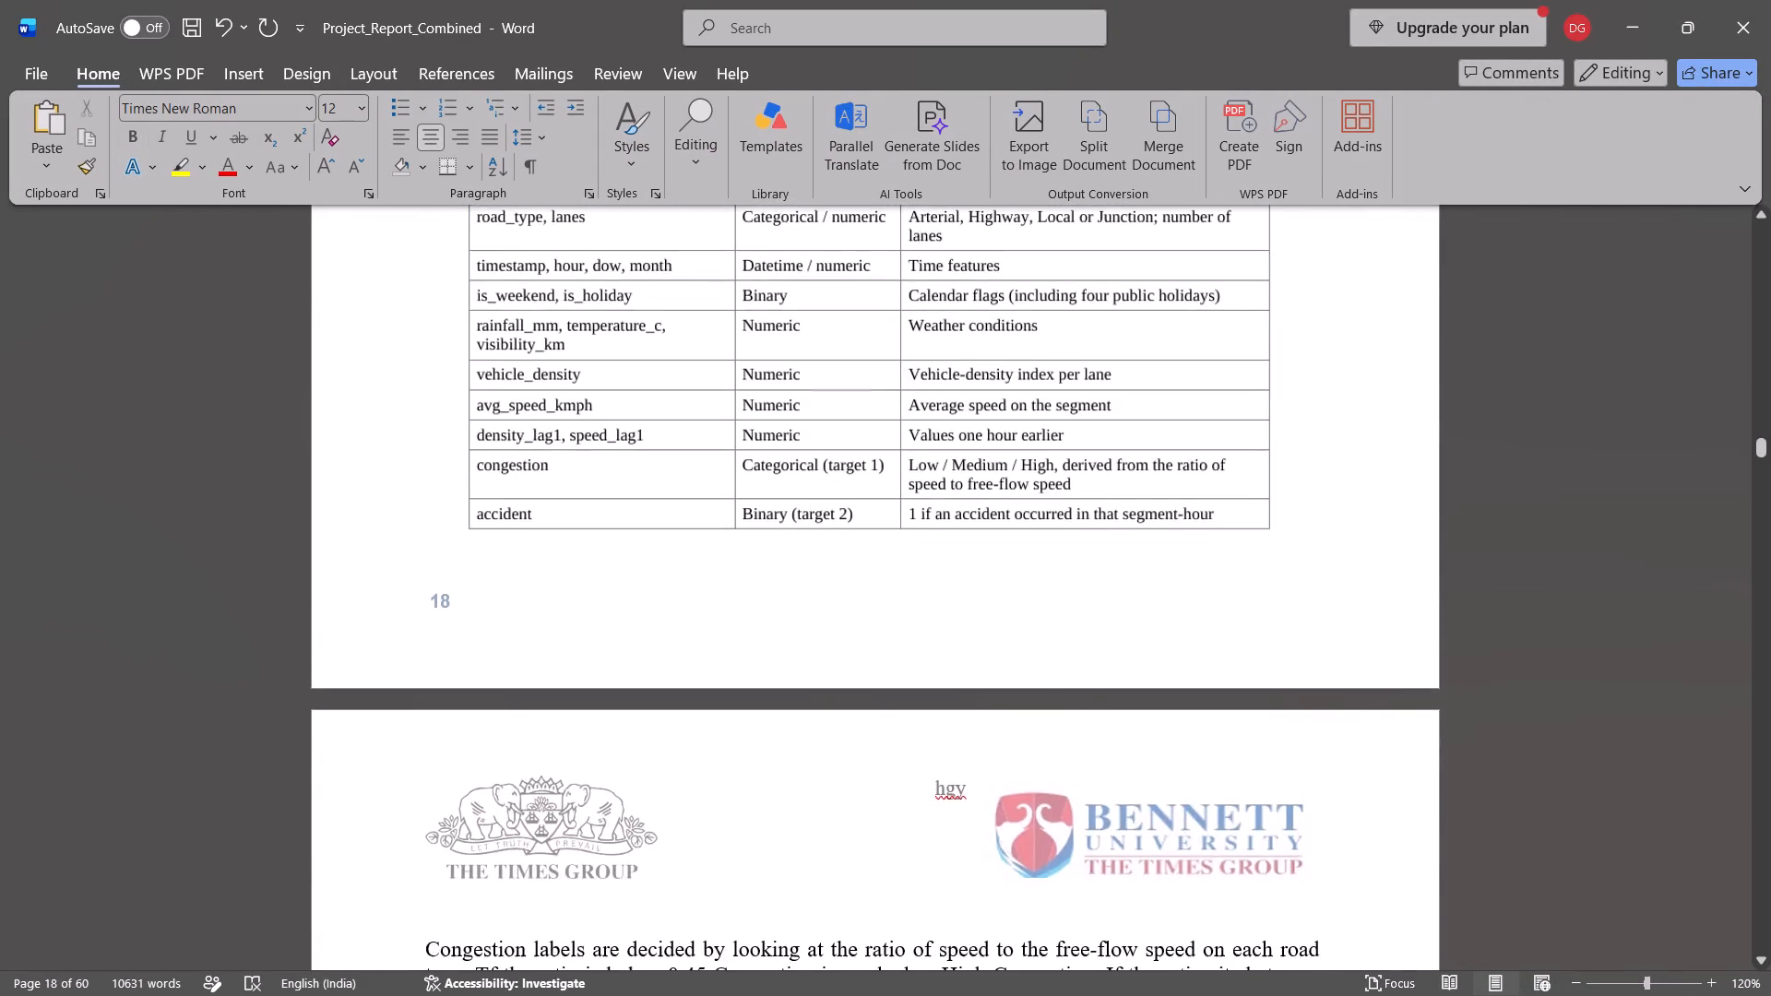
pyautogui.scroll(-3, 661, 495)
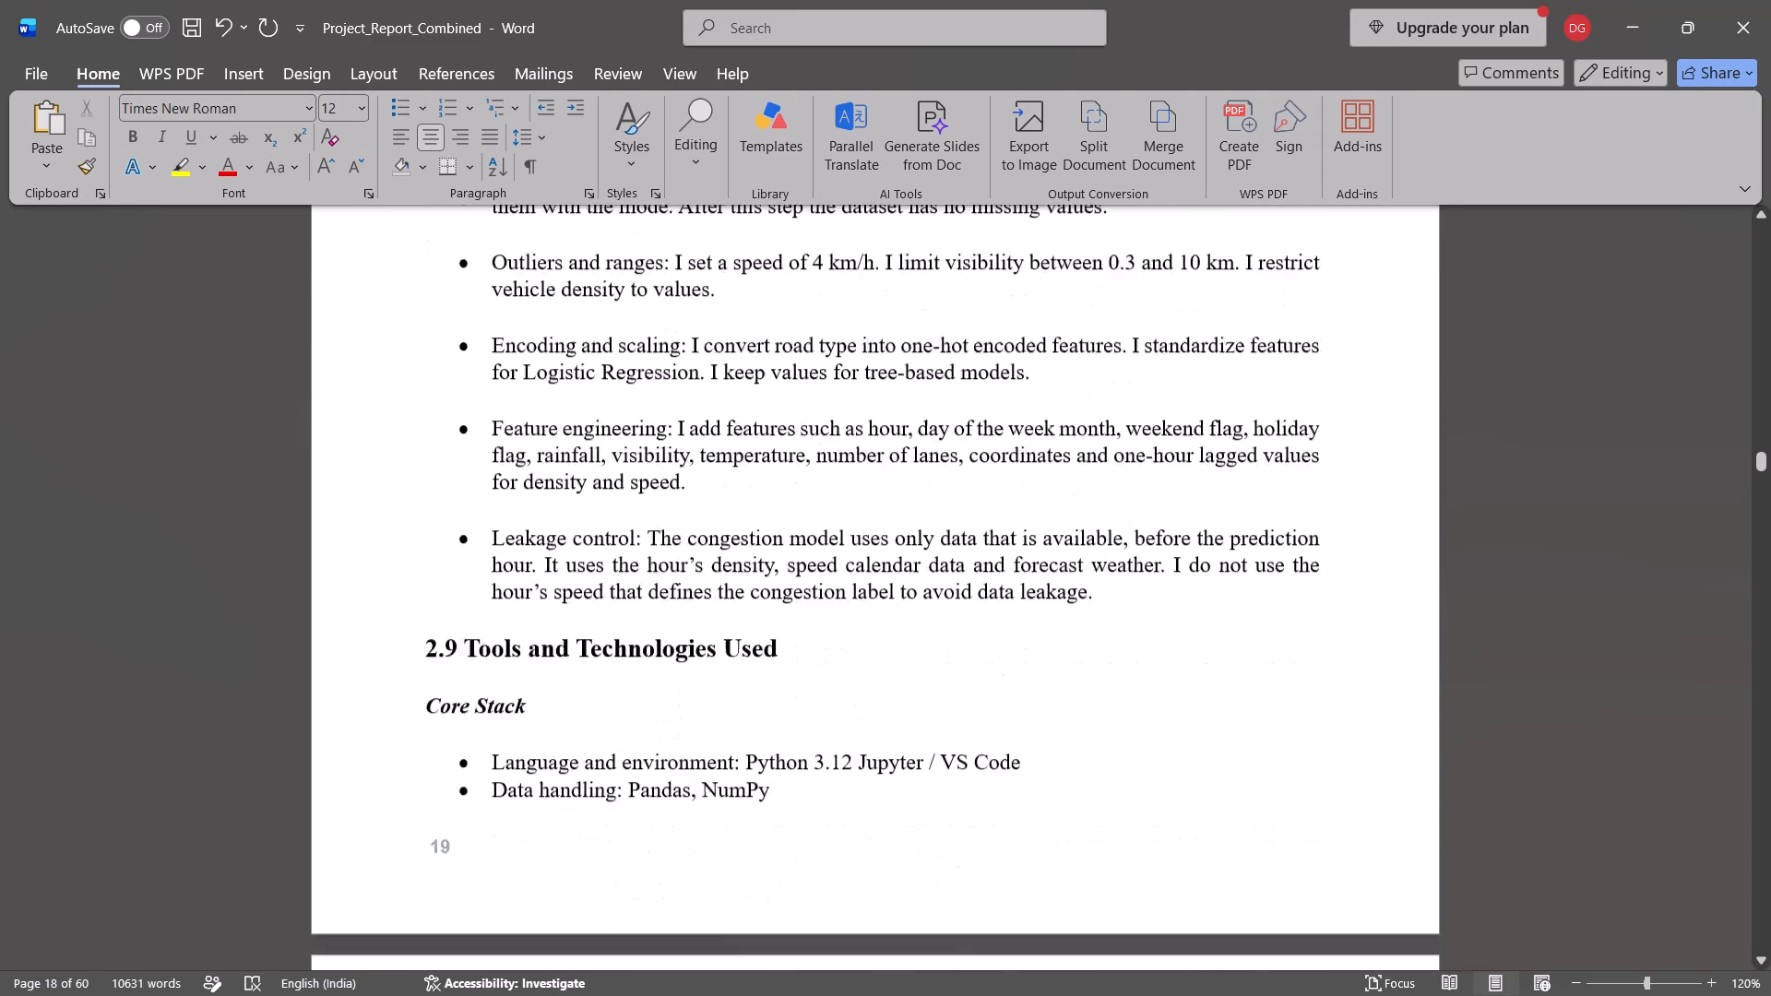
pyautogui.scroll(-3, 617, 542)
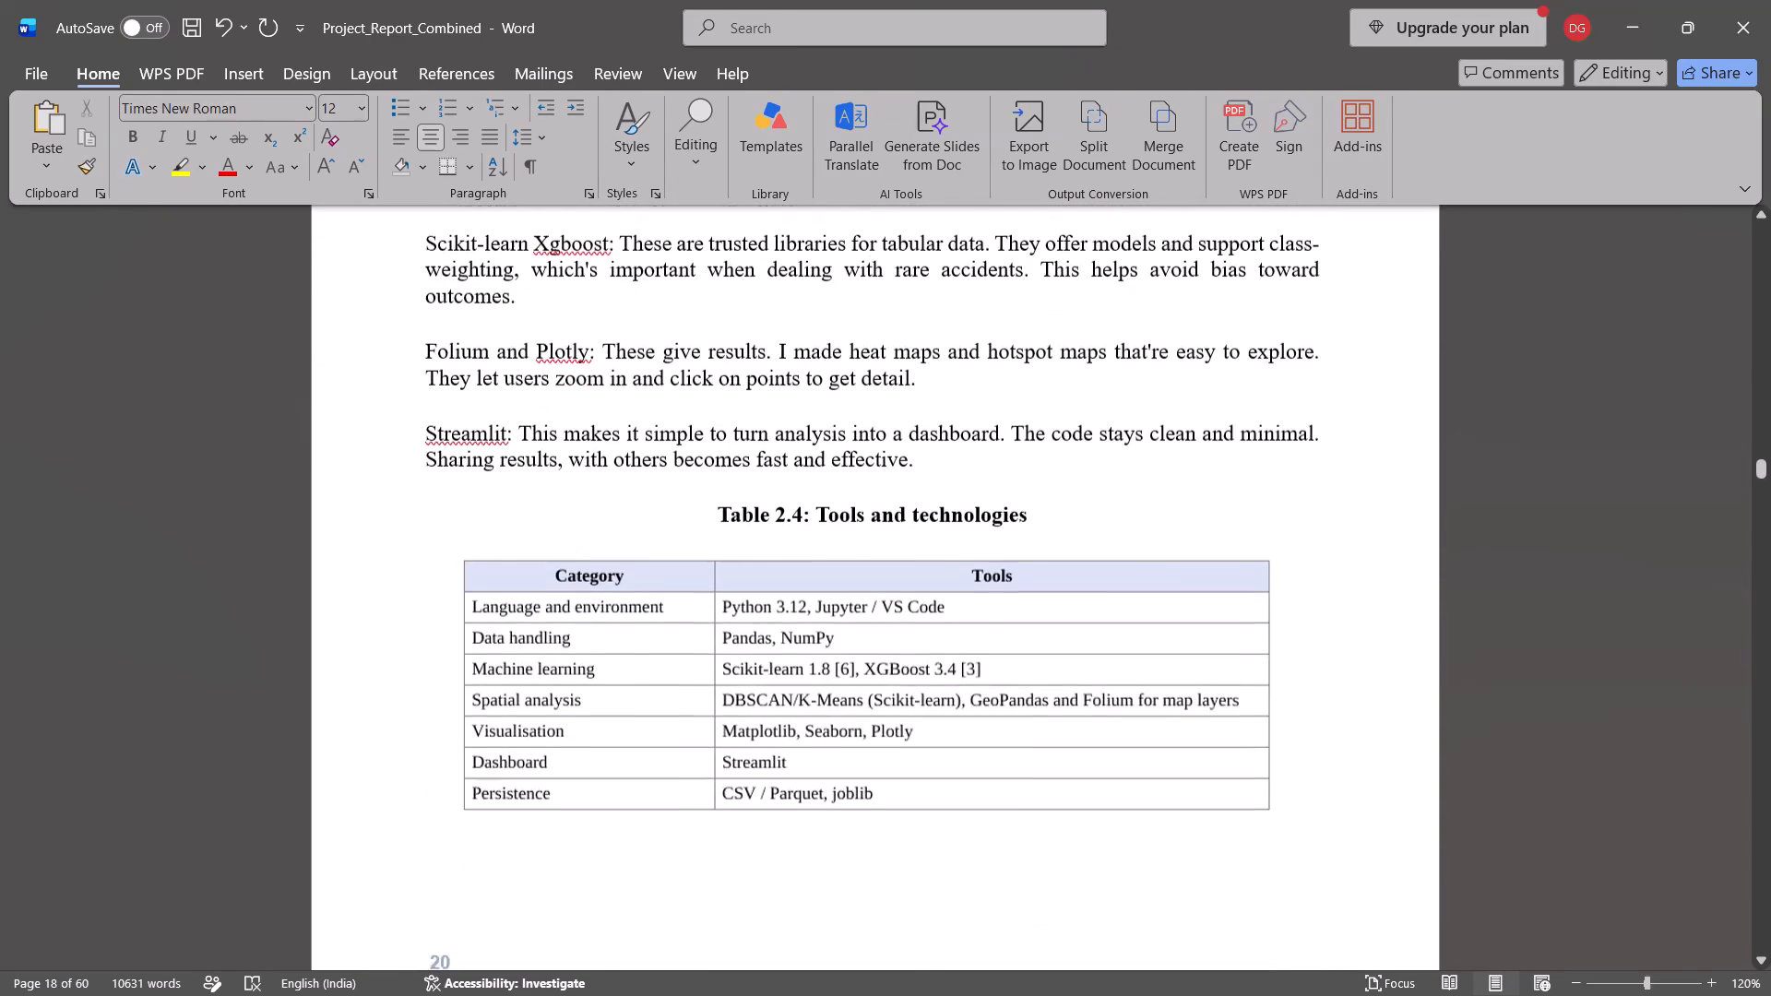
pyautogui.scroll(-6, 617, 542)
pyautogui.scroll(3, 617, 542)
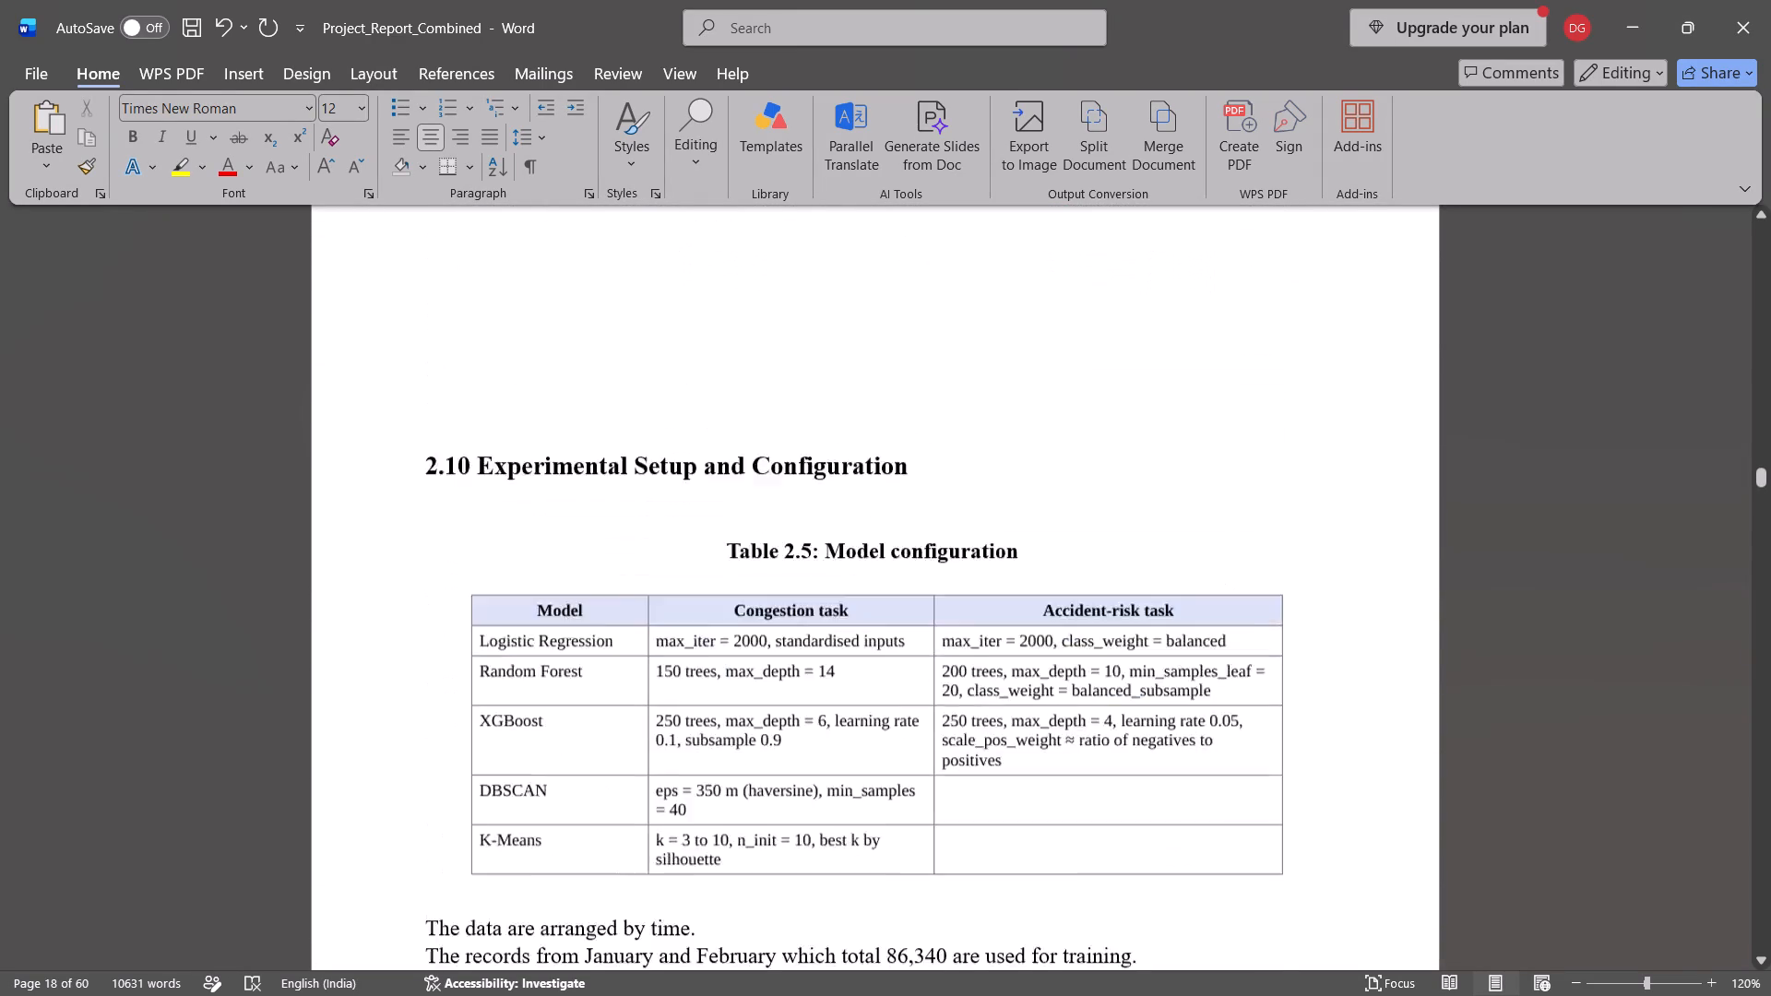
pyautogui.hscroll(-3, 617, 542)
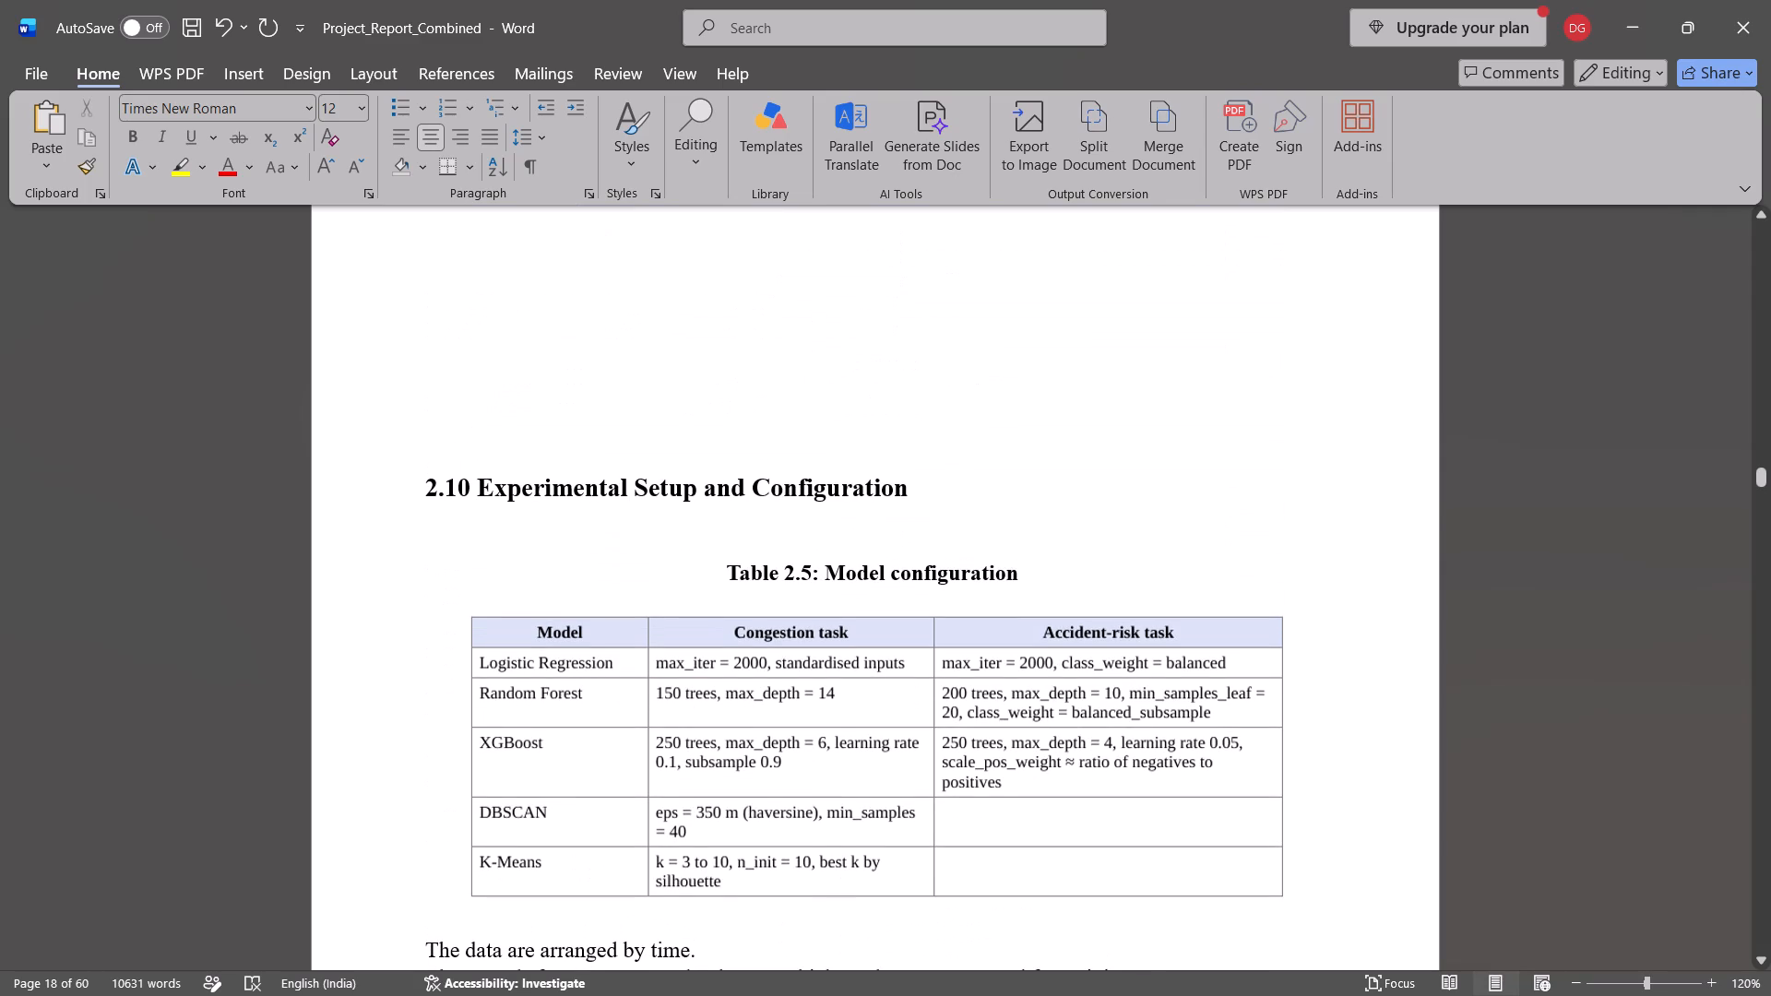
pyautogui.click(419, 490)
pyautogui.press('BackSpace')
pyautogui.press('BackSpace')
pyautogui.press('BackSpace')
pyautogui.press('BackSpace')
pyautogui.press('BackSpace')
pyautogui.press('BackSpace')
pyautogui.press('BackSpace')
pyautogui.scroll(1, 419, 490)
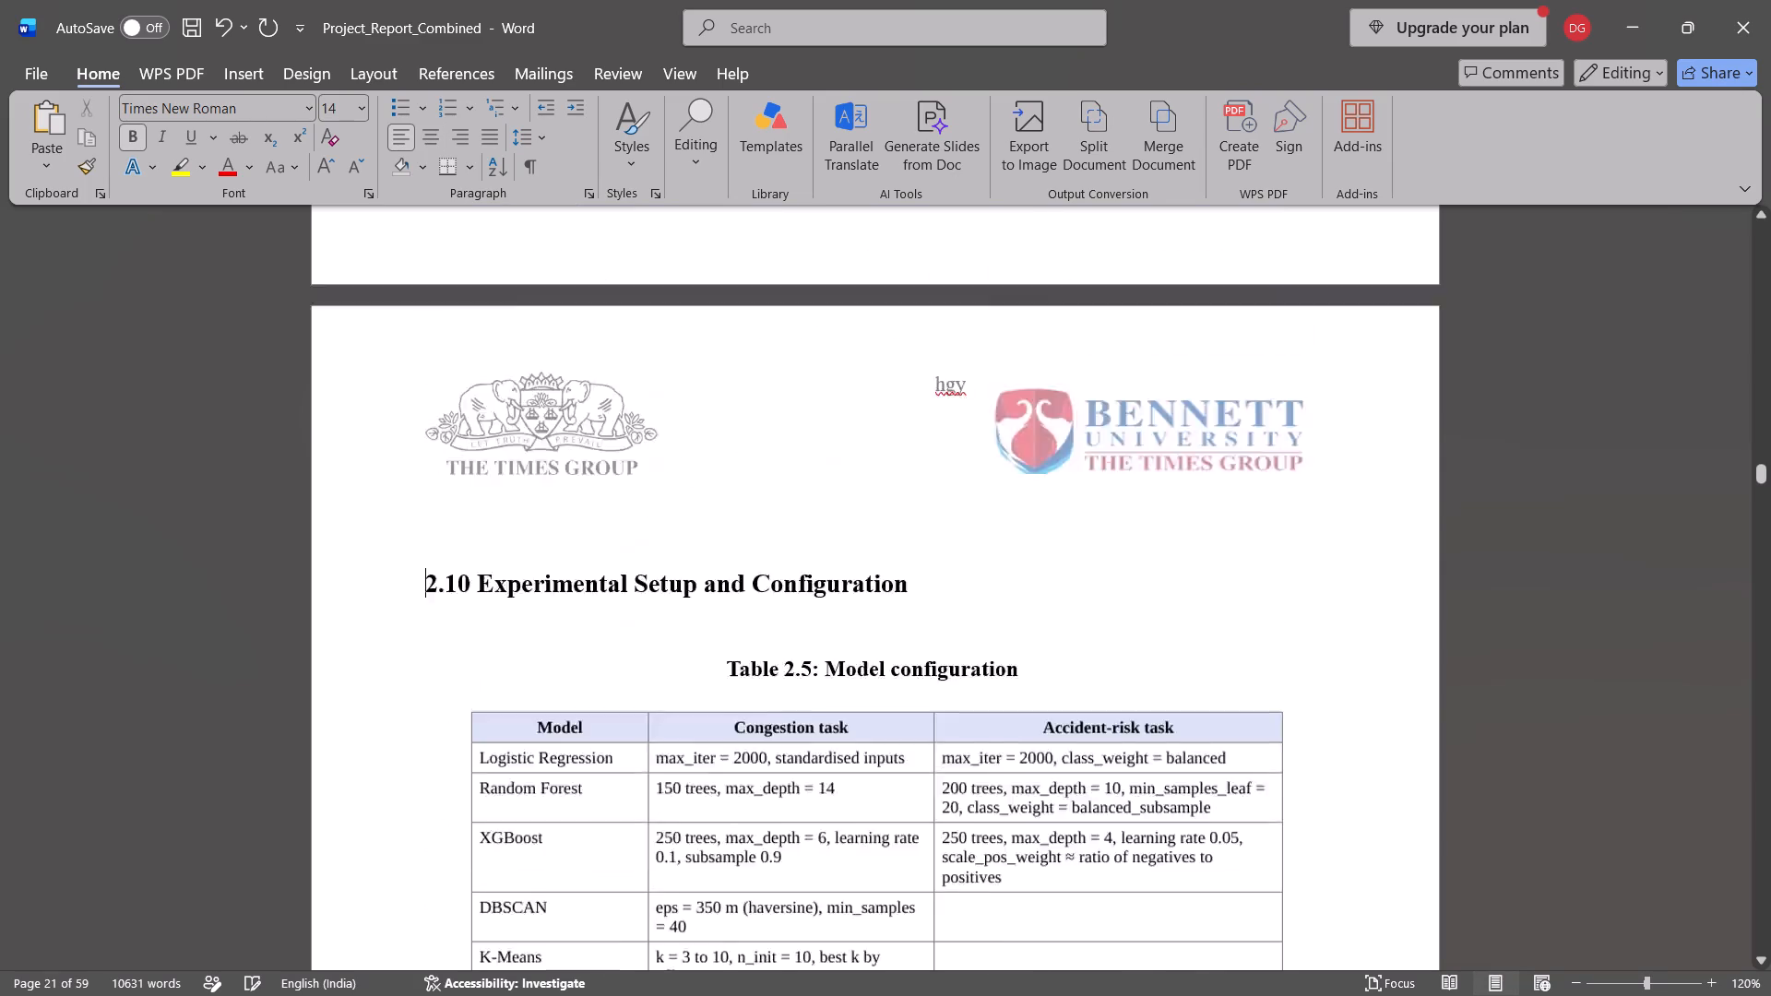
pyautogui.scroll(2, 419, 490)
pyautogui.scroll(-2, 419, 490)
pyautogui.press('BackSpace')
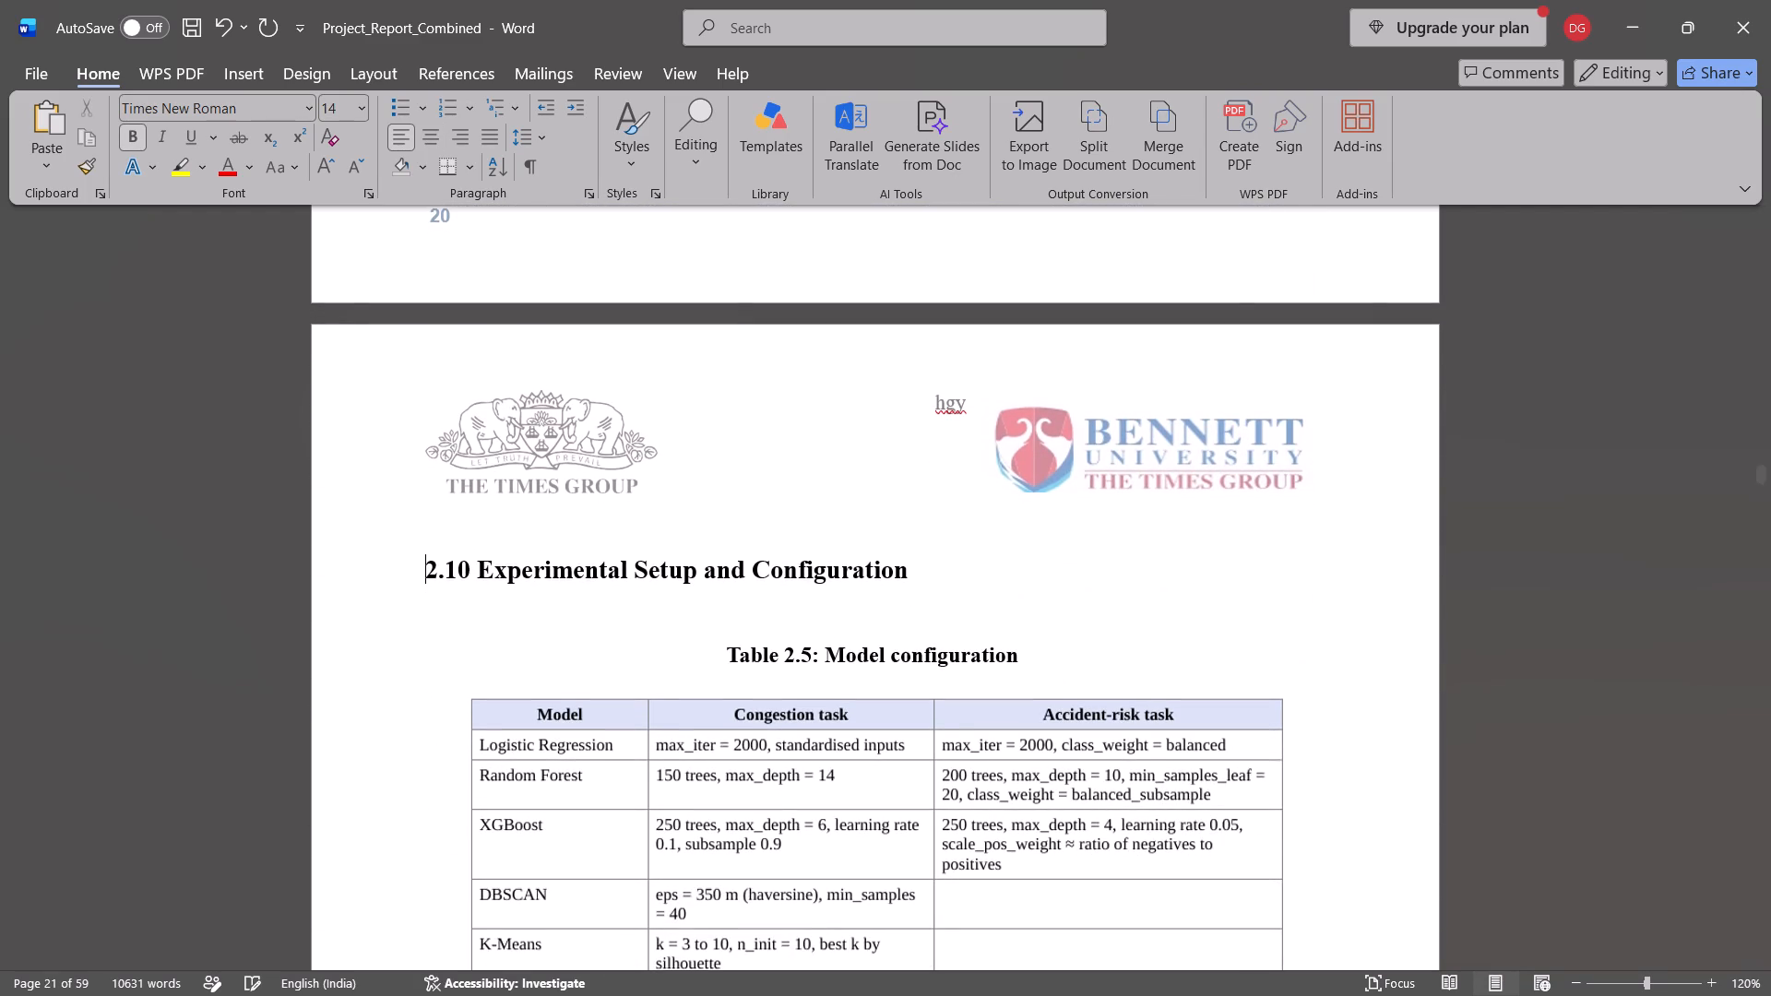
pyautogui.press('BackSpace')
# Add blank lines before the "2.11 Evaluation Metrics" heading to move it onto the next page, directly above its metrics table.
pyautogui.scroll(-1, 419, 490)
pyautogui.scroll(-5, 530, 796)
pyautogui.scroll(1, 530, 796)
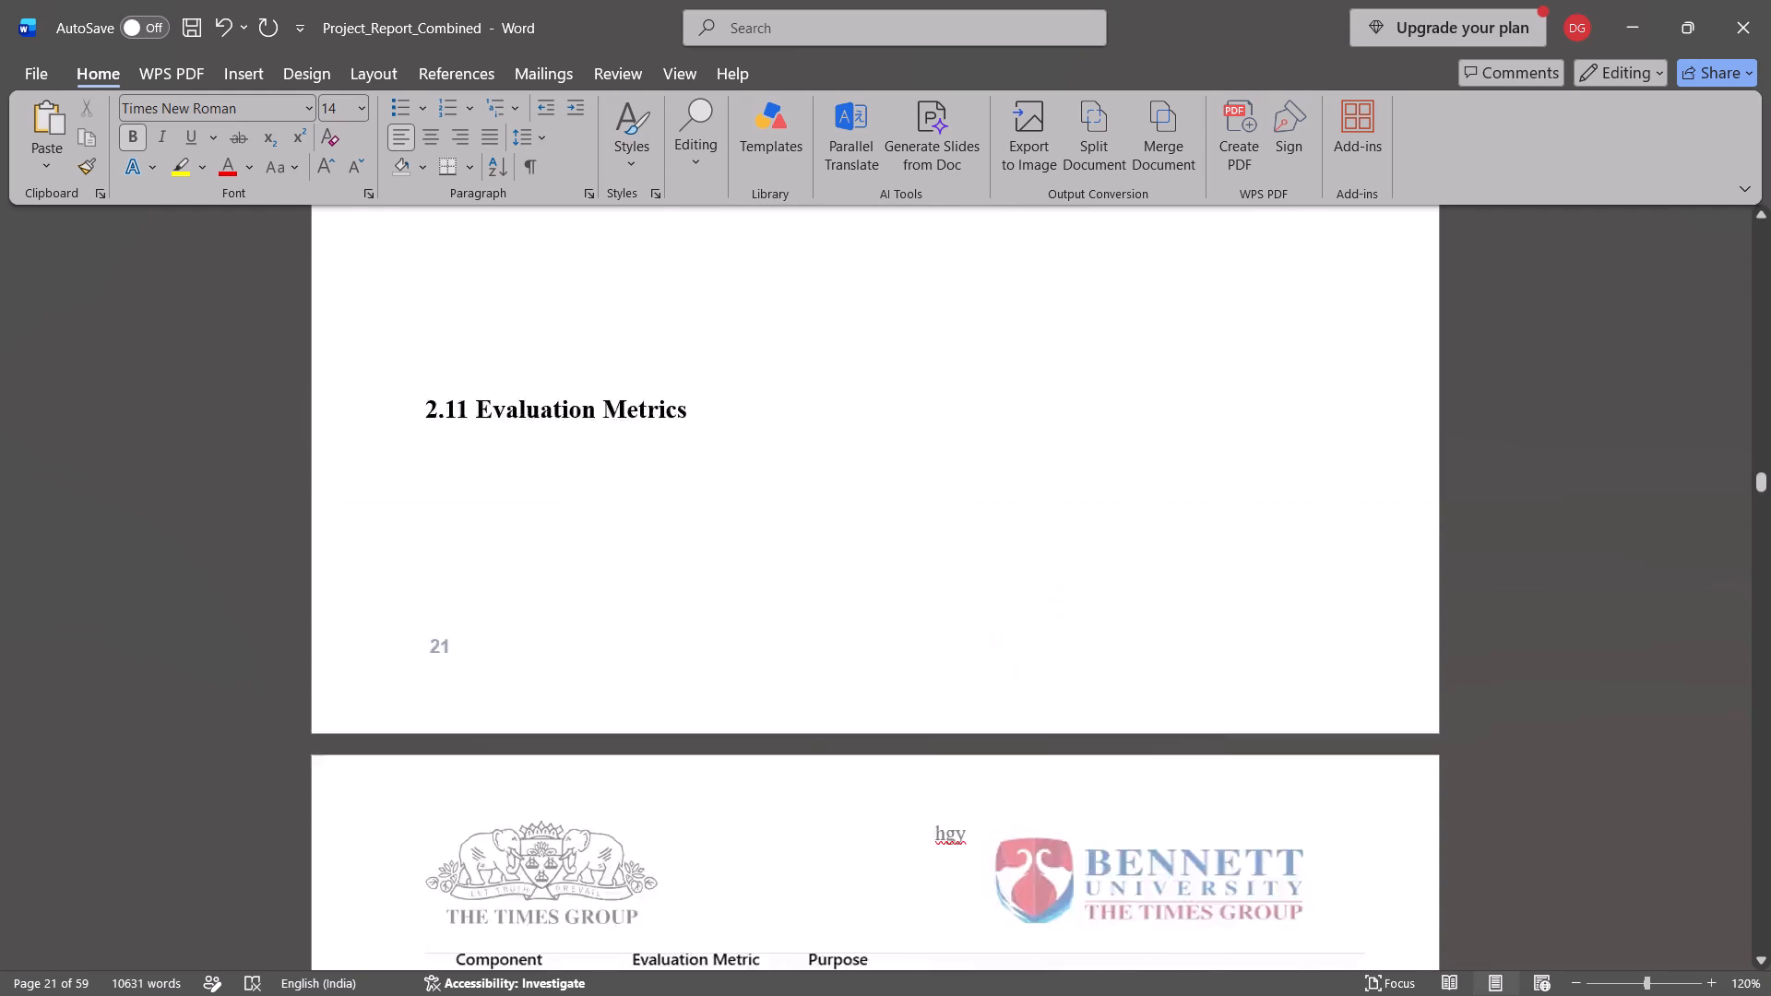
pyautogui.scroll(1, 530, 796)
pyautogui.scroll(-2, 421, 638)
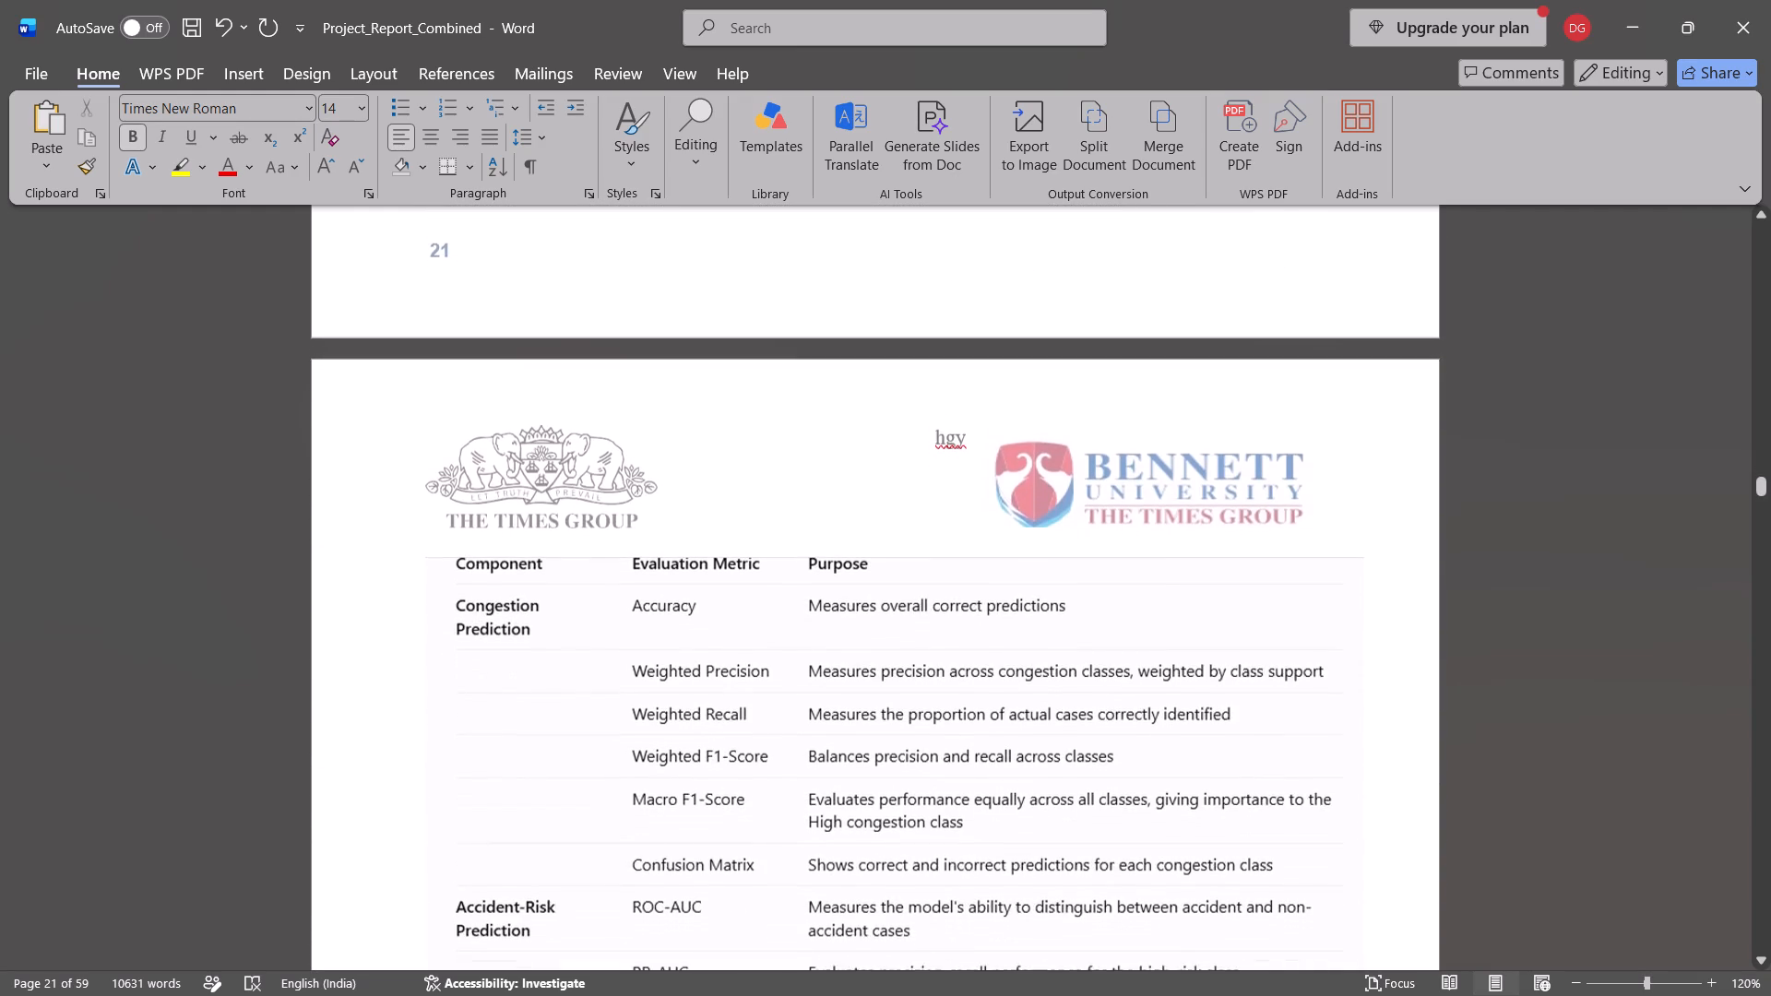
pyautogui.scroll(-1, 421, 638)
pyautogui.scroll(1, 421, 638)
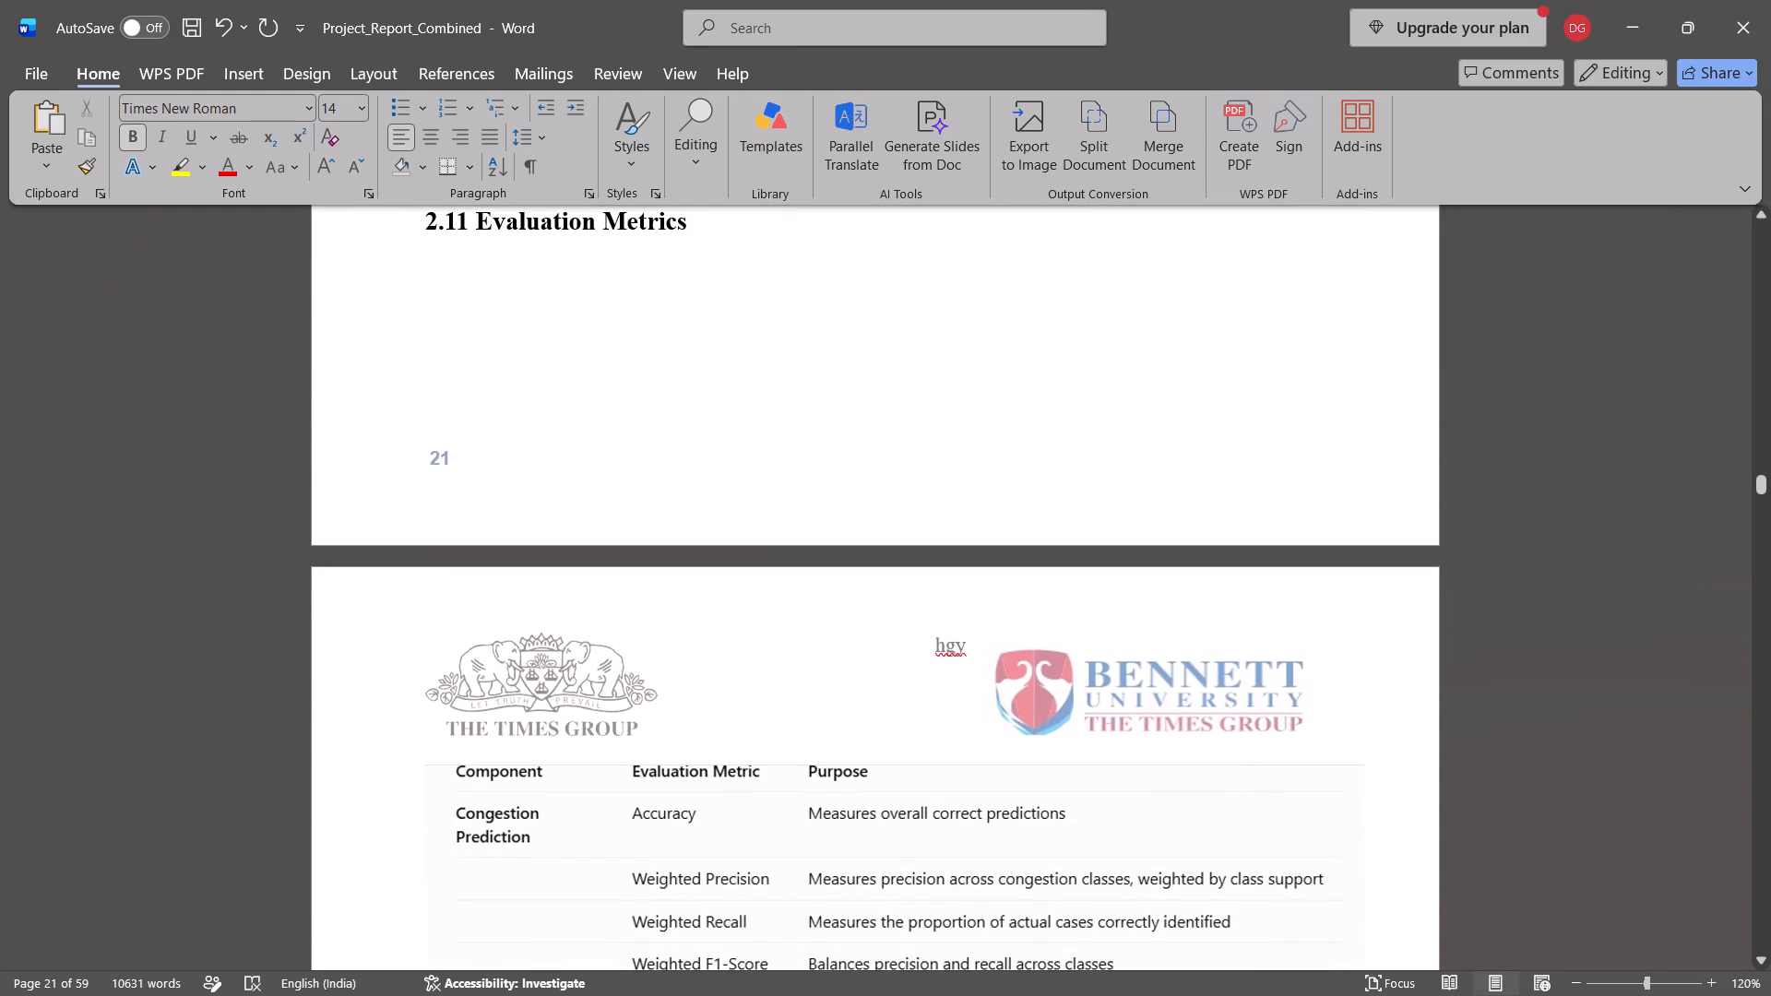
pyautogui.click(412, 236)
pyautogui.press('Return')
pyautogui.press('Return')
pyautogui.press('Return')
pyautogui.press('Return')
pyautogui.press('Return')
pyautogui.press('Return')
pyautogui.press('Return')
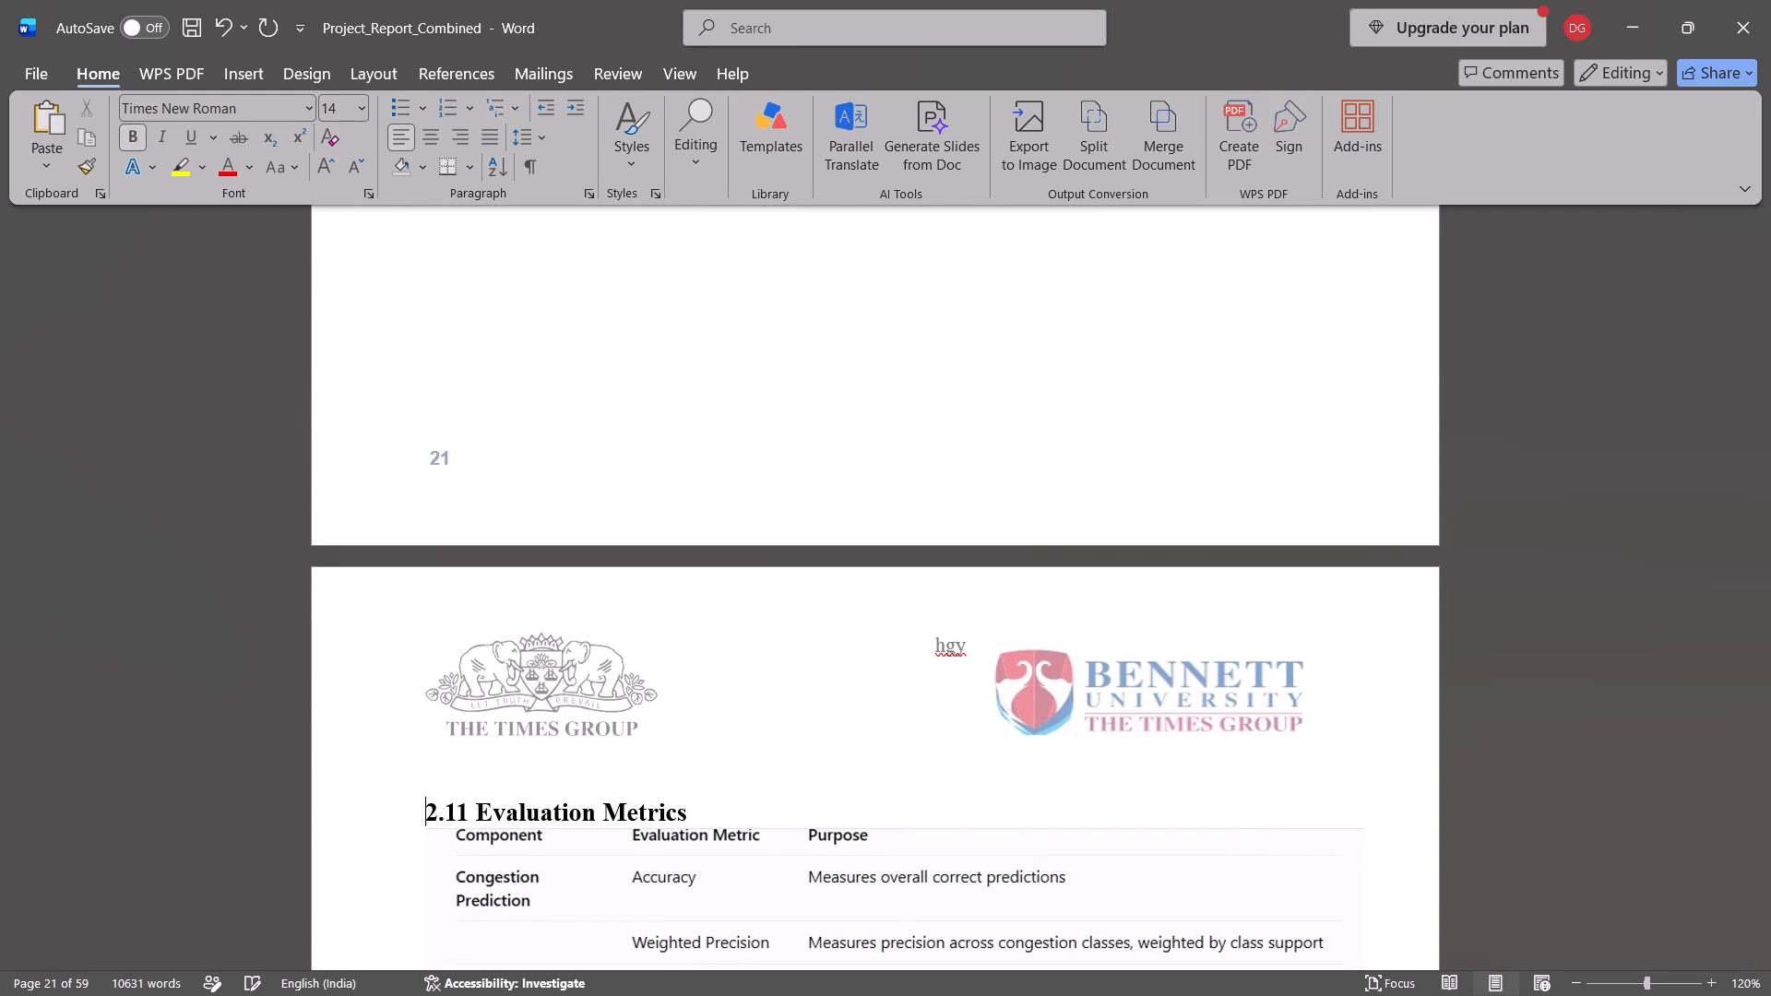
pyautogui.press('BackSpace')
# Review the page layout and spacing from the evaluation metrics table through section 3.7 of Chapter 3.
pyautogui.scroll(-2, 412, 236)
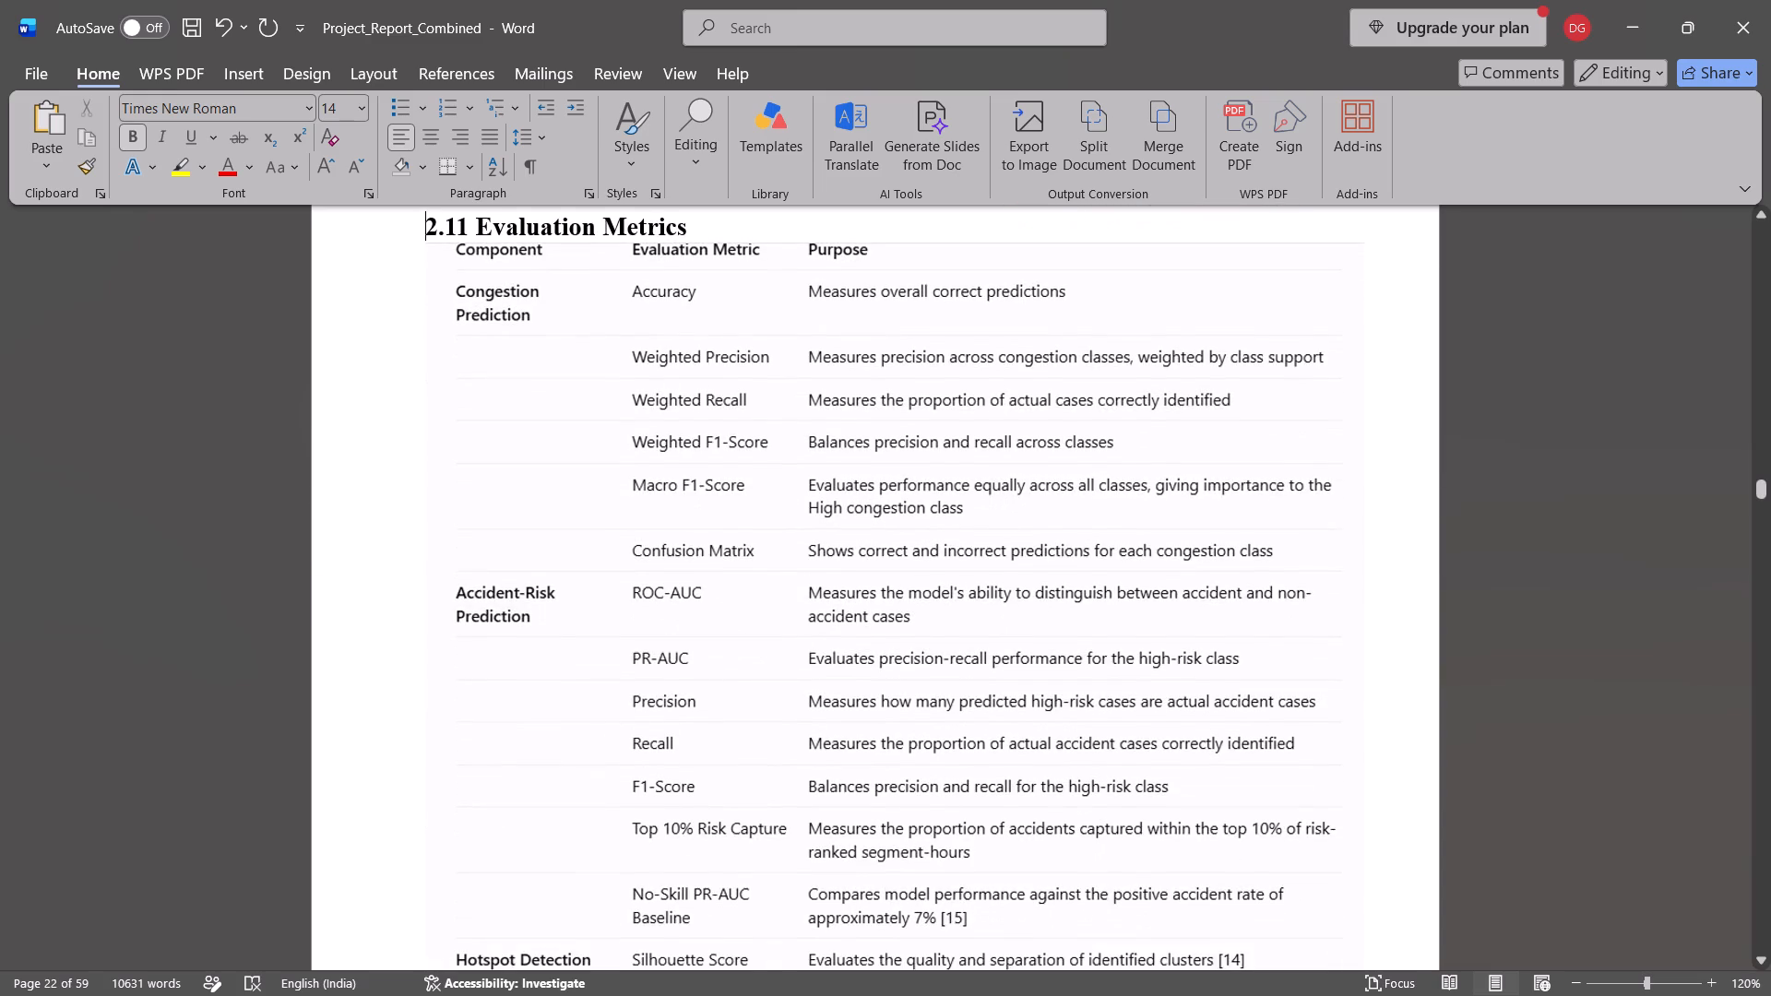
pyautogui.scroll(-1, 412, 236)
pyautogui.scroll(-2, 569, 358)
pyautogui.scroll(8, 569, 358)
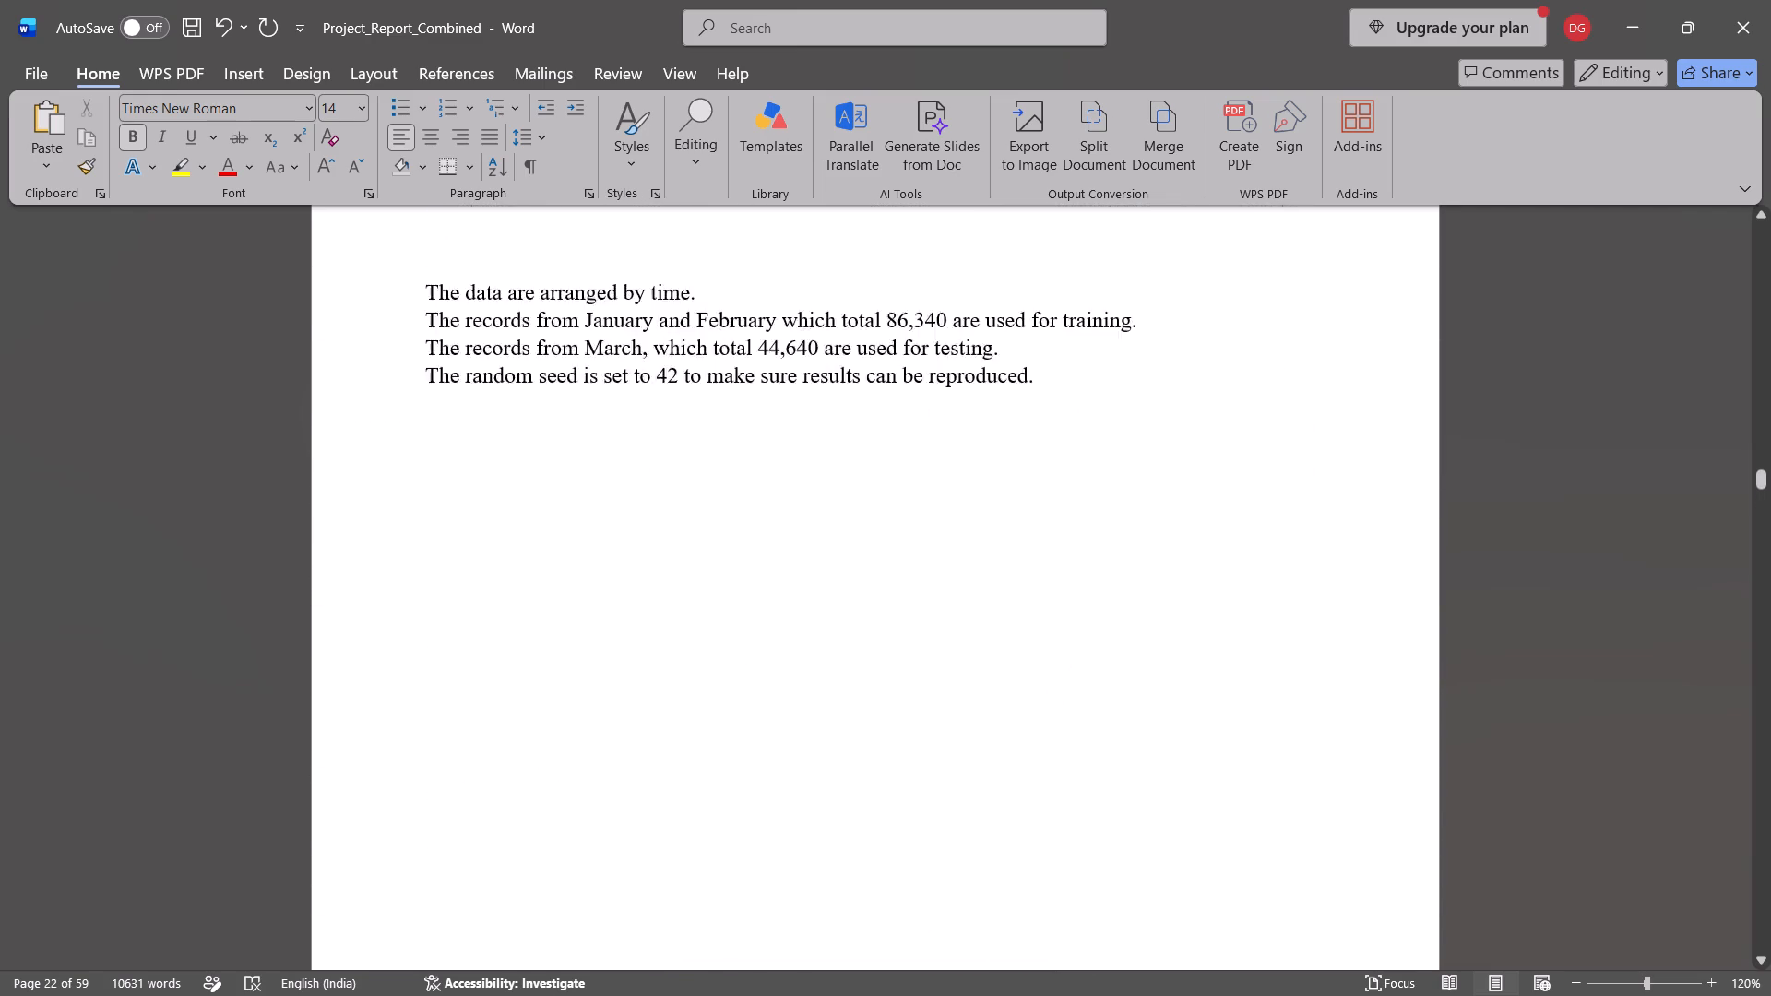
pyautogui.scroll(4, 569, 358)
pyautogui.scroll(-9, 569, 358)
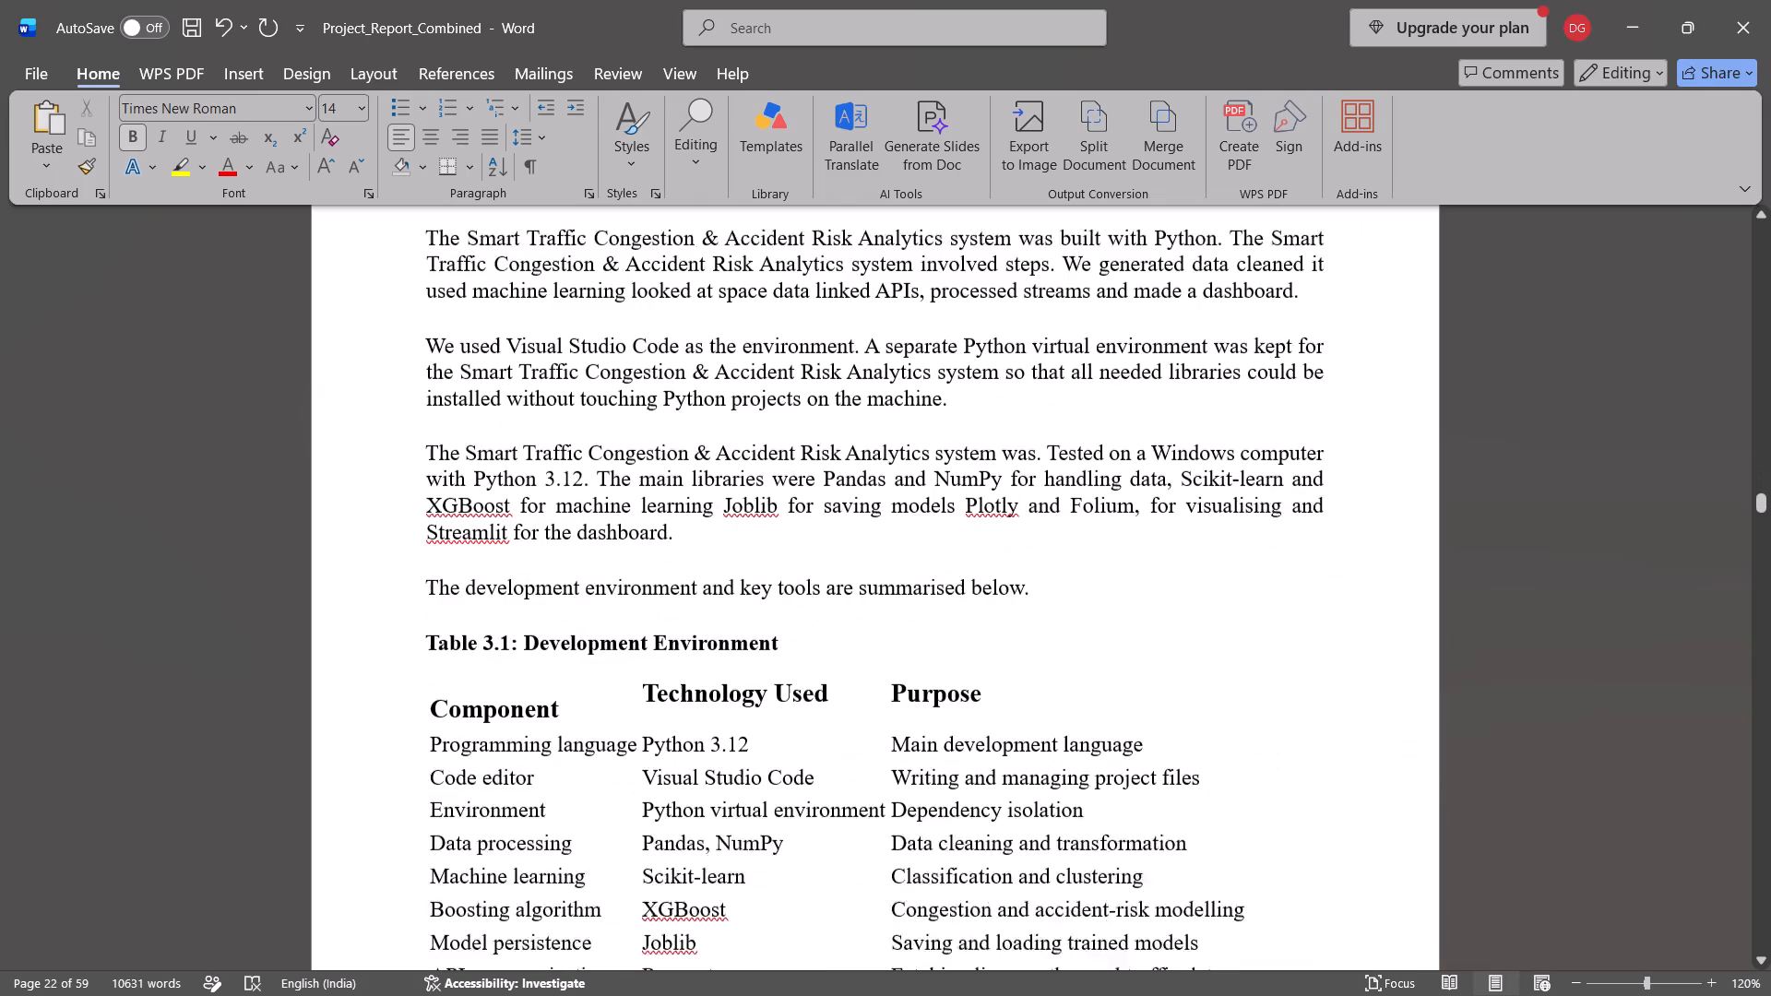
pyautogui.scroll(-4, 569, 358)
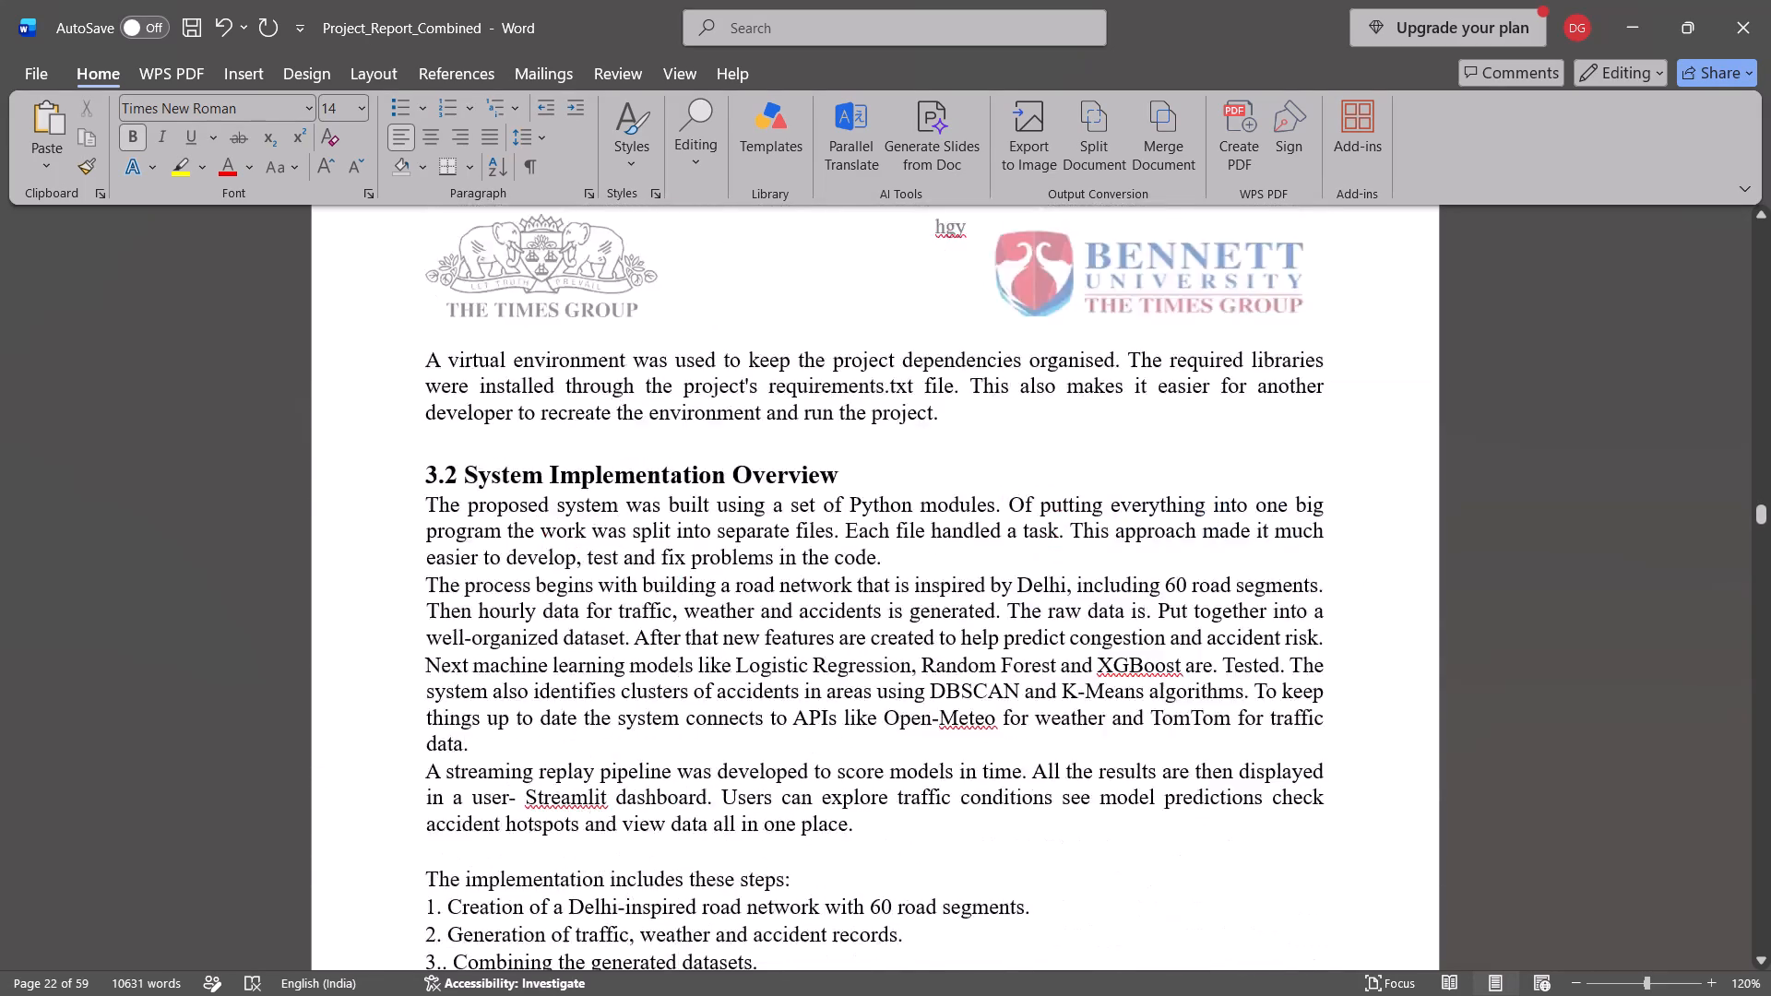
pyautogui.scroll(-6, 569, 358)
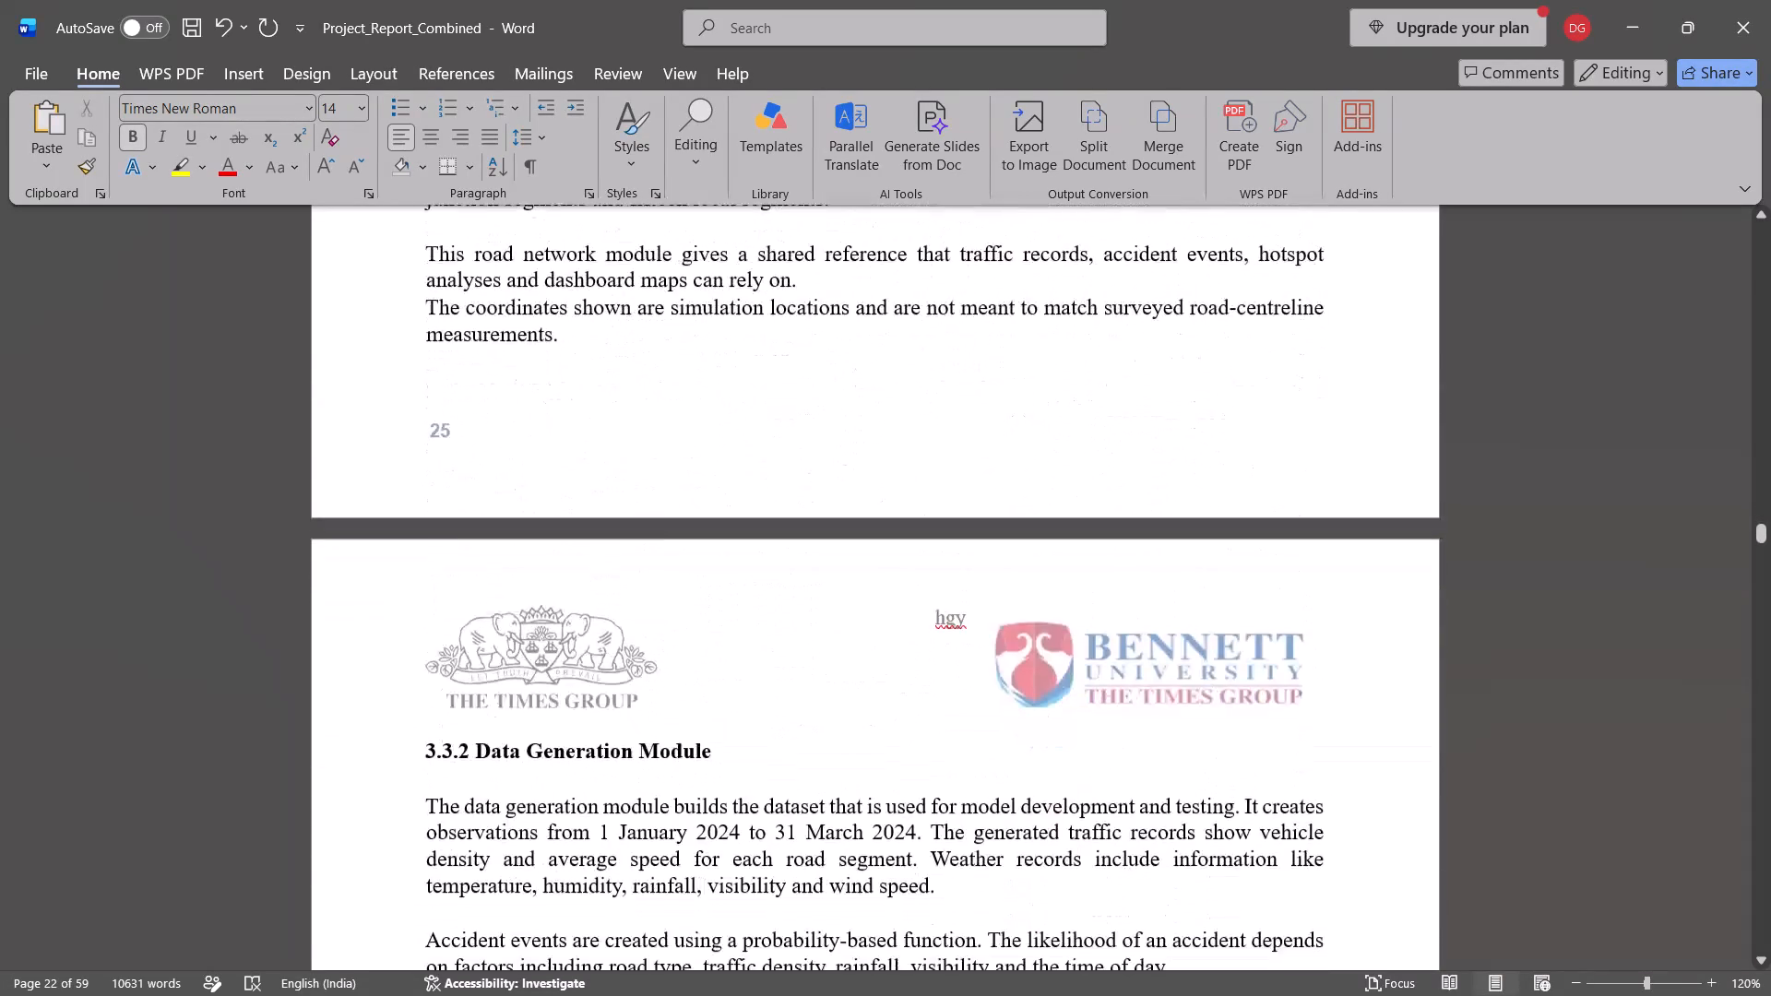
pyautogui.scroll(-4, 569, 358)
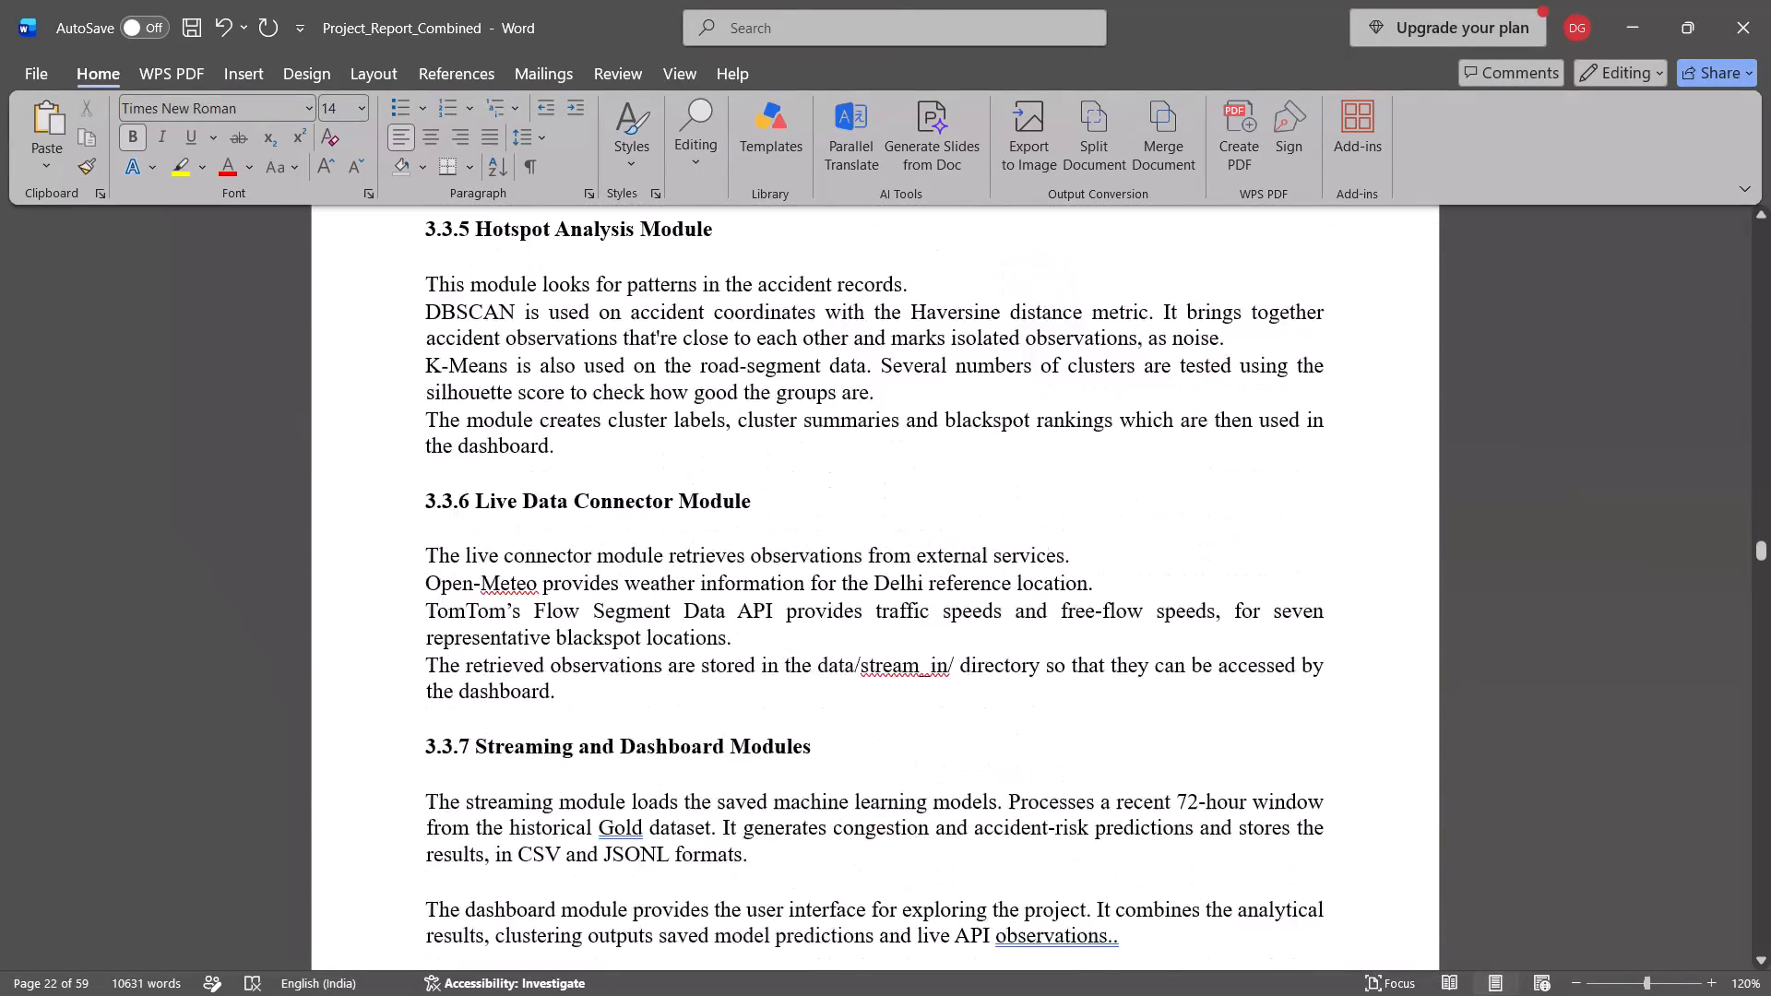
pyautogui.scroll(-5, 569, 358)
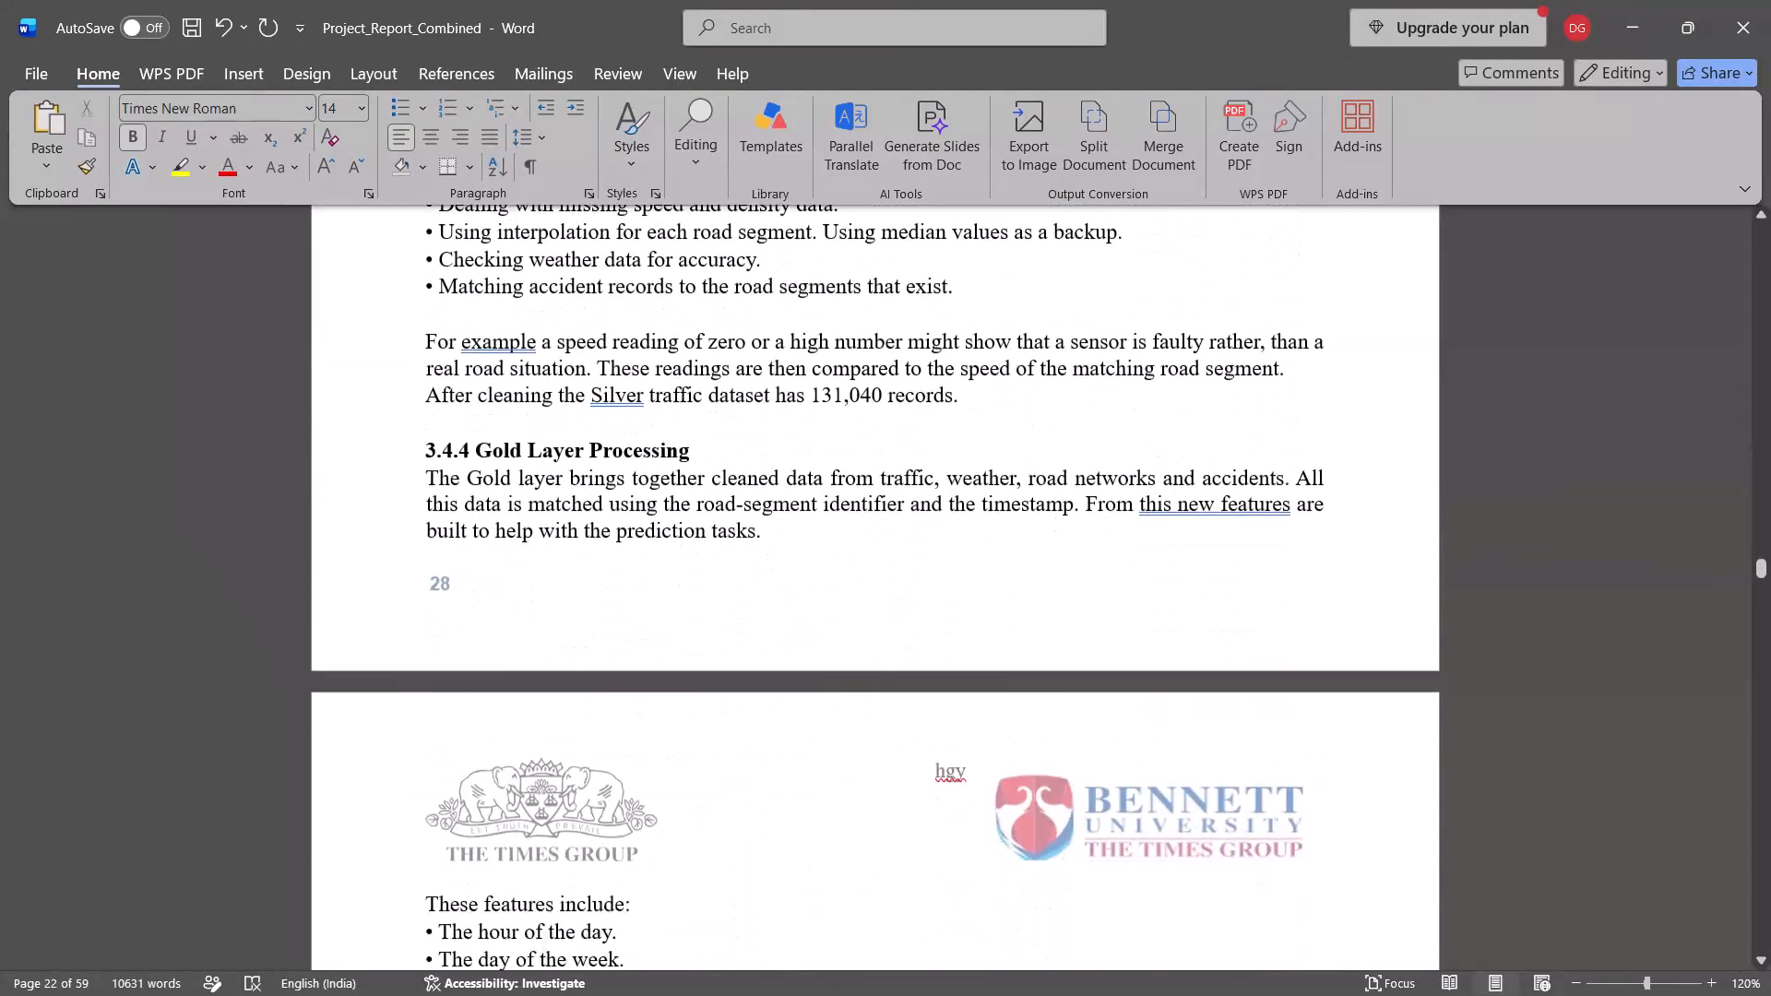
pyautogui.scroll(-4, 569, 358)
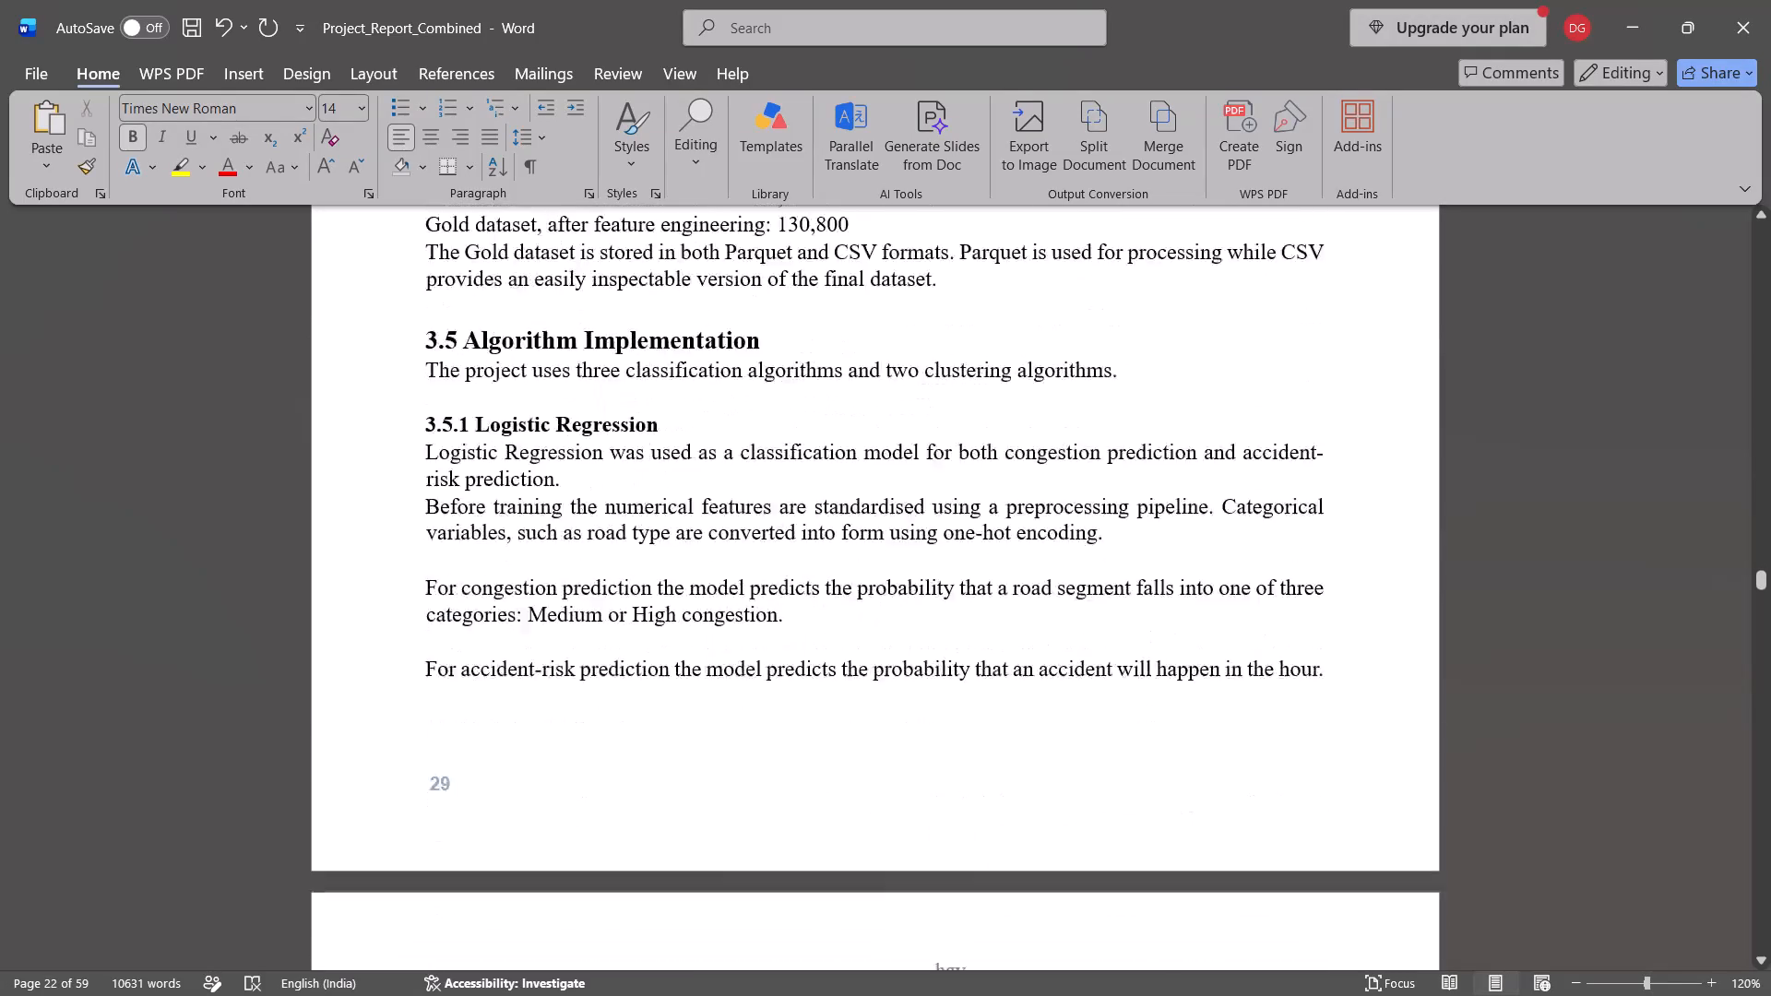
pyautogui.scroll(-4, 569, 358)
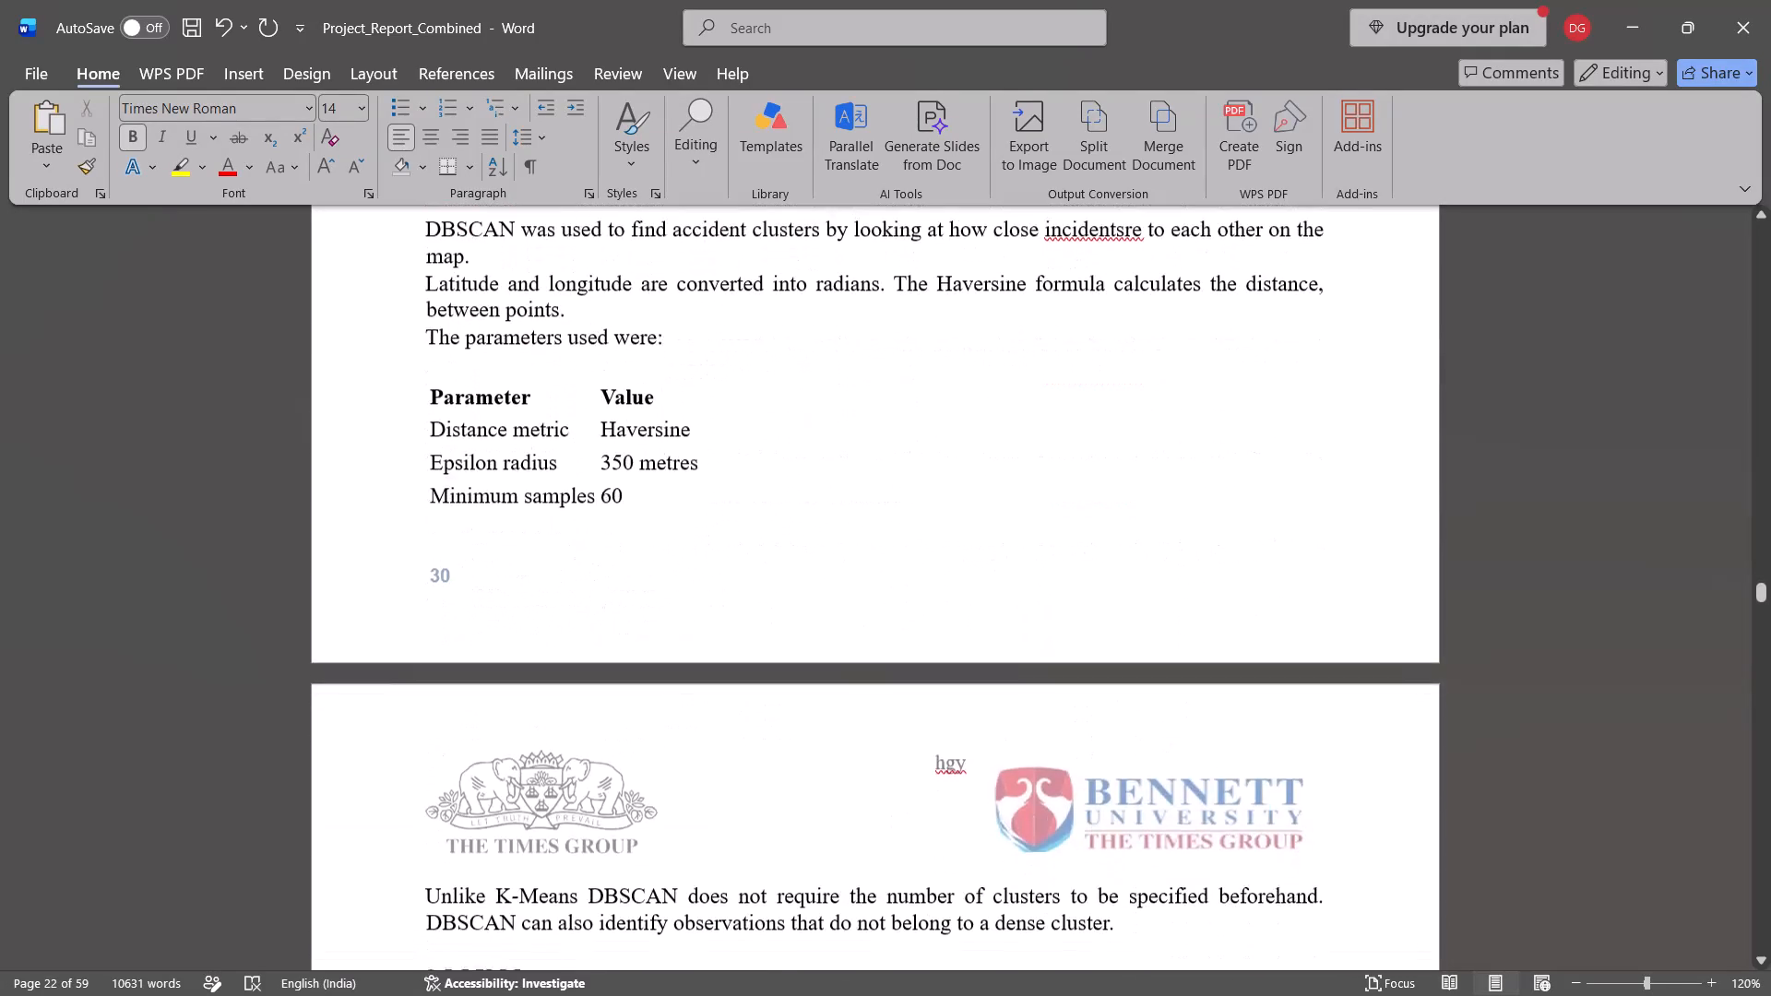
pyautogui.scroll(-3, 569, 358)
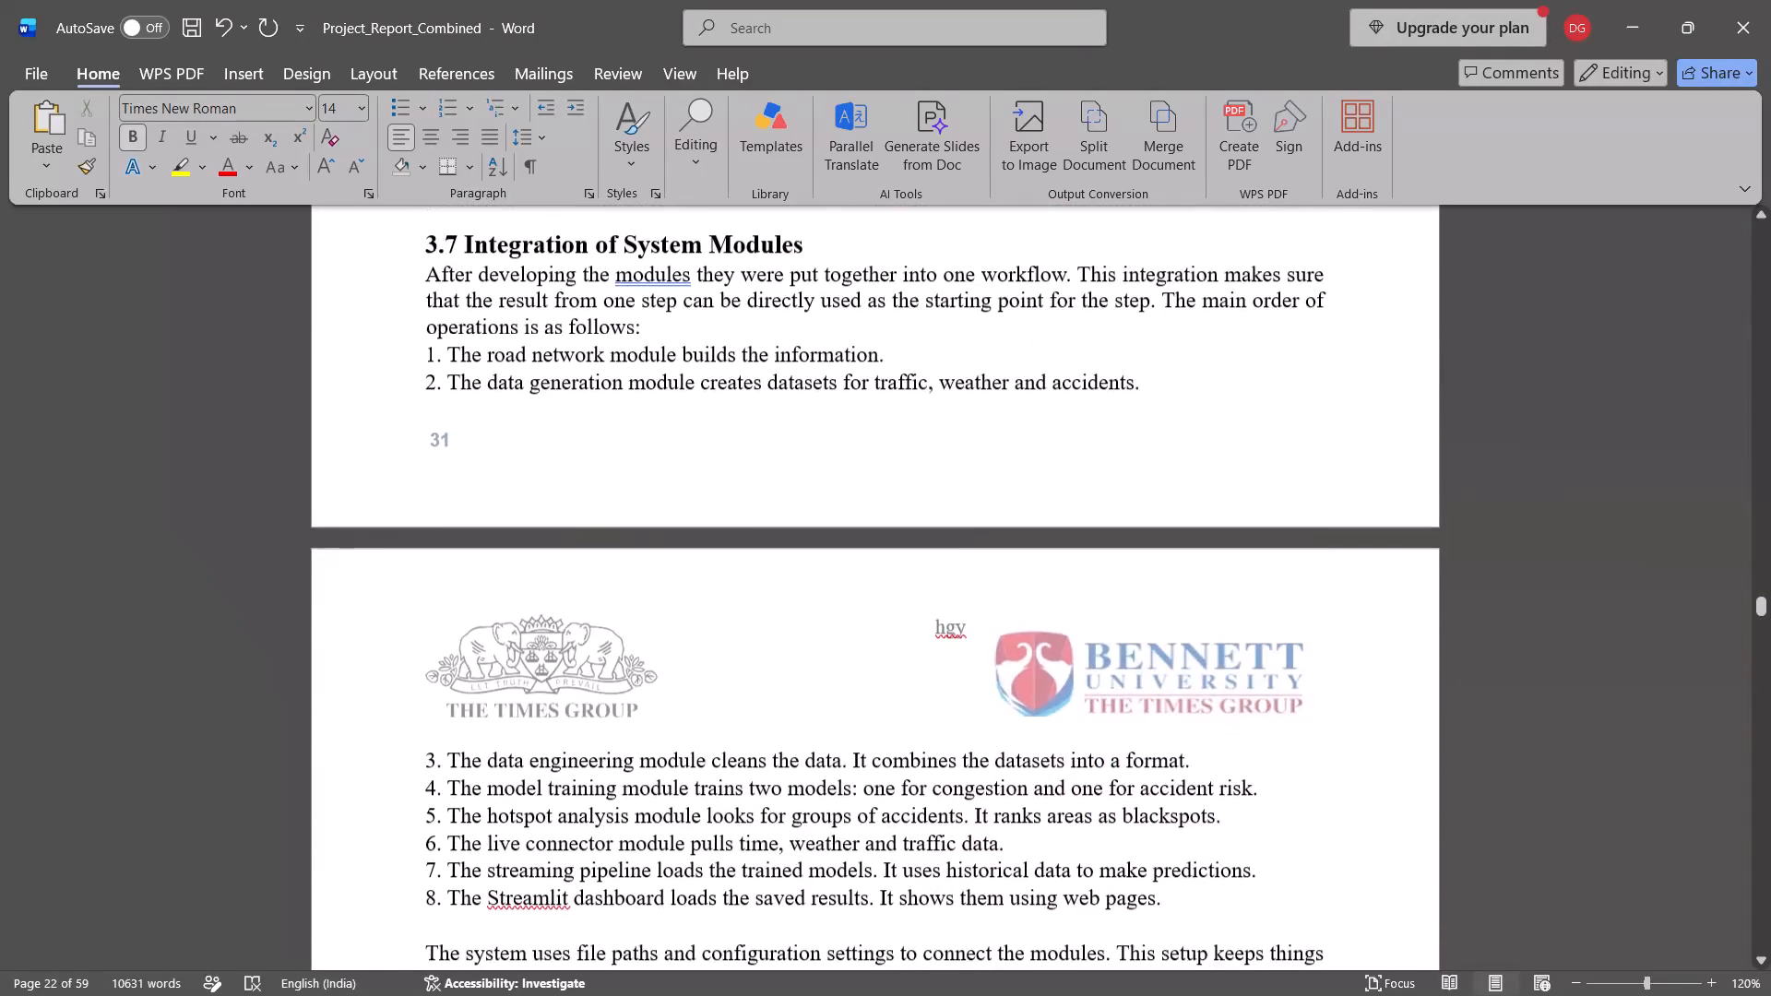
pyautogui.scroll(-1, 569, 358)
# In the storage directory list before section 3.7, indent the Purpose header and the data/raw/ description by one extra tab.
pyautogui.click(543, 306)
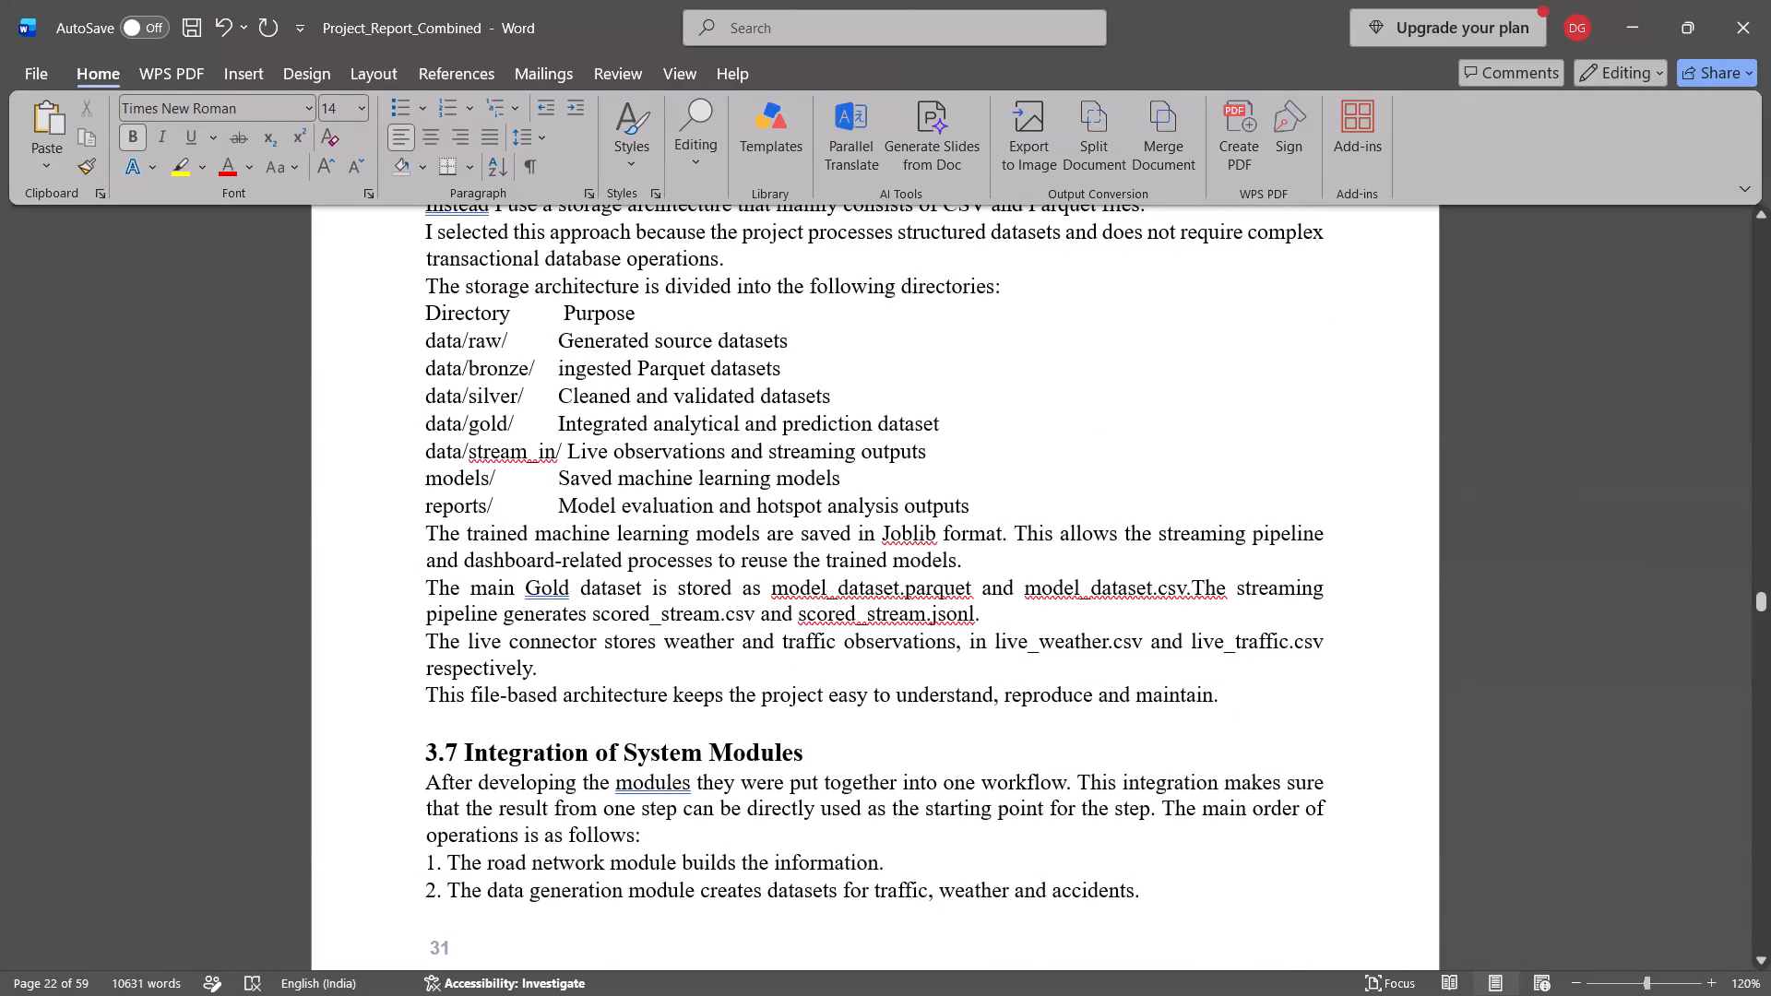
pyautogui.press('Tab')
pyautogui.press('Down')
pyautogui.press('Left')
pyautogui.press('Left')
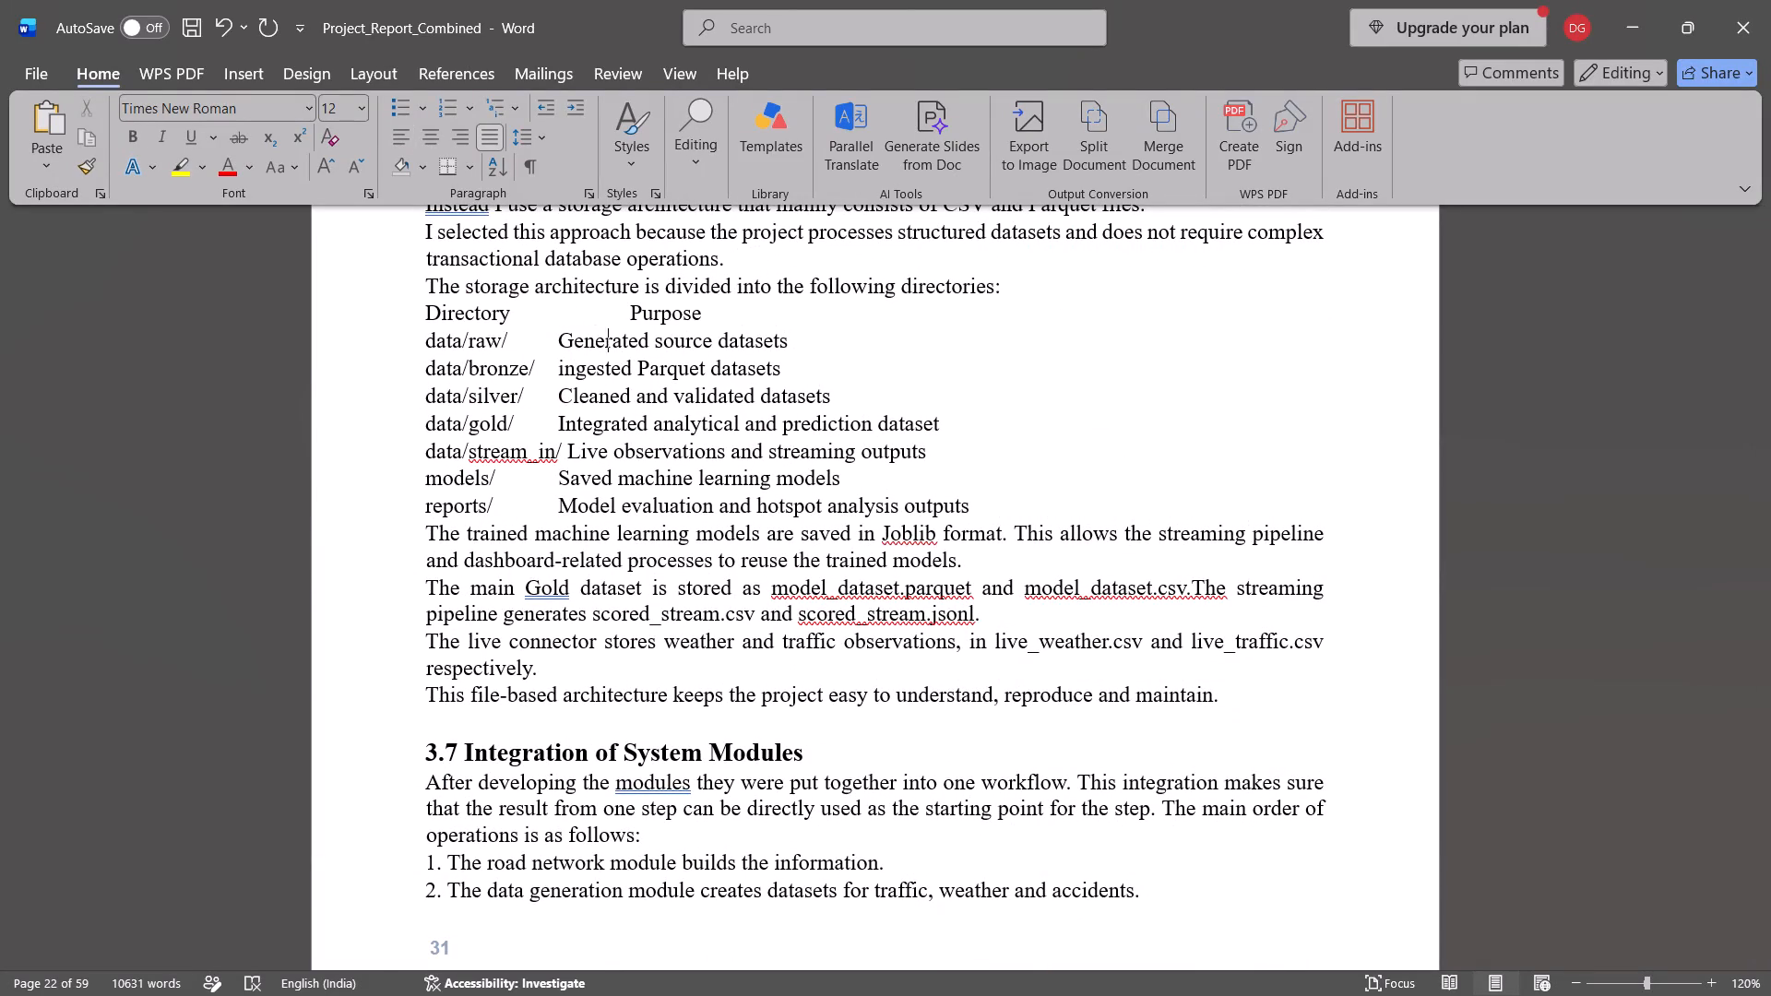
pyautogui.press('Left')
pyautogui.press('Left')
pyautogui.press('Left')
pyautogui.press('Left')
pyautogui.press('Tab')
# Indent the data/bronze/ description by one tab to align it with the data/raw/ description above.
pyautogui.press('Down')
pyautogui.press('Left')
pyautogui.press('Left')
pyautogui.press('Left')
pyautogui.press('Left')
pyautogui.press('Left')
pyautogui.press('Left')
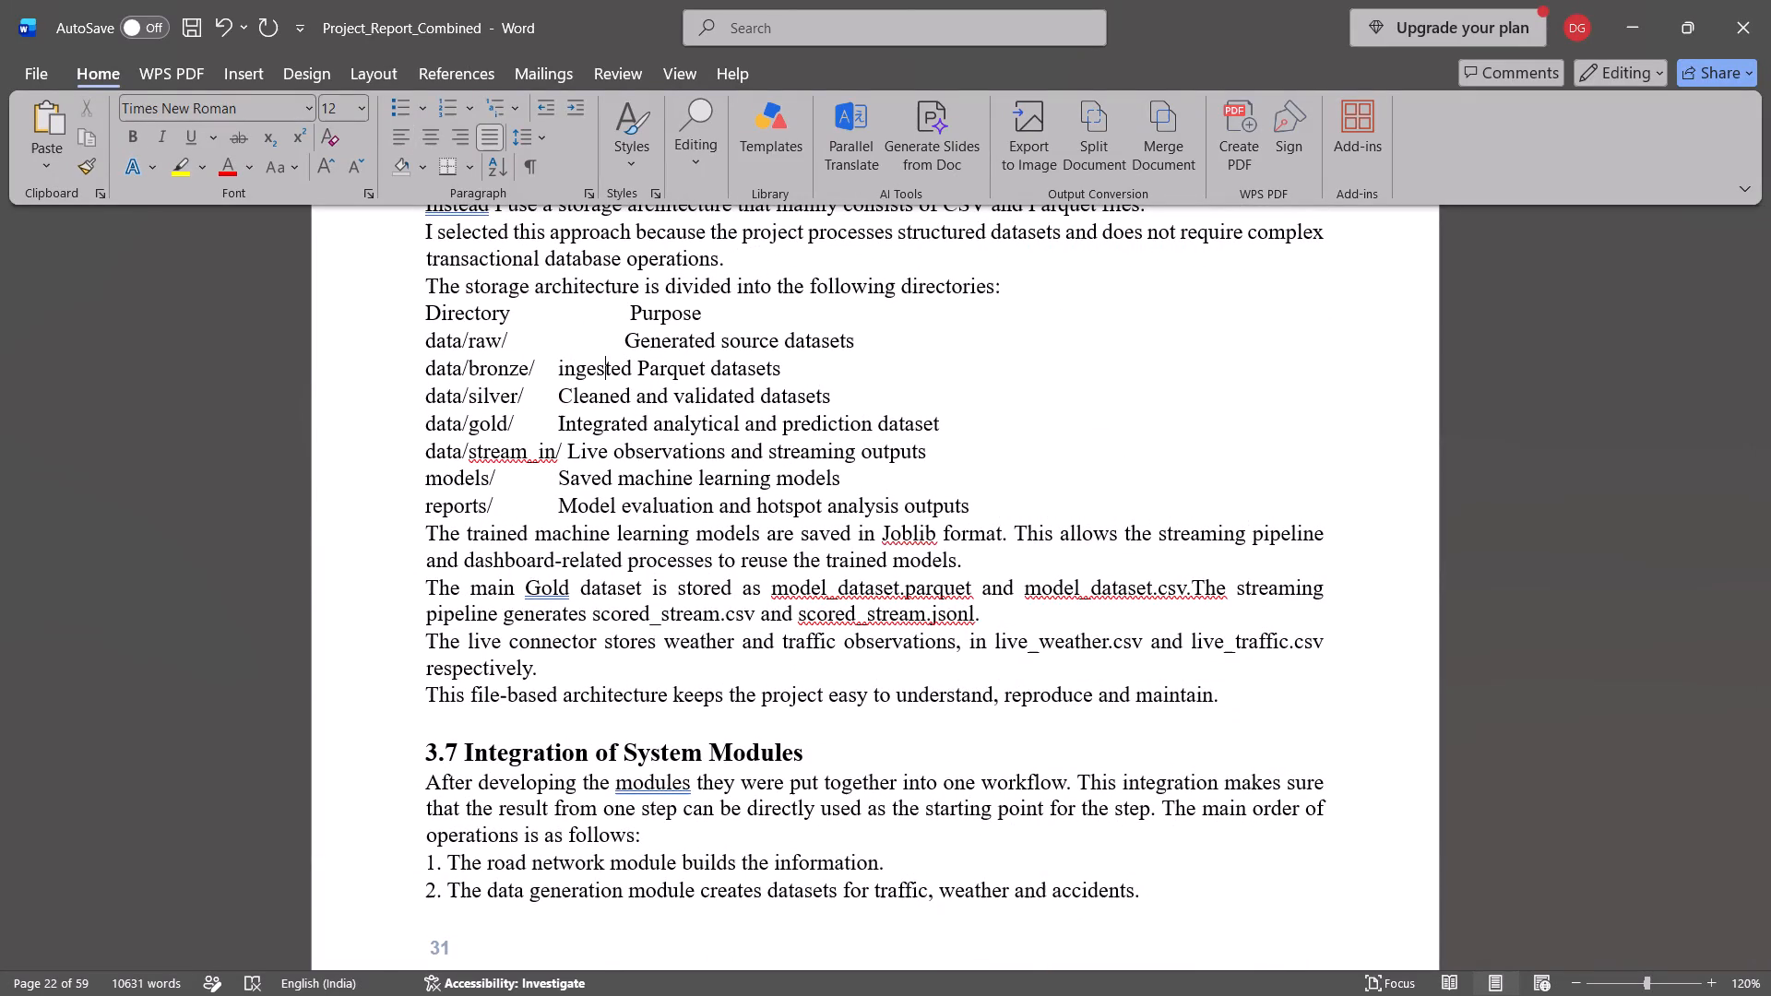
pyautogui.press('Left')
pyautogui.press('Tab')
# Indent the data/silver/ description by one tab to align it with the descriptions above.
pyautogui.press('Down')
pyautogui.press('Left')
pyautogui.press('Left')
pyautogui.press('Left')
pyautogui.press('Left')
pyautogui.press('Left')
pyautogui.press('Left')
pyautogui.press('Left')
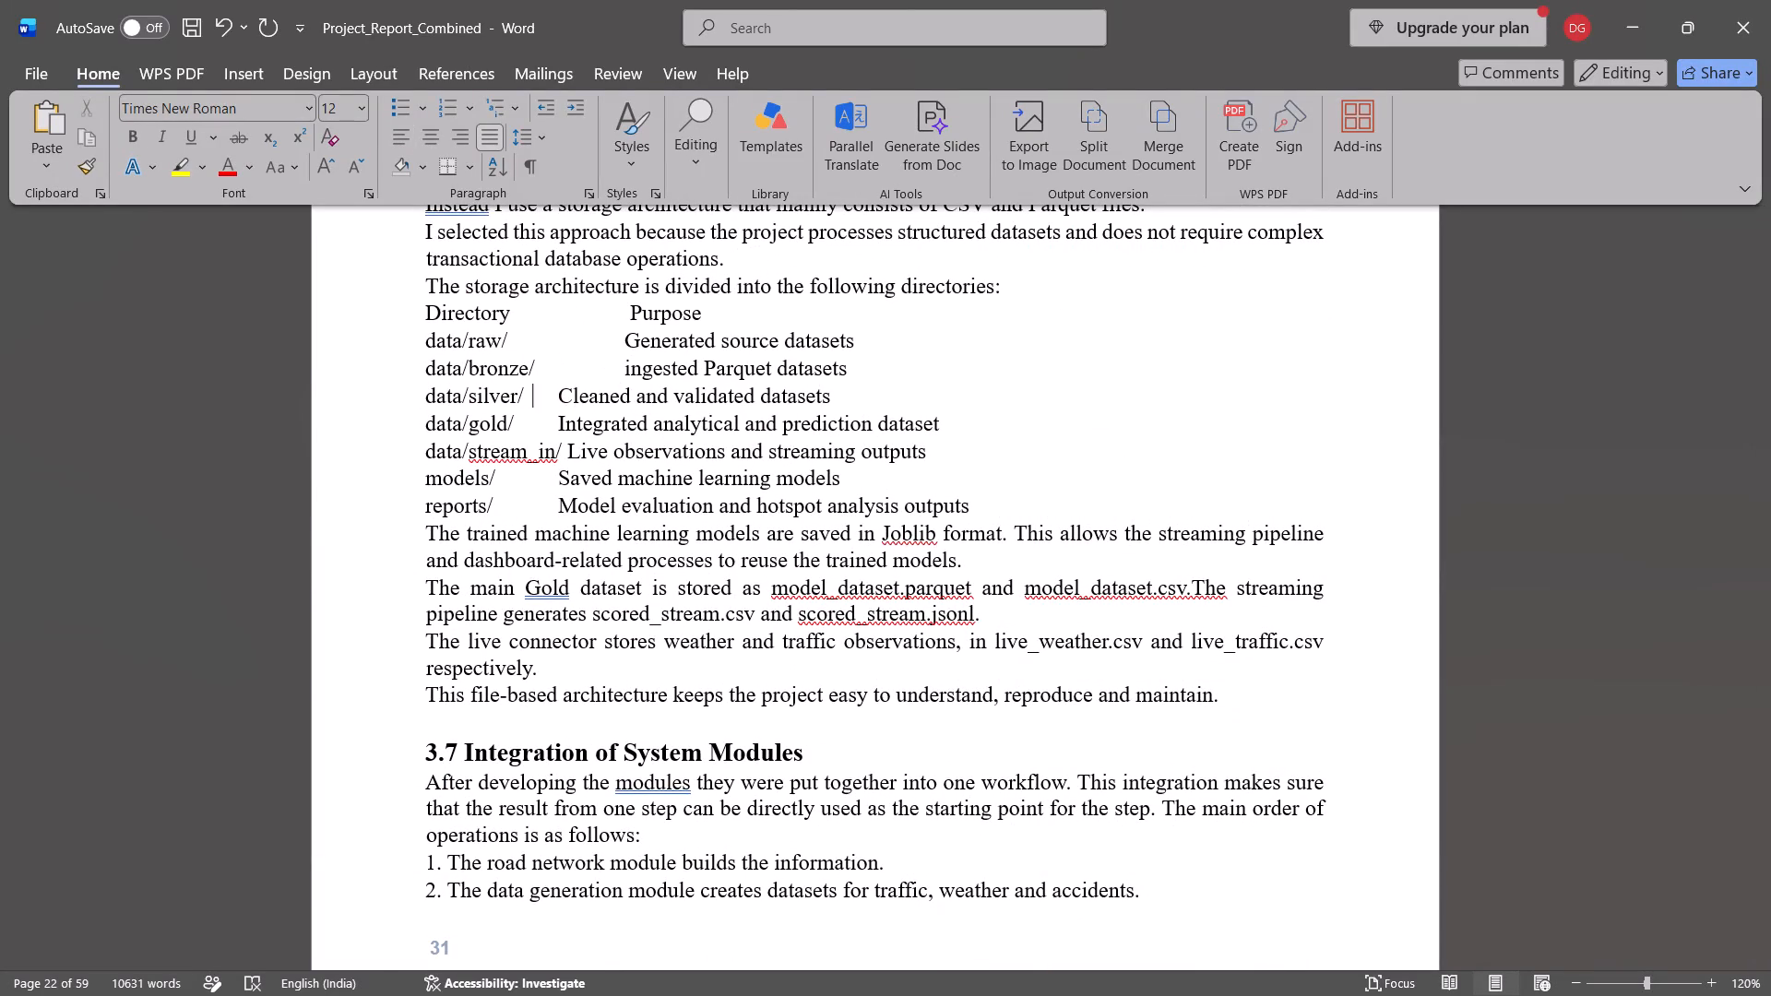
pyautogui.press('Right')
pyautogui.press('Right')
pyautogui.press('Left')
pyautogui.press('Tab')
# Indent the data/gold/ description by one tab to align it with the descriptions above.
pyautogui.press('Down')
pyautogui.press('Left')
pyautogui.press('Left')
pyautogui.press('Left')
pyautogui.press('Left')
pyautogui.press('Left')
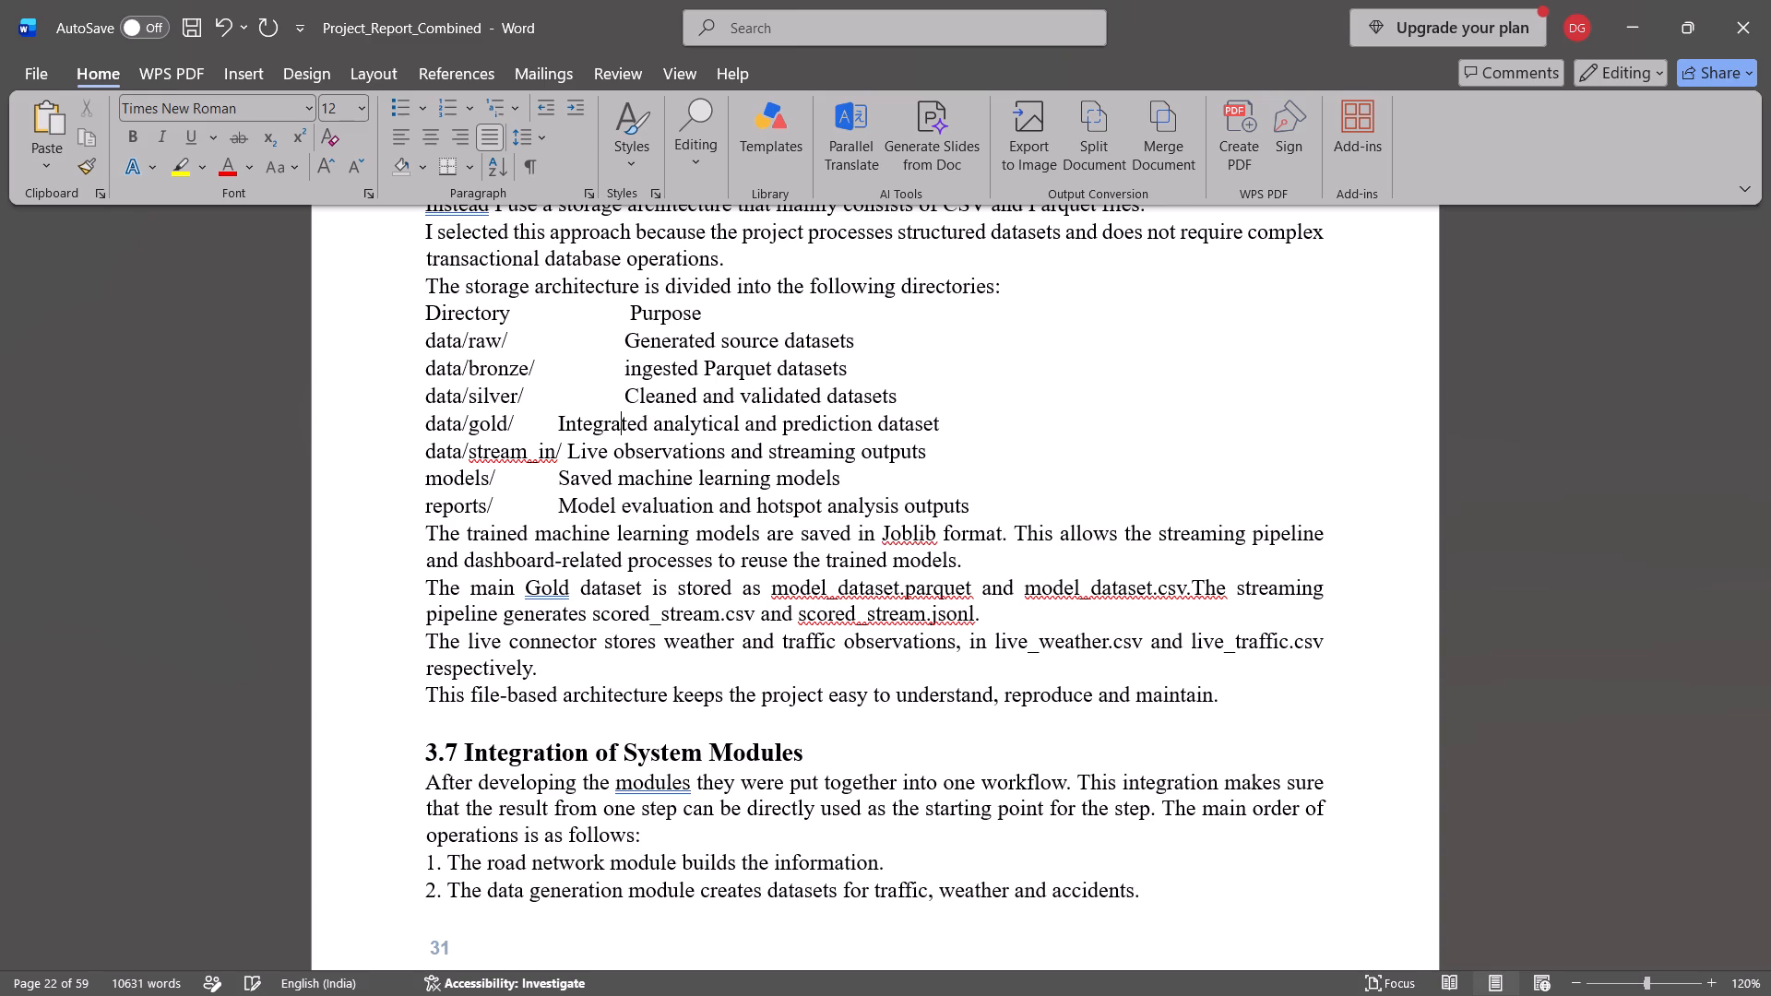
pyautogui.press('Left')
pyautogui.press('Left')
pyautogui.press('Left')
pyautogui.press('Tab')
# Insert a tab before the data/stream_in/ description to align it with the descriptions above.
pyautogui.press('Down')
pyautogui.press('Left')
pyautogui.press('Left')
pyautogui.press('Left')
pyautogui.press('Left')
pyautogui.press('Left')
pyautogui.press('Left')
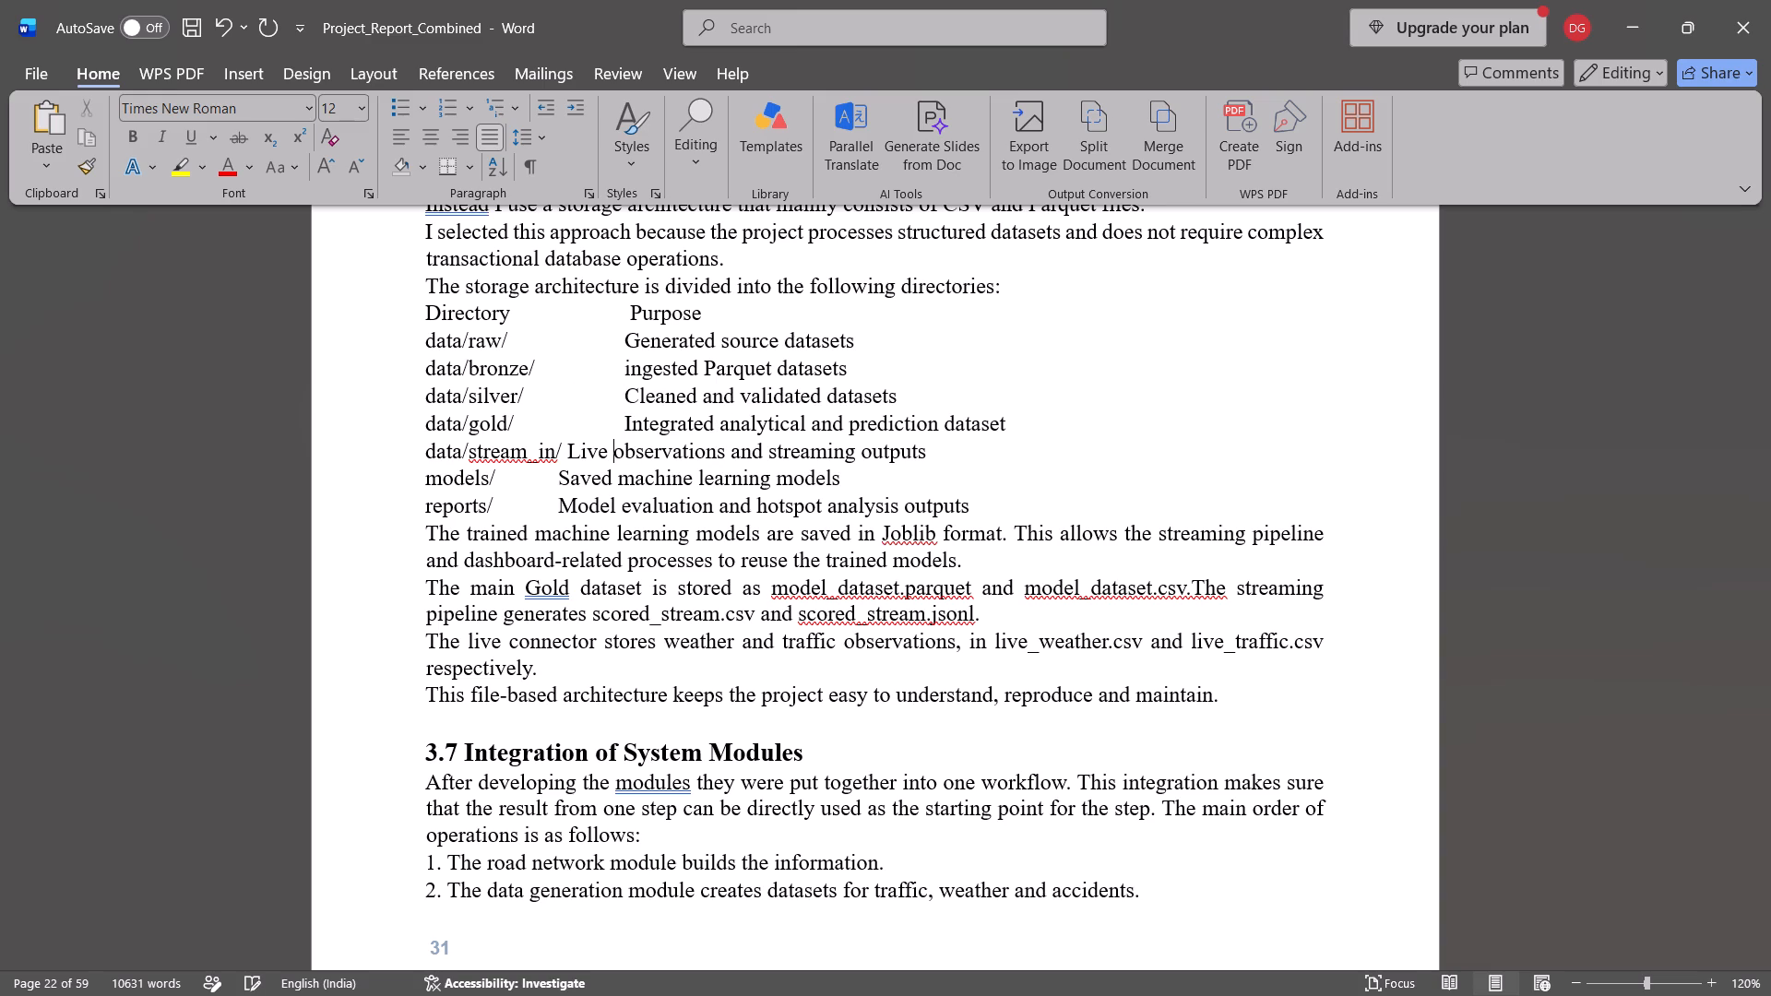
pyautogui.press('Tab')
# Indent the models/ description by one tab to align it with the descriptions above.
pyautogui.press('Down')
pyautogui.press('Left')
pyautogui.press('Left')
pyautogui.press('Left')
pyautogui.press('Left')
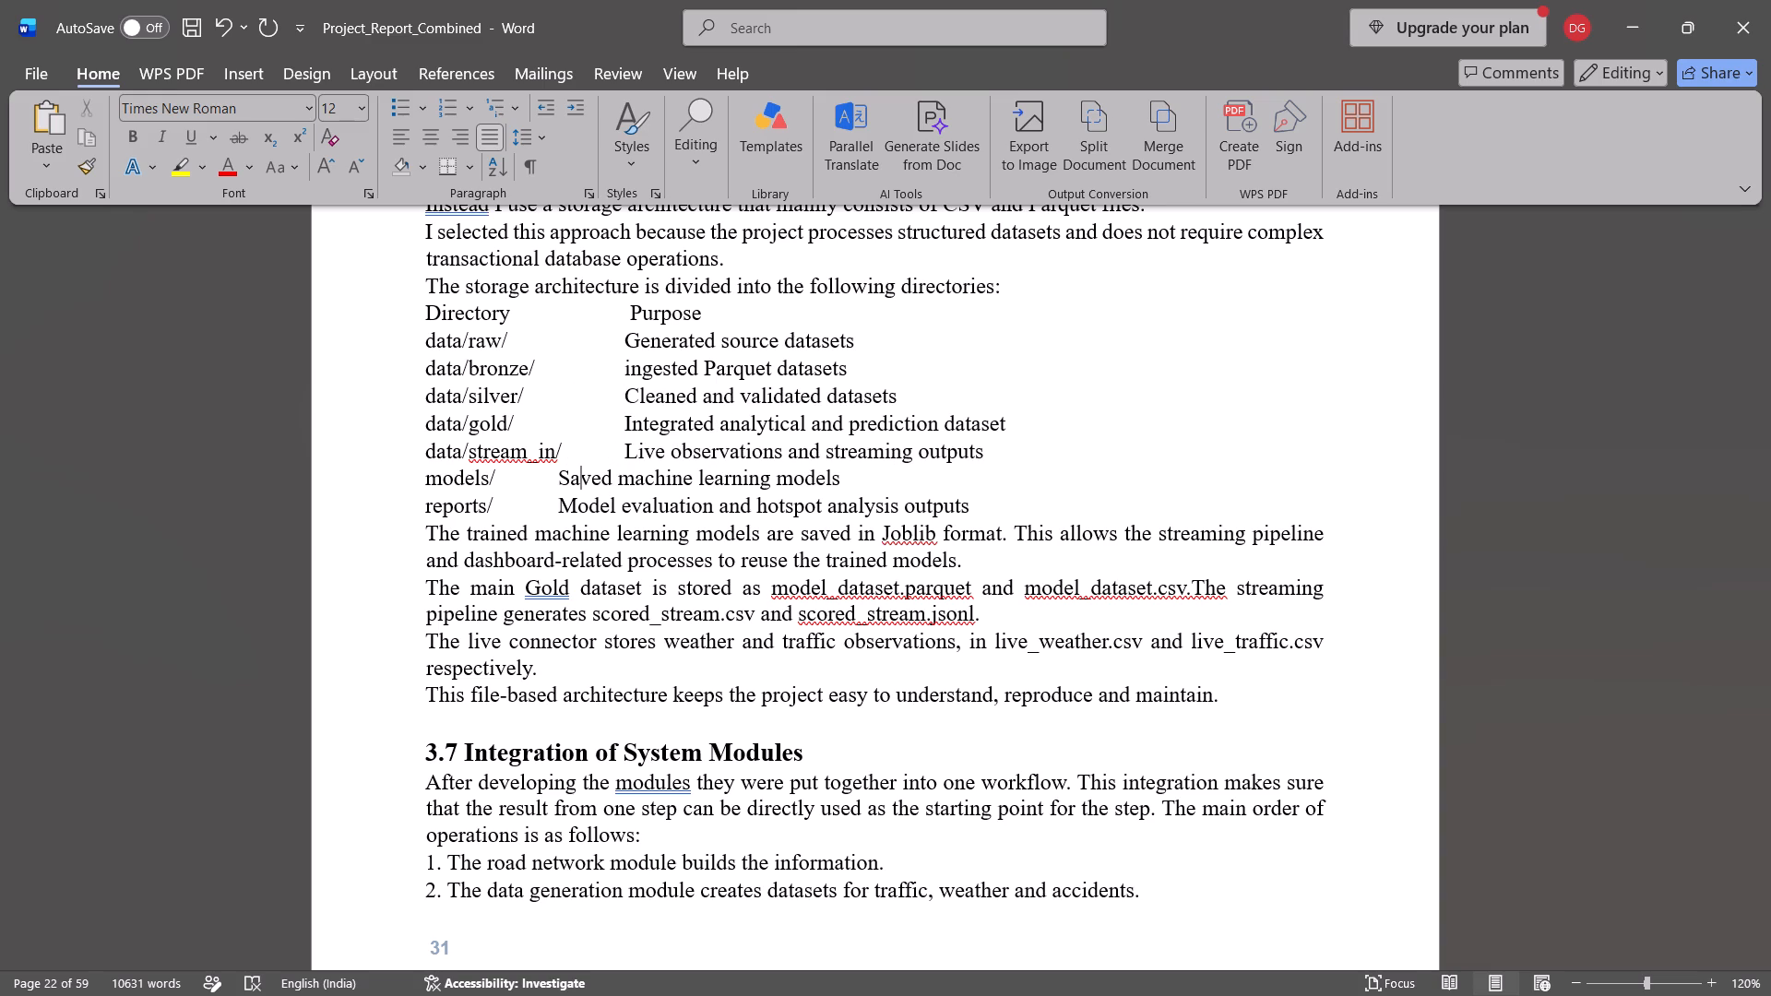
pyautogui.press('Left')
pyautogui.press('Left')
pyautogui.press('Tab')
# Indent the reports/ description by one tab to align it with the descriptions above.
pyautogui.press('Down')
pyautogui.press('Left')
pyautogui.press('Left')
pyautogui.press('Left')
pyautogui.press('Left')
pyautogui.press('Left')
pyautogui.press('Left')
pyautogui.press('Left')
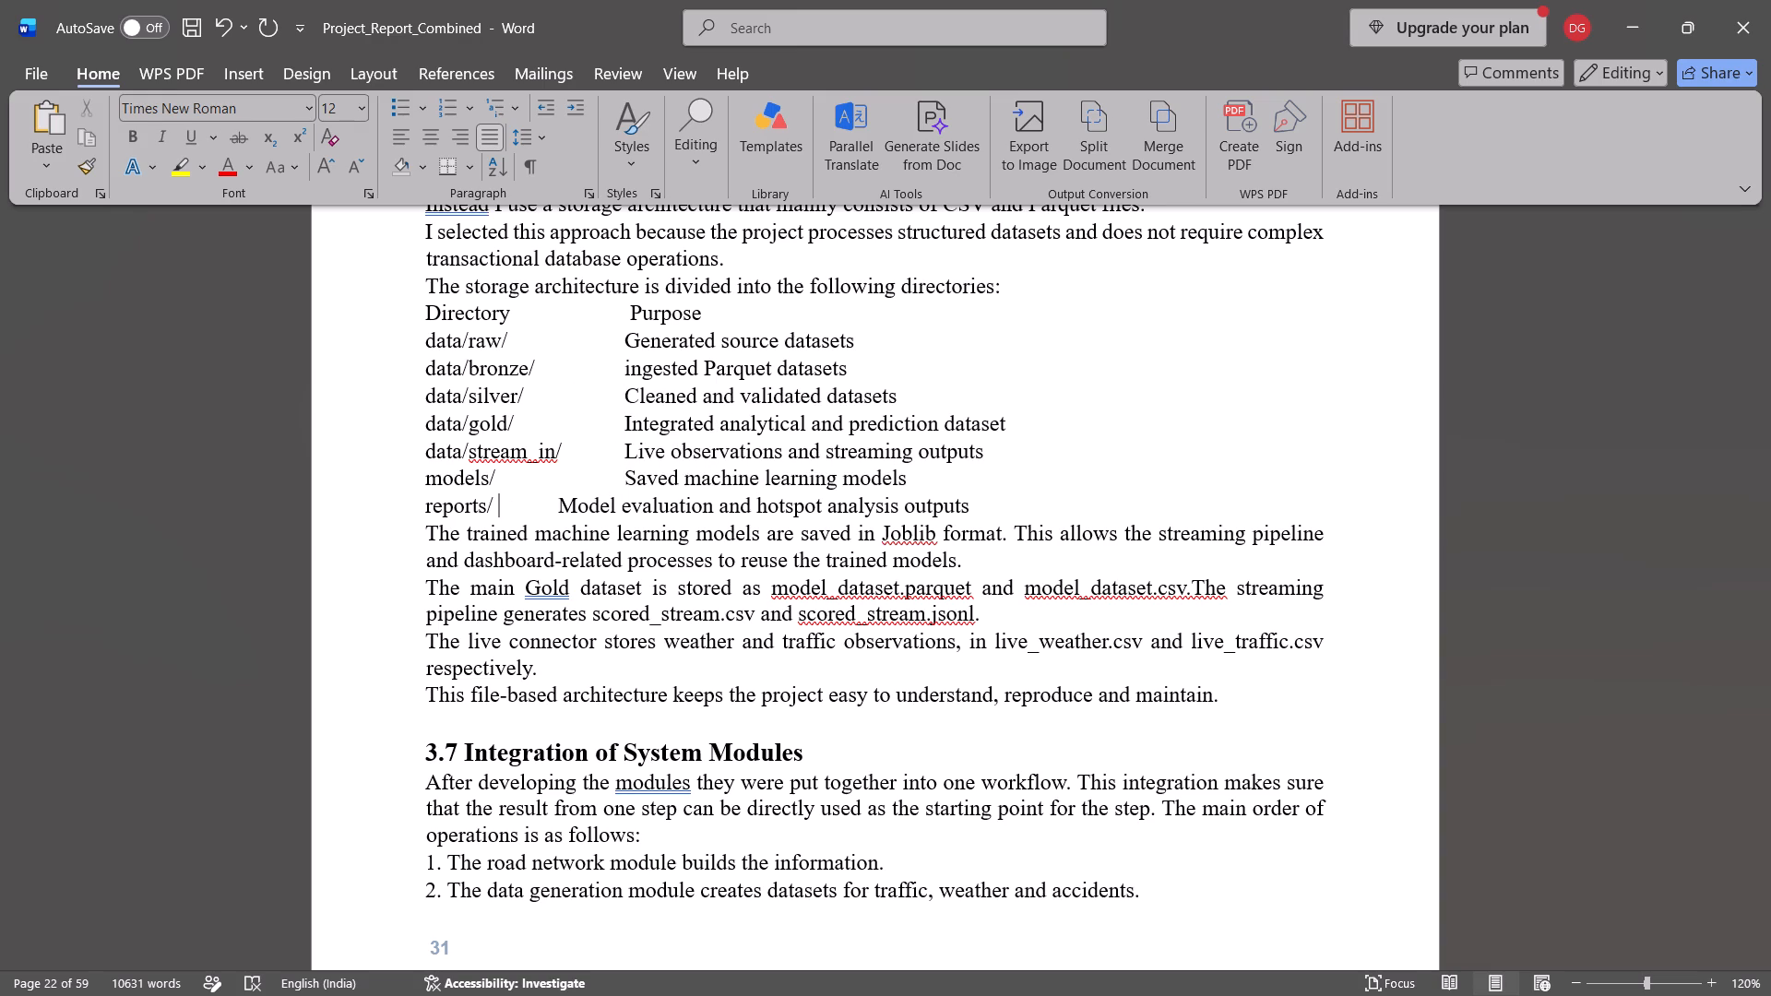
pyautogui.press('Right')
pyautogui.press('Right')
pyautogui.press('Left')
pyautogui.press('Tab')
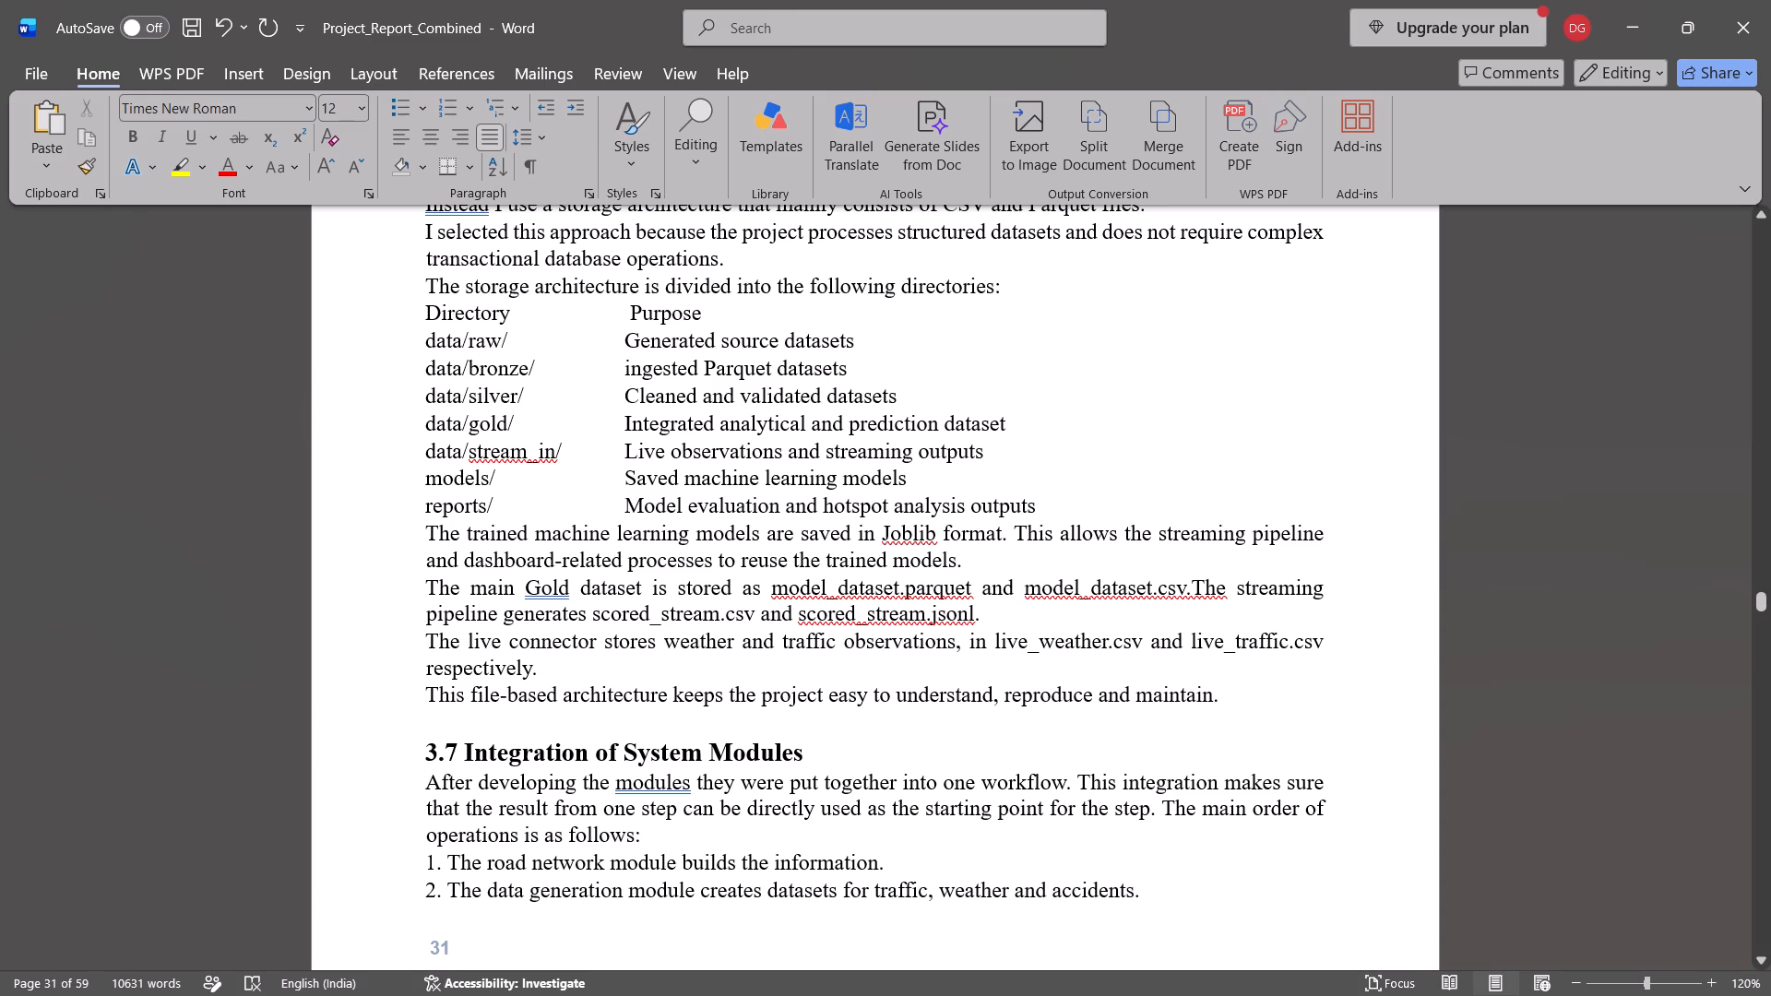
# Make the Directory and Purpose header line of the storage directory list bold.
pyautogui.moveTo(712, 314); pyautogui.dragTo(419, 313)
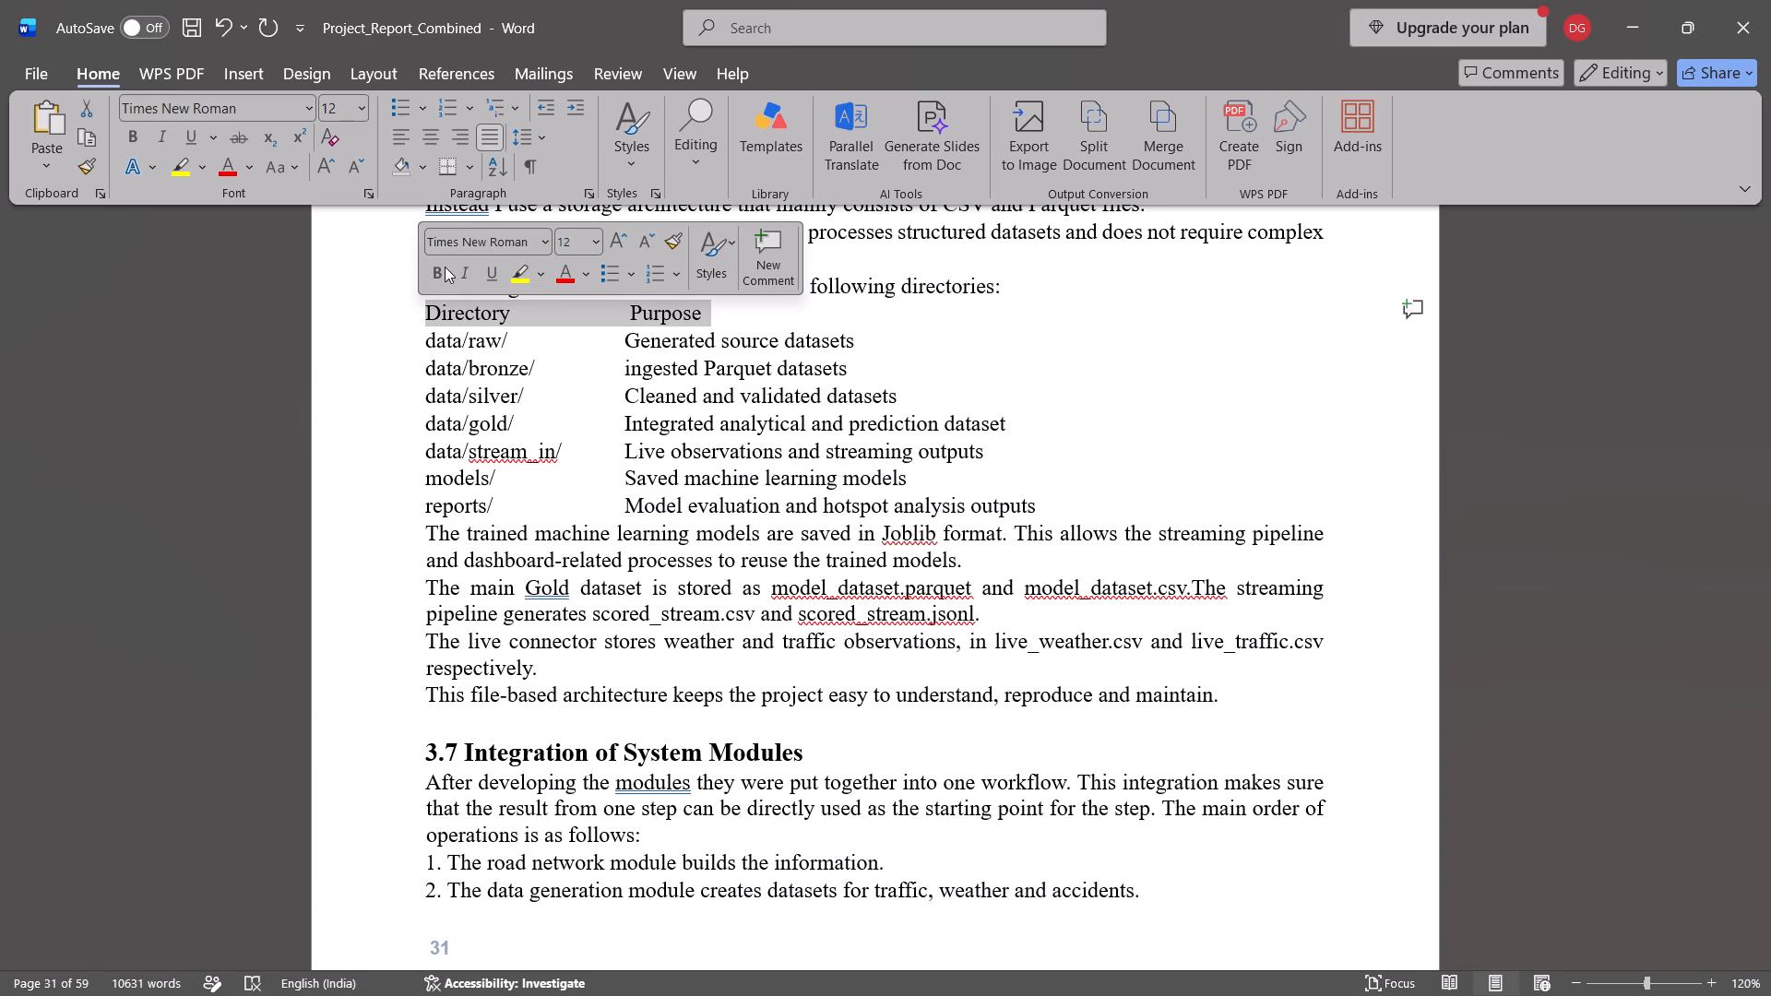
pyautogui.click(445, 267)
pyautogui.click(386, 319)
pyautogui.click(414, 365)
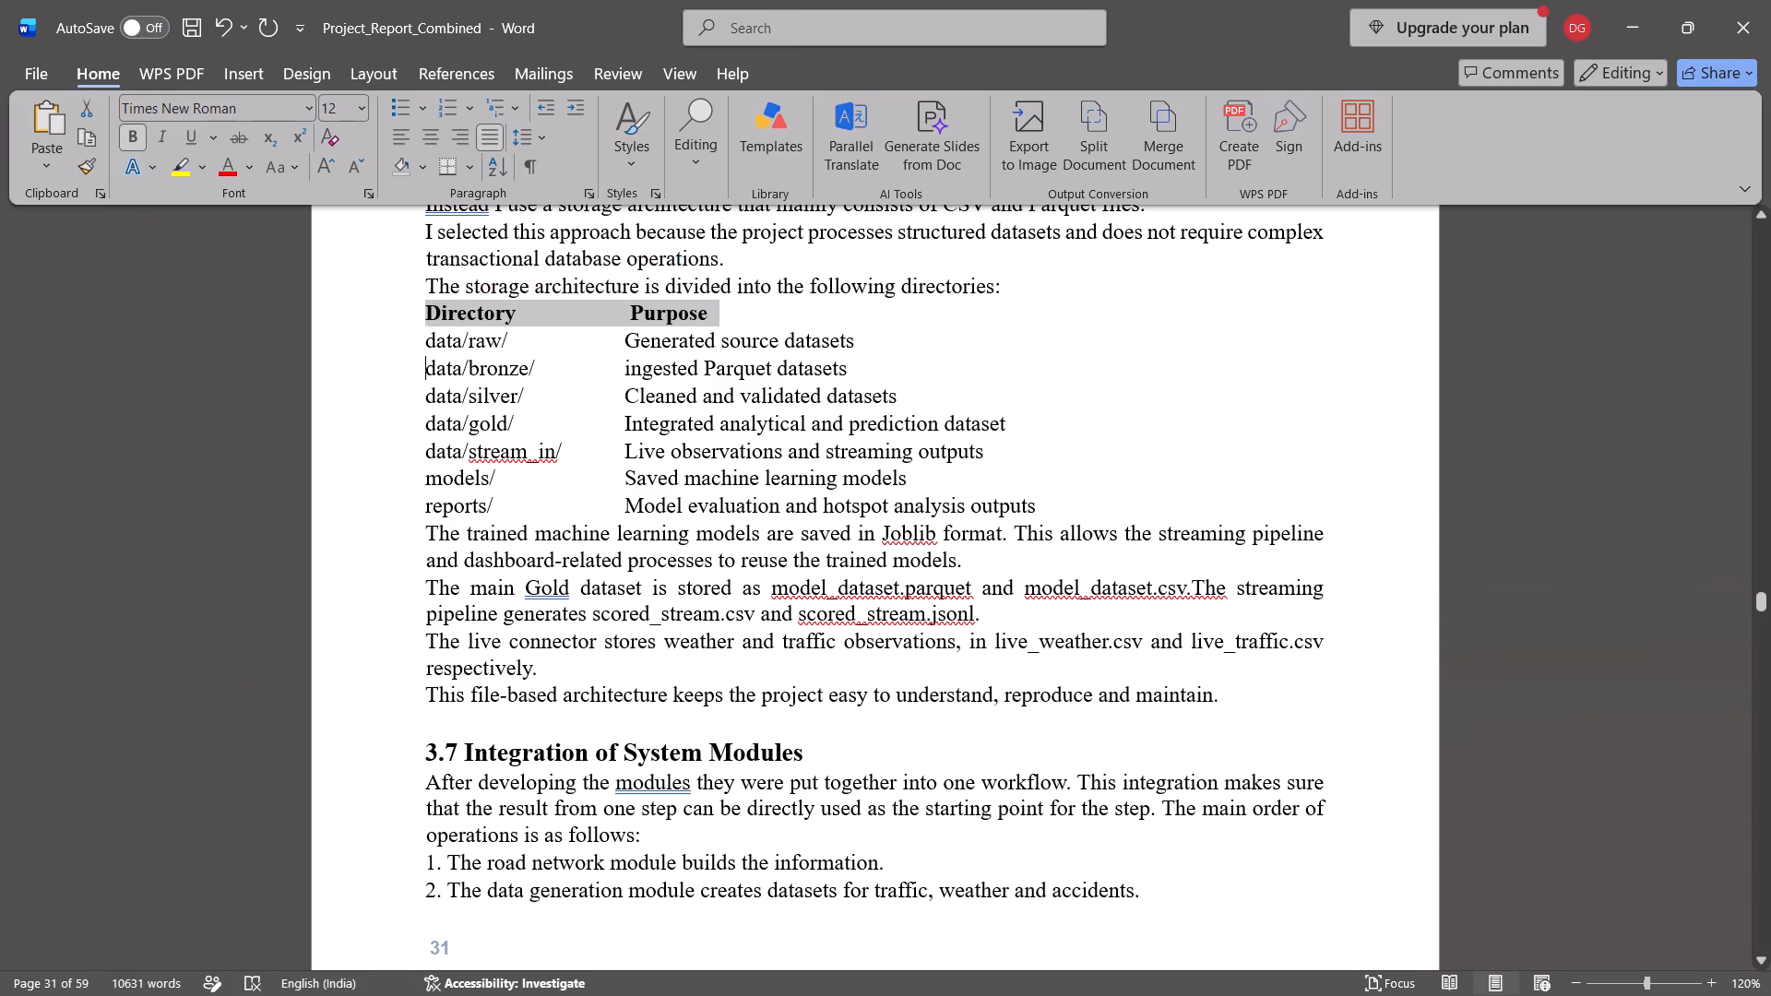
# Insert a blank line between the storage directory list and the paragraph beginning "The trained machine learning models".
pyautogui.click(434, 531)
pyautogui.press('Return')
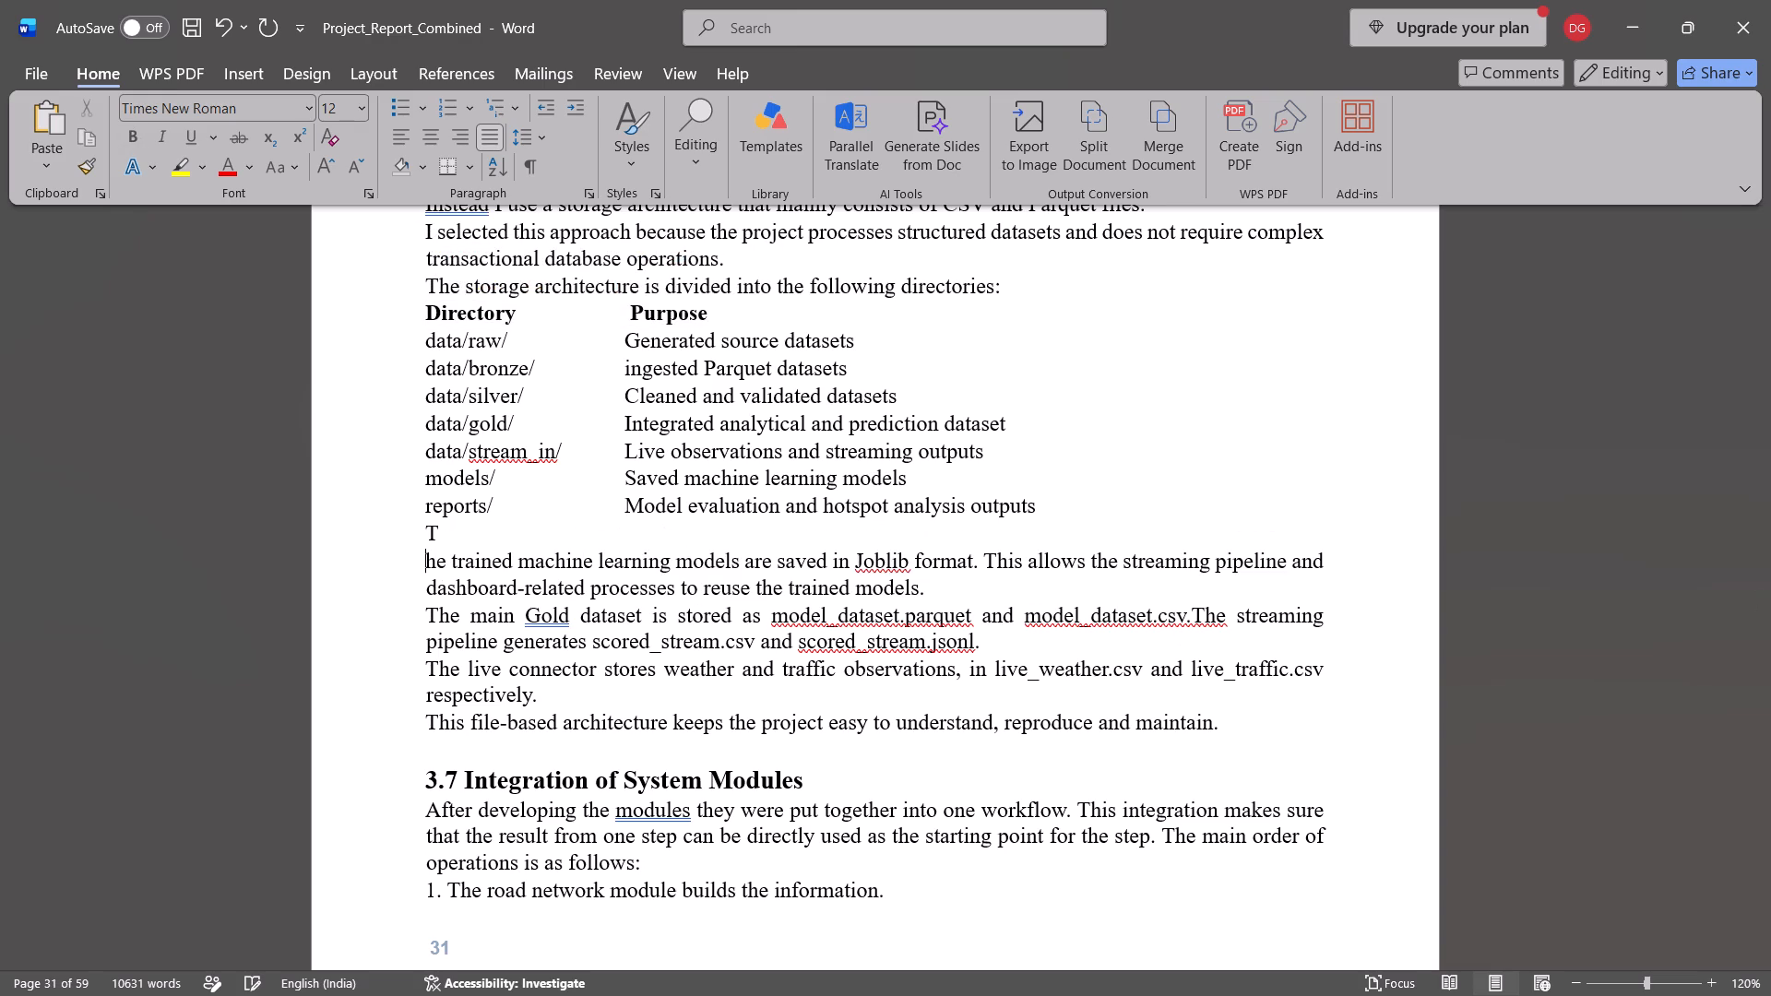
pyautogui.press('BackSpace')
pyautogui.press('BackSpace')
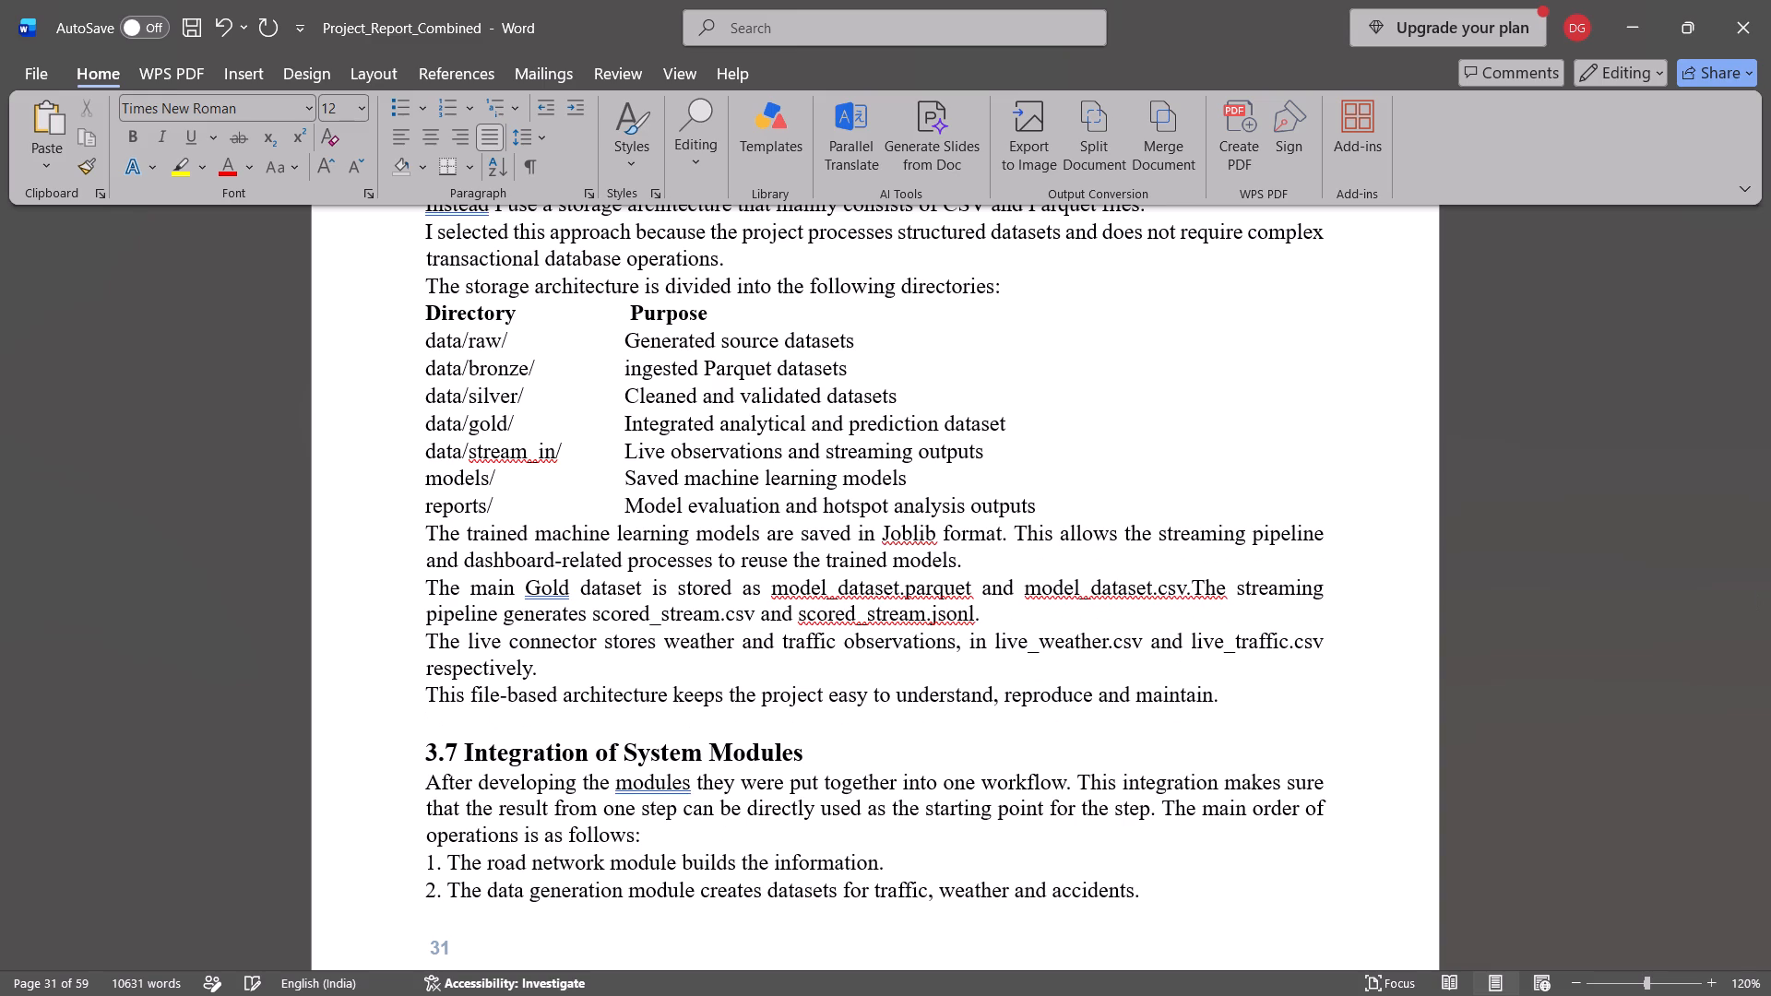
pyautogui.press('Left')
pyautogui.press('Return')
# Insert a blank line above the sentence "The storage architecture is divided into the following directories:".
pyautogui.press('Up')
pyautogui.press('Up')
pyautogui.press('Up')
pyautogui.press('Up')
pyautogui.press('Up')
pyautogui.press('Up')
pyautogui.press('Up')
pyautogui.press('Up')
pyautogui.press('Up')
pyautogui.press('Up')
pyautogui.press('Up')
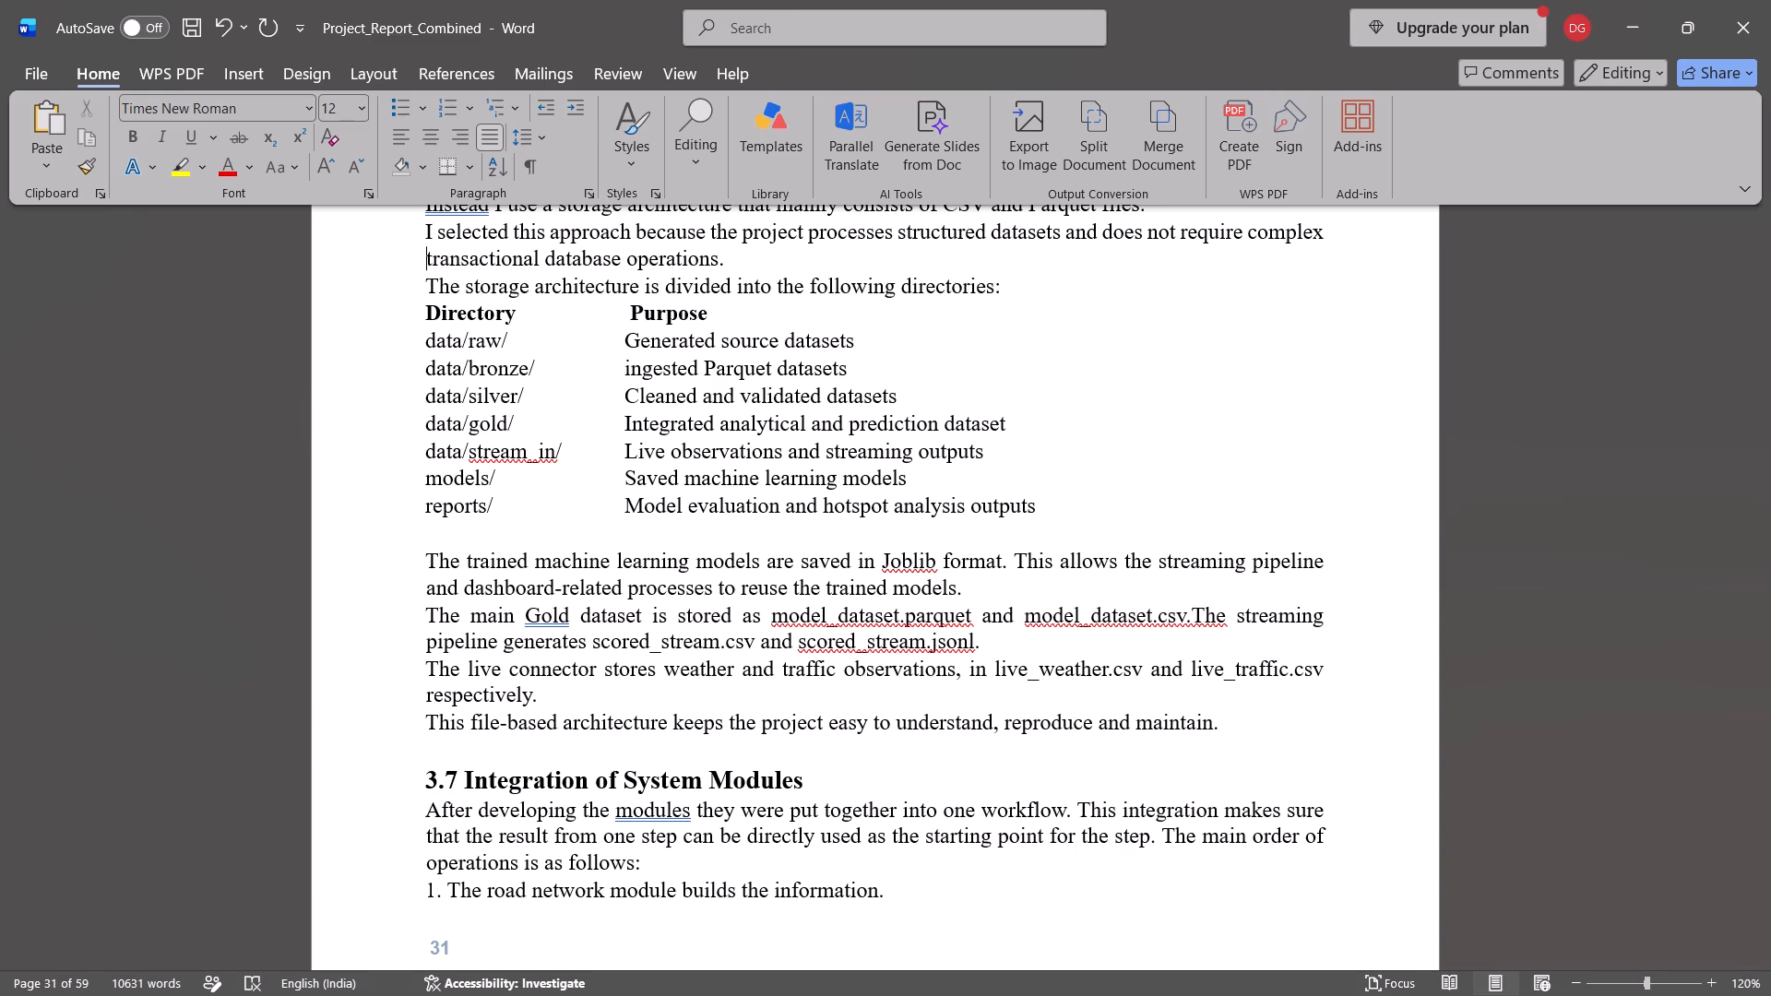
pyautogui.press('Down')
pyautogui.press('Return')
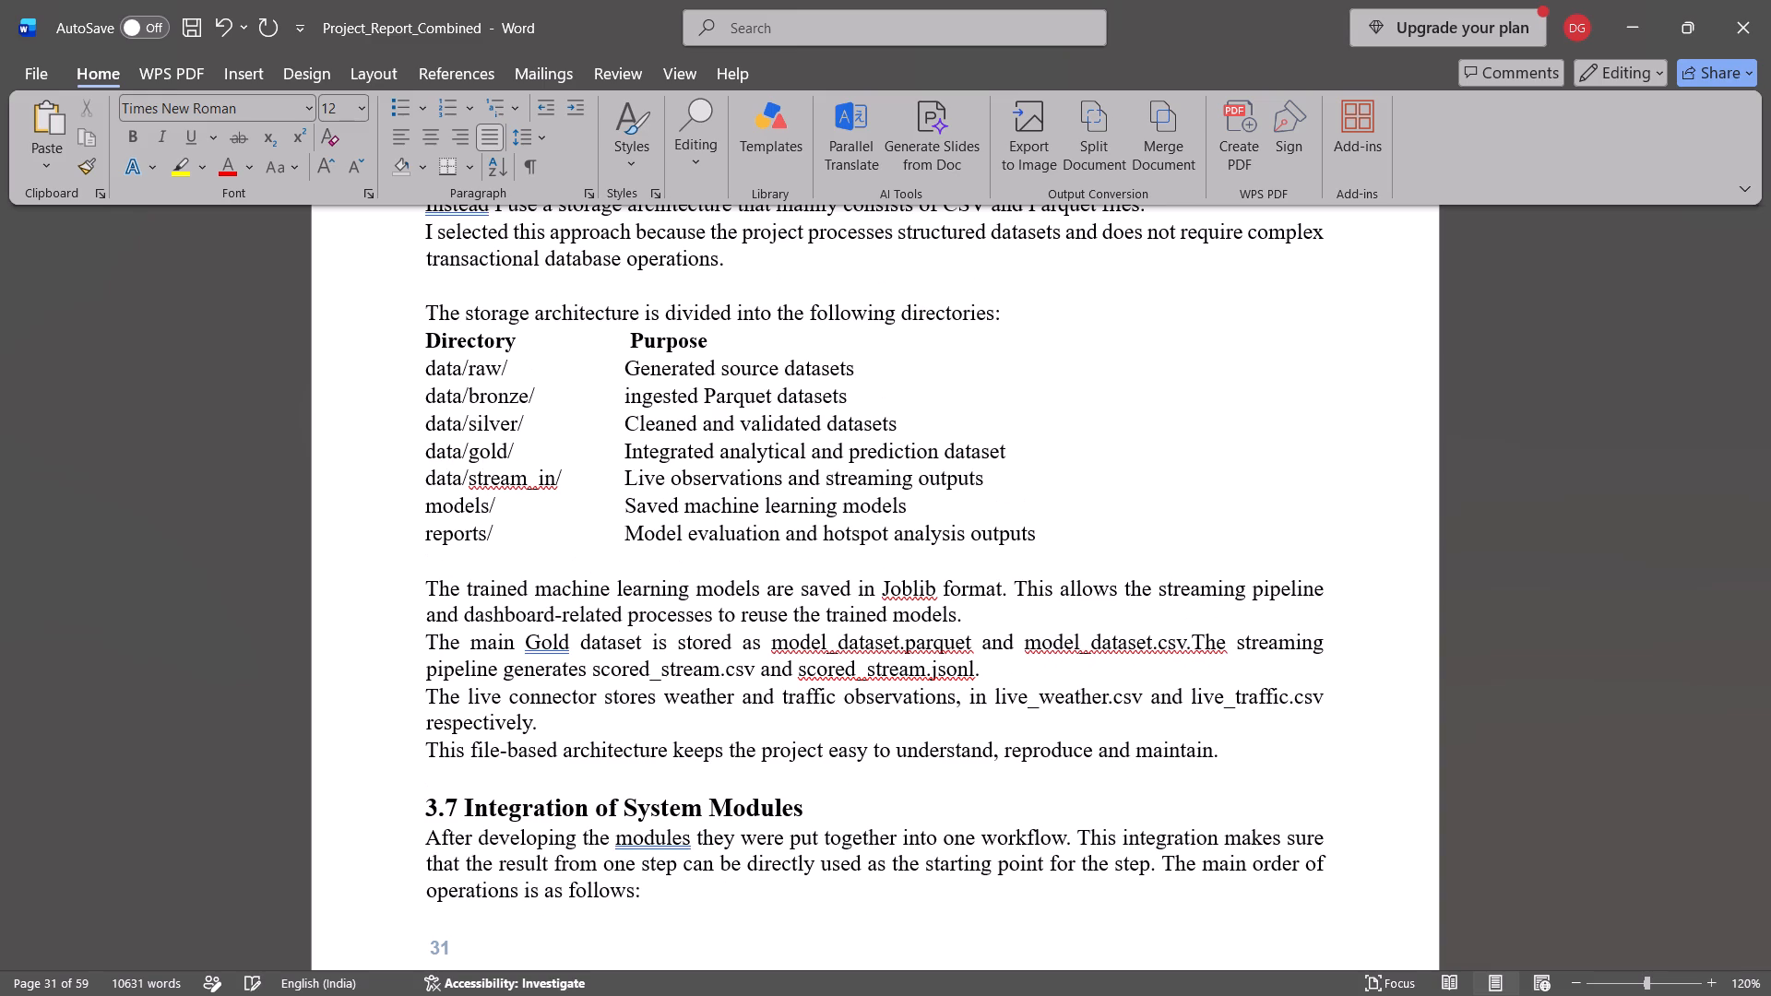
# Review the layout, screenshots and captions in the rest of Chapter 3, from section 3.7 to section 3.10.
pyautogui.scroll(-3, 516, 741)
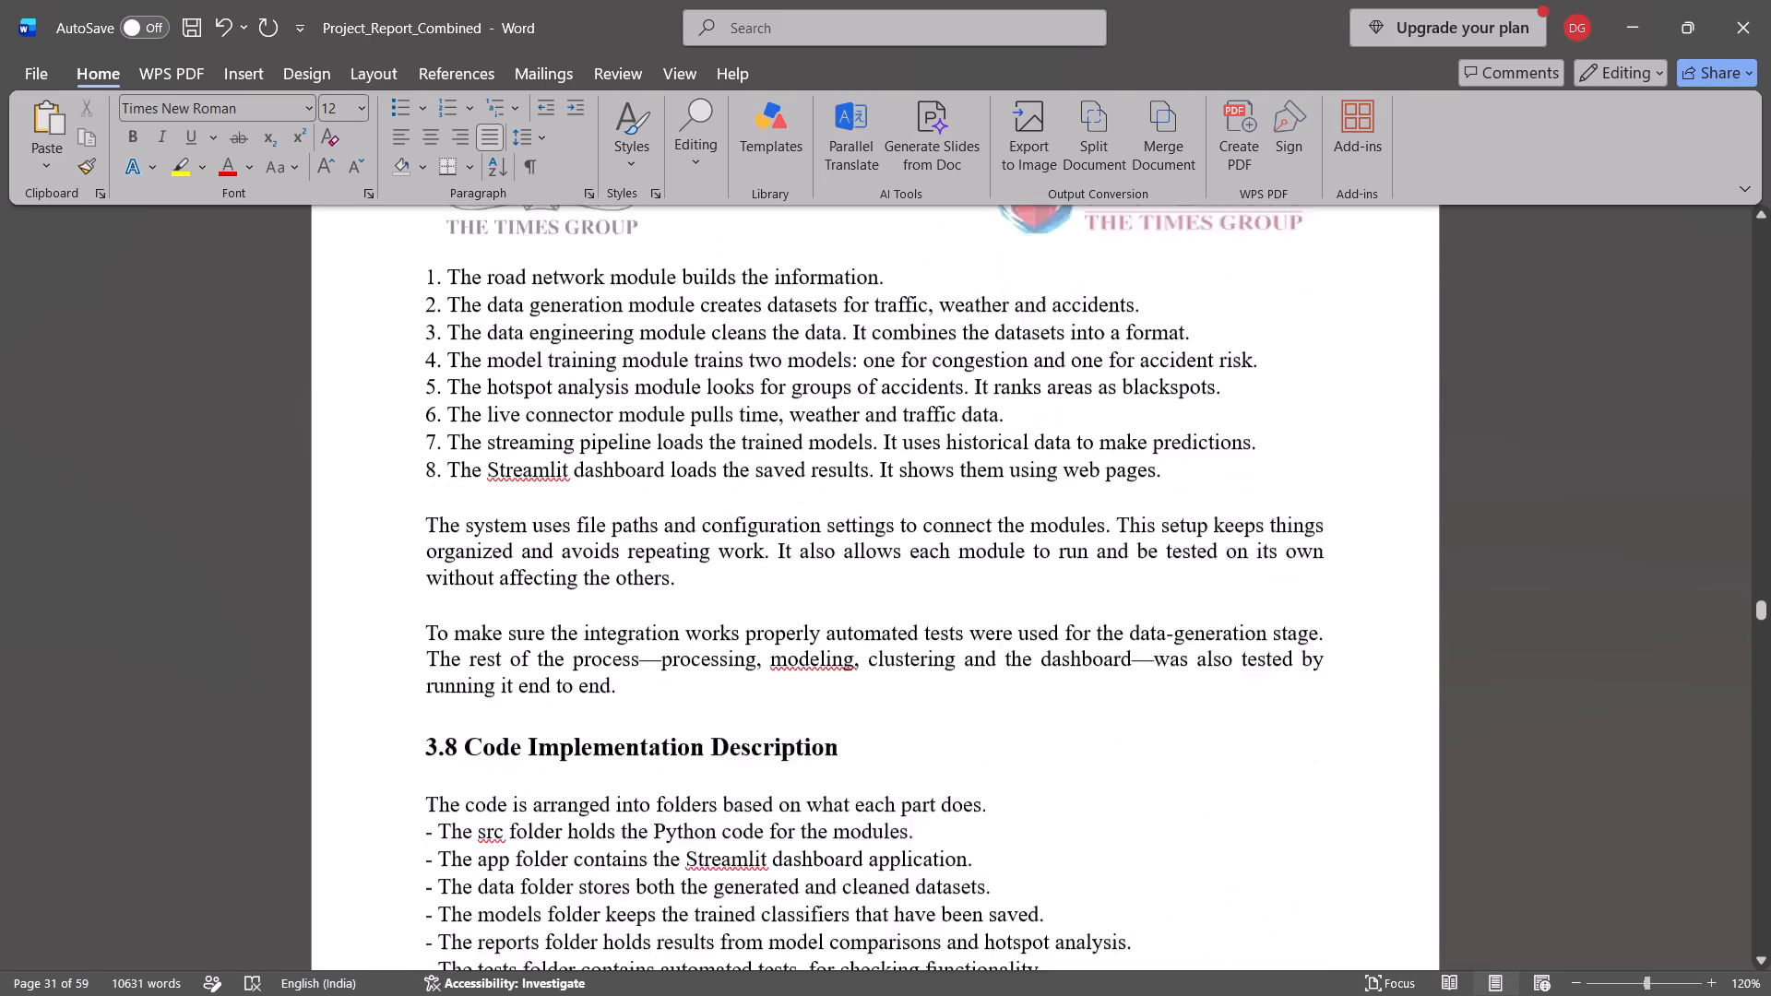
pyautogui.scroll(-3, 516, 741)
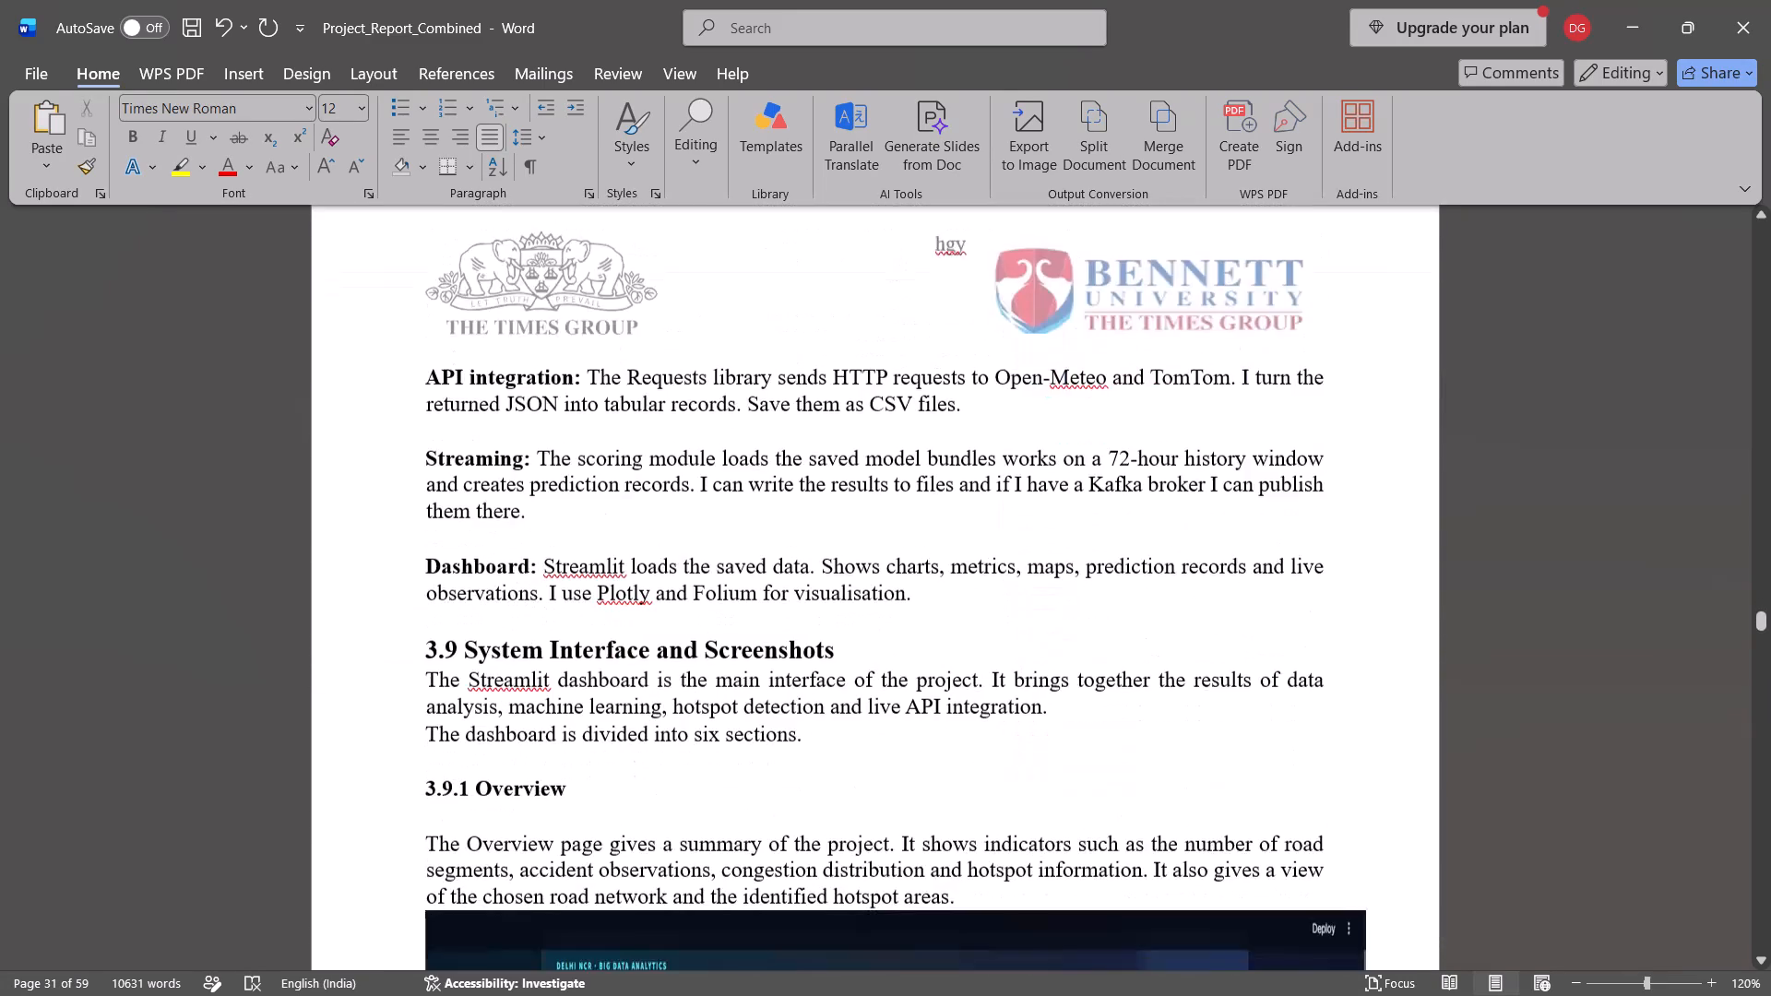
pyautogui.scroll(-5, 516, 741)
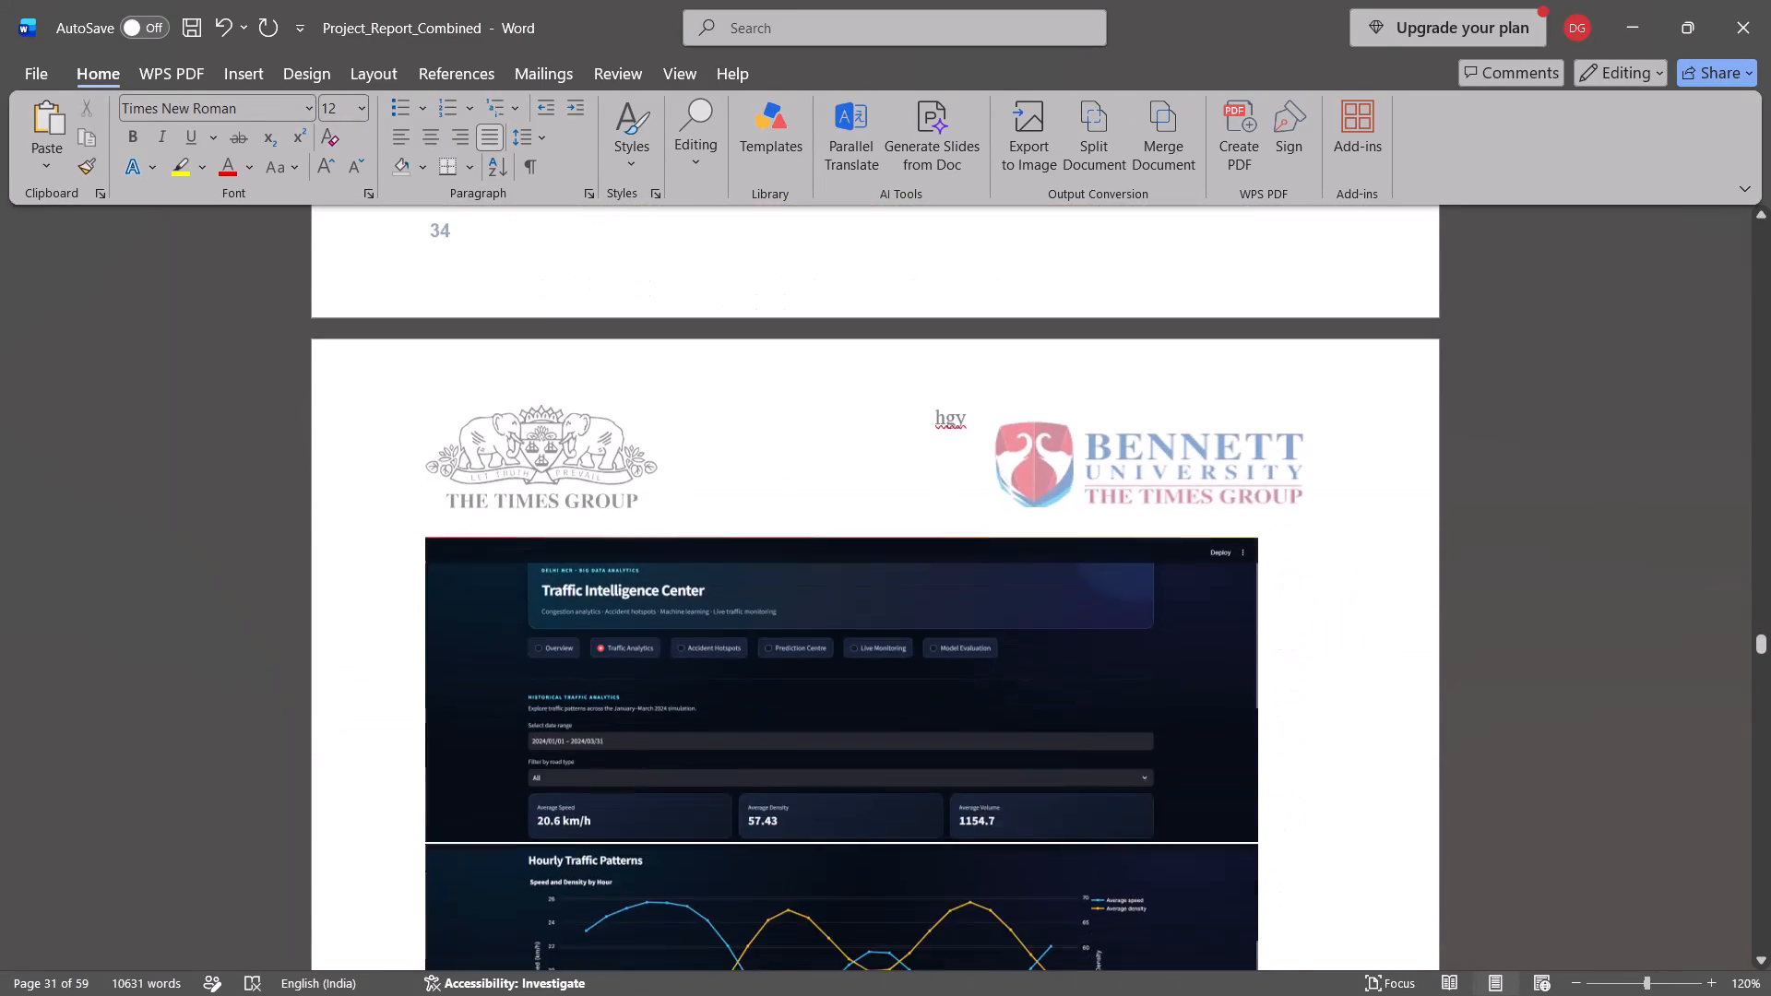
pyautogui.scroll(1, 516, 741)
pyautogui.scroll(-3, 516, 741)
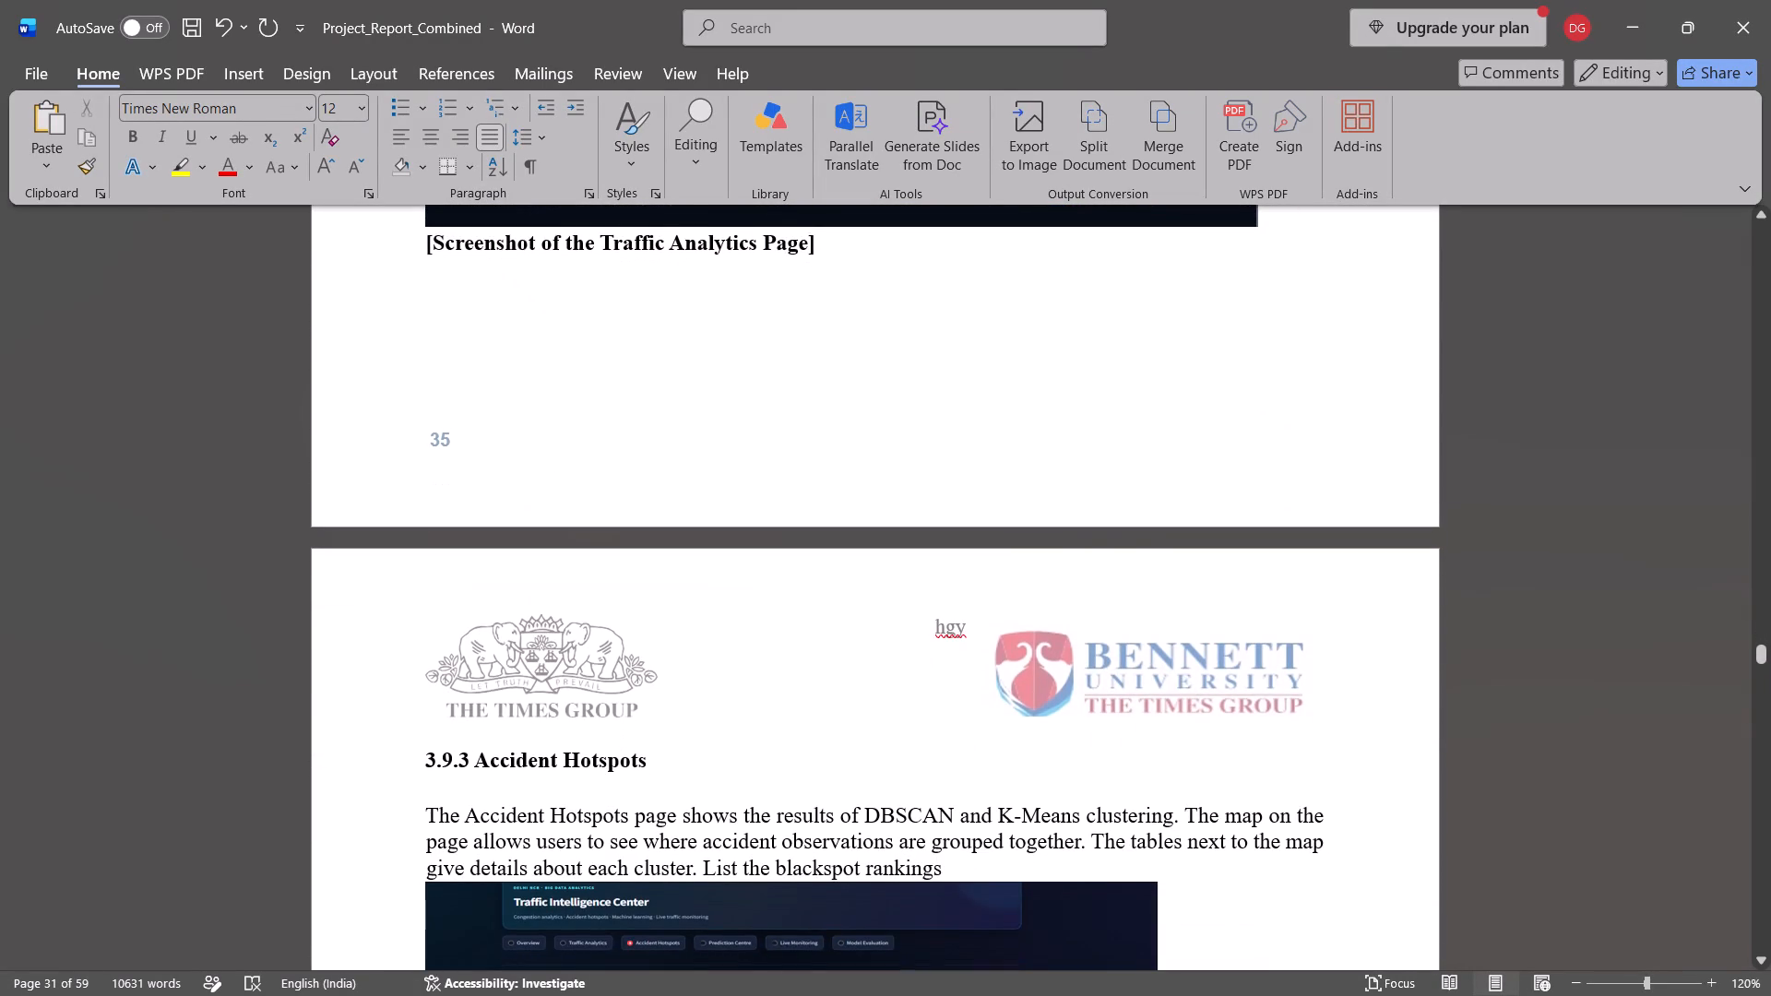
pyautogui.scroll(-4, 516, 741)
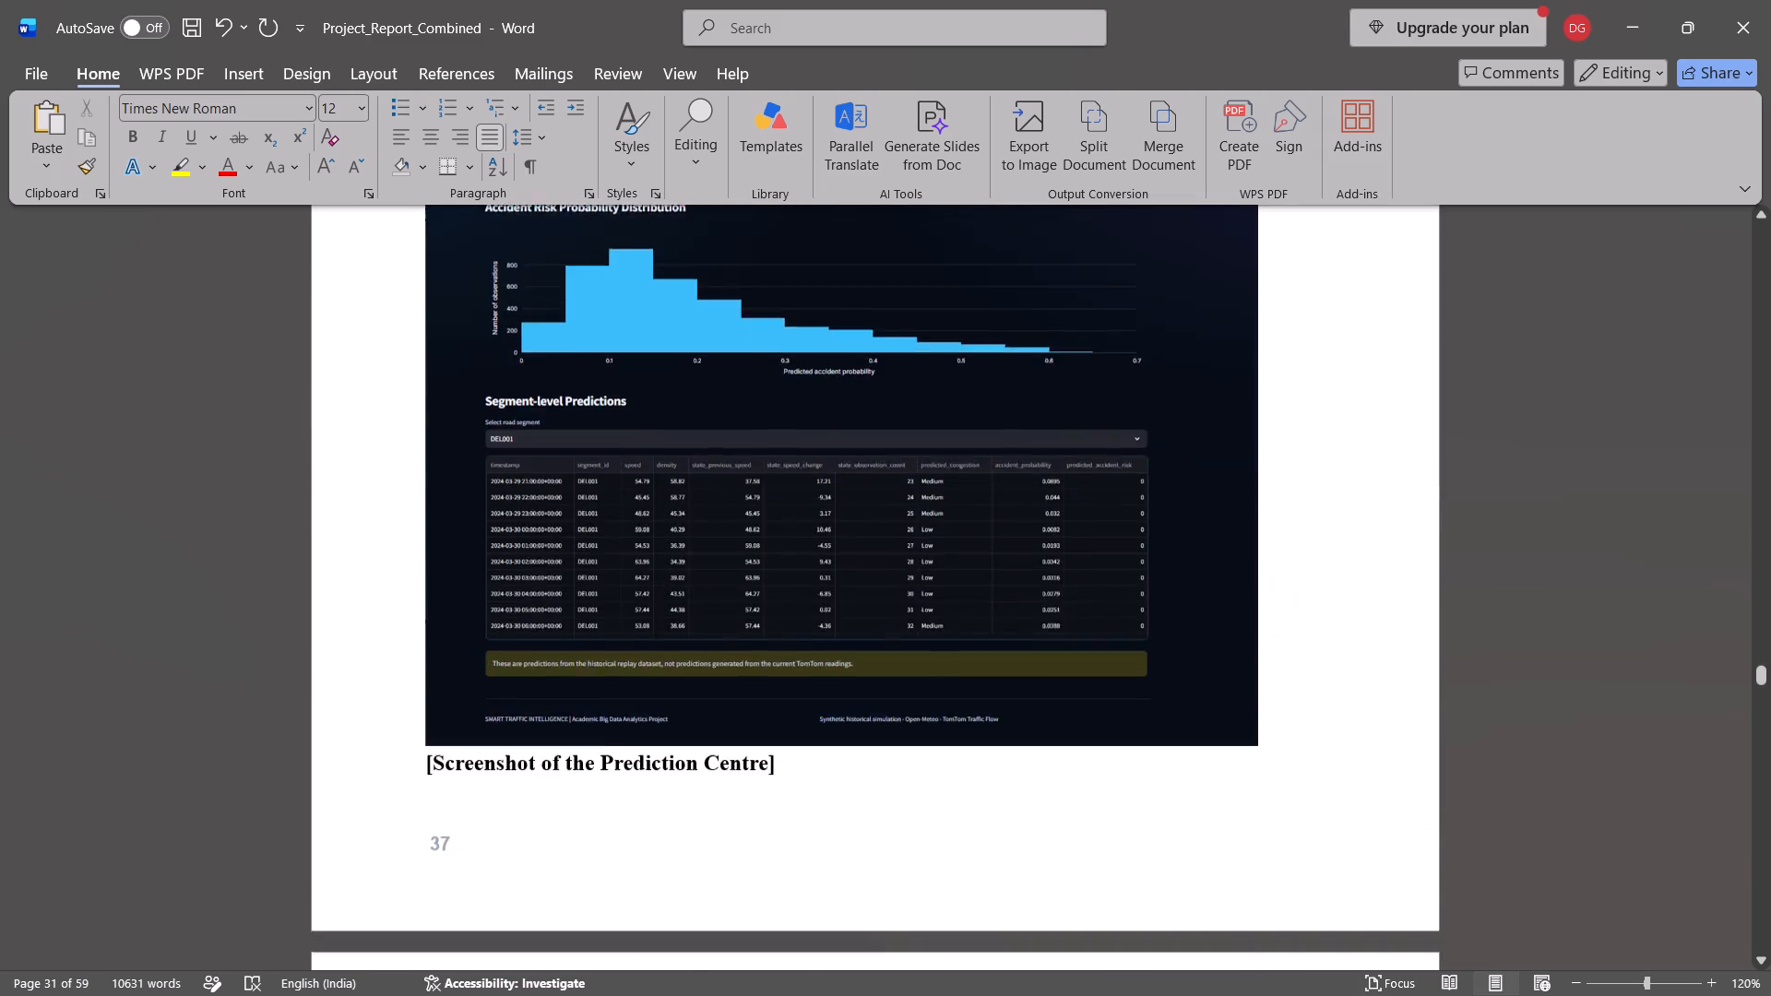
pyautogui.scroll(-4, 516, 741)
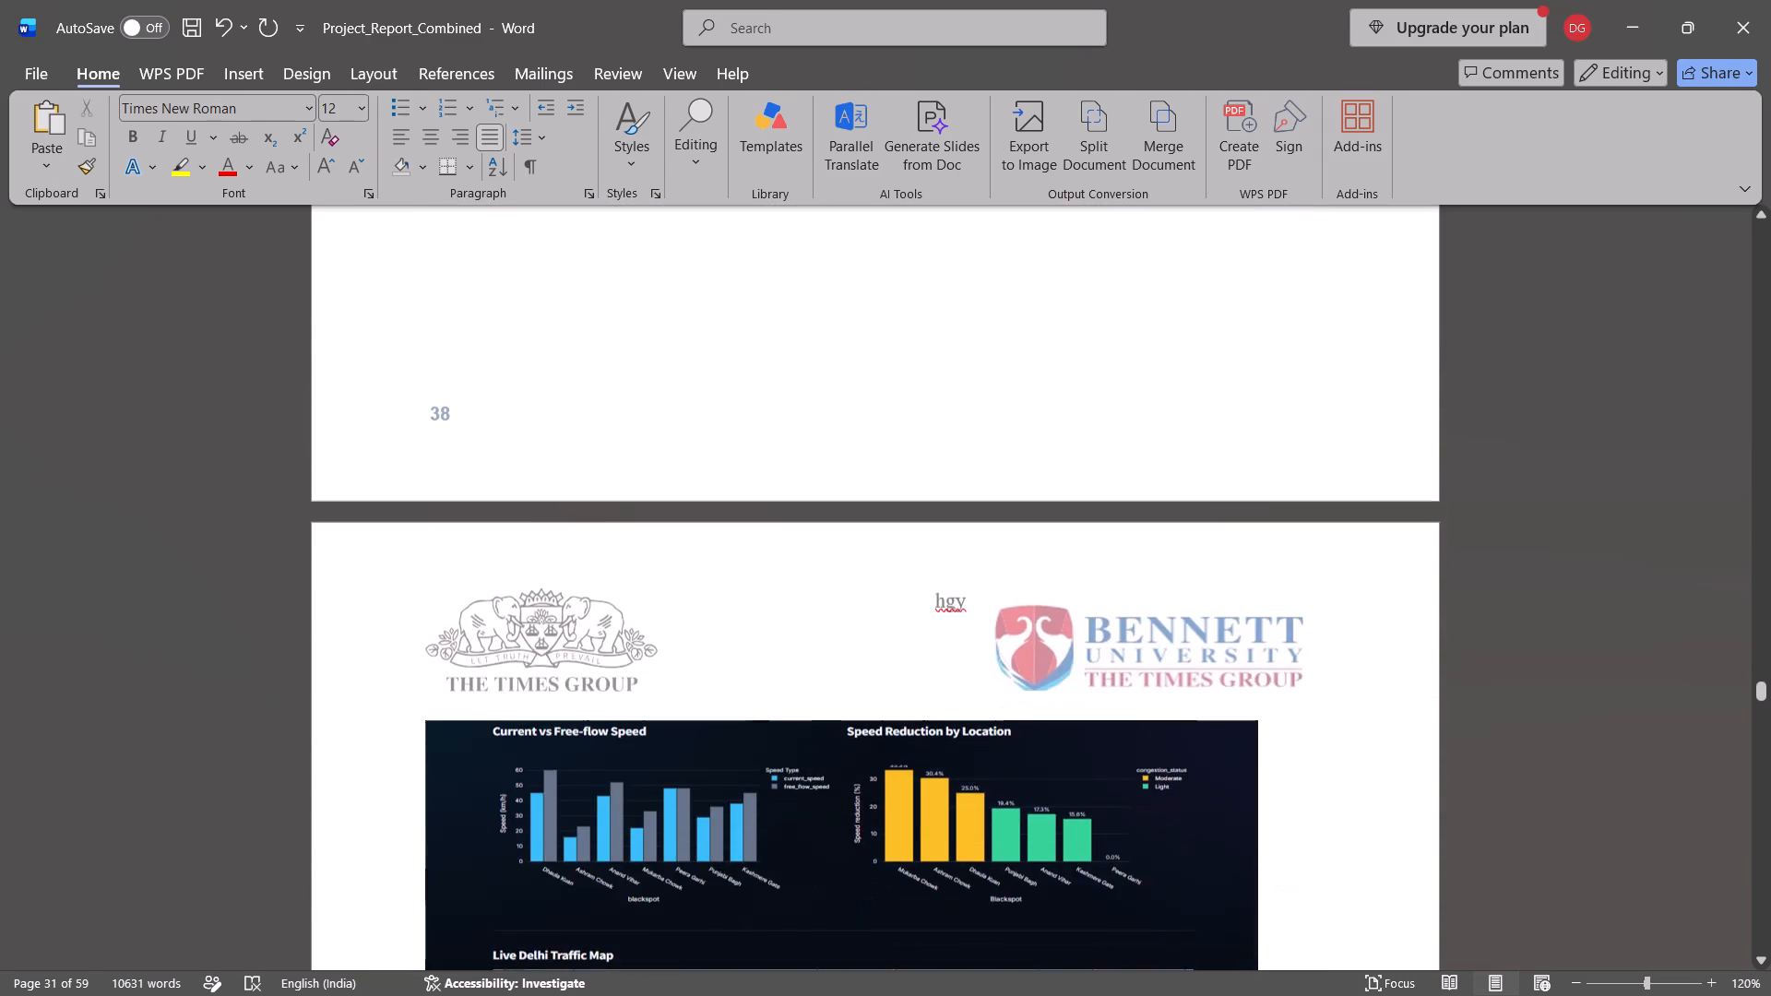
pyautogui.scroll(-5, 516, 741)
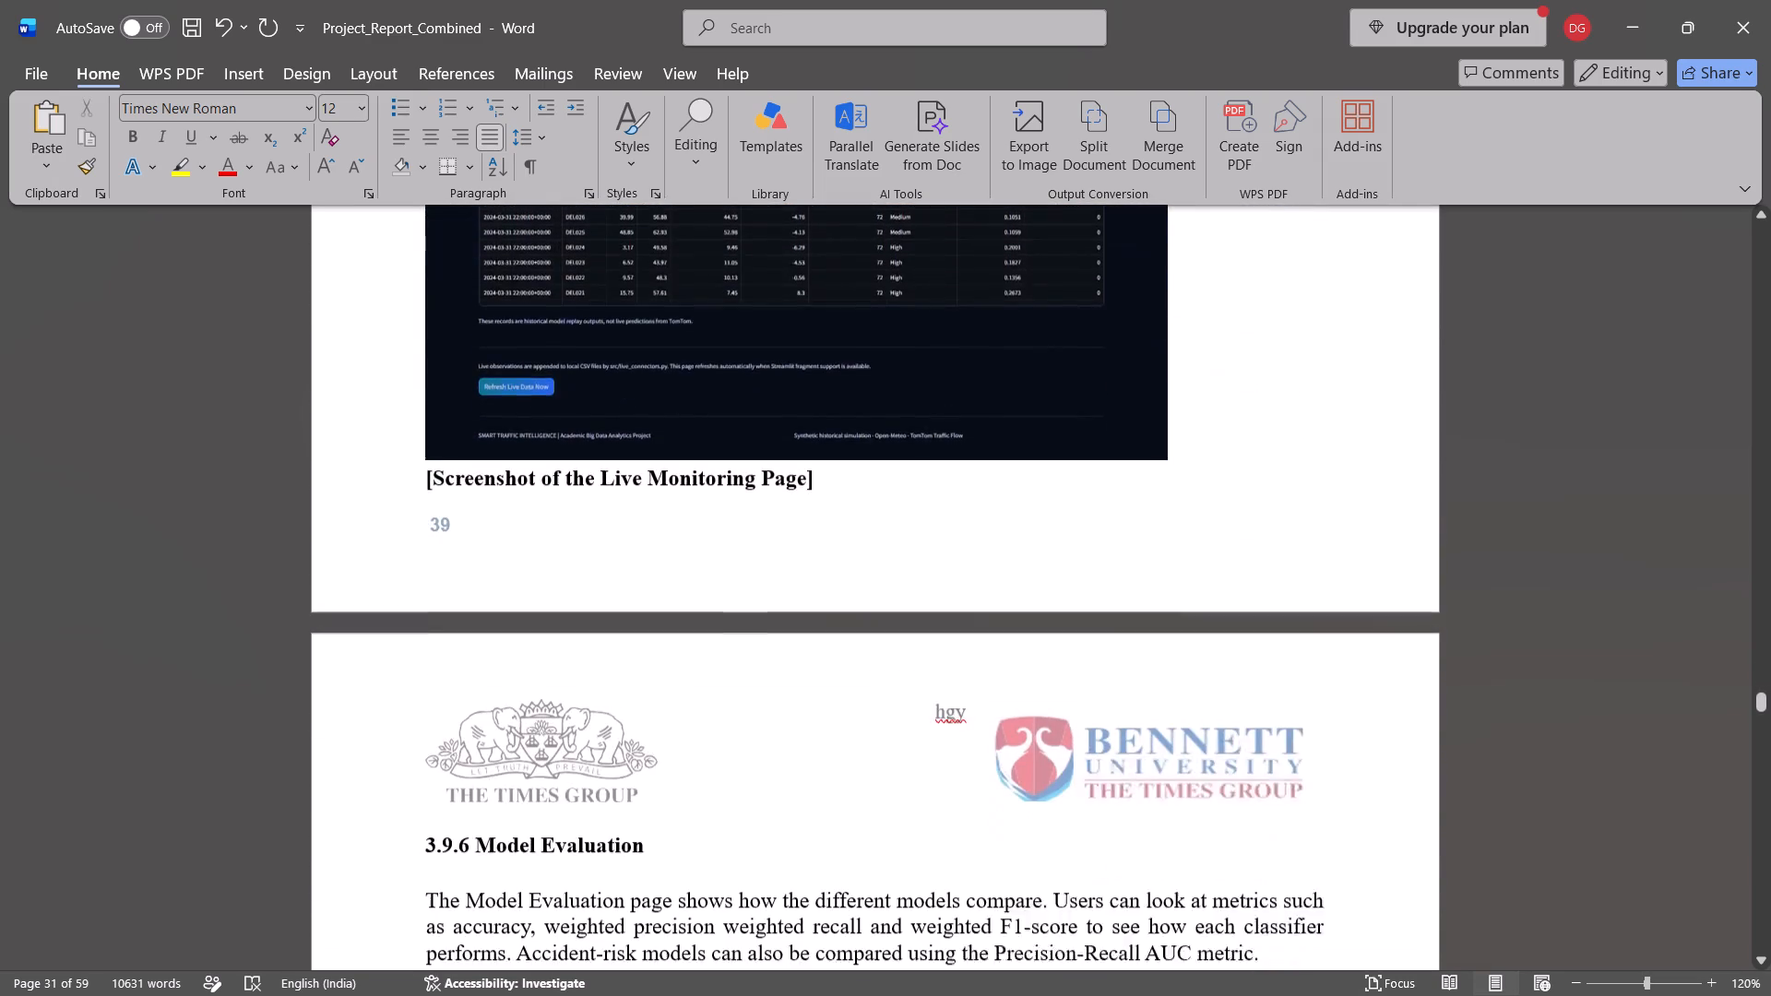
pyautogui.scroll(-4, 516, 741)
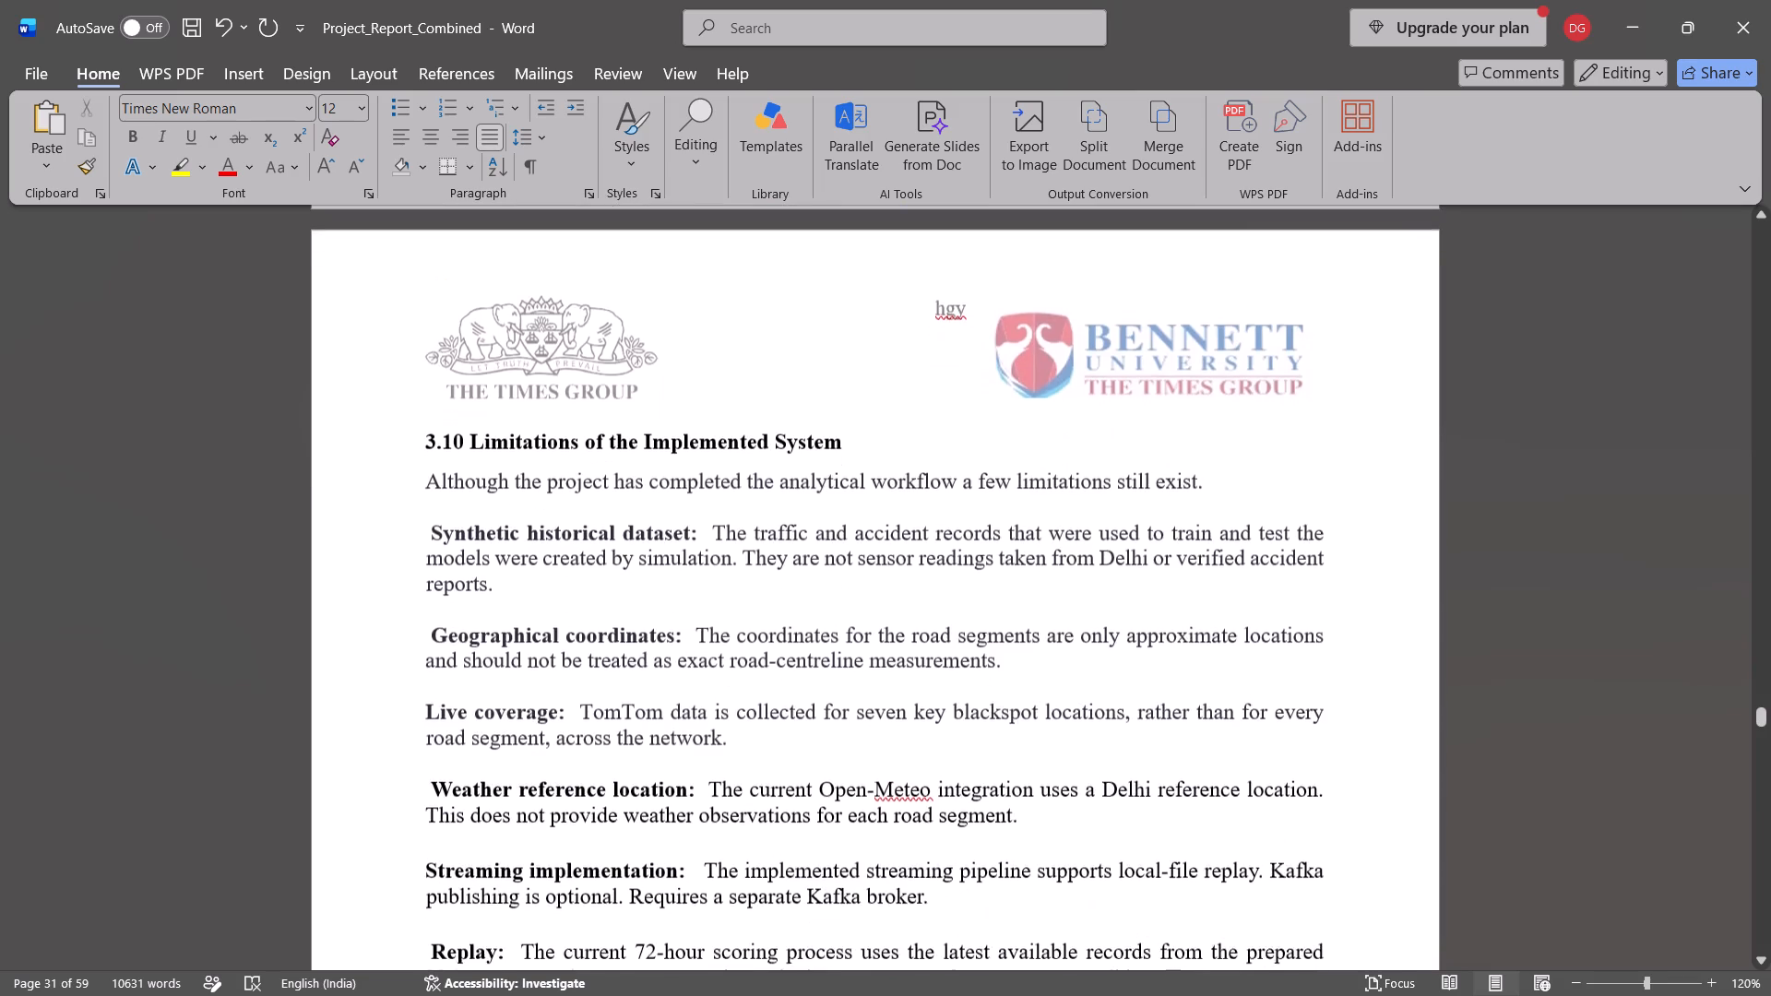
# Review the spacing, tables, figures and page breaks from the end of Chapter 3 through Chapter 4 to the report's final pages.
pyautogui.scroll(-8, 516, 741)
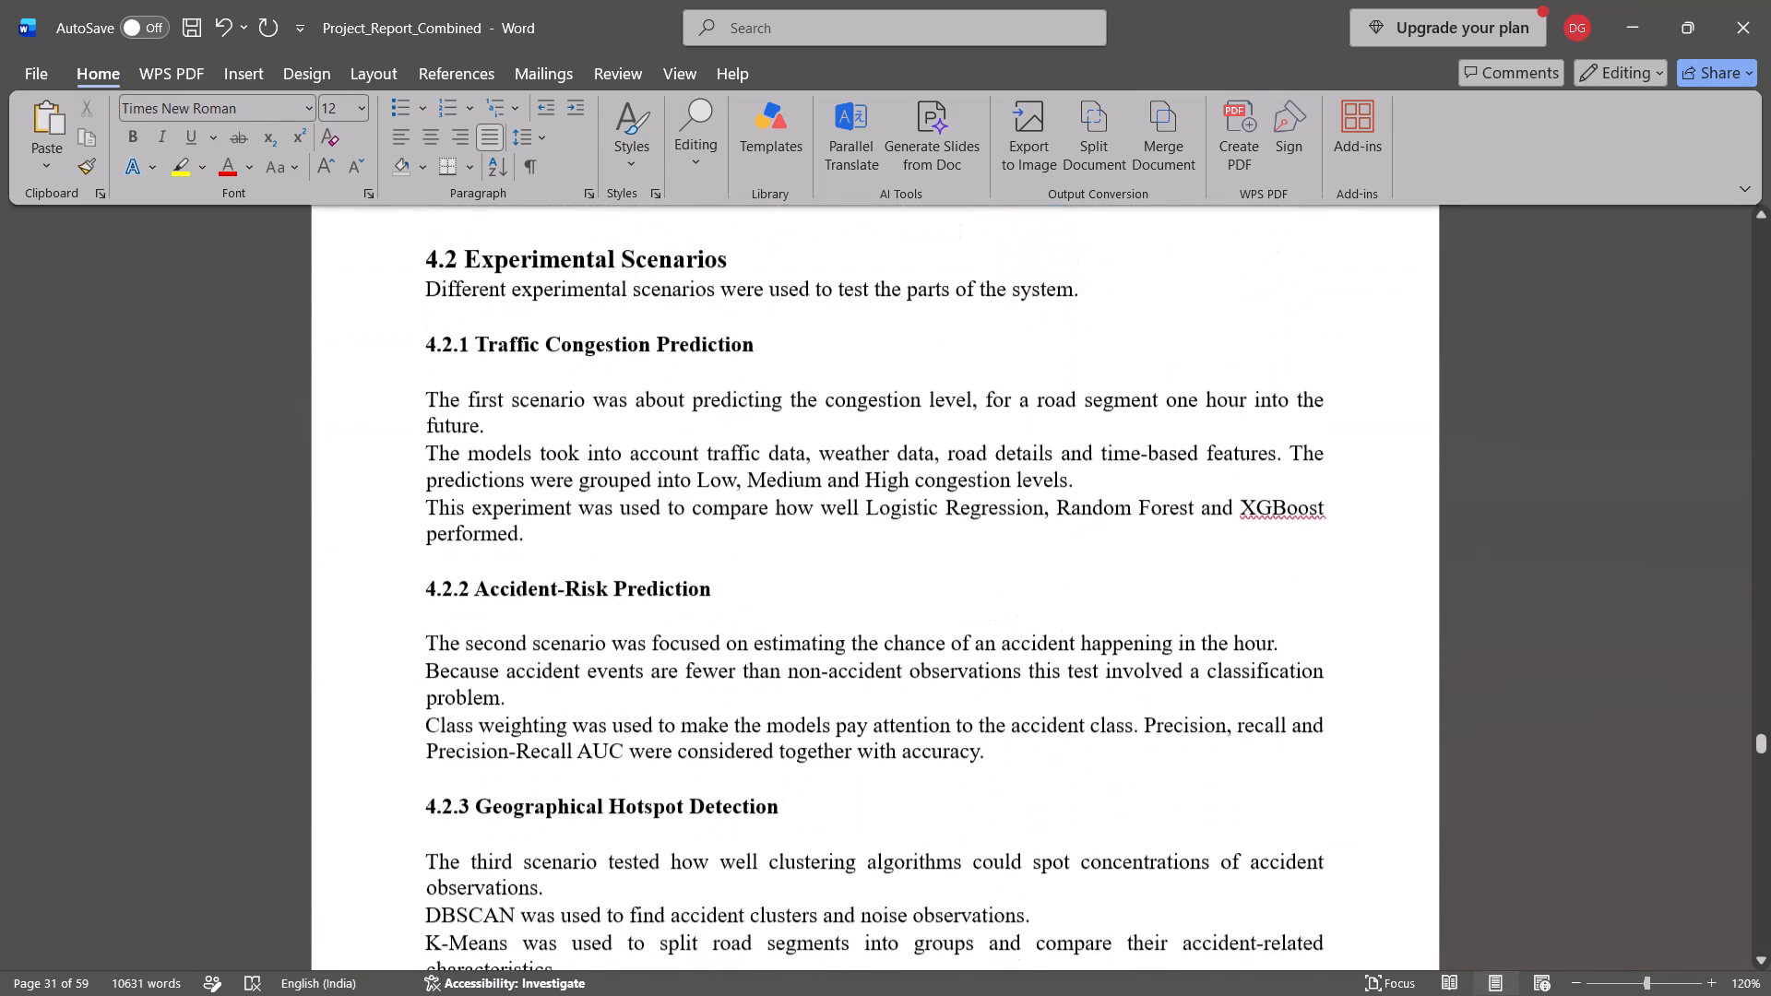
pyautogui.scroll(-4, 516, 741)
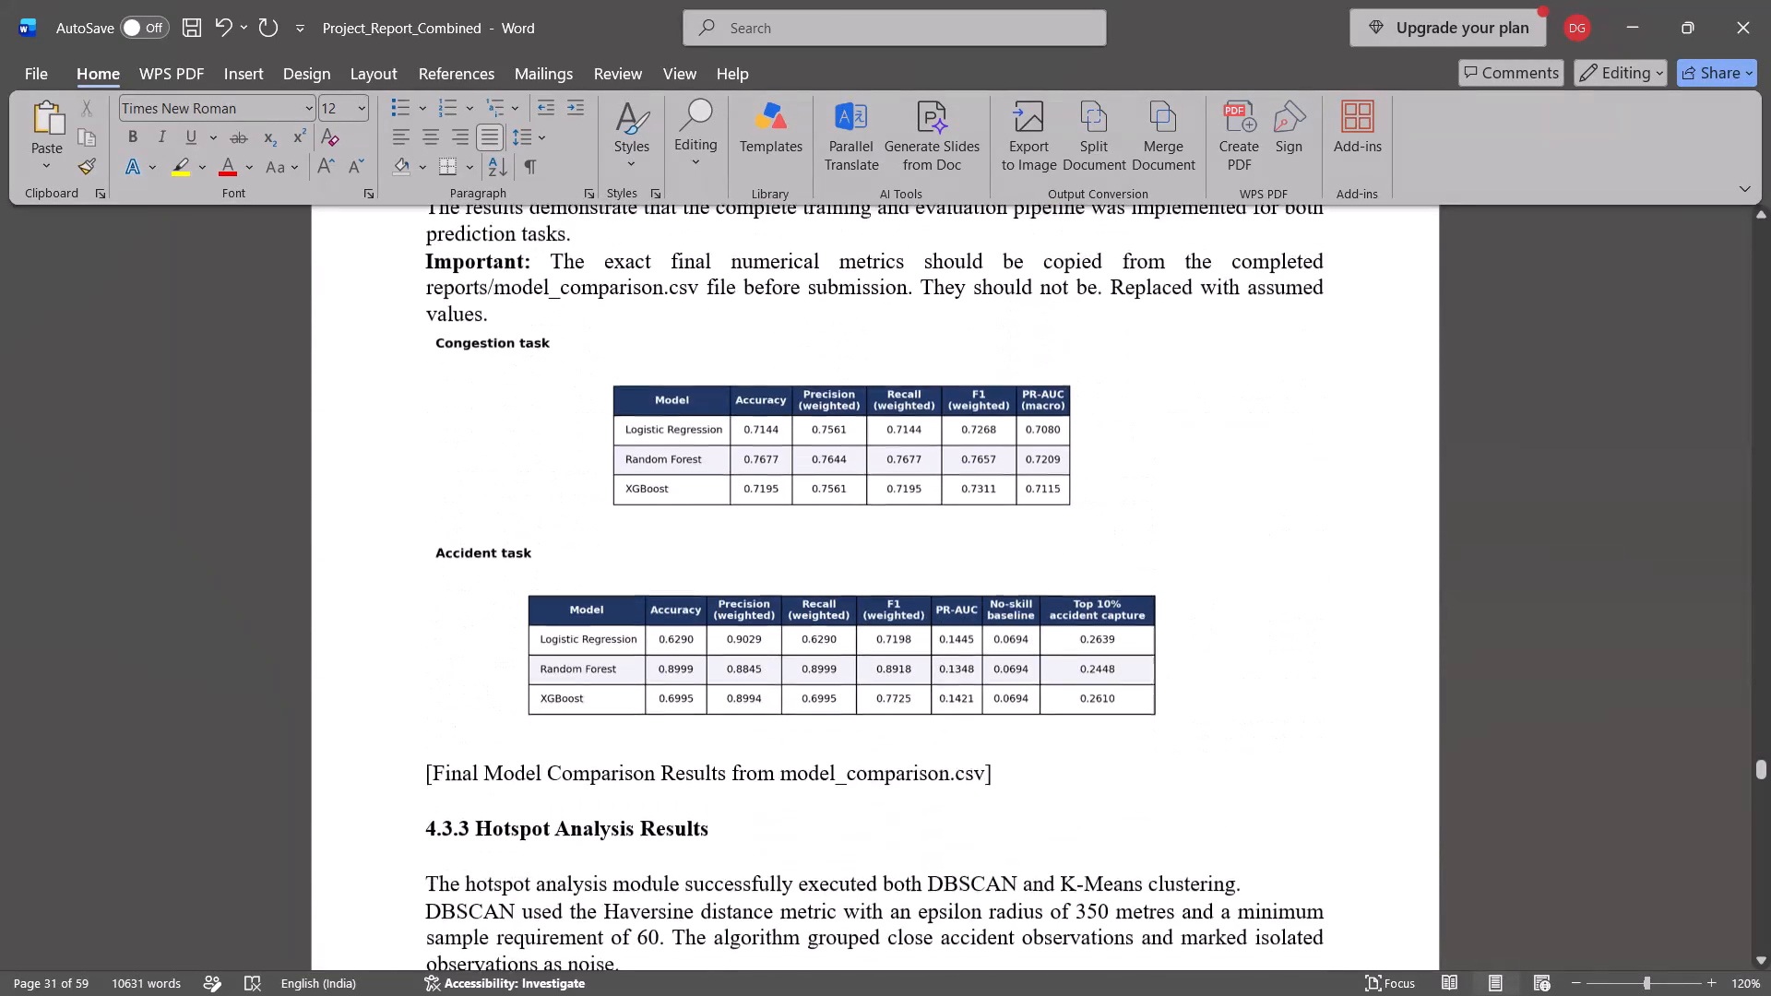
pyautogui.scroll(-5, 516, 741)
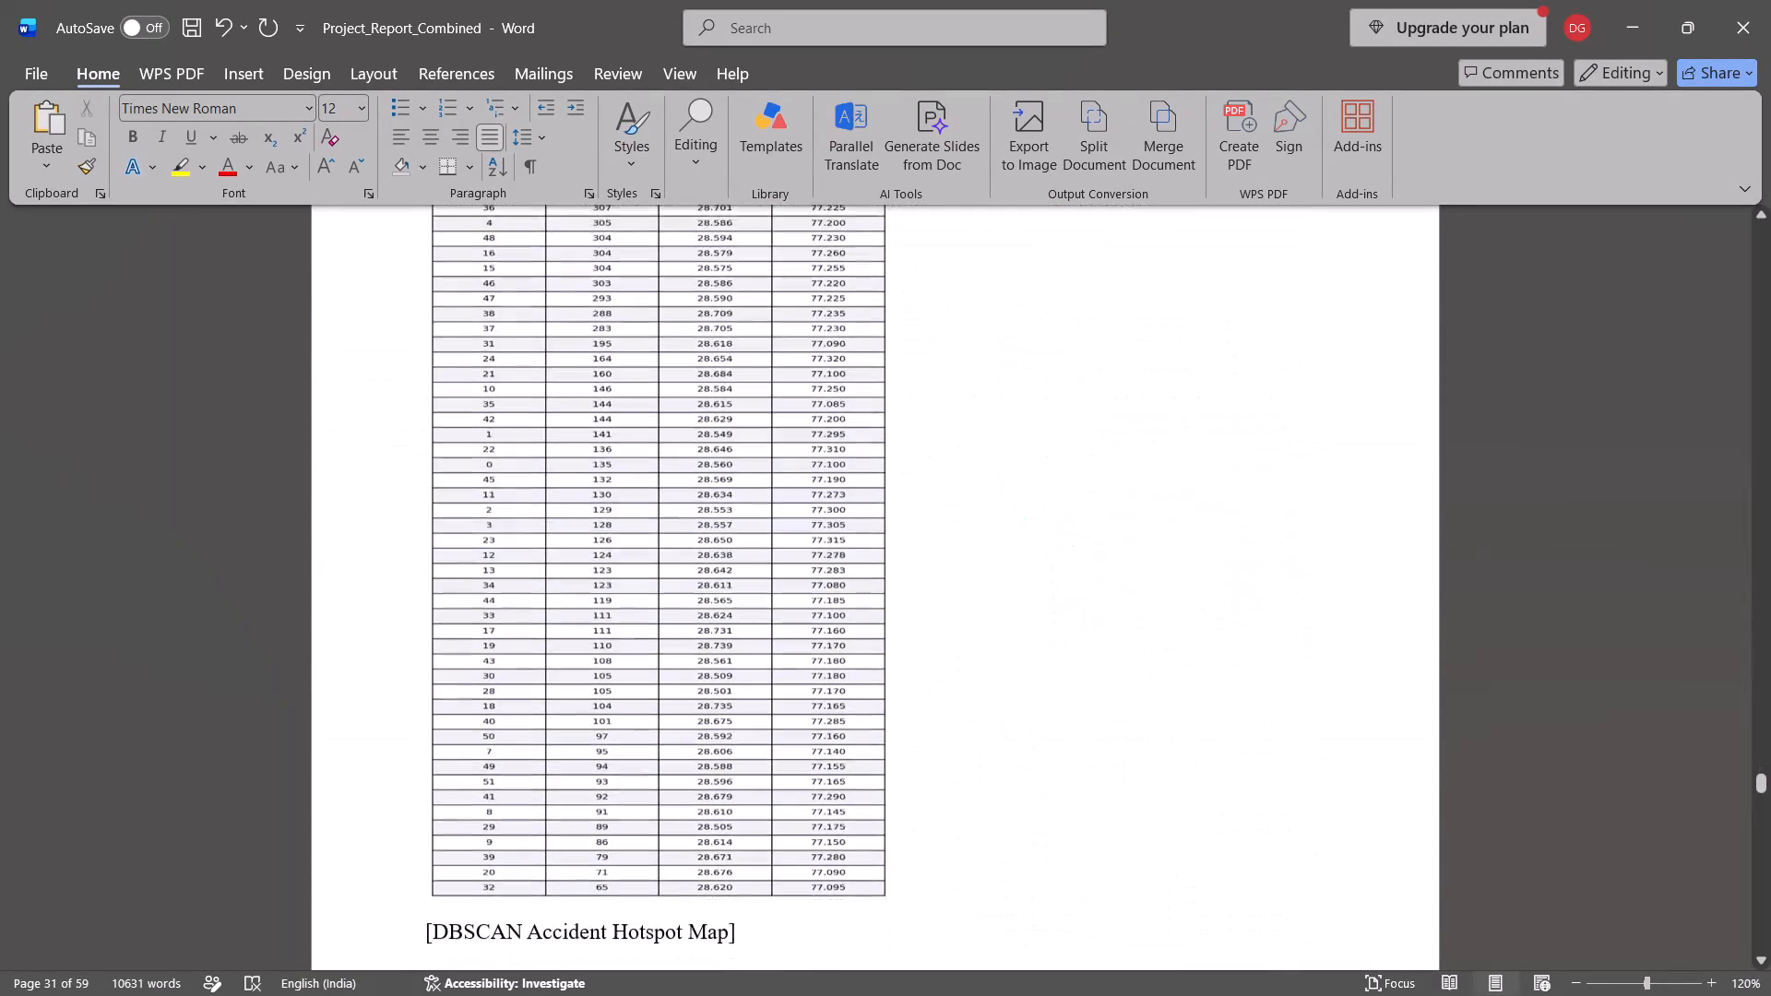
pyautogui.scroll(-6, 516, 741)
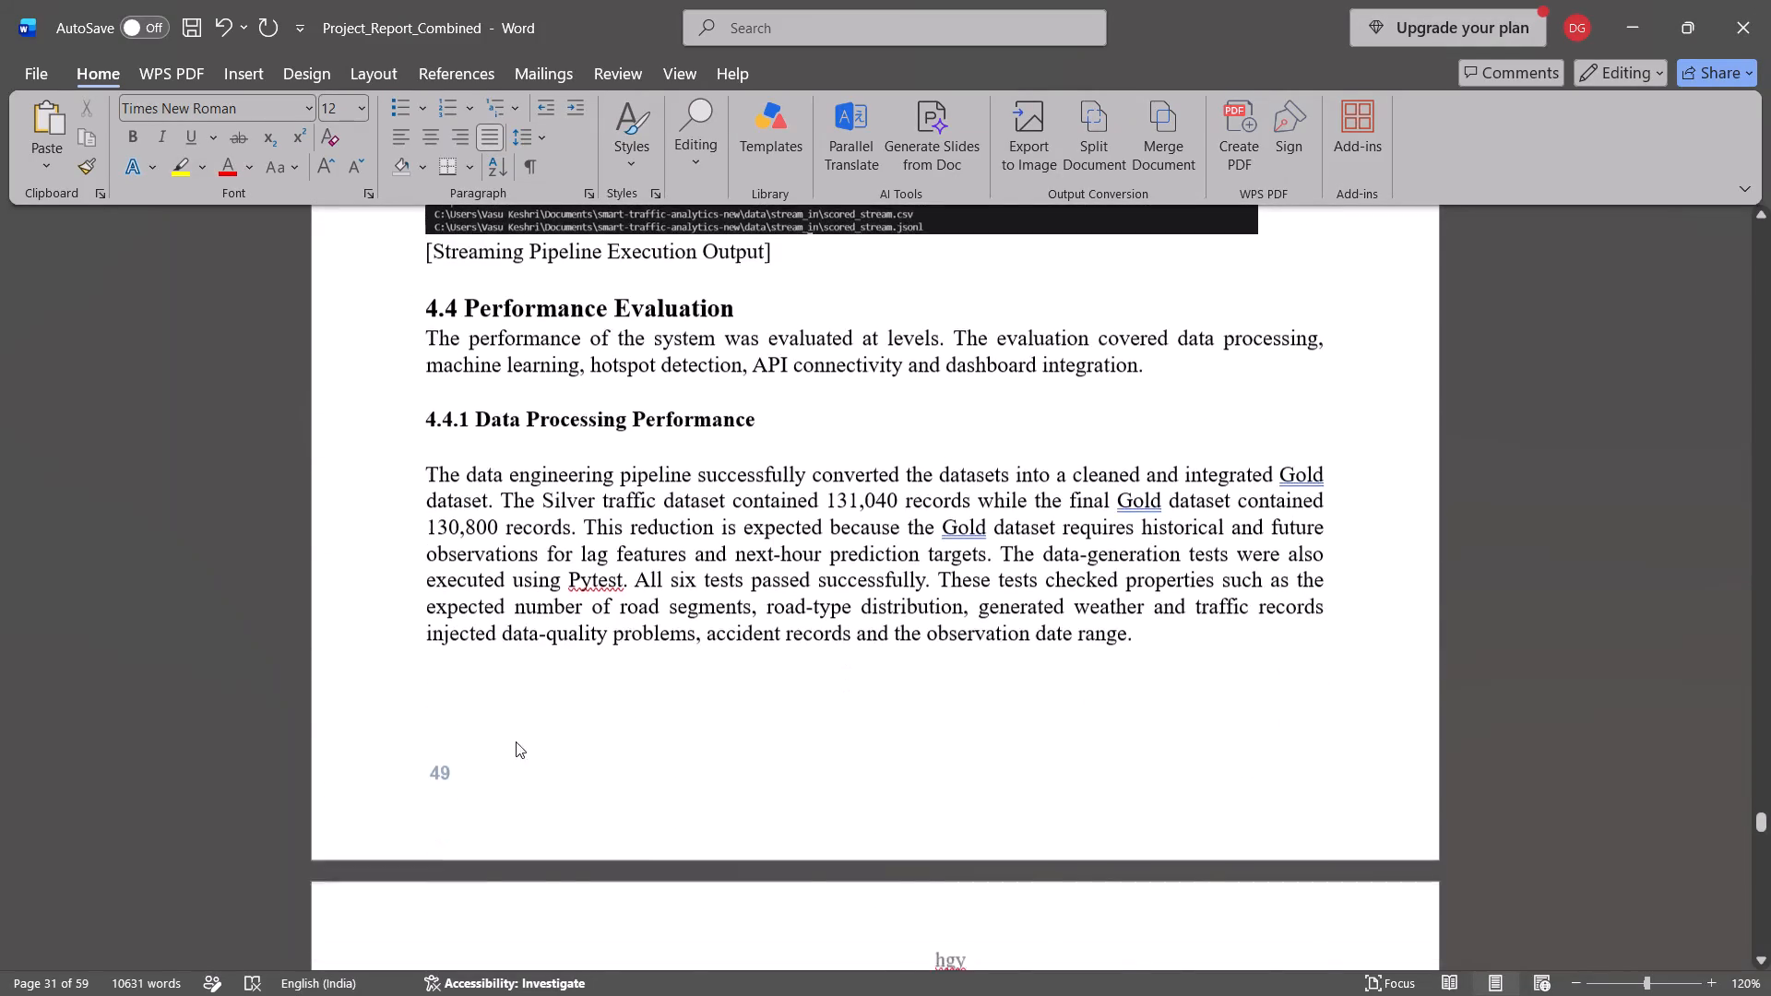
pyautogui.scroll(-6, 516, 741)
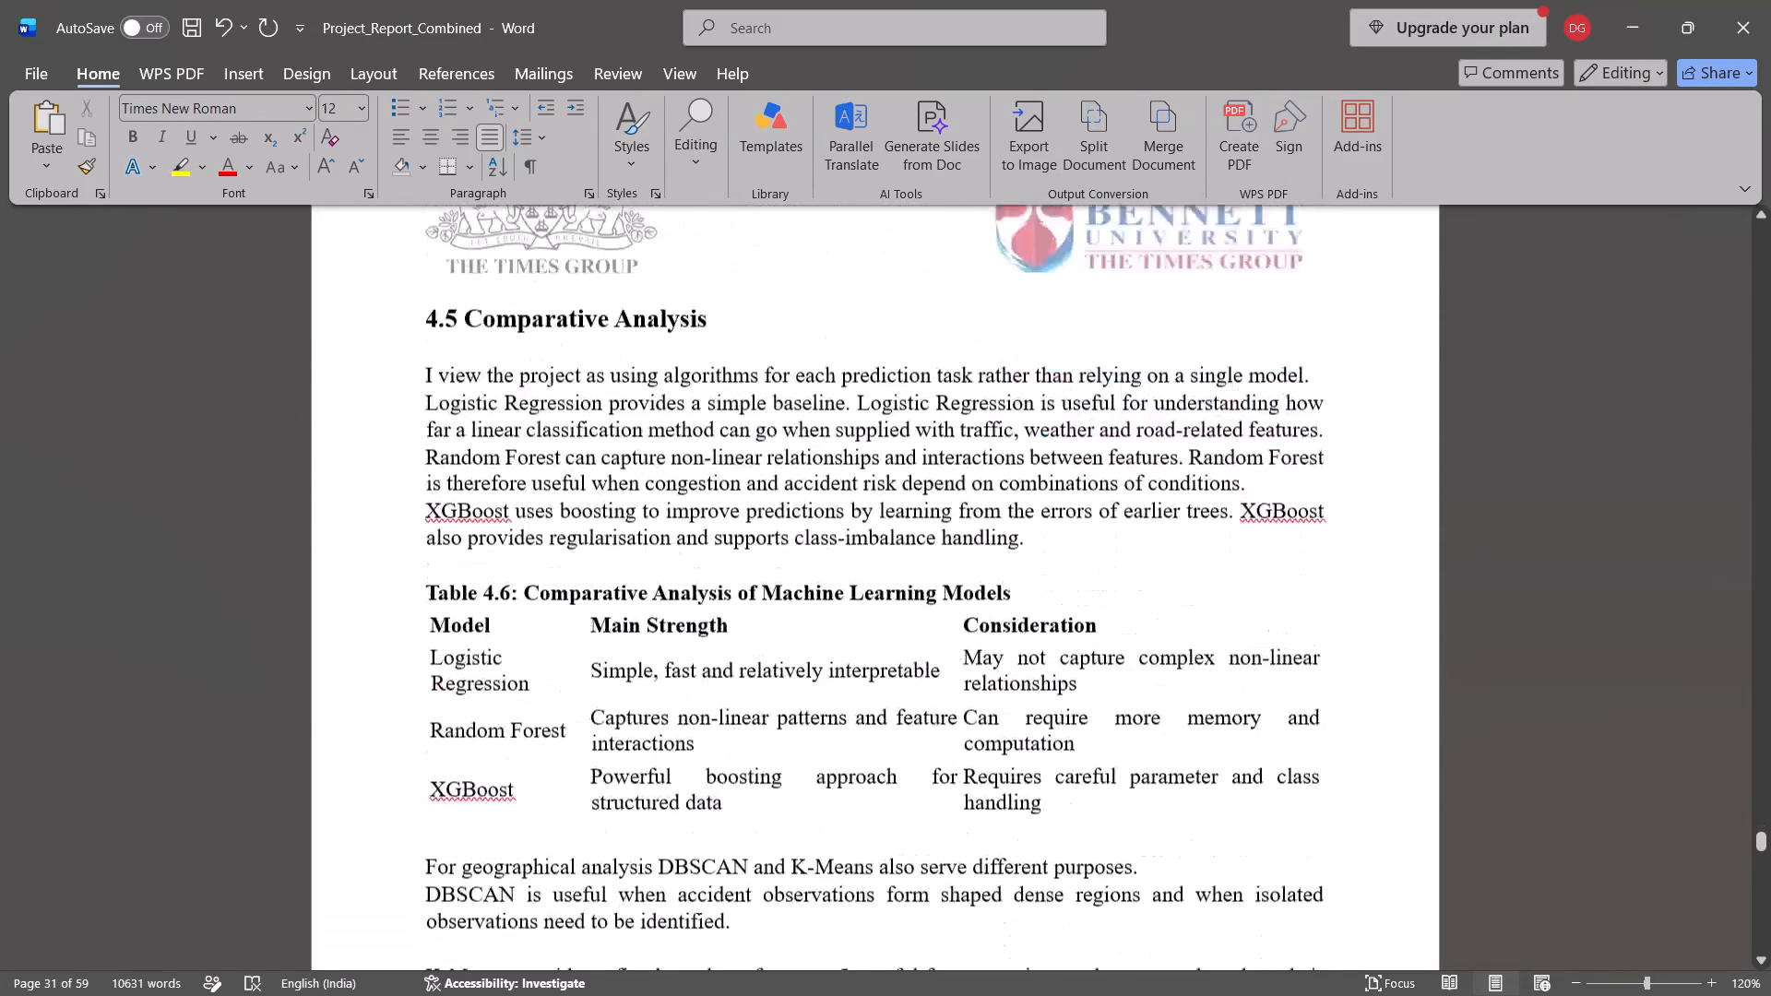
pyautogui.scroll(-12, 516, 741)
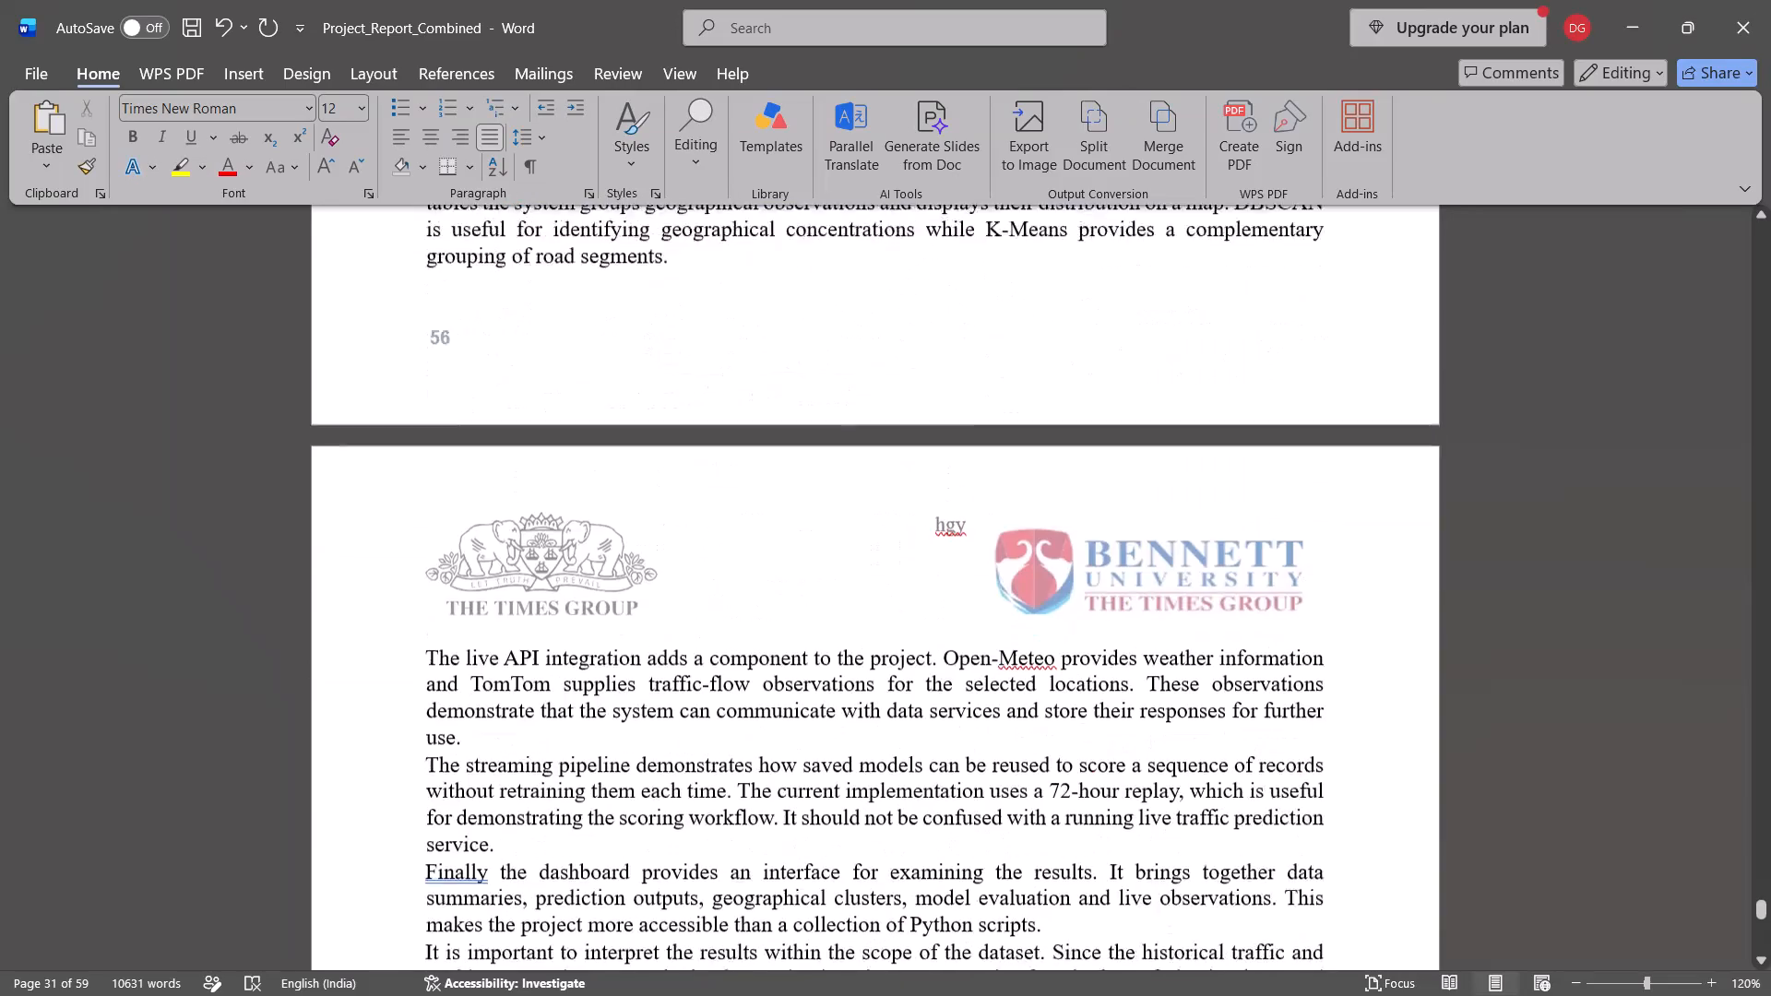
pyautogui.scroll(-7, 516, 741)
# Return to the report's front pages and examine the plagiarism statement and student signature section.
pyautogui.scroll(20, 516, 741)
pyautogui.scroll(9, 516, 741)
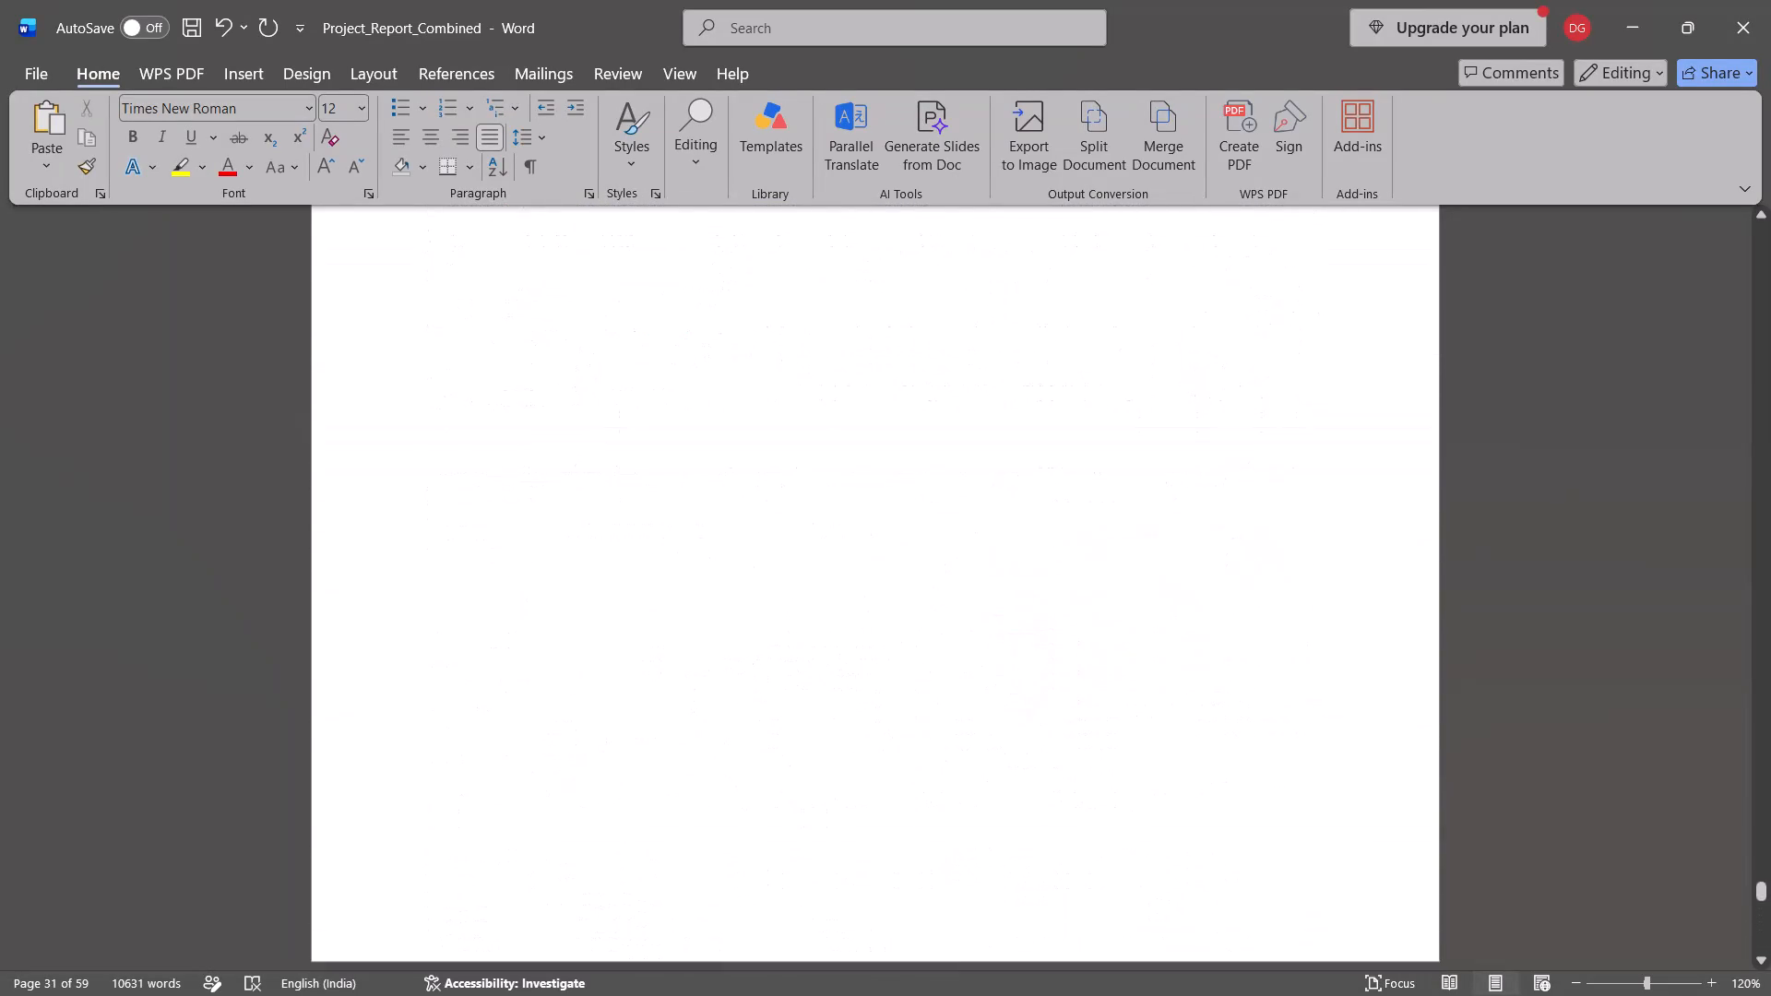
pyautogui.scroll(20, 516, 741)
pyautogui.scroll(20, 516, 741)
pyautogui.scroll(12, 516, 741)
pyautogui.scroll(10, 516, 741)
pyautogui.scroll(-3, 516, 741)
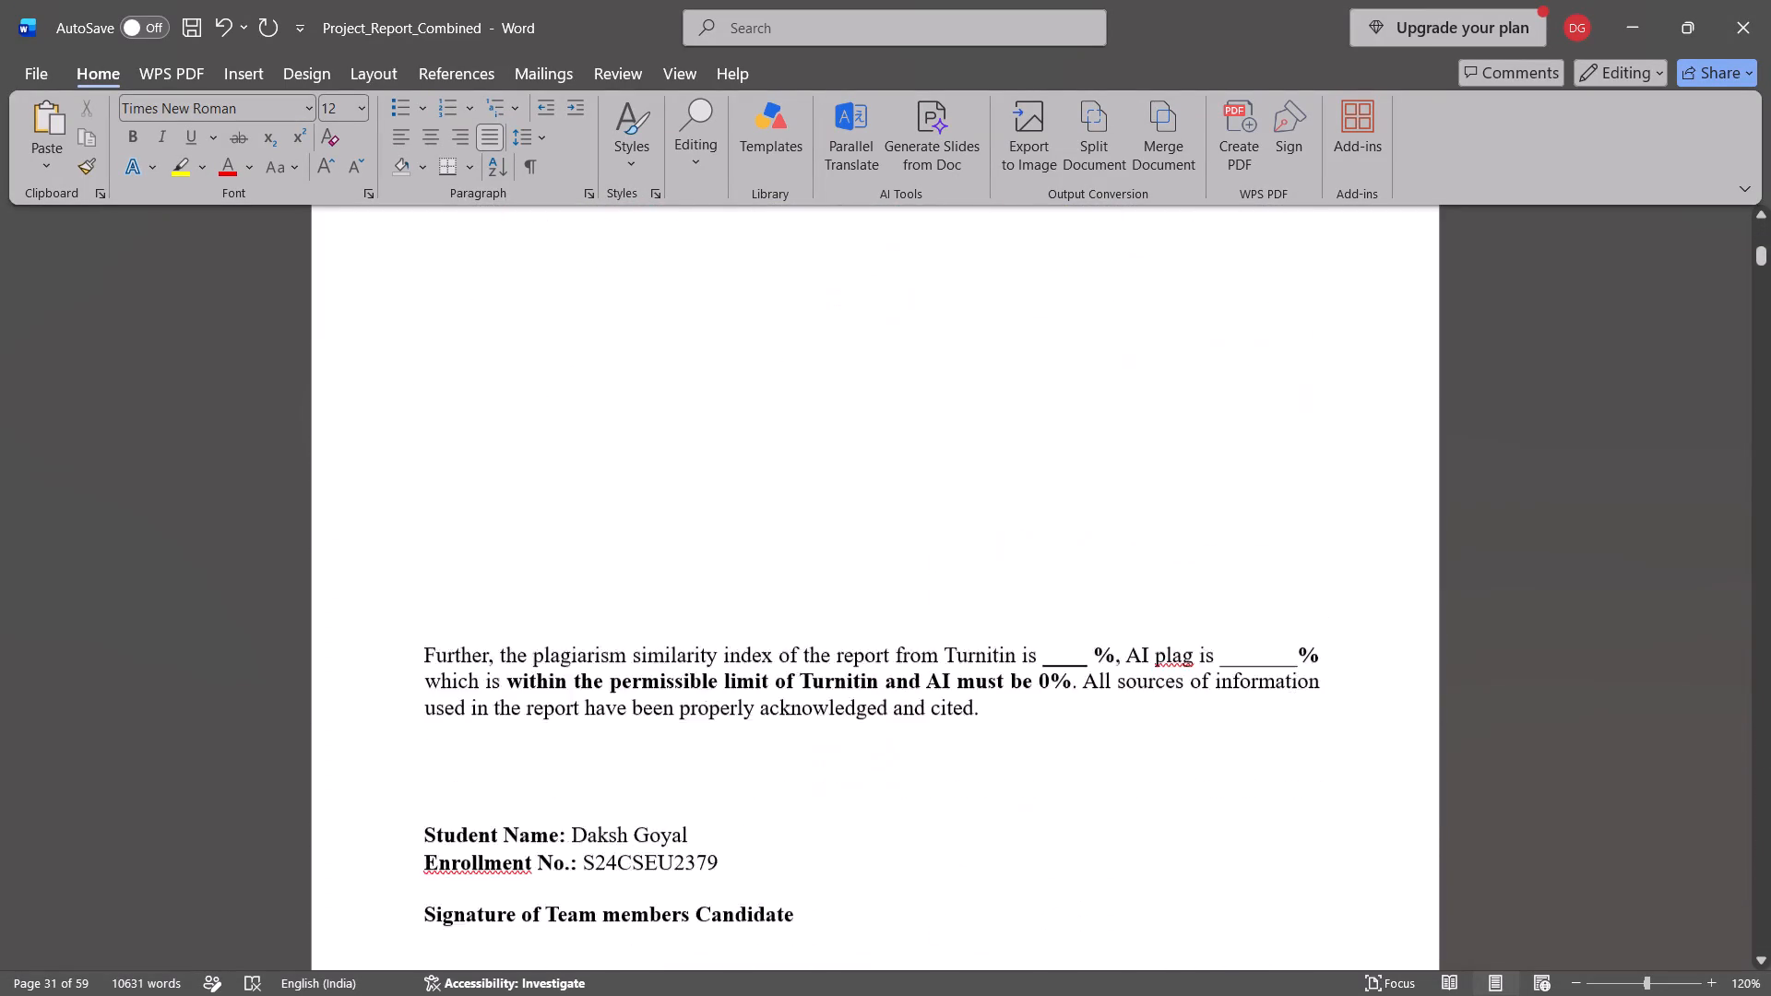
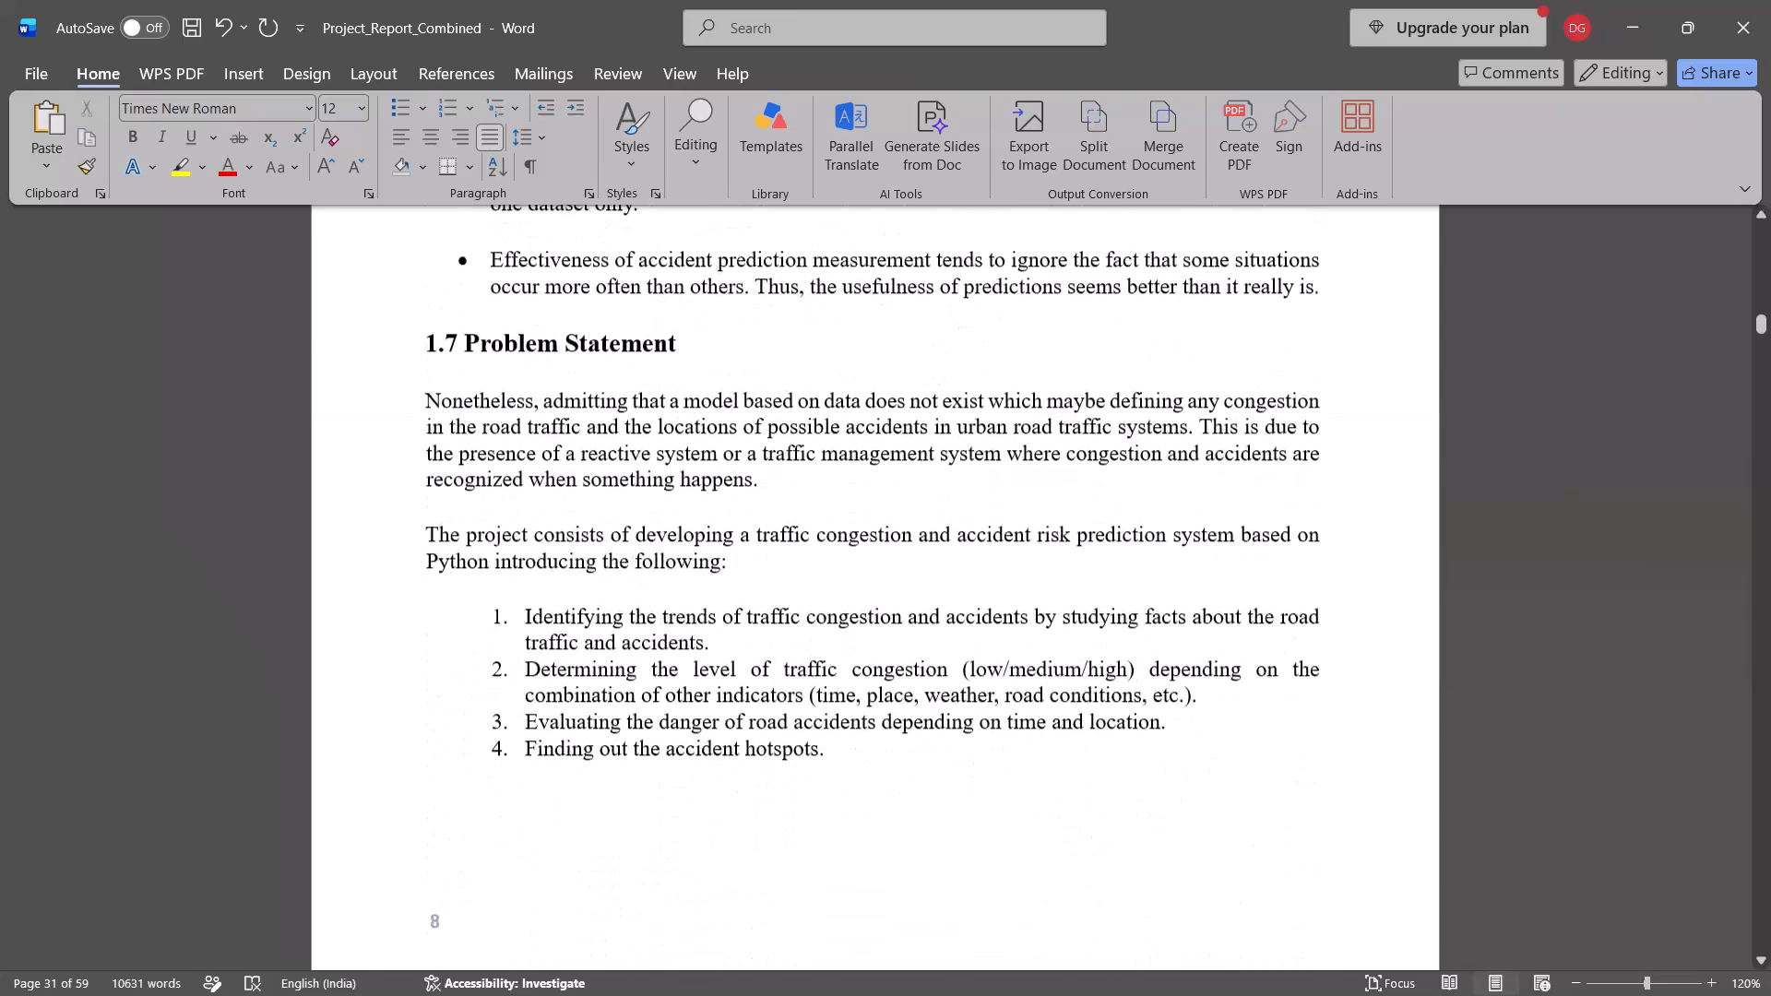
# Review the layout and spacing of Chapter 1 from section 1.7 Problem Statement through page 10, returning to section 1.8.
pyautogui.scroll(-2, 622, 528)
pyautogui.scroll(3, 622, 528)
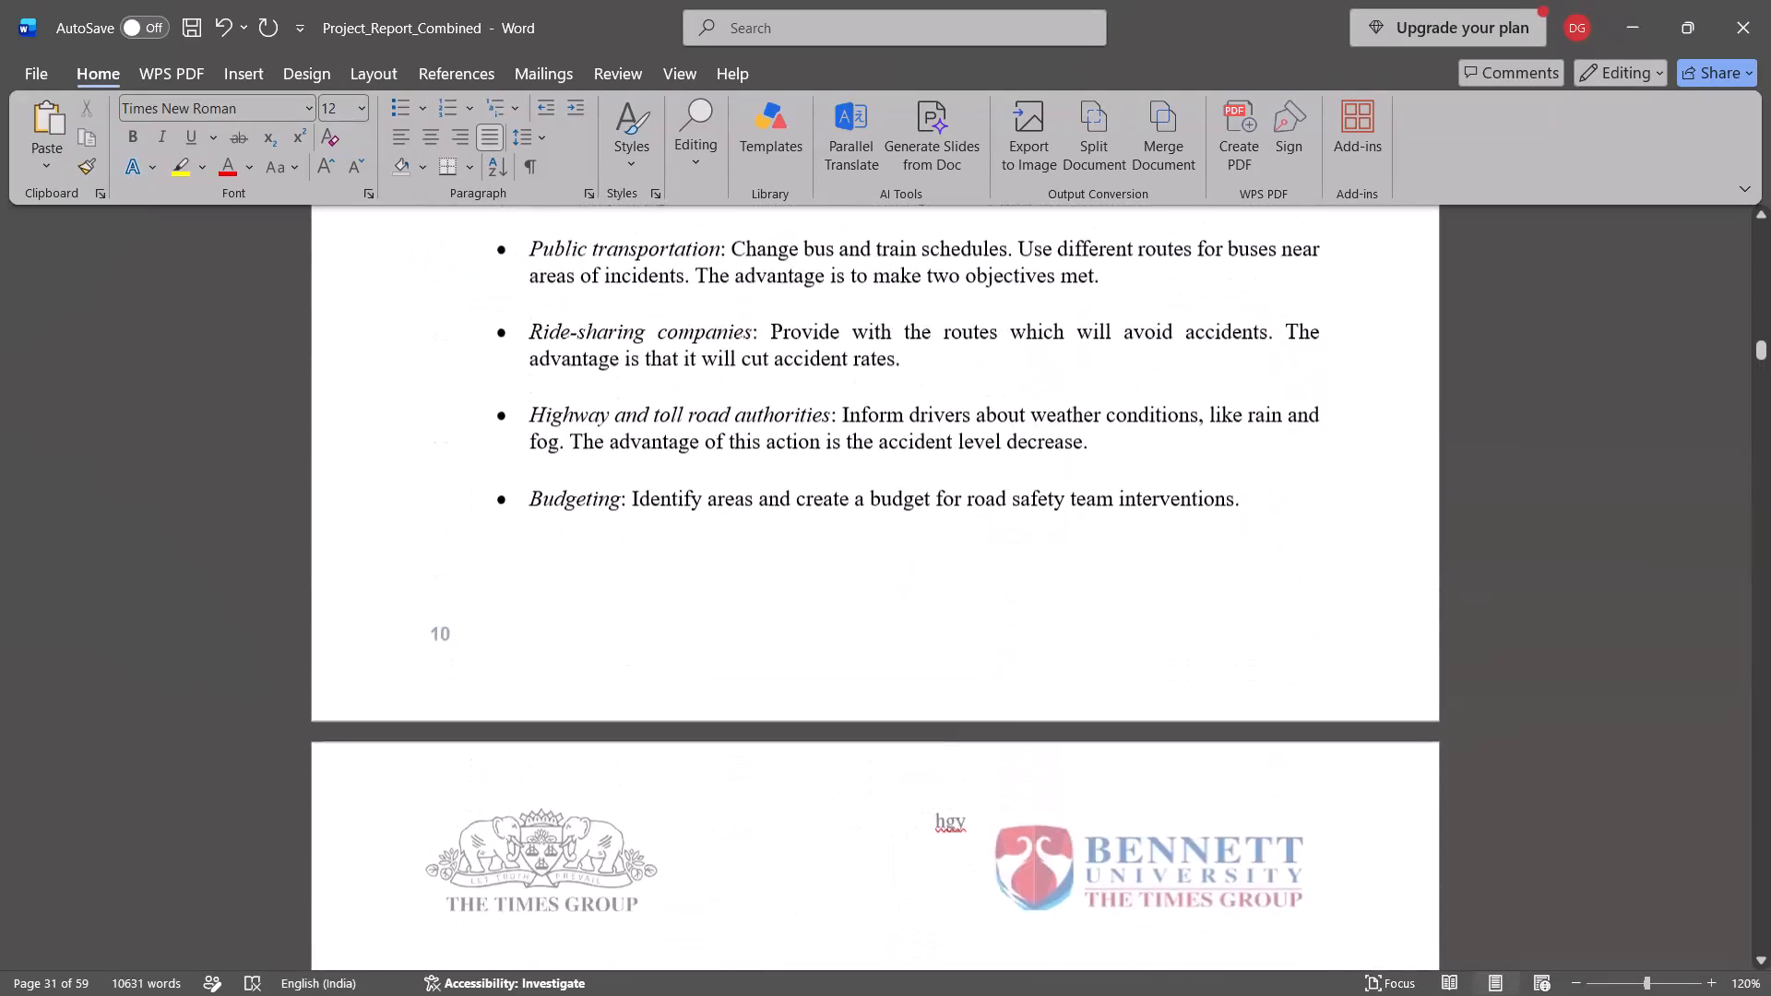
pyautogui.scroll(1, 622, 528)
pyautogui.scroll(-3, 622, 528)
pyautogui.scroll(4, 622, 528)
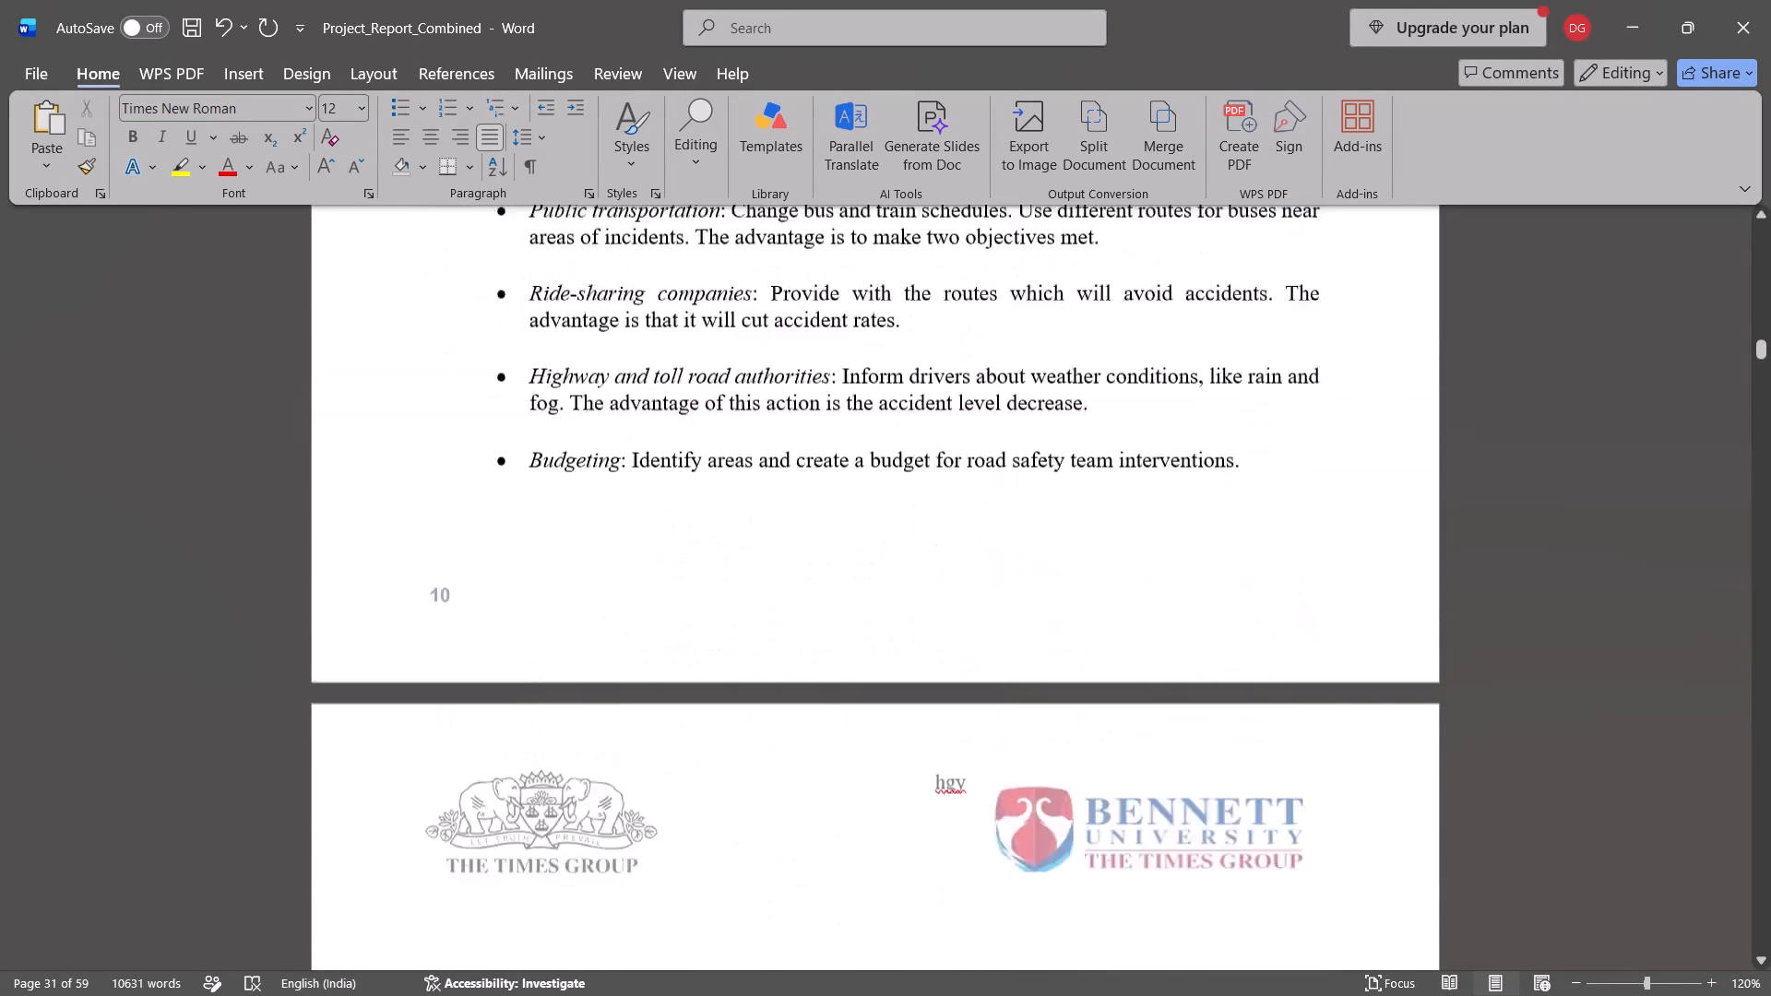
pyautogui.scroll(2, 622, 528)
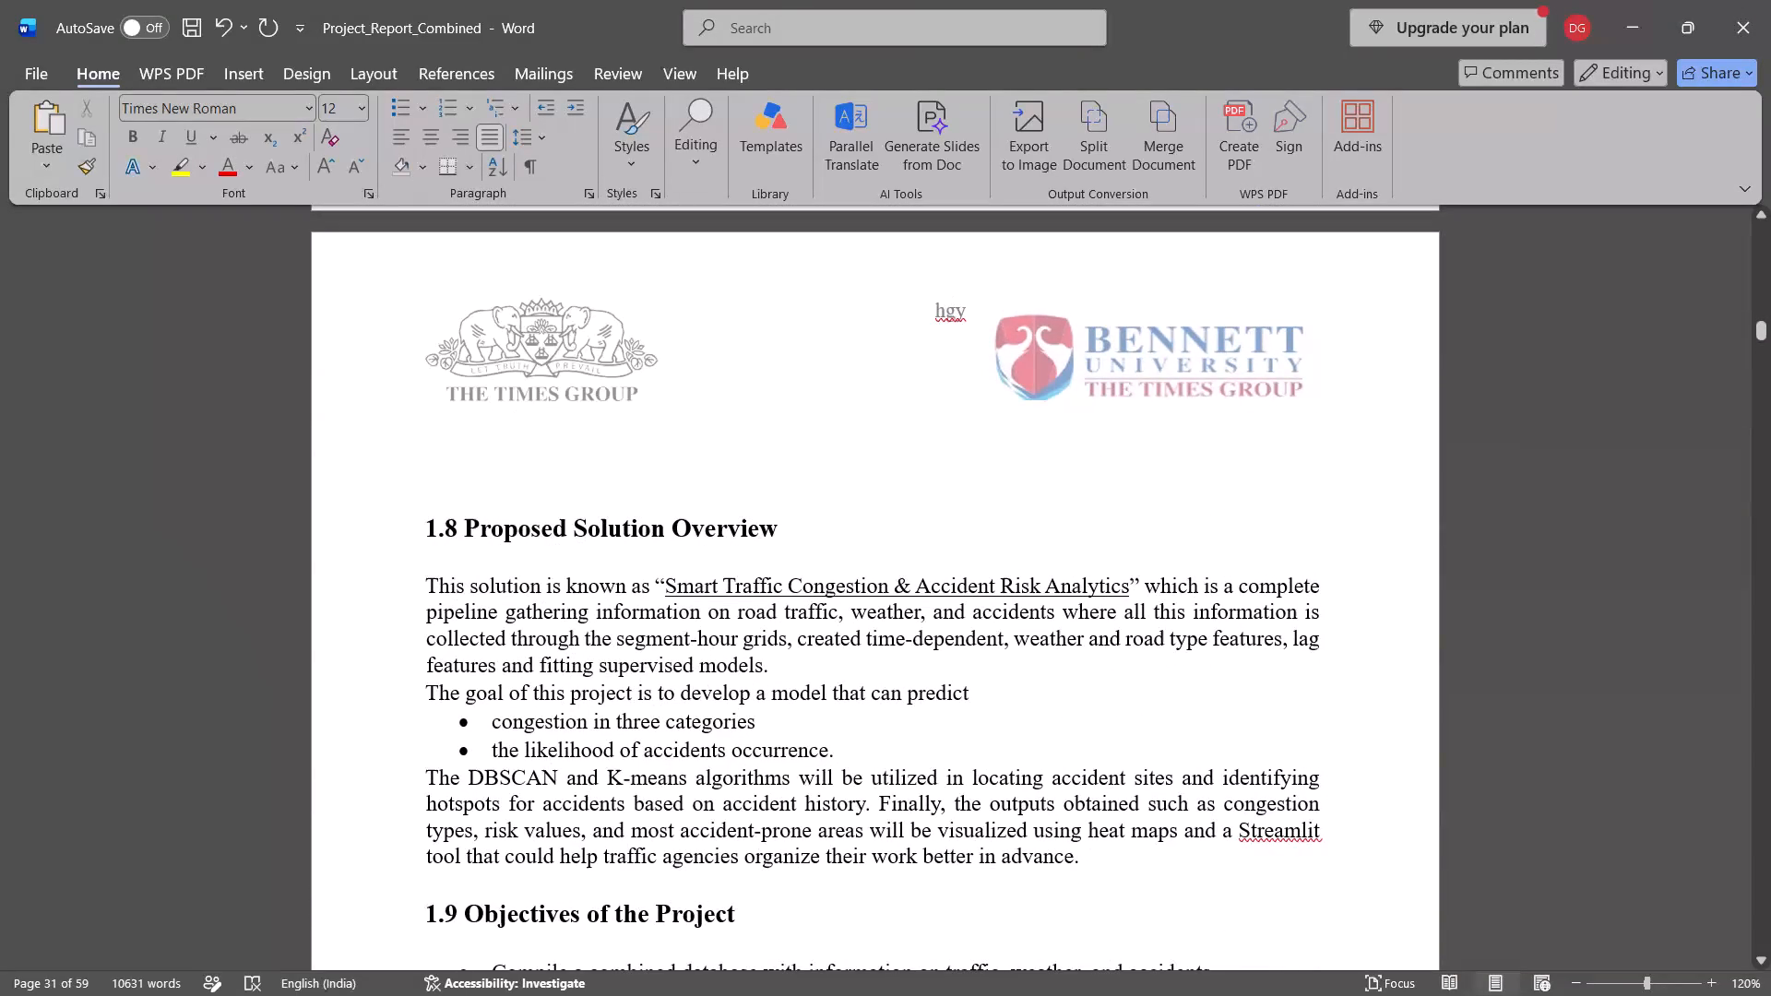
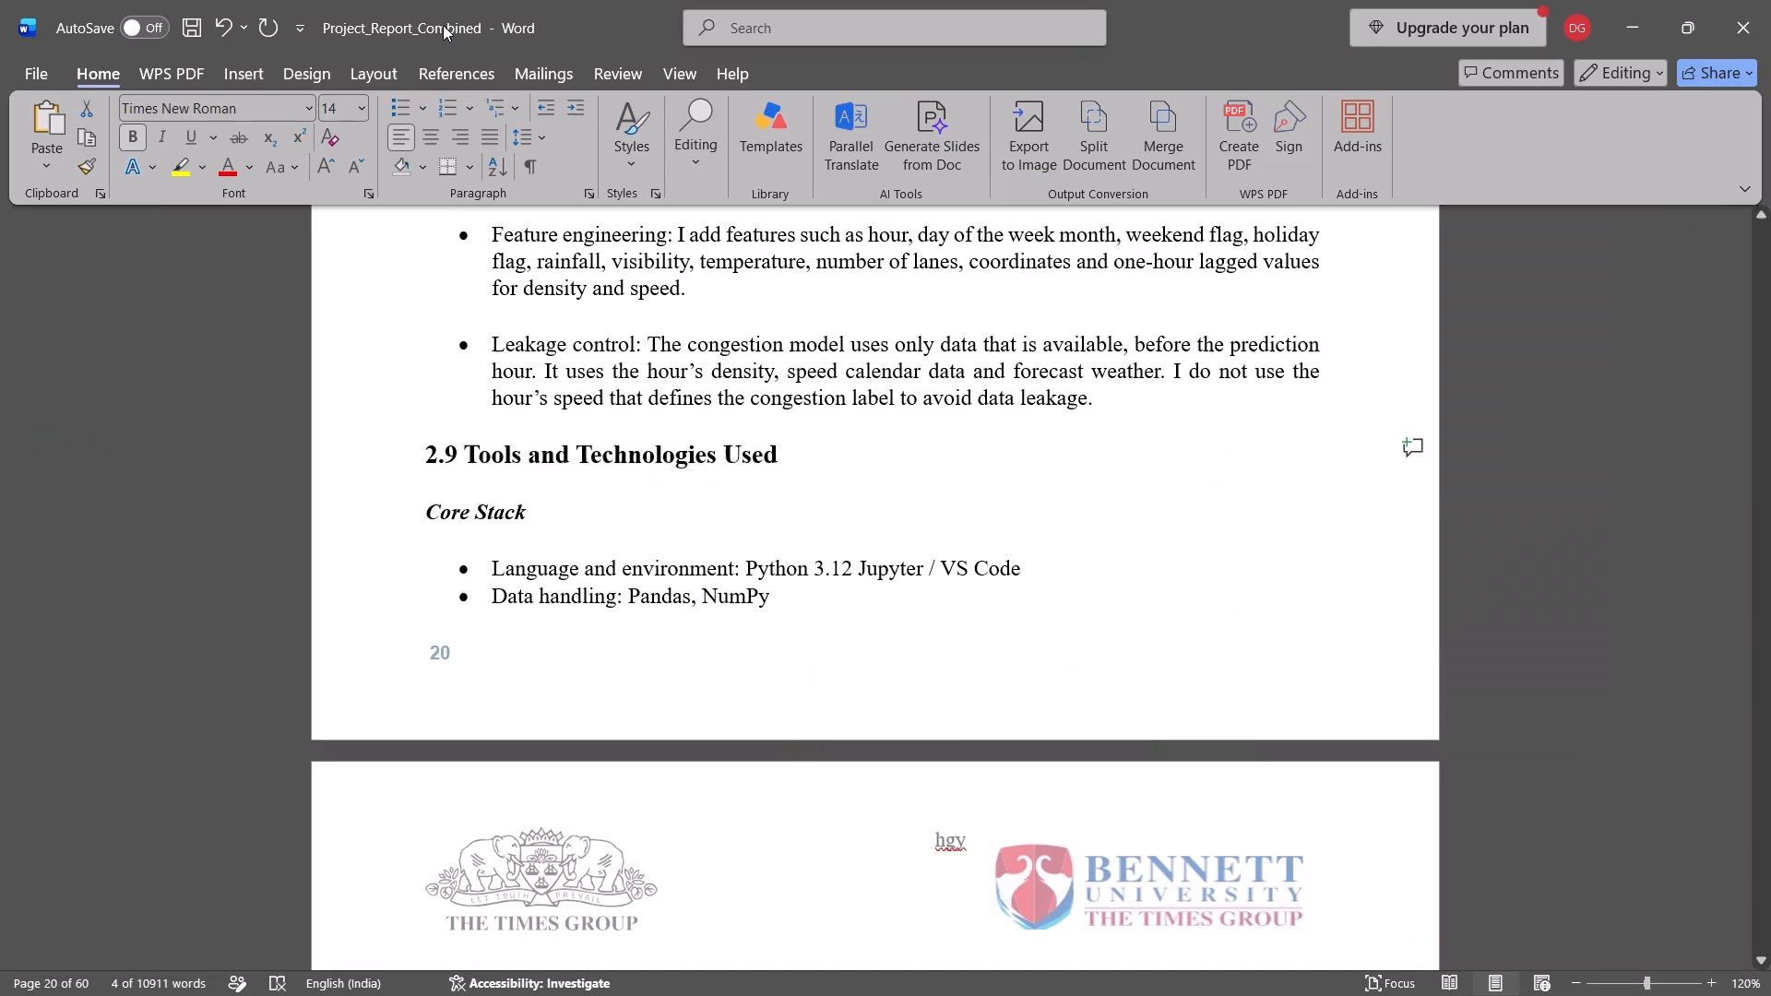
# In the Word report, delete the section 2.9 text from "Core Stack" through the Streamlit paragraph, keeping the heading and Table 2.4.
pyautogui.scroll(-3, 758, 600)
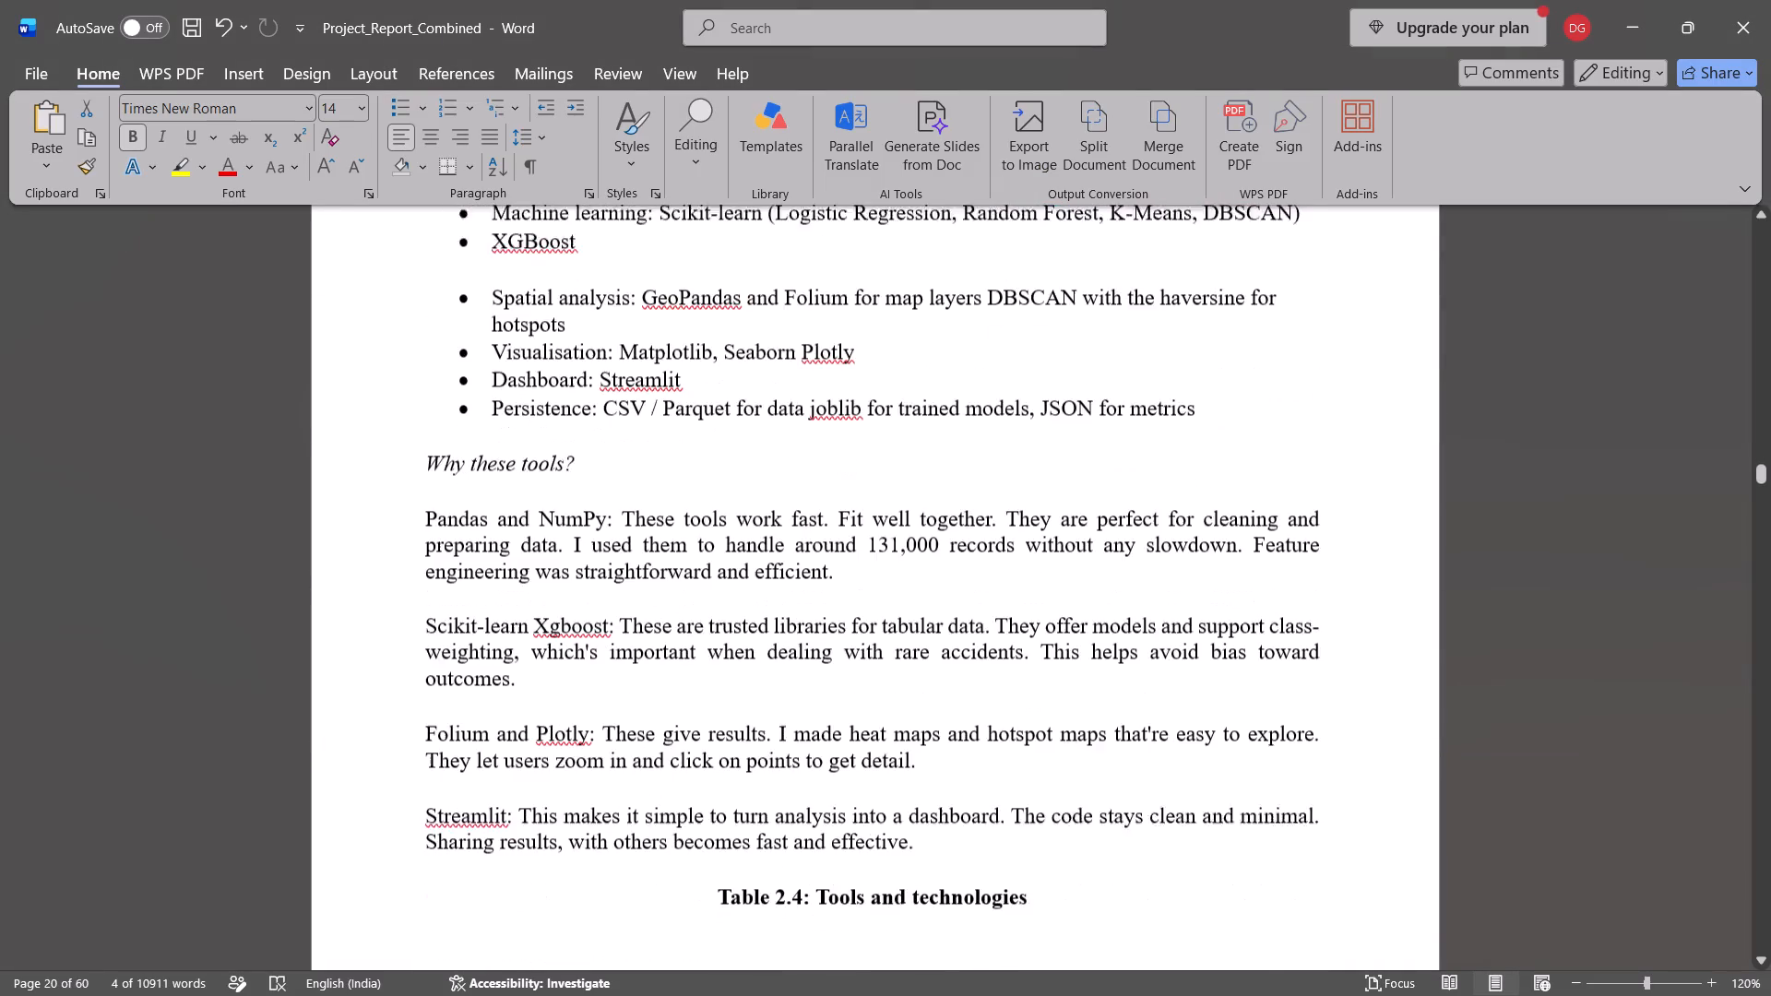
pyautogui.scroll(-2, 758, 600)
pyautogui.moveTo(921, 464); pyautogui.dragTo(826, 400)
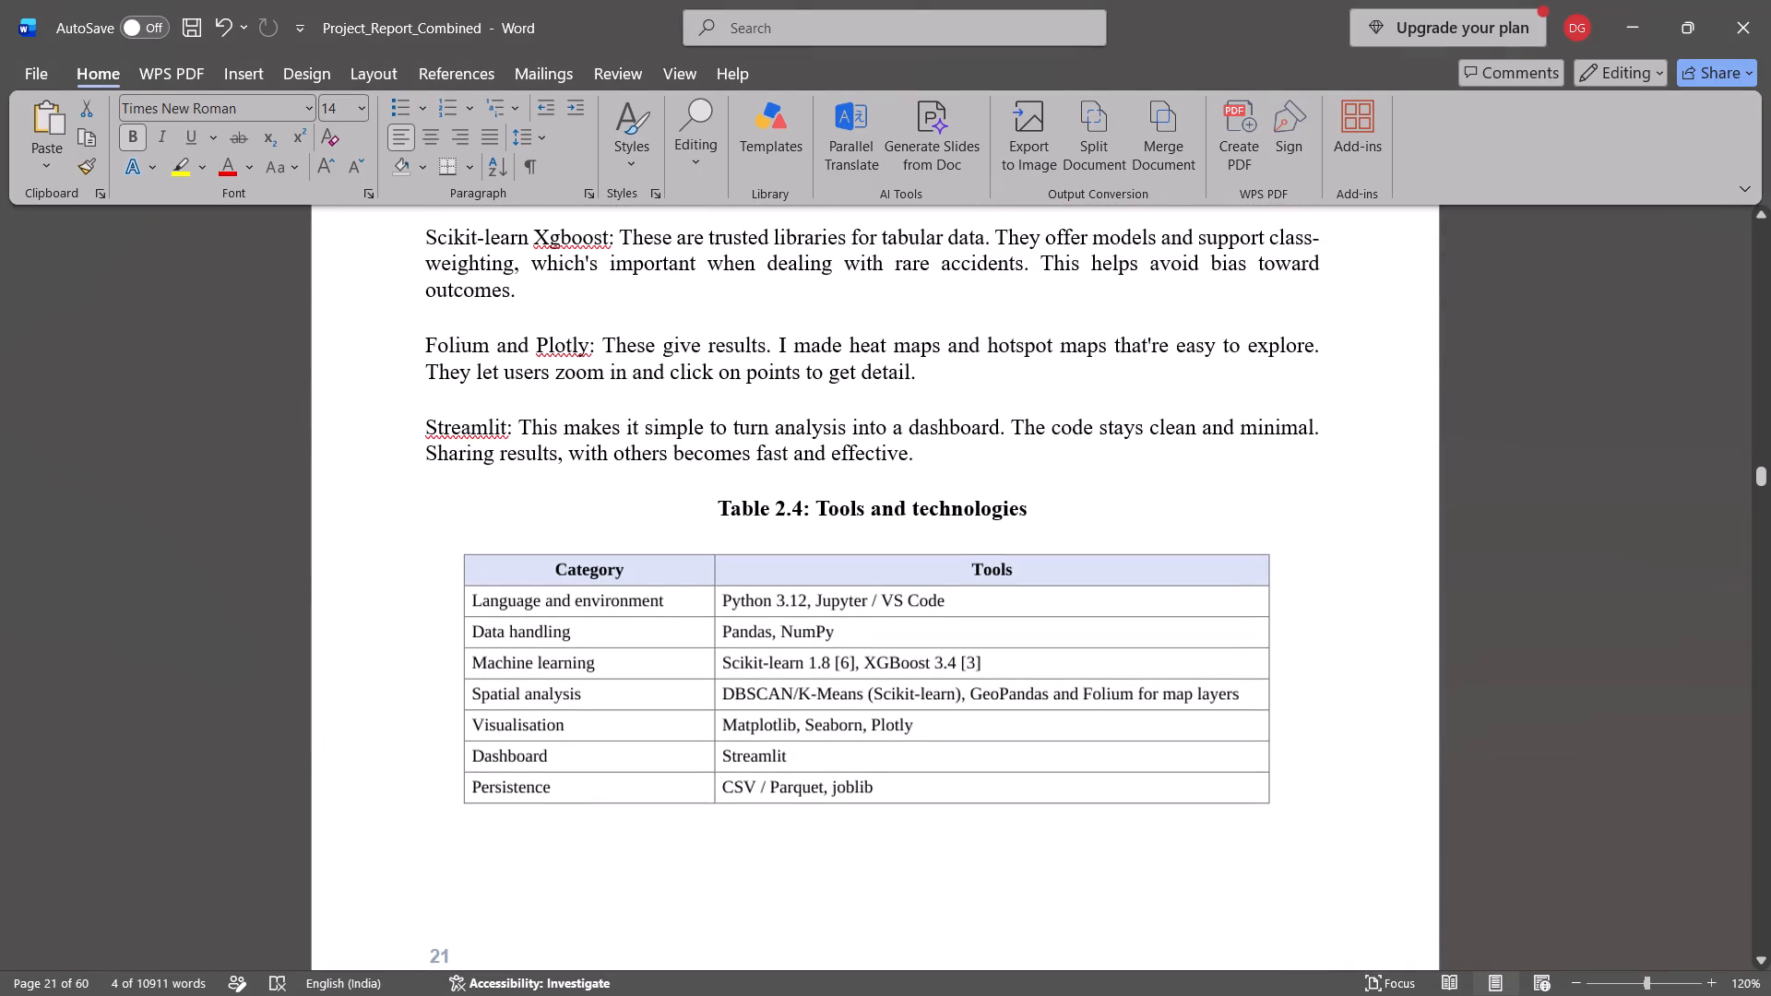
pyautogui.moveTo(826, 400); pyautogui.dragTo(420, 184)
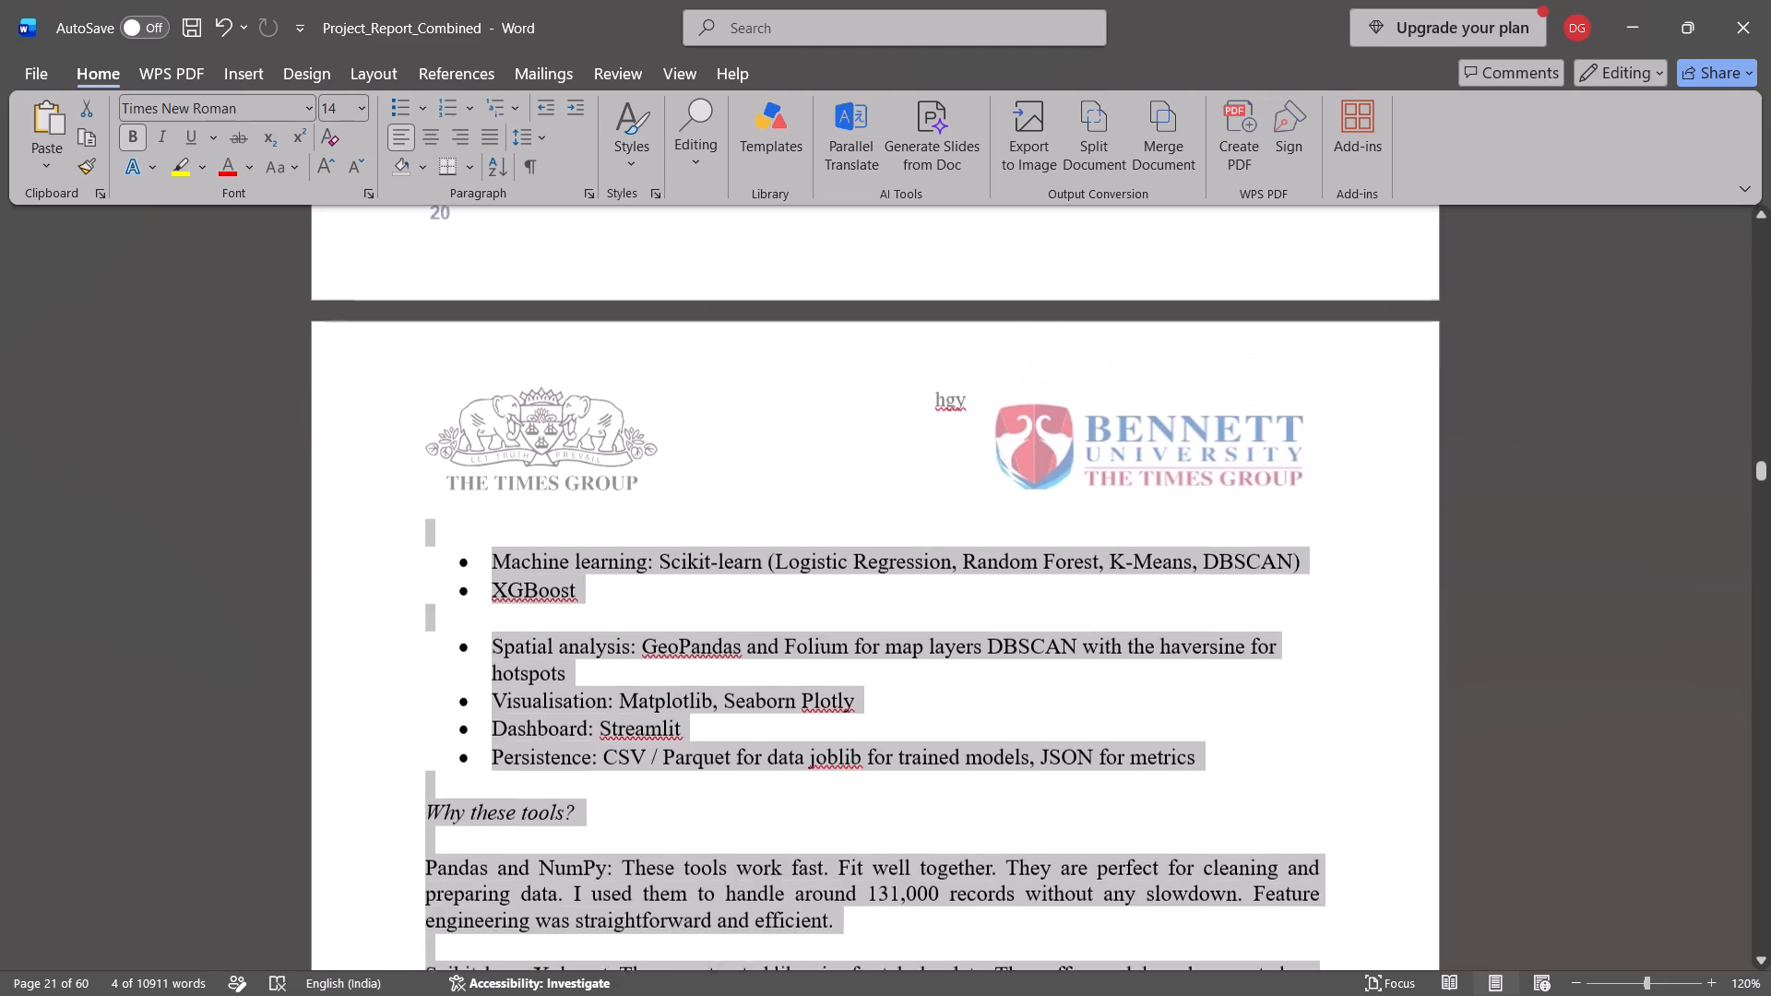
pyautogui.moveTo(420, 184); pyautogui.dragTo(449, 353)
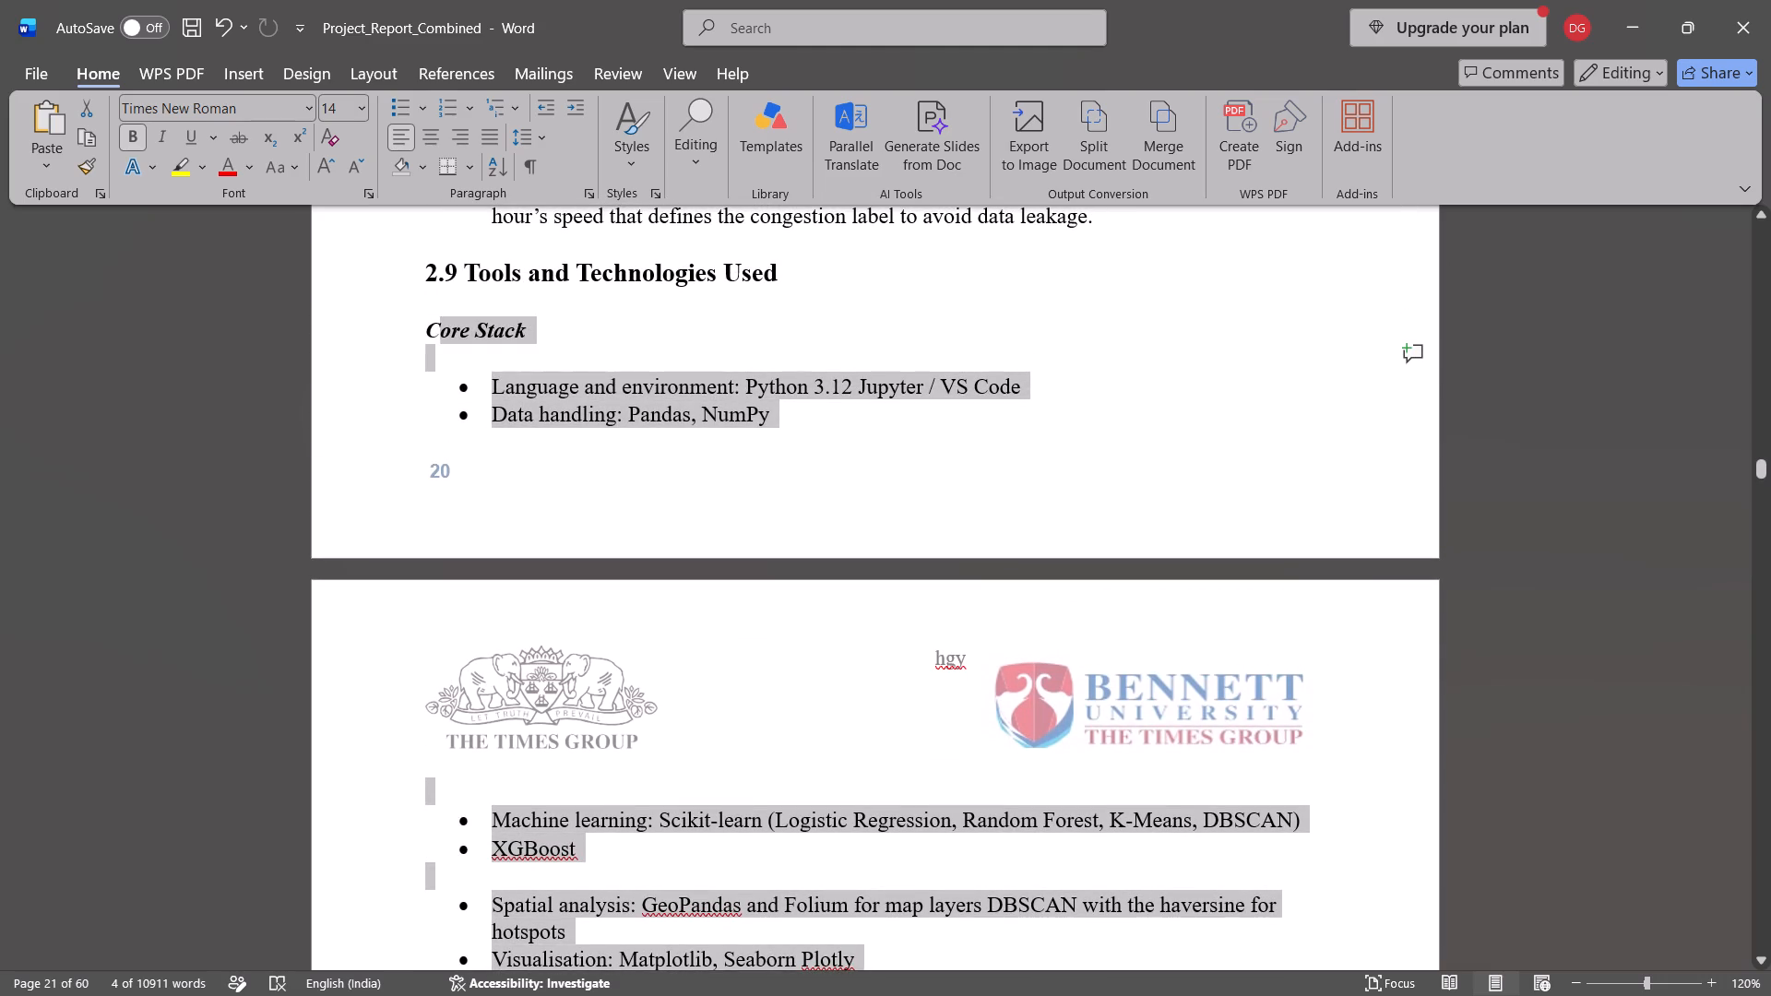
pyautogui.moveTo(449, 353); pyautogui.dragTo(428, 336)
pyautogui.press('BackSpace')
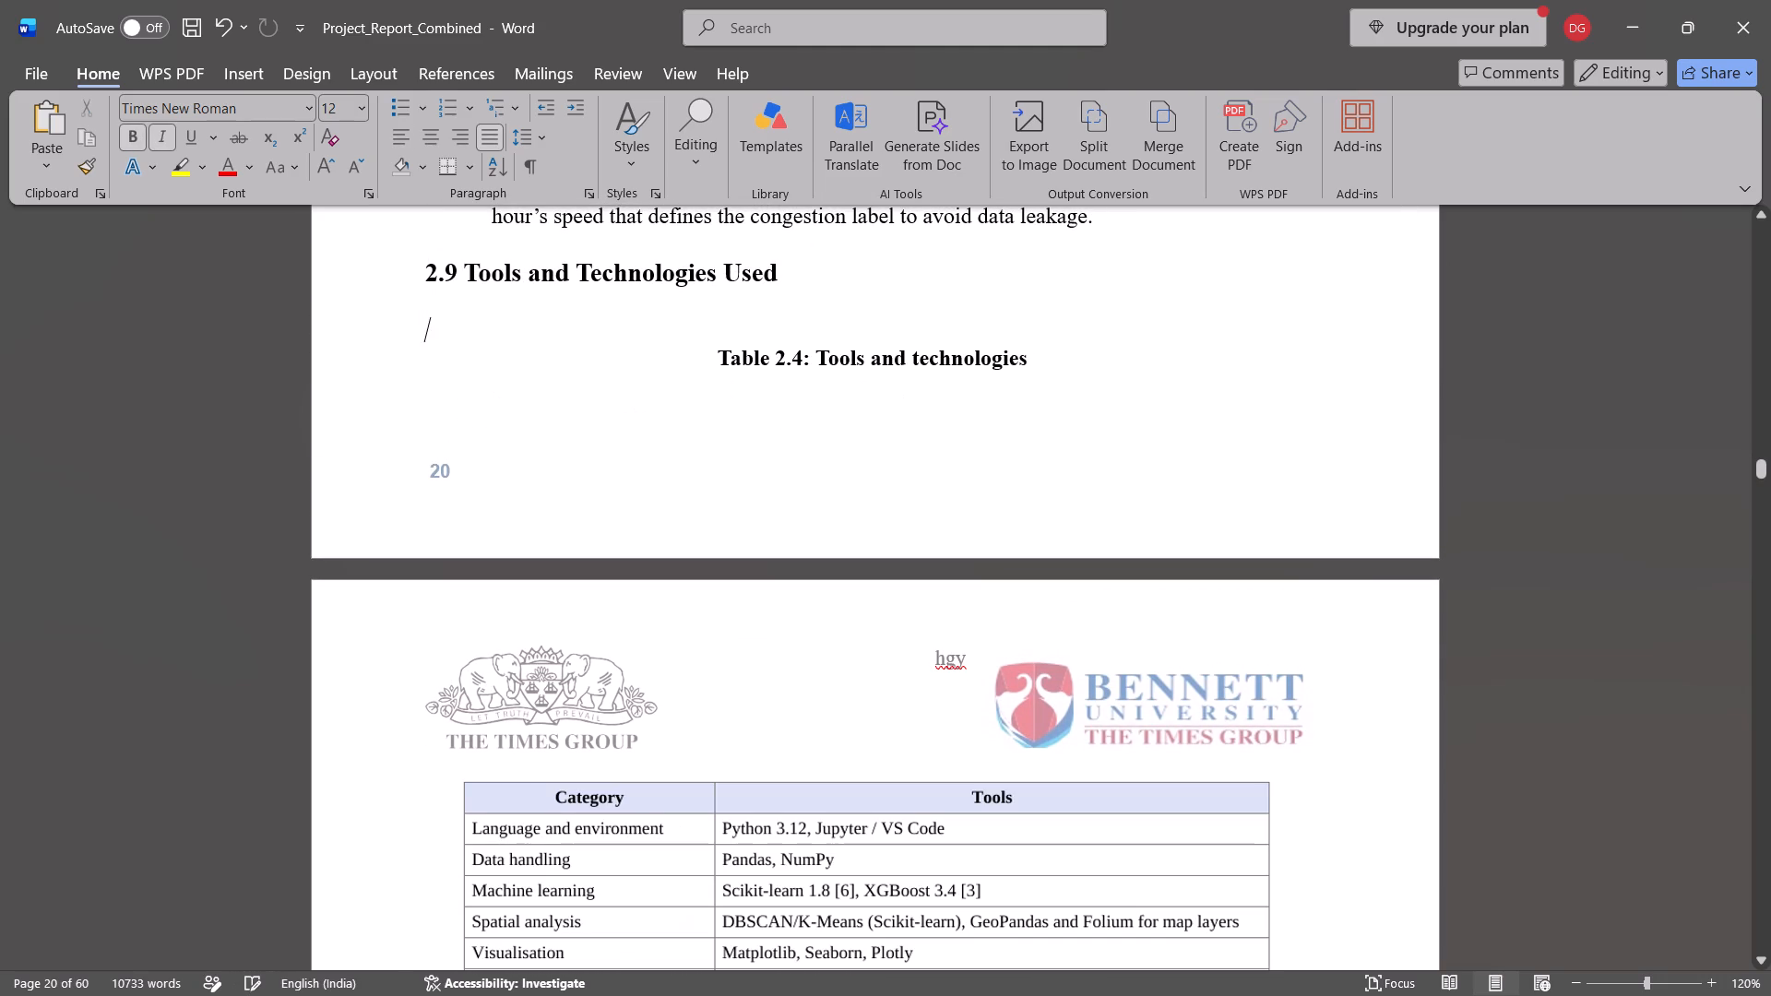
pyautogui.press('BackSpace')
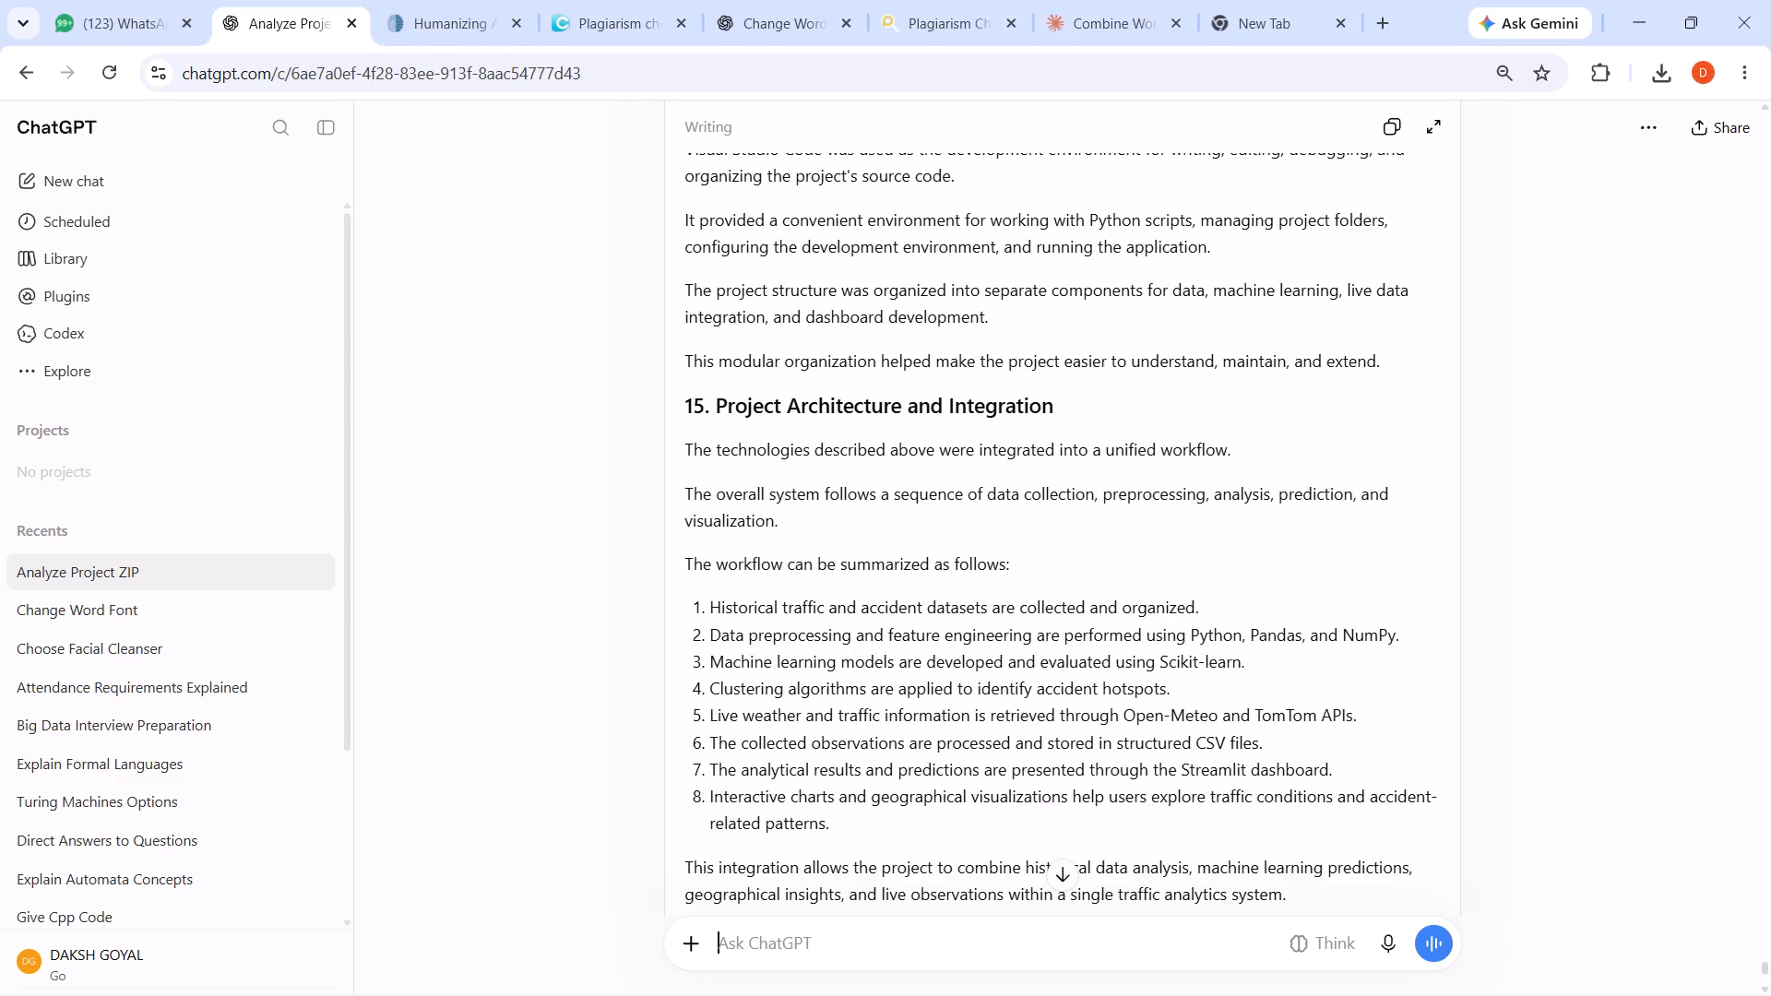
# Back in ChatGPT, examine the closing sections of the detailed answer and select its text from the end toward the beginning.
pyautogui.scroll(-2, 804, 478)
pyautogui.scroll(3, 832, 656)
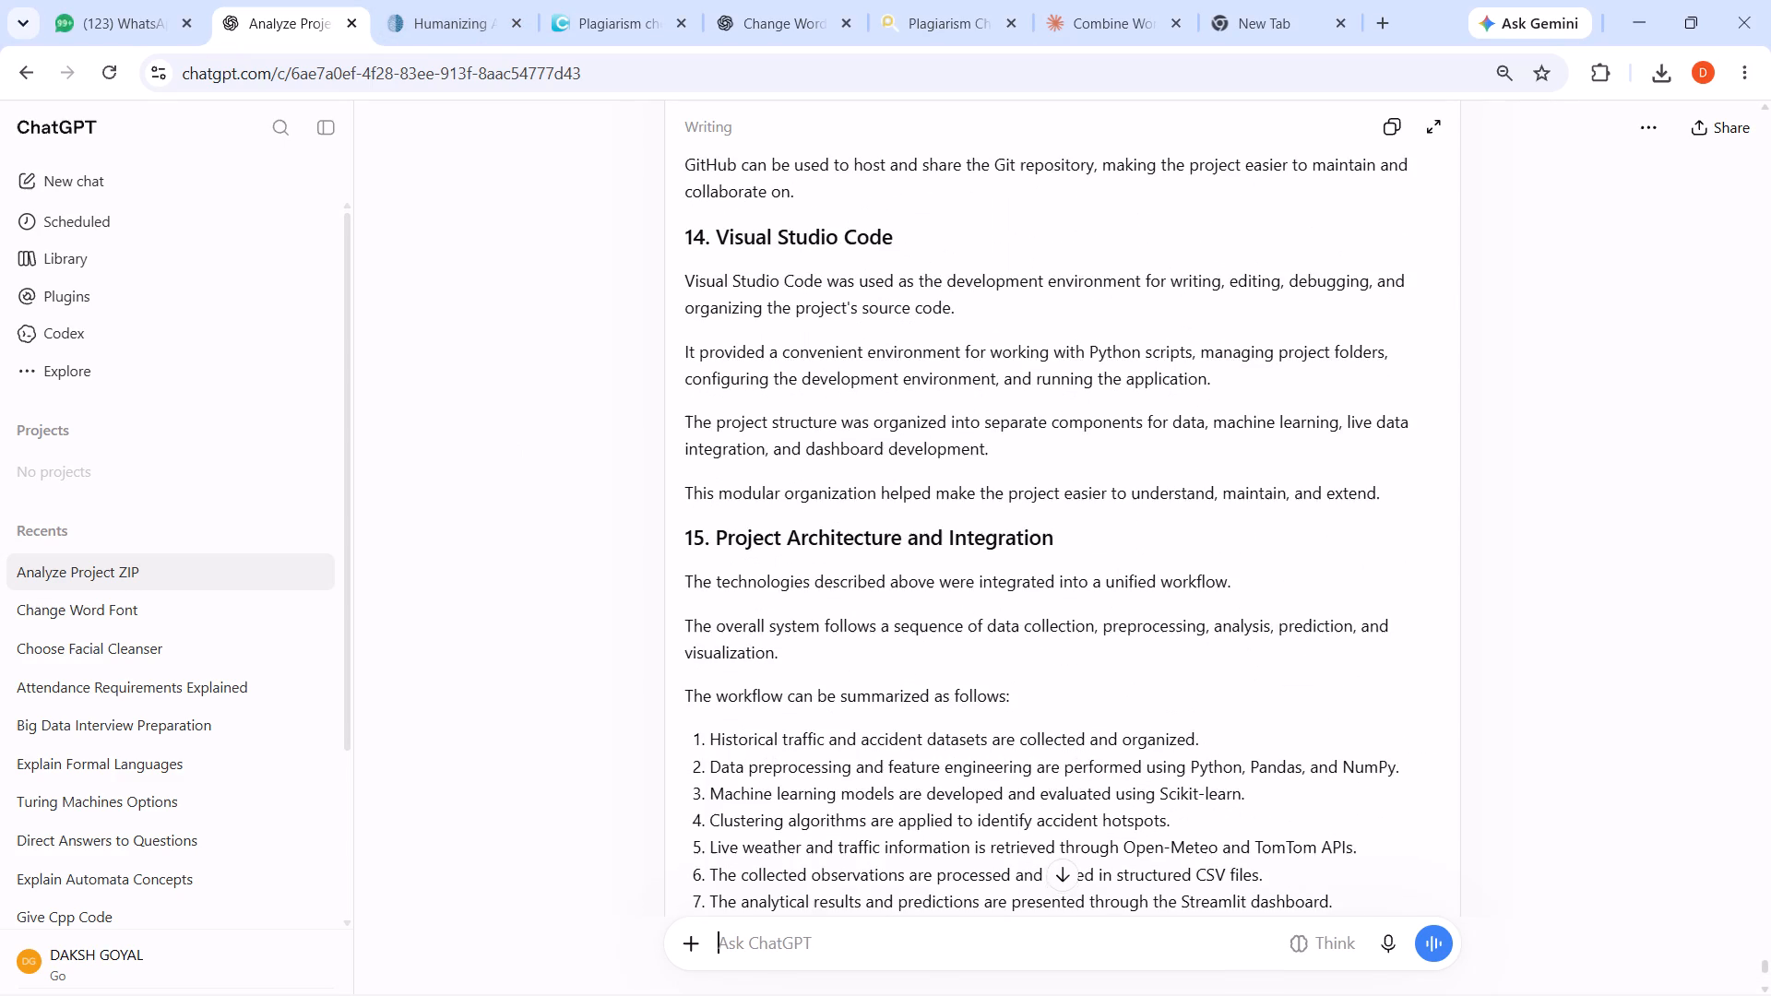
pyautogui.scroll(1, 950, 499)
pyautogui.scroll(1, 1097, 539)
pyautogui.scroll(-1, 1097, 539)
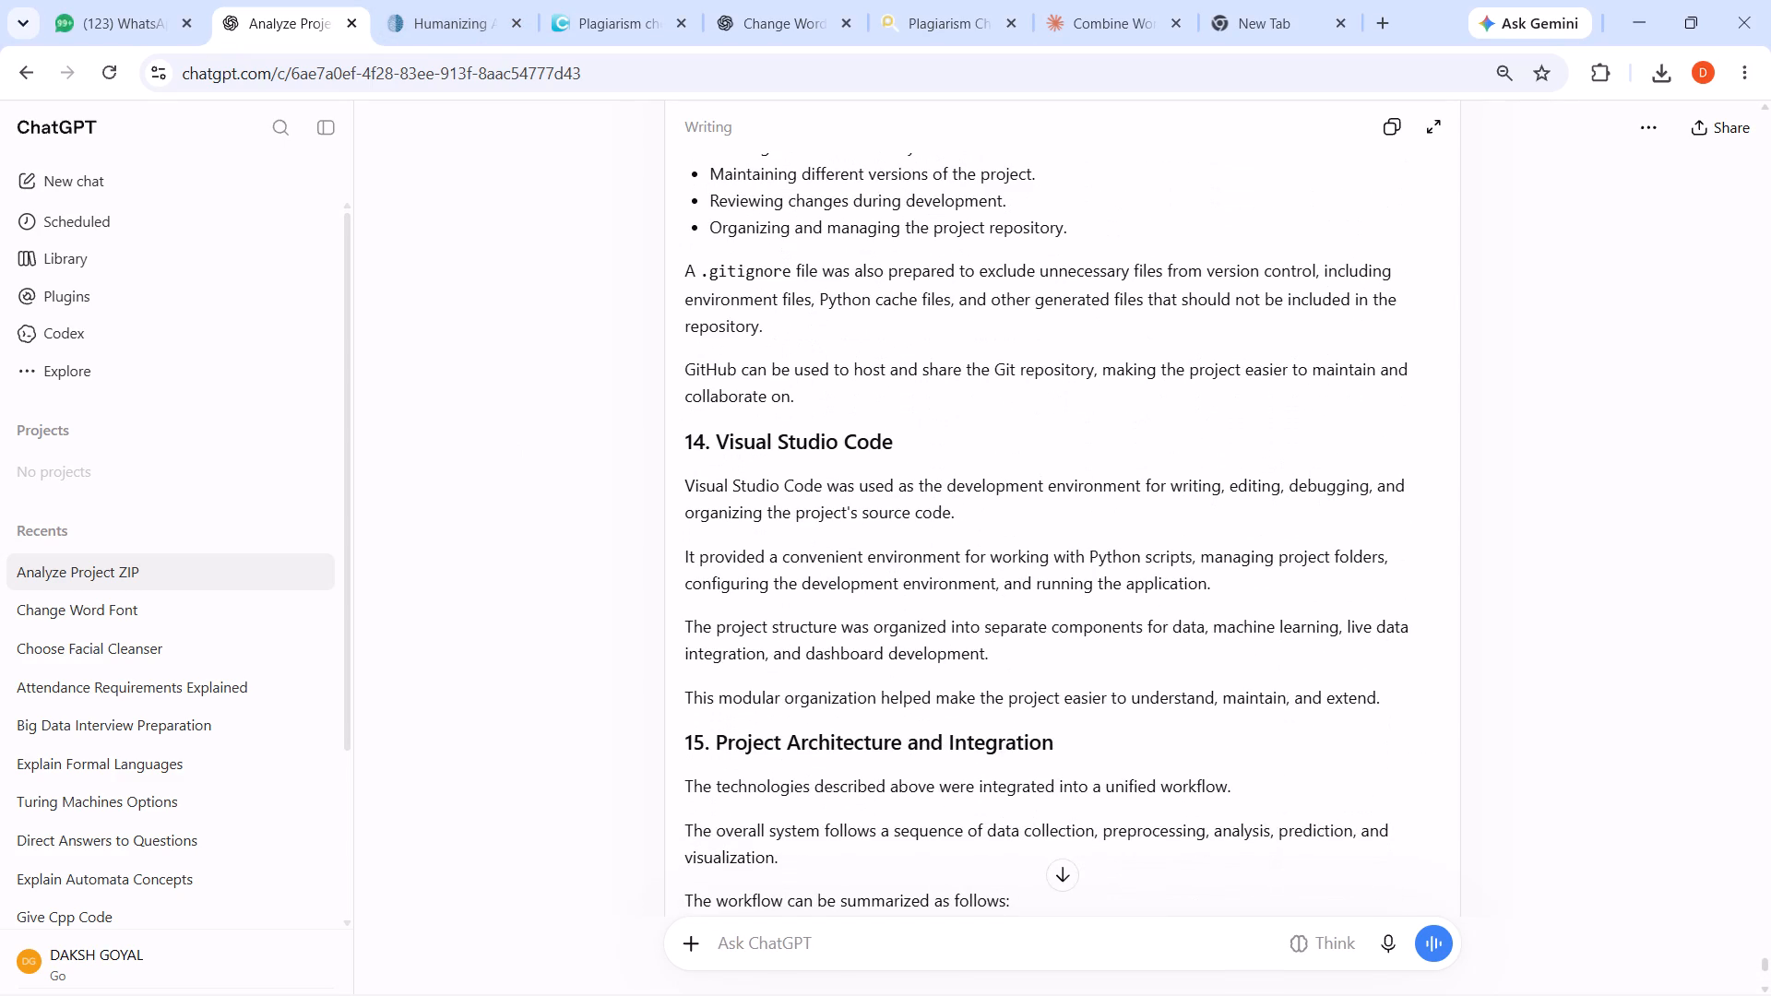
pyautogui.scroll(-1, 1097, 539)
pyautogui.scroll(-1, 1213, 649)
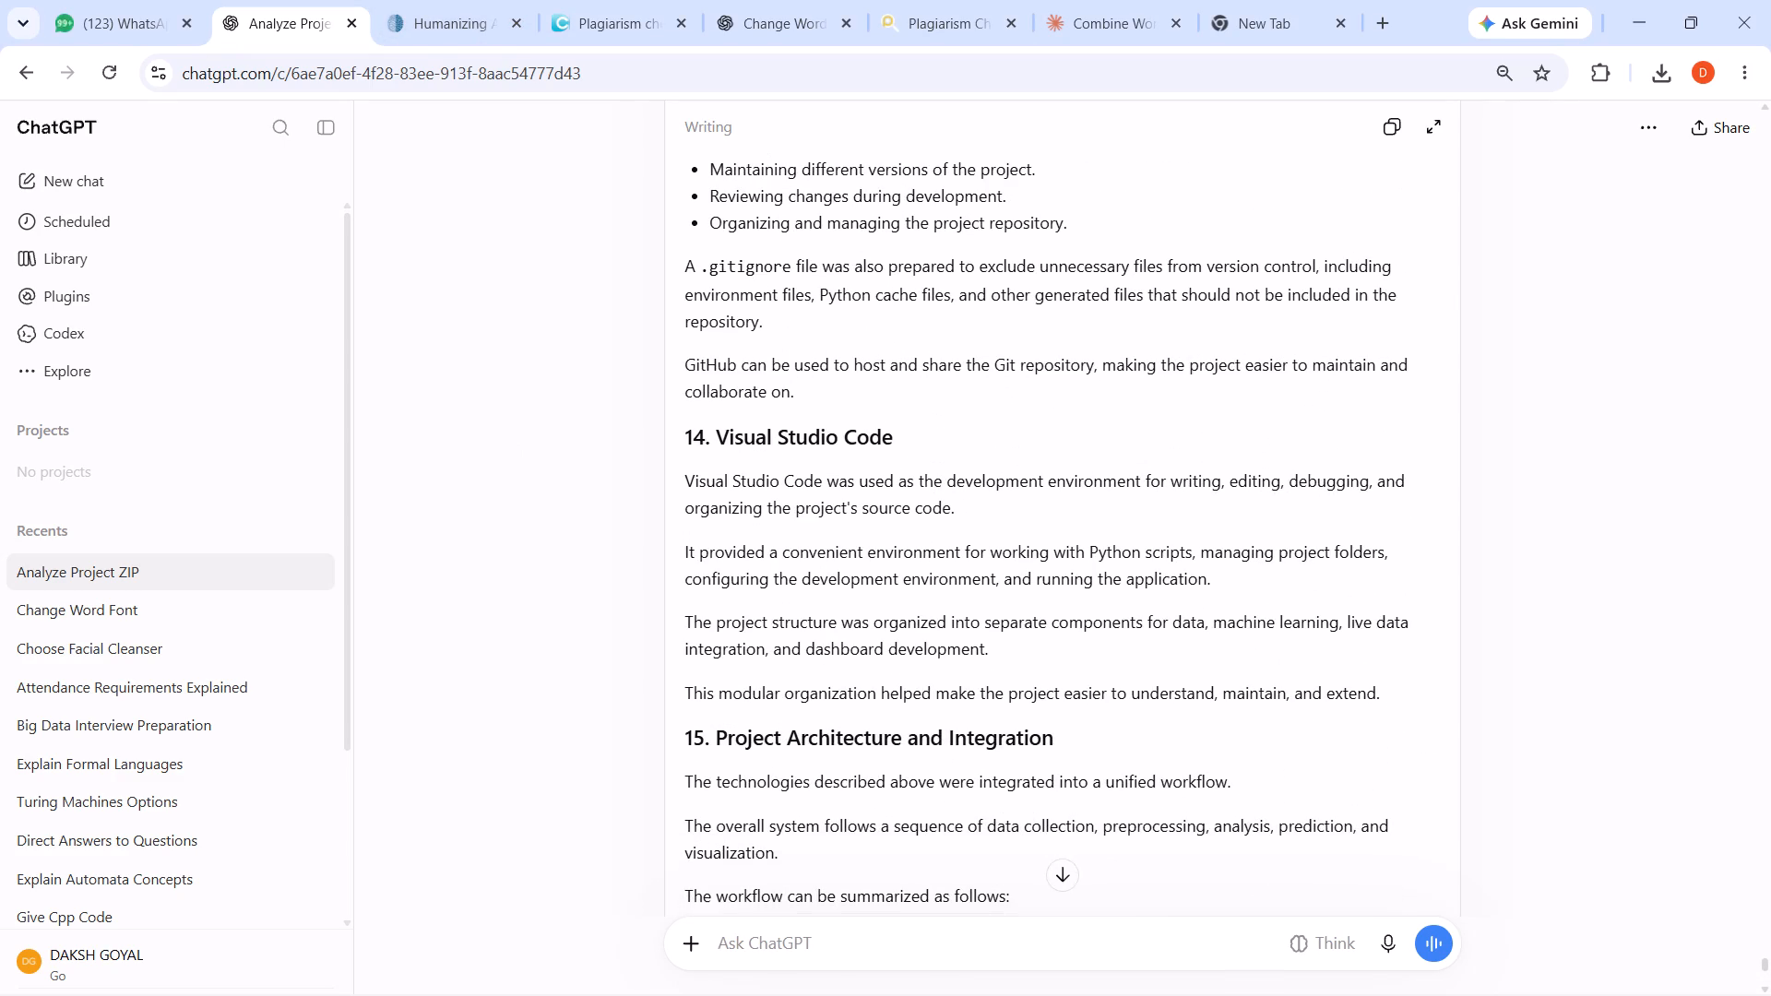
pyautogui.scroll(-2, 1213, 649)
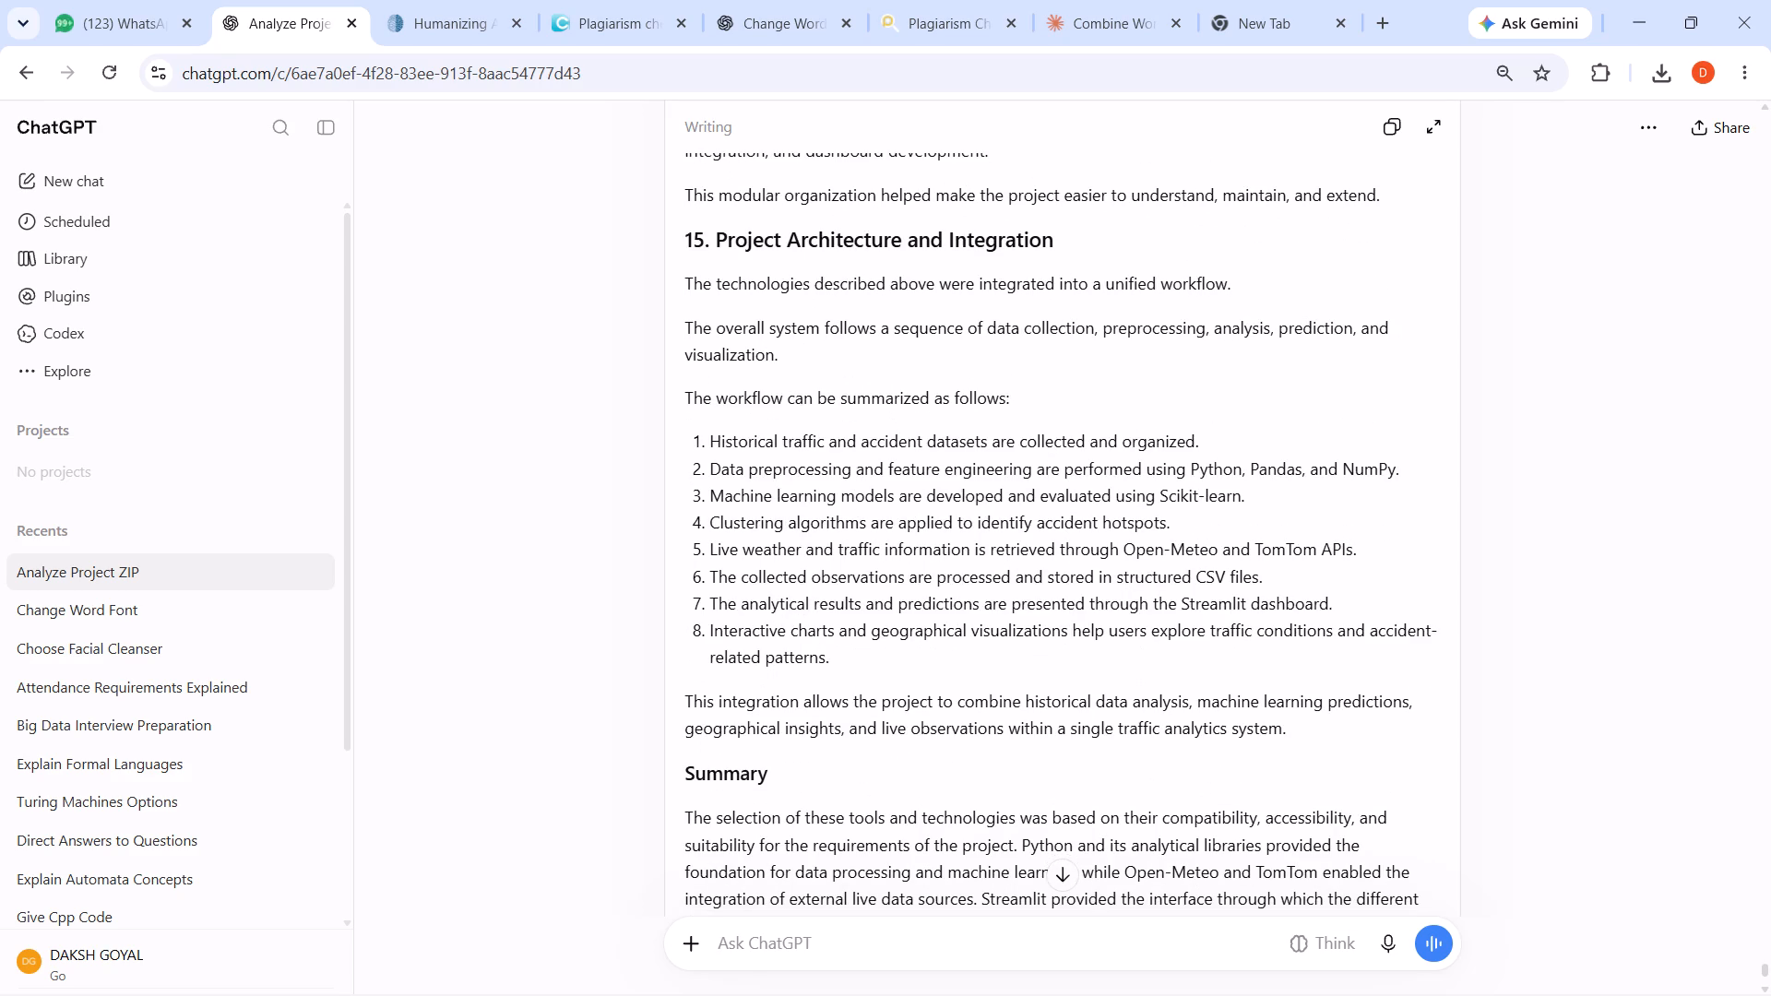
pyautogui.moveTo(1315, 744); pyautogui.dragTo(993, 442)
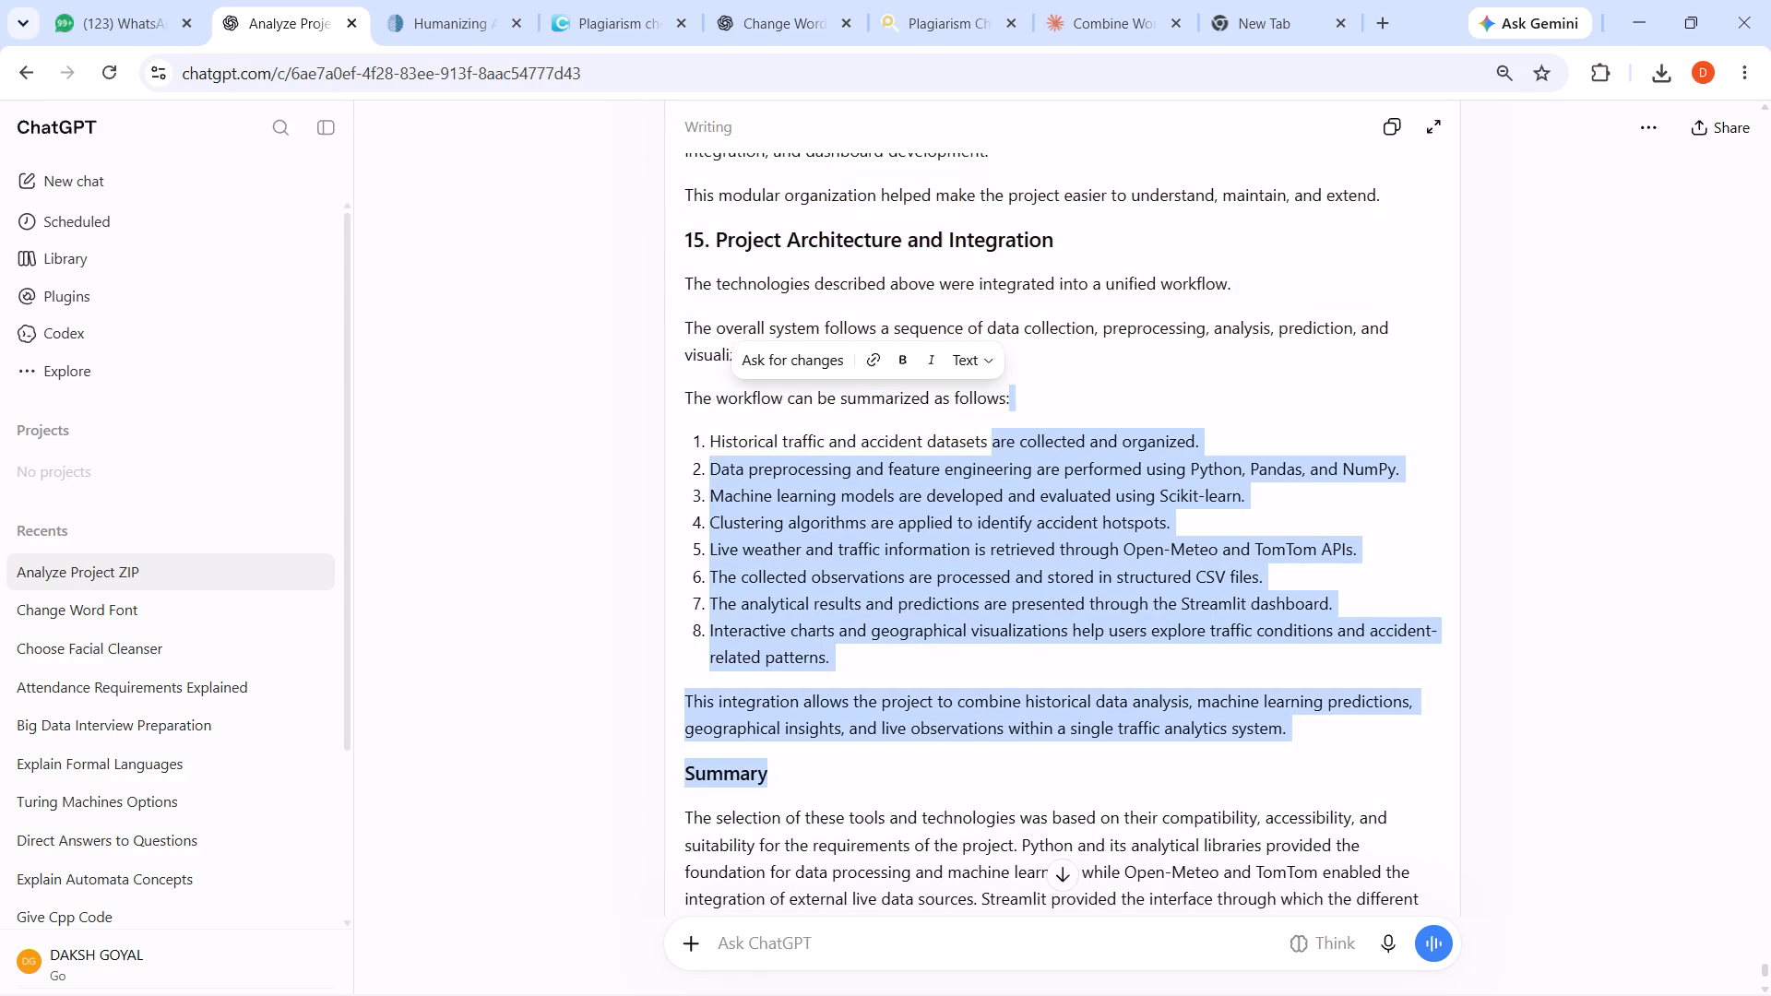
# Copy the generated answer from the "Tools and Technologies Used" title through the end of "15. Project Architecture and Integration", leaving out the Summary.
pyautogui.click(1288, 712)
pyautogui.click(1288, 734)
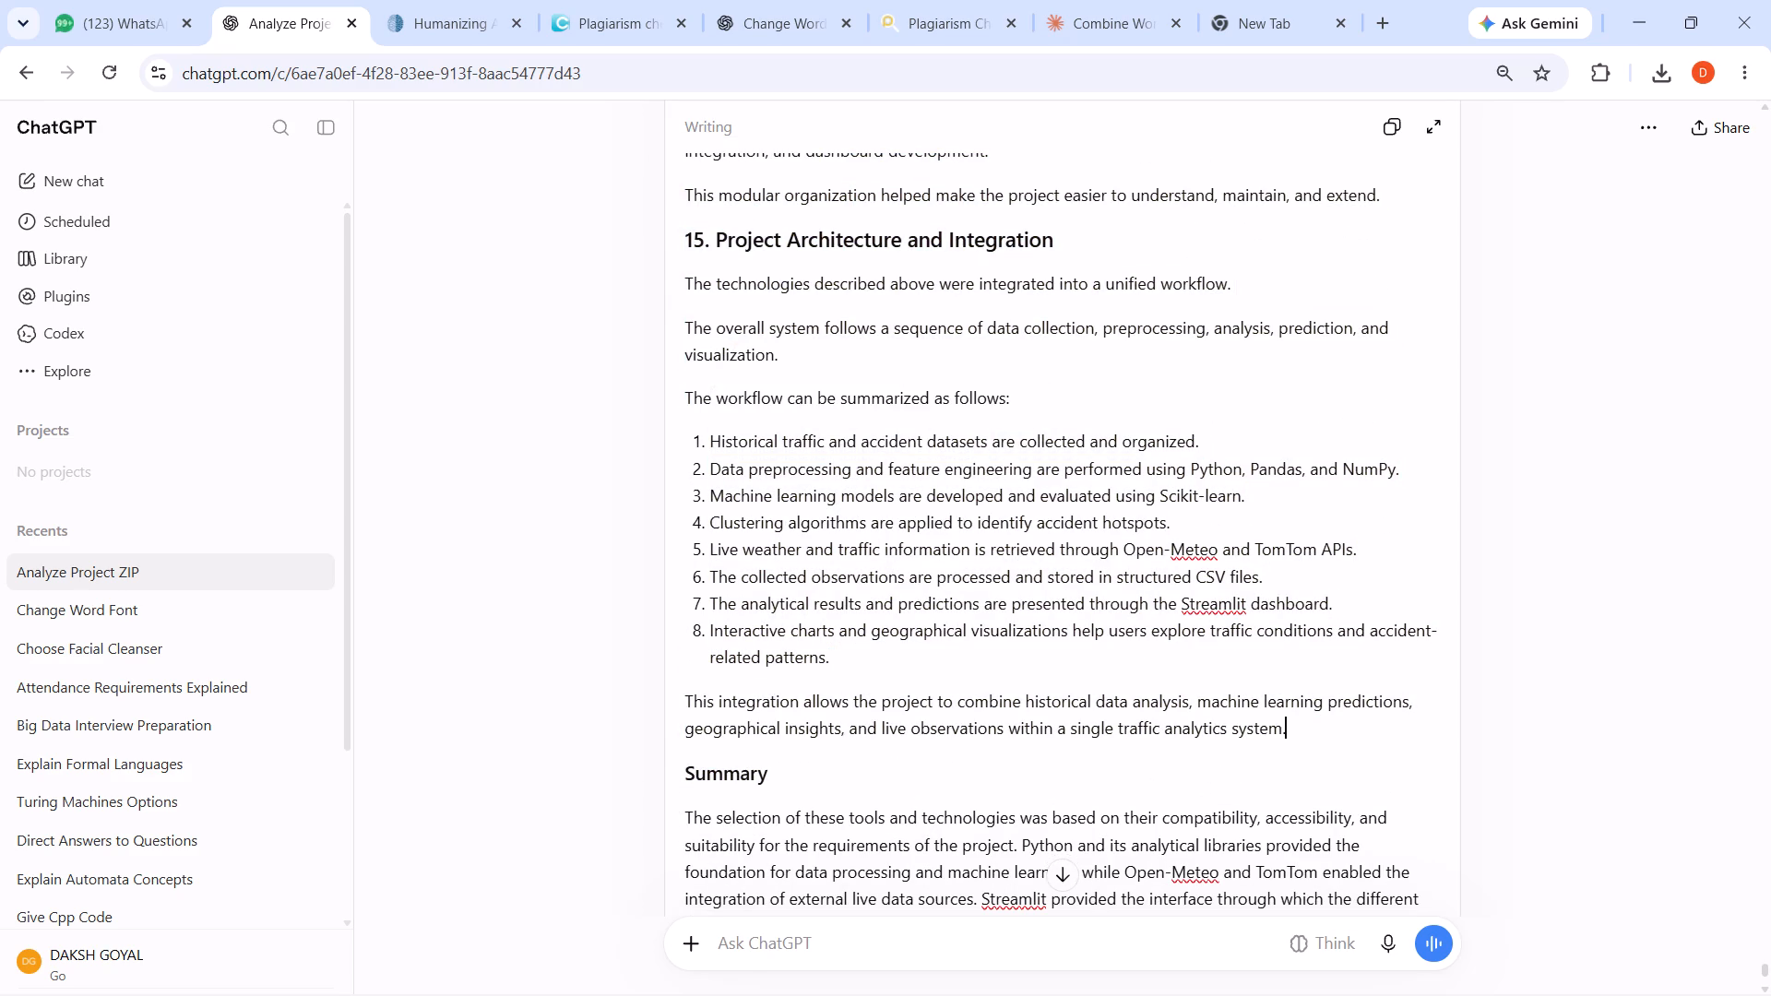
pyautogui.moveTo(1295, 734); pyautogui.dragTo(686, 76)
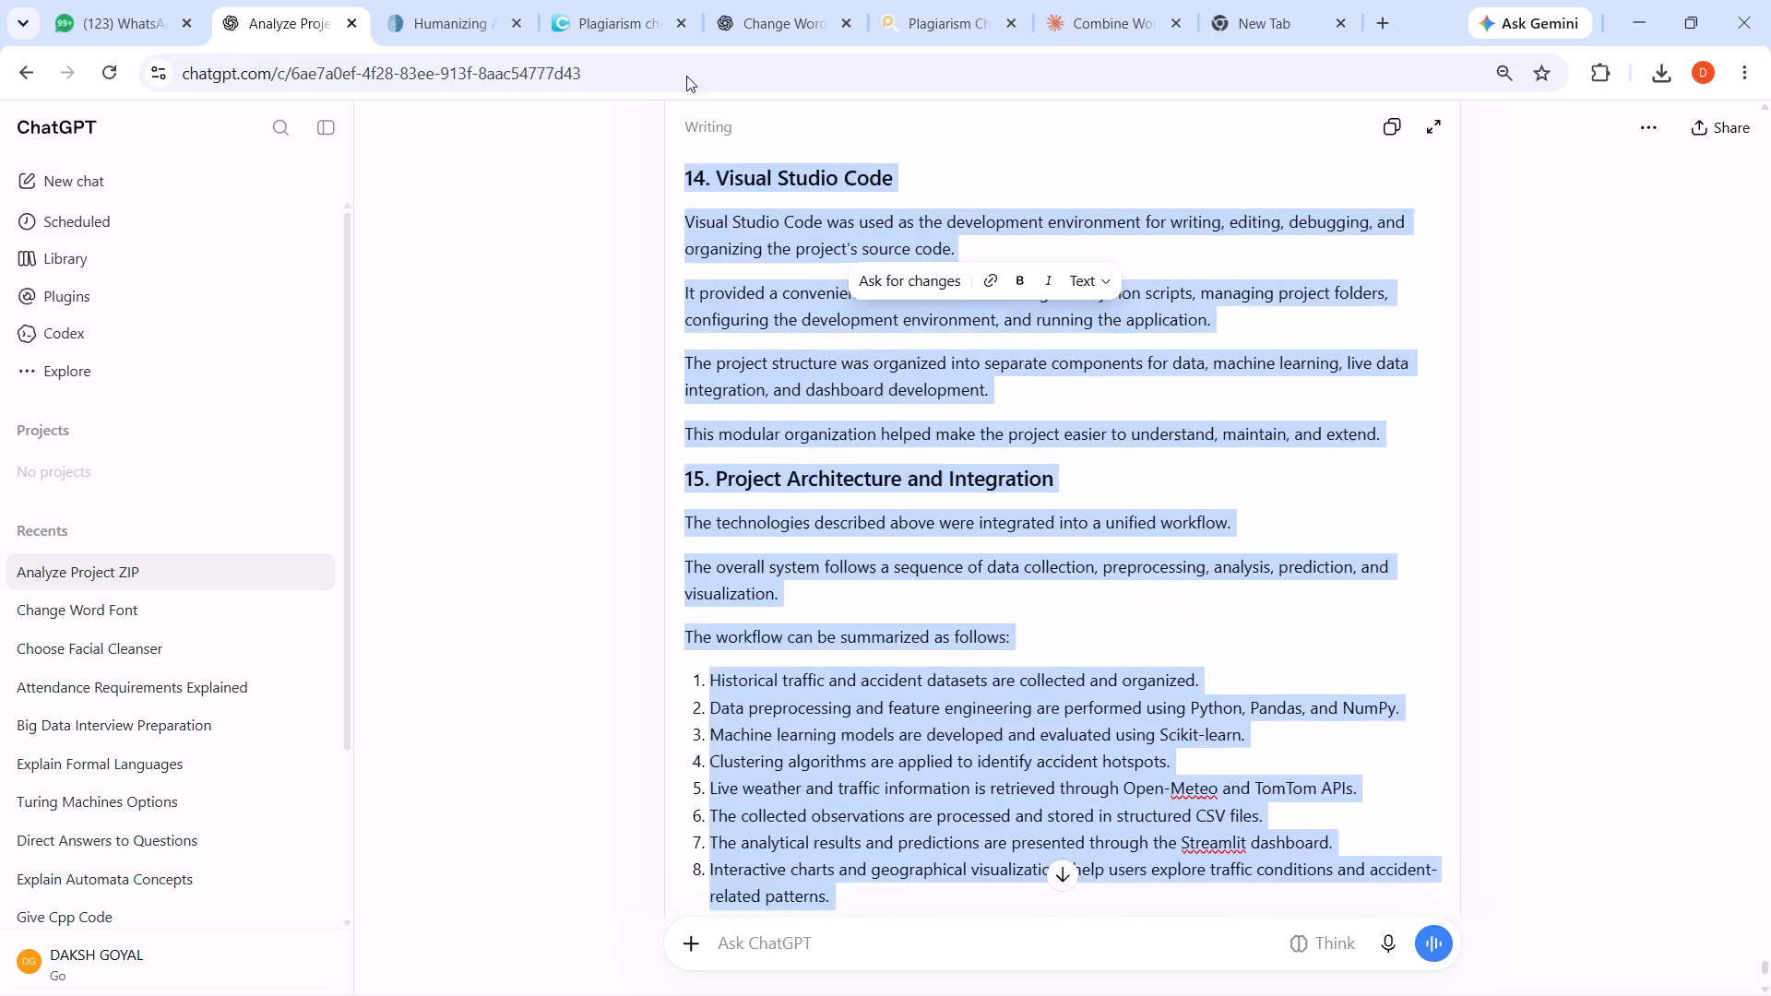
pyautogui.moveTo(686, 76); pyautogui.dragTo(700, 101)
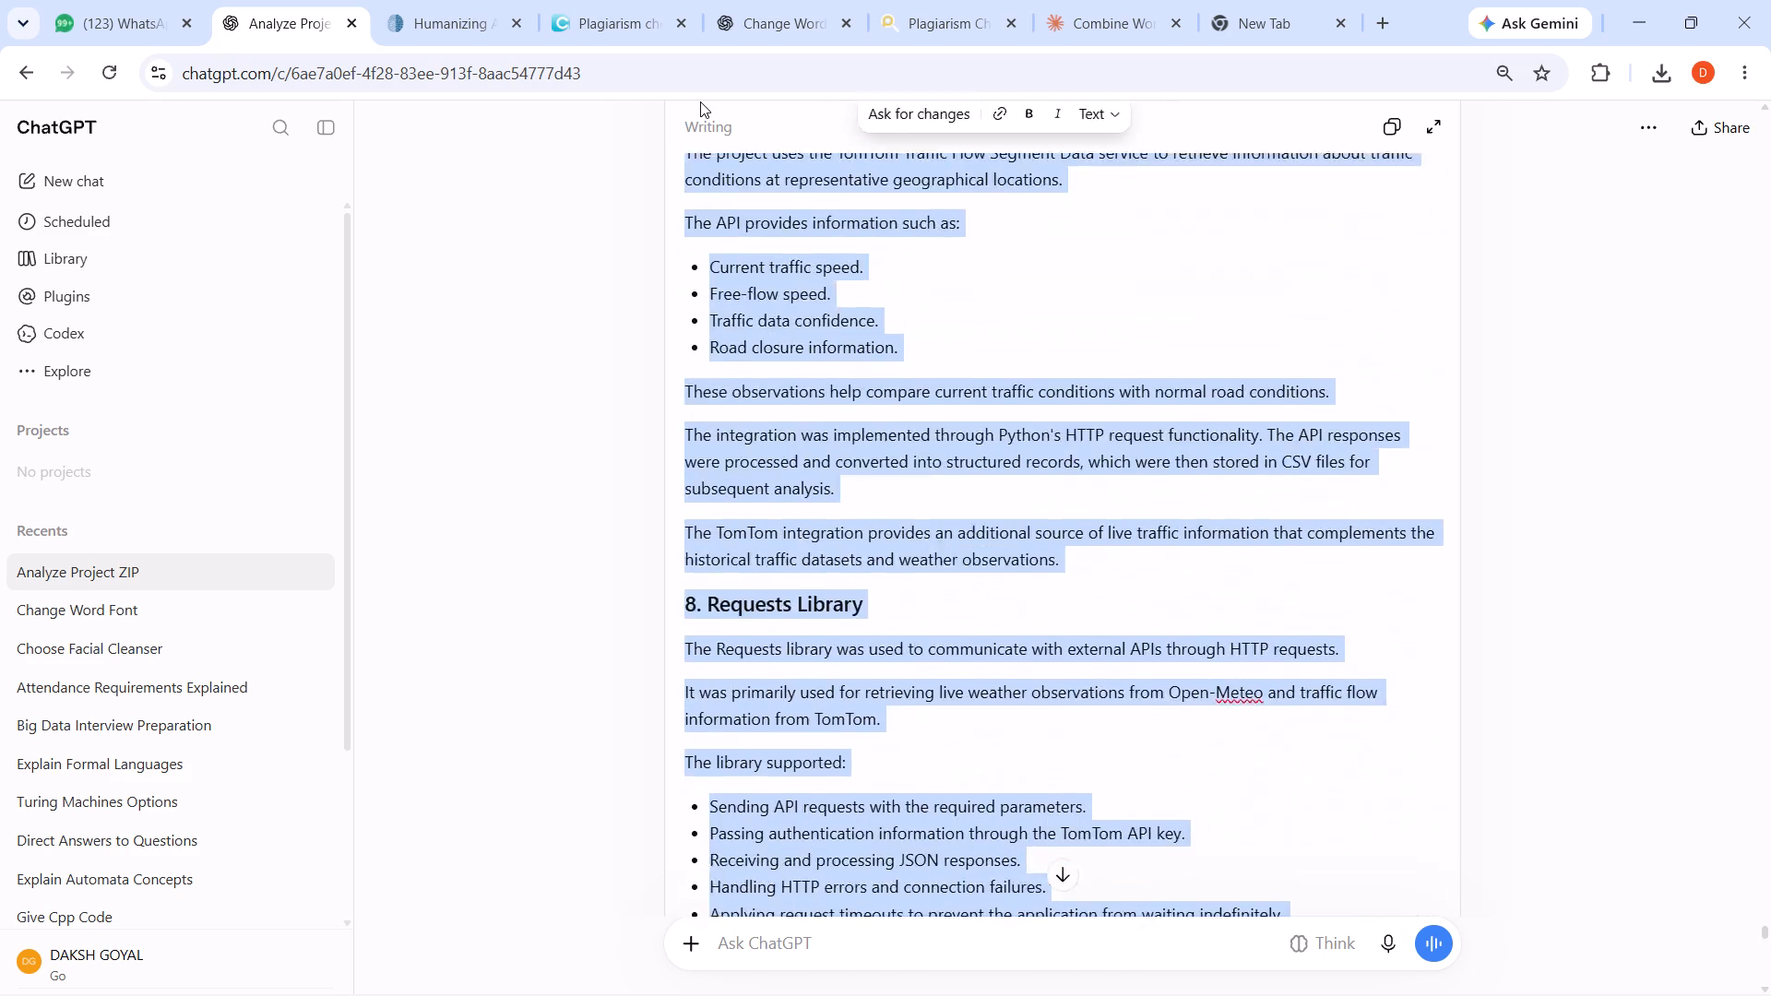
pyautogui.moveTo(700, 101); pyautogui.dragTo(695, 221)
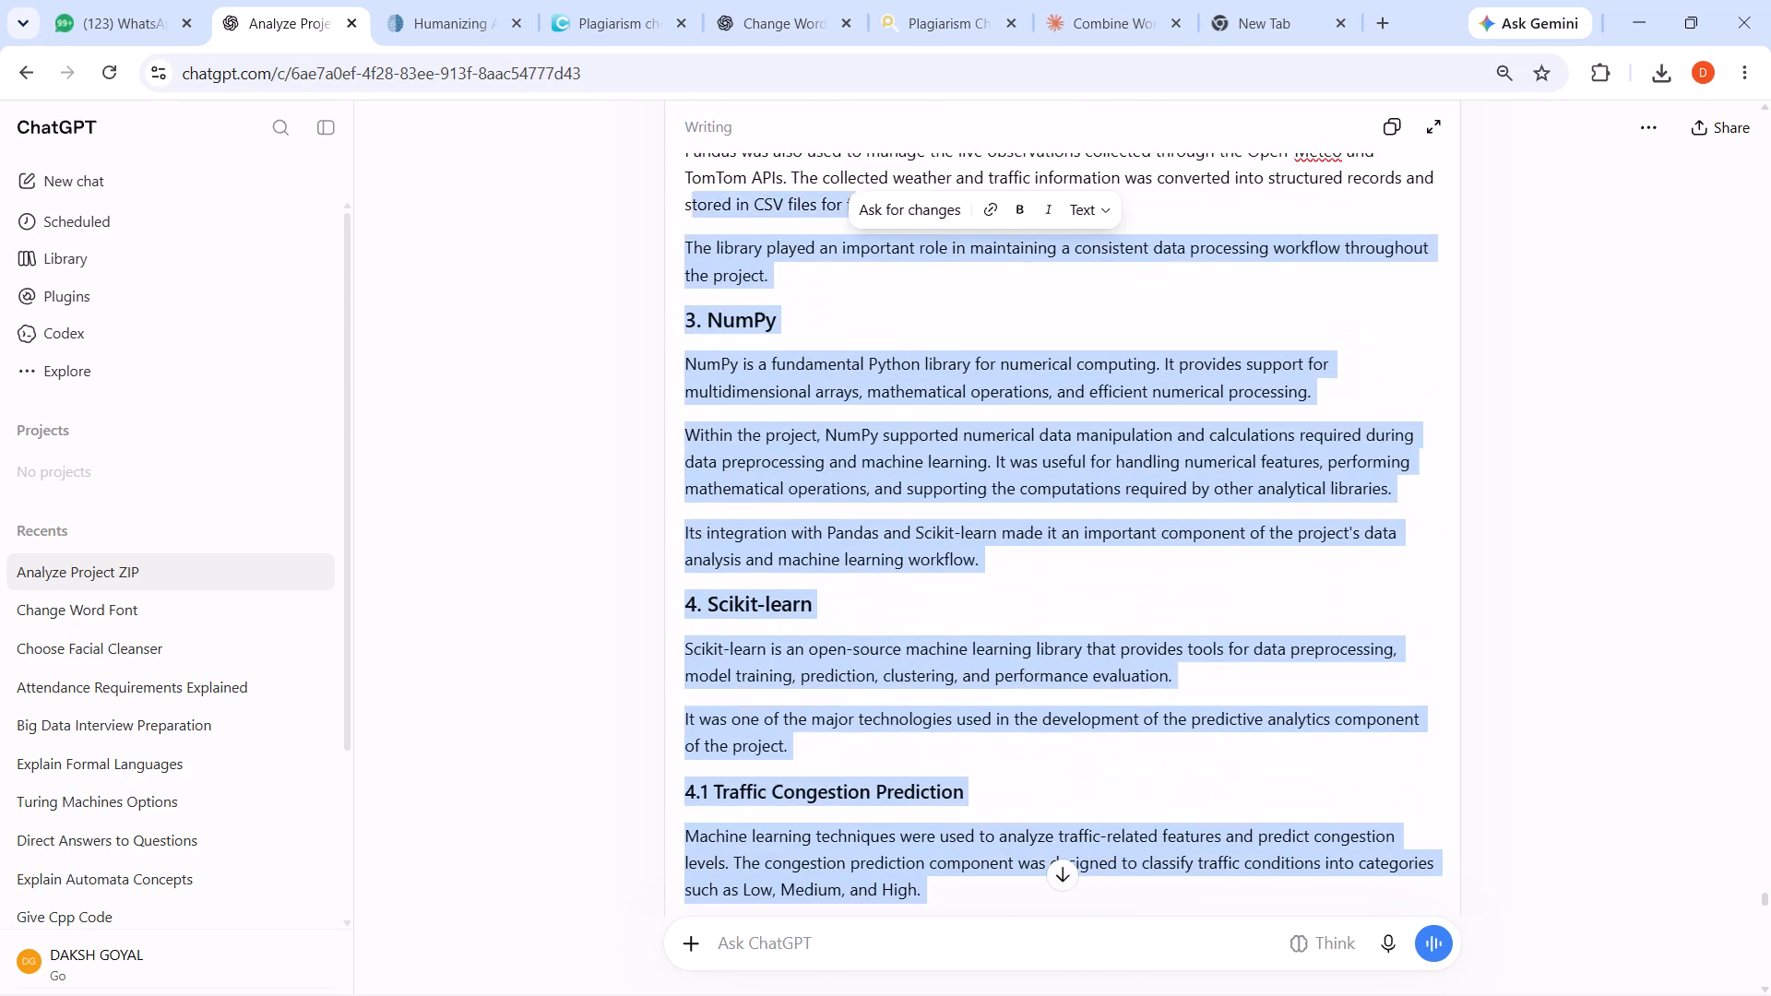
pyautogui.moveTo(695, 221); pyautogui.dragTo(712, 800)
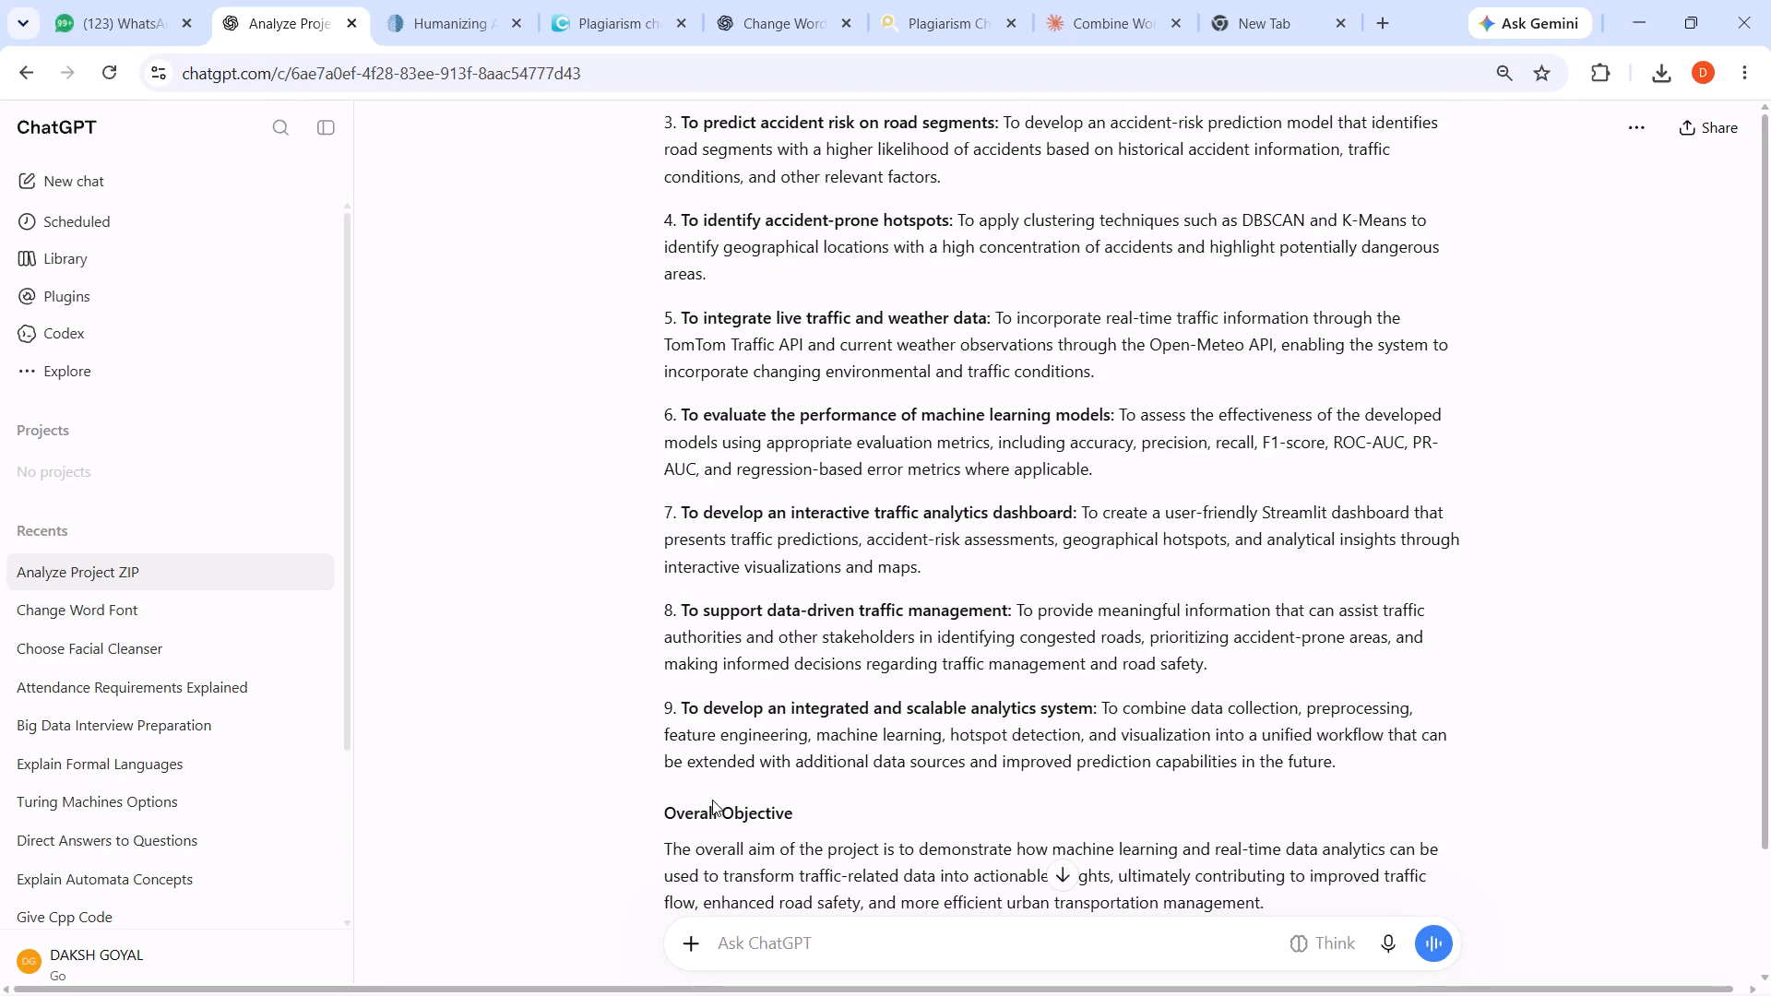
pyautogui.moveTo(712, 800); pyautogui.dragTo(675, 348)
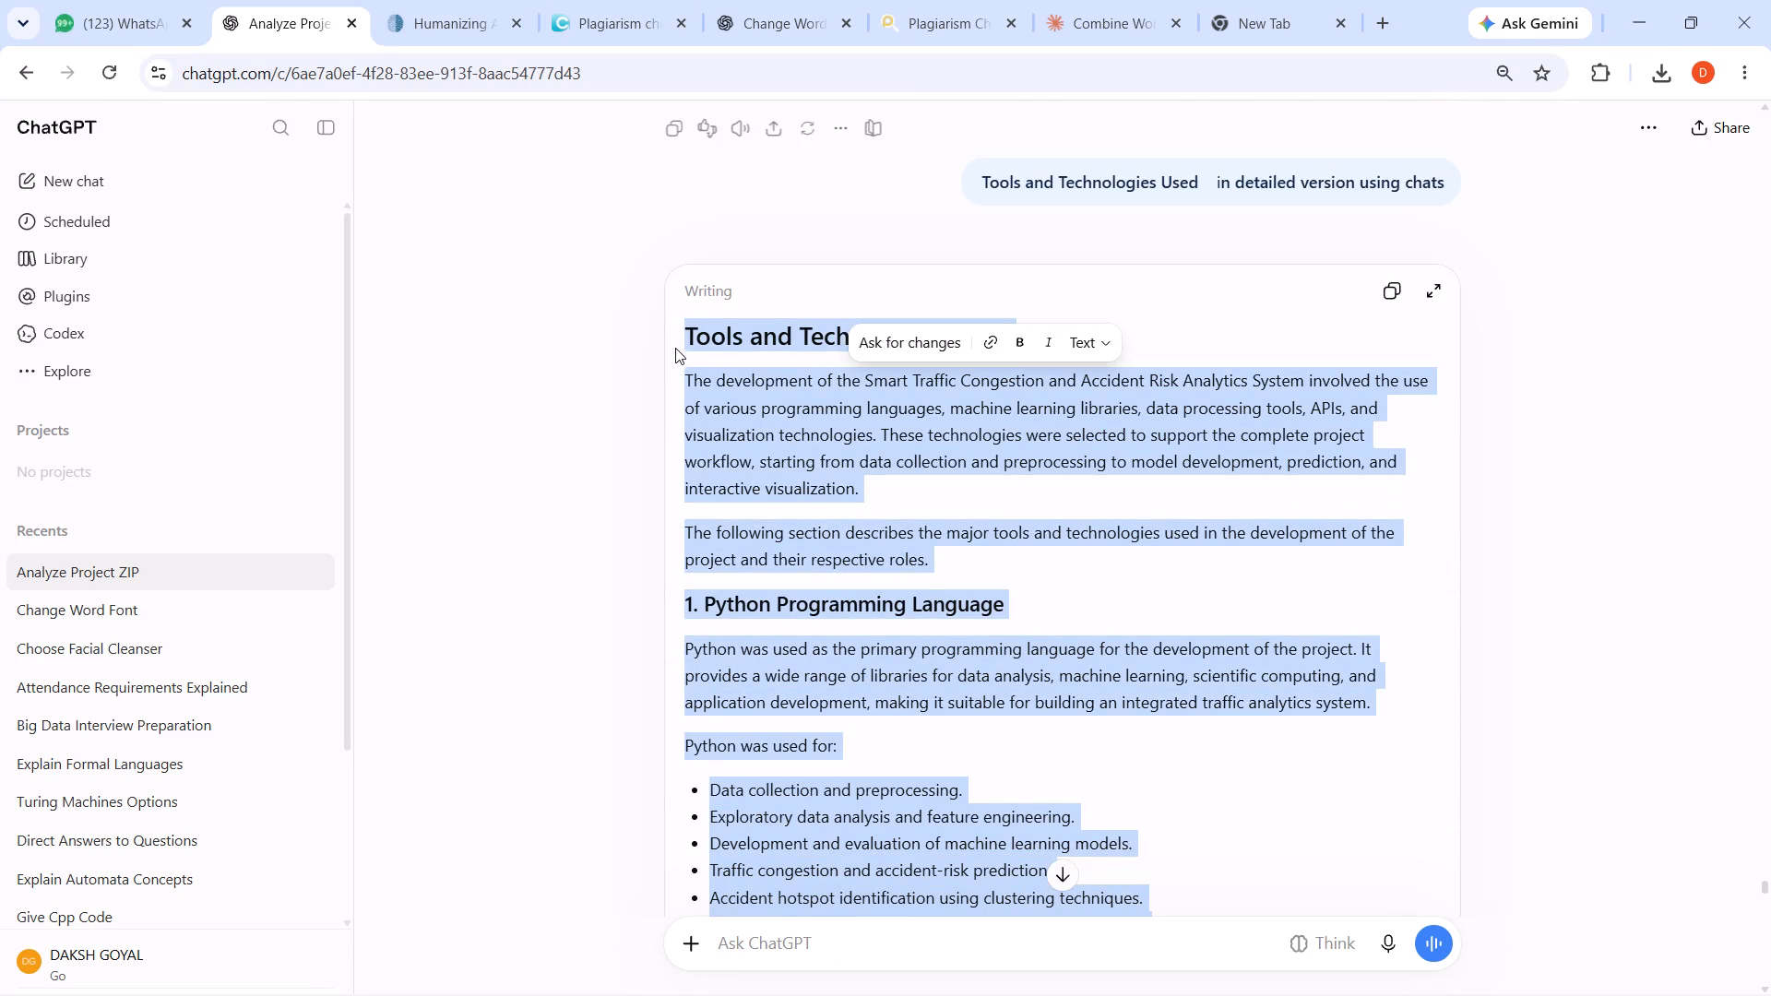
pyautogui.moveTo(675, 348); pyautogui.dragTo(677, 339)
pyautogui.hotkey('ctrl', 'c')
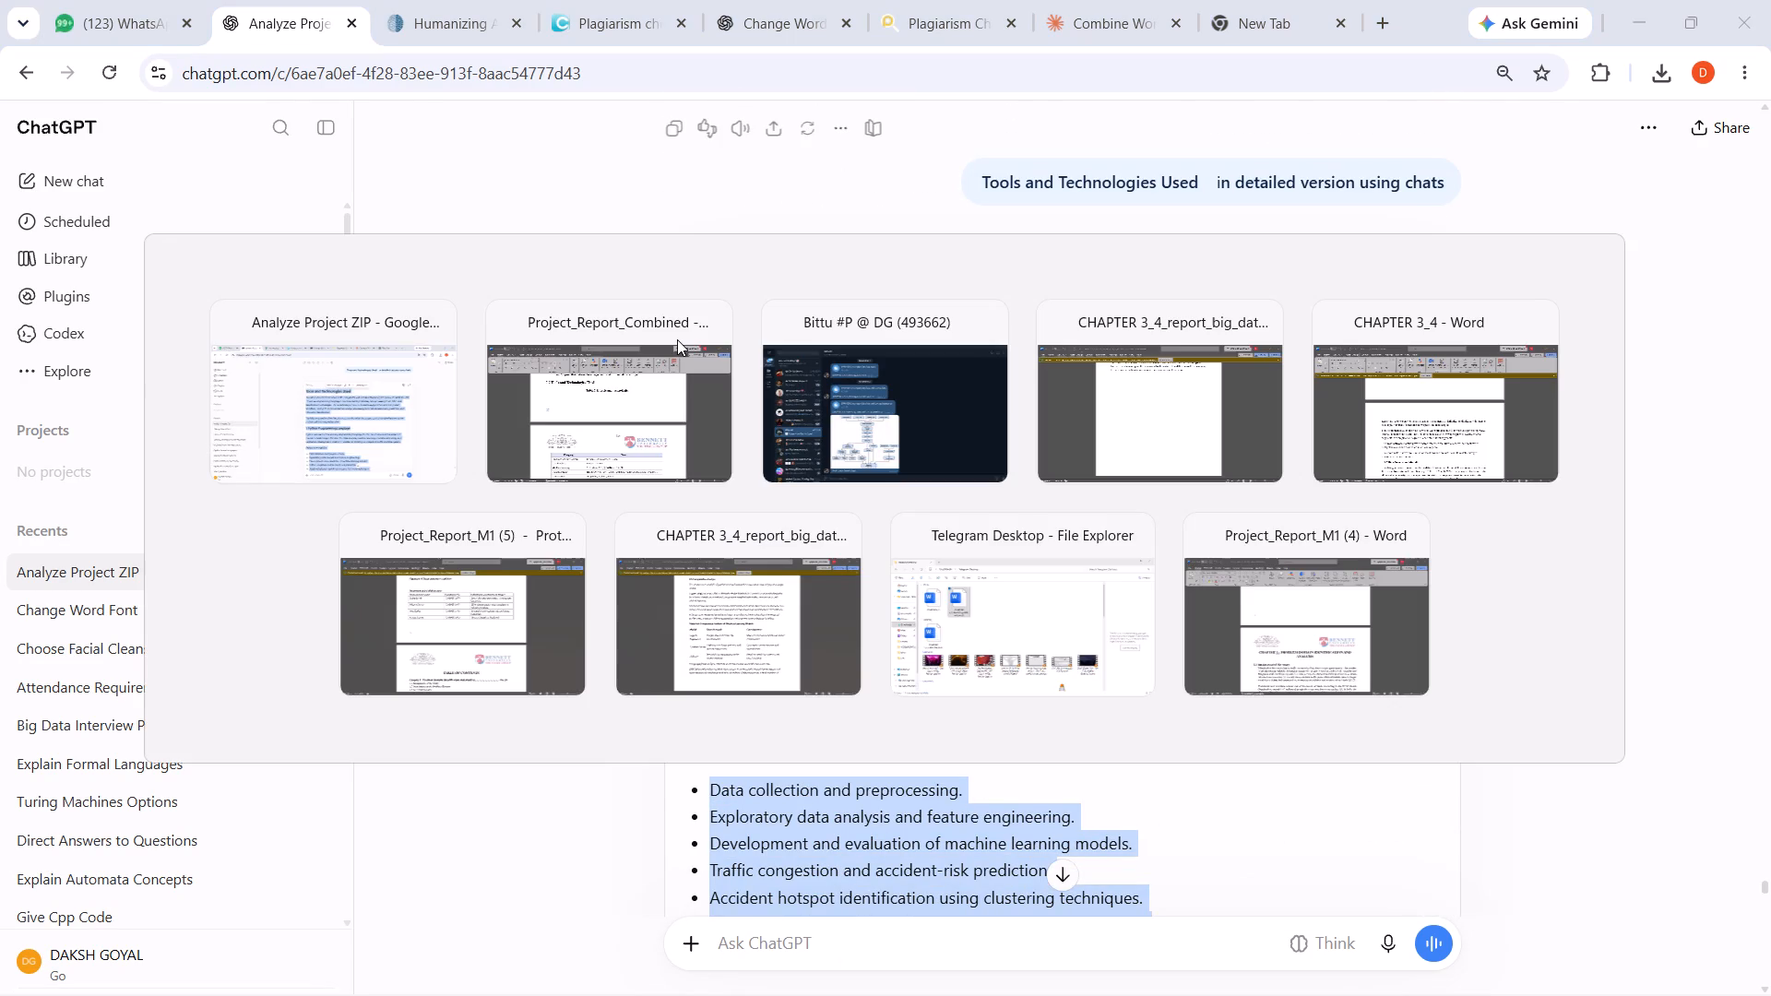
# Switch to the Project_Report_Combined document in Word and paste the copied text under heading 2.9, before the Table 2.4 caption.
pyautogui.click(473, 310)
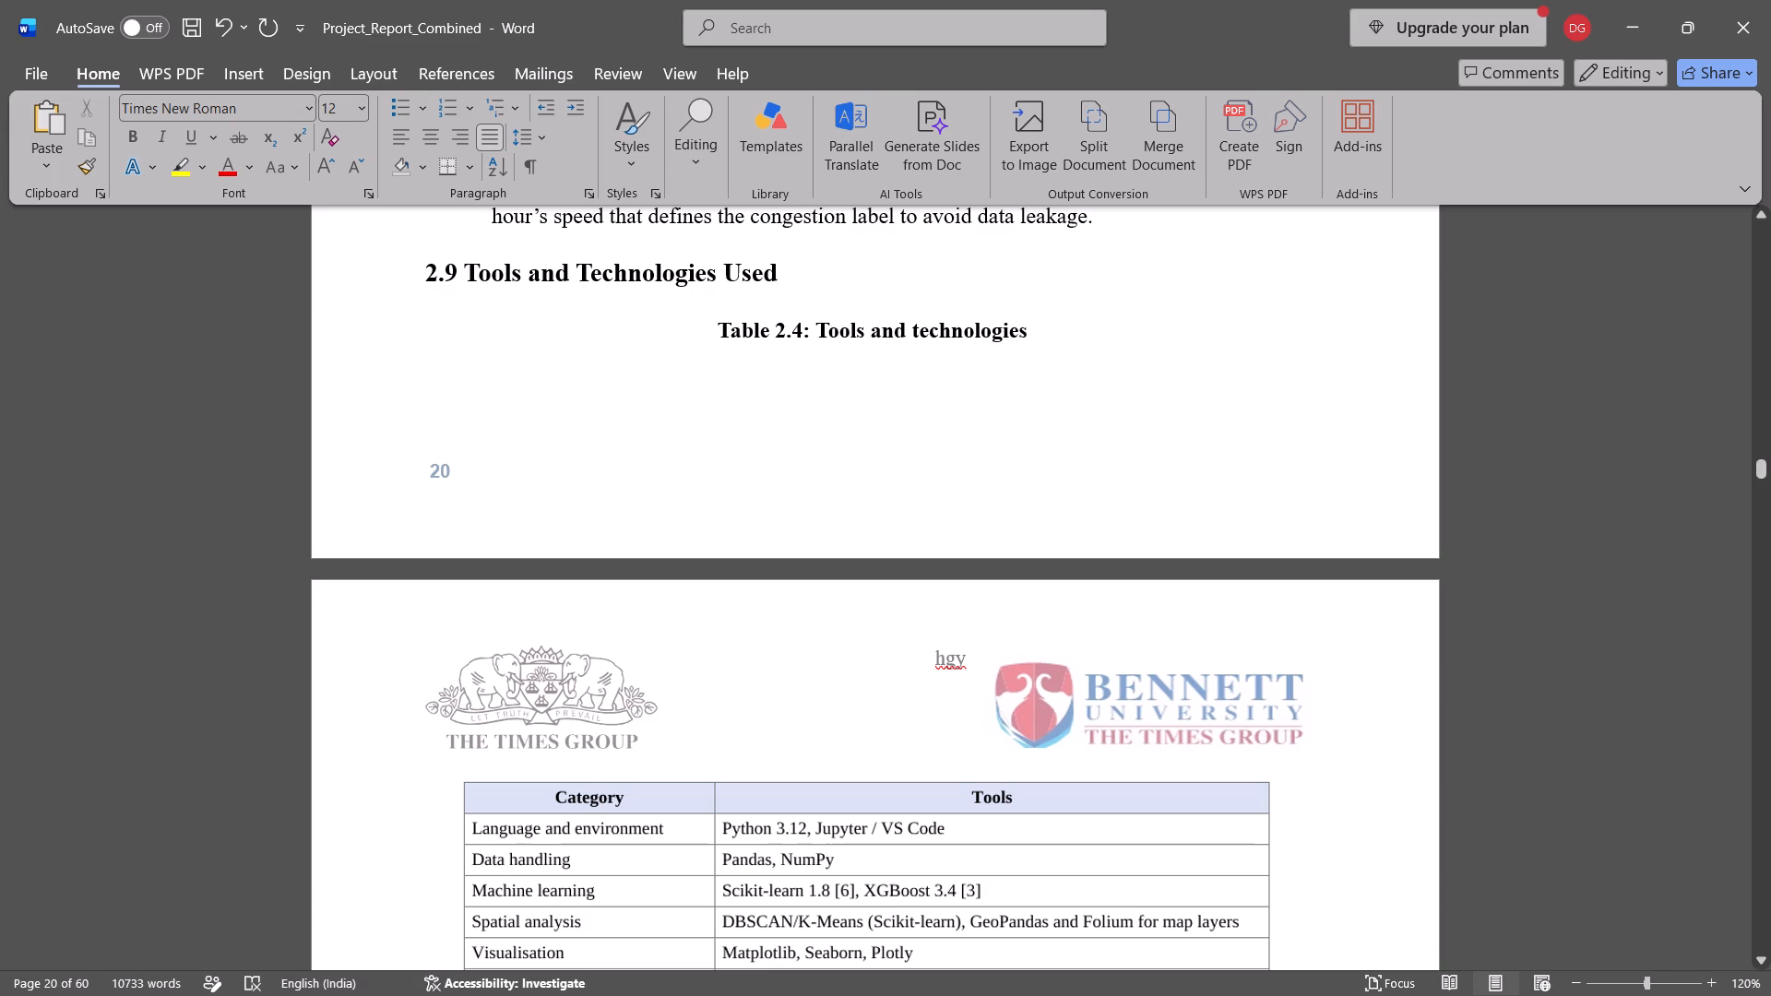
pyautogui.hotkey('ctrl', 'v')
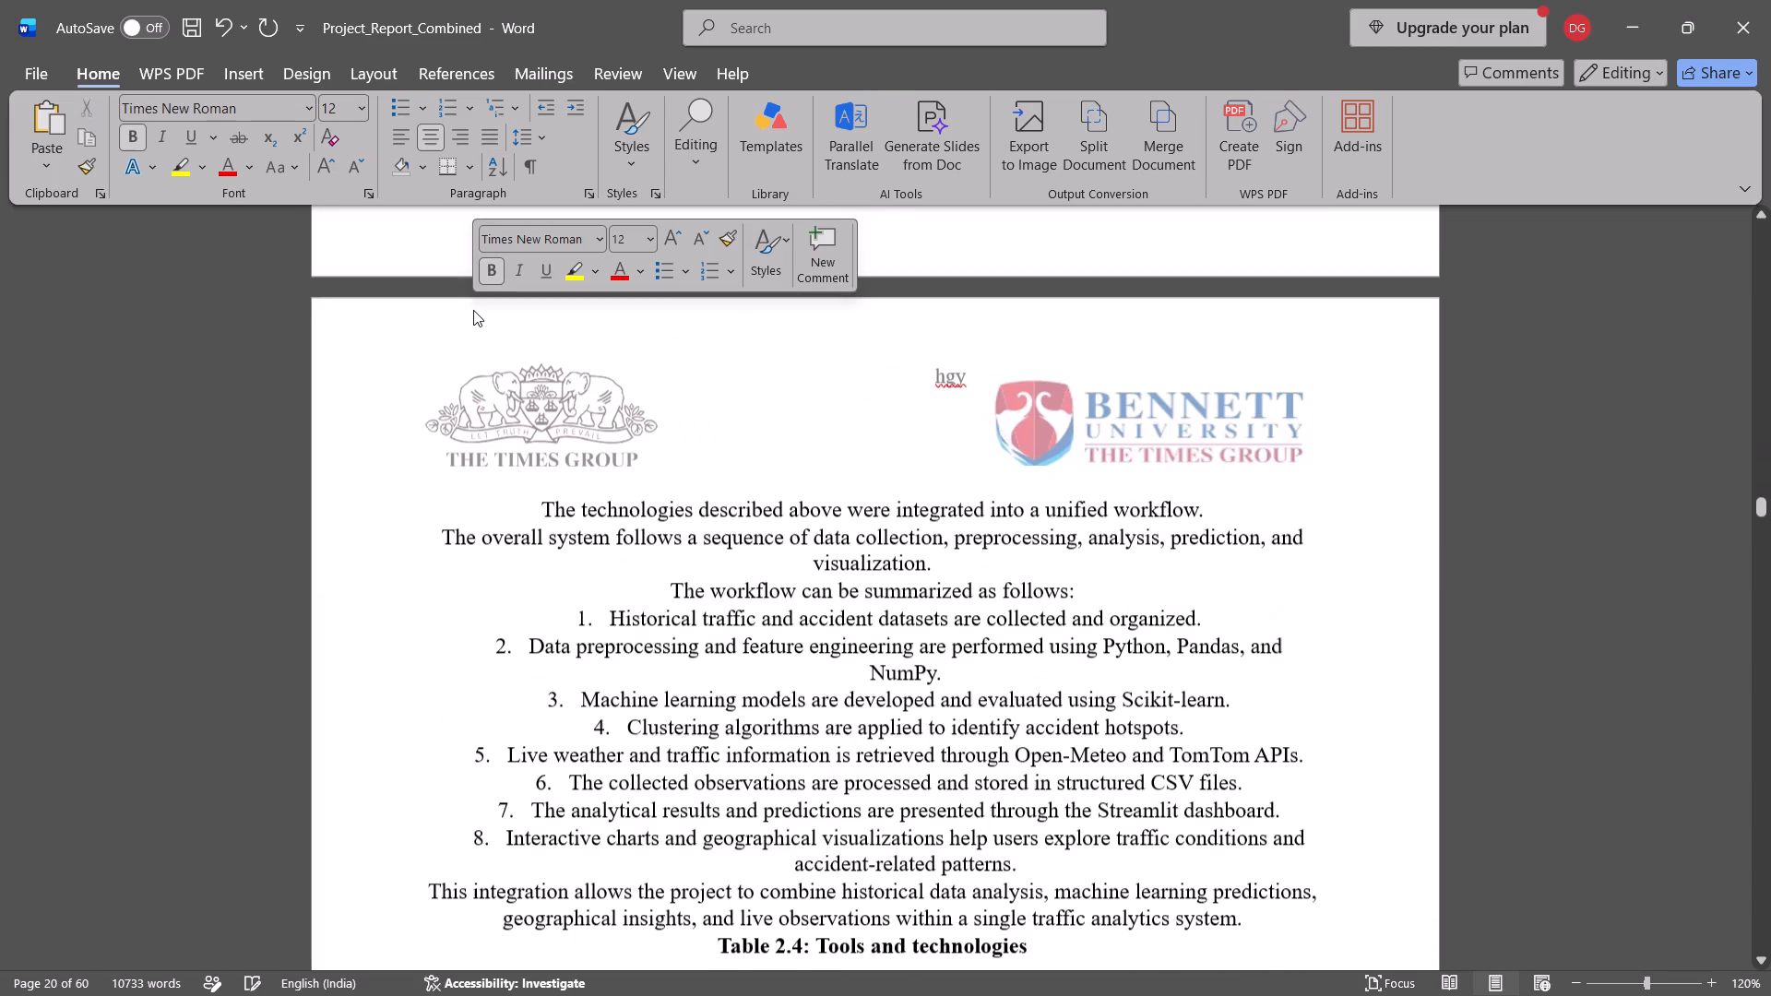
# Examine the layout of the pasted text in the Word report, from its final section back up to heading 2.9.
pyautogui.scroll(4, 521, 435)
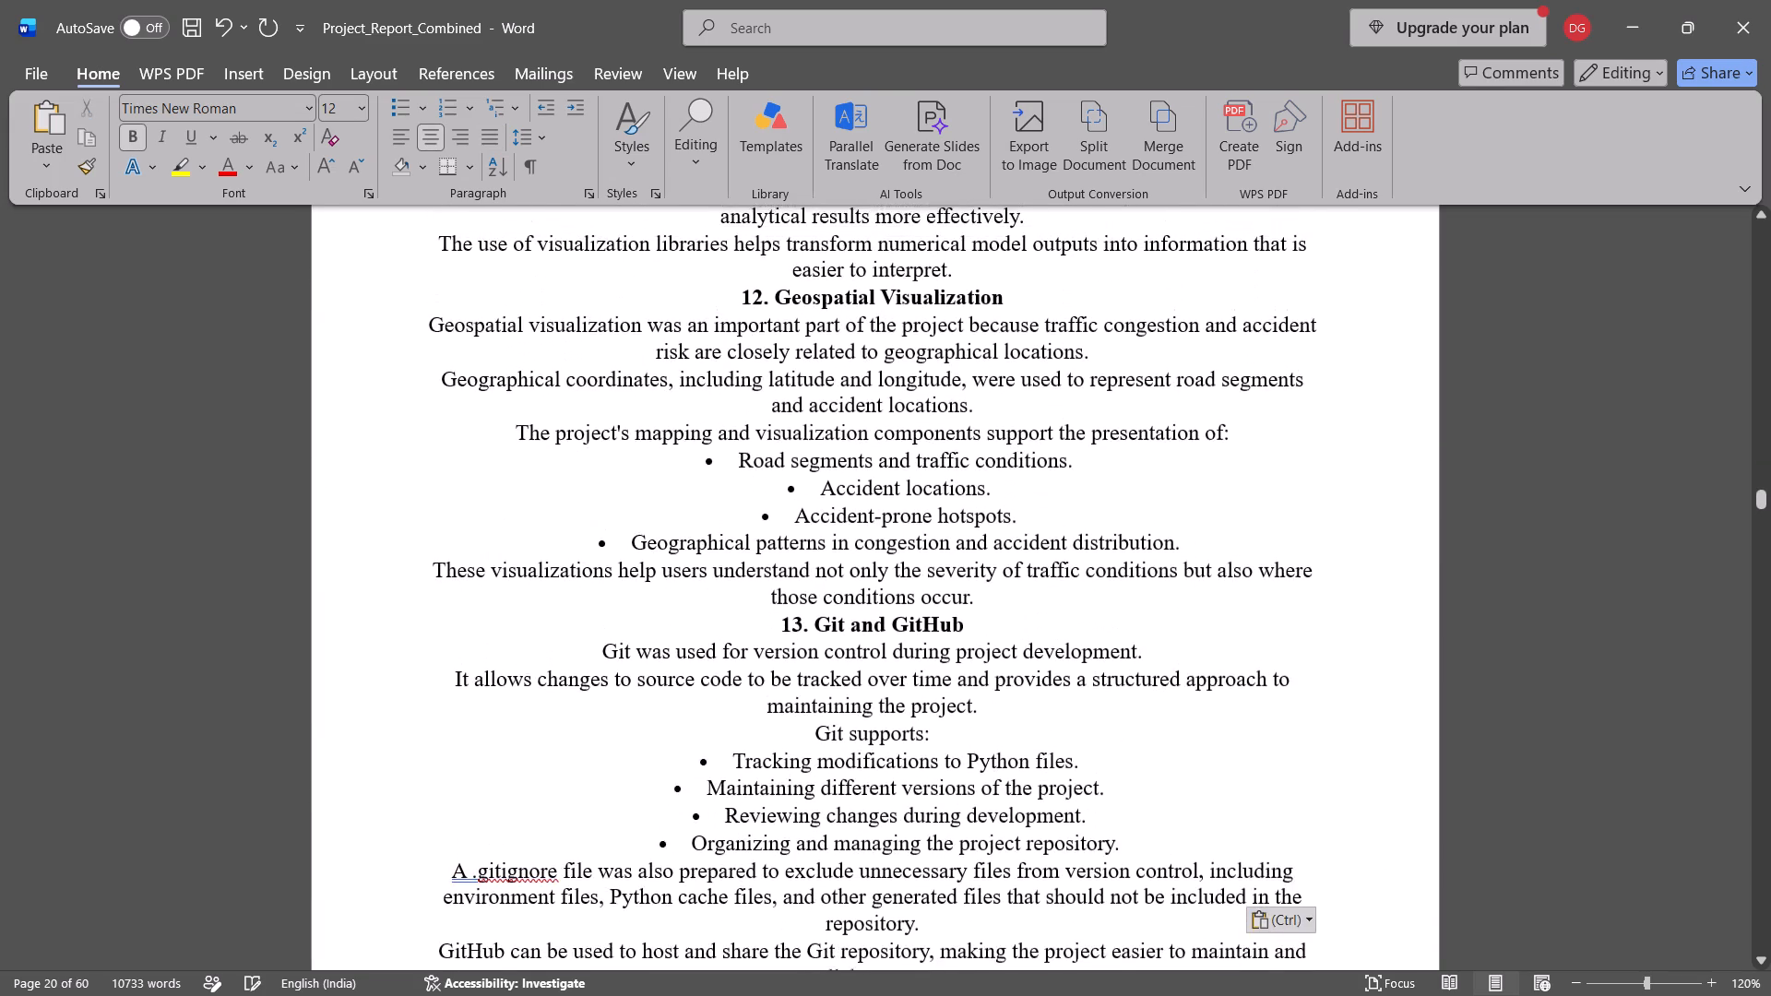
pyautogui.scroll(4, 521, 435)
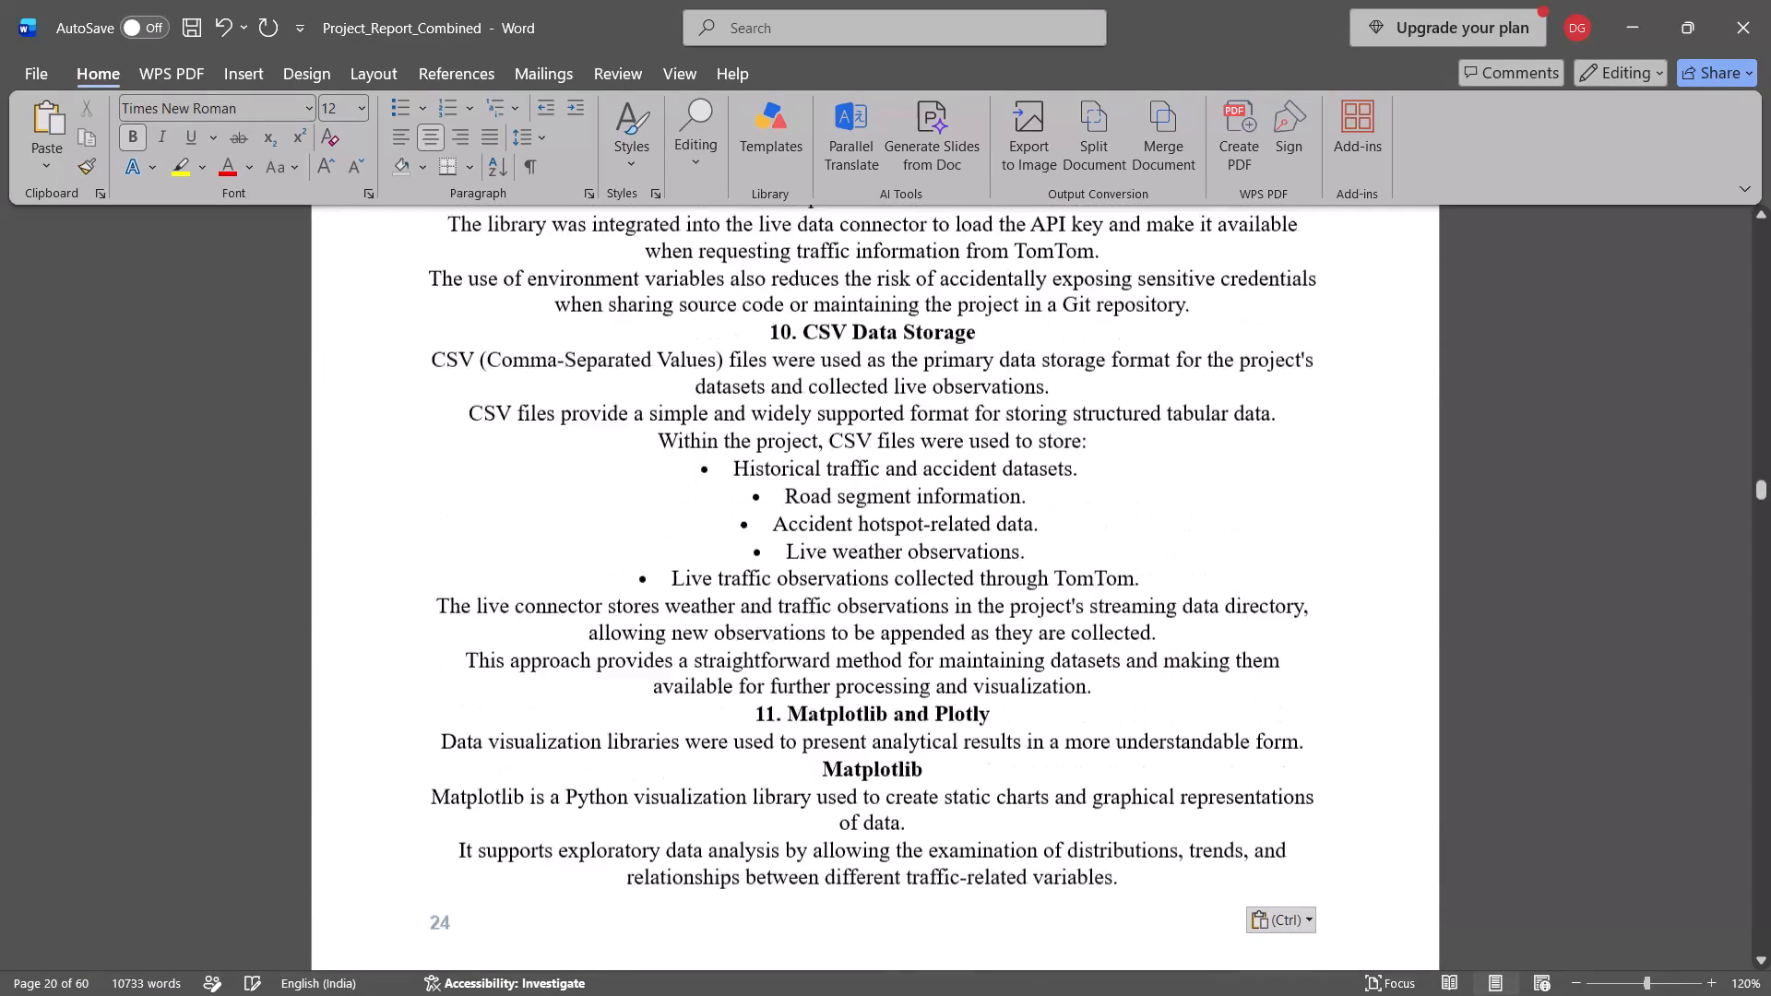
pyautogui.scroll(5, 521, 435)
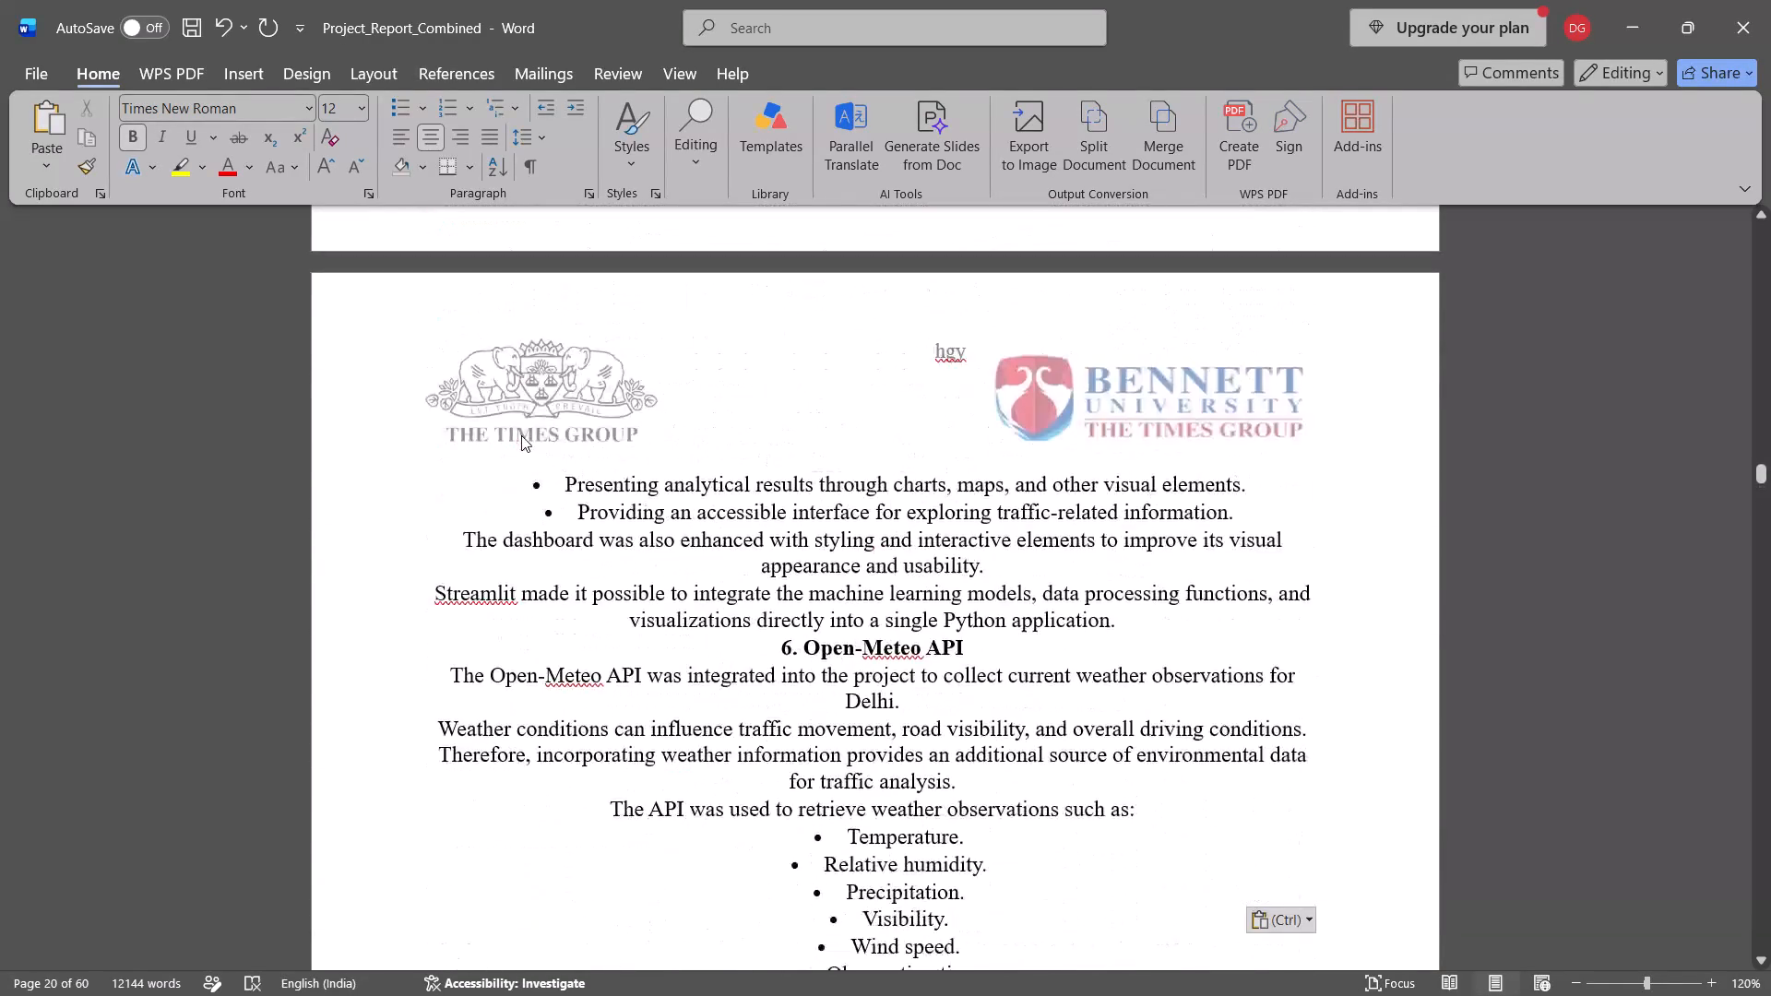
pyautogui.scroll(2, 521, 435)
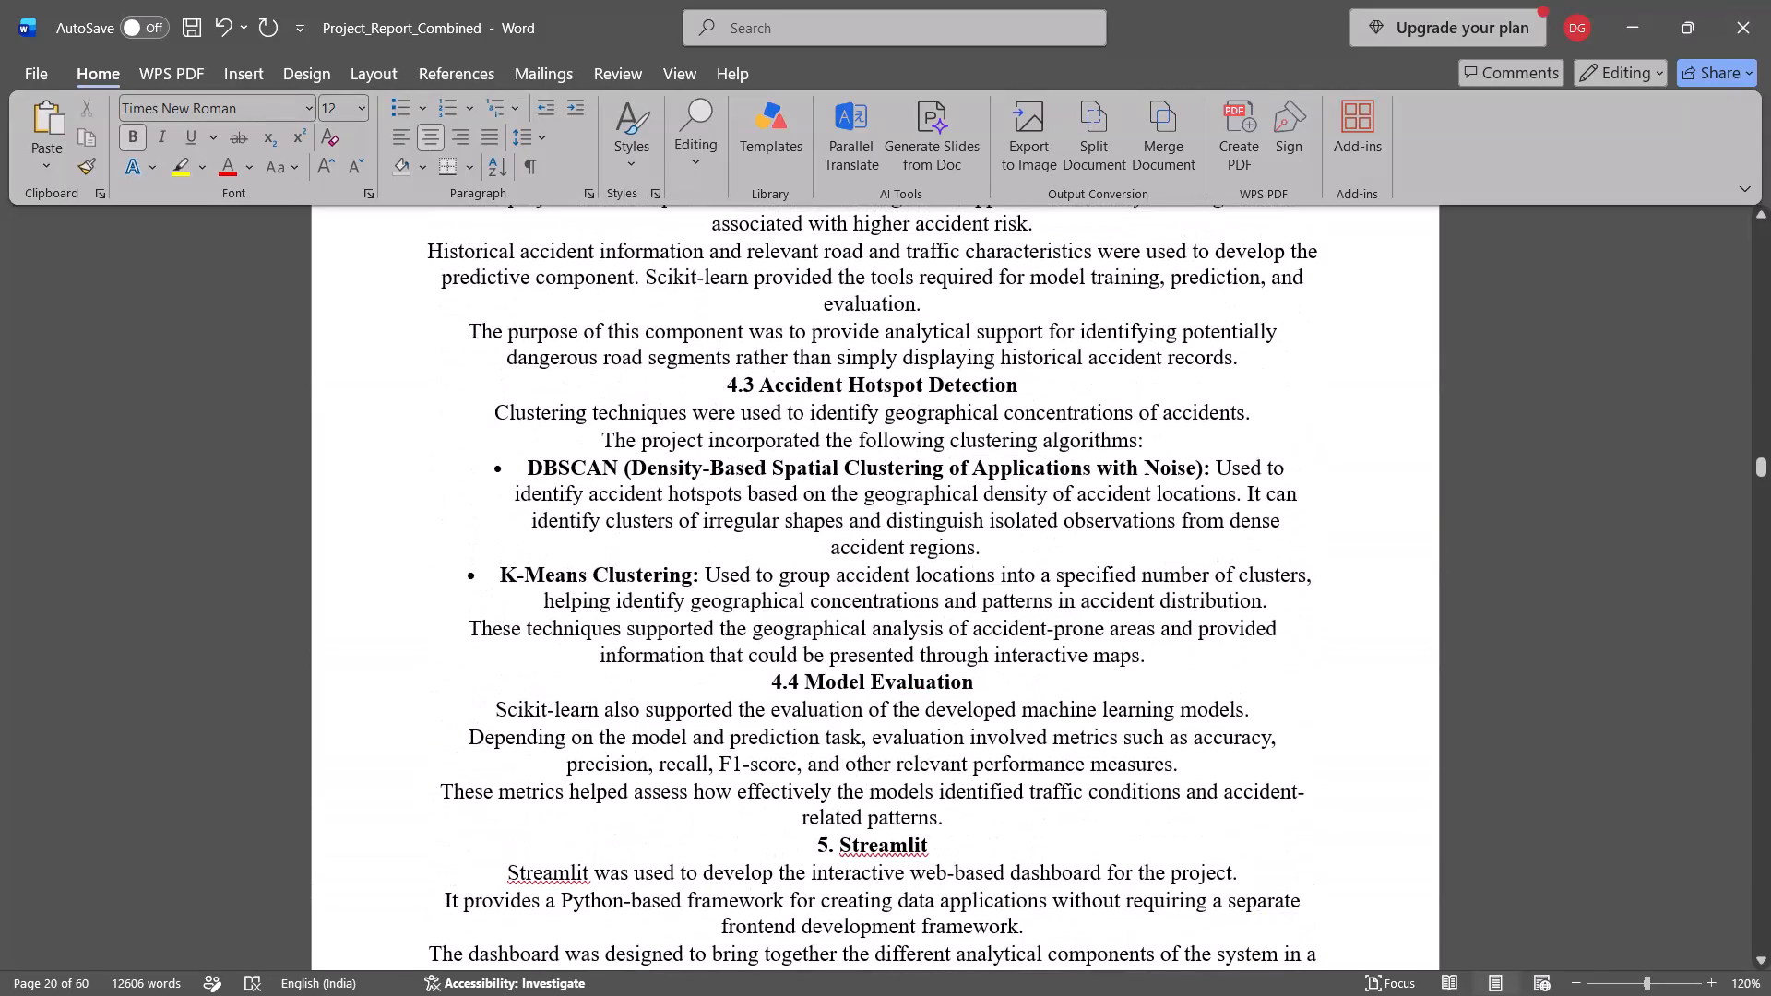
pyautogui.scroll(-3, 614, 561)
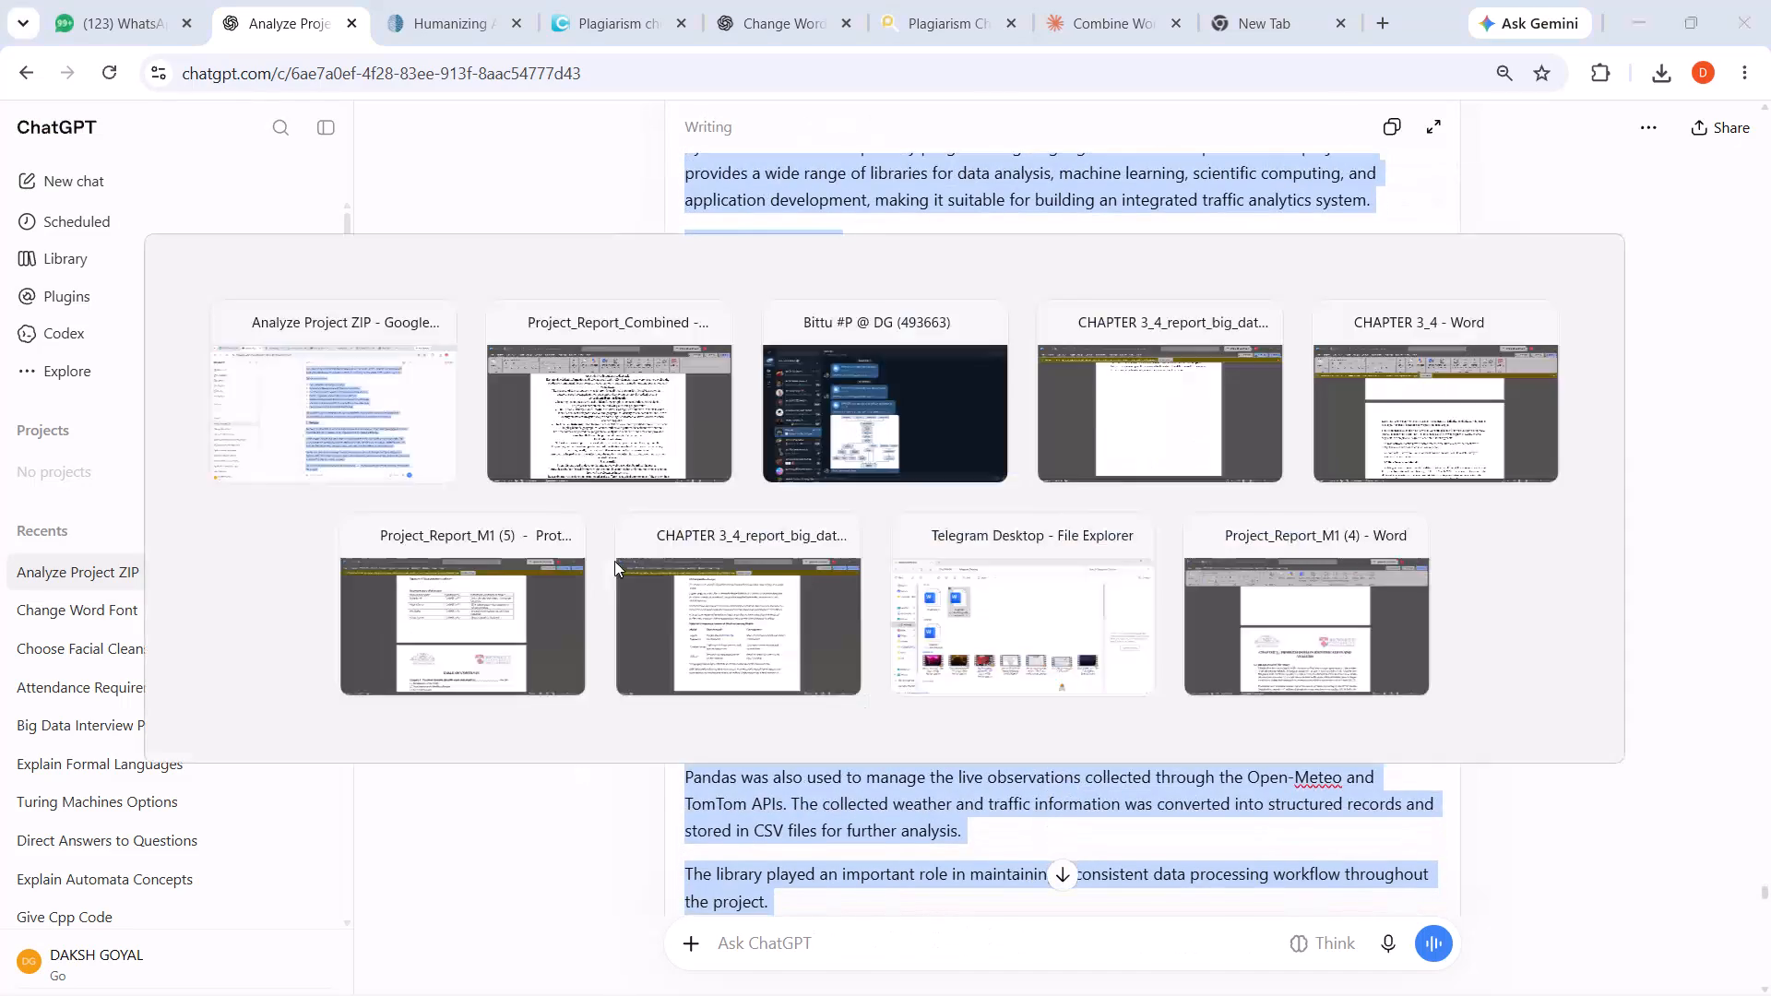
pyautogui.scroll(4, 614, 561)
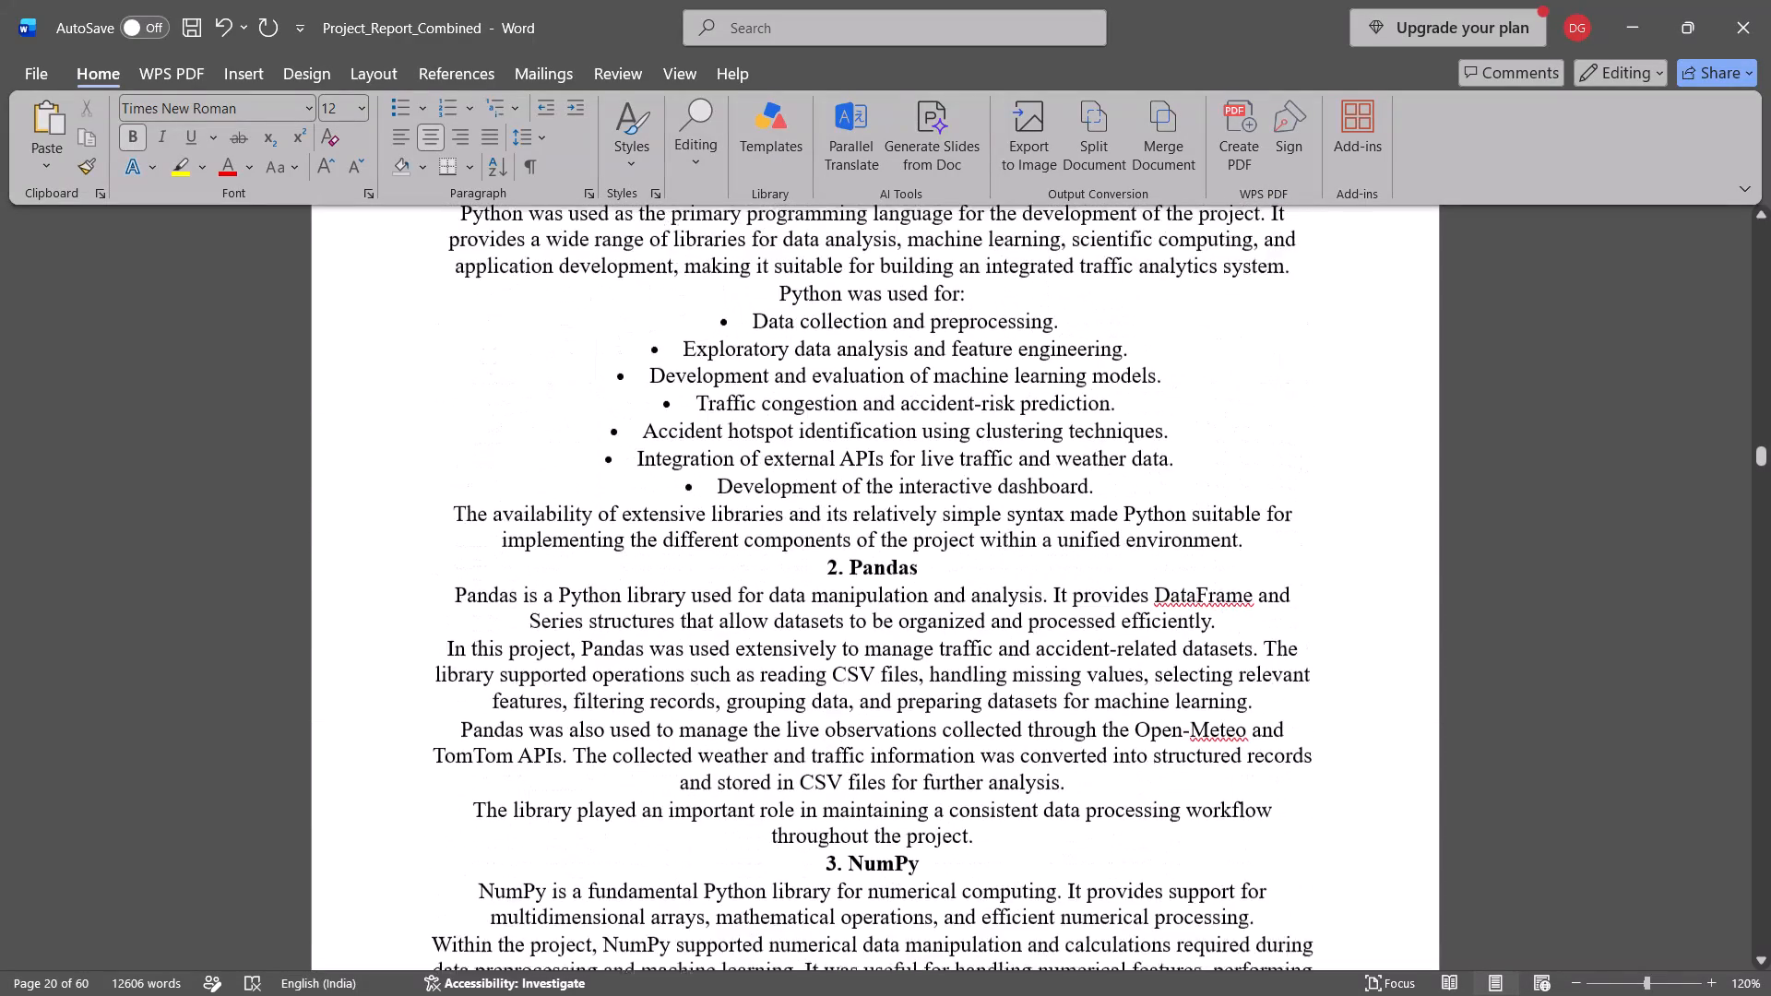
pyautogui.scroll(3, 614, 561)
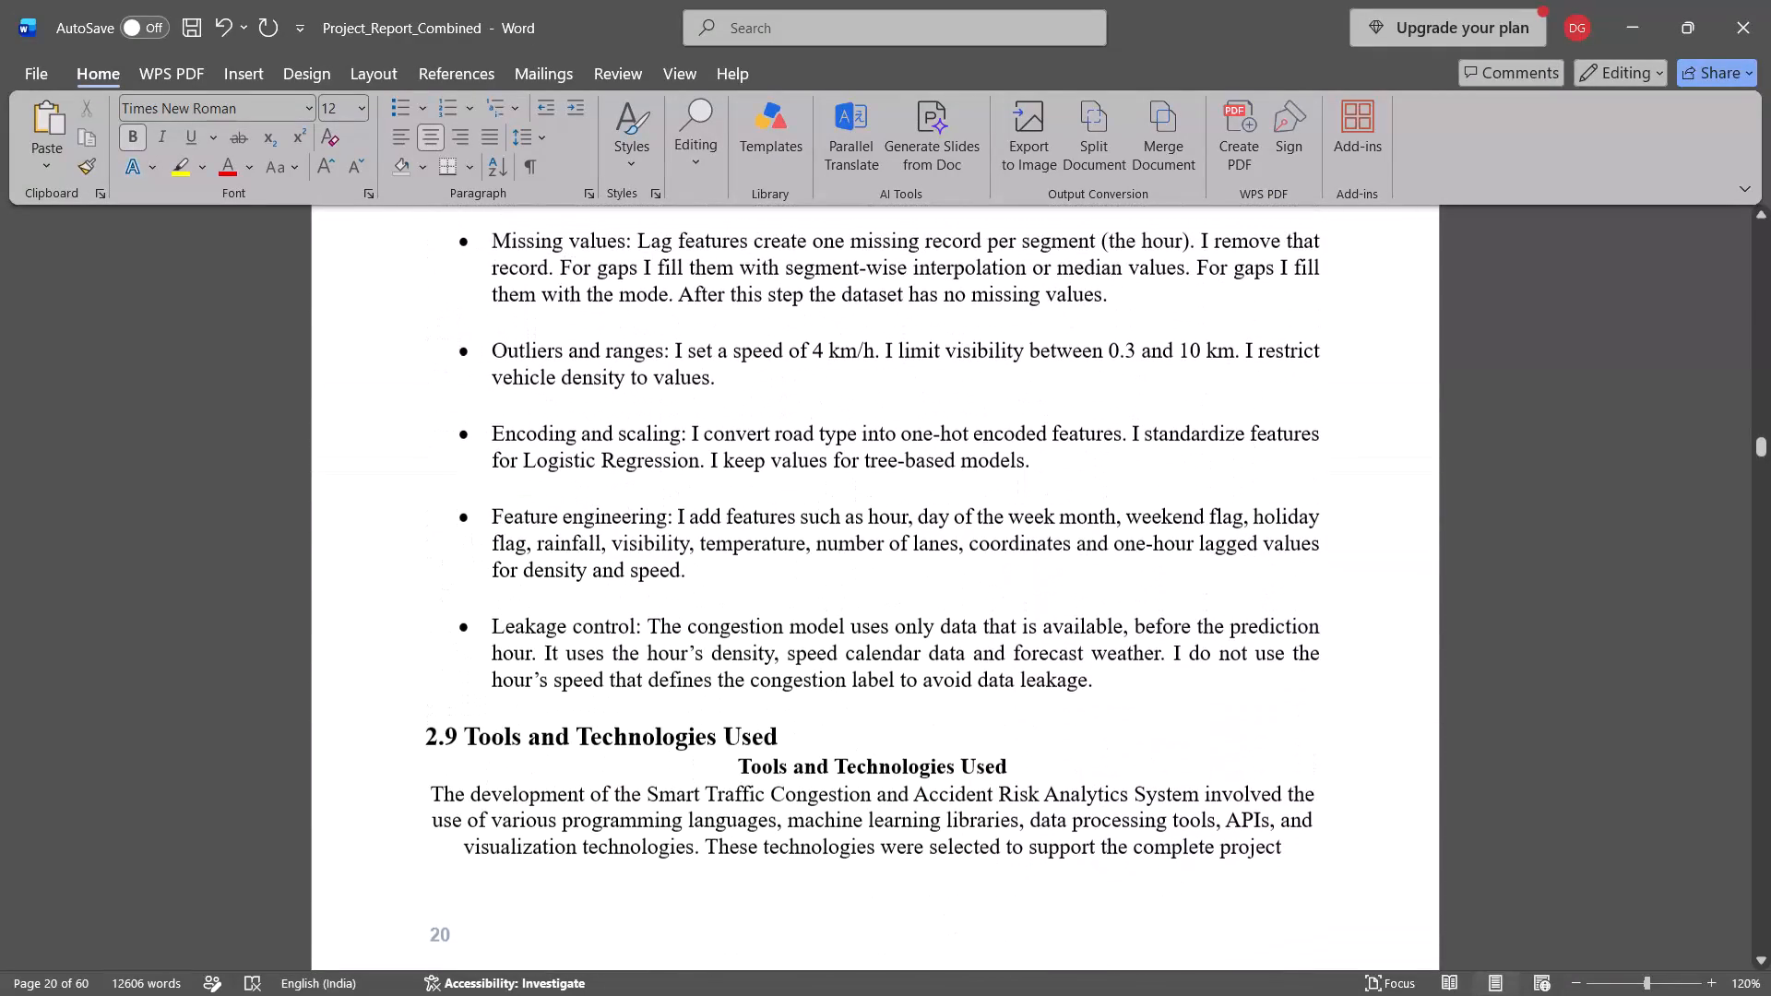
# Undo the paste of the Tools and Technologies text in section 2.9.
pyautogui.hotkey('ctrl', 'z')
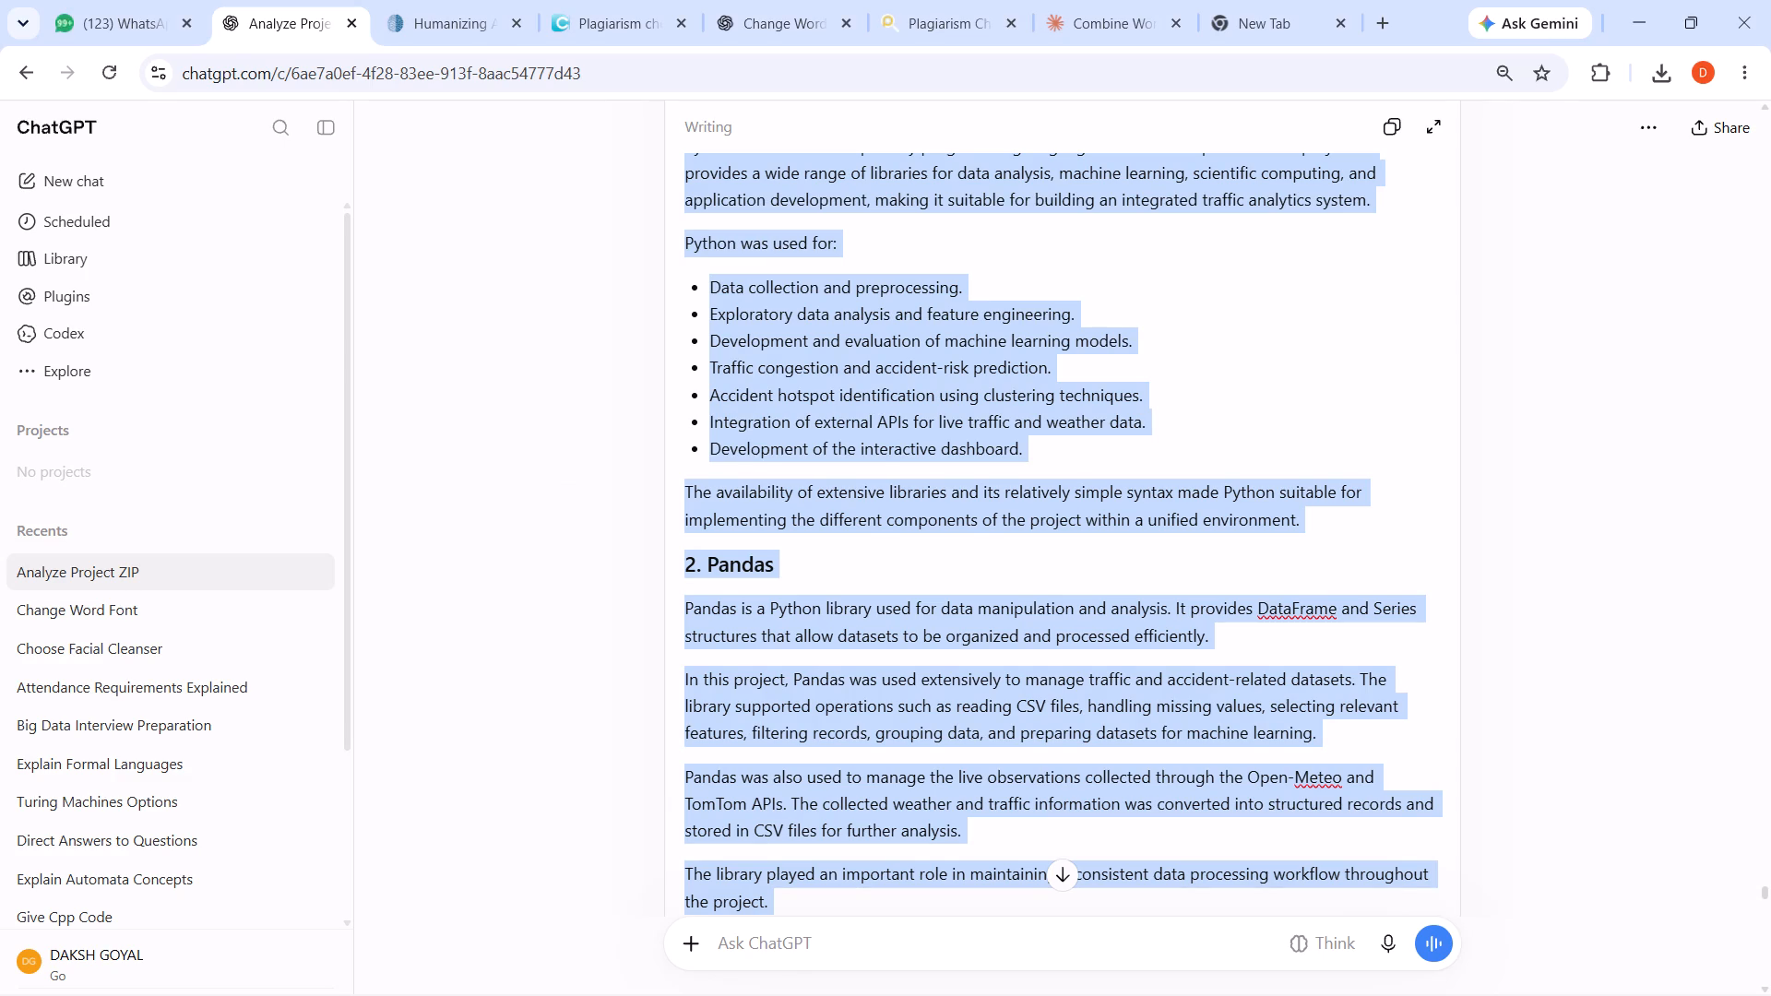
pyautogui.click(797, 943)
pyautogui.press('o')
pyautogui.press('BackSpace')
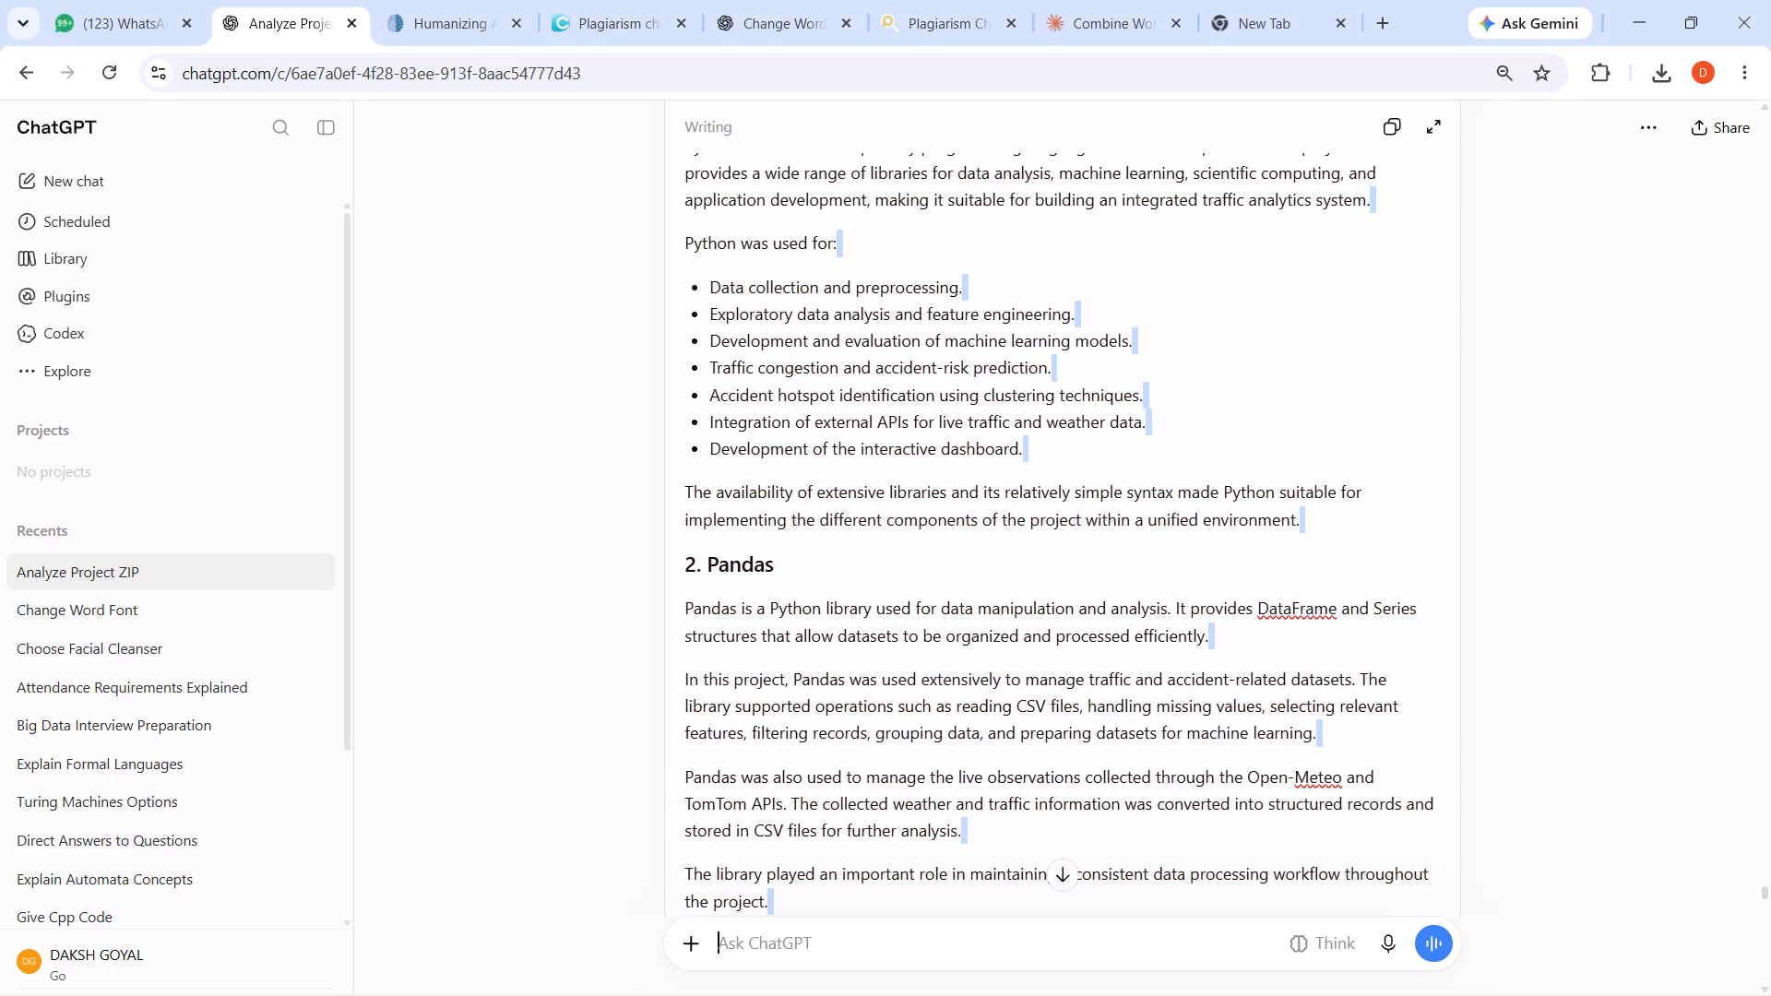
pyautogui.moveTo(742, 566); pyautogui.dragTo(741, 566)
pyautogui.moveTo(741, 566); pyautogui.dragTo(726, 567)
pyautogui.hotkey('ctrl', 'c')
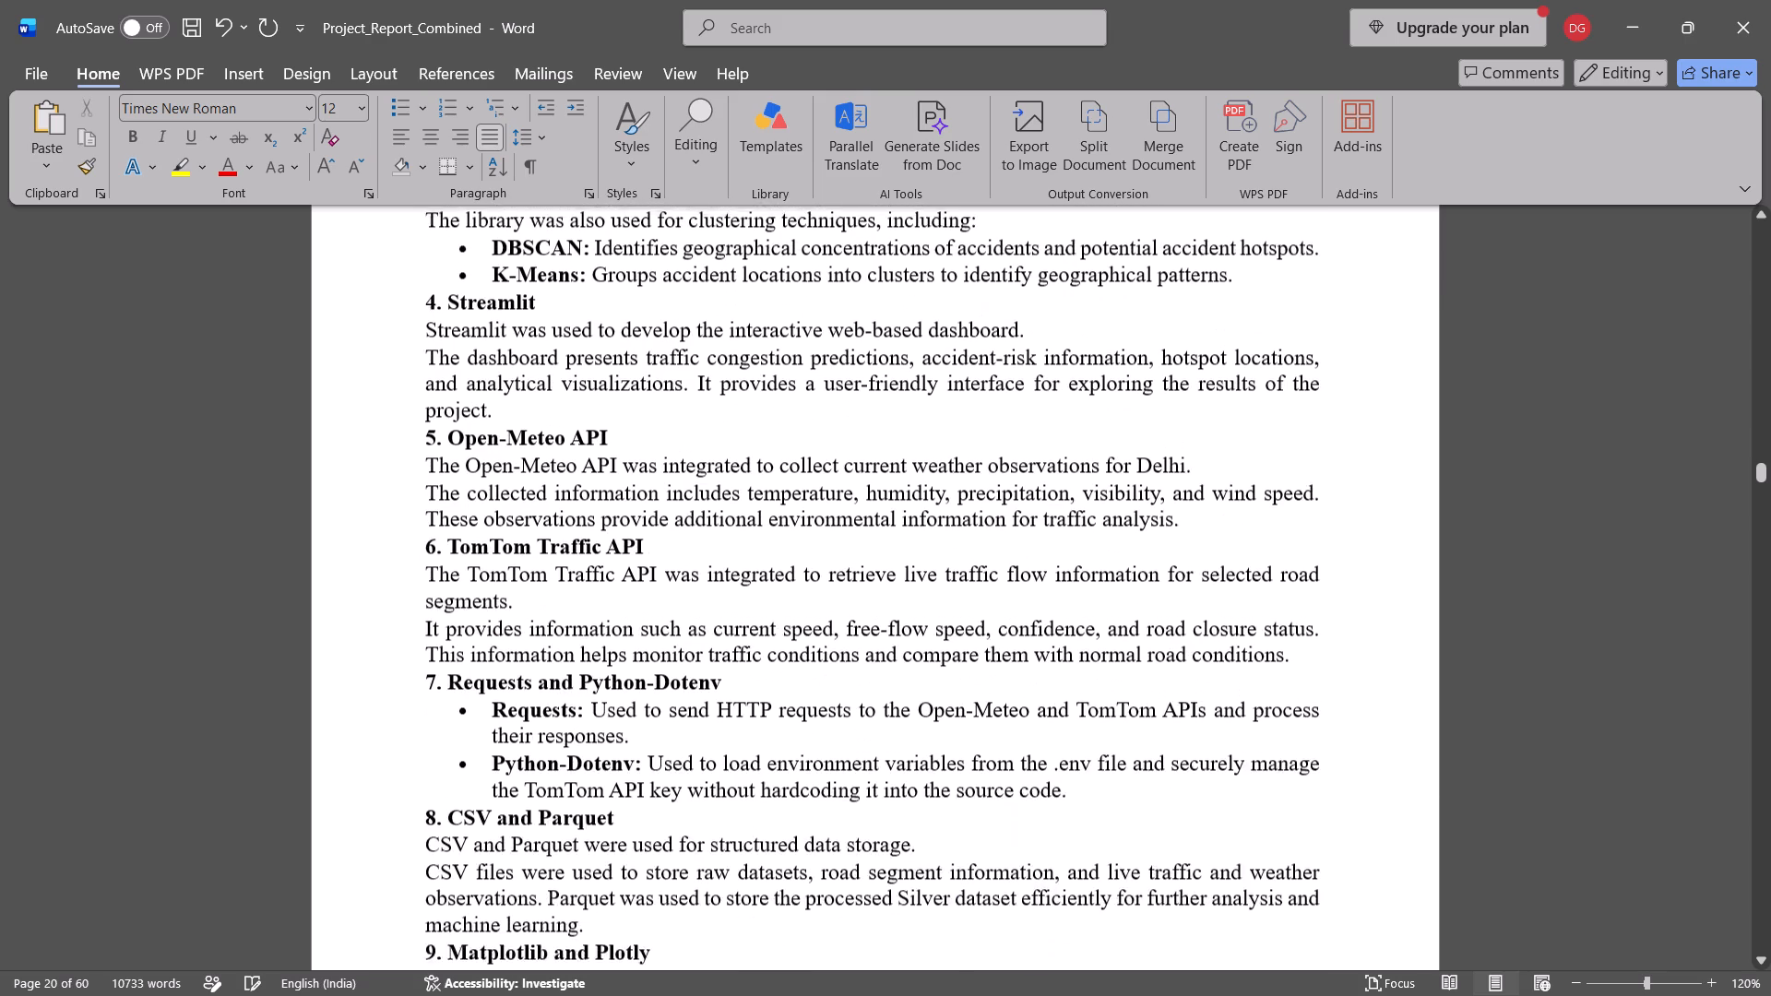
pyautogui.scroll(4, 495, 563)
pyautogui.scroll(-1, 495, 563)
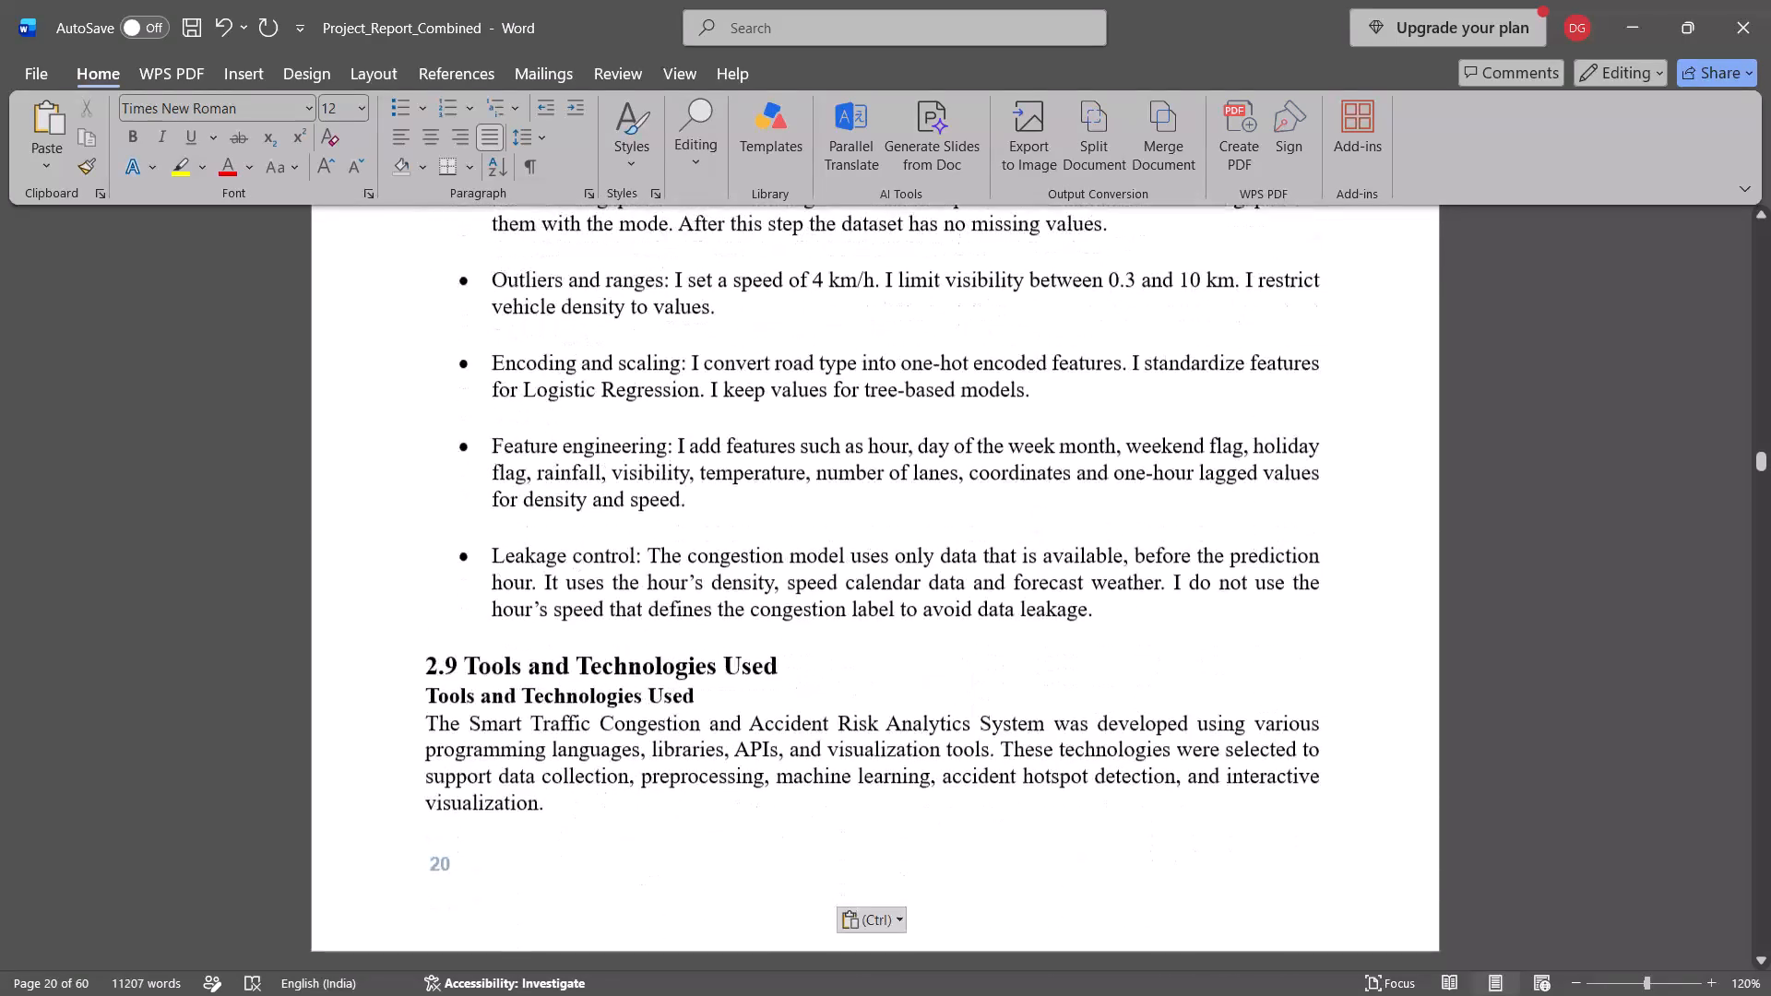
pyautogui.click(428, 682)
pyautogui.press('Return')
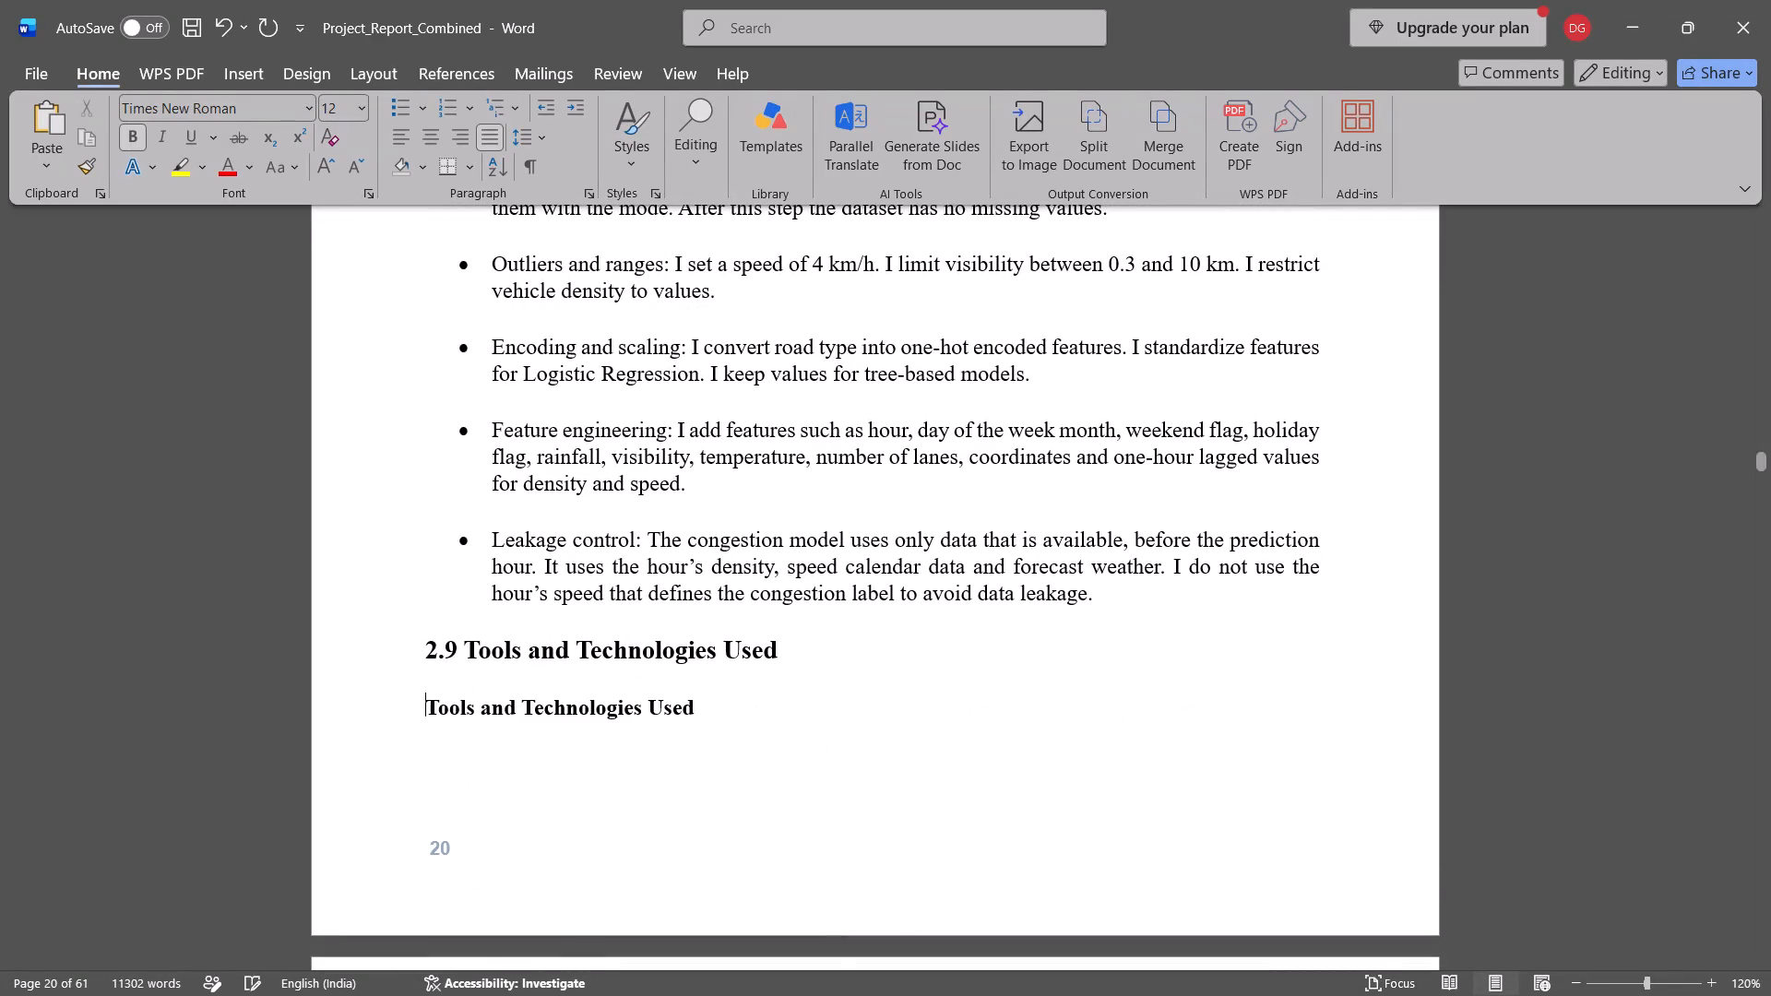
# Push the 2.9 Tools and Technologies Used heading onto the next page by adding five blank lines above it.
pyautogui.press('Down')
pyautogui.press('Up')
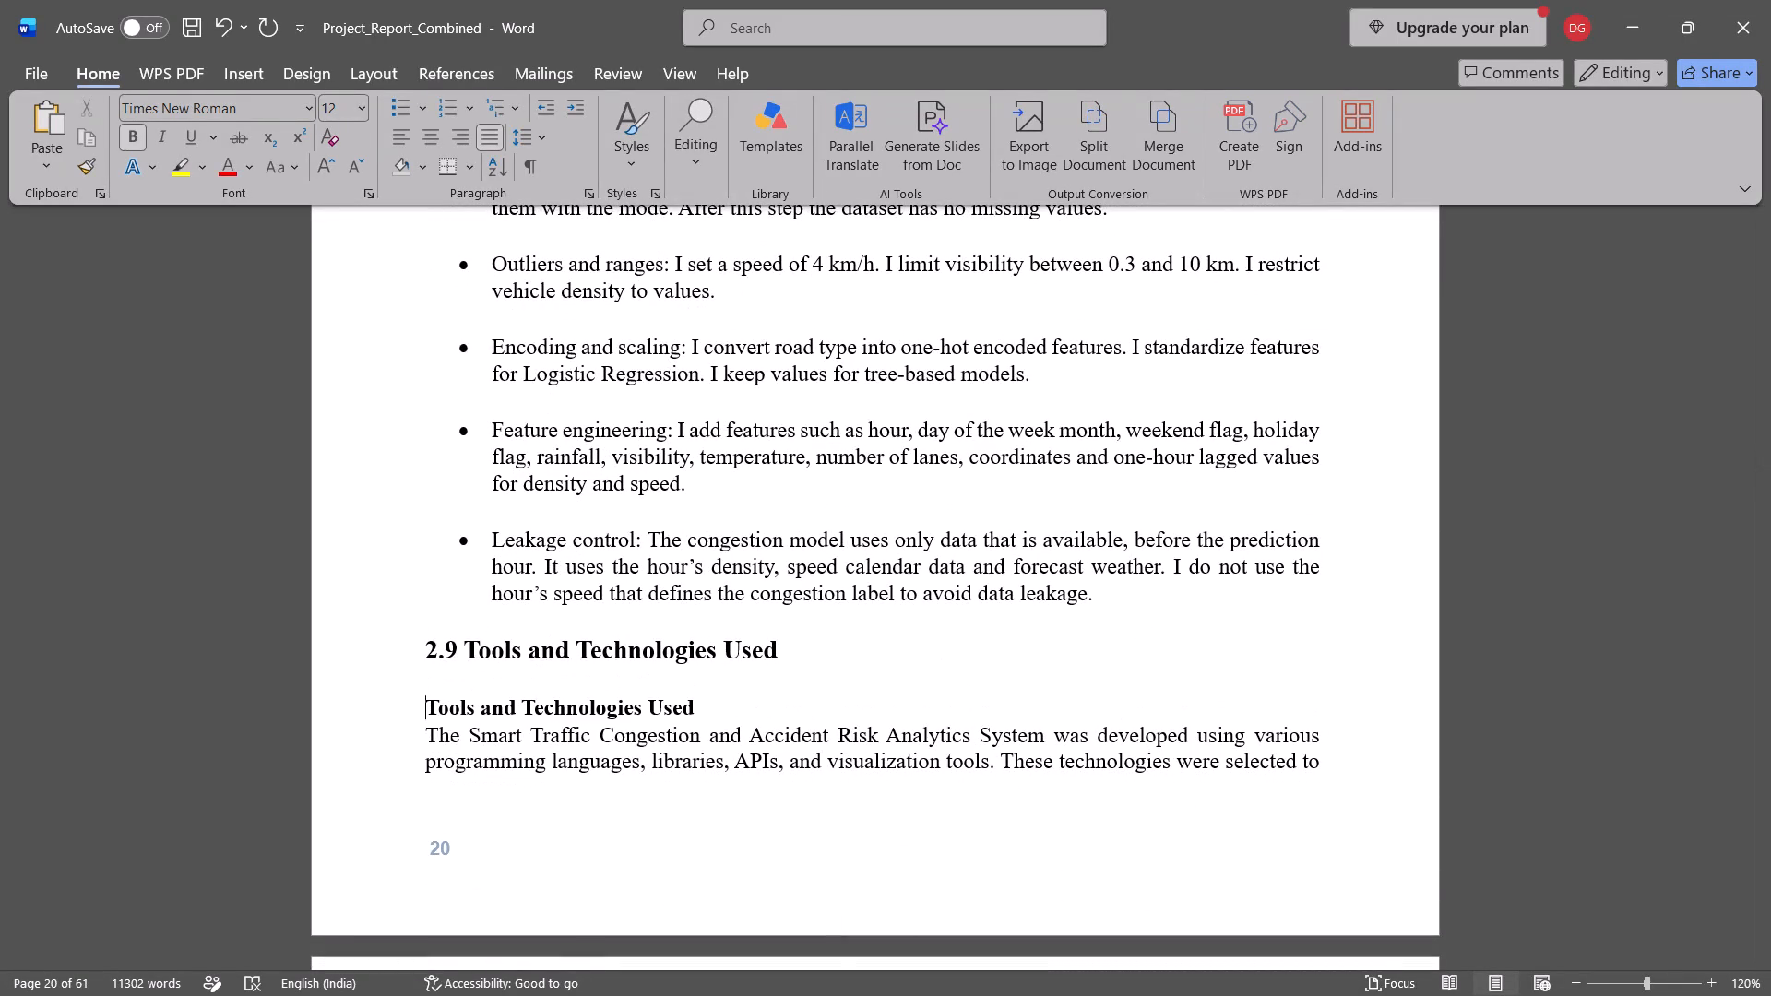
pyautogui.press('Up')
pyautogui.press('Up')
pyautogui.press('Return')
pyautogui.press('Return')
pyautogui.press('Return')
pyautogui.press('Return')
pyautogui.press('Return')
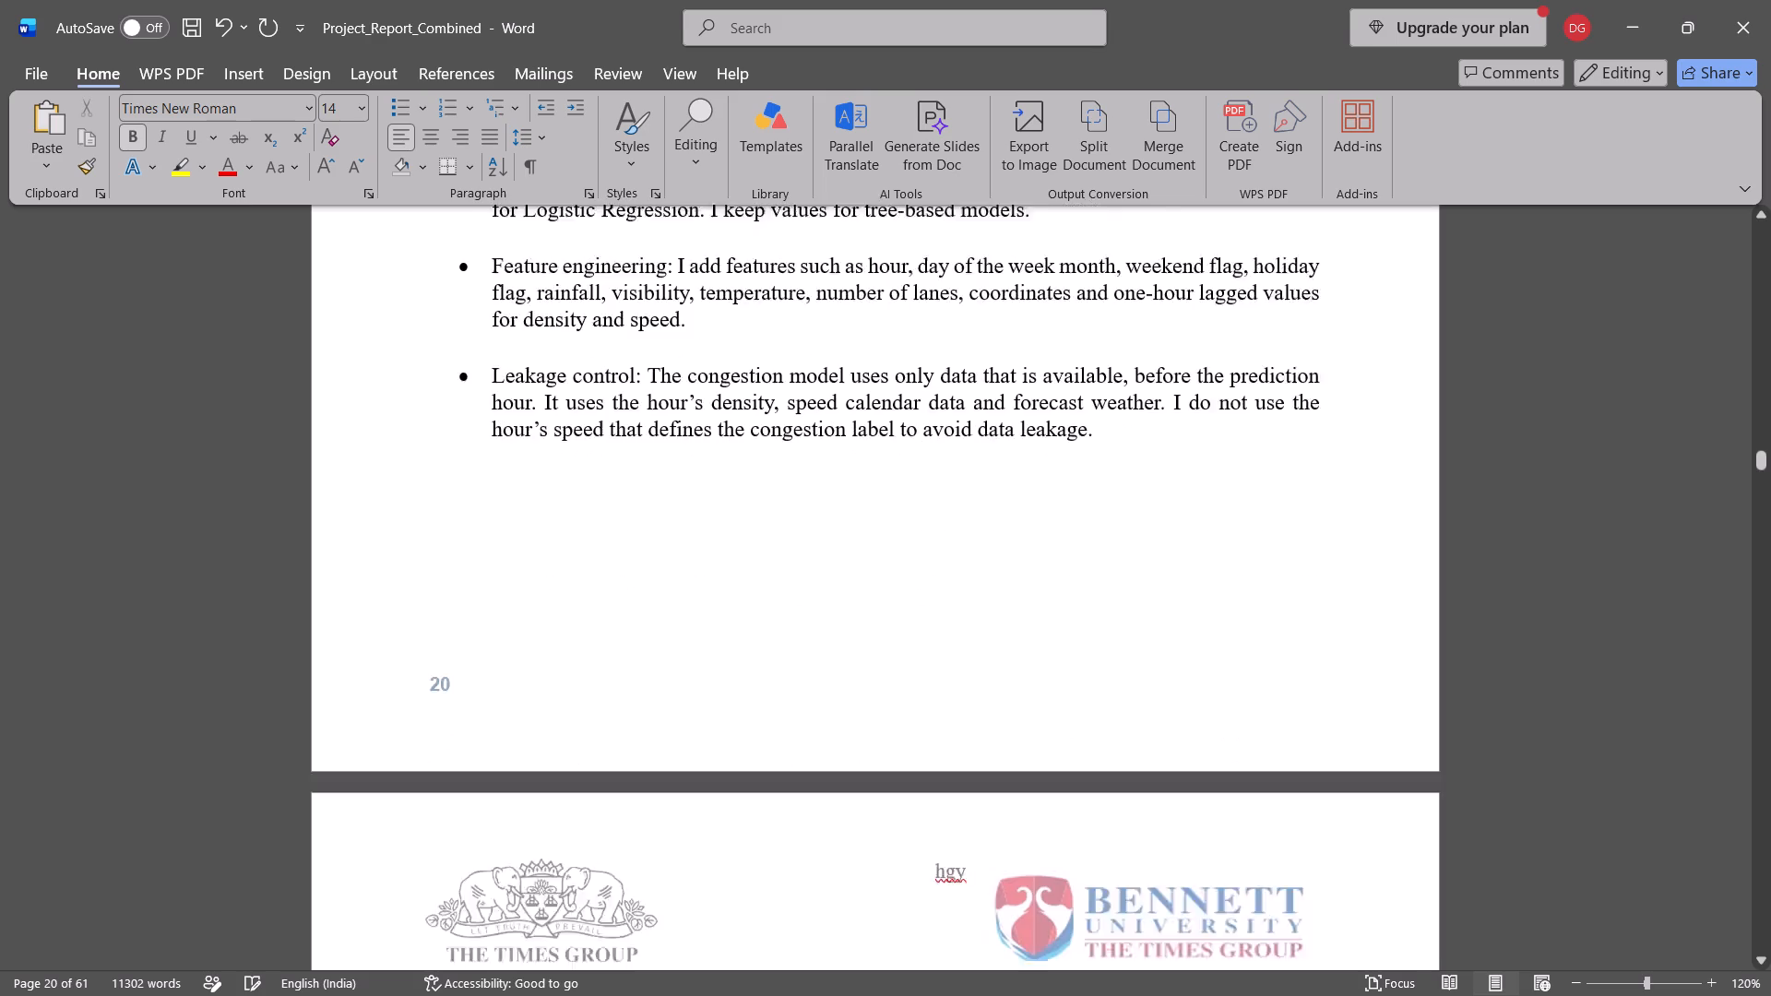
# Insert a blank line above each of the subheadings 1. Python, 2. Pandas and NumPy, and 3. Scikit-learn.
pyautogui.scroll(-2, 428, 682)
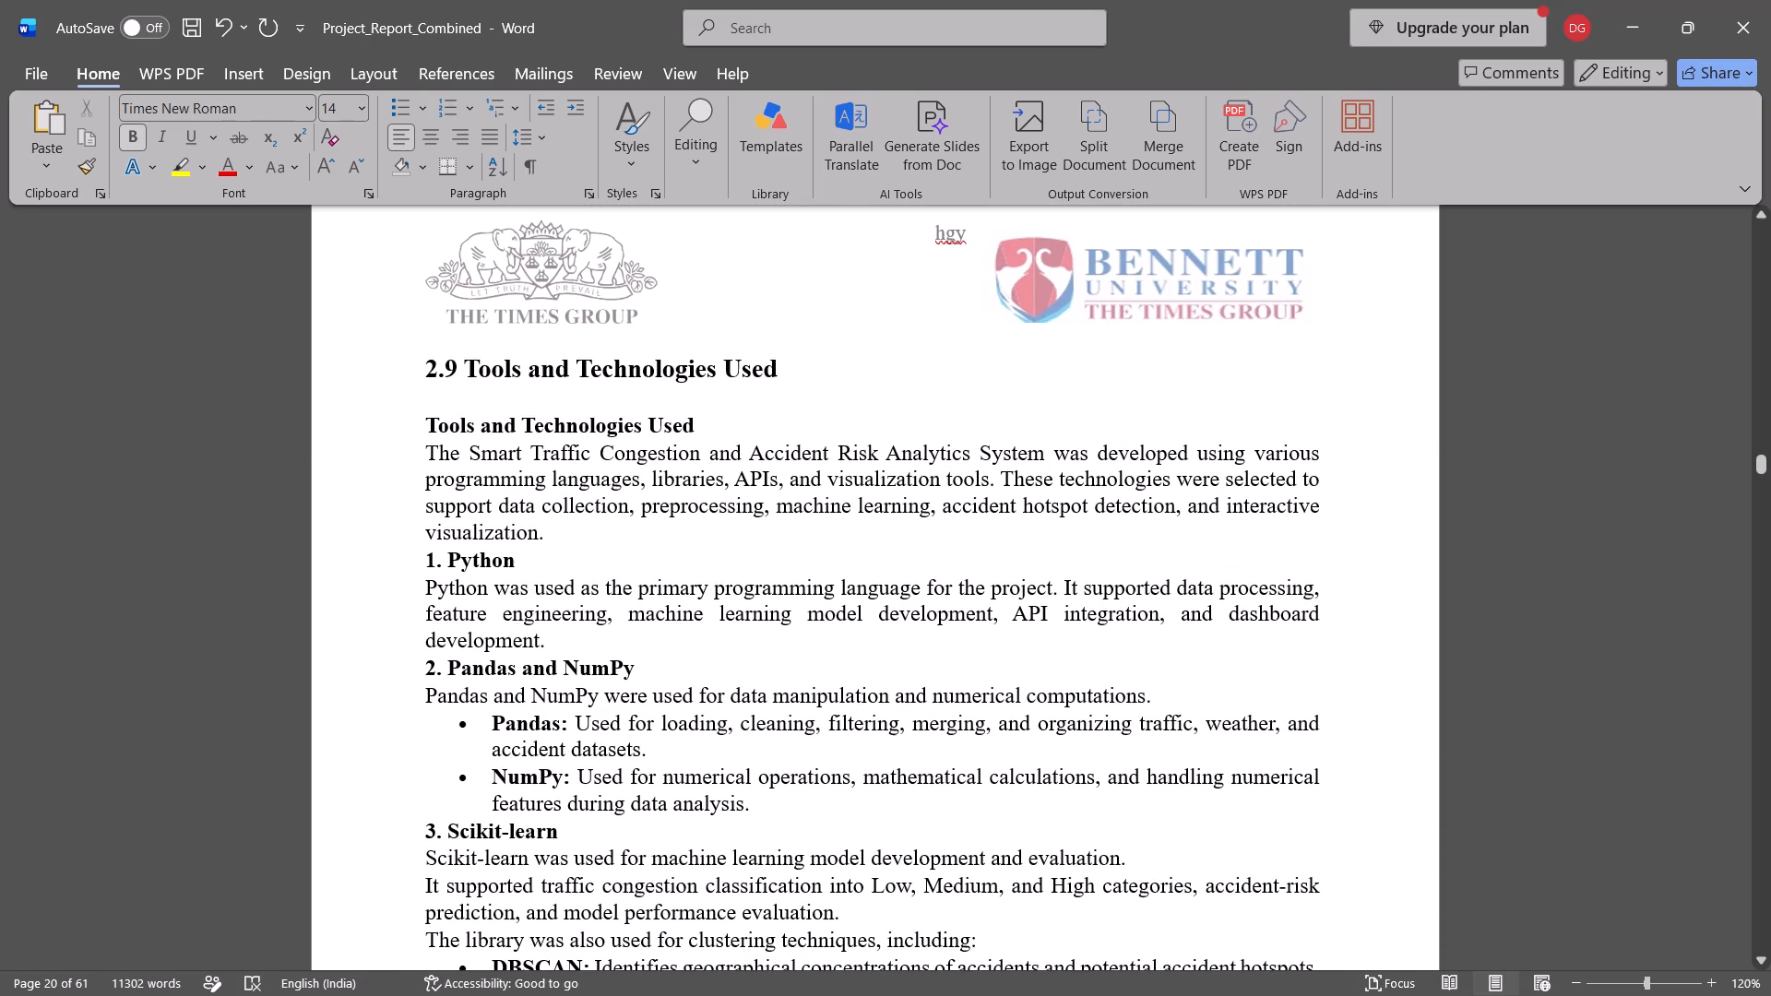
pyautogui.click(422, 552)
pyautogui.press('Return')
pyautogui.press('Down')
pyautogui.press('Down')
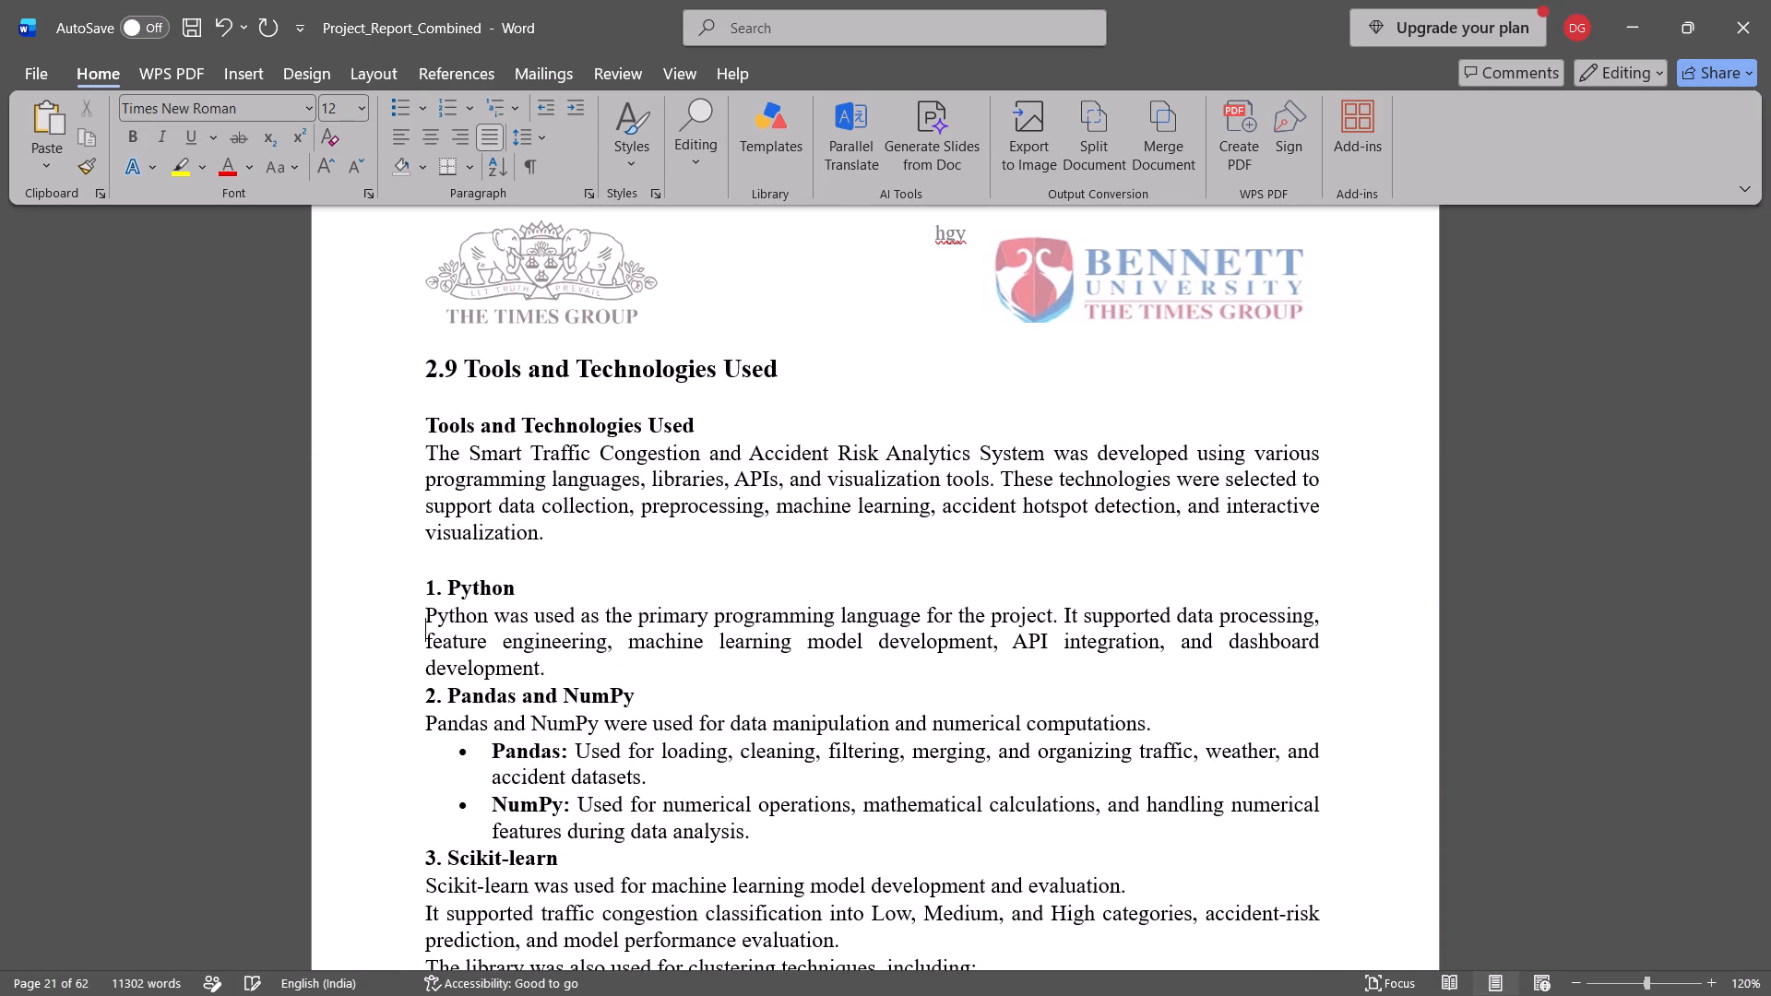
pyautogui.press('Down')
pyautogui.press('Down')
pyautogui.press('Return')
pyautogui.press('Down')
pyautogui.press('Down')
pyautogui.press('Down')
pyautogui.press('Down')
pyautogui.press('Down')
pyautogui.press('Down')
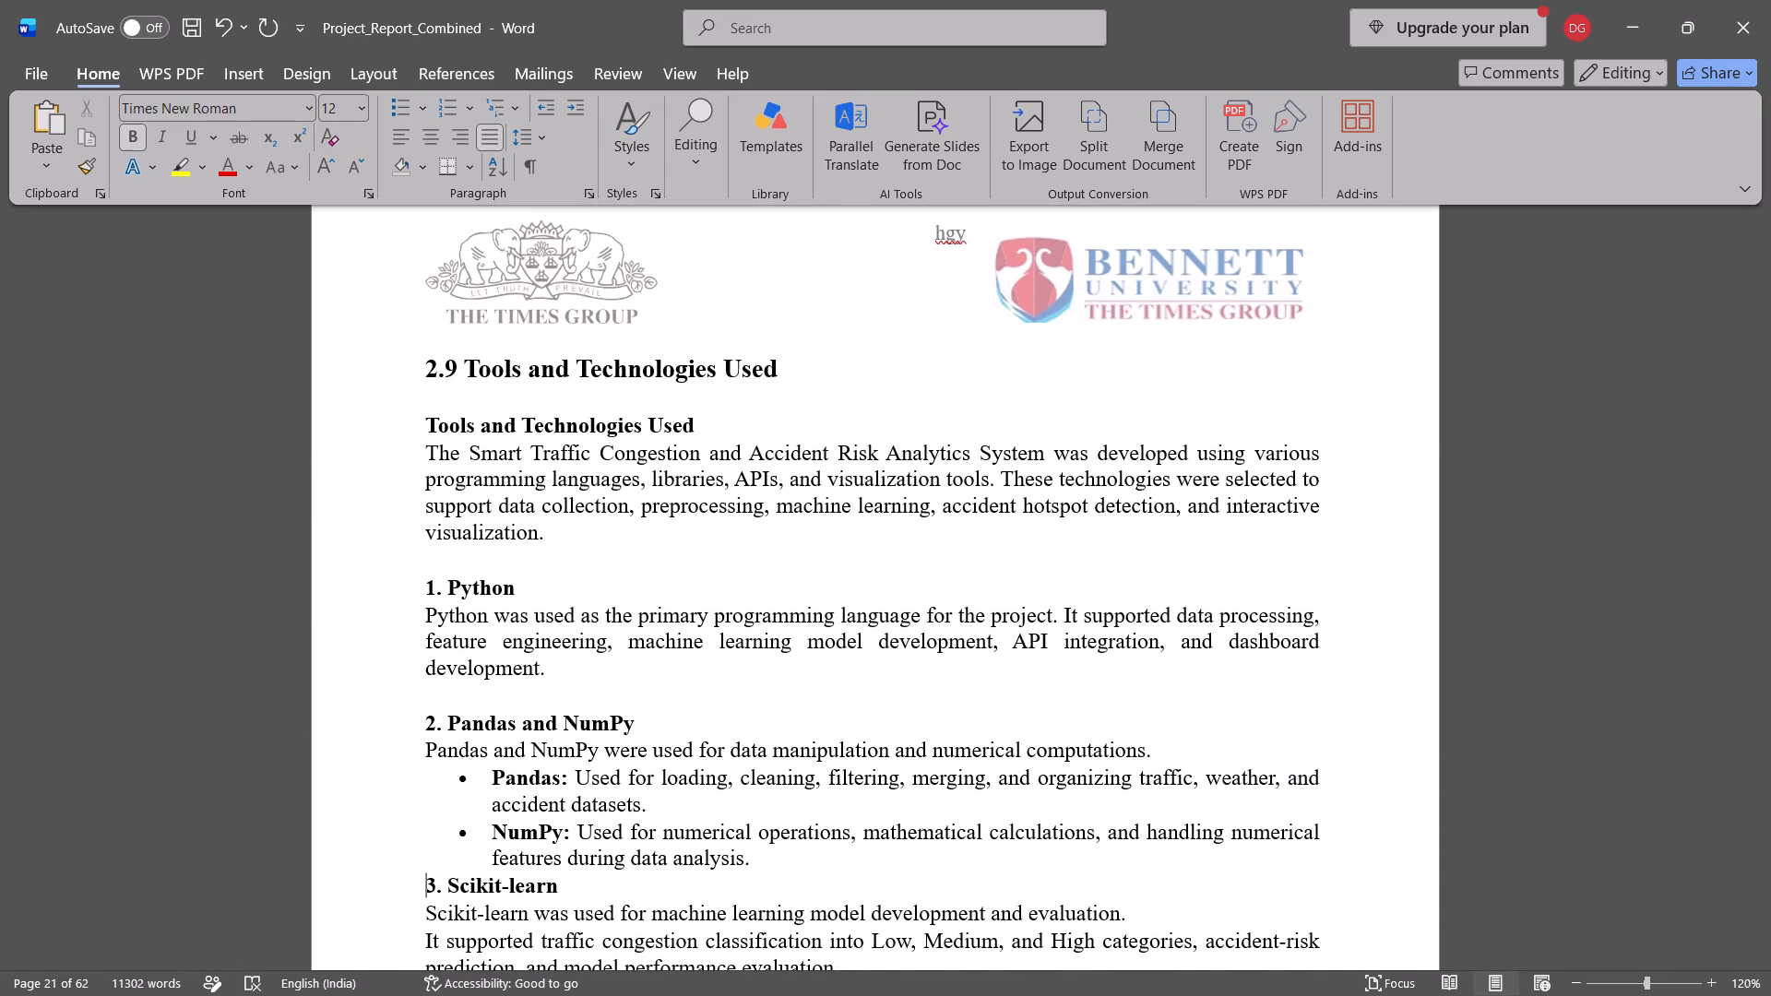
pyautogui.press('Return')
# Insert a blank line above the subheadings 4. Streamlit and 5. Open-Meteo API.
pyautogui.scroll(-2, 422, 552)
pyautogui.press('Down')
pyautogui.press('Down')
pyautogui.press('Down')
pyautogui.press('Down')
pyautogui.press('Down')
pyautogui.press('Down')
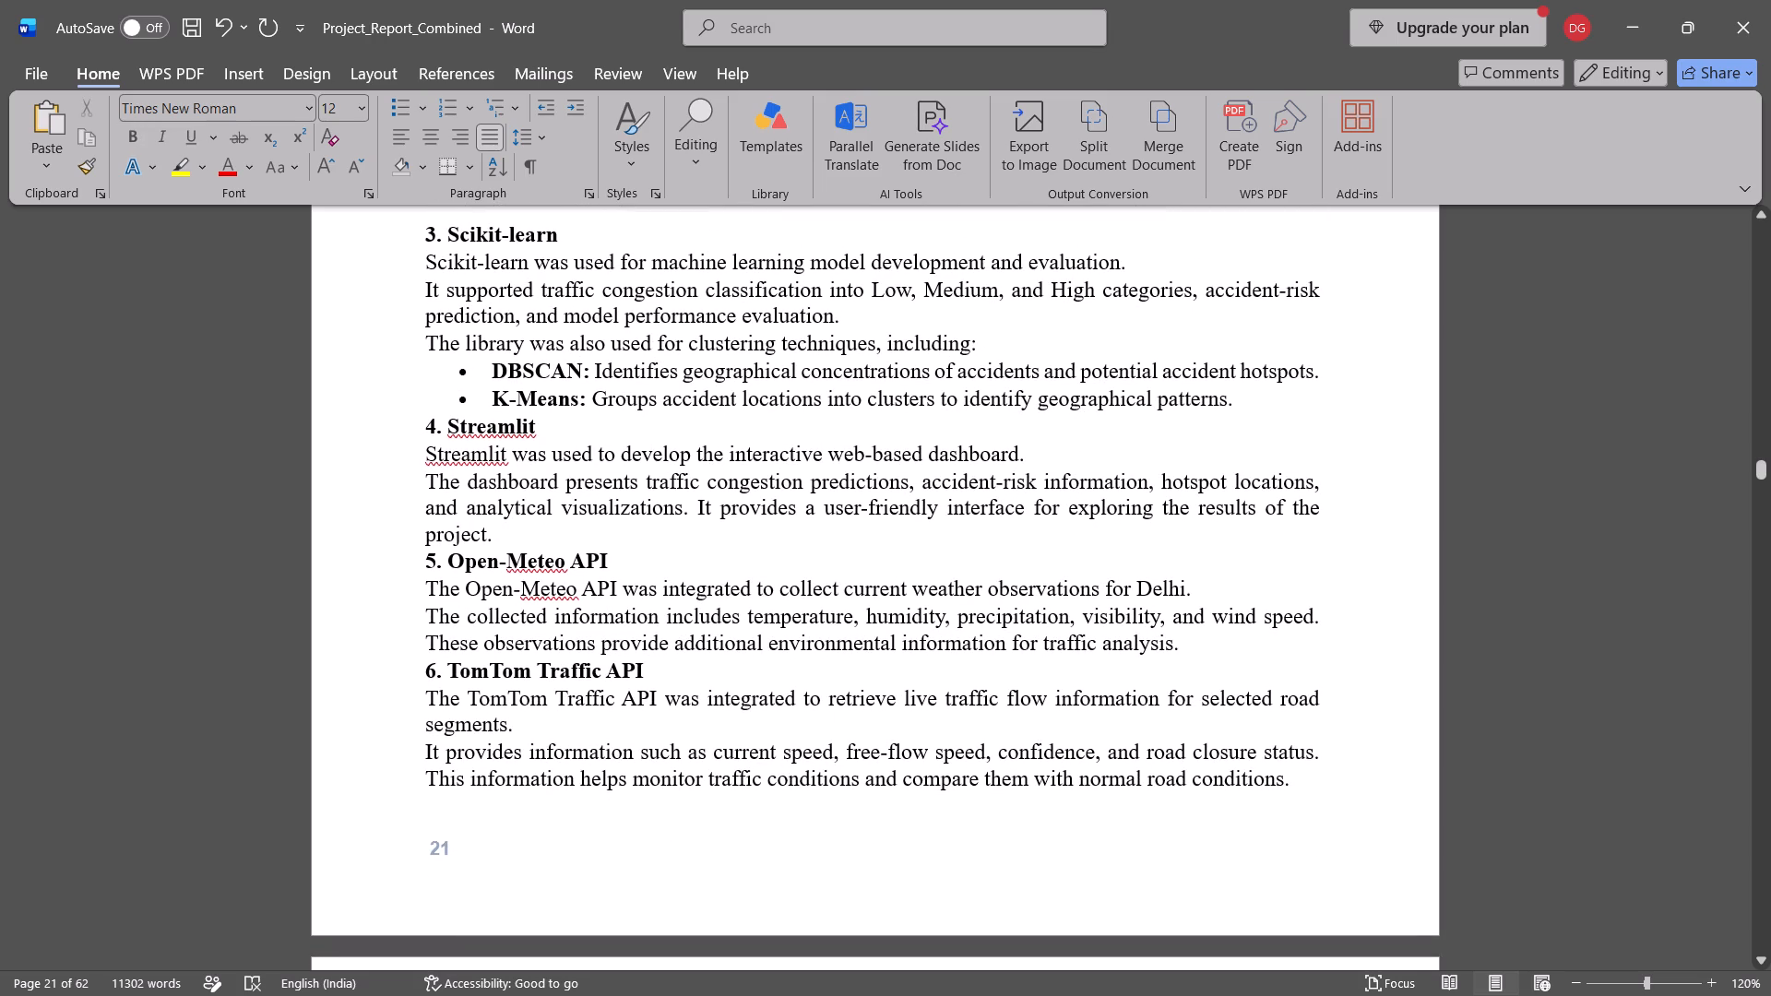
pyautogui.press('Down')
pyautogui.press('Return')
pyautogui.press('Down')
pyautogui.press('Down')
pyautogui.press('Down')
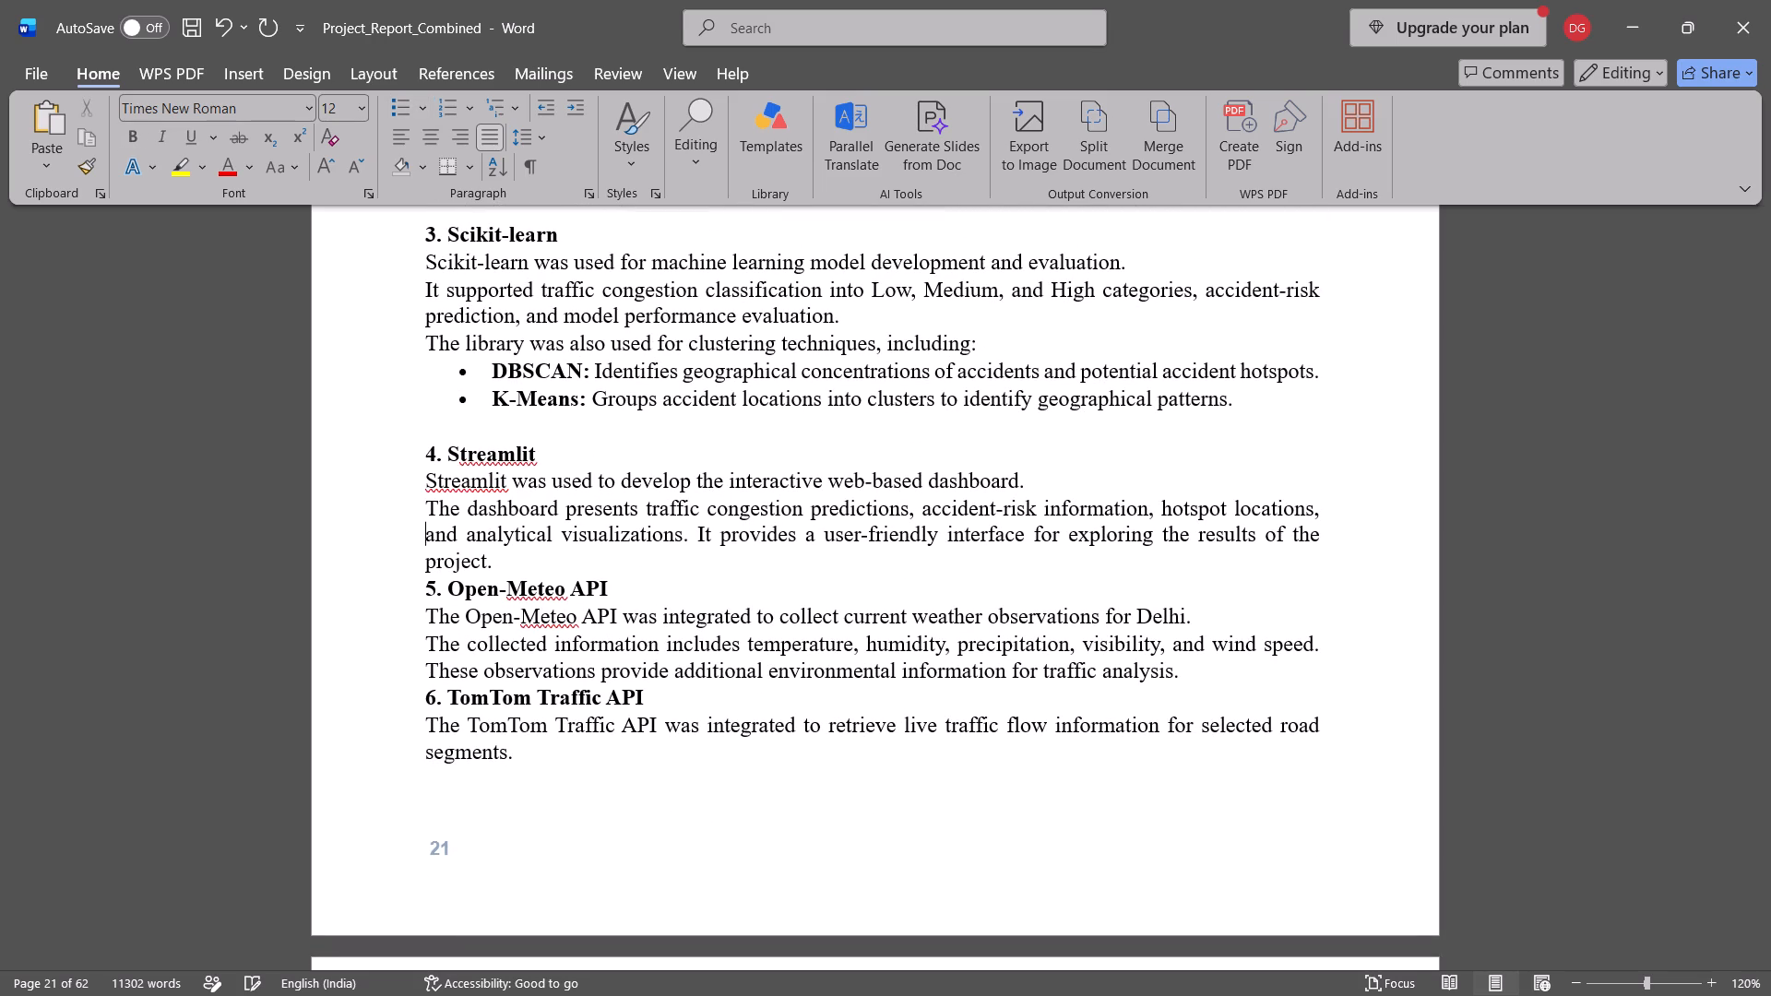
pyautogui.press('Down')
pyautogui.press('Down')
pyautogui.press('Return')
# Add three blank lines above 6. TomTom Traffic API so that the subheading starts on the next page.
pyautogui.press('Down')
pyautogui.press('Down')
pyautogui.press('Down')
pyautogui.press('Down')
pyautogui.press('Down')
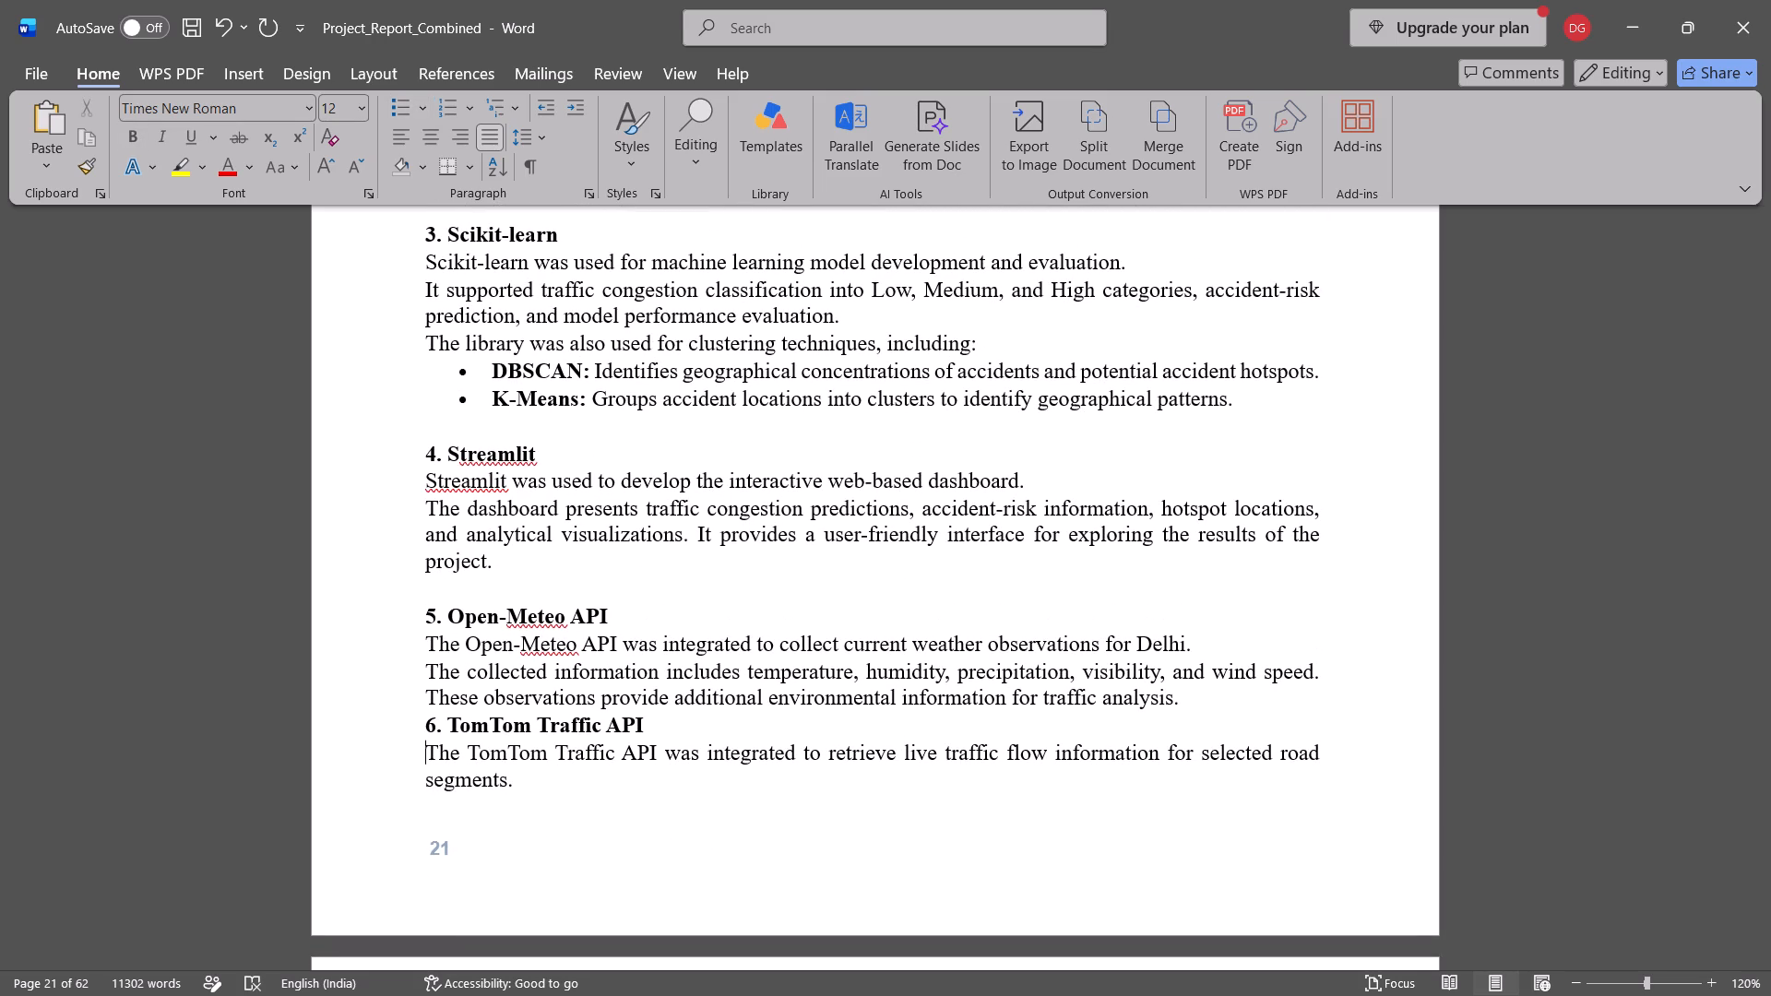
pyautogui.press('Up')
pyautogui.press('Return')
pyautogui.press('Return')
pyautogui.press('Return')
# Insert a blank line above the subheadings 7. Requests and Python-Dotenv, 8. CSV and Parquet, and 9. Matplotlib and Plotly.
pyautogui.scroll(-1, 422, 552)
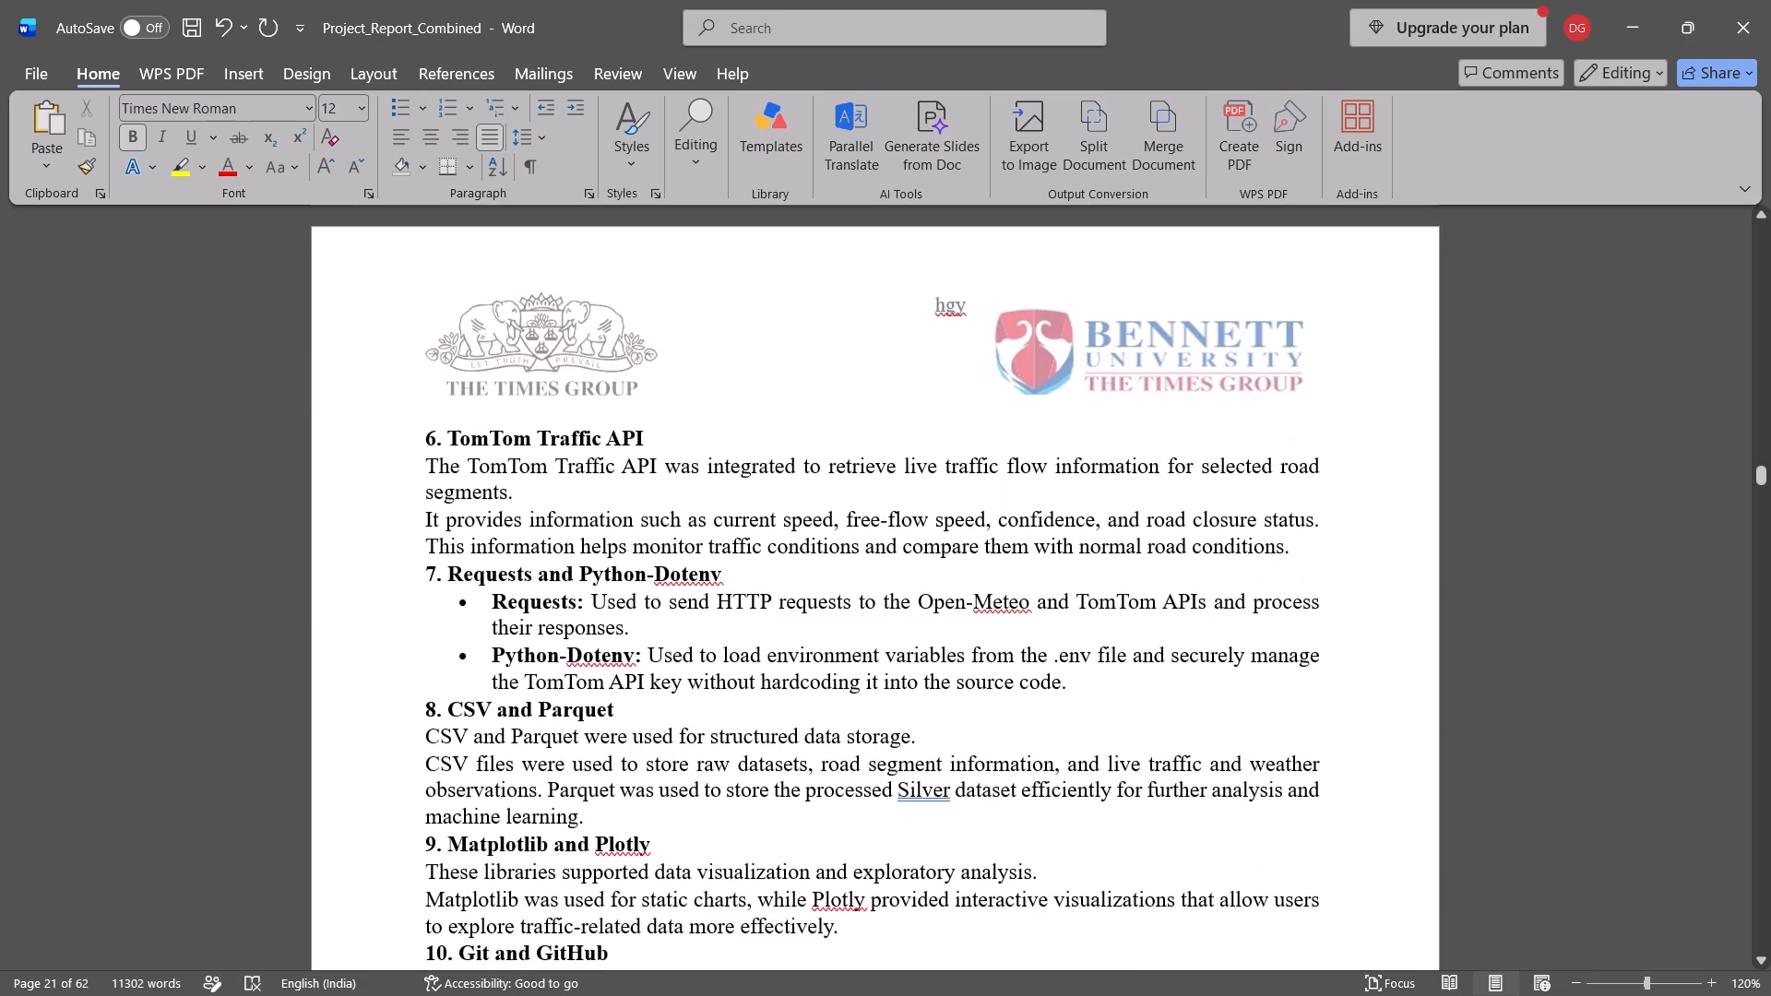
pyautogui.press('Down')
pyautogui.press('Down')
pyautogui.press('Down')
pyautogui.press('Down')
pyautogui.press('Down')
pyautogui.press('Return')
pyautogui.press('Down')
pyautogui.press('Down')
pyautogui.press('Down')
pyautogui.press('Down')
pyautogui.press('Down')
pyautogui.press('Down')
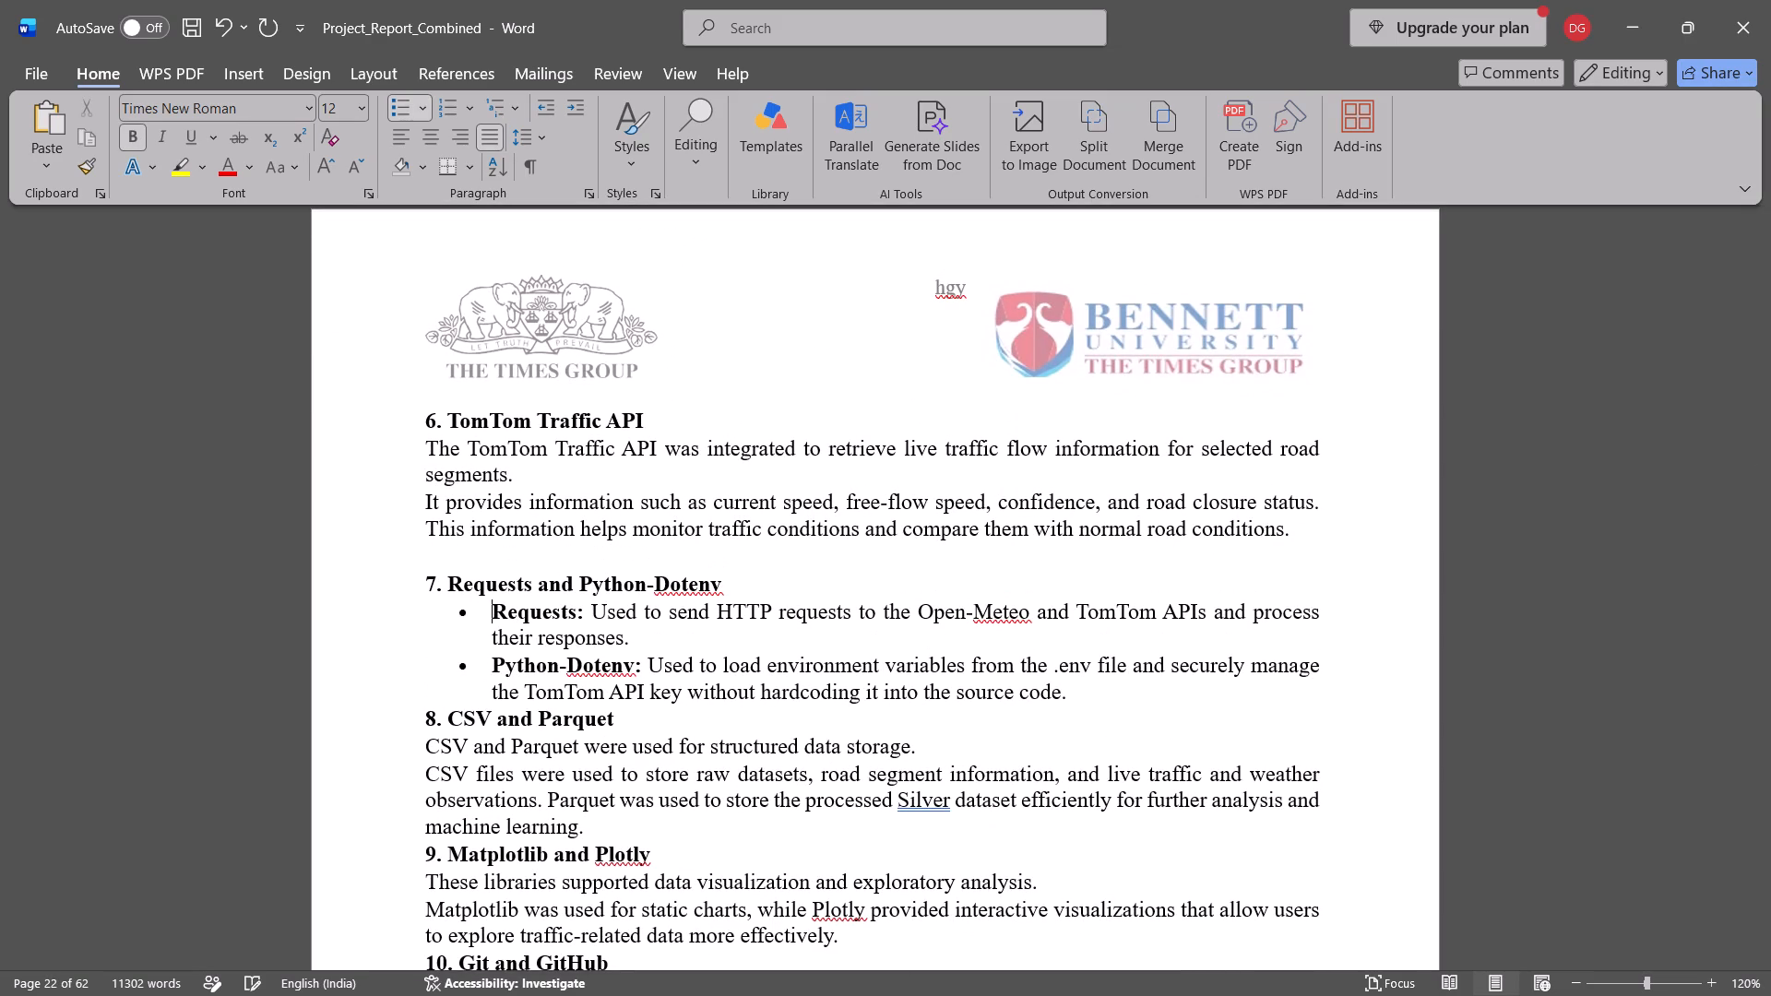
pyautogui.press('Up')
pyautogui.press('Return')
pyautogui.press('Down')
pyautogui.press('Down')
pyautogui.press('Down')
pyautogui.press('Down')
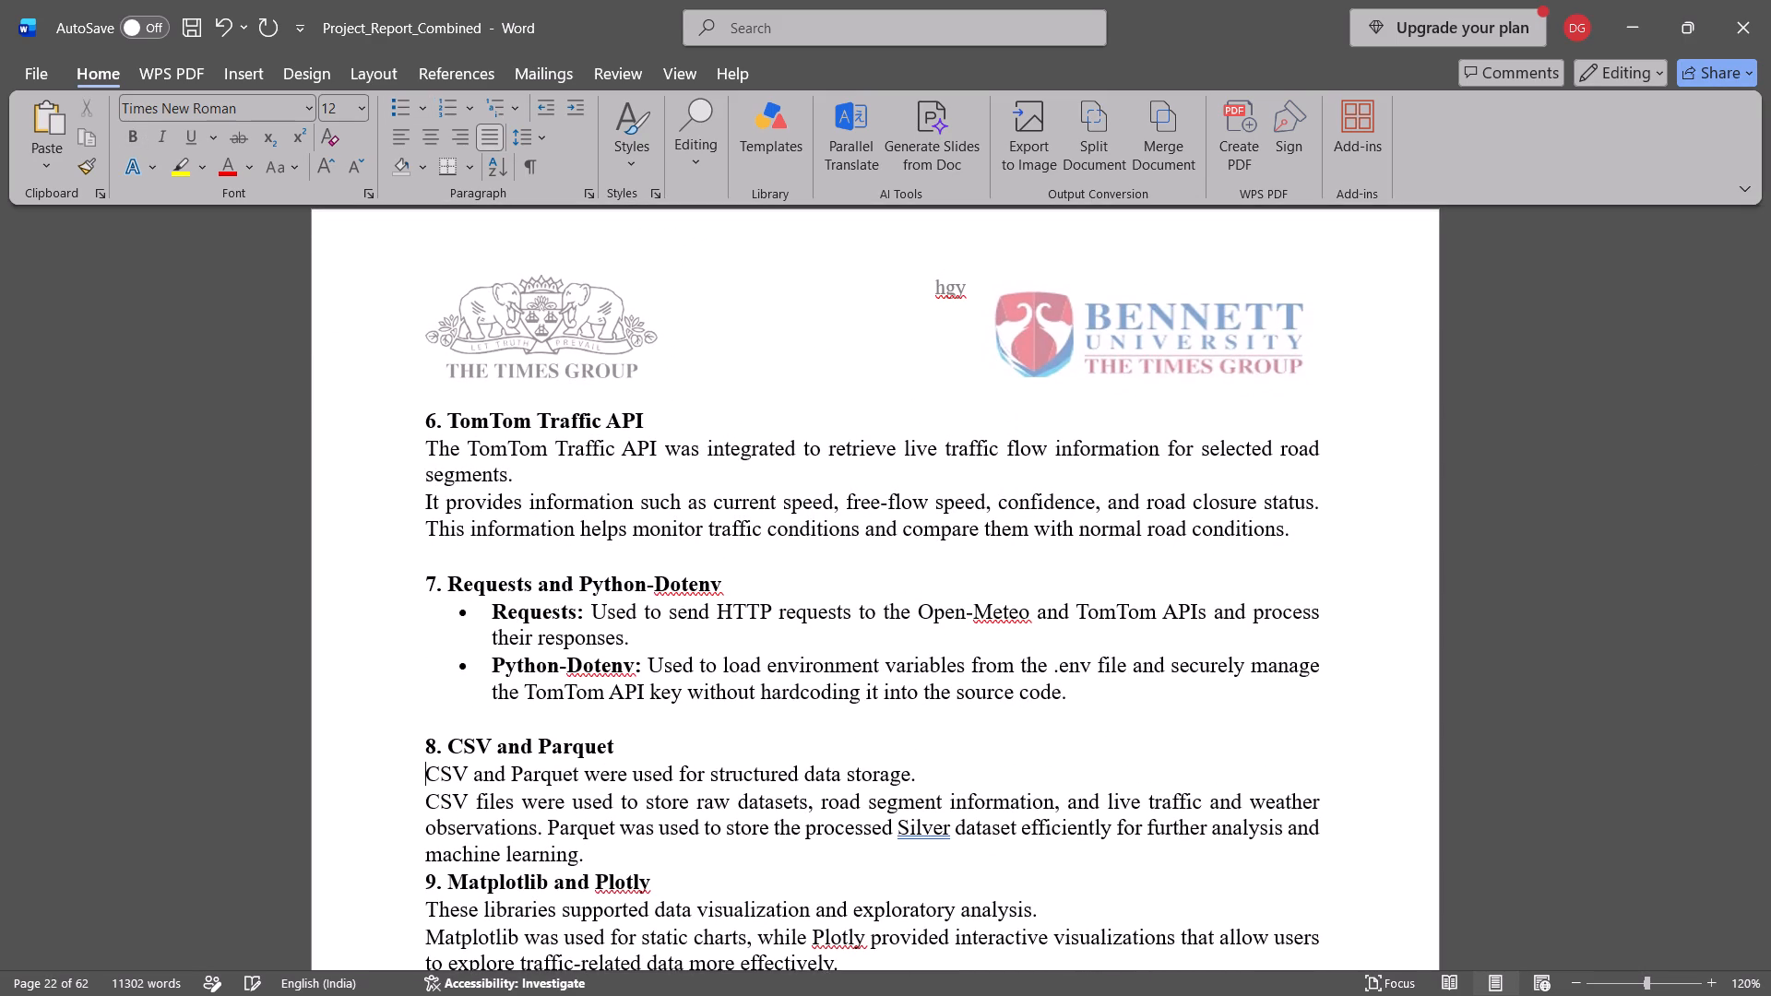
pyautogui.press('Down')
pyautogui.press('Return')
# Insert a blank line above the subheading 10. Git and GitHub.
pyautogui.press('Down')
pyautogui.press('Down')
pyautogui.press('Down')
pyautogui.press('Down')
pyautogui.press('Down')
pyautogui.press('Down')
pyautogui.press('Down')
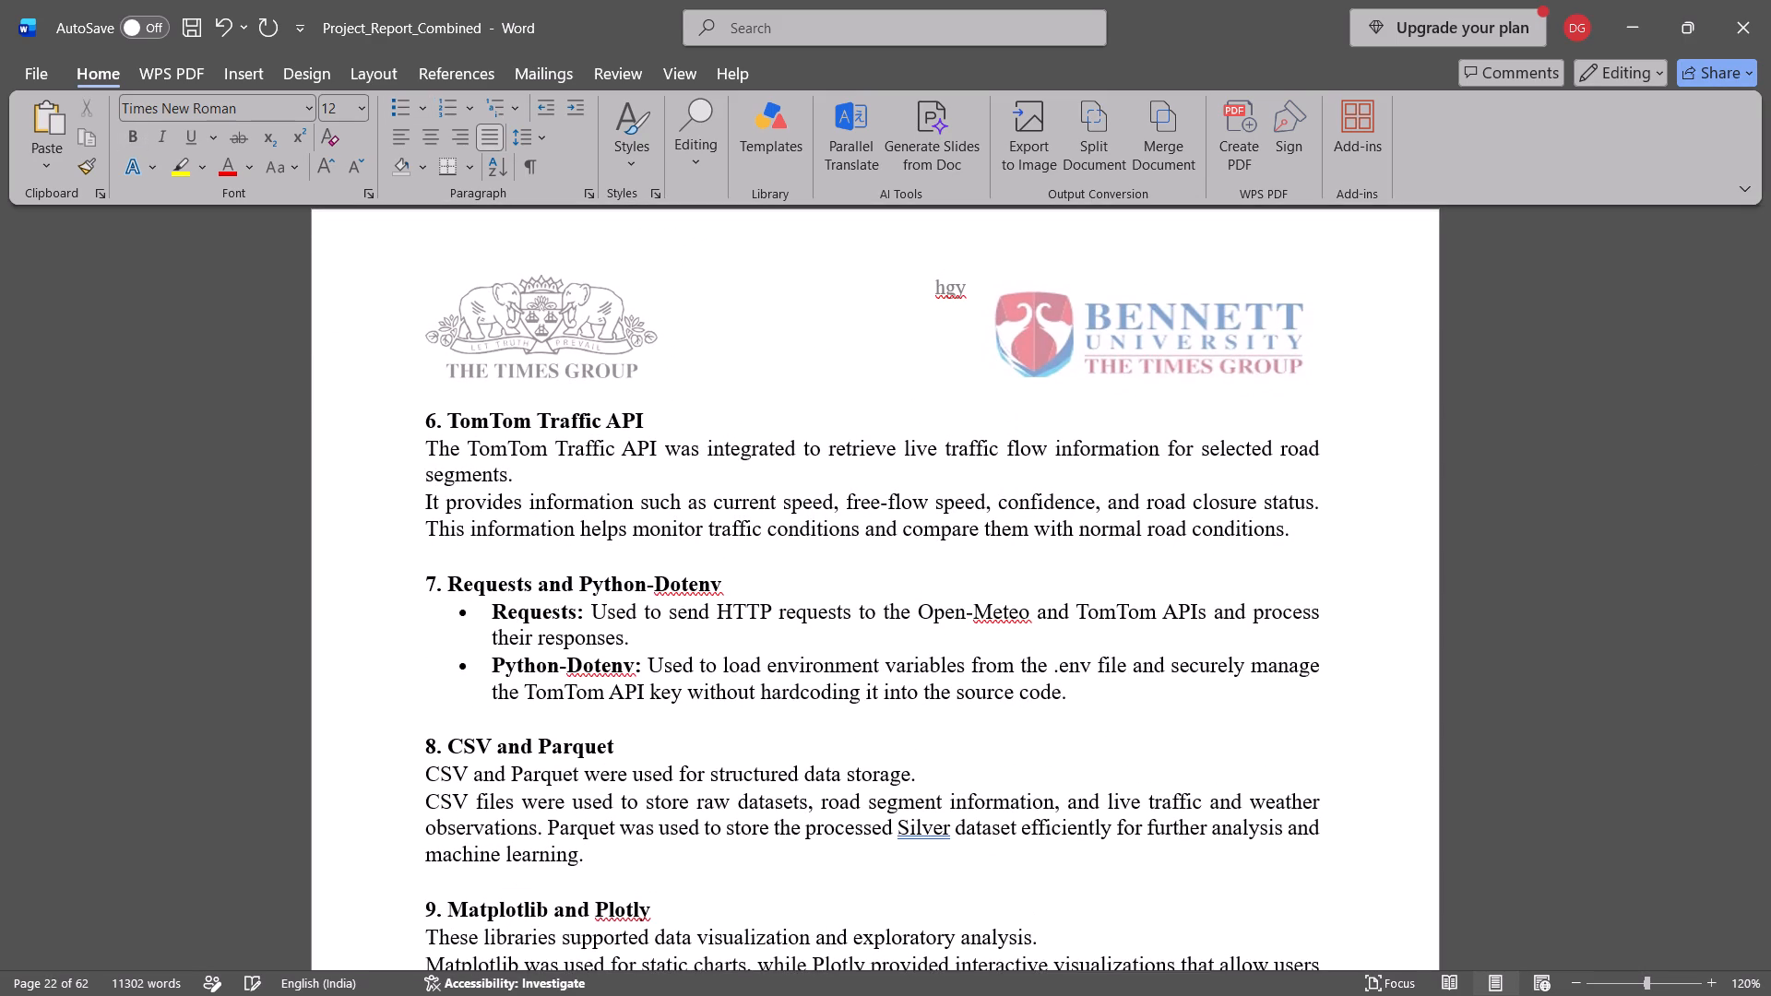
pyautogui.press('Down')
pyautogui.press('Up')
pyautogui.press('Up')
pyautogui.press('Up')
pyautogui.press('Up')
pyautogui.press('Return')
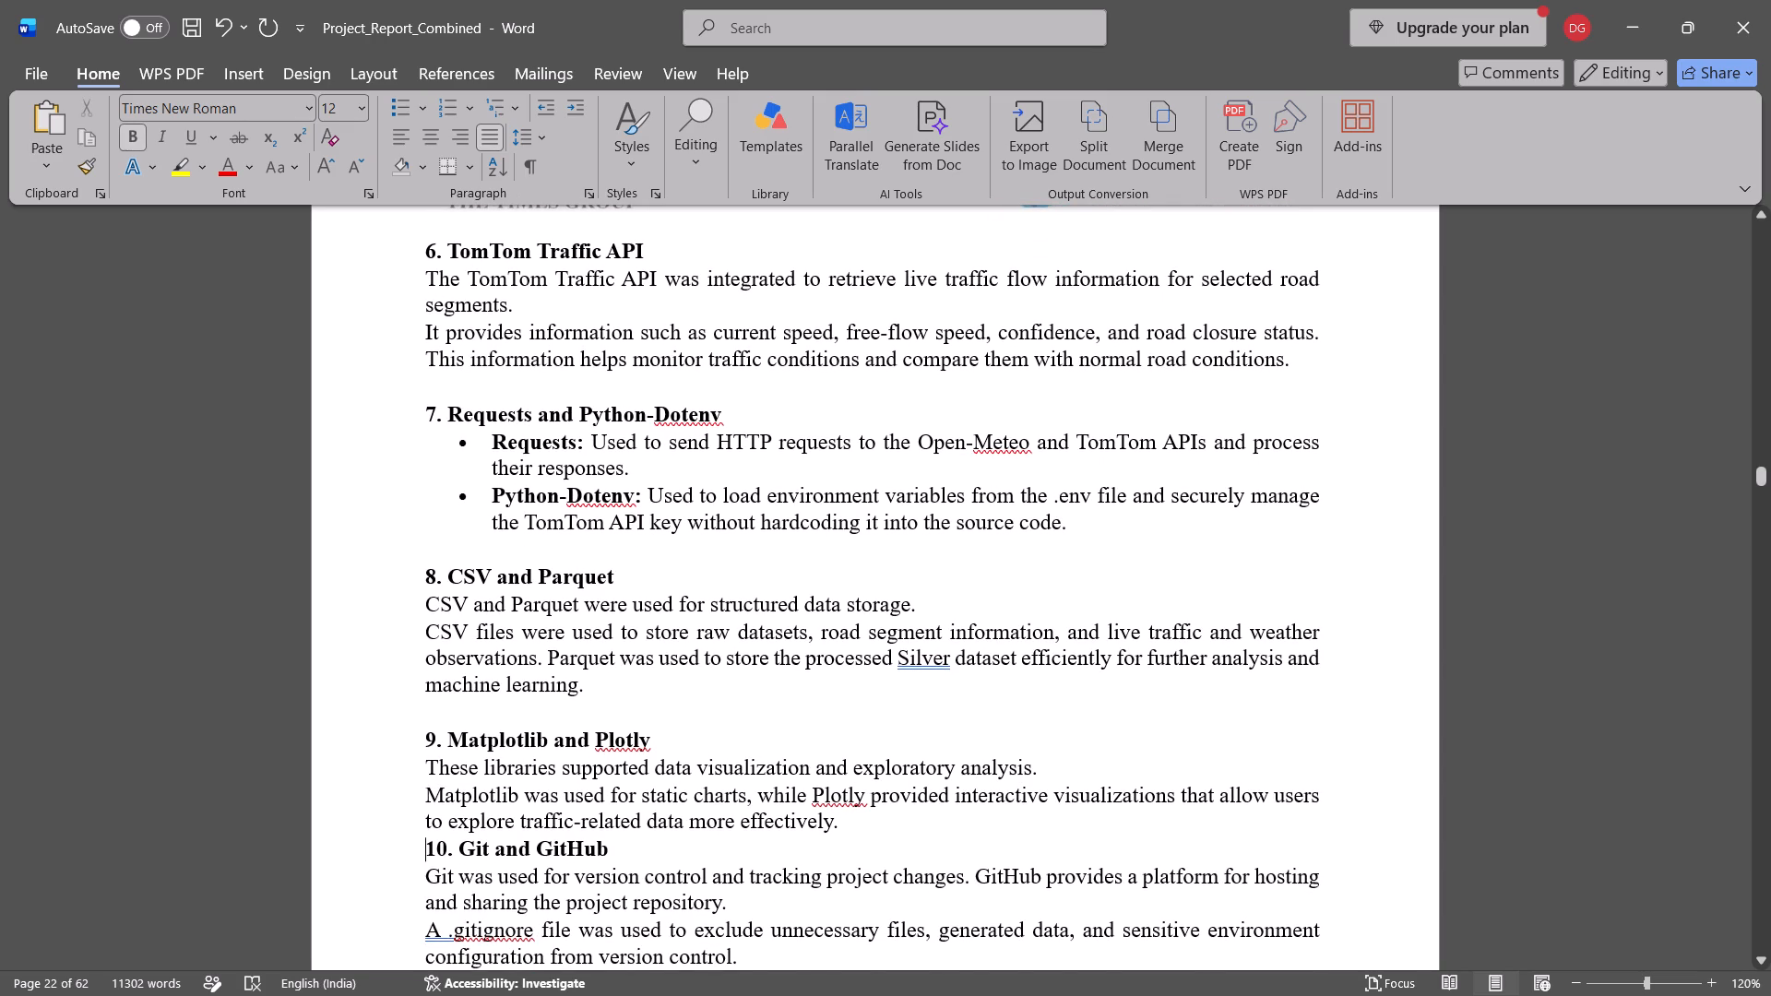
# Insert a blank line above the 11. Visual Studio Code subheading and above the Summary subheading.
pyautogui.press('Down')
pyautogui.press('Down')
pyautogui.press('Down')
pyautogui.press('Down')
pyautogui.press('Down')
pyautogui.press('Down')
pyautogui.press('Down')
pyautogui.press('Up')
pyautogui.press('Up')
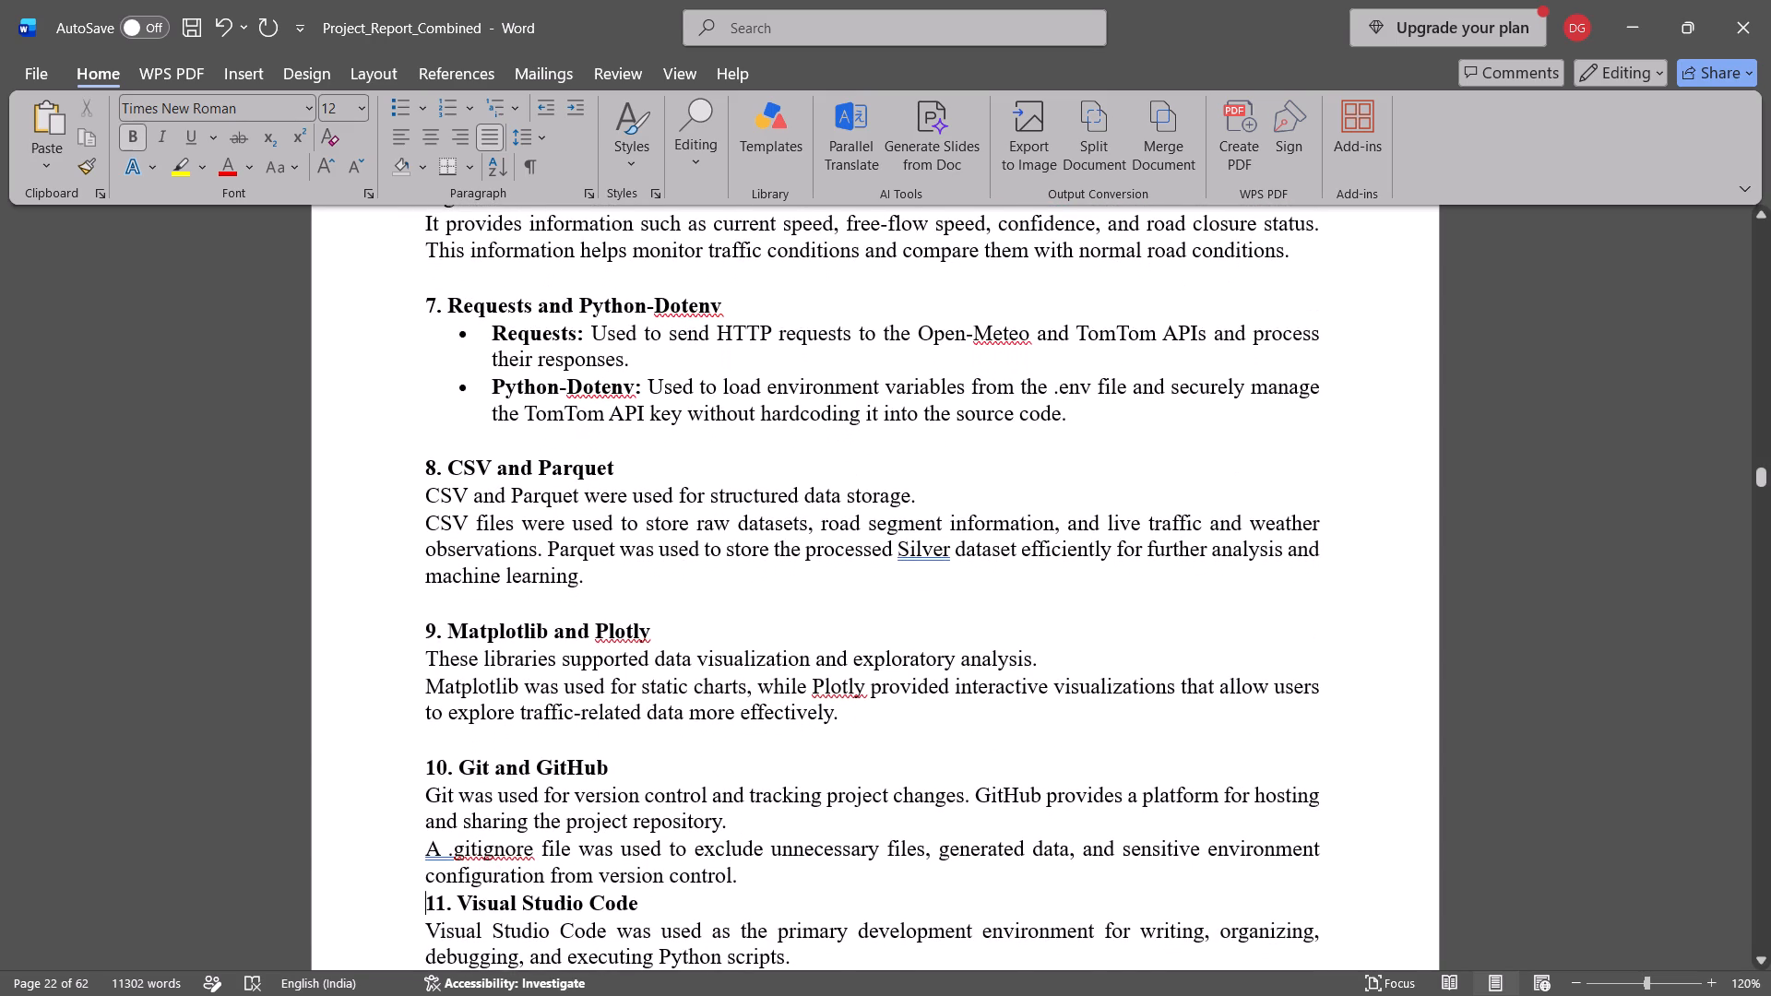
pyautogui.press('Return')
pyautogui.scroll(-2, 422, 552)
pyautogui.scroll(1, 421, 326)
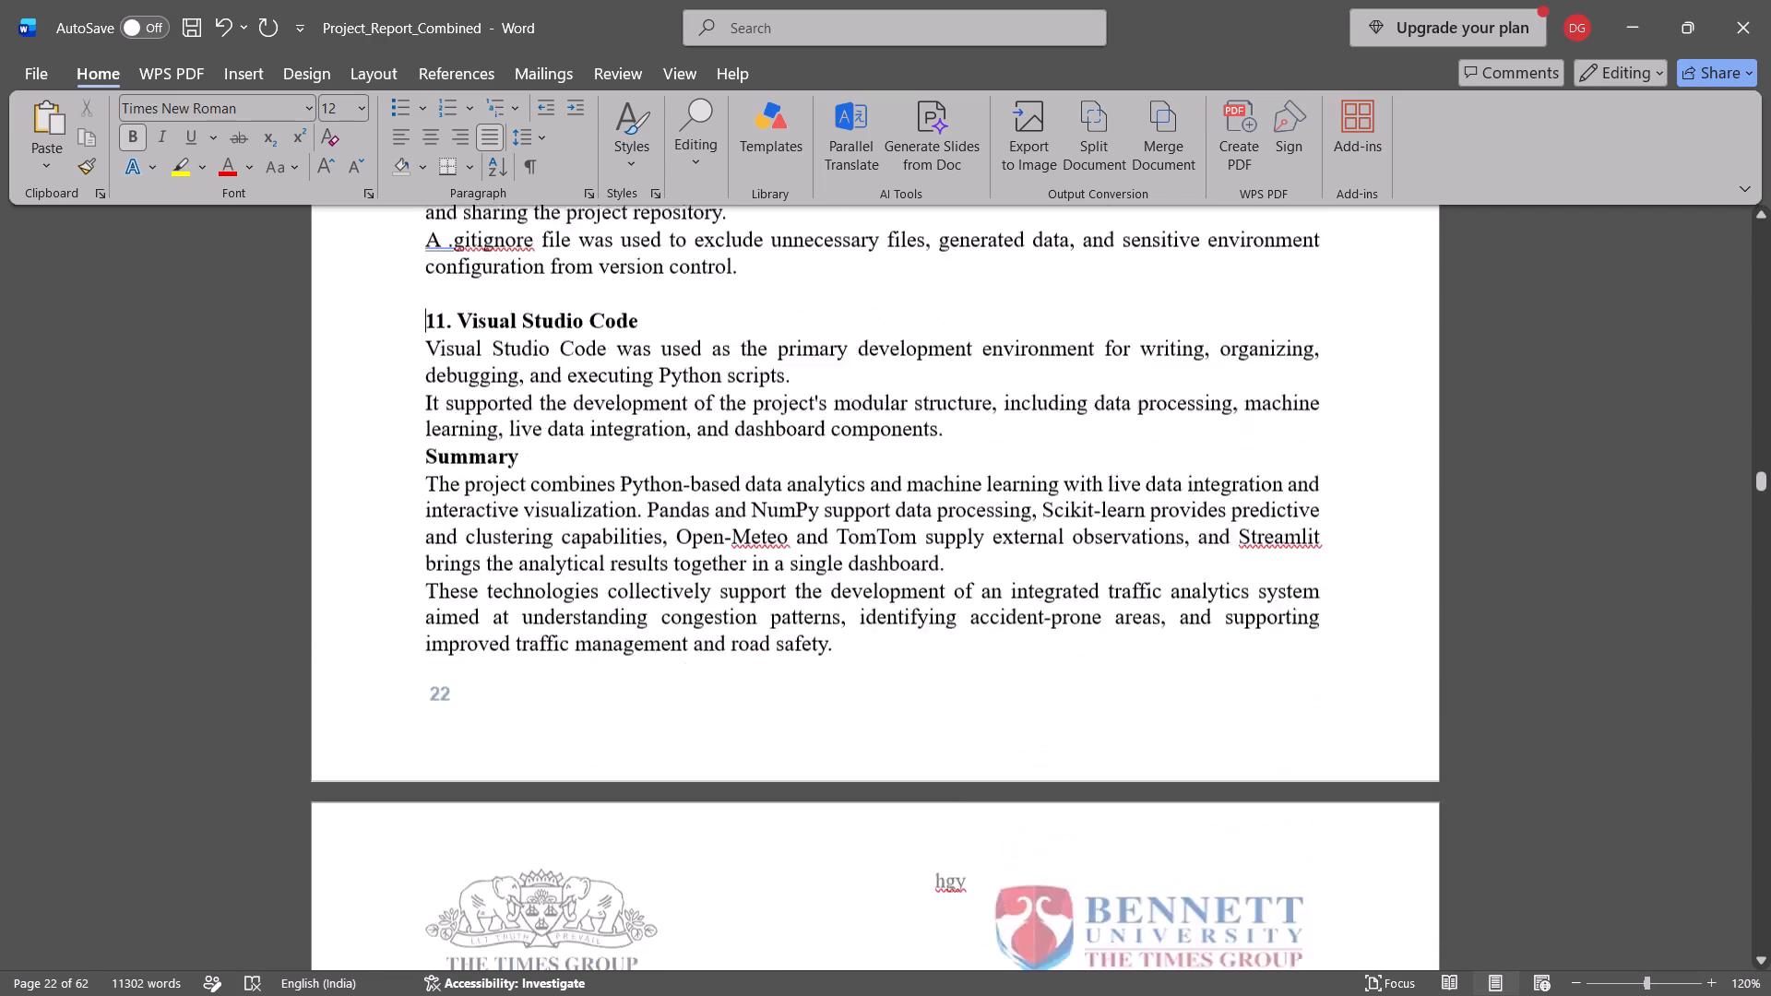
pyautogui.scroll(1, 421, 326)
pyautogui.click(422, 612)
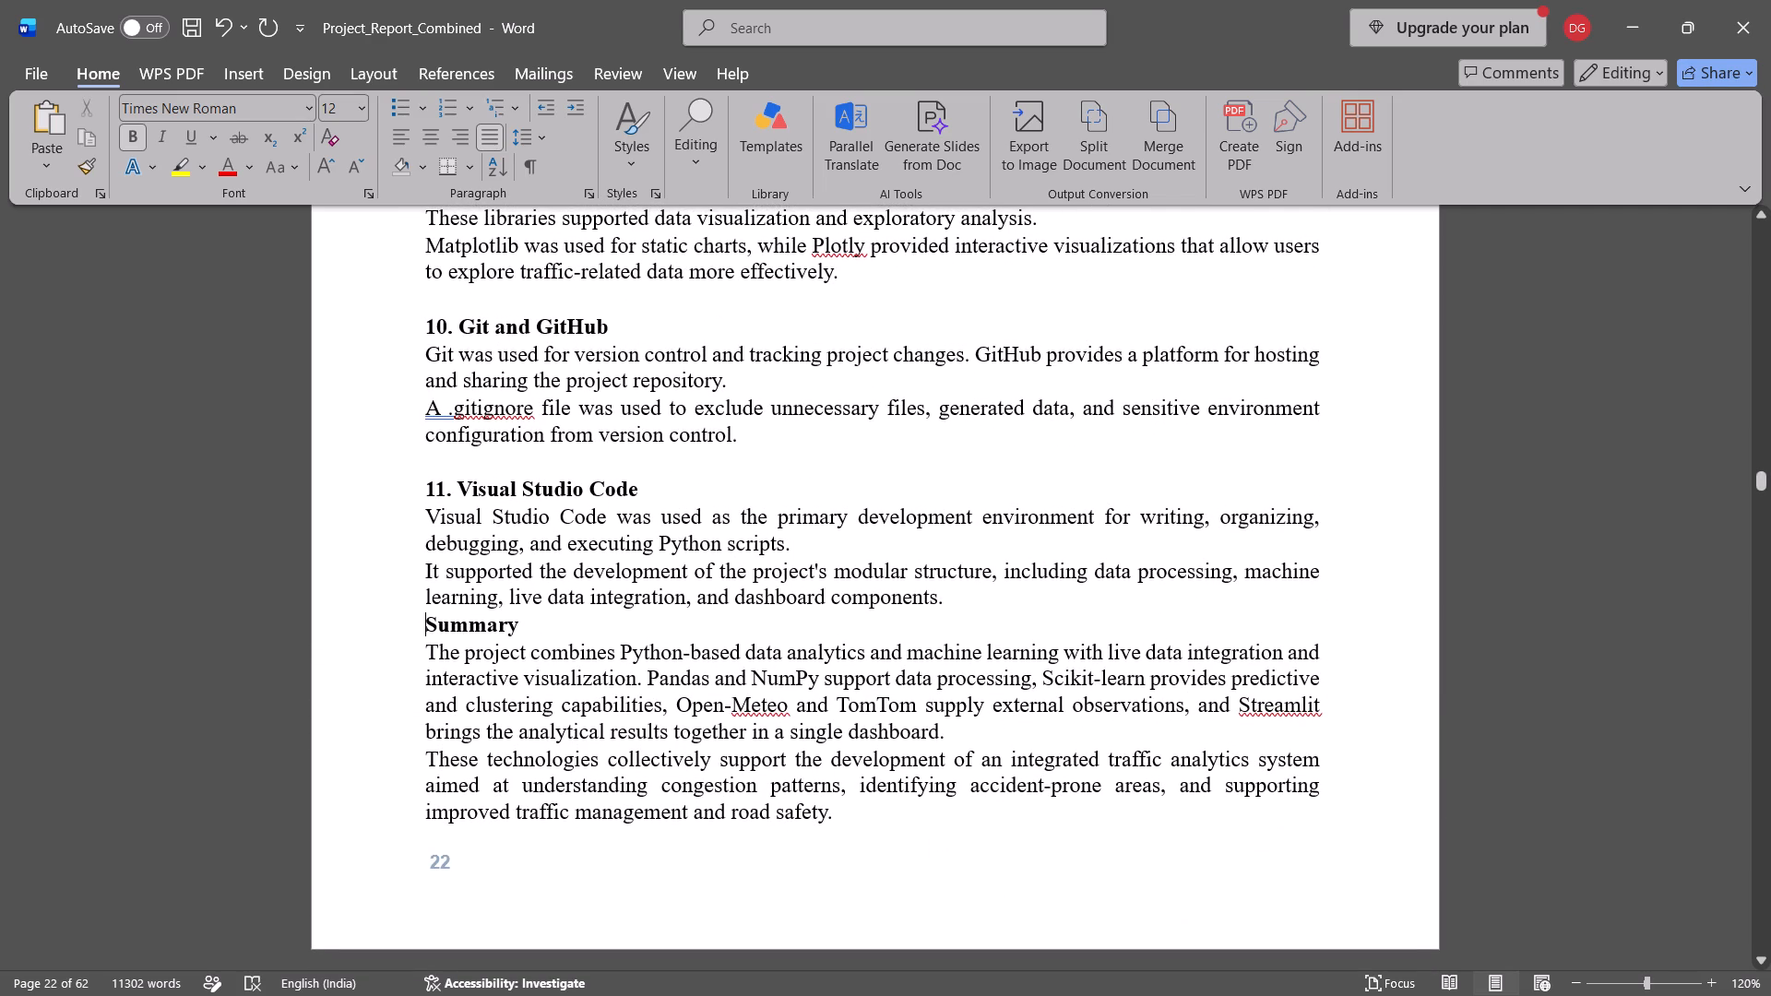
pyautogui.press('Return')
# Remove the Table 2.4 tools and technologies picture together with its caption.
pyautogui.scroll(-1, 422, 612)
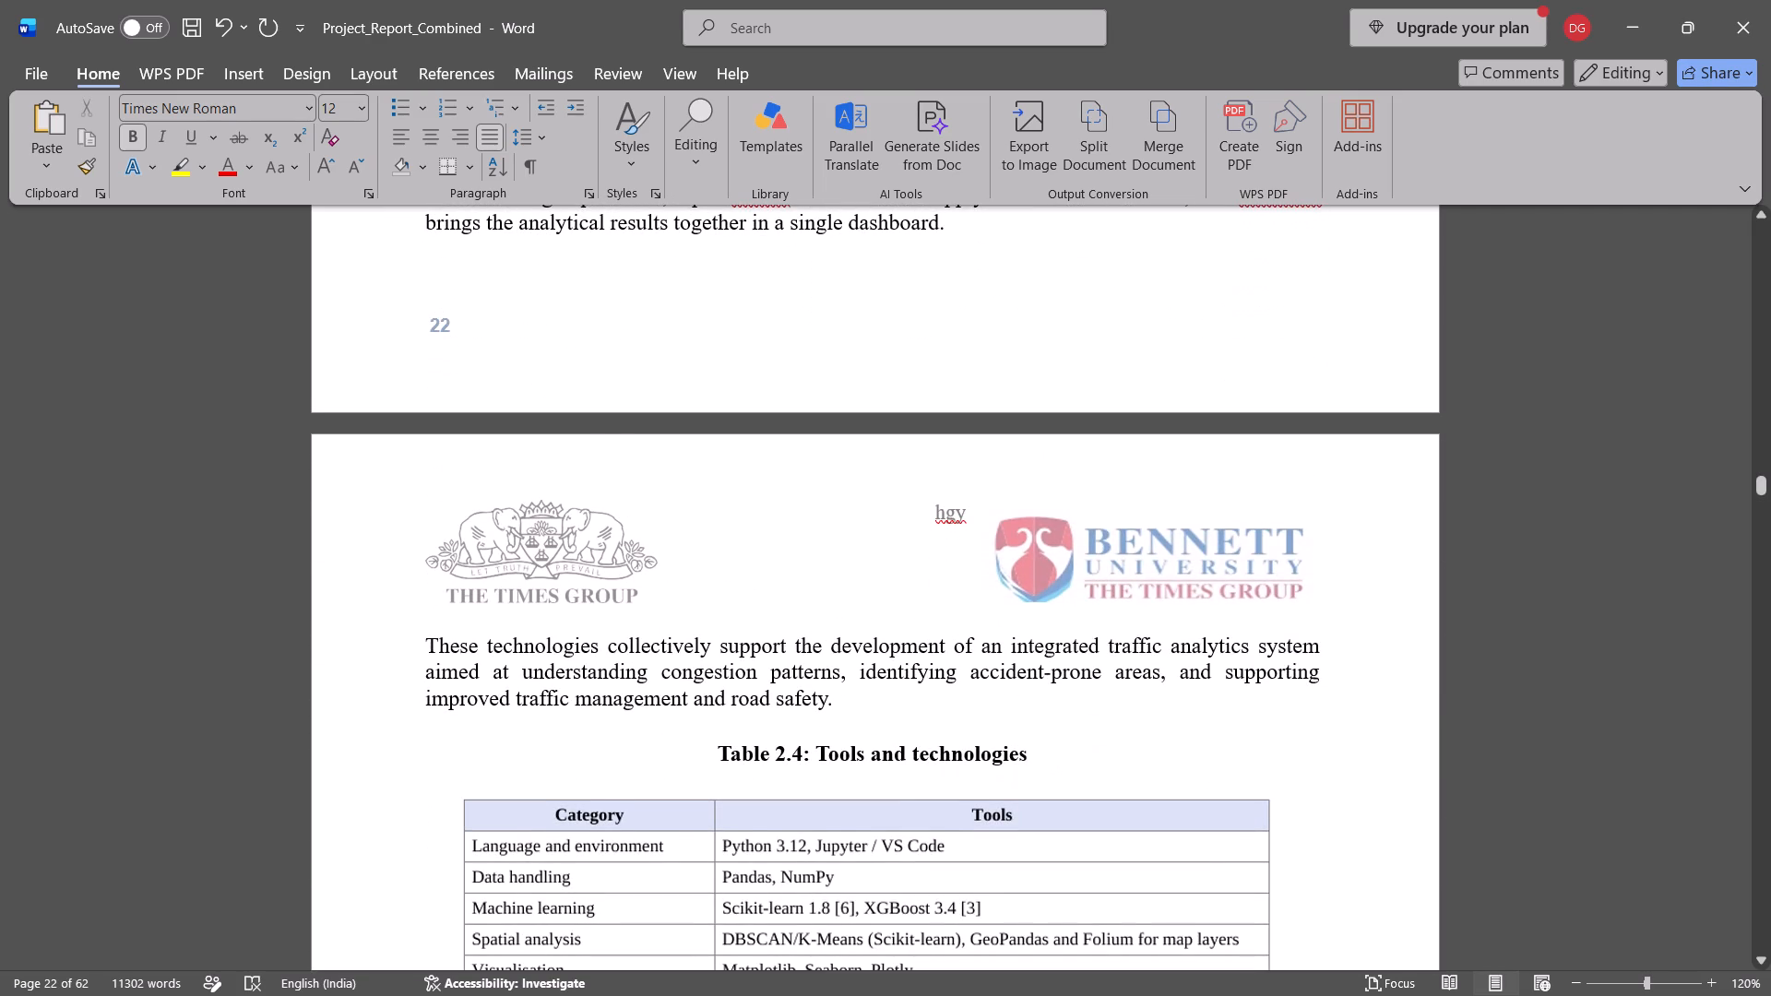
pyautogui.scroll(-1, 648, 694)
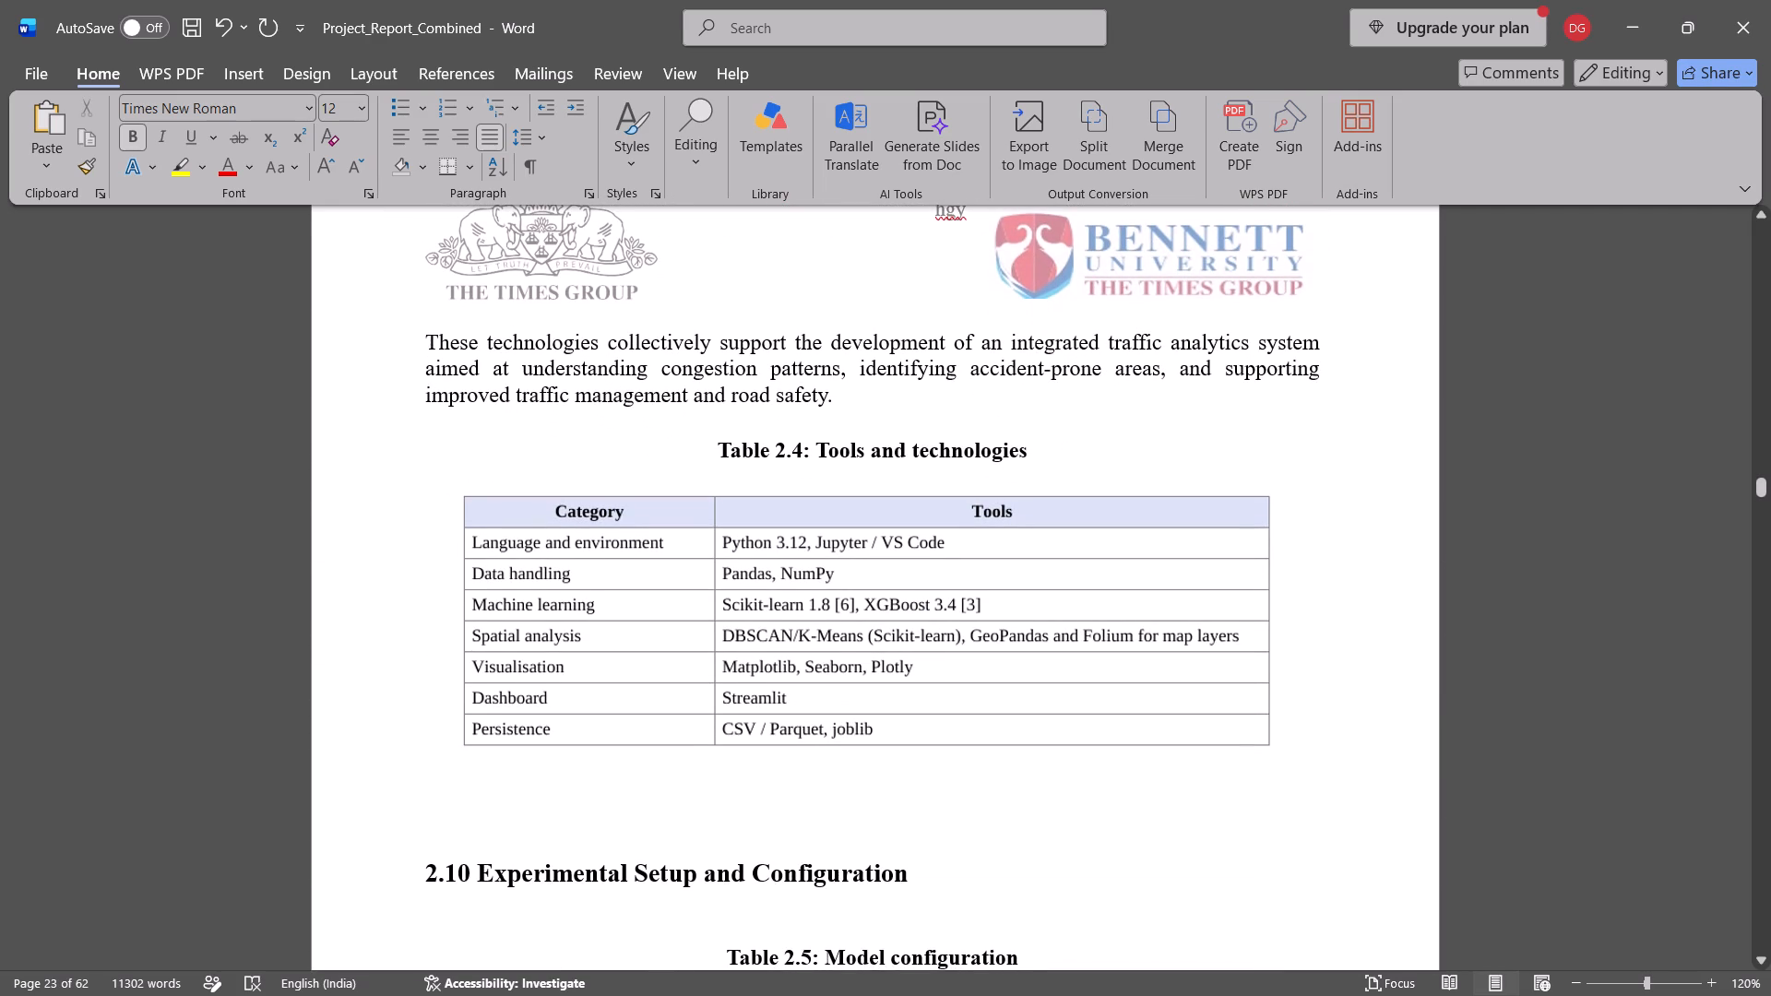
pyautogui.click(852, 699)
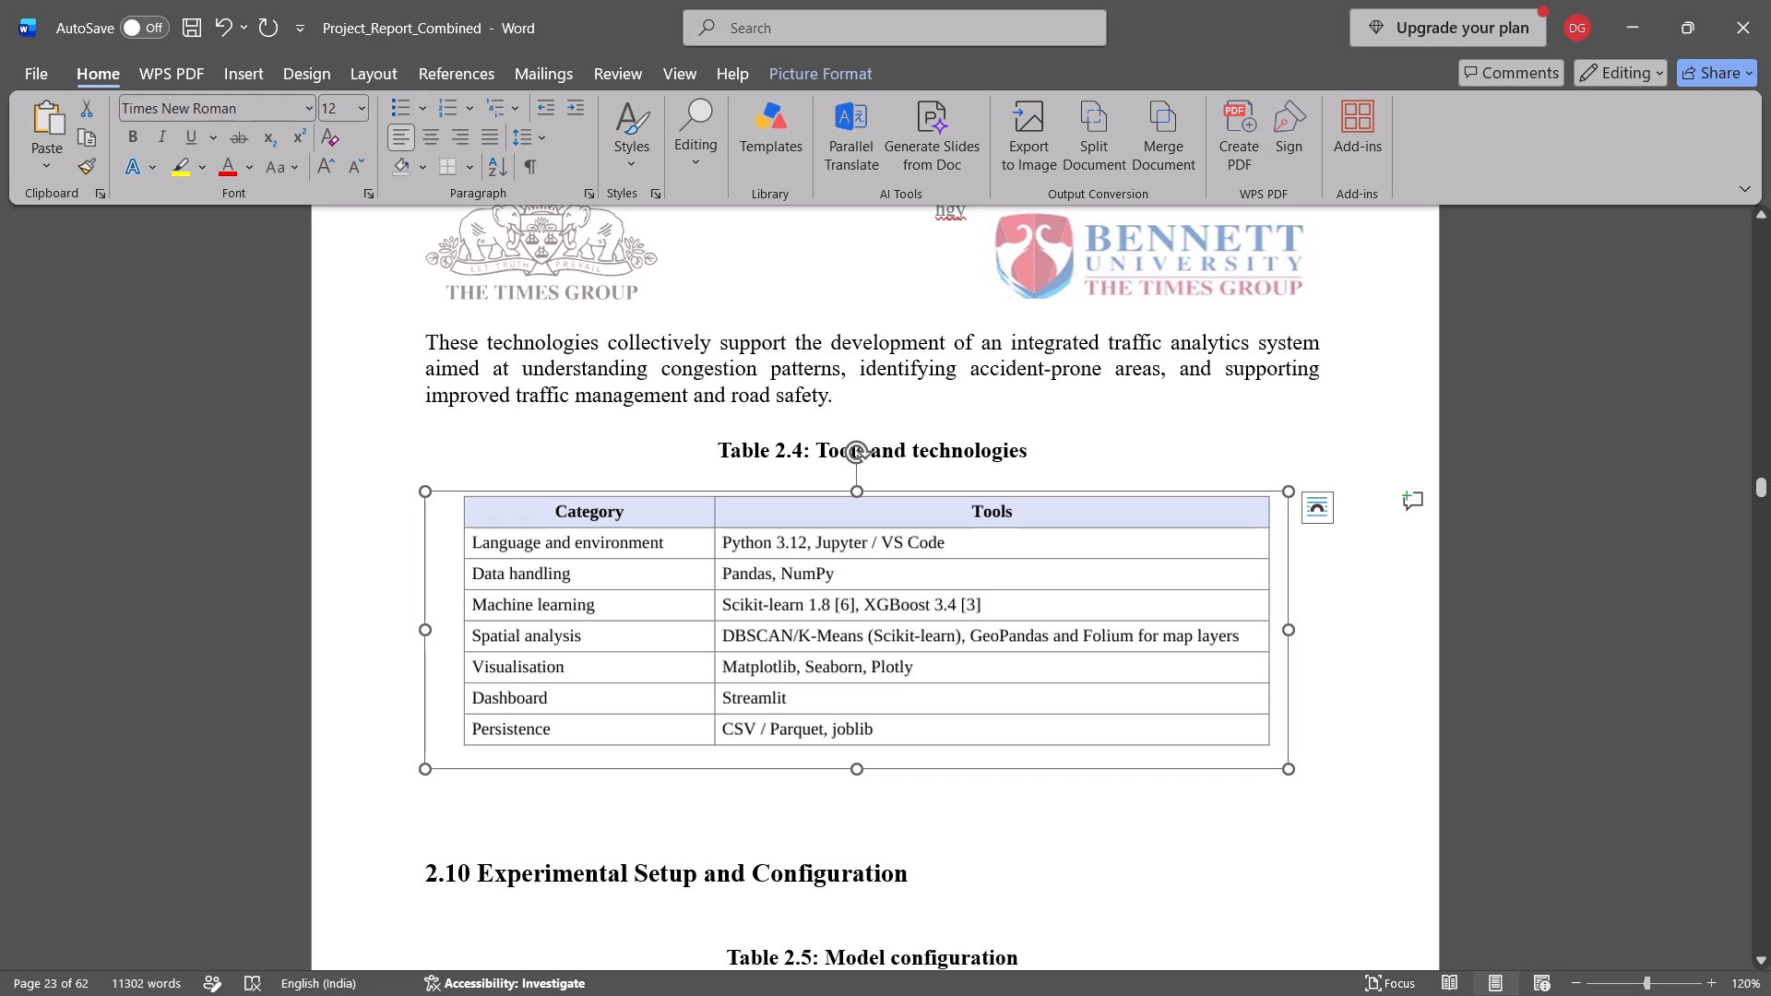
pyautogui.rightClick(907, 547)
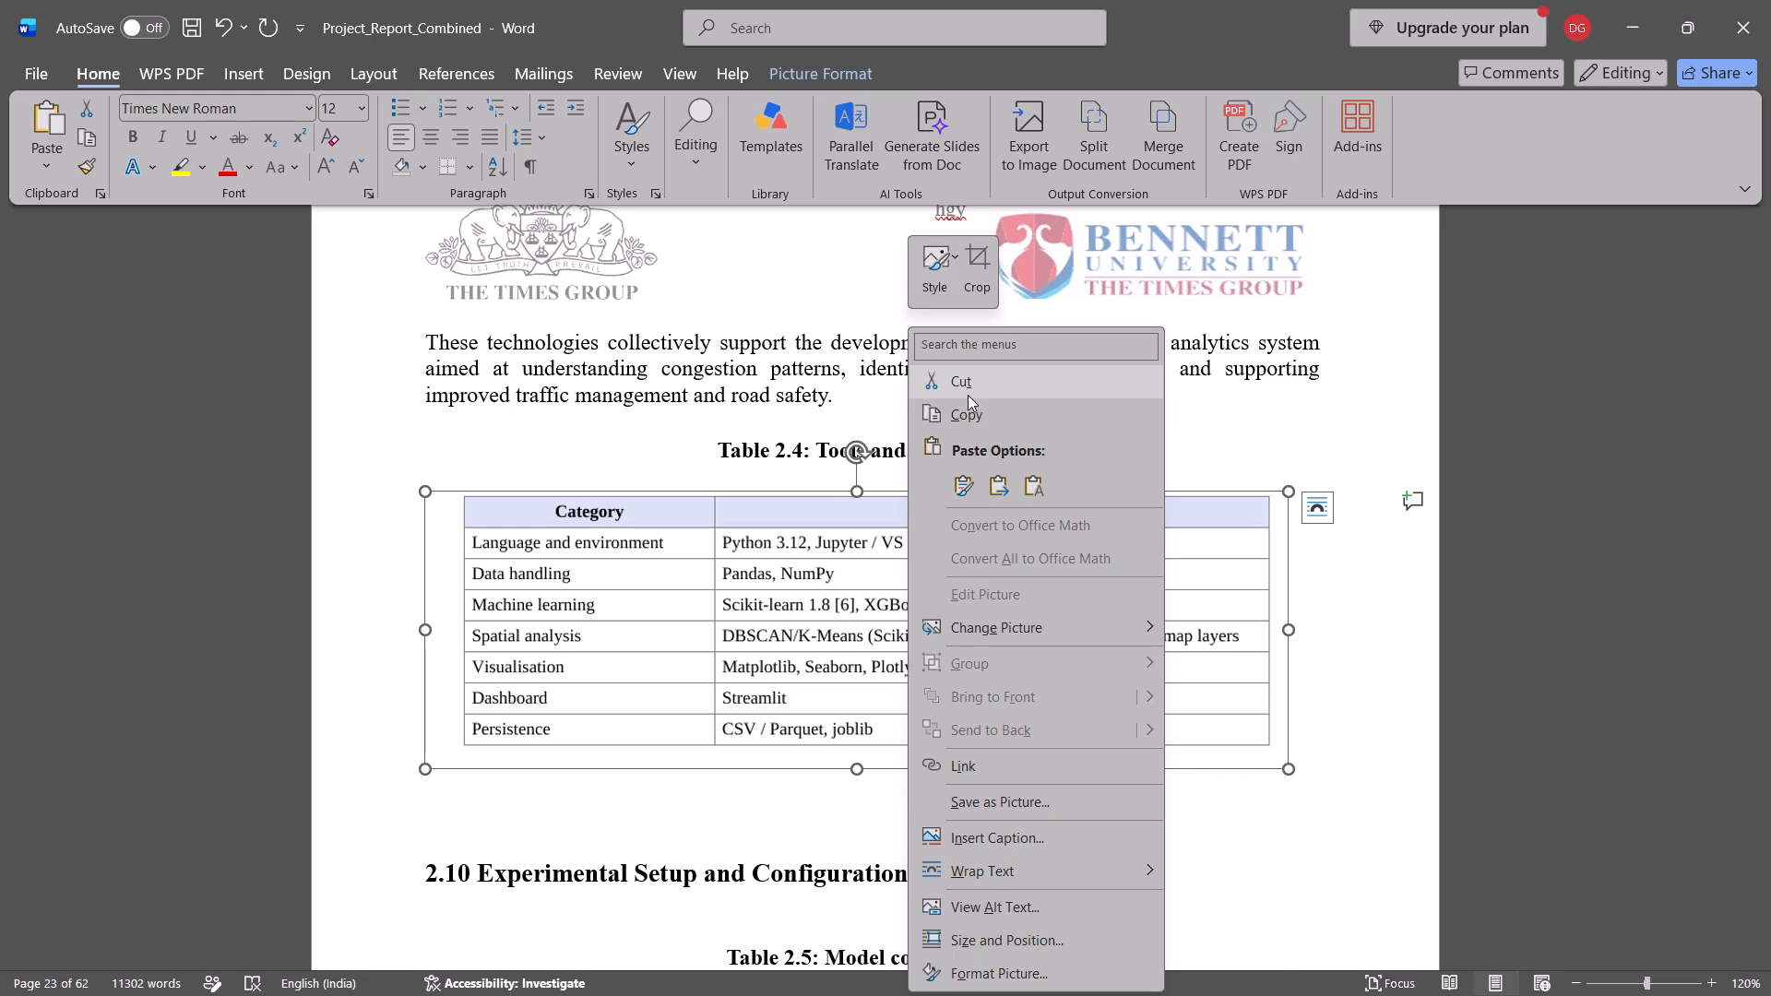
pyautogui.click(968, 395)
pyautogui.moveTo(1035, 461); pyautogui.dragTo(691, 453)
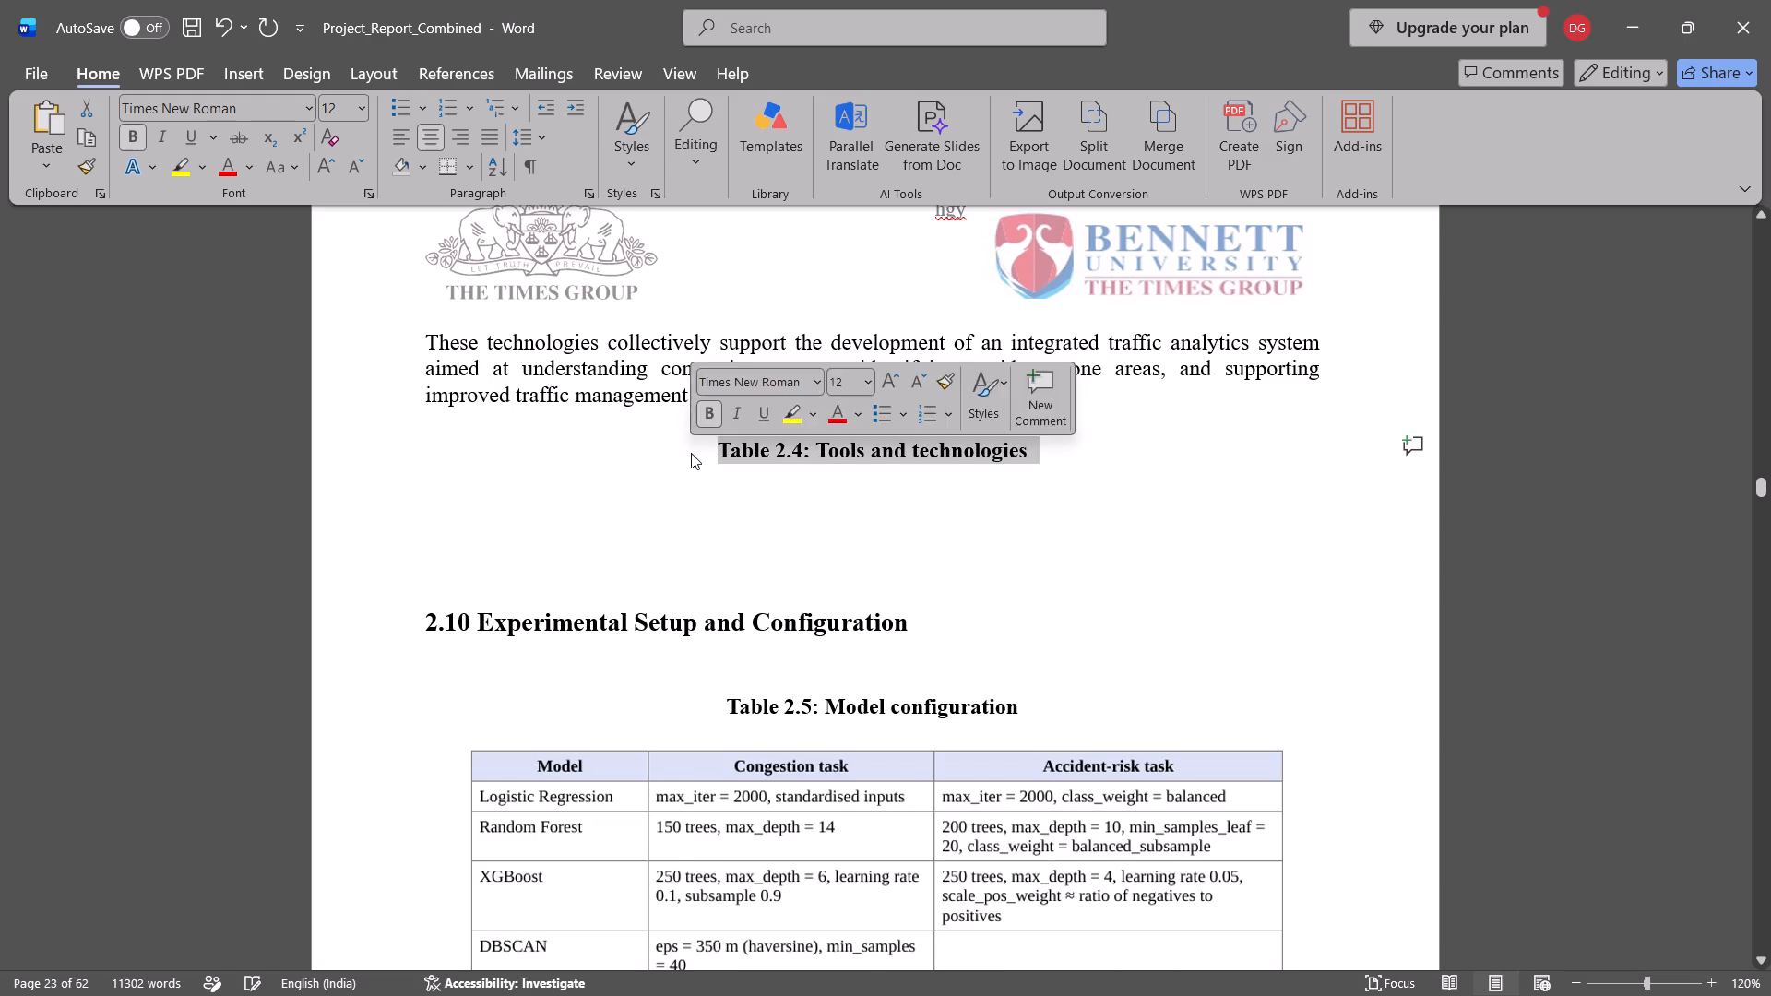
pyautogui.press('BackSpace')
# Delete the surplus empty lines above the 2.10 Experimental Setup and Configuration heading.
pyautogui.press('Down')
pyautogui.press('Down')
pyautogui.press('Down')
pyautogui.press('Down')
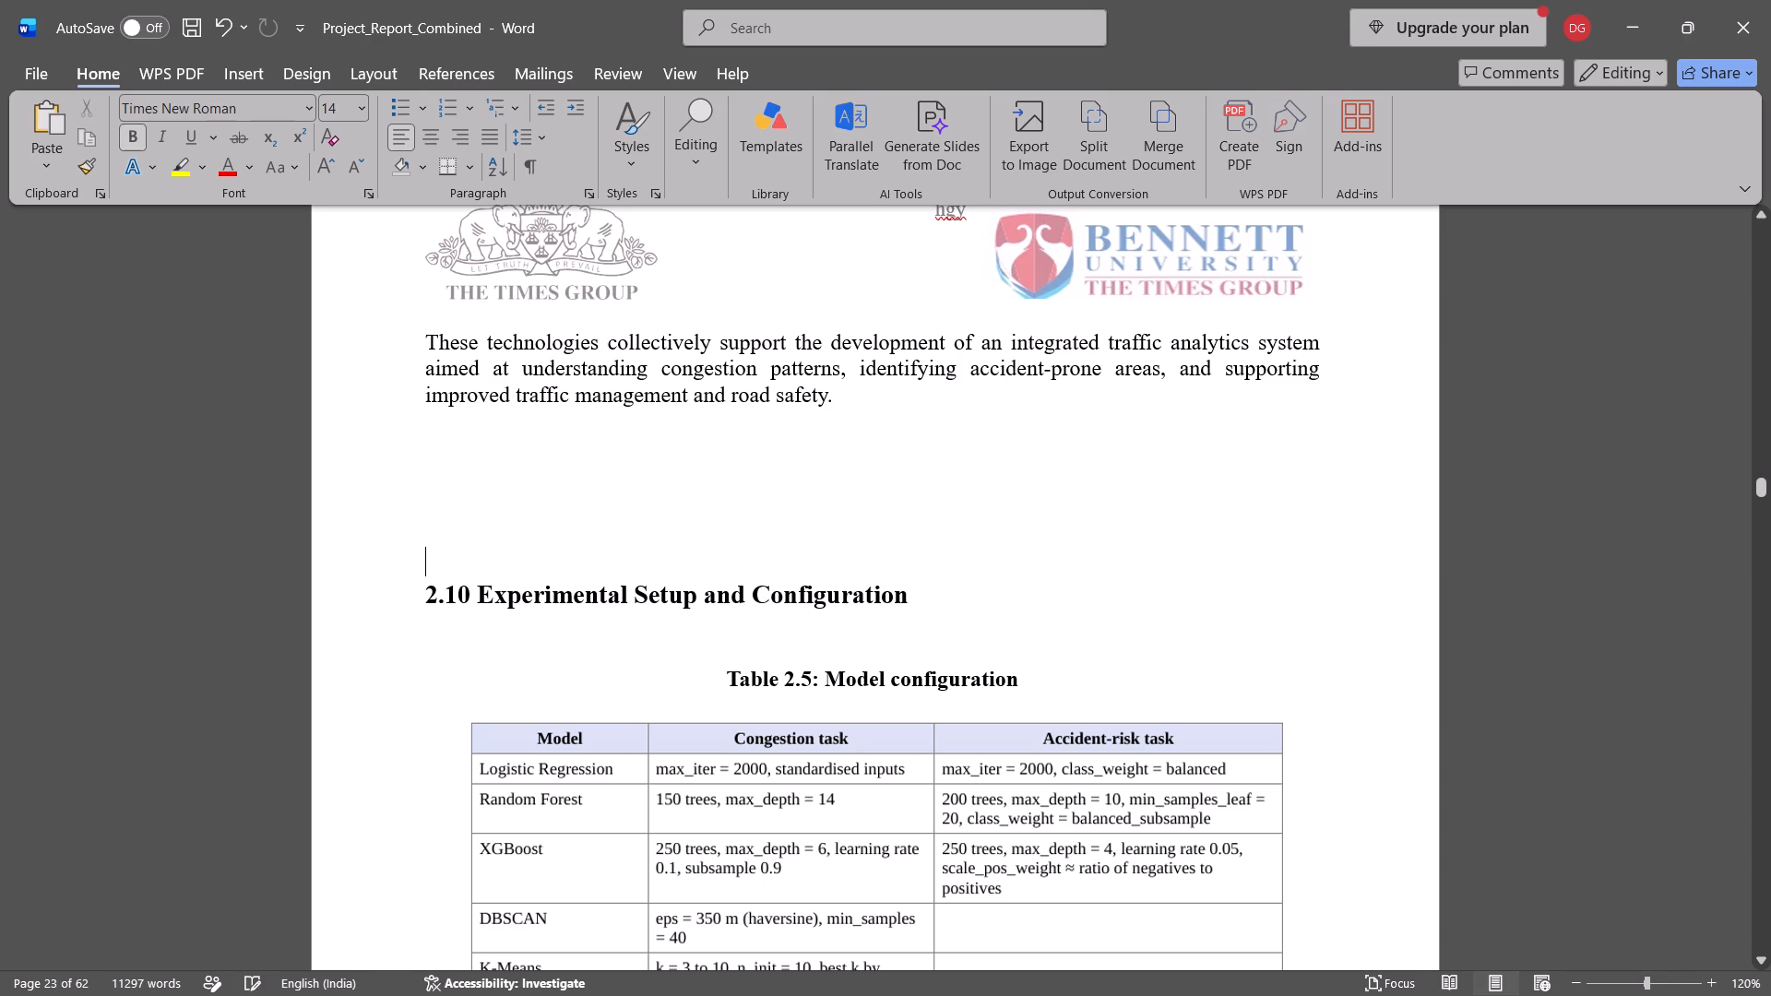
pyautogui.press('Down')
pyautogui.press('BackSpace')
pyautogui.press('BackSpace')
pyautogui.press('BackSpace')
pyautogui.press('BackSpace')
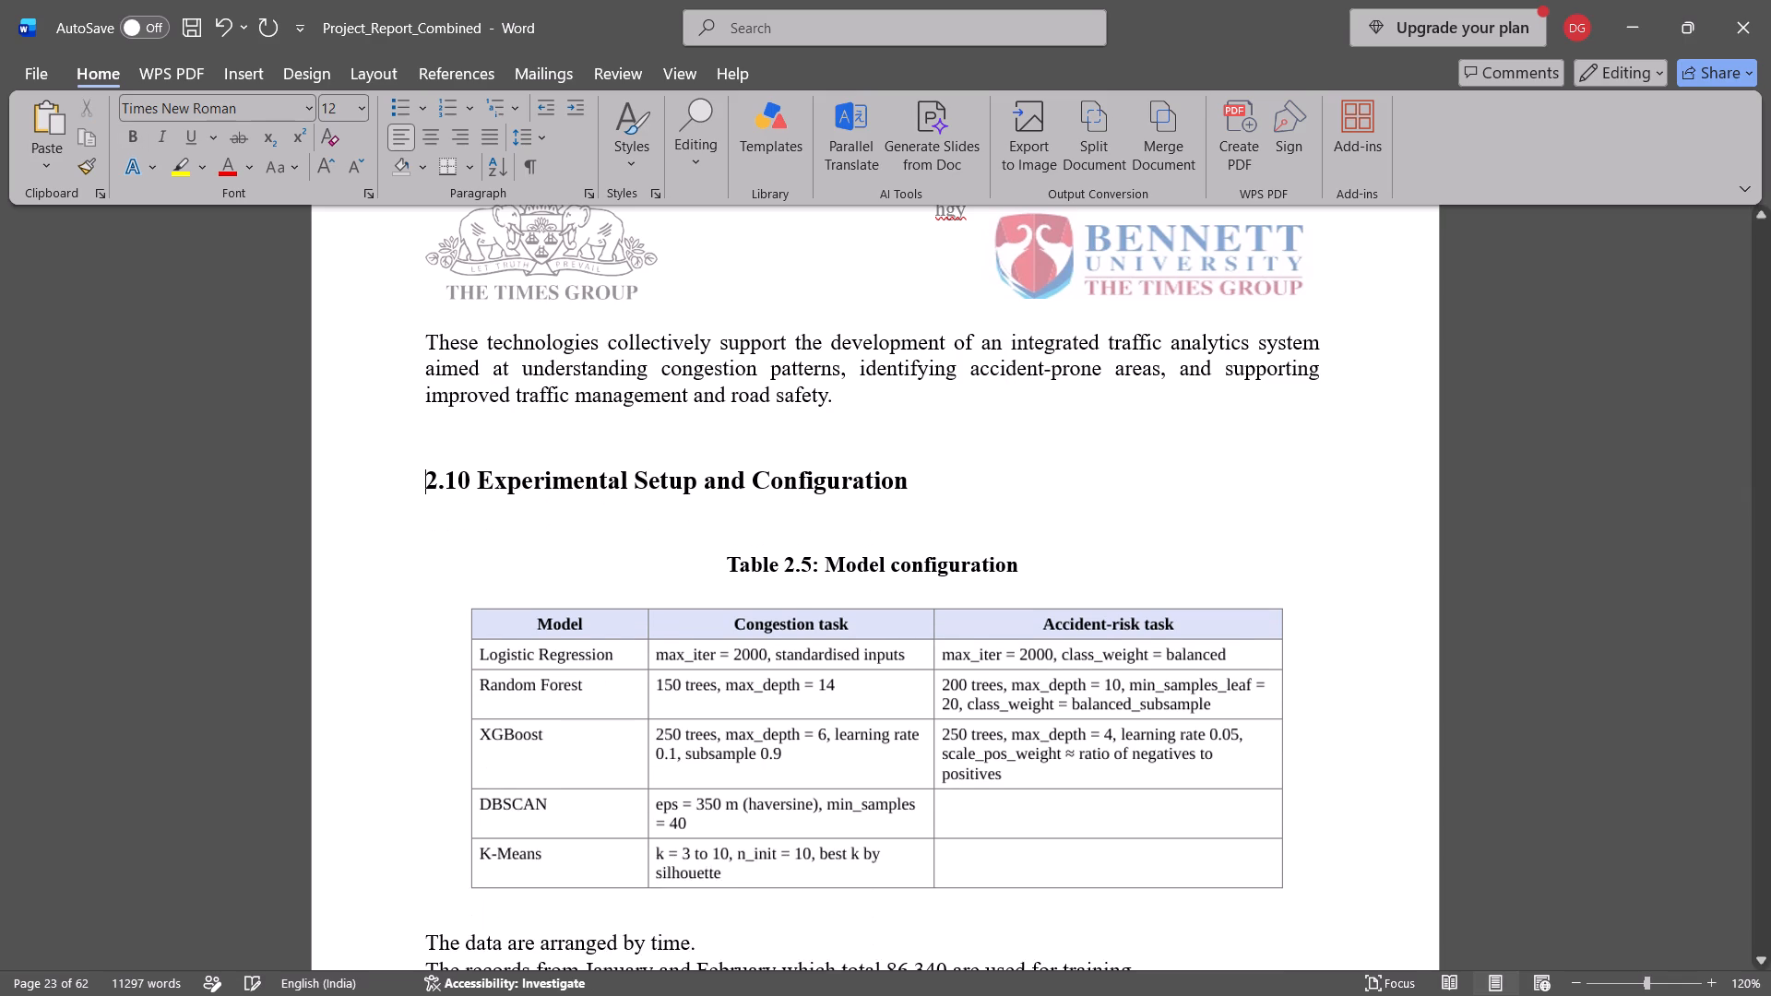
pyautogui.press('BackSpace')
# Review the layout of the section 2.9 pages and the start of section 2.10.
pyautogui.scroll(-1, 691, 453)
pyautogui.scroll(1, 692, 498)
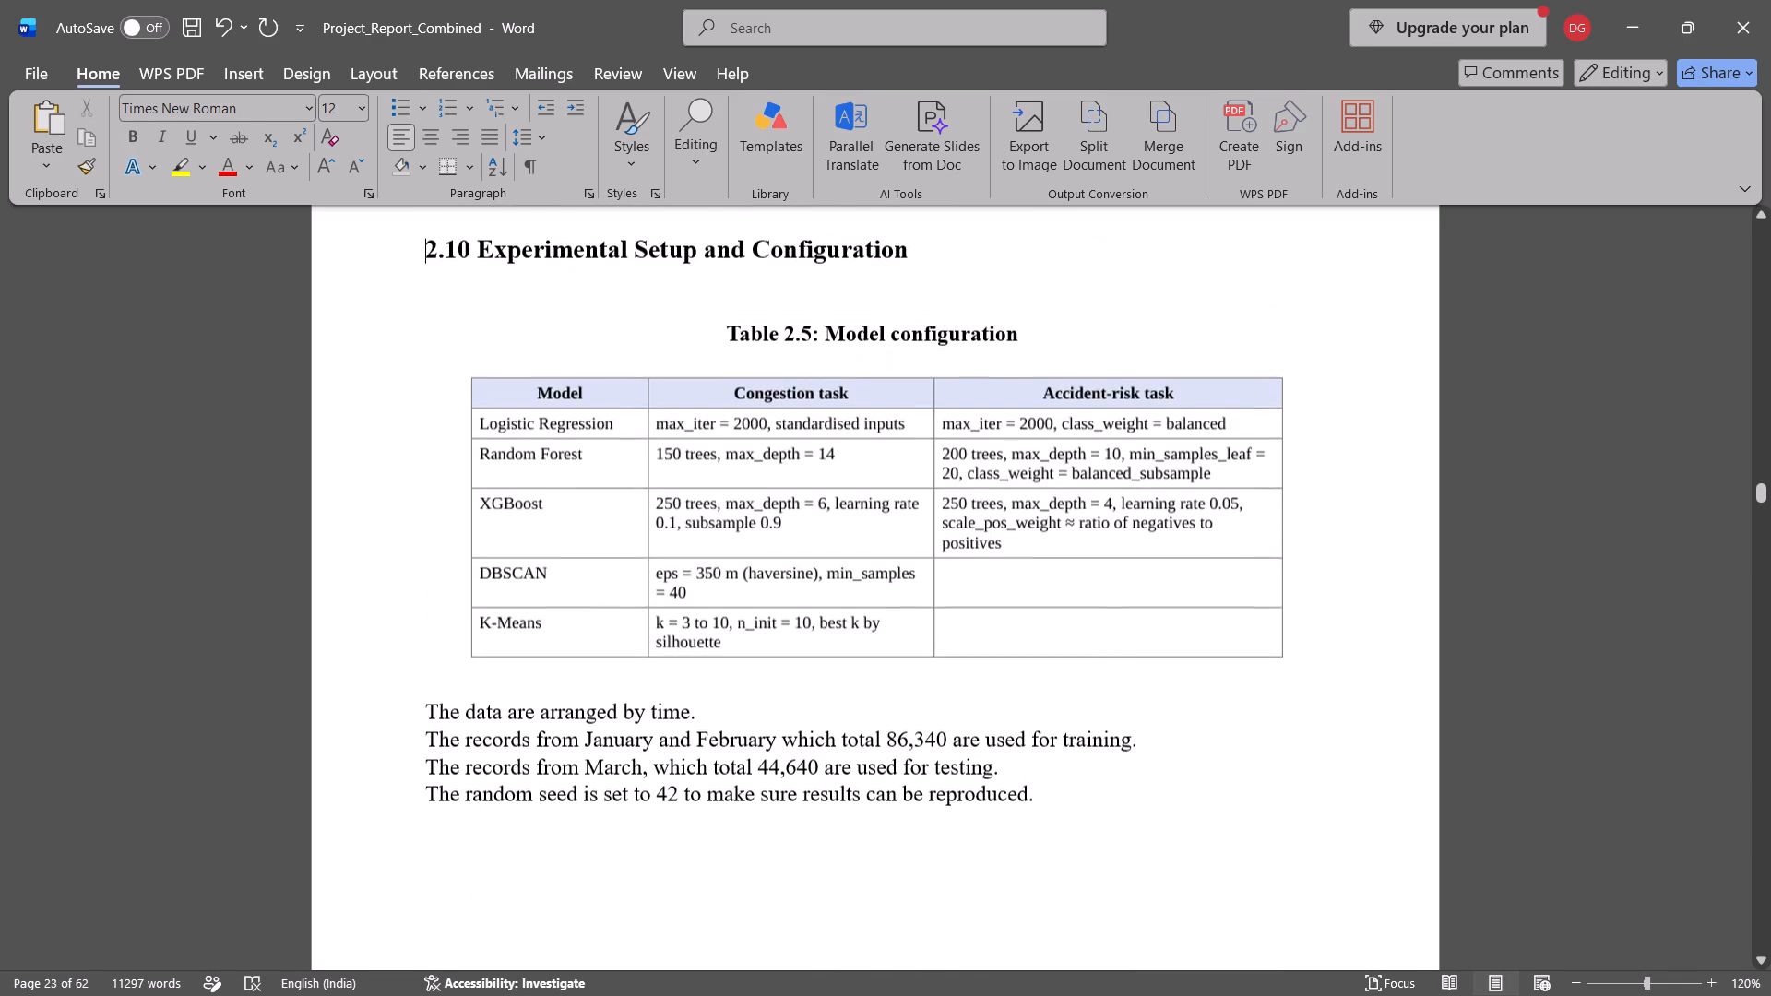
pyautogui.scroll(4, 779, 447)
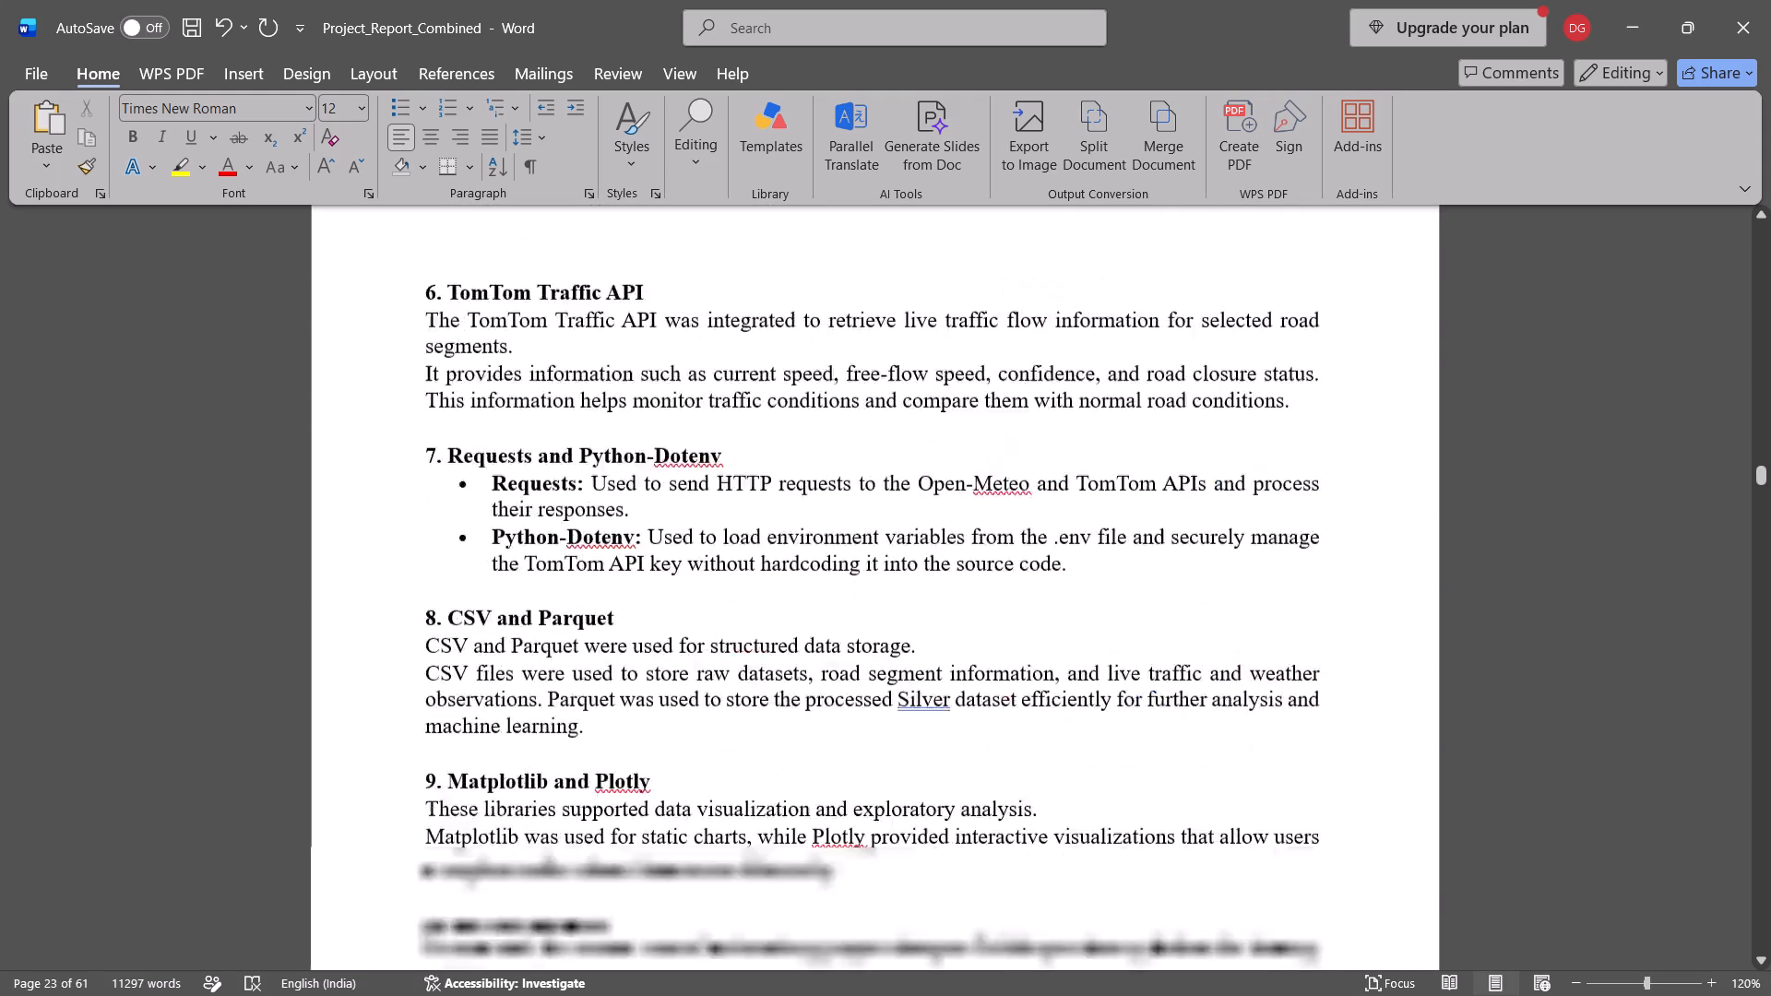
pyautogui.scroll(1, 779, 447)
pyautogui.scroll(-2, 779, 447)
pyautogui.scroll(3, 779, 447)
pyautogui.scroll(-2, 779, 447)
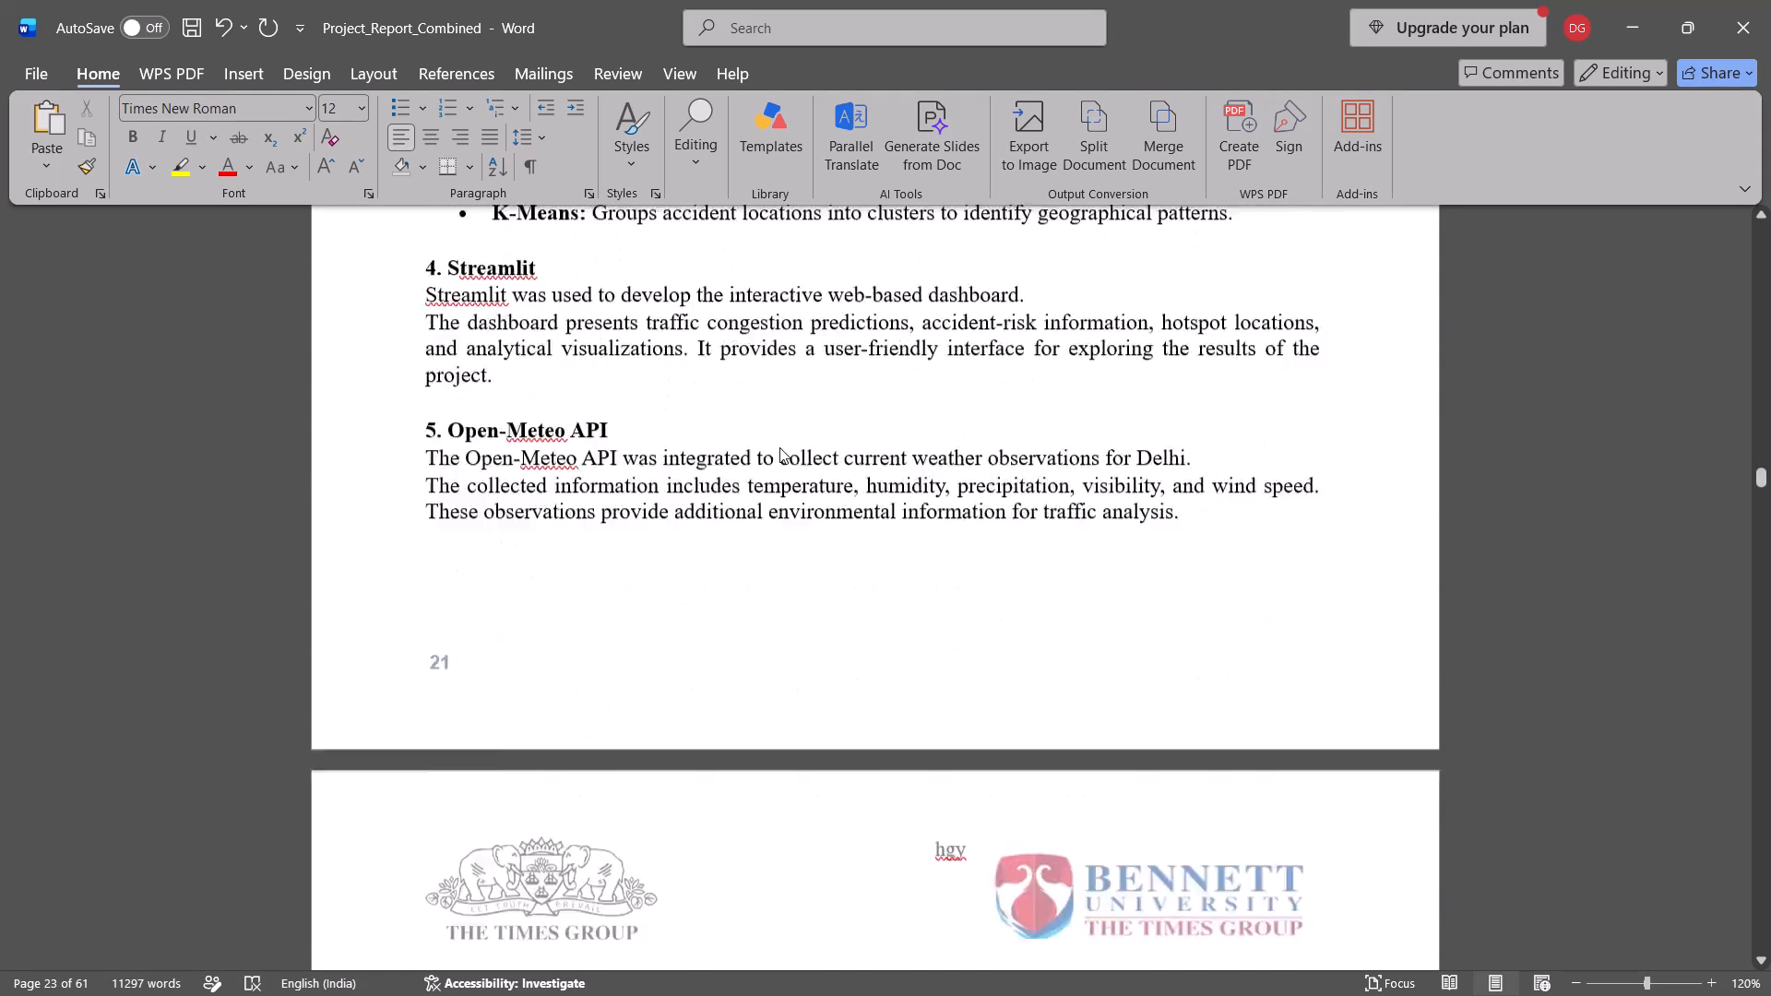
pyautogui.scroll(-5, 779, 447)
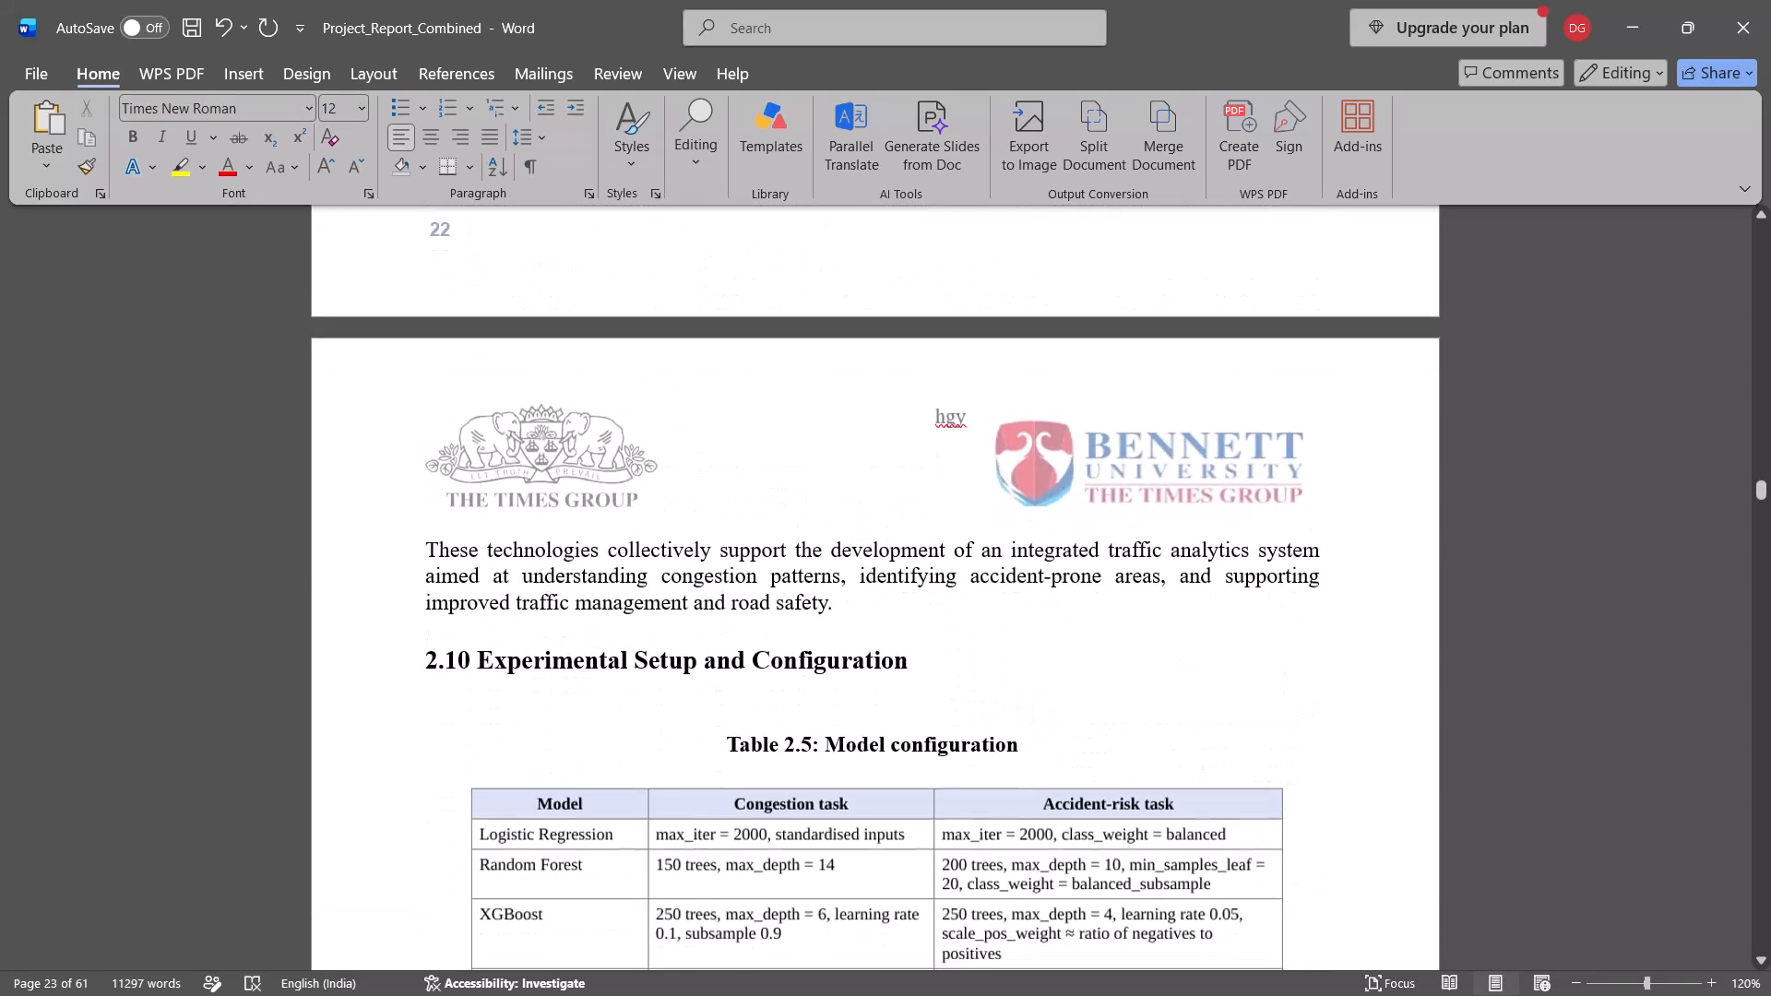
pyautogui.moveTo(915, 634); pyautogui.dragTo(498, 650)
pyautogui.hotkey('ctrl', 'c')
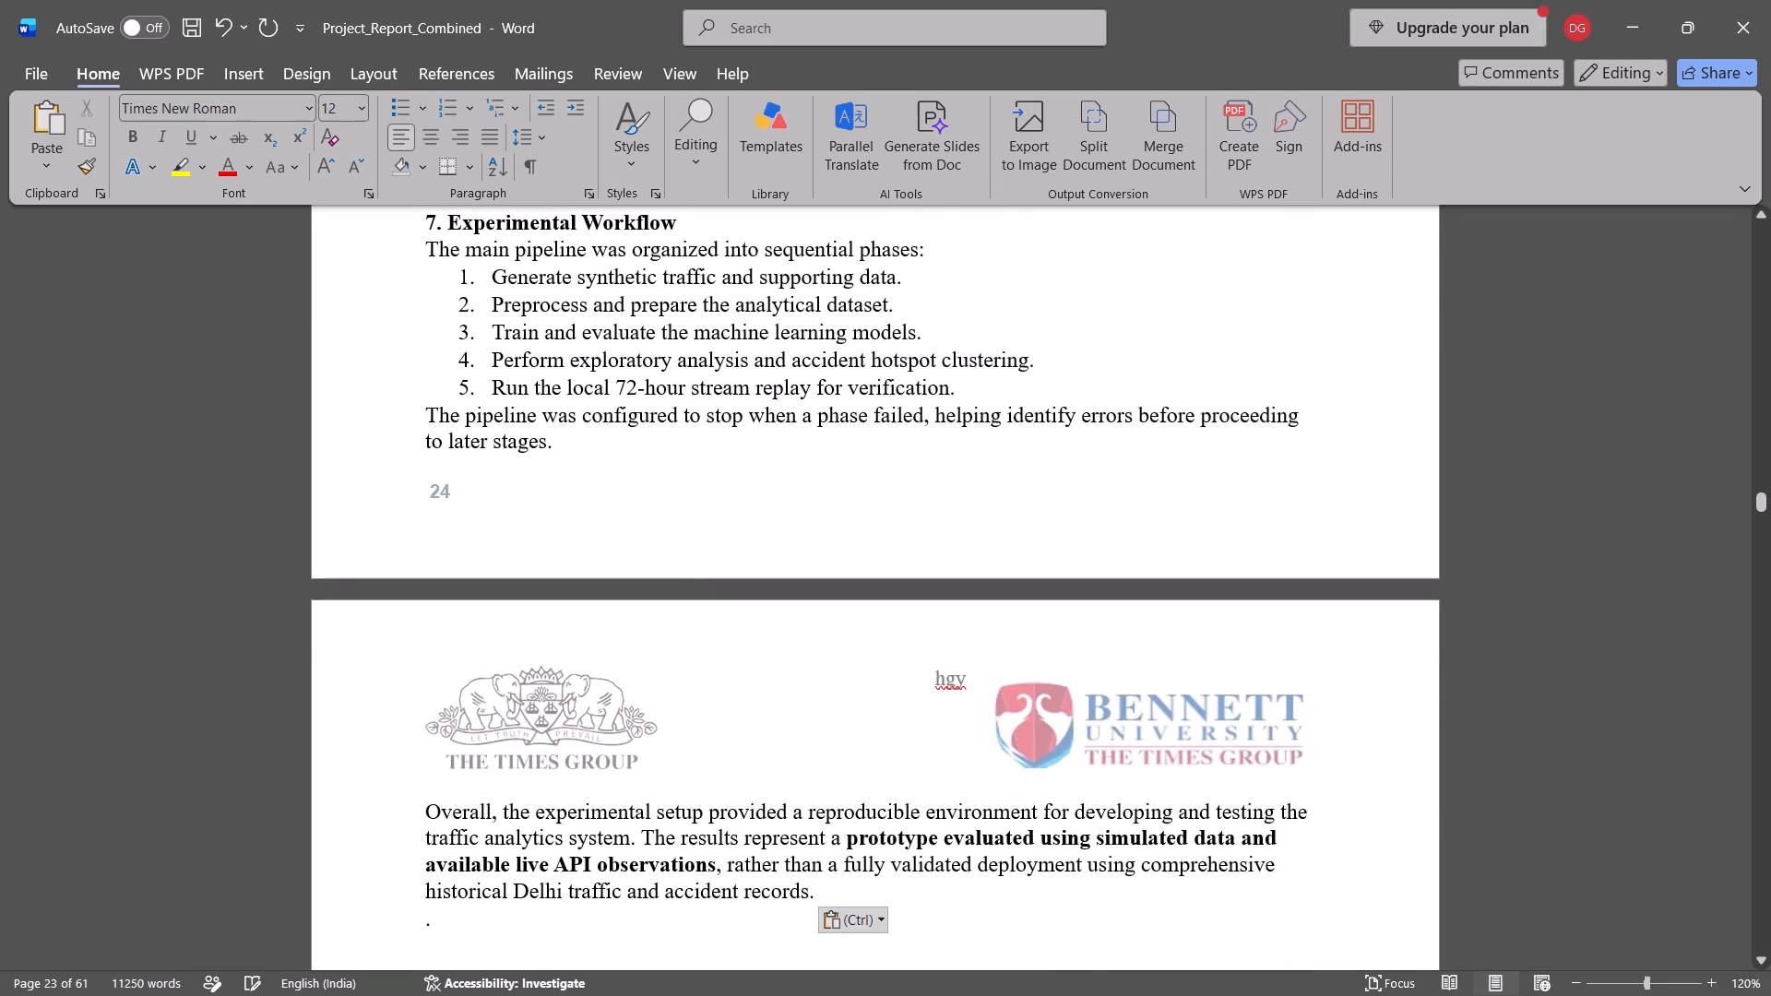
# Select the duplicate "Experimental Setup and Configuration" line directly below the numbered 2.10 heading.
pyautogui.scroll(8, 657, 343)
pyautogui.scroll(-1, 657, 343)
pyautogui.scroll(-1, 621, 636)
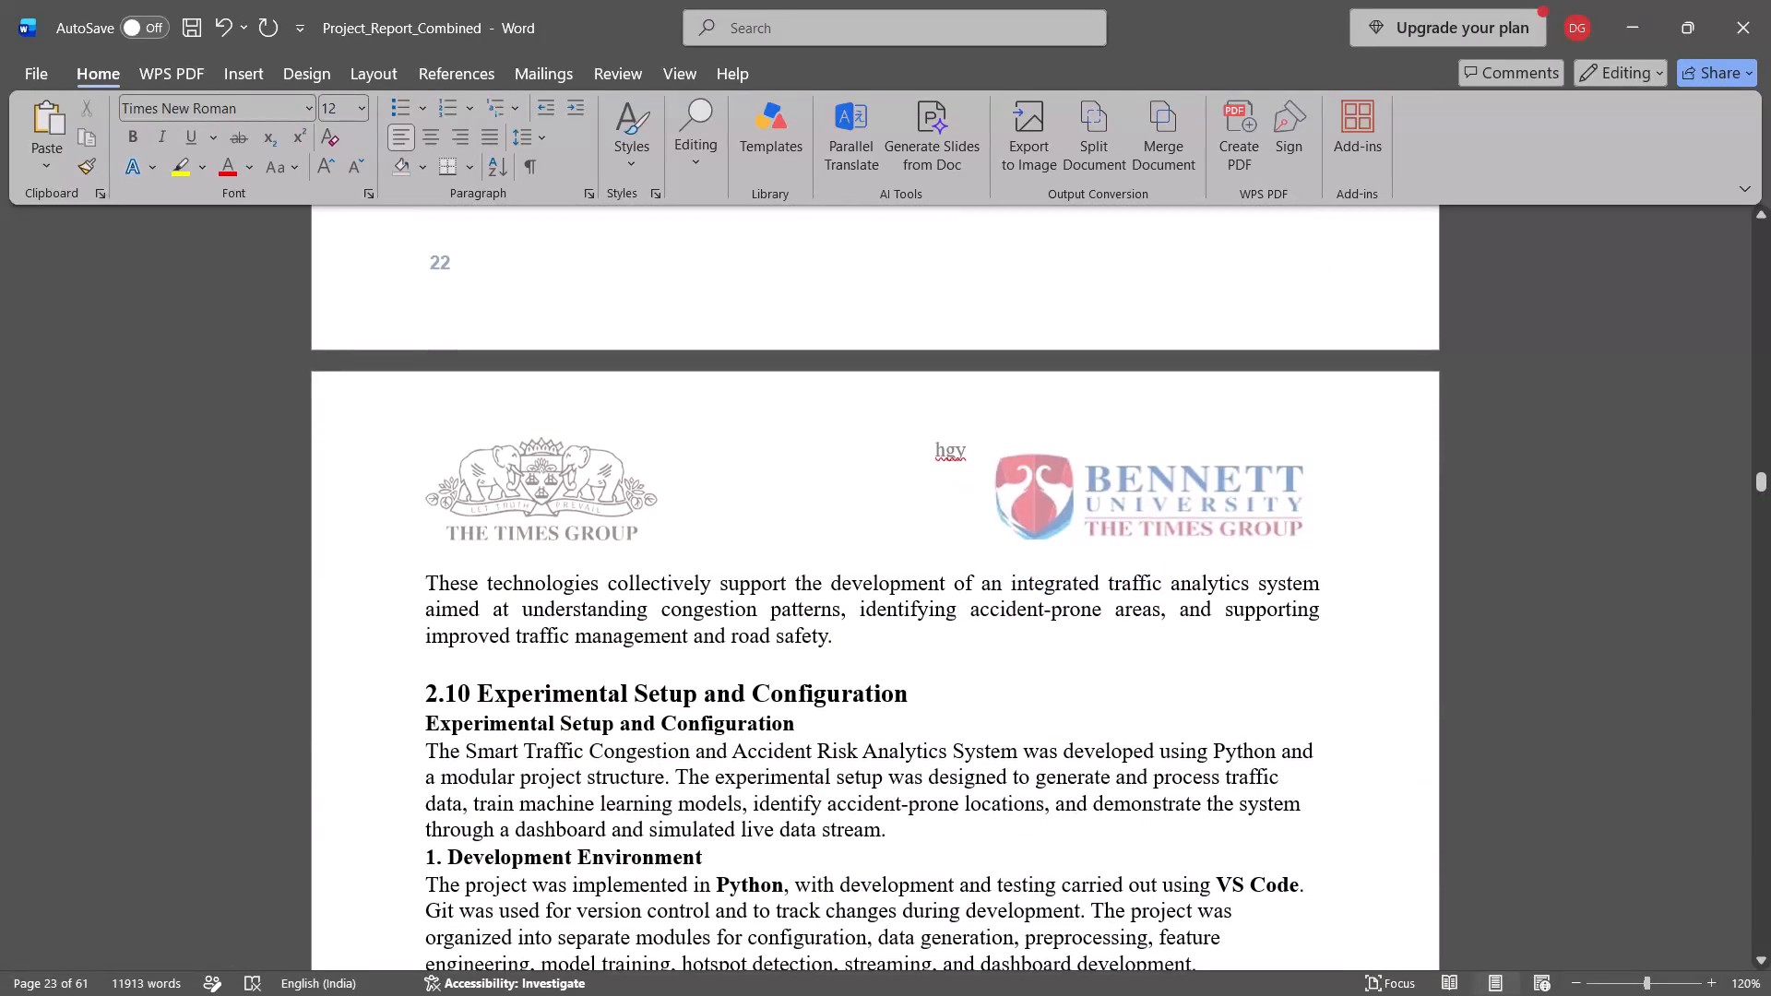
pyautogui.moveTo(818, 730); pyautogui.dragTo(418, 720)
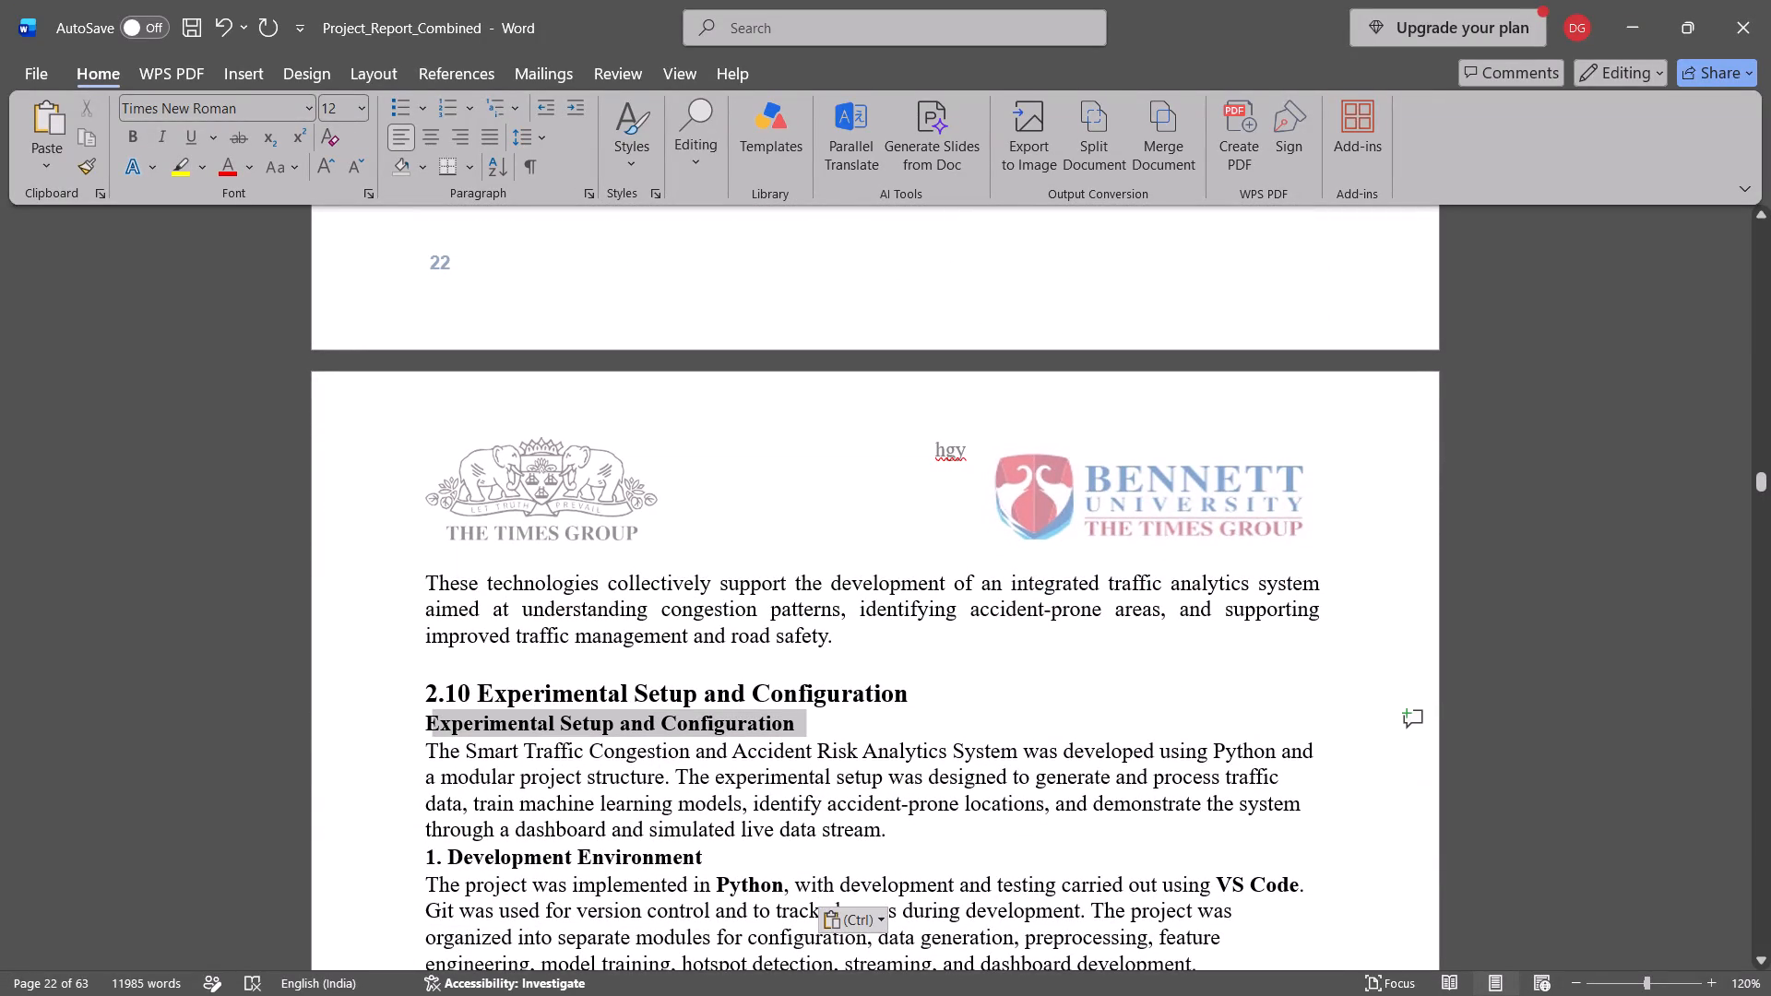
# Delete the duplicate "Experimental Setup and Configuration" line under the 2.10 heading, leaving one blank line above the body text.
pyautogui.moveTo(418, 720); pyautogui.dragTo(413, 722)
pyautogui.press('BackSpace')
pyautogui.press('Return')
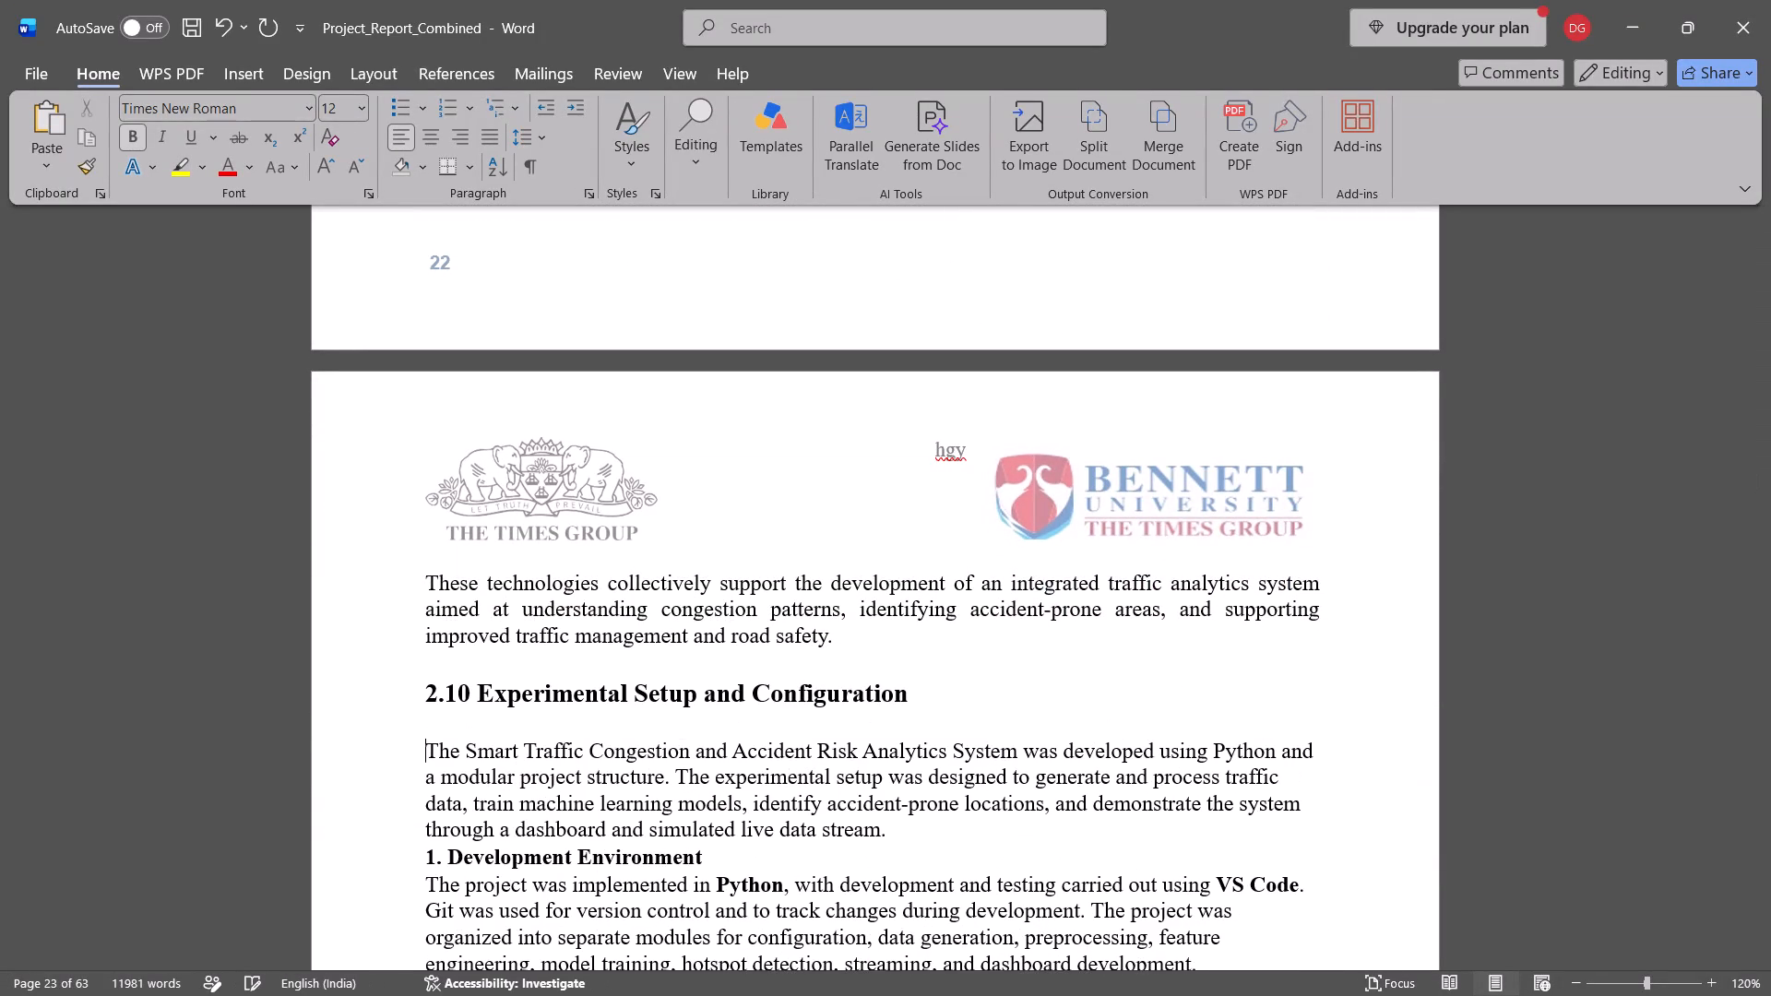
# Insert a blank line above both the "1. Development Environment" and "2. Dataset and Simulation Configuration" subheadings in section 2.10.
pyautogui.press('Down')
pyautogui.press('Down')
pyautogui.press('Down')
pyautogui.press('Down')
pyautogui.press('Return')
pyautogui.press('Down')
pyautogui.press('Down')
pyautogui.press('Down')
pyautogui.press('Down')
pyautogui.press('Down')
pyautogui.press('Down')
pyautogui.press('Down')
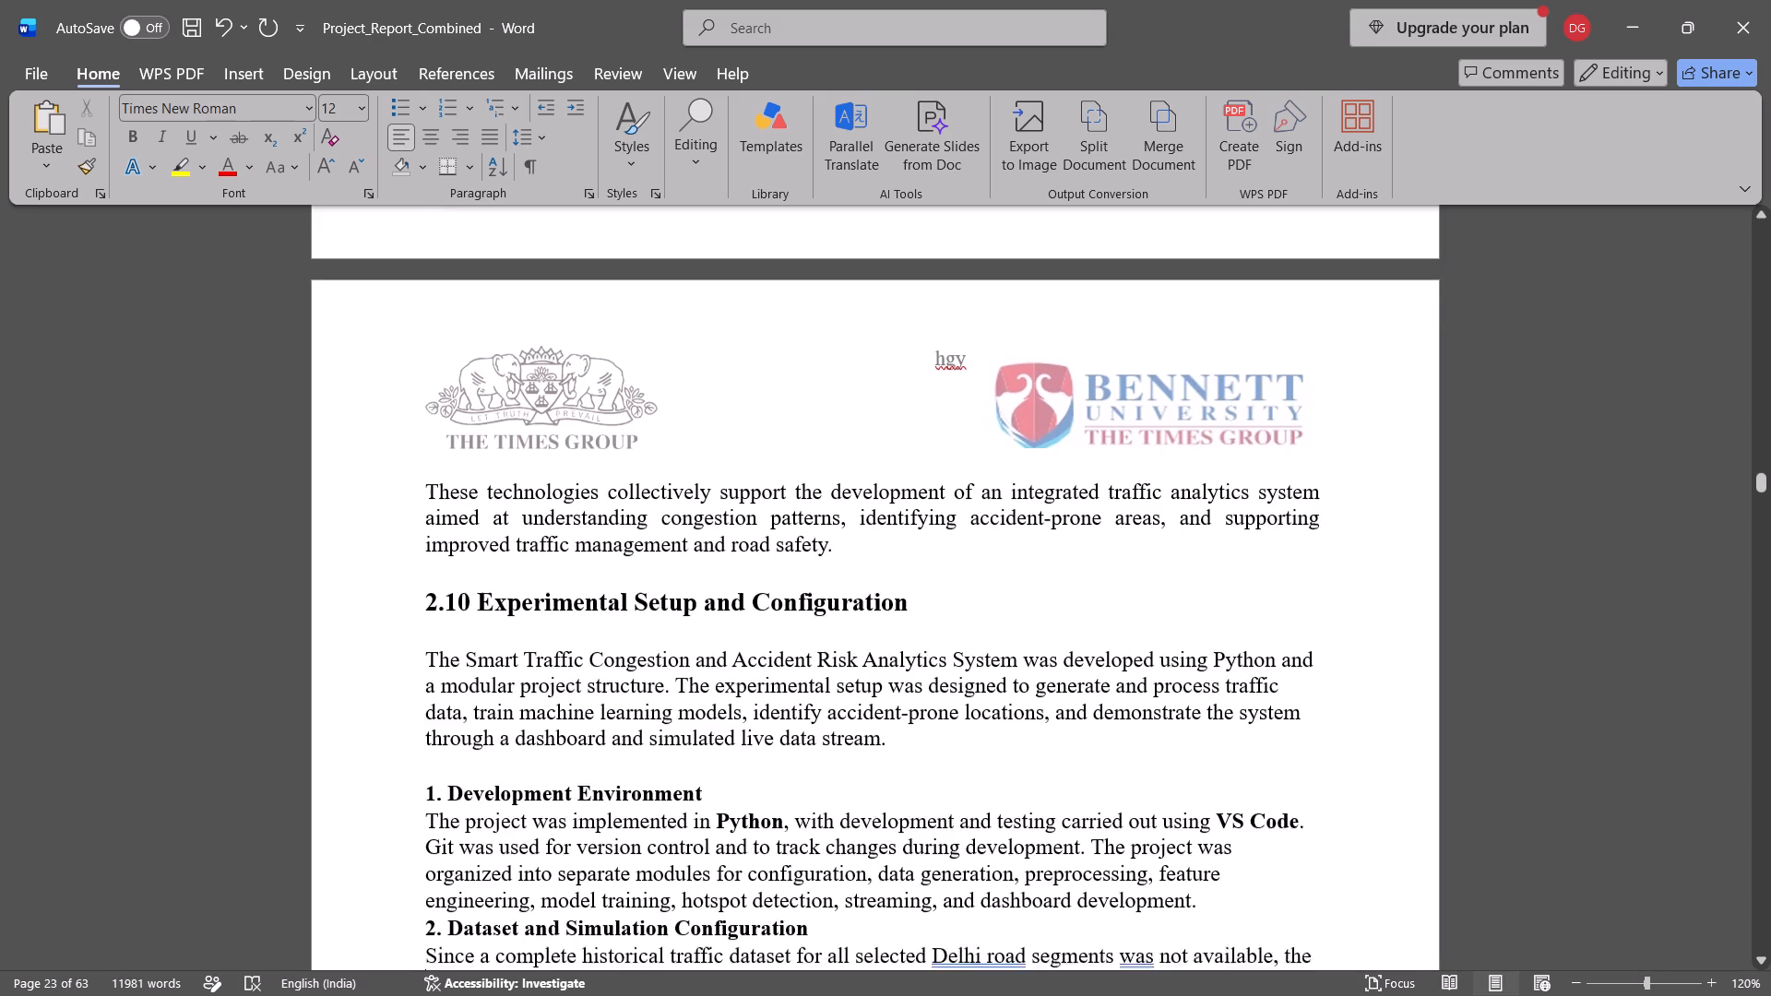
pyautogui.press('Down')
pyautogui.press('Up')
pyautogui.press('Up')
pyautogui.press('Up')
pyautogui.press('Return')
# Insert a blank line above the "3. Data Preprocessing and Feature Configuration" subheading.
pyautogui.scroll(-1, 413, 722)
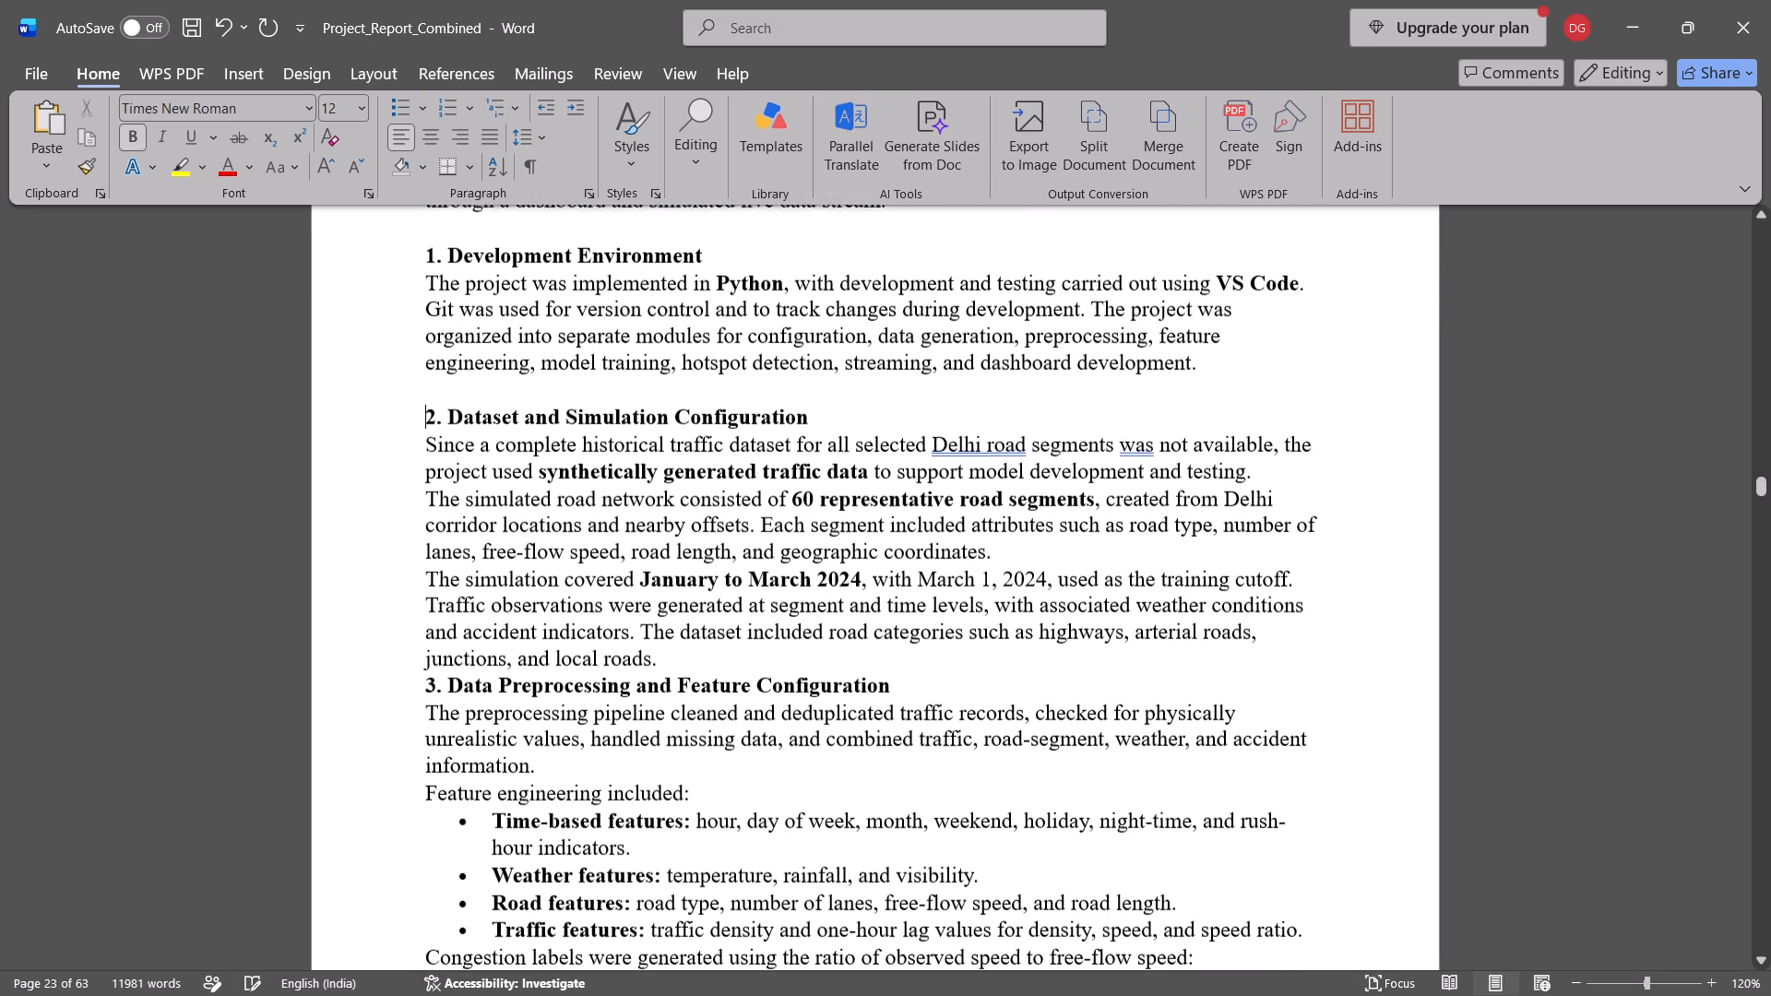
pyautogui.press('Down')
pyautogui.press('Down')
pyautogui.press('Down')
pyautogui.press('Down')
pyautogui.press('Down')
pyautogui.press('Down')
pyautogui.press('Down')
pyautogui.press('Down')
pyautogui.press('Down')
pyautogui.press('Down')
pyautogui.press('Return')
# Add two blank lines above the text in the "Speed ratio" and "Congestion class" header cells to push the whole table onto page 24.
pyautogui.press('Down')
pyautogui.press('Down')
pyautogui.press('Down')
pyautogui.press('Down')
pyautogui.press('Down')
pyautogui.press('Down')
pyautogui.press('Down')
pyautogui.press('Down')
pyautogui.press('Down')
pyautogui.press('Down')
pyautogui.press('Down')
pyautogui.press('Down')
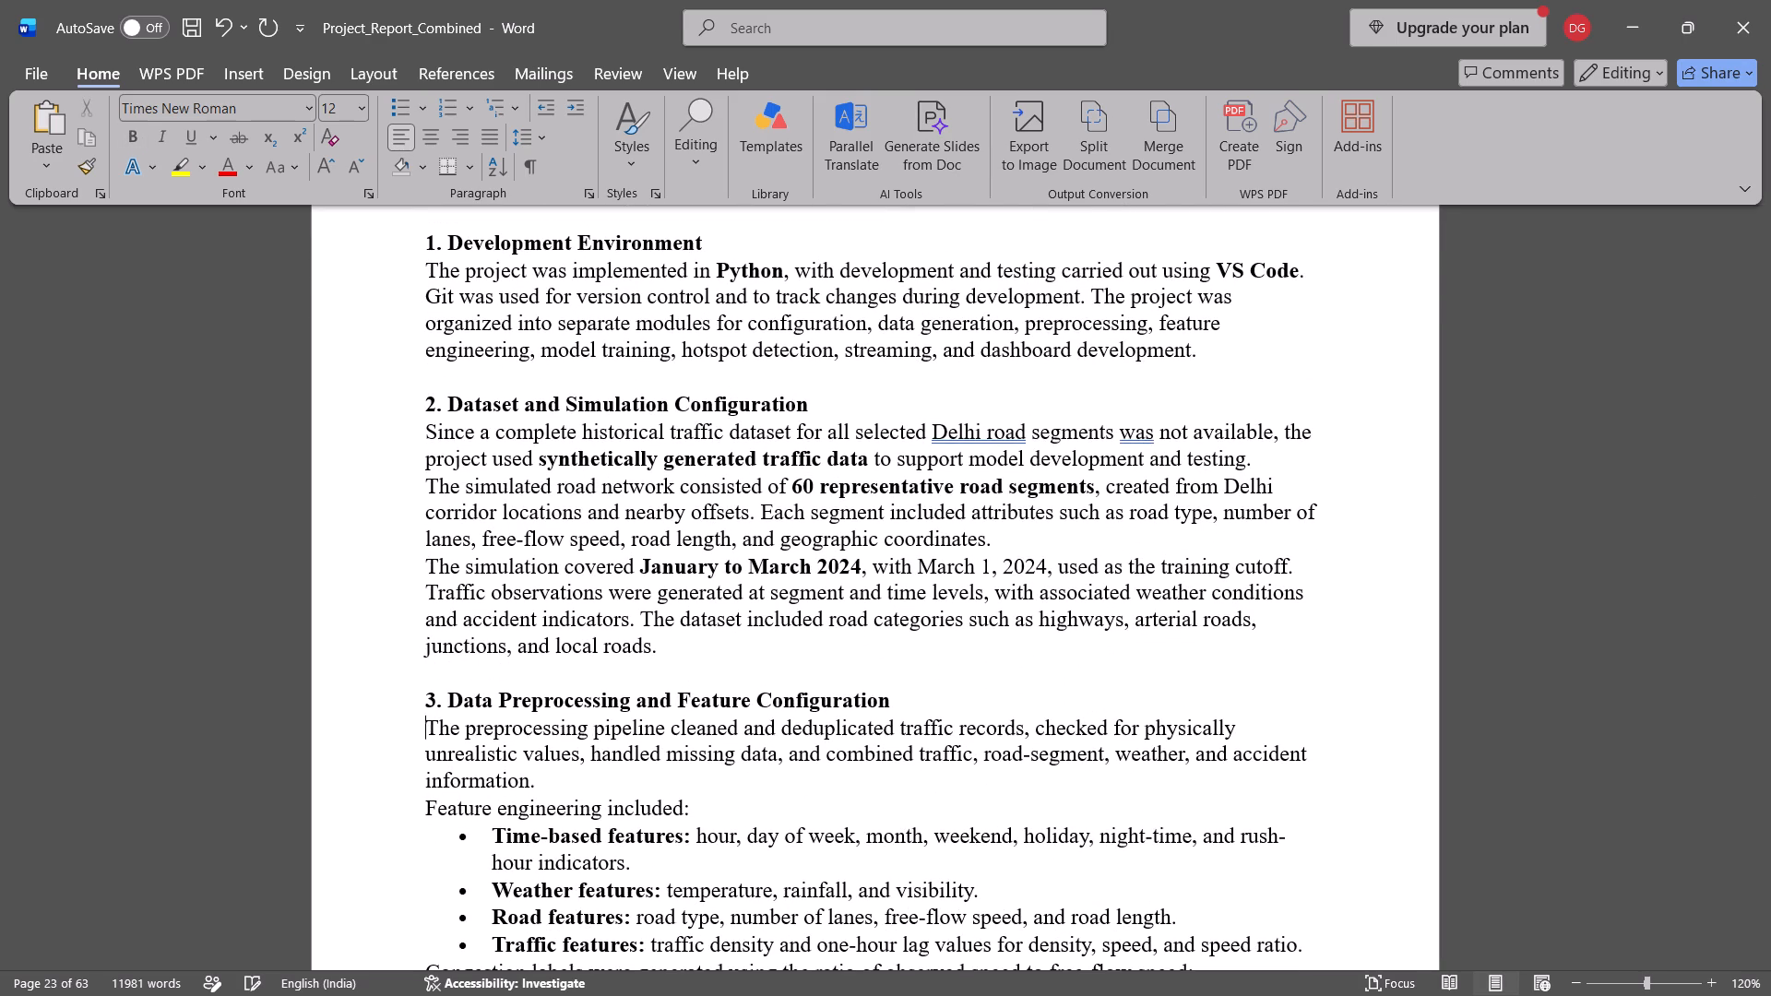
pyautogui.press('Down')
pyautogui.press('Up')
pyautogui.press('Up')
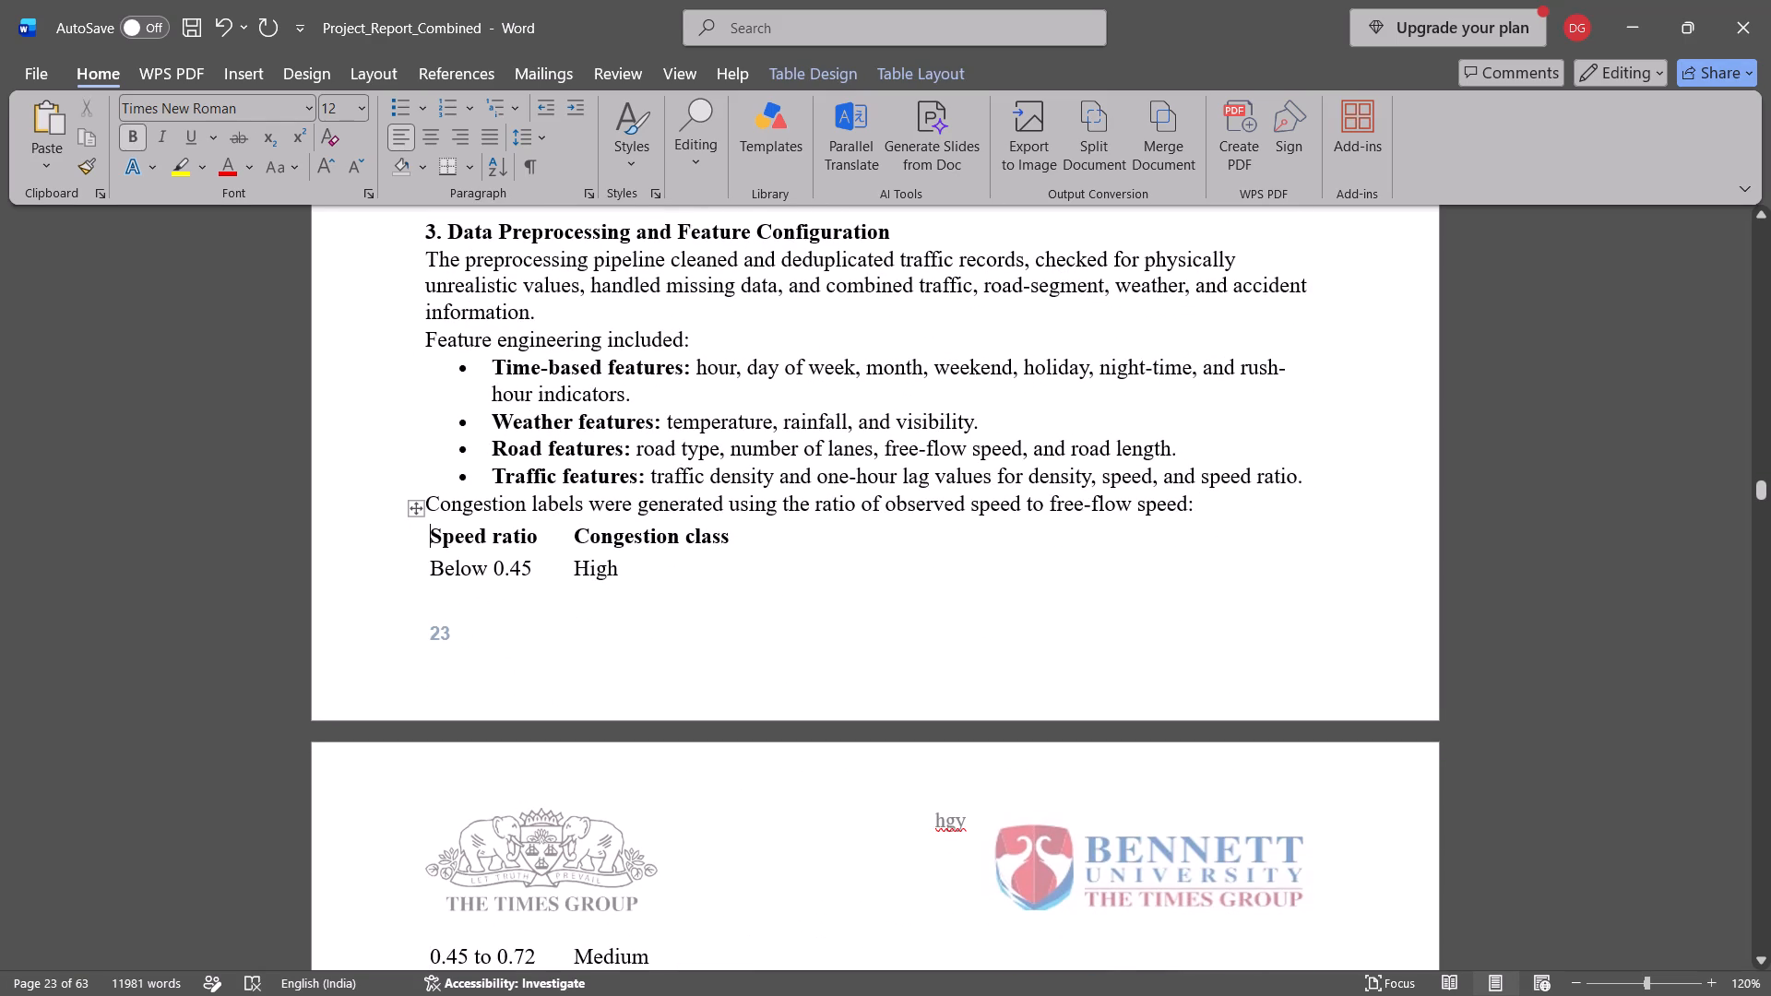
pyautogui.press('Down')
pyautogui.press('Down')
pyautogui.press('Up')
pyautogui.press('Up')
pyautogui.press('Return')
pyautogui.press('Return')
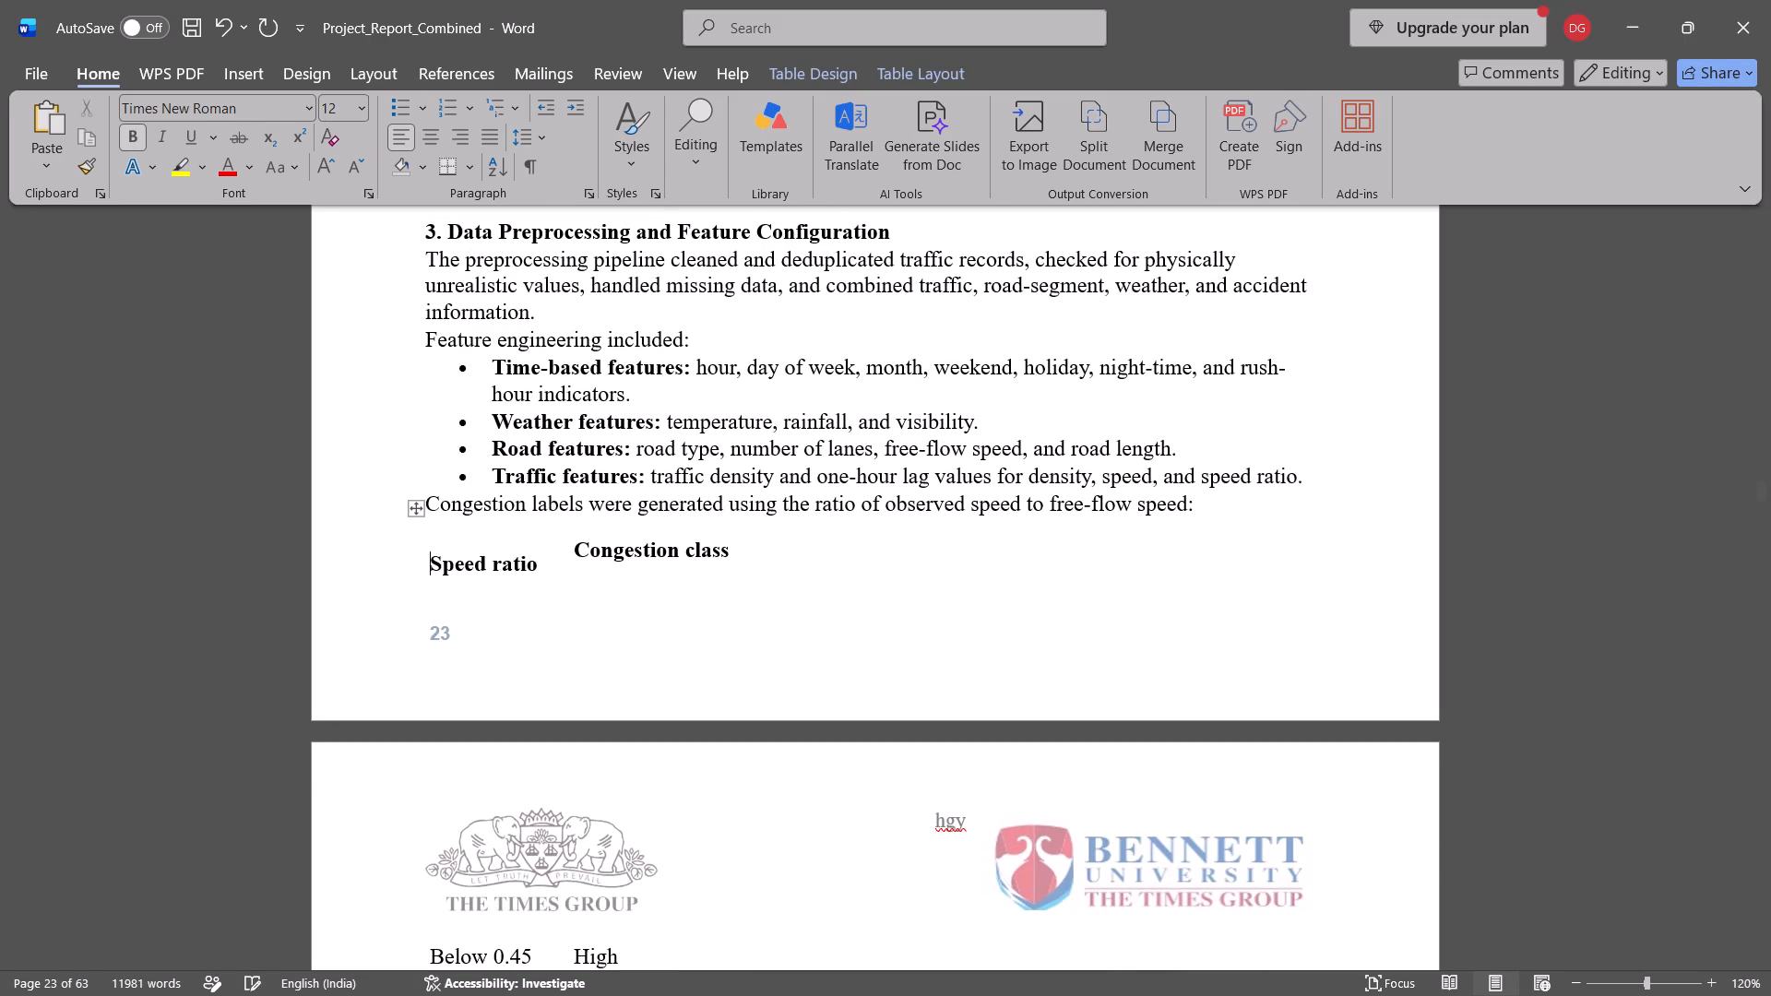
pyautogui.press('Return')
pyautogui.press('Up')
pyautogui.press('Down')
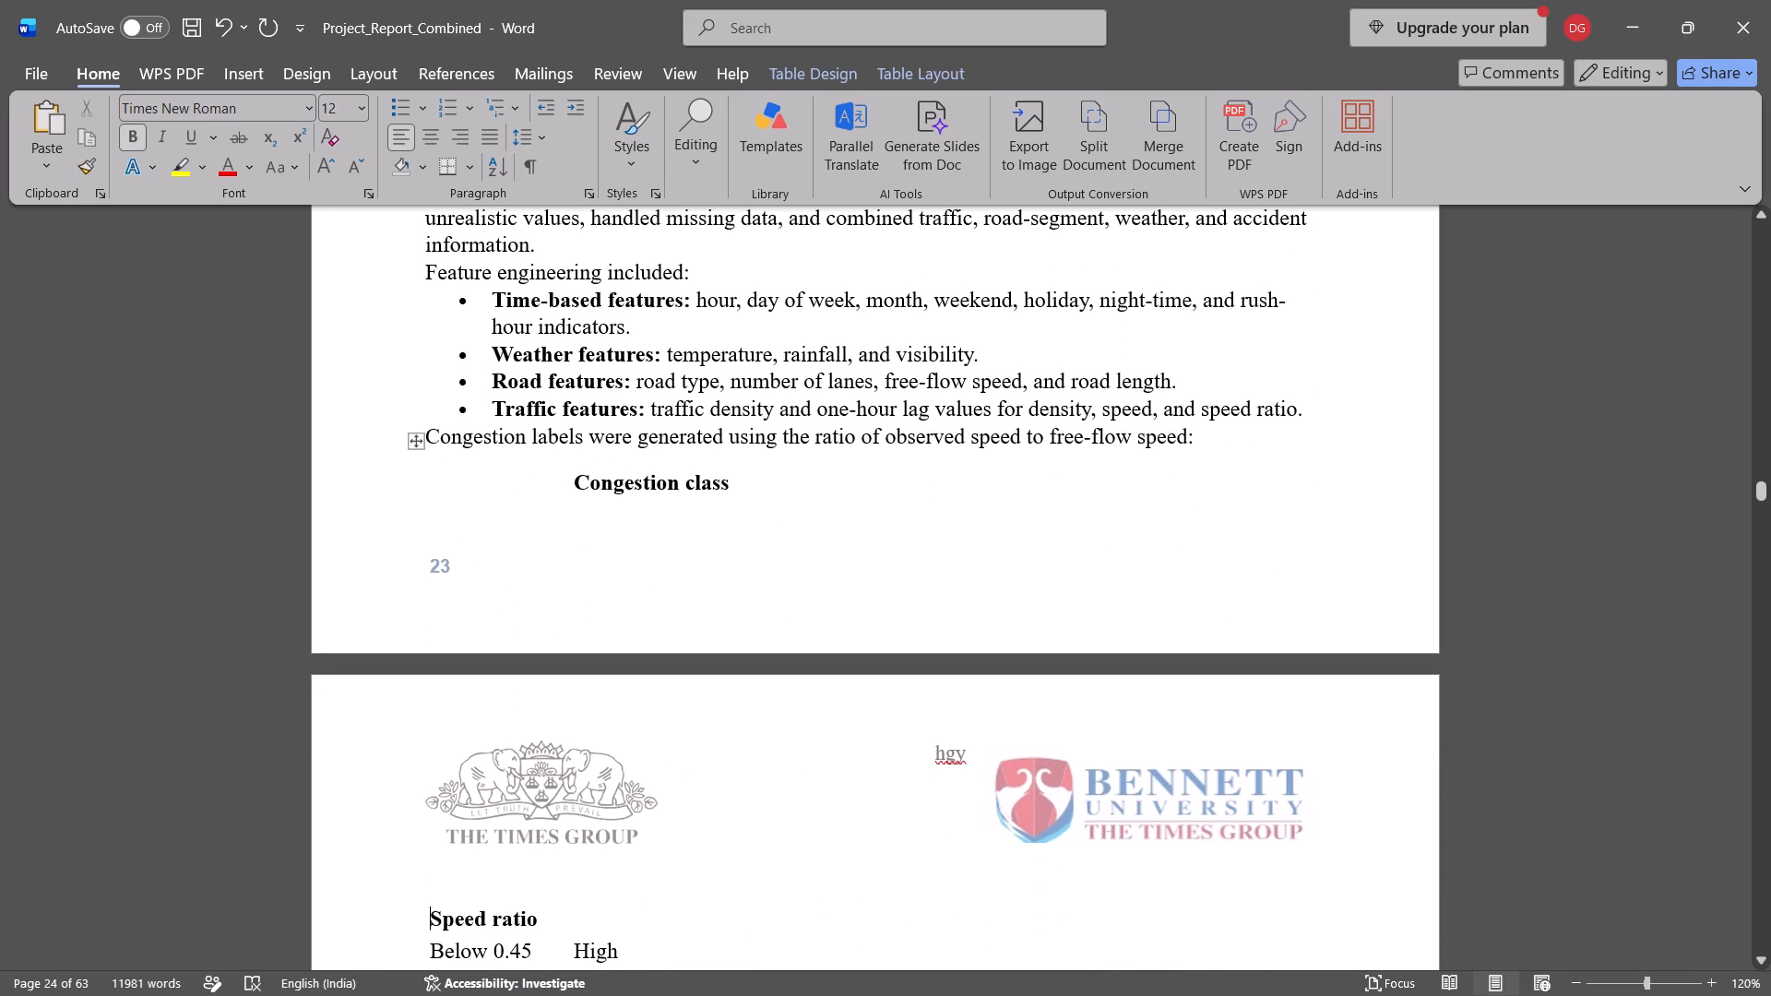
pyautogui.press('BackSpace')
pyautogui.click(576, 496)
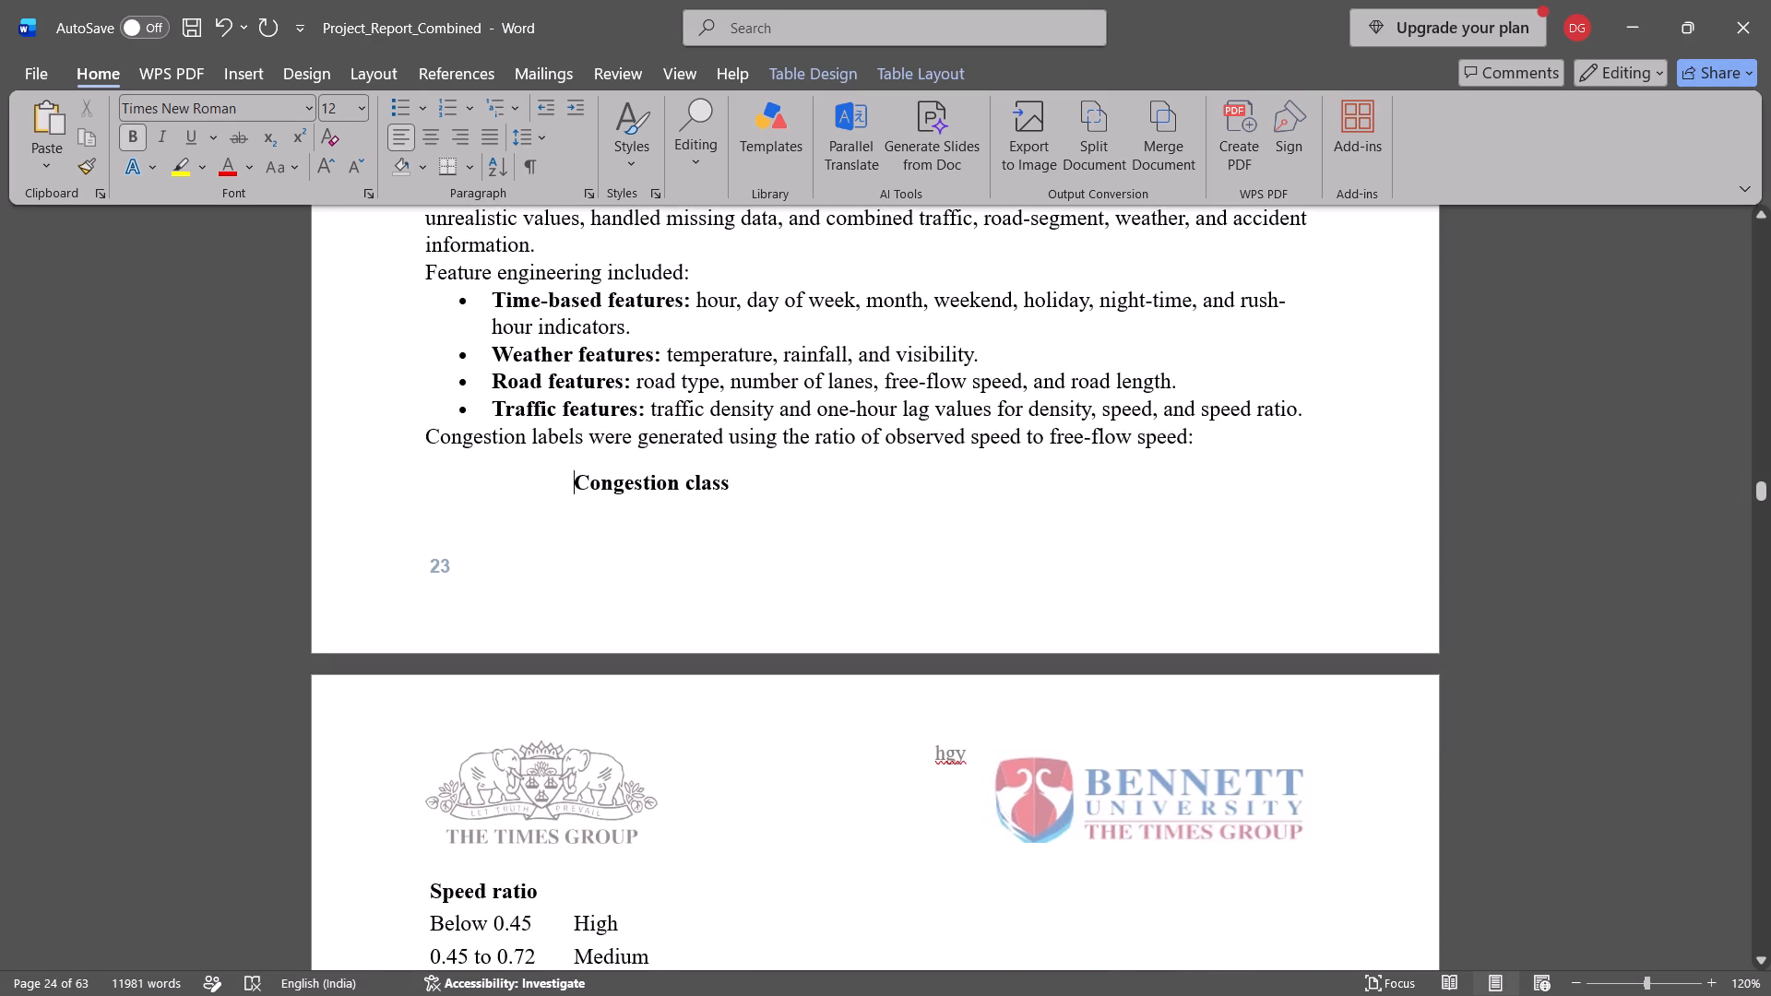
pyautogui.press('Return')
pyautogui.press('Return')
pyautogui.scroll(-2, 576, 496)
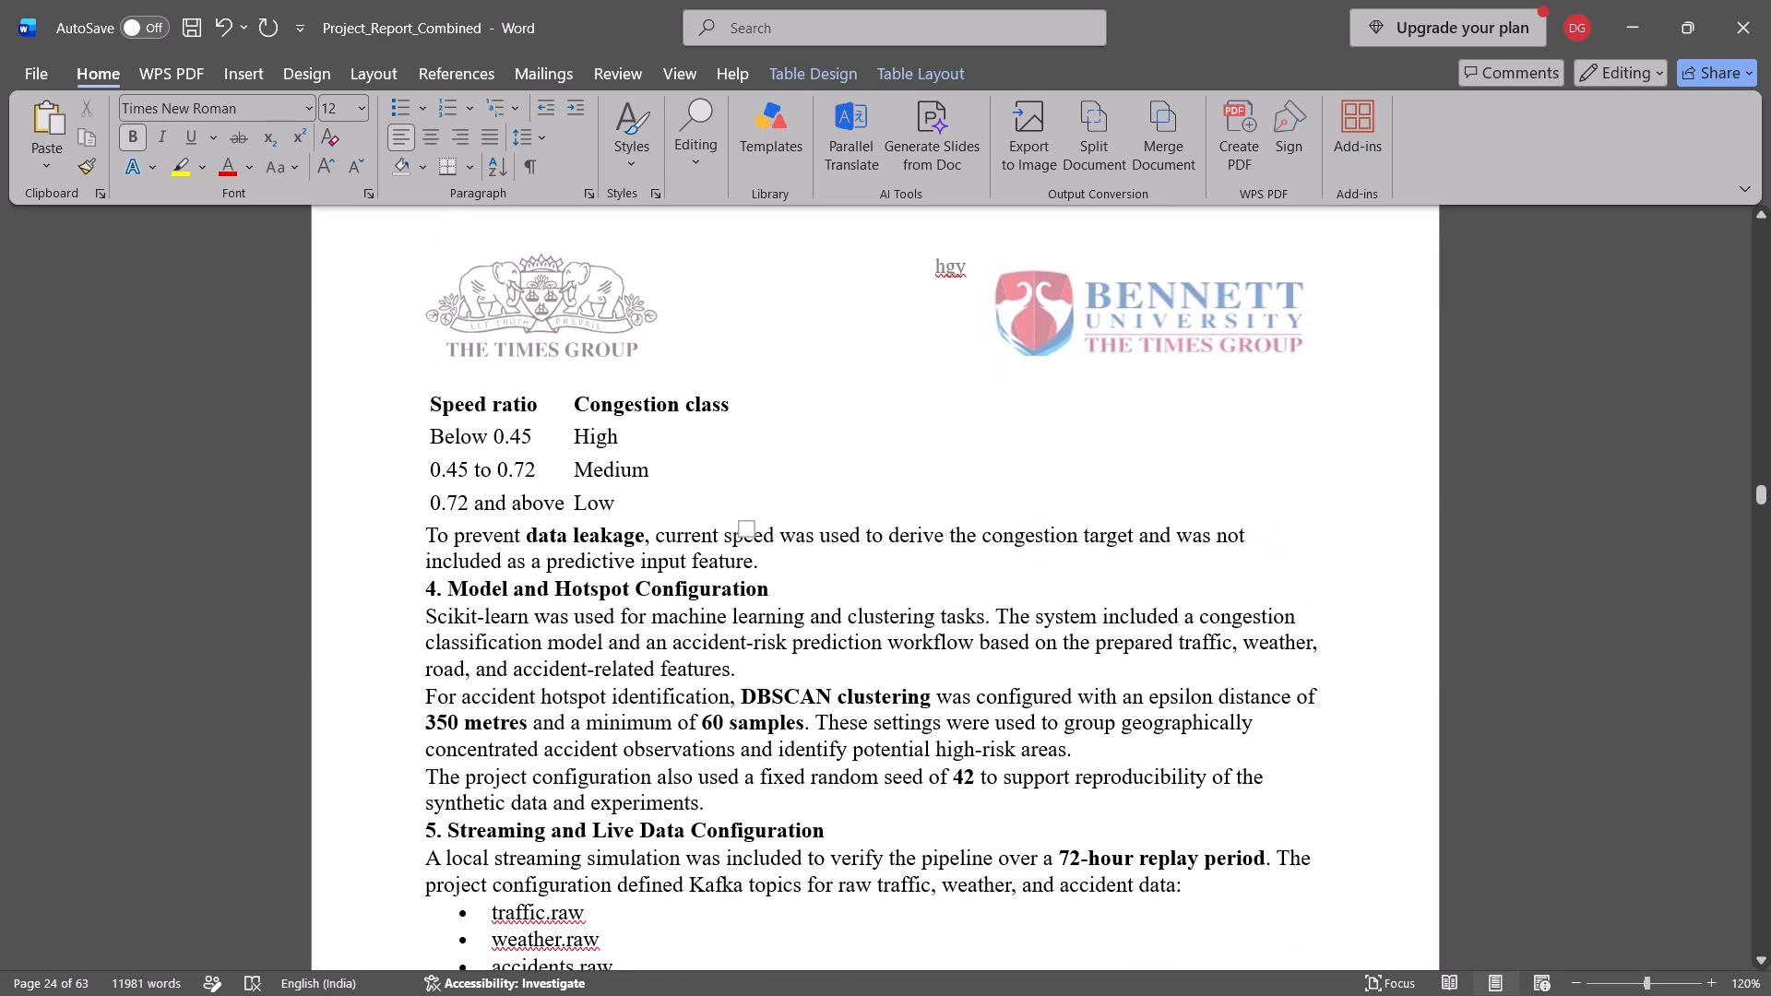
# Insert a blank line above both the "4. Model and Hotspot Configuration" and "5. Streaming and Live Data Configuration" subheadings.
pyautogui.click(428, 590)
pyautogui.press('Return')
pyautogui.press('Down')
pyautogui.press('Down')
pyautogui.press('Down')
pyautogui.press('Down')
pyautogui.press('Down')
pyautogui.press('Down')
pyautogui.press('Down')
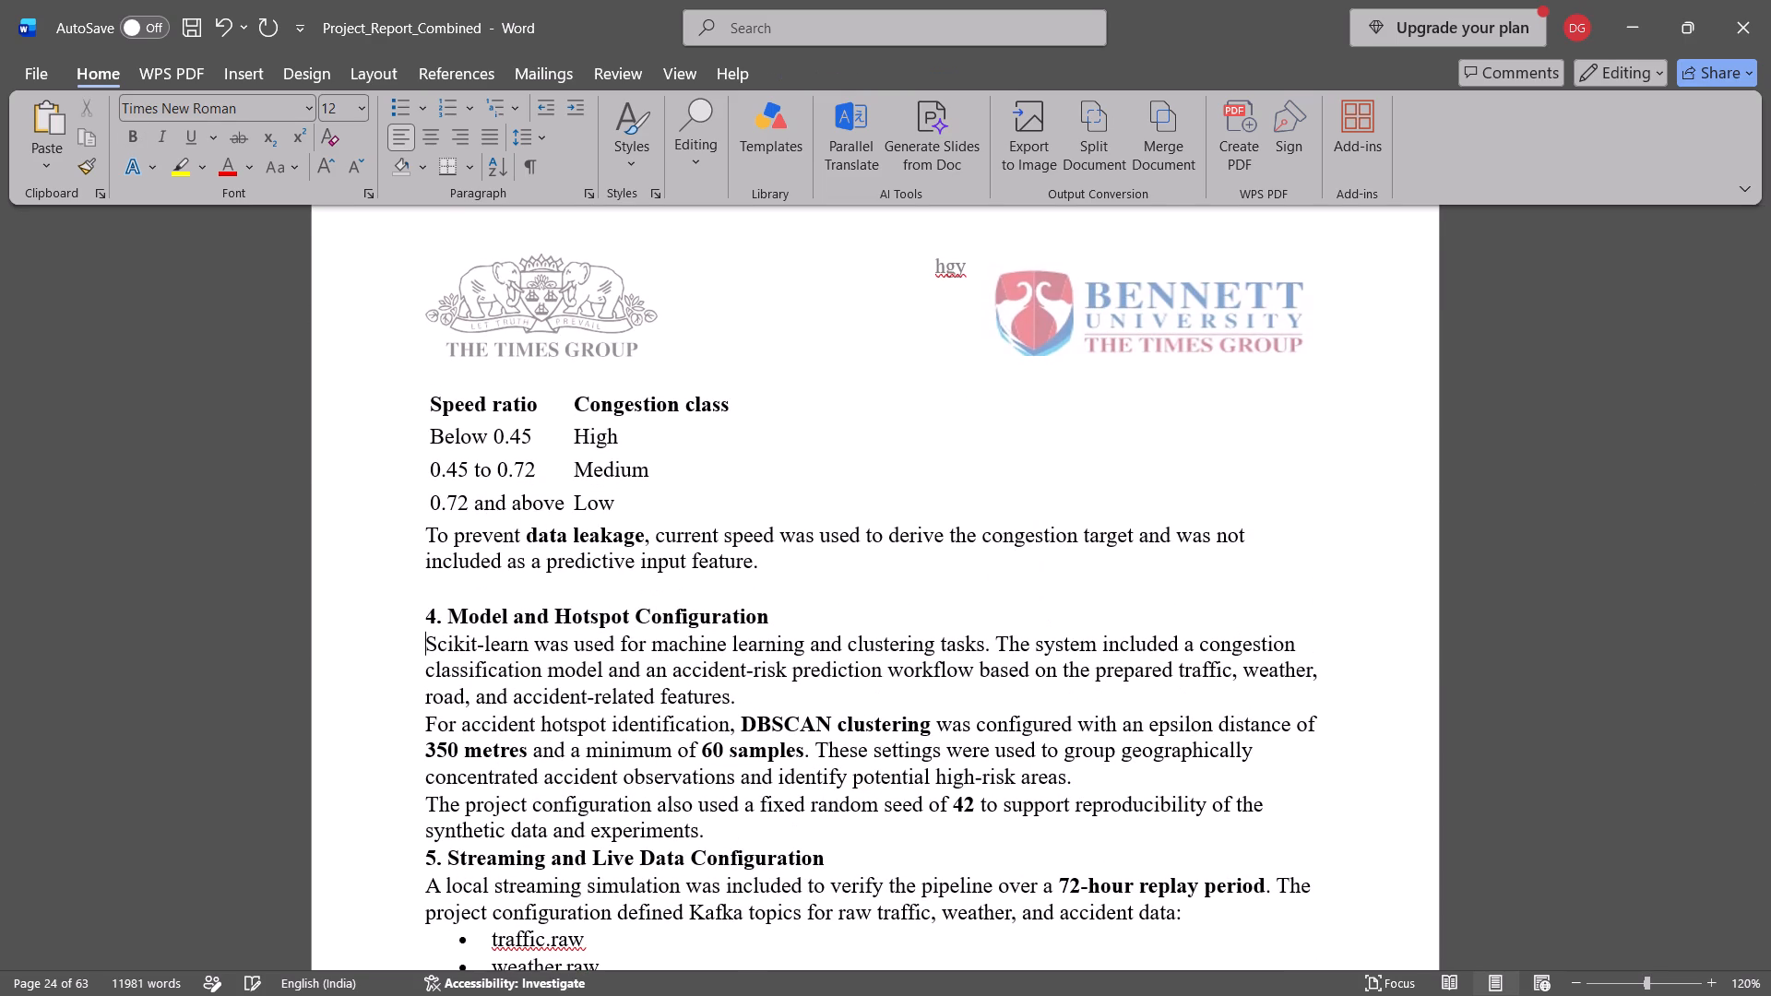
pyautogui.press('Down')
pyautogui.press('Down')
pyautogui.press('Return')
# Insert a blank line above the "6. Output and Visualization Configuration" subheading.
pyautogui.scroll(-1, 428, 590)
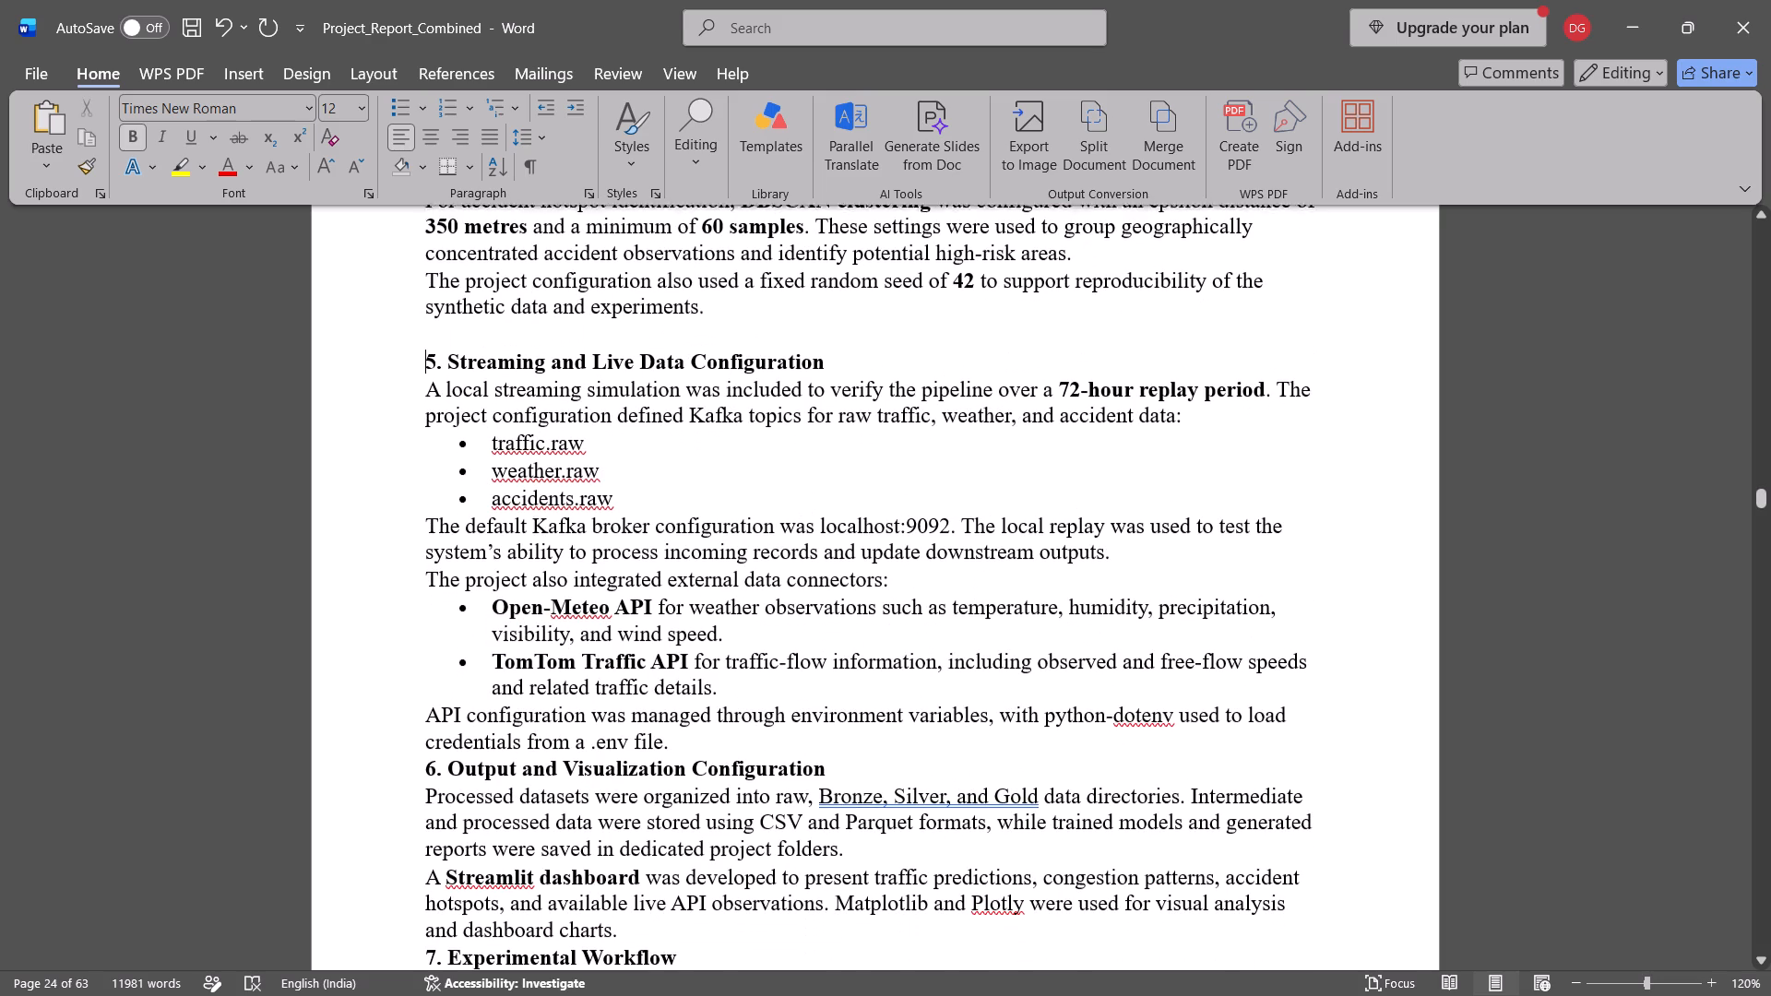
pyautogui.press('Down')
pyautogui.press('Down')
pyautogui.press('Down')
pyautogui.press('Down')
pyautogui.press('Down')
pyautogui.press('Down')
pyautogui.press('Down')
pyautogui.press('Down')
pyautogui.press('Down')
pyautogui.press('Down')
pyautogui.press('Down')
pyautogui.press('Down')
pyautogui.press('Down')
pyautogui.press('Down')
pyautogui.press('Down')
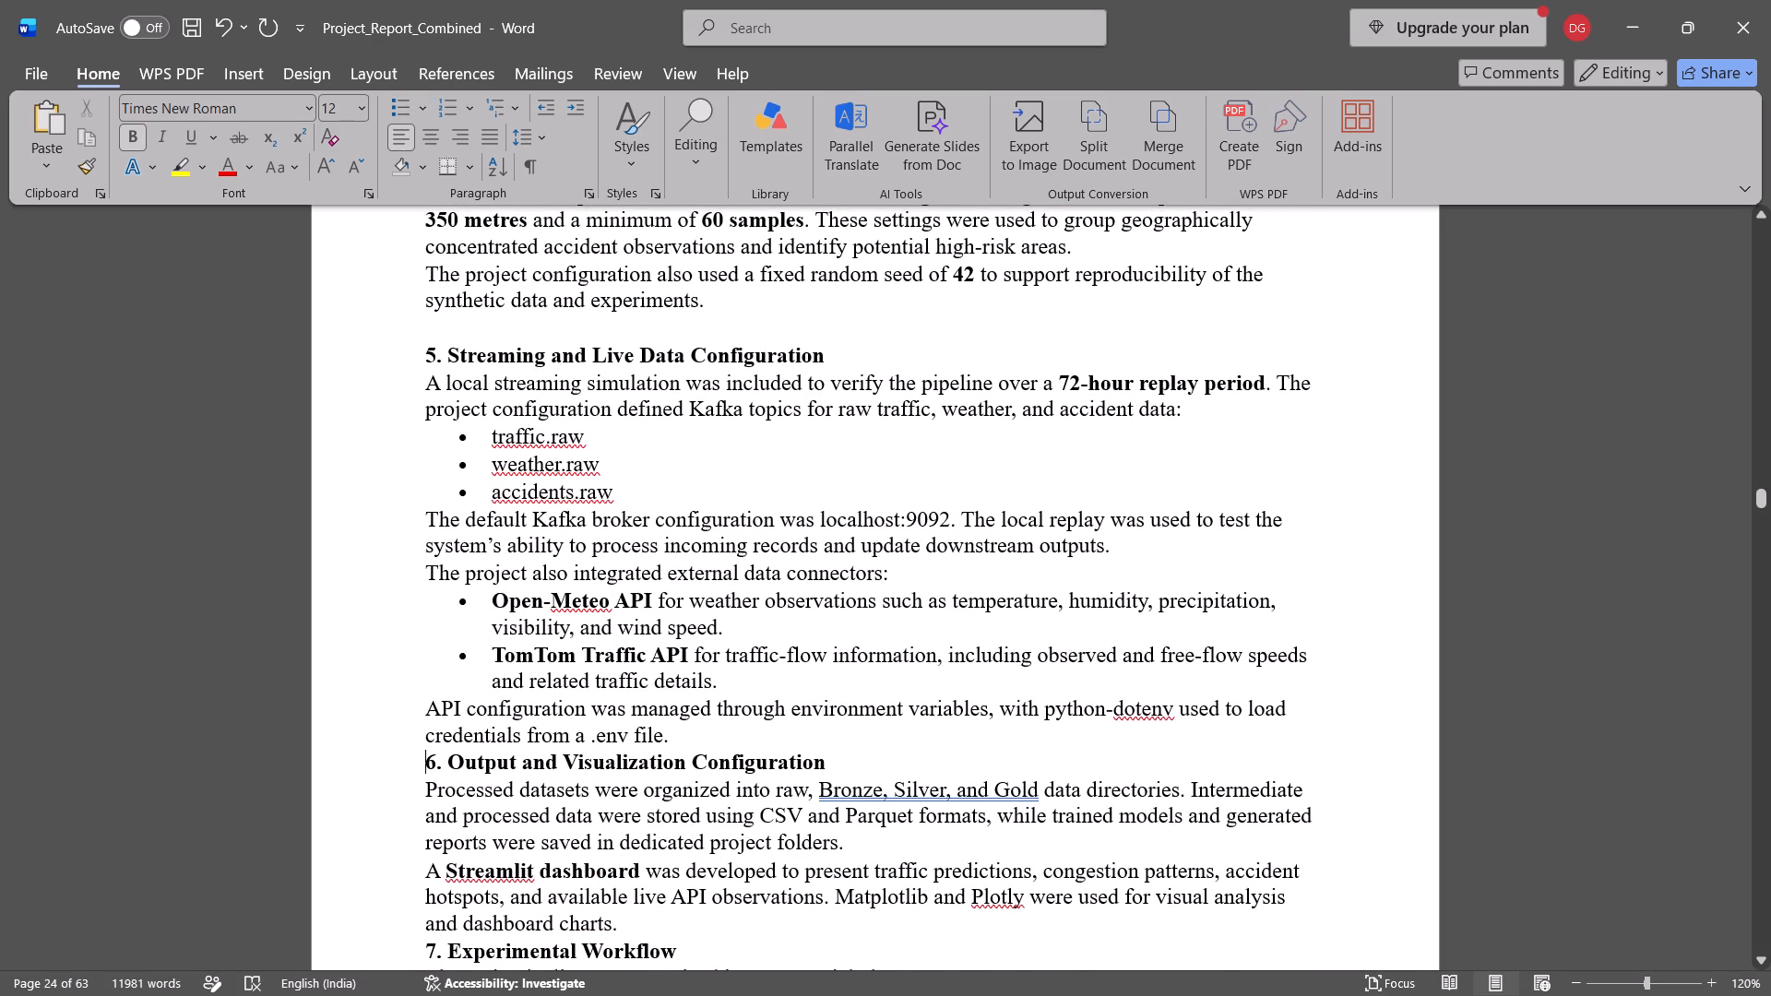
pyautogui.press('Return')
# Insert a blank line above the "7. Experimental Workflow" subheading so it moves to the page with its text.
pyautogui.press('Down')
pyautogui.press('Down')
pyautogui.press('Down')
pyautogui.press('Down')
pyautogui.press('Down')
pyautogui.press('Down')
pyautogui.press('Down')
pyautogui.press('Down')
pyautogui.press('Up')
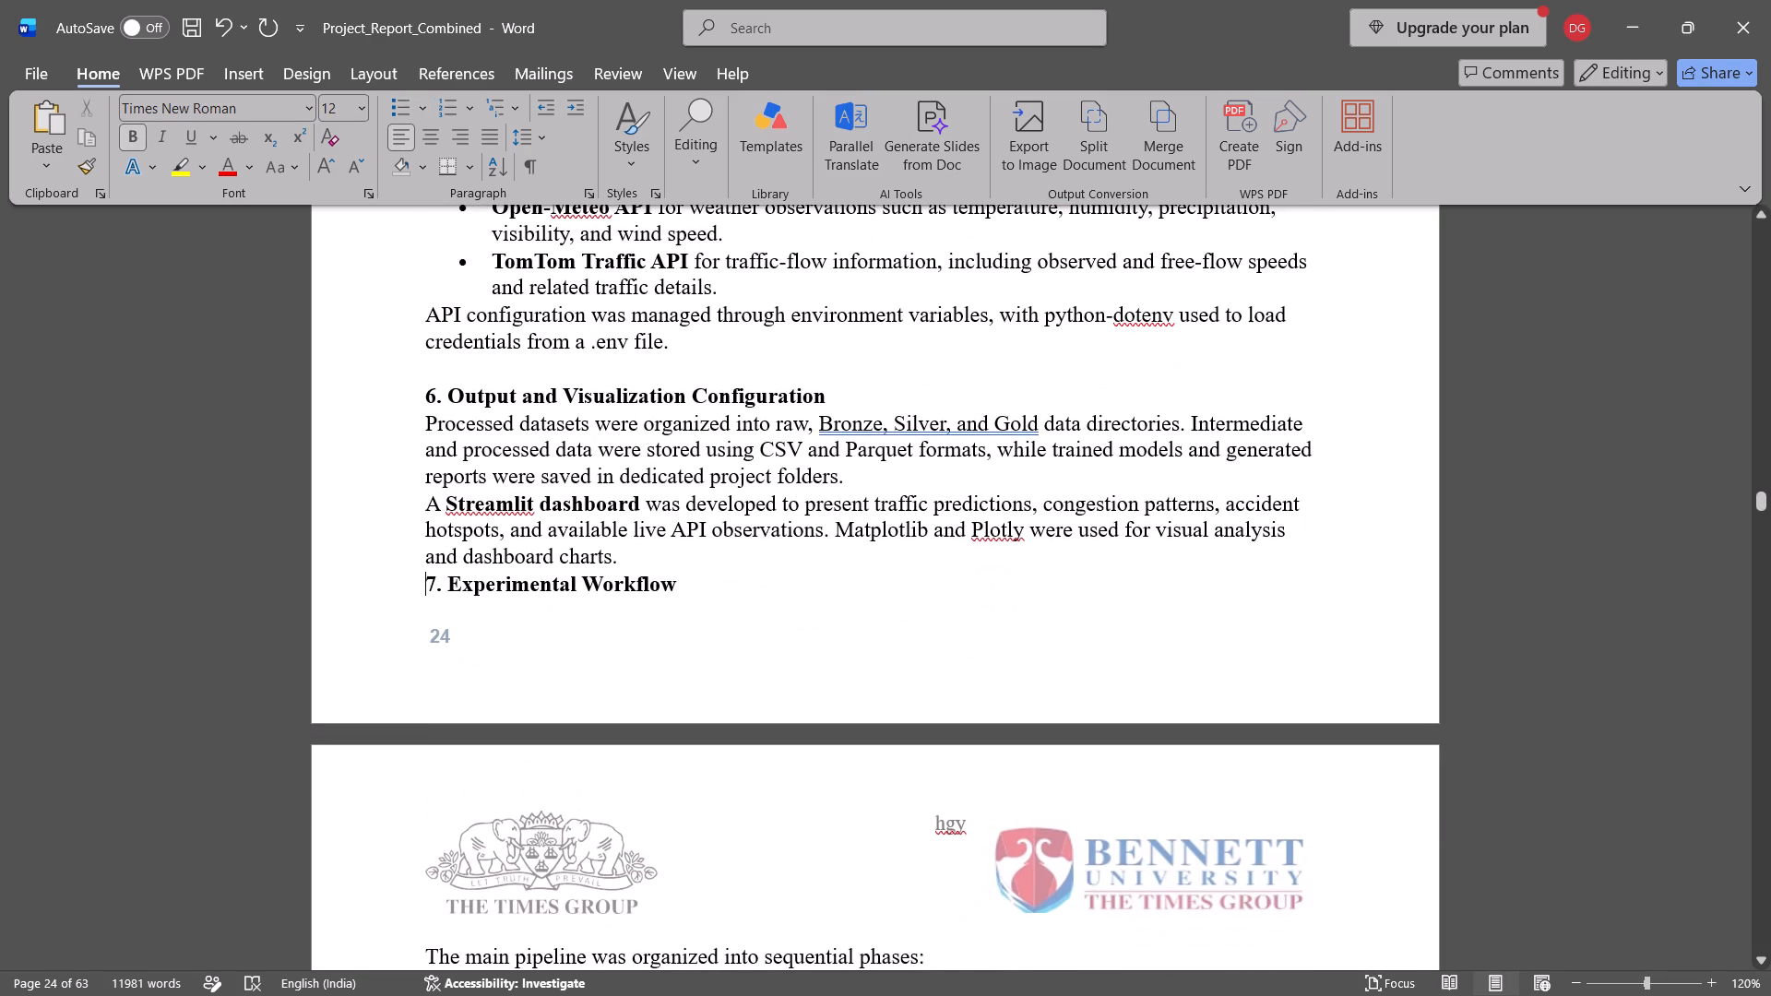
pyautogui.press('Up')
pyautogui.press('Down')
pyautogui.press('Return')
# Insert a blank line above the closing "Overall, the experimental setup" paragraph of section 2.10.
pyautogui.scroll(-1, 428, 590)
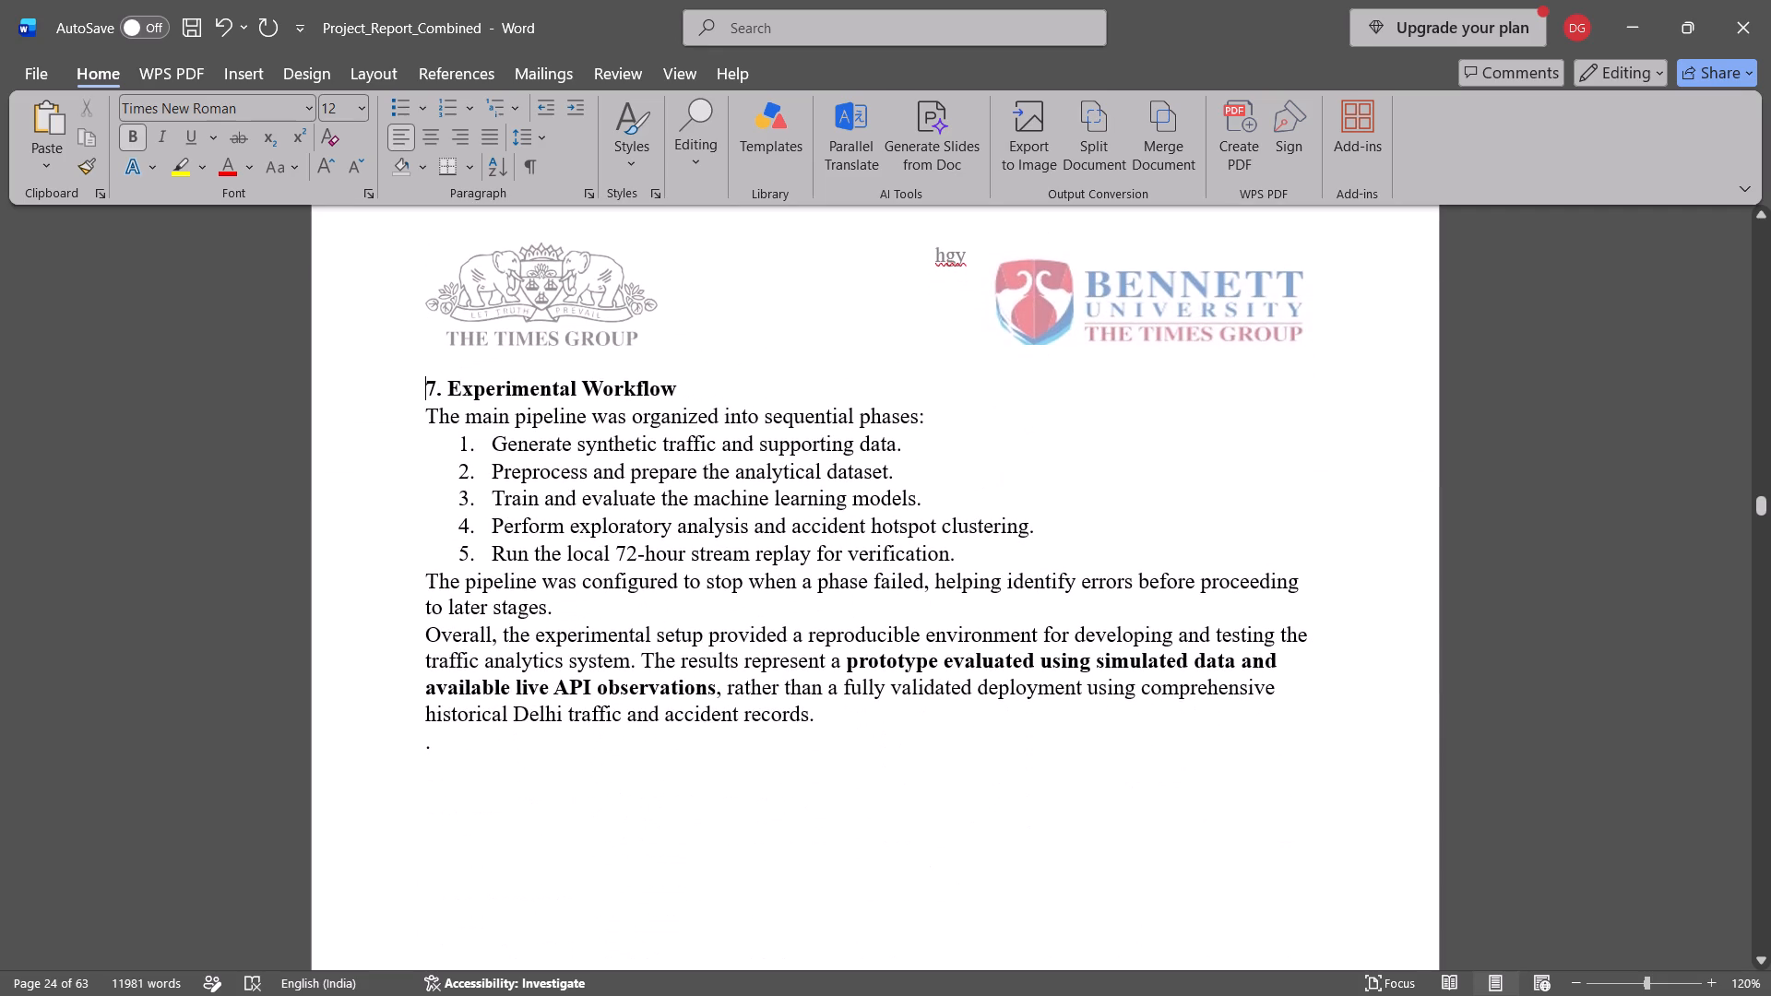
pyautogui.scroll(-1, 422, 684)
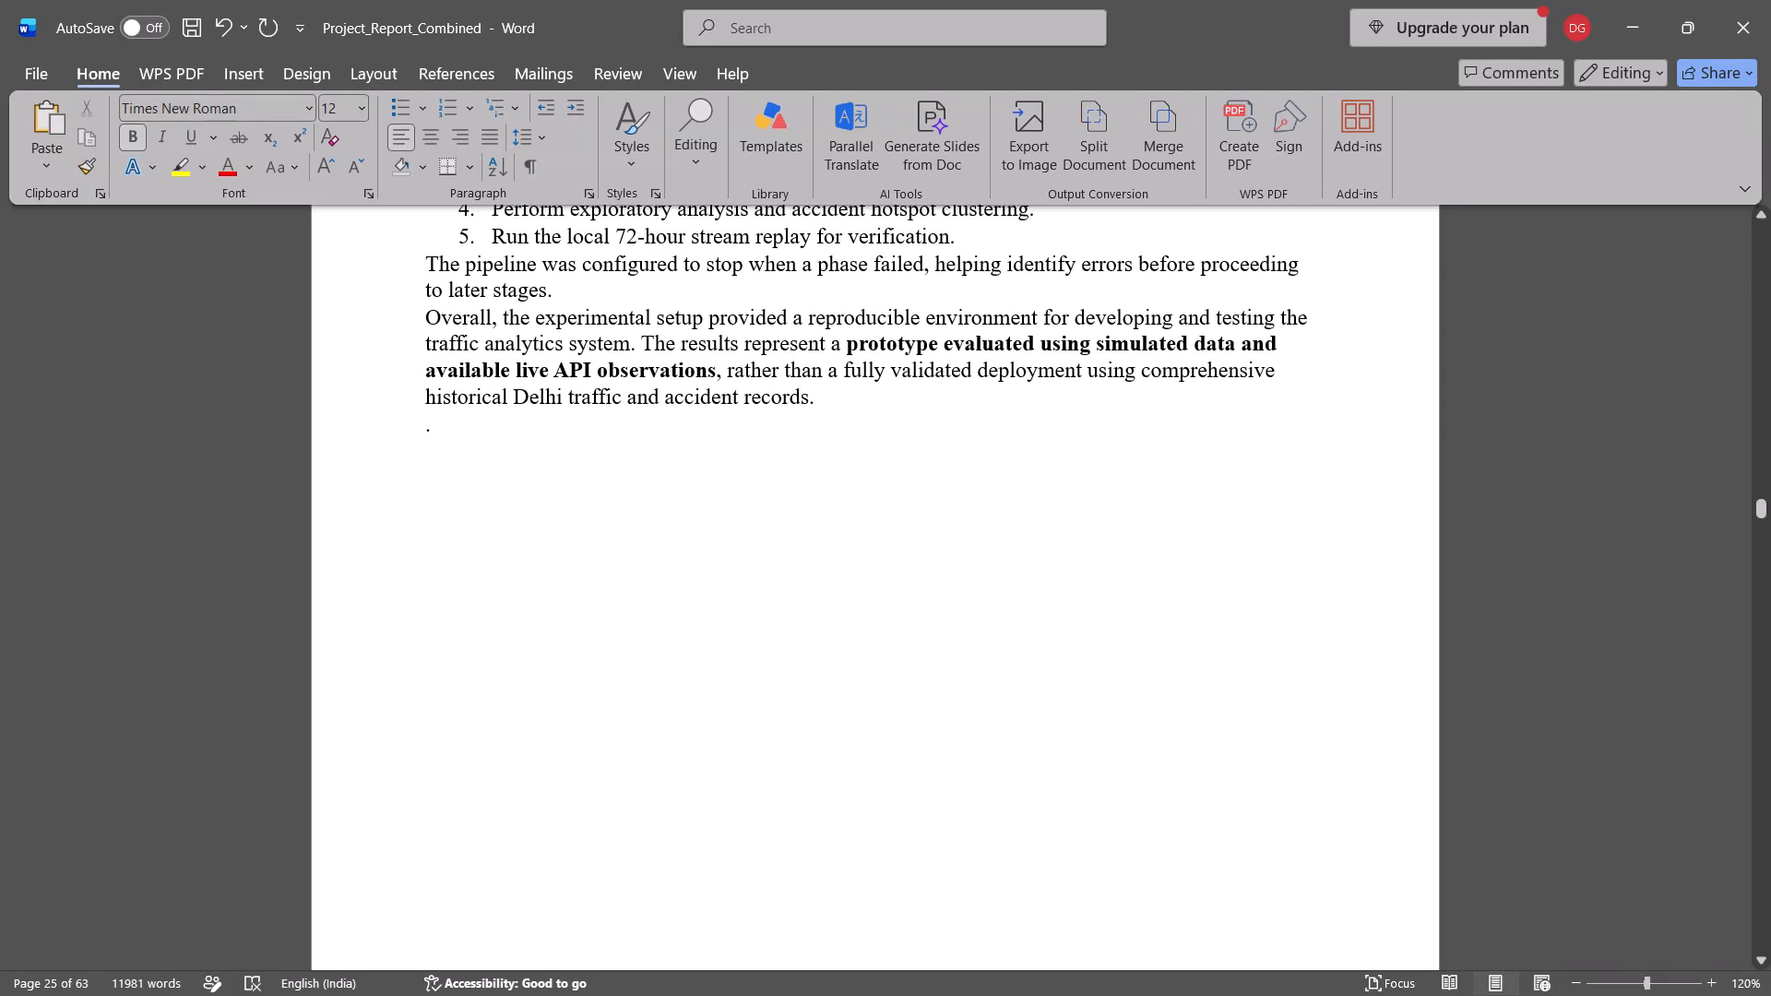
pyautogui.click(427, 318)
pyautogui.press('Return')
# Remove the empty lines above the "2.11 Evaluation Metrics" heading so it sits directly below the end of section 2.10.
pyautogui.scroll(-4, 427, 318)
pyautogui.scroll(1, 427, 318)
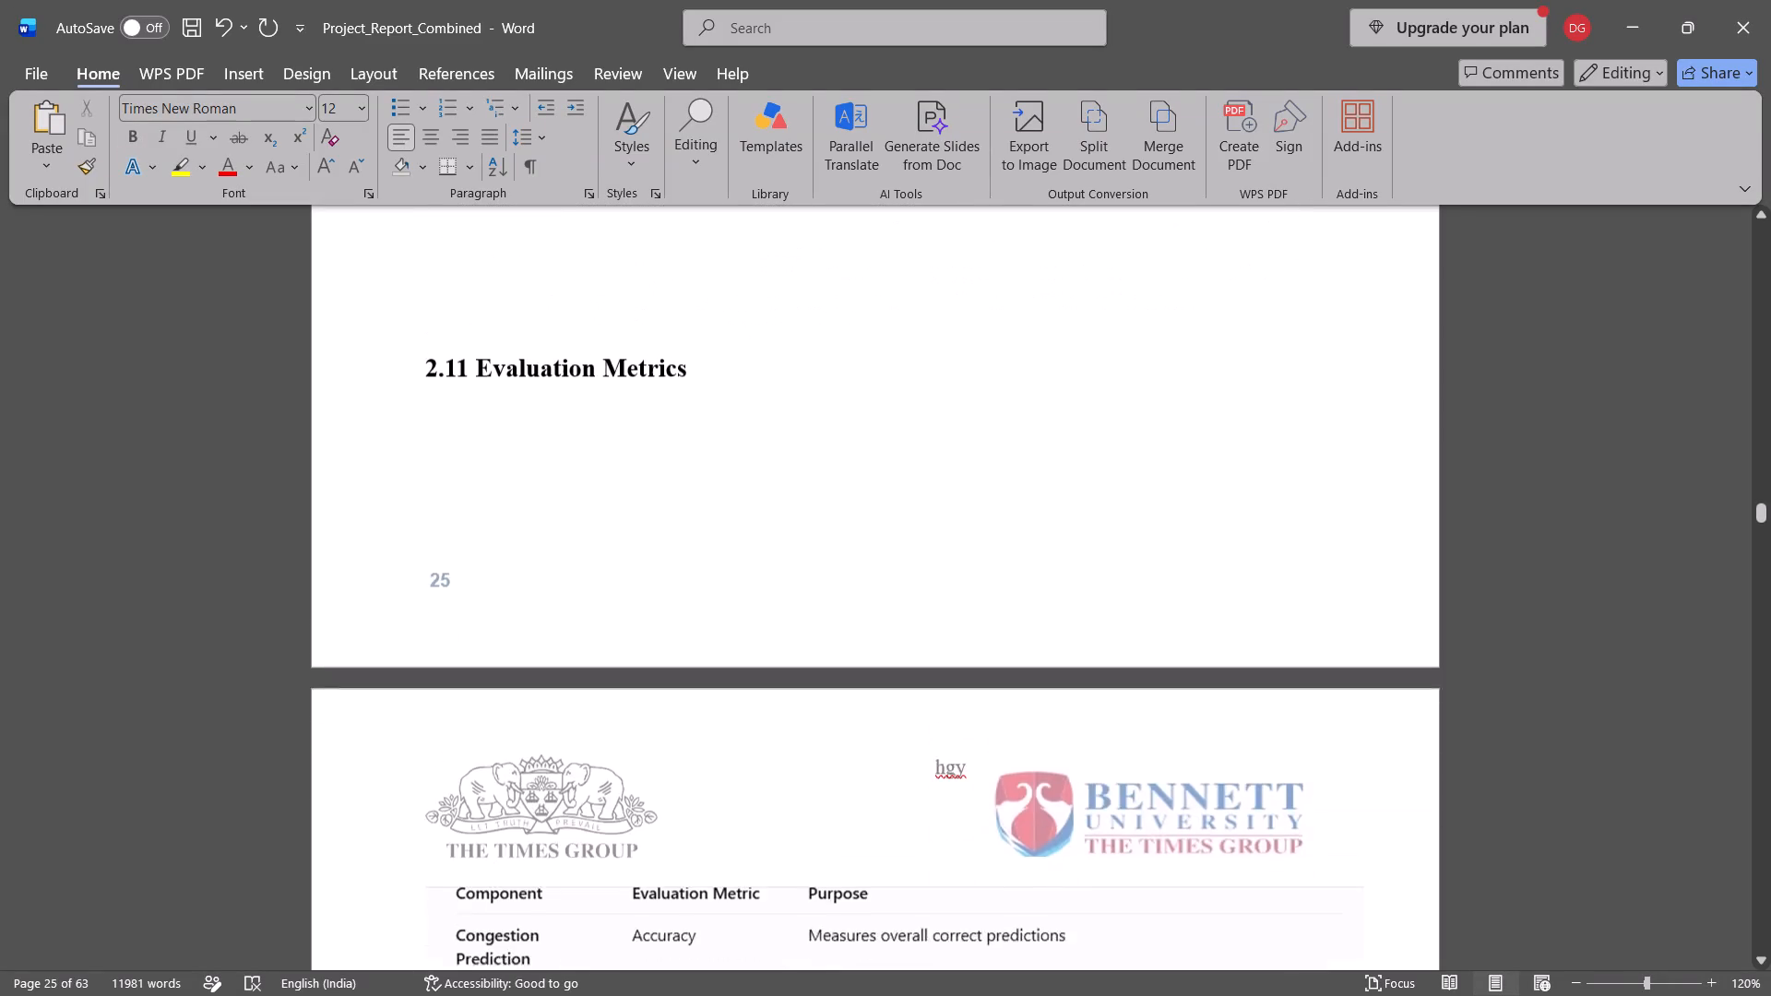
pyautogui.scroll(1, 427, 318)
pyautogui.click(429, 705)
pyautogui.press('BackSpace')
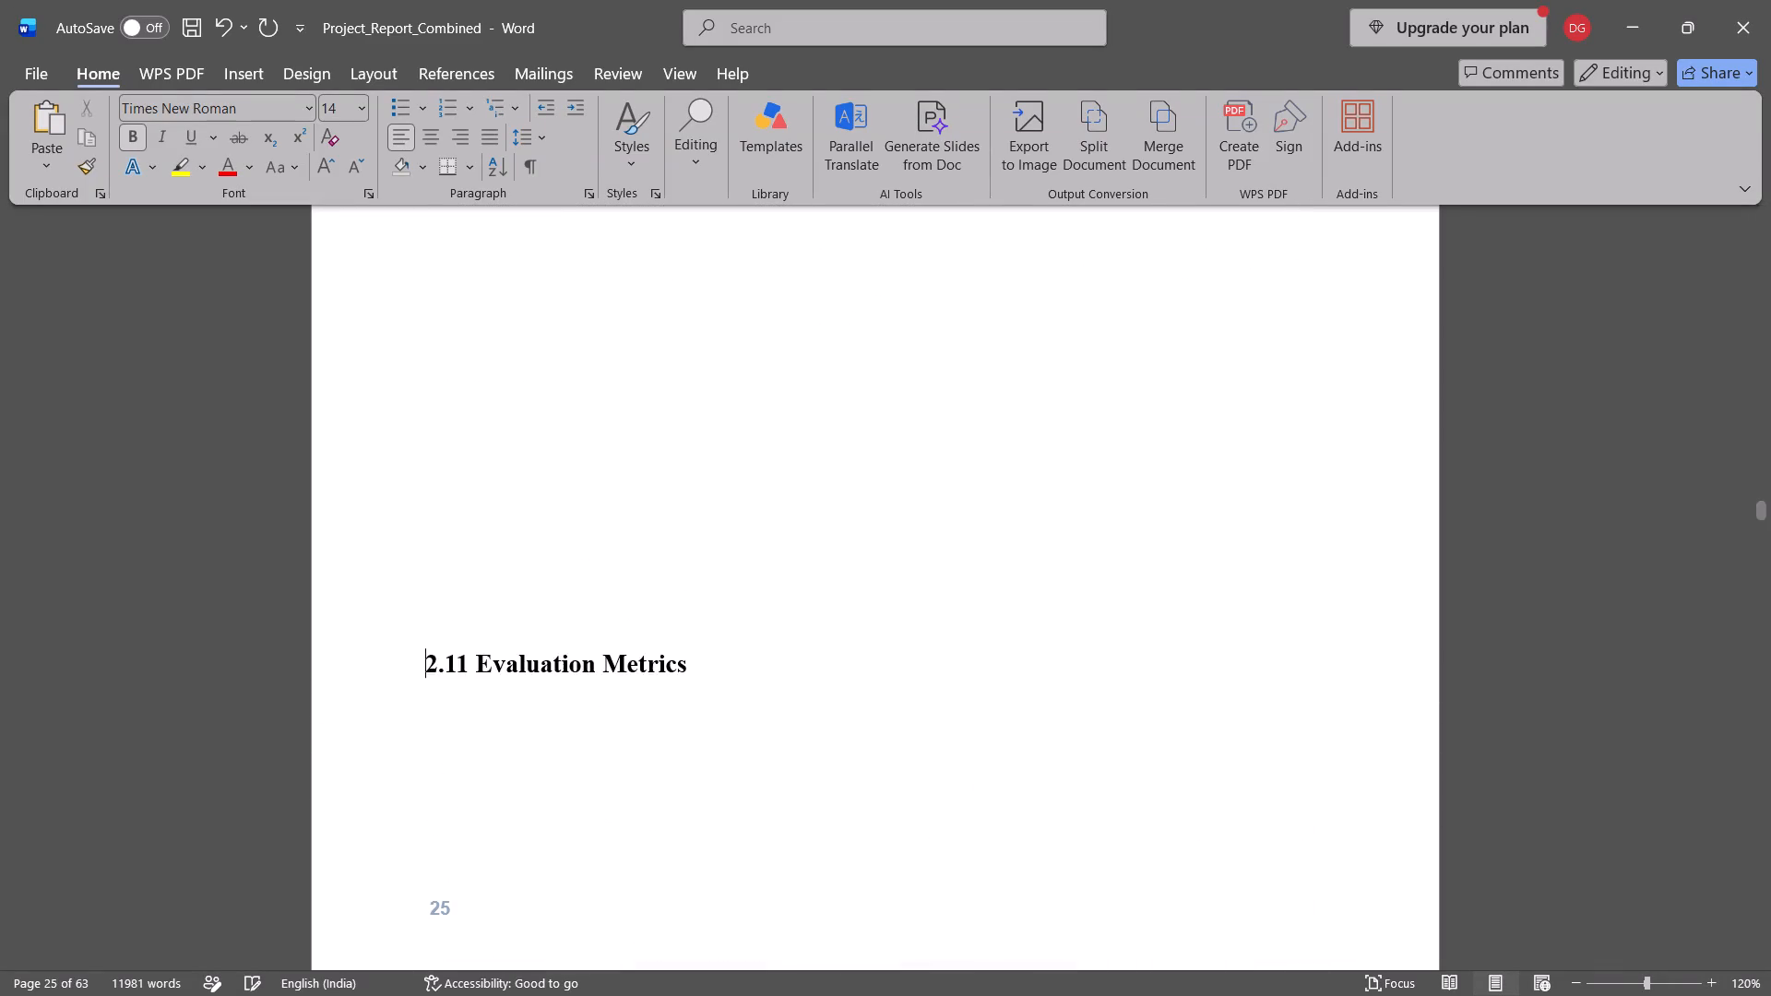
pyautogui.press('BackSpace')
pyautogui.press('BackSpace')
pyautogui.press('BackSpace')
pyautogui.press('BackSpace')
pyautogui.press('BackSpace')
pyautogui.press('BackSpace')
pyautogui.press('BackSpace')
pyautogui.press('BackSpace')
pyautogui.press('BackSpace')
pyautogui.press('BackSpace')
pyautogui.press('BackSpace')
pyautogui.press('BackSpace')
pyautogui.press('BackSpace')
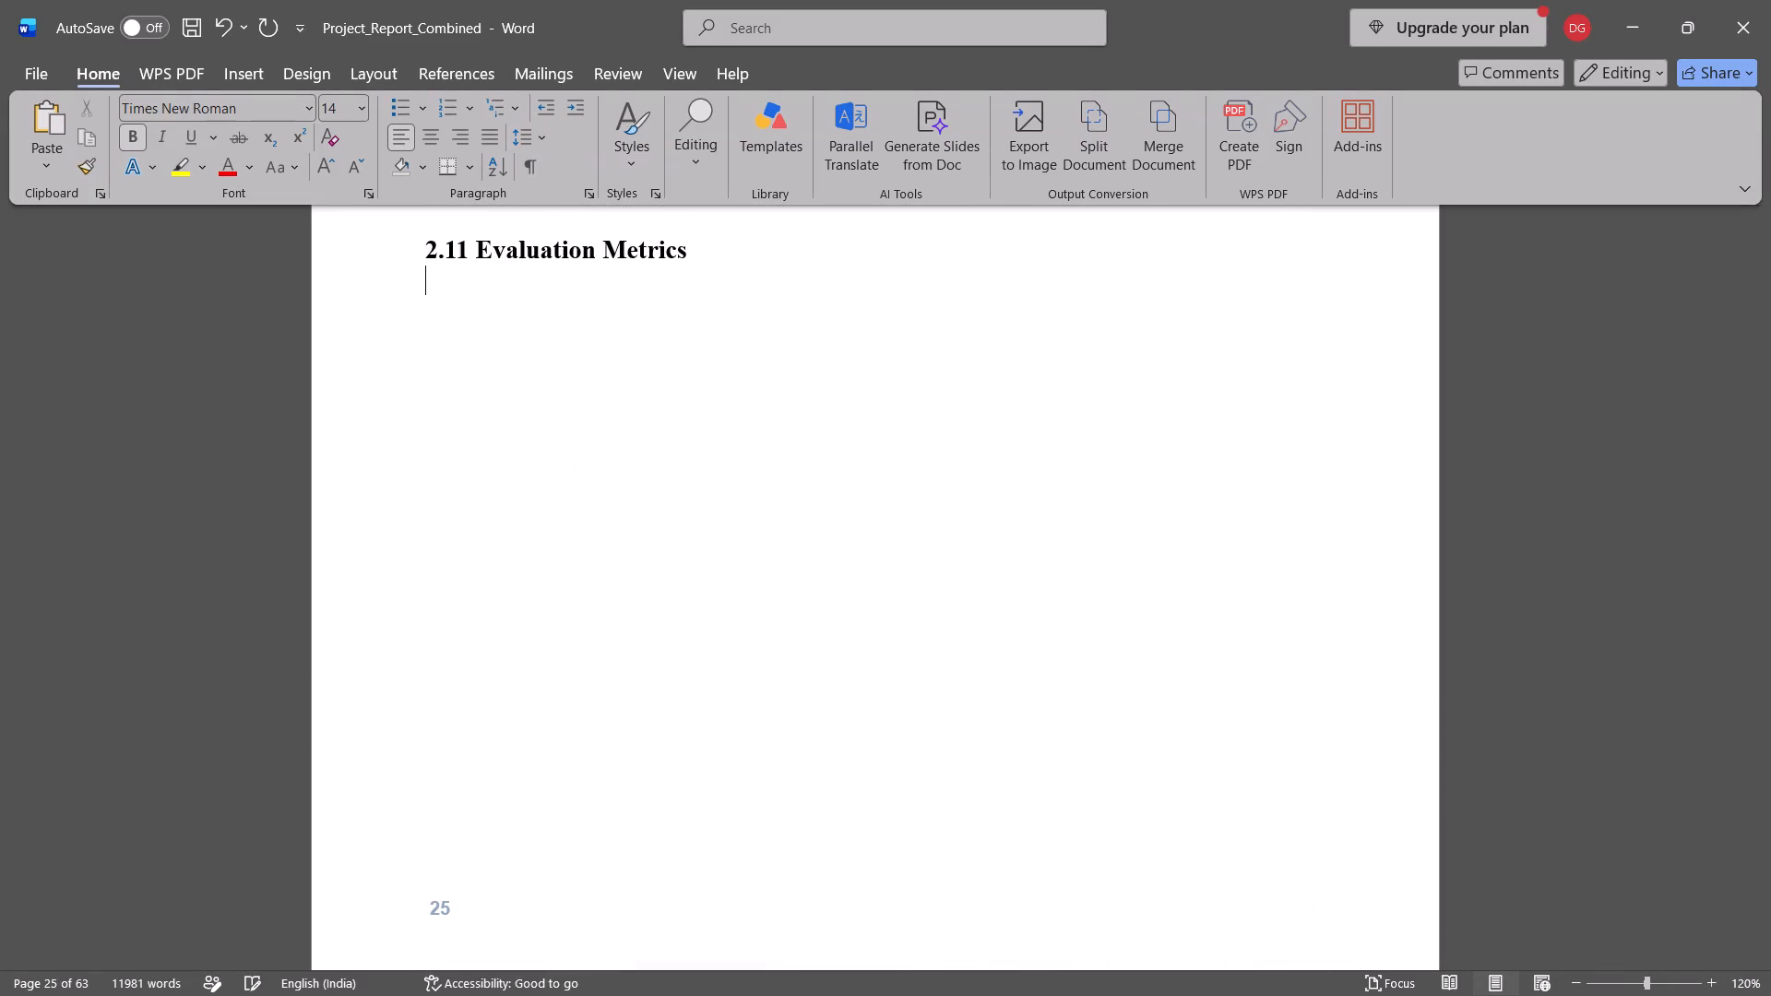
pyautogui.press('BackSpace')
pyautogui.press('BackSpace')
pyautogui.scroll(1, 429, 705)
pyautogui.press('BackSpace')
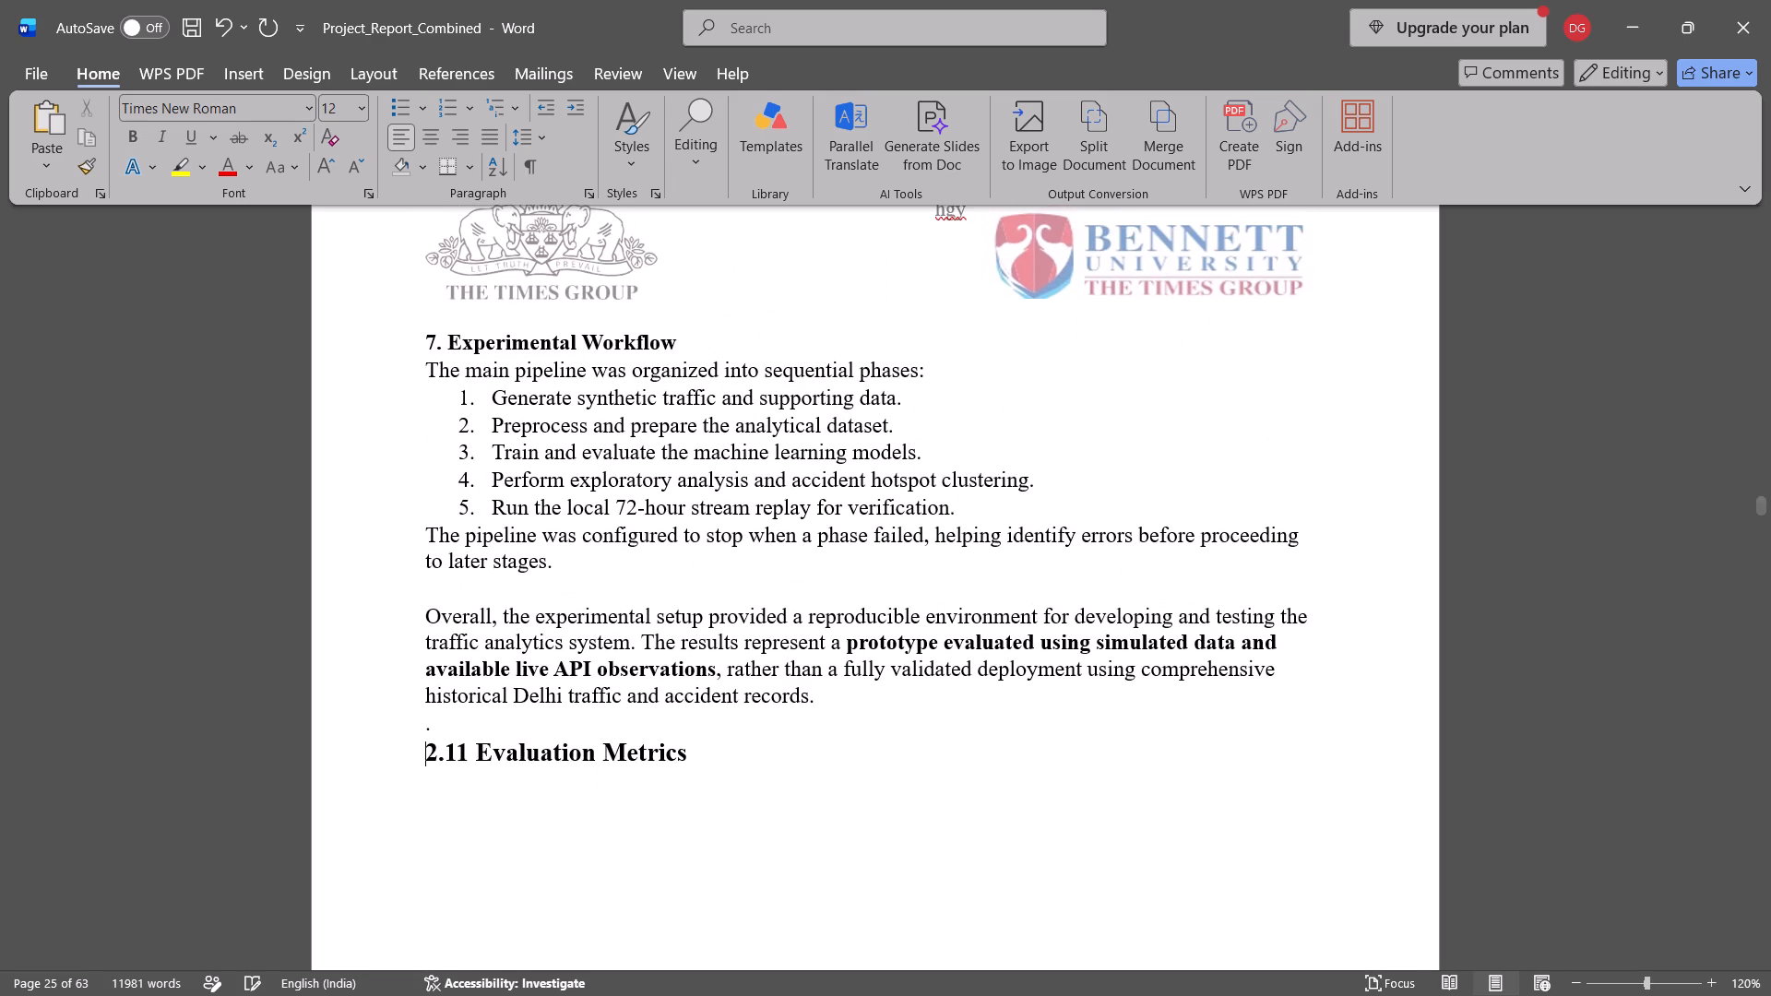
# Shrink the evaluation metrics table picture proportionally so it fits on page 25 below the 2.11 heading.
pyautogui.scroll(-1, 429, 705)
pyautogui.scroll(-2, 620, 960)
pyautogui.click(712, 658)
pyautogui.scroll(-1, 712, 658)
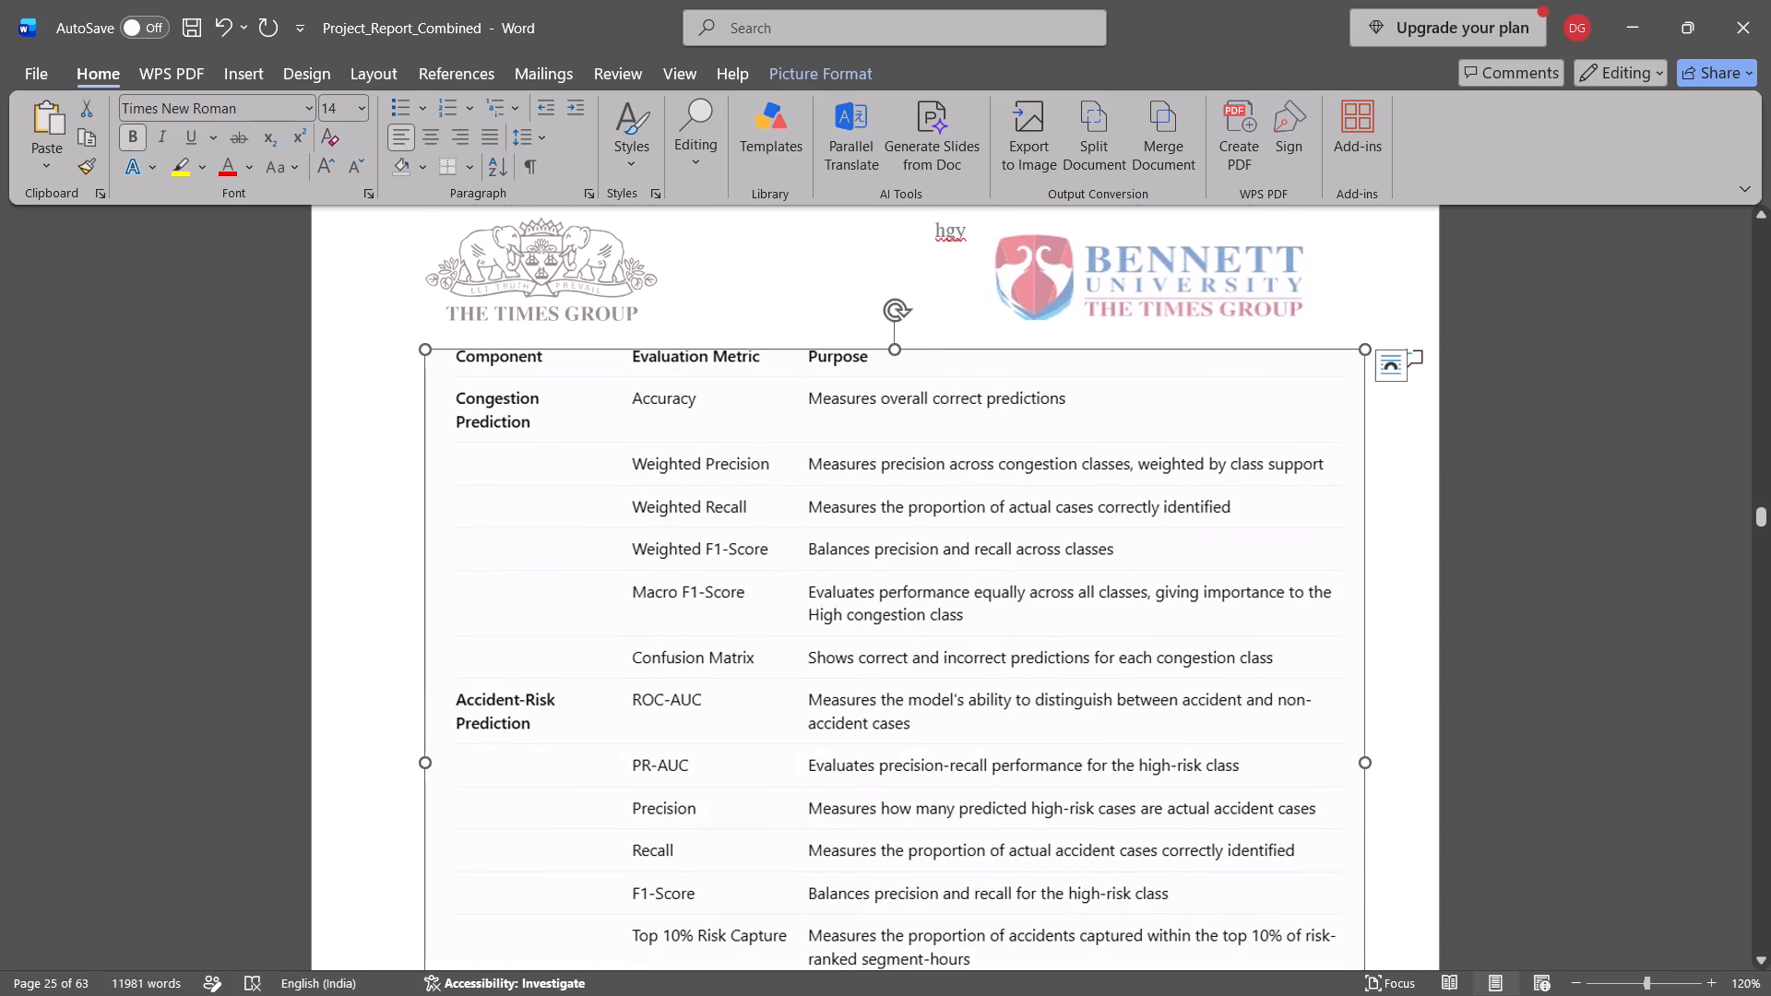
pyautogui.scroll(-1, 712, 658)
pyautogui.scroll(-1, 1135, 753)
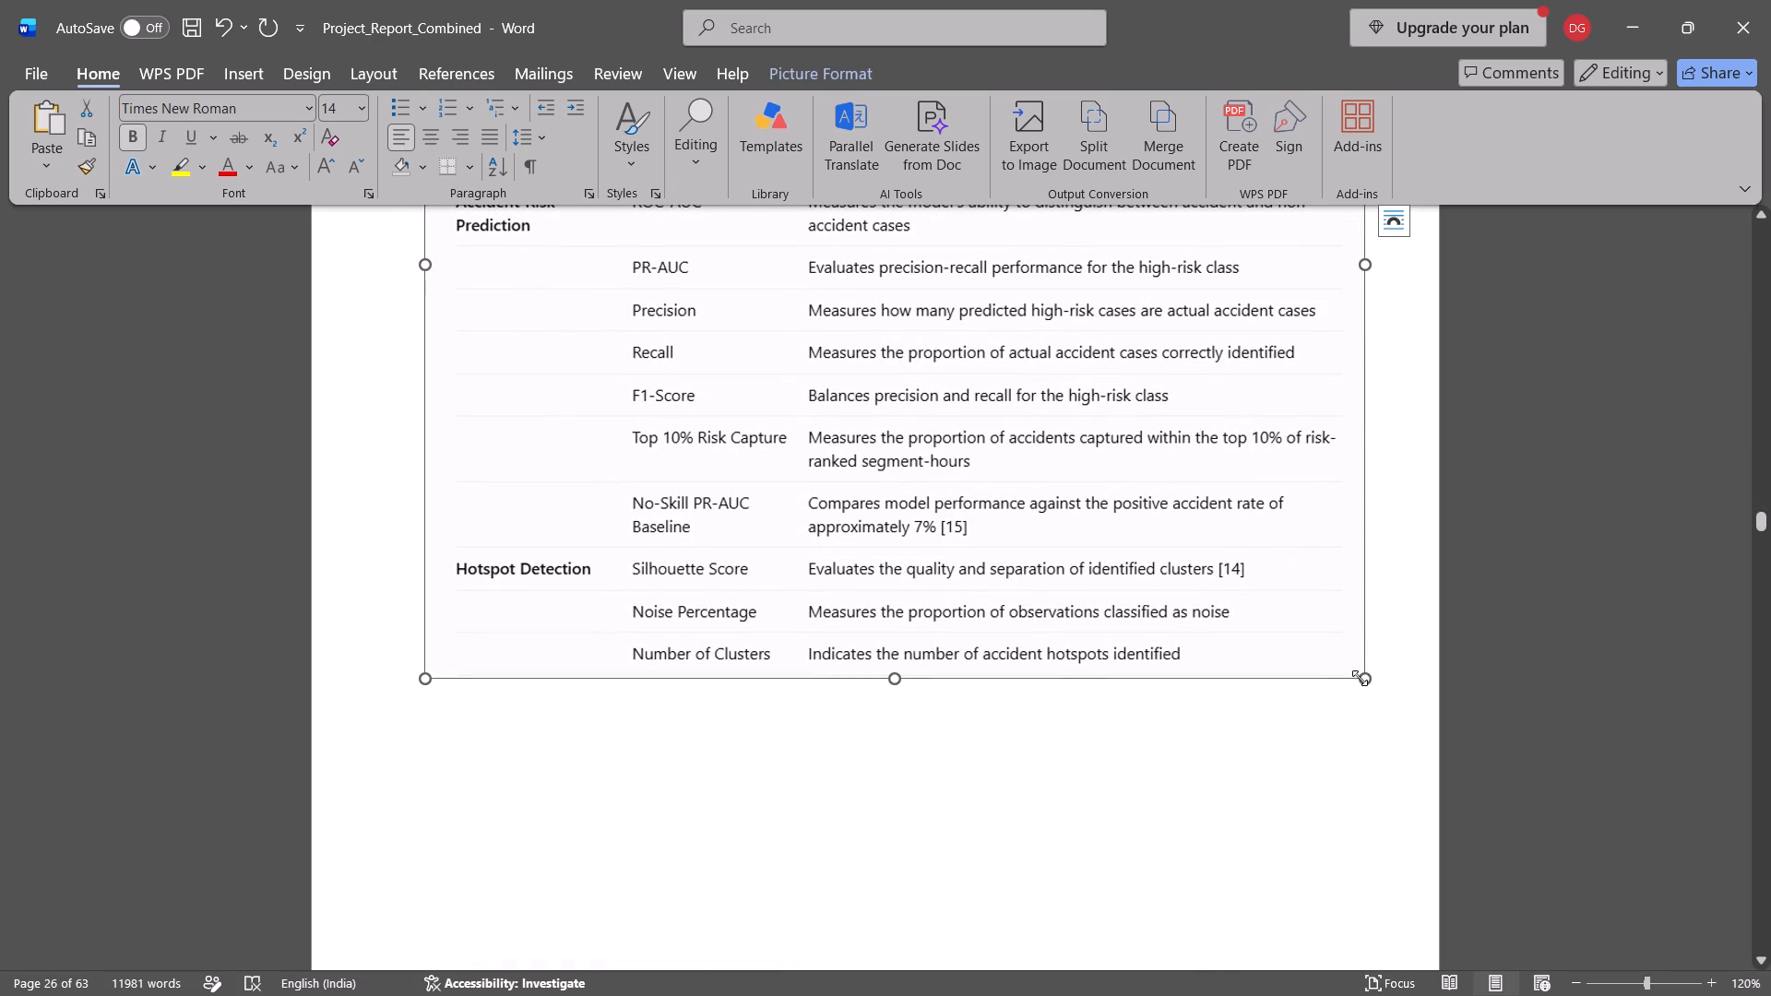
pyautogui.moveTo(1360, 678); pyautogui.dragTo(1169, 551)
# Check the layout of the resized evaluation metrics picture, the 2.11 heading and the following page.
pyautogui.scroll(-2, 1169, 551)
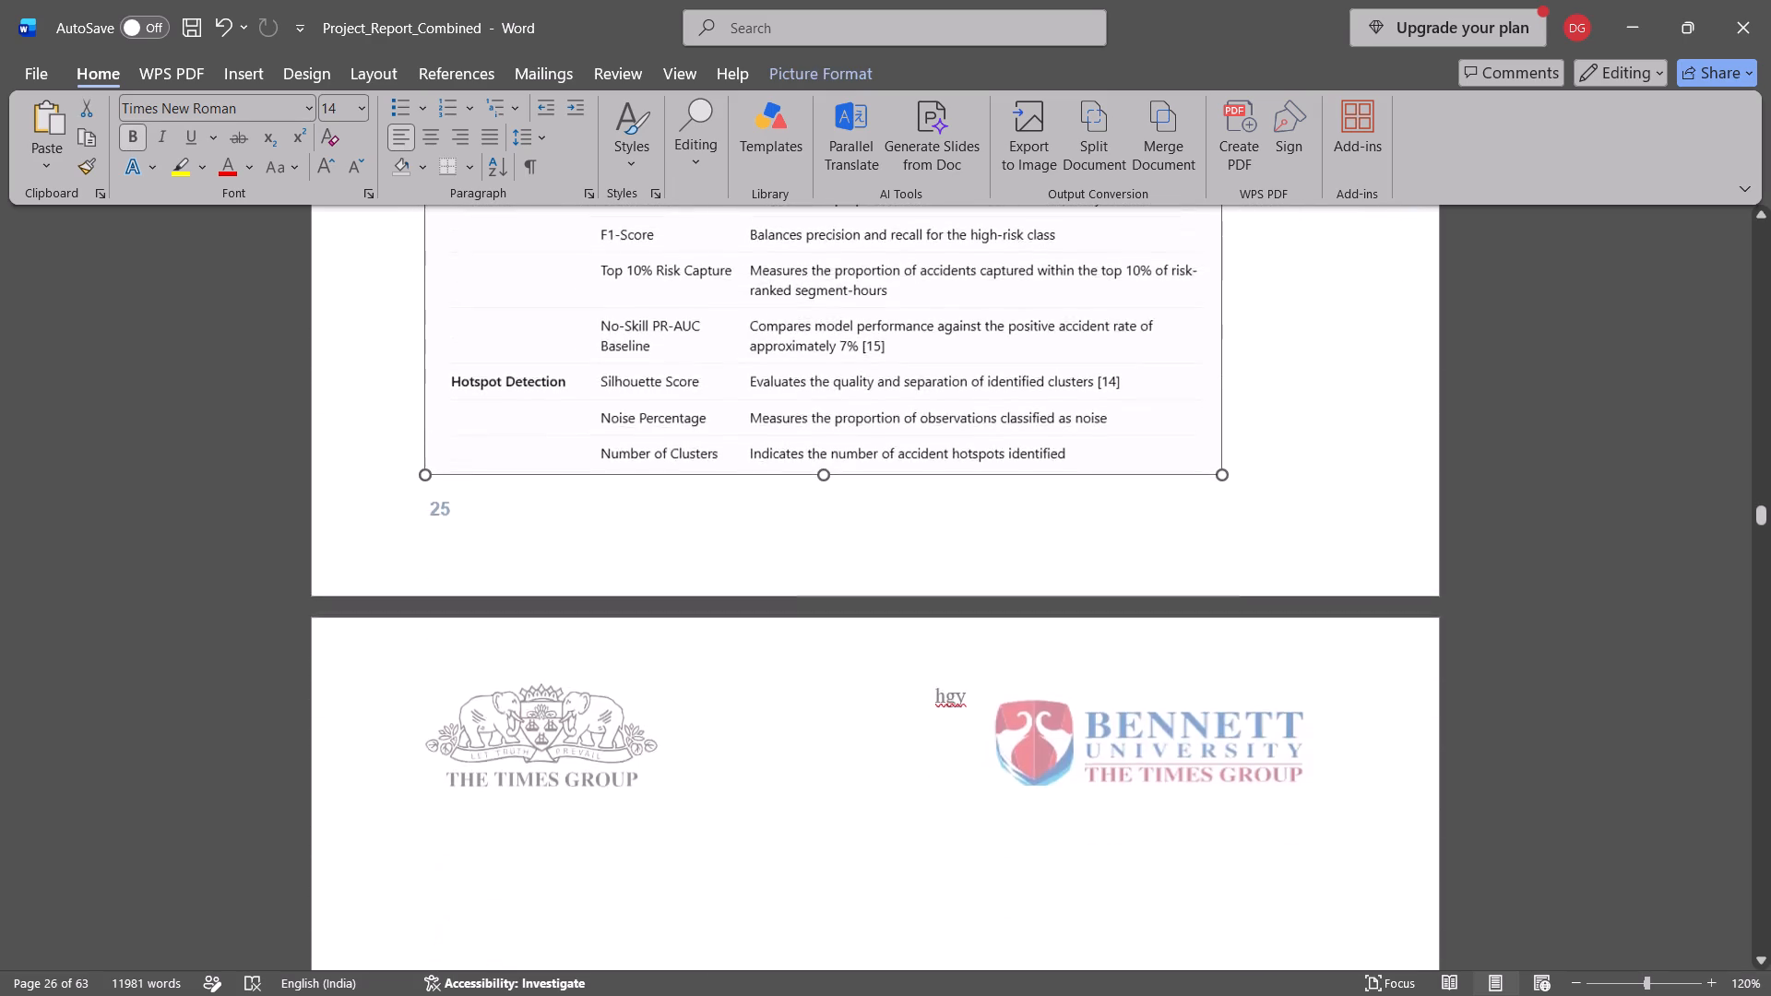
pyautogui.scroll(-2, 1169, 551)
pyautogui.scroll(2, 1169, 551)
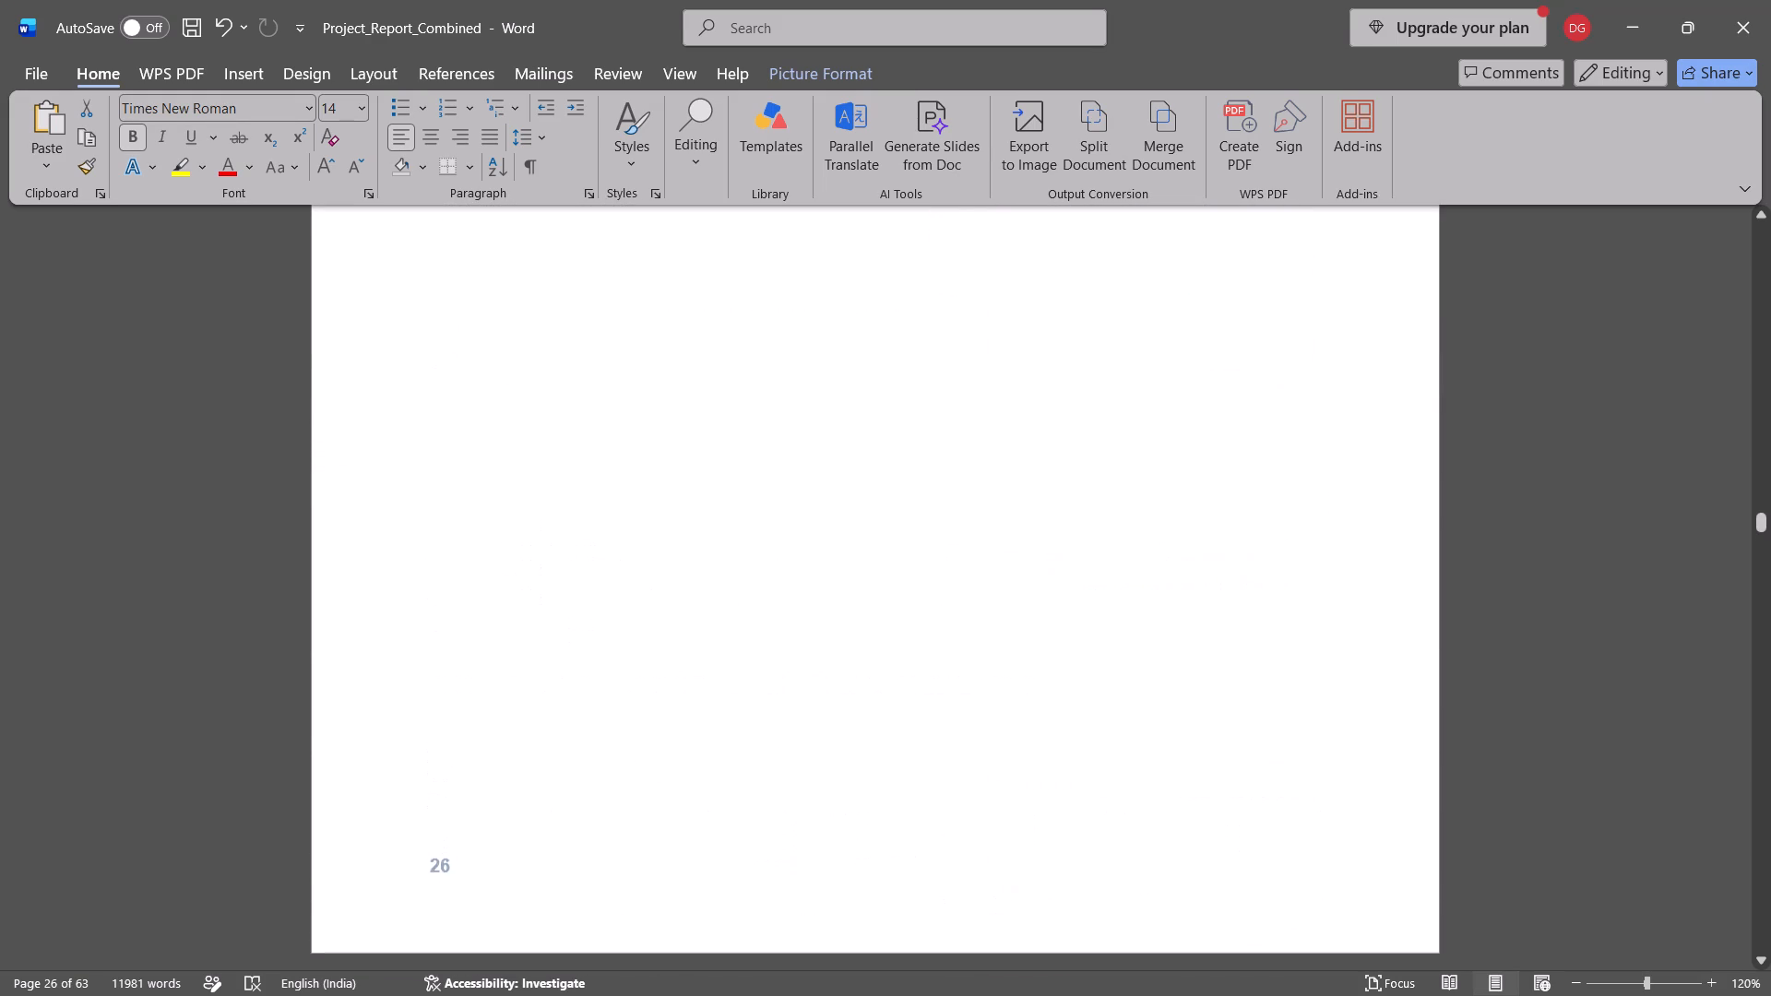
pyautogui.scroll(1, 1151, 620)
pyautogui.scroll(-3, 1046, 599)
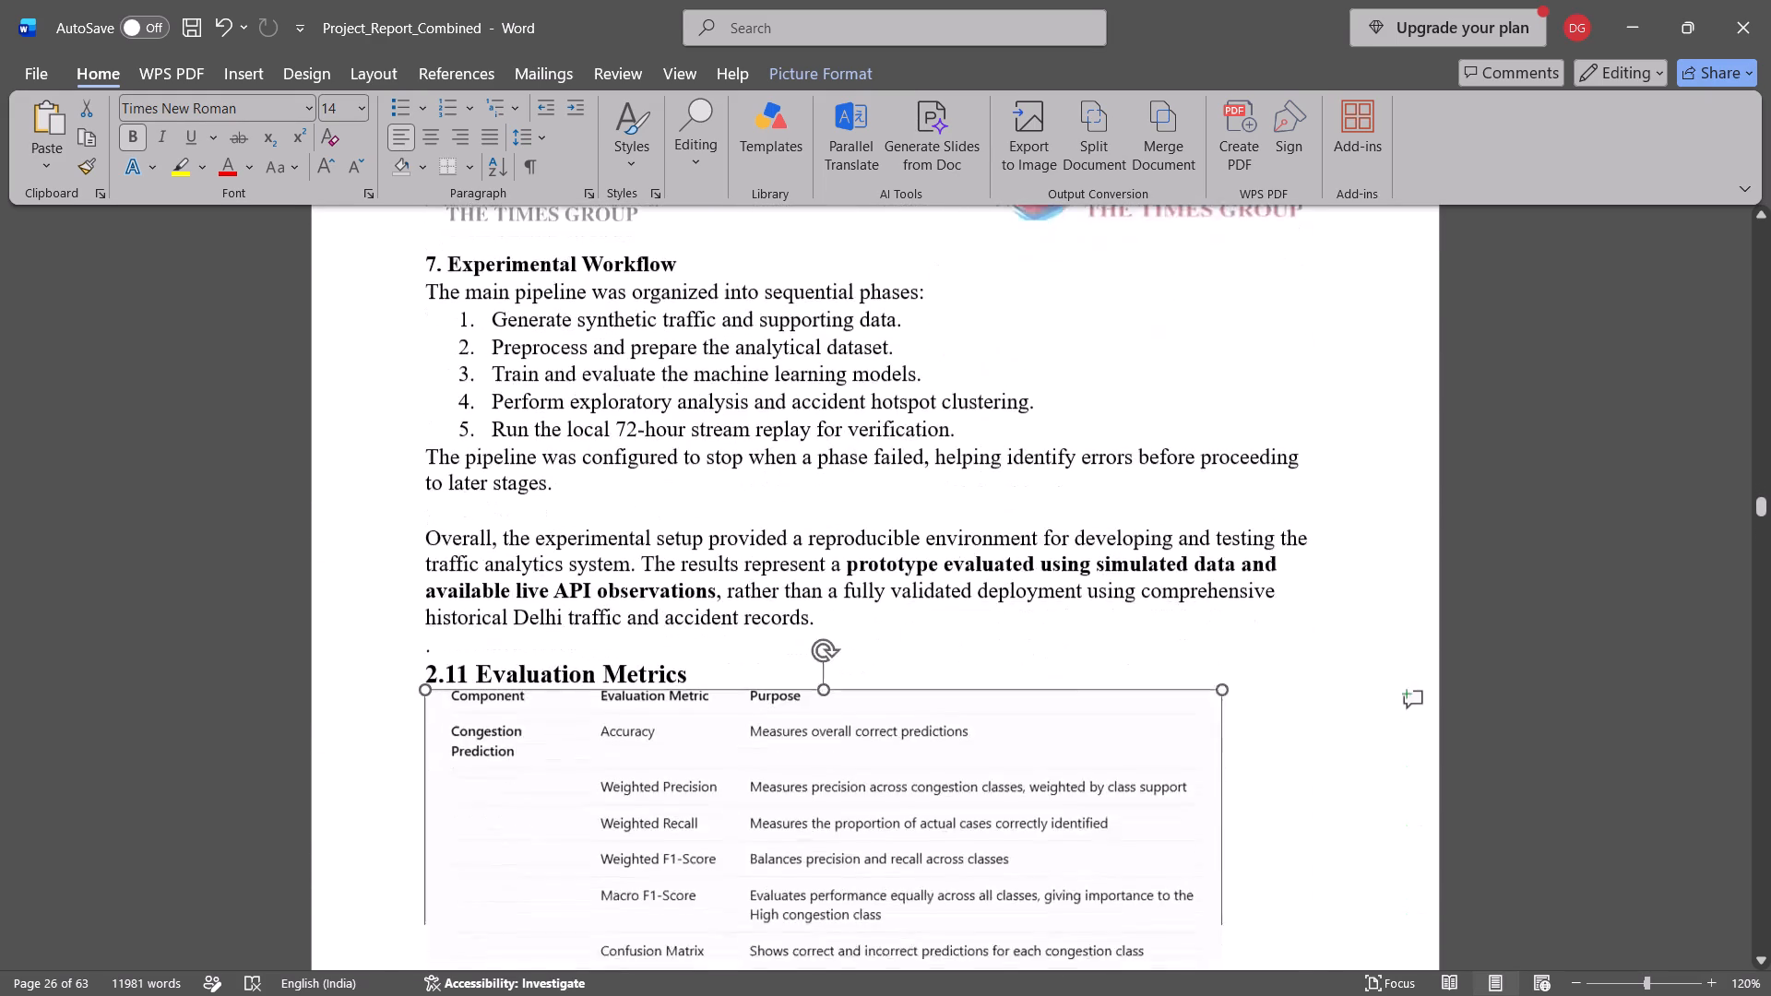
pyautogui.scroll(-1, 1046, 599)
pyautogui.scroll(2, 1046, 599)
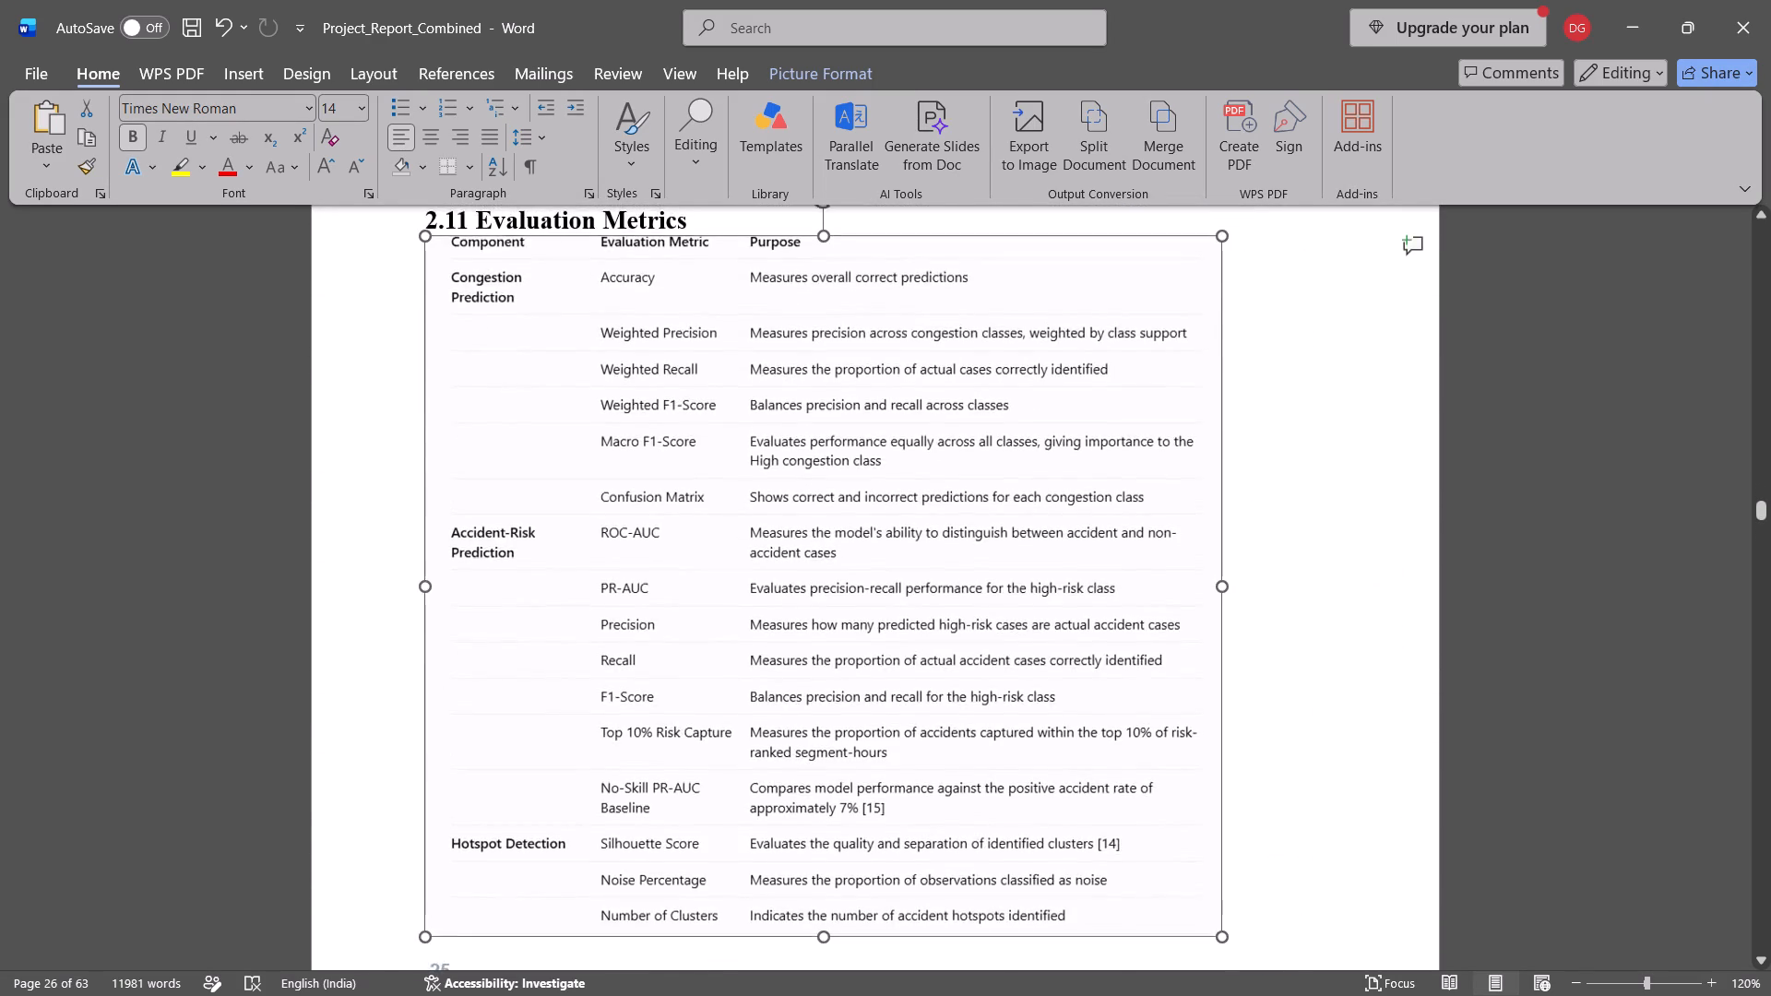
# Insert blank lines above the "2.11 Evaluation Metrics" heading until it moves with its picture to the top of page 26.
pyautogui.scroll(2, 953, 540)
pyautogui.click(419, 628)
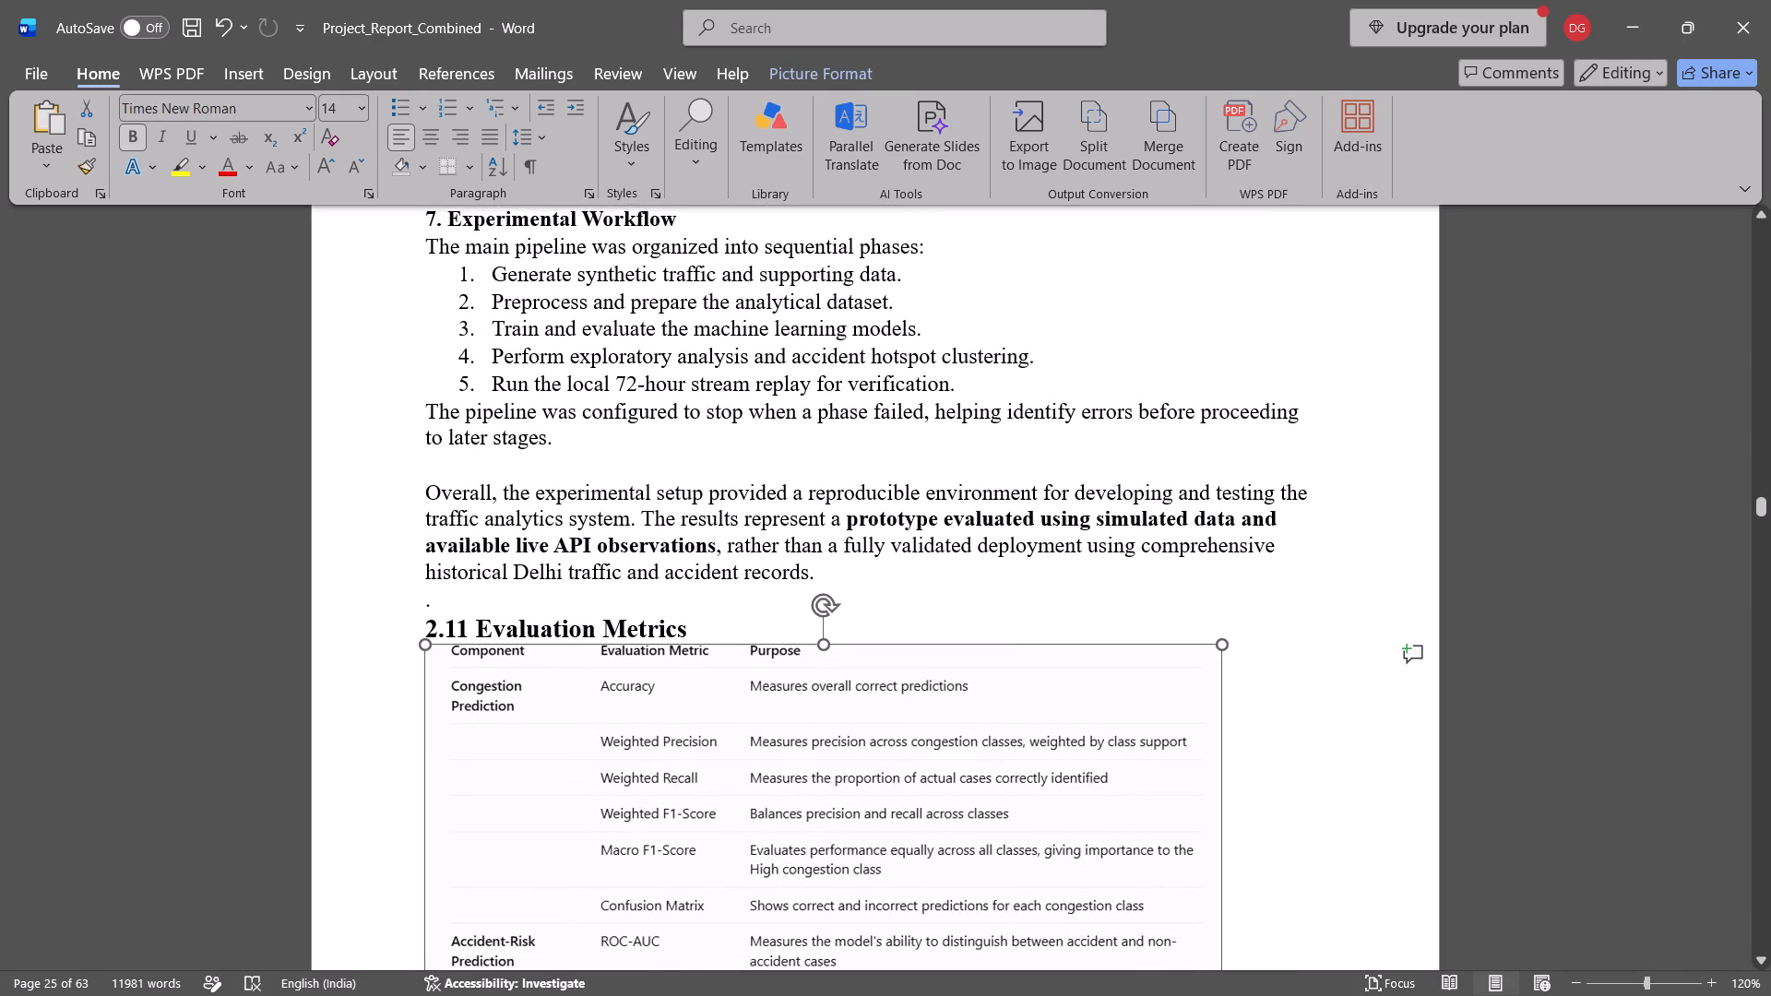
pyautogui.press('Return')
pyautogui.press('Return')
pyautogui.press('Return')
pyautogui.press('Return')
pyautogui.press('Return')
pyautogui.press('Return')
pyautogui.press('Return')
pyautogui.press('Return')
pyautogui.press('Return')
pyautogui.press('Return')
pyautogui.press('Return')
pyautogui.press('Return')
pyautogui.press('Return')
pyautogui.press('Return')
pyautogui.press('Return')
pyautogui.press('Return')
pyautogui.press('Return')
pyautogui.press('Return')
pyautogui.press('Return')
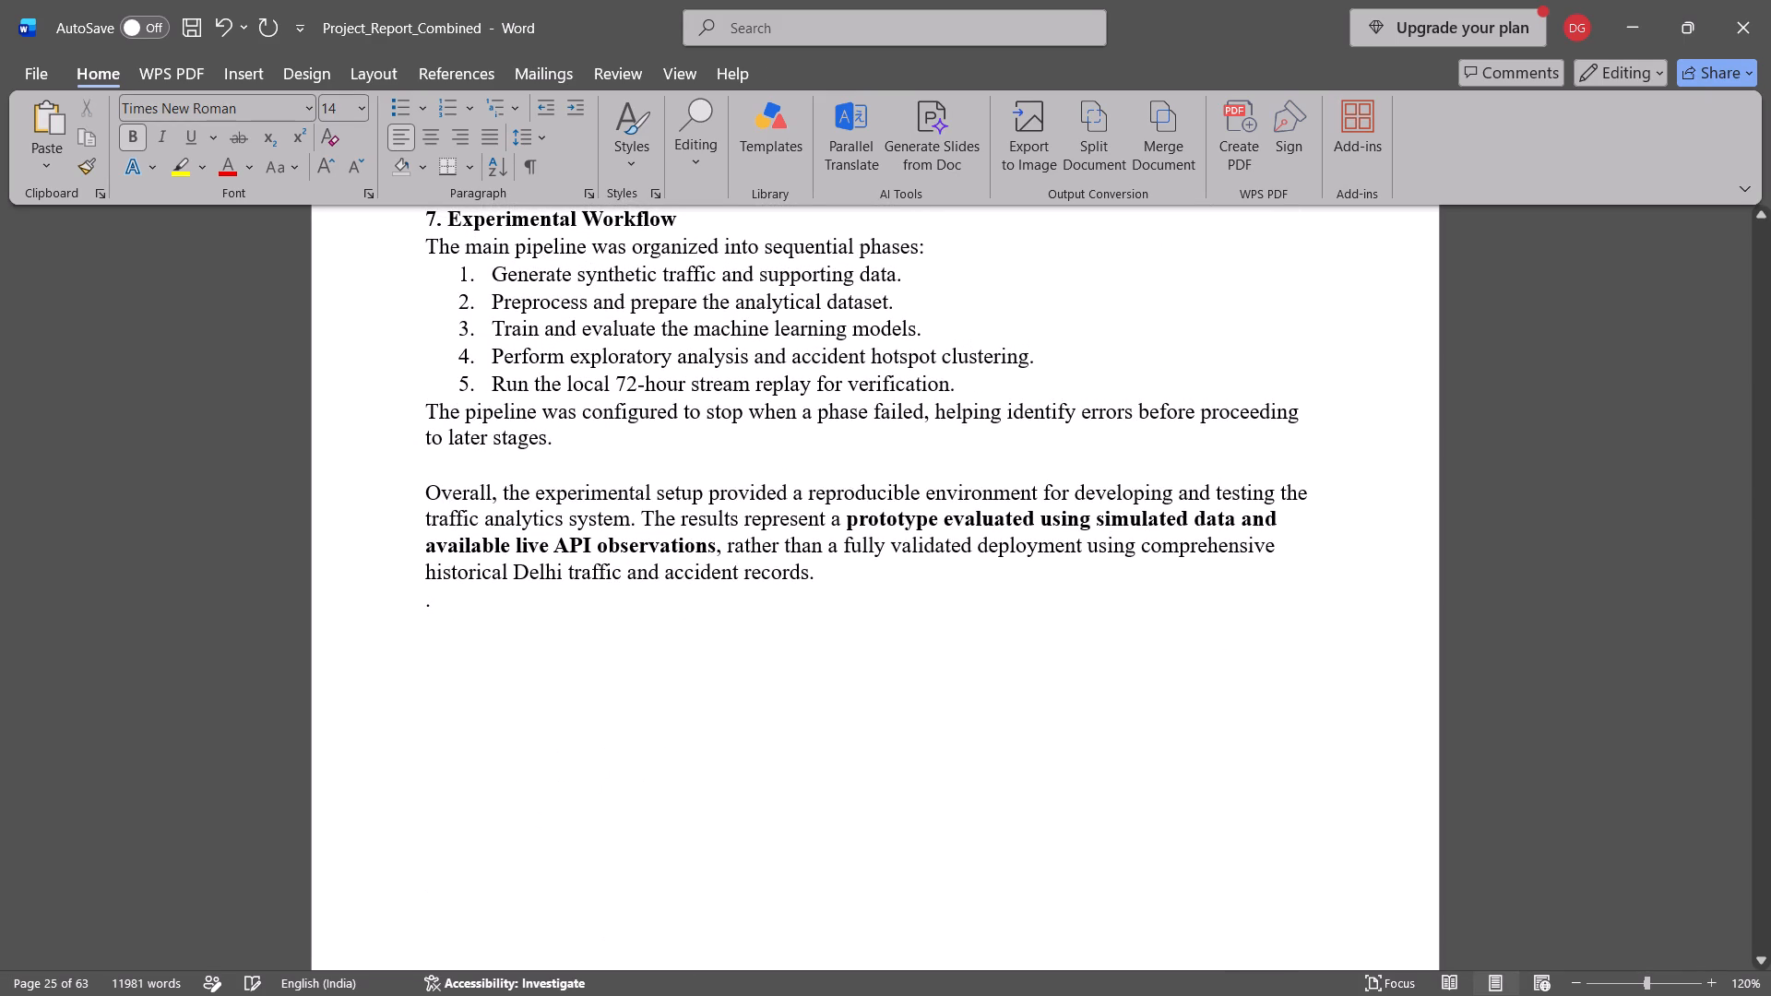
pyautogui.scroll(-1, 419, 628)
pyautogui.press('Return')
pyautogui.press('Return')
pyautogui.press('Return')
pyautogui.press('Return')
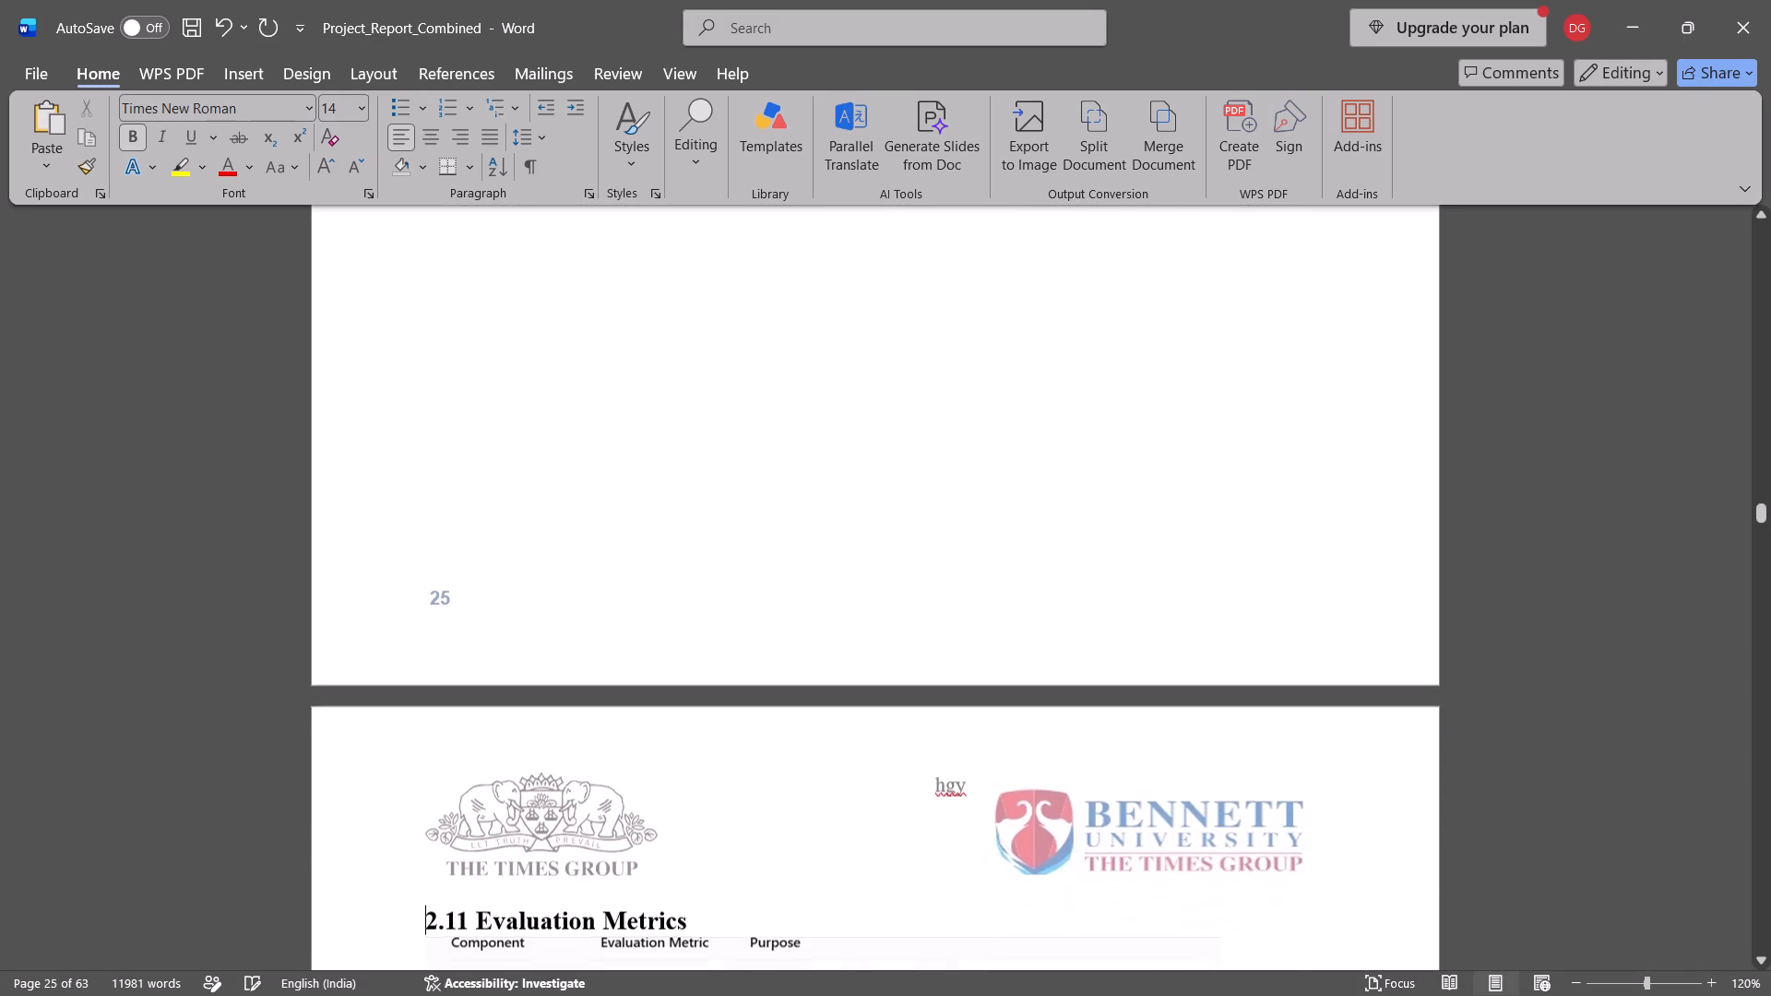
# Enlarge the evaluation metrics picture proportionally beyond the text width, and stretch its height so it fills most of page 26.
pyautogui.scroll(-1, 419, 628)
pyautogui.scroll(-2, 660, 594)
pyautogui.click(993, 385)
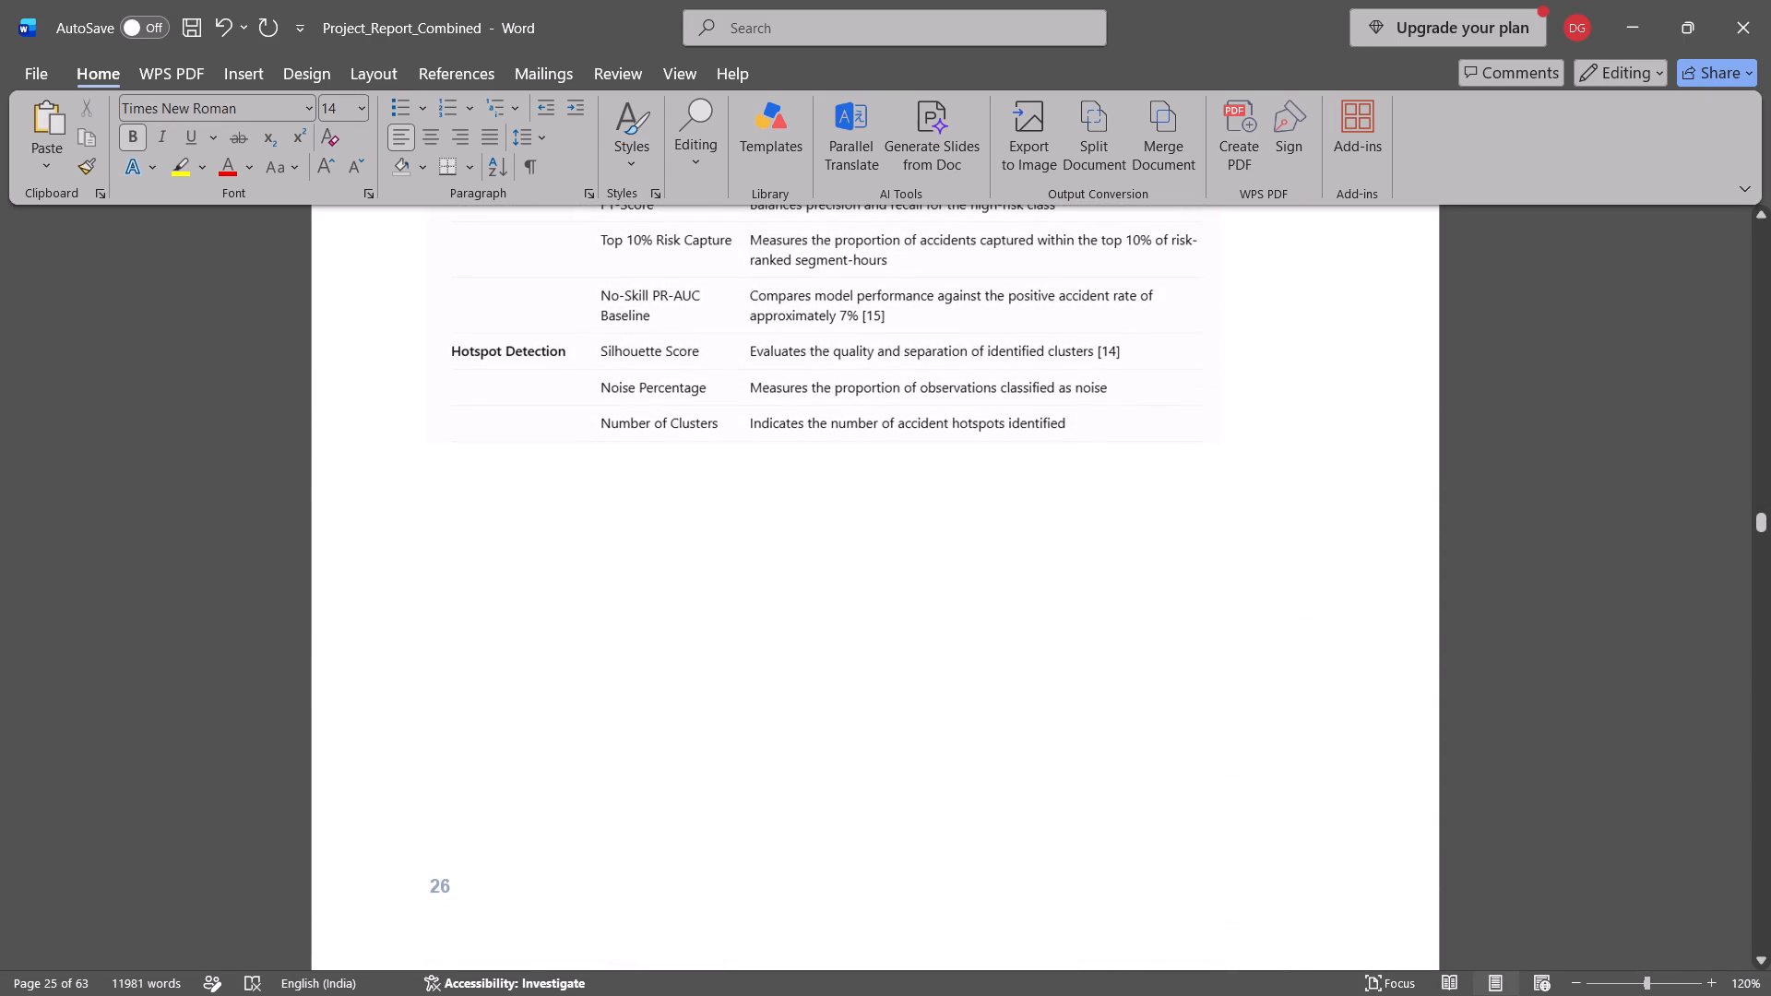
pyautogui.moveTo(1221, 444); pyautogui.dragTo(1254, 780)
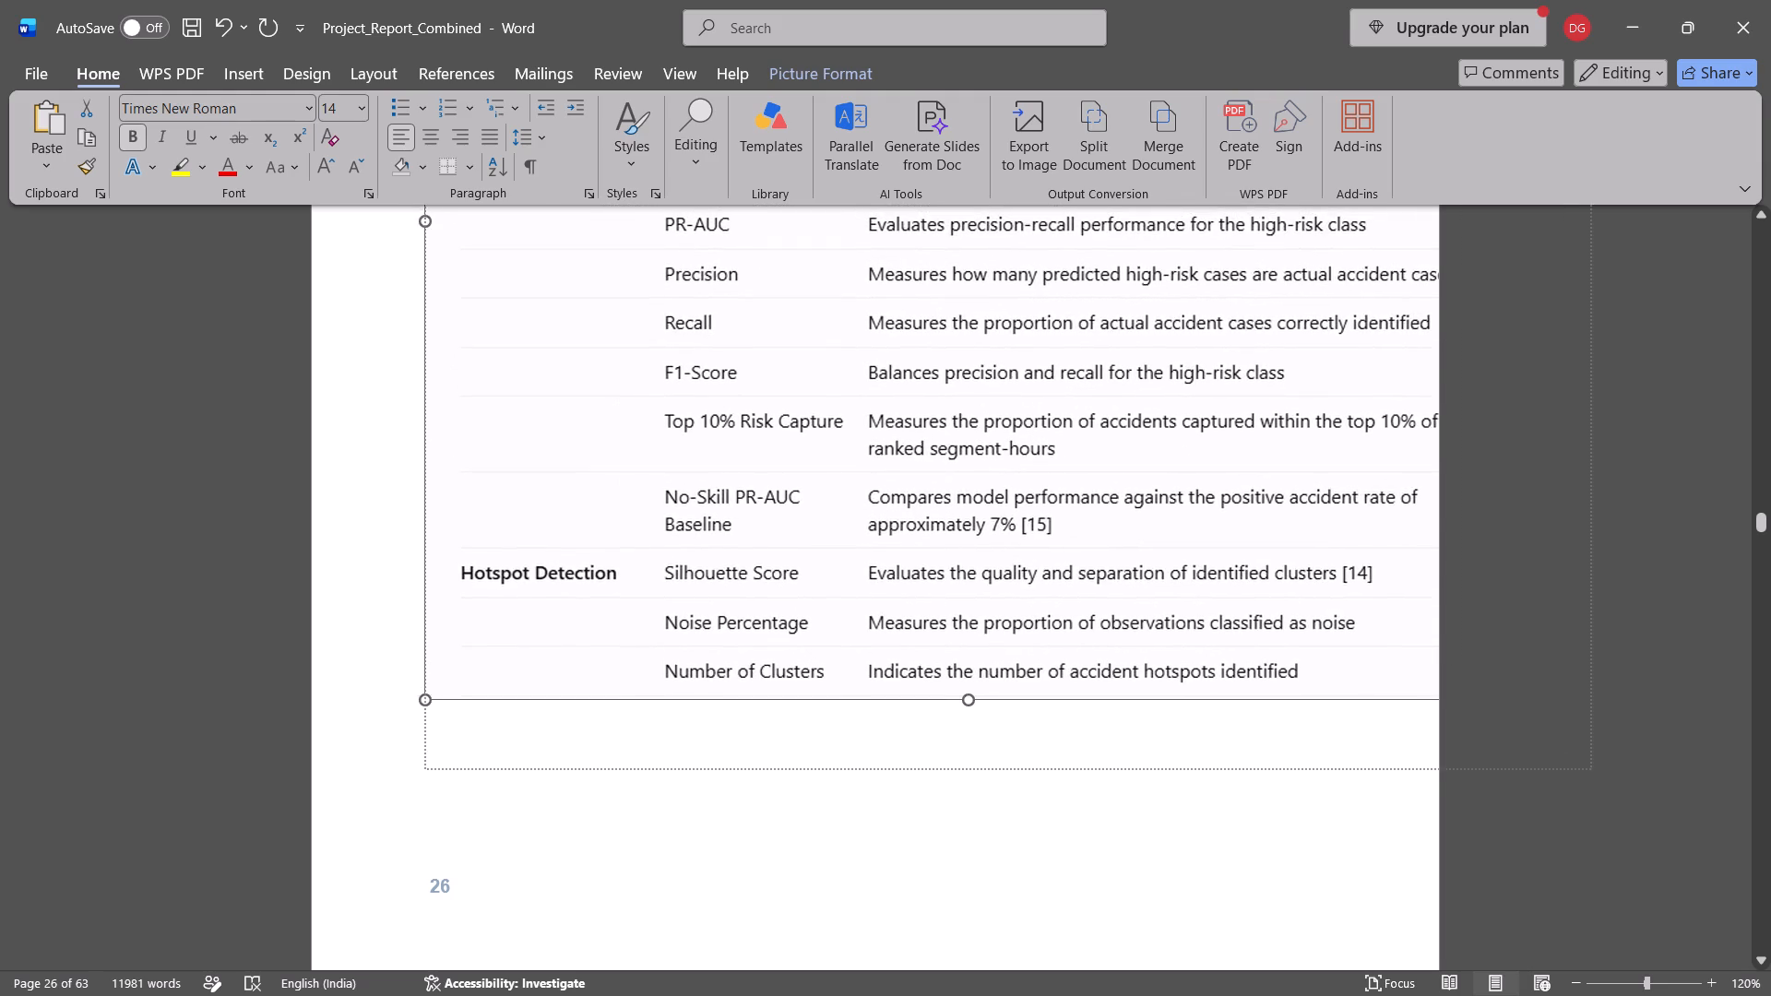
pyautogui.moveTo(1254, 780); pyautogui.dragTo(974, 614)
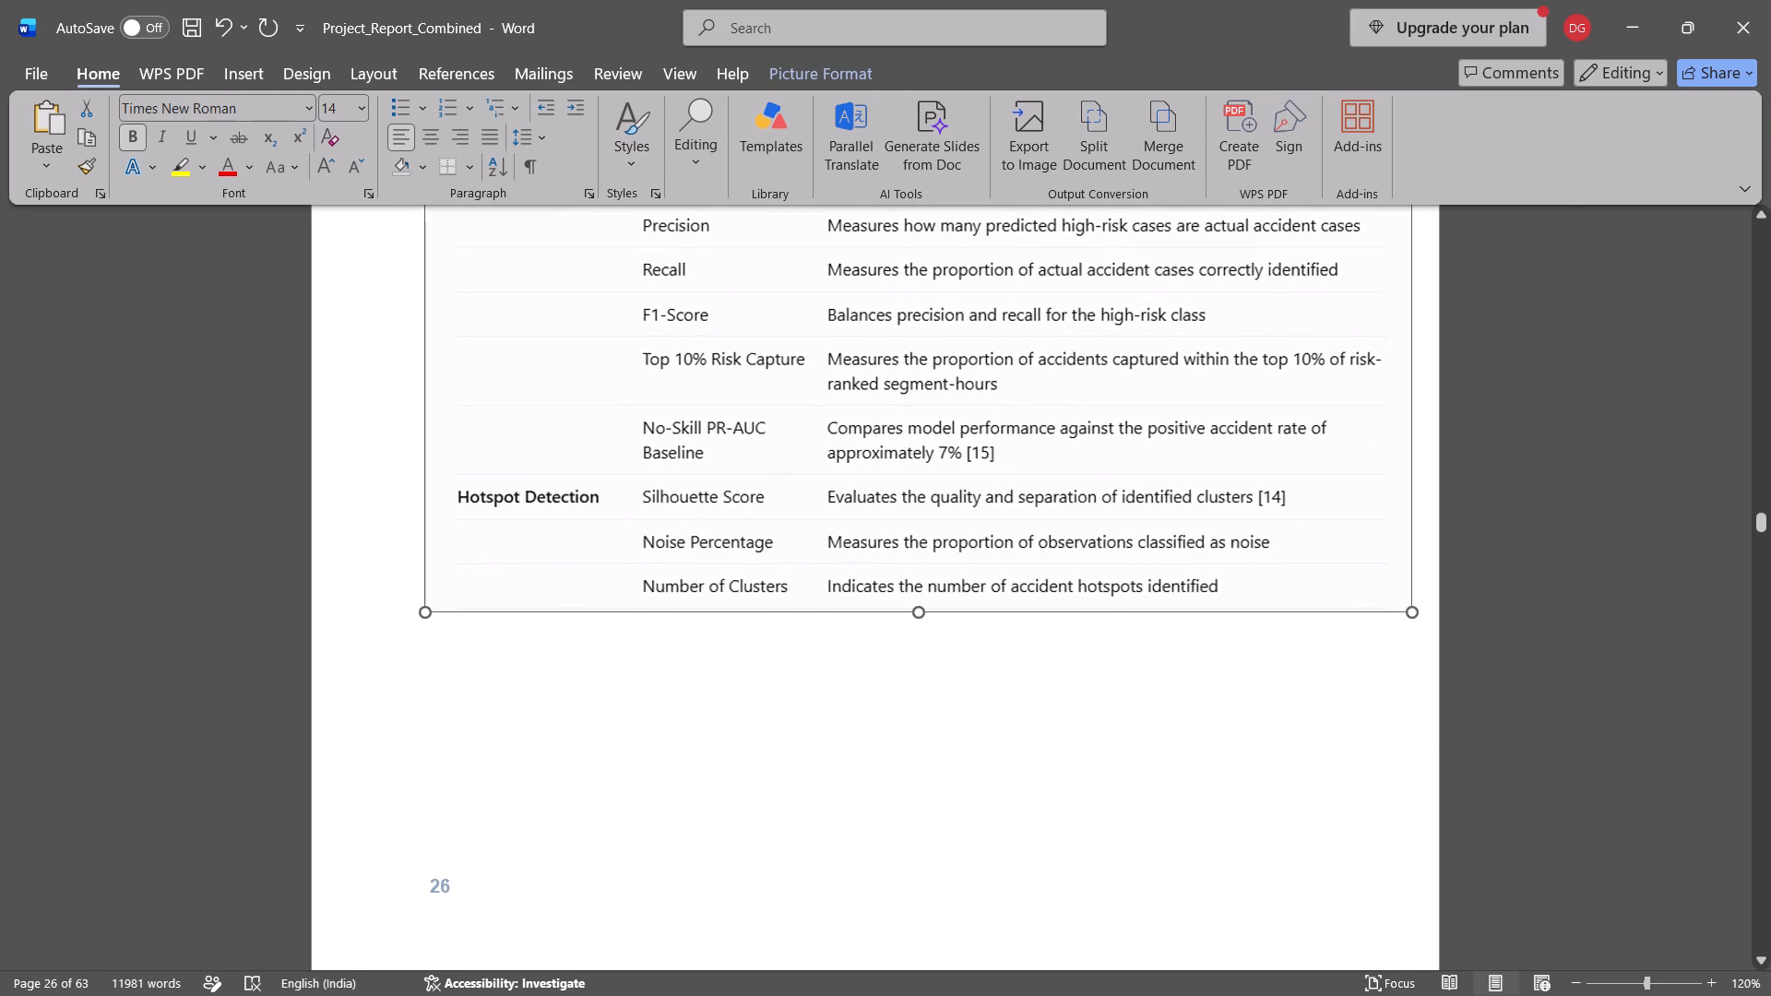
pyautogui.moveTo(974, 614); pyautogui.dragTo(982, 622)
pyautogui.scroll(-1, 934, 651)
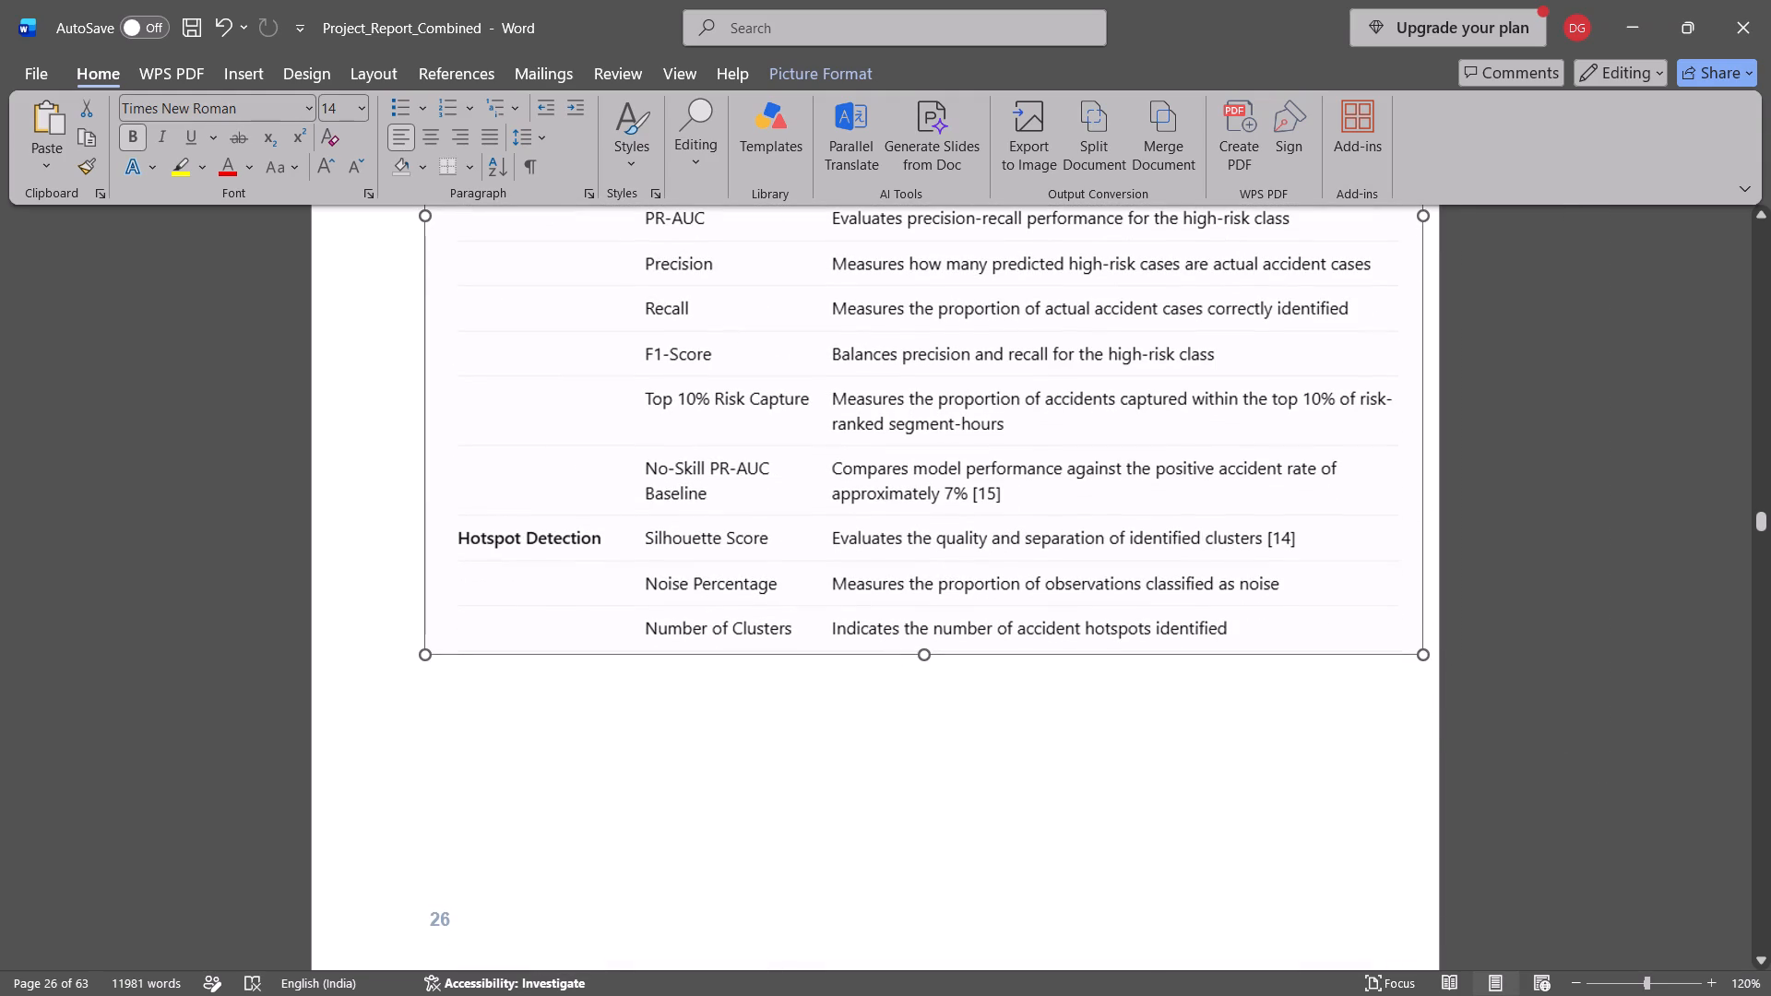
pyautogui.click(914, 653)
pyautogui.moveTo(922, 653); pyautogui.dragTo(933, 778)
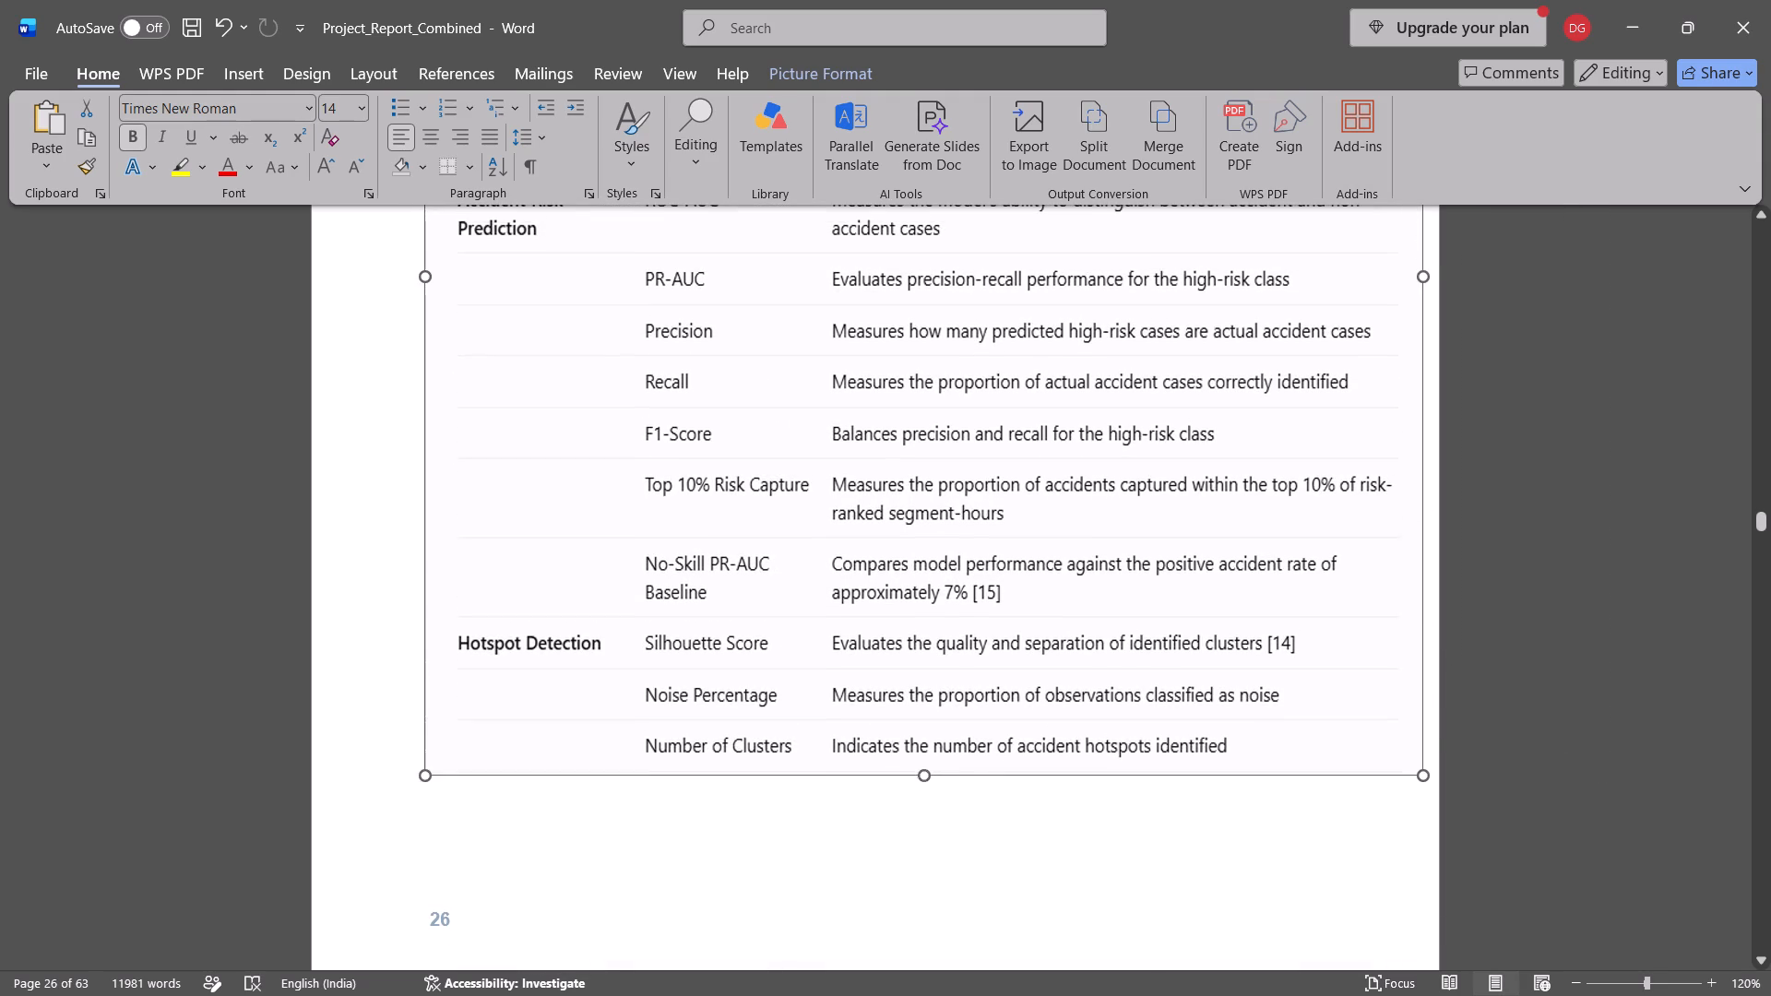
pyautogui.moveTo(933, 778); pyautogui.dragTo(933, 796)
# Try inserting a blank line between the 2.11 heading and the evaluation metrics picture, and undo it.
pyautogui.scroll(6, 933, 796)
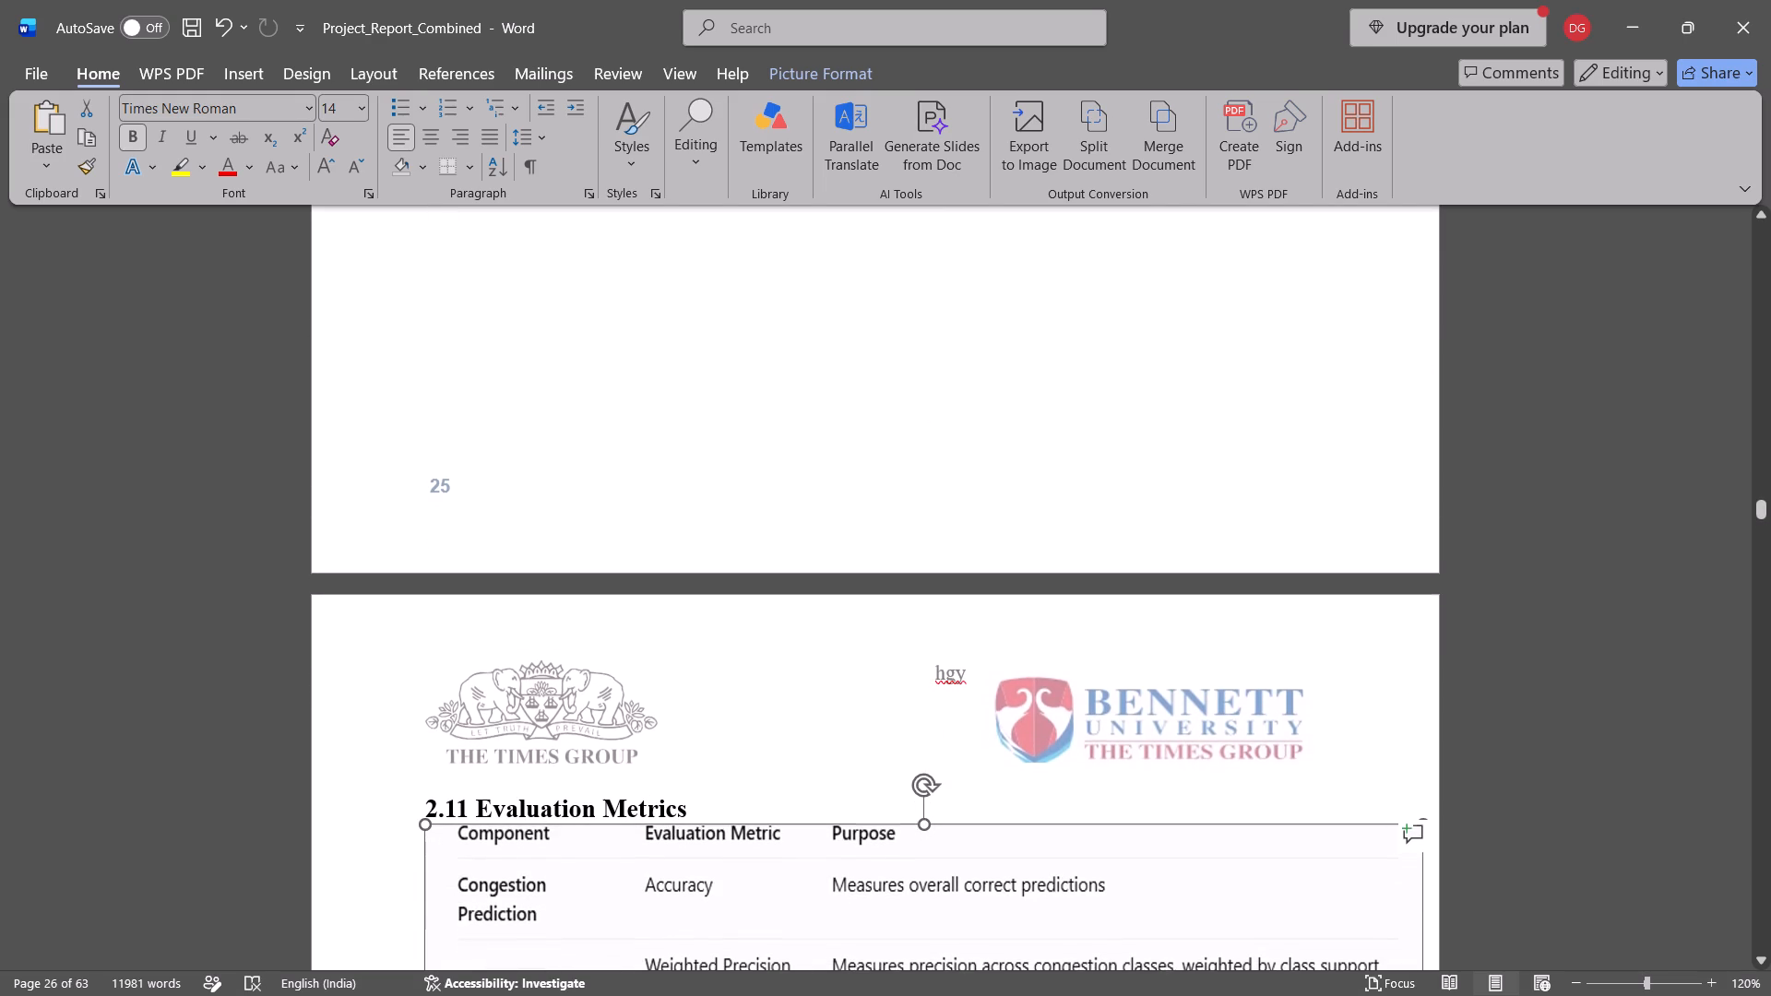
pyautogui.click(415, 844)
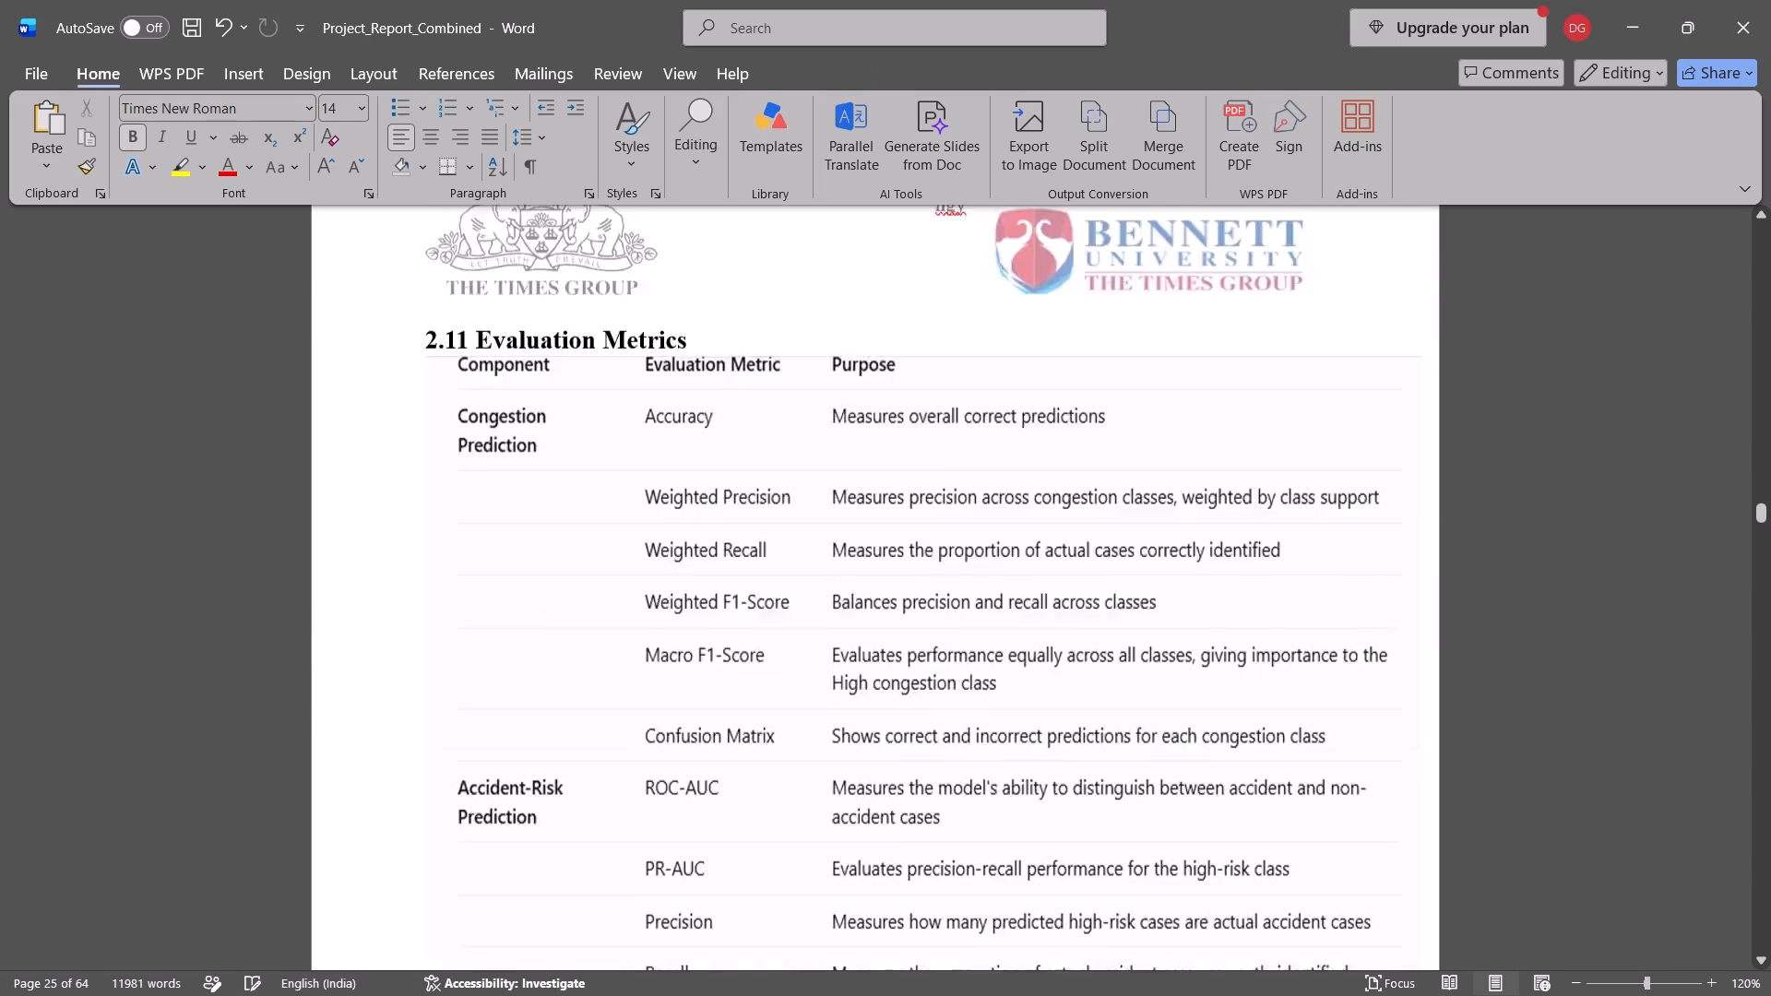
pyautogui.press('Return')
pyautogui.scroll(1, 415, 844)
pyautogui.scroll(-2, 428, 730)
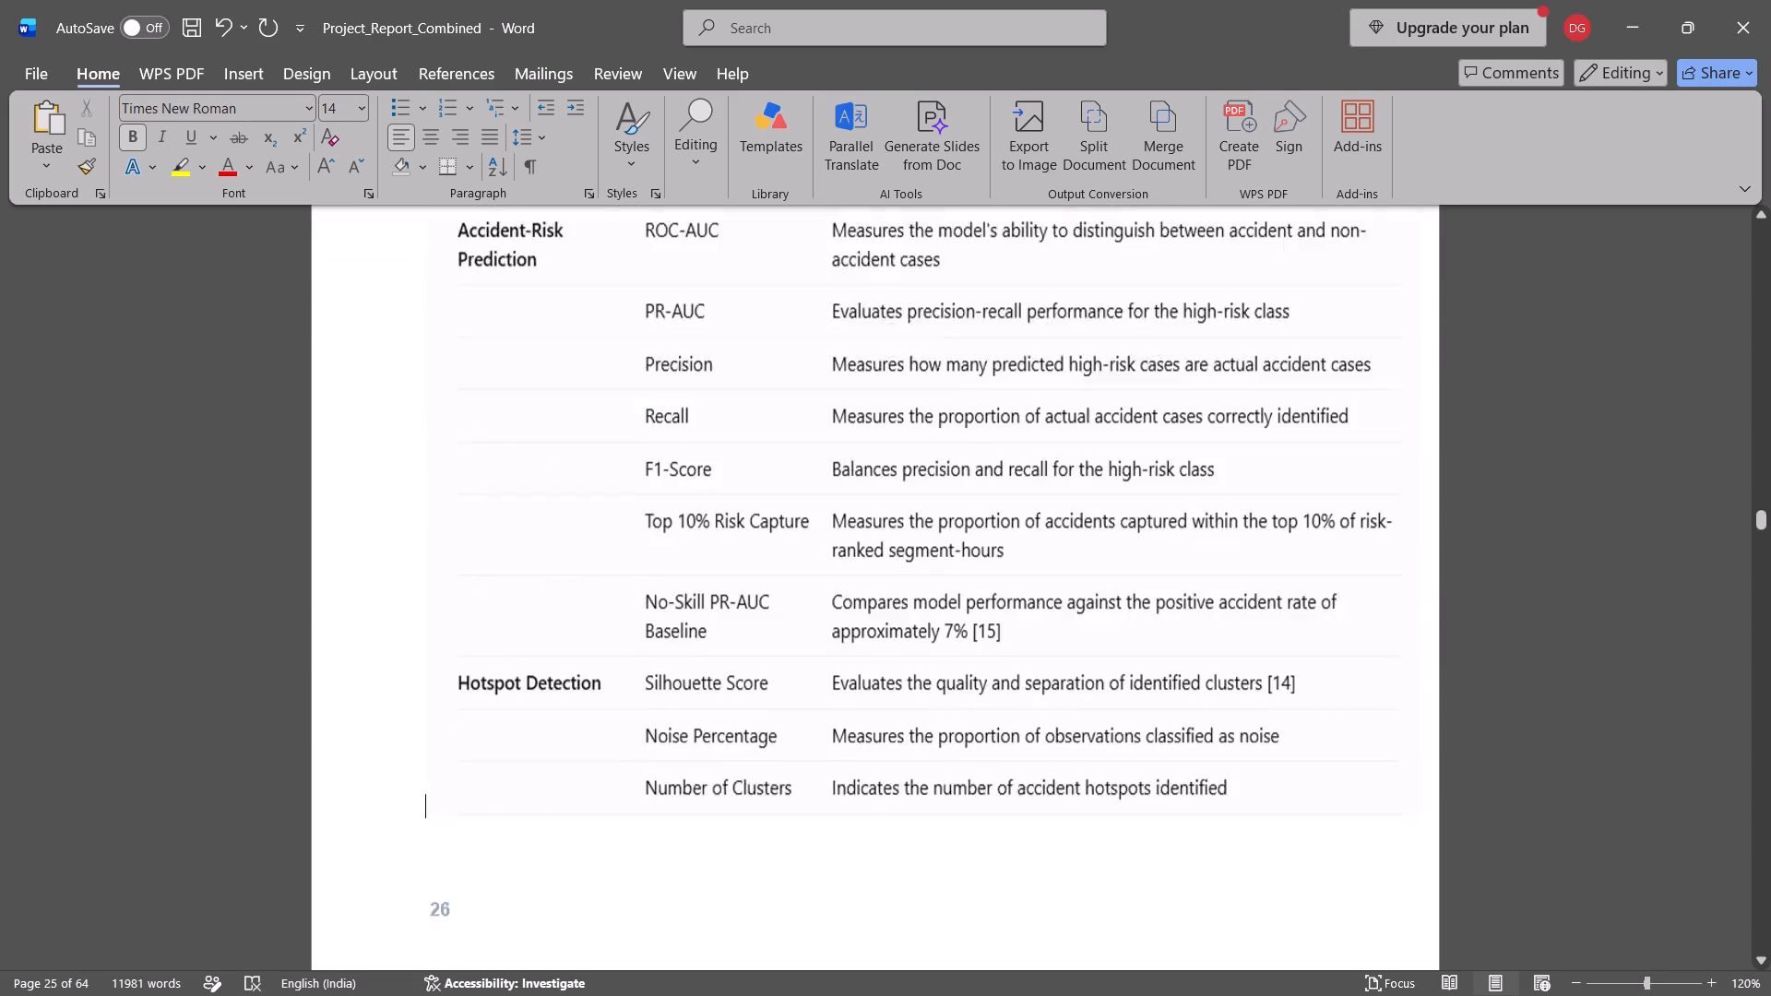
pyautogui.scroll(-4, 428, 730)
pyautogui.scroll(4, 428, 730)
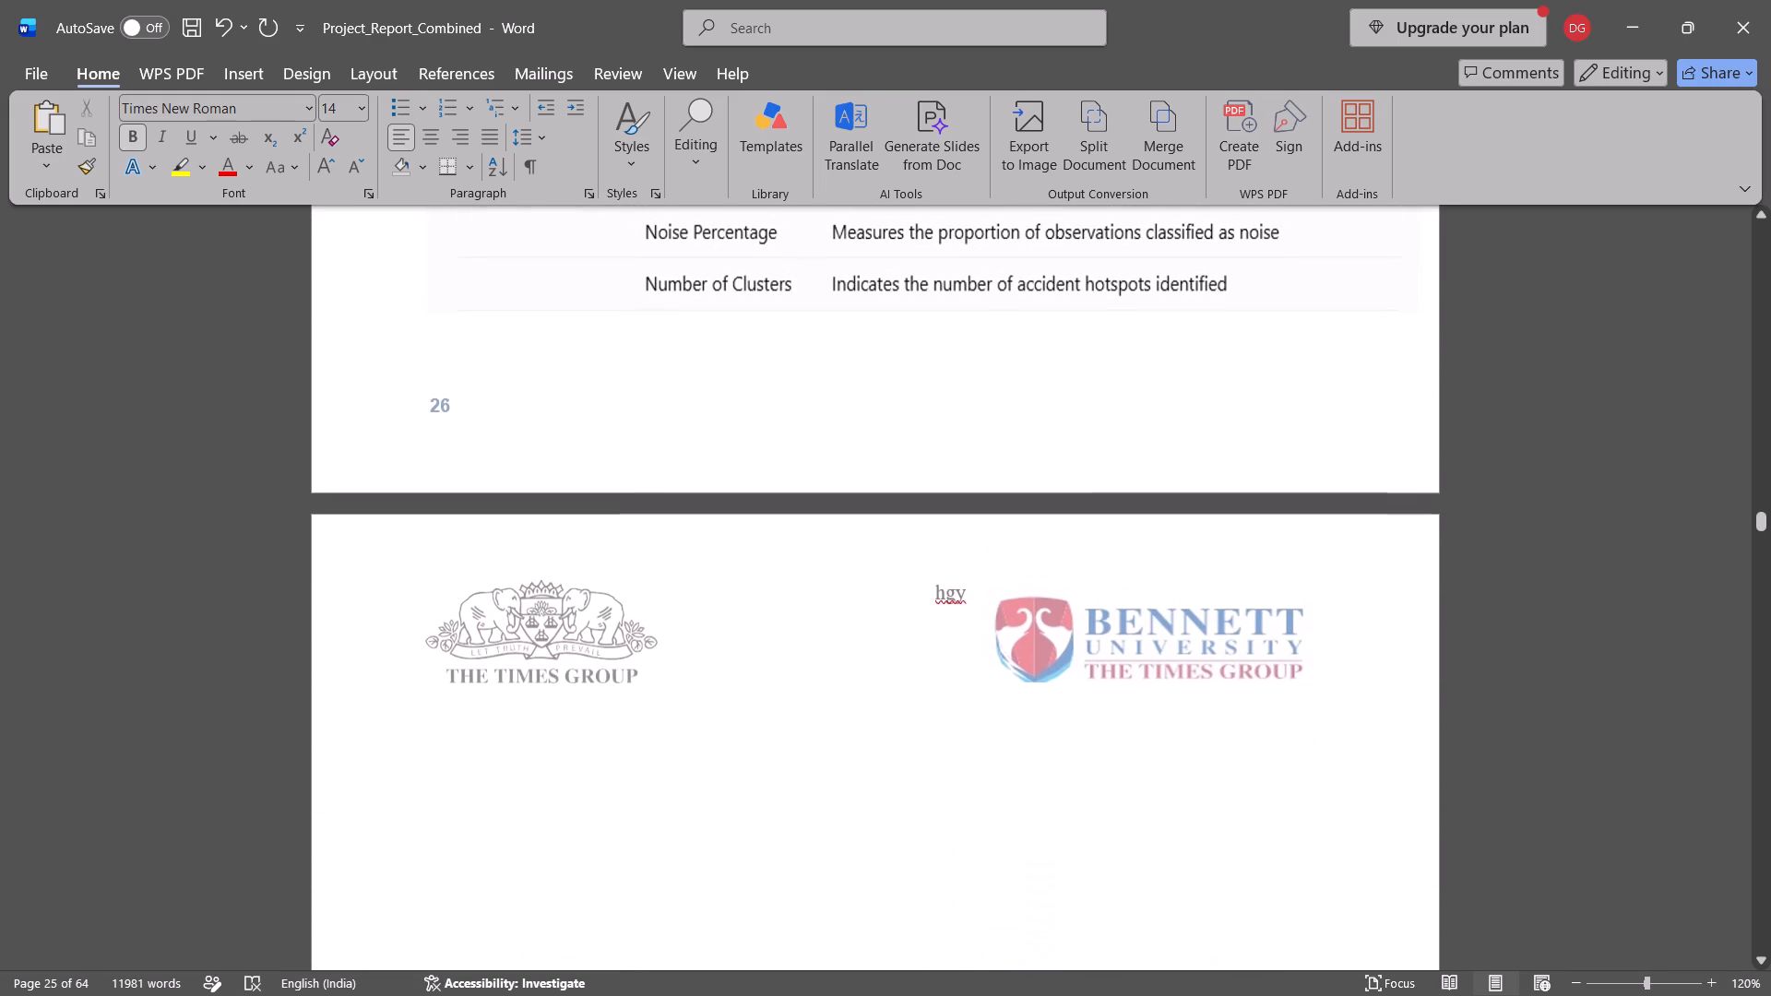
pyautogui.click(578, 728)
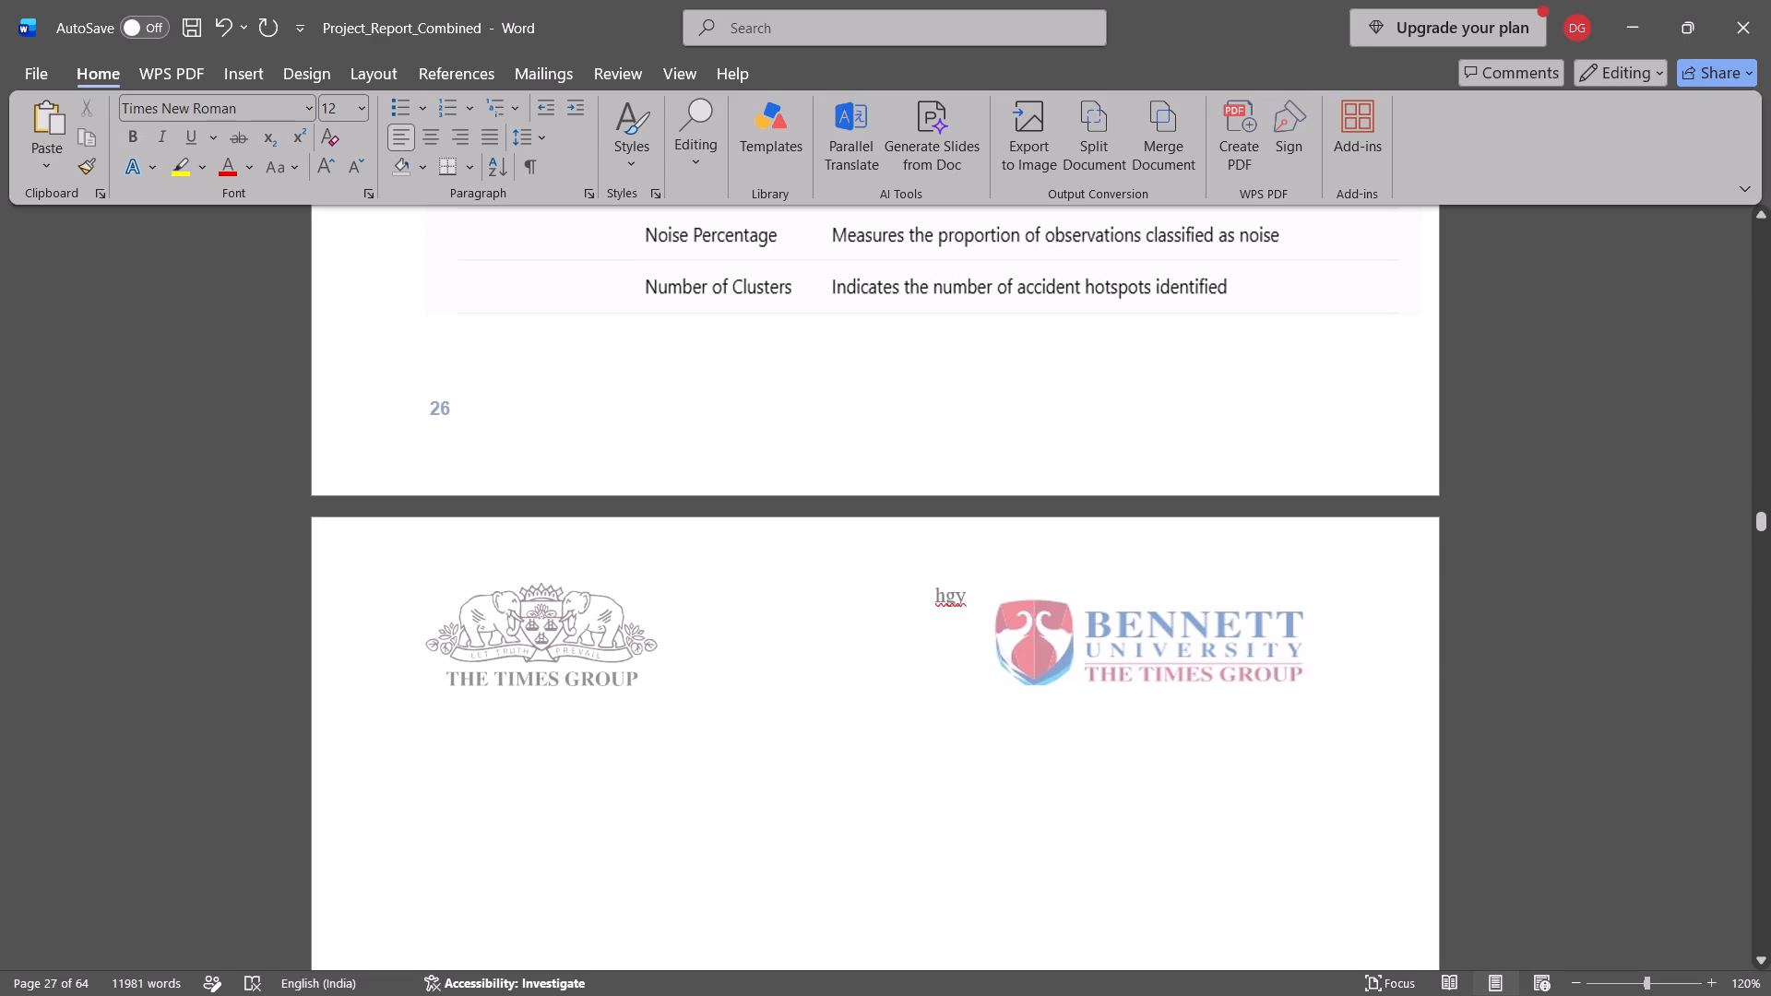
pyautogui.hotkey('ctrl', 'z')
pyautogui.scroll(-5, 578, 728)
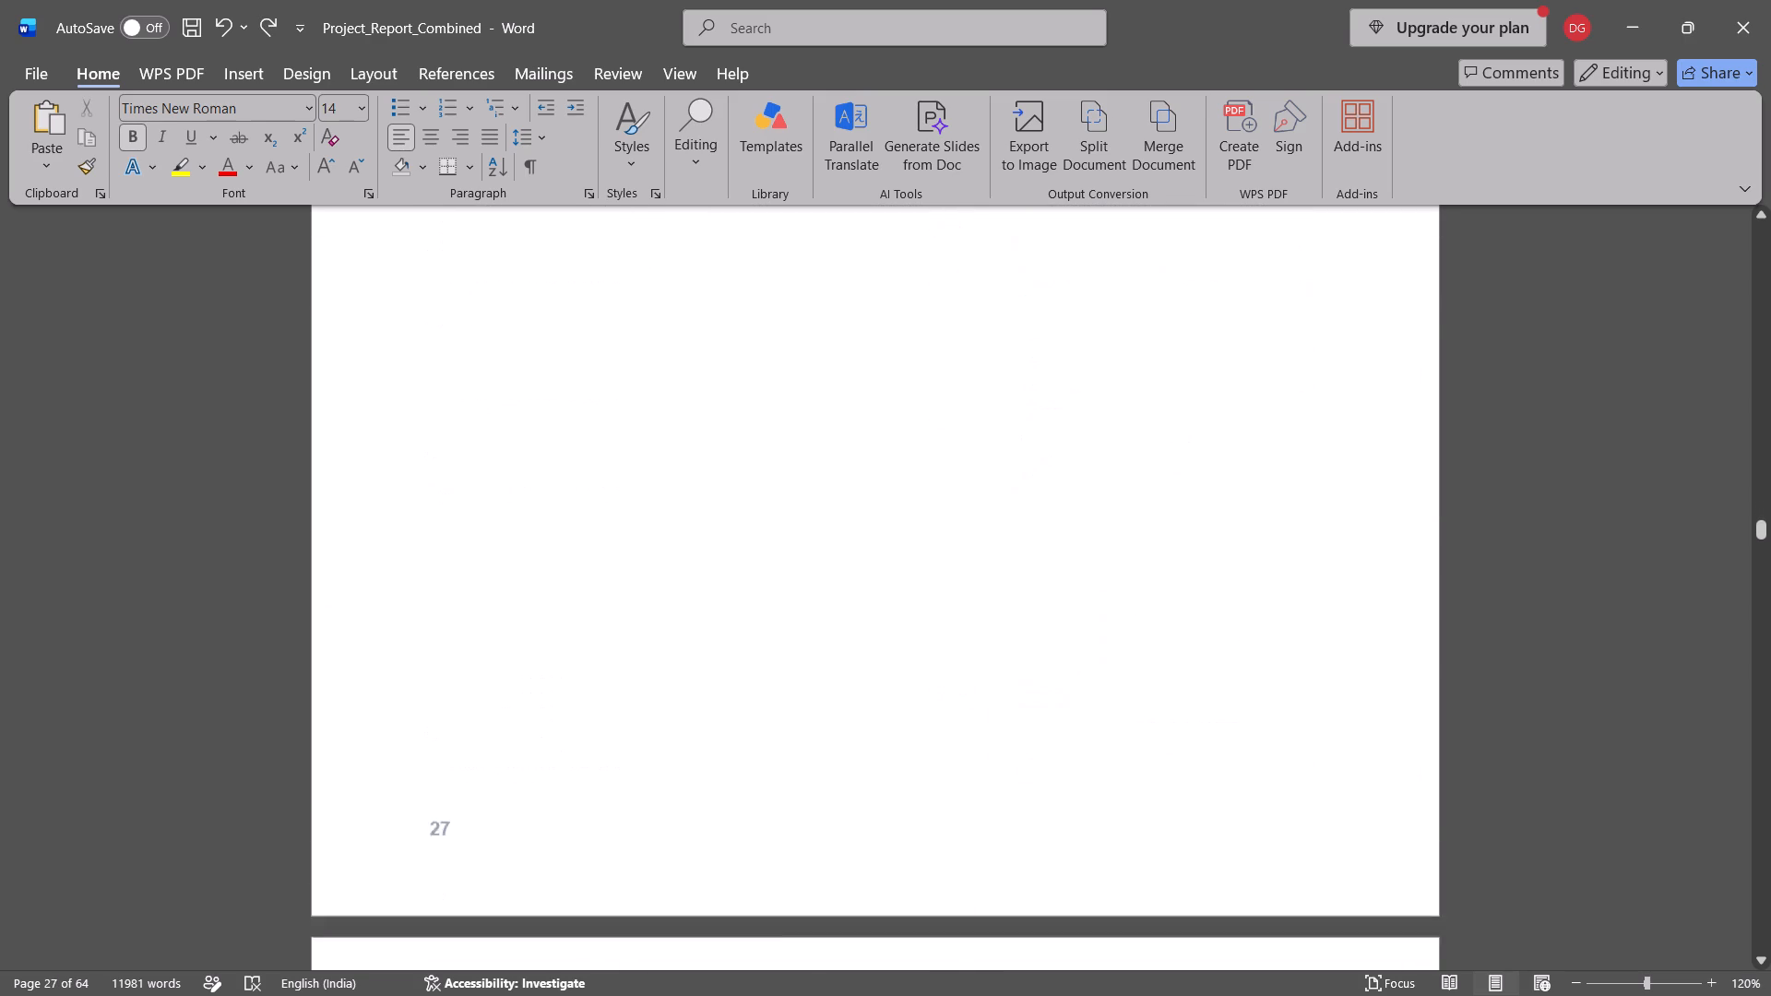
# Undo the last vertical stretch of the evaluation metrics picture and check the pages from section 2.10 to Chapter 3.
pyautogui.hotkey('ctrl', 'z')
pyautogui.scroll(-3, 578, 728)
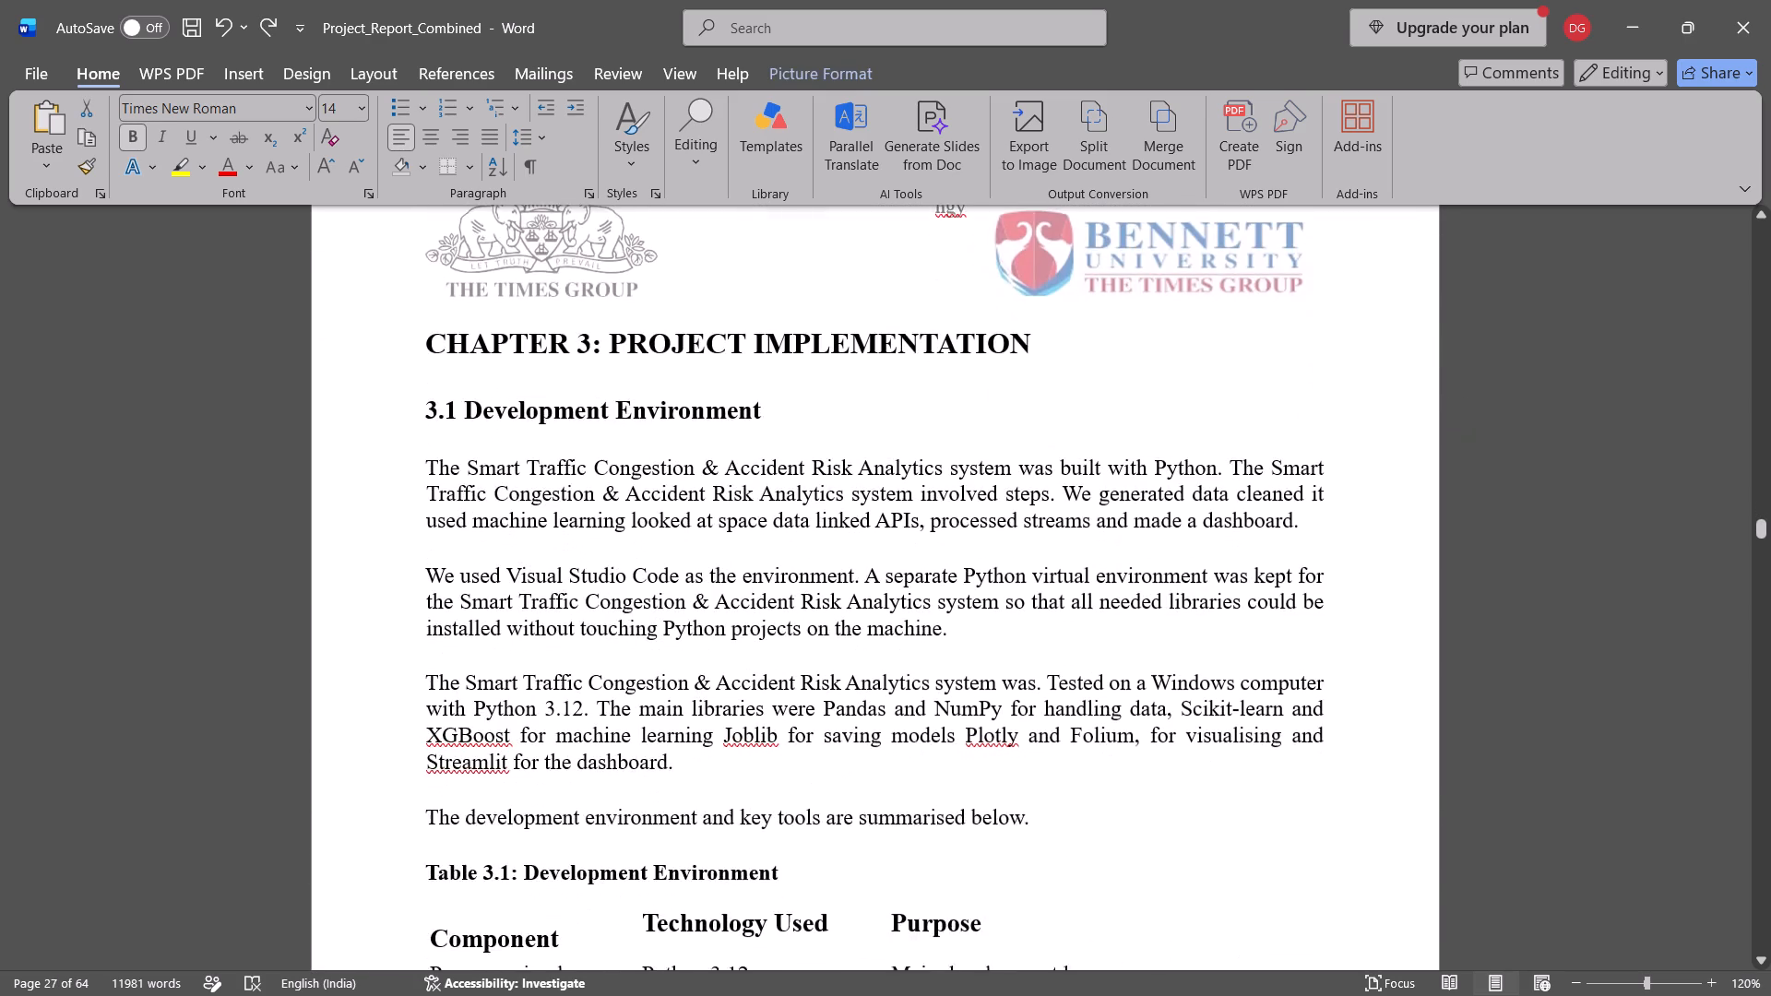
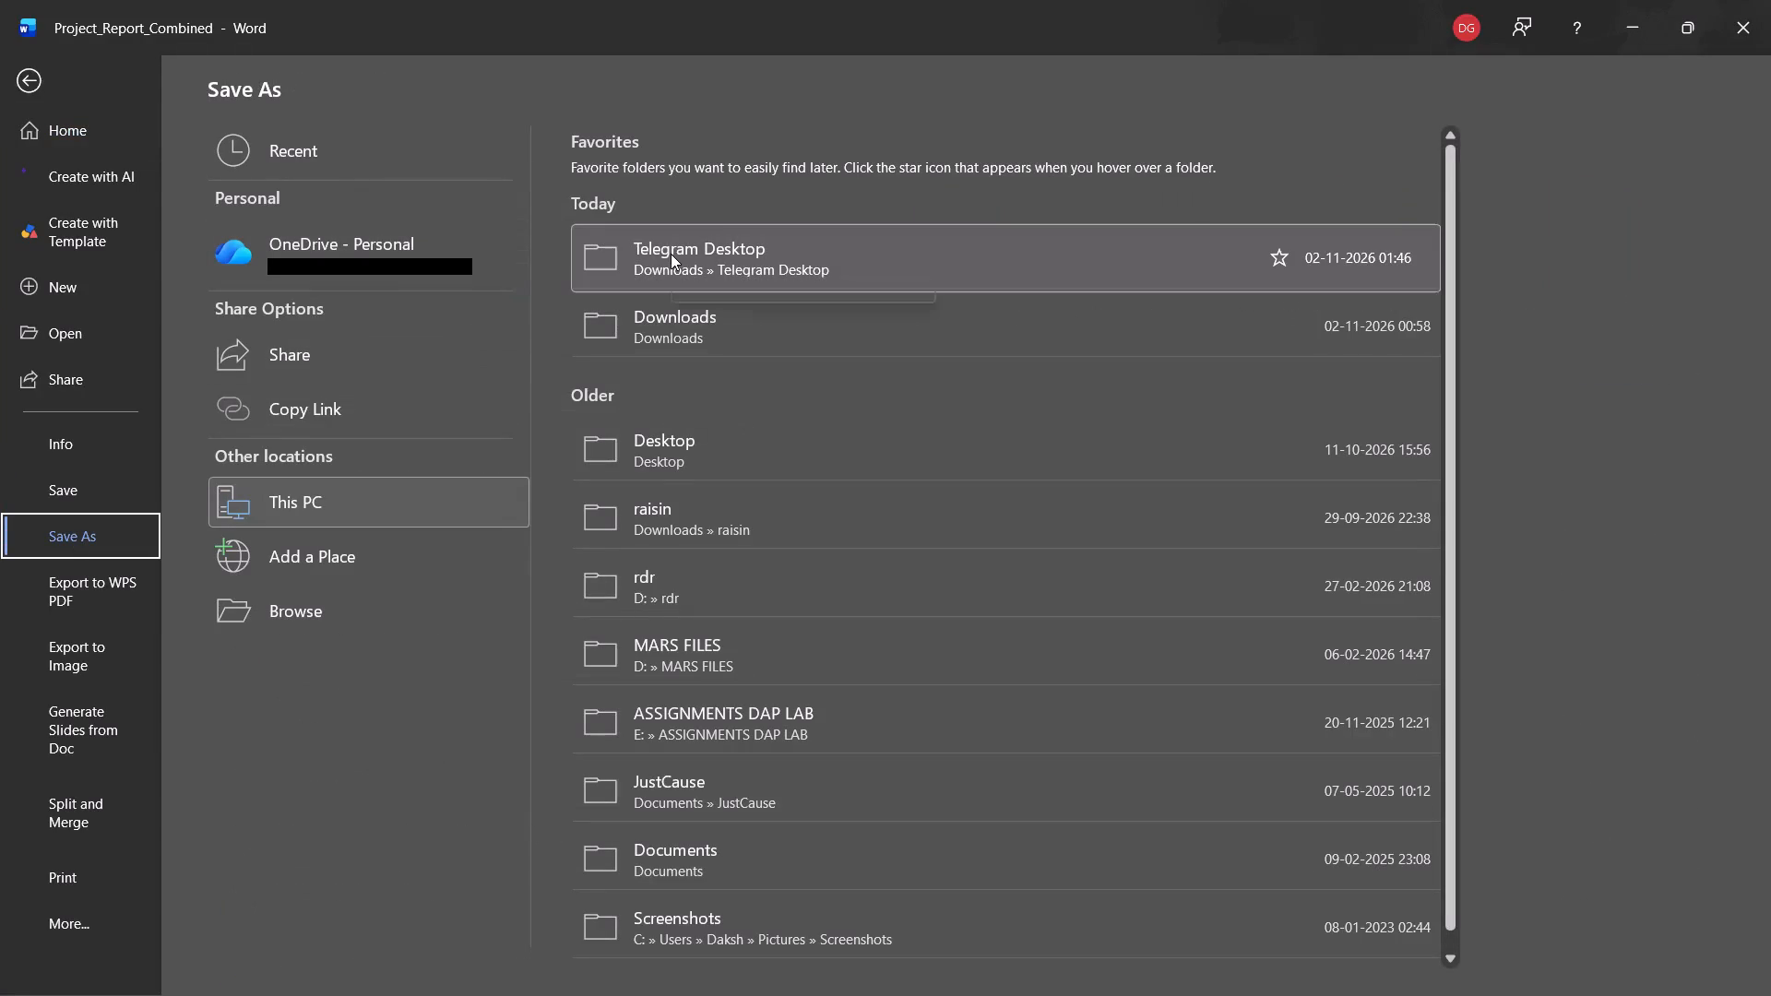
# Start saving Project_Report_Combined as a Word document in the Telegram Desktop folder, with the existing author entry cleared.
pyautogui.click(443, 382)
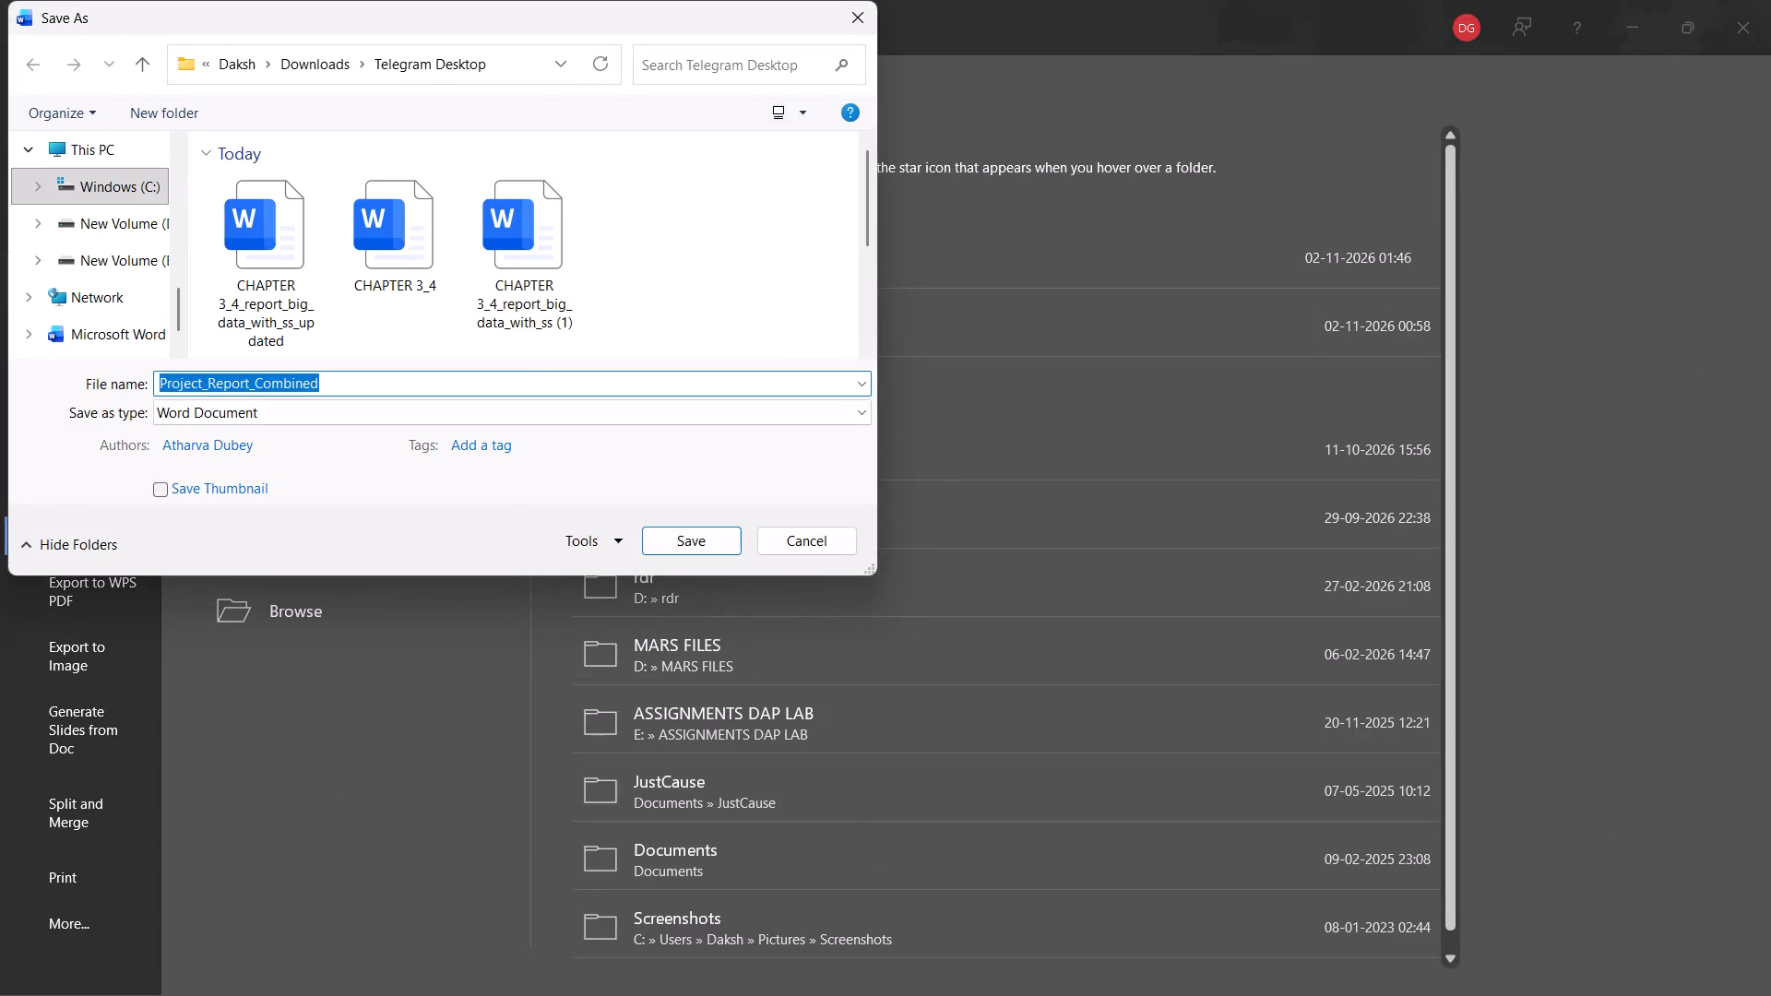
pyautogui.moveTo(339, 445); pyautogui.dragTo(306, 446)
pyautogui.click(306, 446)
pyautogui.press('BackSpace')
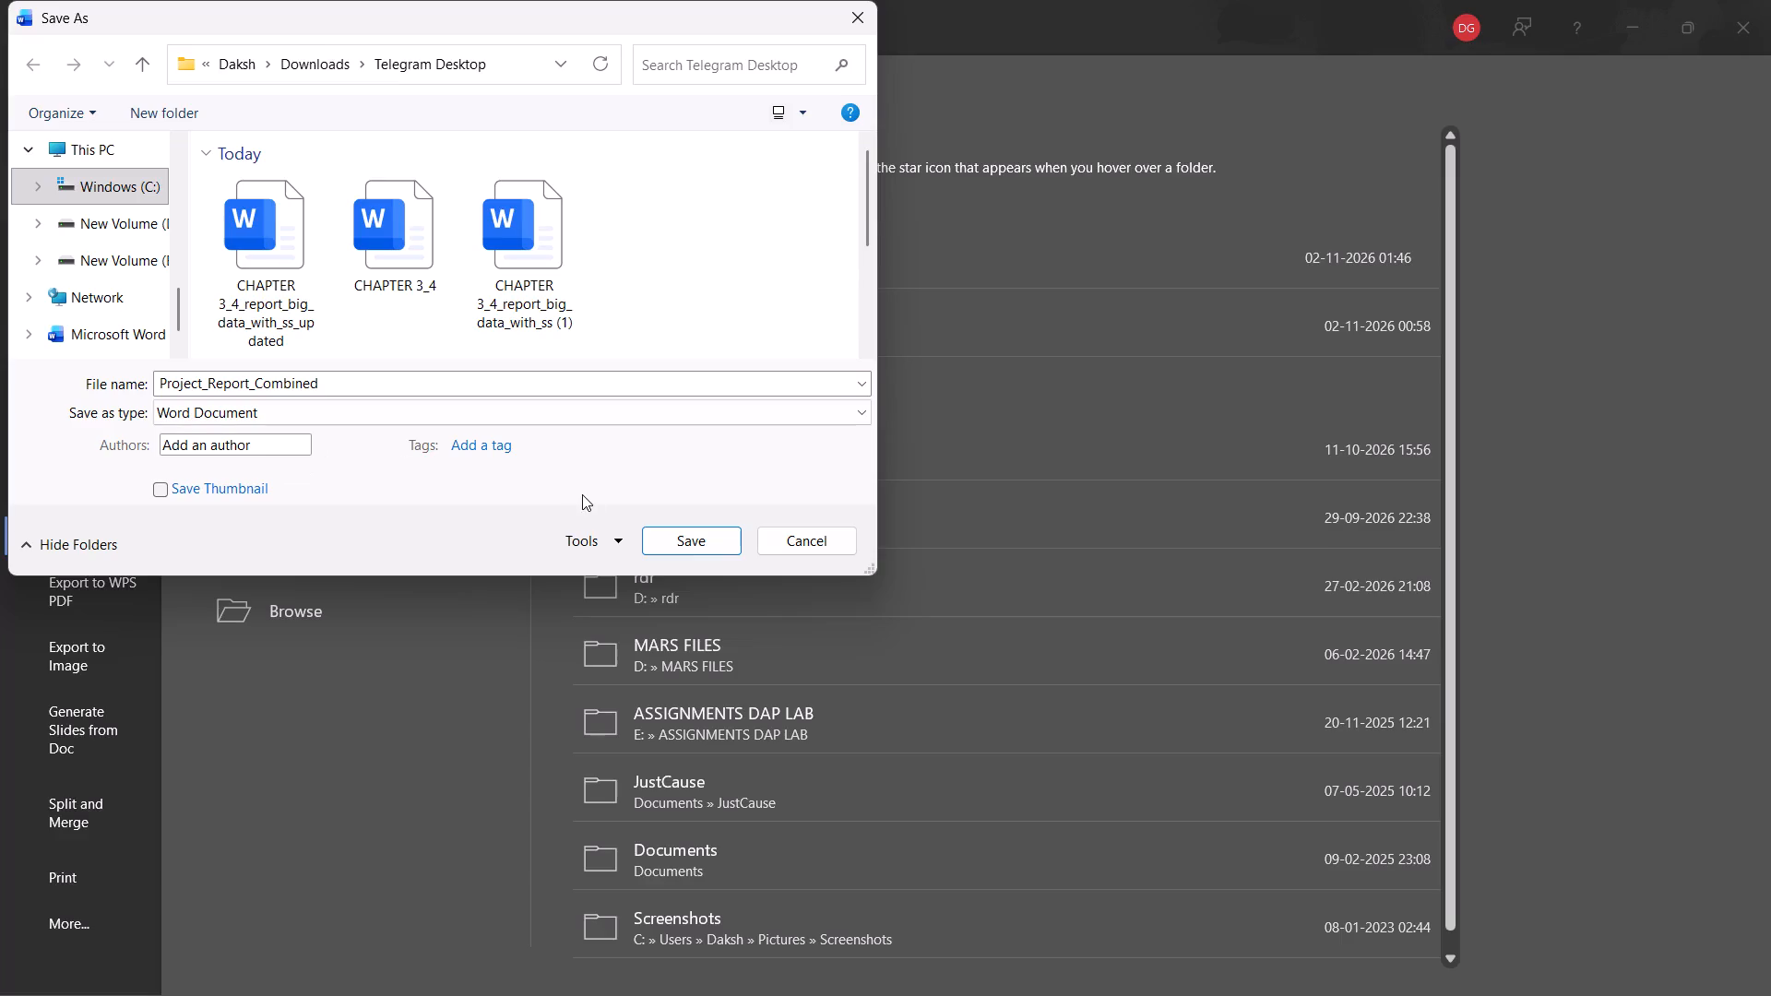
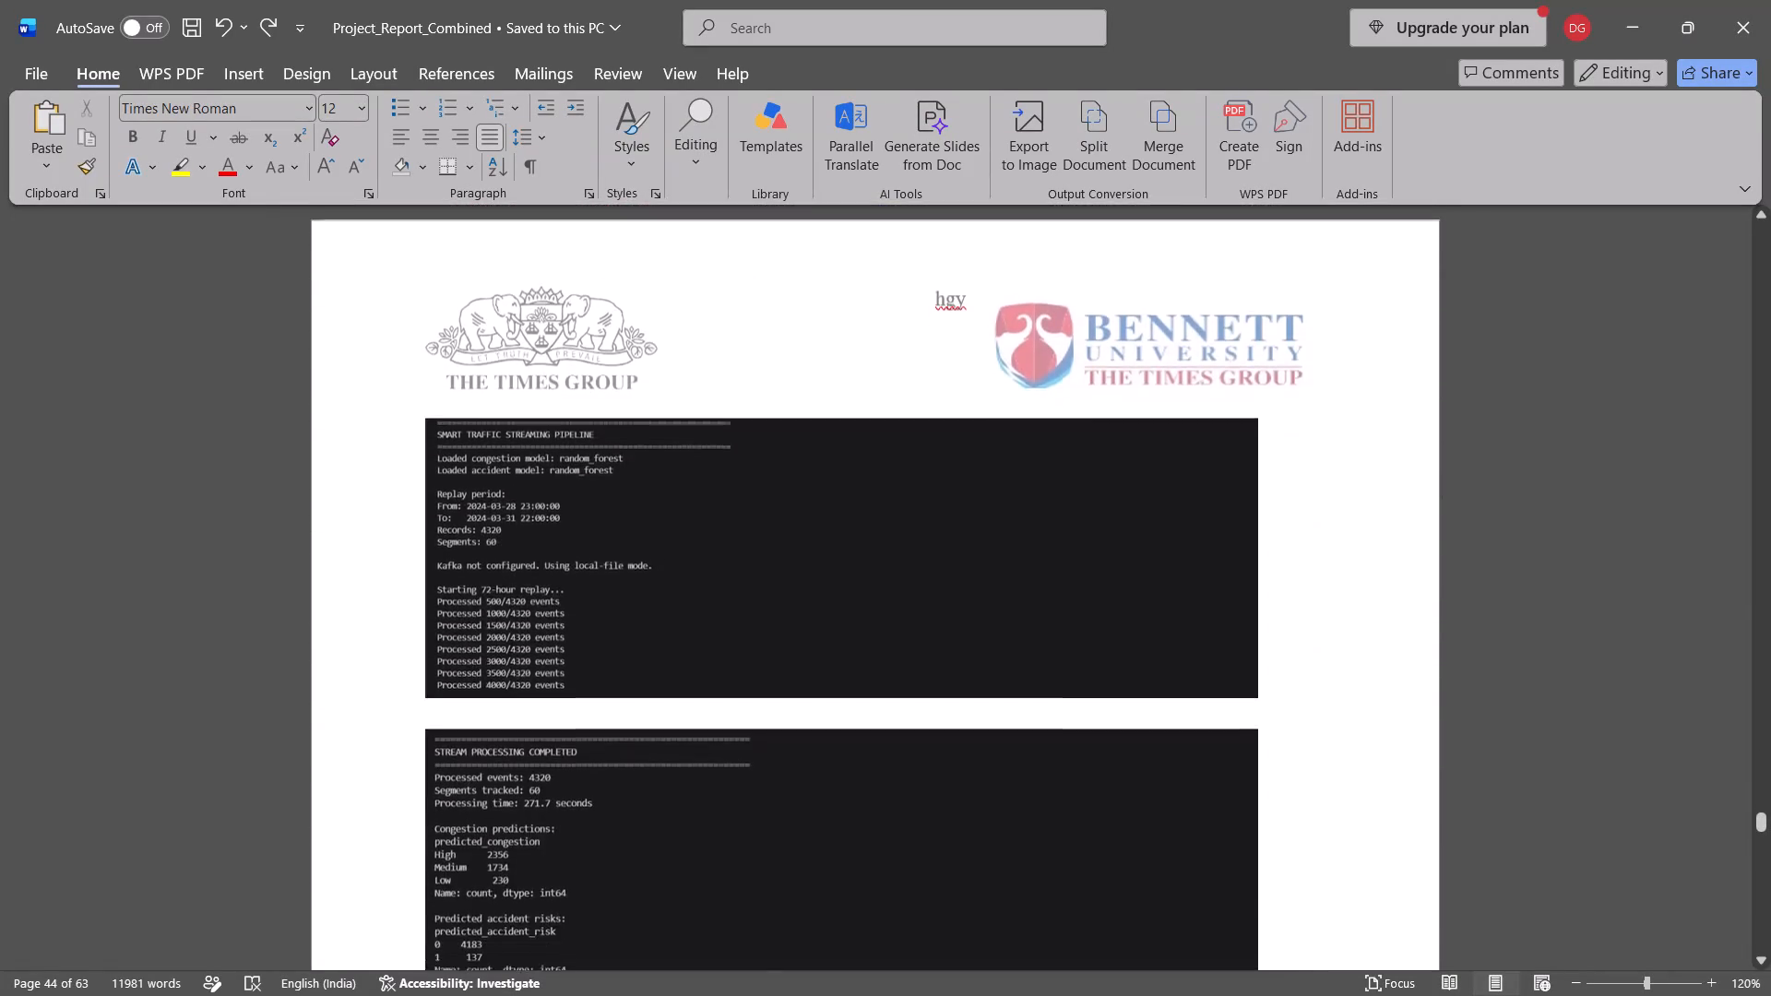
# Review Chapter 4 from the streaming pipeline screenshots through the evaluation sections and Key Findings to the report's last page.
pyautogui.scroll(-2, 683, 496)
pyautogui.scroll(-2, 633, 656)
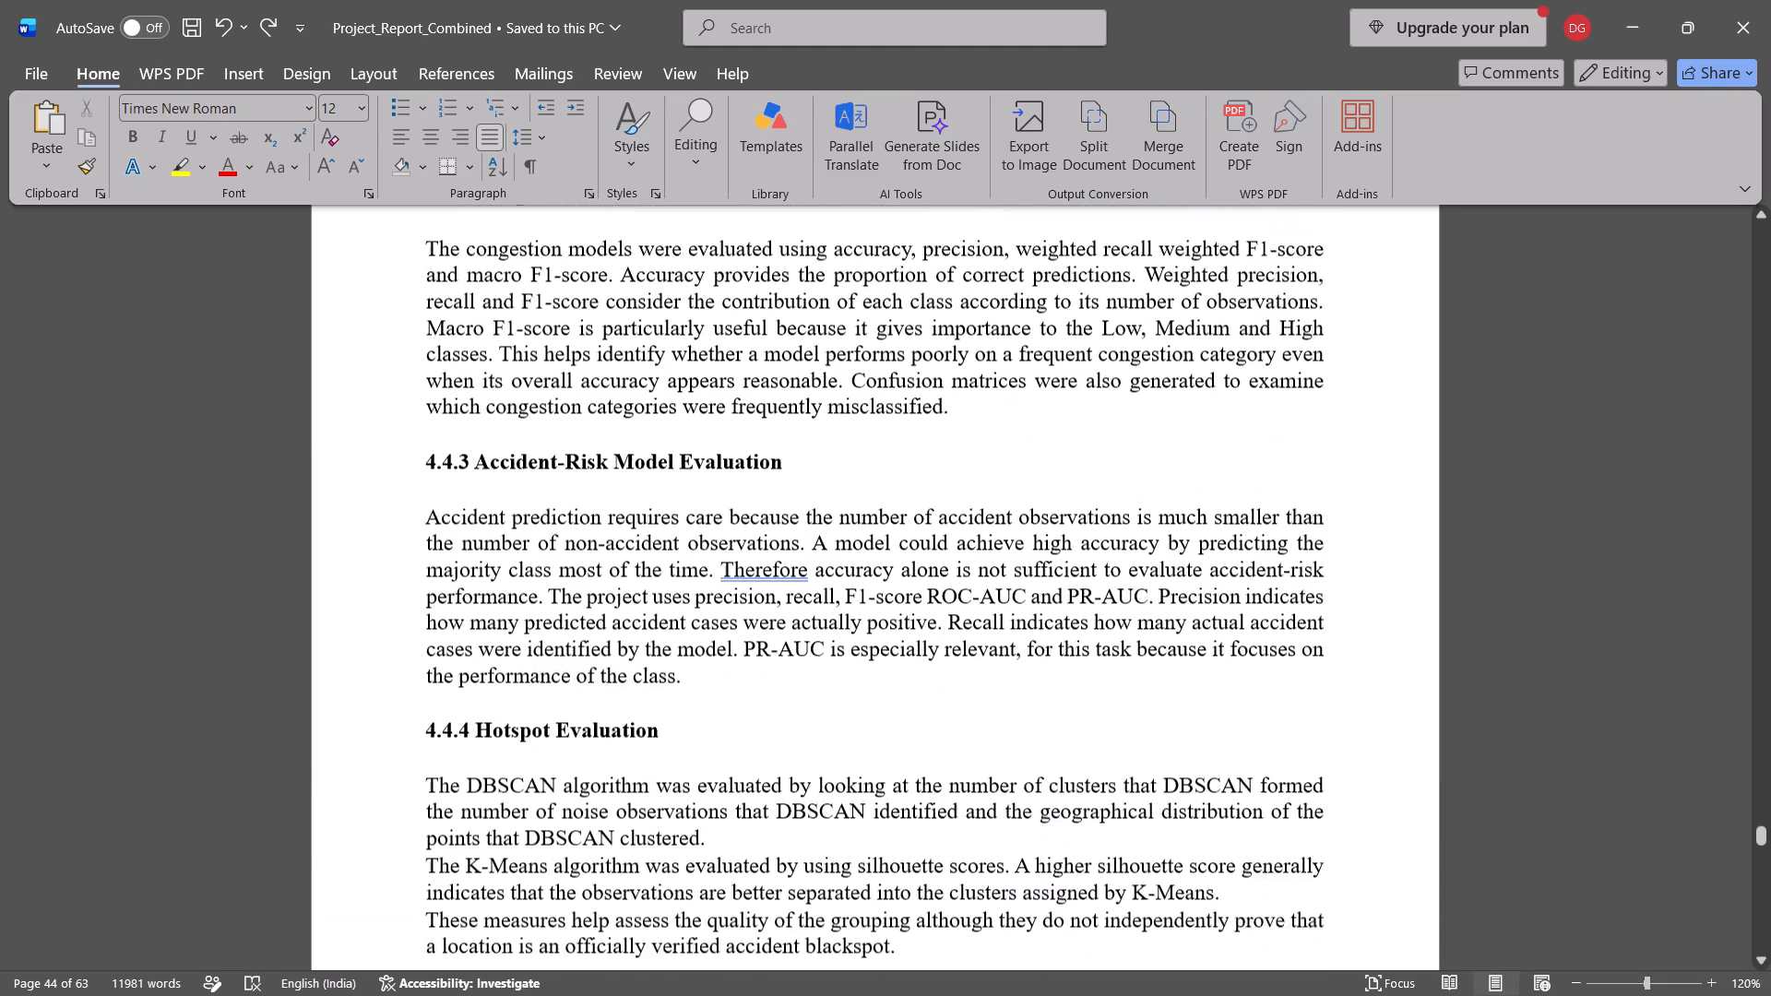
pyautogui.scroll(-15, 633, 656)
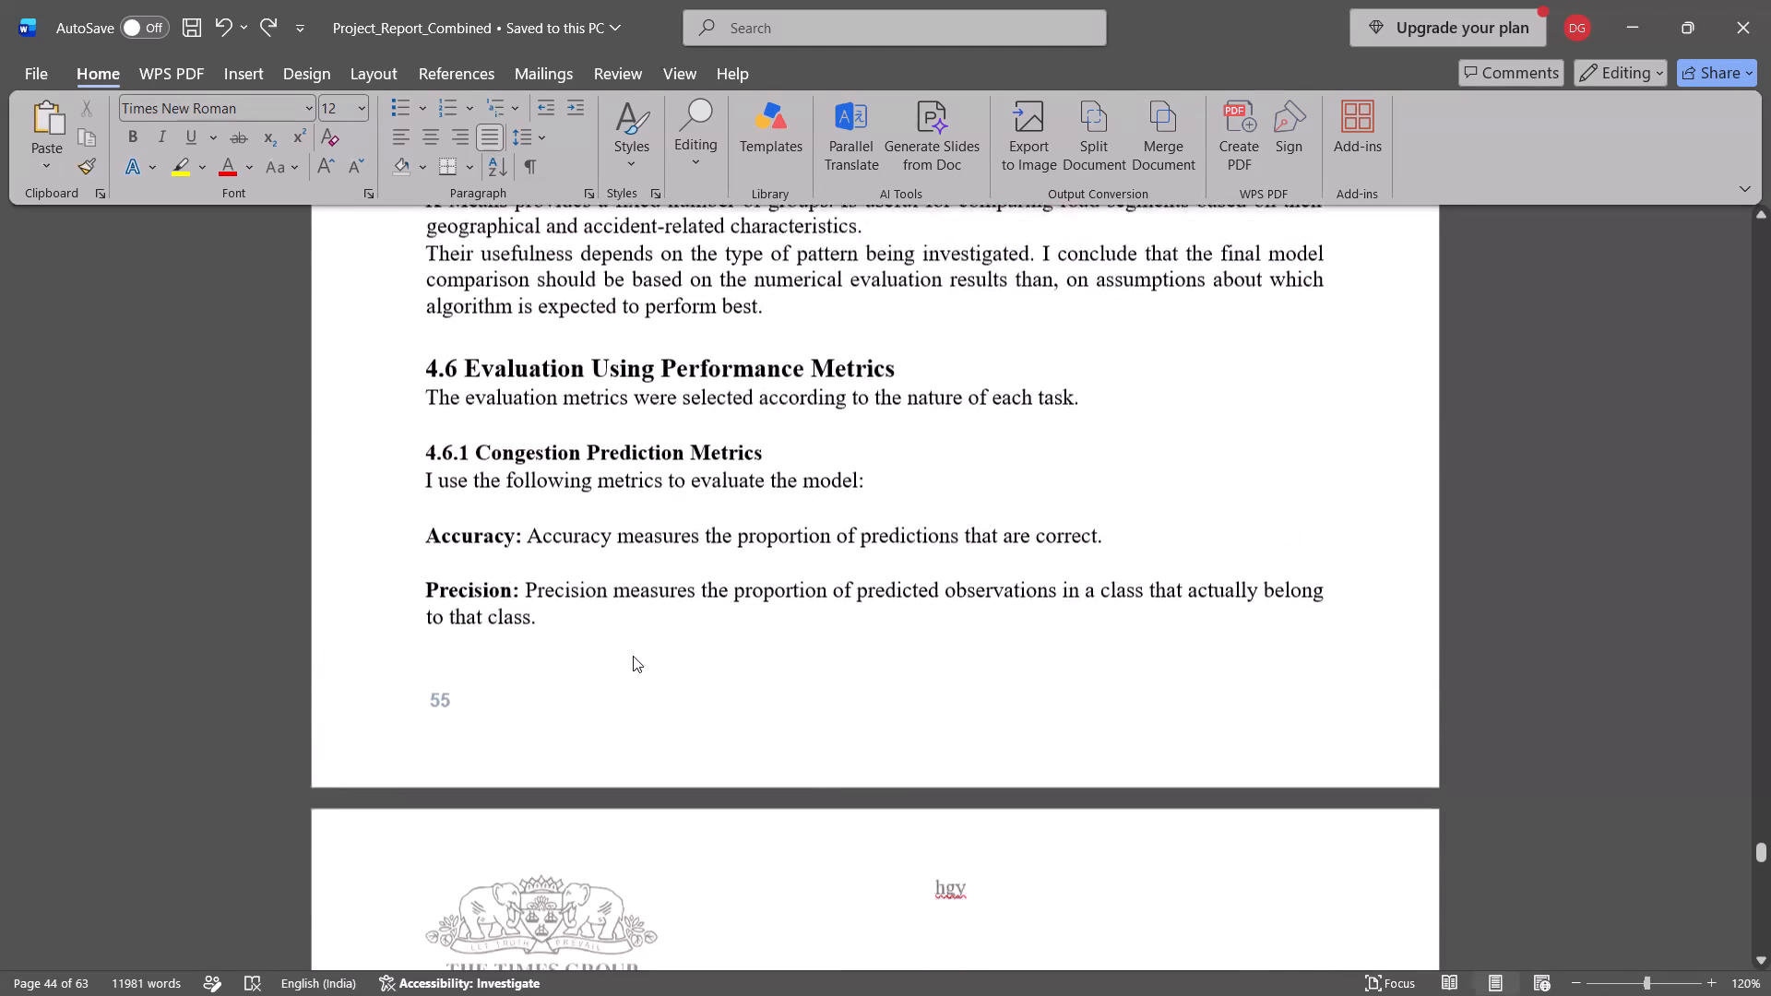
pyautogui.scroll(-4, 633, 656)
pyautogui.scroll(-20, 633, 656)
pyautogui.scroll(-20, 633, 656)
pyautogui.scroll(-20, 633, 656)
pyautogui.scroll(-7, 633, 656)
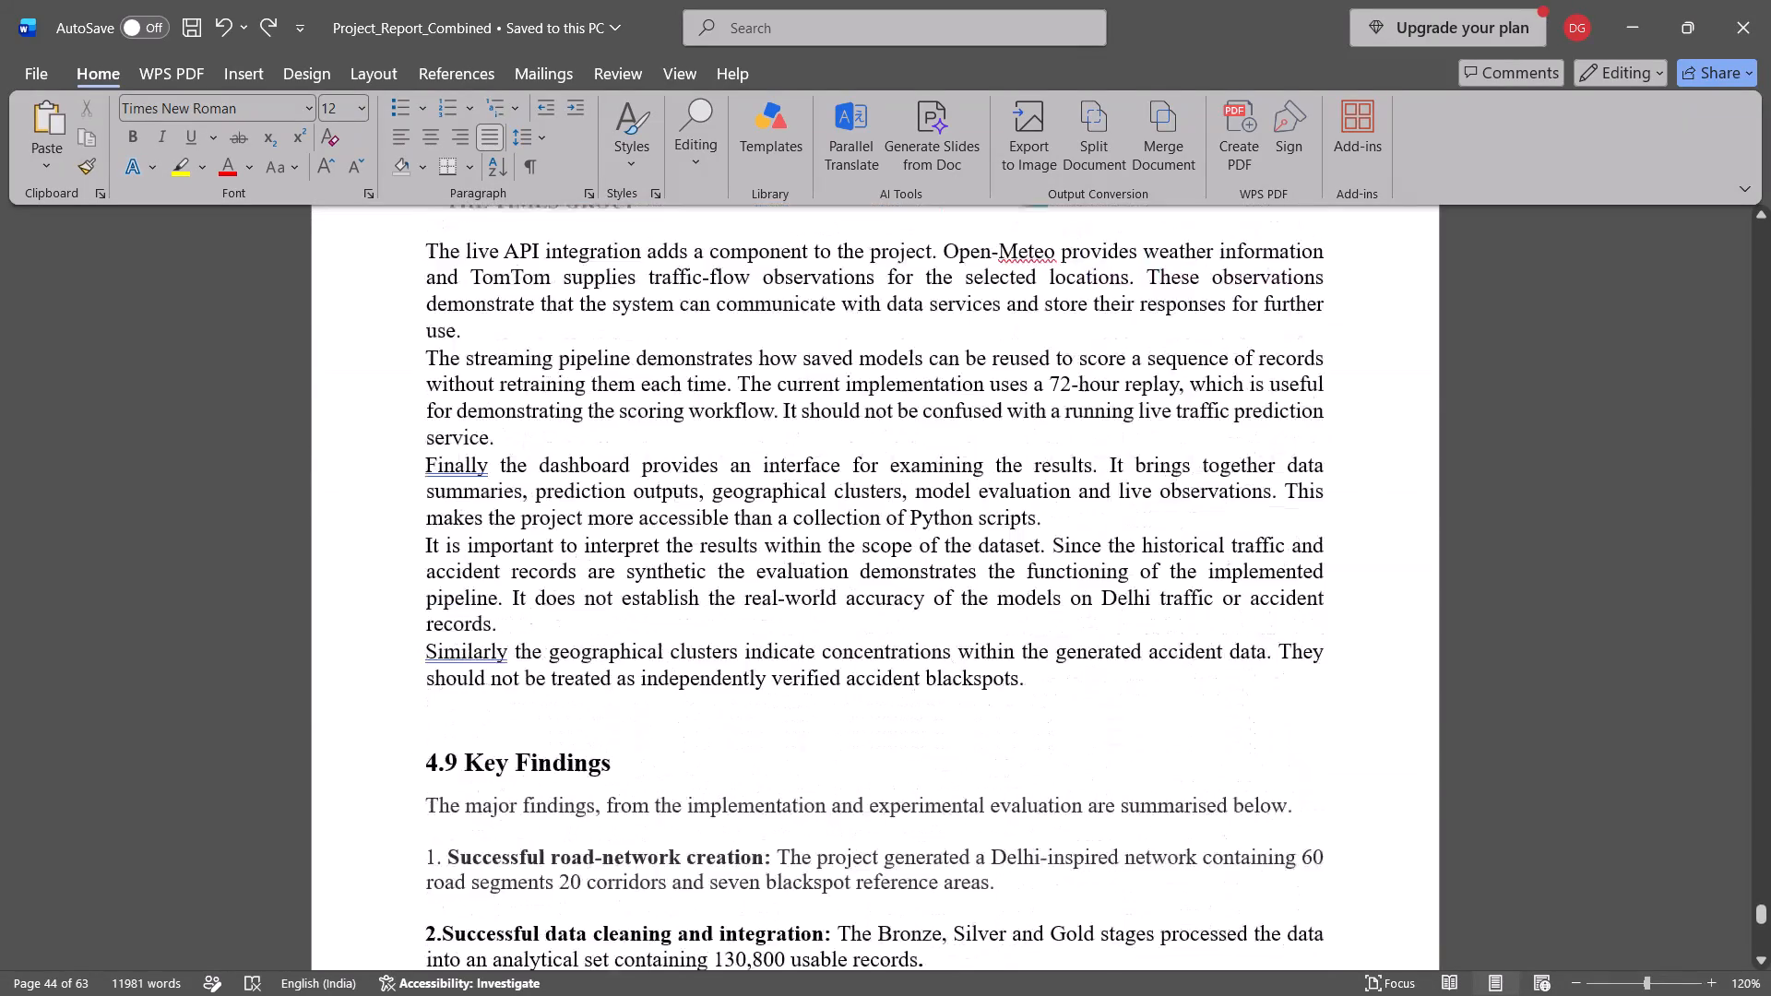
pyautogui.scroll(-3, 633, 656)
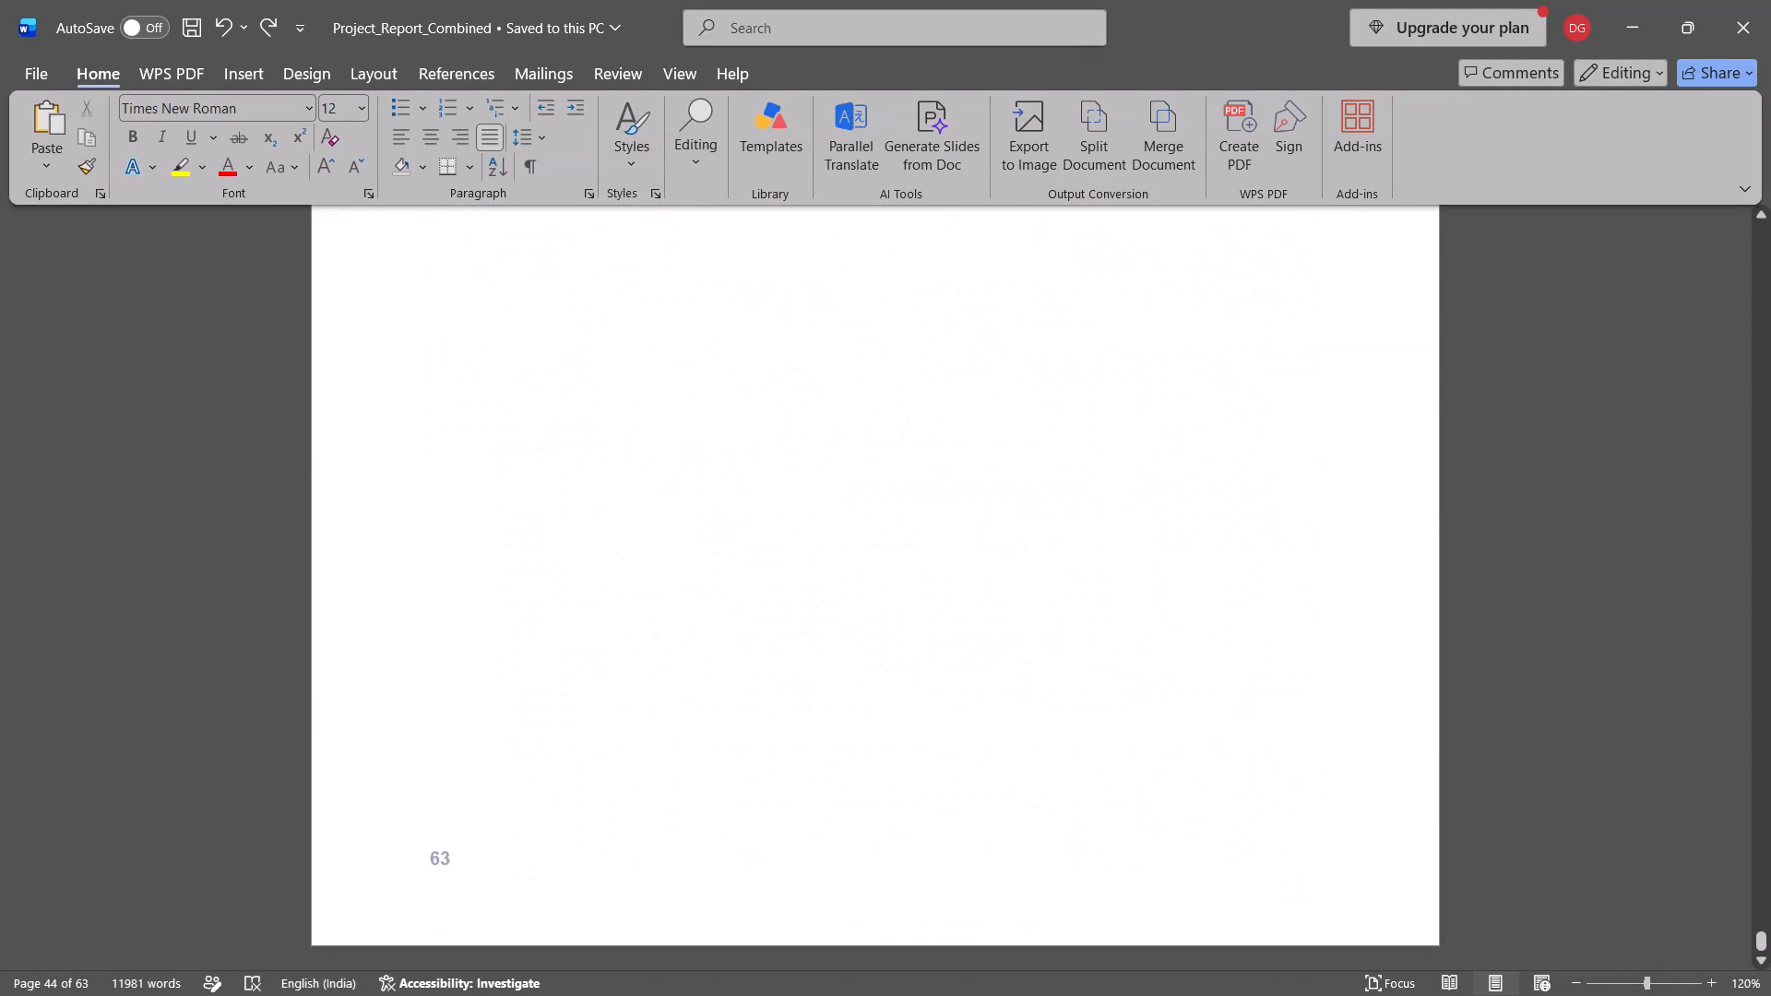
# Check the report backwards from Key Findings through the dashboard screenshots, Chapter 3 module descriptions and table of contents to the title page.
pyautogui.scroll(10, 633, 656)
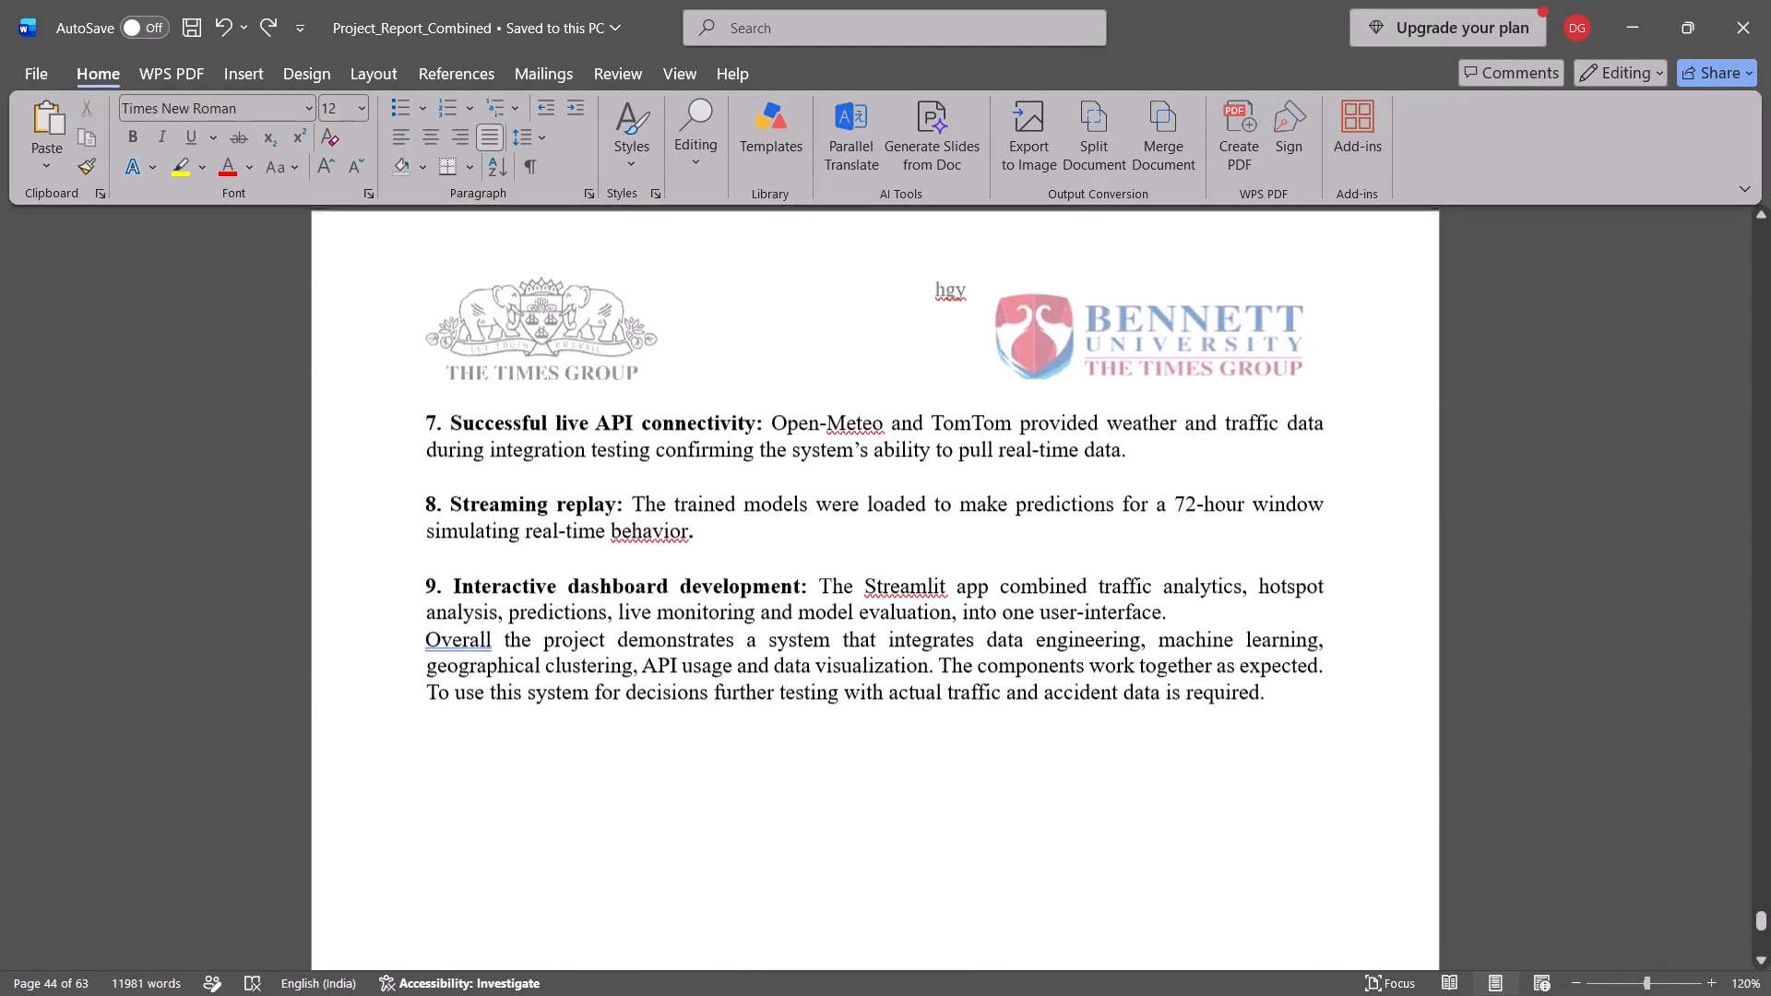
pyautogui.scroll(20, 633, 656)
pyautogui.scroll(13, 633, 656)
pyautogui.scroll(20, 633, 656)
pyautogui.scroll(20, 633, 656)
pyautogui.scroll(20, 633, 656)
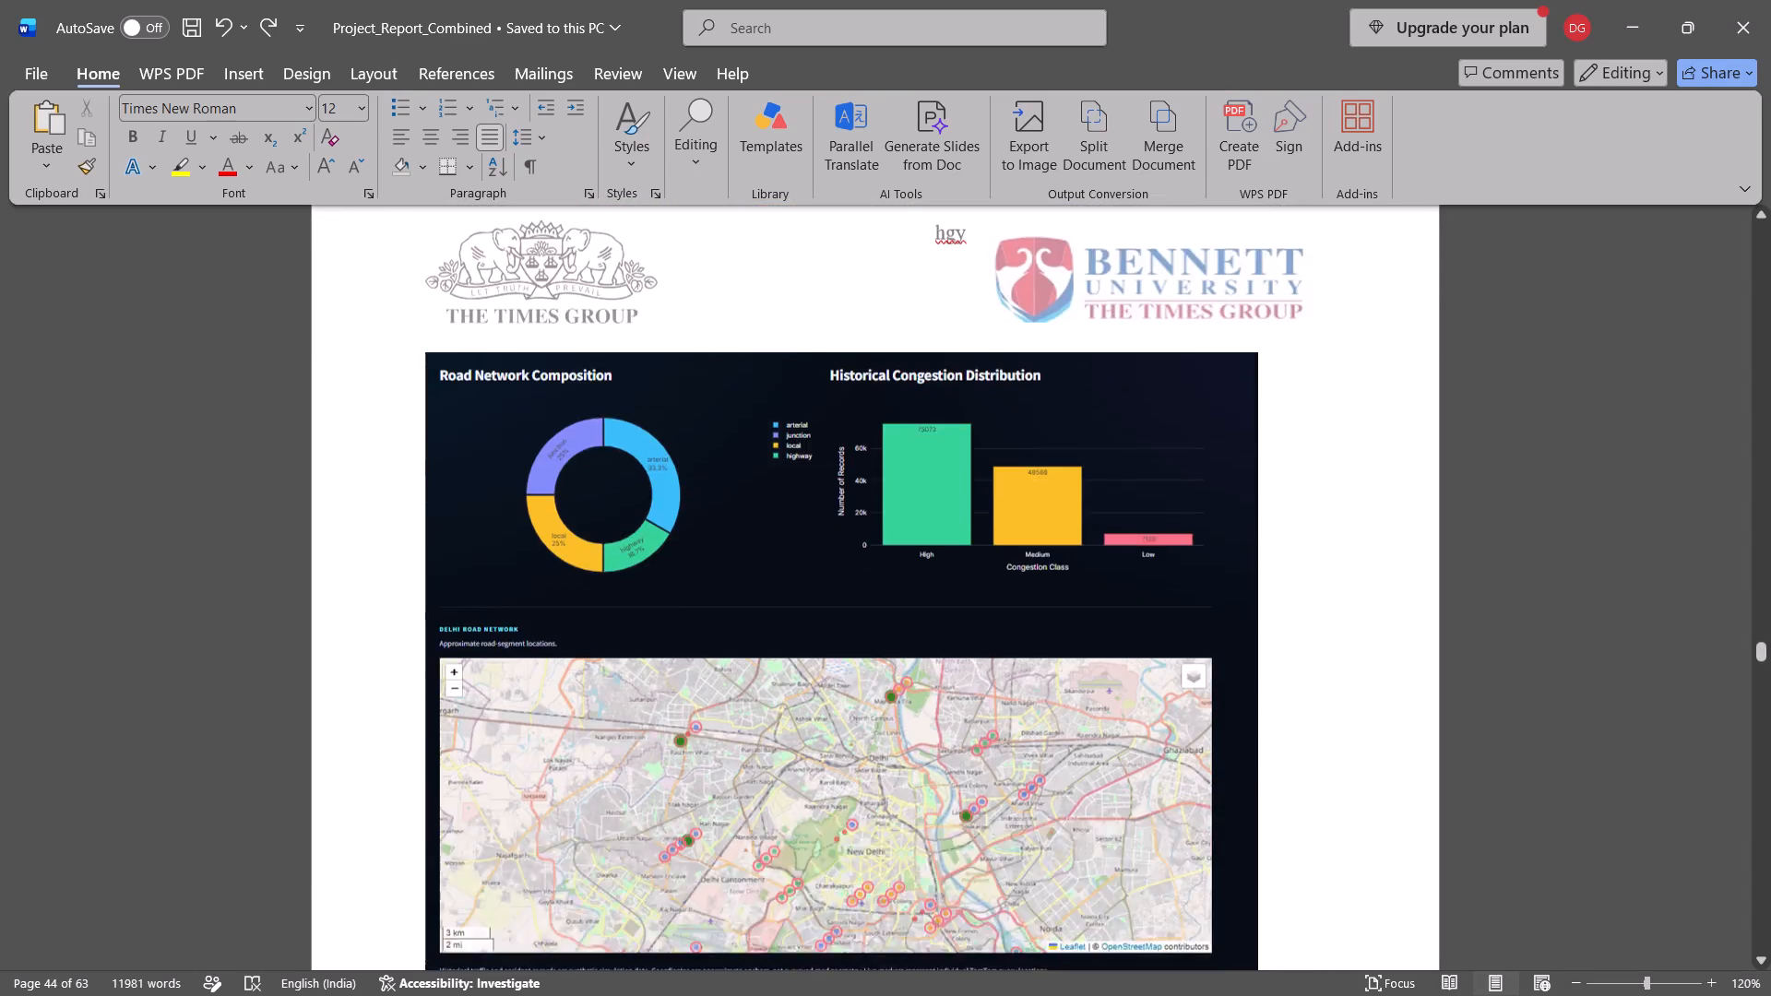
pyautogui.scroll(20, 633, 656)
pyautogui.scroll(20, 633, 656)
pyautogui.scroll(20, 633, 656)
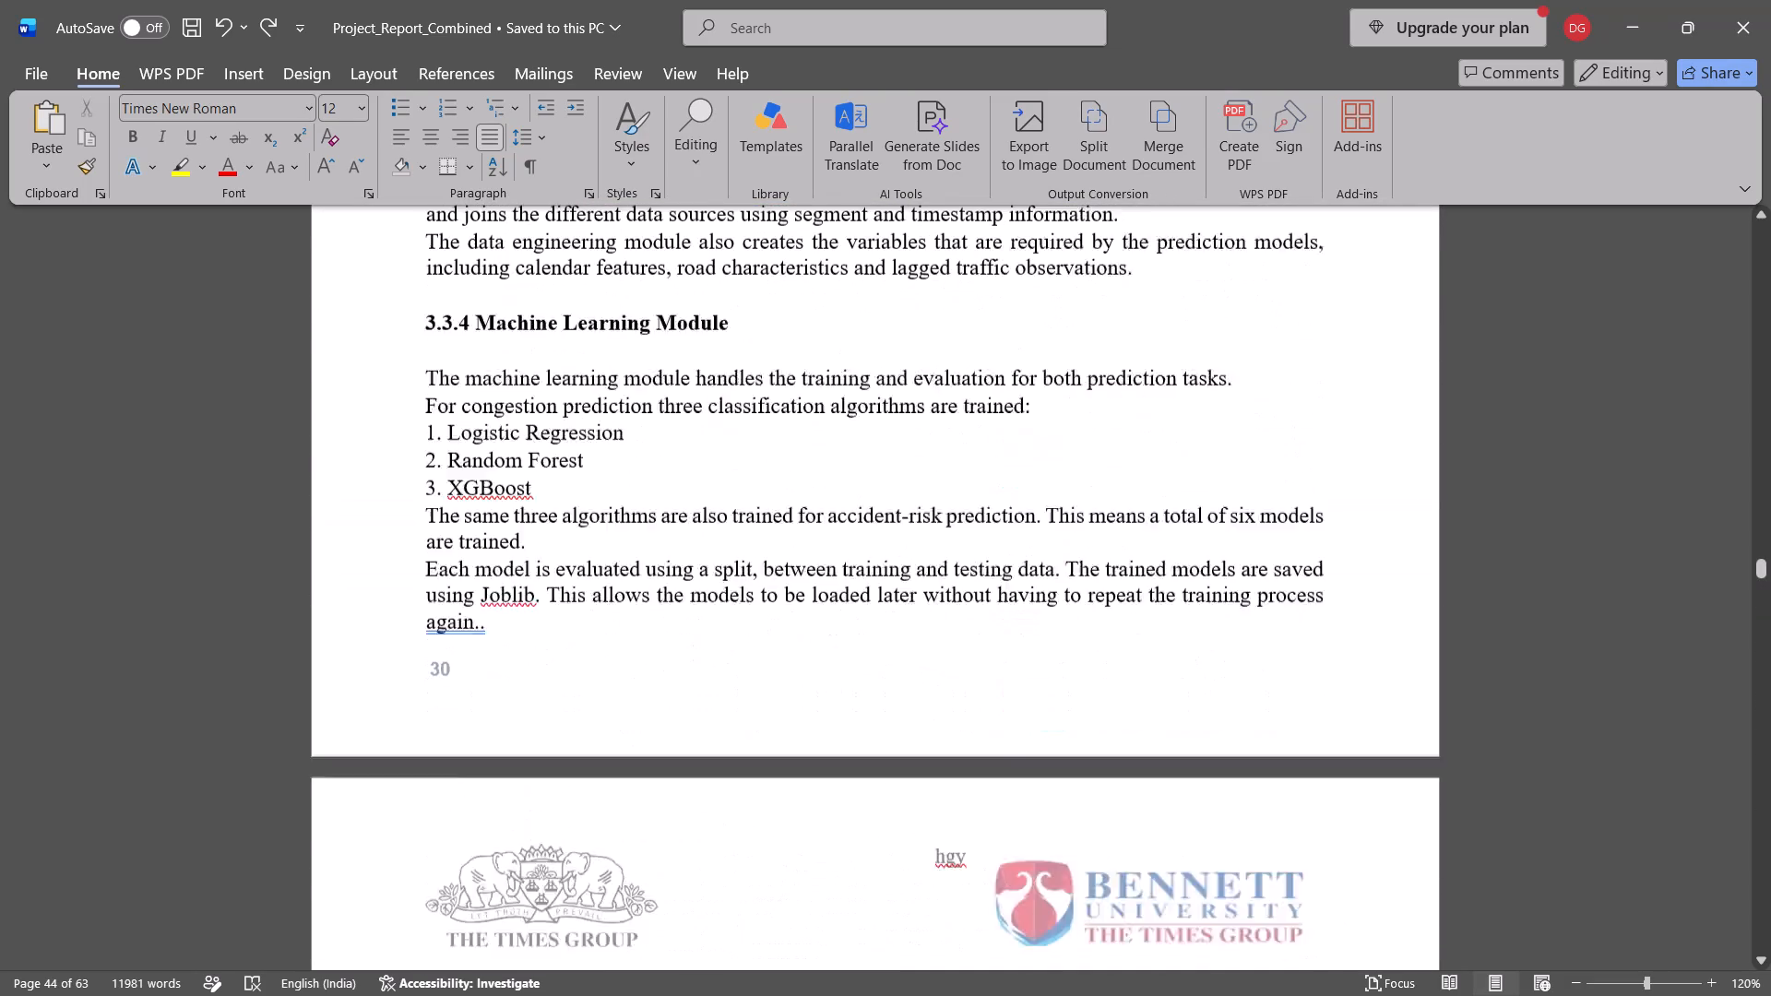
pyautogui.scroll(2, 633, 656)
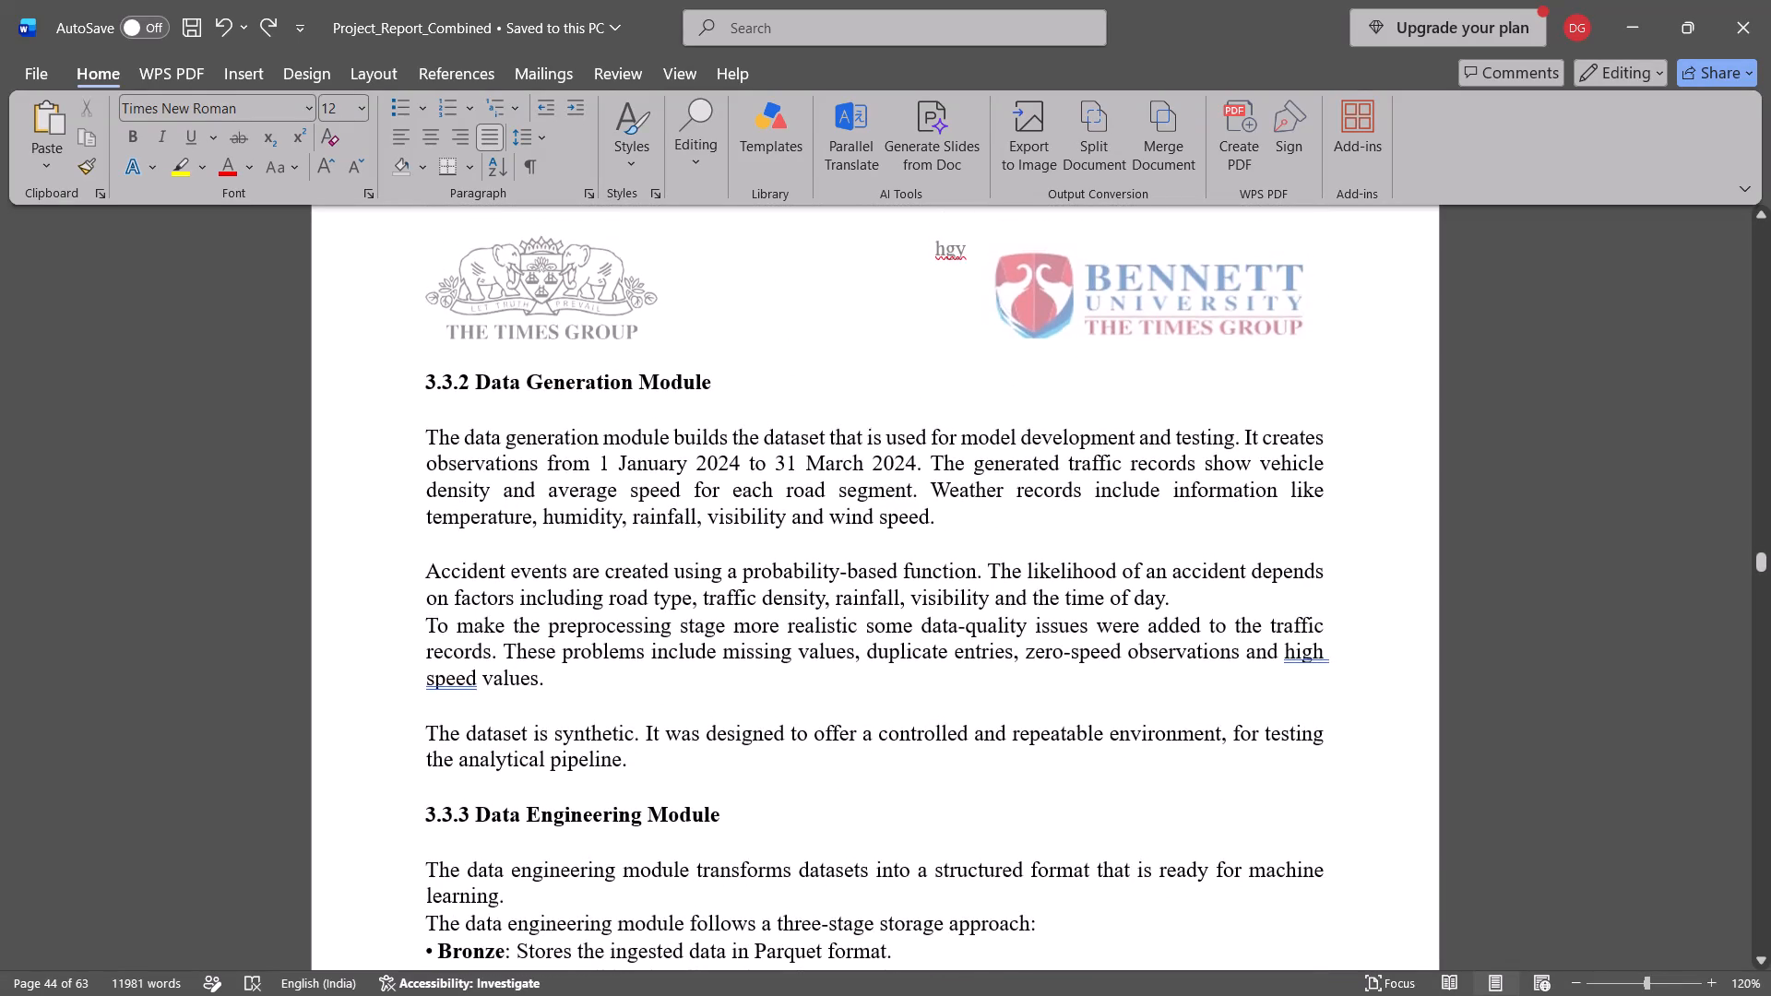
pyautogui.scroll(6, 633, 656)
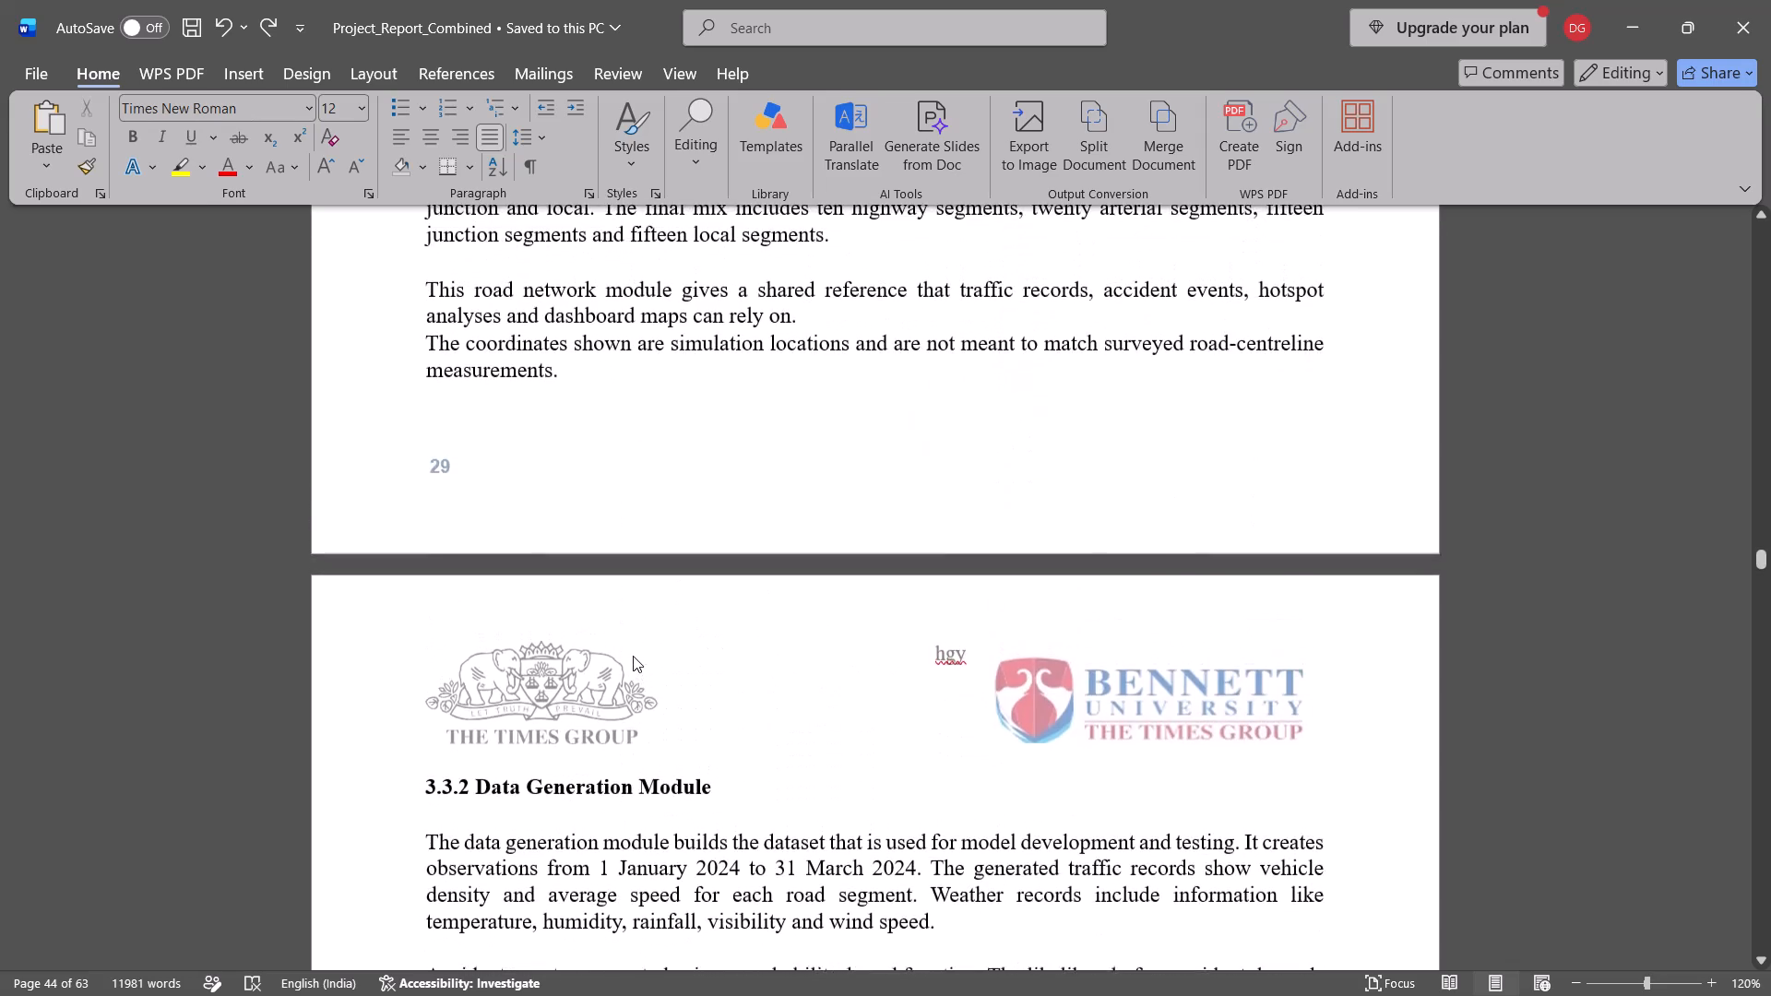
pyautogui.scroll(5, 633, 656)
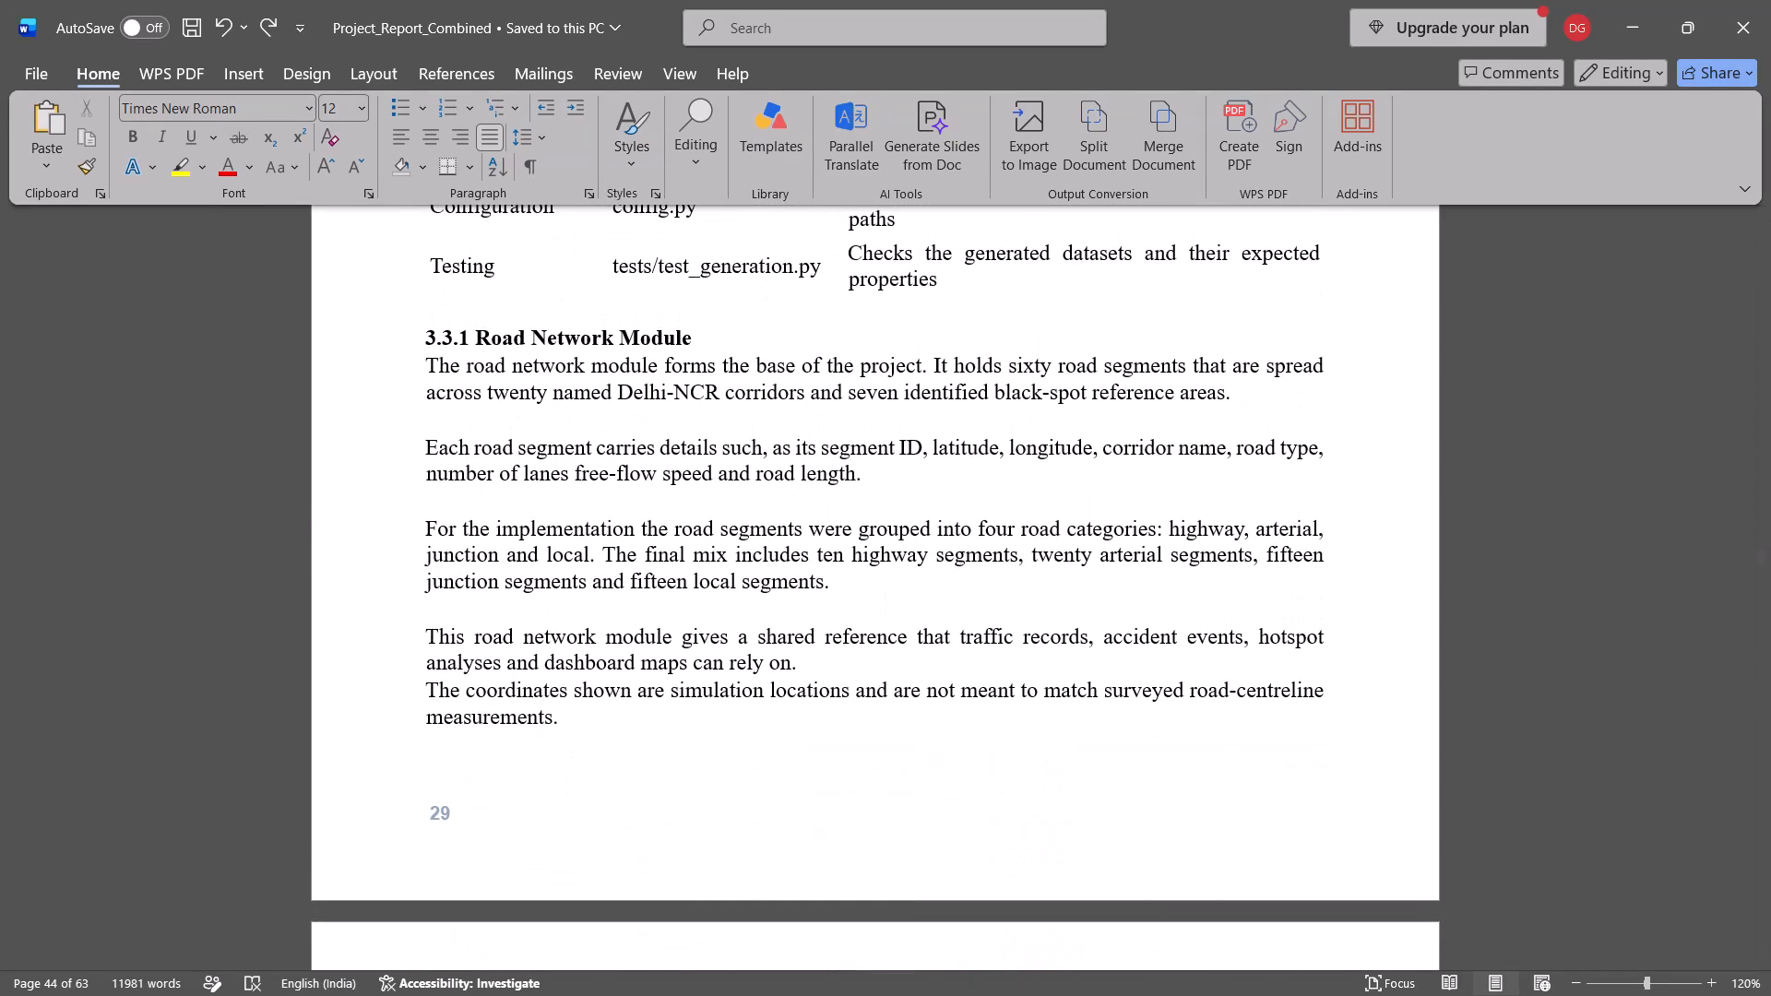
pyautogui.scroll(9, 633, 656)
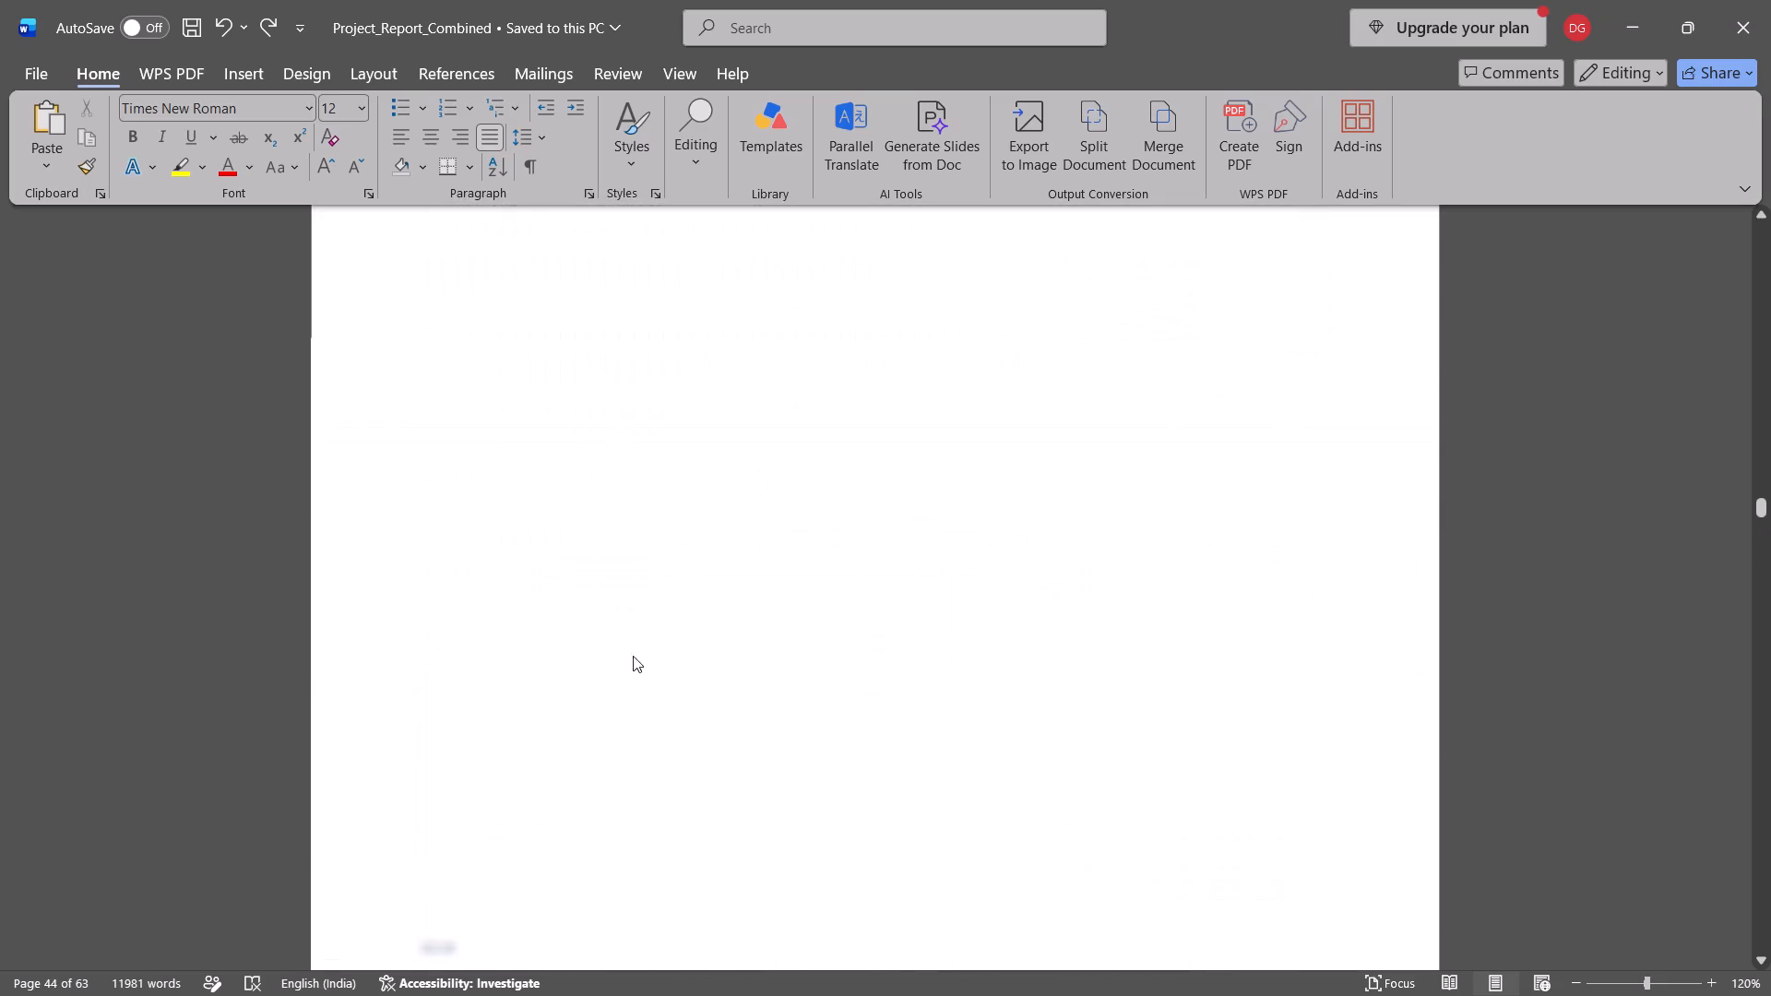
pyautogui.scroll(12, 633, 656)
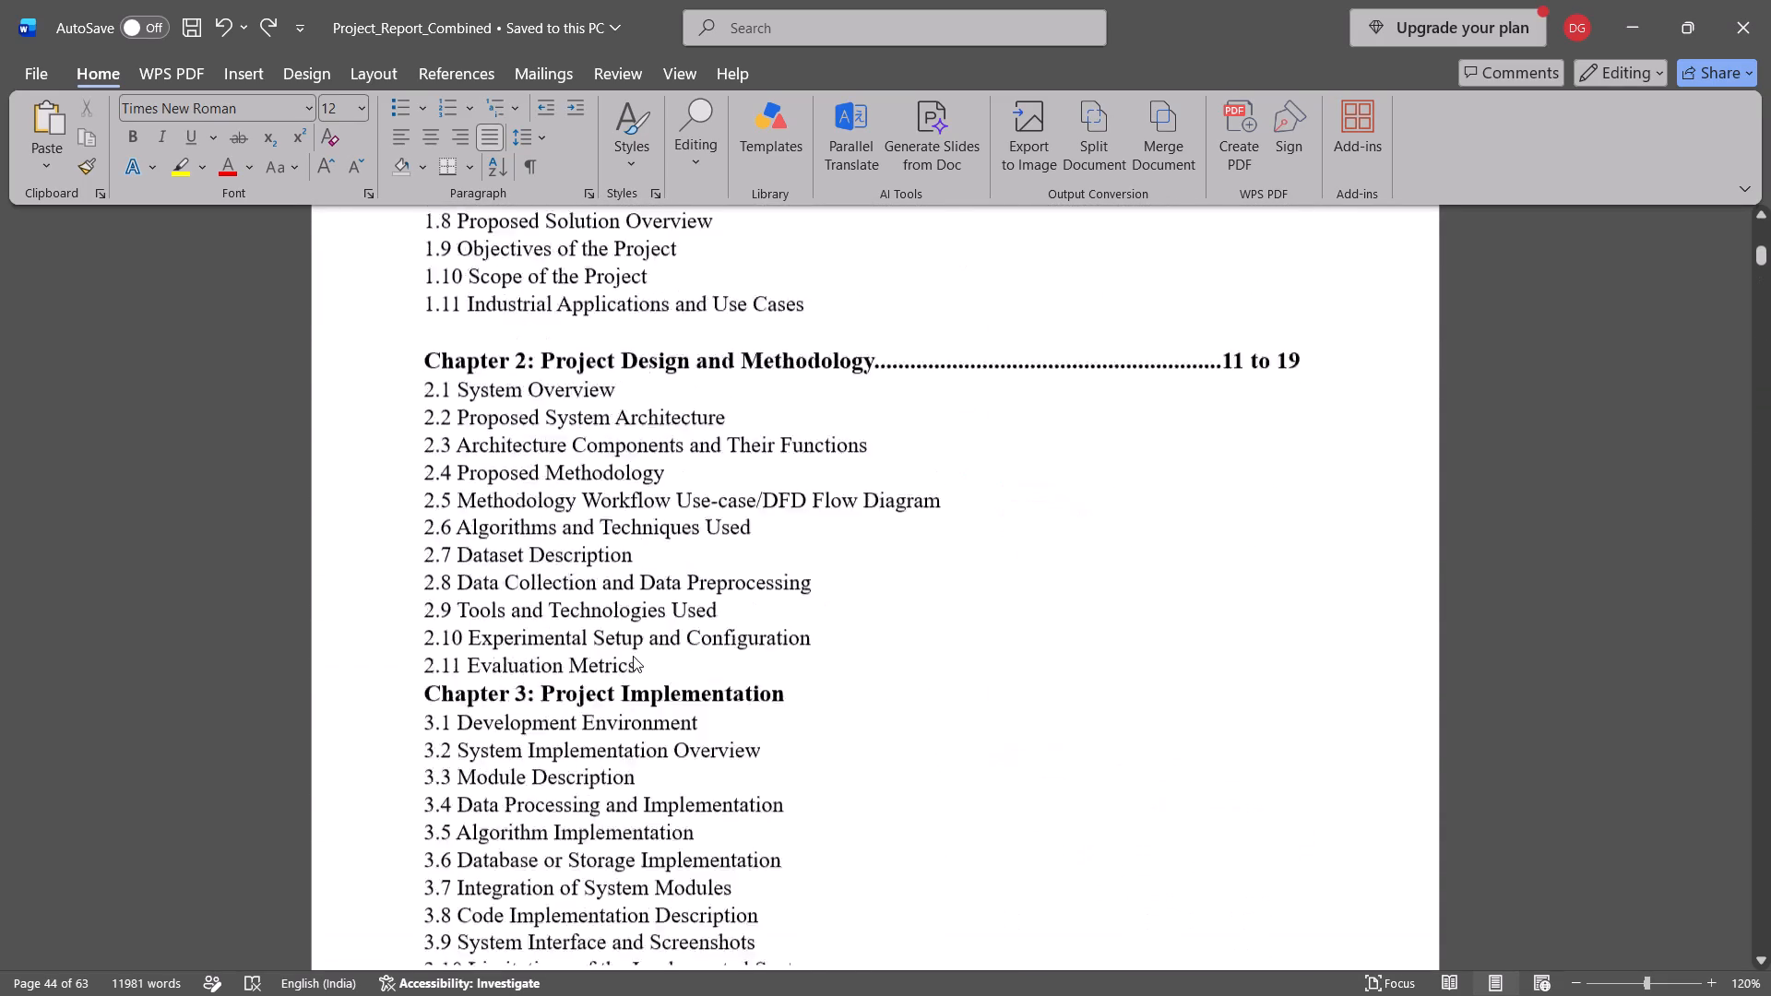
pyautogui.scroll(3, 633, 656)
pyautogui.scroll(-1, 633, 656)
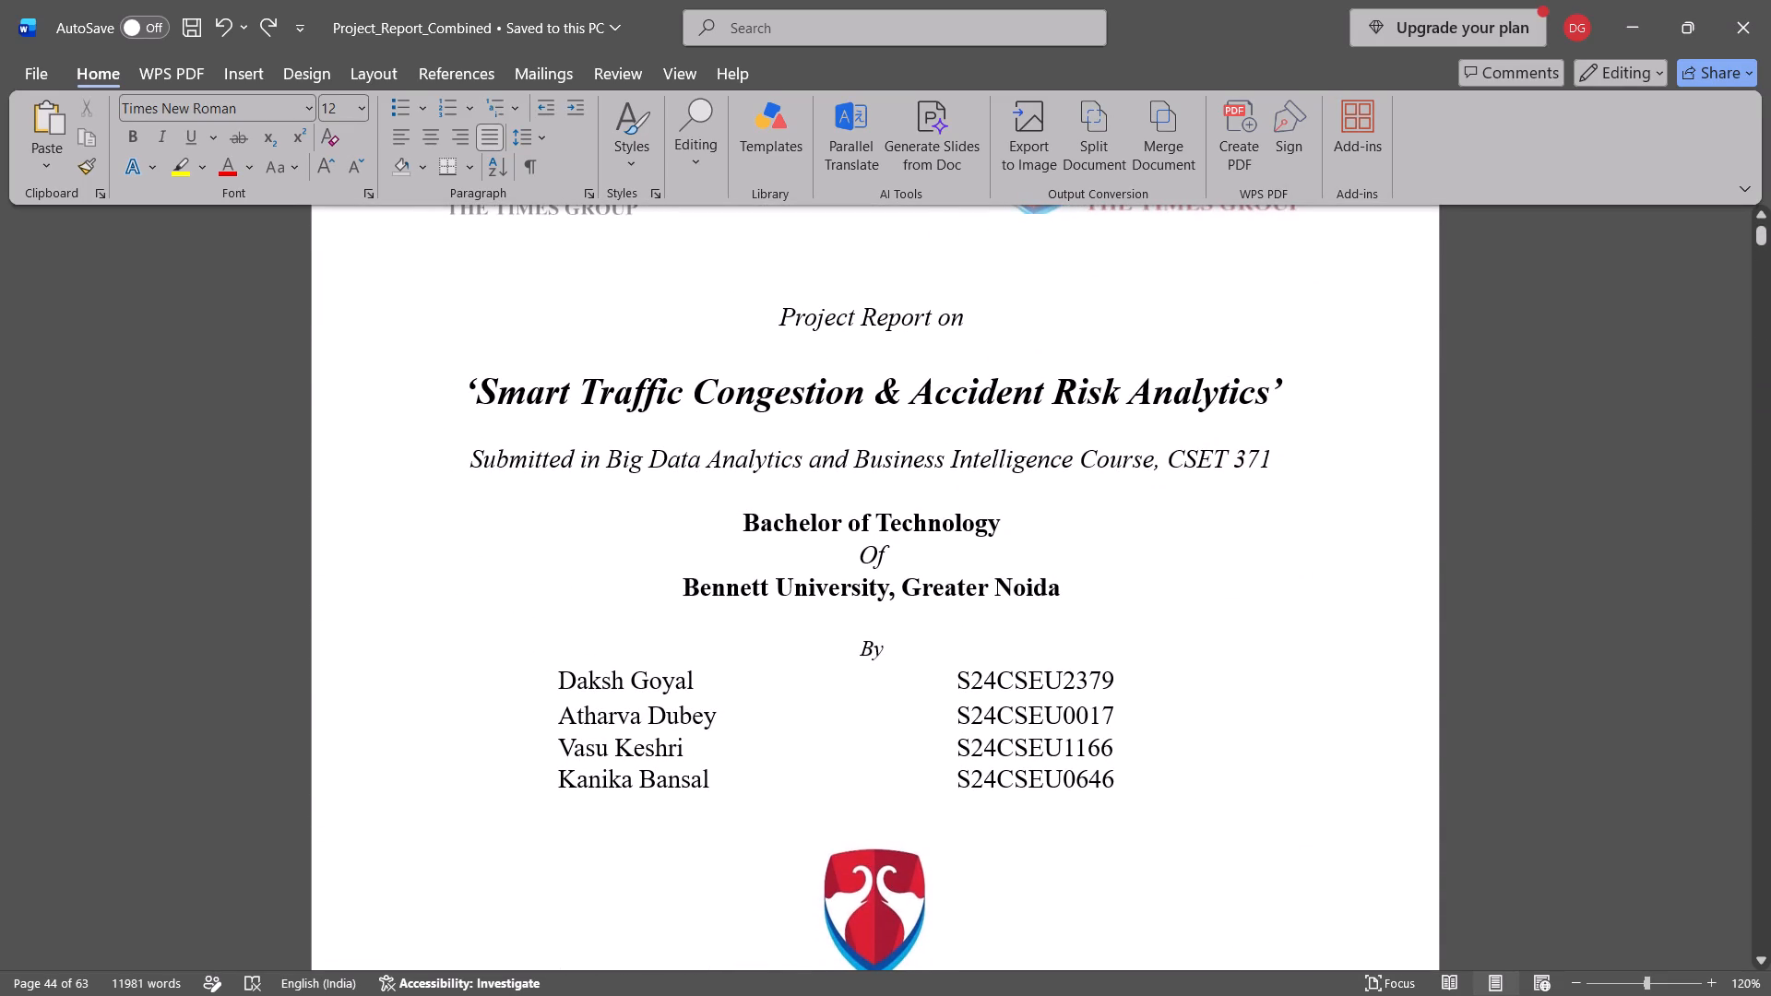
# Examine the title page's course and degree lines, the declaration, the plagiarism certificate and the Teamwork and Collaboration table.
pyautogui.doubleClick(496, 406)
pyautogui.click(513, 433)
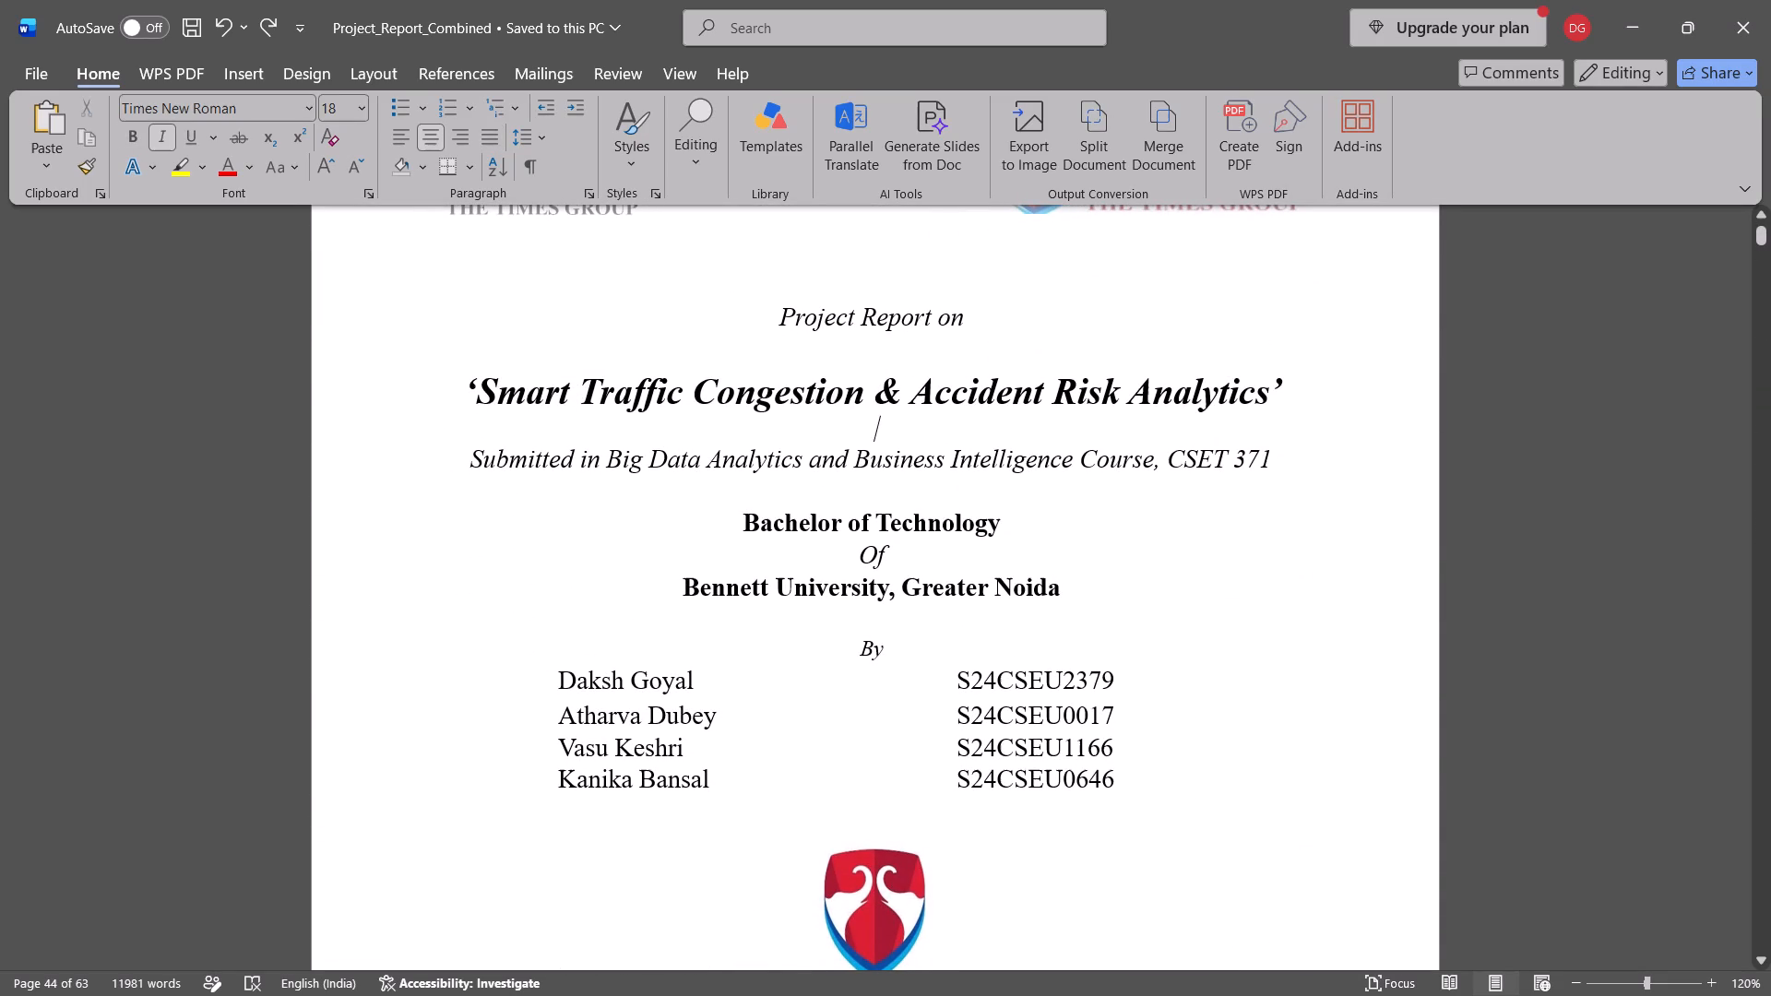
pyautogui.click(505, 452)
pyautogui.moveTo(753, 528); pyautogui.dragTo(1001, 579)
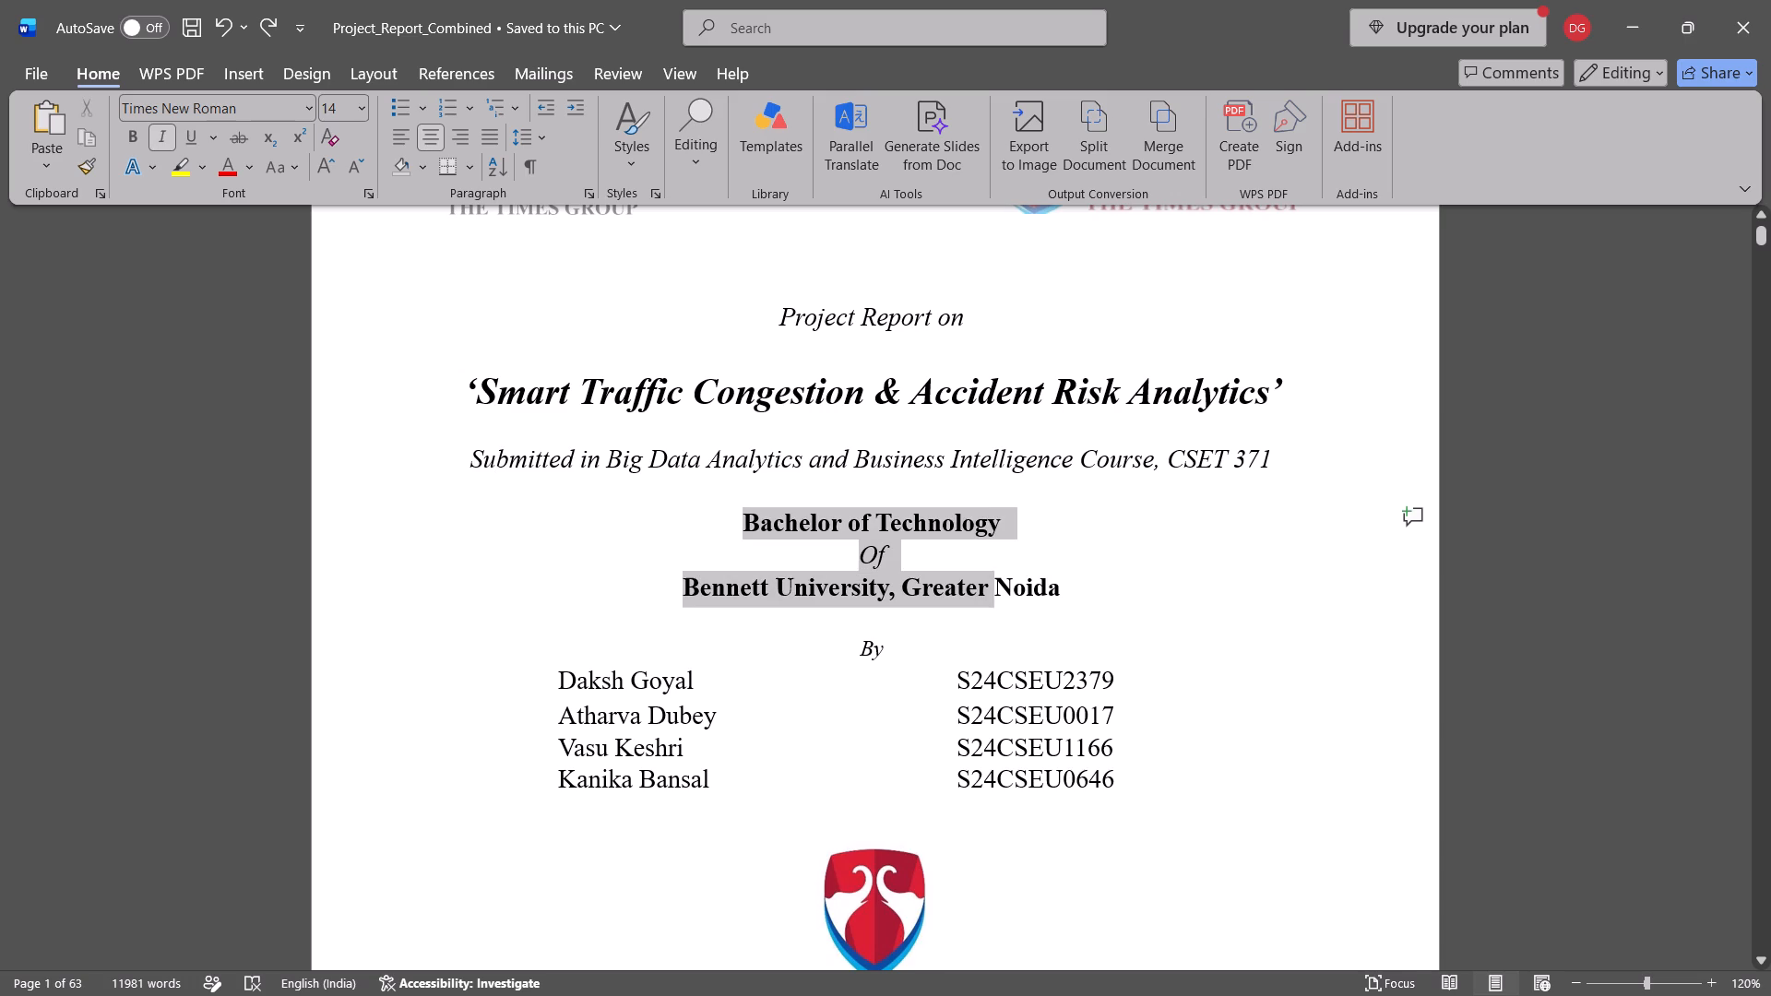
pyautogui.moveTo(1001, 579); pyautogui.dragTo(1055, 589)
pyautogui.click(1056, 590)
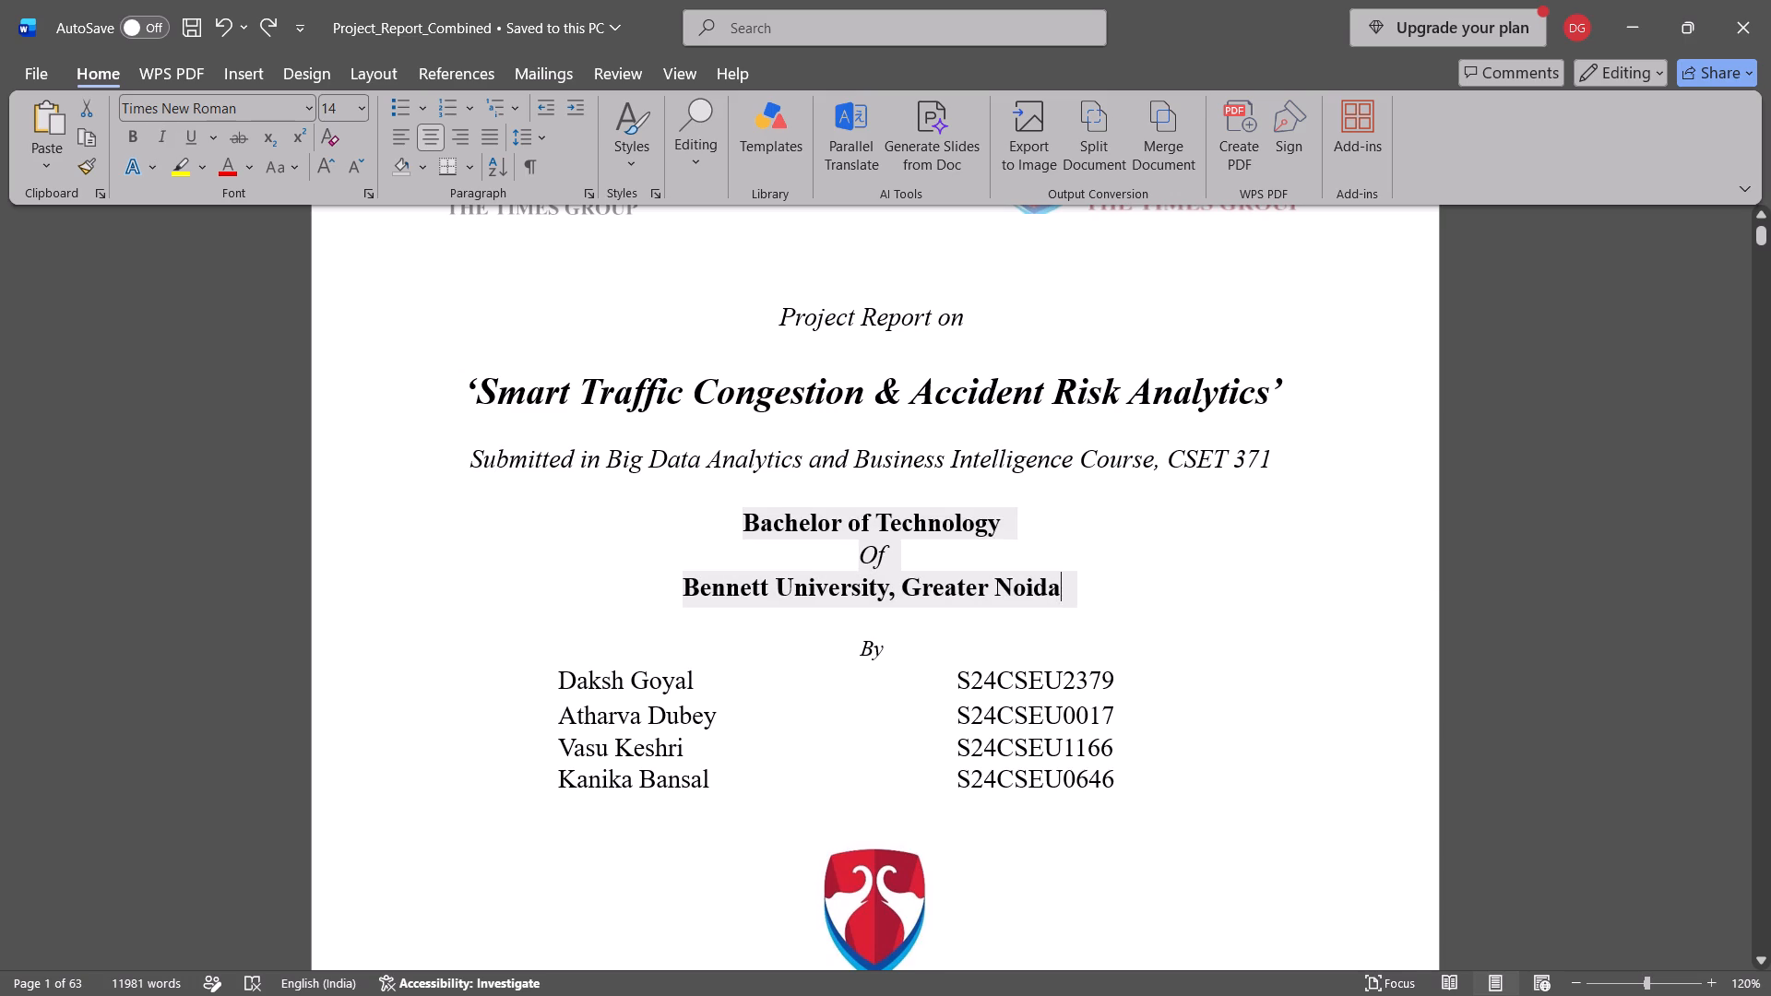
pyautogui.moveTo(1066, 598); pyautogui.dragTo(765, 534)
pyautogui.click(755, 549)
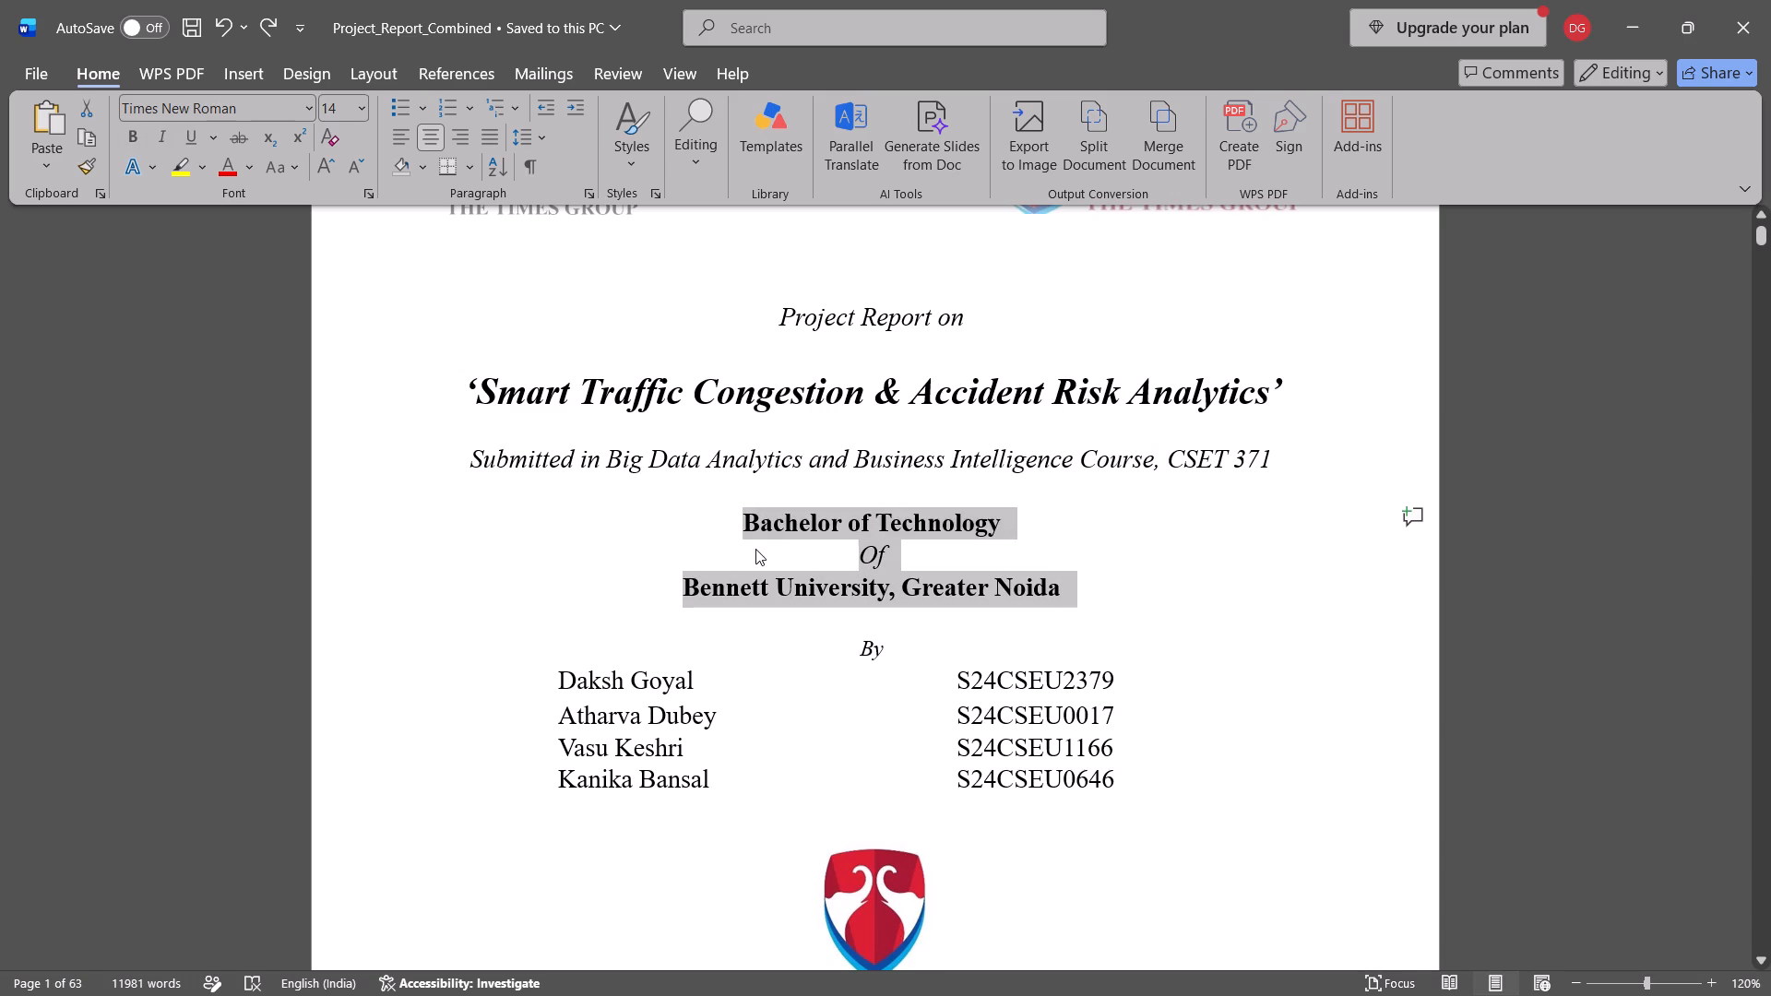
pyautogui.scroll(-5, 755, 549)
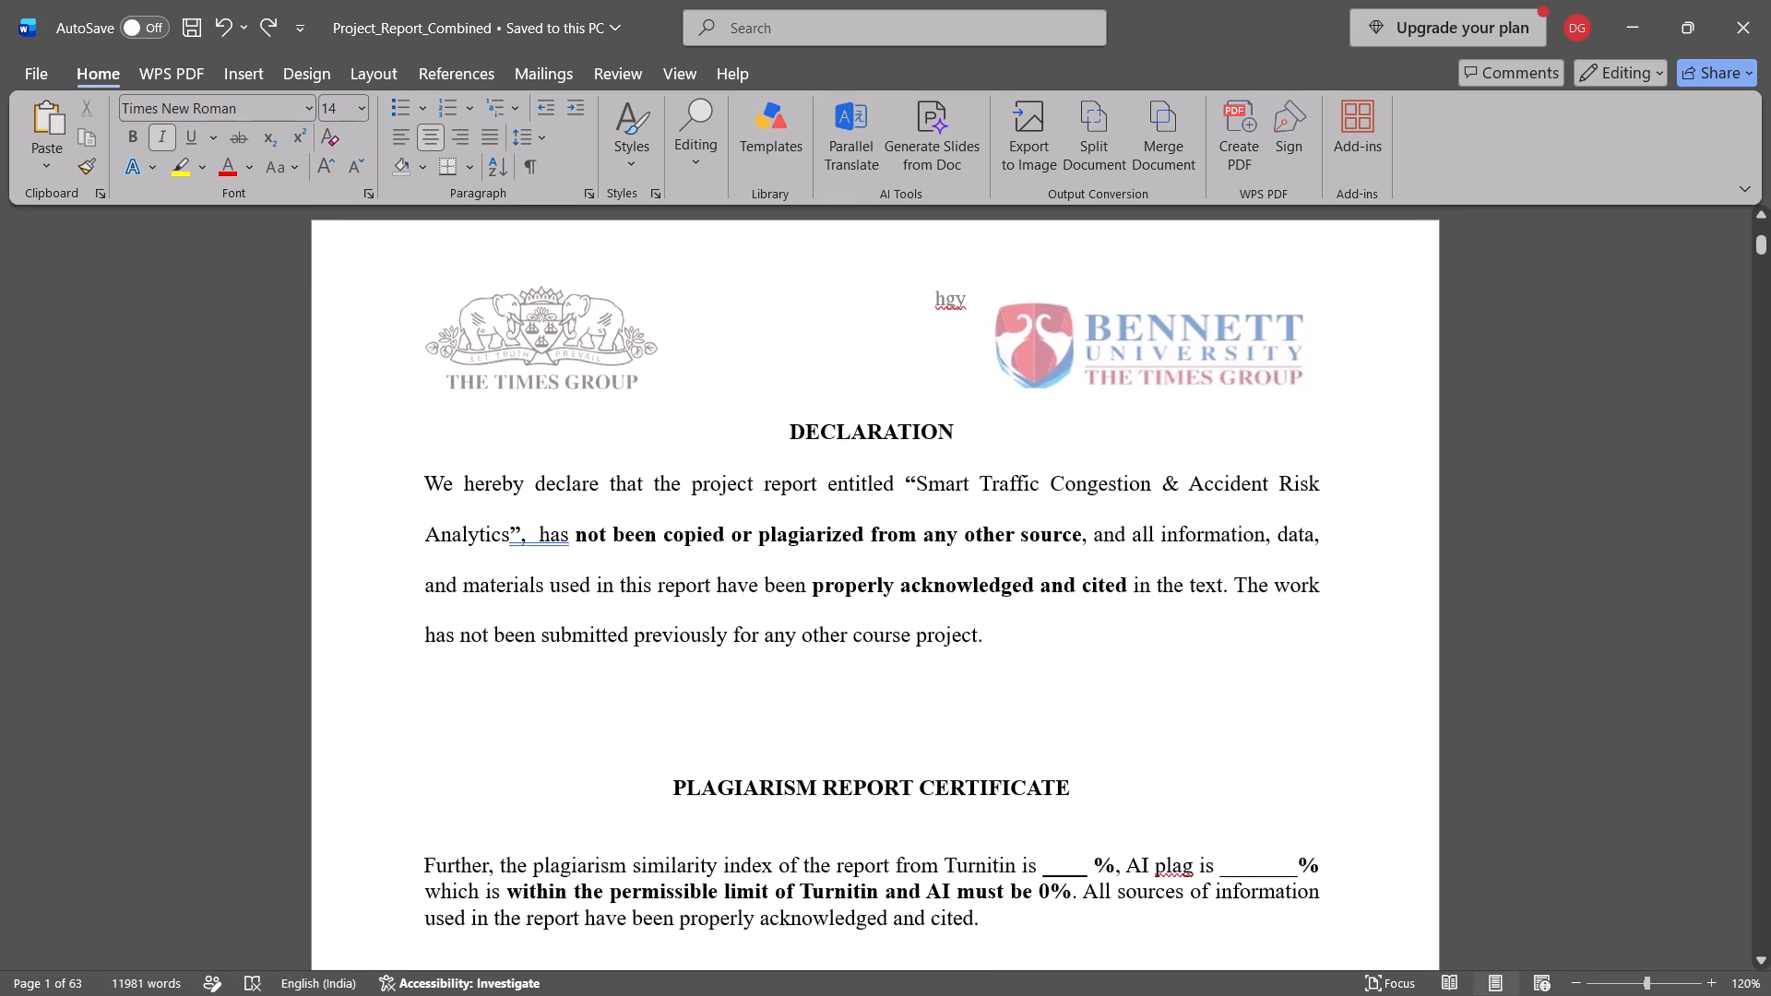
pyautogui.scroll(-4, 755, 549)
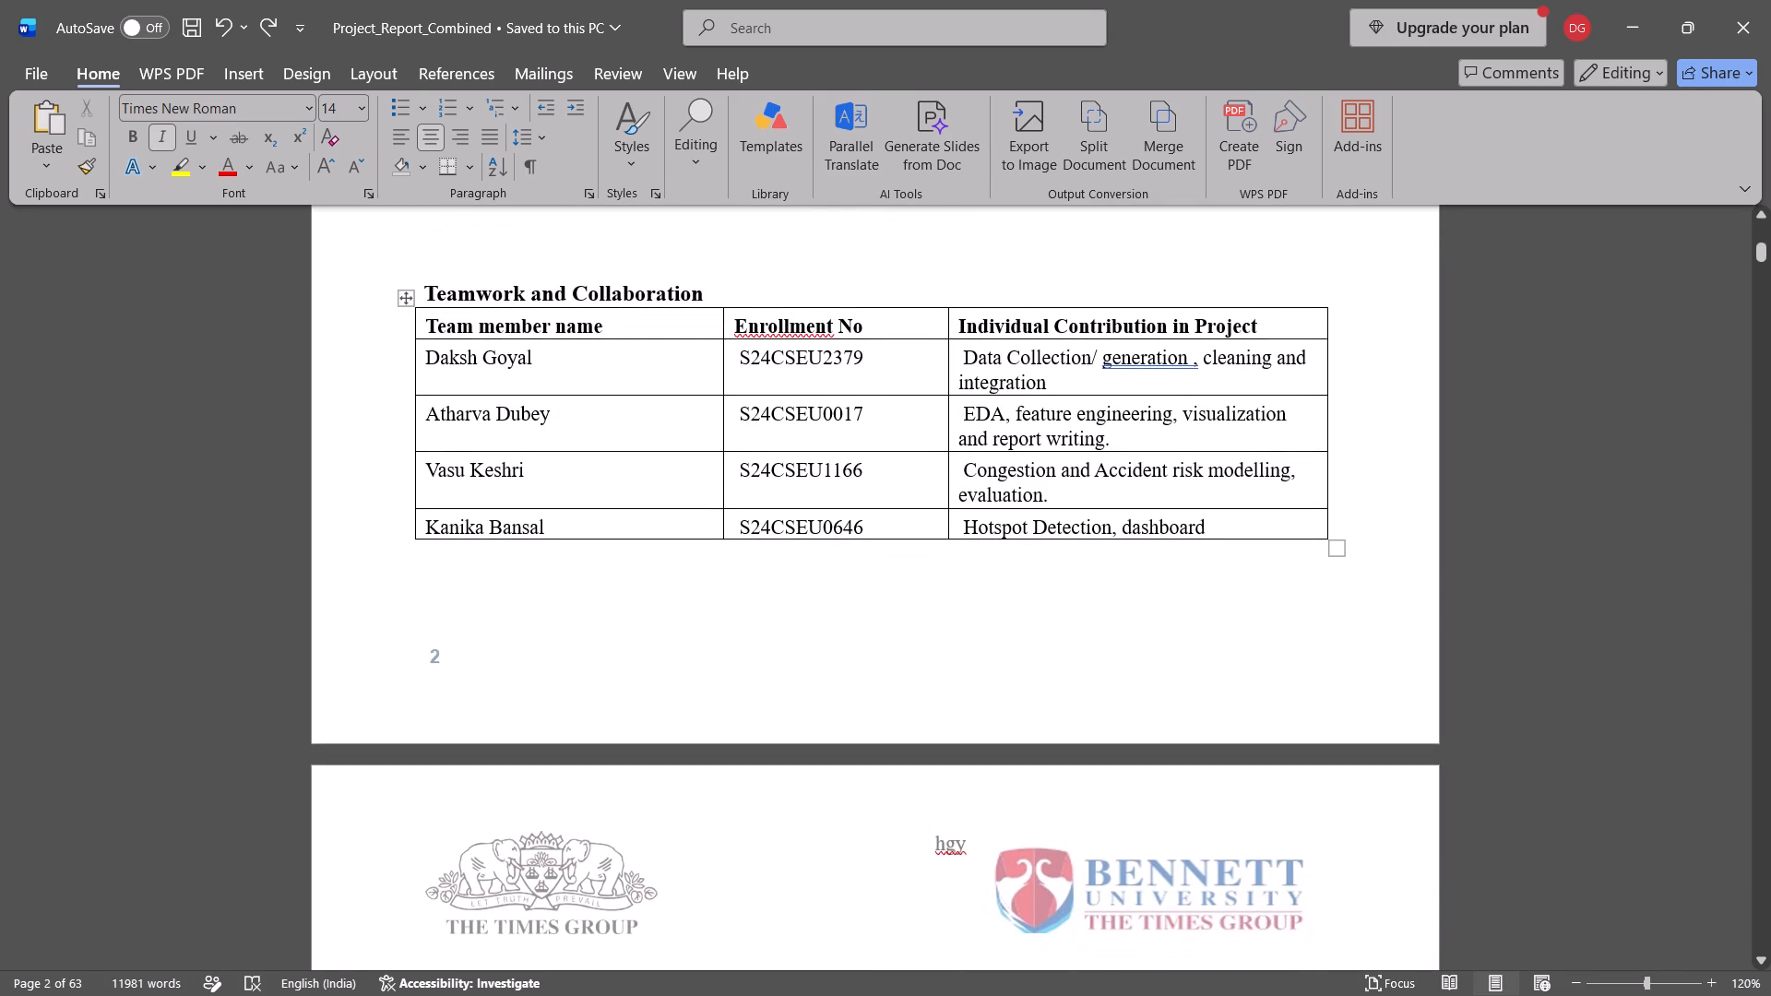
pyautogui.scroll(-2, 755, 549)
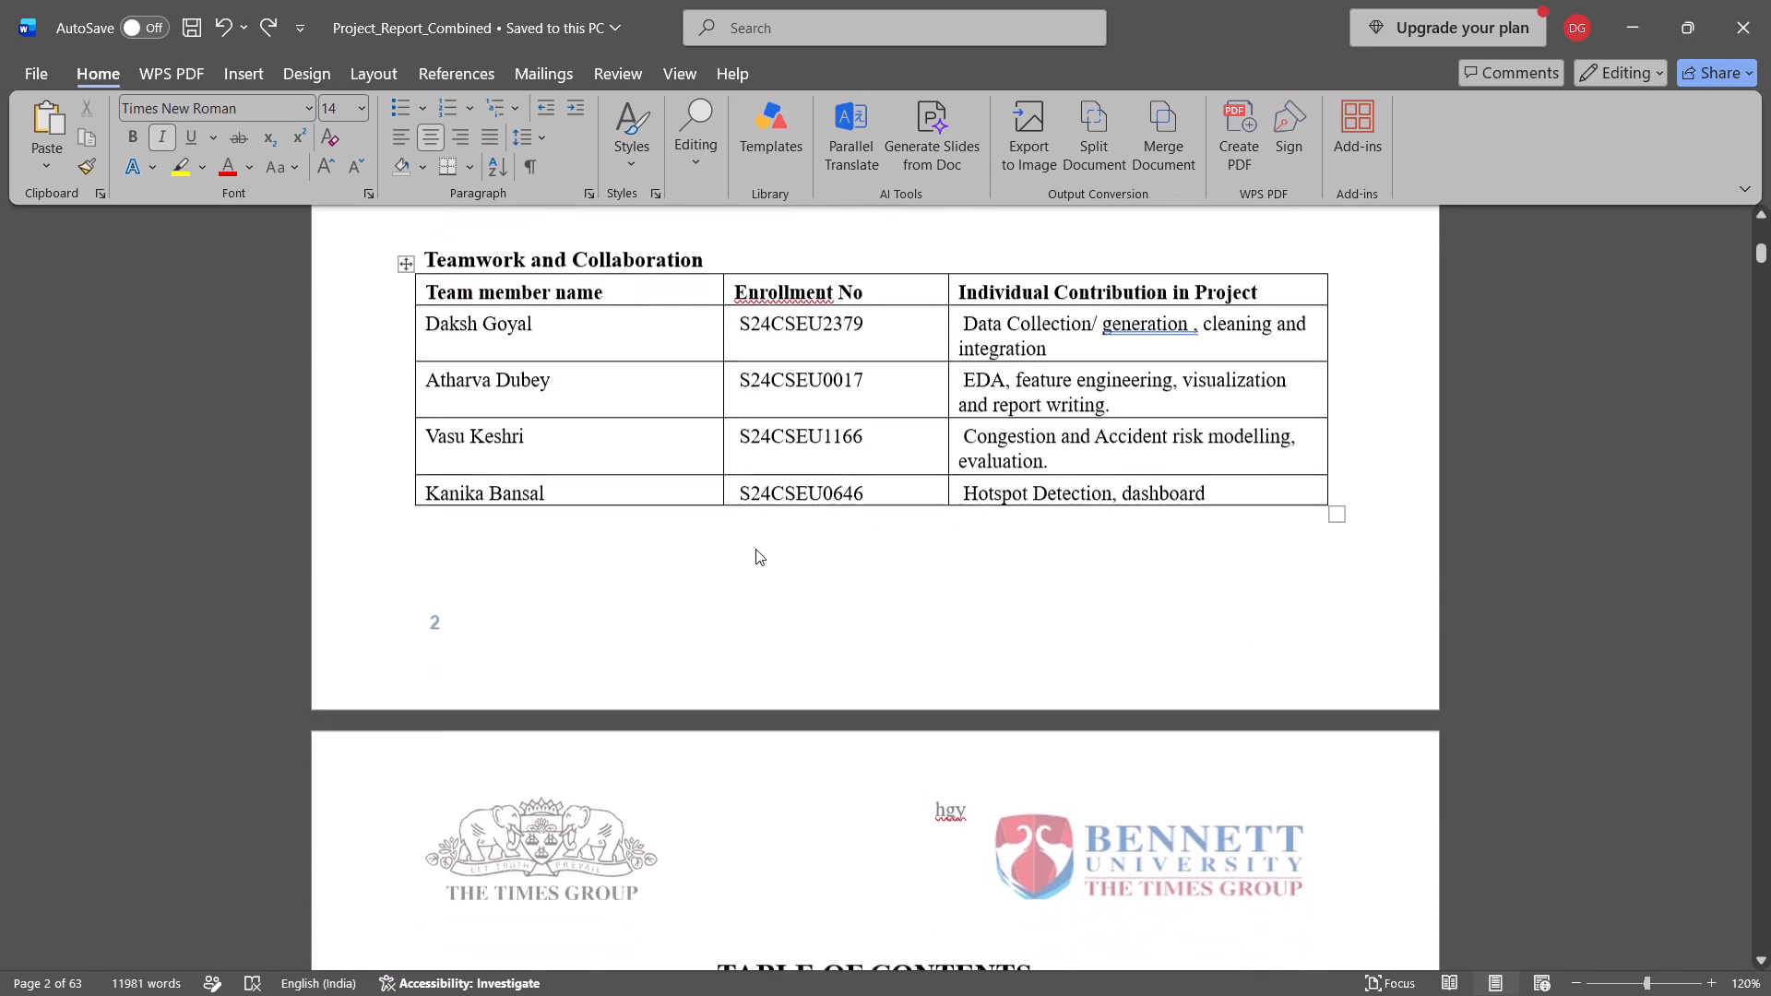
# Review the report from the table of contents through the Chapter 3 dashboard pages and Chapter 4 API outputs and metrics to the visualization figures.
pyautogui.scroll(-5, 755, 549)
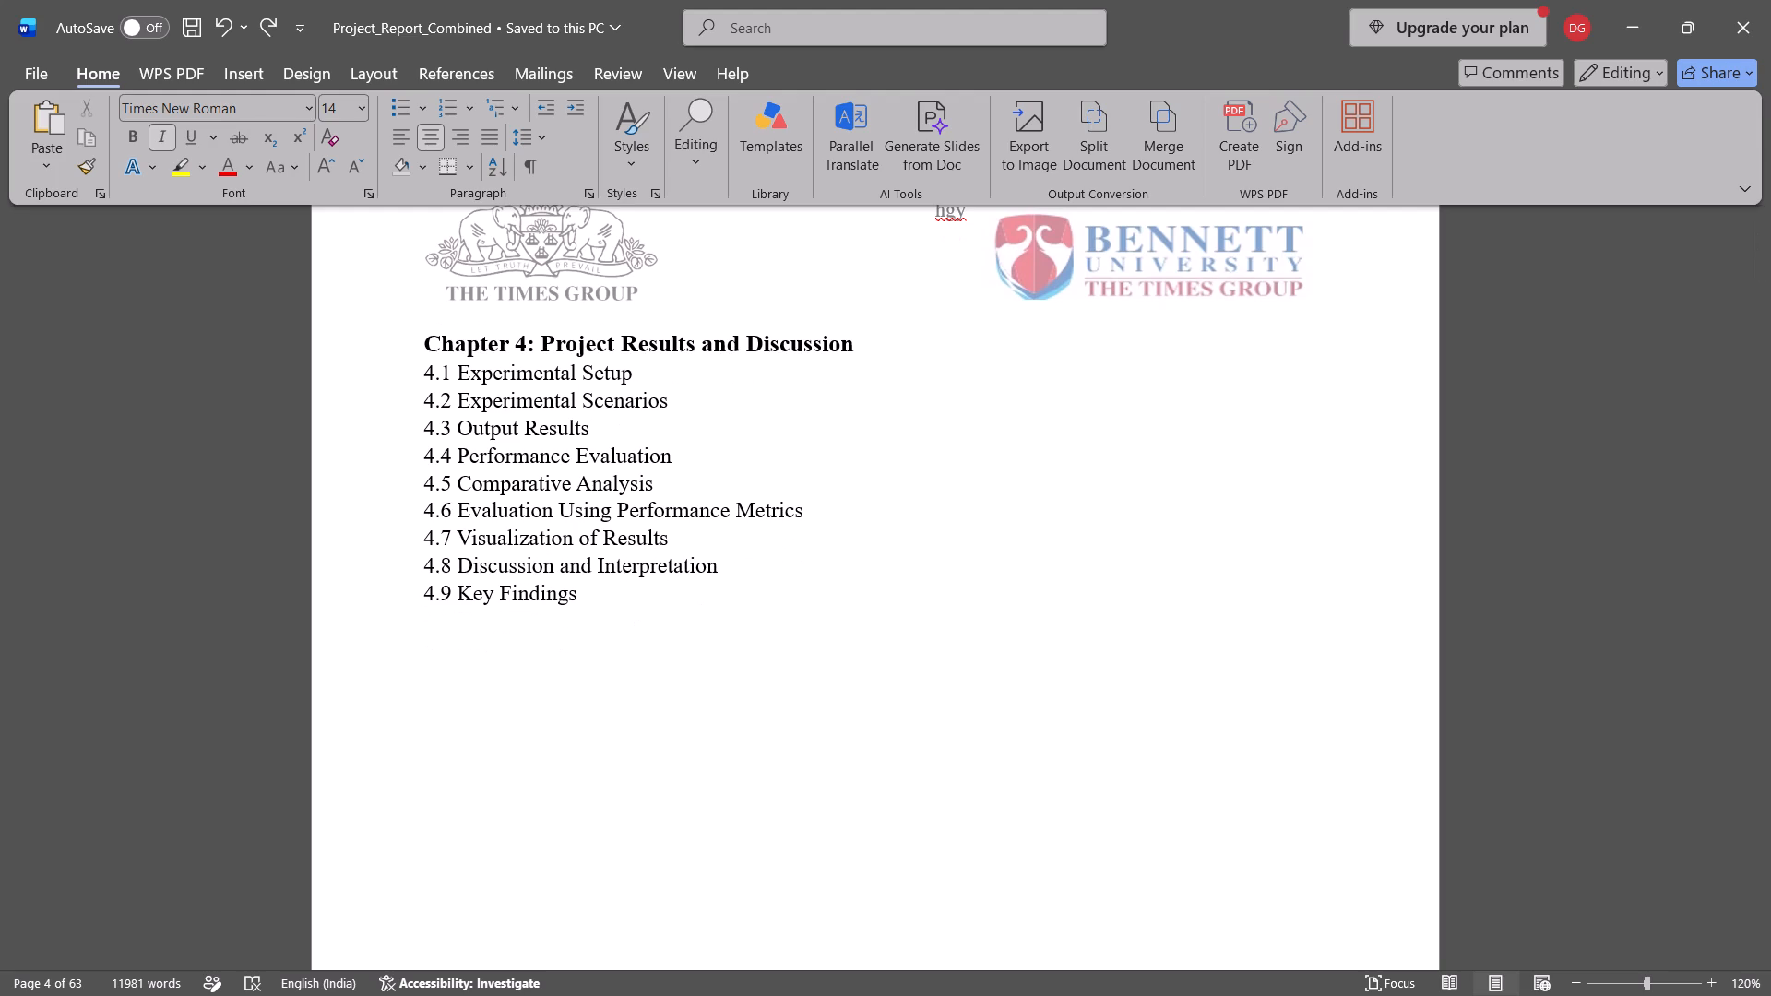
pyautogui.scroll(-20, 755, 549)
pyautogui.scroll(-20, 755, 549)
pyautogui.scroll(-20, 755, 549)
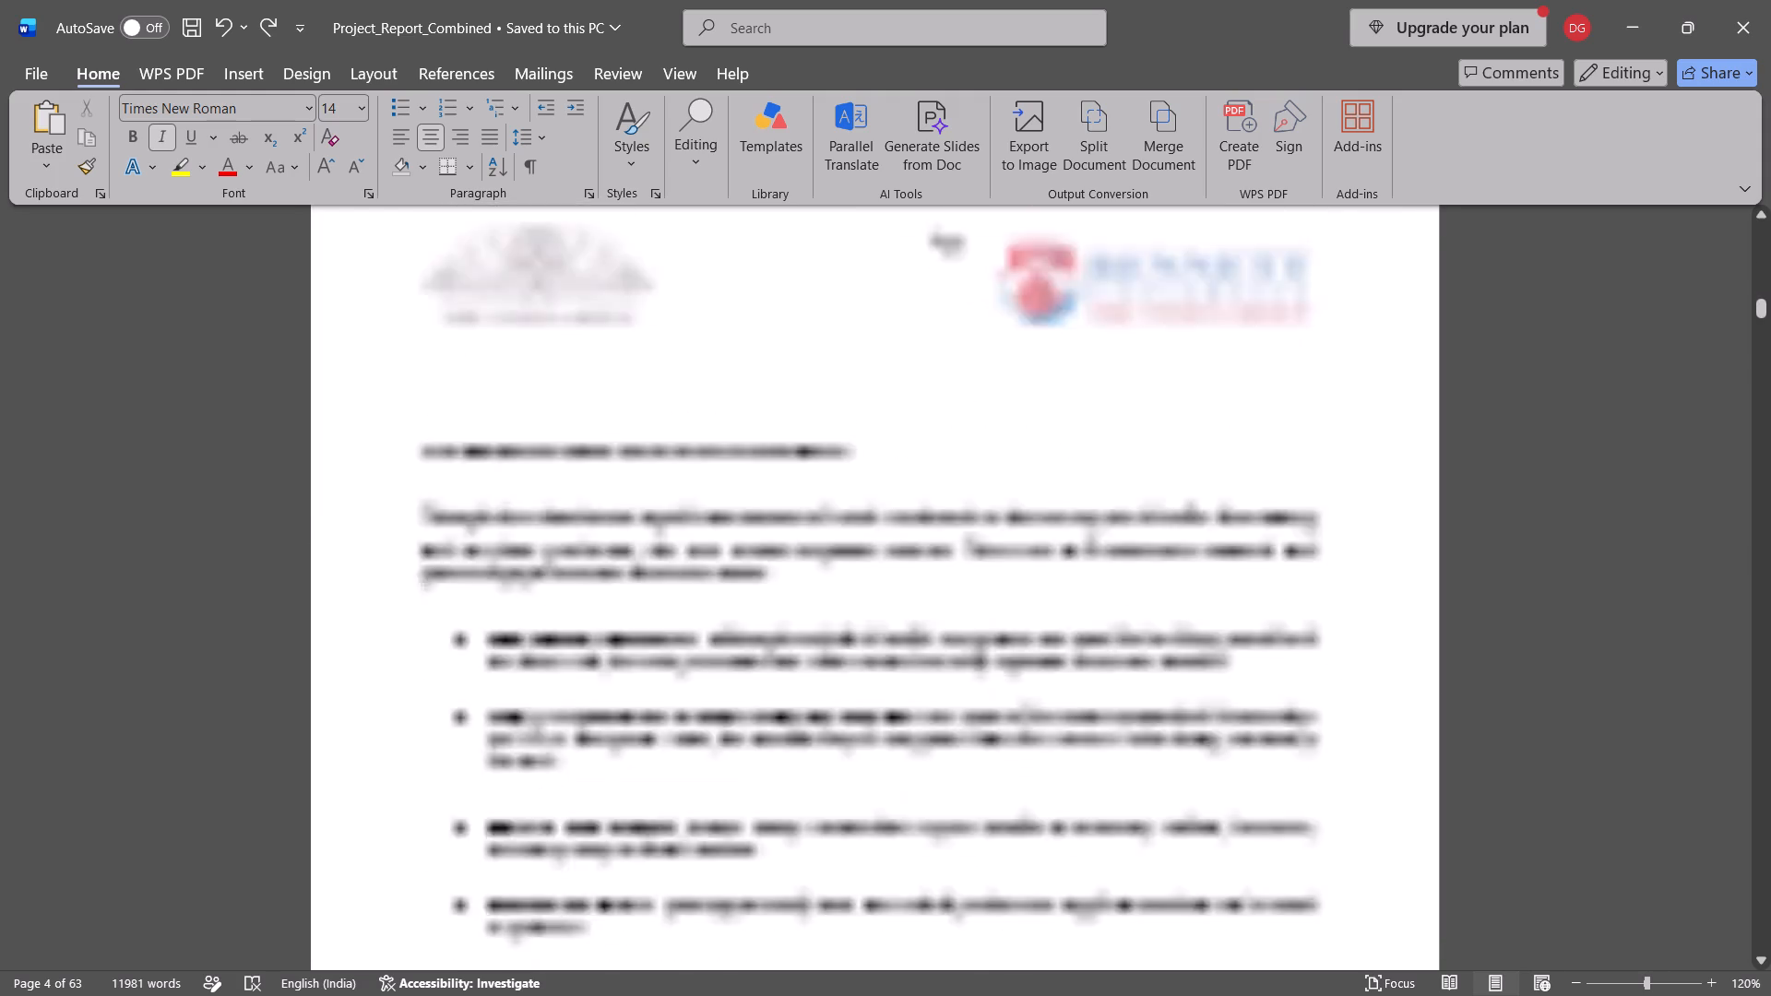
pyautogui.scroll(-20, 755, 549)
pyautogui.scroll(-20, 755, 549)
pyautogui.scroll(-20, 755, 549)
pyautogui.scroll(-2, 755, 549)
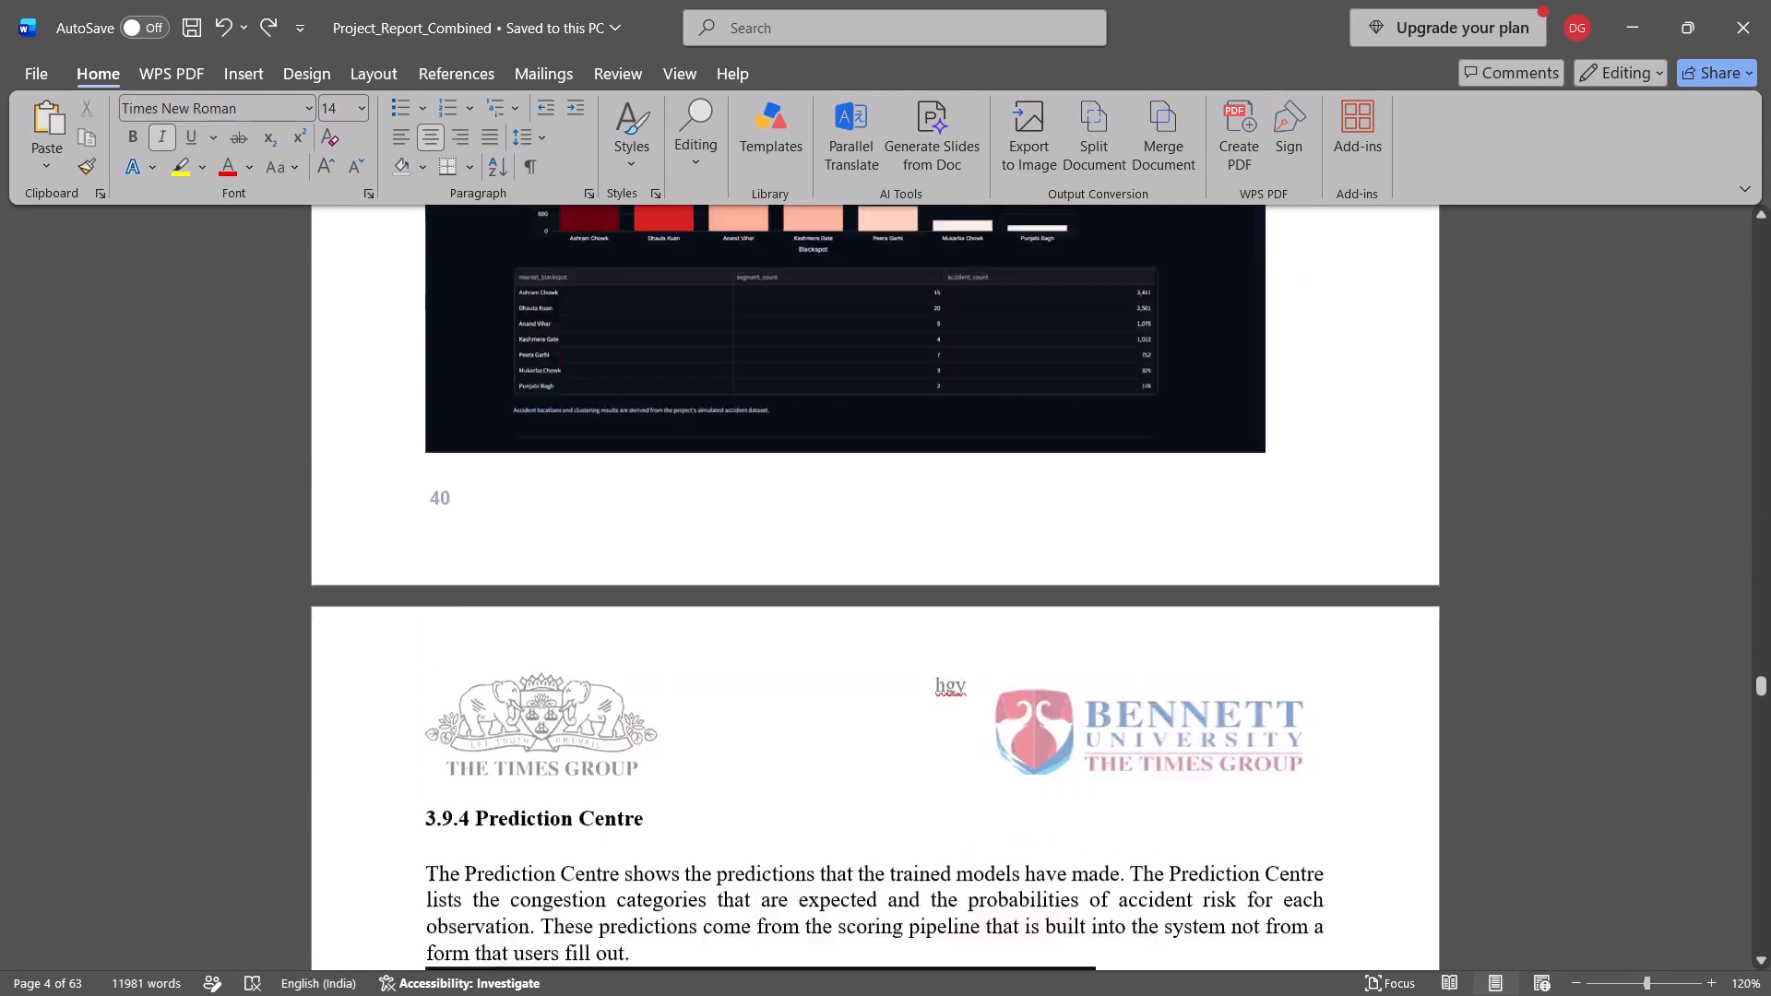
pyautogui.scroll(-5, 755, 549)
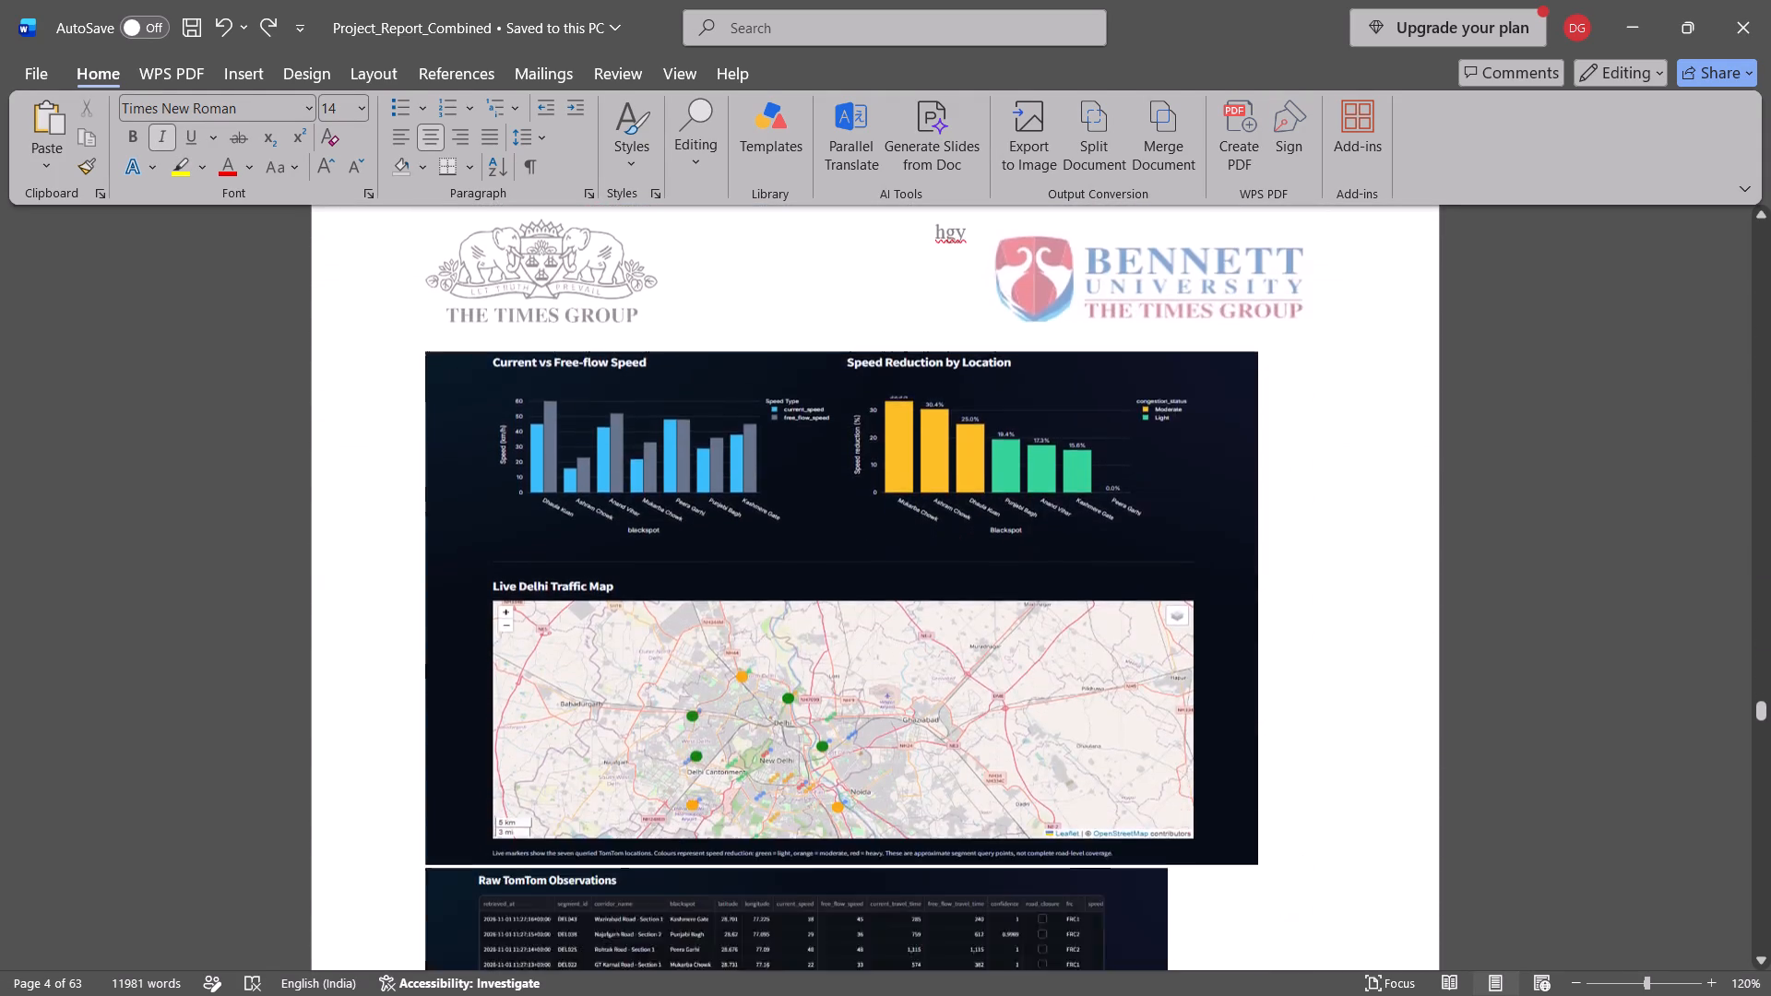
pyautogui.scroll(-6, 755, 549)
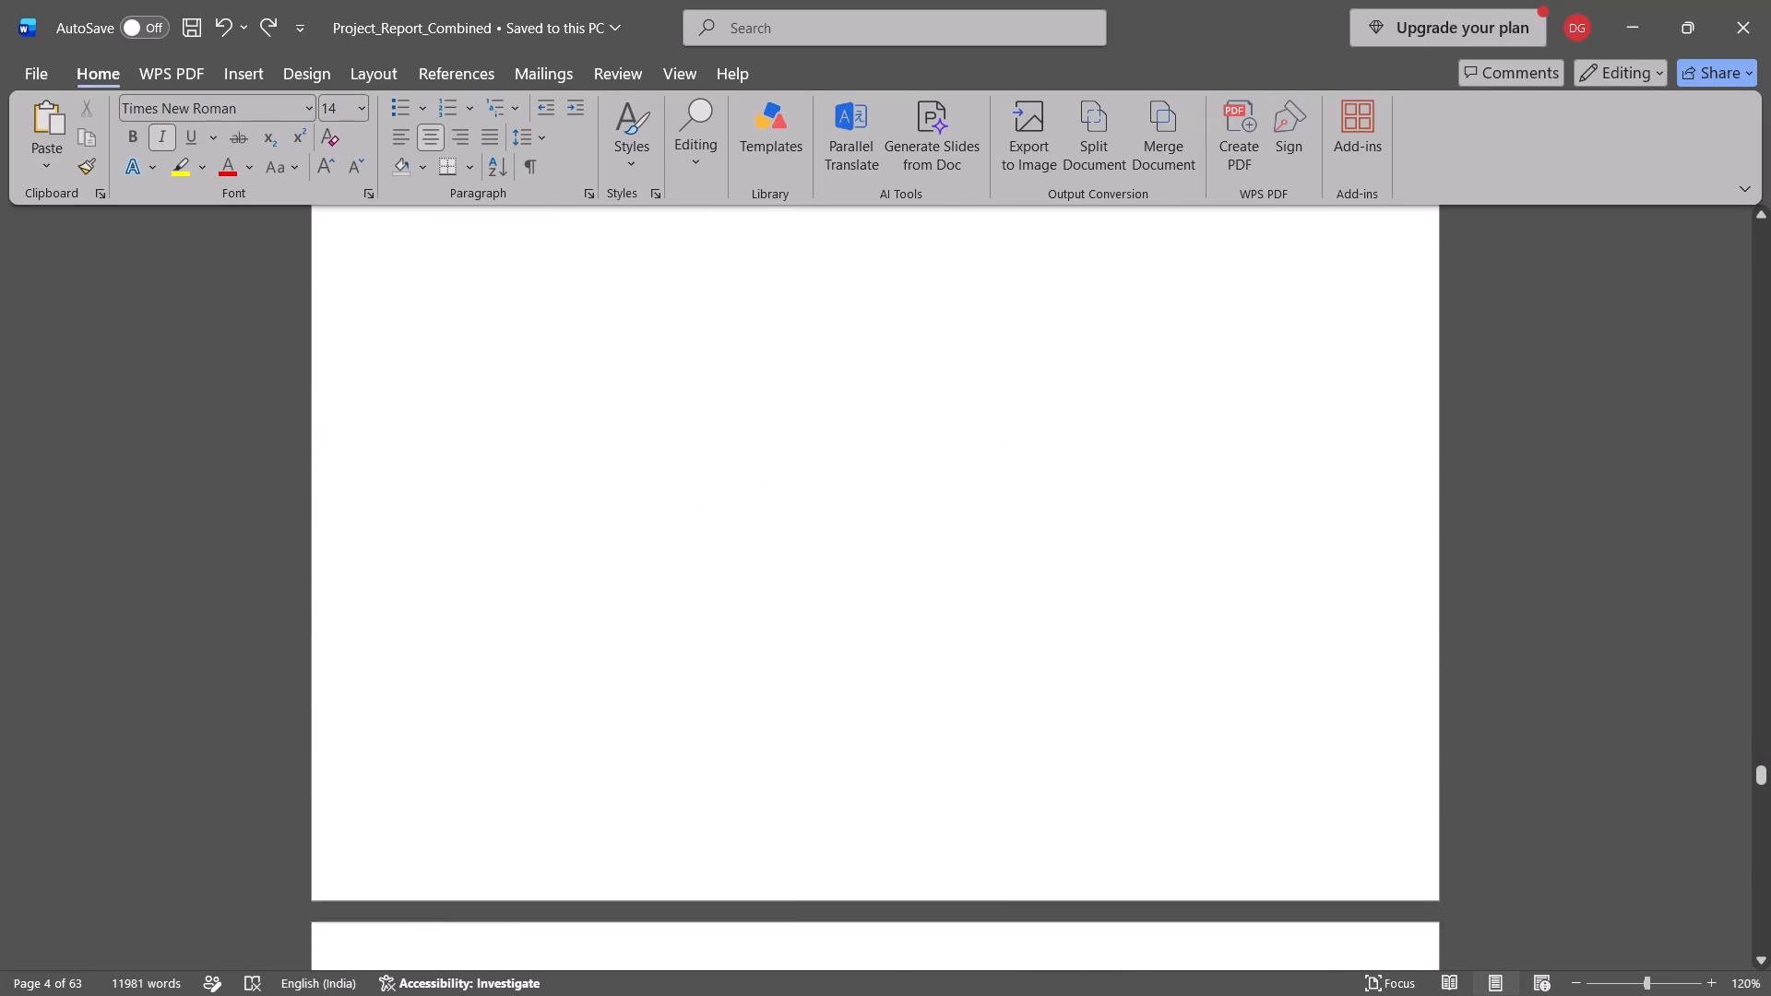
pyautogui.scroll(-8, 755, 549)
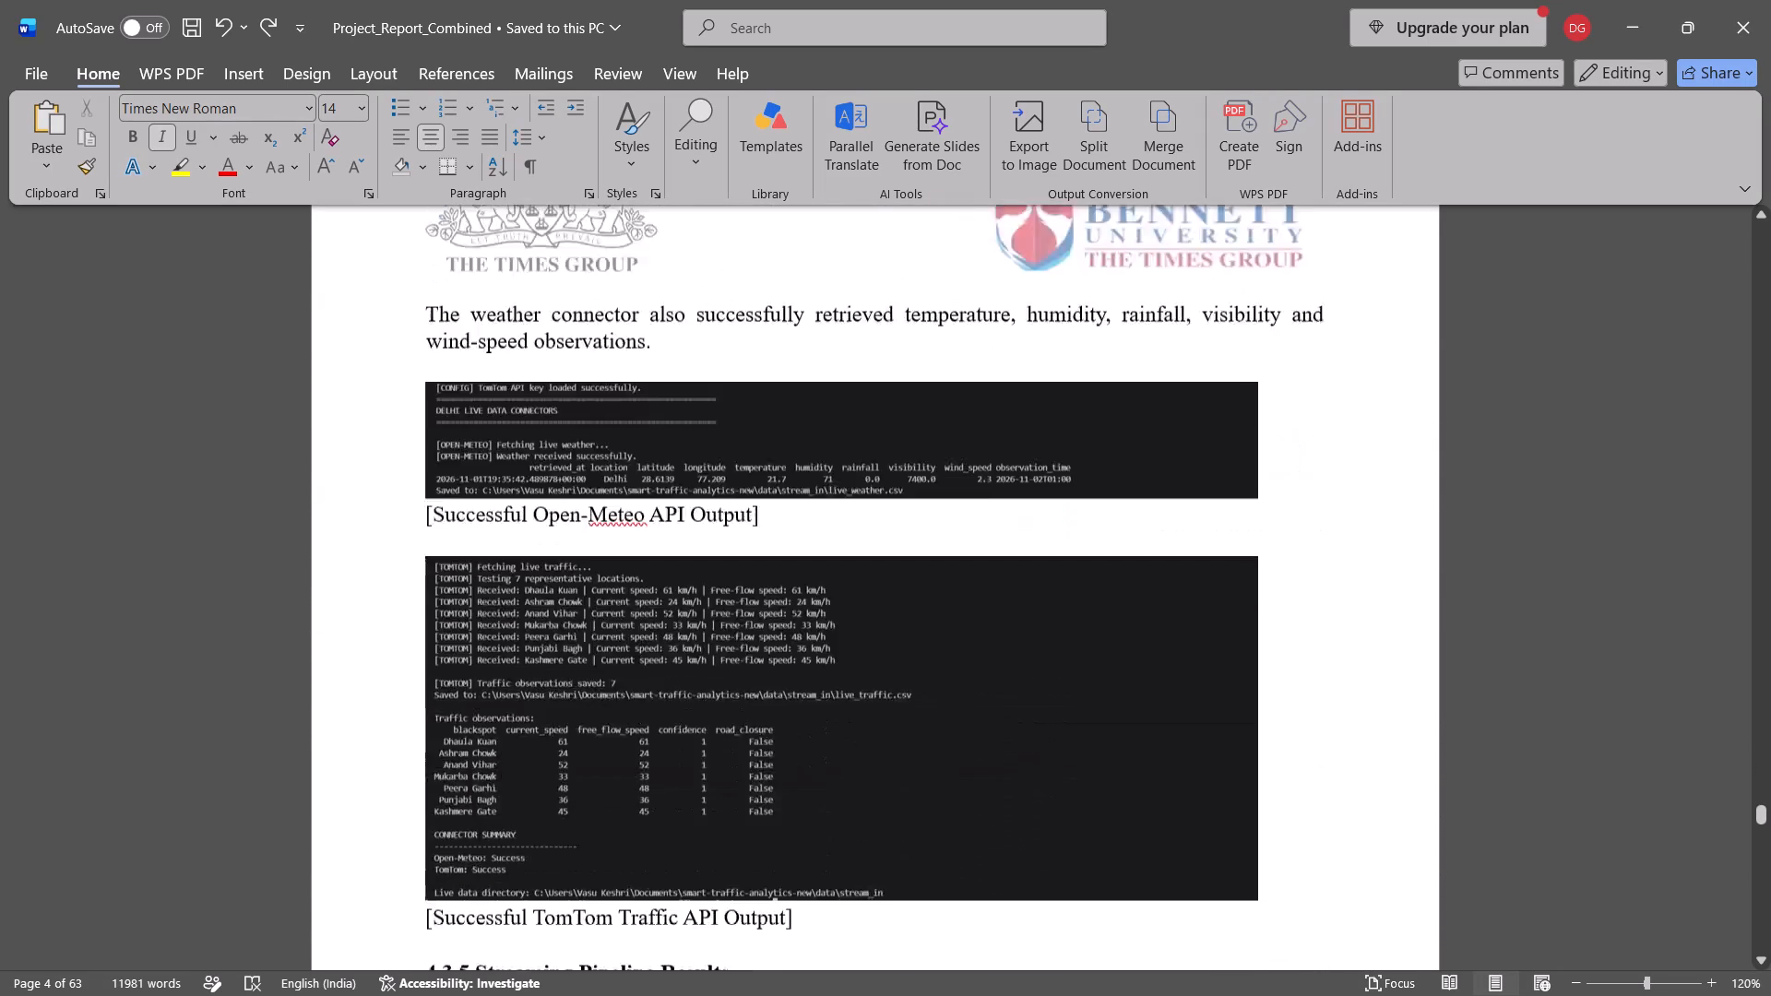
pyautogui.scroll(-5, 755, 549)
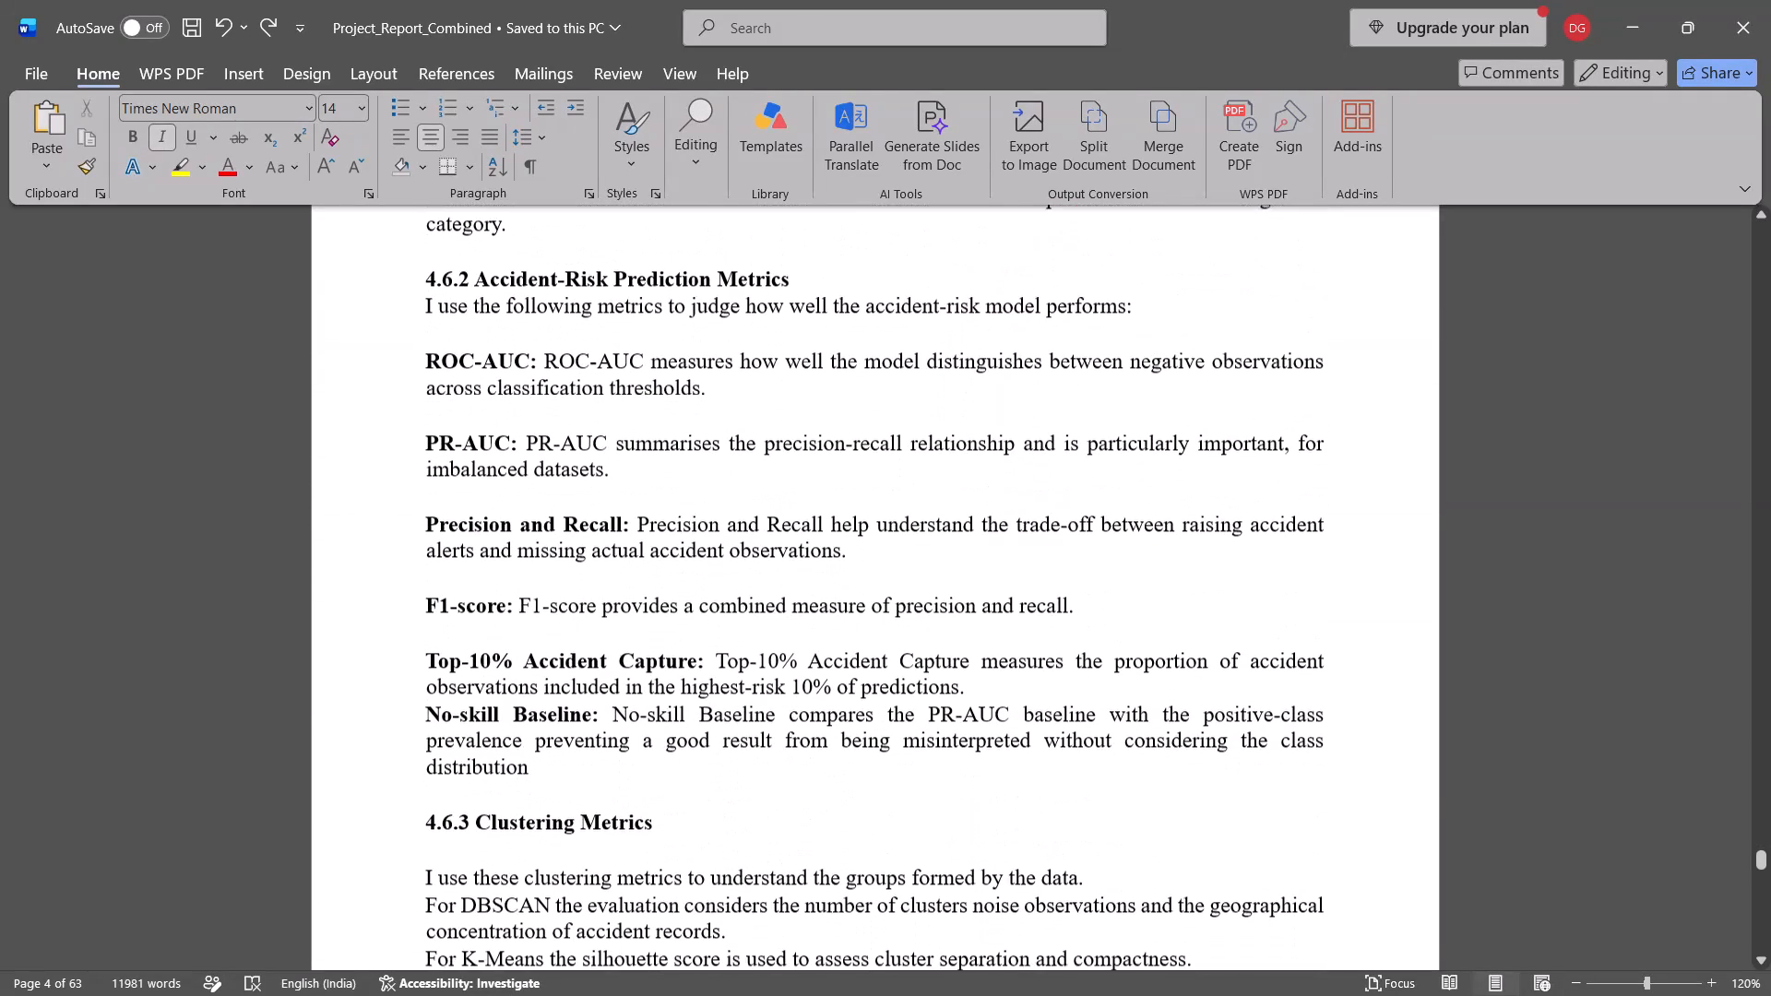
pyautogui.scroll(-5, 755, 549)
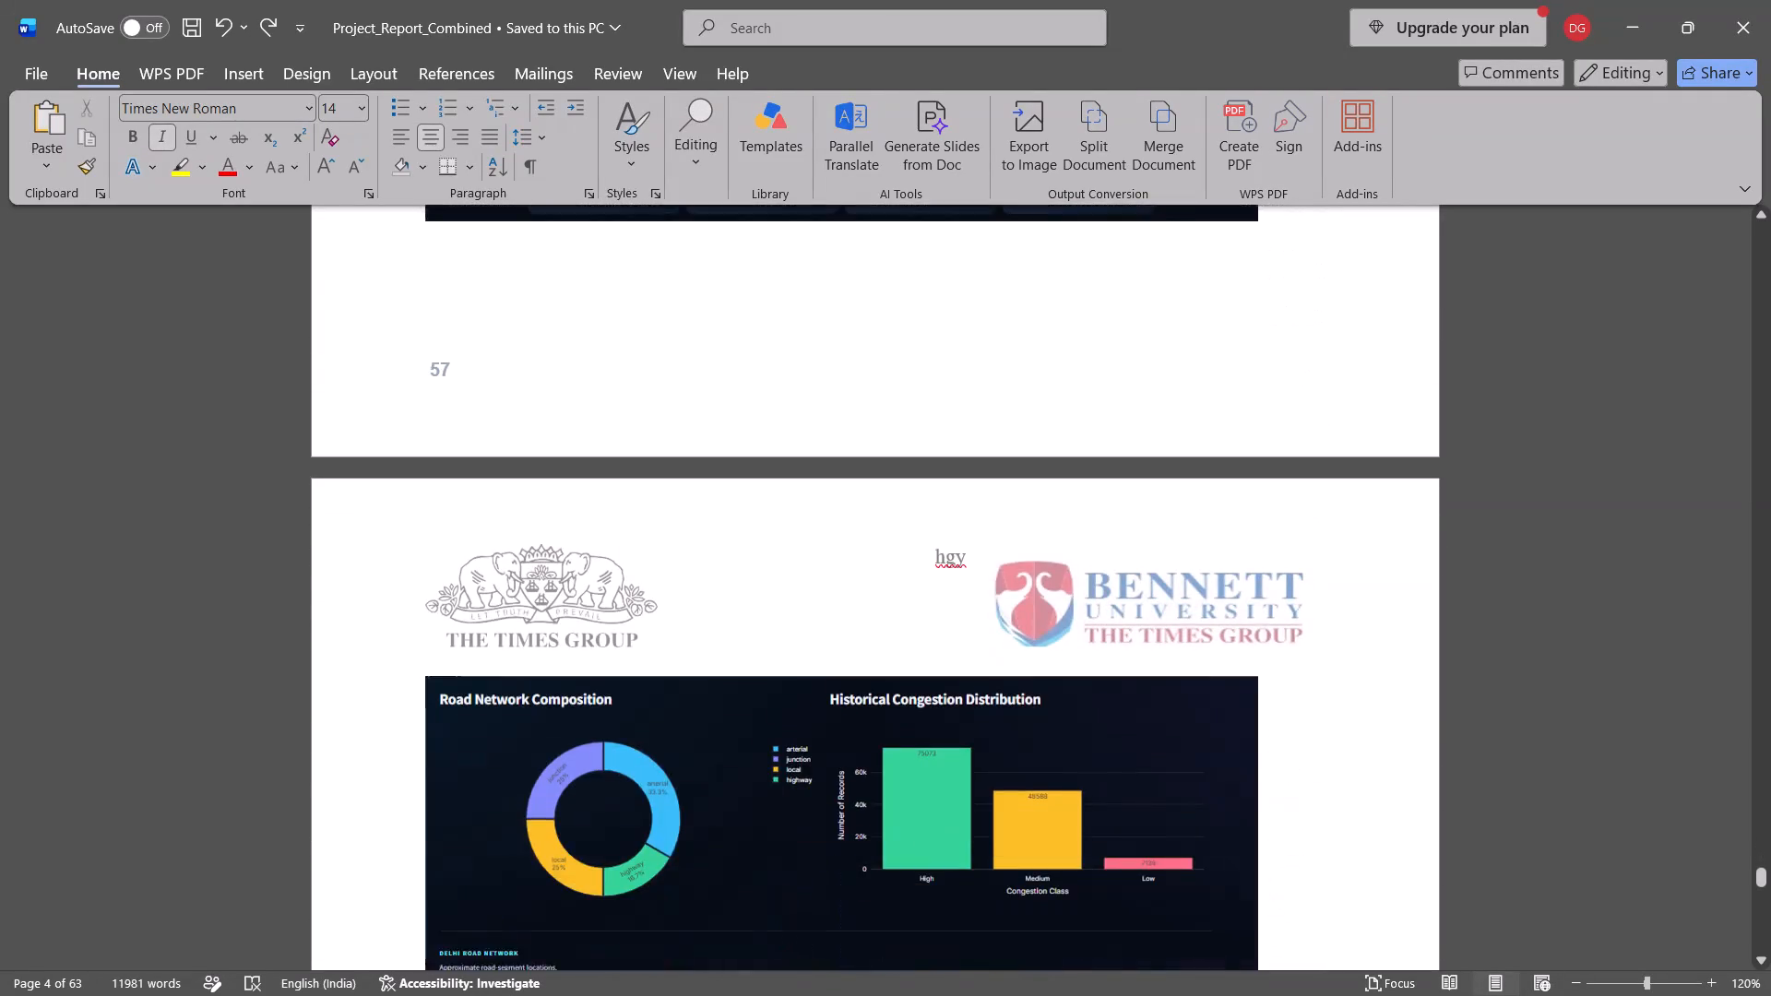
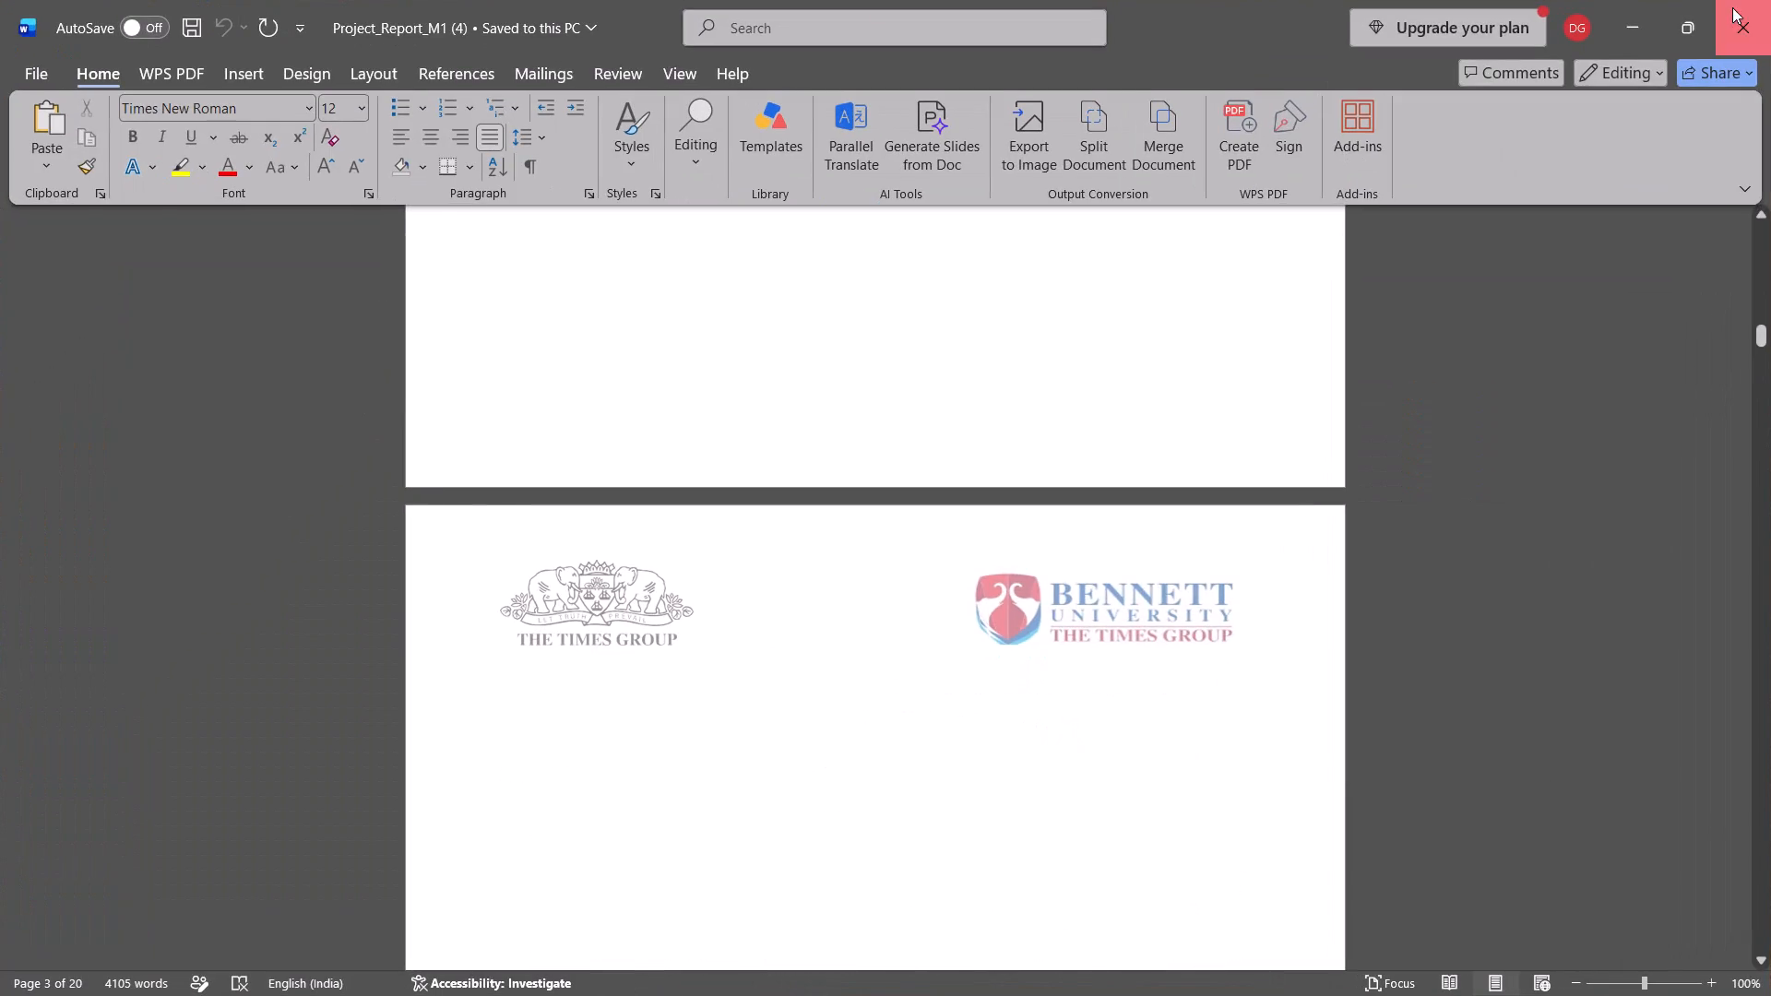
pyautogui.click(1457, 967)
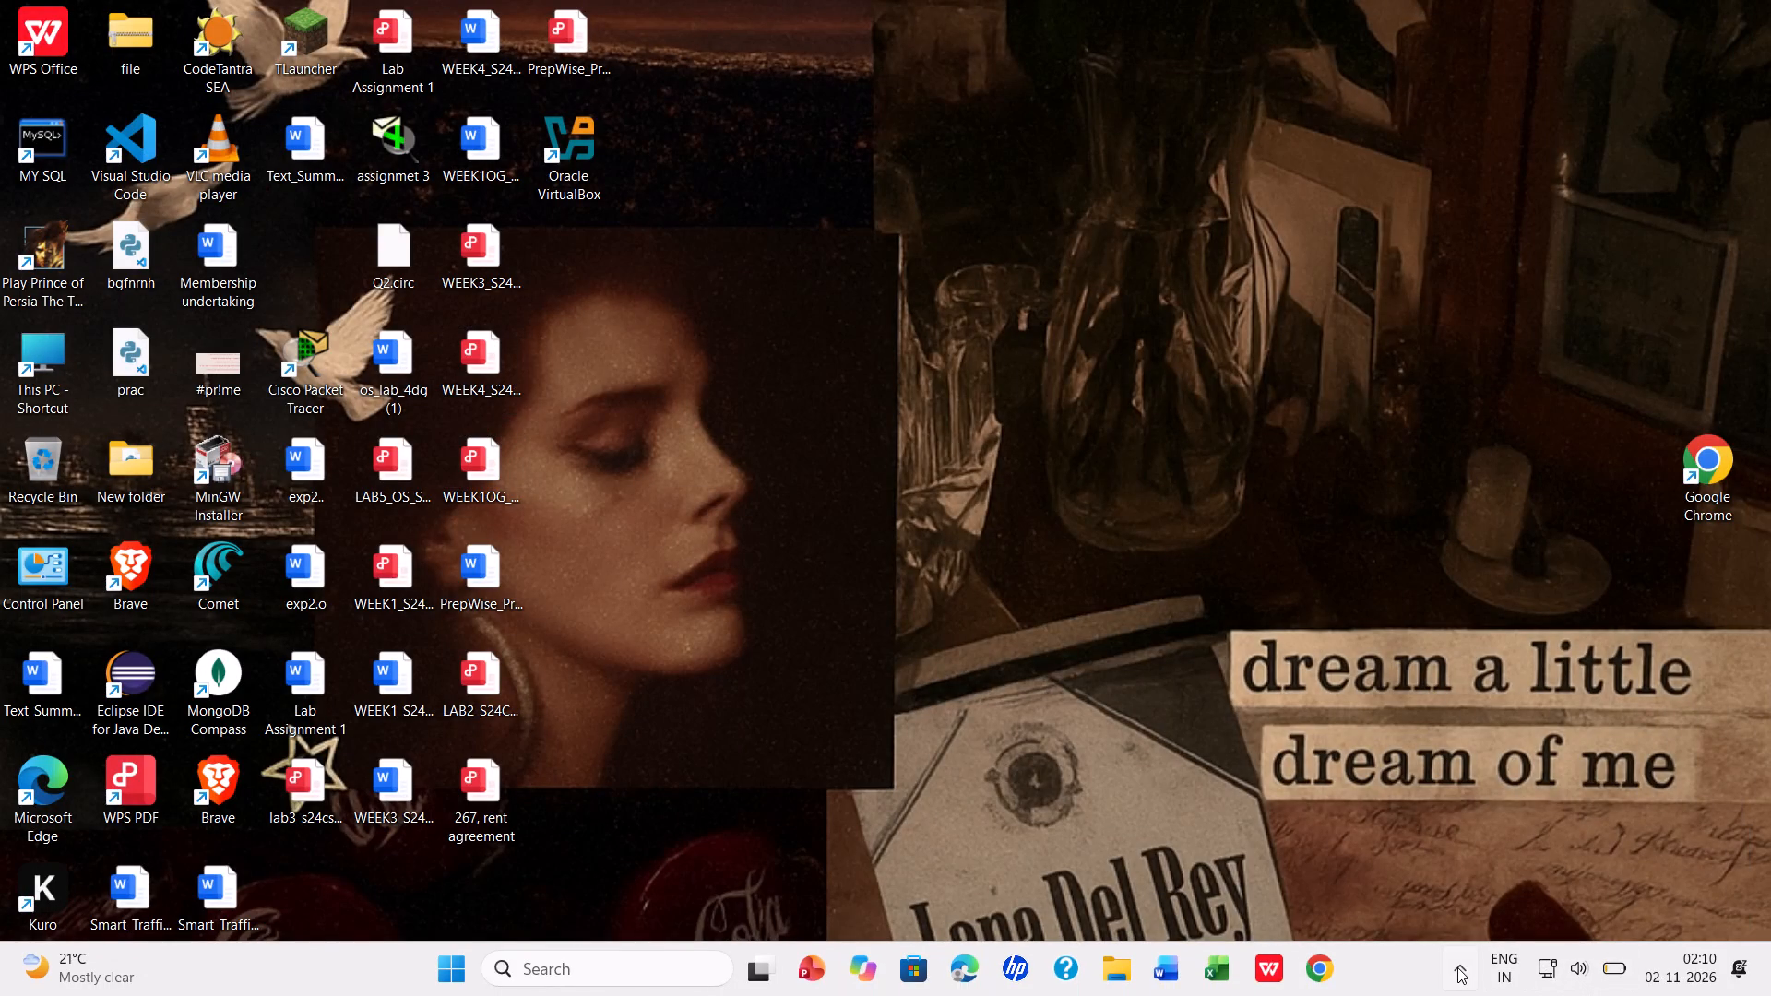